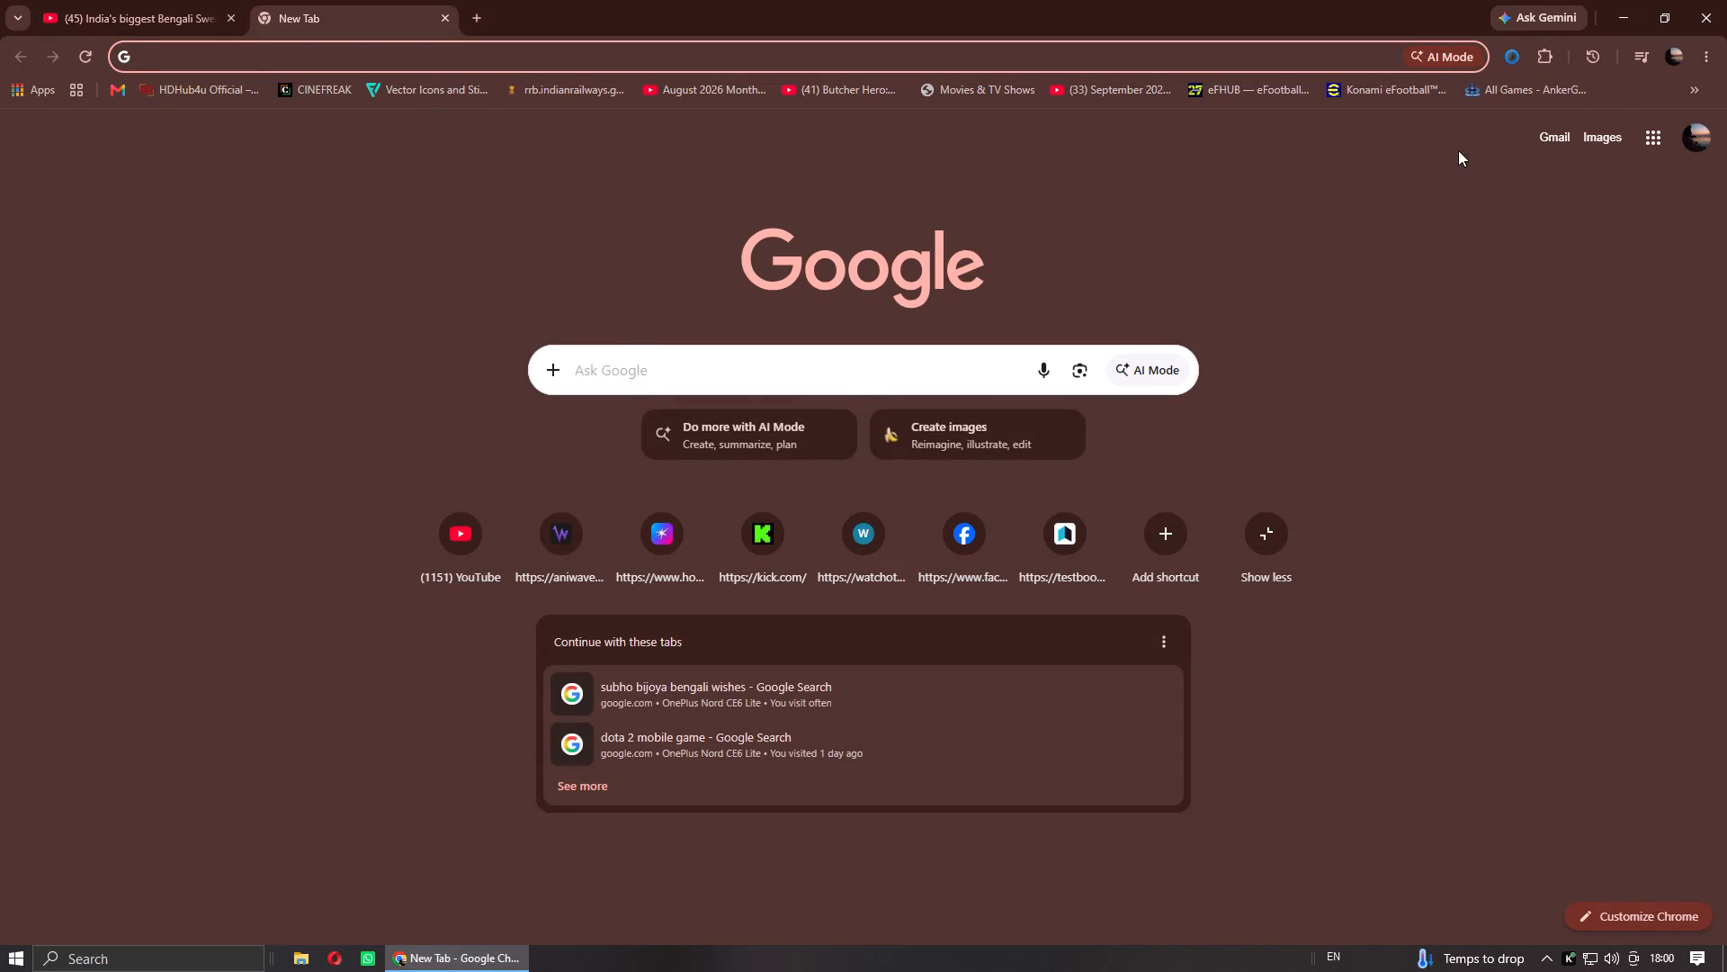
Minimize the browser, copy "New folder" from the New Volume (F:) drive onto the desktop, and close the File Explorer window.
click(1618, 0)
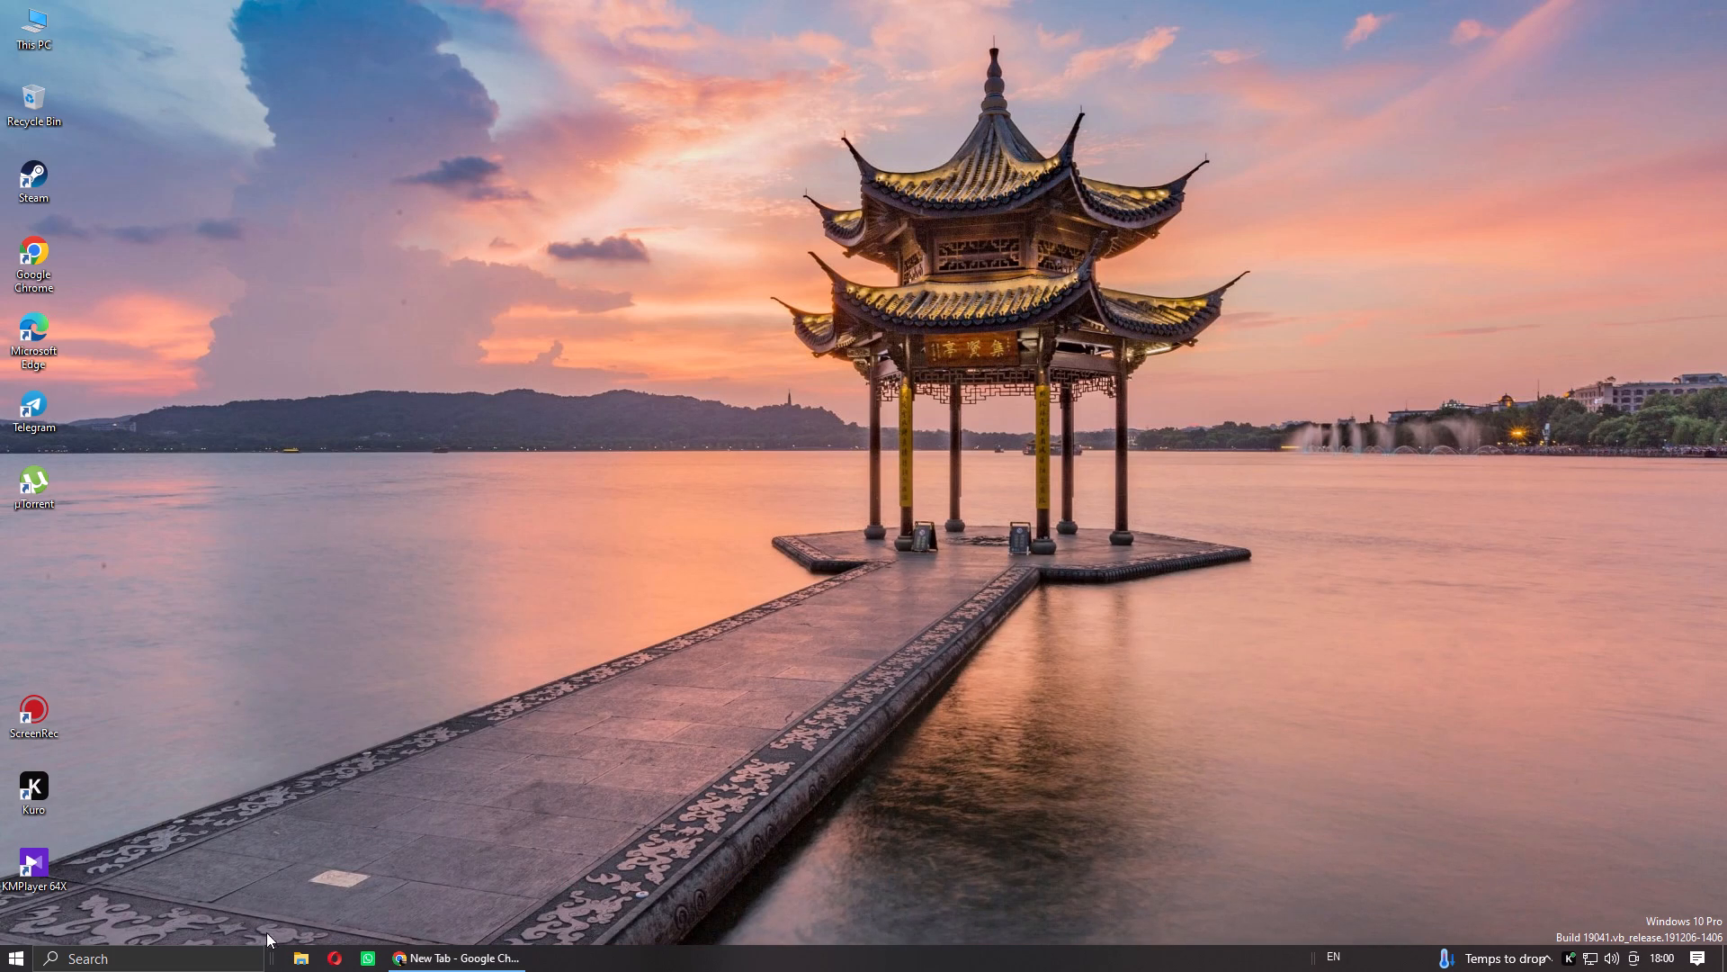
click(297, 950)
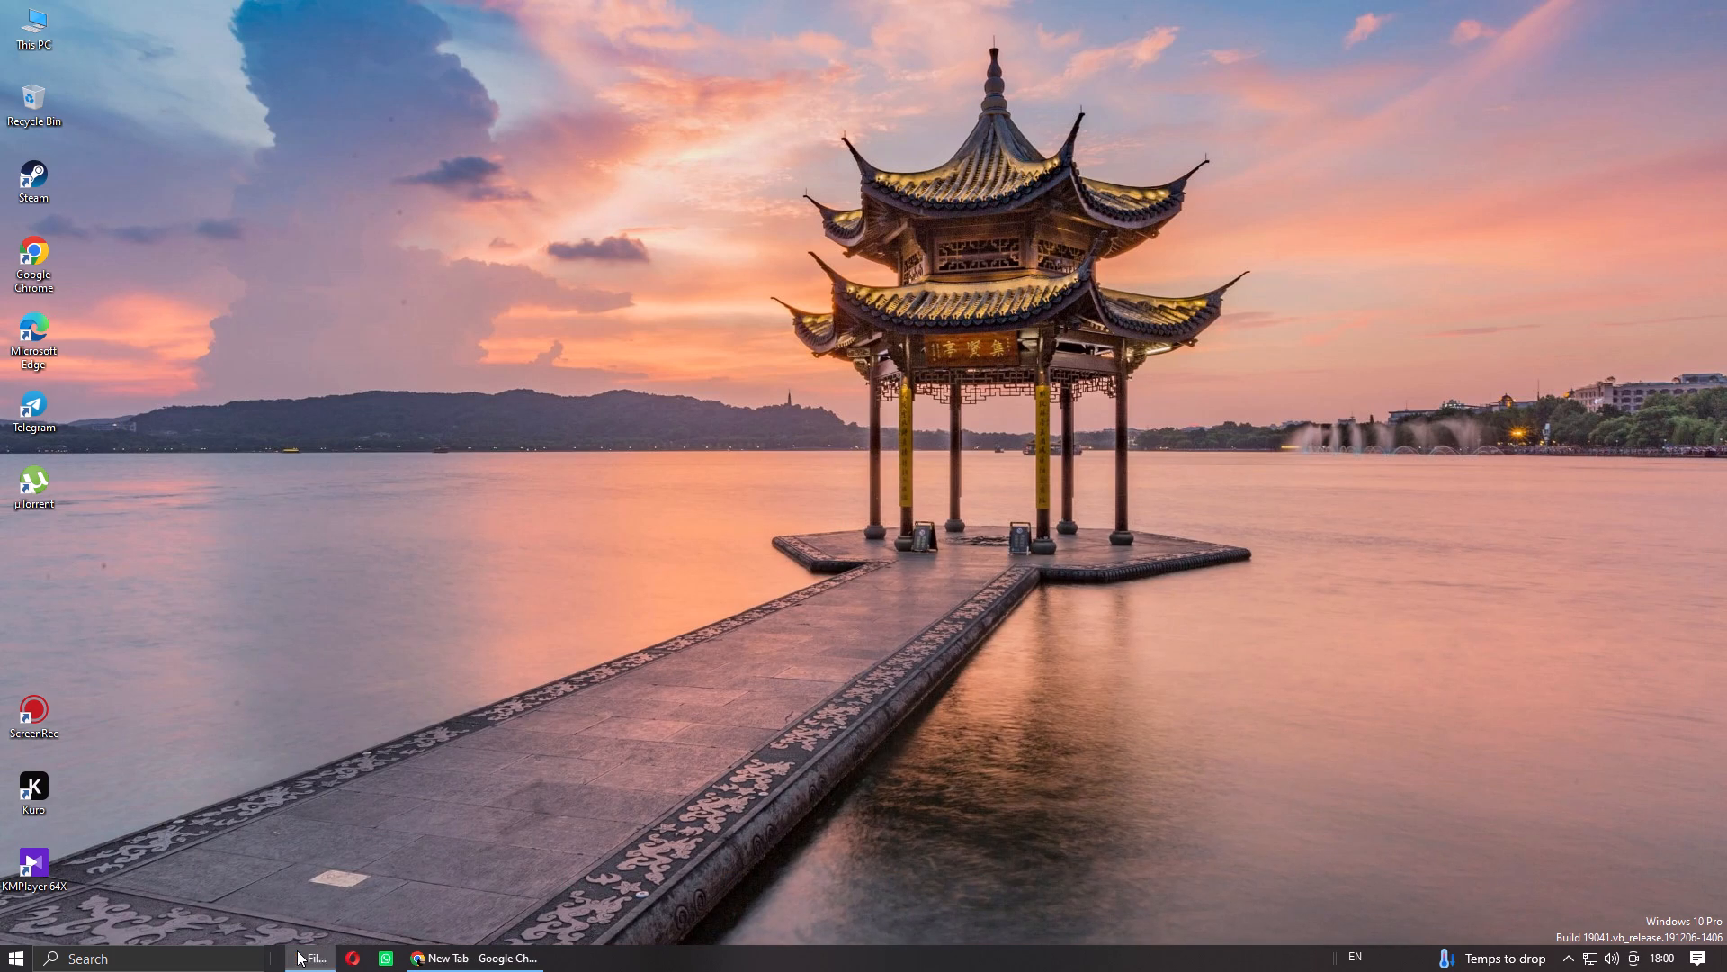
scroll(445, 626, down, 2)
scroll(343, 638, down, 2)
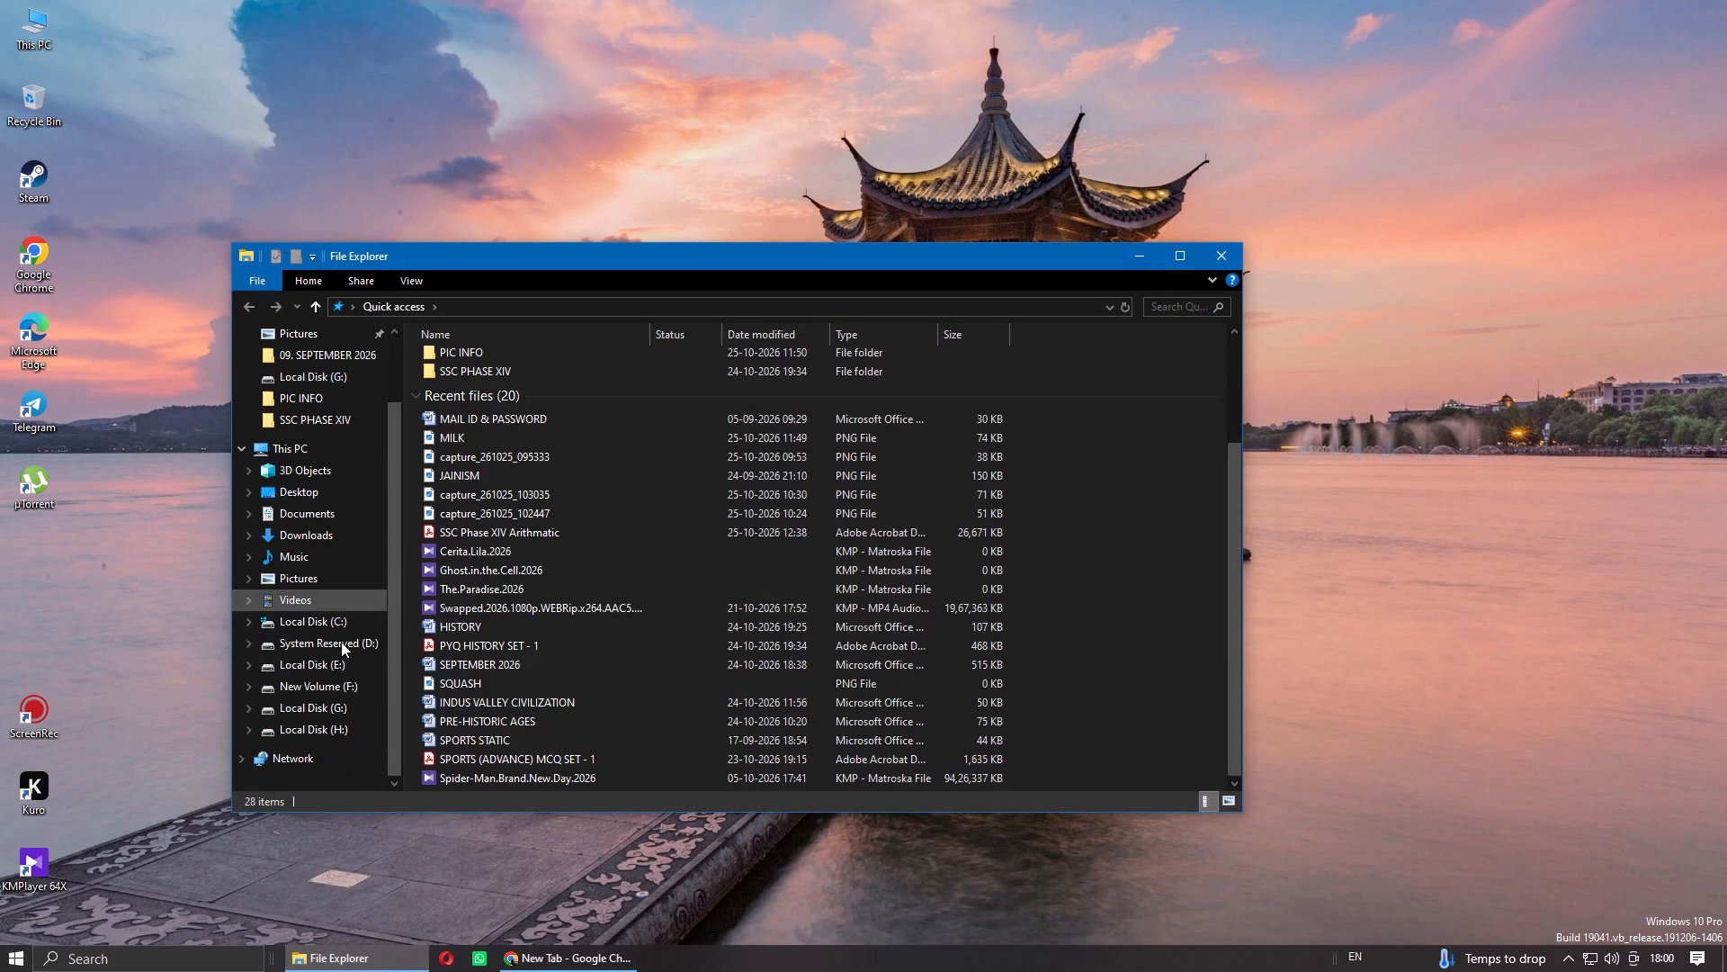
click(344, 679)
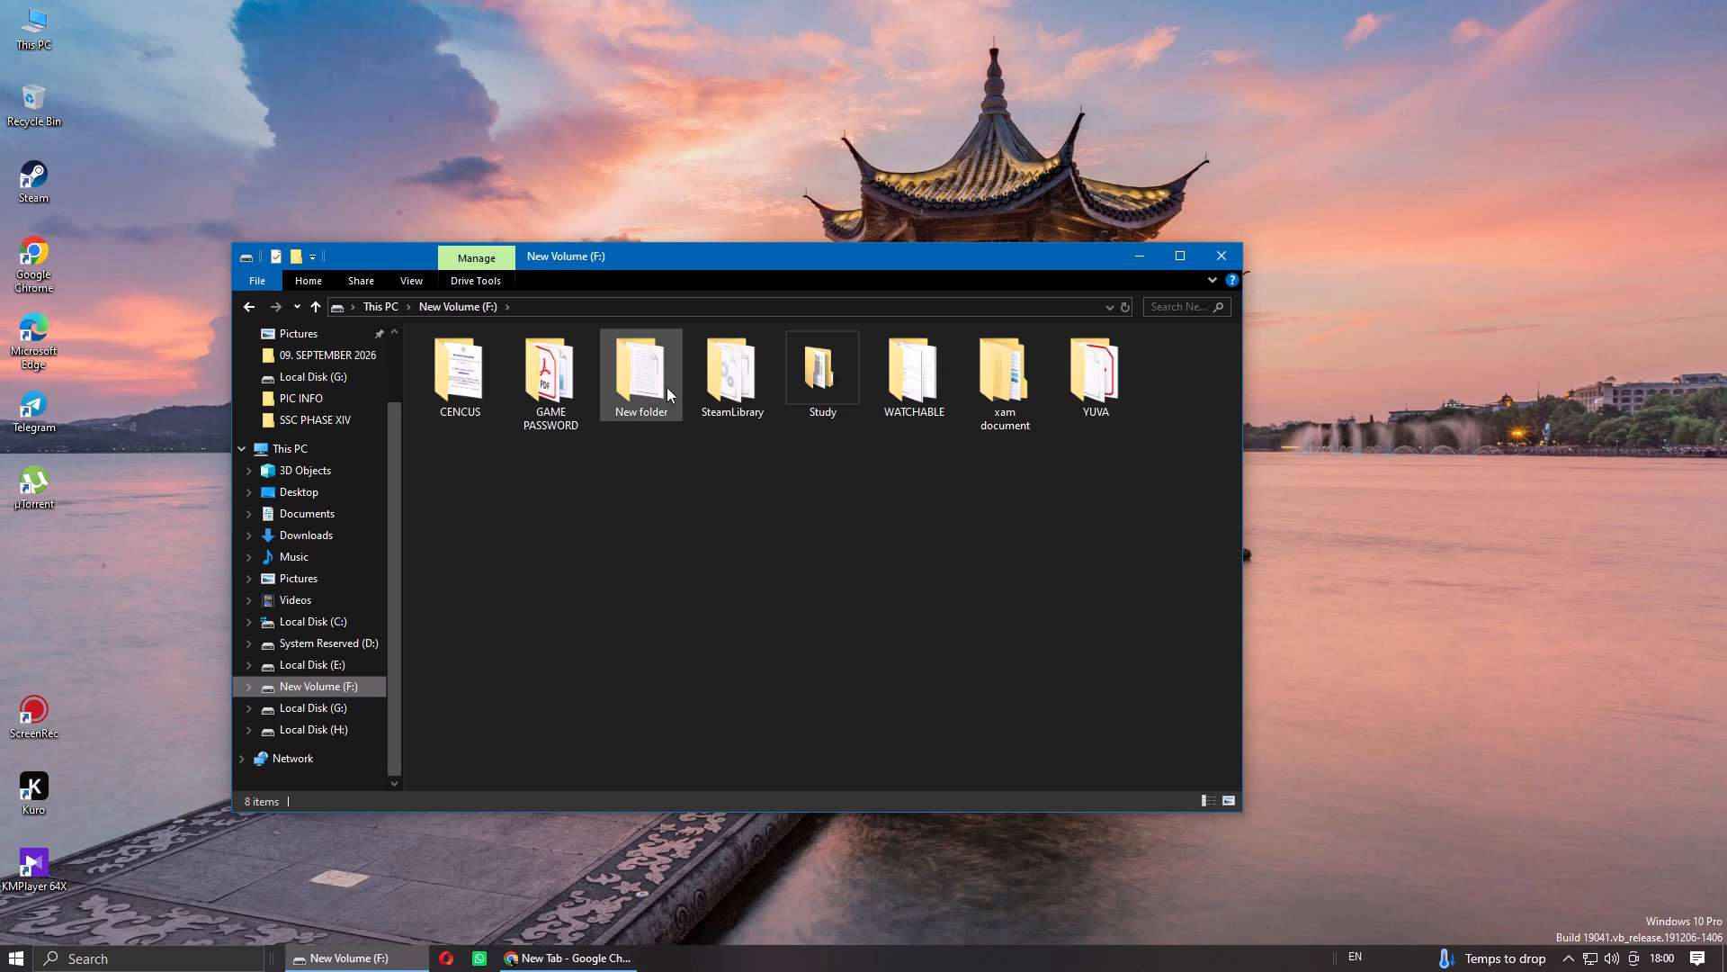
drag(653, 380, 1481, 247)
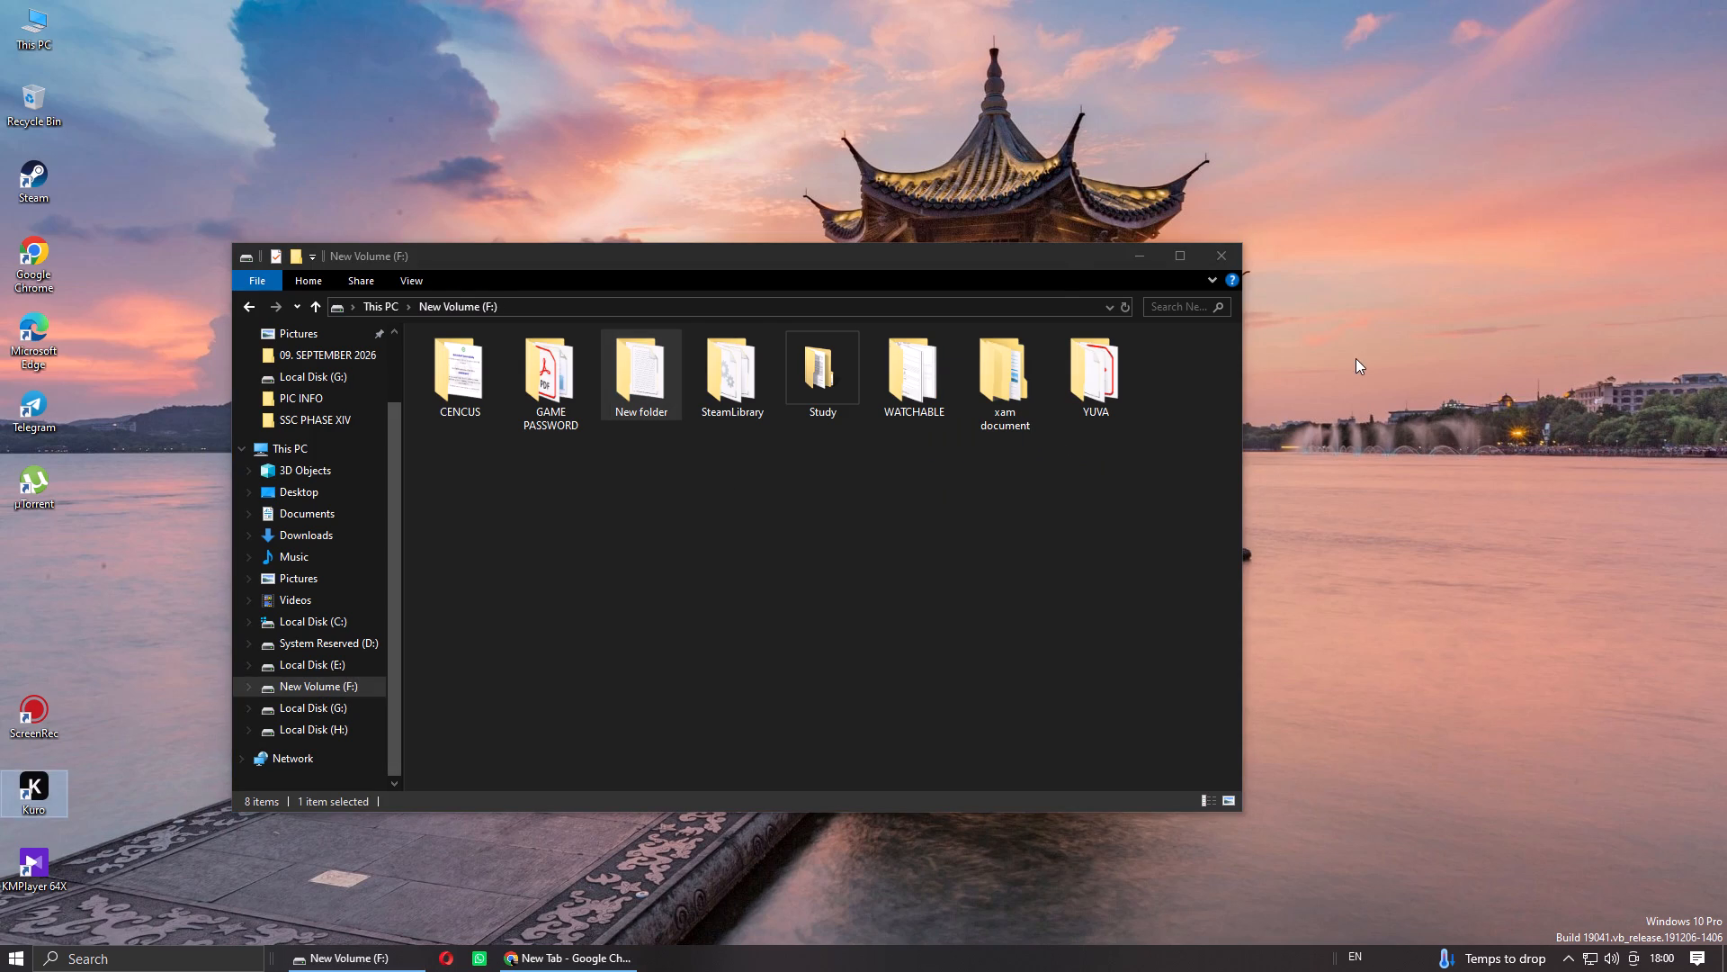
click(1227, 250)
click(273, 957)
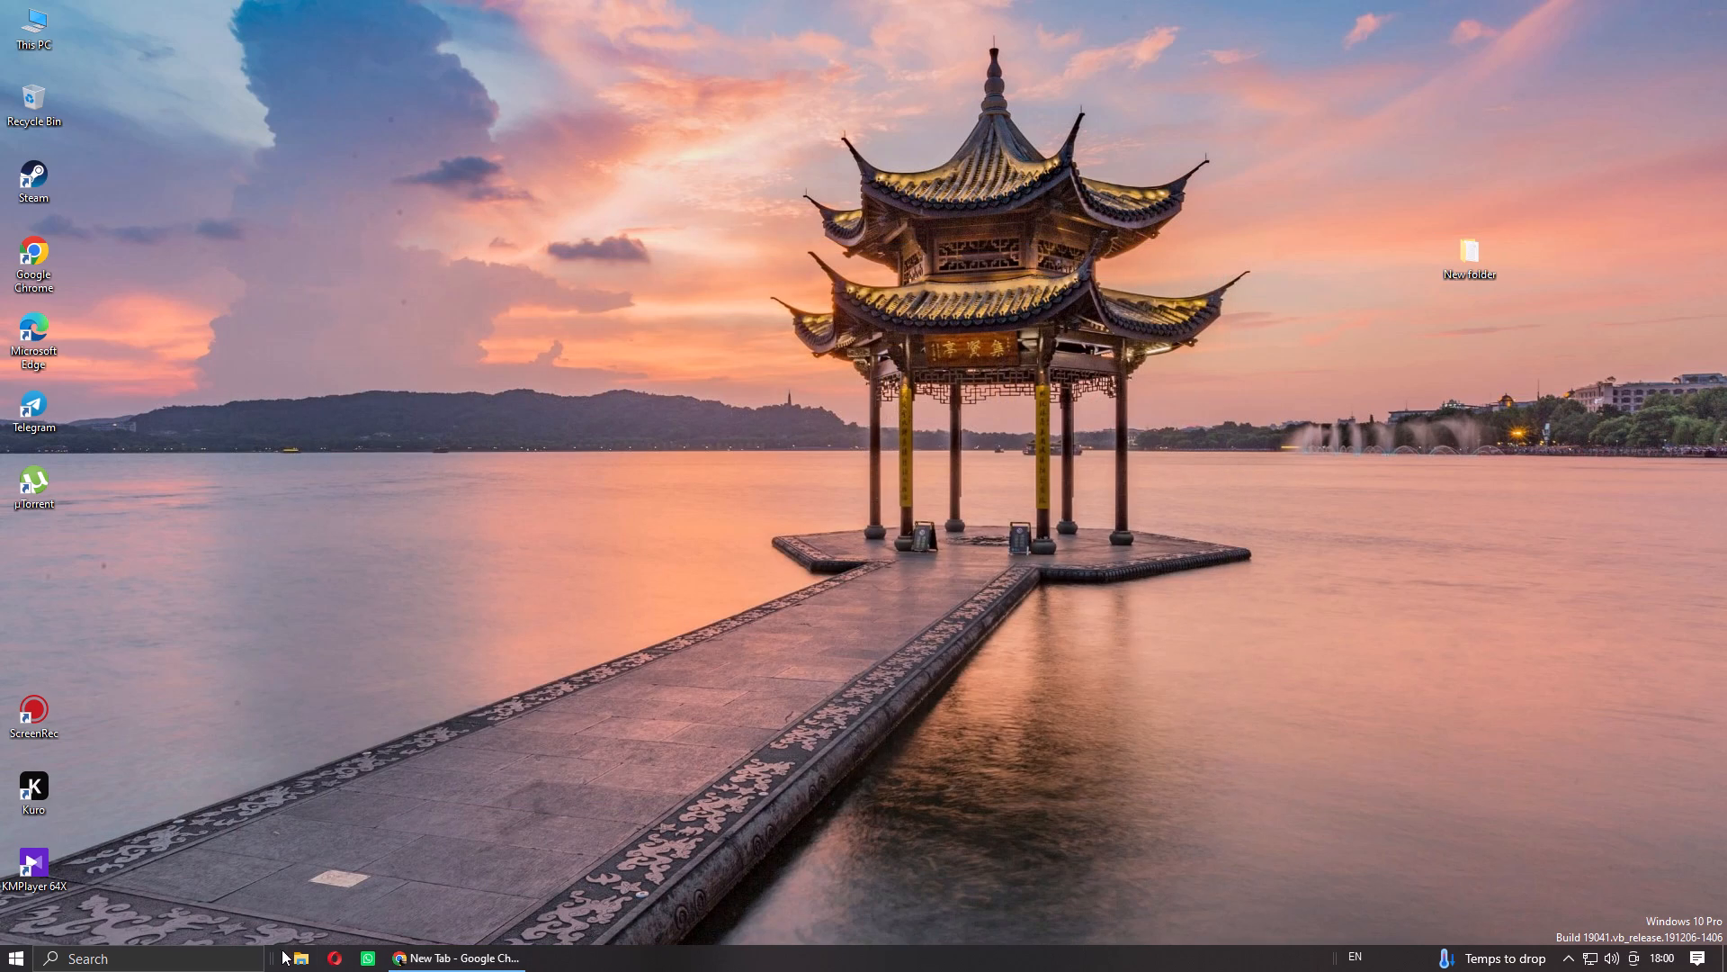
Check the drives listed in This PC and close the window.
click(292, 952)
click(318, 547)
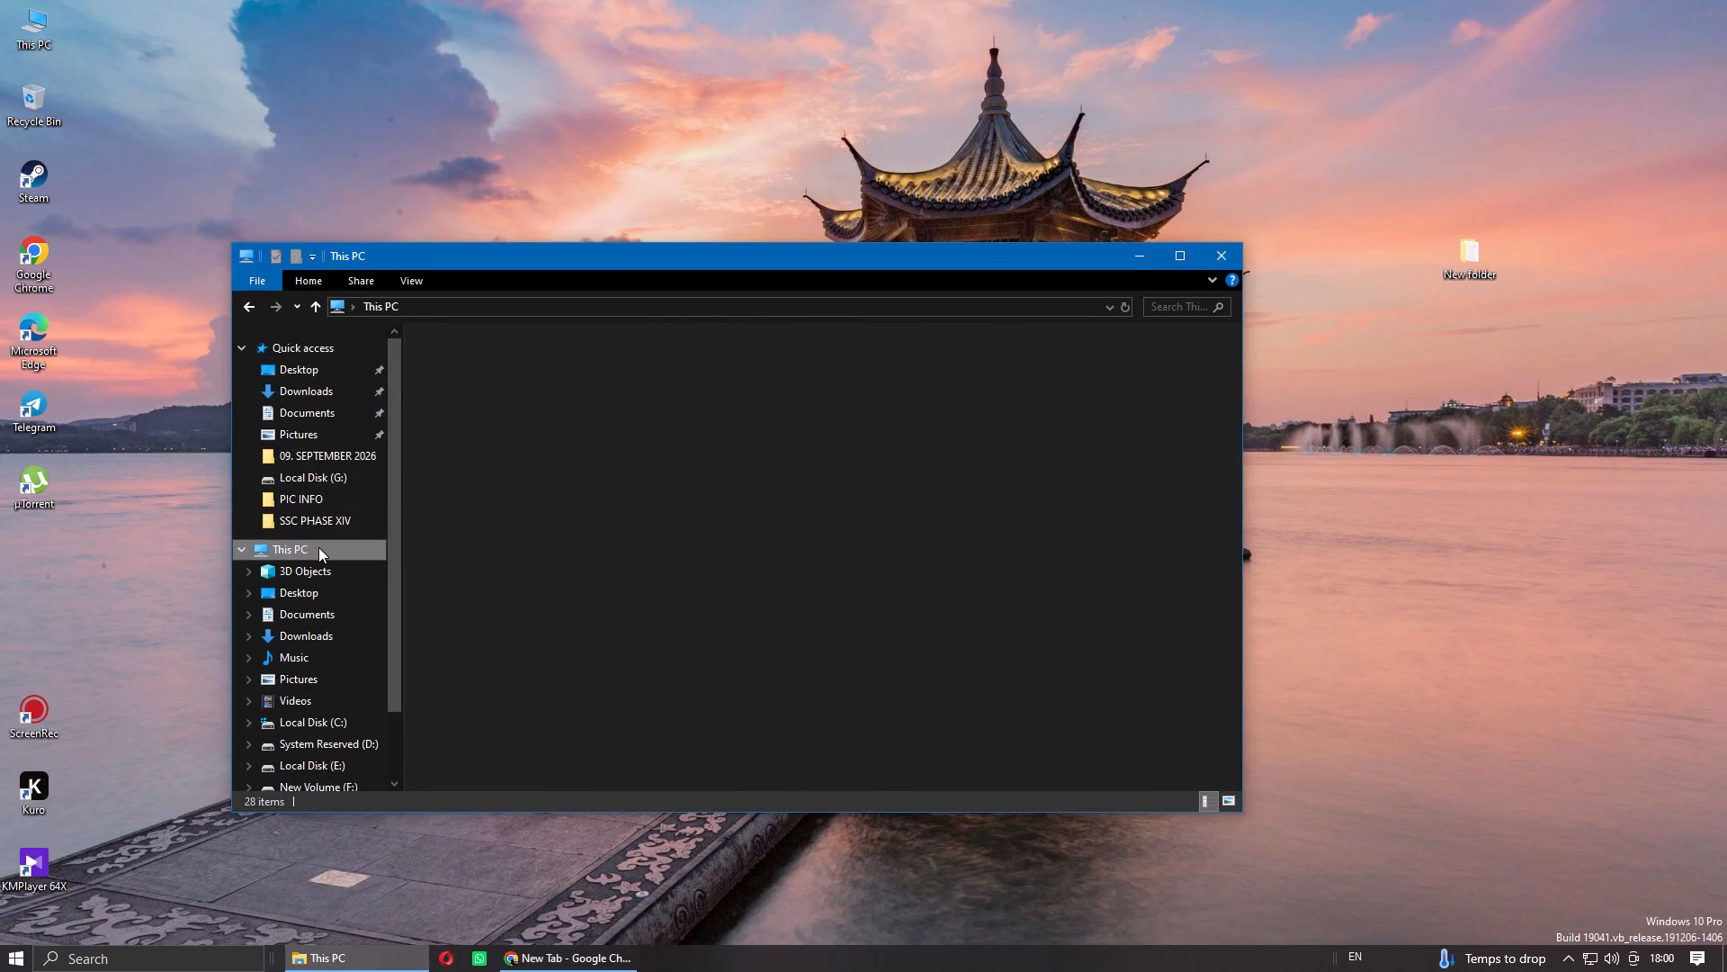
click(1221, 245)
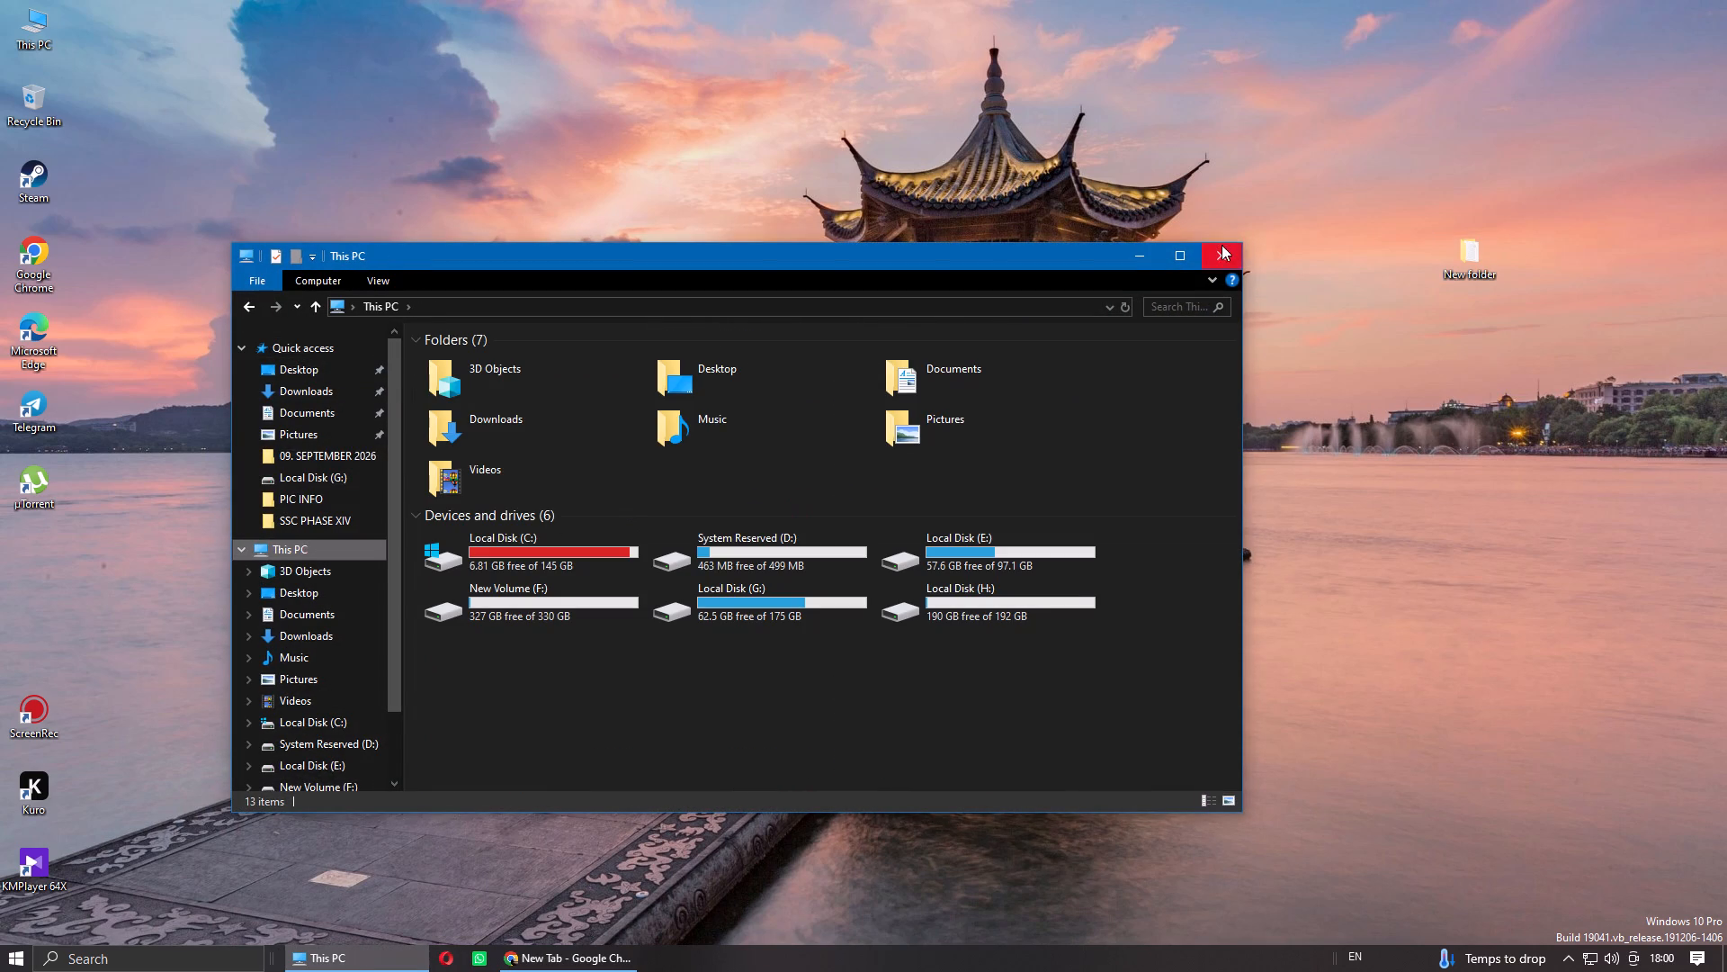
Move all four folders and the text document out of New folder onto the desktop.
double_click(1459, 246)
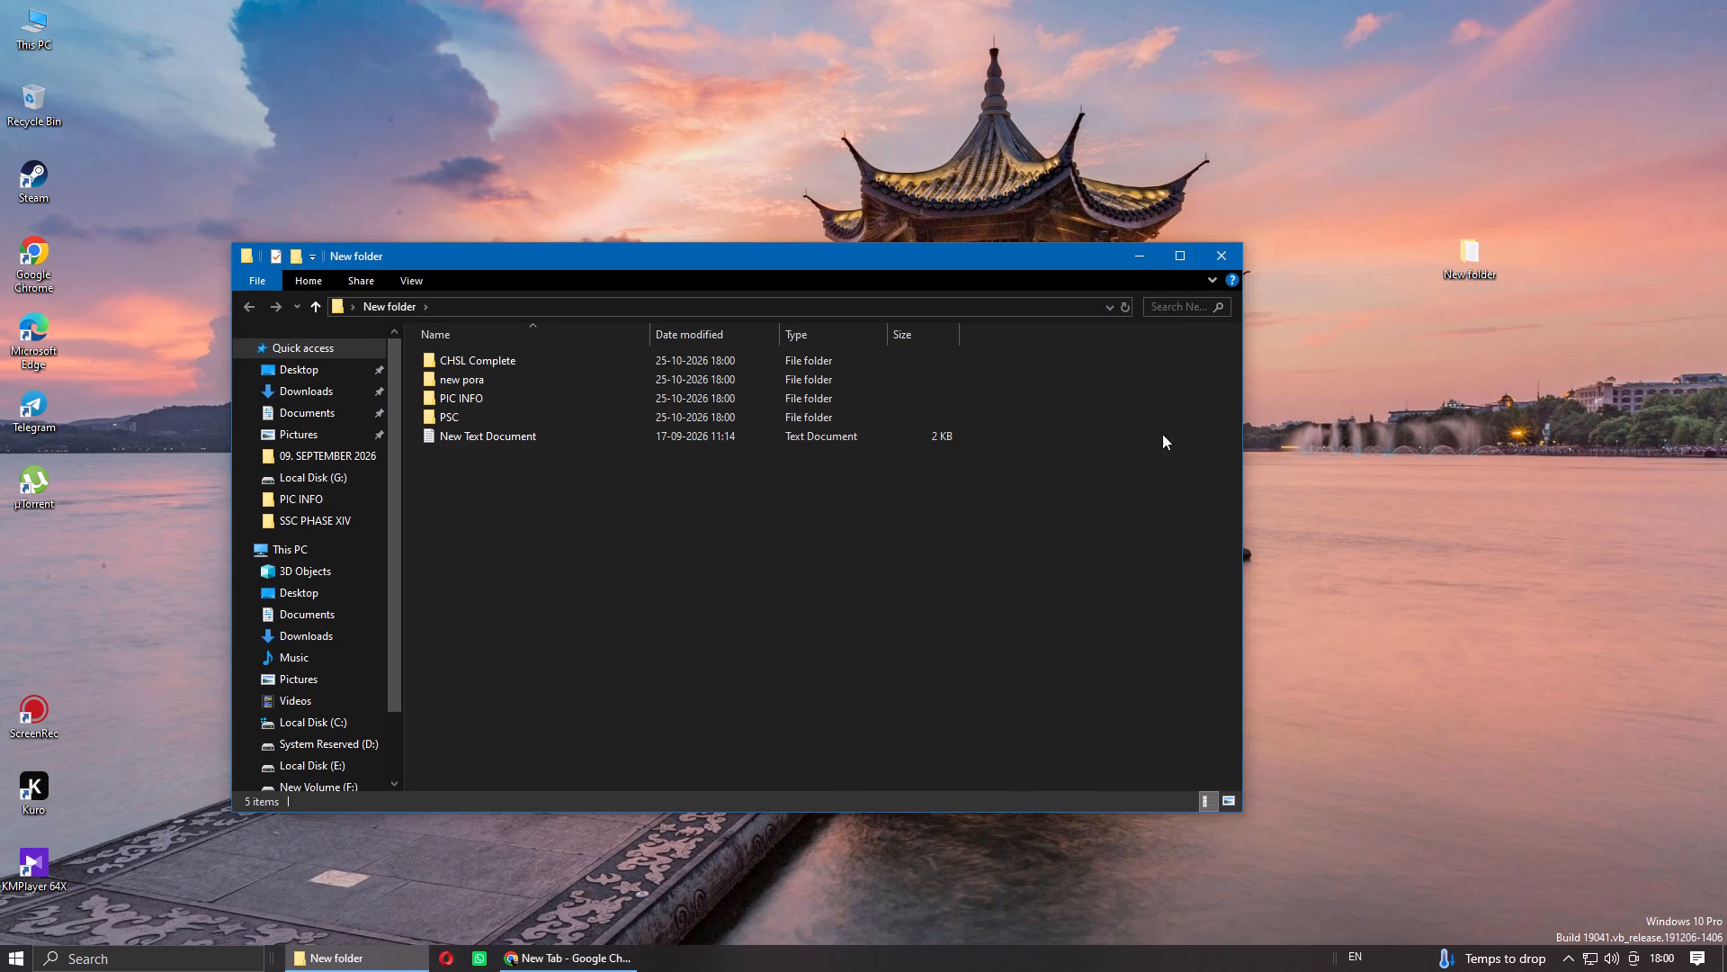
drag(648, 519, 485, 363)
right_click(485, 363)
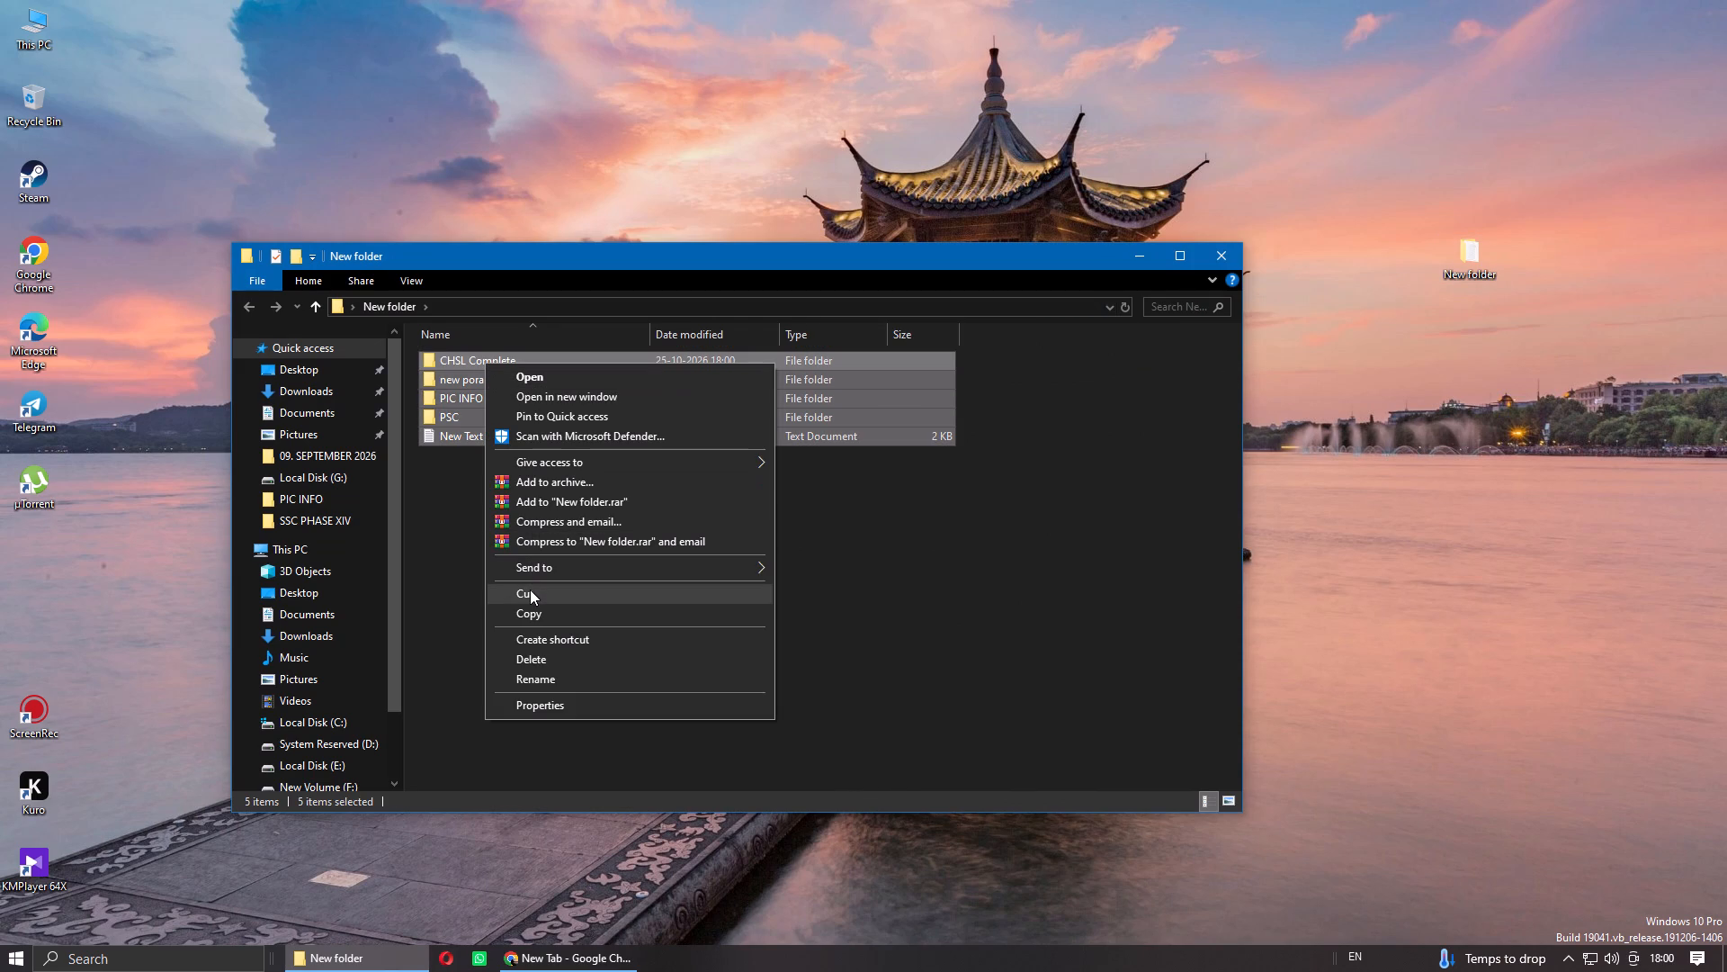
click(530, 589)
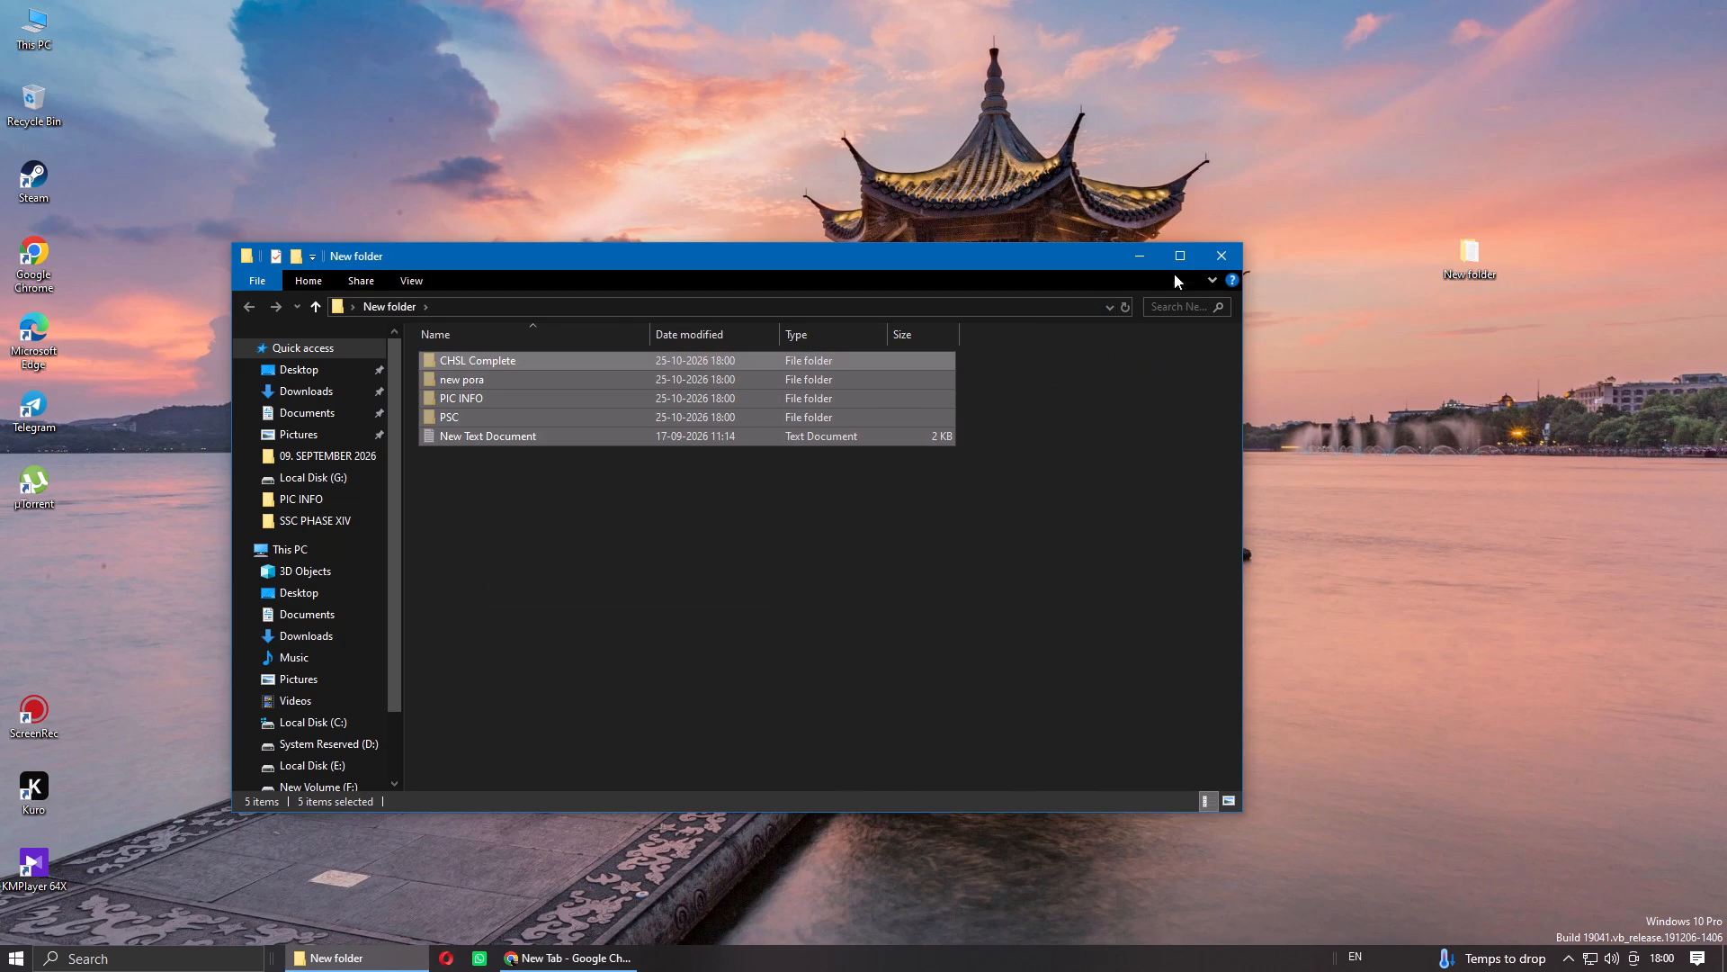
click(1275, 145)
right_click(1275, 145)
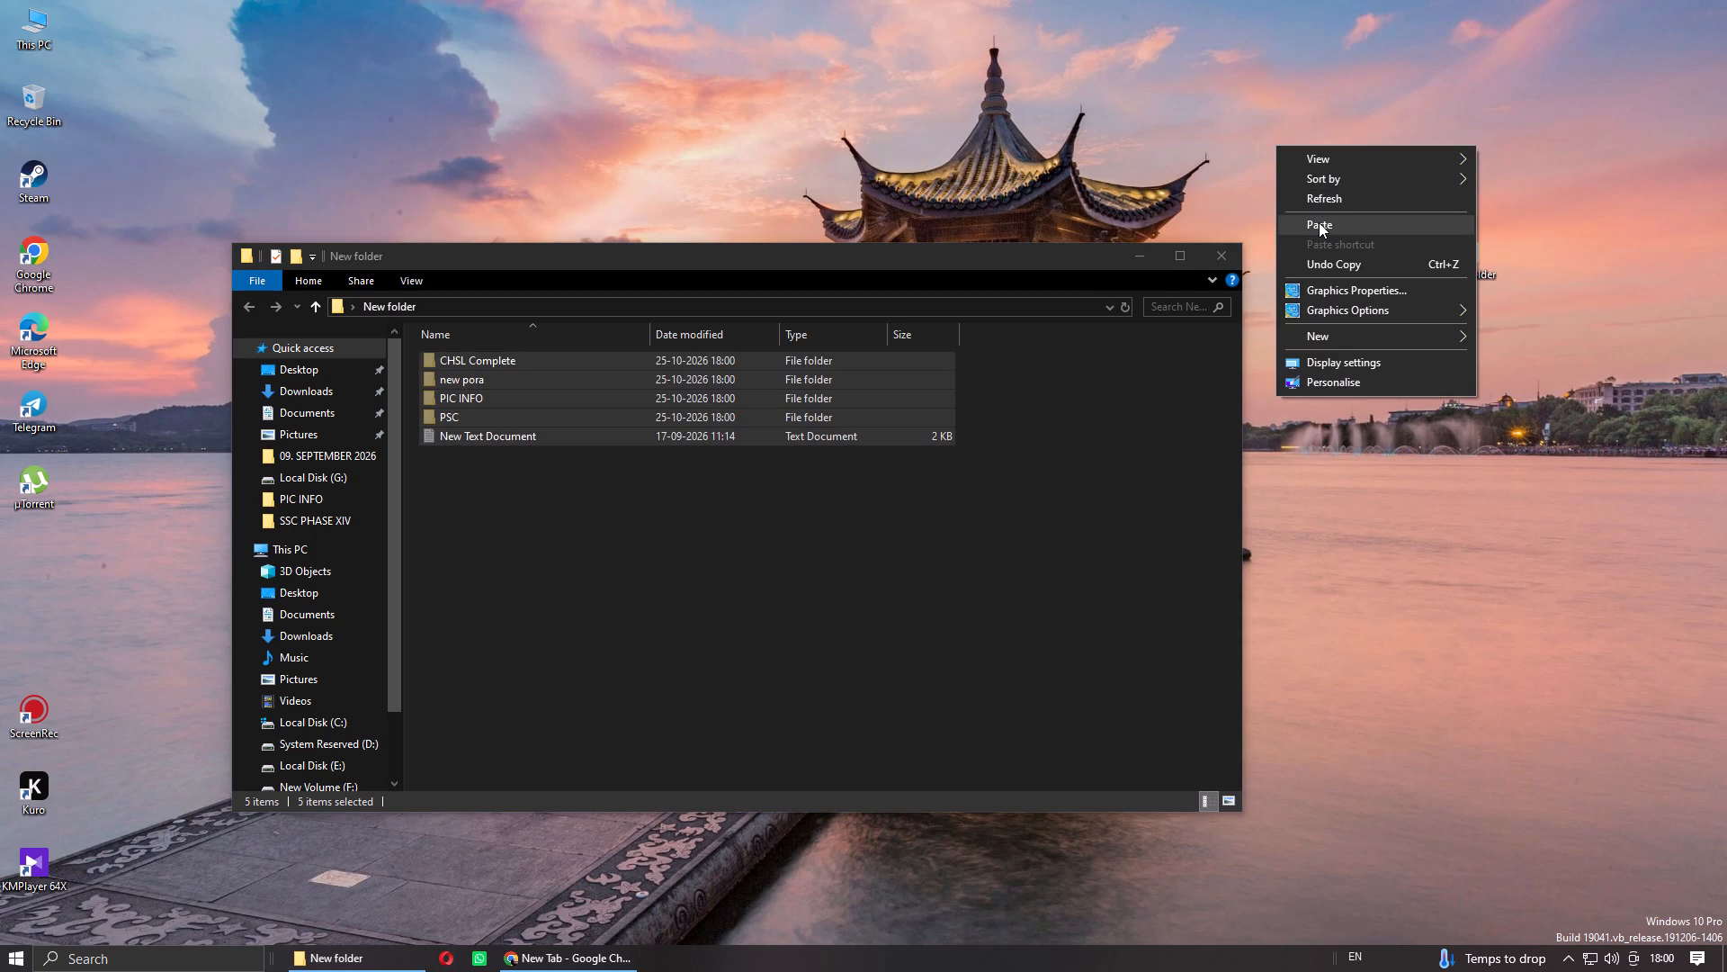
click(1319, 221)
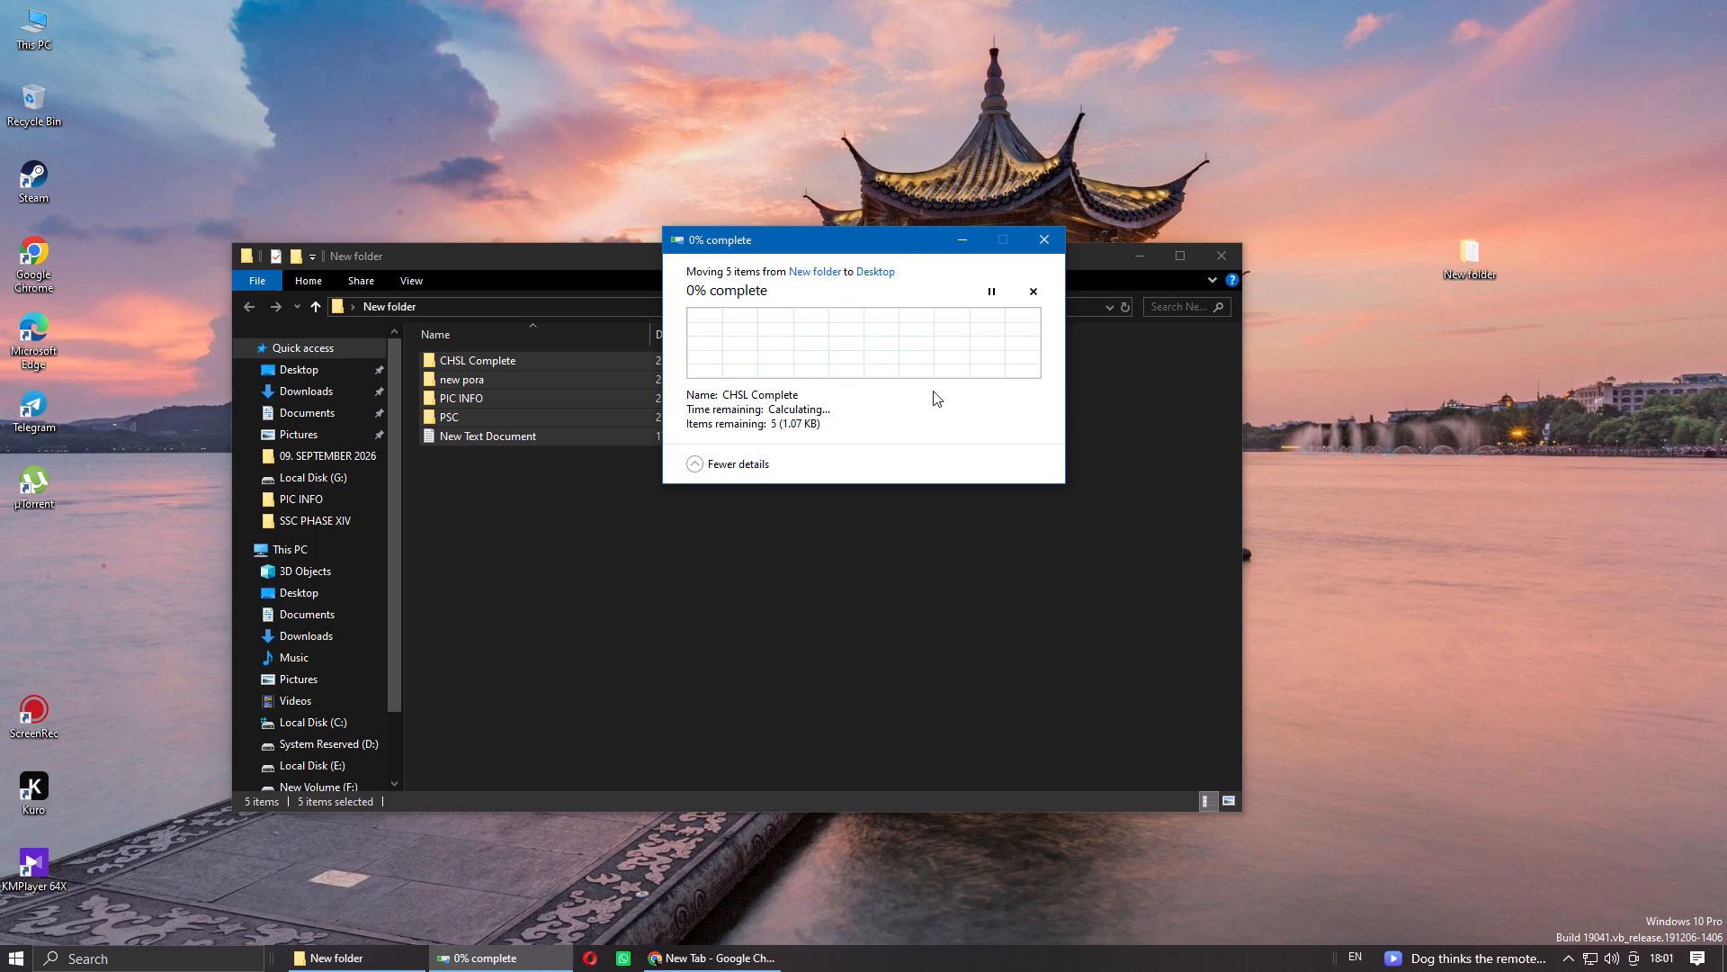
drag(897, 238, 631, 210)
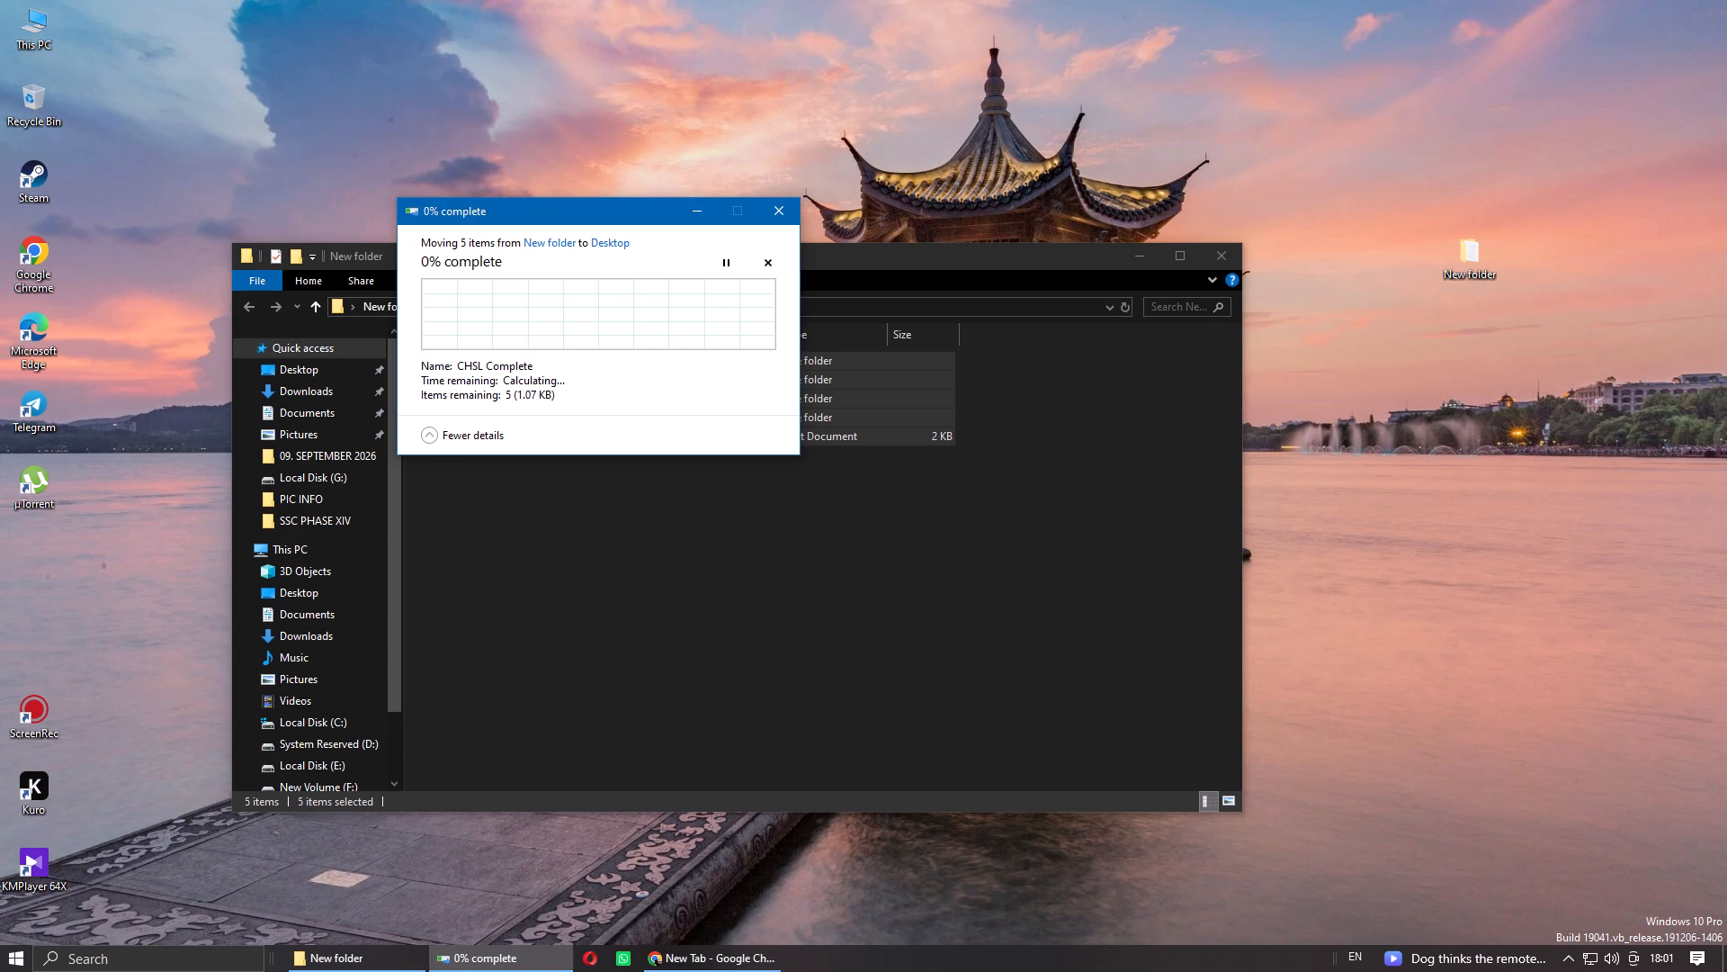
click(1137, 248)
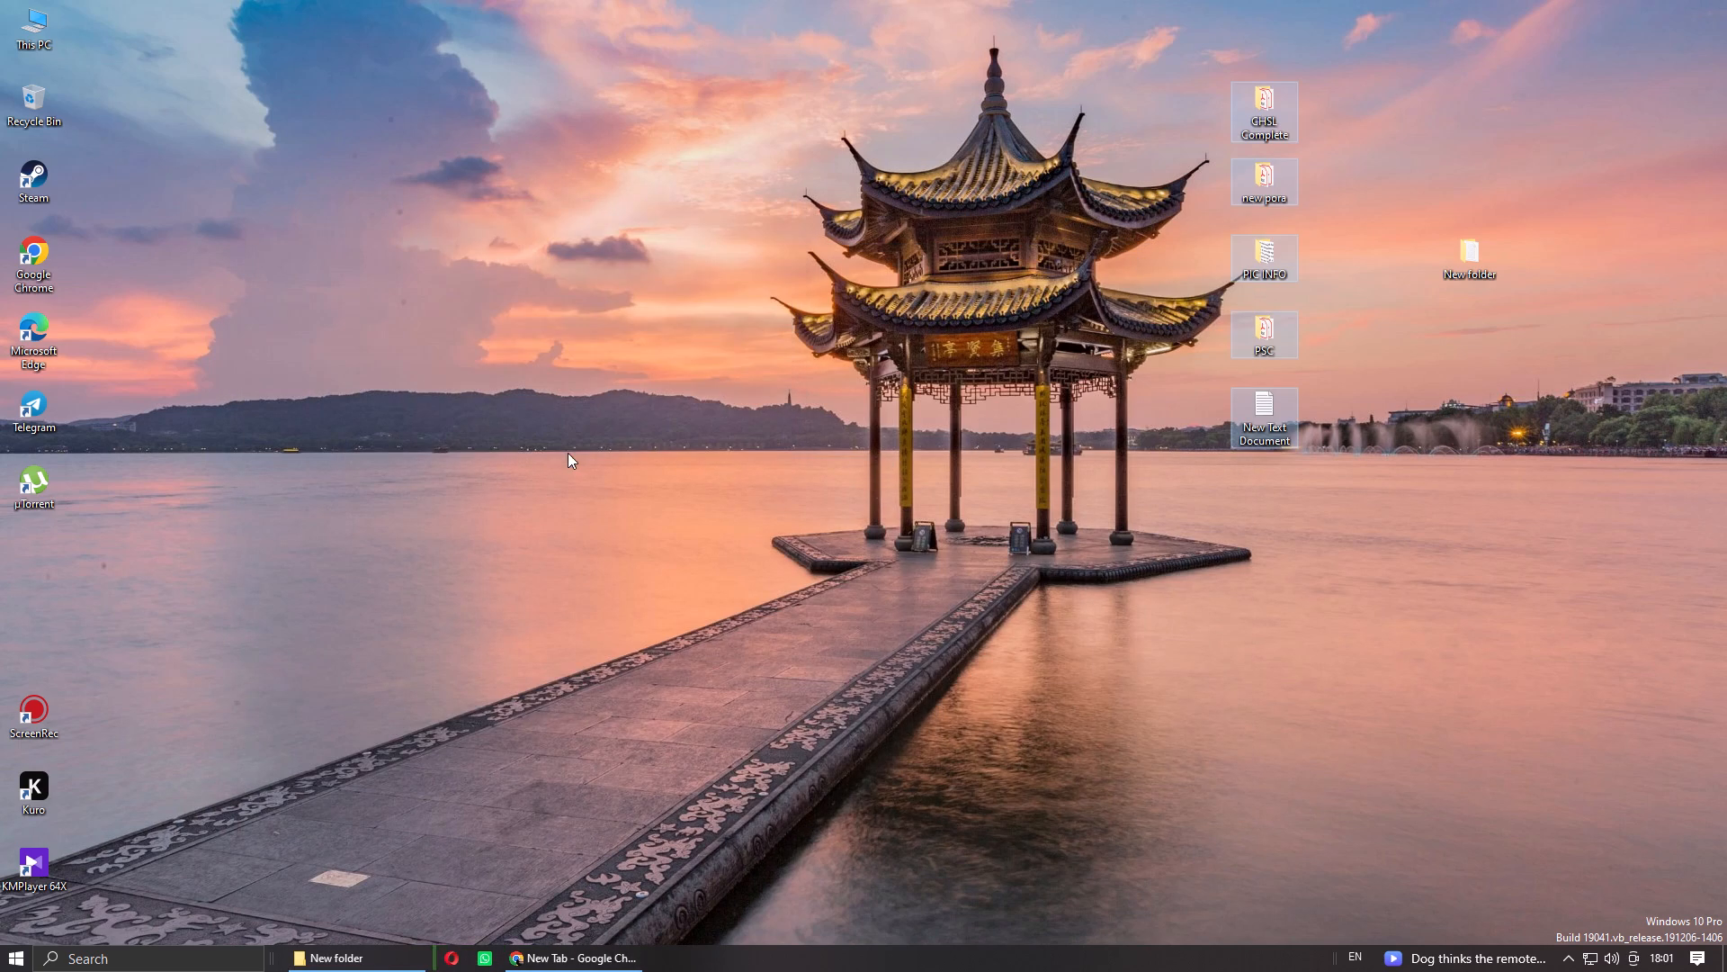
Delete the emptied New folder from the desktop.
click(1449, 510)
click(1457, 256)
right_click(1457, 256)
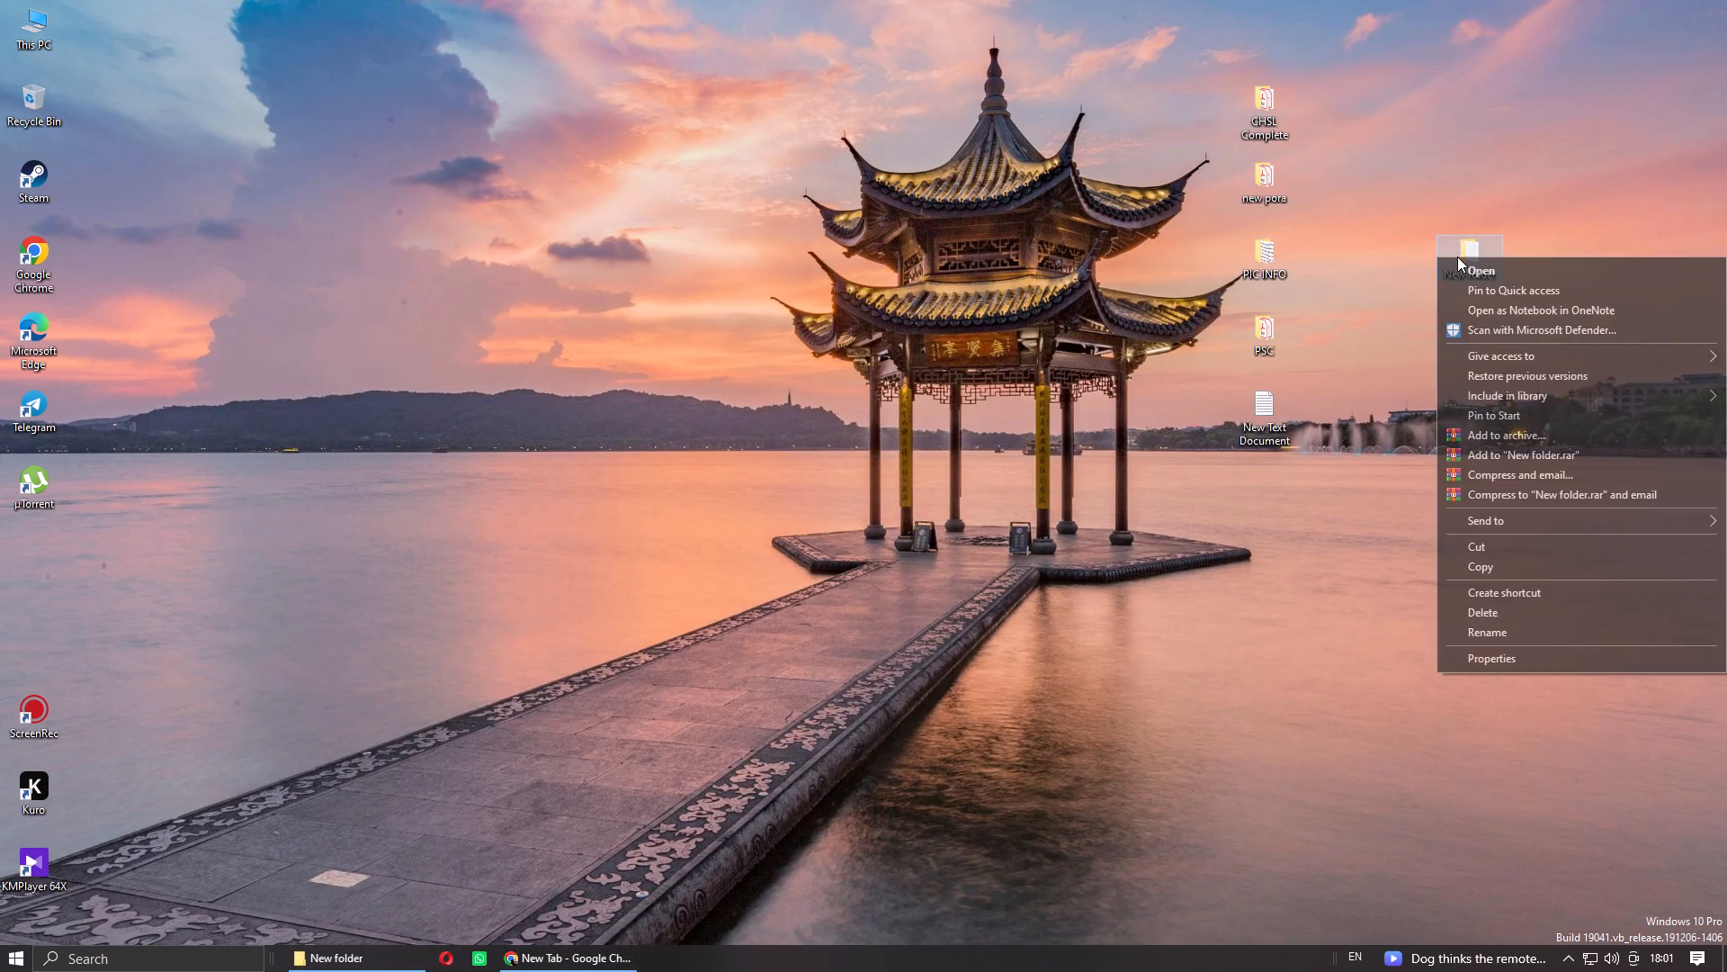
click(1457, 256)
click(1481, 612)
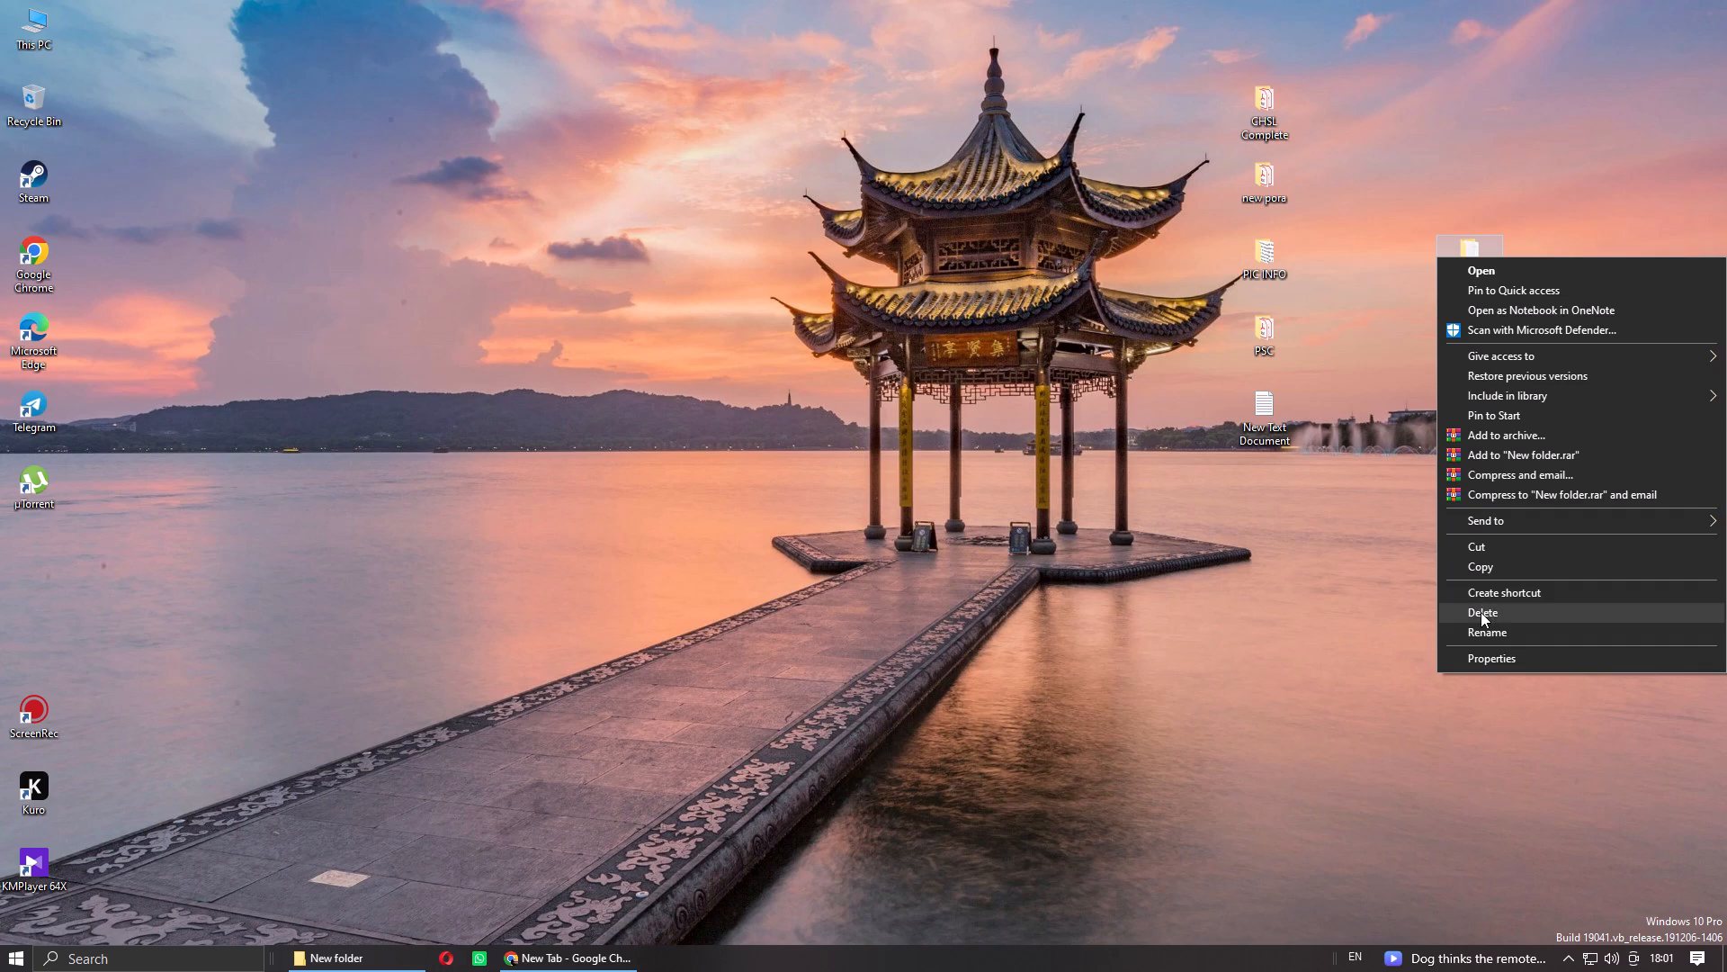
Permanently delete New folder from the Recycle Bin and close the bin.
double_click(34, 103)
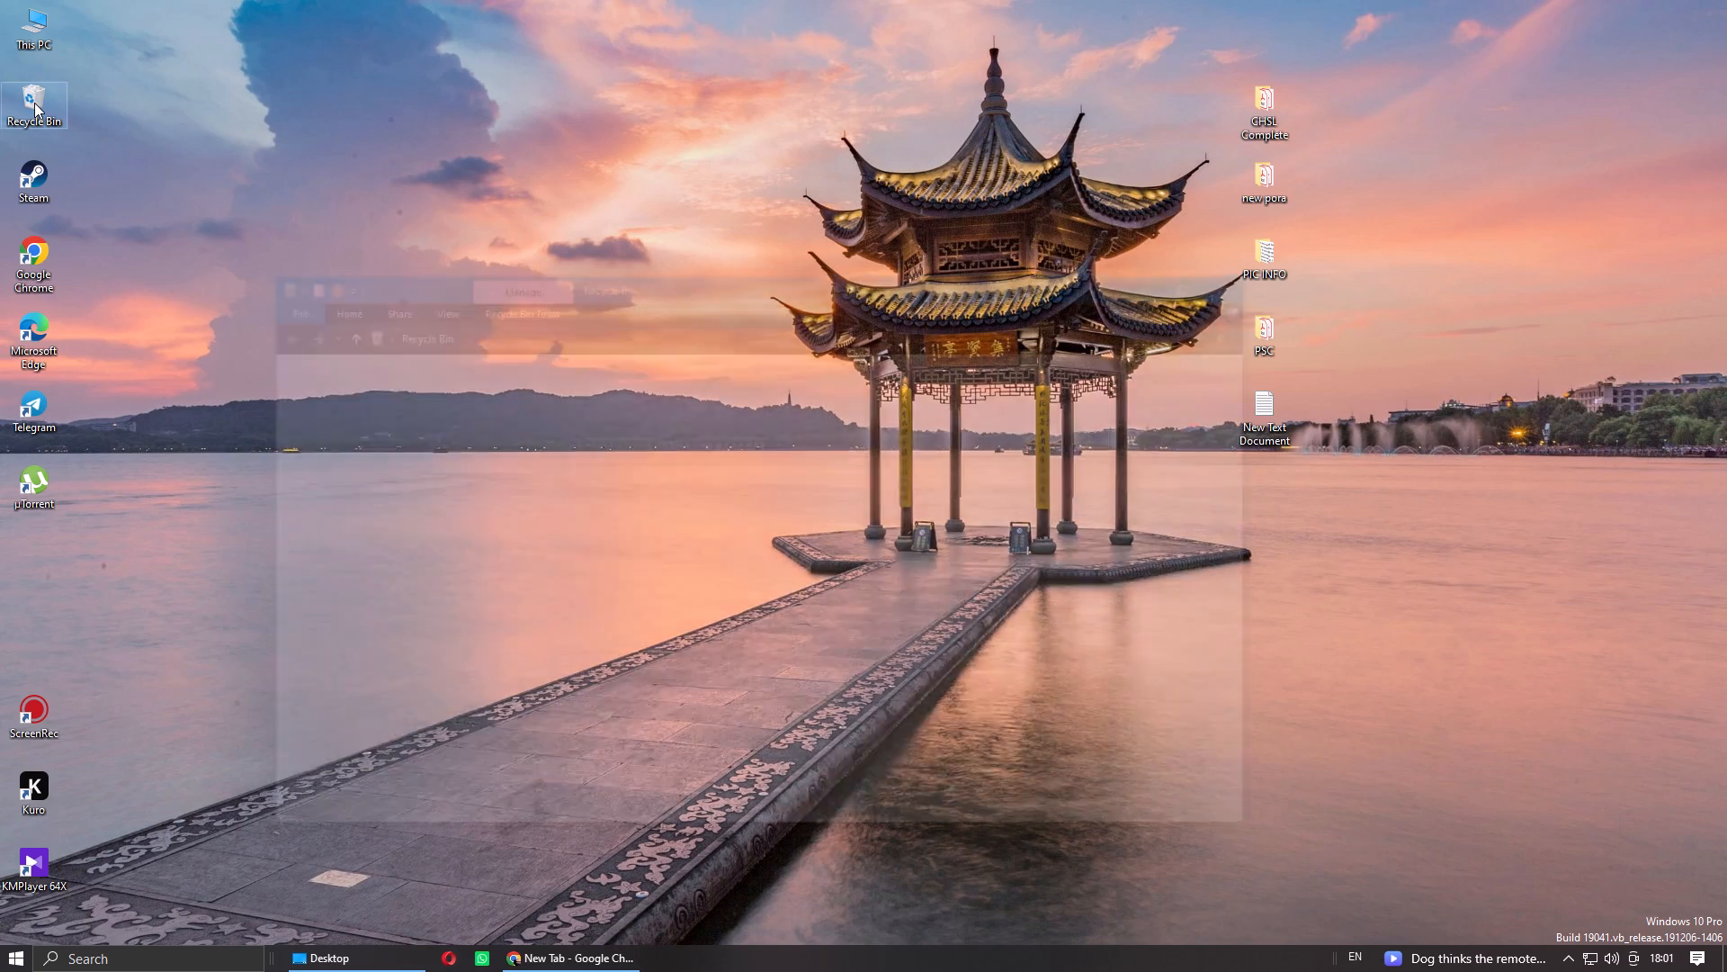
click(485, 375)
right_click(485, 375)
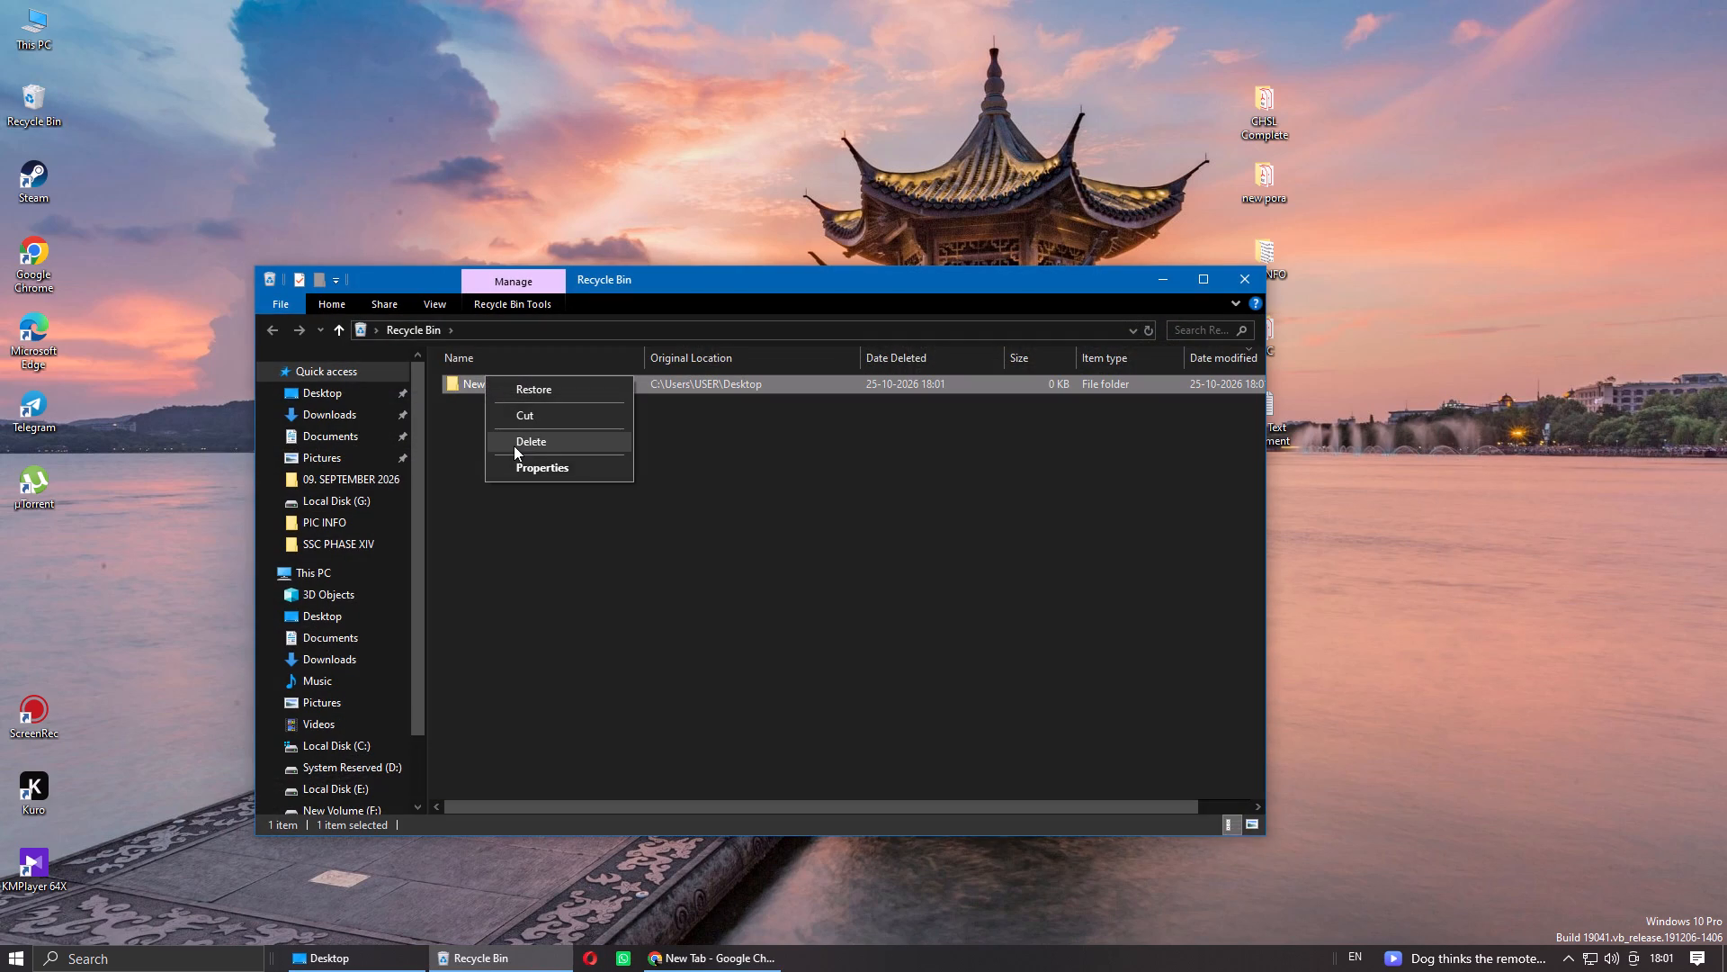
click(514, 445)
click(938, 558)
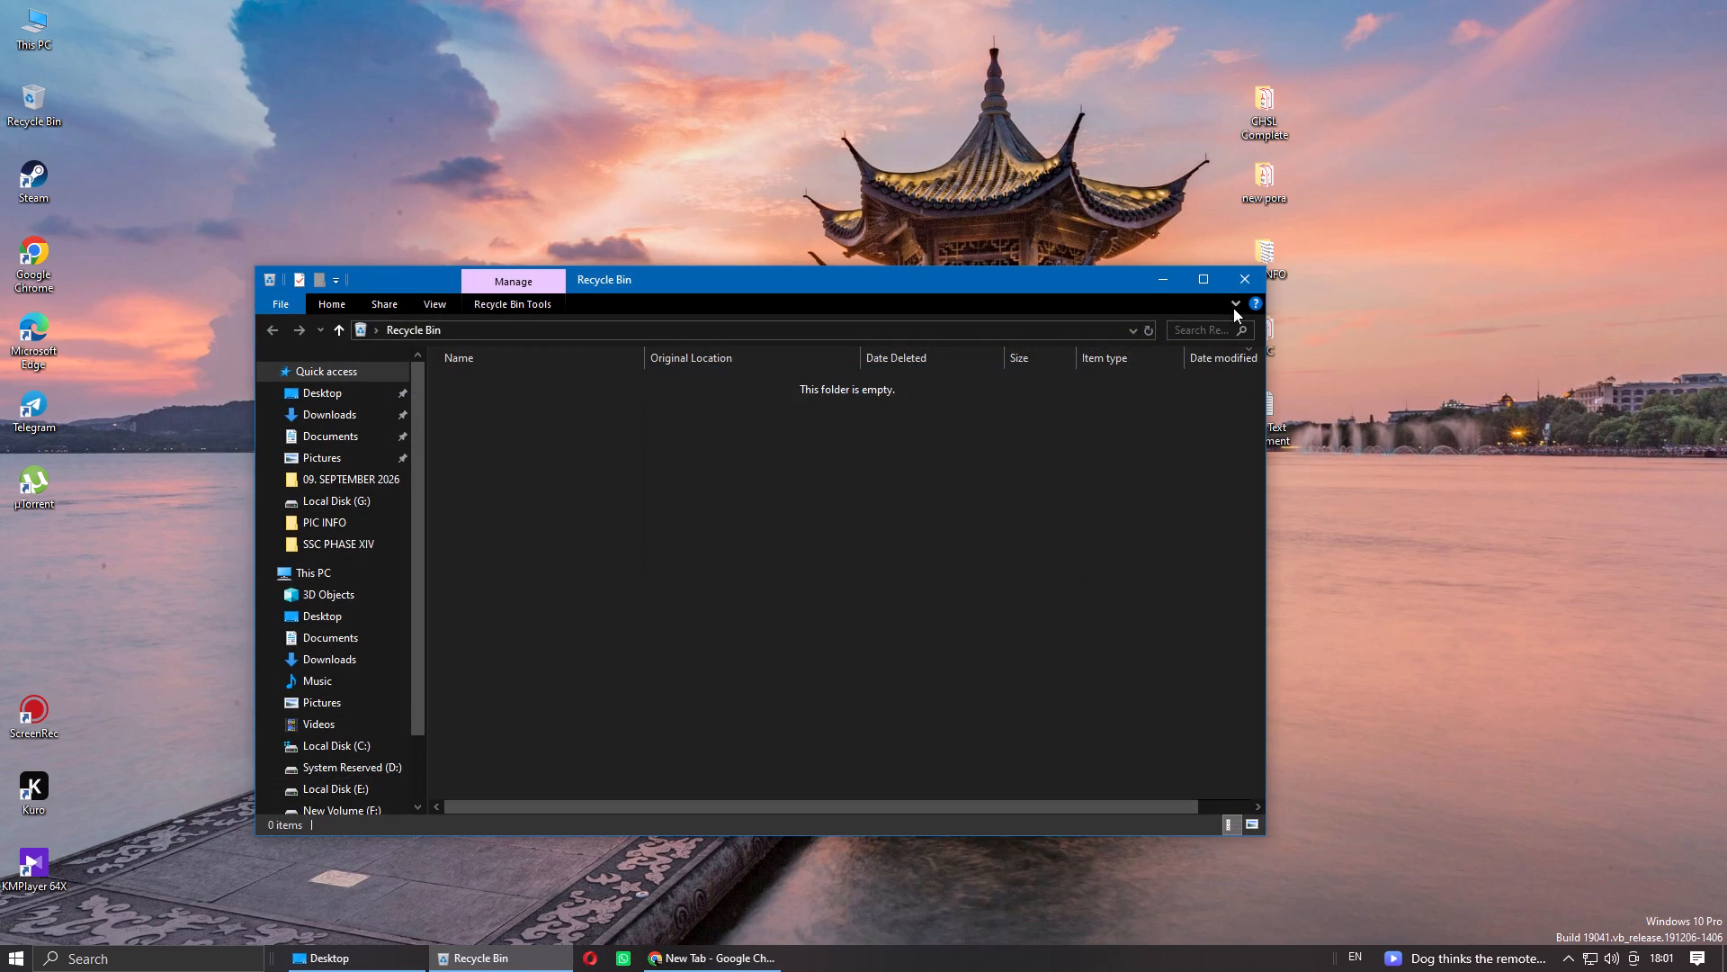
click(1239, 282)
Check the drives' free space in This PC again and close the window.
click(313, 971)
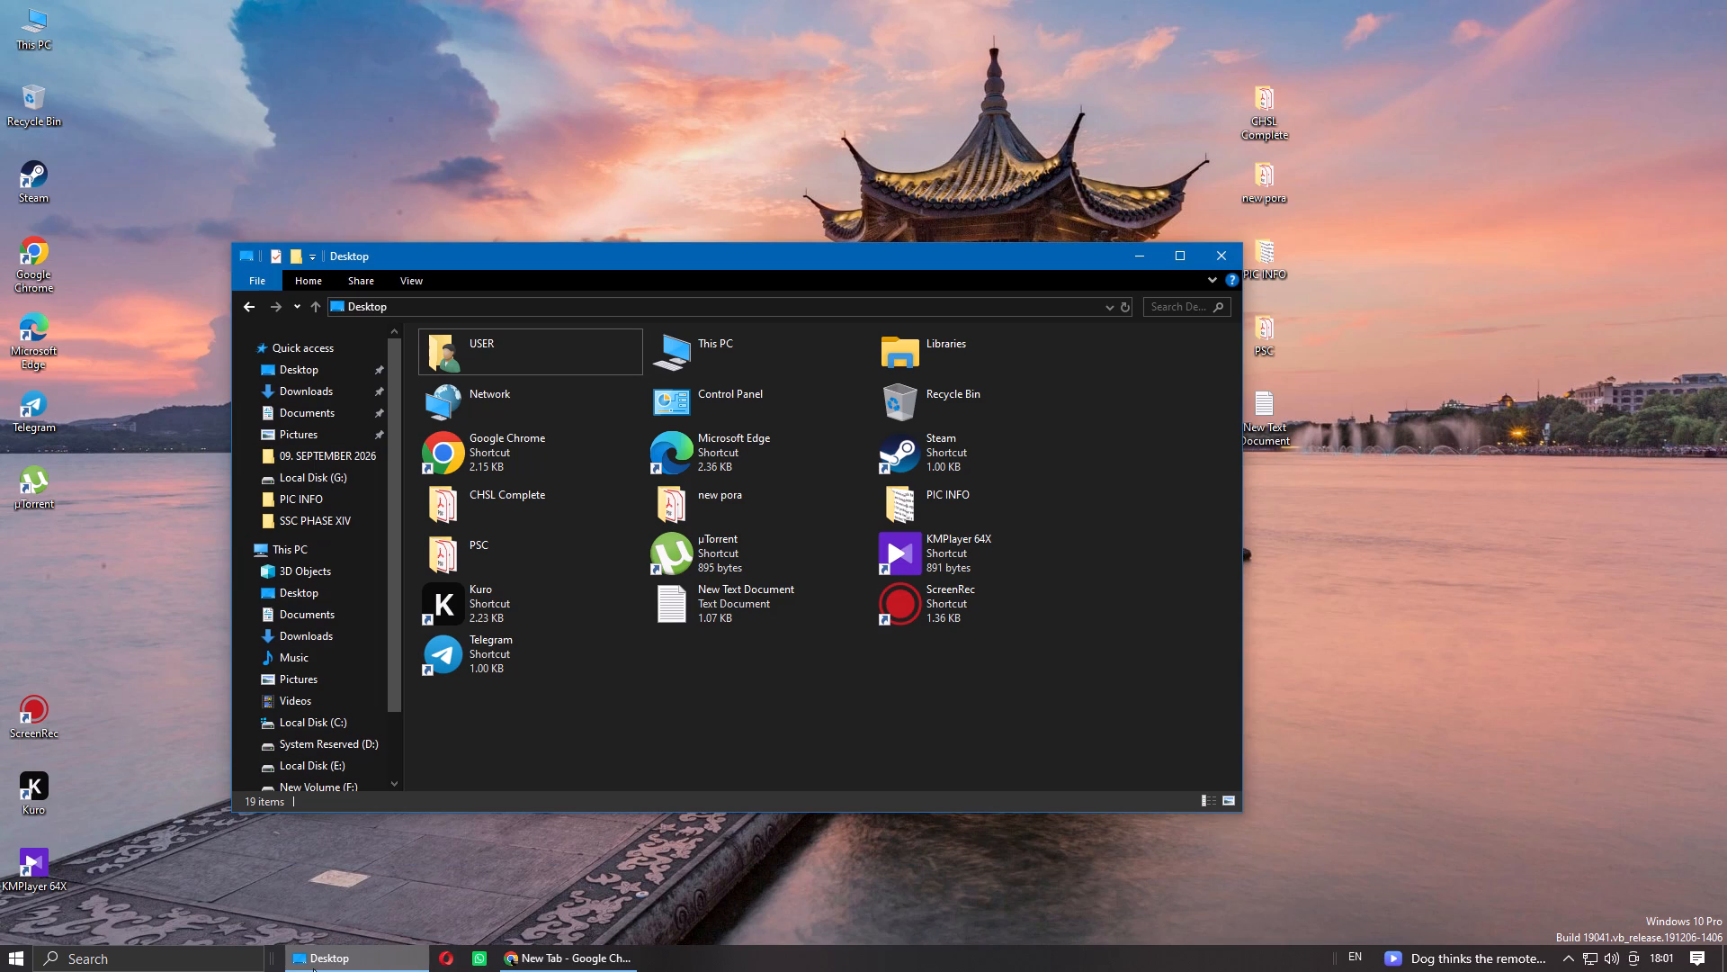
click(305, 542)
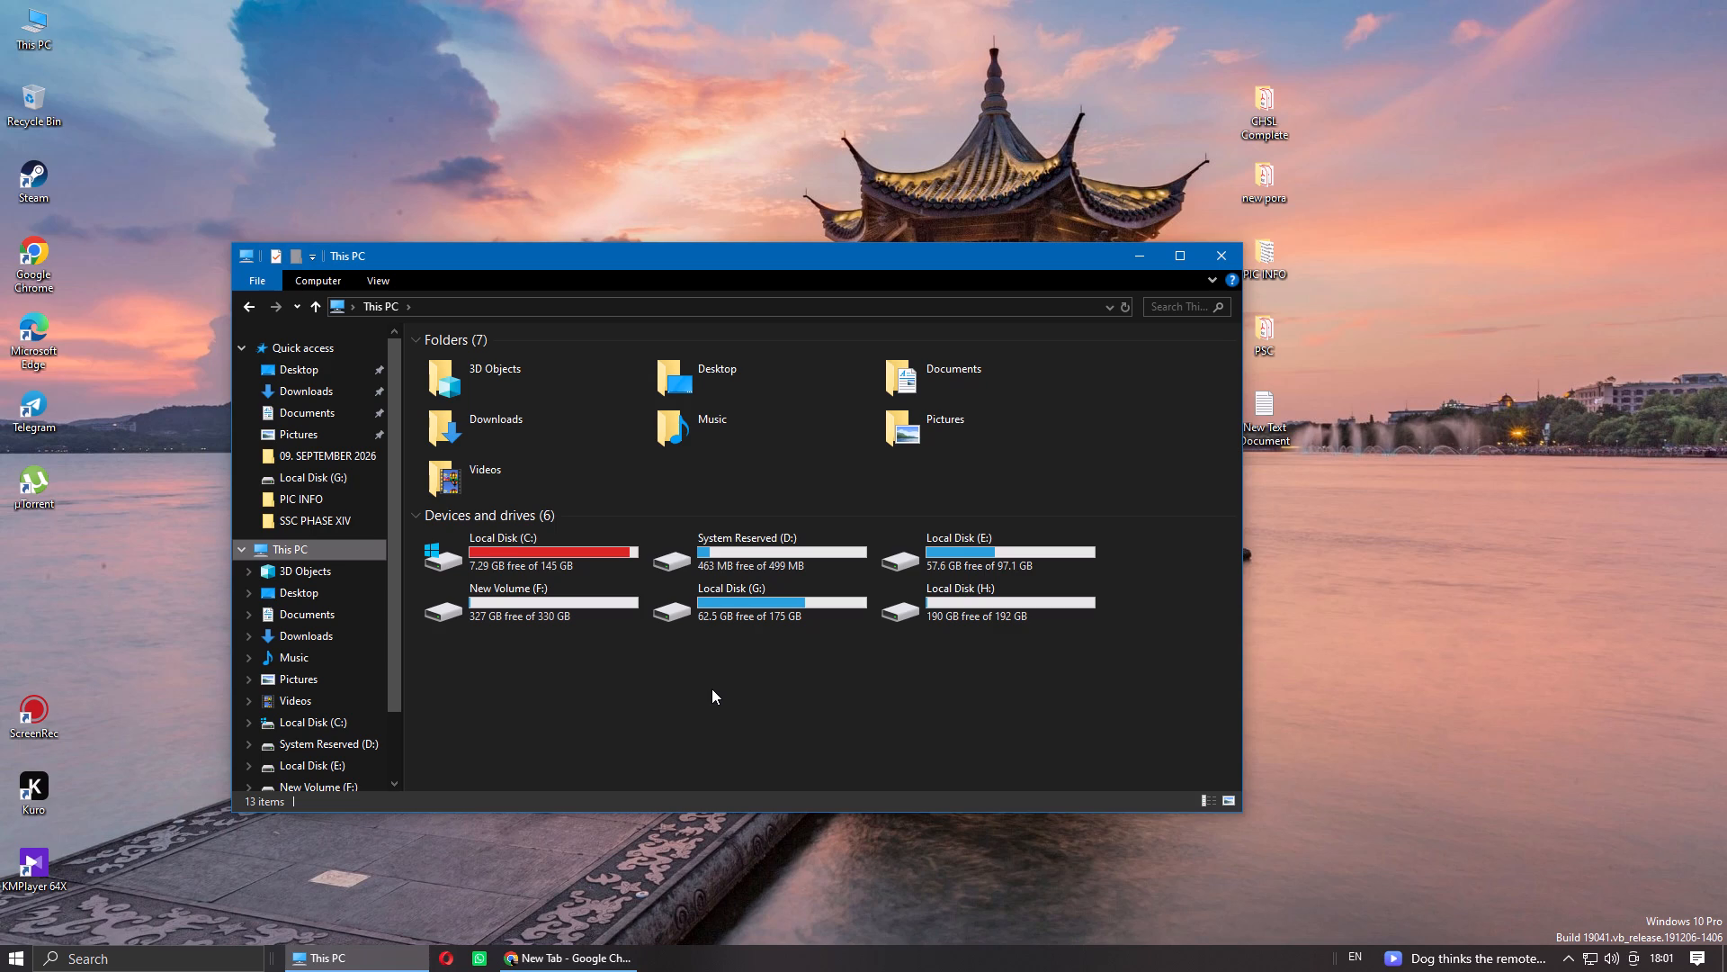
click(1216, 261)
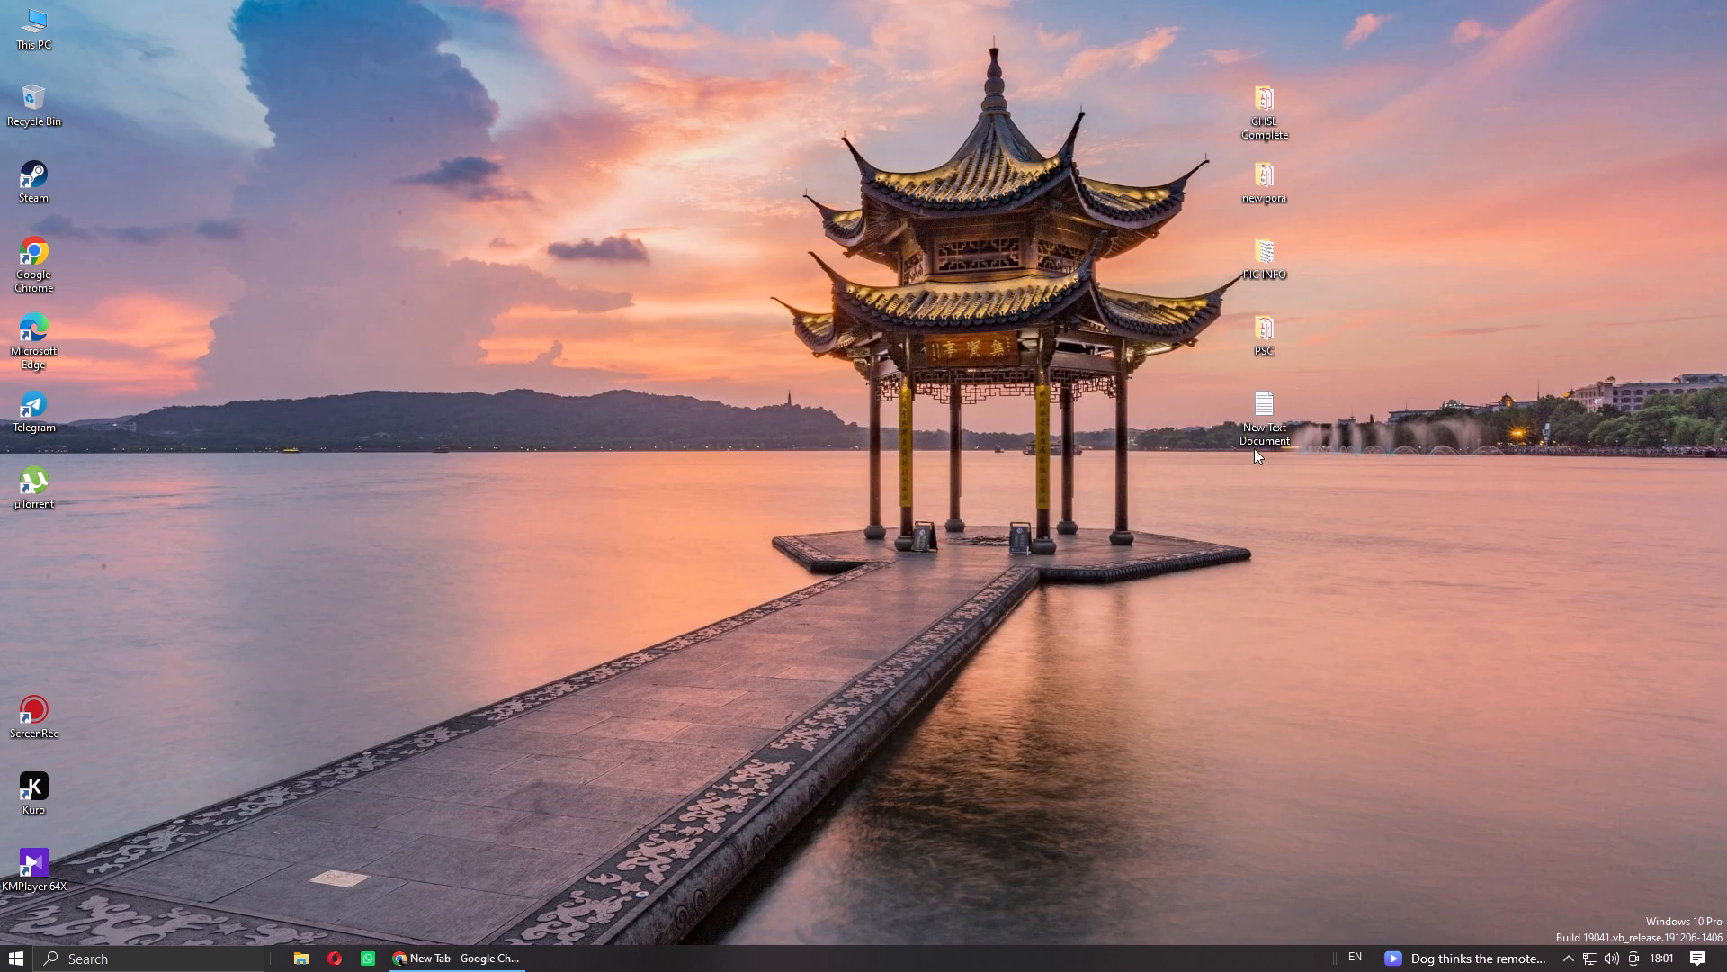
Rearrange the desktop with PIC INFO and New Text Document in a top row and CHSL Complete, PSC and new pora along a diagonal.
drag(1264, 109, 1177, 109)
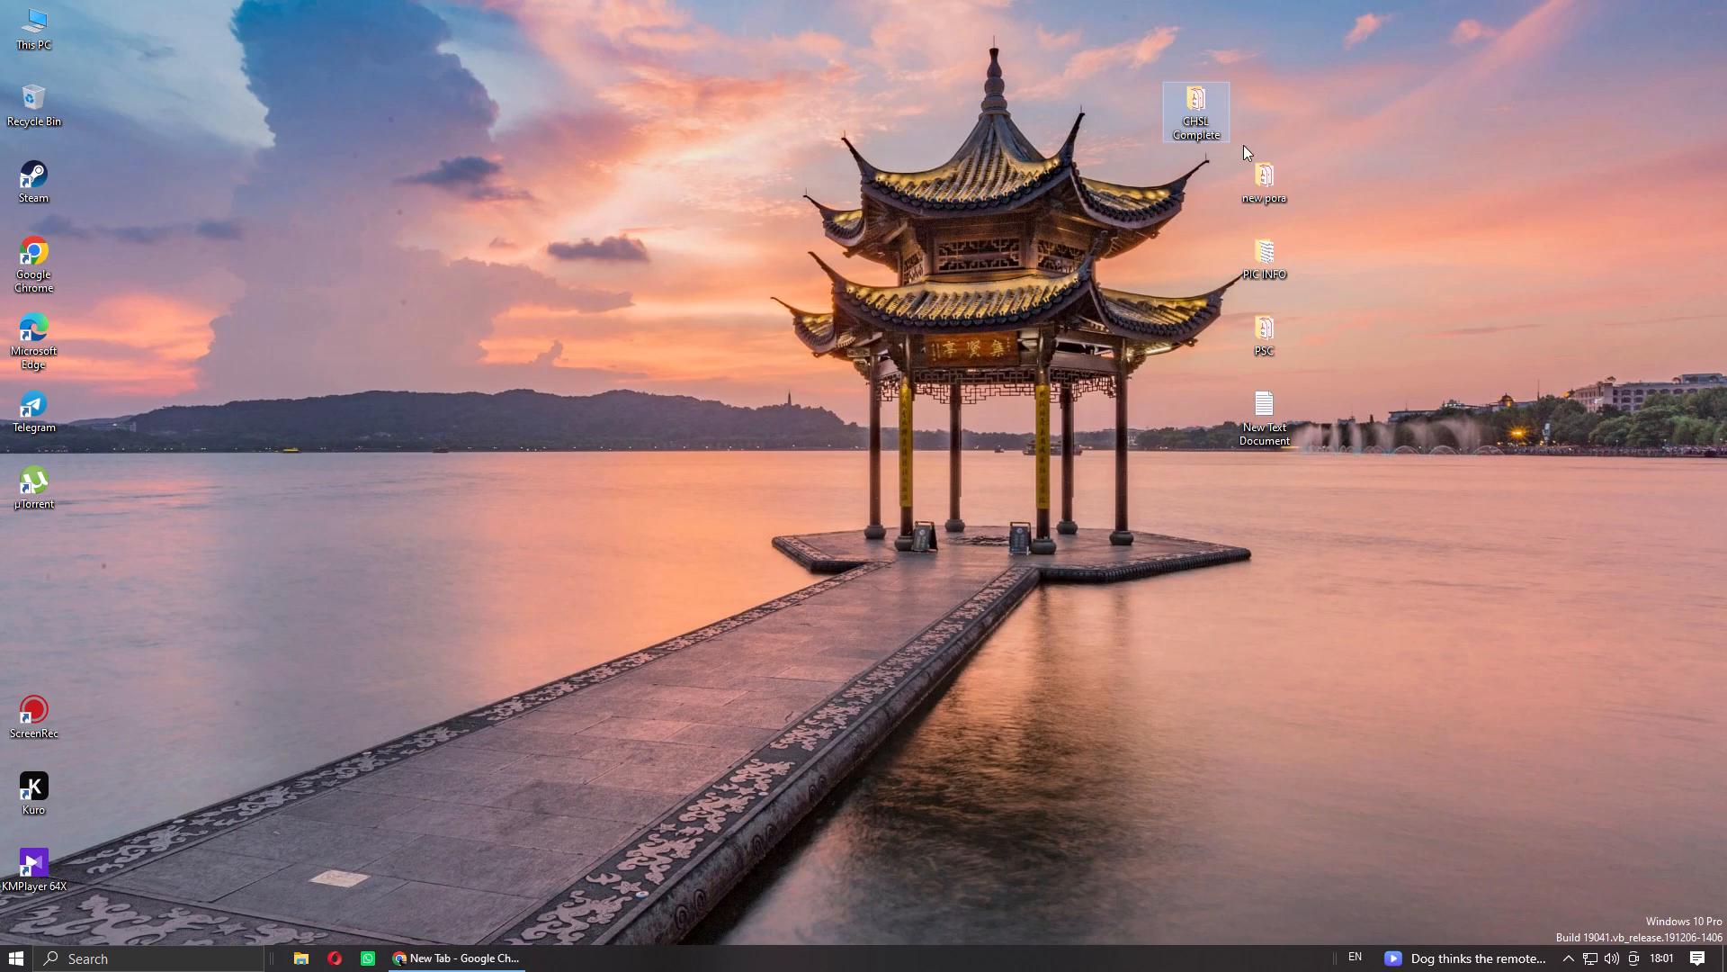
drag(1265, 165, 1271, 92)
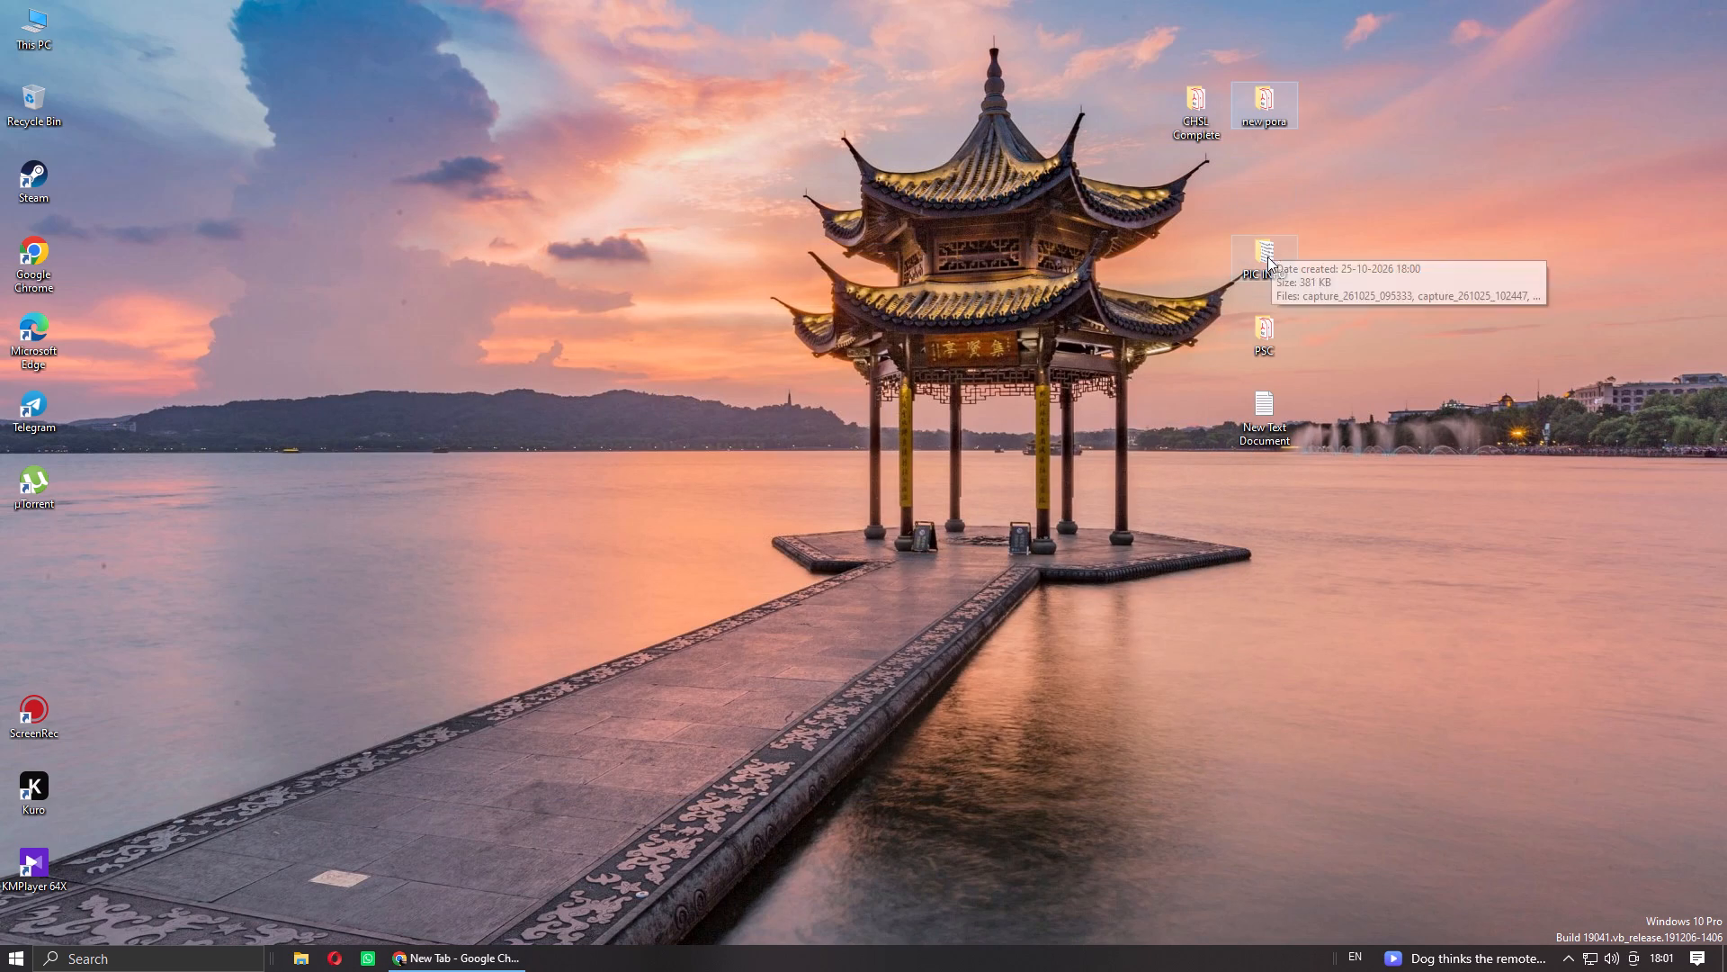
drag(1266, 261, 1500, 100)
drag(1266, 332, 1271, 204)
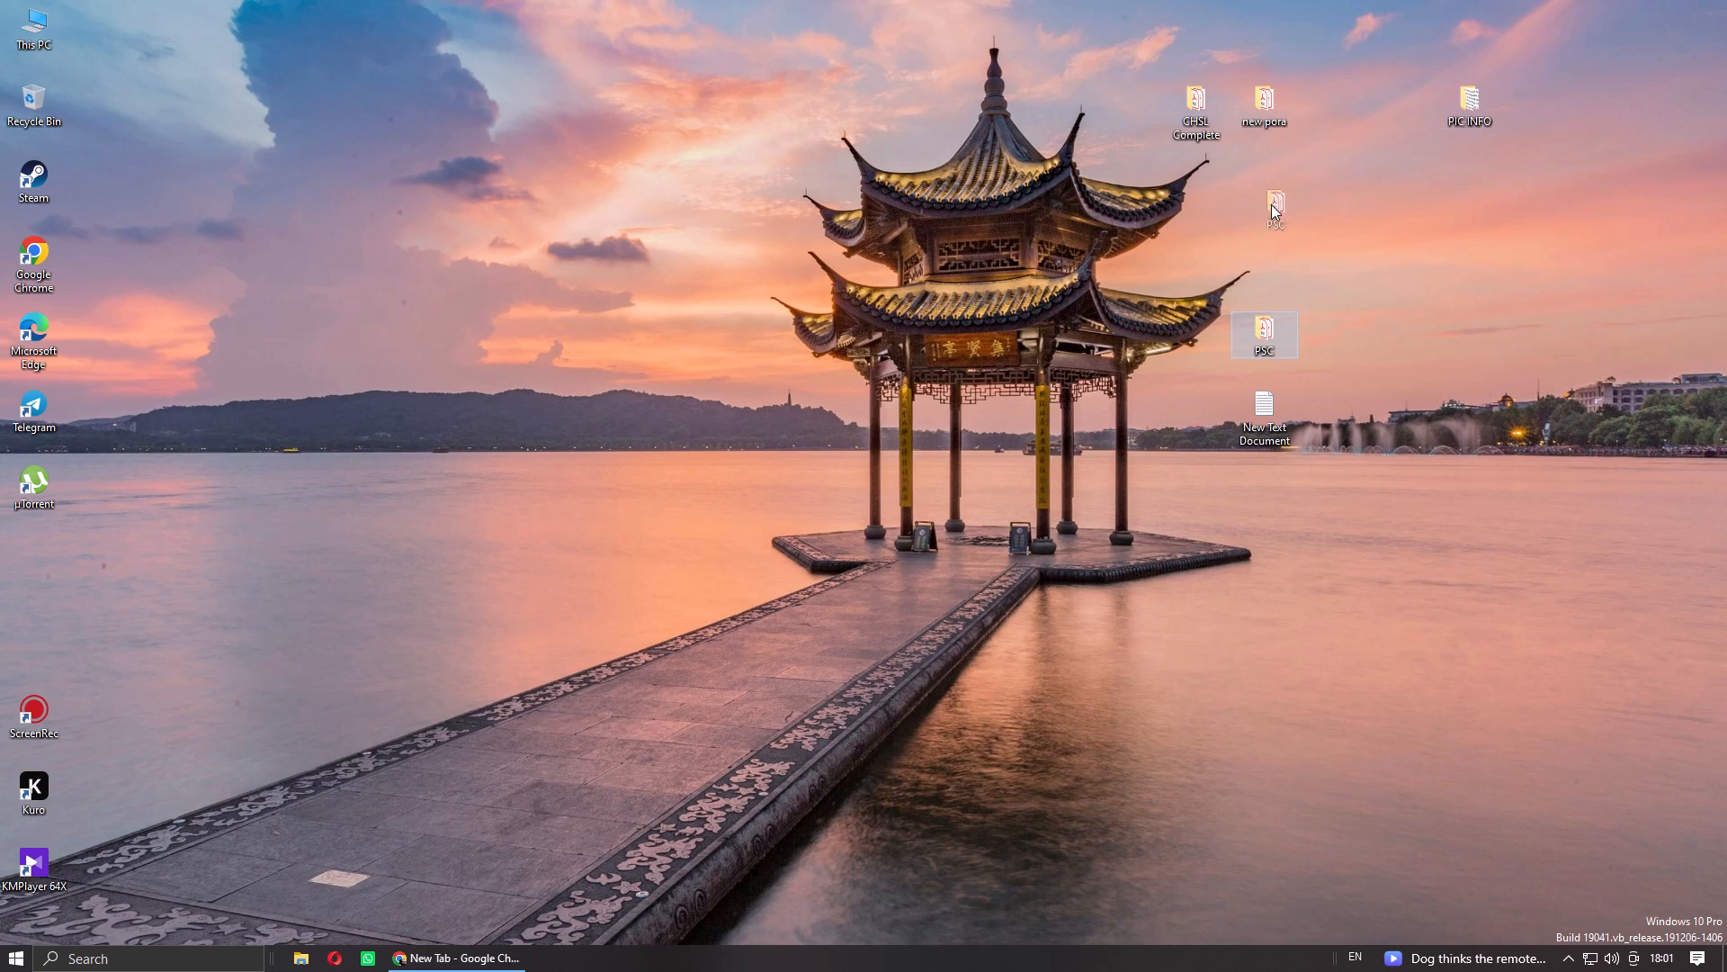
drag(1271, 204, 1245, 201)
drag(1261, 410, 1596, 103)
drag(1258, 109, 1426, 330)
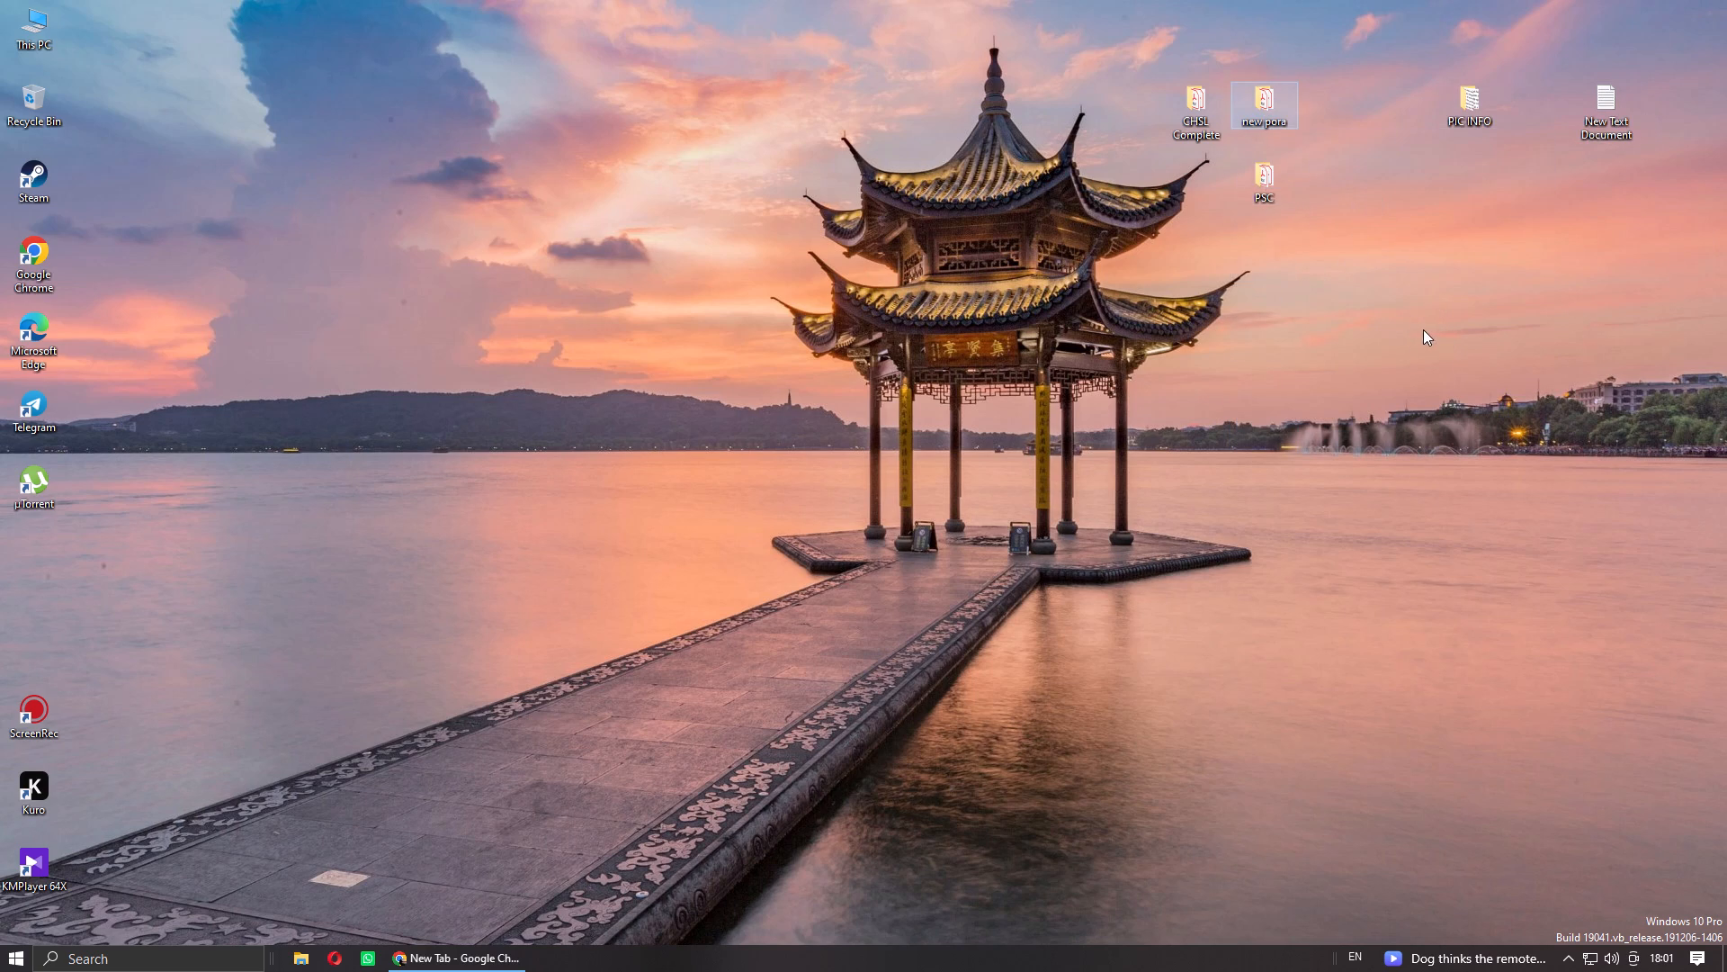
drag(1271, 166, 1333, 236)
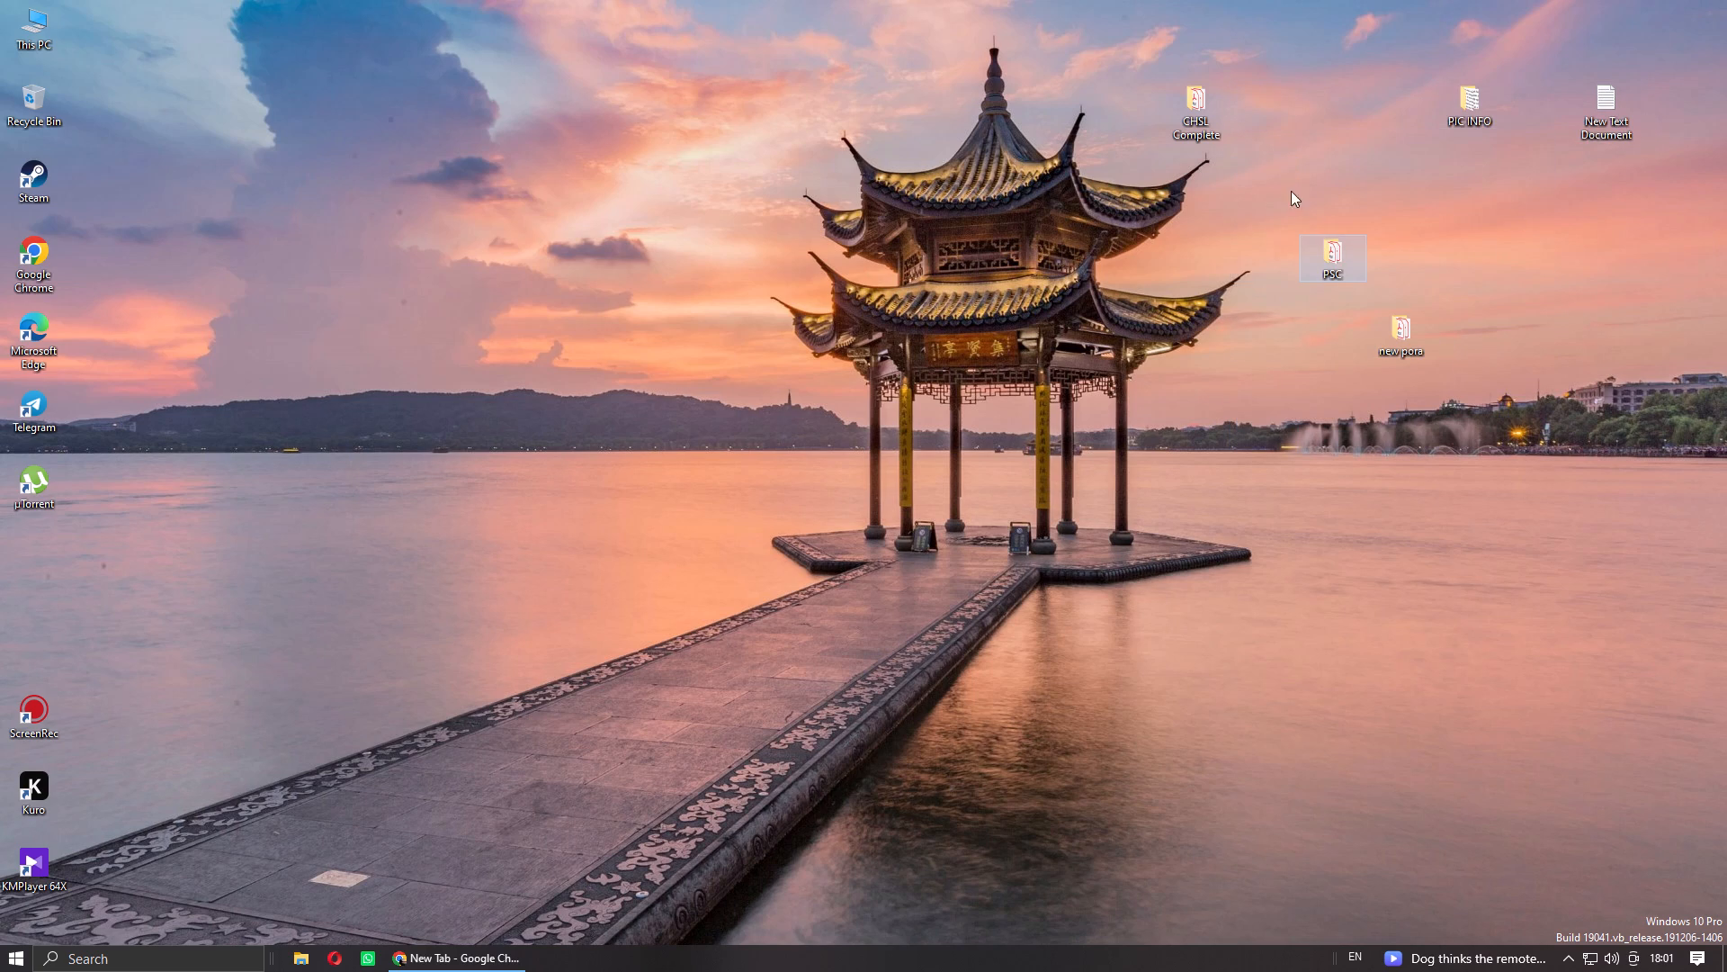
drag(1196, 93, 1253, 158)
click(1249, 157)
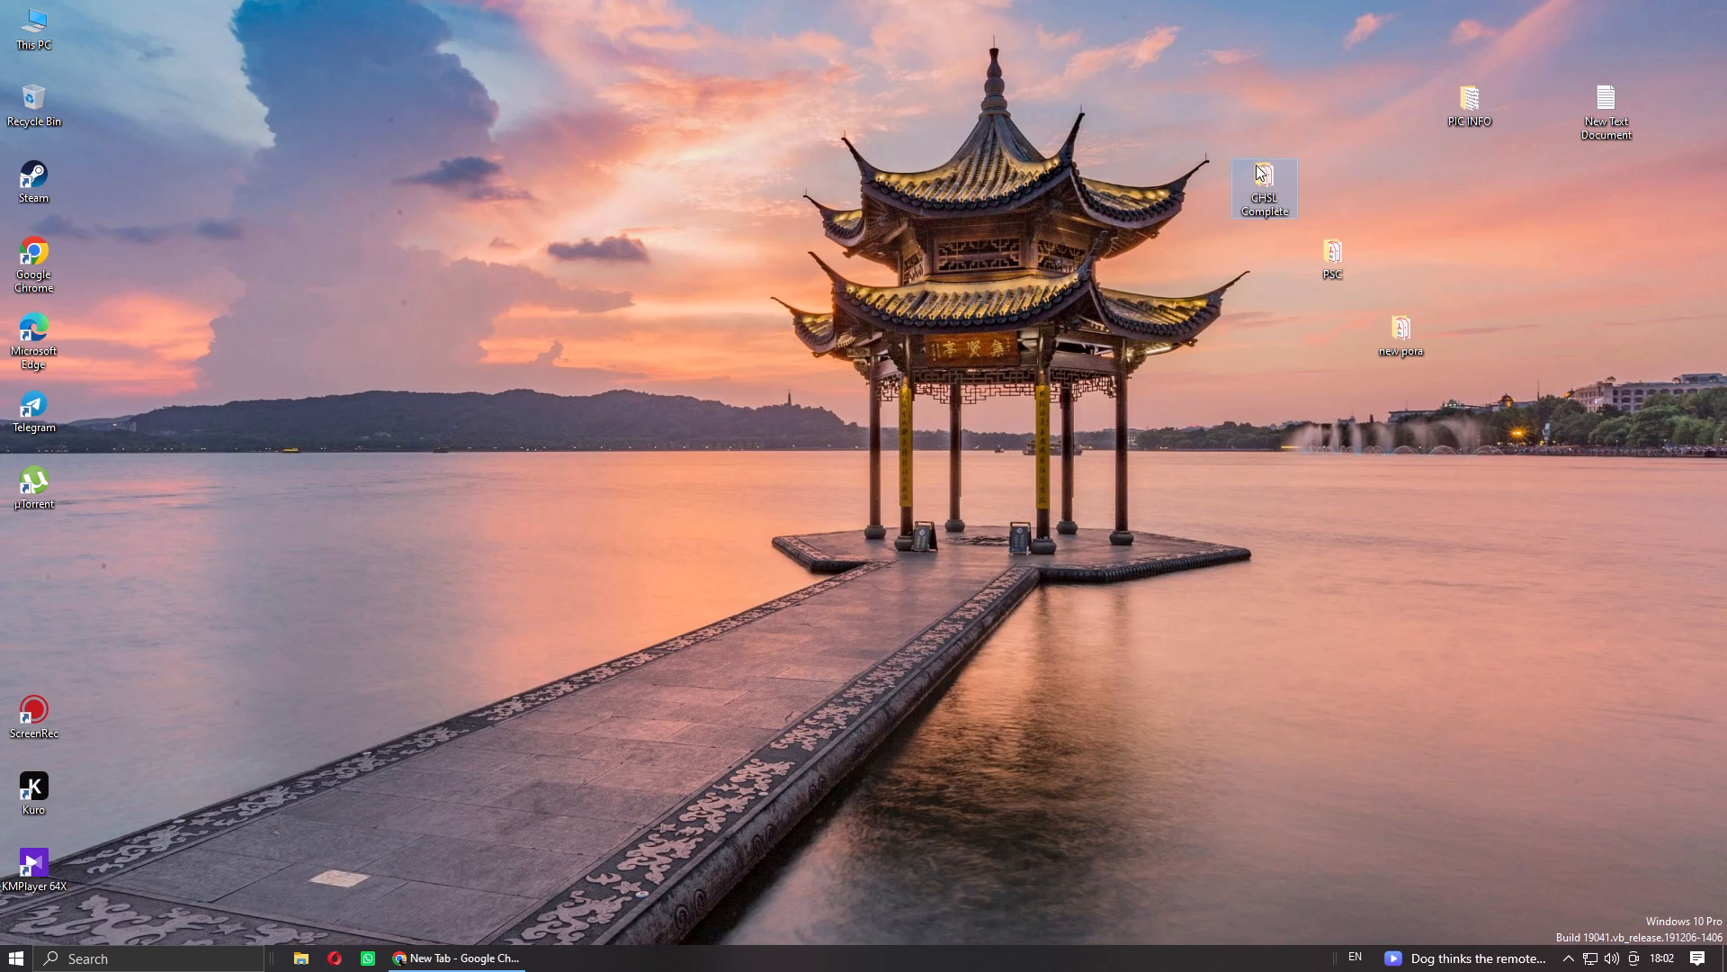
Open the PYQ HISTORY SET - 1 PDF from CHSL Complete's SSC PHASE XIV folder for reading with the tools pane hidden.
double_click(1262, 168)
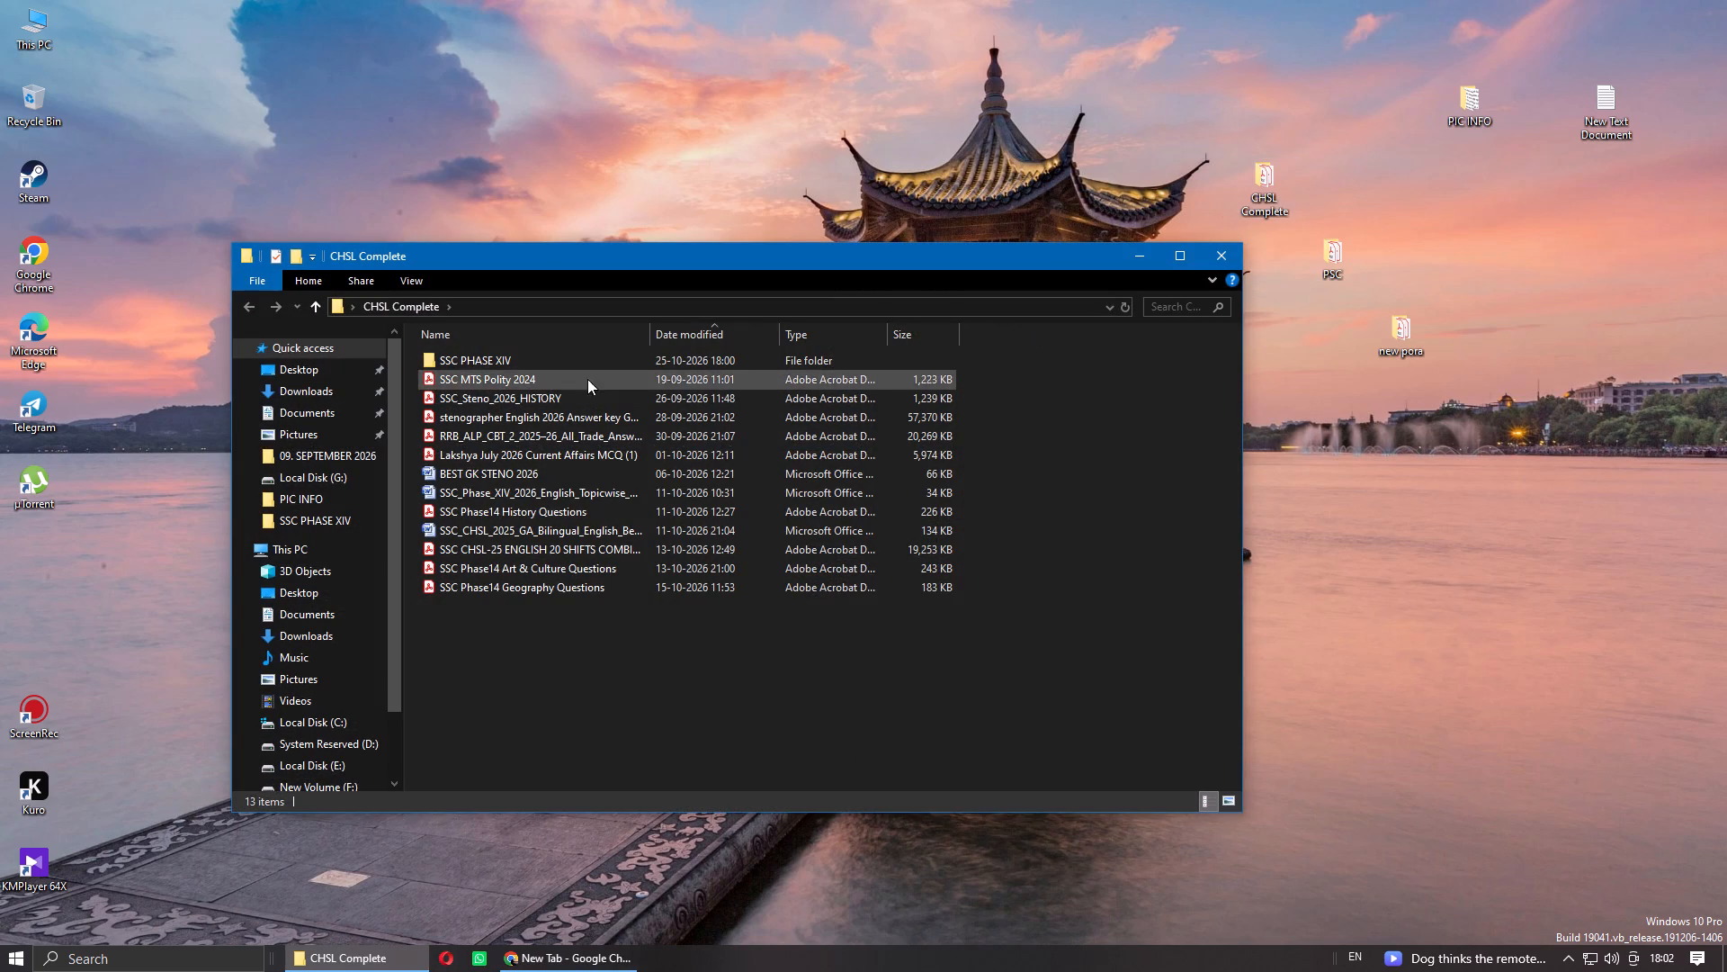
double_click(523, 363)
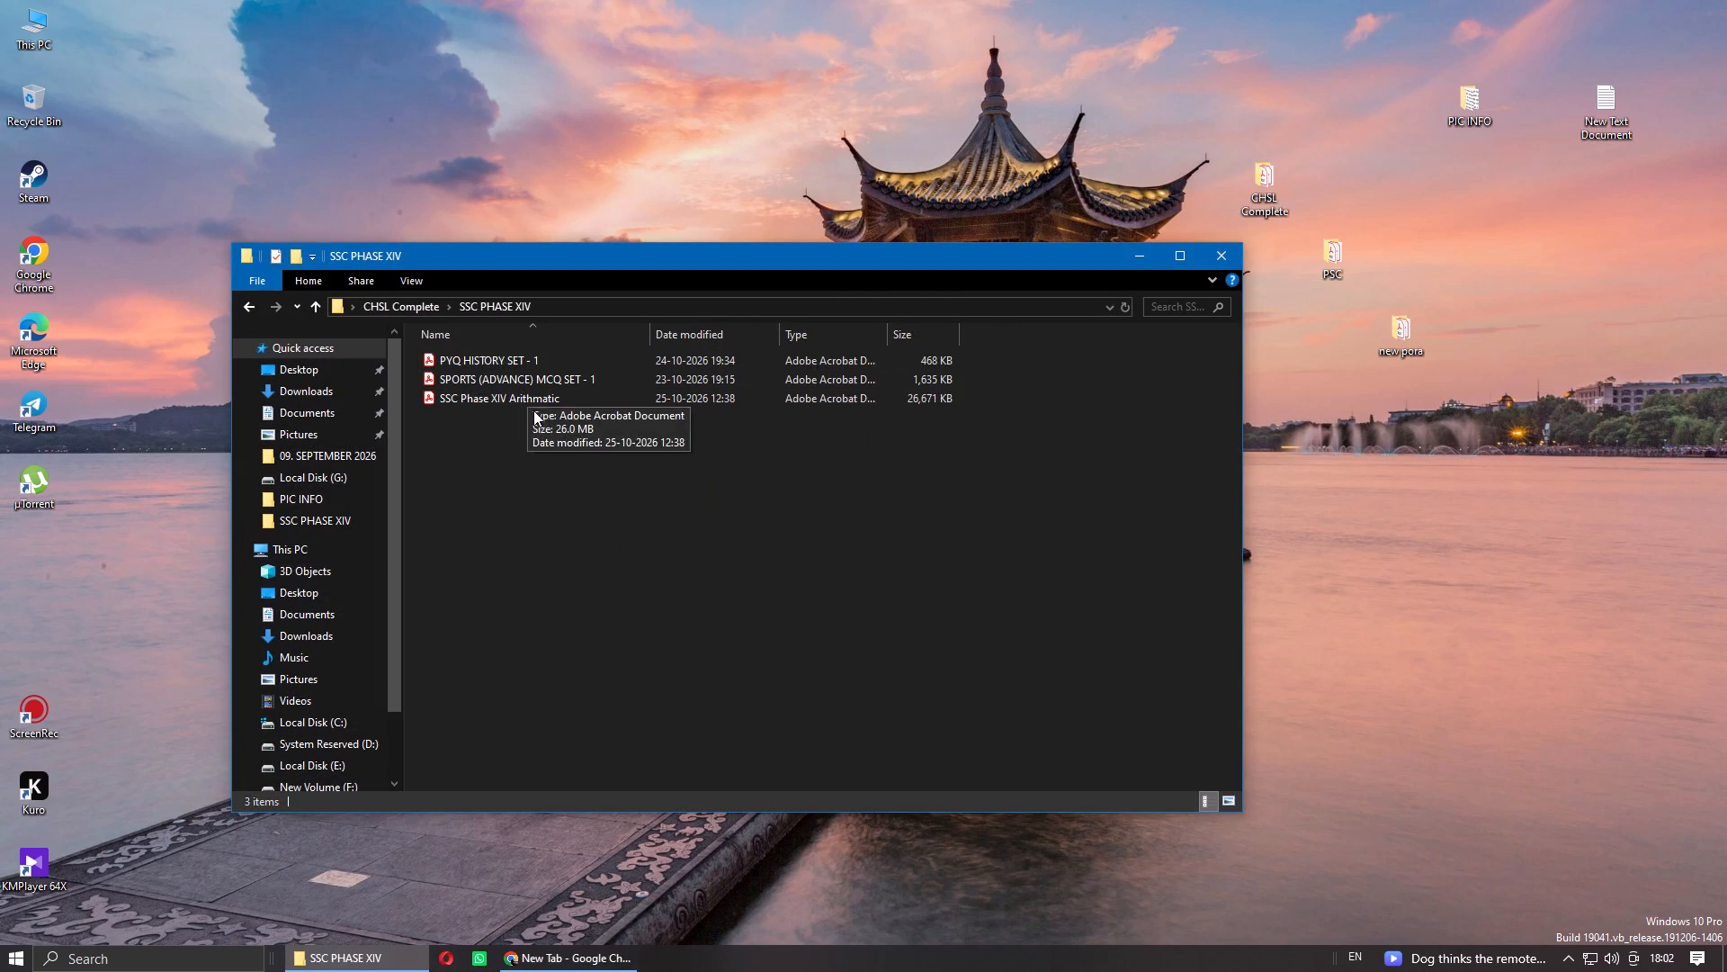
double_click(502, 362)
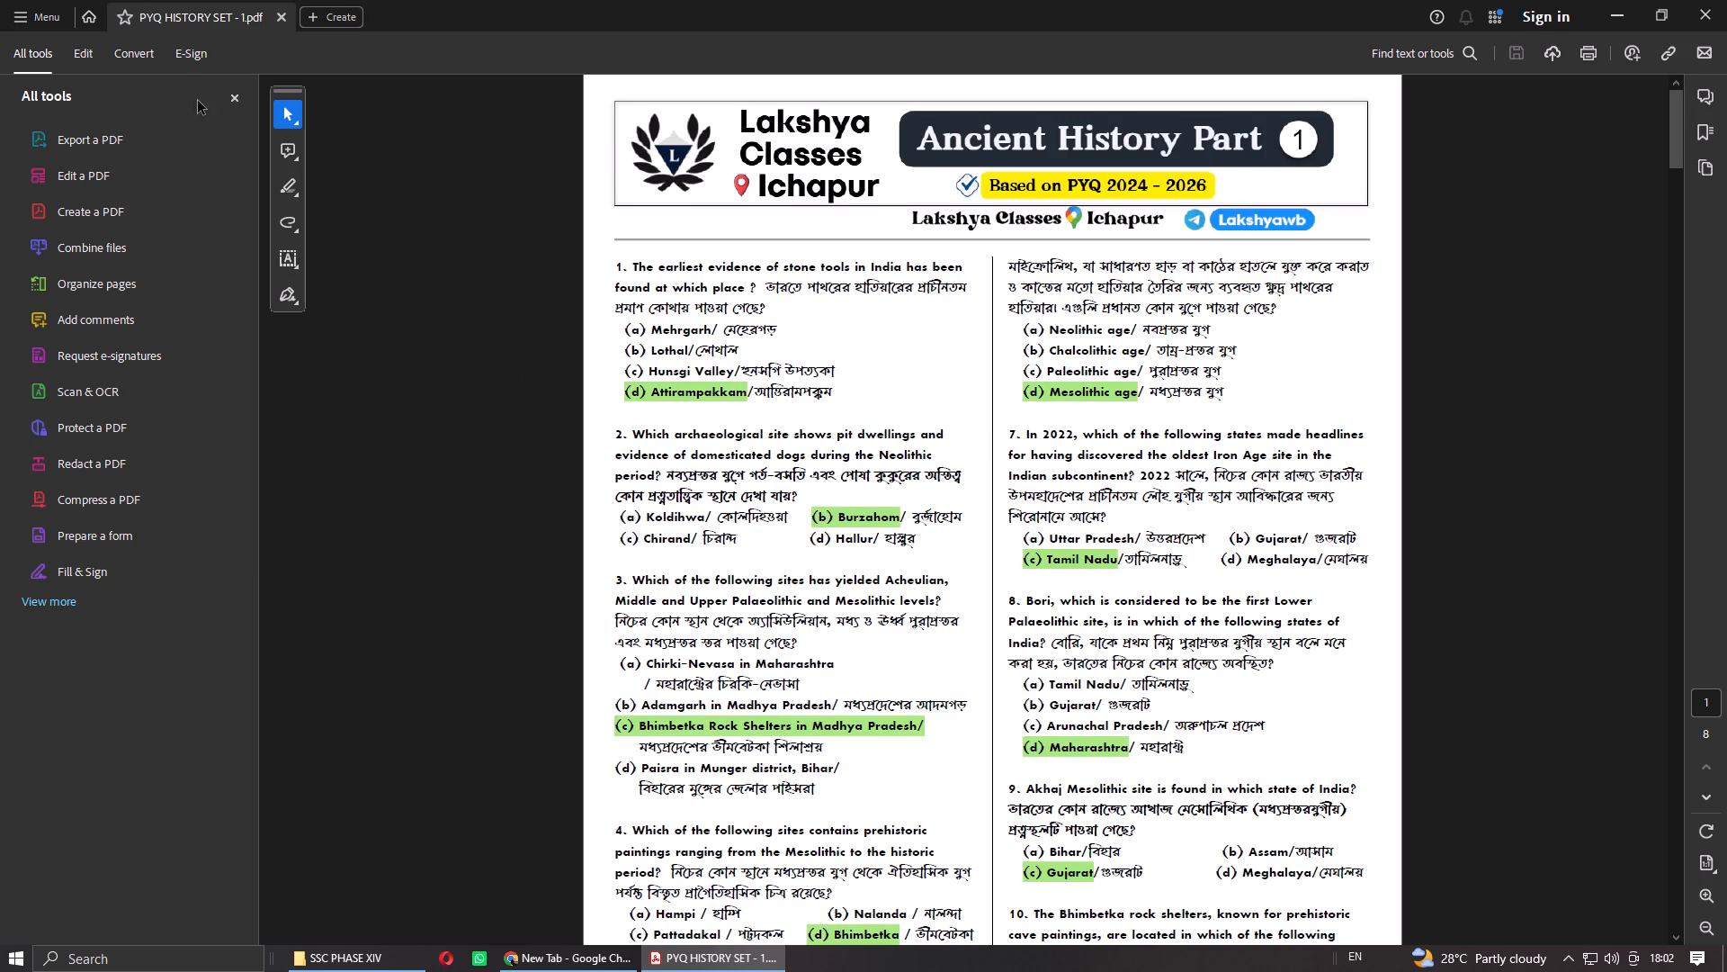
click(237, 98)
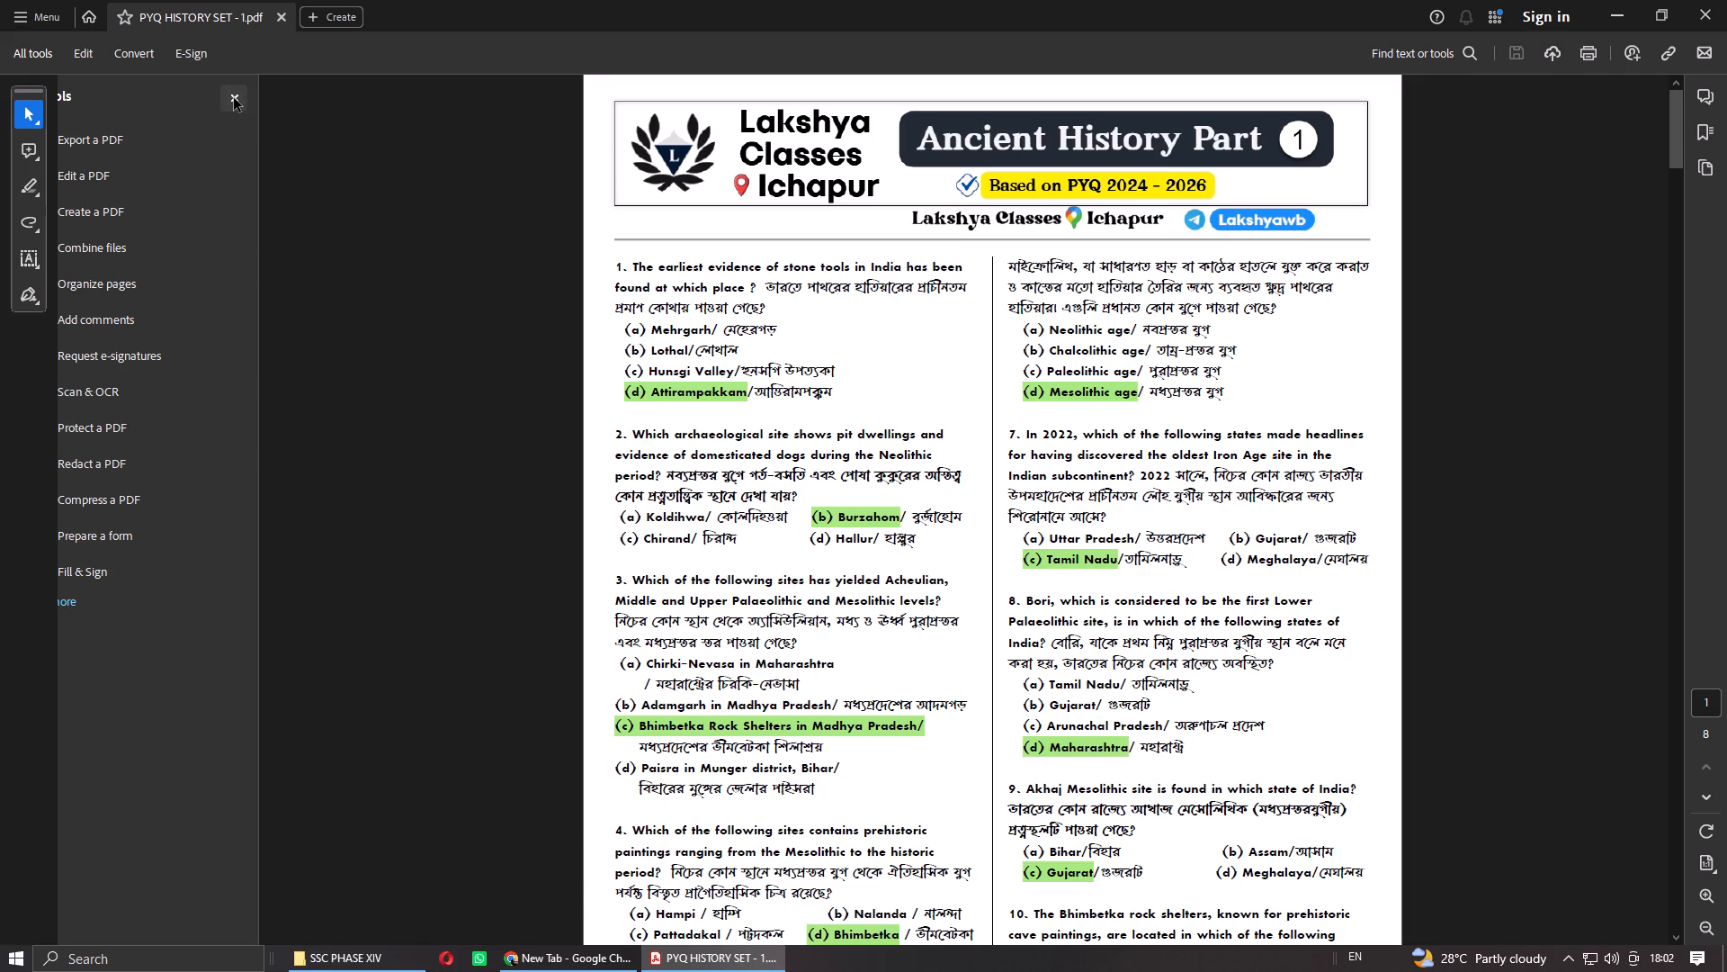
click(1712, 895)
click(1712, 895)
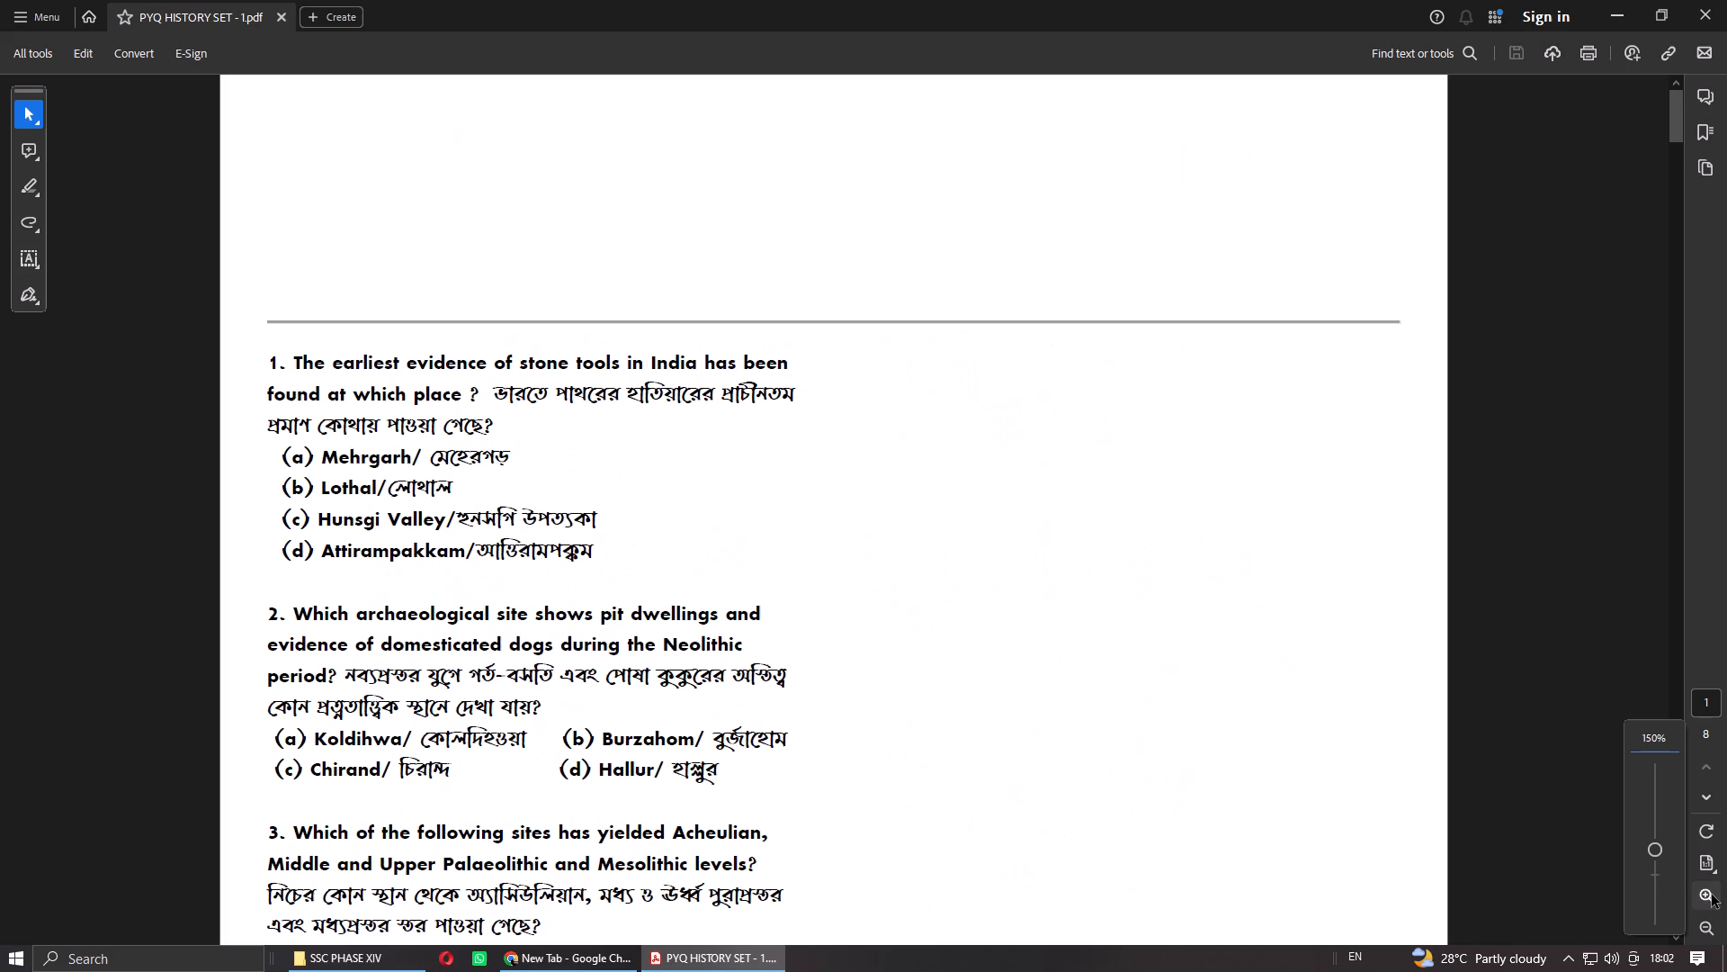
Skim the PYQ HISTORY SET - 1 PDF from the first page through the Vedic-period questions on page 7.
click(1711, 607)
scroll(1400, 595, down, 13)
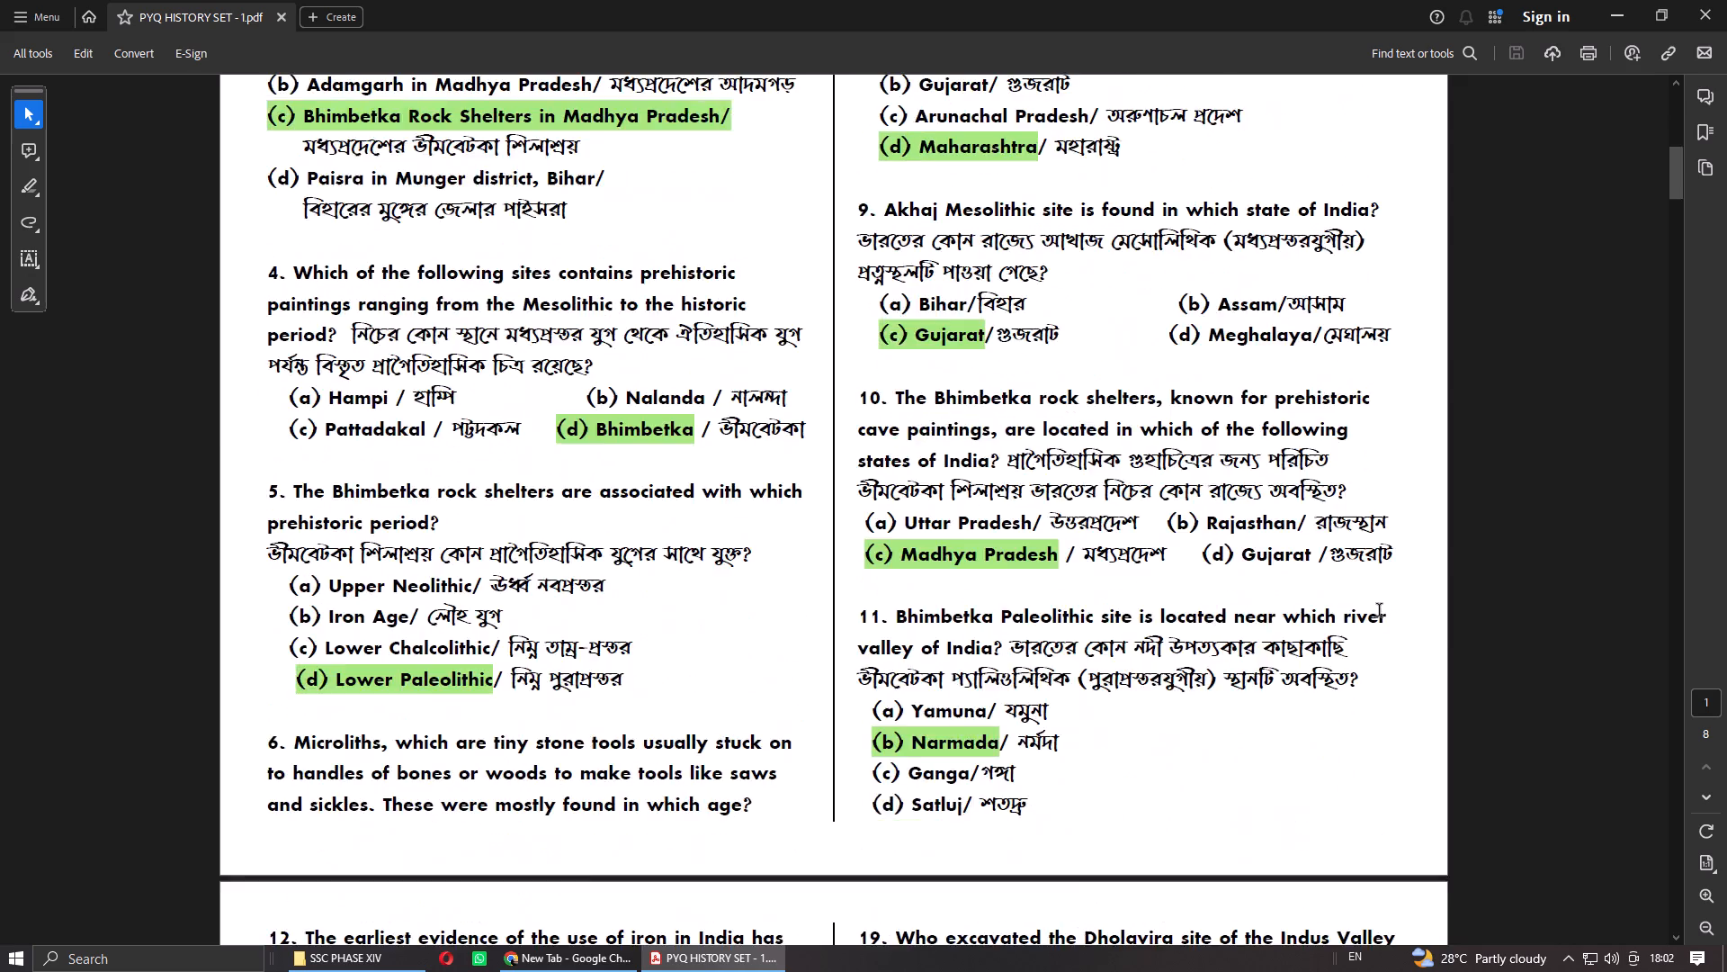
scroll(1380, 611, down, 20)
scroll(1380, 611, down, 15)
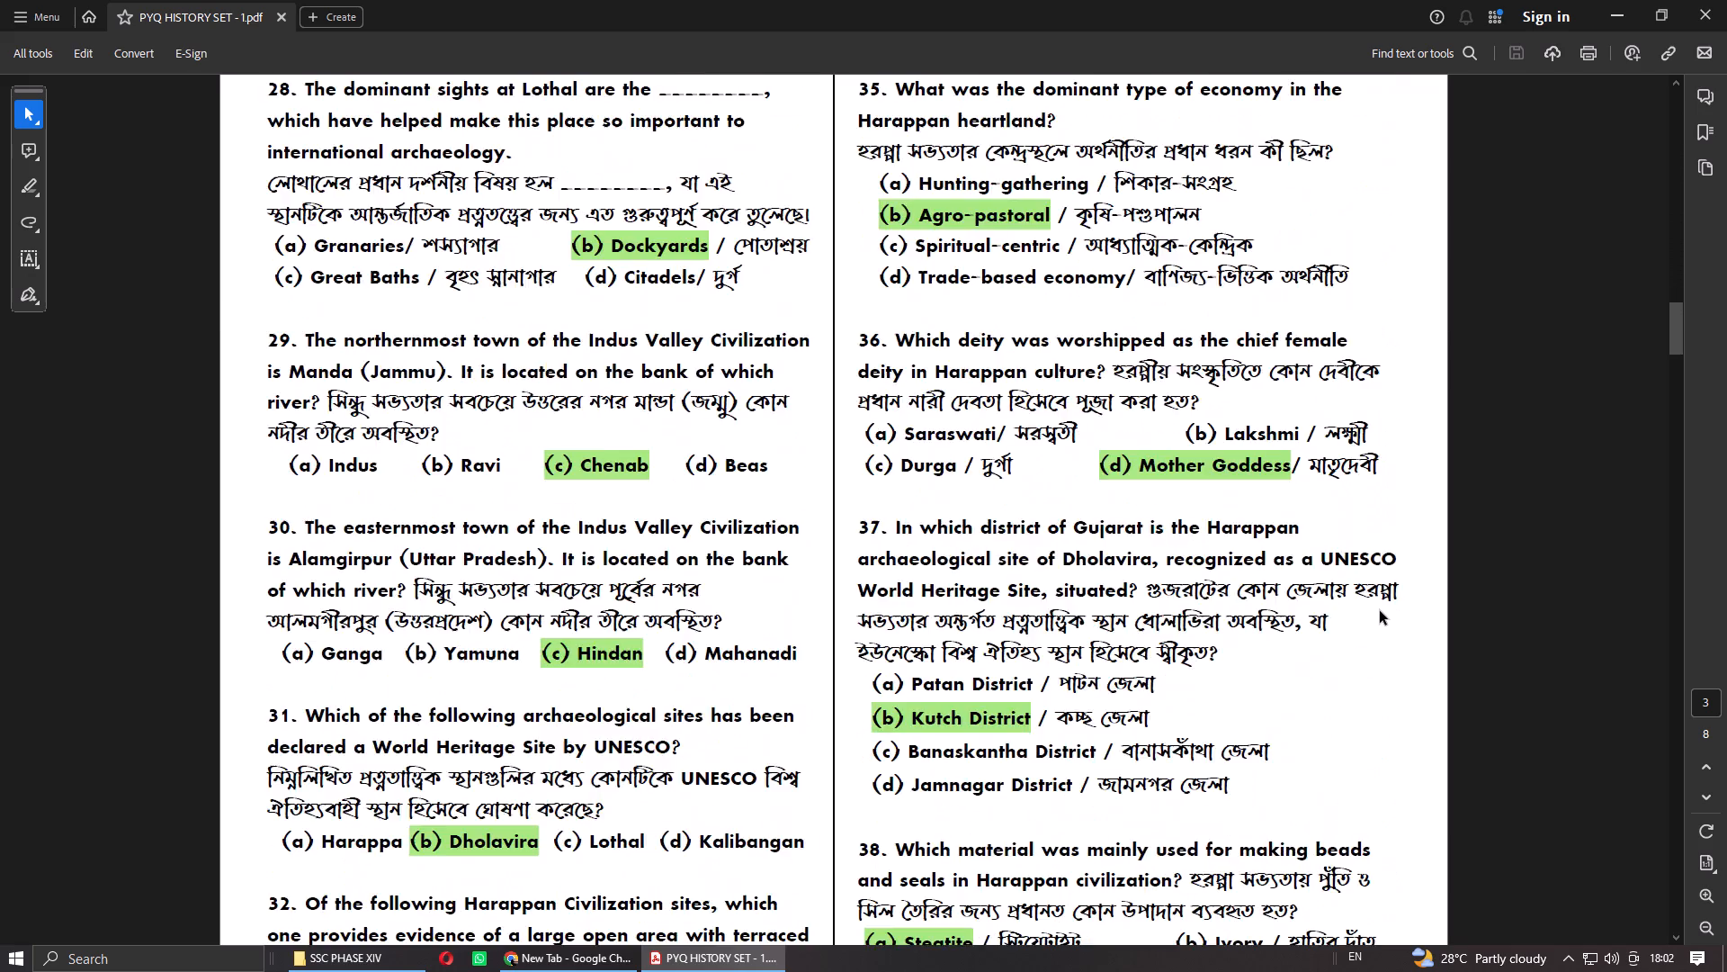
scroll(1380, 611, down, 20)
scroll(1380, 611, down, 15)
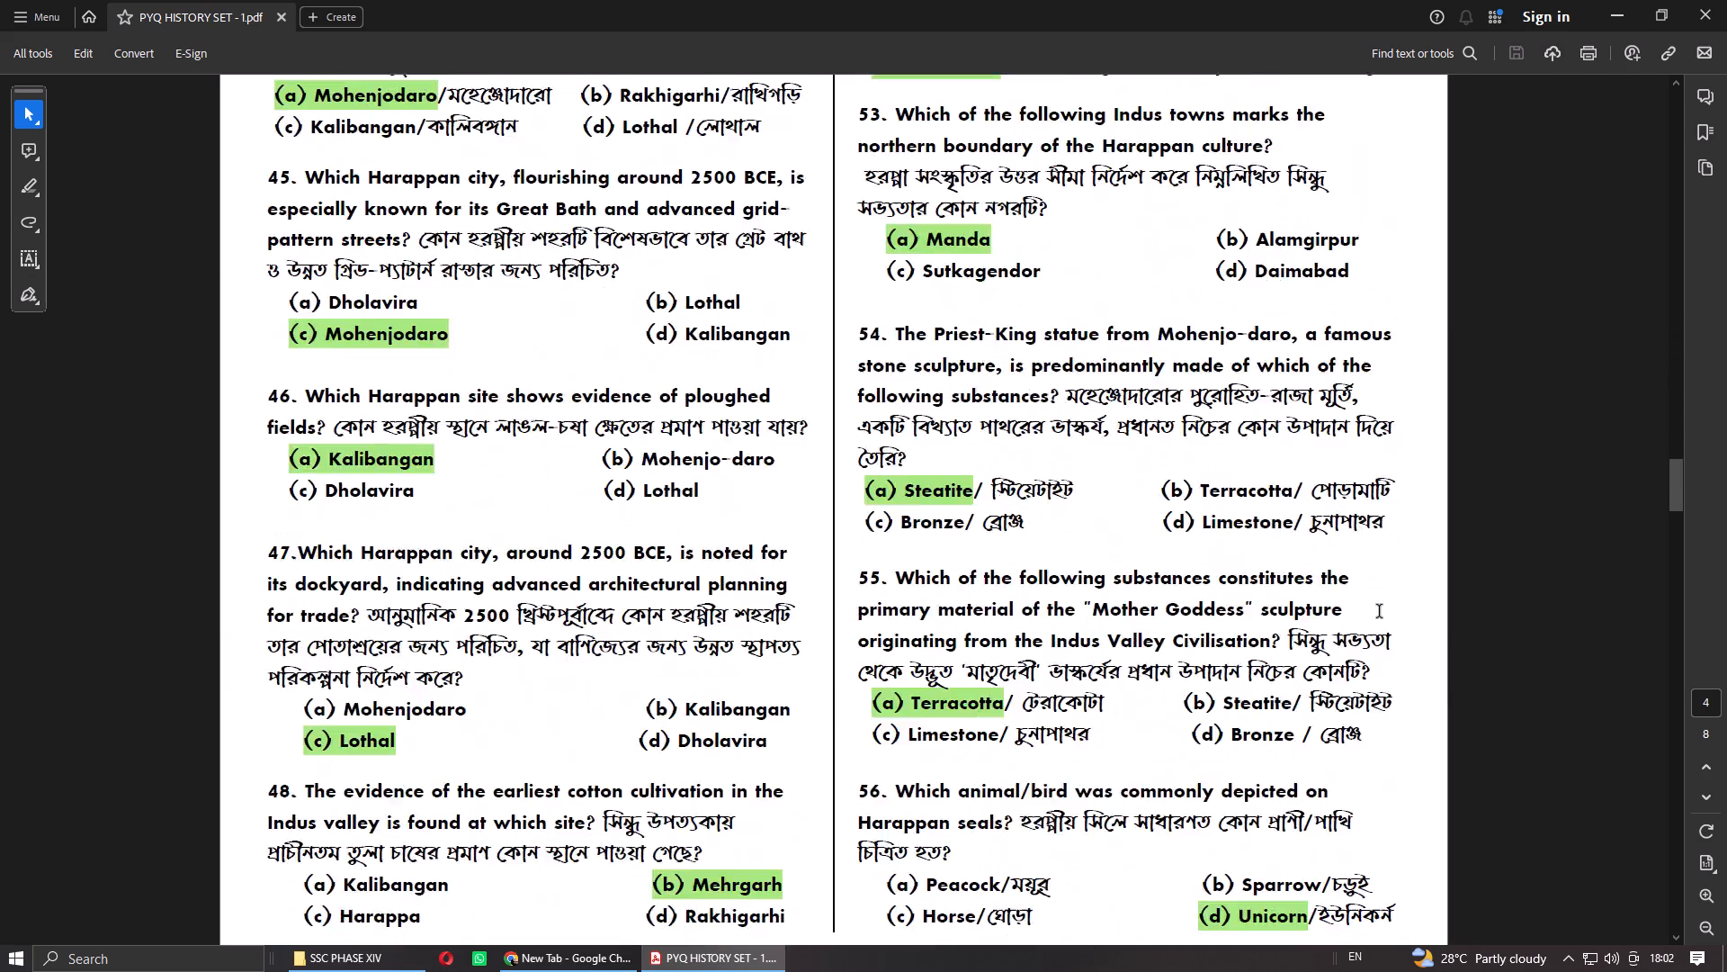
scroll(1380, 612, down, 20)
scroll(1380, 612, down, 15)
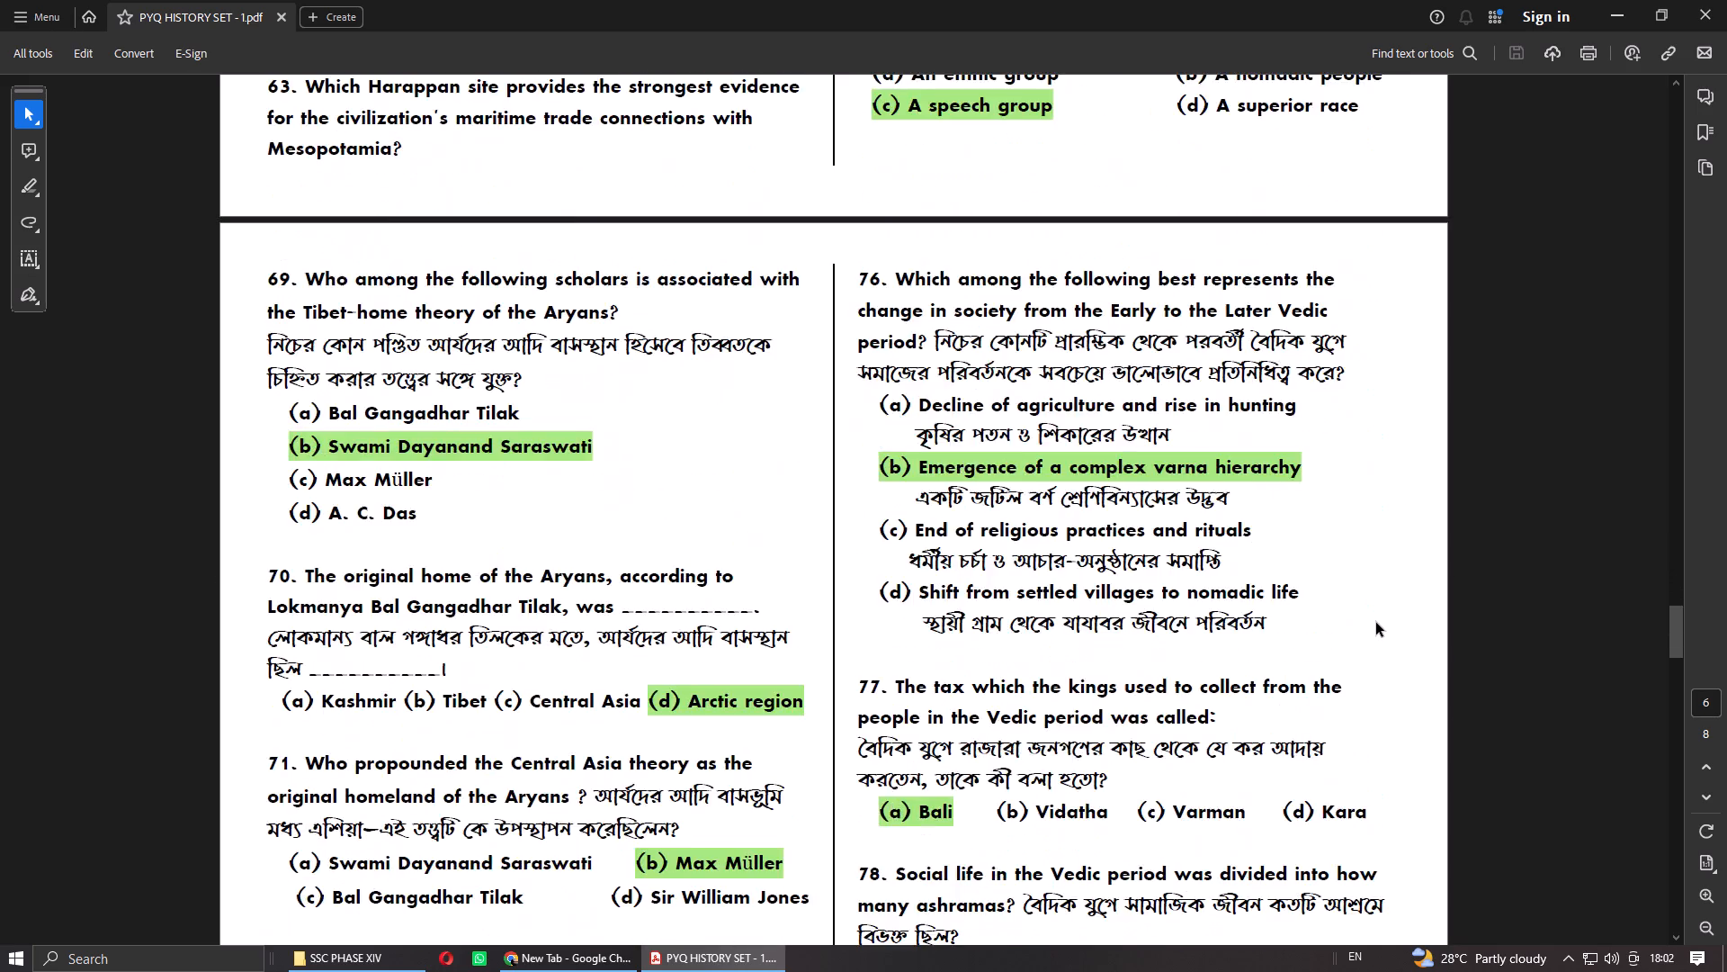
scroll(1376, 623, down, 20)
scroll(1376, 623, down, 10)
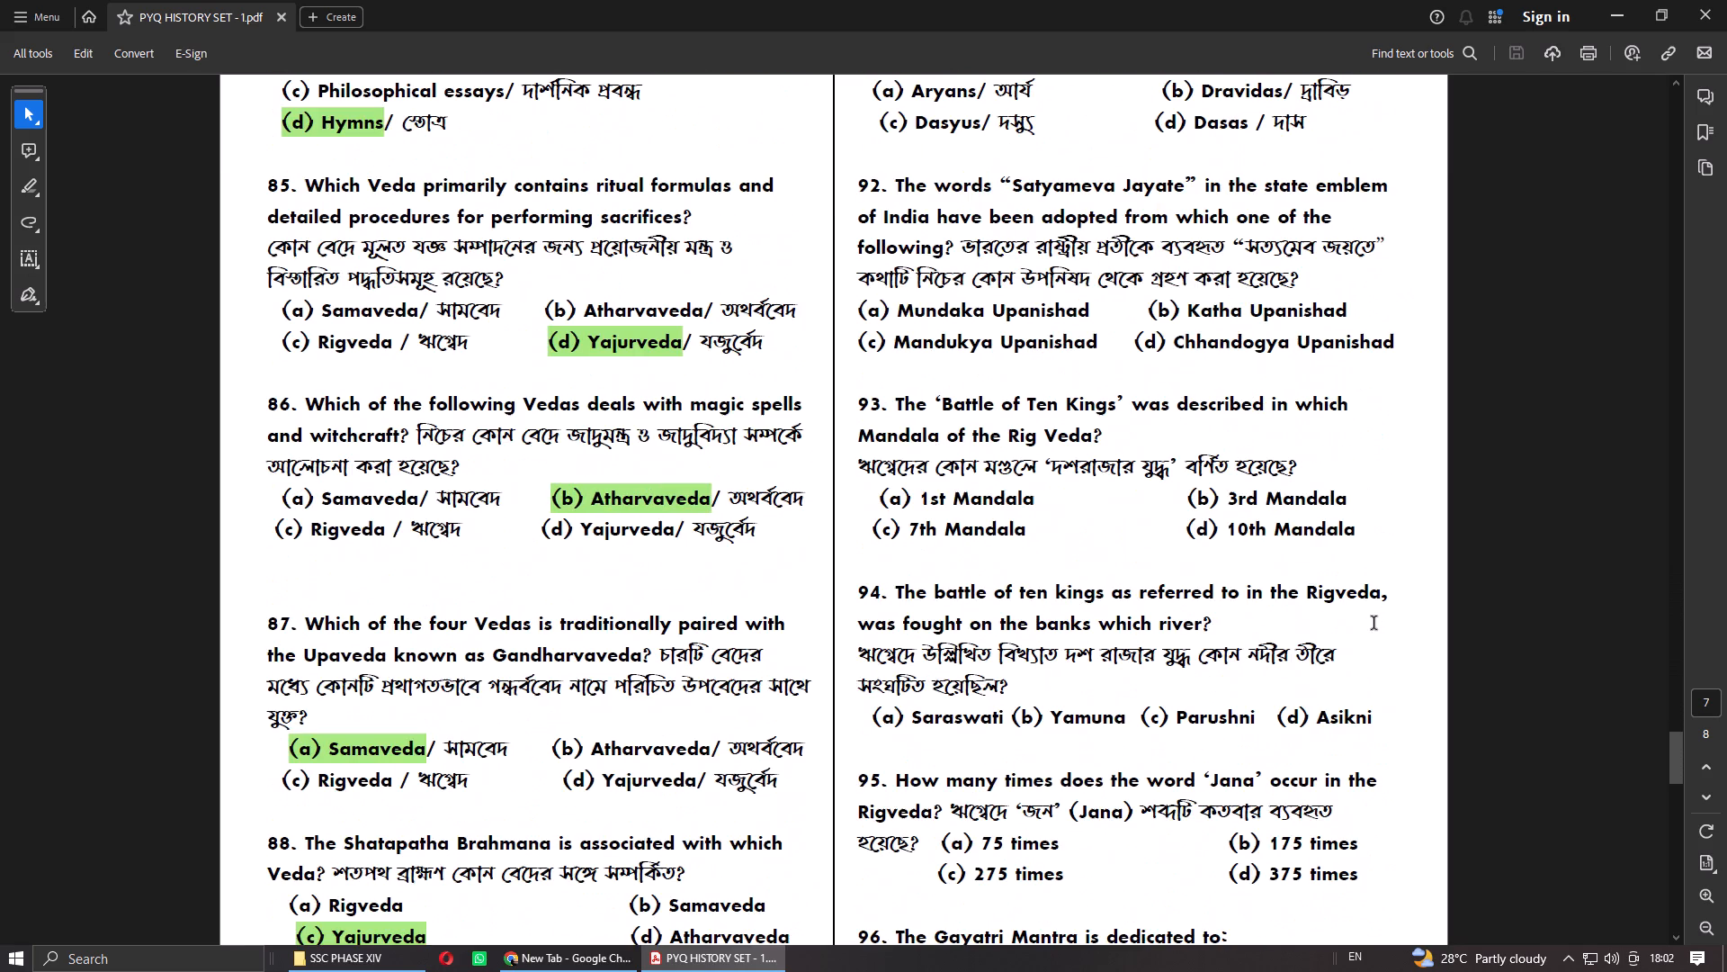
scroll(1374, 624, down, 12)
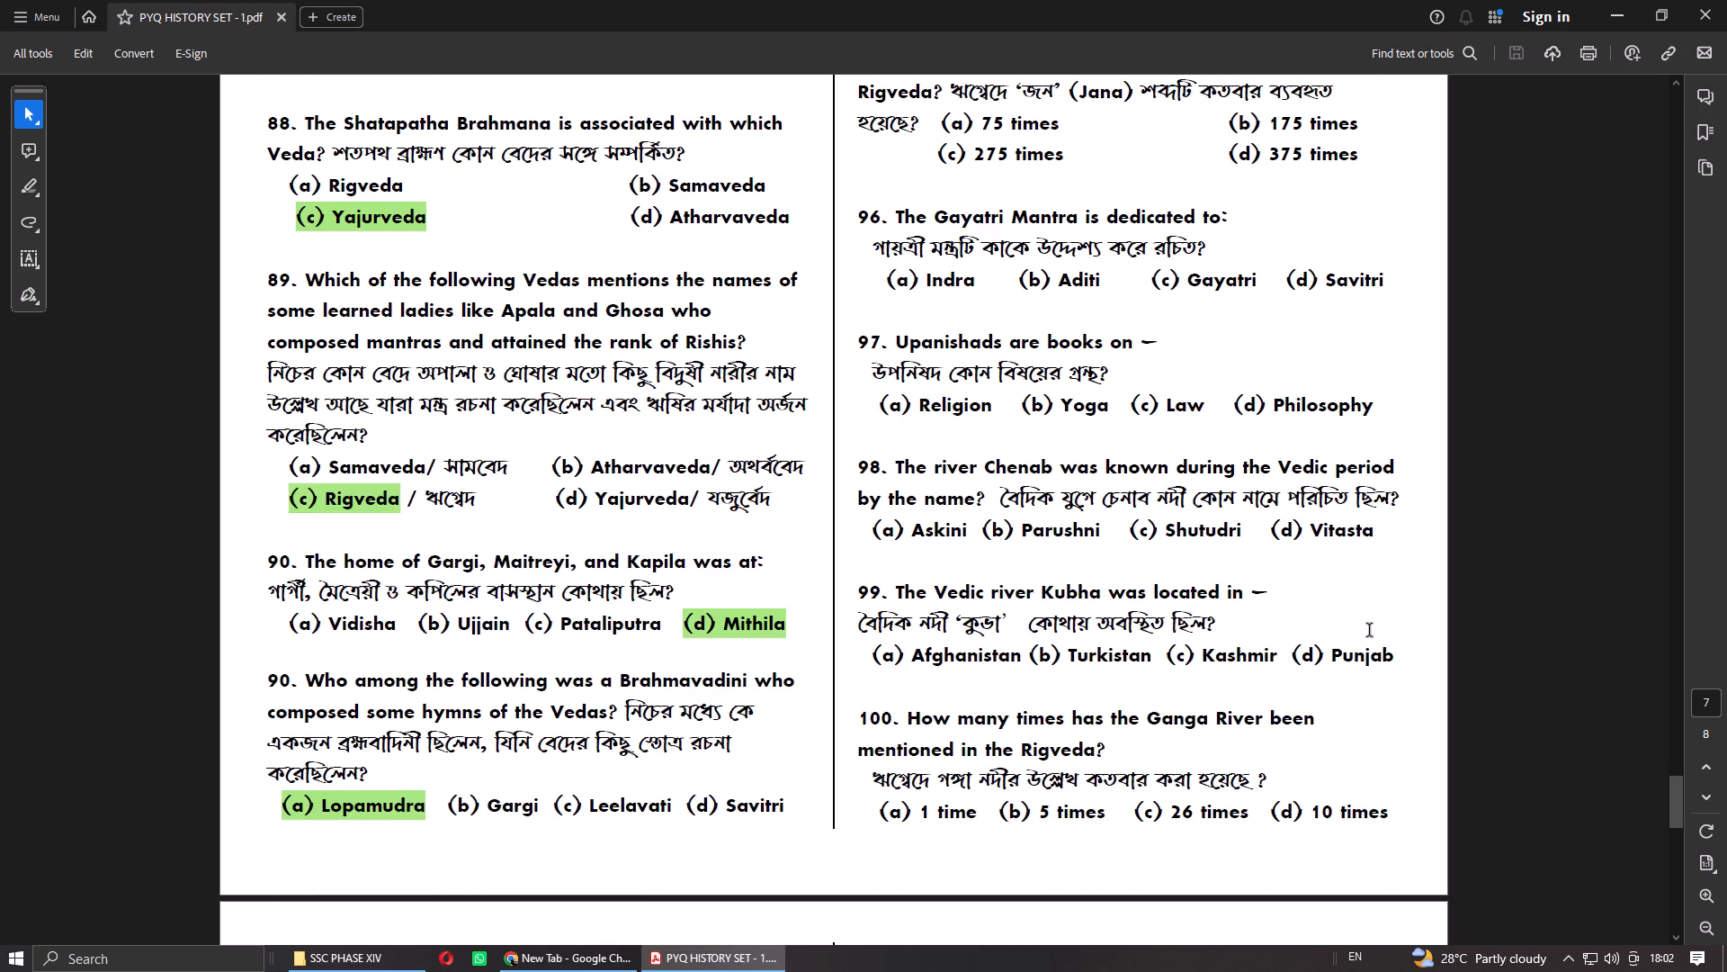
scroll(1370, 631, up, 6)
scroll(1370, 630, up, 16)
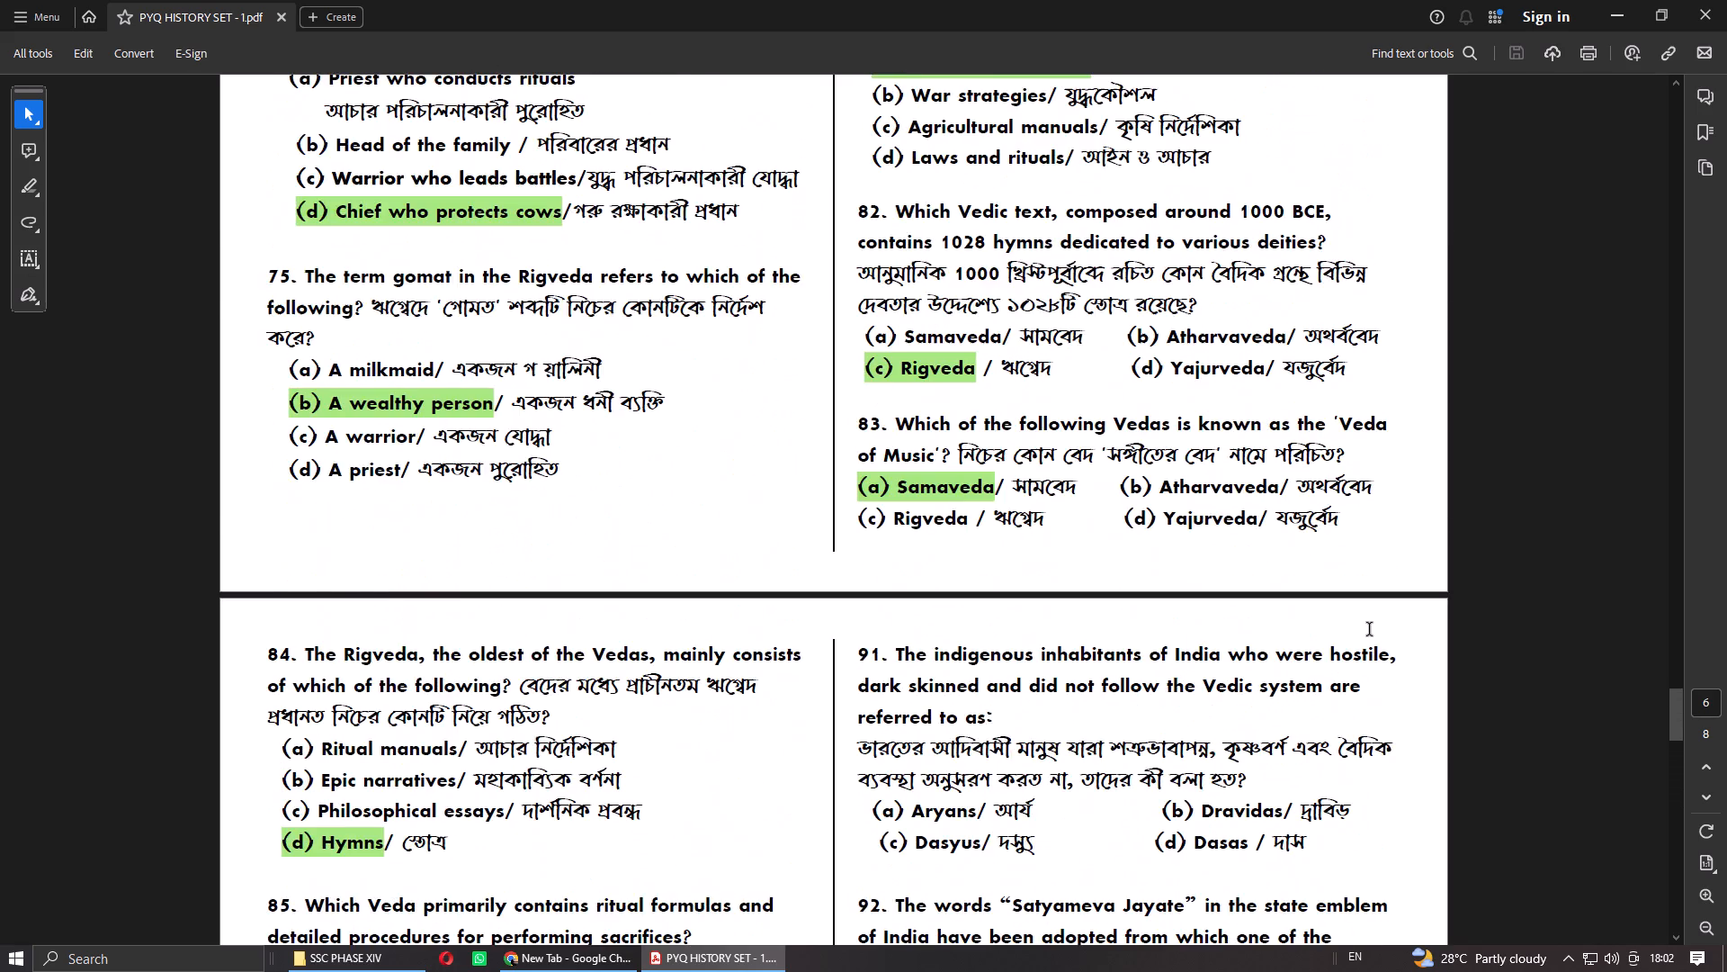
scroll(1369, 630, down, 5)
Switch to File Explorer and delete the SteamLibrary folder from the New Volume (F:) drive.
click(359, 954)
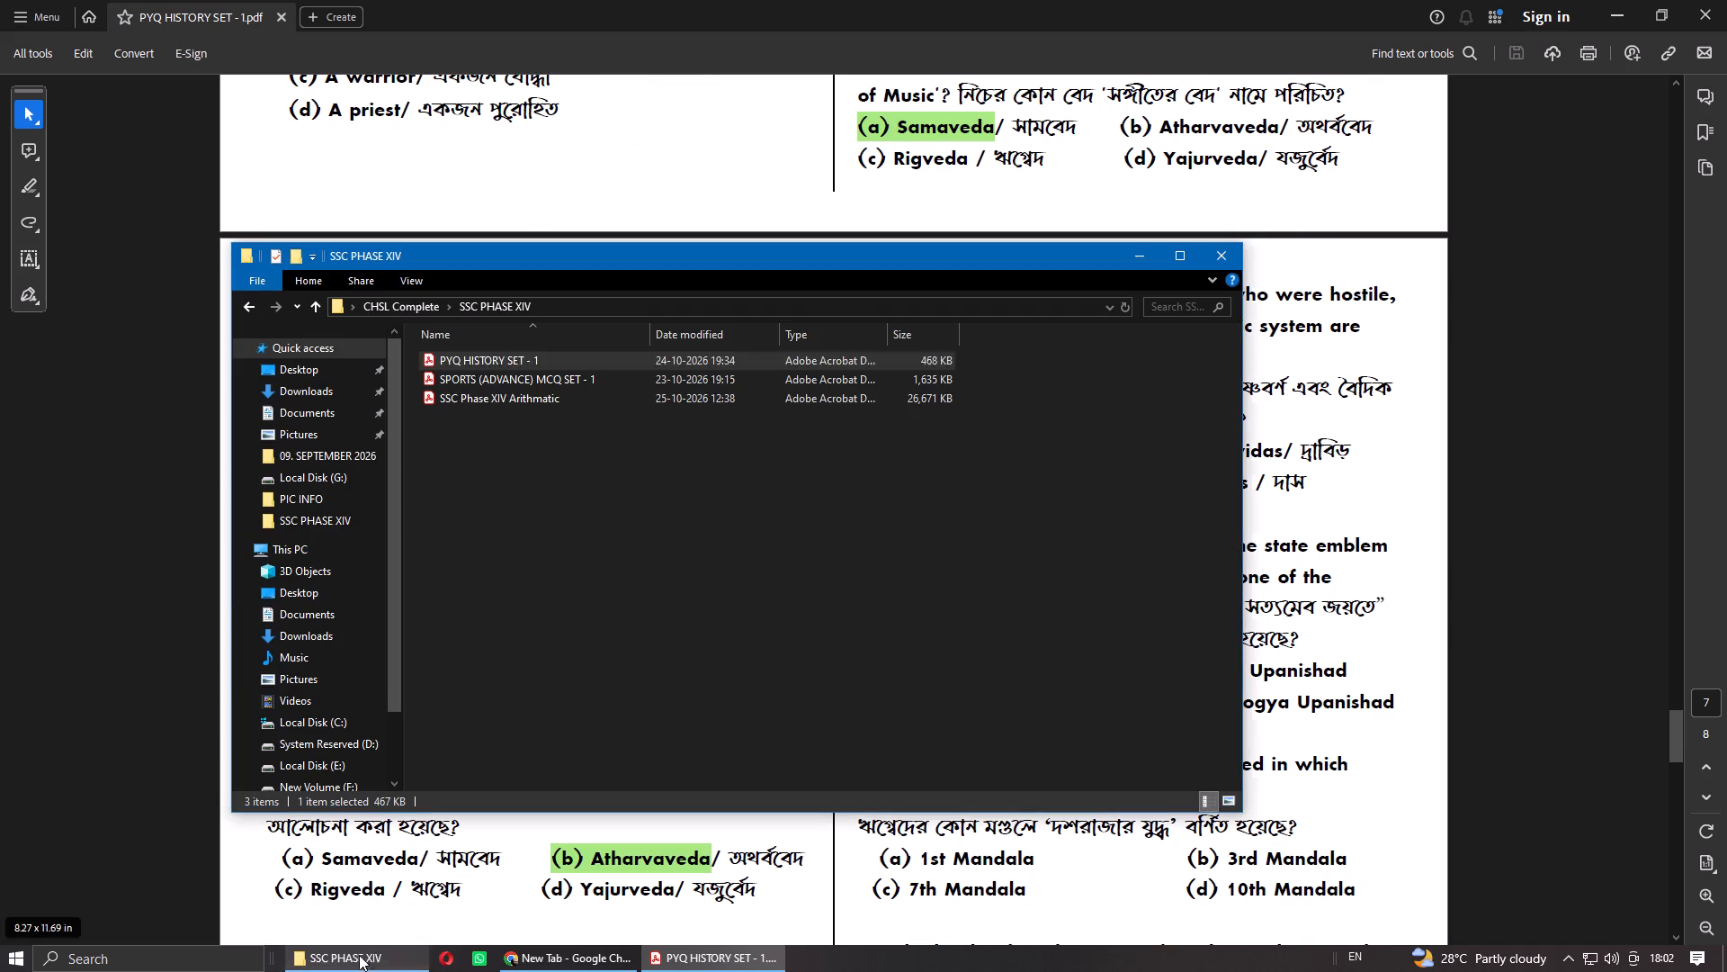
scroll(327, 592, down, 2)
click(336, 691)
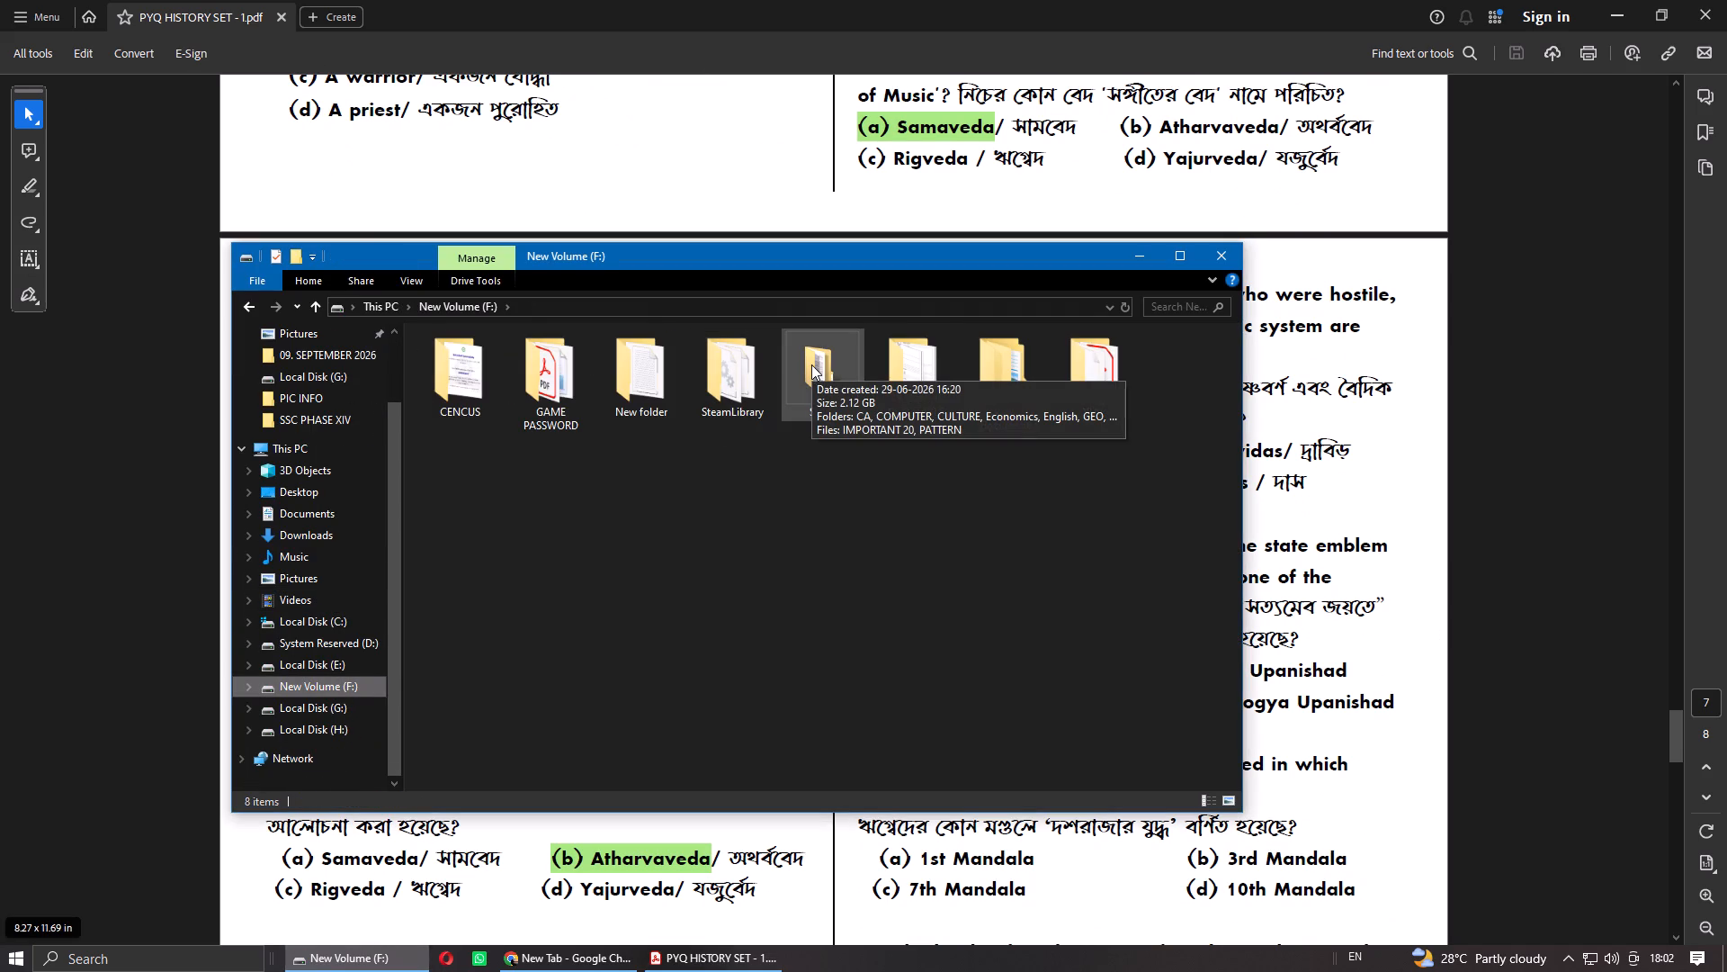
click(733, 373)
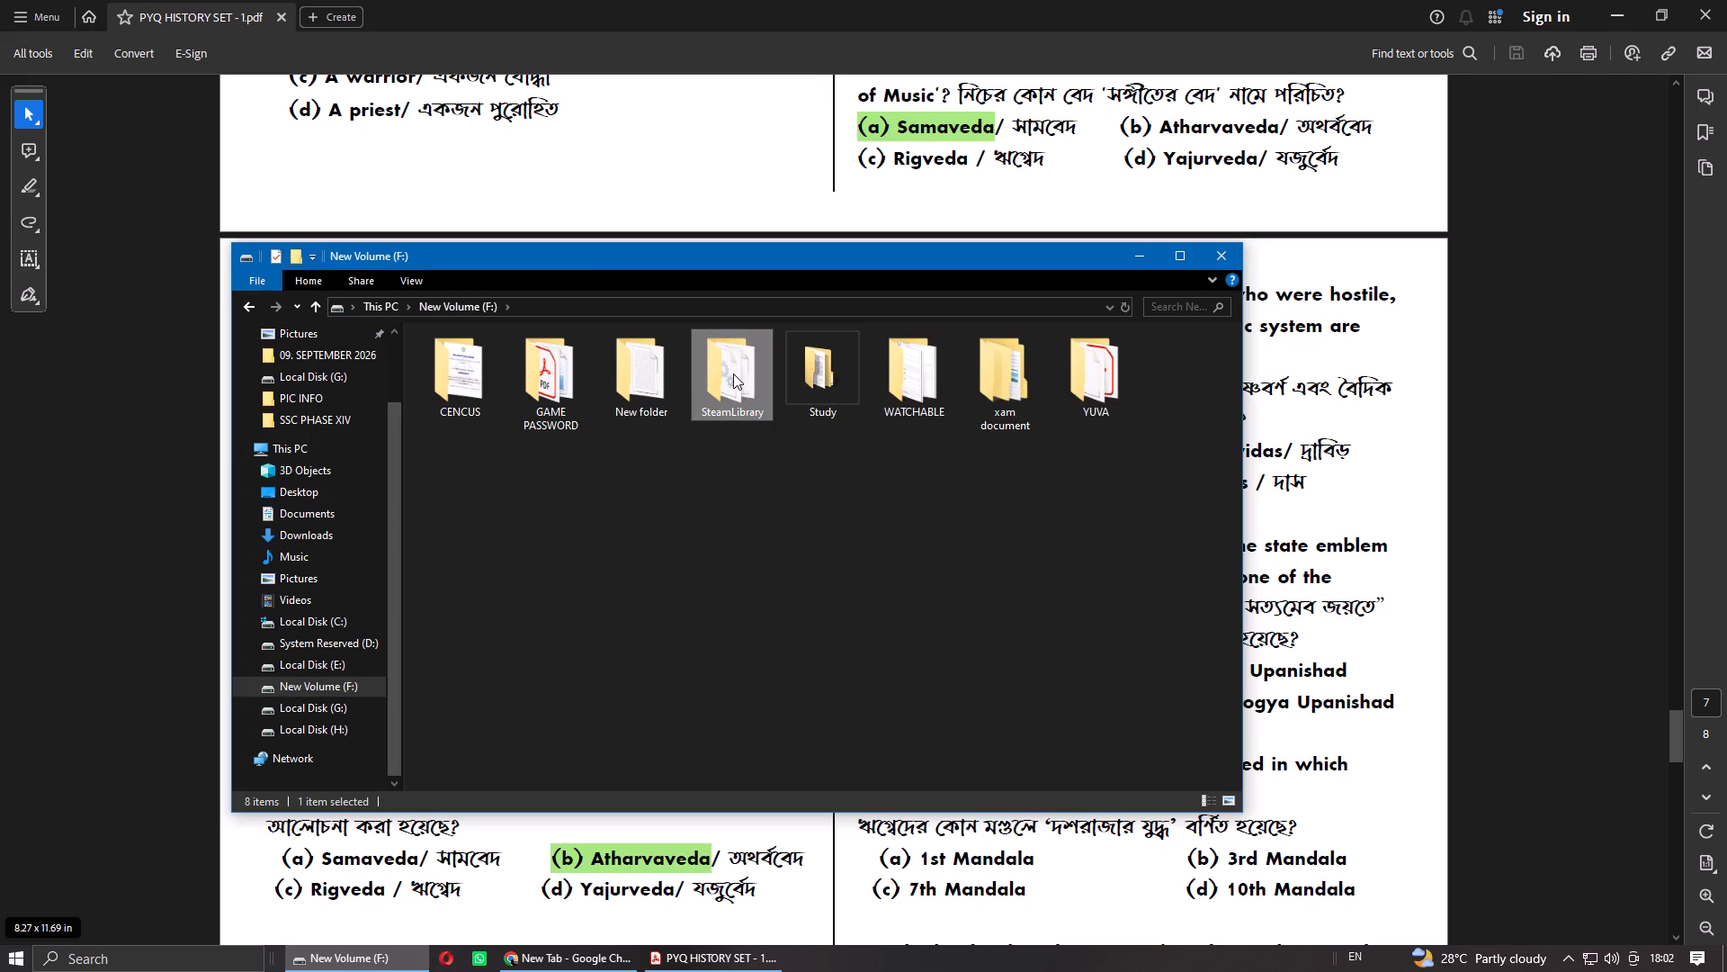
right_click(733, 373)
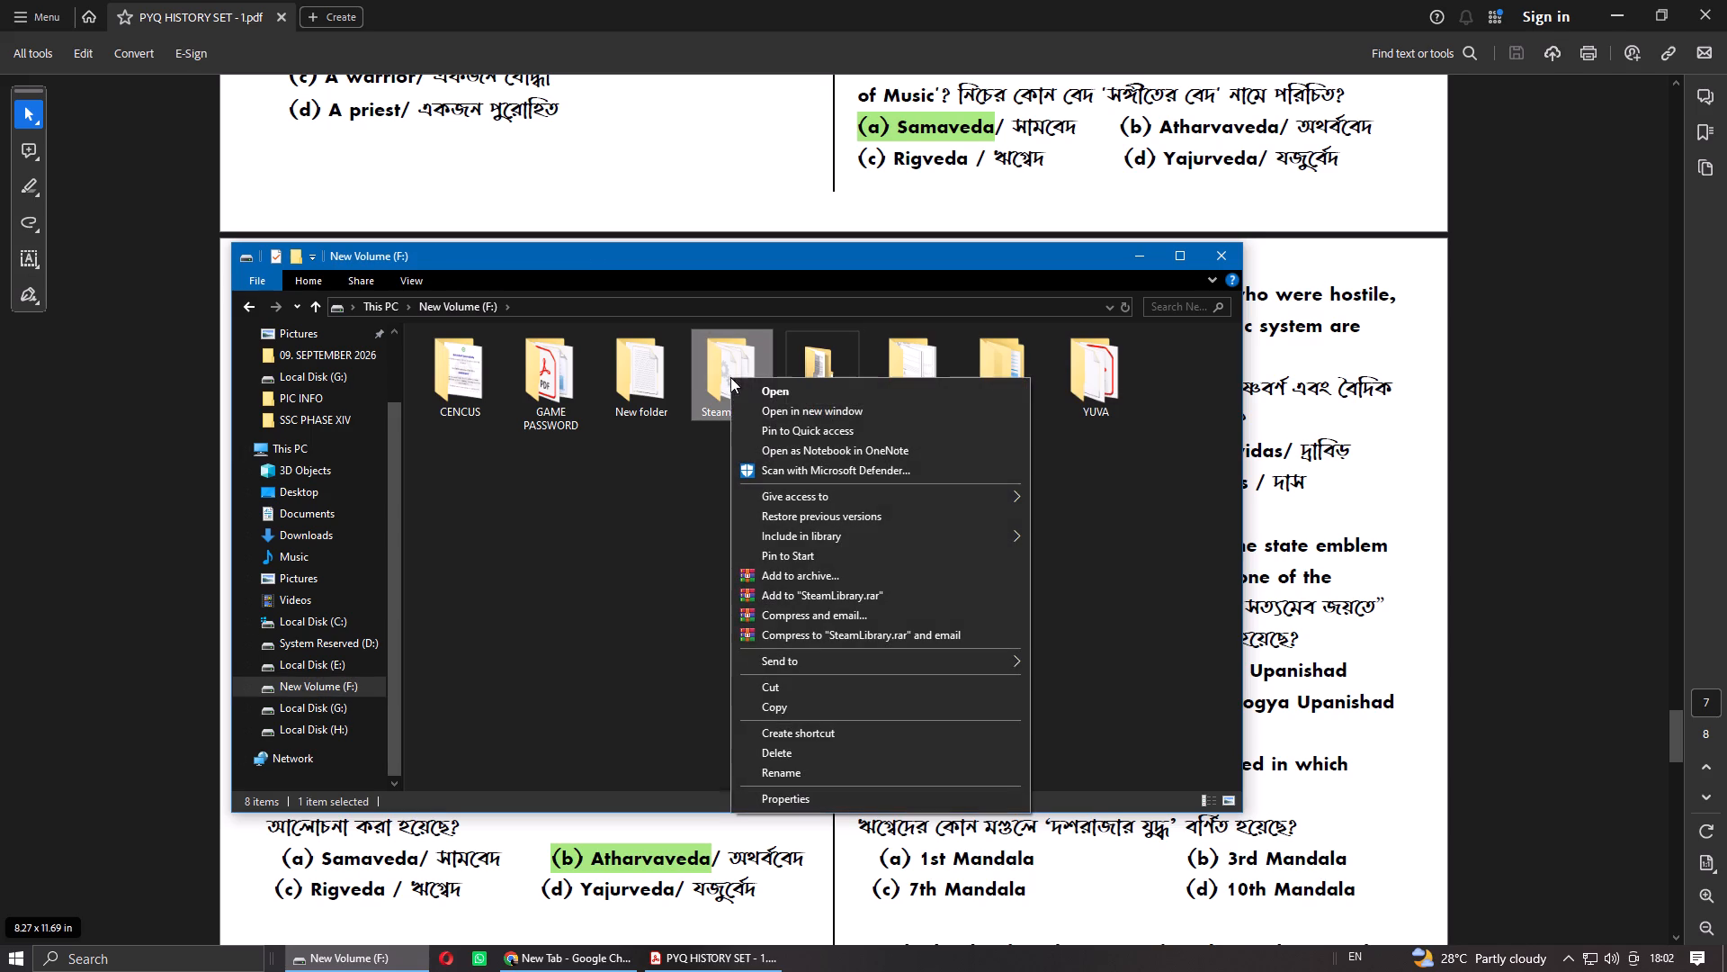
click(792, 751)
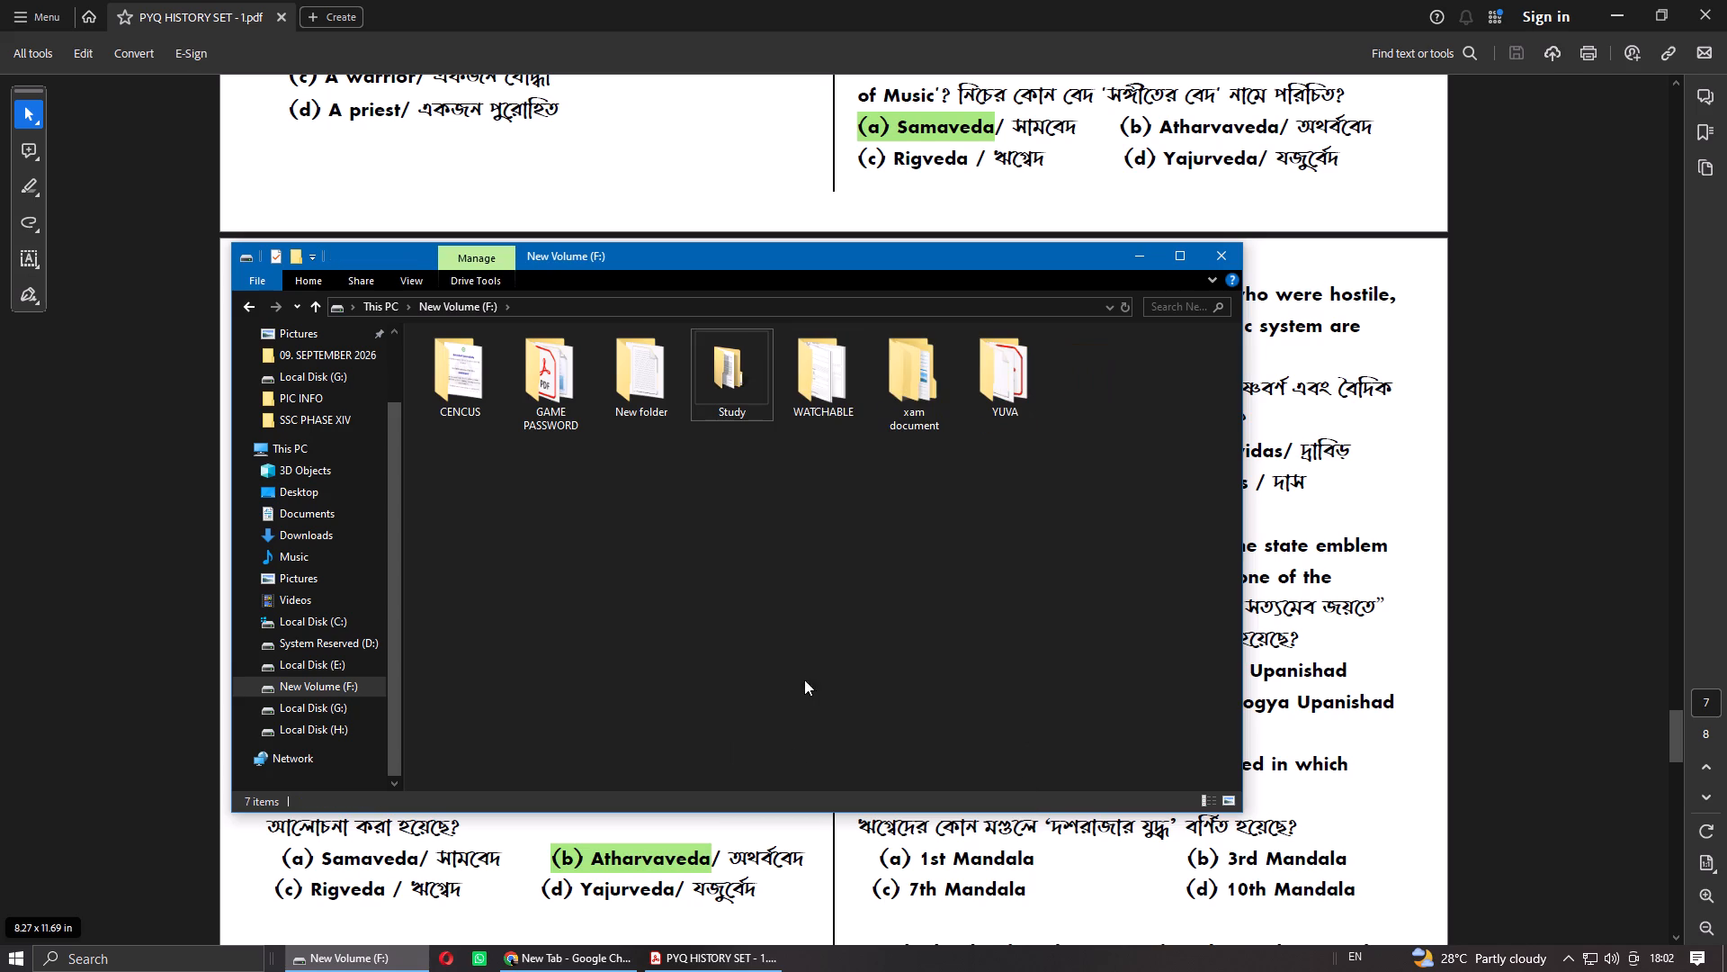
Switch to Steam from the background apps and show the game library.
click(1566, 964)
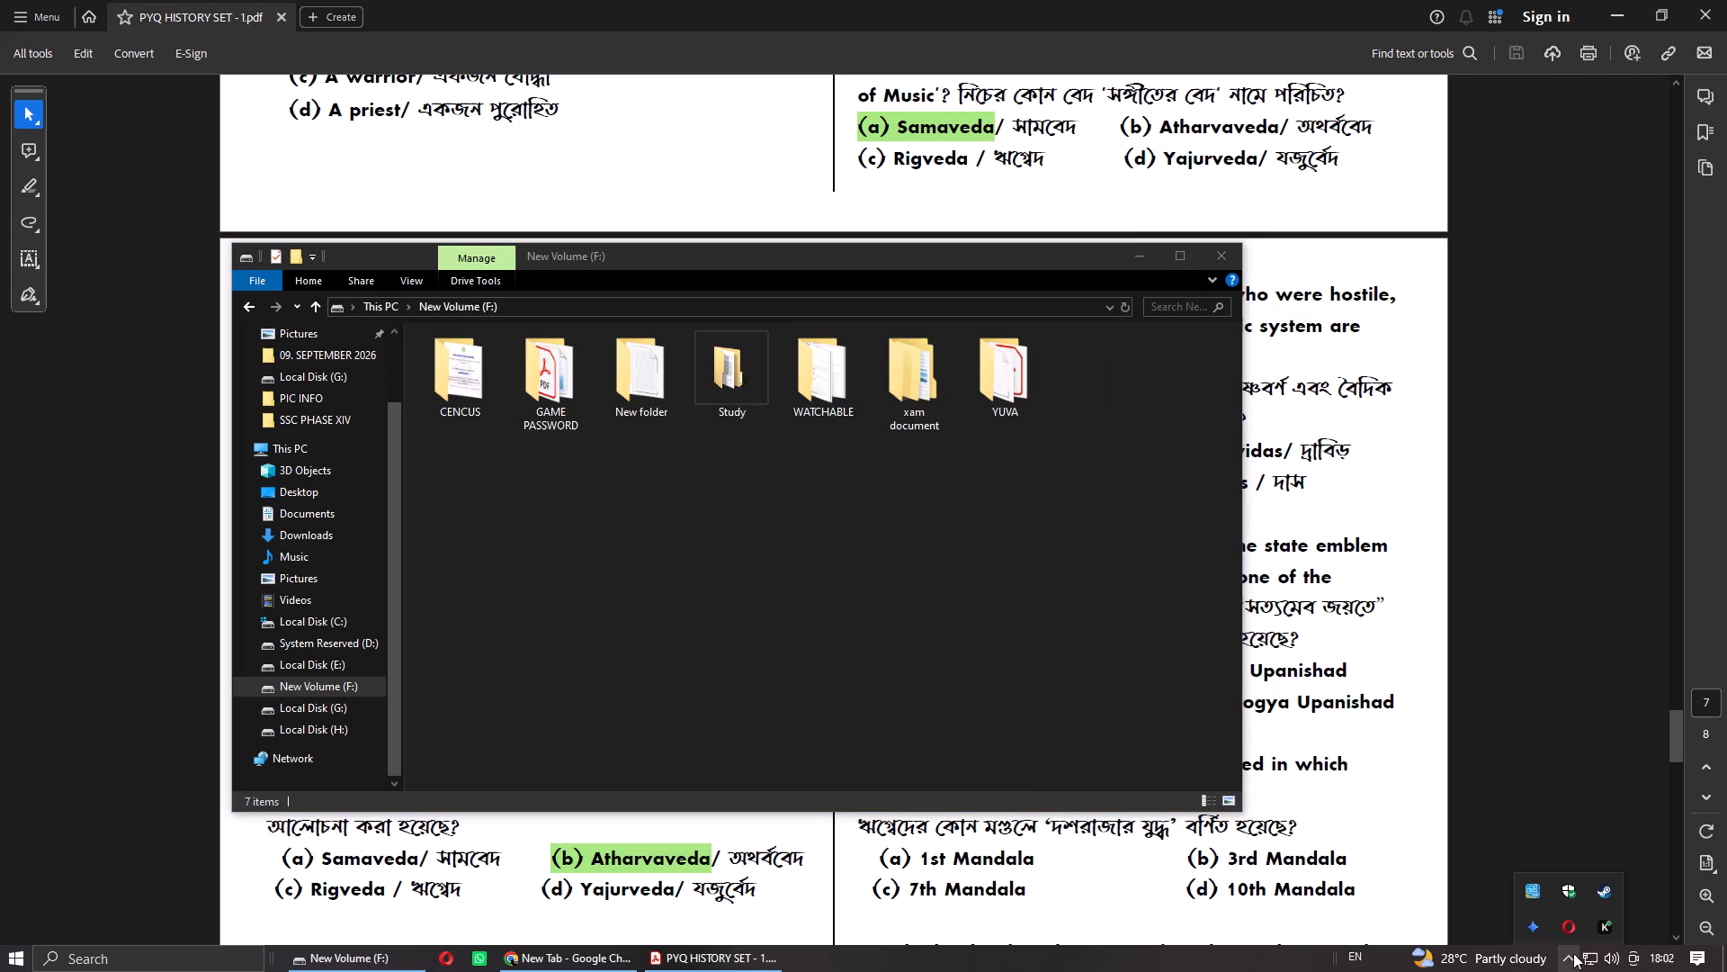
double_click(1597, 894)
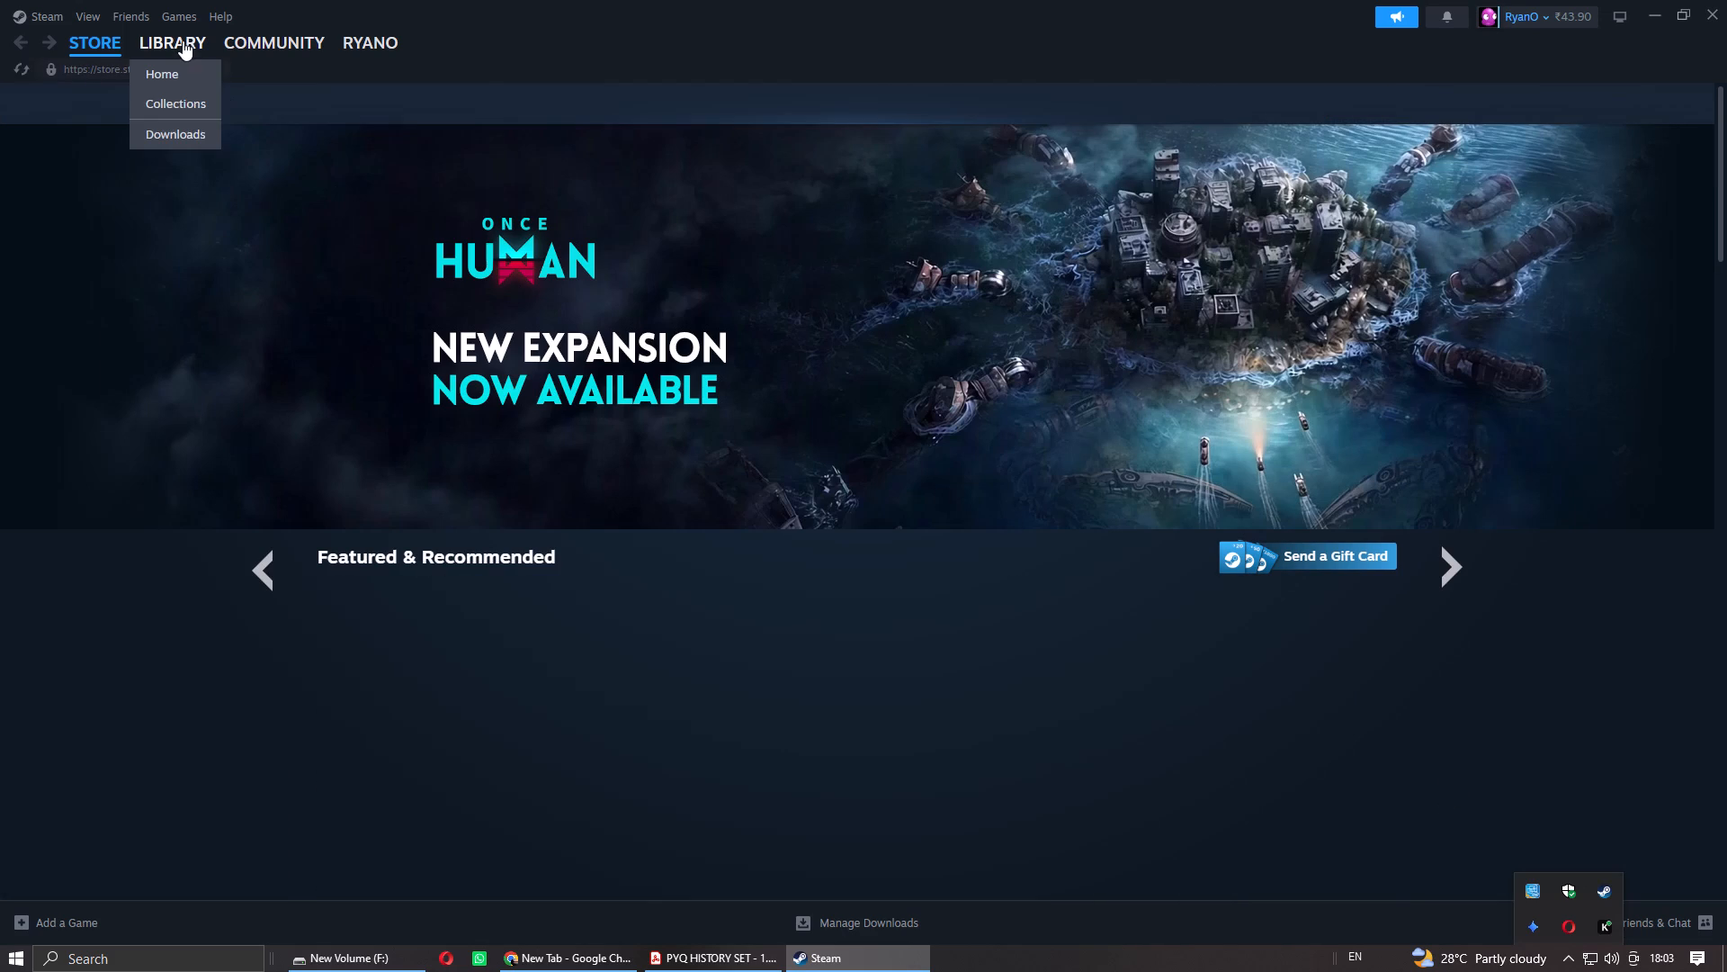
click(180, 38)
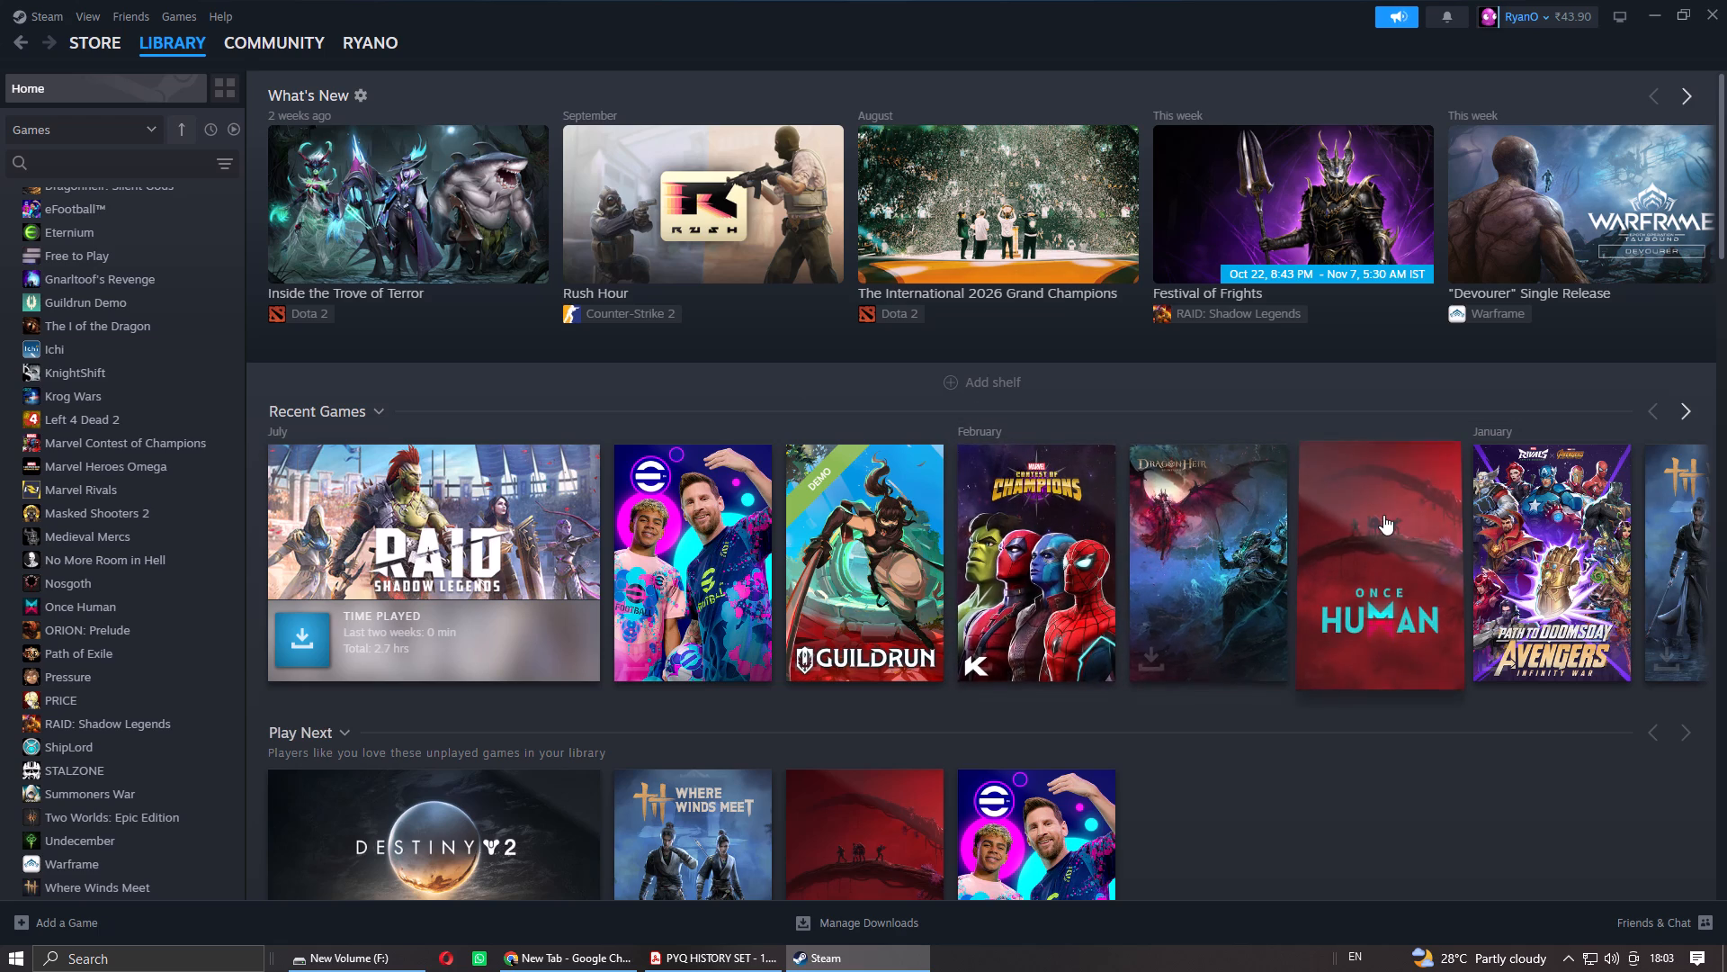
Browse the games in the Steam library and close the Steam window.
scroll(1383, 515, down, 2)
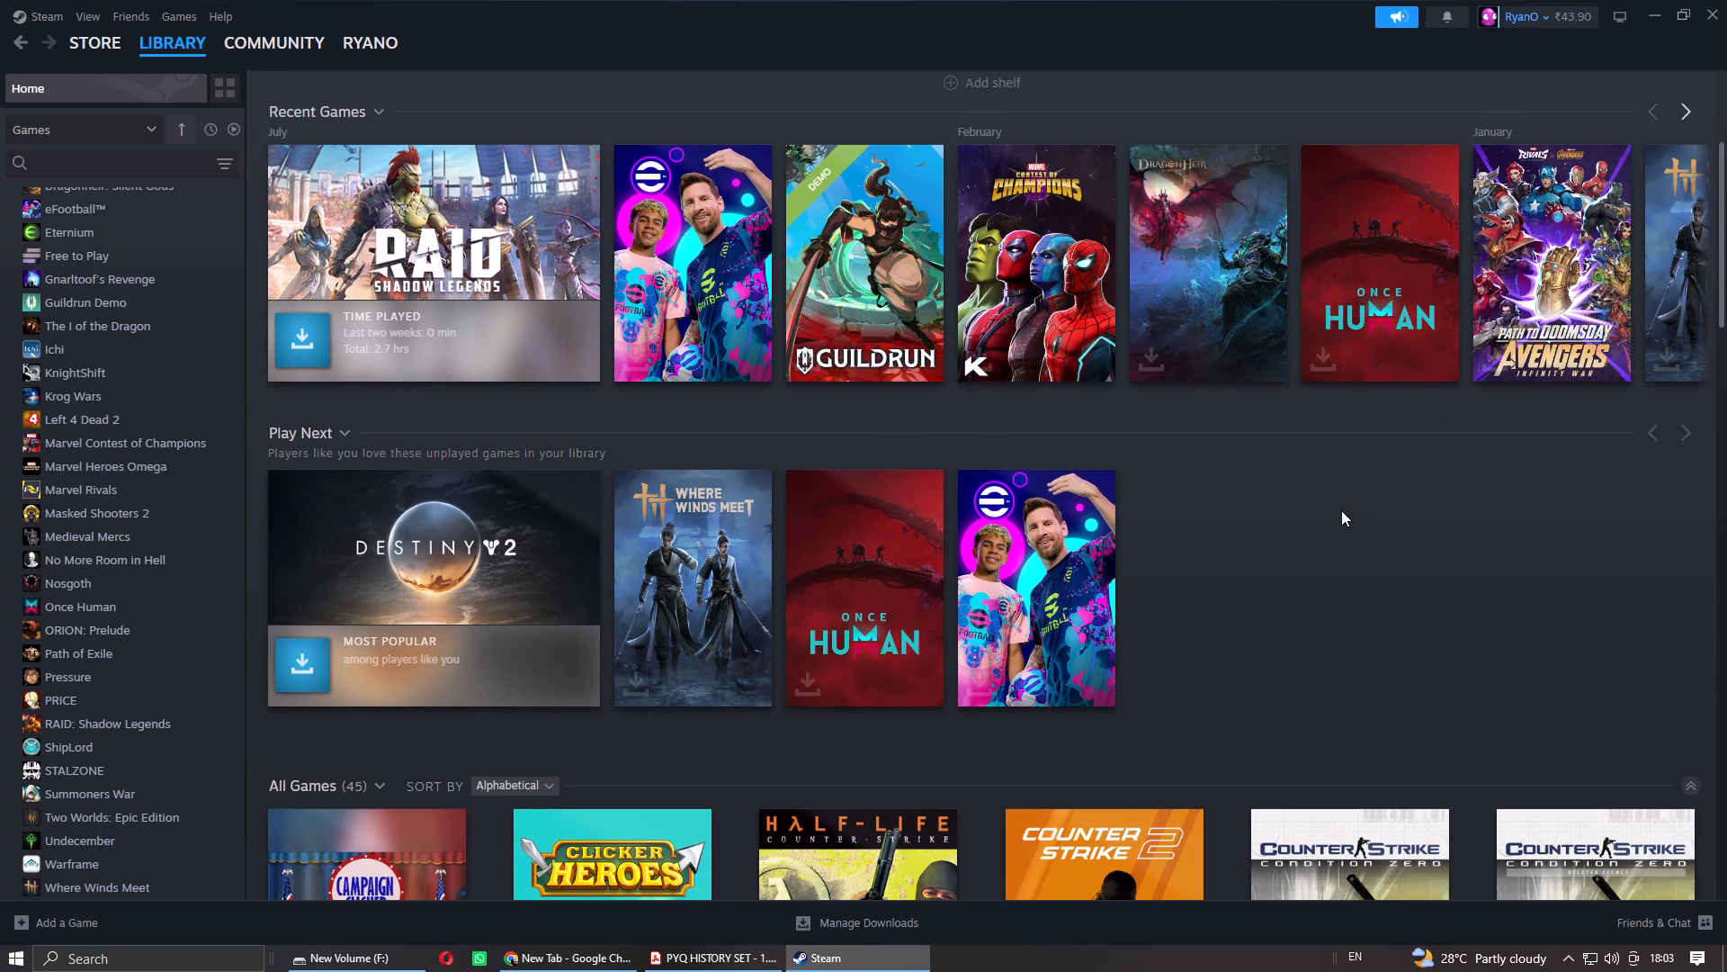
click(1722, 0)
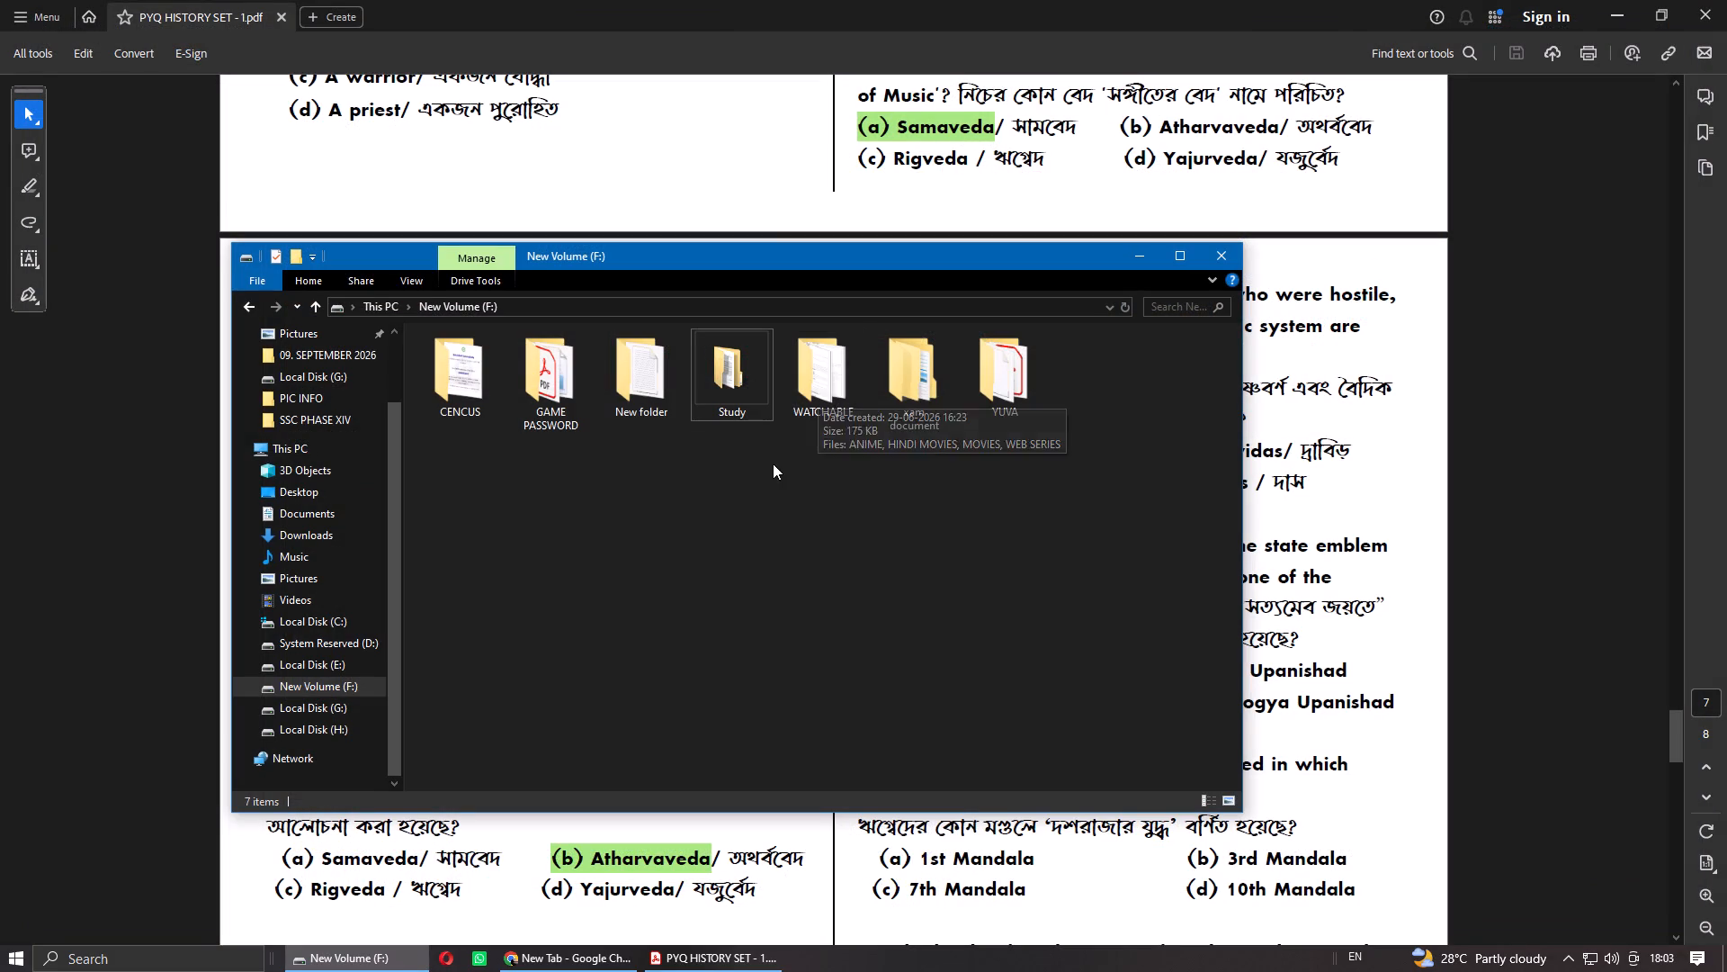
Open the IMPORTANT 20 document from the Study folder on New Volume (F:) and skim its contents.
double_click(708, 371)
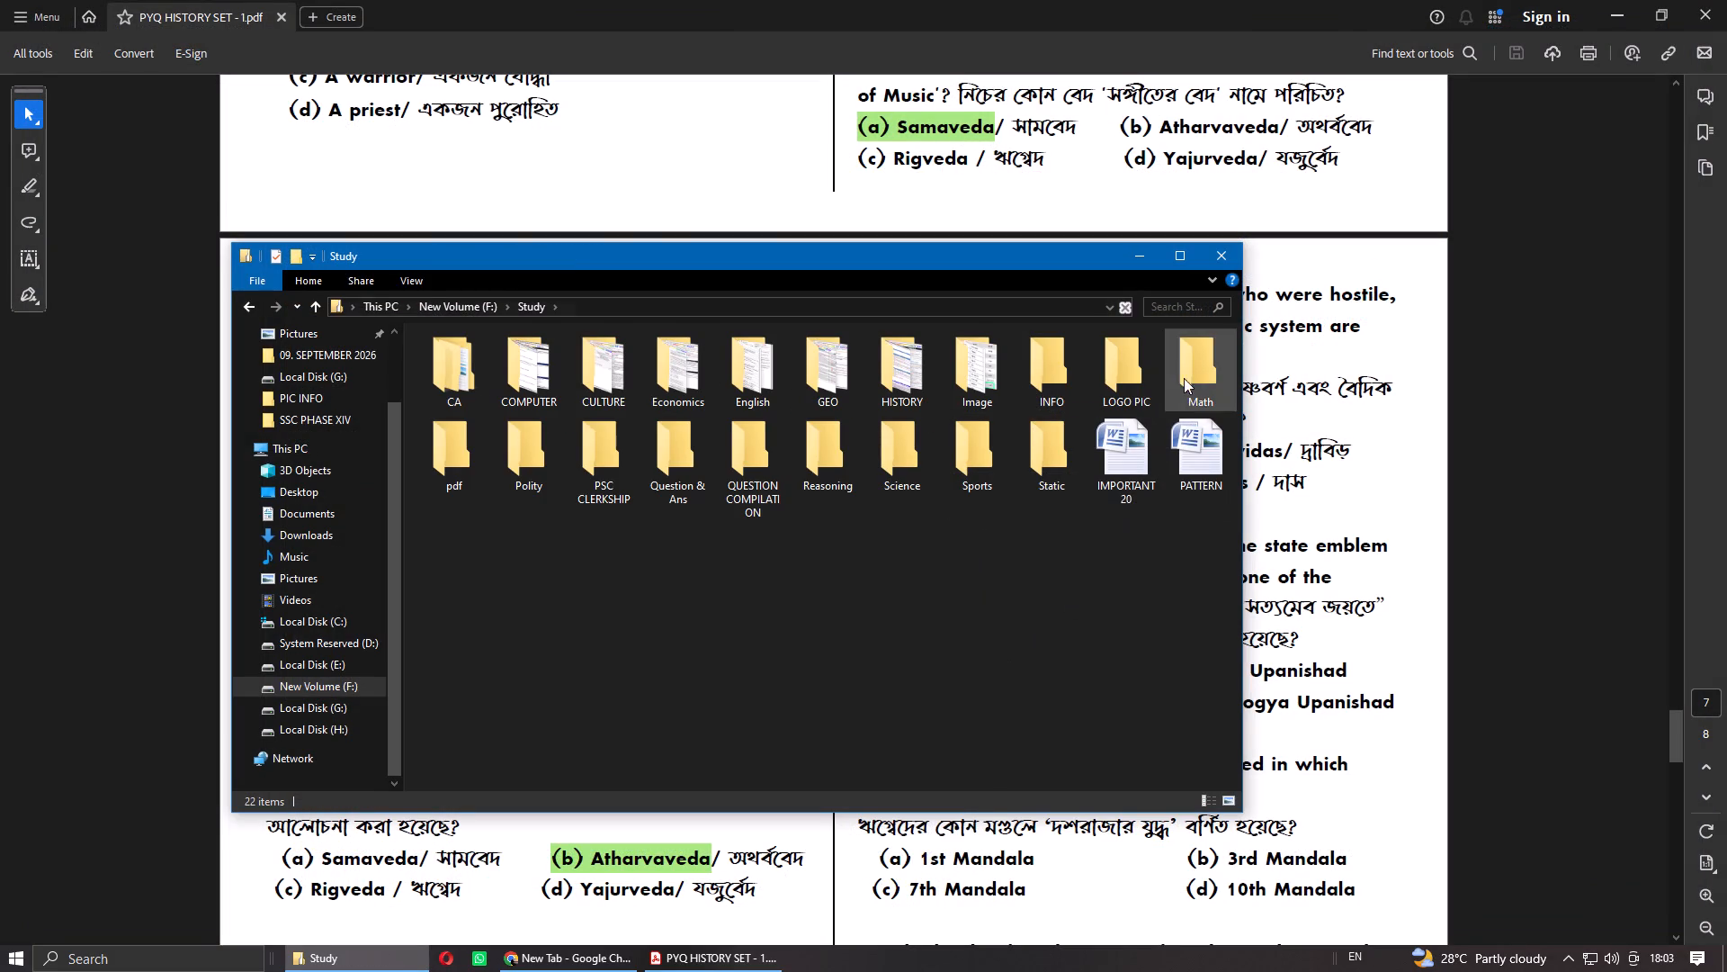
click(1178, 262)
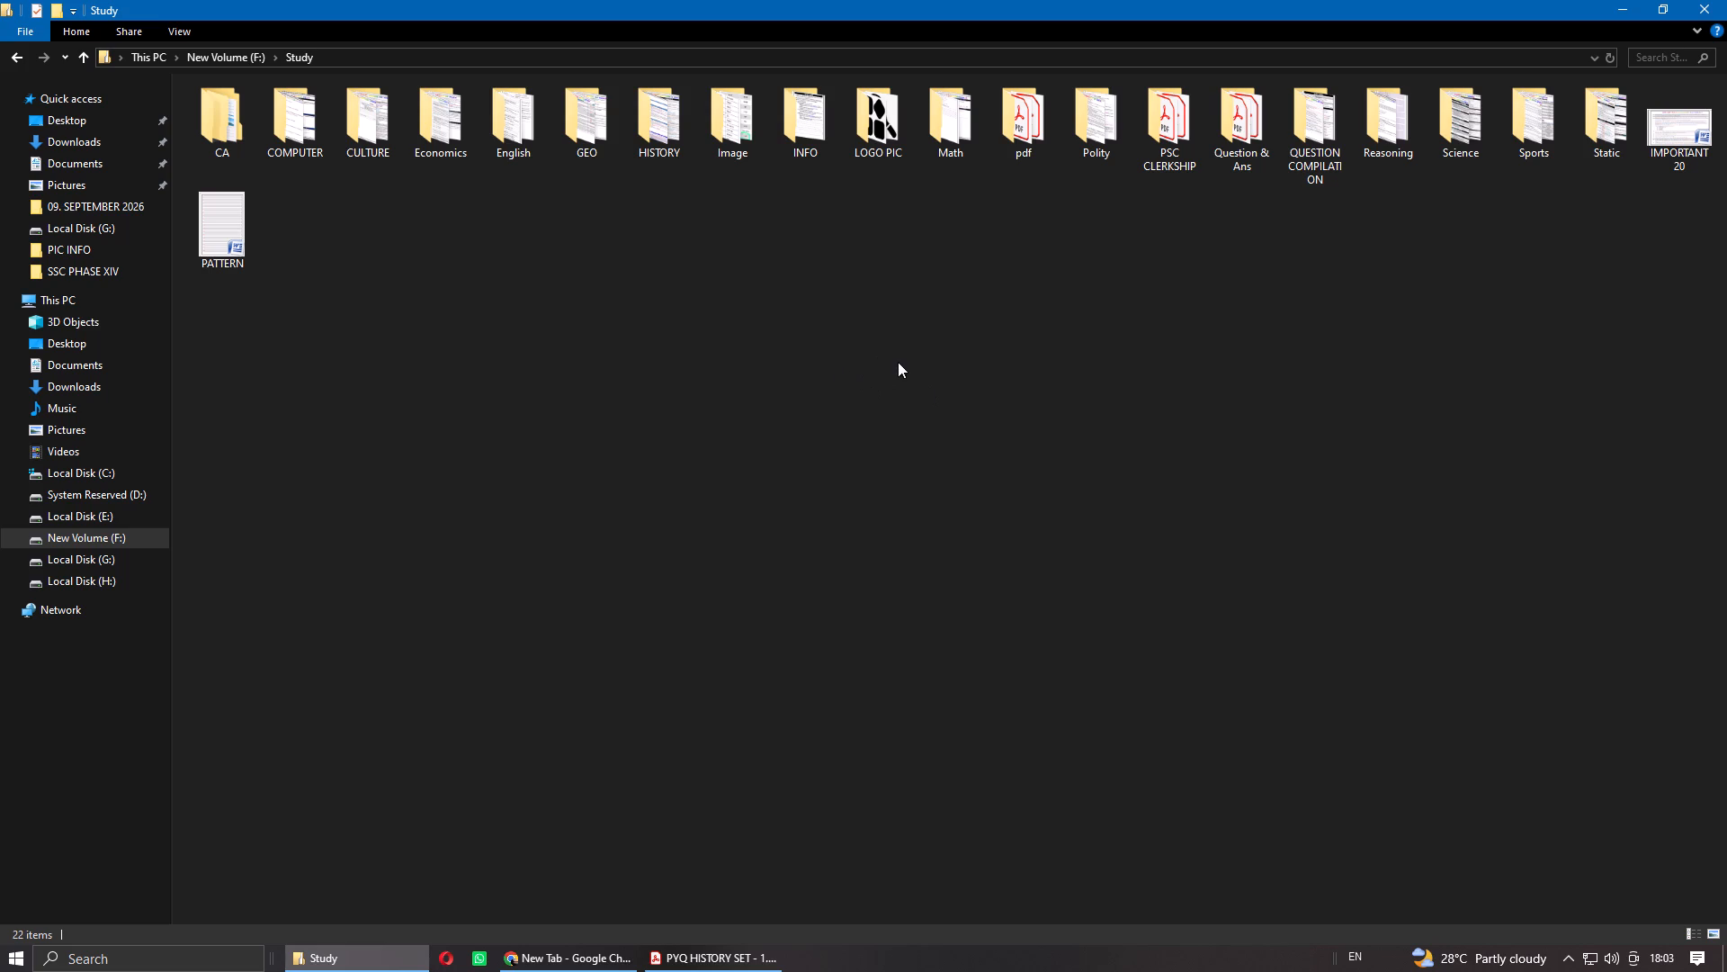
double_click(1656, 121)
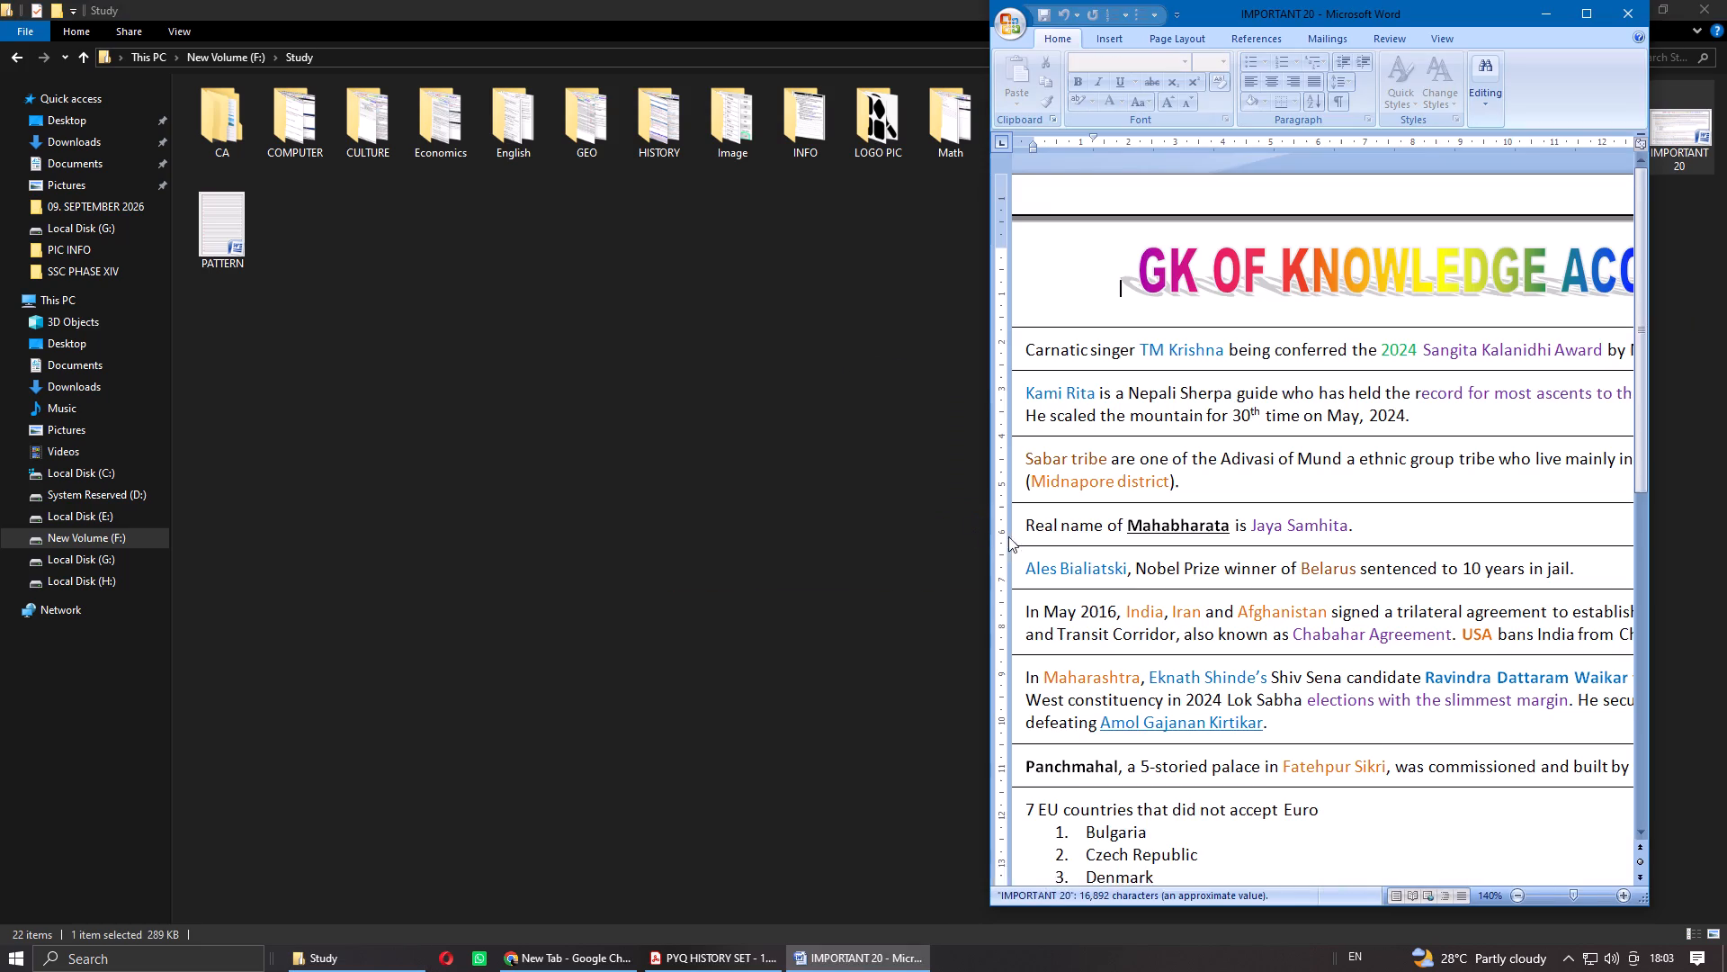
scroll(1186, 519, down, 18)
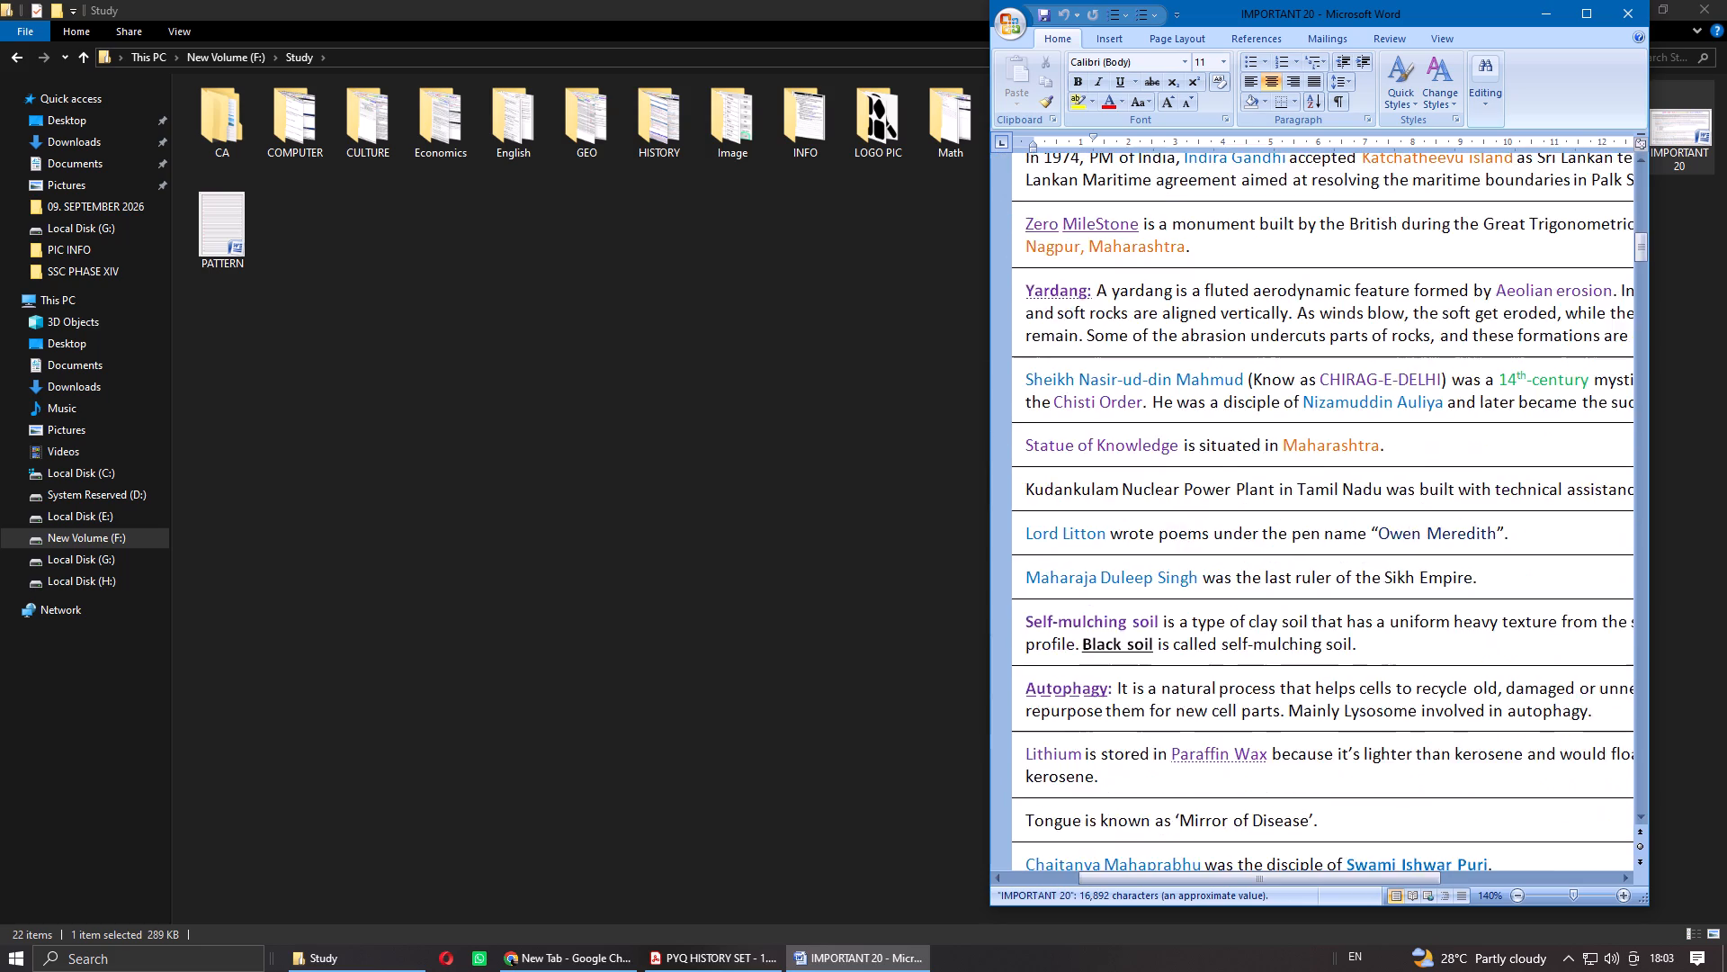
scroll(1186, 520, down, 9)
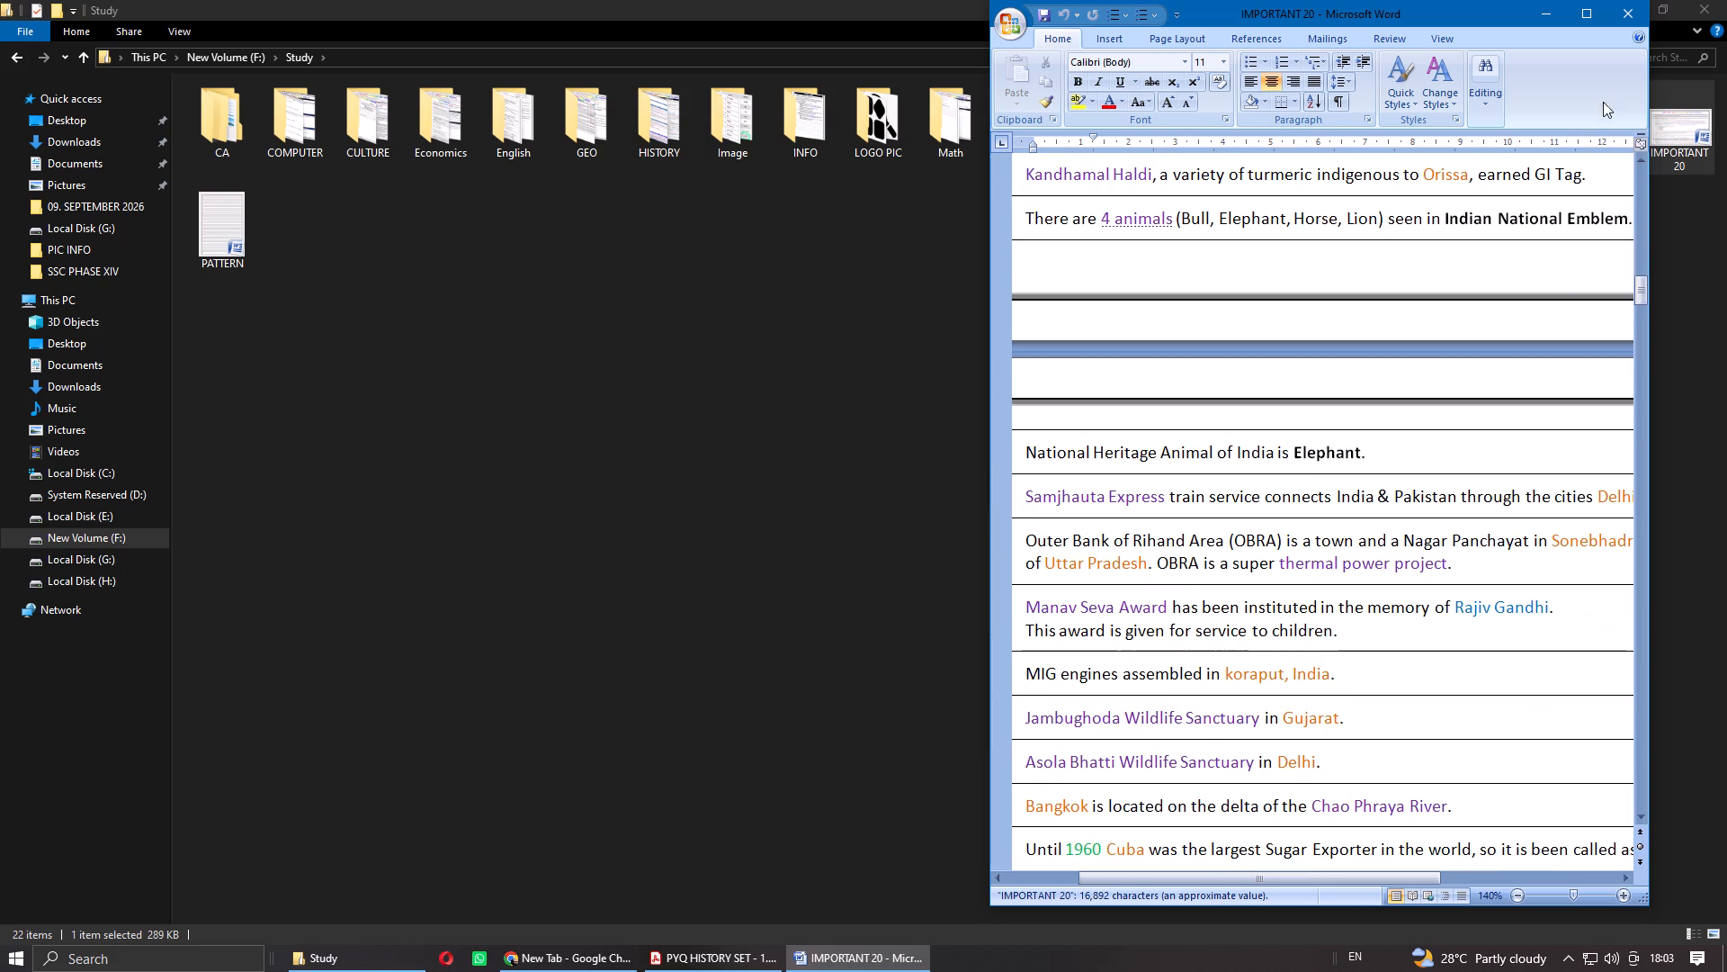
Close the IMPORTANT 20 document and open the HISTORY document from the QUESTION COMPILATION folder.
click(1630, 13)
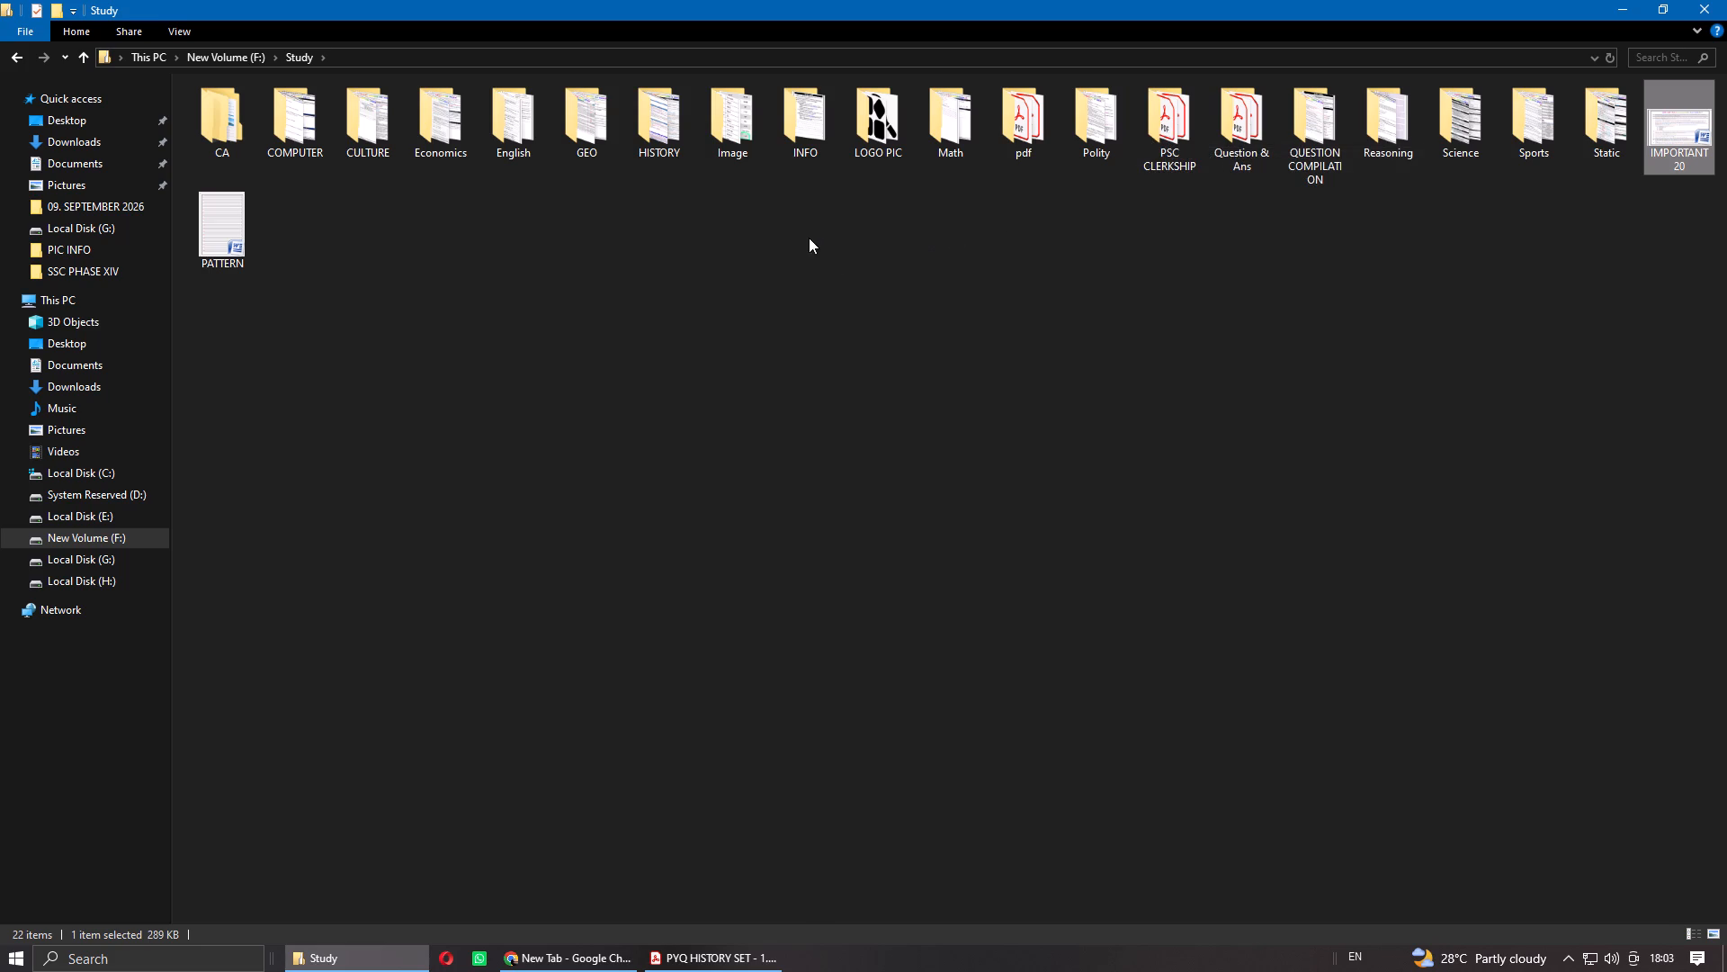
double_click(1302, 113)
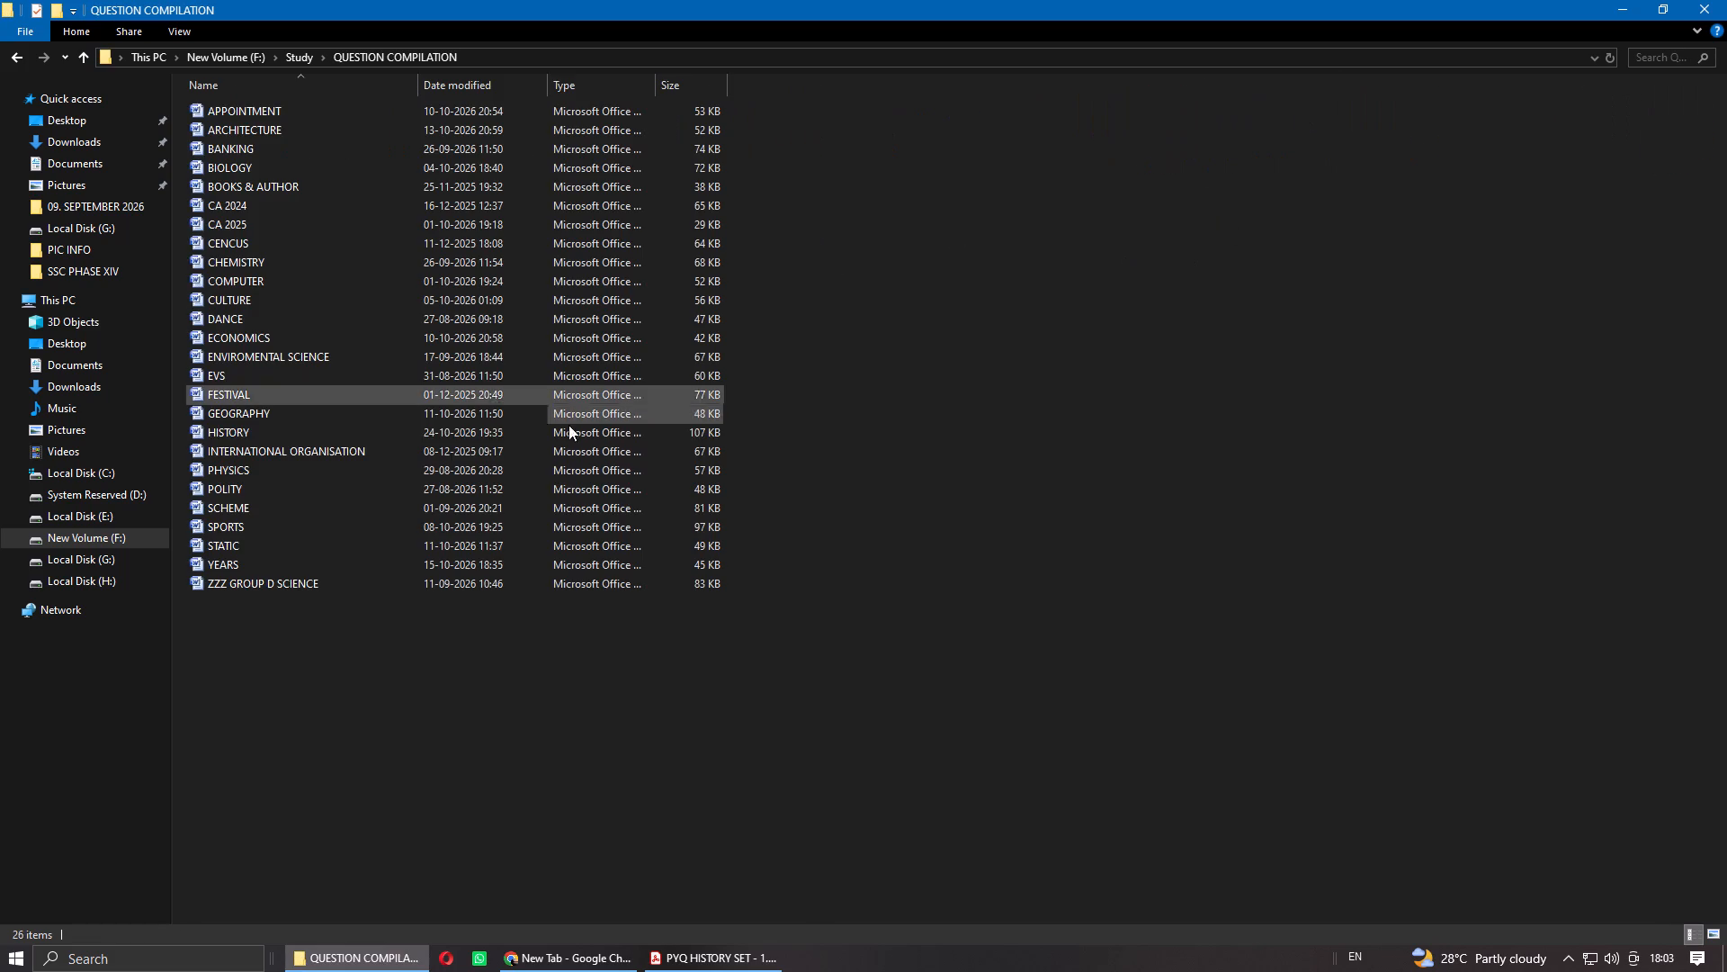
double_click(289, 438)
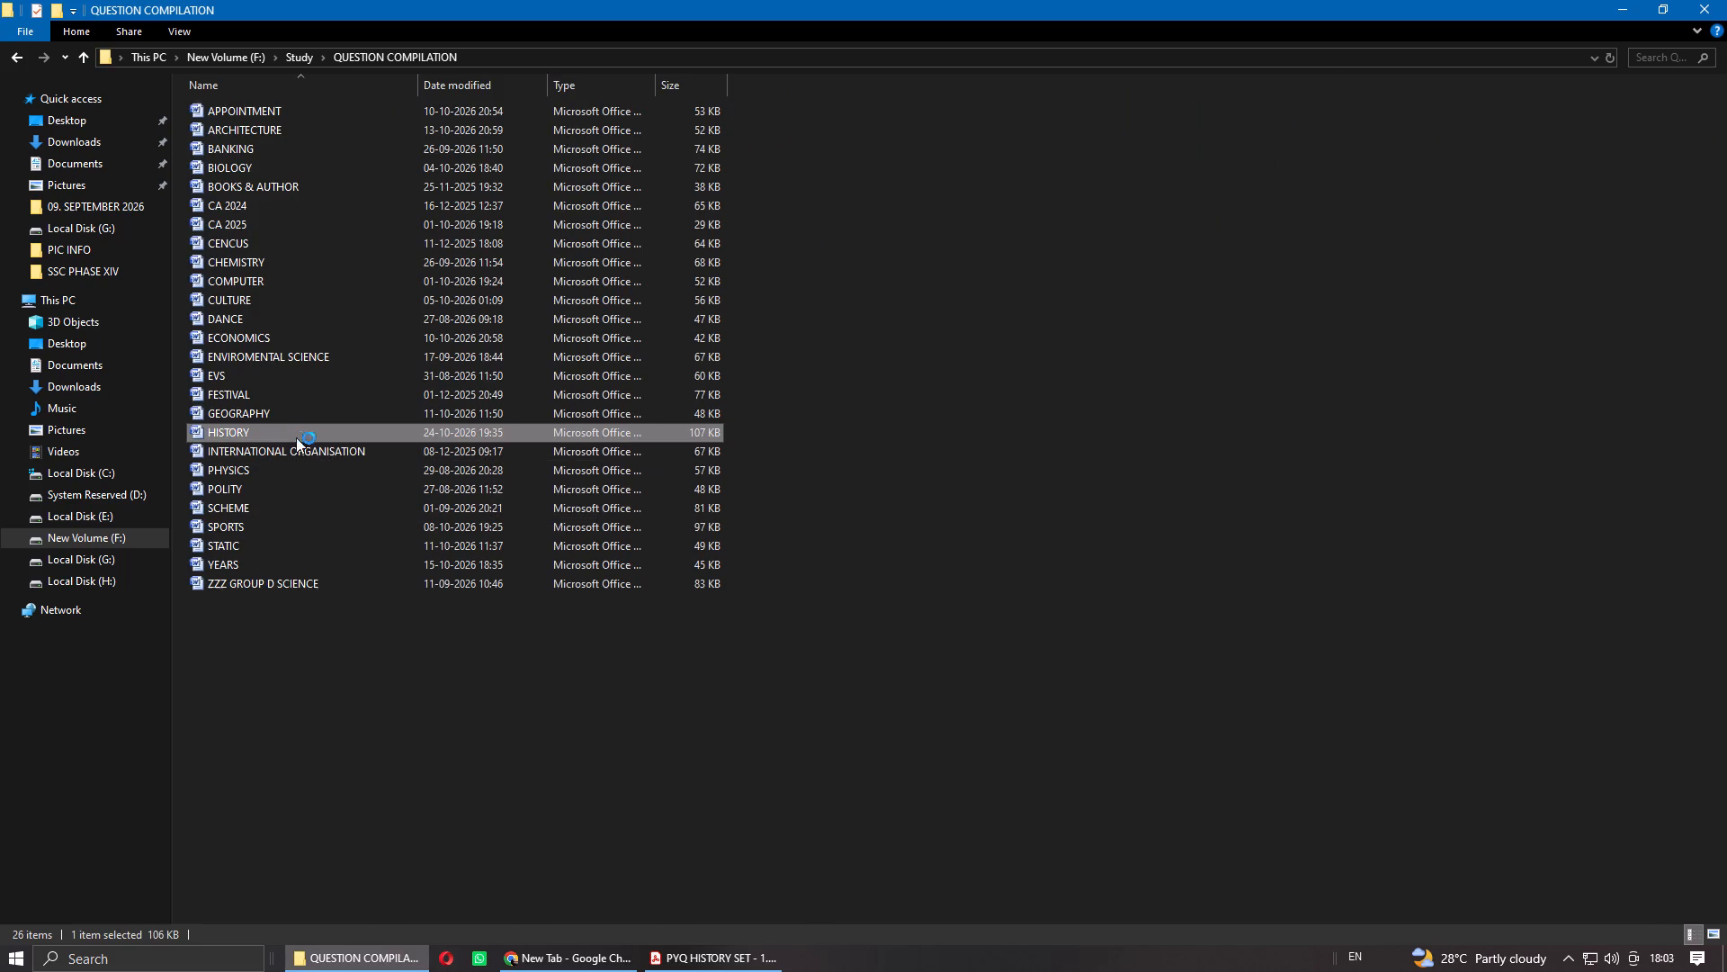
Minimise the folder window and place the widened HISTORY document window over the PDF's first column, leaving its second column readable.
click(1628, 0)
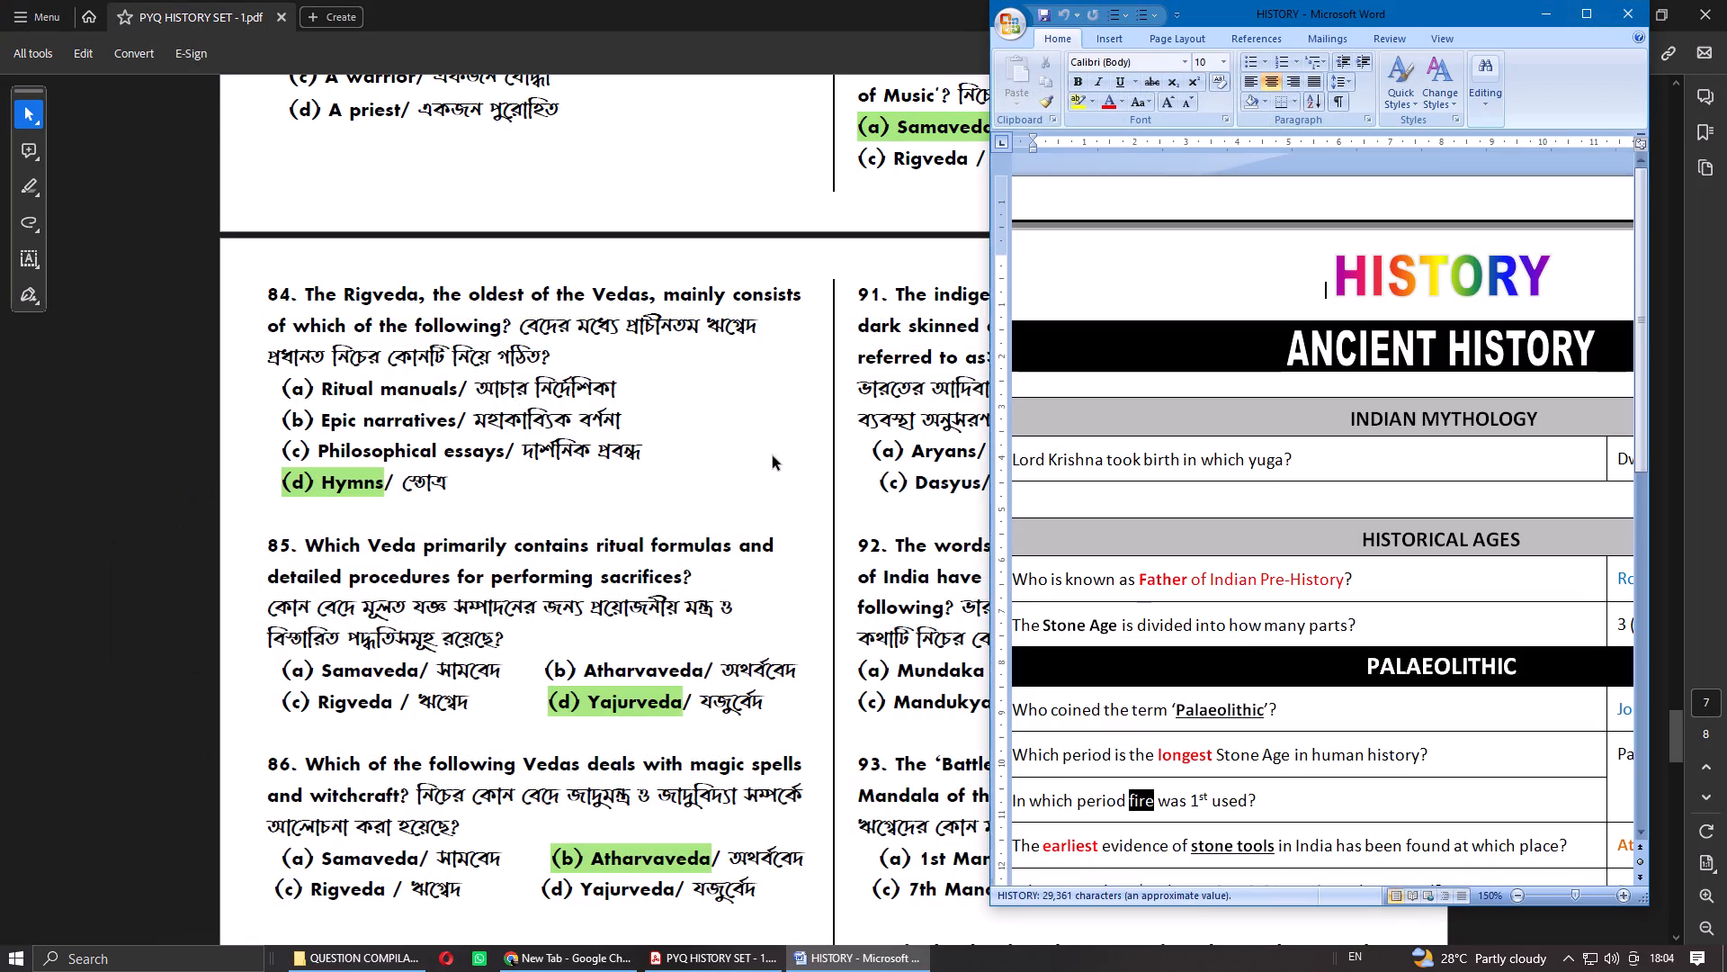
drag(1342, 11, 399, 47)
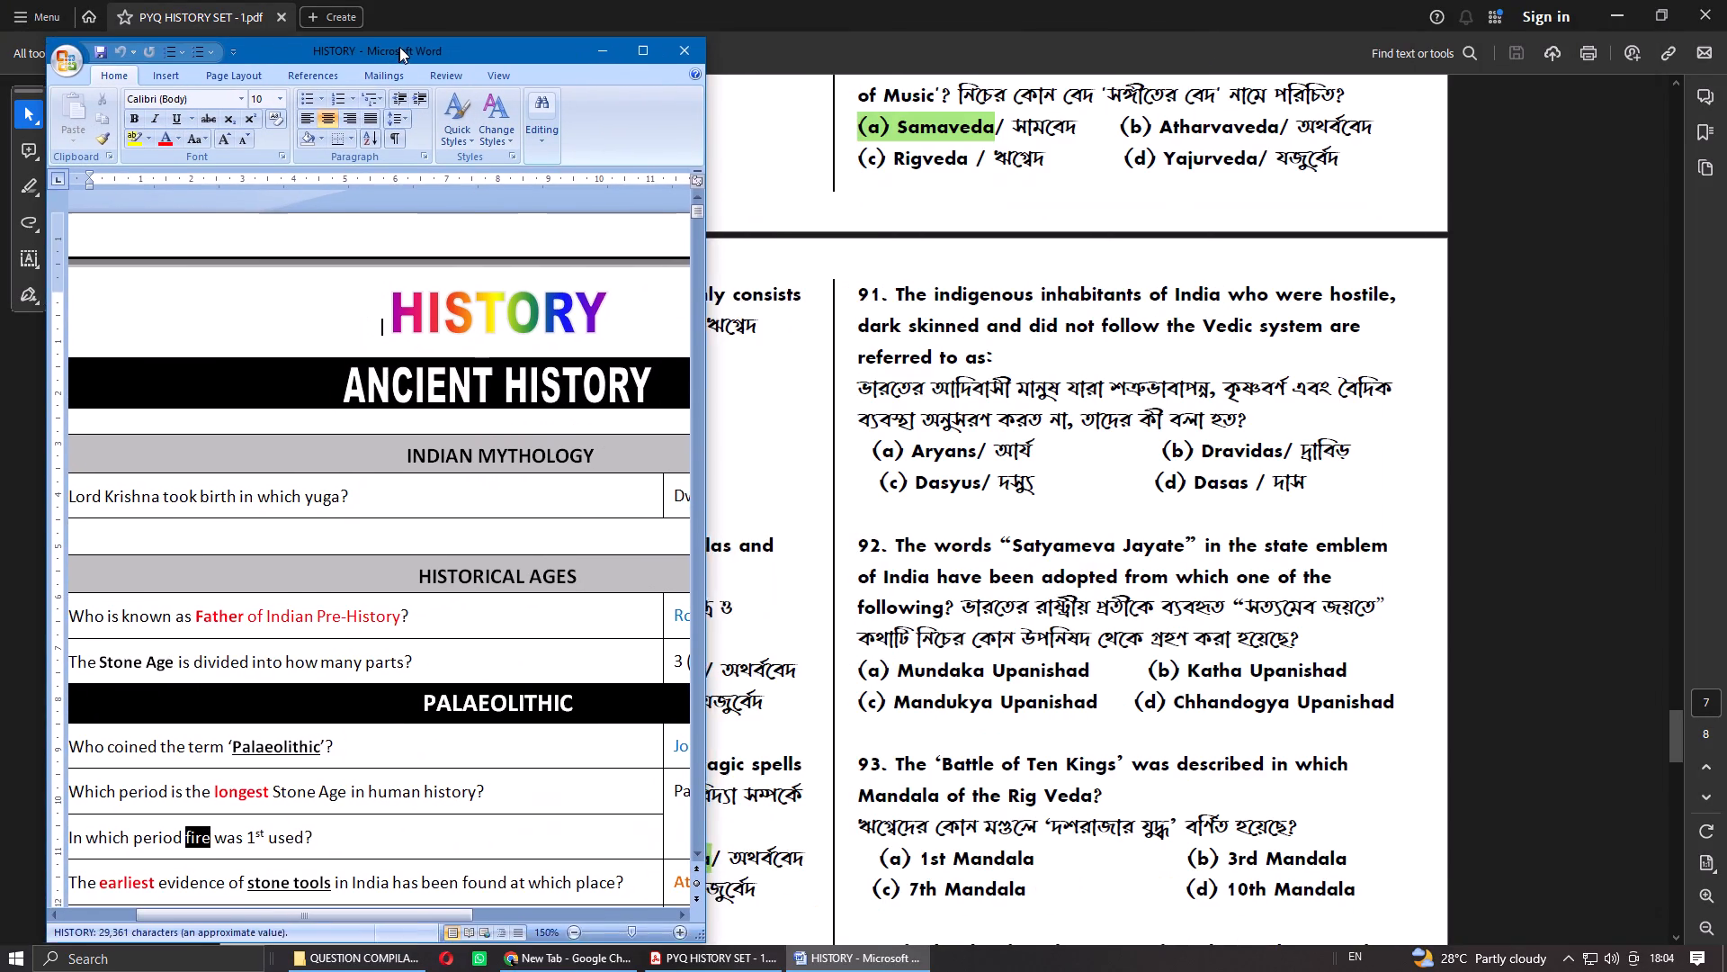
drag(399, 47, 495, 35)
click(799, 286)
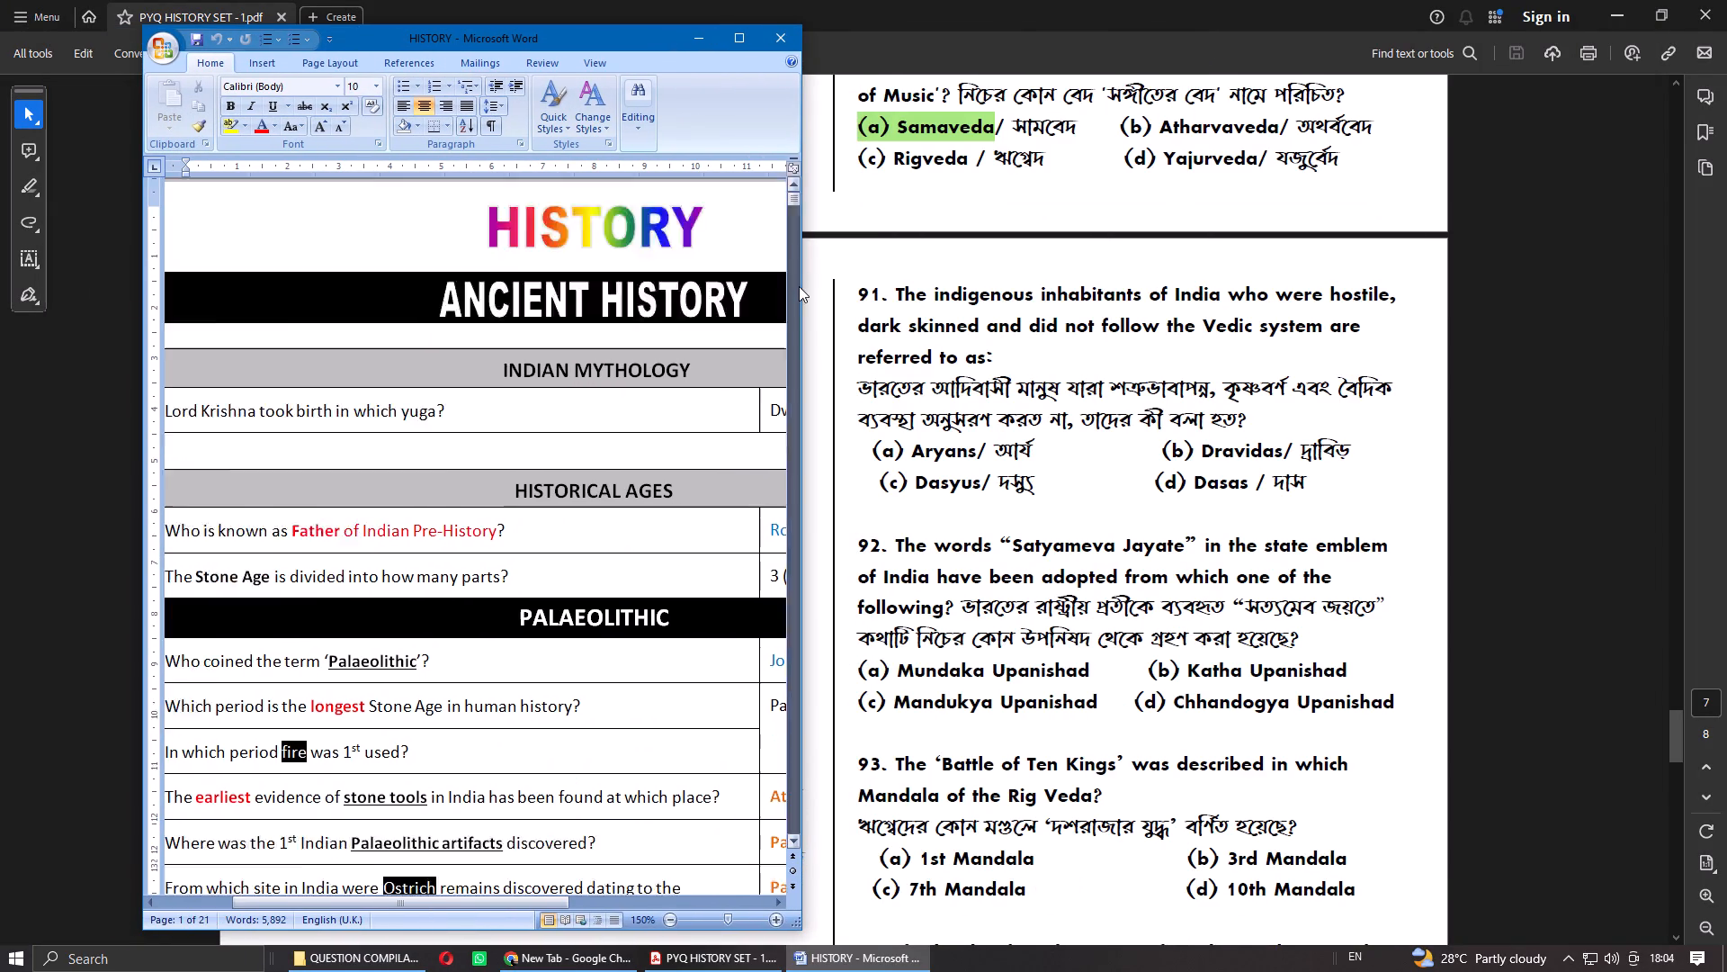
drag(802, 301, 840, 300)
drag(140, 361, 90, 364)
Set the blank paragraph above the VEDIC CIVILIZATION table to 0 pt spacing after and insert a page break there.
scroll(505, 430, down, 20)
scroll(505, 430, down, 10)
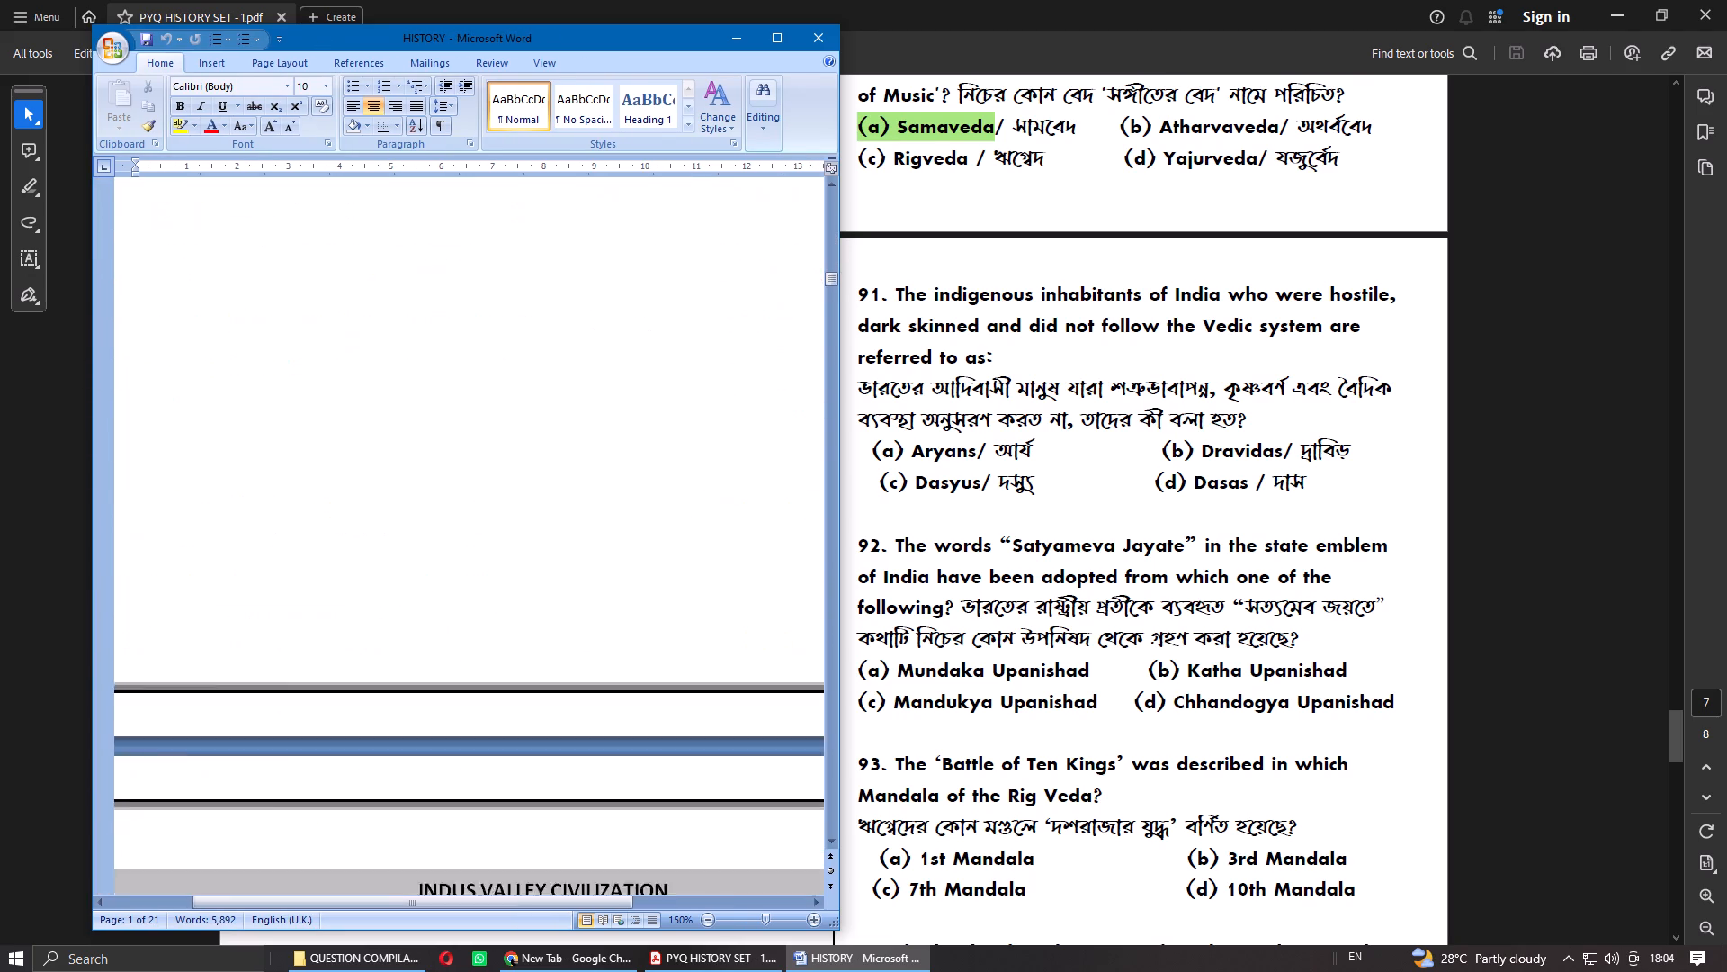
scroll(504, 452, down, 16)
scroll(498, 455, up, 4)
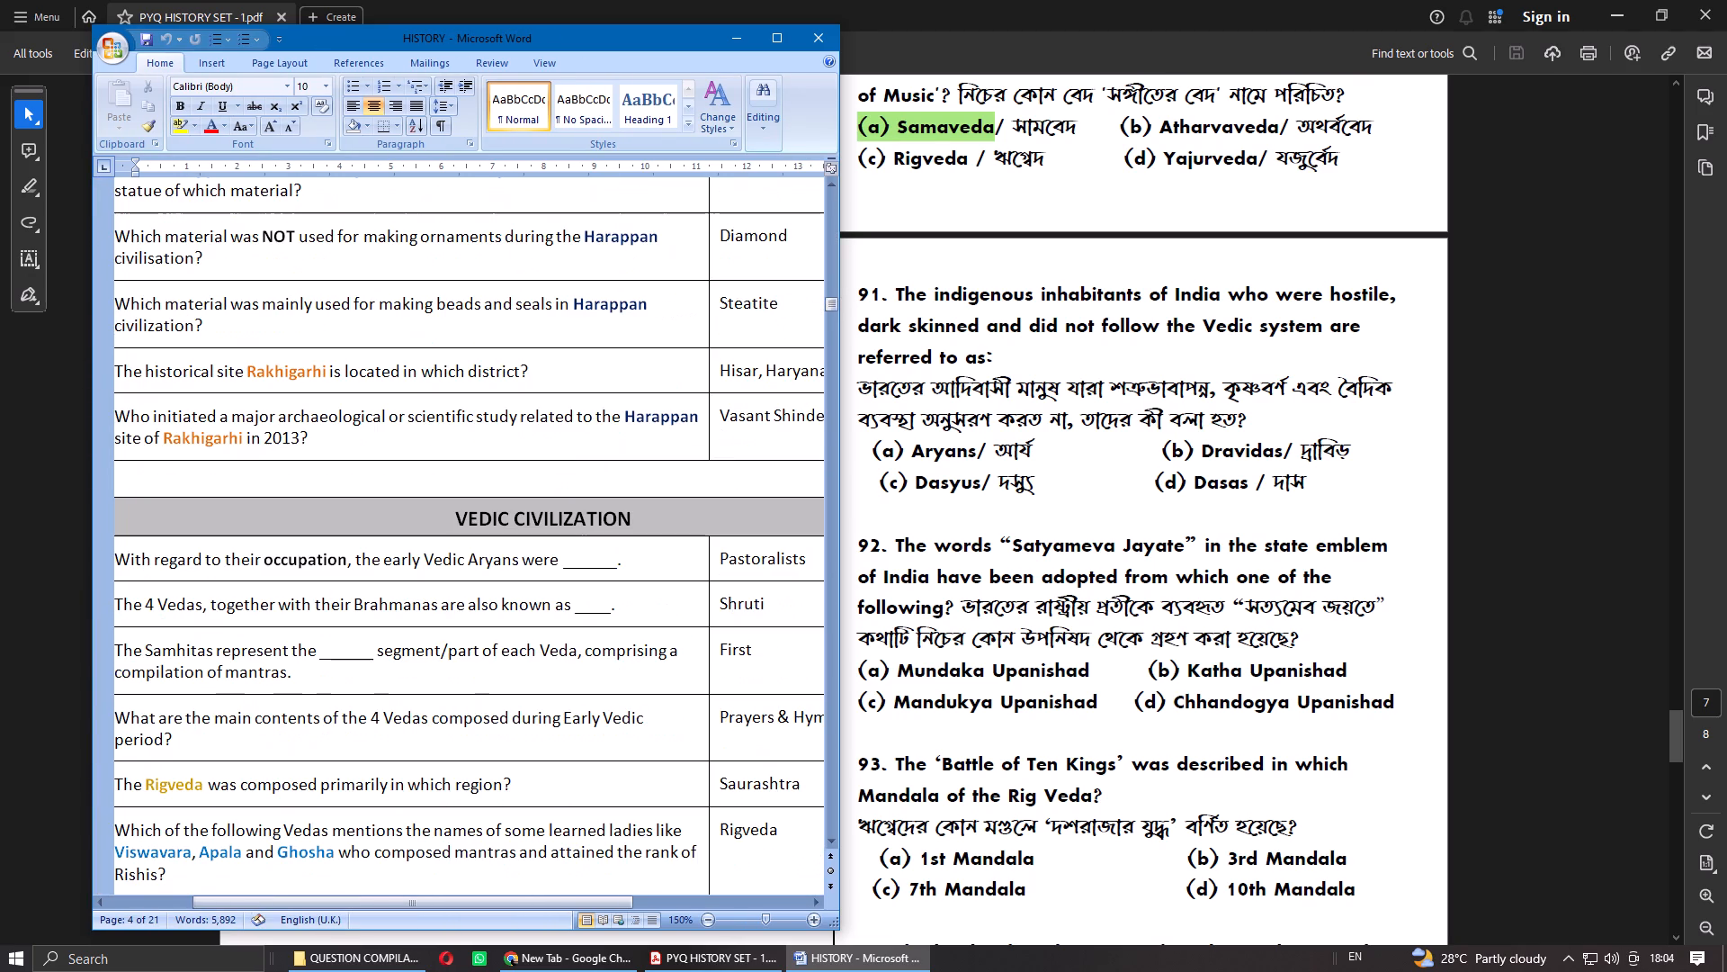
click(422, 481)
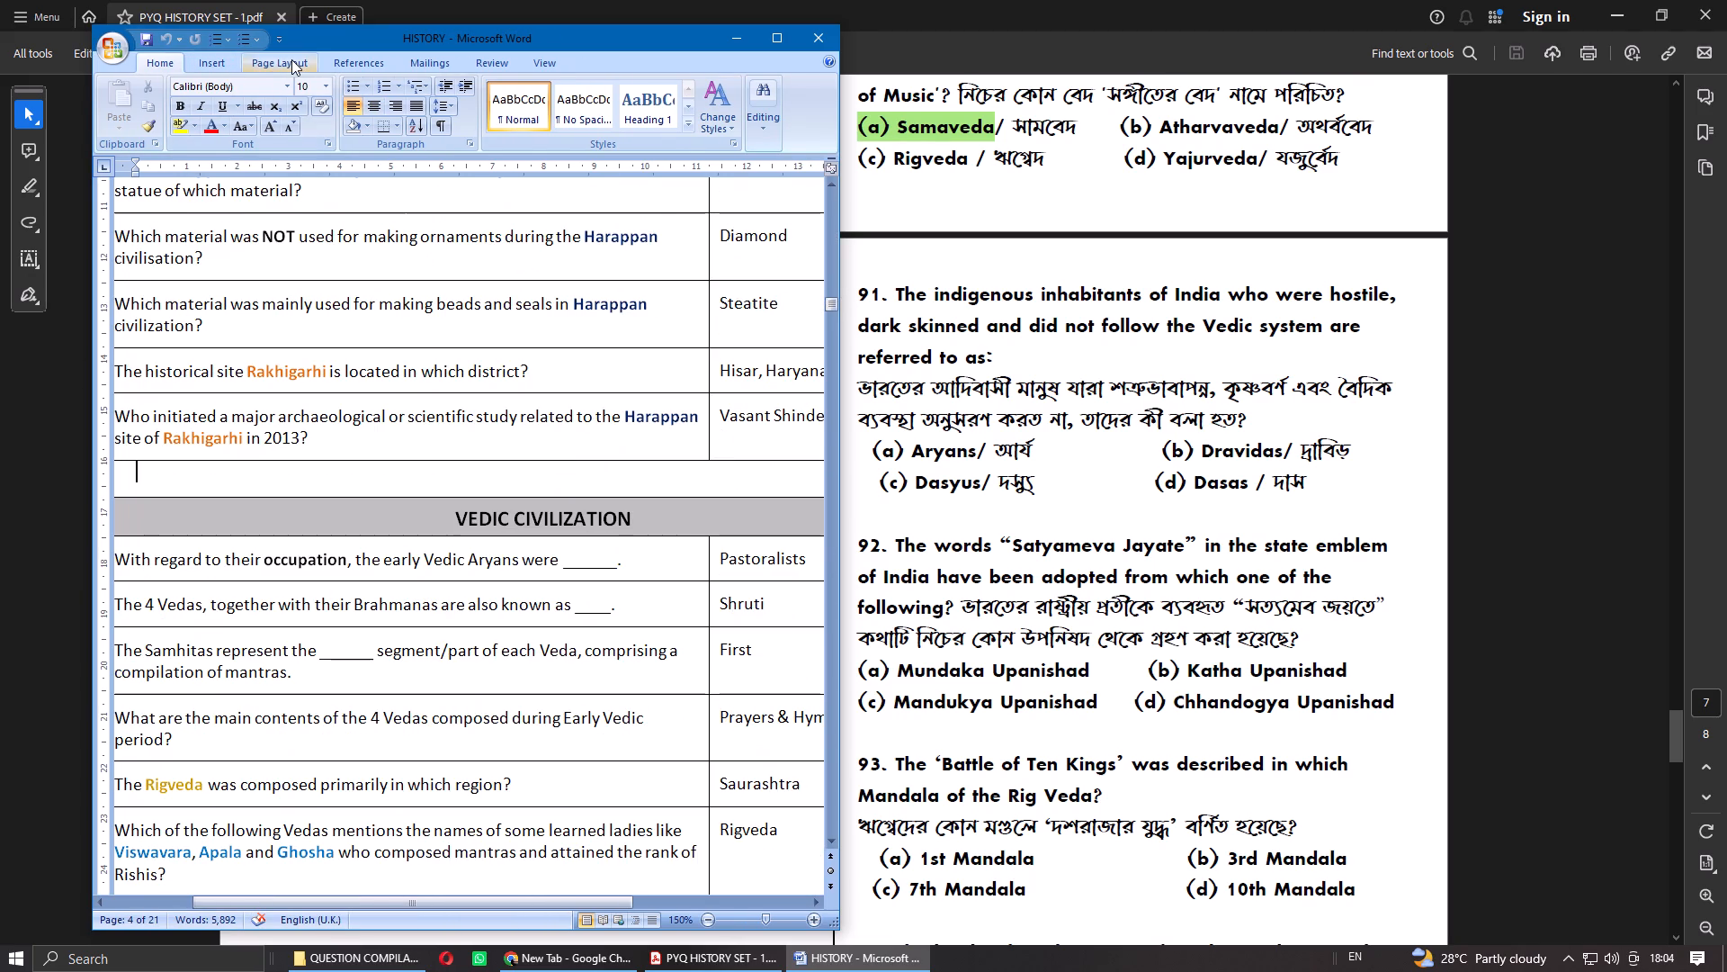
click(291, 59)
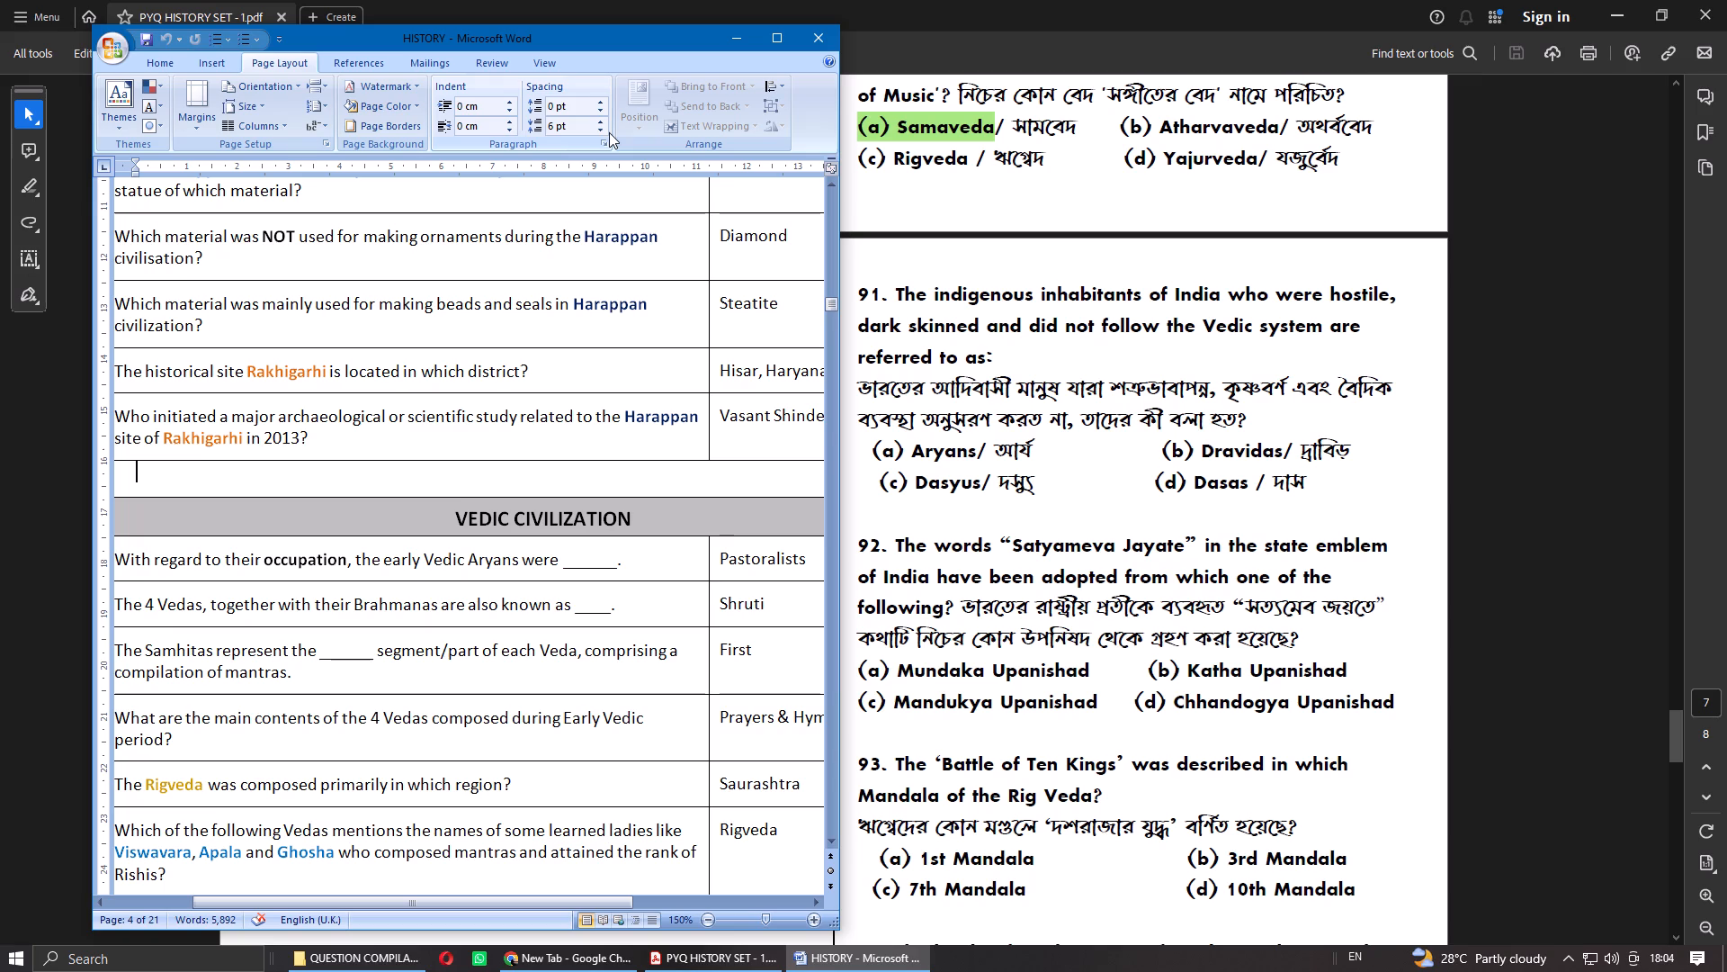
double_click(595, 130)
click(603, 121)
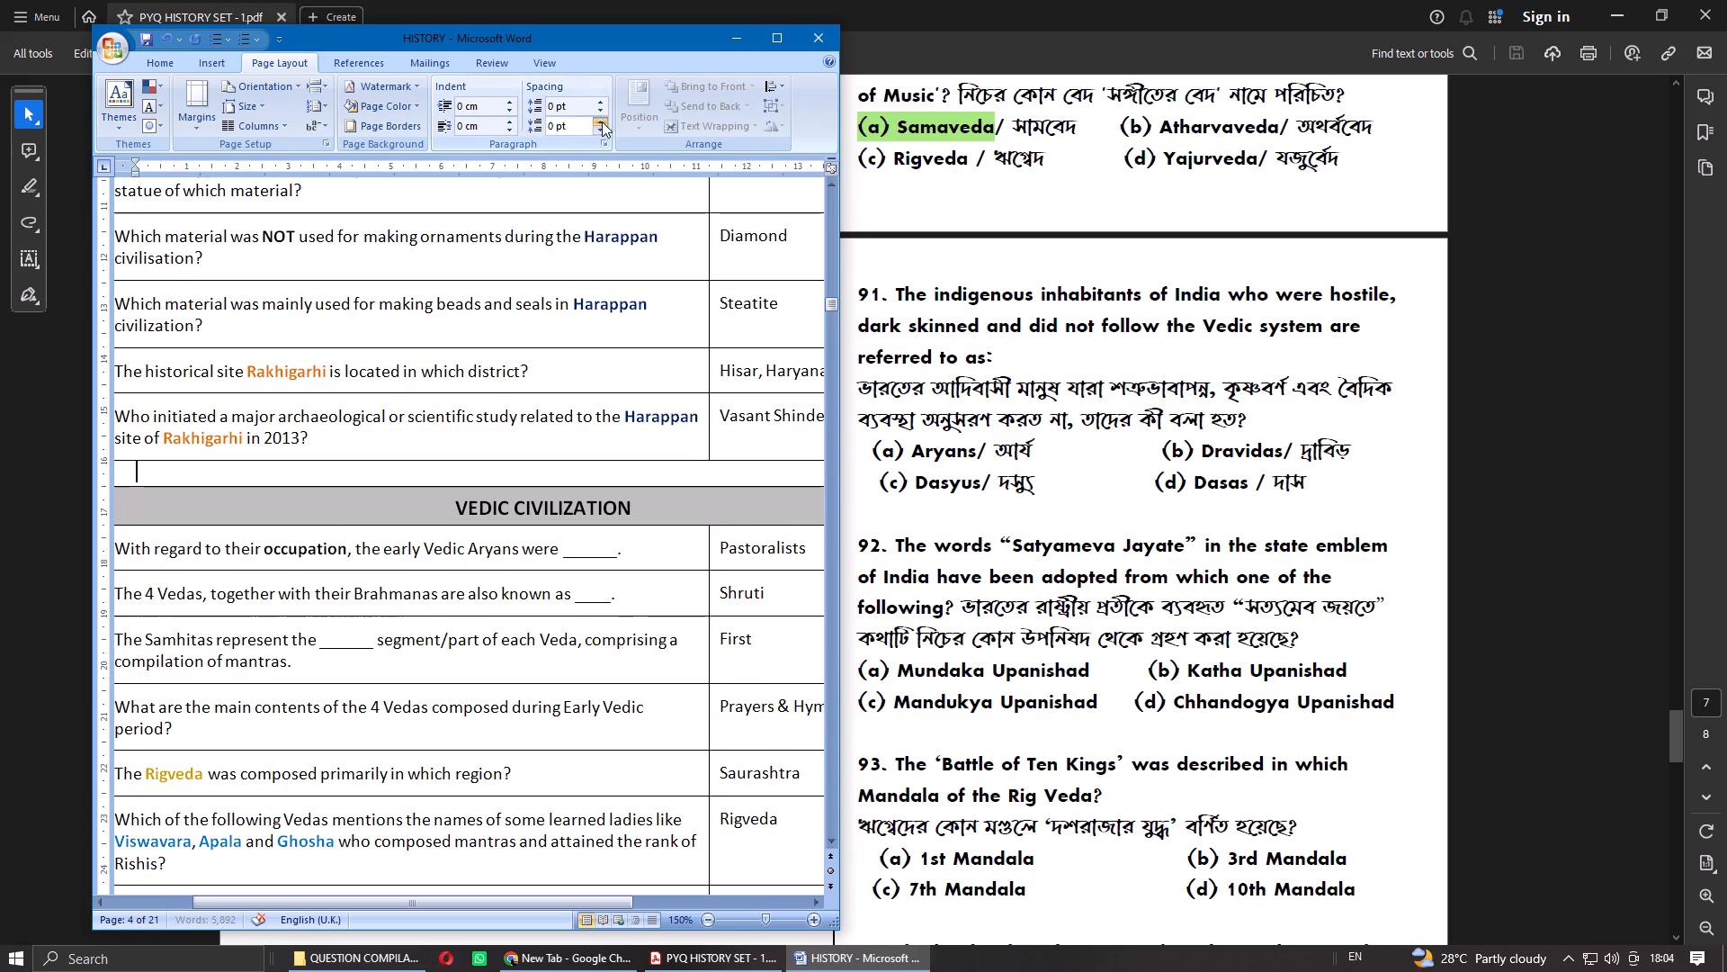
click(206, 69)
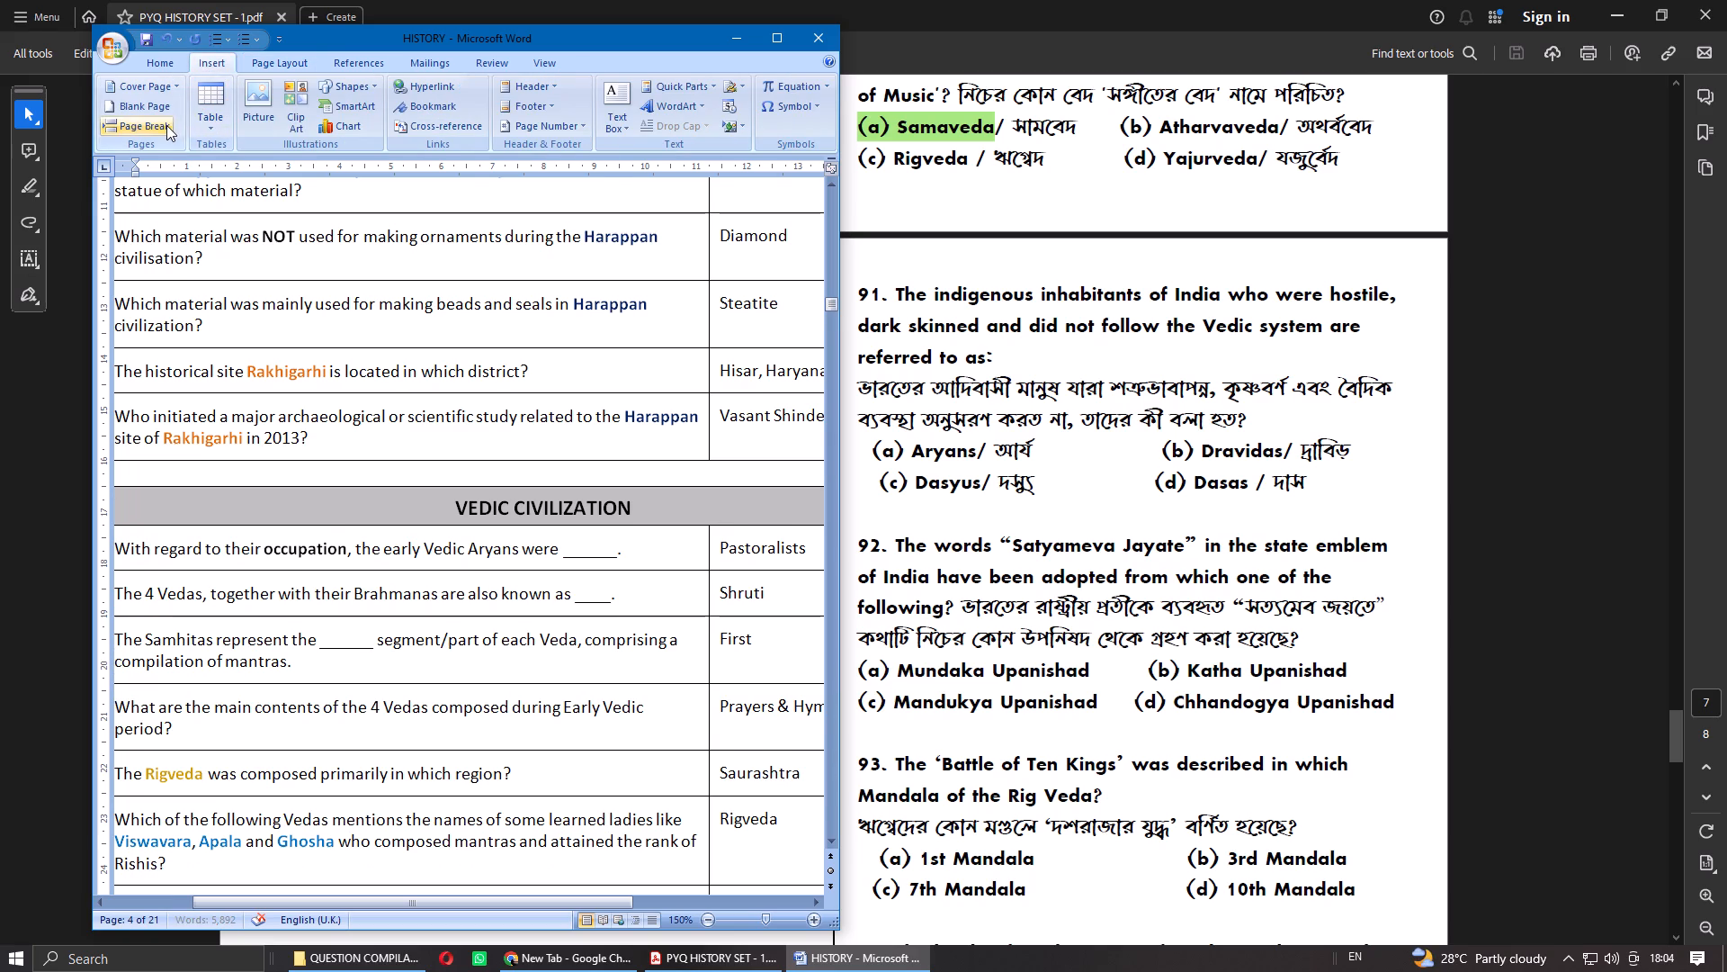
click(166, 125)
Remove the spacing after the blank paragraph above the JAINISM table and insert a page break there.
scroll(600, 585, down, 13)
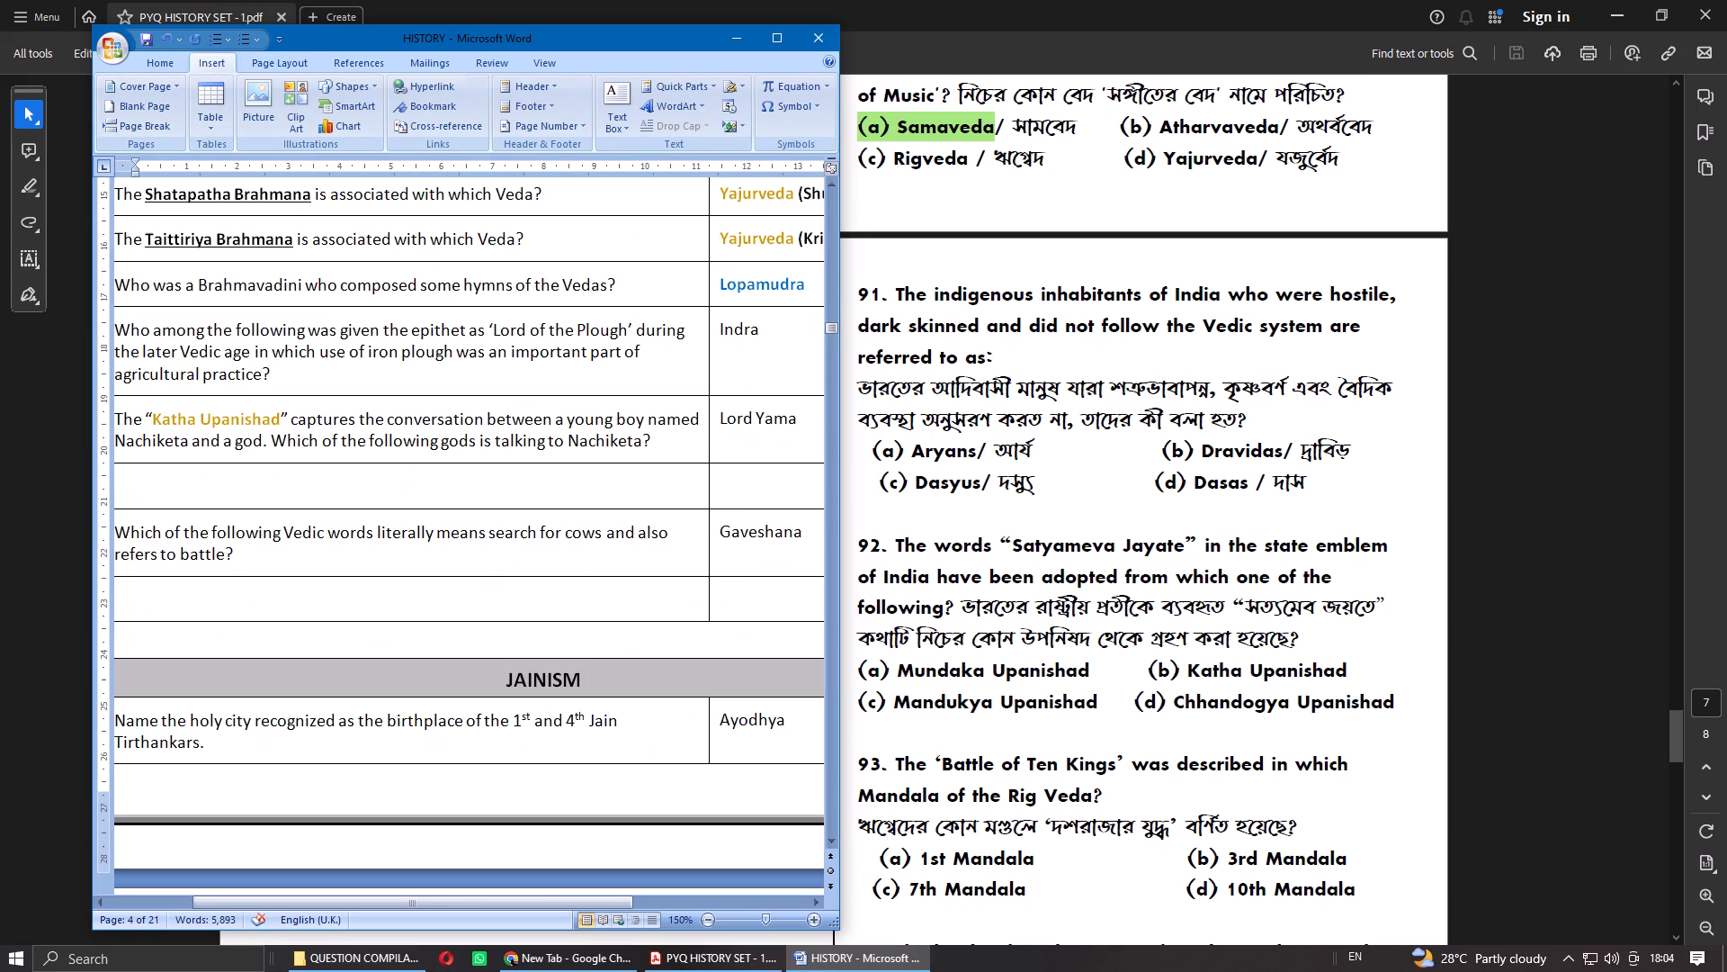
click(374, 646)
click(282, 64)
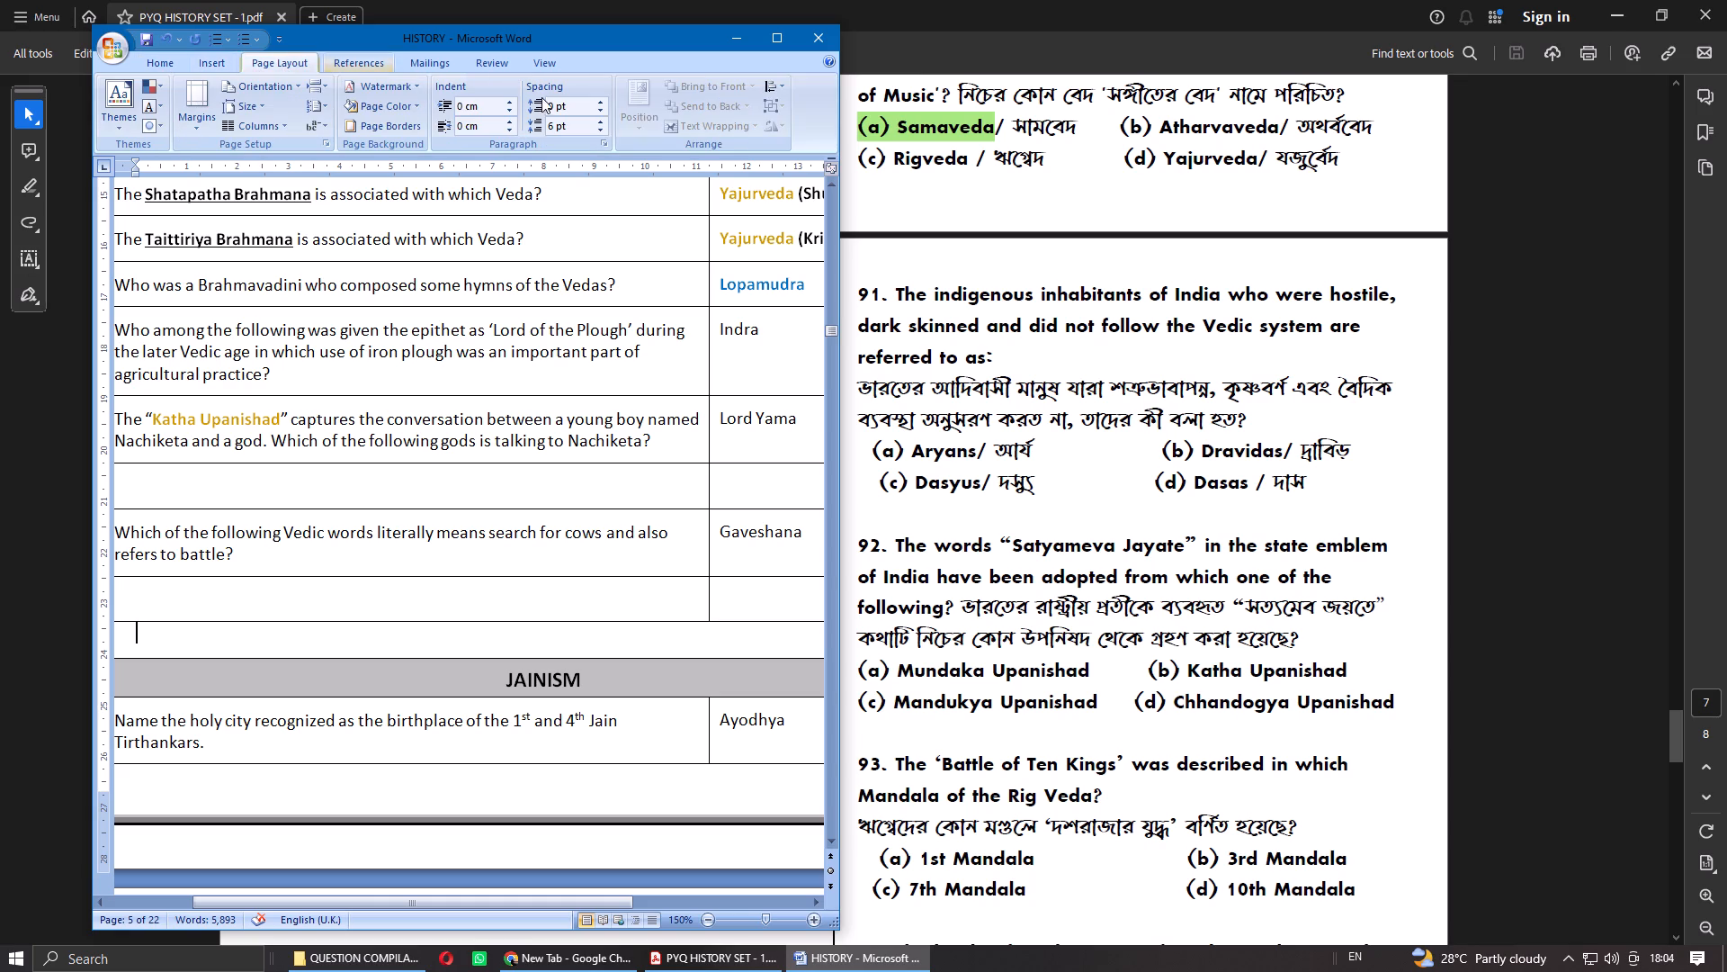
click(604, 131)
click(203, 59)
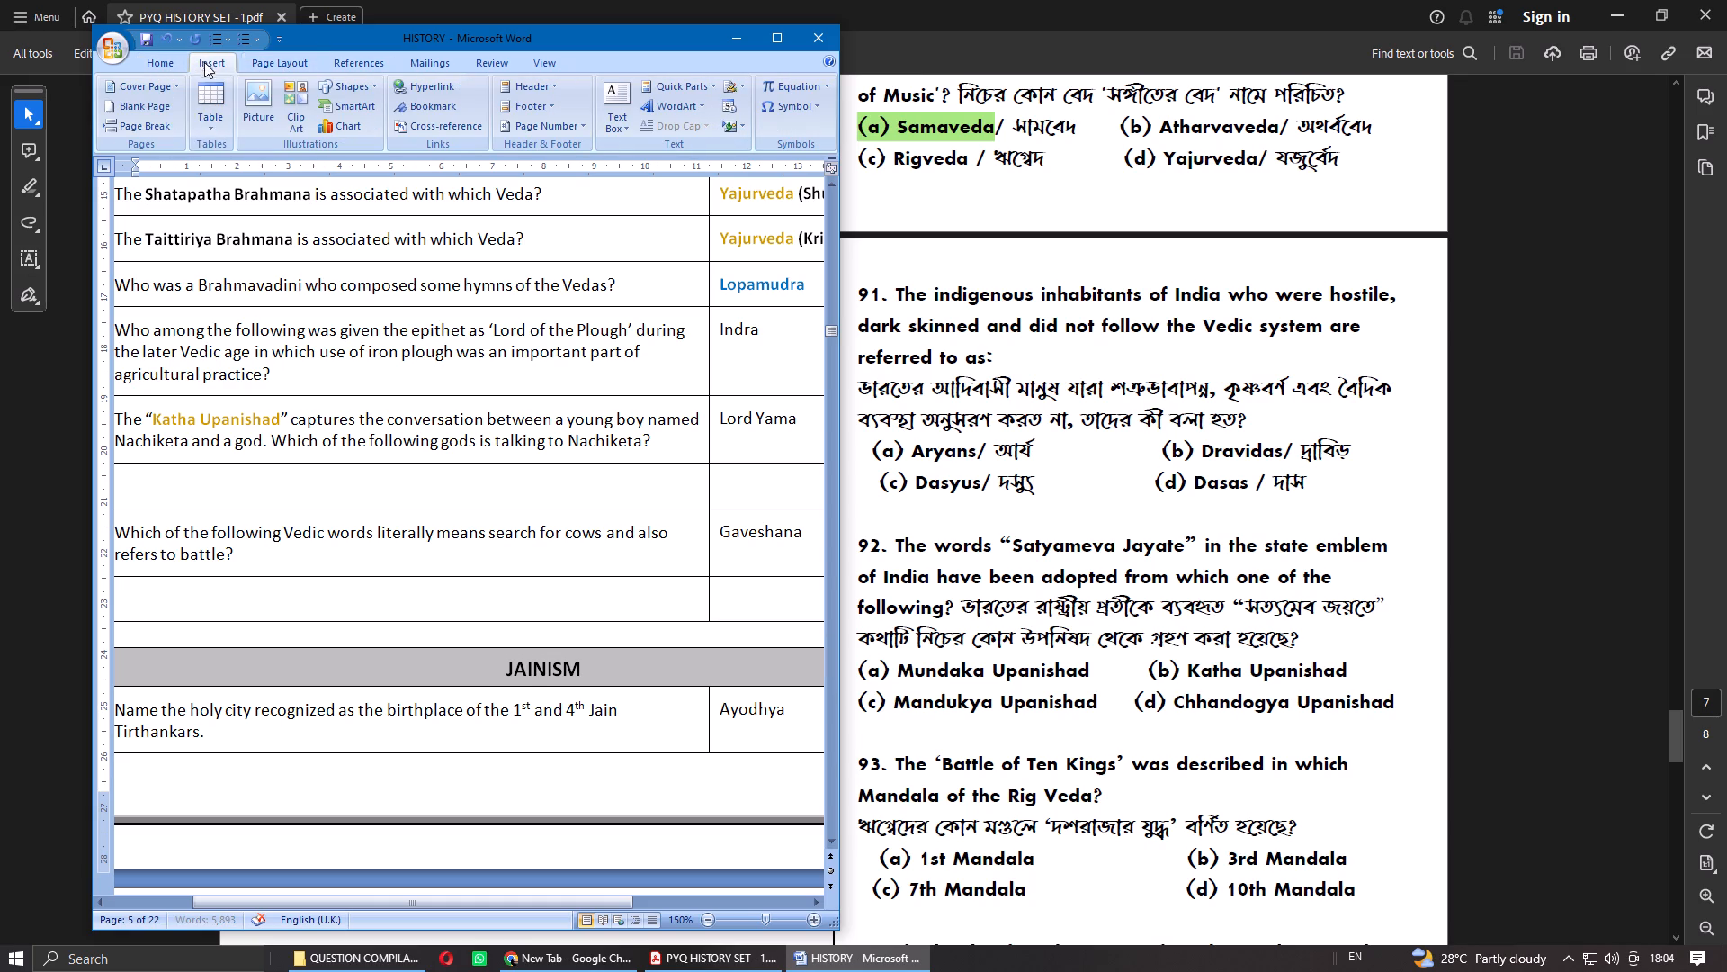
click(165, 124)
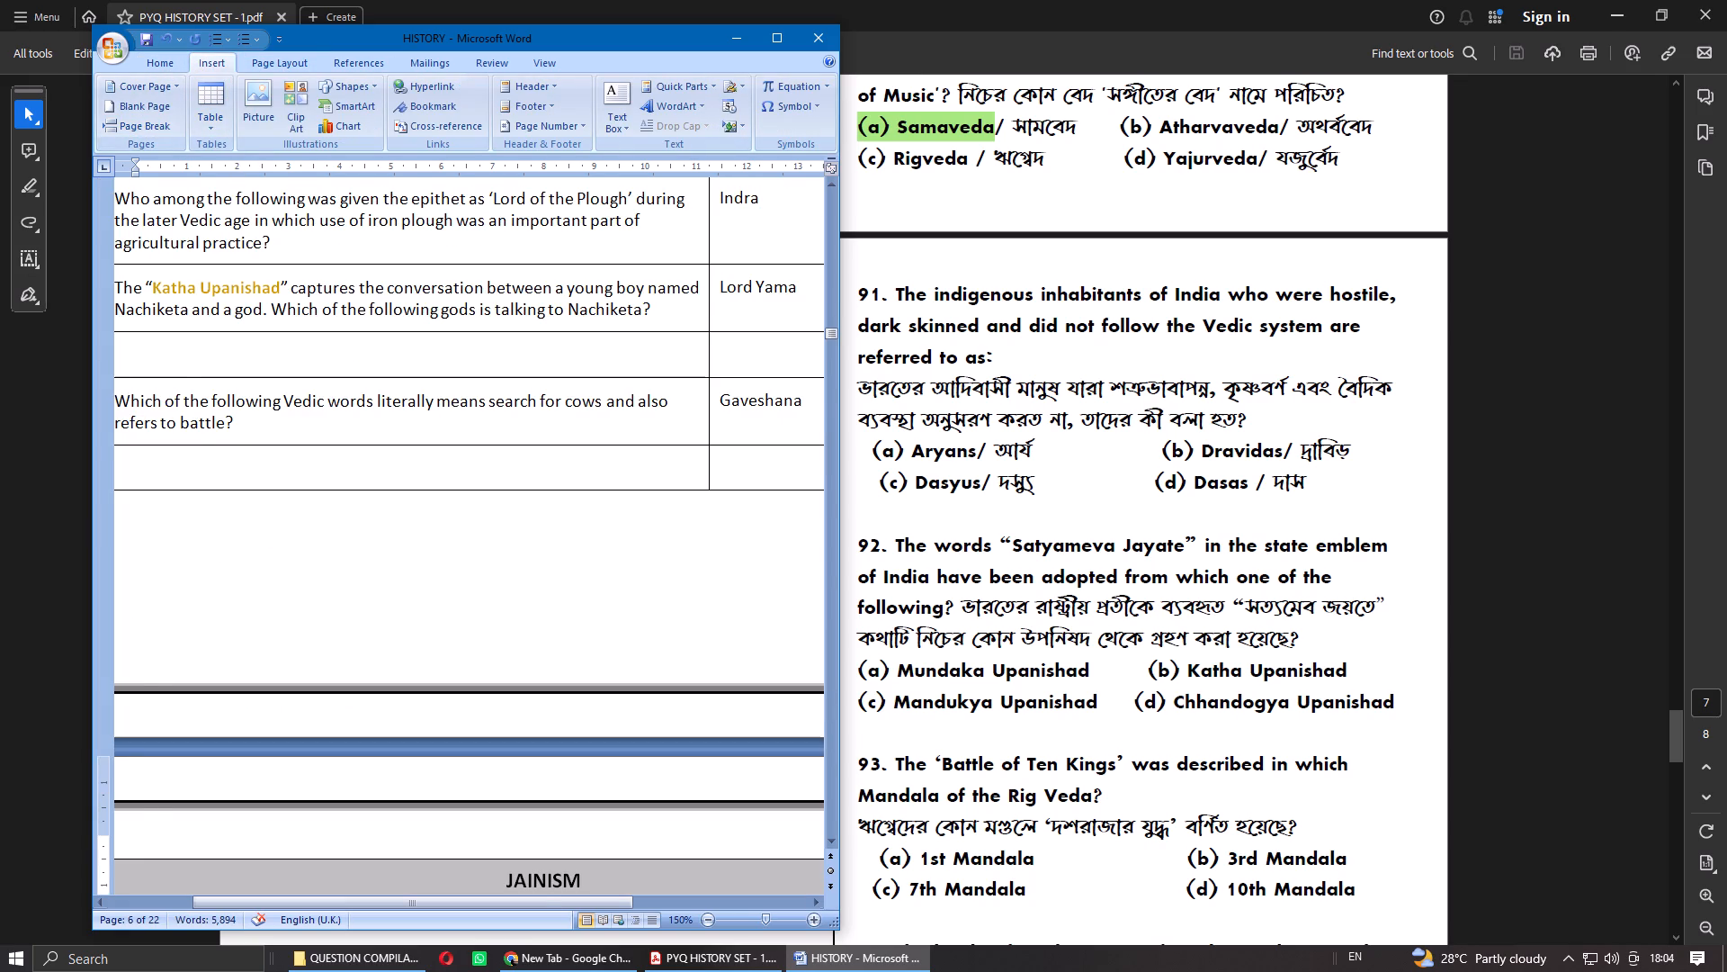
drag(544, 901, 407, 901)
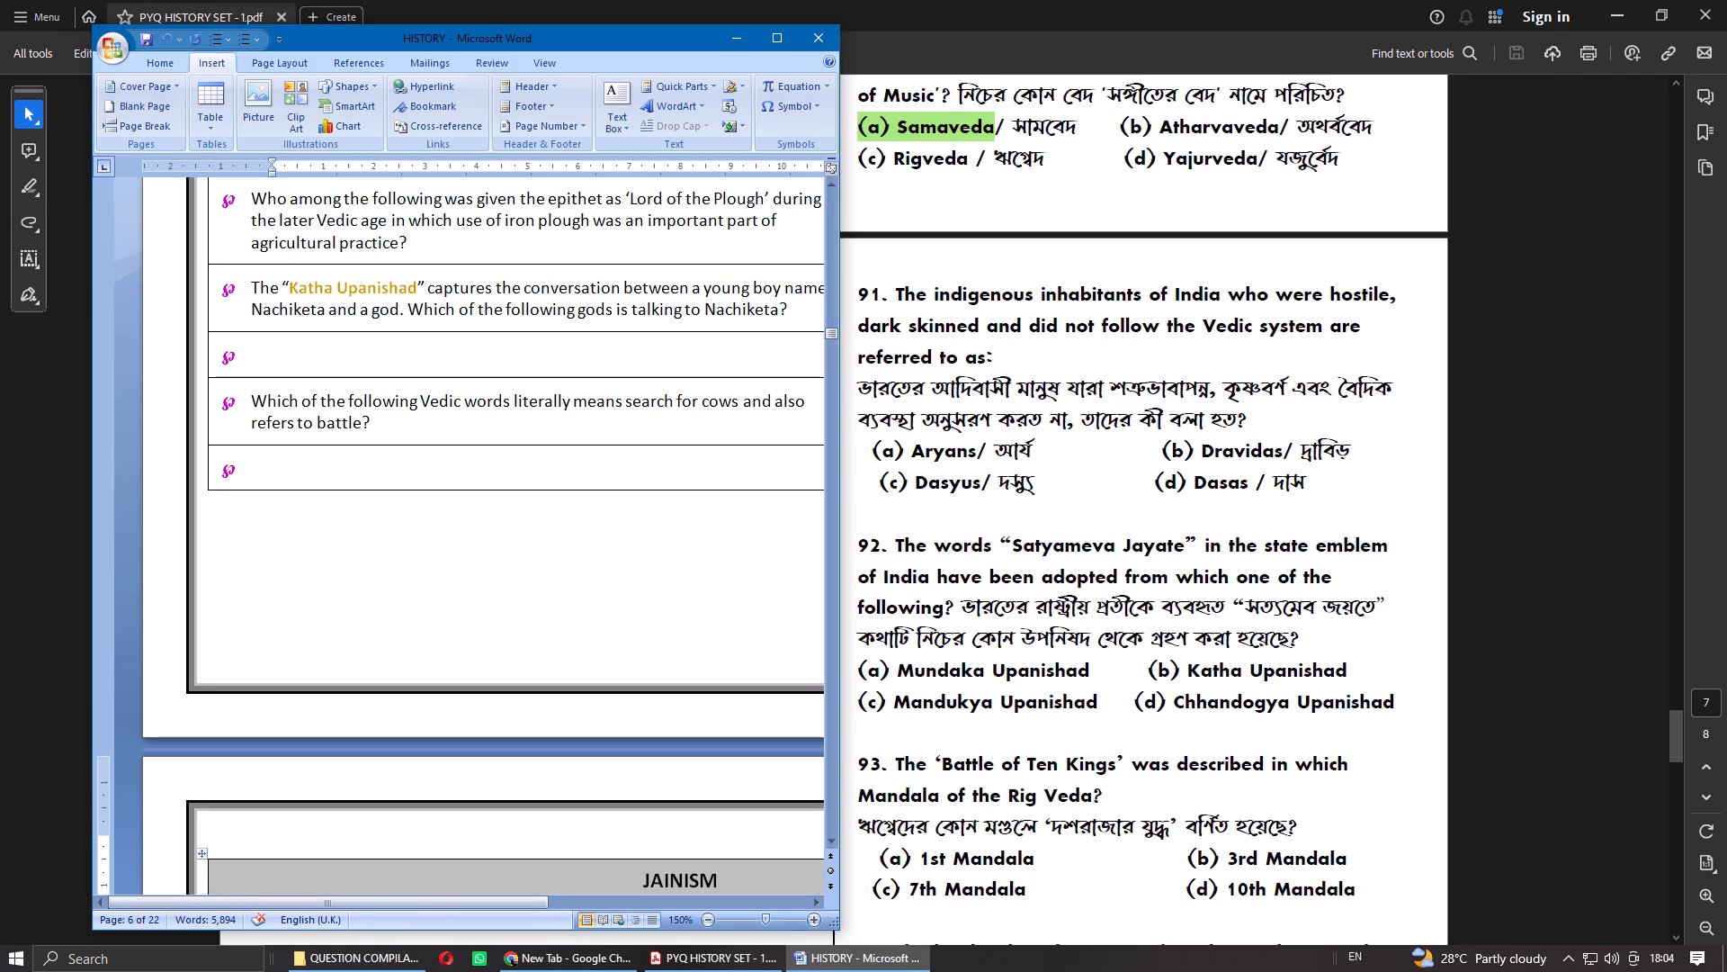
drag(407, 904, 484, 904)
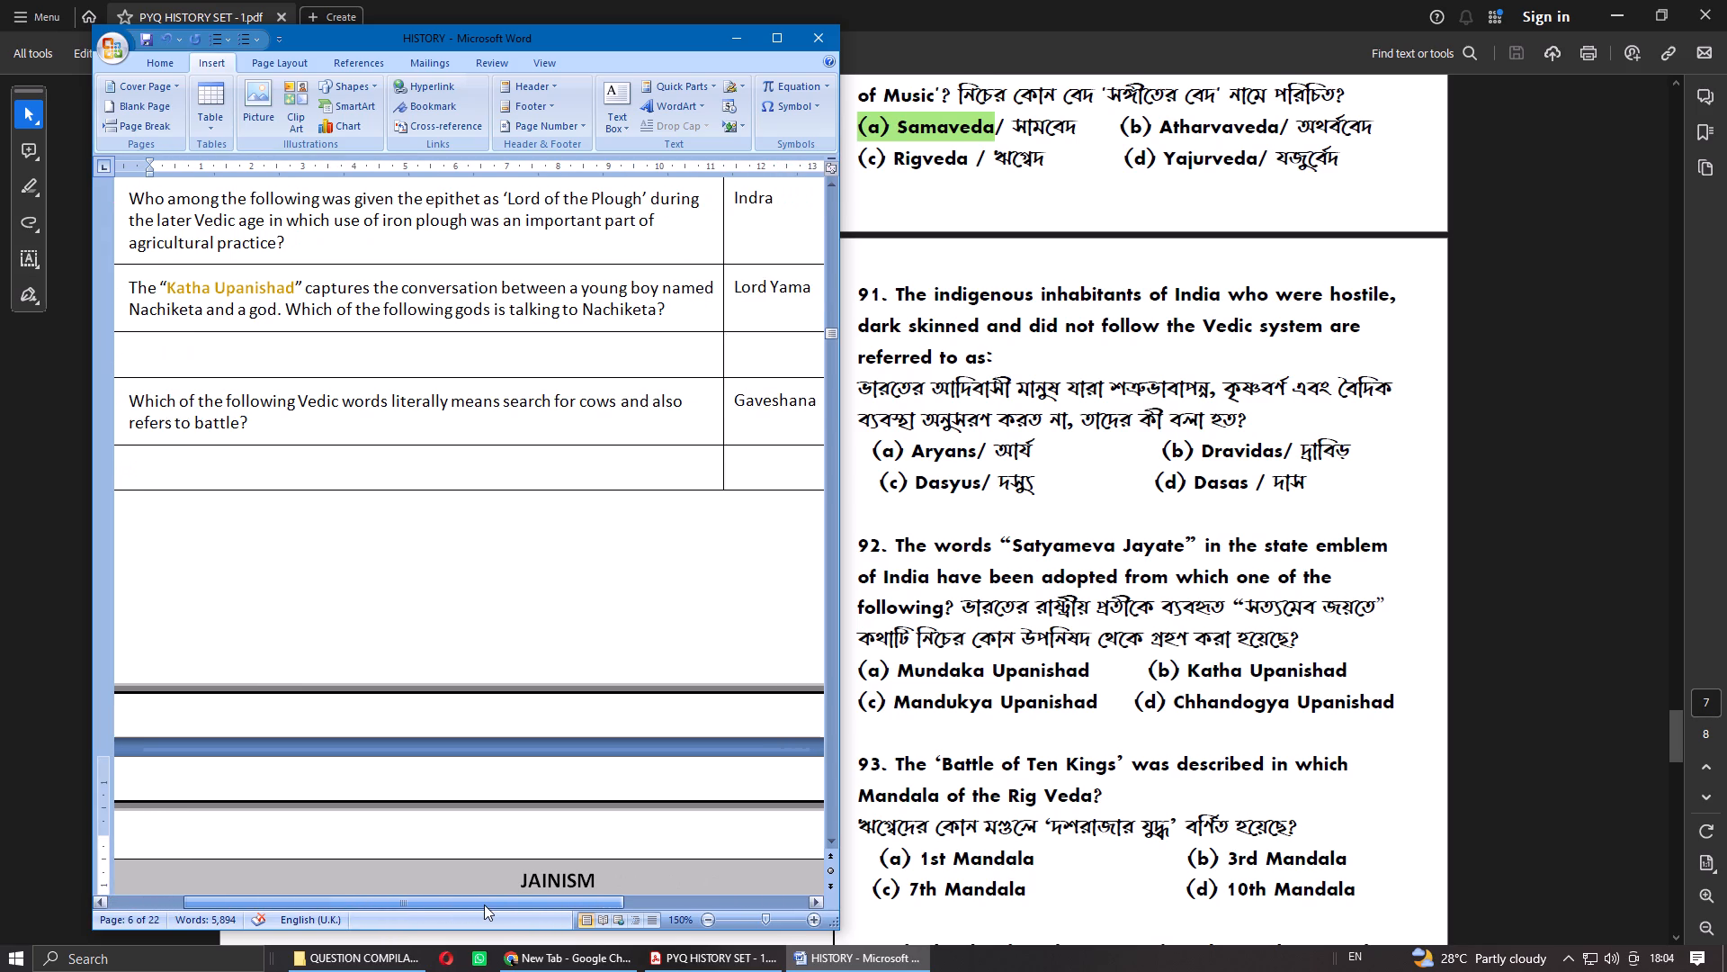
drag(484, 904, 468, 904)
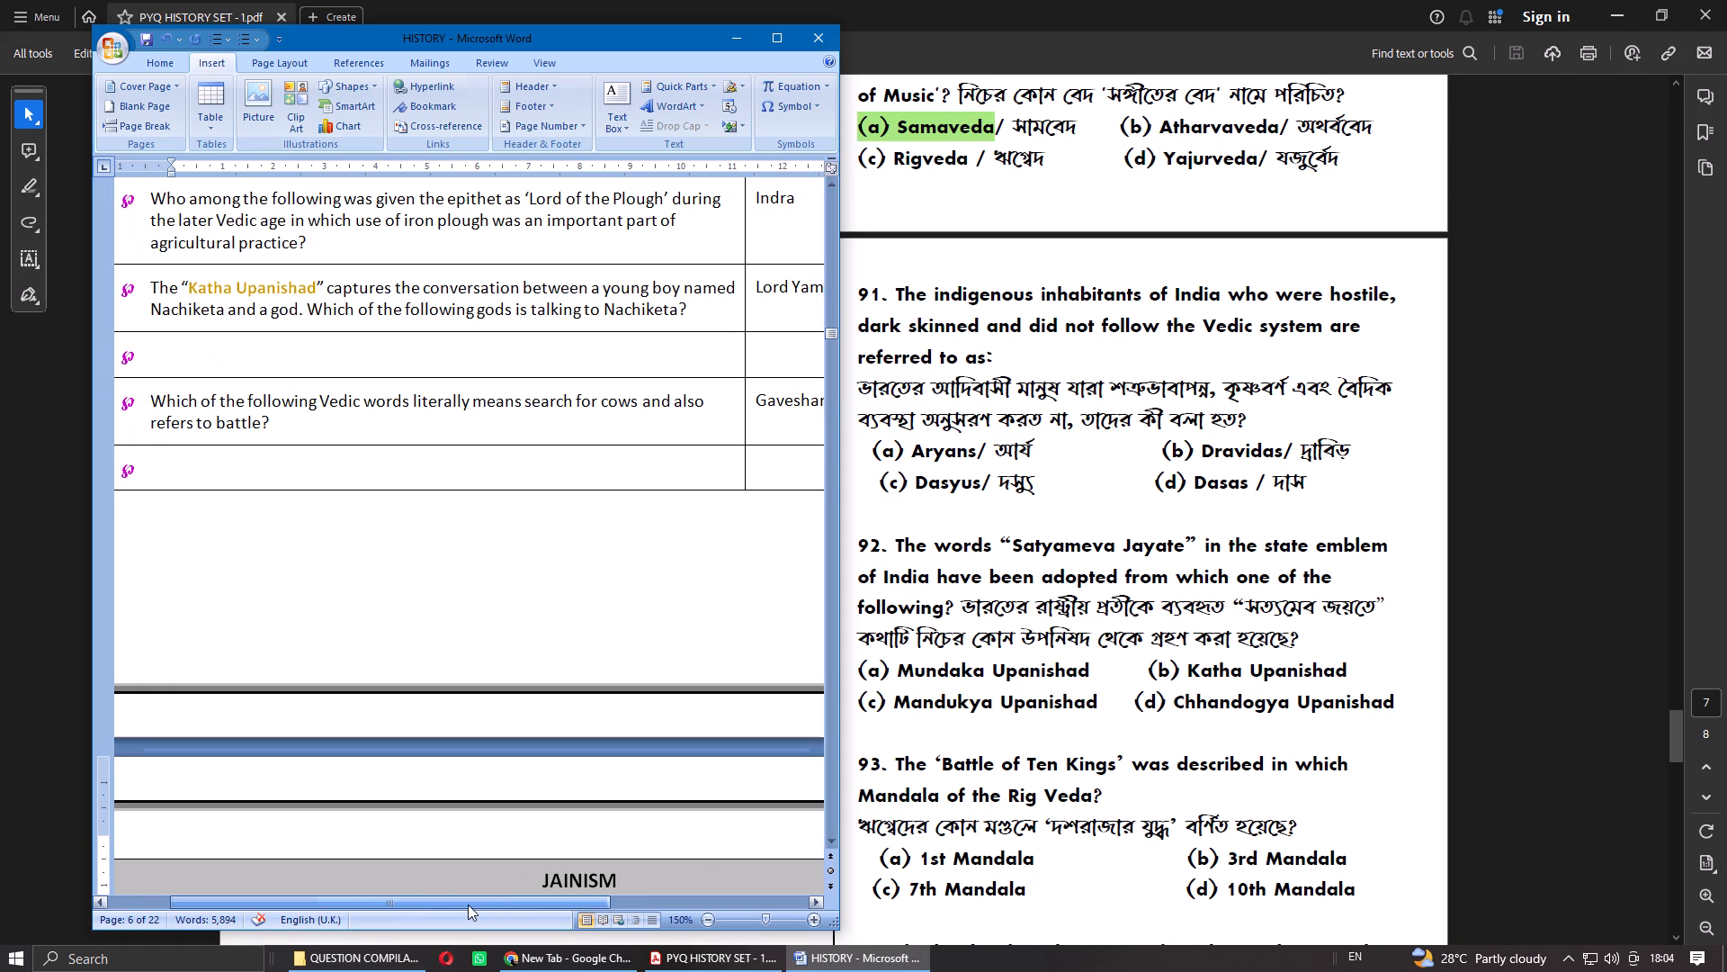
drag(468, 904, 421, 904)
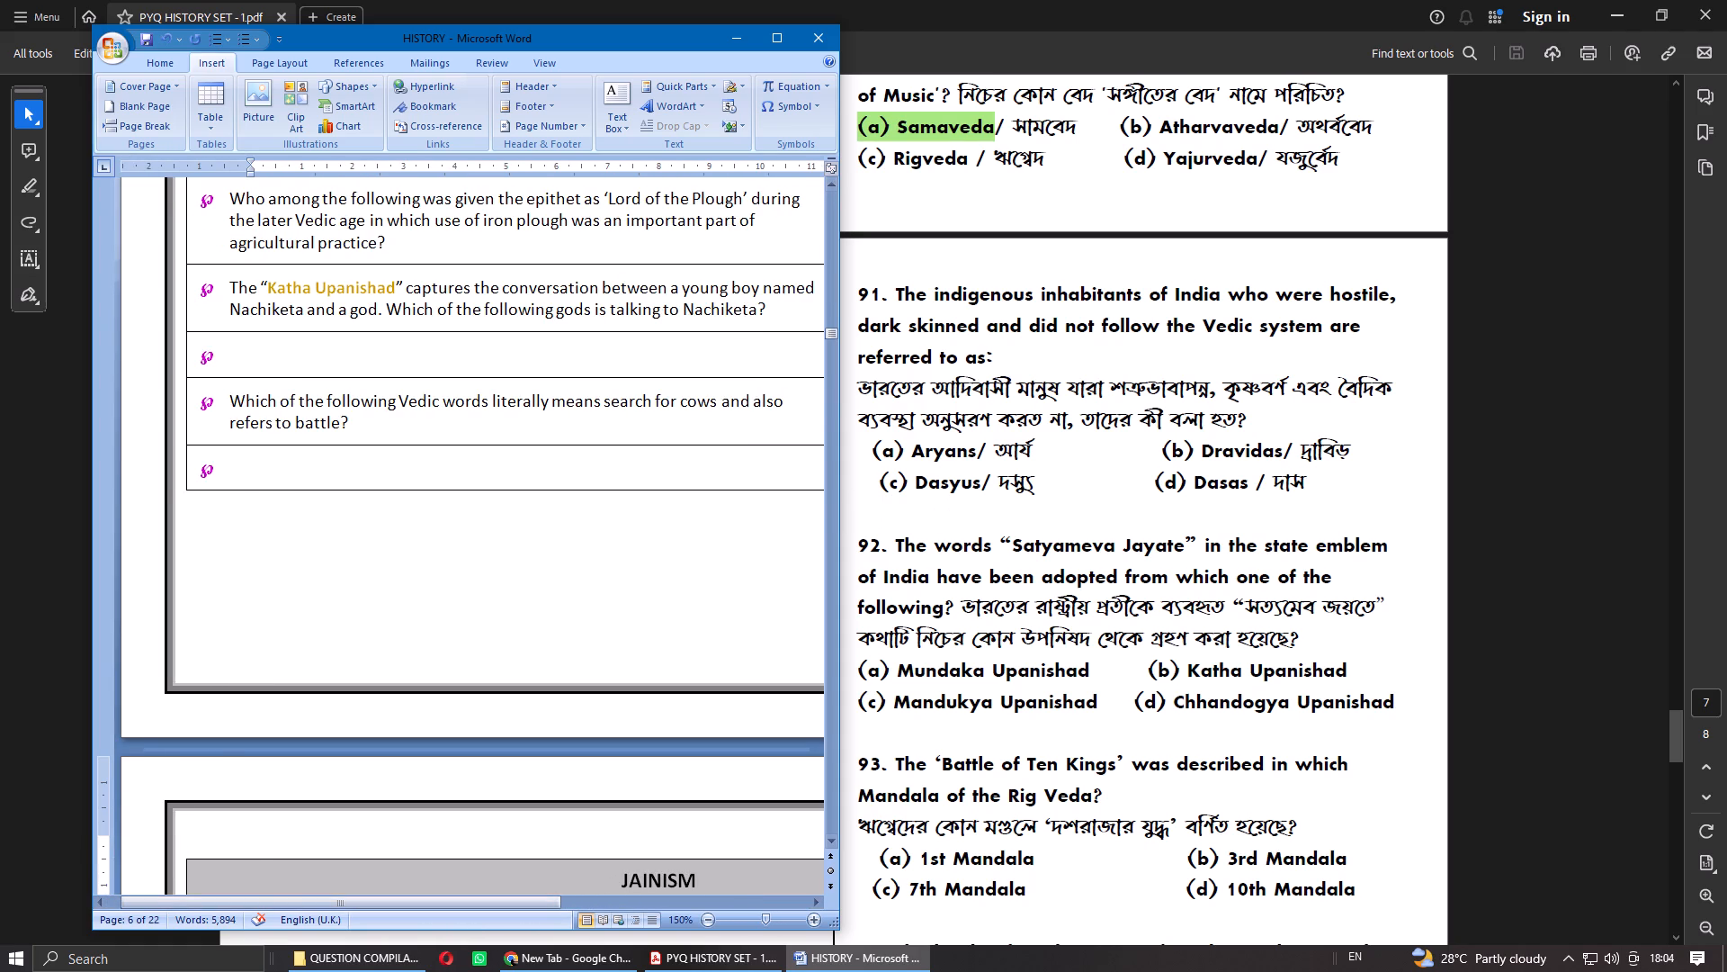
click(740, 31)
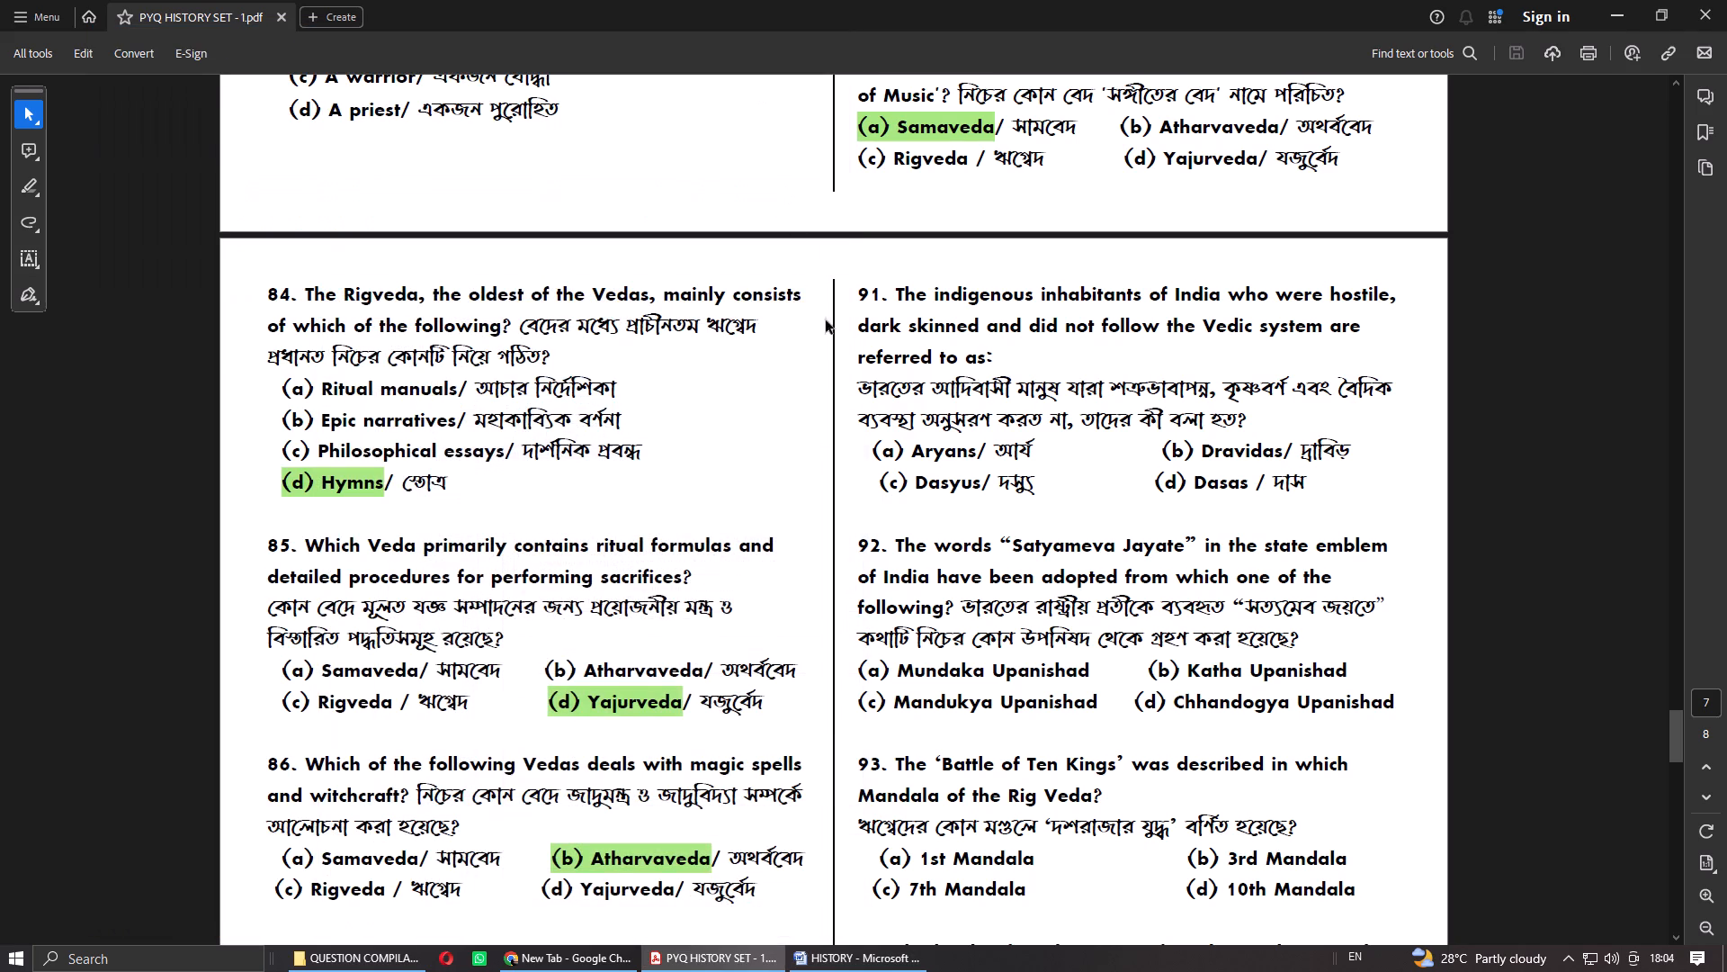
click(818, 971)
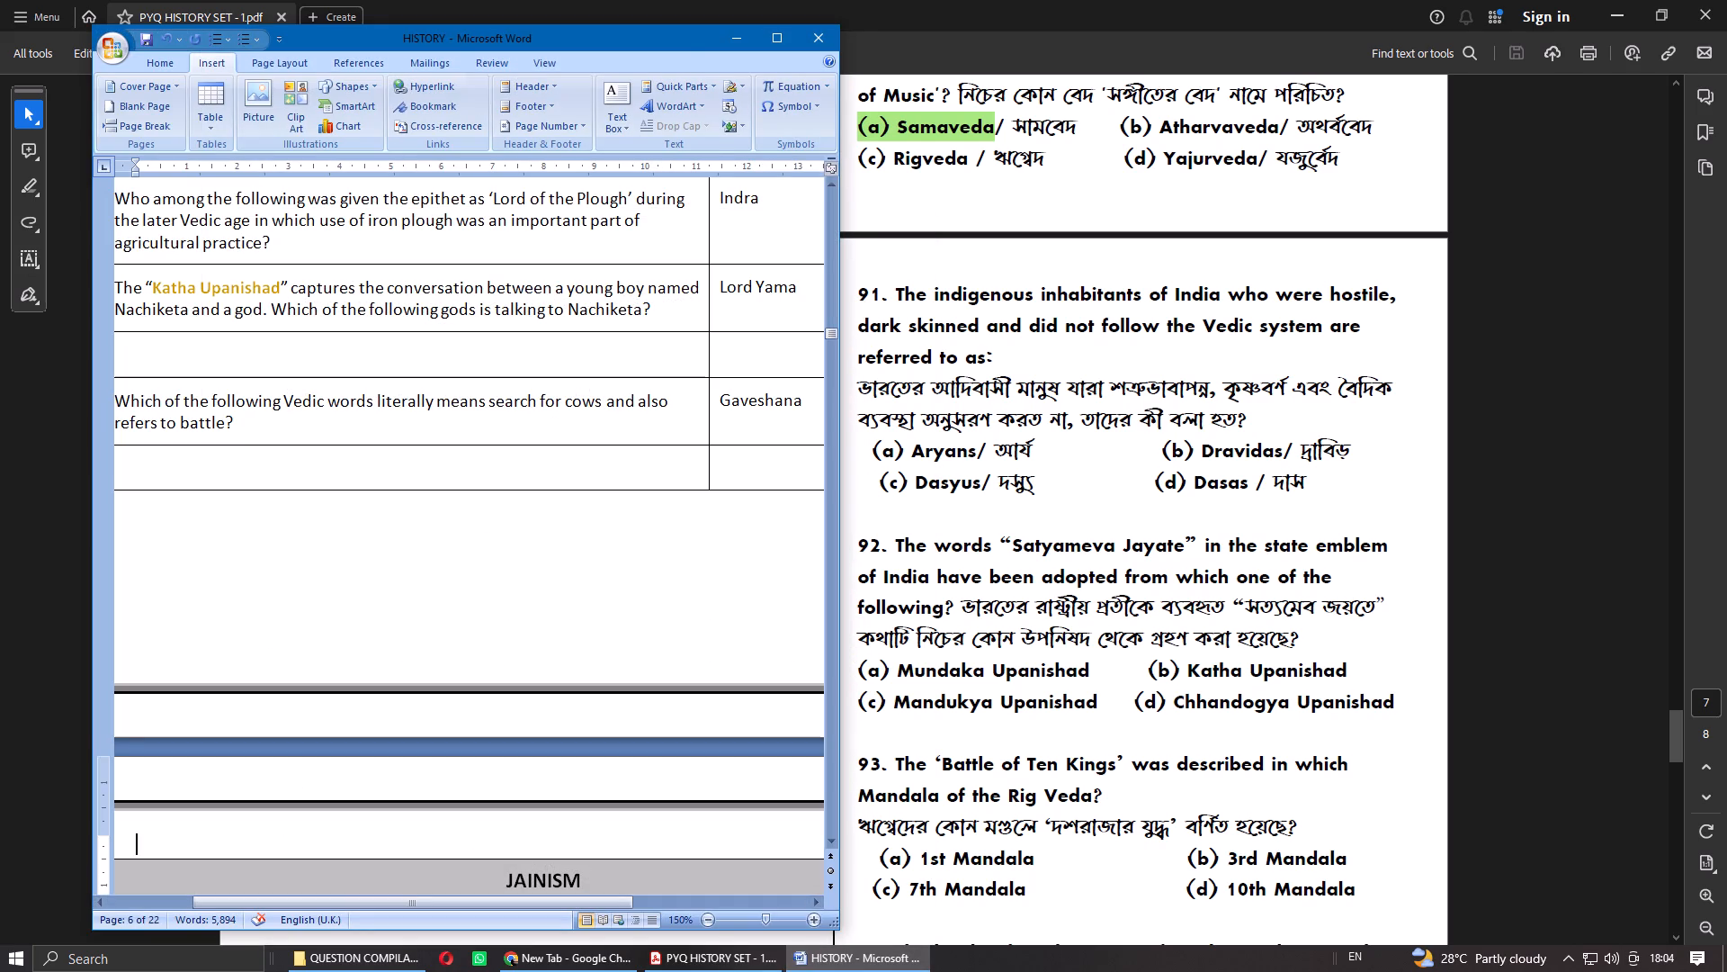
Make the answer Gaveshana in the Vedic table bold and colour it dark purple from the standard colour palette.
double_click(746, 406)
click(159, 63)
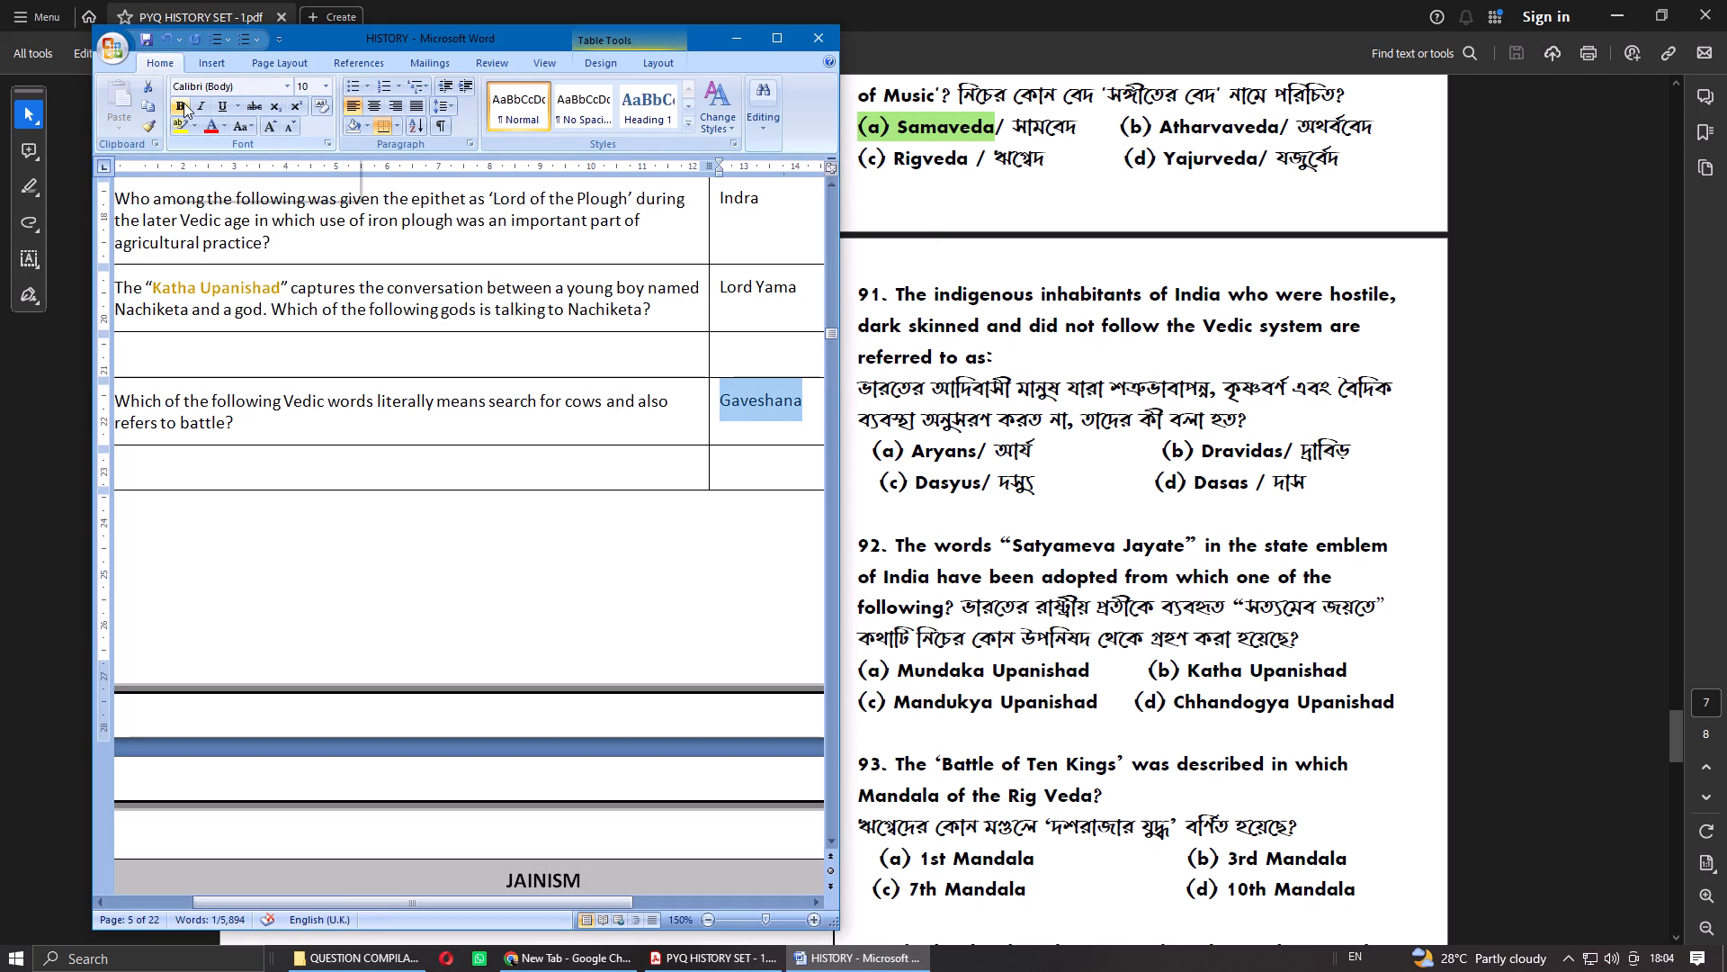
click(183, 103)
click(228, 125)
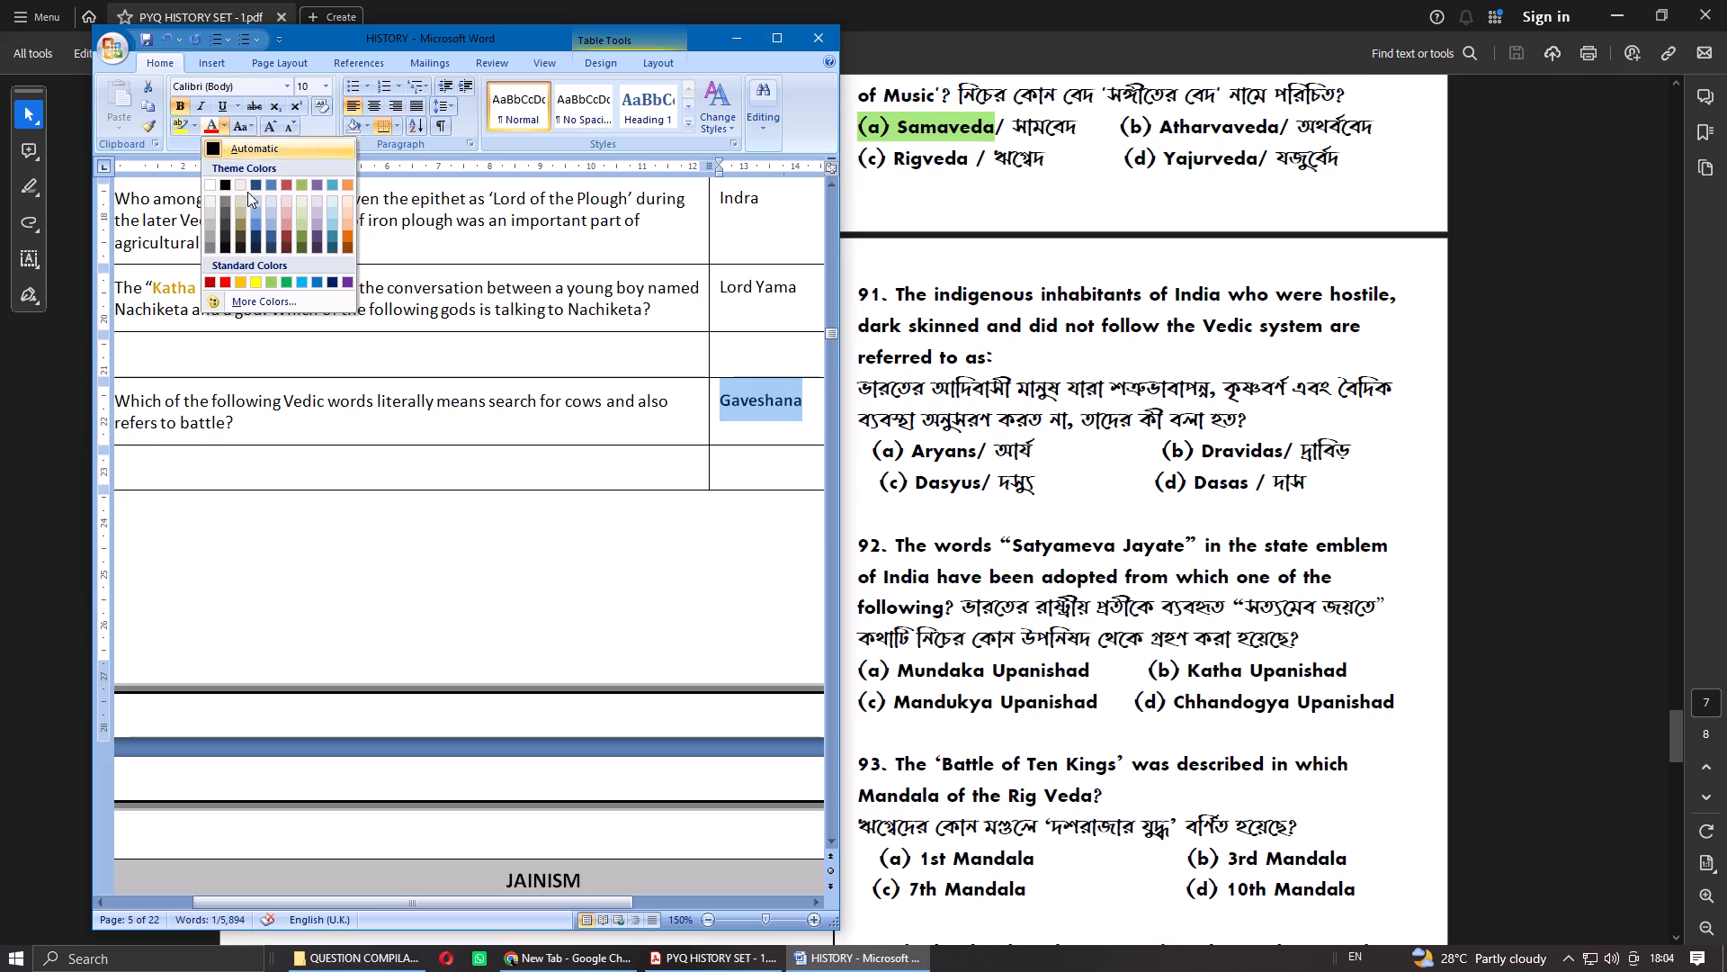
click(277, 295)
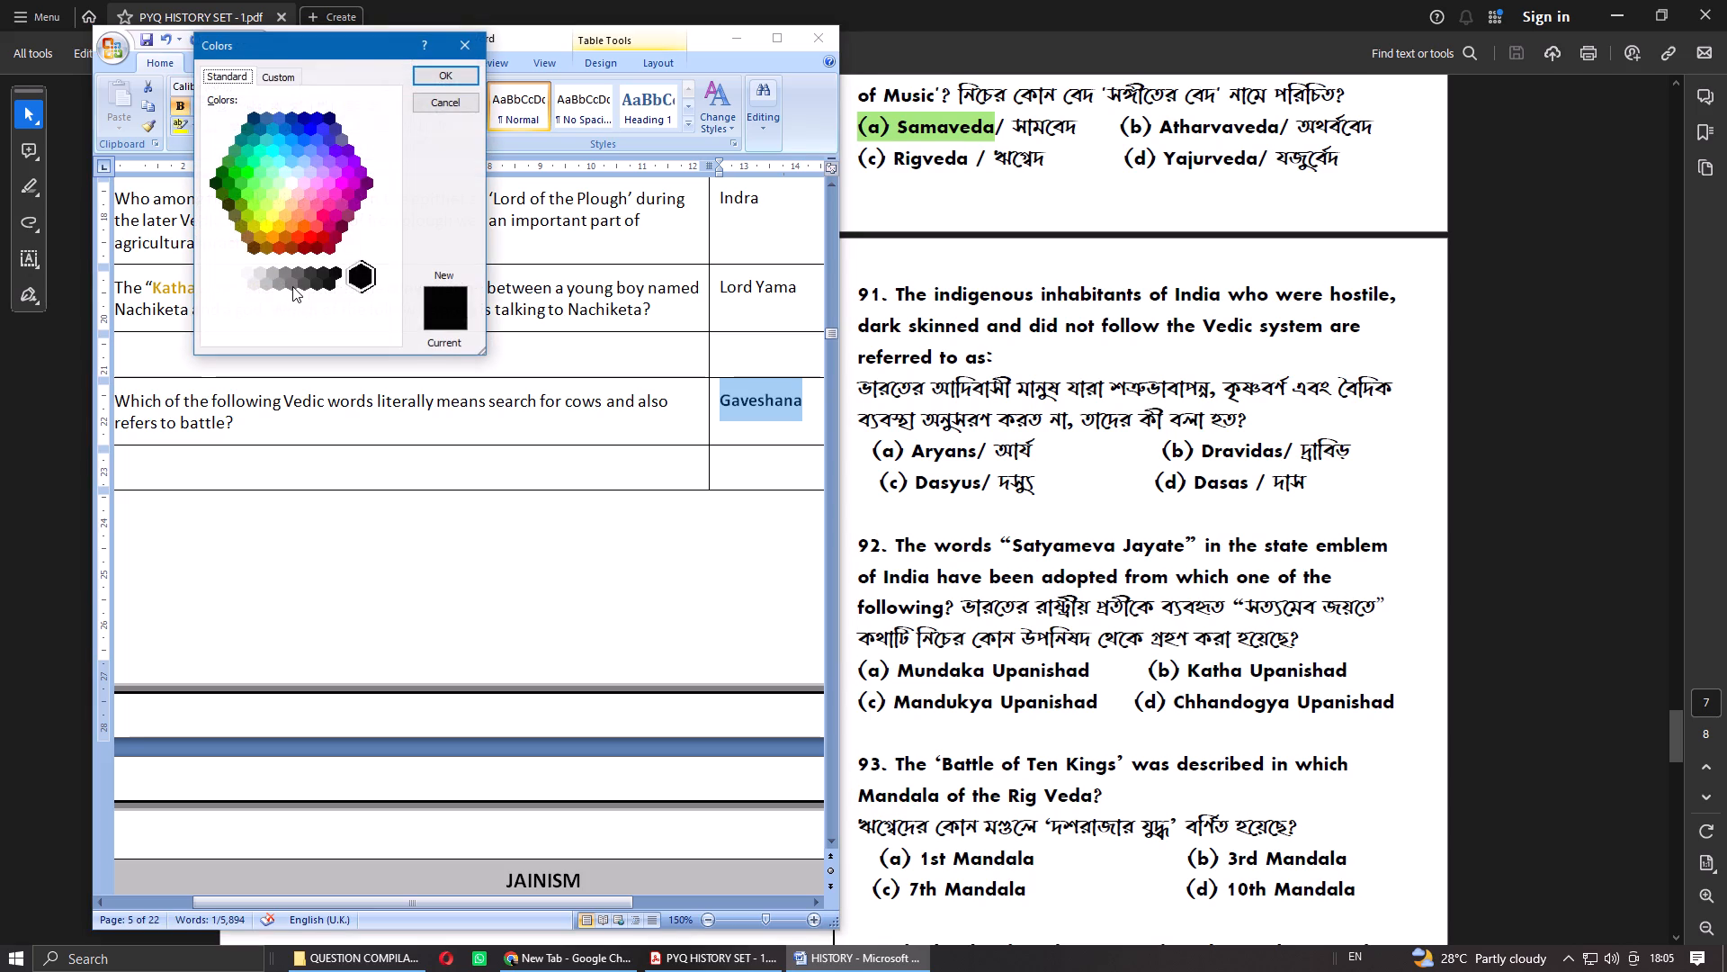
click(358, 193)
click(428, 73)
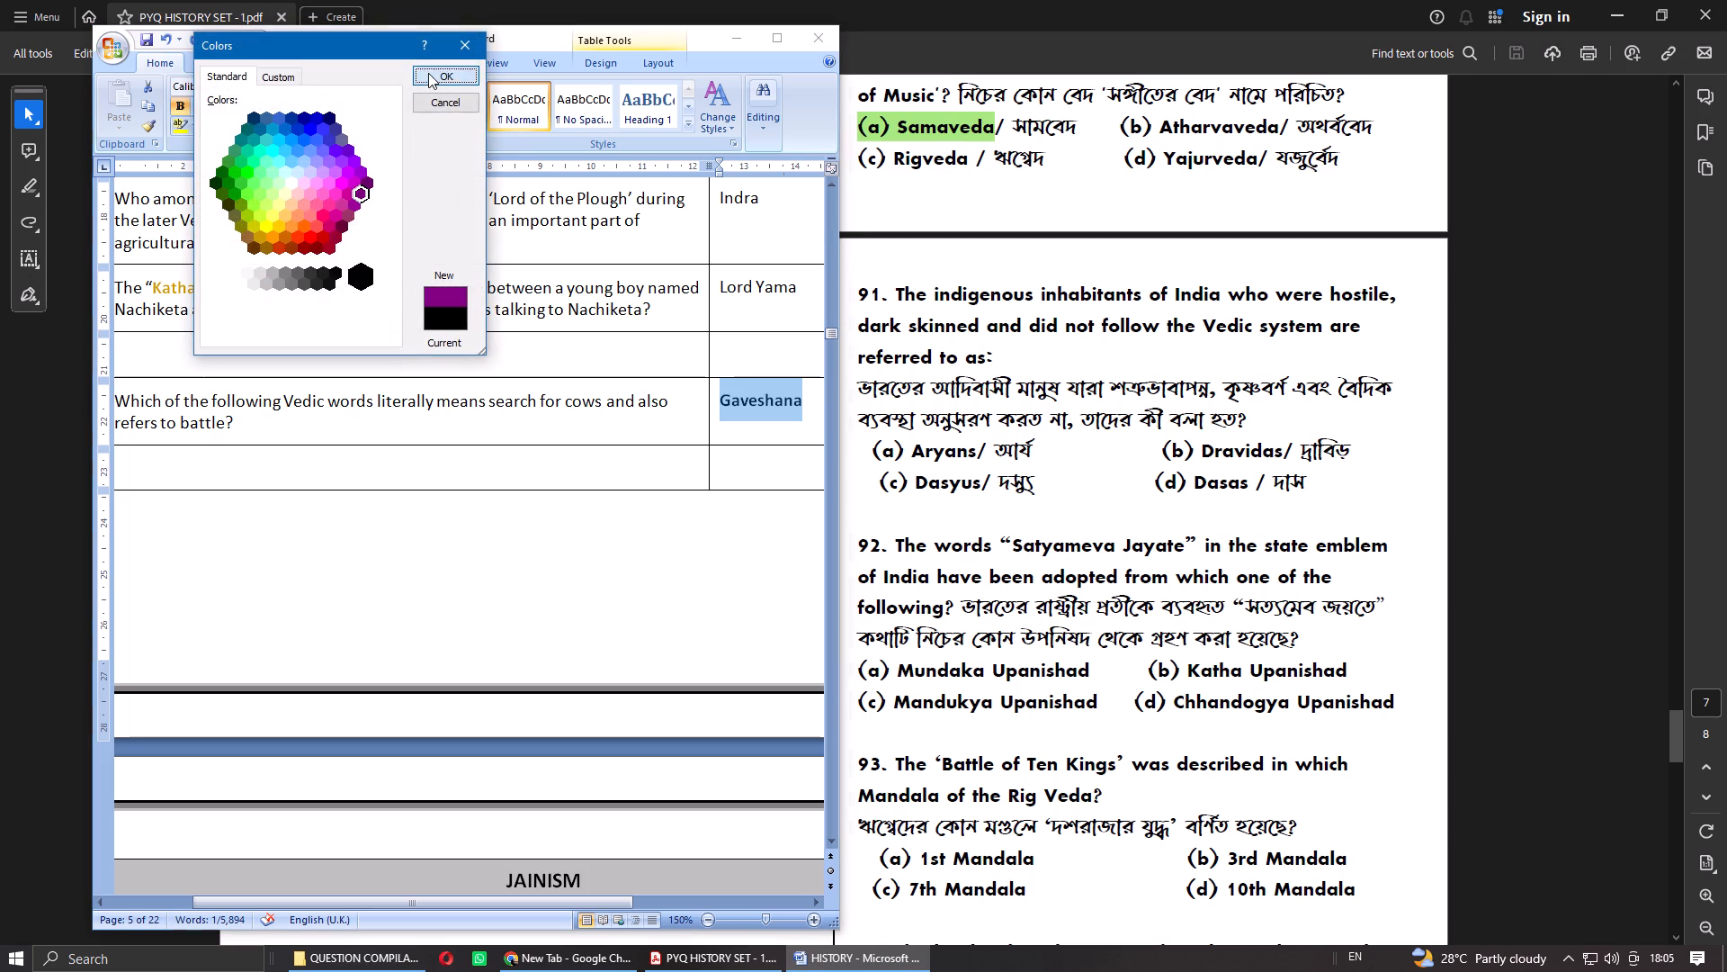
click(550, 457)
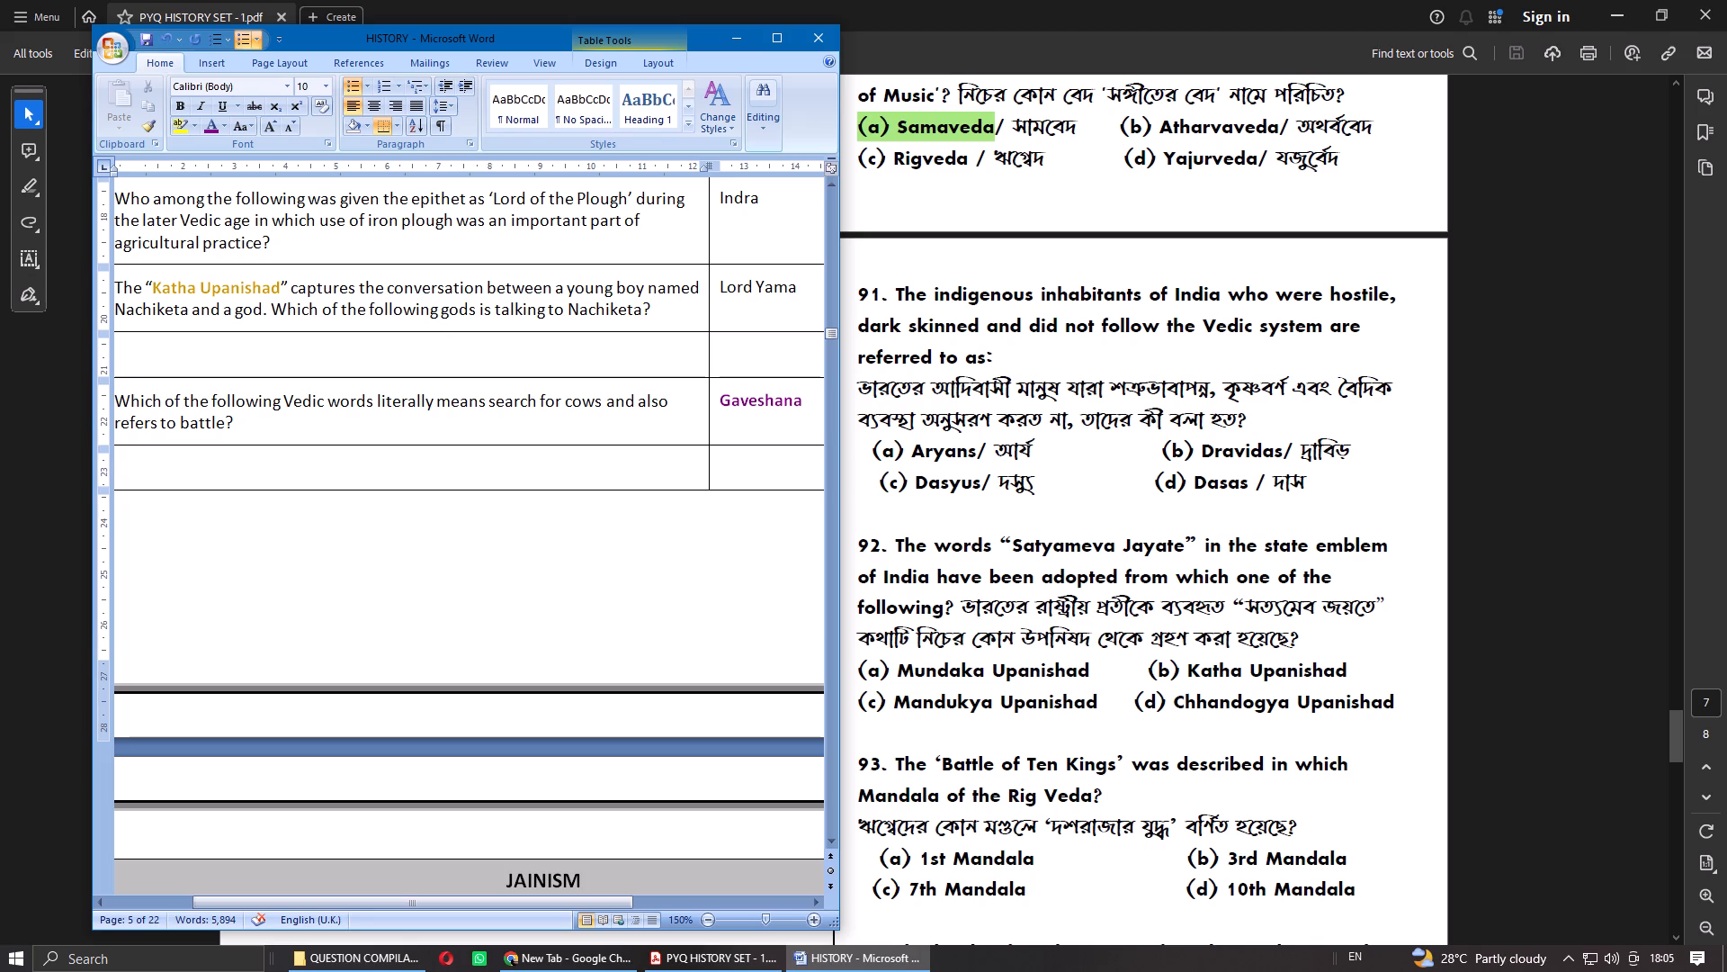
Review the earlier Vedic questions in the PDF and the VEDIC CIVILIZATION table in the HISTORY document.
scroll(1085, 632, up, 4)
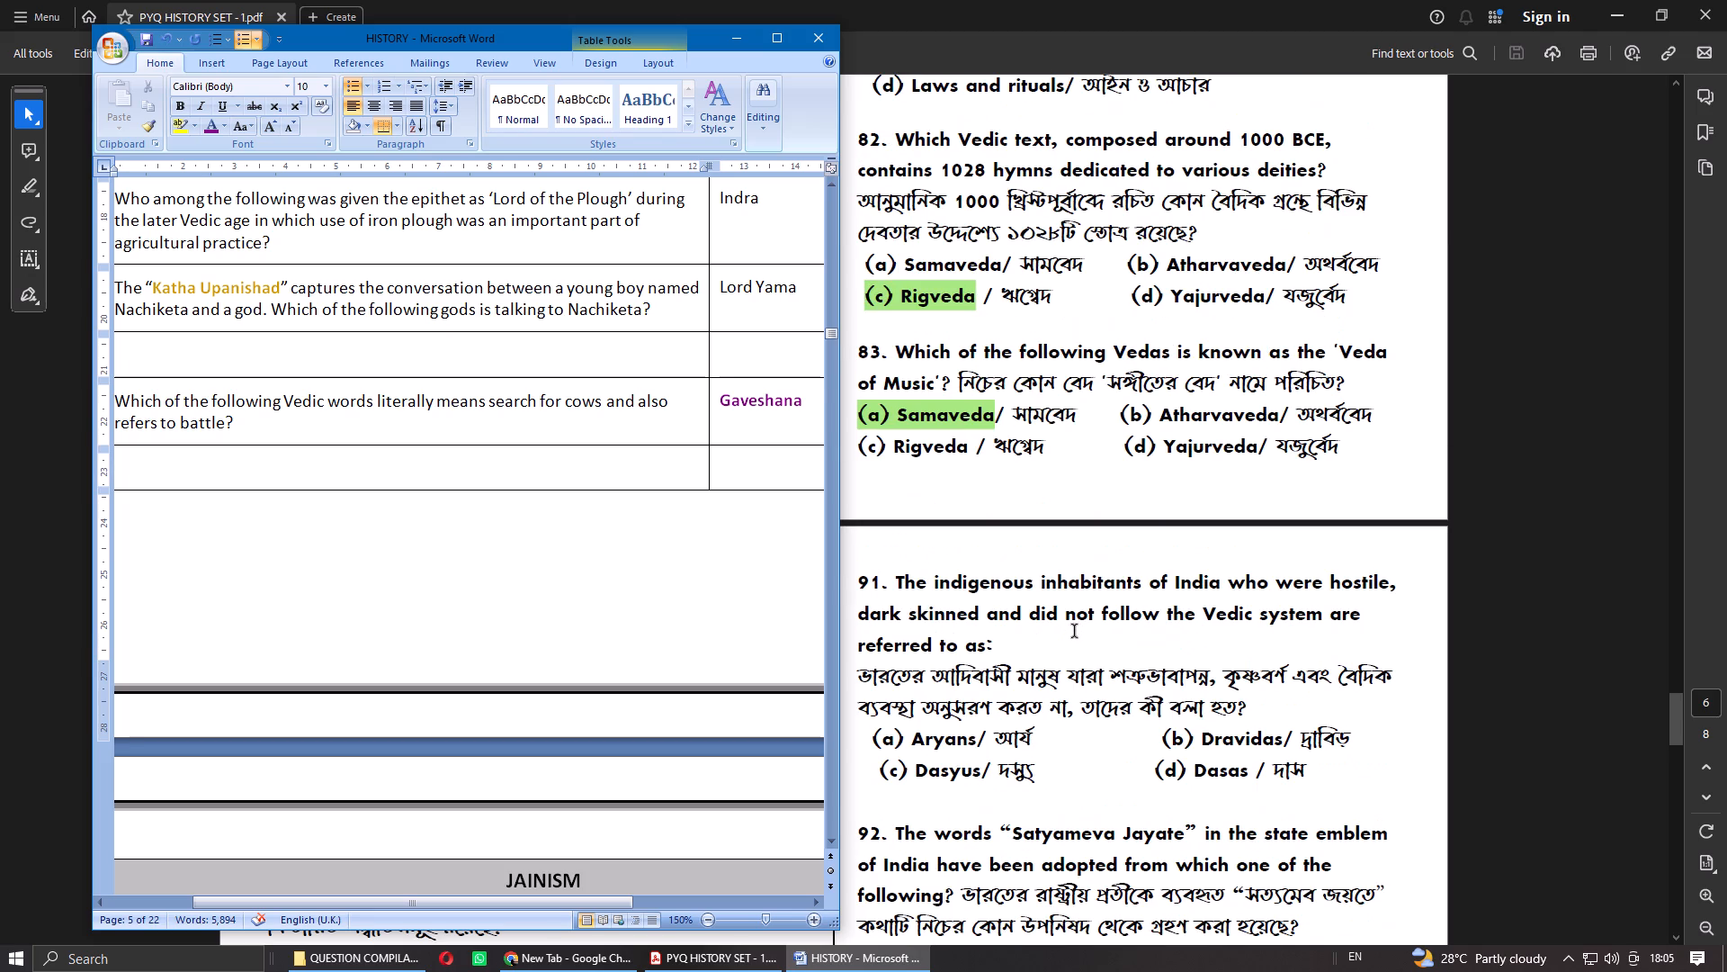
scroll(487, 427, up, 3)
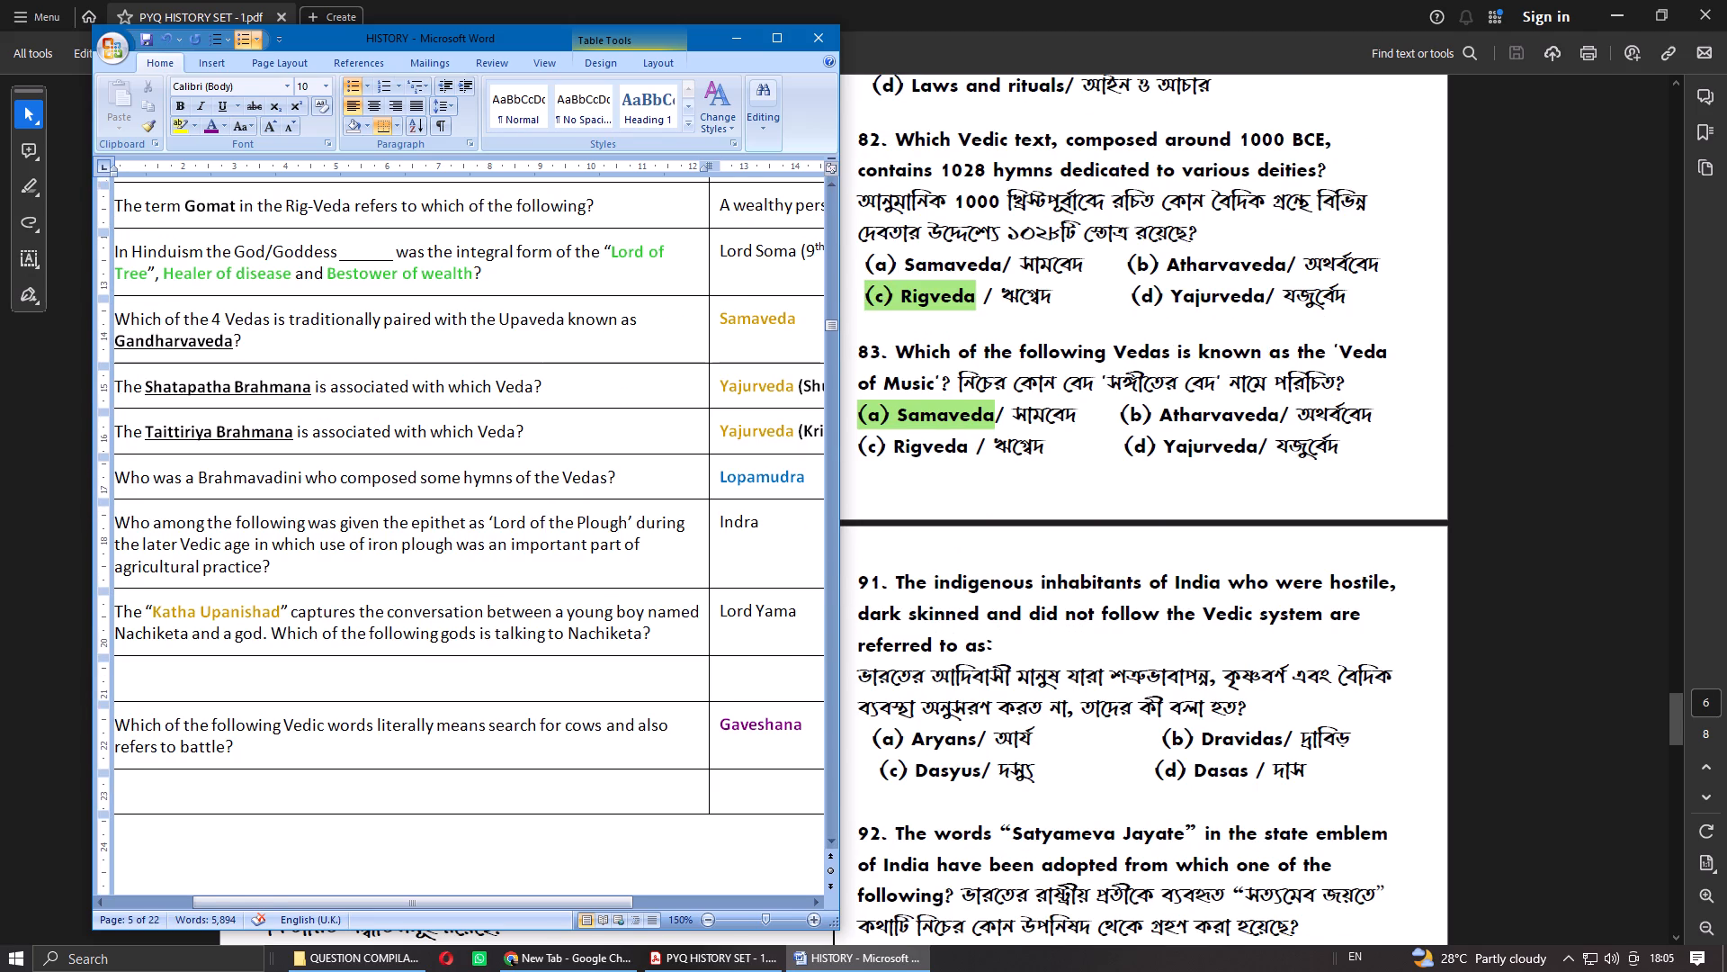
scroll(504, 454, up, 7)
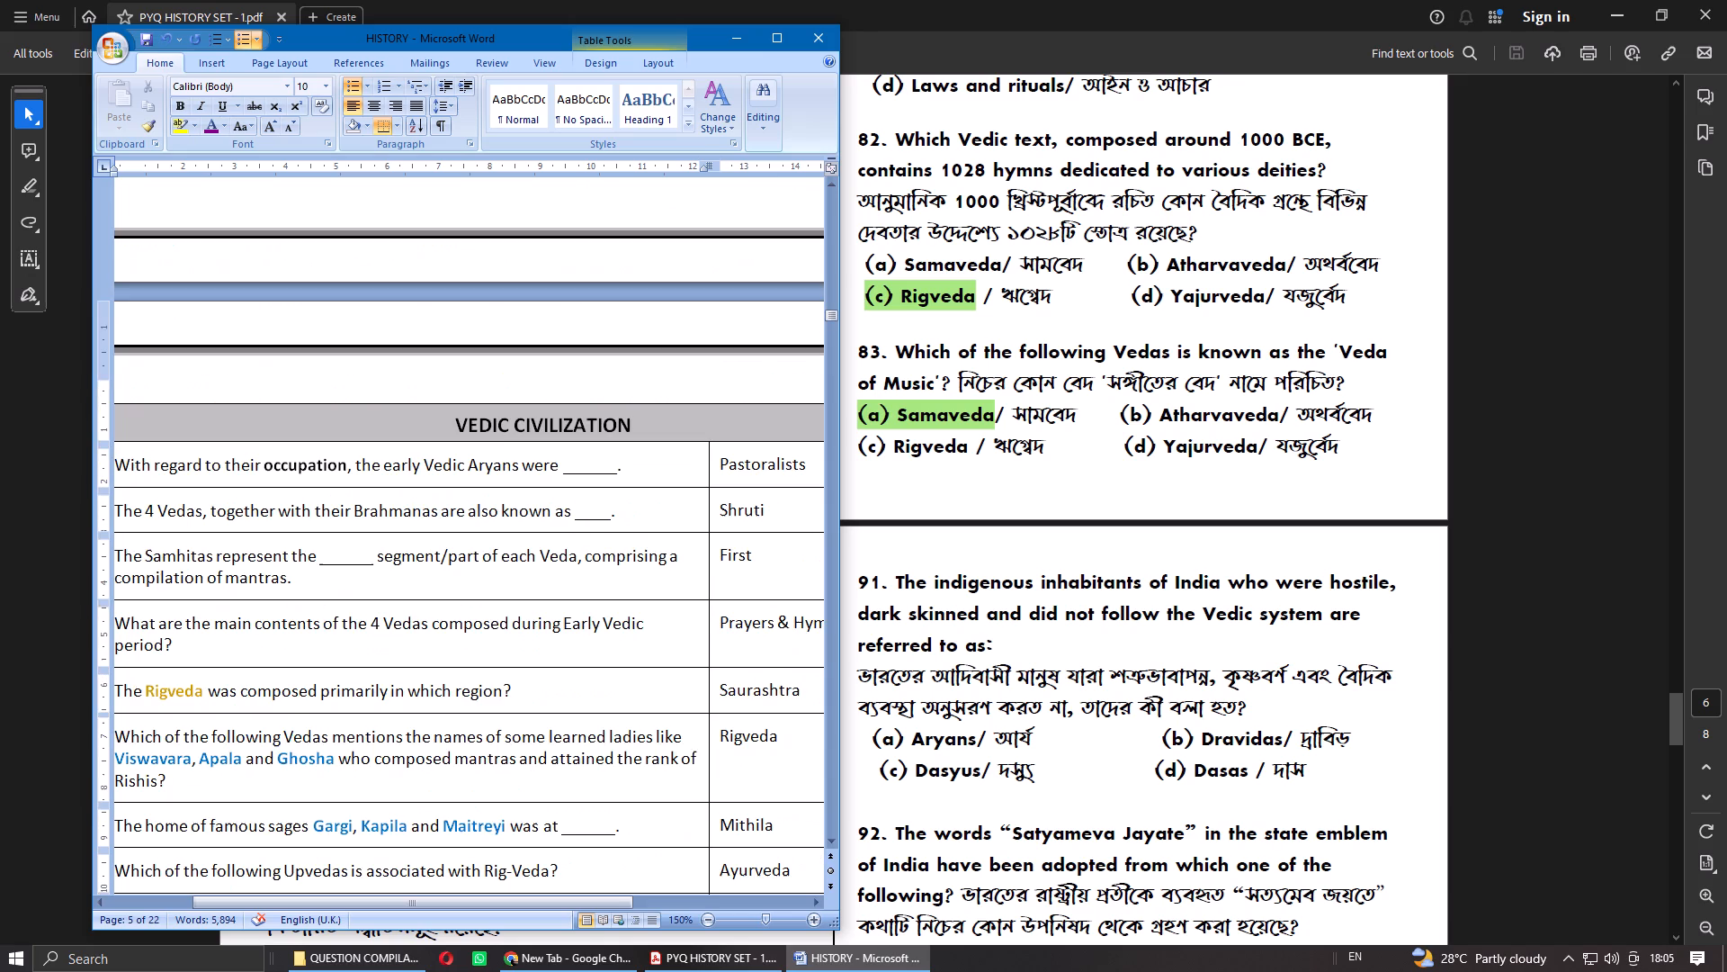
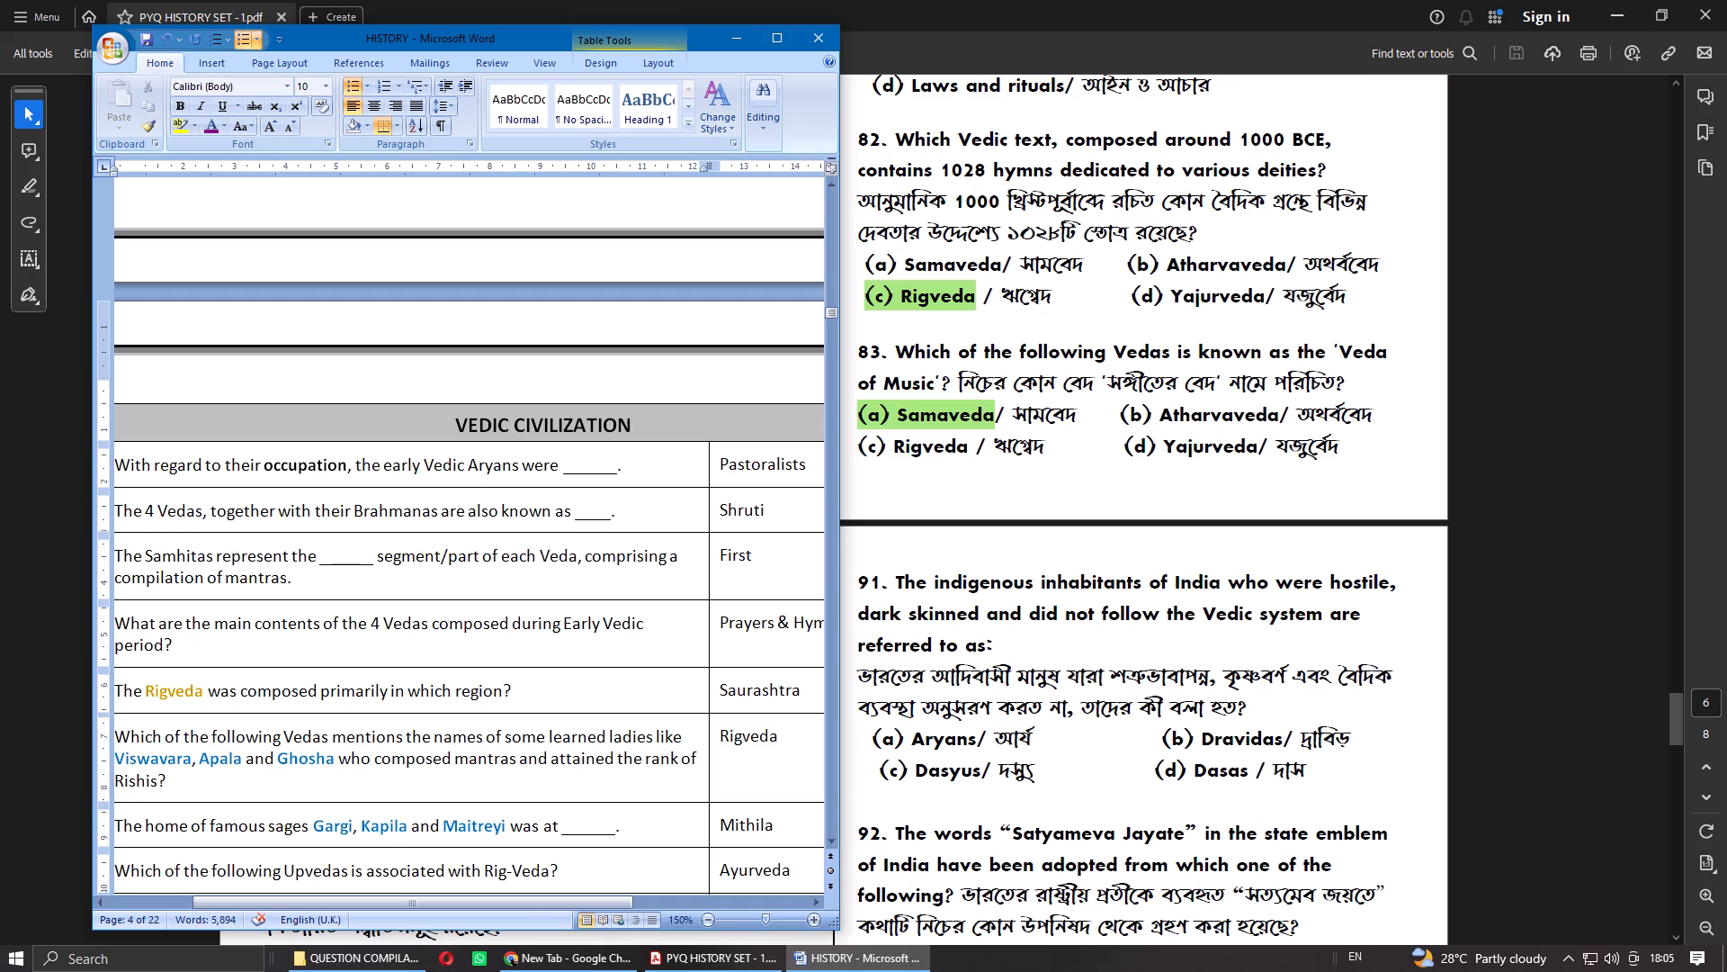
Review the questions and answers in the VEDIC CIVILIZATION table, from the Pastoralists row down to the Gaveshana row.
drag(508, 903, 478, 901)
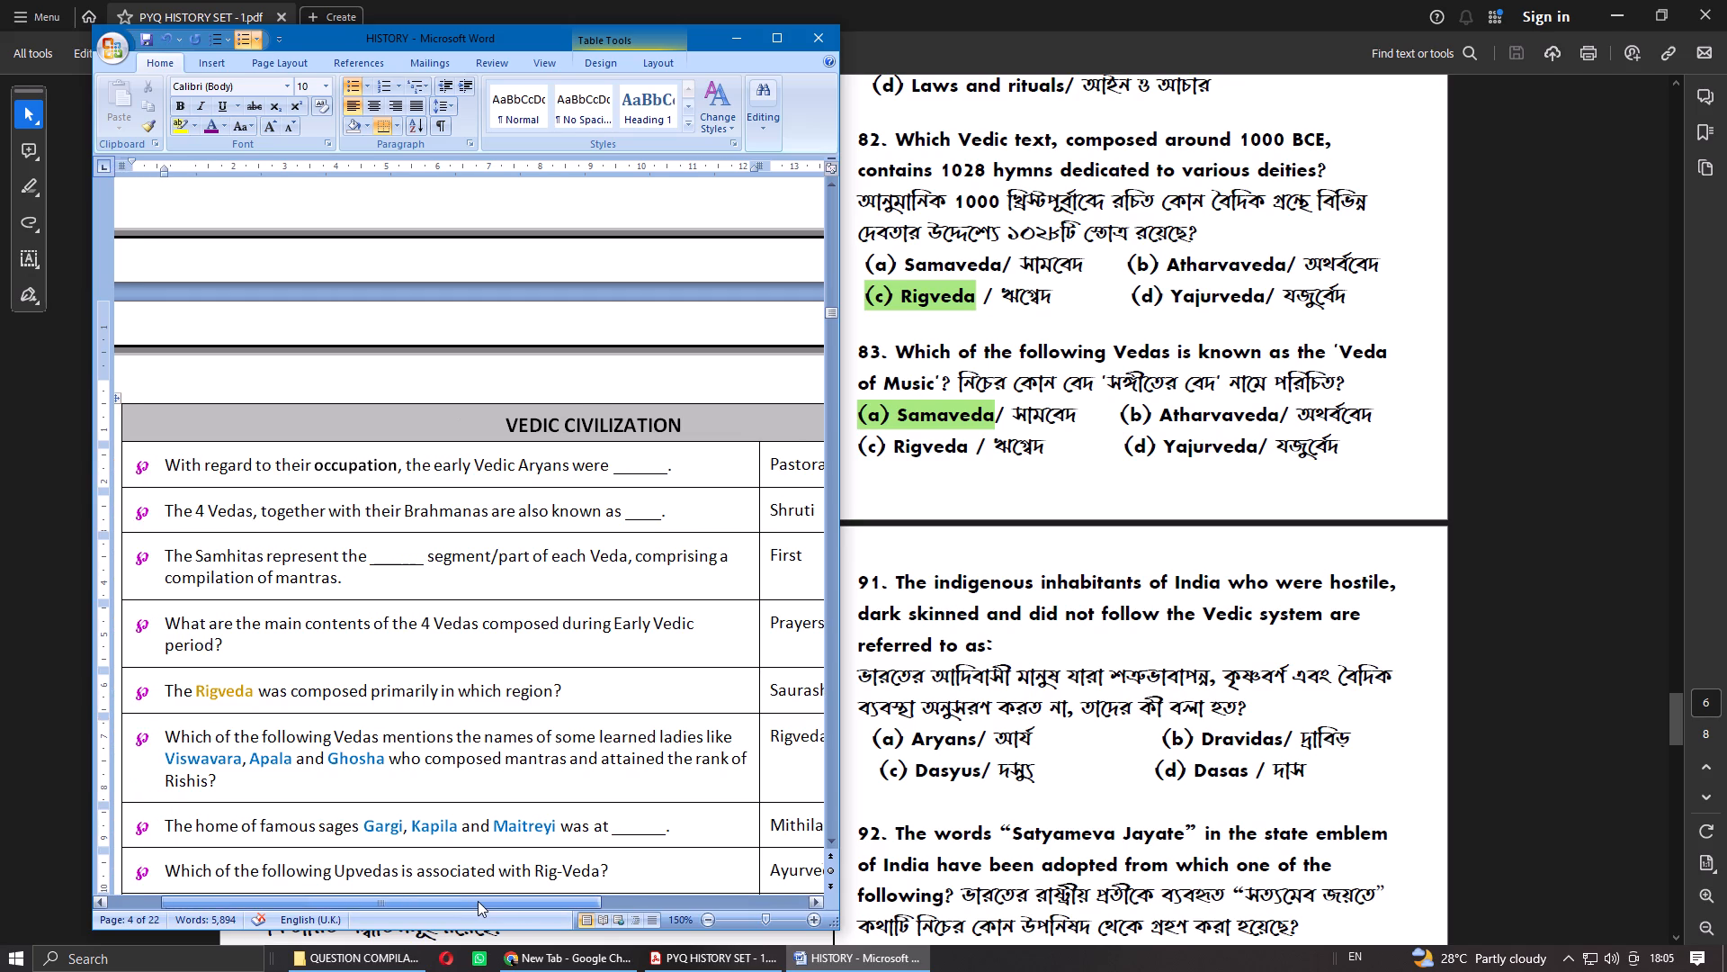
drag(478, 901, 468, 892)
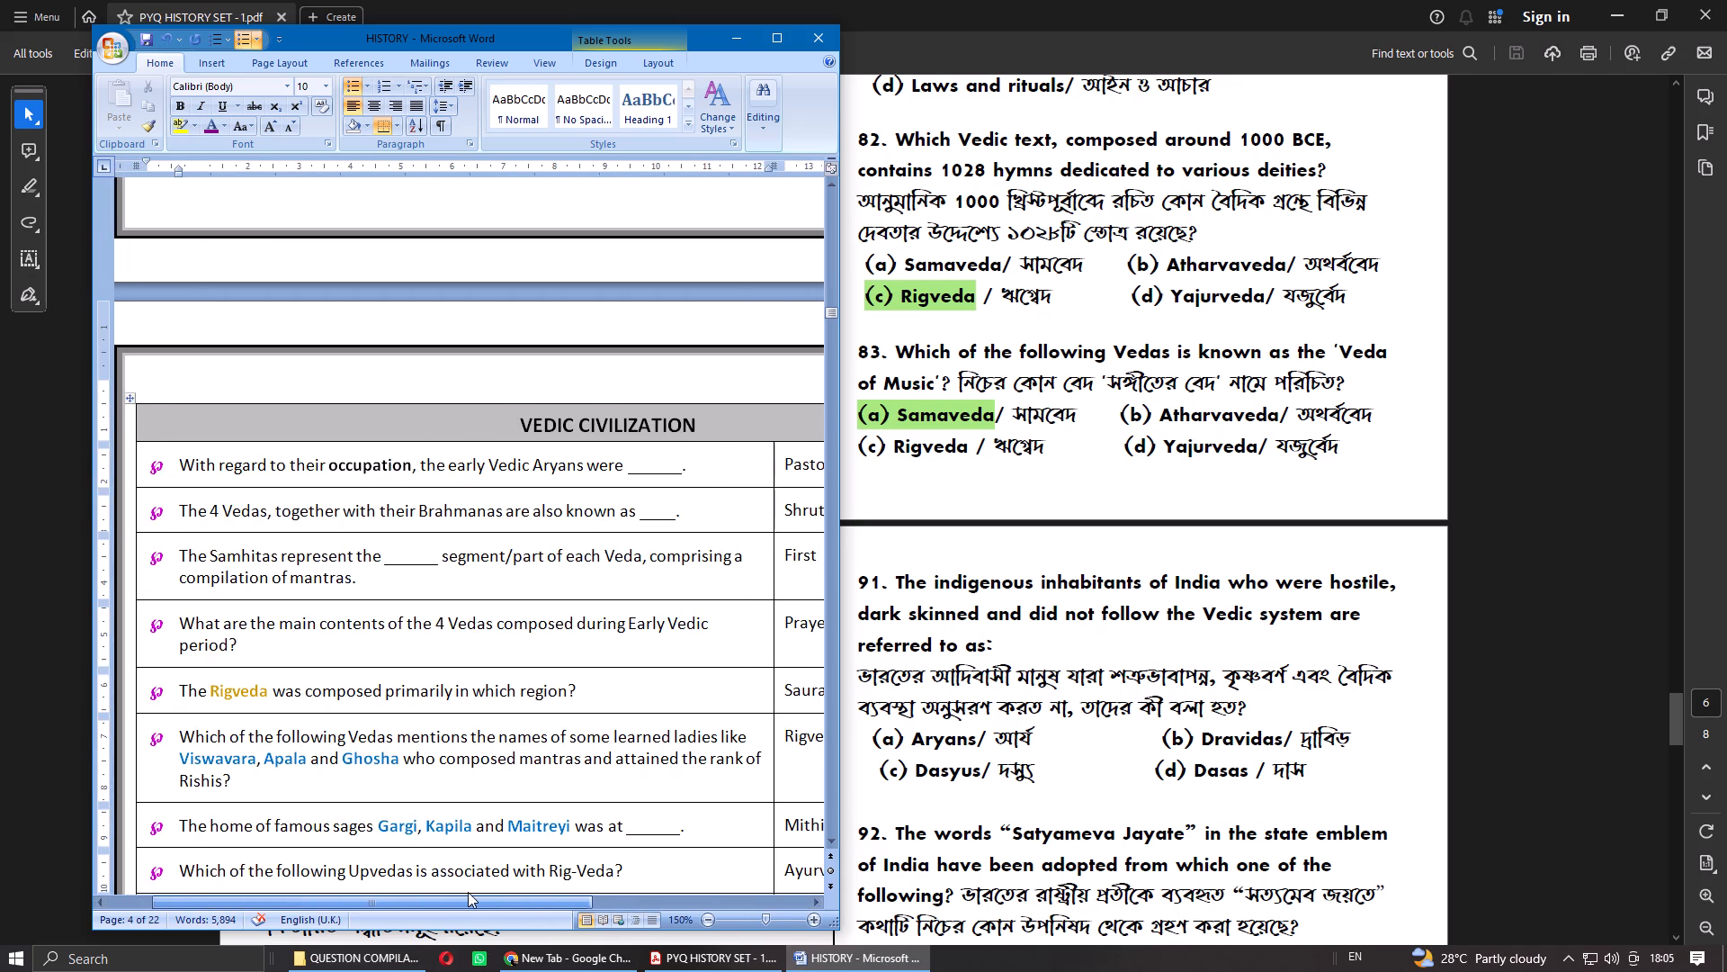
drag(468, 892, 519, 891)
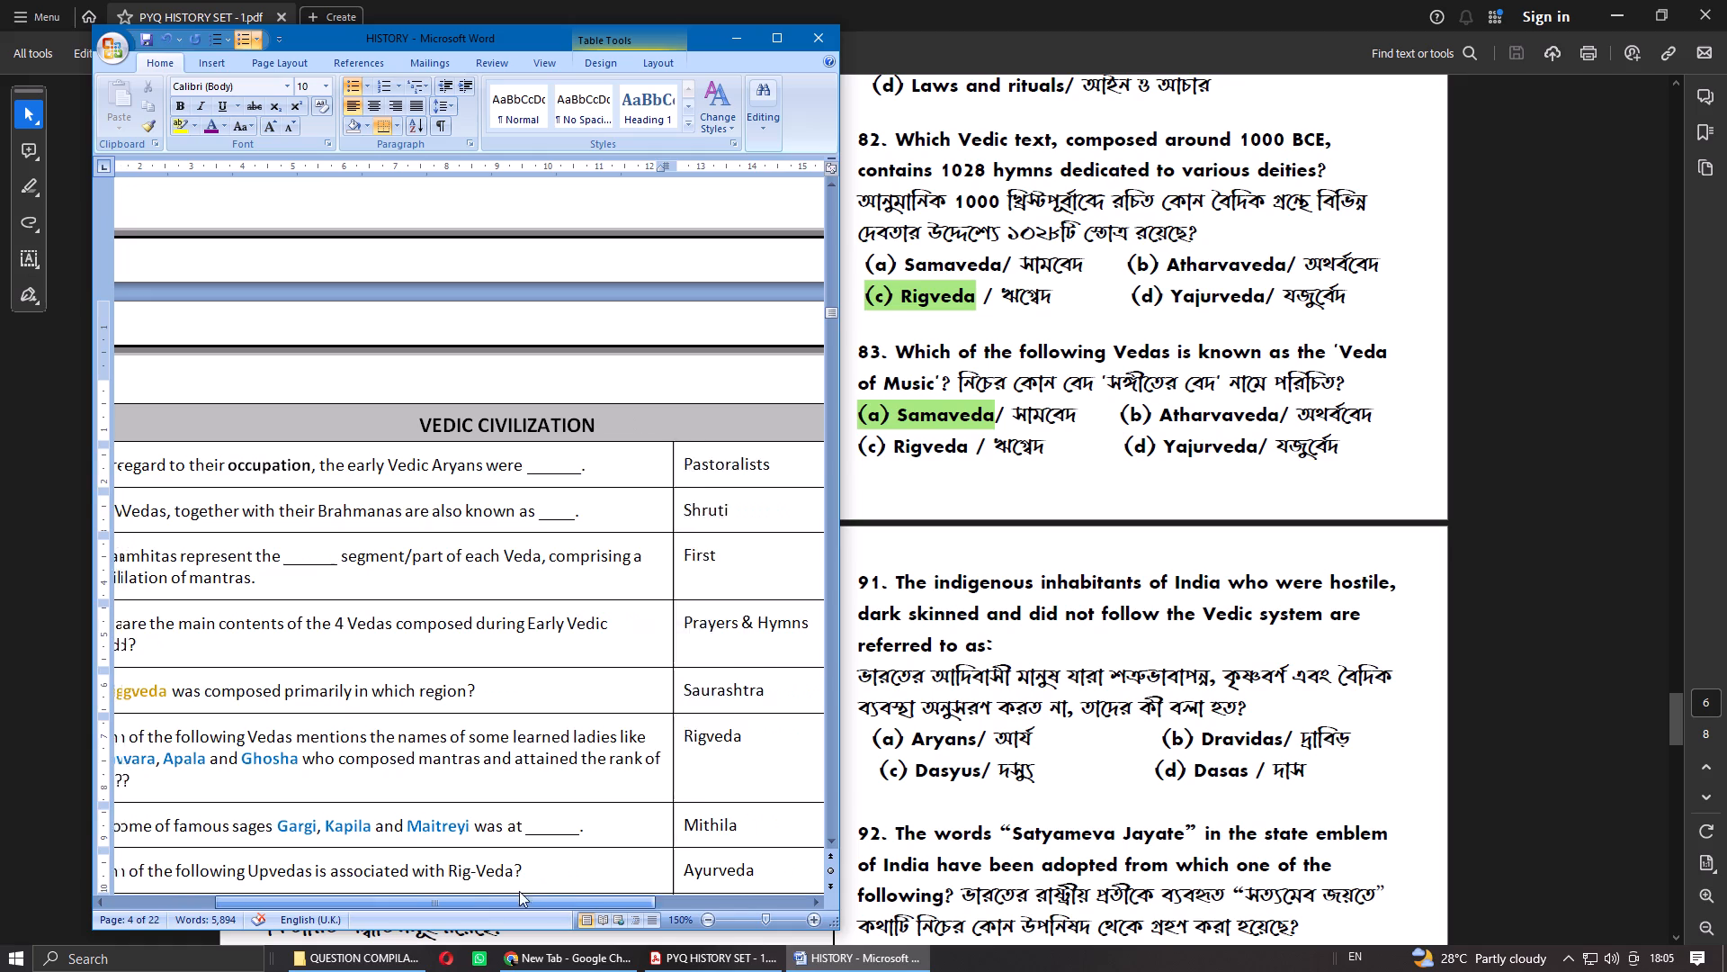
drag(519, 891, 480, 891)
scroll(505, 716, down, 3)
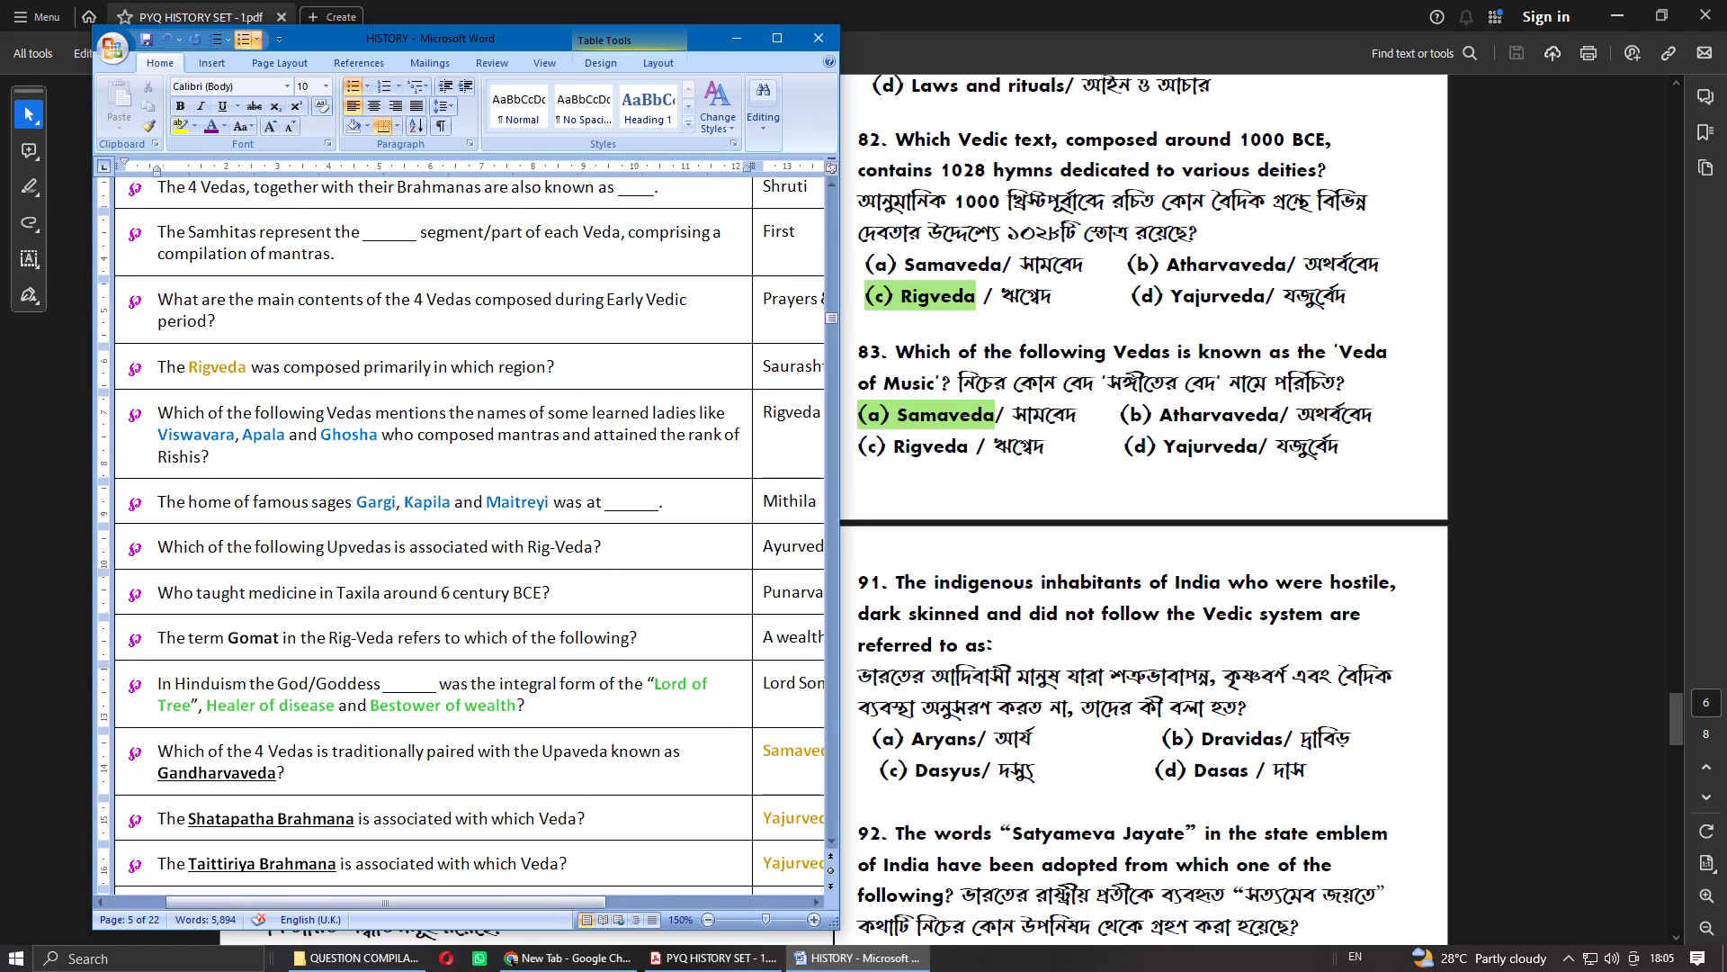
scroll(613, 730, down, 3)
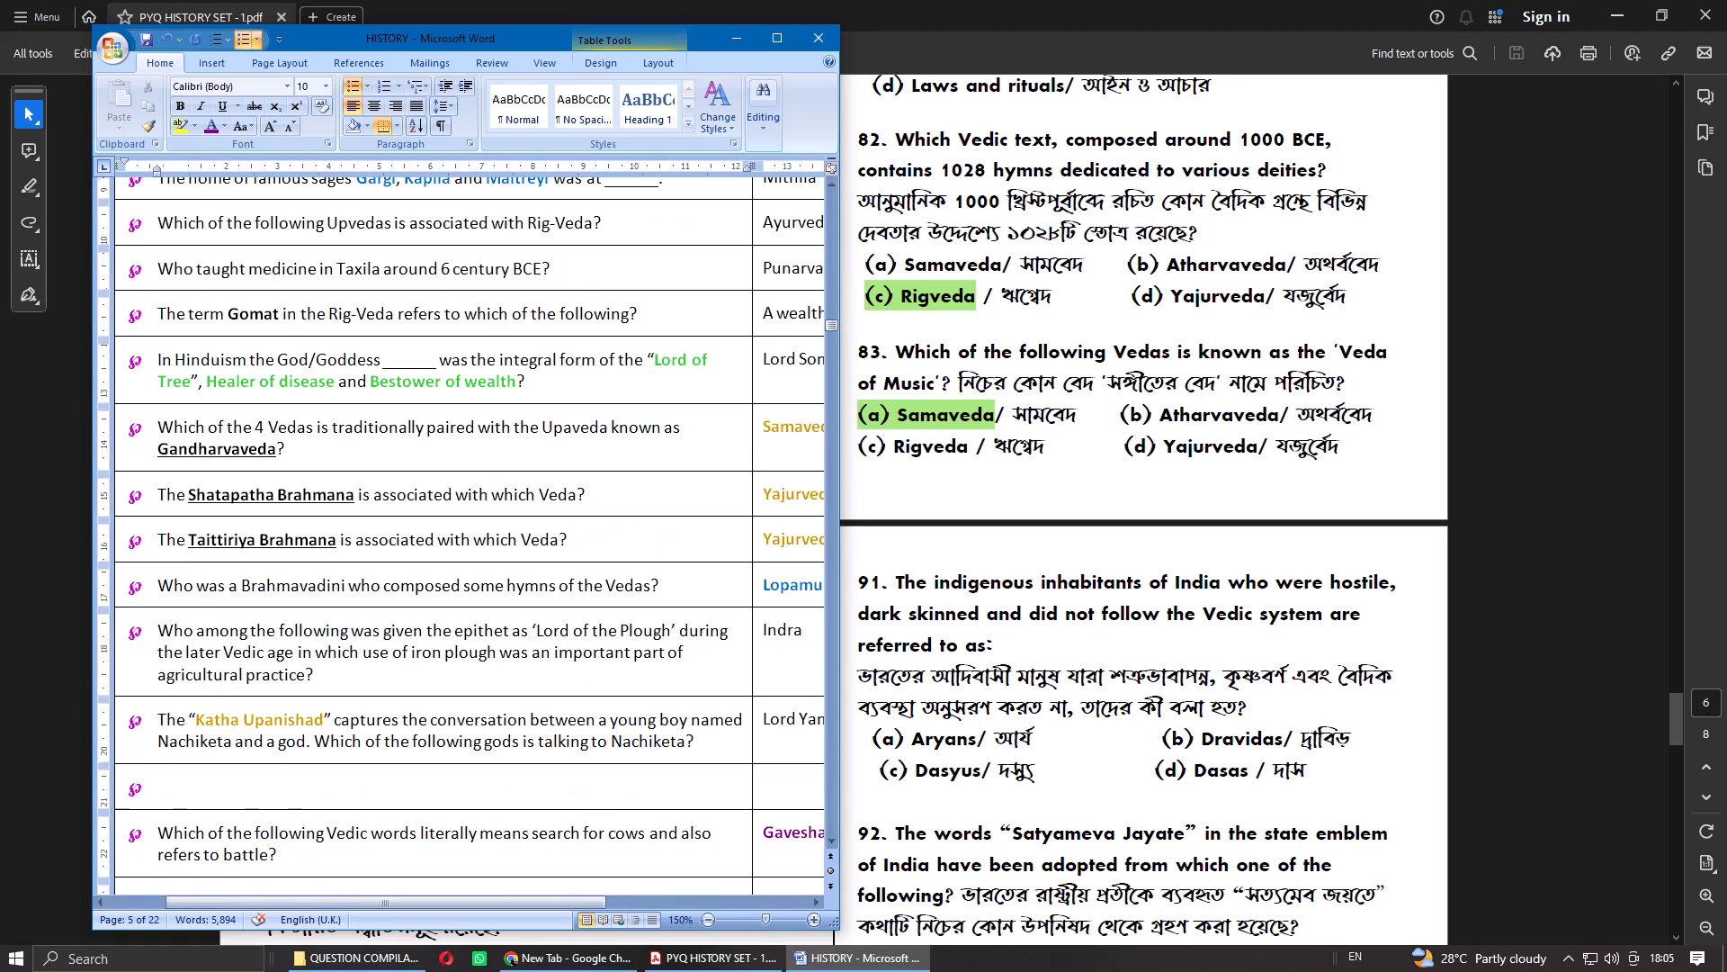
drag(524, 907, 560, 906)
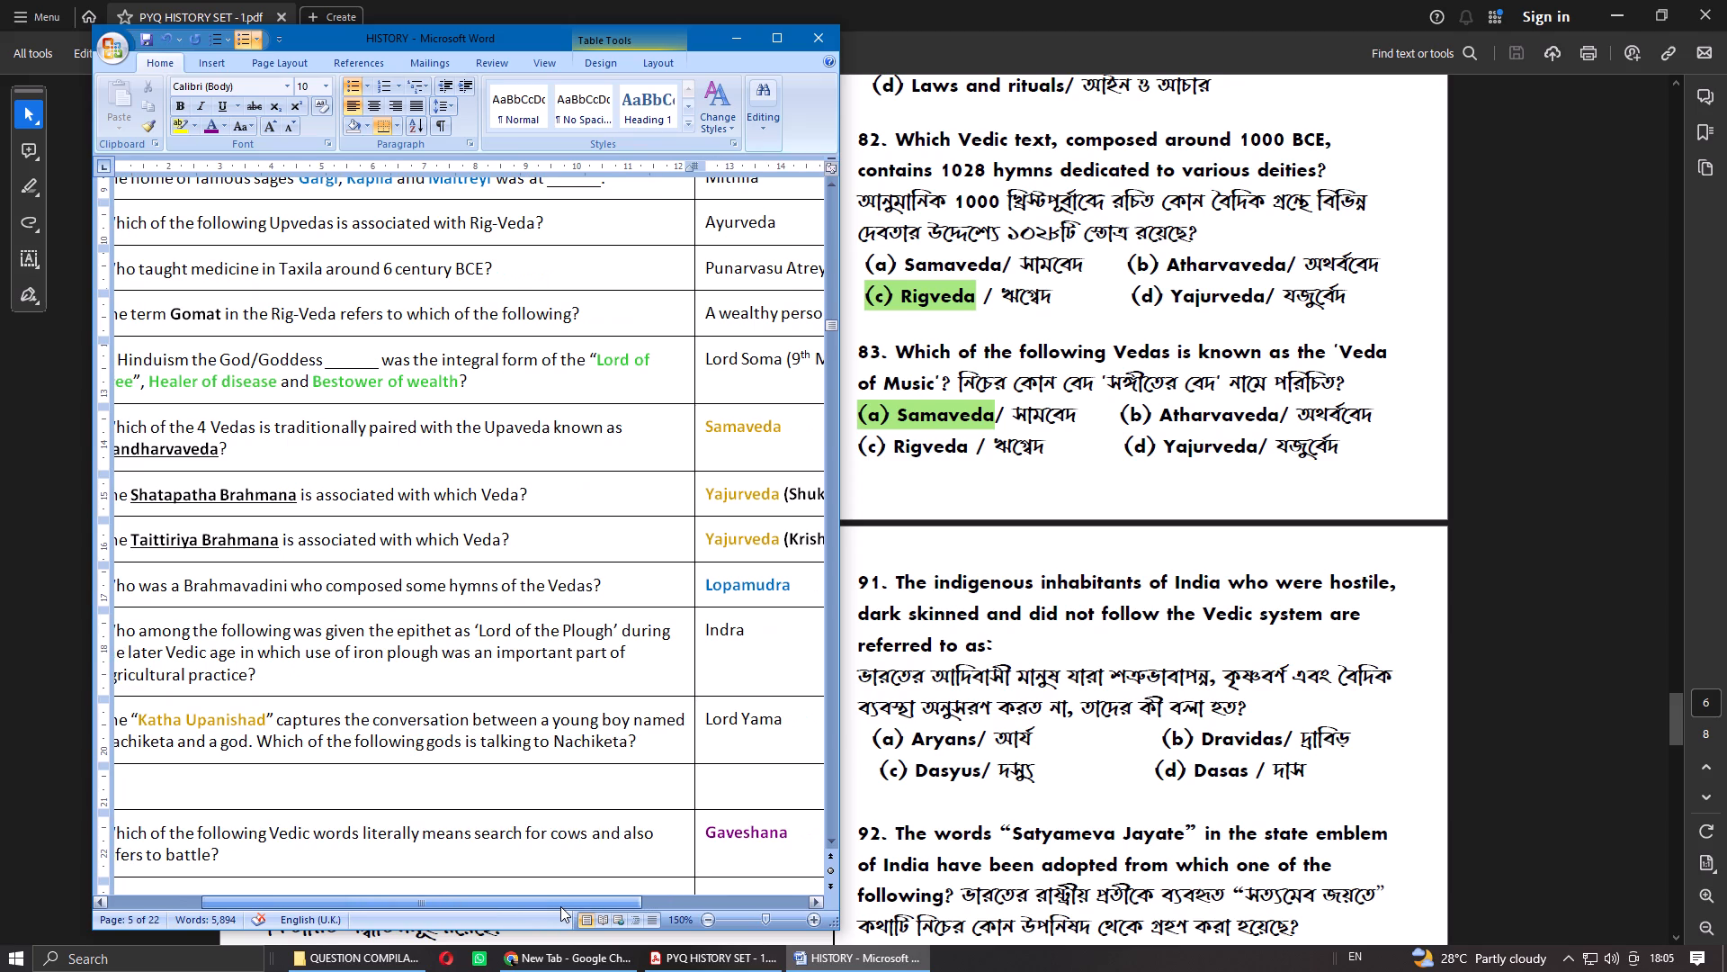
drag(560, 906, 524, 906)
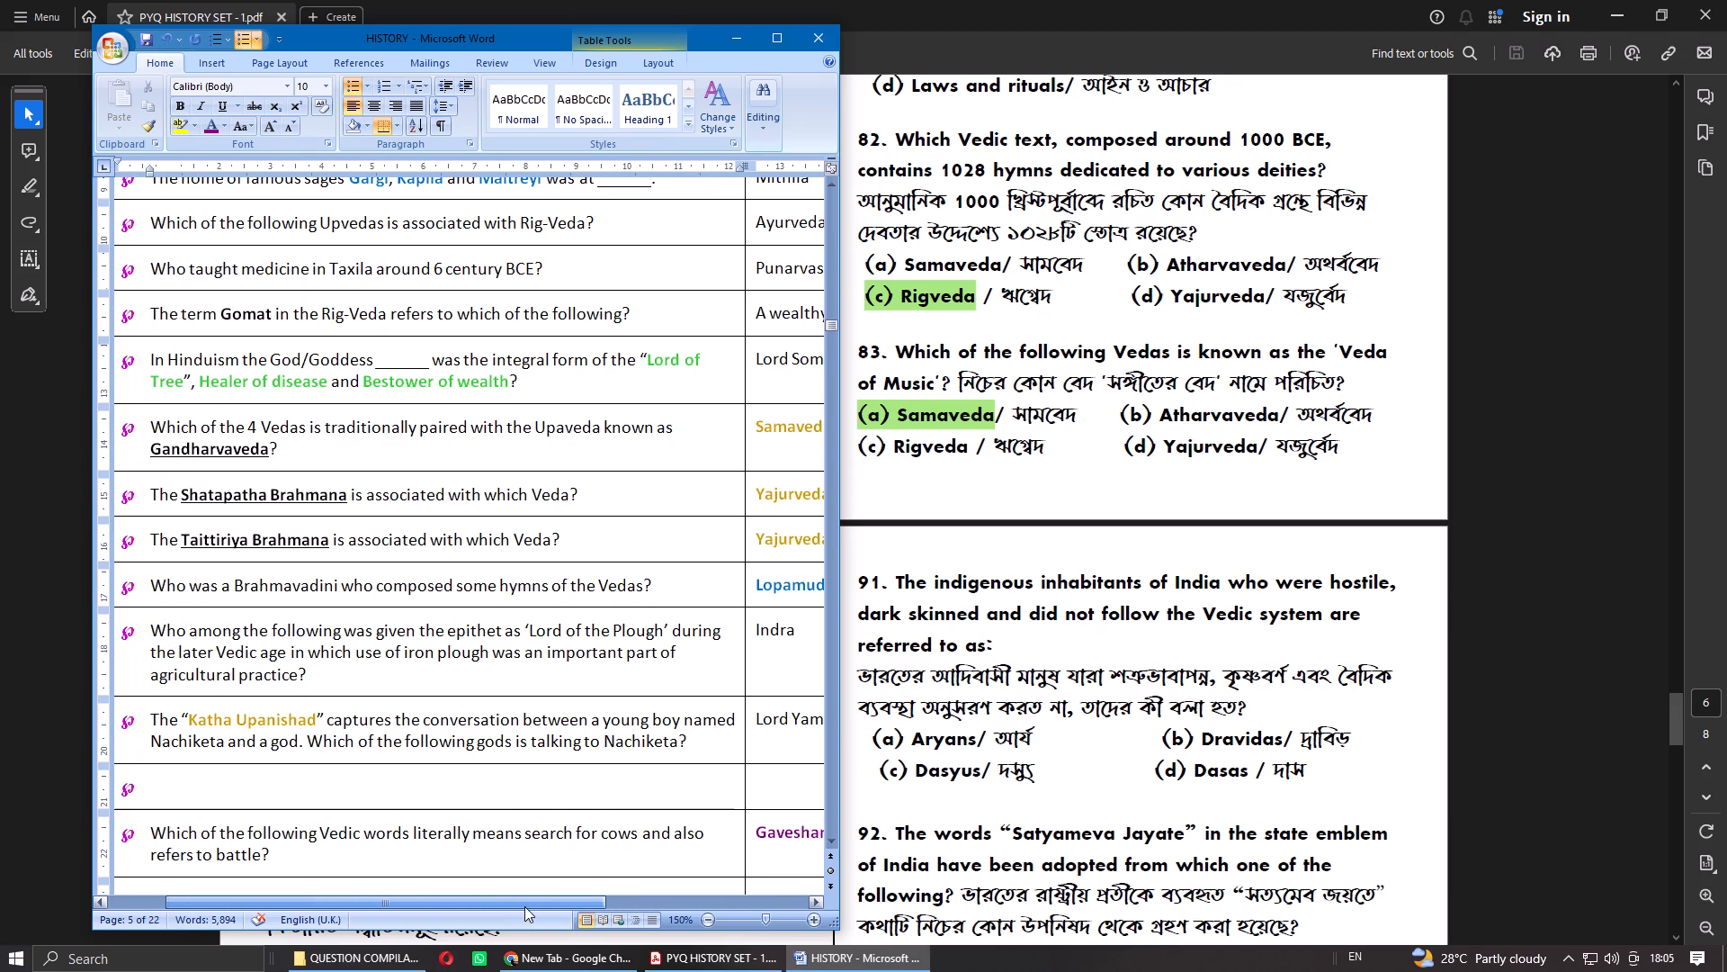
drag(524, 906, 577, 906)
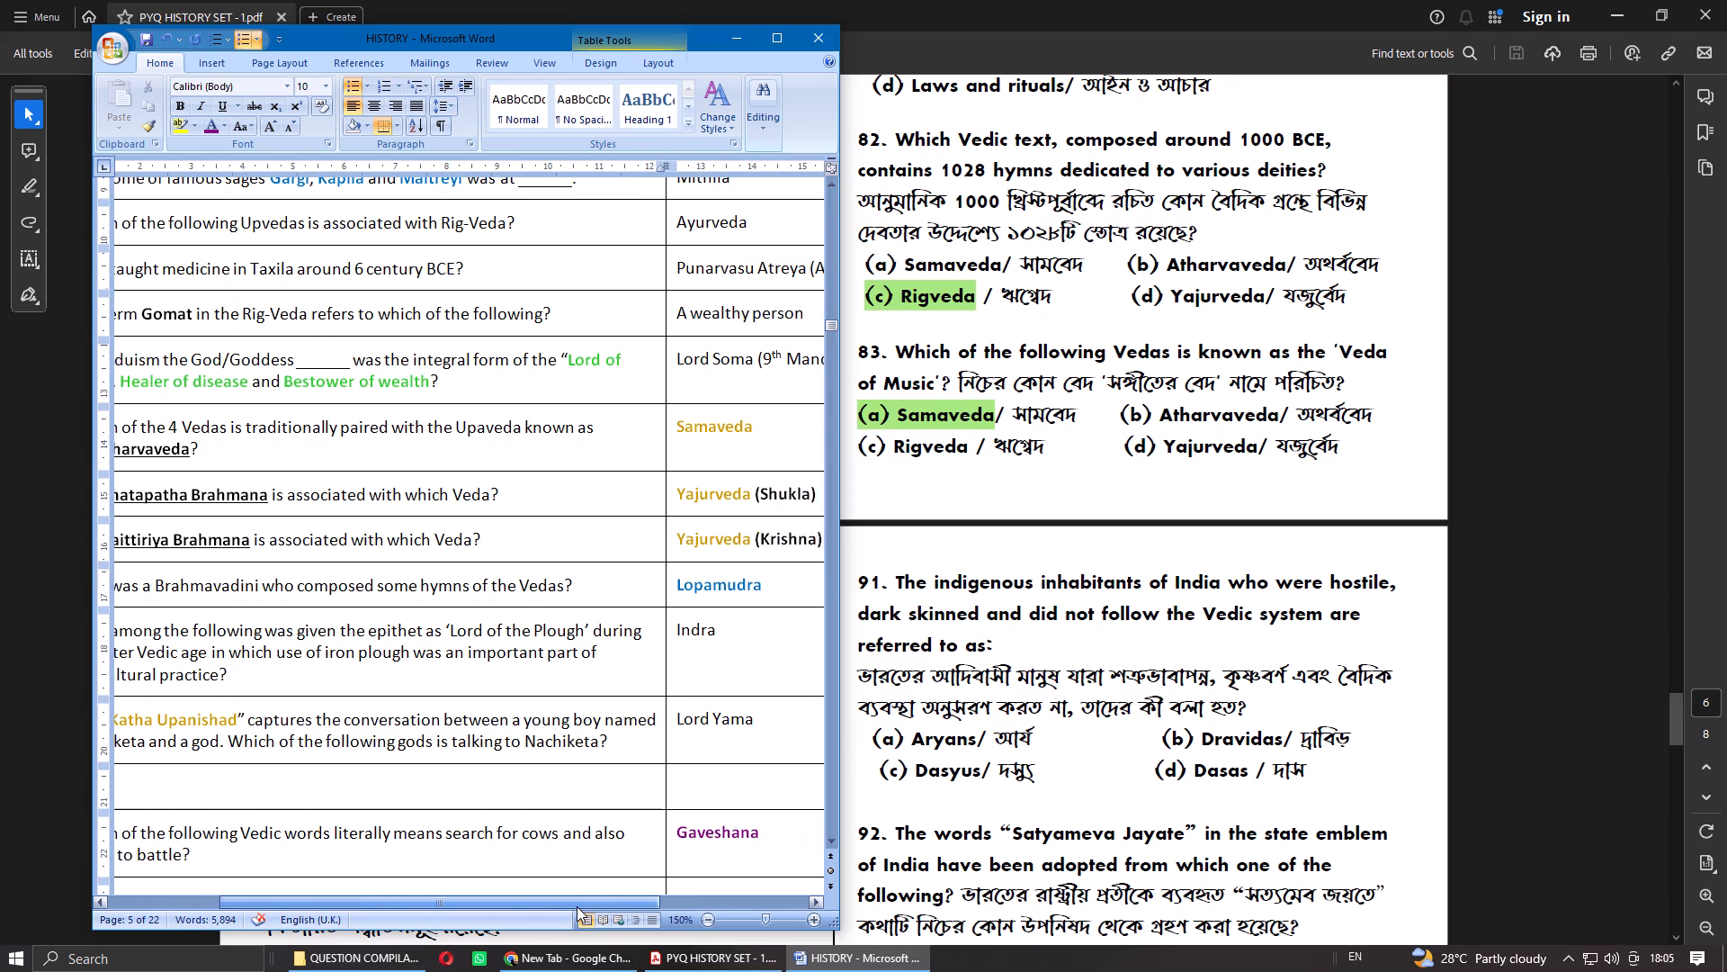
drag(577, 906, 532, 902)
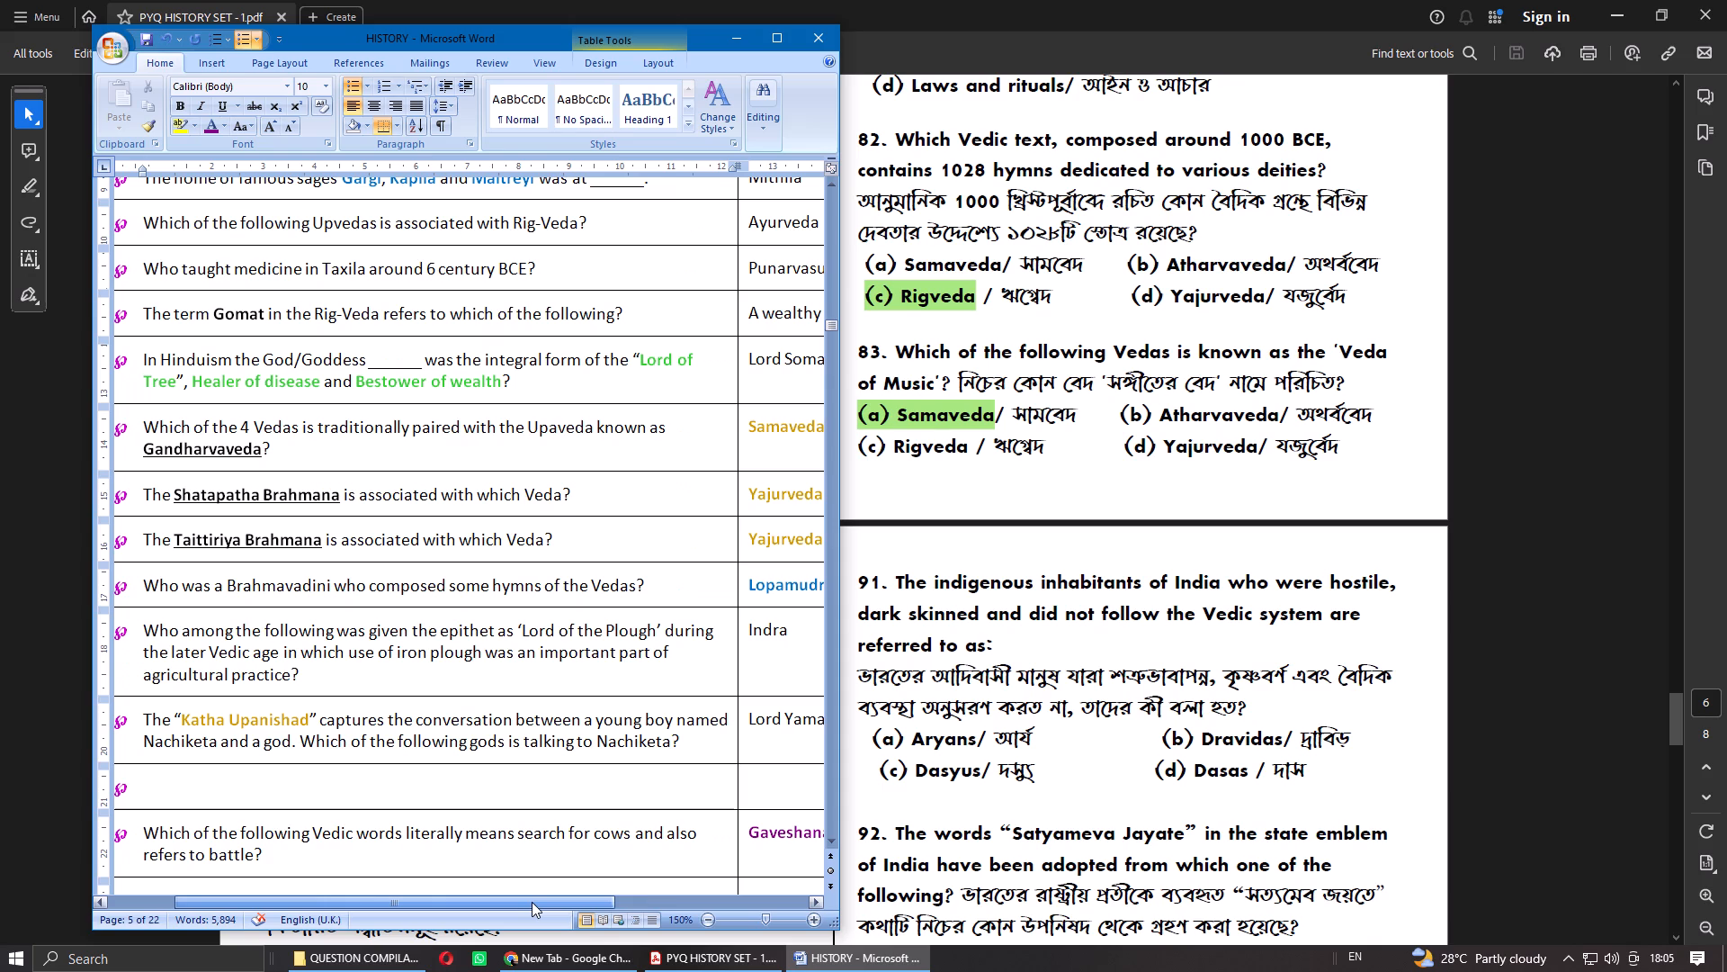
drag(532, 902, 494, 894)
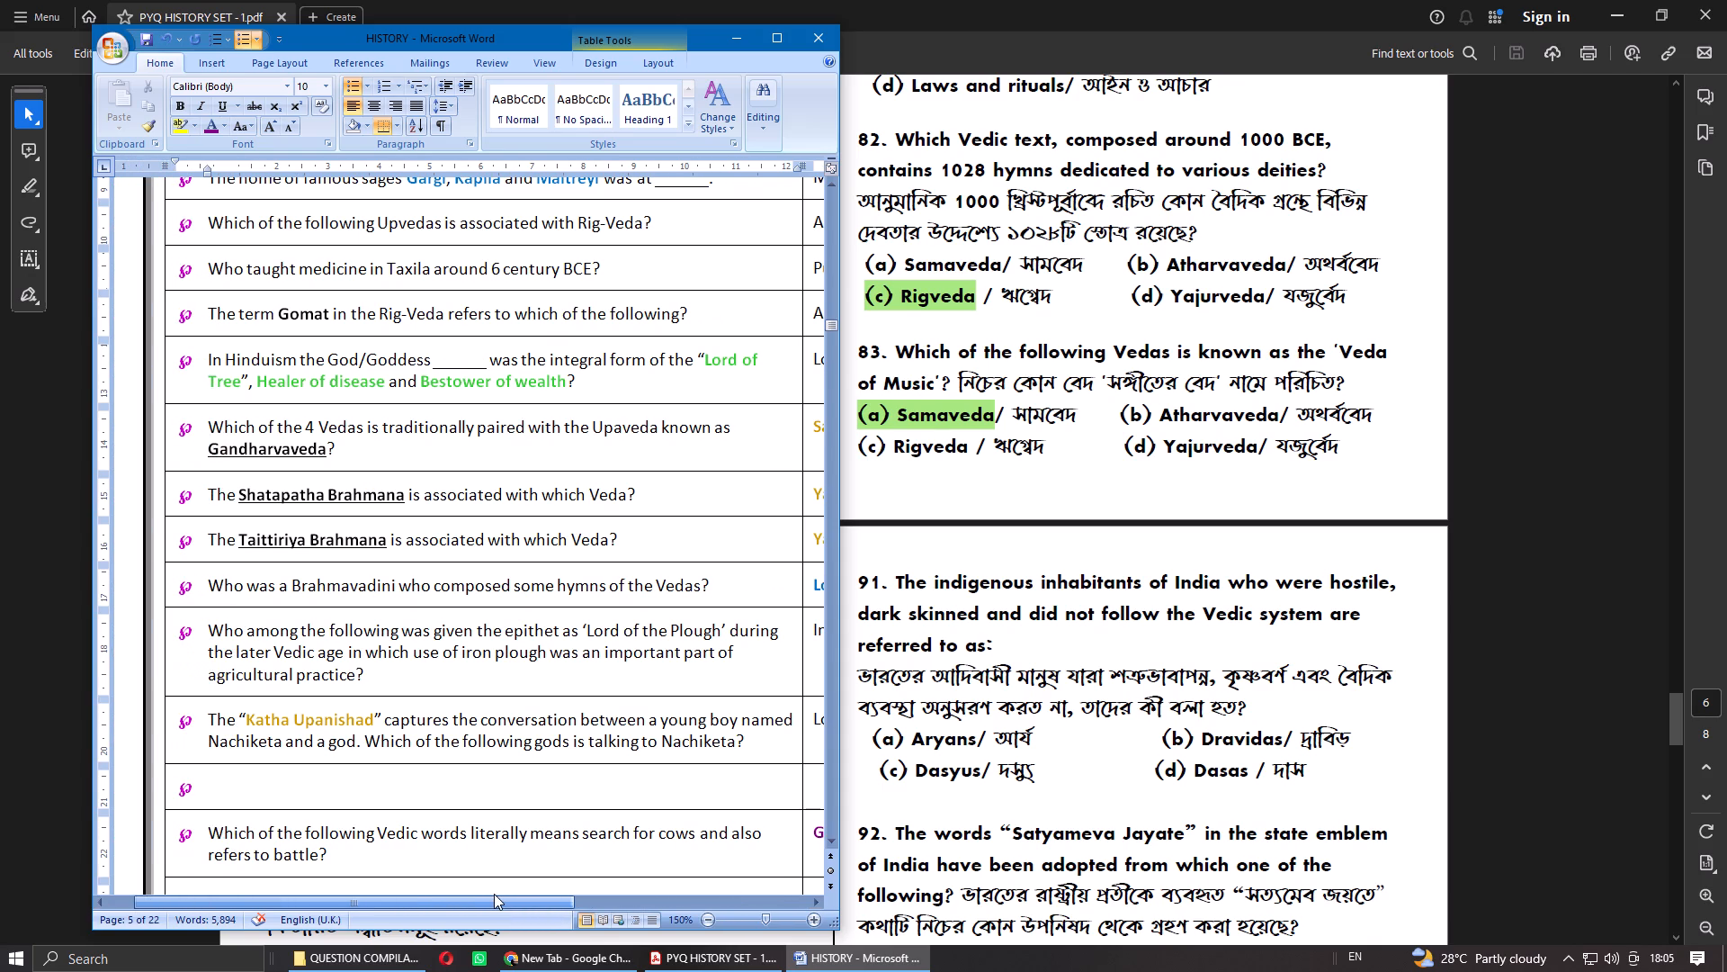
drag(494, 894, 521, 894)
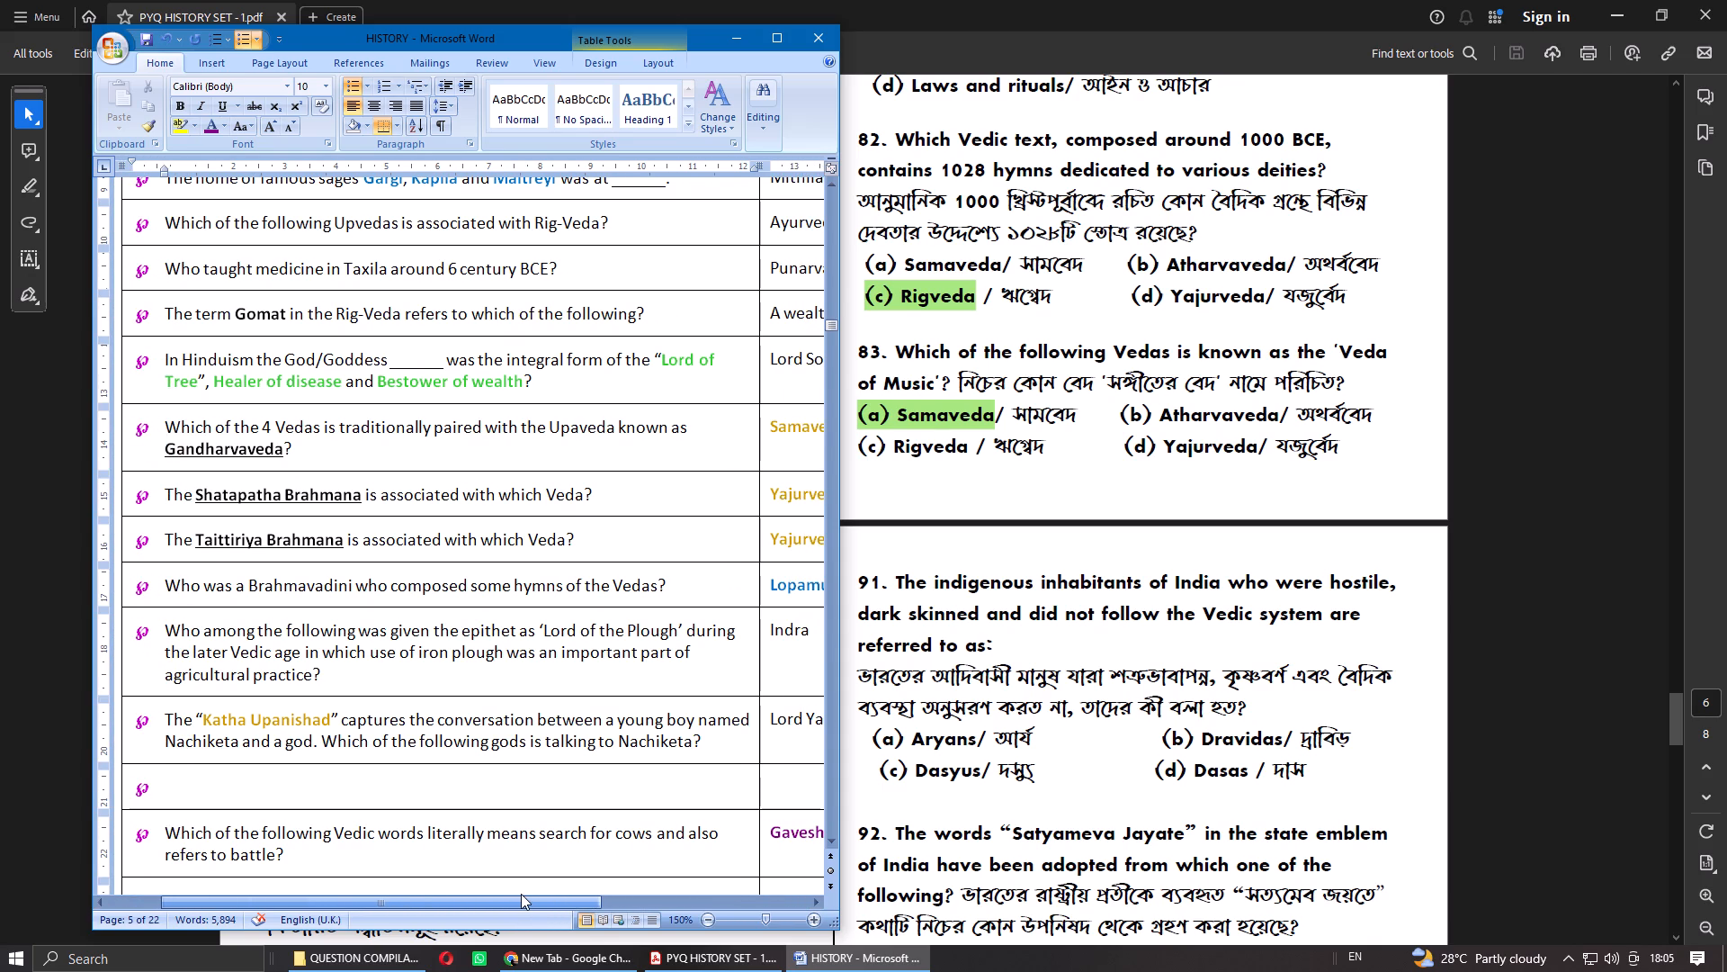
drag(521, 894, 533, 894)
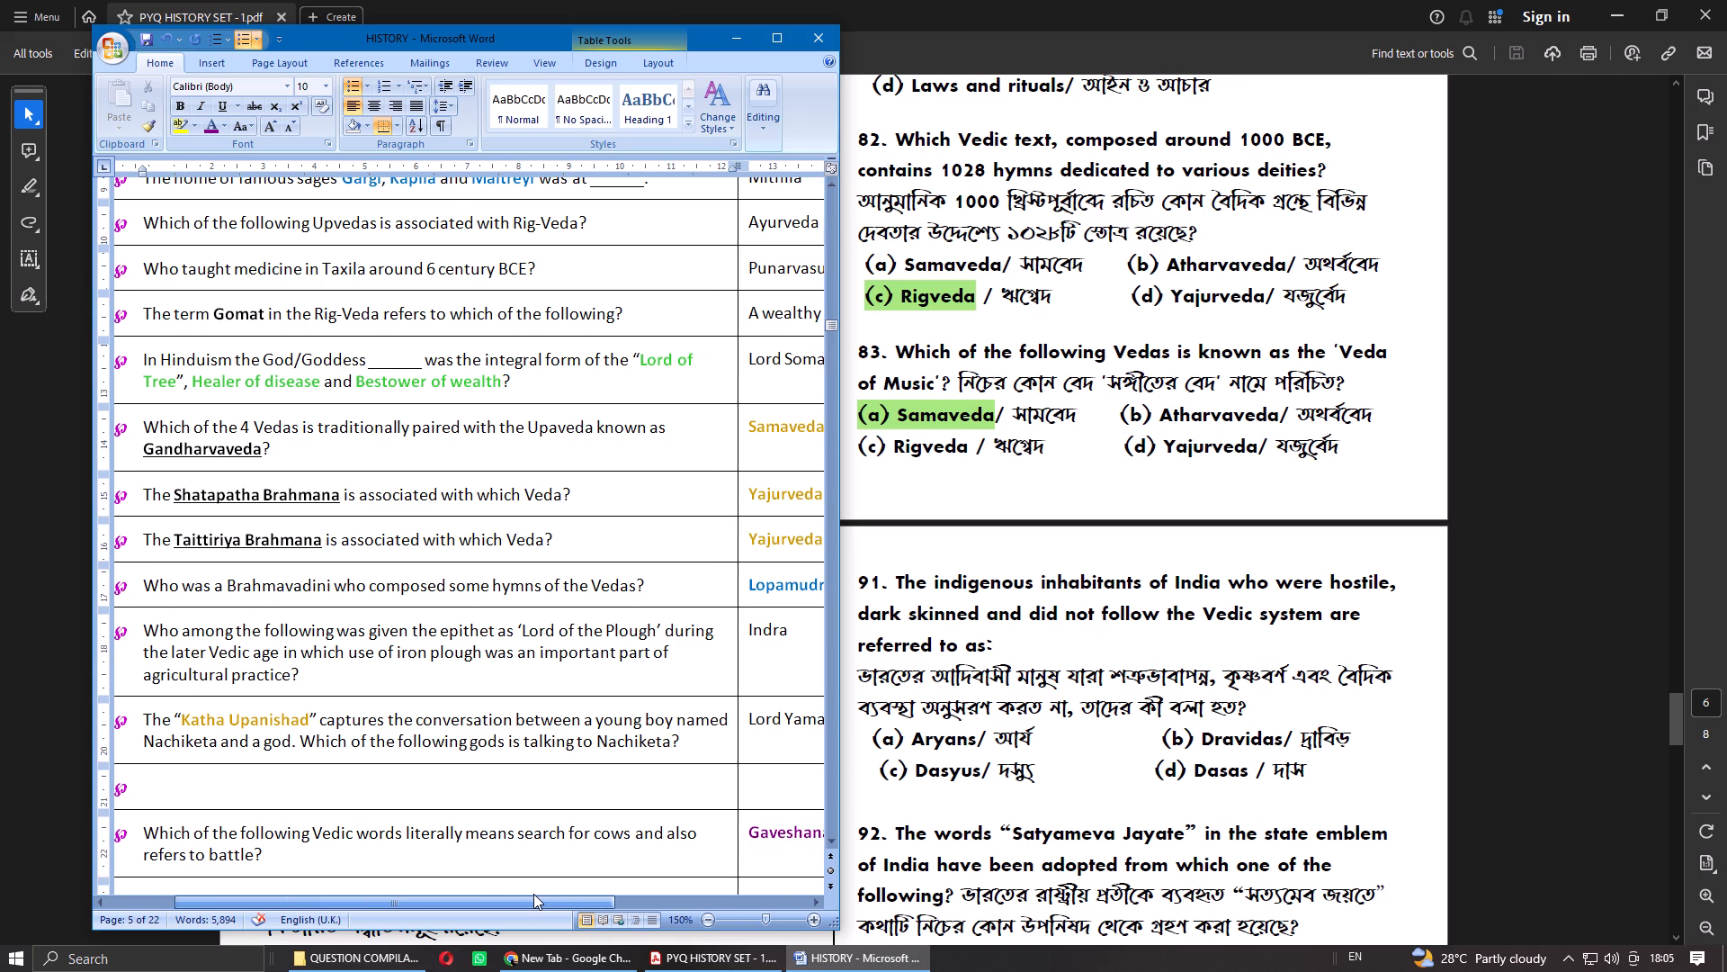
drag(533, 894, 556, 891)
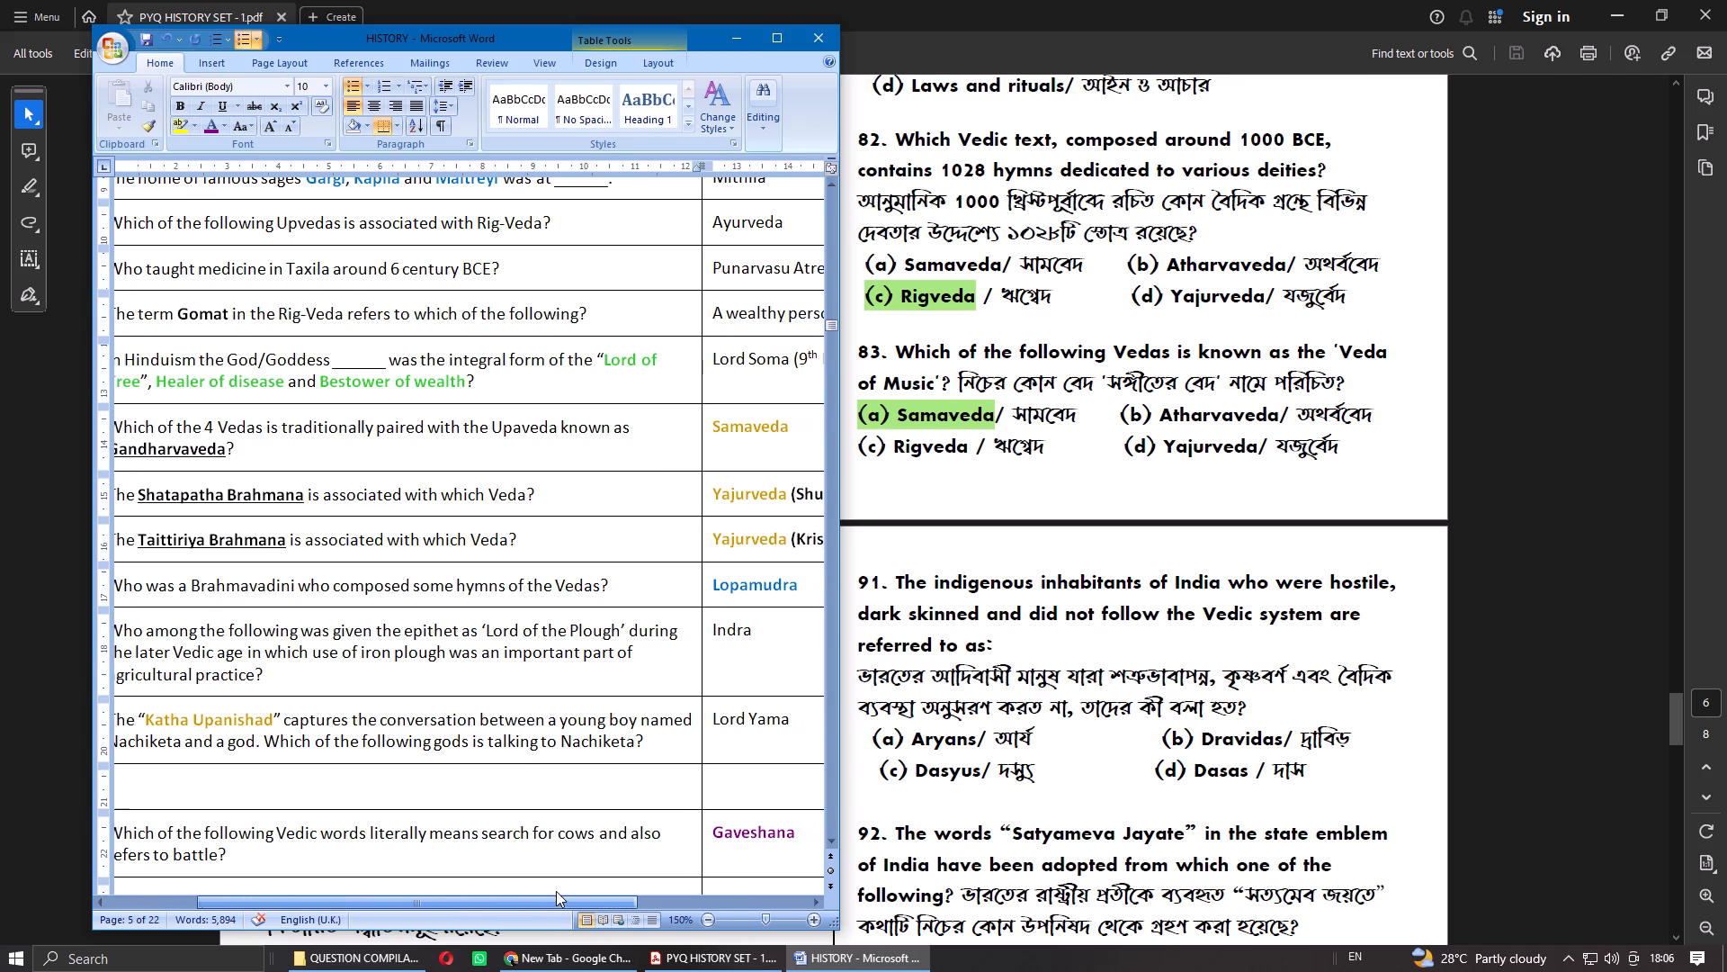
drag(556, 891, 551, 892)
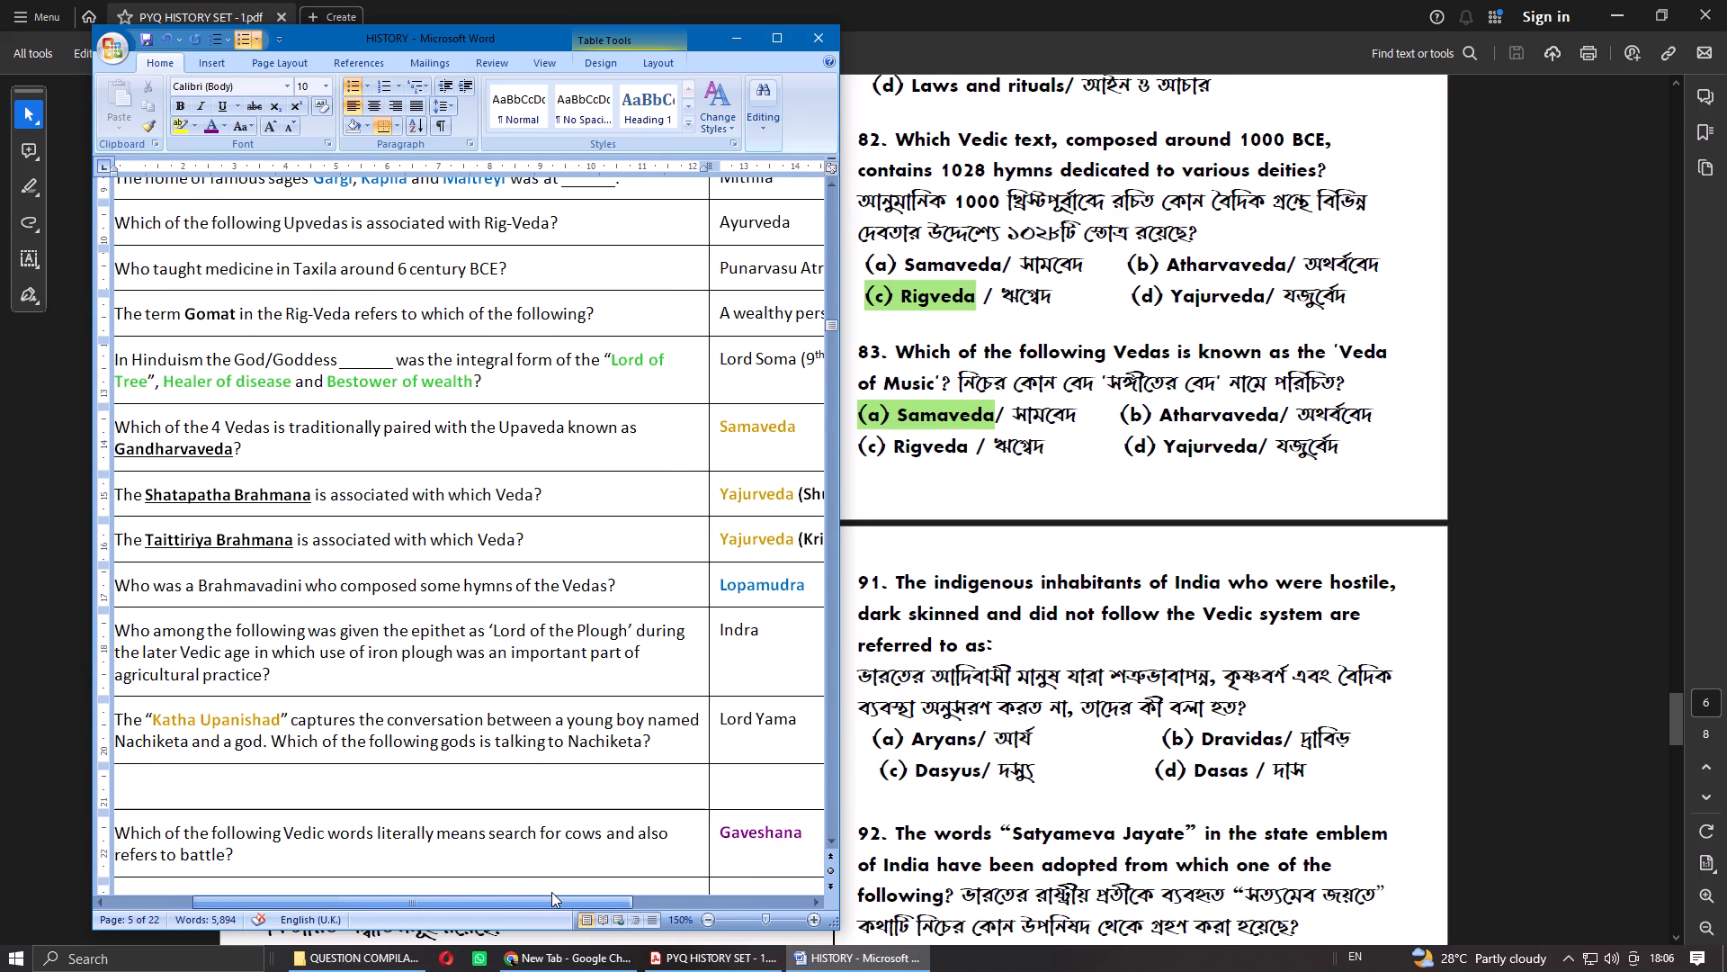
drag(551, 892, 550, 892)
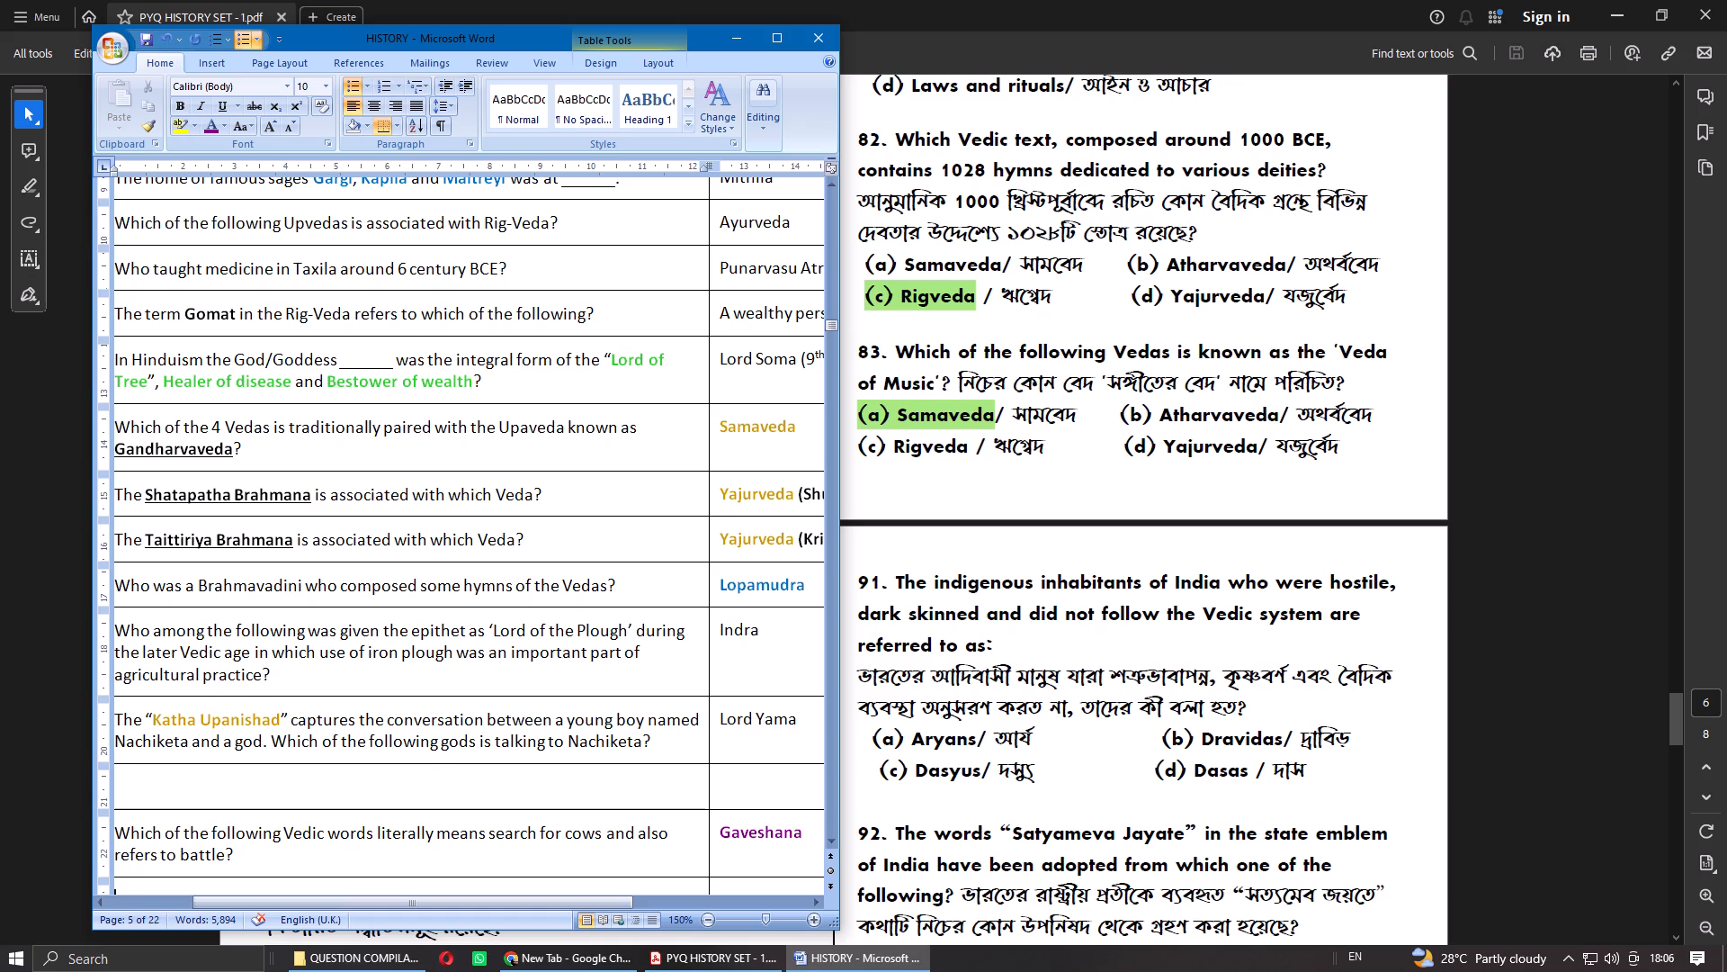
Cut the "Katha Upanishad" question and its answer Lord Yama from their row in the Vedic table.
drag(809, 724, 684, 722)
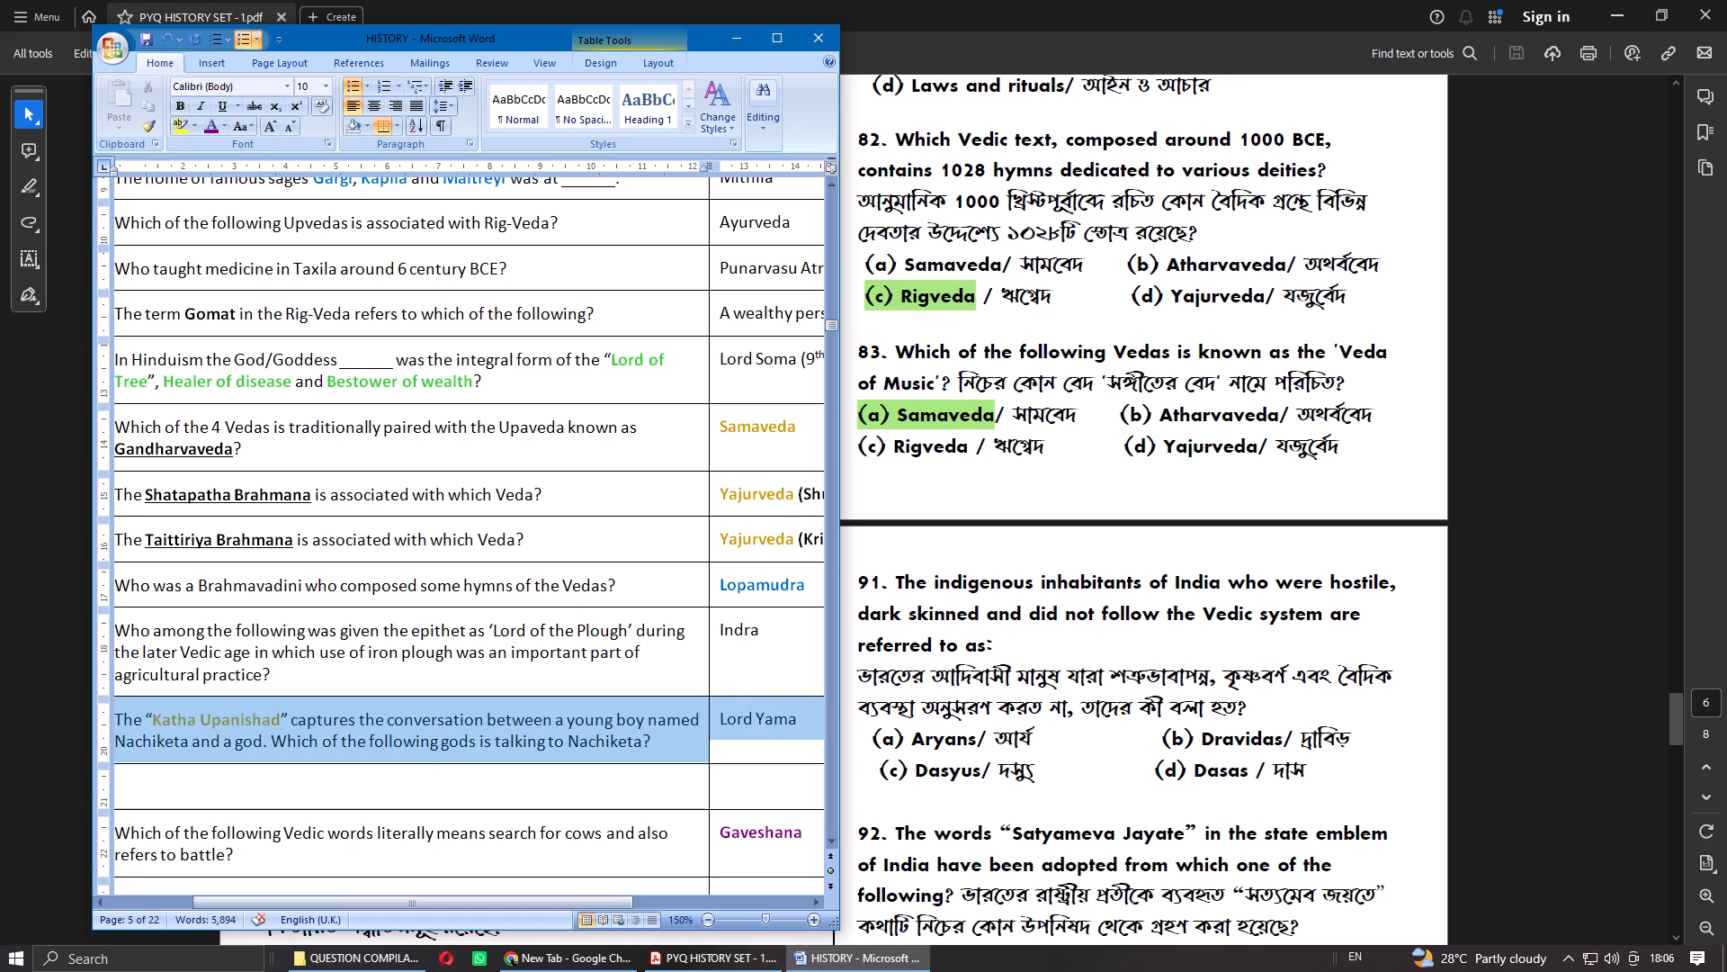
drag(684, 722, 671, 722)
right_click(640, 723)
click(693, 517)
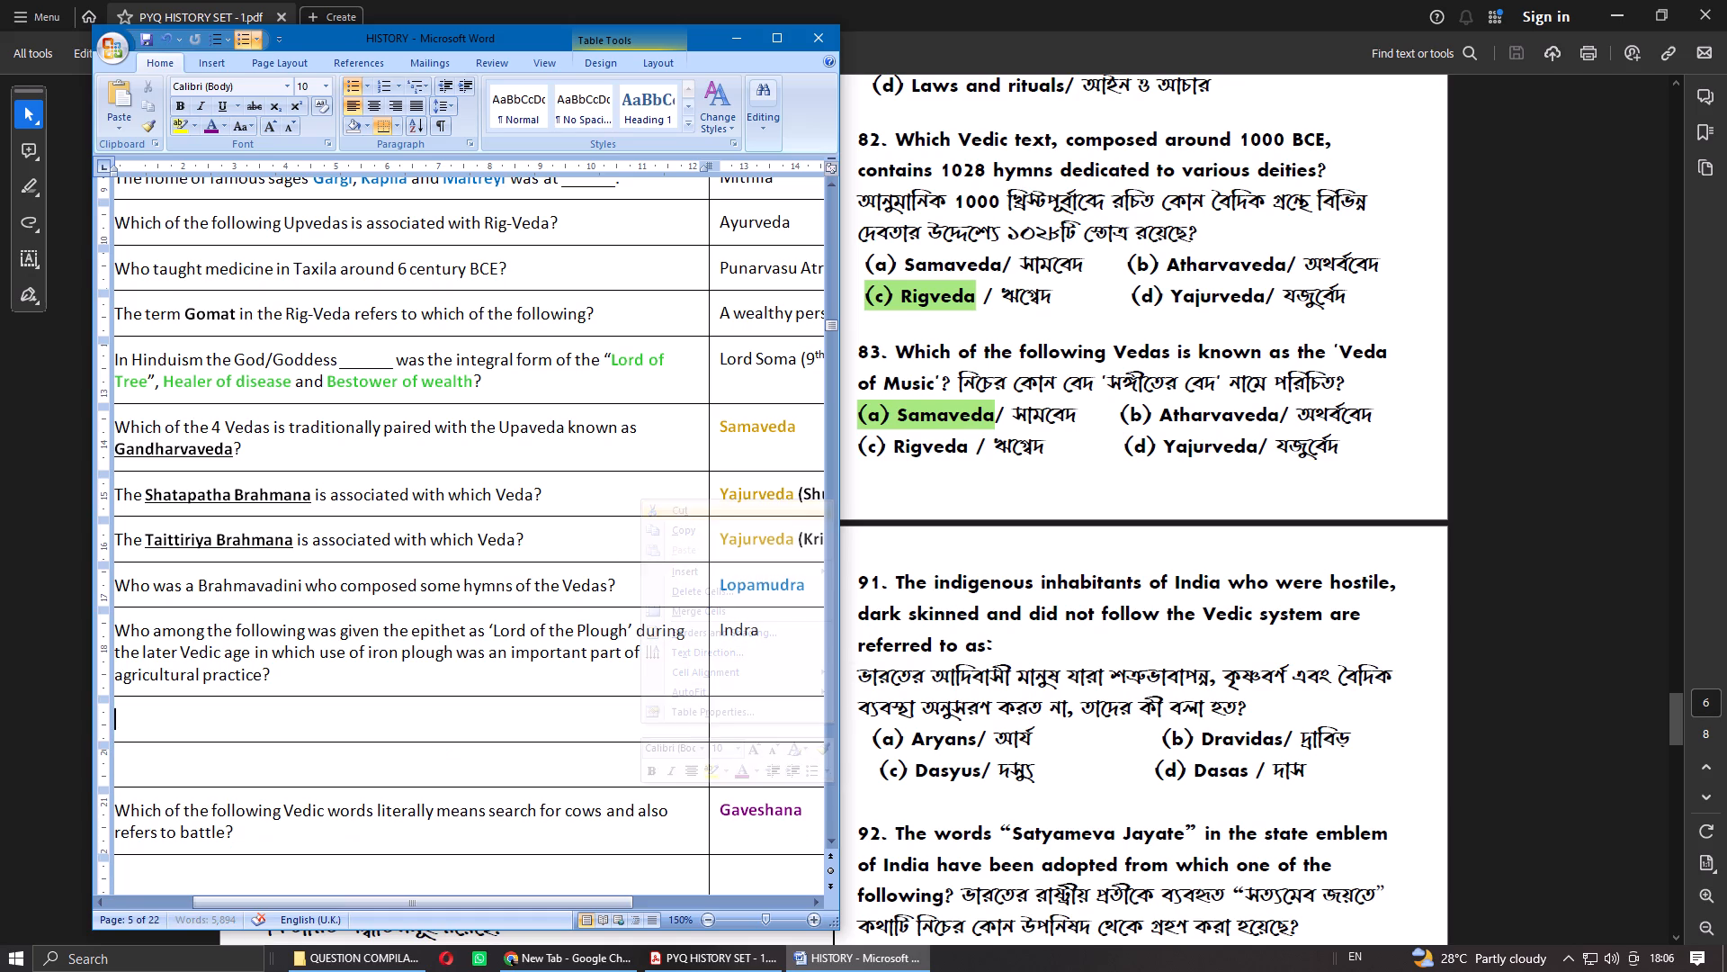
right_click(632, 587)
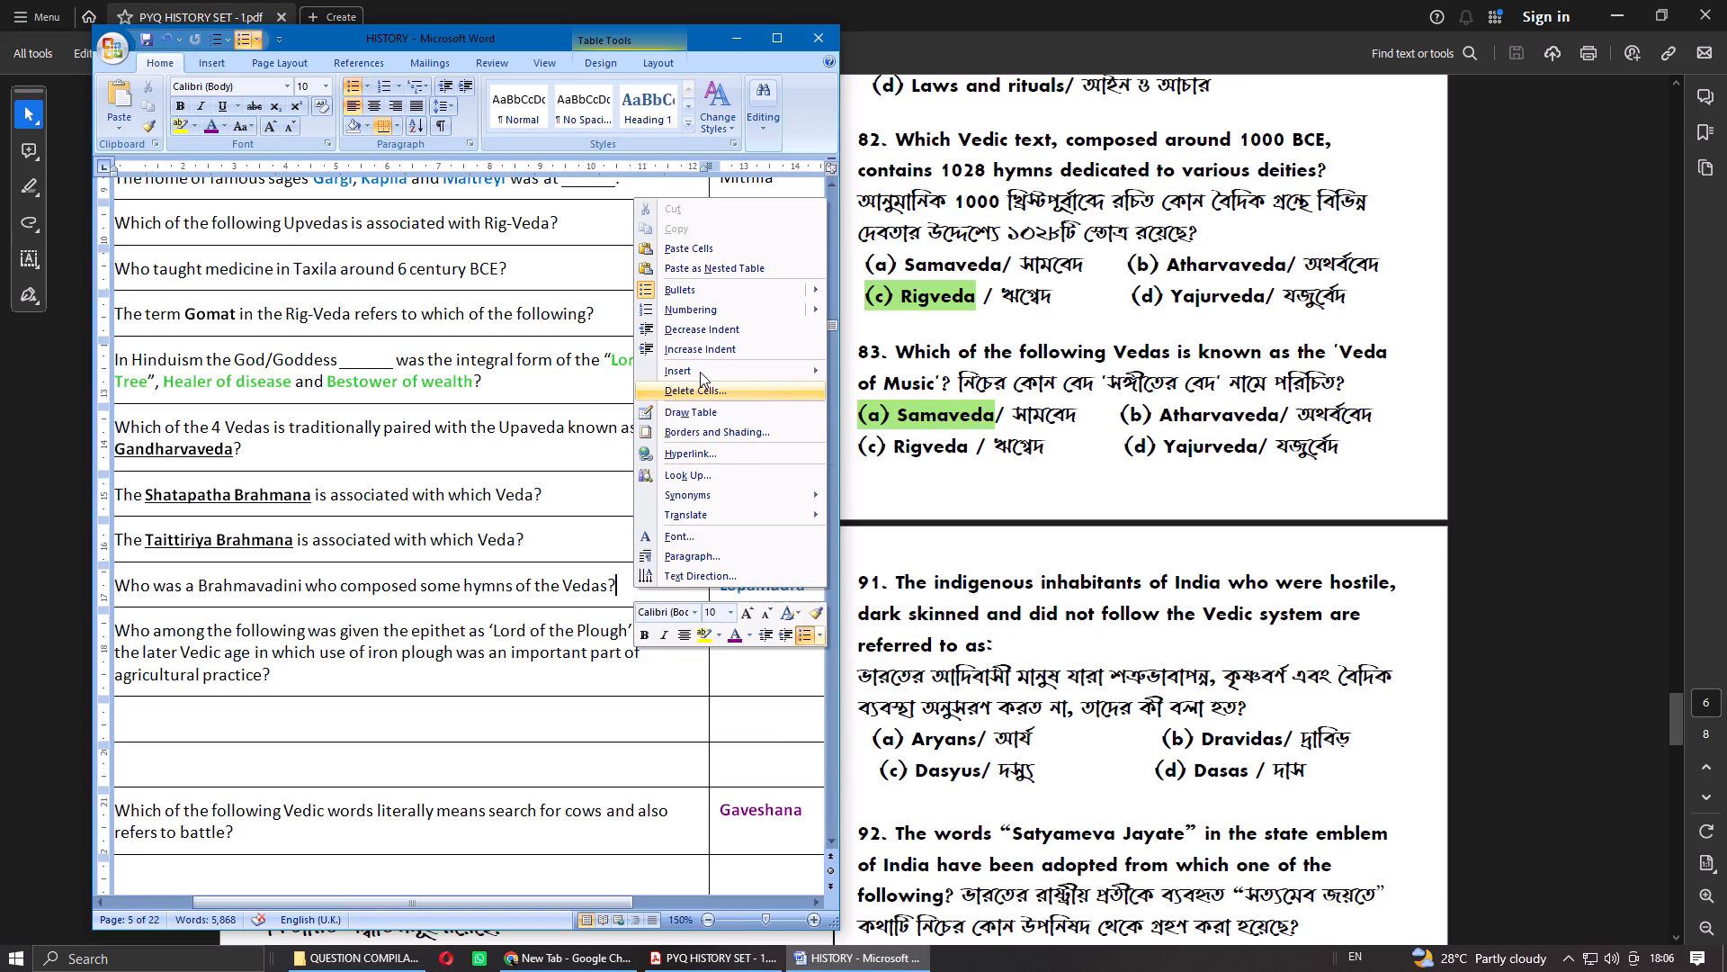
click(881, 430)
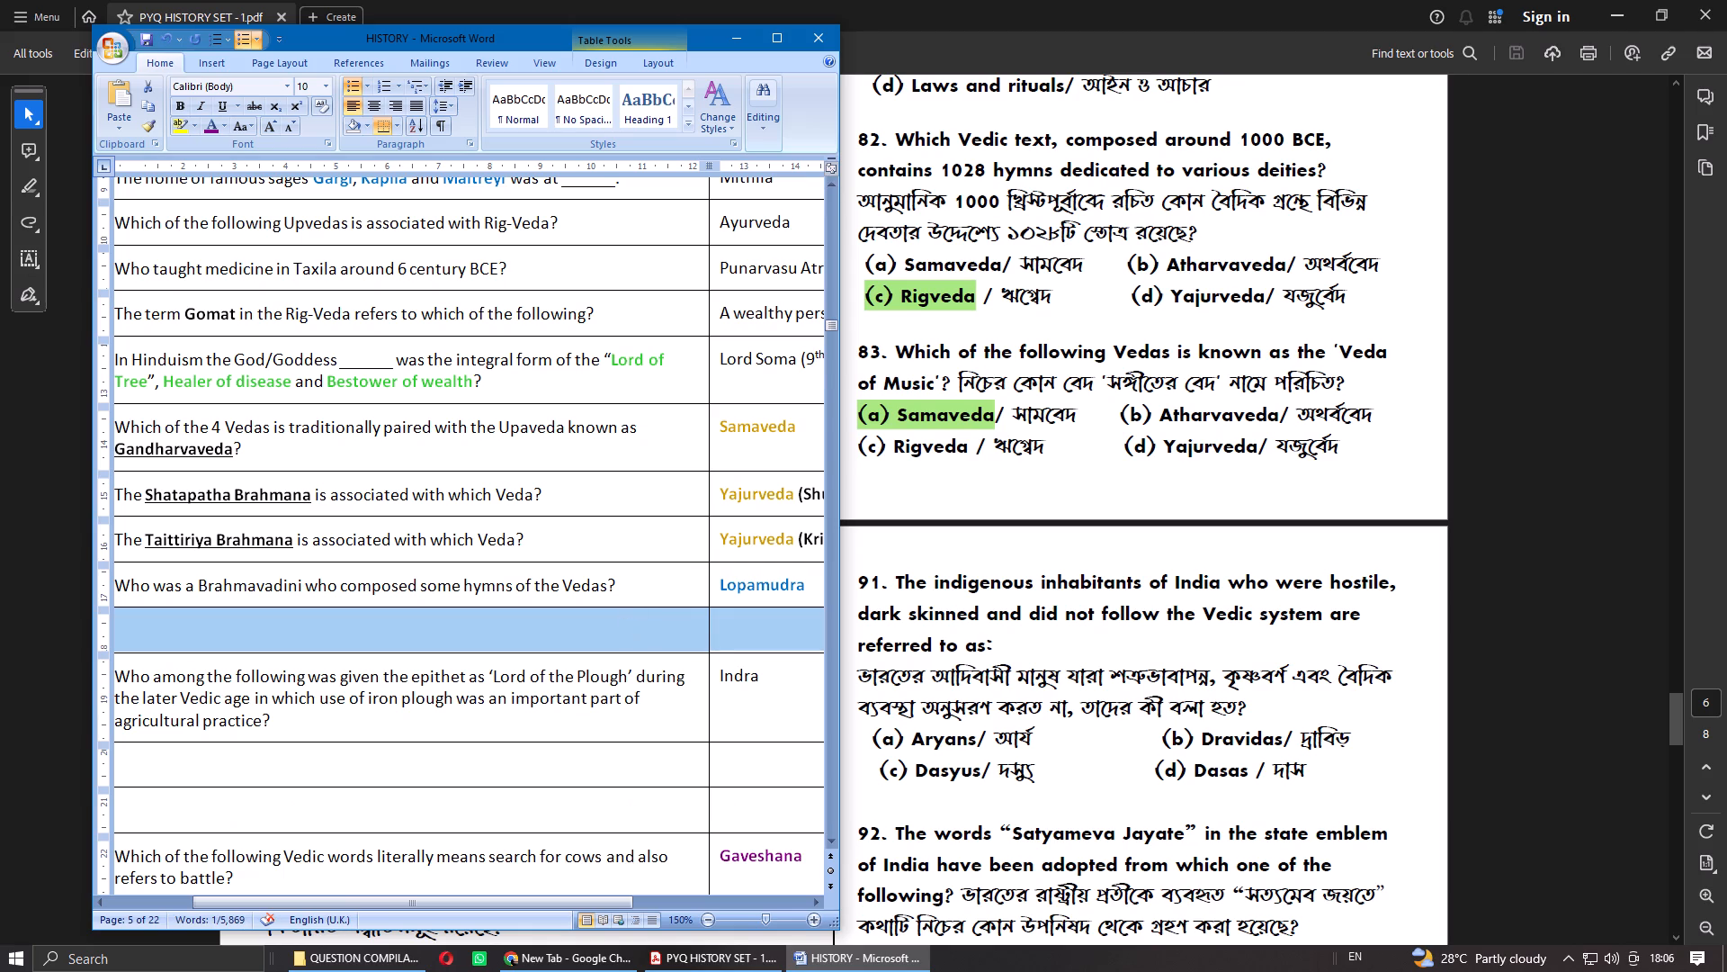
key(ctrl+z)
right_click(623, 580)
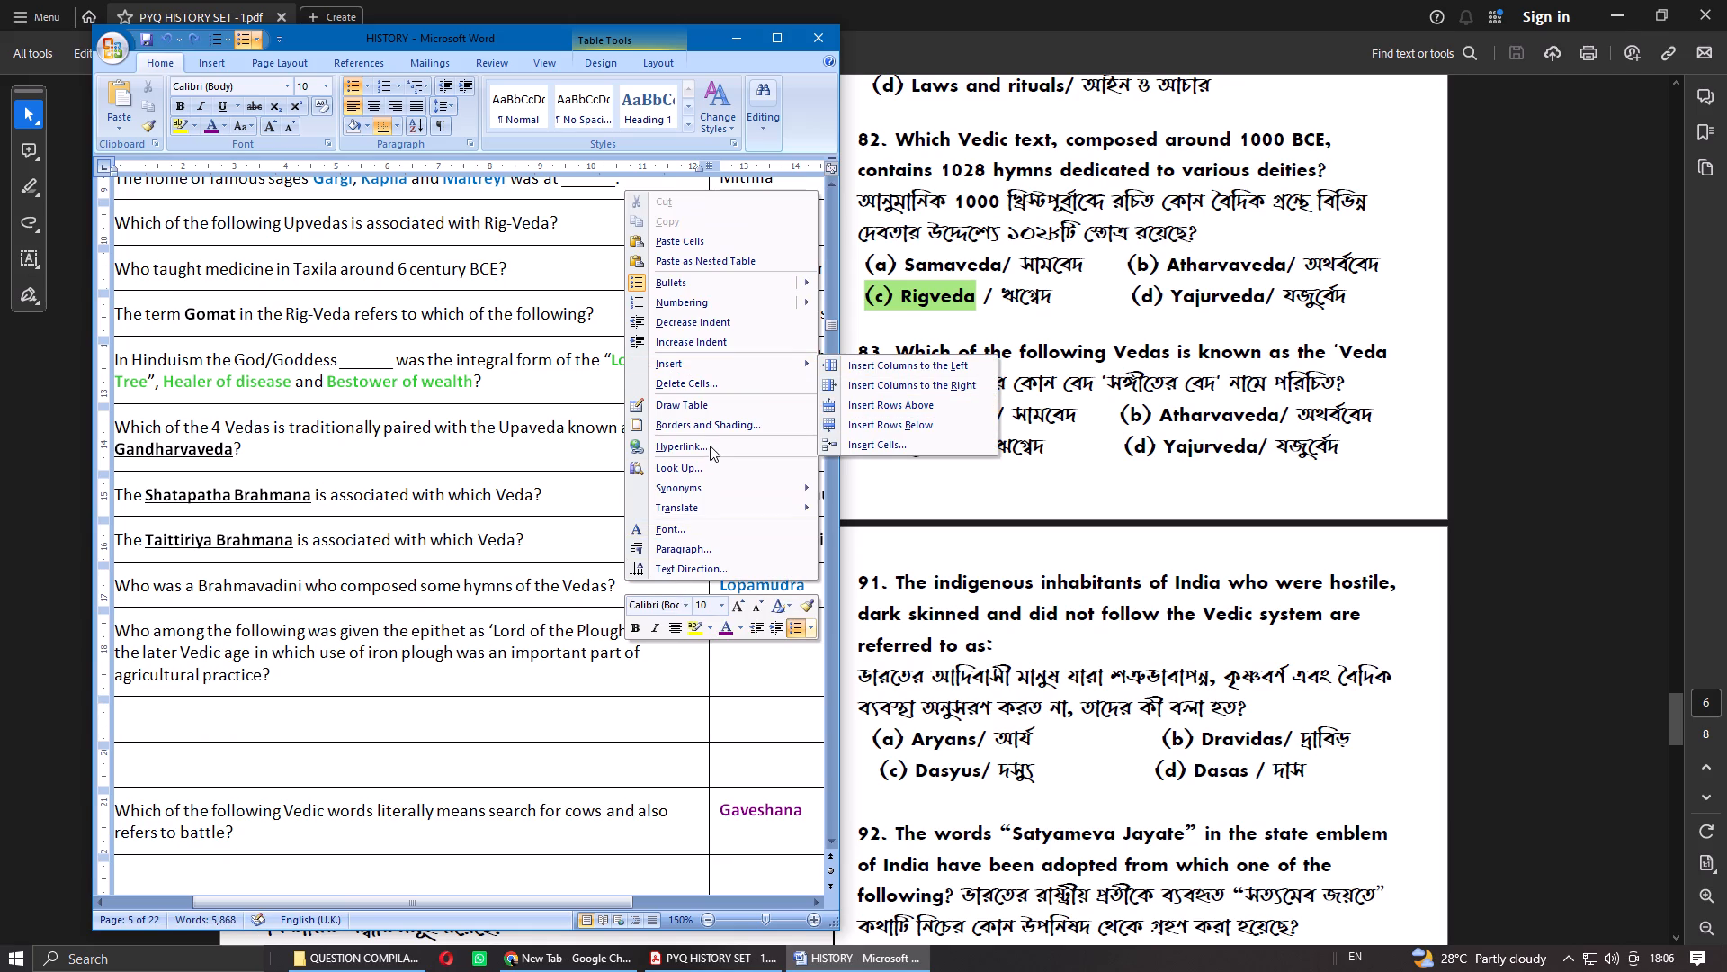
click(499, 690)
Insert a row below the Brahmavadini question and paste the cut "Katha Upanishad" question and answer into it.
right_click(571, 591)
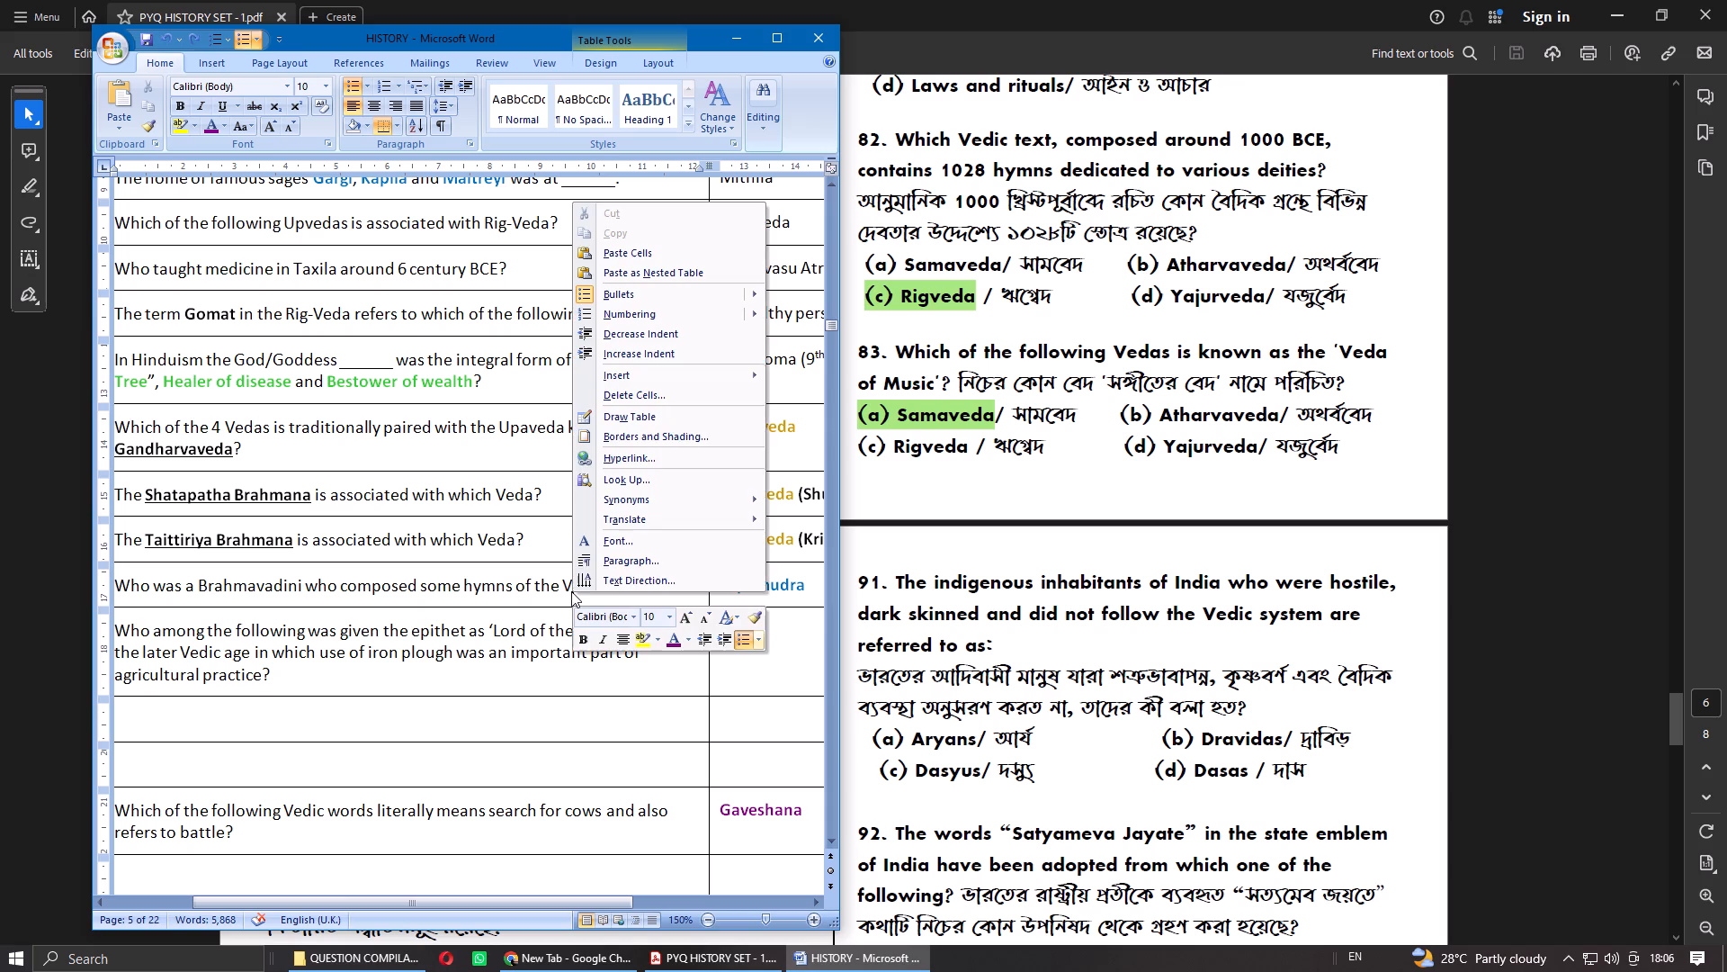
click(860, 433)
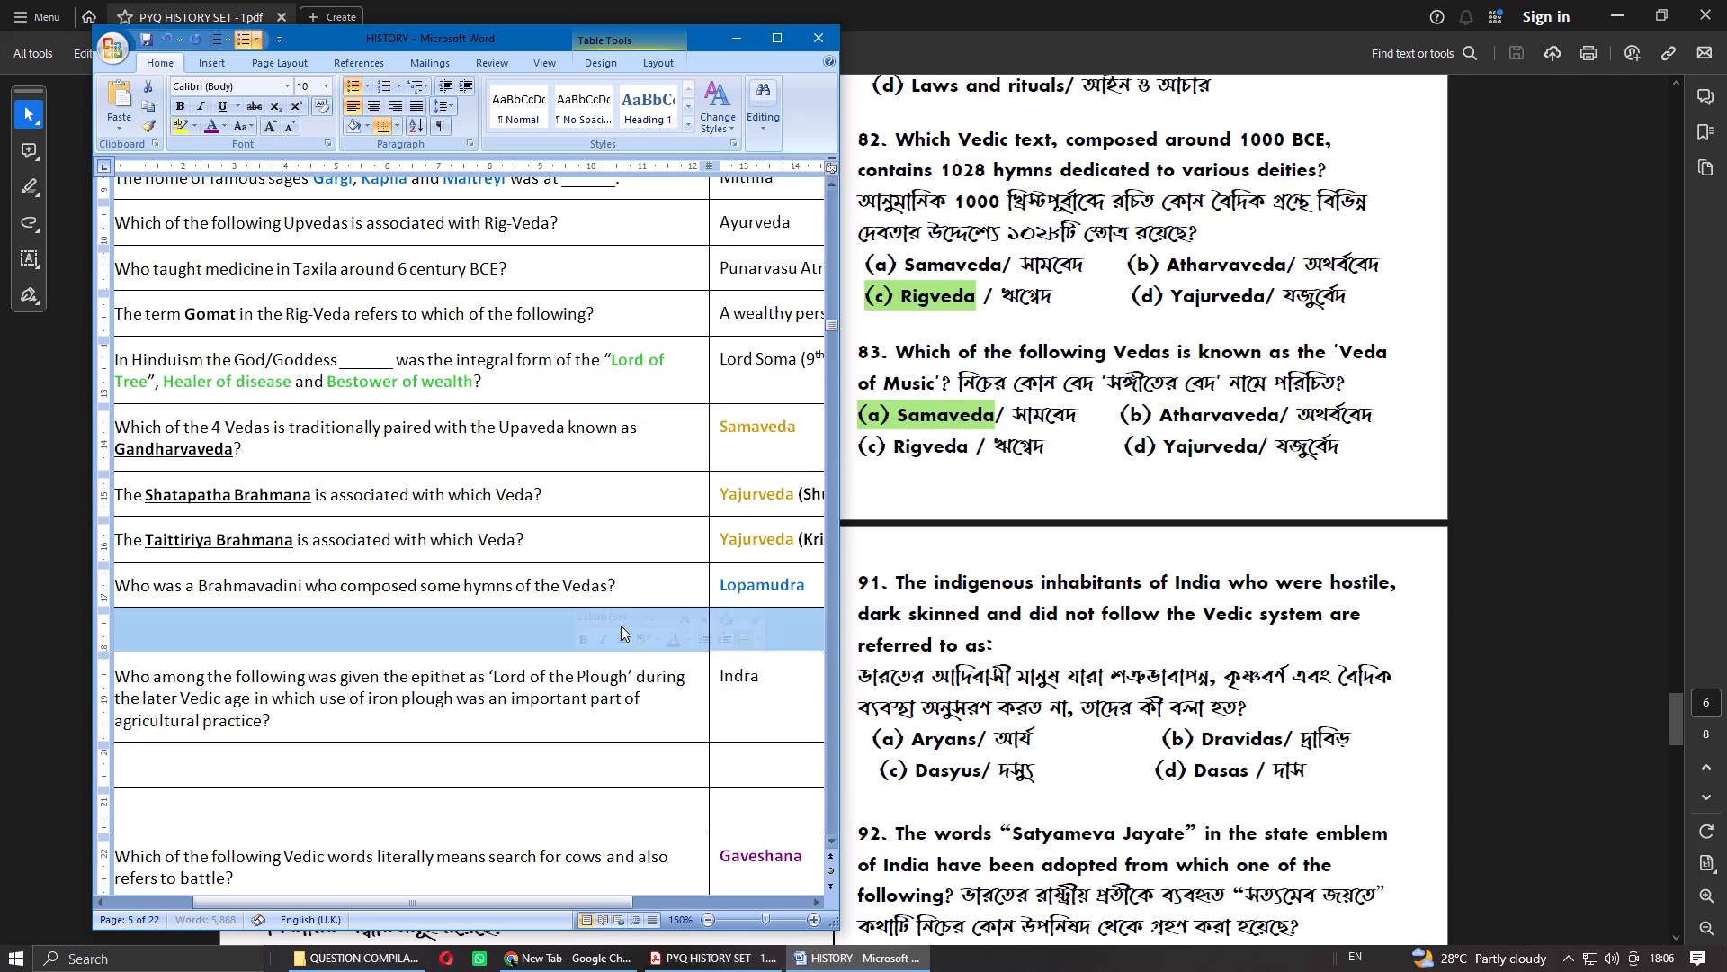
click(568, 629)
key(ctrl+v)
click(586, 634)
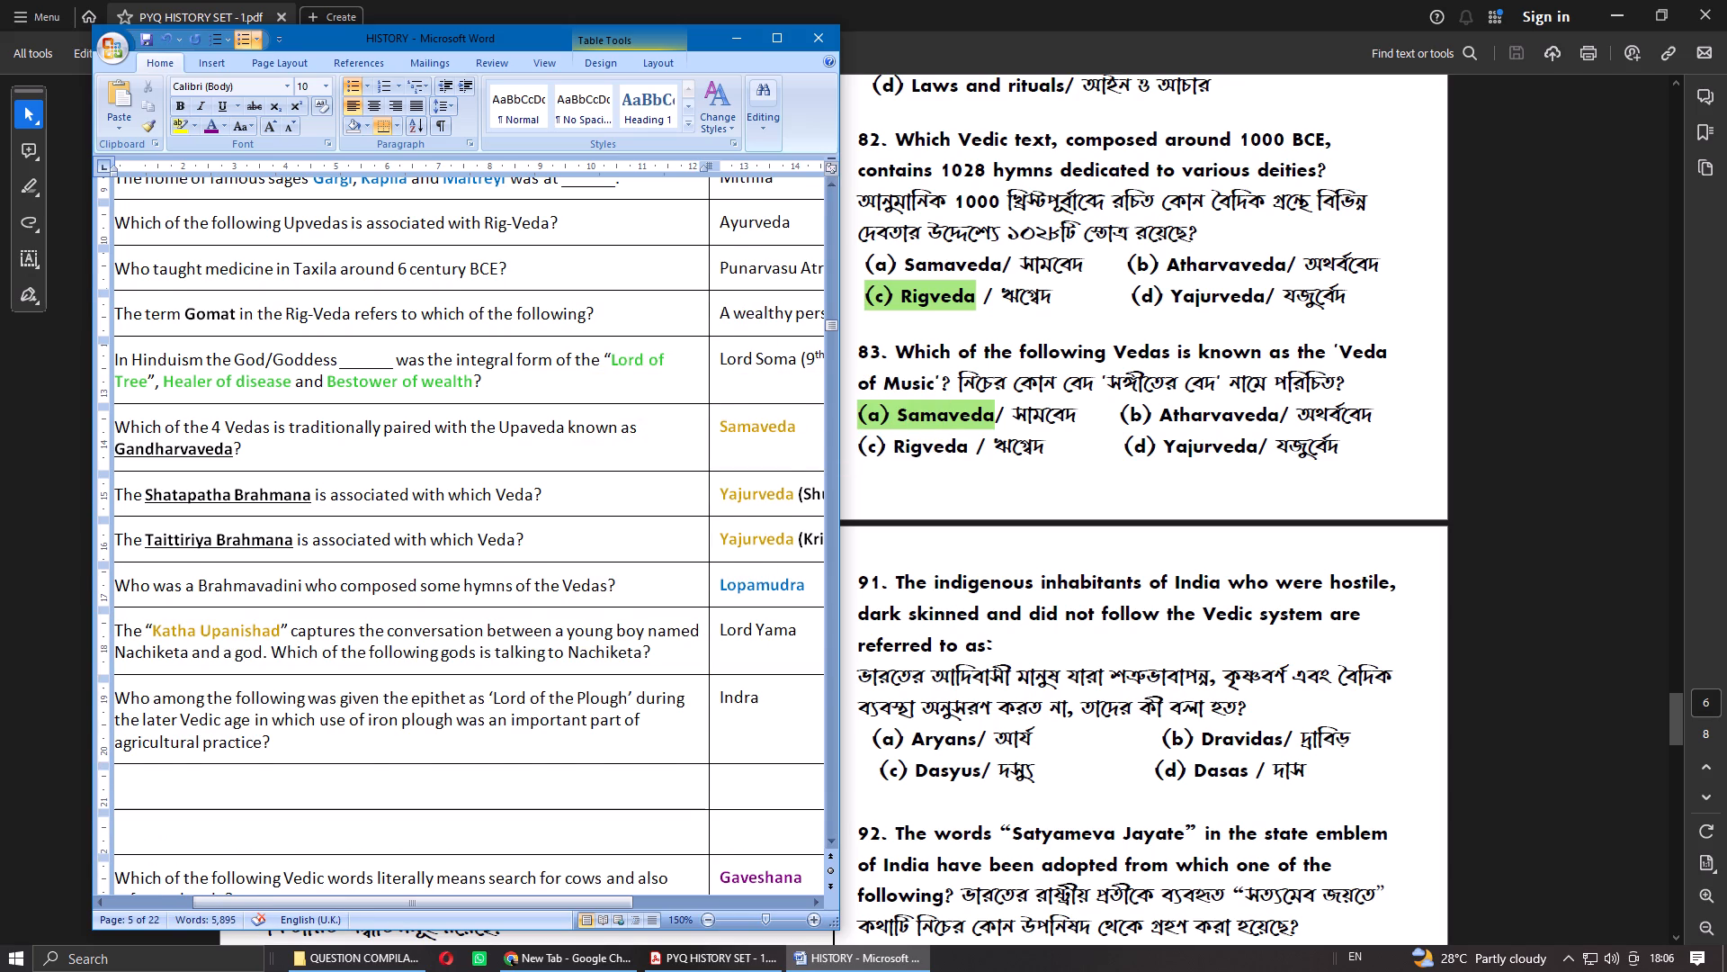
Make "Lord of the Plough" in the Indra question bold and colour it the same green as "Lord of Tree".
scroll(674, 721, down, 1)
right_click(600, 623)
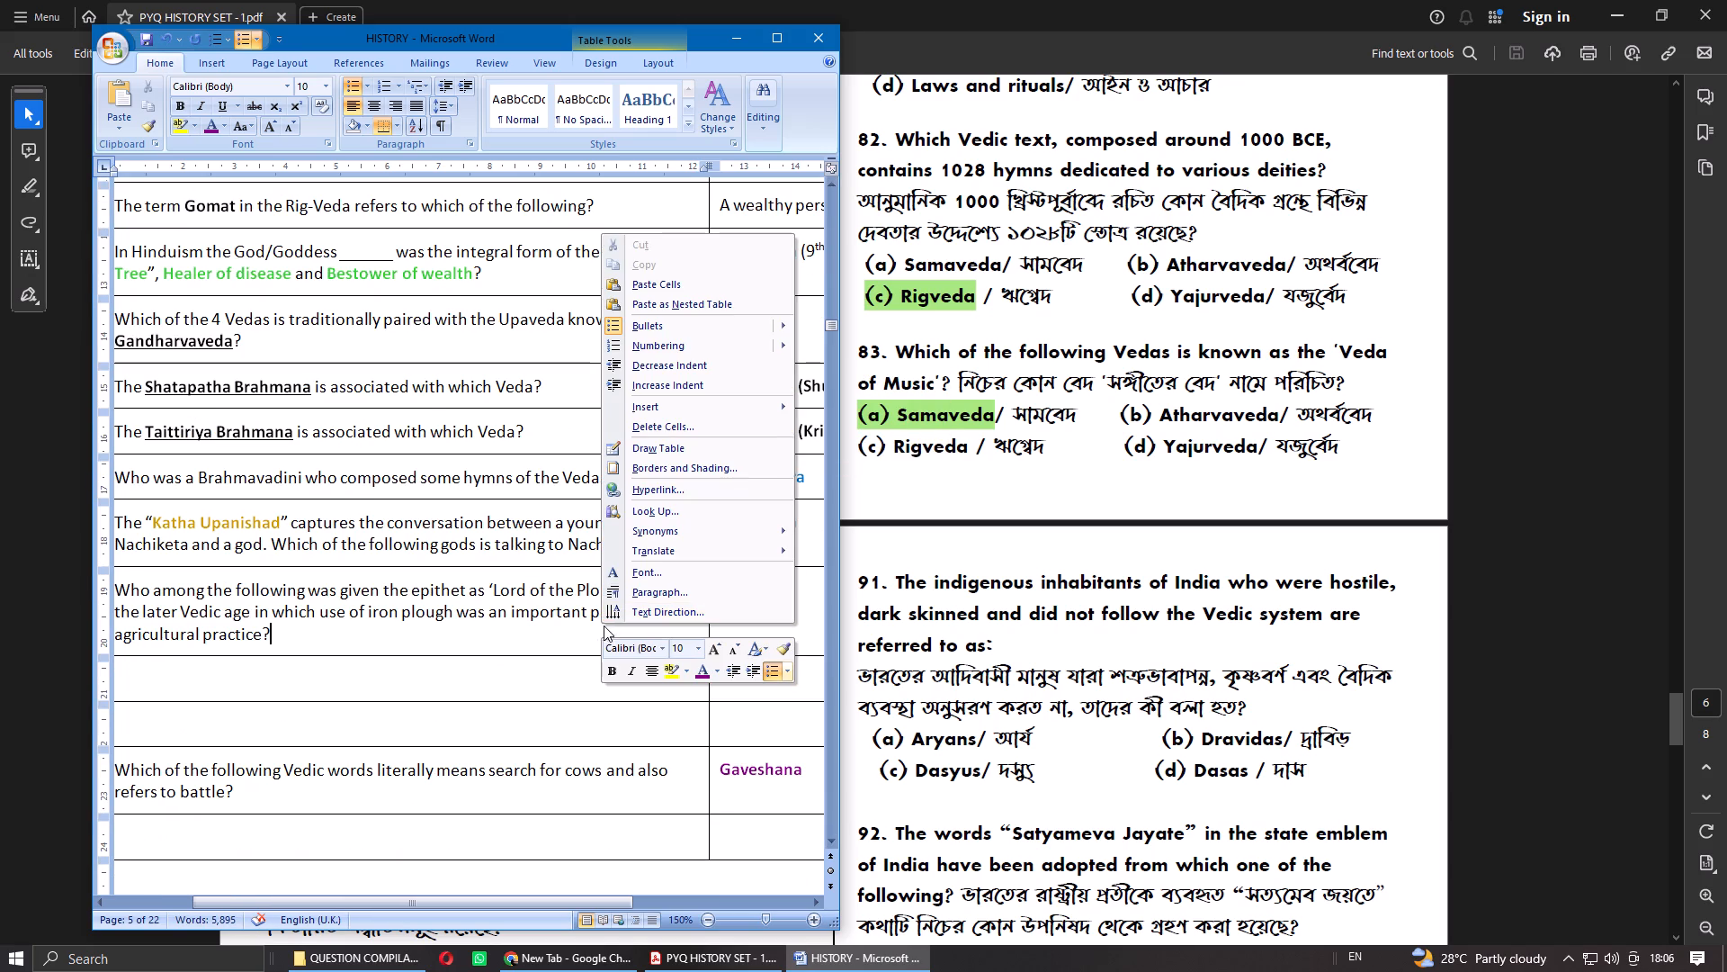
click(542, 641)
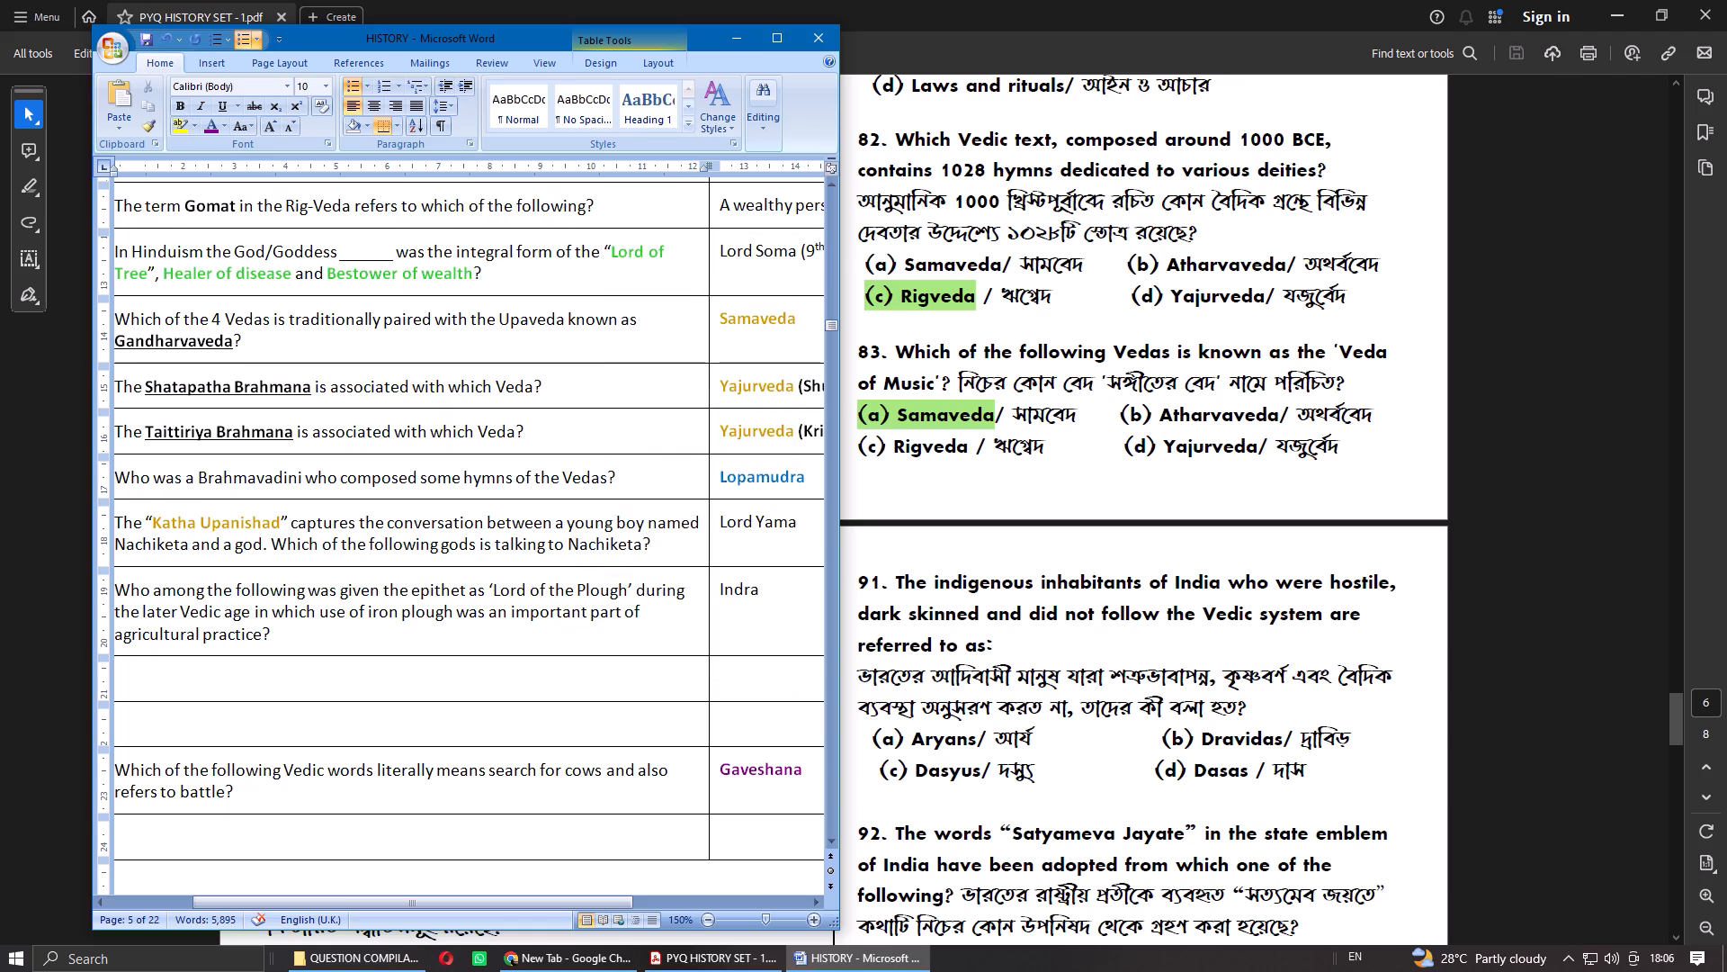
drag(495, 592, 495, 591)
drag(495, 591, 623, 589)
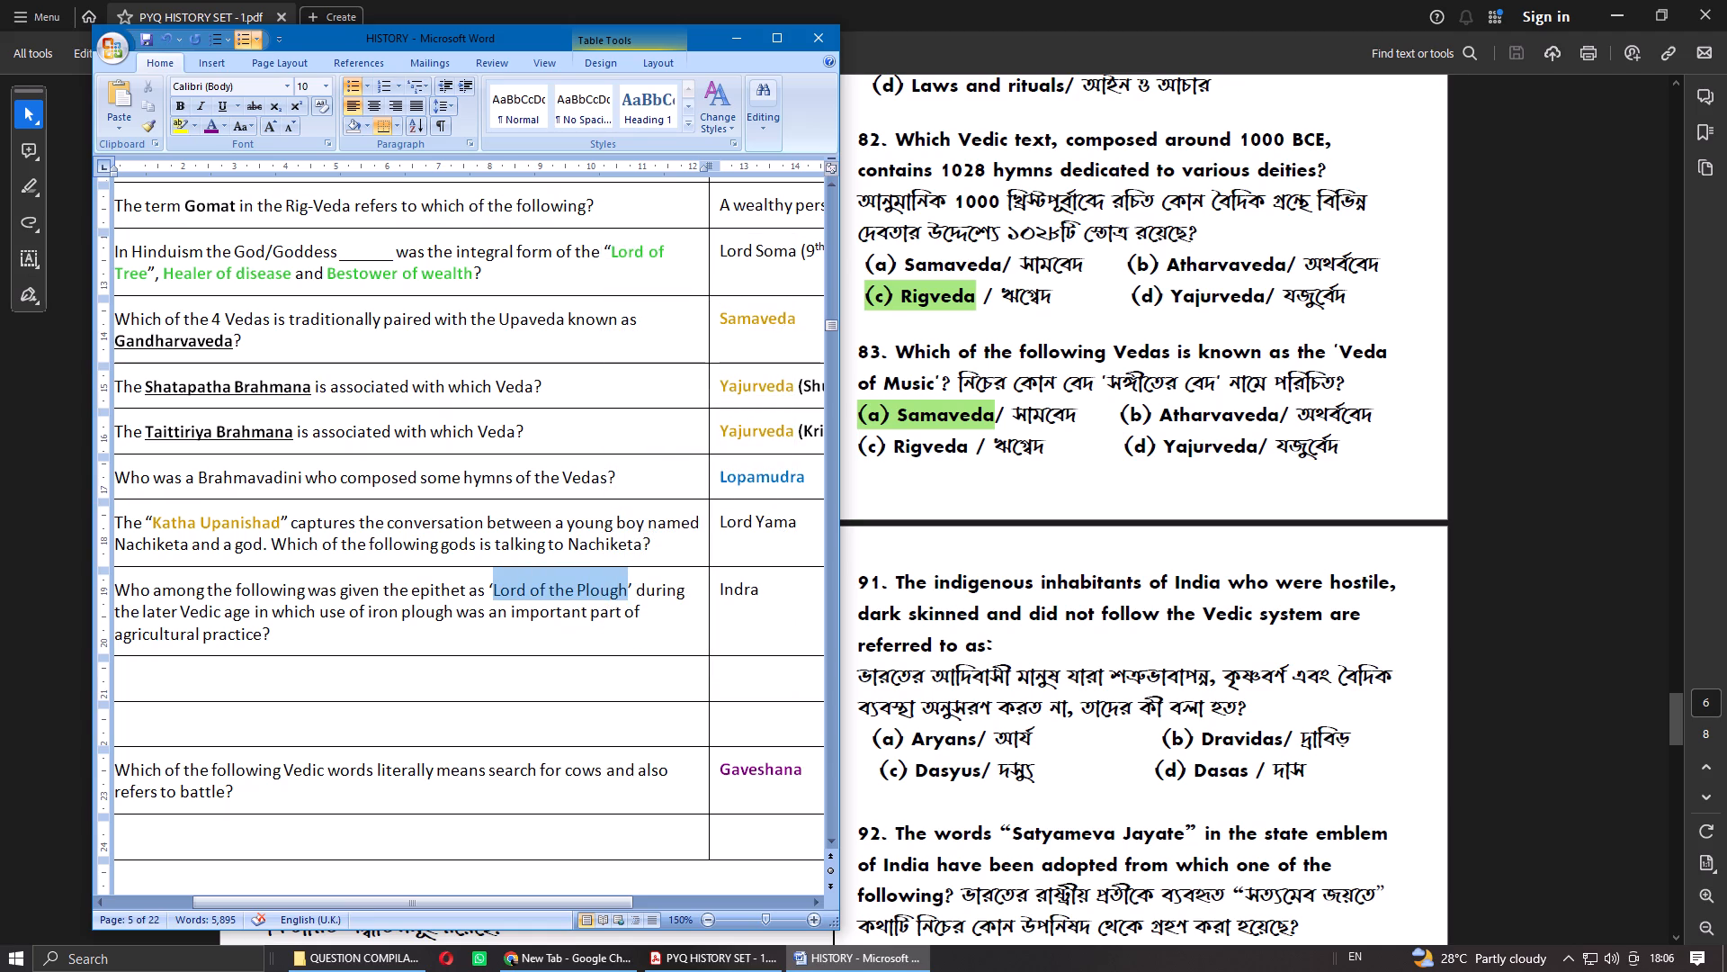
drag(623, 589, 624, 589)
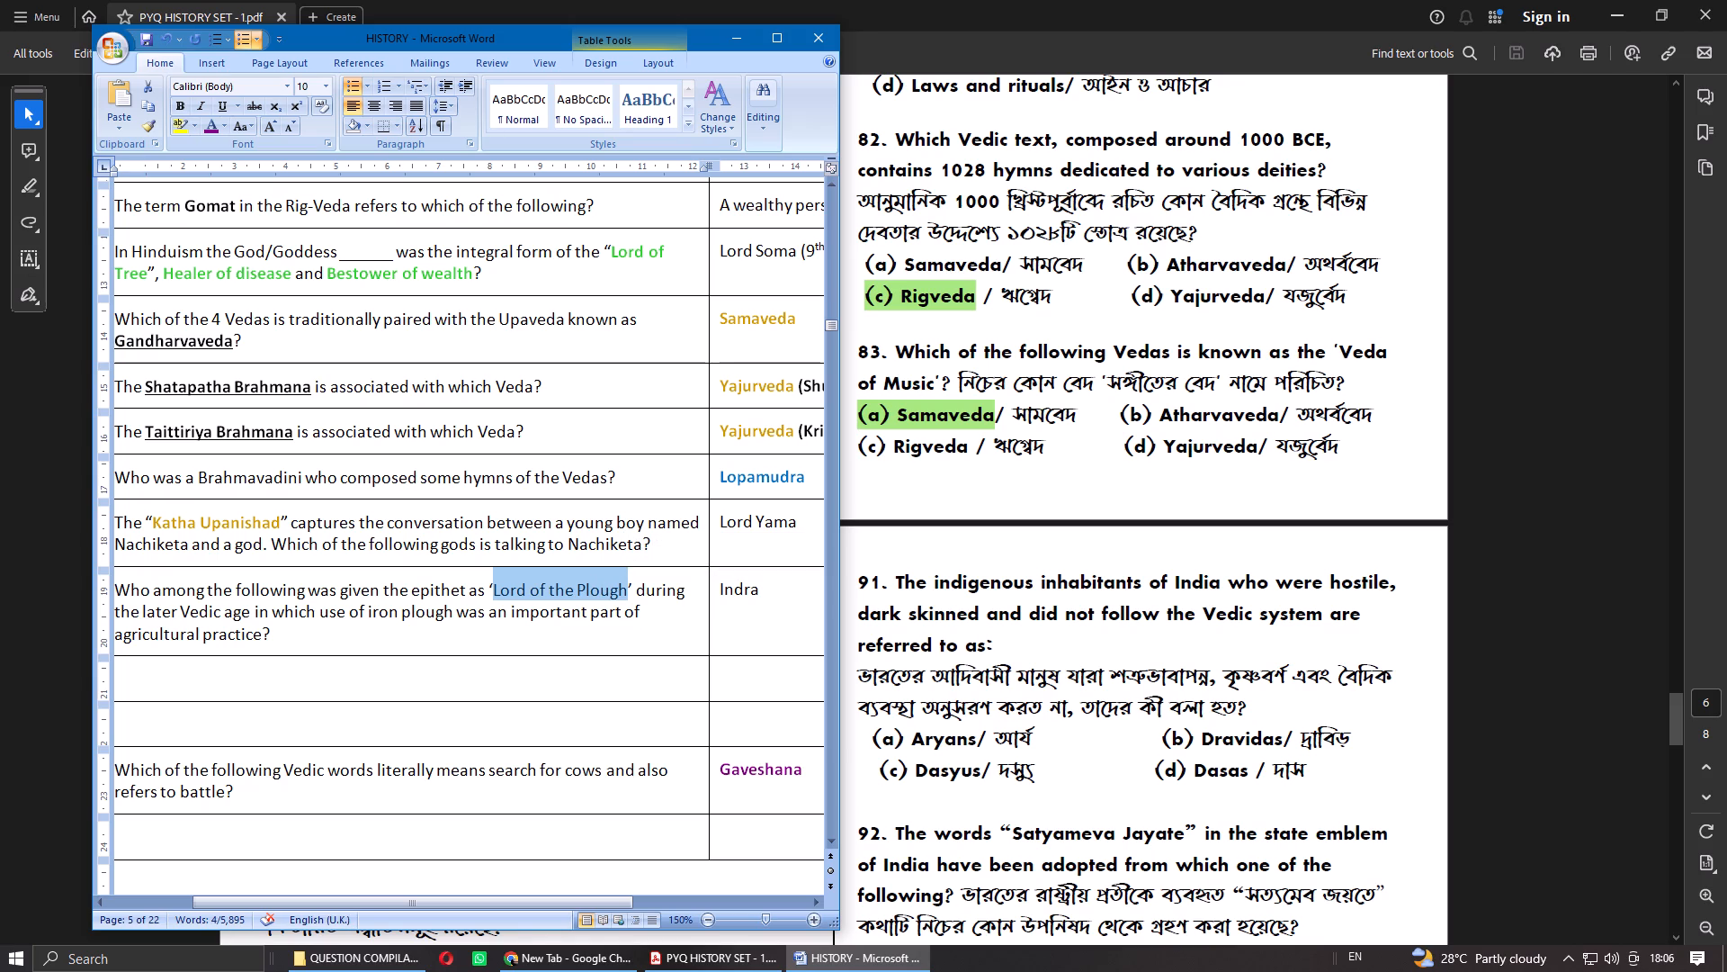
double_click(650, 247)
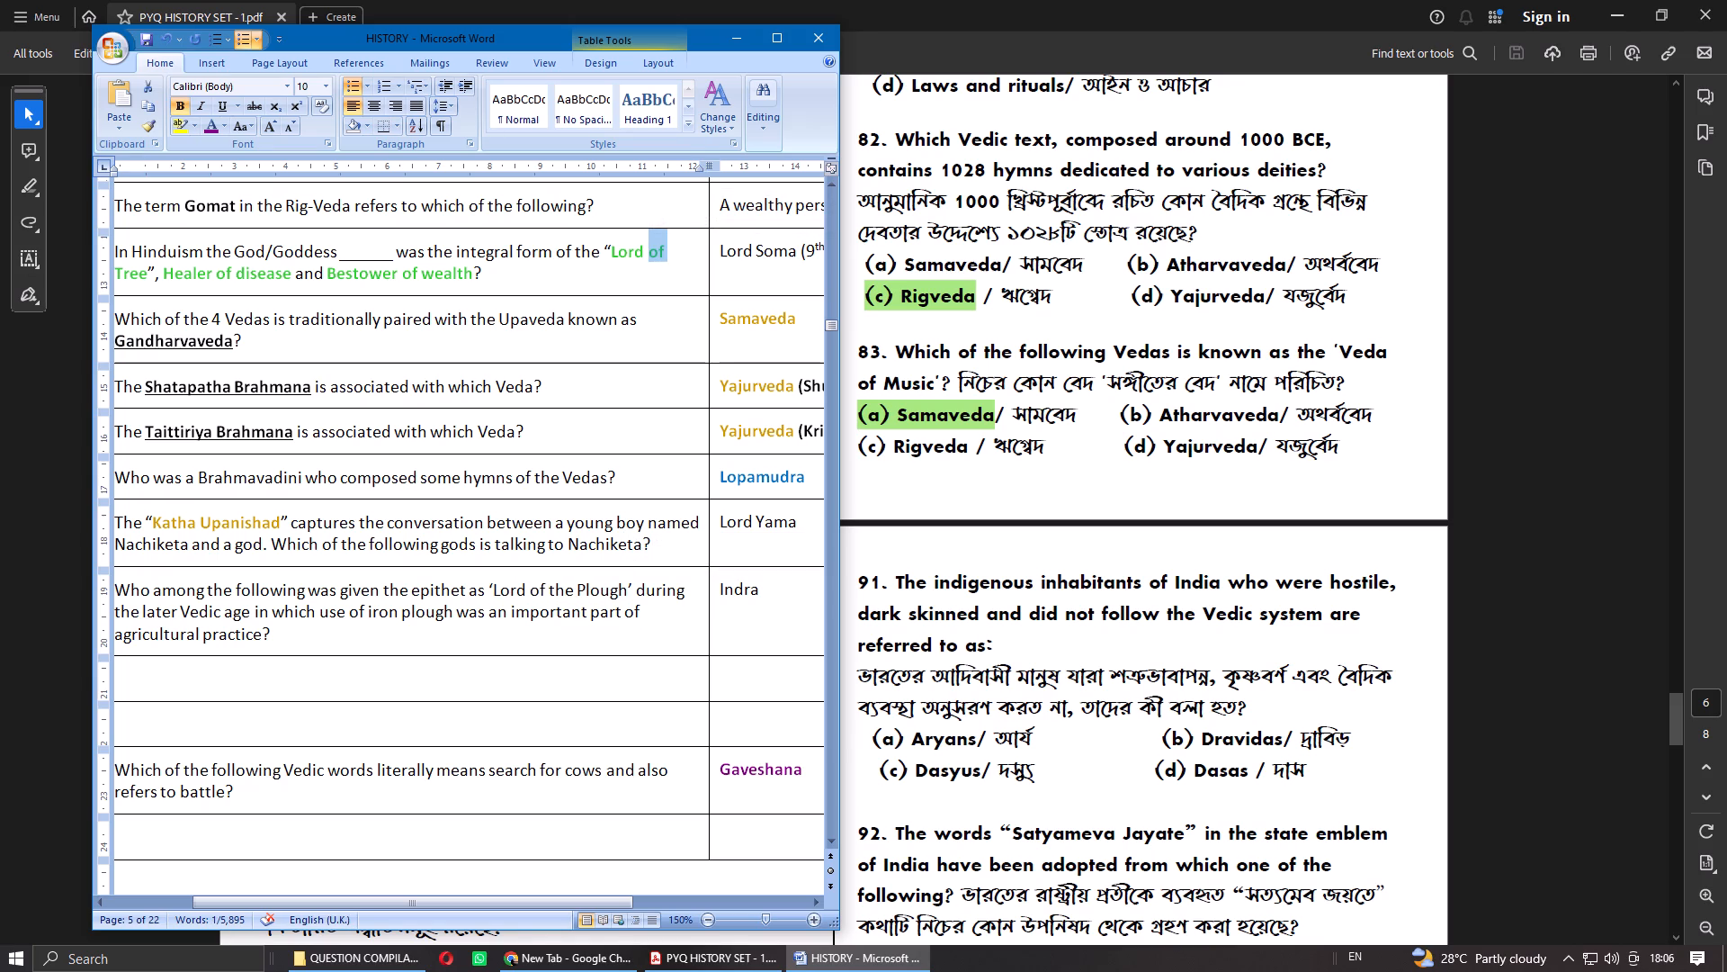
click(224, 125)
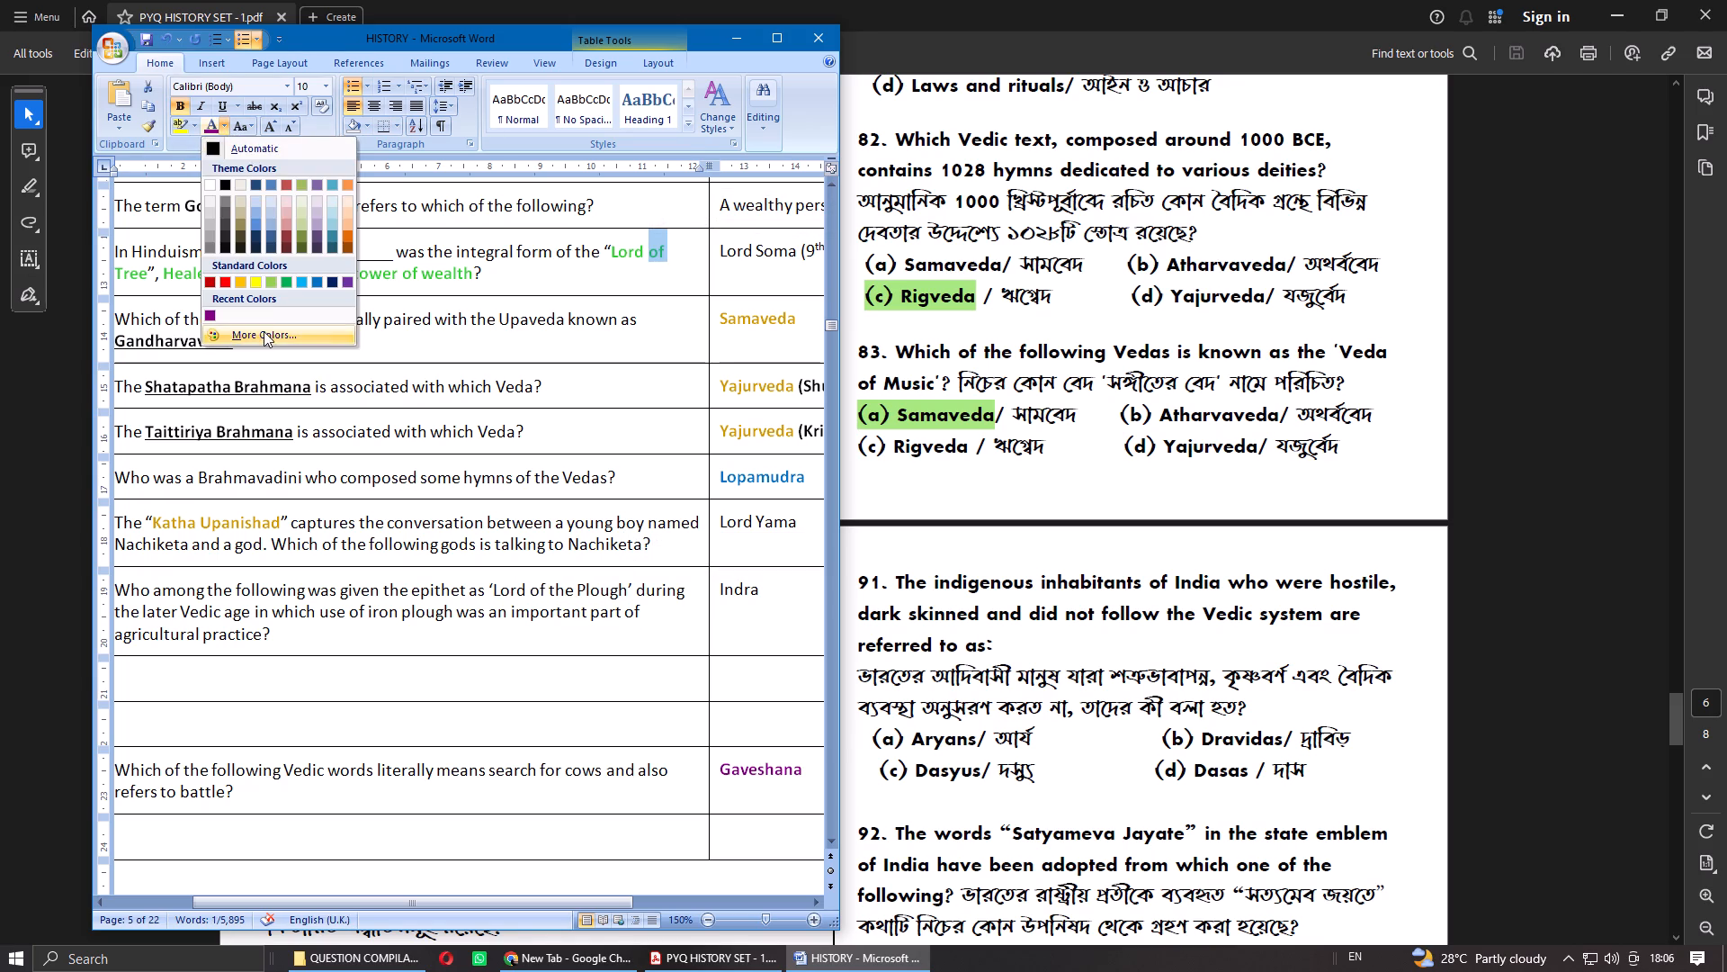
click(264, 331)
click(445, 75)
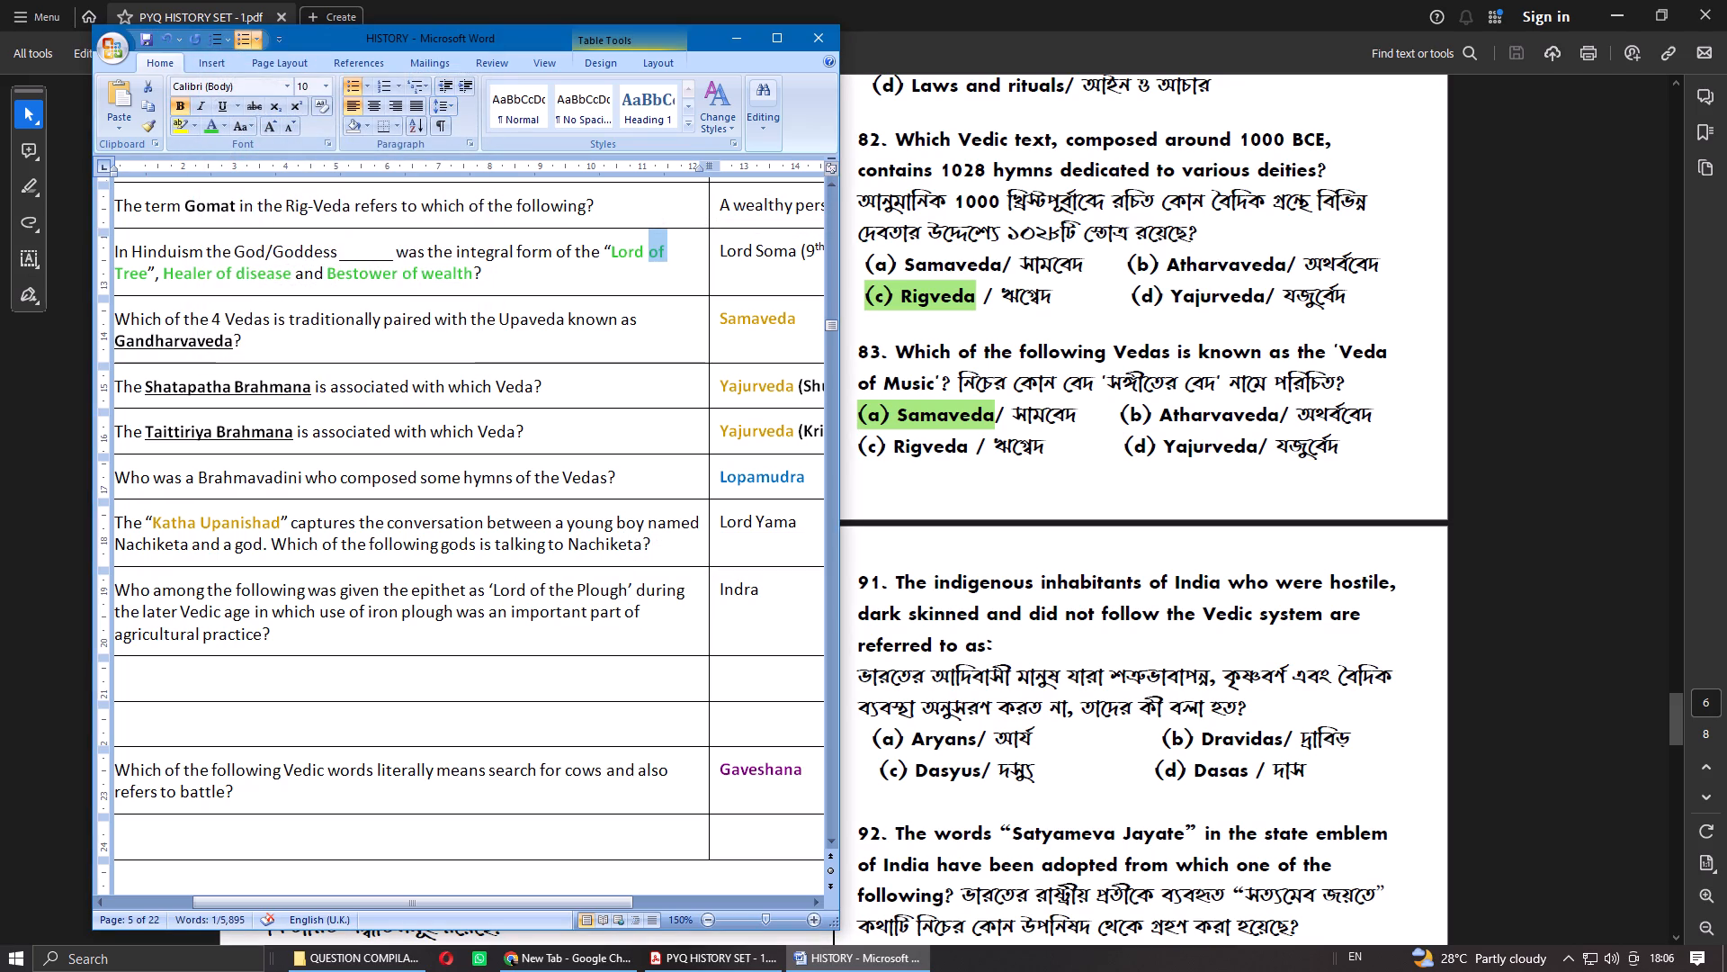
drag(494, 592, 613, 593)
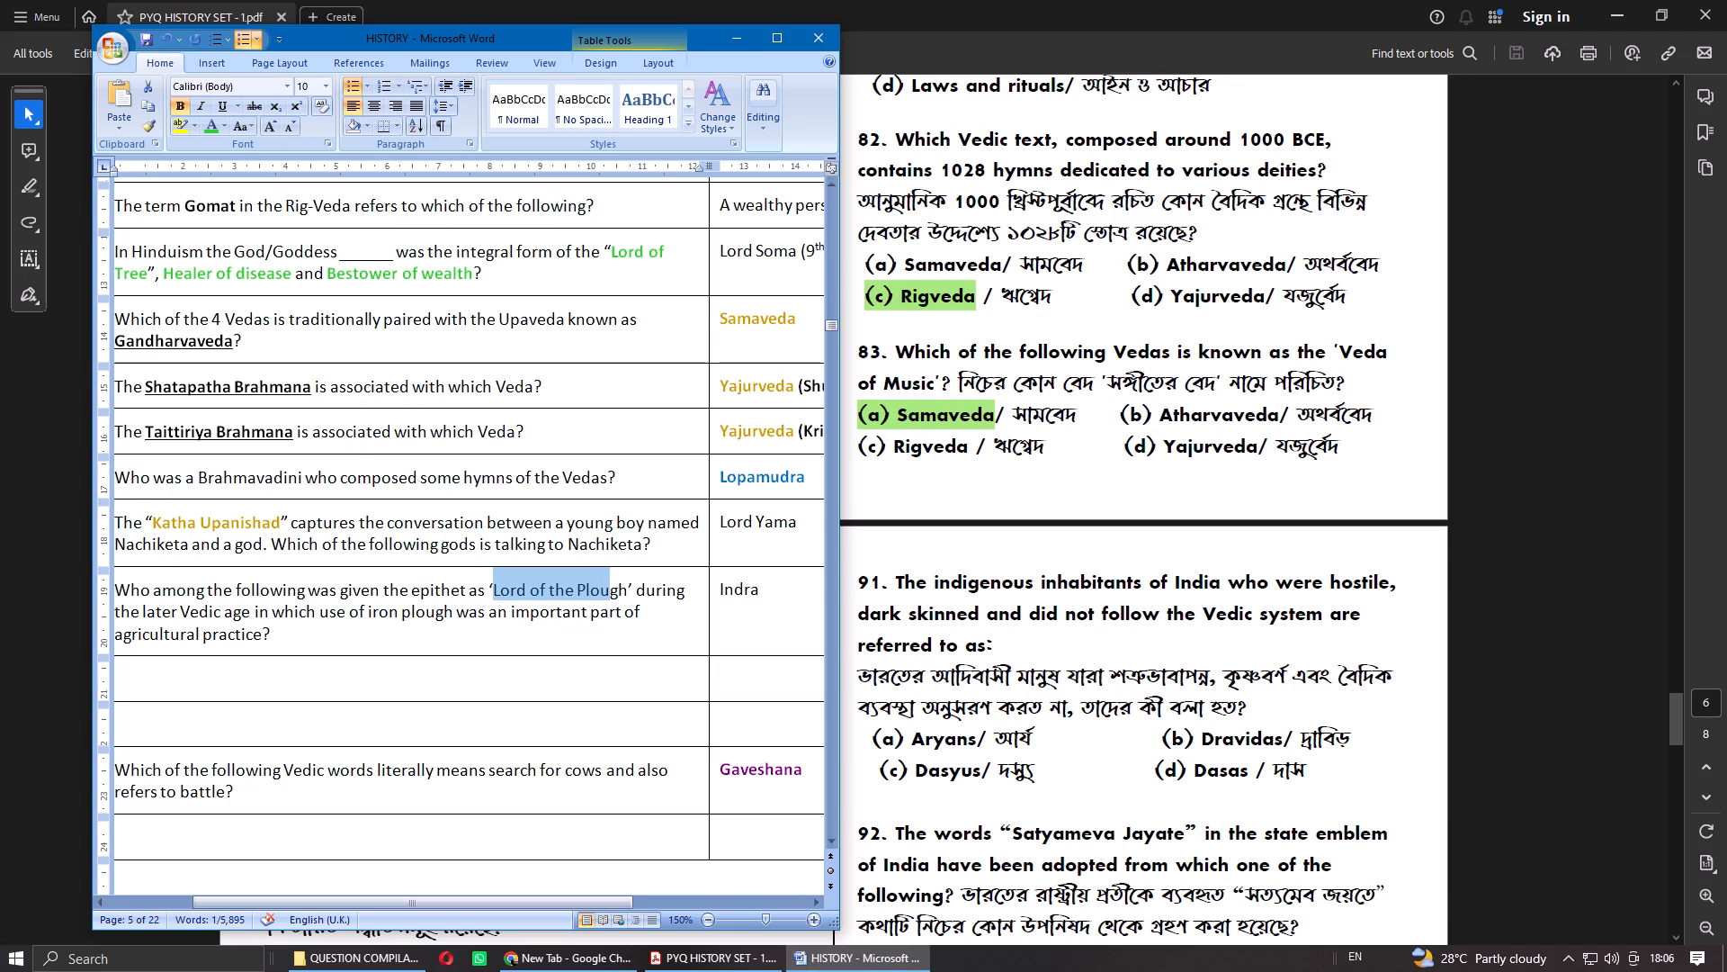
drag(613, 593, 627, 592)
click(205, 121)
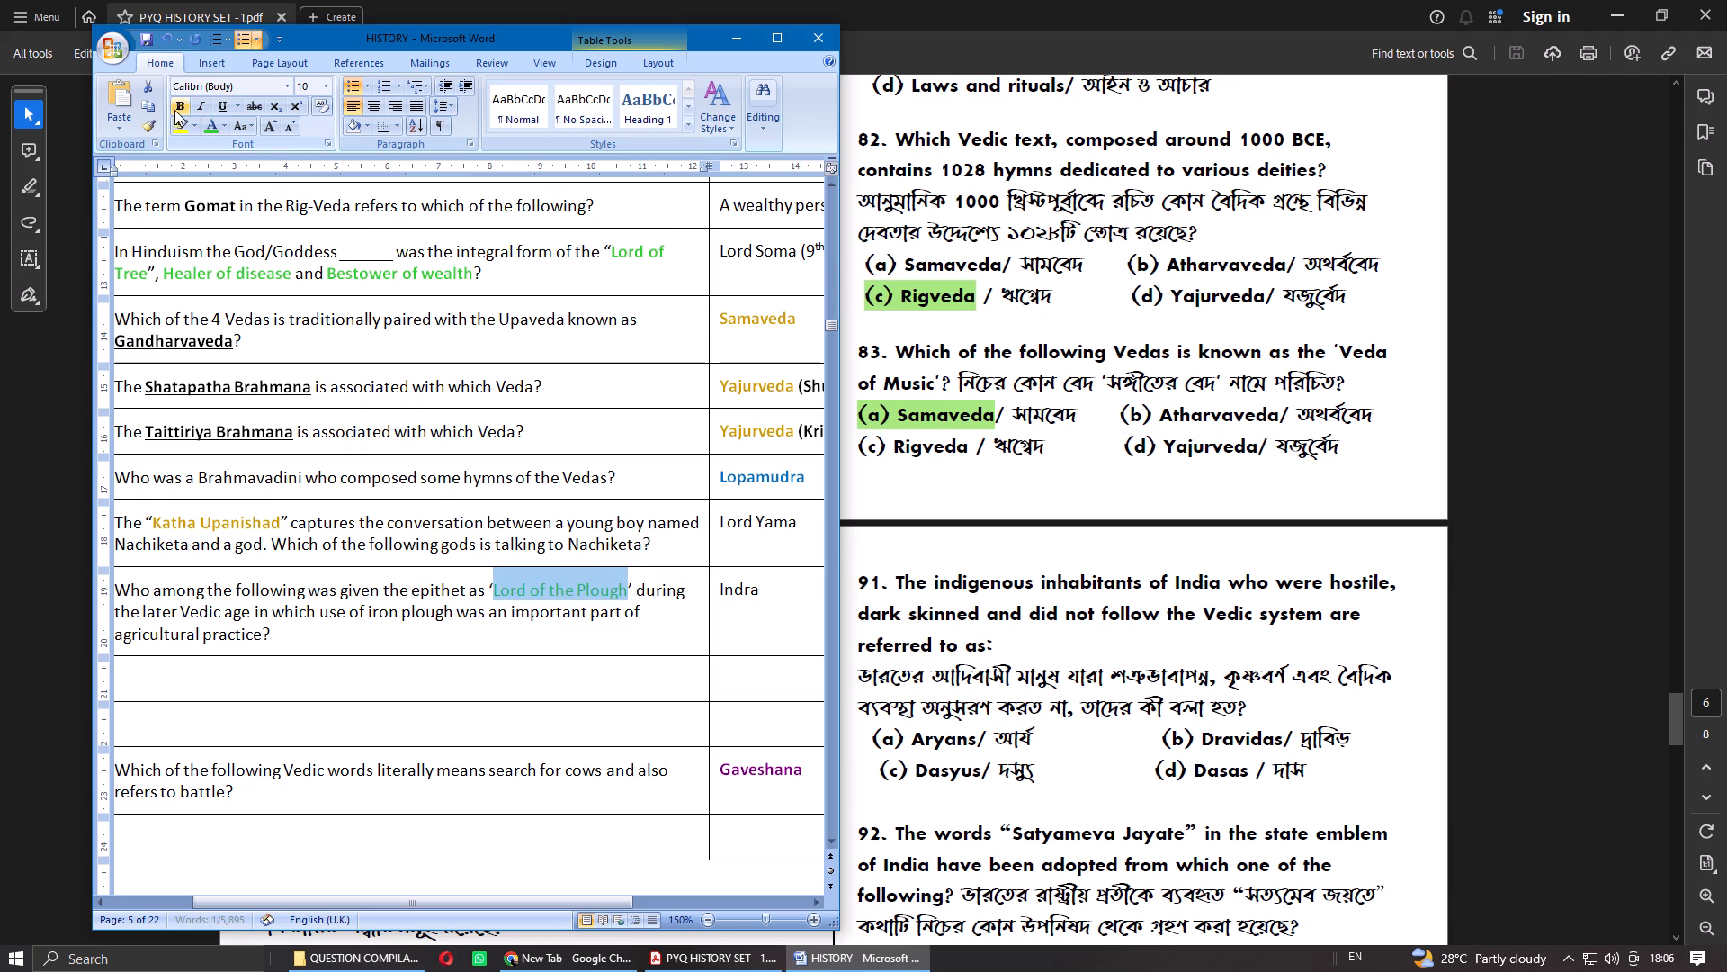
click(174, 110)
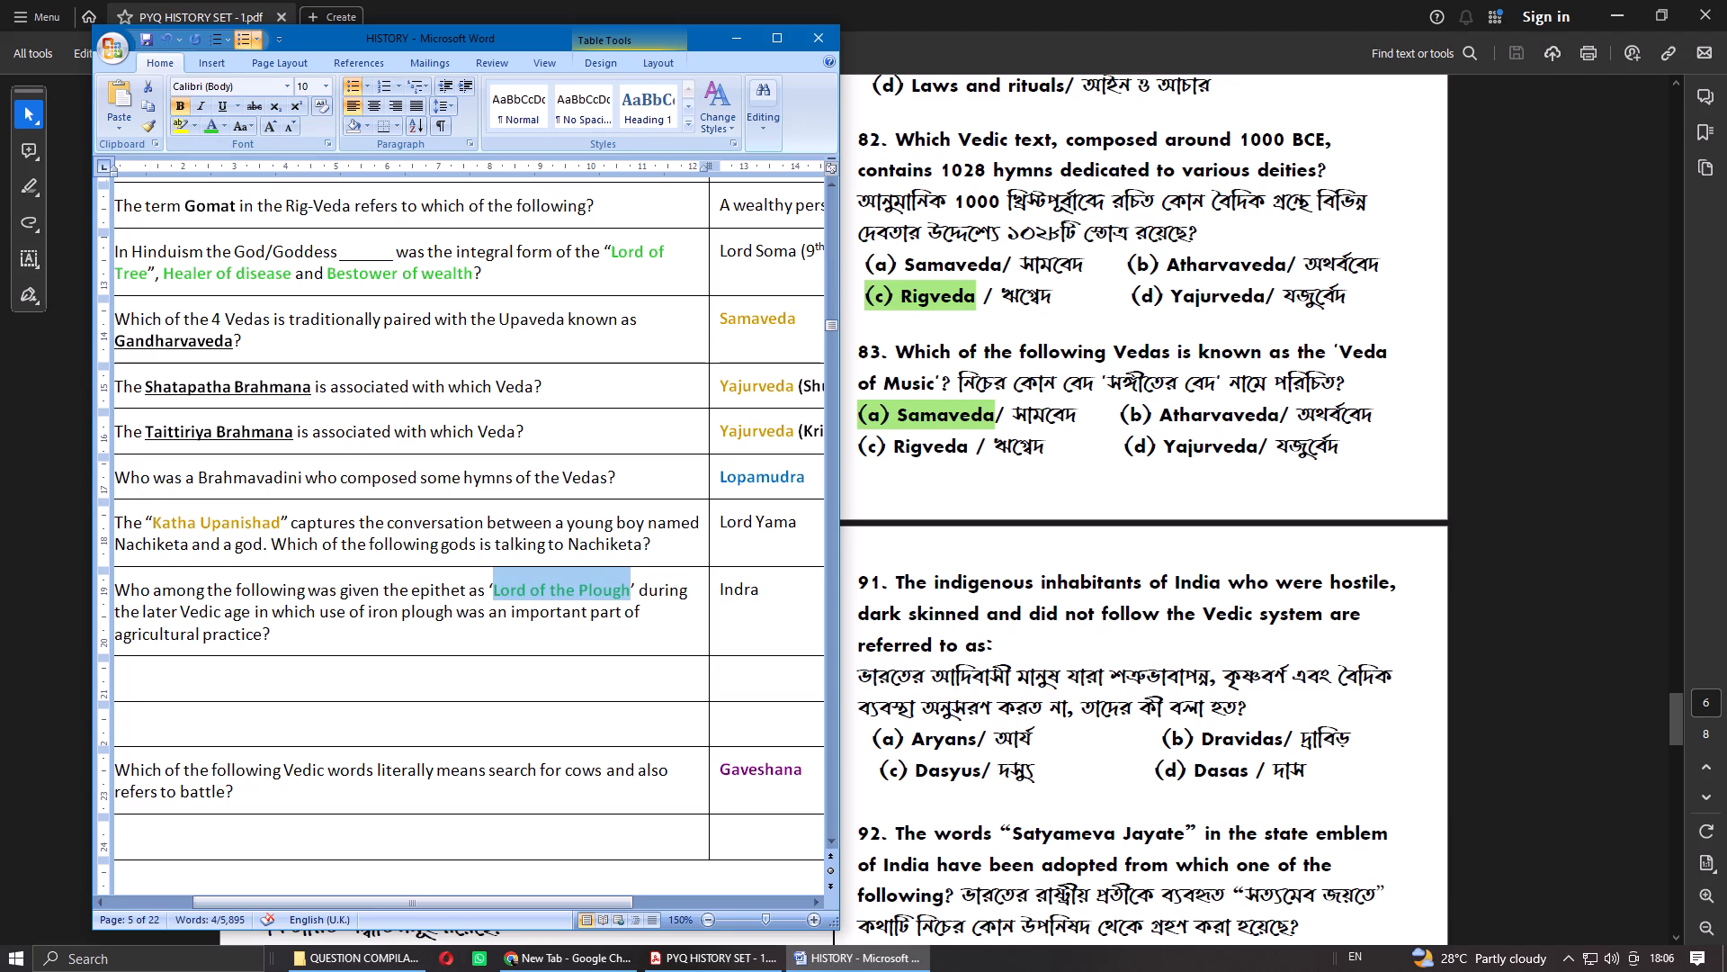
drag(544, 898, 603, 898)
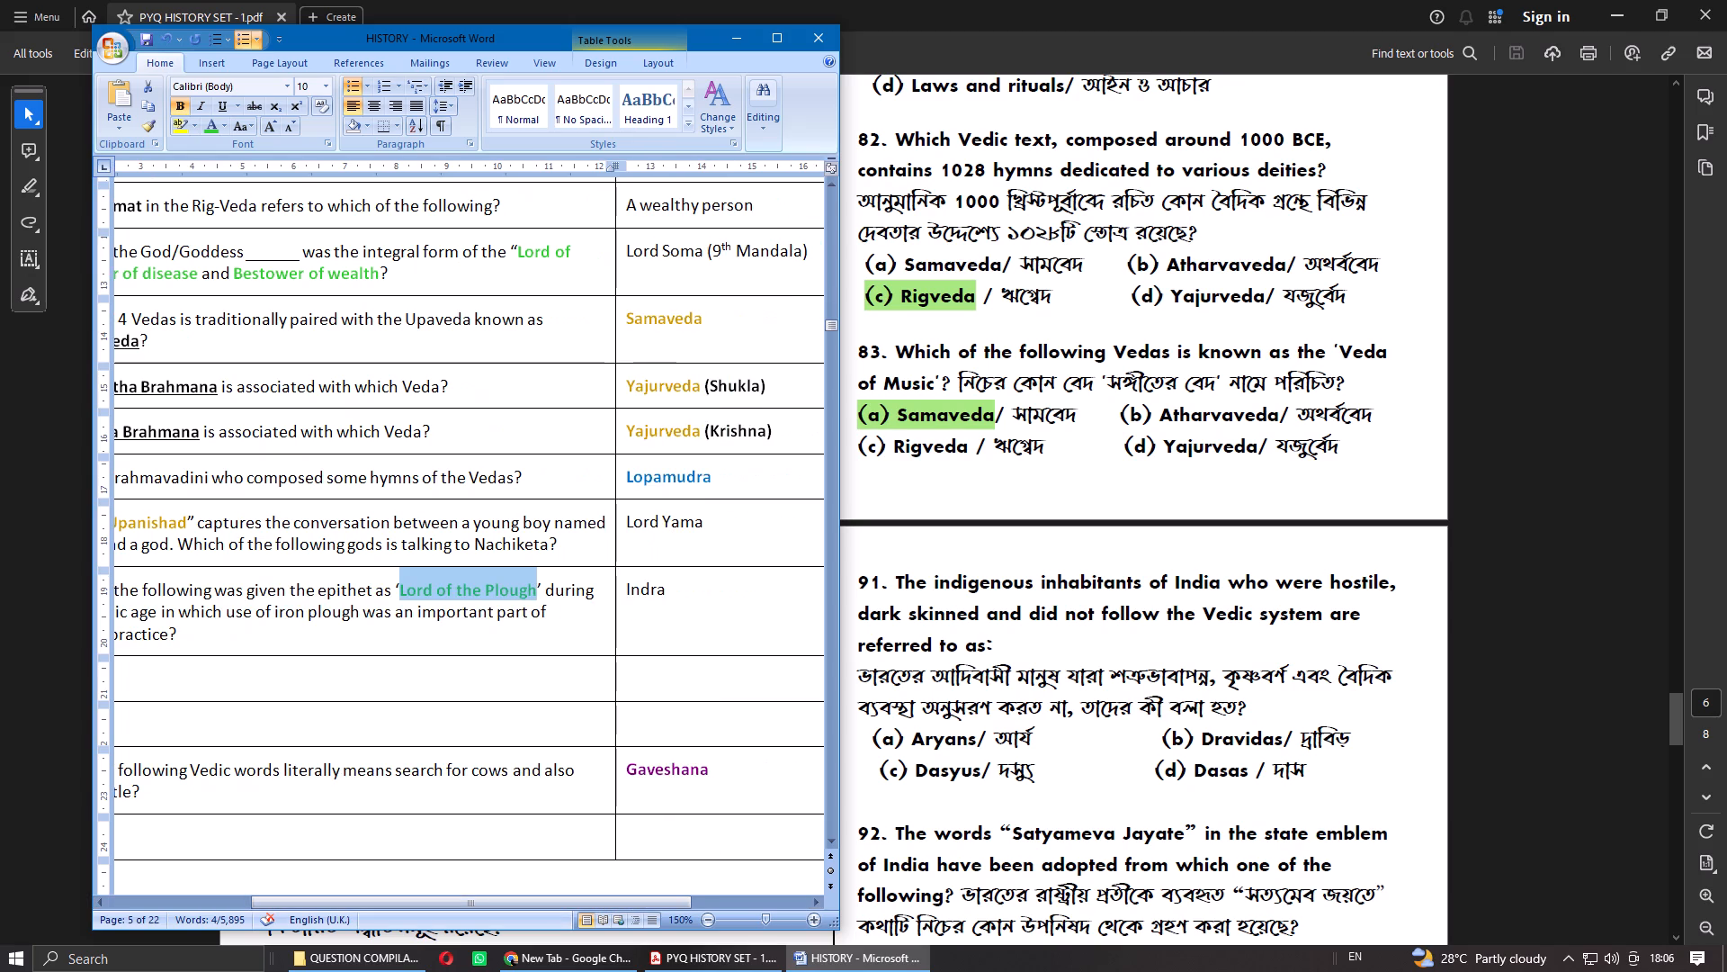
Move the "Lord of Tree" question and its Lord Soma answer into the empty row below the "Lord of the Plough" question.
drag(669, 283, 586, 277)
right_click(586, 277)
click(610, 292)
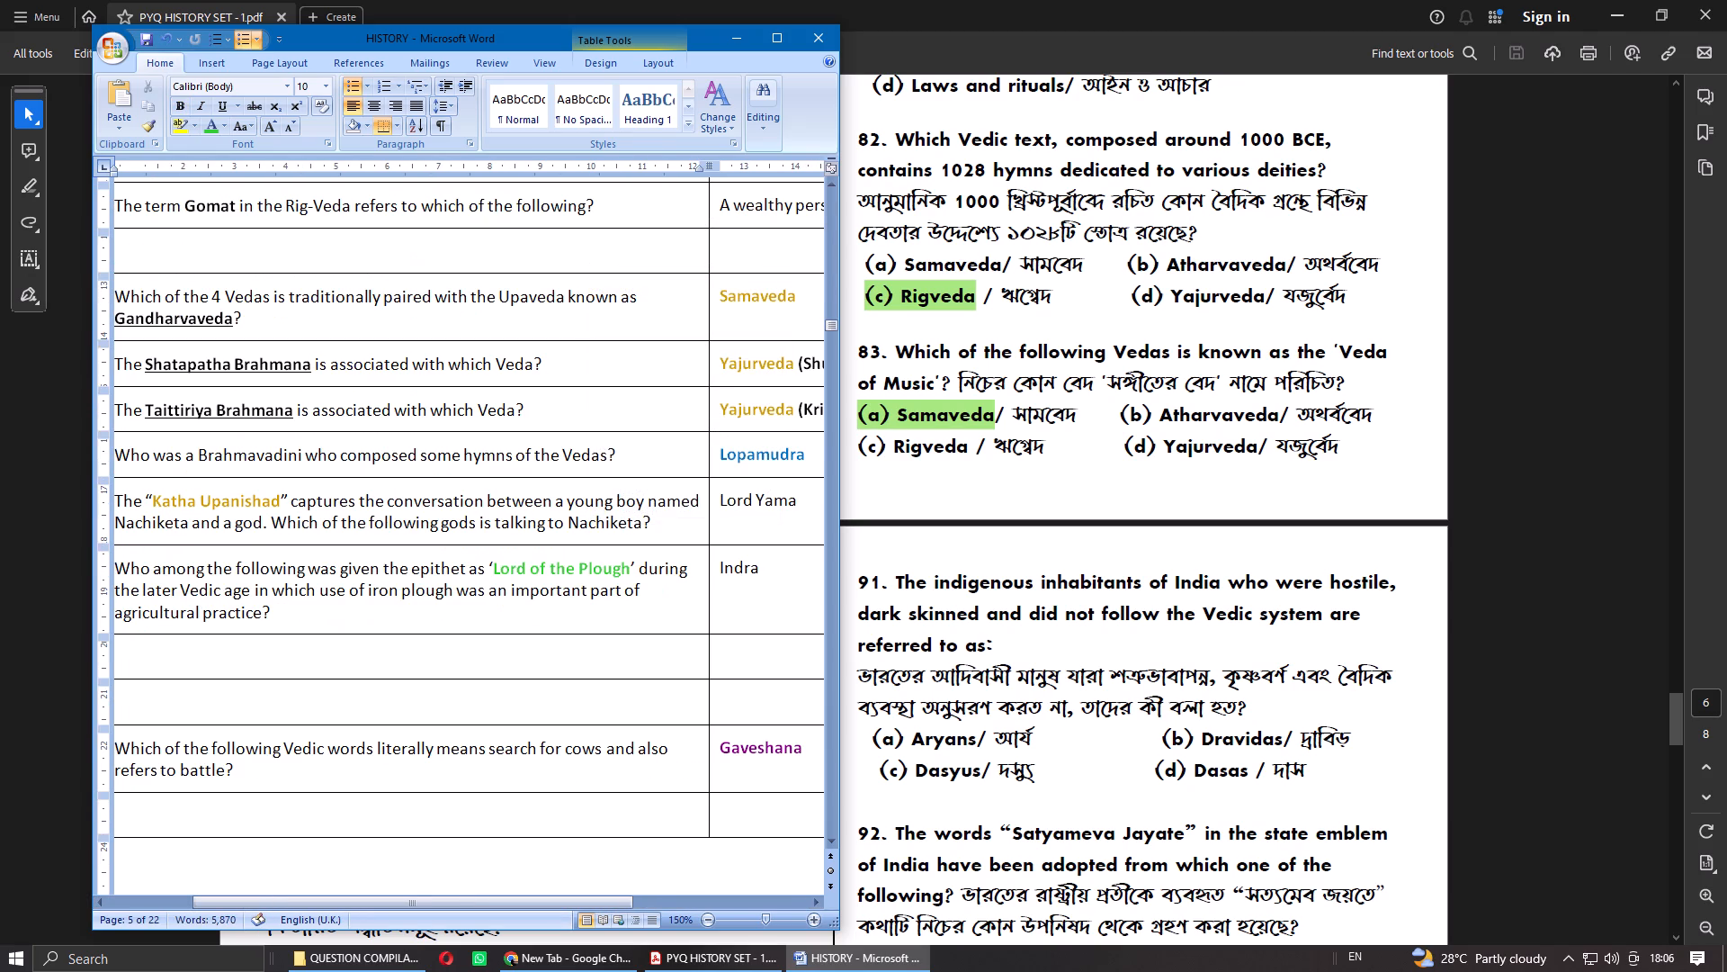
click(502, 661)
key(ctrl+v)
Delete the entire empty row left between the Gomat question and the Gandharvaveda question.
click(621, 238)
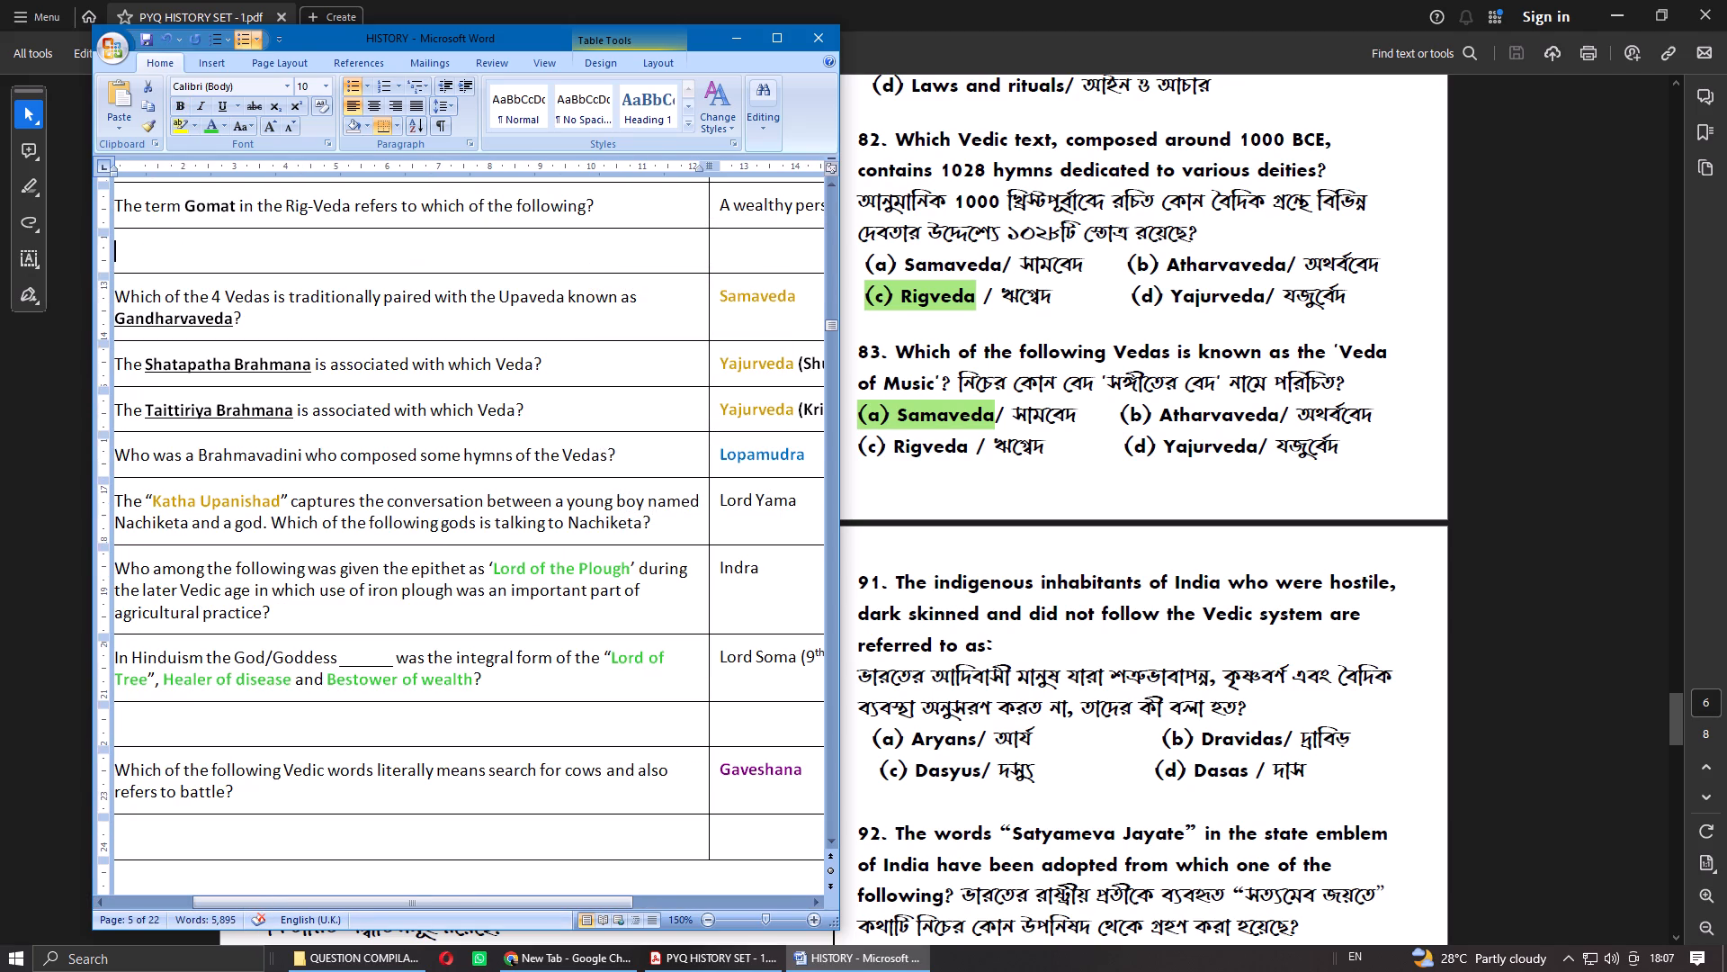
right_click(621, 245)
click(687, 435)
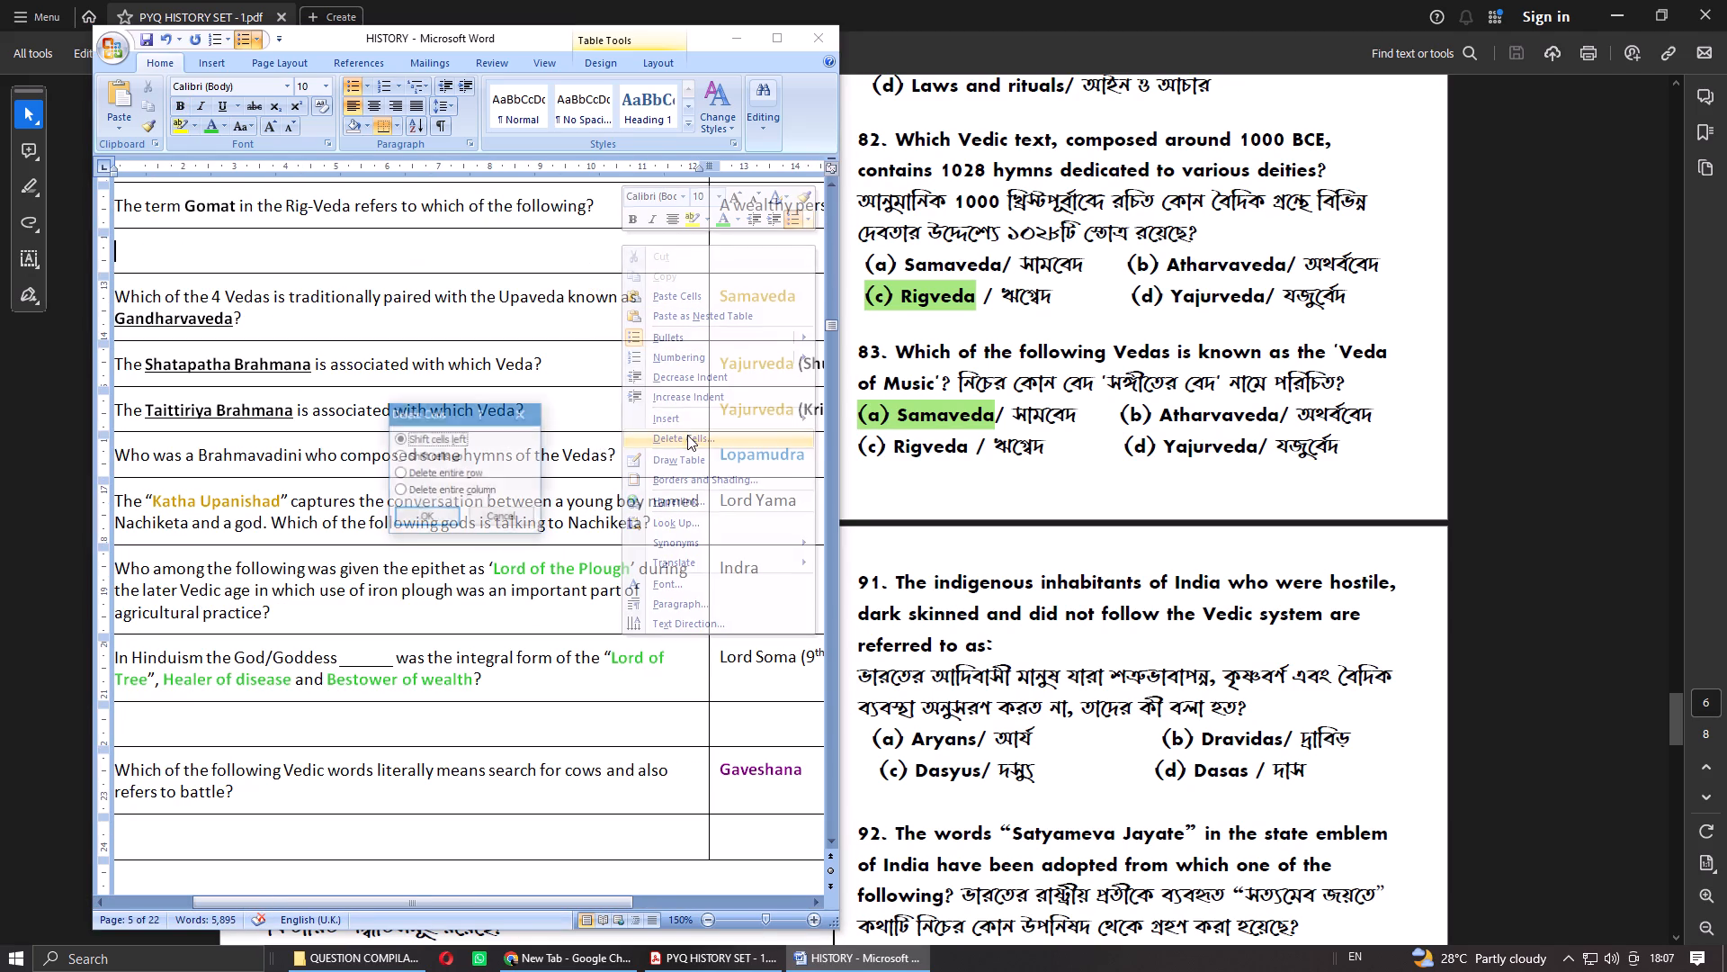
click(442, 476)
click(432, 526)
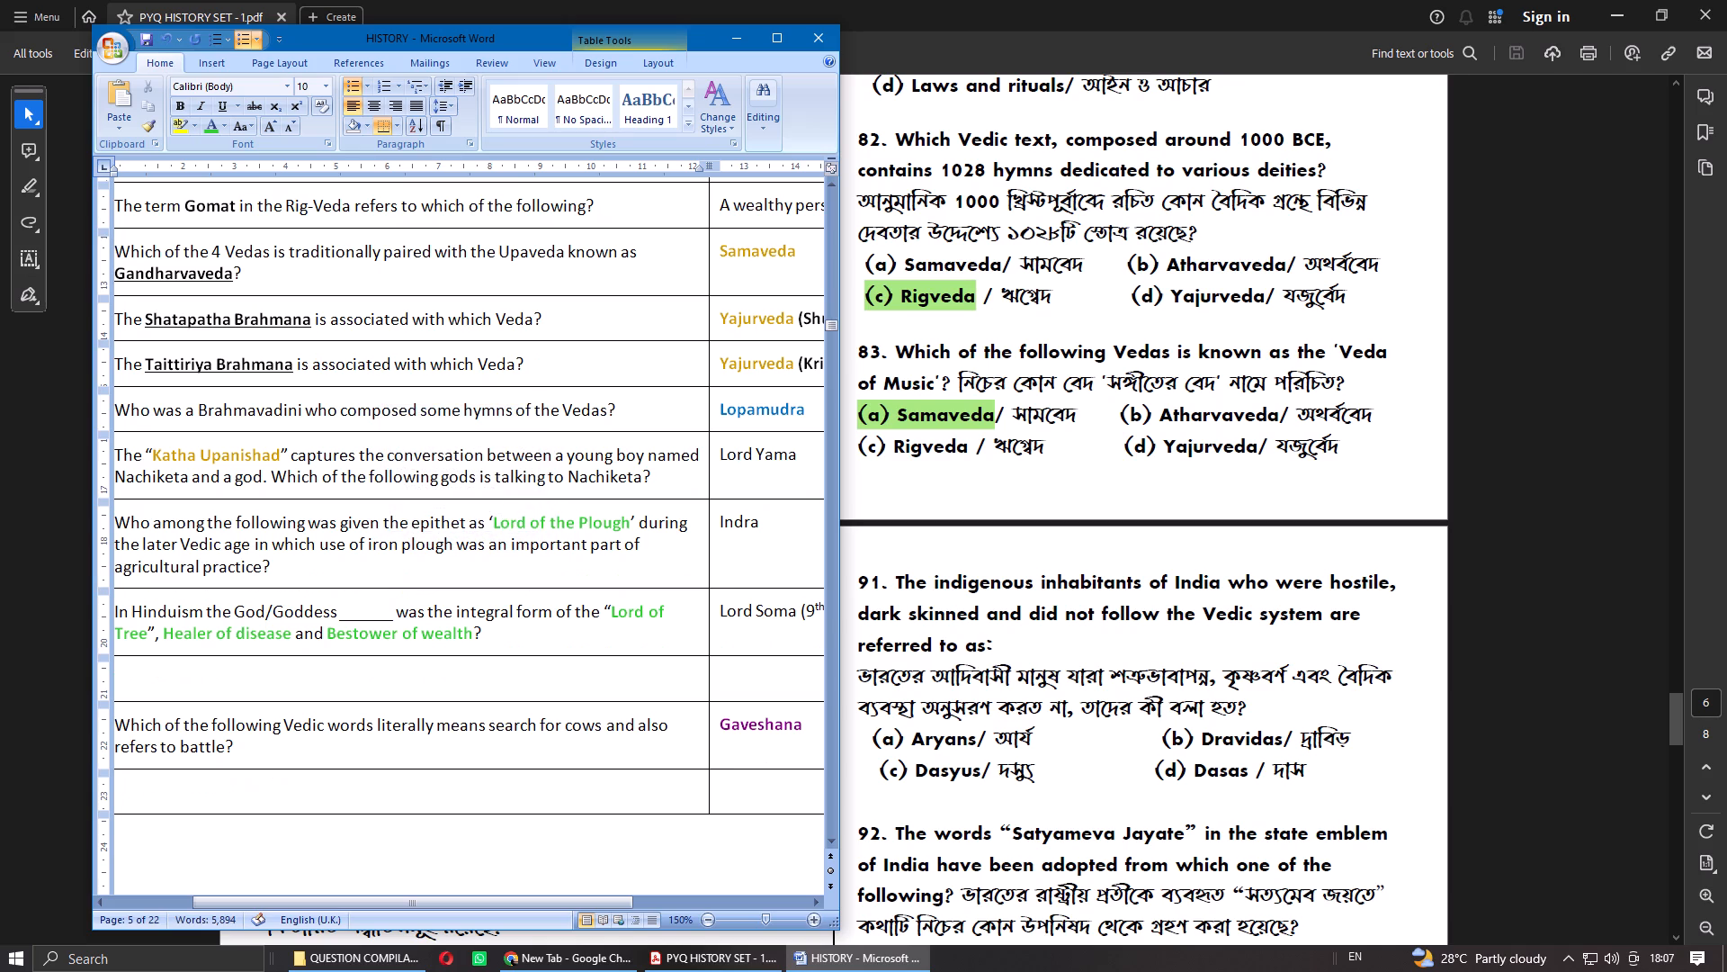
Insert a row above the "Lord of the Plough" question and merge its cells into one.
right_click(645, 555)
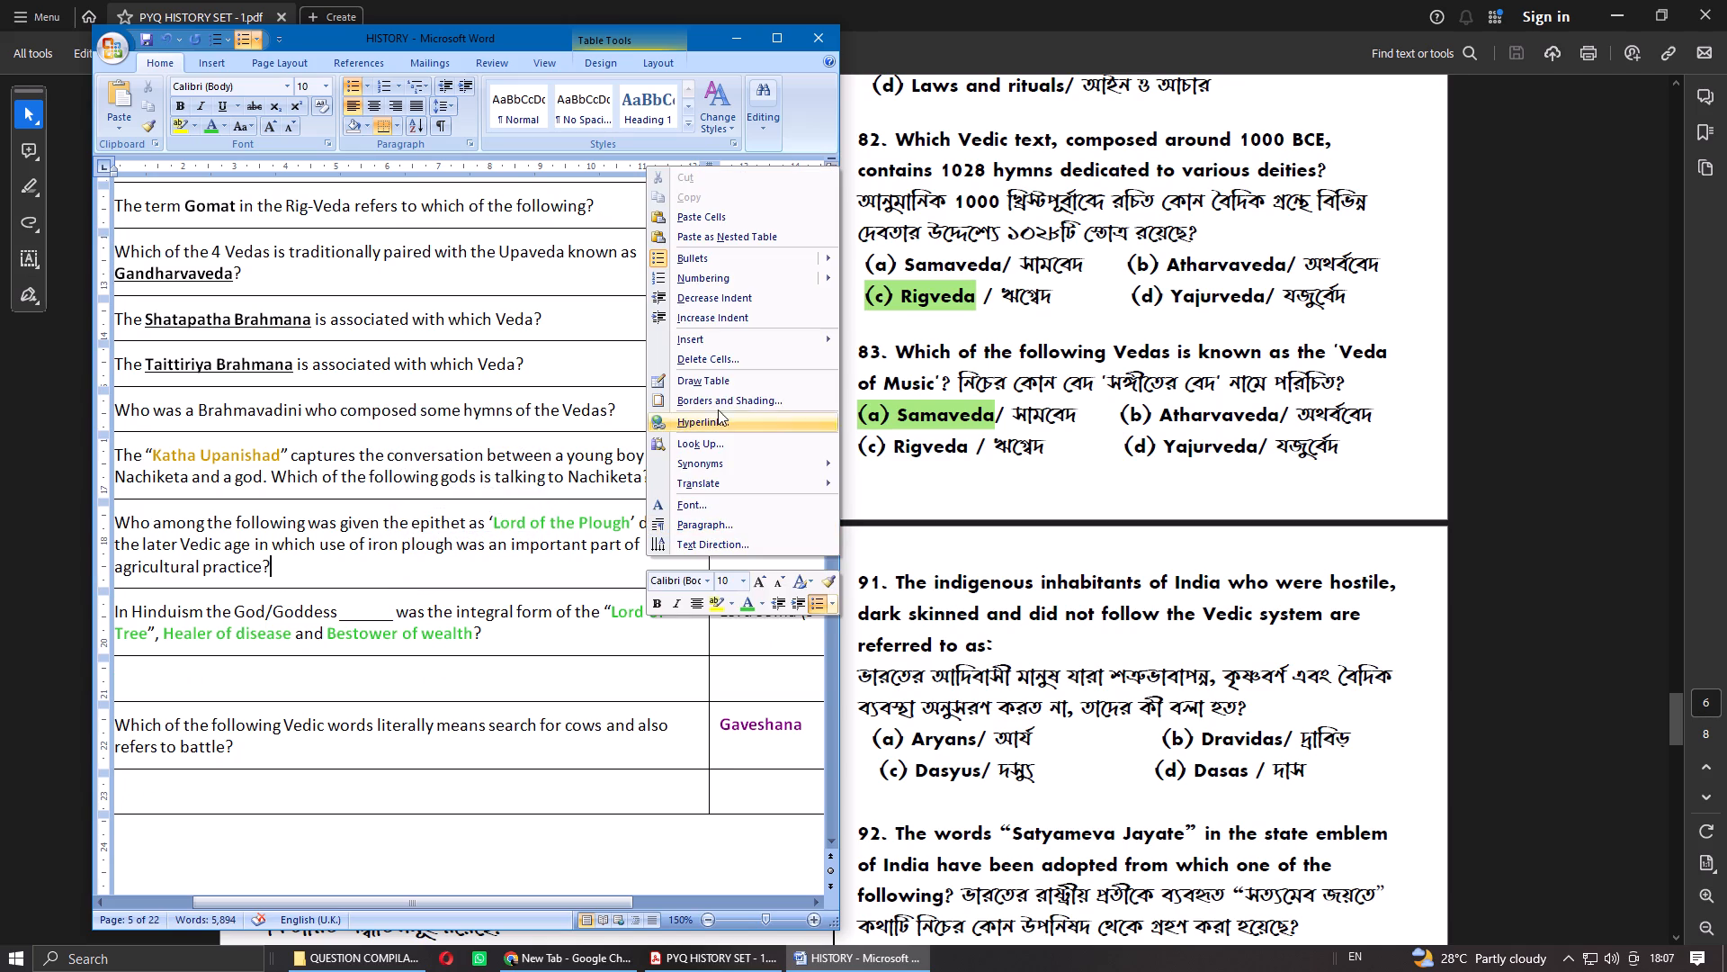
click(893, 379)
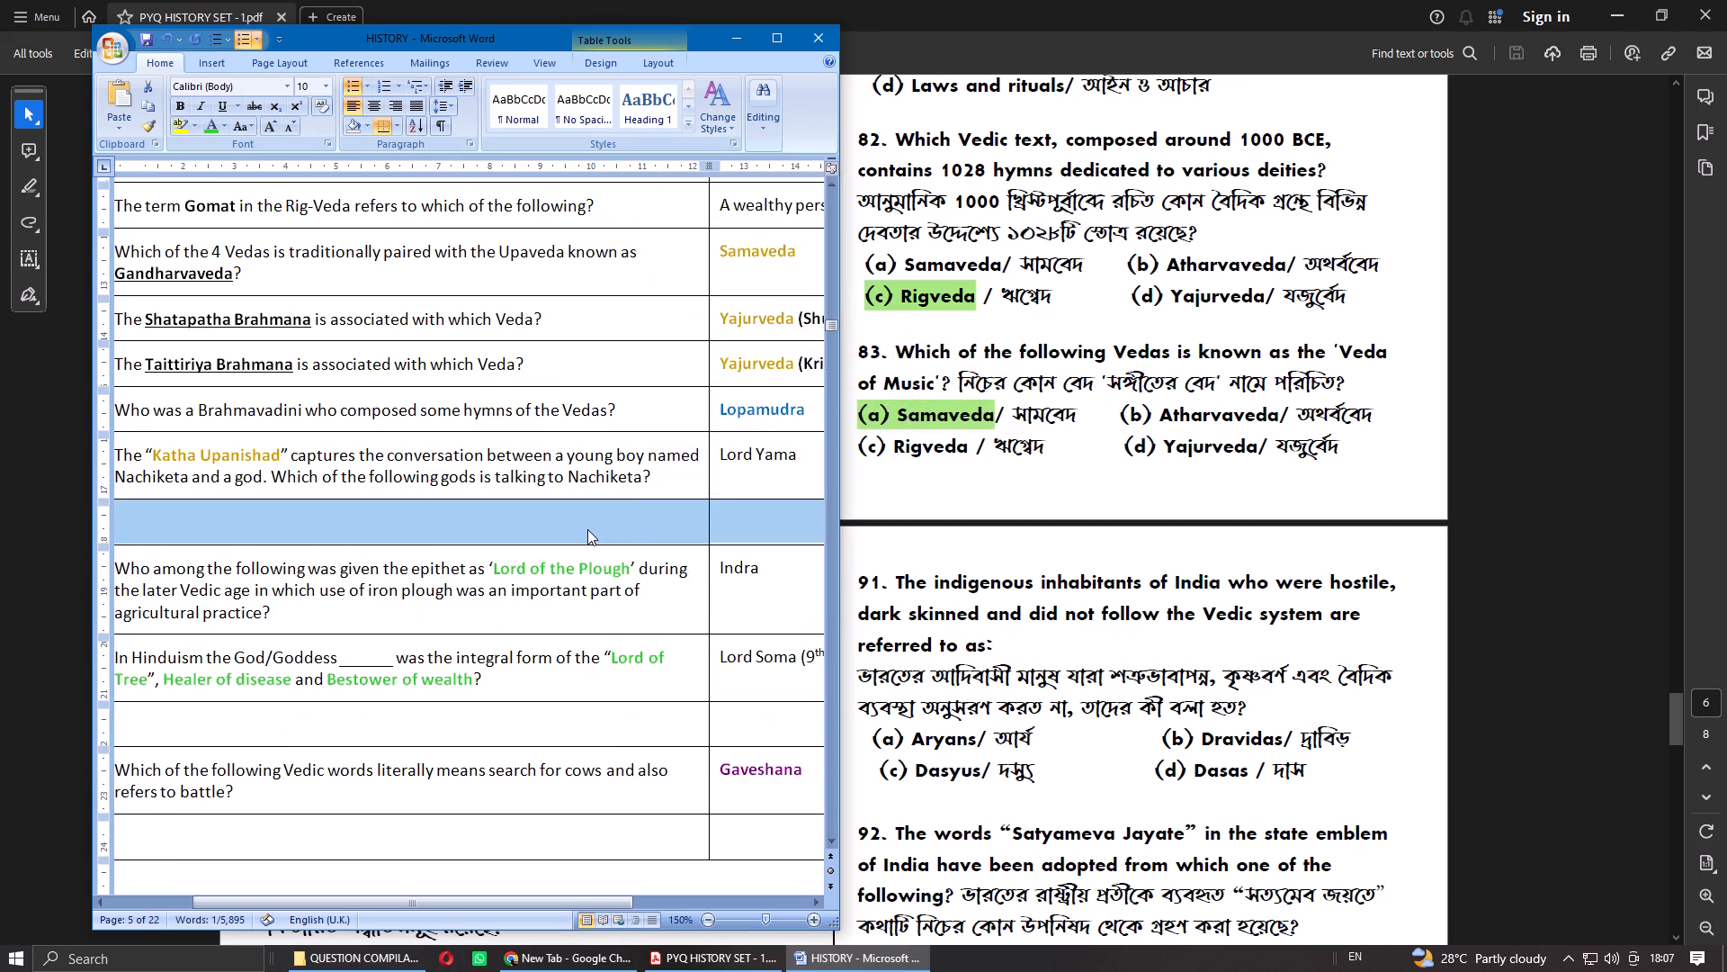
right_click(587, 529)
click(648, 662)
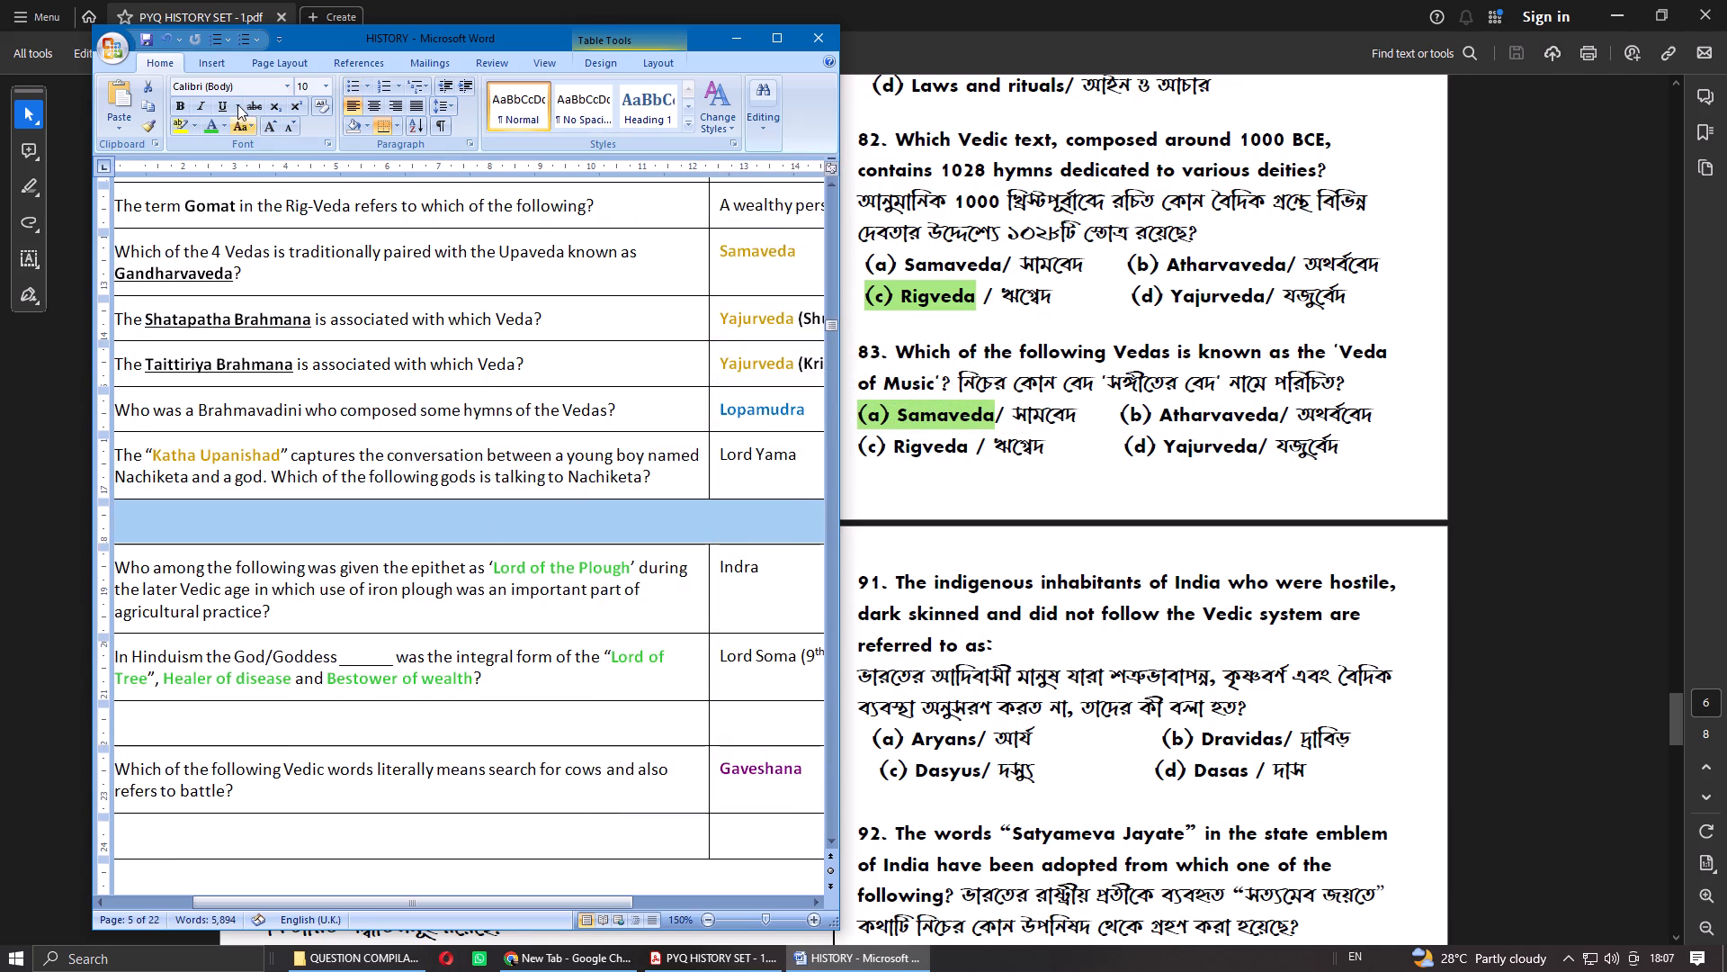
Set the merged row's paragraph spacing to 2 pt before and 2 pt after.
click(280, 67)
click(553, 112)
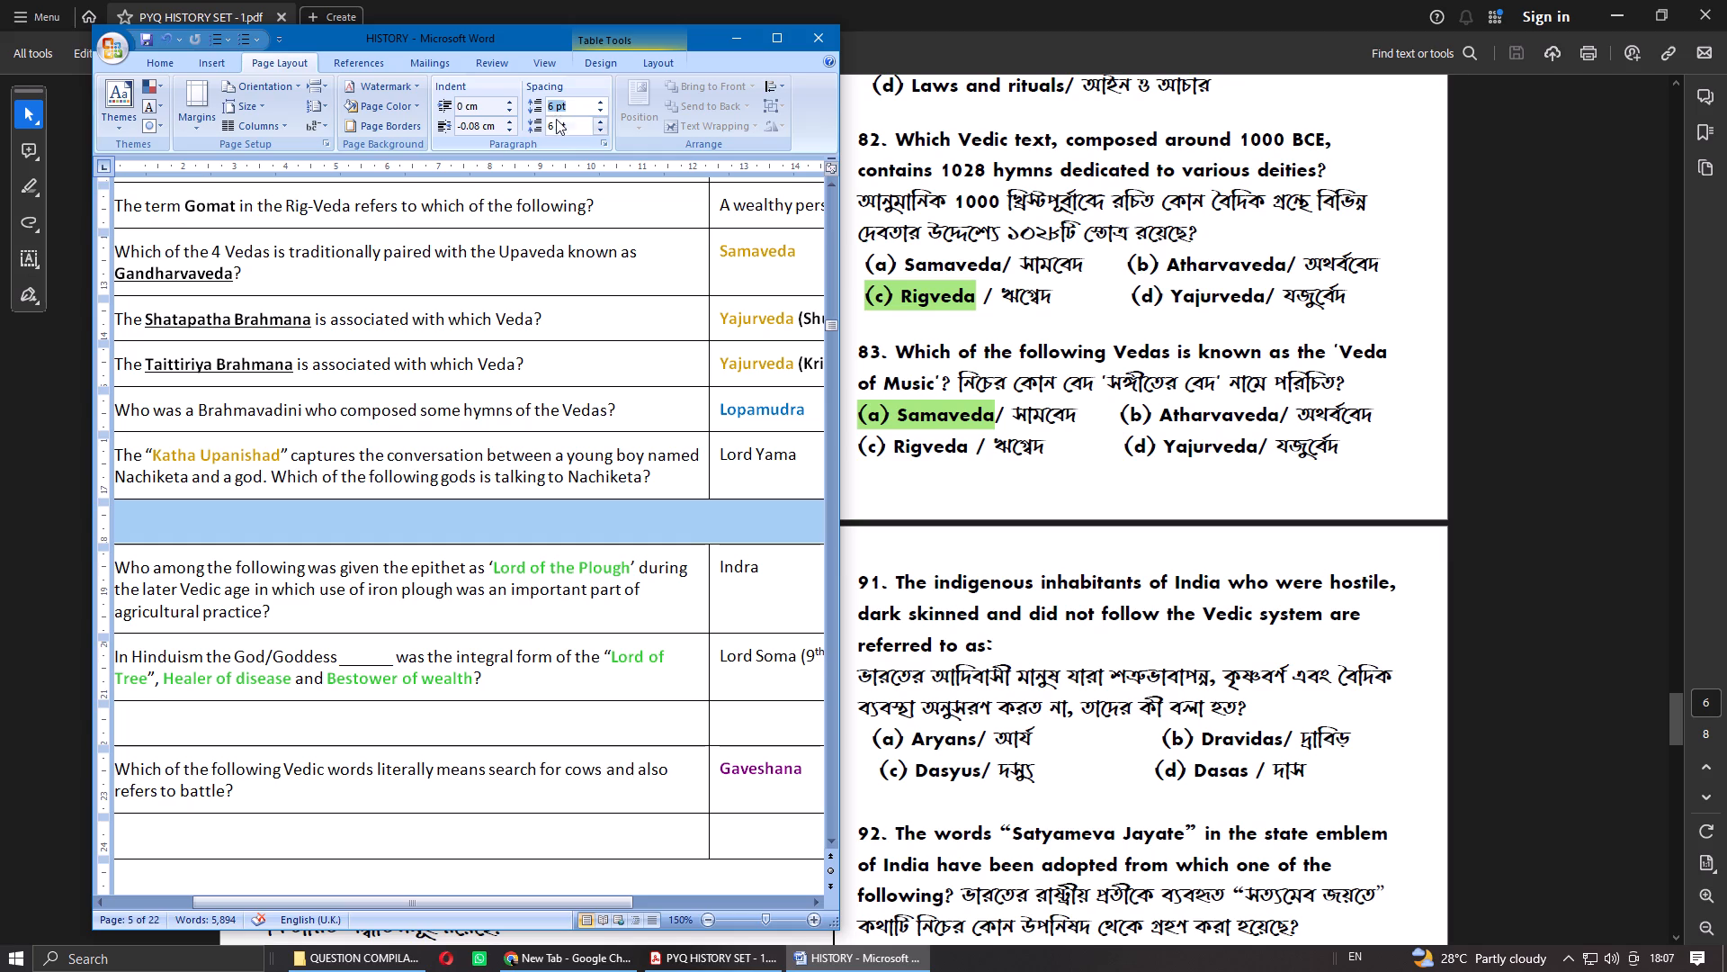
key(2)
click(554, 125)
key(2)
click(559, 514)
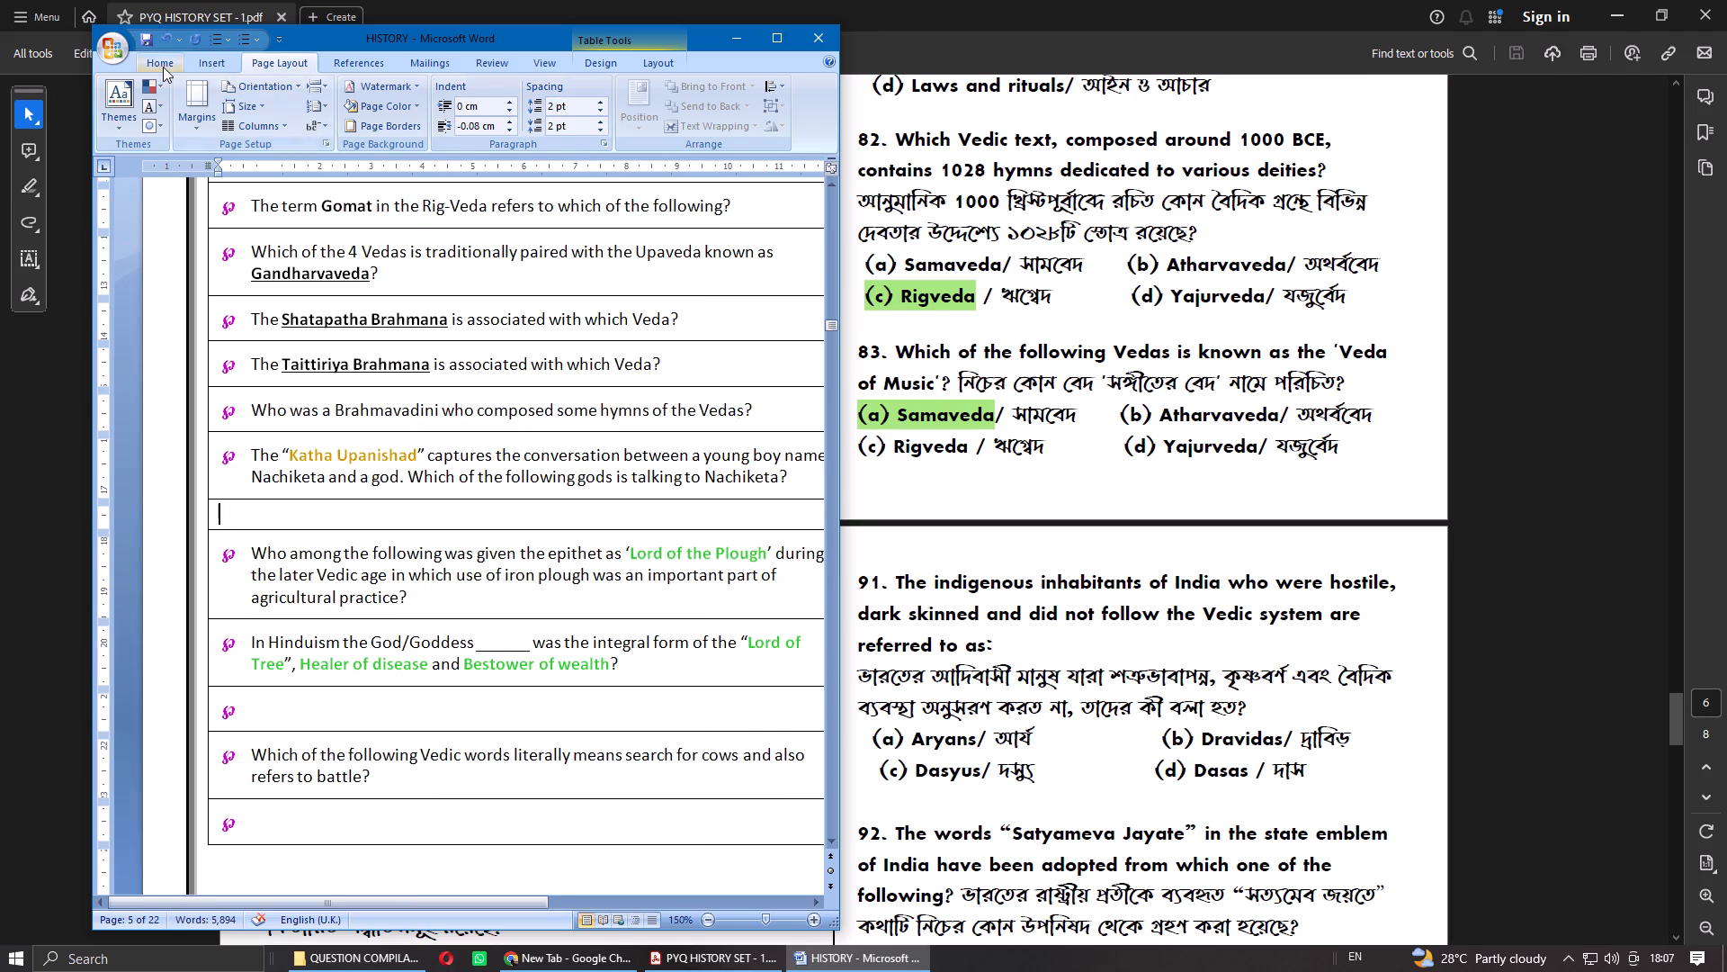
Centre the merged row and enter "Deity DEITY" as its text.
click(161, 62)
click(380, 109)
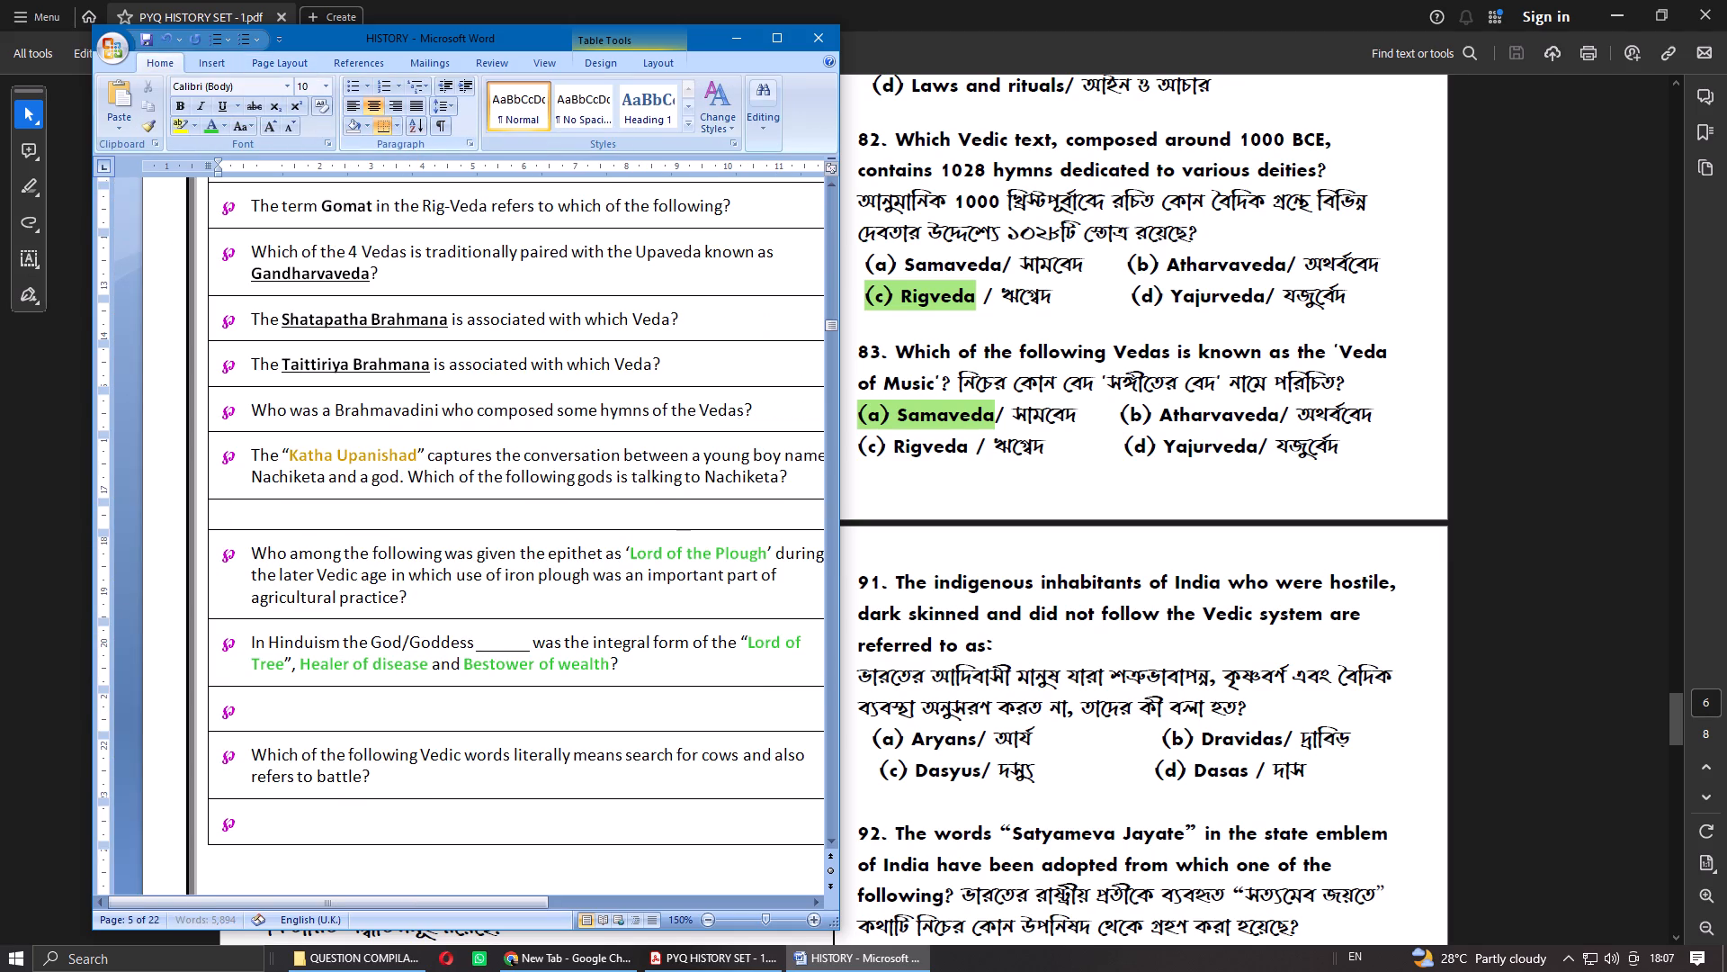
text(Deity)
key(space)
text(DEITY)
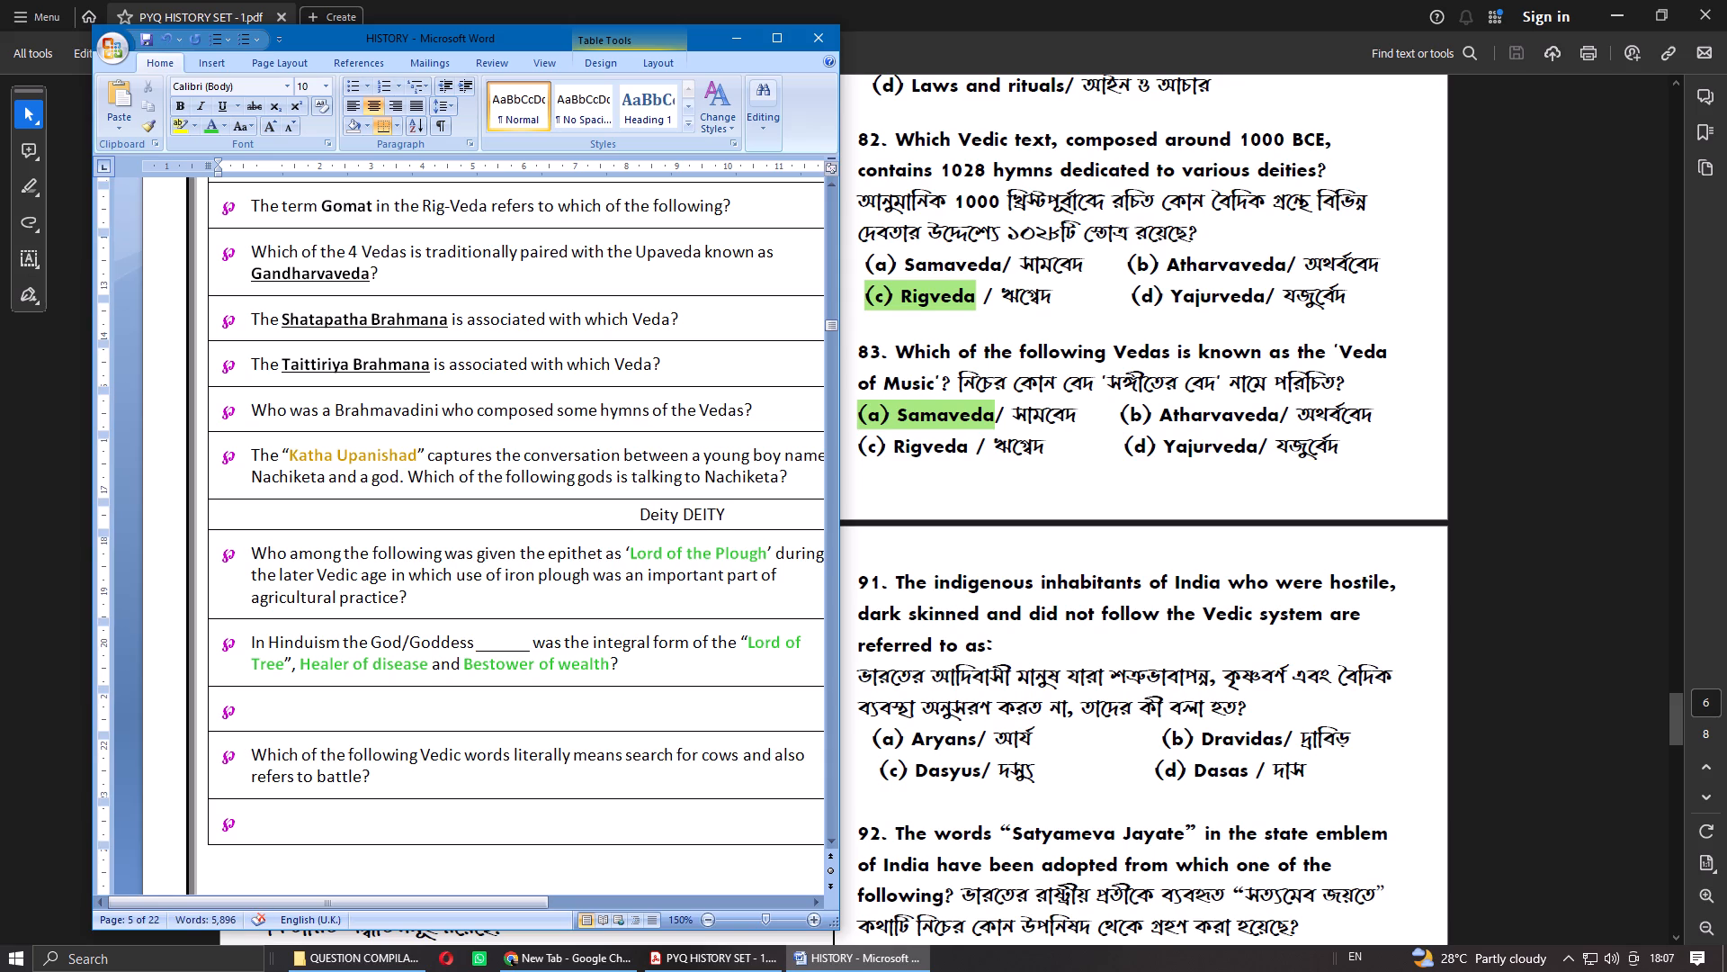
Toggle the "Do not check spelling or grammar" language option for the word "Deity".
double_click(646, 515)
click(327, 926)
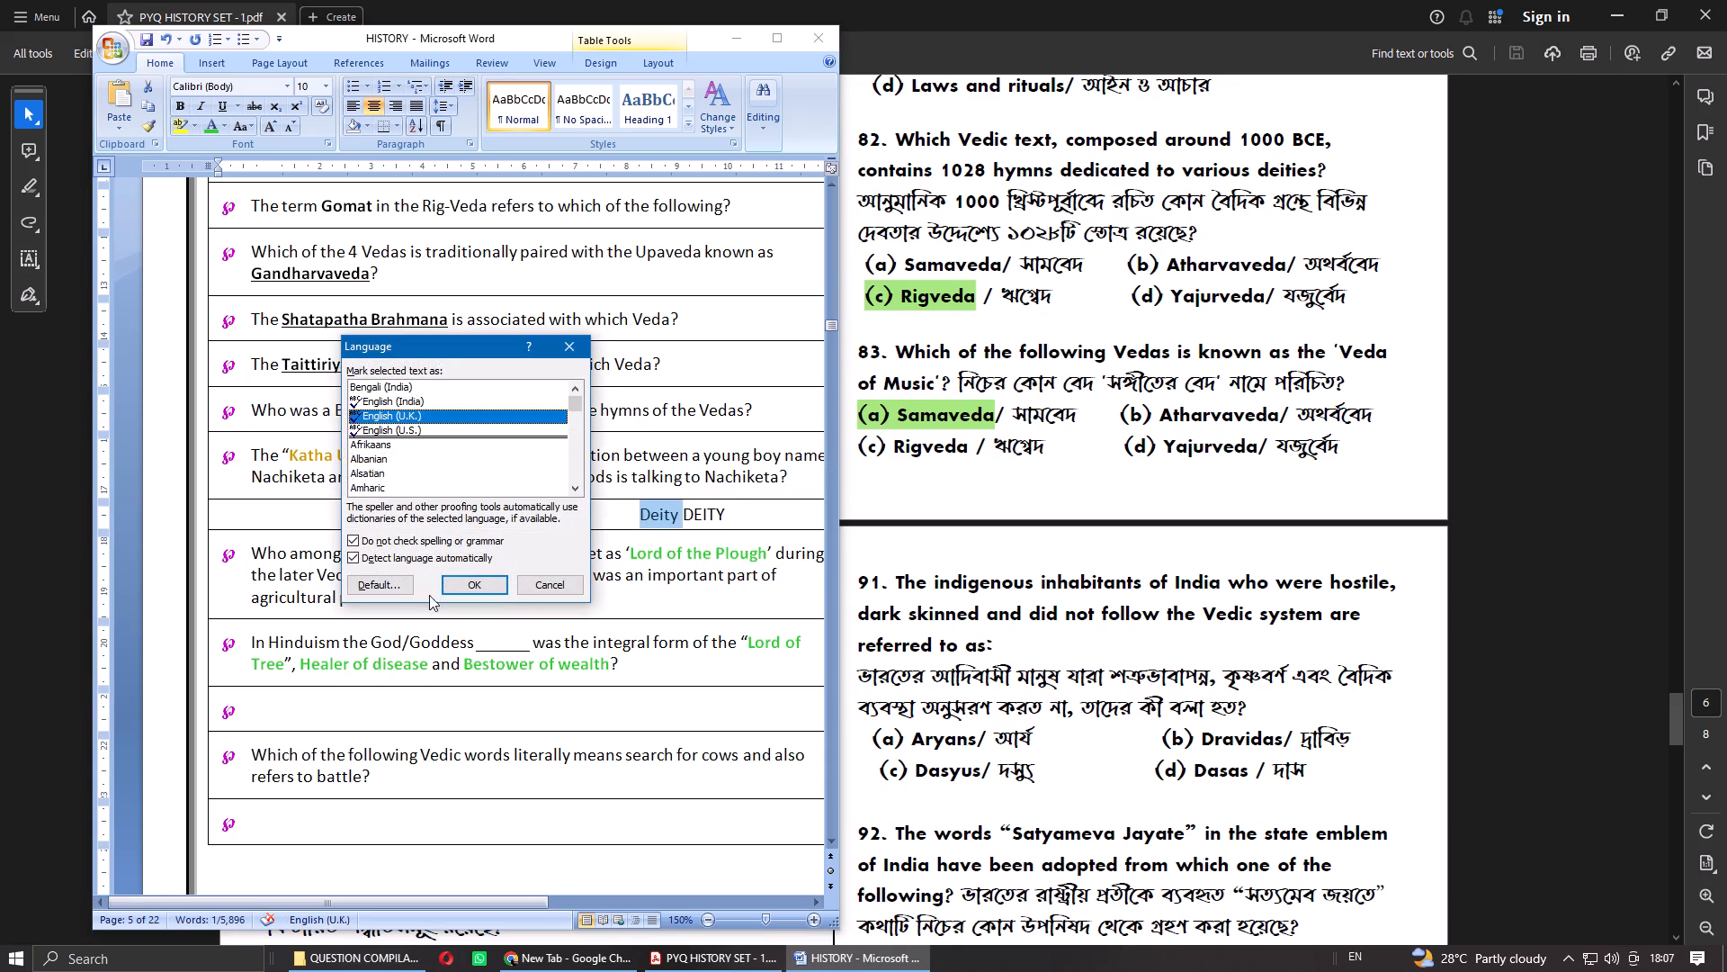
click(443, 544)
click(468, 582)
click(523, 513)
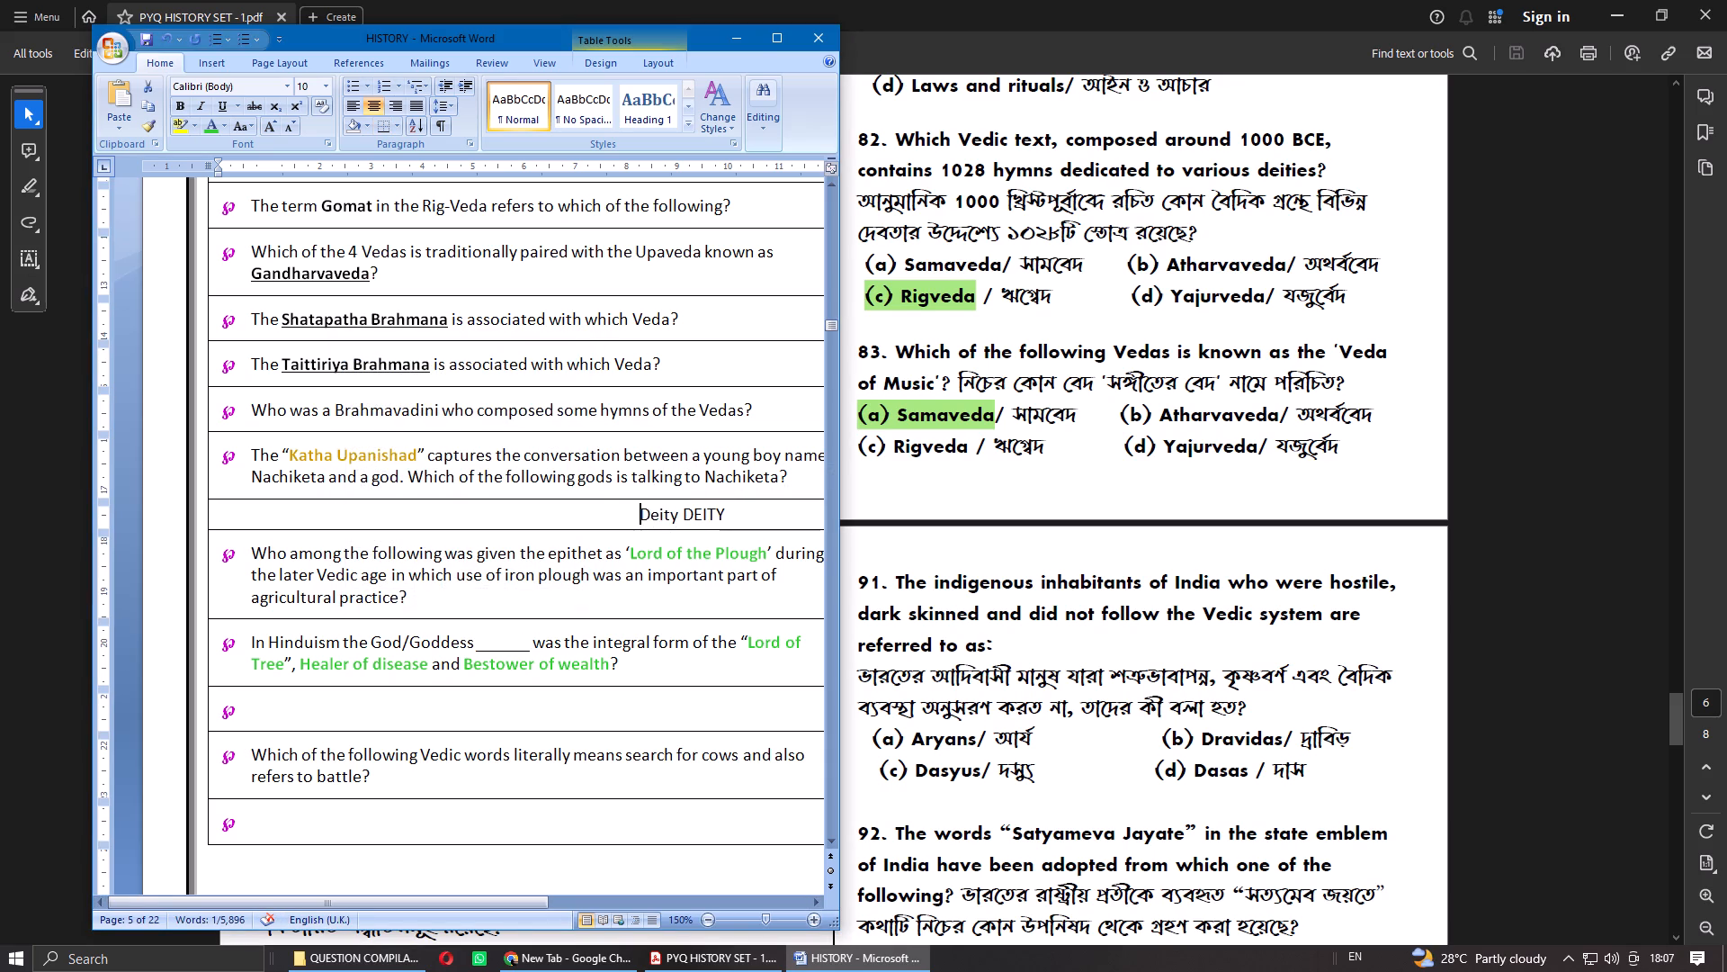
Delete the mixed-case word "Deity" so that only the capitalised DEITY heading remains in the row.
double_click(650, 514)
click(315, 911)
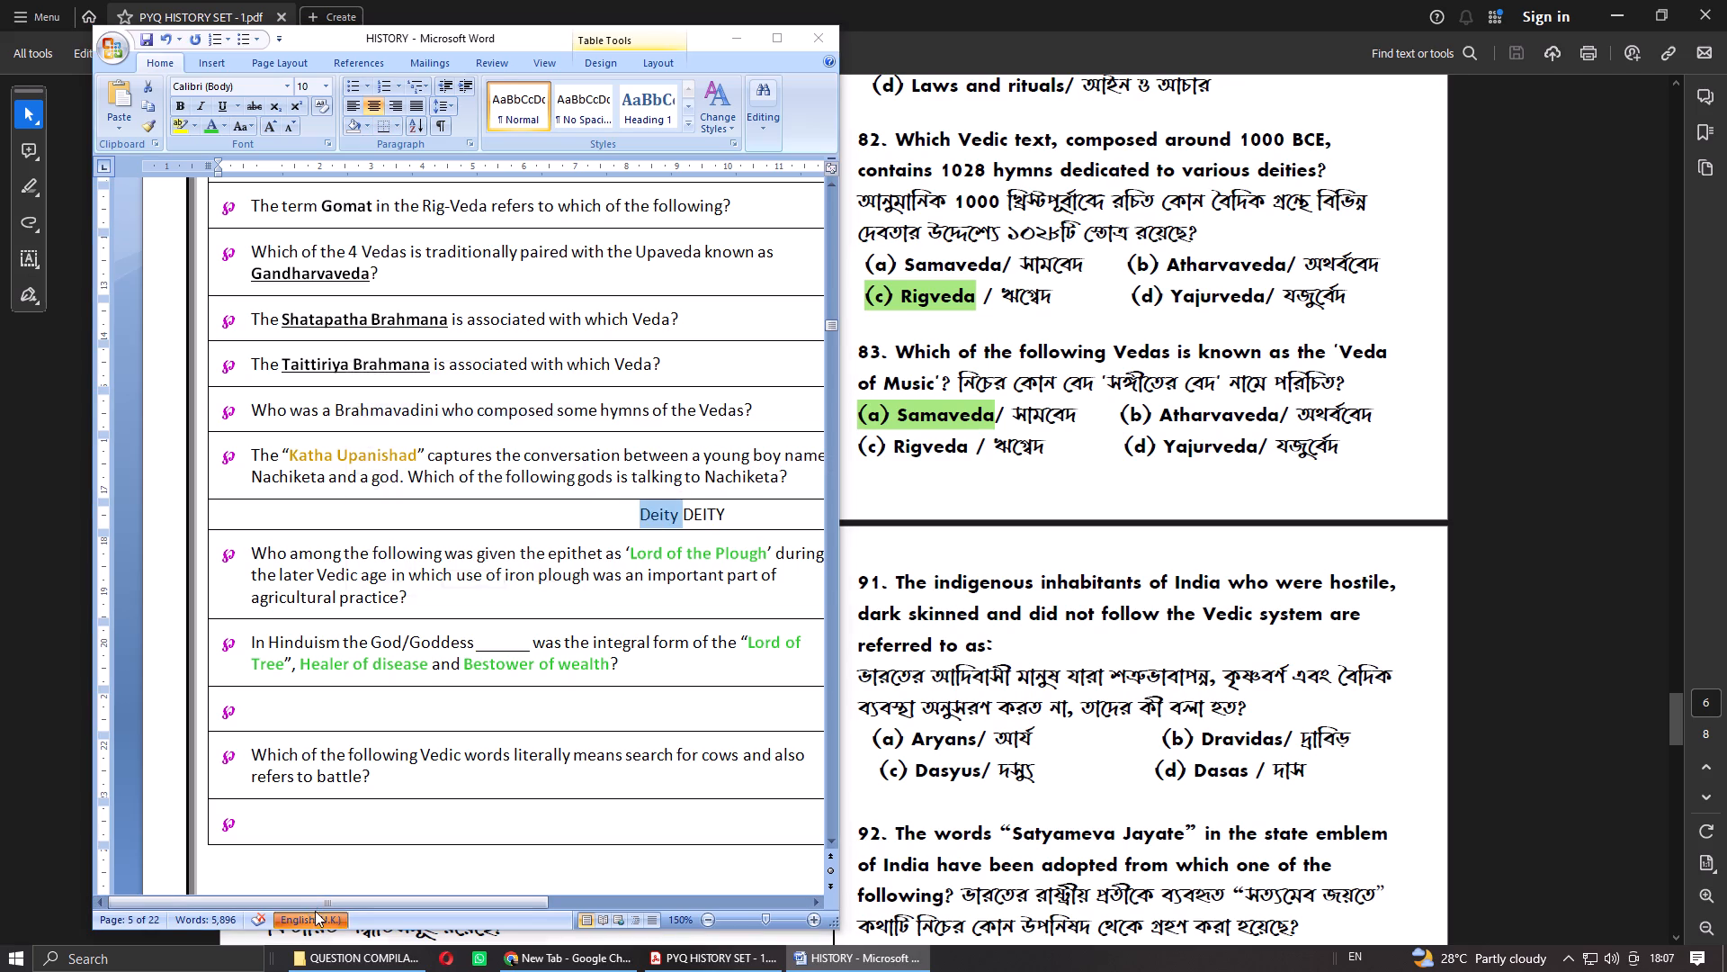
click(568, 580)
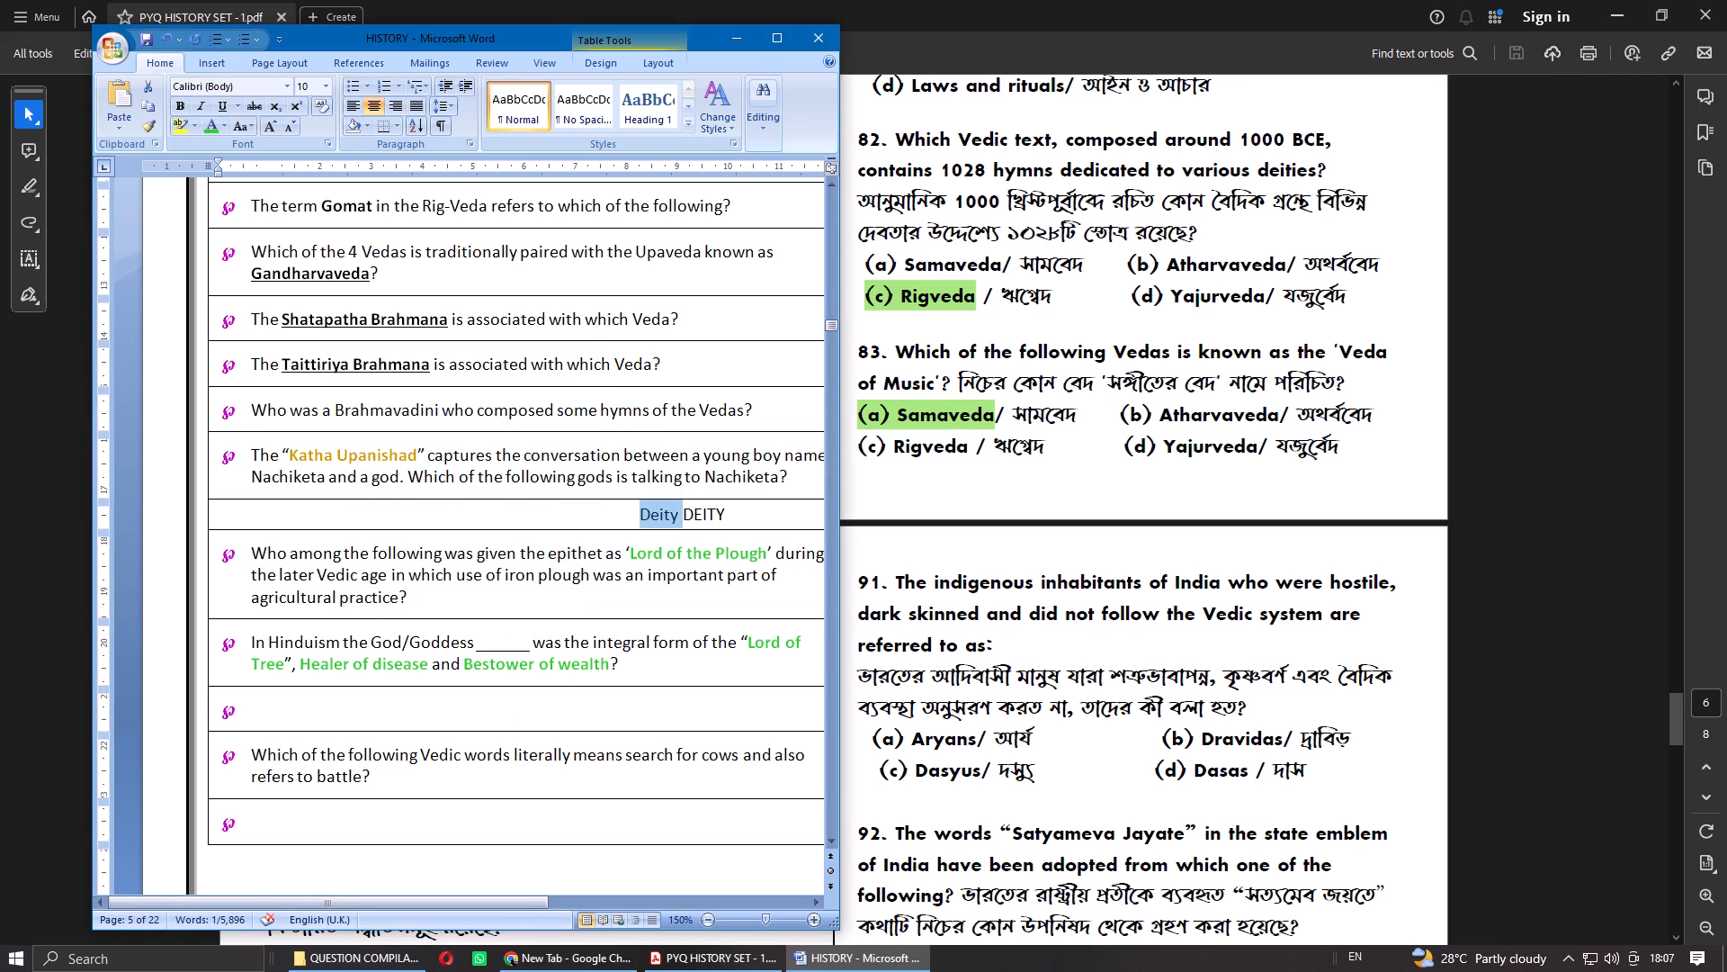
key(BackSpace)
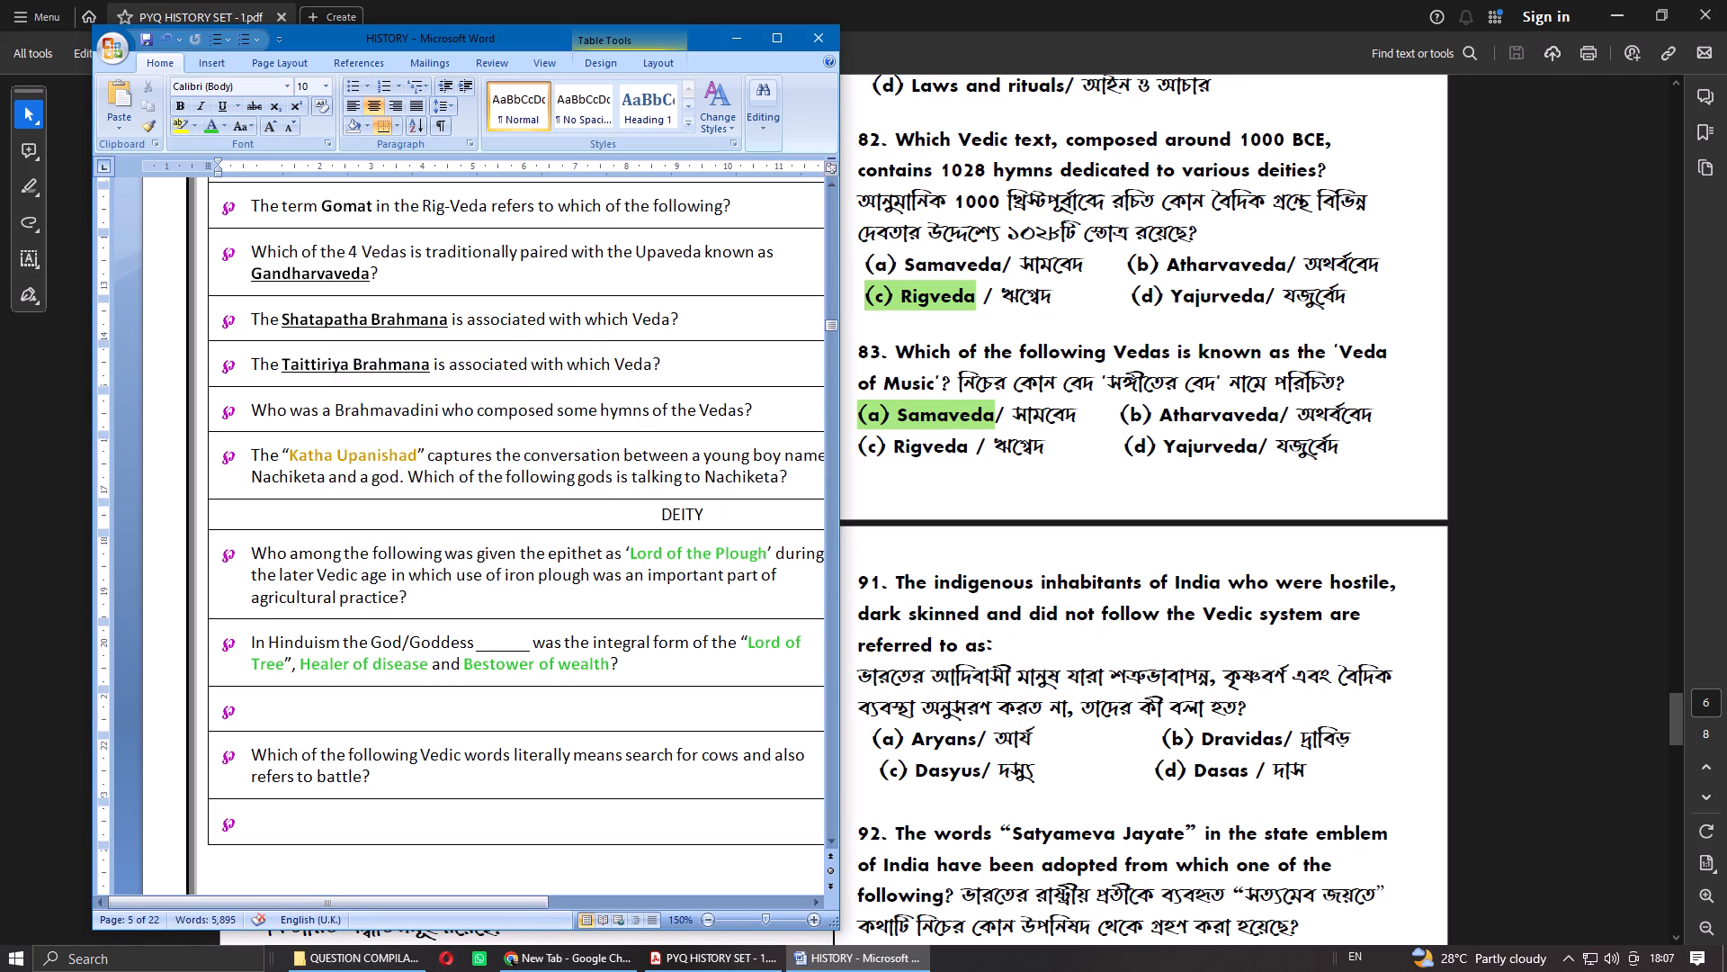
Toggle the "Do not check spelling or grammar" language option for the DEITY heading.
triple_click(714, 517)
double_click(714, 517)
drag(733, 514, 539, 507)
click(327, 912)
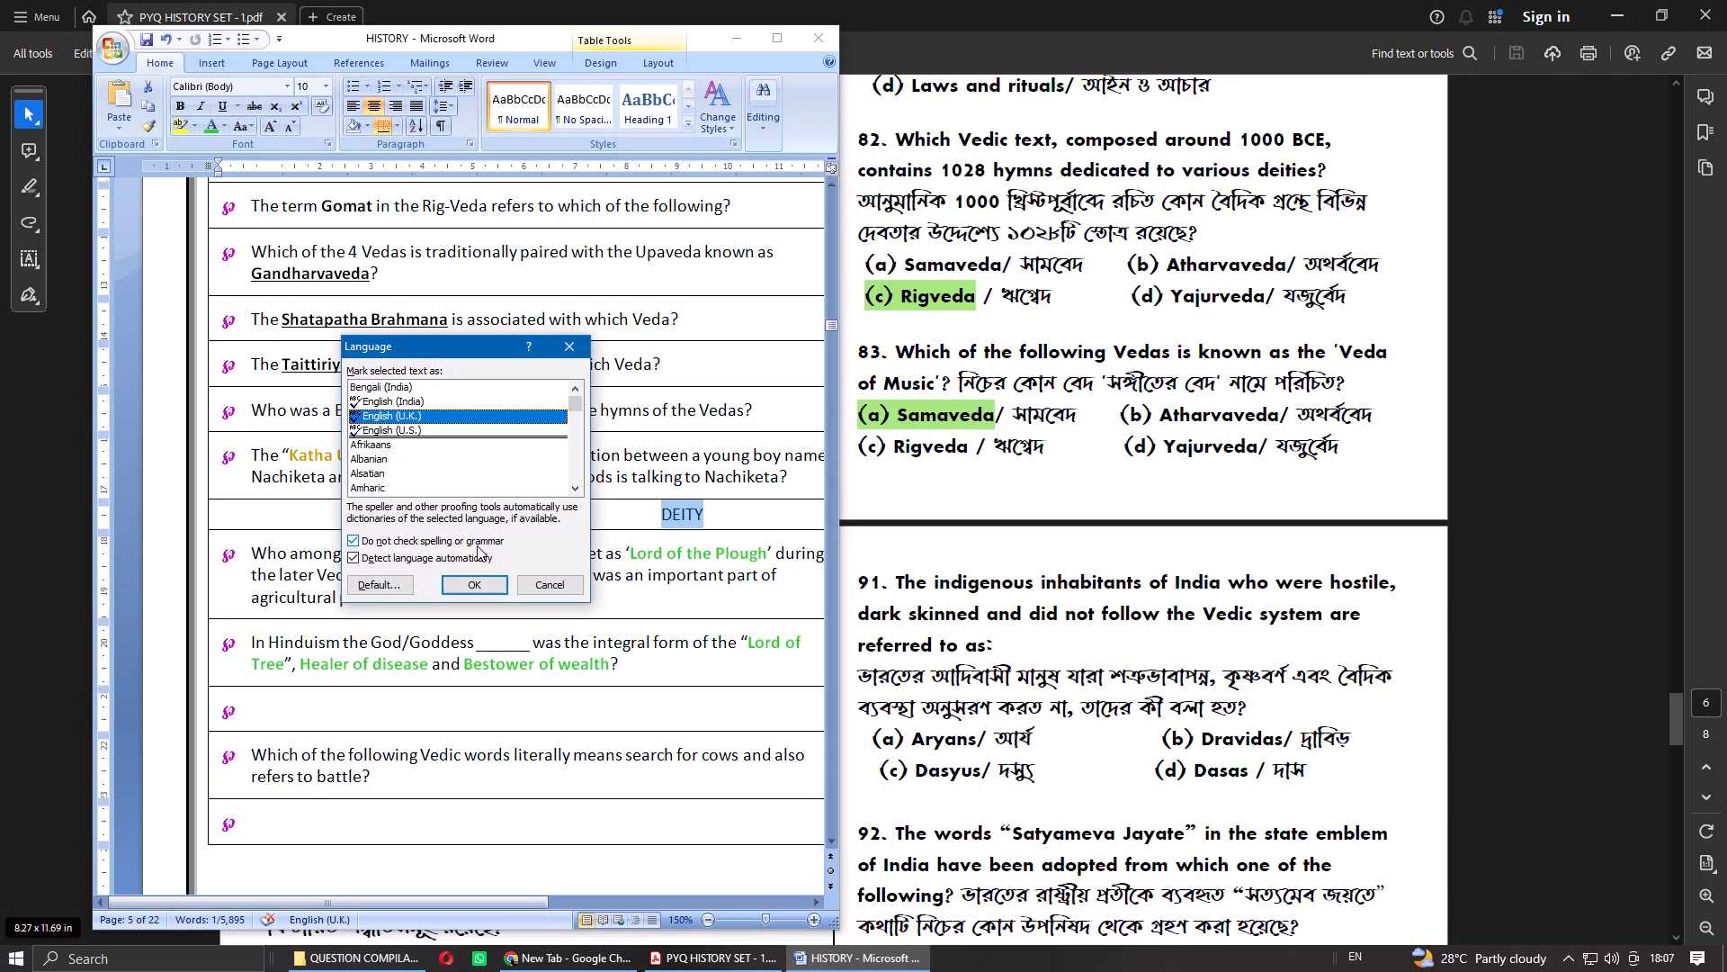
click(474, 545)
click(472, 581)
Shade the DEITY heading row grey and make its text bold at 11 pt.
scroll(599, 548, up, 4)
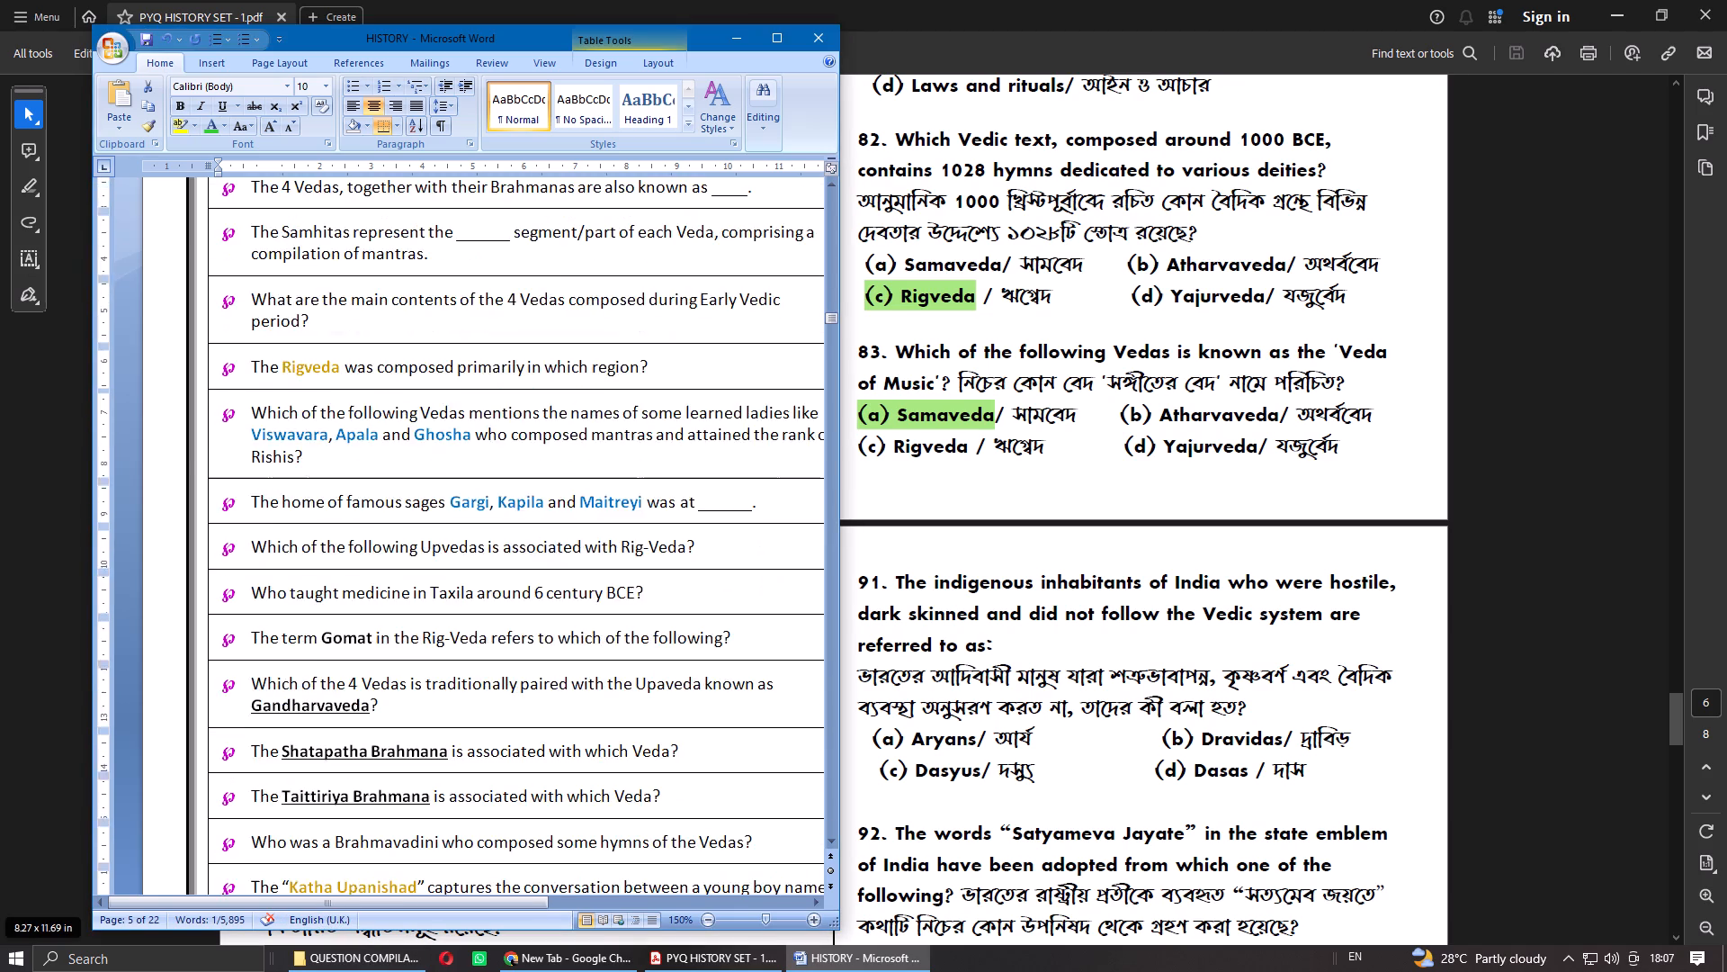
scroll(592, 548, up, 4)
scroll(592, 548, down, 8)
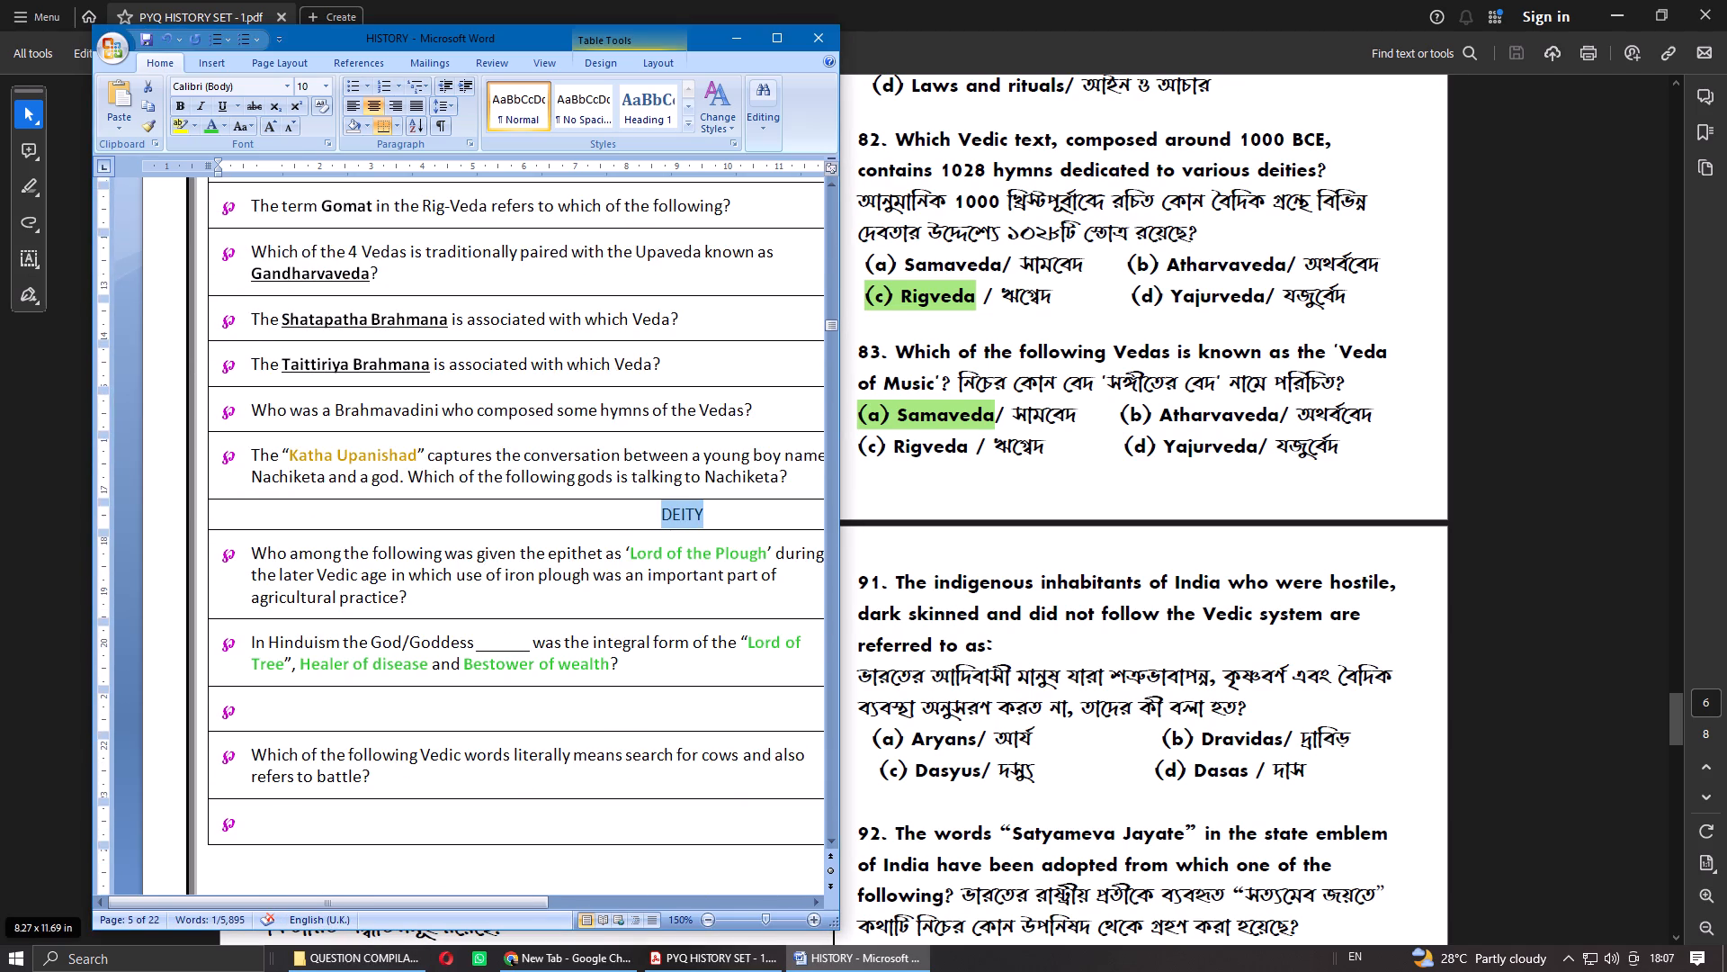
click(370, 127)
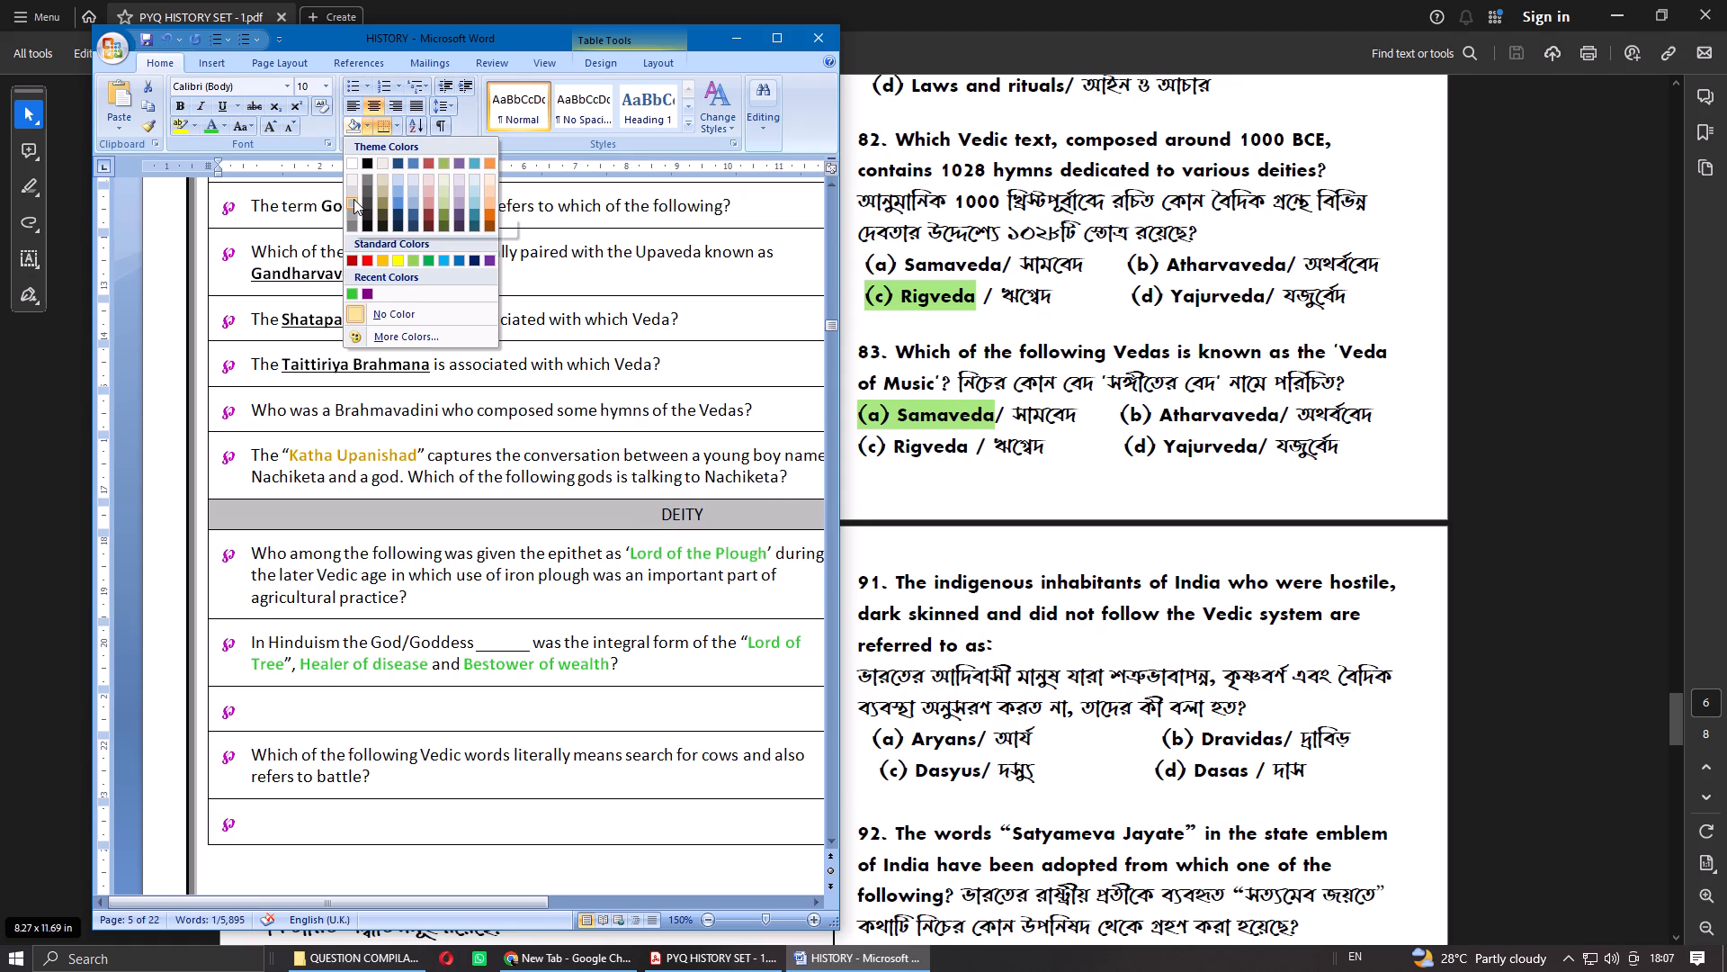
click(353, 199)
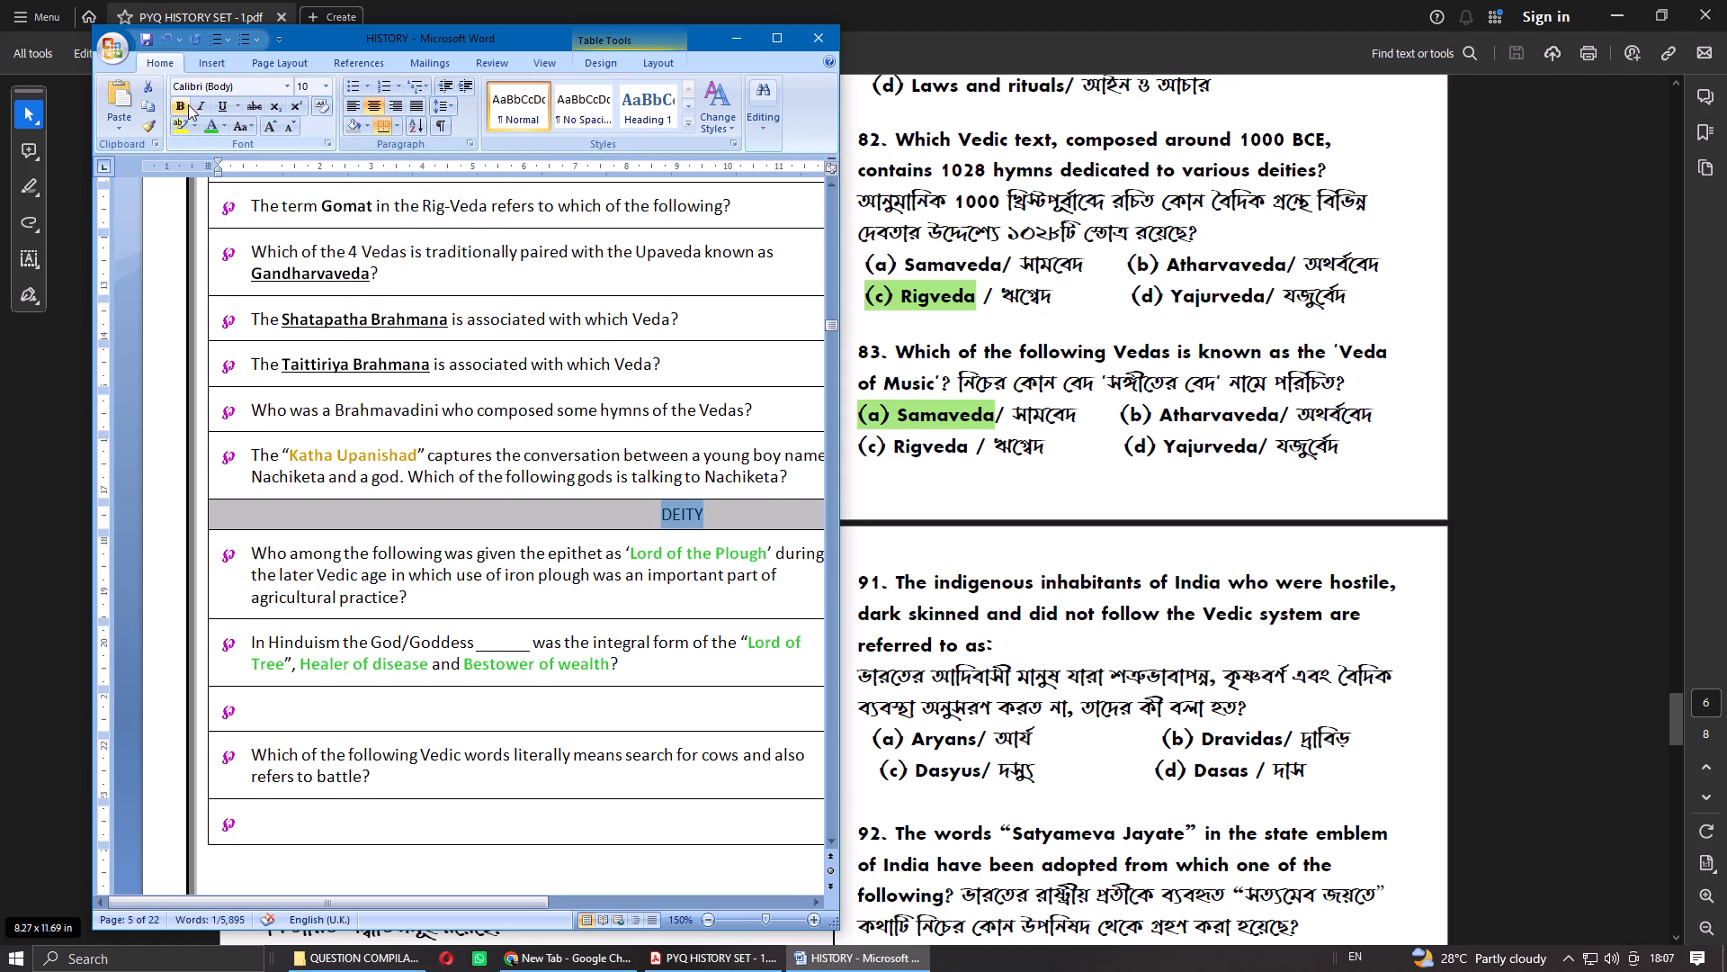
click(185, 105)
click(326, 82)
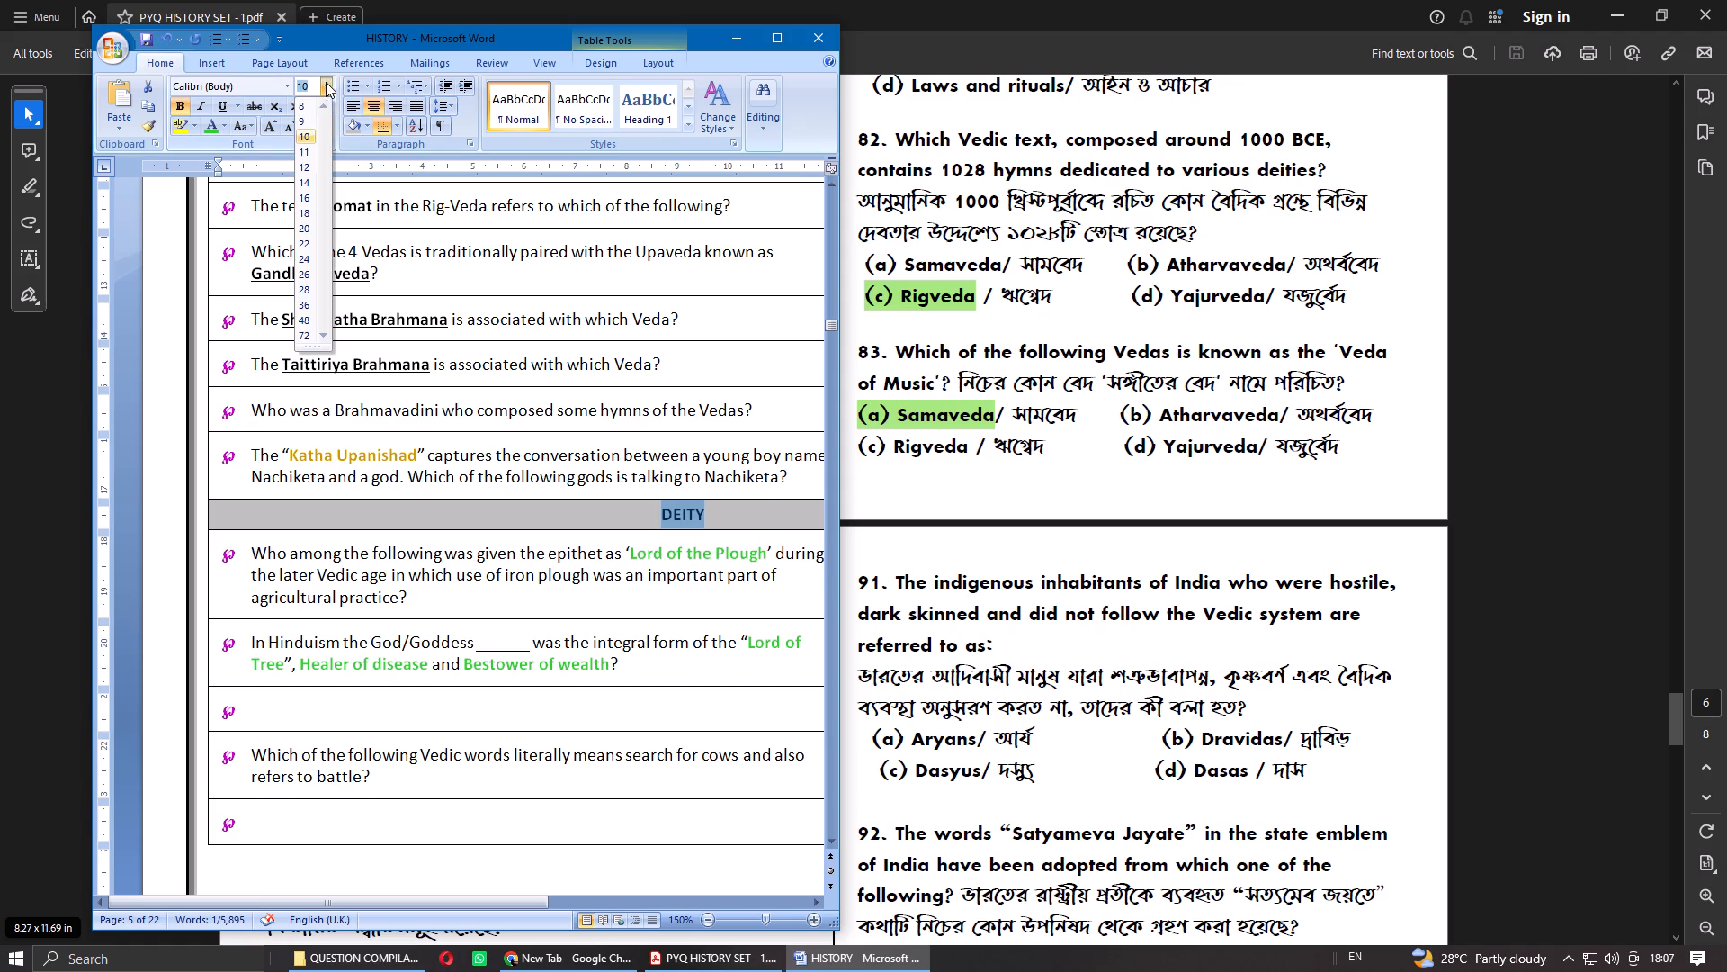
click(304, 154)
Change the VEDIC CIVILIZATION title row's shading to black.
scroll(701, 517, up, 9)
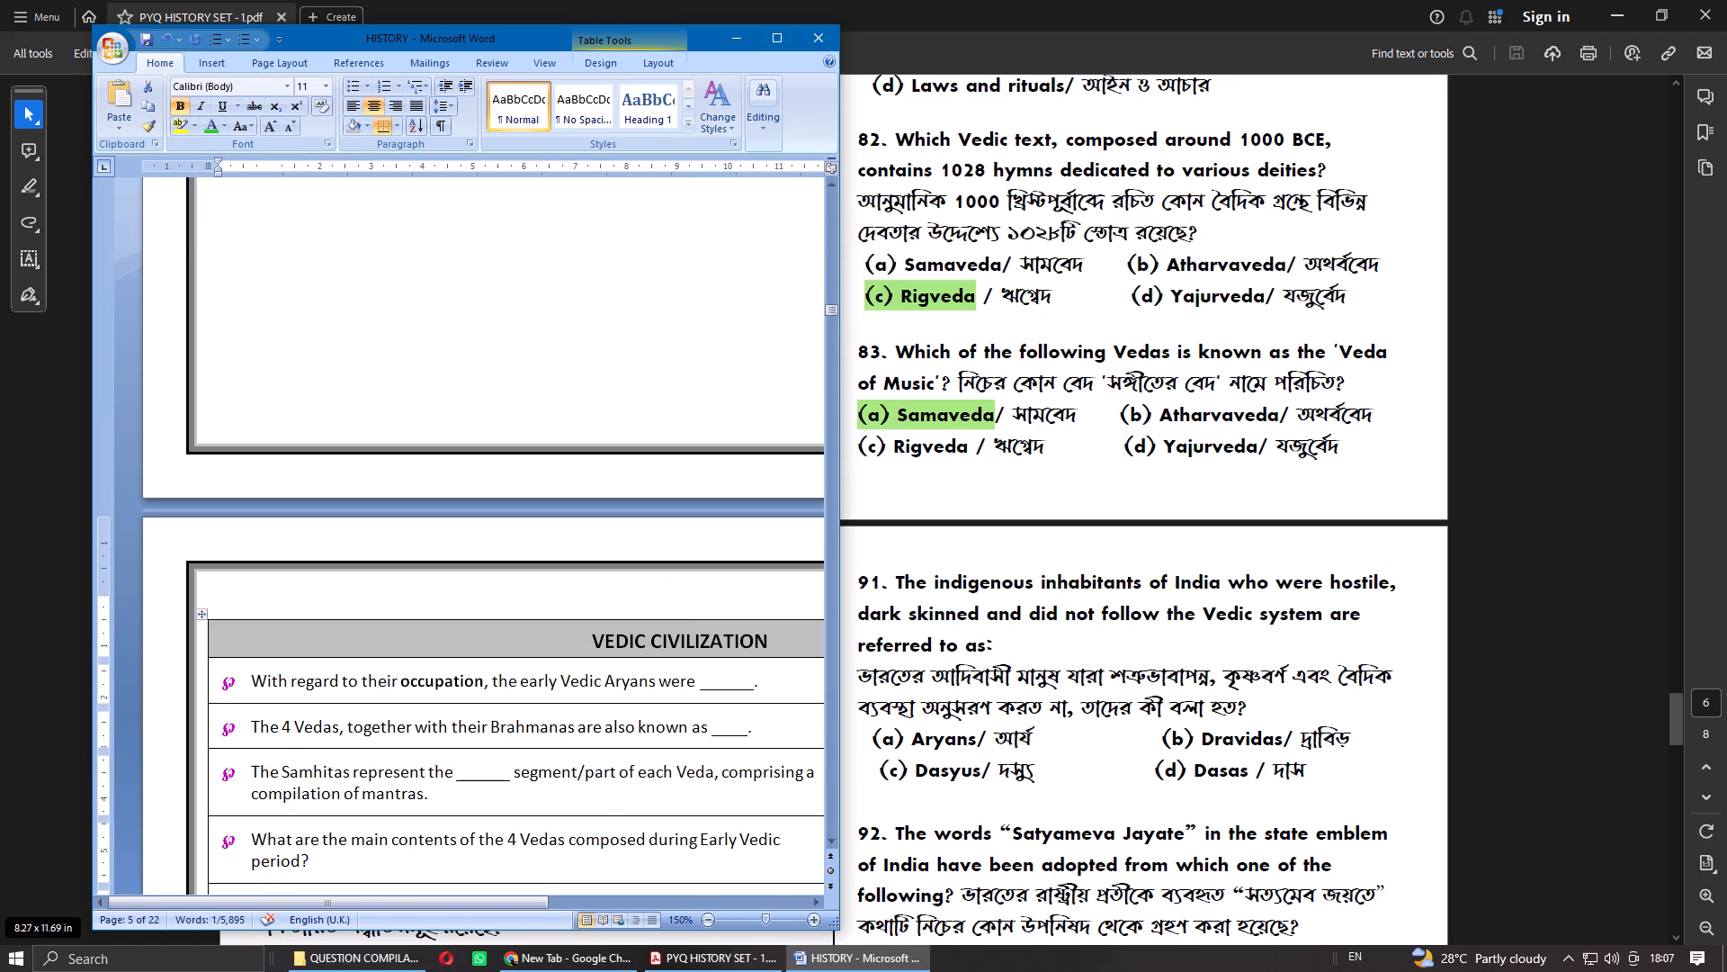
click(564, 645)
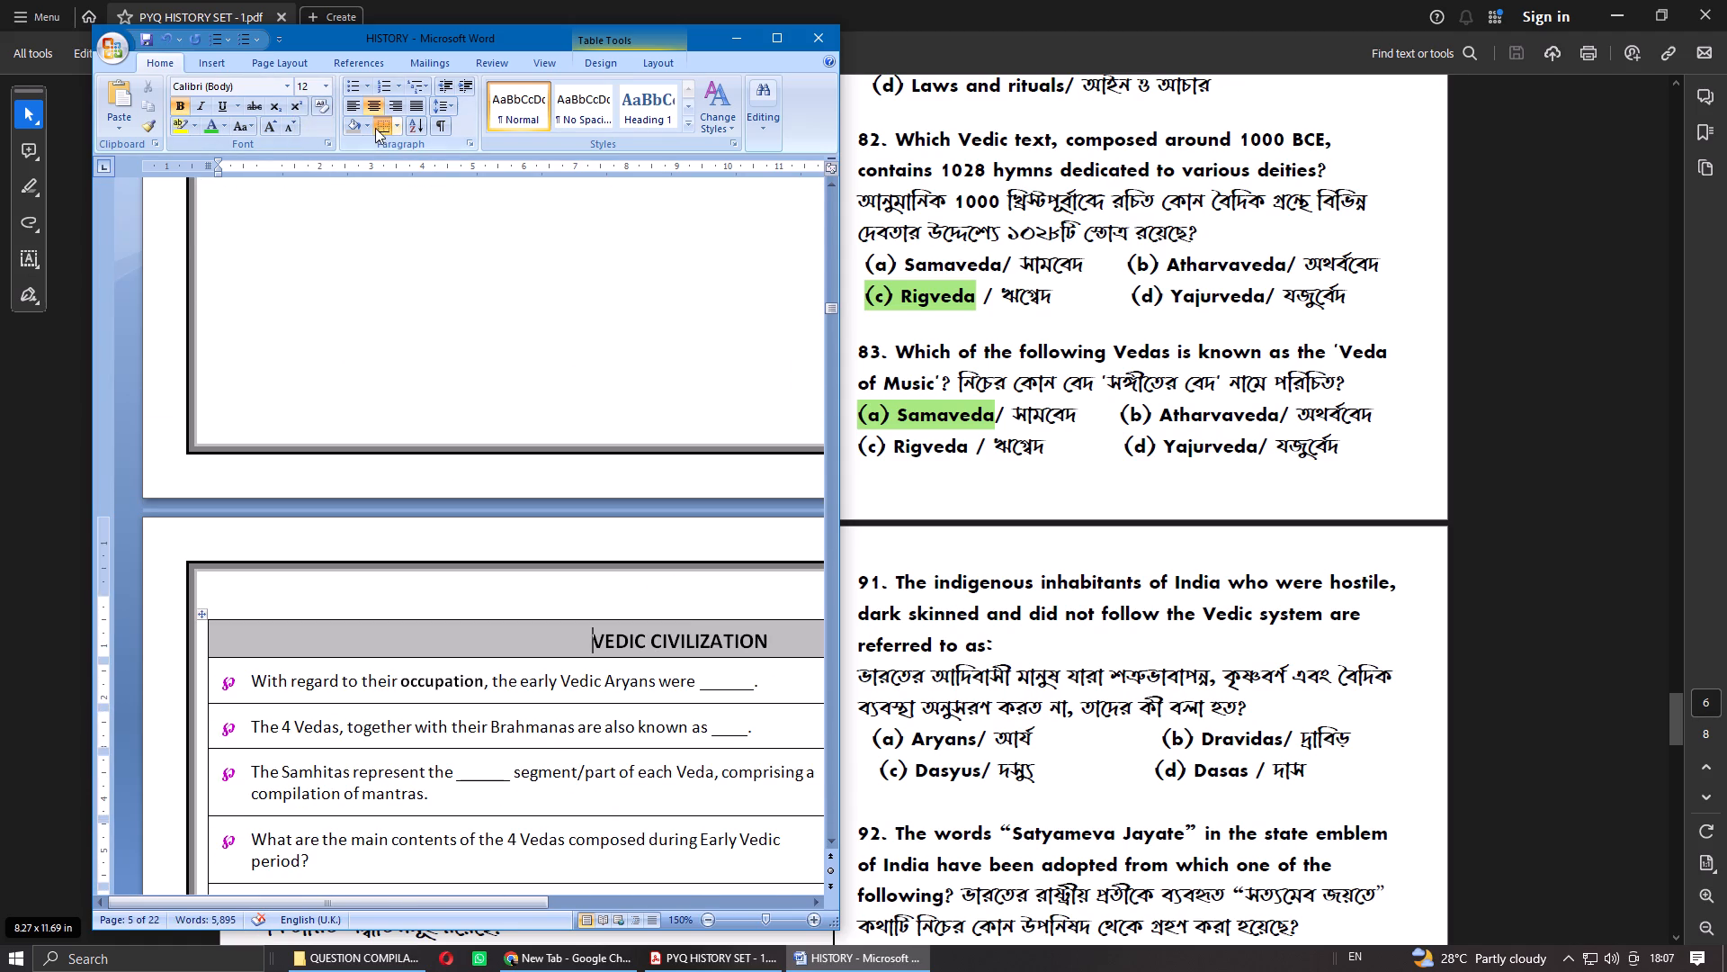
click(366, 126)
click(367, 161)
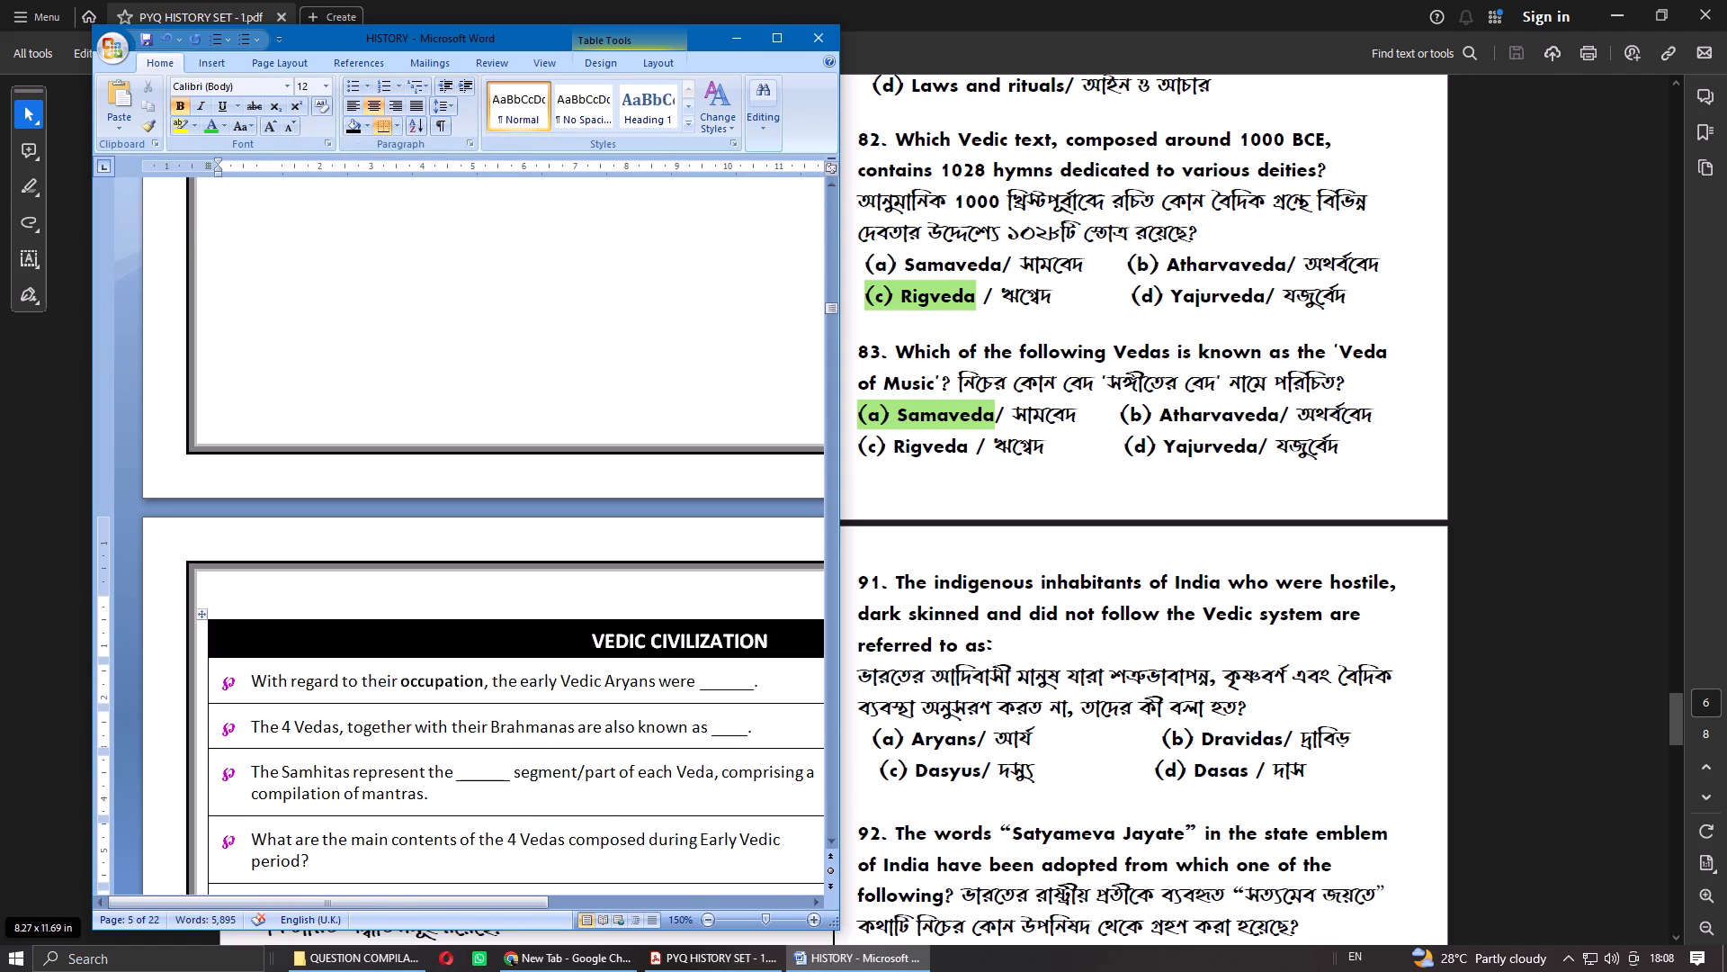
Set the paragraph spacing before the VEDIC CIVILIZATION title to 2 pt.
click(281, 62)
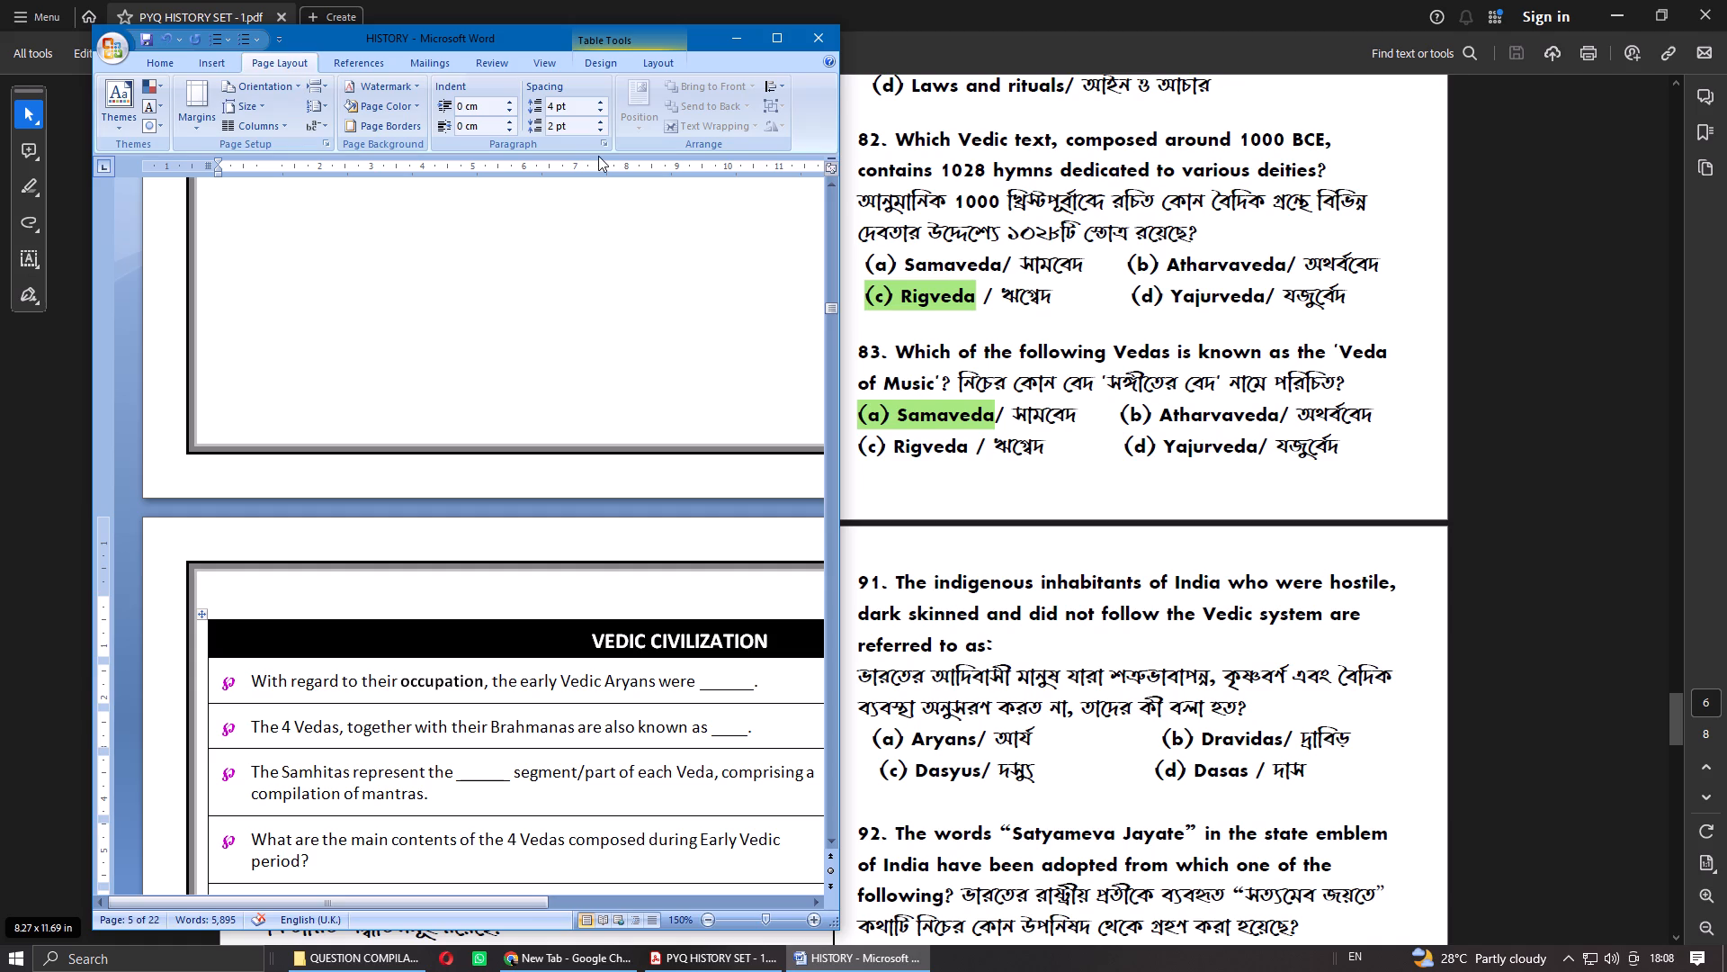
click(563, 107)
key(2)
click(544, 643)
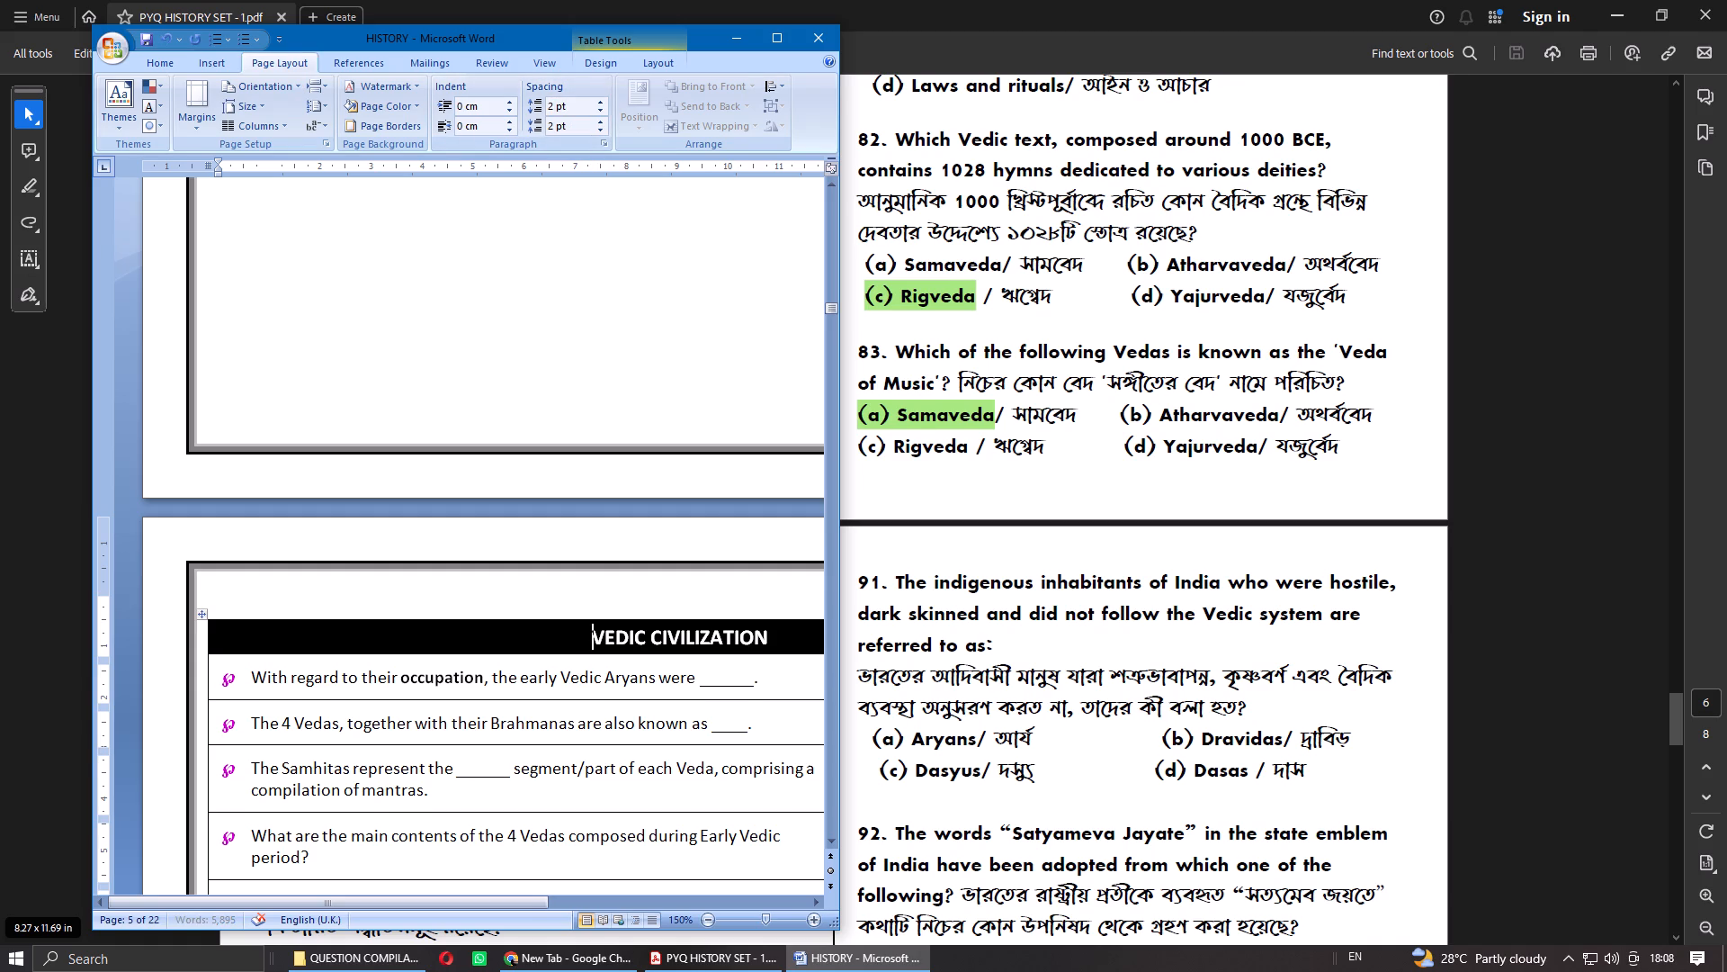
click(793, 642)
Split the Vedic table at the DEITY row so that DEITY heads a separate table.
scroll(687, 585, down, 8)
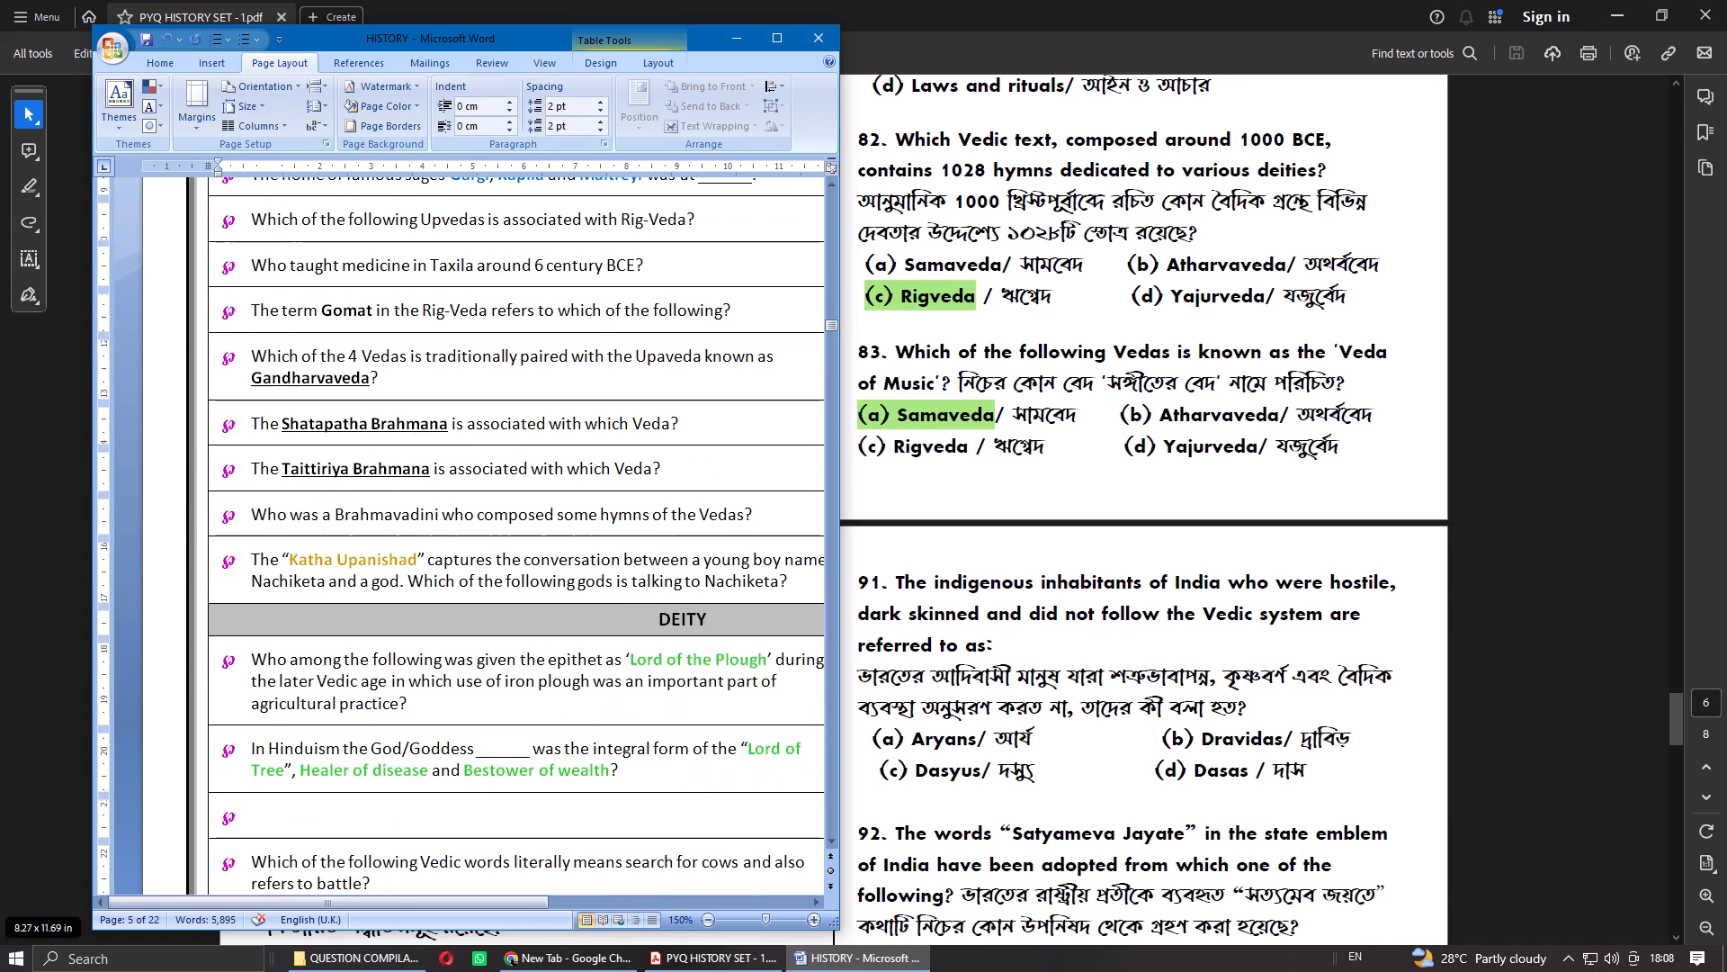
click(725, 617)
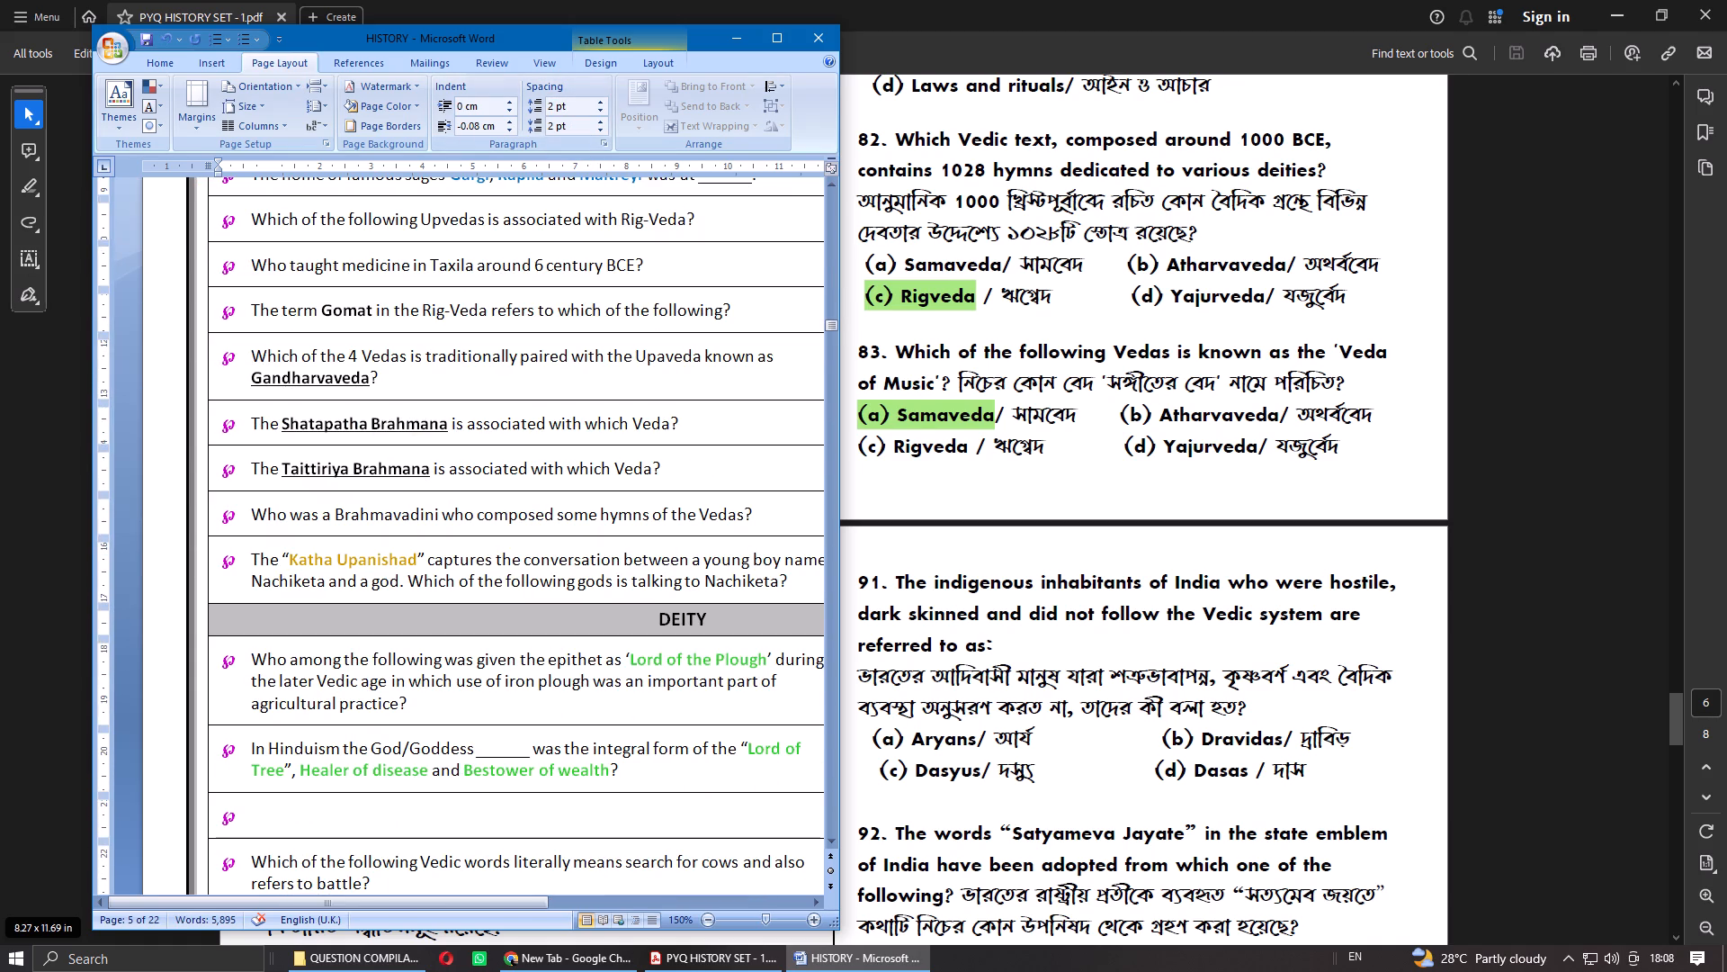
scroll(702, 614, down, 1)
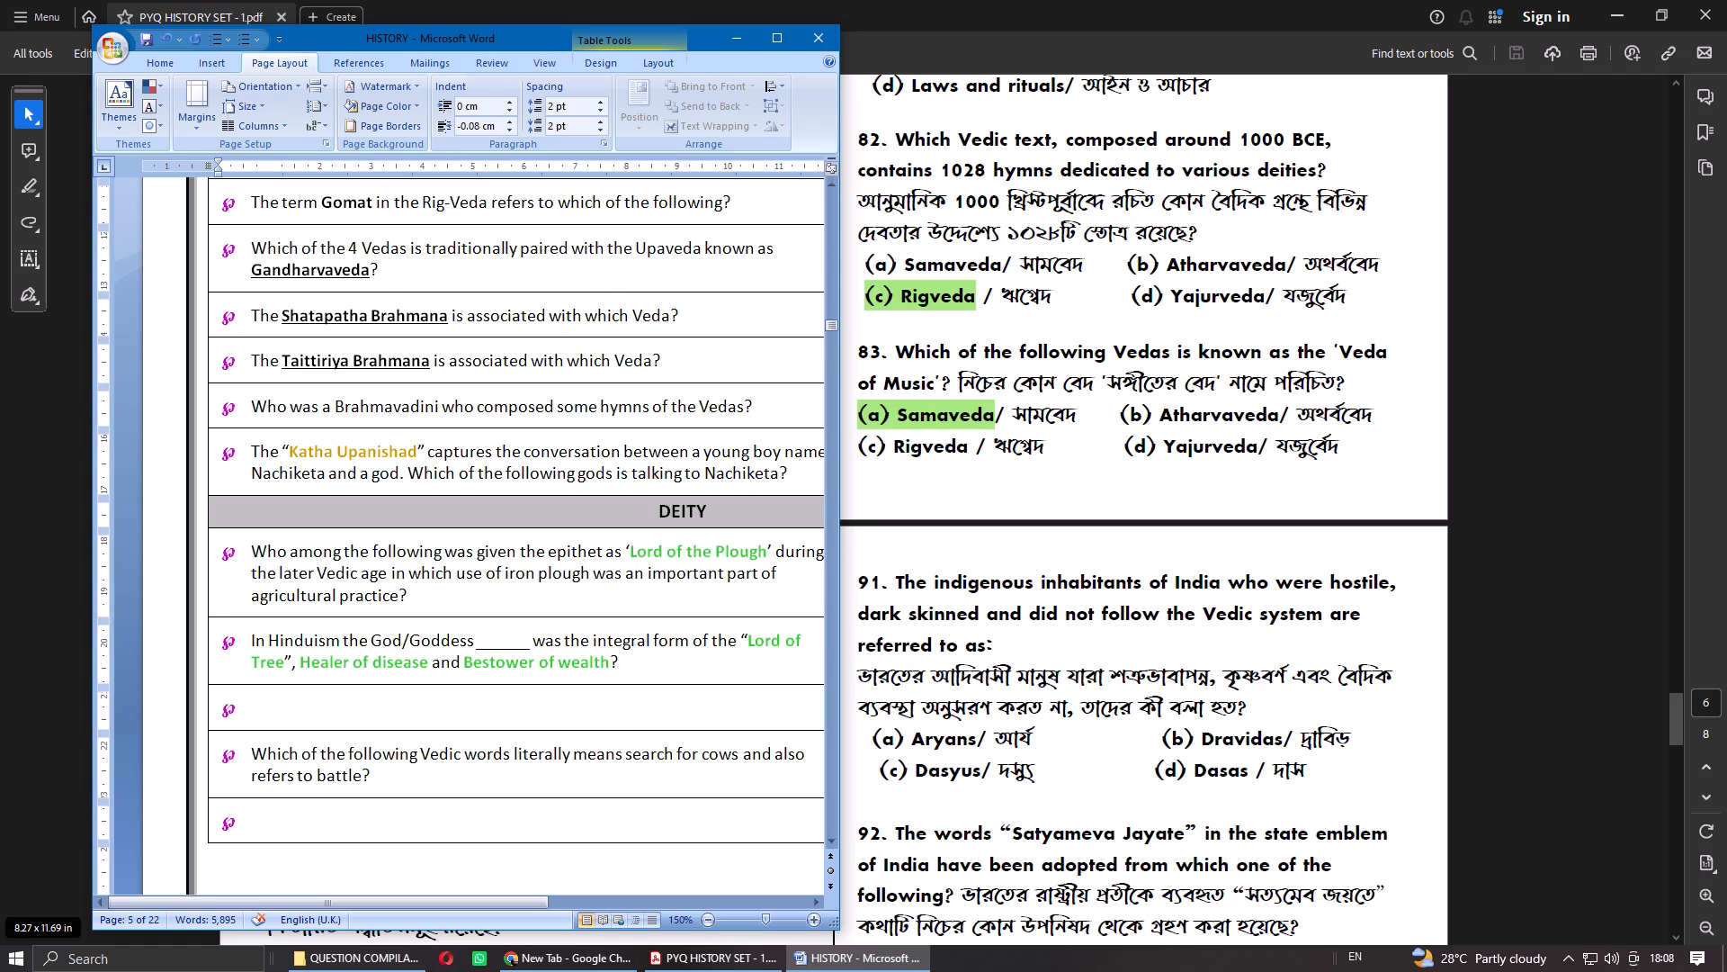
click(649, 59)
click(407, 130)
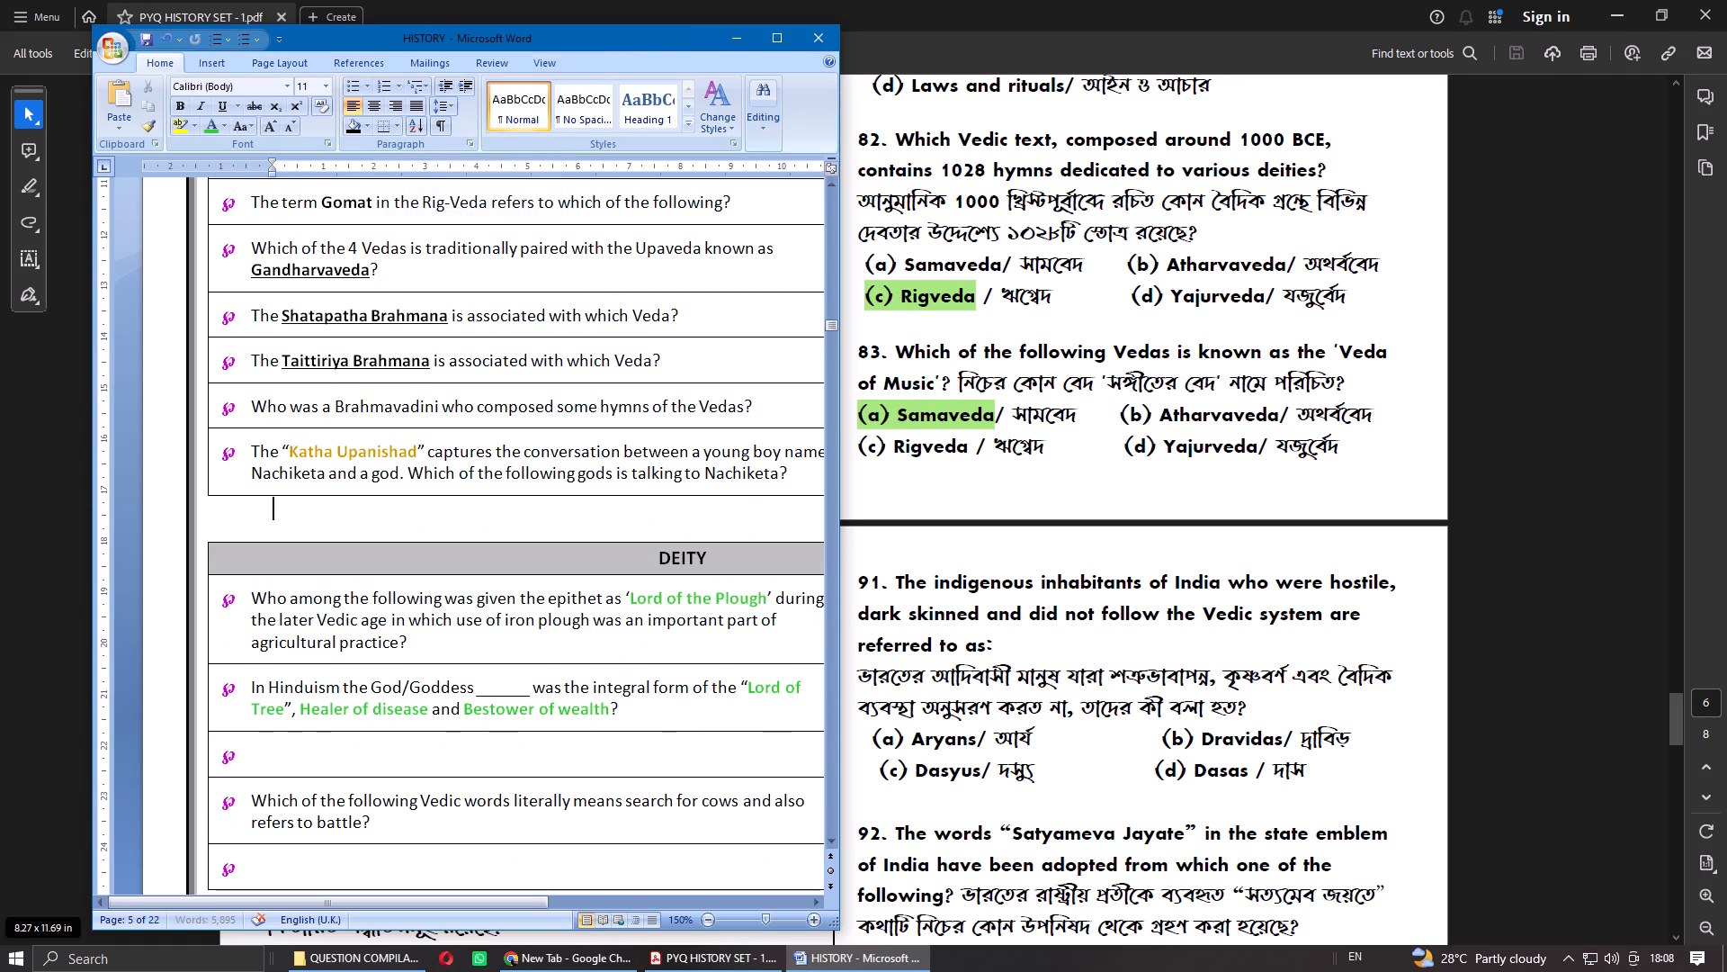
Set the spacing after the blank paragraph between the two split tables to 0 pt.
click(265, 74)
click(278, 63)
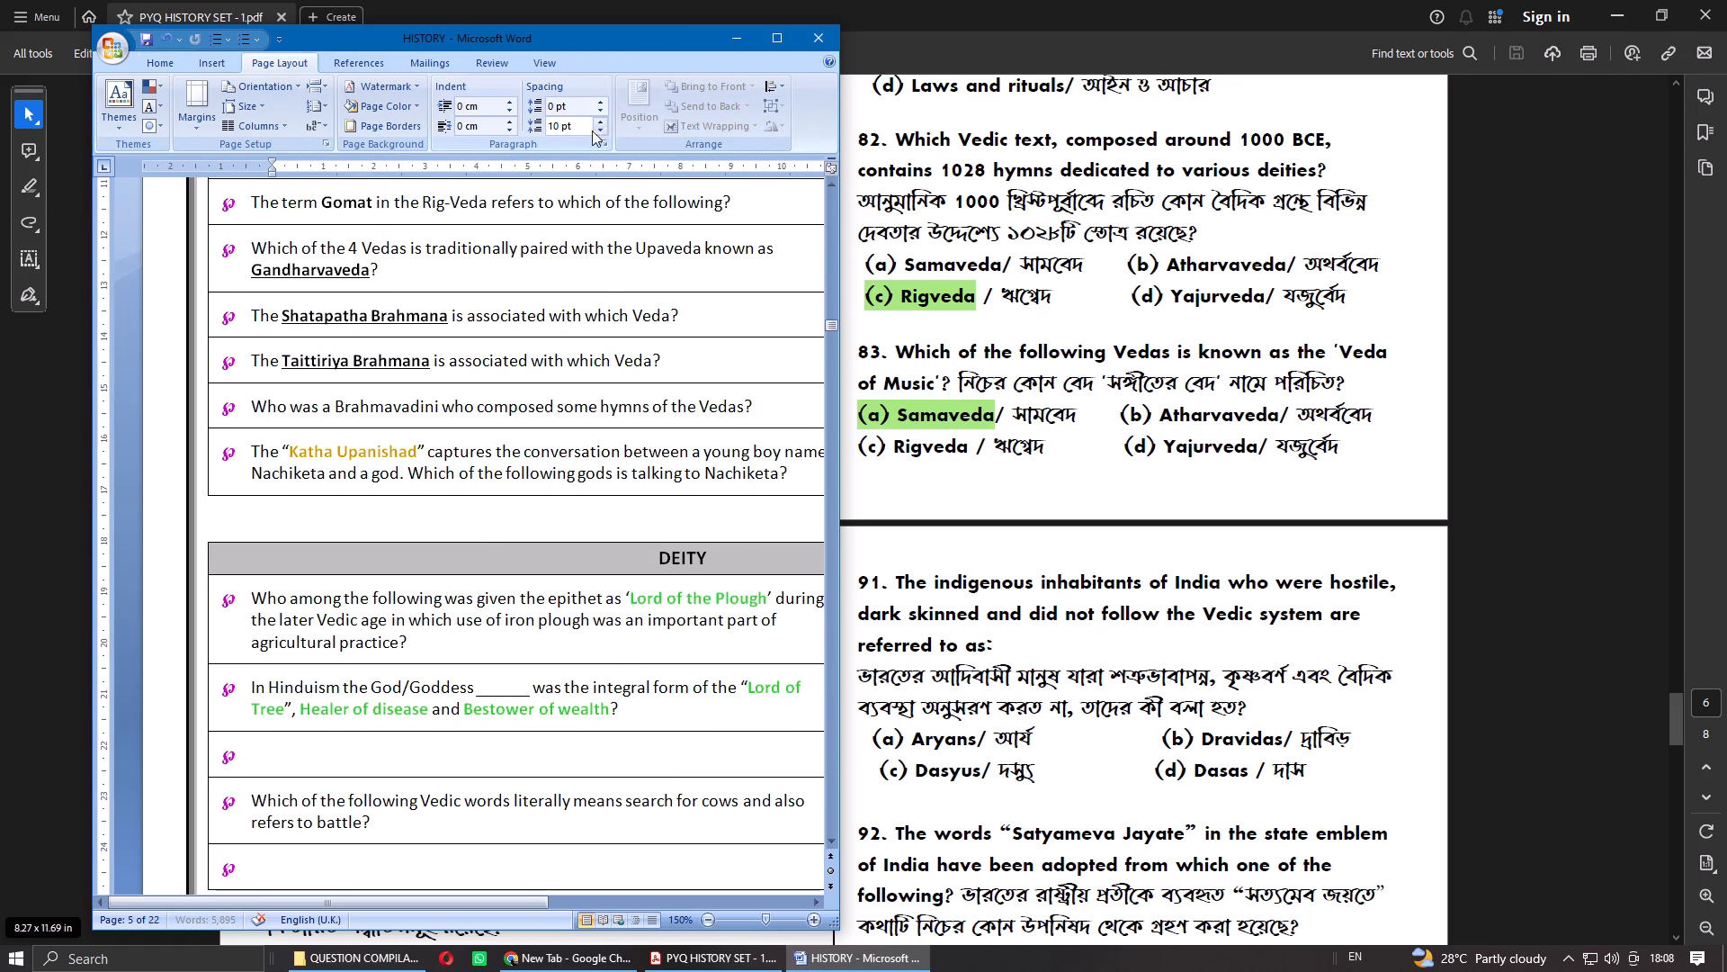
double_click(604, 131)
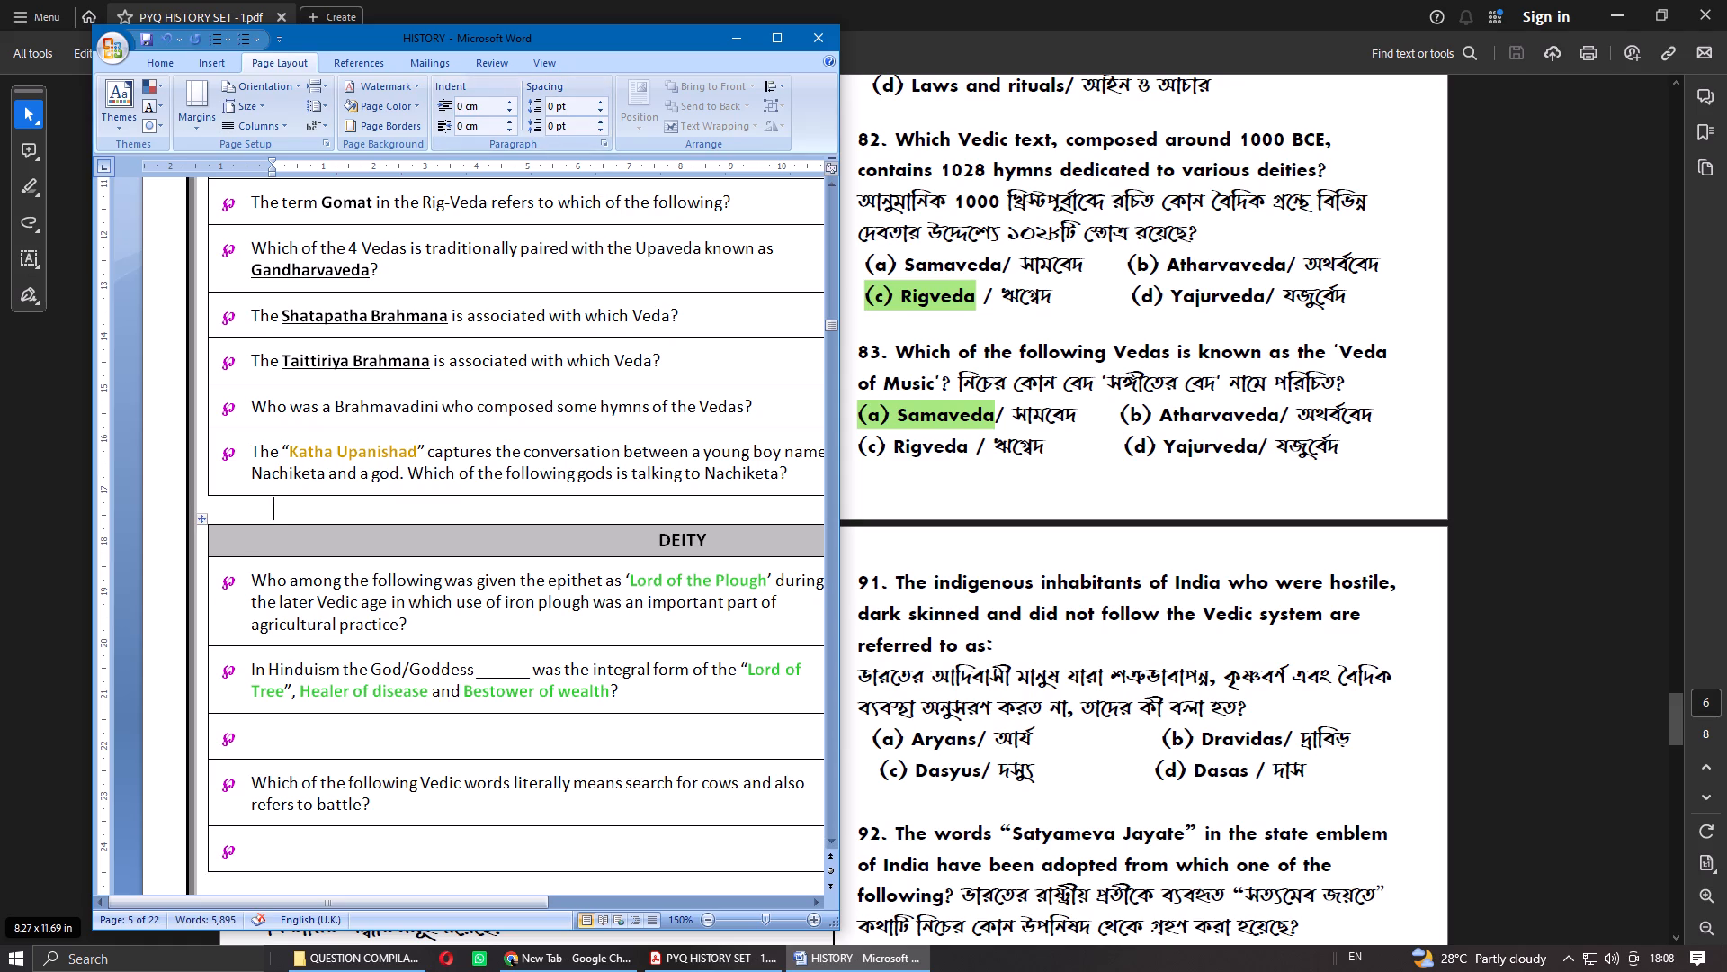
Merge the blank row below the Lord Soma question into a single cell across the table's width.
click(545, 738)
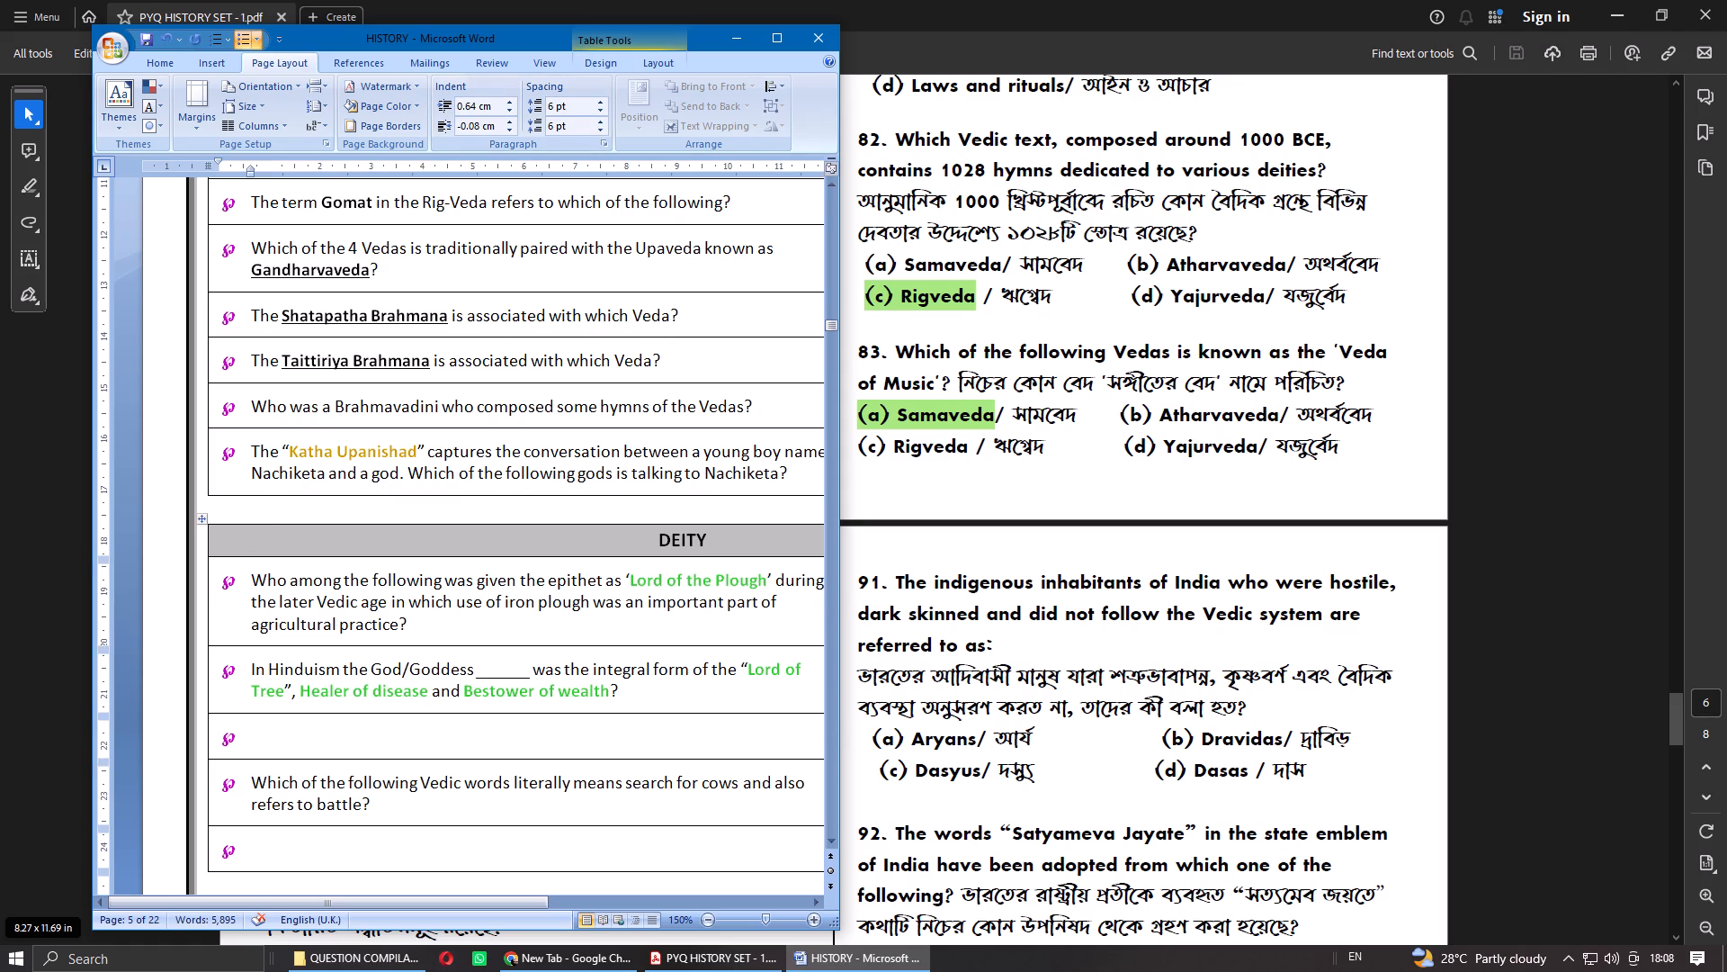
drag(843, 727, 1142, 728)
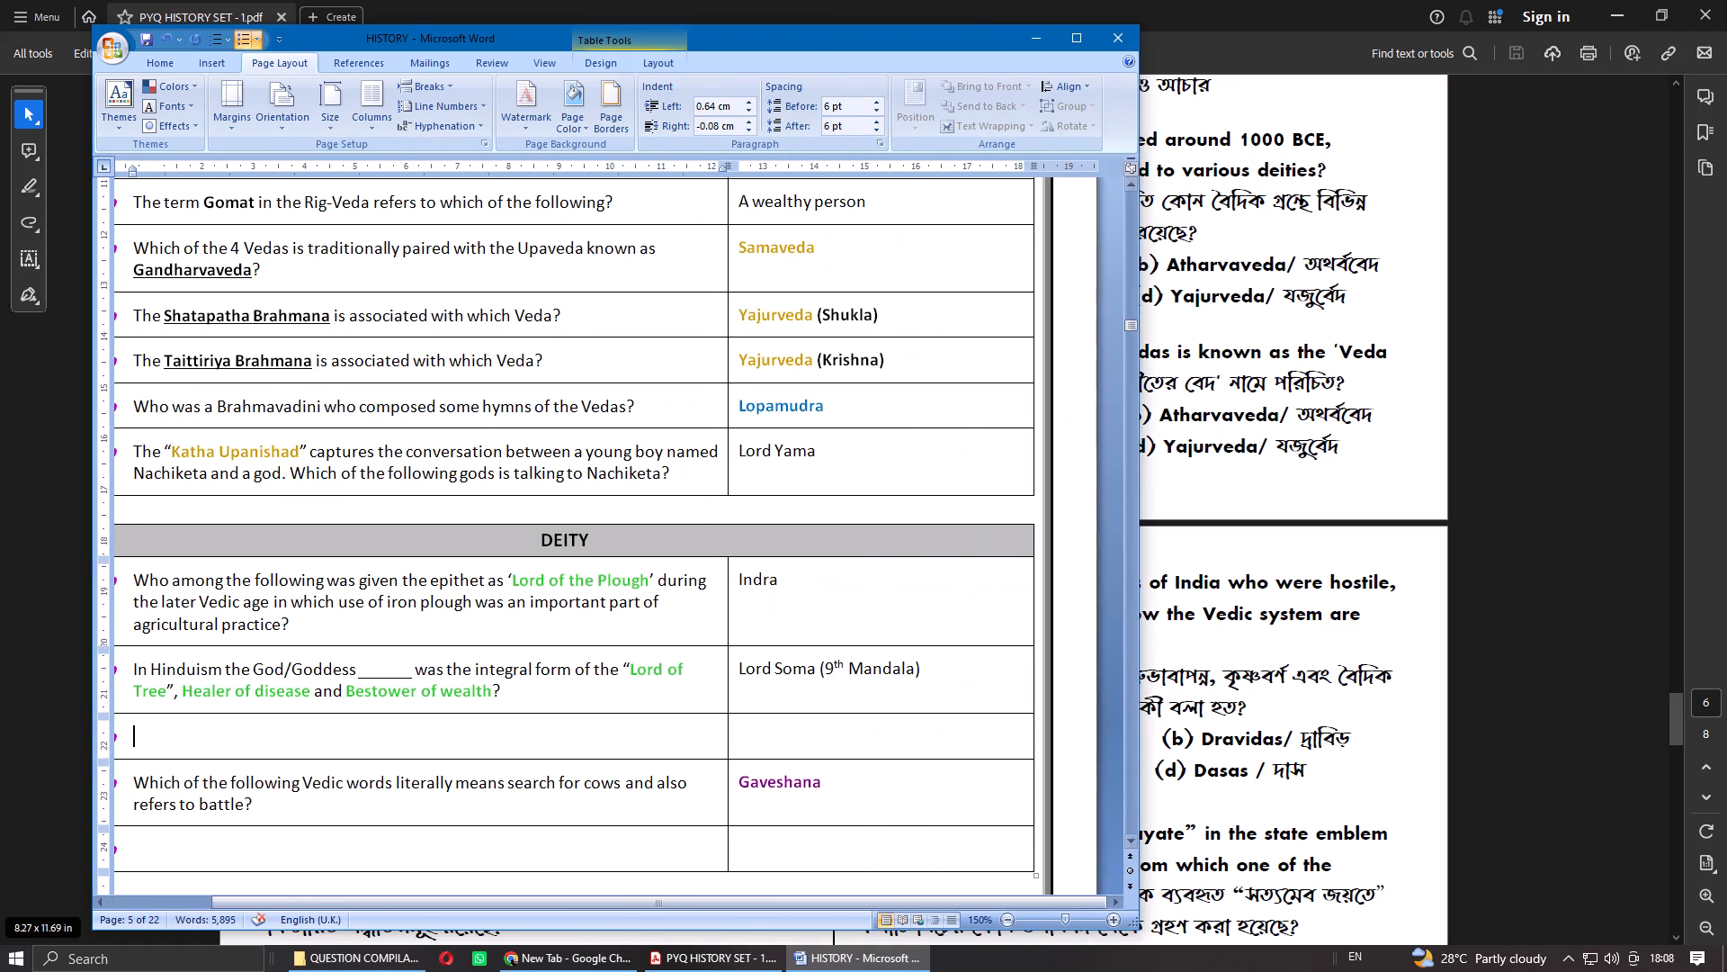
click(725, 742)
drag(709, 742, 775, 742)
right_click(775, 742)
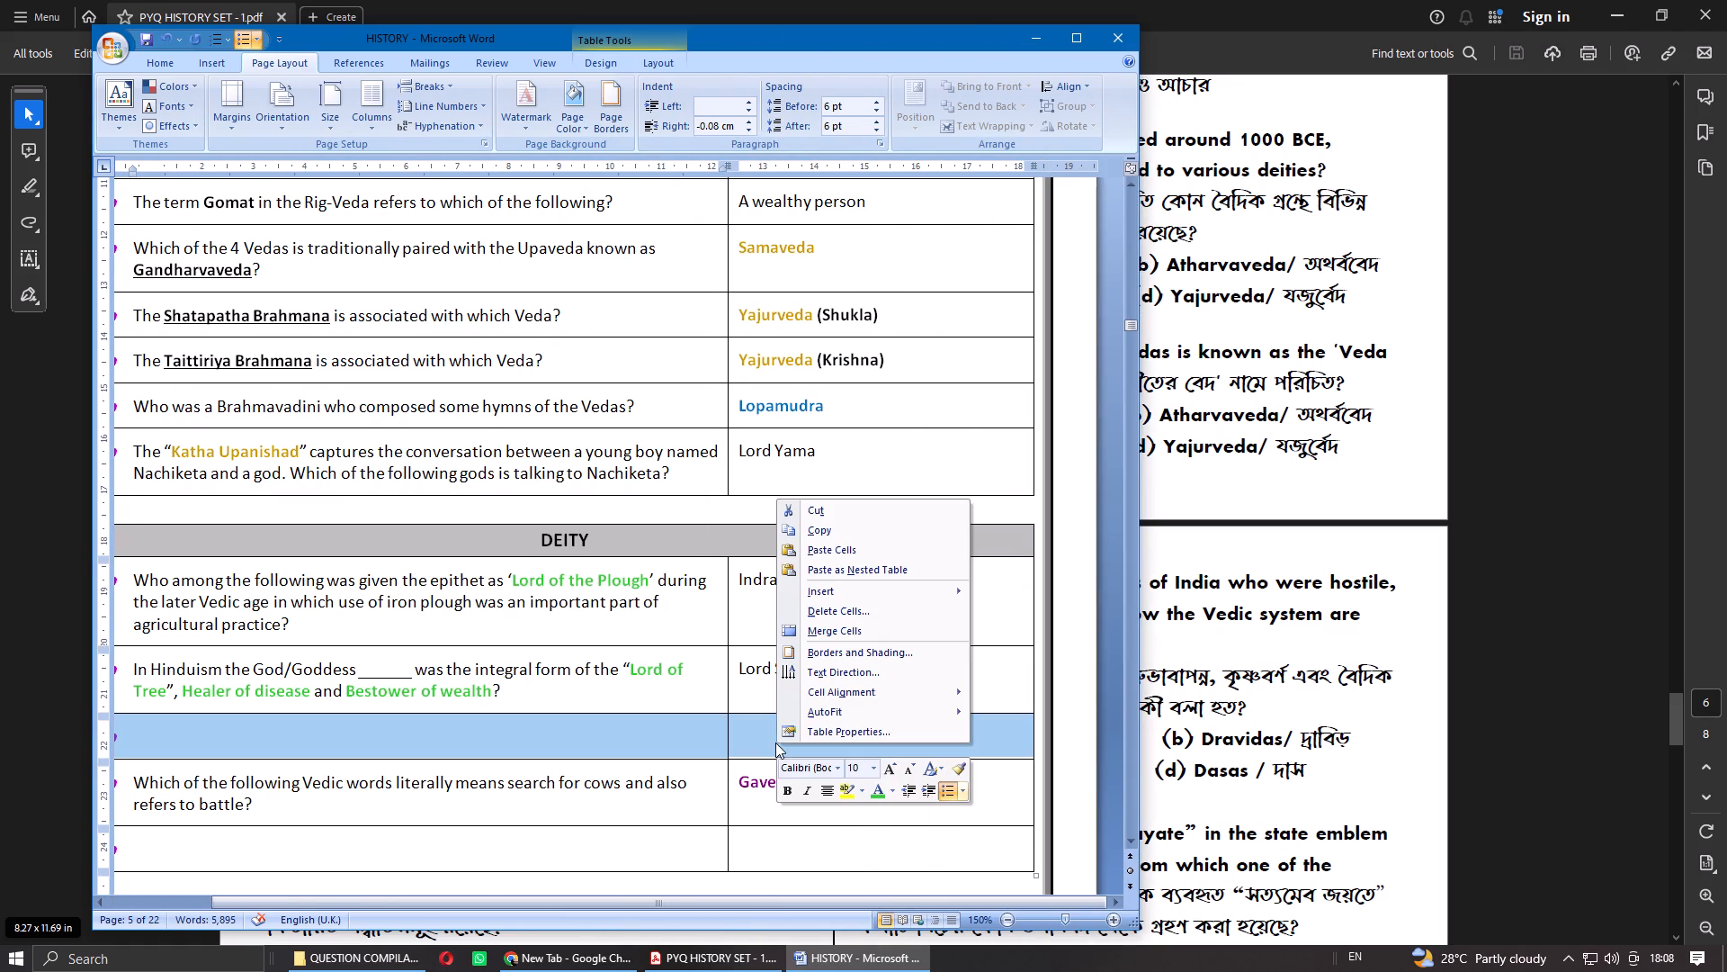
click(844, 633)
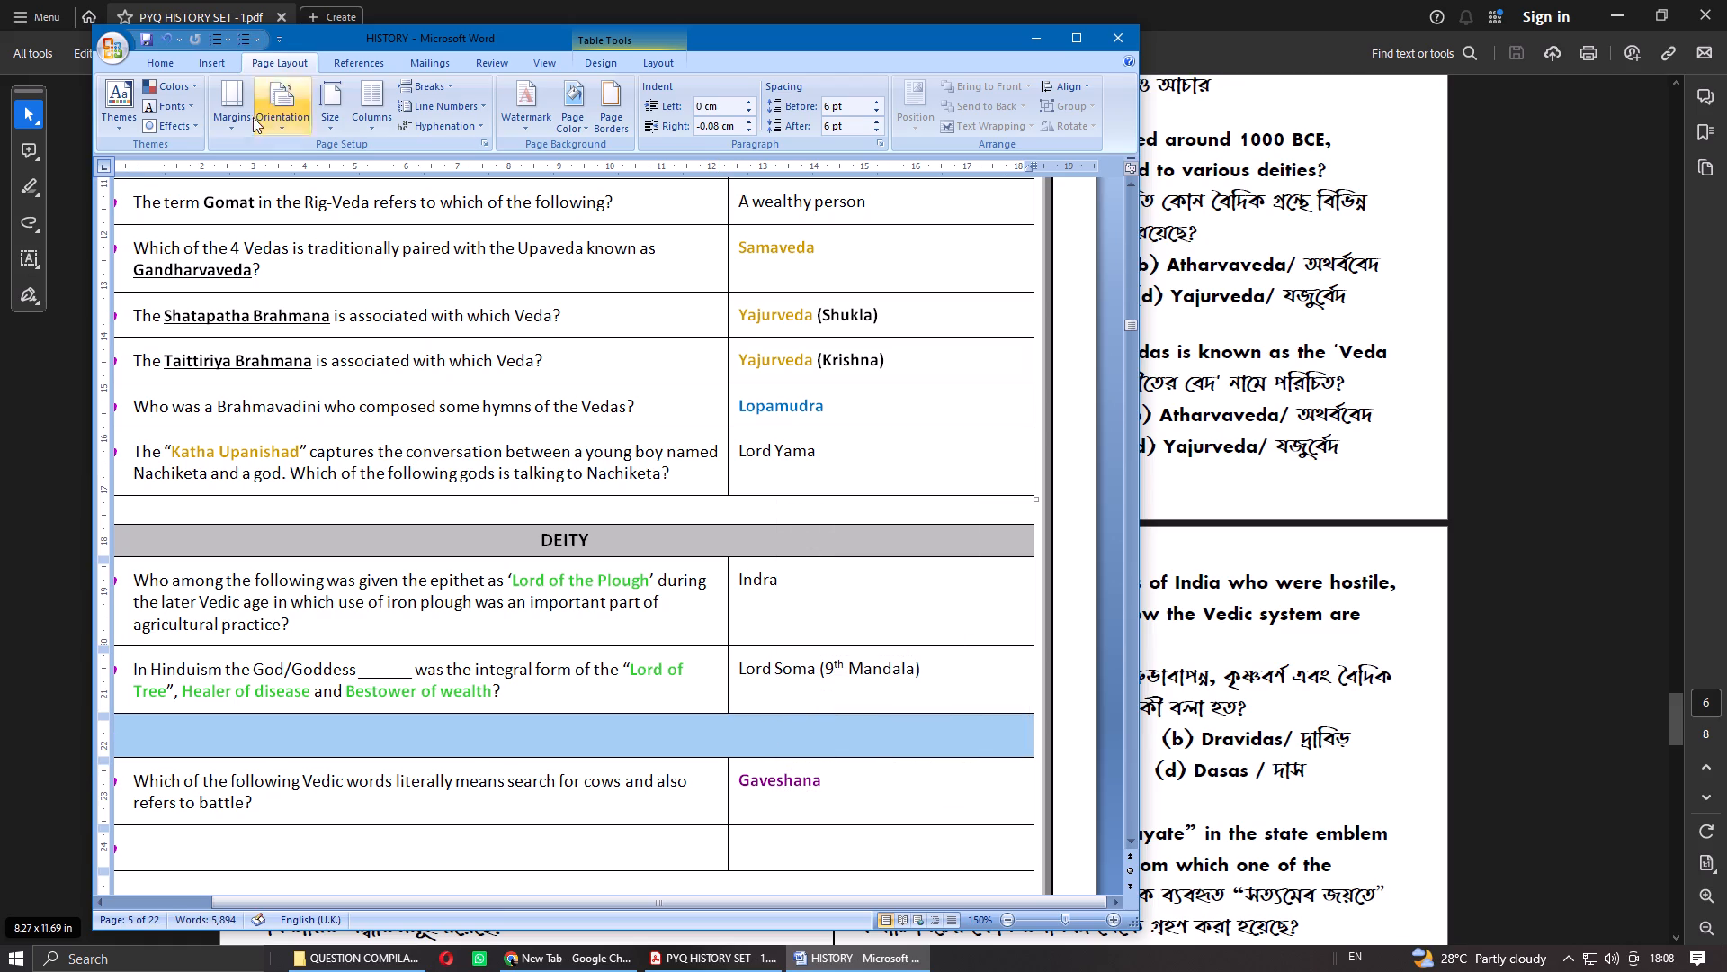
Centre the merged blank row's text and shade the row the same grey as the DEITY row.
click(166, 67)
click(515, 118)
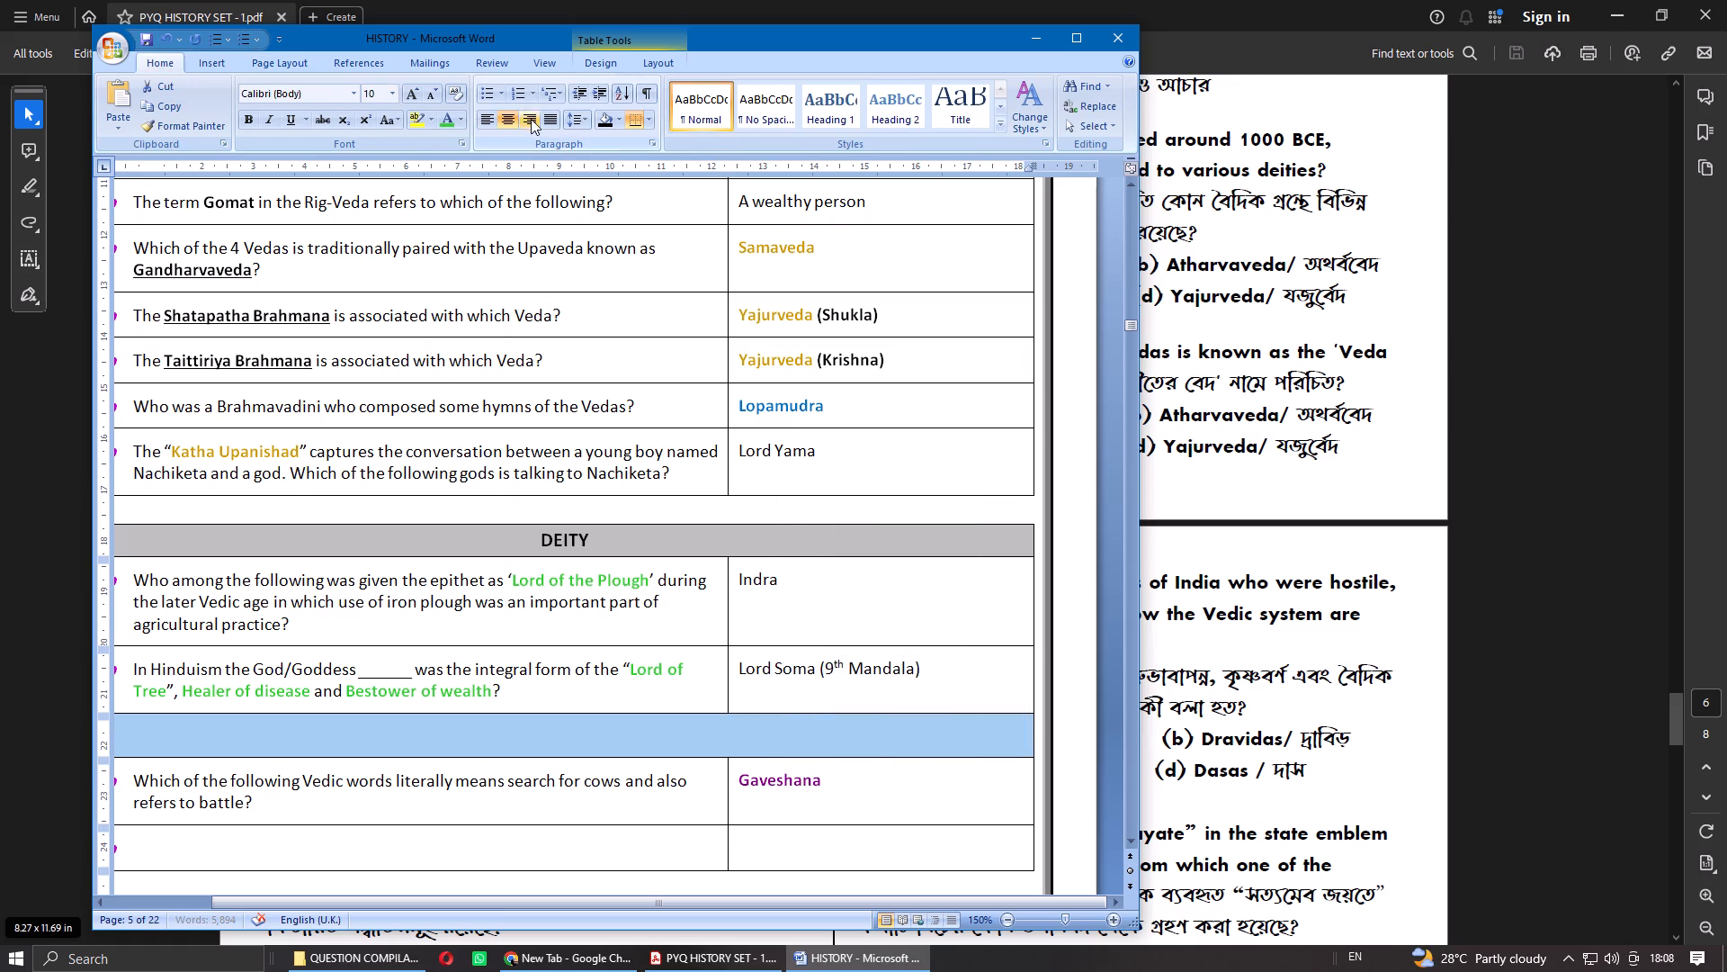
click(619, 119)
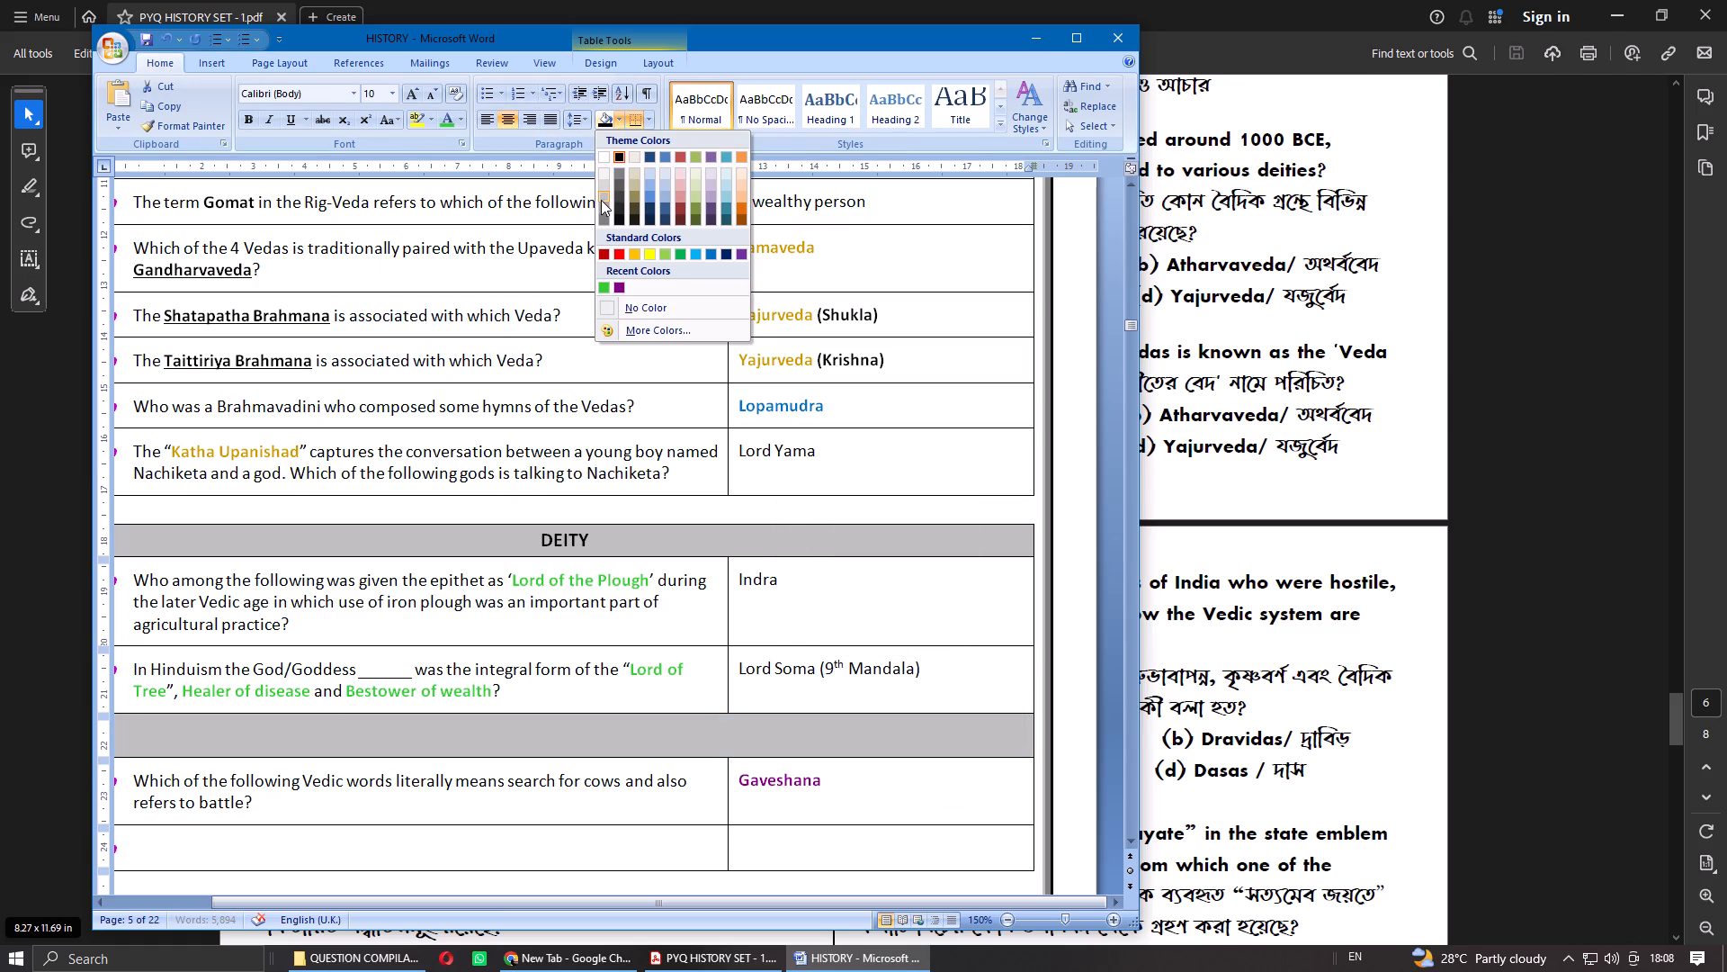
click(601, 200)
Set the merged grey row's paragraph spacing to 2 pt before and 2 pt after.
click(309, 68)
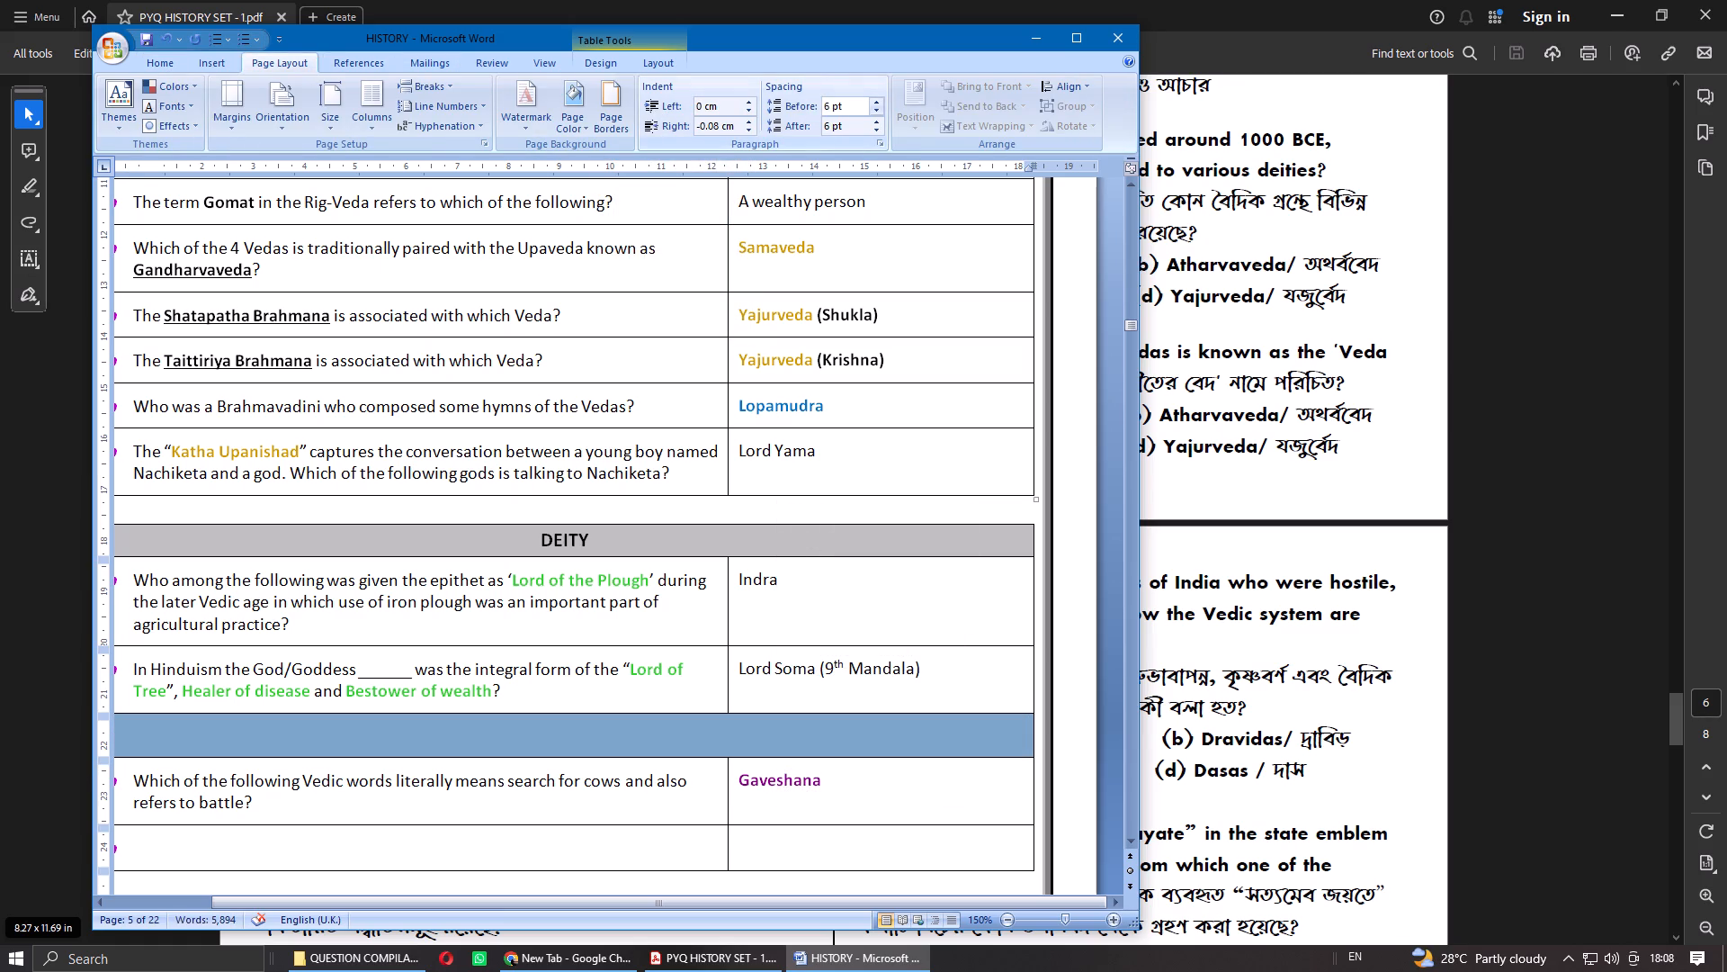
click(837, 103)
key(2)
click(828, 121)
key(2)
Enter the heading SPECIAL TERMS in the merged grey row, in bold at font size 11.
click(613, 727)
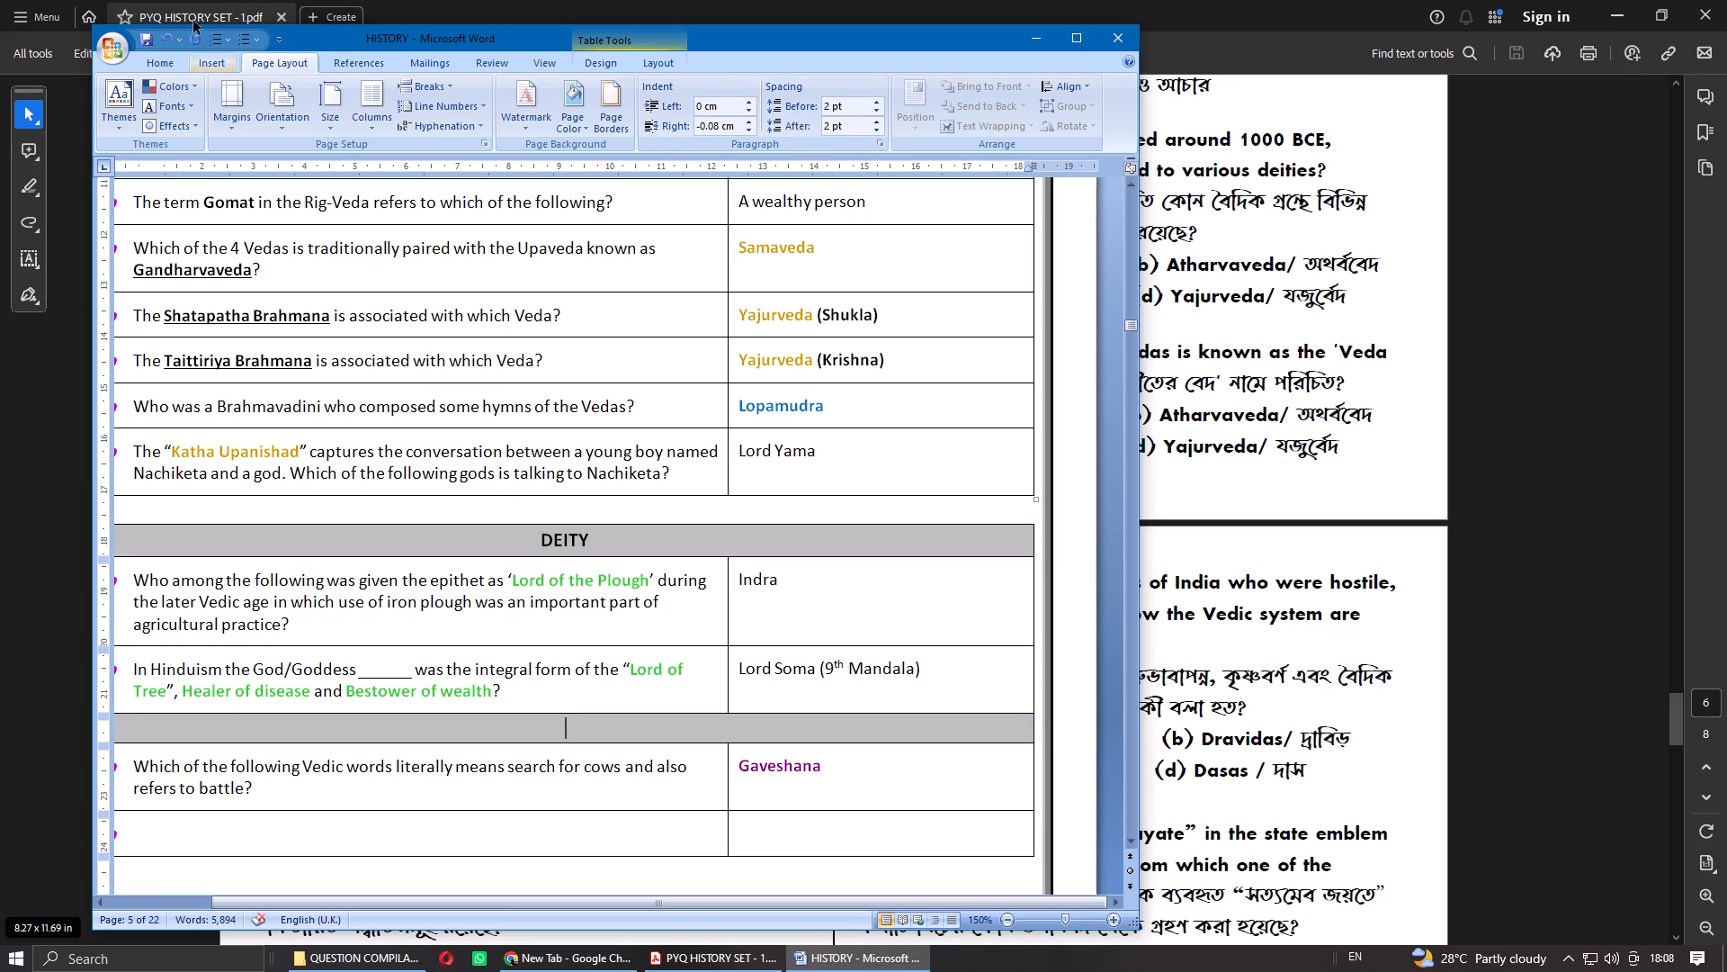
click(153, 58)
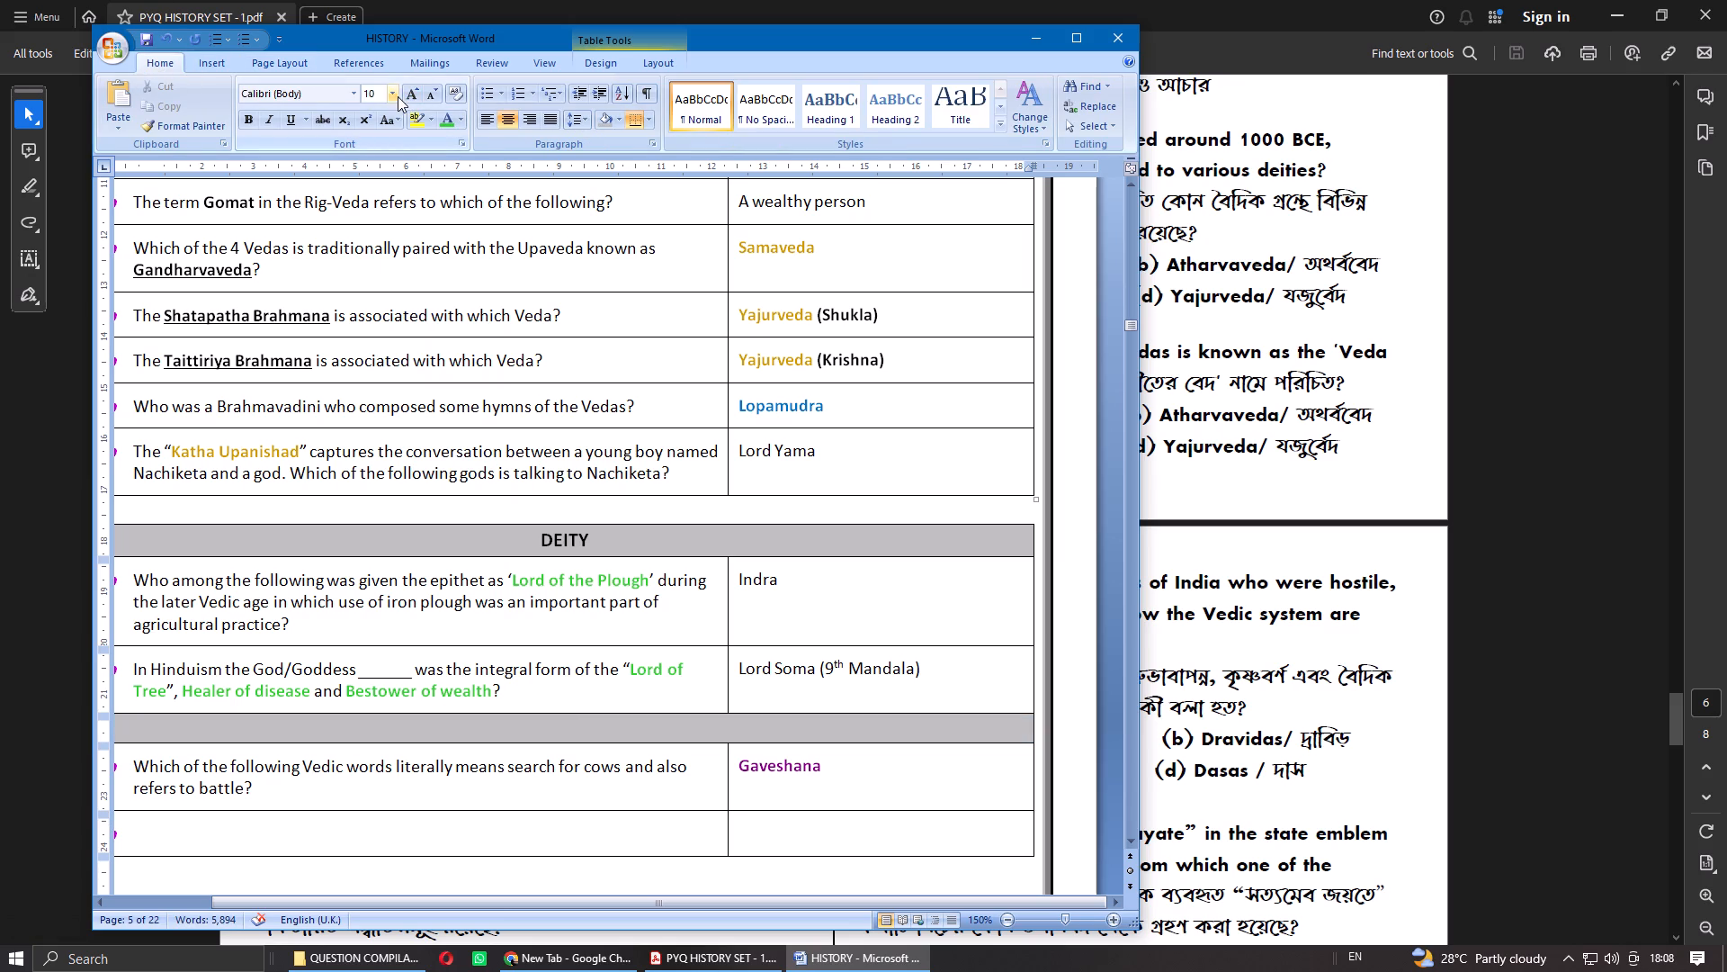
click(398, 96)
click(374, 151)
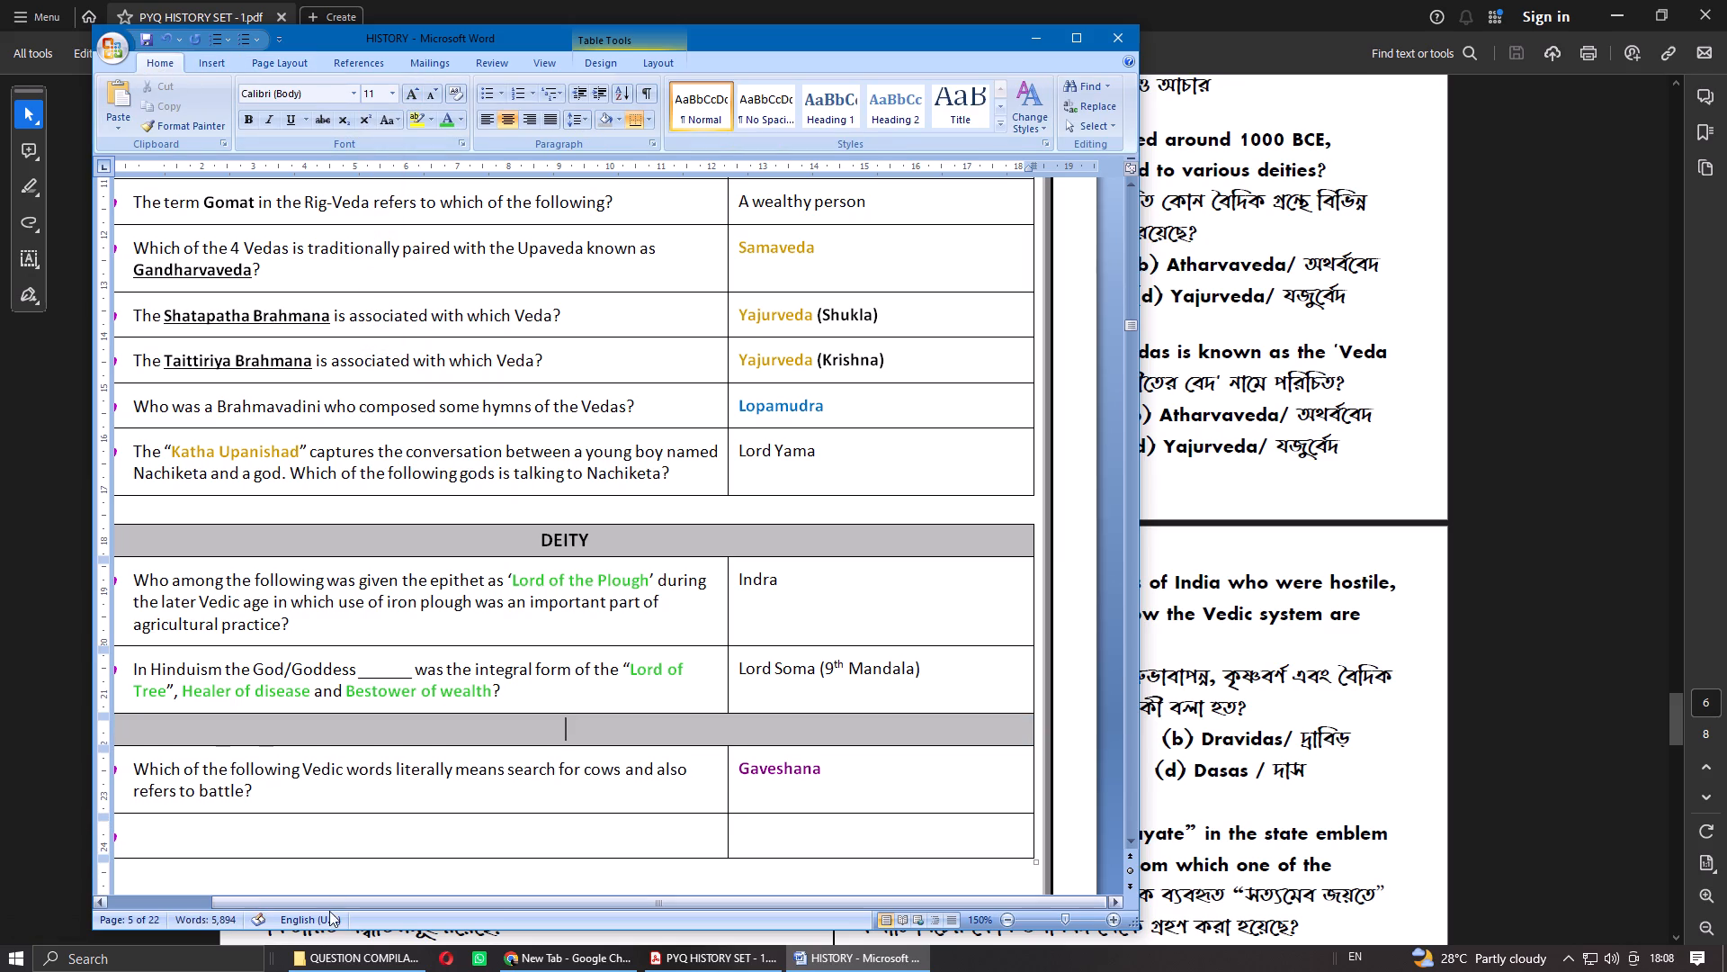
click(327, 914)
click(693, 584)
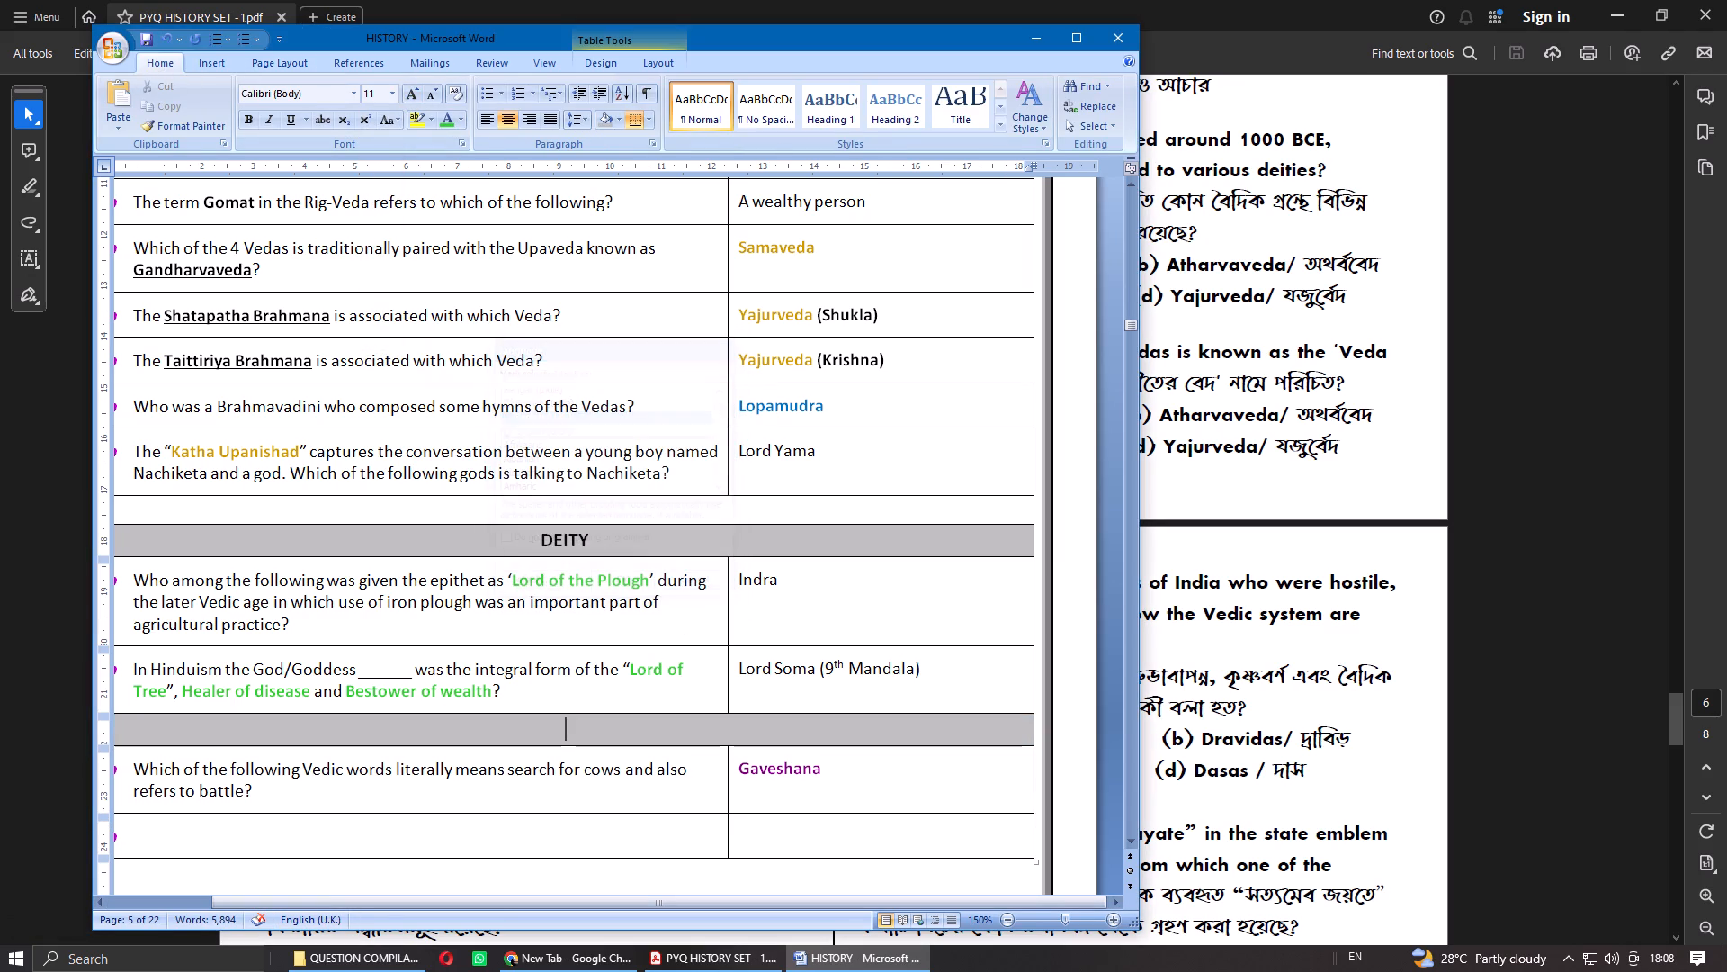
text(SPECIAL TERMS)
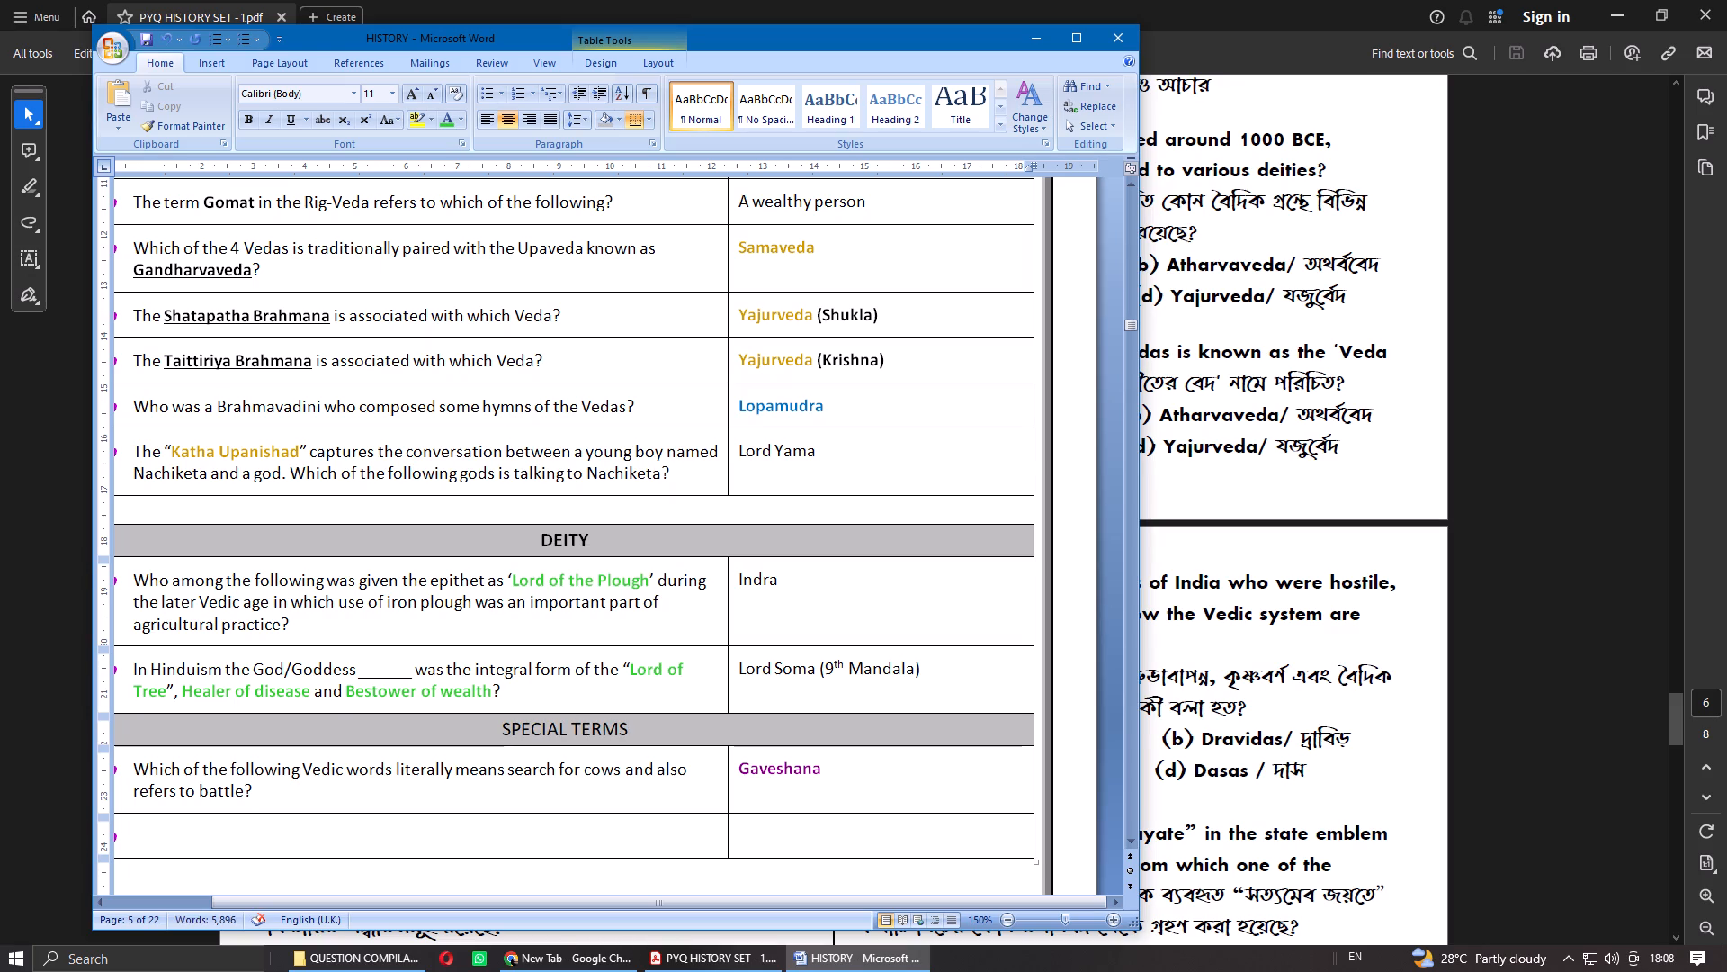
drag(652, 735, 526, 728)
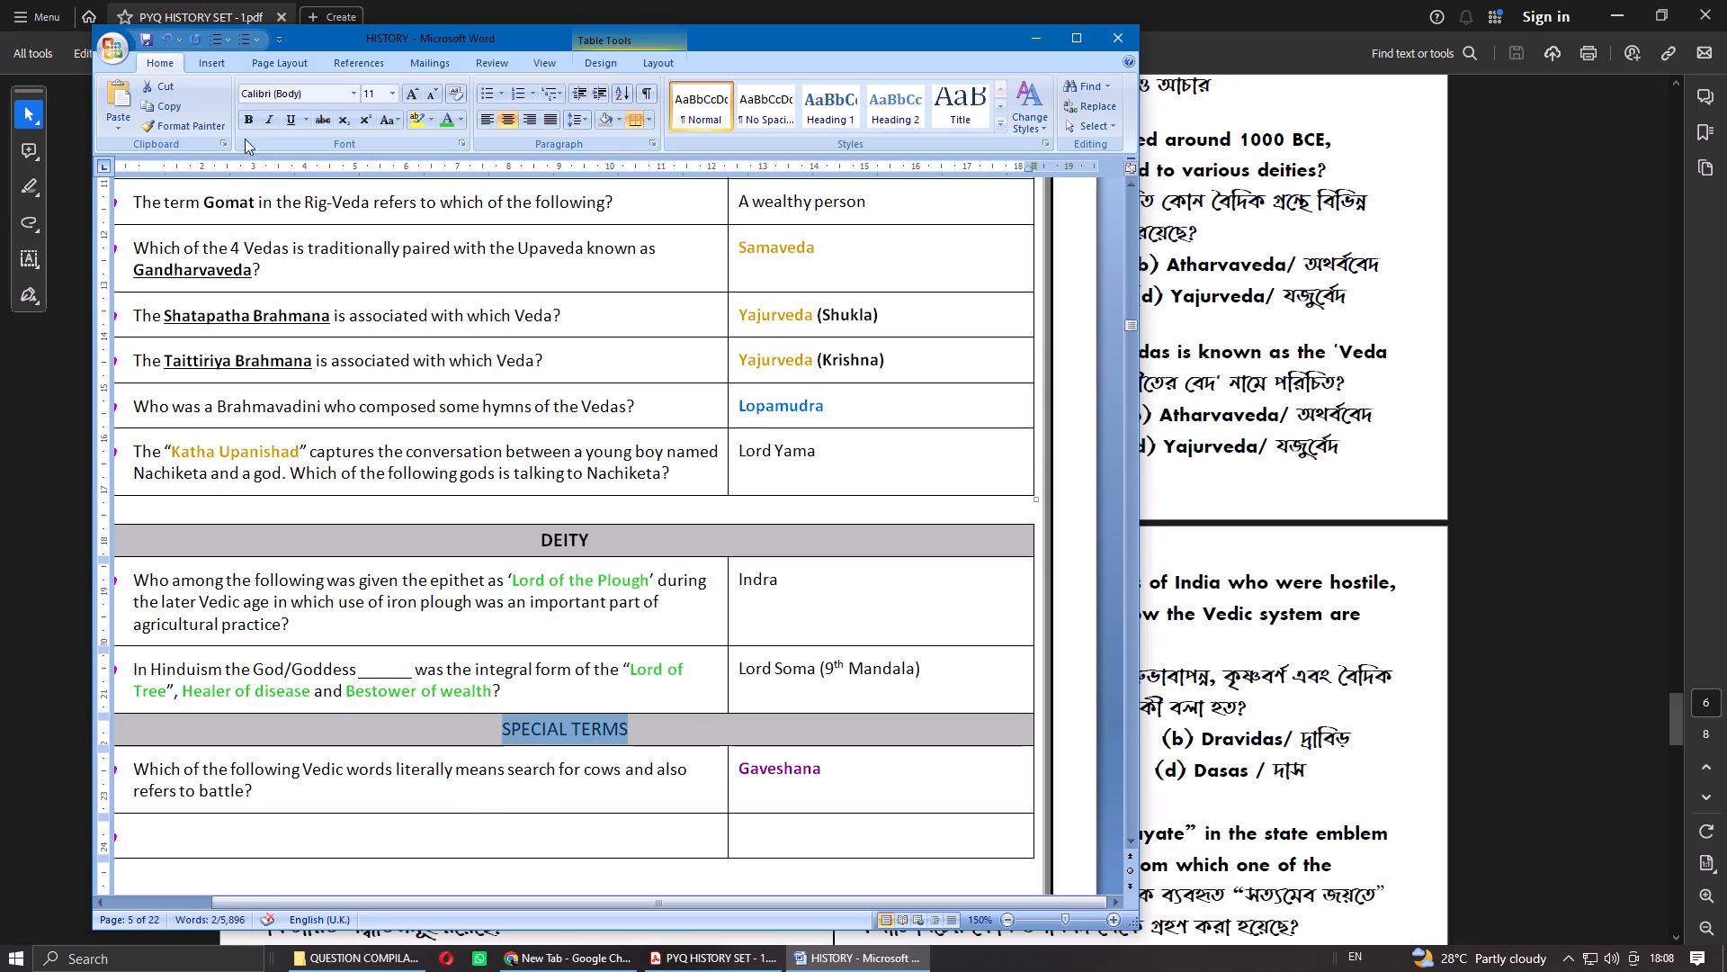
click(247, 120)
Split the table at the SPECIAL TERMS row so that it heads a separate table.
click(649, 63)
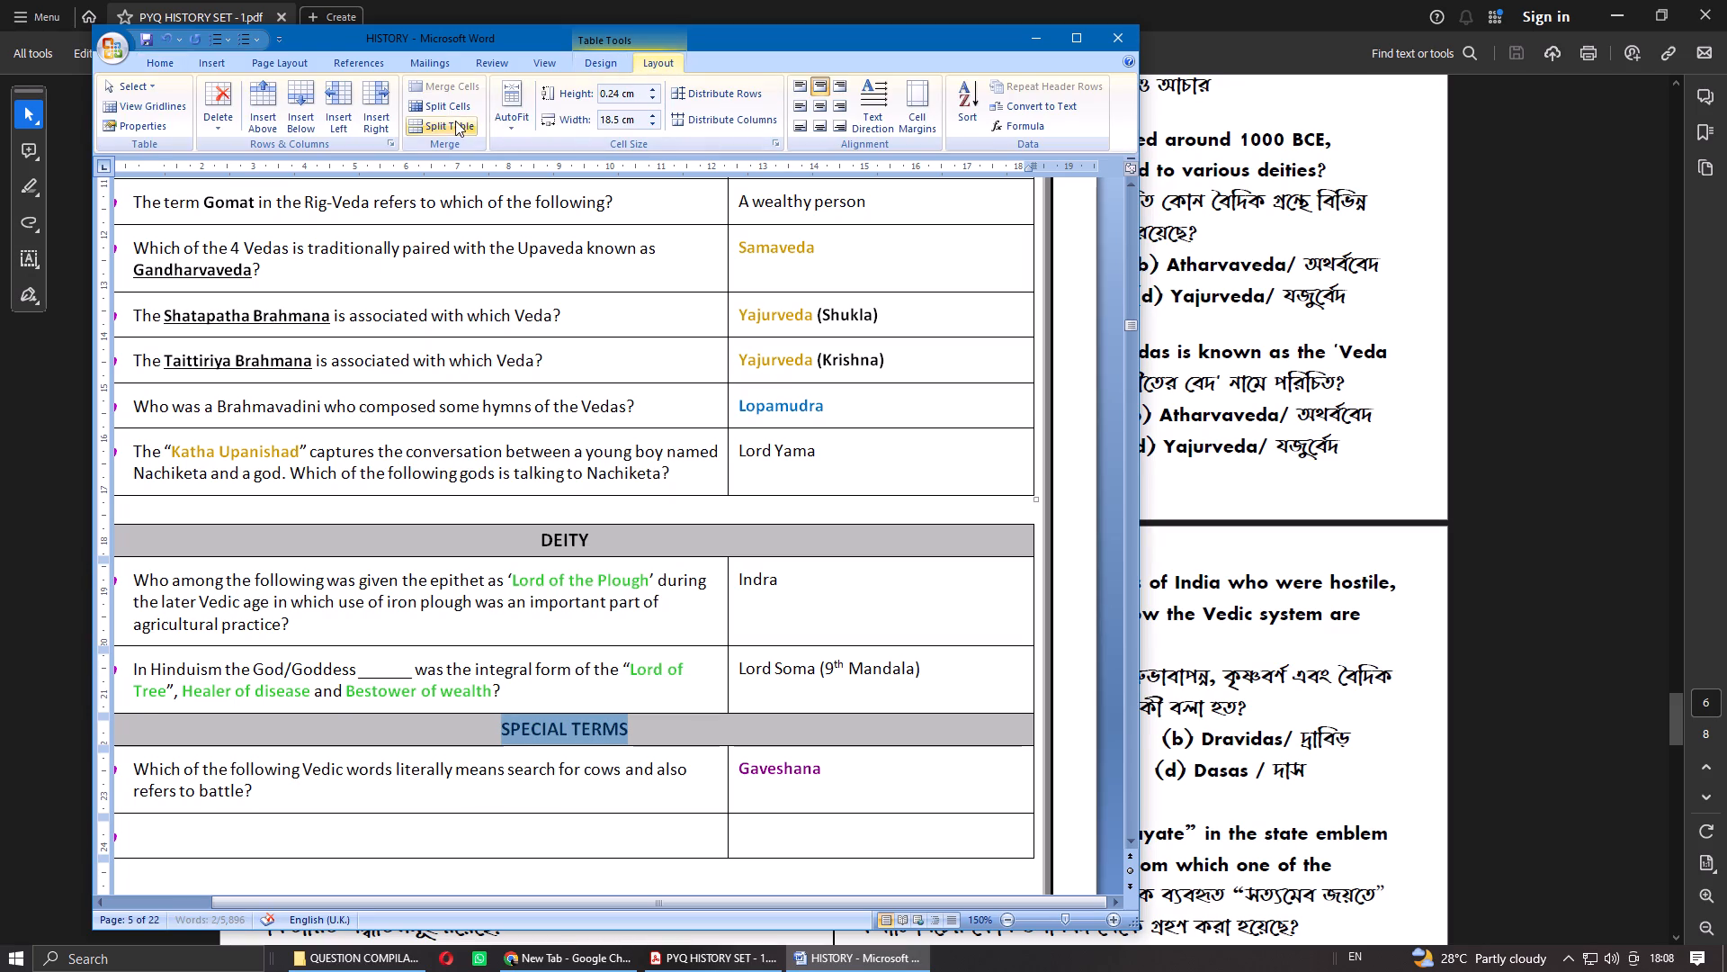
click(455, 121)
Set the spacing after the blank paragraph above the SPECIAL TERMS table to 0 pt.
click(273, 65)
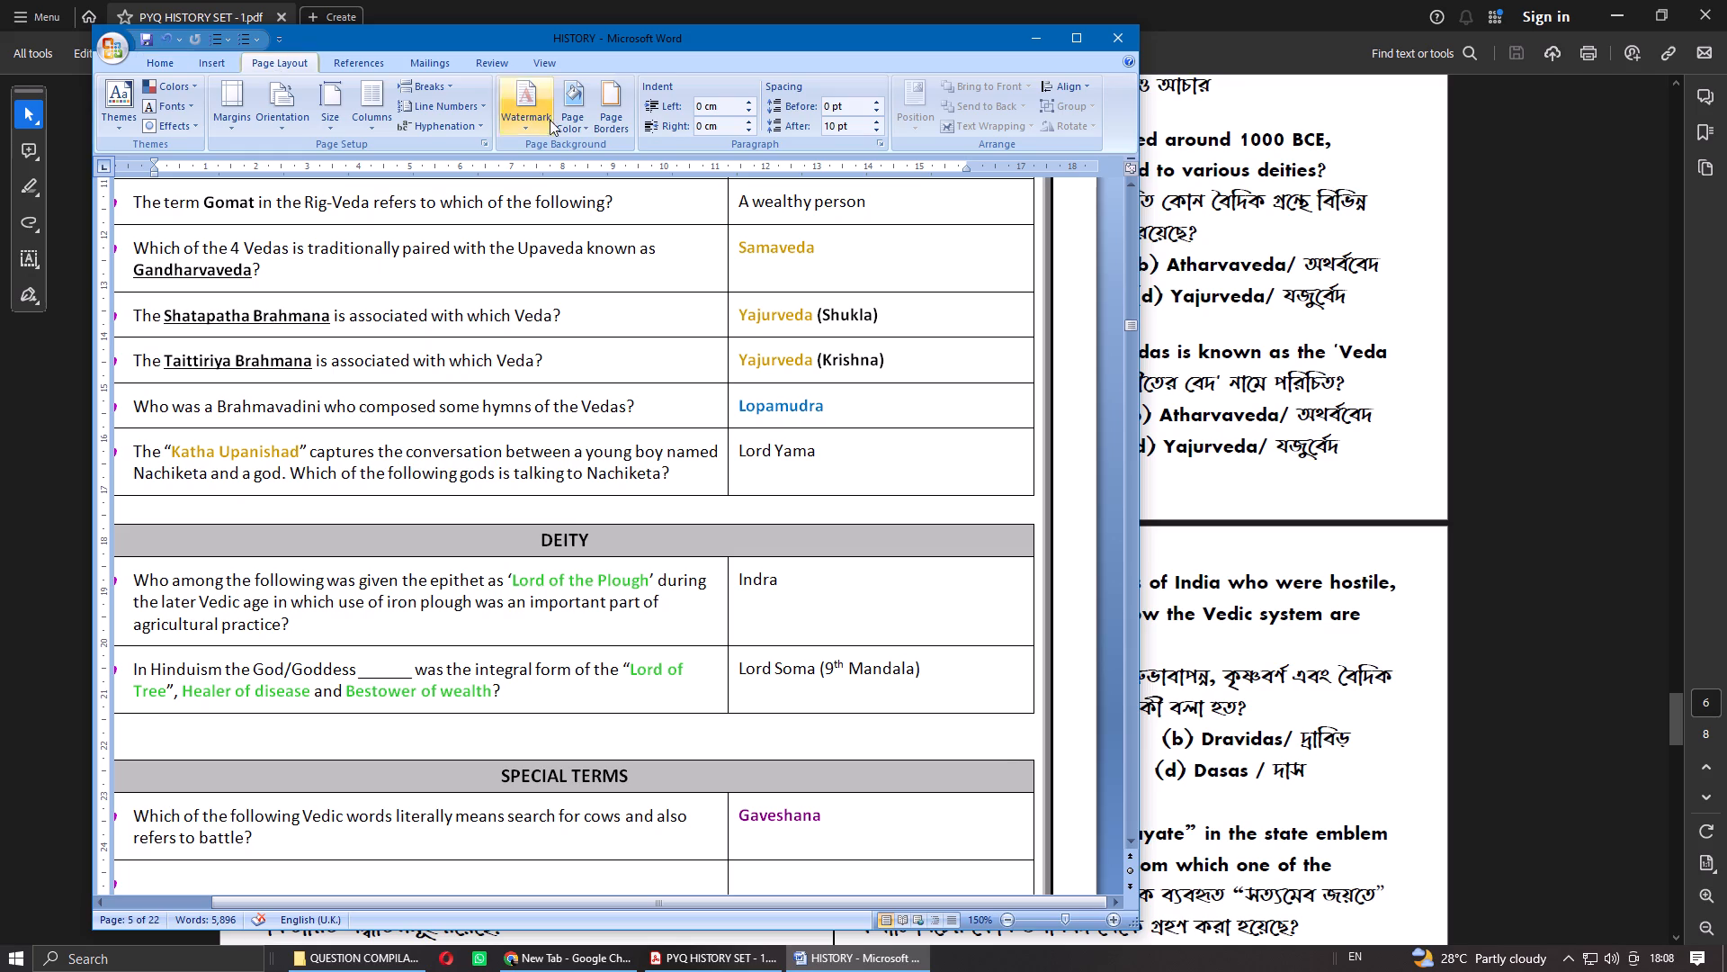
double_click(872, 129)
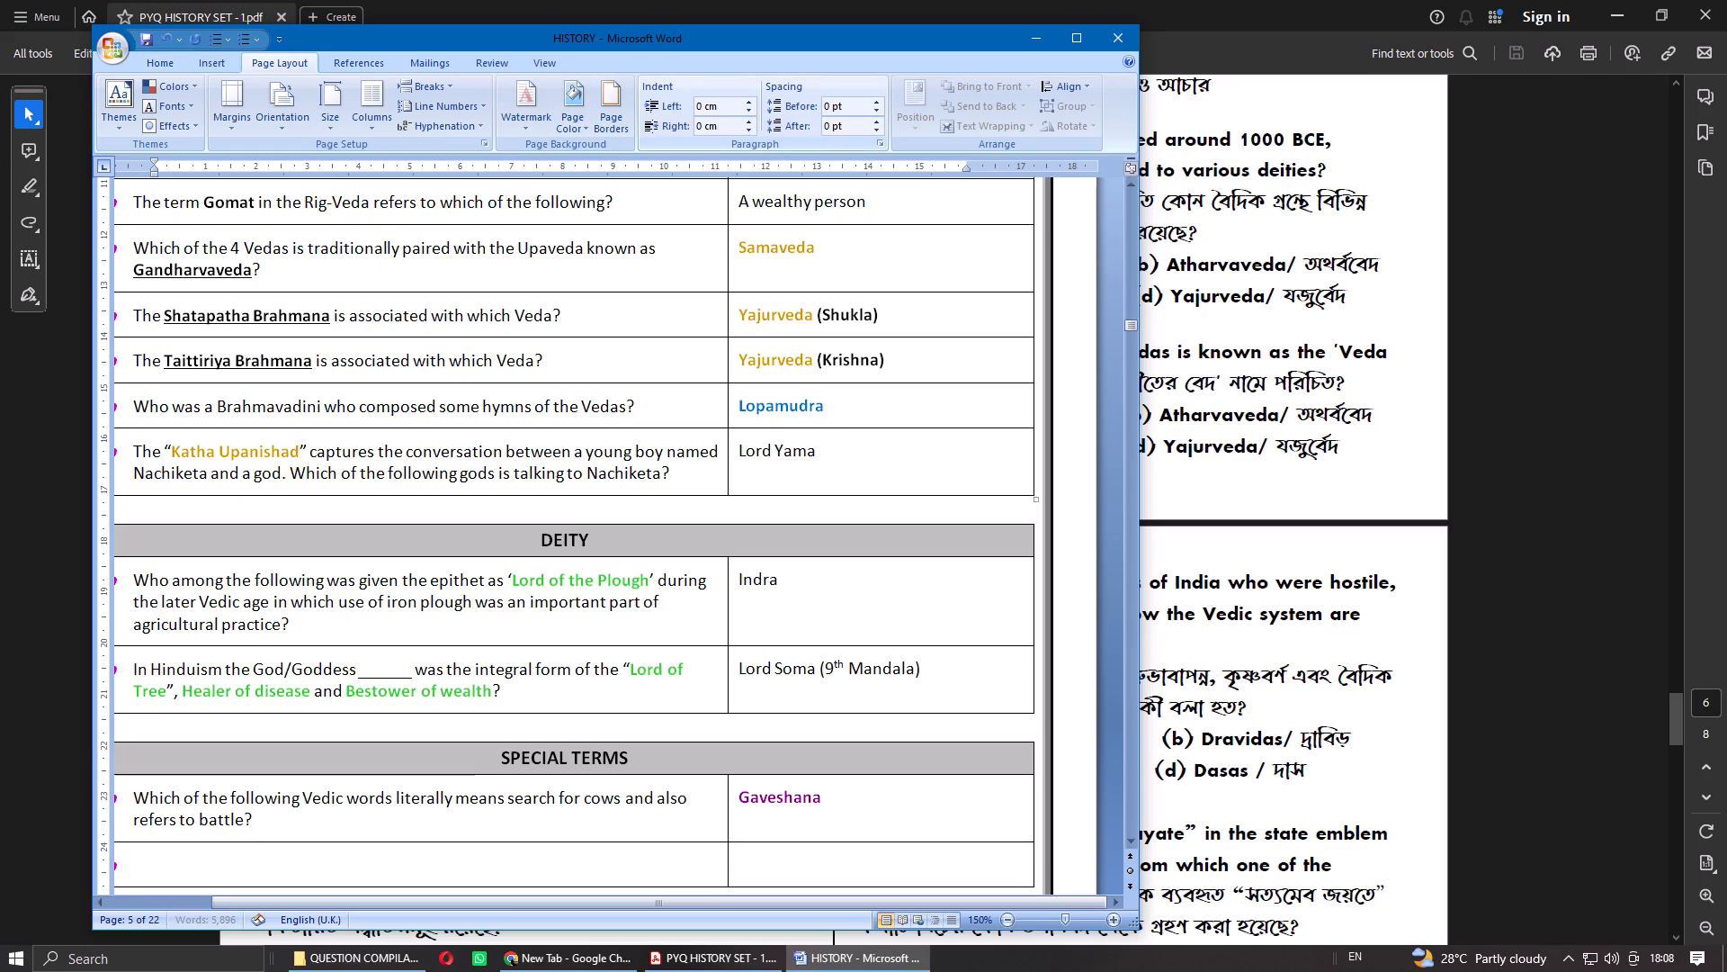
click(592, 729)
Bring the PDF's question 75 on gomat into view and move and narrow the HISTORY window to sit beside it.
scroll(655, 706, down, 2)
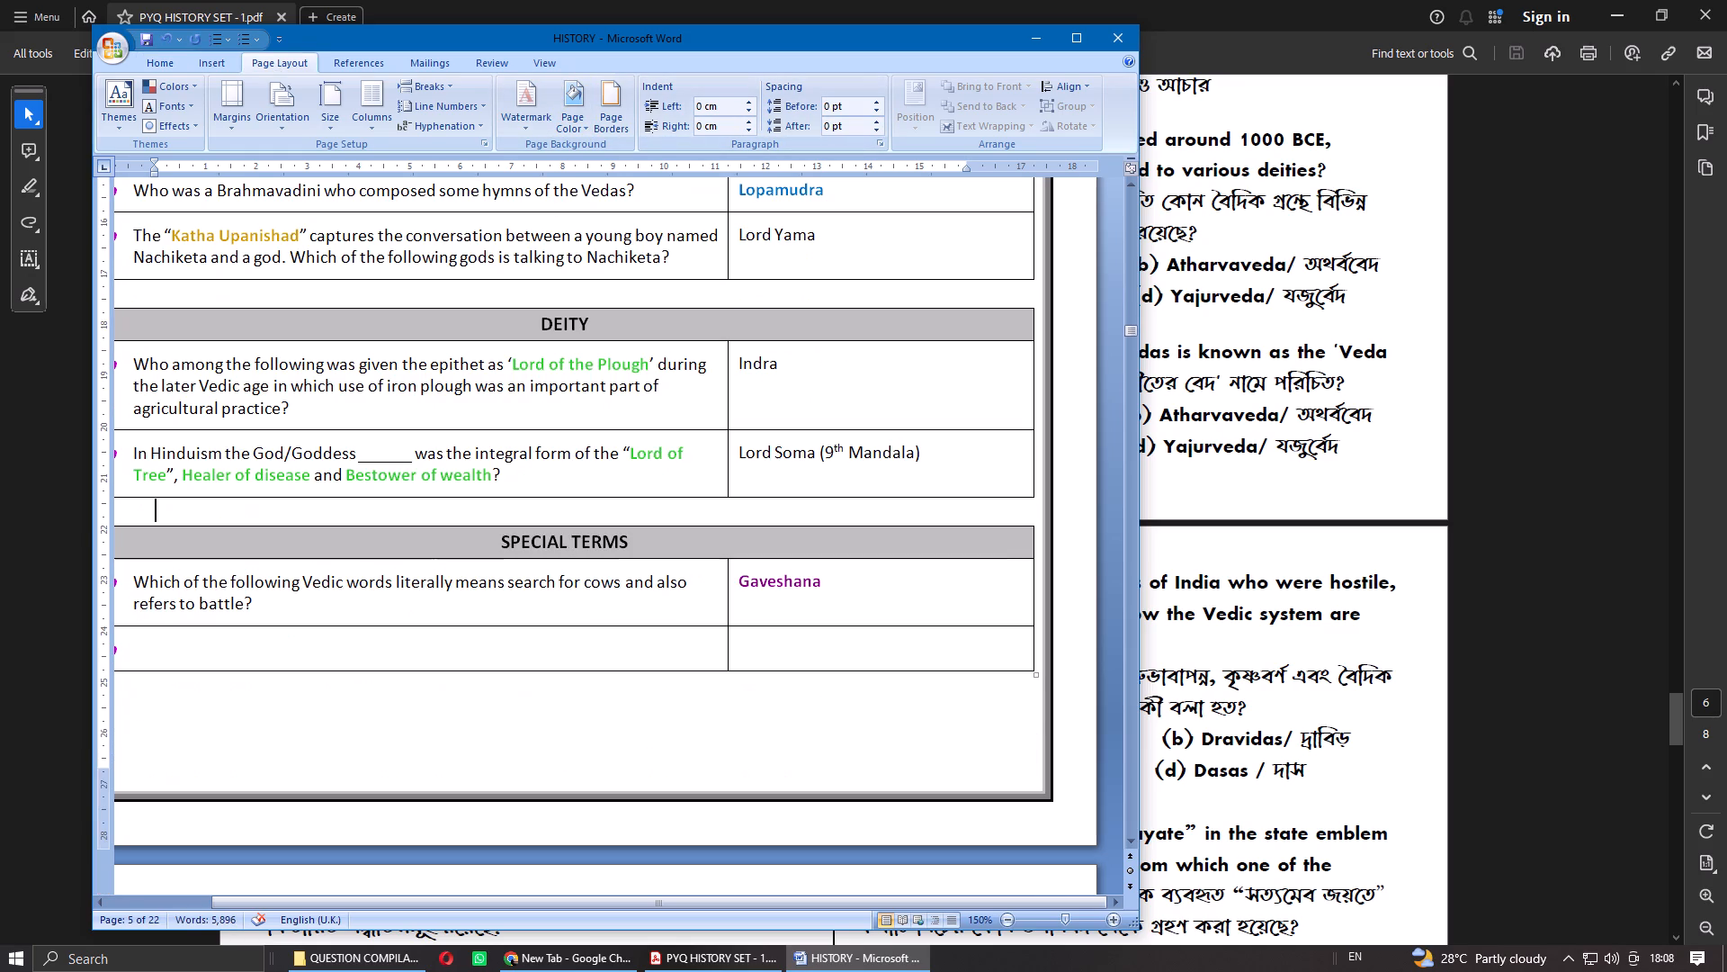
click(1036, 46)
scroll(670, 654, up, 2)
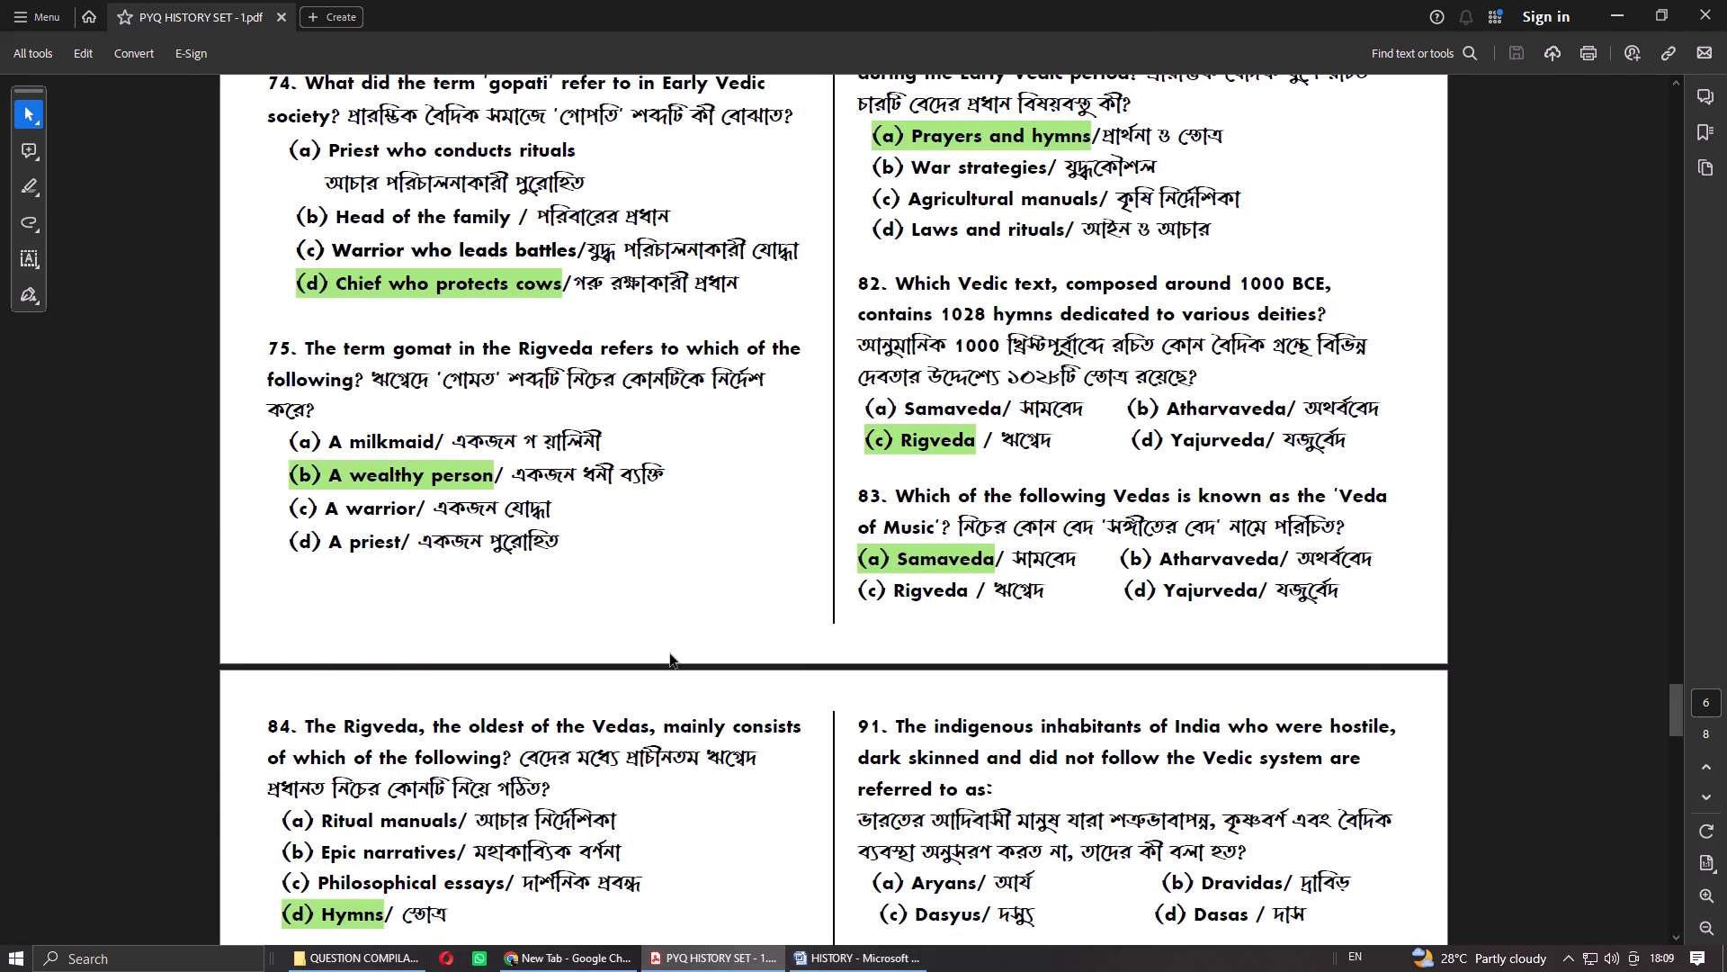
click(835, 971)
drag(728, 34, 1145, 38)
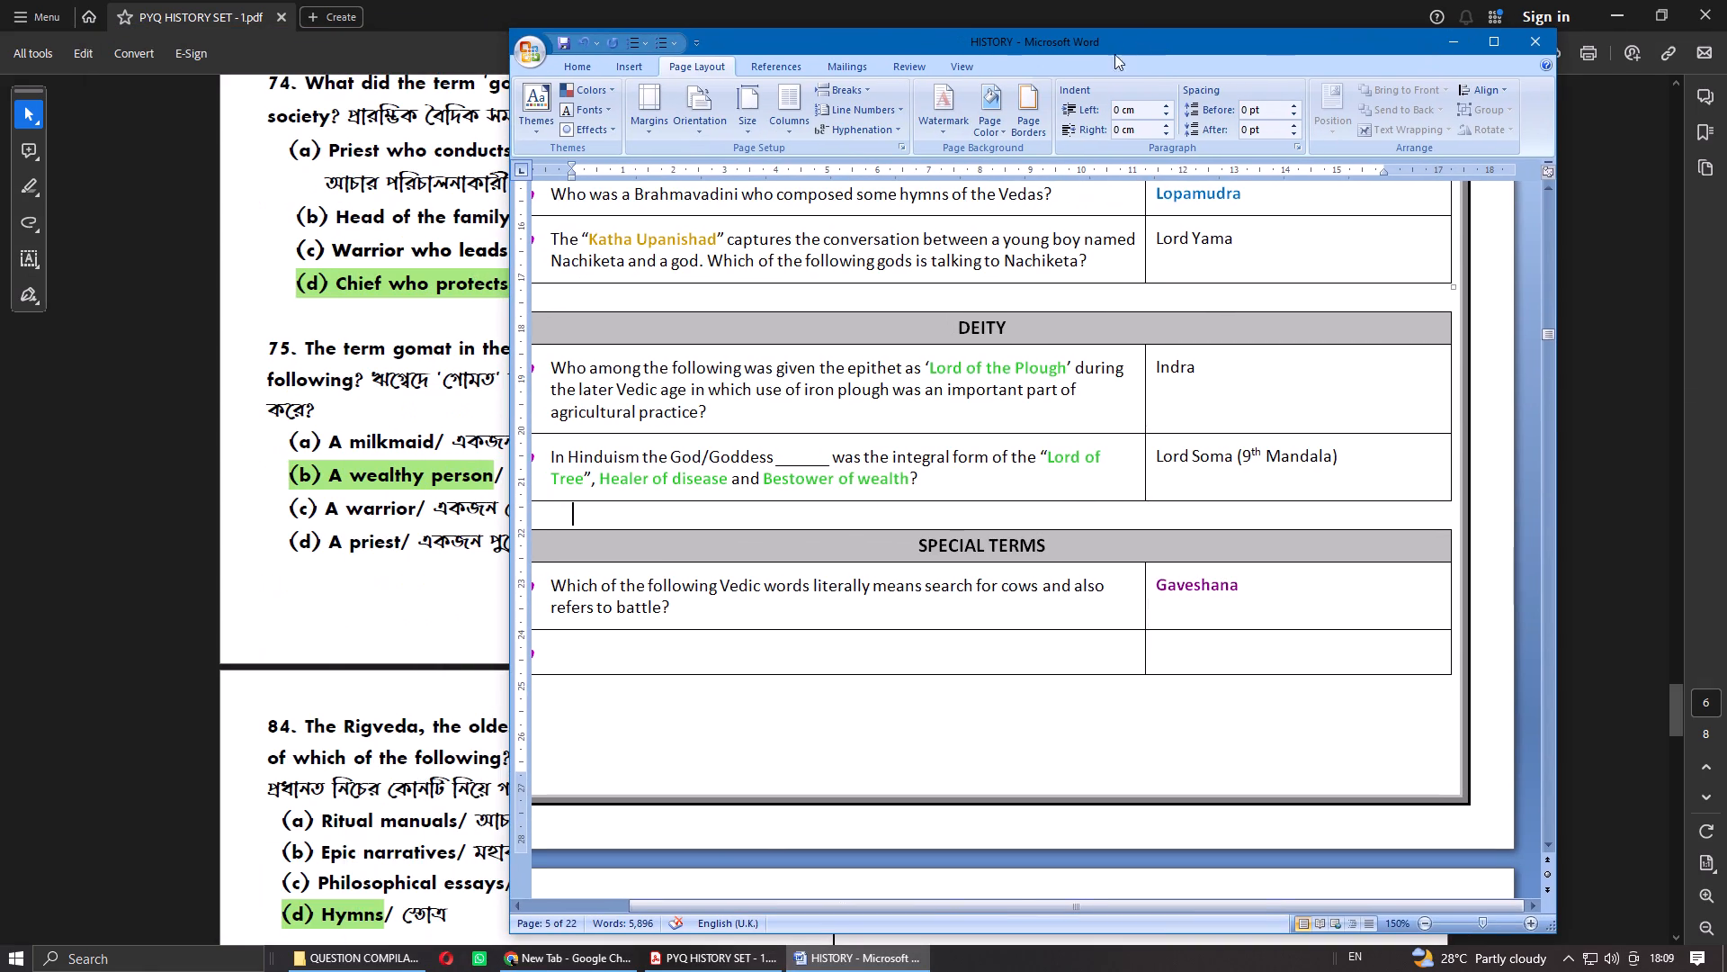
drag(507, 400, 873, 401)
Begin a question with "The term" in the blank row of the SPECIAL TERMS table.
click(1028, 659)
text(the term)
key(space)
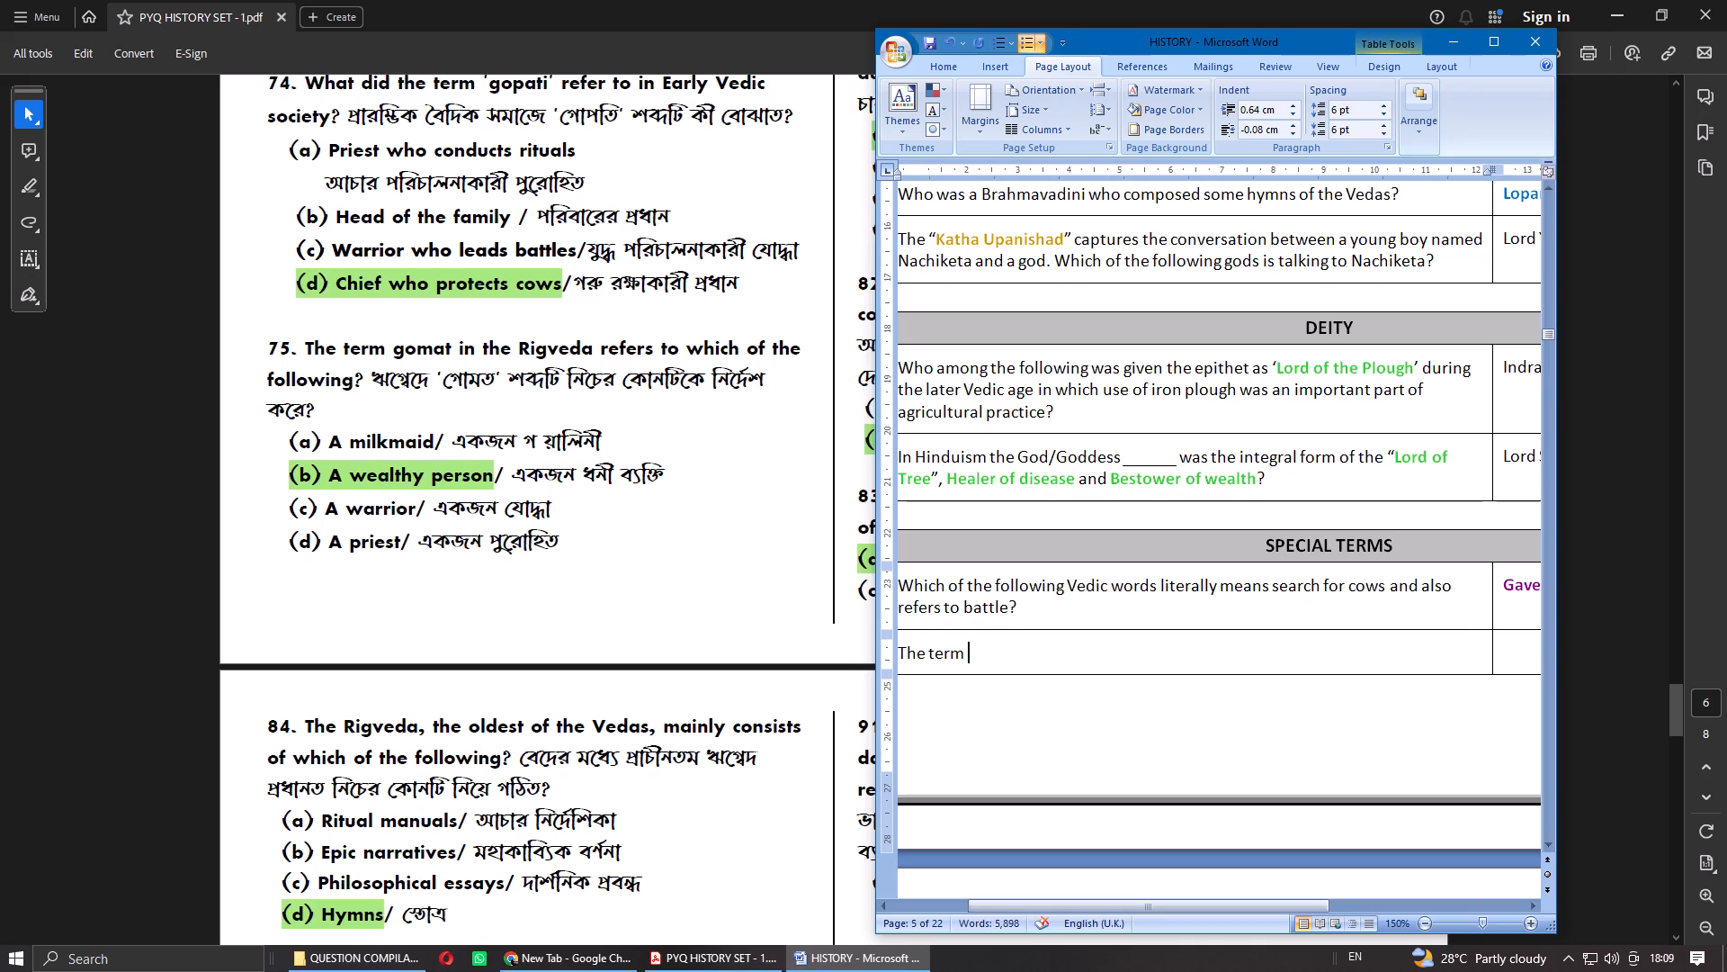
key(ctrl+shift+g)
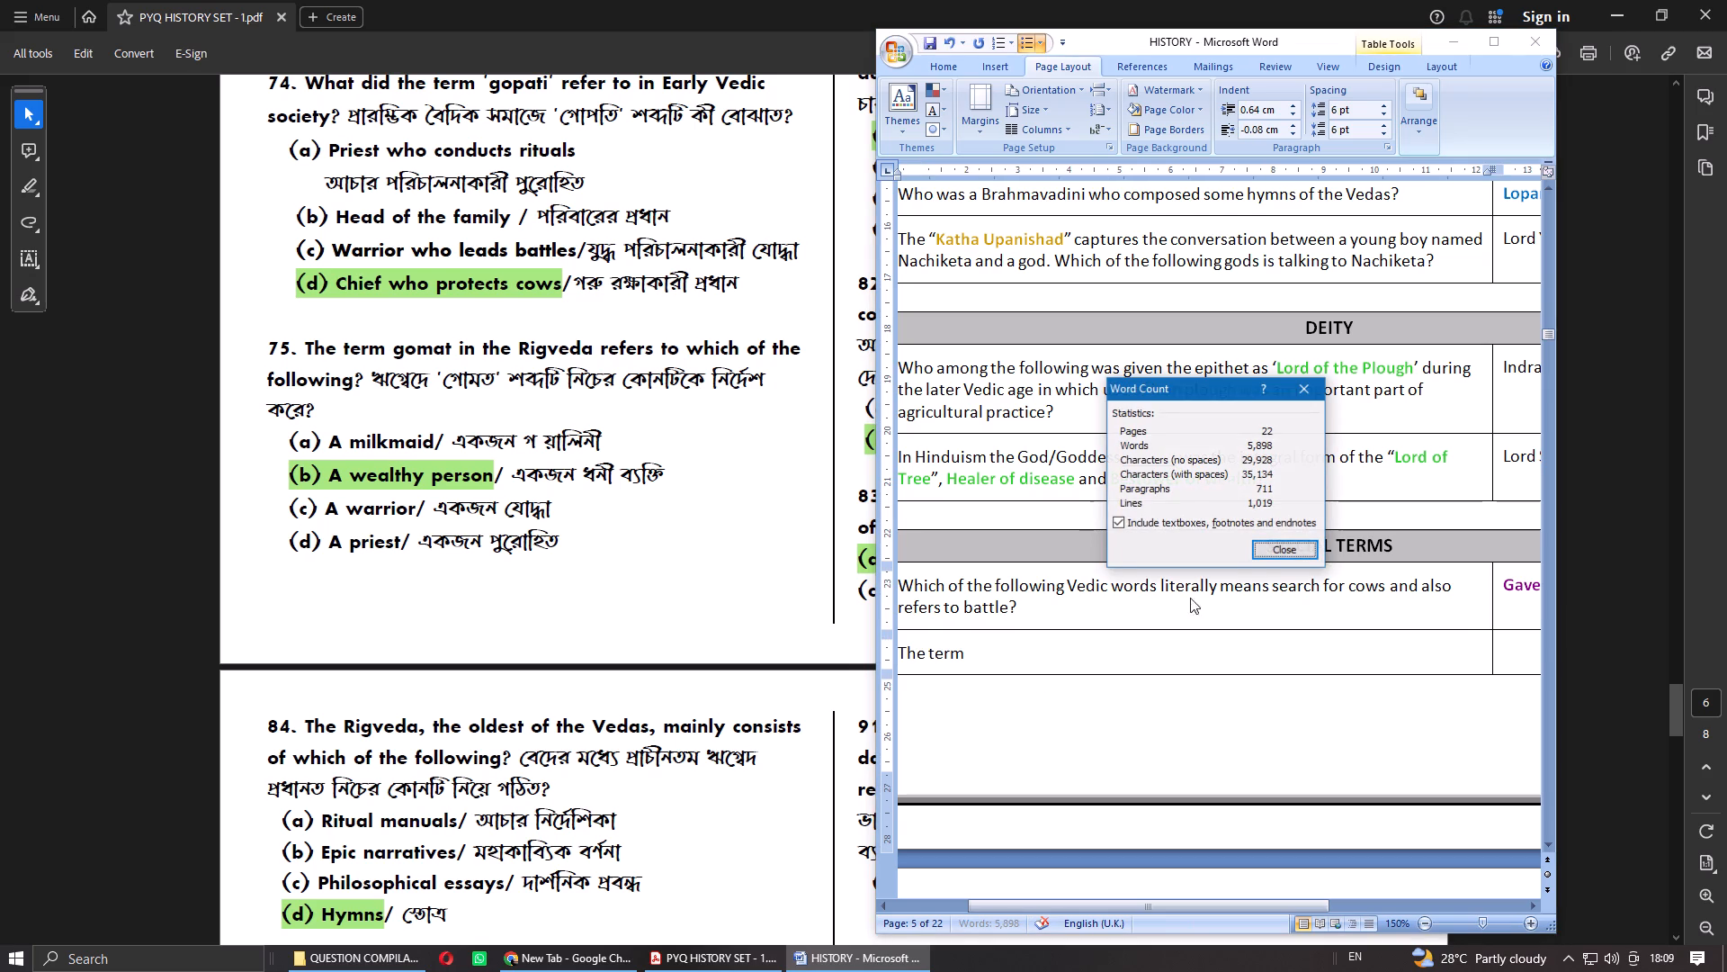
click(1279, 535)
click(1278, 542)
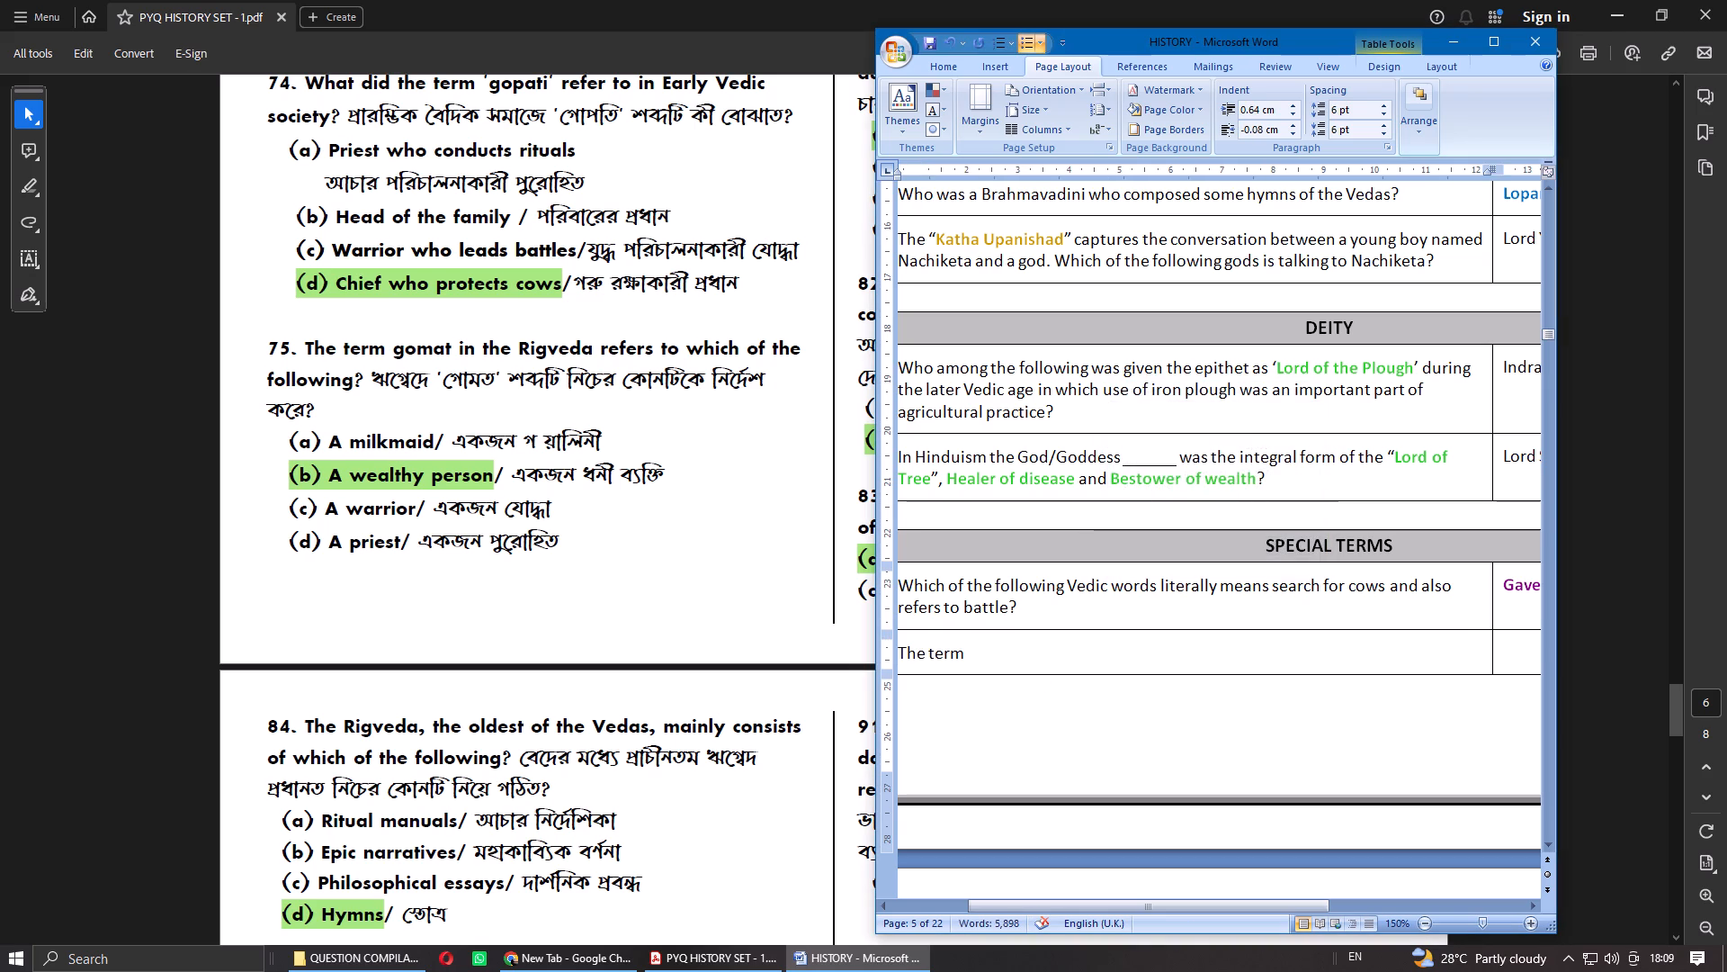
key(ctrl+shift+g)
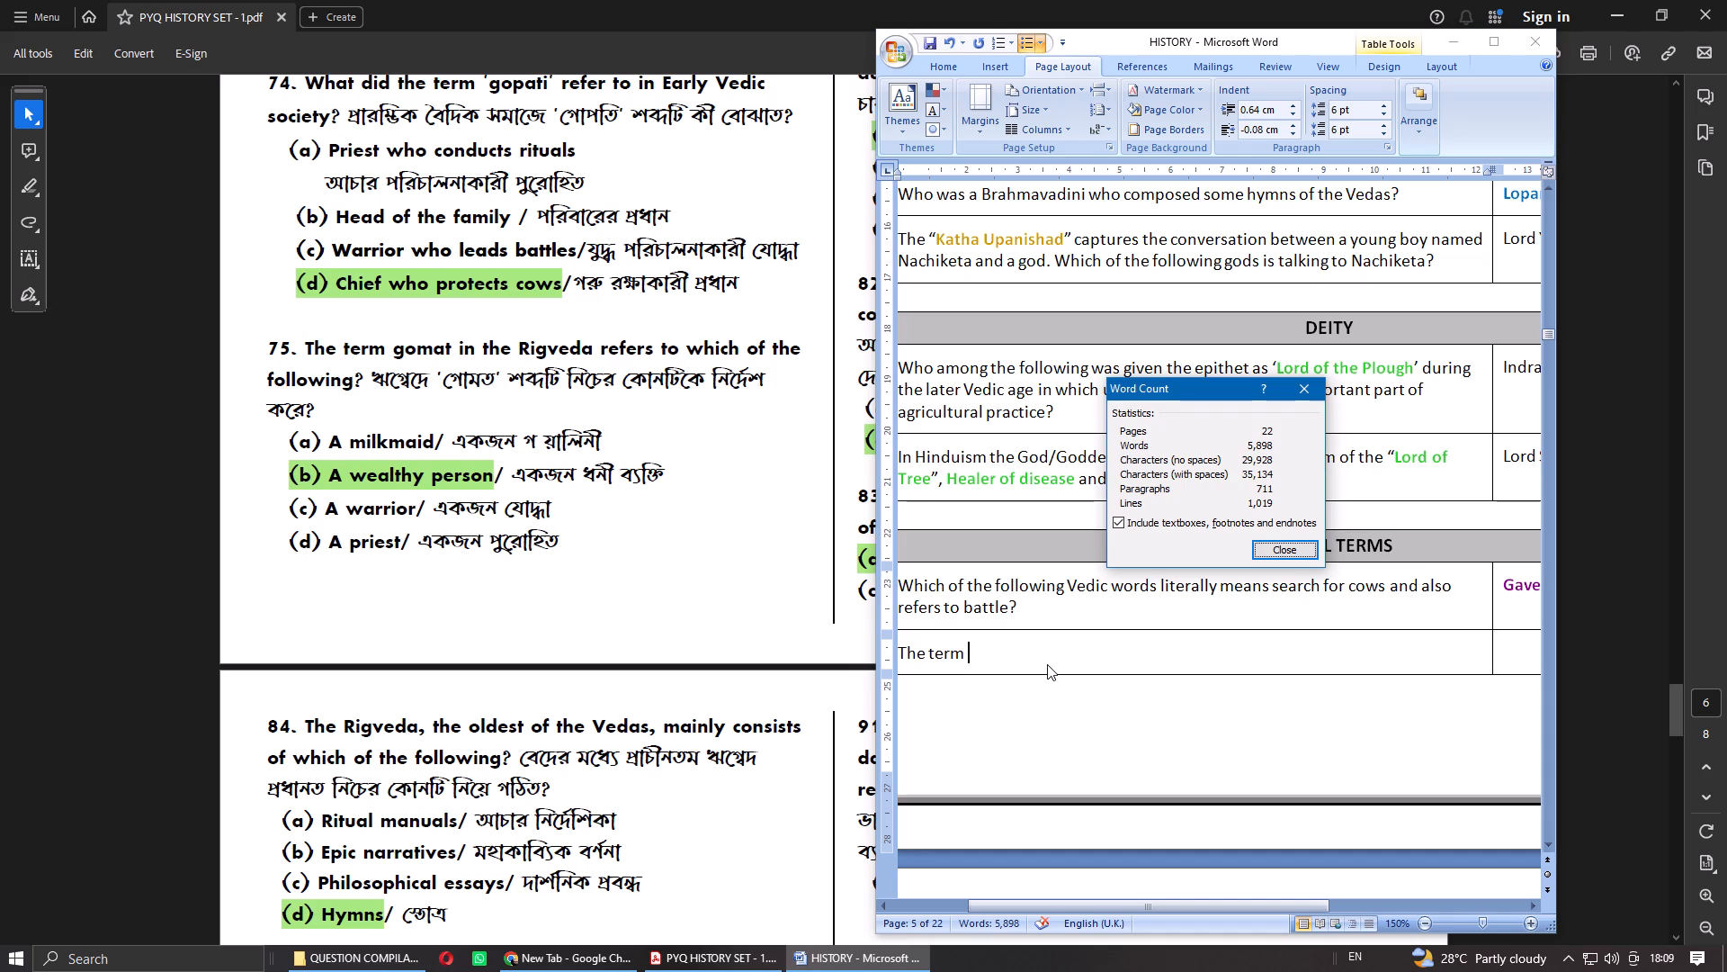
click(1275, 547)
Continue the question with "Gomat in the Rigveda refers to ________." and enter the answer "A wealthy Person" in the adjacent cell.
text(Goa)
key(BackSpace)
text(mat)
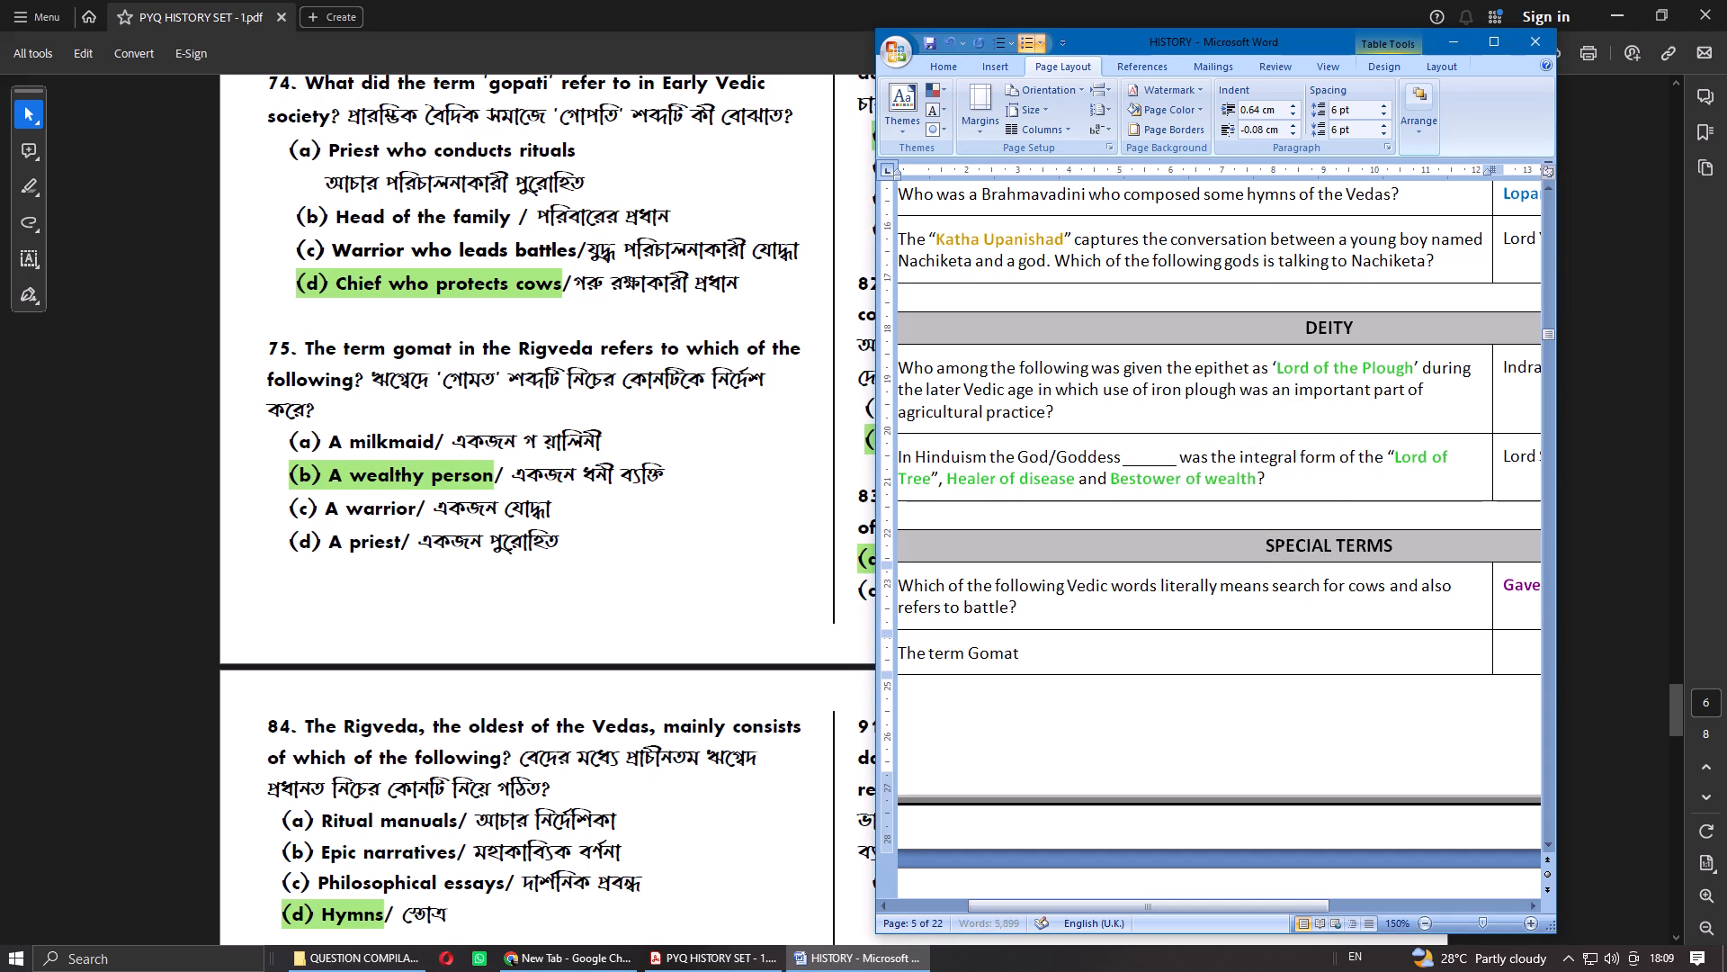
key(space)
text(in the Rigveda refers to ________)
key(period)
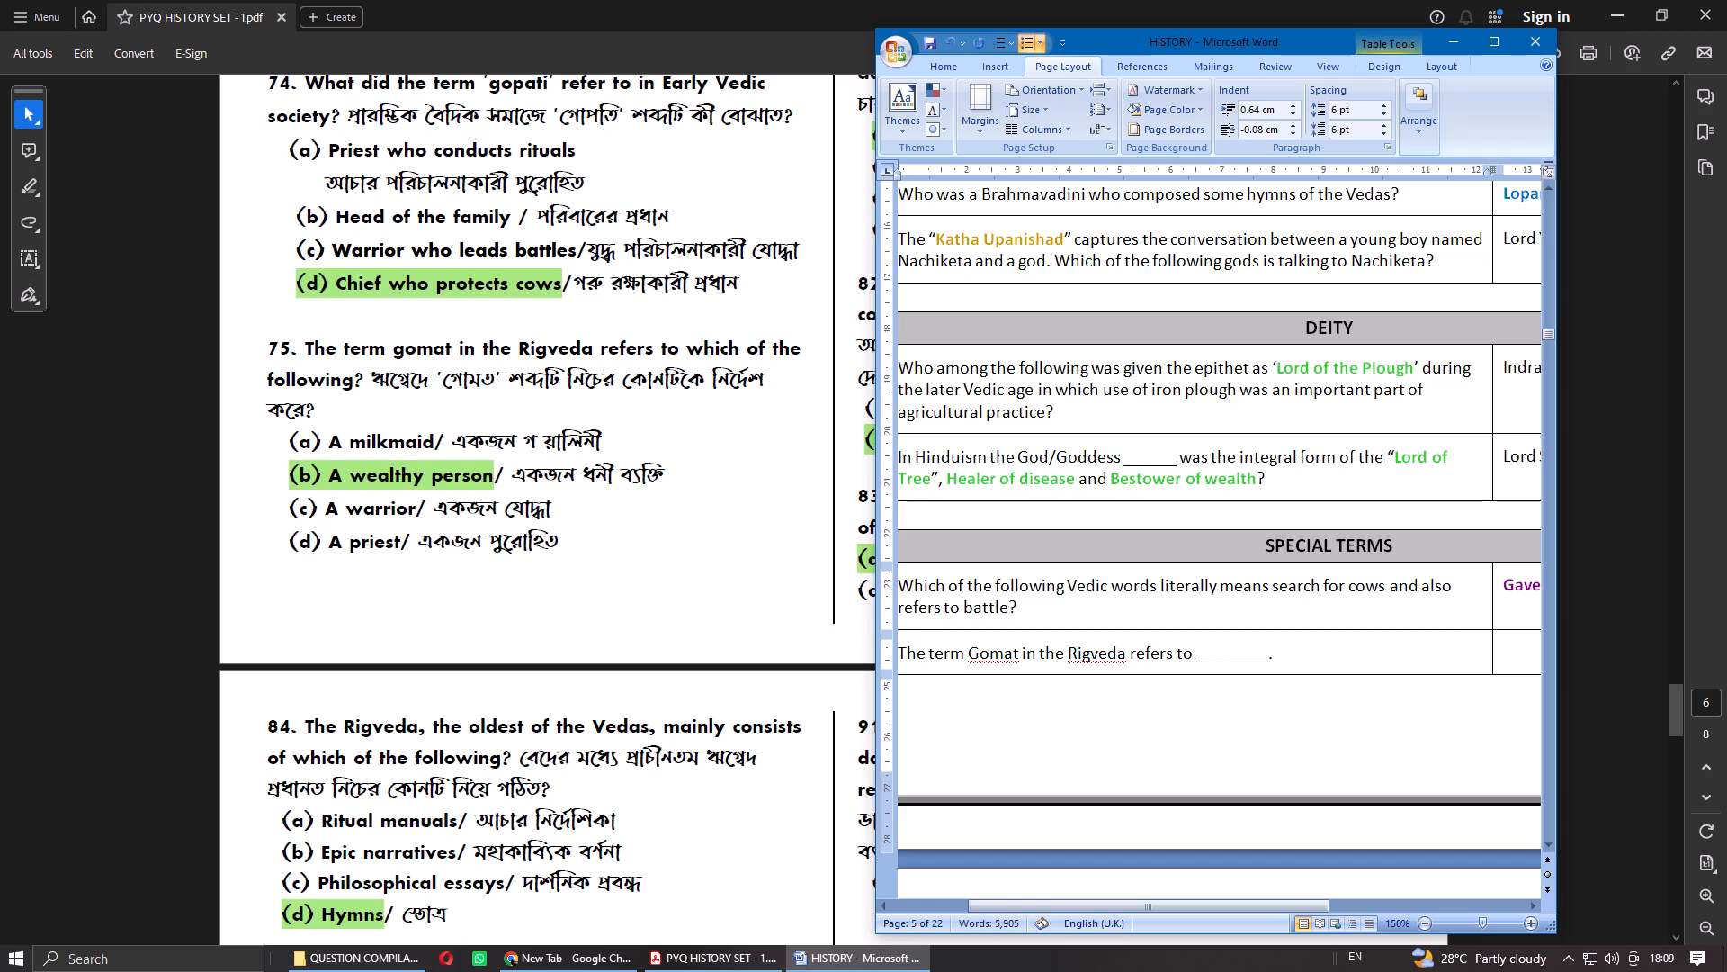
key(Tab)
text(A wealthy Person)
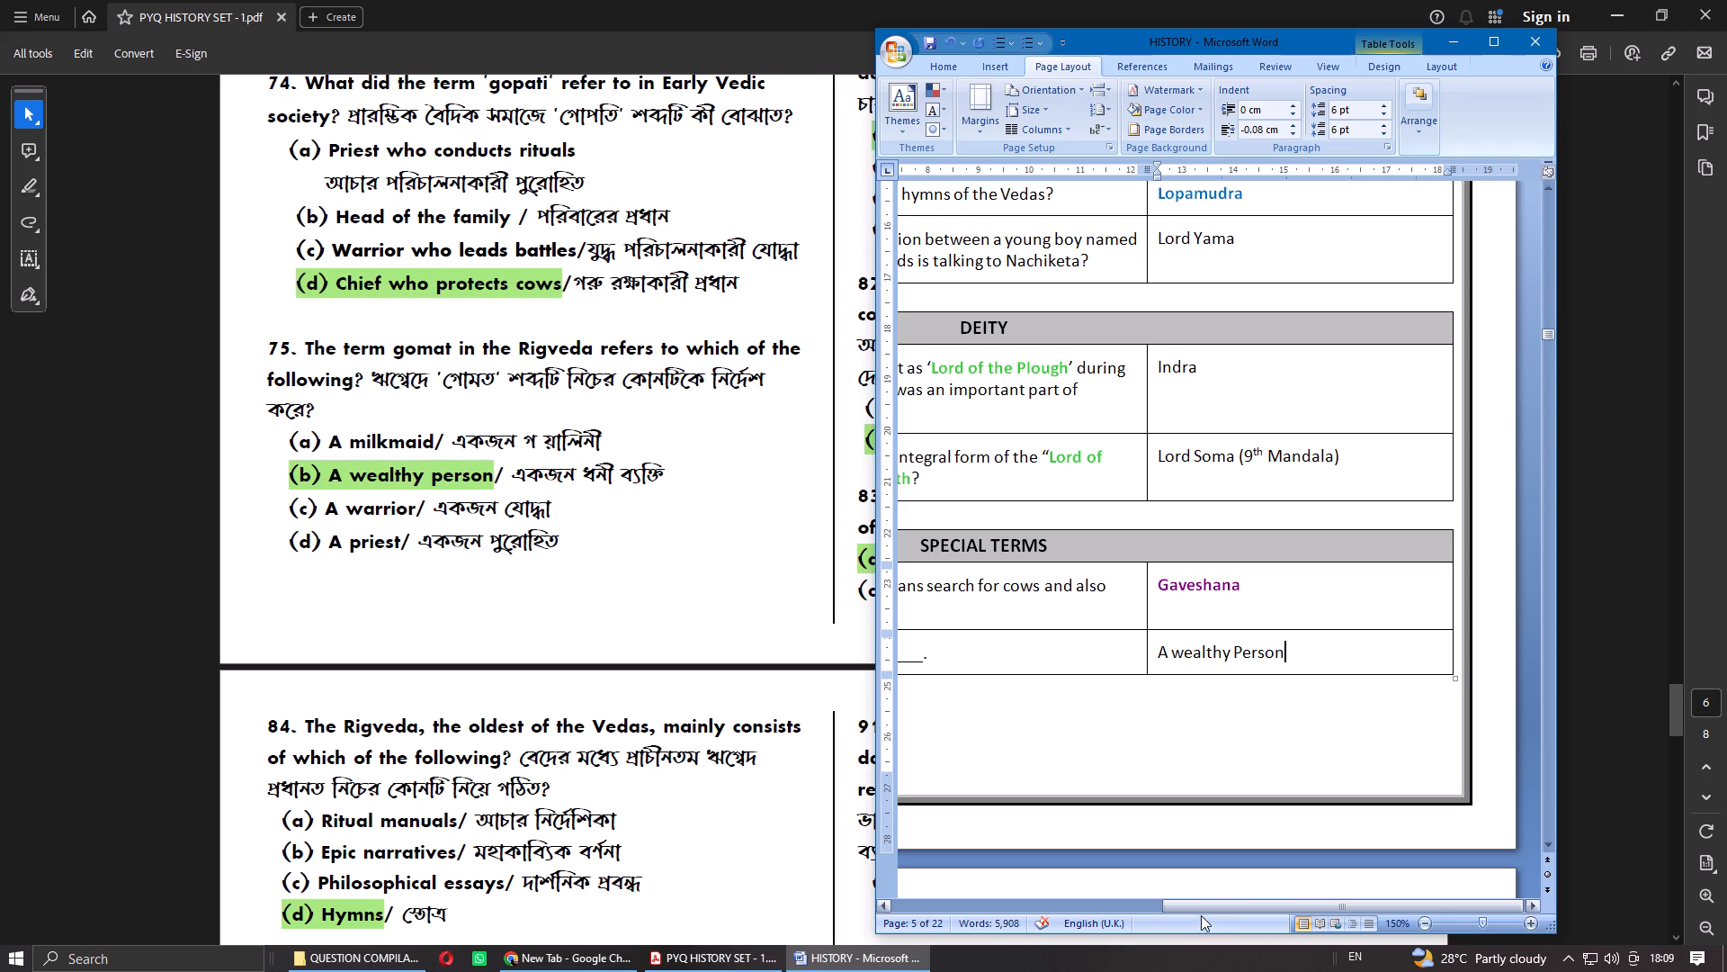
Format the word Gomat in the new SPECIAL TERMS question as bold purple text.
drag(1213, 910, 1012, 893)
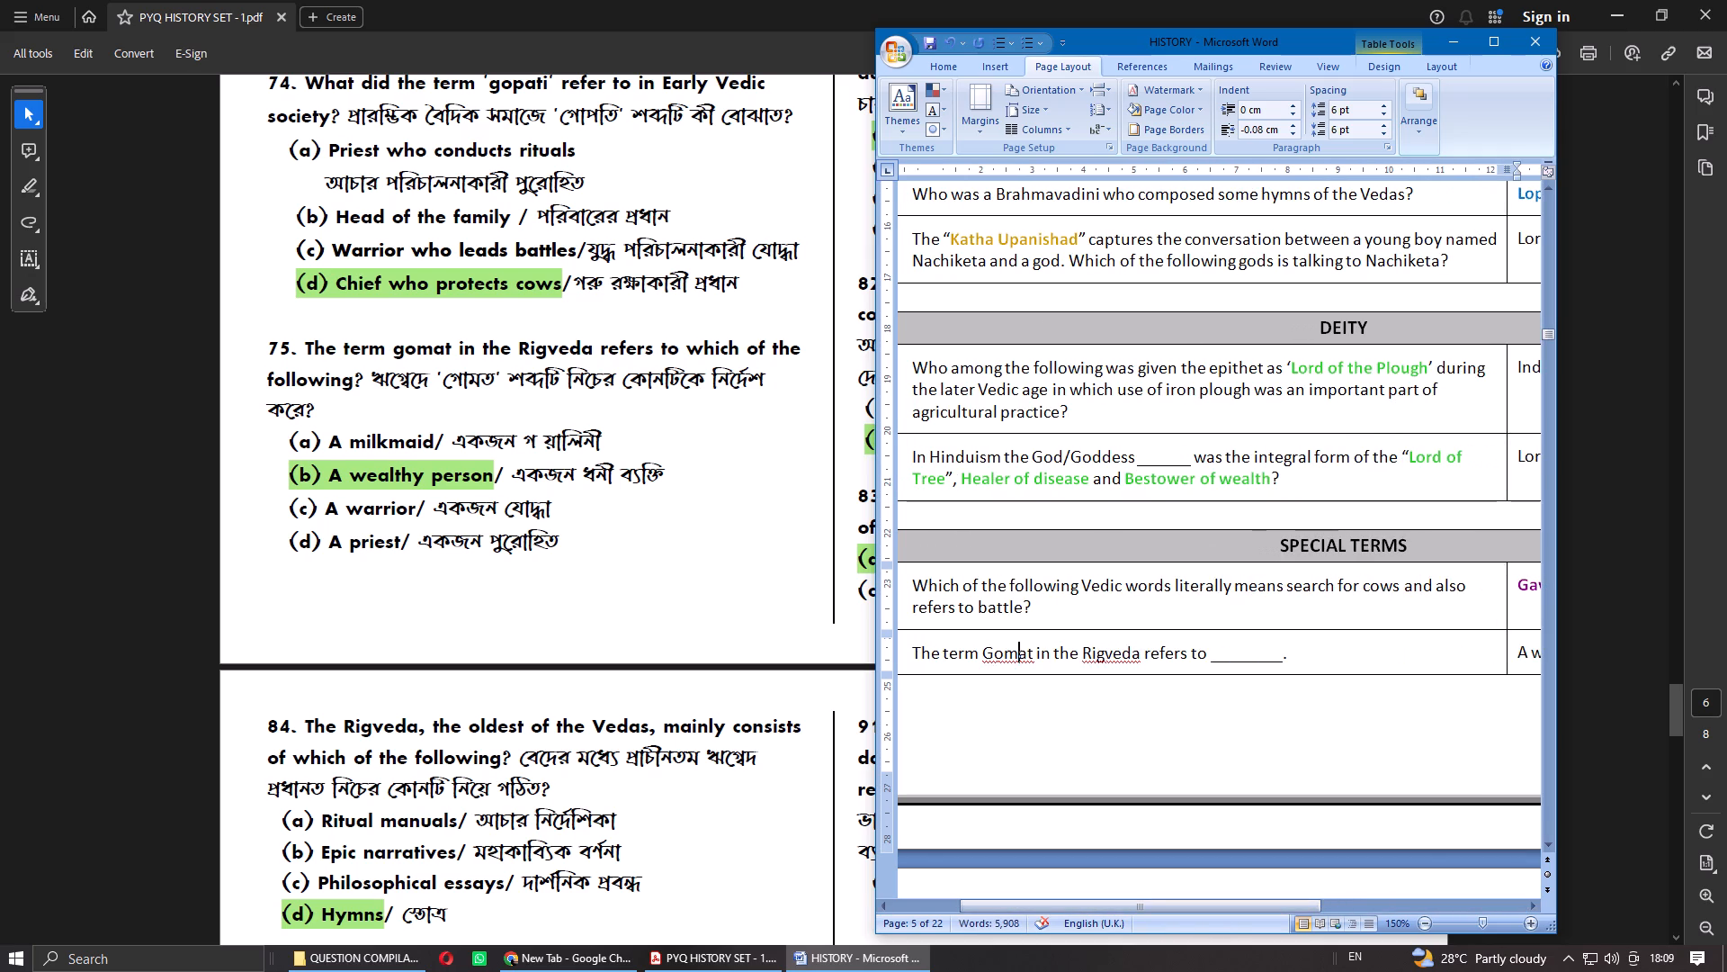
double_click(1016, 648)
click(955, 74)
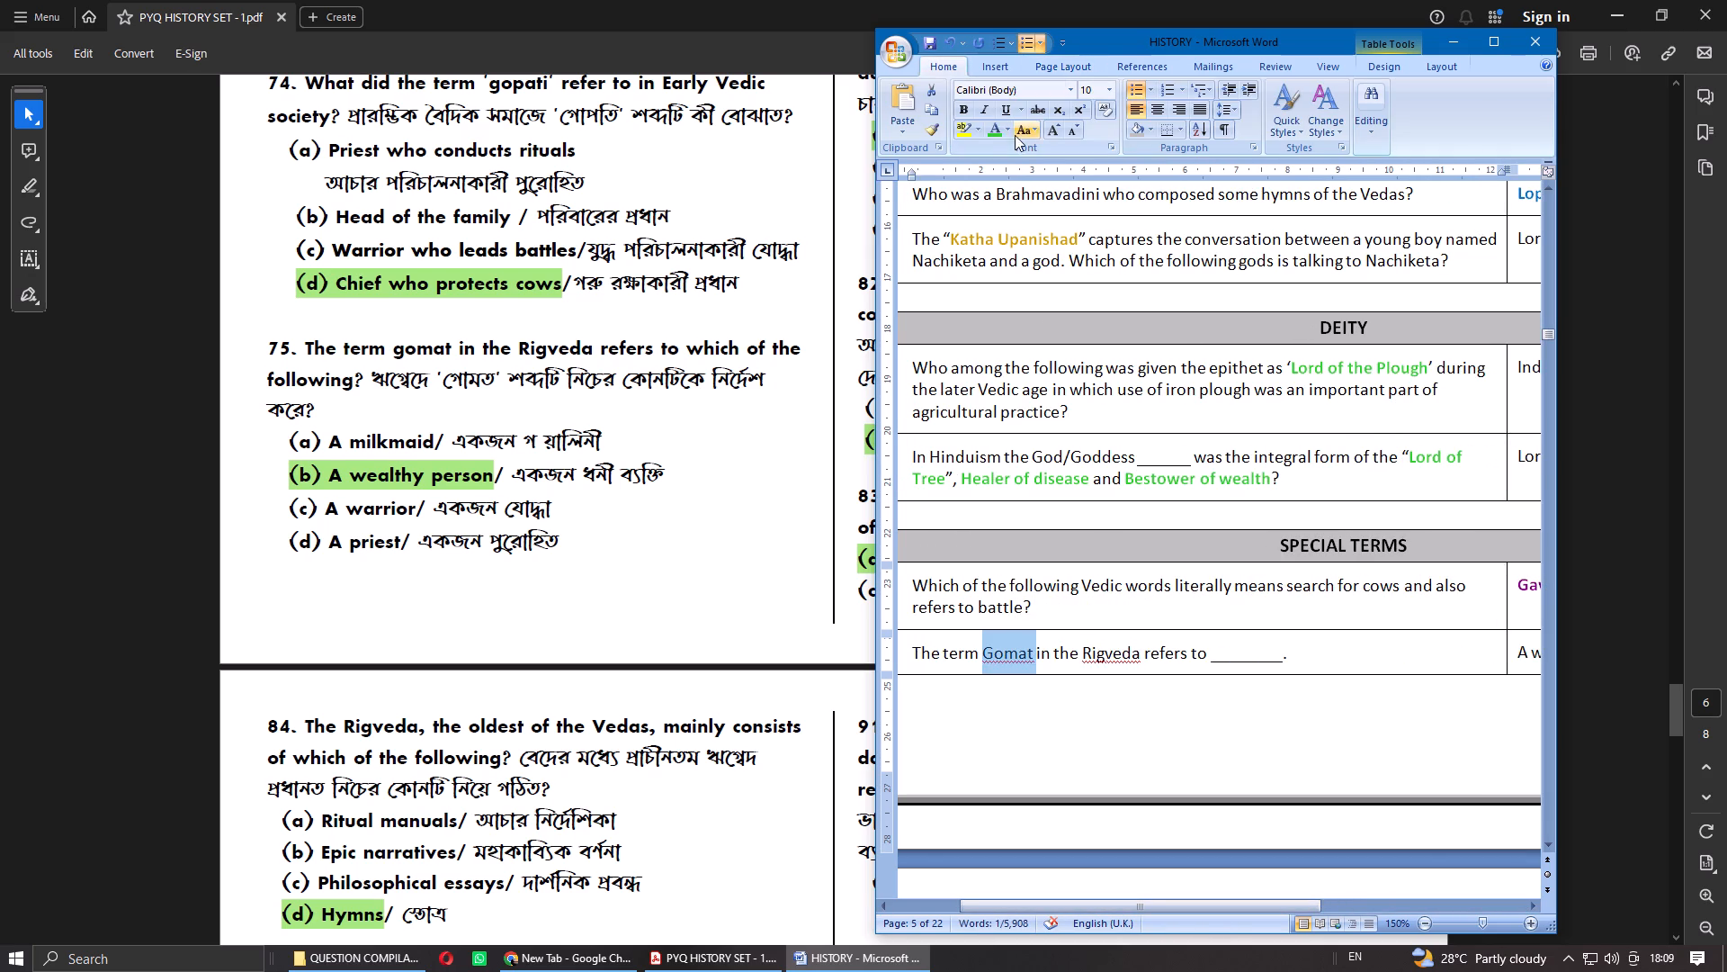
click(1005, 126)
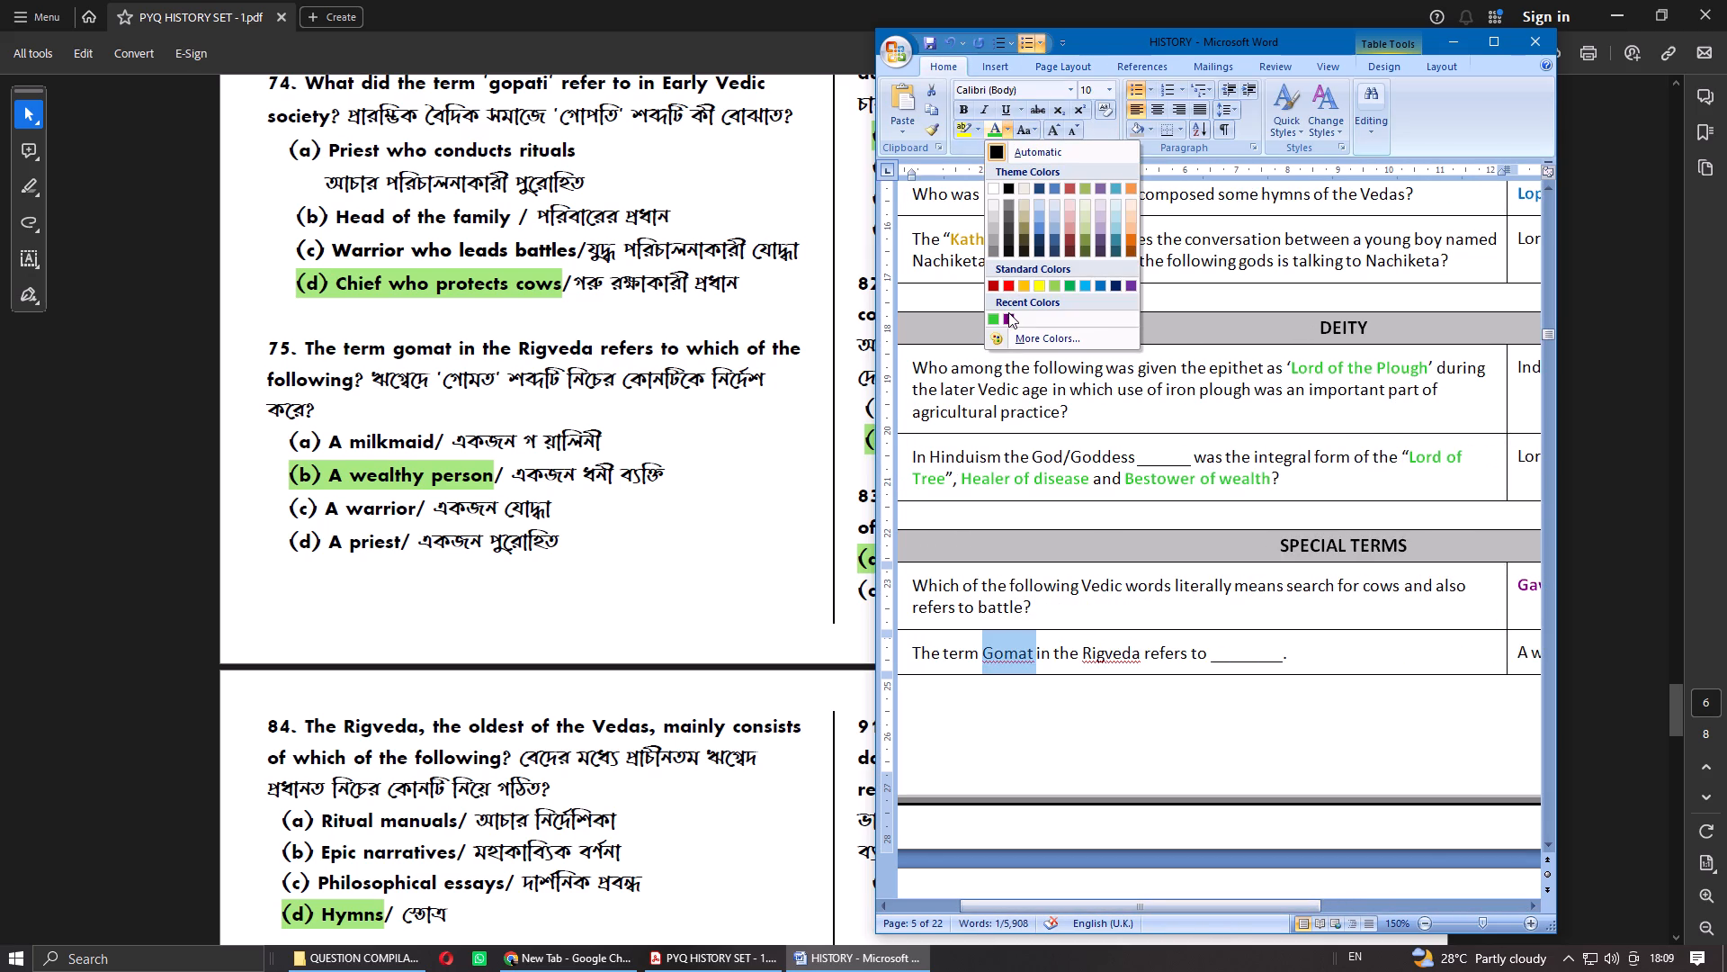
click(1008, 315)
click(964, 100)
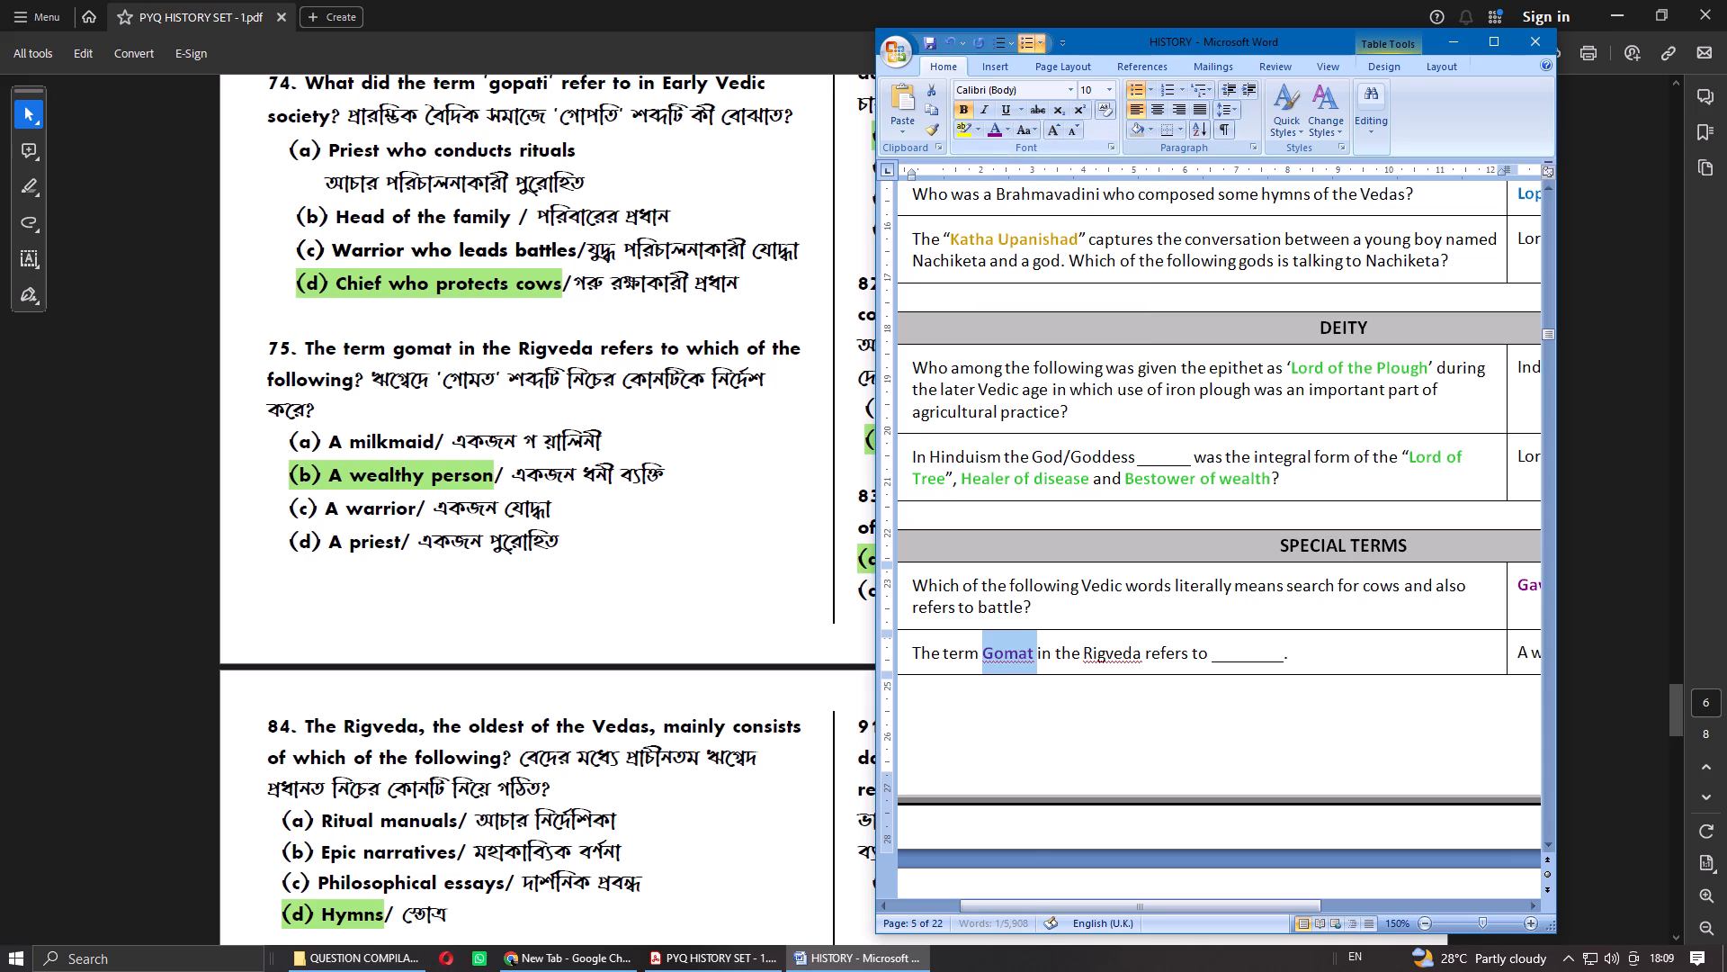
Exclude the word Rigveda in the Gomat question from spelling and grammar checking.
double_click(1123, 654)
click(1095, 922)
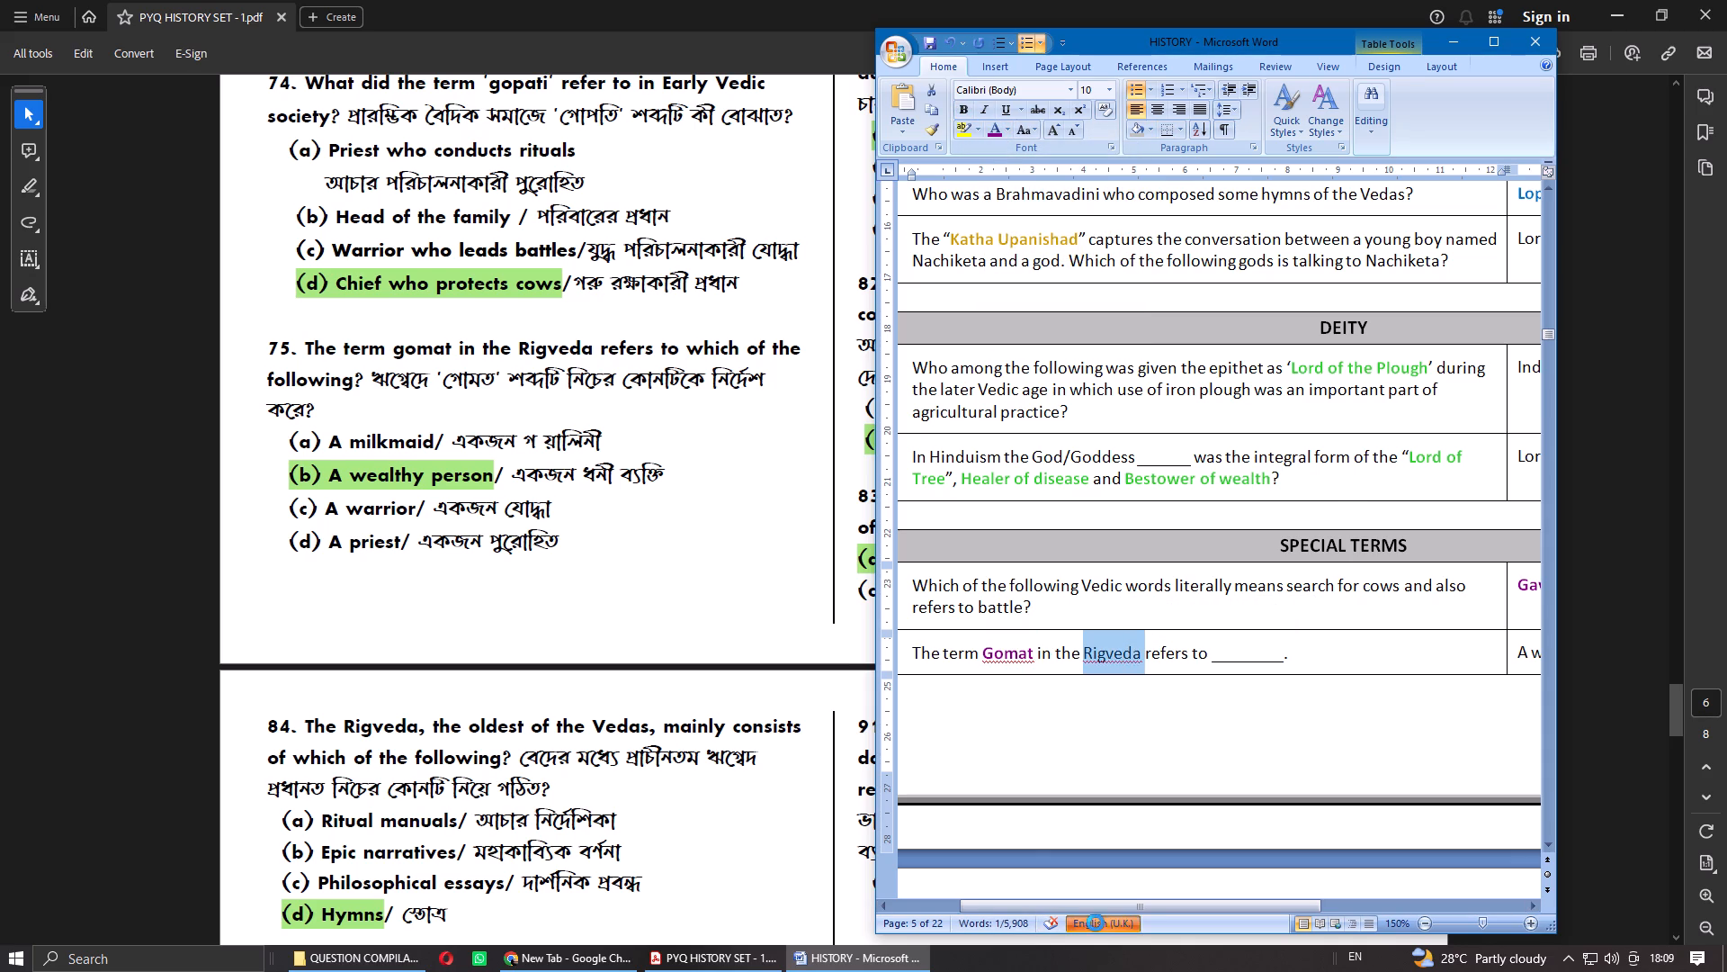
click(1172, 541)
click(1211, 587)
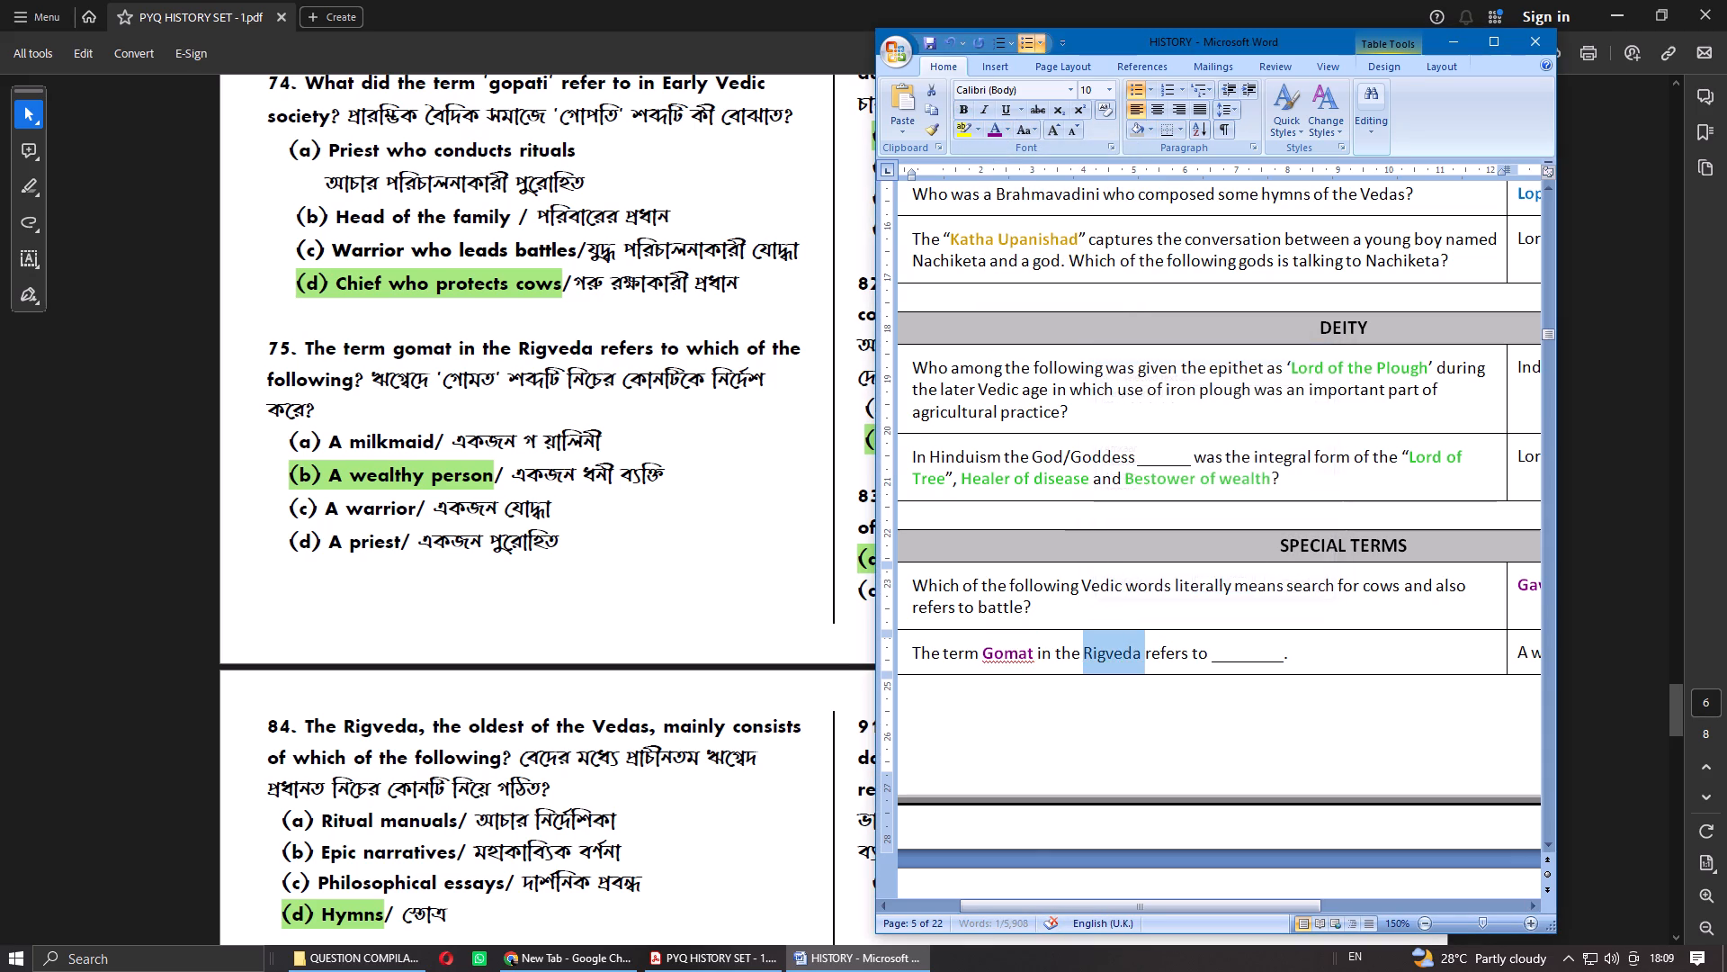
Exclude the word Gomat in the SPECIAL TERMS question from spelling and grammar checking.
double_click(1018, 654)
click(1100, 922)
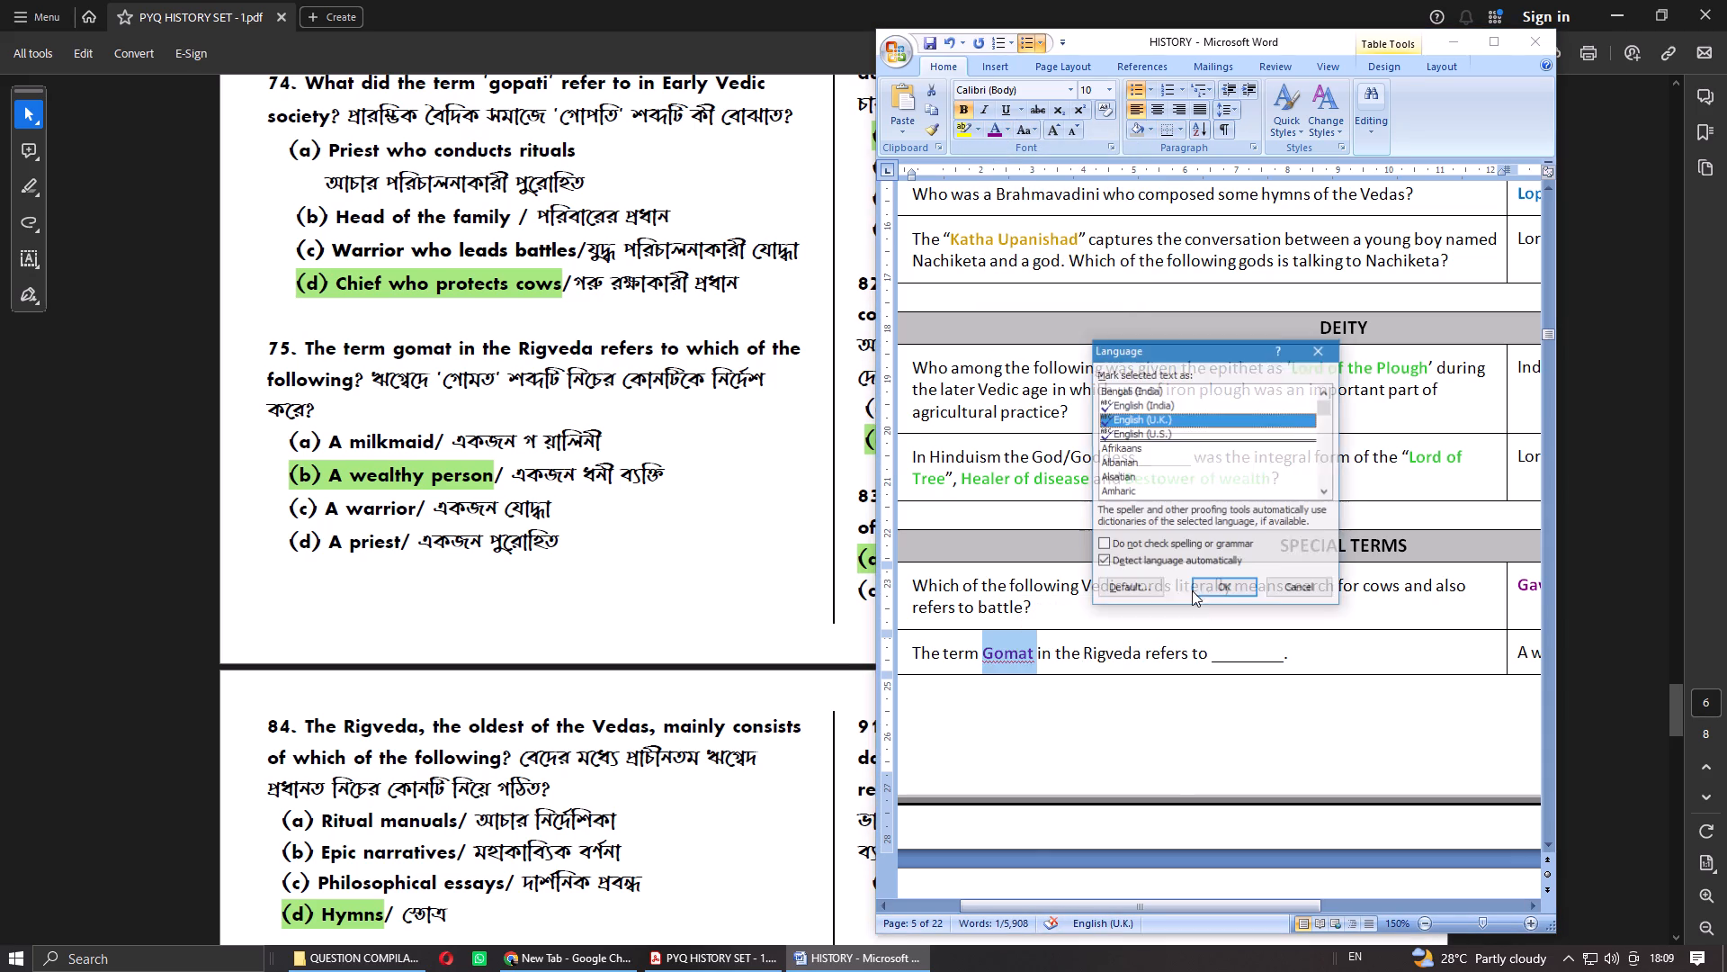
click(1170, 541)
click(1215, 586)
click(1362, 646)
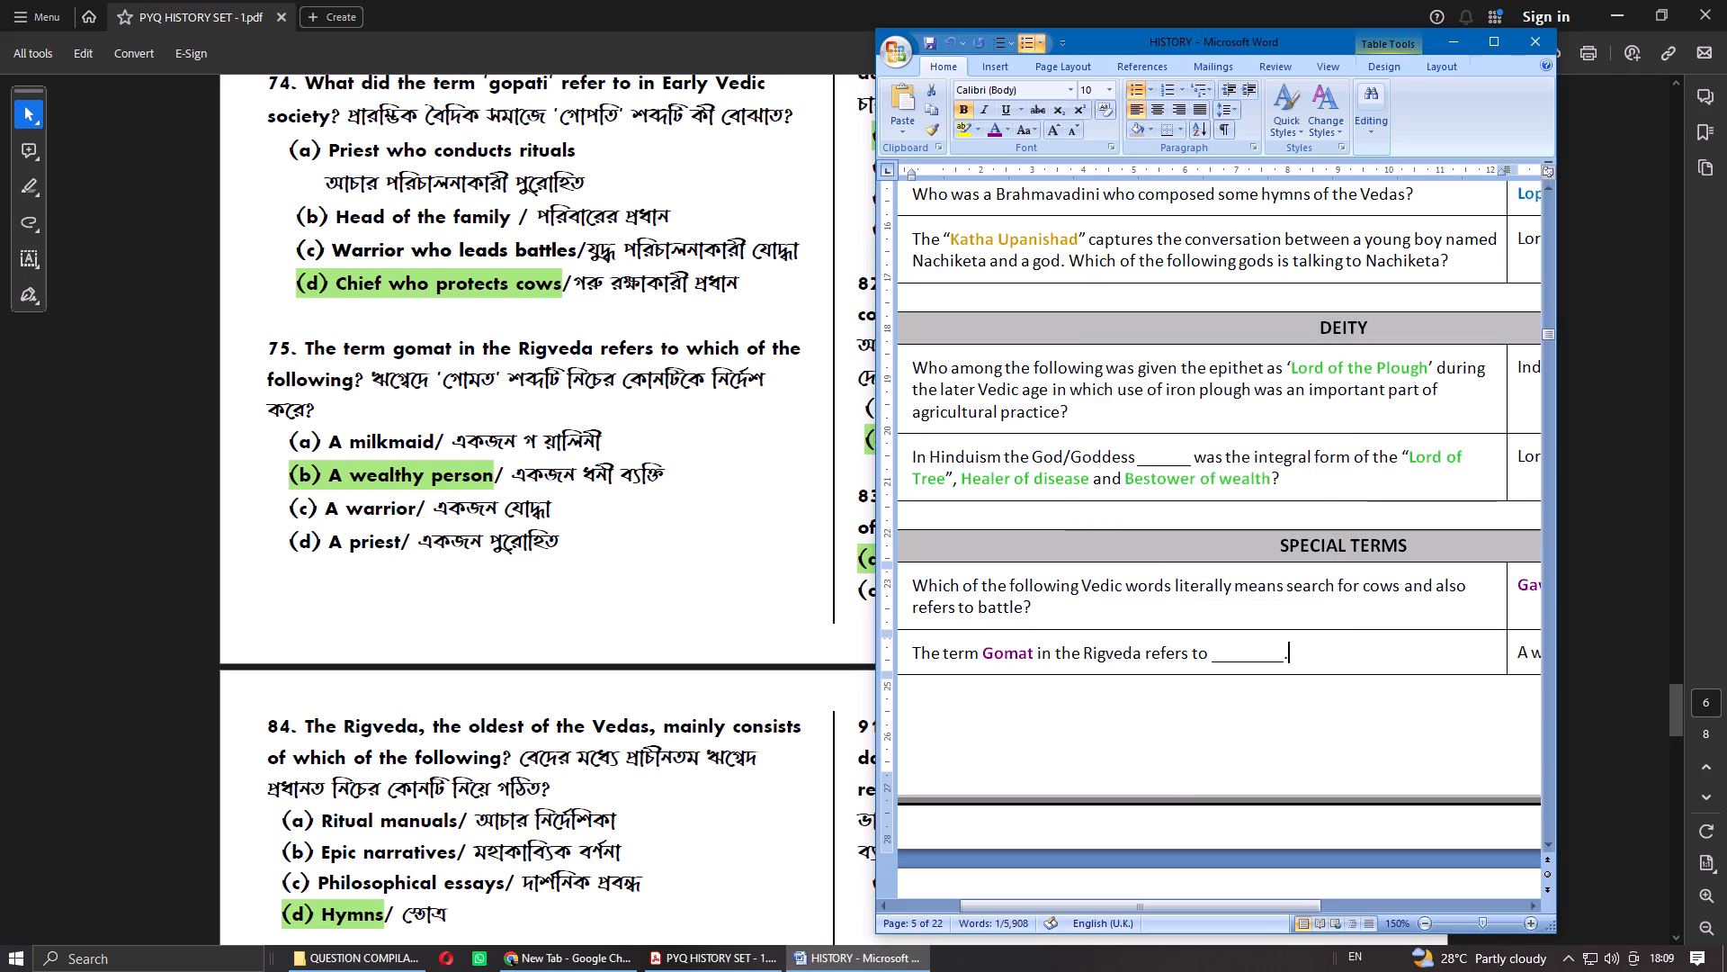
Add a row to the SPECIAL TERMS table with the question "What did the term Gopati refer to in Early Vedic society?".
scroll(664, 576, up, 2)
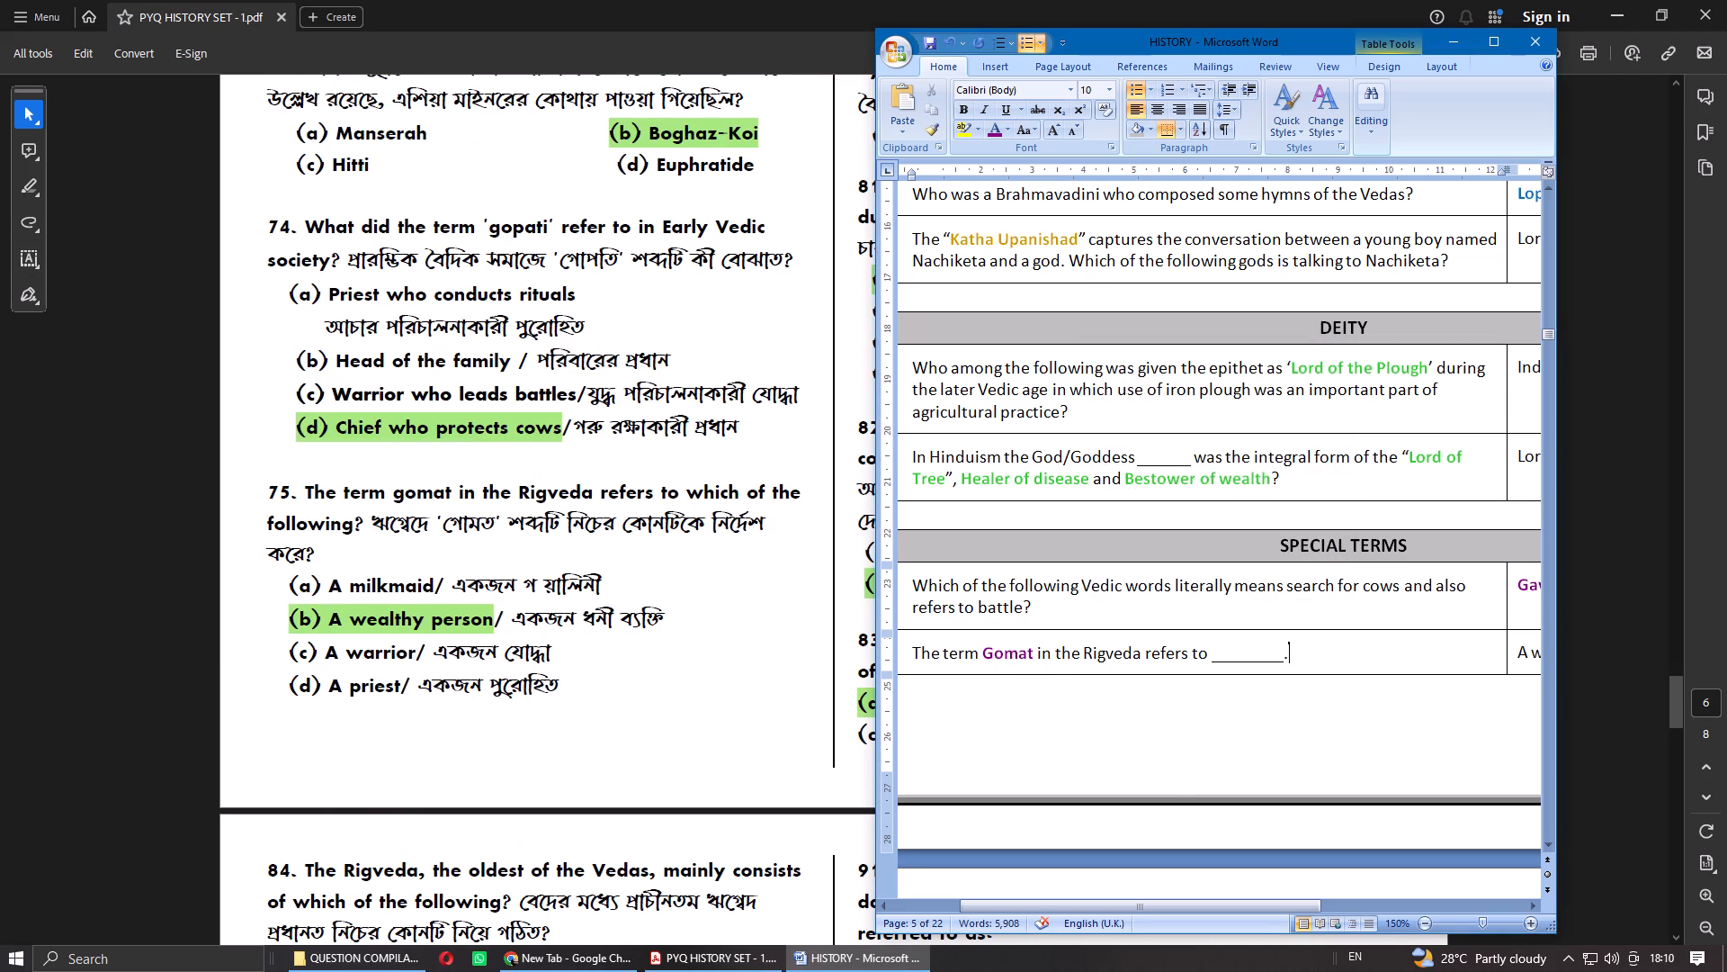
click(1528, 658)
key(Tab)
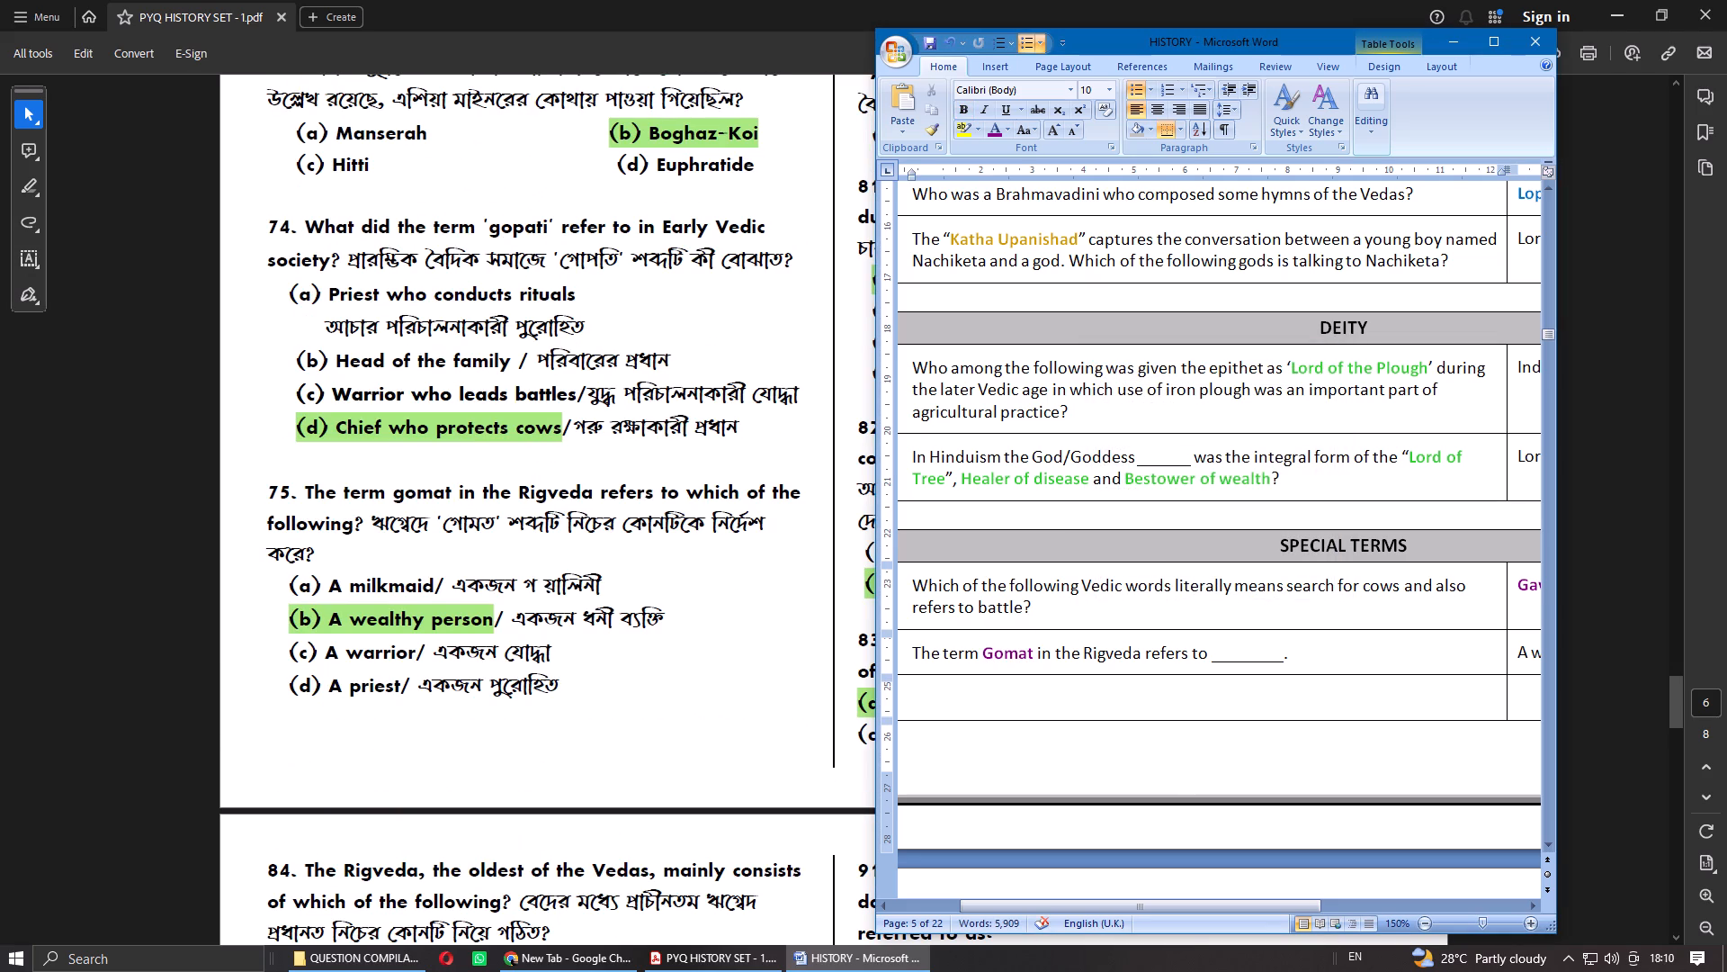
text(what did the term)
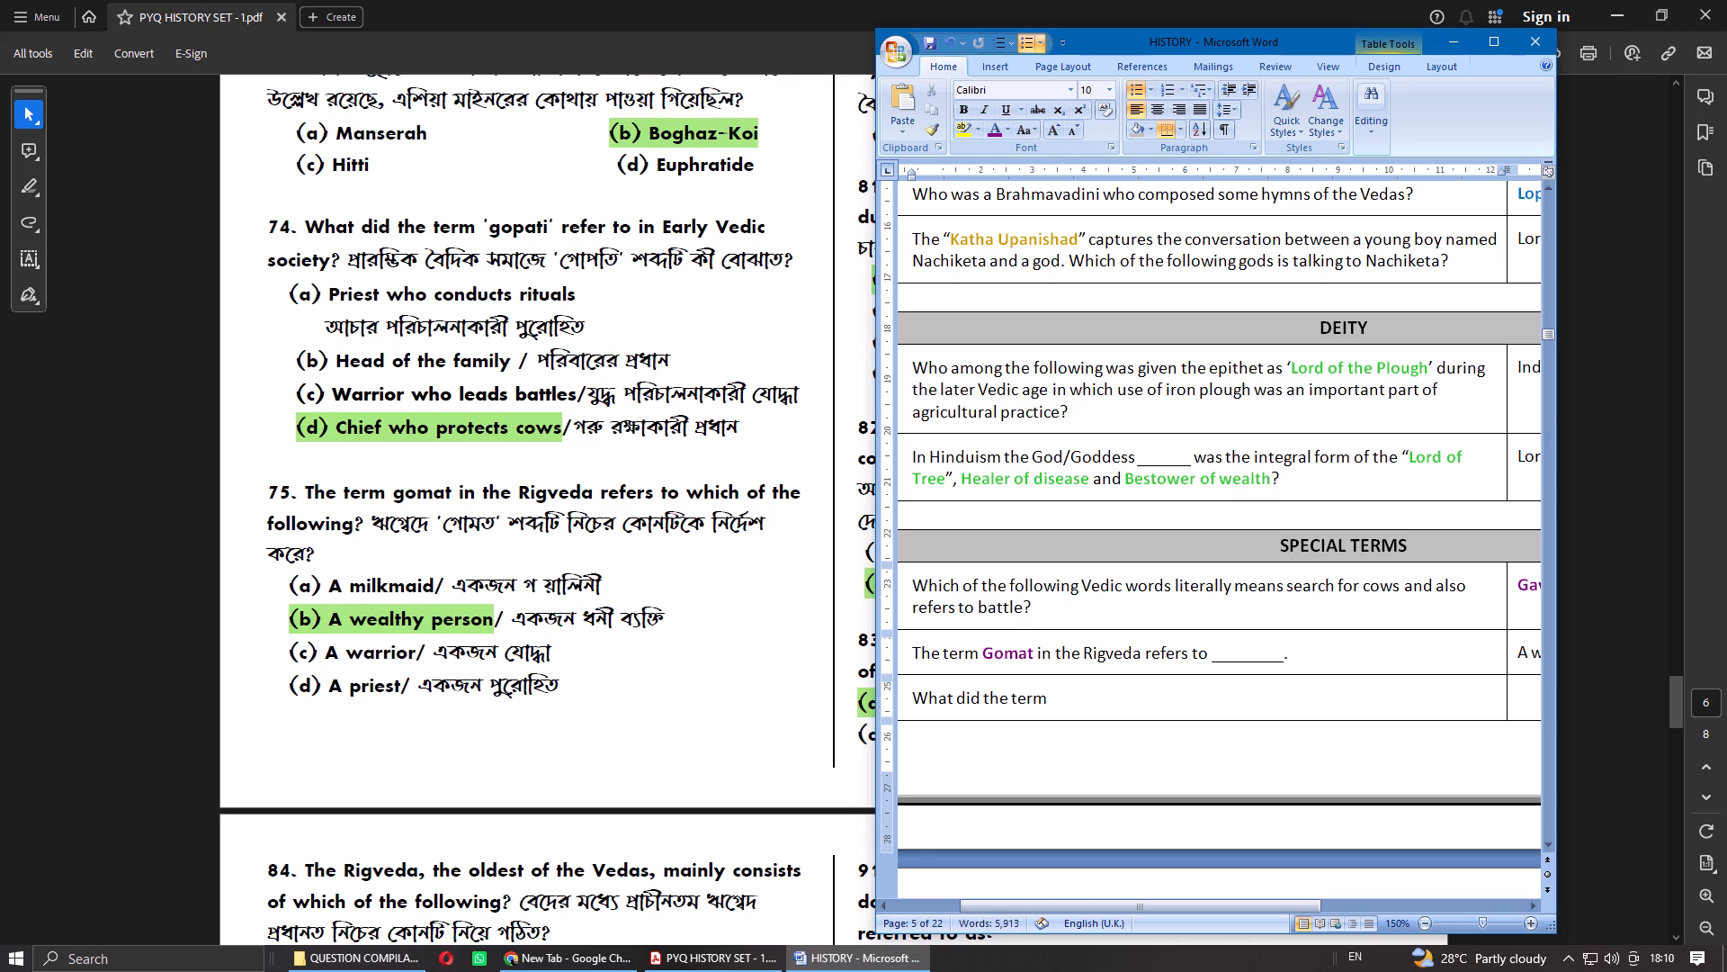
key(space)
text(Gopati)
key(space)
text(refer to)
key(space)
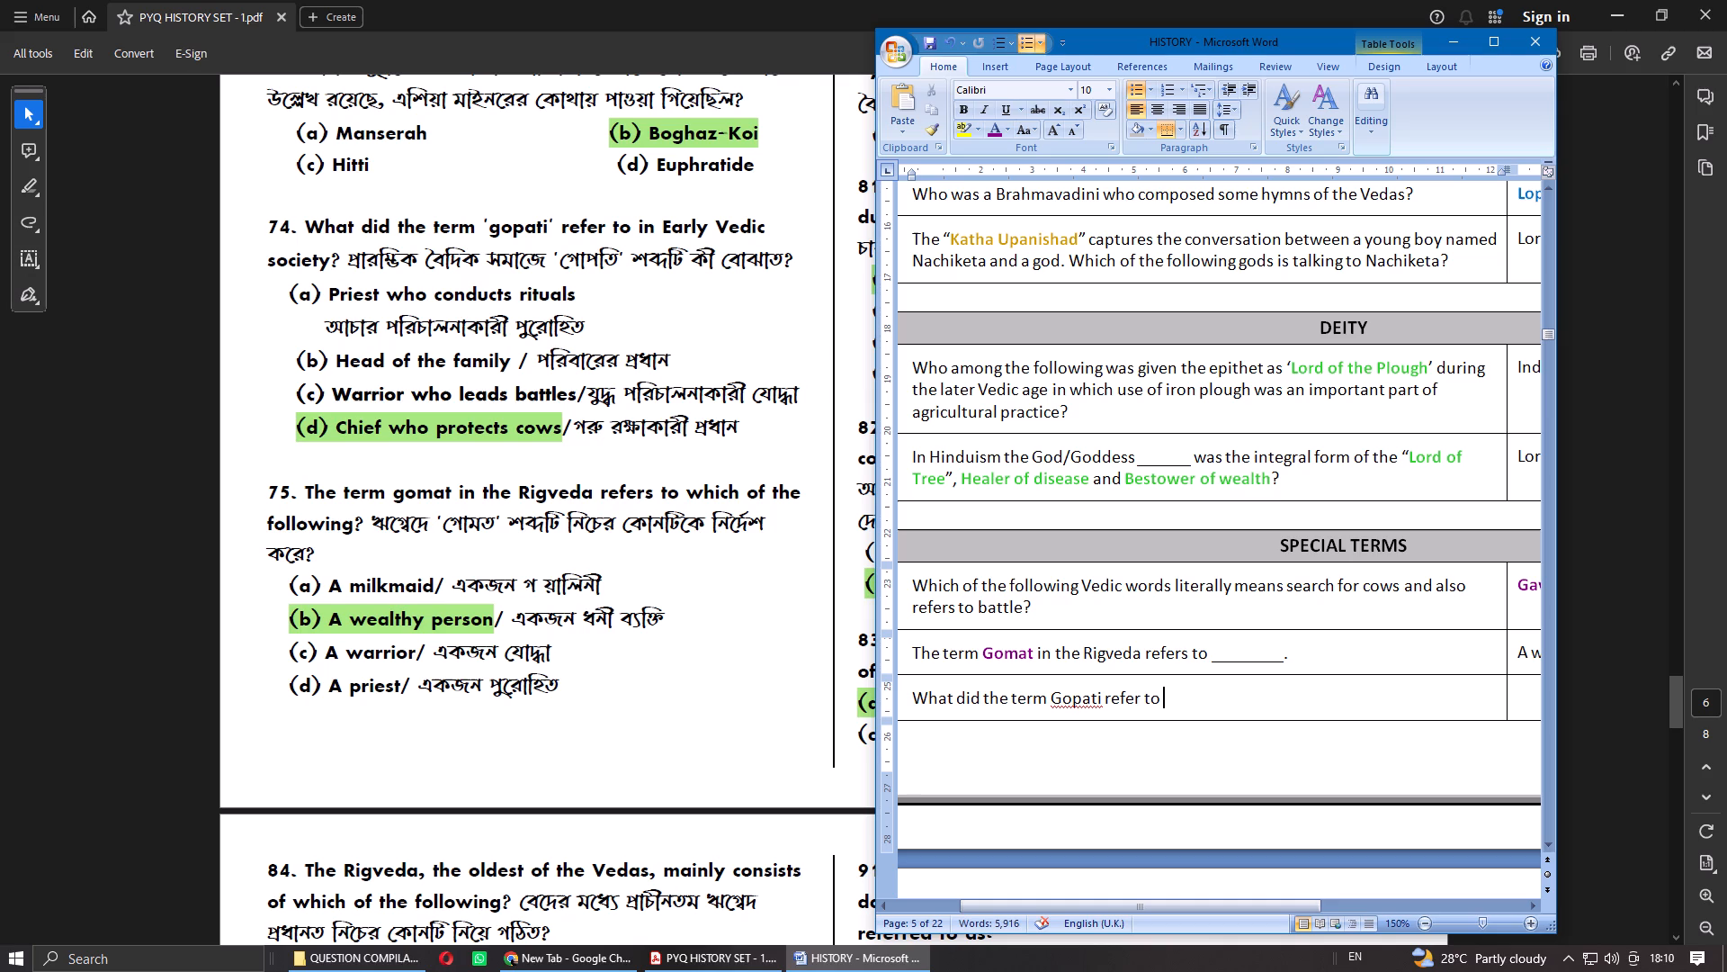
text(in EArly vedic soc)
key(BackSpace)
key(BackSpace)
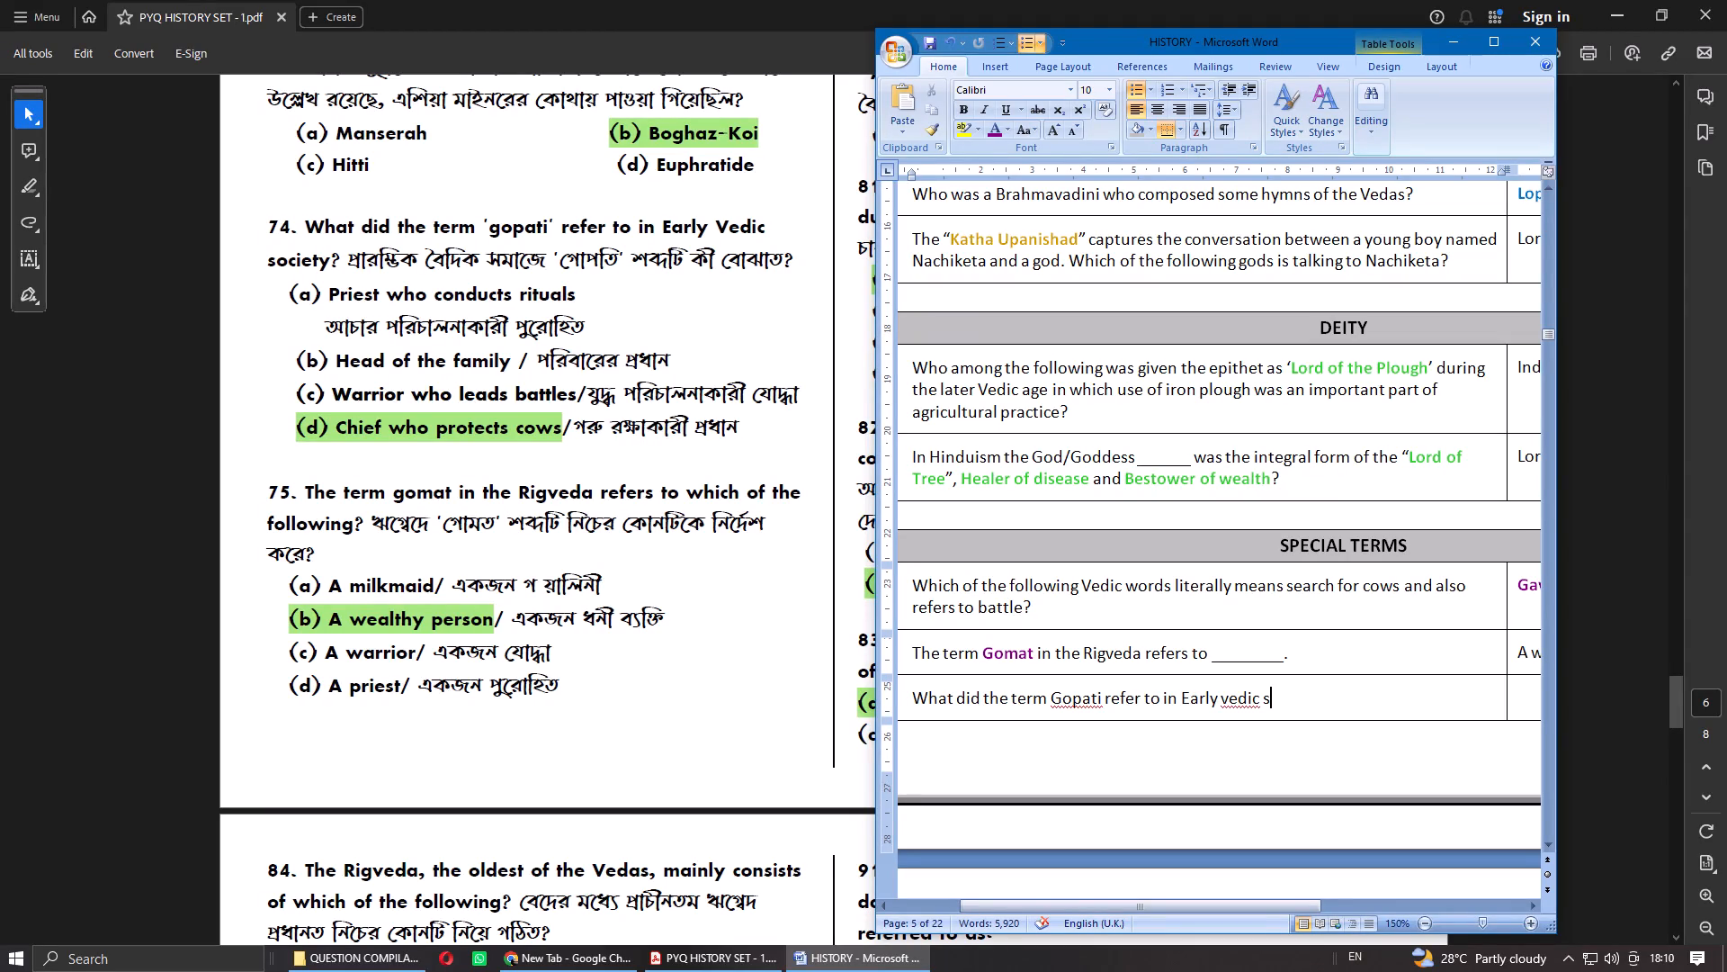
key(BackSpace)
key(BackSpace)
key(BackSpace)
key(BackSpace)
key(BackSpace)
key(BackSpace)
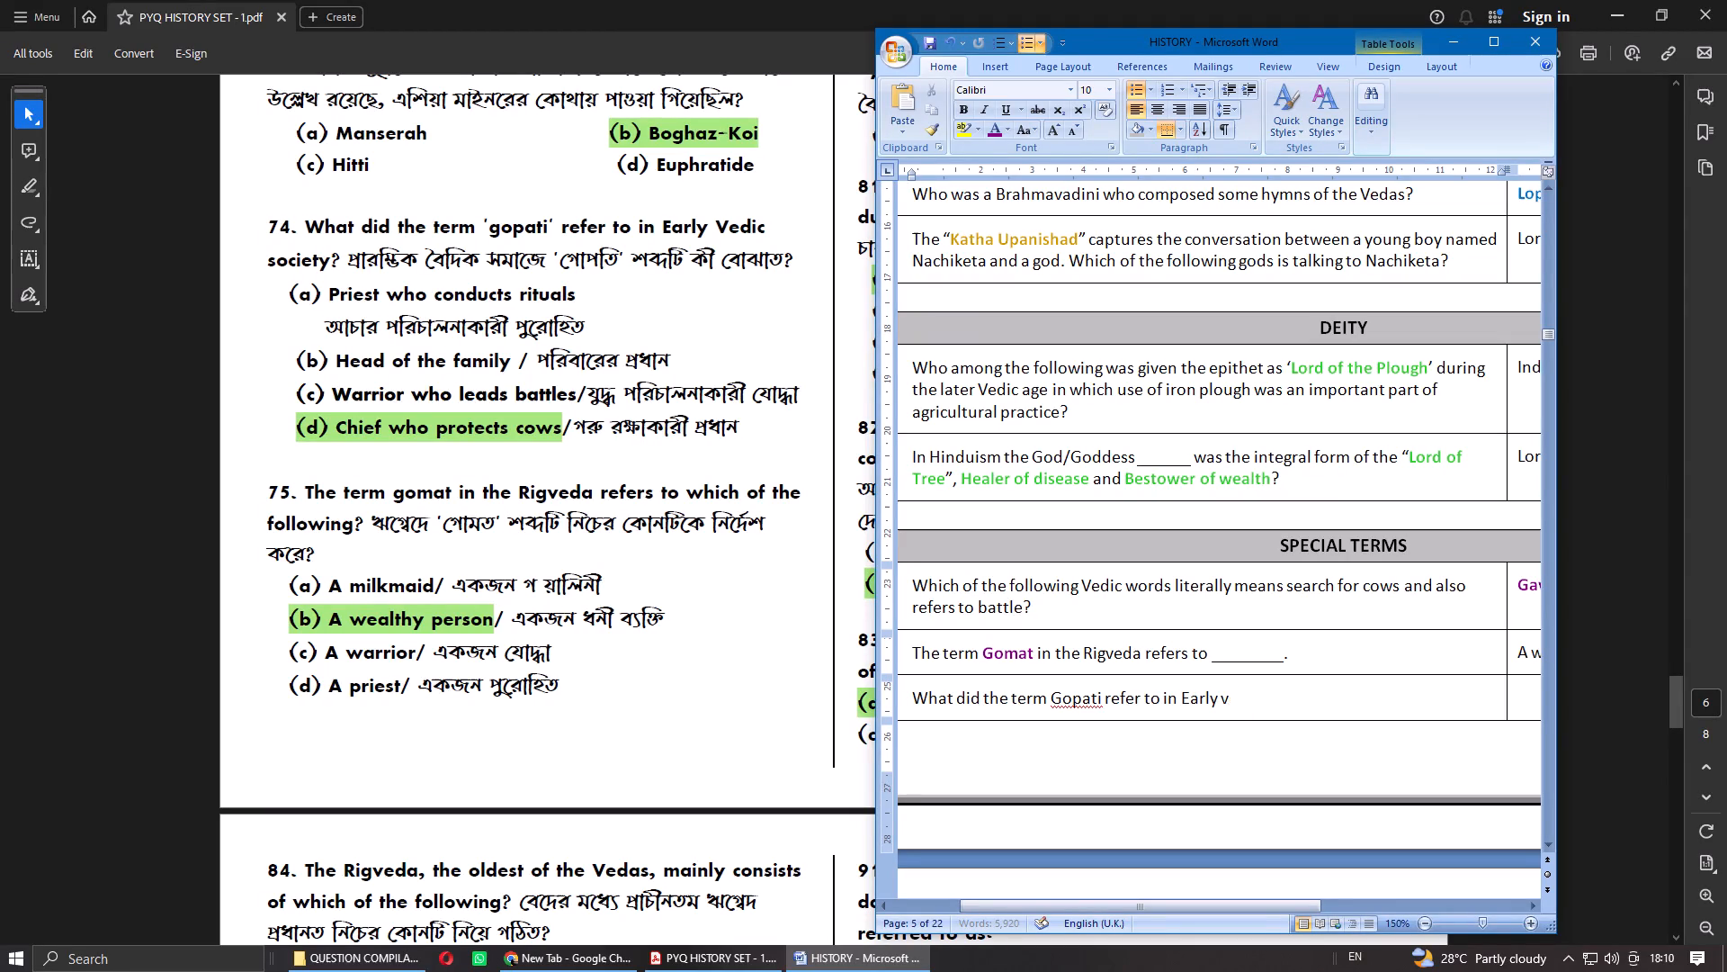
key(BackSpace)
text(Vedic socet)
key(BackSpace)
key(BackSpace)
text(ir)
key(BackSpace)
text(ety?)
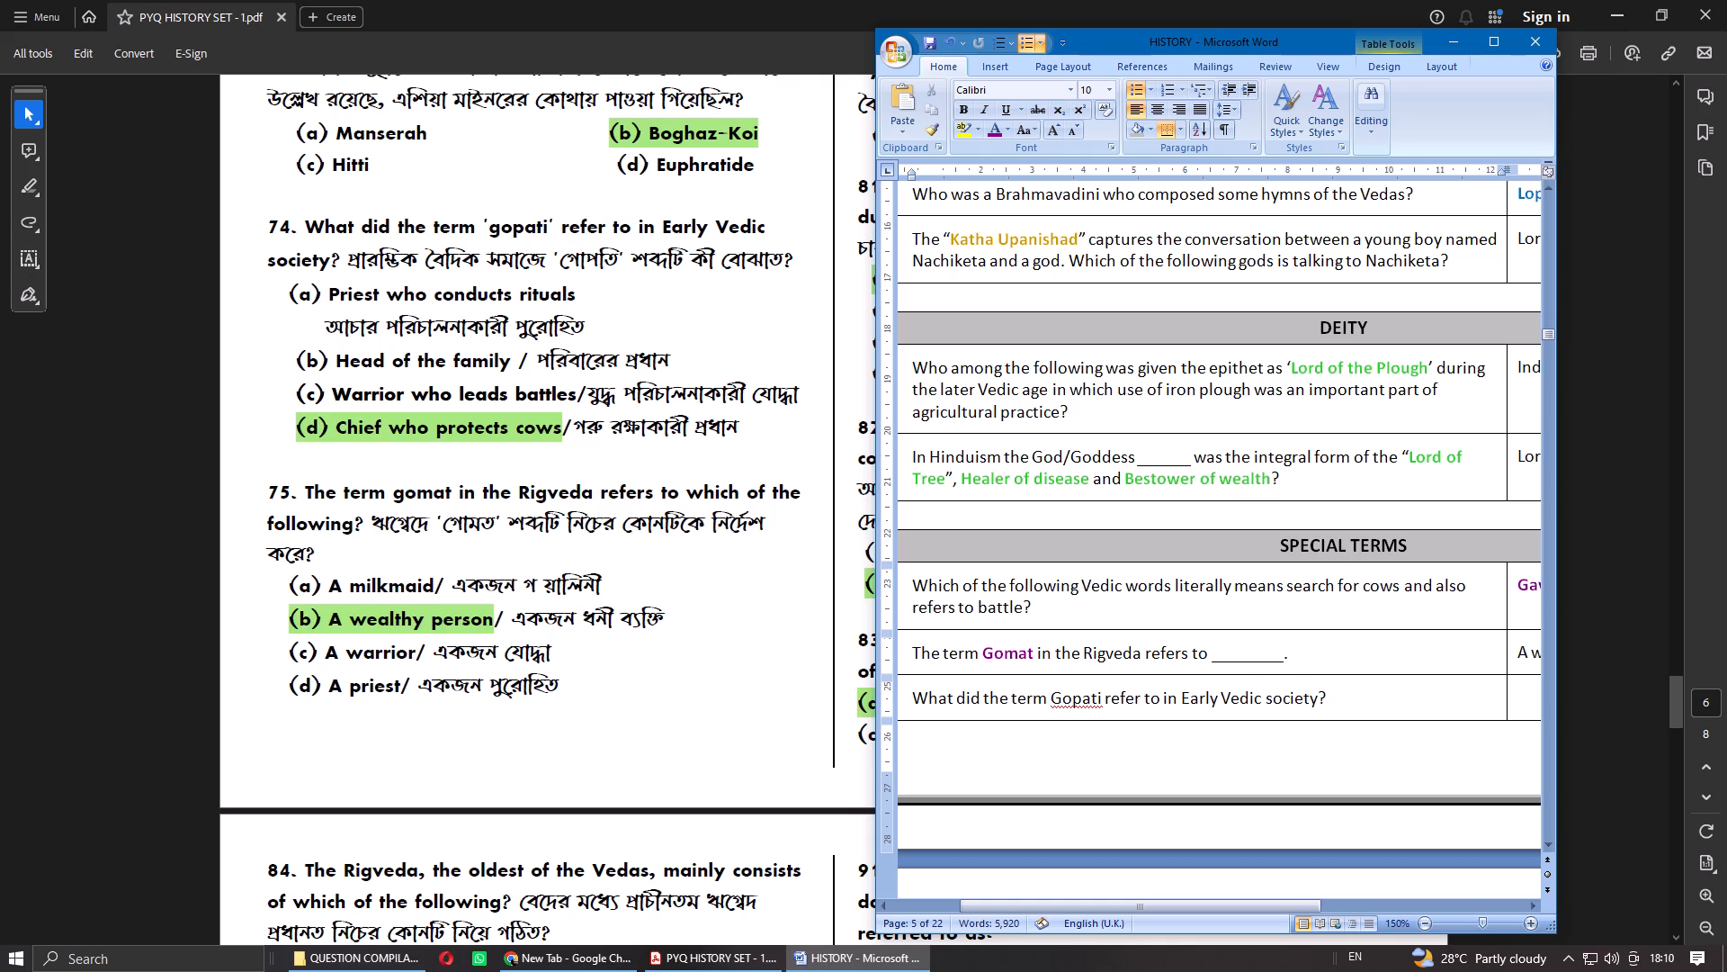
Enter "Chief who protects cow" as the answer to the Gopati question.
key(Tab)
text(Chie)
text(f of)
key(BackSpace)
key(BackSpace)
key(BackSpace)
key(space)
text(who protects cow)
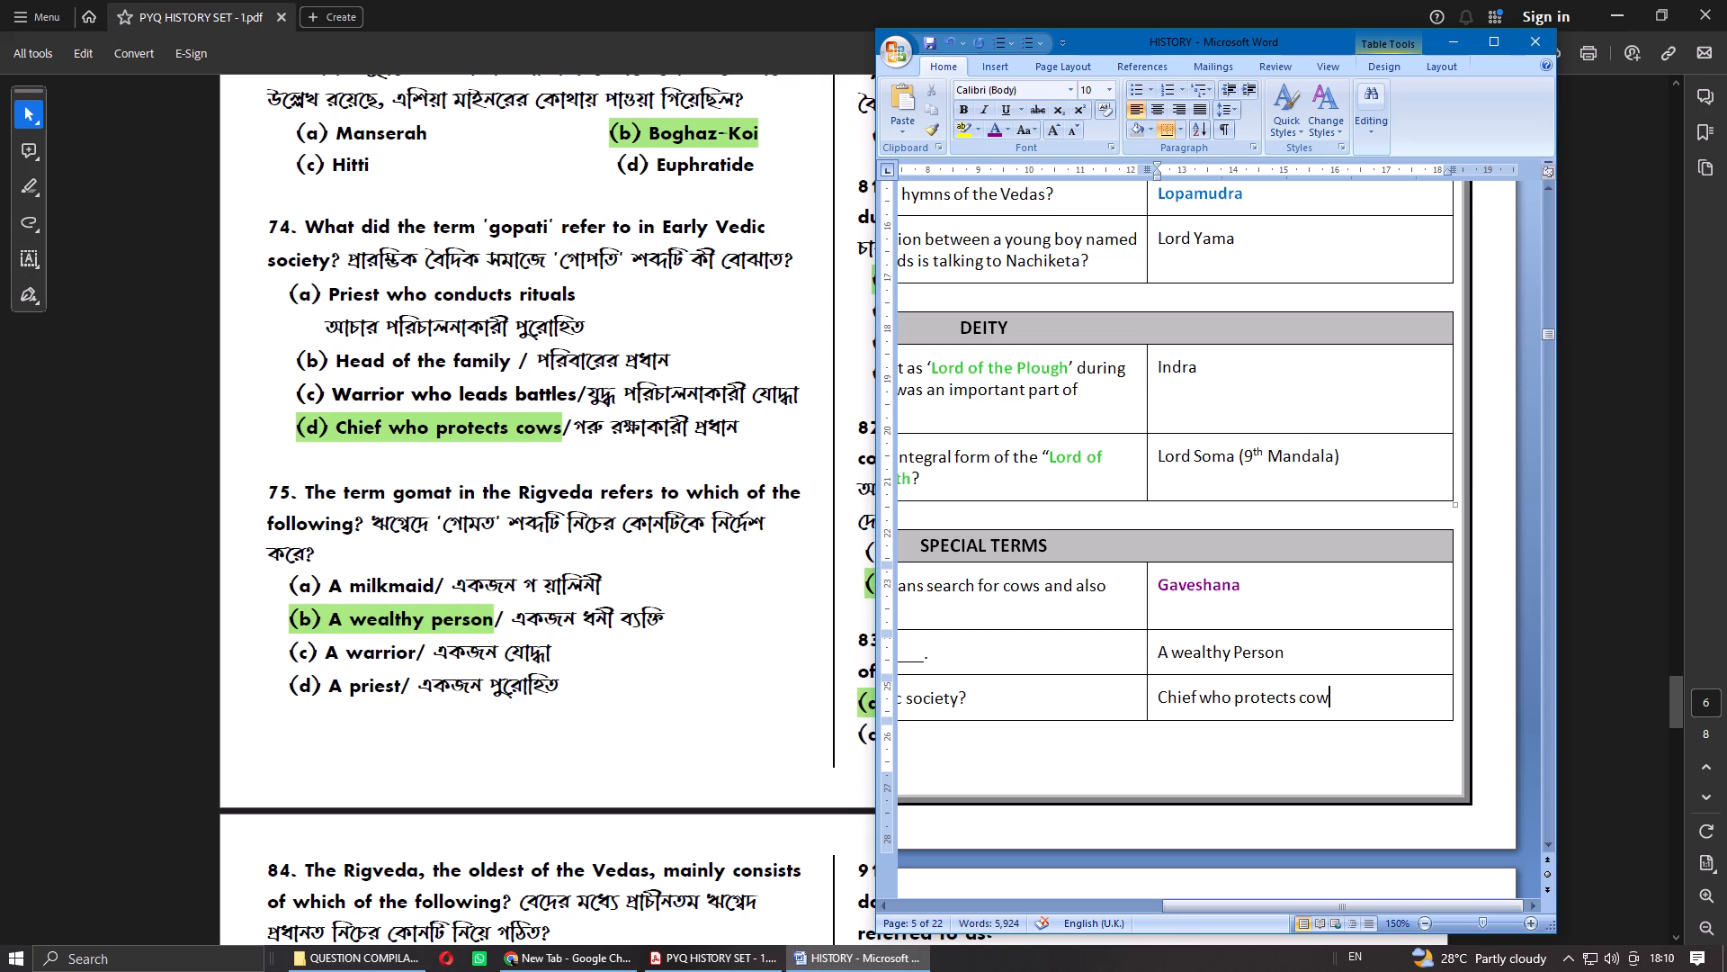
Format the word Gopati in the new SPECIAL TERMS question as bold purple text.
drag(1230, 908, 1016, 901)
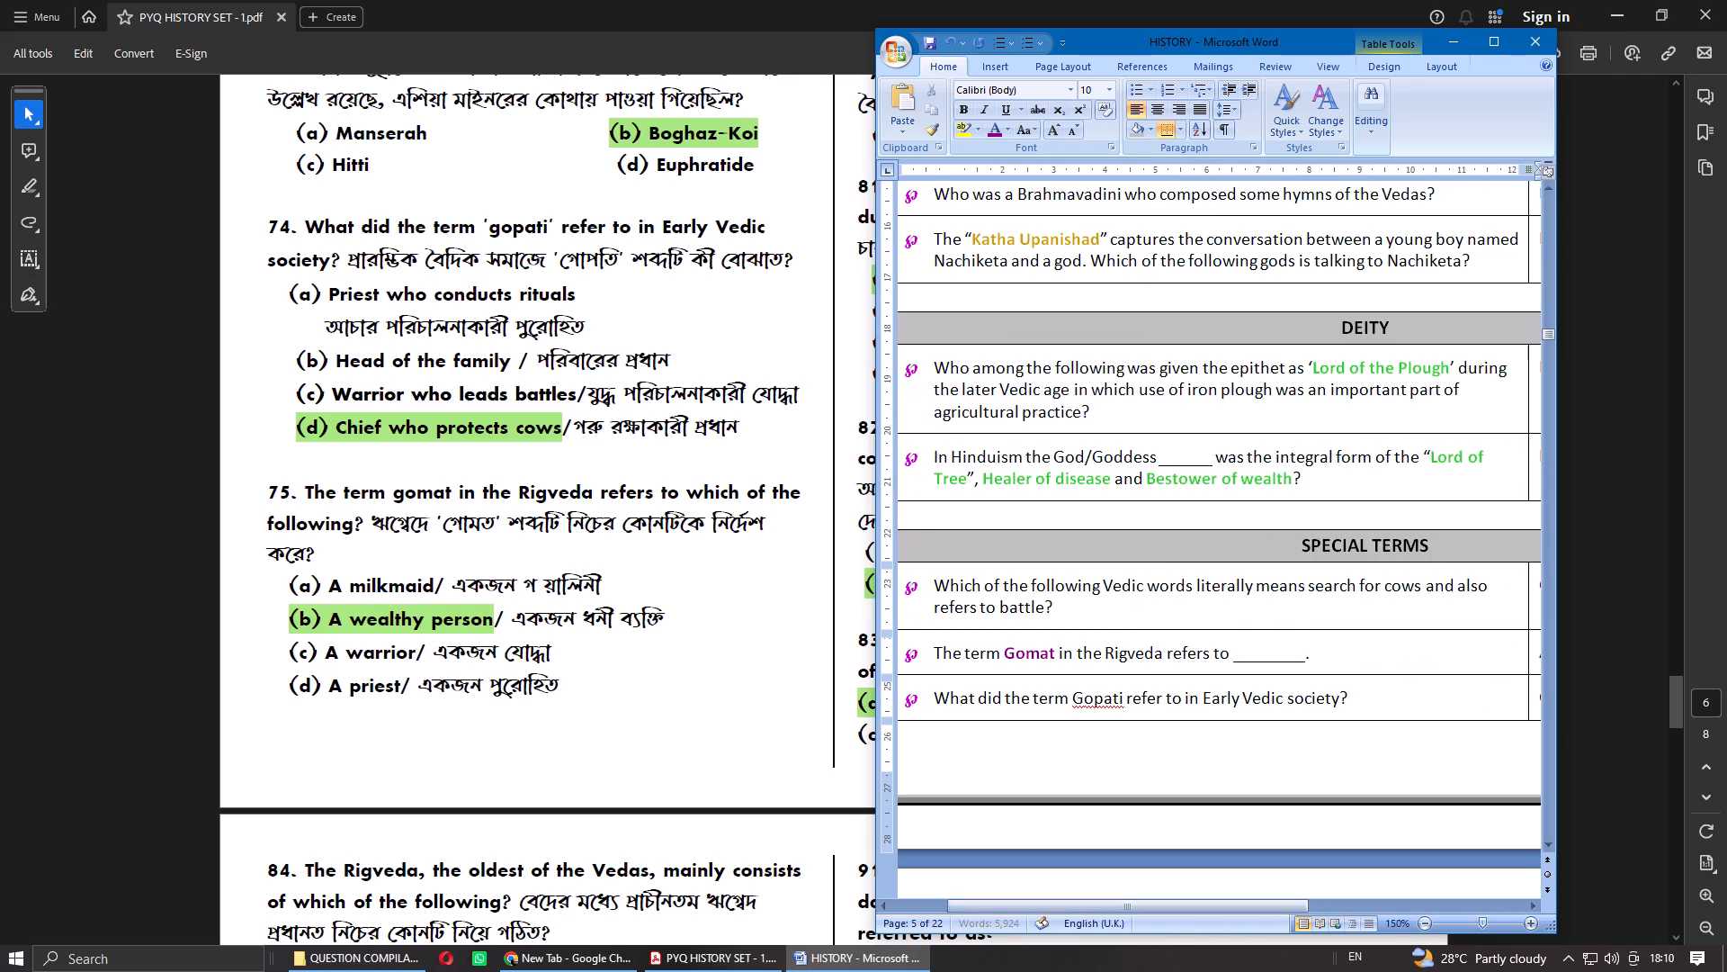
double_click(1094, 697)
click(996, 127)
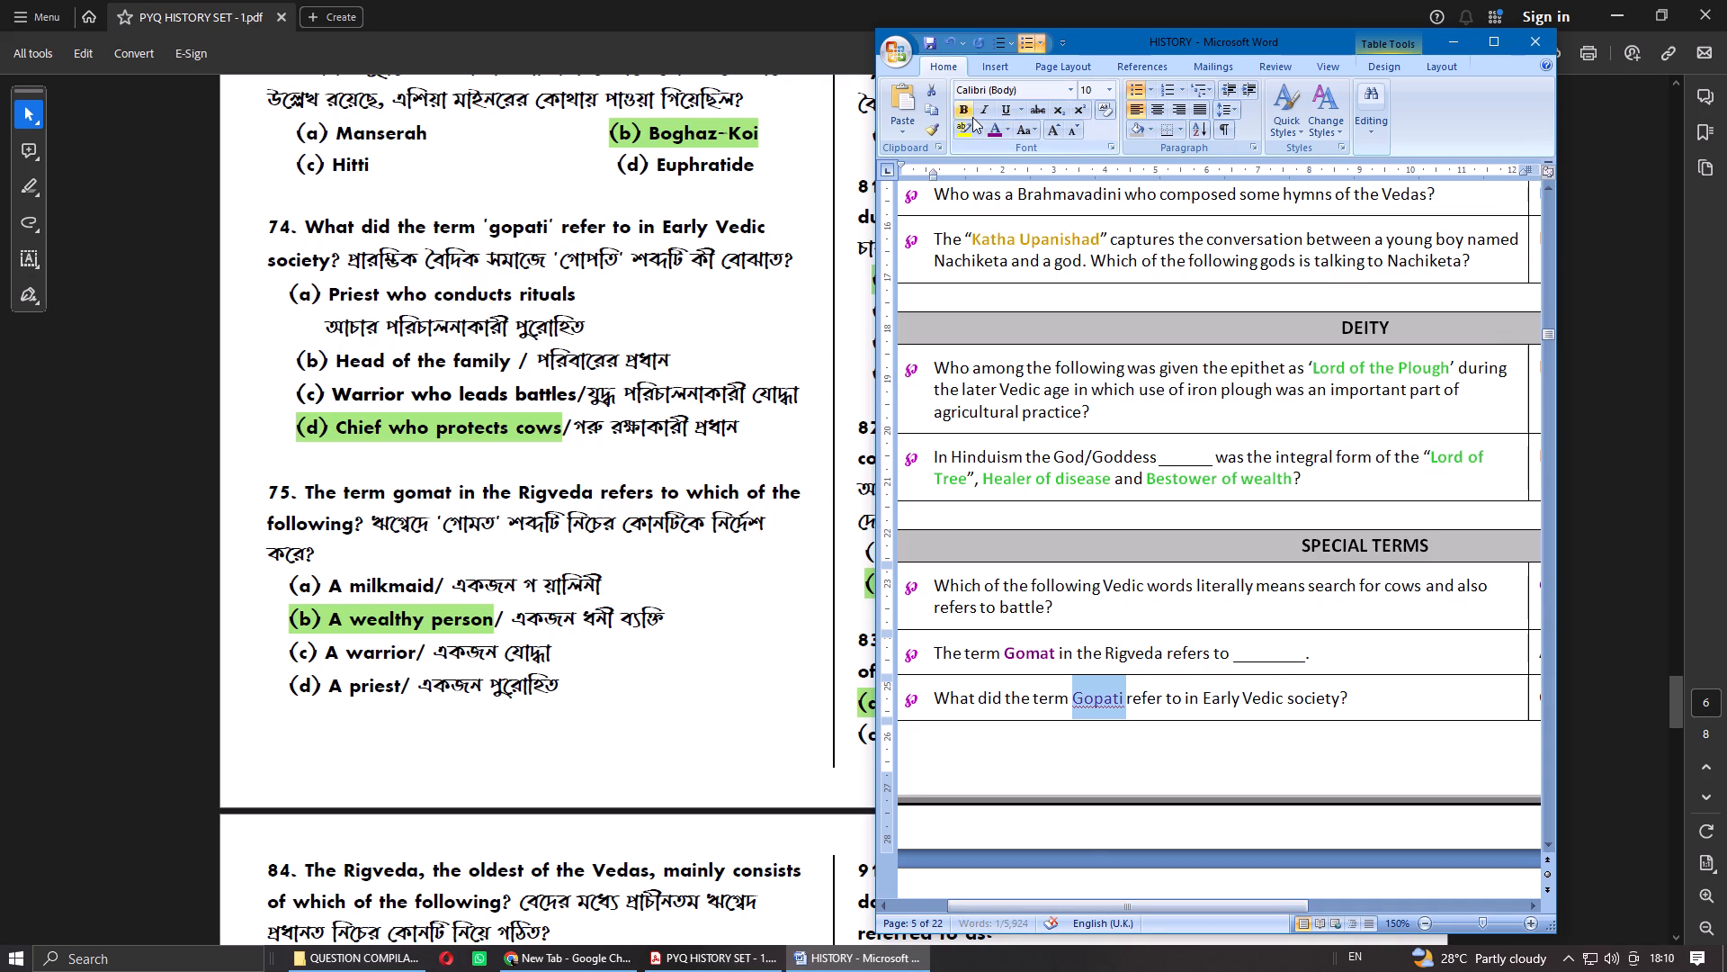
click(962, 104)
Exclude the word Gopati from spelling and grammar checking.
click(1105, 922)
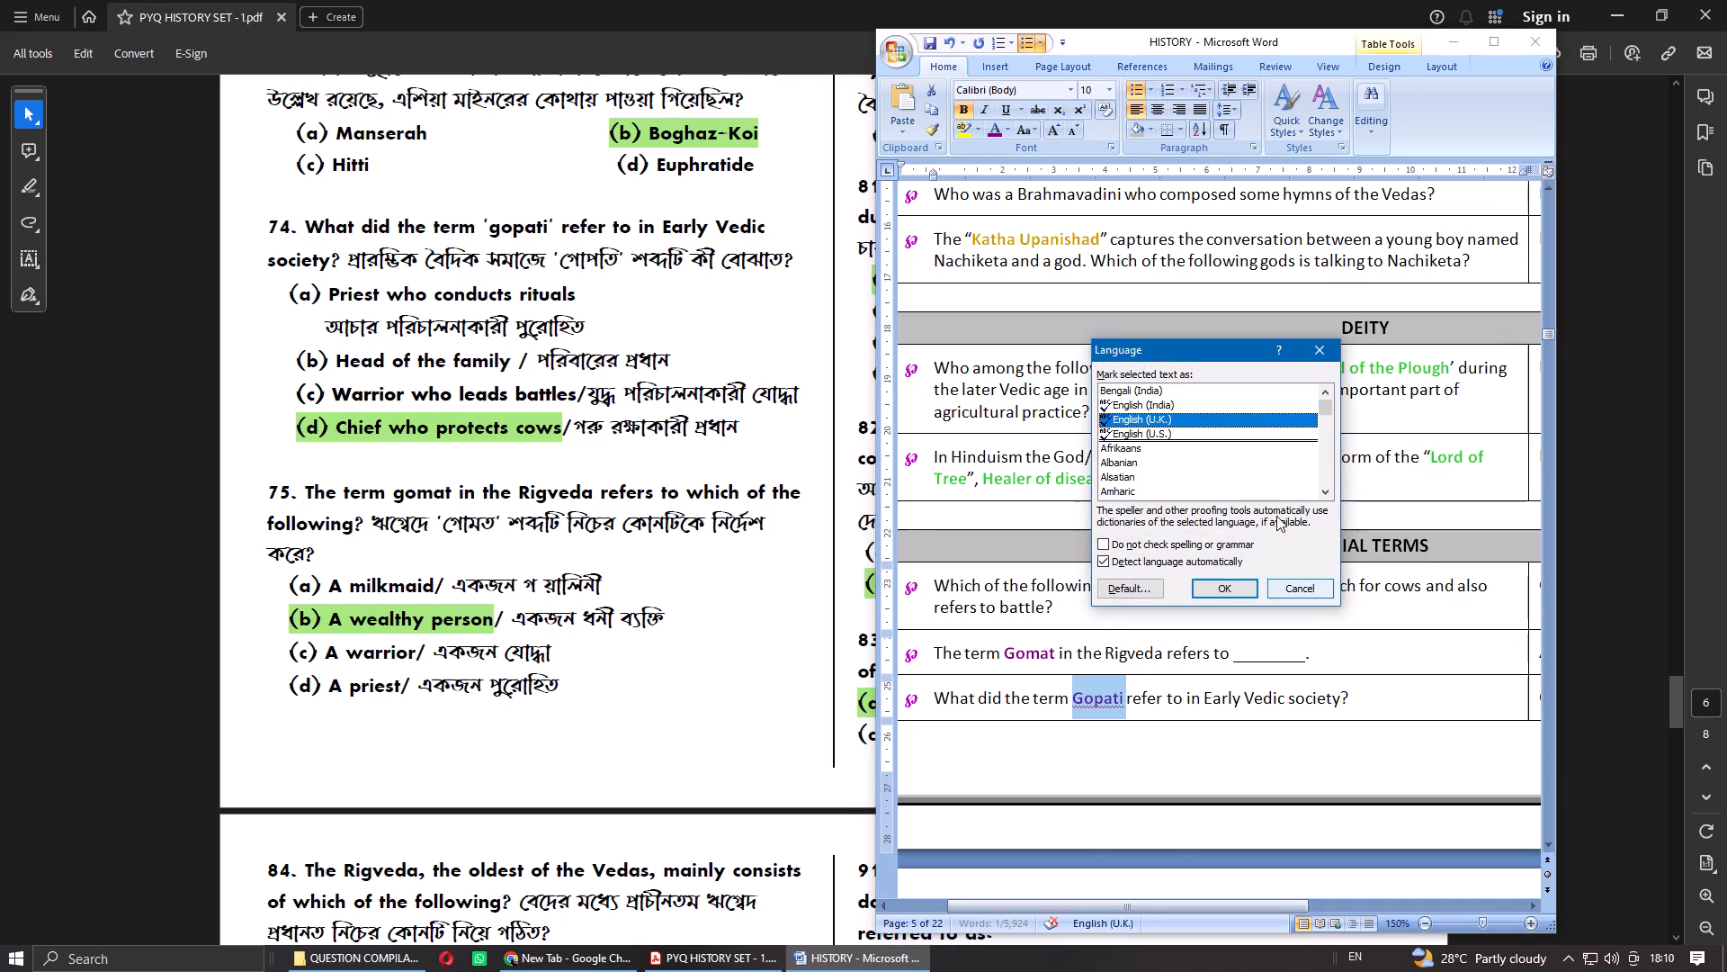
click(1182, 545)
click(1232, 583)
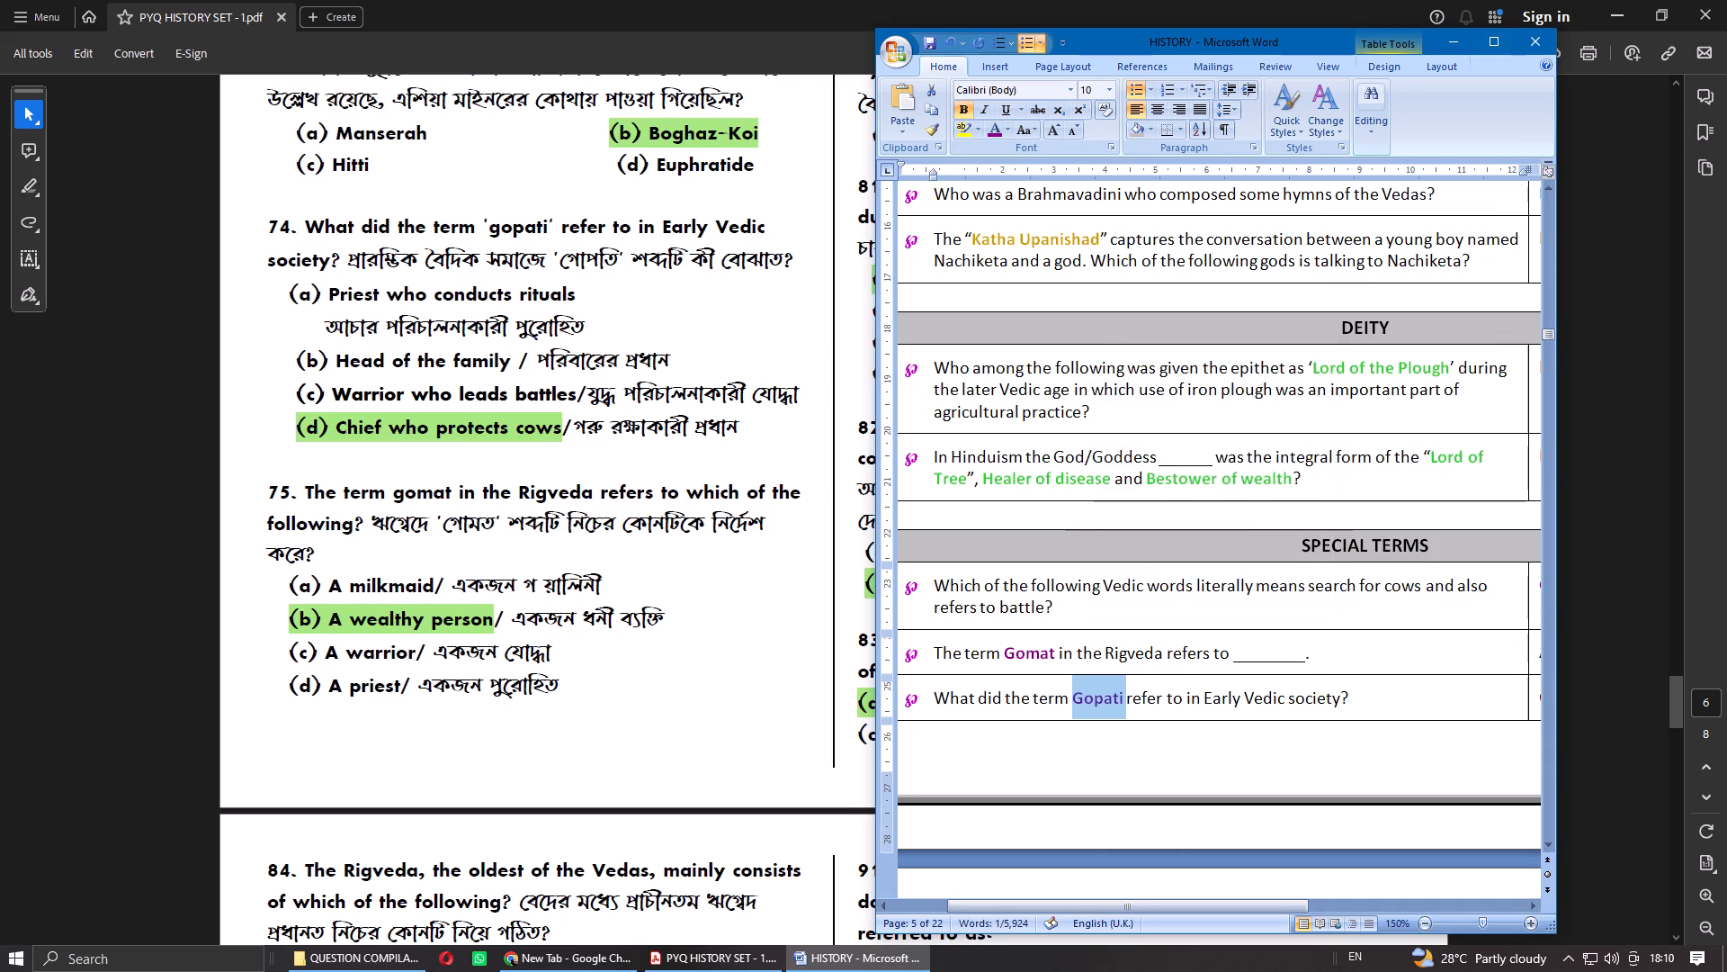
click(1400, 697)
Move the Word window out of the way and review questions 70 to 100 of the PYQ PDF for further Vedic questions.
scroll(640, 573, up, 4)
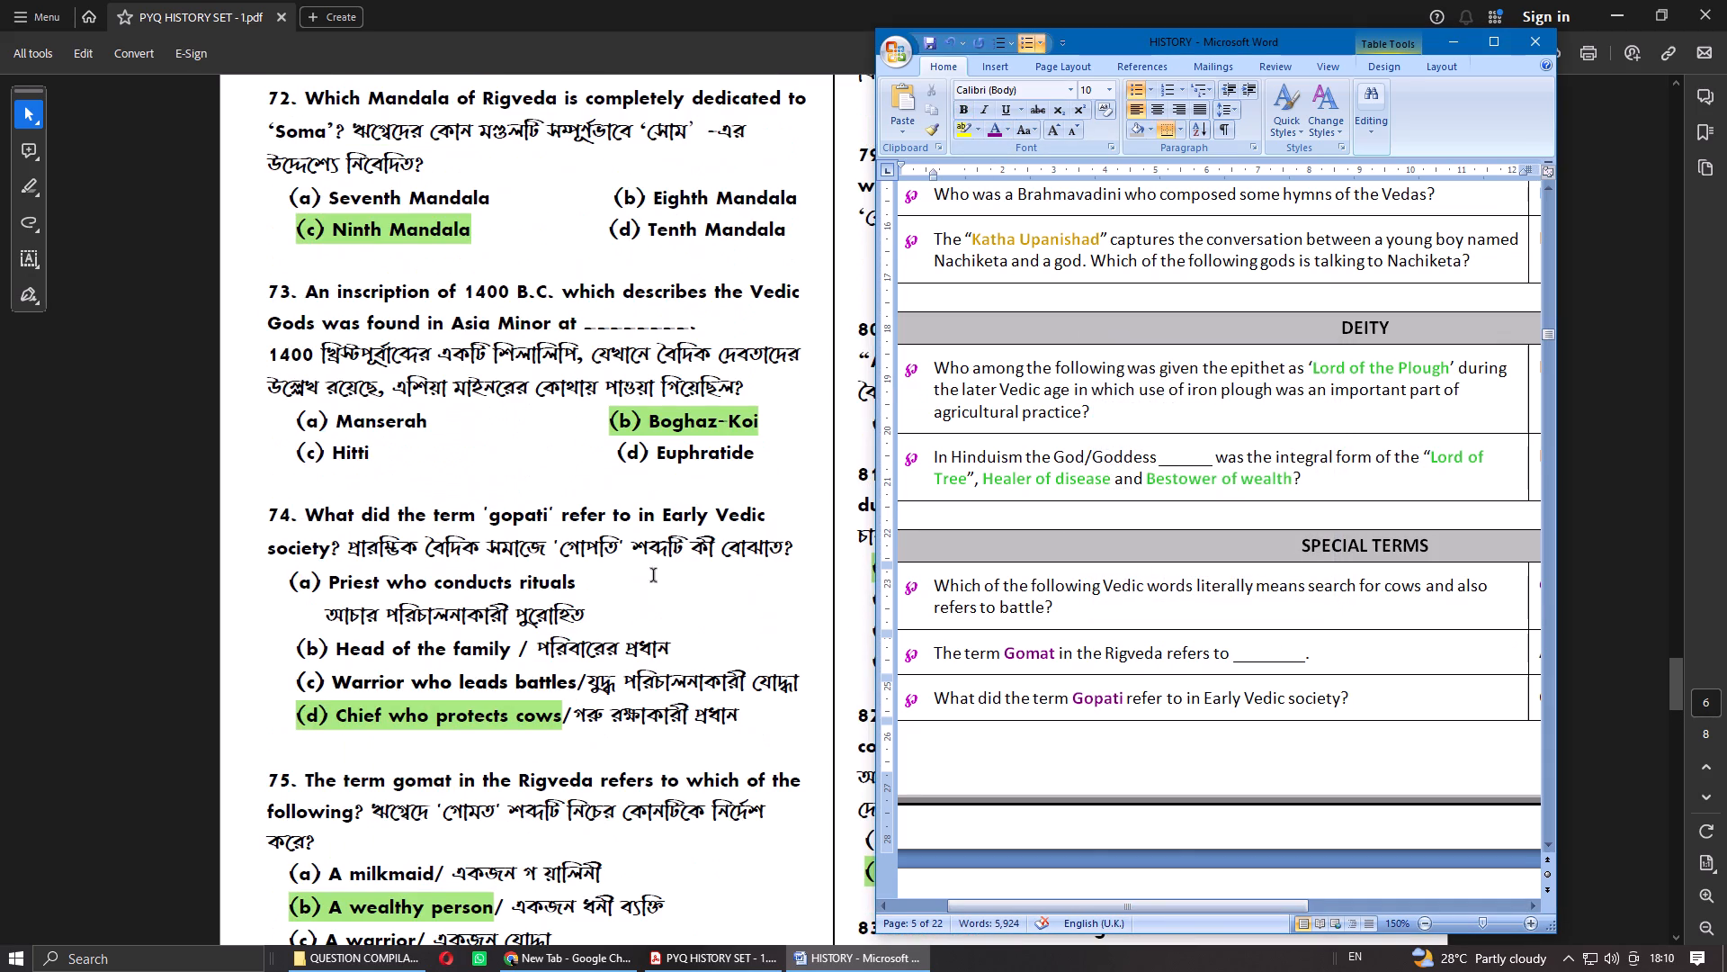
scroll(663, 576, up, 2)
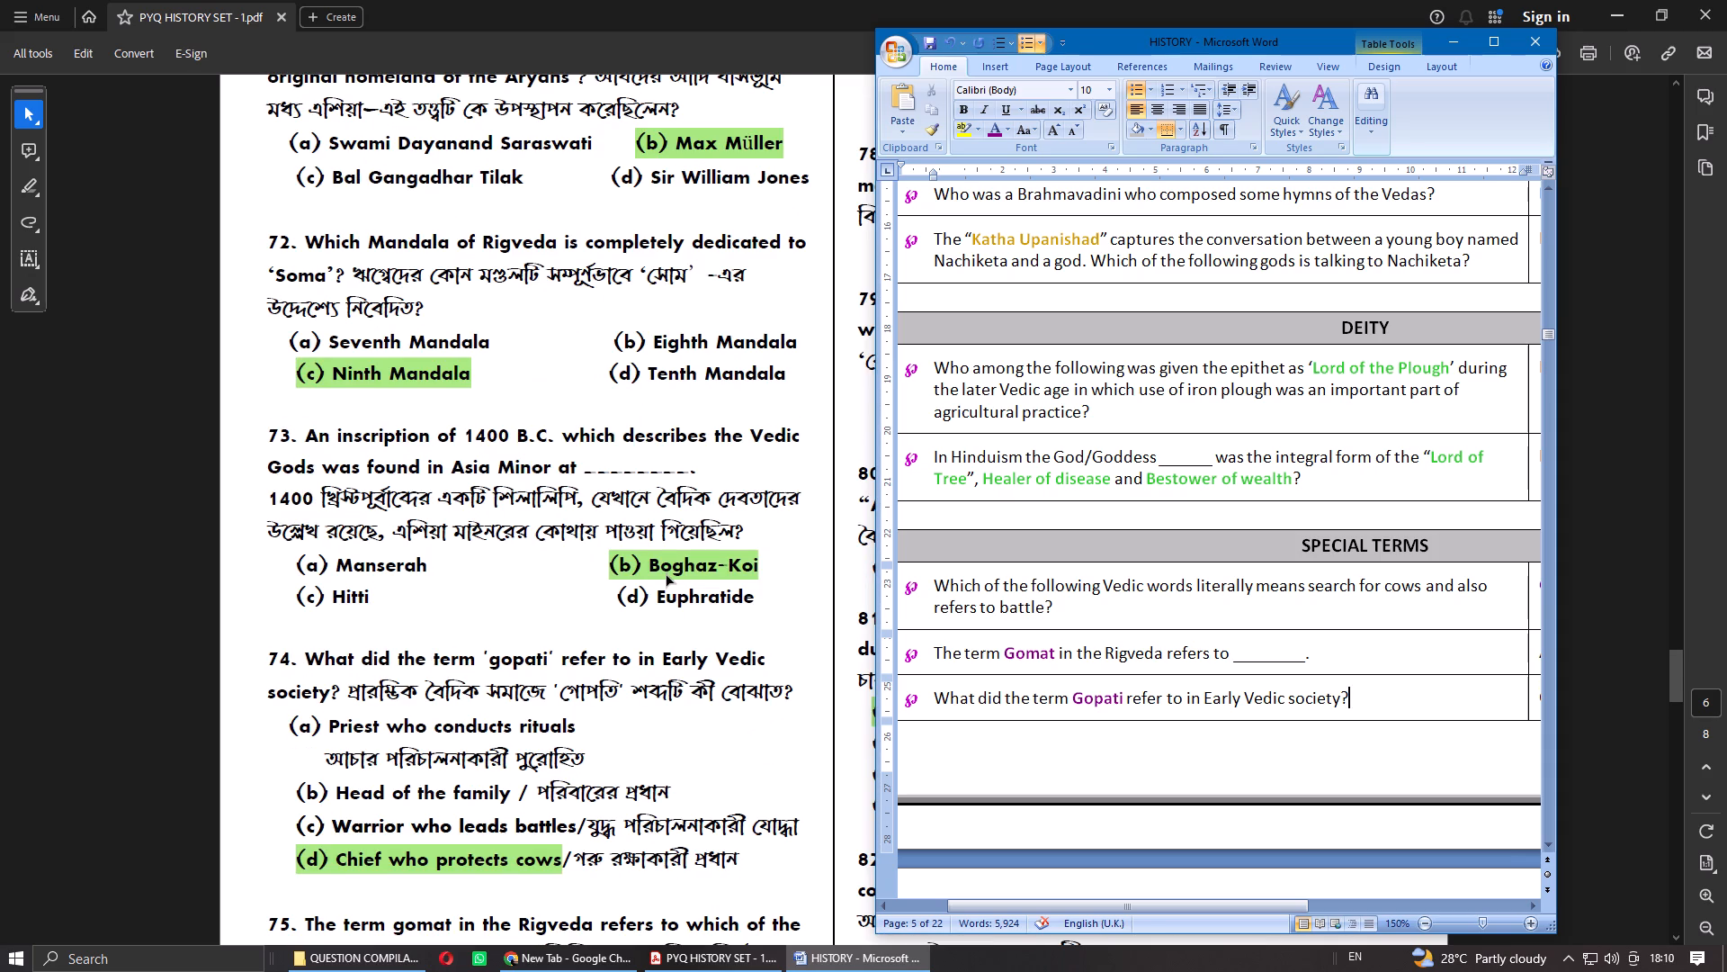
scroll(667, 576, up, 3)
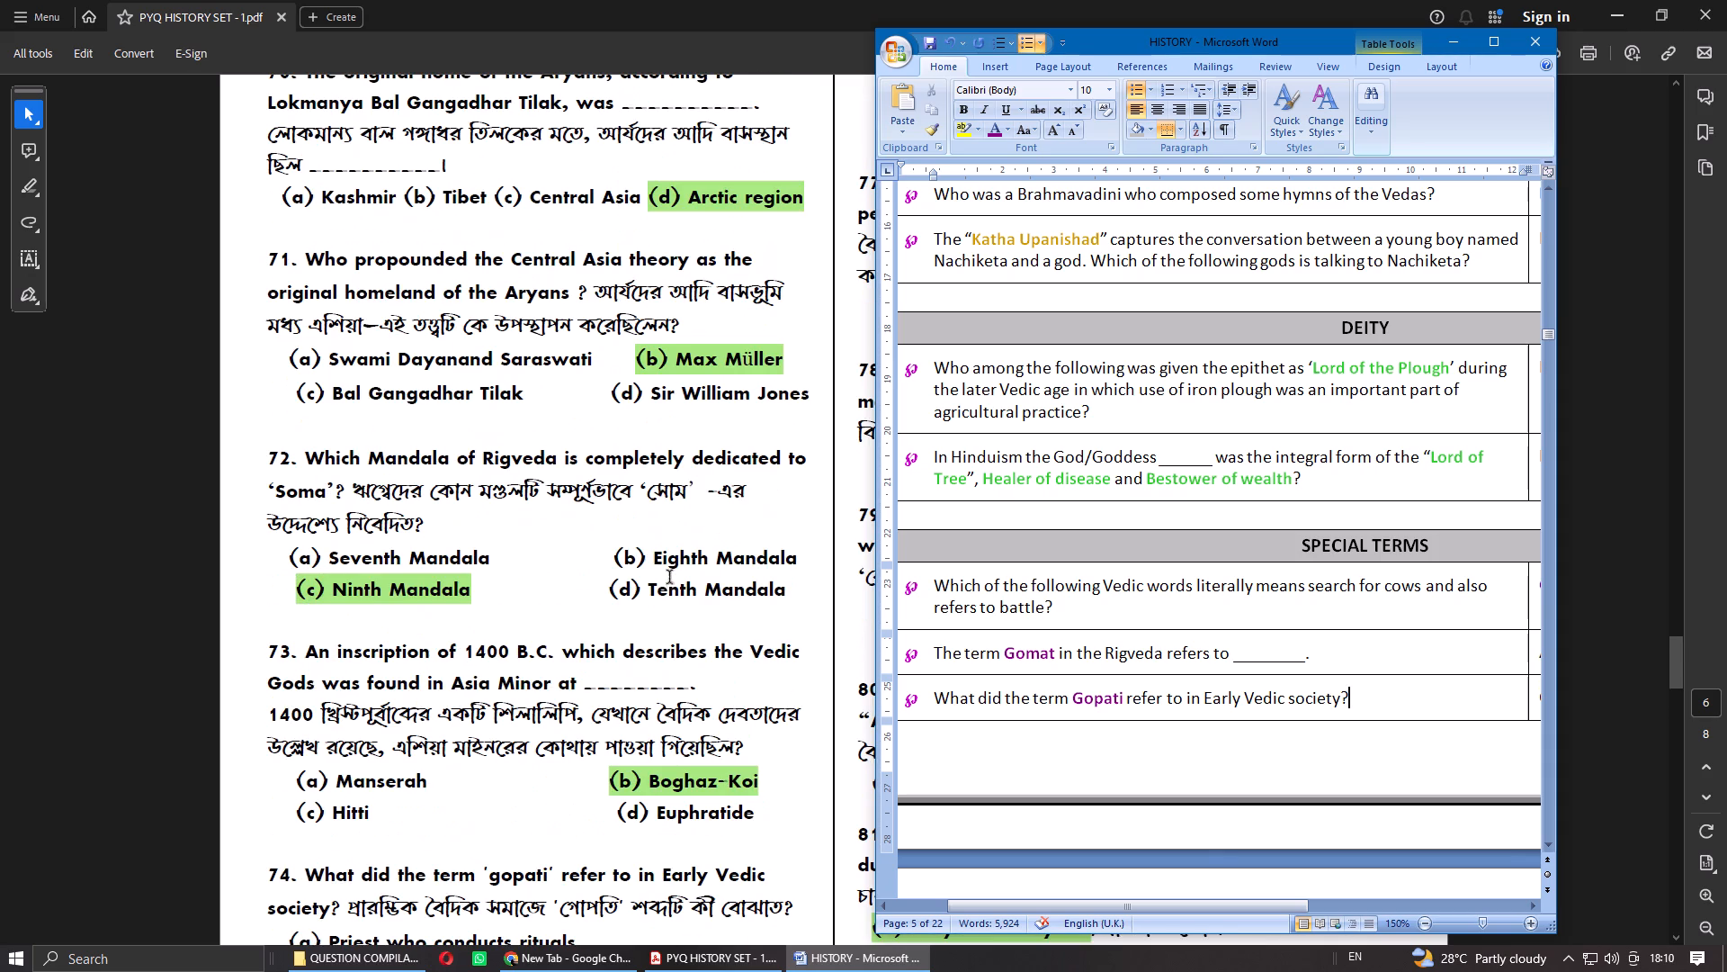
drag(1175, 43, 445, 52)
scroll(1086, 413, down, 6)
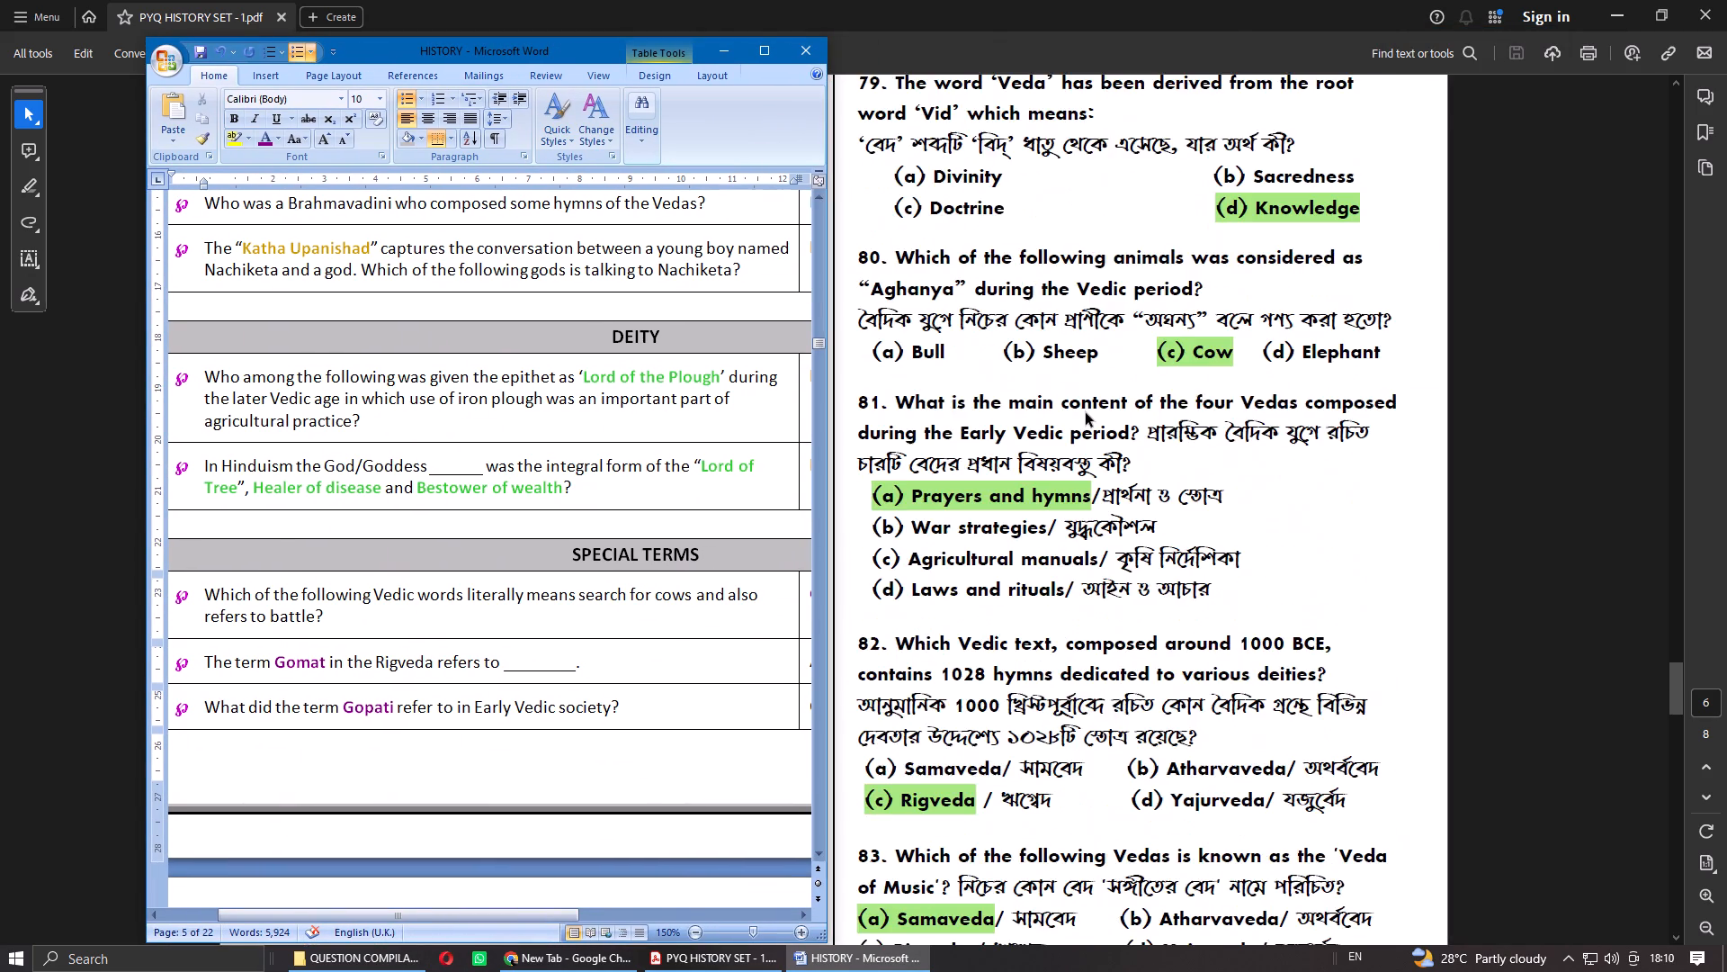
scroll(1086, 415, down, 6)
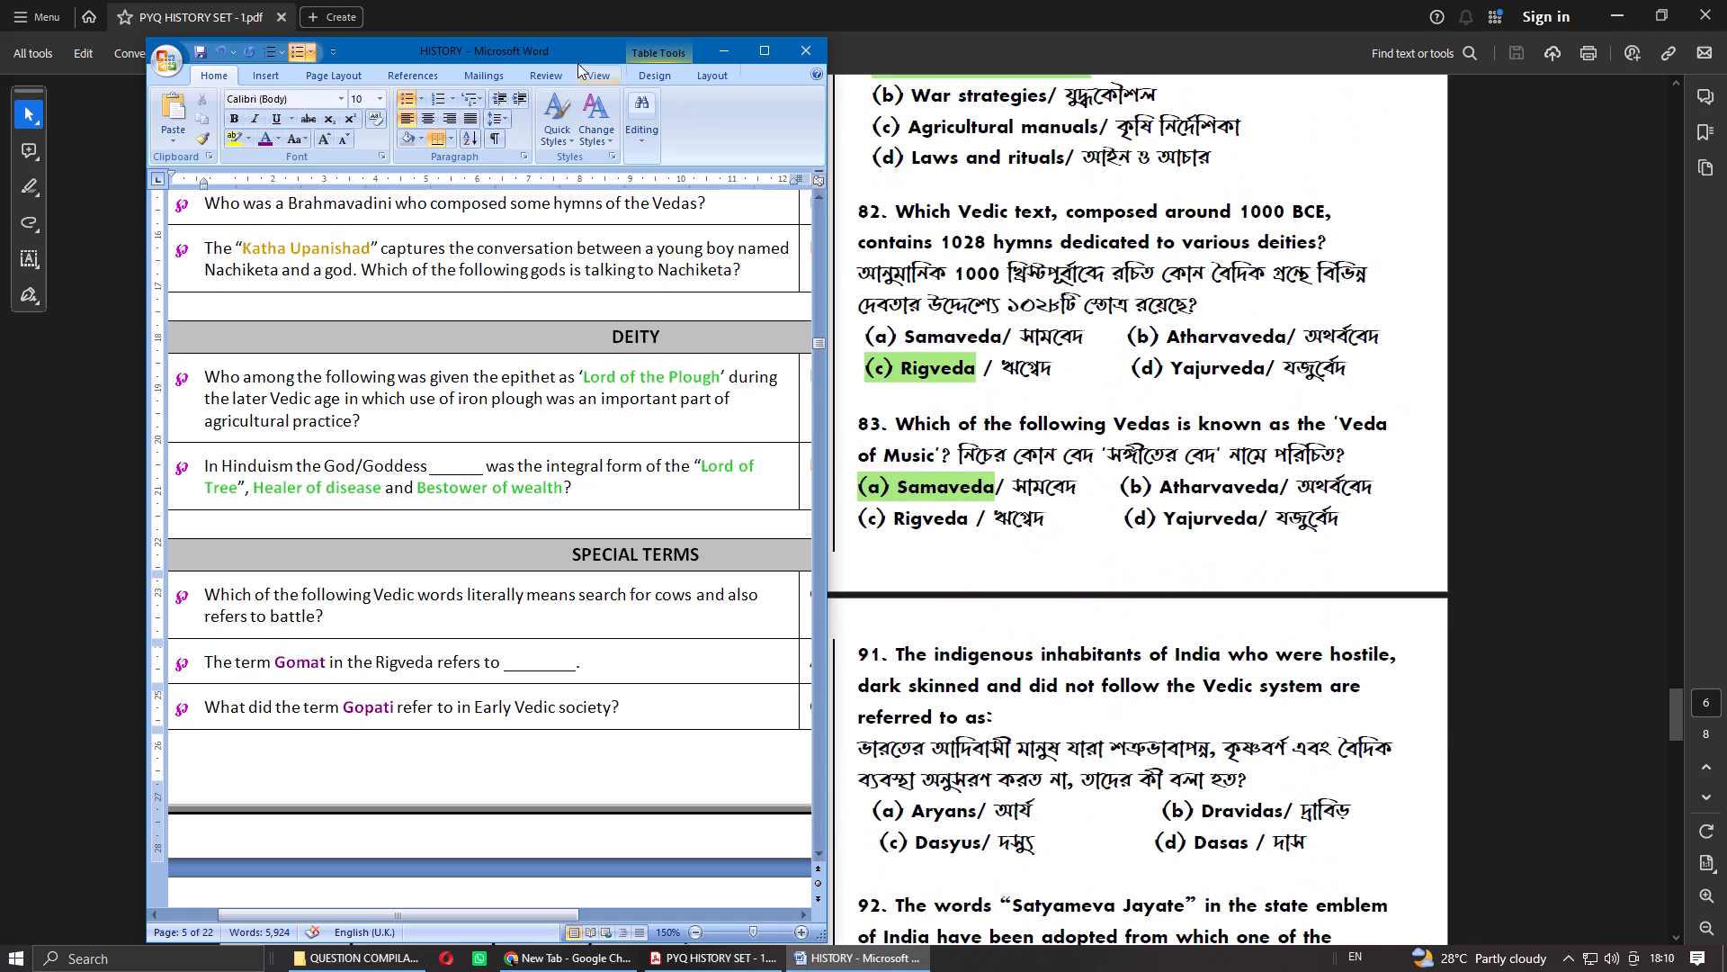
drag(560, 53, 527, 90)
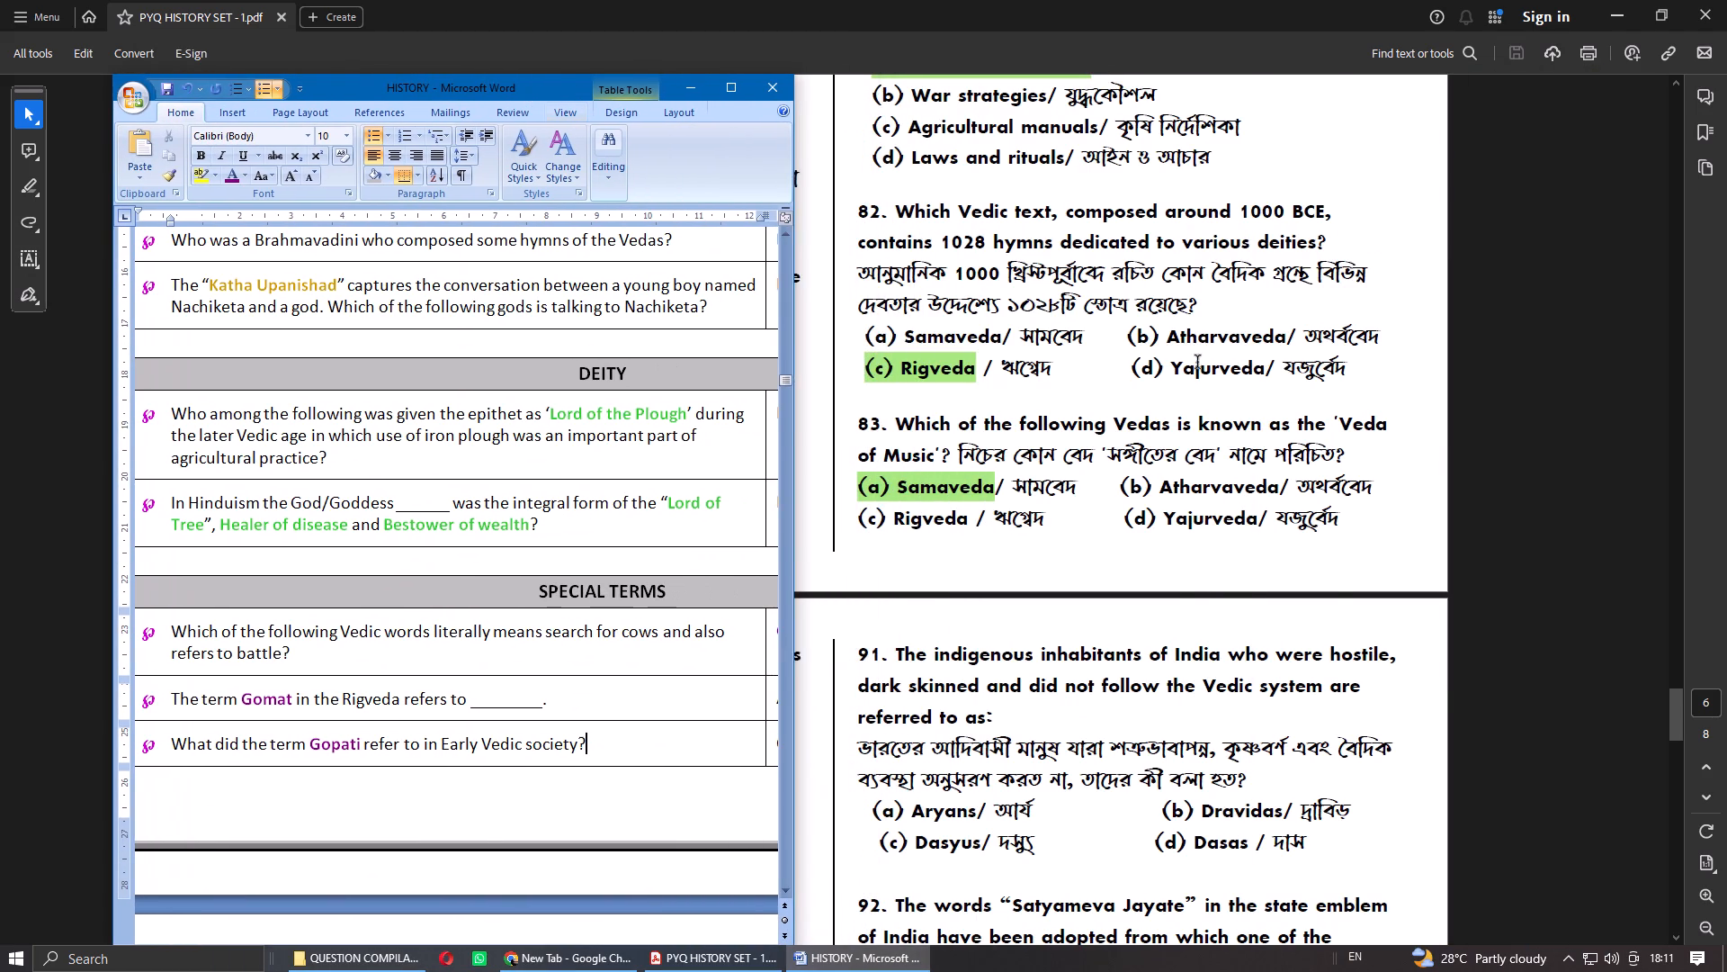
scroll(1204, 382, down, 6)
click(702, 82)
scroll(786, 511, down, 2)
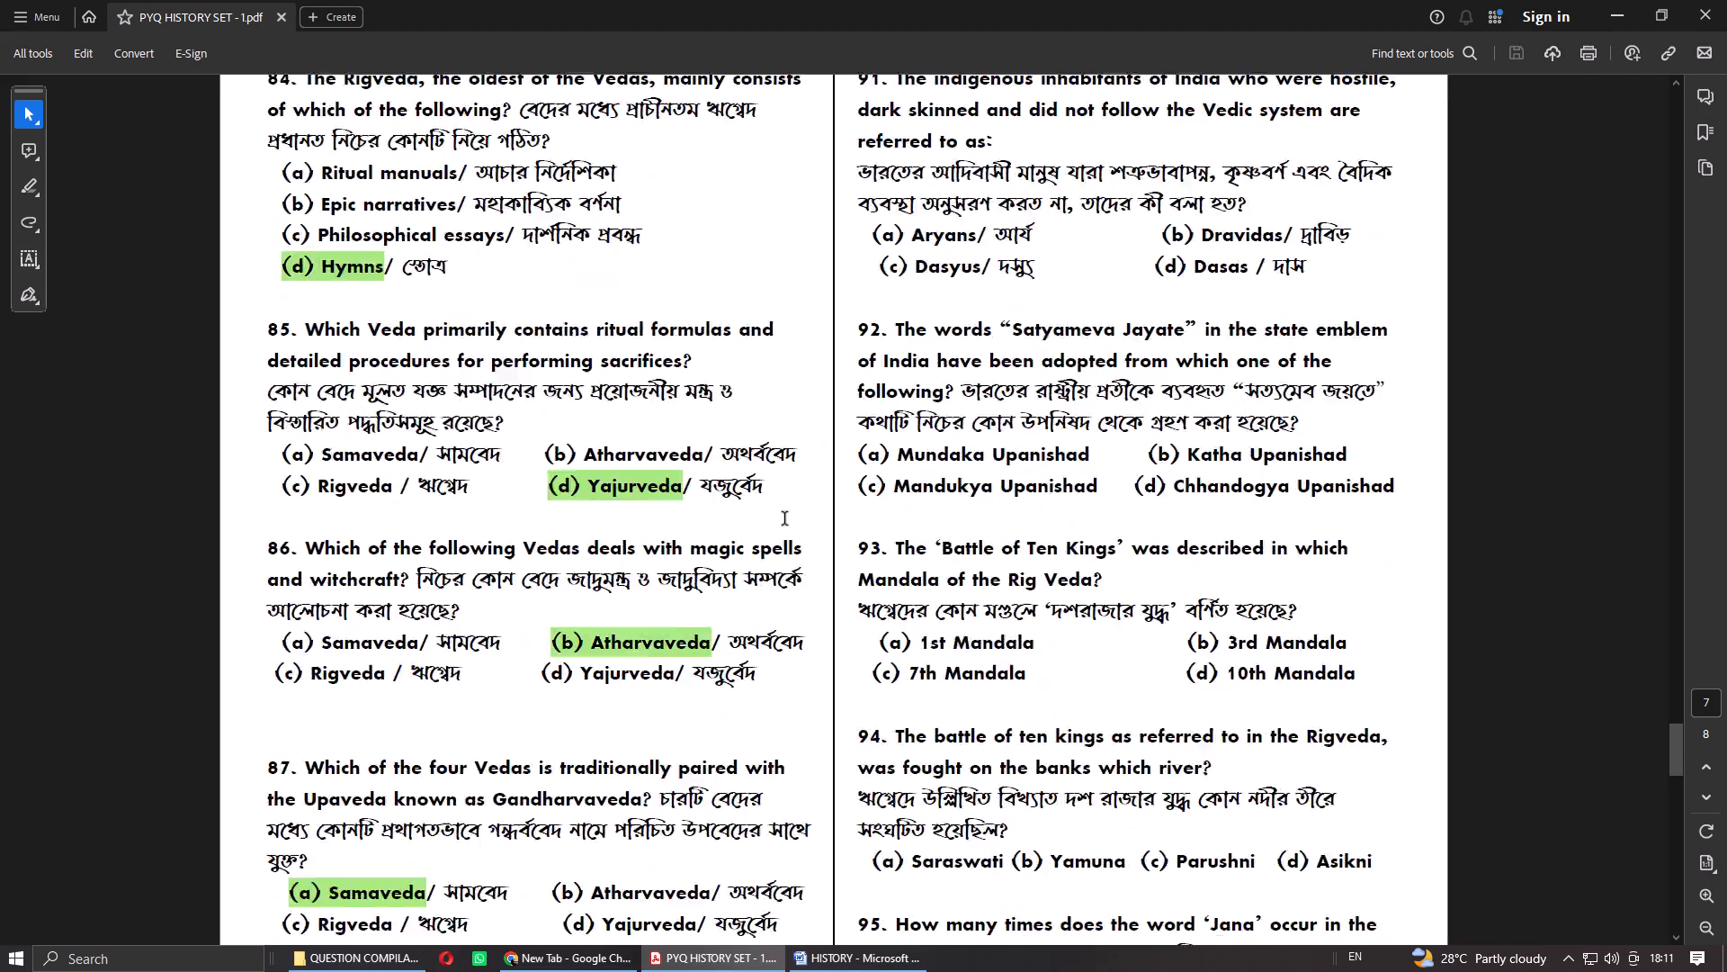
scroll(785, 519, down, 11)
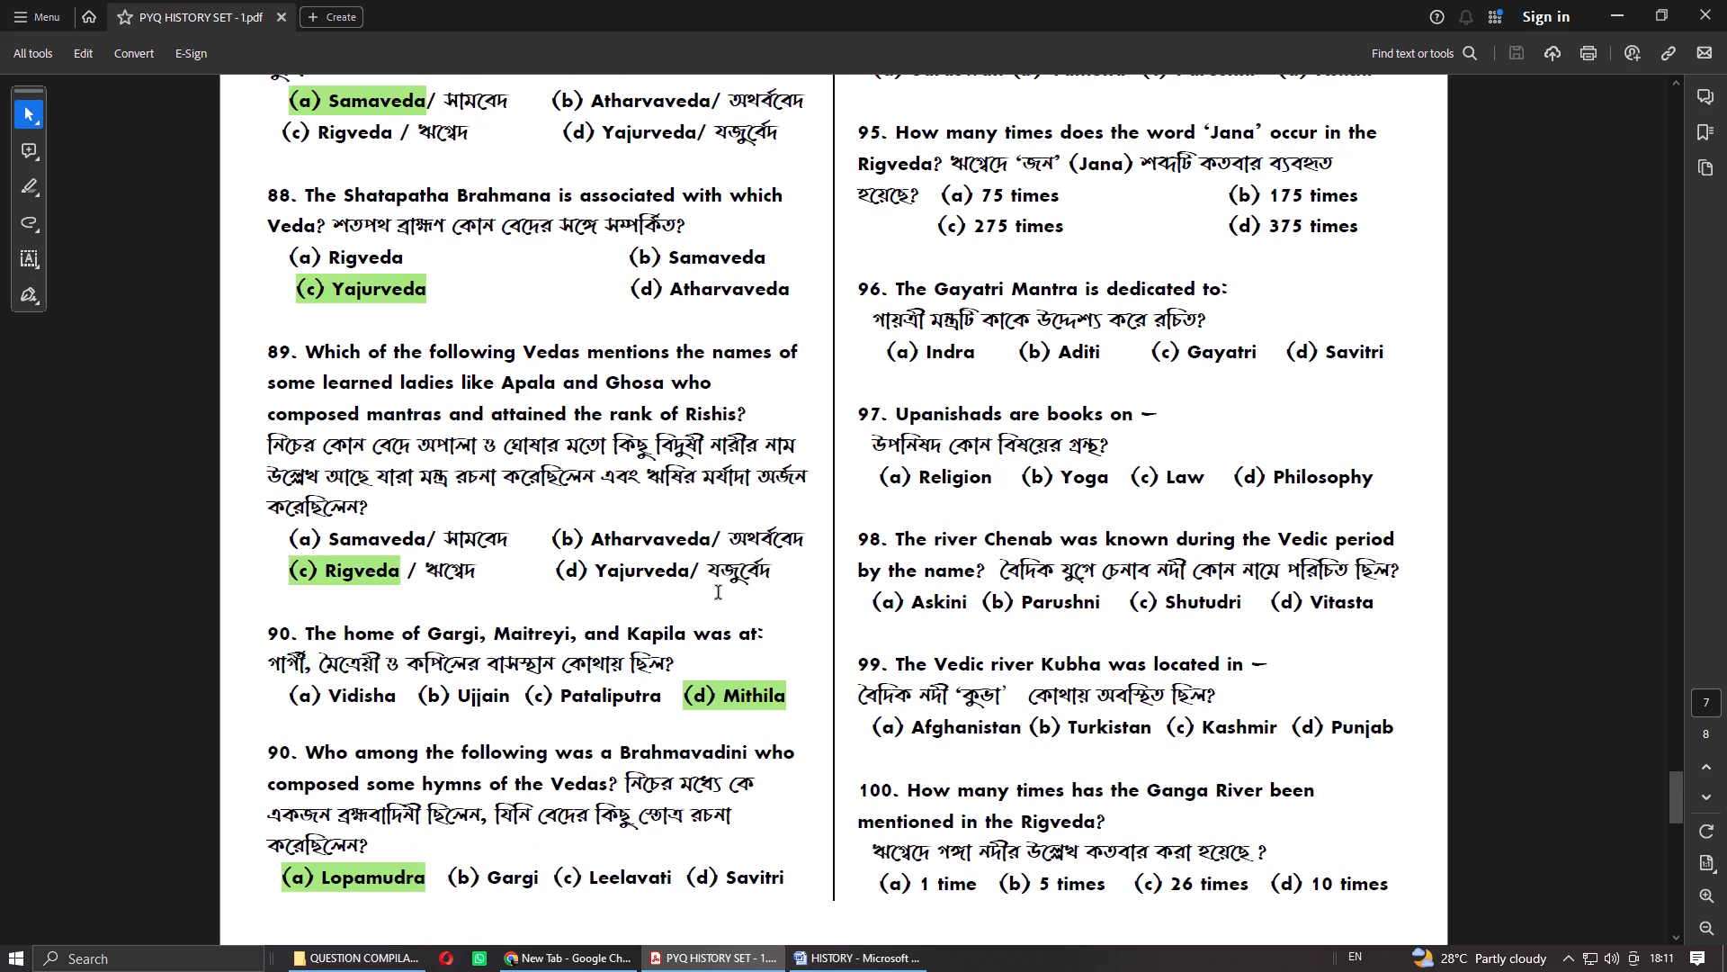
scroll(729, 625, down, 1)
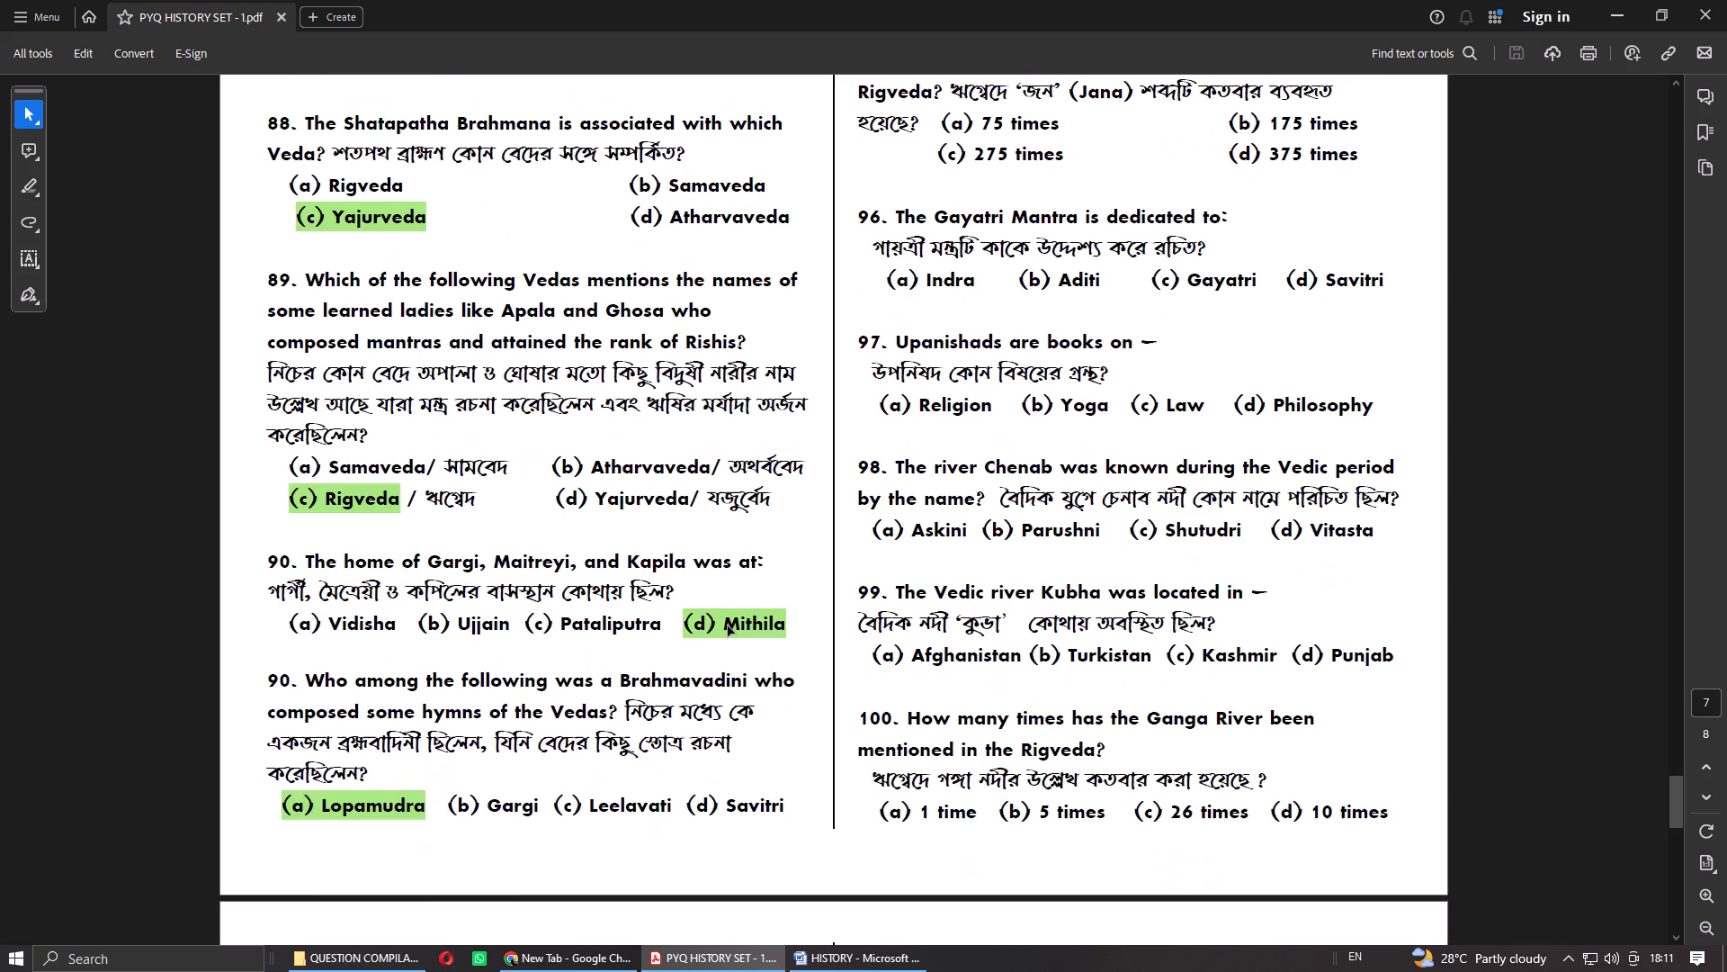
scroll(744, 614, up, 17)
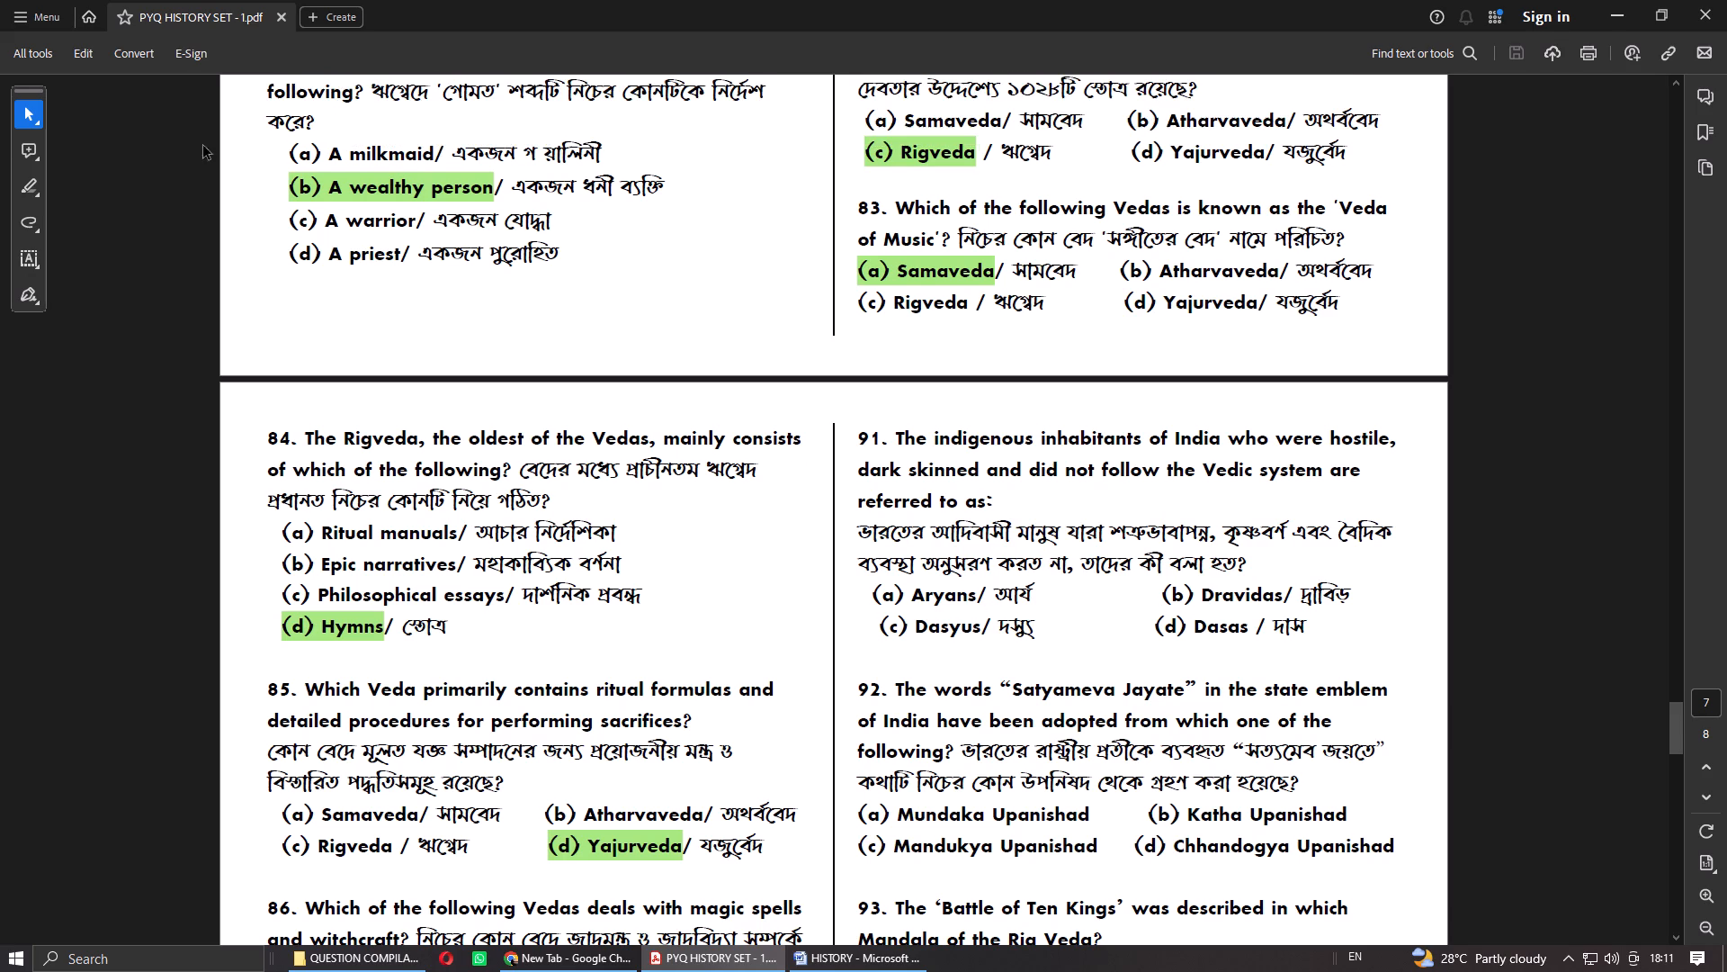
Copy question 91 about the hostile indigenous inhabitants of India and search the web for it in Chrome.
drag(901, 440, 987, 502)
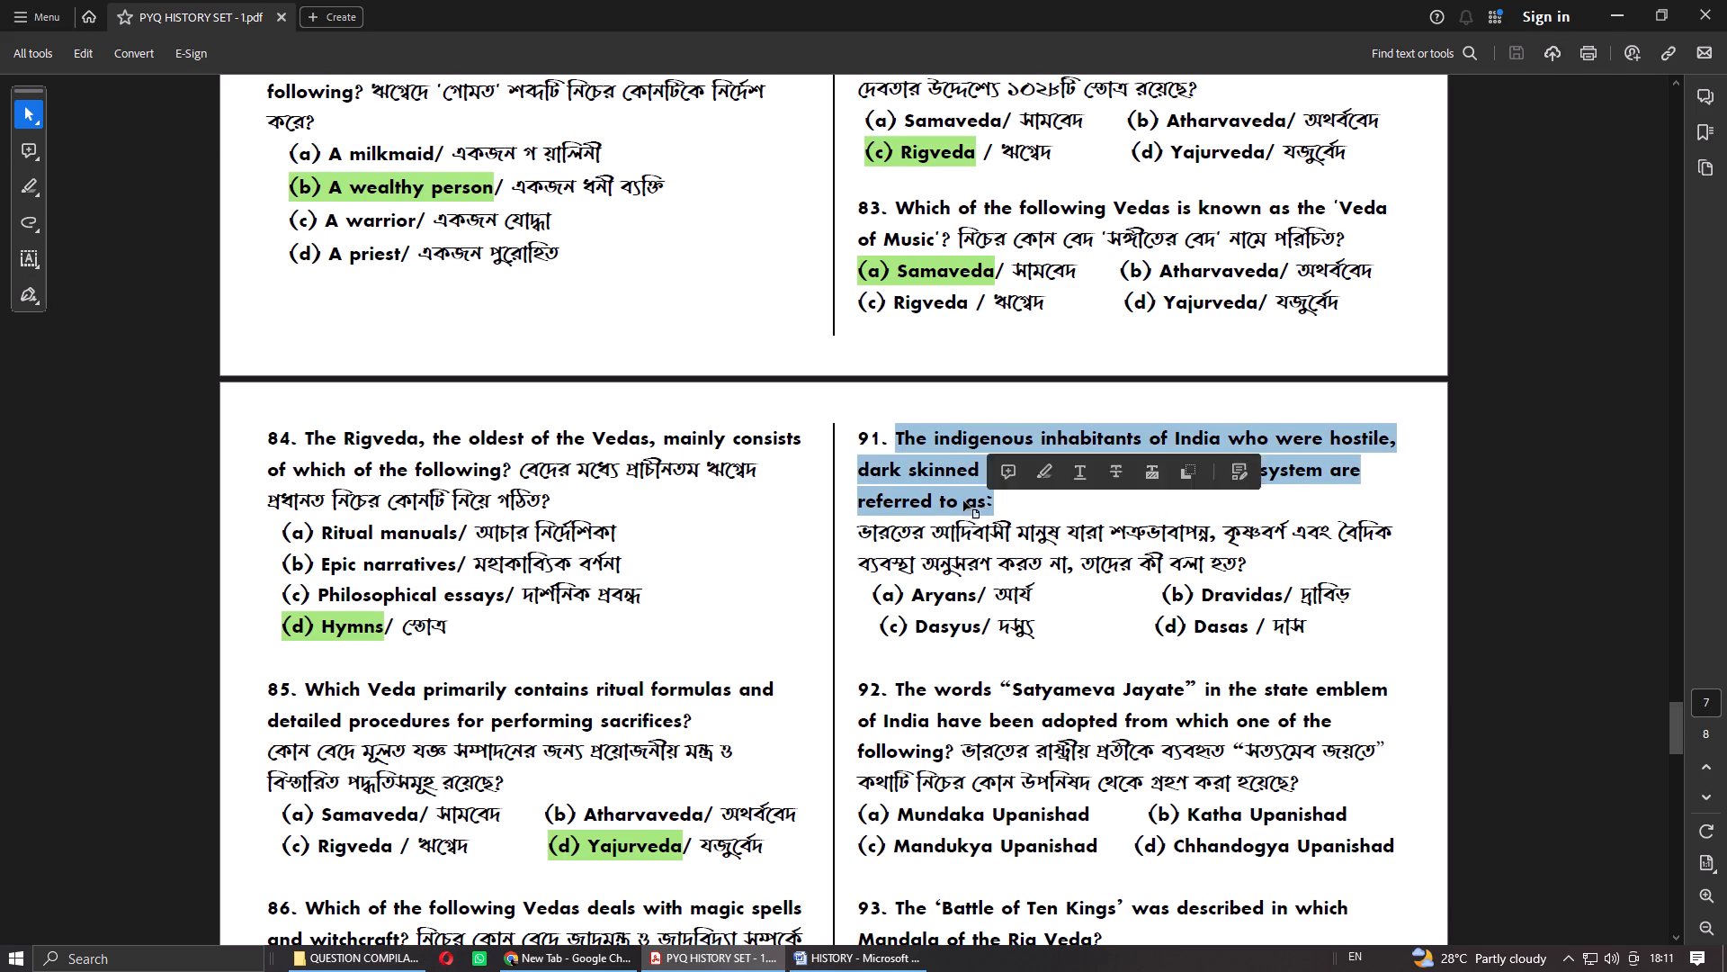
right_click(964, 501)
click(1007, 526)
click(595, 971)
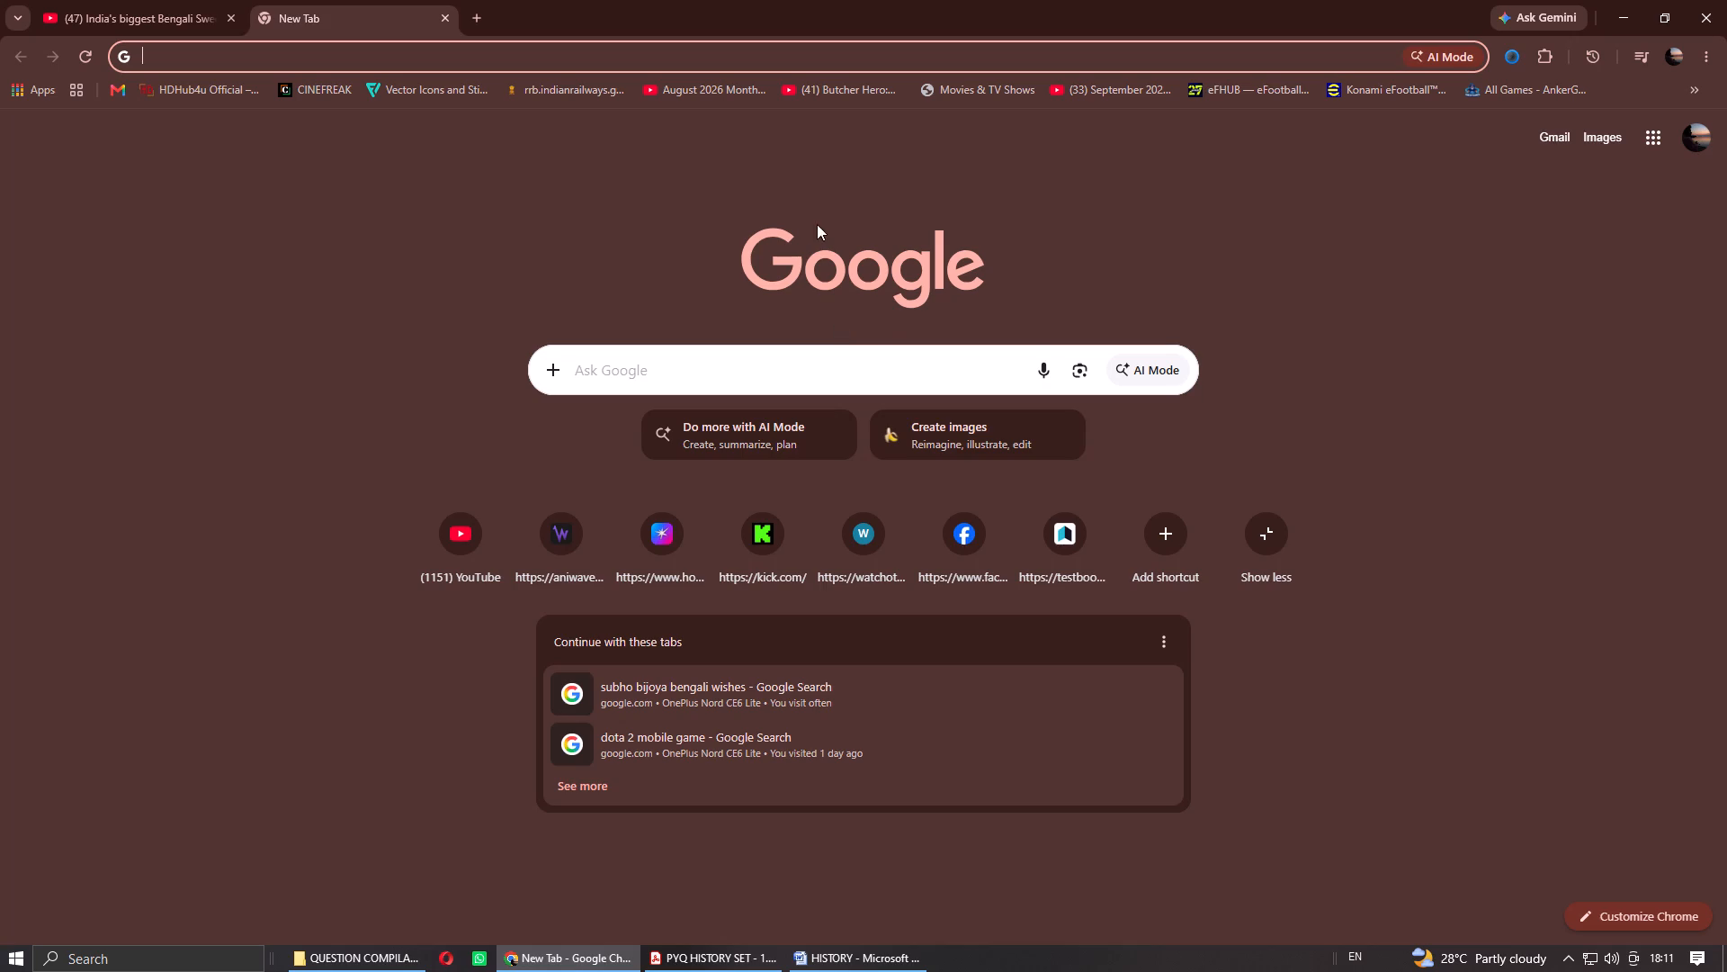
click(846, 381)
key(ctrl+v)
key(Return)
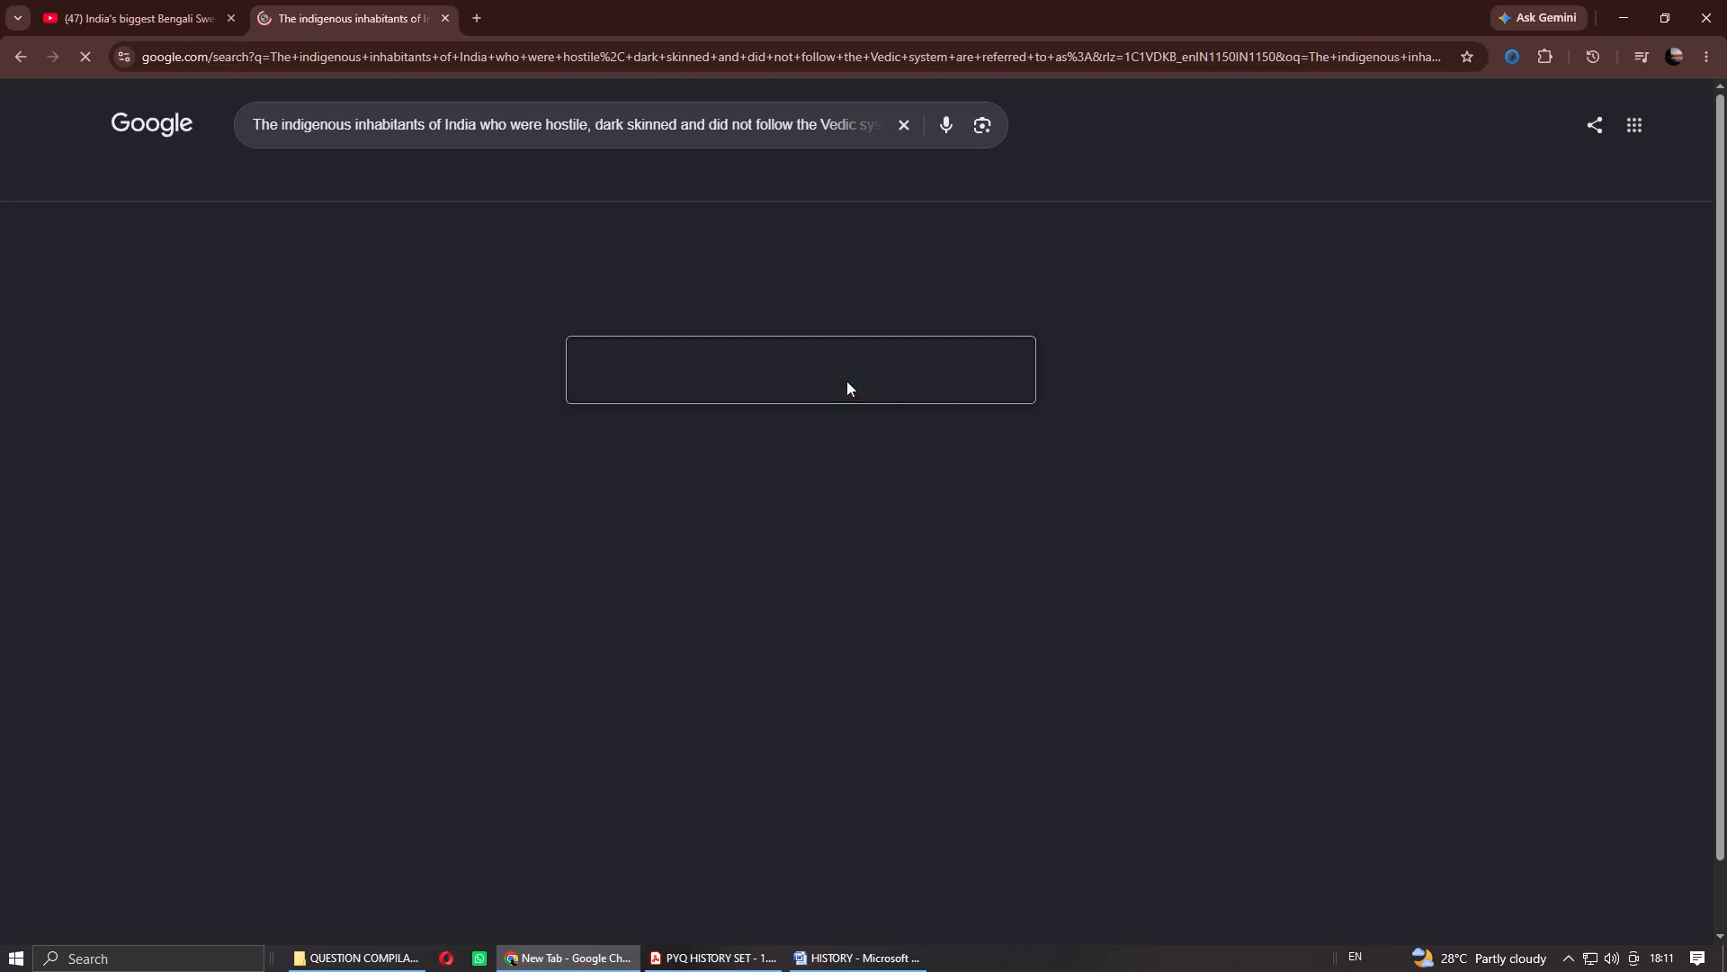
click(733, 971)
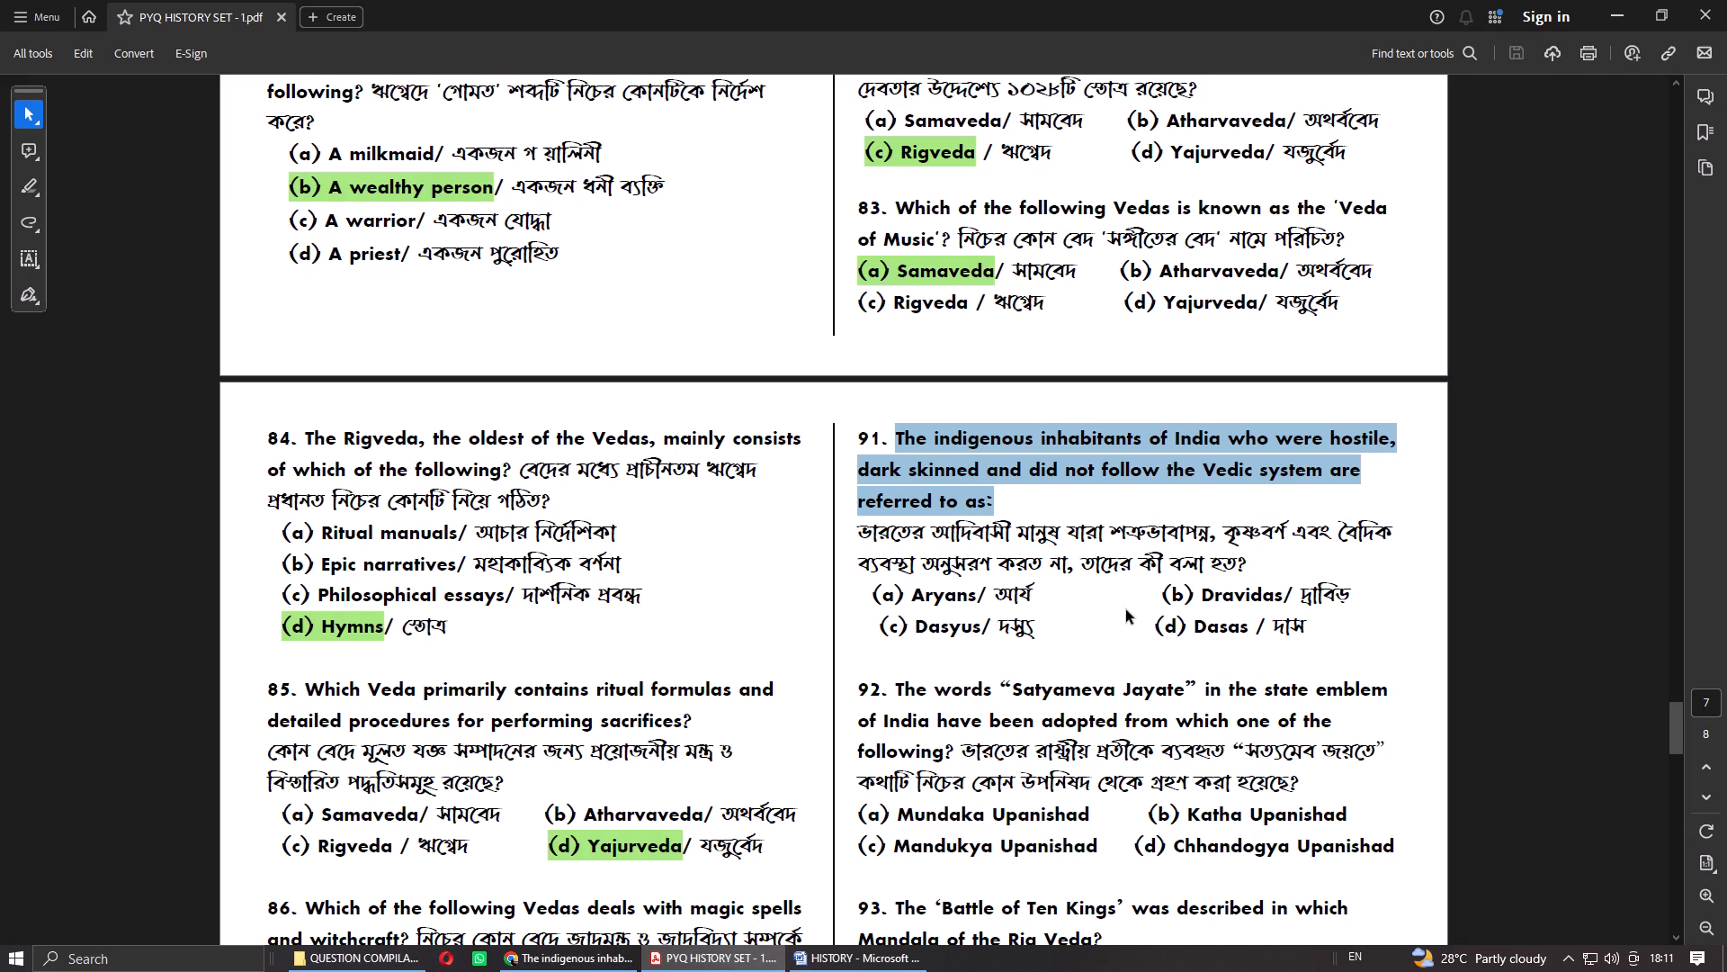
click(575, 960)
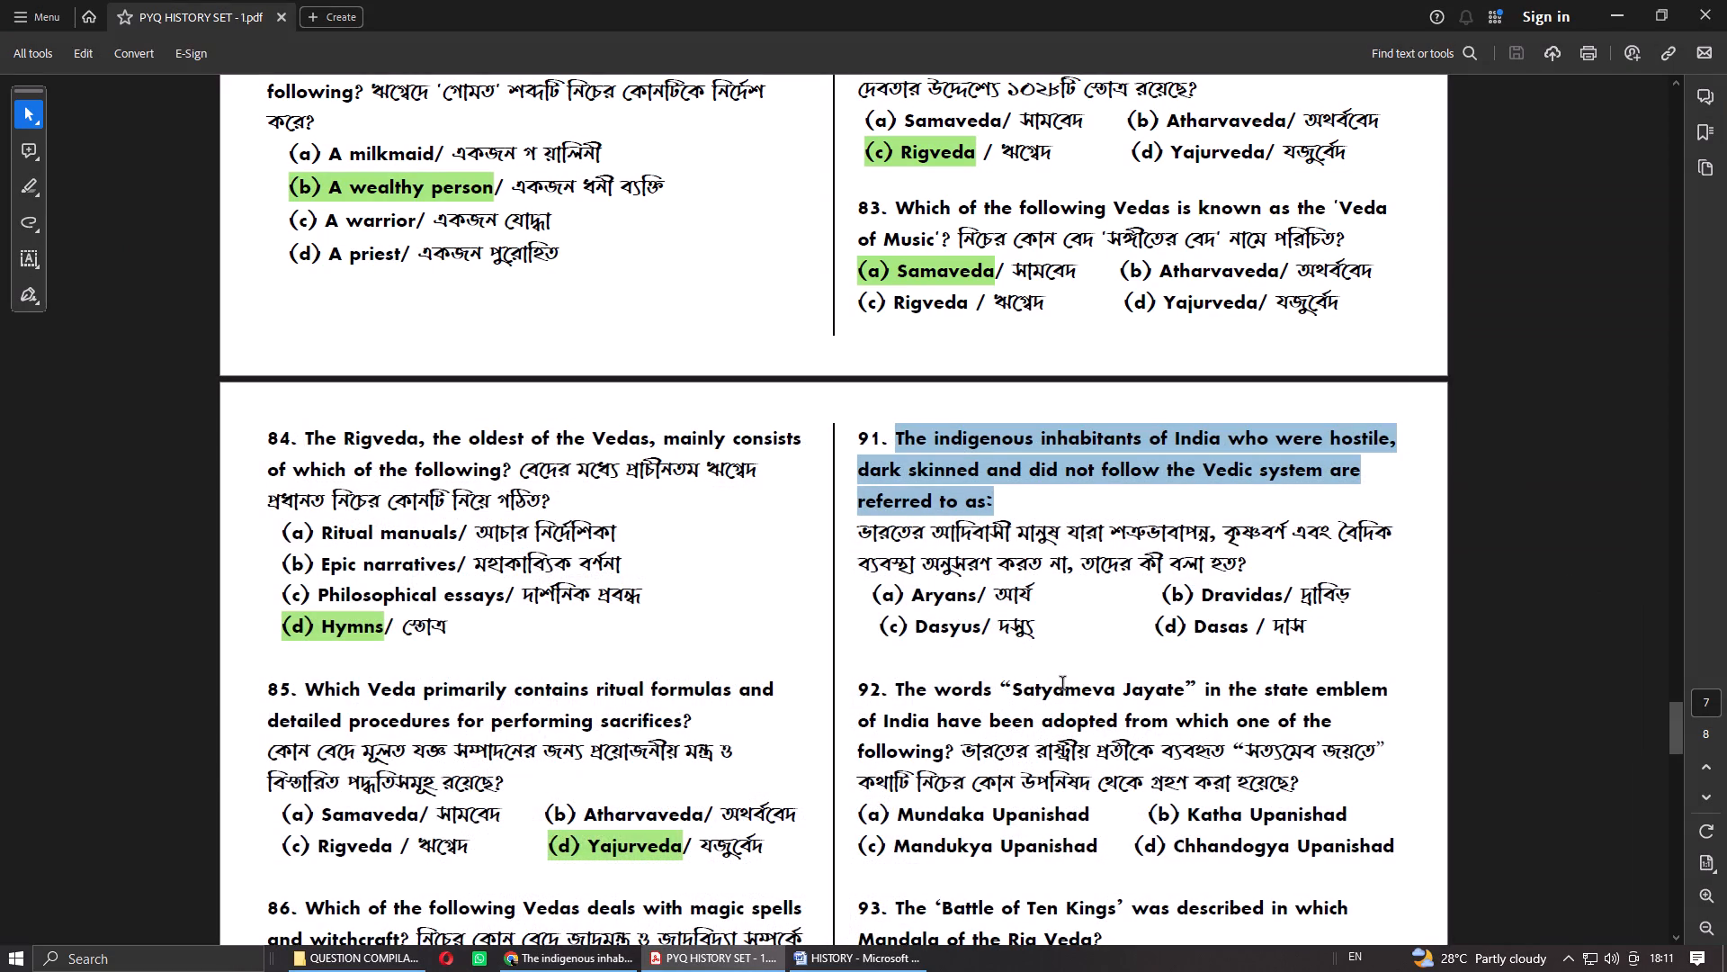
Highlight option (c) Dasyus of question 91 in green in the PDF.
click(943, 640)
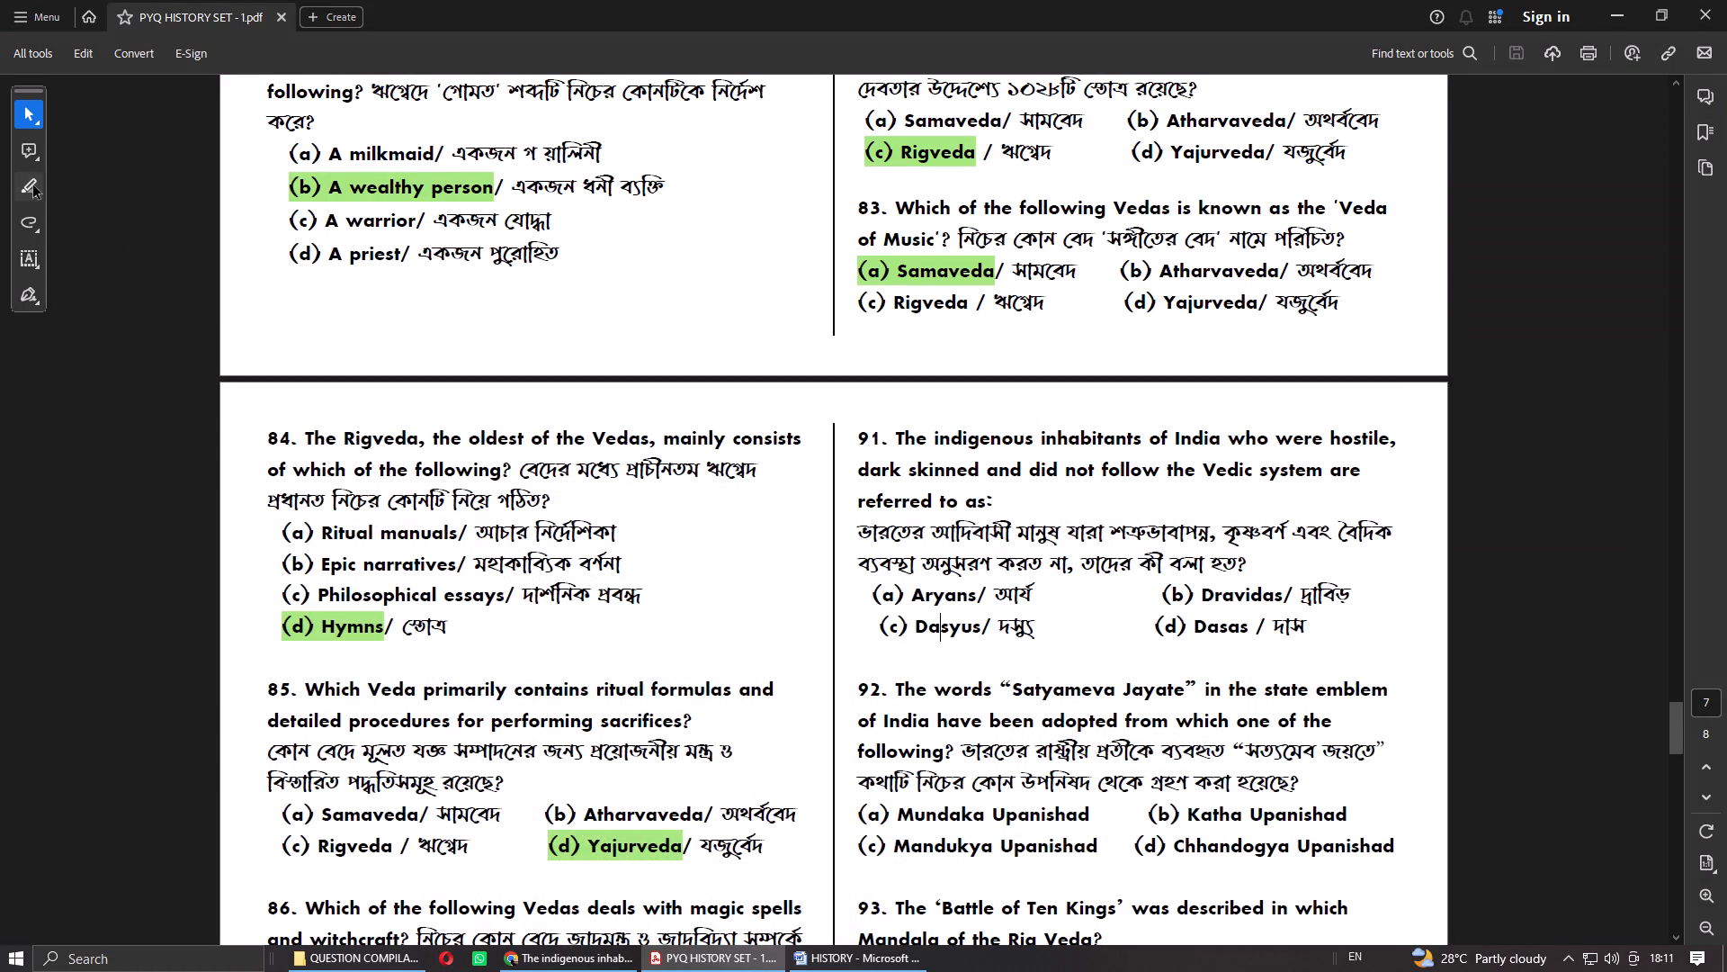
click(31, 184)
drag(880, 631, 958, 631)
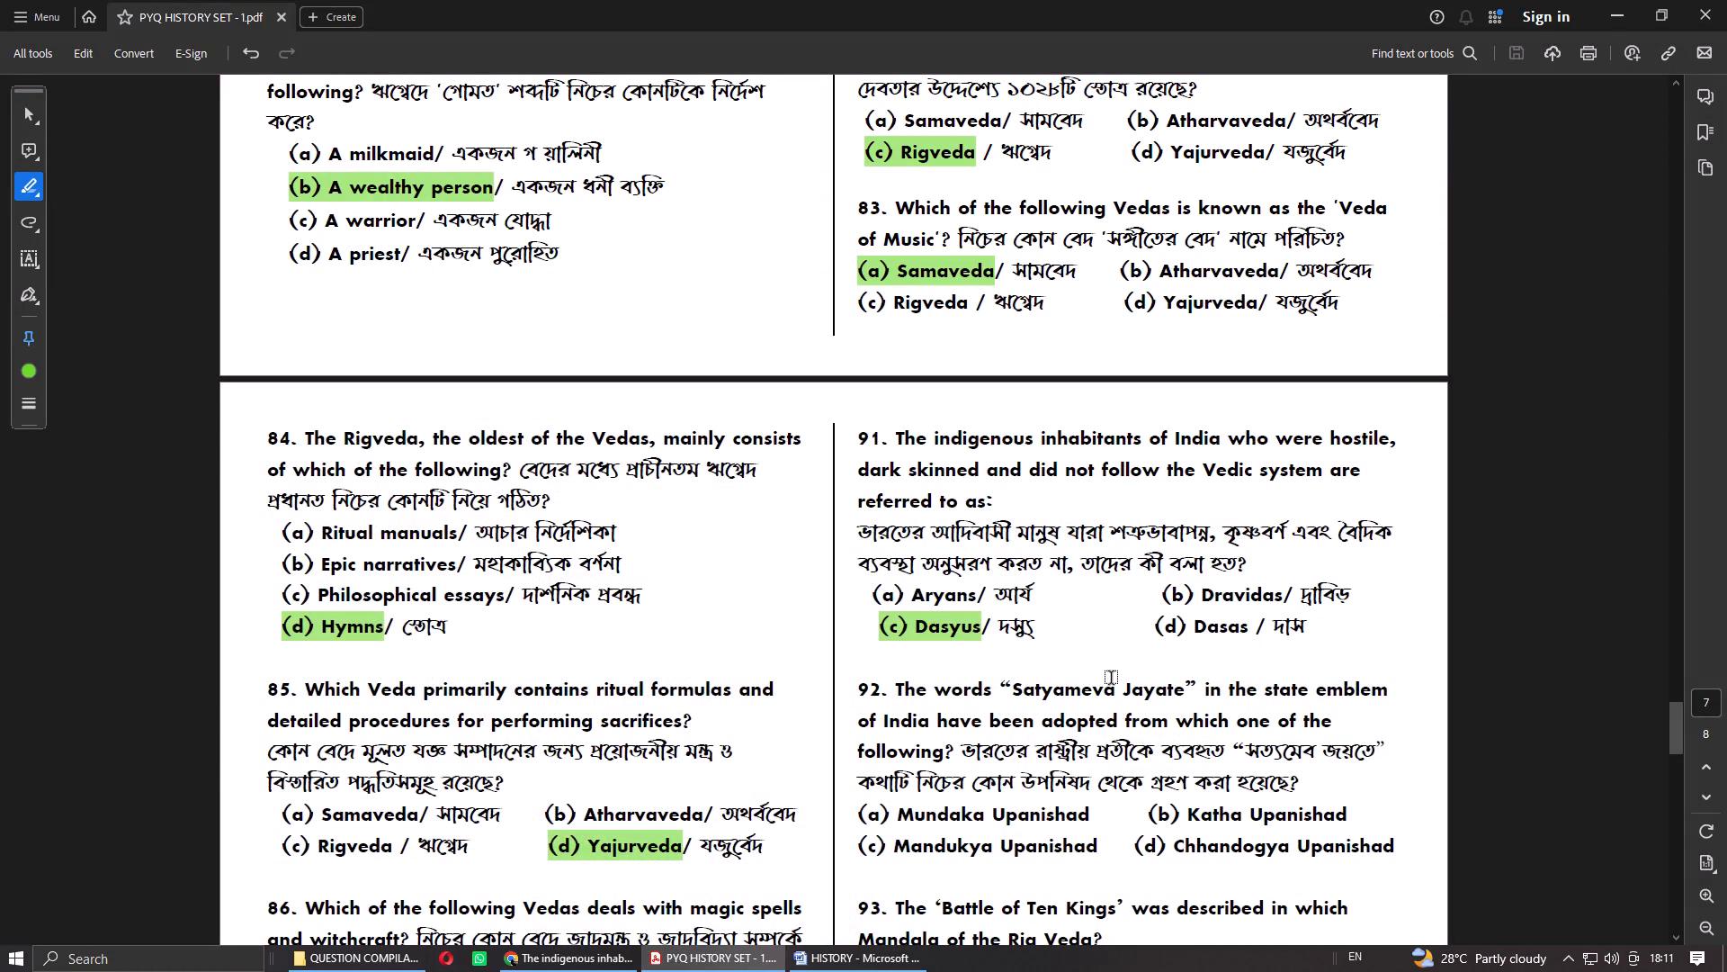
Back in Word, add a blank row after the Gopati question and split the table at that row.
click(837, 967)
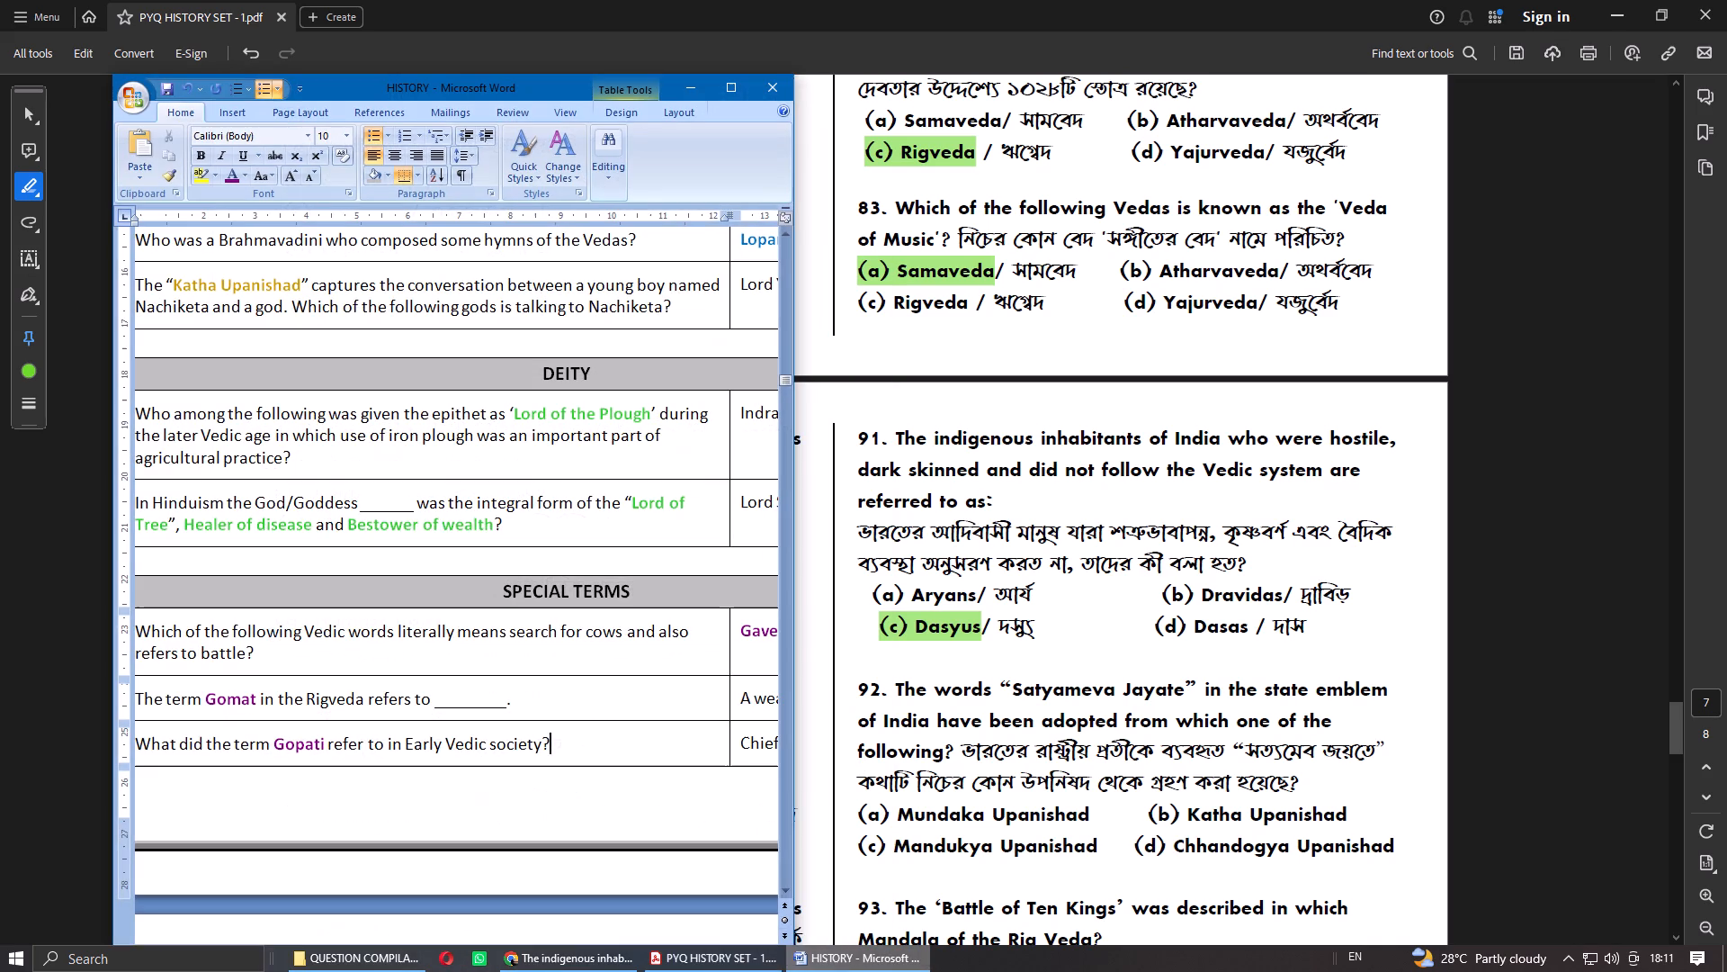
click(748, 743)
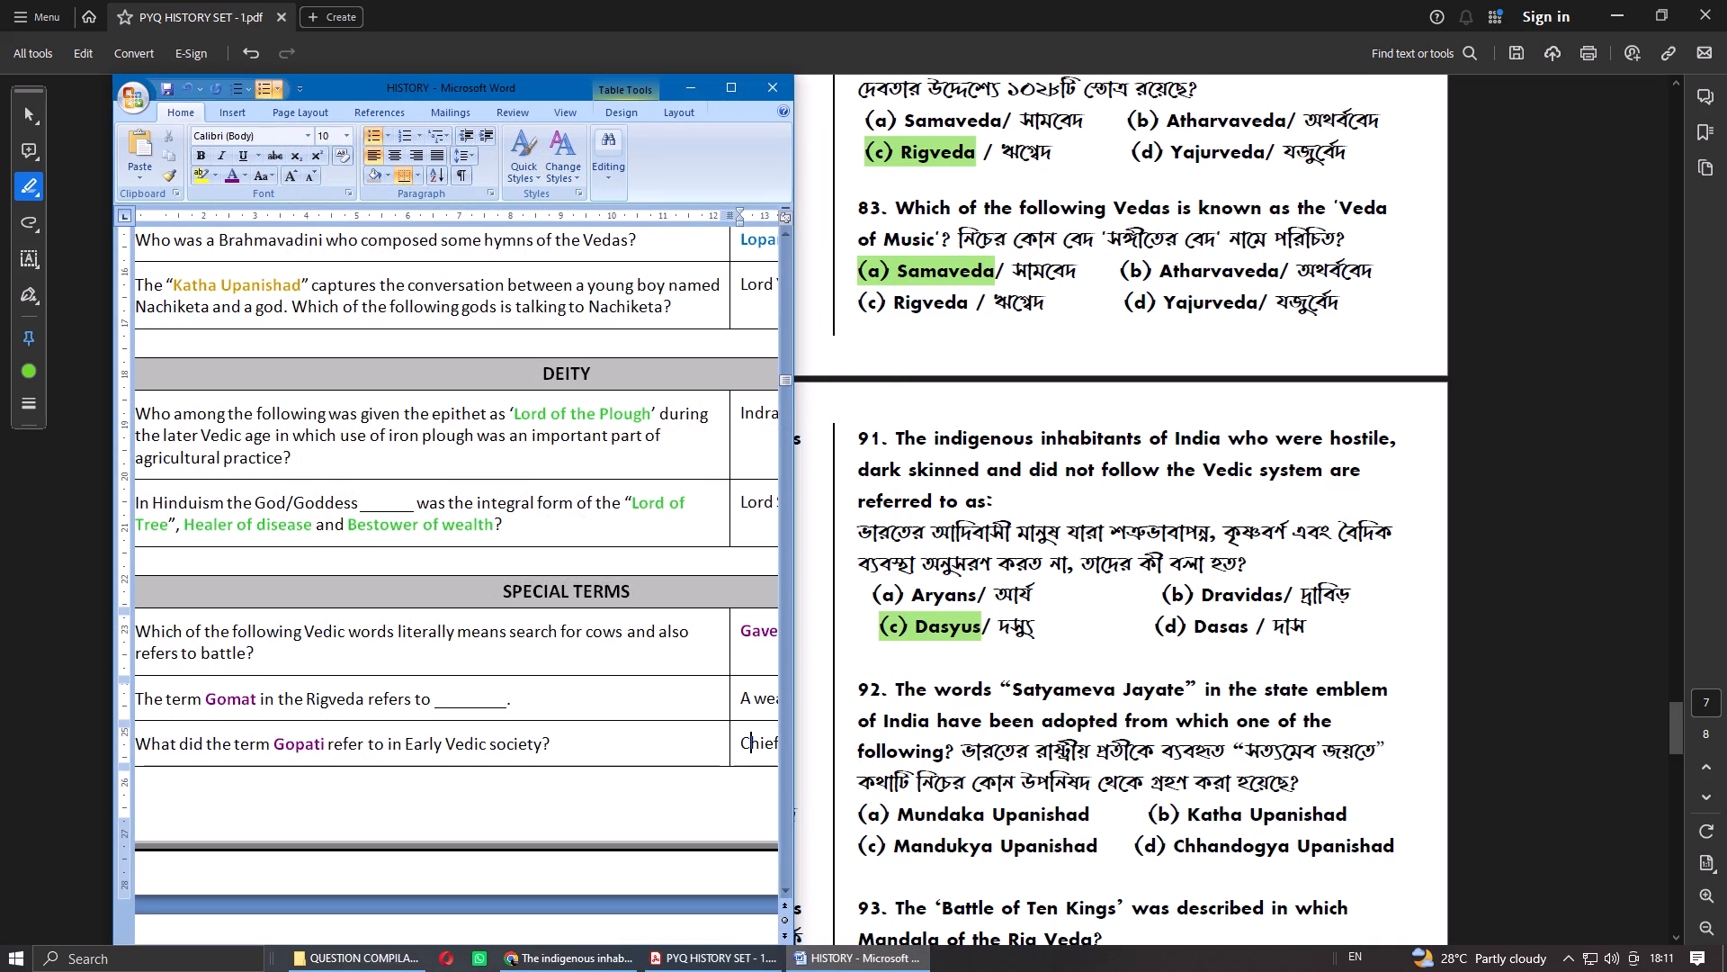
key(Tab)
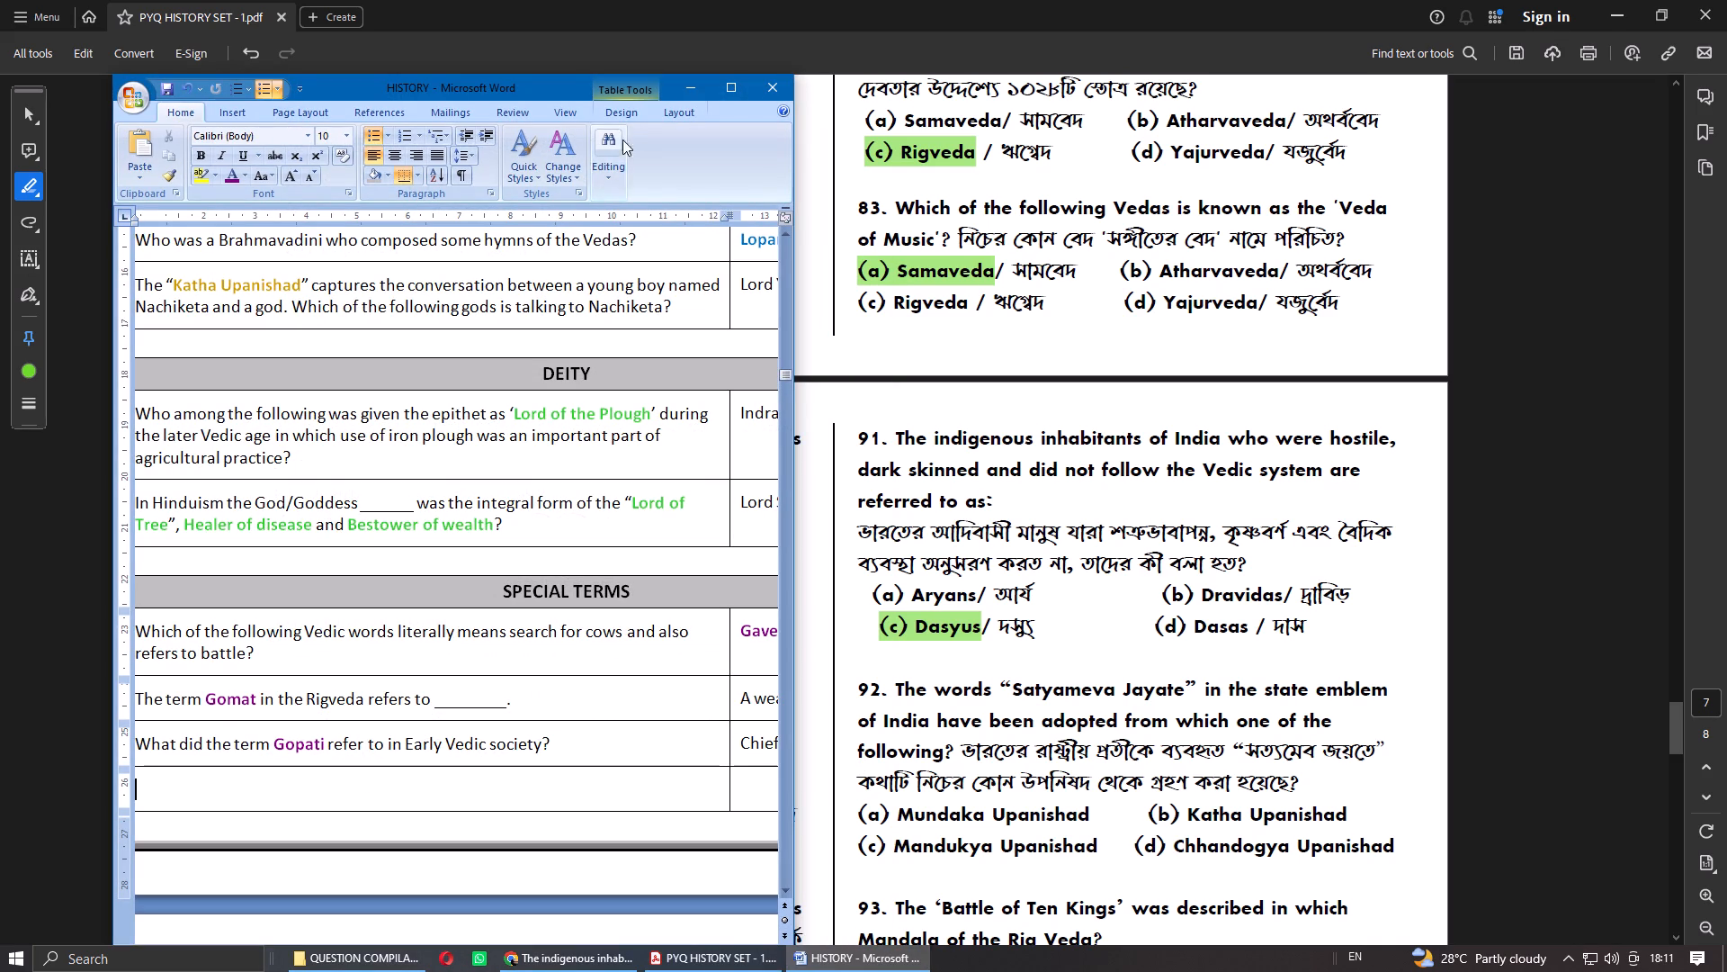
click(679, 112)
click(437, 171)
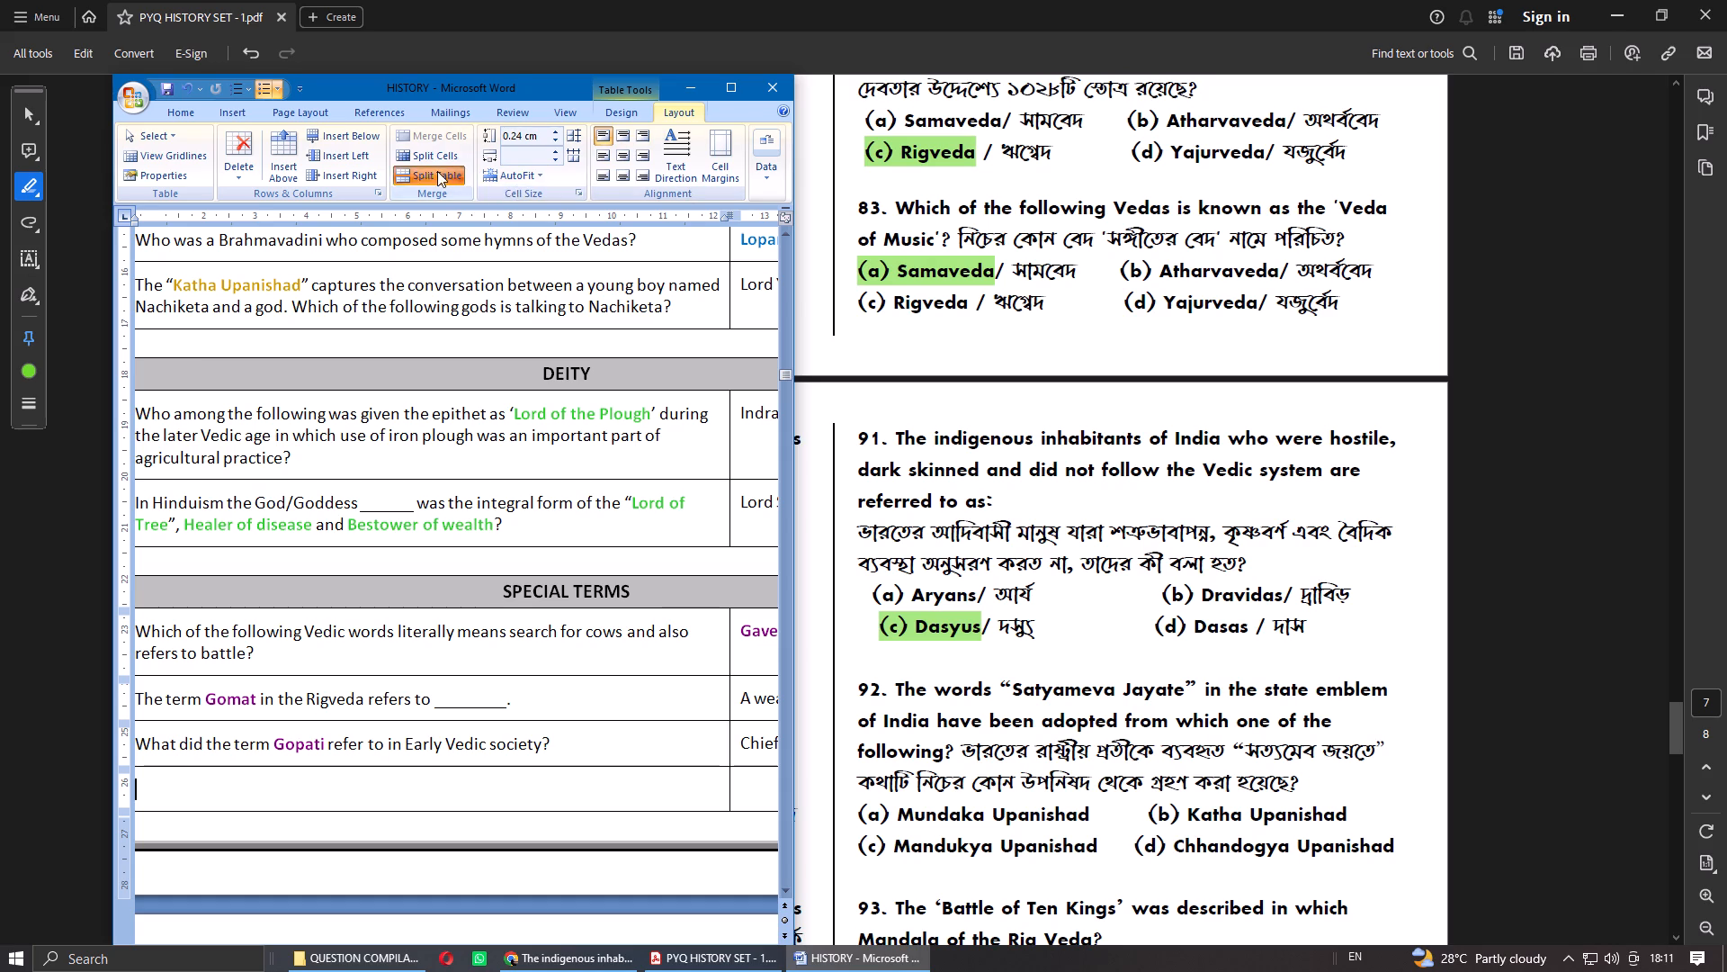
Set the spacing after to 0 pt for the blank line below the Gopati question where the table was split.
click(307, 115)
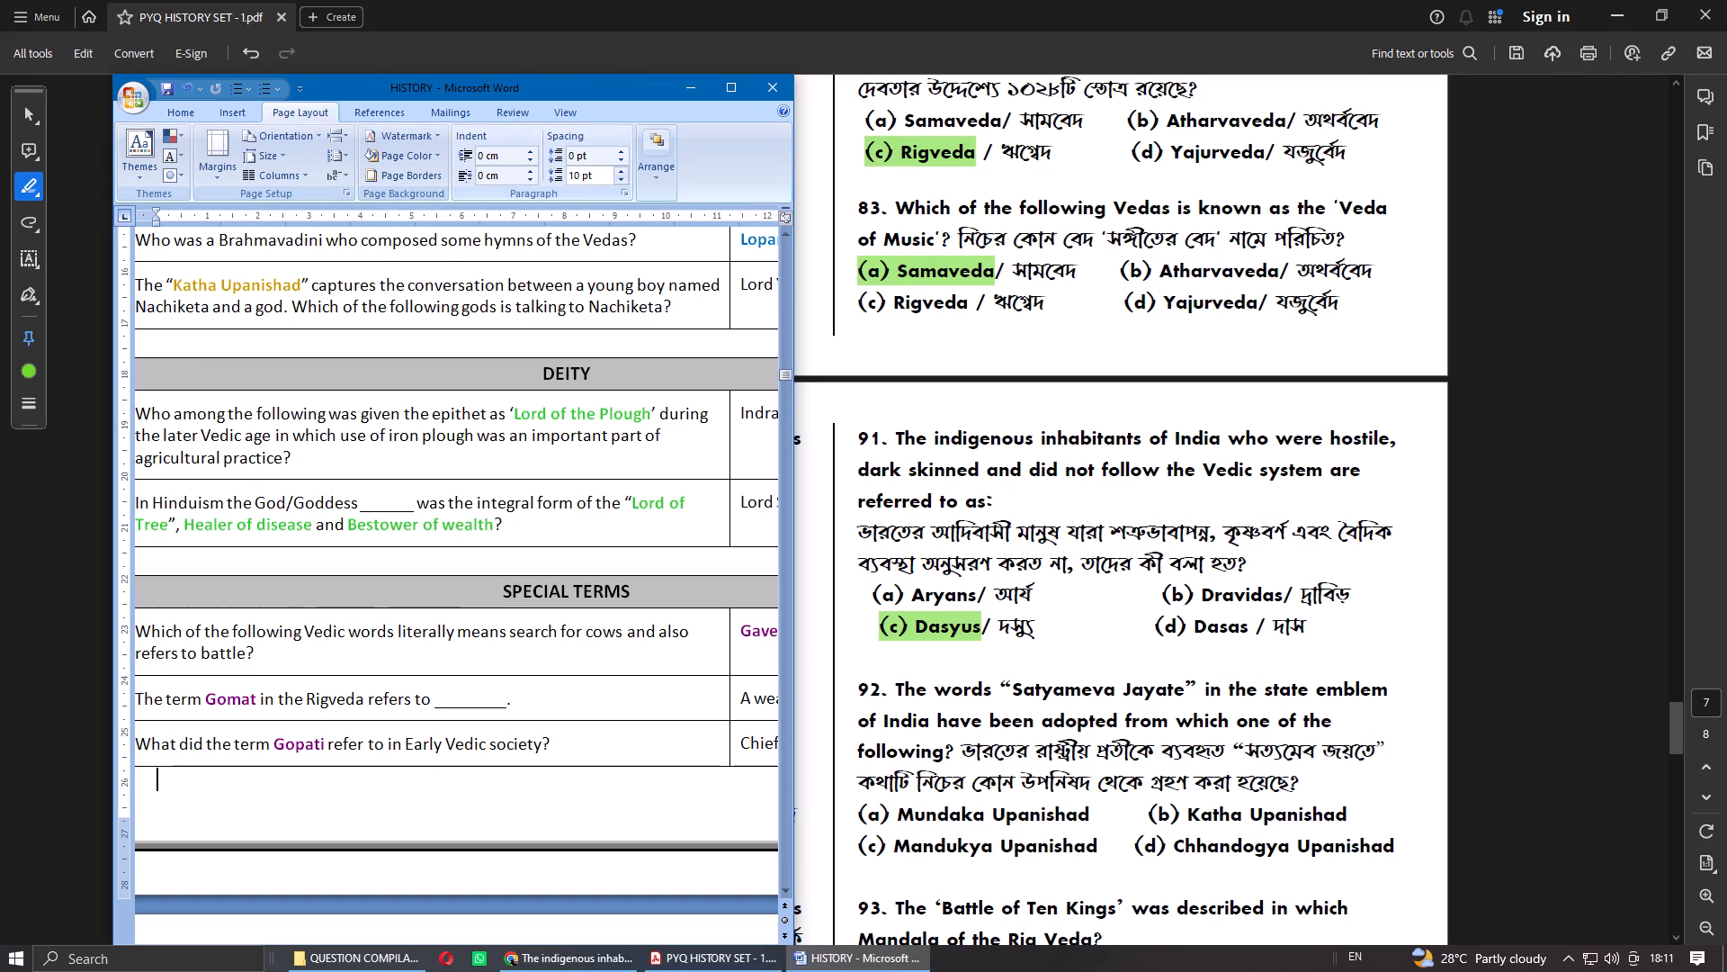
double_click(616, 178)
Enter question 91 in the split-off row's question cell, from "The indigenous inhabitants of India" through "are referred to as:".
scroll(537, 626, down, 4)
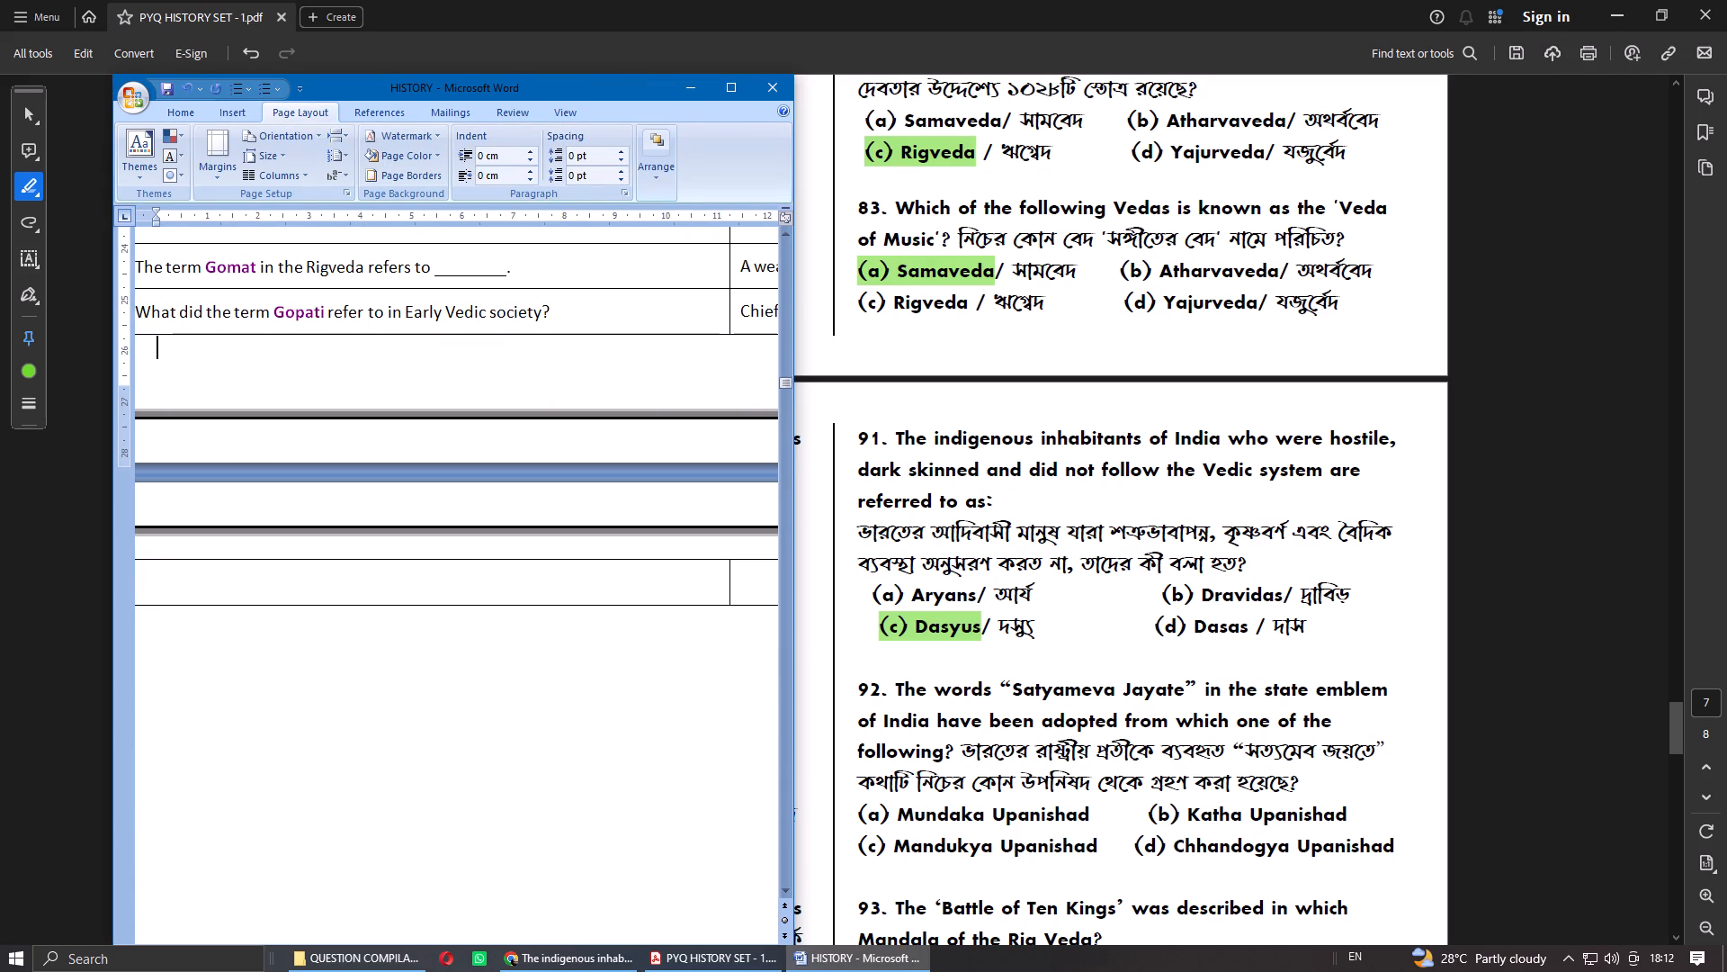
click(470, 582)
text(the indigenous inhabitants of IO)
key(BackSpace)
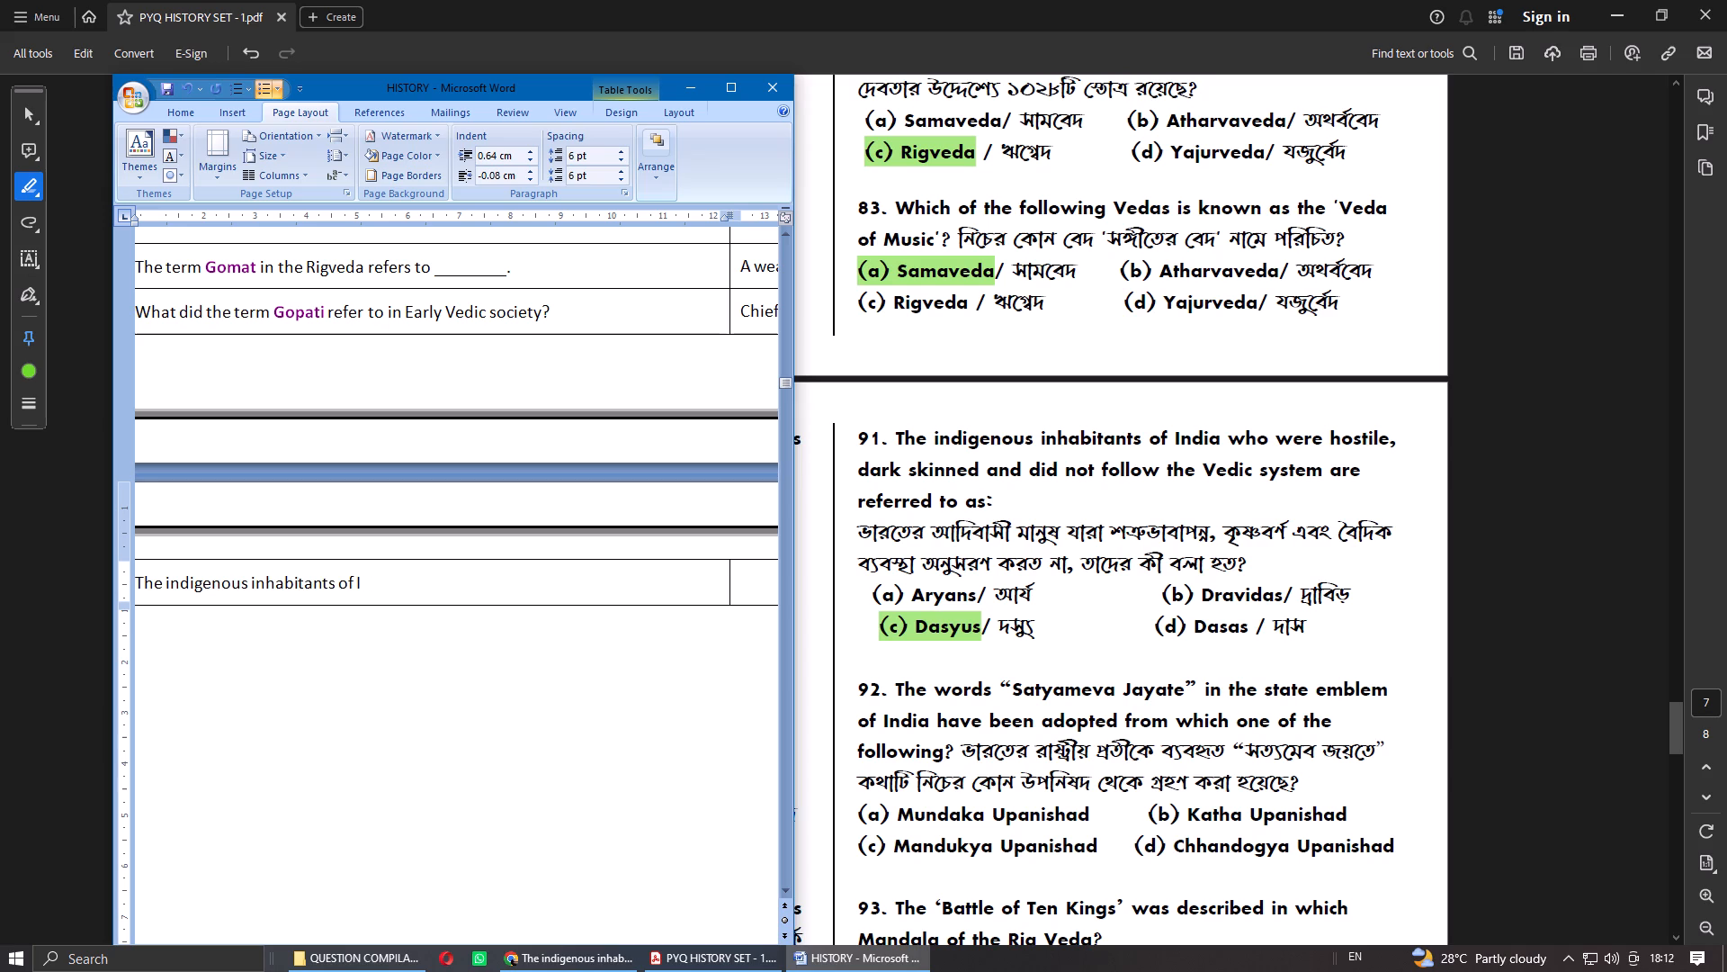
text(ndia who e)
key(BackSpace)
text(were hostile, dark skinner and di)
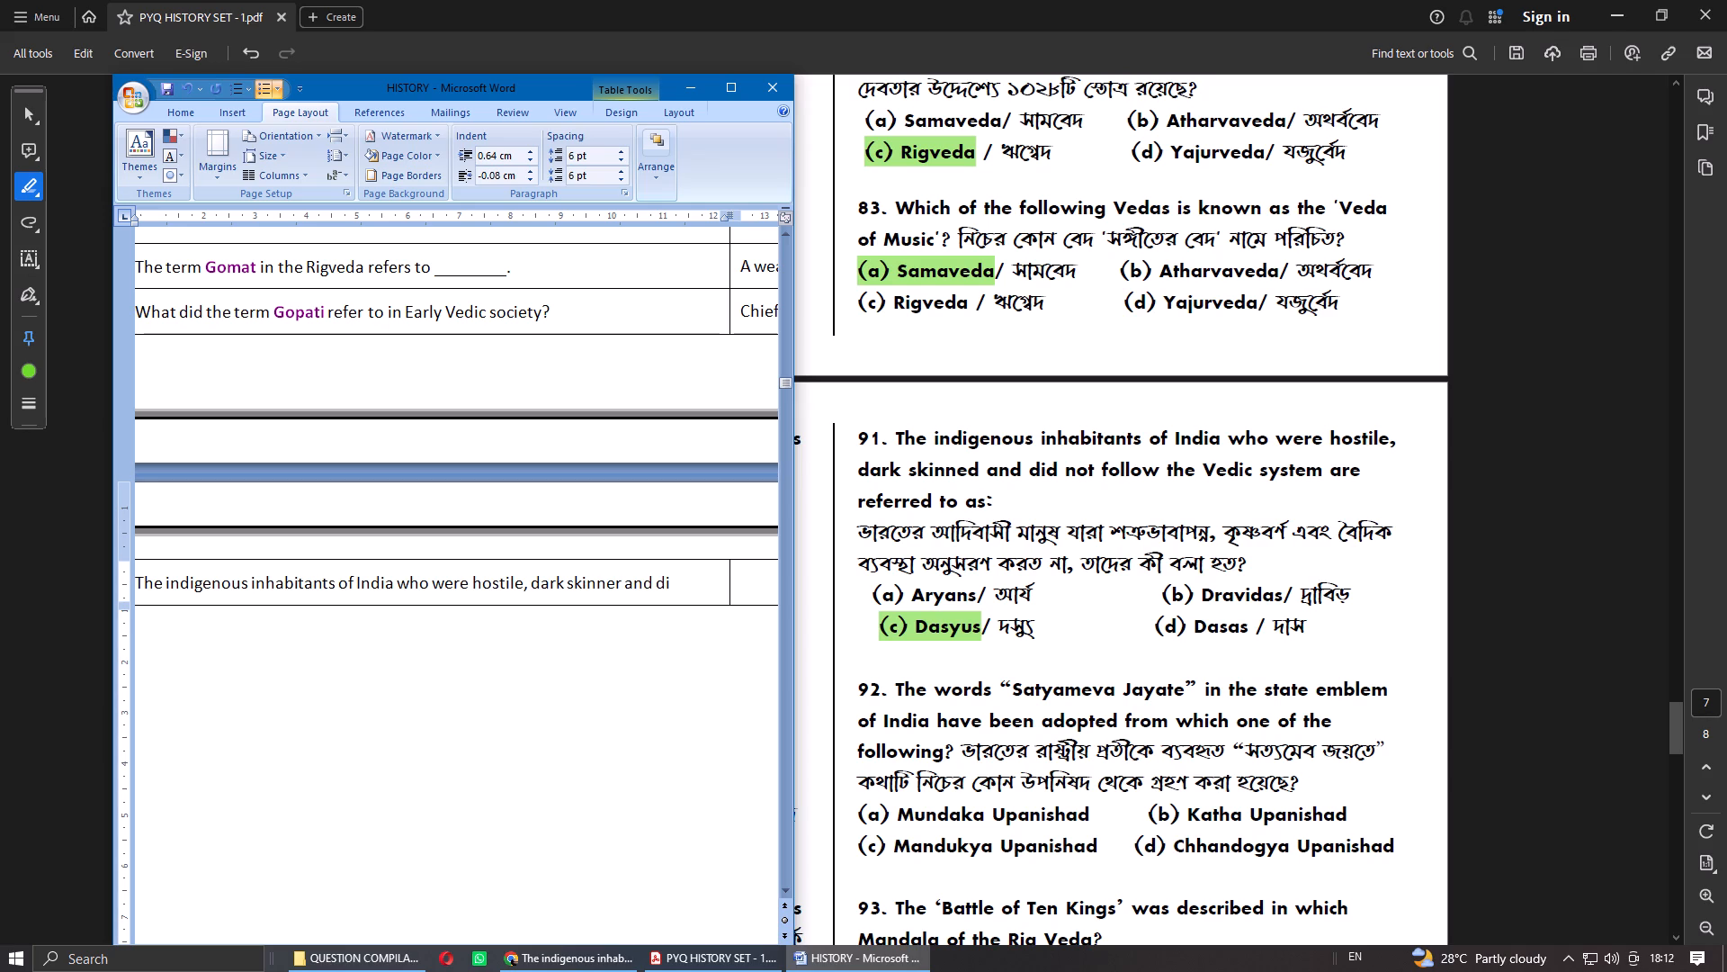
text(d not follow the Vedi)
text(c system a)
text(re refered to as)
key(BackSpace)
key(BackSpace)
key(BackSpace)
key(BackSpace)
key(BackSpace)
key(BackSpace)
key(BackSpace)
key(BackSpace)
key(BackSpace)
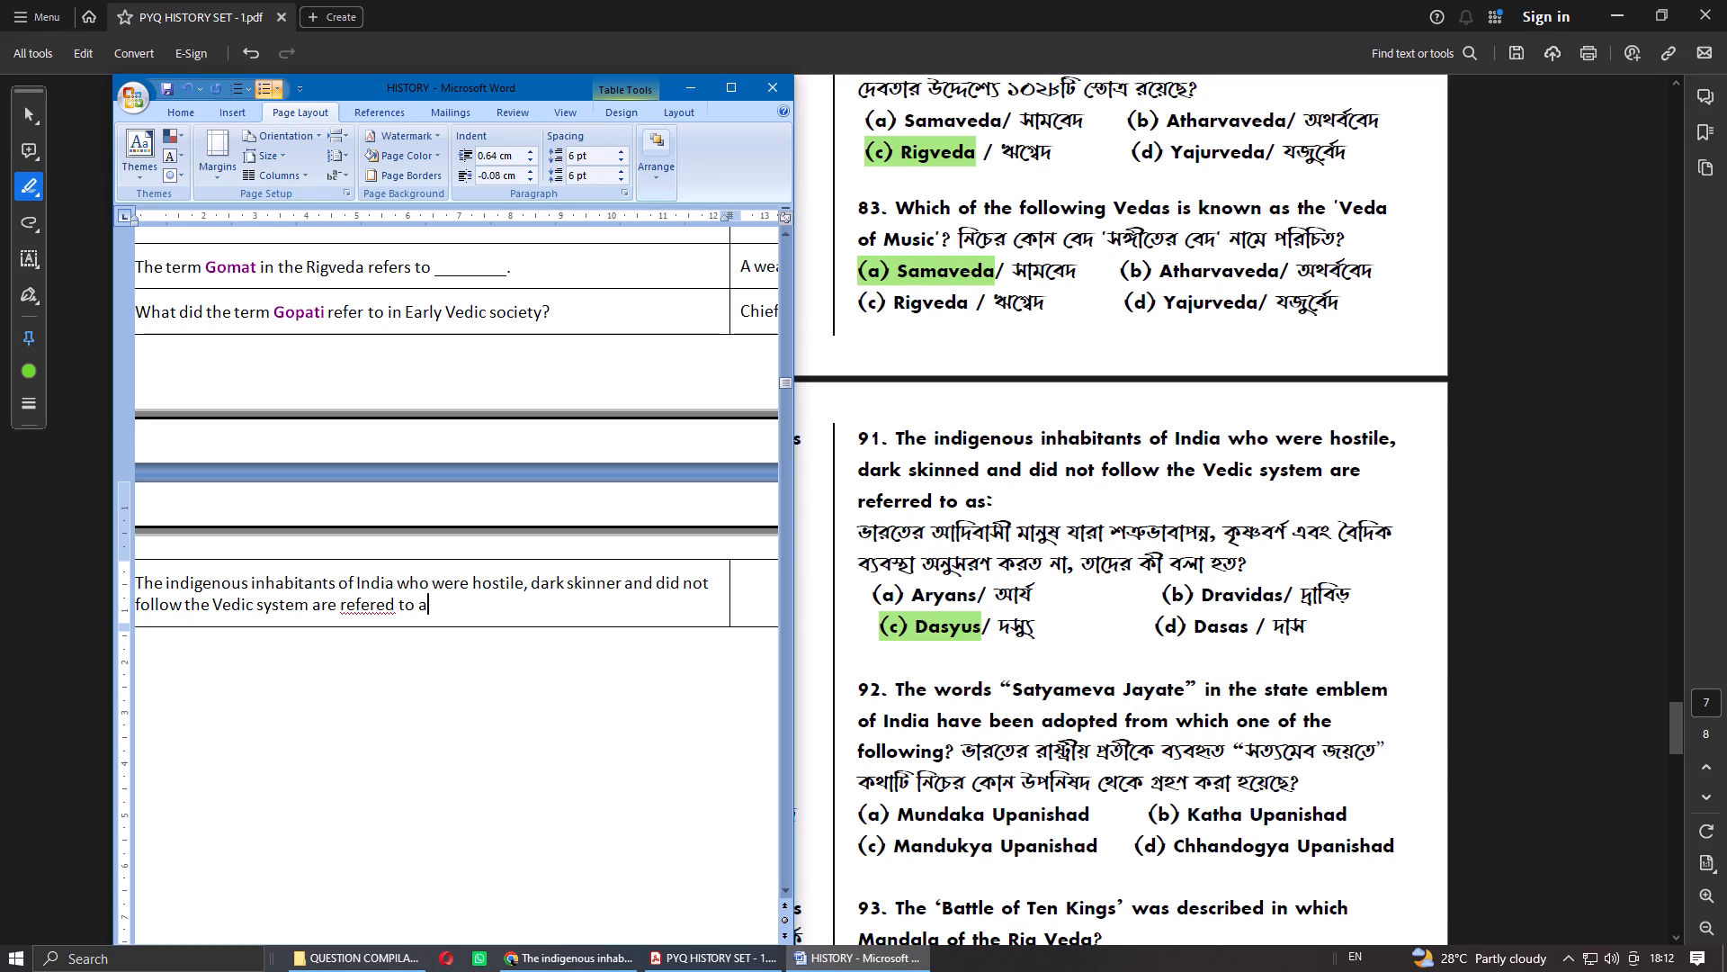
text(rred to as)
key(shift+colon)
key(Tab)
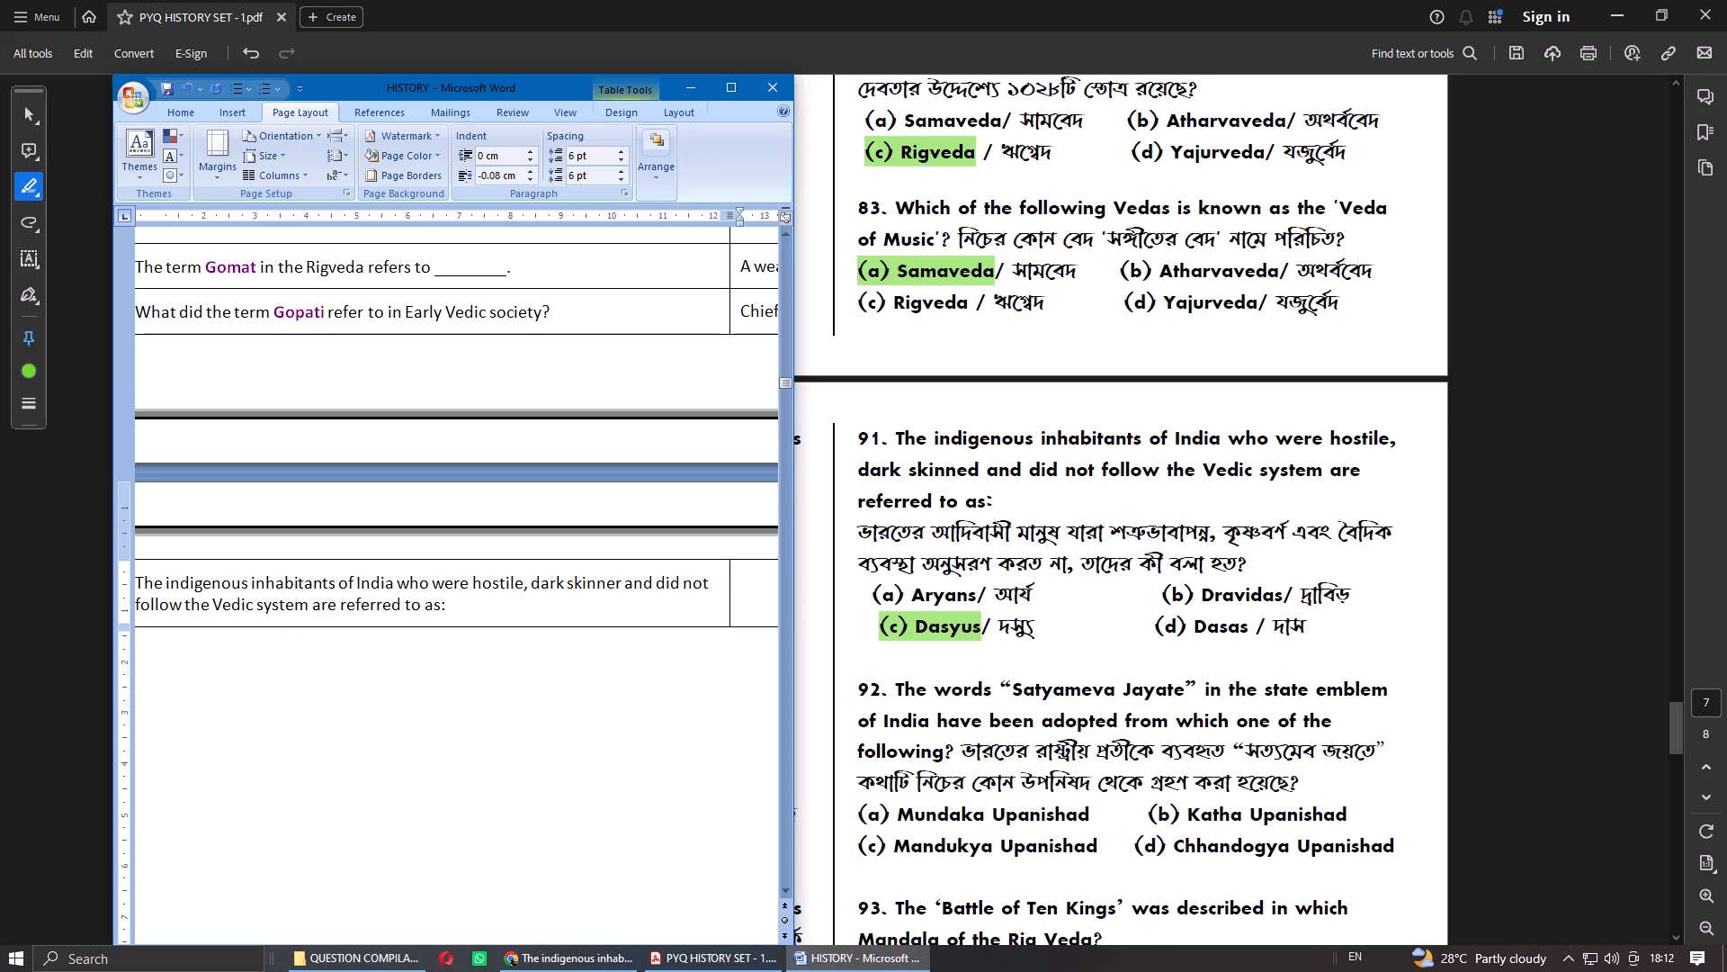
Enter Dasyus as the answer beside the indigenous inhabitants question.
key(shift+s)
key(BackSpace)
text(Dasyu)
key(s)
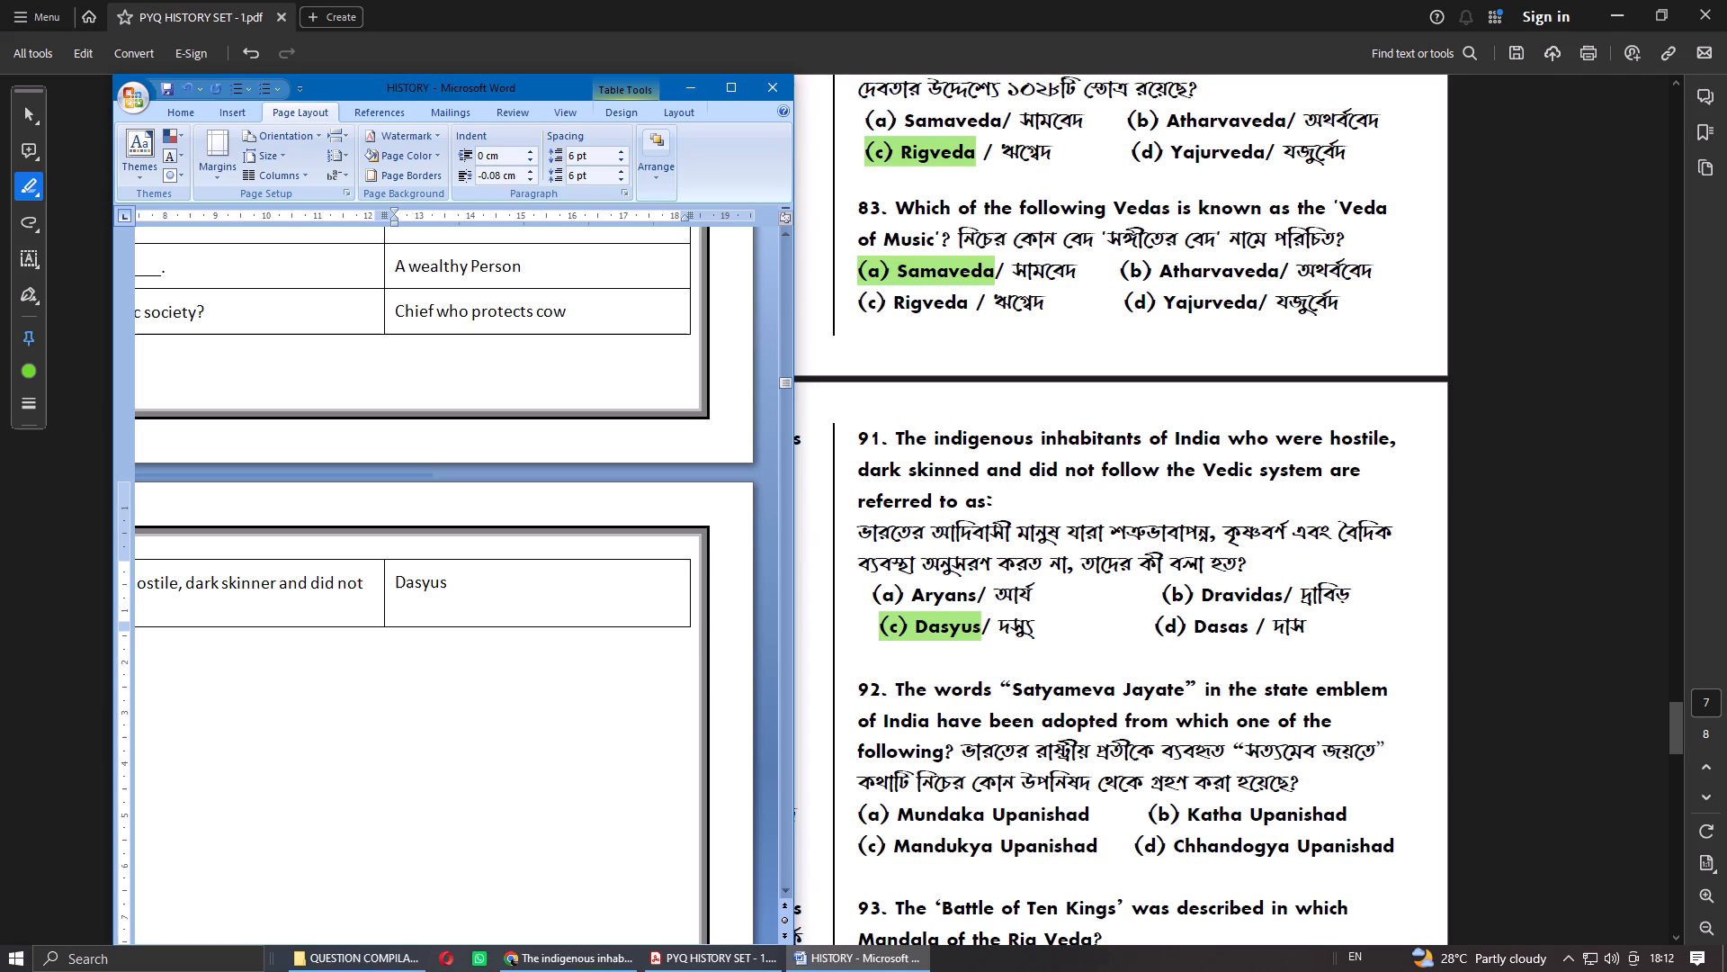
click(470, 590)
click(307, 583)
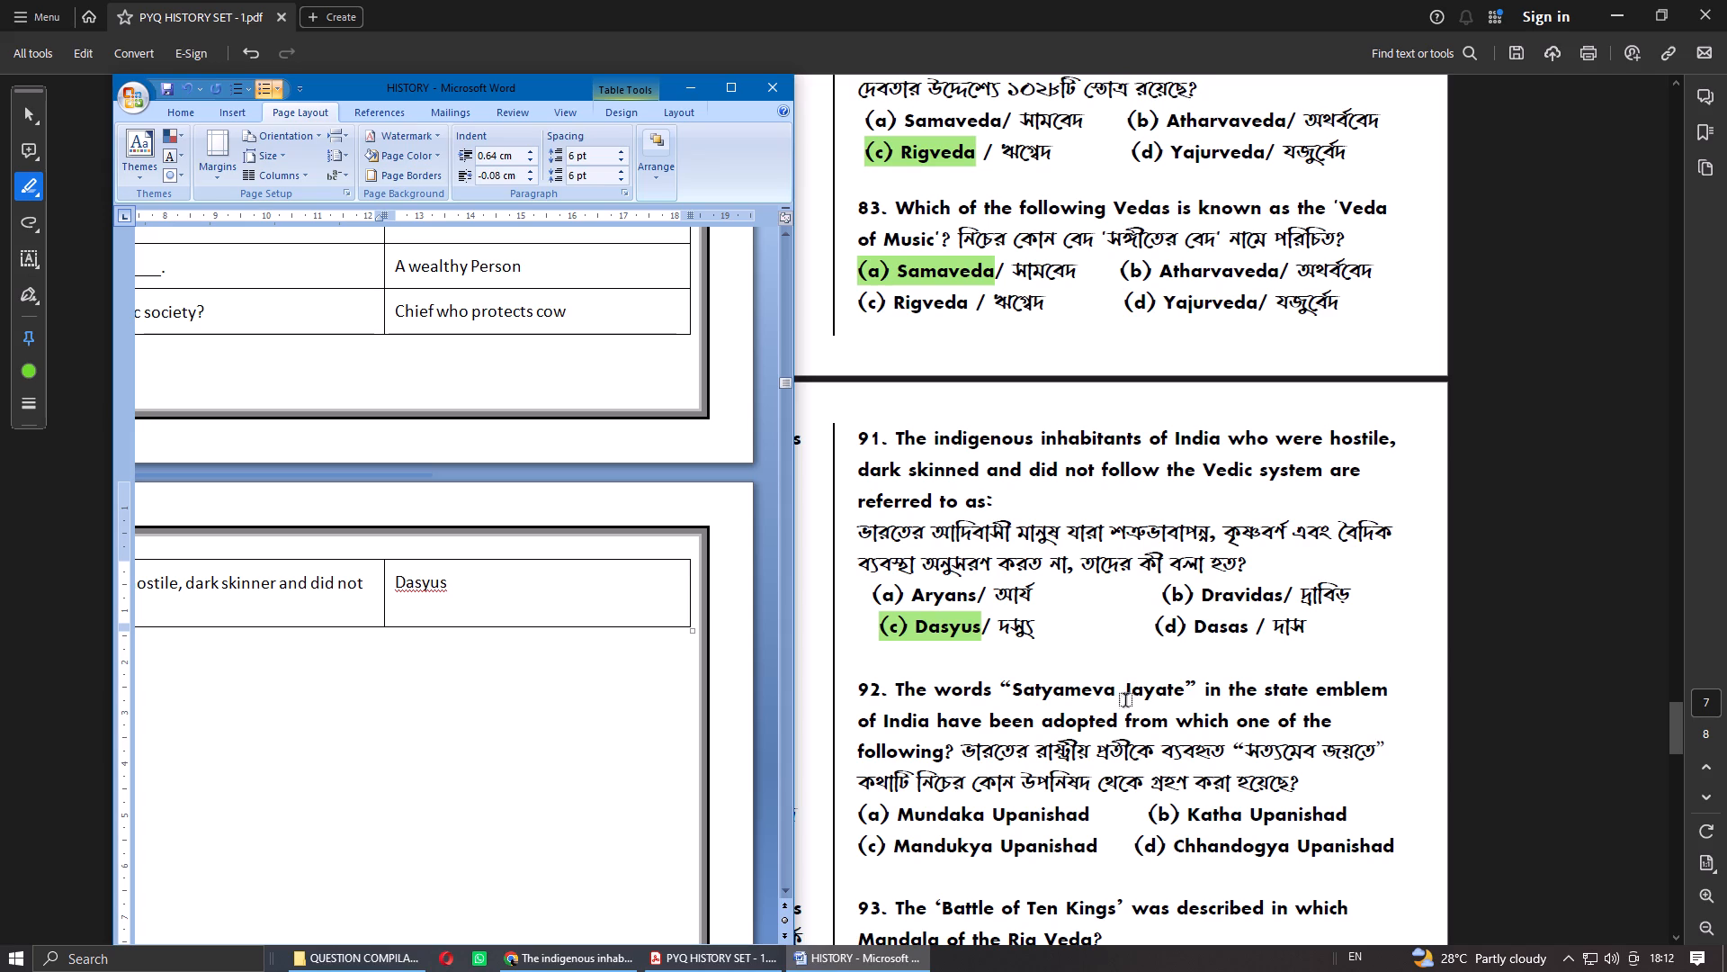
In the PDF, highlight option (a) Mundaka Upanishad of question 92 in green.
drag(867, 814, 1041, 805)
Copy question 92 about the words "Satyameva Jayate" from the PDF and search the web for it in Chrome.
click(38, 122)
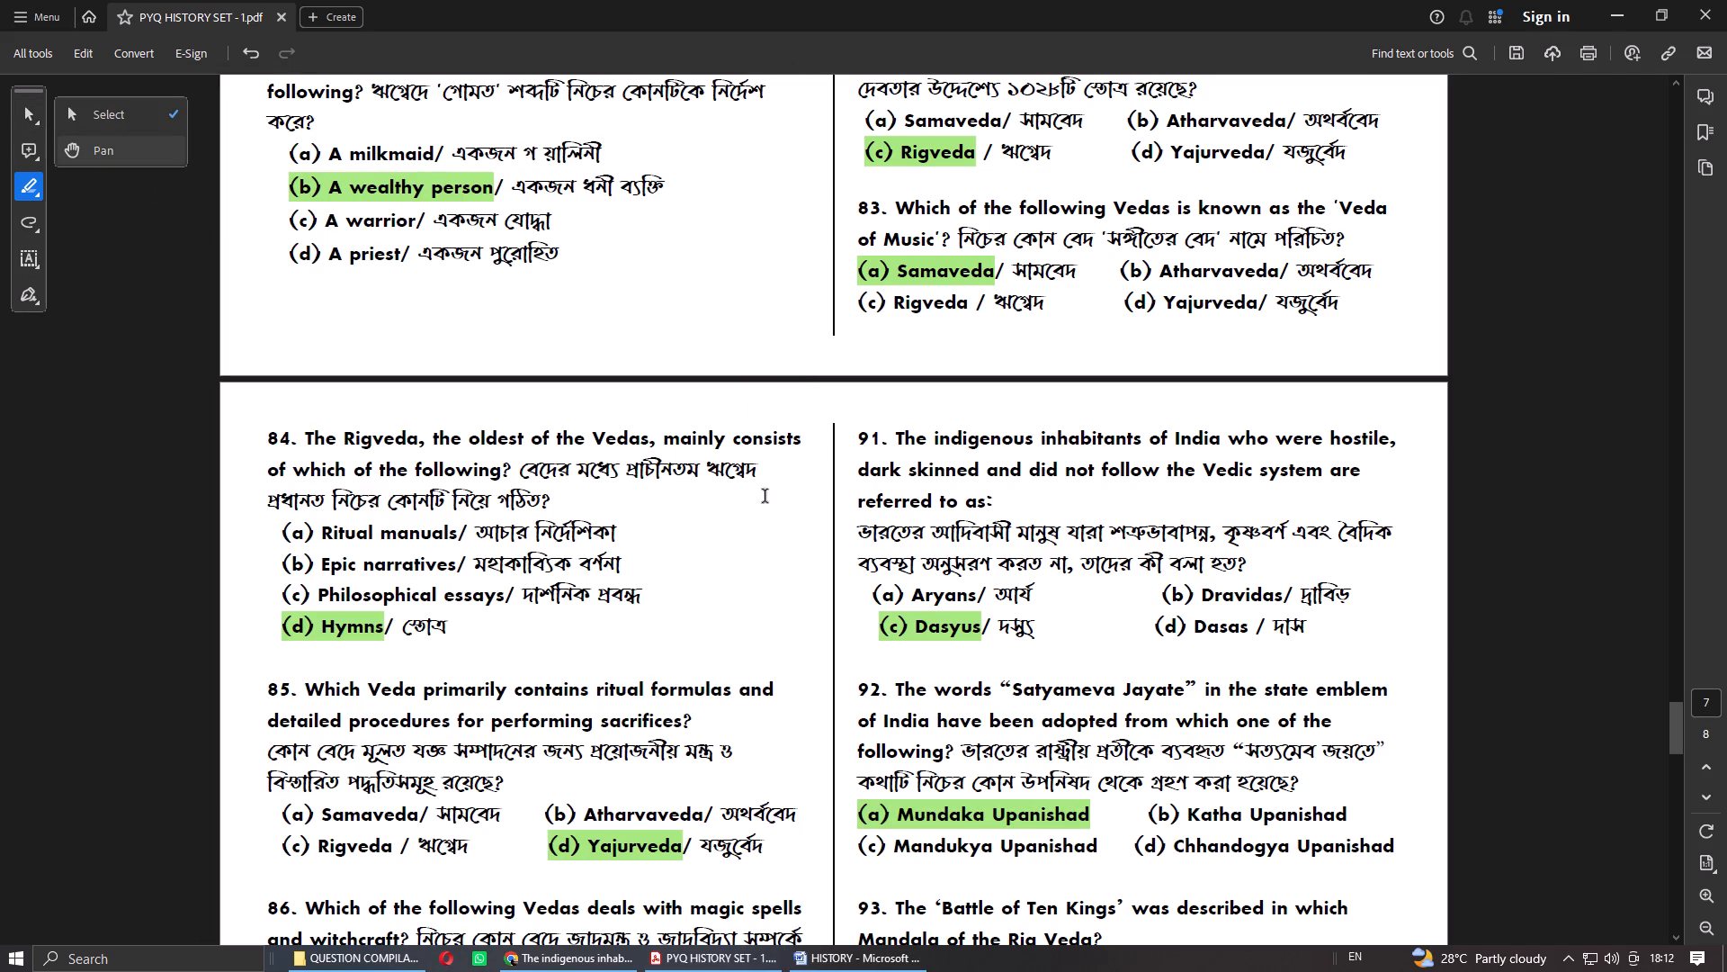
drag(900, 688, 951, 749)
right_click(931, 741)
click(966, 499)
click(602, 967)
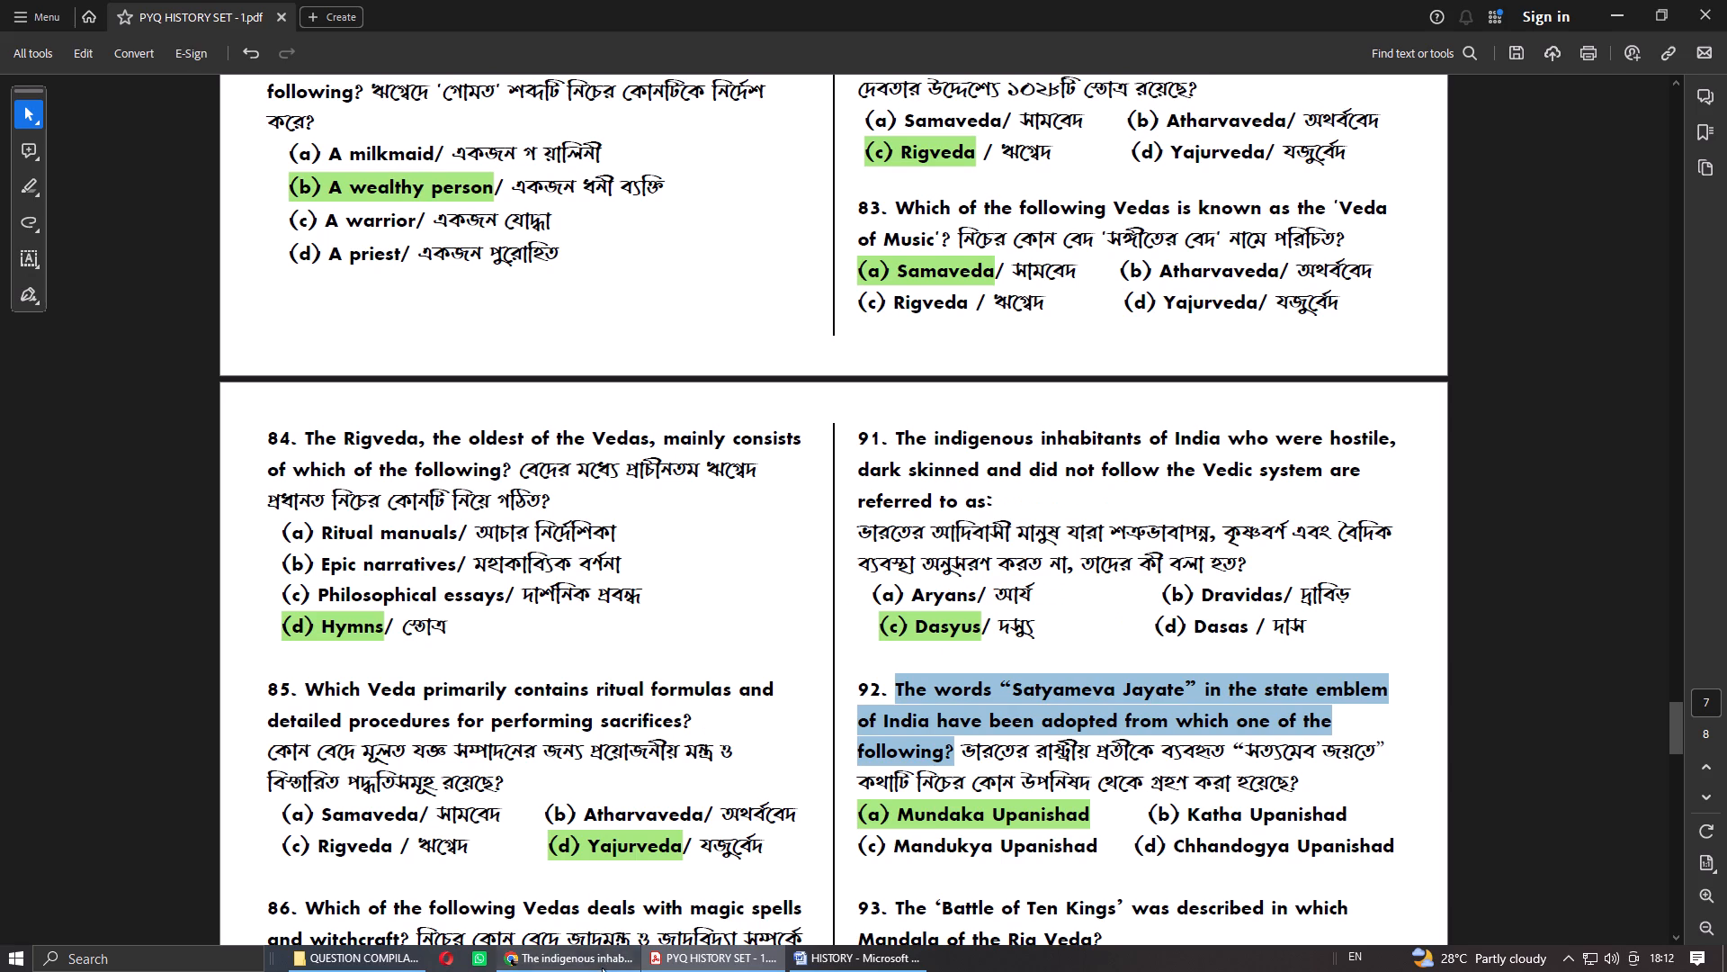
click(901, 129)
key(ctrl+v)
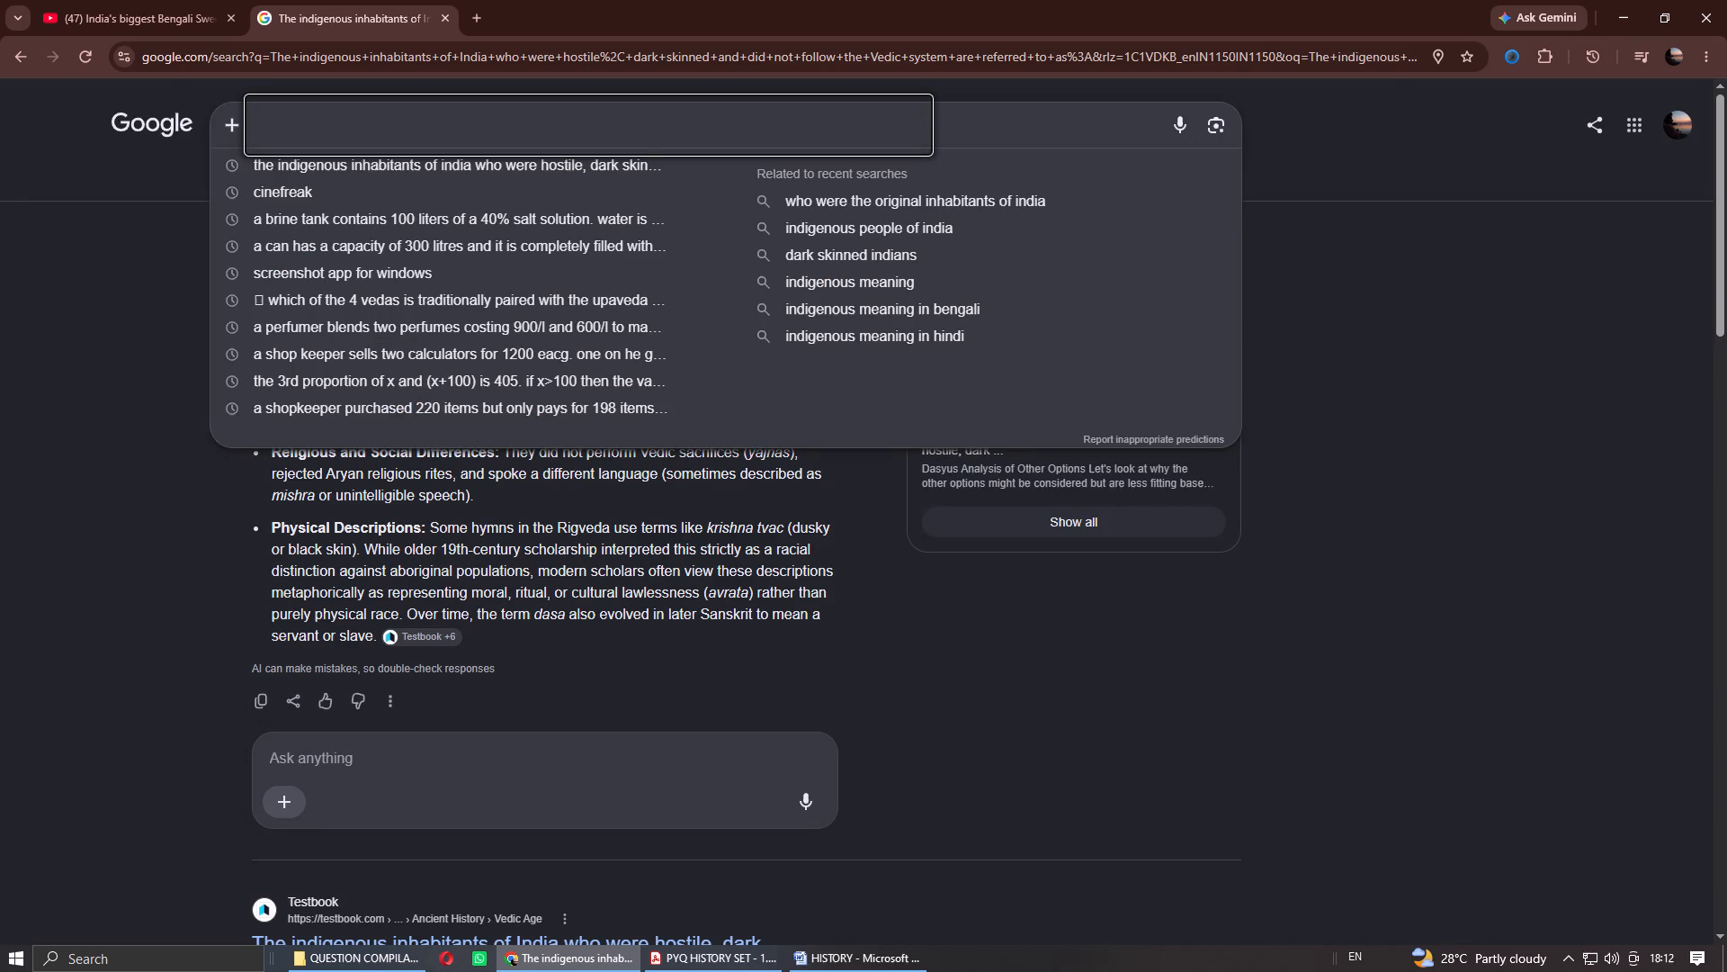
key(Return)
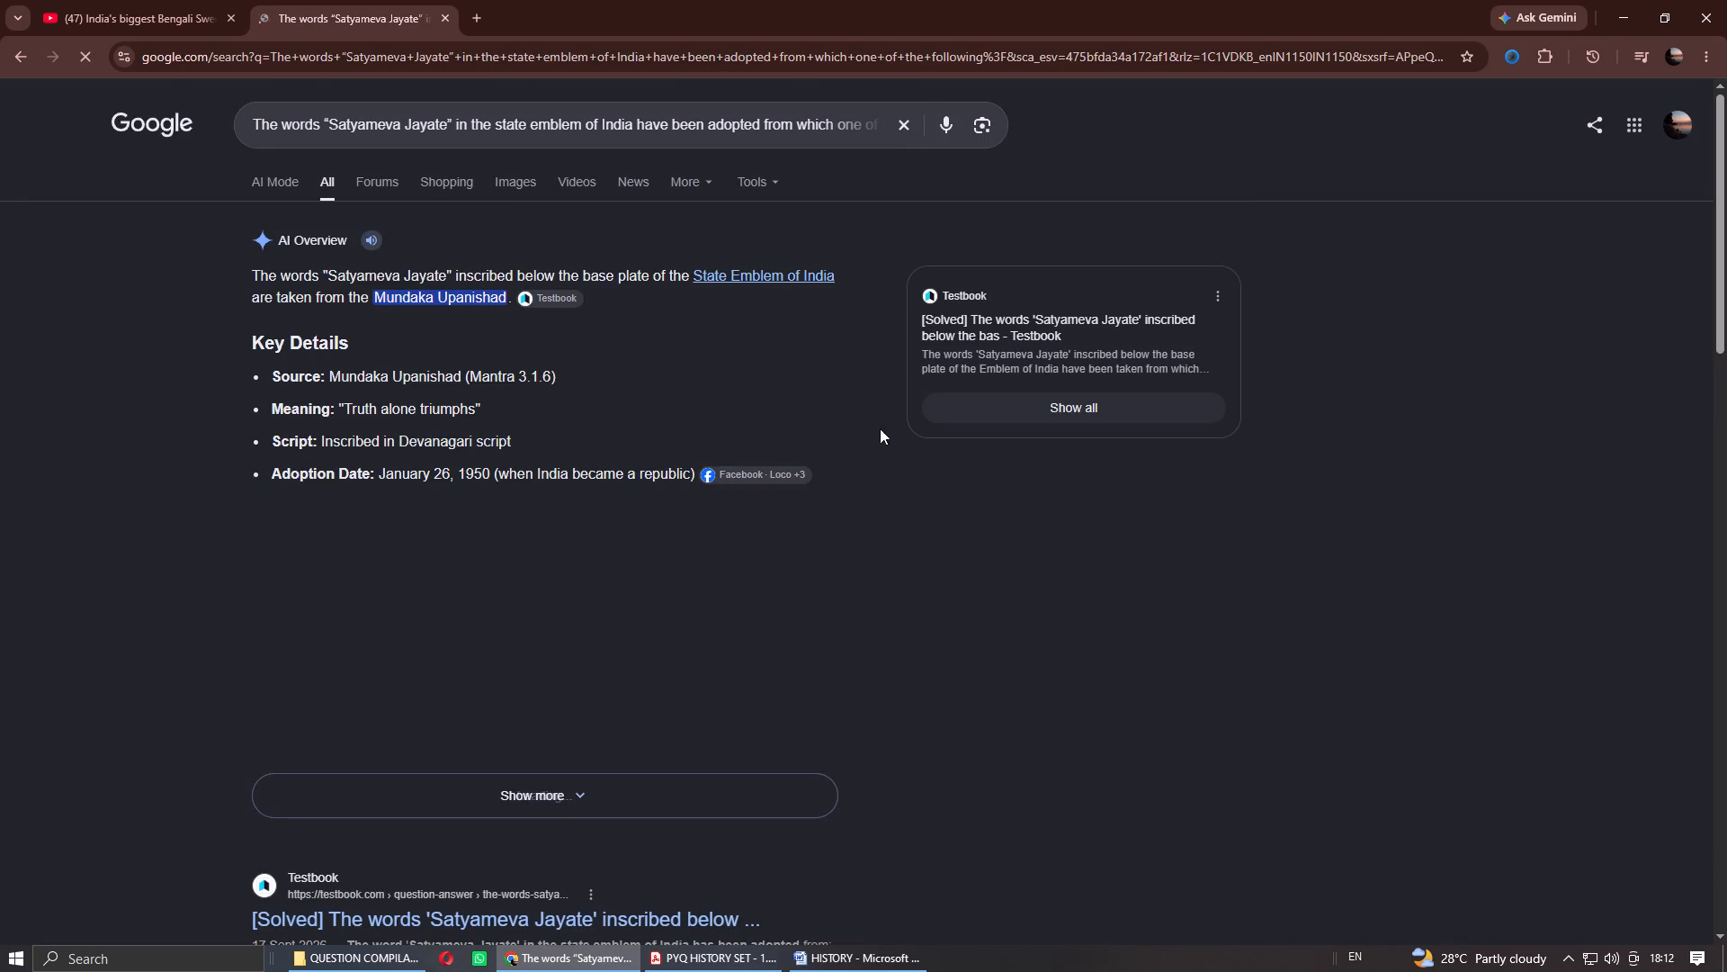
Back in Word, reposition the window and split the table just above the Katha Upanishad question.
click(712, 971)
click(860, 971)
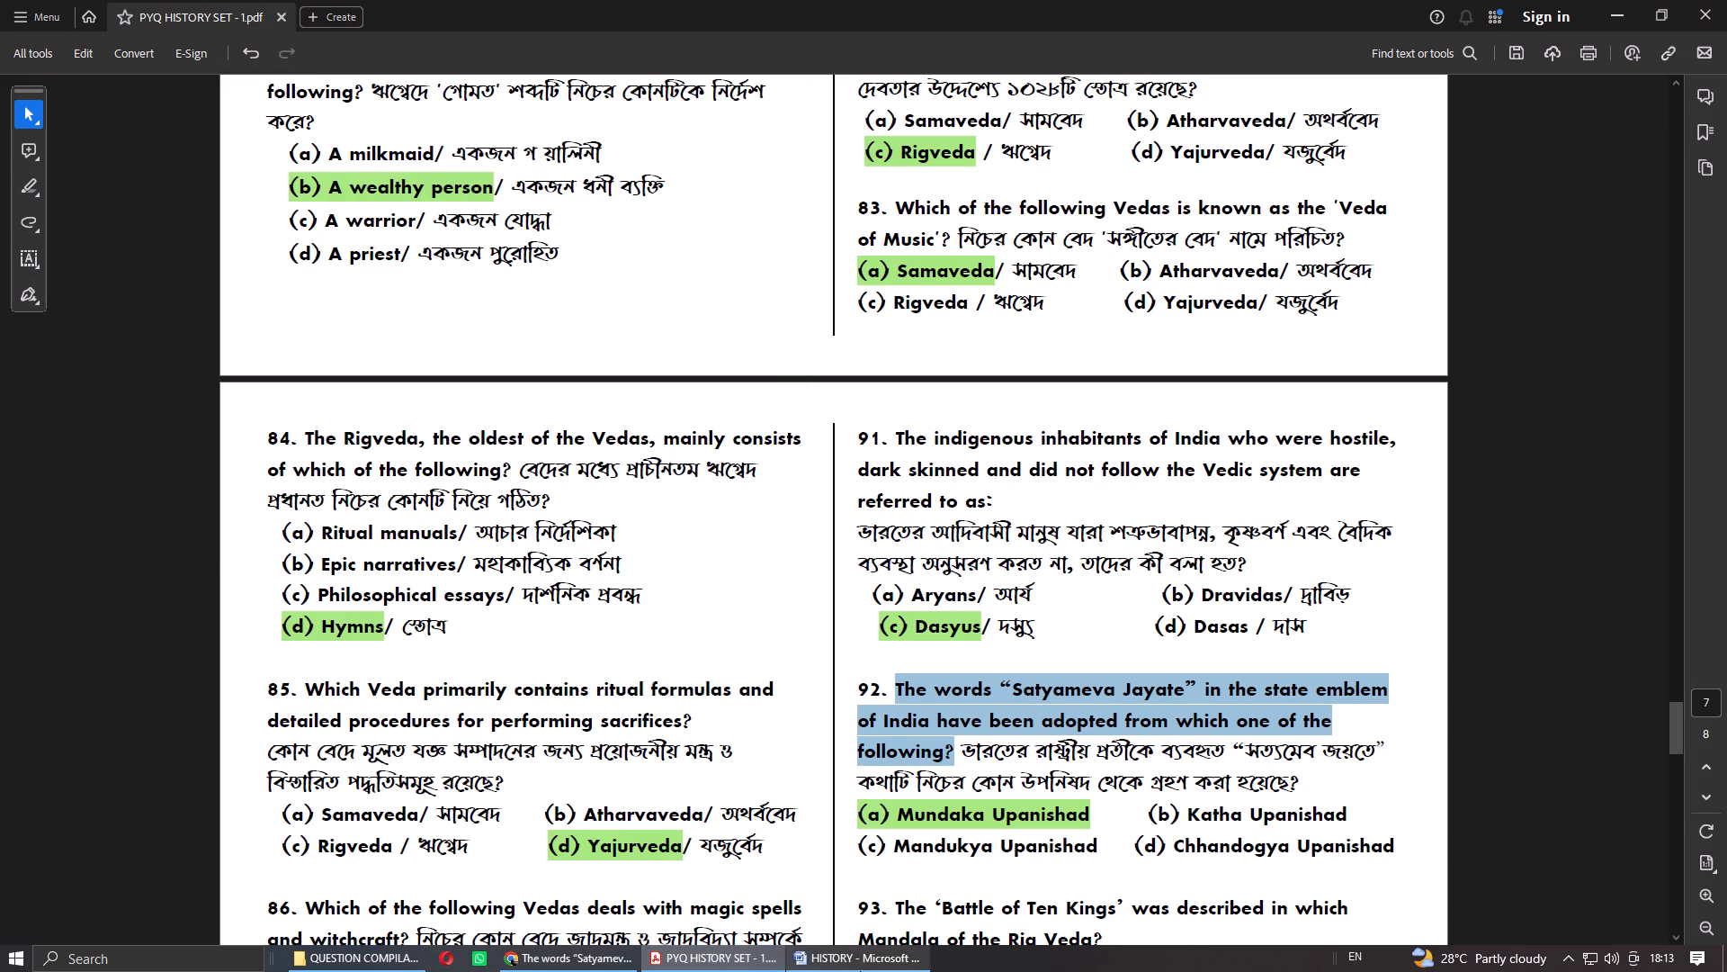
scroll(539, 607, up, 7)
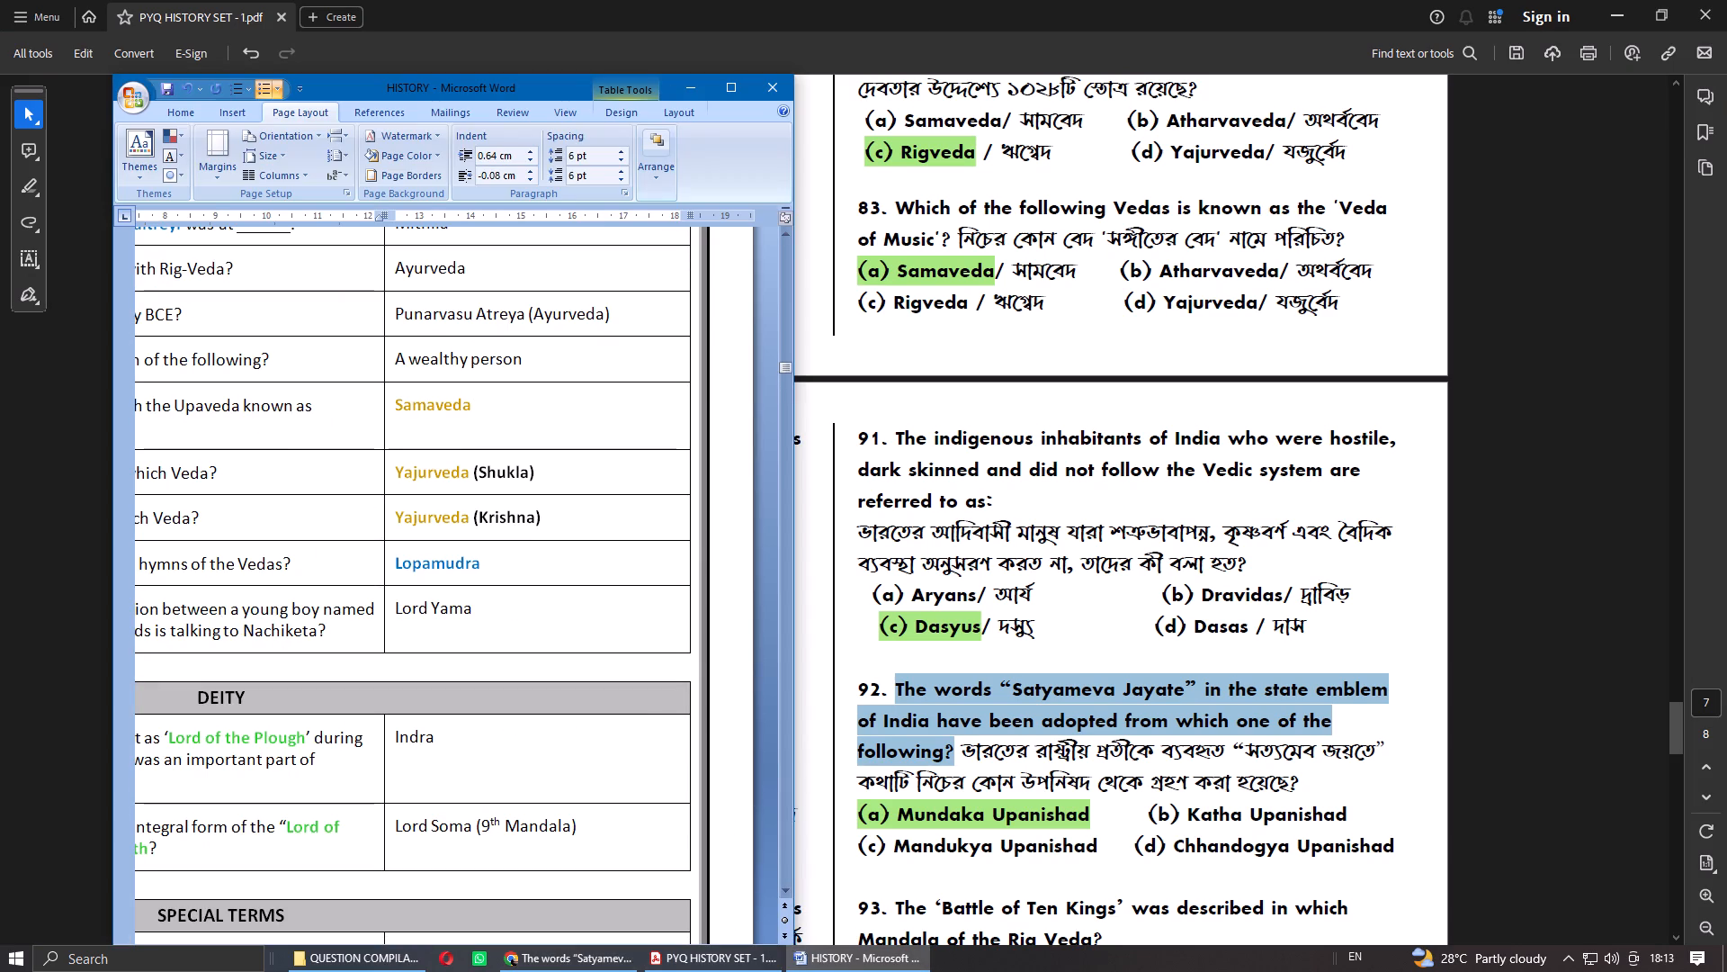
drag(541, 89, 582, 33)
drag(571, 897, 380, 875)
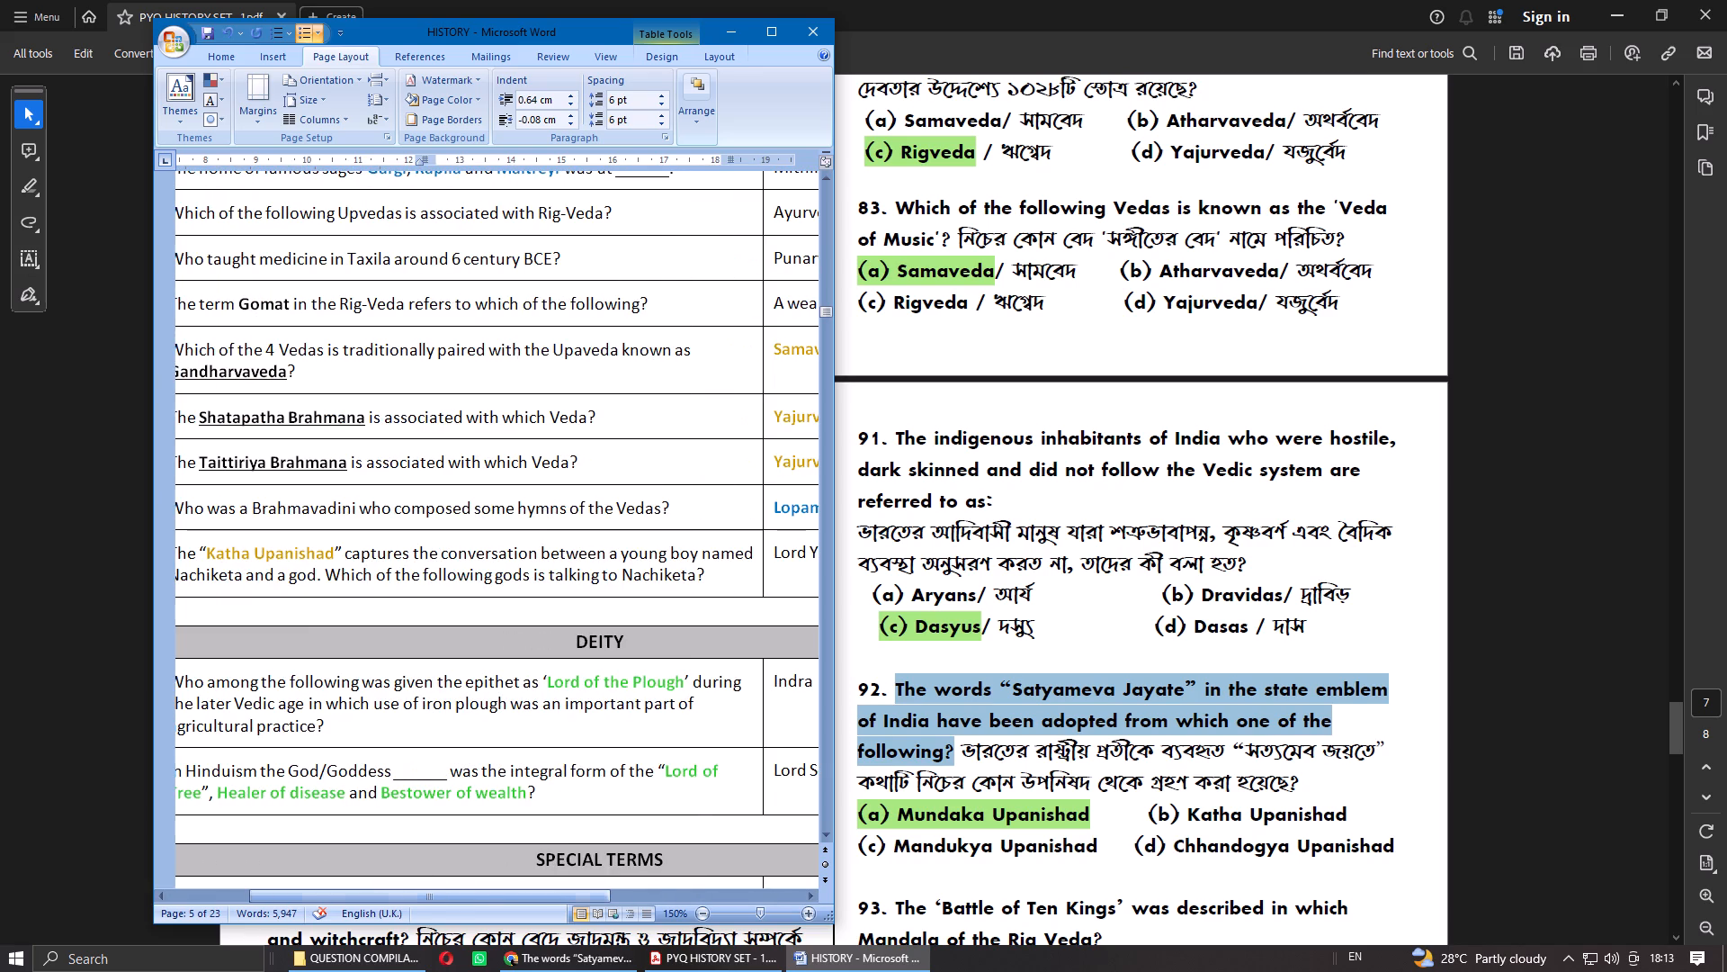
click(647, 551)
click(712, 58)
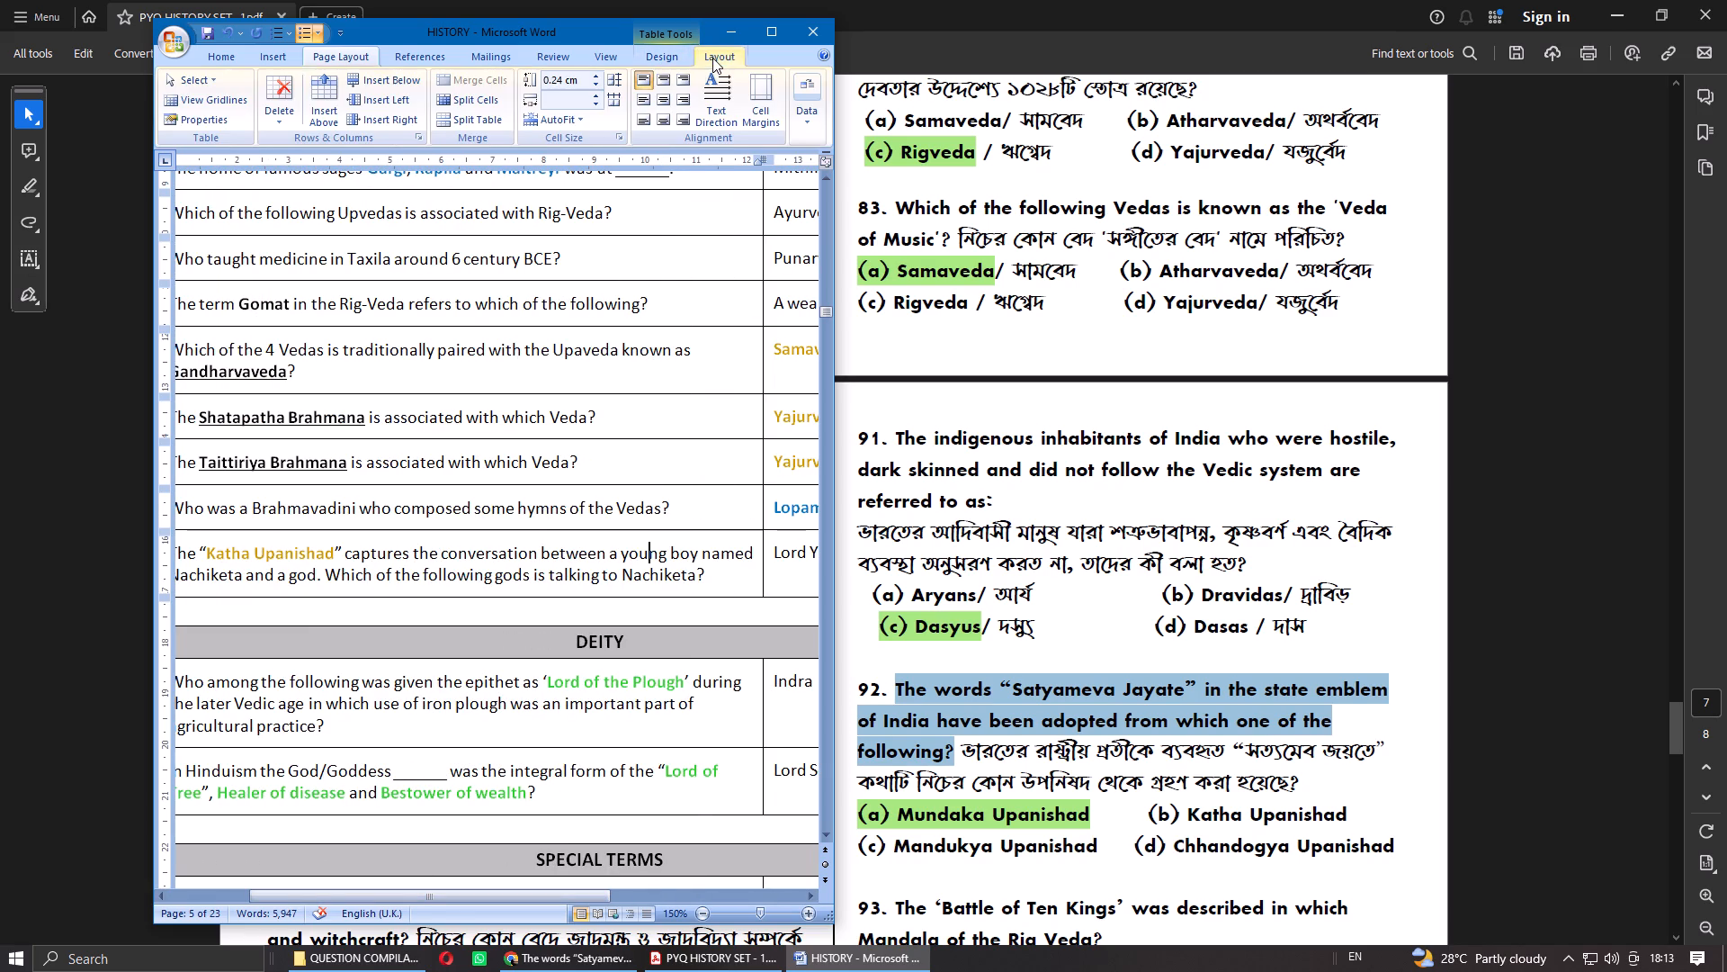
click(474, 119)
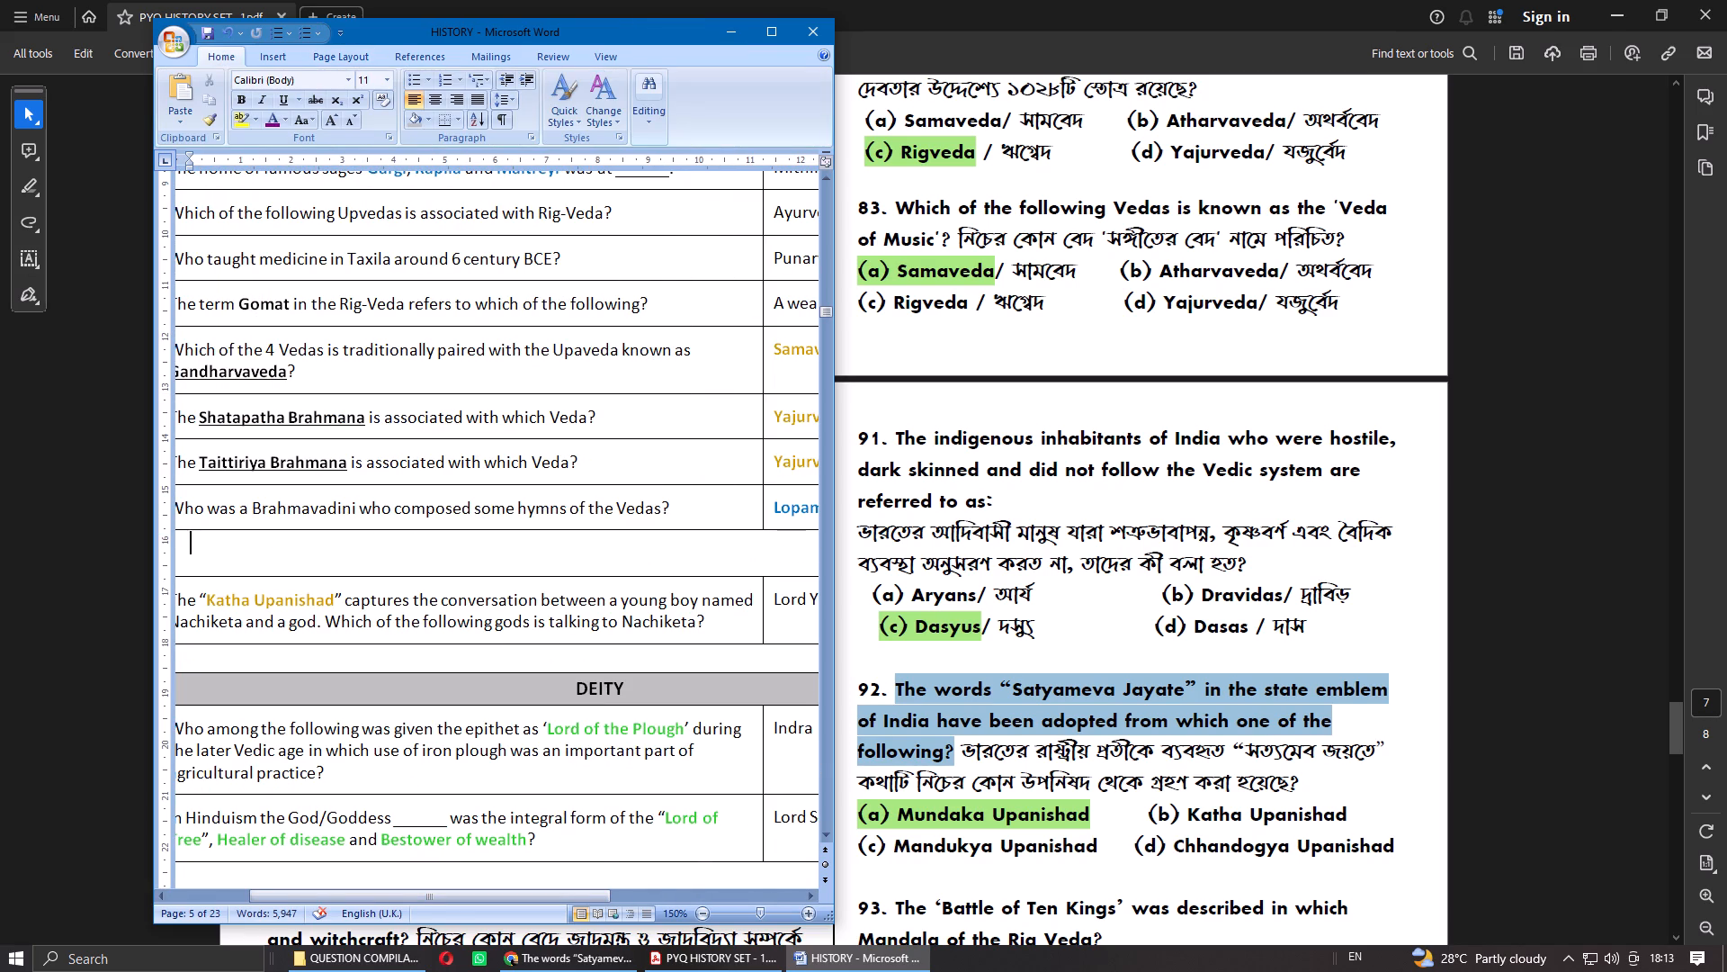
Set the spacing after to 0 pt for the blank line above the Katha Upanishad table.
click(337, 64)
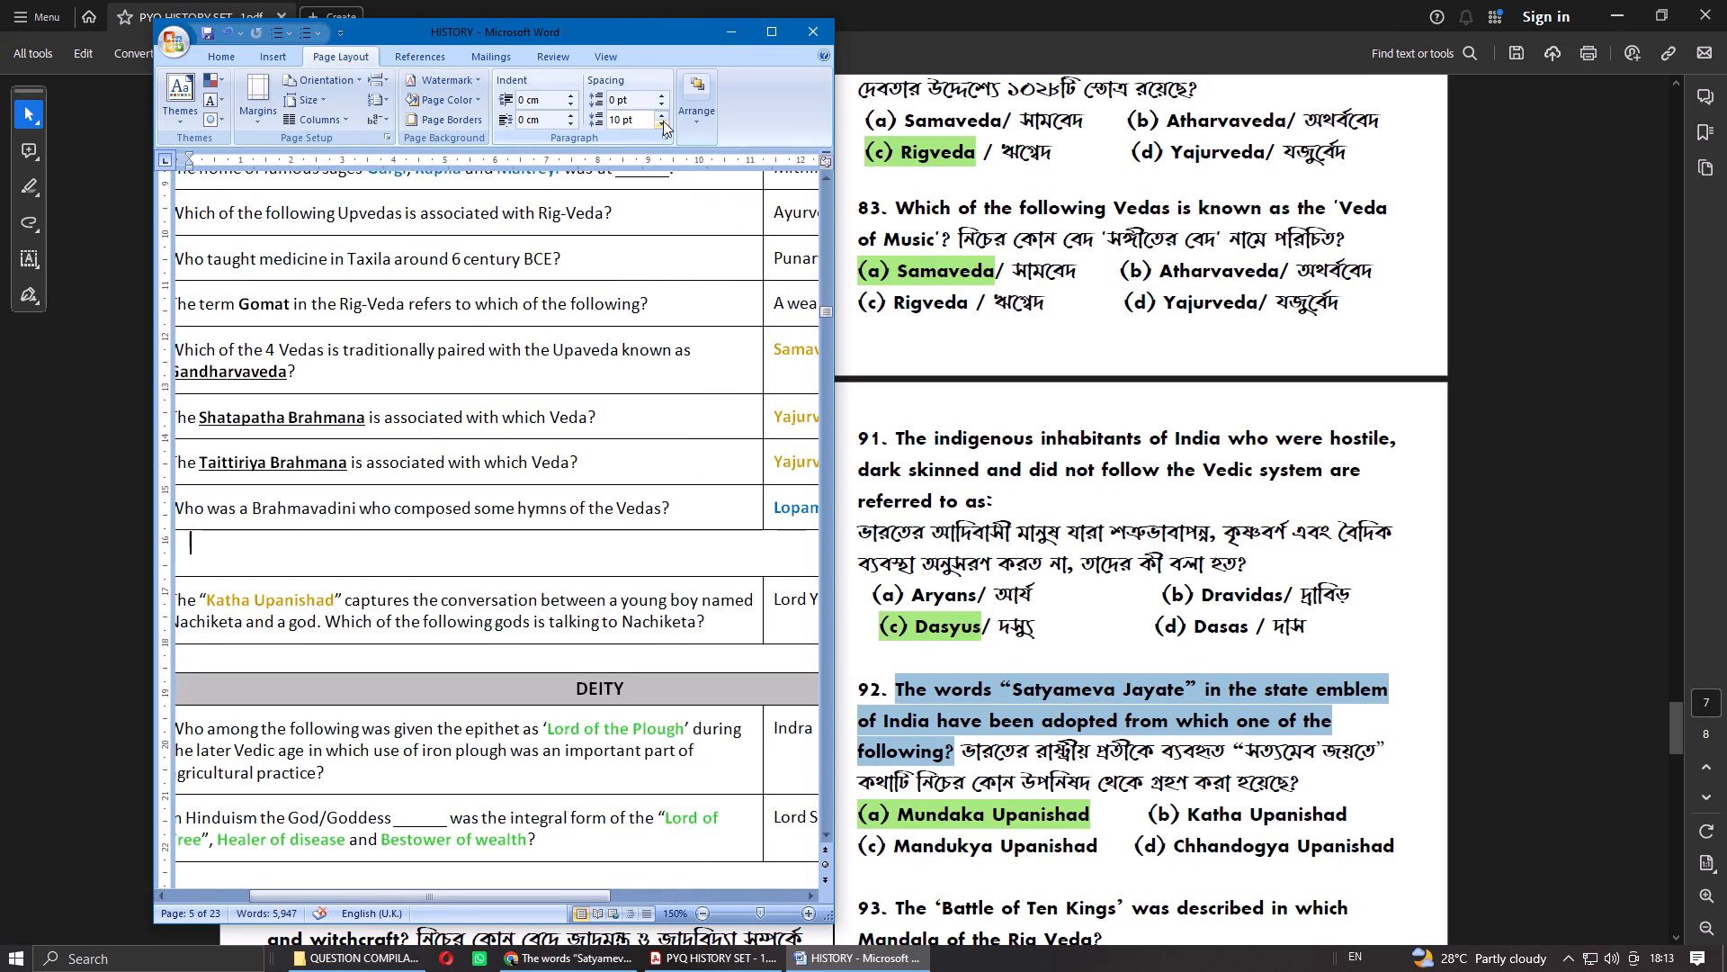
click(663, 121)
click(663, 121)
Insert a row above the Katha Upanishad question and merge its cells into one.
right_click(585, 597)
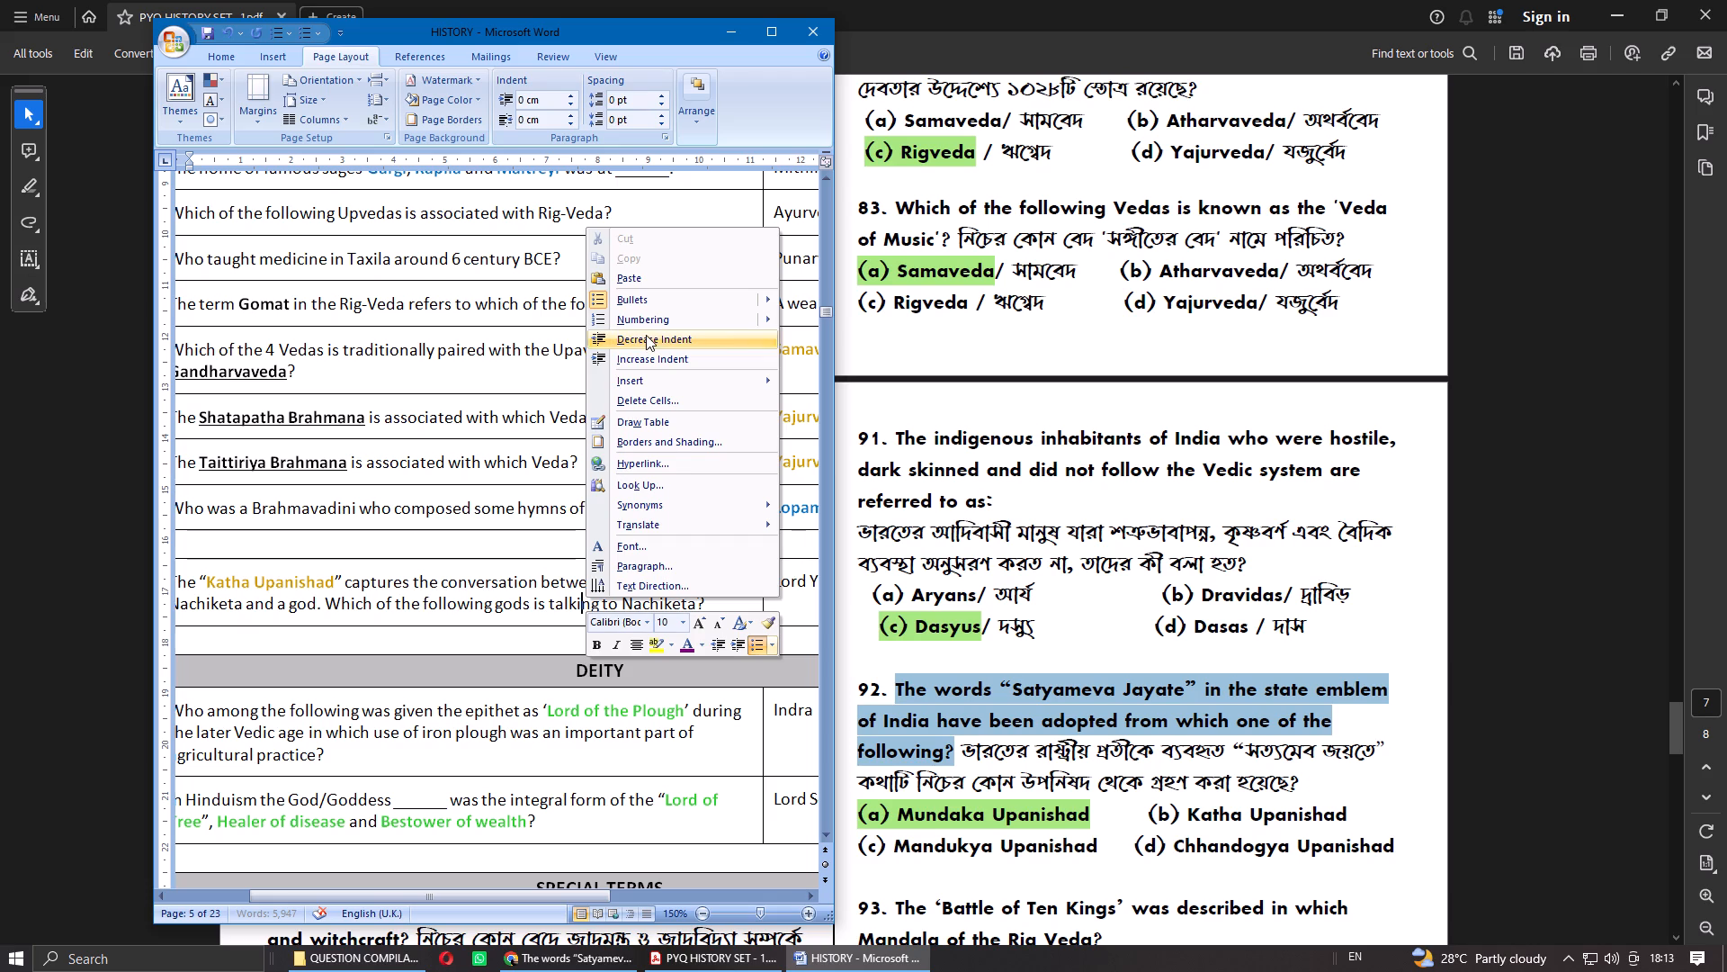
click(639, 382)
click(855, 416)
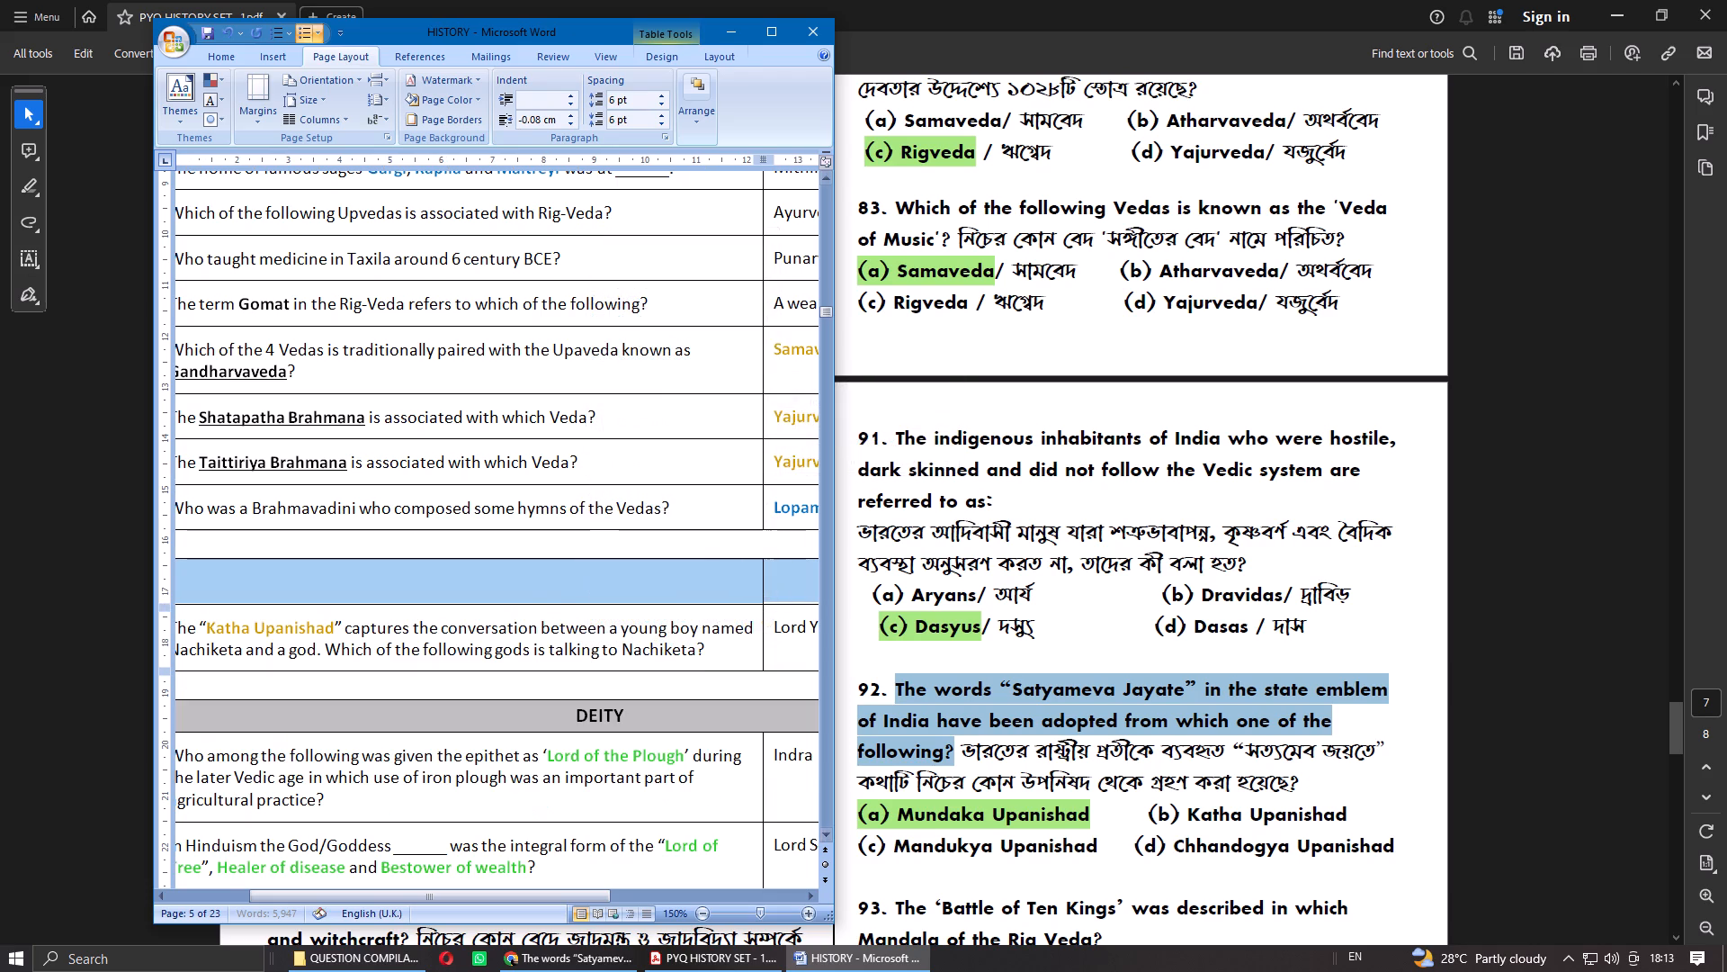
right_click(558, 585)
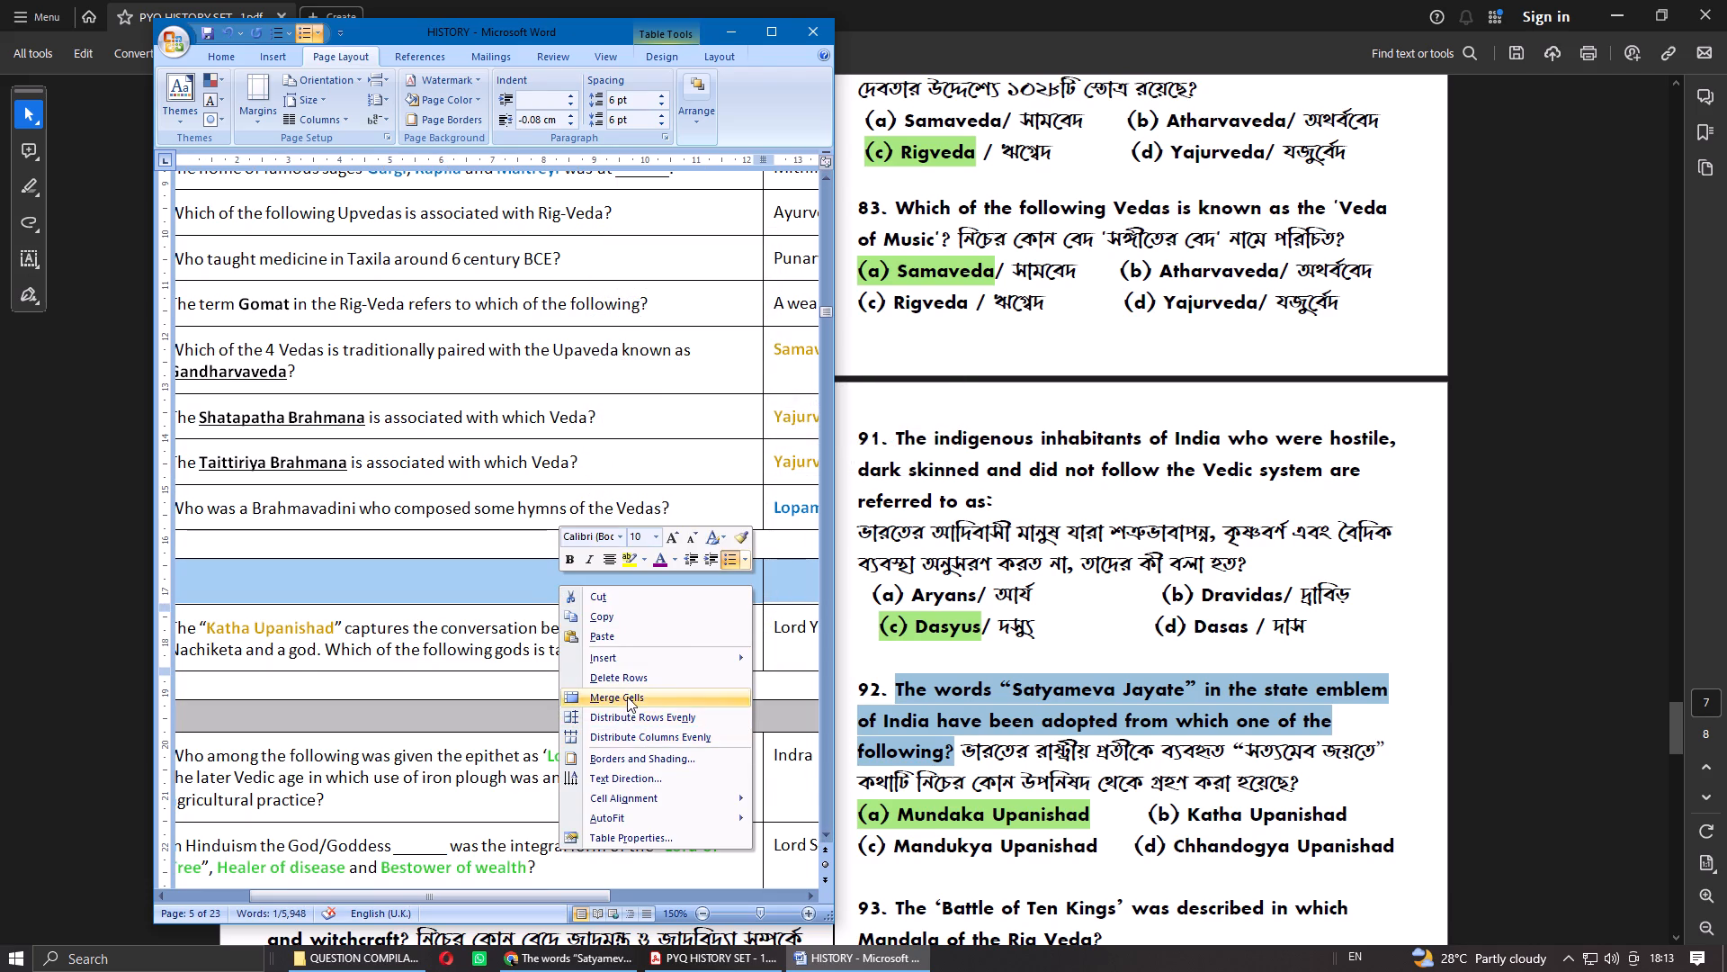
click(627, 697)
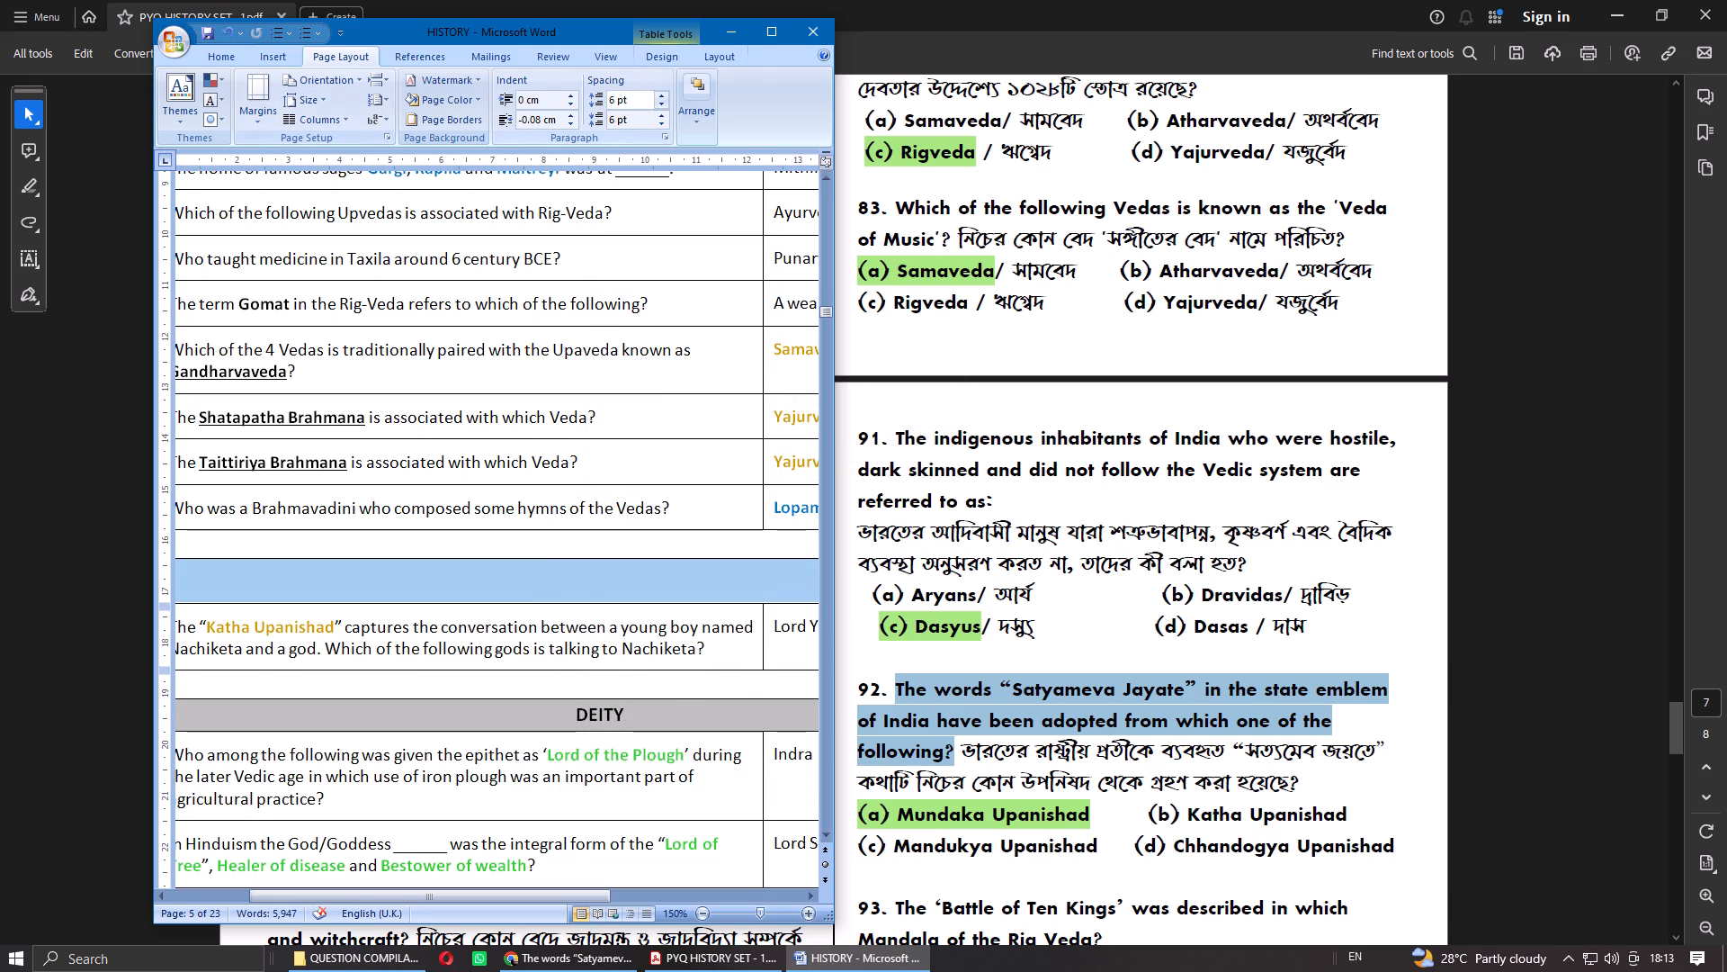
Set the spacing before and after to 2 pt in the merged row.
click(630, 104)
key(2)
click(622, 125)
key(2)
click(598, 580)
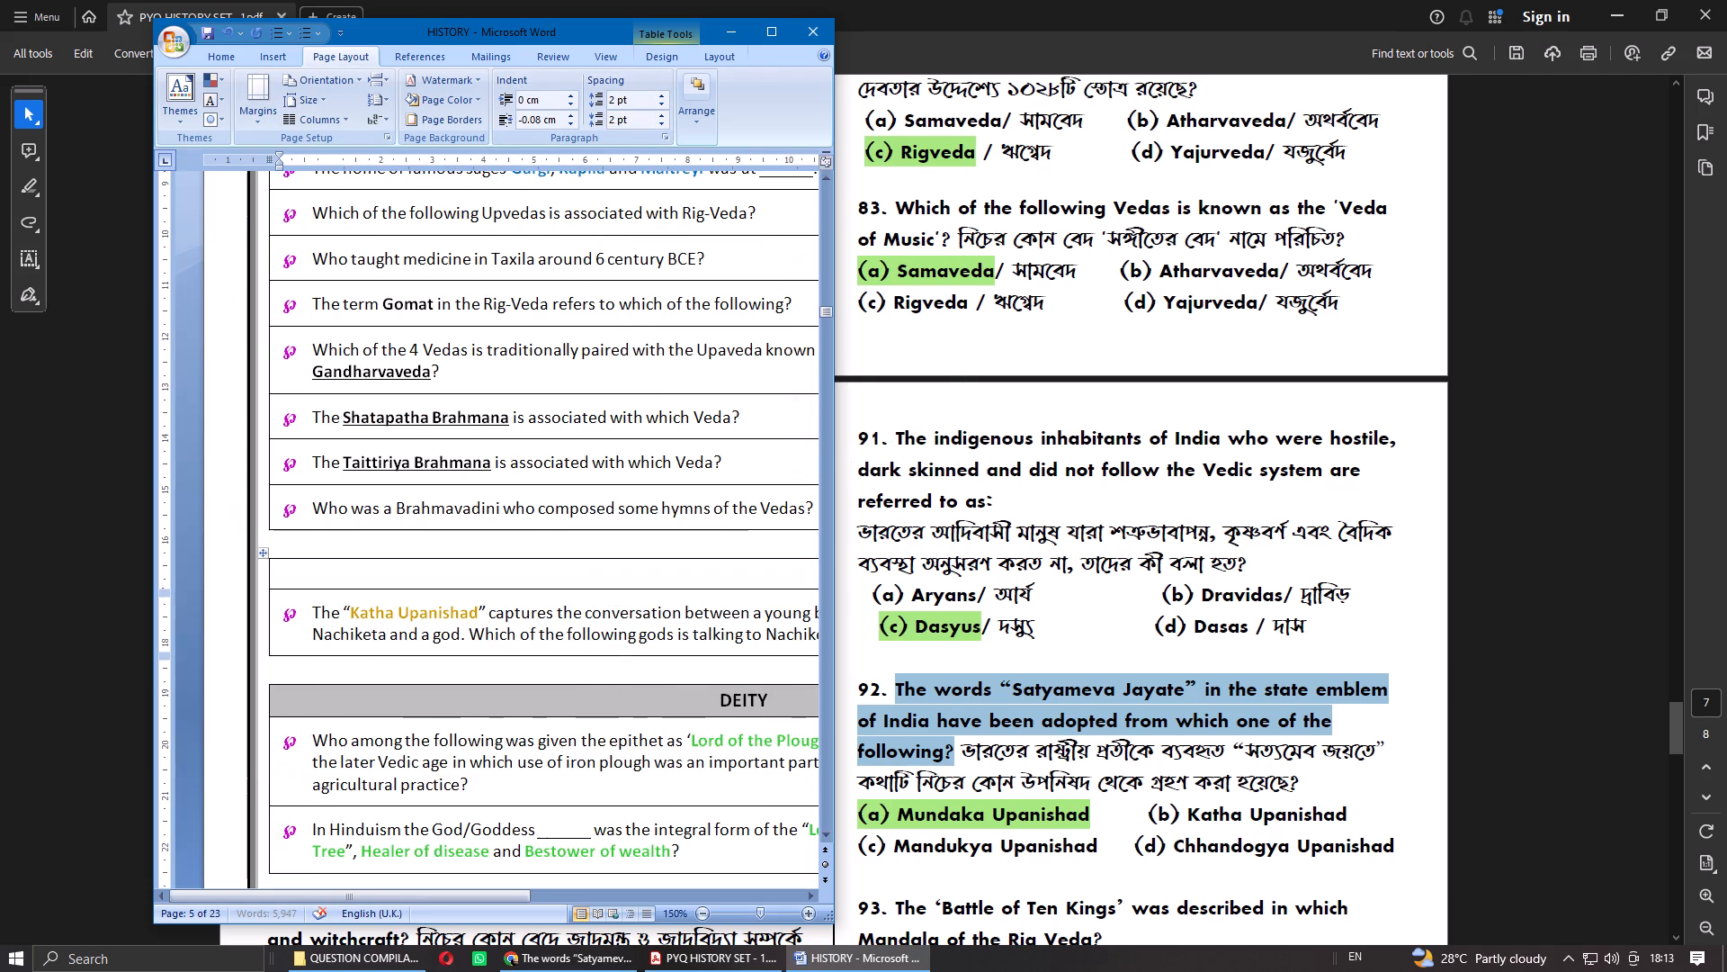
Format the merged row with centred alignment, font size 11 and the same grey shading as the DEITY heading row.
click(230, 52)
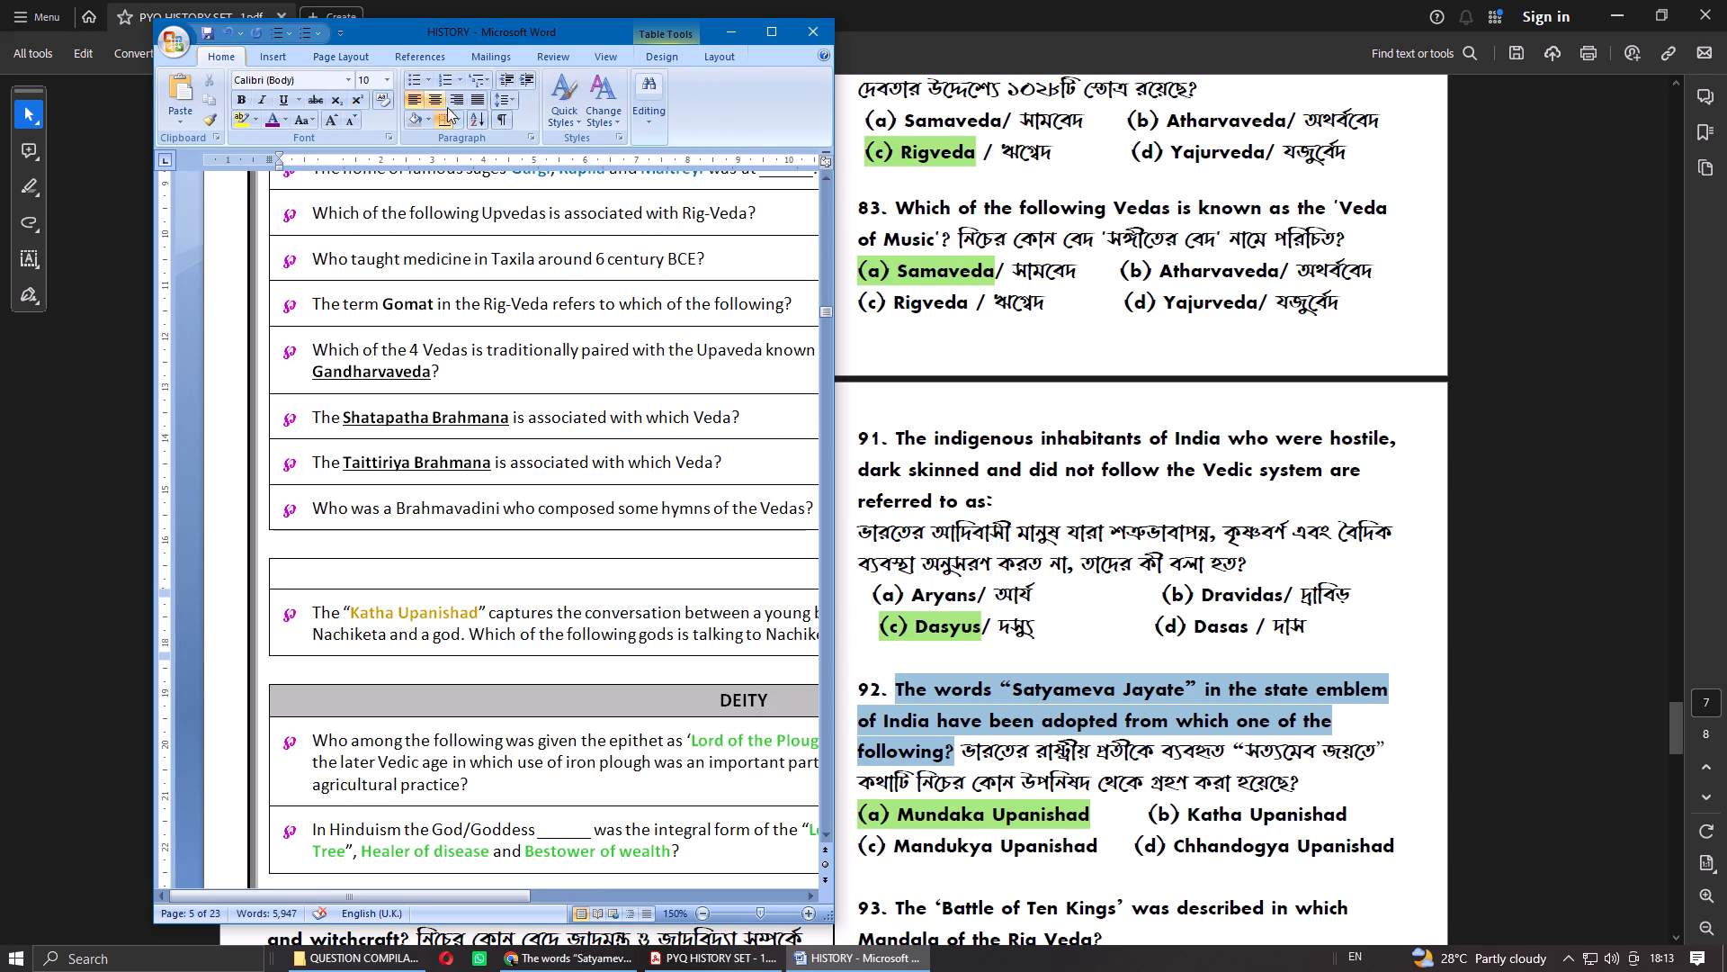
click(442, 98)
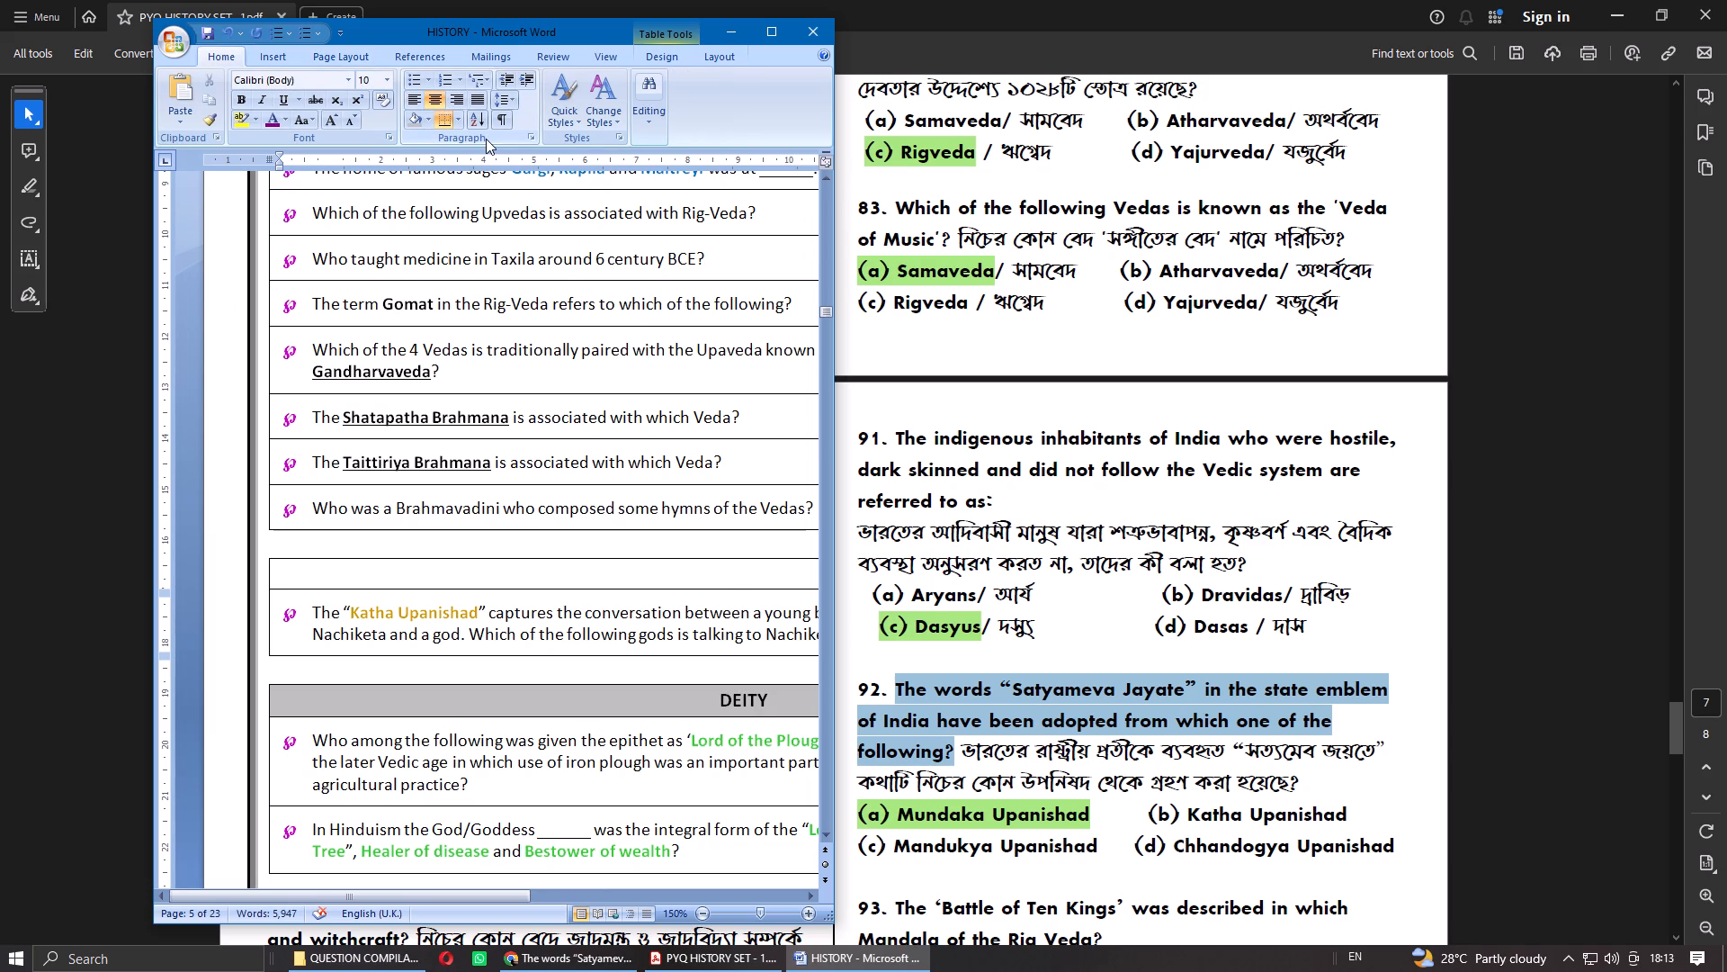
click(387, 75)
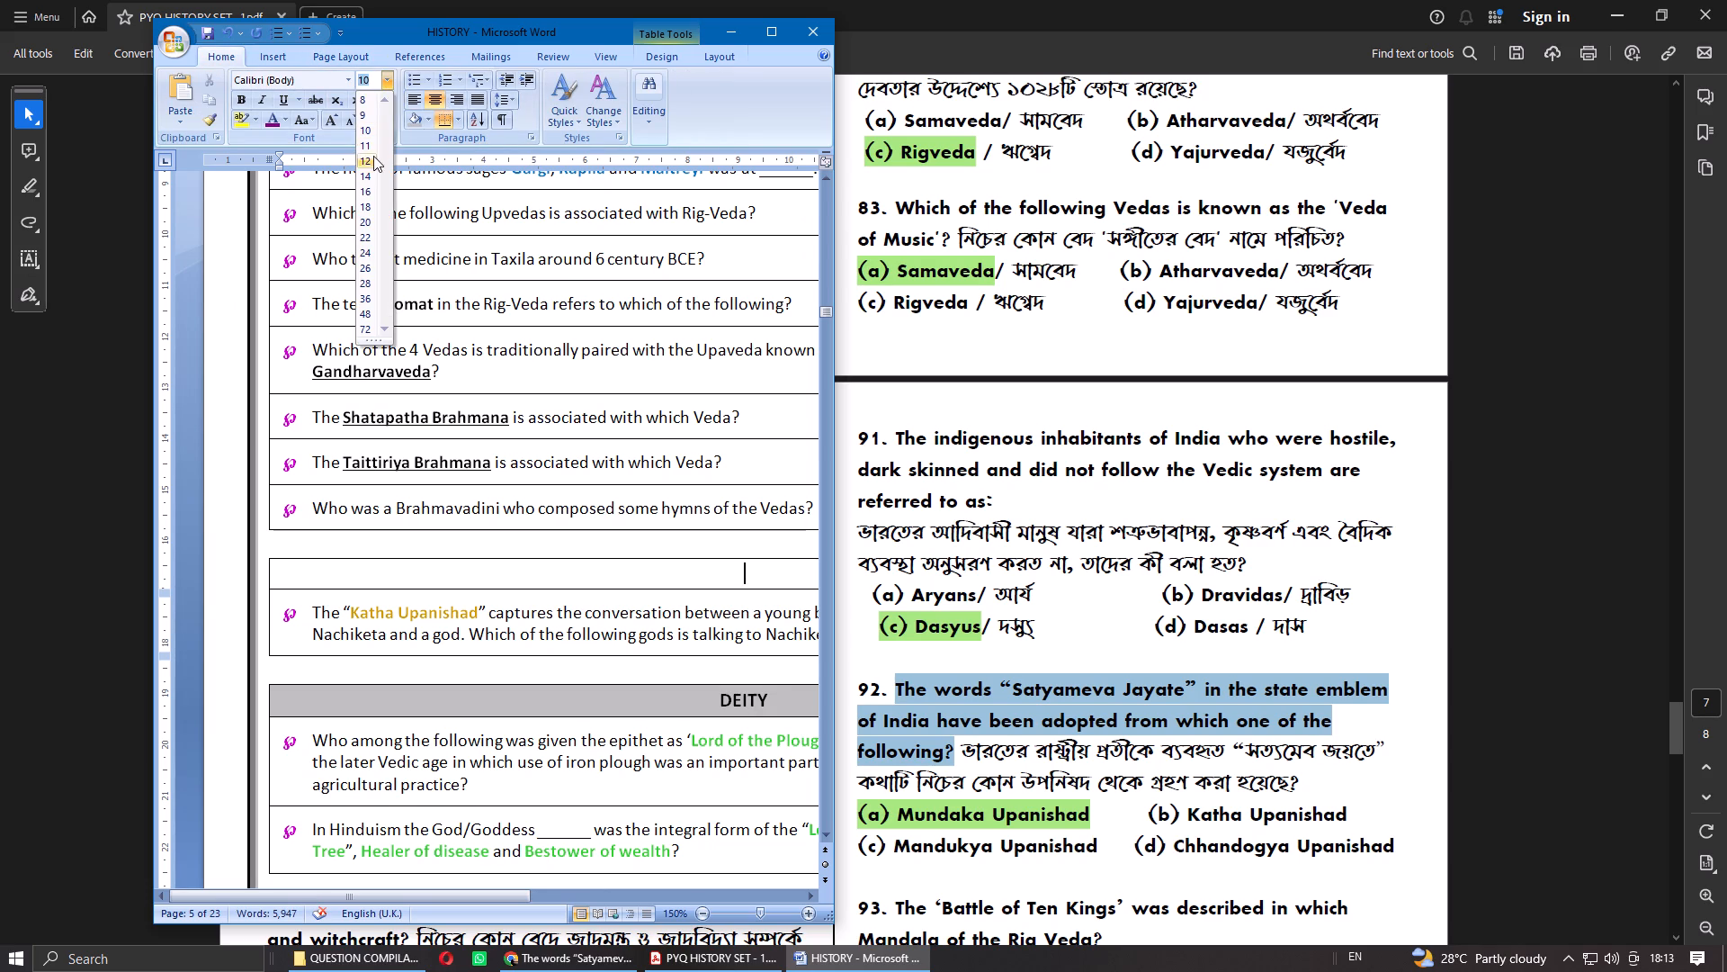
click(370, 147)
click(337, 54)
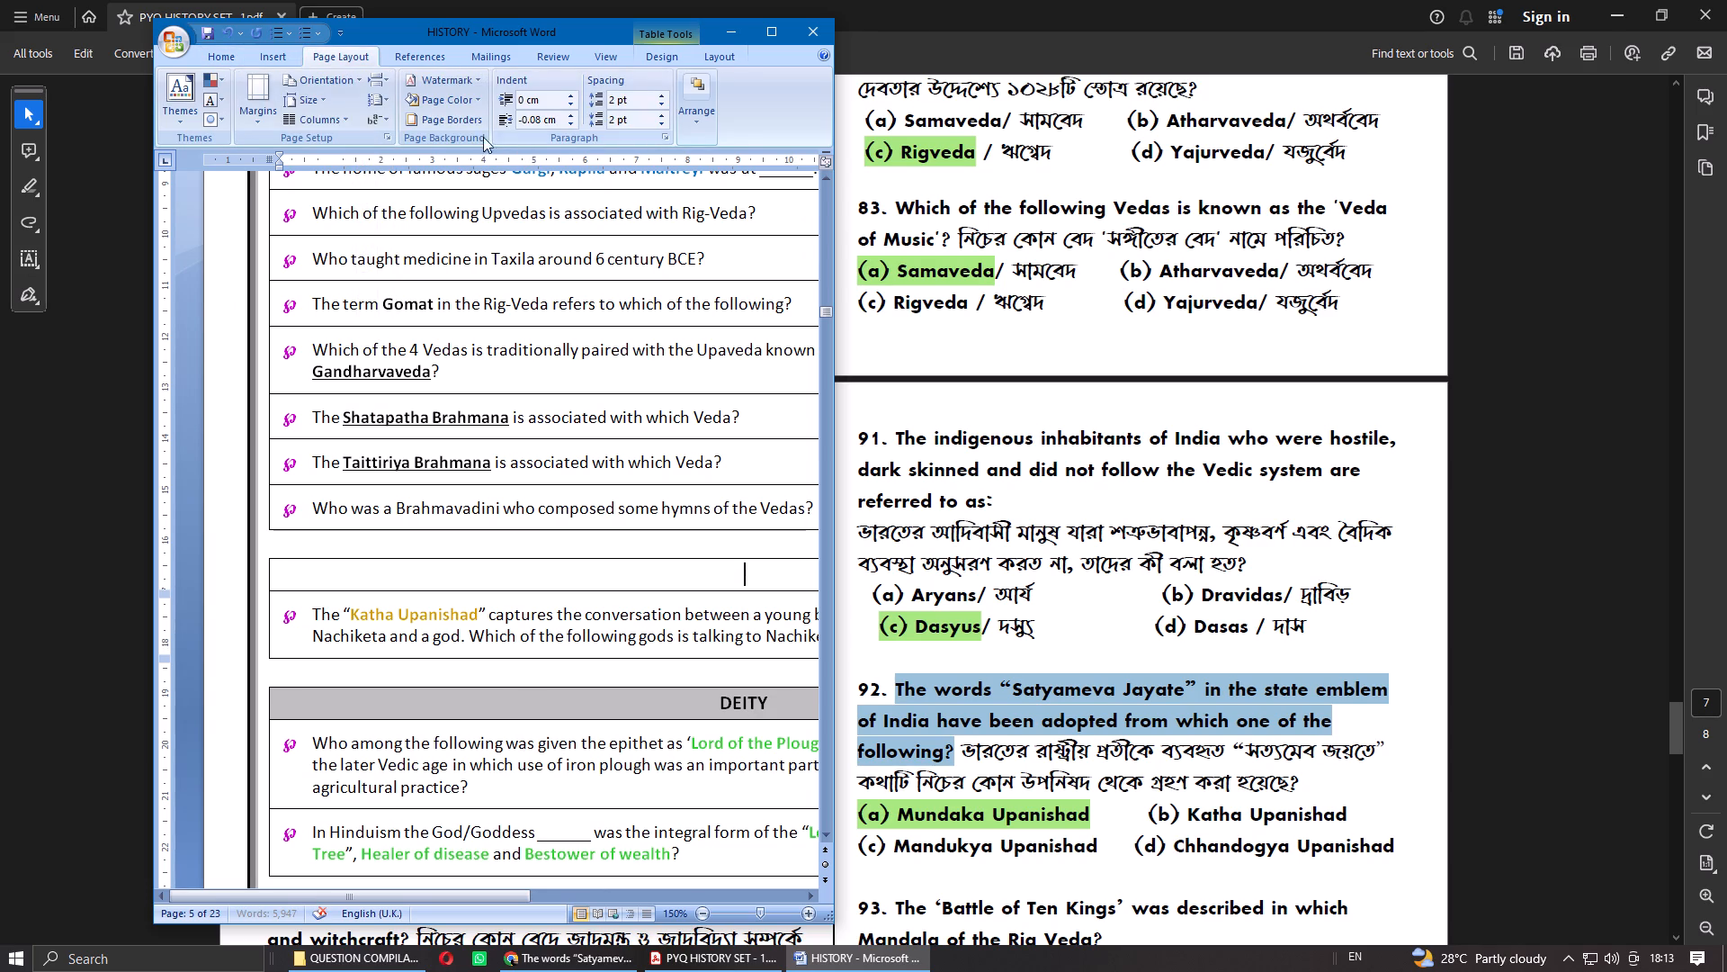
click(225, 58)
click(412, 116)
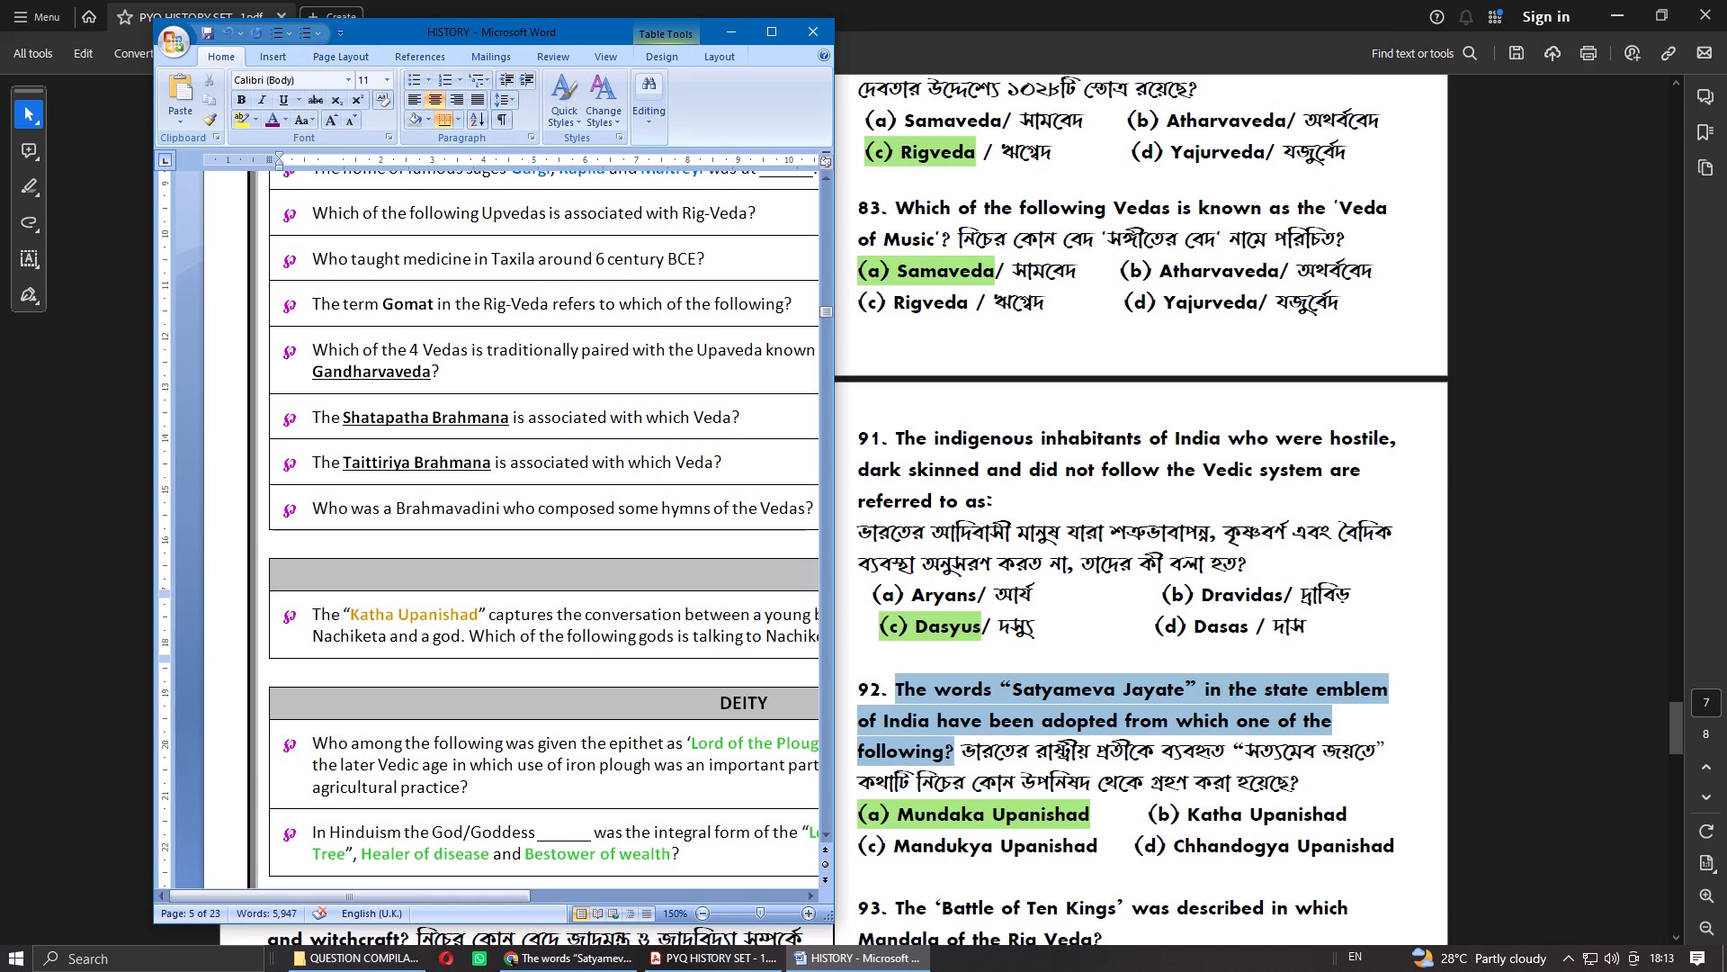
Enter UPANISHAD as the section heading in the grey row above the Katha Upanishad question.
text(UP)
text(ANISHA)
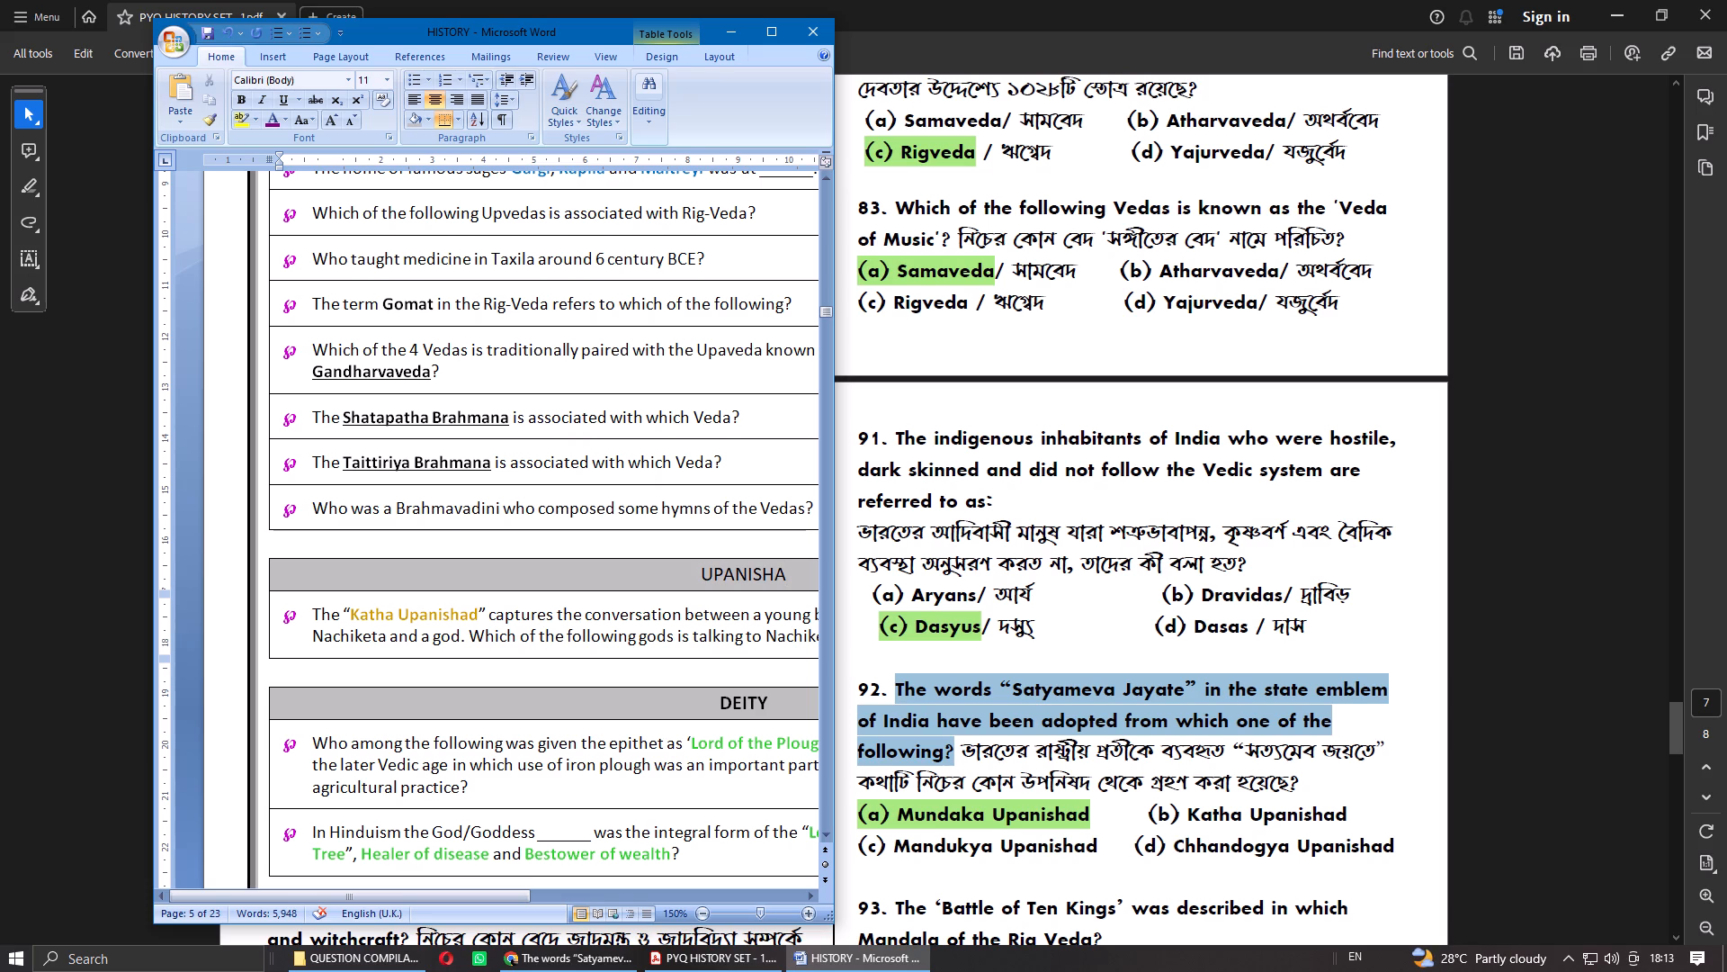
key(shift+d)
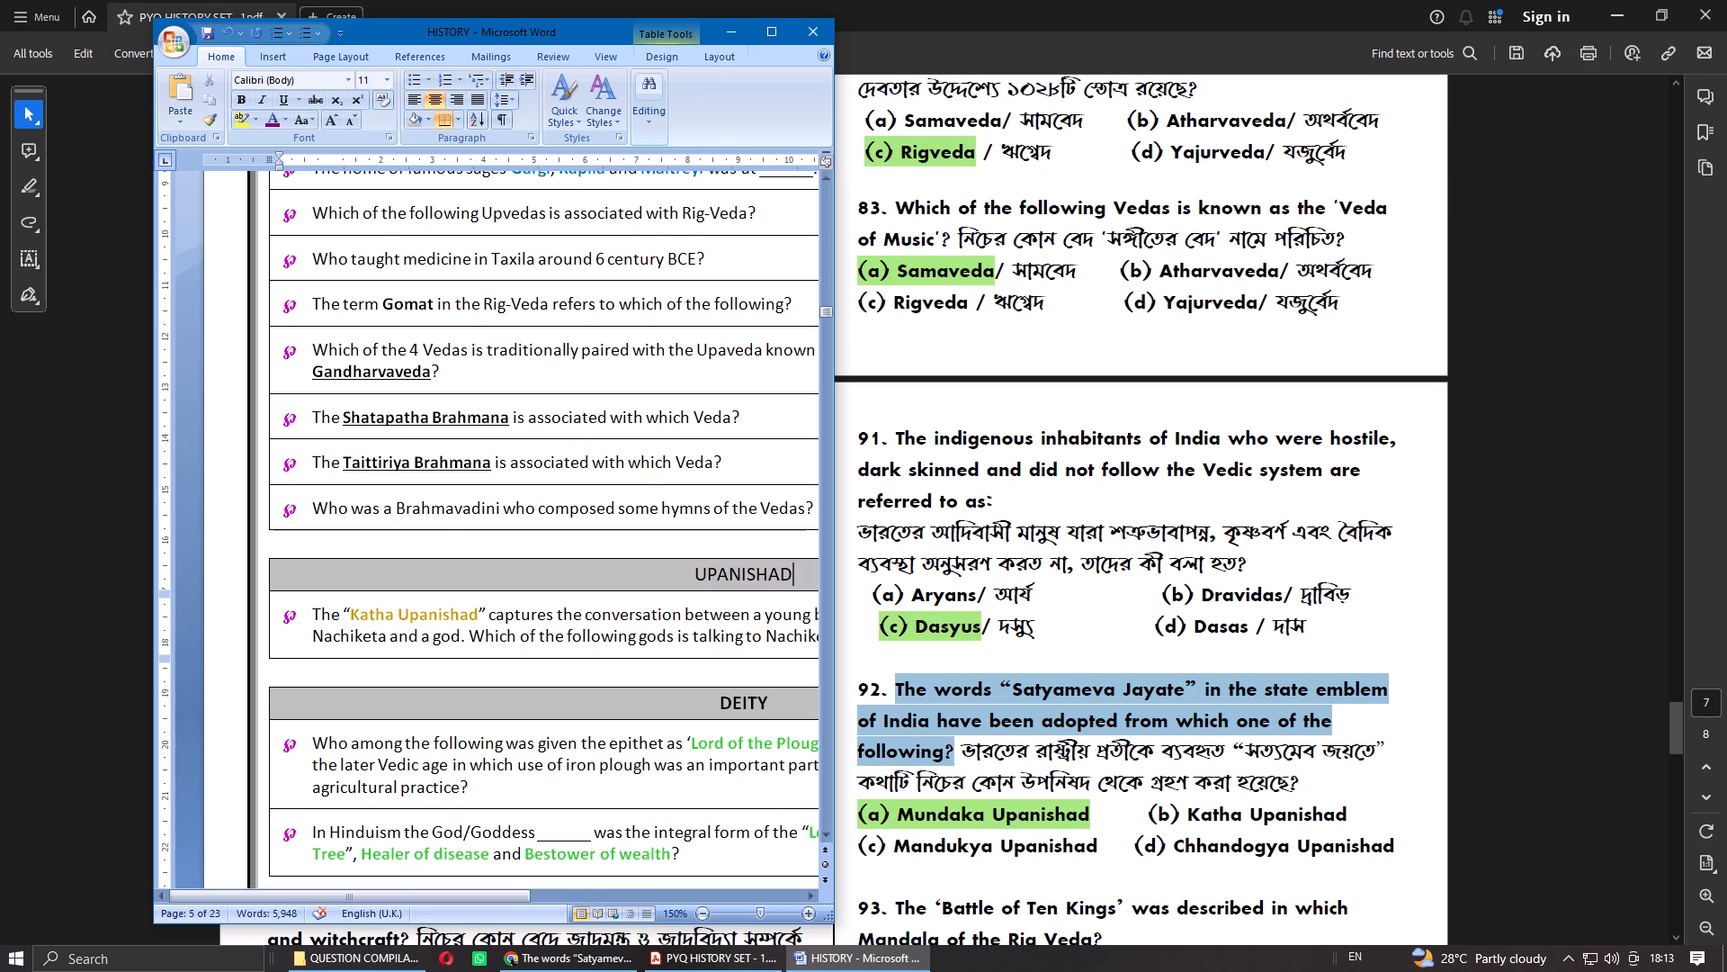
Make the UPANISHAD section heading bold.
double_click(739, 580)
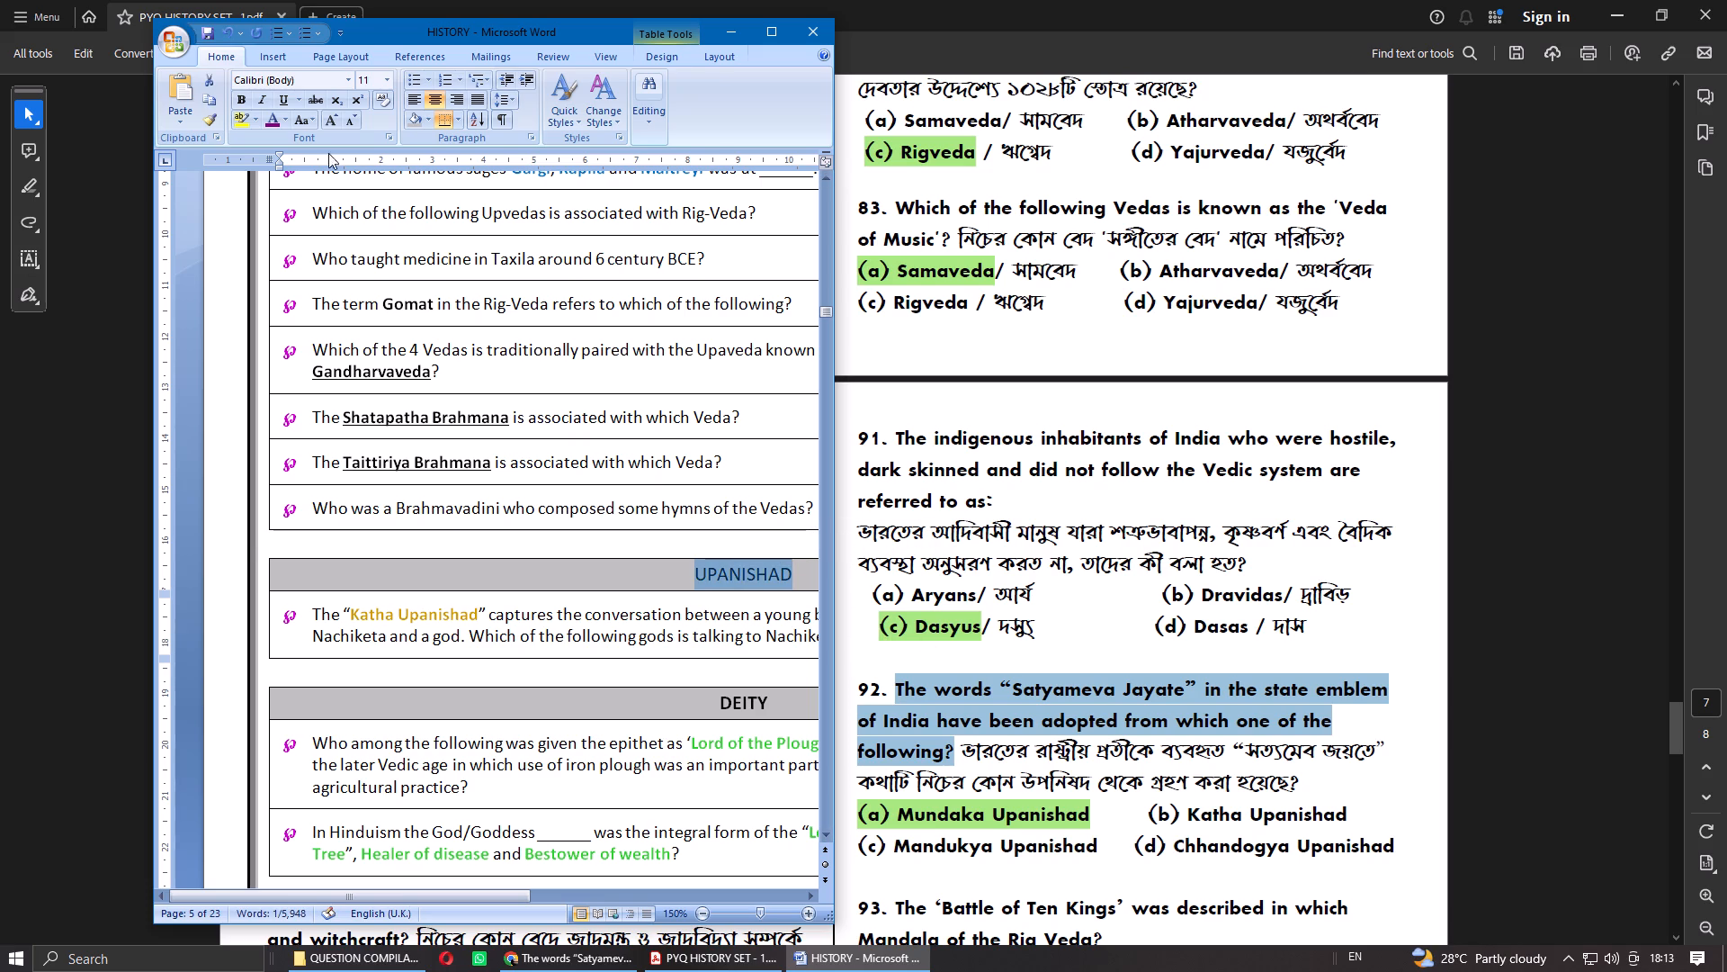
click(242, 95)
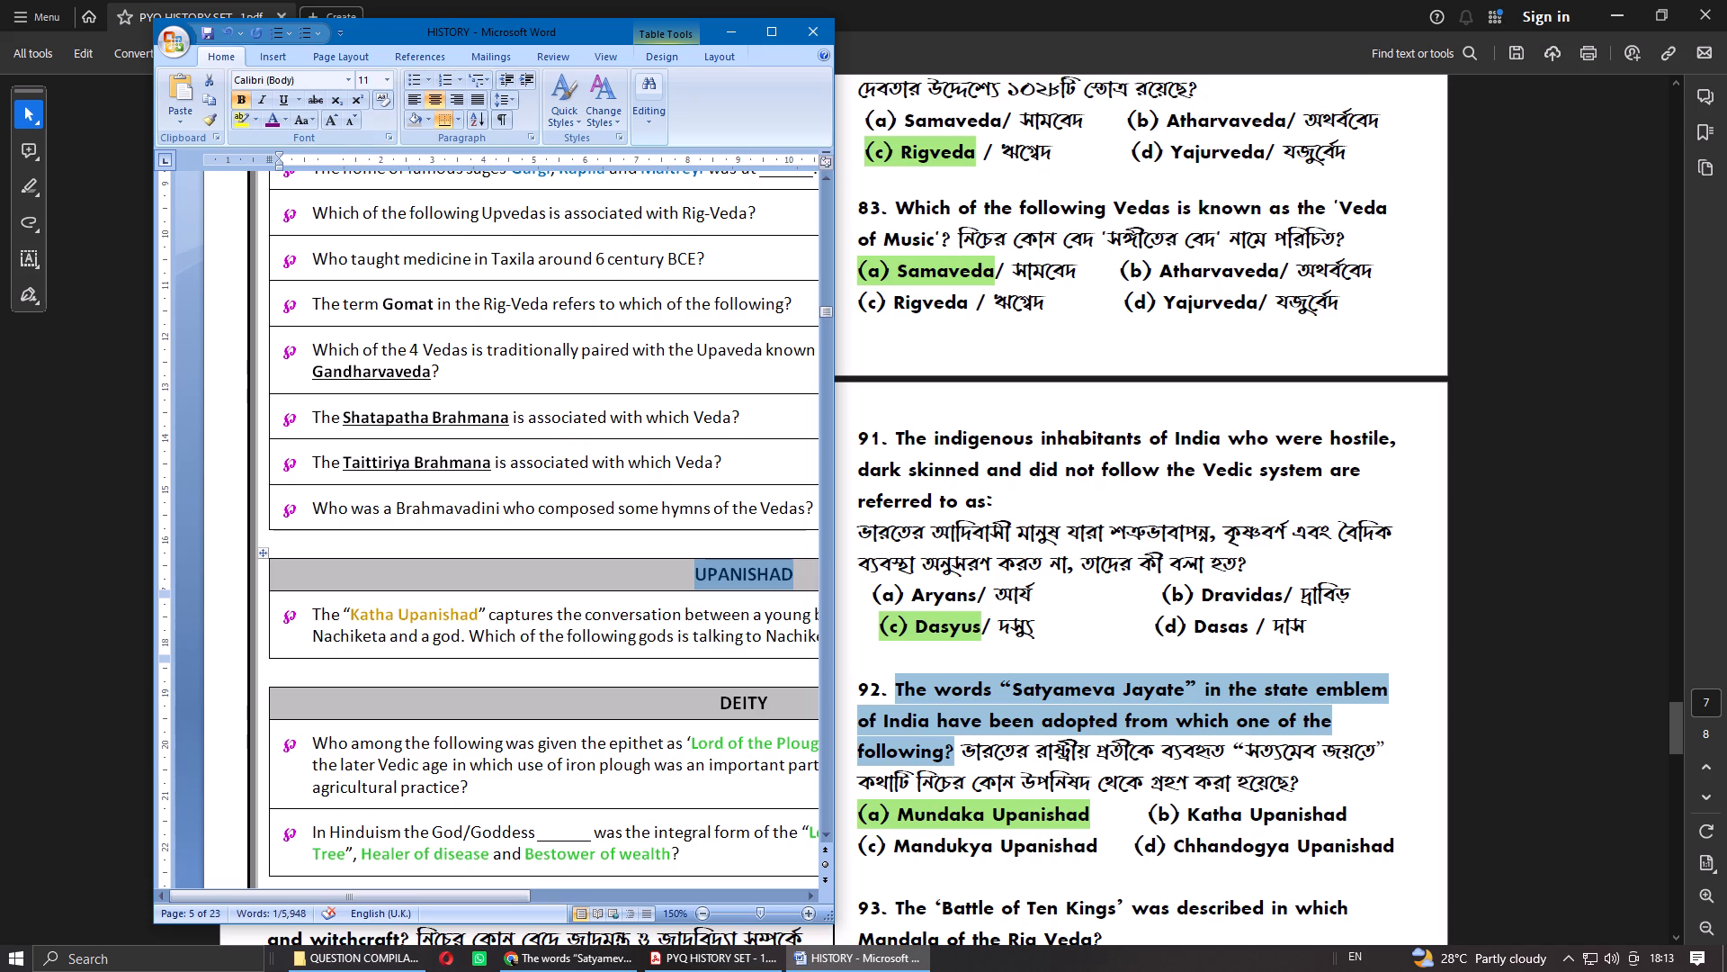
Add a row below the Katha Upanishad question and begin its question text with "The words".
click(664, 639)
key(Tab)
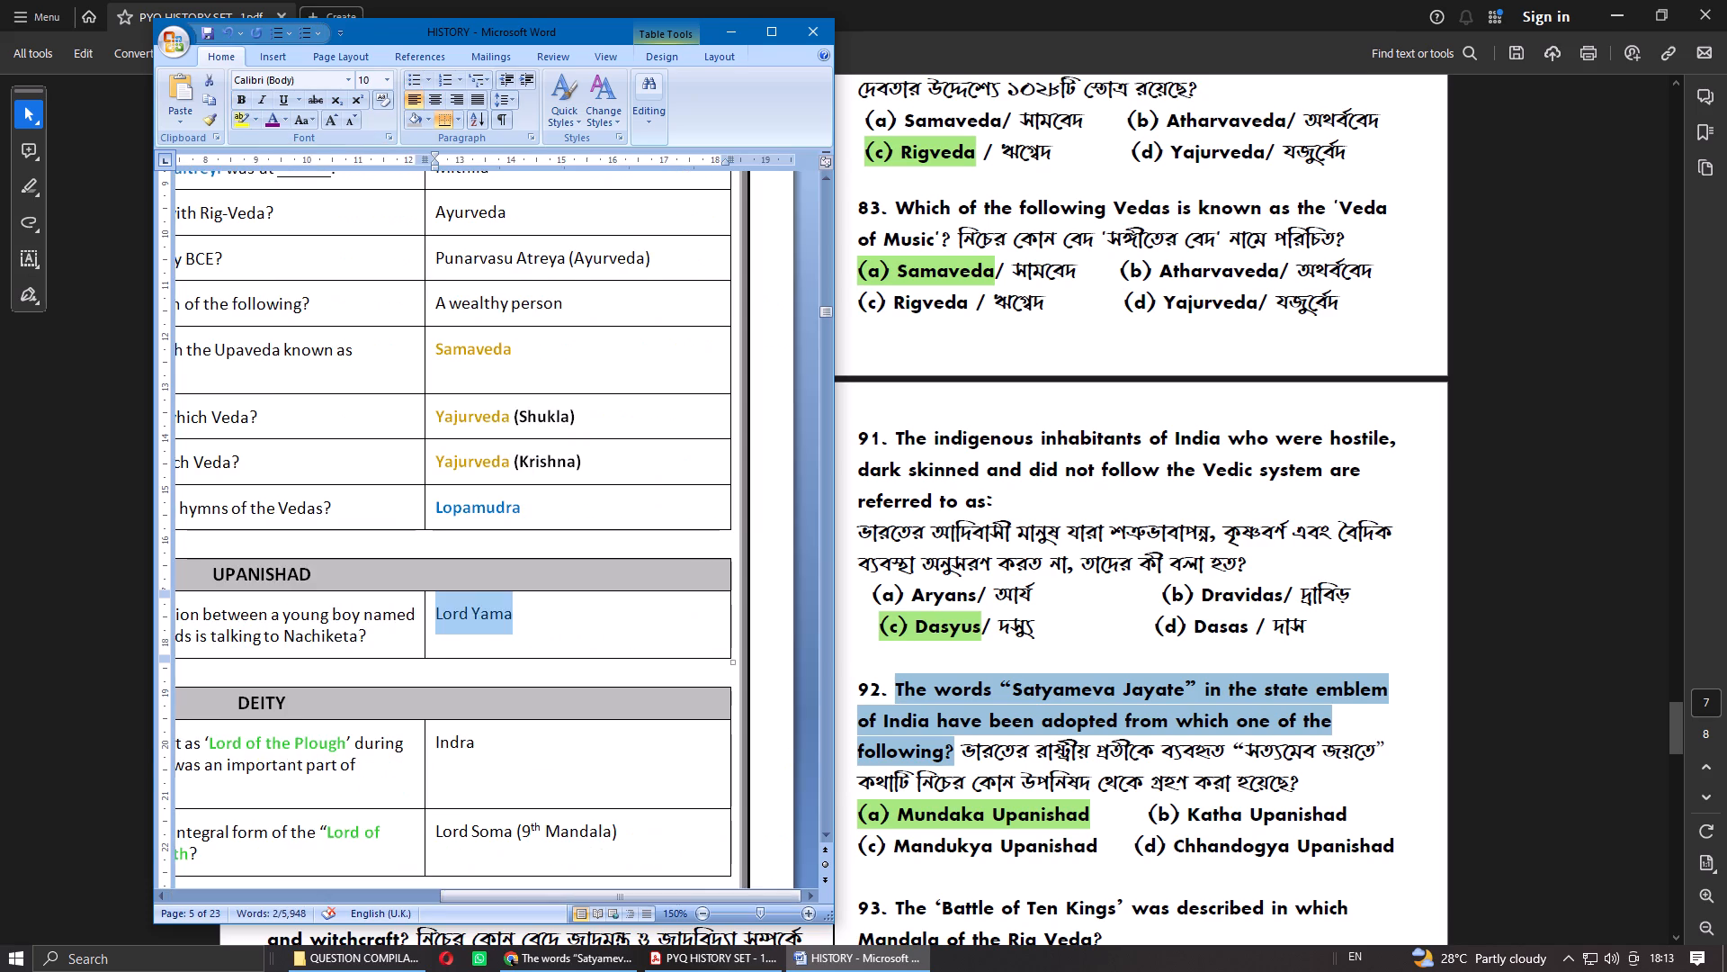
key(Tab)
text(the words)
key(space)
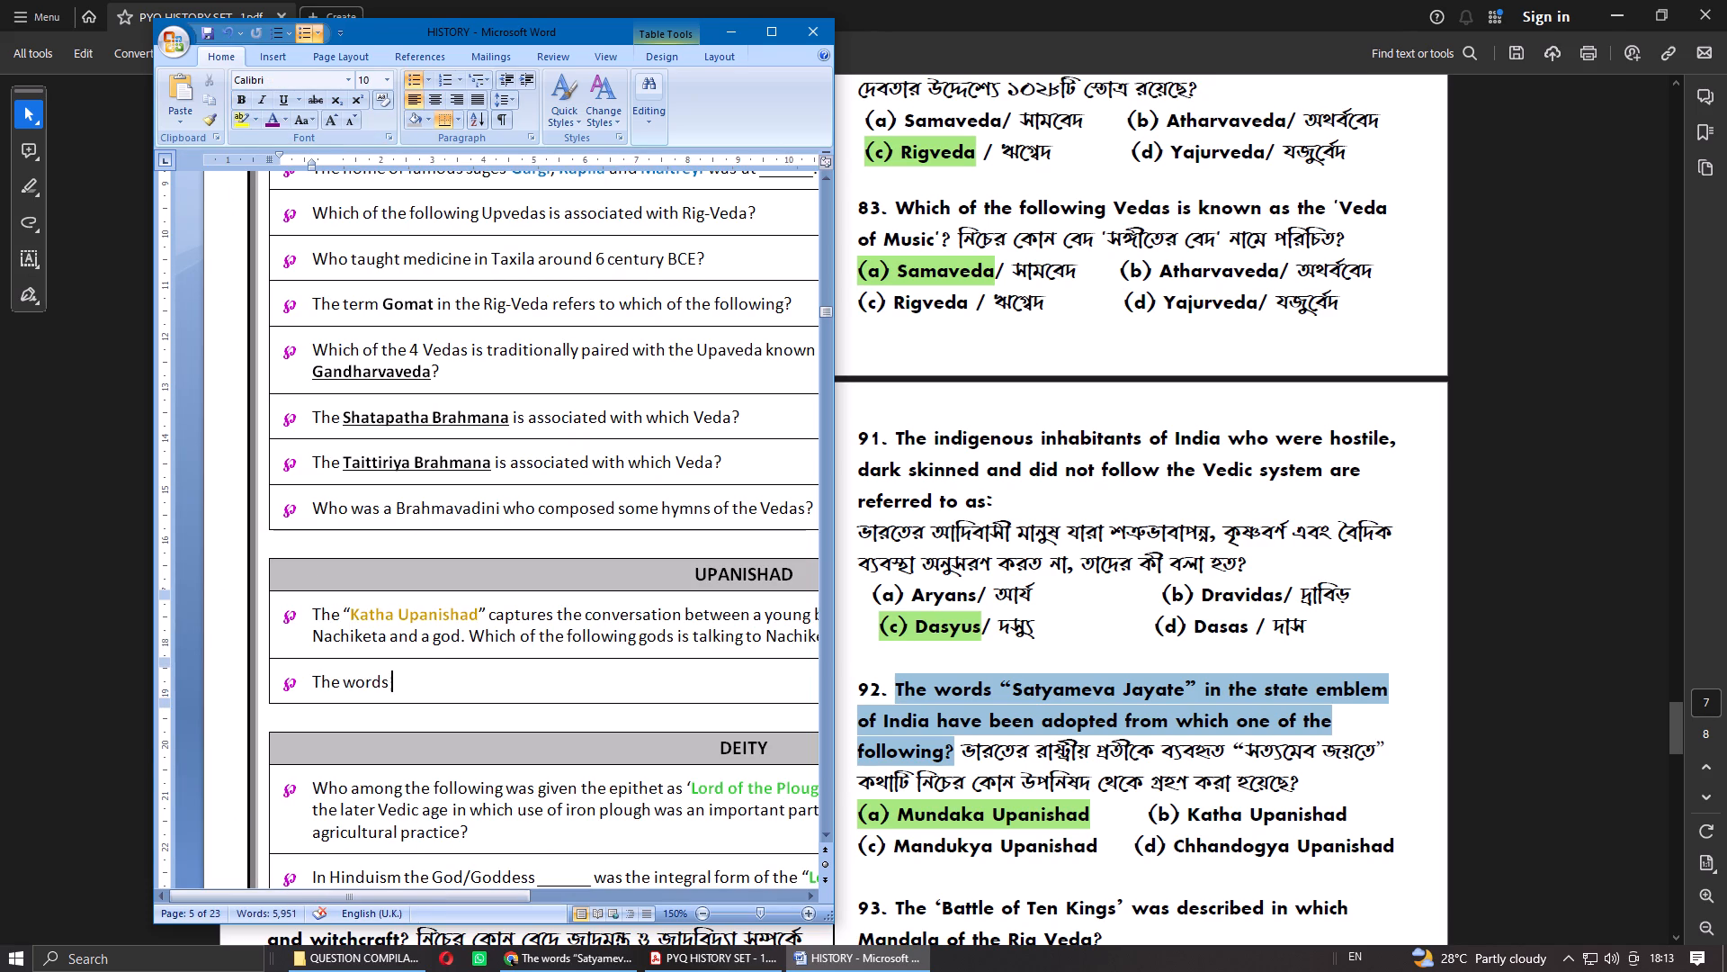
text('')
key(Left)
text(Sa)
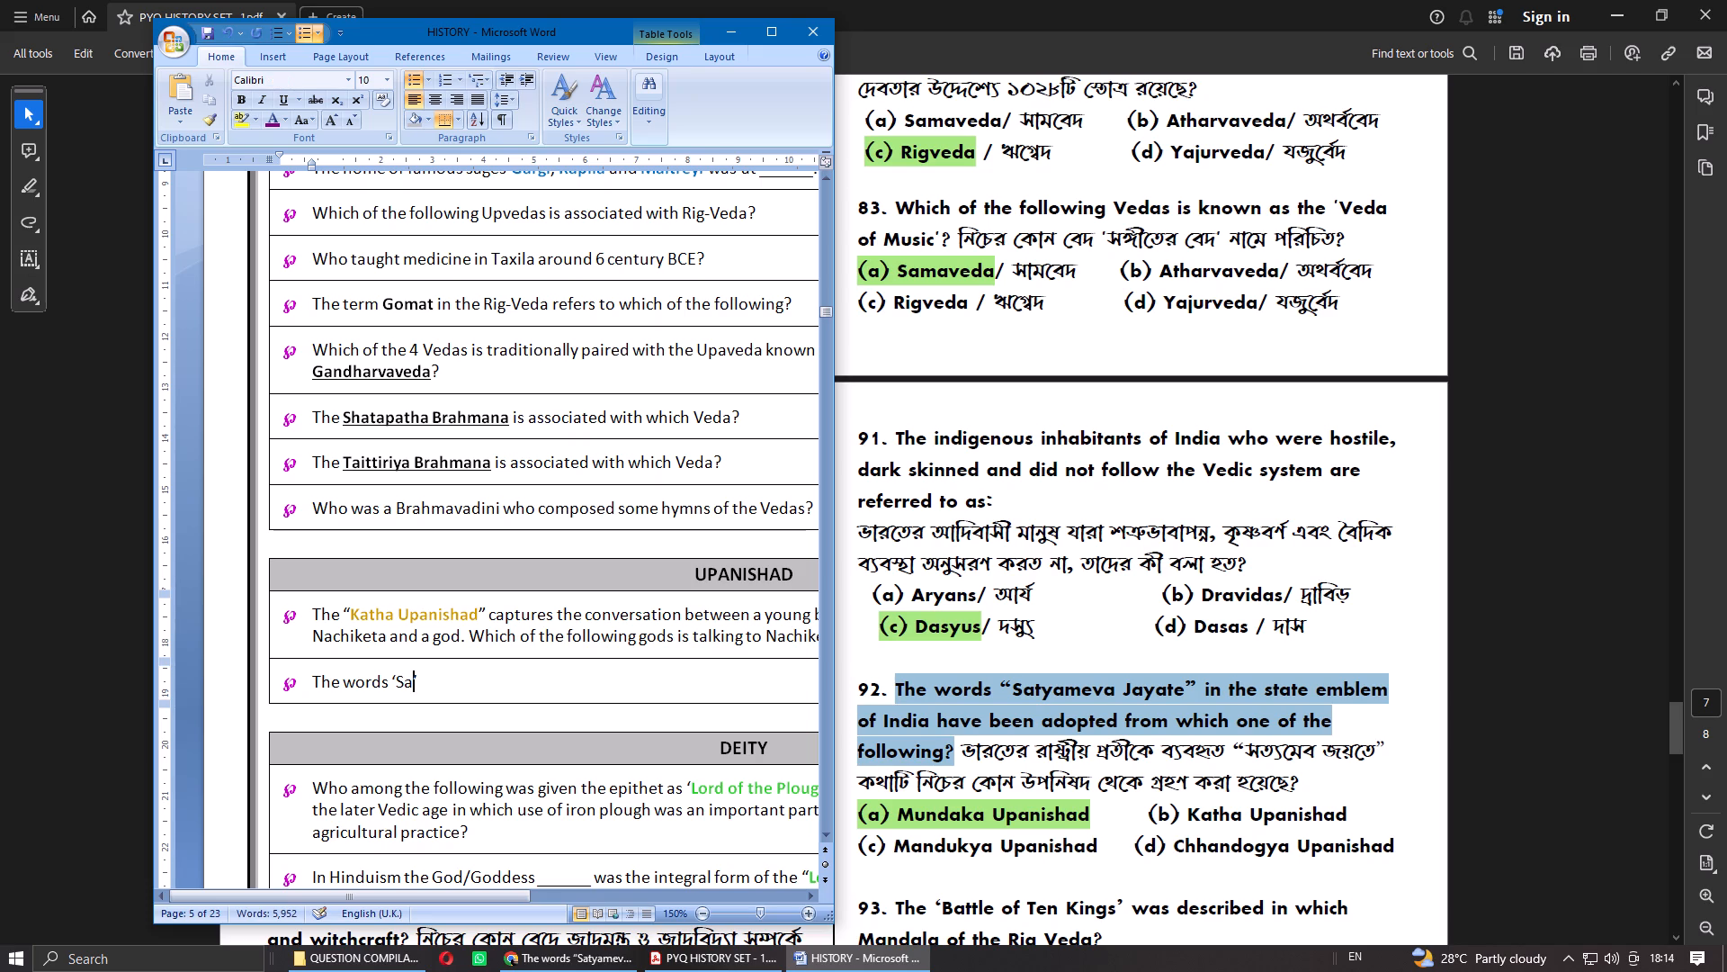
Remove the quotation marks around Katha Upanishad in the first question of the UPANISHAD section.
click(485, 616)
key(BackSpace)
click(345, 613)
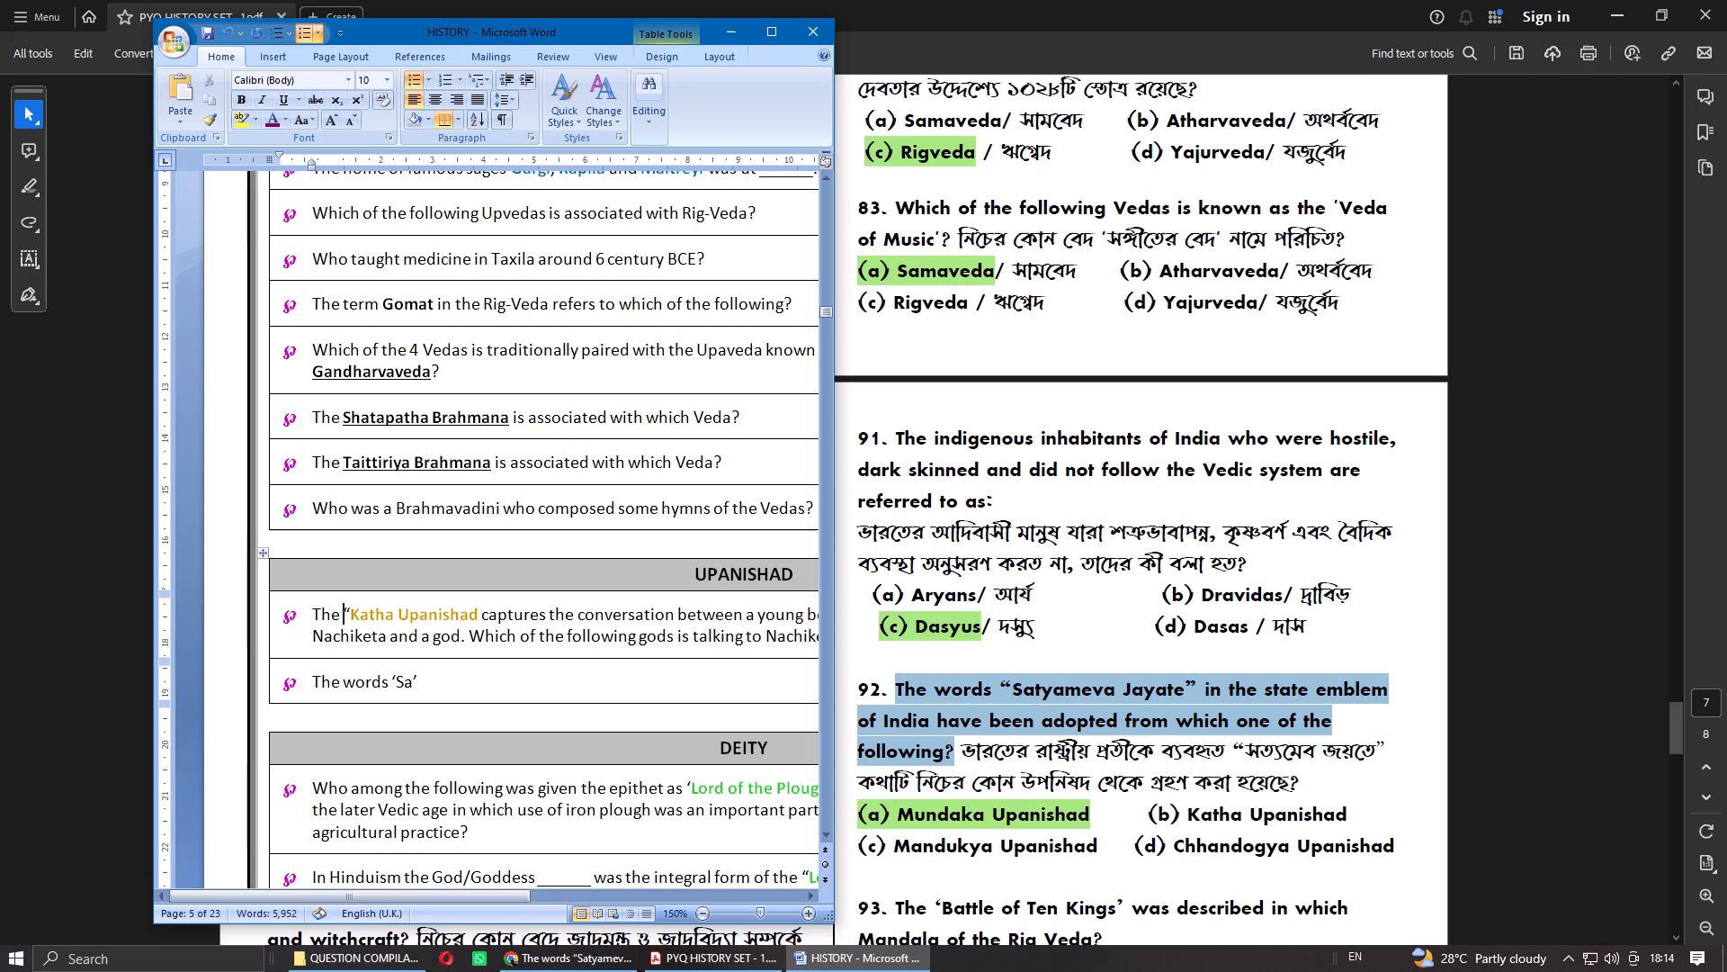
double_click(345, 615)
key(BackSpace)
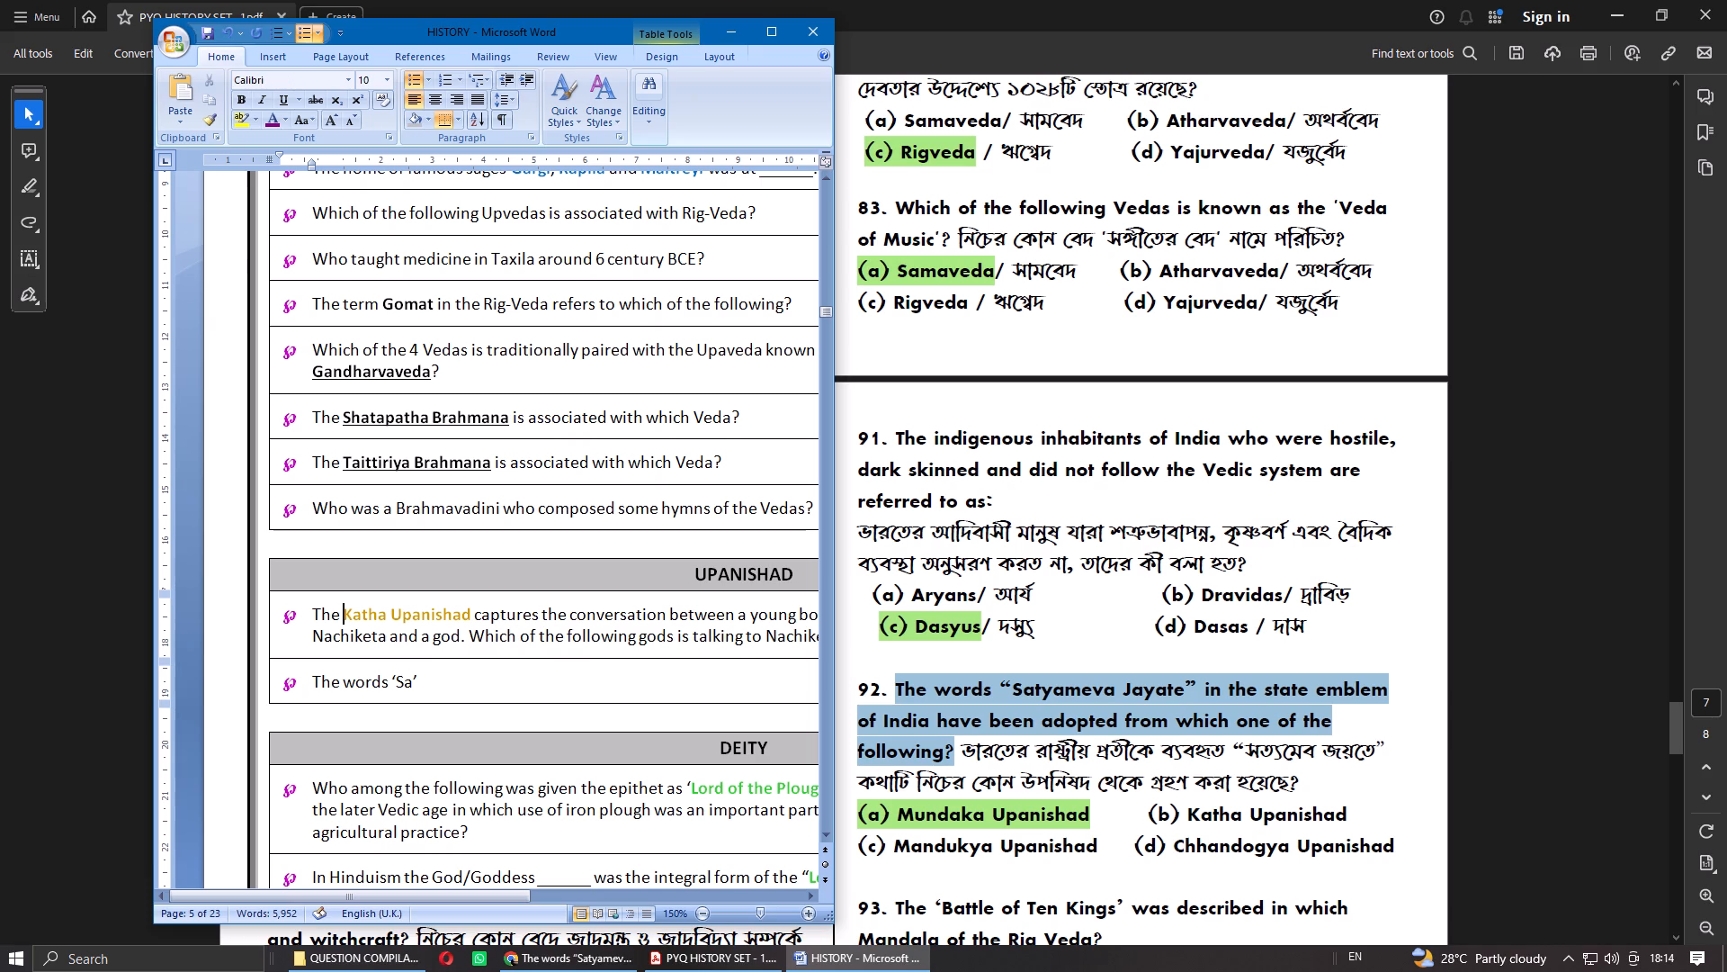
Complete the new question as: The words "Satyameva Jayate" in the state emblem of India have been adopted from which one of the following?
click(434, 679)
key(BackSpace)
key(BackSpace)
key(BackSpace)
key(BackSpace)
text("")
key(Left)
text(Satyameva Ja)
text(yate i)
key(BackSpace)
key(BackSpace)
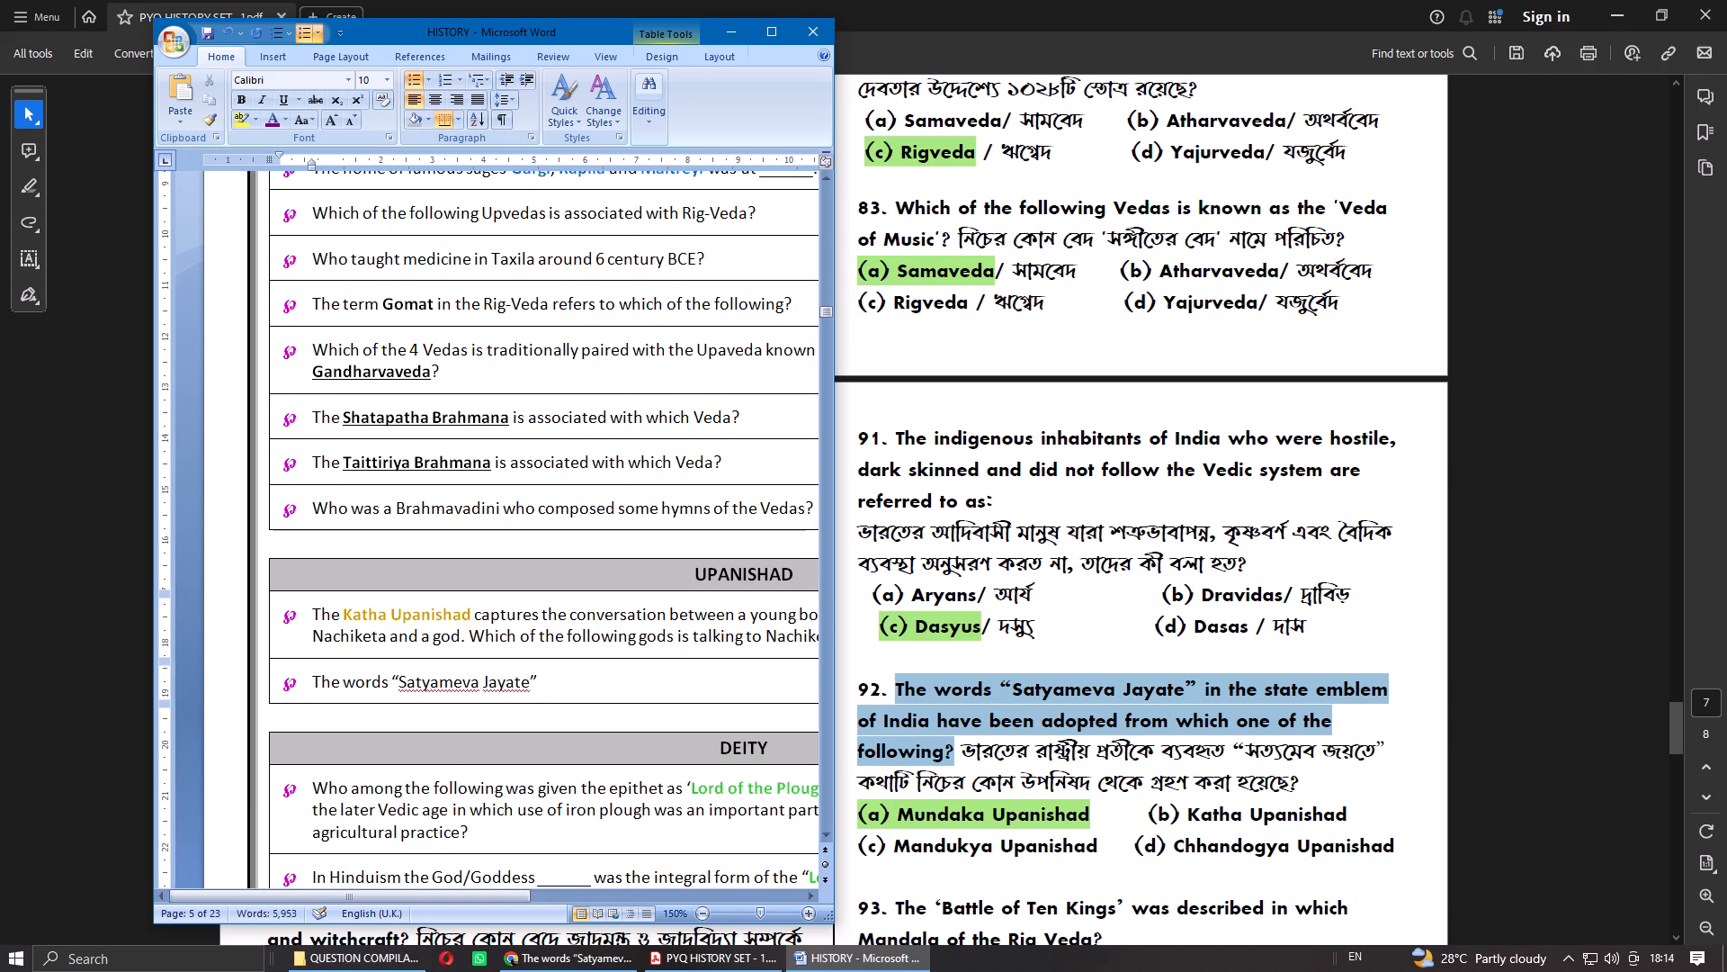
key(Right)
key(space)
text(in the state emblem of)
key(space)
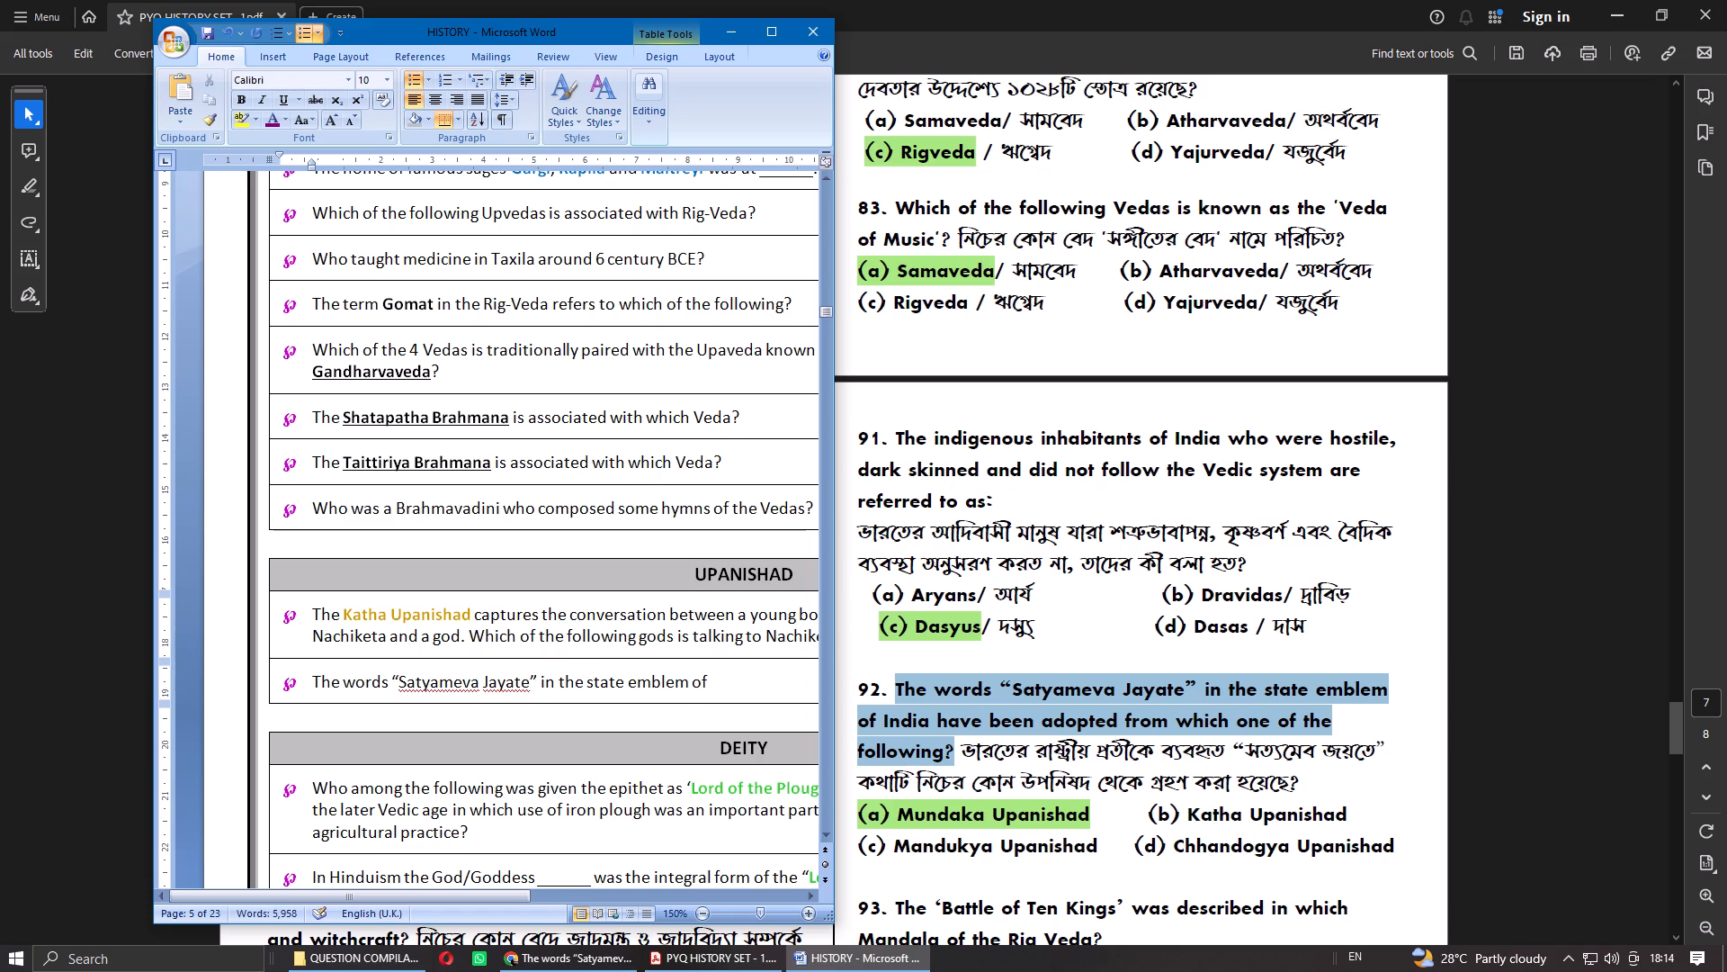
text(India have been adopted from which)
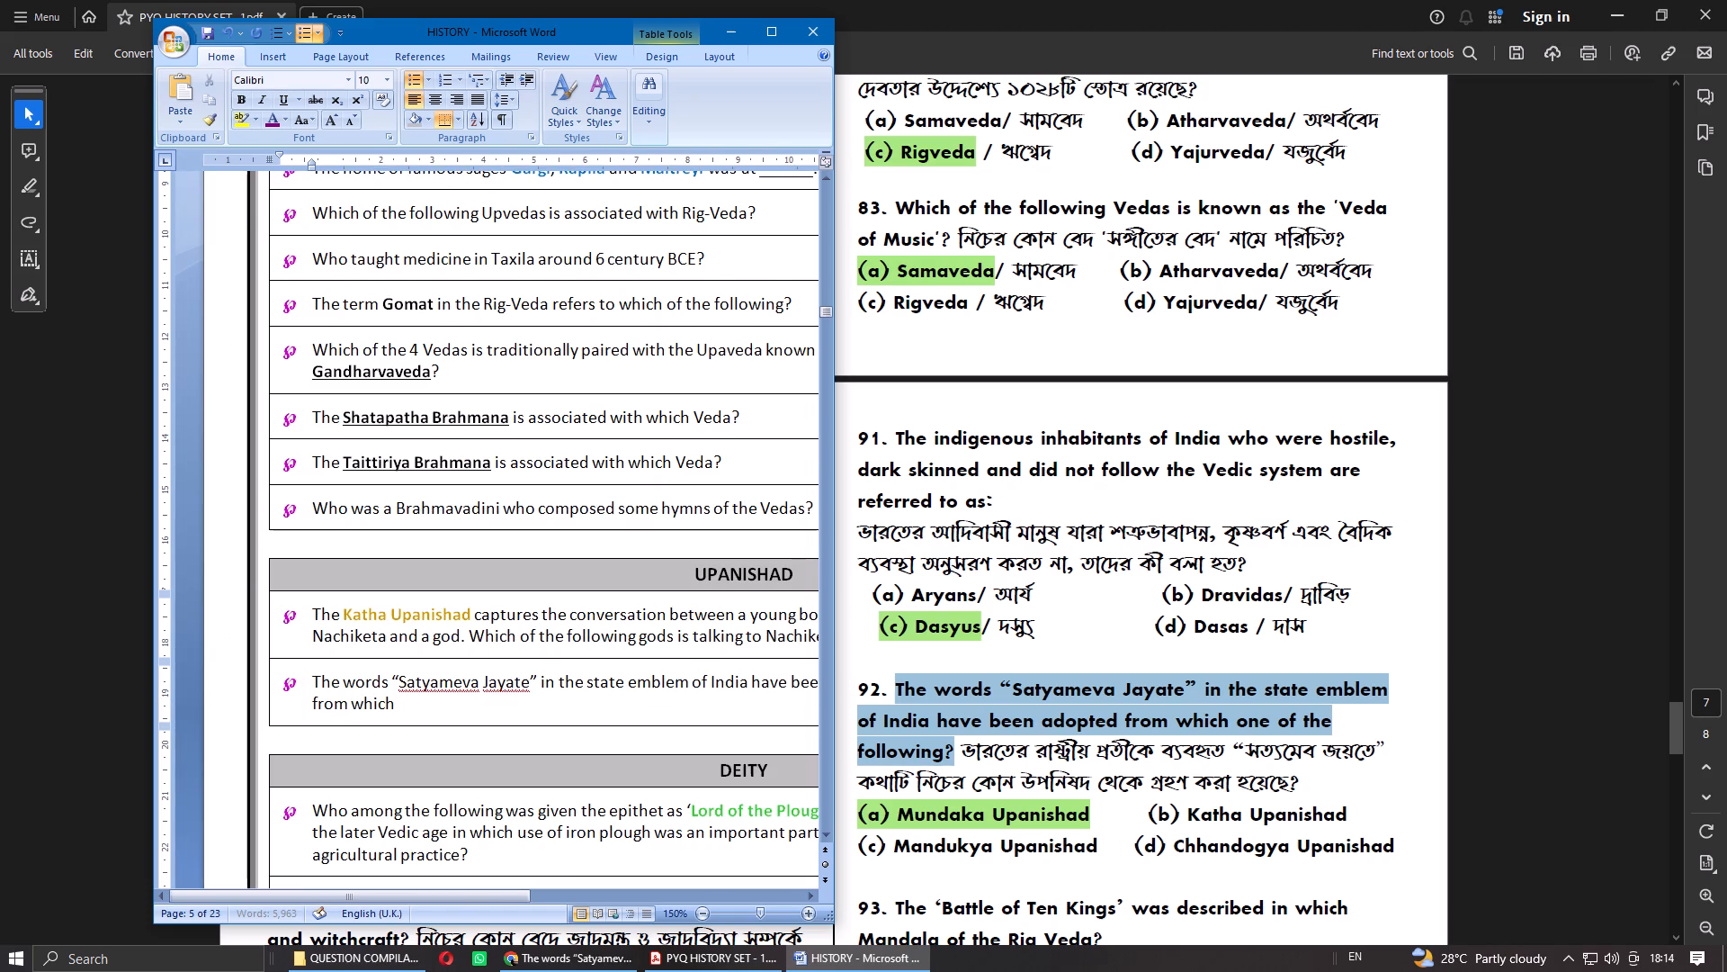
key(space)
text(one of the followin?)
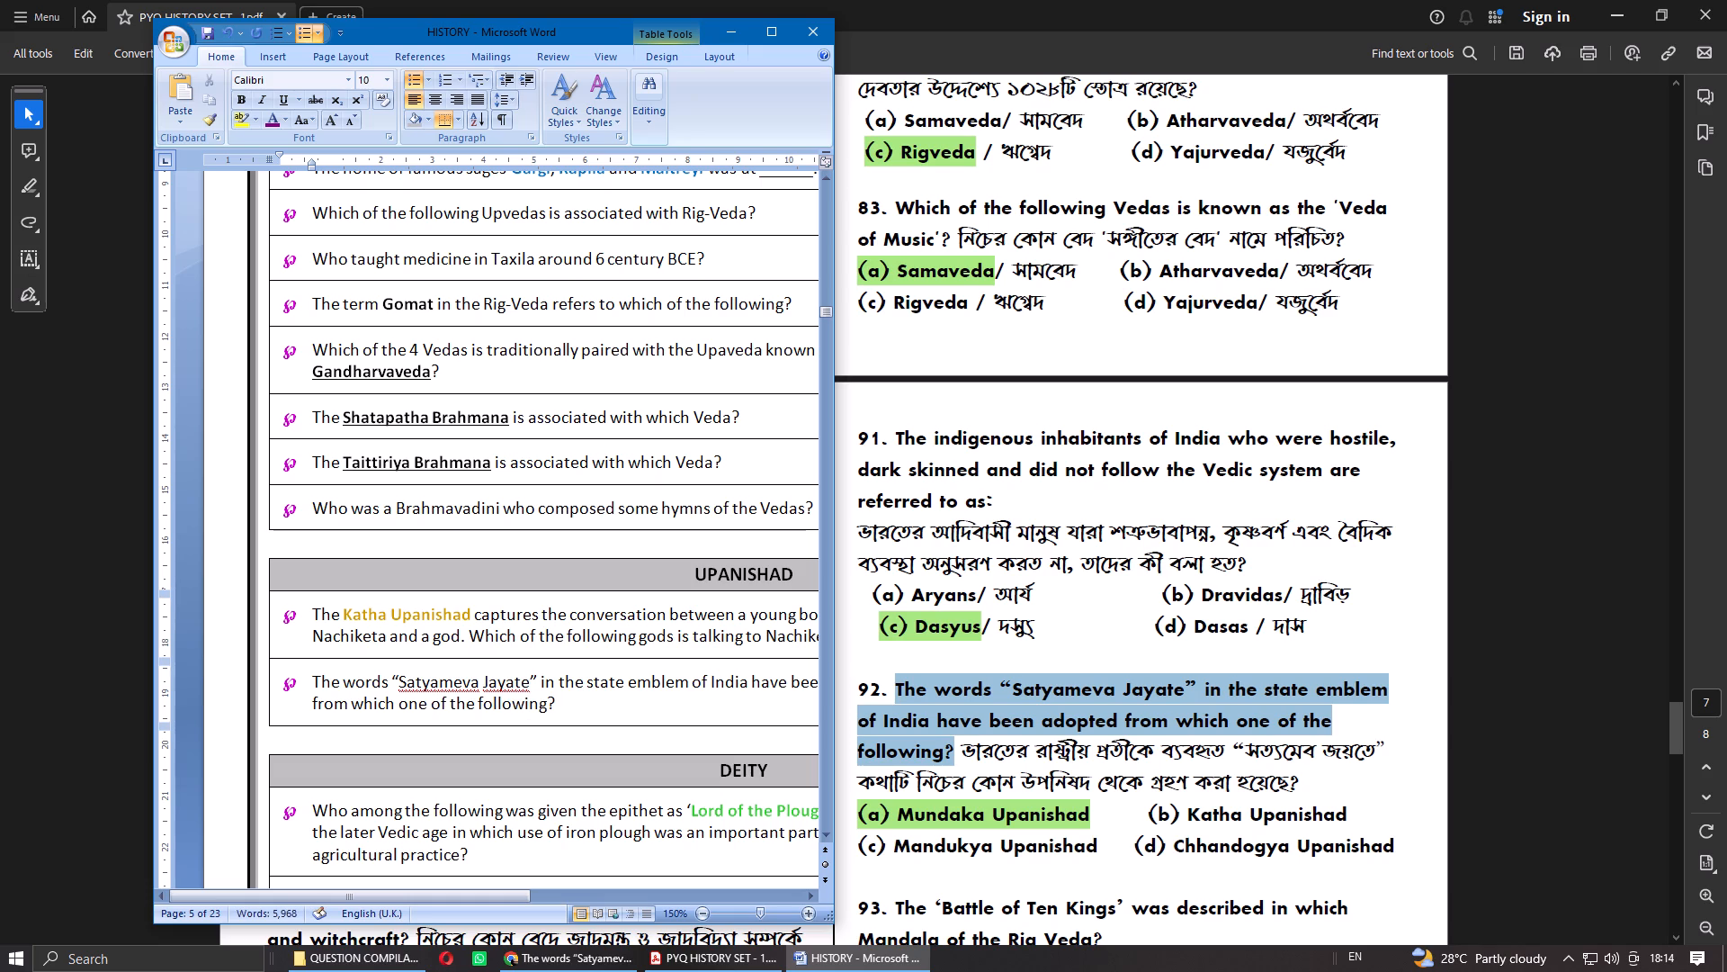
Enter Mundaka Upanishad as the answer to the Satyameva Jayate question.
key(Tab)
text(Mundaka Upanishad)
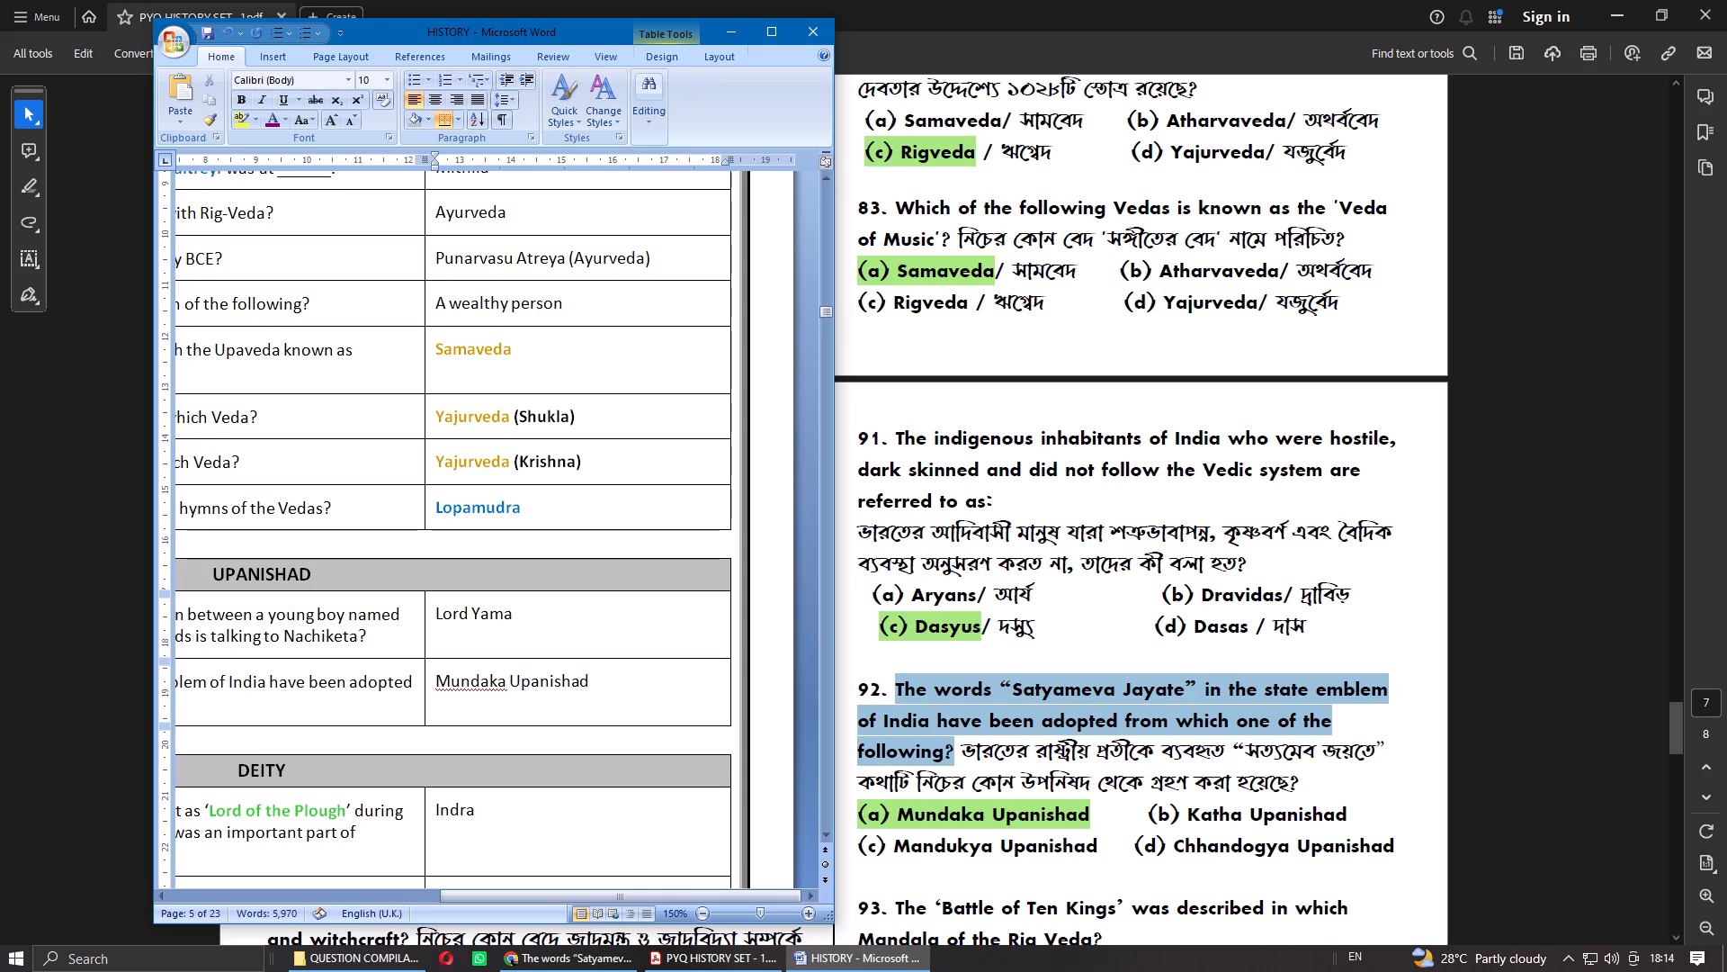
Make the words Satyameva Jayate bold and underlined in the new question.
drag(542, 898, 421, 887)
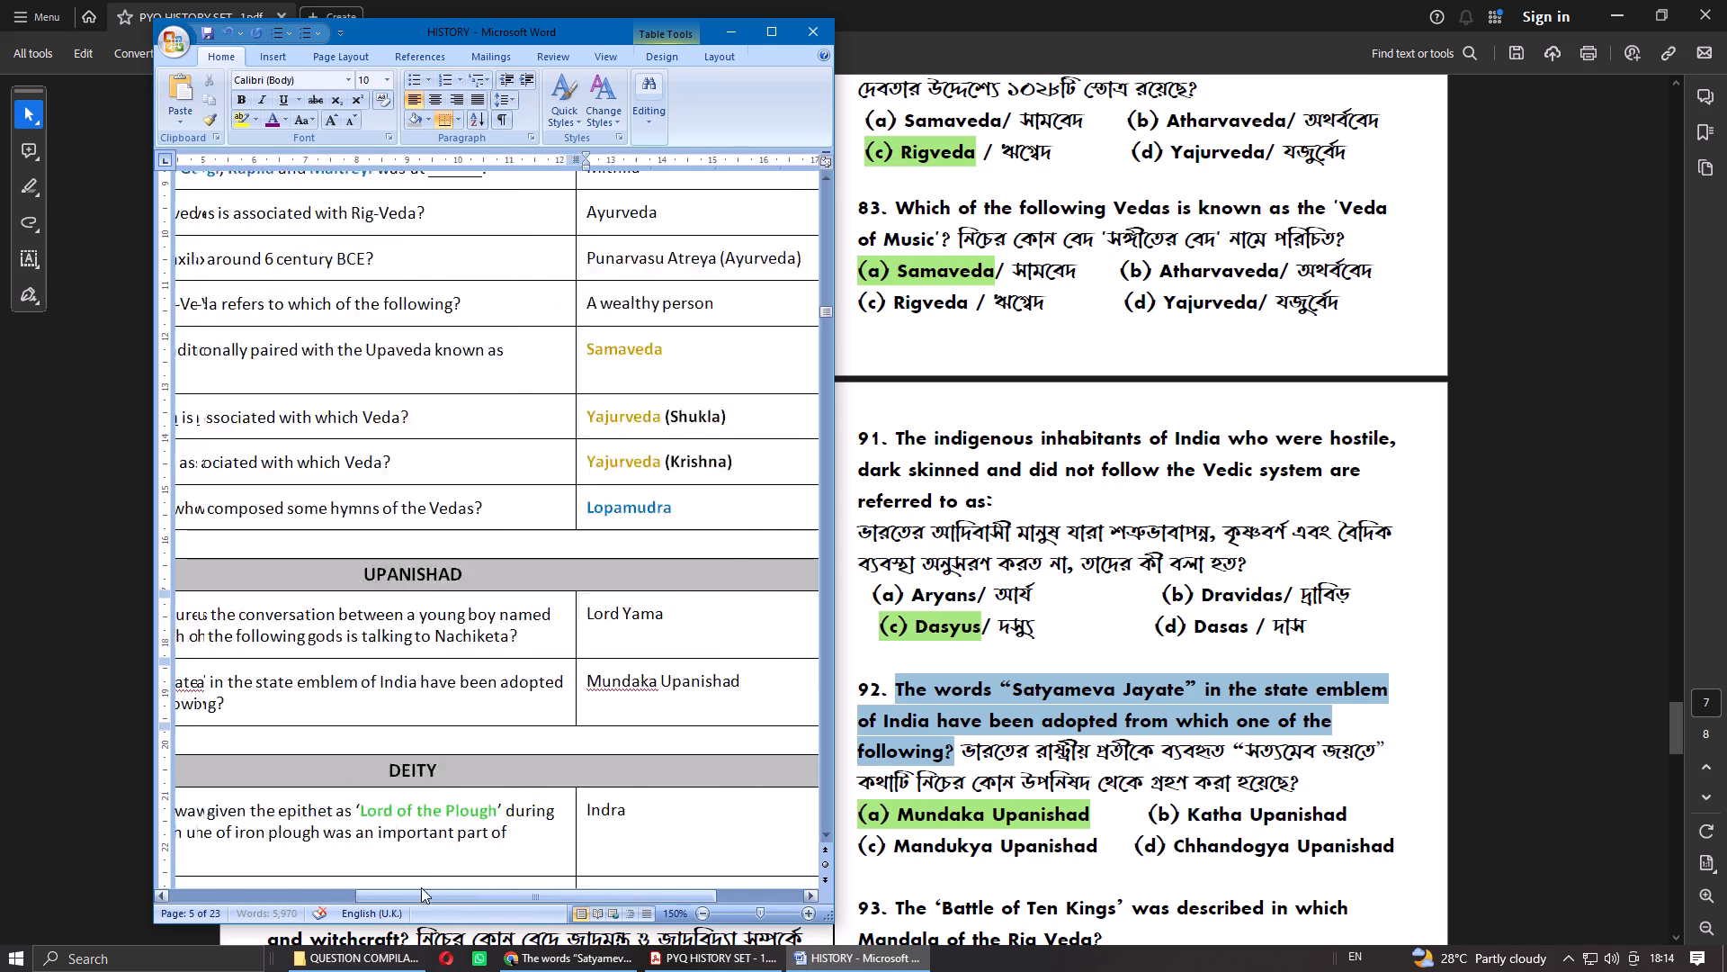
drag(421, 887, 334, 882)
click(237, 677)
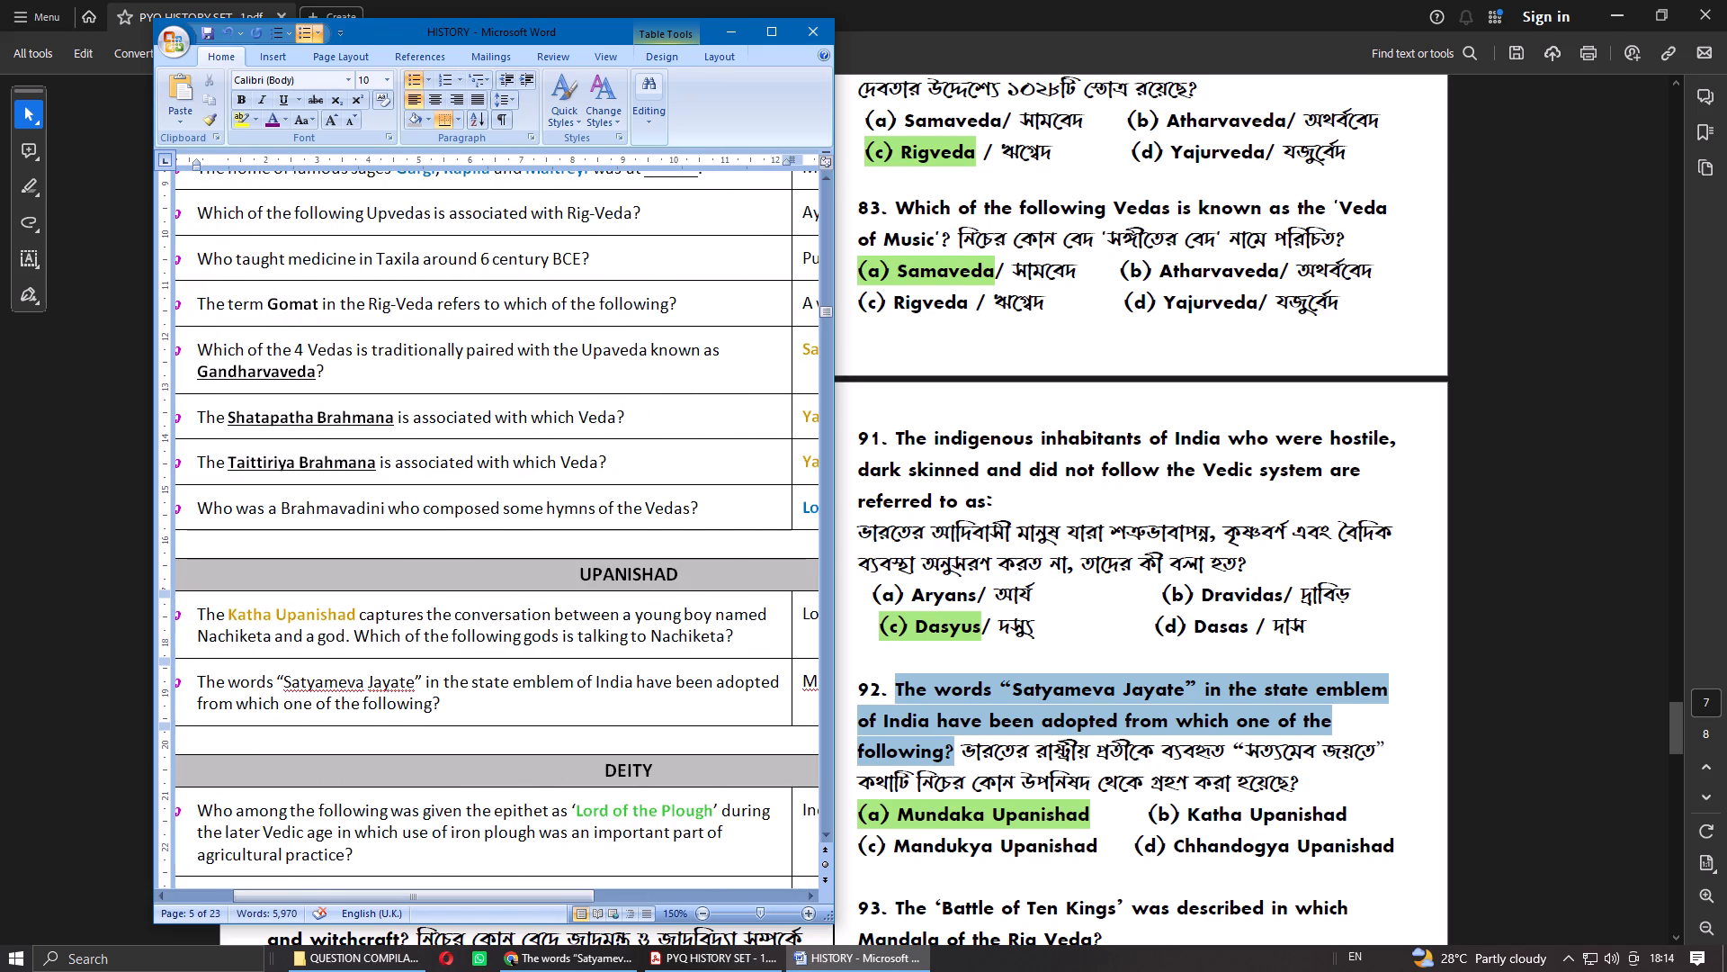
drag(283, 682, 351, 681)
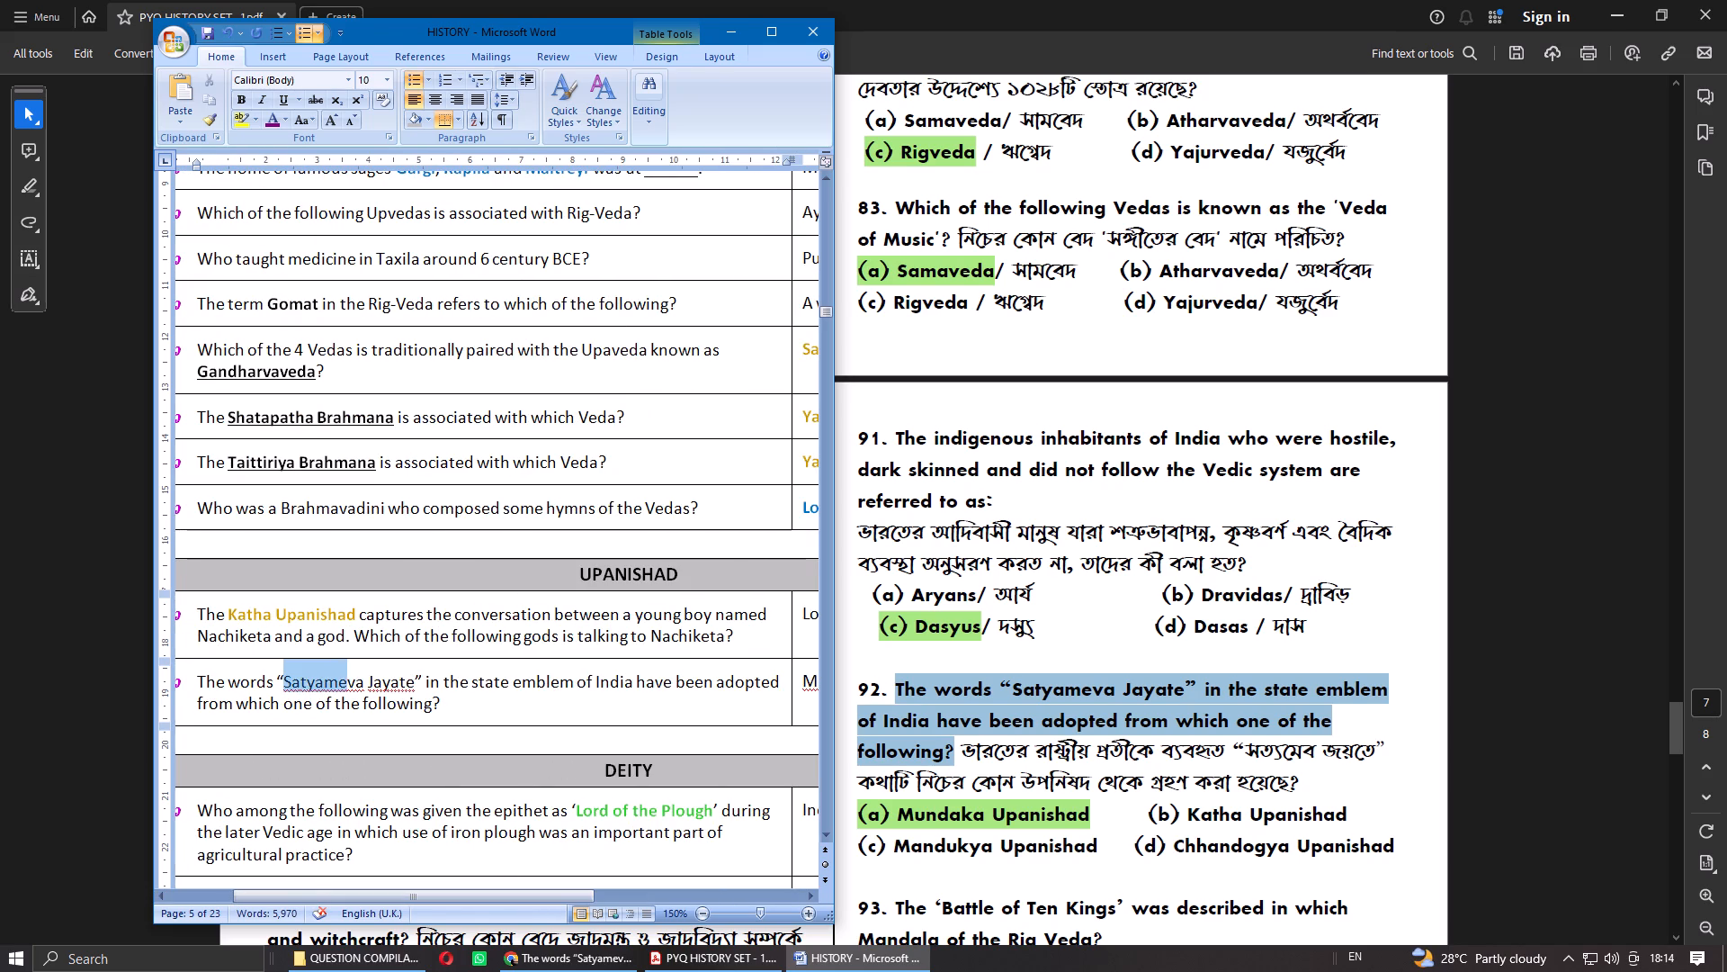
drag(351, 681, 394, 681)
click(241, 97)
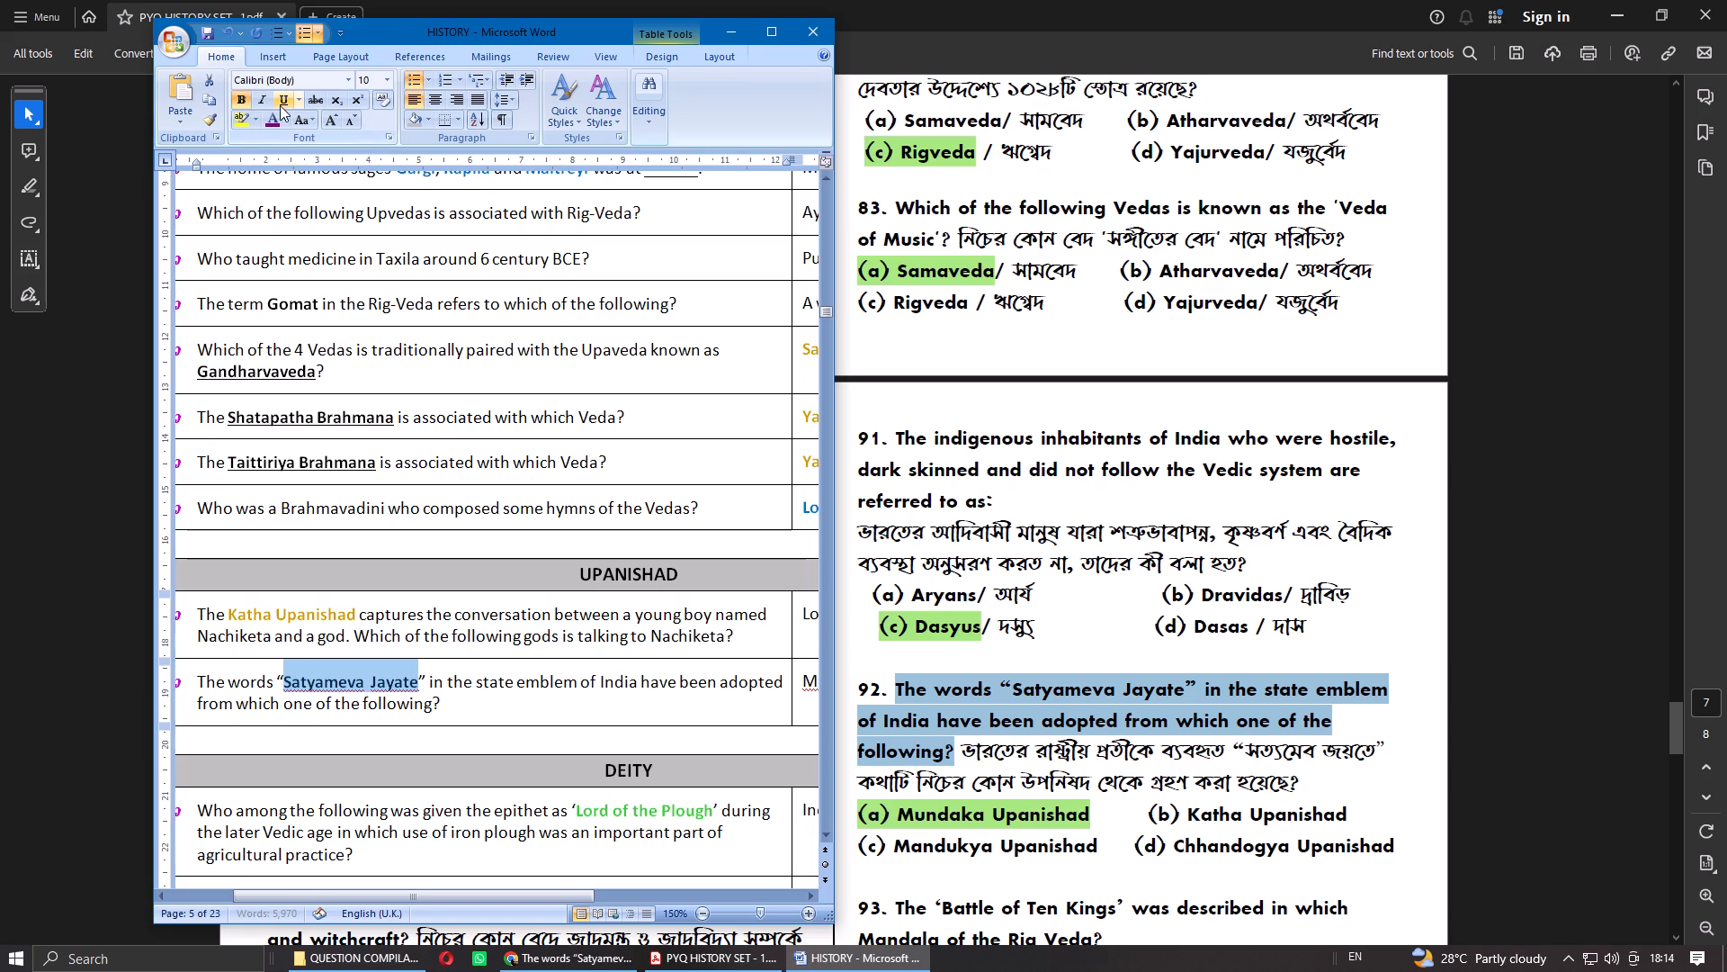
click(282, 103)
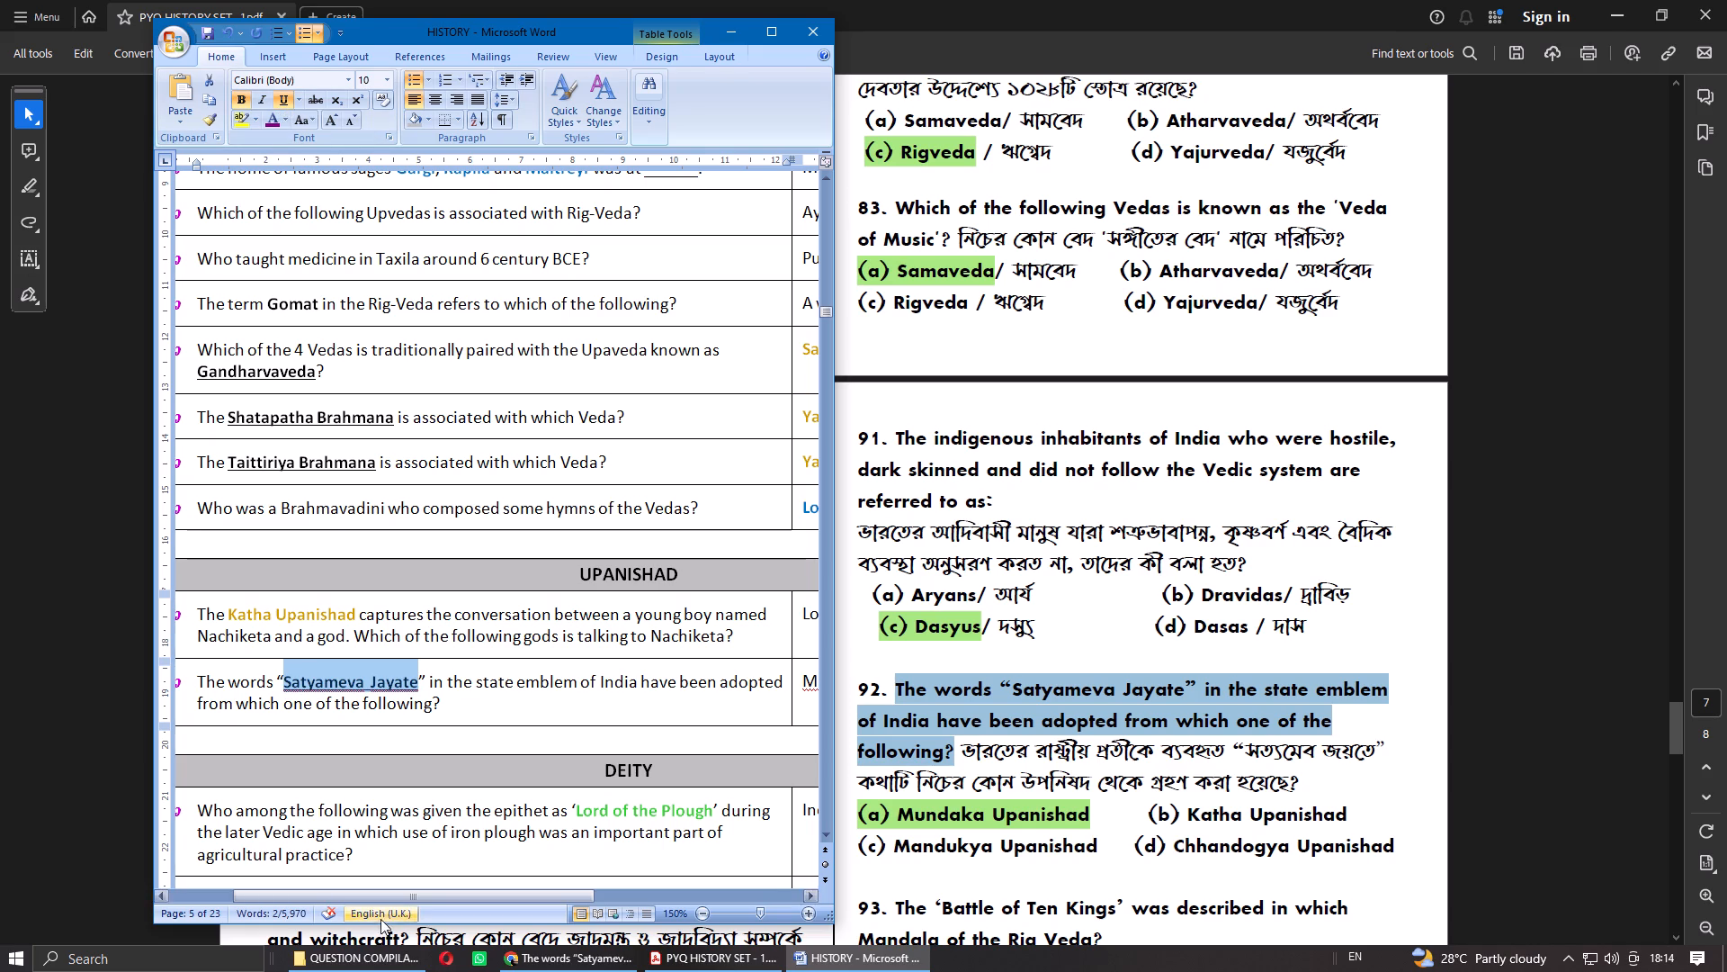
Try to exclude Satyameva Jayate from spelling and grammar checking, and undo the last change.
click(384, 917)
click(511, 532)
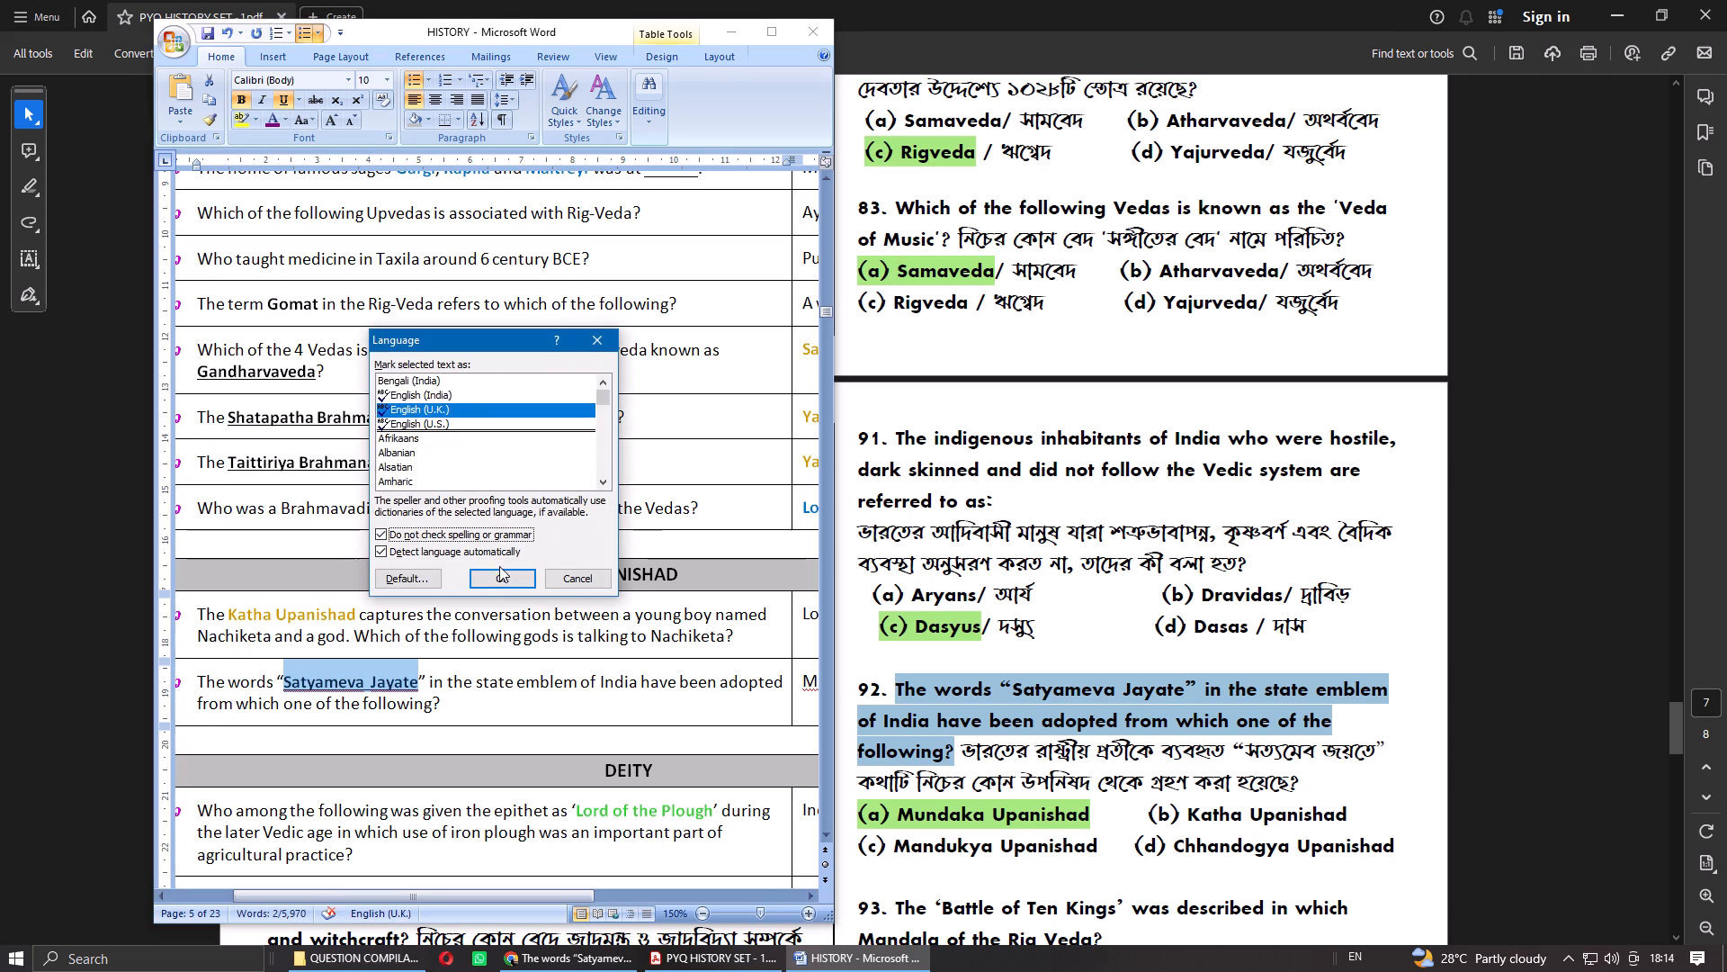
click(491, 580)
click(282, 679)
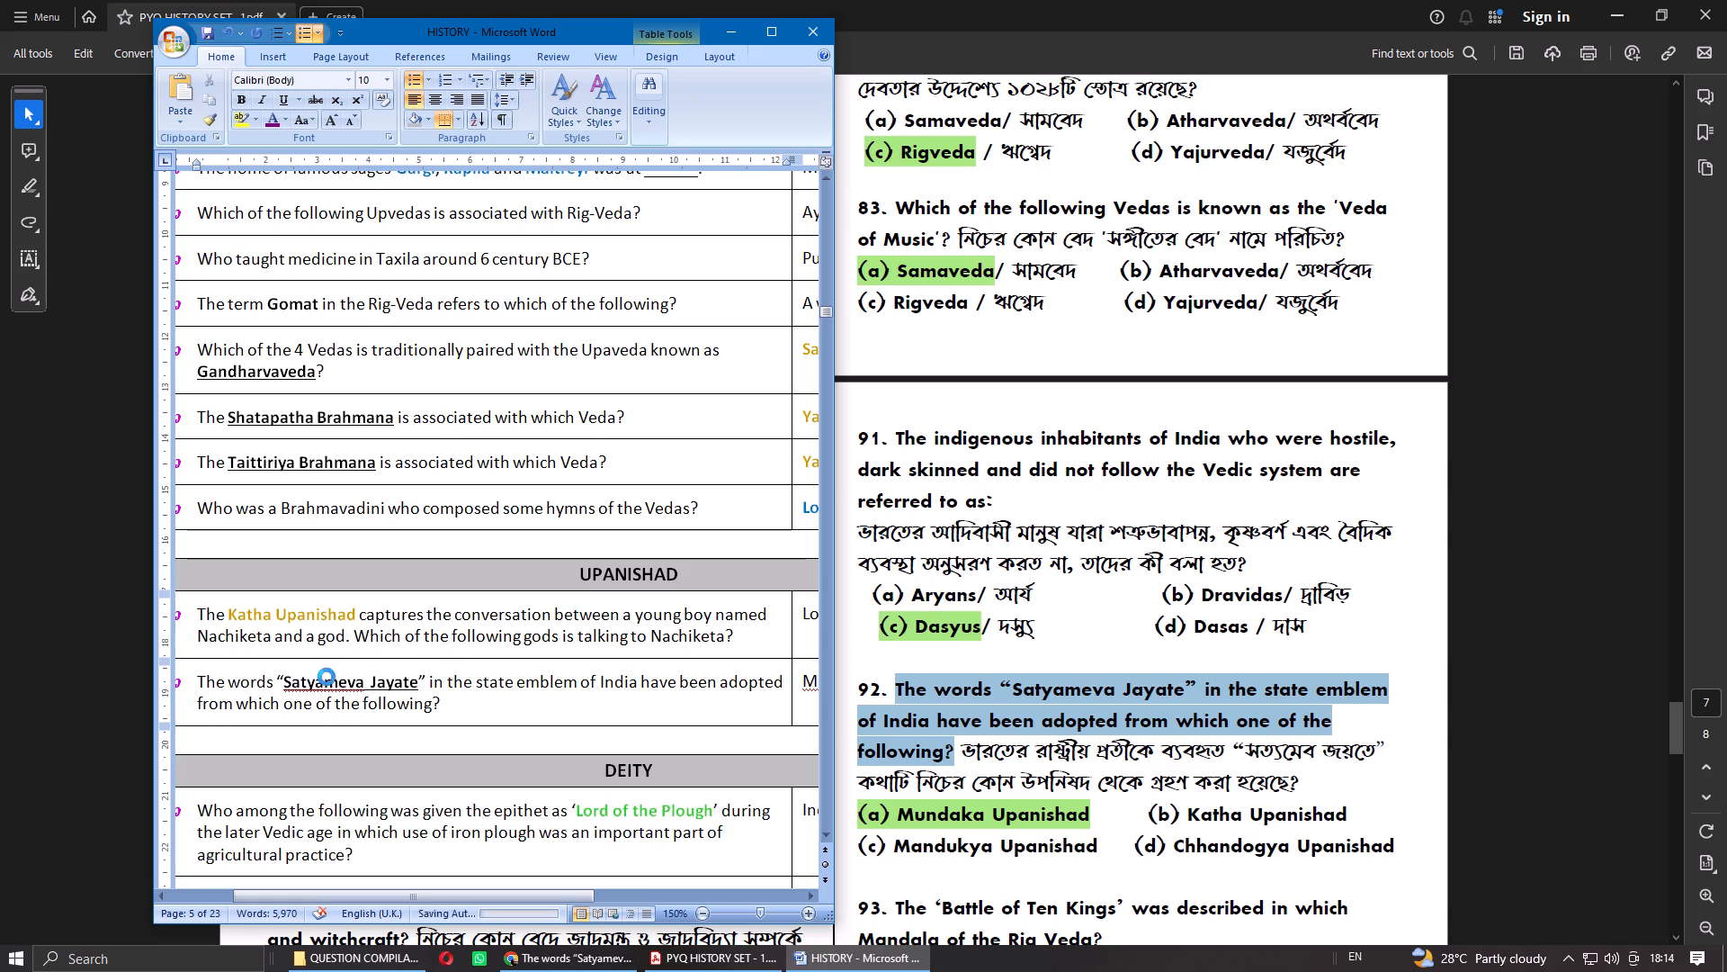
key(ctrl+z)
Turn off spelling and grammar checking for "Satyameva Jayate" including its quotation marks.
click(426, 691)
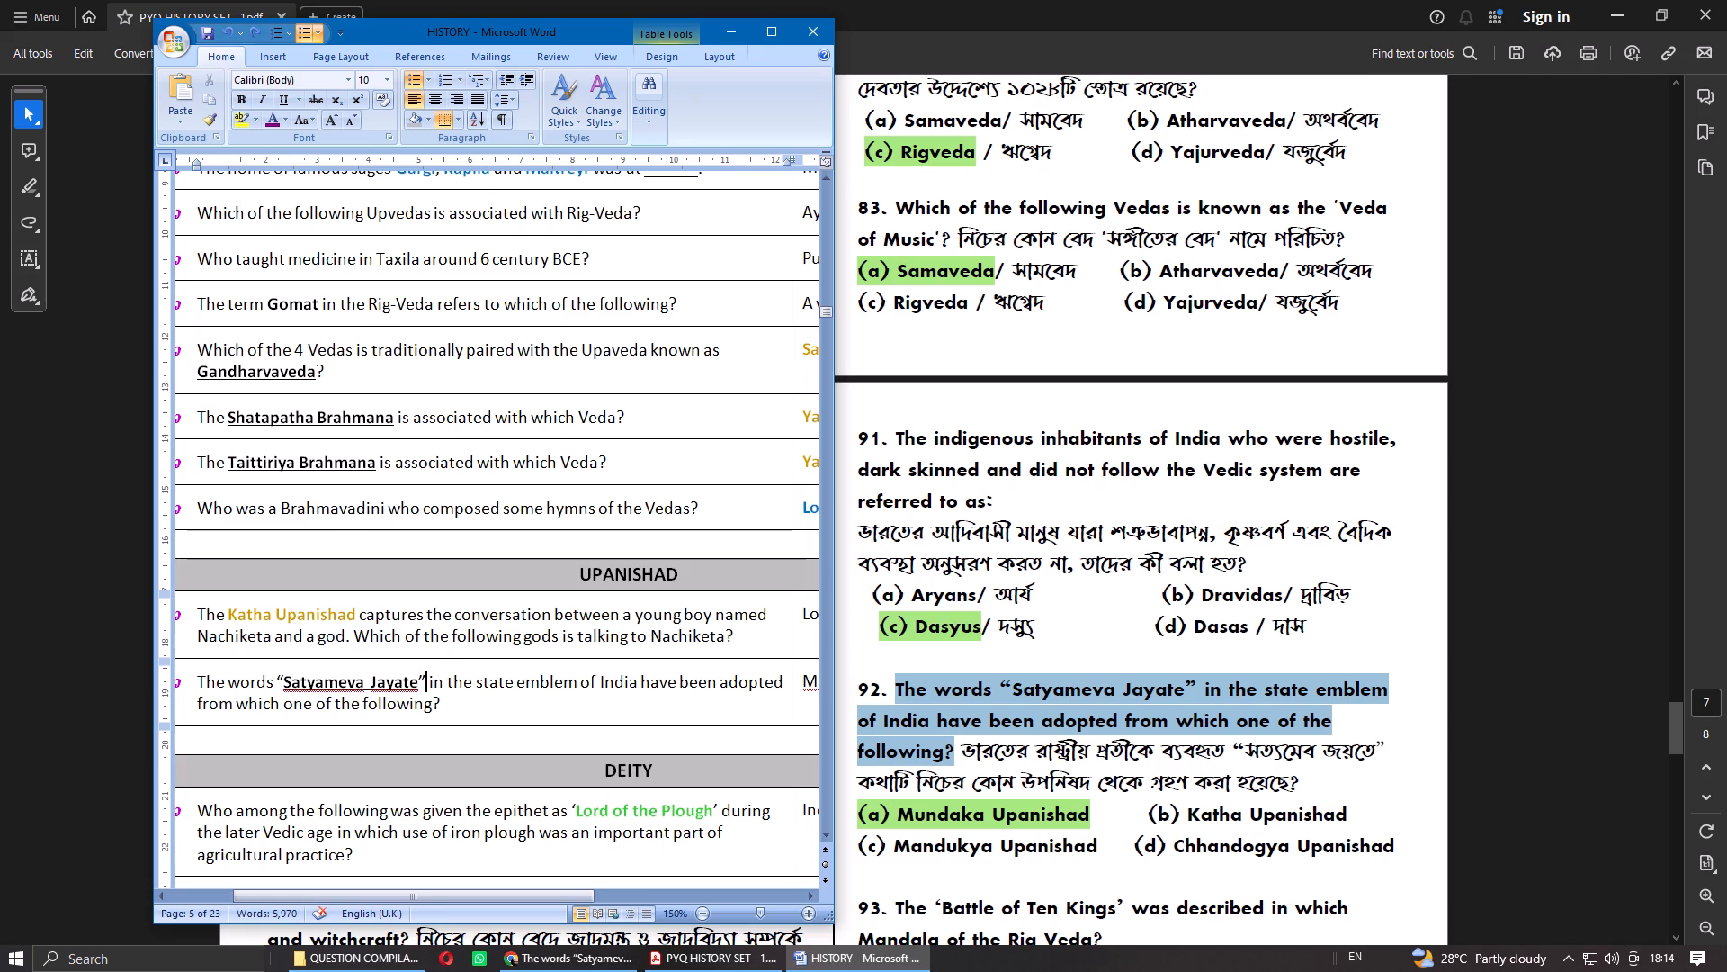
drag(276, 684, 423, 678)
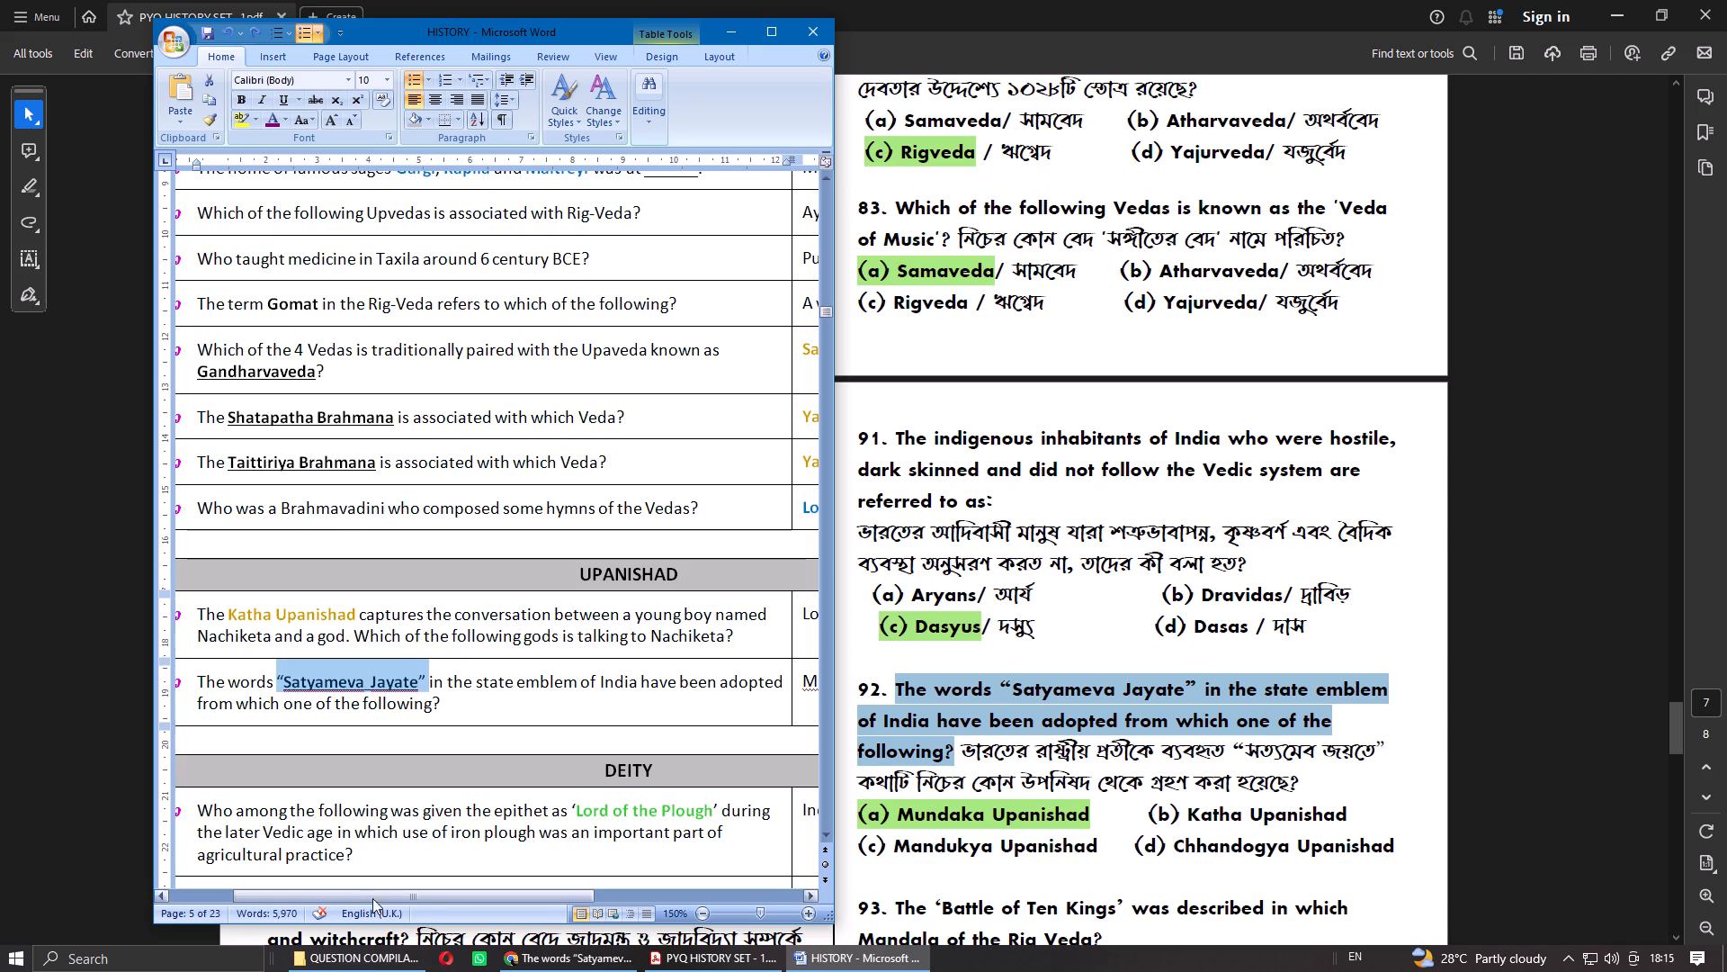
click(367, 905)
click(475, 537)
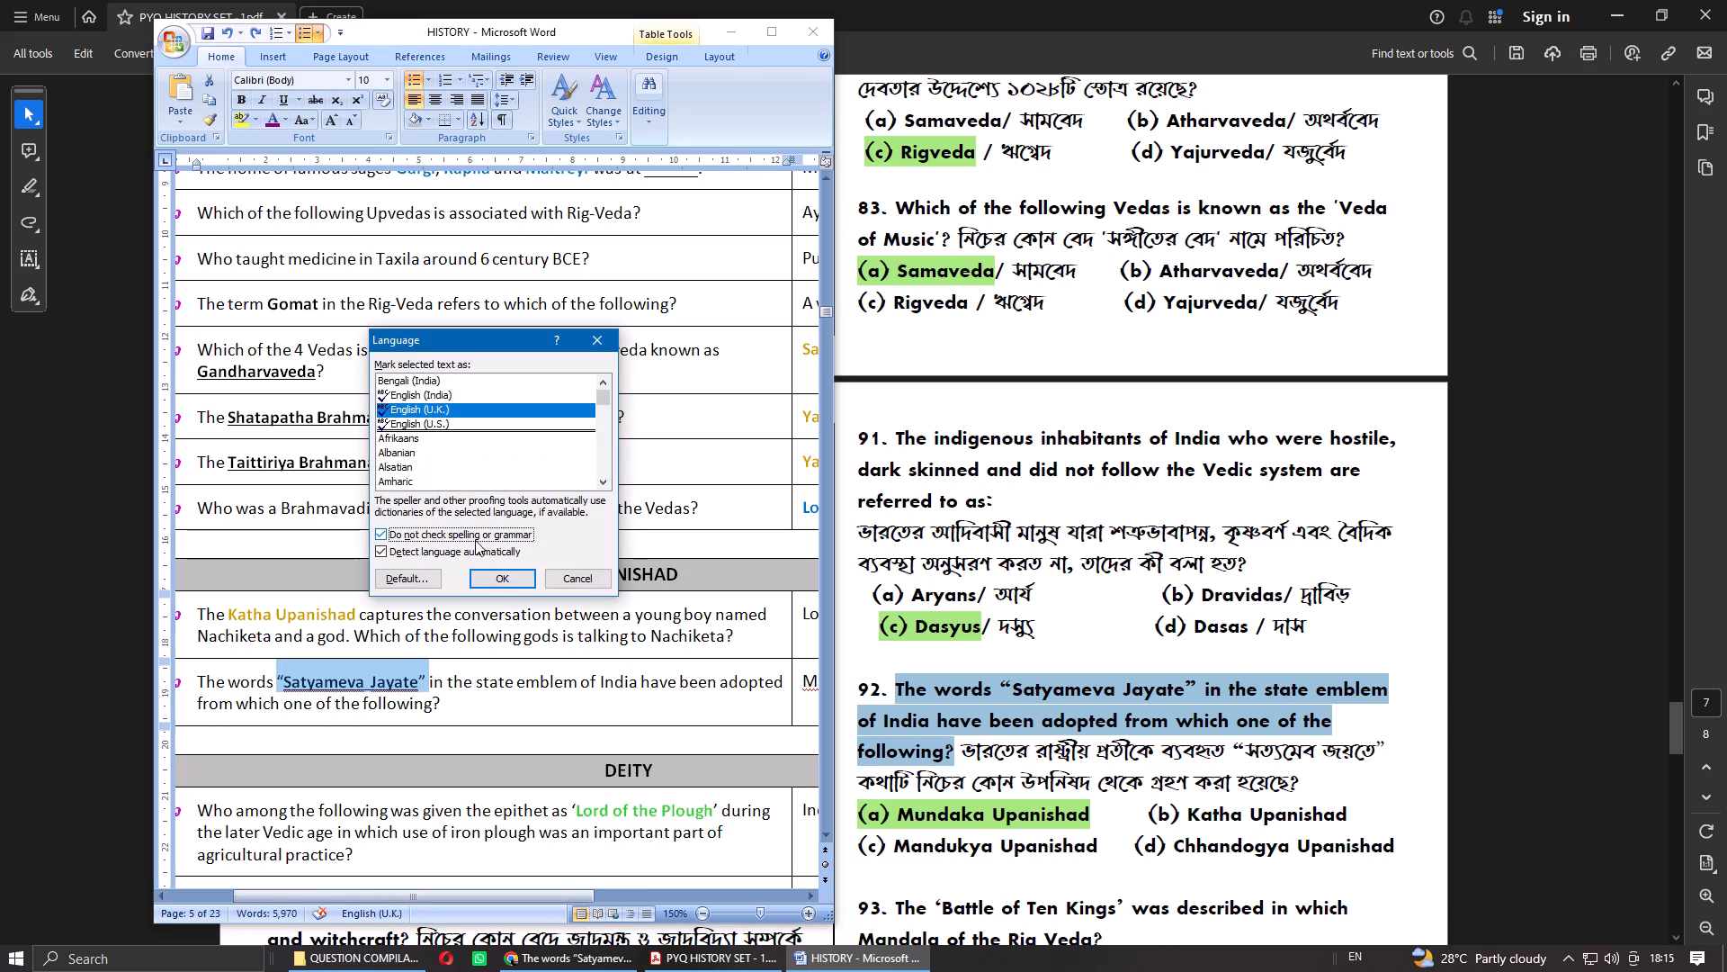
click(486, 579)
click(488, 705)
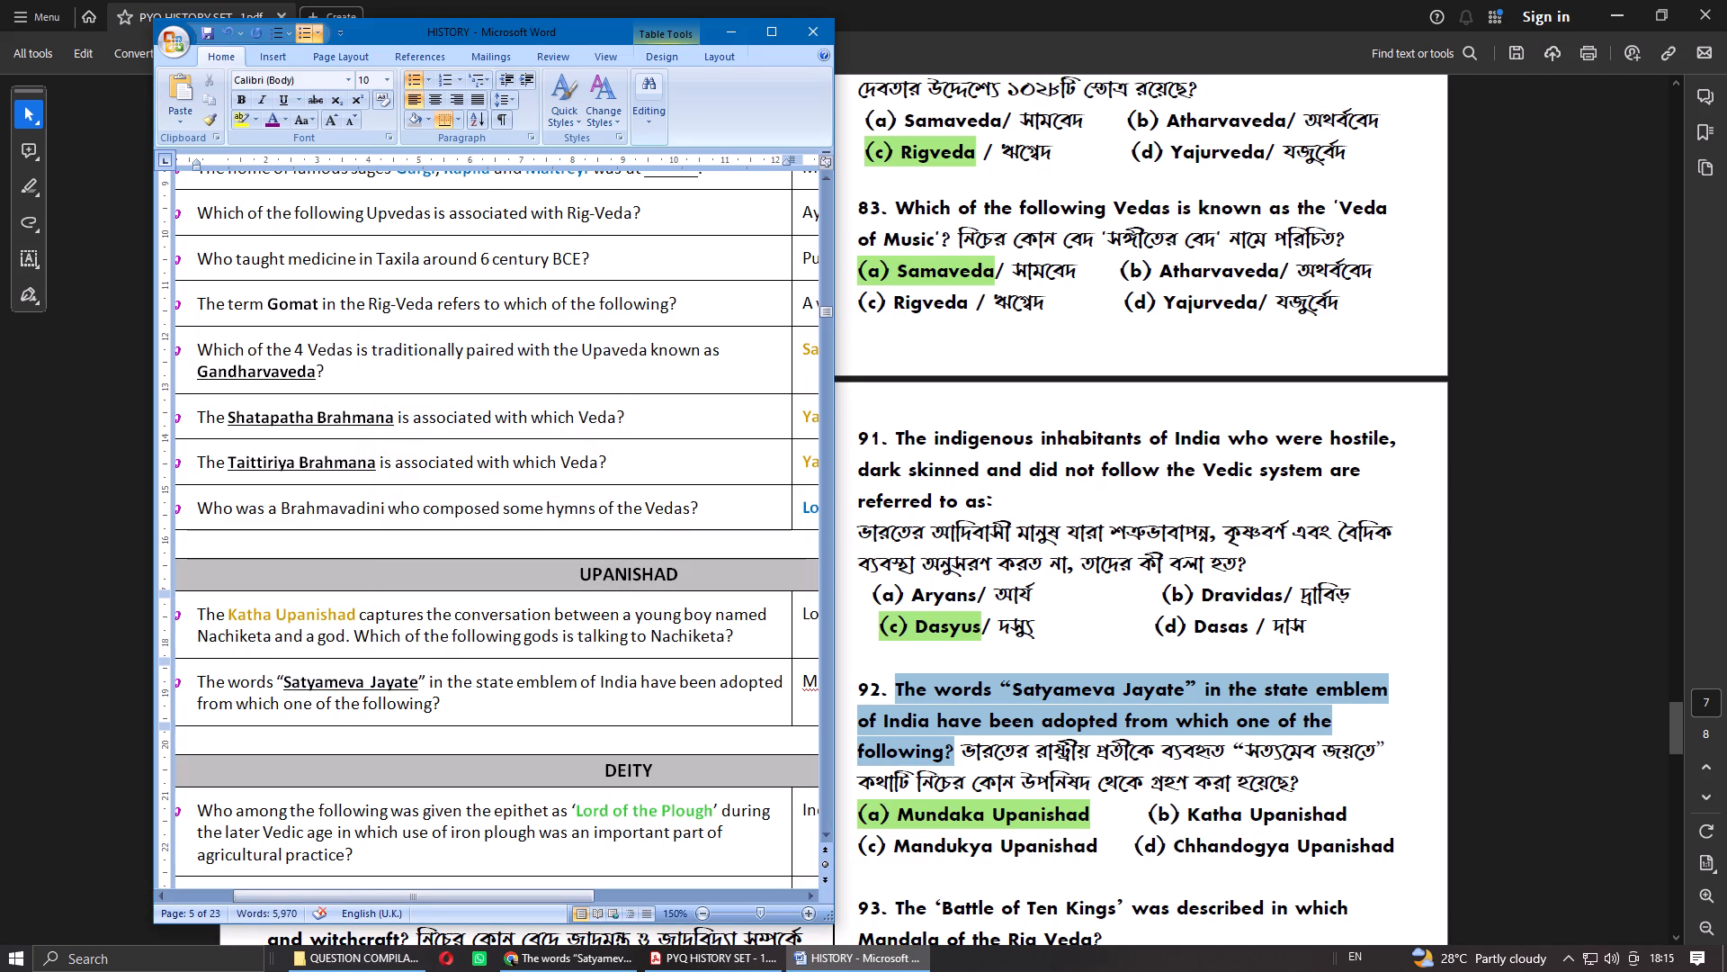
Copy the full Satyameva Jayate question and search Google in Chrome for it to verify the answer.
drag(807, 695, 733, 692)
click(685, 688)
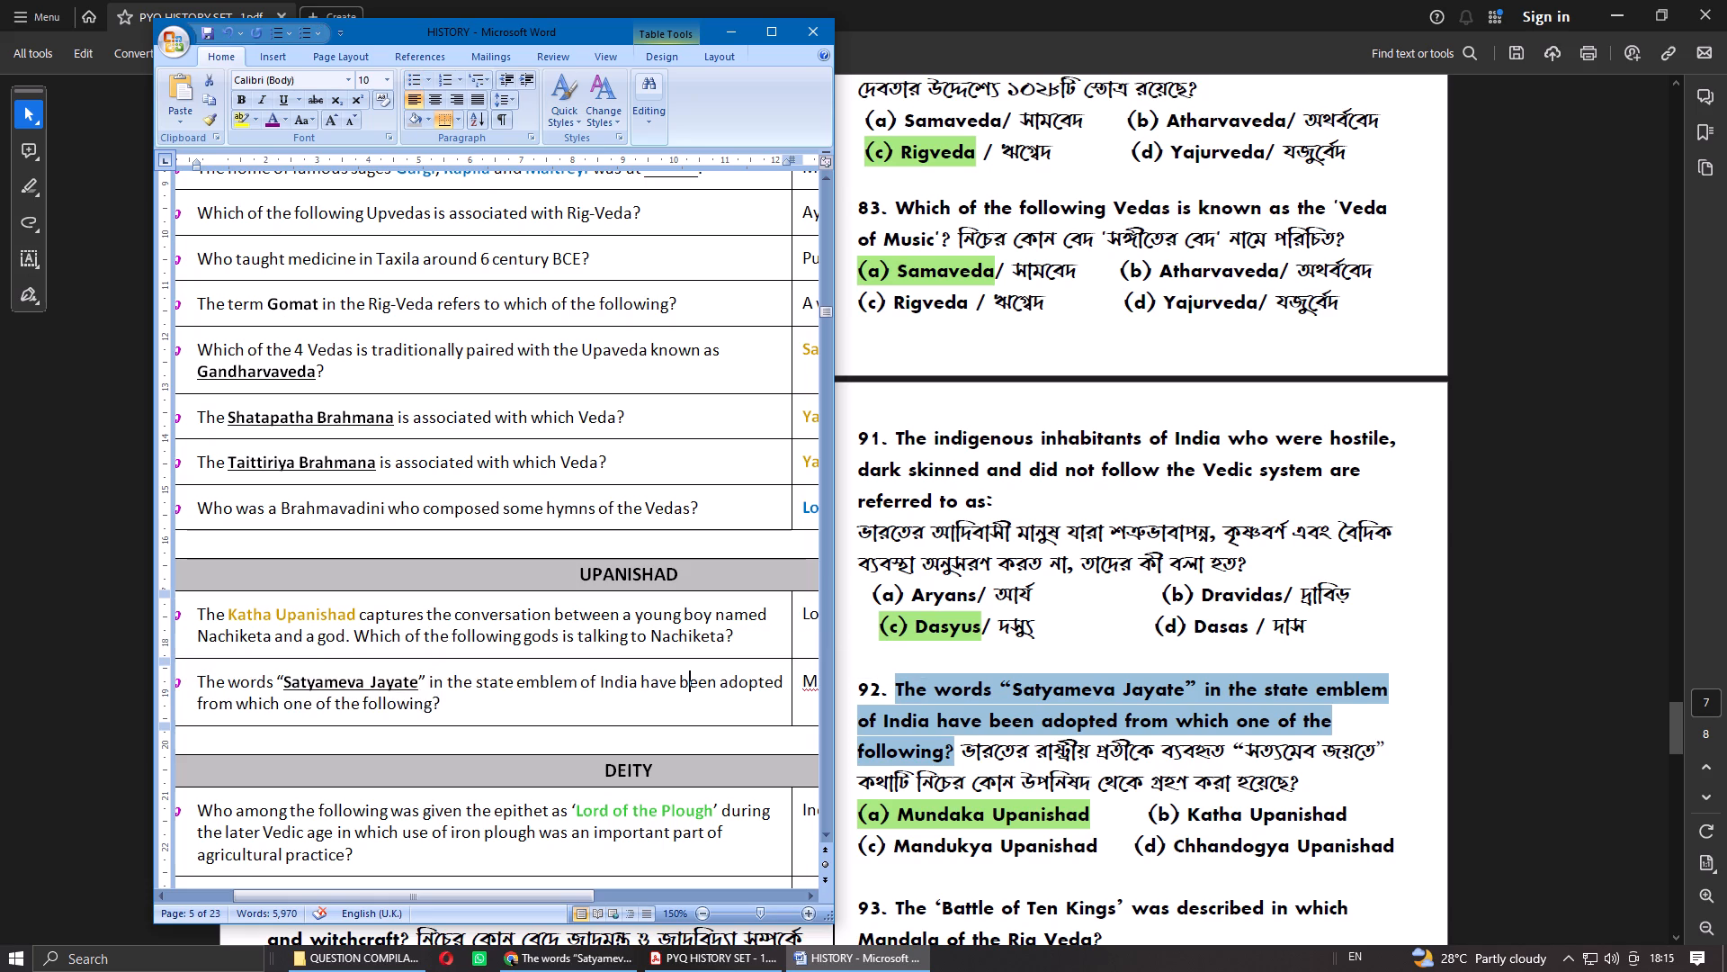
drag(480, 698, 201, 685)
key(ctrl+c)
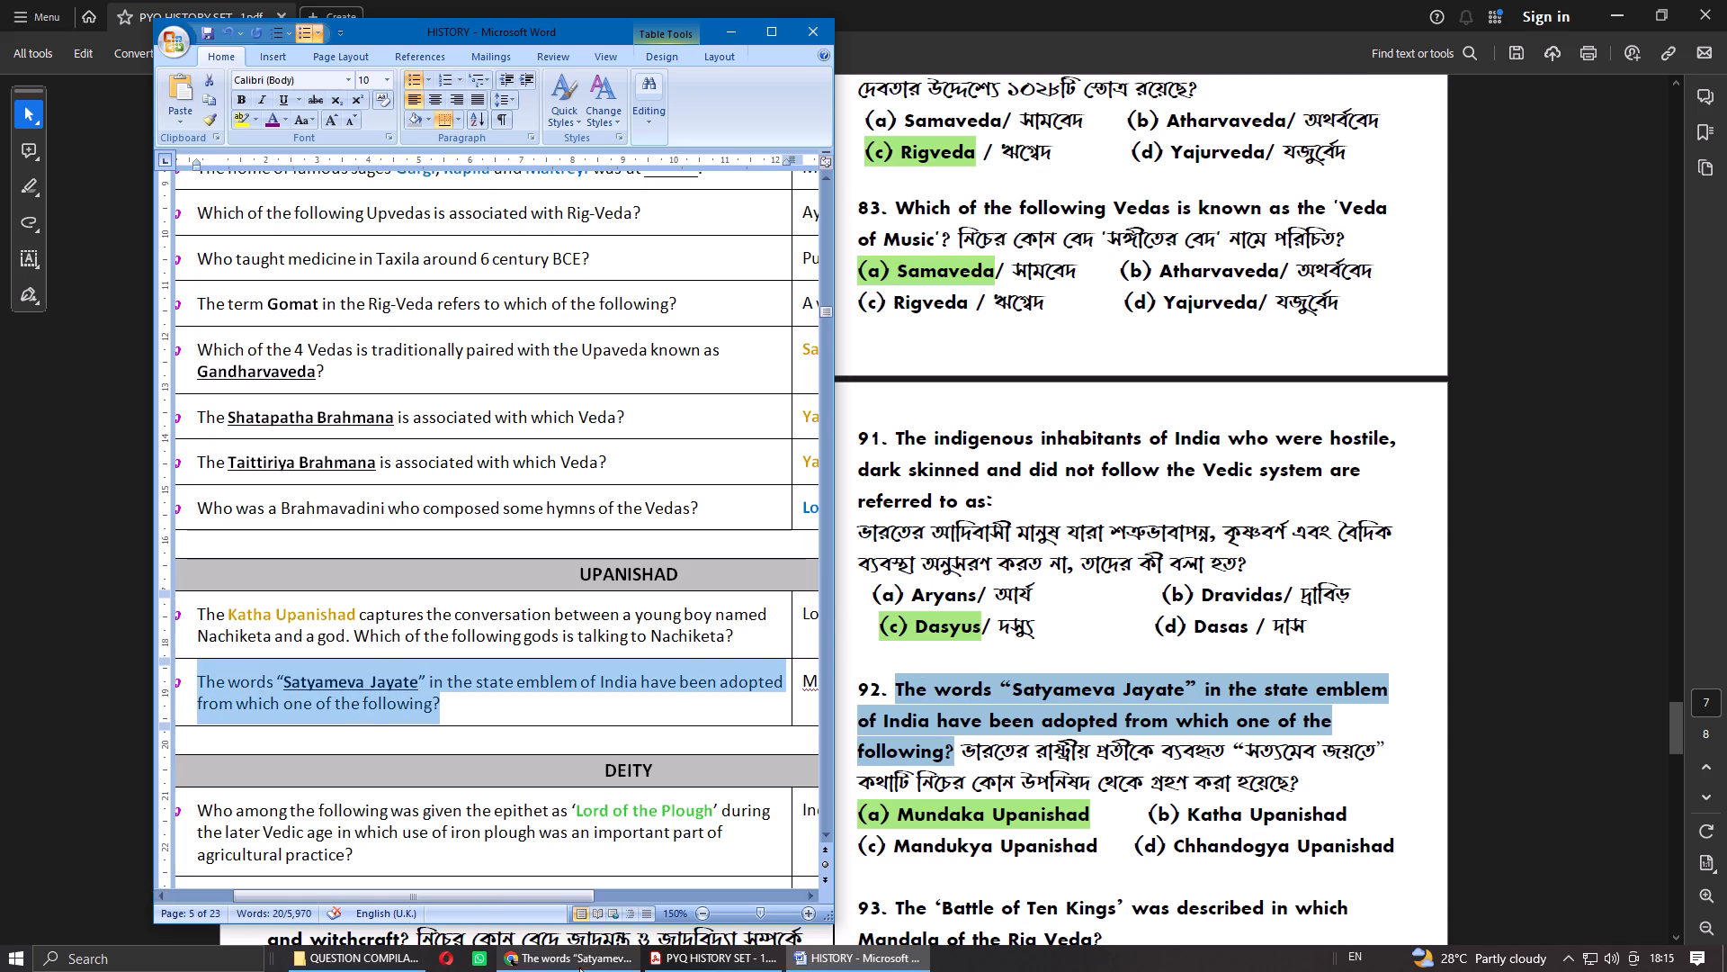
click(579, 967)
click(911, 115)
key(ctrl+v)
key(Return)
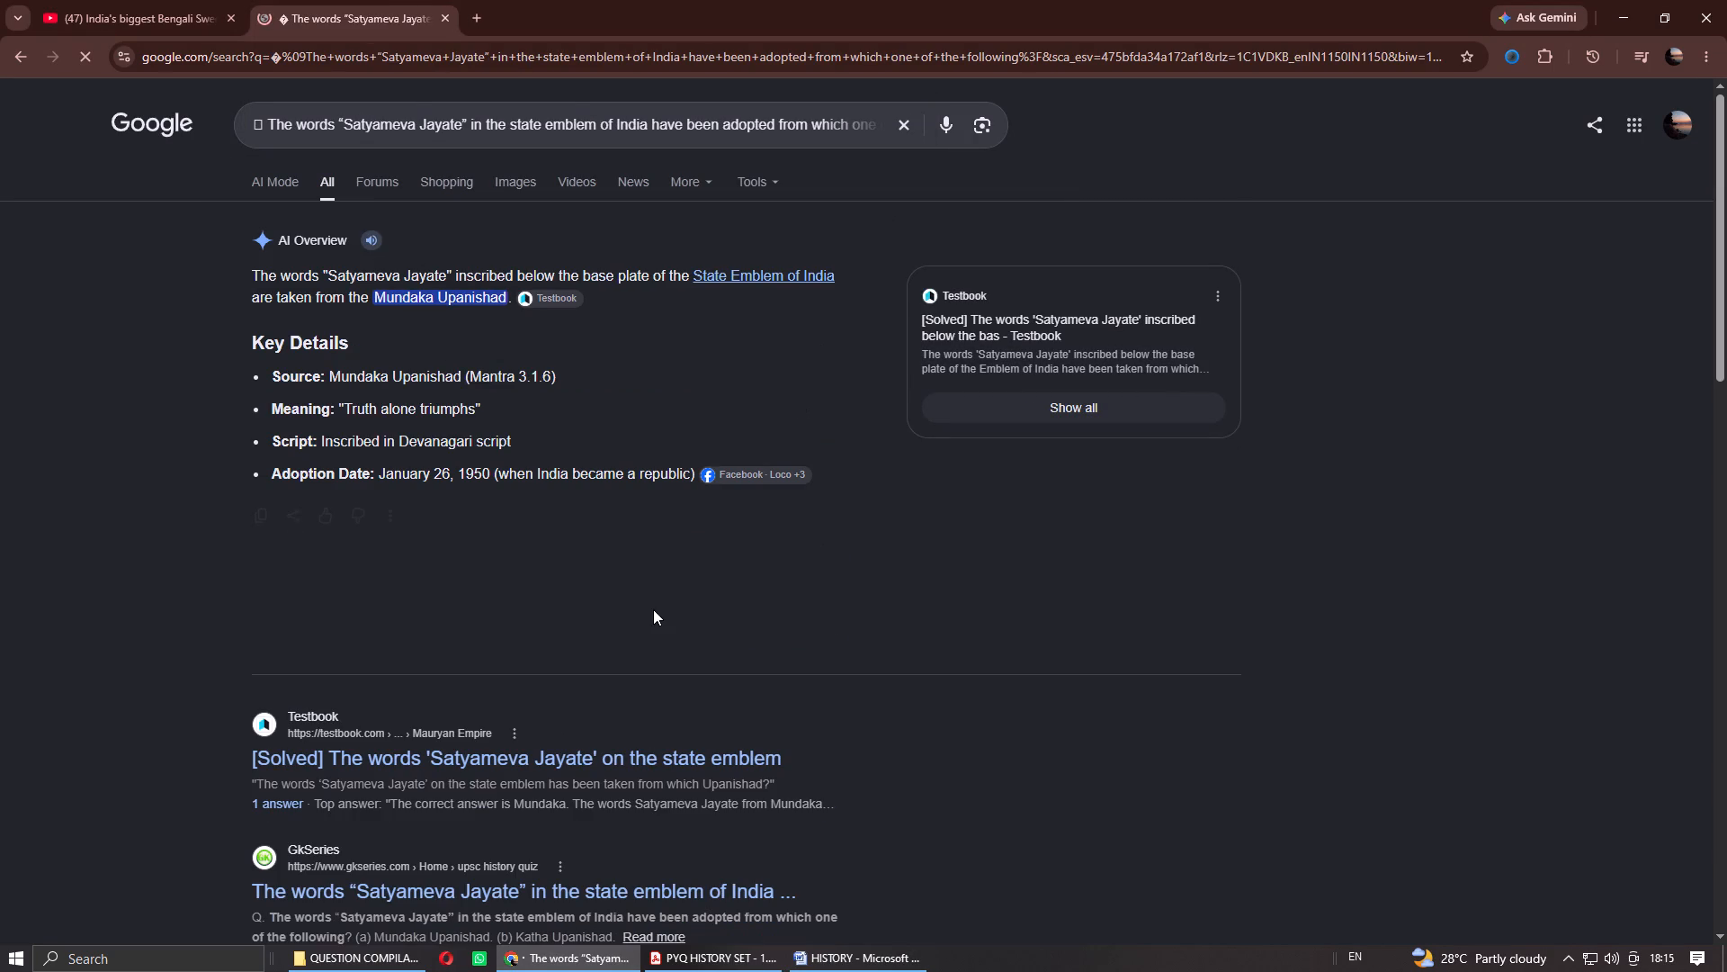
Return to the HISTORY document in Word and add an empty row below the Satyameva Jayate question.
click(686, 971)
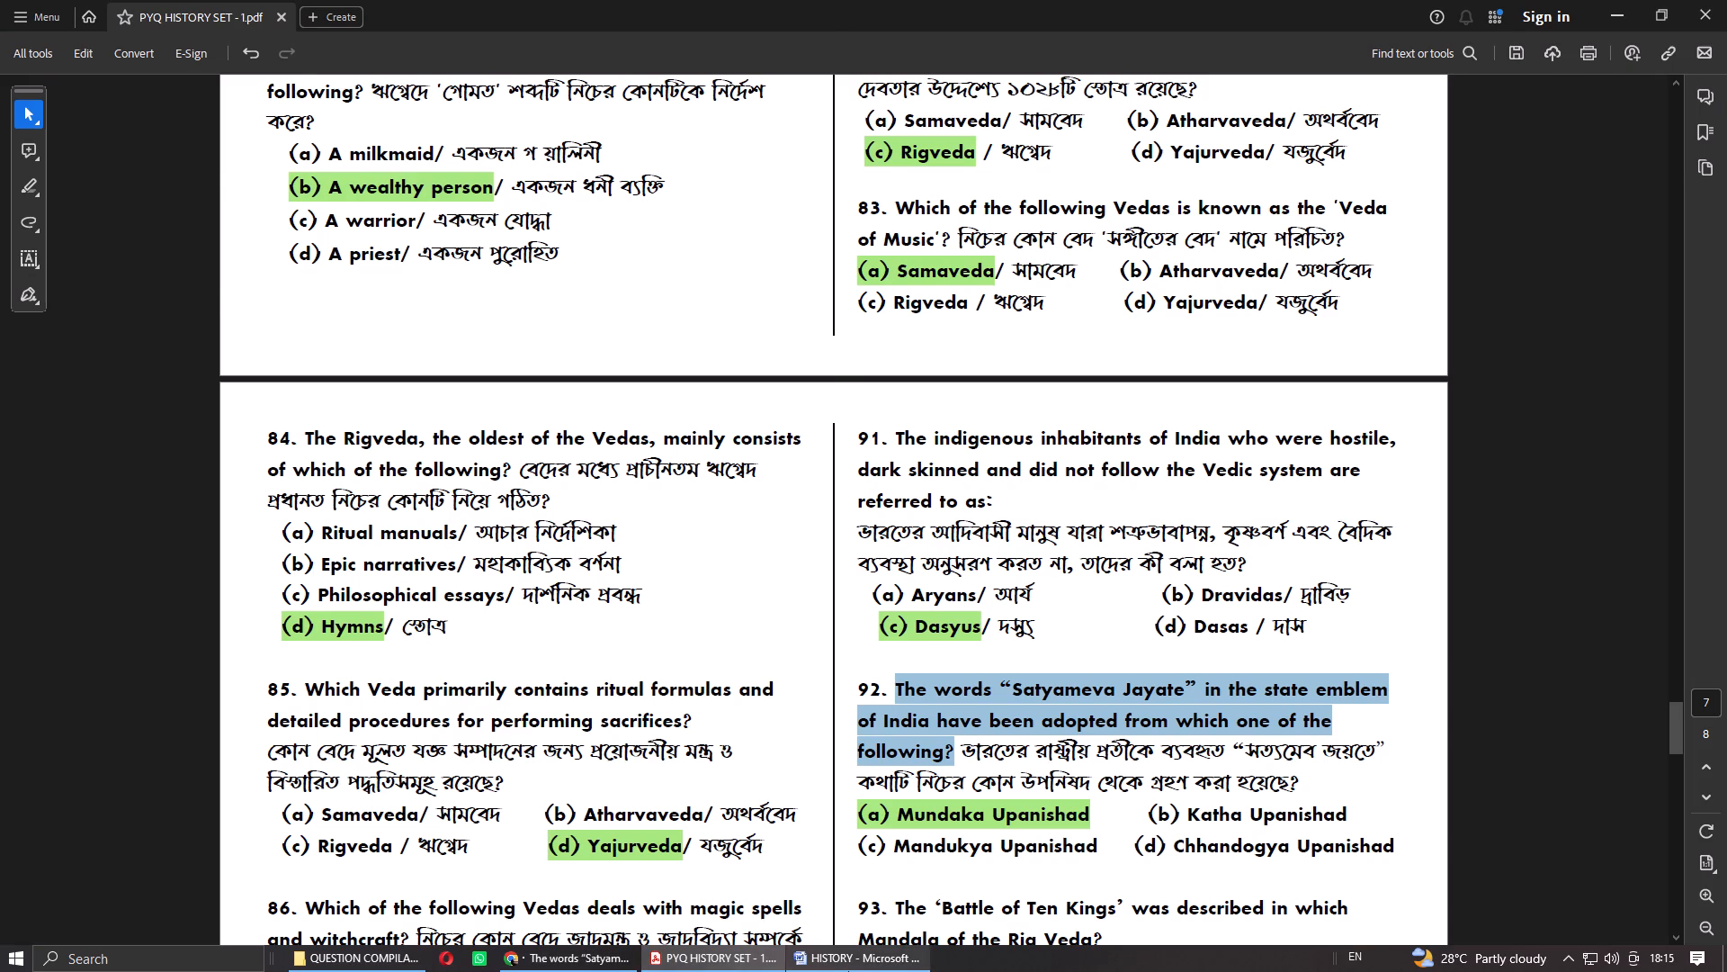
click(848, 971)
drag(564, 894, 642, 894)
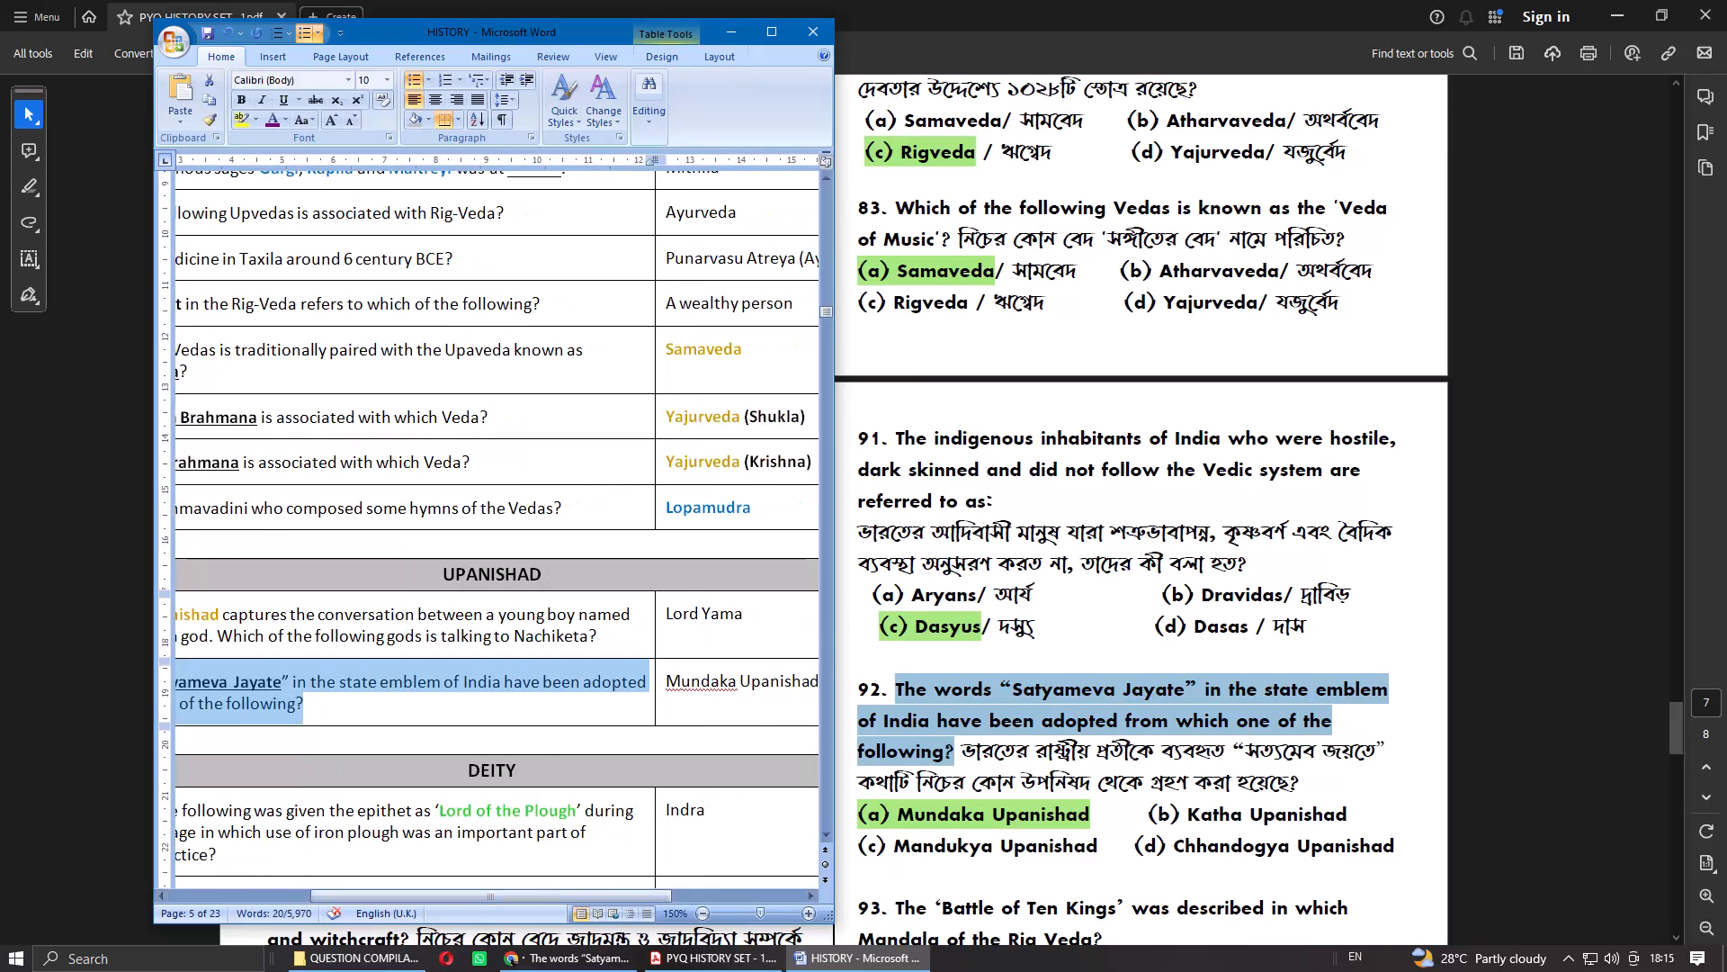
double_click(691, 684)
click(728, 696)
click(759, 686)
key(Tab)
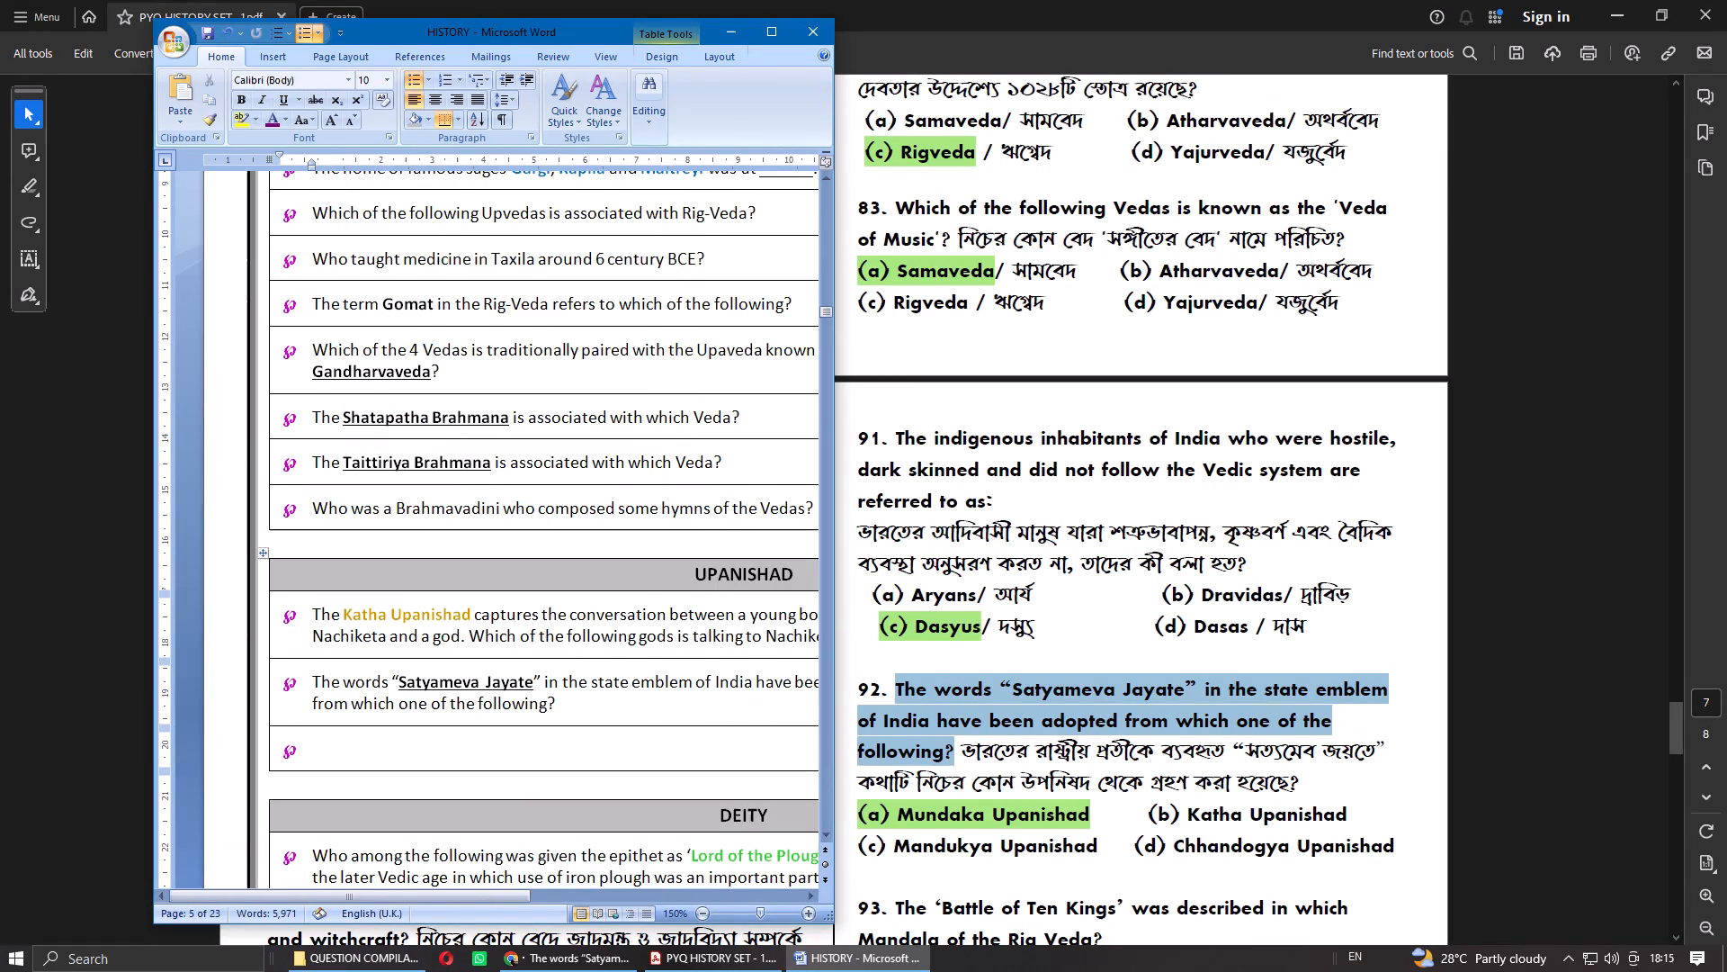
Turn off spelling and grammar checking for the word Mundaka in the answer cell.
drag(484, 898, 657, 879)
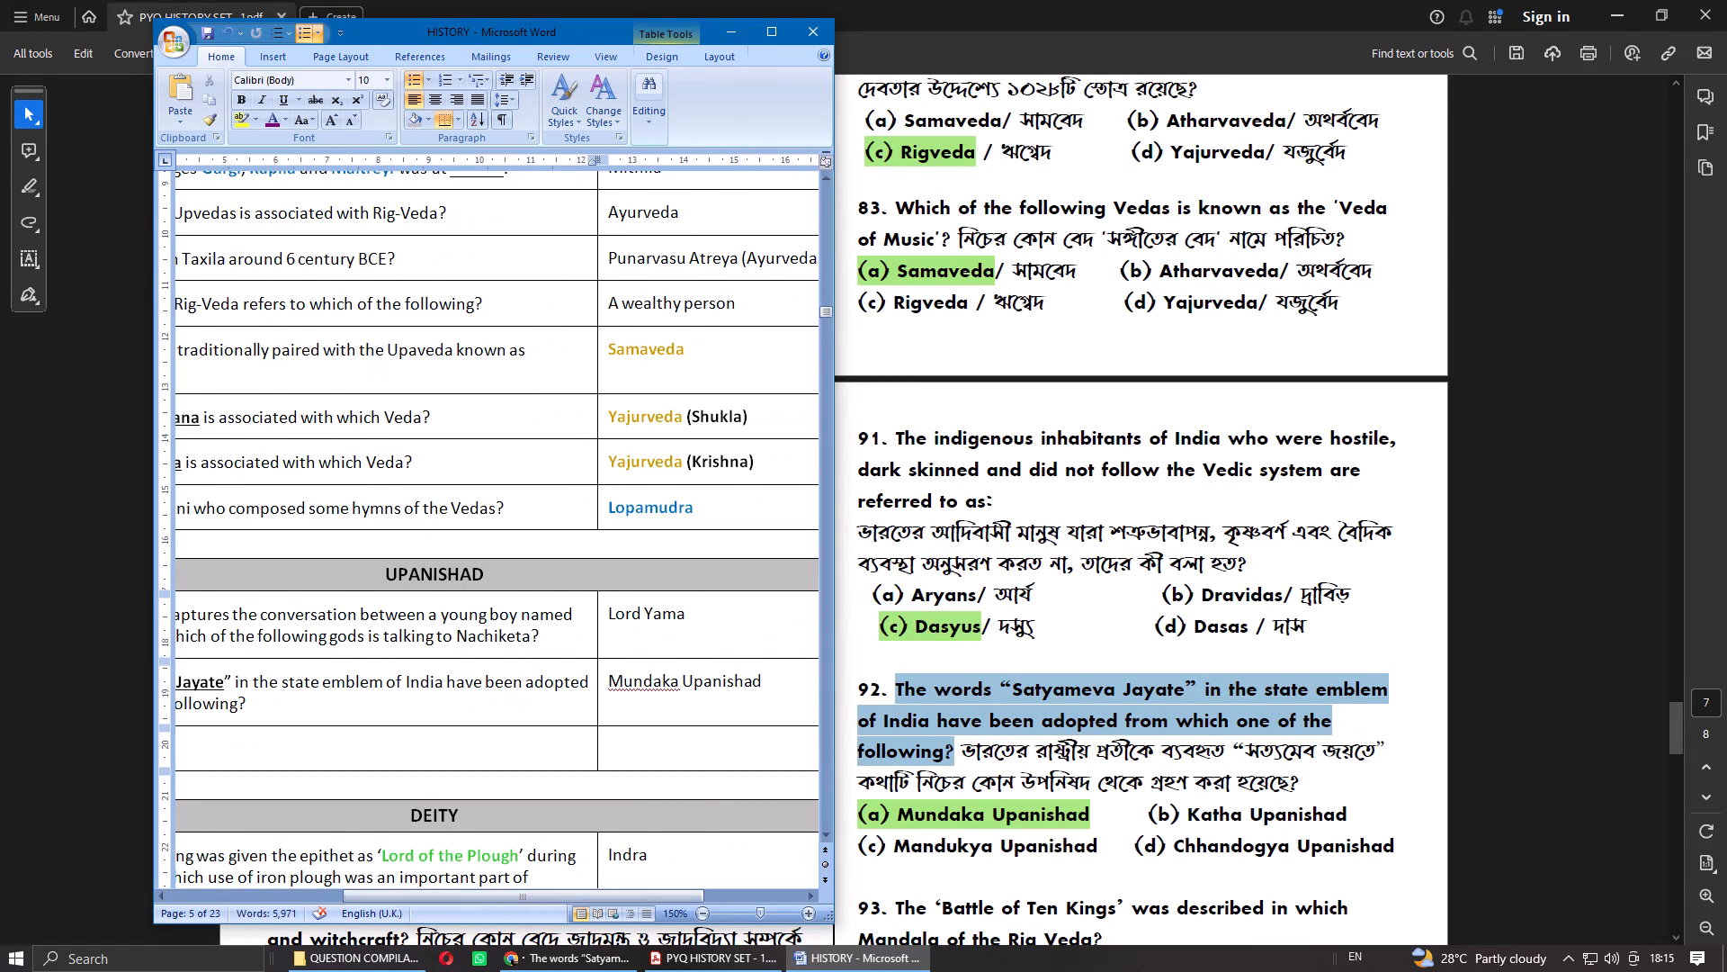
double_click(647, 684)
click(379, 907)
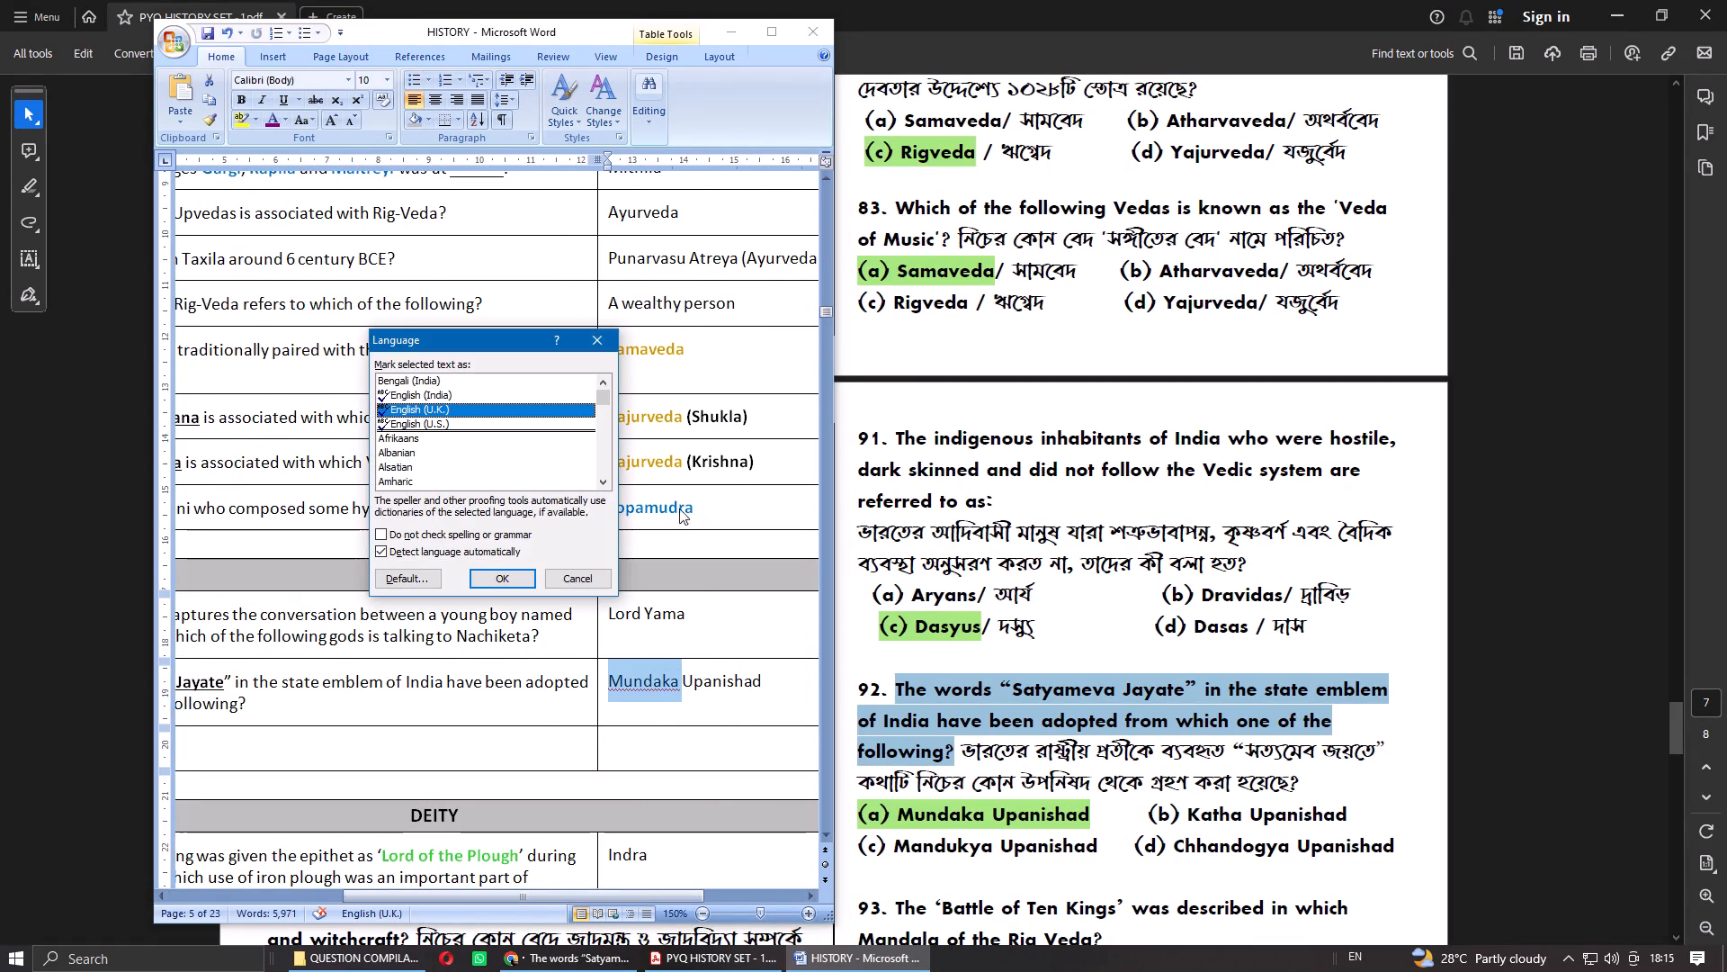
click(493, 530)
click(494, 586)
click(697, 687)
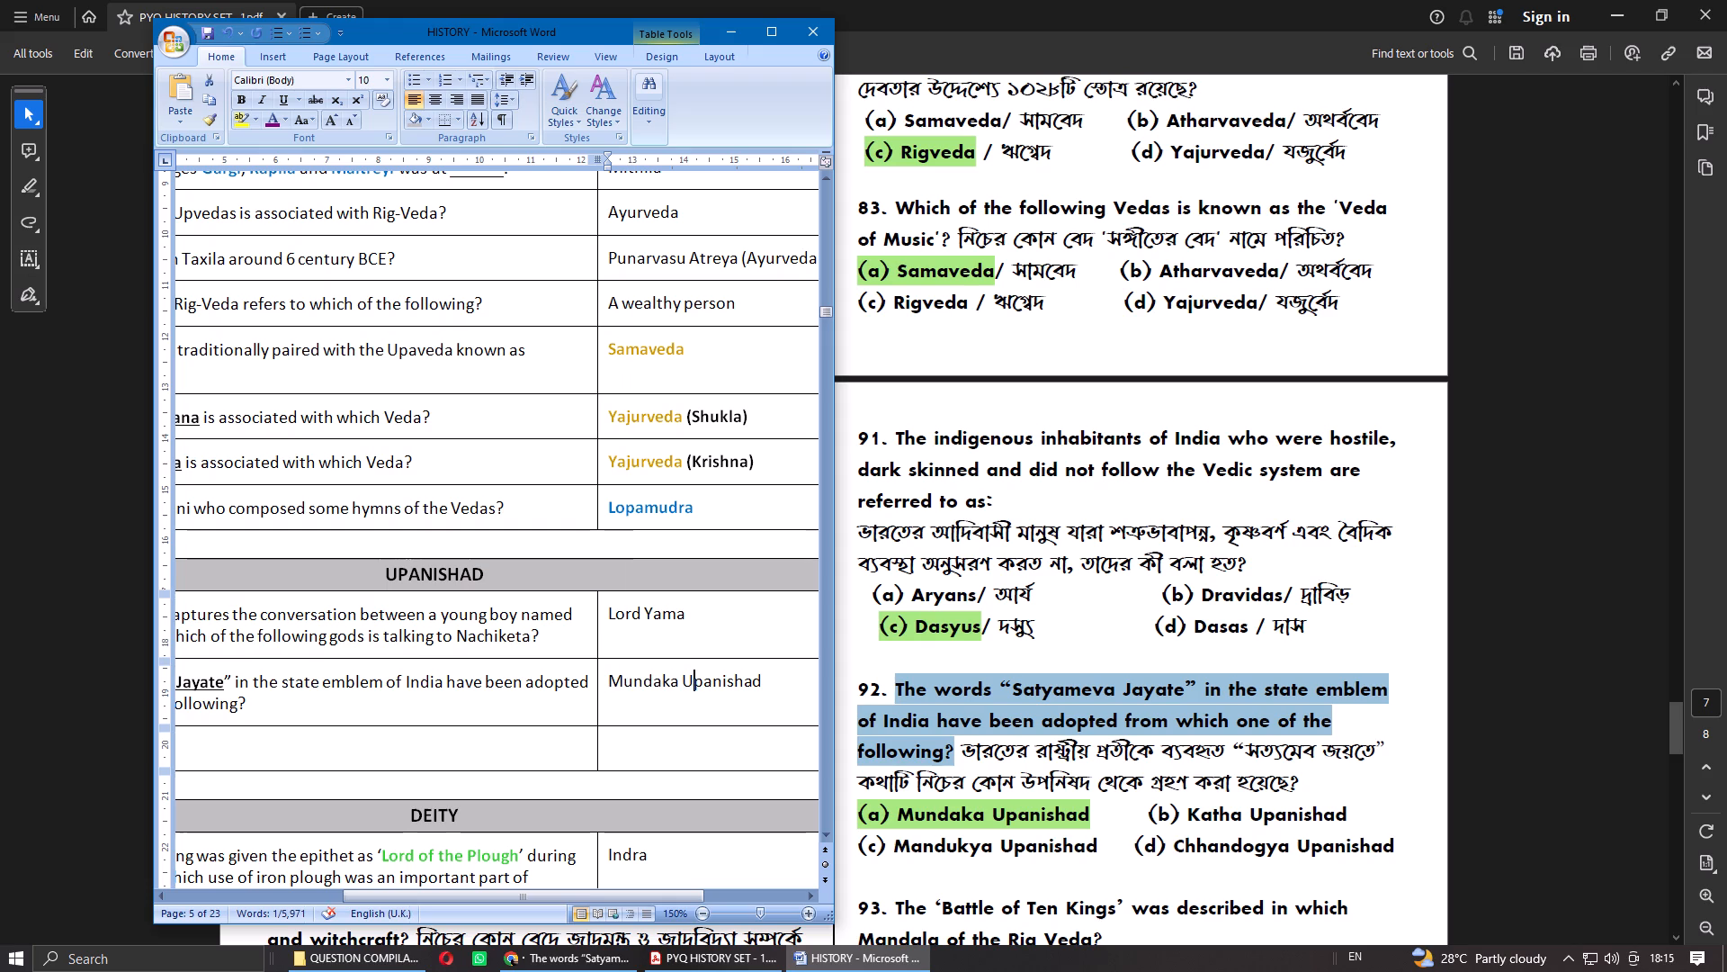
Make the Mundaka Upanishad answer bold in the same dark gold font colour as Yajurveda, and save the document.
drag(758, 681, 614, 671)
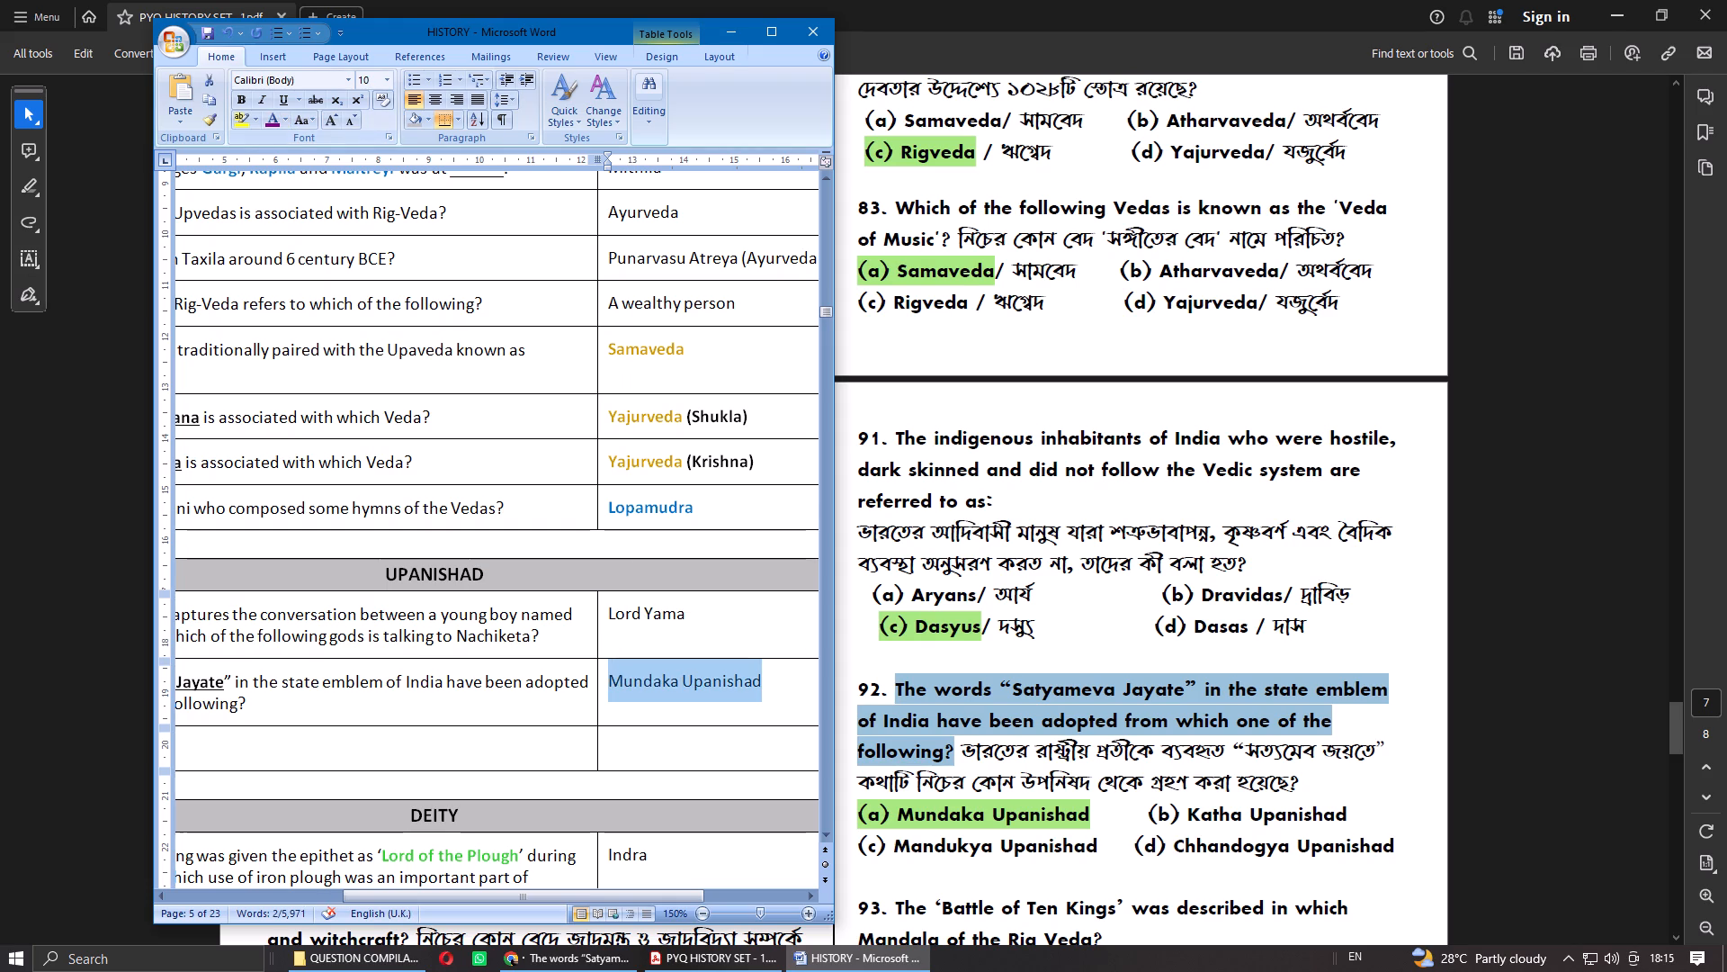
double_click(640, 469)
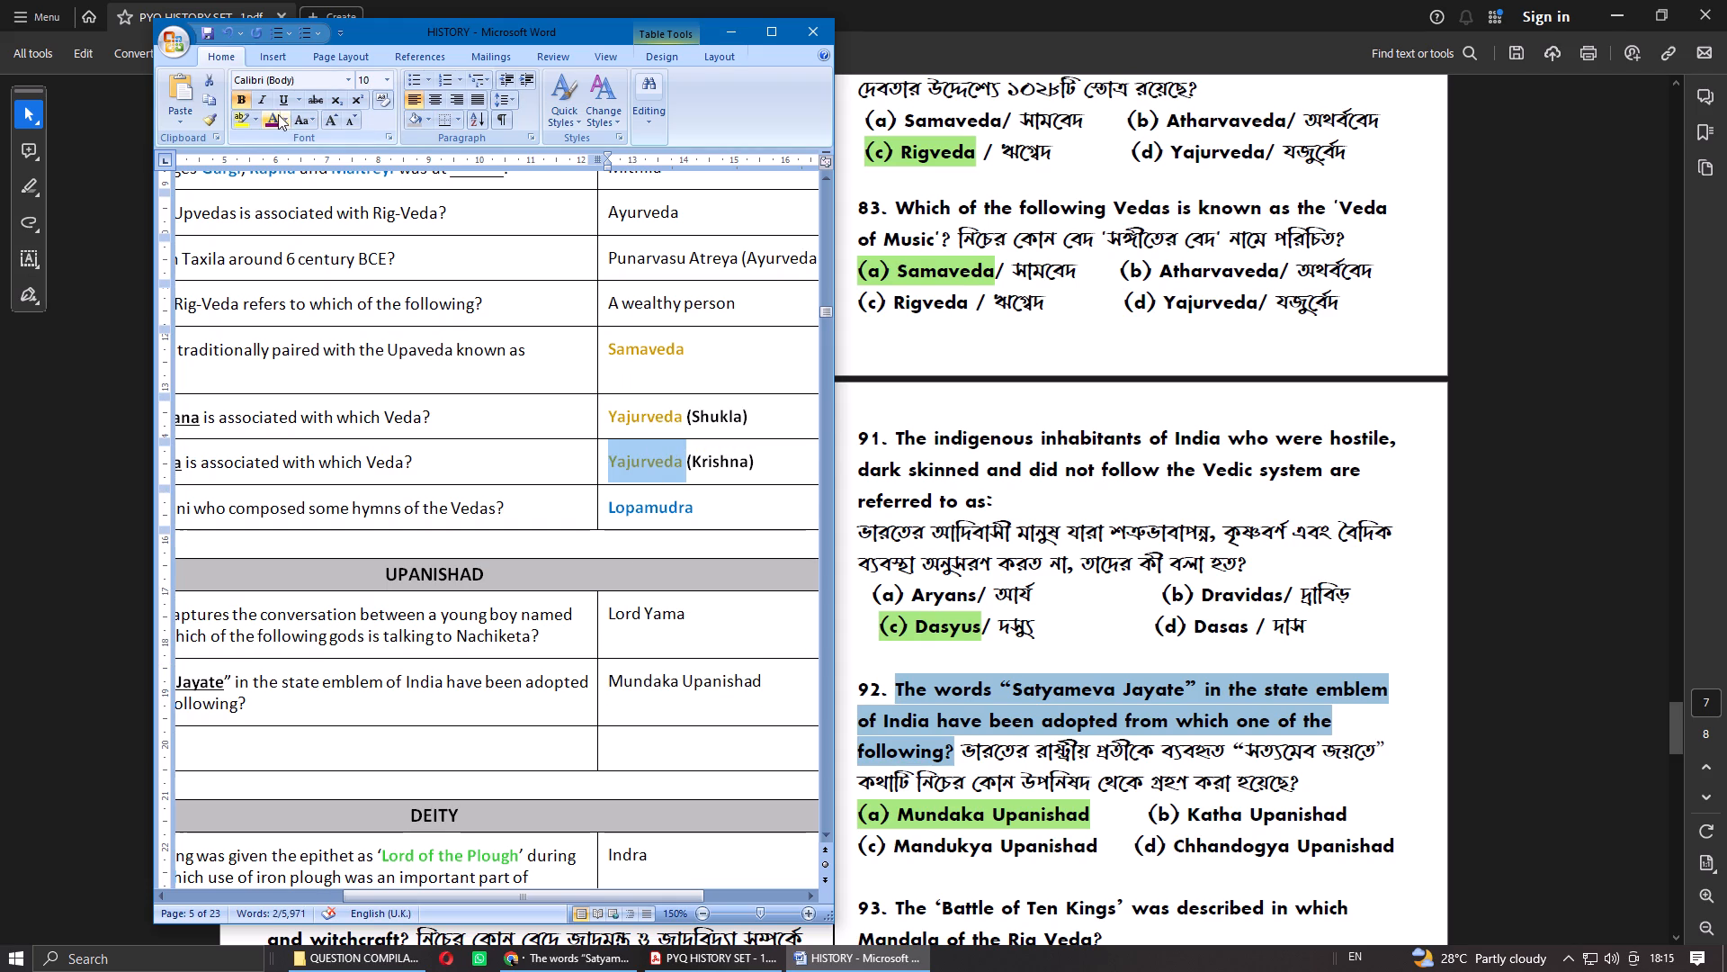
click(288, 114)
click(311, 330)
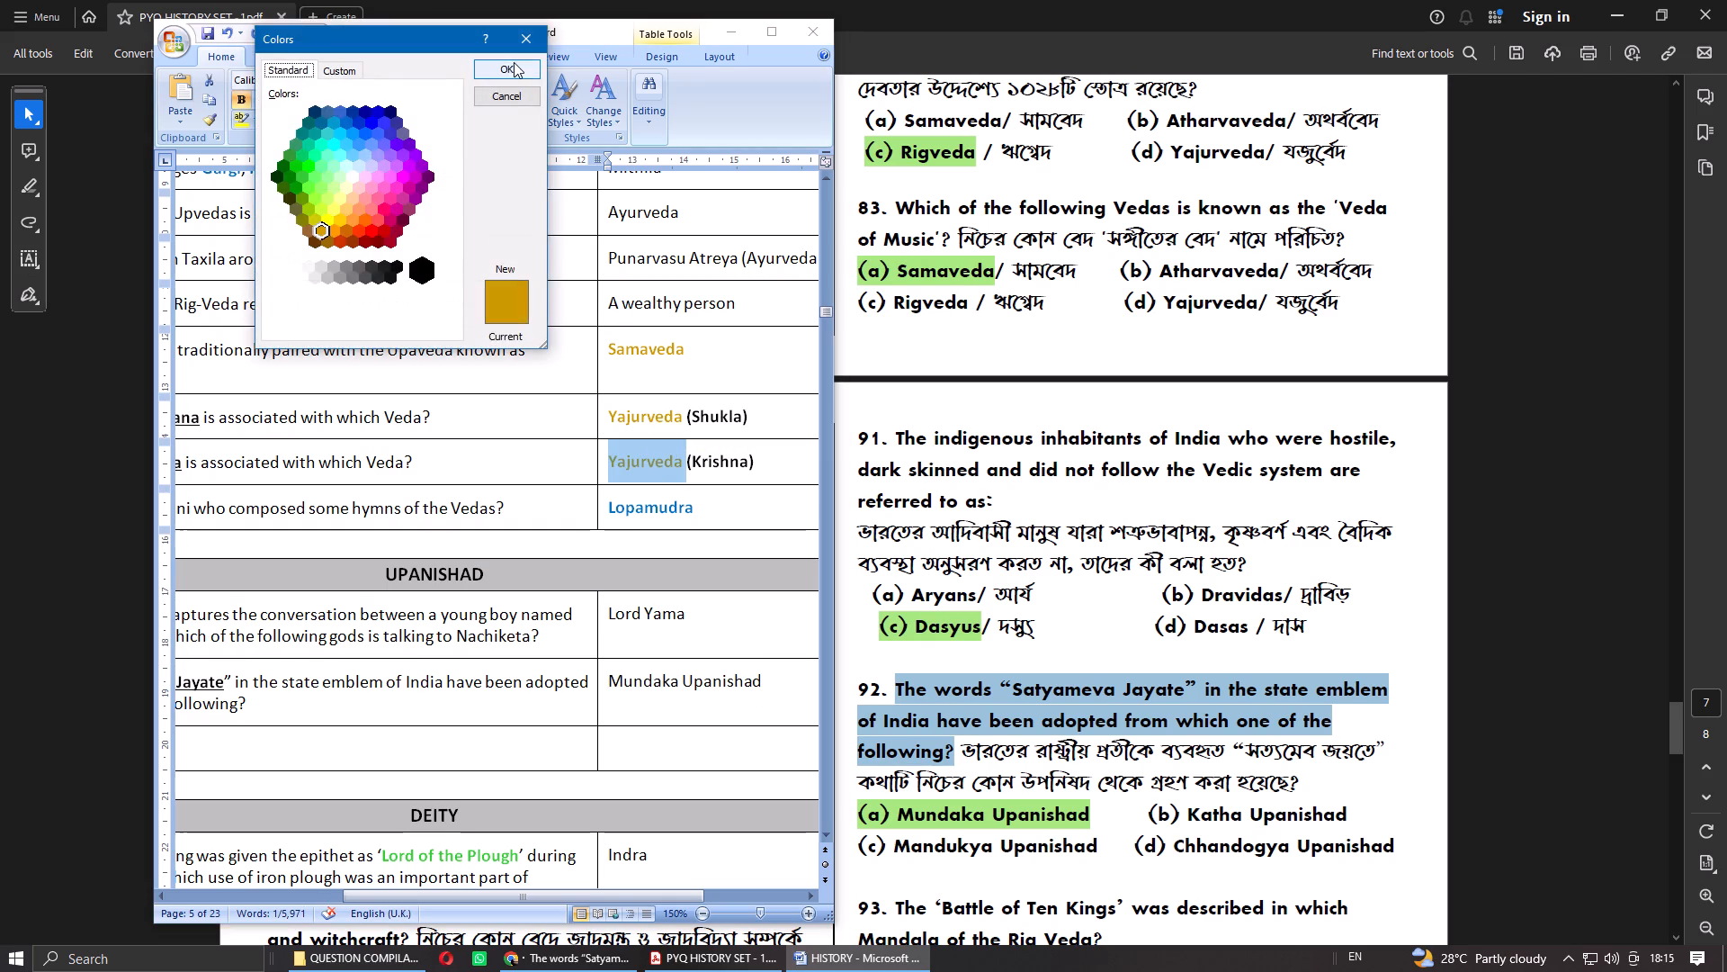
click(514, 62)
drag(767, 679, 672, 675)
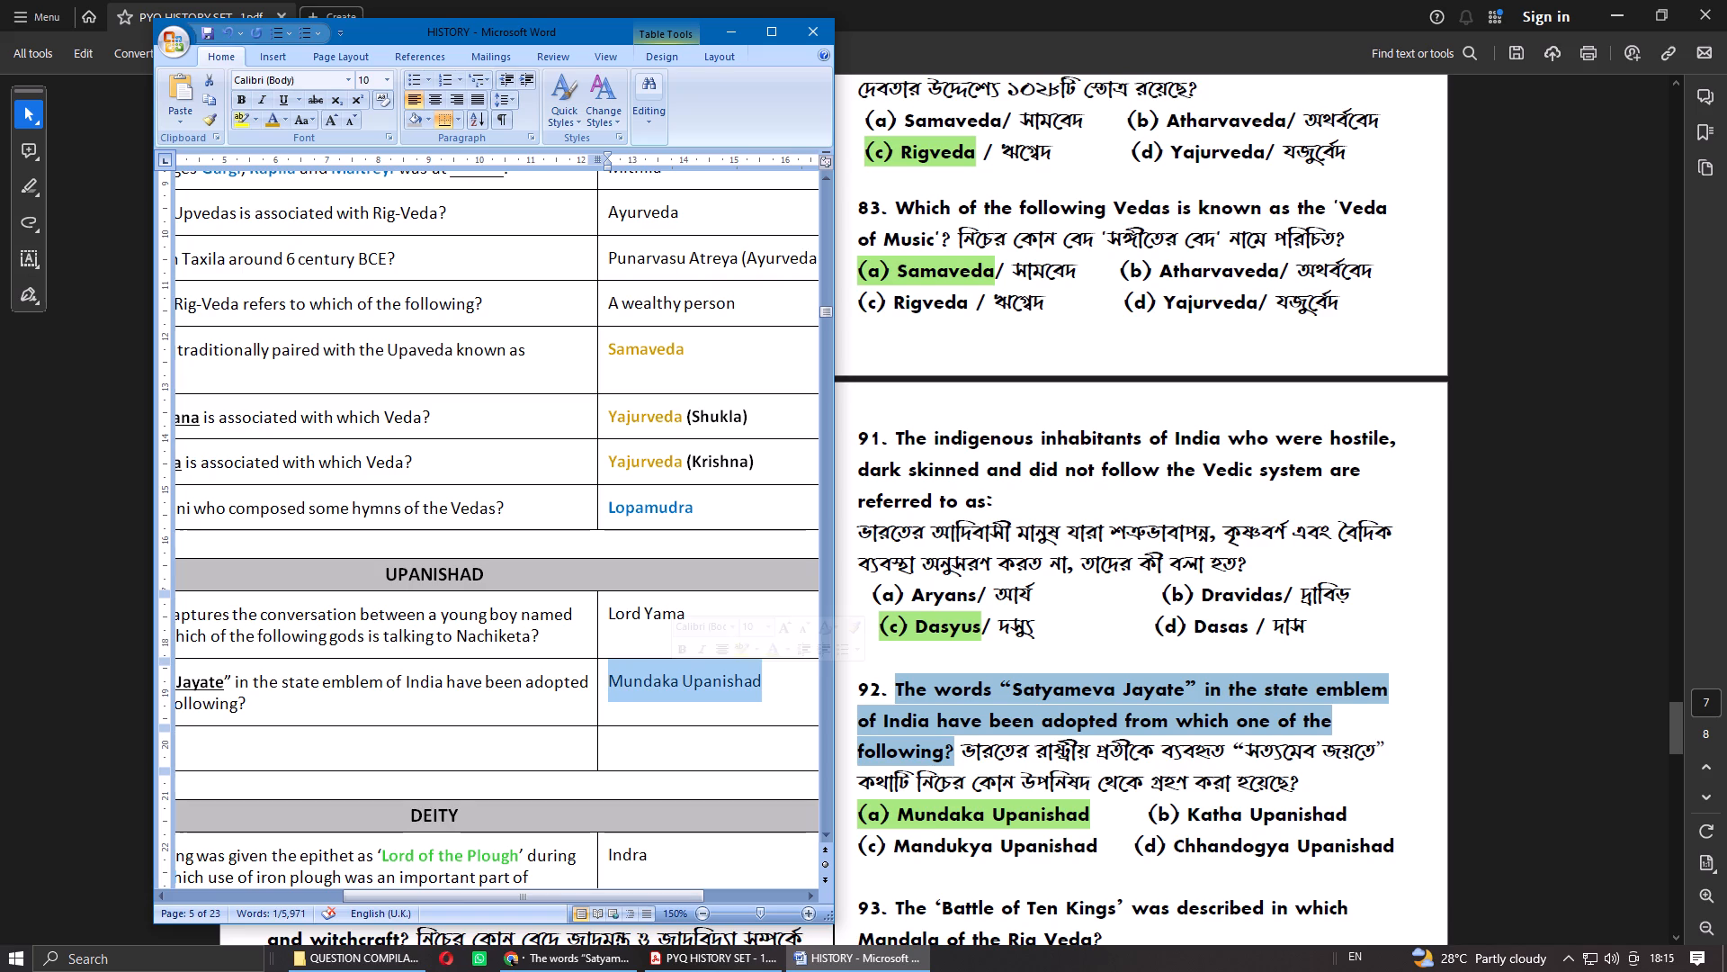
click(272, 125)
click(245, 96)
click(509, 751)
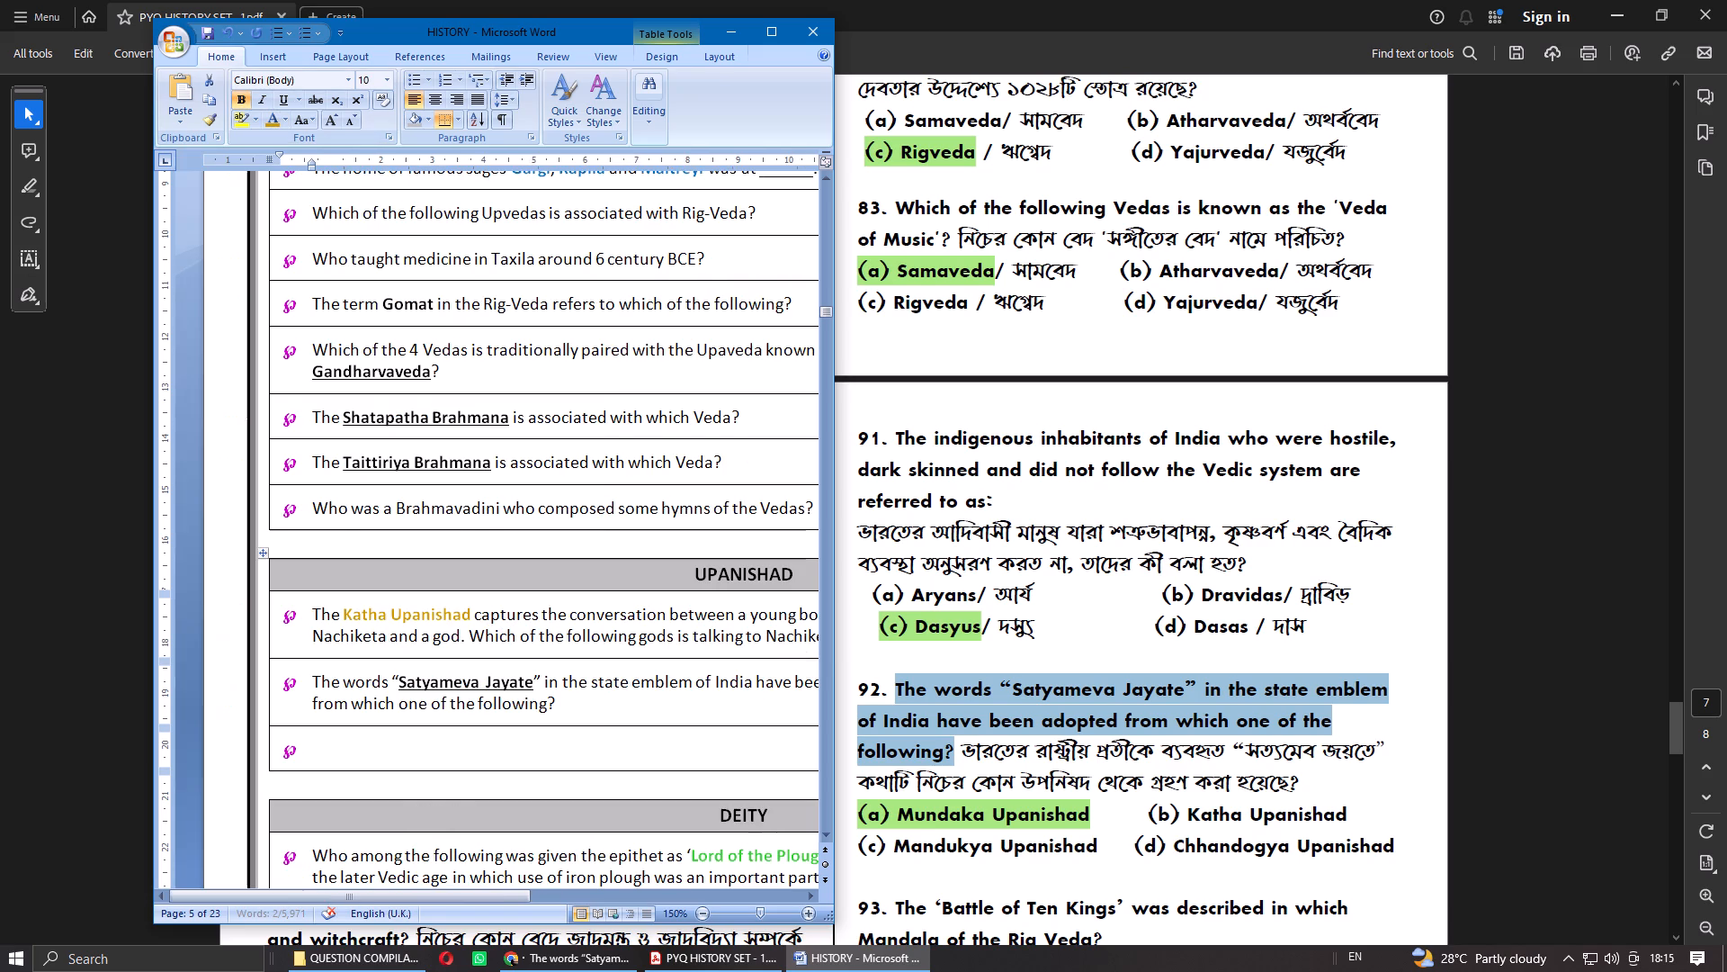
click(214, 36)
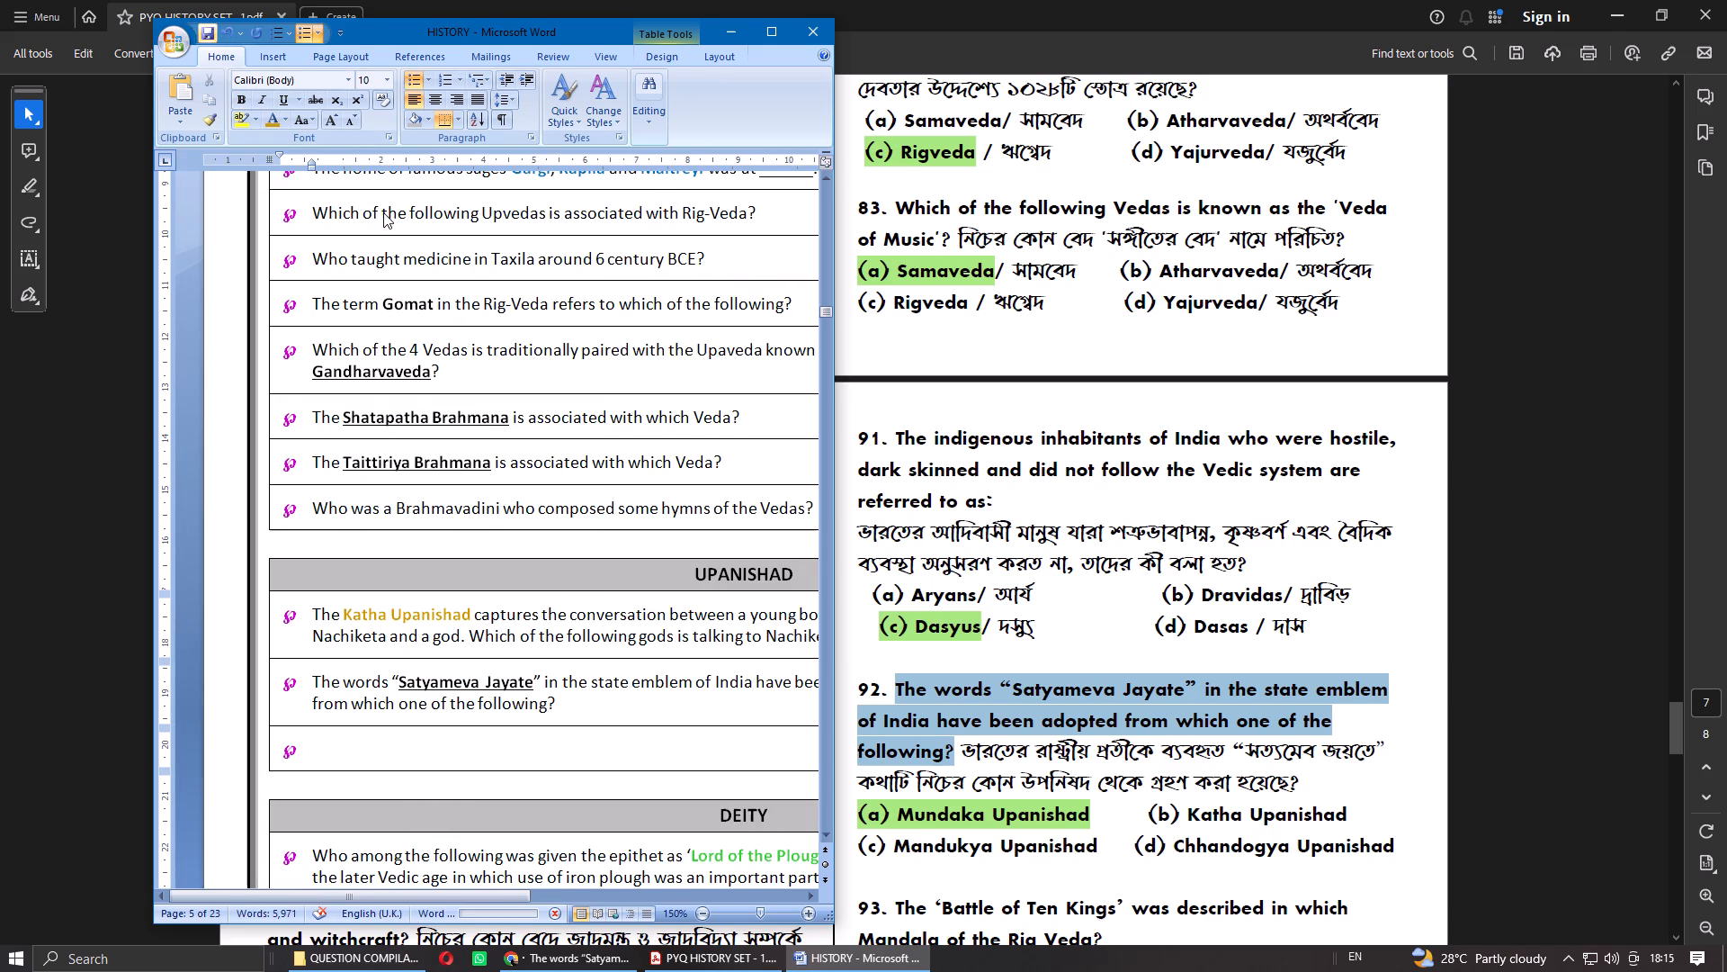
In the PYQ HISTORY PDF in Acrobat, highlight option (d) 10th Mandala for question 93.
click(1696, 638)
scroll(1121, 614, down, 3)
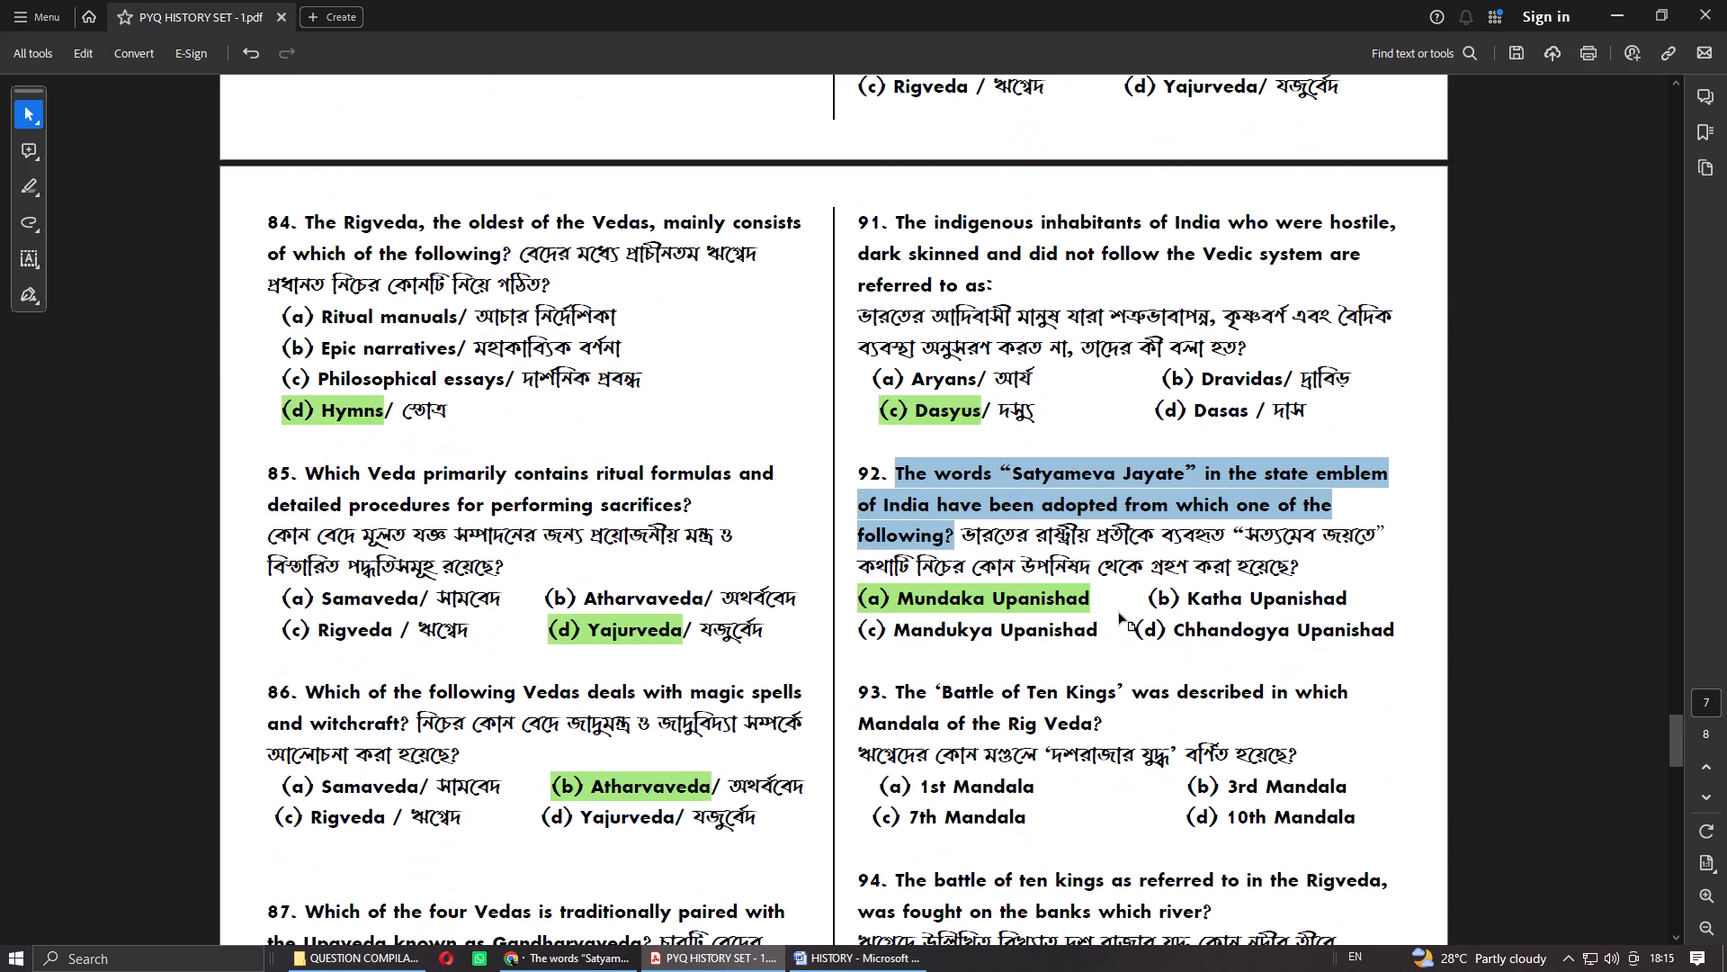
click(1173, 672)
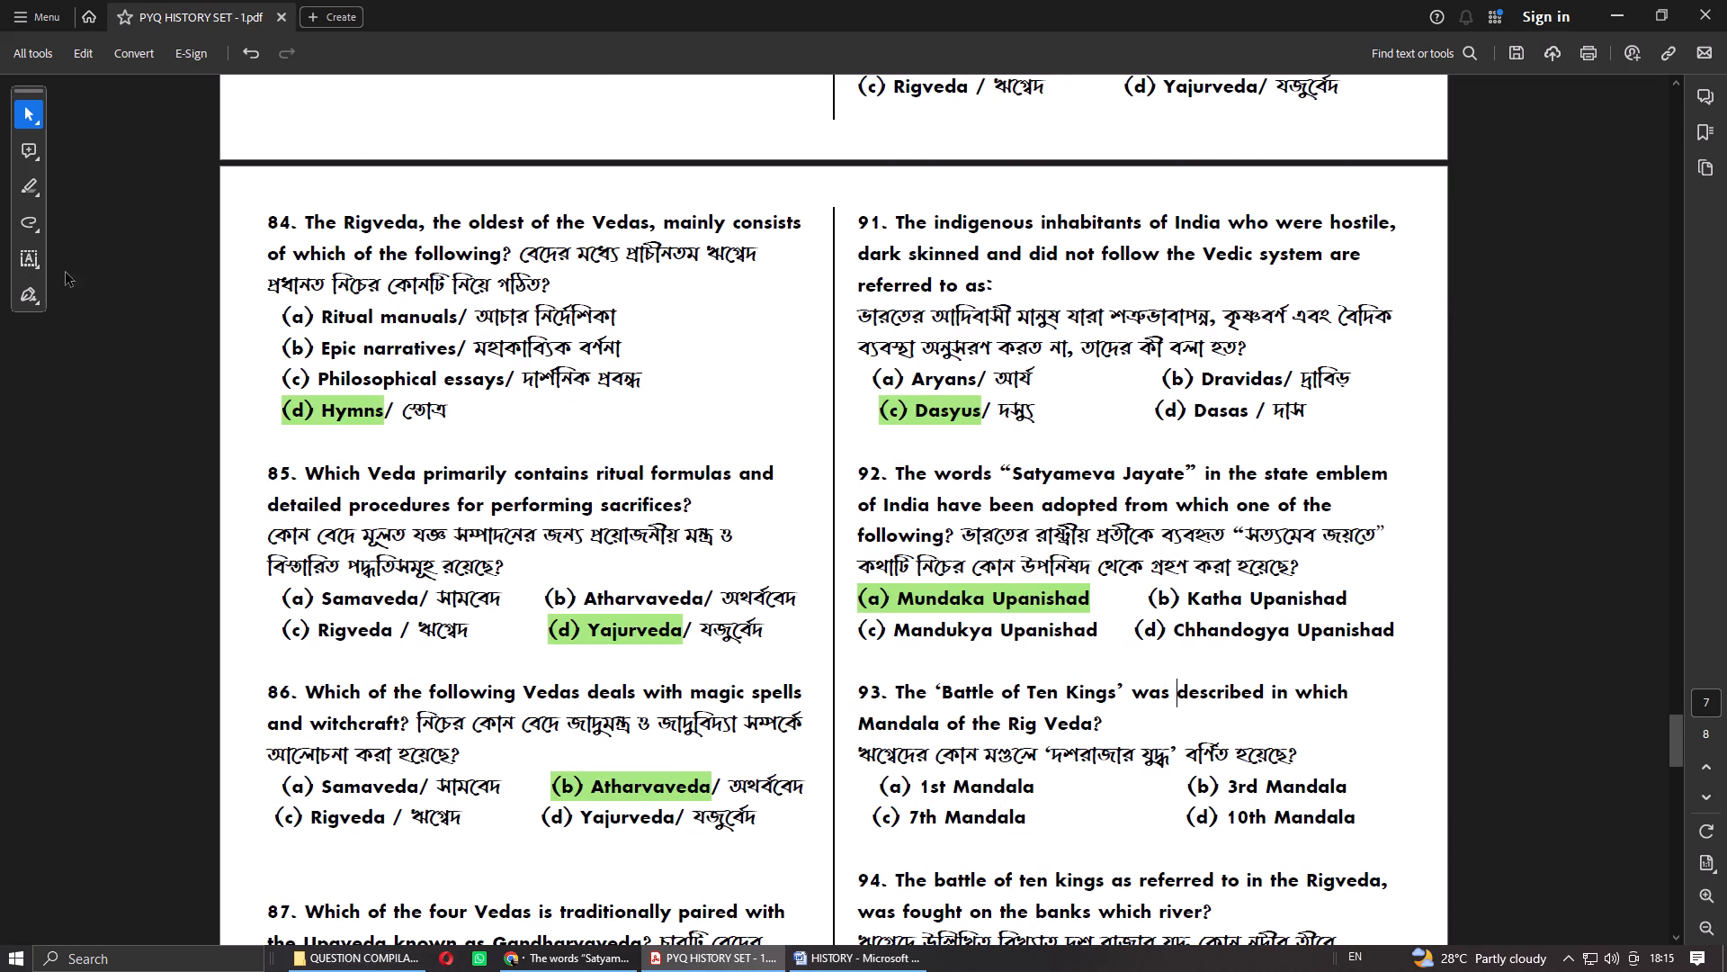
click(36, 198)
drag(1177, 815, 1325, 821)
Copy question 93 about the 'Battle of Ten Kings' and search Google in Chrome for it to verify the answer.
click(40, 124)
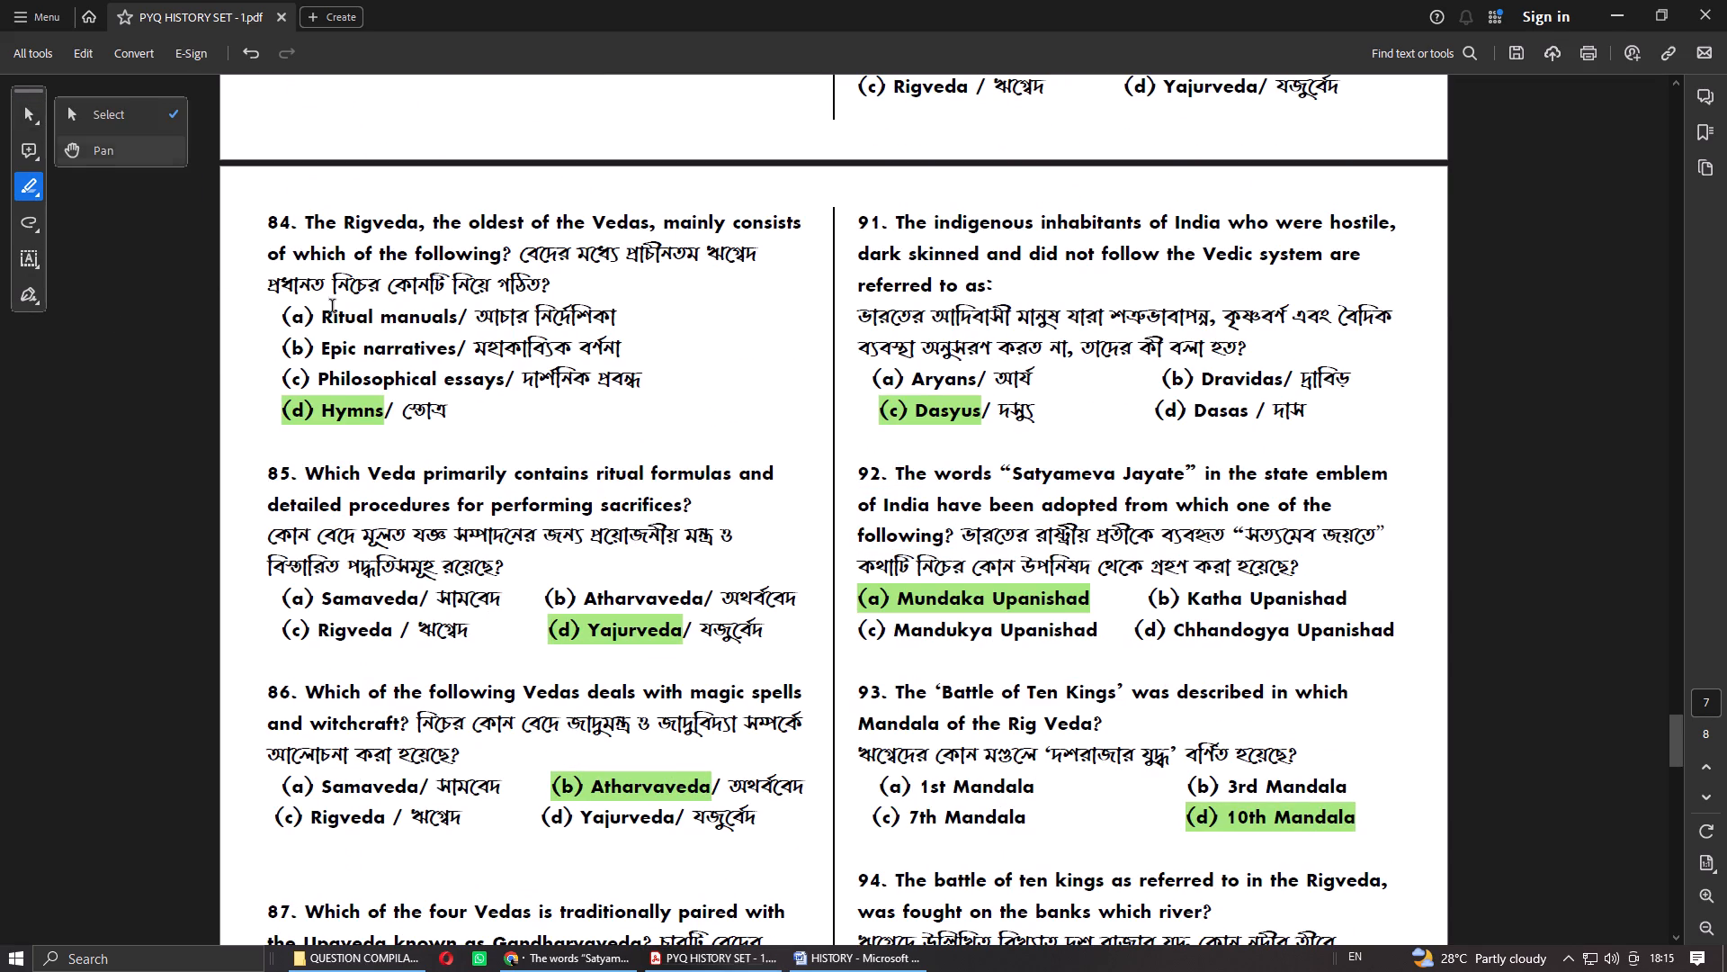
drag(895, 691, 1105, 730)
right_click(1068, 723)
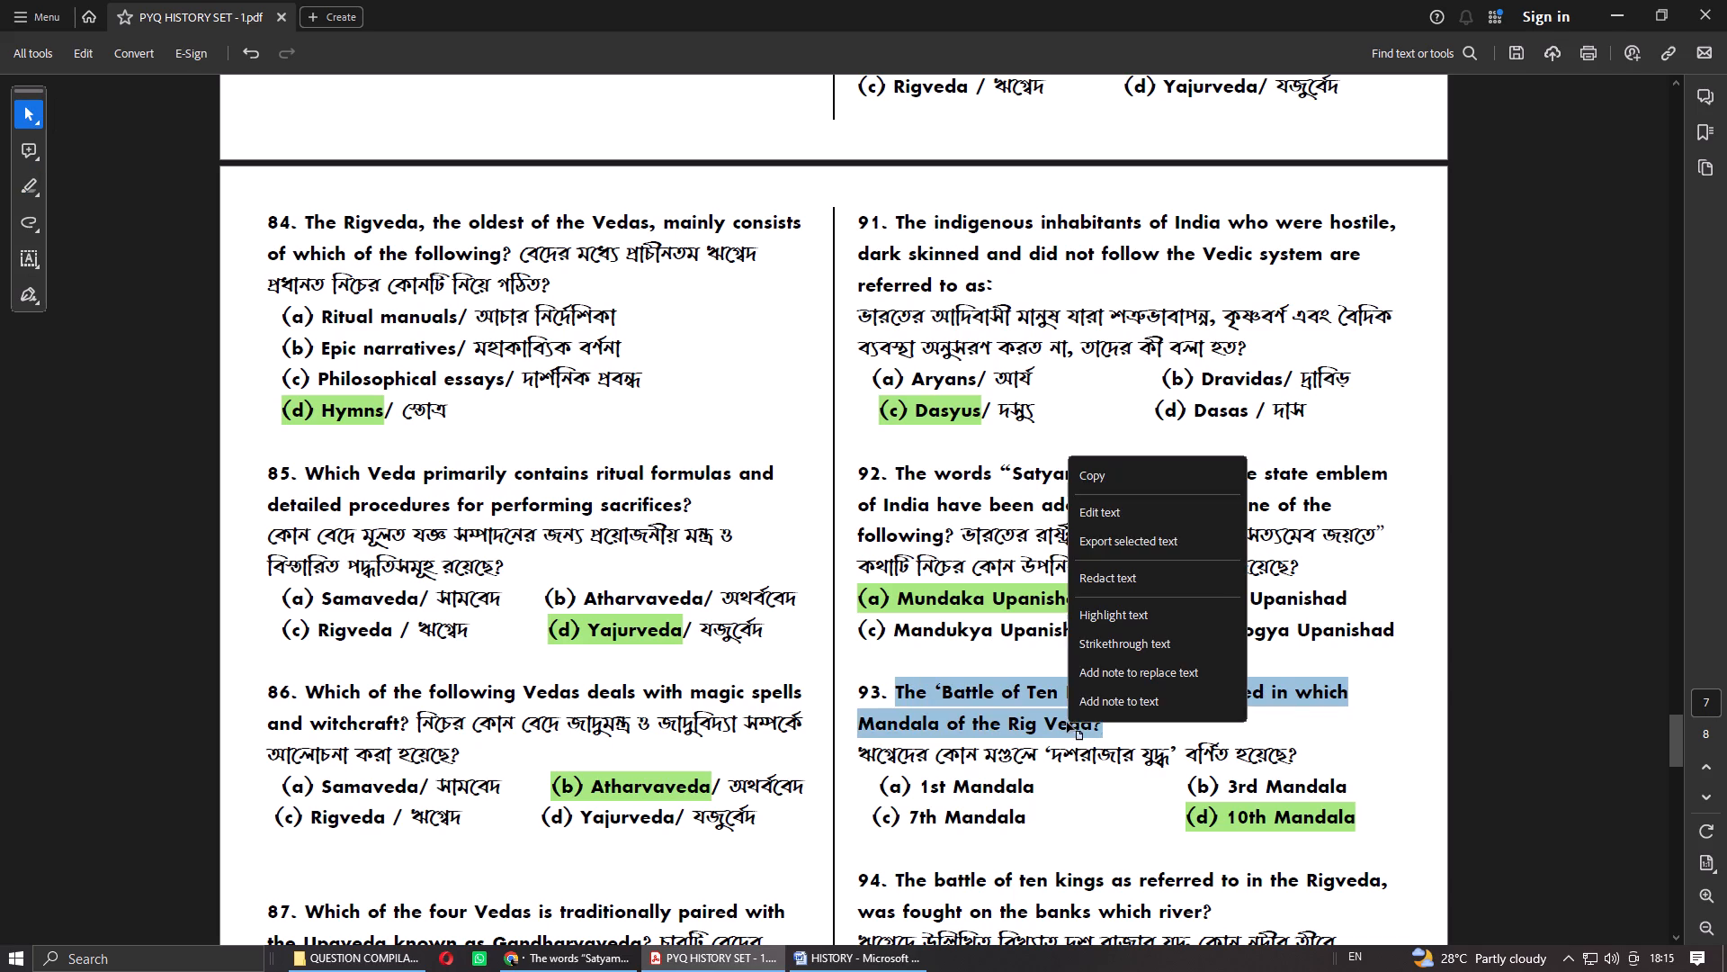
click(1093, 478)
click(577, 971)
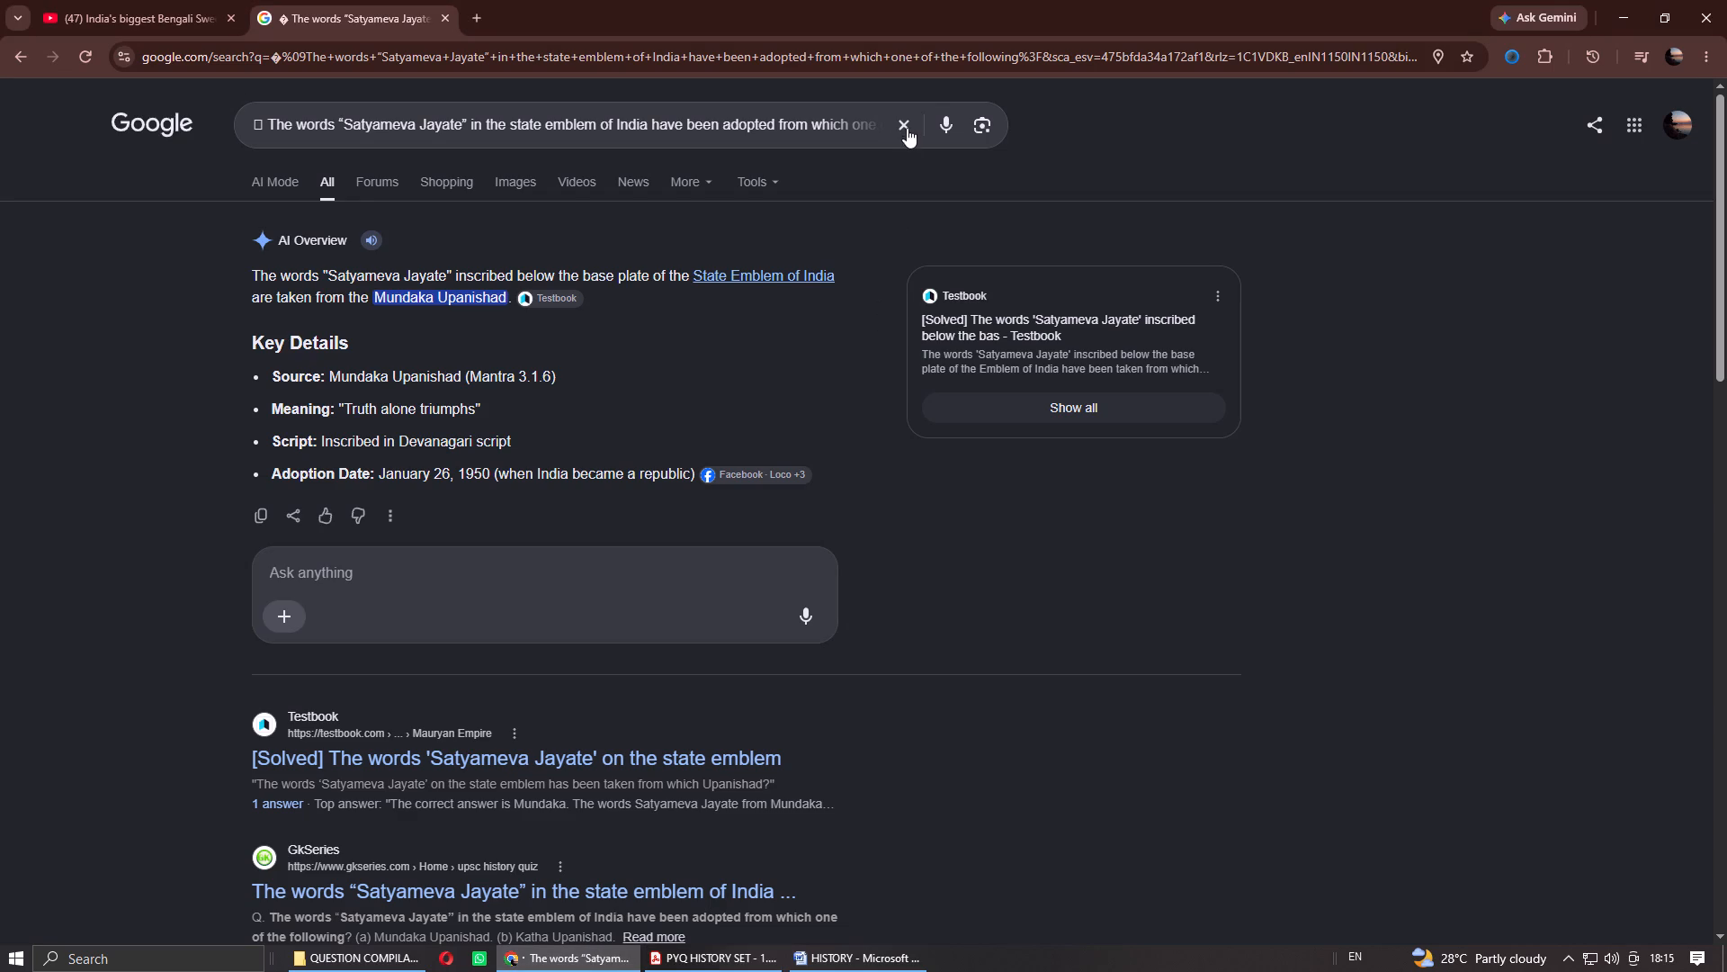
click(907, 125)
key(ctrl+v)
key(Return)
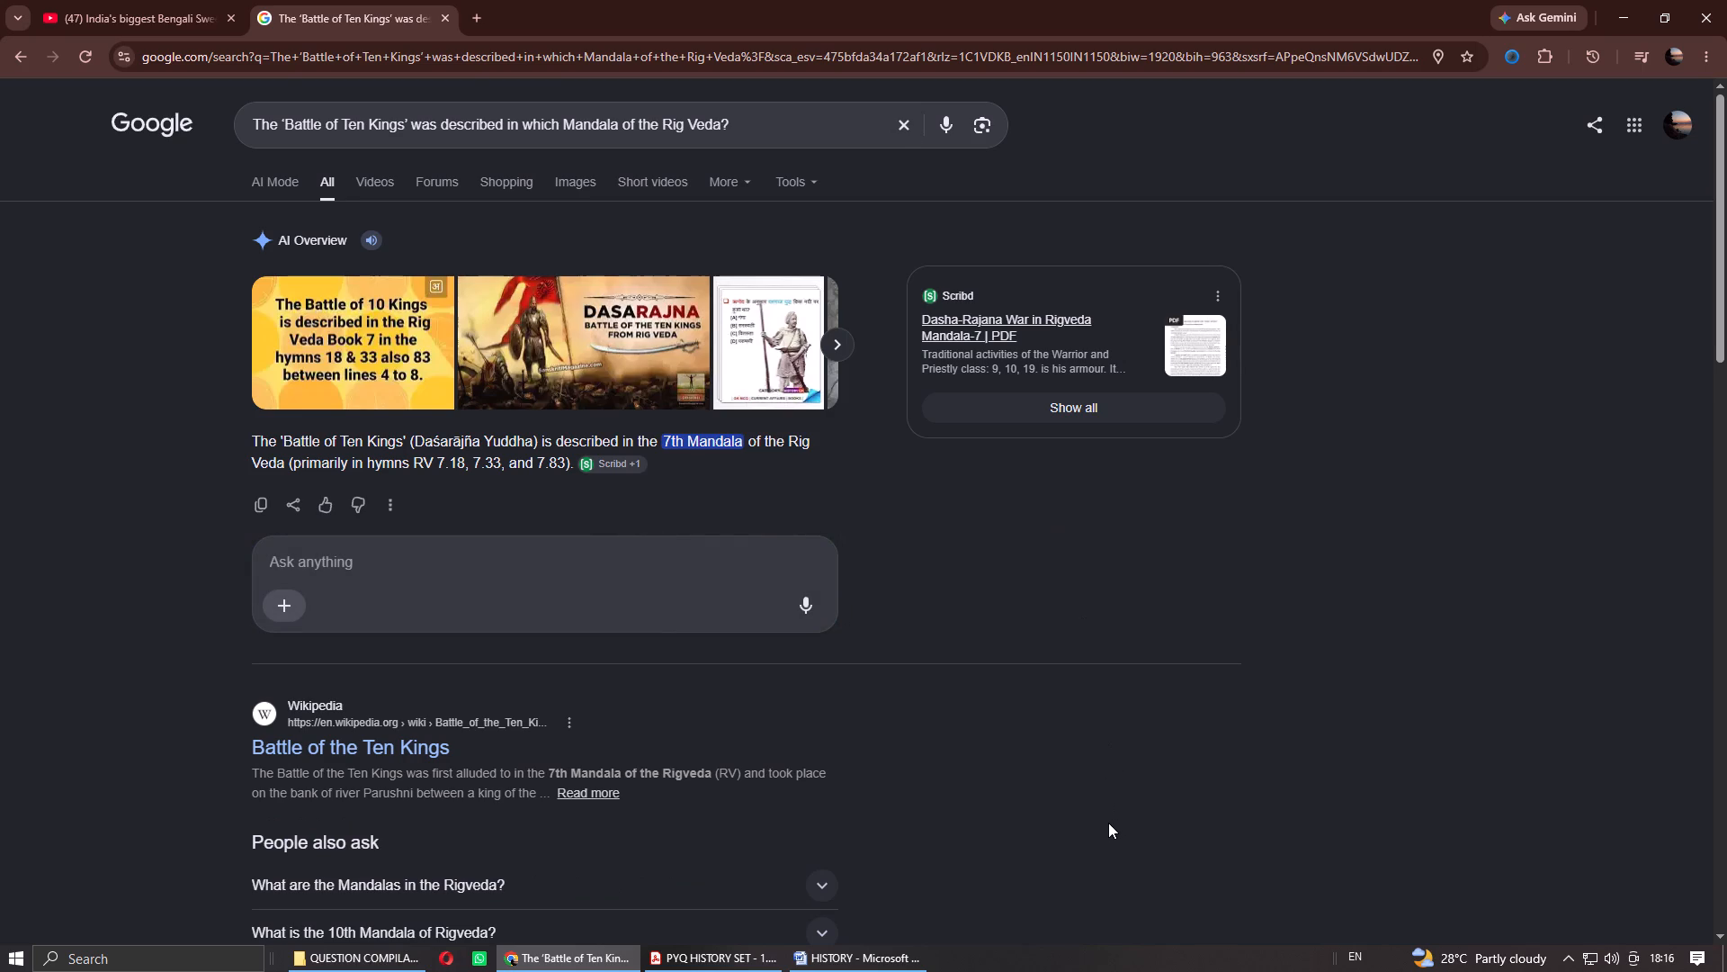
Back in the PDF, delete the highlight on 10th Mandala and highlight option (c) 7th Mandala for question 93.
click(744, 967)
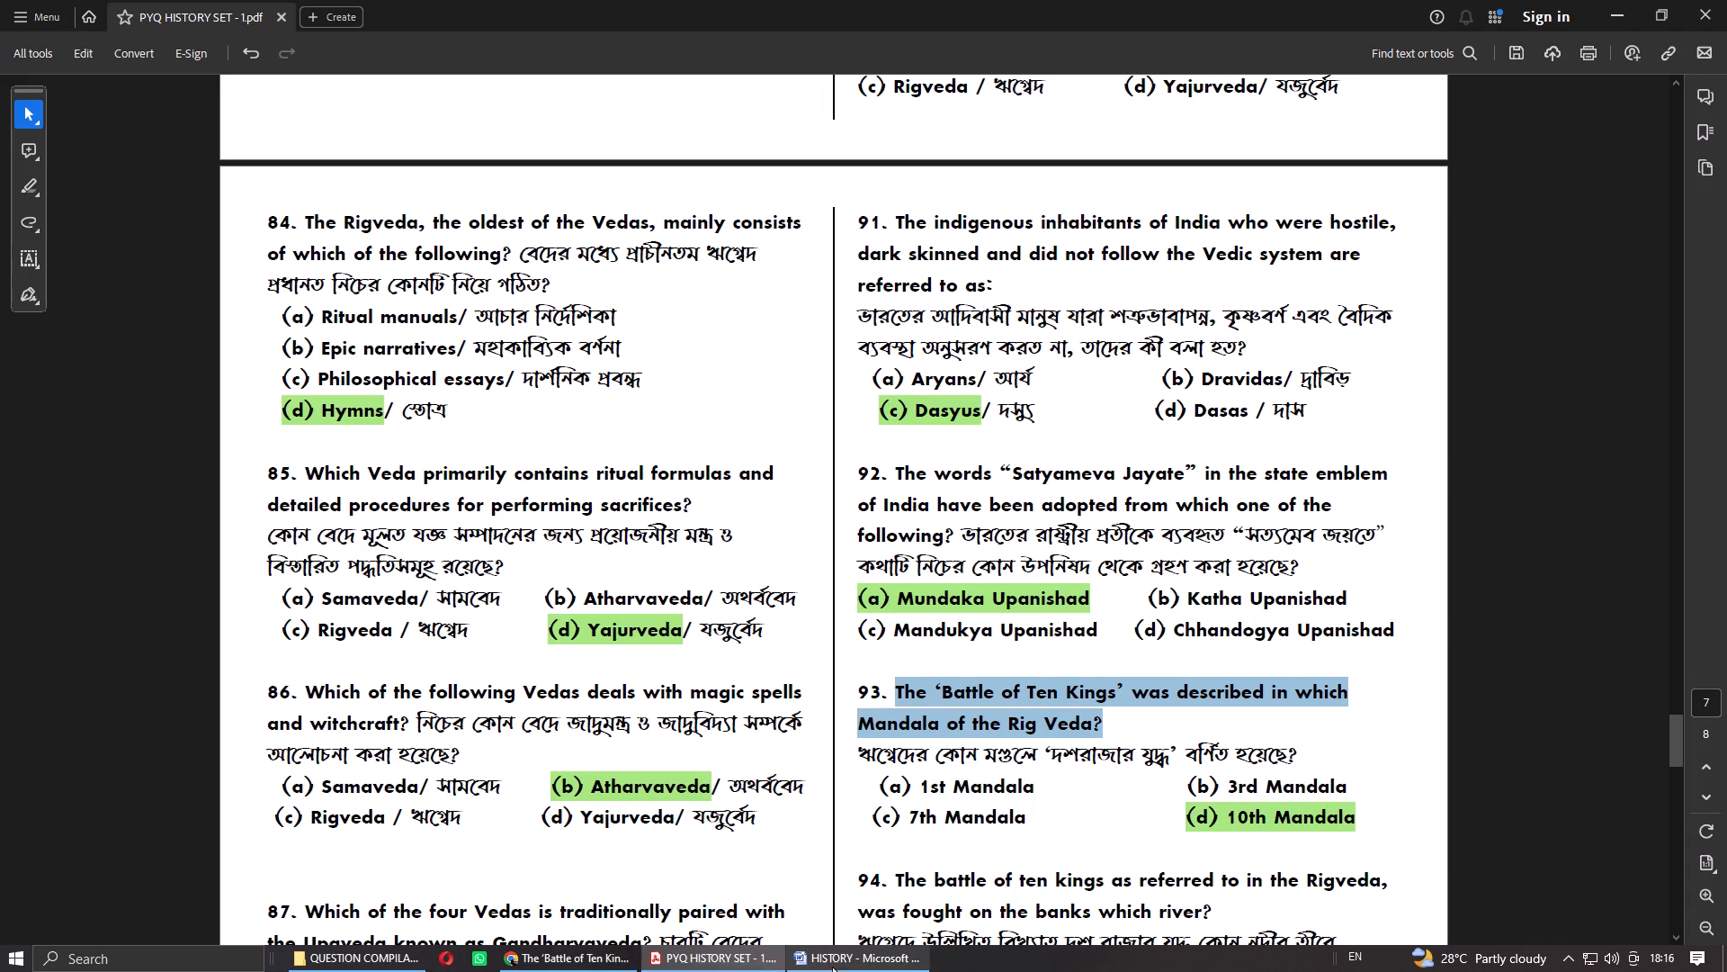
click(1259, 815)
click(1355, 861)
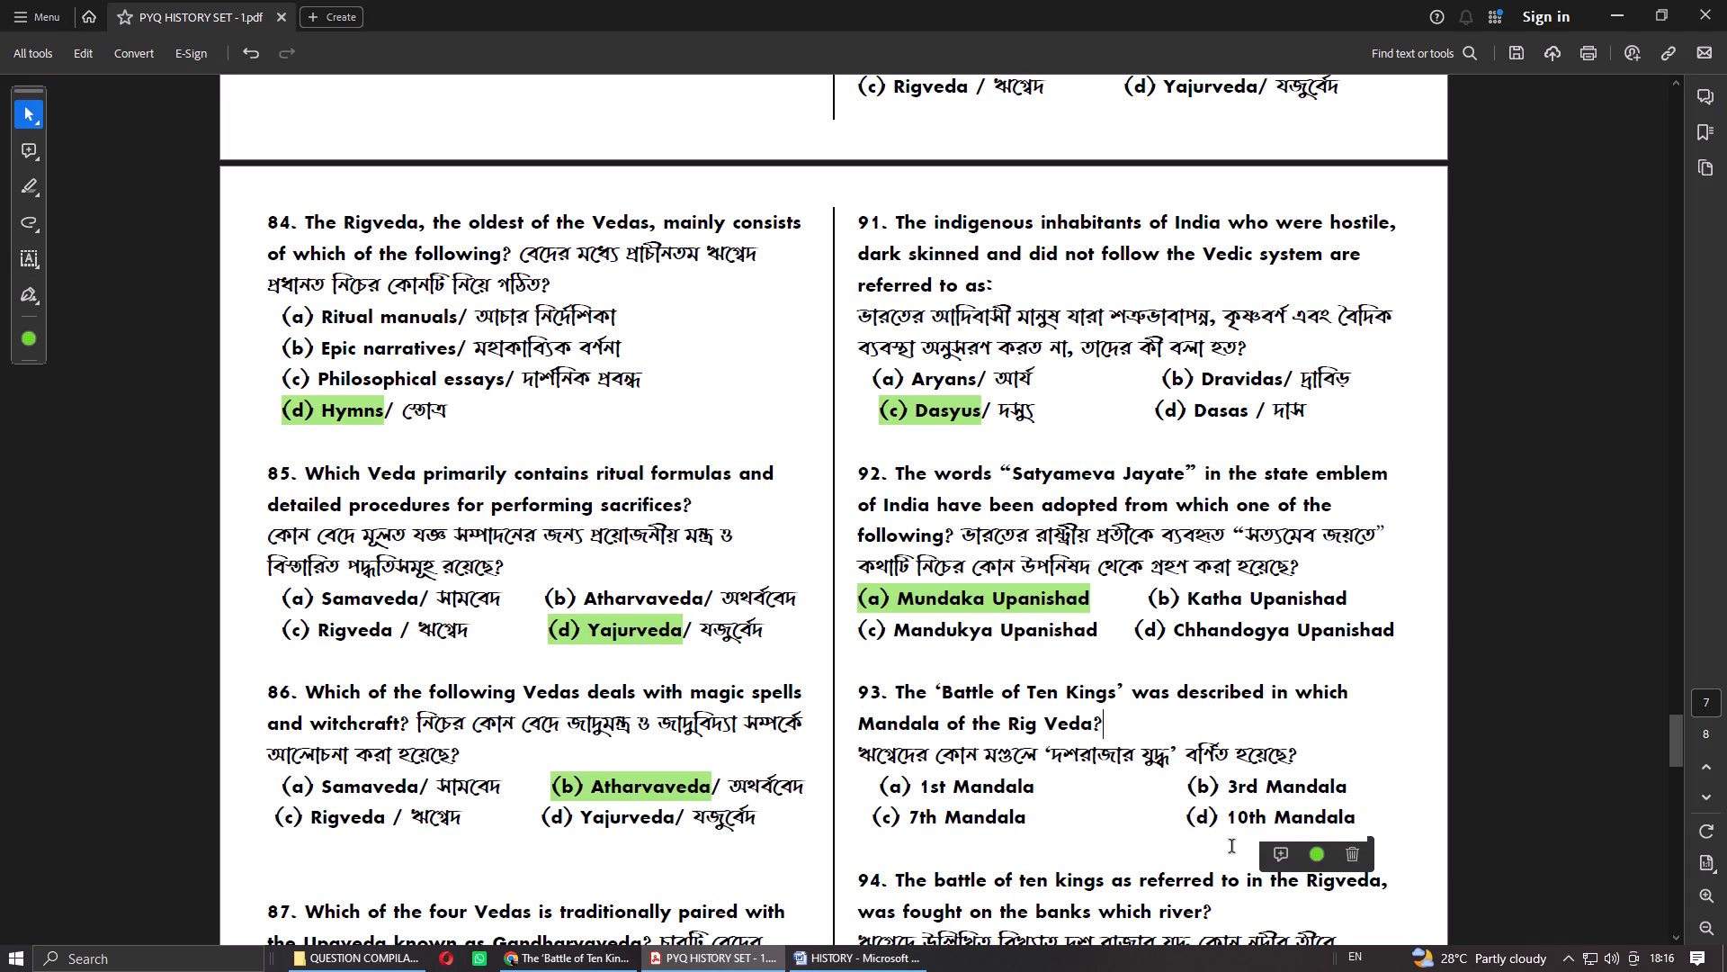
click(22, 183)
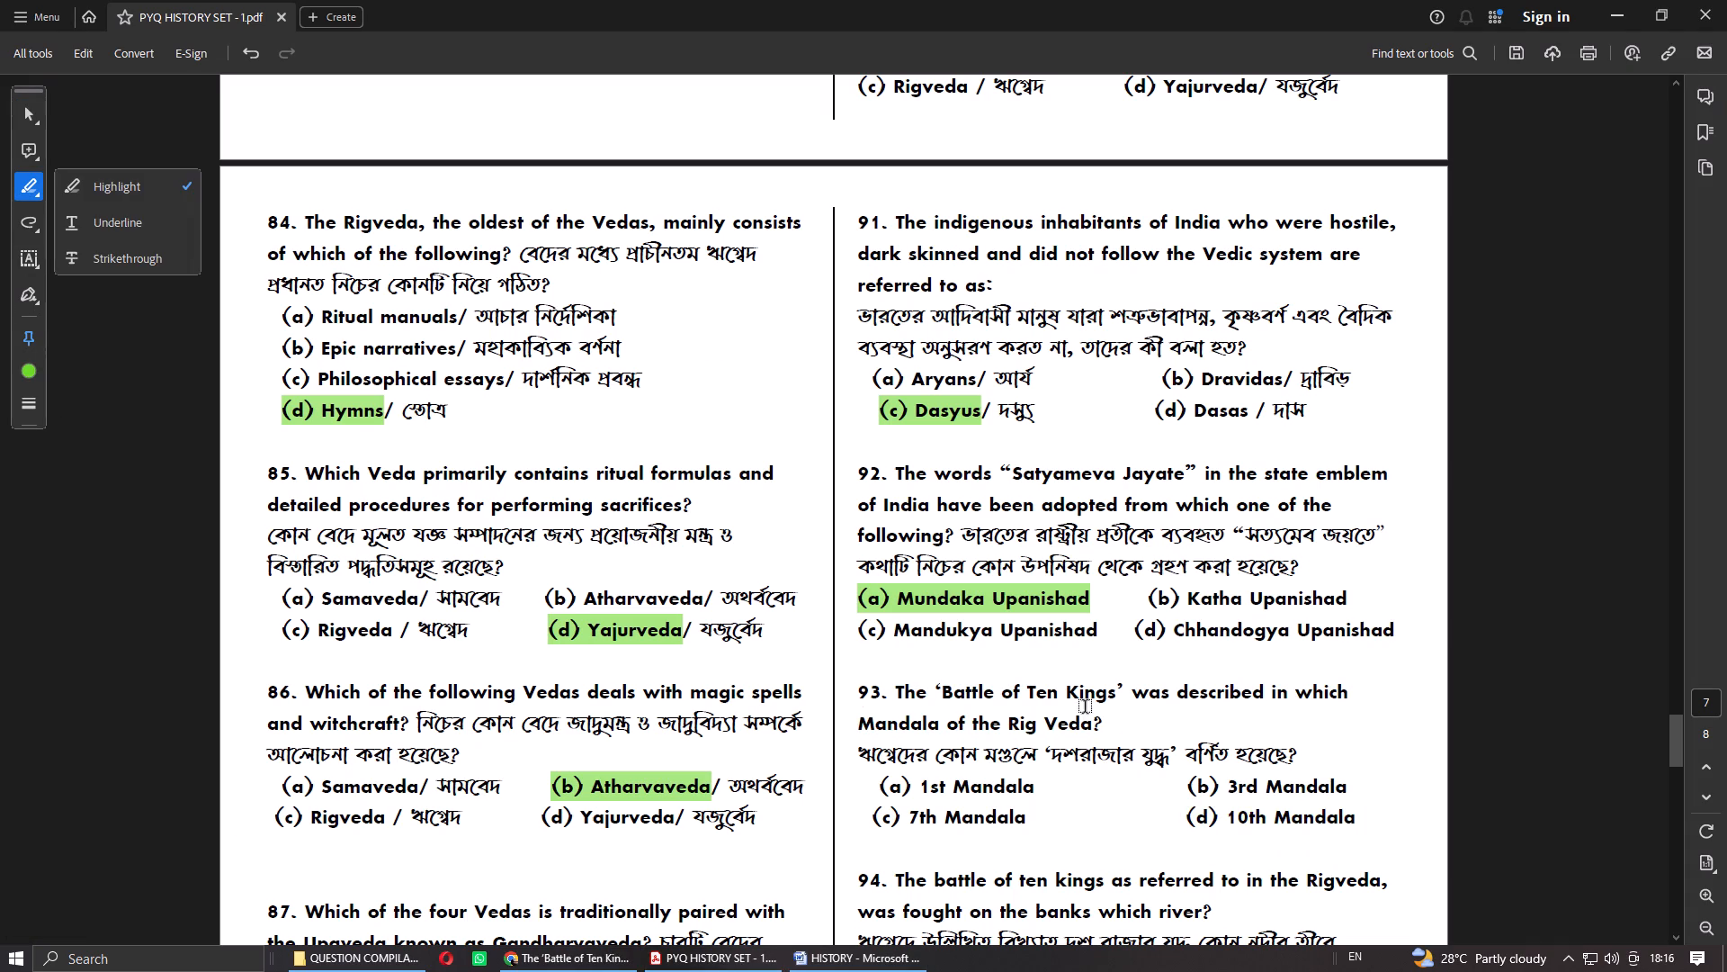
drag(858, 815, 985, 817)
Highlight option (c) Parushni as the answer to question 94.
scroll(1083, 699, down, 3)
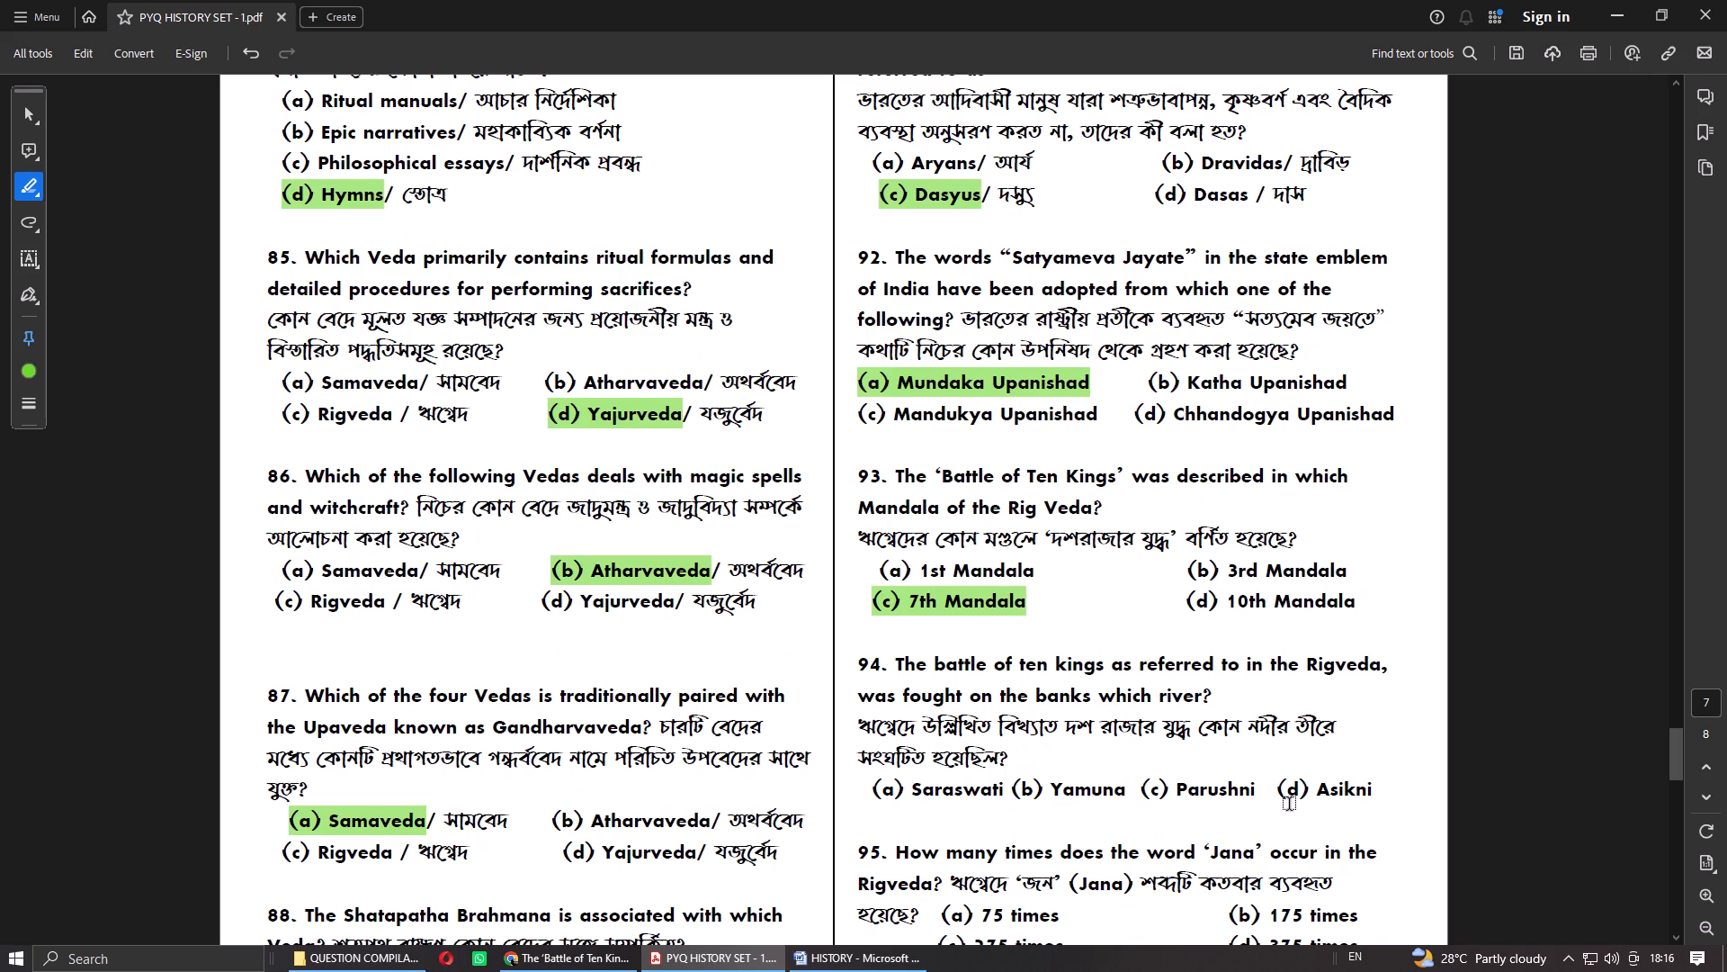
drag(1141, 795, 1225, 792)
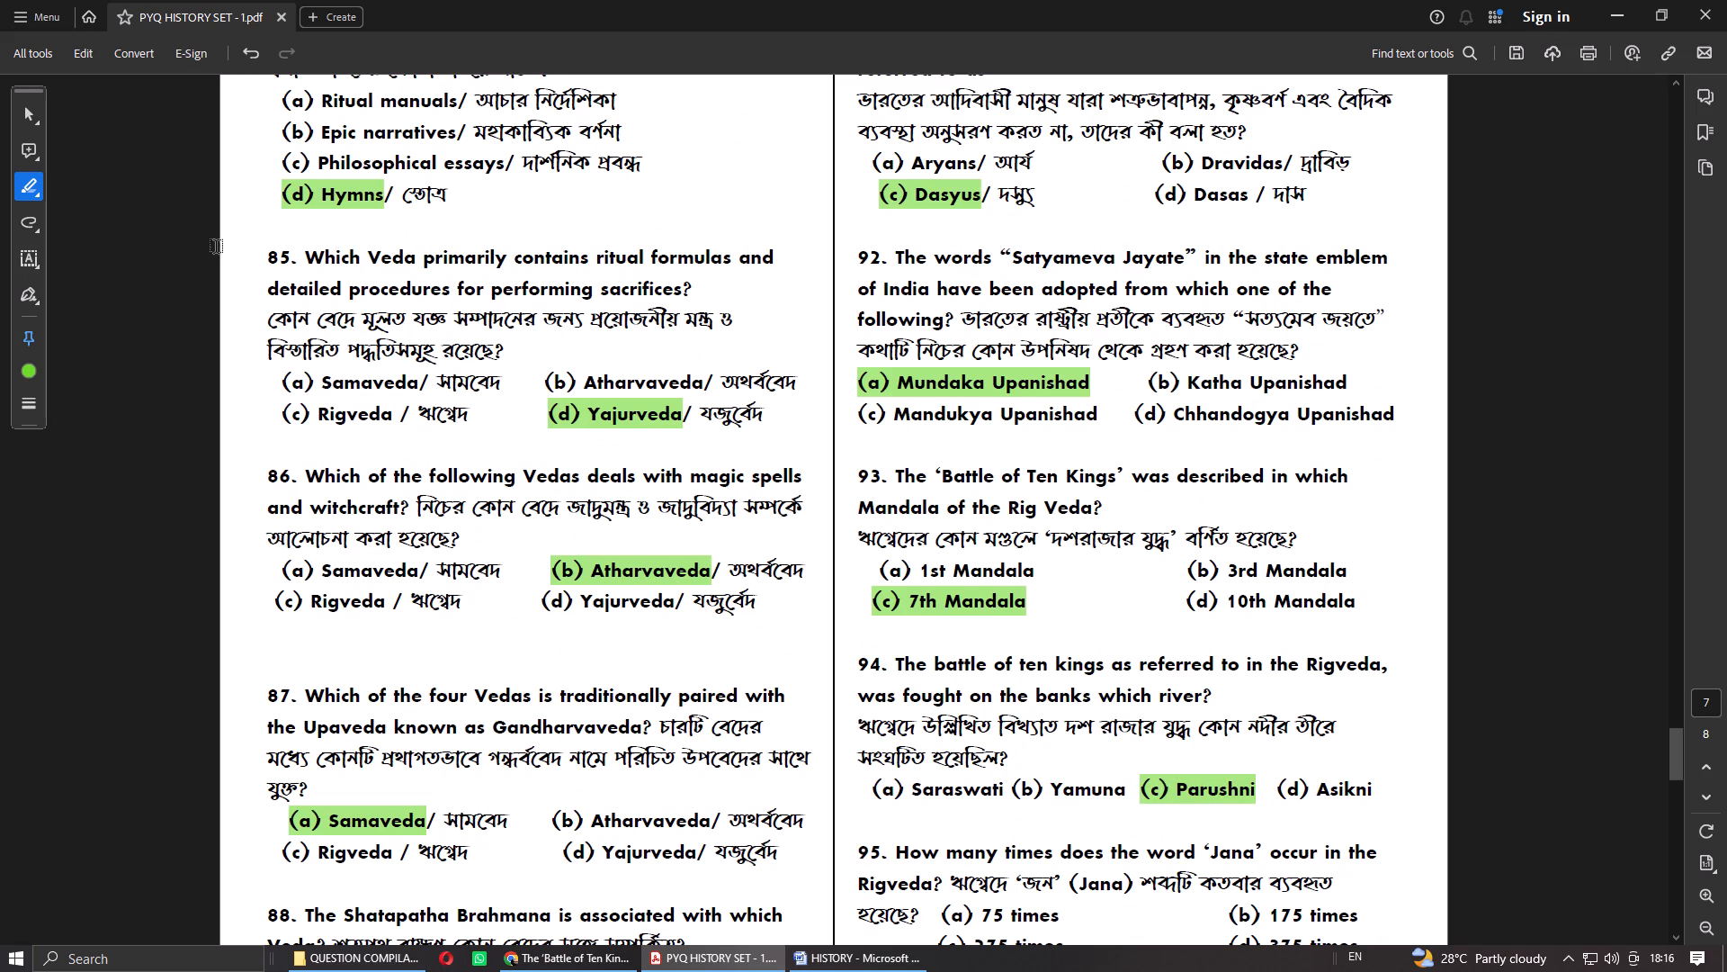
Copy question 94 about the river of the battle of ten kings and search Google in Chrome for it.
click(31, 120)
drag(894, 661, 978, 669)
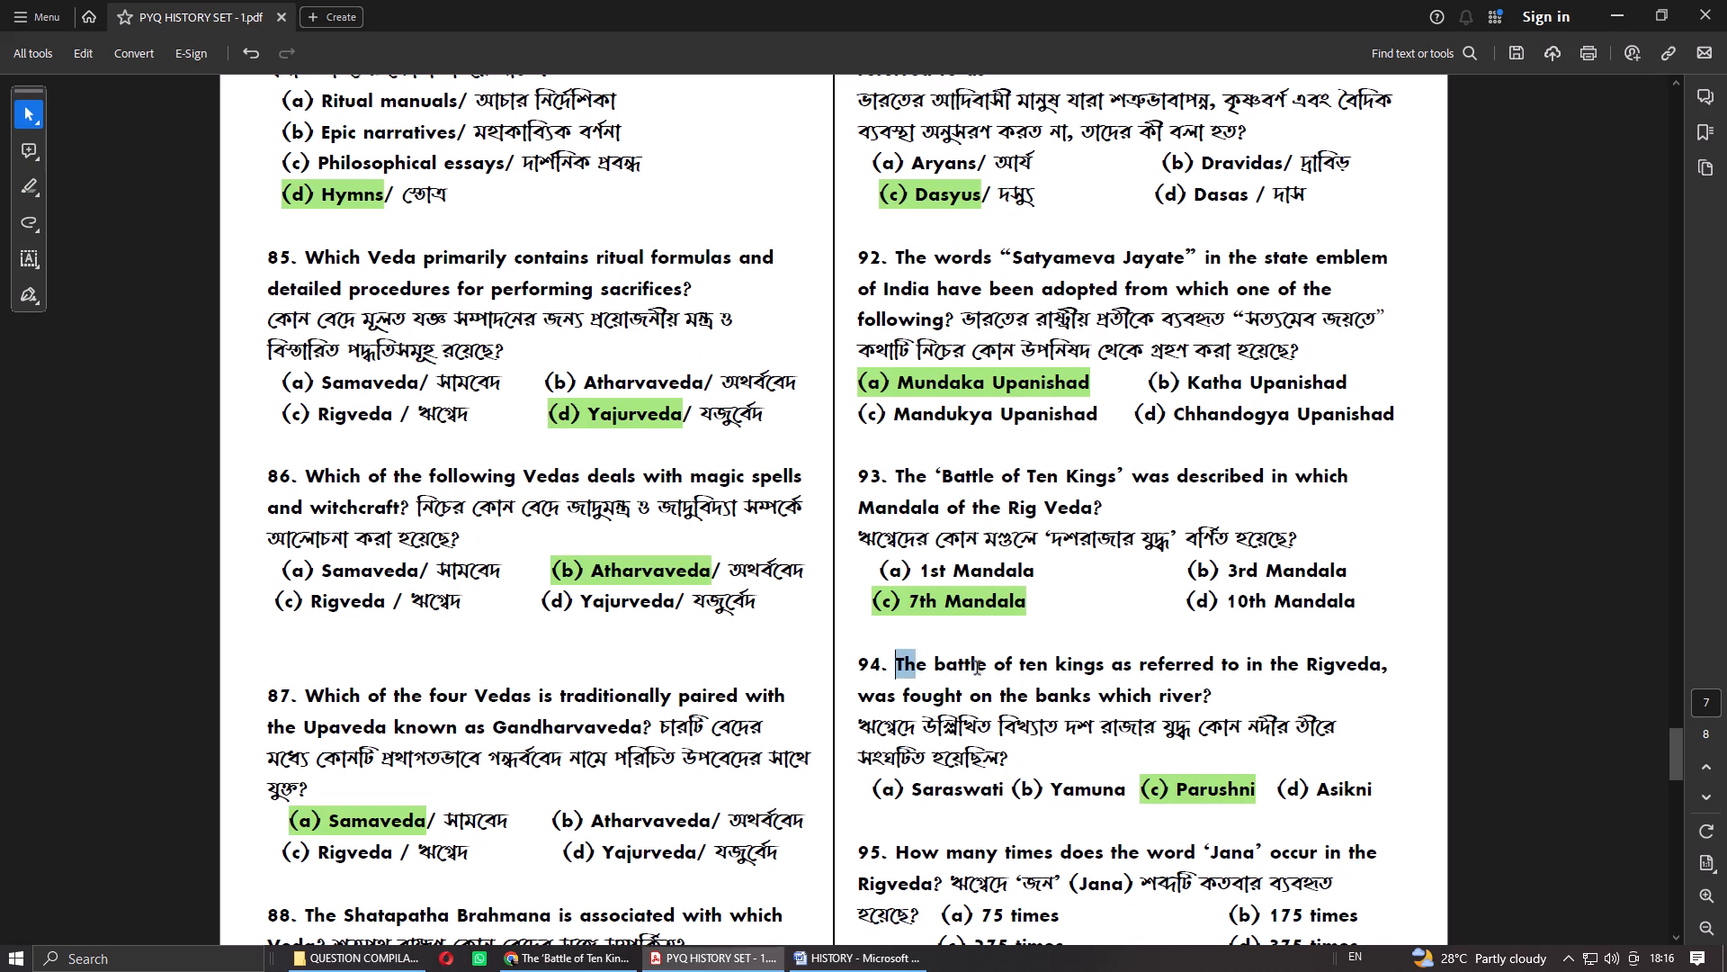
drag(978, 669, 1204, 681)
right_click(1147, 682)
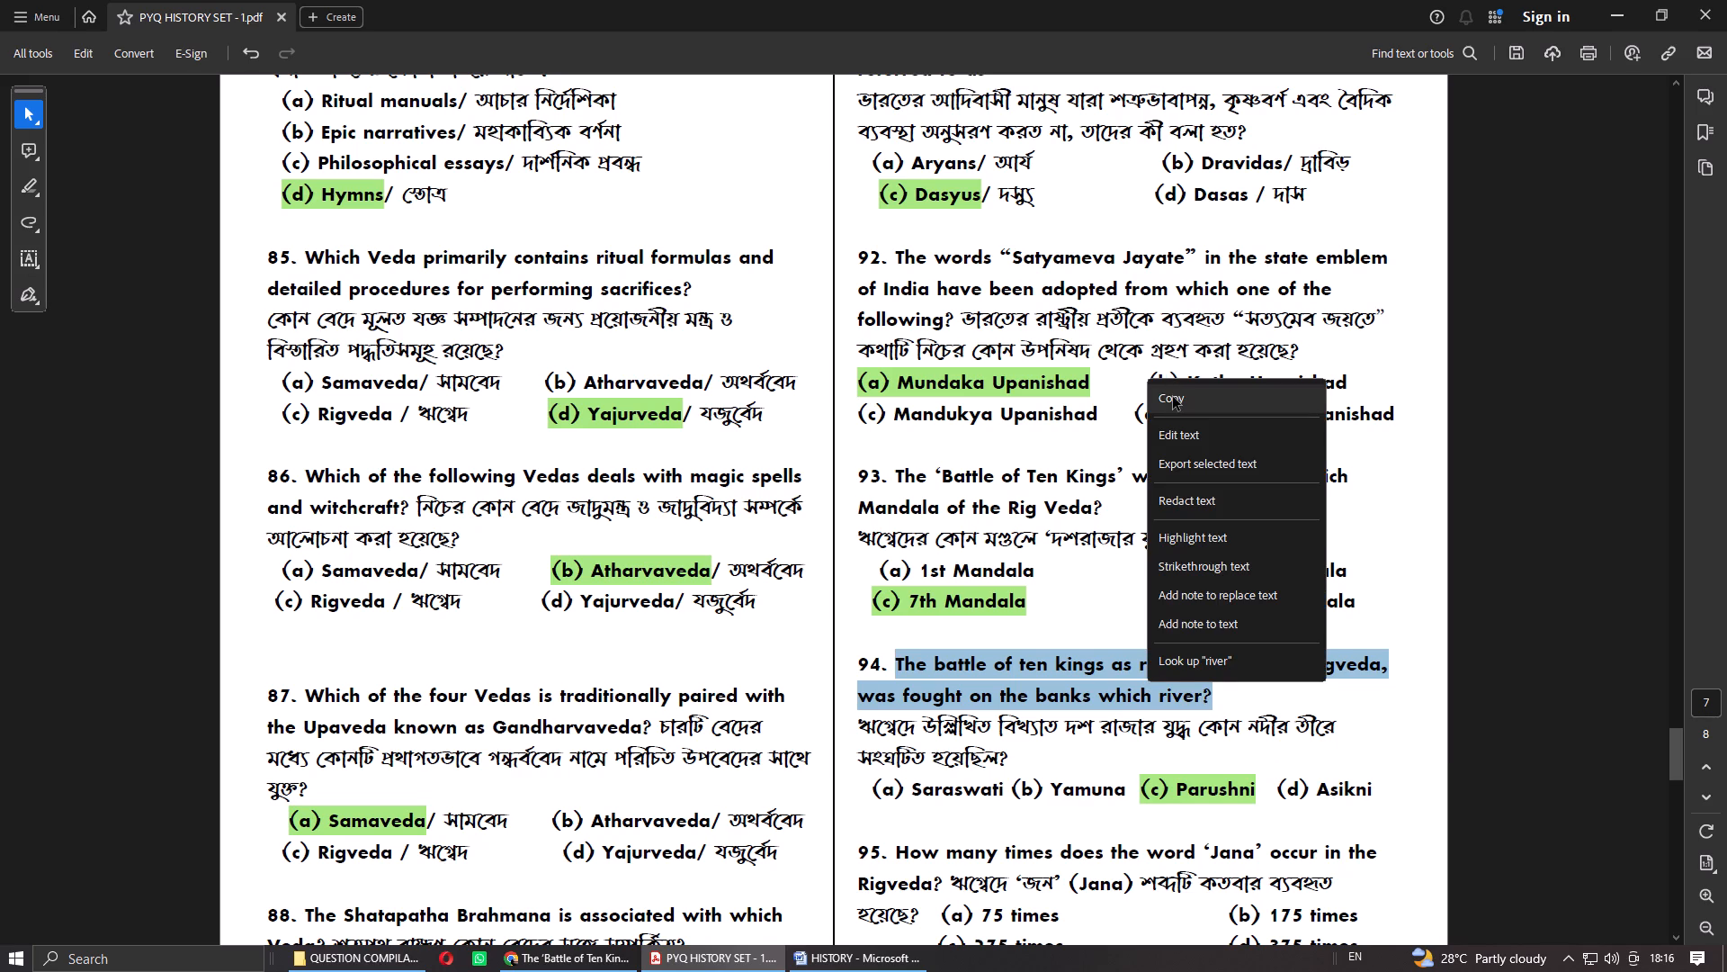
click(1173, 397)
click(609, 964)
click(899, 124)
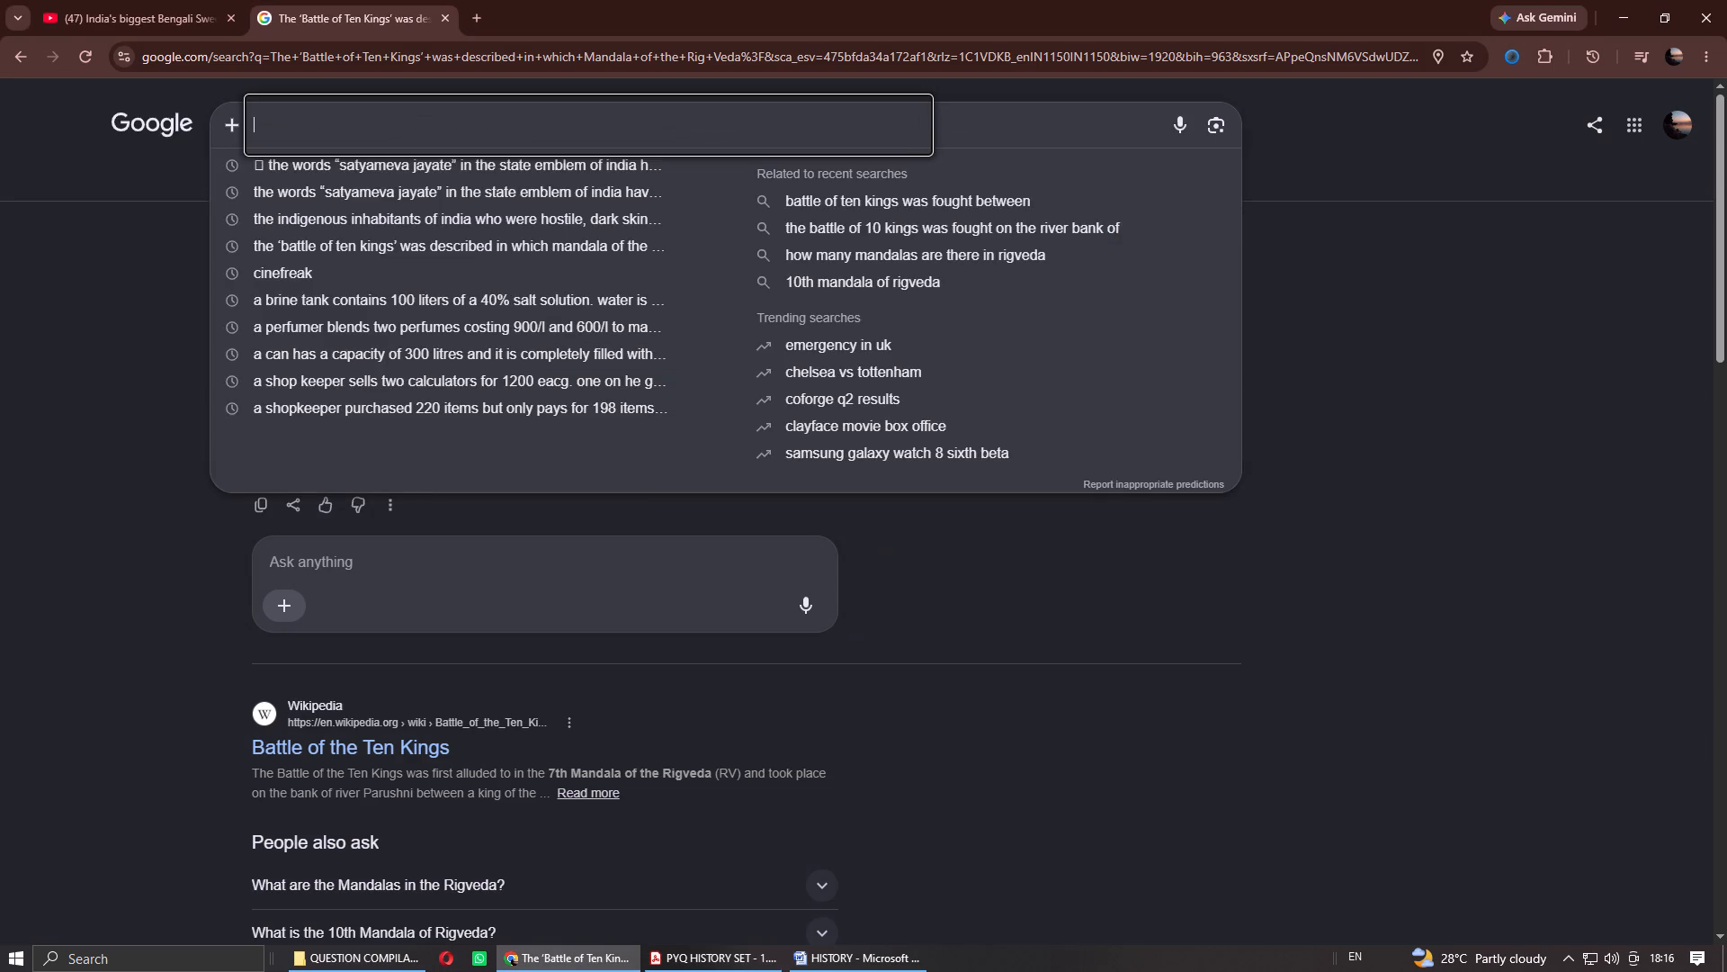
key(ctrl+v)
key(Return)
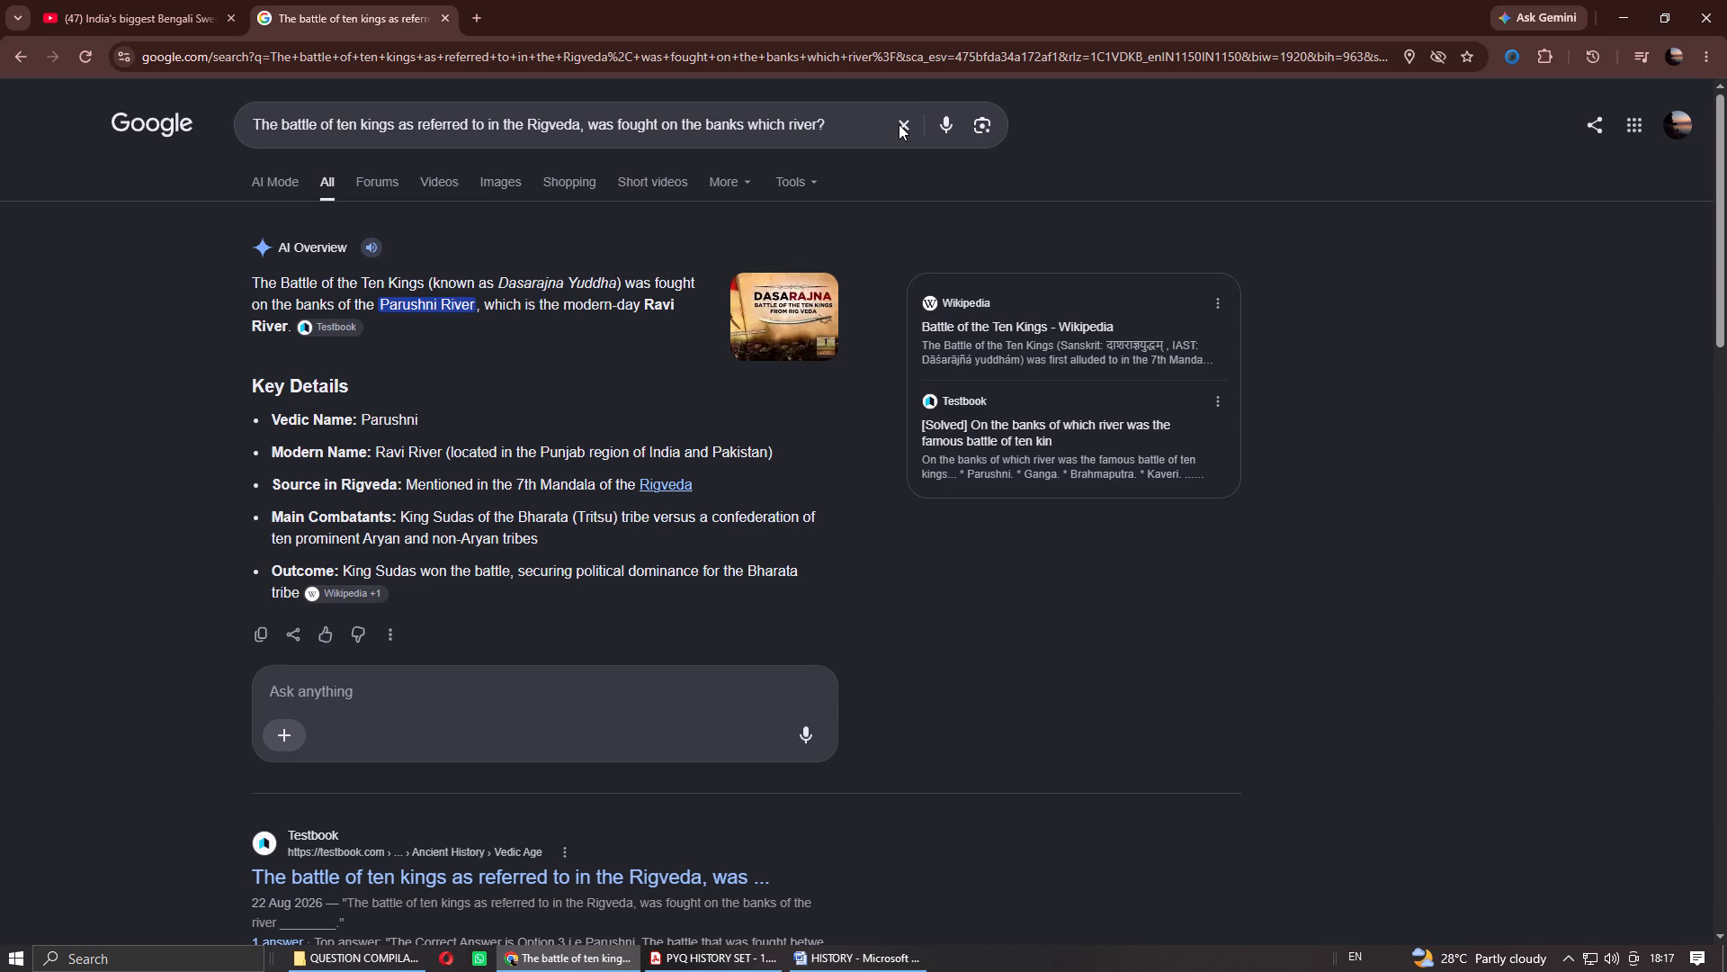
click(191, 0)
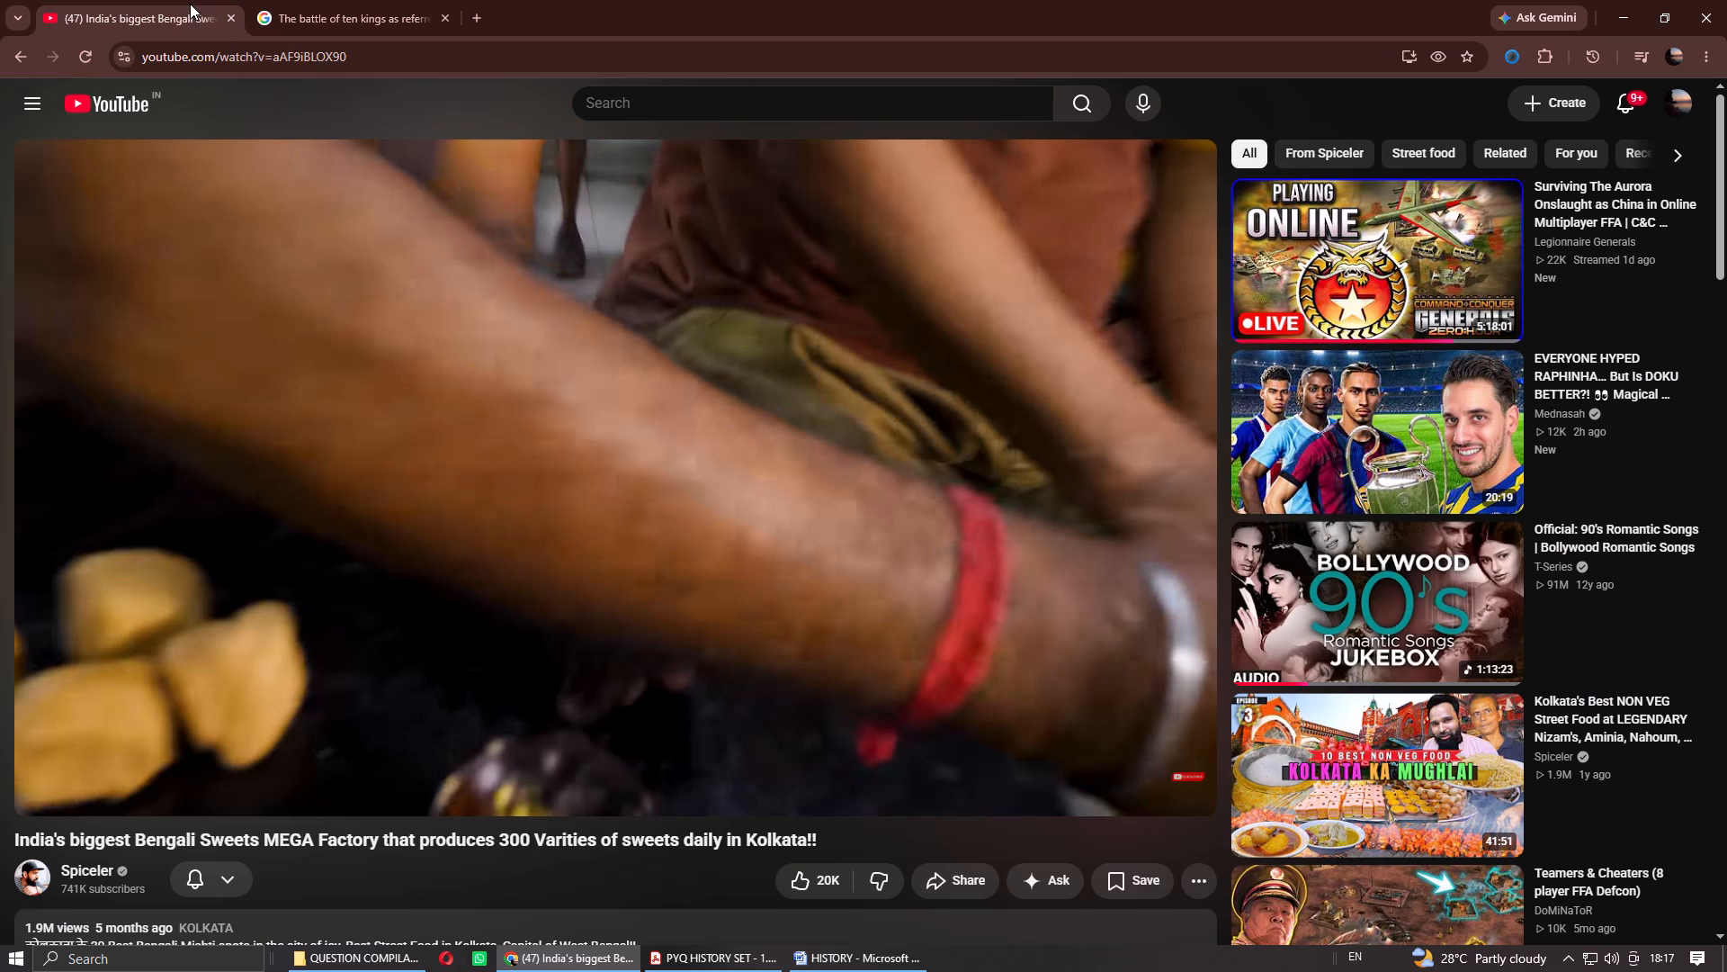
Return to the PDF, copy question 95 about the word 'Jana' in the Rigveda, and search Google in Chrome for it.
click(774, 971)
click(1064, 784)
scroll(1034, 740, down, 3)
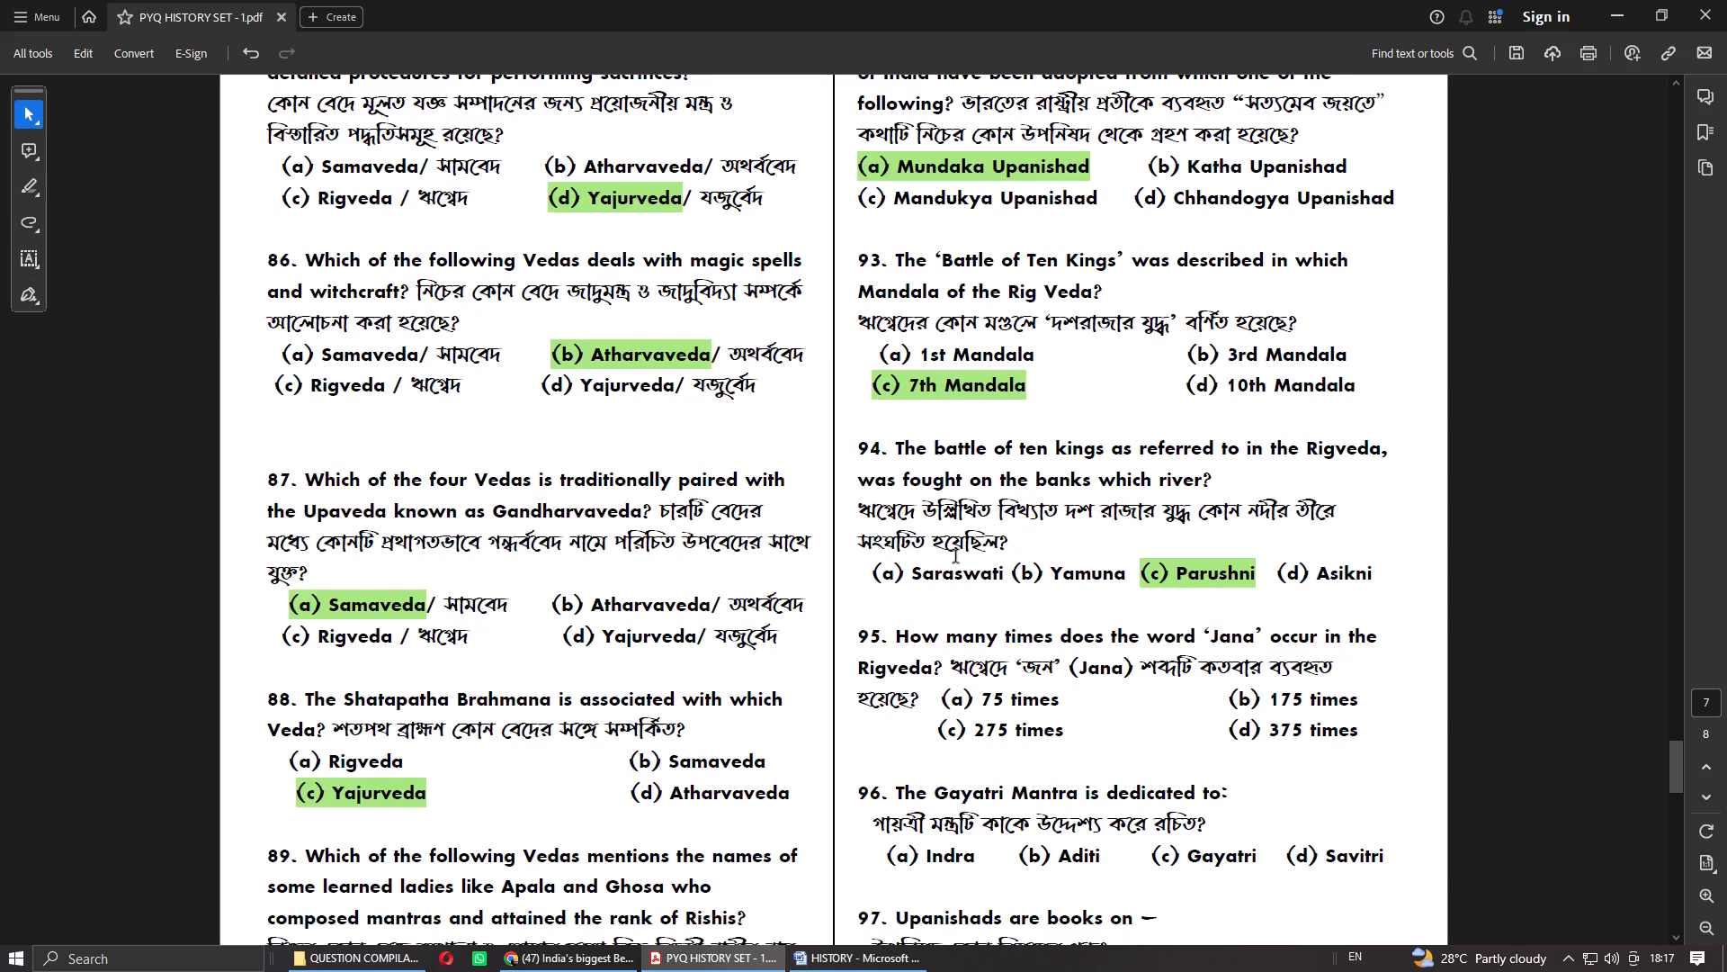
drag(895, 638, 935, 652)
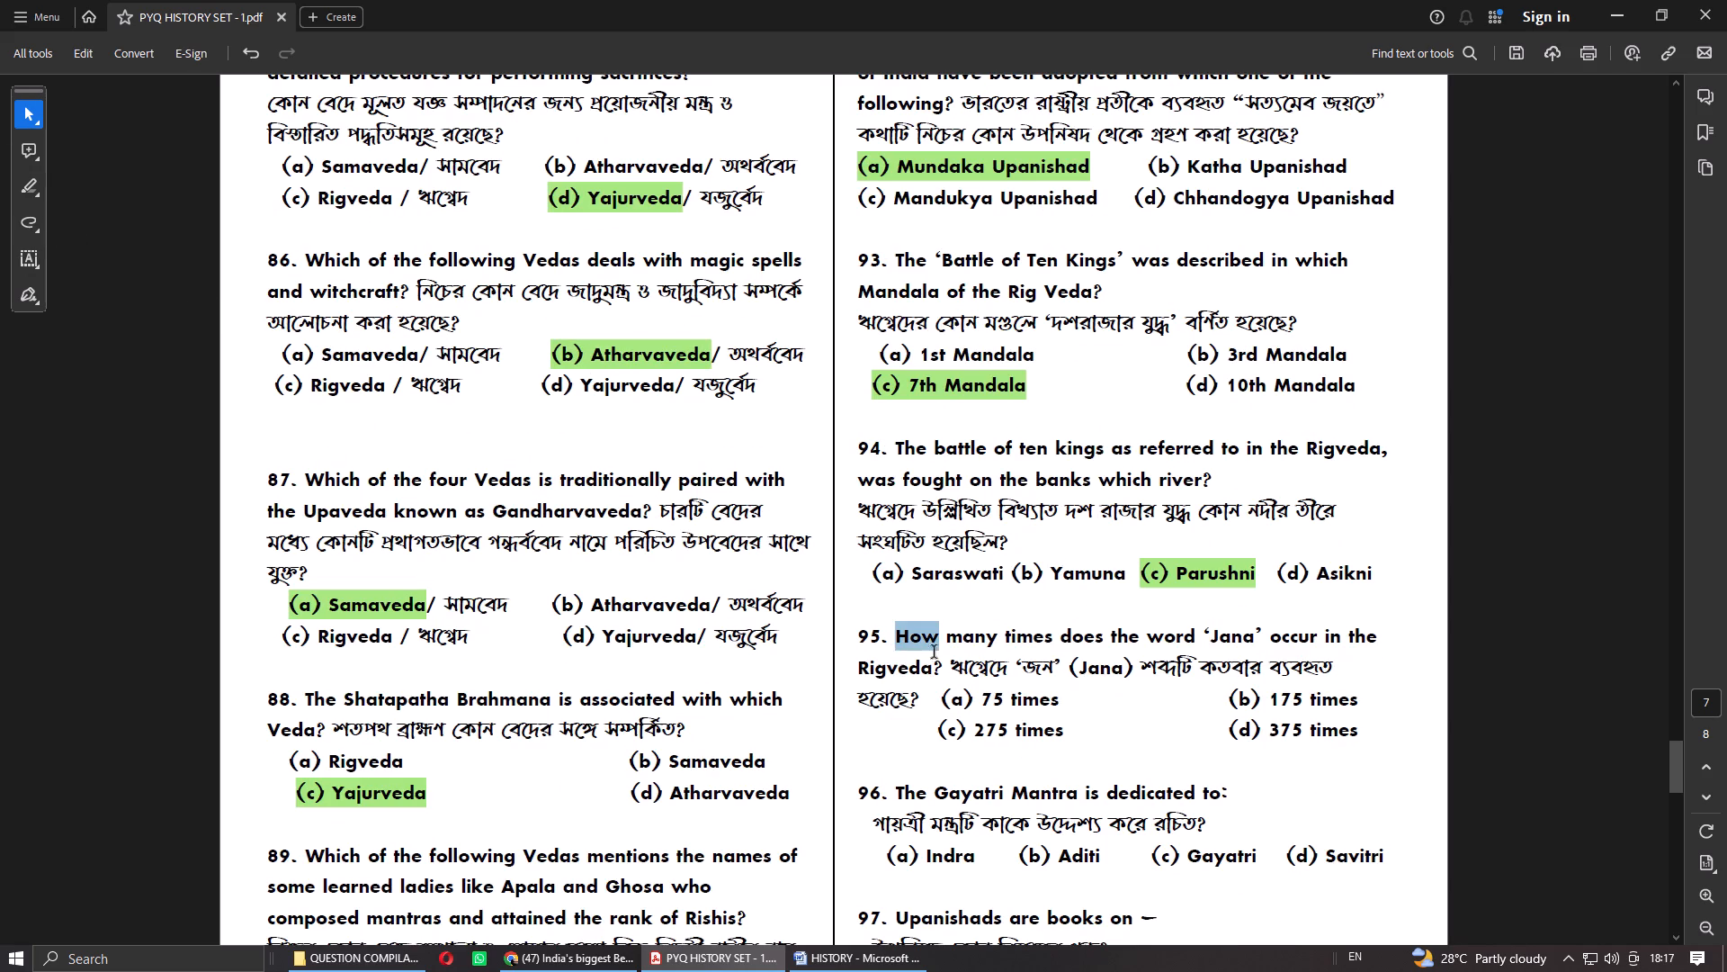
drag(935, 652, 940, 672)
right_click(930, 667)
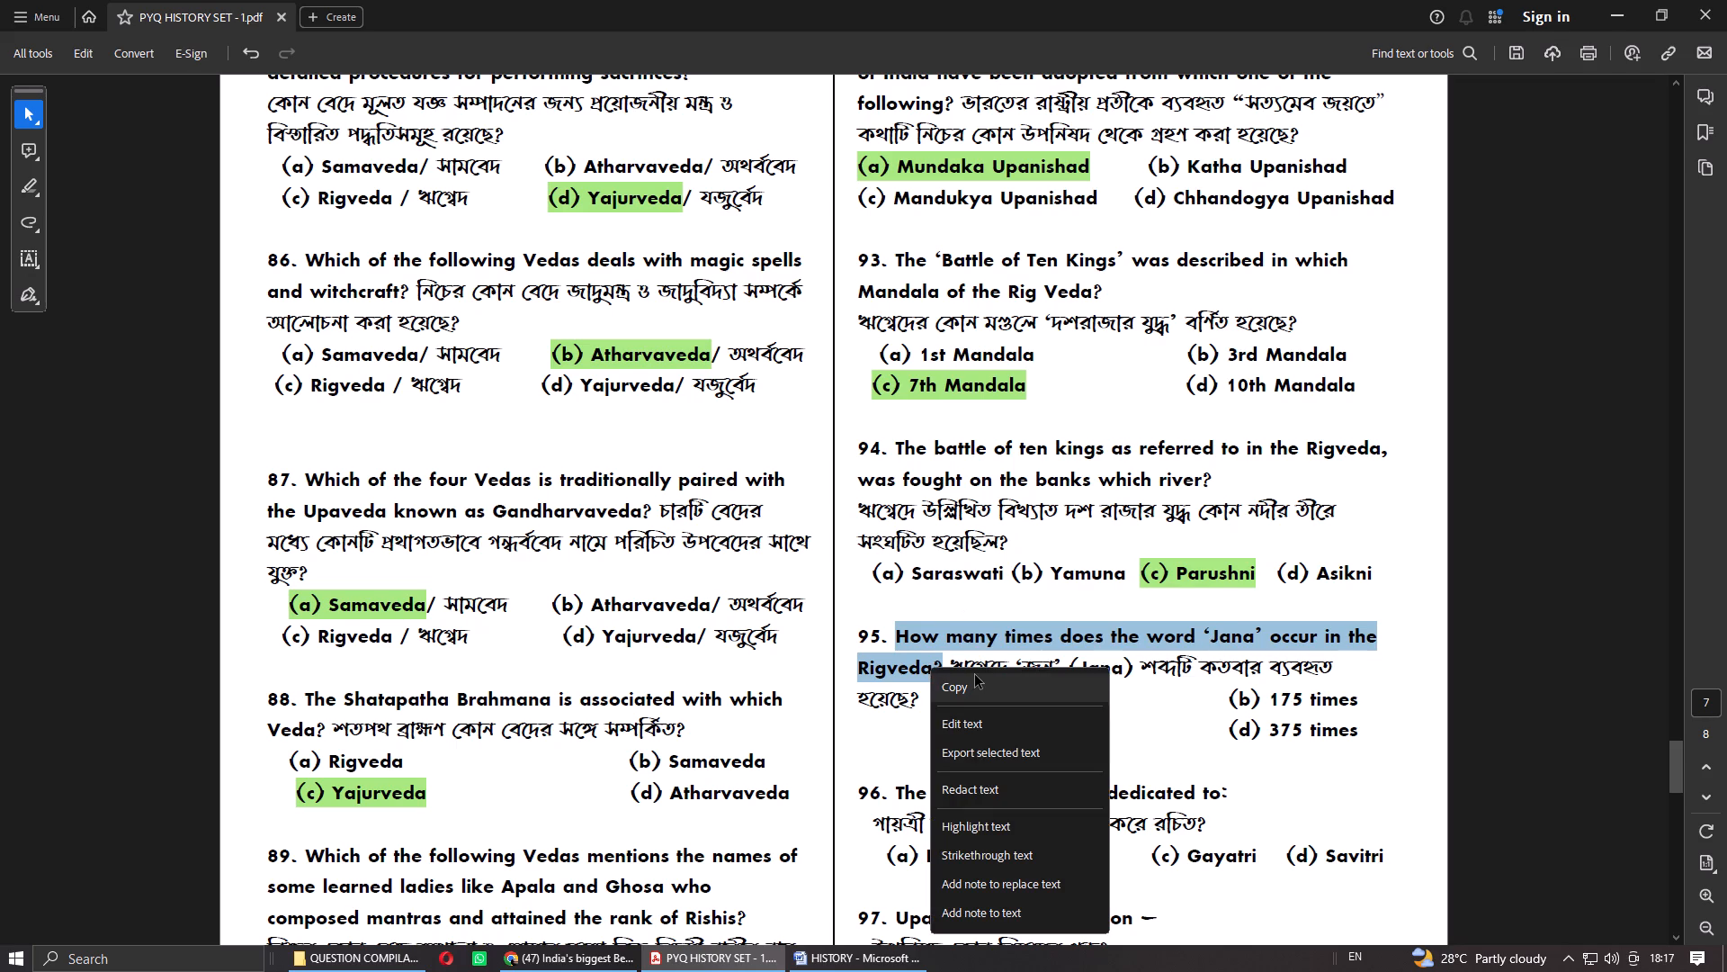
click(975, 676)
click(580, 967)
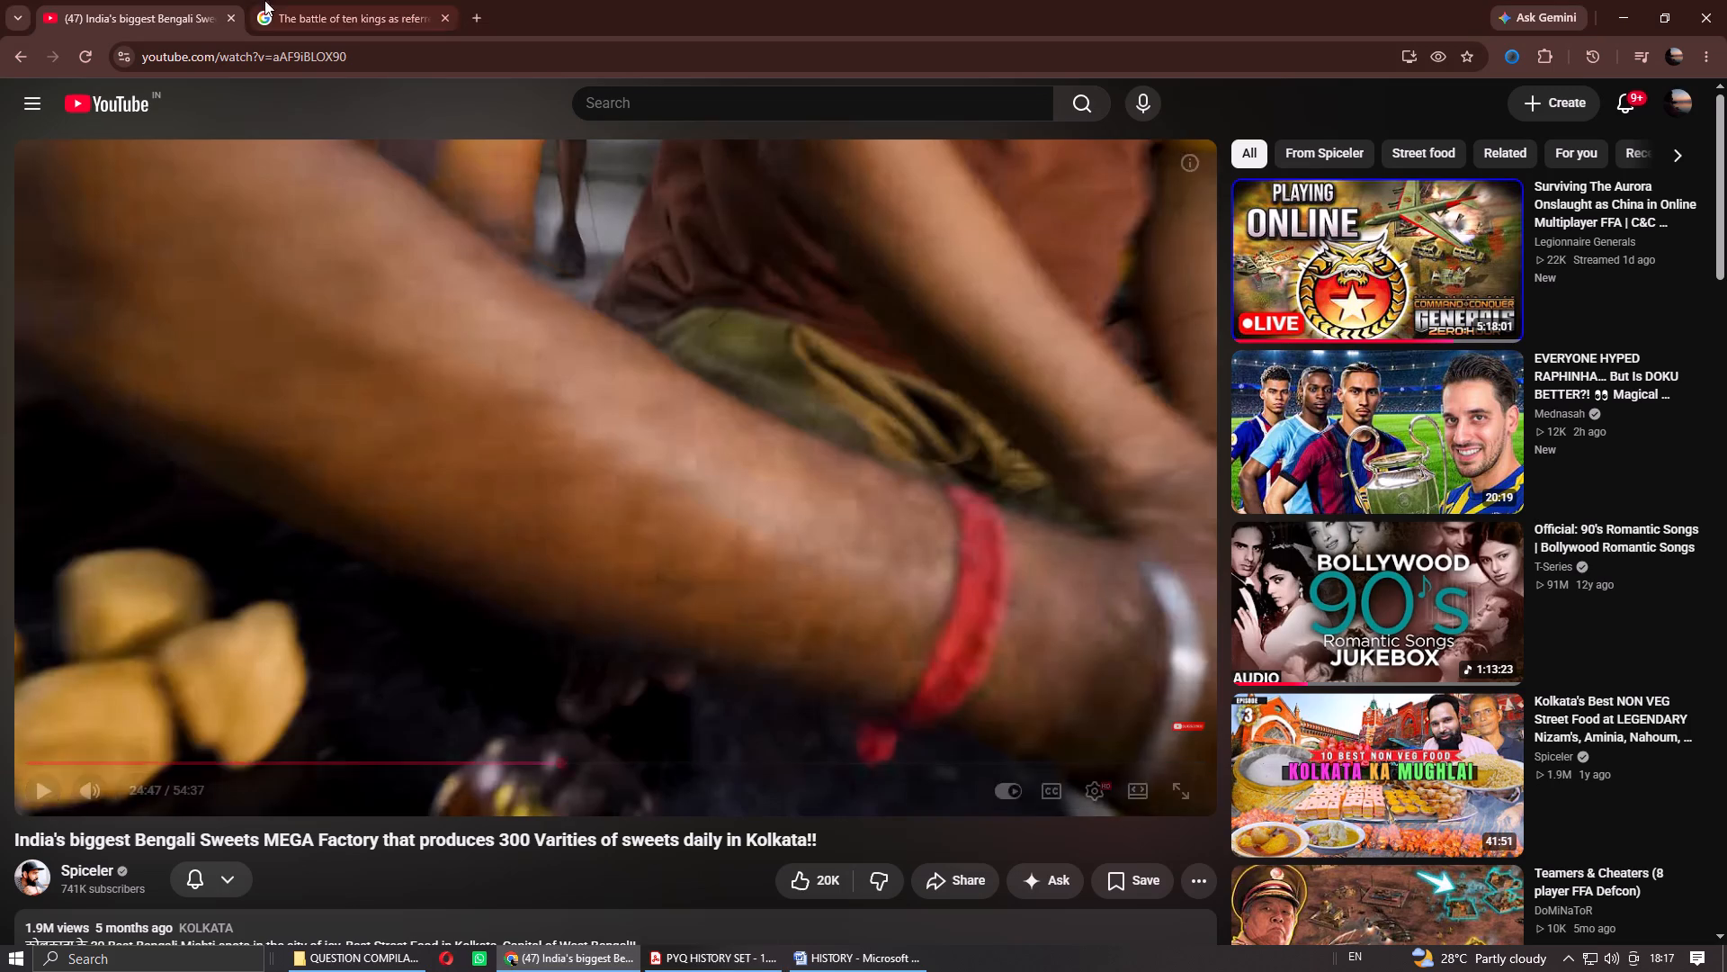
click(246, 0)
click(299, 3)
click(901, 131)
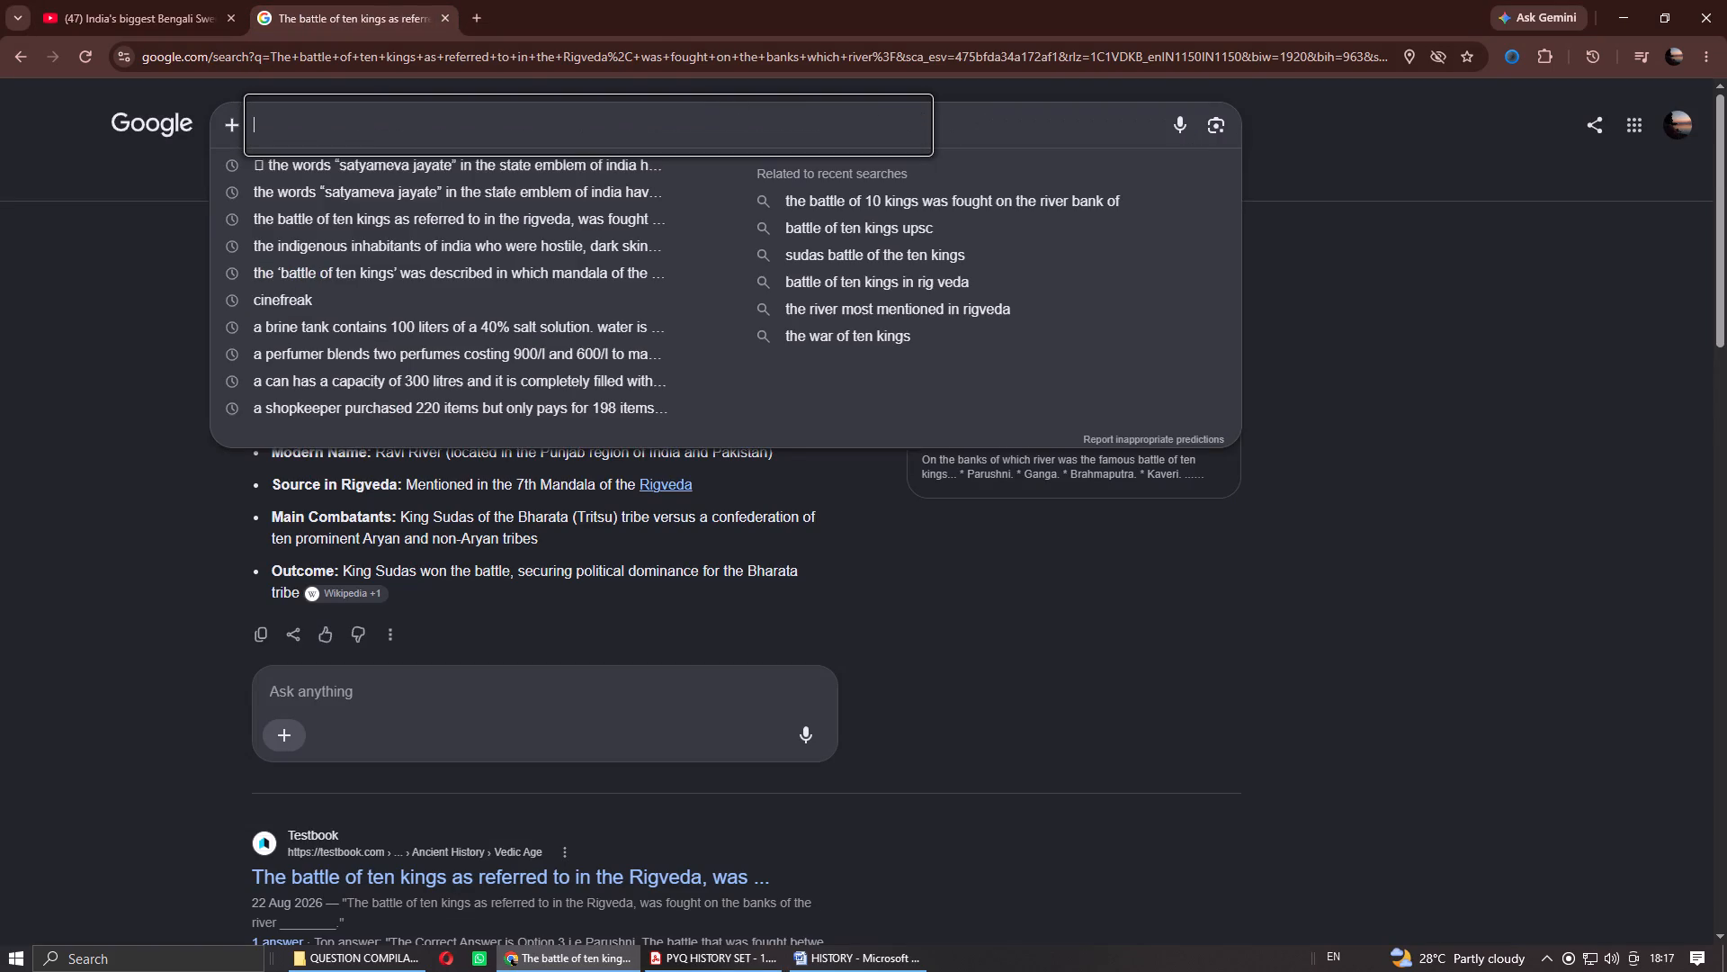
key(ctrl+v)
key(Return)
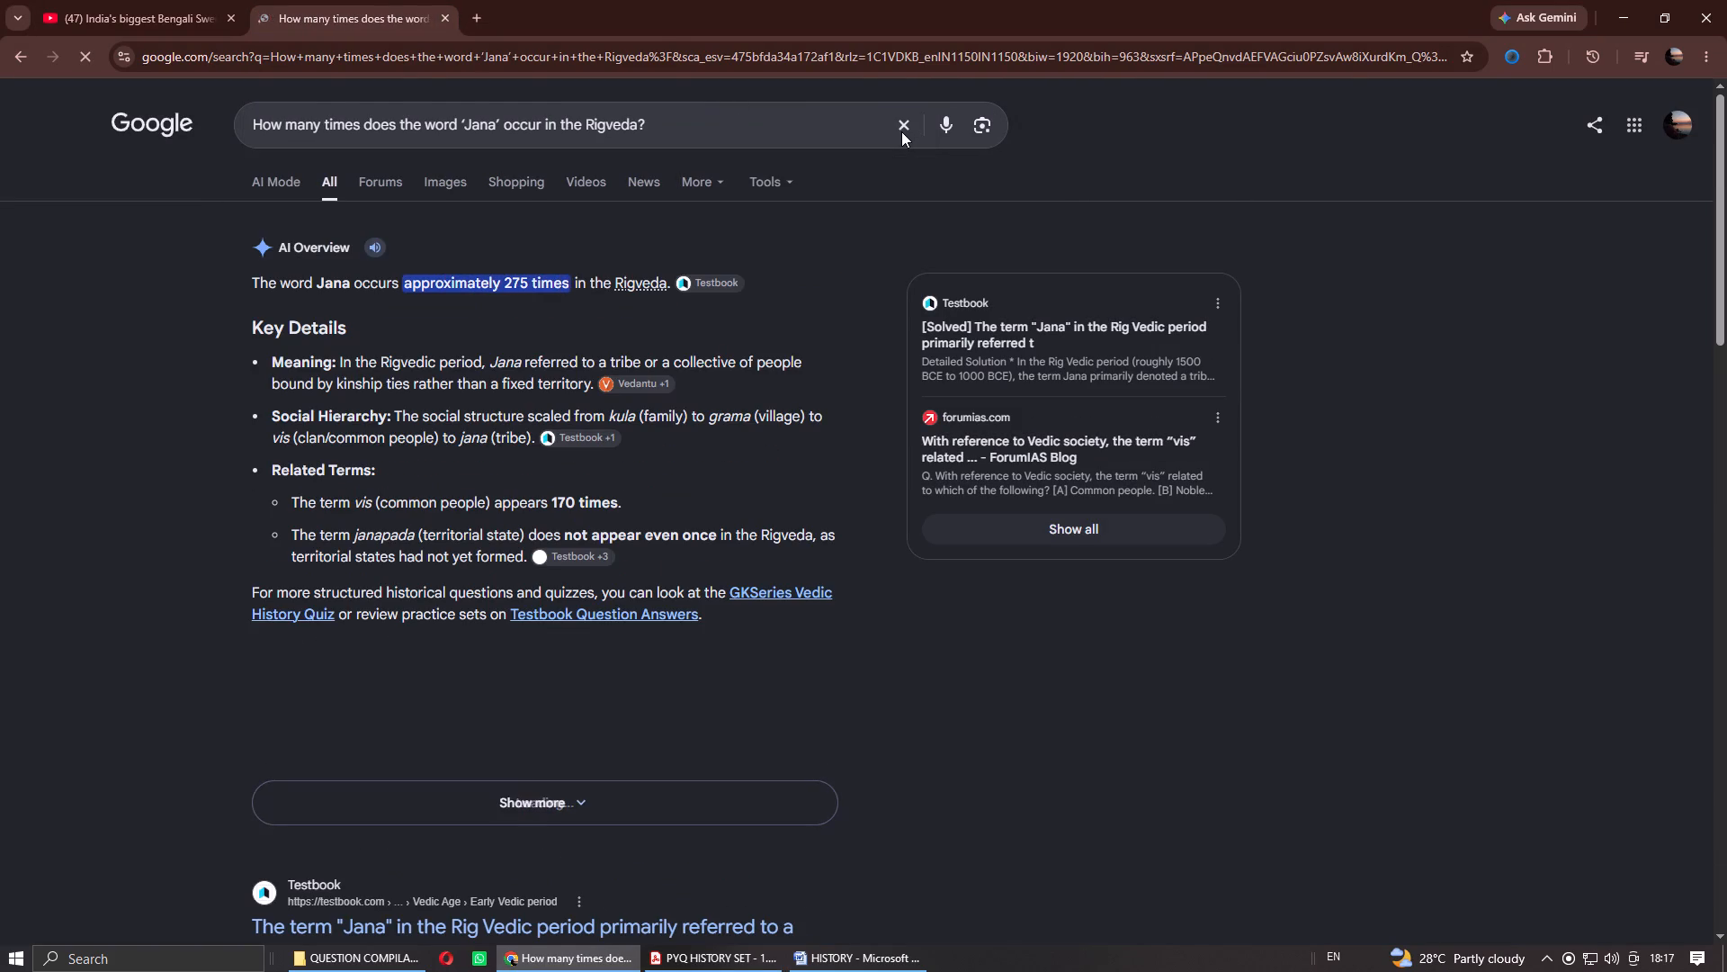
Switch to the HISTORY document in Word and add an empty row below the Gopati question under SPECIAL TERMS.
click(852, 970)
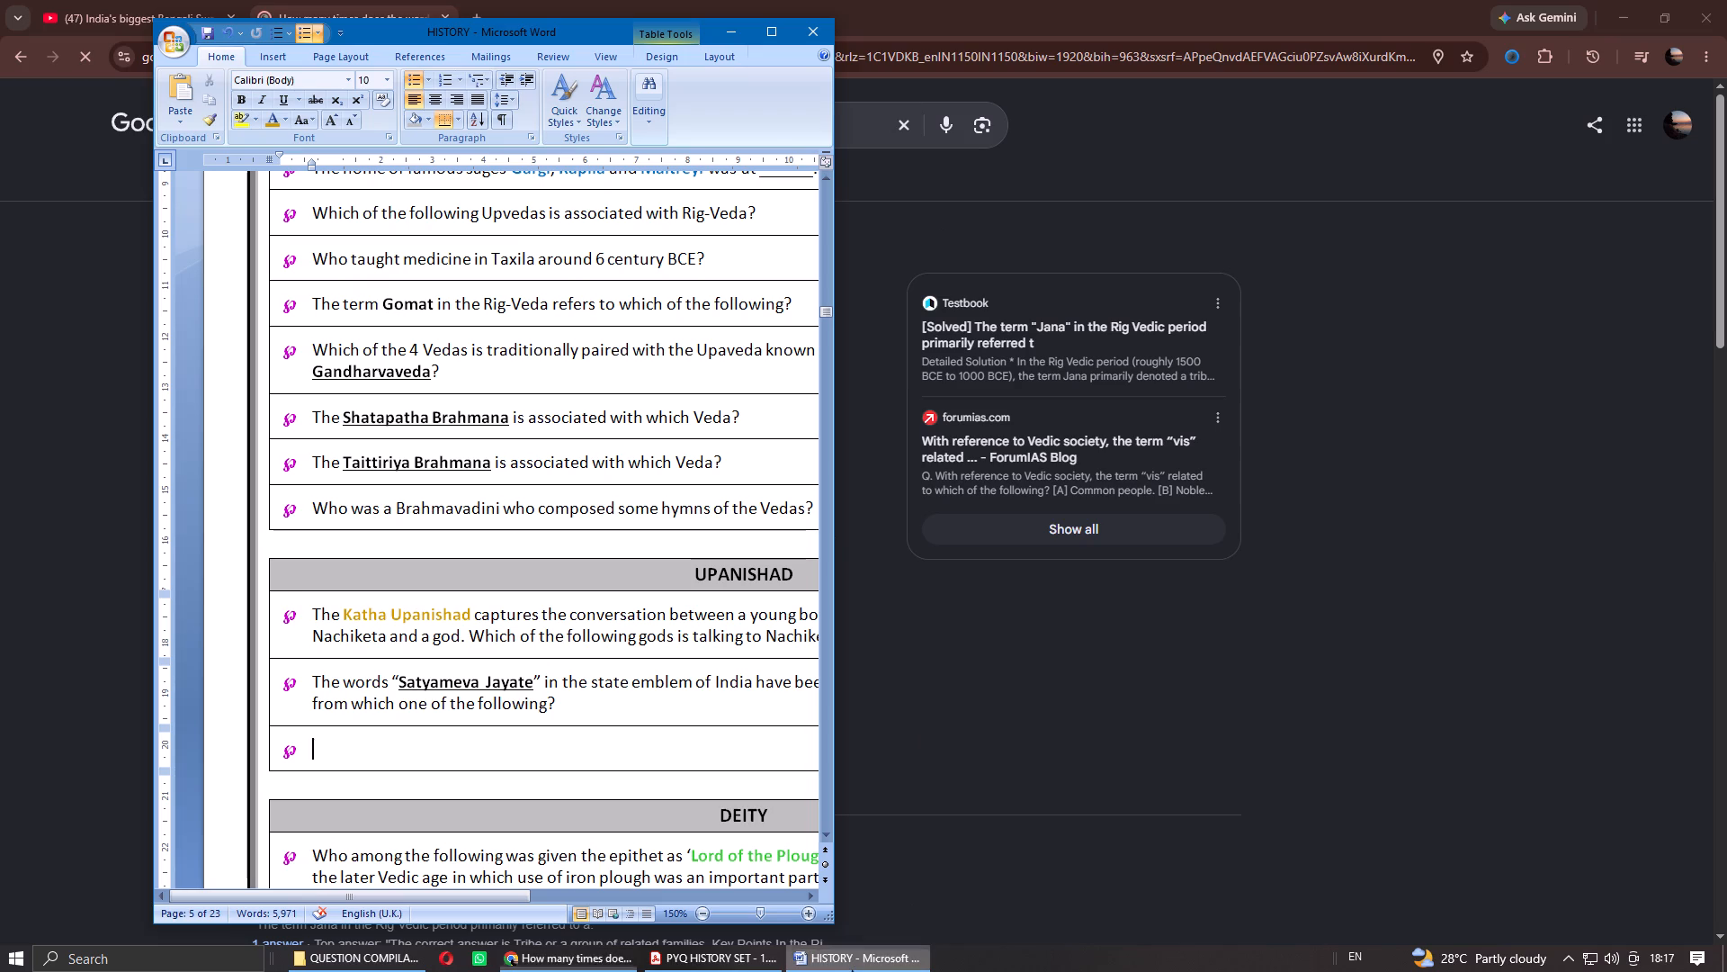
click(775, 966)
click(869, 960)
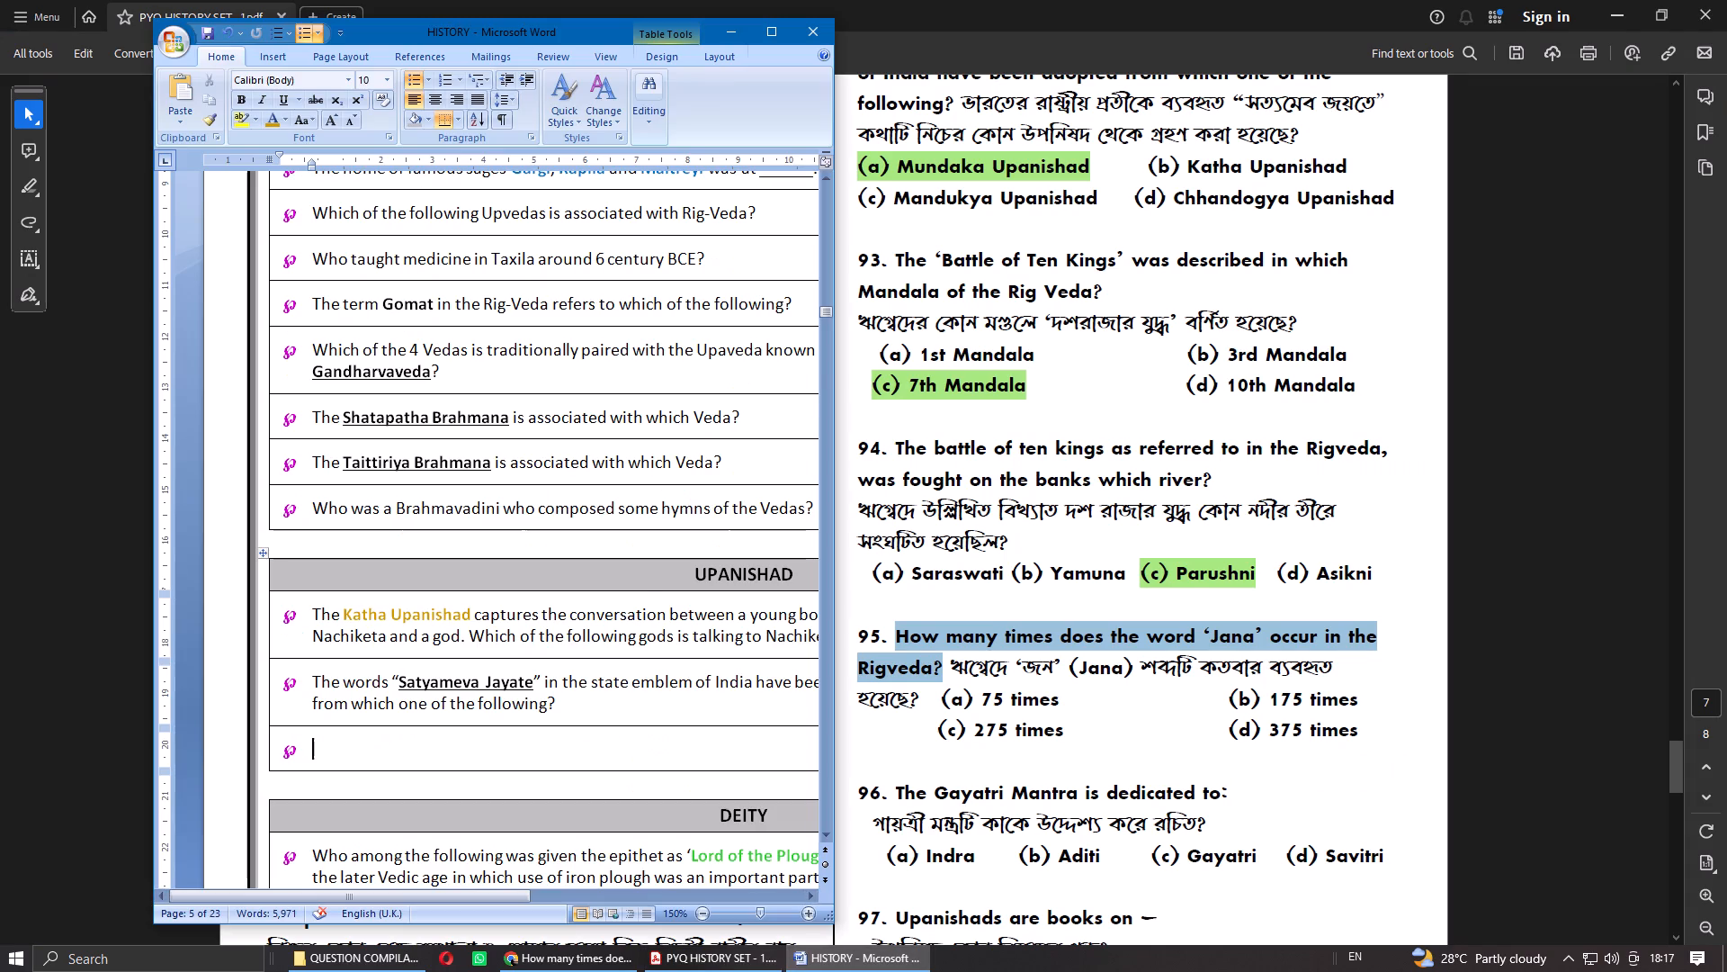
scroll(490, 745, down, 8)
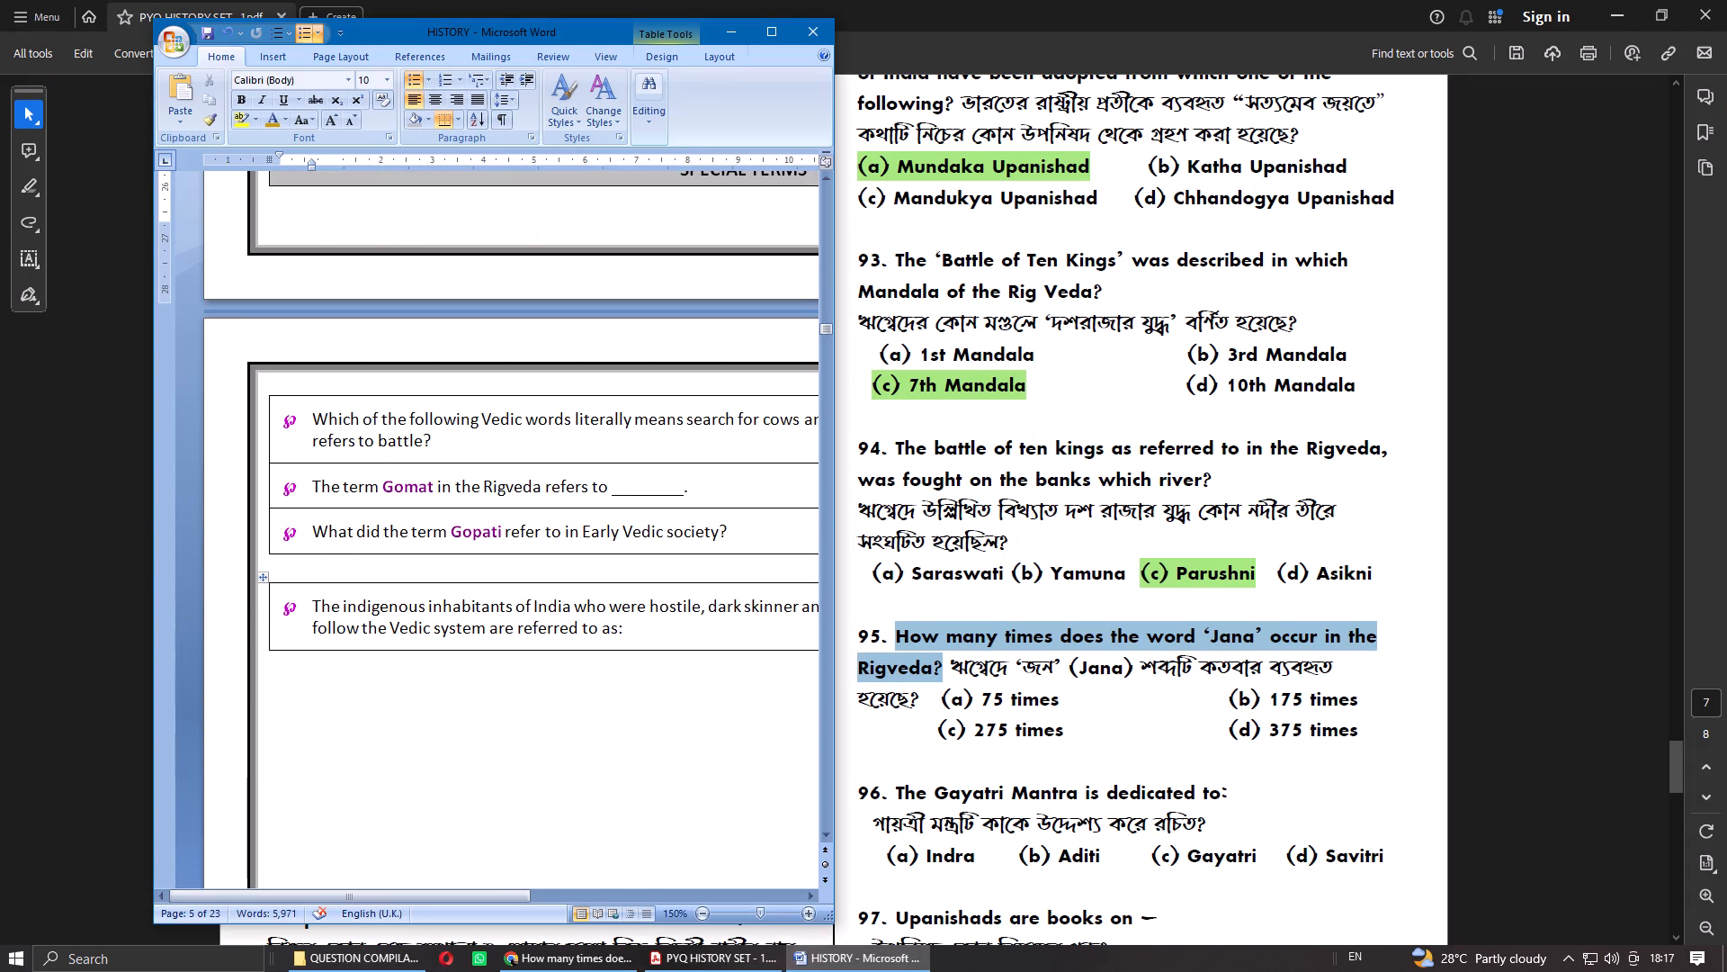
click(750, 528)
key(Tab)
key(Tab)
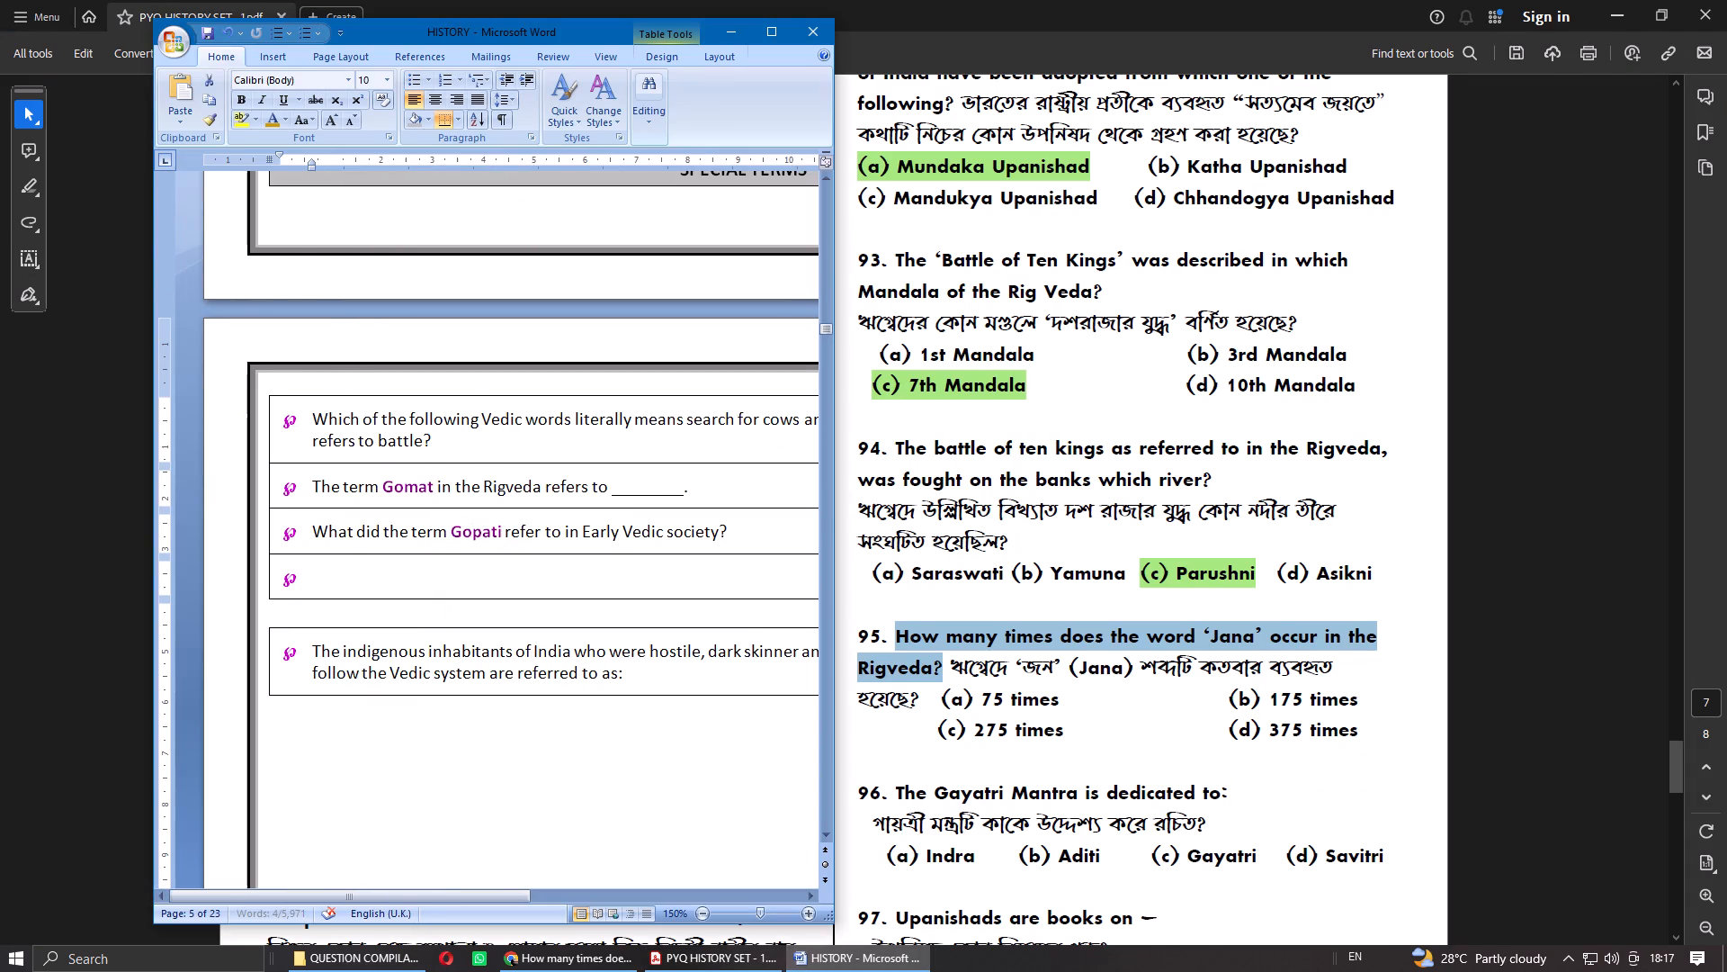
Enter the question How many times the word “Jana” occur in the Rigveda? in the new row, with the answer 275 times.
text(how many times the word)
key(space)
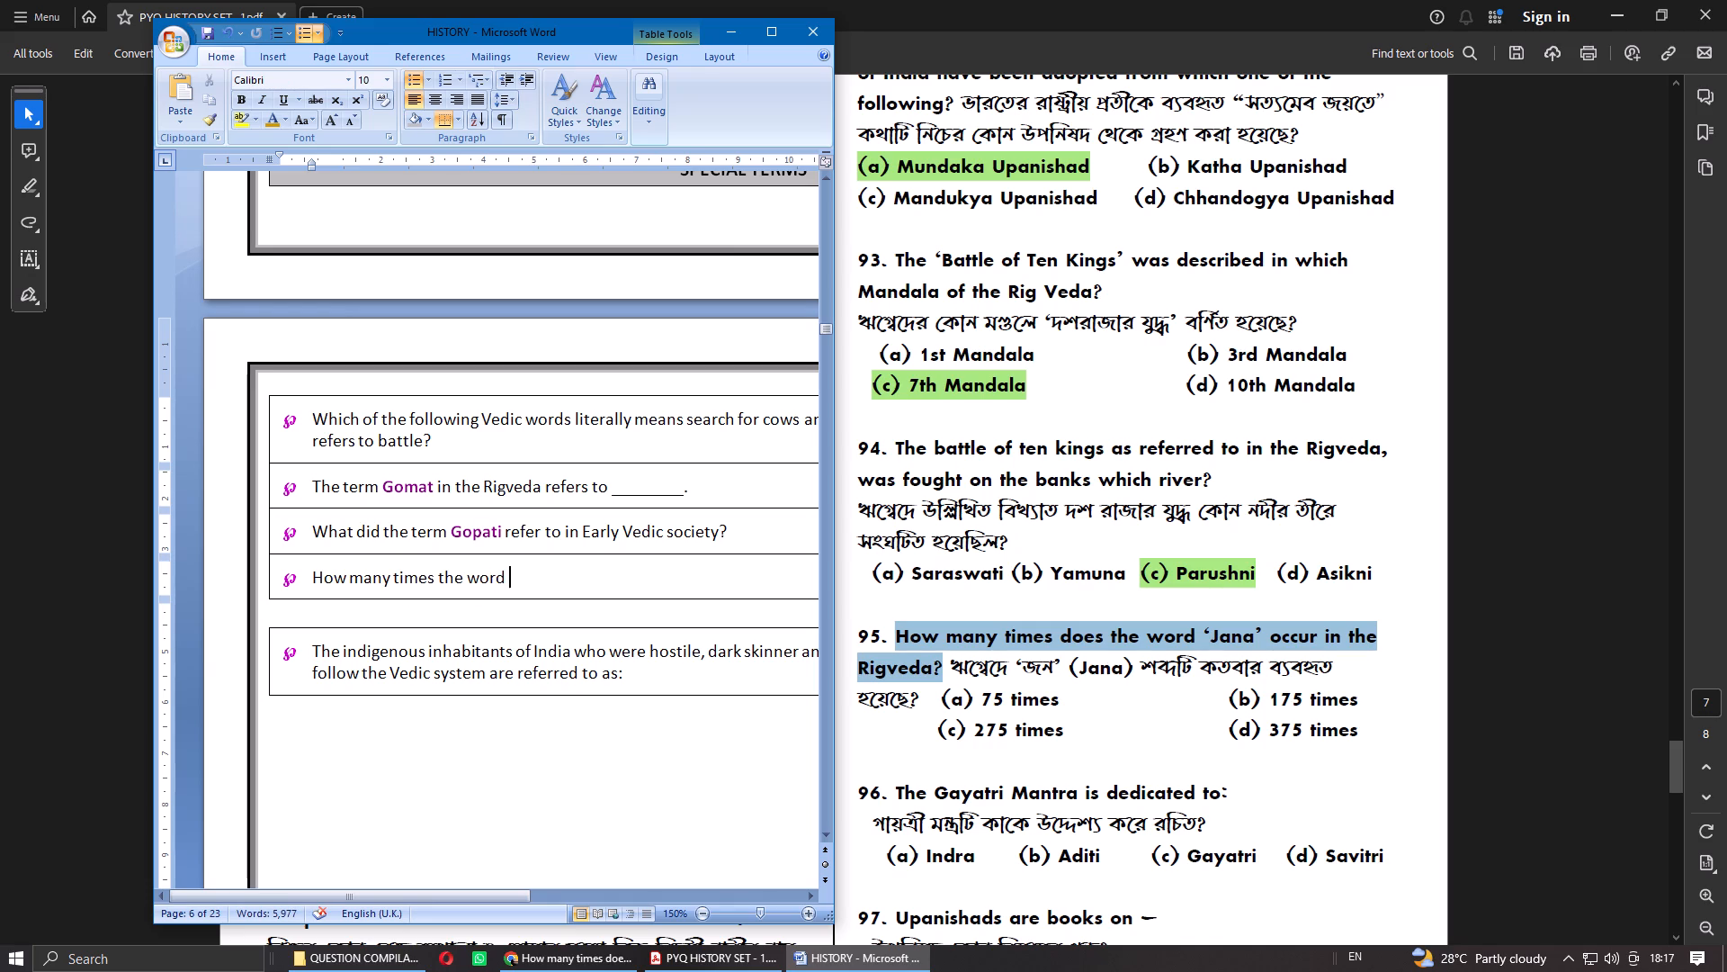
text("")
key(Left)
text(Jana)
key(Right)
key(space)
text(occur in the Rigveda?)
key(Tab)
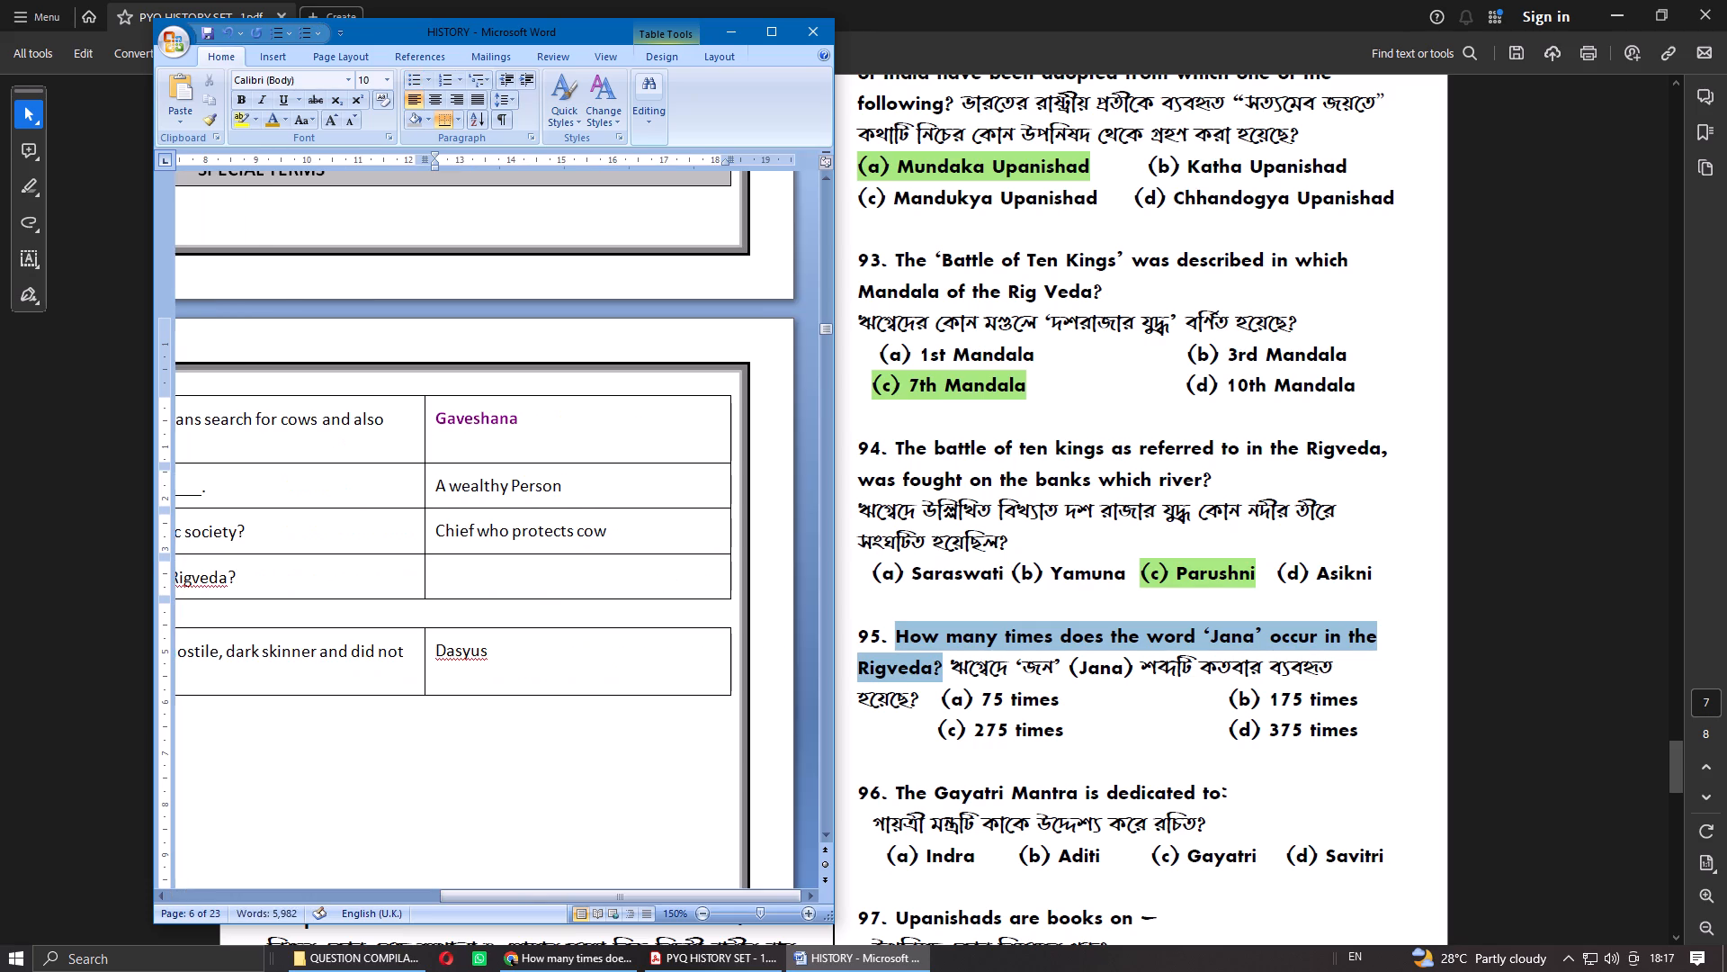
text(275 times)
drag(564, 892, 426, 876)
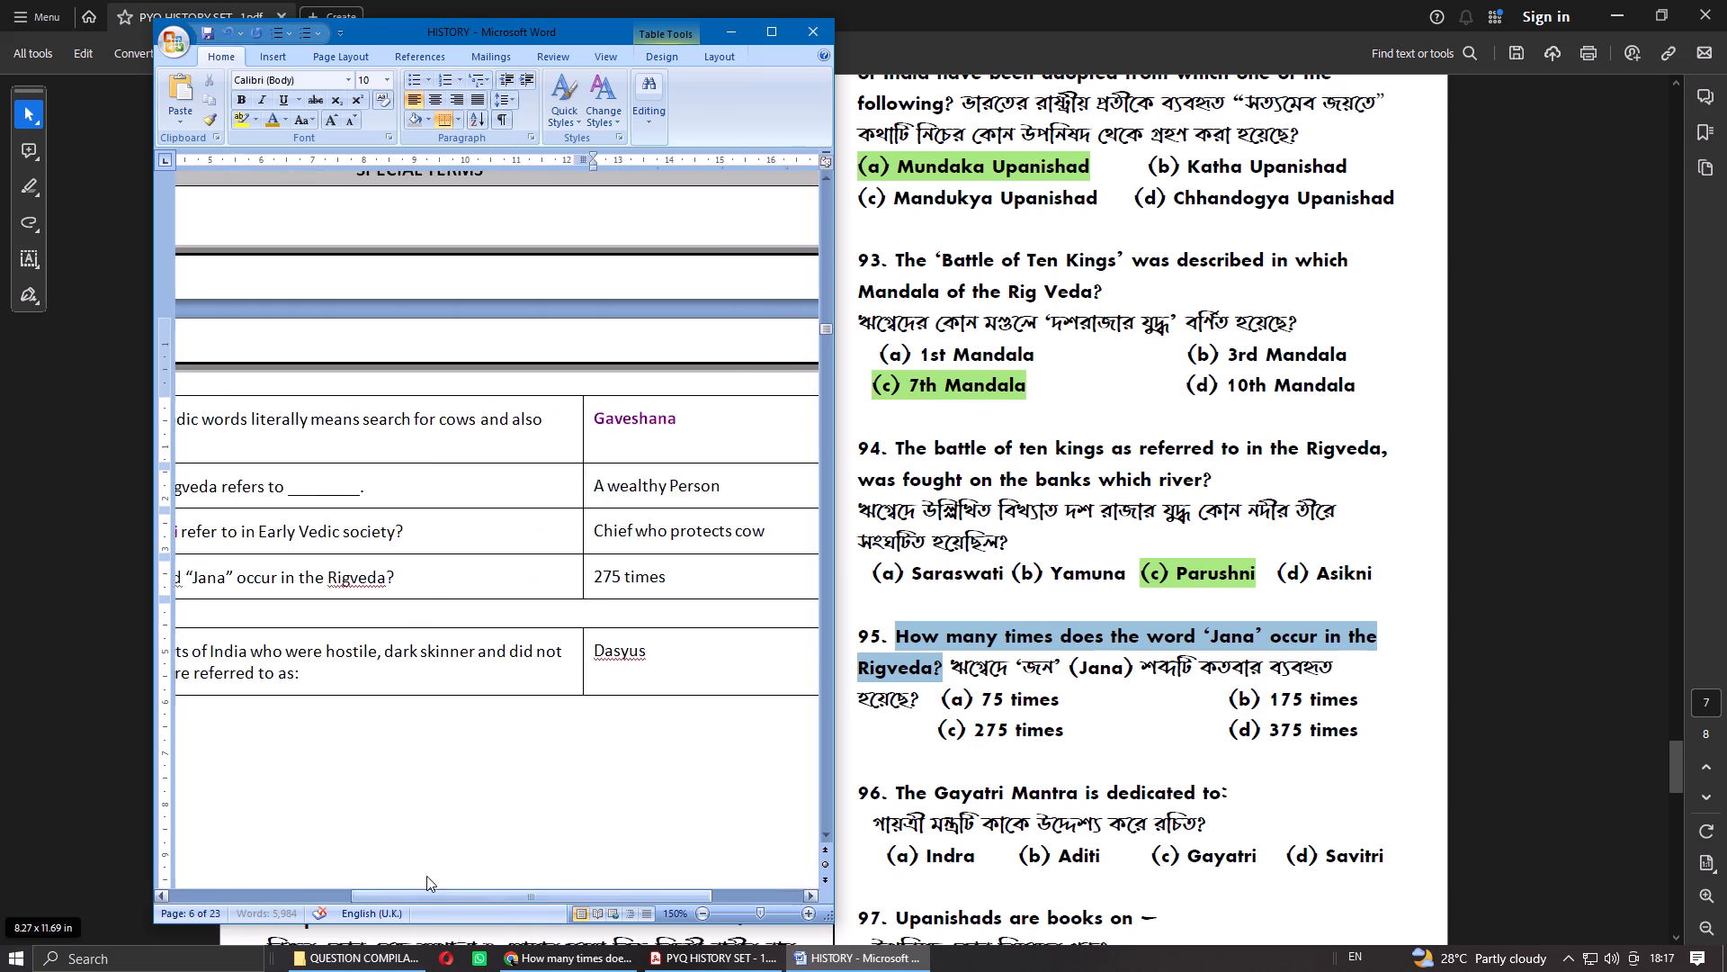
Replace "word" with the suggested "words" in the Jana question under SPECIAL TERMS.
drag(426, 876, 329, 868)
right_click(424, 573)
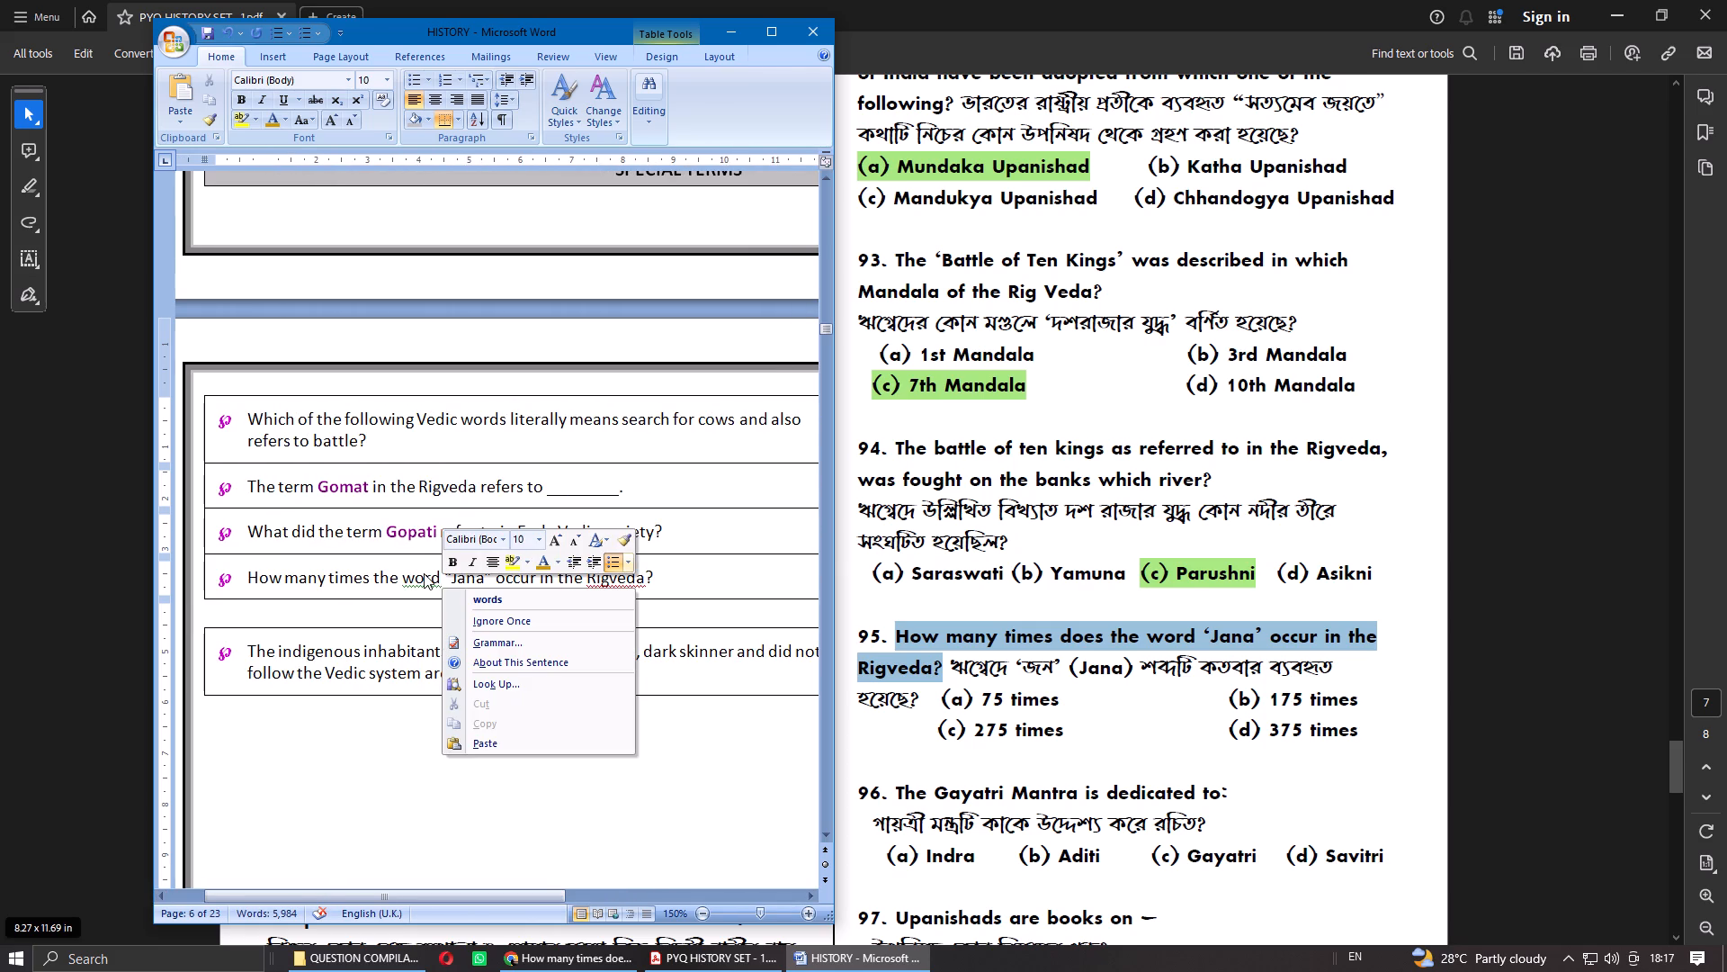
click(421, 573)
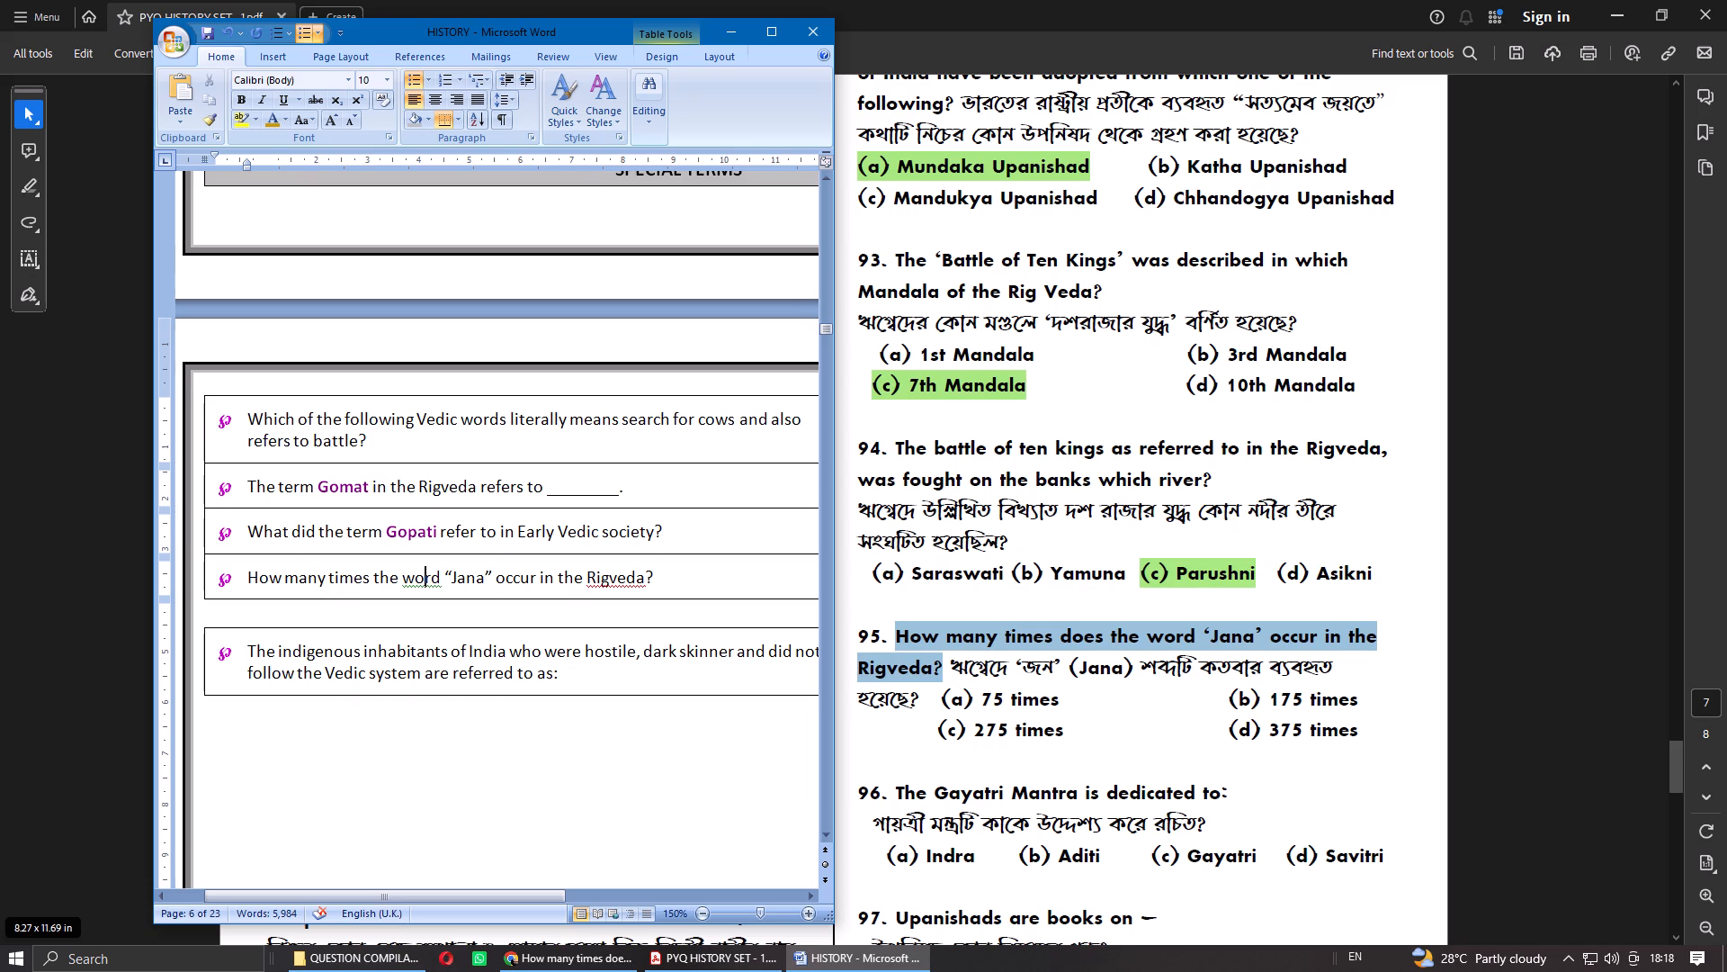
right_click(416, 575)
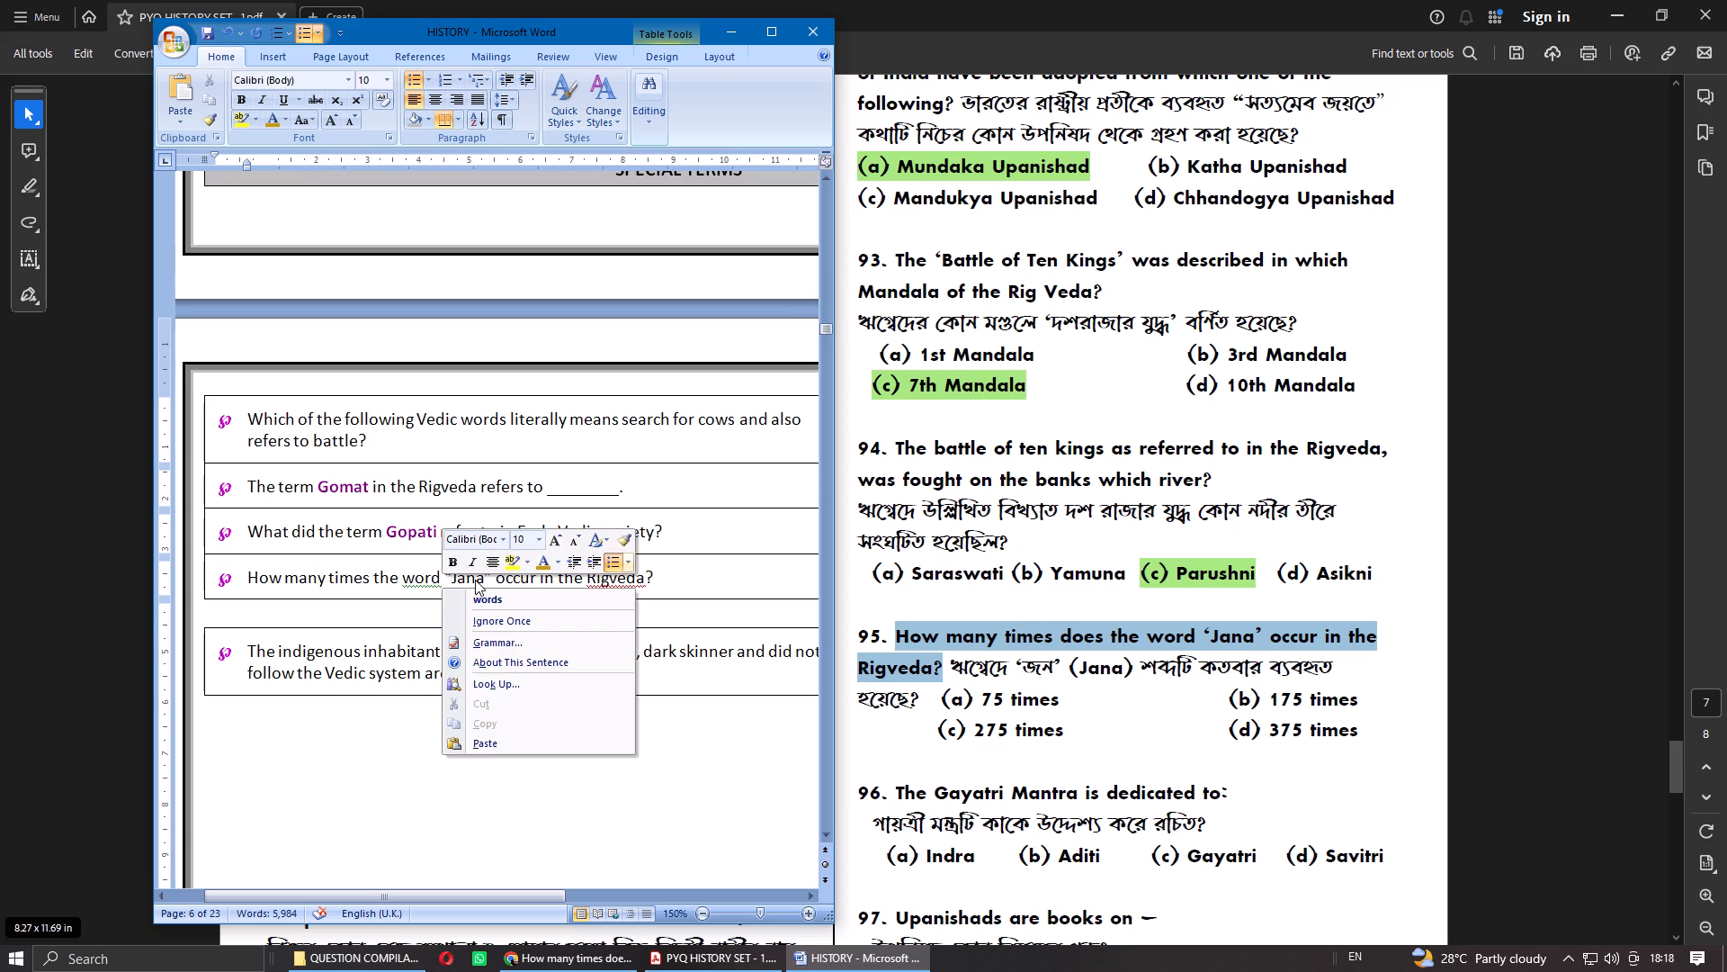
click(481, 594)
Make "Jana" bold and purple in the question about its occurrences, matching the Gomat and Gopati terms.
drag(458, 577, 479, 580)
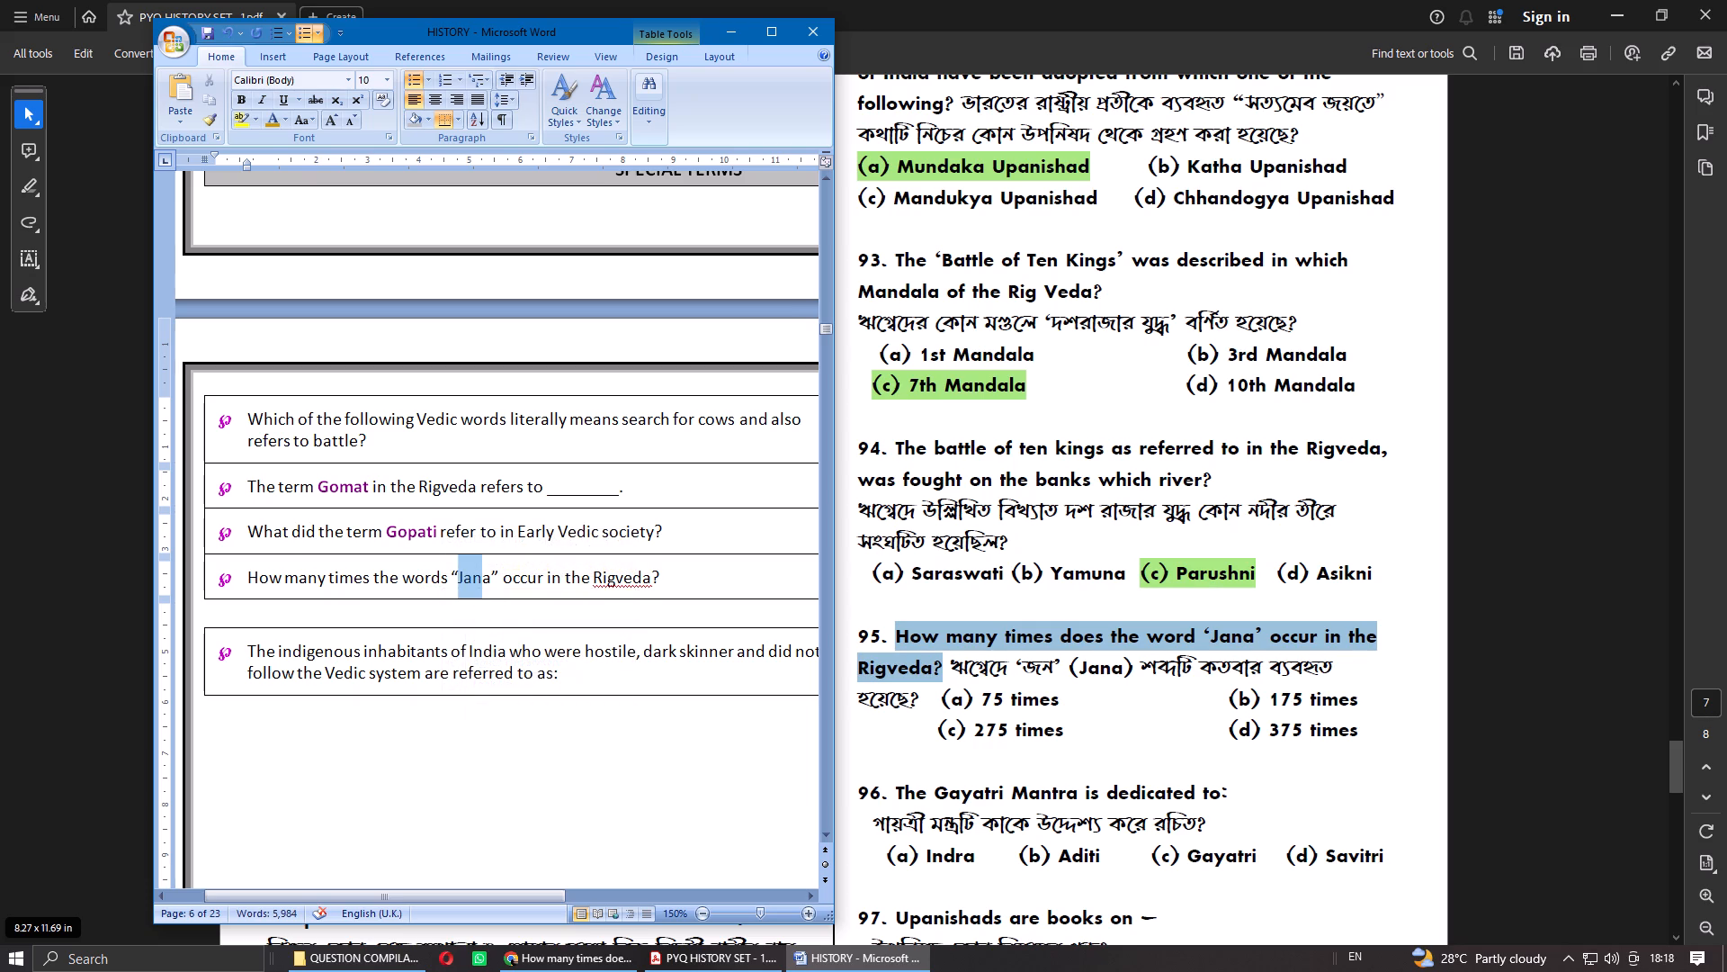
drag(479, 580, 490, 580)
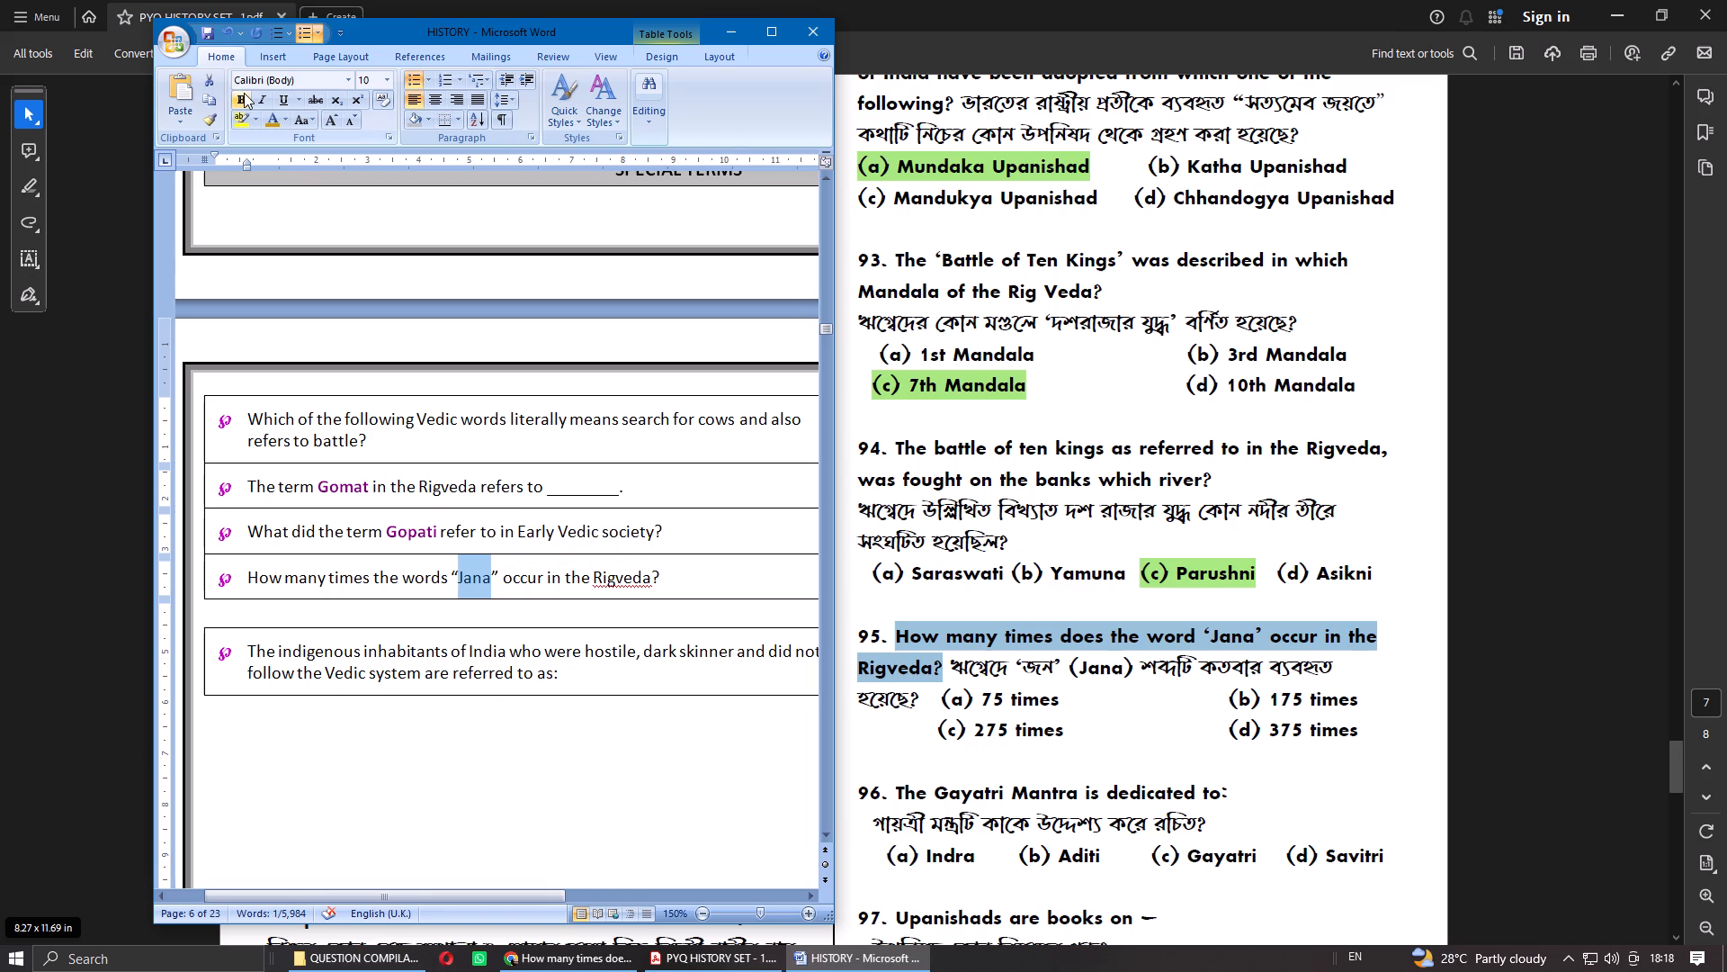
click(244, 93)
click(283, 120)
click(299, 311)
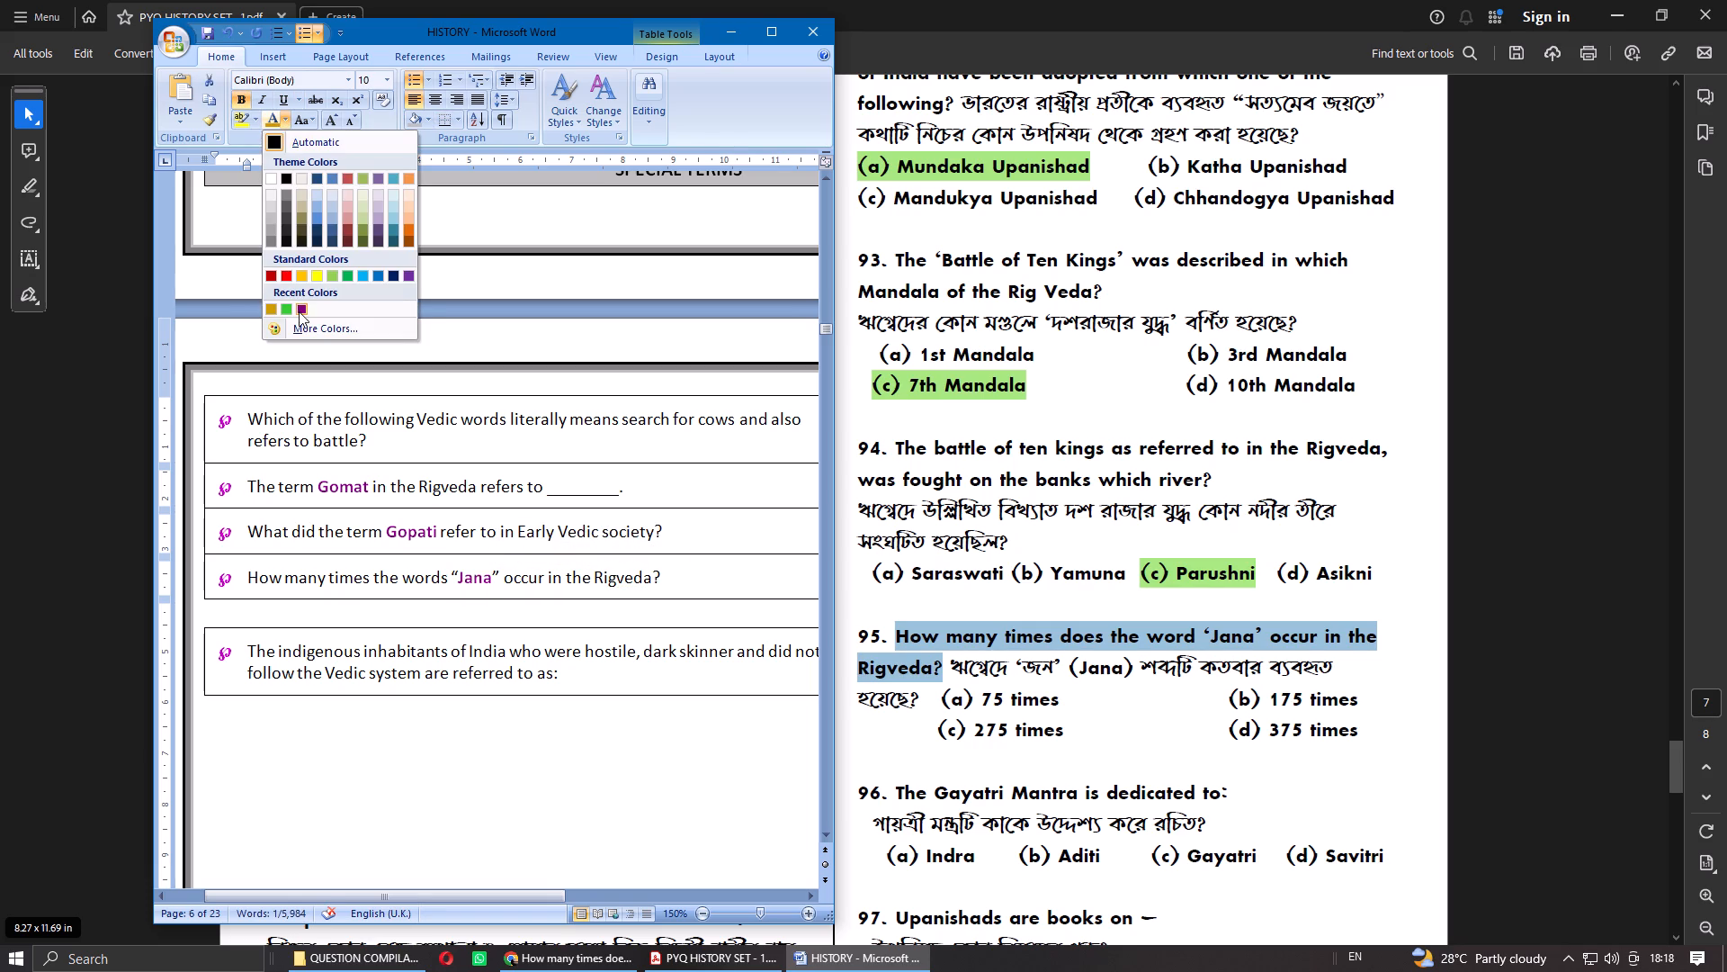
click(547, 583)
Colour "Rigveda" gold in the Jana question and exclude the word from spelling and grammar checking.
double_click(607, 579)
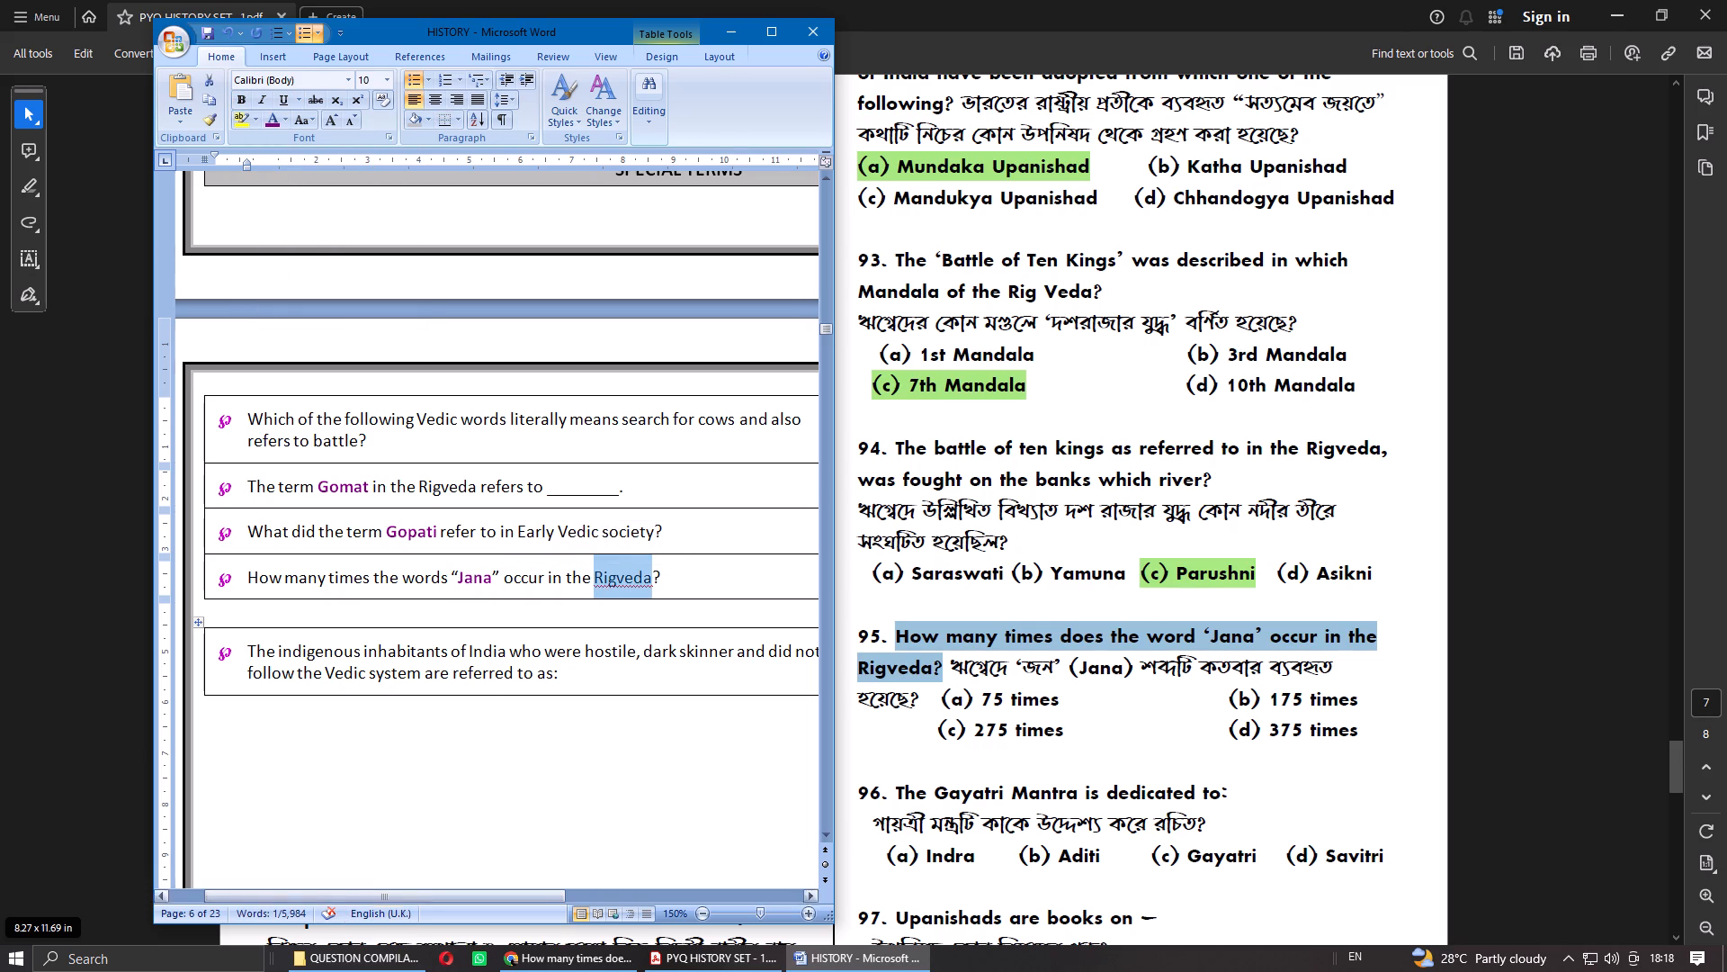
click(289, 114)
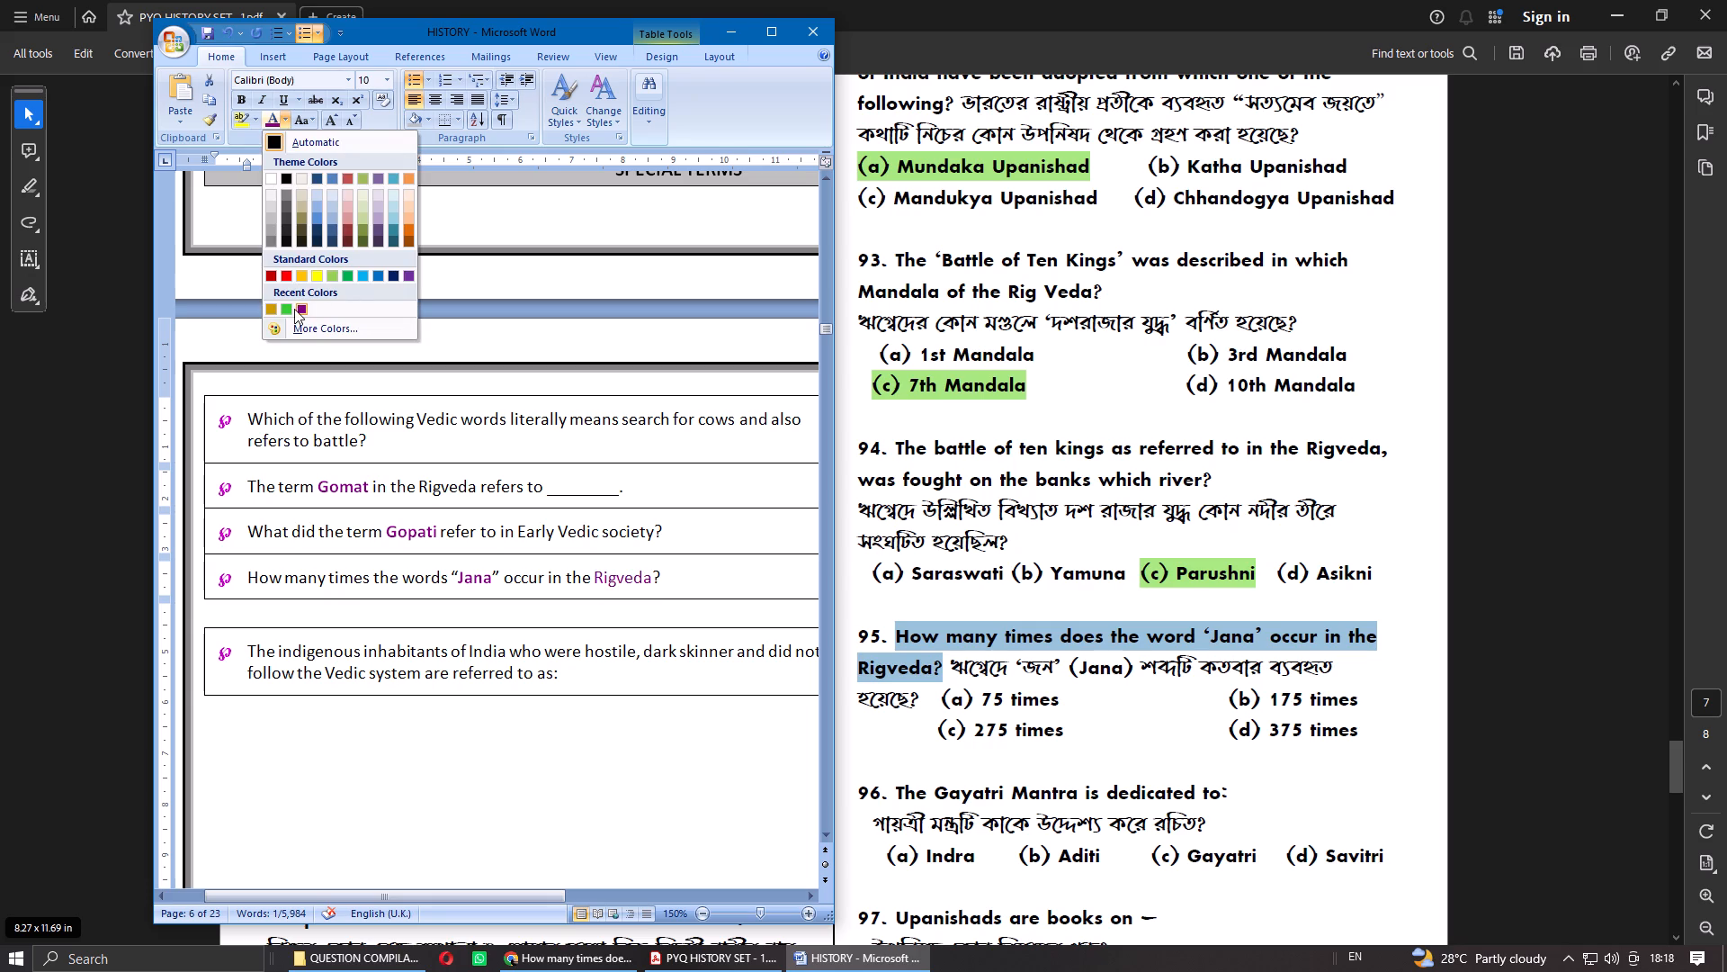
click(275, 311)
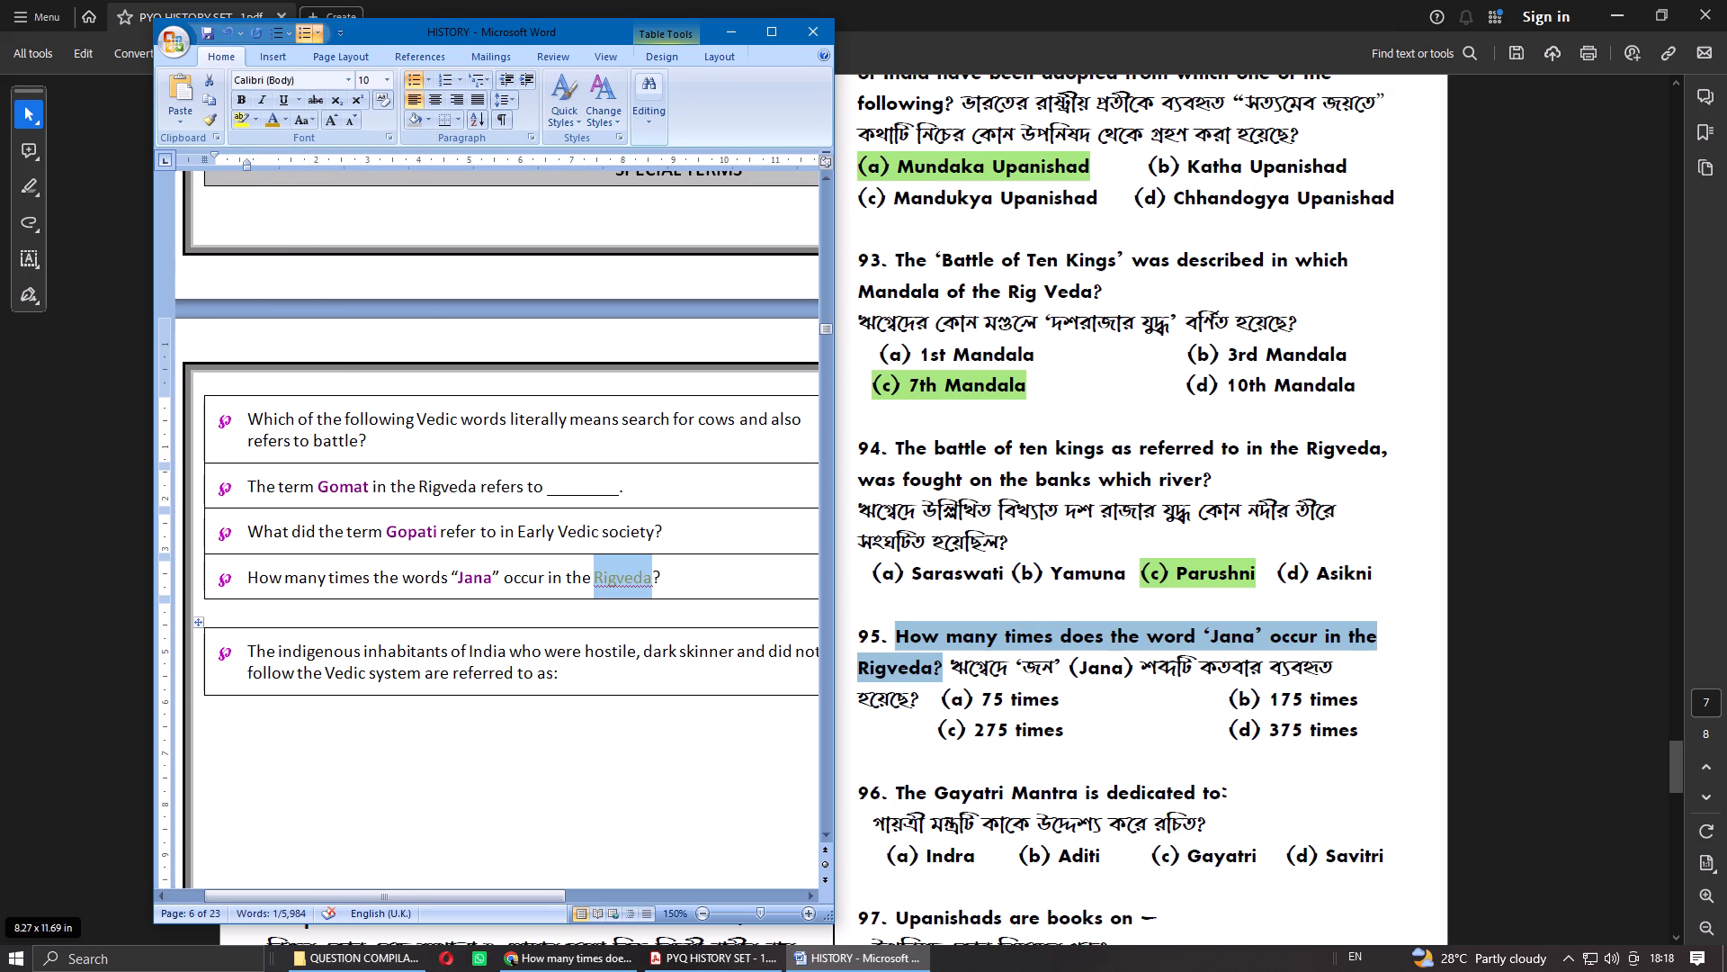
click(385, 909)
click(509, 537)
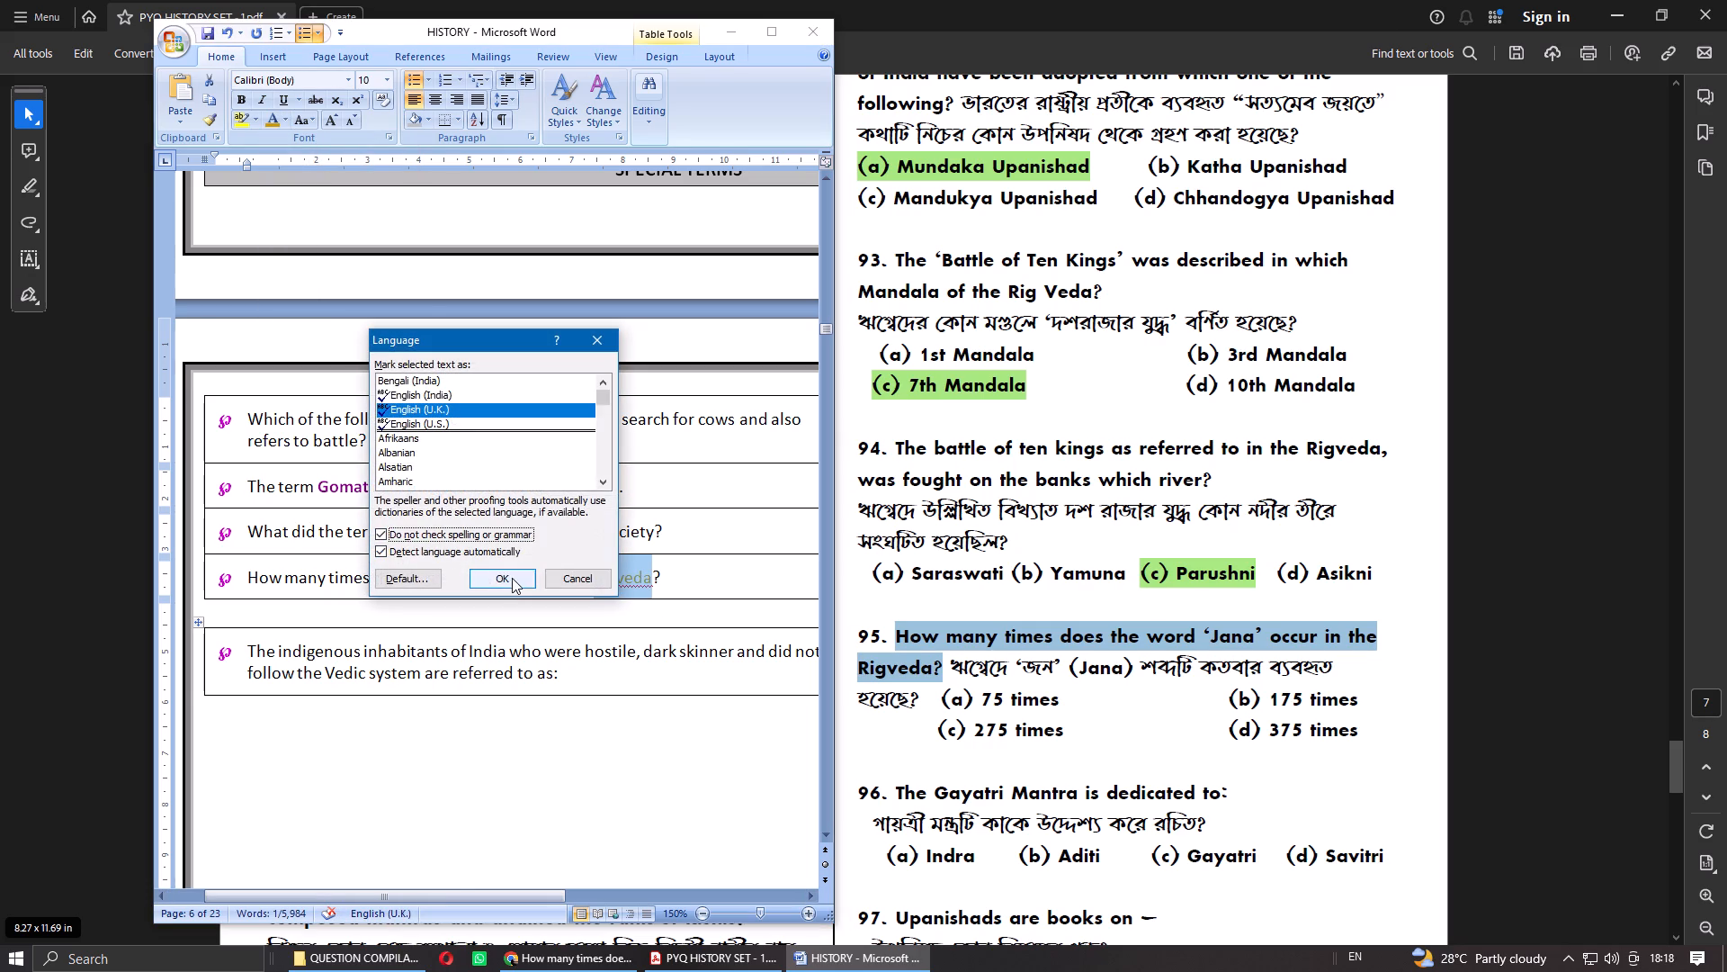
click(512, 578)
click(717, 575)
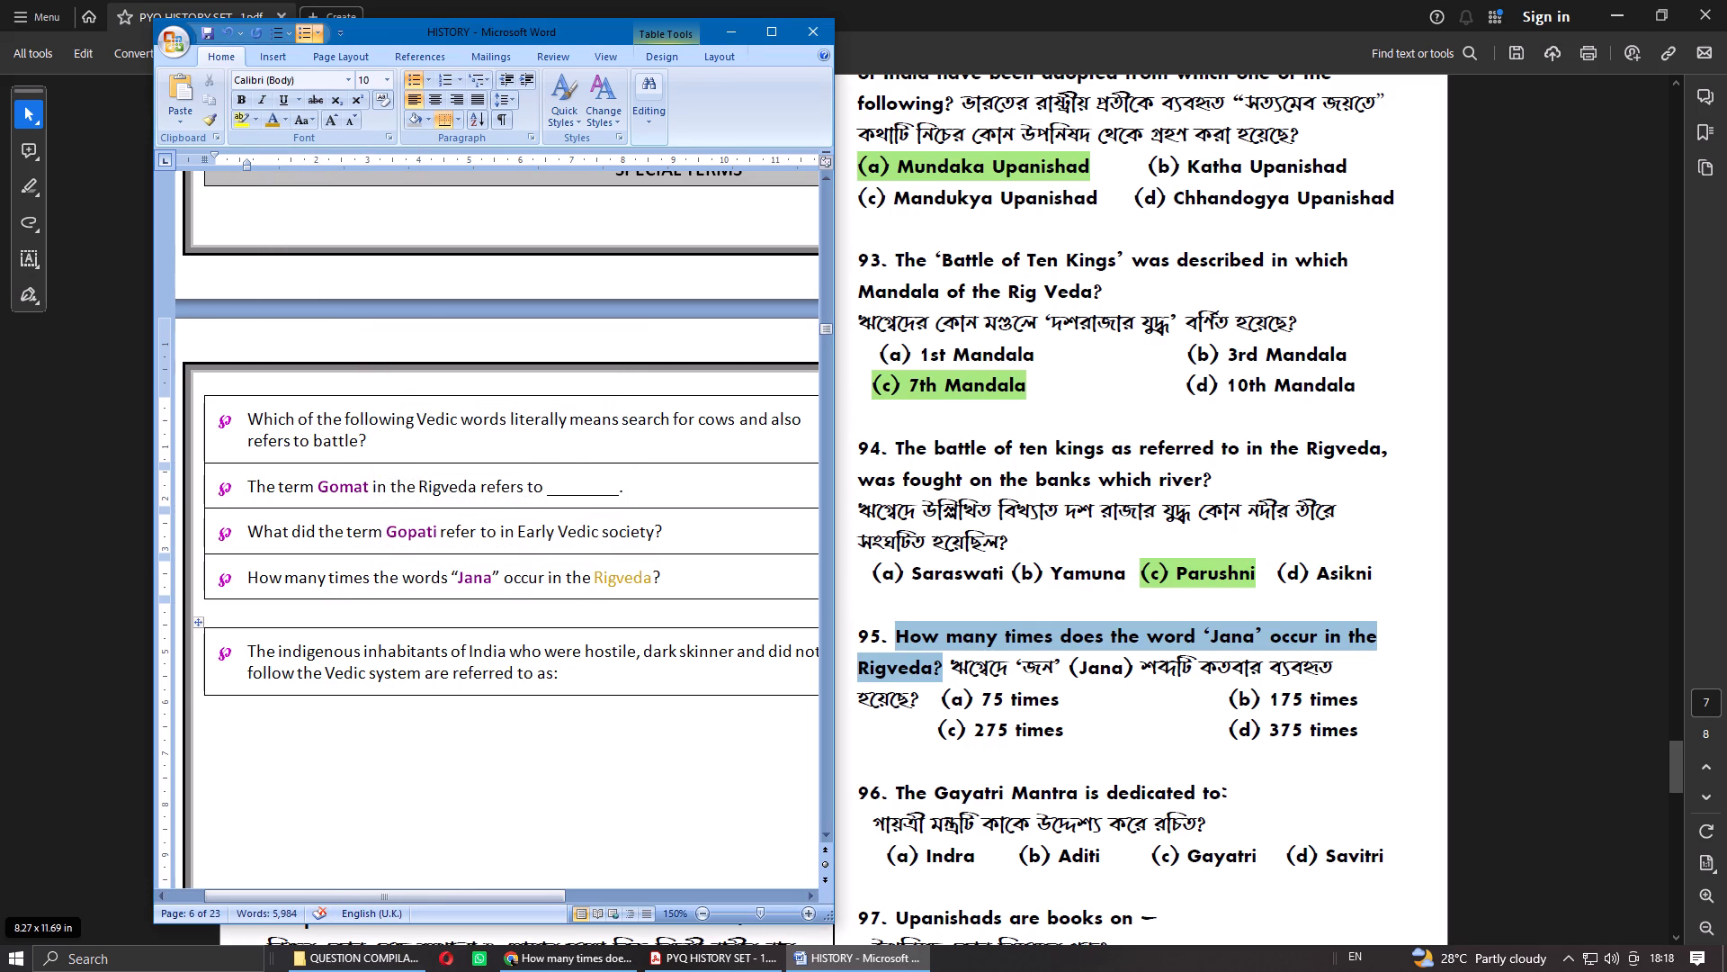
Switch to the PDF and highlight in green answer (c) 275 times for question 95 and (d) Savitri for question 96.
click(1178, 703)
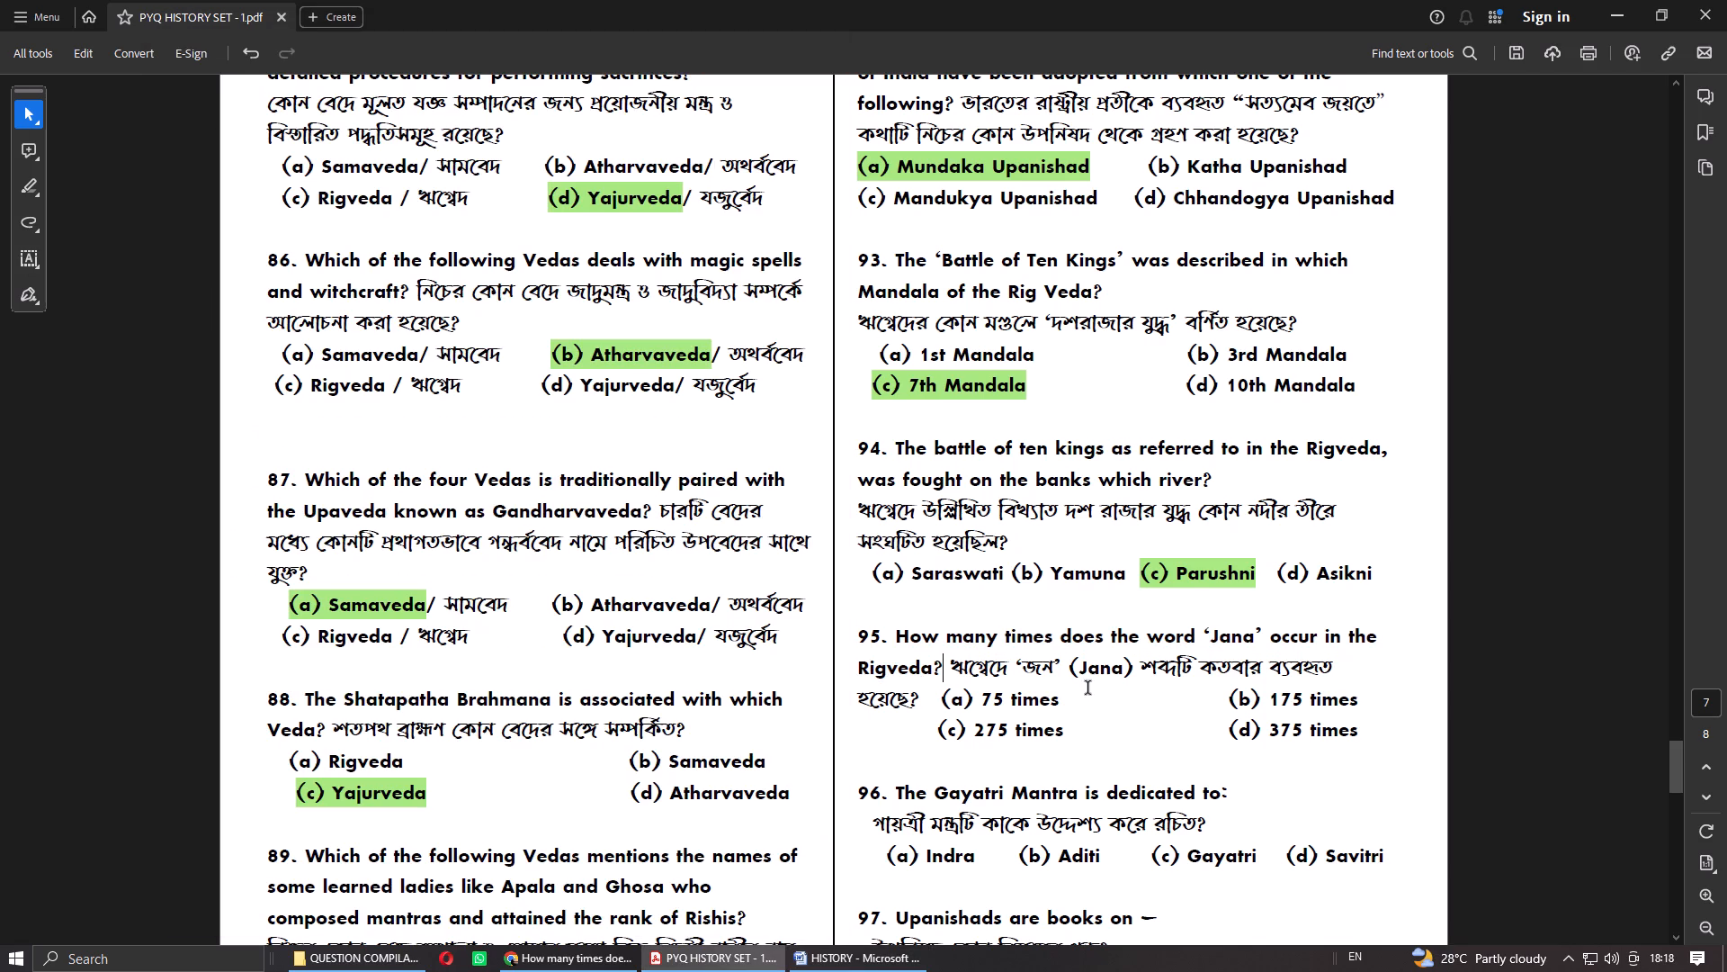
click(42, 190)
drag(939, 733, 1048, 733)
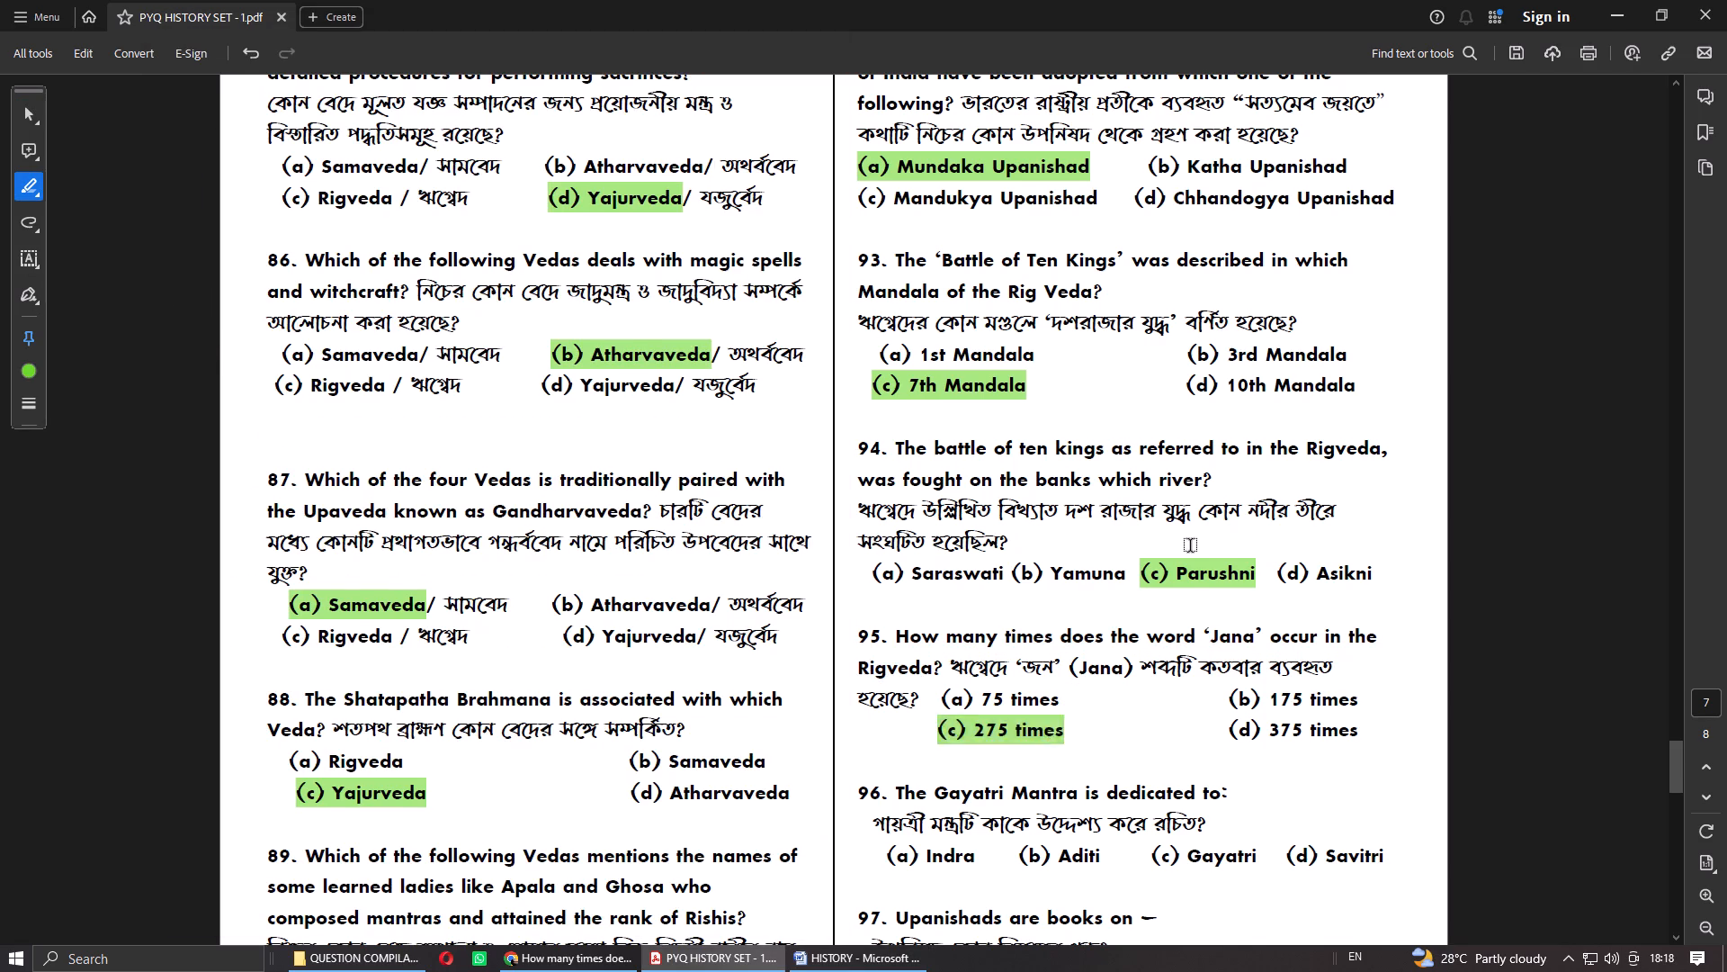
scroll(1191, 546, down, 2)
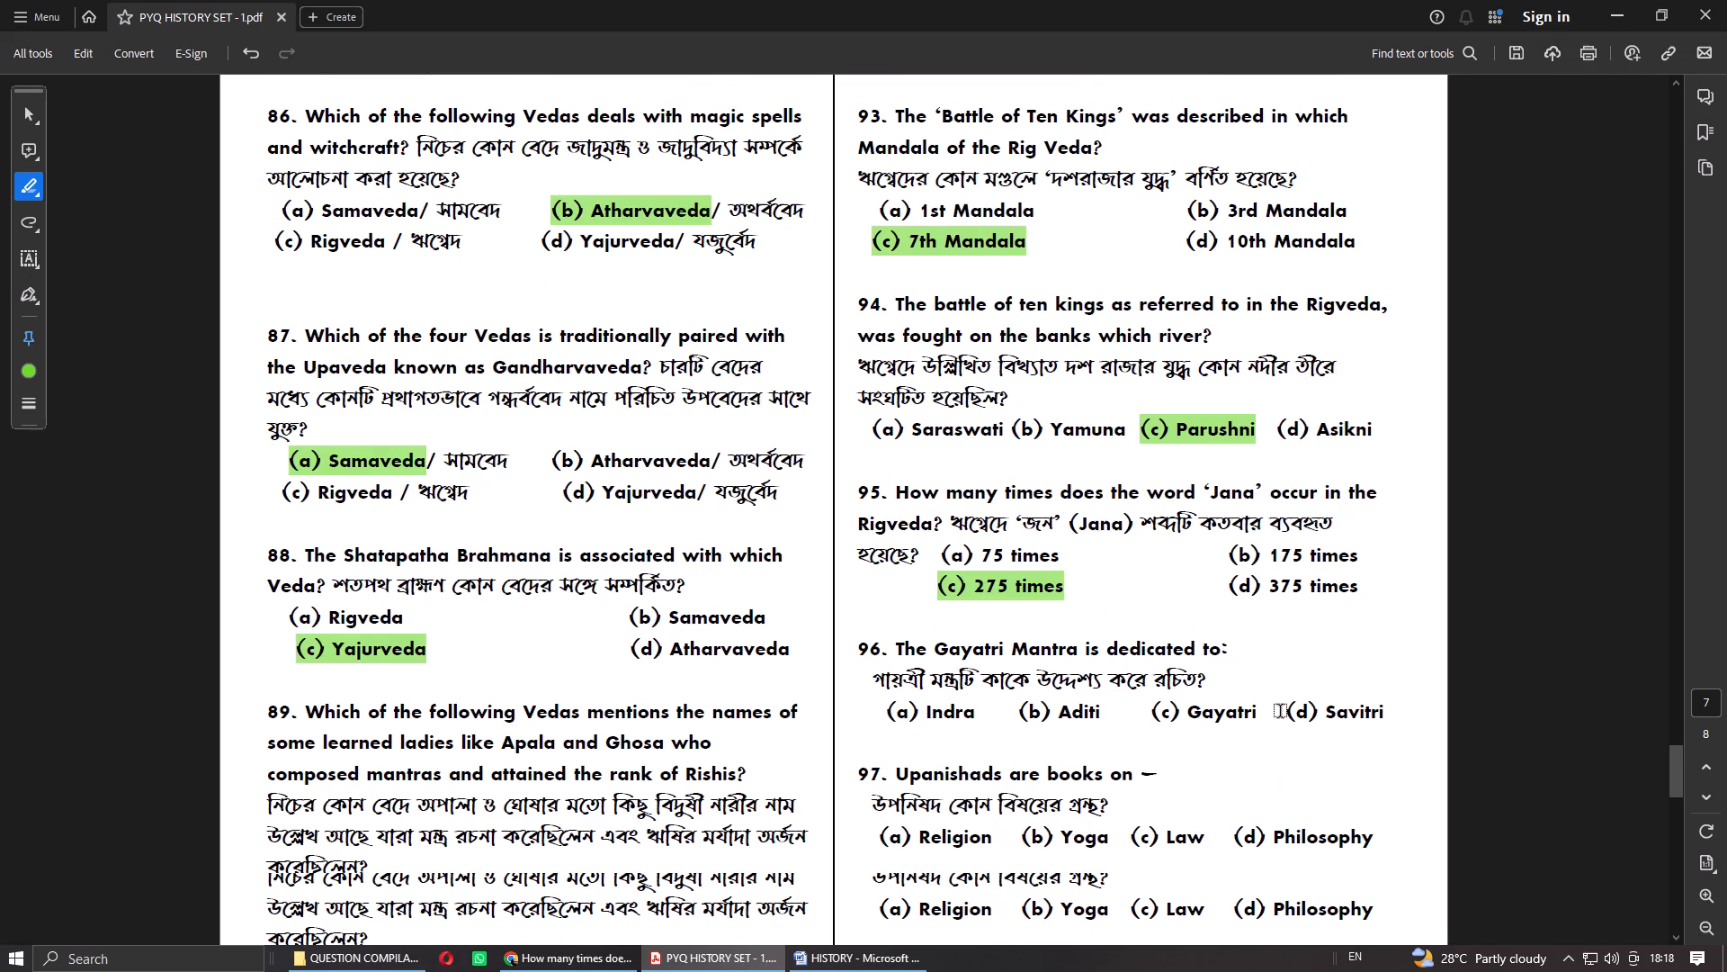
drag(1291, 712, 1366, 710)
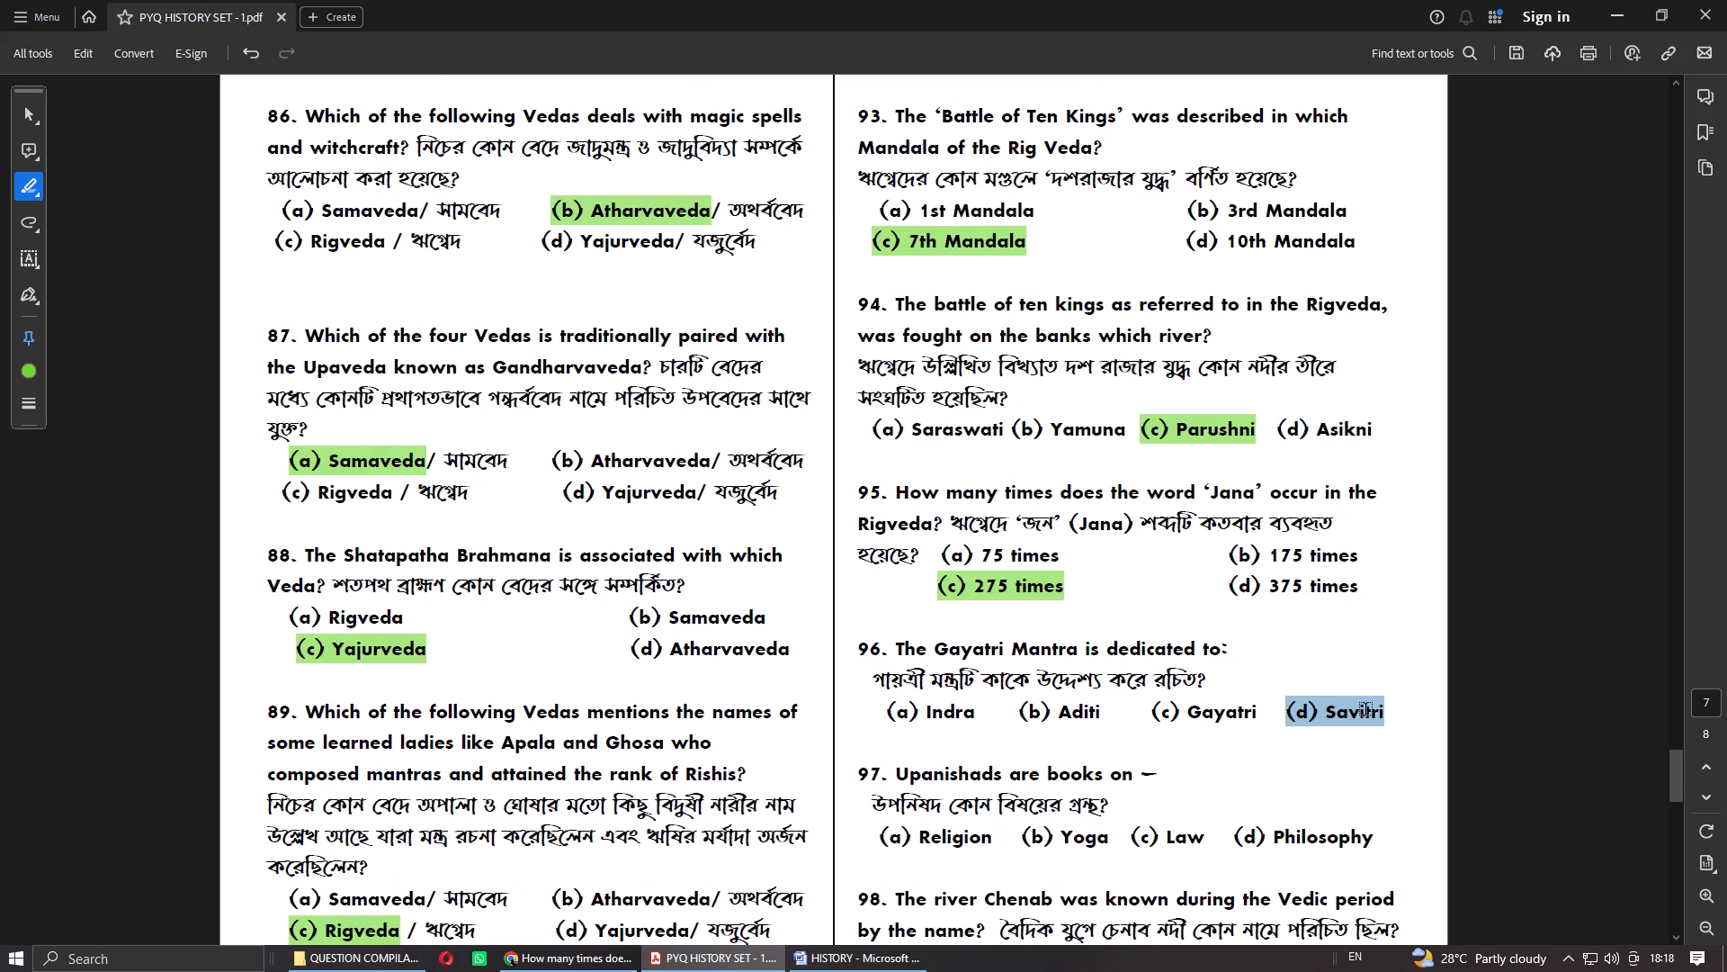
Restore Chrome to a smaller window over the PDF, and search Google for question 96, The Gayatri Mantra is dedicated to:, copied from the PDF.
click(599, 966)
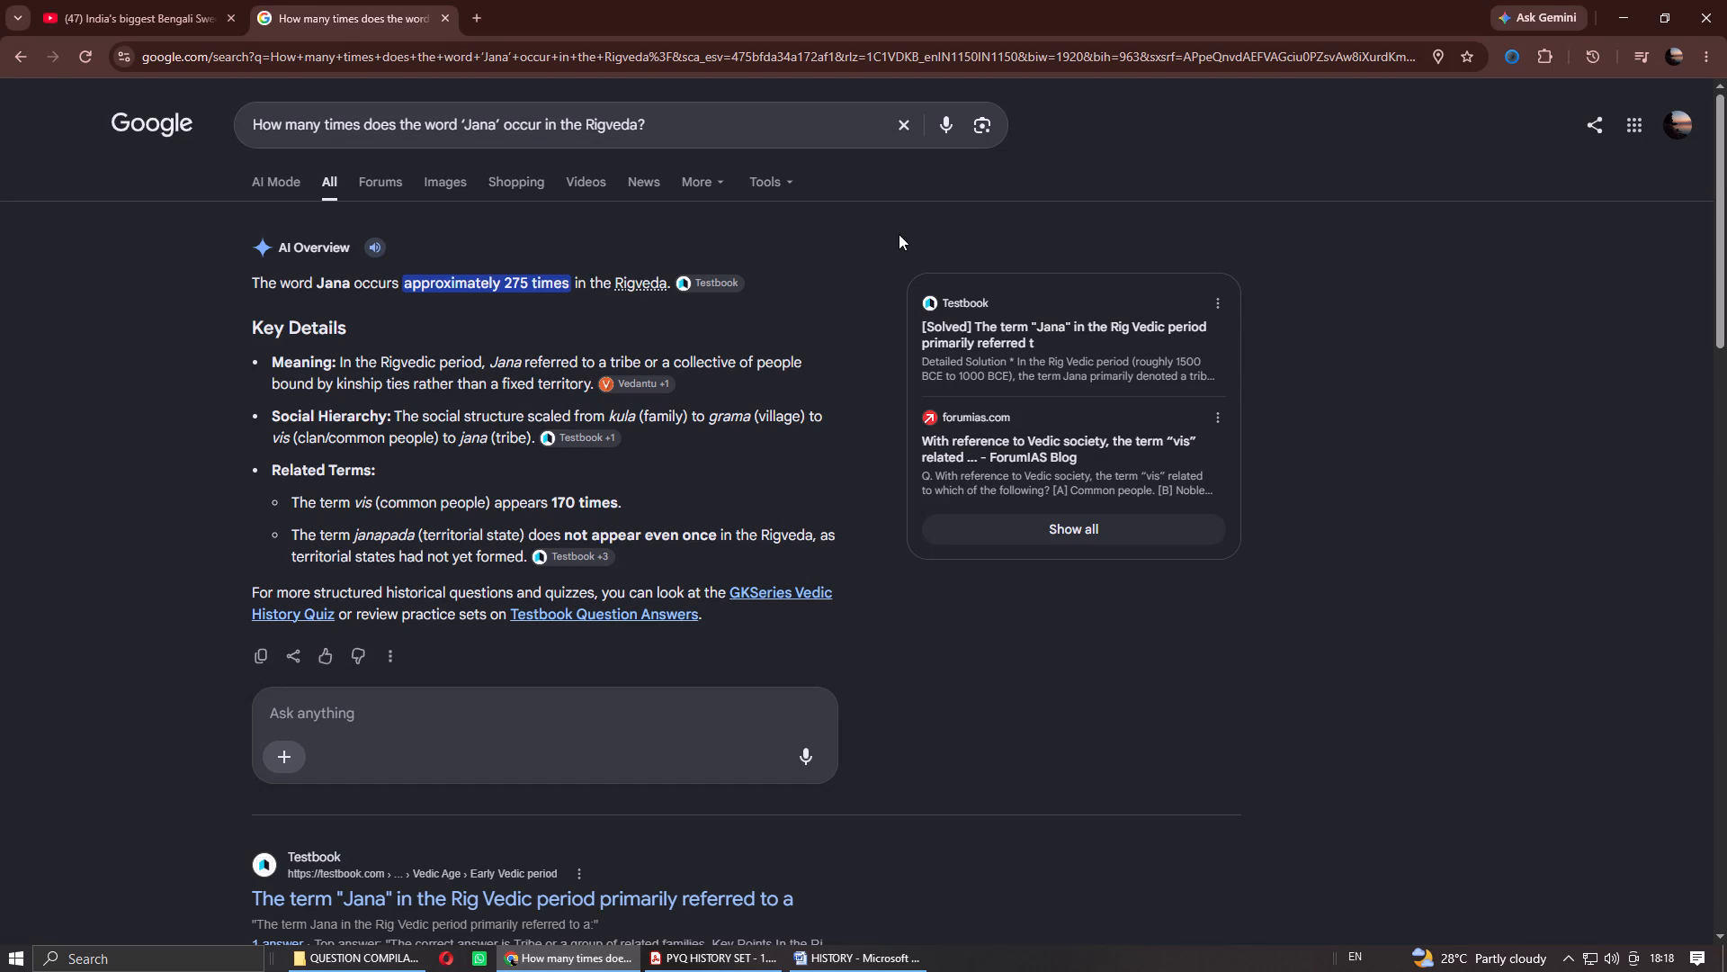
click(1667, 16)
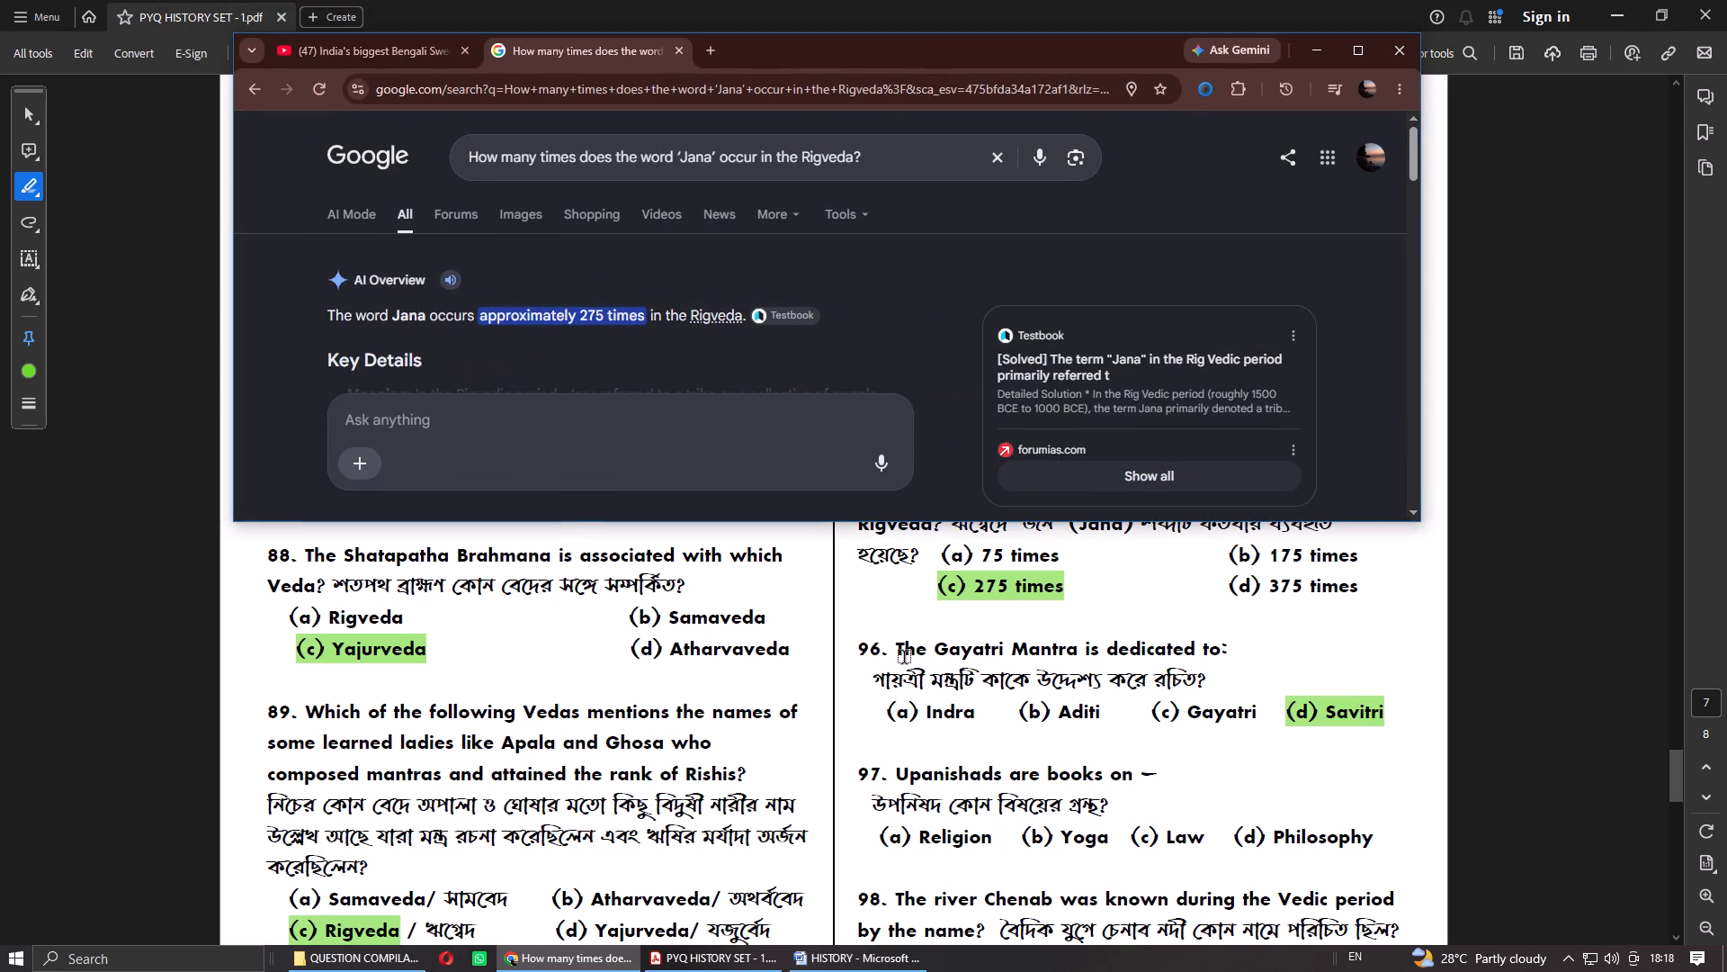
click(30, 106)
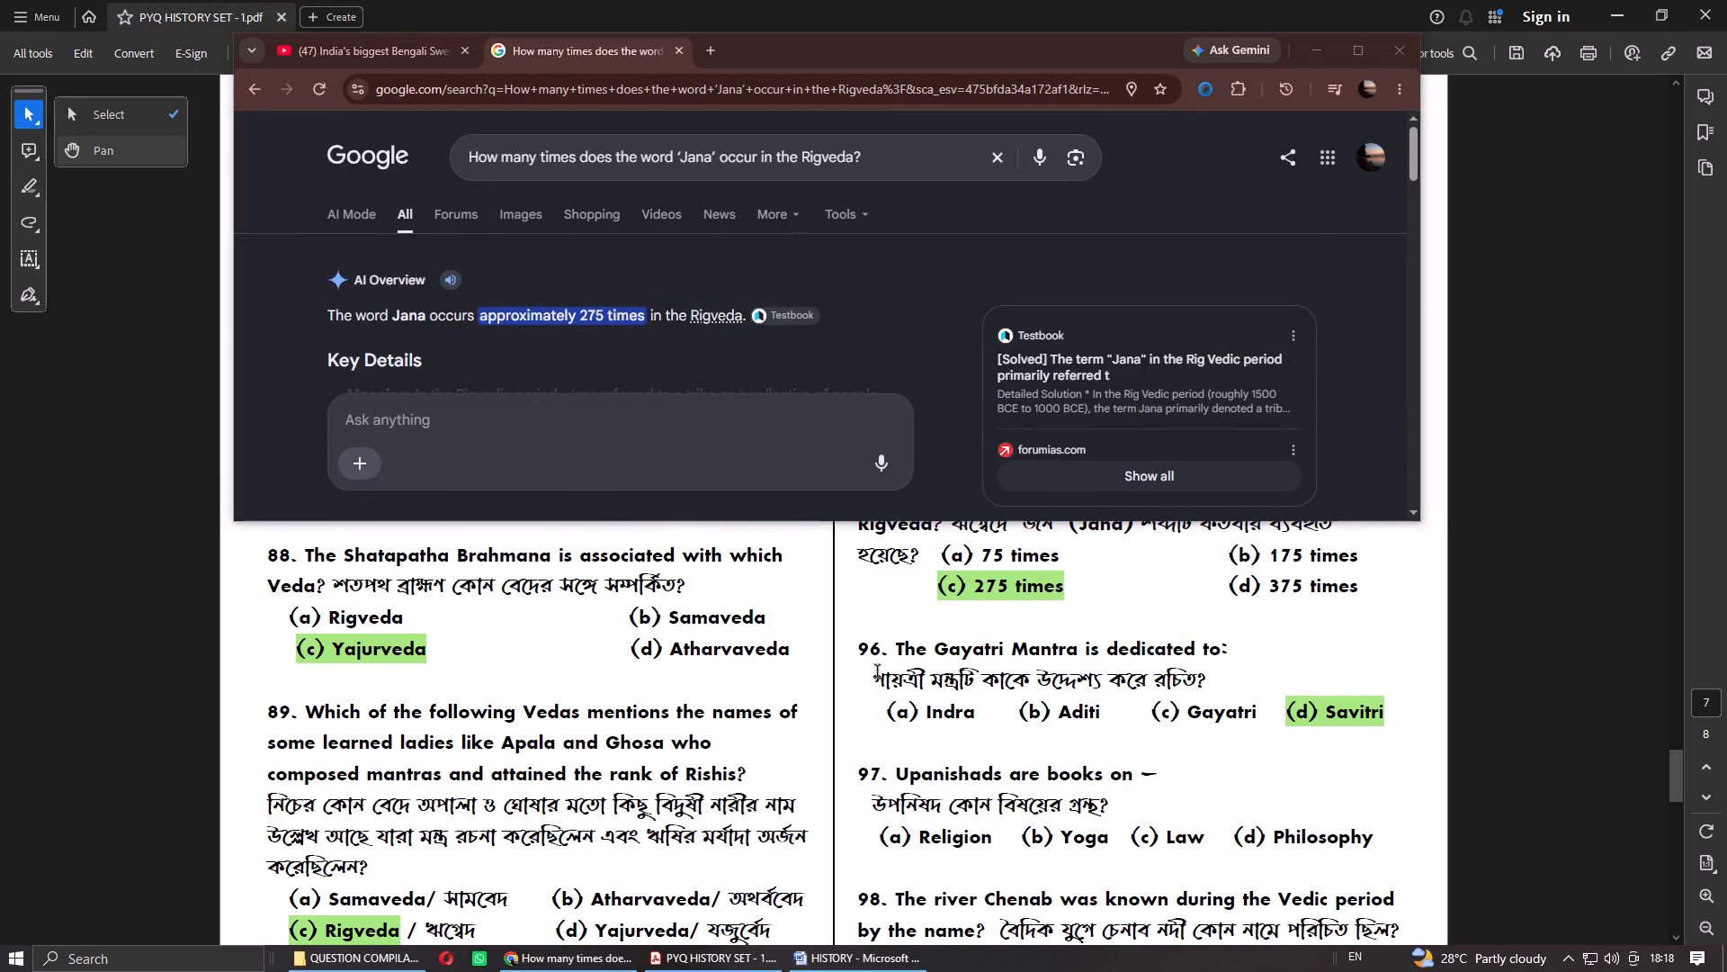
drag(899, 652, 1229, 646)
right_click(1170, 653)
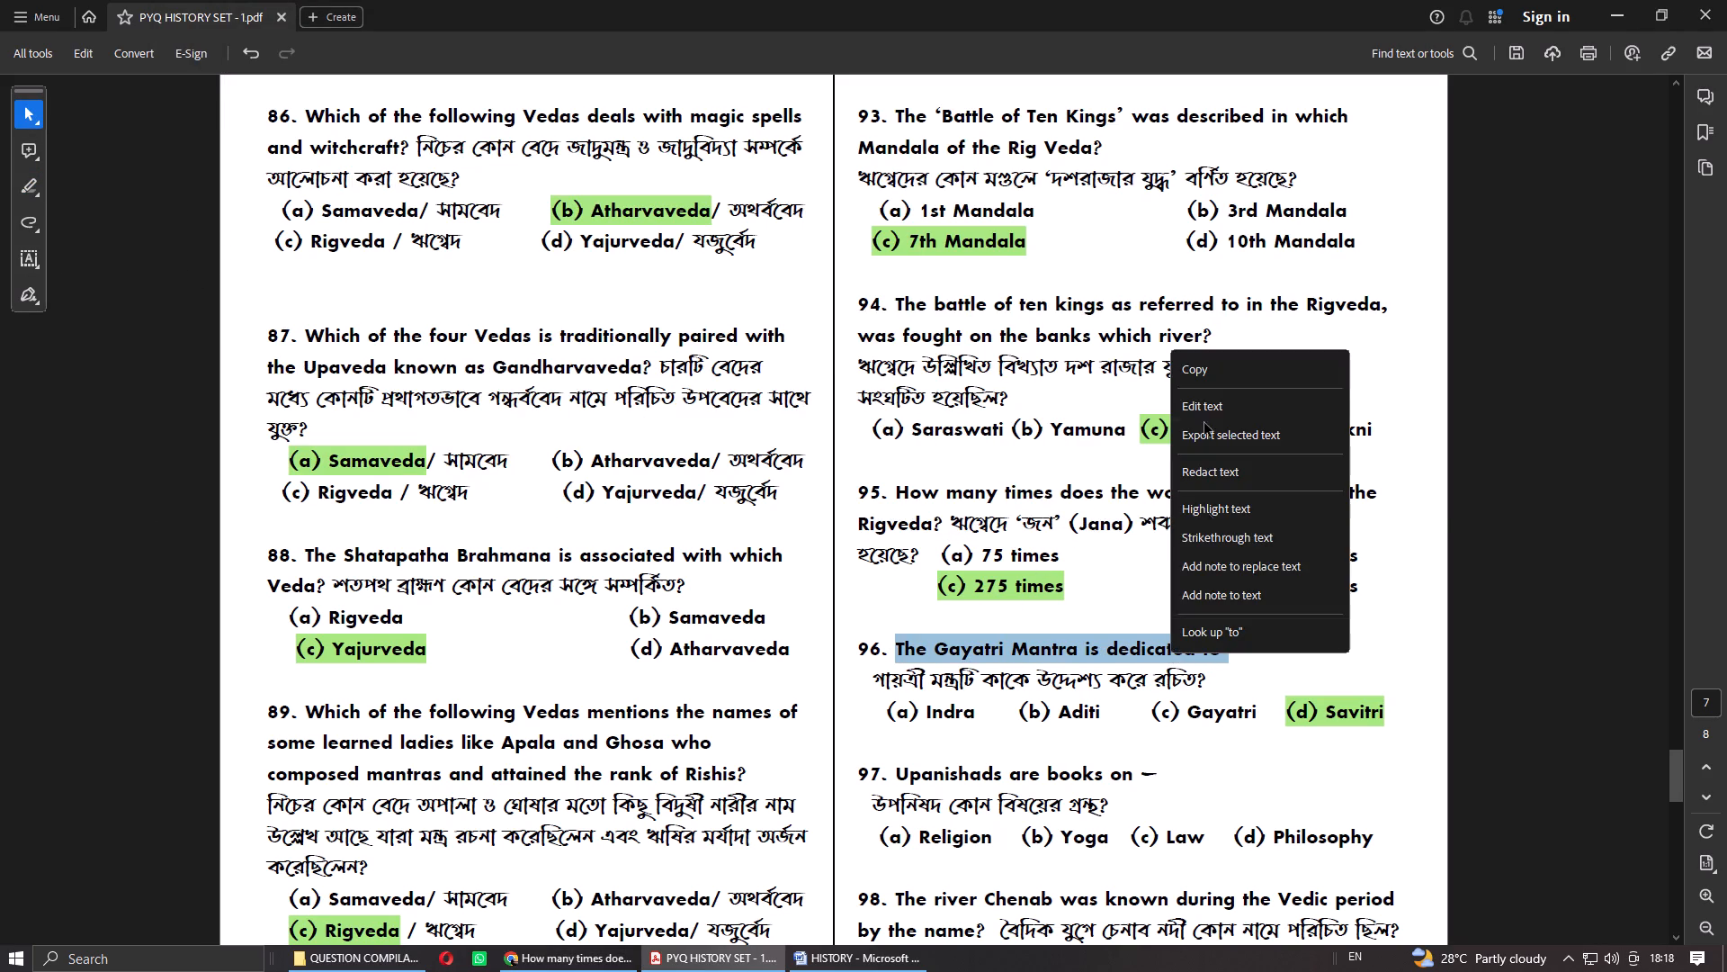
click(1212, 368)
click(574, 969)
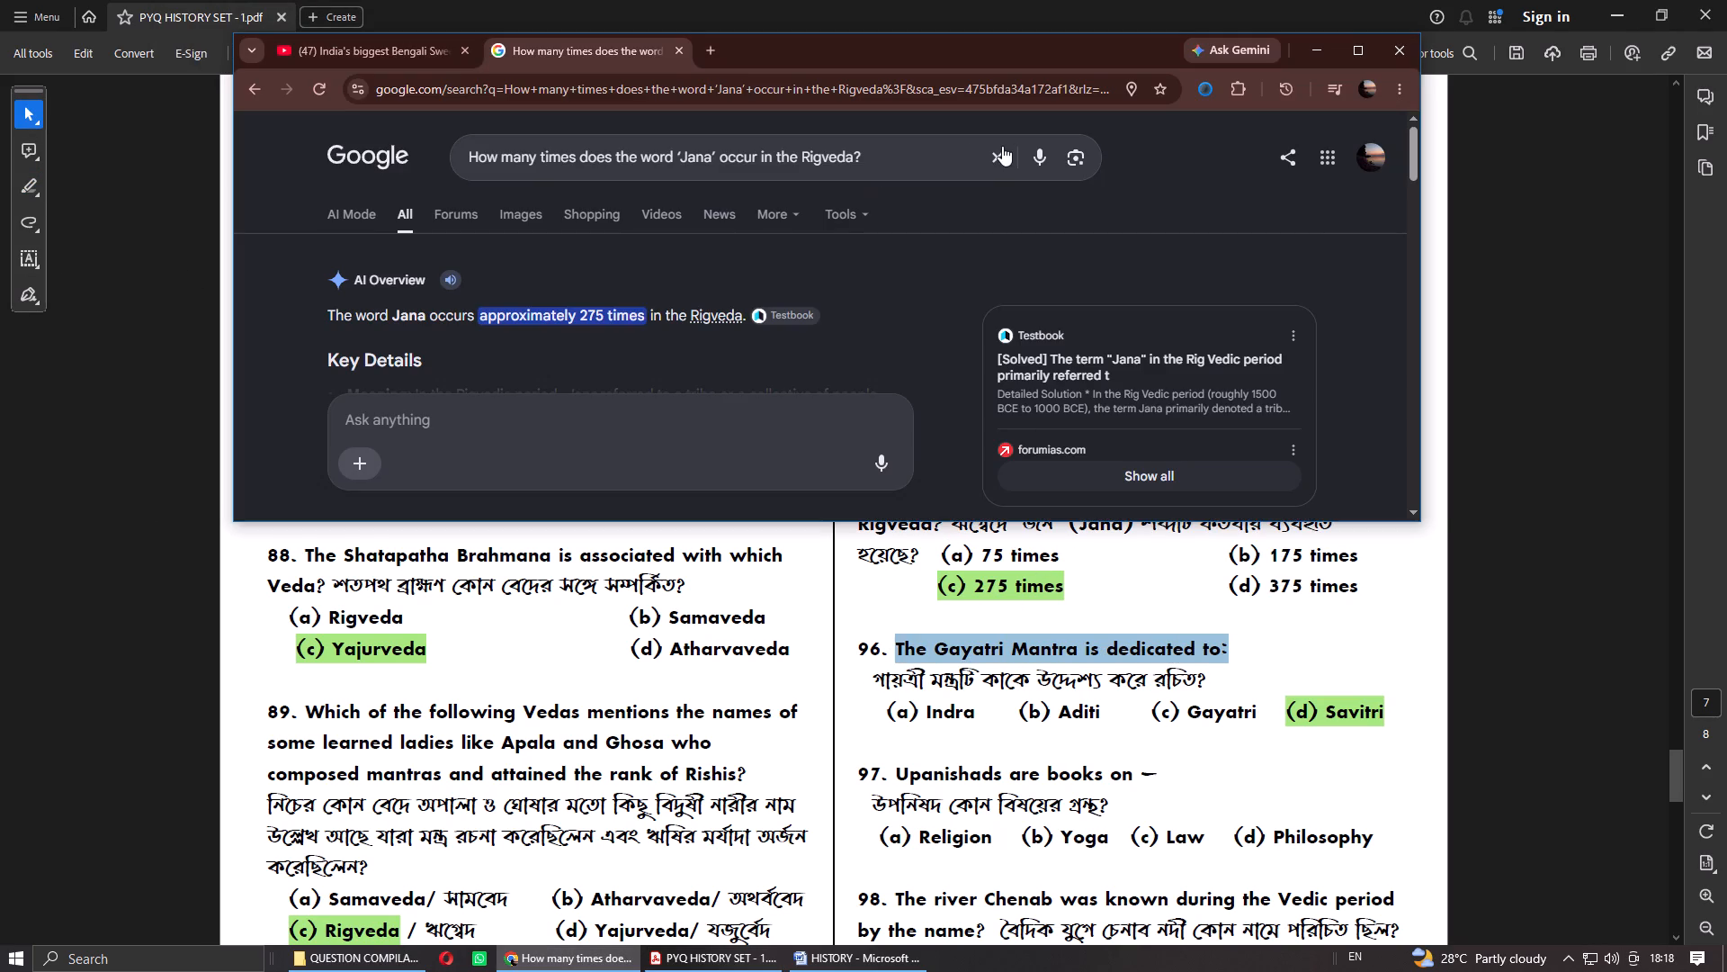
click(1002, 146)
key(ctrl+v)
key(Return)
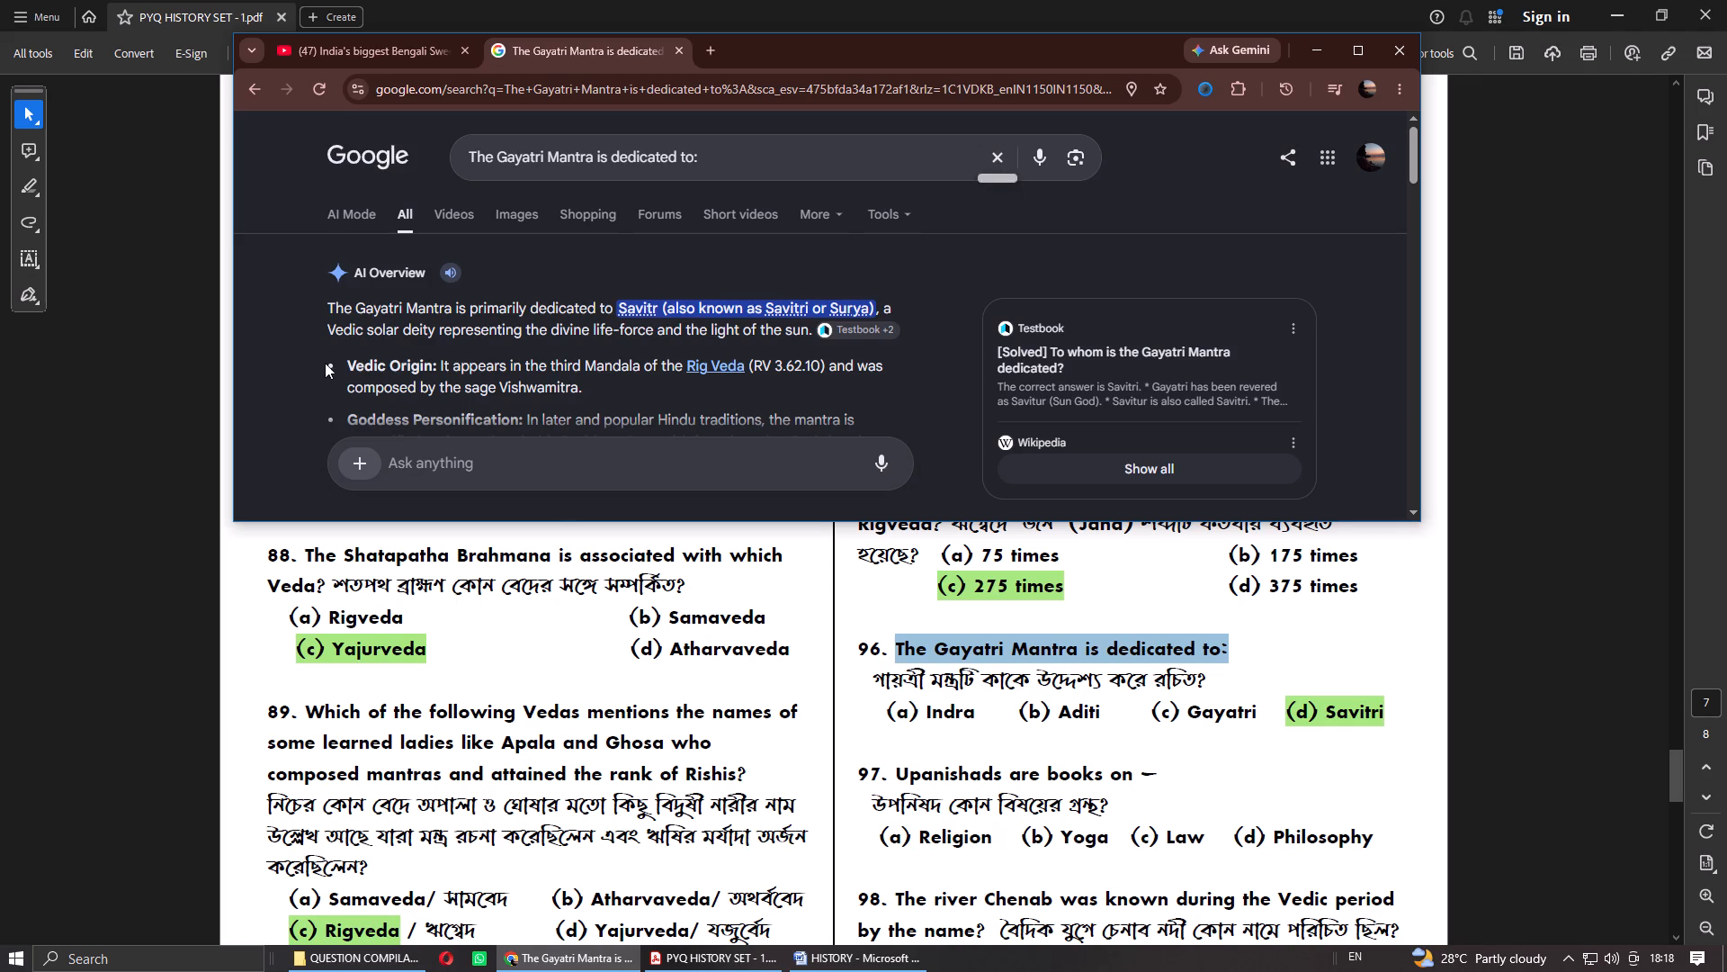
Copy question 97, Upanishads are books on, from the PDF and search Google in Chrome for it.
drag(906, 775, 1130, 775)
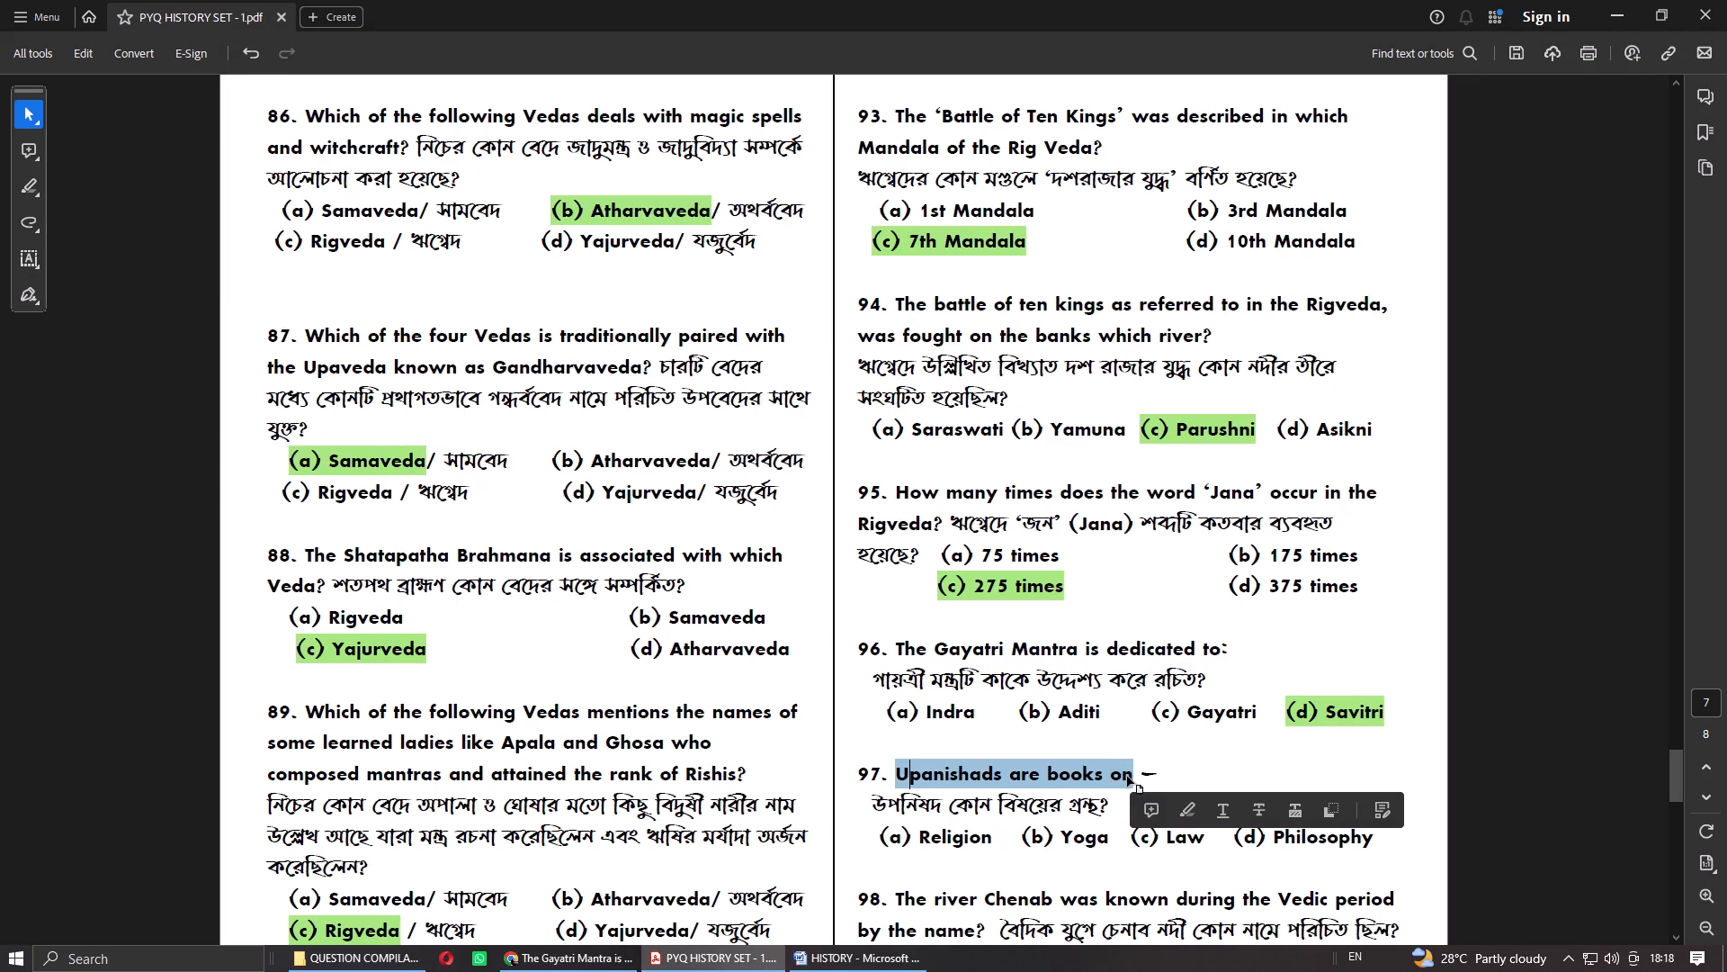
key(ctrl+c)
click(553, 962)
click(995, 151)
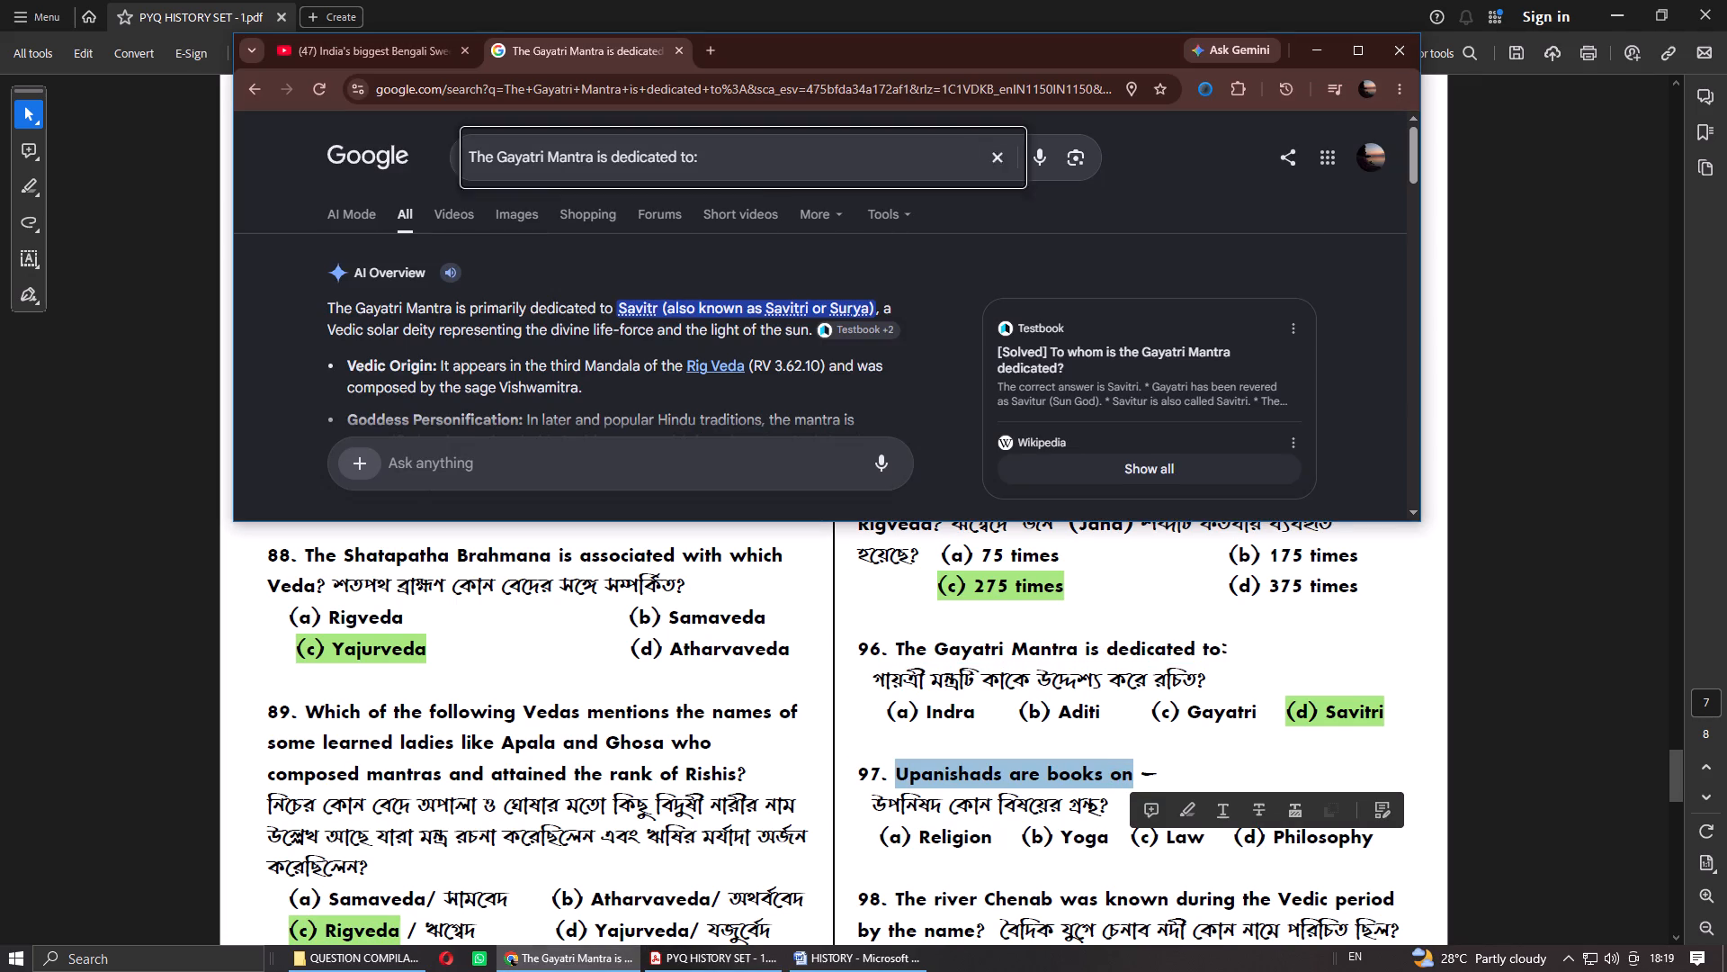
key(ctrl+v)
key(Return)
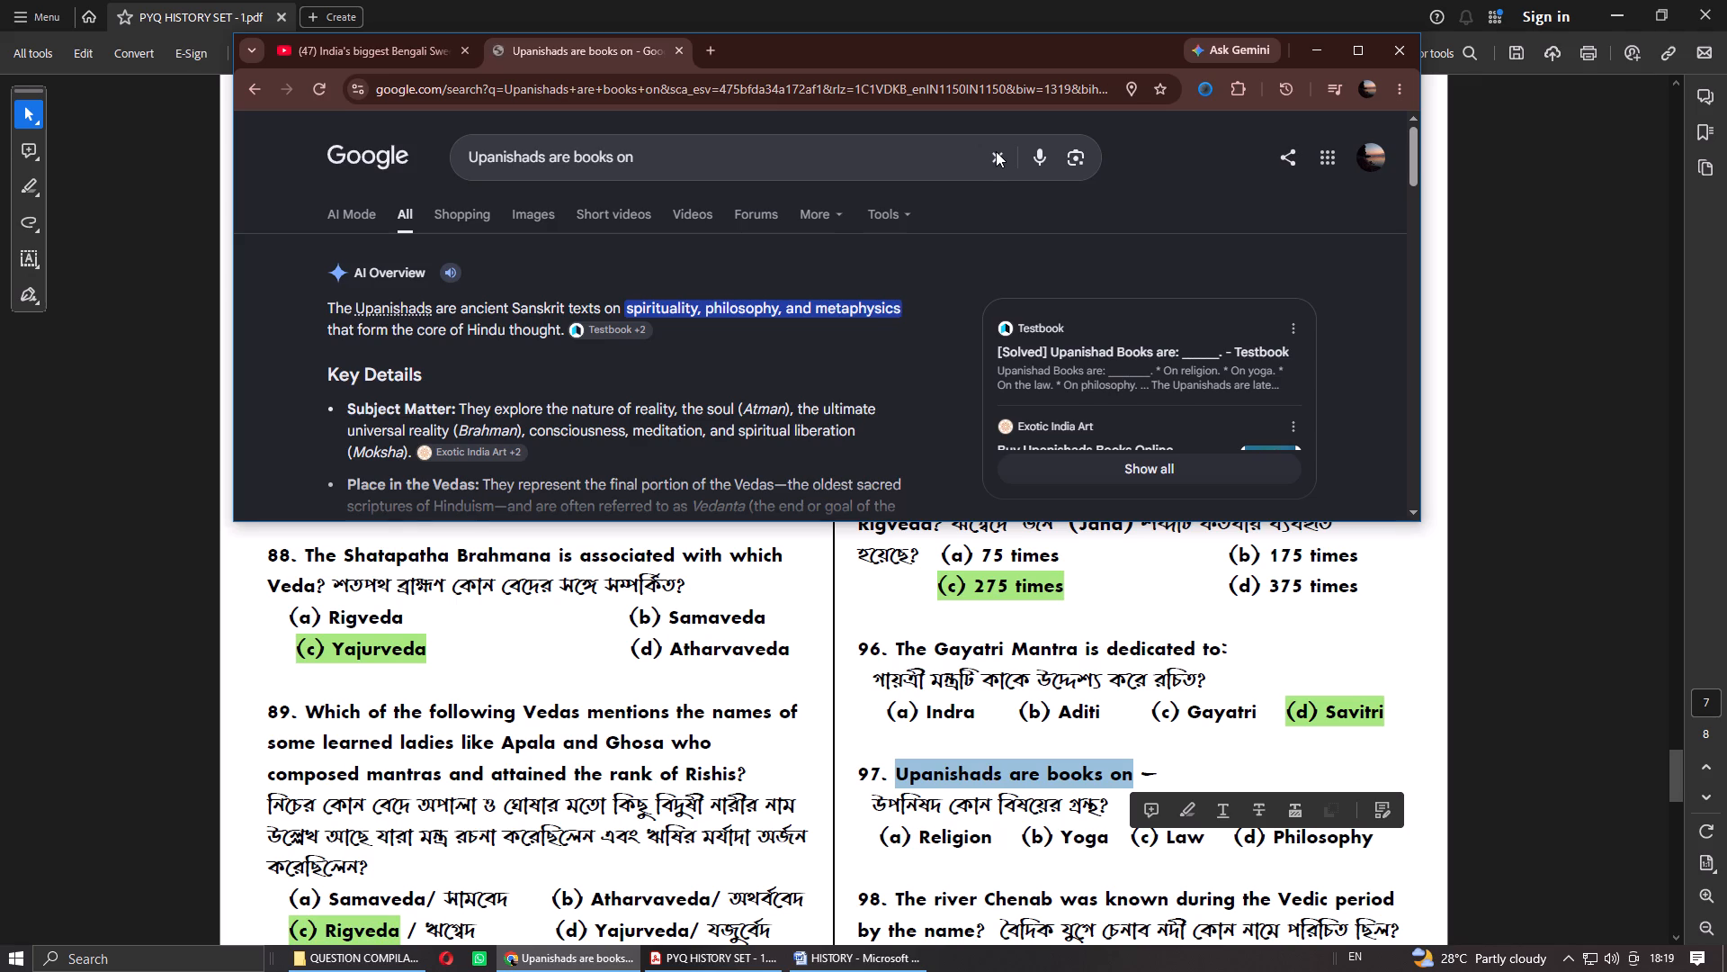
Return to the PDF and highlight in green answer (d) Philosophy for question 97 and (a) Askini for question 98.
click(18, 201)
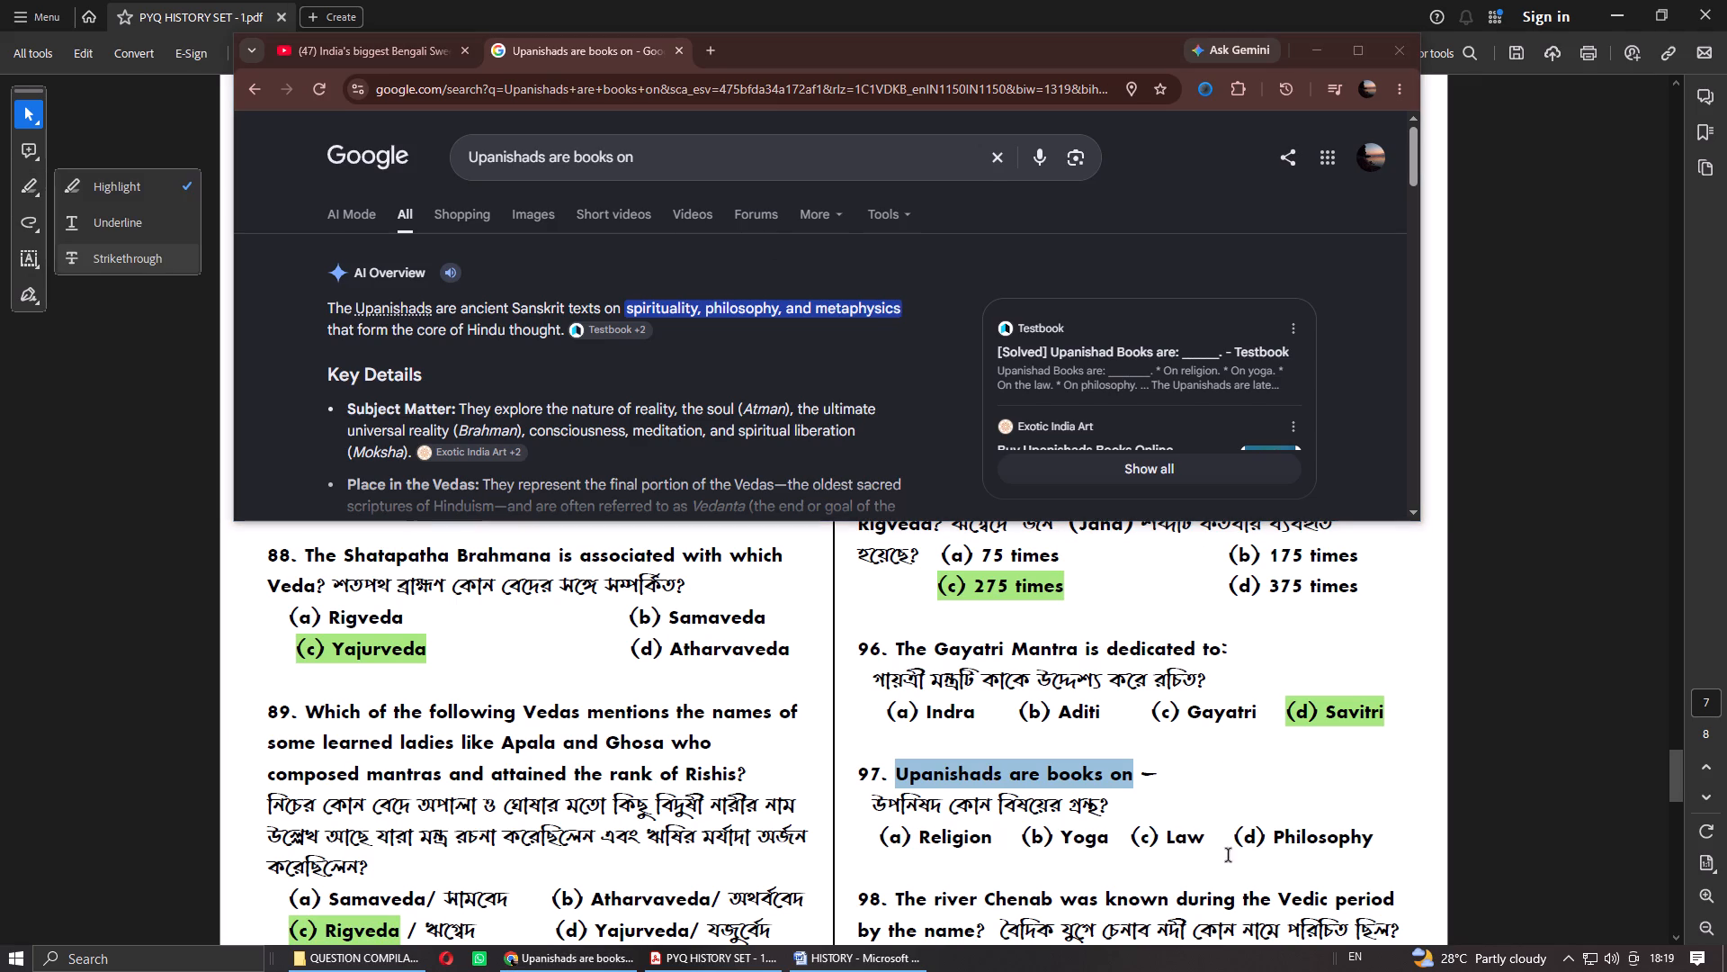
click(1190, 813)
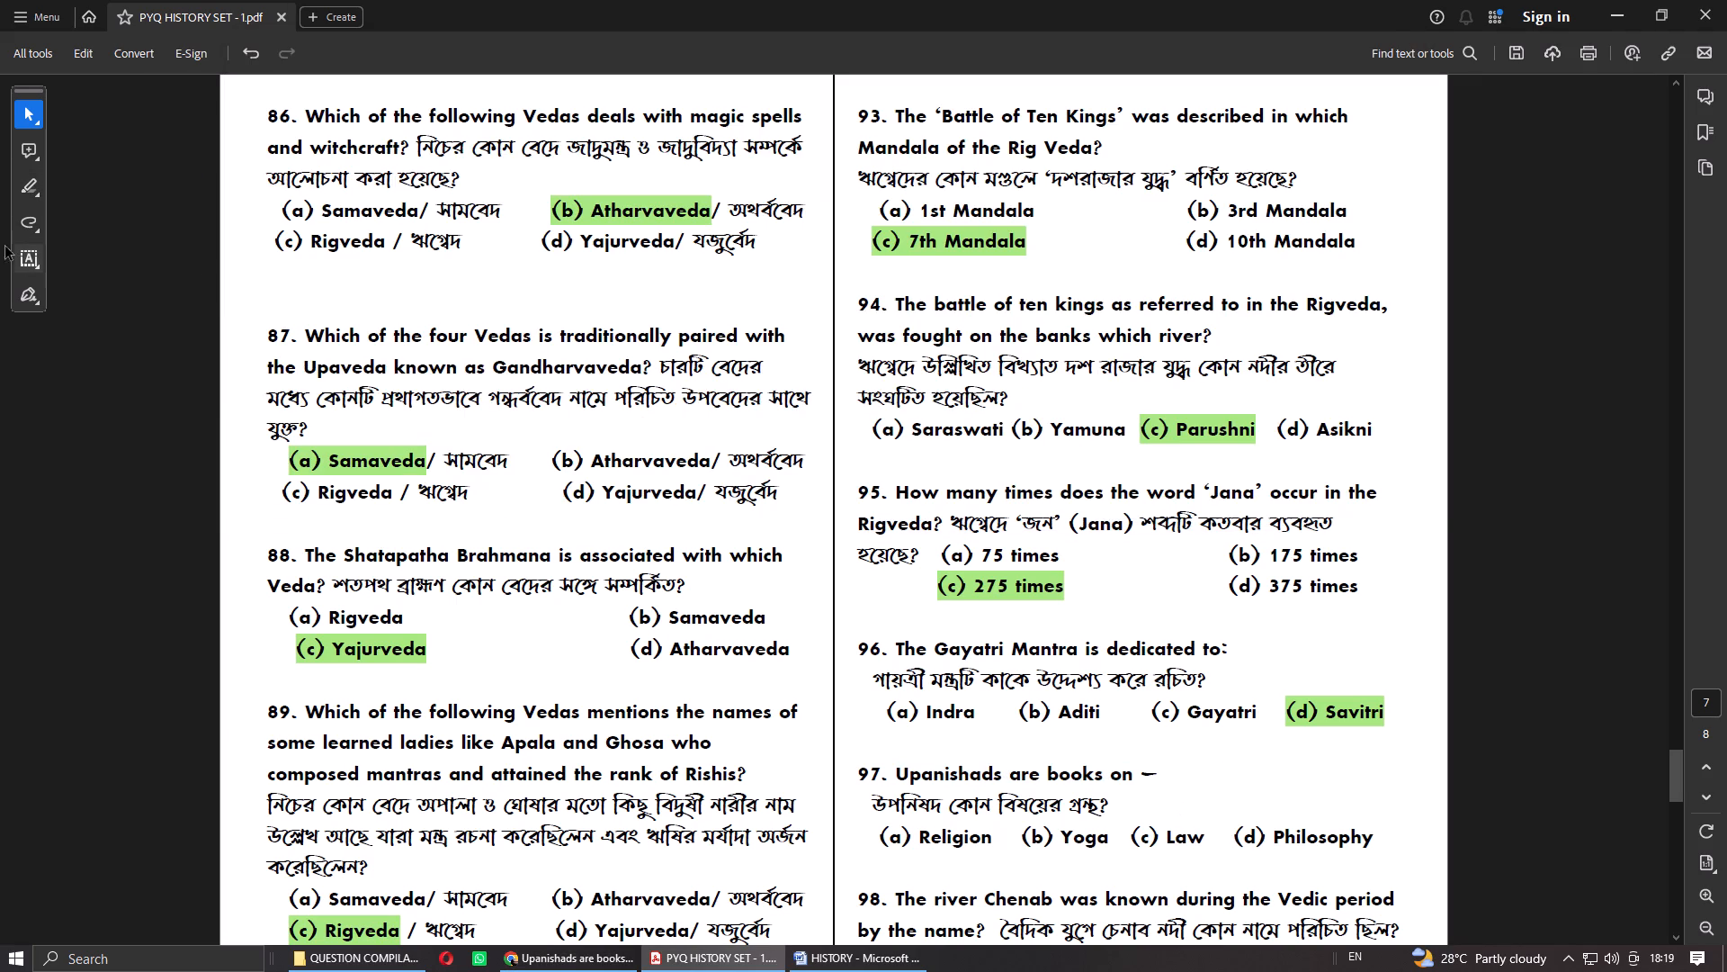
click(33, 186)
drag(1231, 833, 1339, 832)
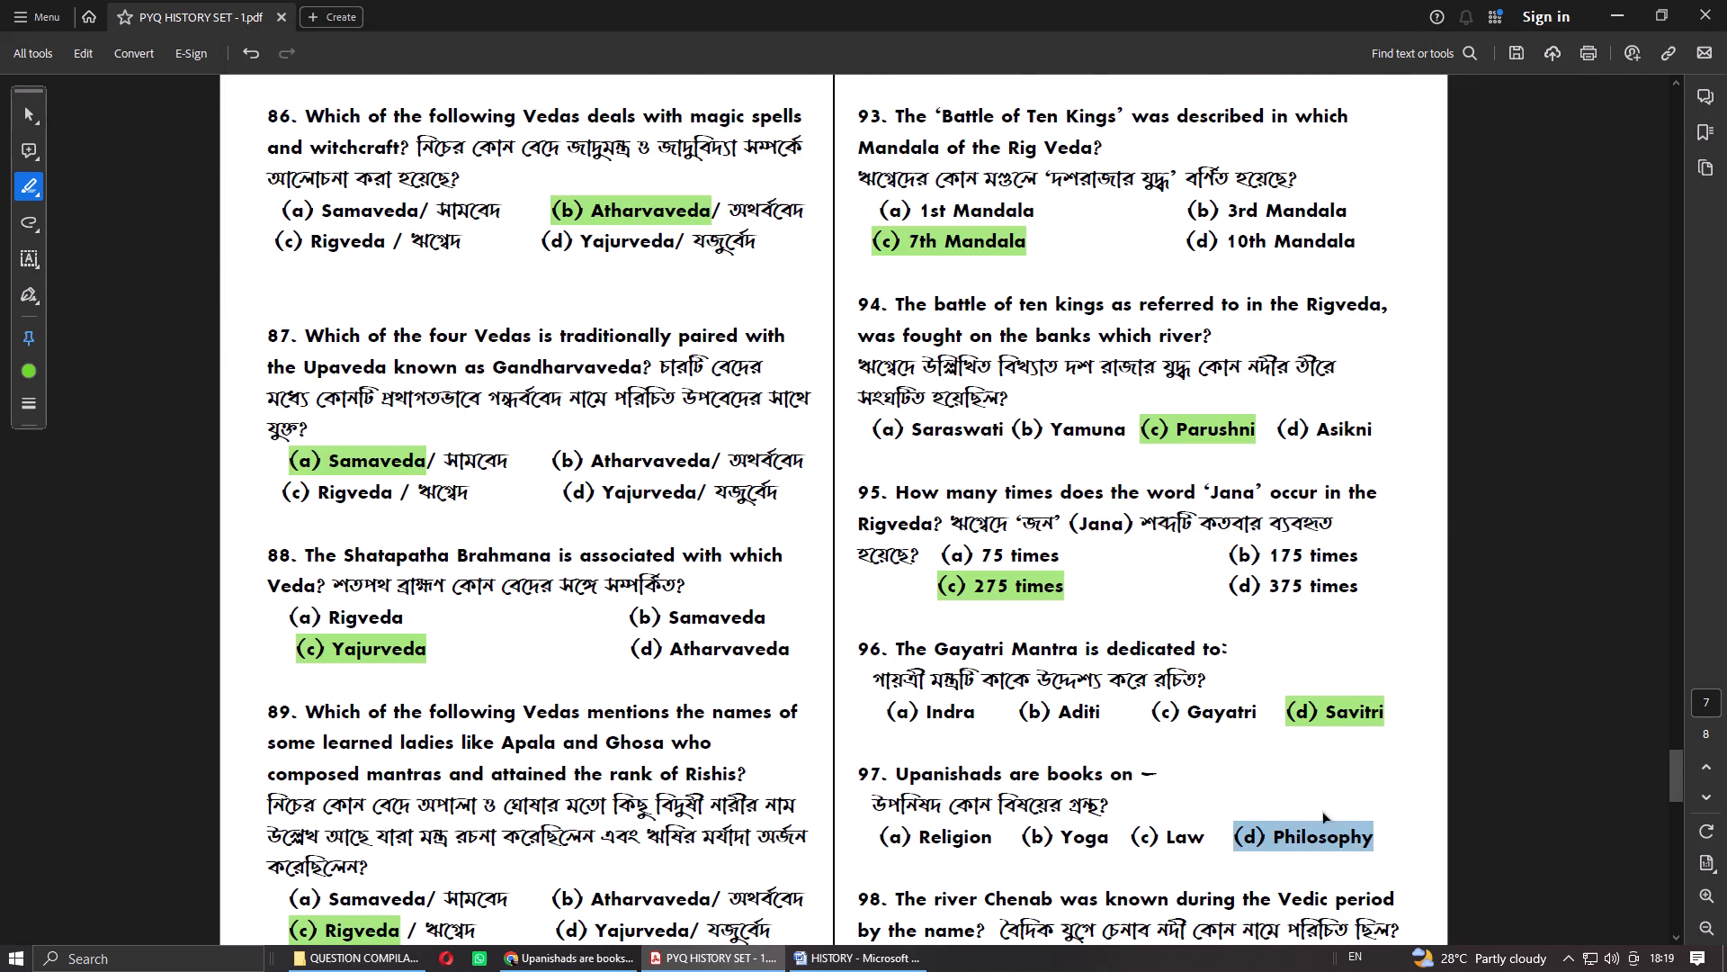
scroll(1162, 560, down, 4)
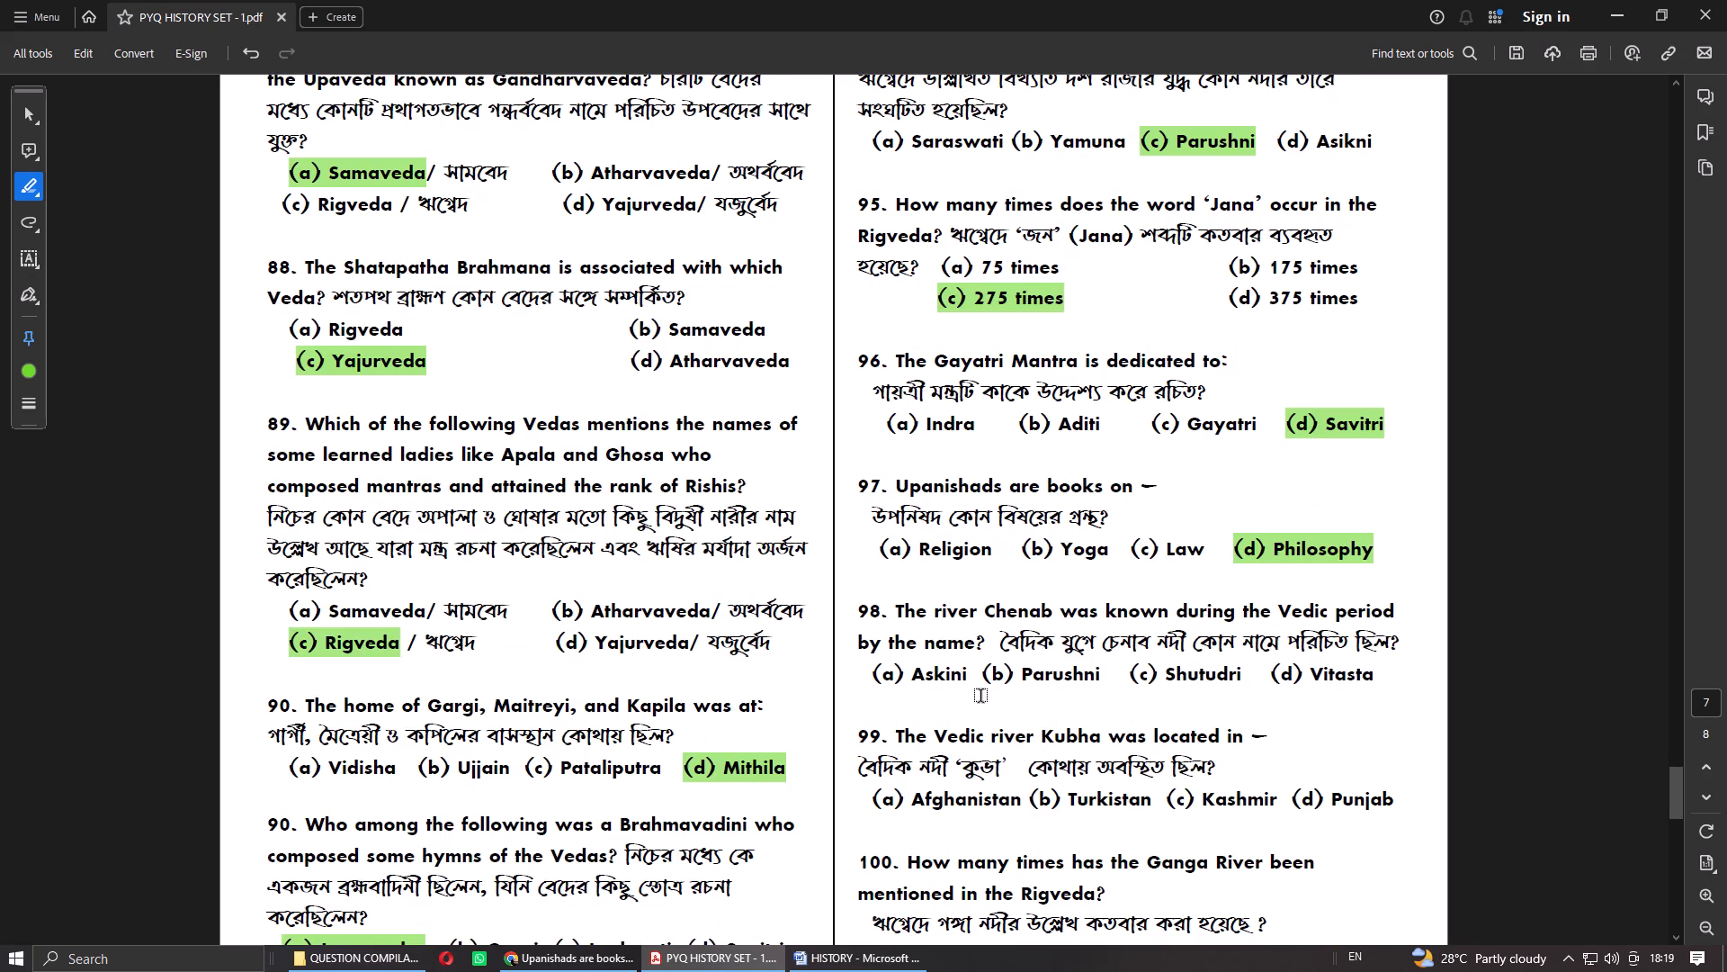
drag(872, 679, 944, 679)
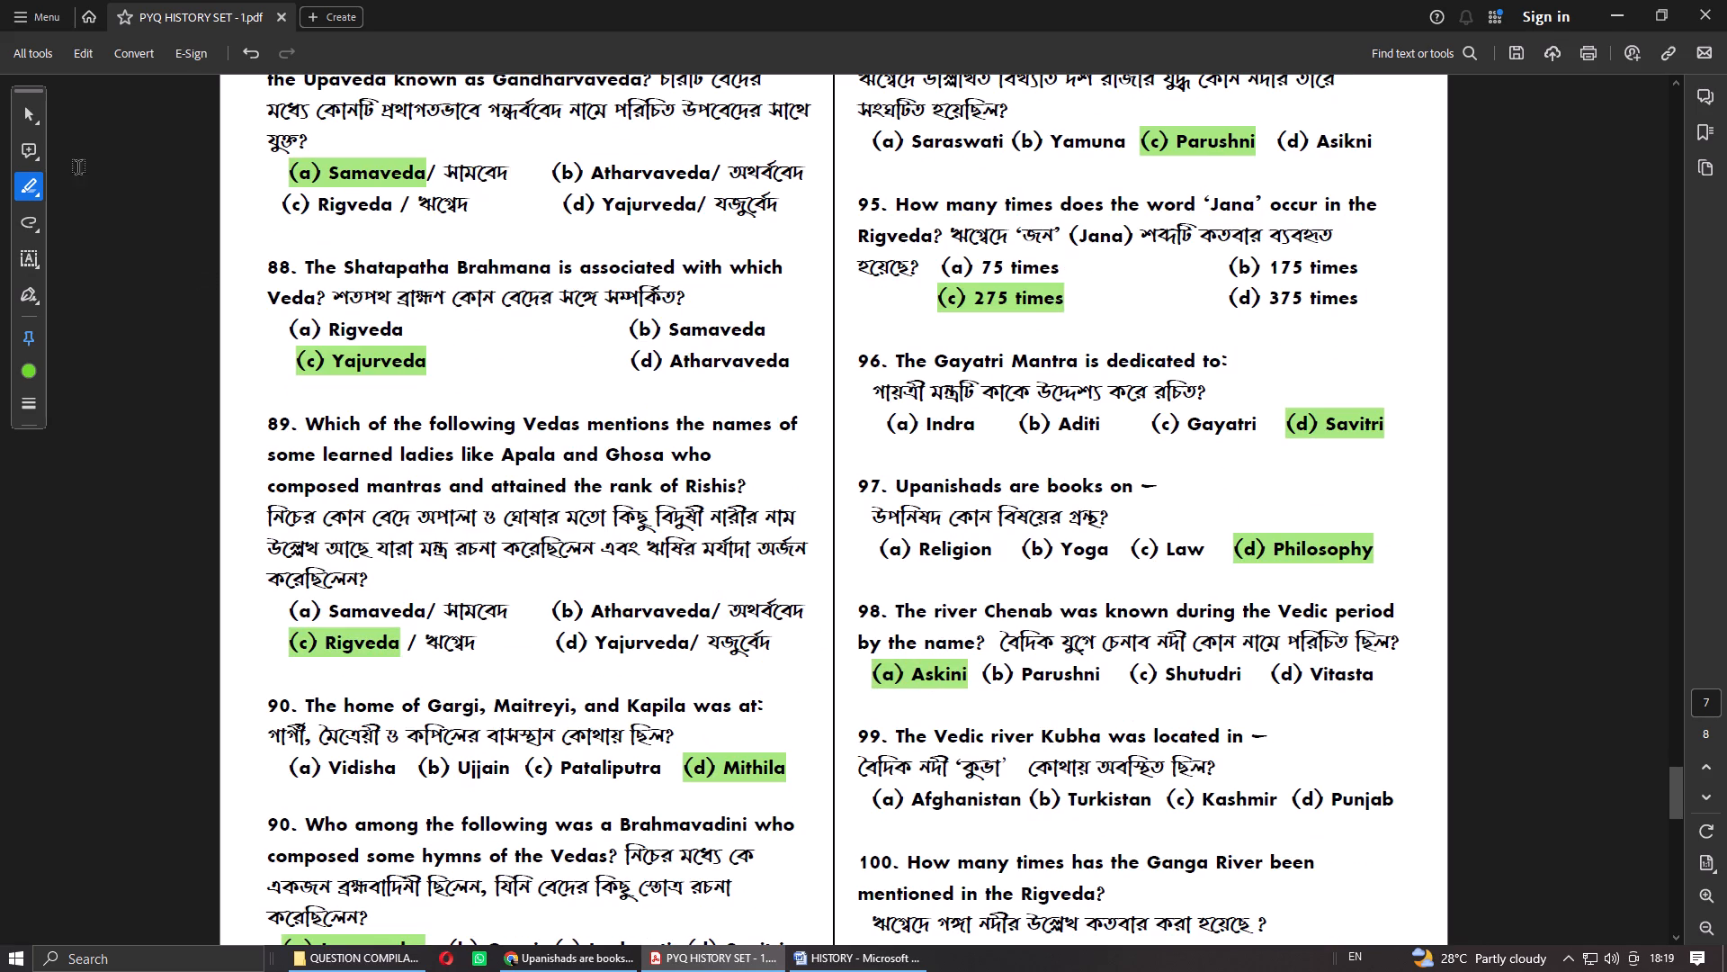
Copy question 98 about the Vedic name of the river Chenab and search Google in Chrome for it.
click(32, 123)
drag(900, 609, 979, 639)
key(ctrl+c)
click(558, 971)
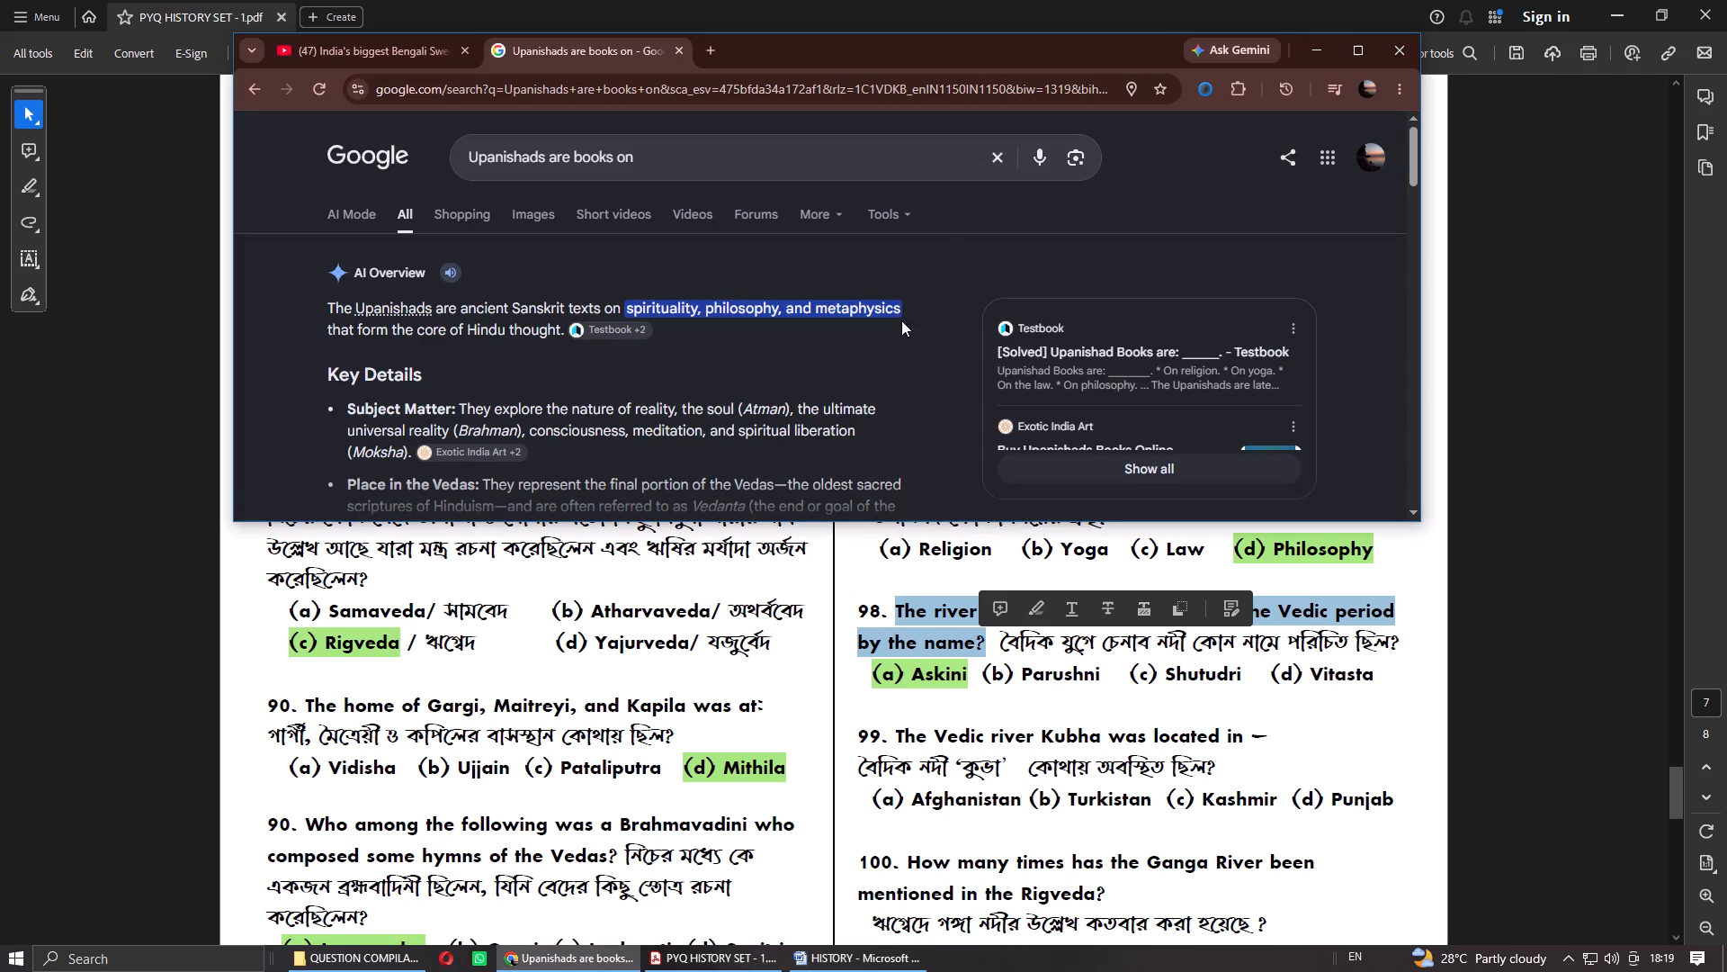
click(991, 155)
key(ctrl+v)
key(Return)
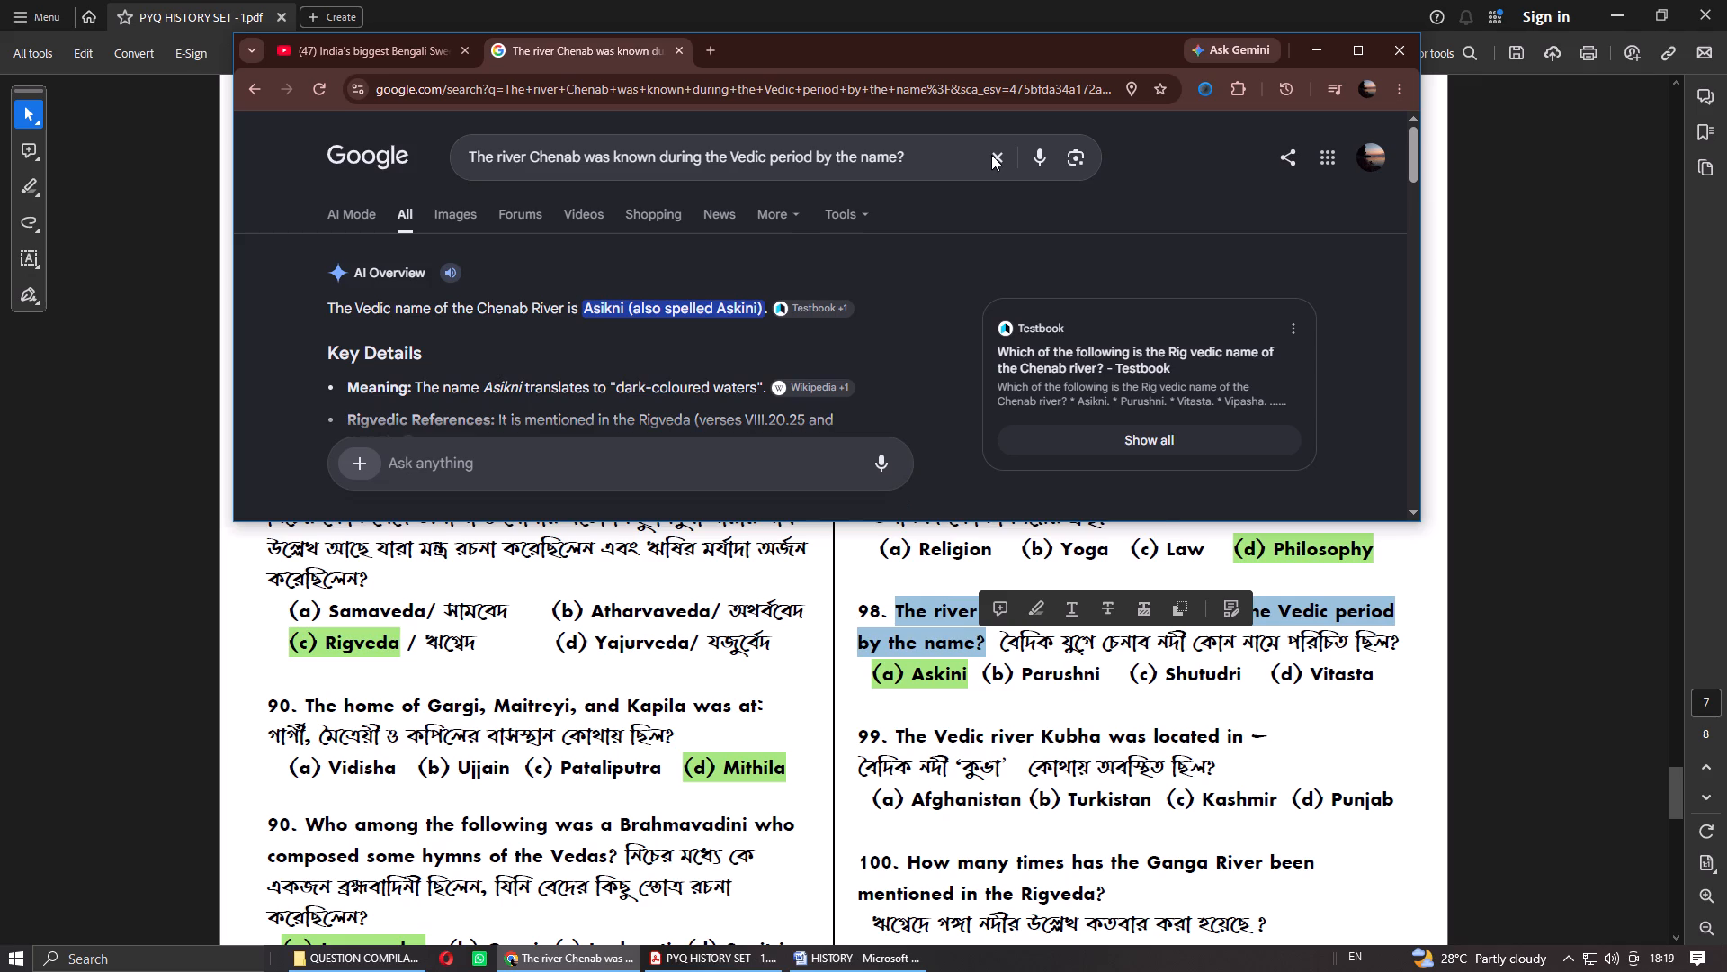
Copy question 100 about how many times the Ganga River is mentioned in the Rigveda from the PDF and search Google in Chrome for it.
scroll(1211, 641, down, 2)
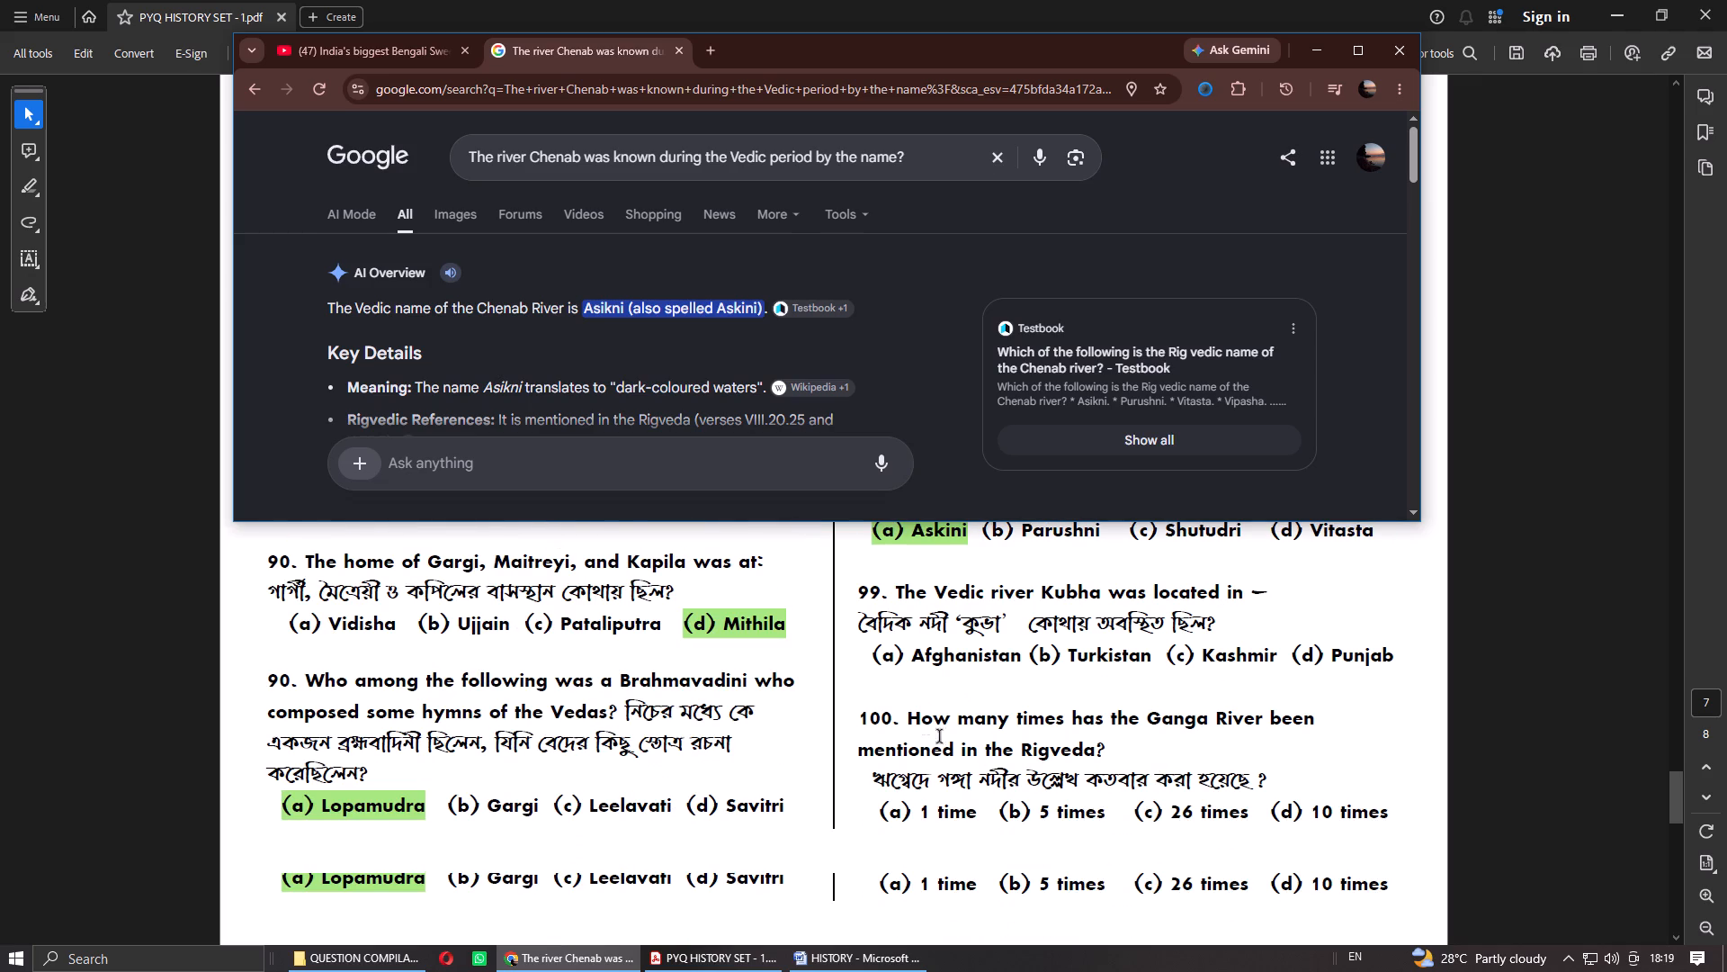
drag(904, 719, 1109, 758)
right_click(1059, 742)
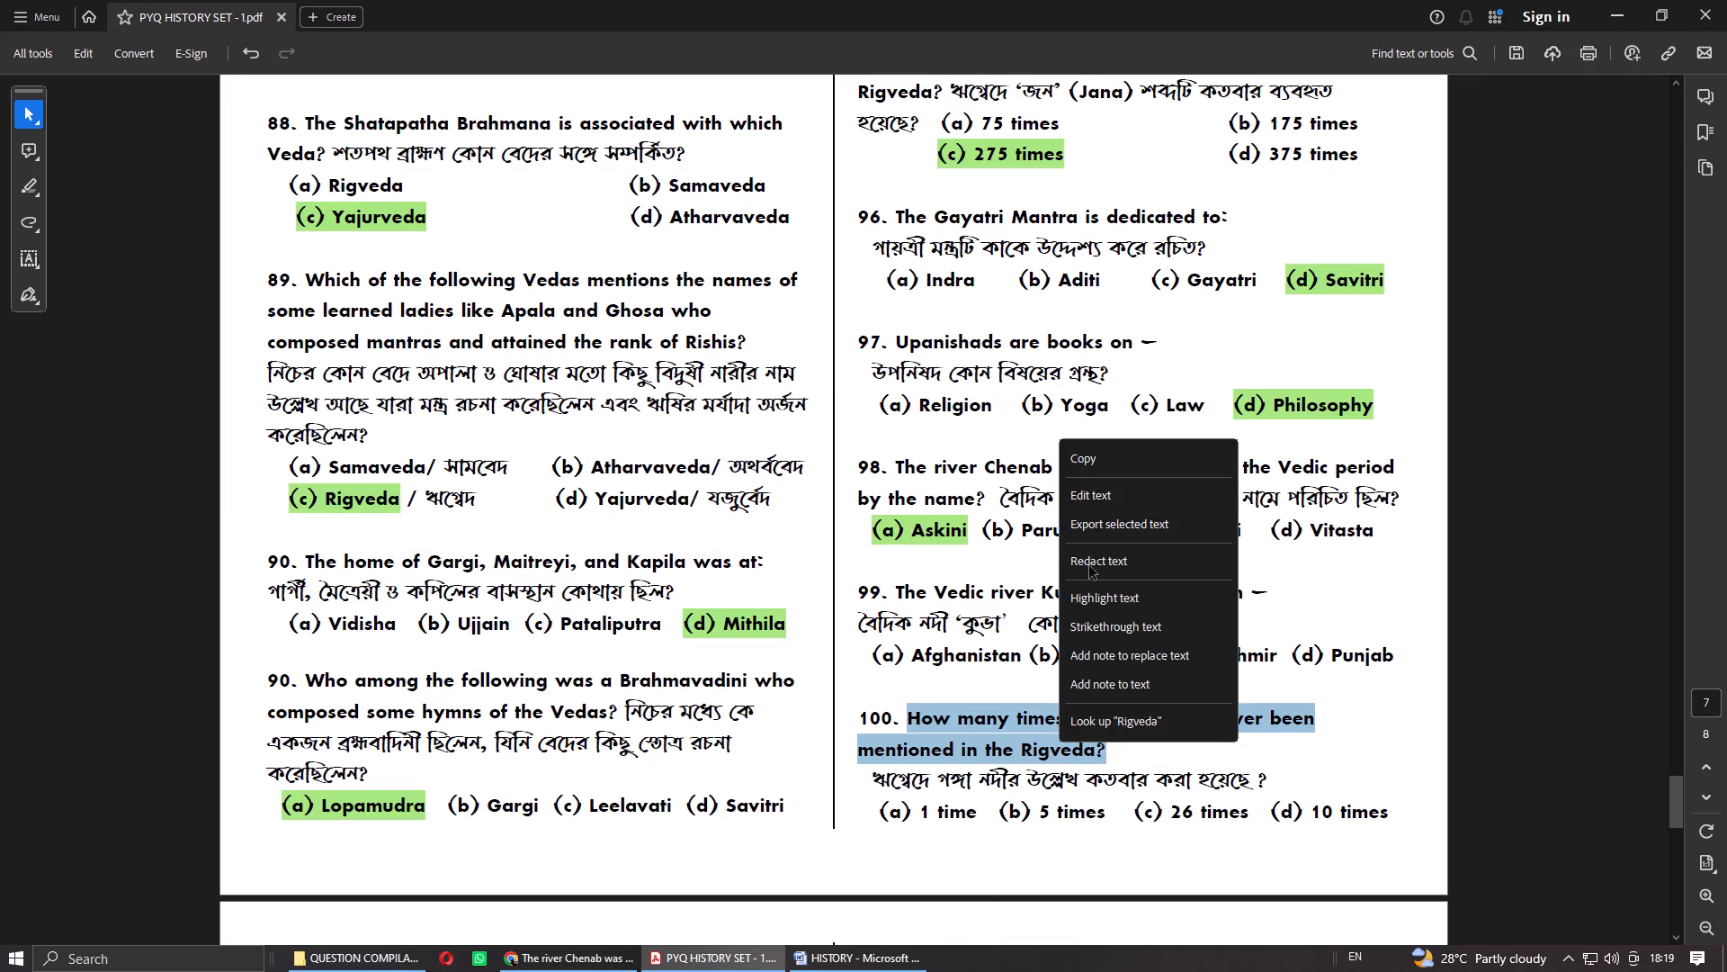
click(1093, 463)
click(557, 971)
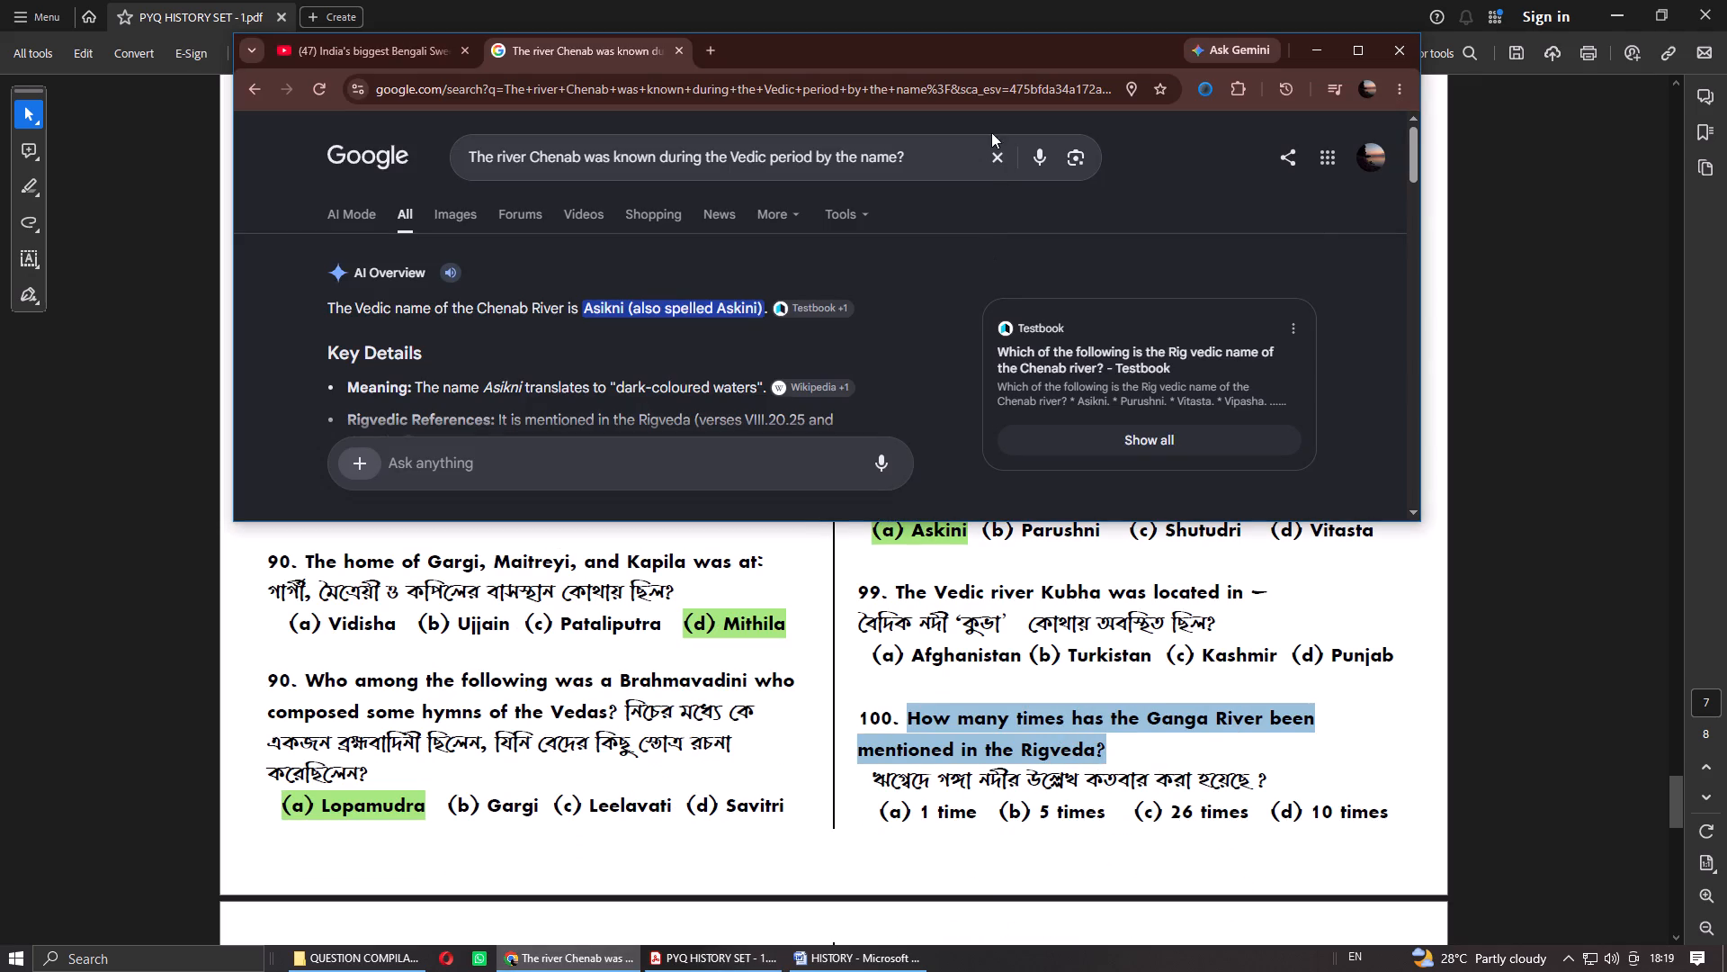
click(991, 156)
key(ctrl+v)
key(Return)
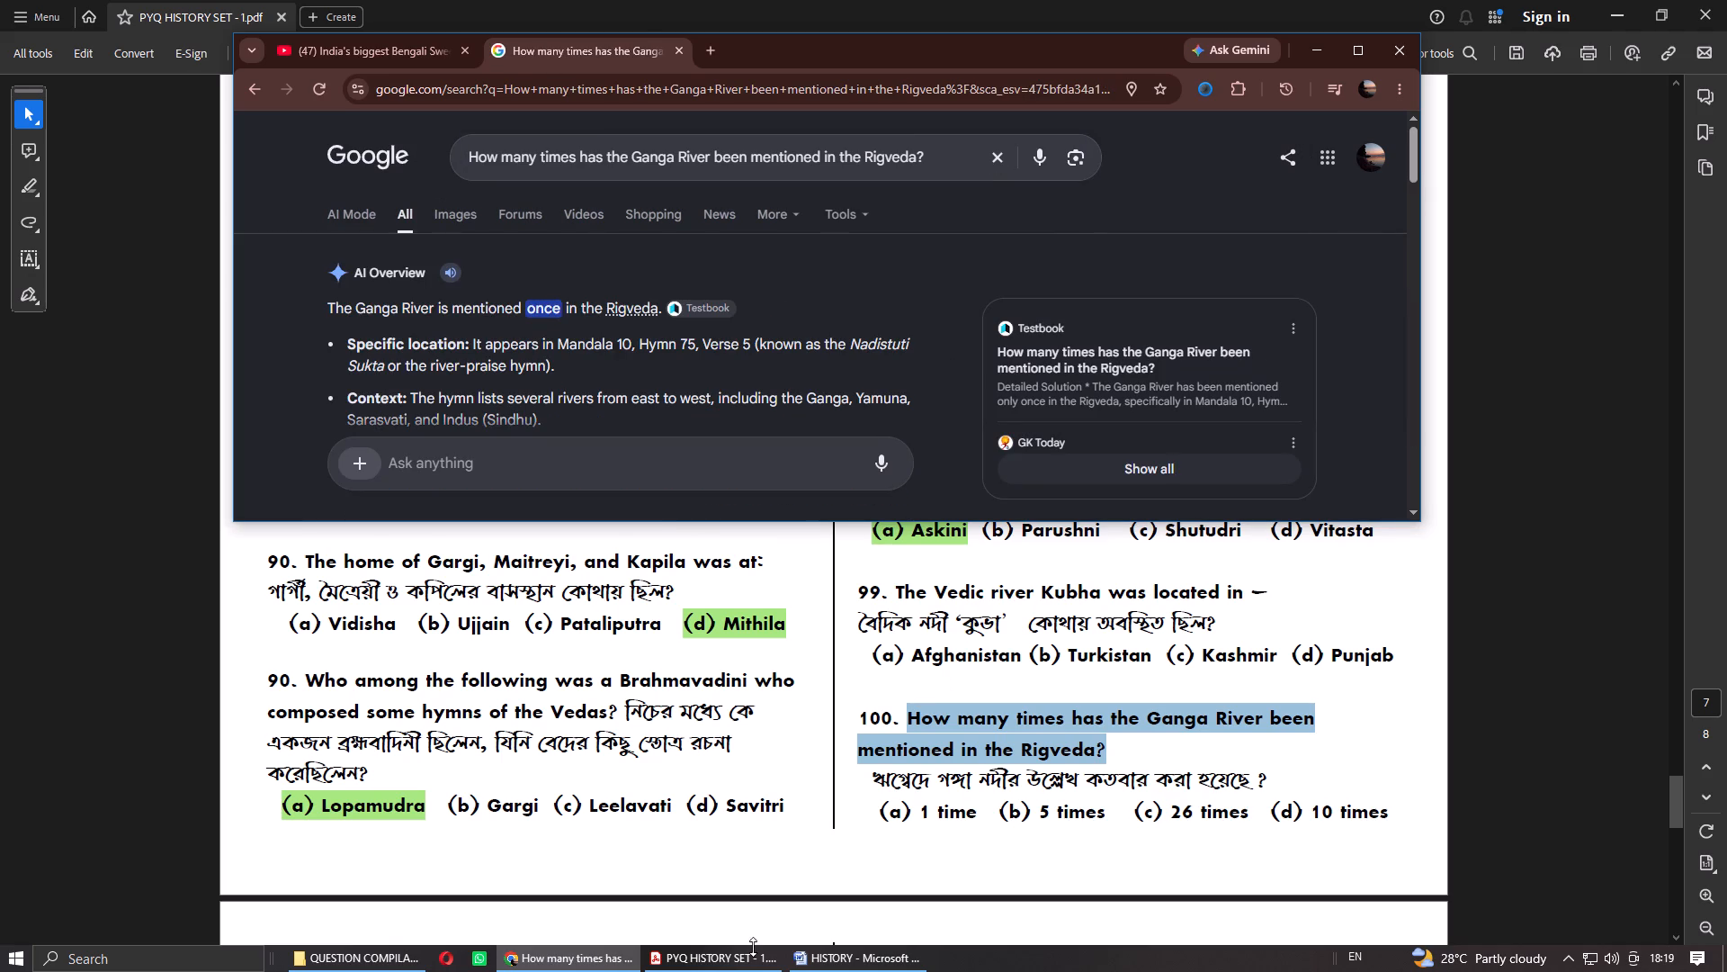
In the HISTORY Word document, add a row below the Jana question: How many times has the “Ganga River” been mentioned in the Rigveda?, answered 1 time.
click(734, 971)
click(855, 967)
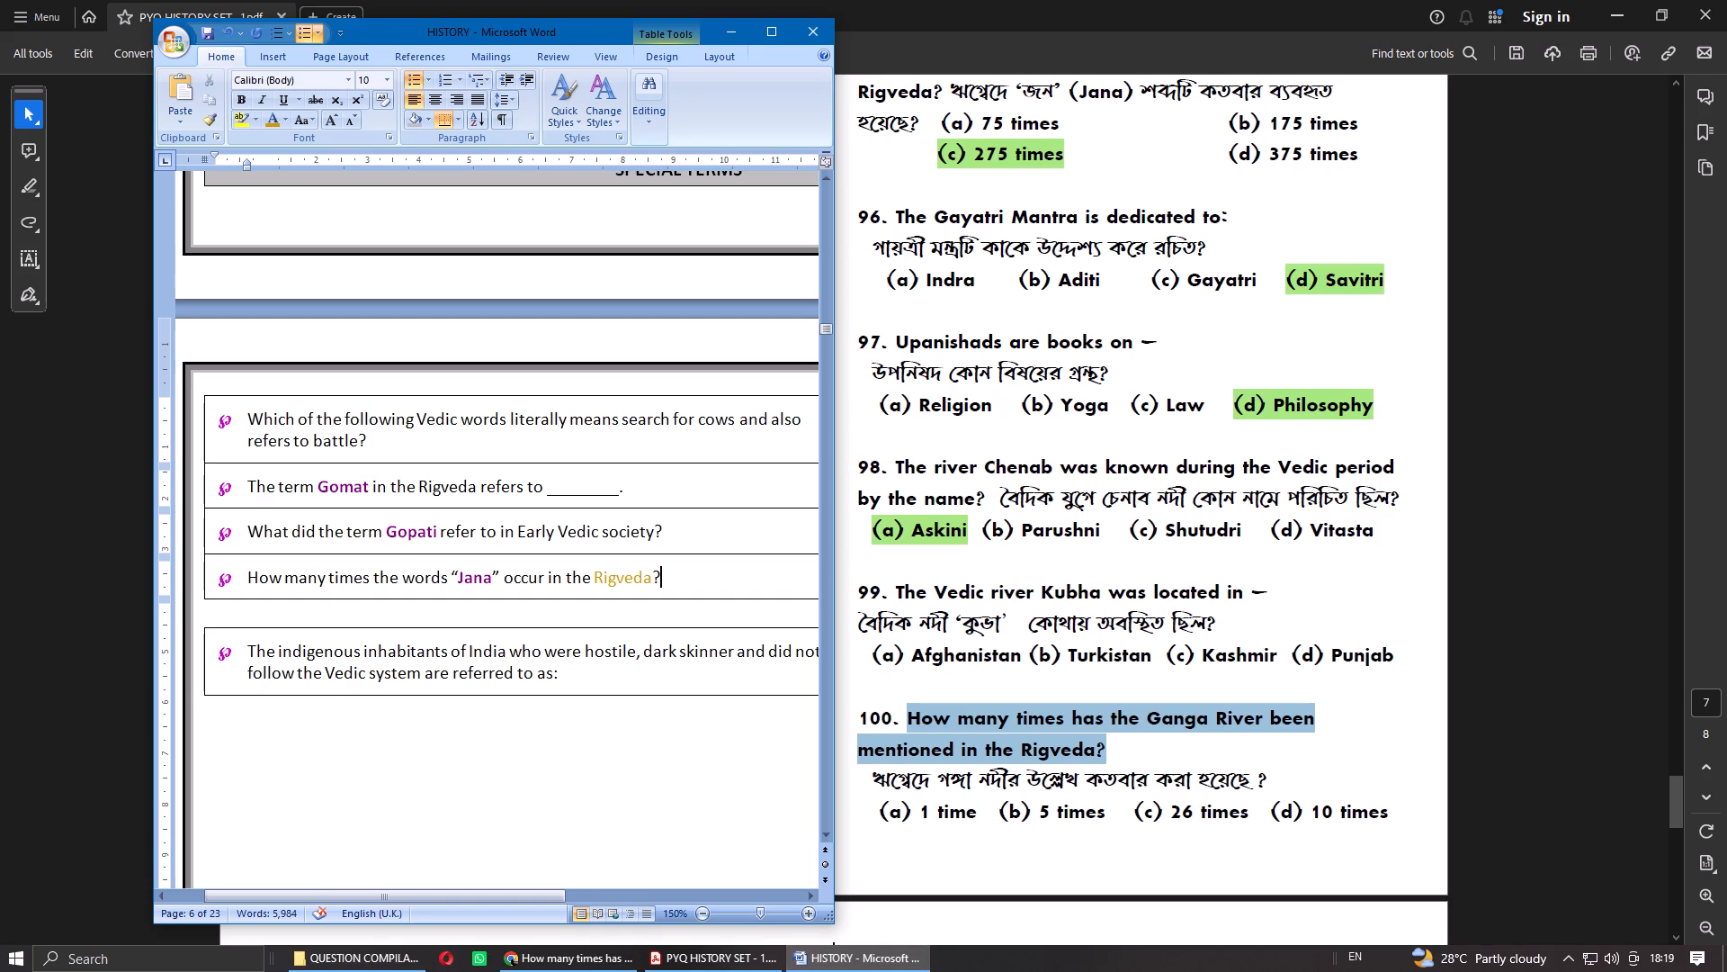
key(Tab)
key(Tab)
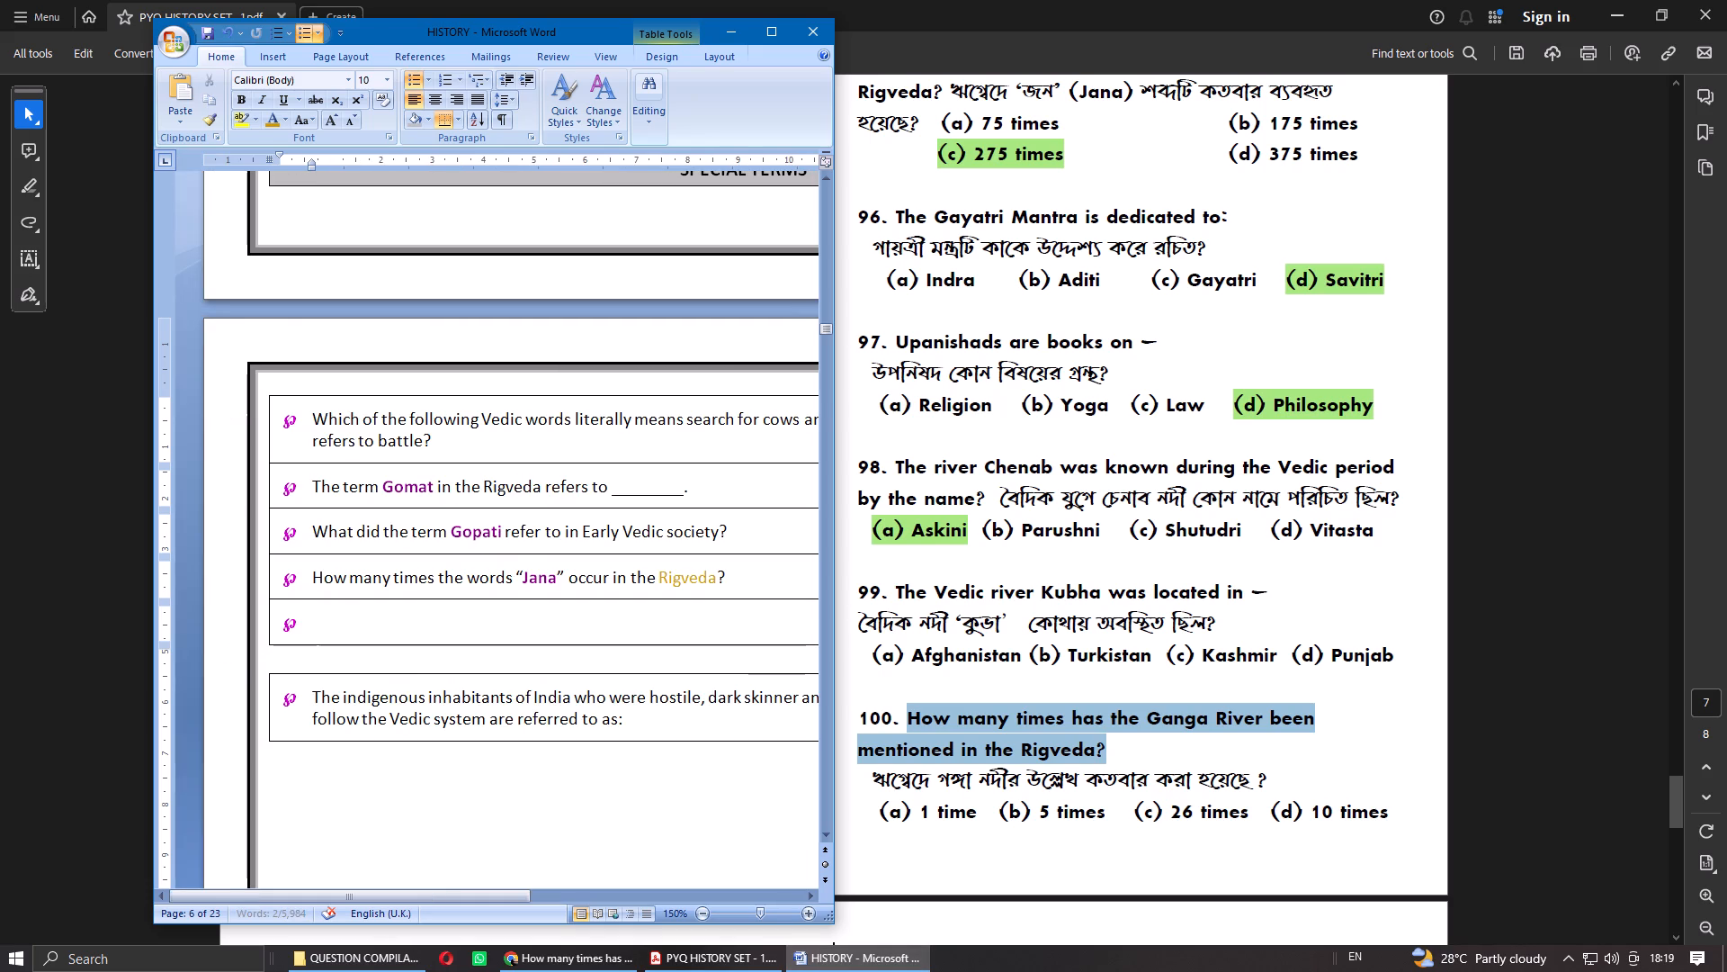
text(how many times)
key(space)
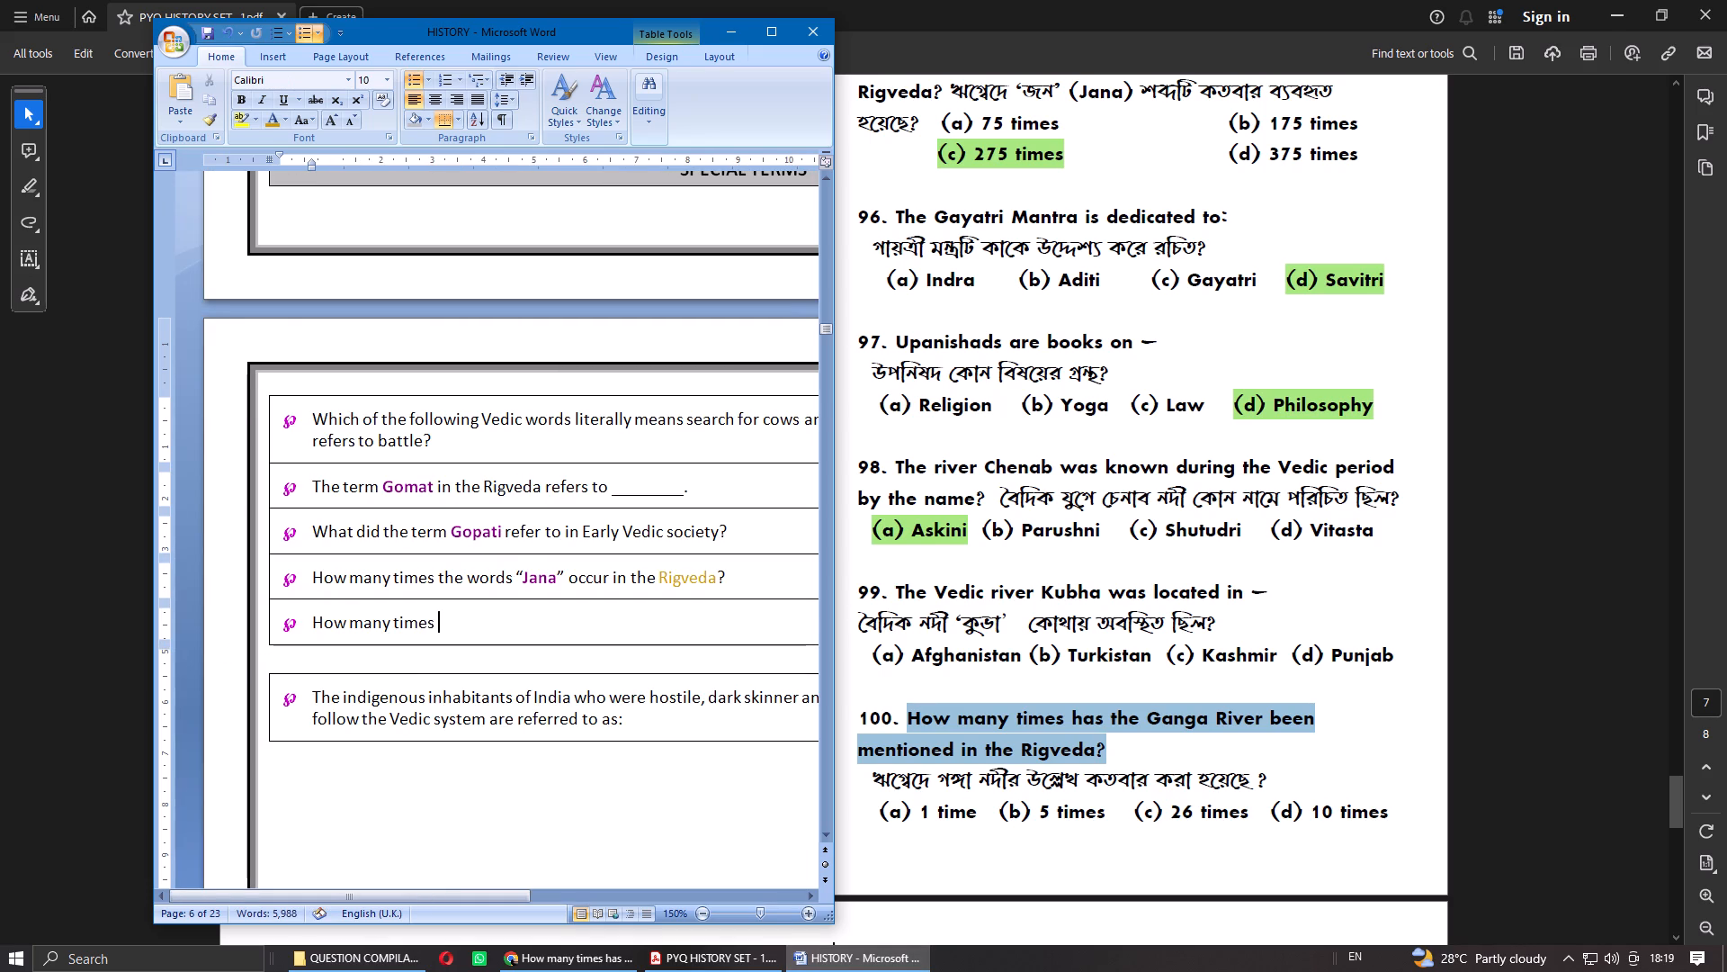
text(has the)
key(space)
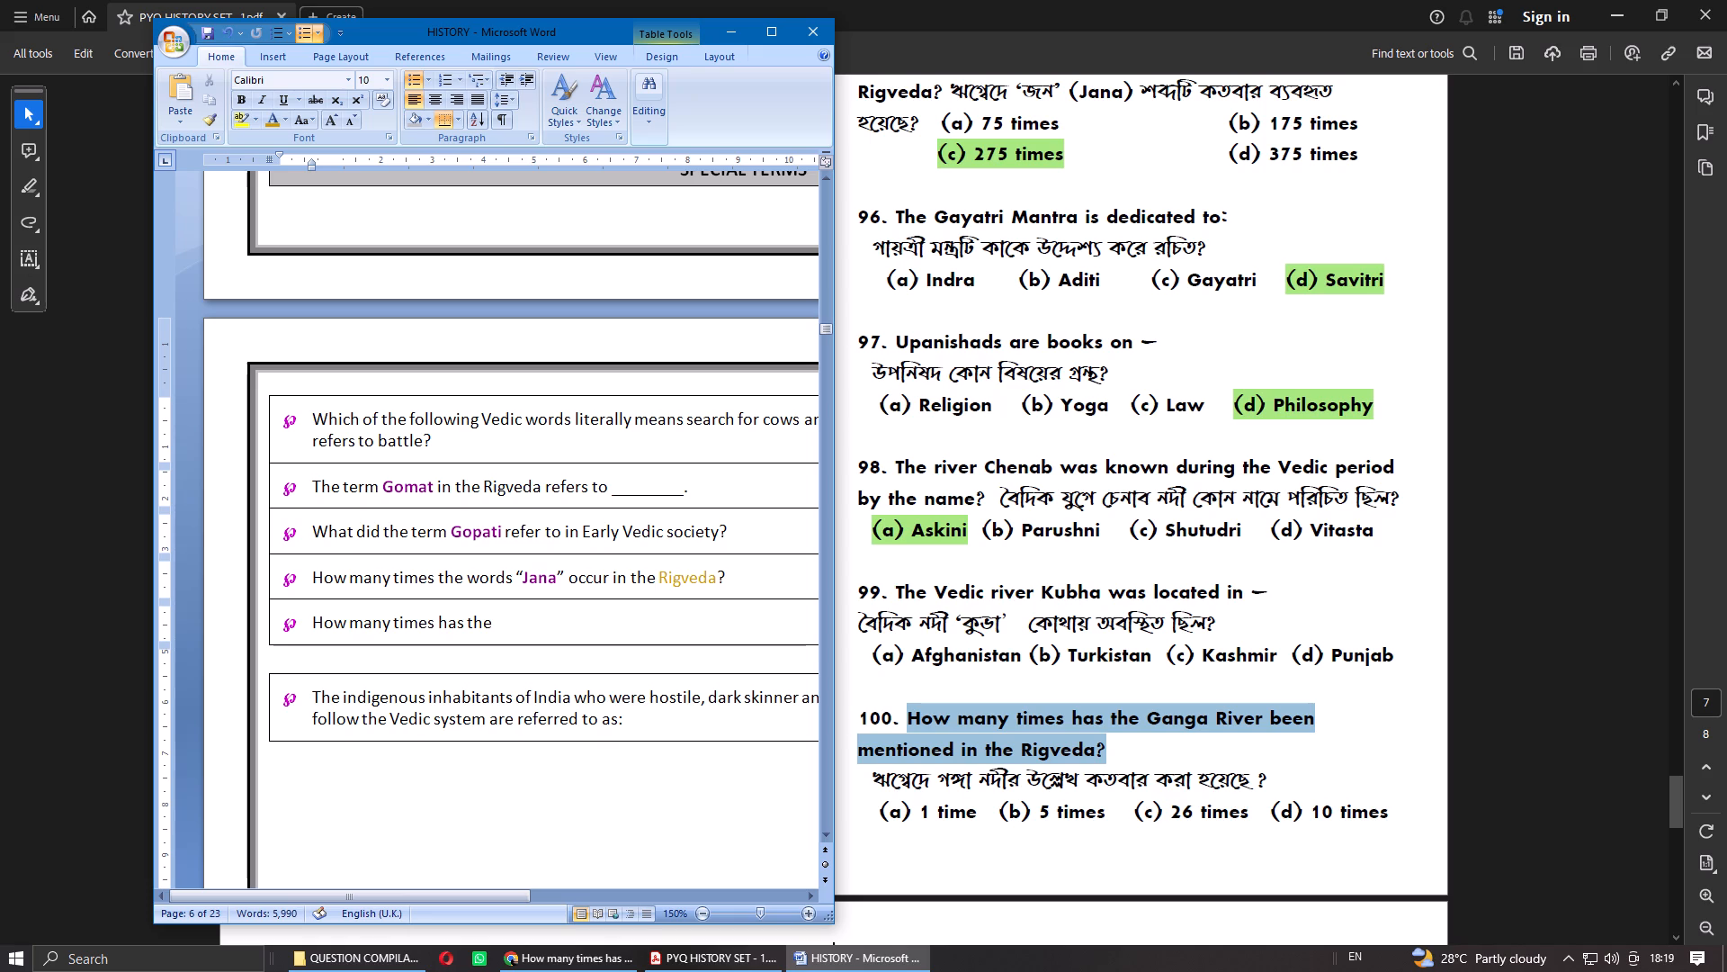
text("")
key(Left)
text(Ganga River)
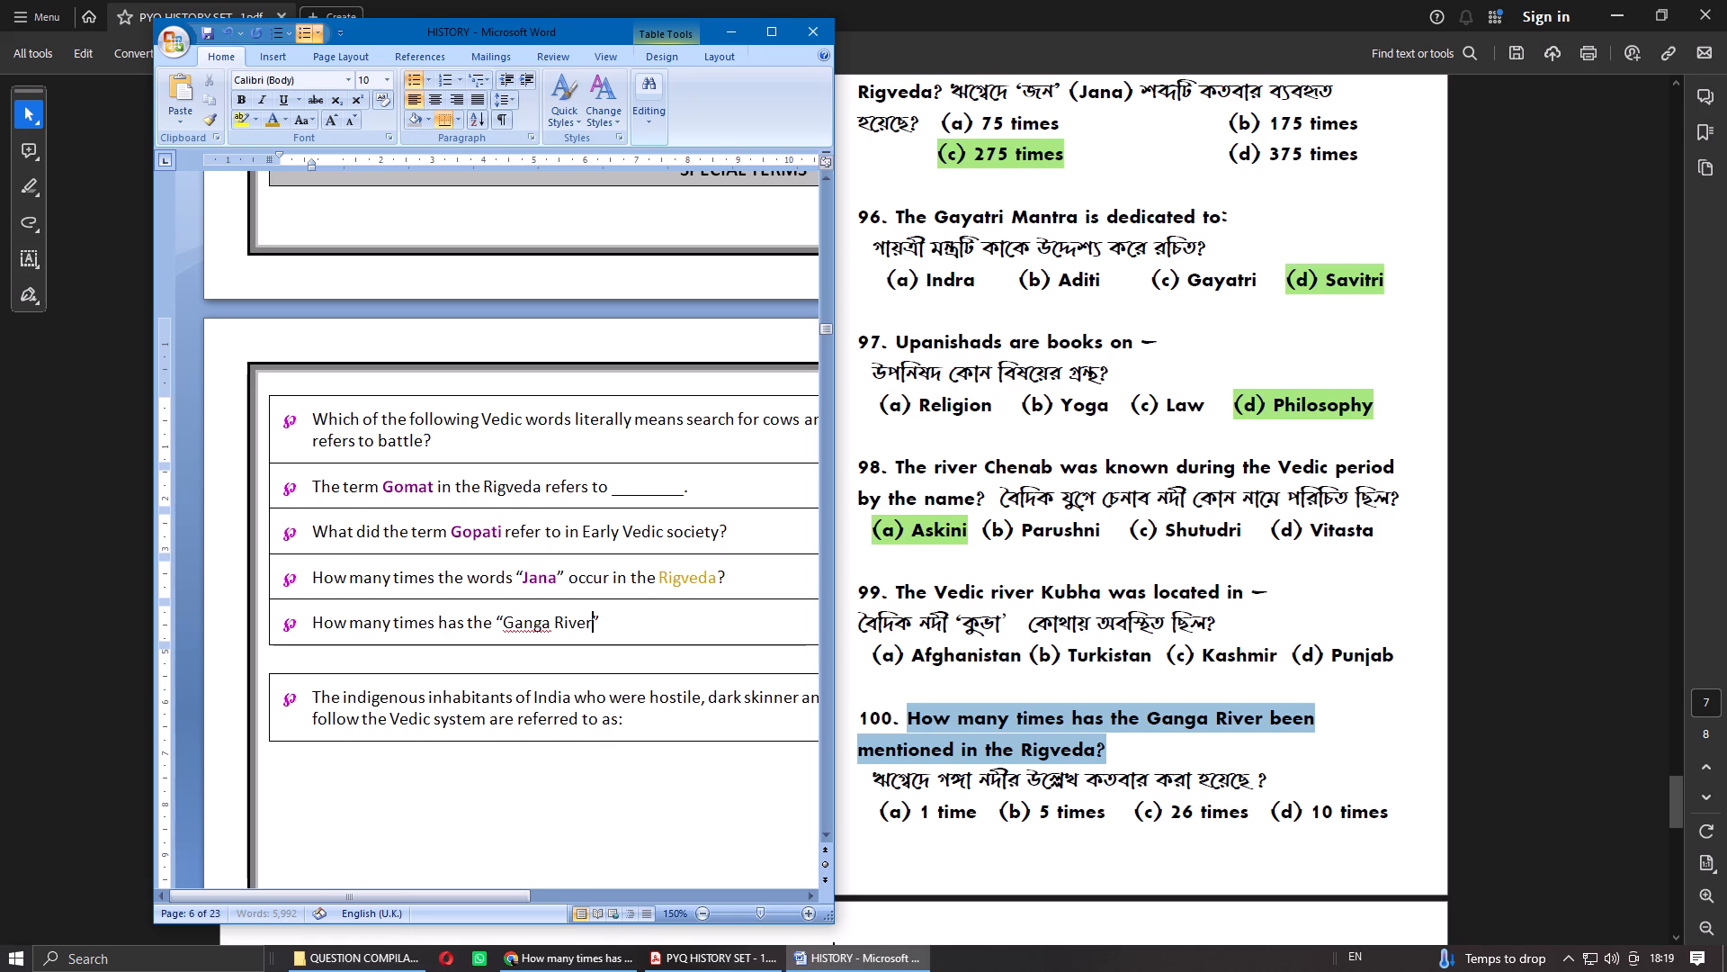
key(Right)
key(space)
text(been mentioned in the Rigveda?)
key(Tab)
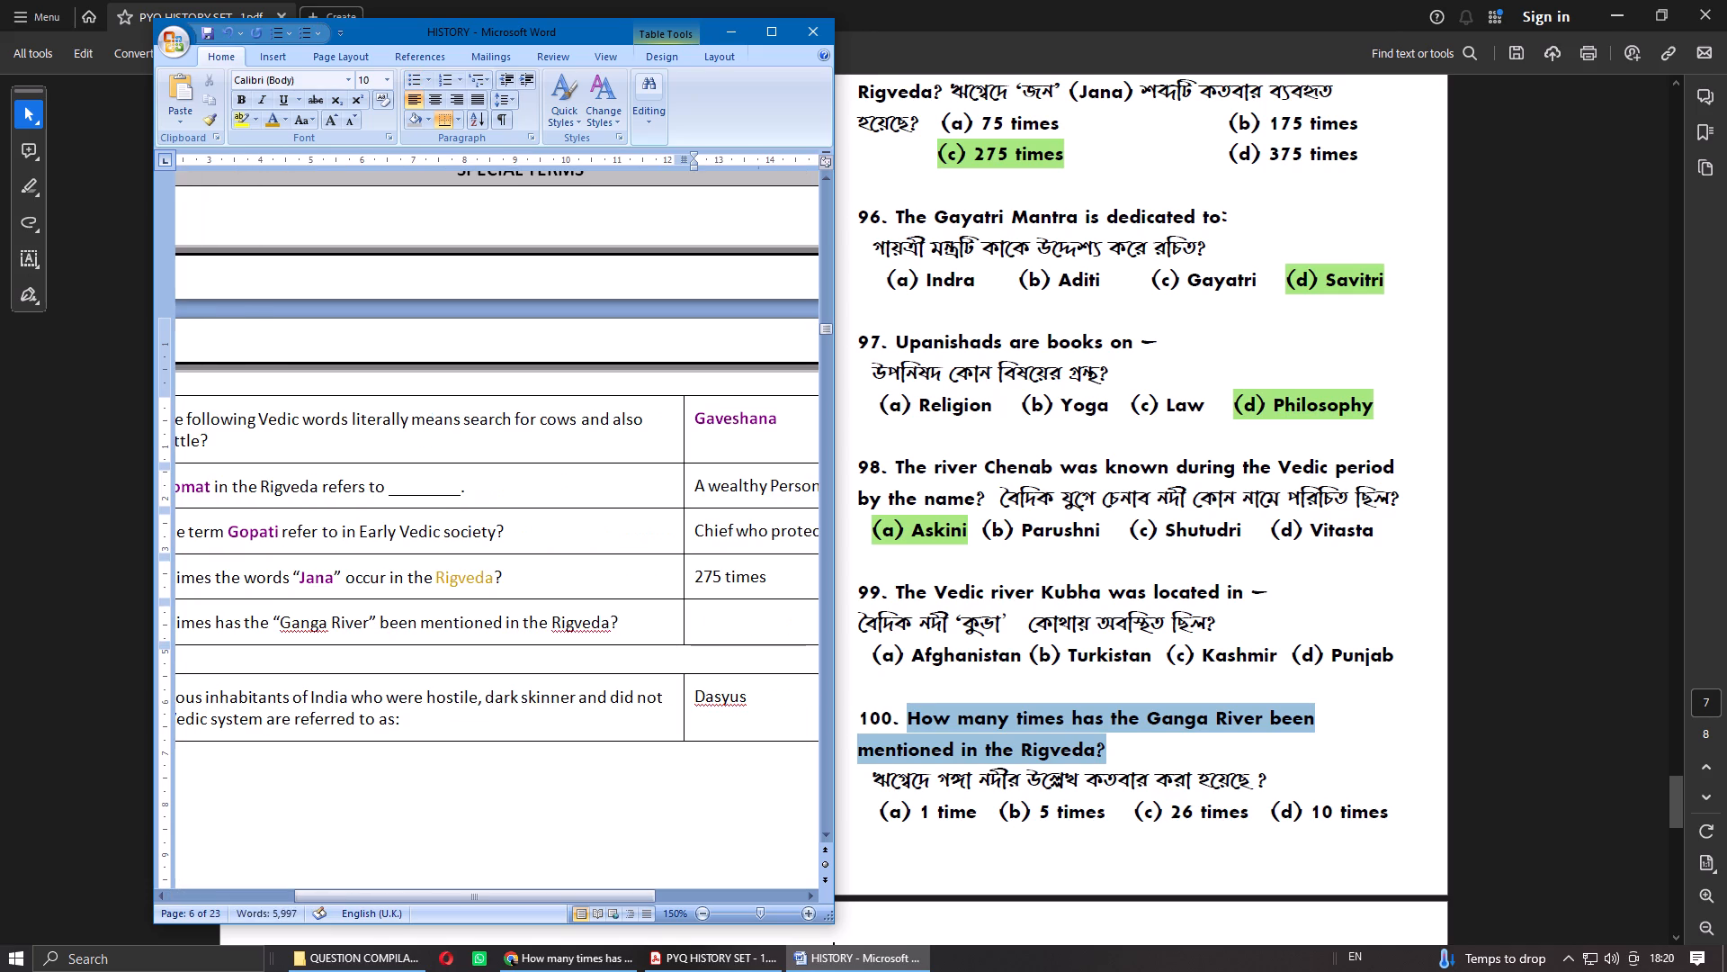
text(1 time)
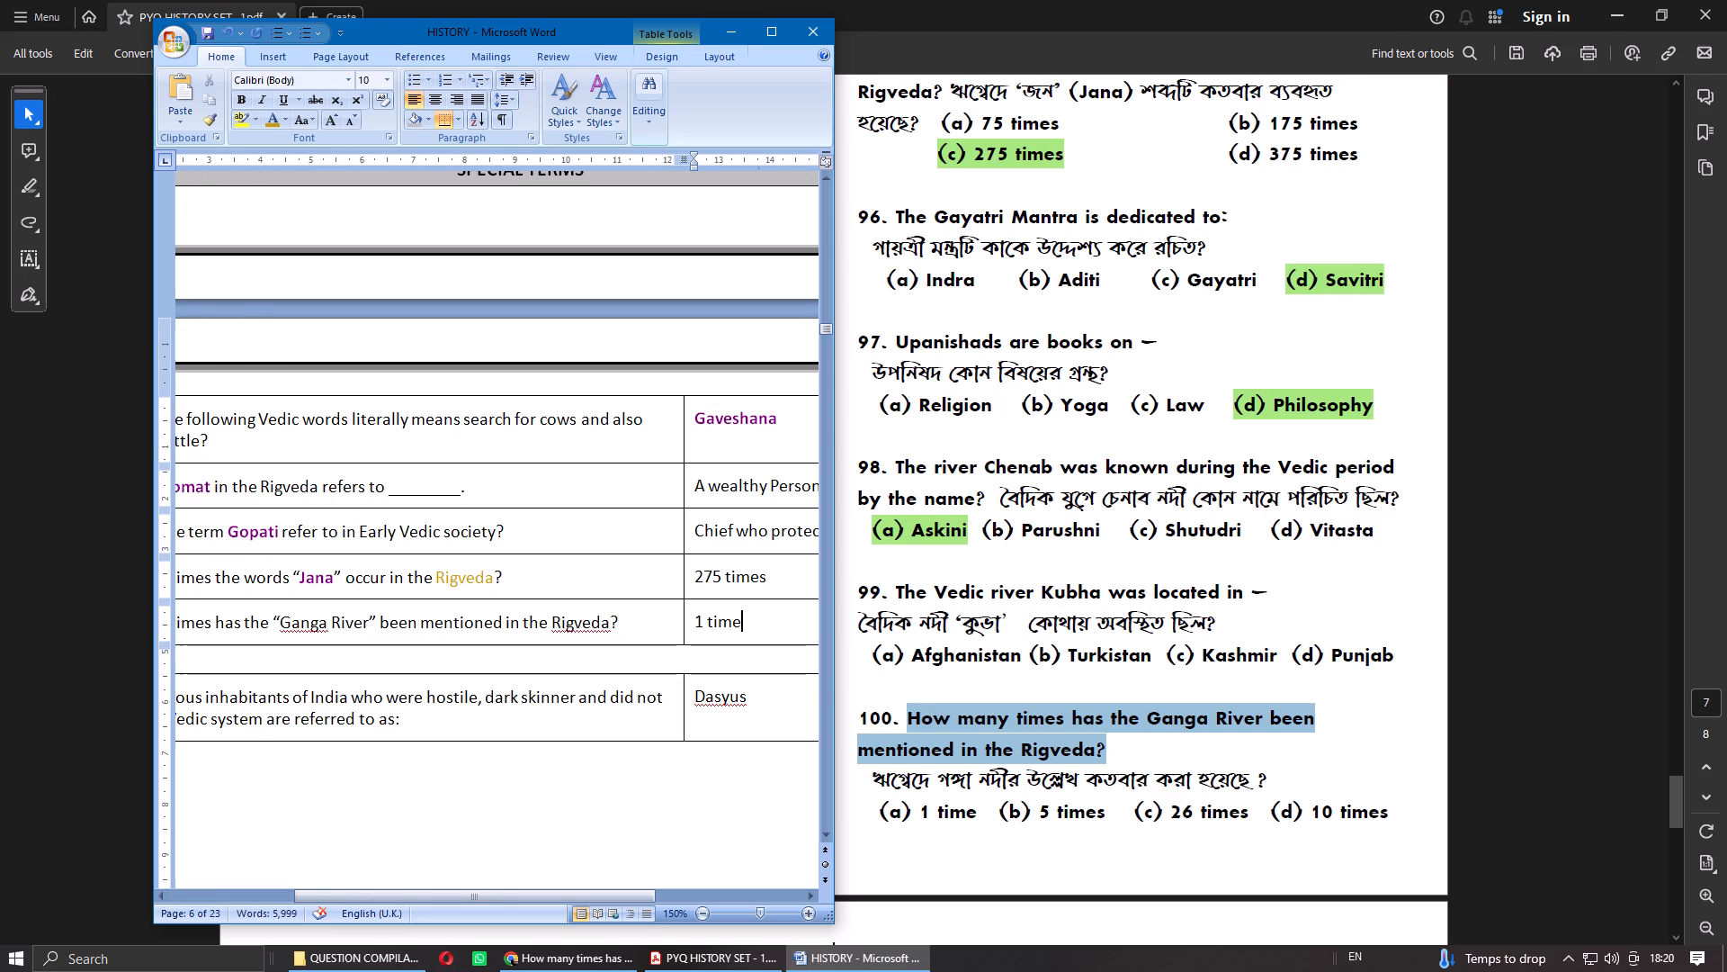
Colour Rigveda gold in the new question, and make Ganga River dark blue and bold.
double_click(582, 624)
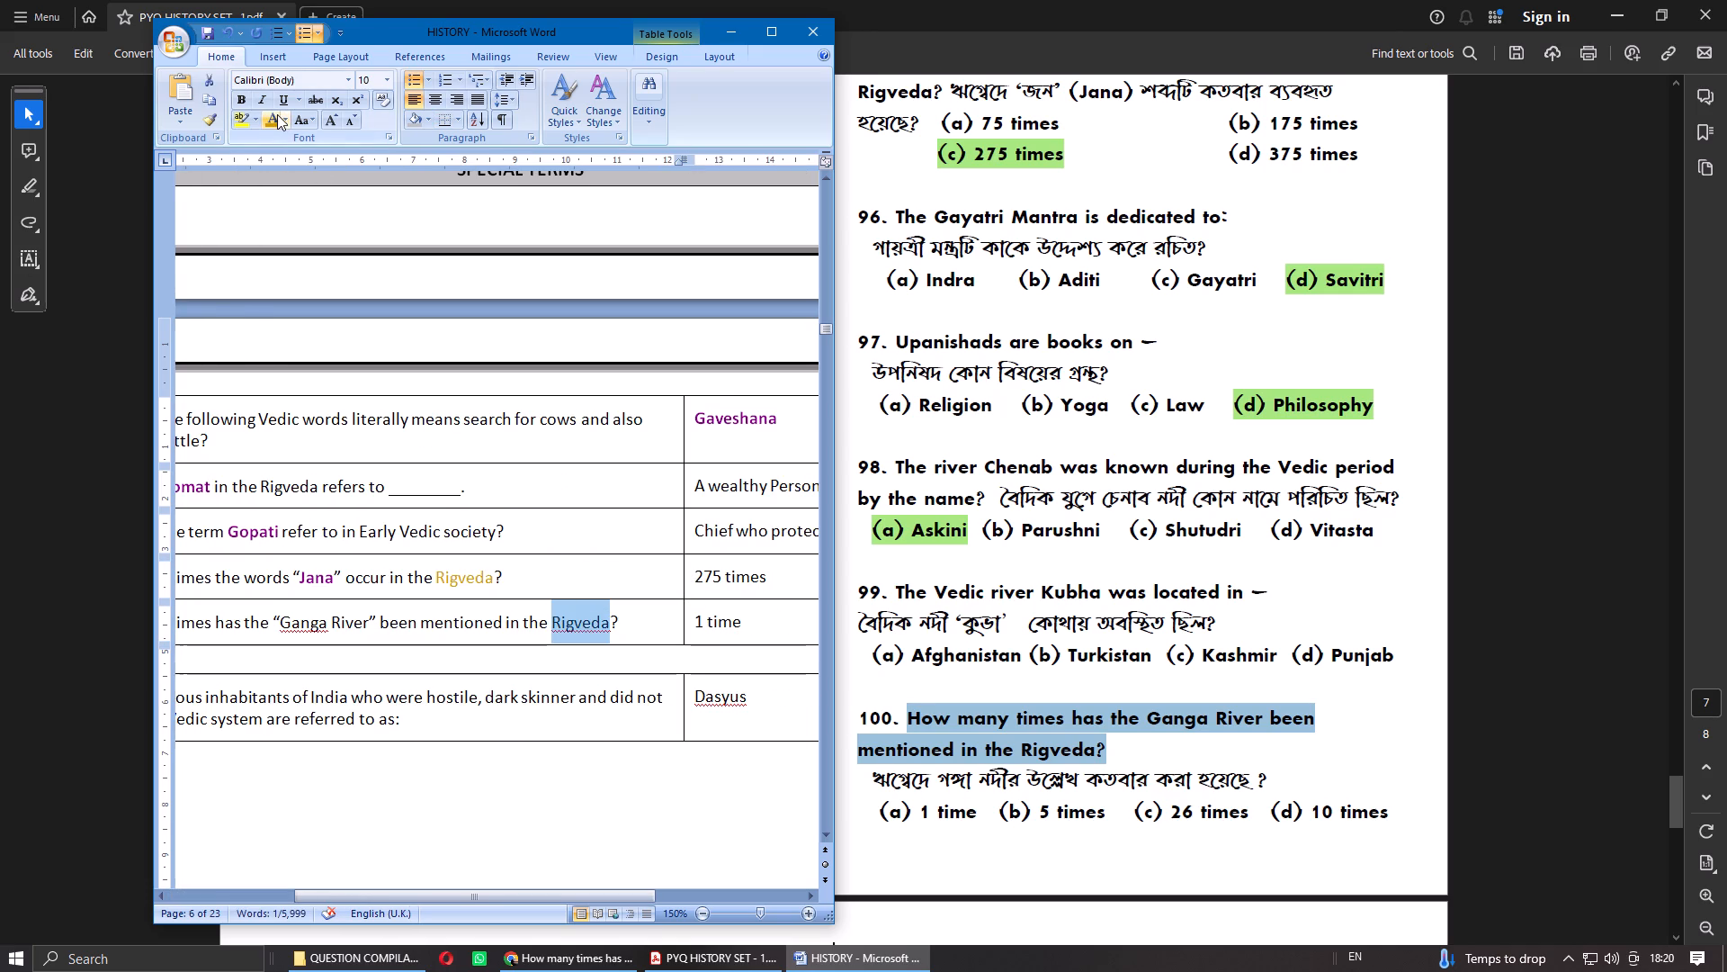
click(277, 114)
drag(280, 620, 346, 620)
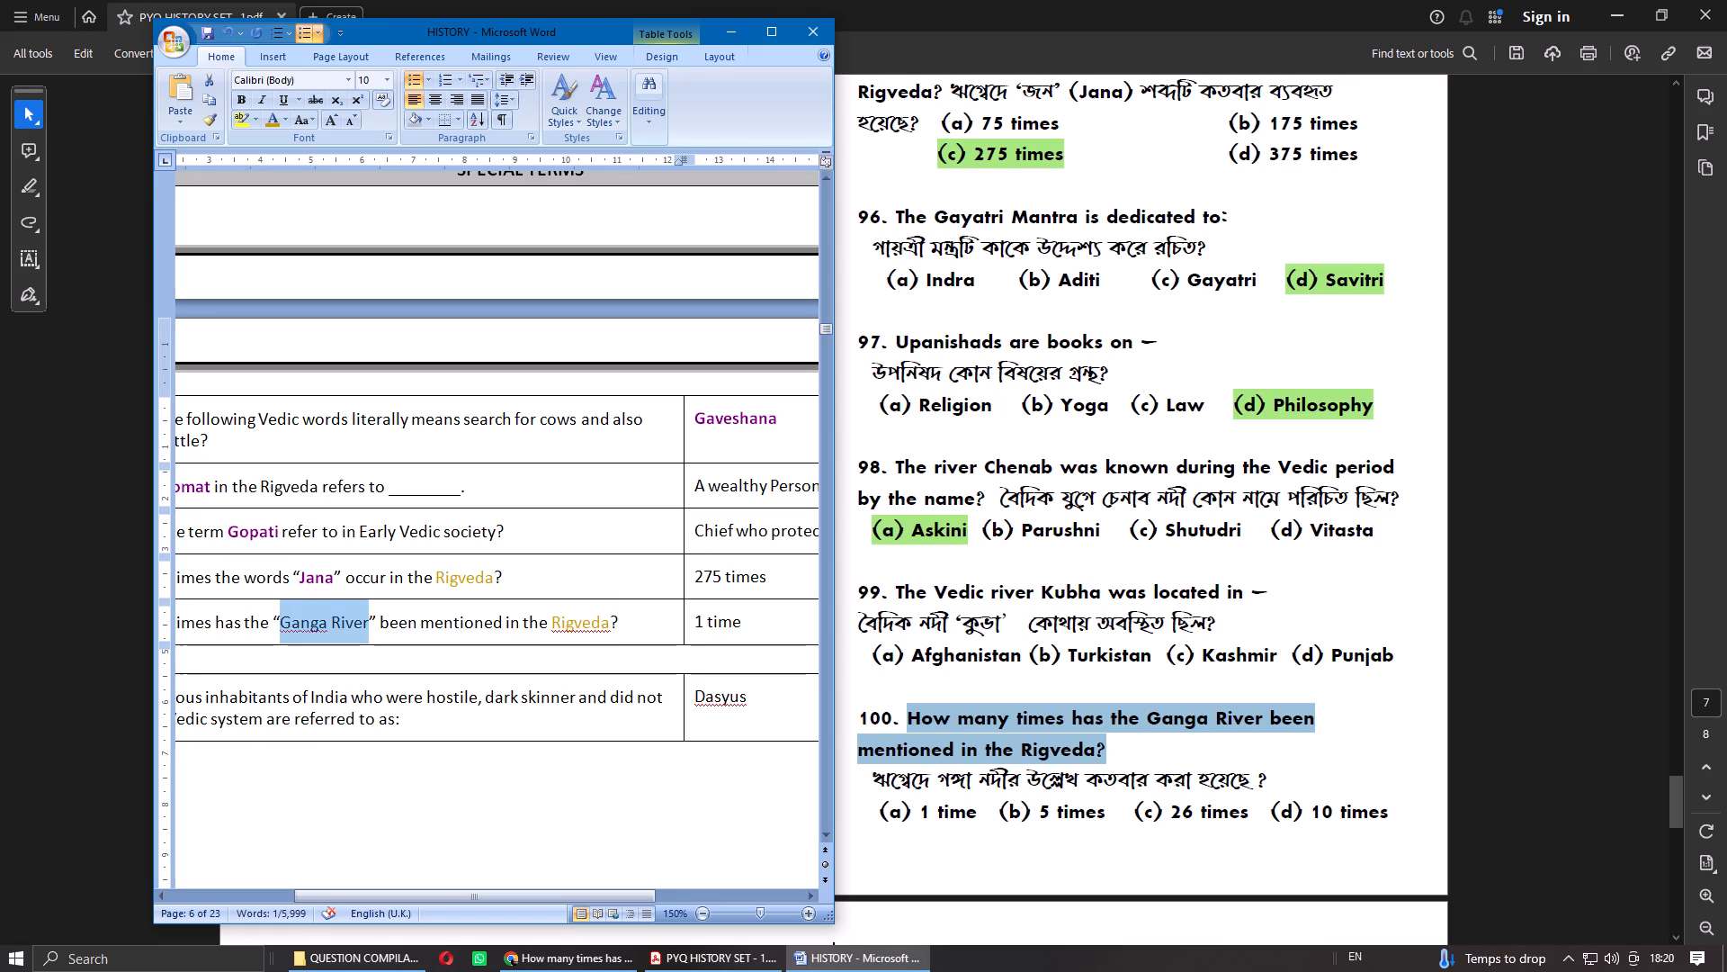
drag(346, 620, 358, 619)
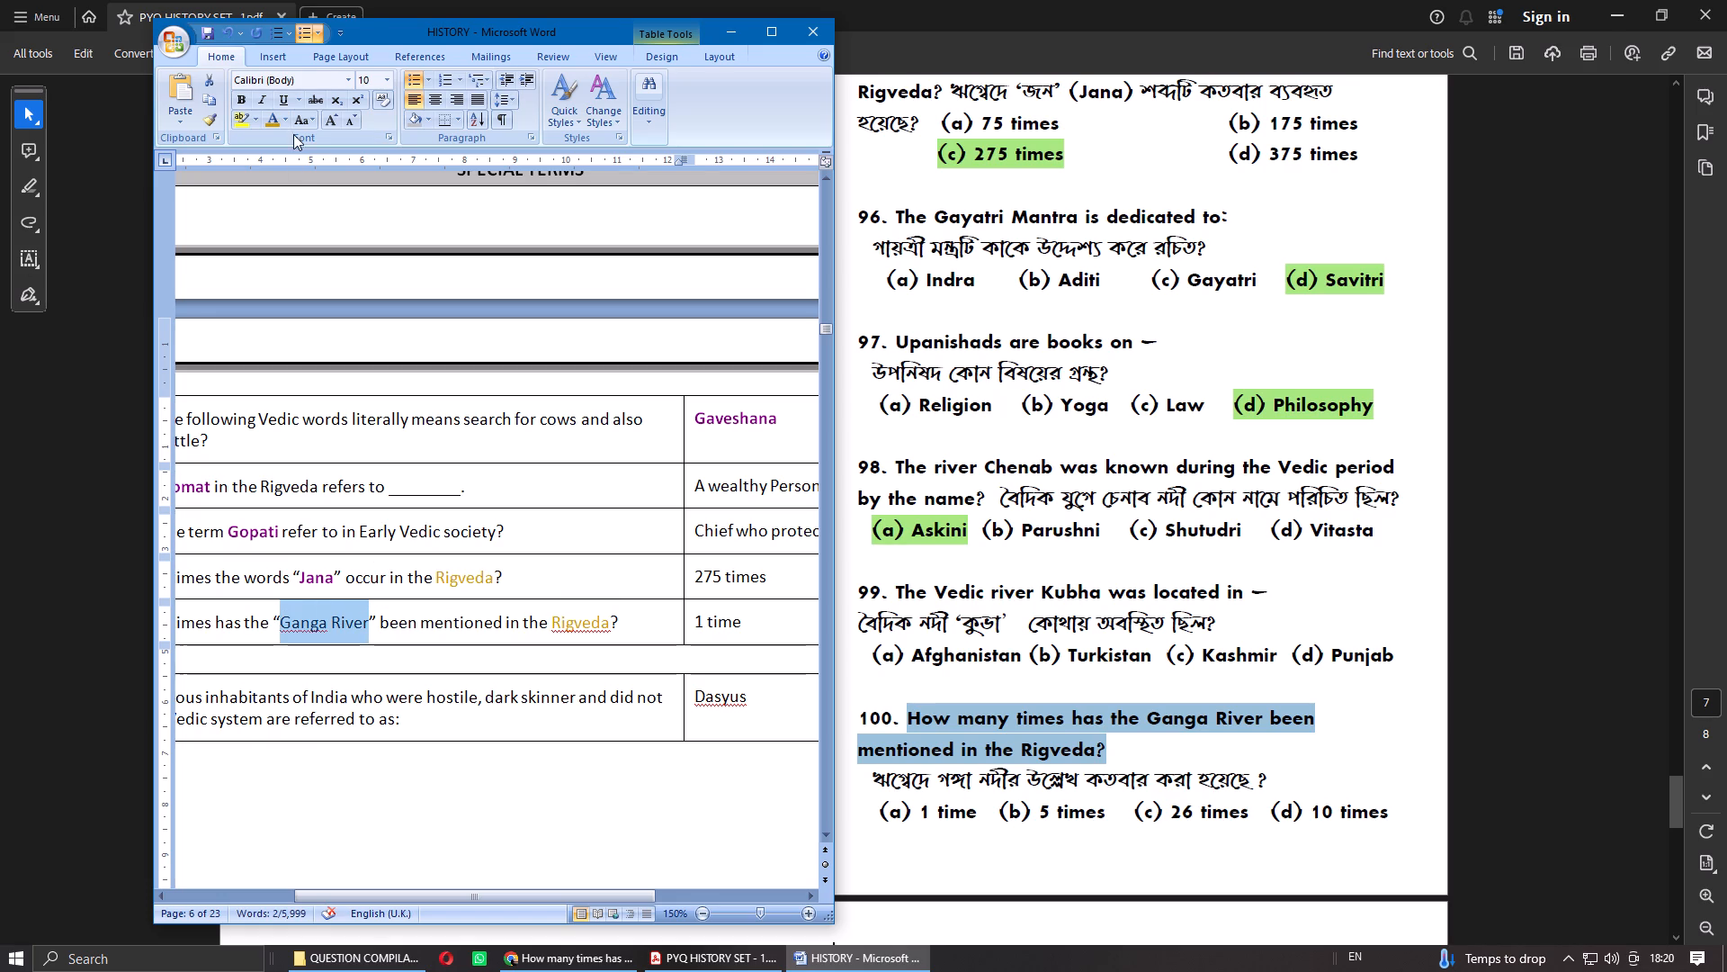
click(282, 115)
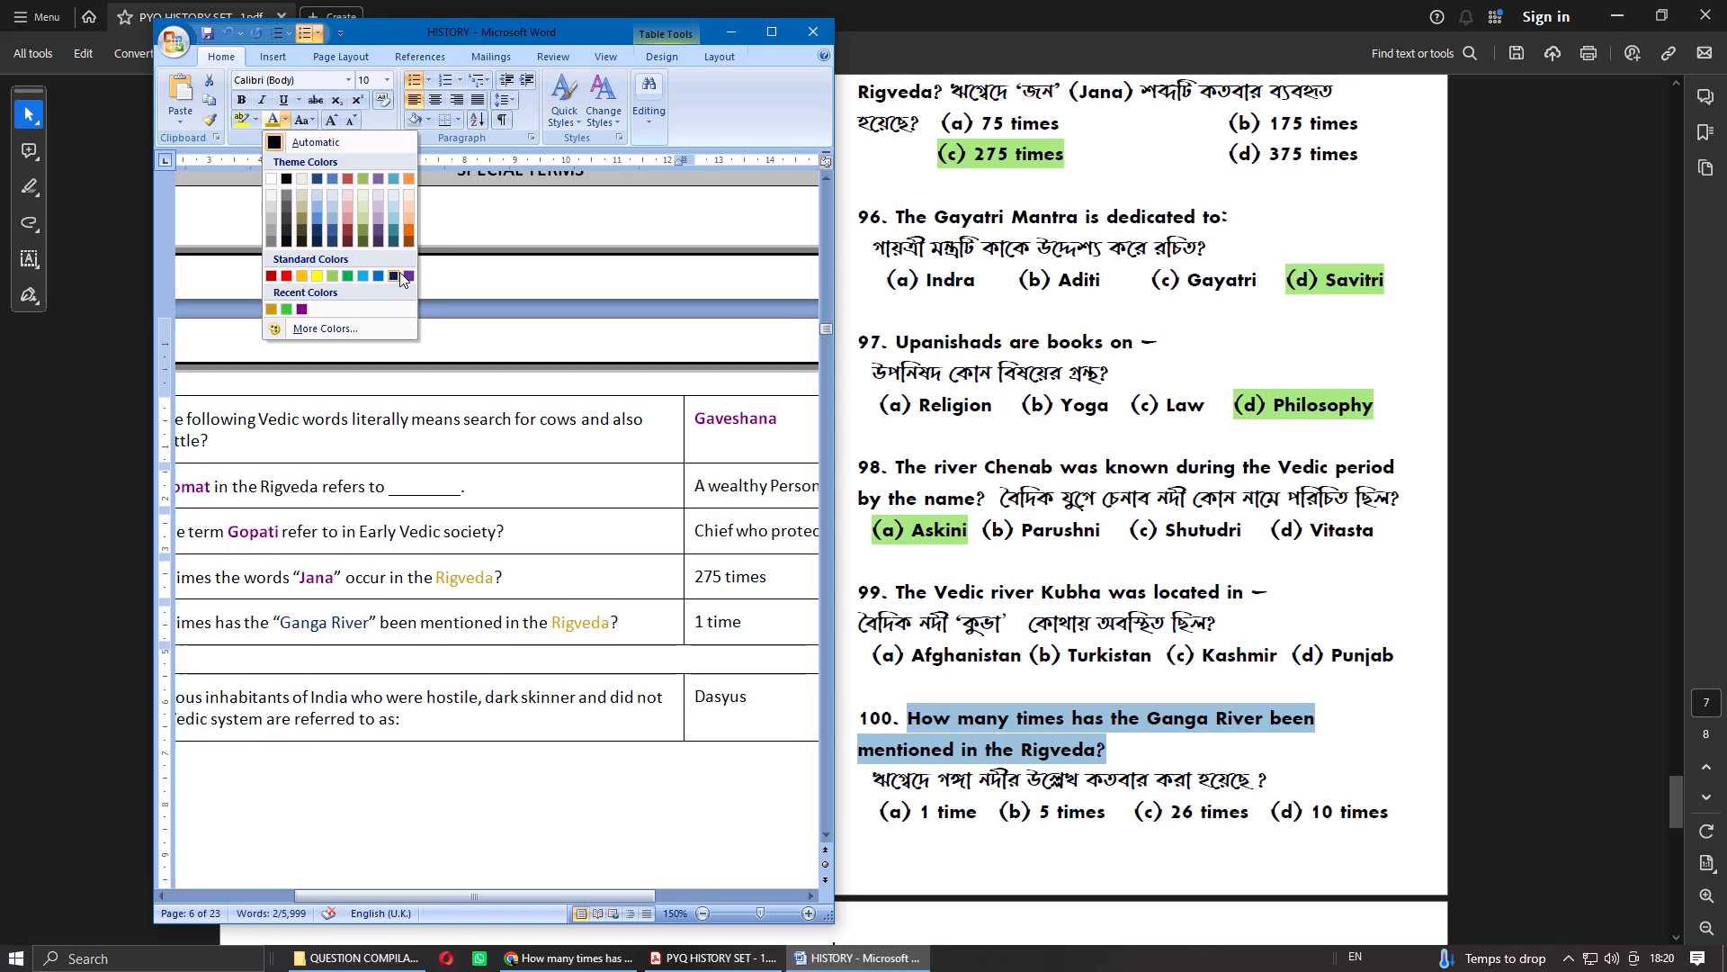
click(399, 272)
click(237, 93)
click(346, 628)
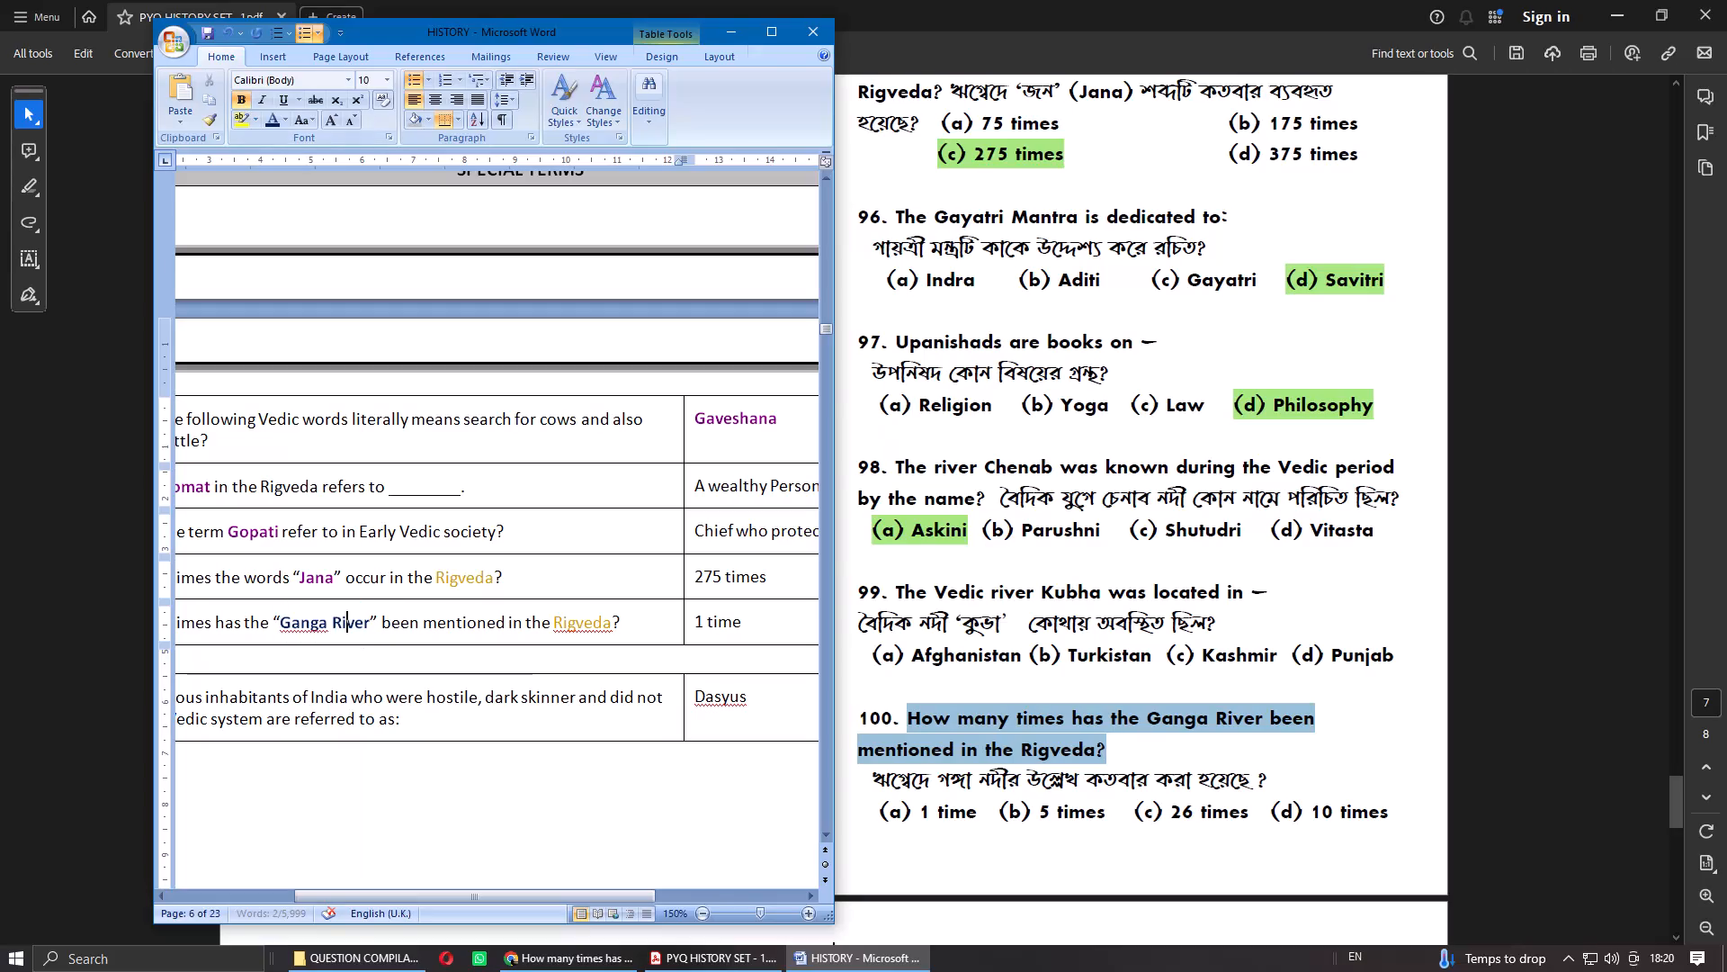
Exclude the words Ganga and Rigveda in the new question from spelling and grammar checking, and save the document.
drag(272, 620, 312, 620)
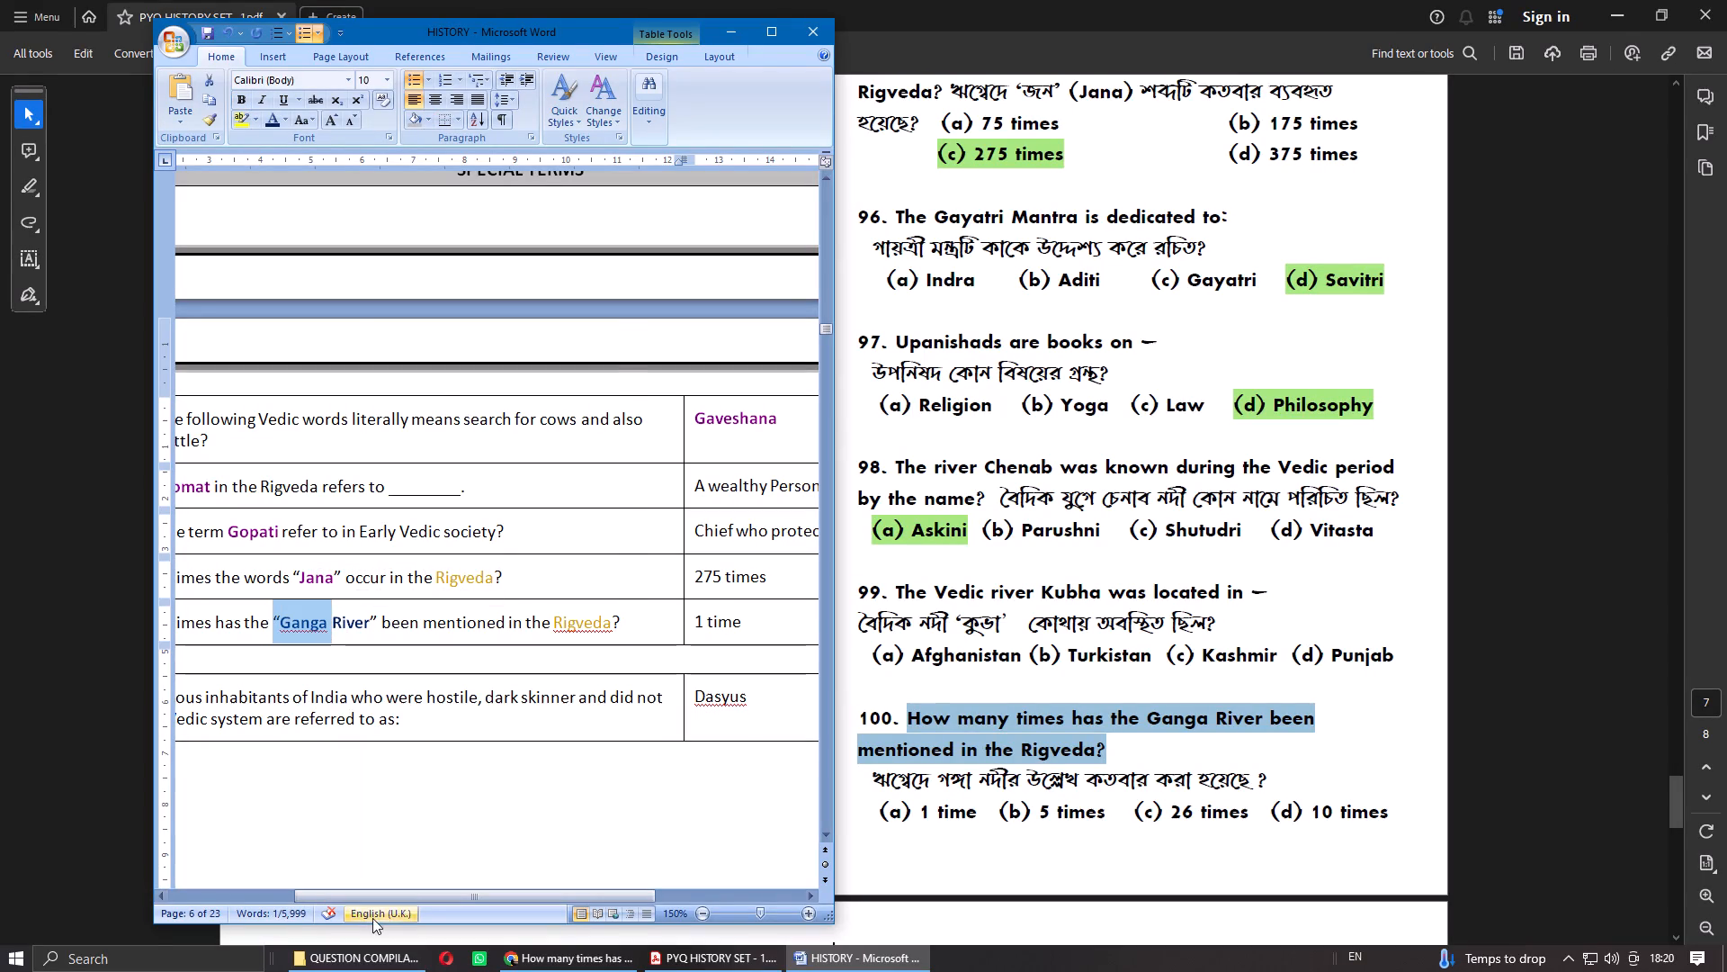
click(372, 918)
click(496, 532)
click(498, 562)
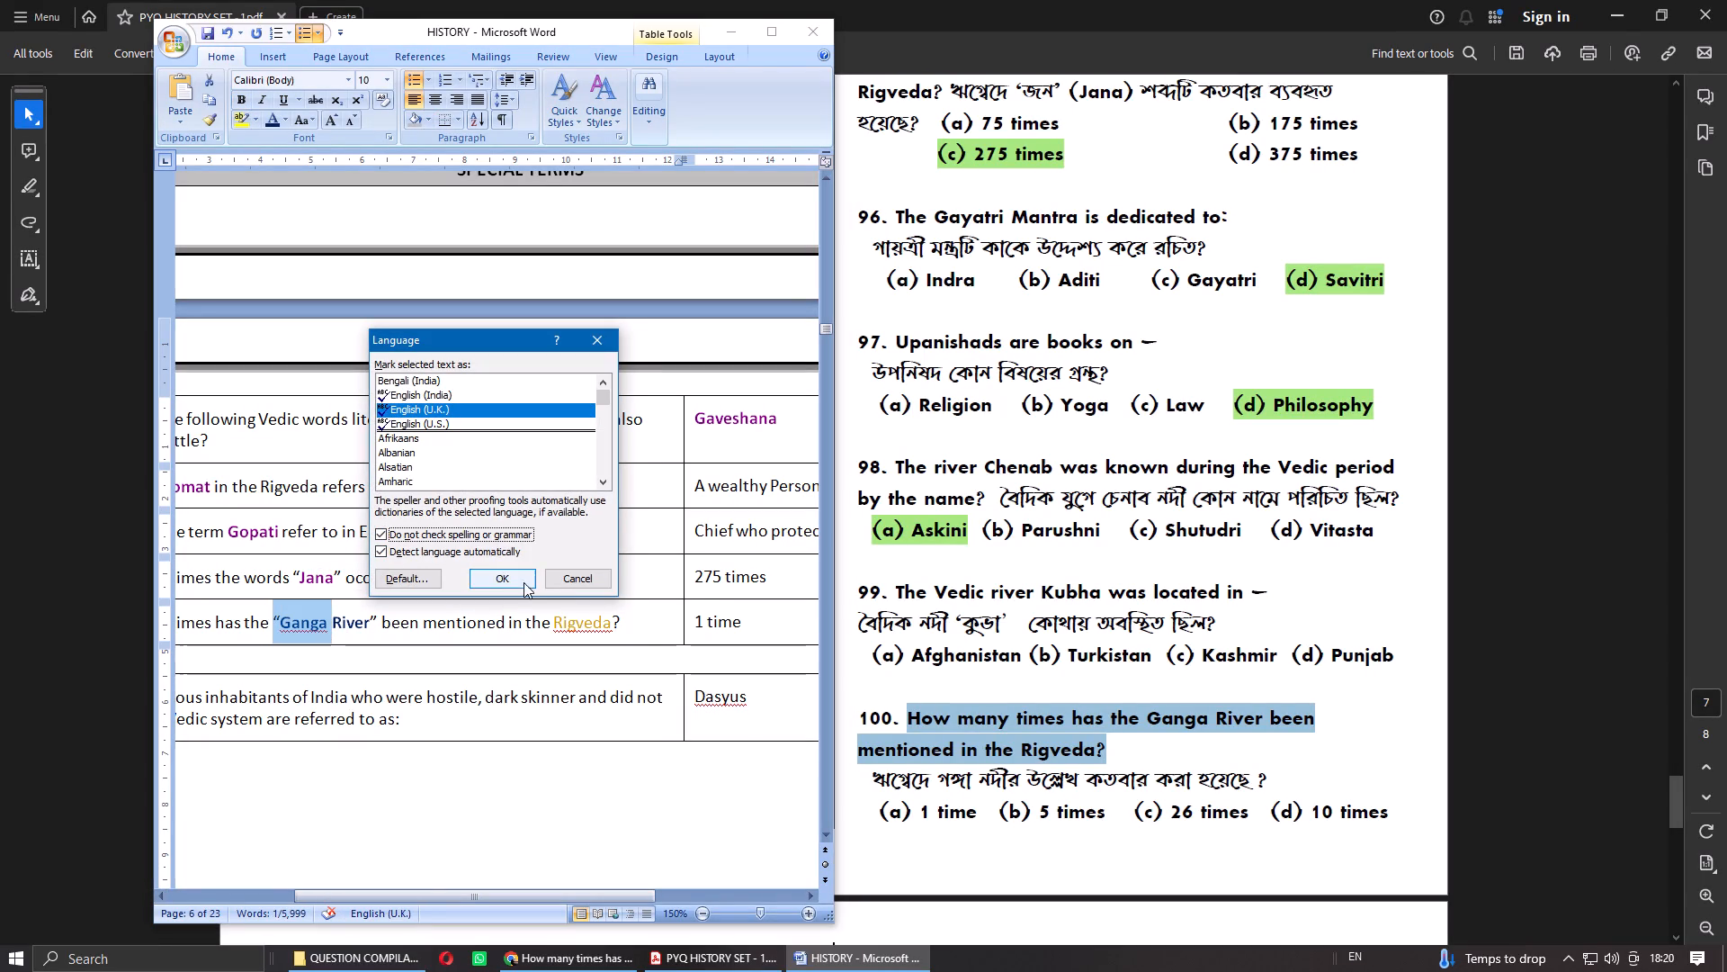
click(526, 587)
click(773, 622)
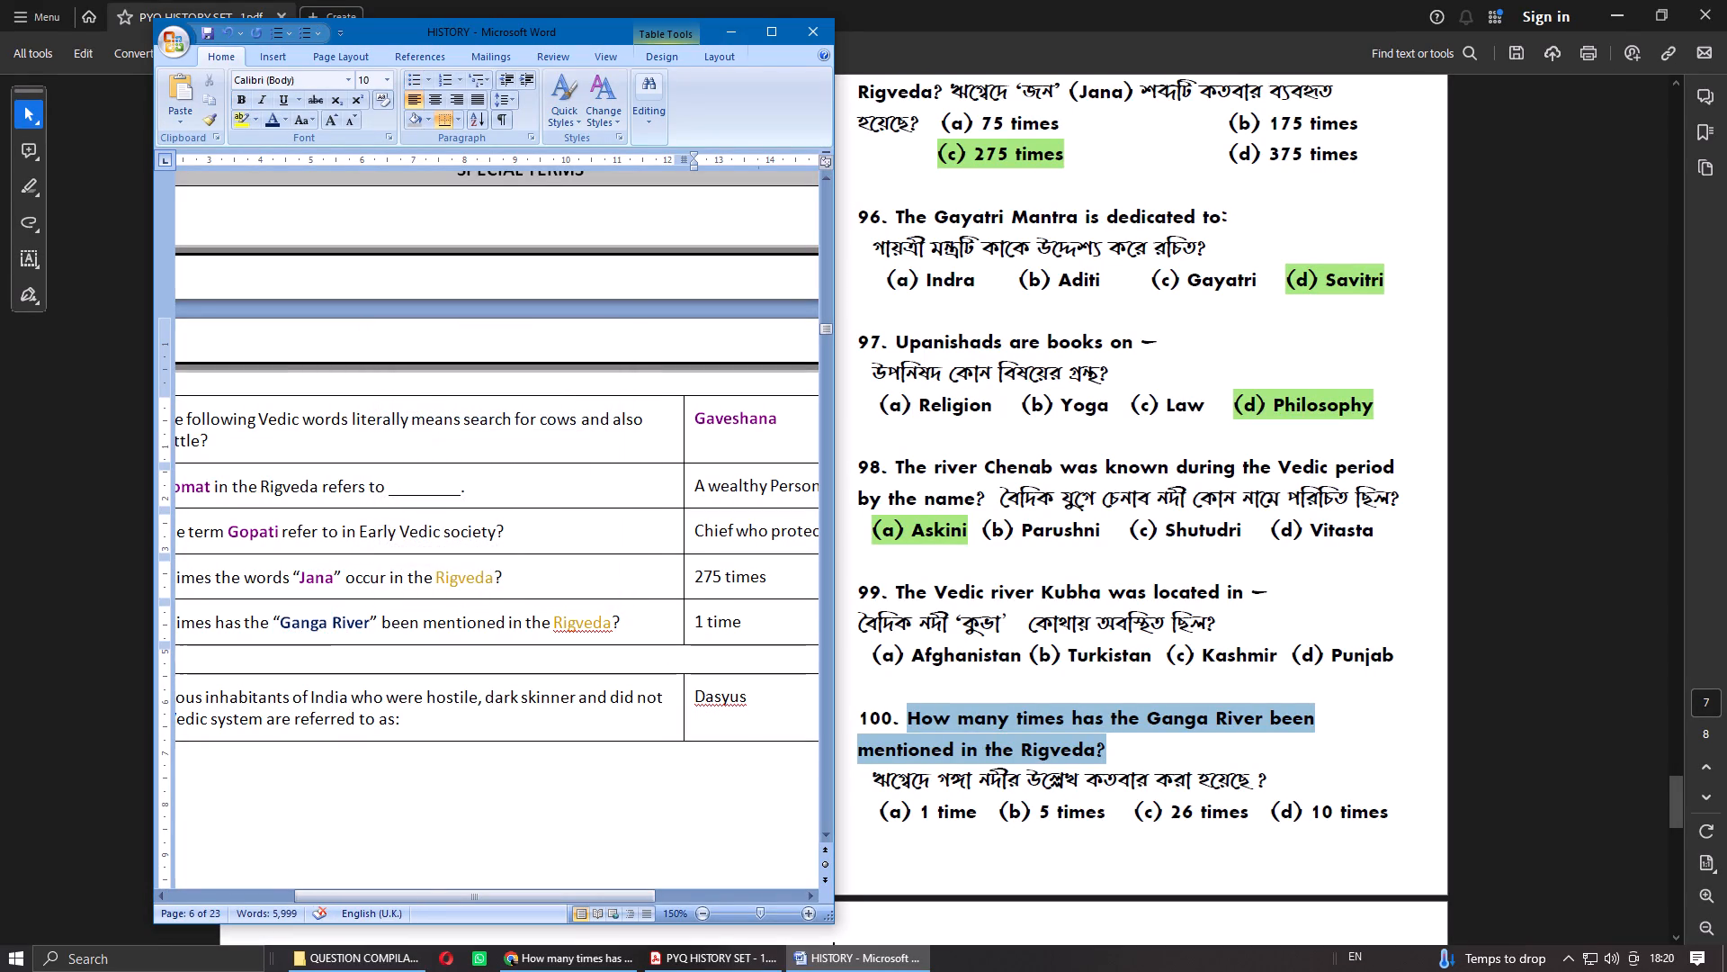
double_click(574, 626)
click(381, 915)
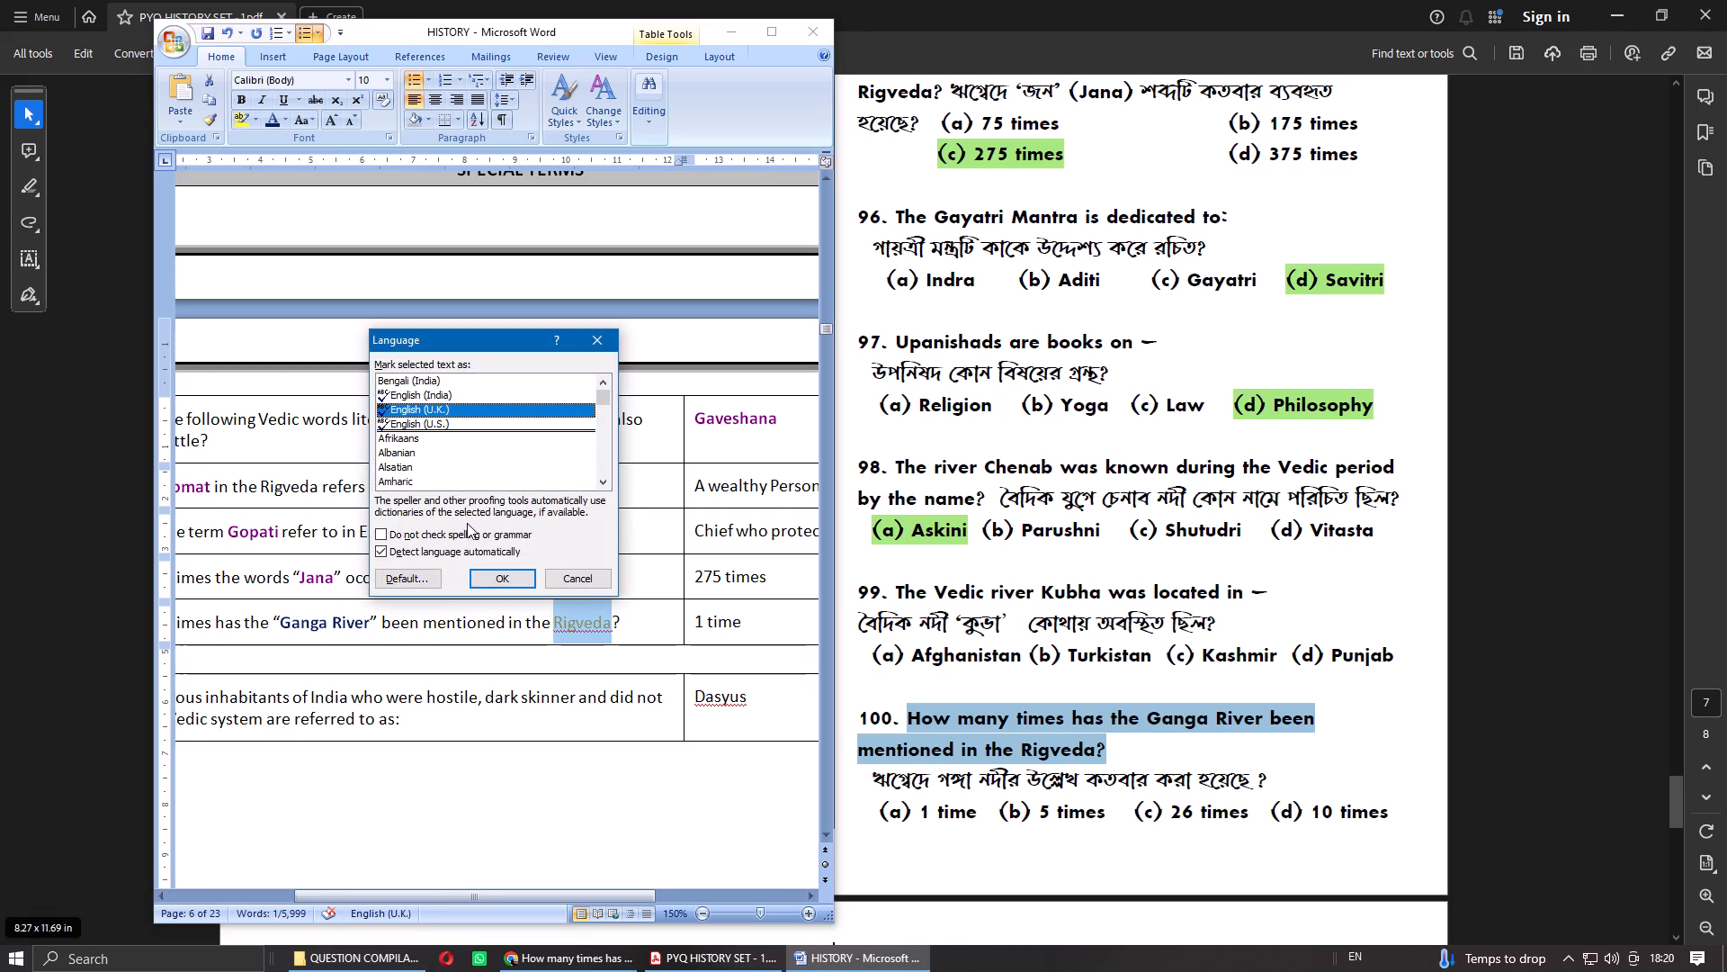
click(458, 534)
click(484, 575)
click(740, 618)
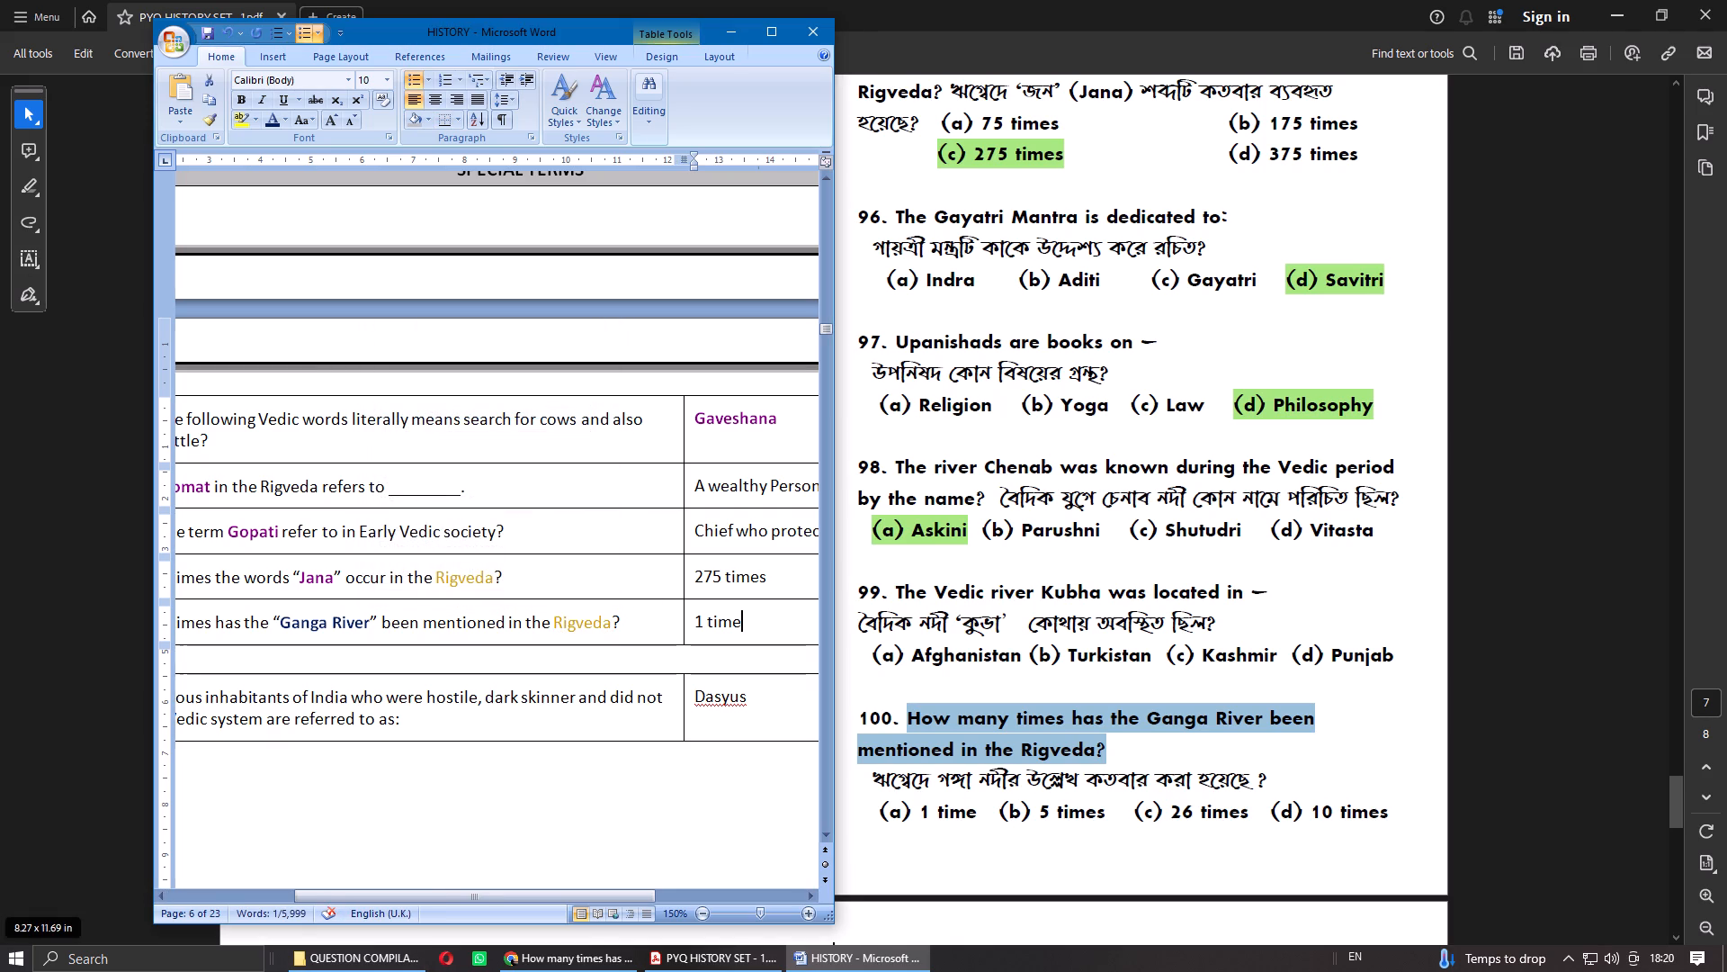
click(200, 35)
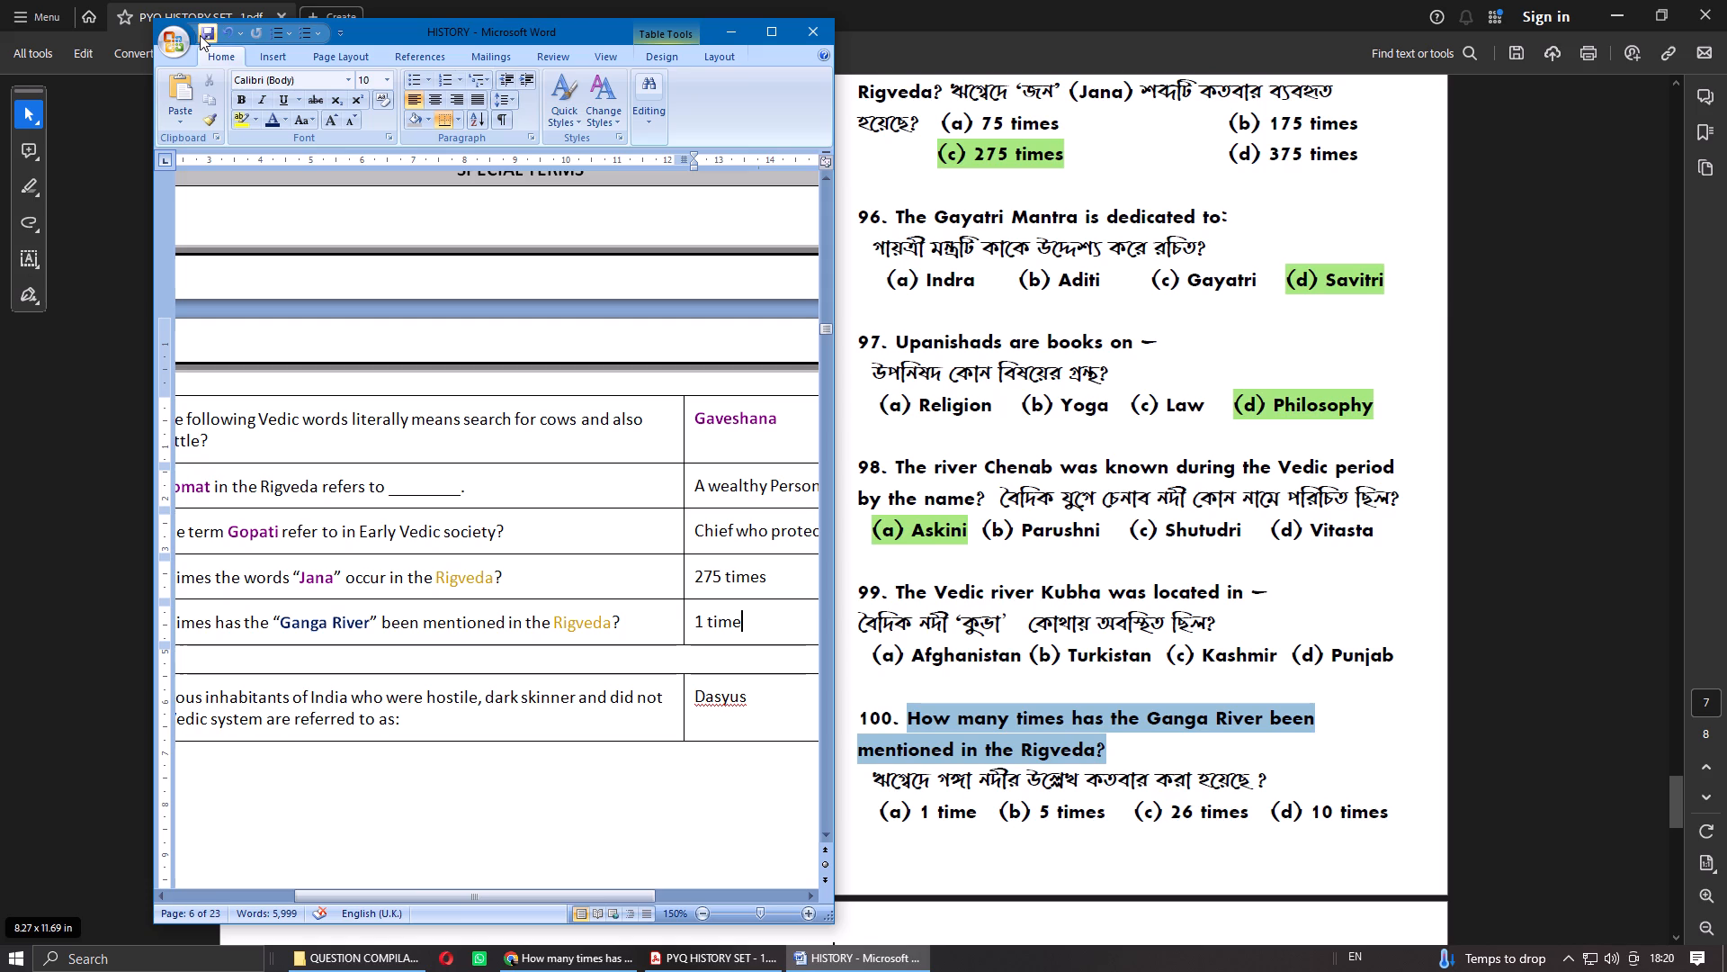
Return to the PDF and highlight in green answer (a) 1 time for question 100.
click(1586, 565)
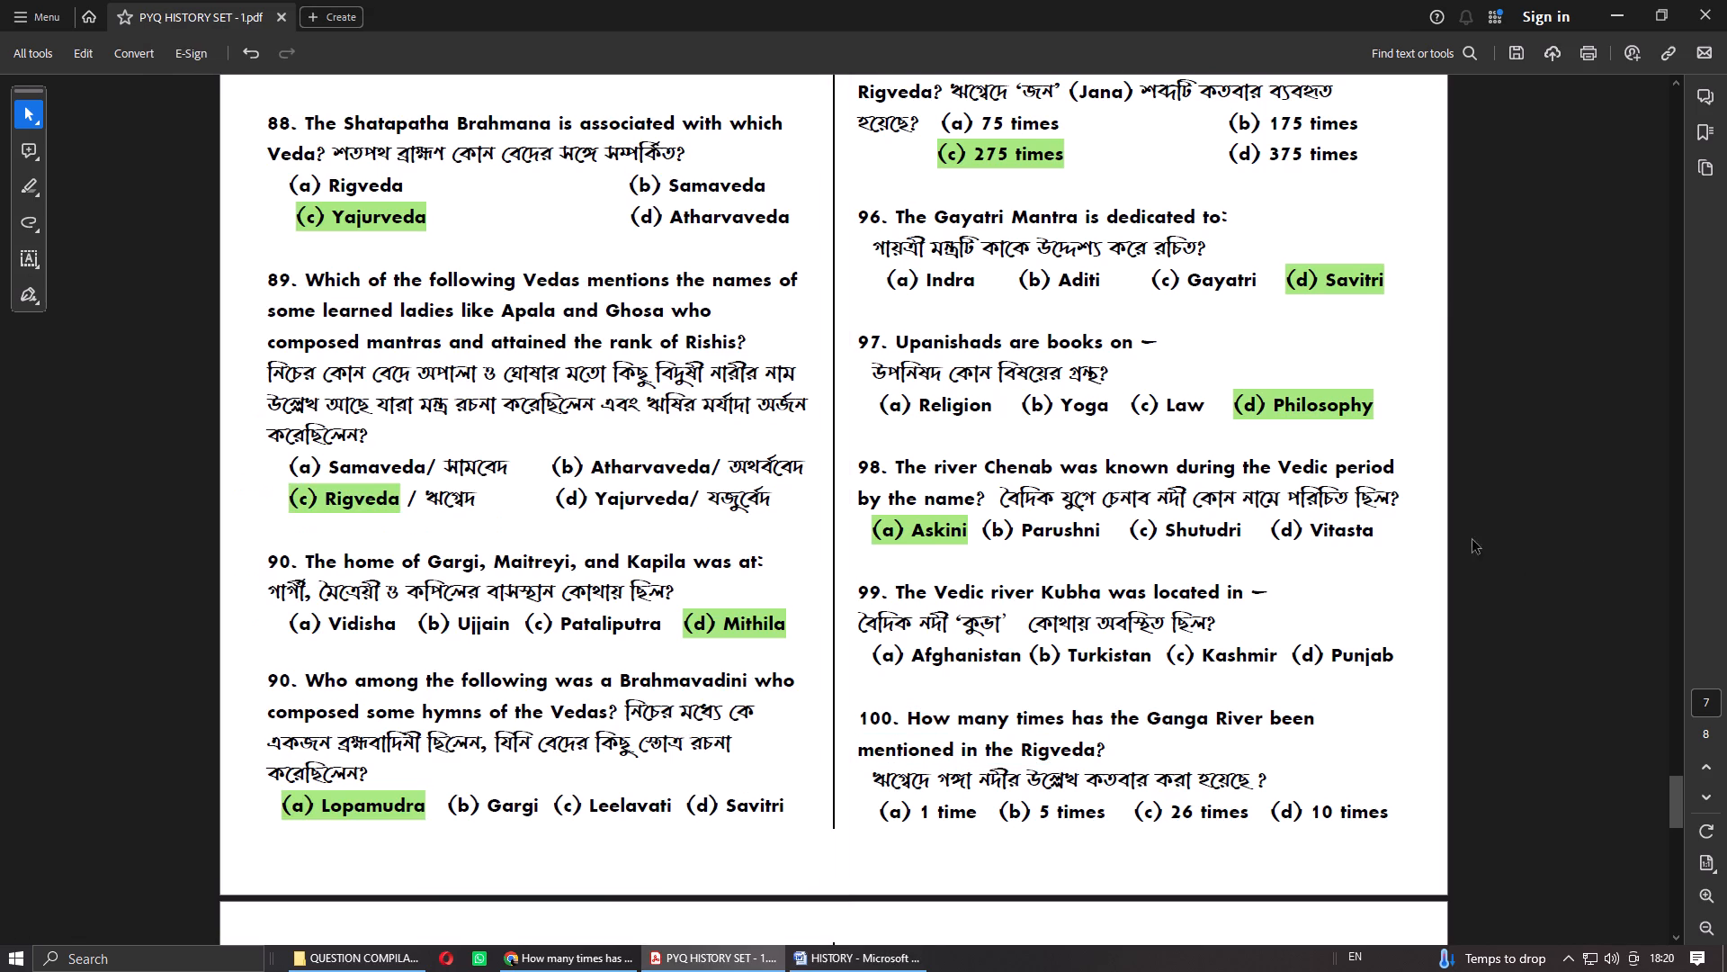
click(0, 170)
click(24, 186)
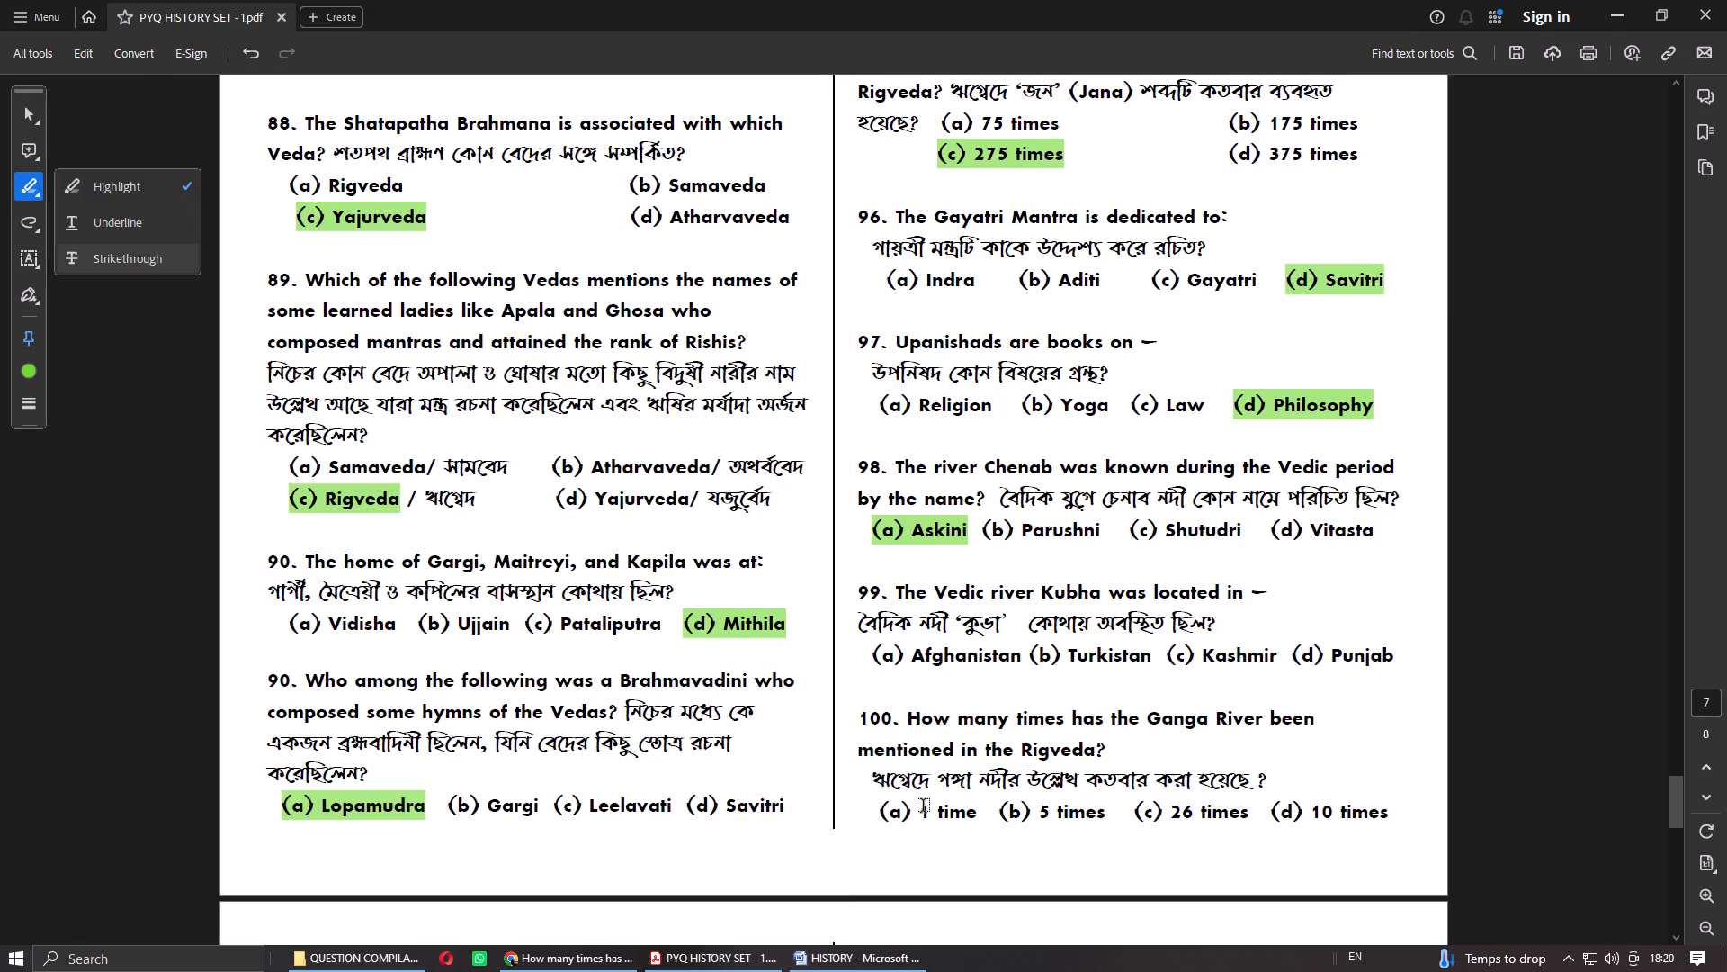
drag(872, 813, 971, 813)
Copy question 101 about the most complex traditional method of Vedic chanting from the PDF and search Google in Chrome for it.
scroll(1004, 537, down, 6)
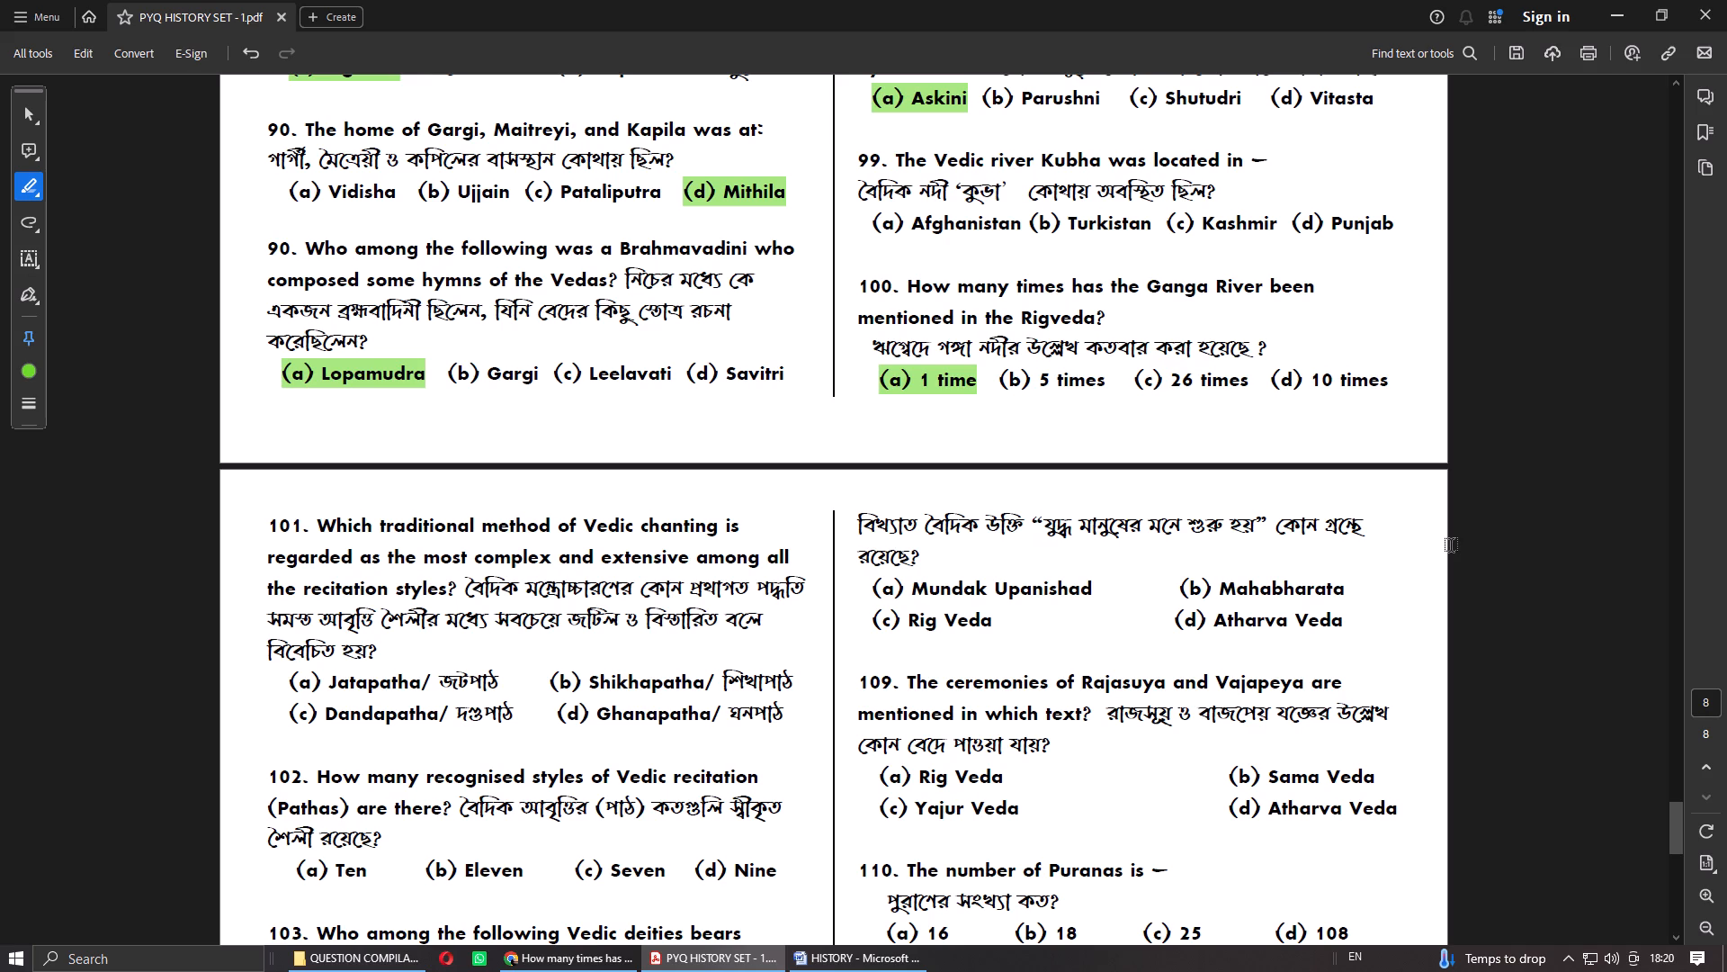
click(24, 124)
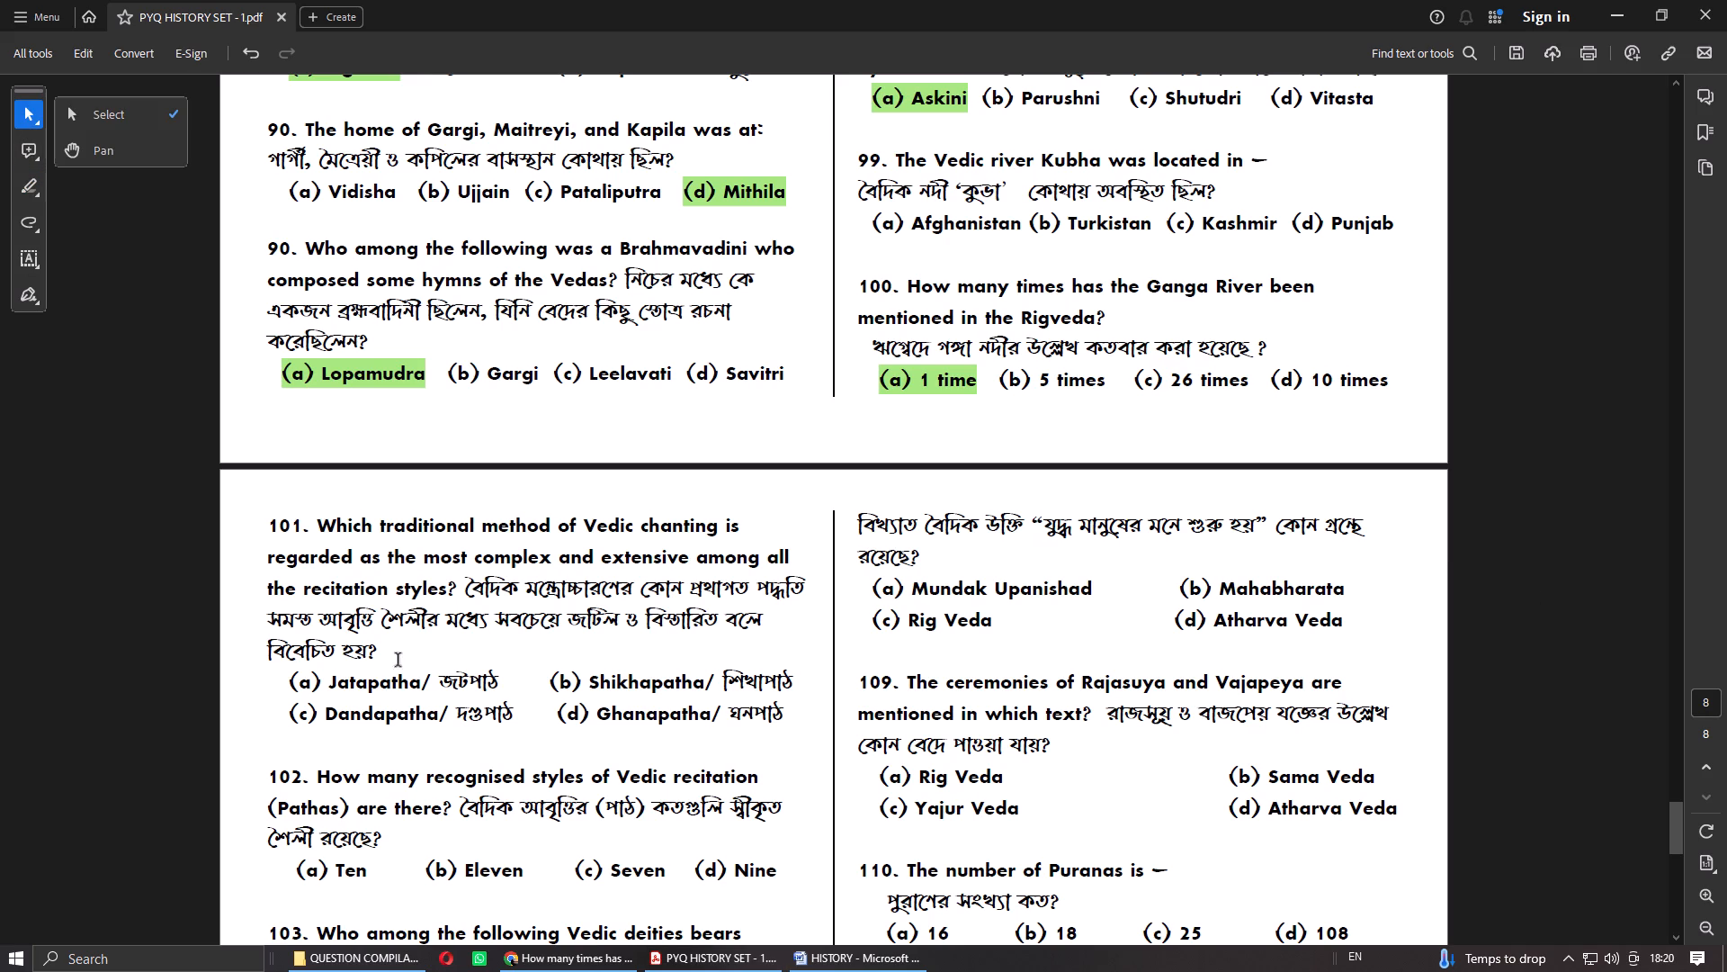
drag(322, 527, 451, 581)
right_click(436, 571)
click(475, 598)
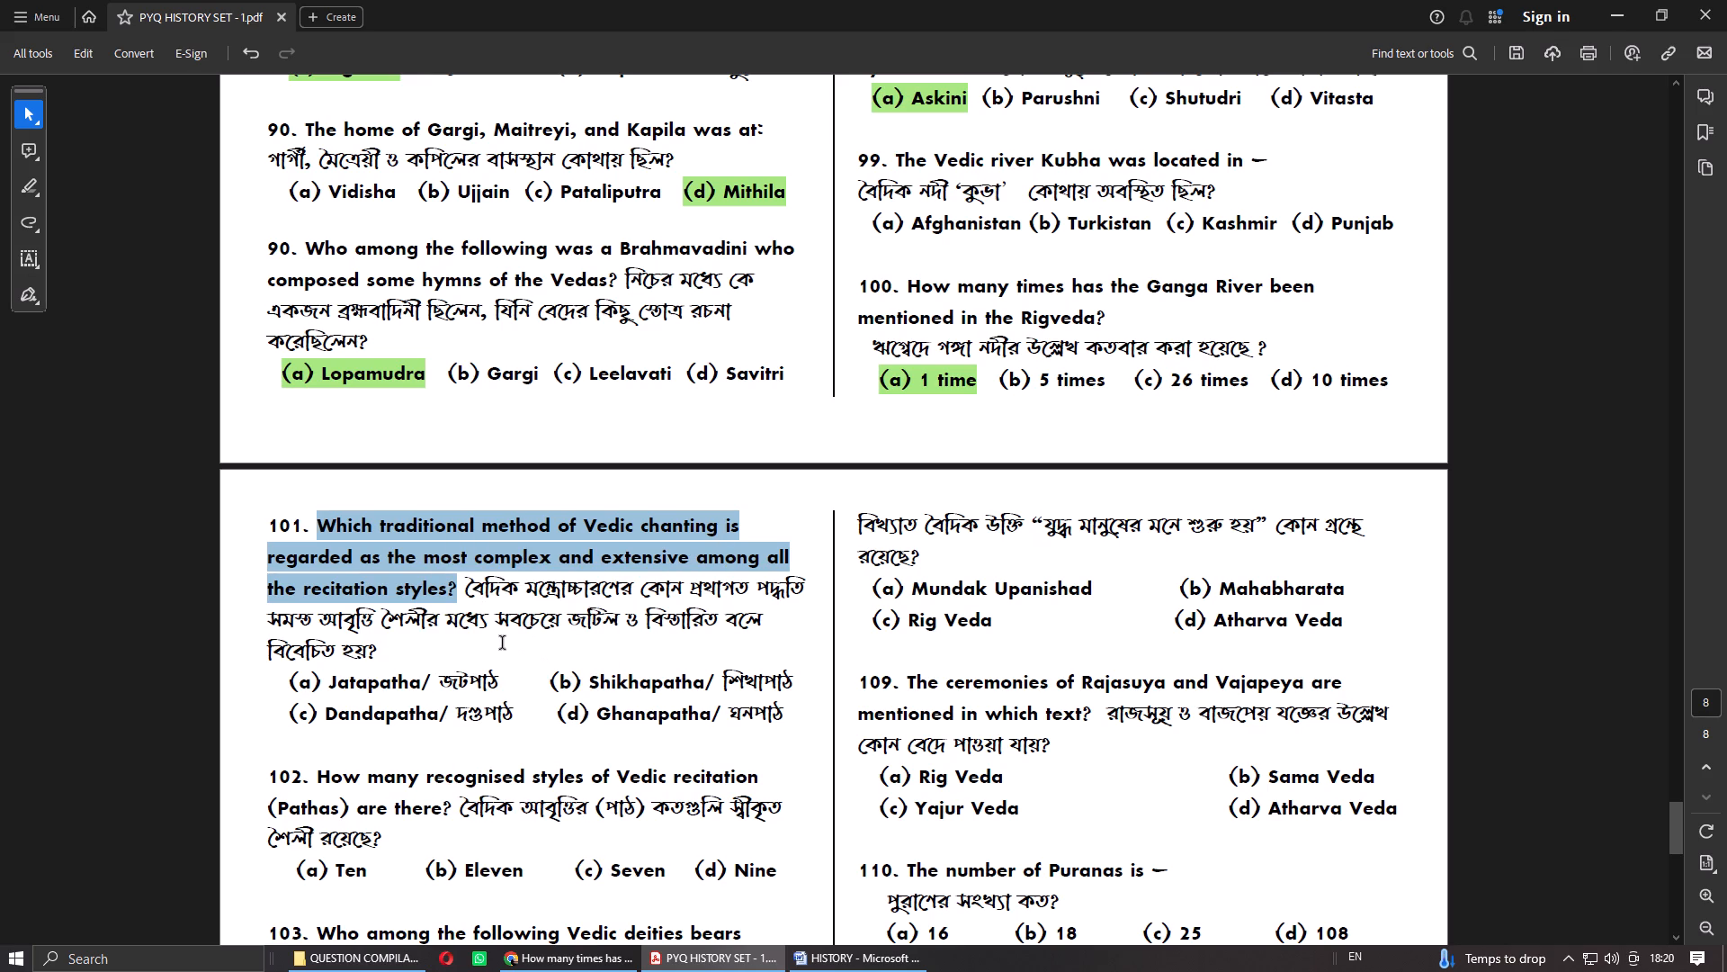
click(577, 971)
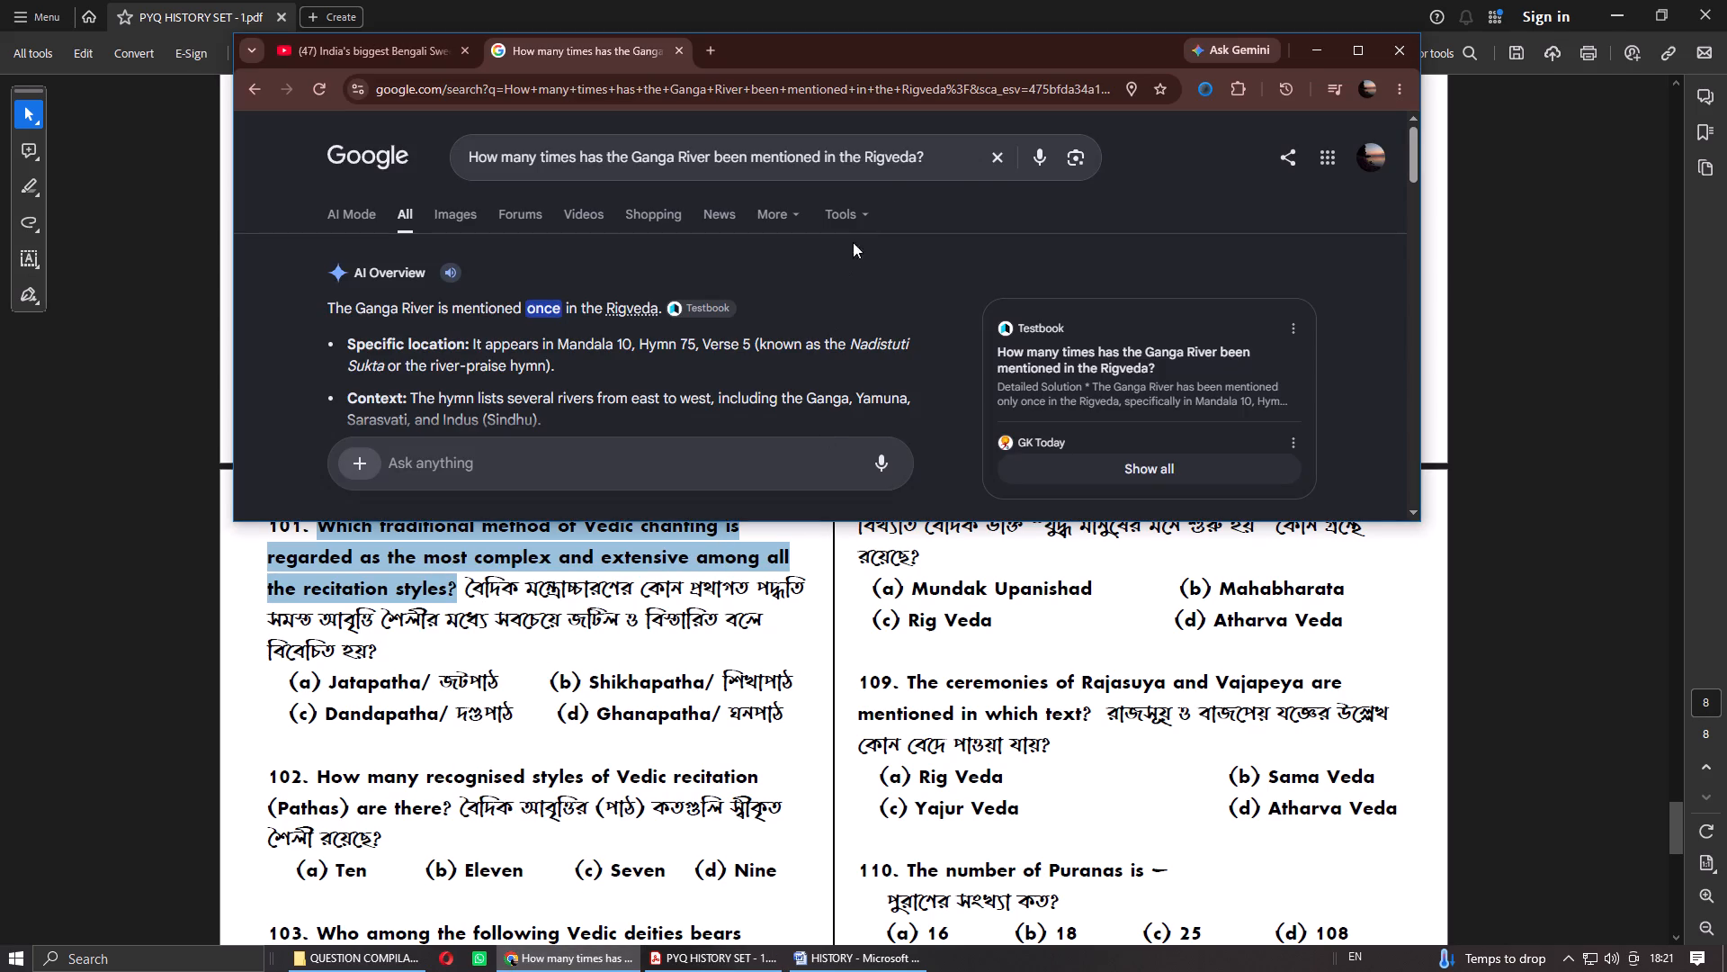
click(993, 164)
key(ctrl+v)
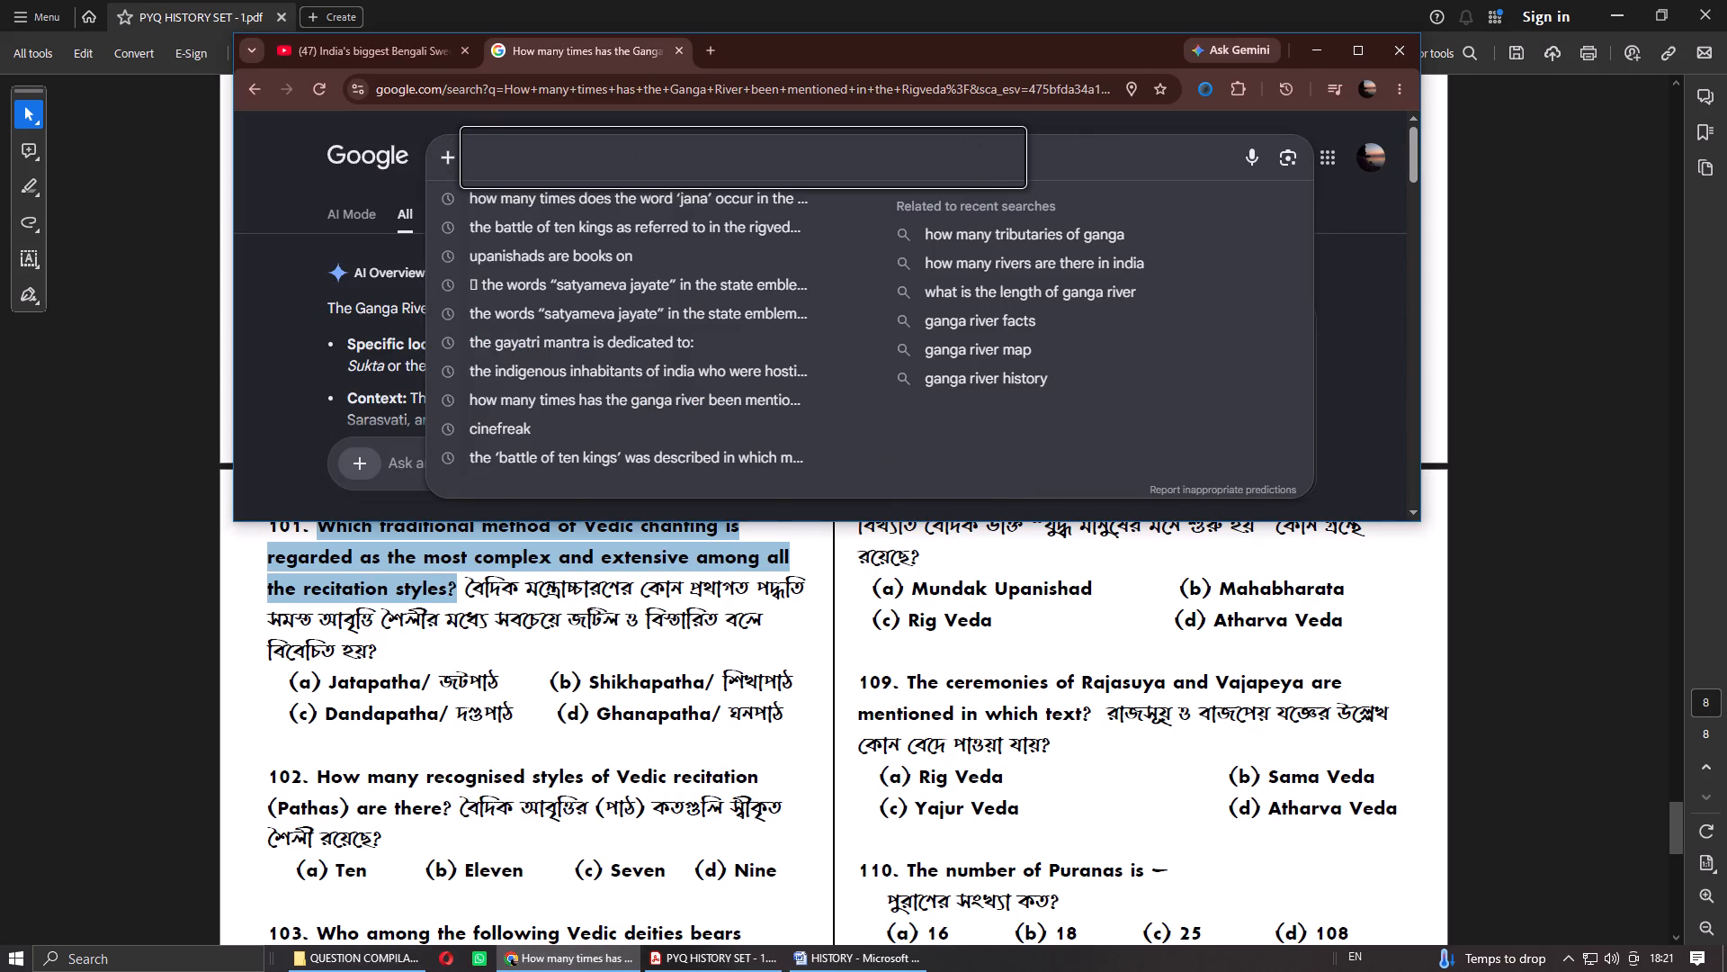
key(Return)
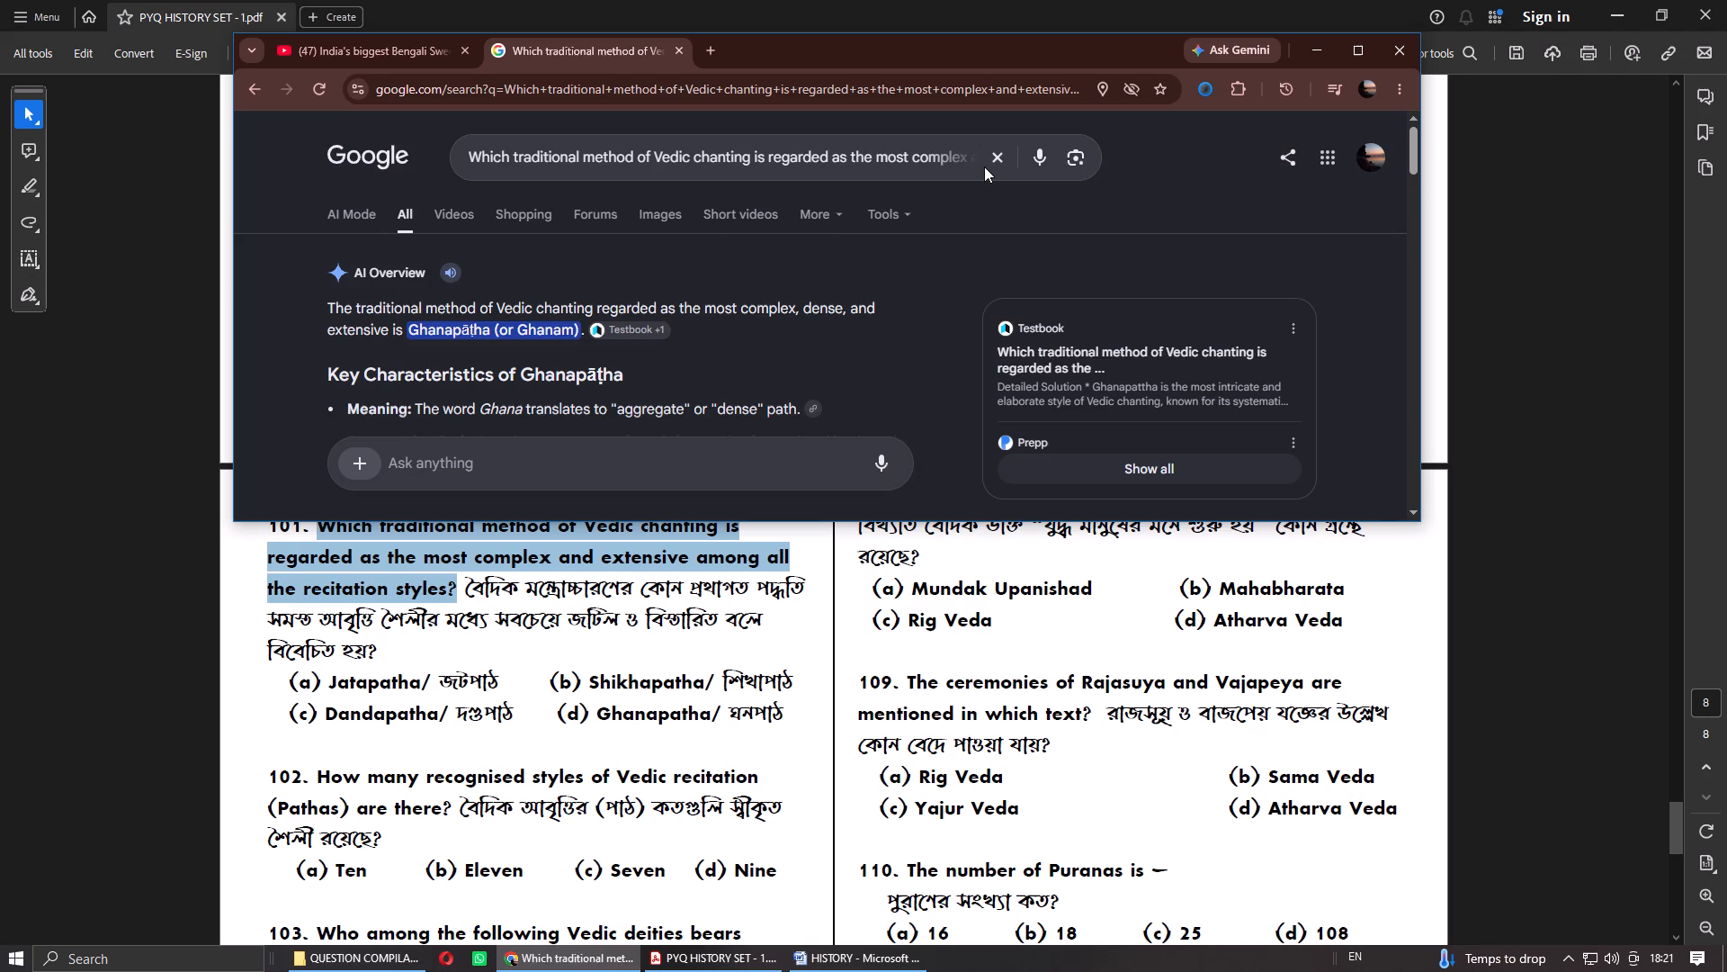
scroll(797, 334, down, 2)
scroll(800, 343, up, 1)
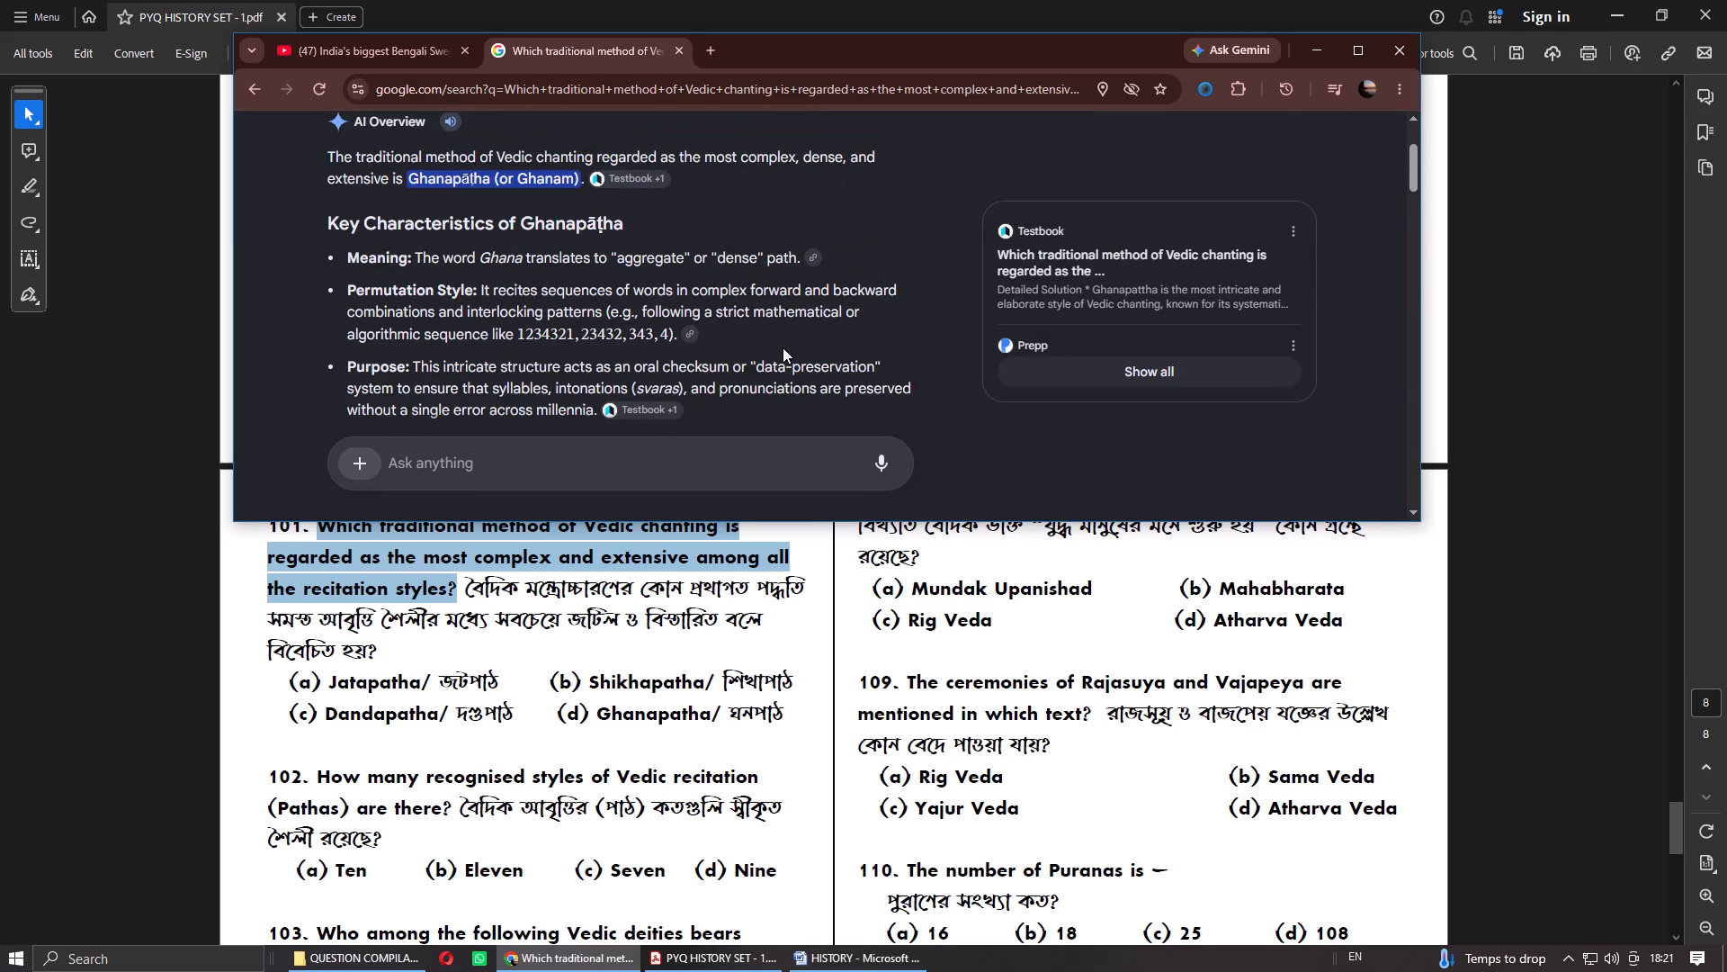
Switch to the HISTORY Word document, insert a row below the main-contents-of-the-4-Vedas question under VEDIC CIVILIZATION, and move the window clear of PDF question 101.
click(696, 961)
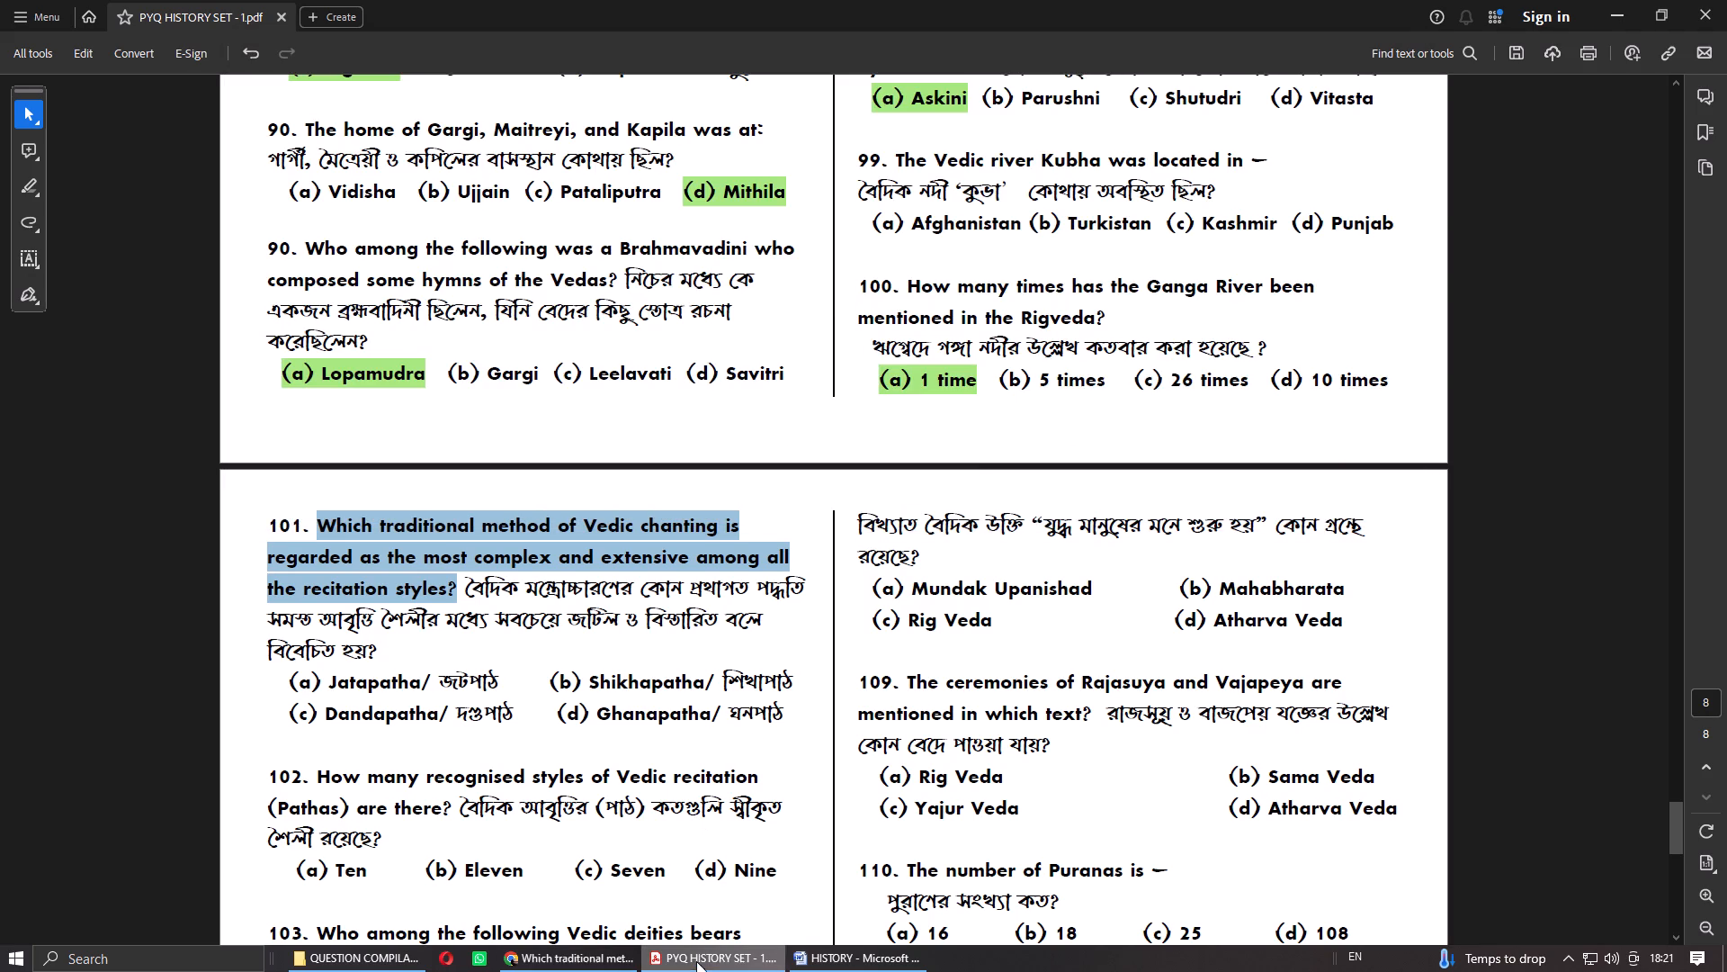
click(598, 951)
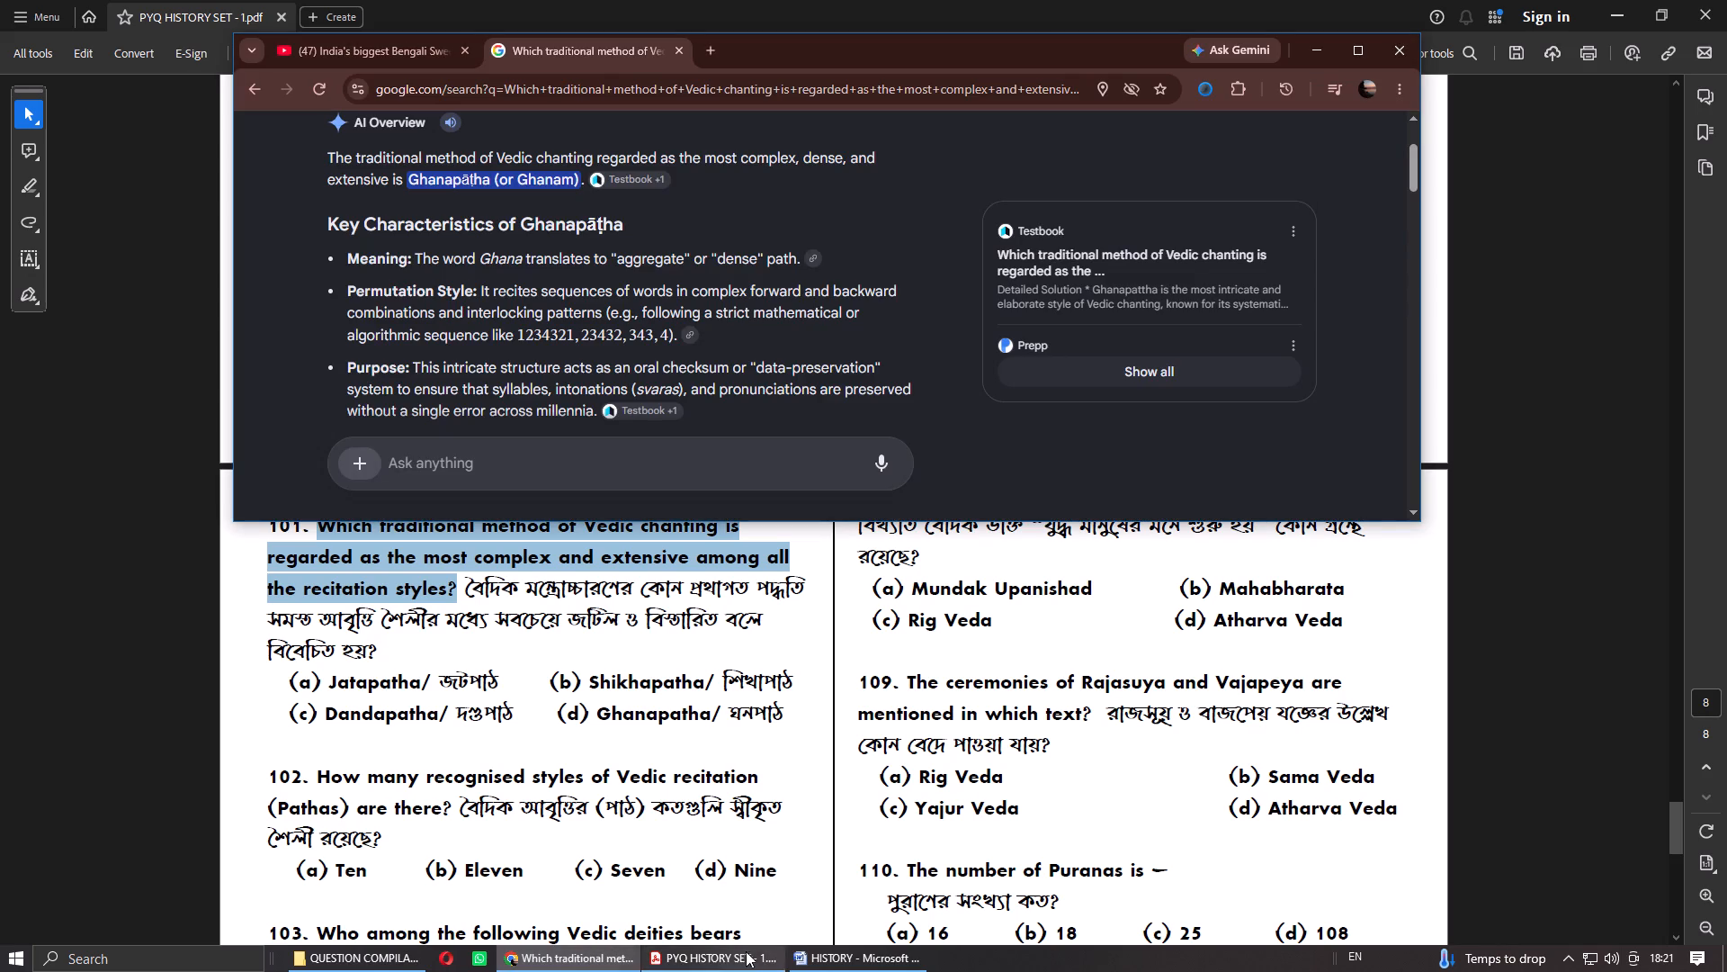
click(733, 955)
click(870, 959)
scroll(589, 715, up, 4)
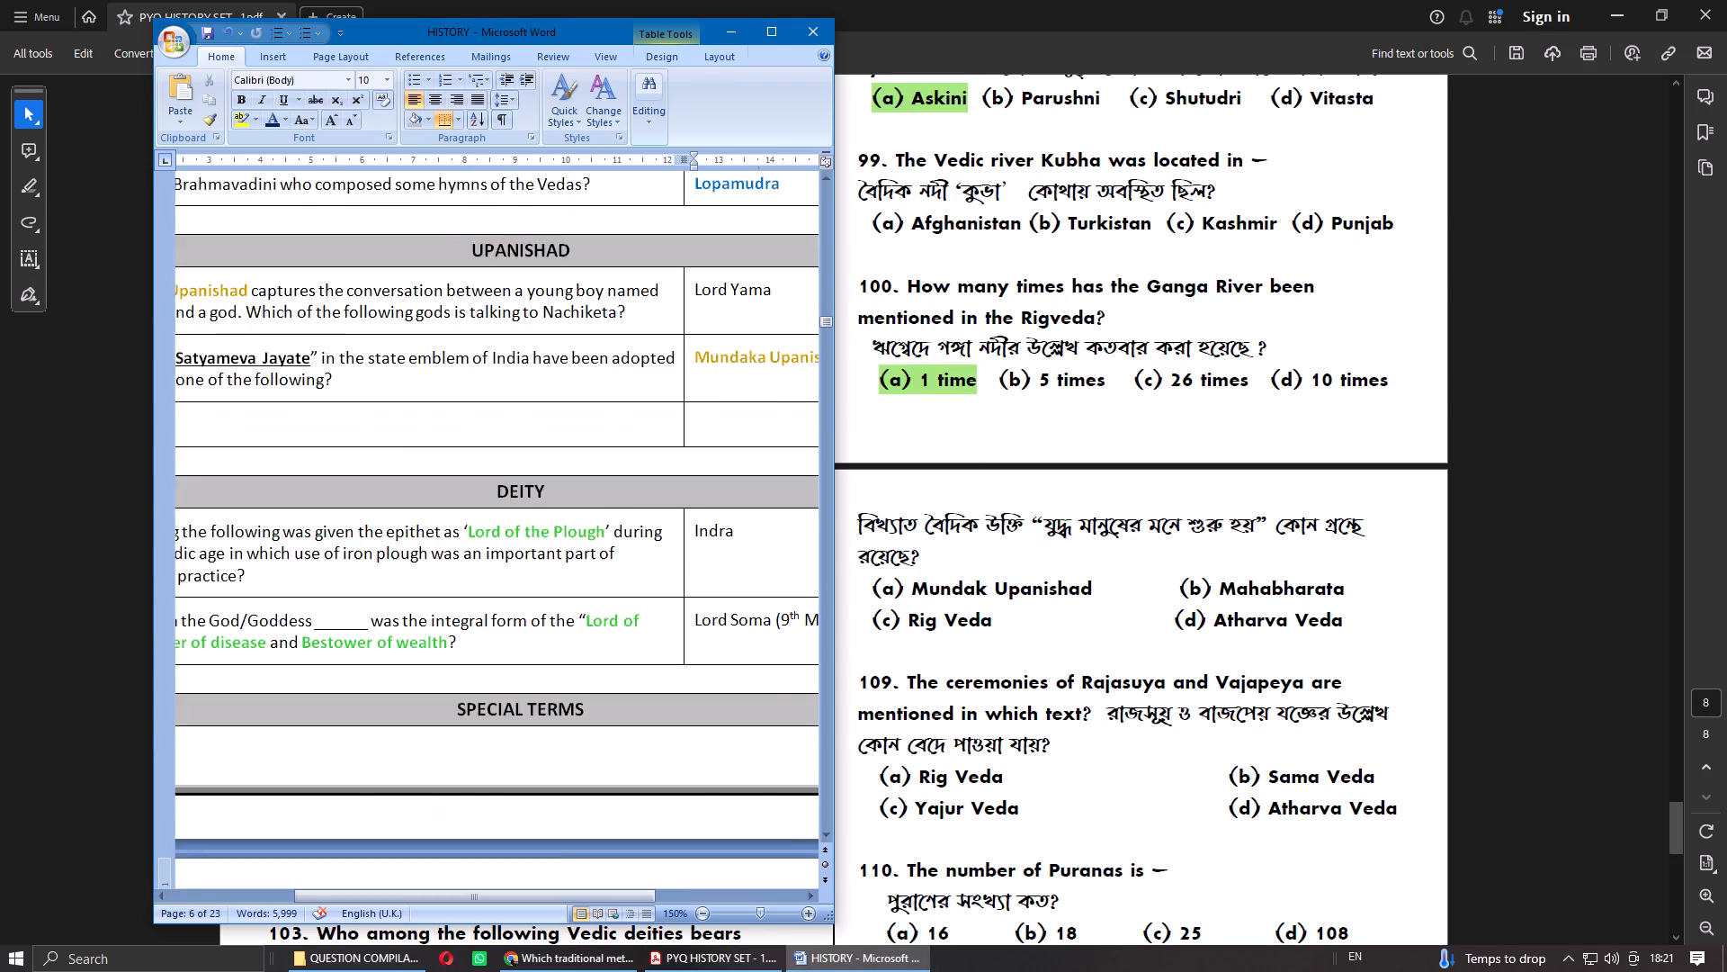
scroll(589, 715, up, 9)
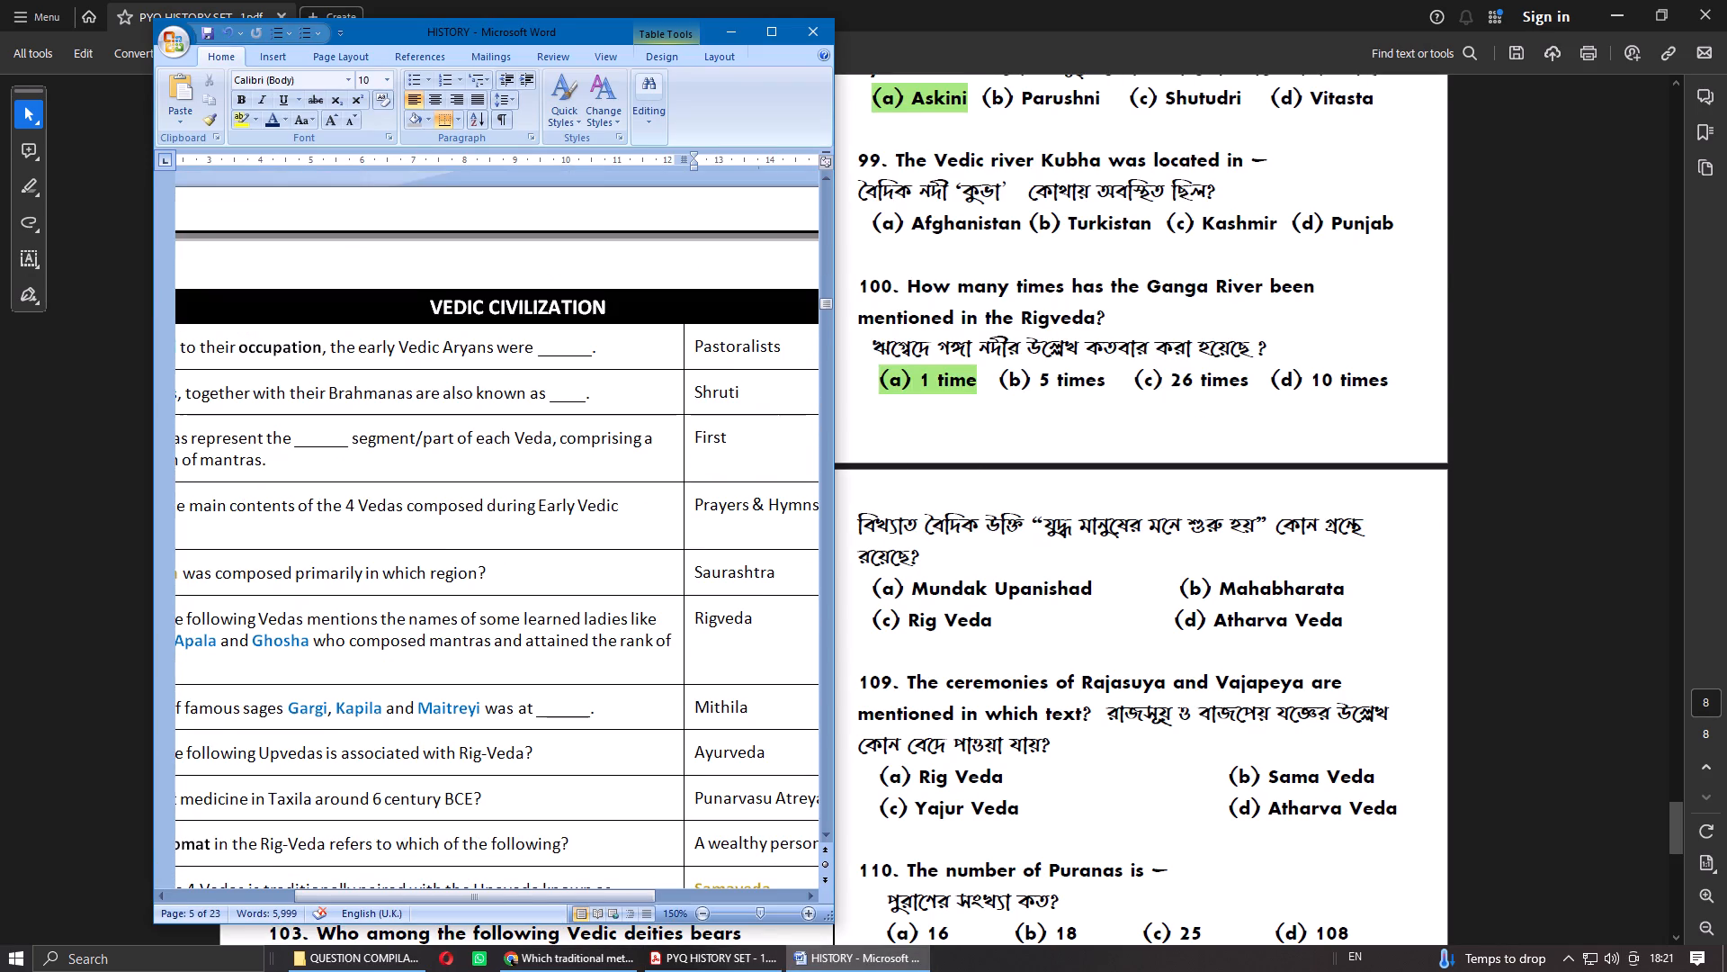
right_click(653, 520)
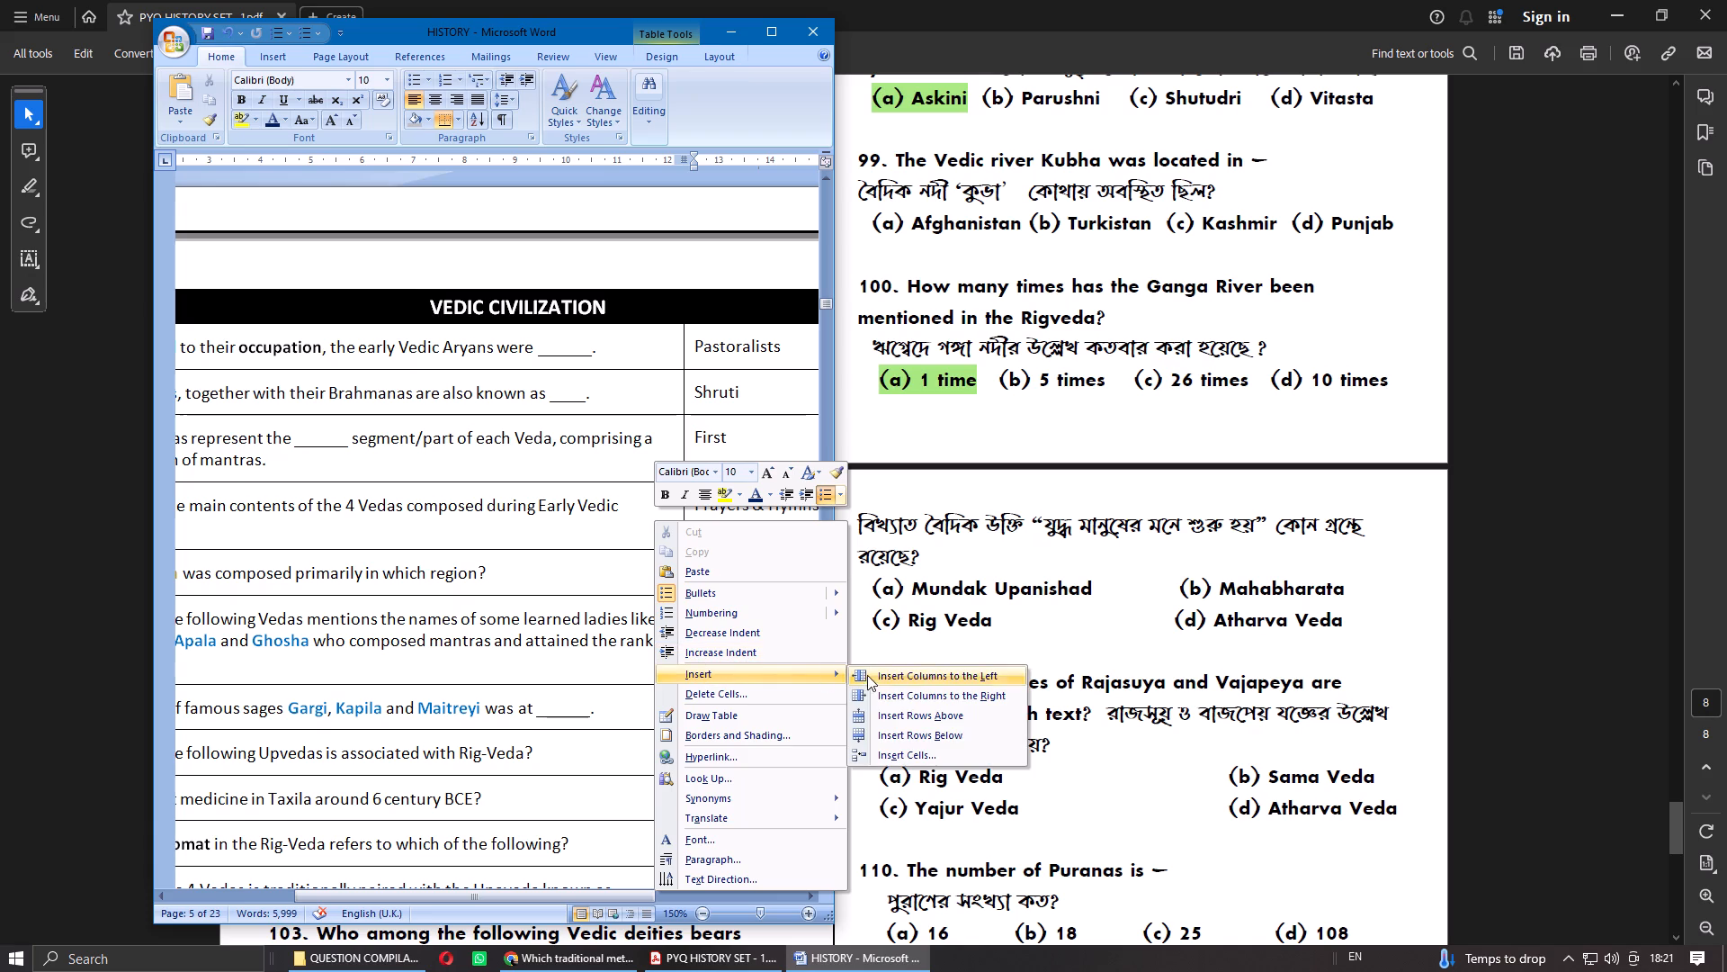
click(881, 732)
drag(539, 36, 1208, 48)
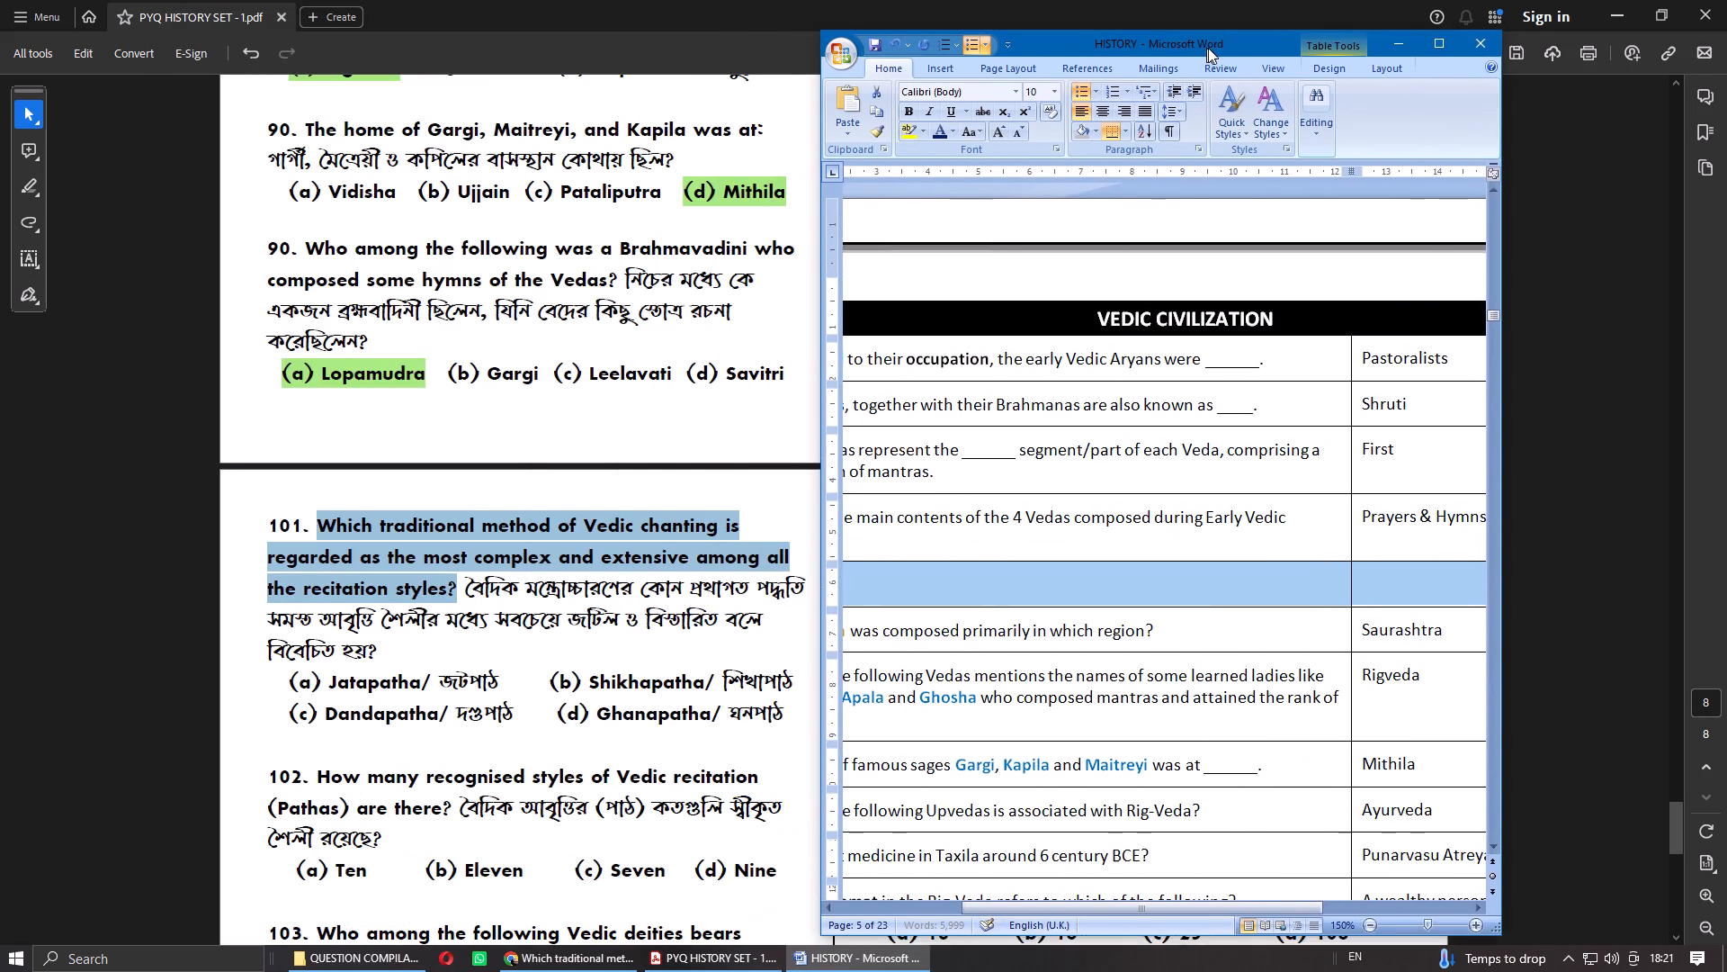
drag(1208, 48, 1257, 47)
Enter "Which tradition method of Vedic chanting is regarded as the most complex and extensive among all the recitation styles?" with answer Ghanapatha in the new row.
click(1068, 589)
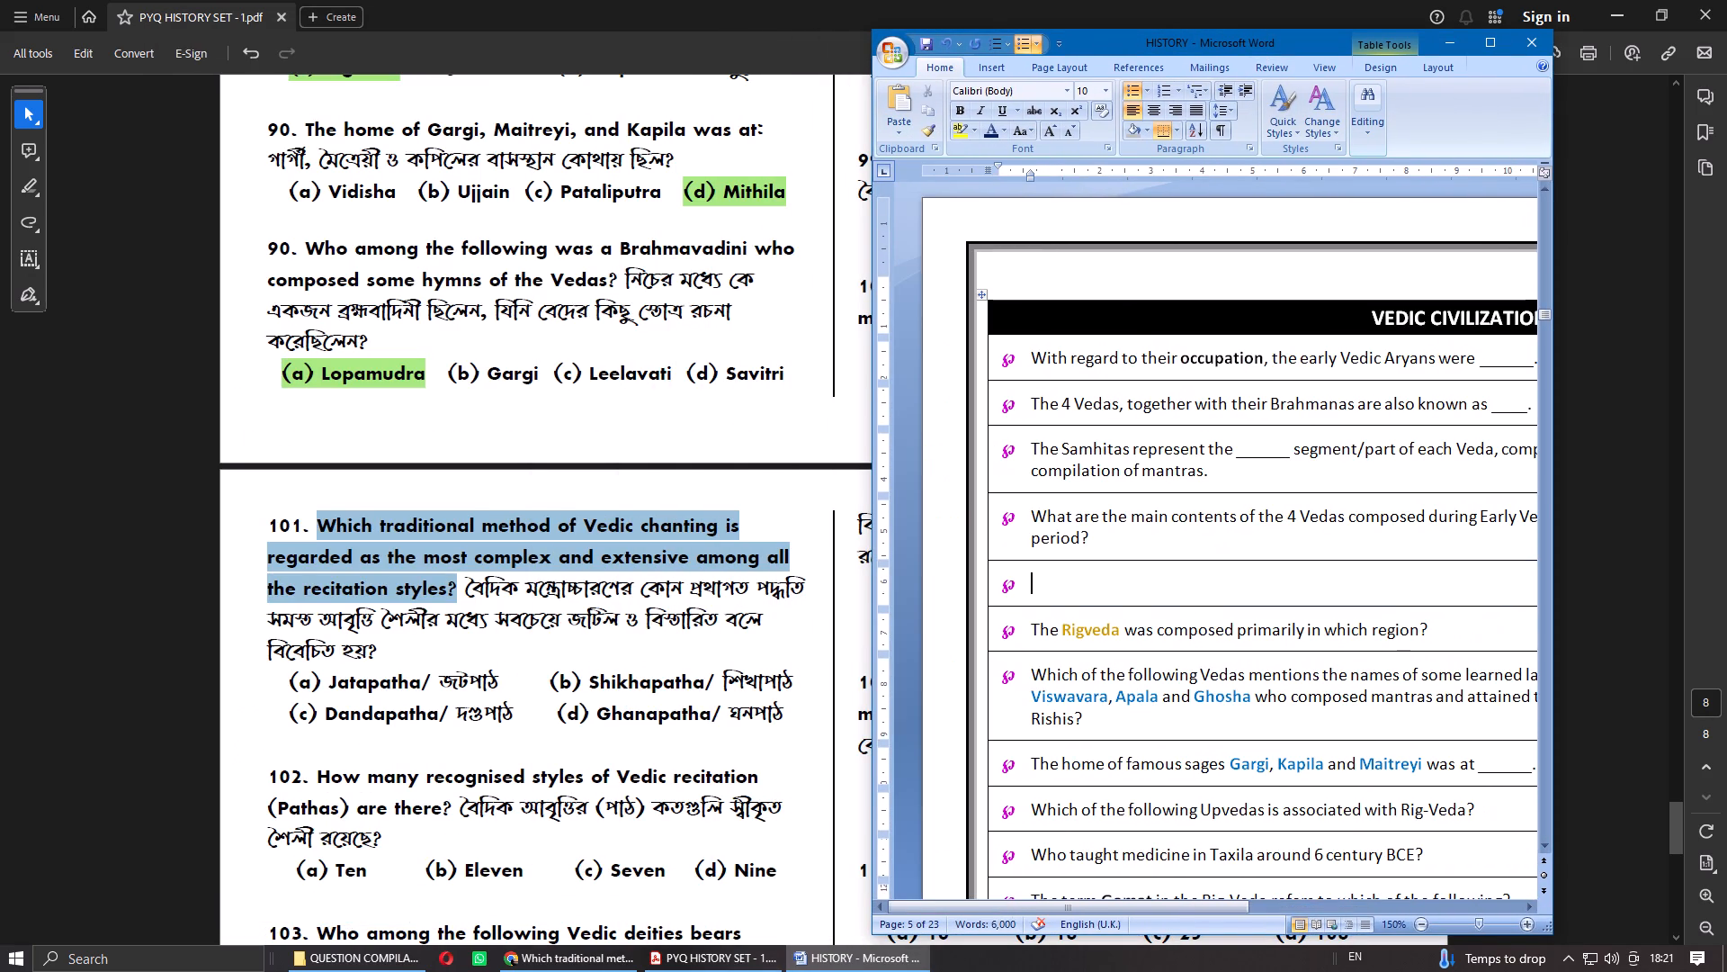
text(which tradition method of Vedic chanting is regard)
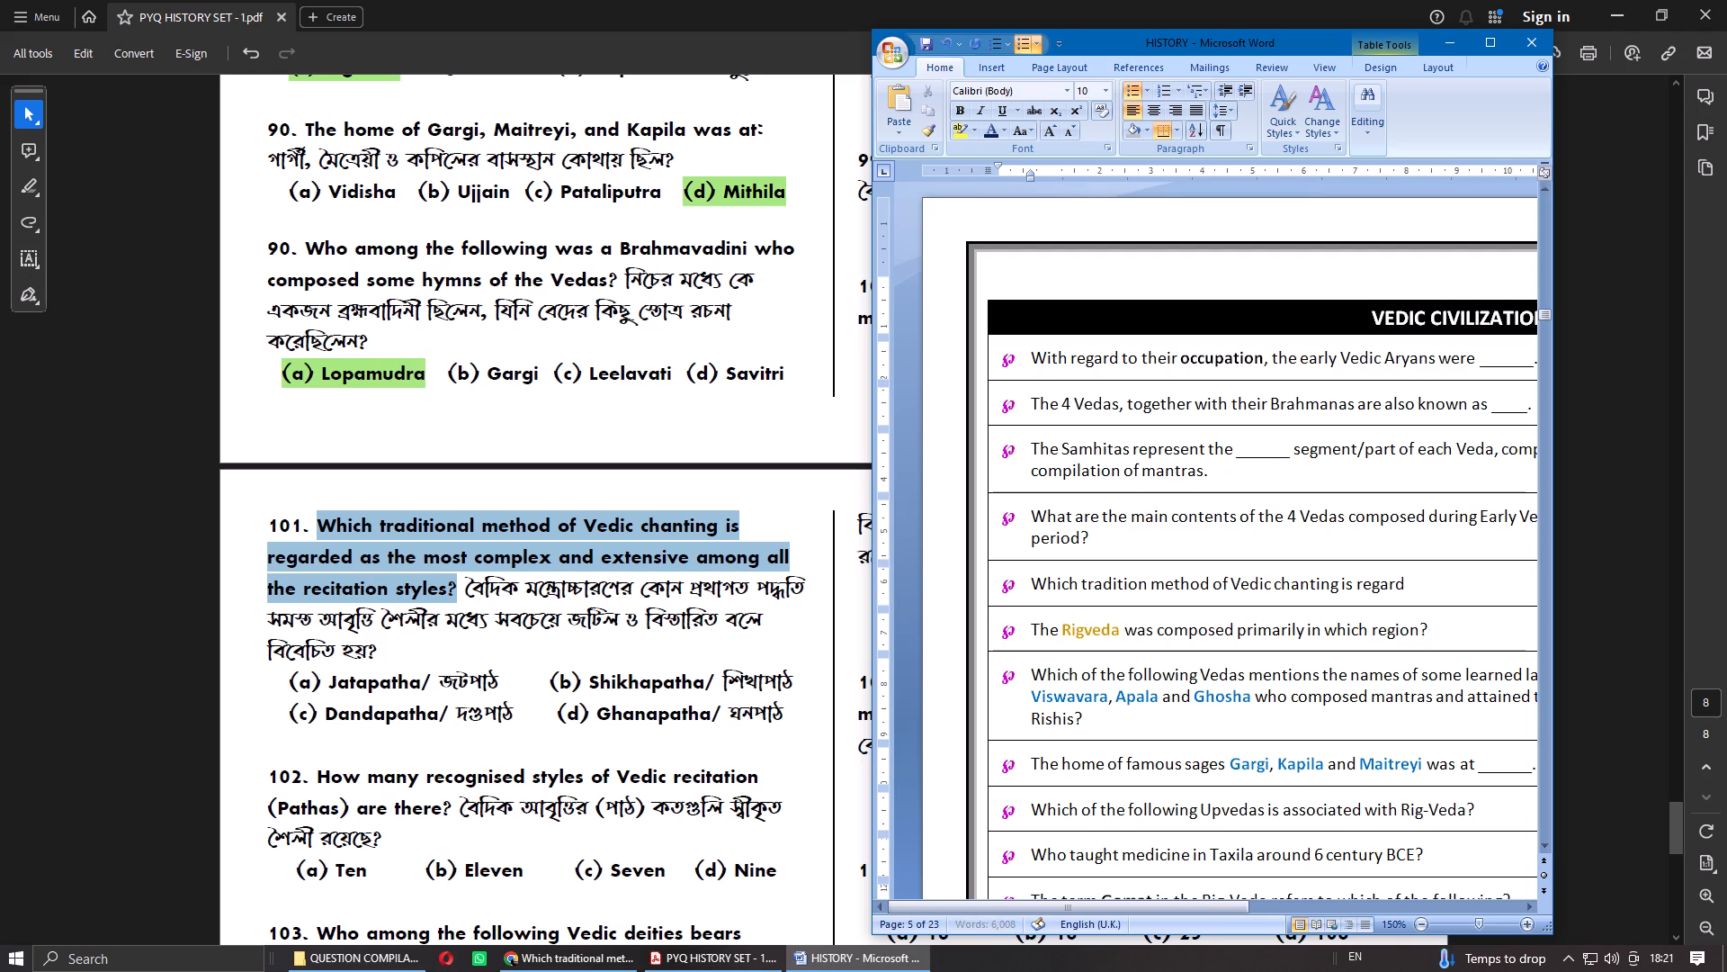
text(ed as the most complex and extensive among all the recitation styl)
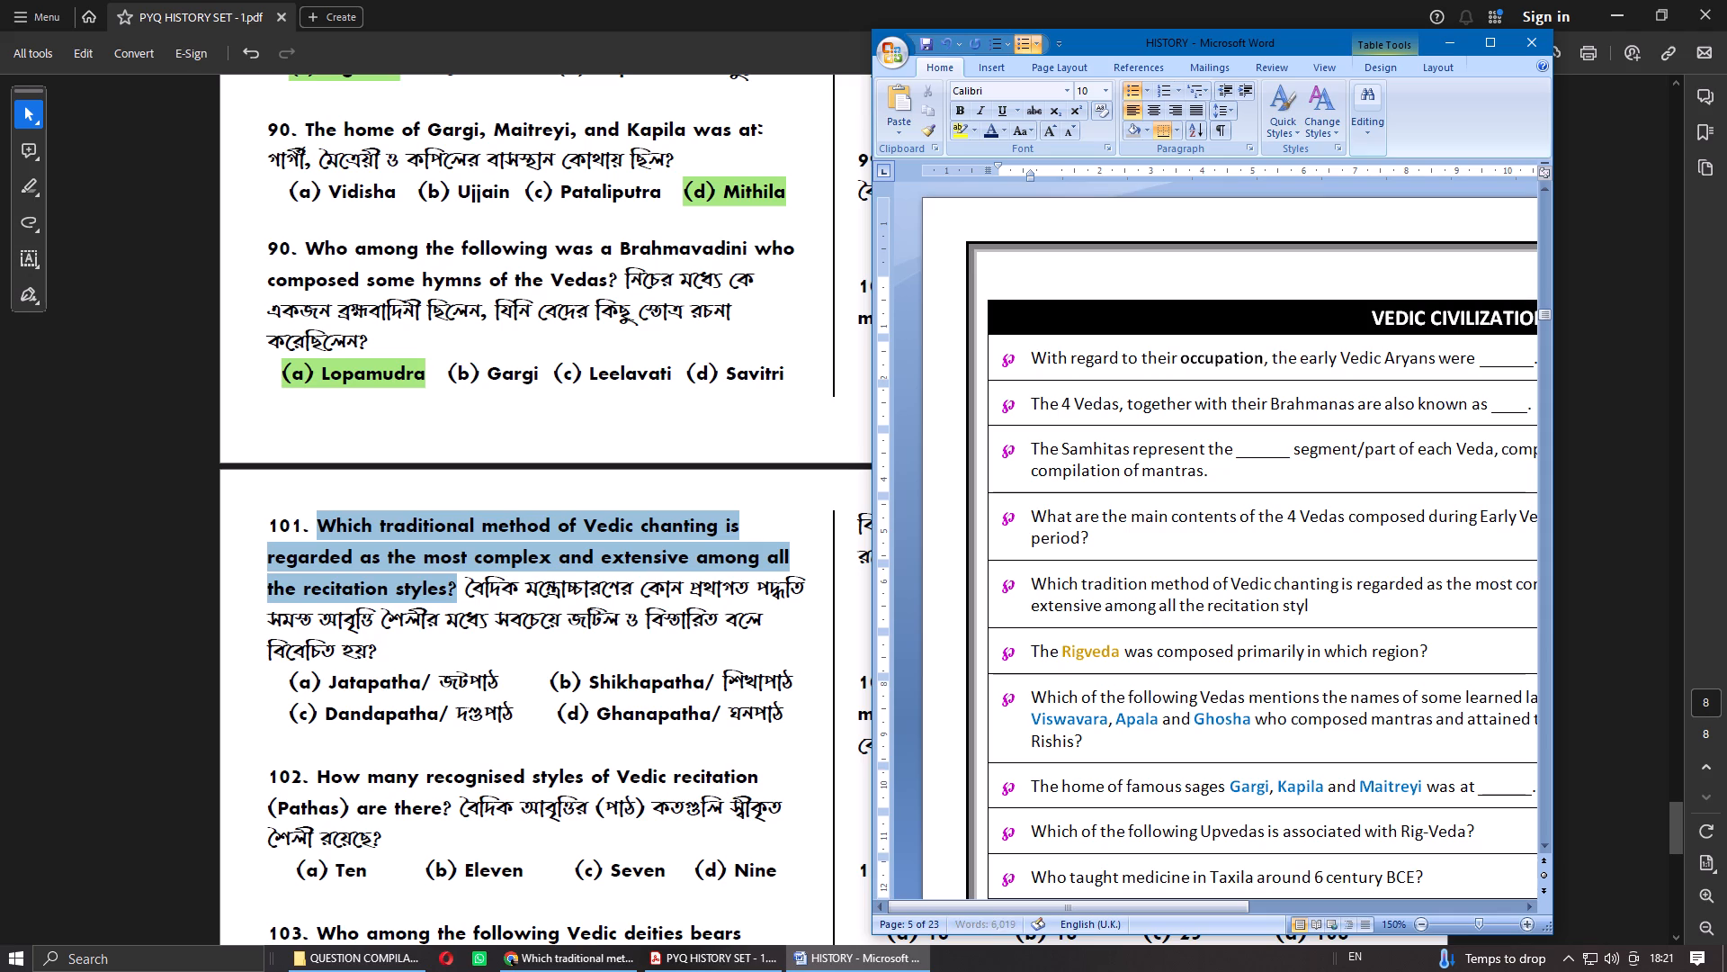
text(es?)
key(Tab)
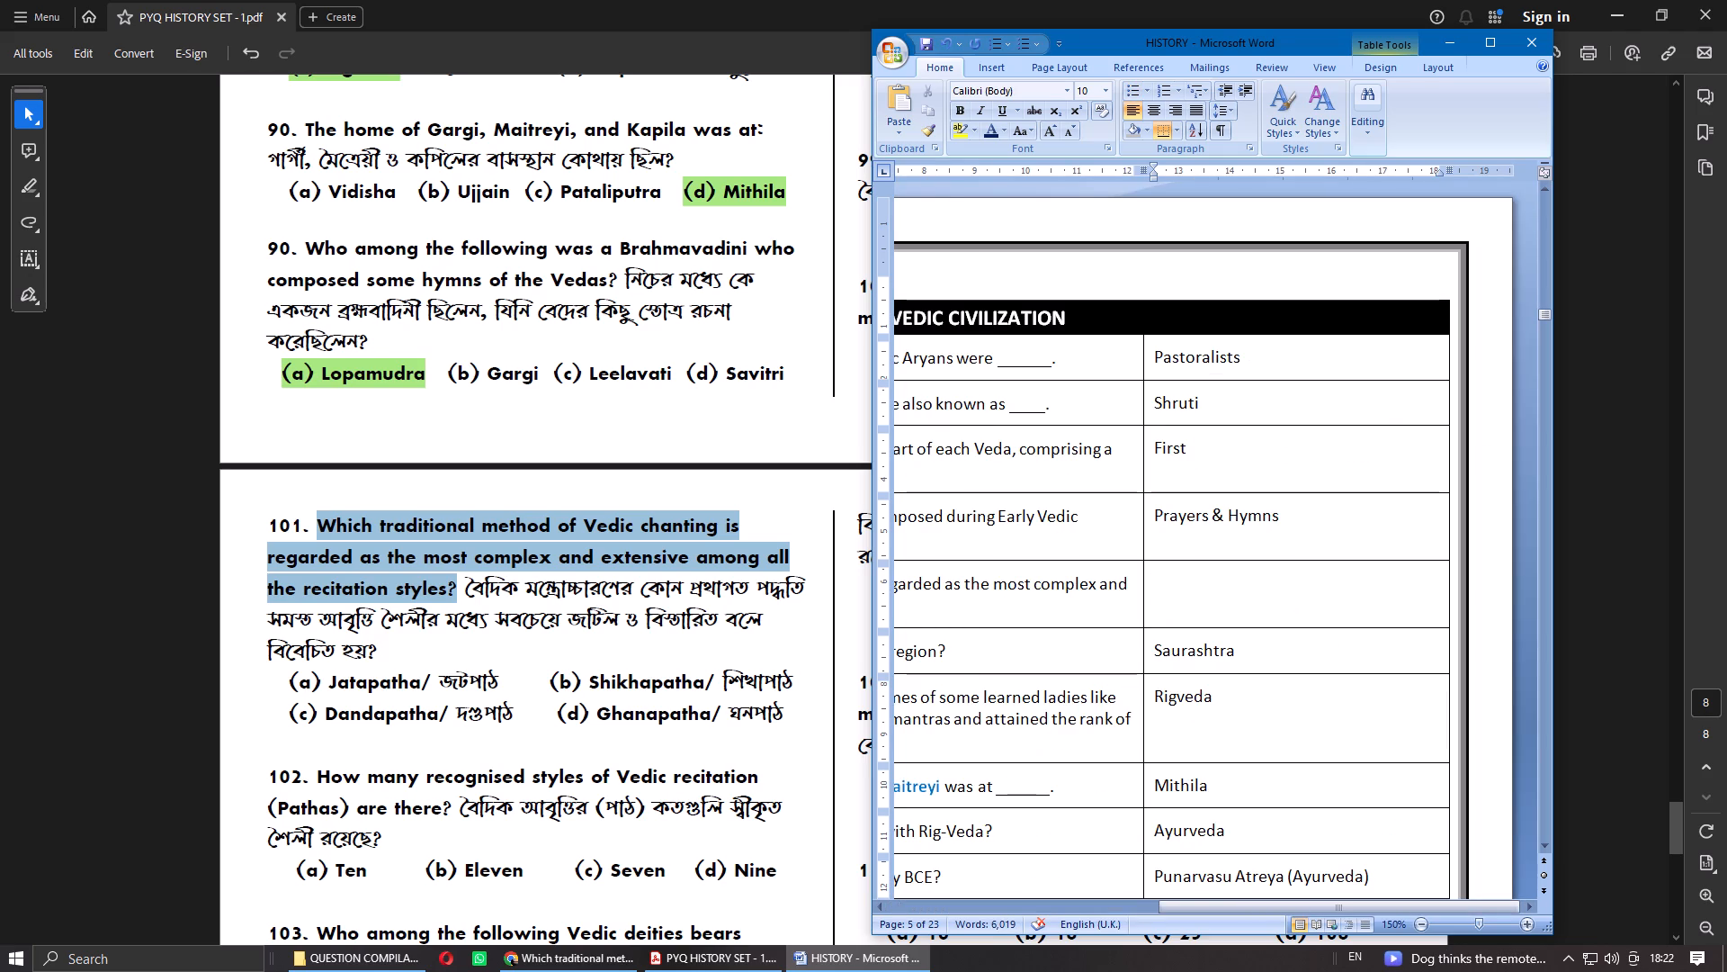
text(Gha)
text(napatha)
Exclude the answer Ghanapatha from spelling and grammar checking.
click(1054, 612)
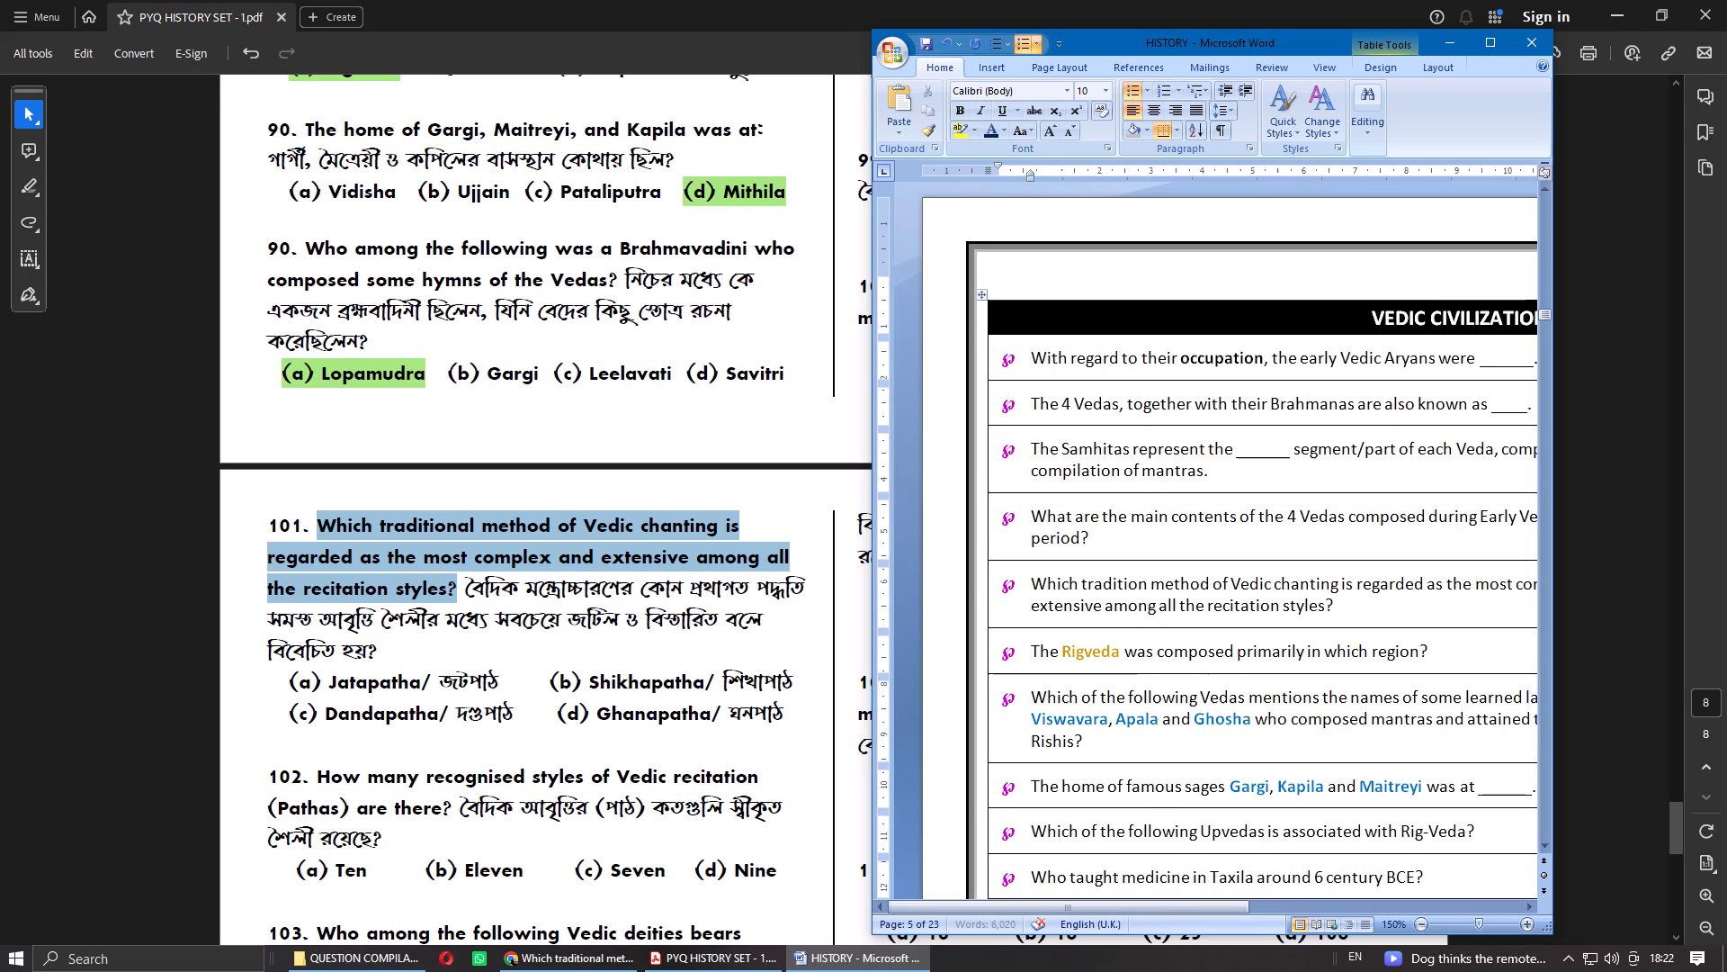
drag(1141, 908, 1373, 873)
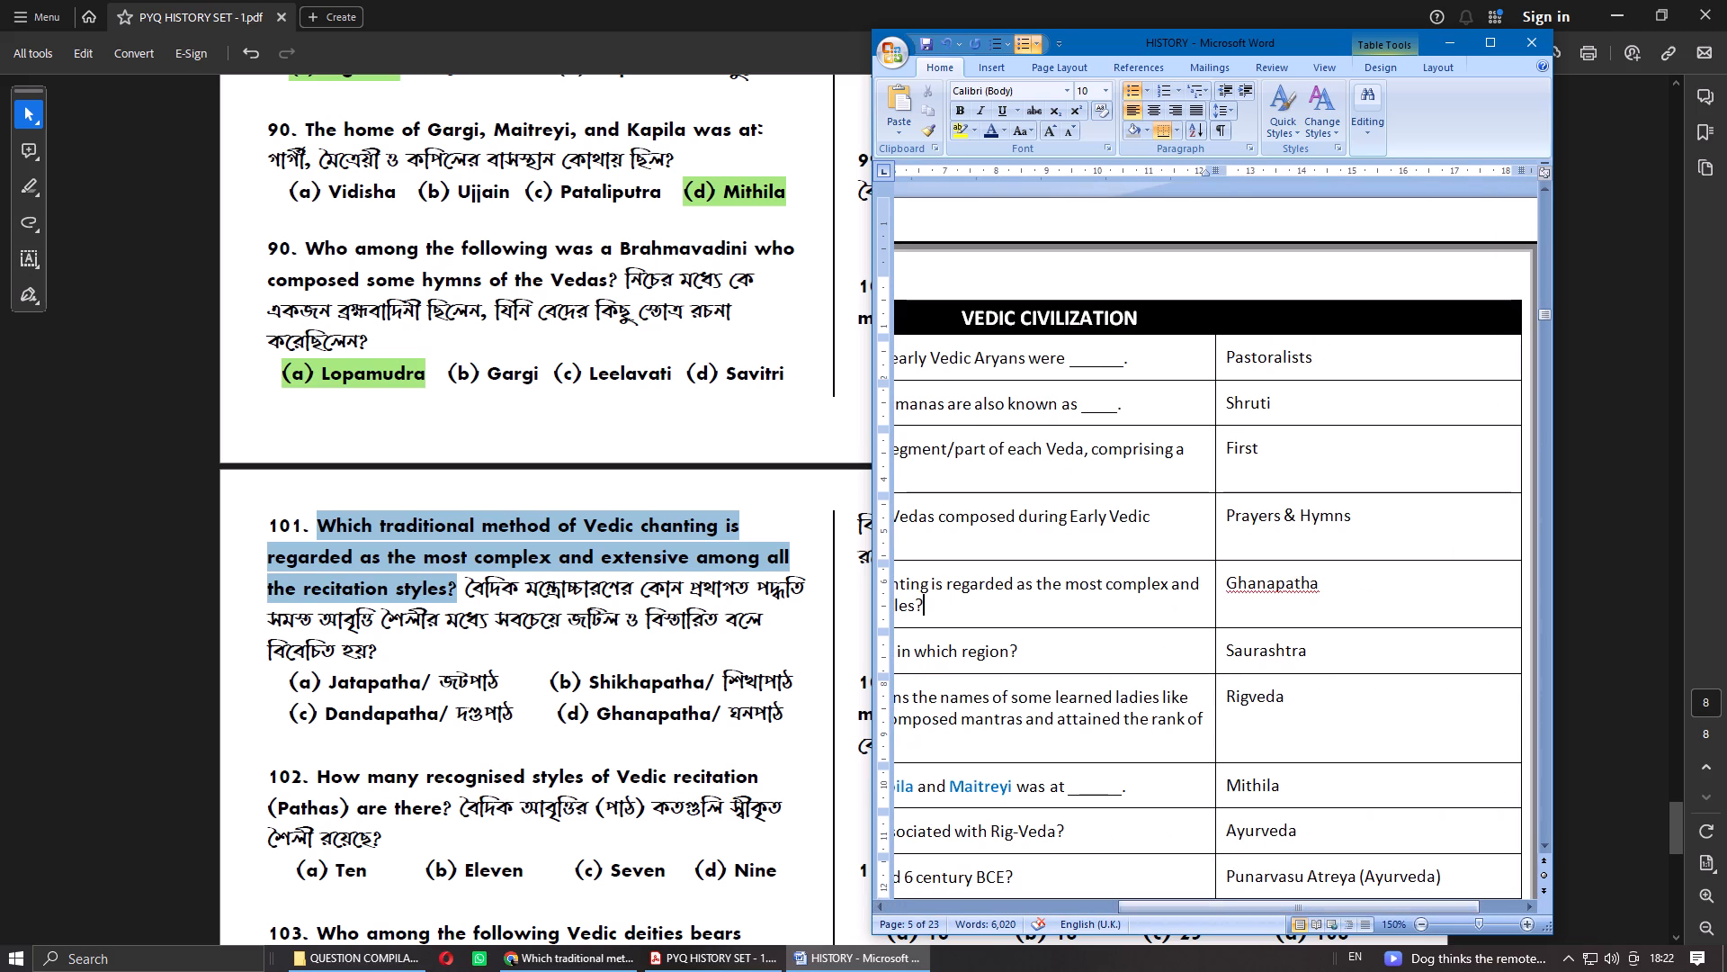
double_click(1278, 584)
click(1093, 922)
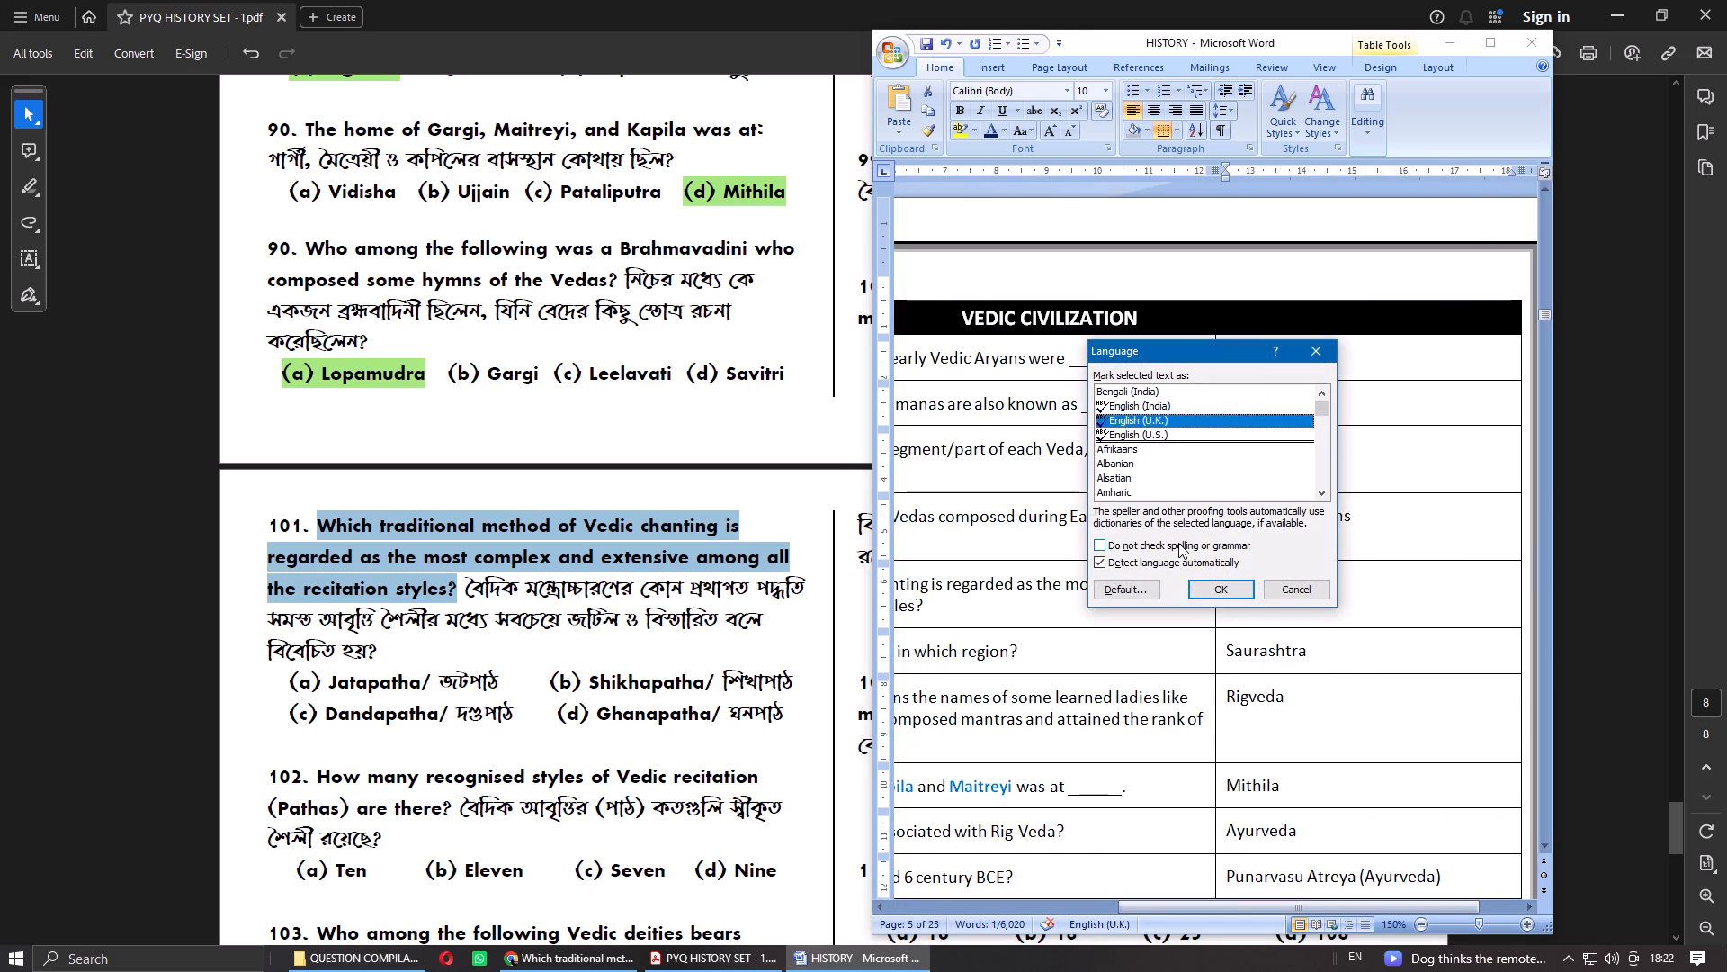
click(1178, 543)
click(1217, 585)
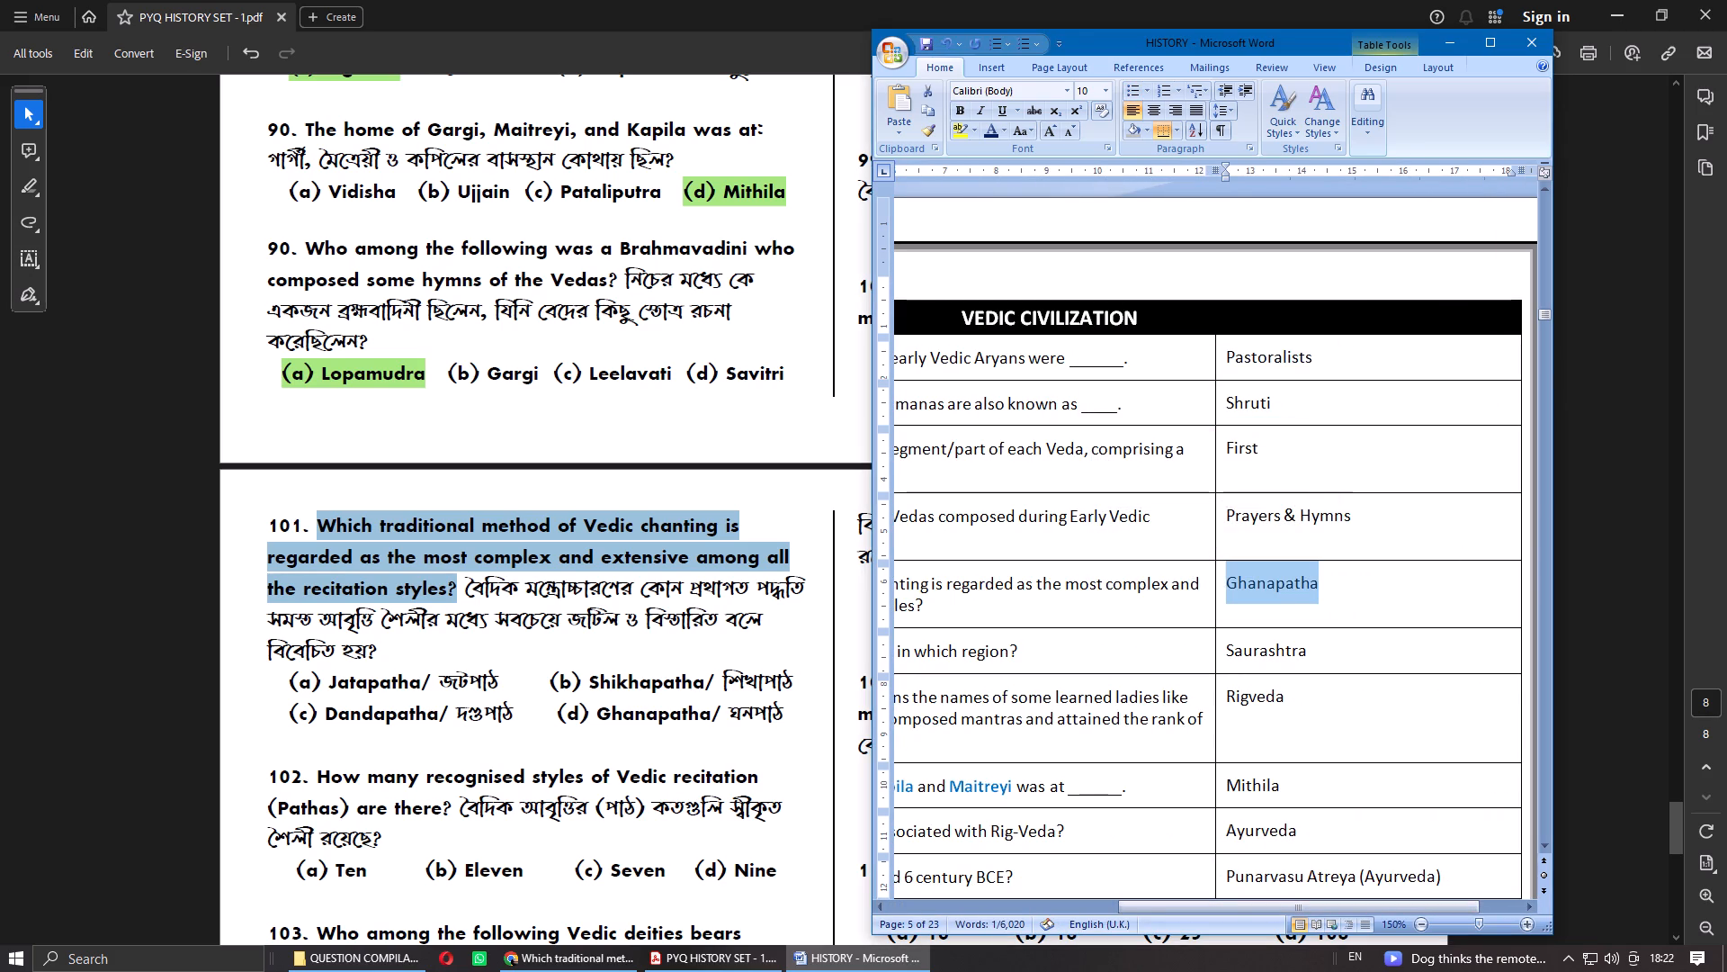
Return to the PDF and highlight in green answer (d) Ghanapatha for question 101.
click(640, 620)
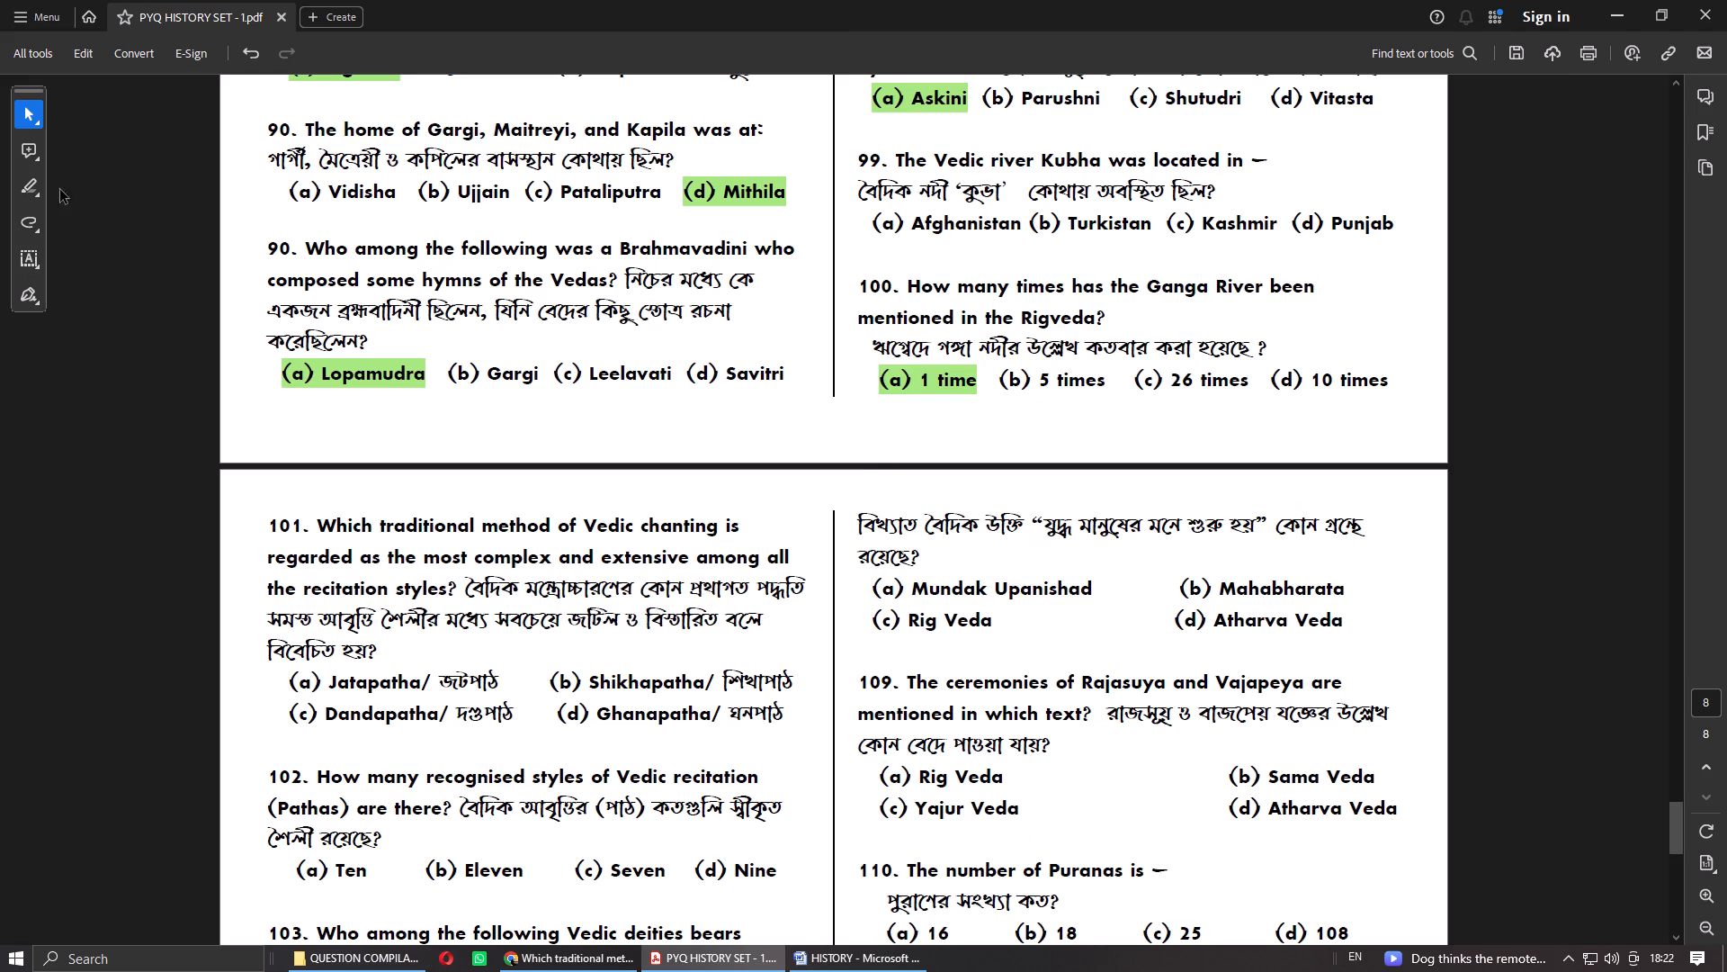
click(31, 190)
drag(562, 718, 685, 718)
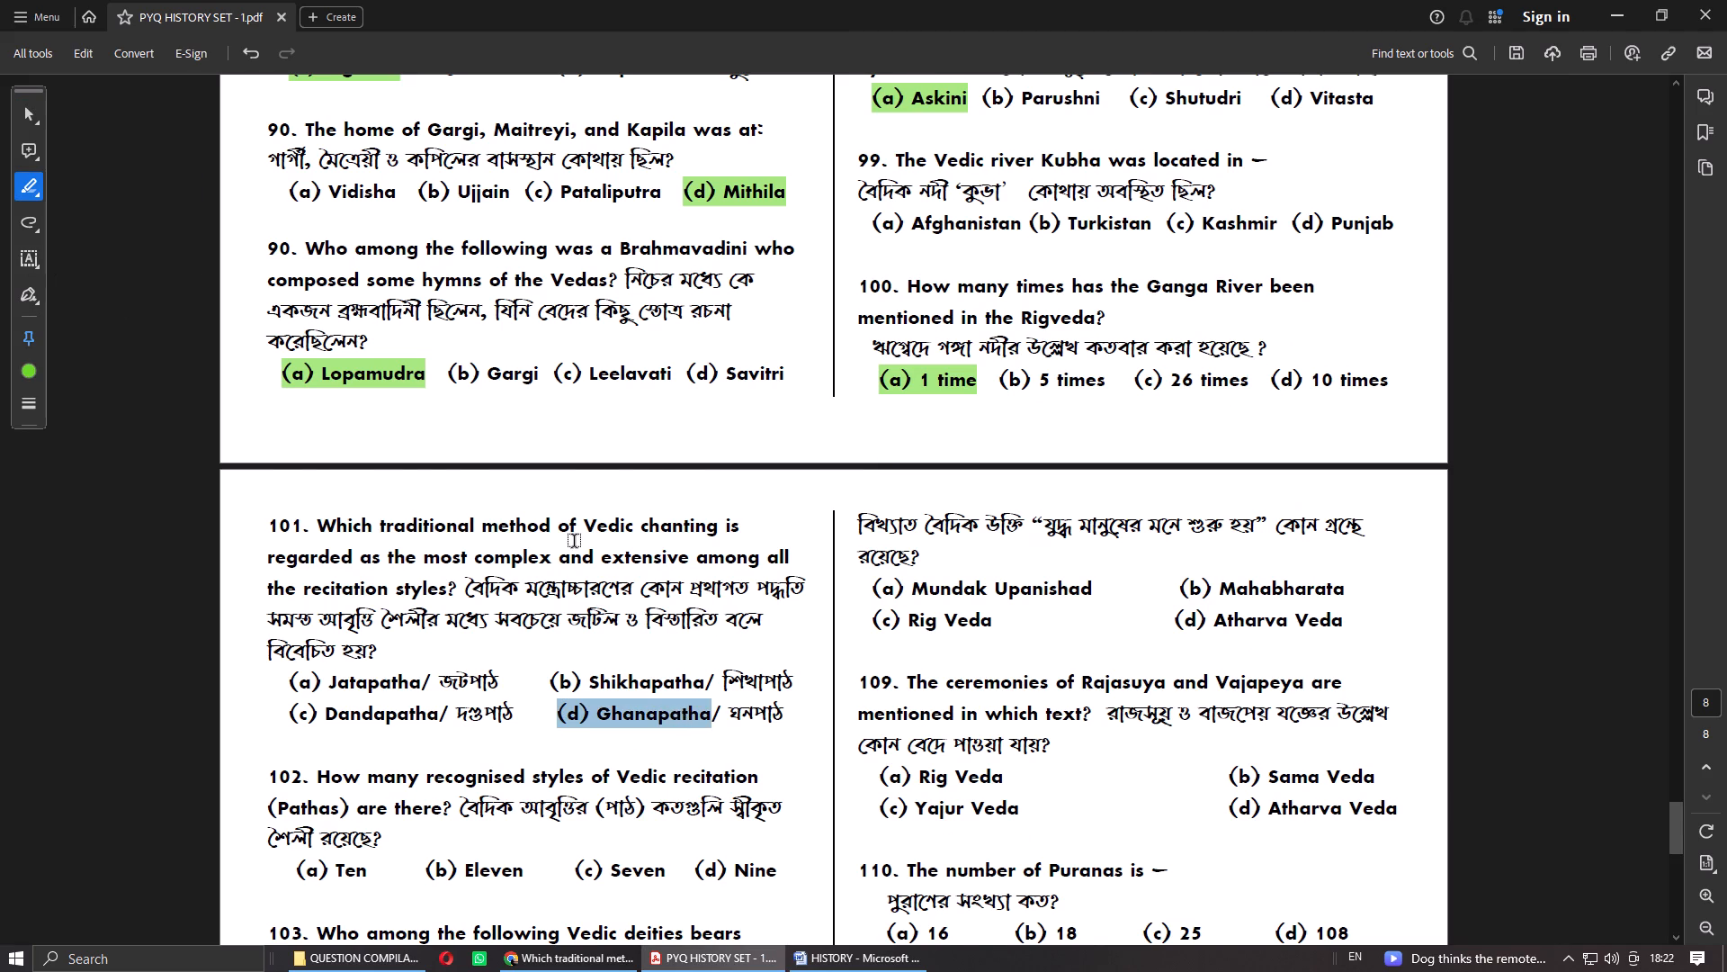
Copy question 102 about the number of recognised styles of Vedic recitation from the PDF and search Google in Chrome for it.
scroll(577, 547, down, 2)
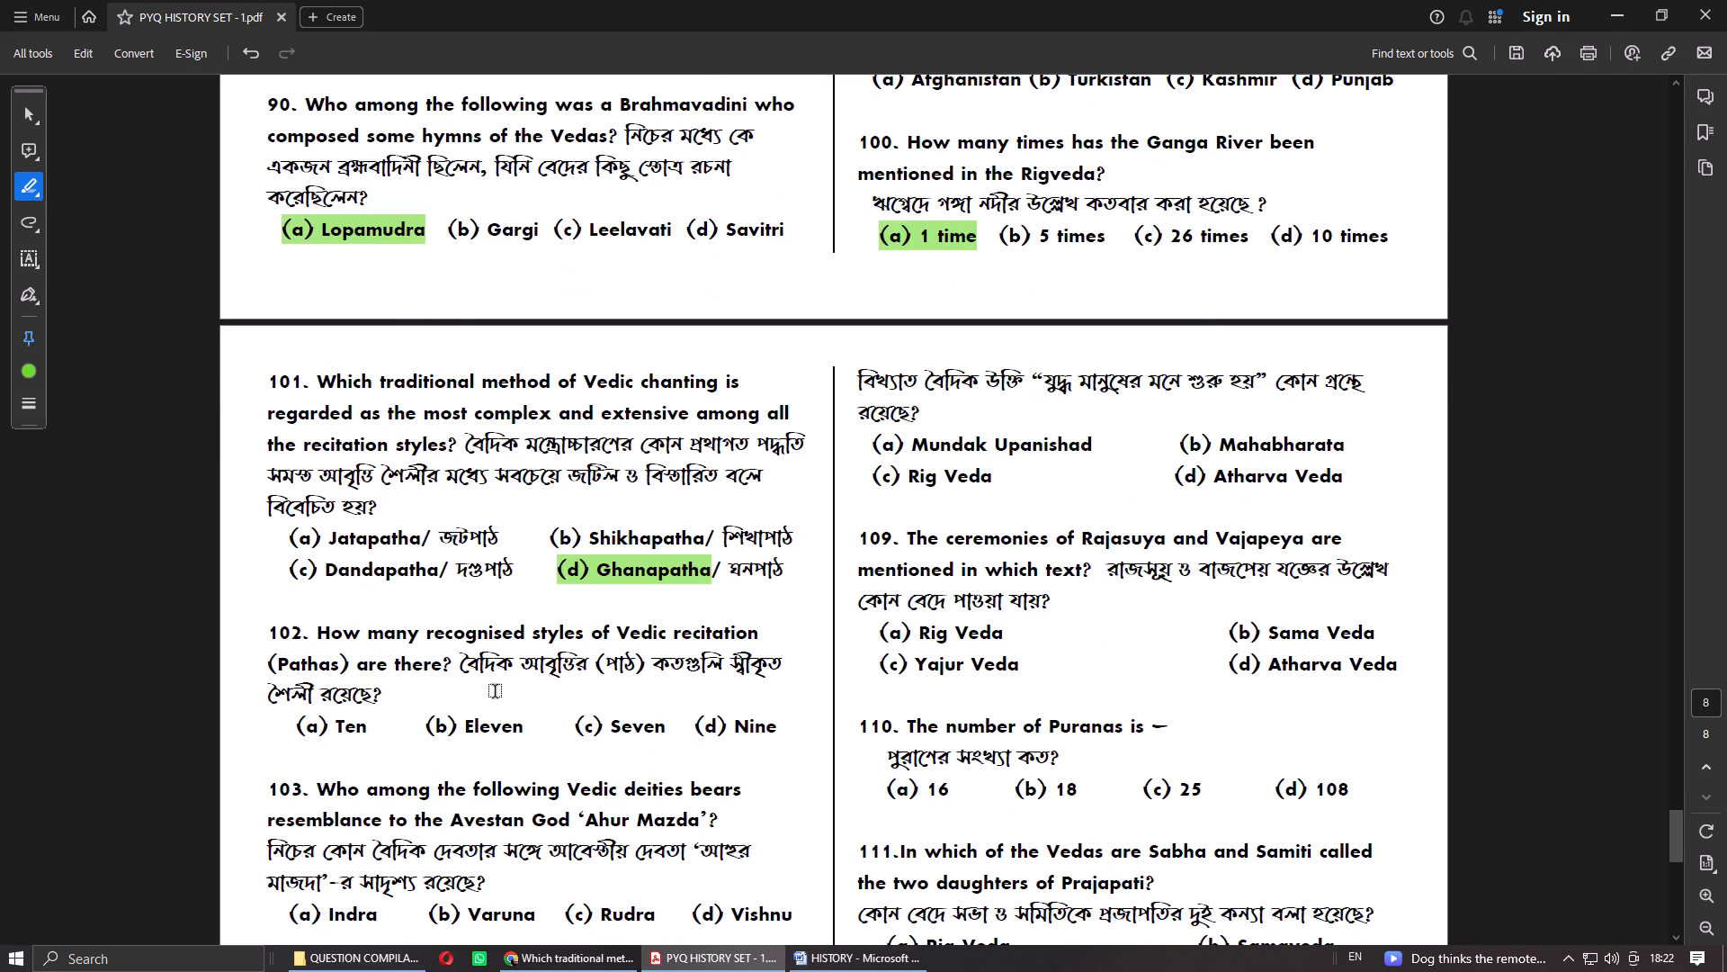
click(35, 121)
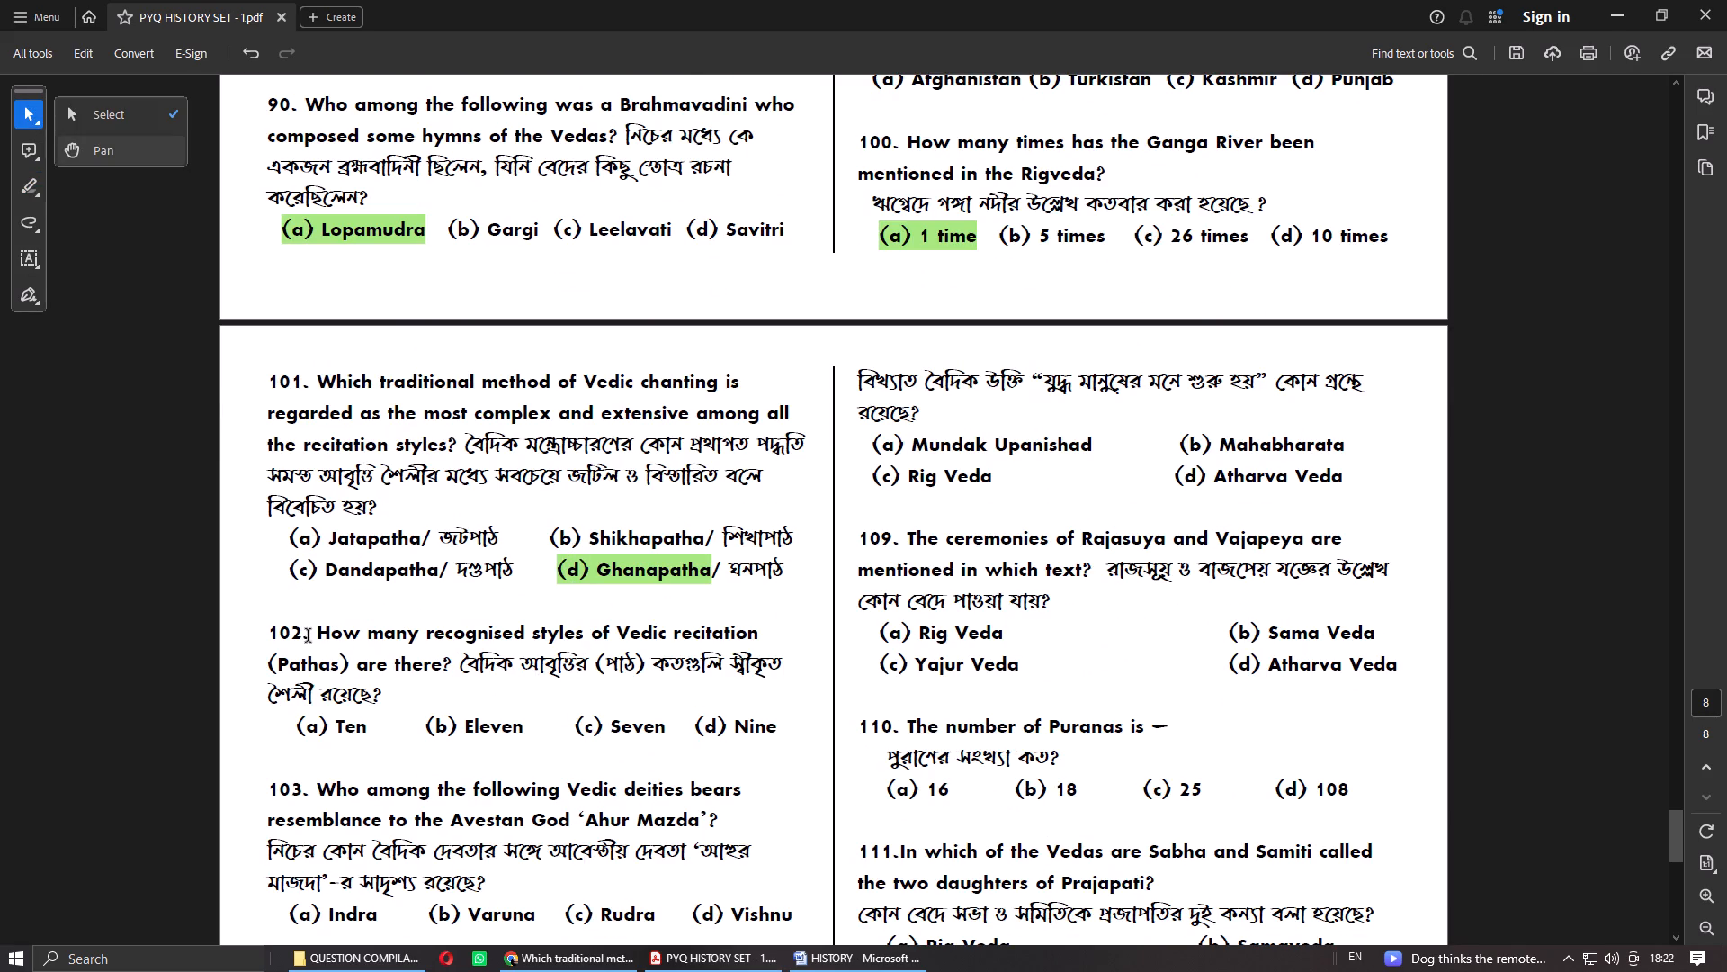
drag(321, 630, 451, 659)
right_click(404, 649)
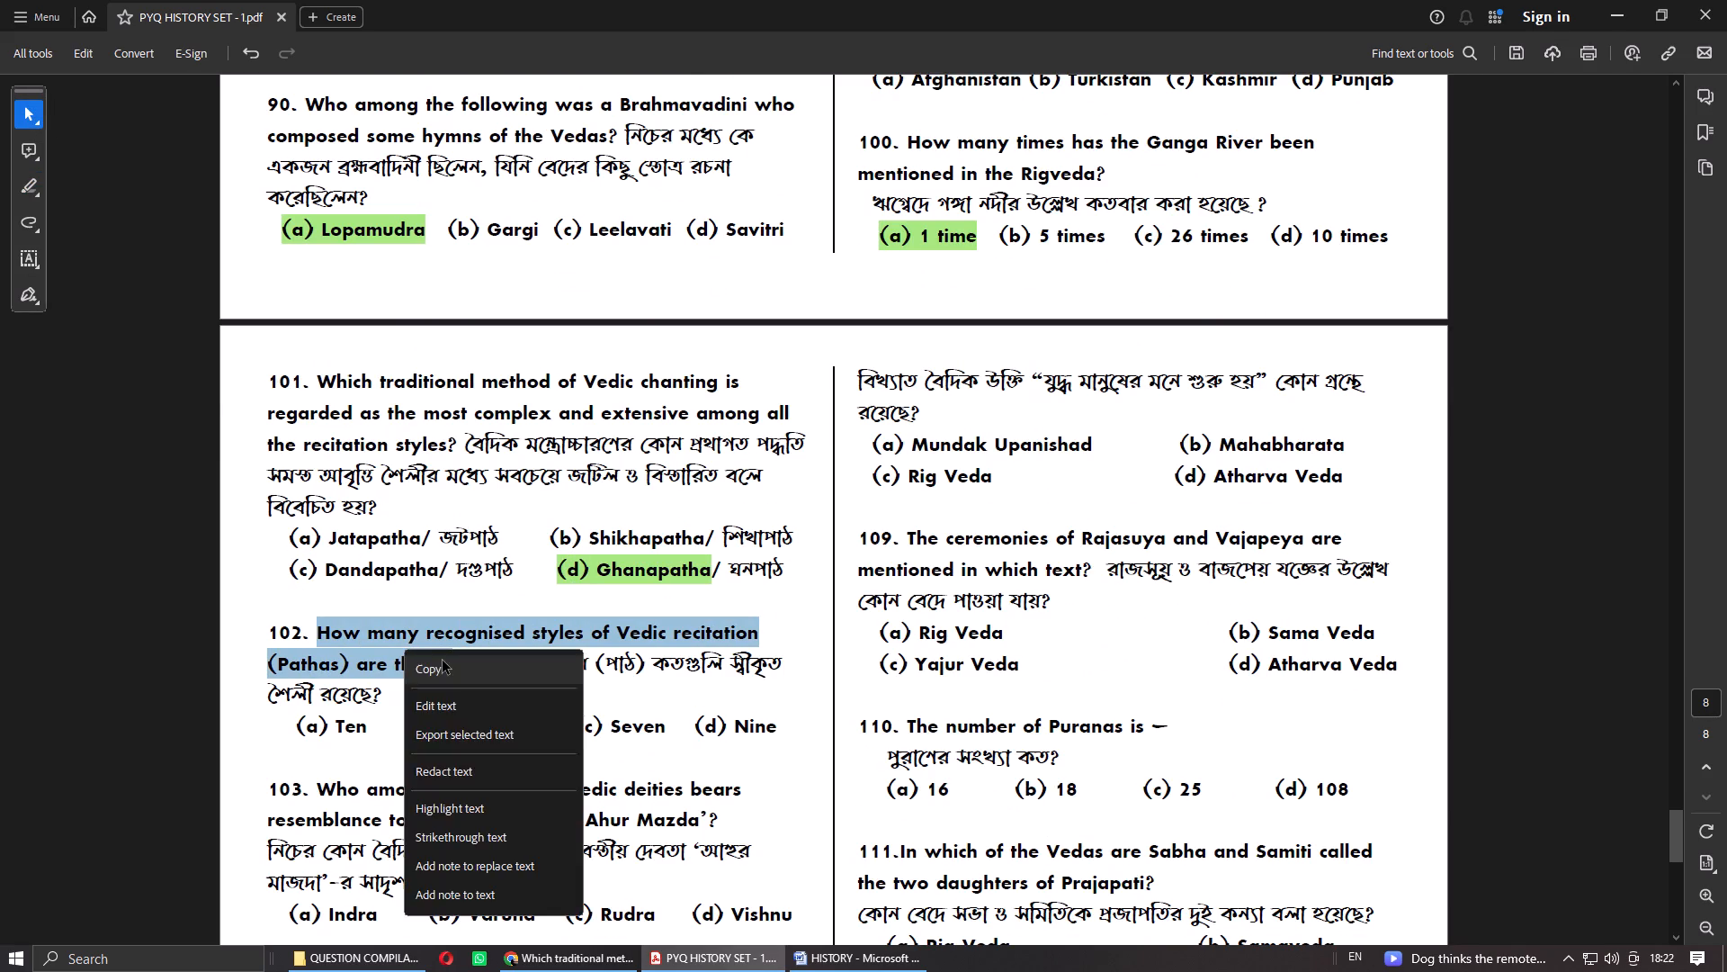
click(442, 664)
click(601, 971)
scroll(906, 243, up, 4)
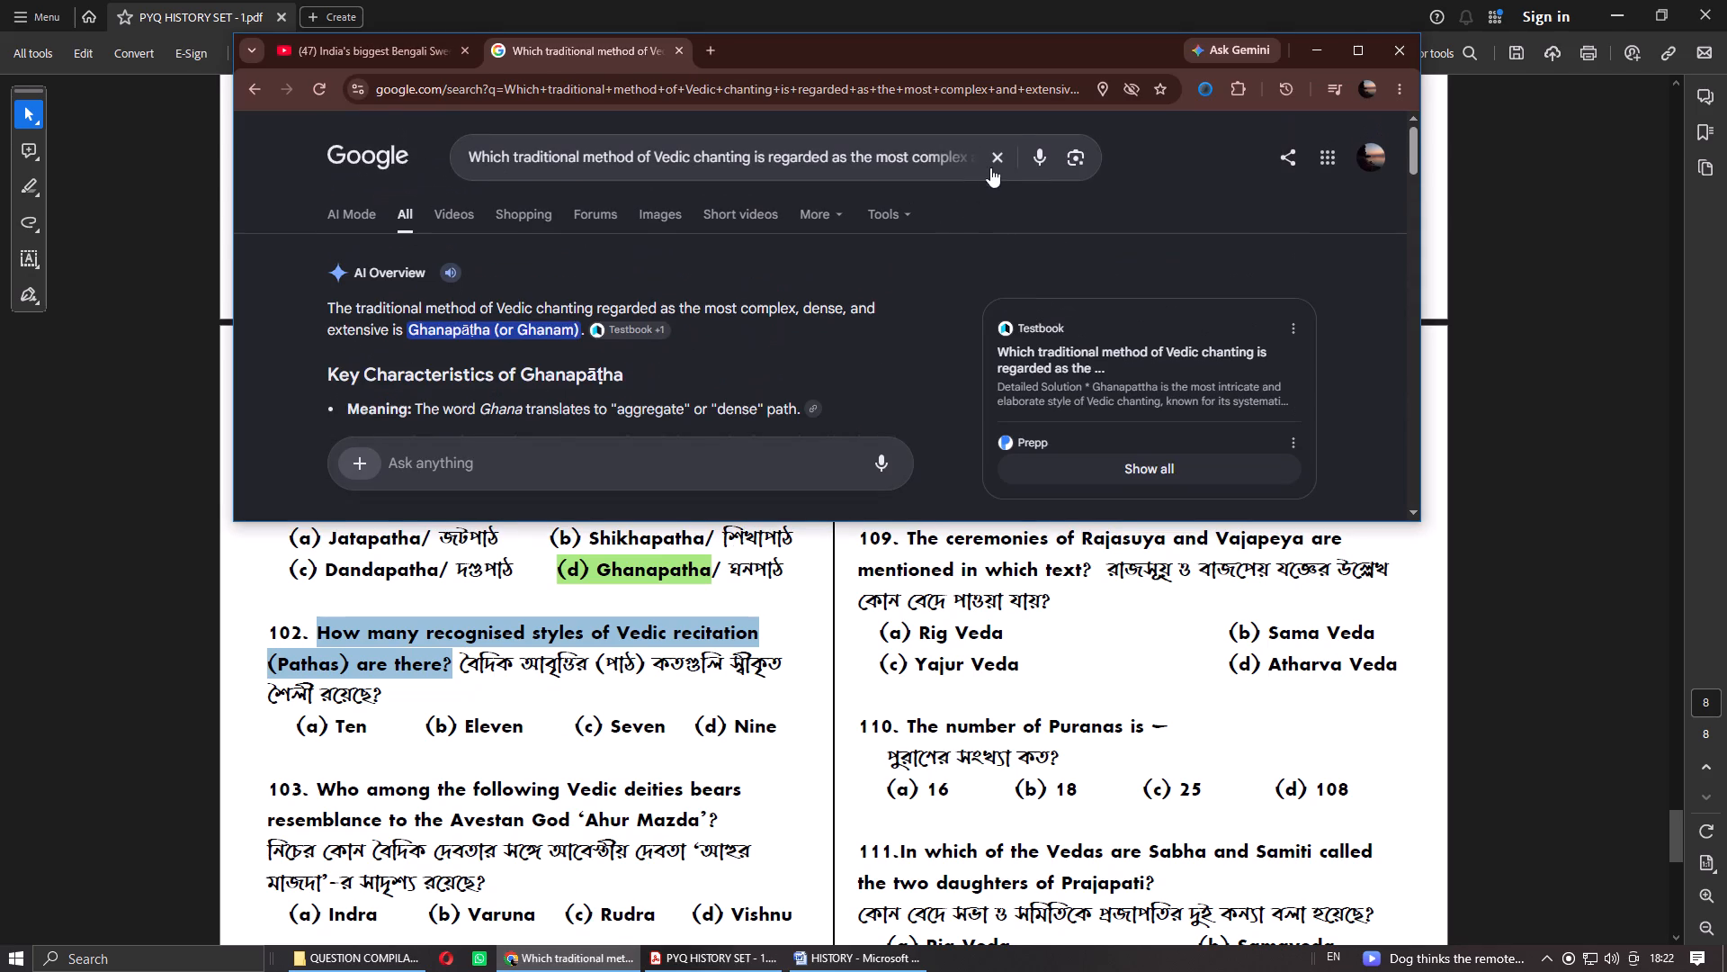
click(997, 157)
key(ctrl+v)
key(Return)
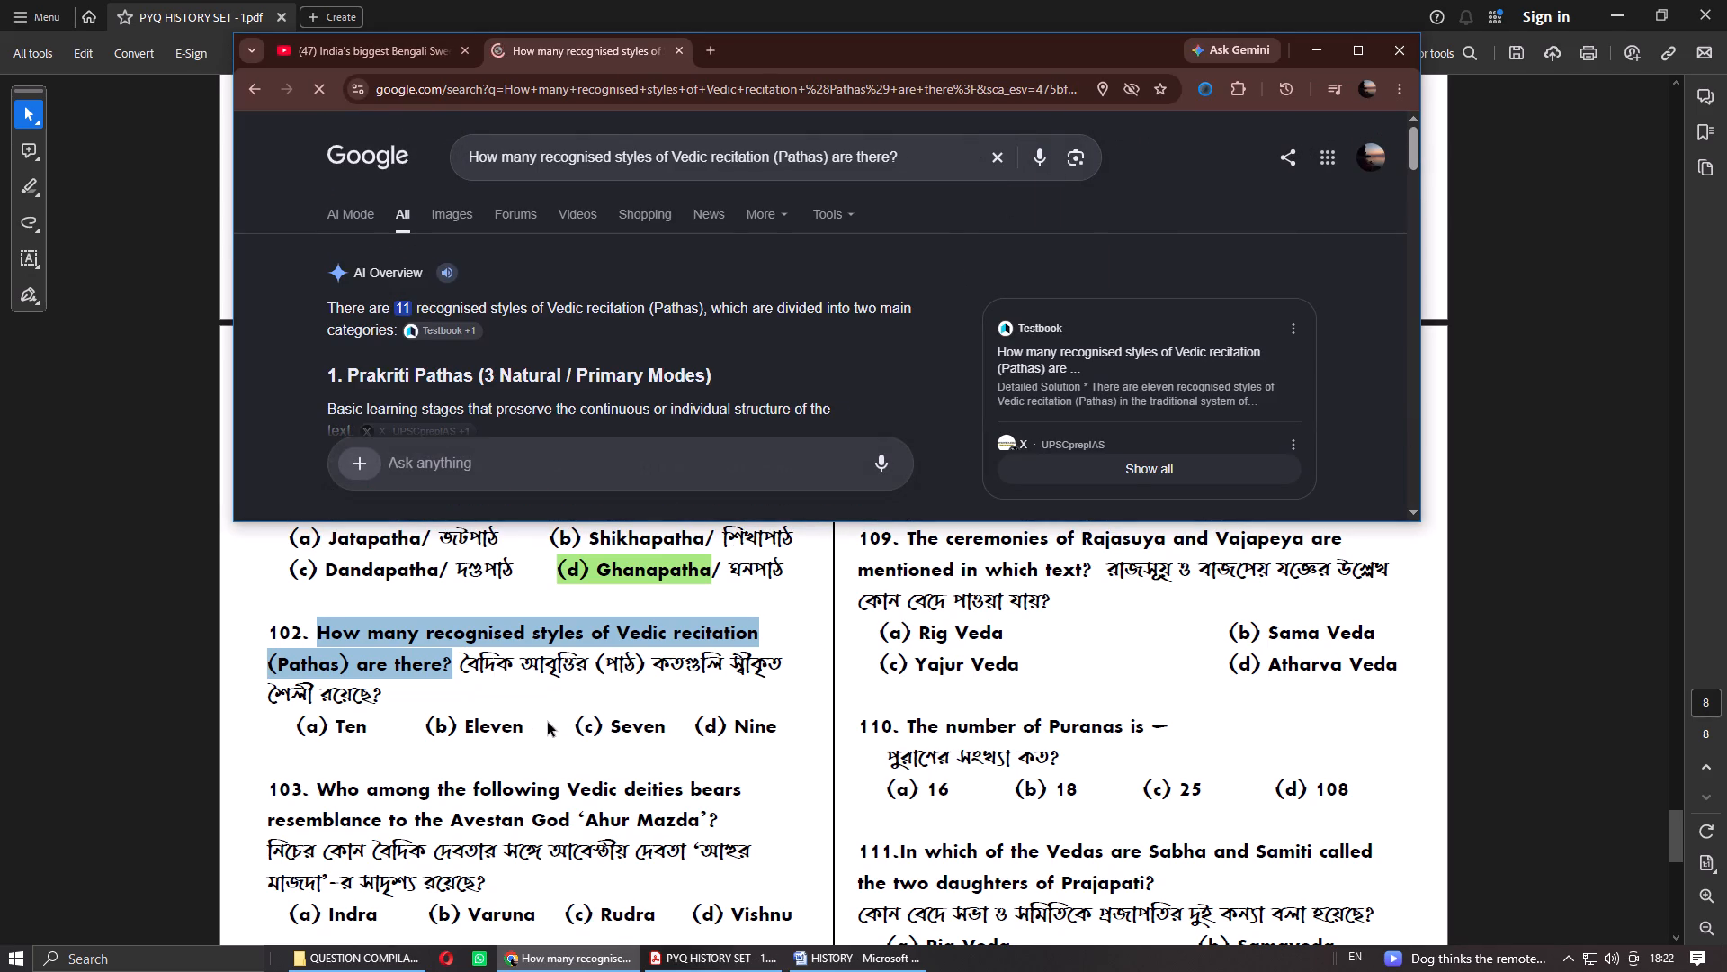
Switch to the HISTORY Word document and insert a row above the Vedic chanting method question.
click(713, 971)
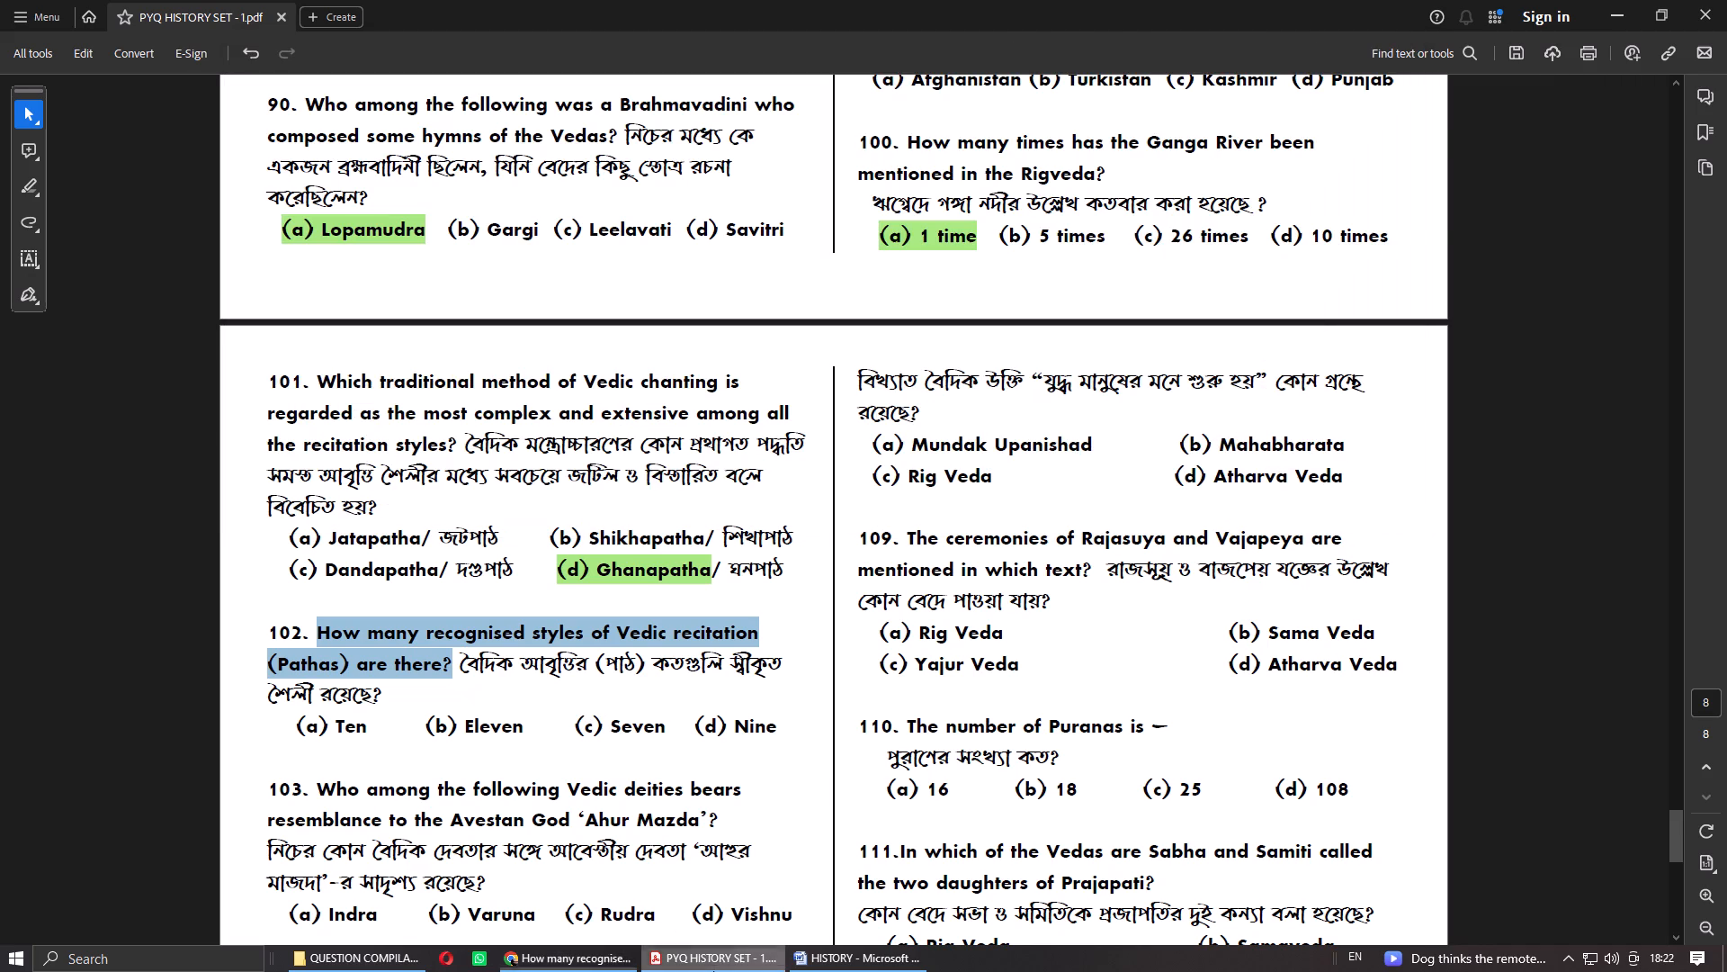
click(842, 957)
click(1155, 599)
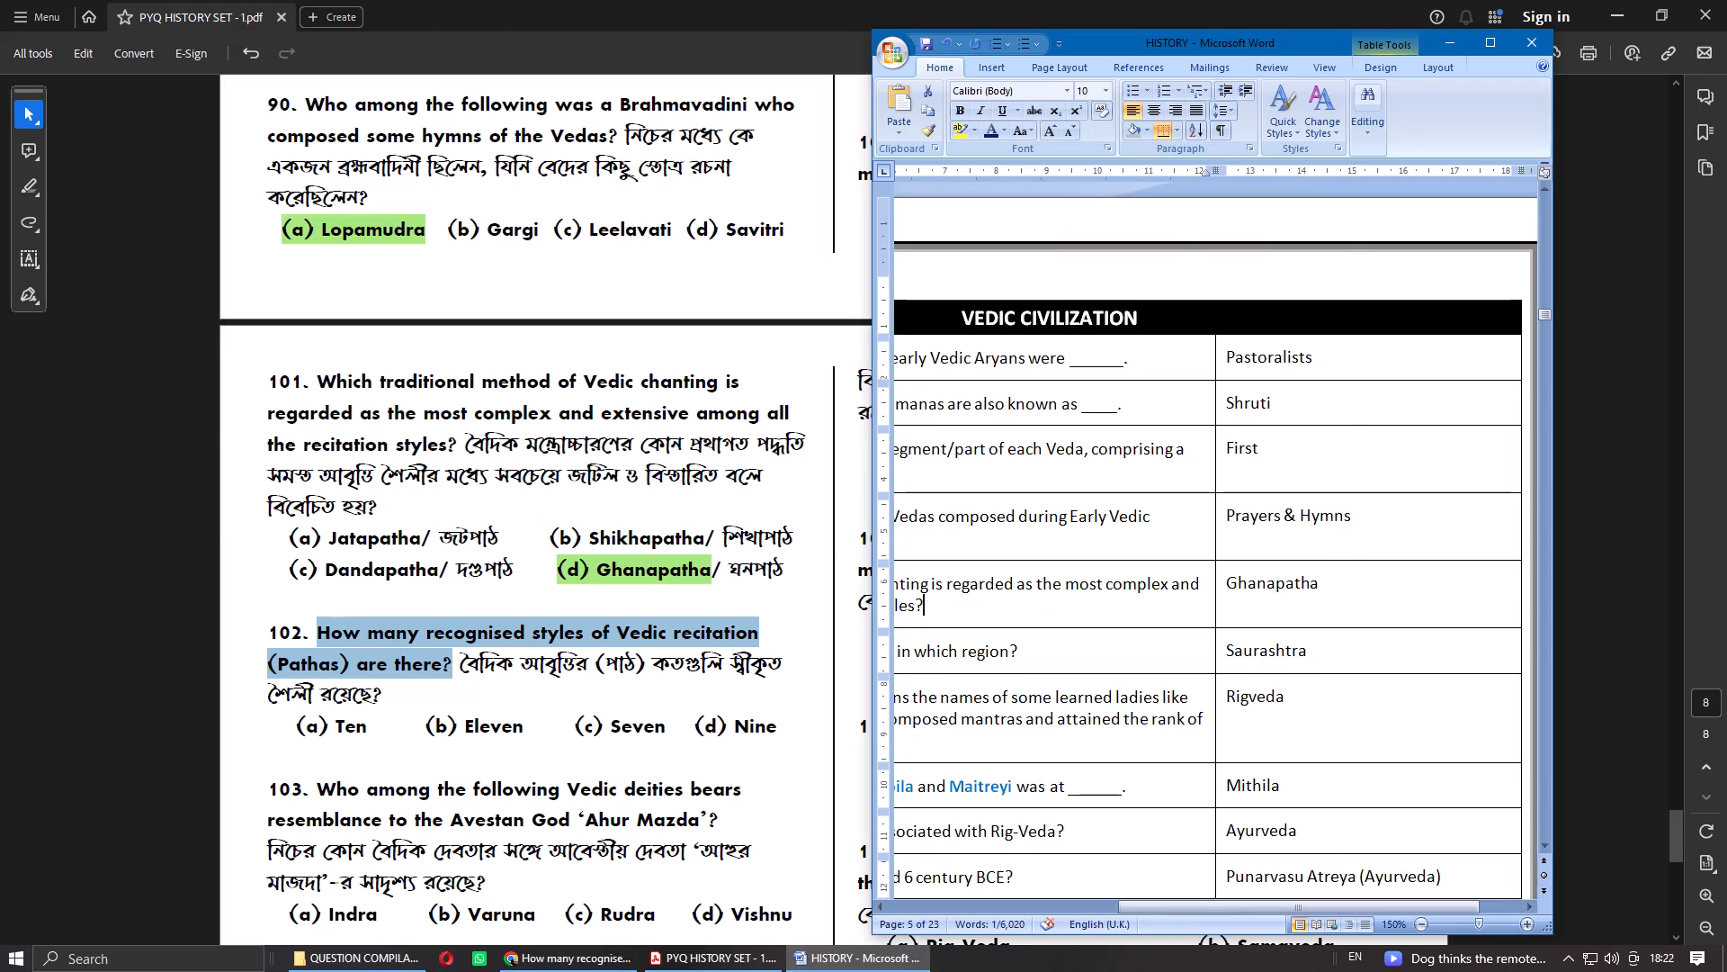
right_click(1155, 599)
click(1399, 423)
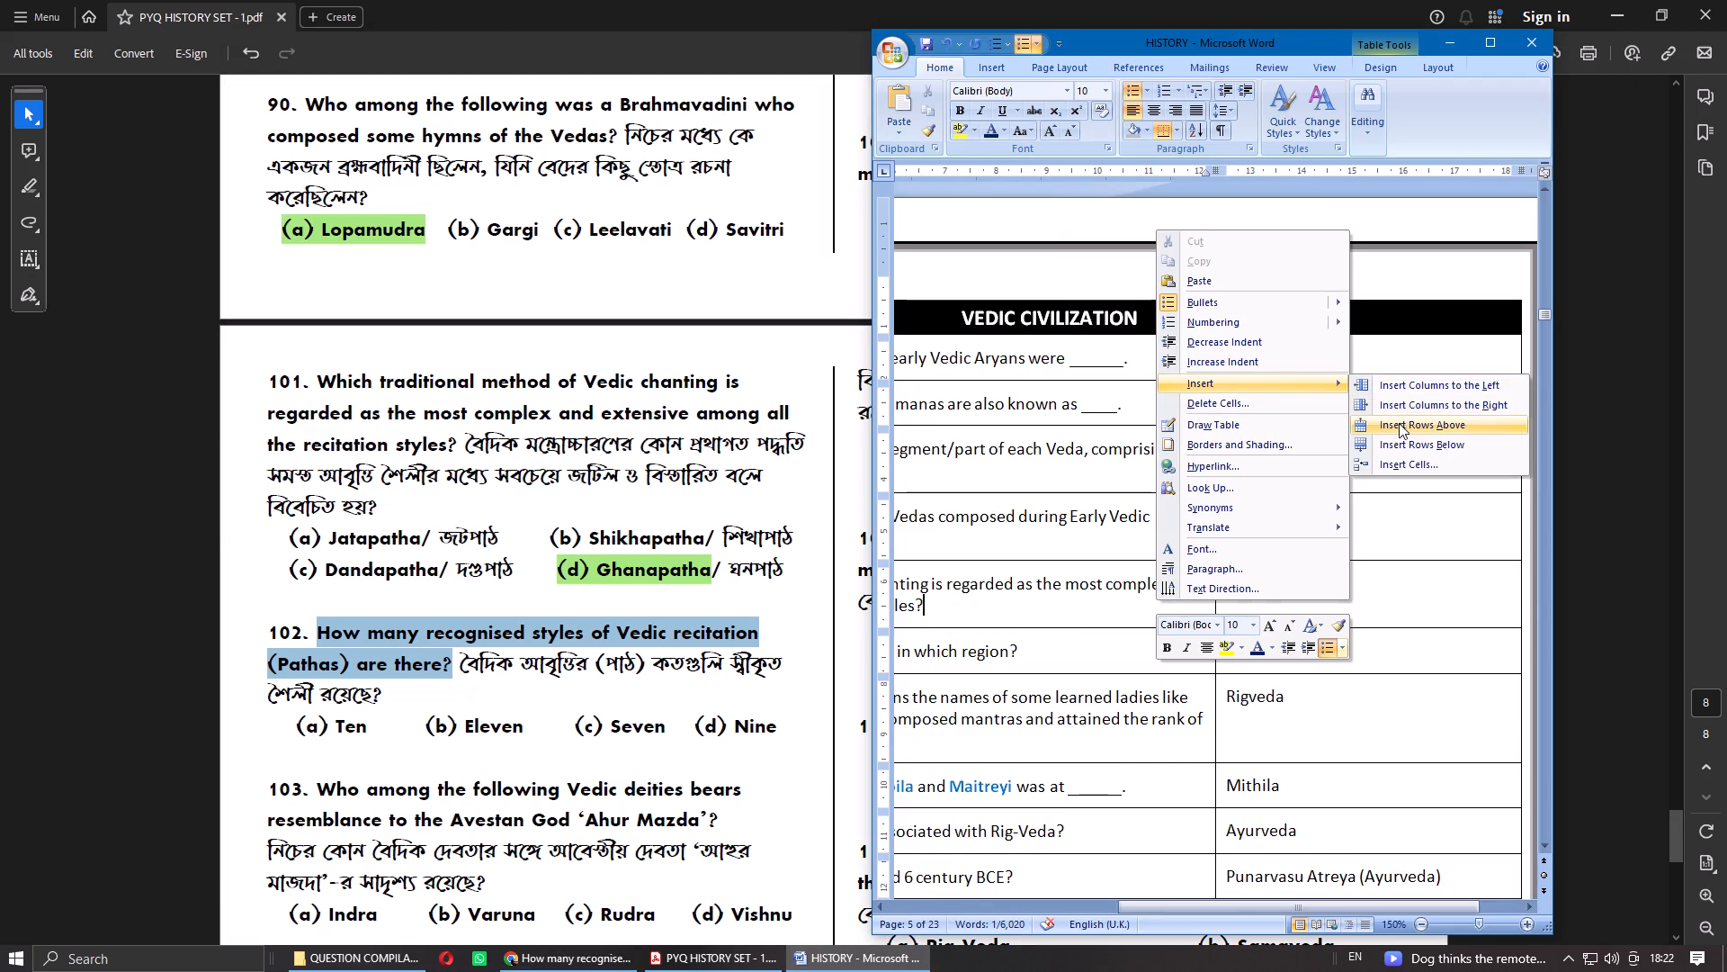
Enter "How many recognised styles of Vedic recitation are there?" with answer 11 in the new row.
click(1039, 589)
text(how many recognised styles of Vedic recitation are there?)
key(Return)
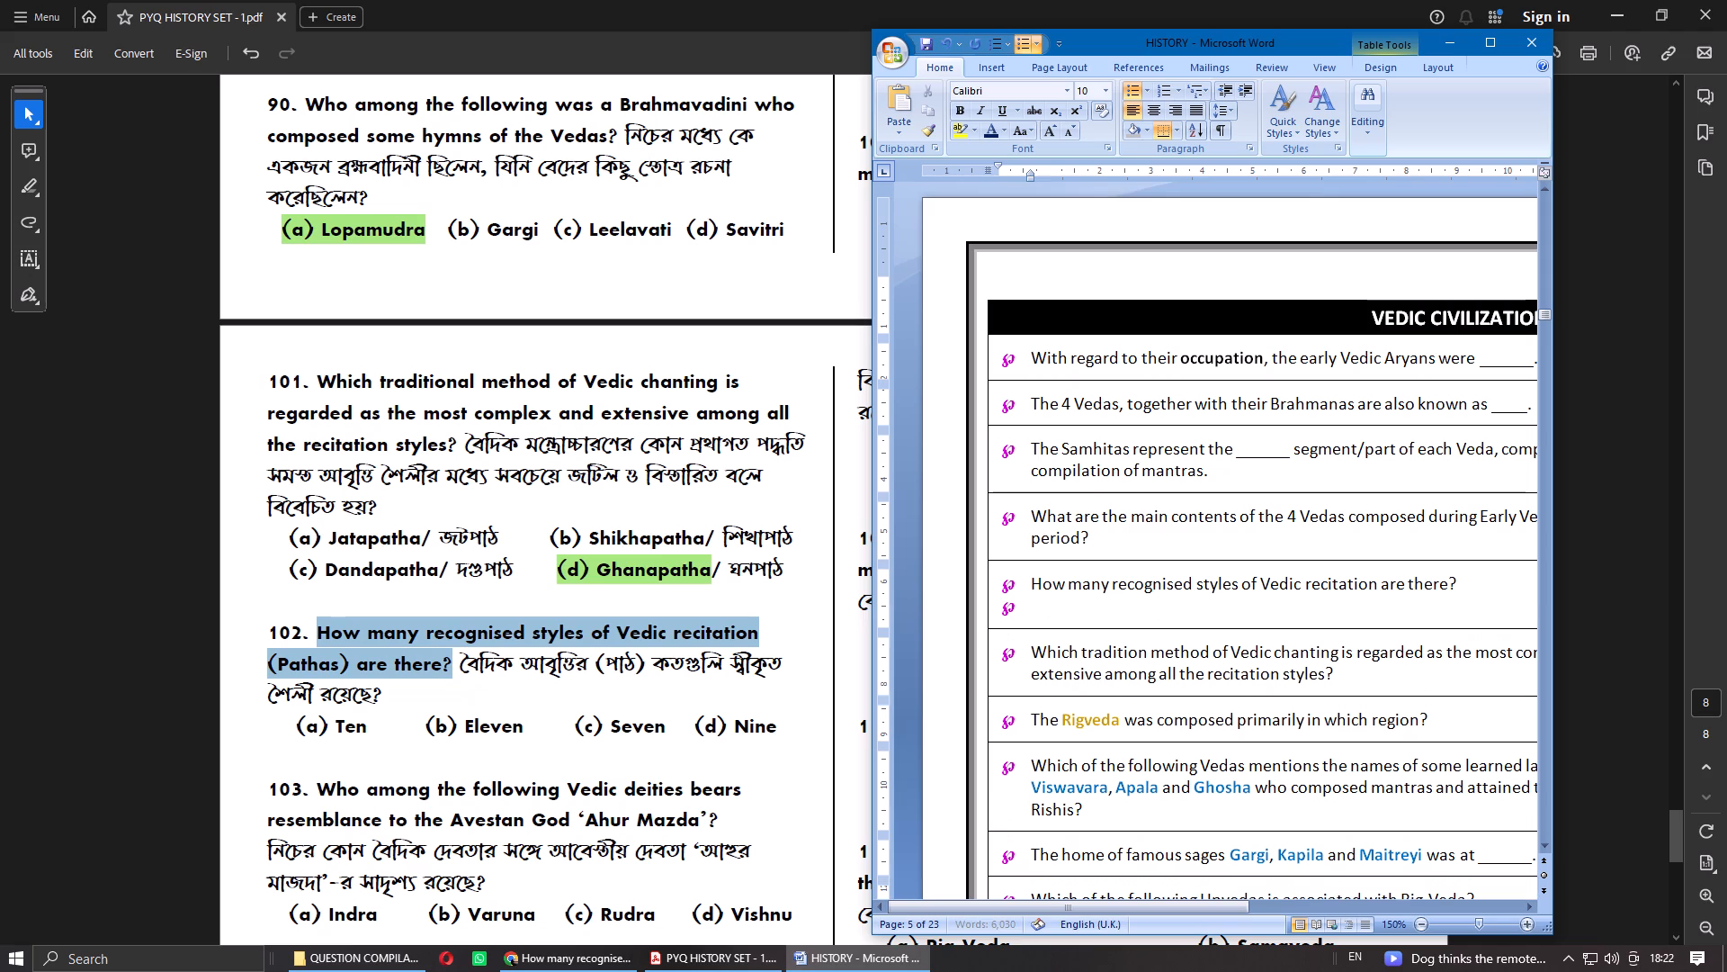
key(BackSpace)
key(BackSpace)
key(BackSpace)
key(Tab)
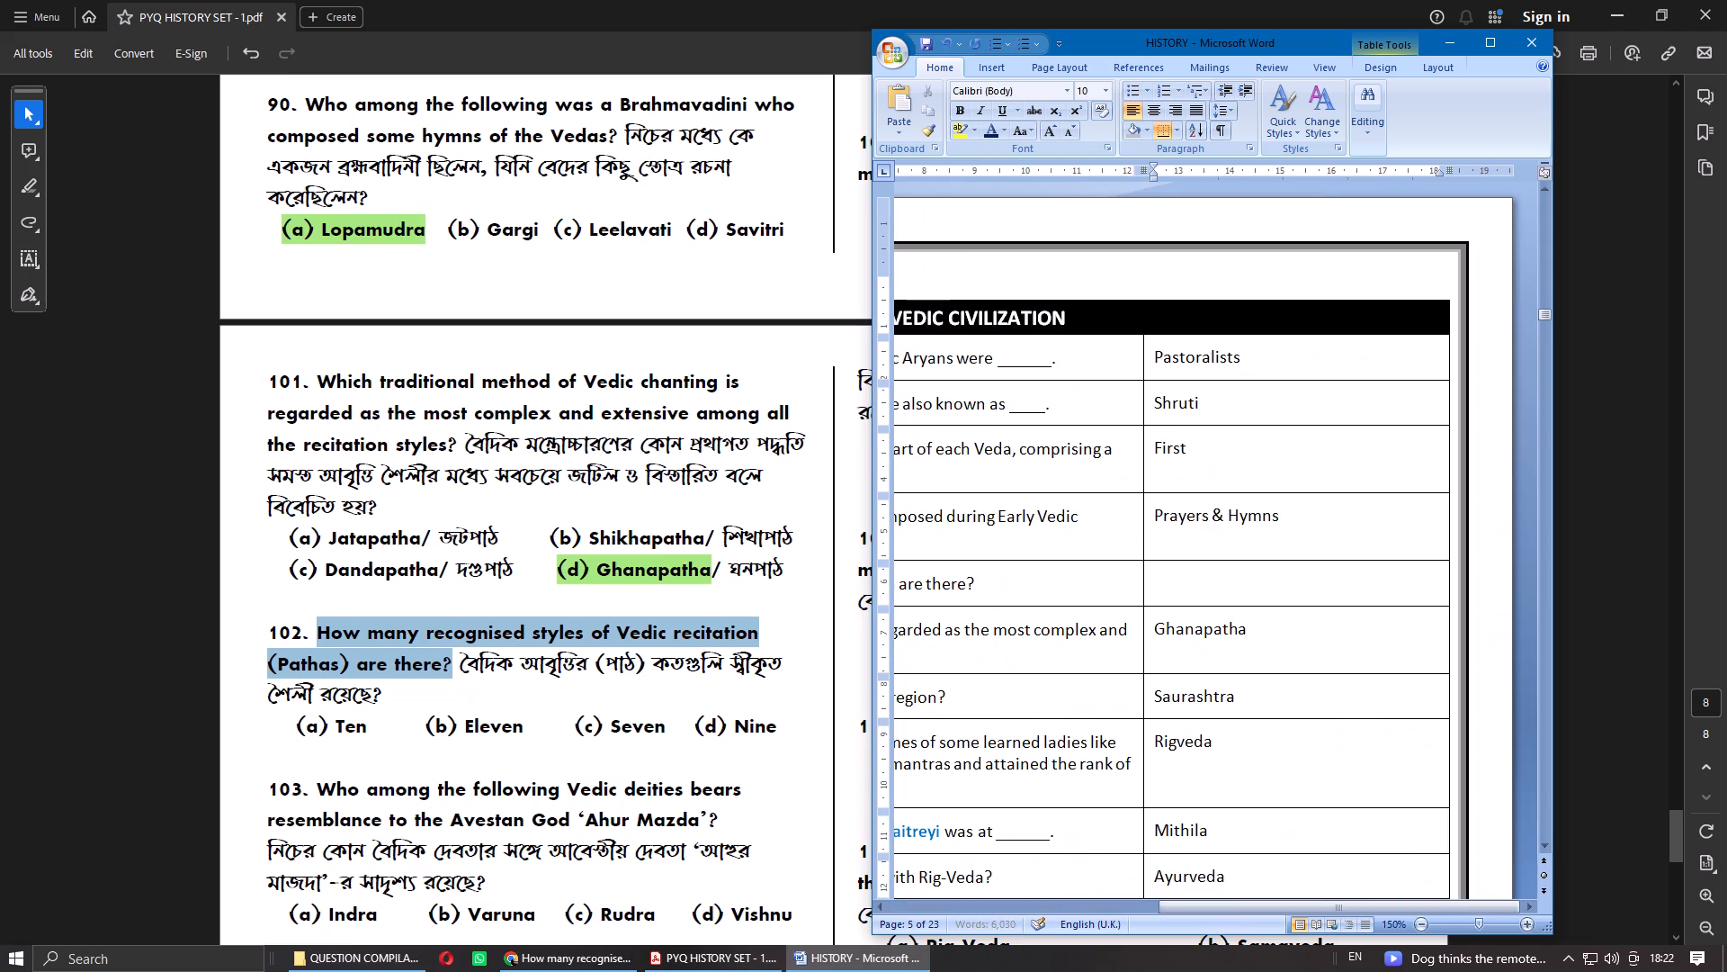
text(11)
key(space)
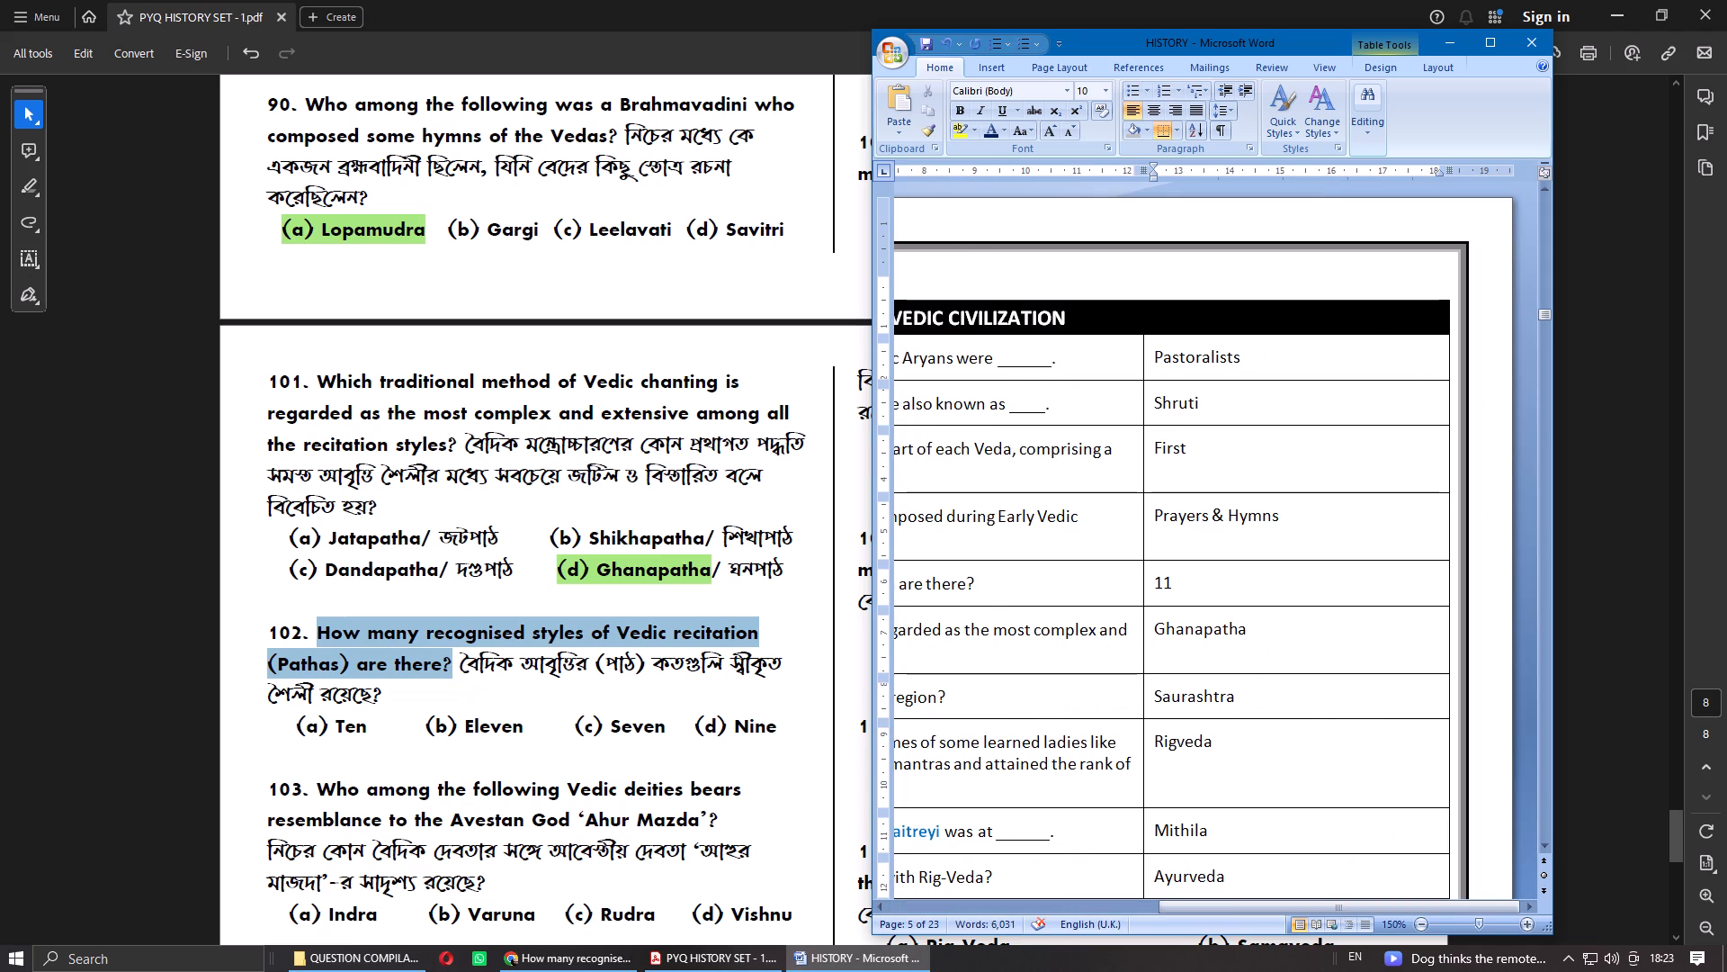
key(BackSpace)
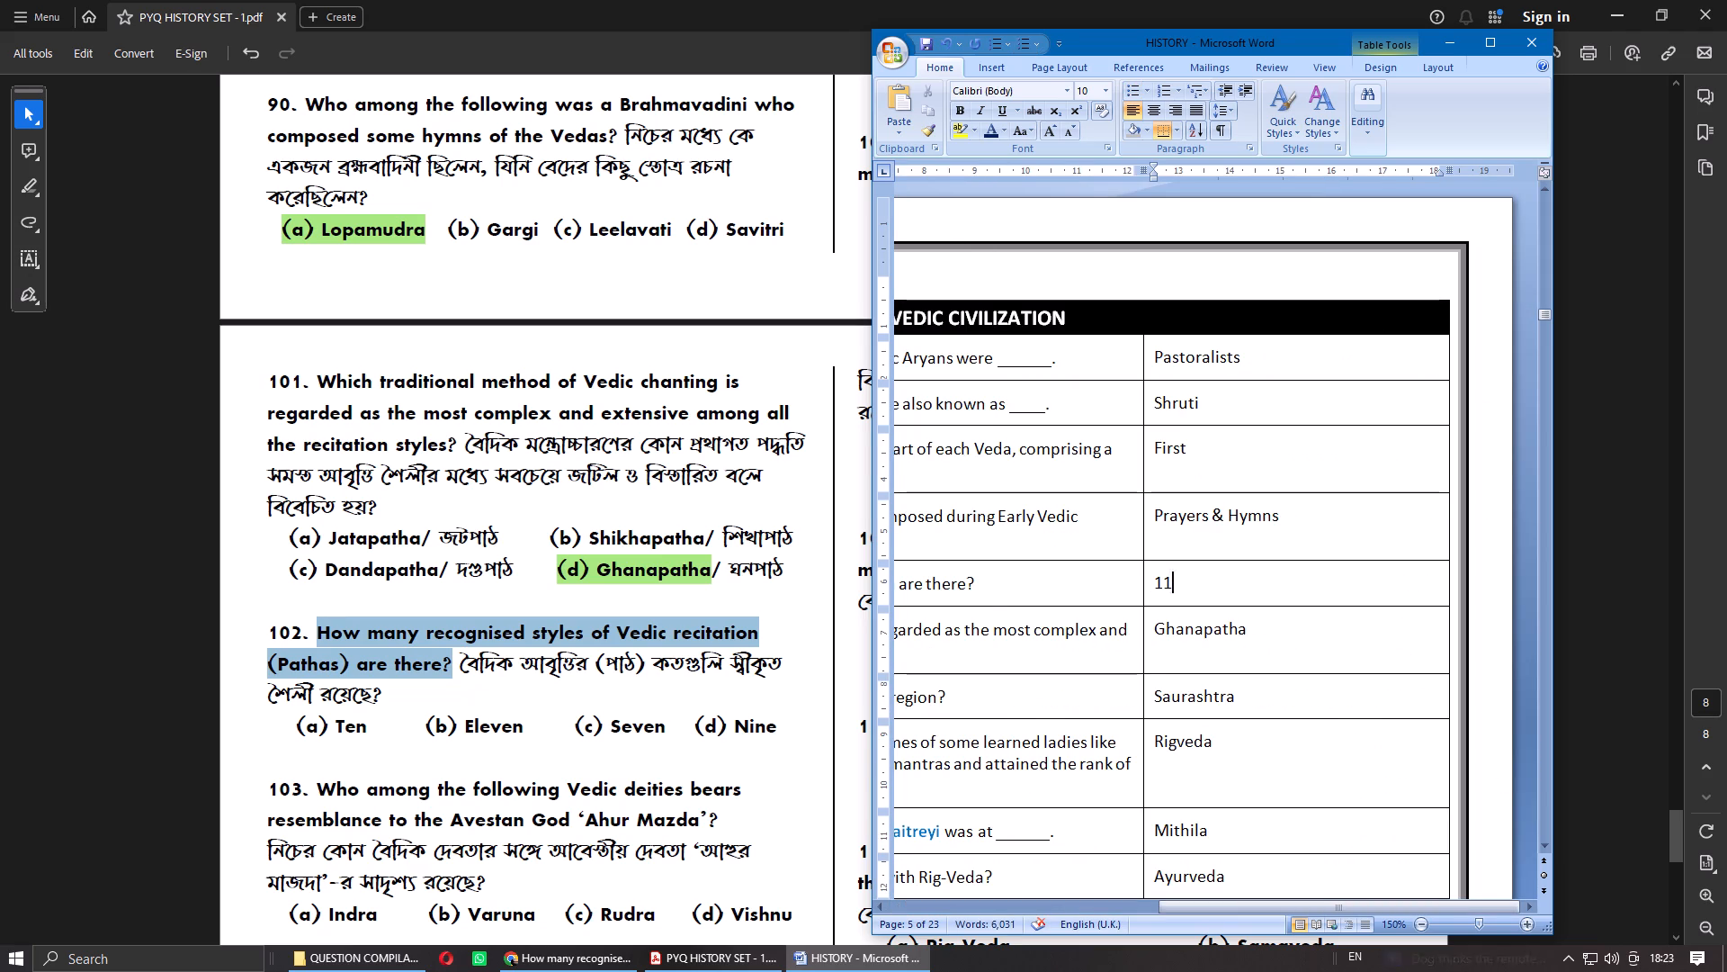
Exclude the answer 11 from spelling and grammar checking.
drag(1204, 581, 1157, 581)
click(1114, 921)
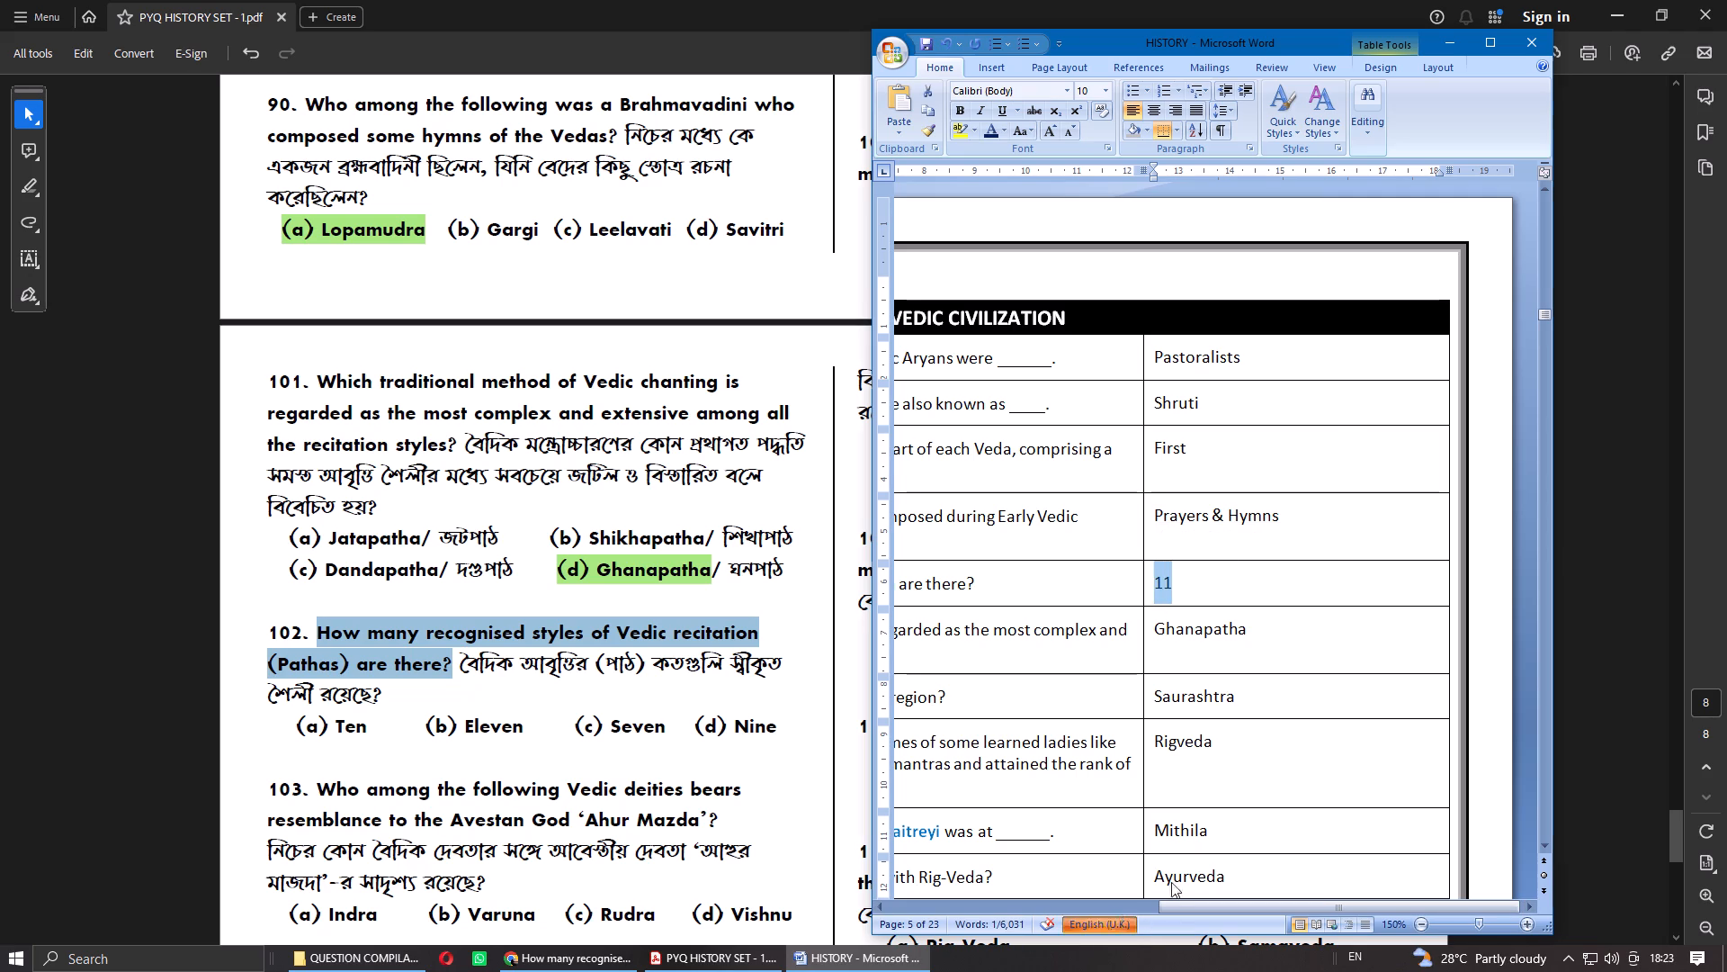
click(1178, 544)
click(1211, 589)
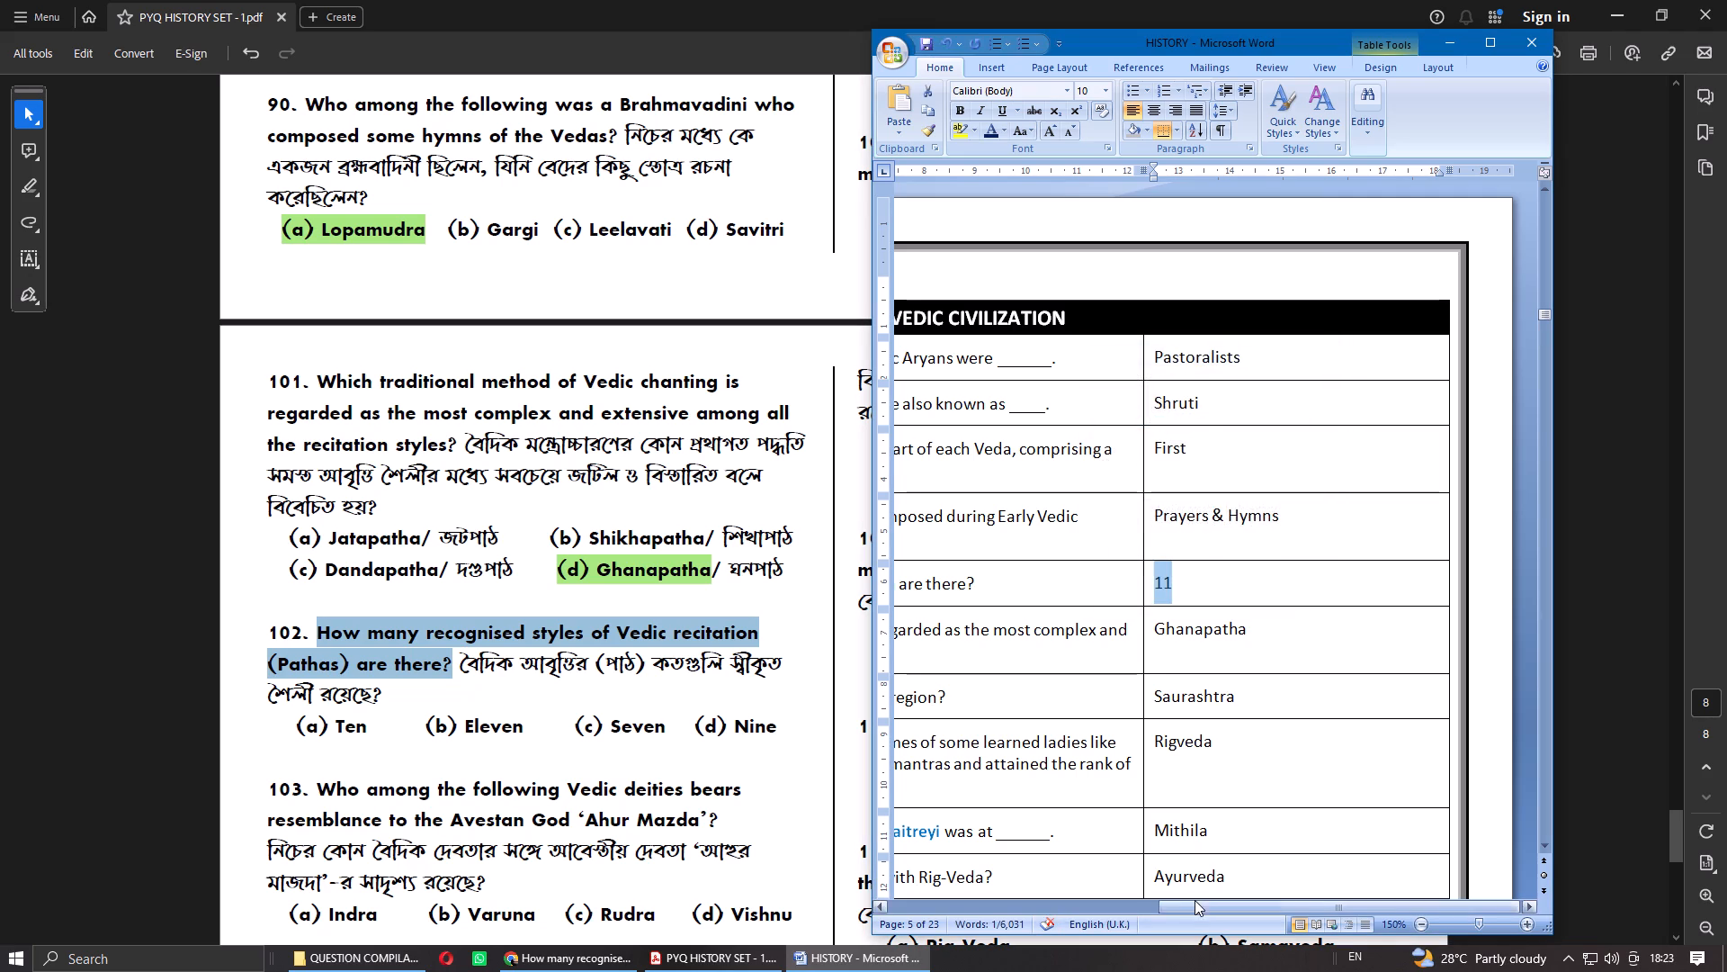
Underline Vedic recitation and make the word styles bold in the new question.
drag(1195, 900, 989, 892)
drag(1164, 581, 1179, 579)
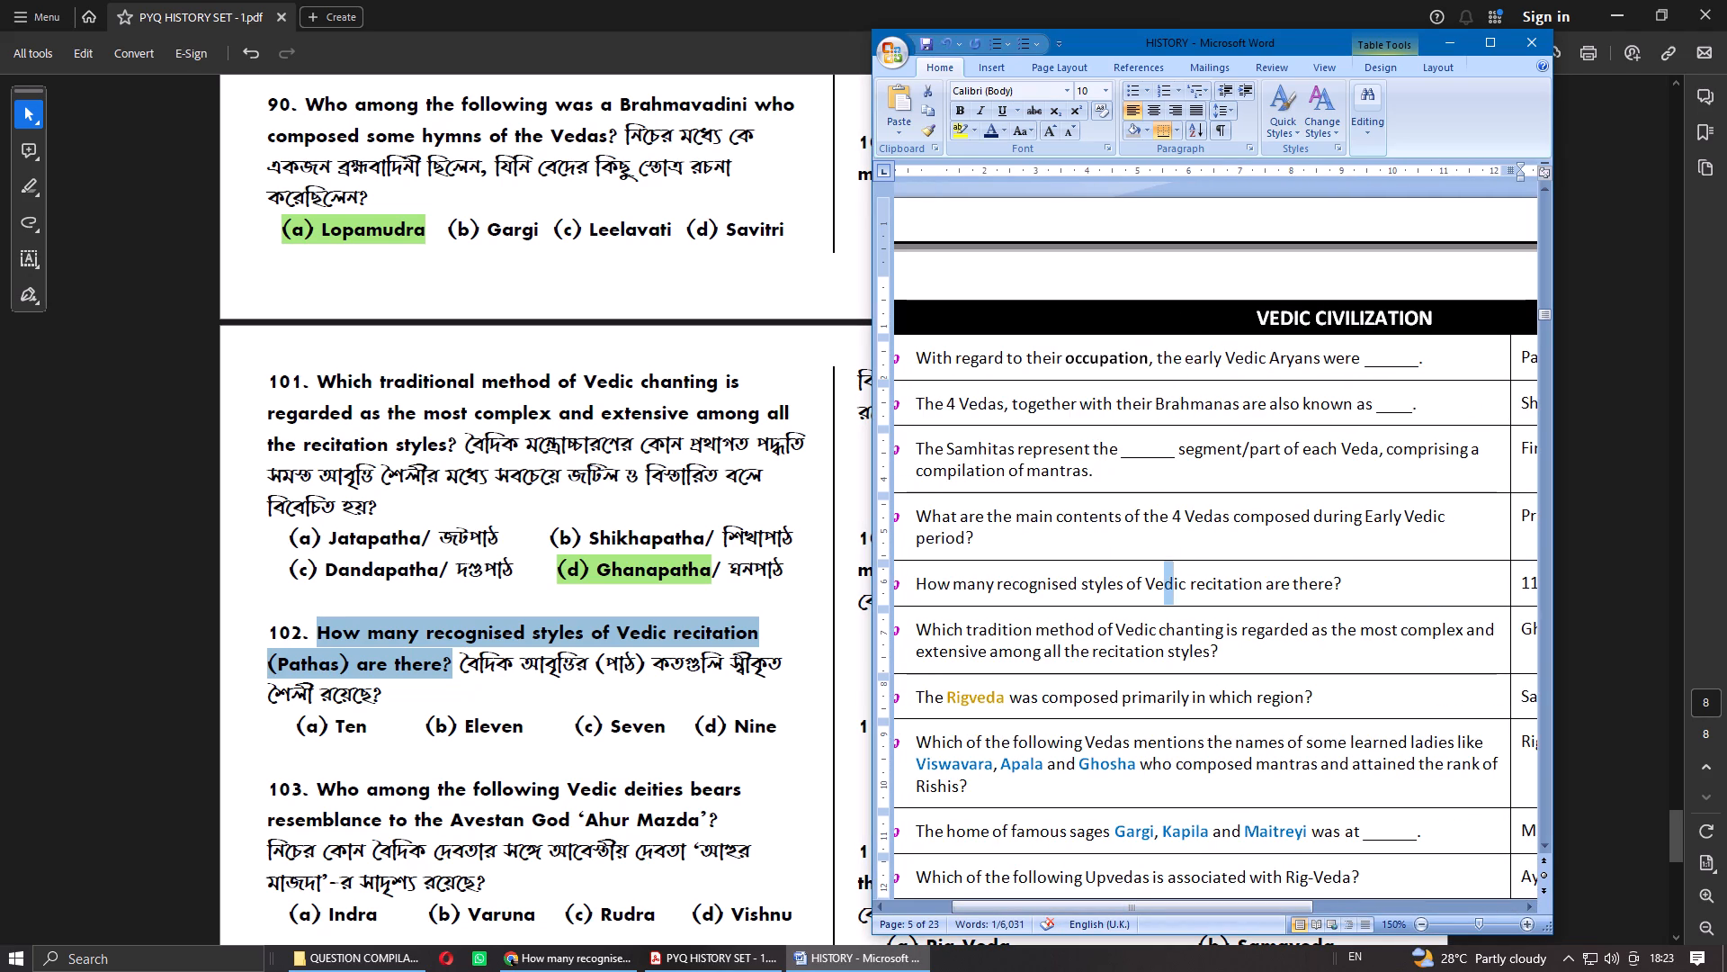
drag(1179, 579, 1242, 575)
click(1001, 107)
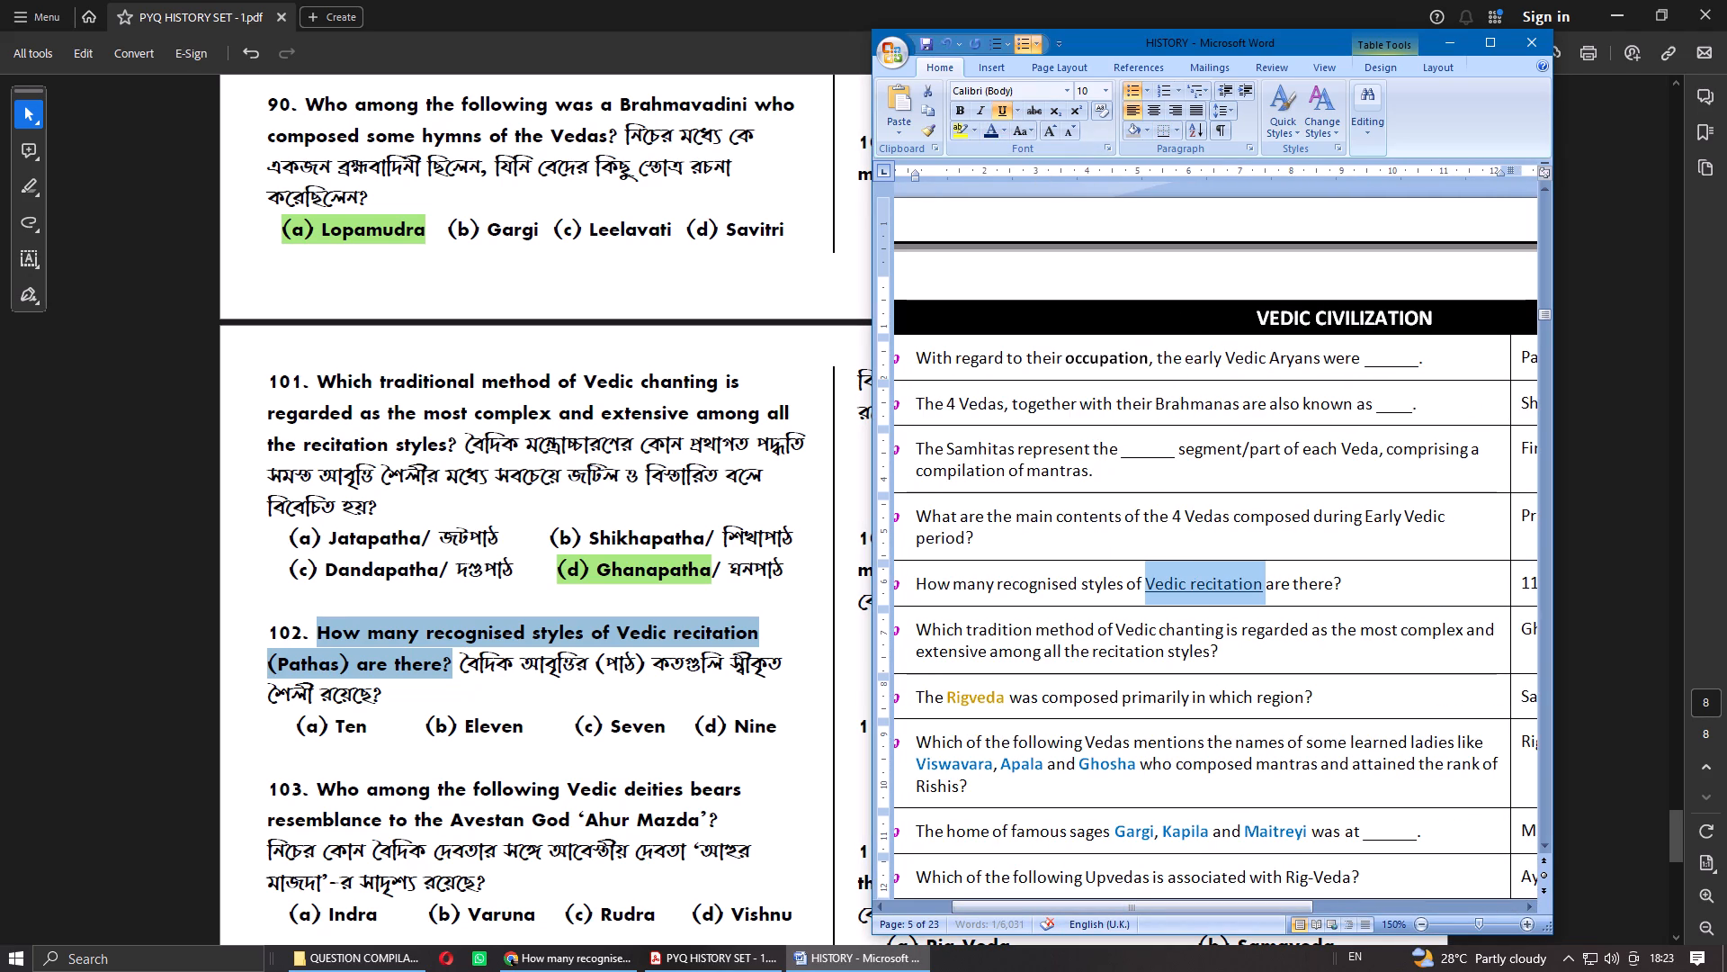
double_click(1096, 580)
click(960, 111)
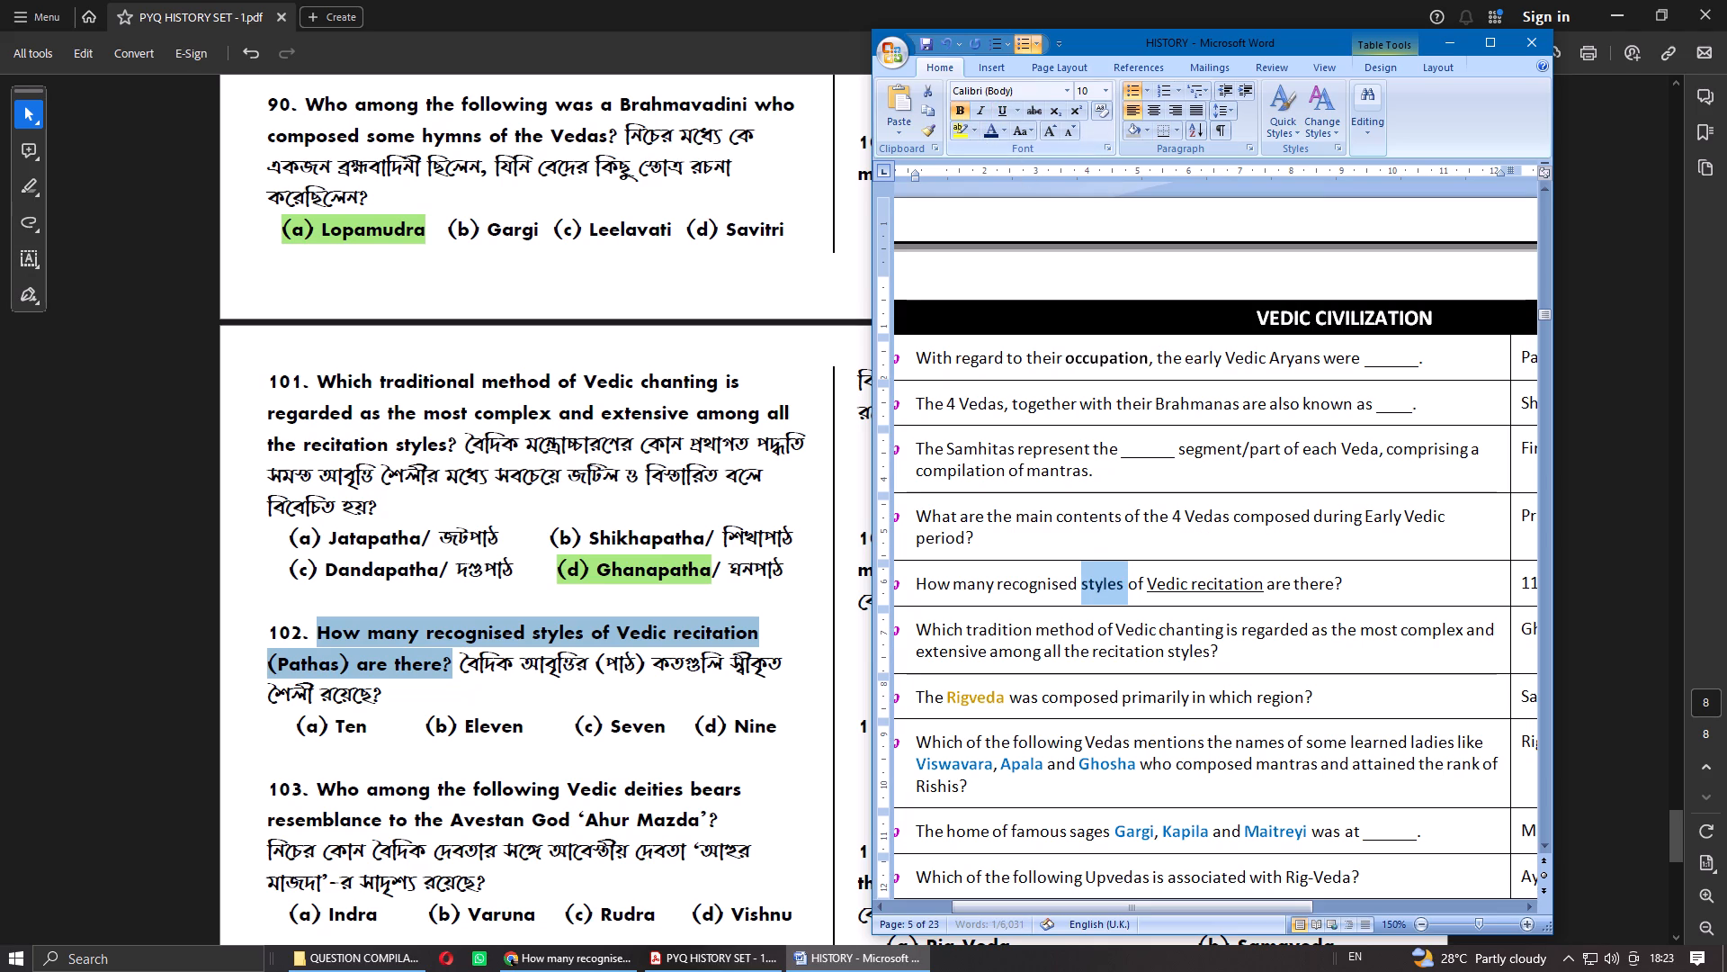
Add (Pathas) after Vedic recitation in the recognised styles question.
click(1388, 572)
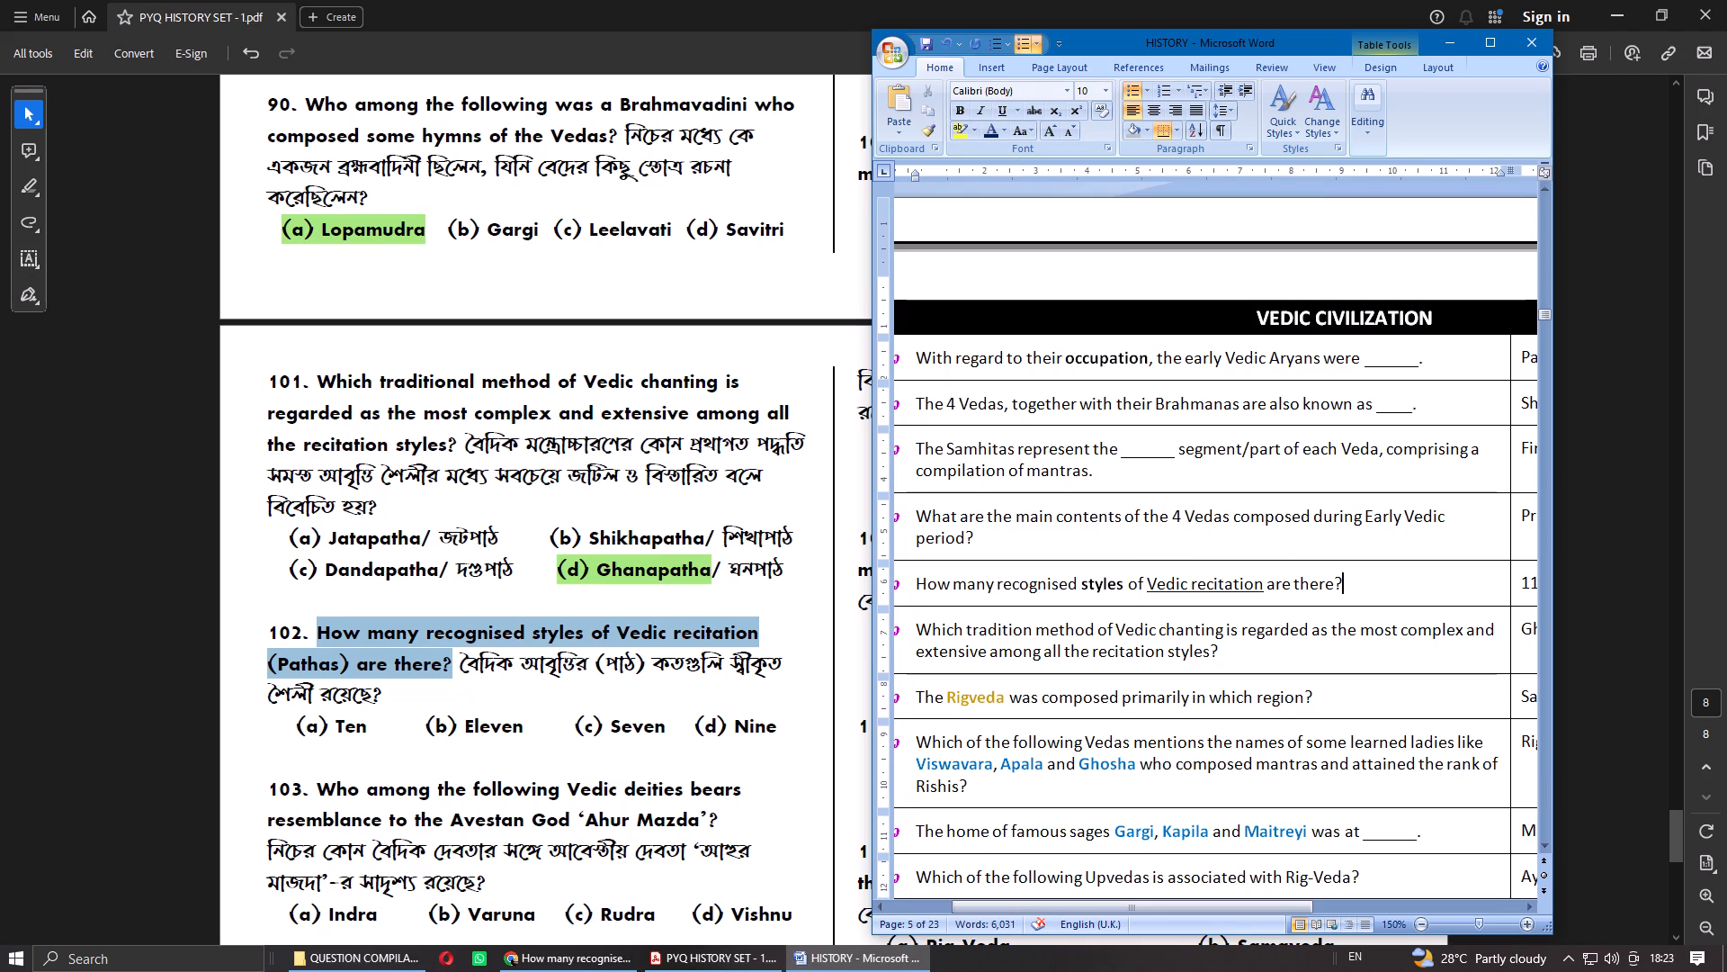
click(1269, 585)
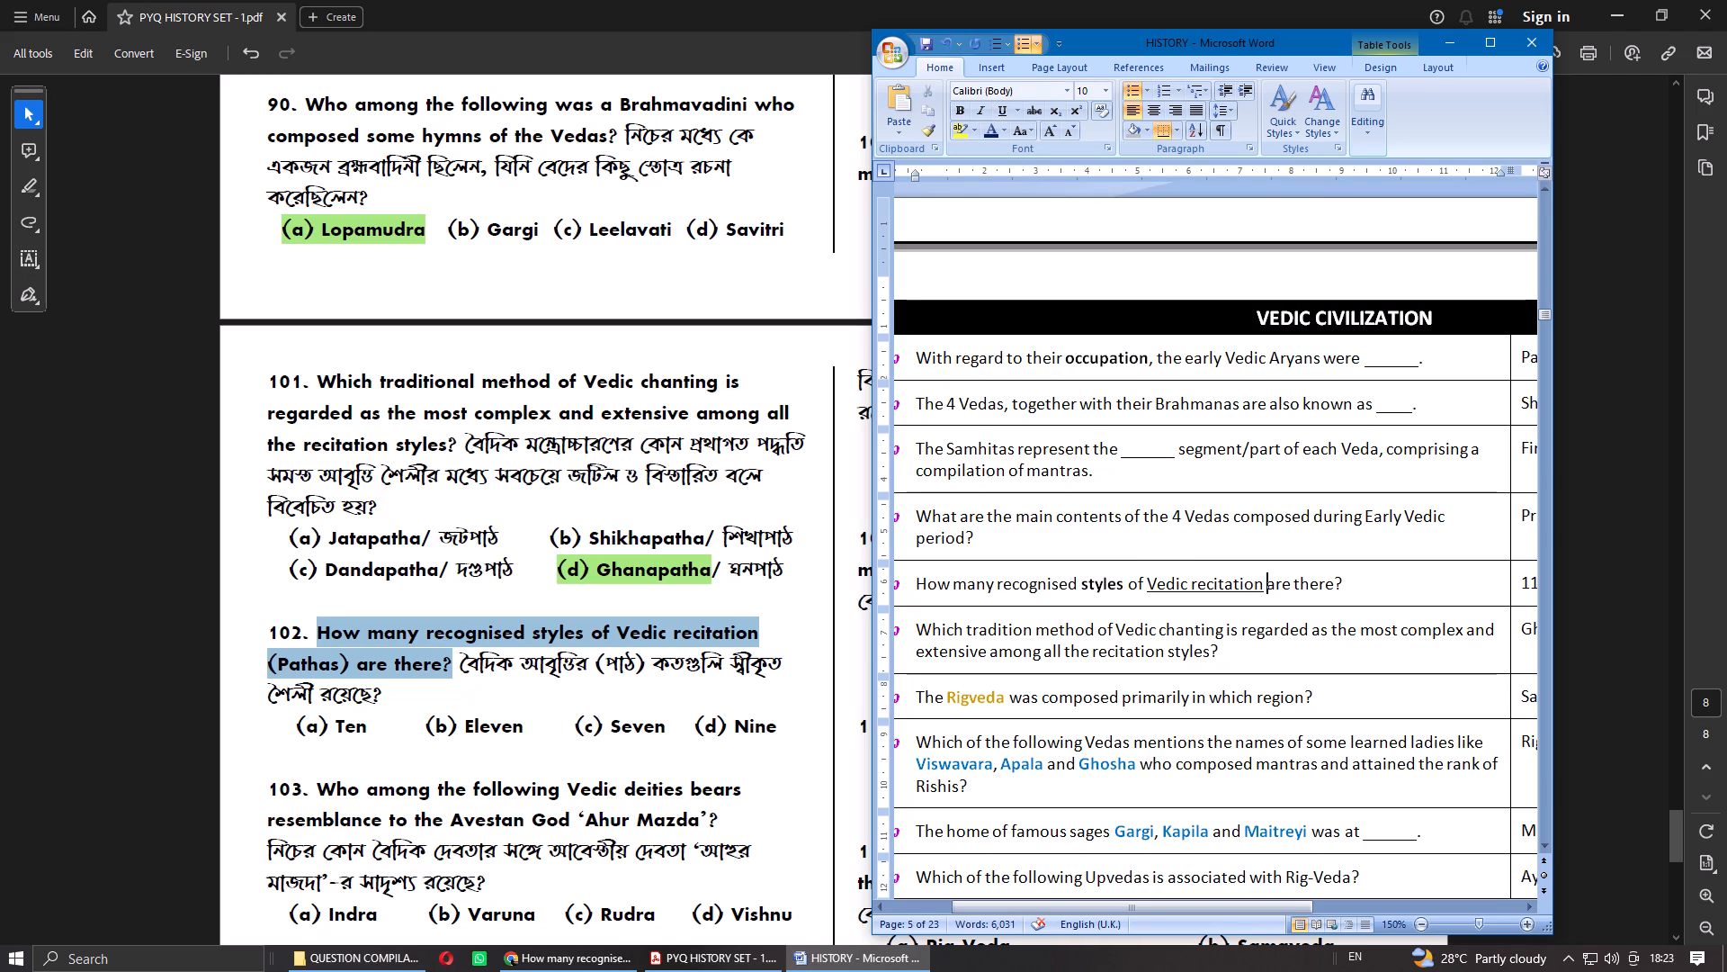
click(1266, 587)
click(1261, 587)
key(space)
text(())
key(Left)
text(Pathas)
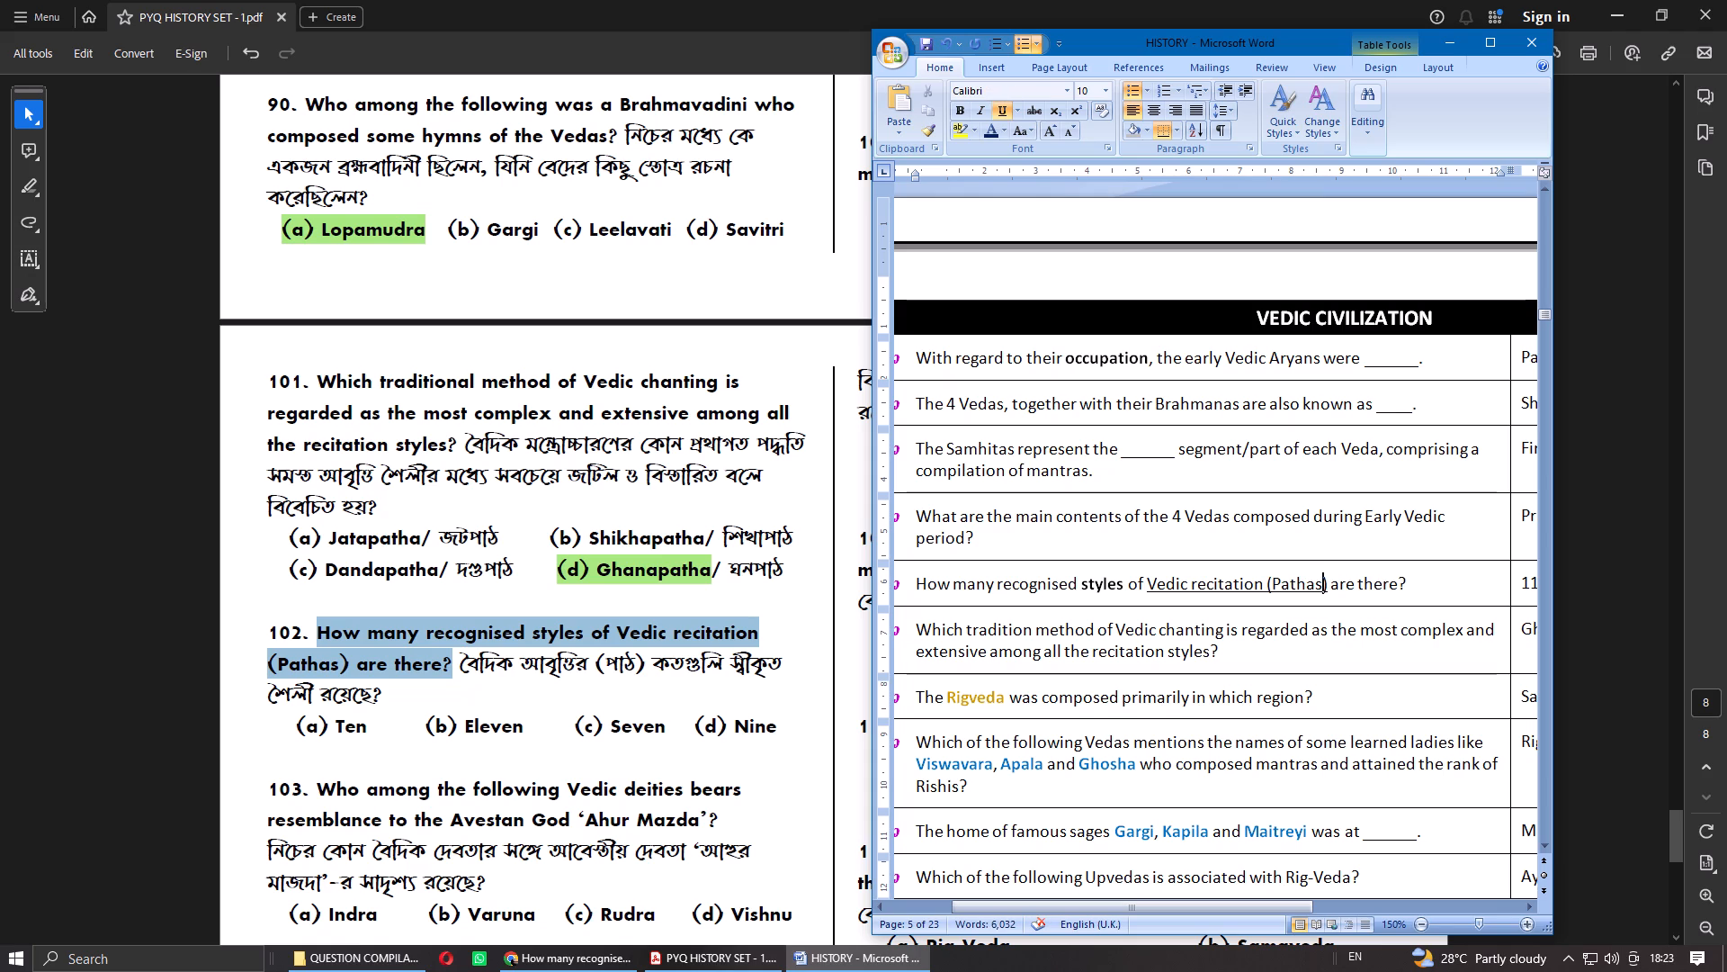
click(1443, 580)
Exclude (Pathas) from spelling and grammar checking.
drag(1268, 586, 1324, 583)
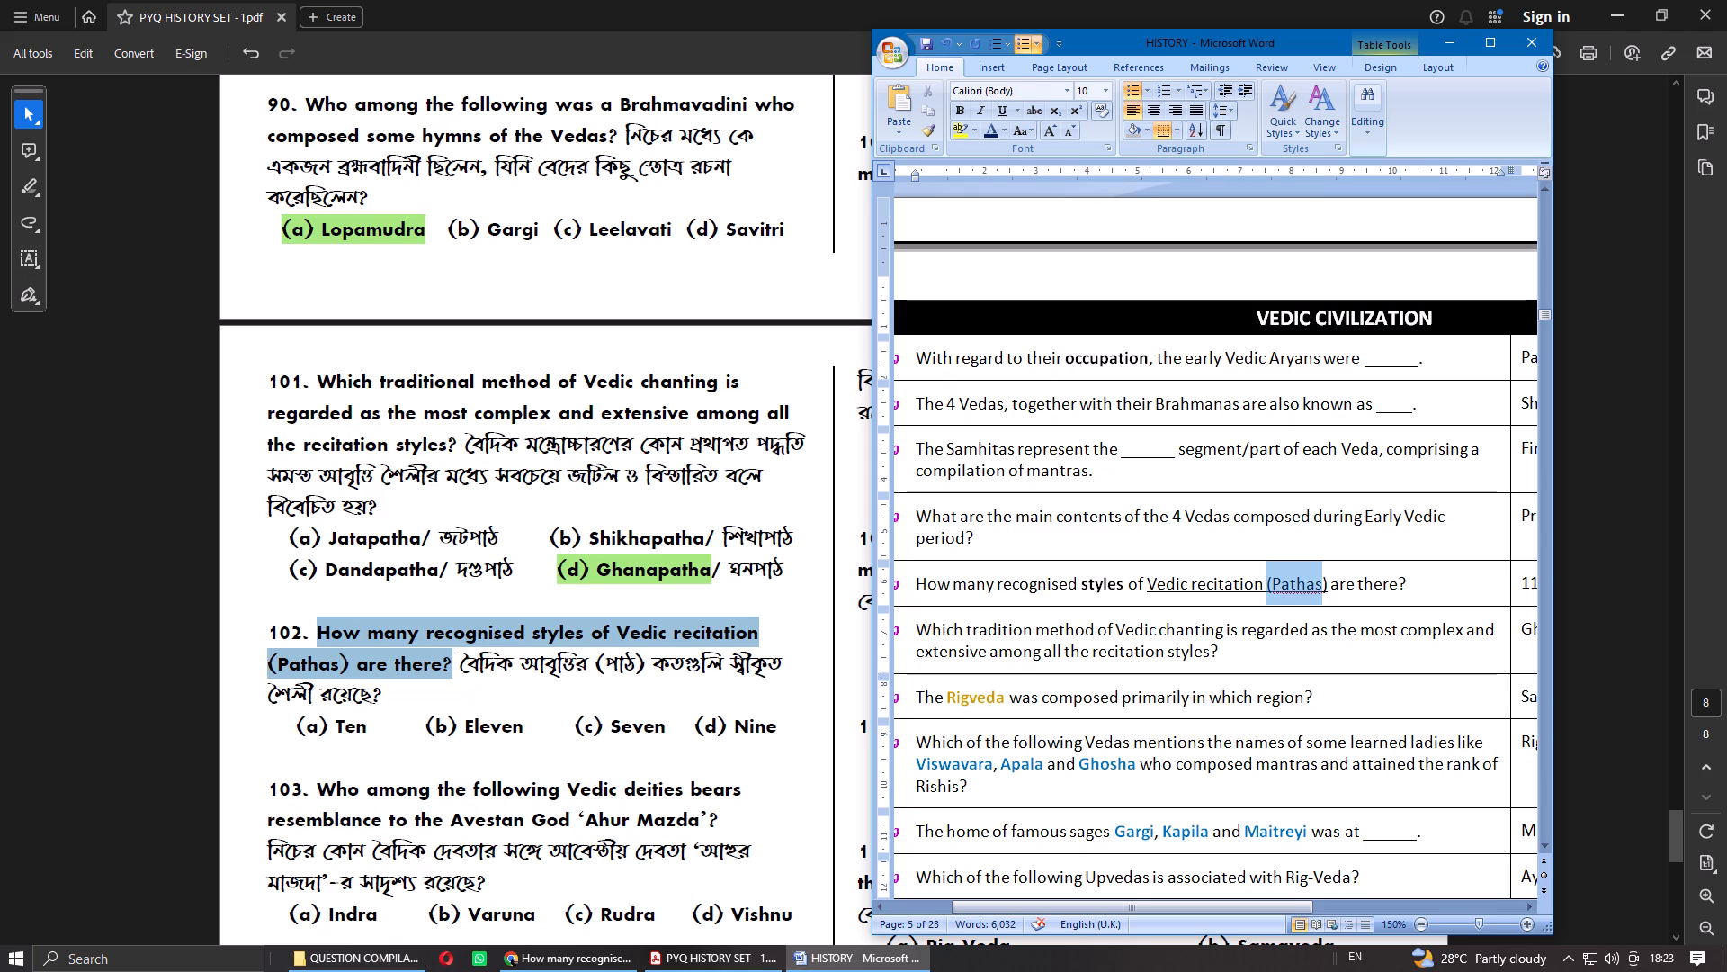
drag(1324, 583, 1325, 583)
click(1077, 925)
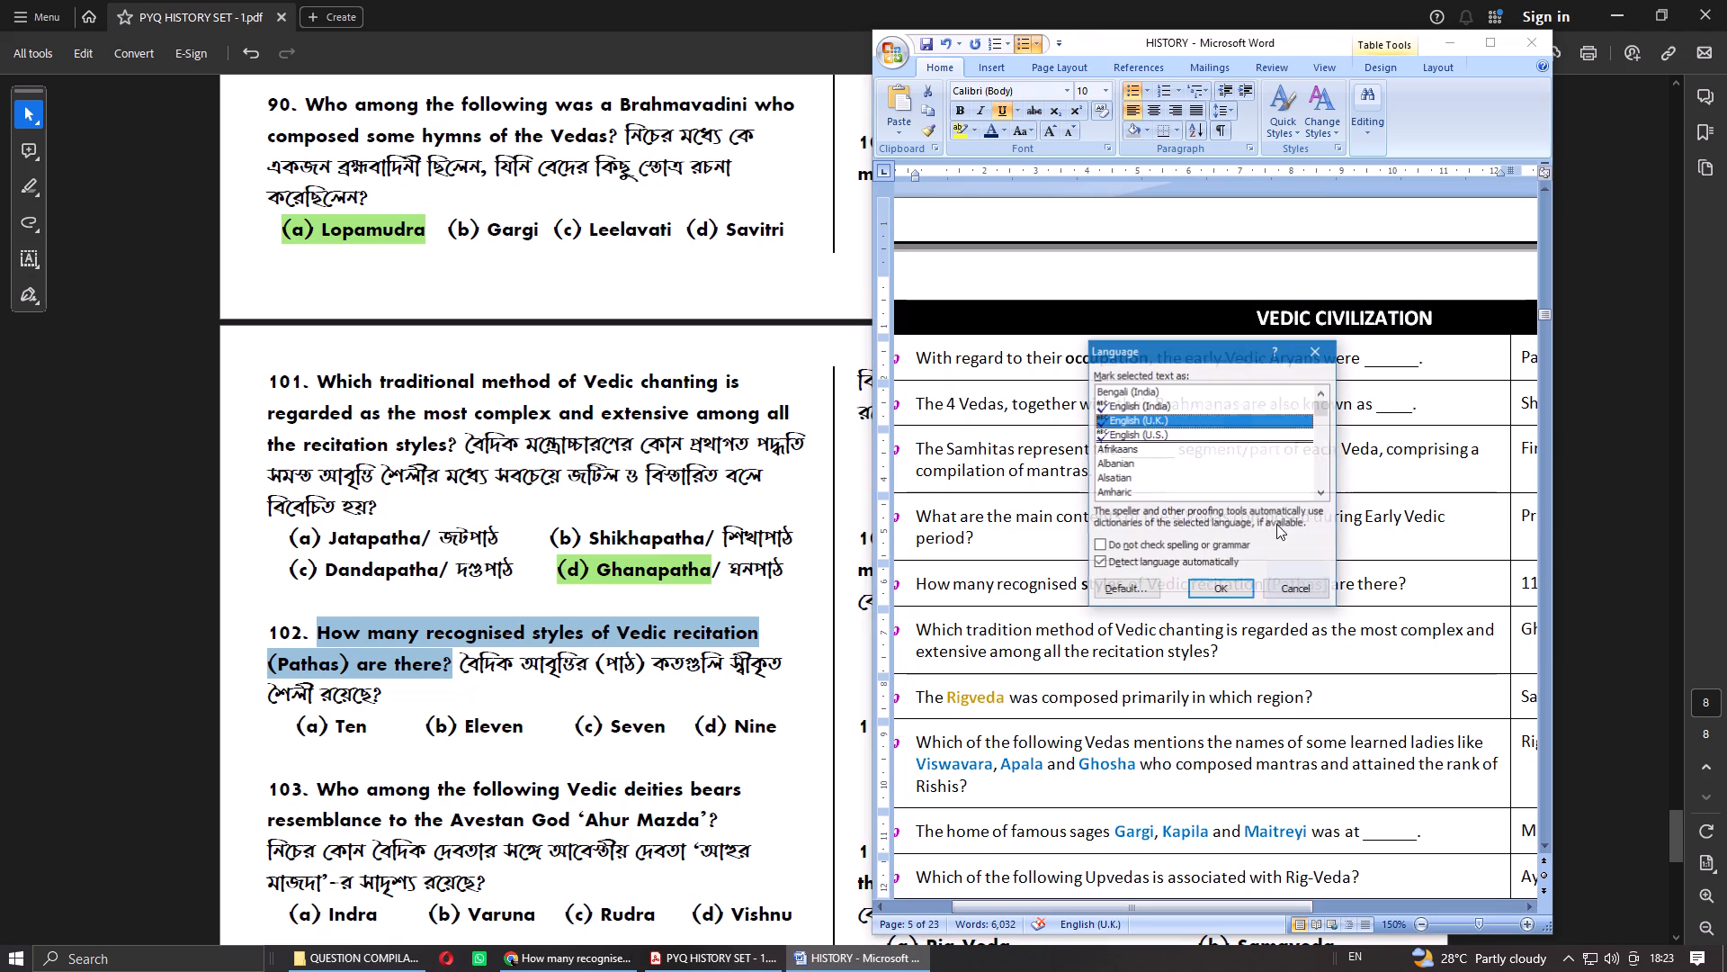
click(1201, 548)
click(1212, 588)
Make the word Pathas bold and remove the underline from it and its surrounding brackets.
double_click(1296, 580)
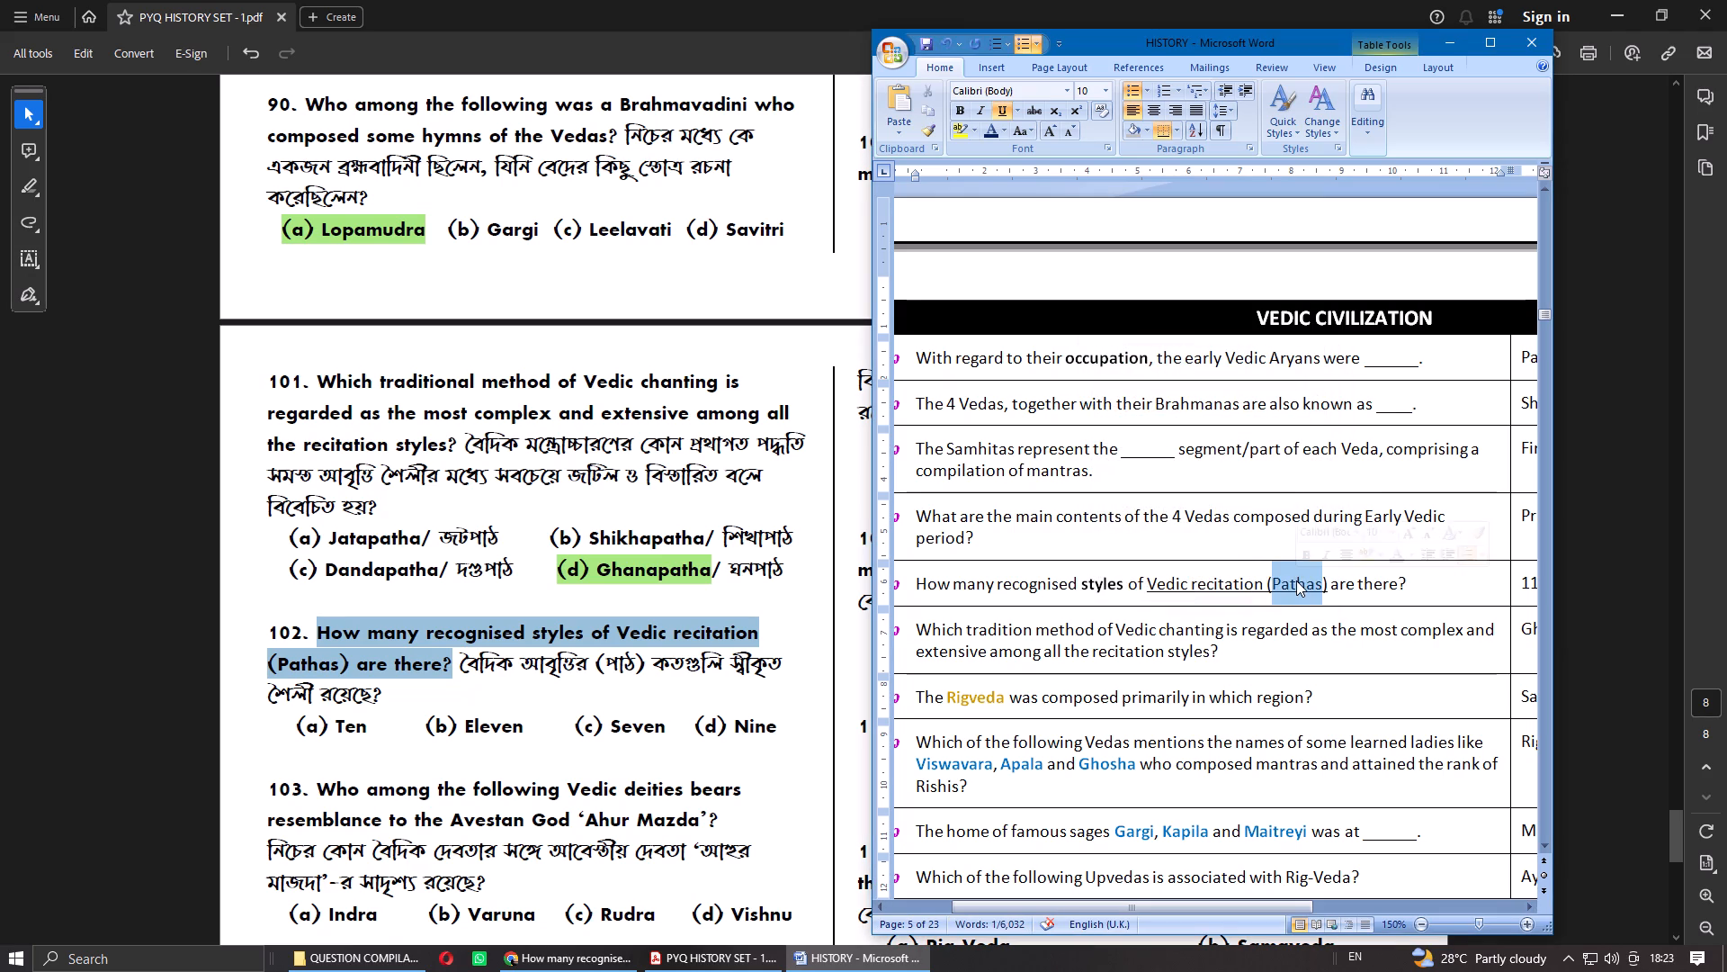
click(961, 111)
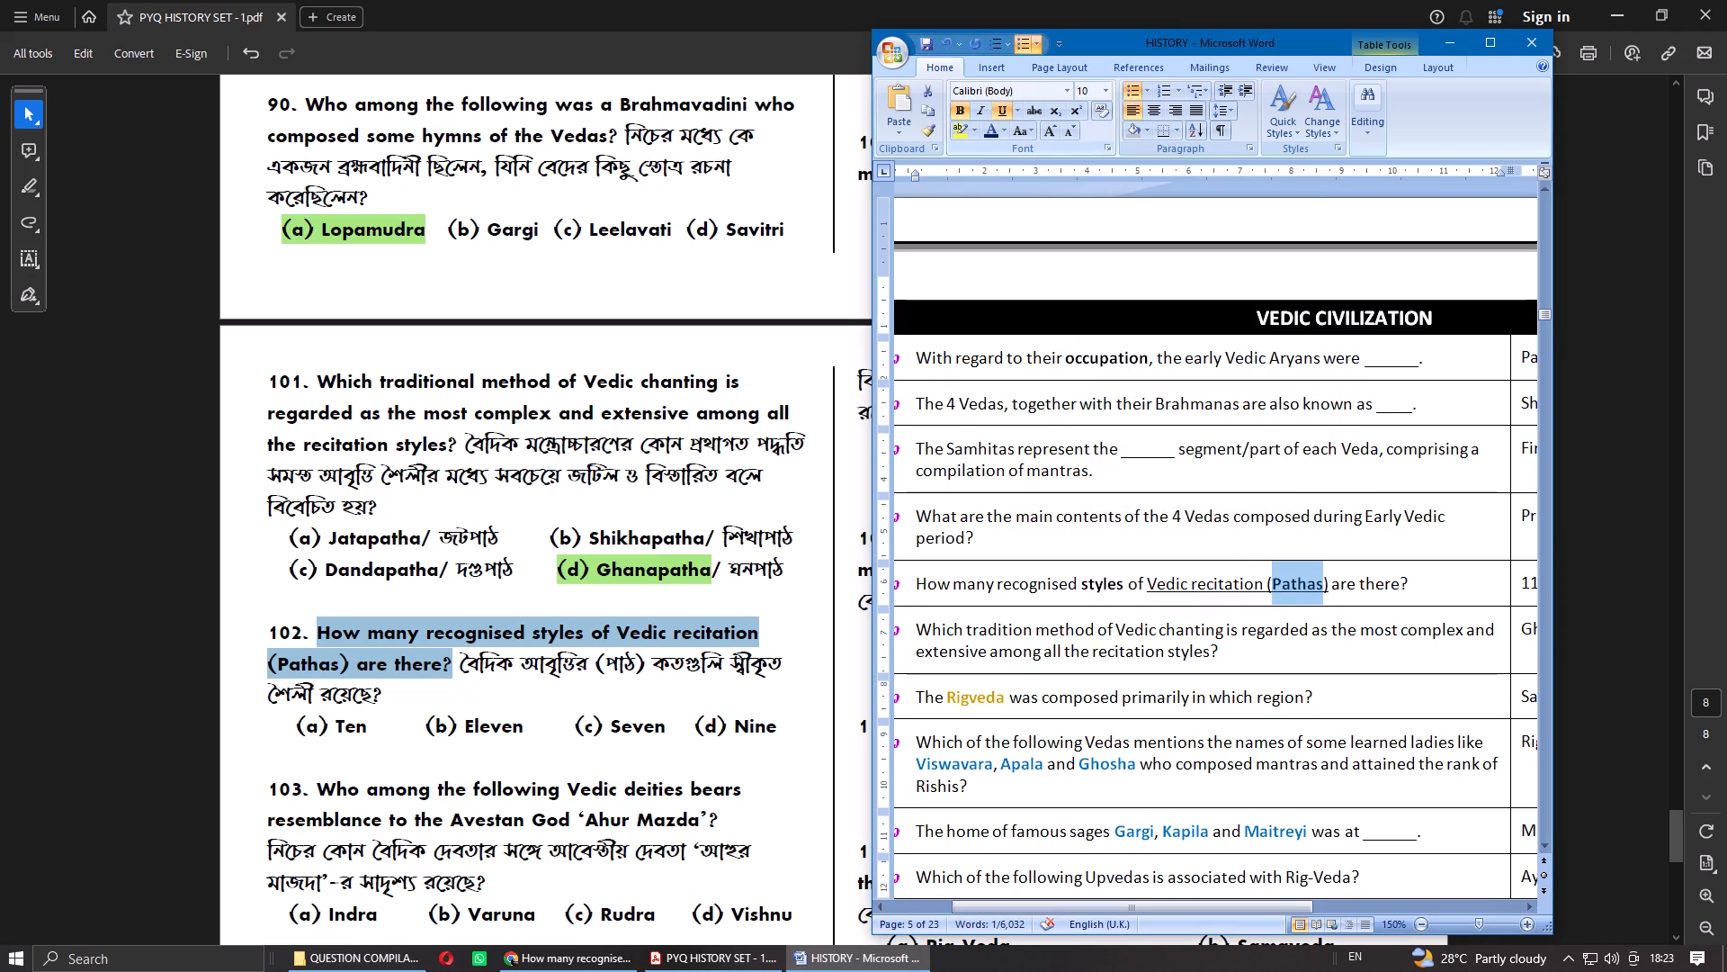
click(998, 108)
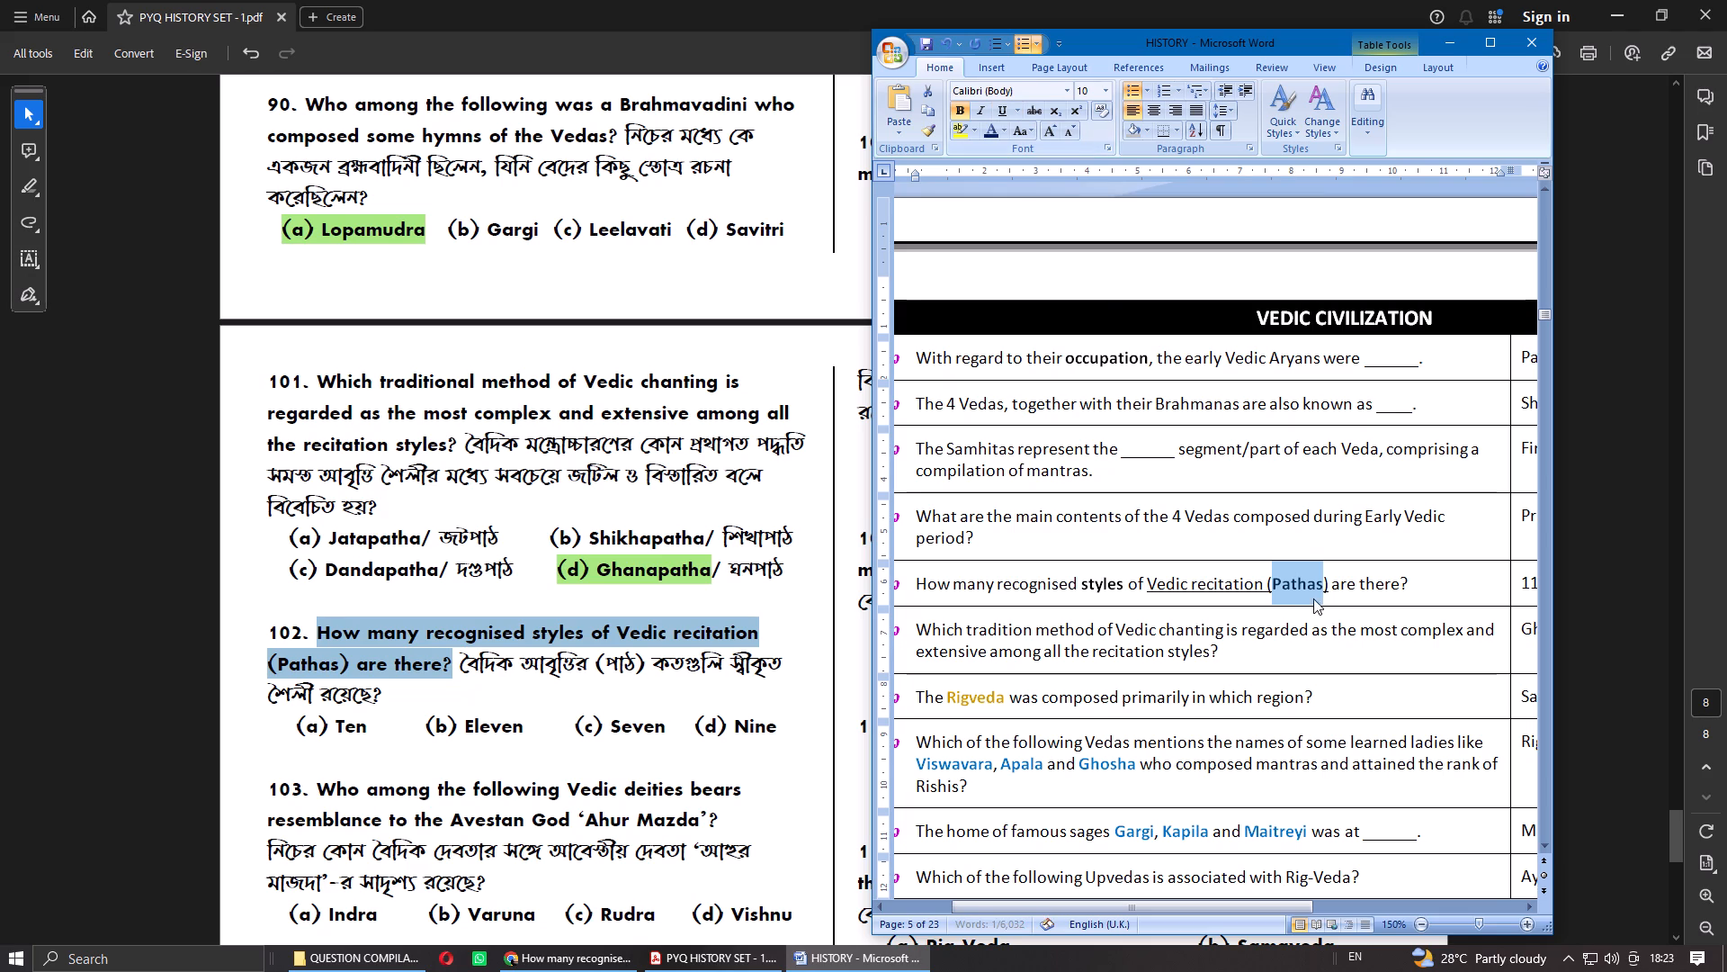
click(1334, 588)
click(1331, 588)
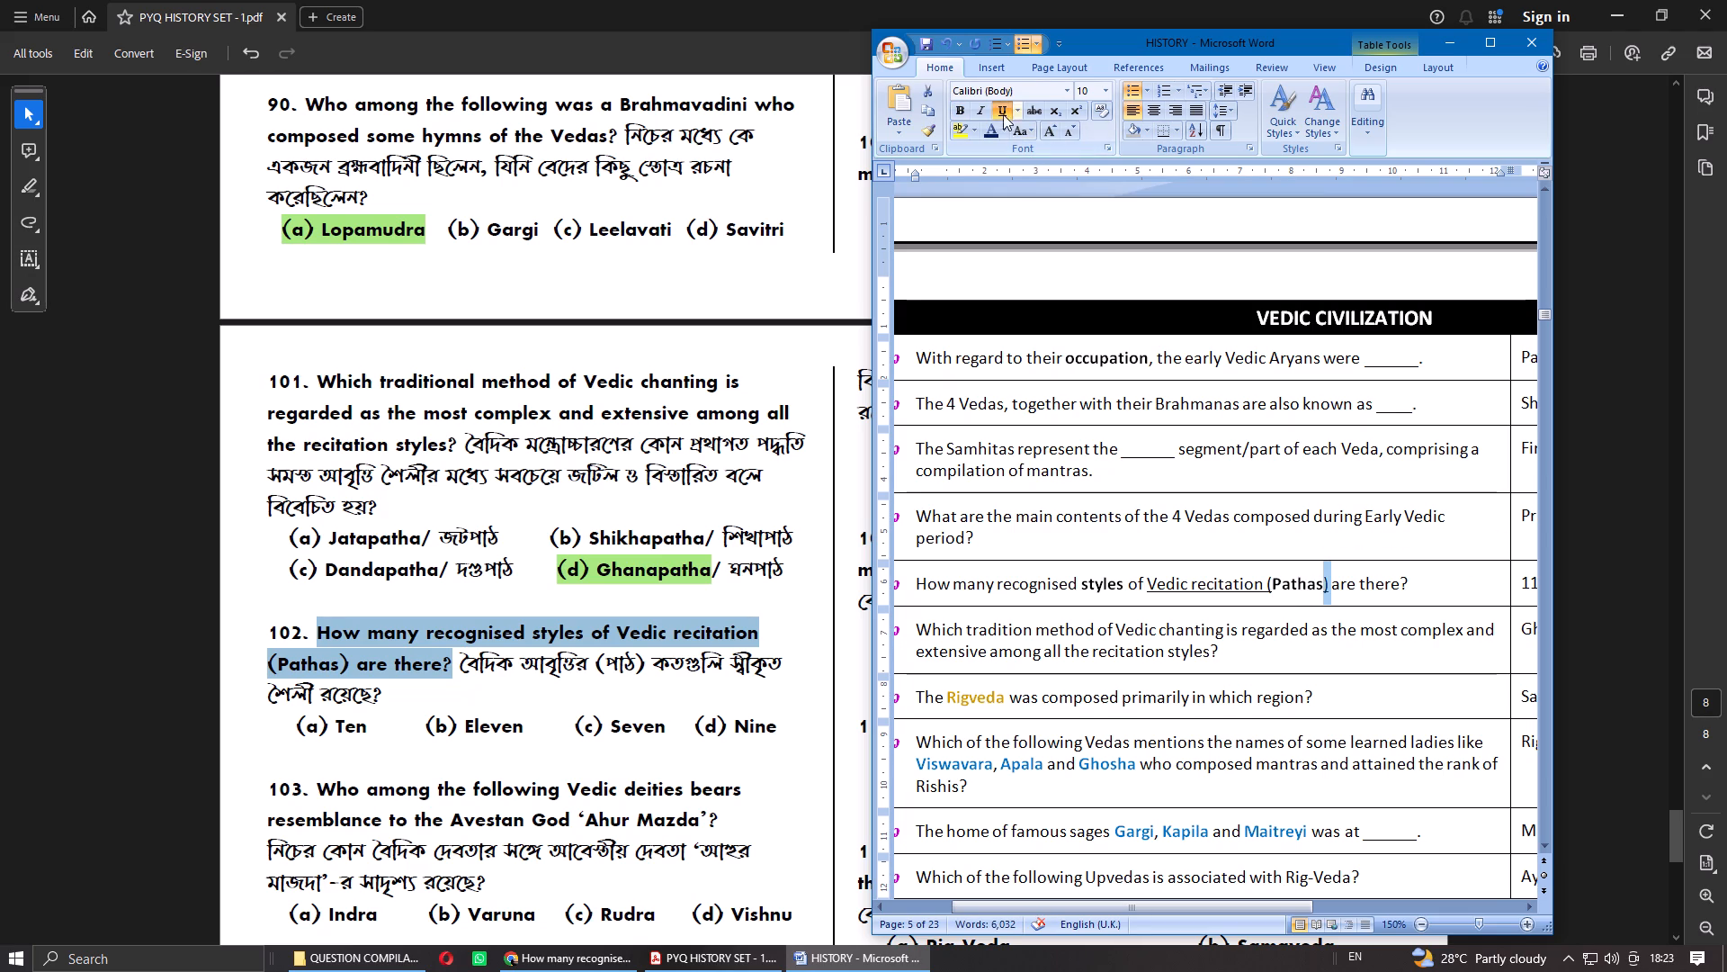
click(1002, 112)
drag(1274, 588, 1265, 589)
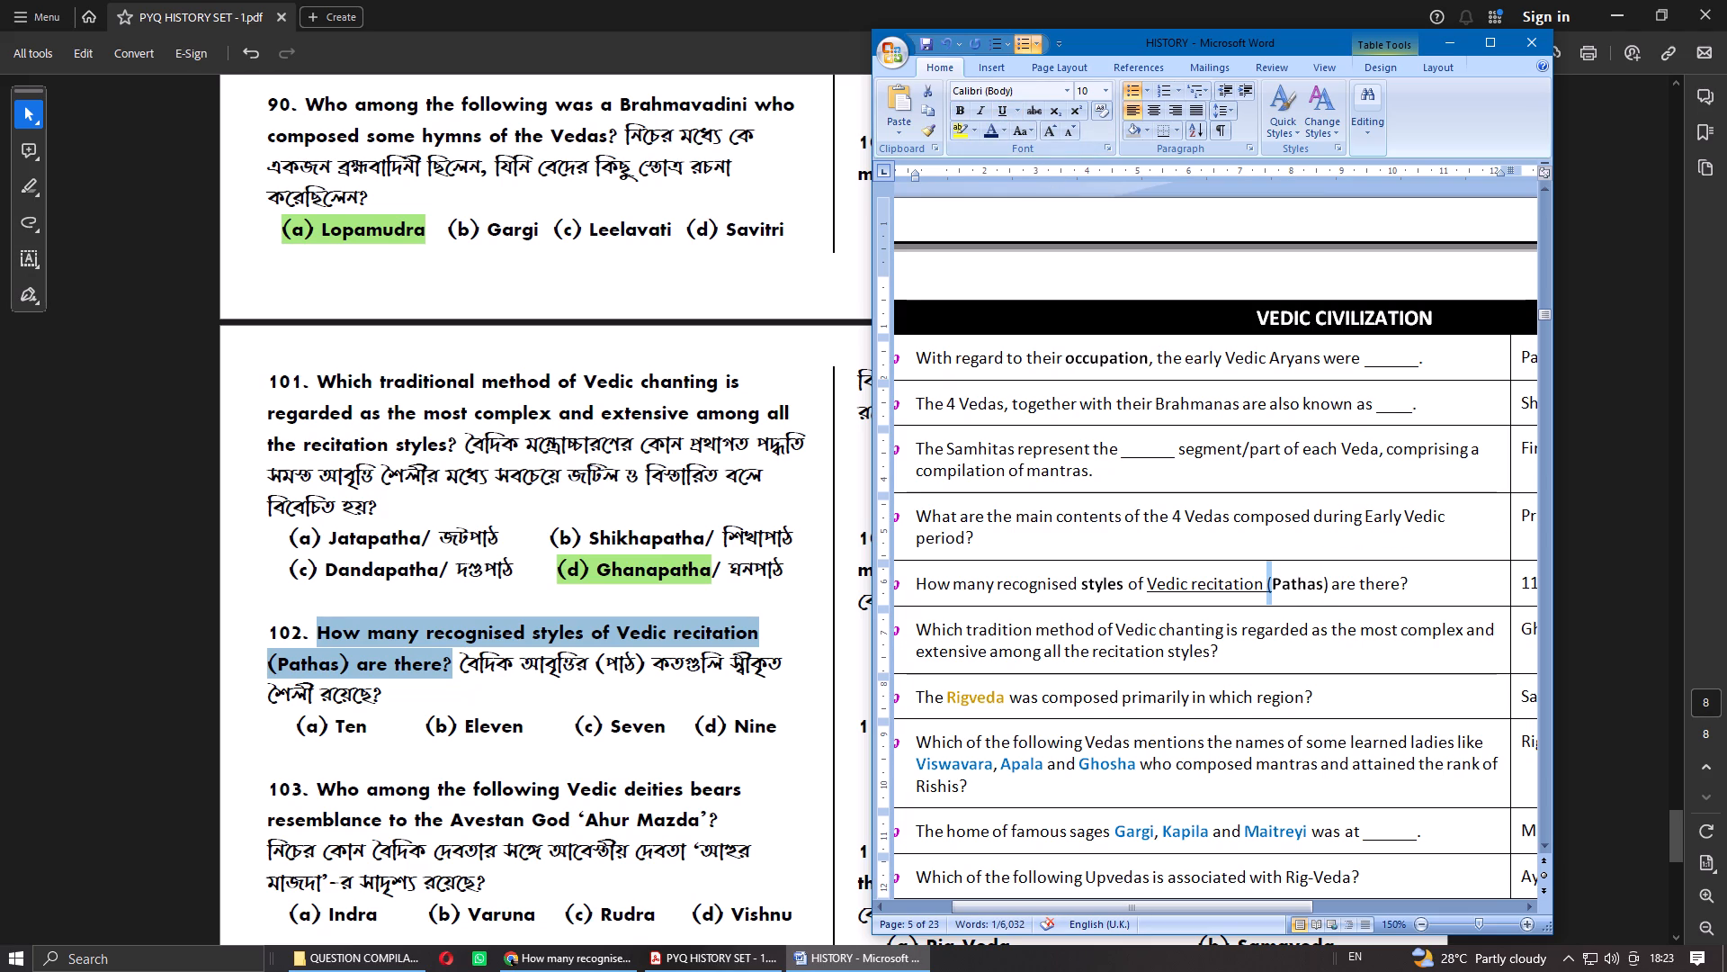
drag(1265, 589, 1264, 590)
click(998, 112)
click(1451, 574)
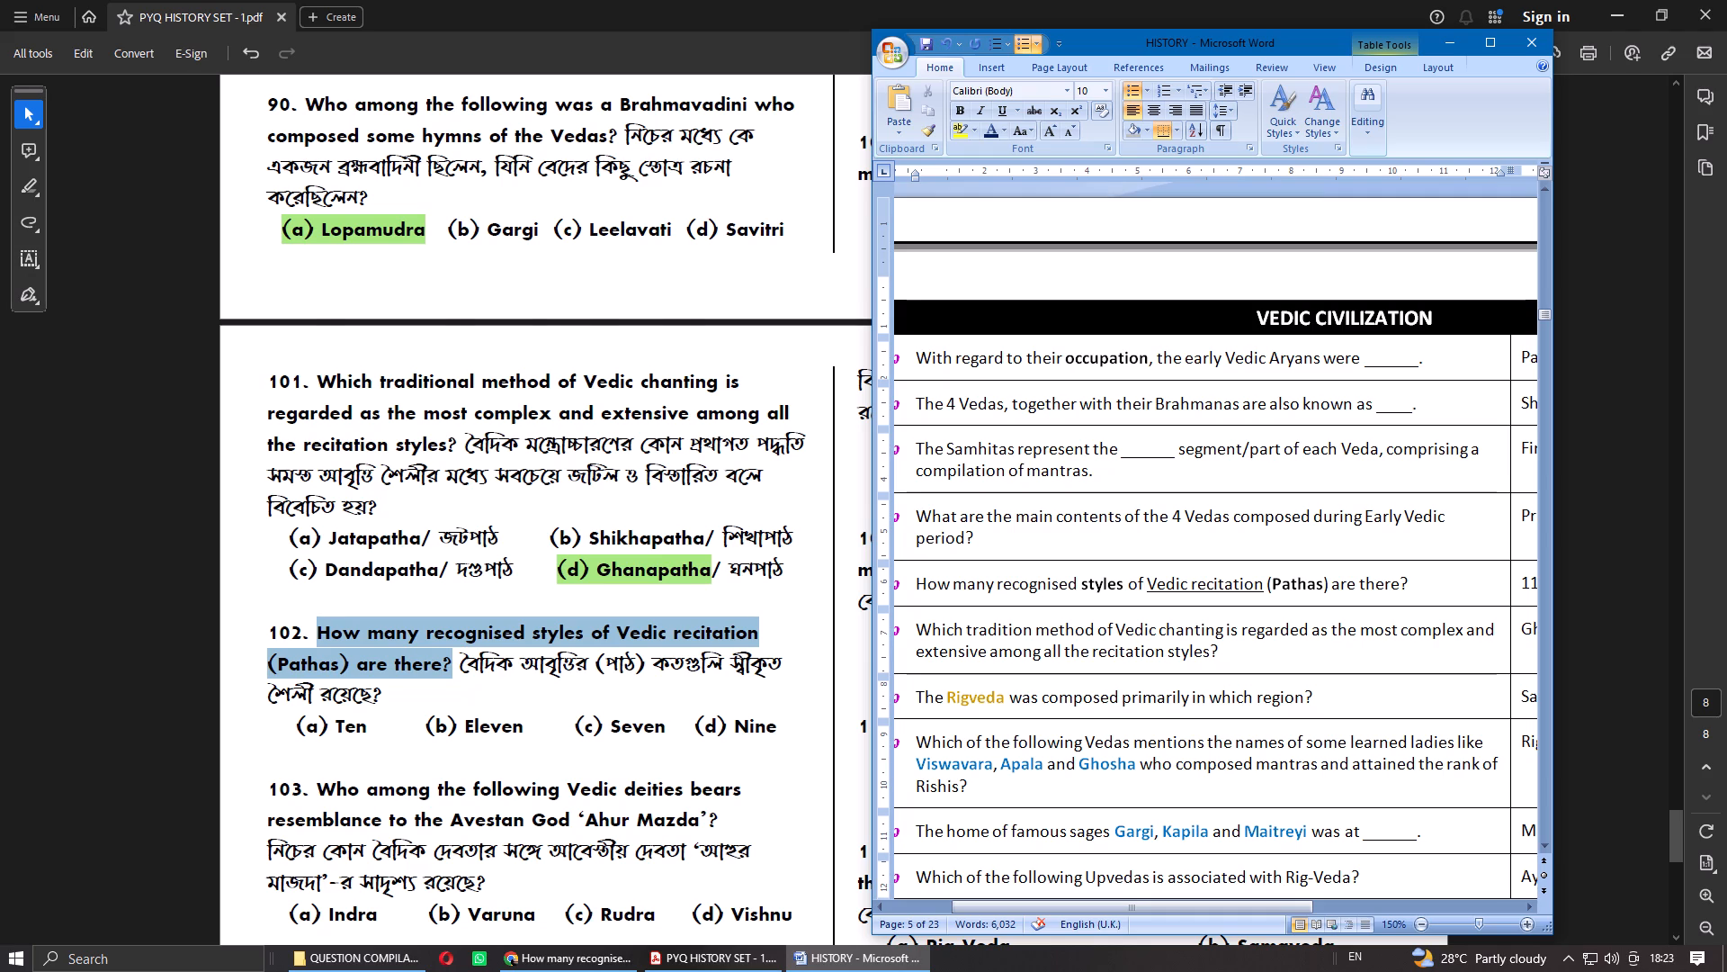
Switch to the PYQ PDF and highlight option (b) Eleven of question 102 in green.
scroll(686, 569, down, 2)
click(563, 574)
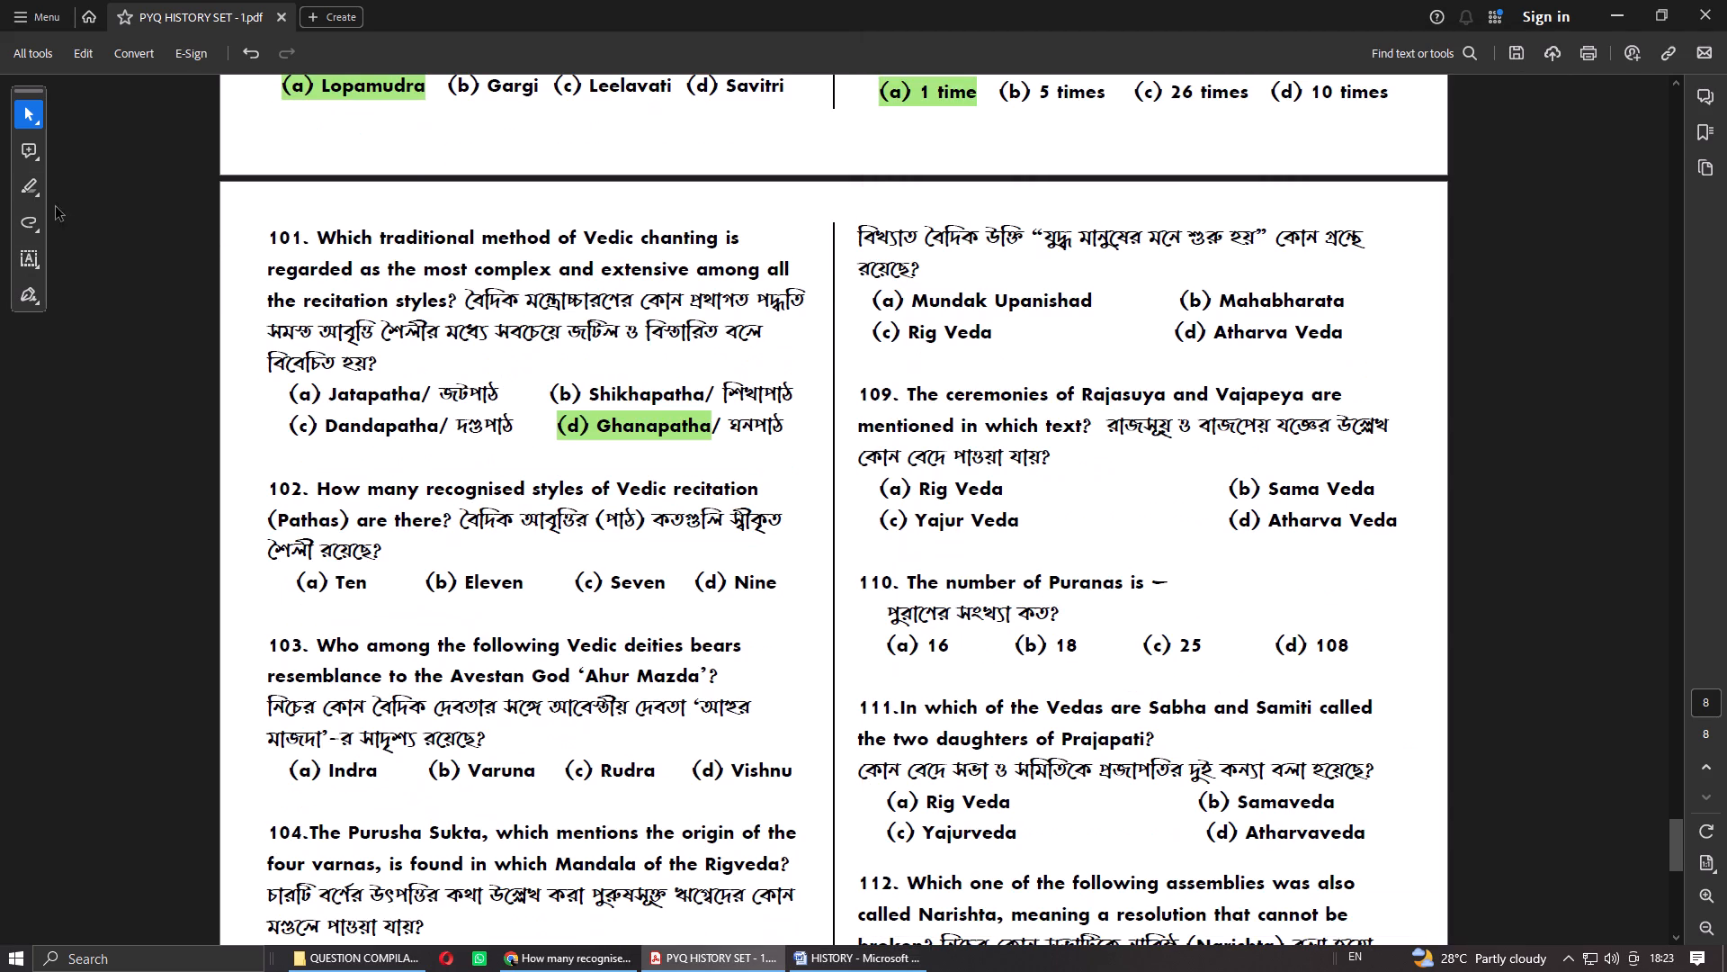
click(32, 190)
drag(427, 580, 488, 581)
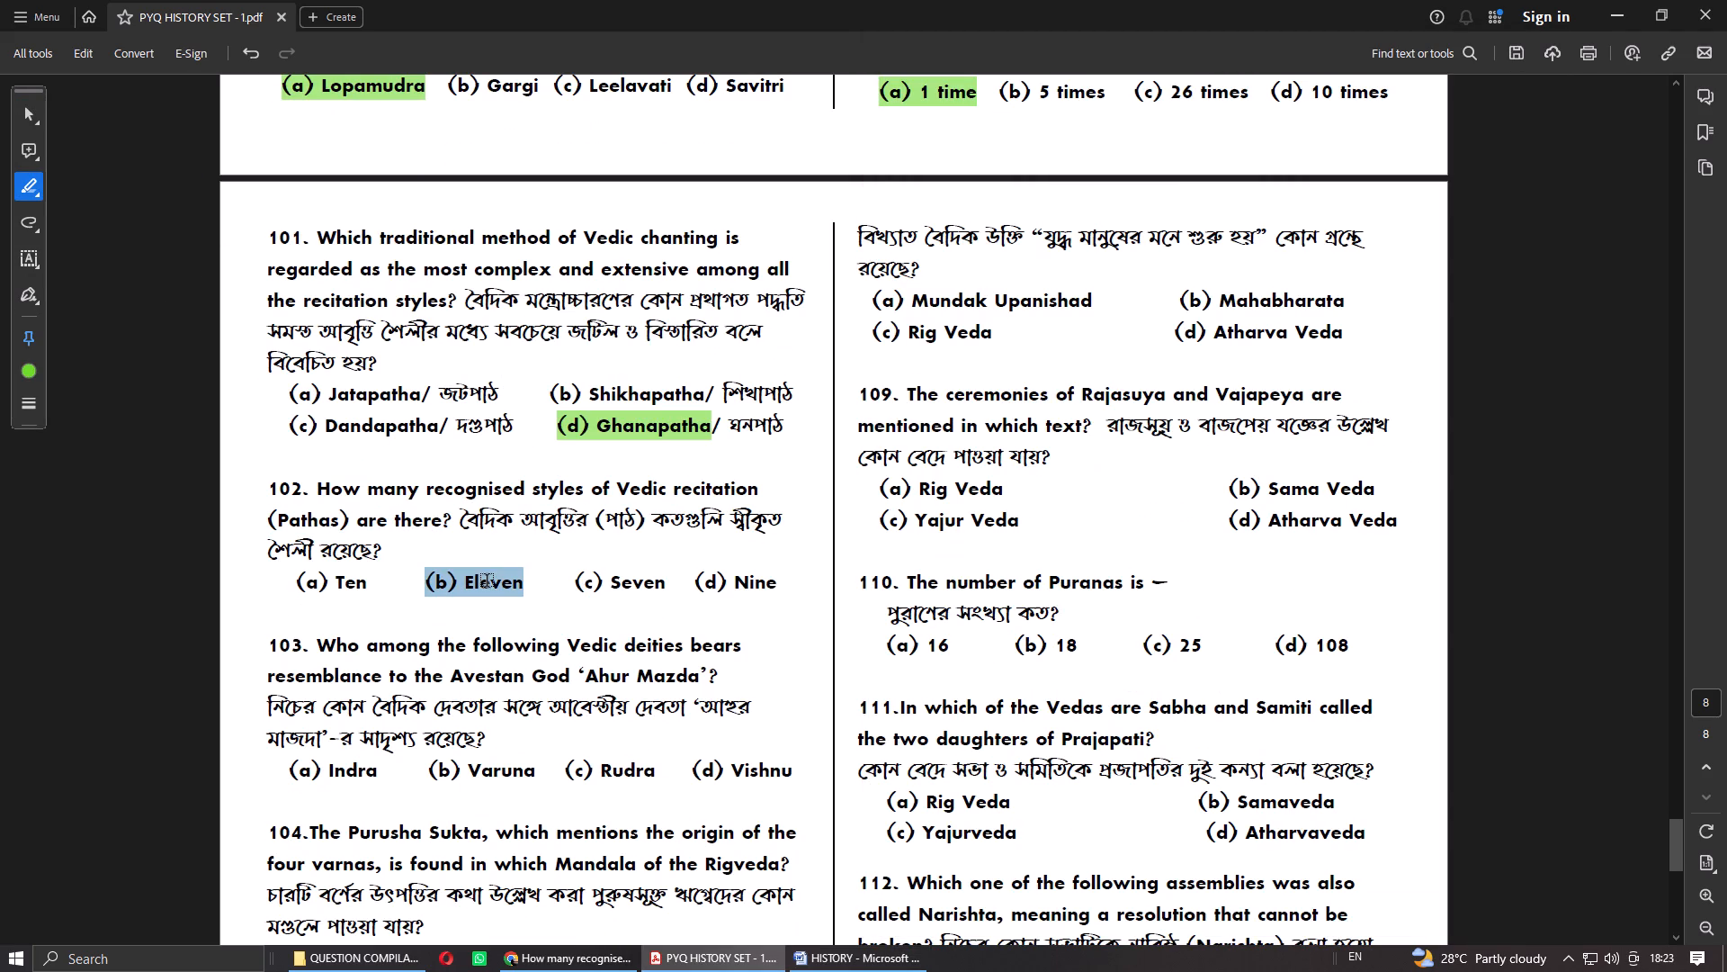
drag(488, 581, 496, 582)
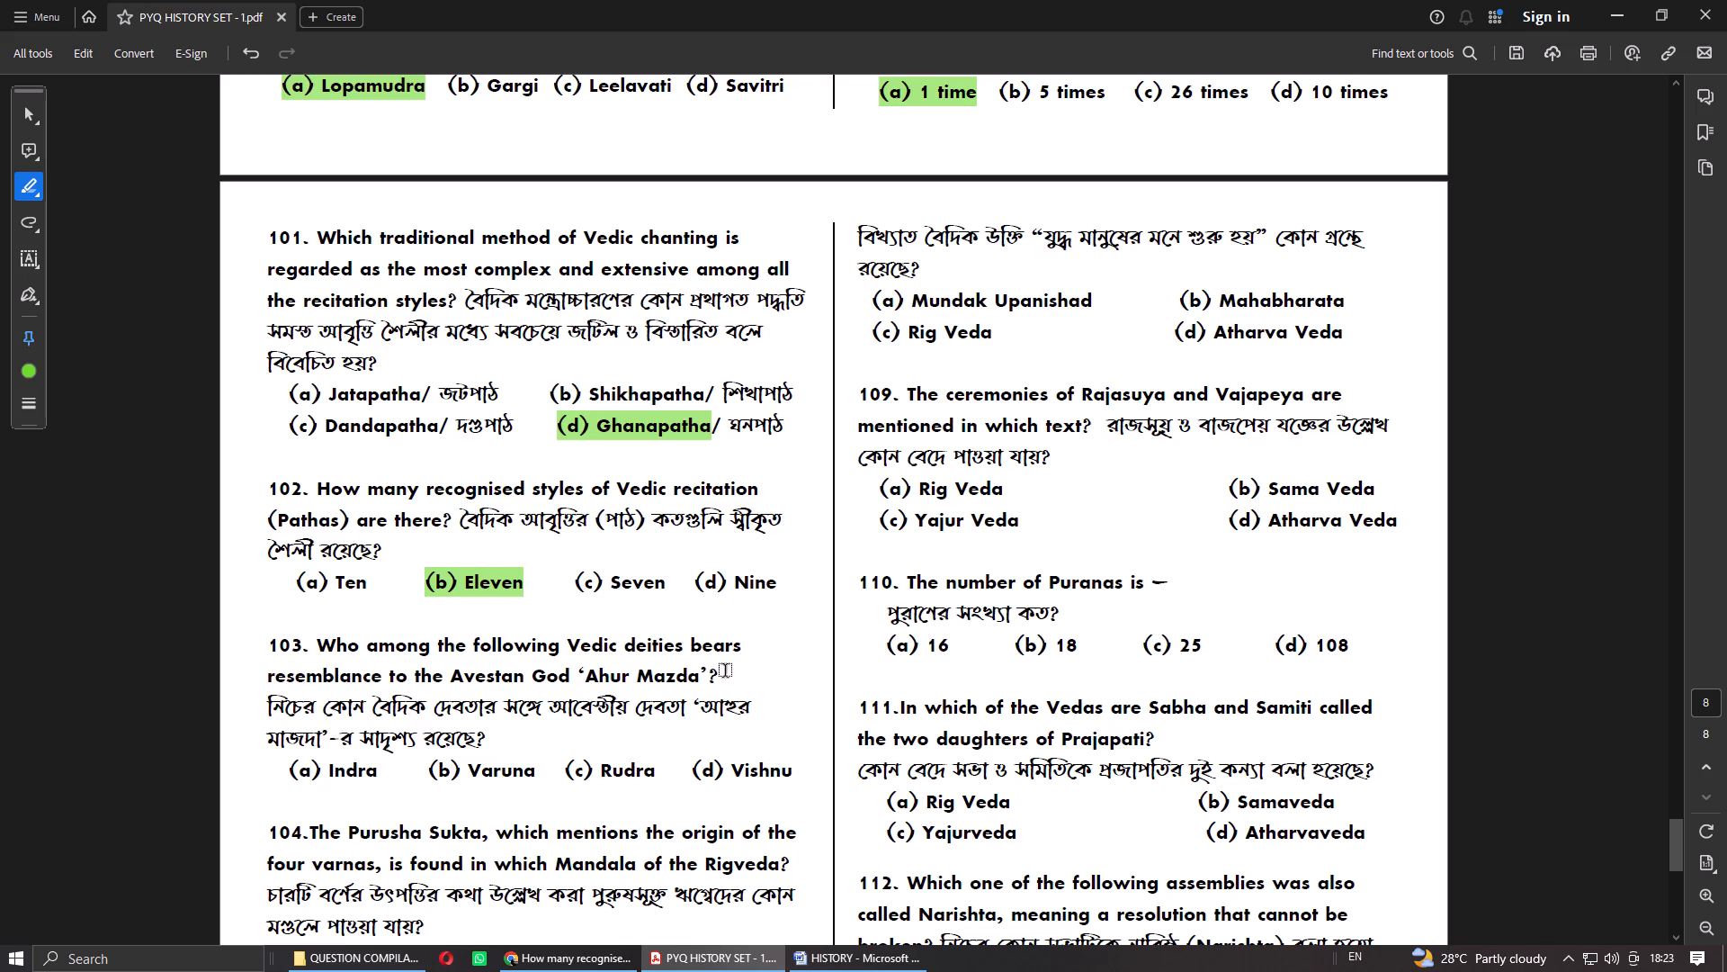
Copy question 103 about the Vedic deity resembling the Avestan God 'Ahur Mazda' and search for it on Google.
click(40, 130)
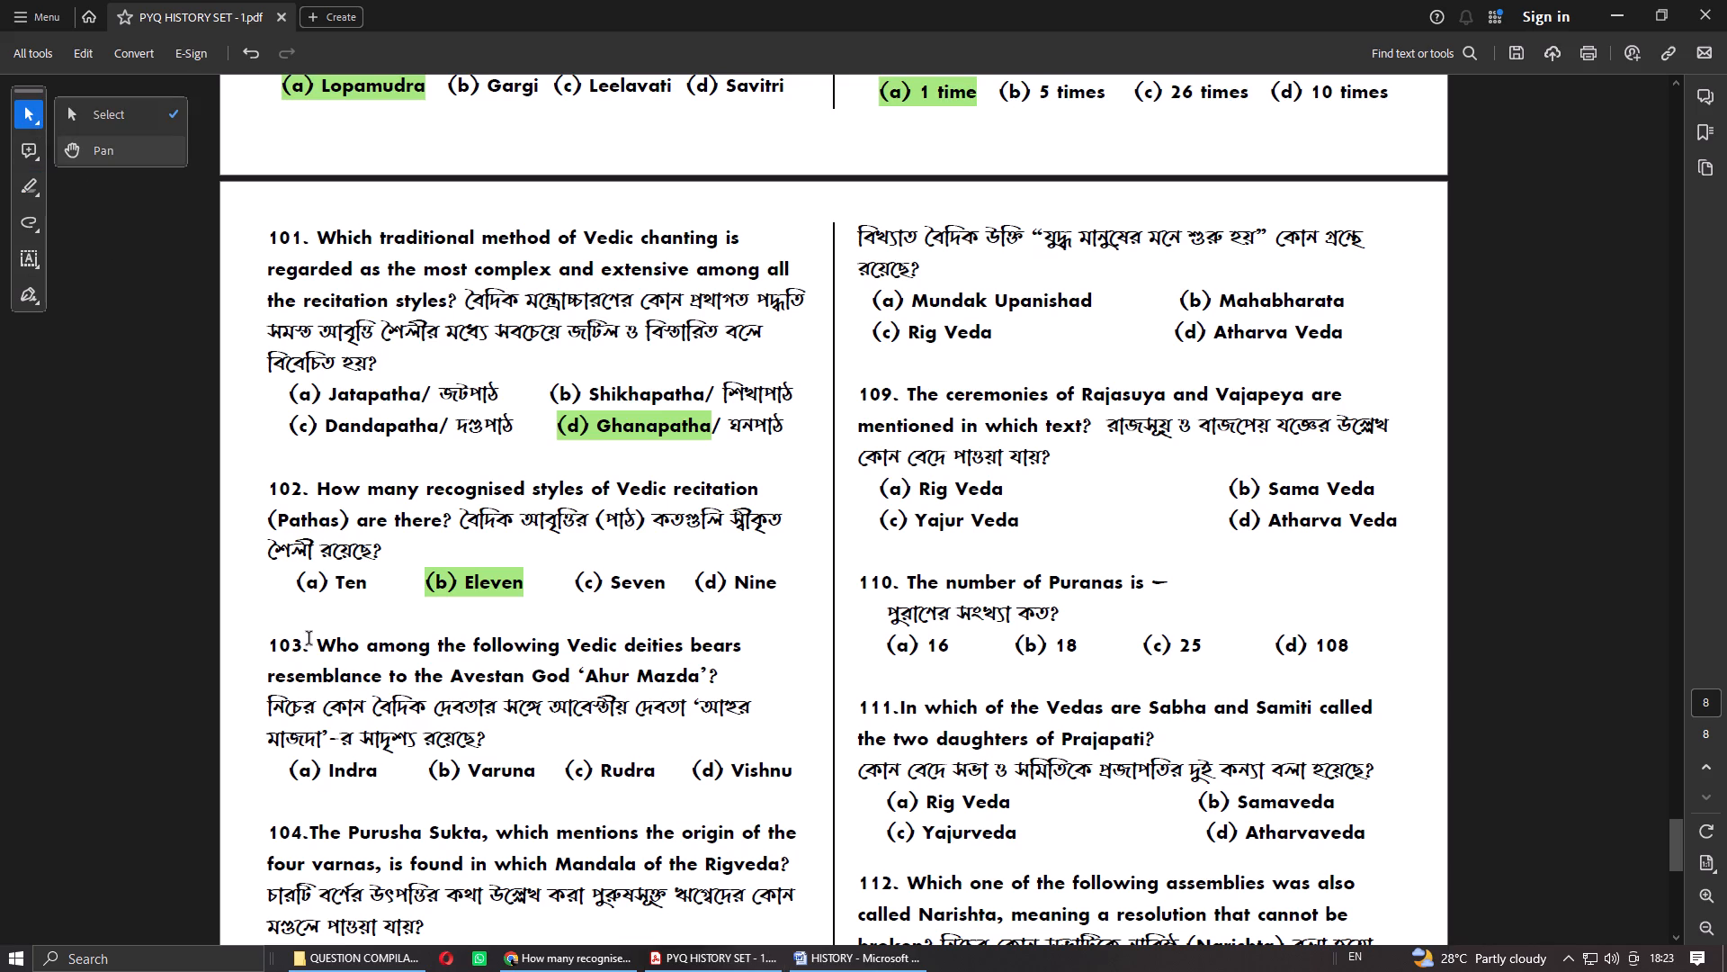
drag(317, 641, 699, 680)
right_click(640, 678)
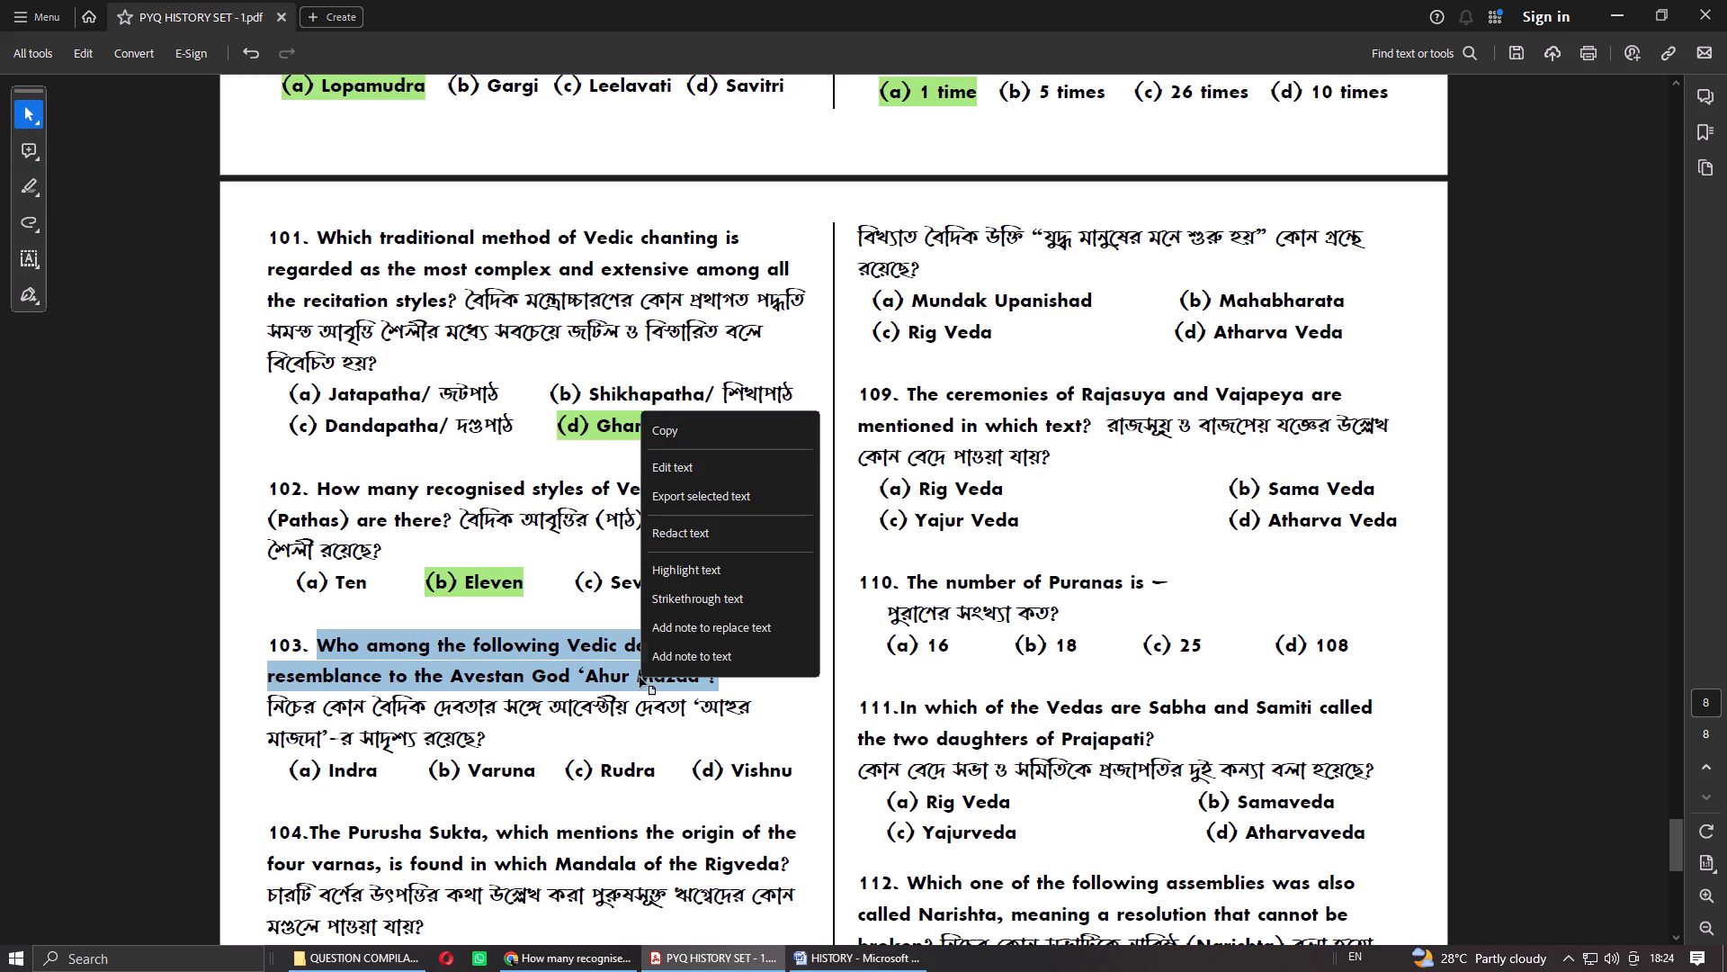
click(704, 434)
click(613, 971)
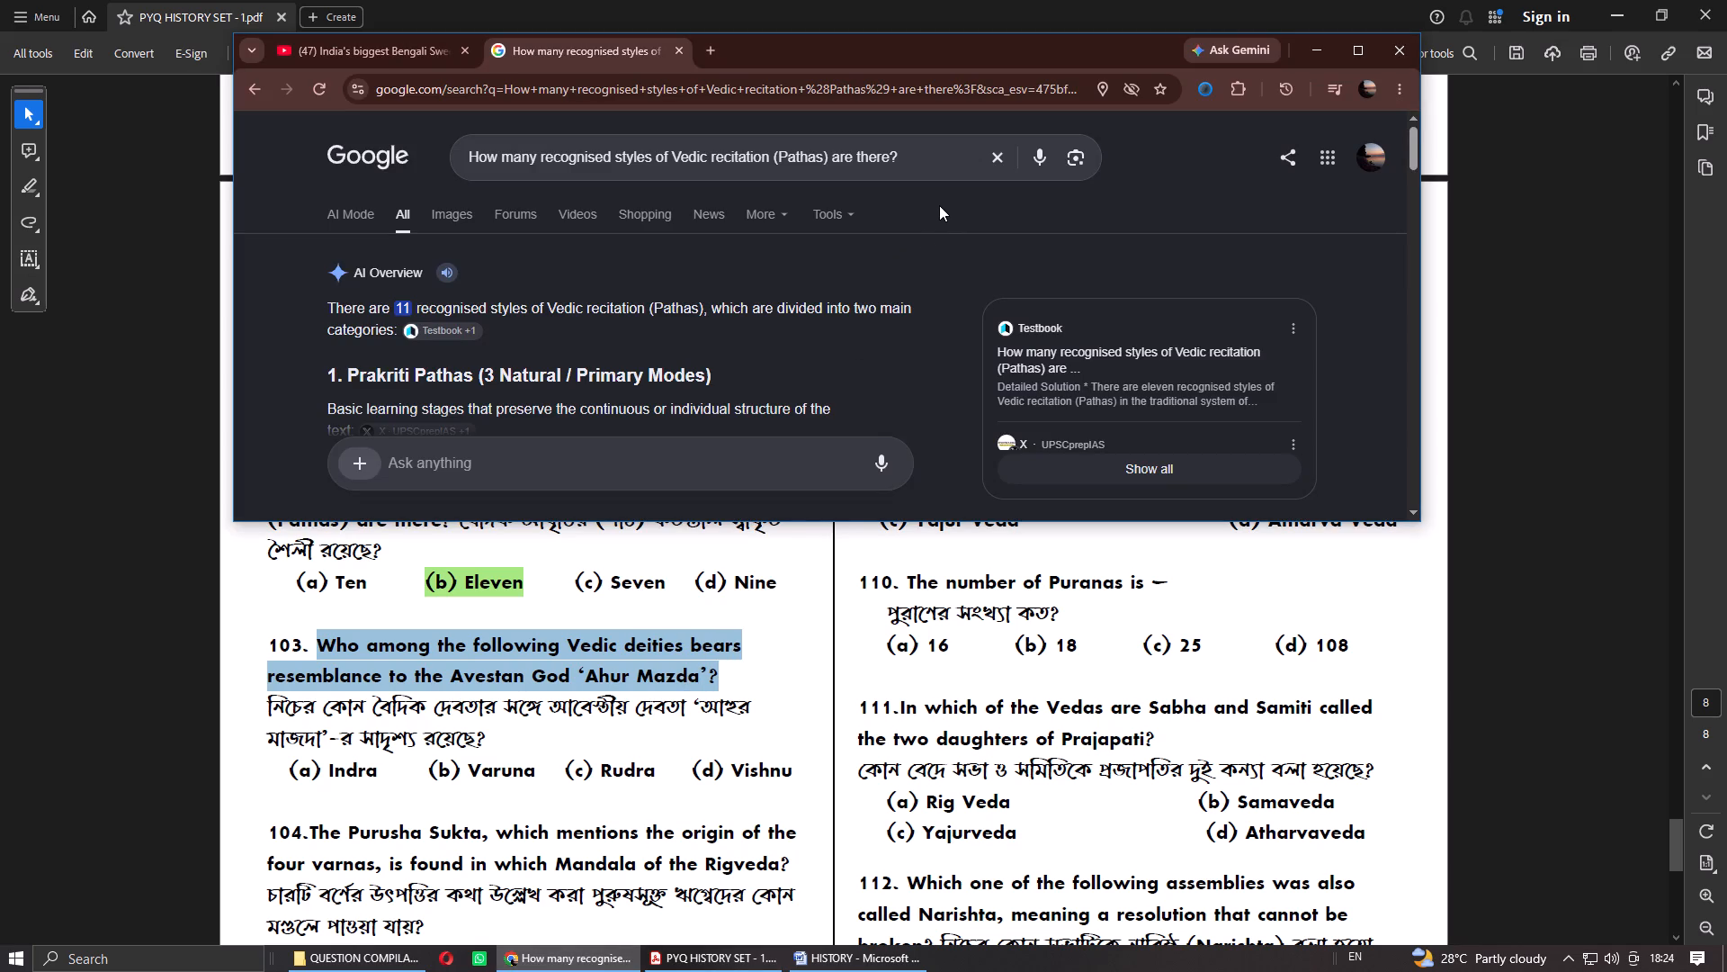
click(1003, 153)
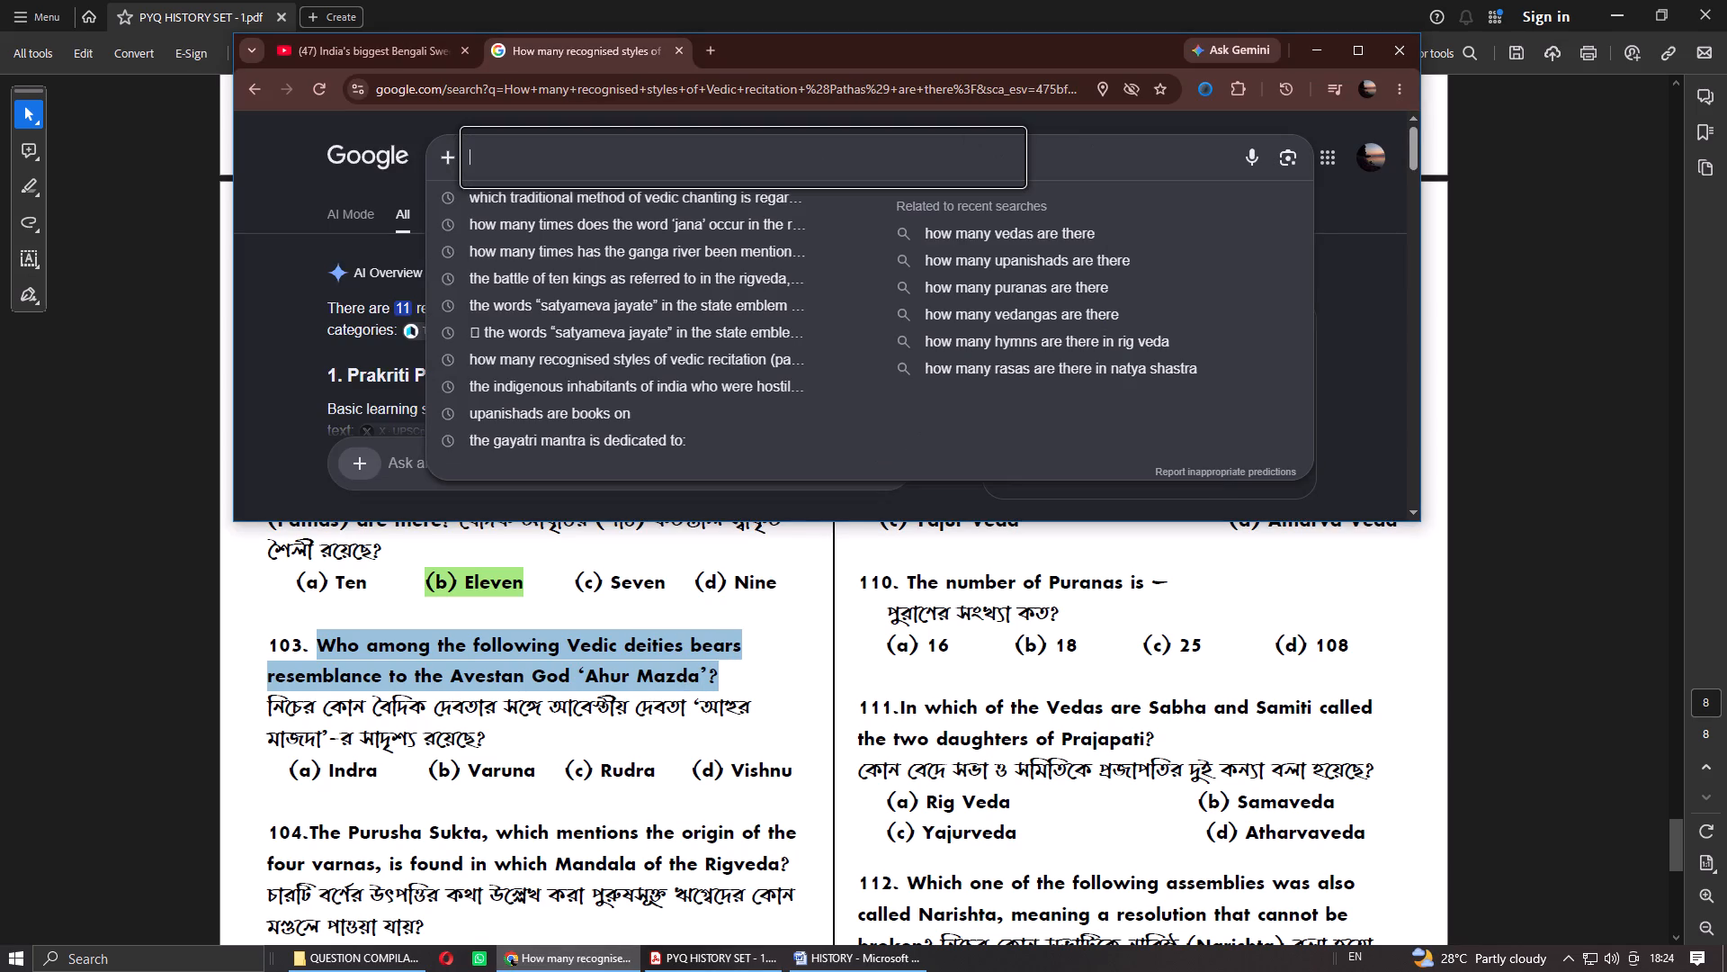
key(ctrl+v)
key(Return)
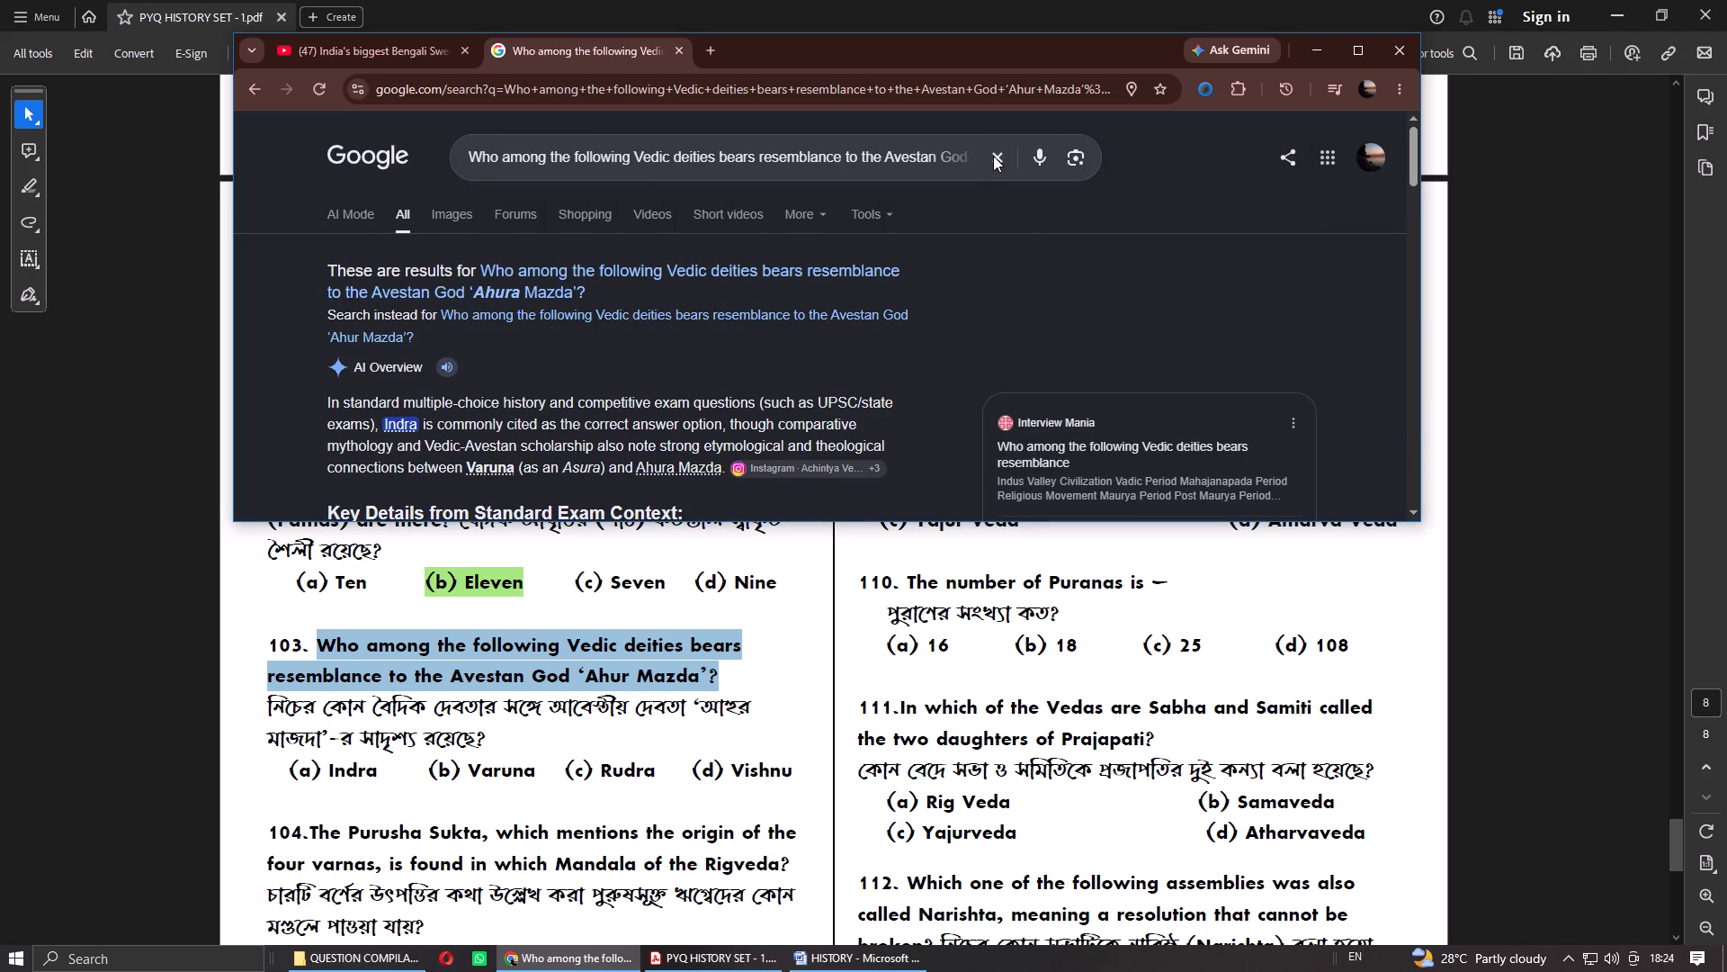
Check the AI overview and the Interview Mania page for the answer to the Ahur Mazda question, and return to the search results.
scroll(693, 355, down, 1)
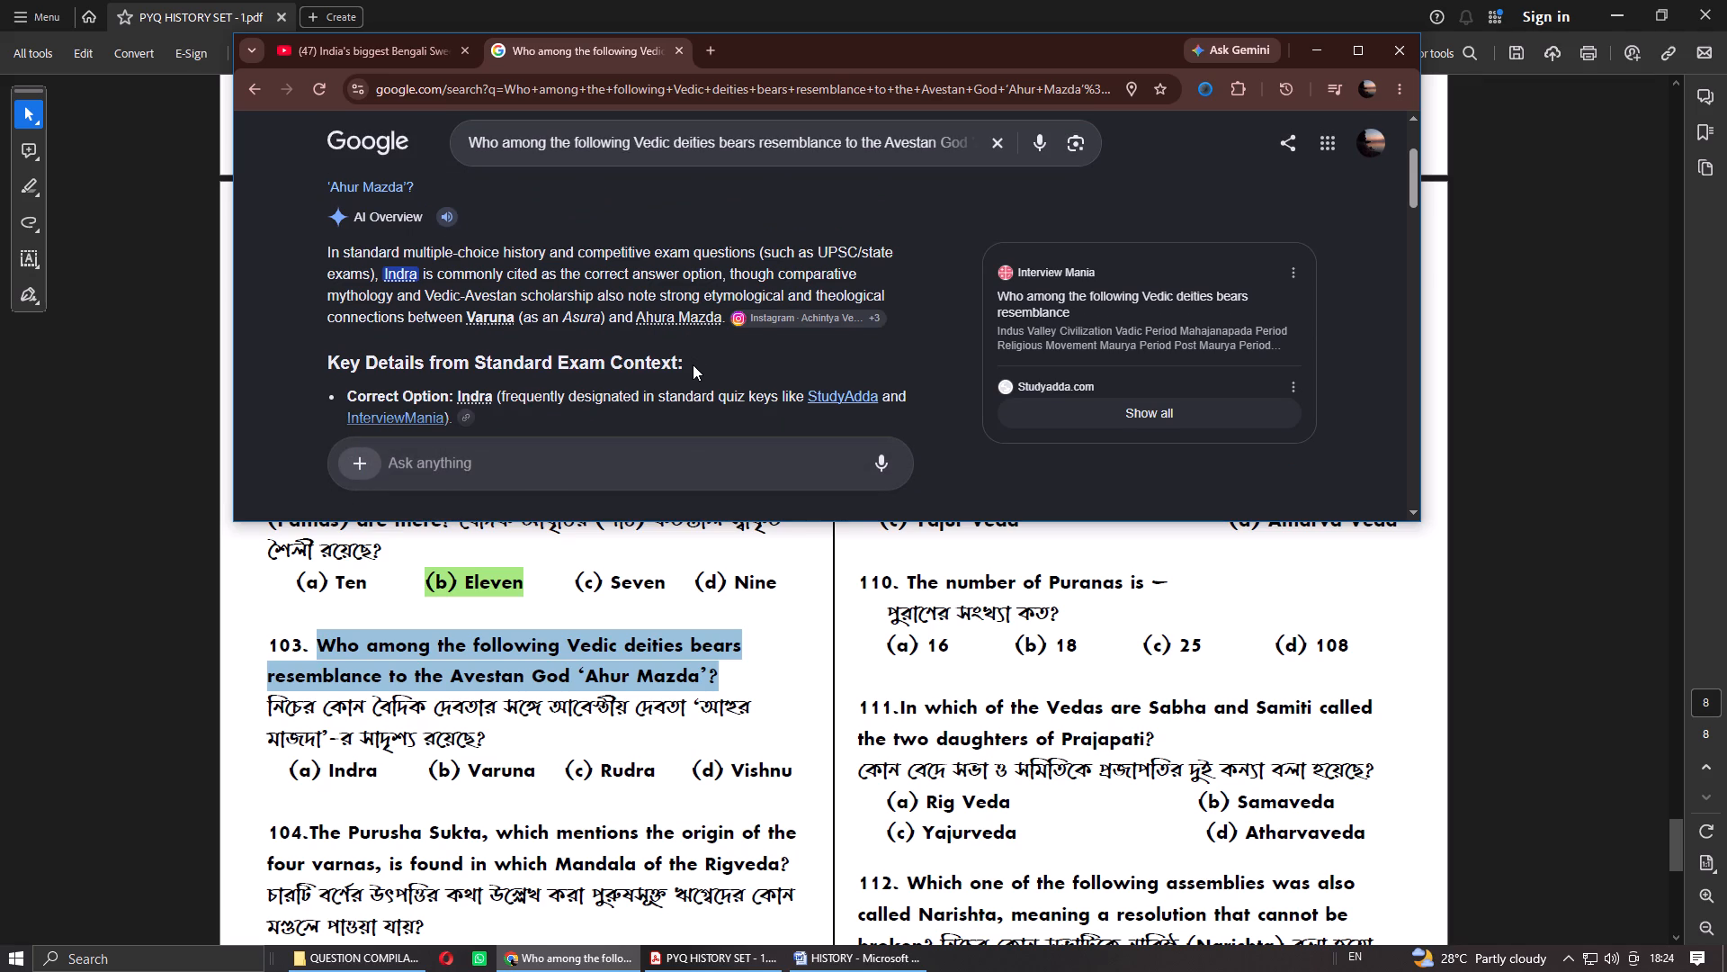
scroll(687, 377, down, 1)
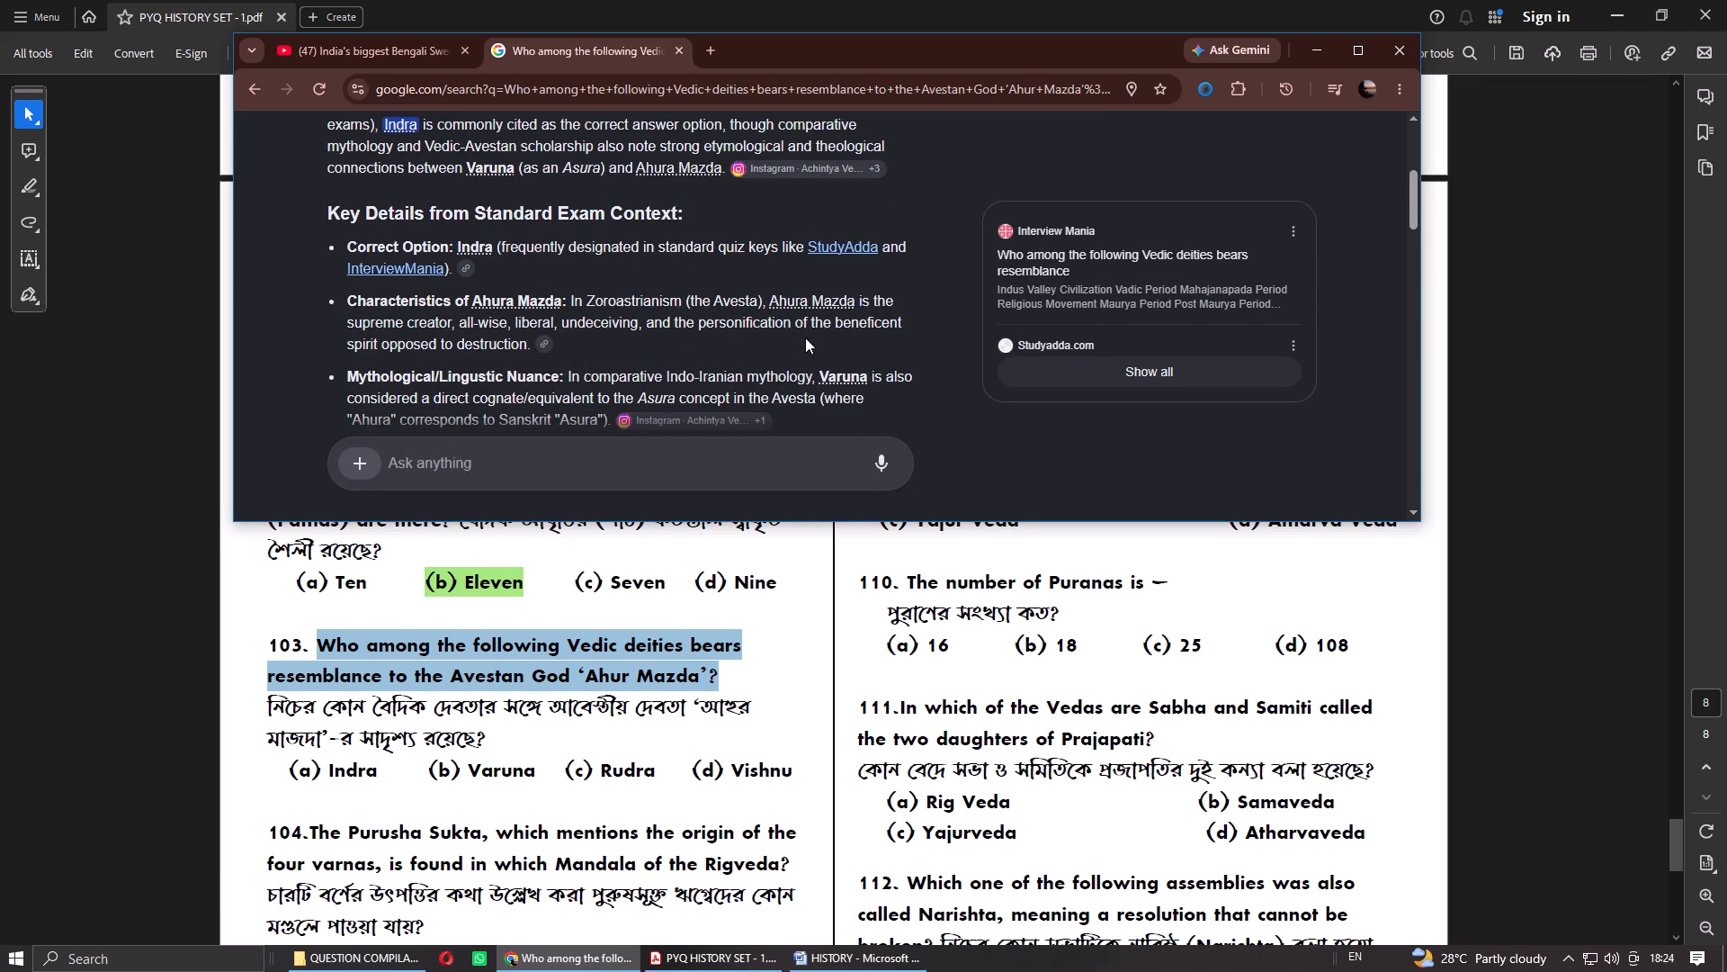
scroll(683, 345, down, 2)
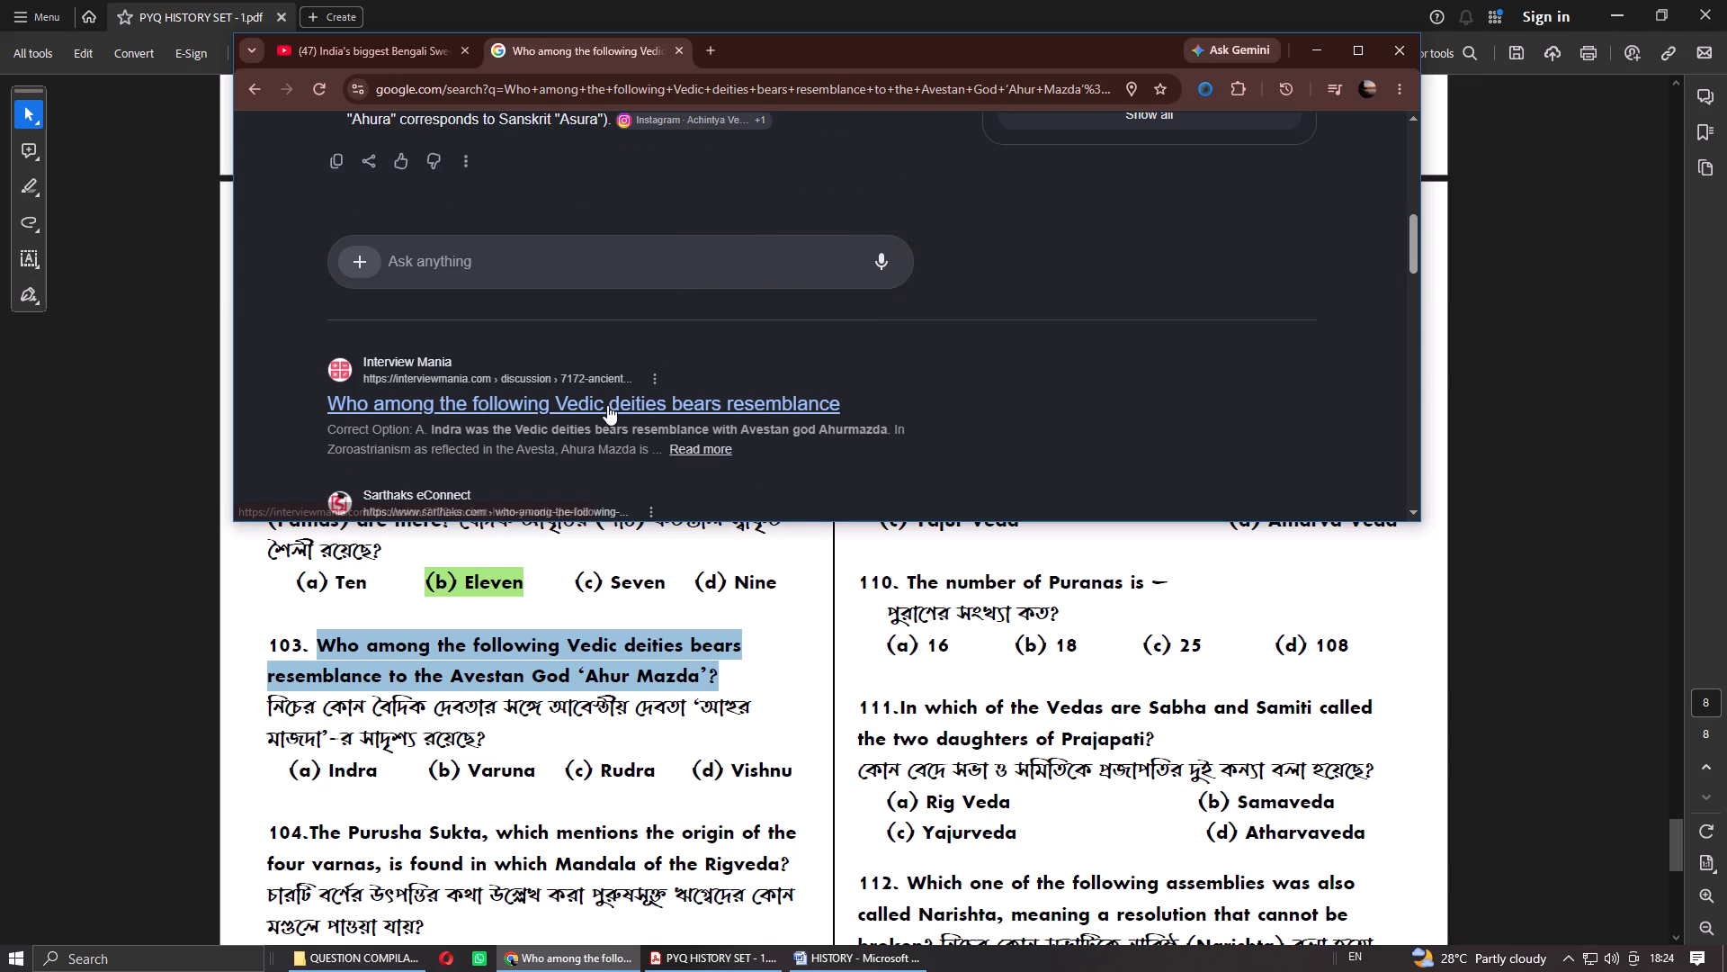
click(607, 405)
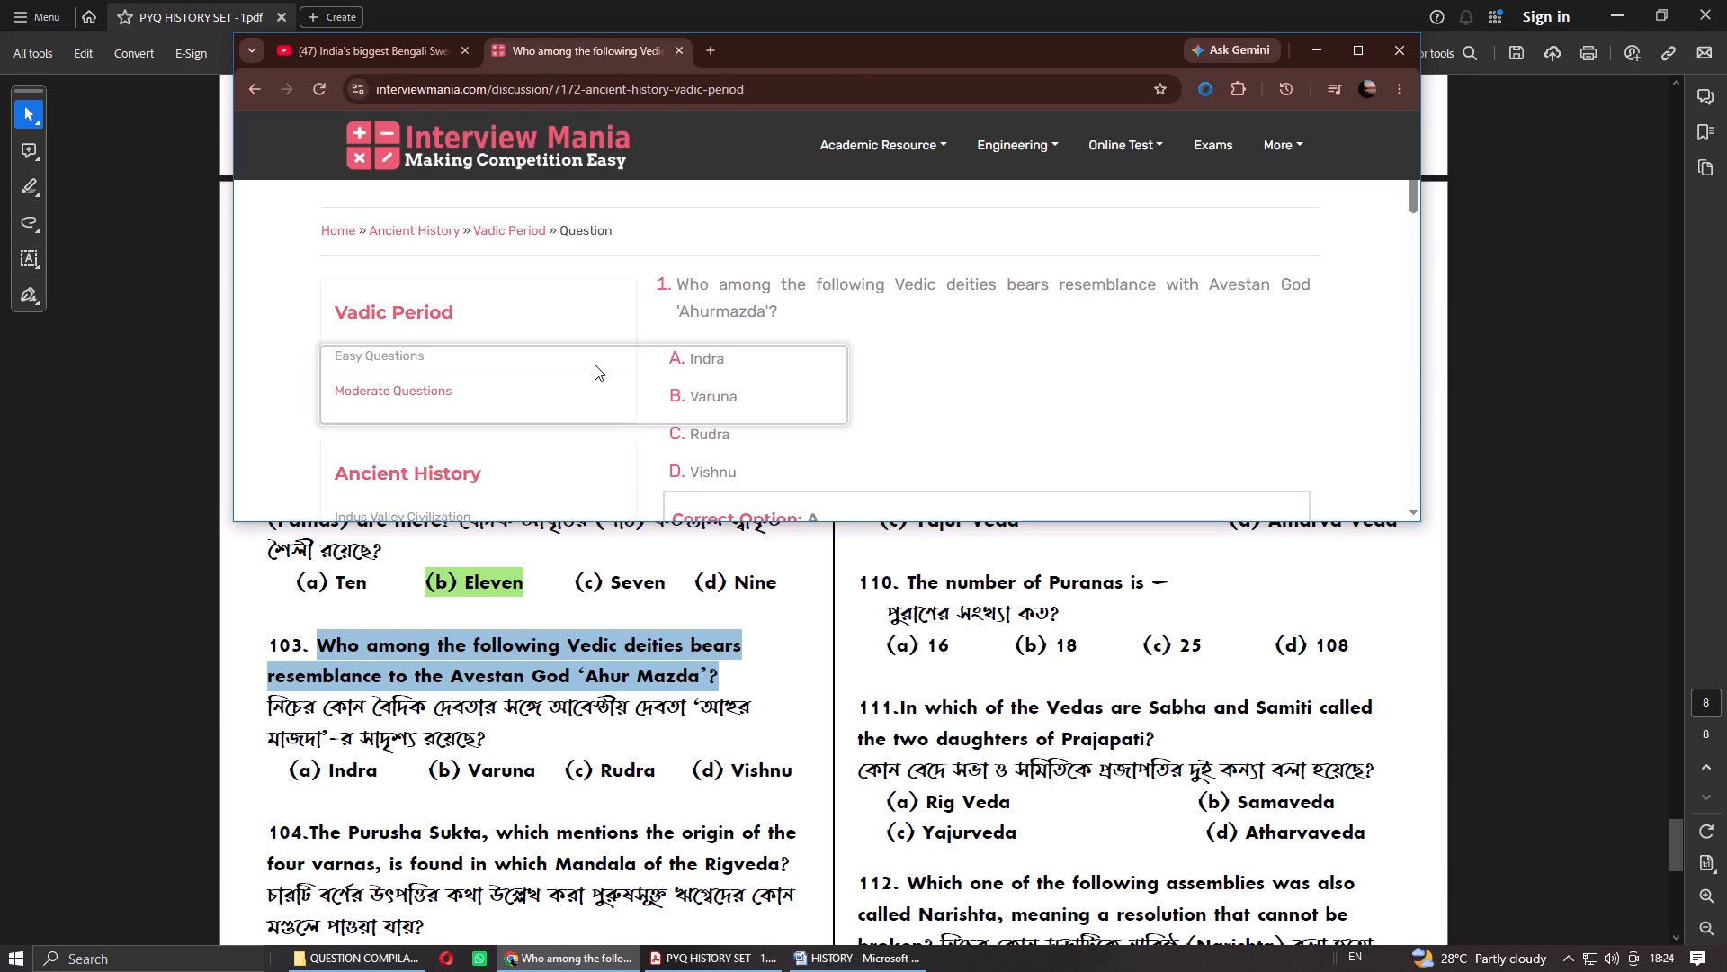
scroll(633, 366, down, 1)
scroll(733, 368, up, 1)
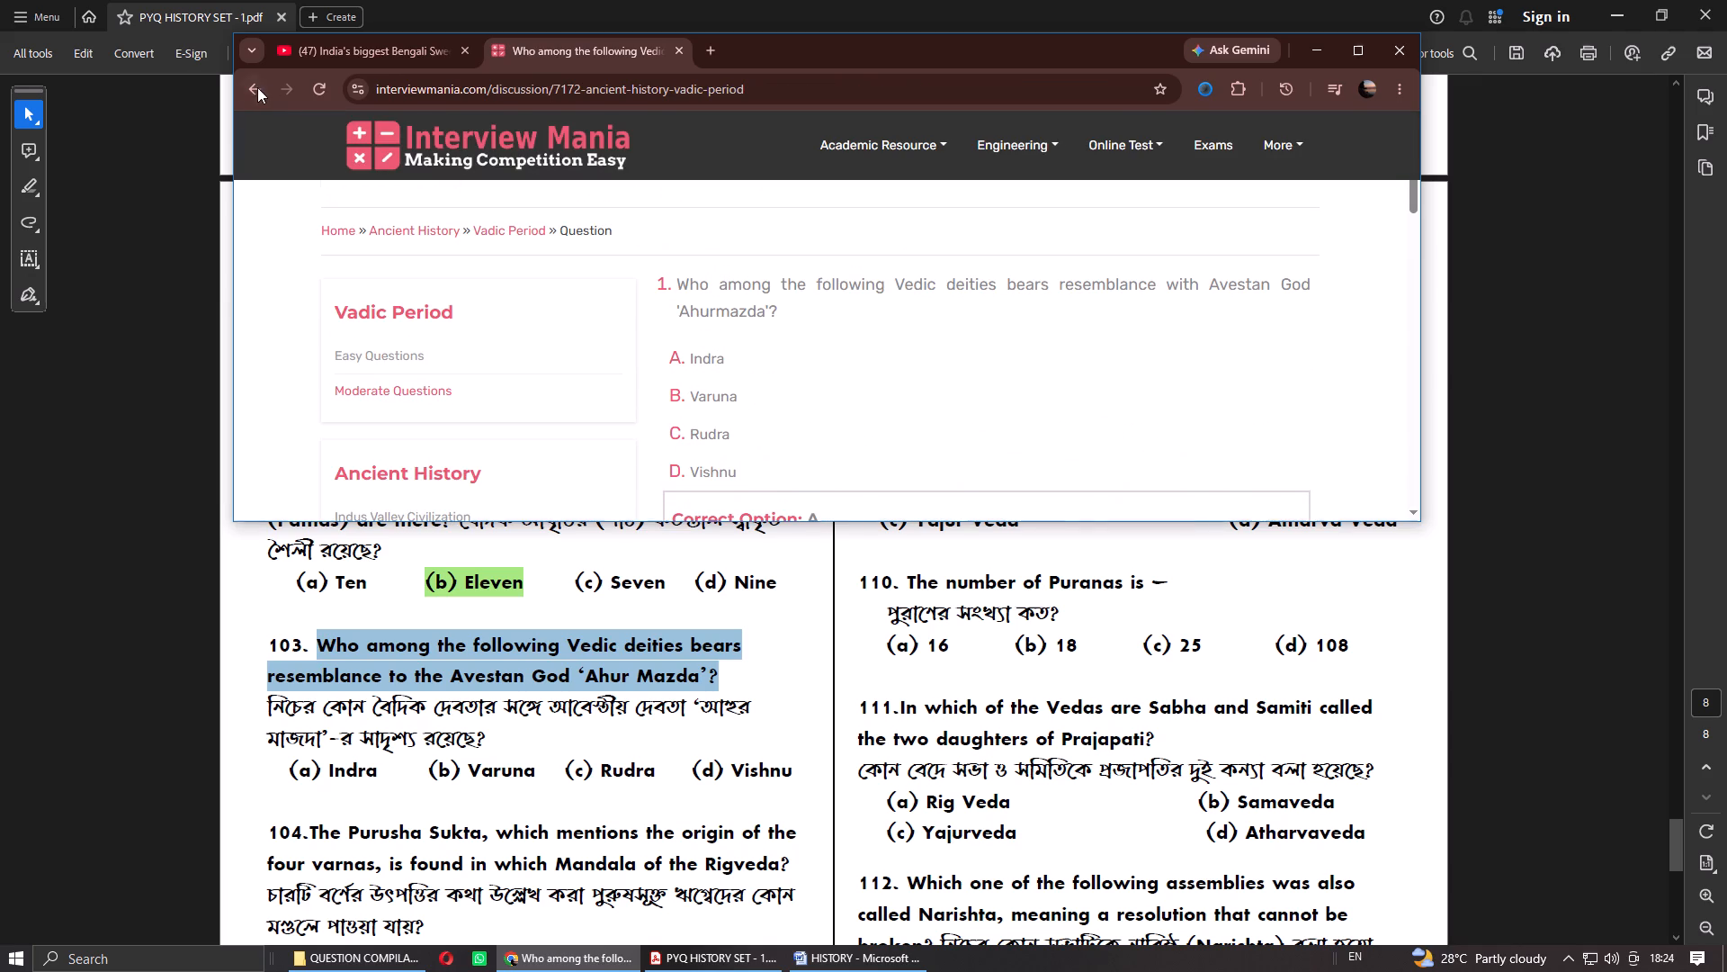
click(256, 87)
Switch to the HISTORY Word document and go to the DEITY section.
click(819, 970)
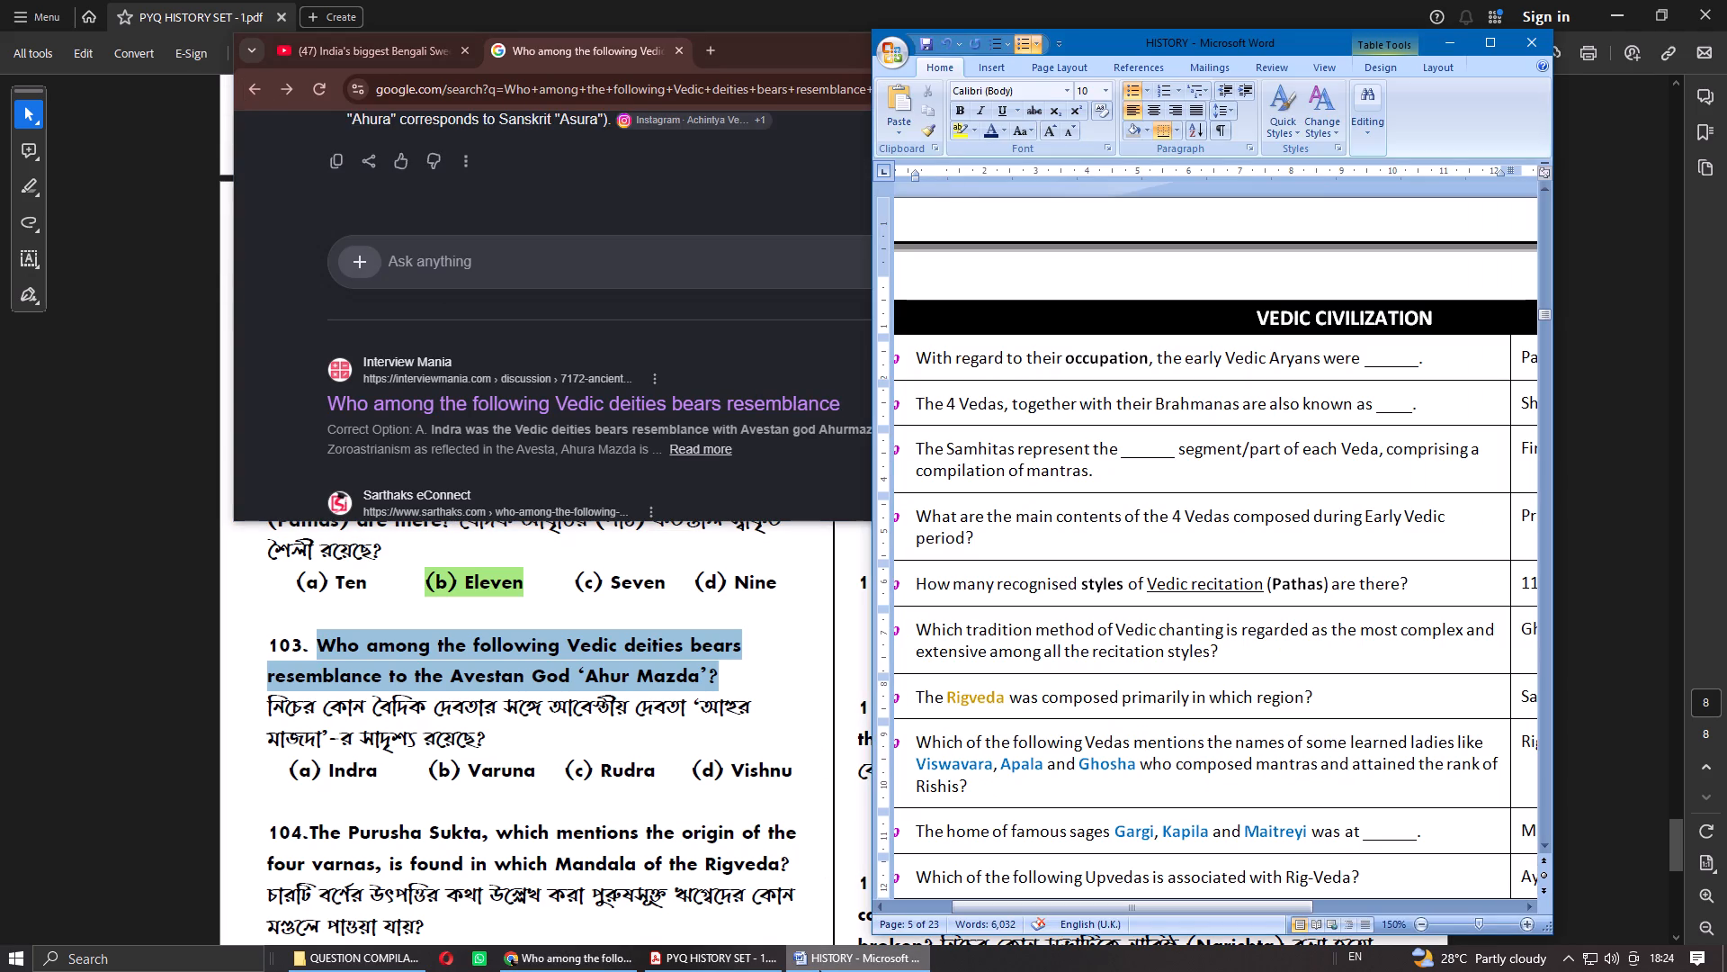
scroll(1341, 732, down, 8)
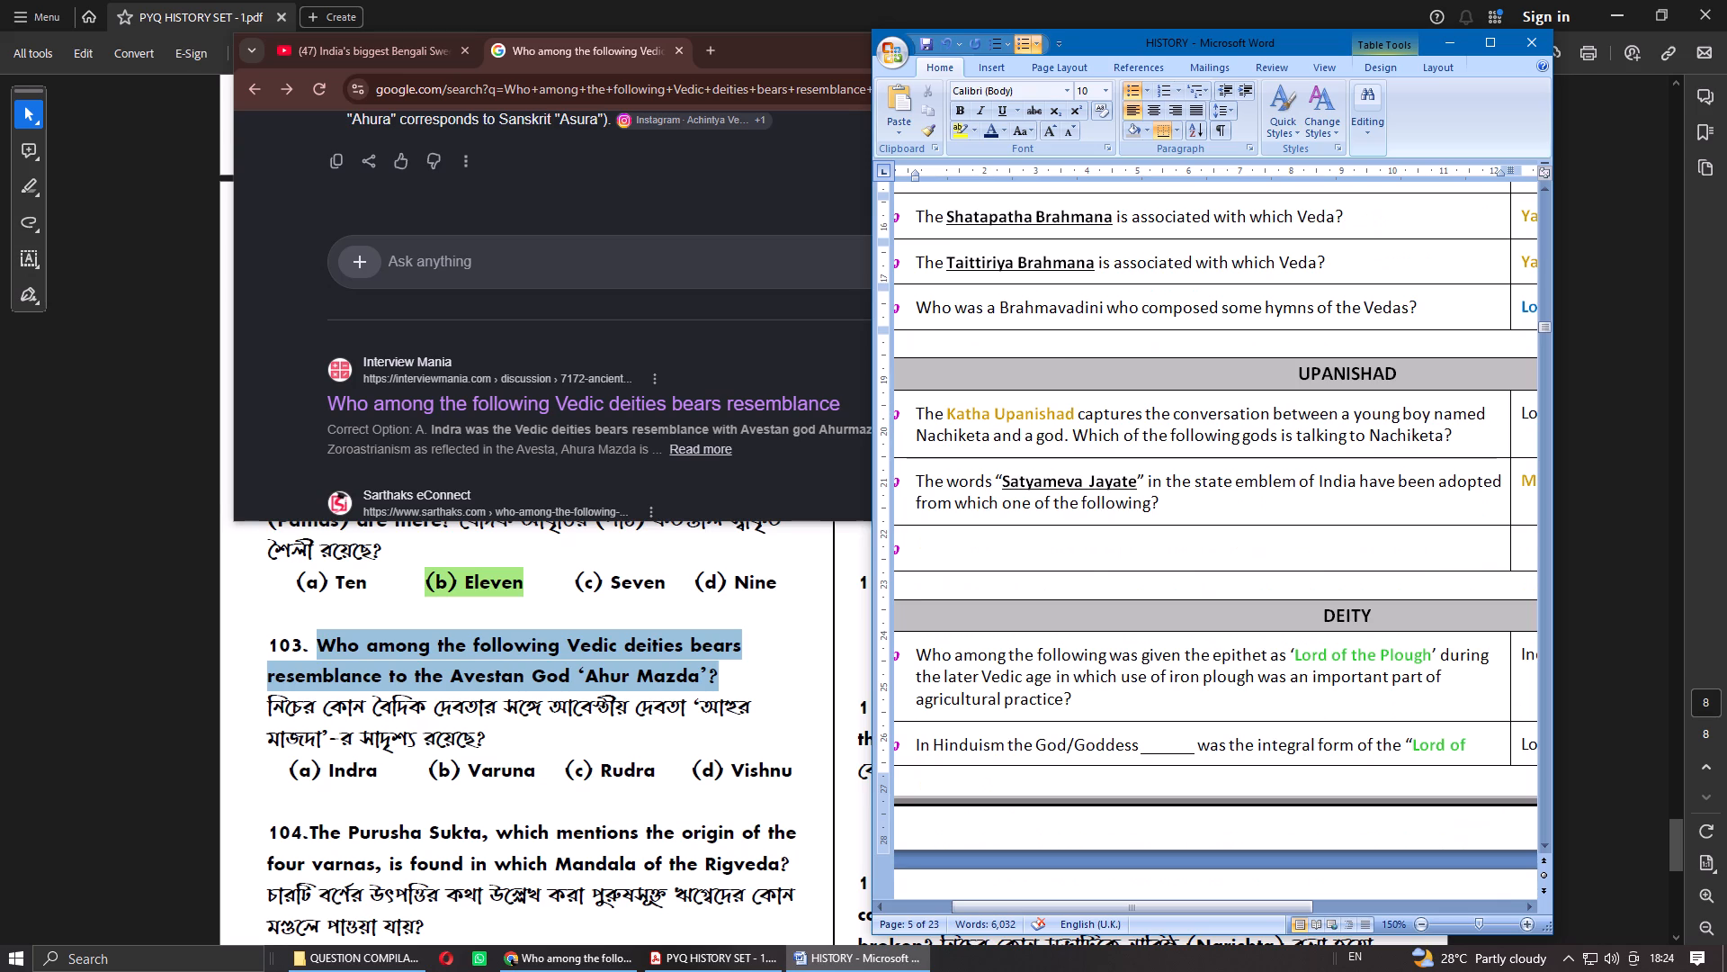
scroll(1484, 732, down, 2)
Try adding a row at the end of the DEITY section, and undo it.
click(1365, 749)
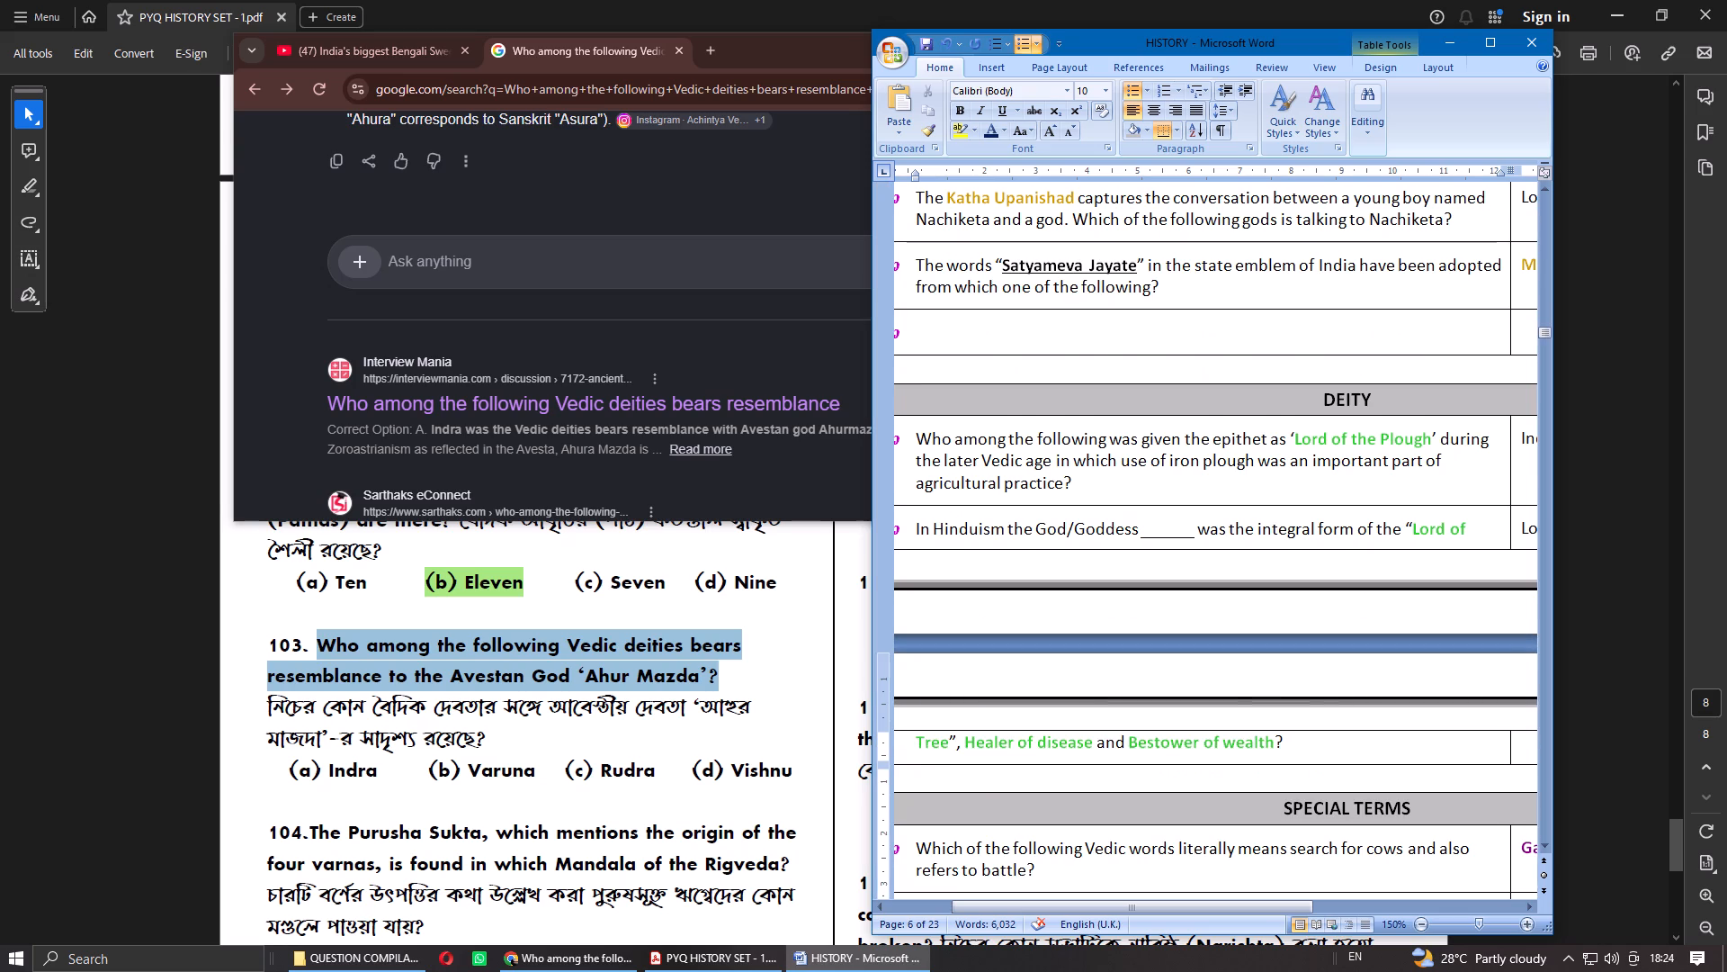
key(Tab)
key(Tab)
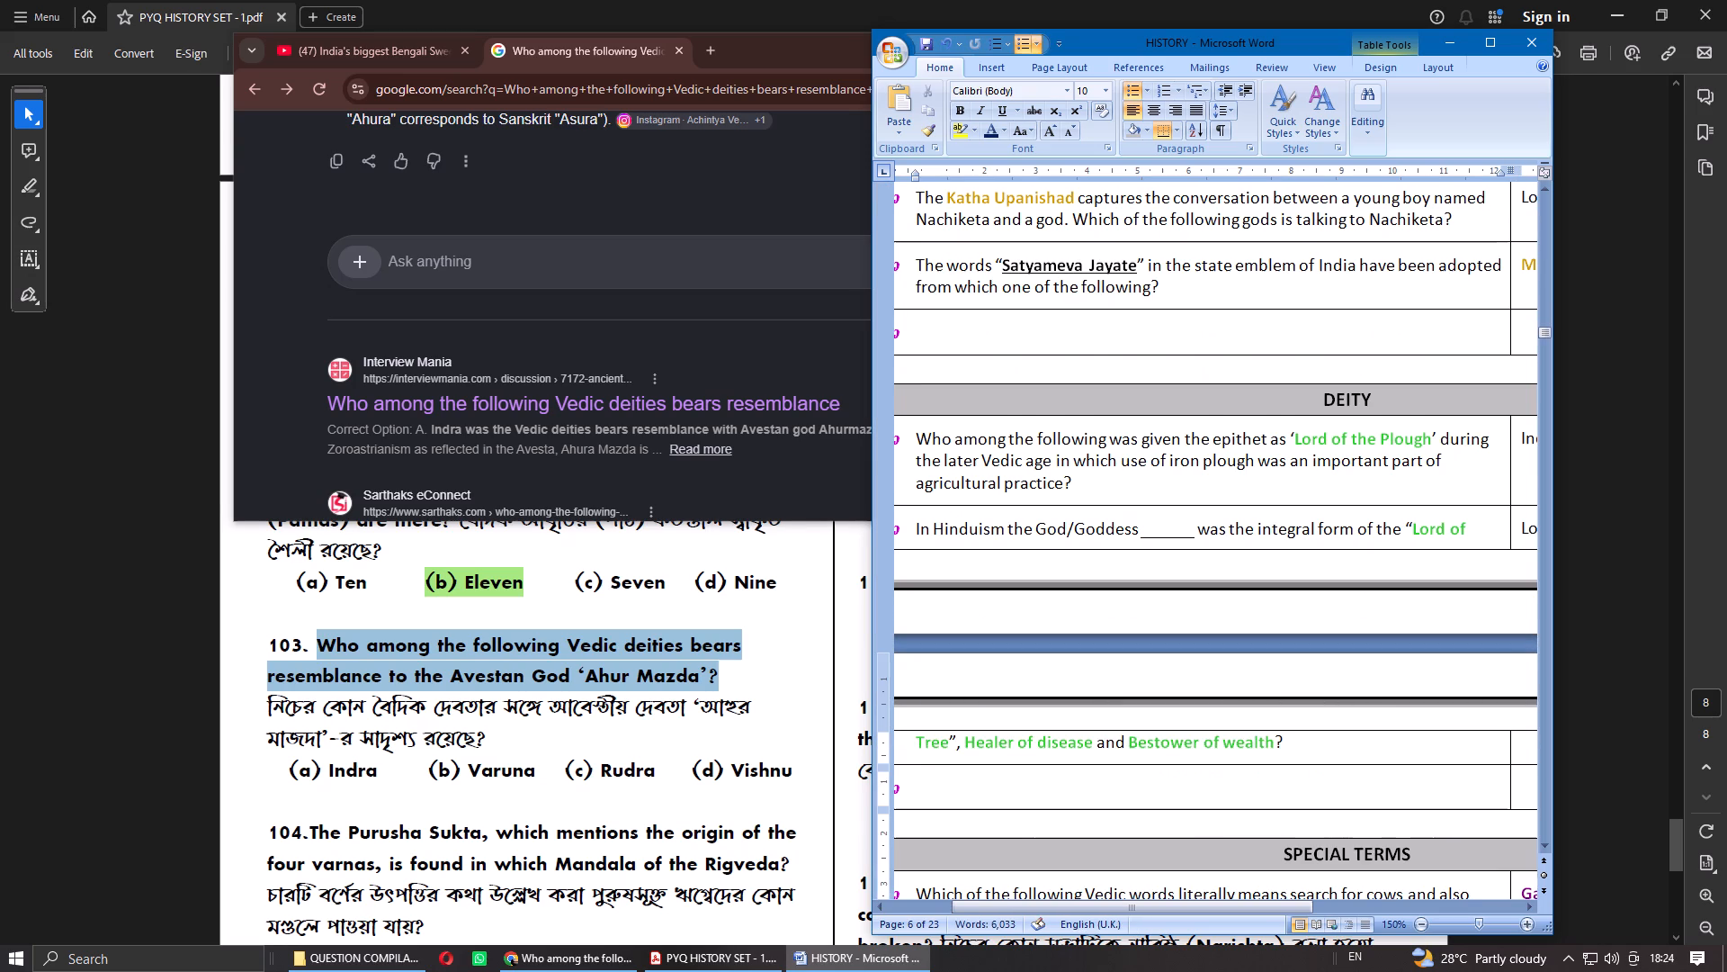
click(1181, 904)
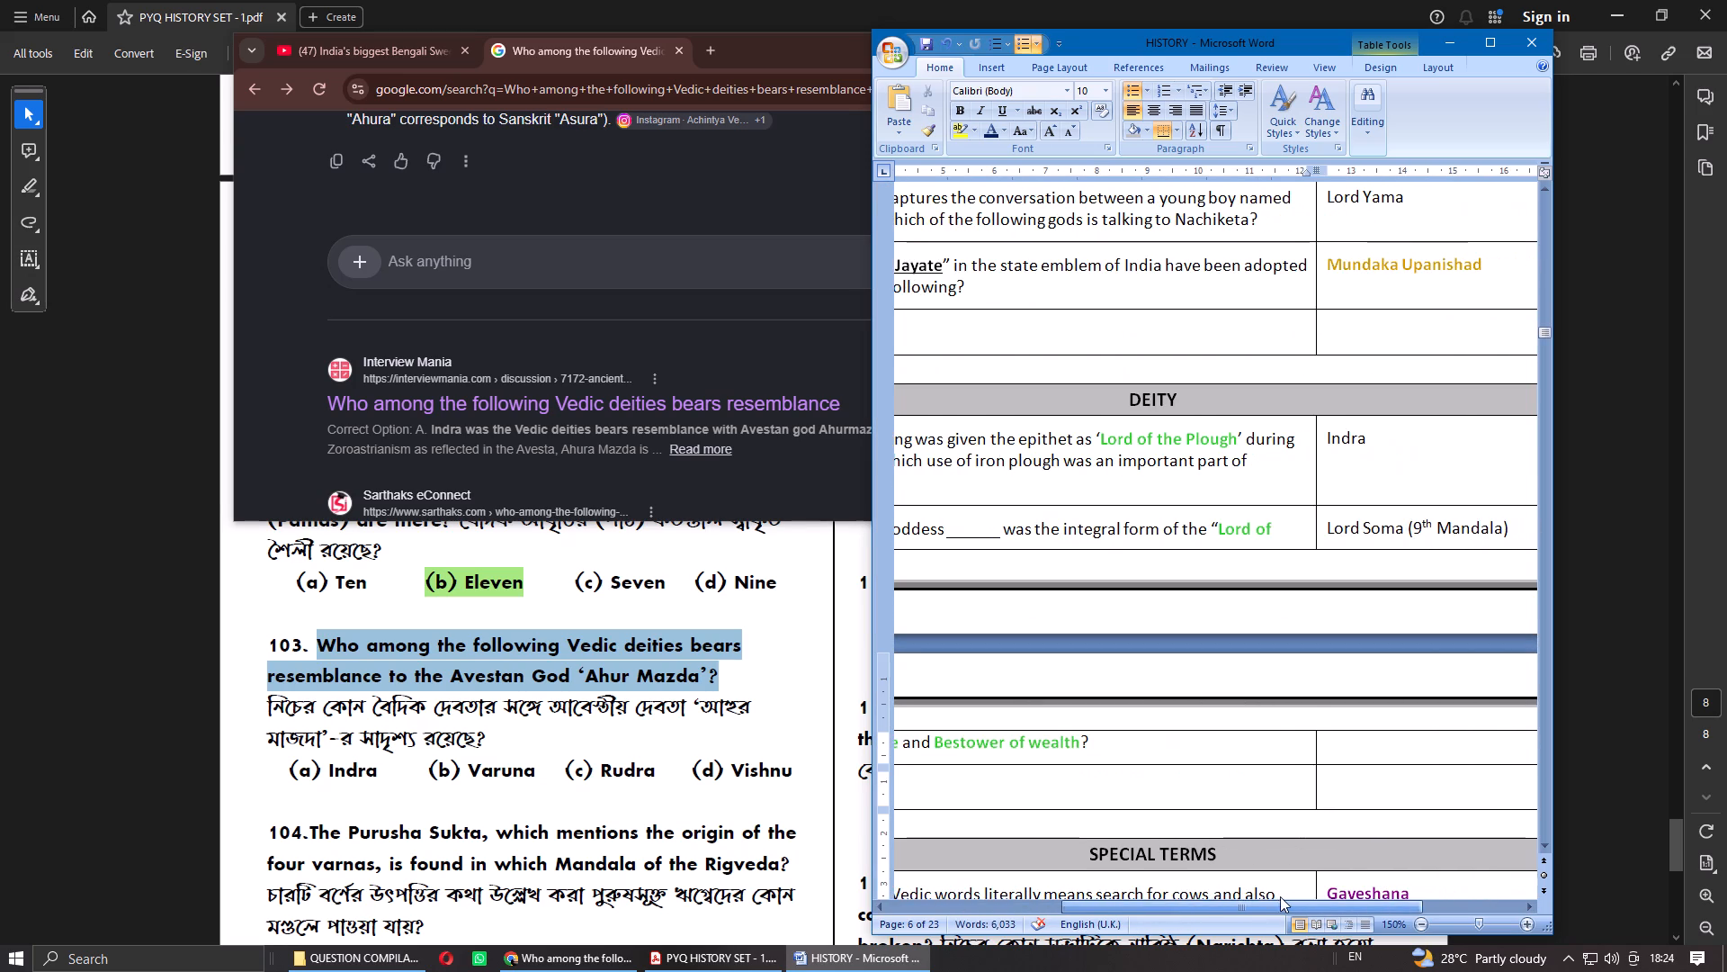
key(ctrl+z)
Insert a row below the 'Lord of the Plough' question in the DEITY section.
right_click(1387, 481)
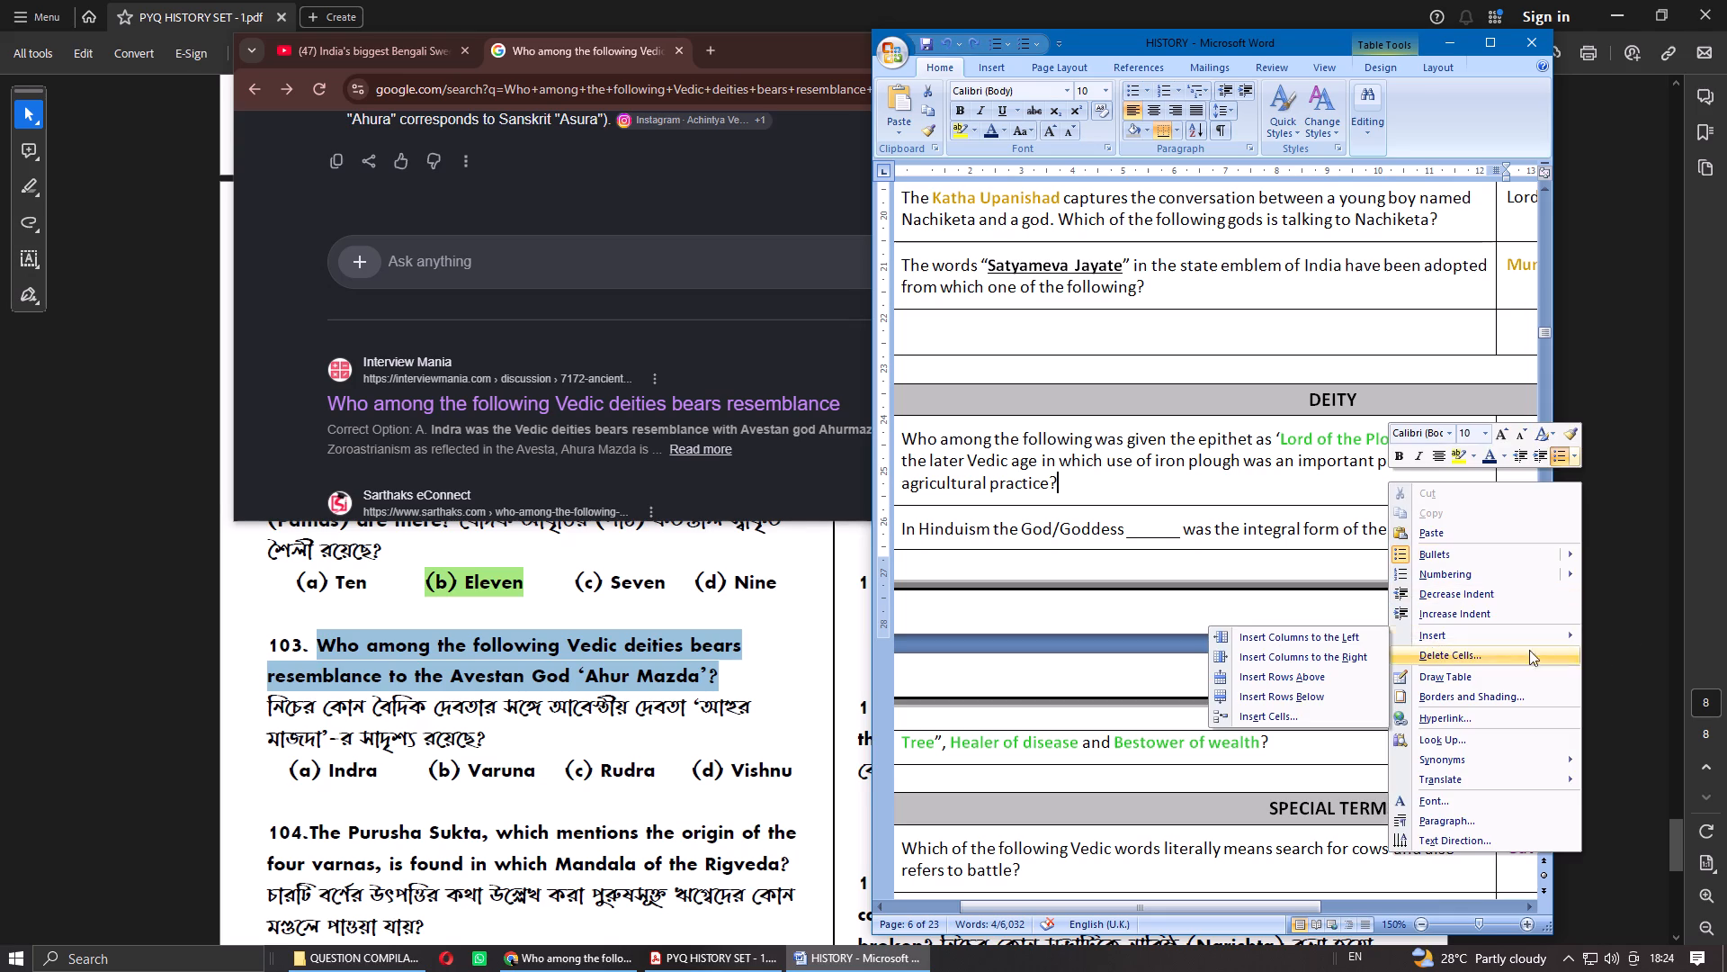
click(1325, 693)
Fill the new DEITY row with the question "Which Vedic deity bears resemblance to the Avestan God Ahur Mazda?" and the answer "Indra".
click(1152, 512)
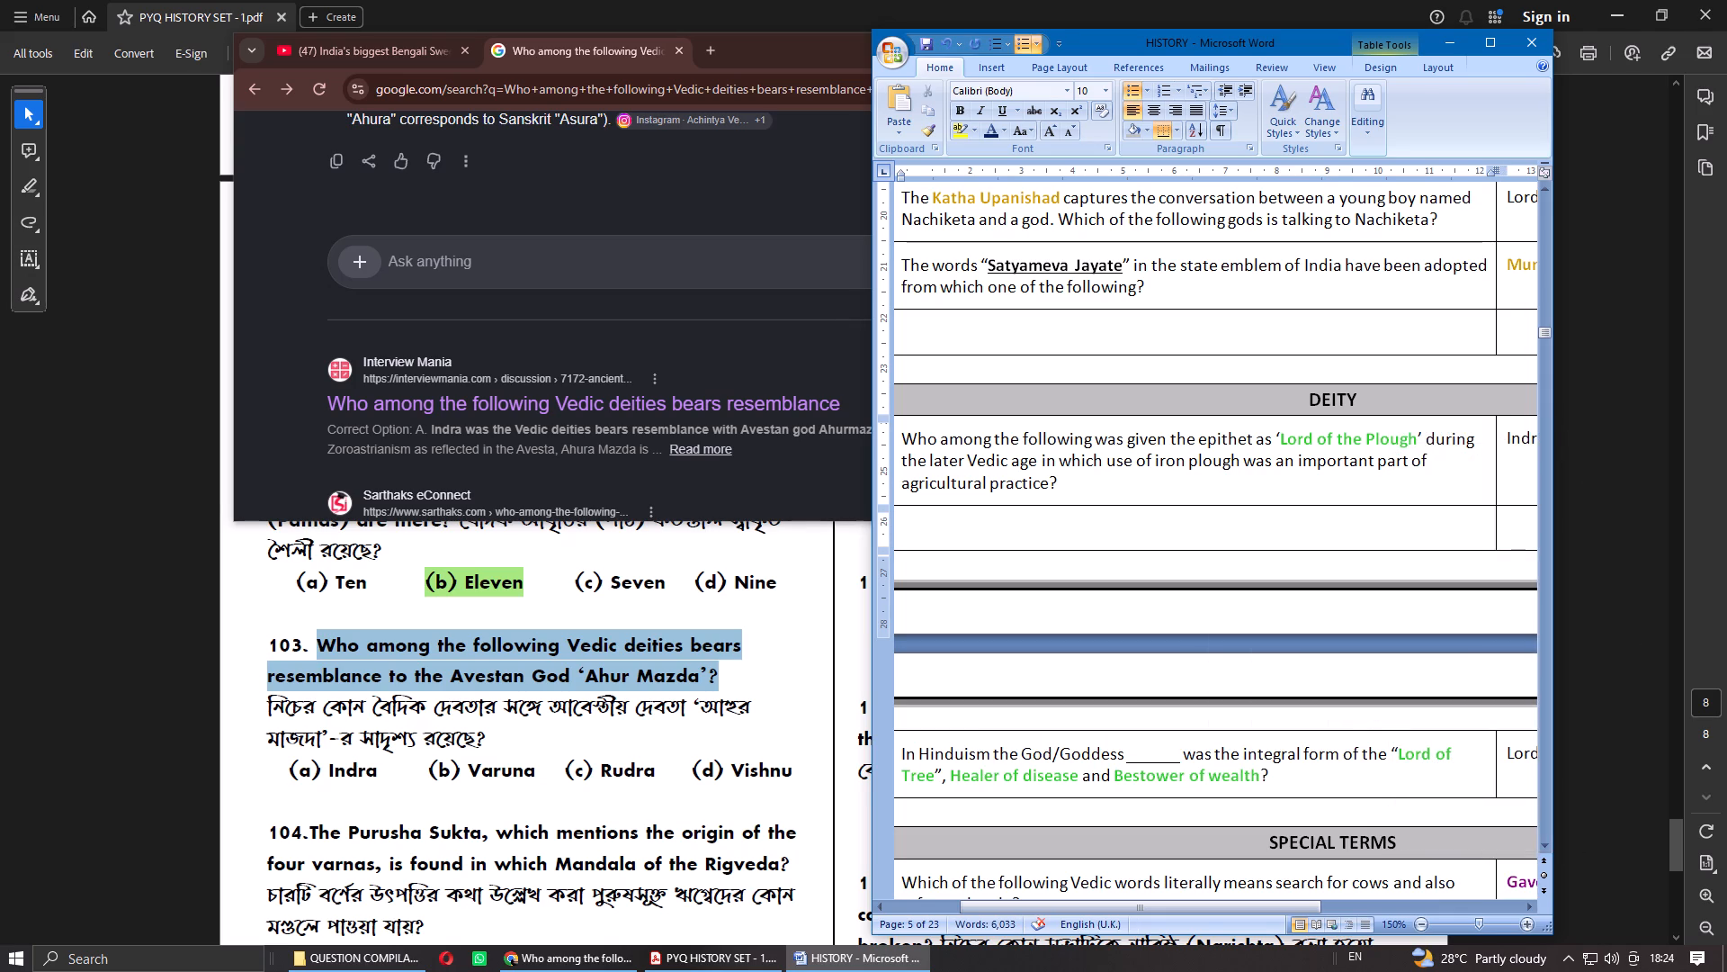
text(which)
key(space)
text(Vedic deit)
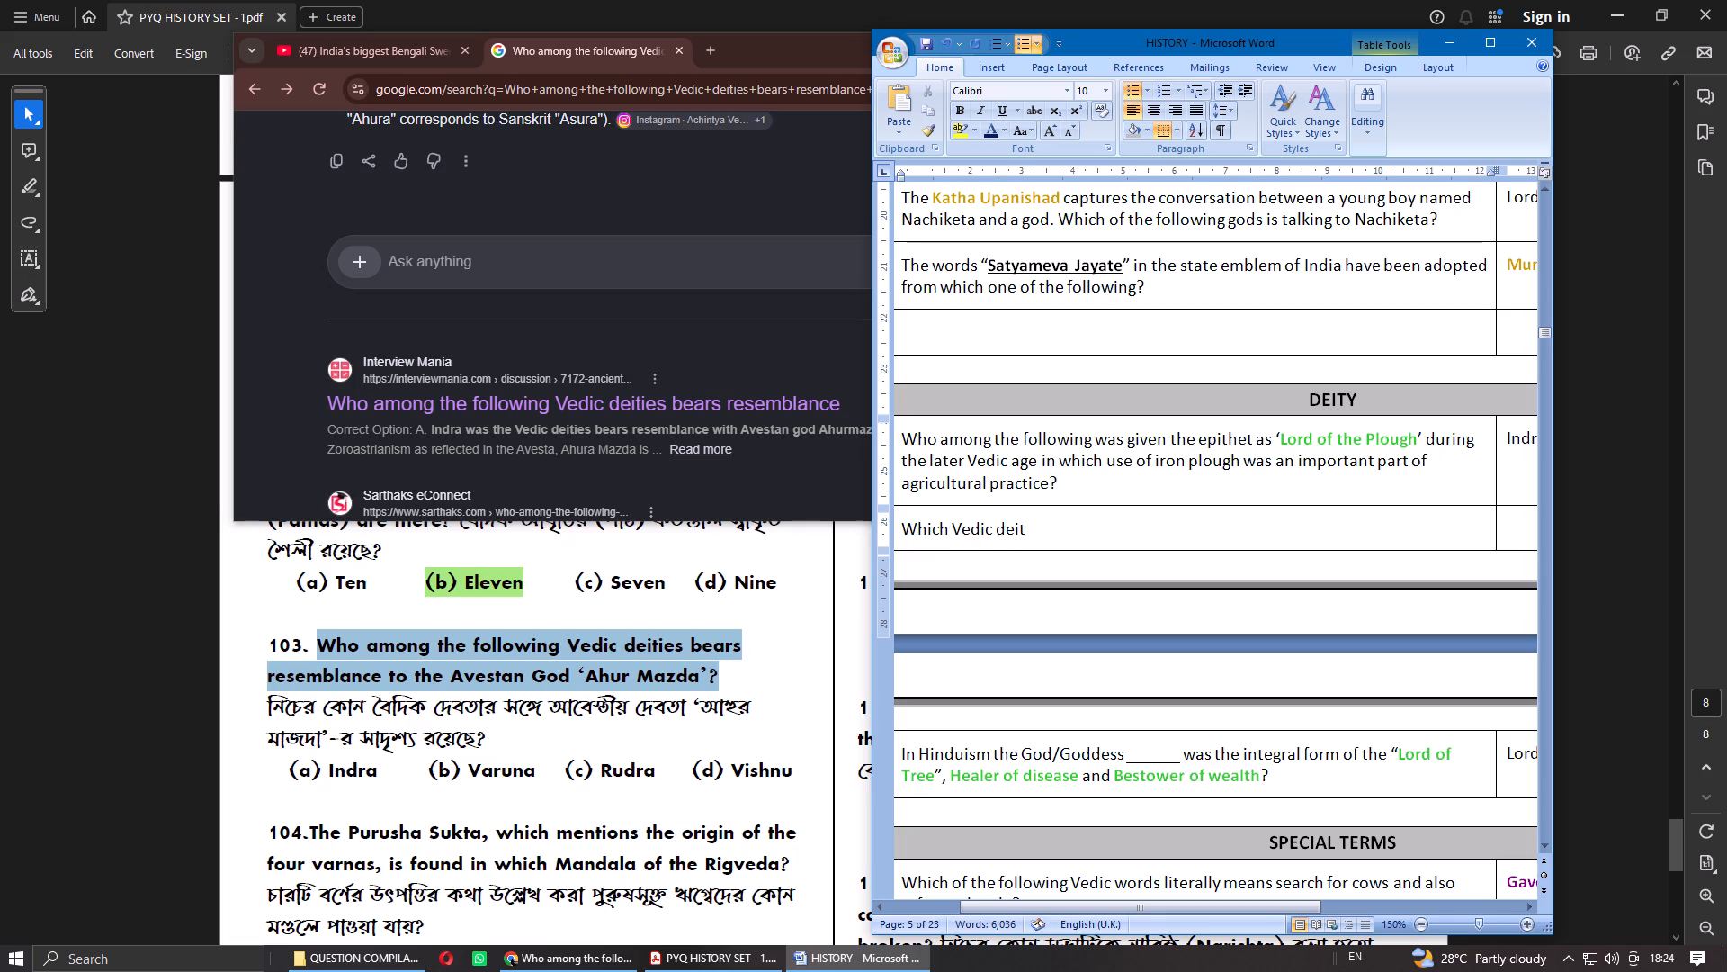
text(y bears resembles)
key(BackSpace)
key(BackSpace)
text(ance to the)
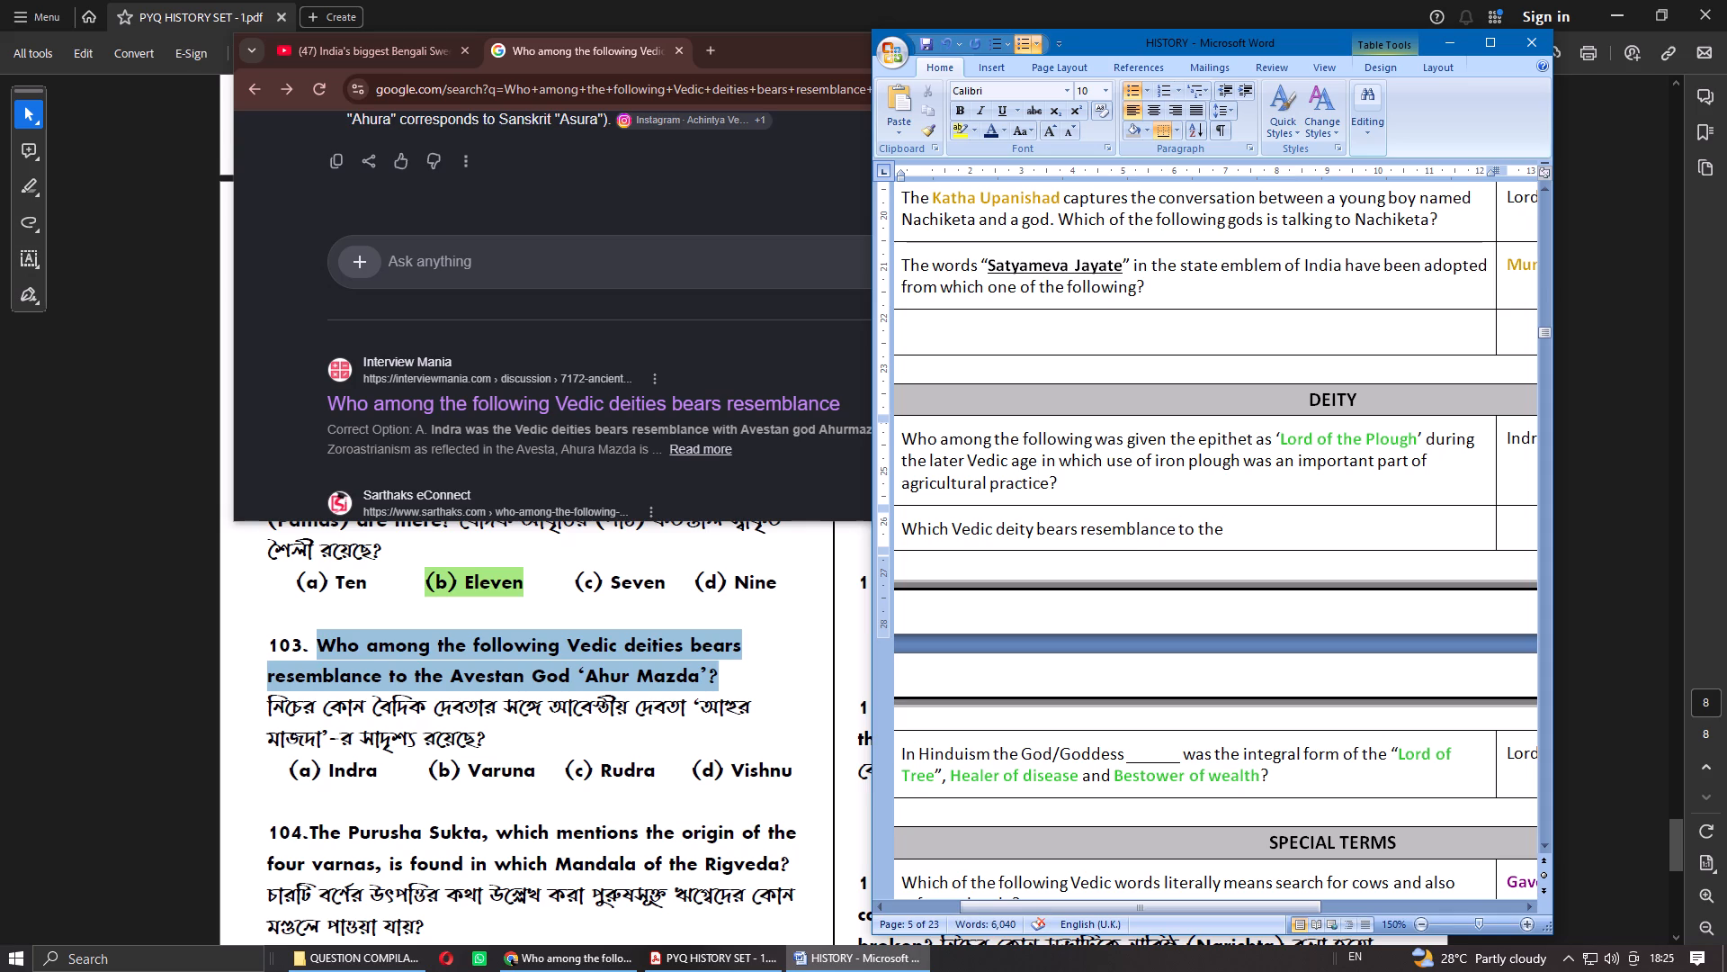
key(space)
text(Avestan God)
key(space)
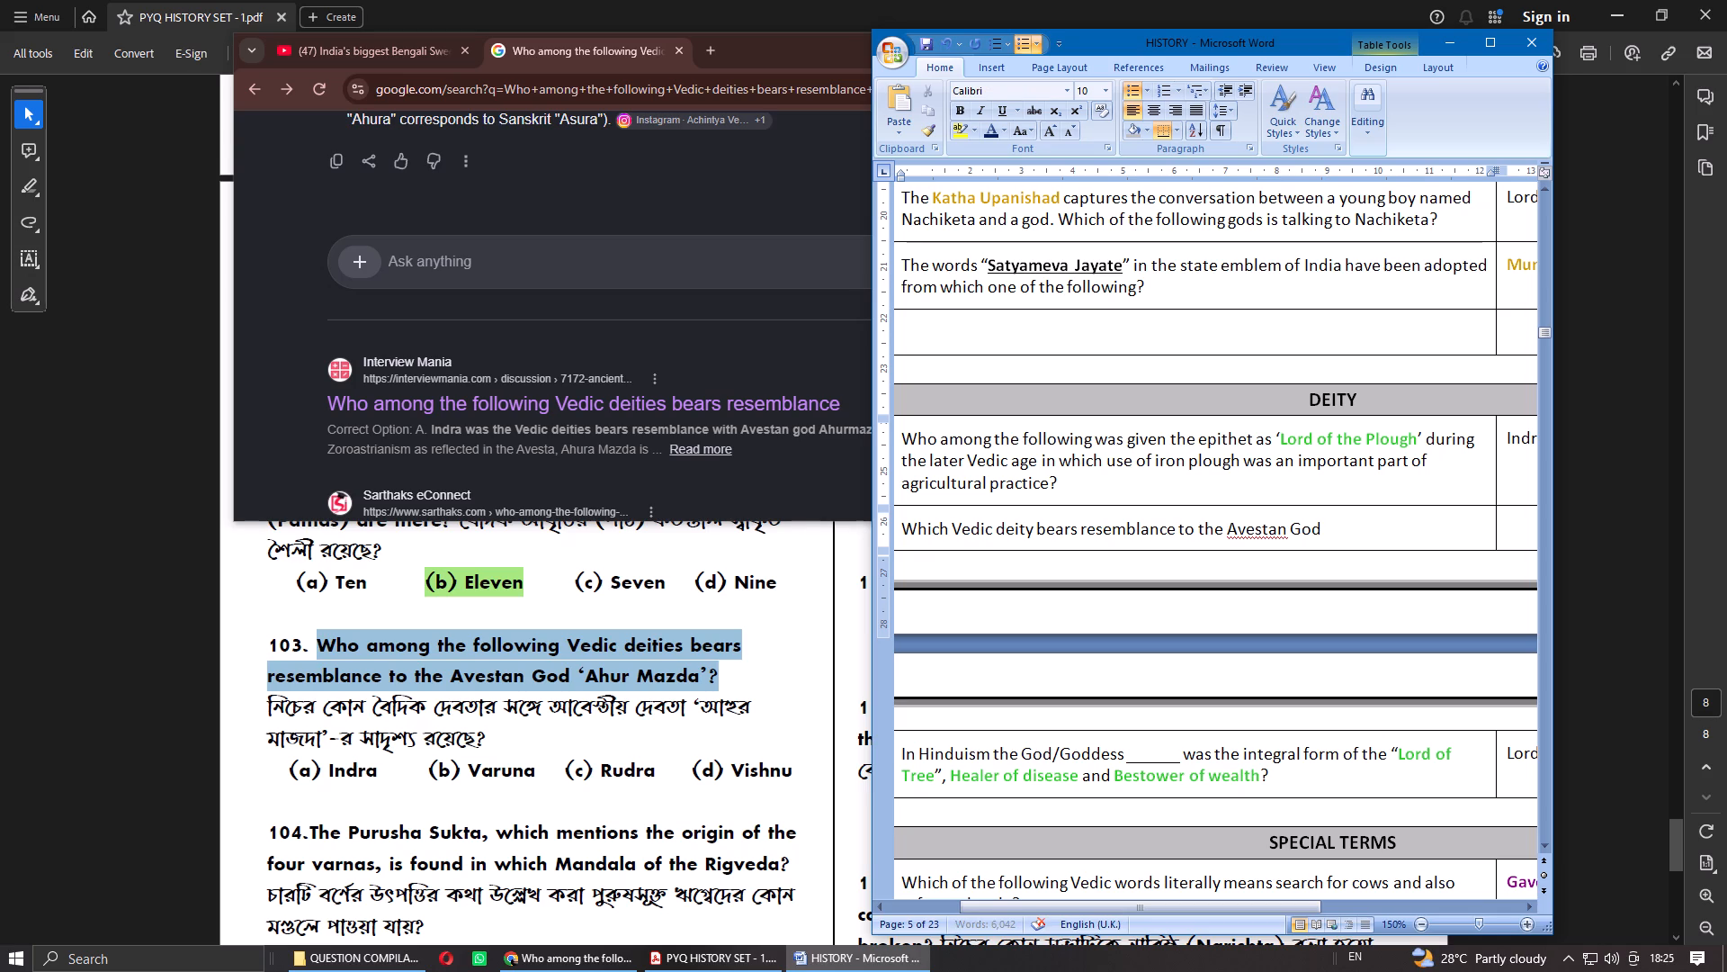
text(Ahur Mazda?)
key(Tab)
text(Indra)
Format "Ahur Mazda" in the new DEITY question as bold text in the recently used green.
drag(1210, 904, 1204, 904)
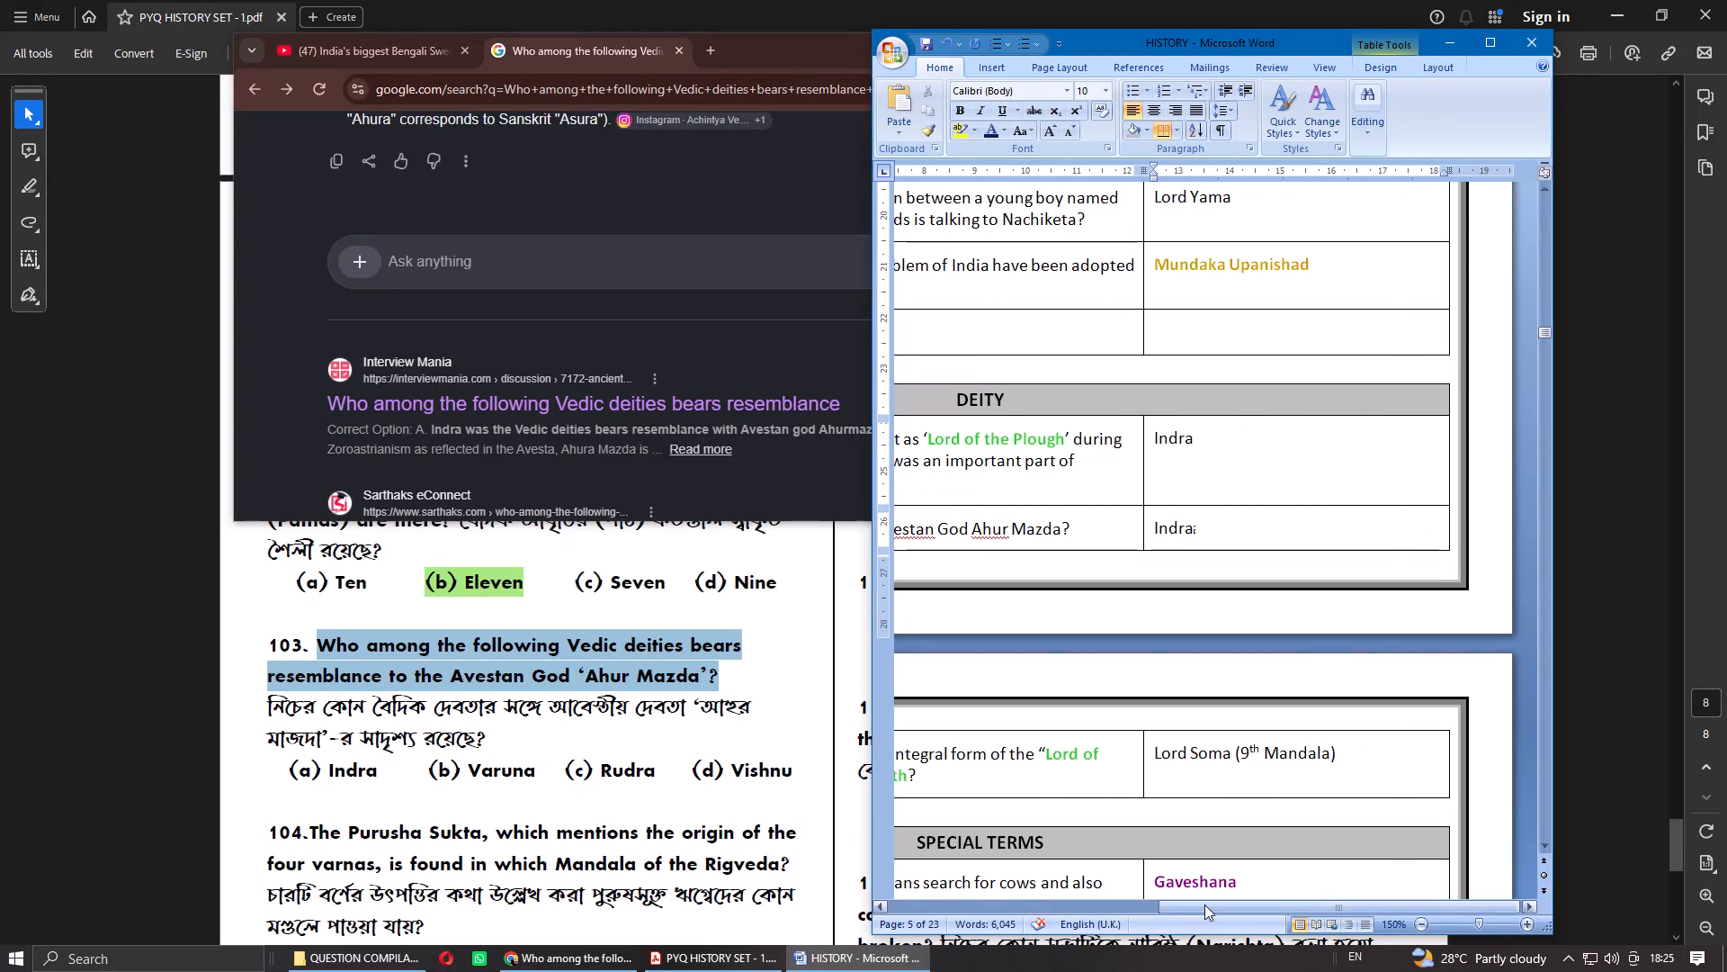
drag(1204, 904, 1068, 895)
drag(1238, 529, 1302, 529)
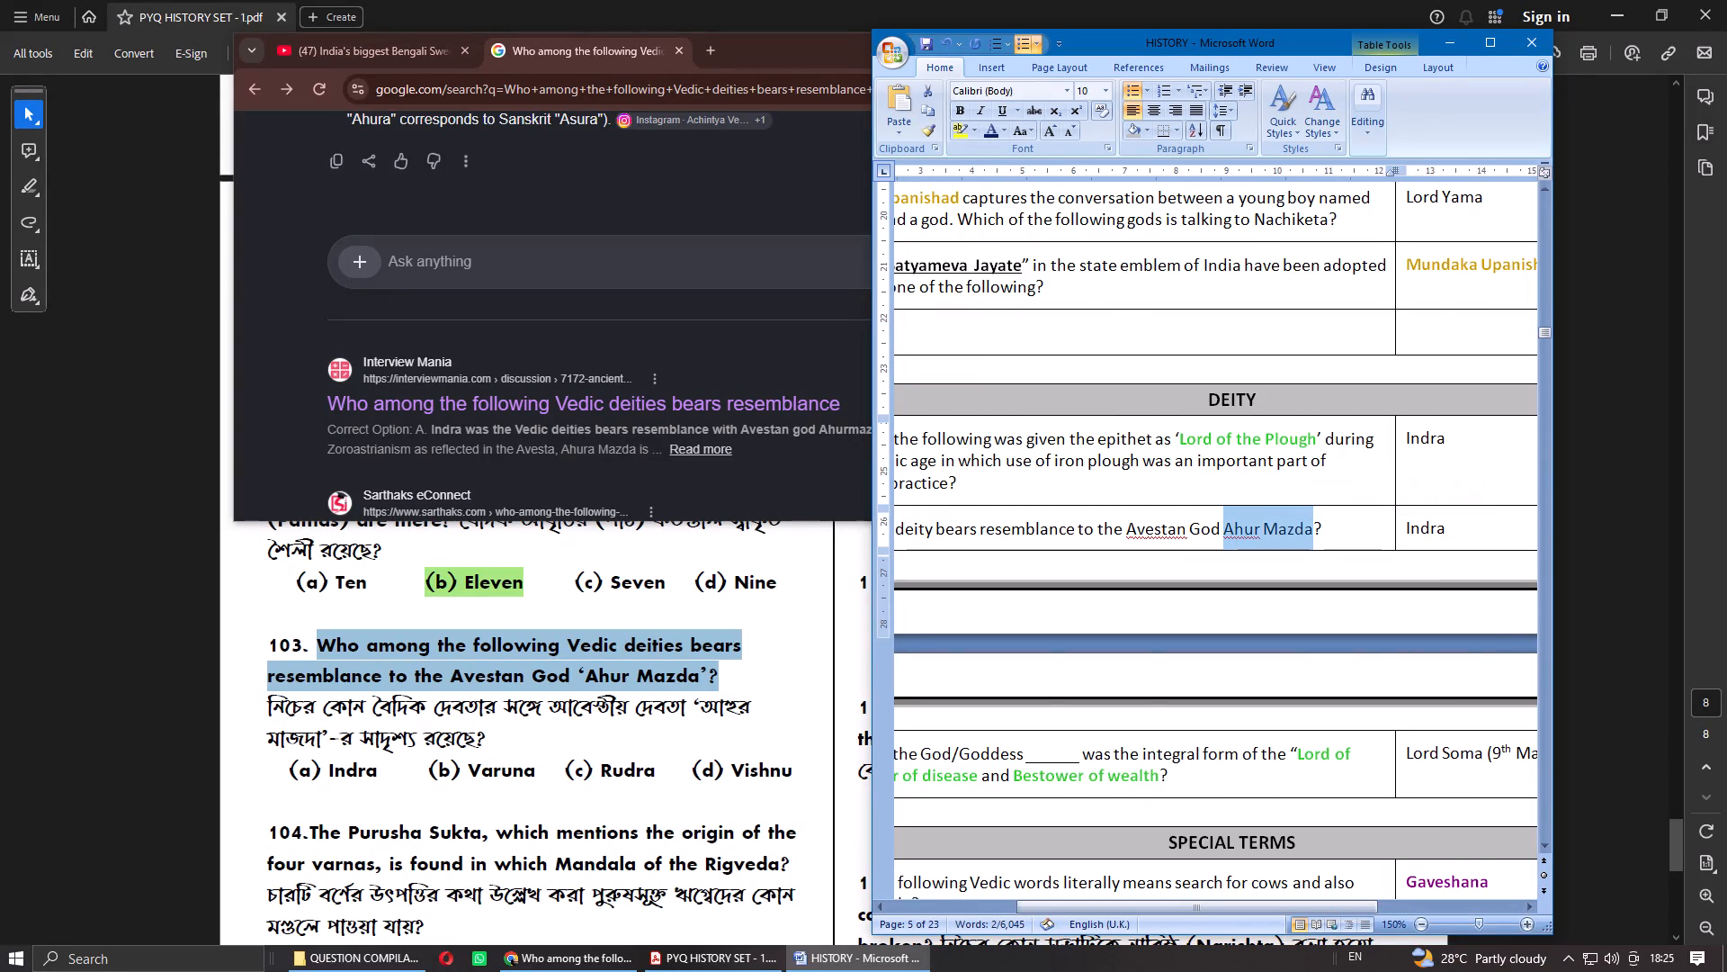
click(1009, 130)
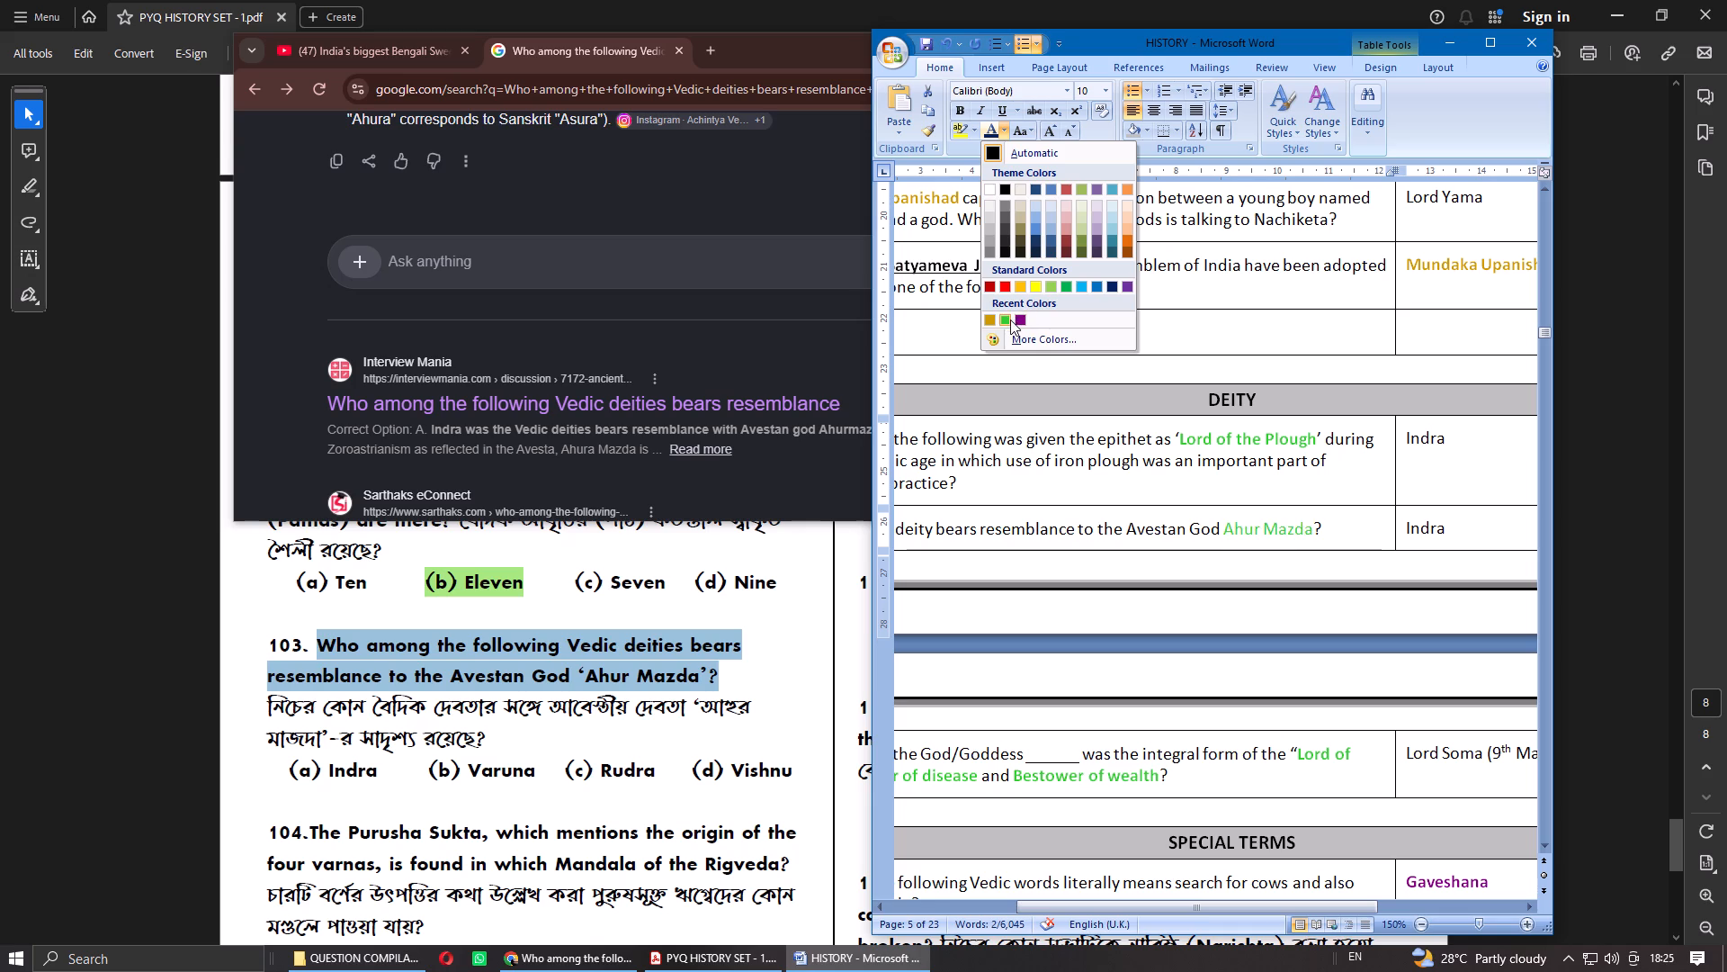
click(1010, 319)
click(968, 113)
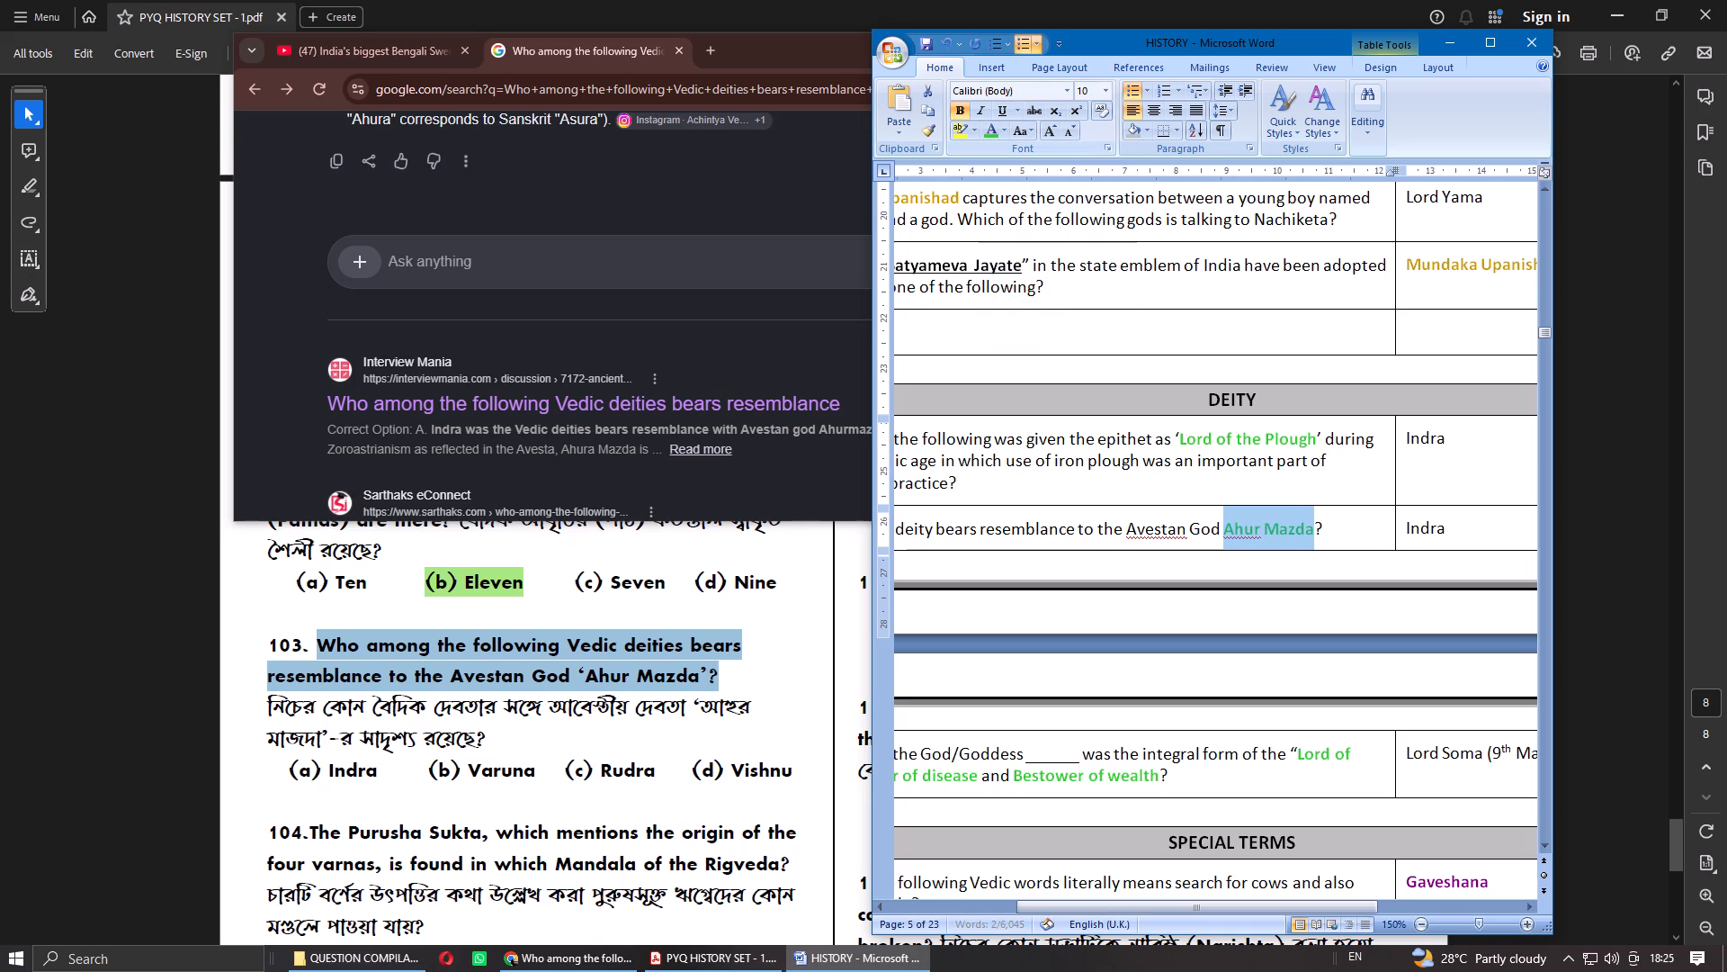
click(1245, 526)
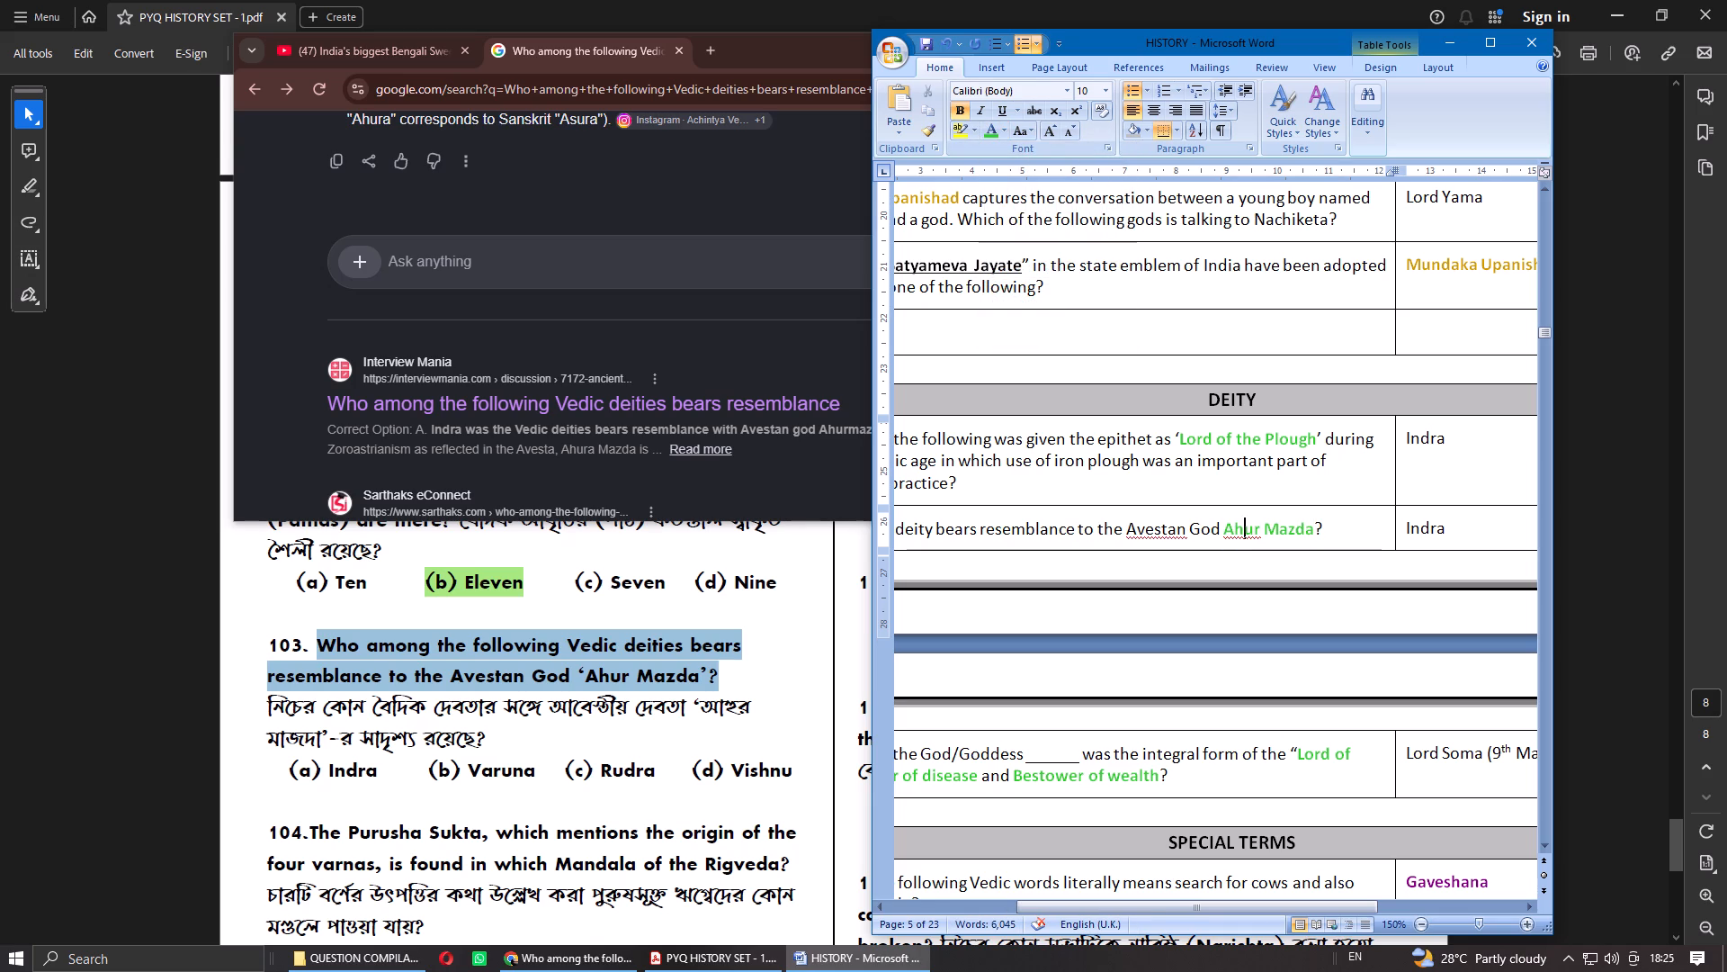
Format the word "Avestan" in the same question as bold text in a dark orange-brown font colour.
double_click(1147, 531)
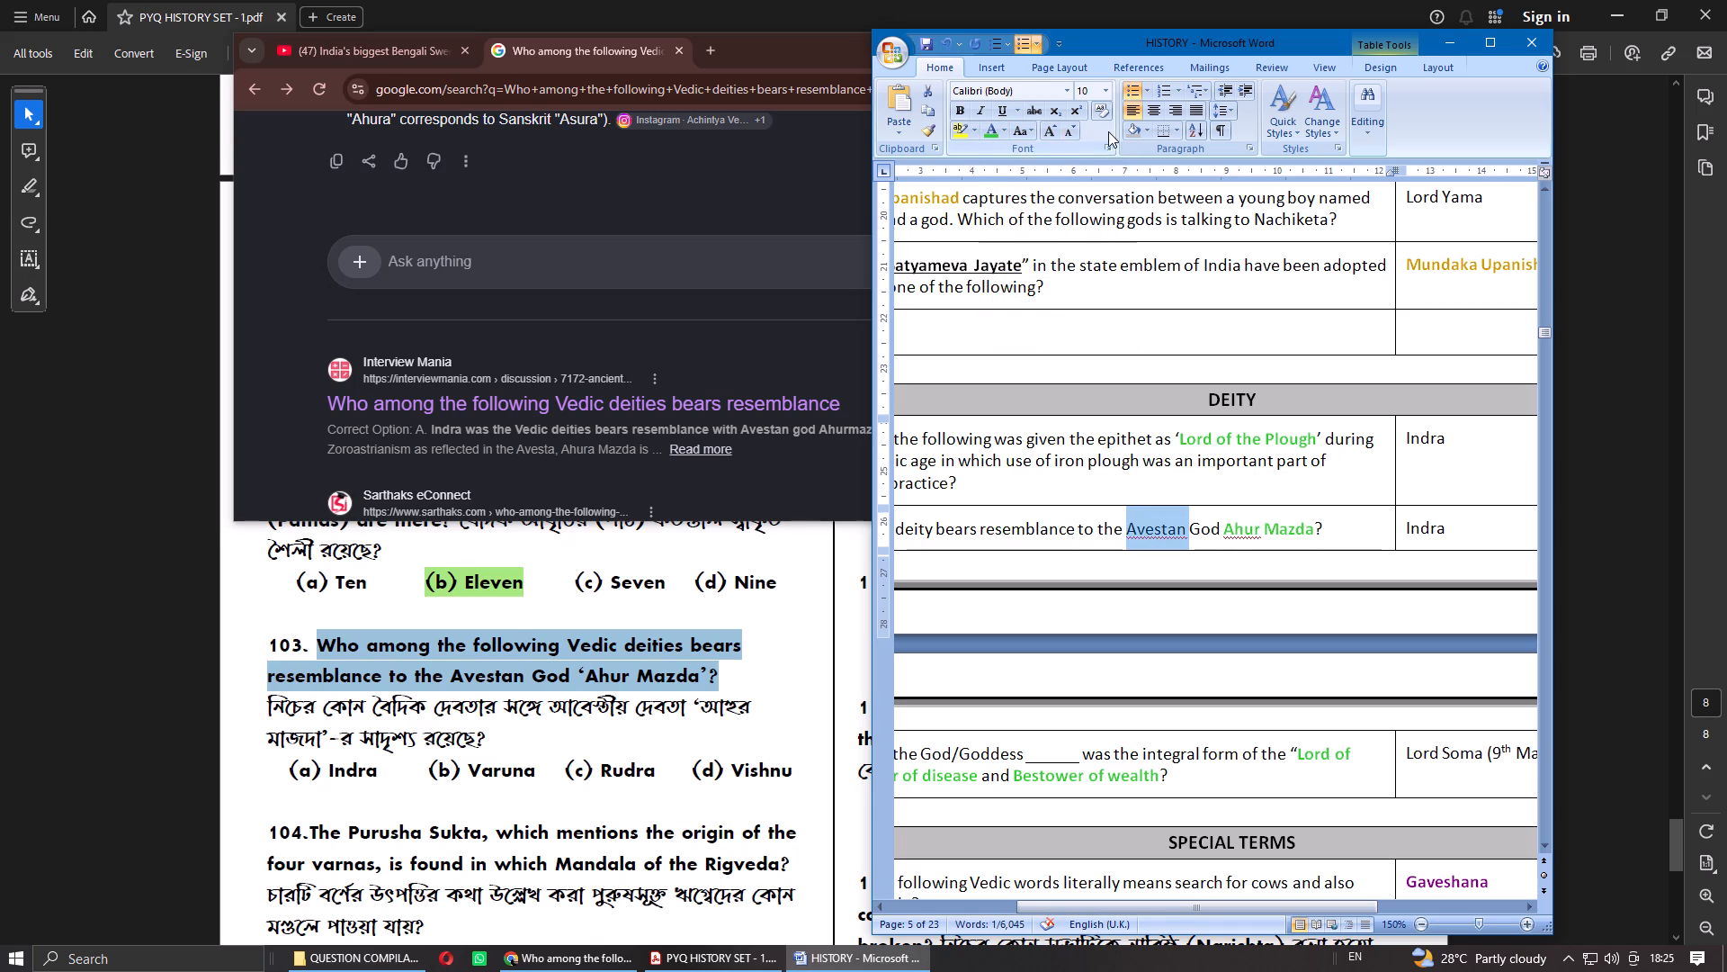
click(1007, 130)
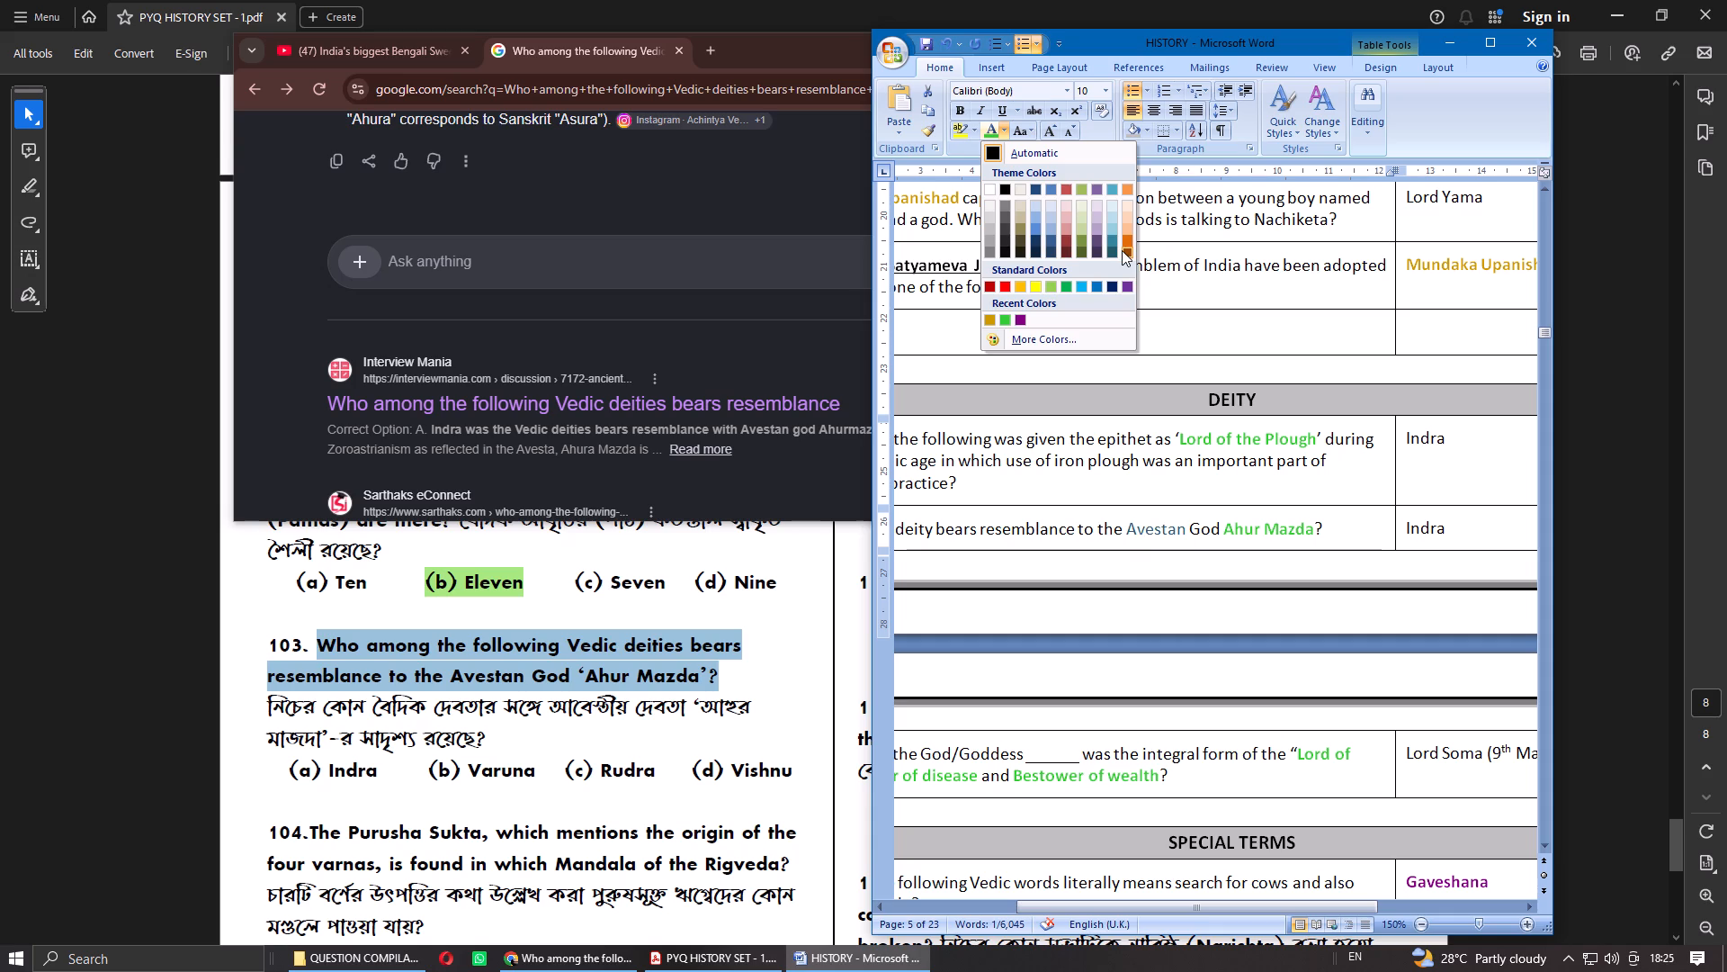
click(1122, 250)
click(956, 108)
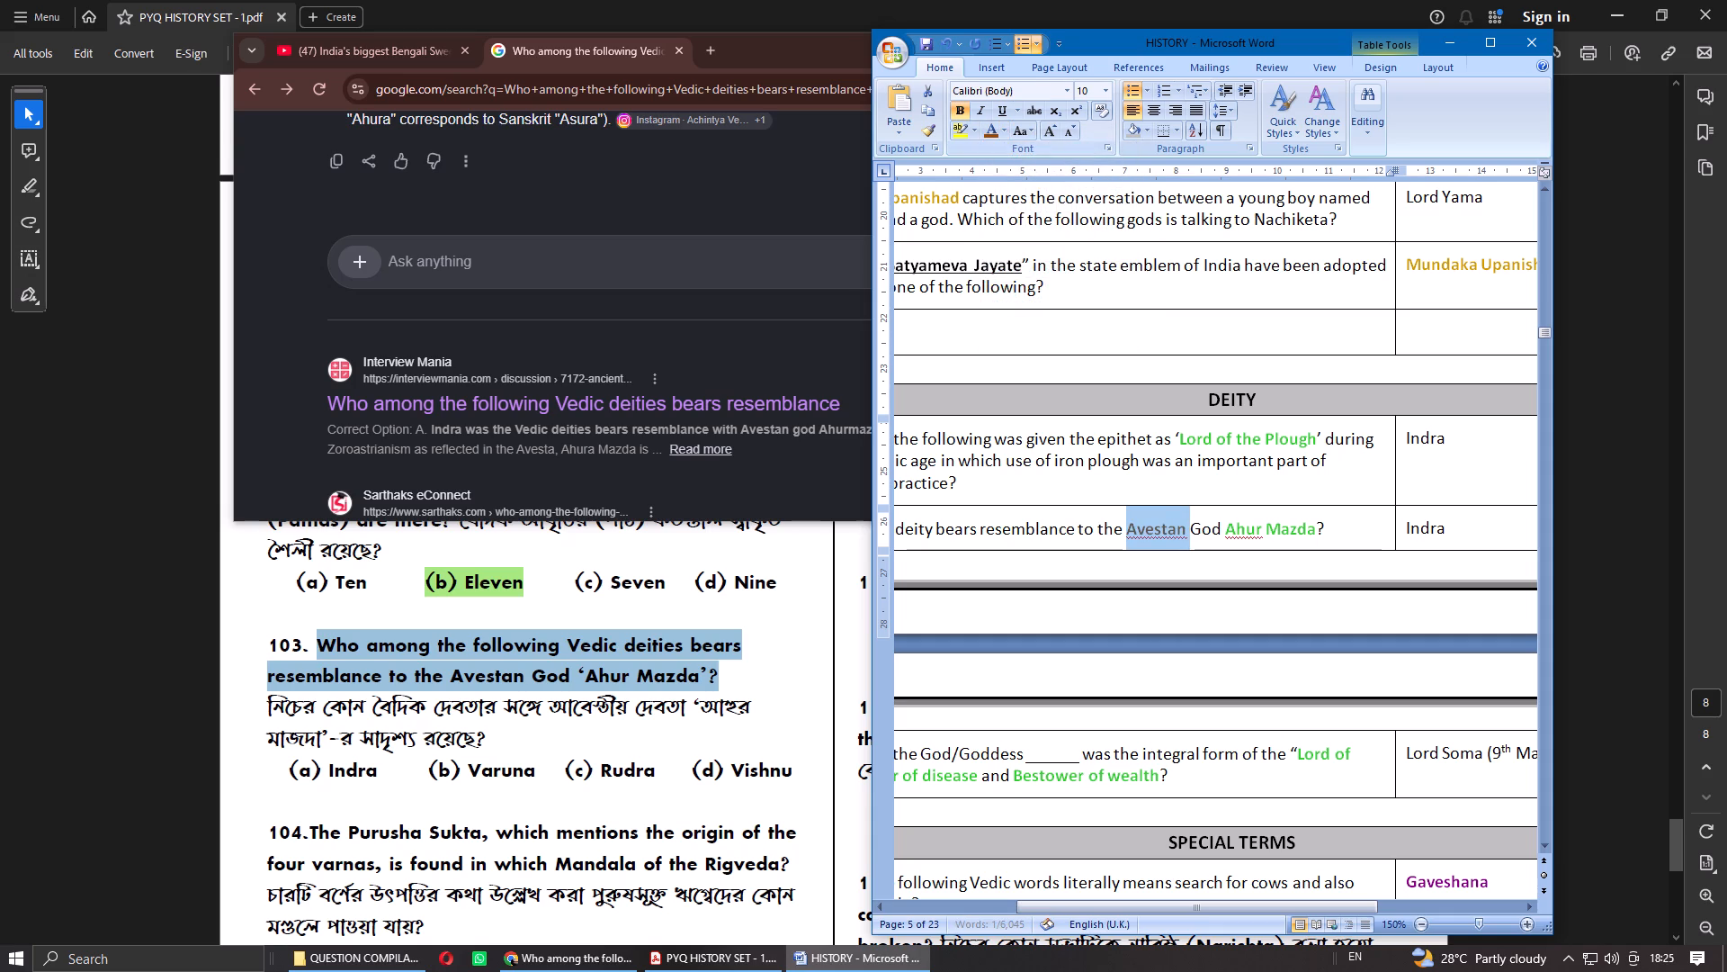
click(1168, 532)
Copy "Avestan God Ahur Mazda" from the question and search for it on Google in Chrome.
drag(1141, 531, 1230, 527)
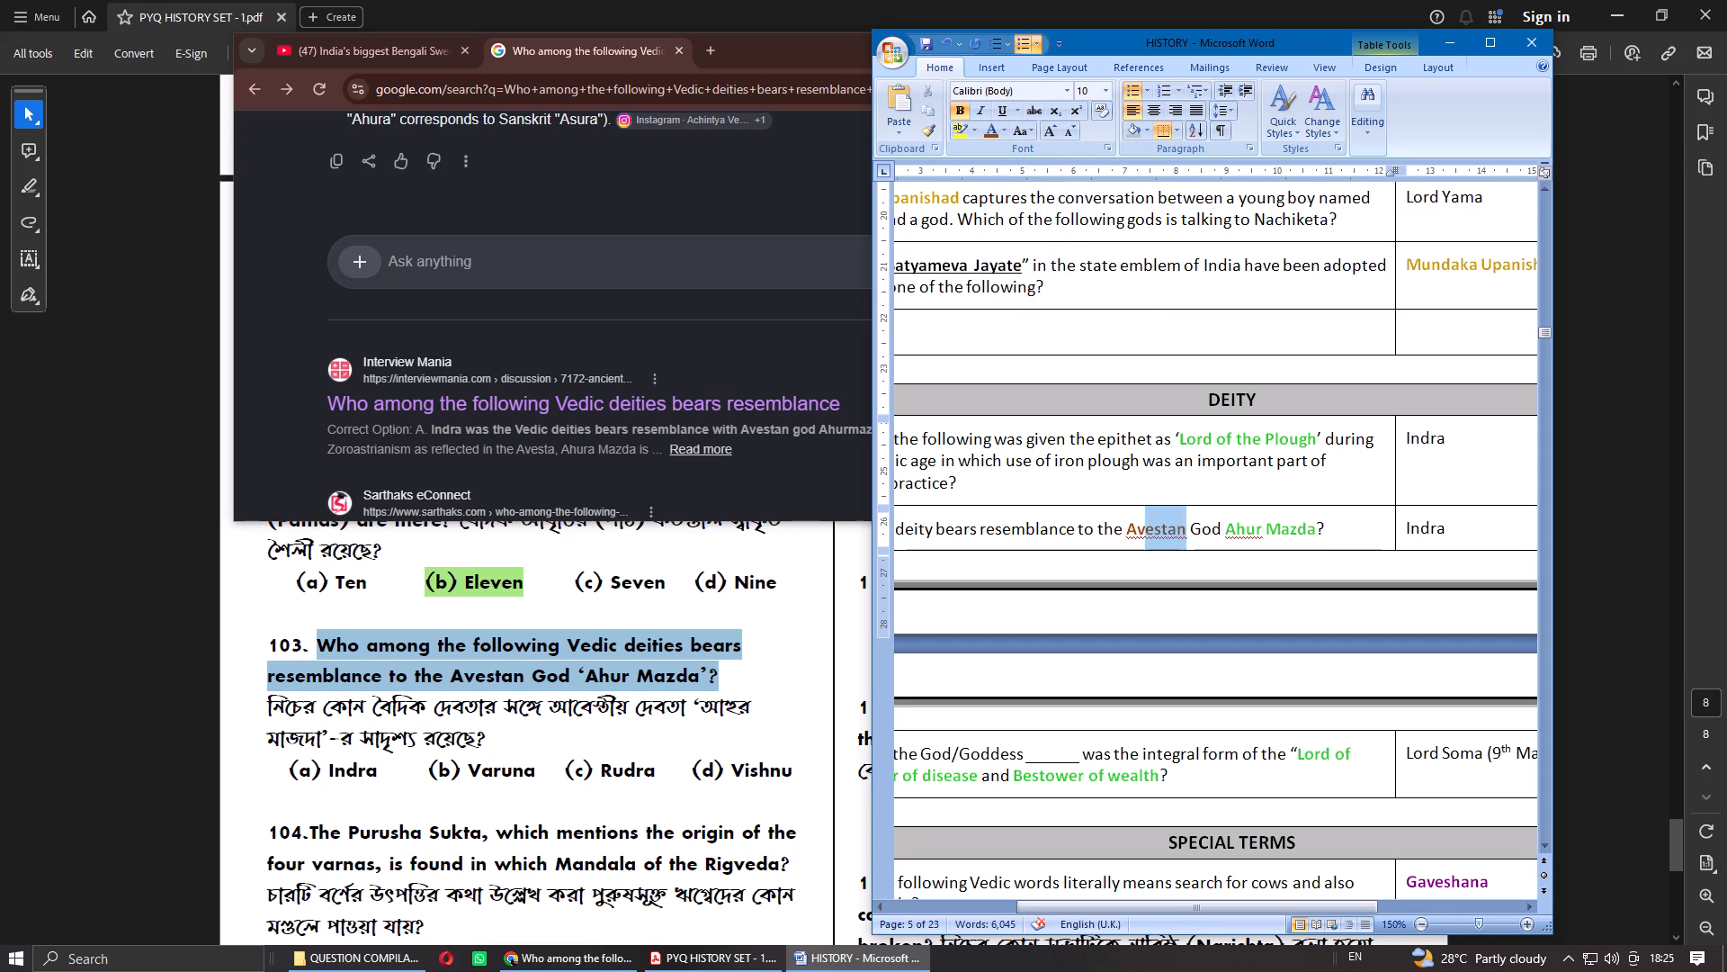
drag(1230, 527, 1292, 524)
right_click(1253, 523)
click(1286, 550)
scroll(770, 303, up, 11)
click(789, 157)
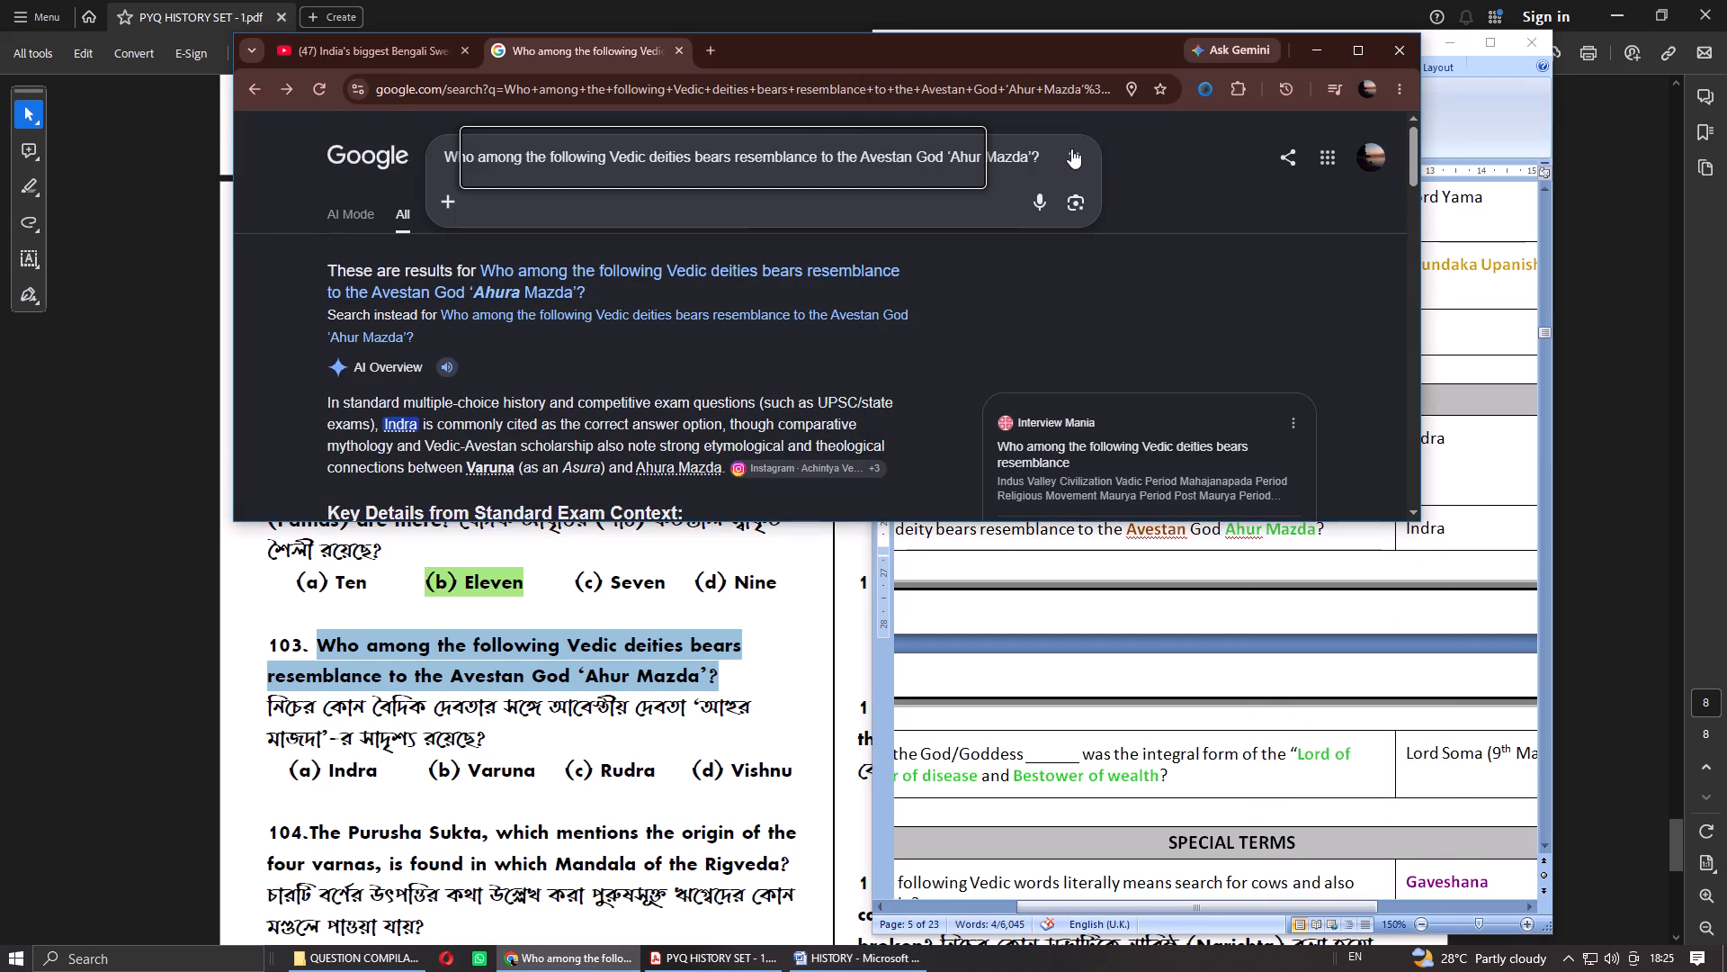
click(1071, 148)
key(ctrl+v)
key(Return)
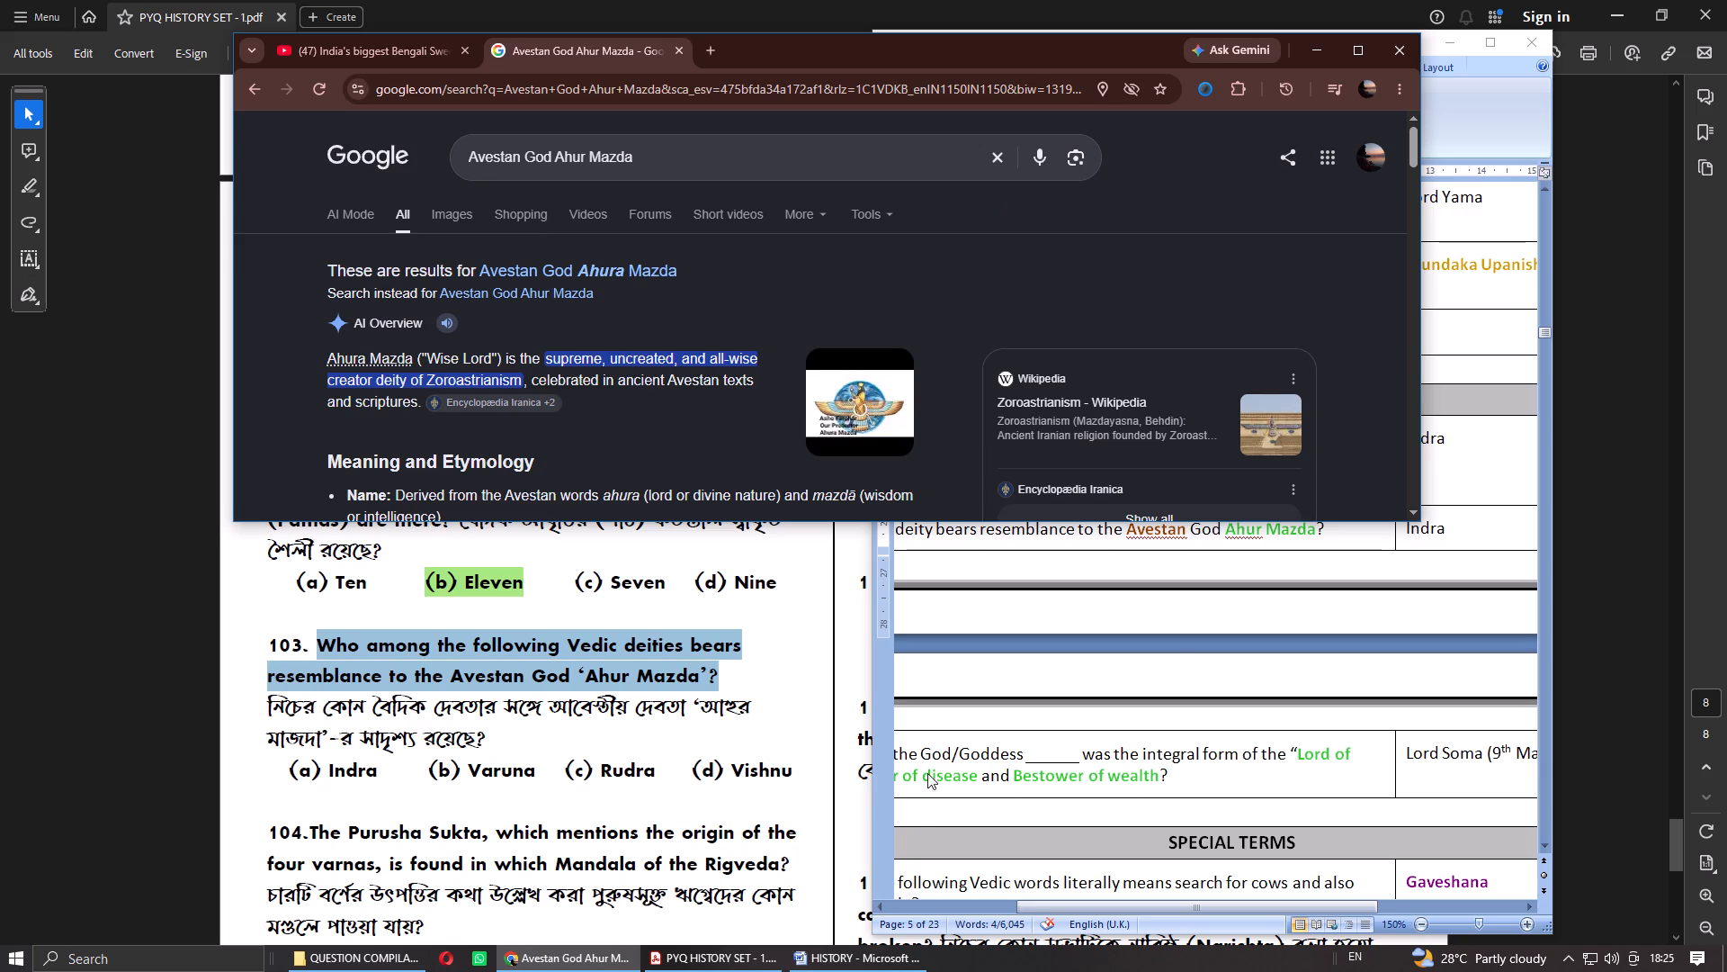
Return to the HISTORY Word document and correct the spelling of "Ahur" to "Ahura" in the question.
click(720, 959)
click(836, 961)
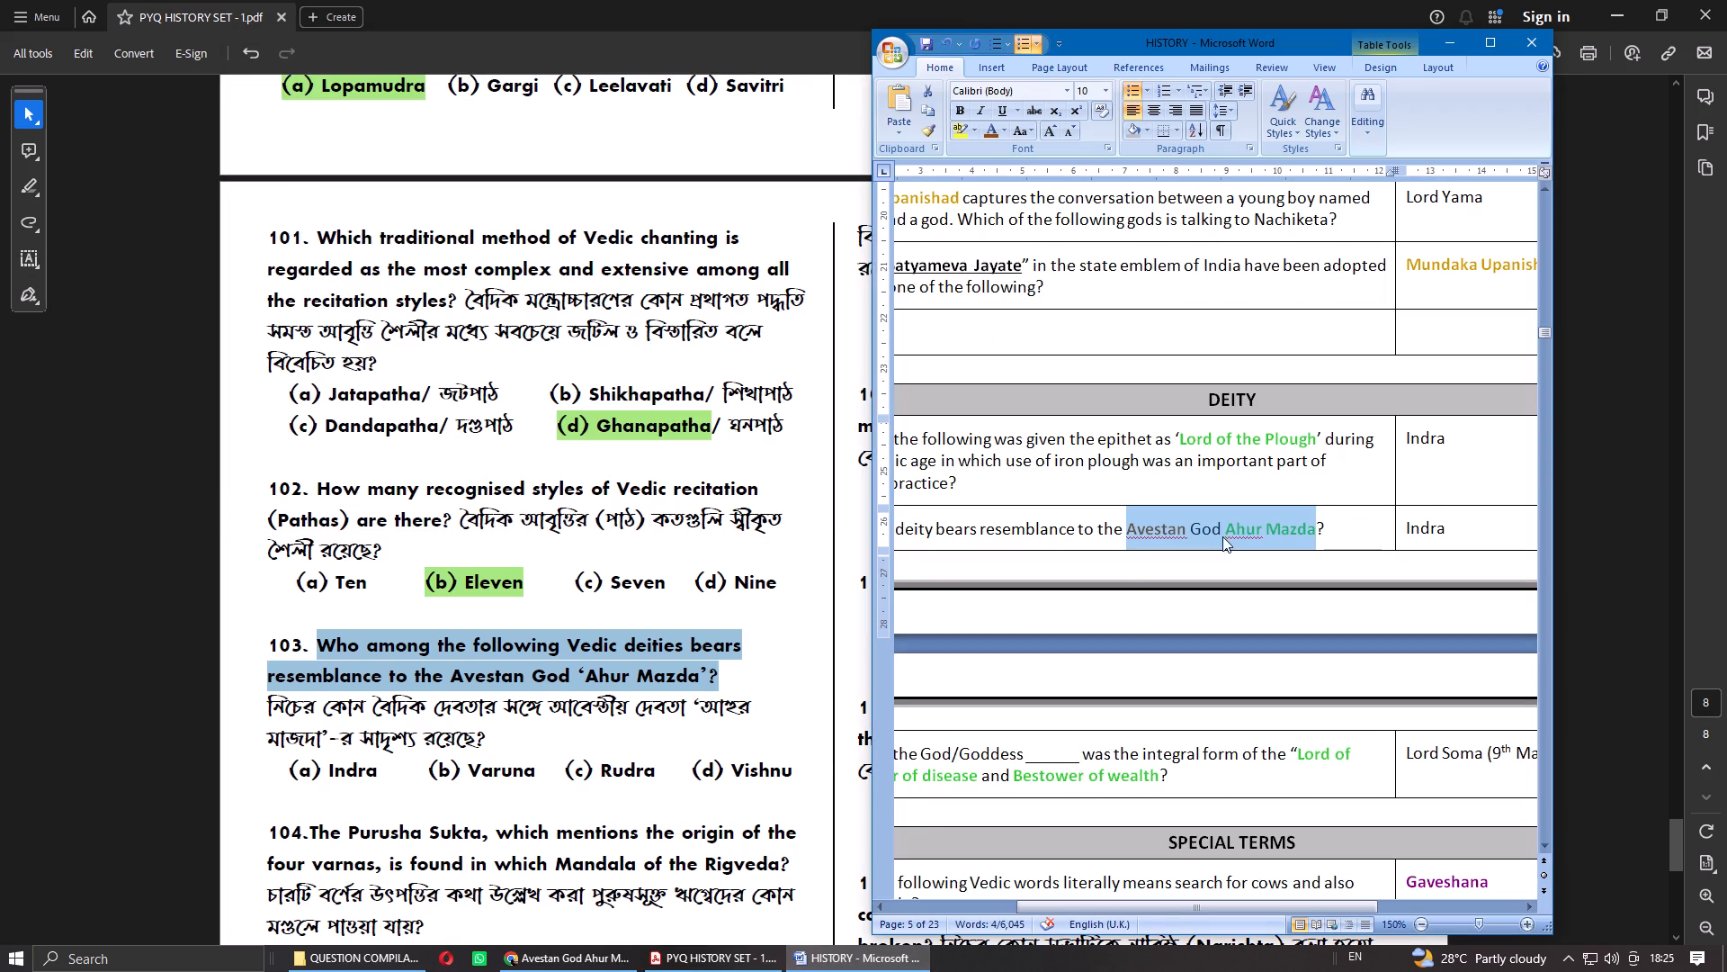
click(1222, 536)
click(1257, 529)
click(1257, 529)
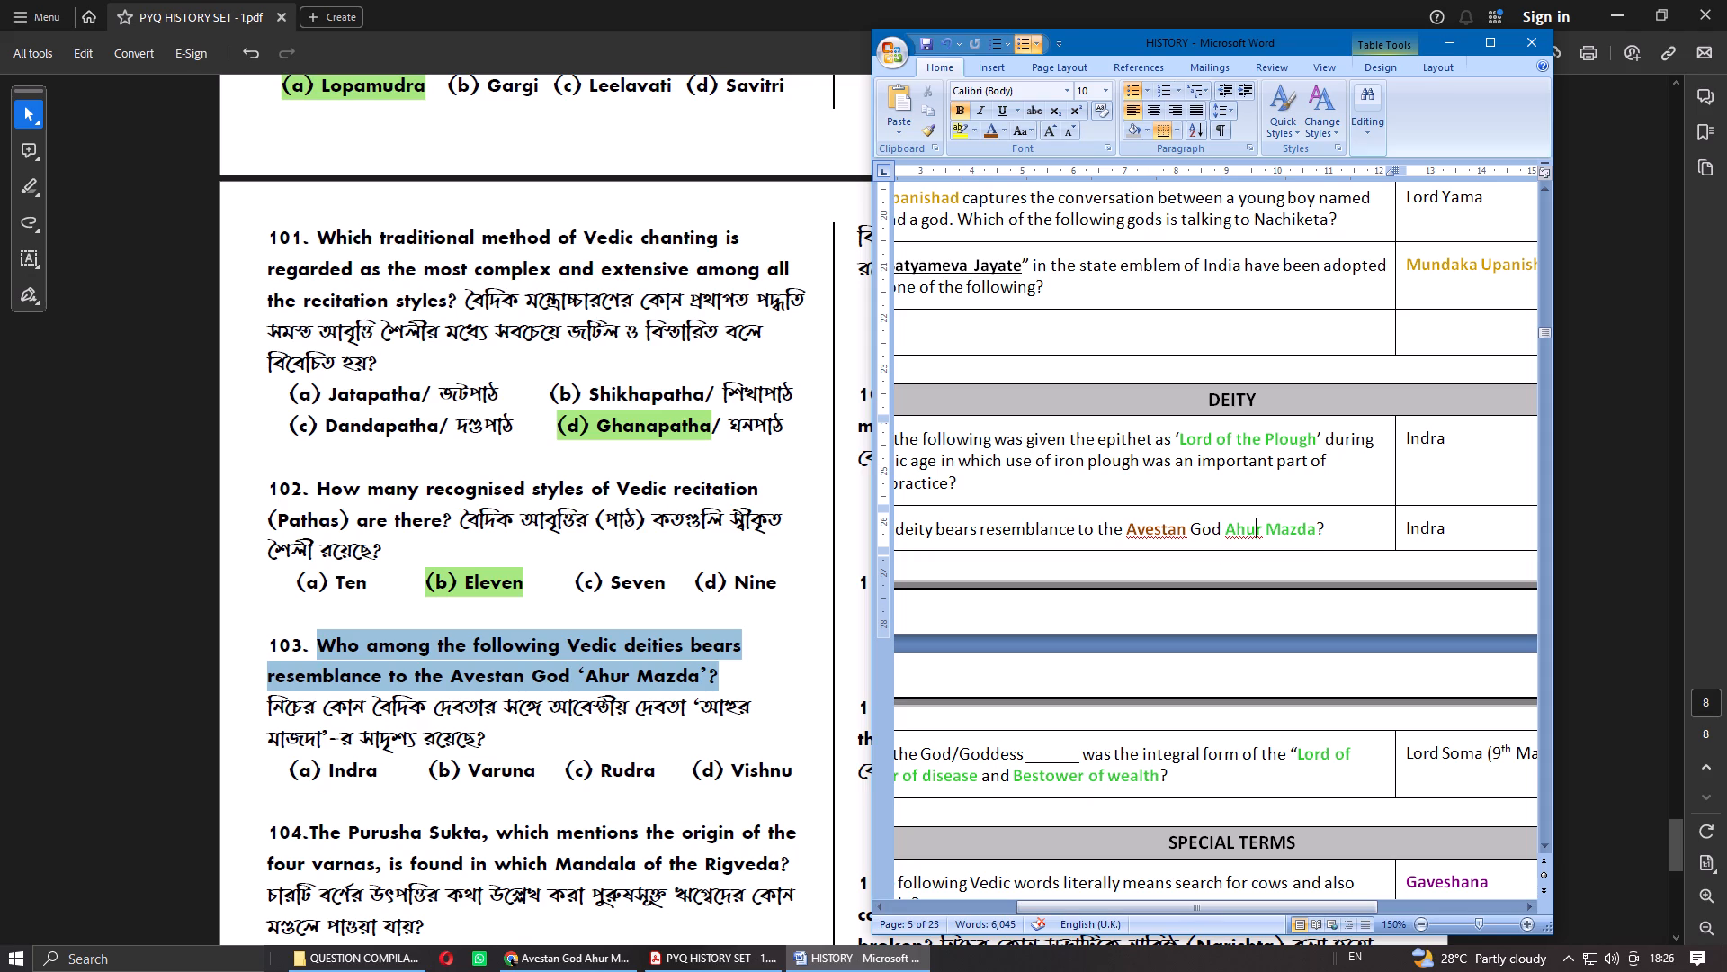
click(1262, 527)
key(a)
Exclude the word "Ahura" from spelling and grammar checking through its language settings.
double_click(1250, 530)
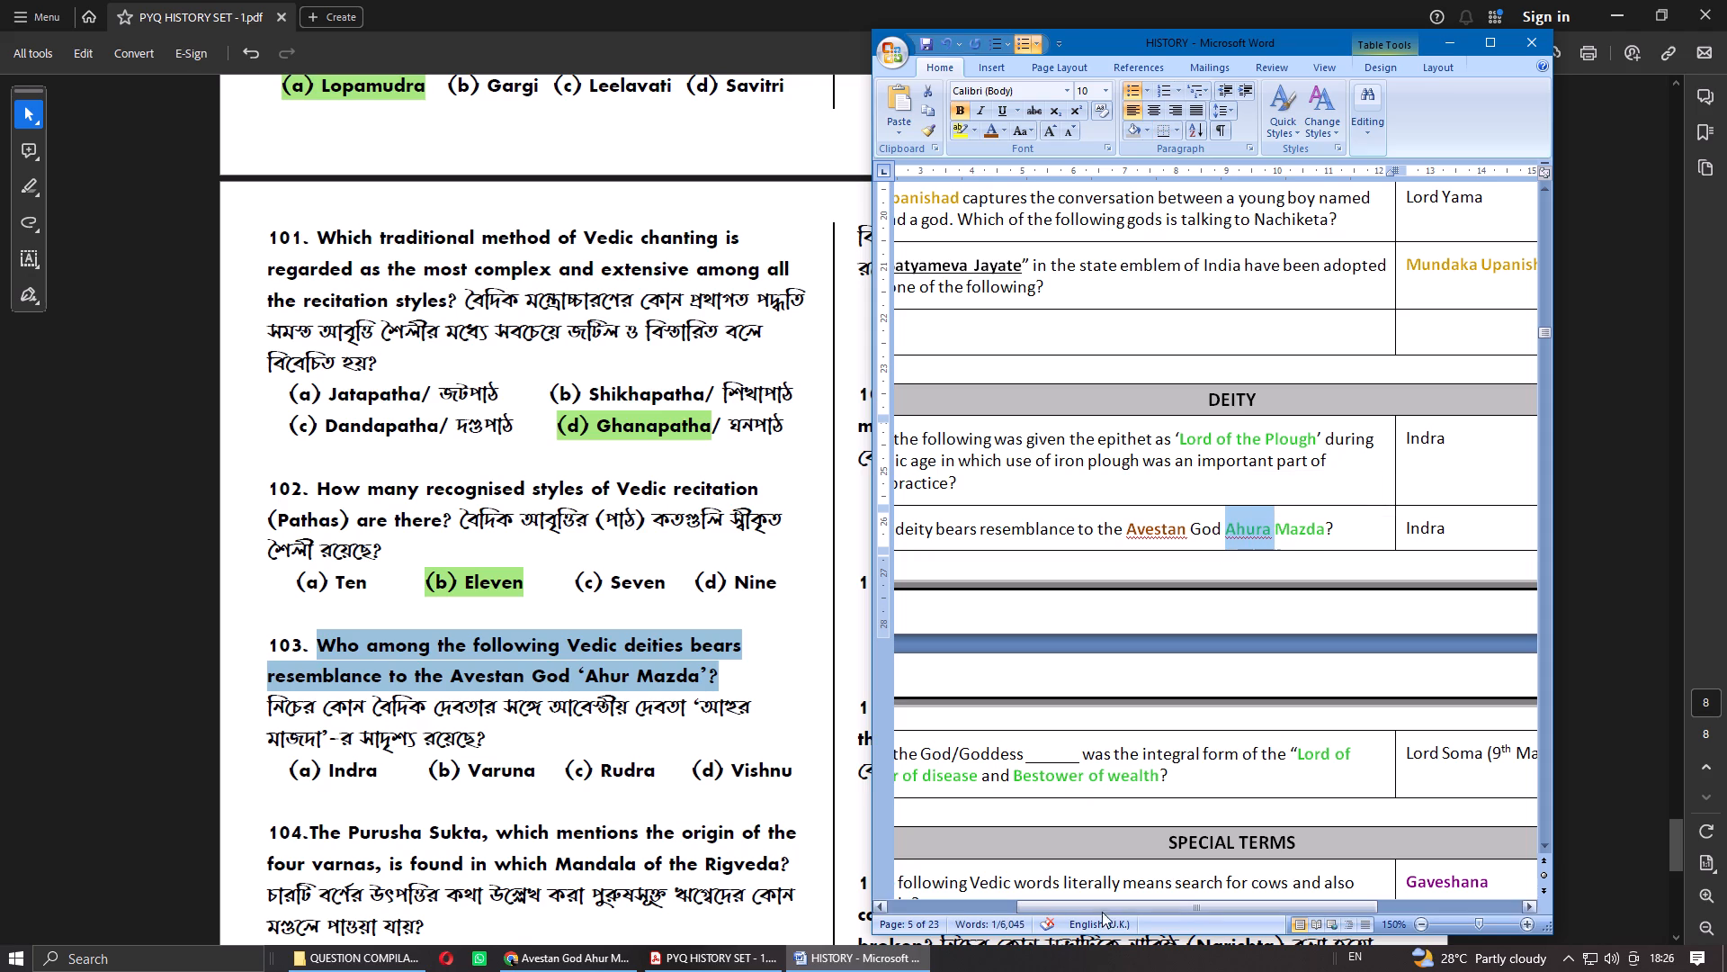
click(1102, 916)
click(1199, 544)
click(1221, 593)
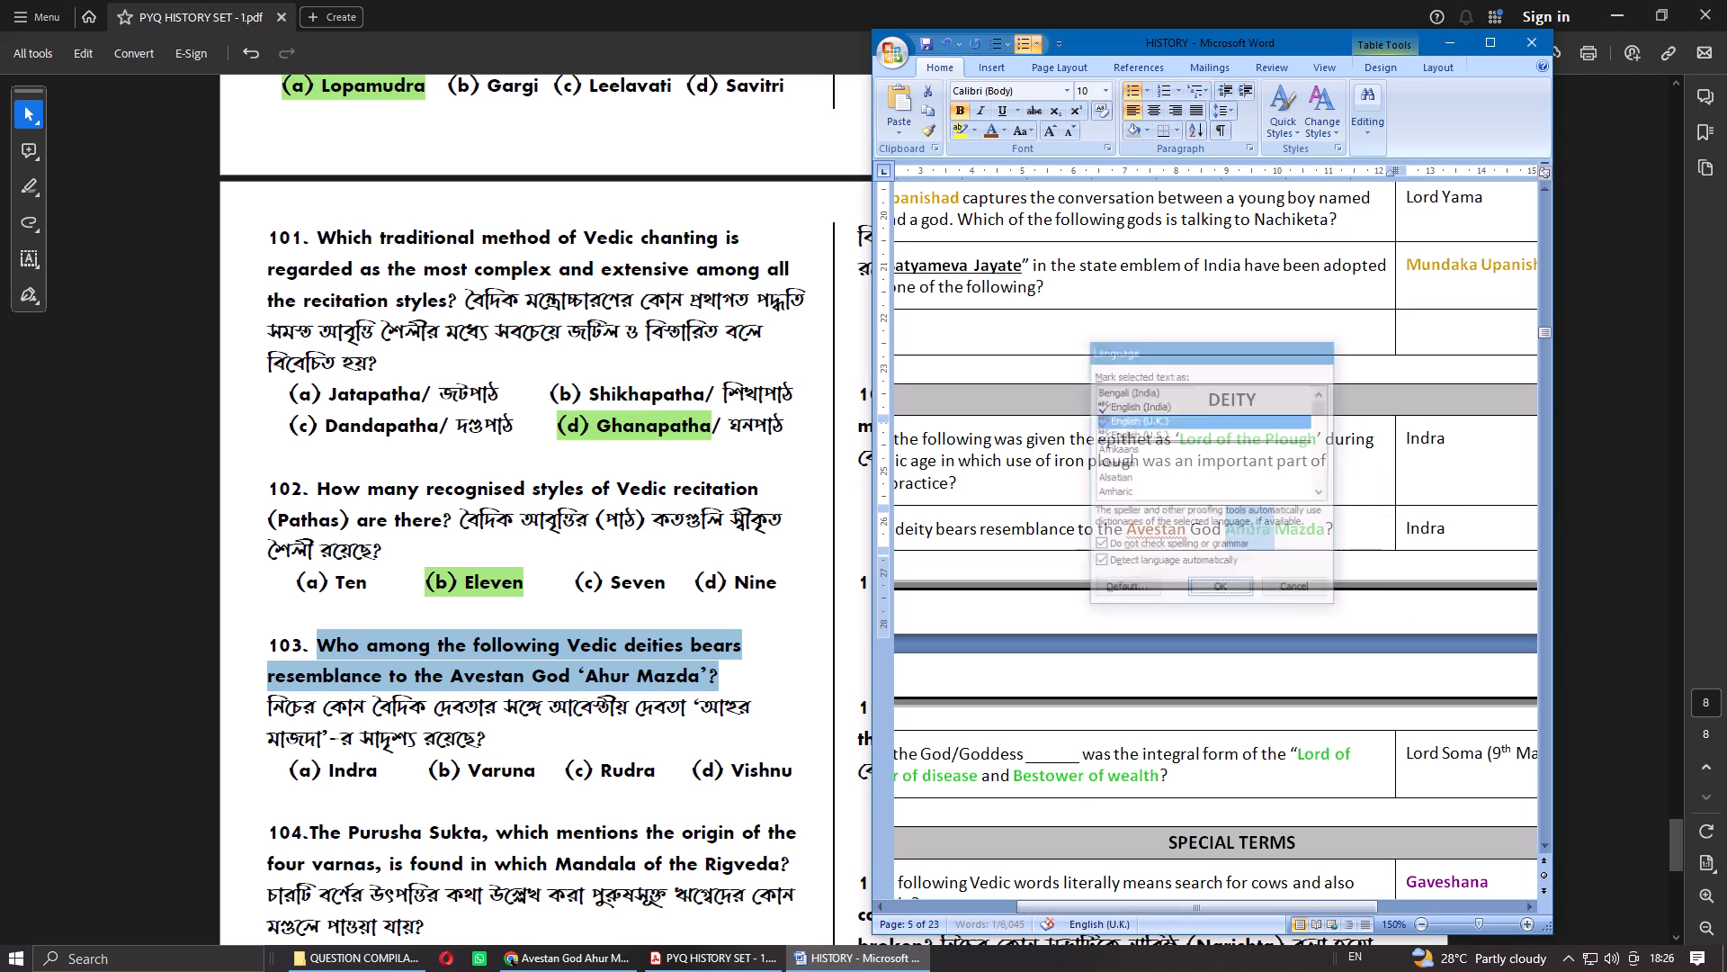
Delete the duplicate "Indra" answer beside the Ahura Mazda question and merge its cell with the "Indra" answer cell above.
drag(1463, 534, 1400, 530)
key(BackSpace)
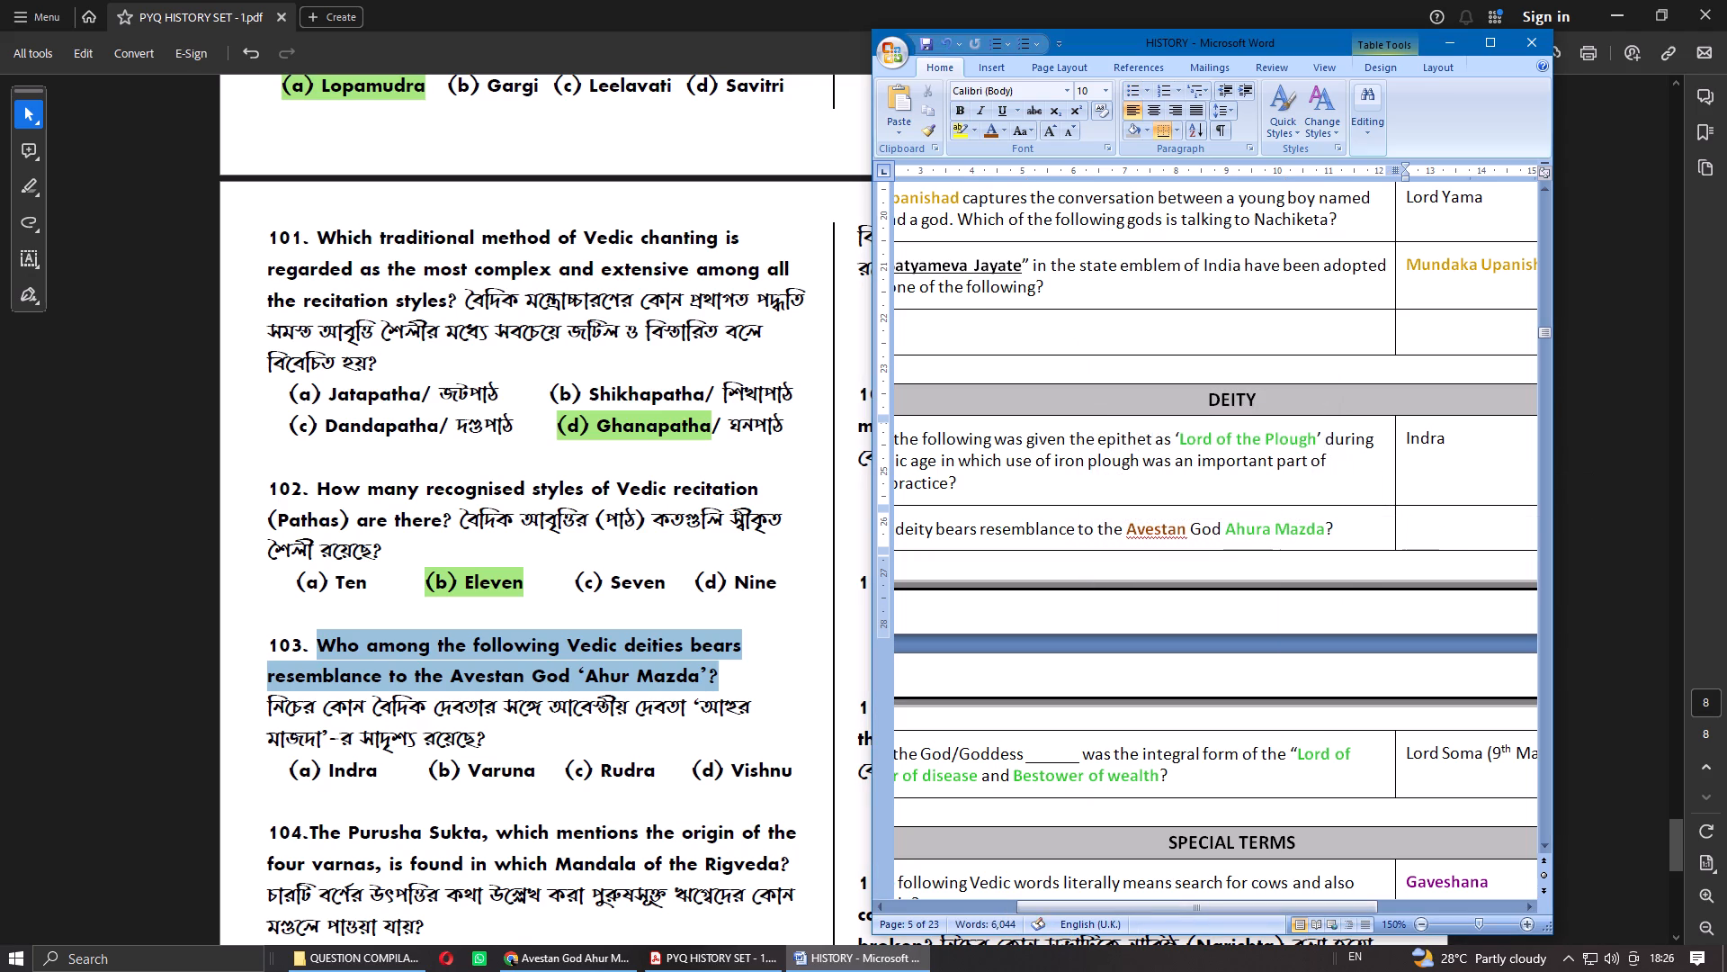
drag(1447, 464, 1454, 507)
right_click(1454, 507)
click(1492, 614)
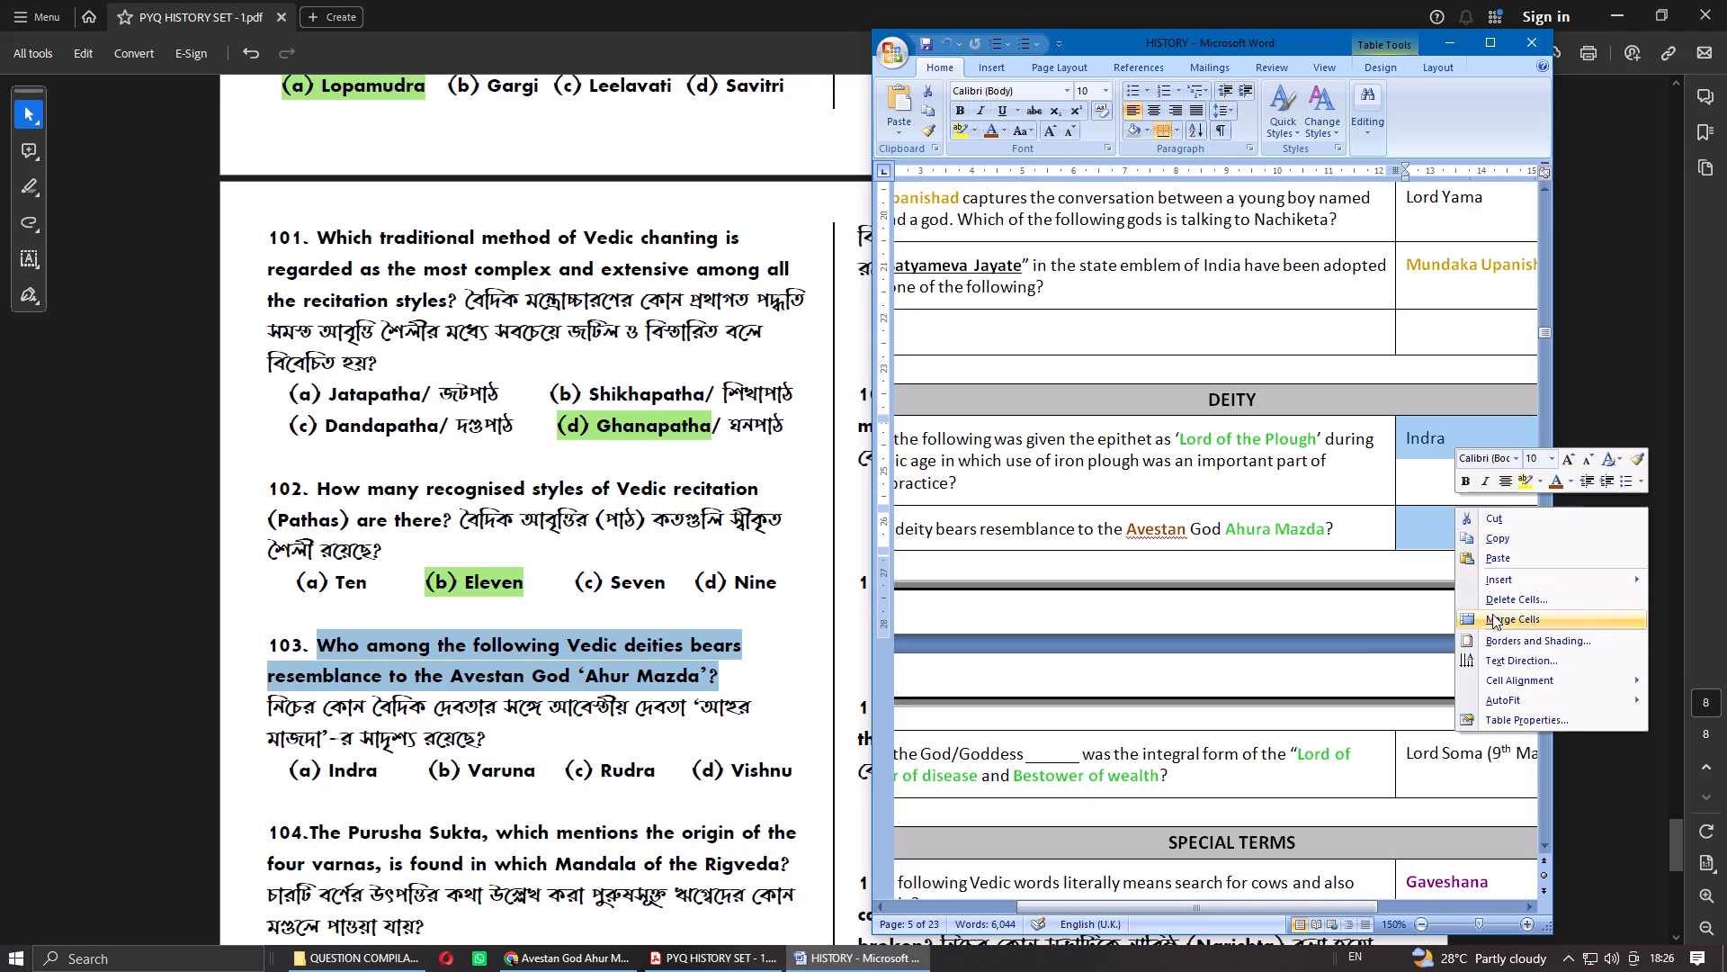
click(1449, 514)
Exclude the word "Avestan" from spelling and grammar checking through its language settings.
double_click(1150, 529)
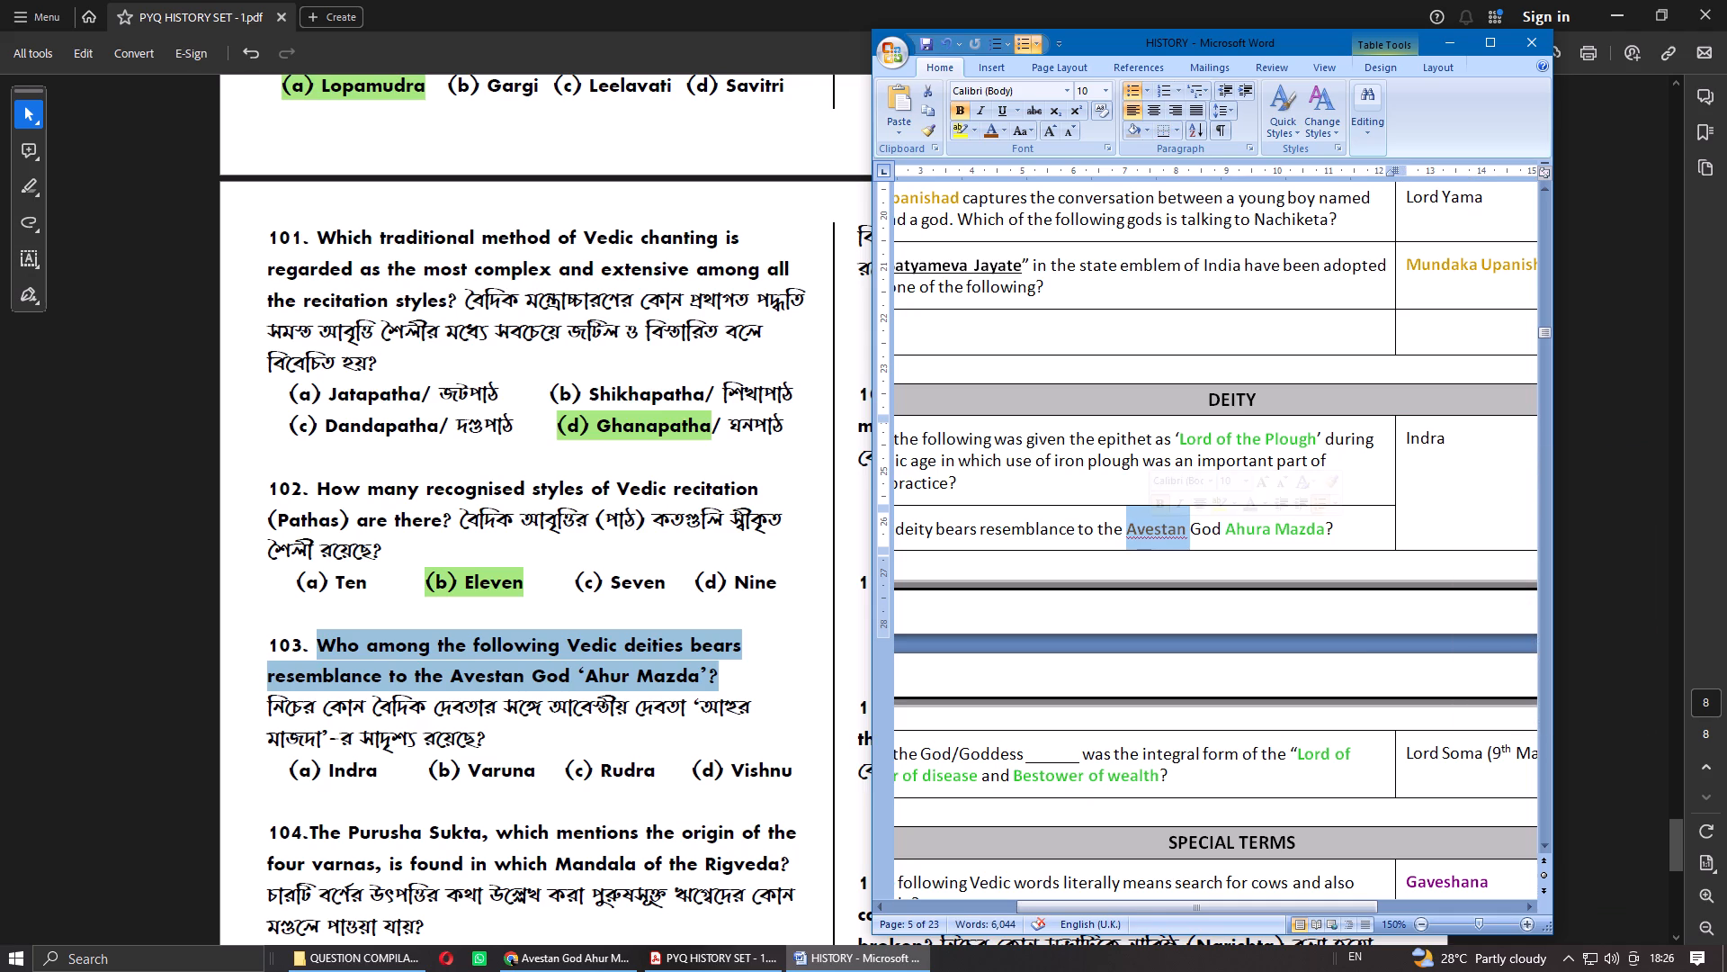
click(1075, 924)
click(1183, 545)
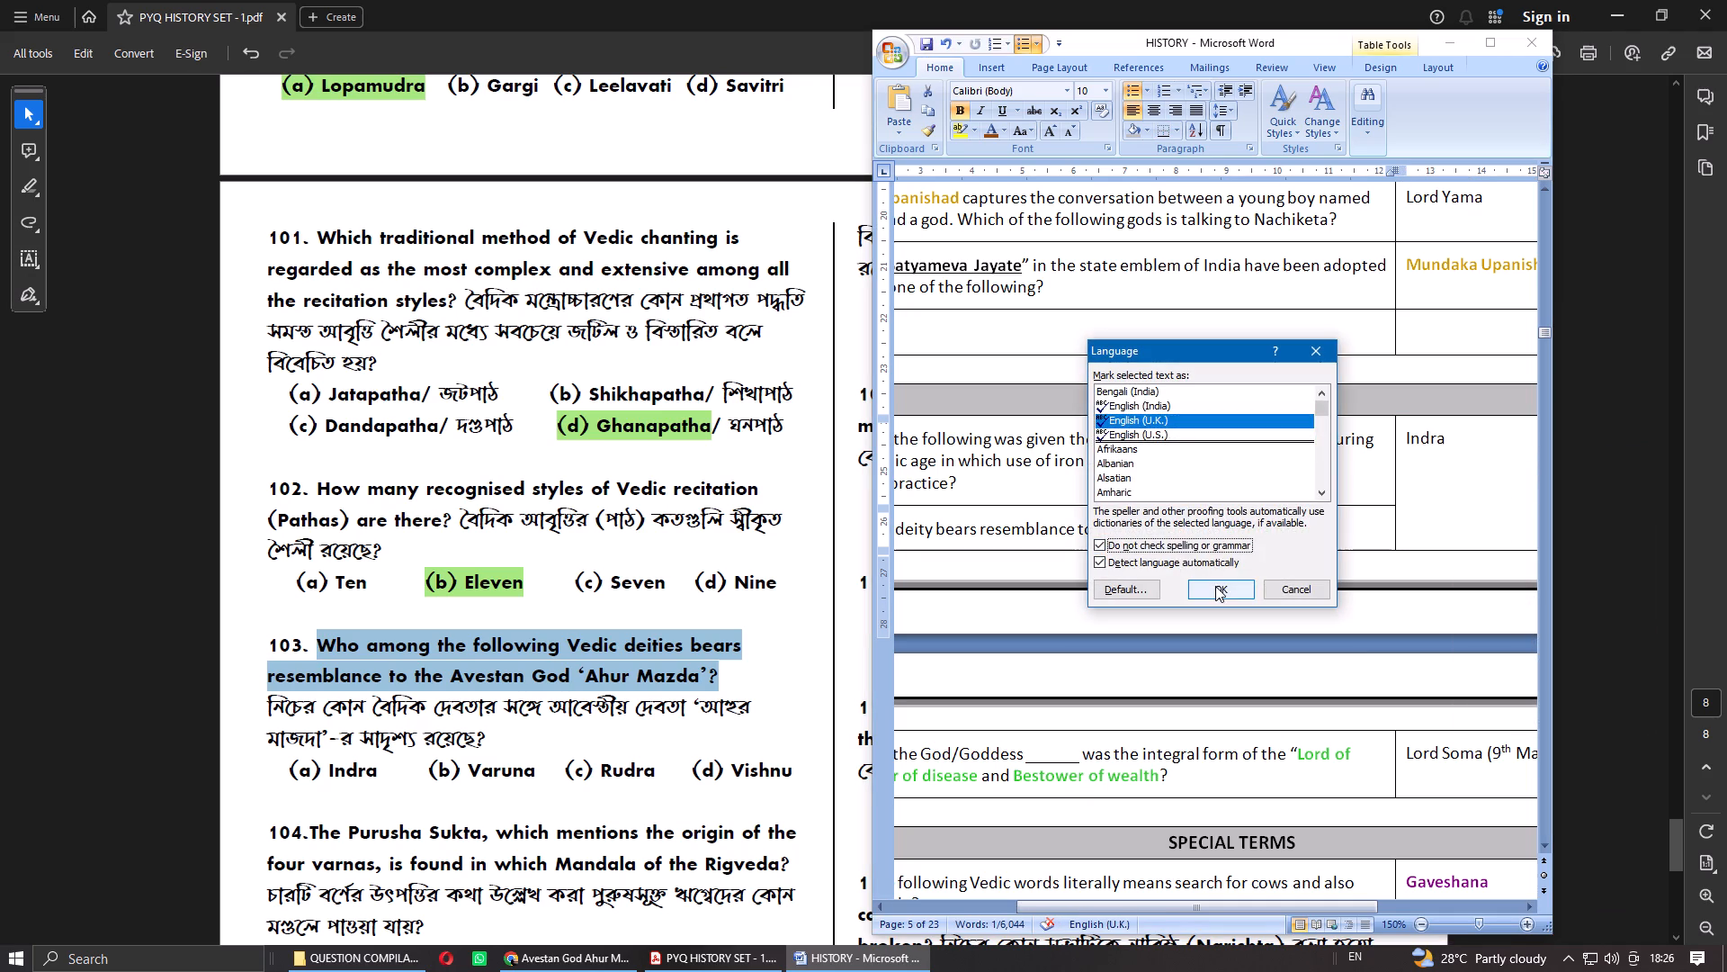
click(1215, 586)
click(1366, 497)
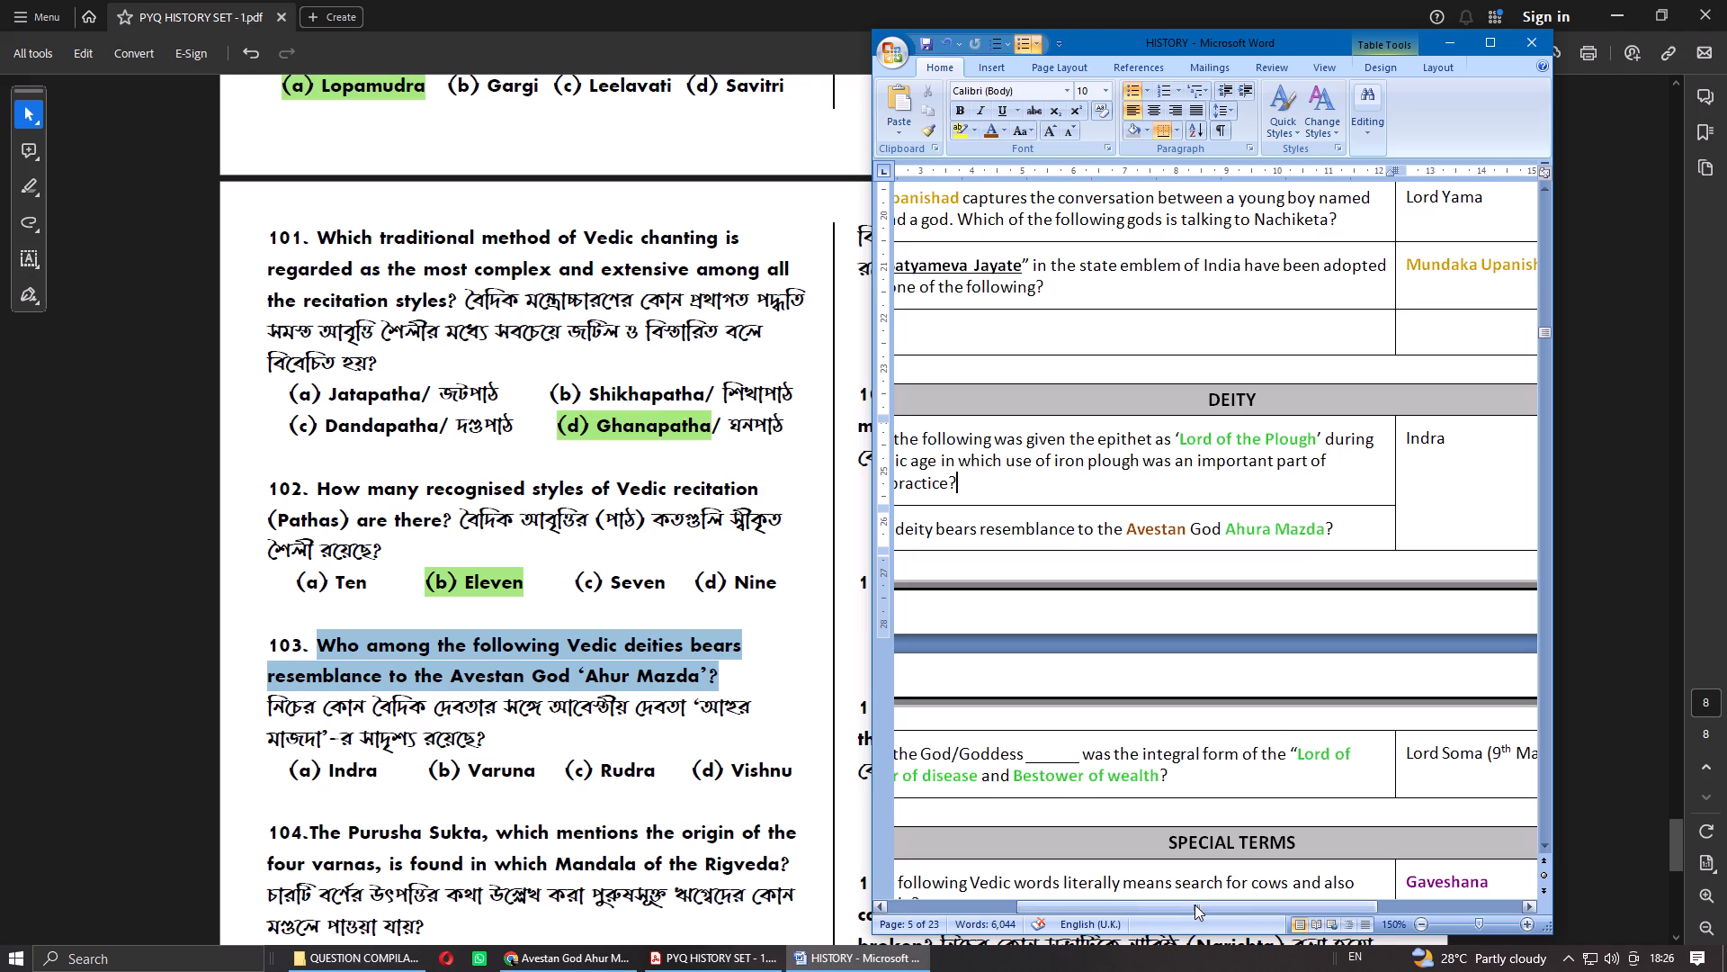
Format "Lord of Tree", "Healer of disease" and "Bestower of wealth" in the last DEITY question as bold text in the automatic font colour.
drag(1195, 904, 1105, 892)
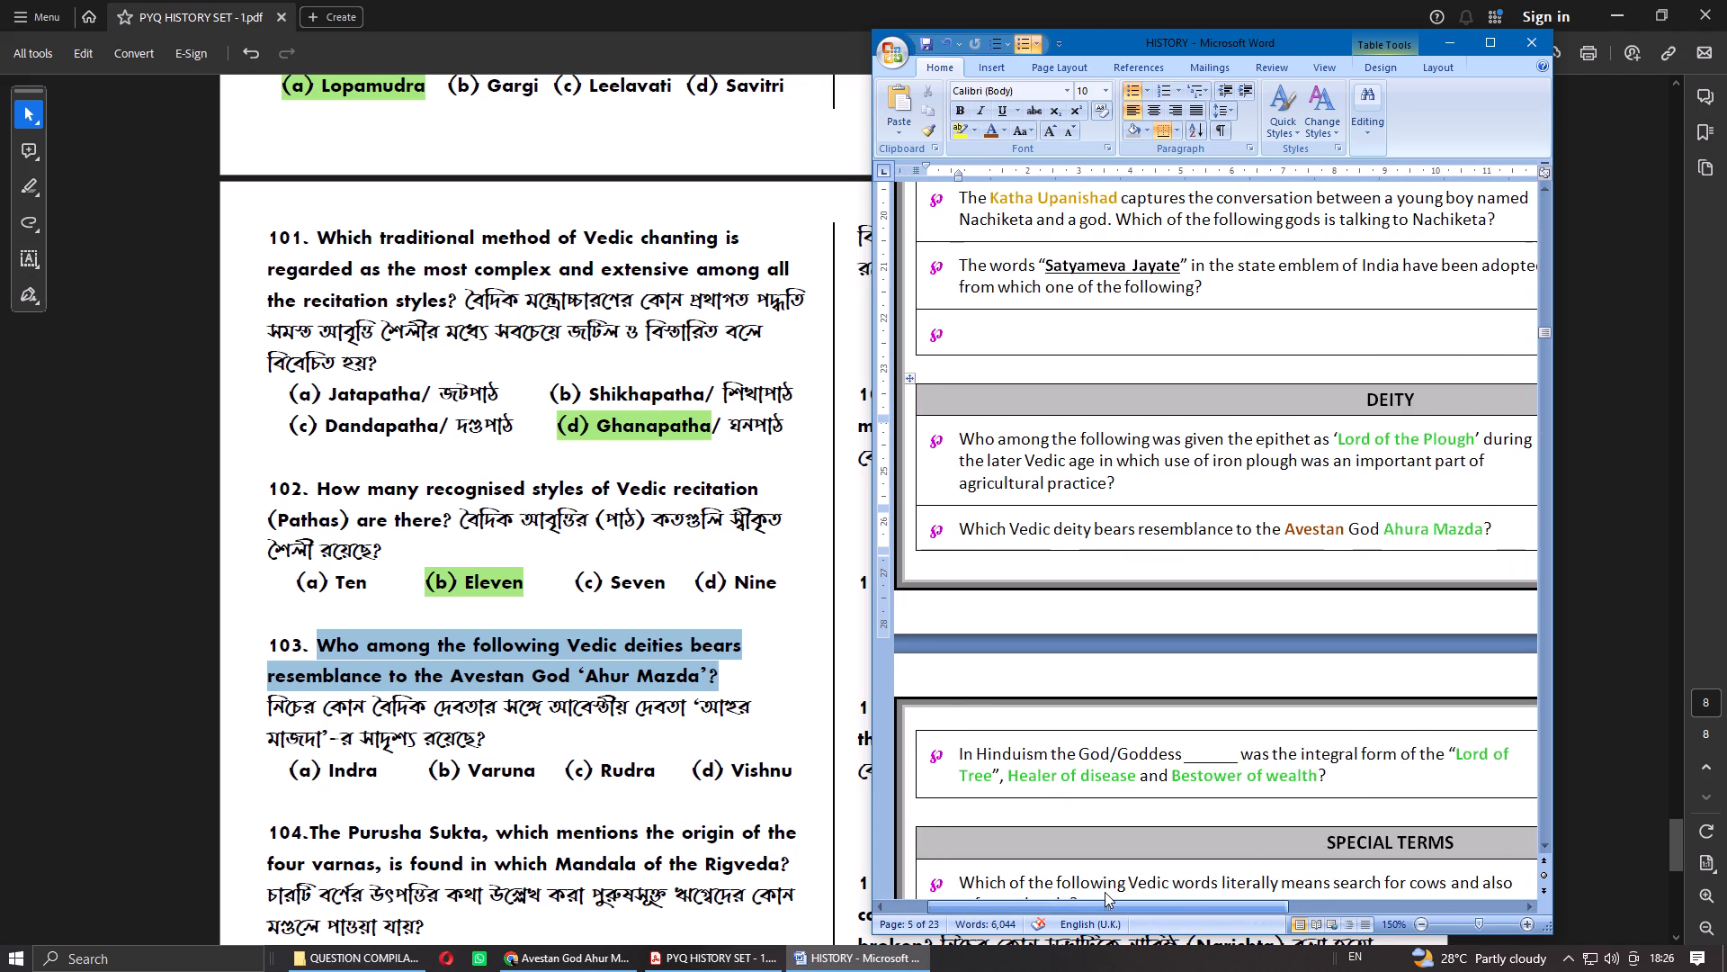
drag(1105, 892, 1196, 892)
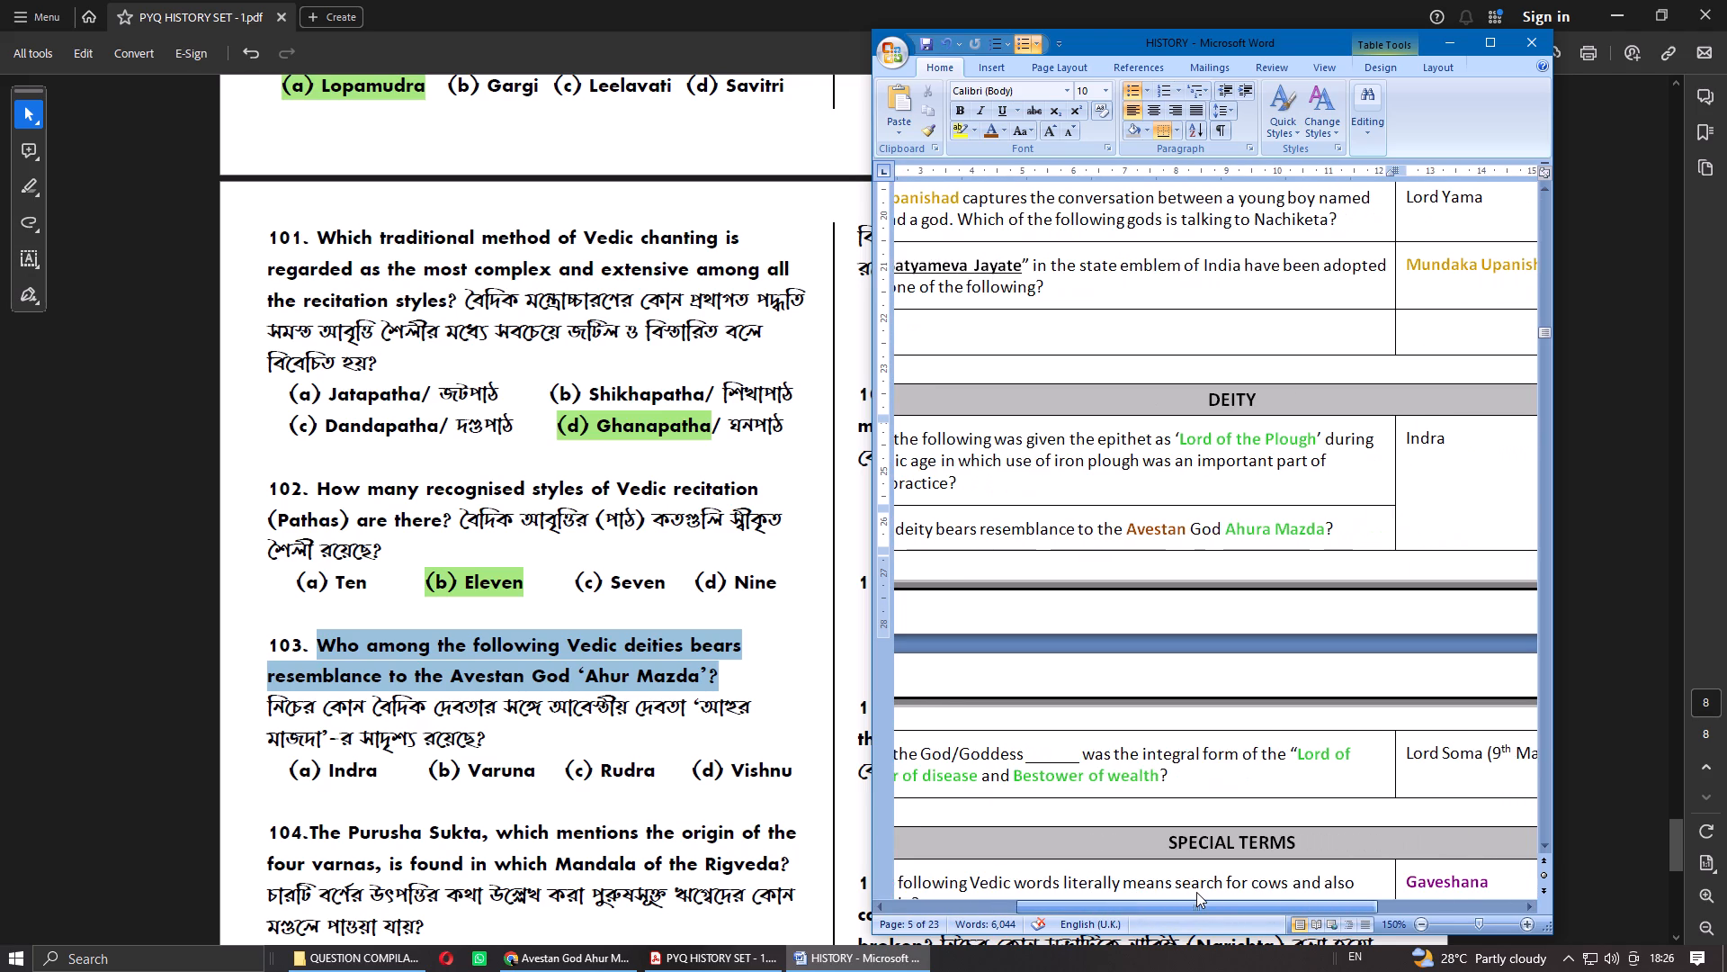
drag(1196, 892, 1139, 891)
drag(1105, 904, 1093, 904)
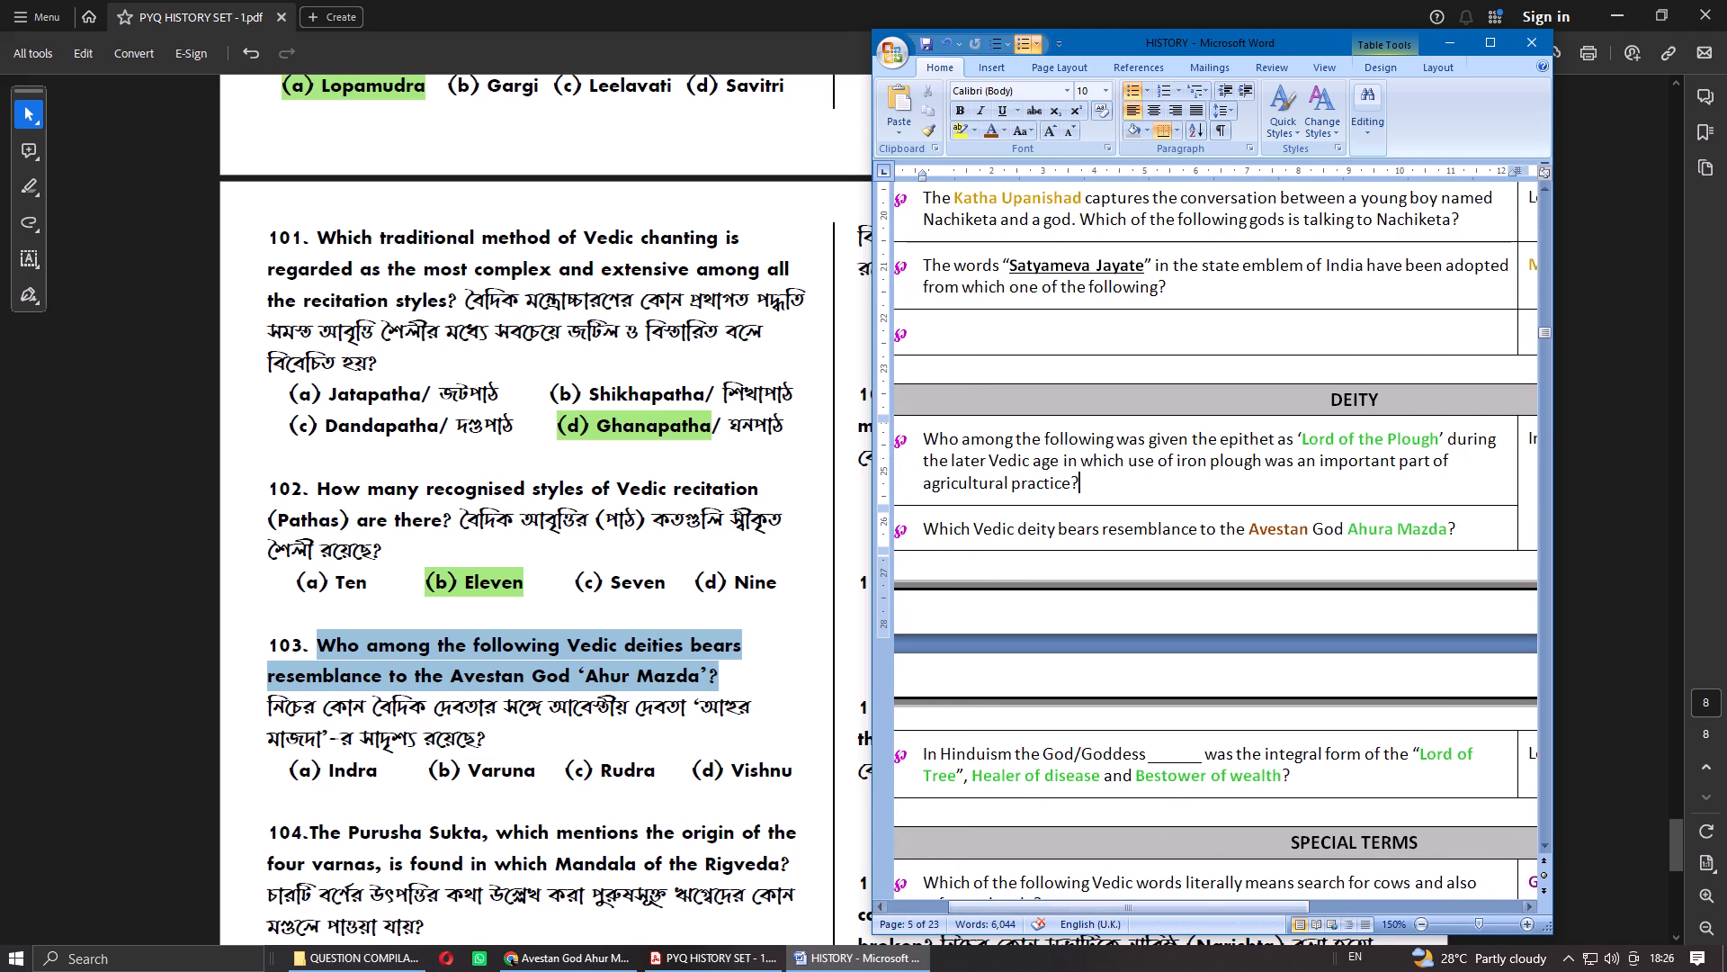
drag(1421, 760, 956, 768)
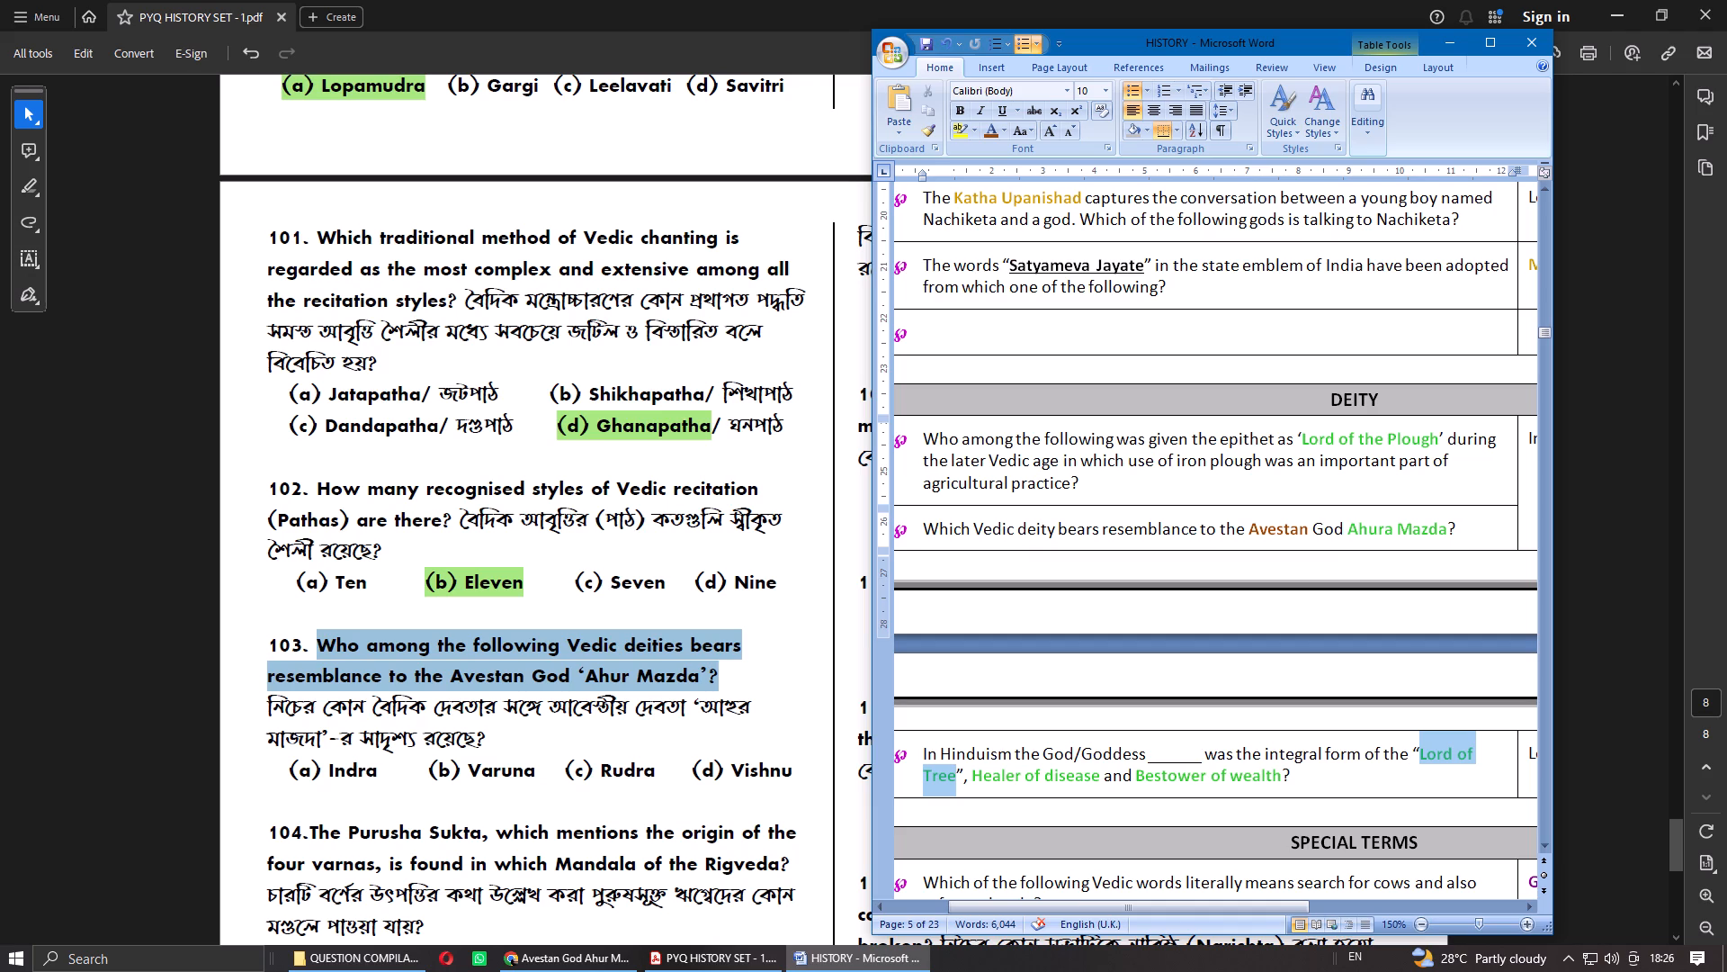
ctrl+drag(975, 778, 1061, 777)
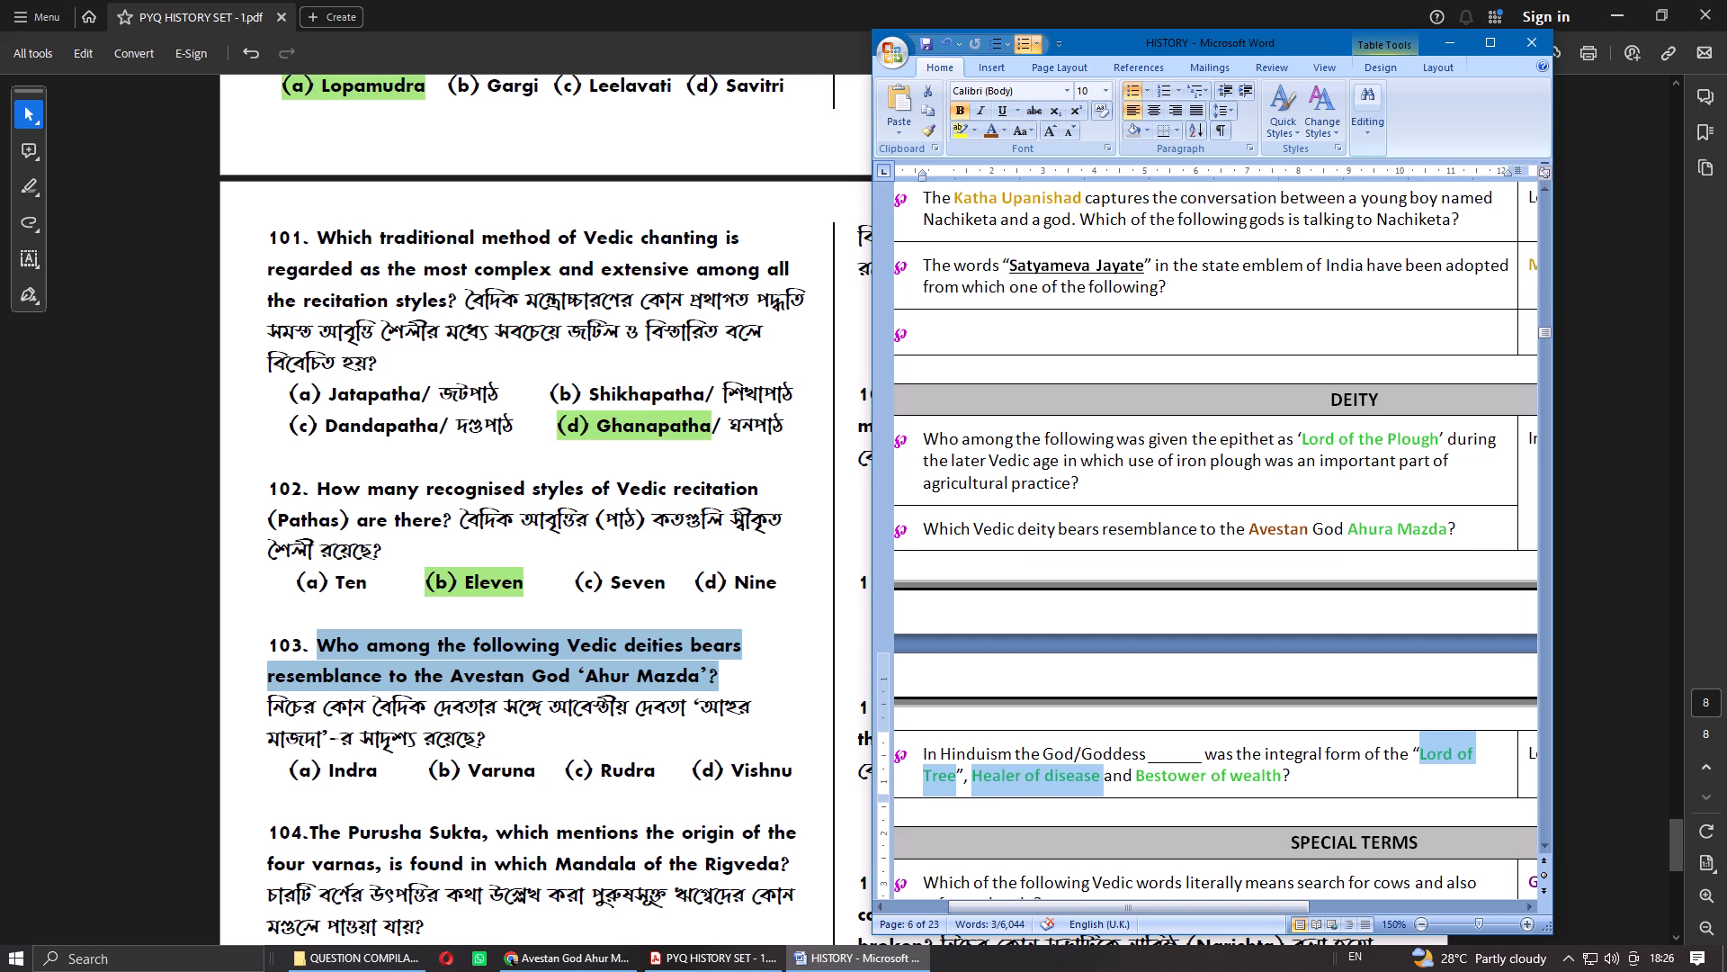
ctrl+drag(1136, 777, 1258, 769)
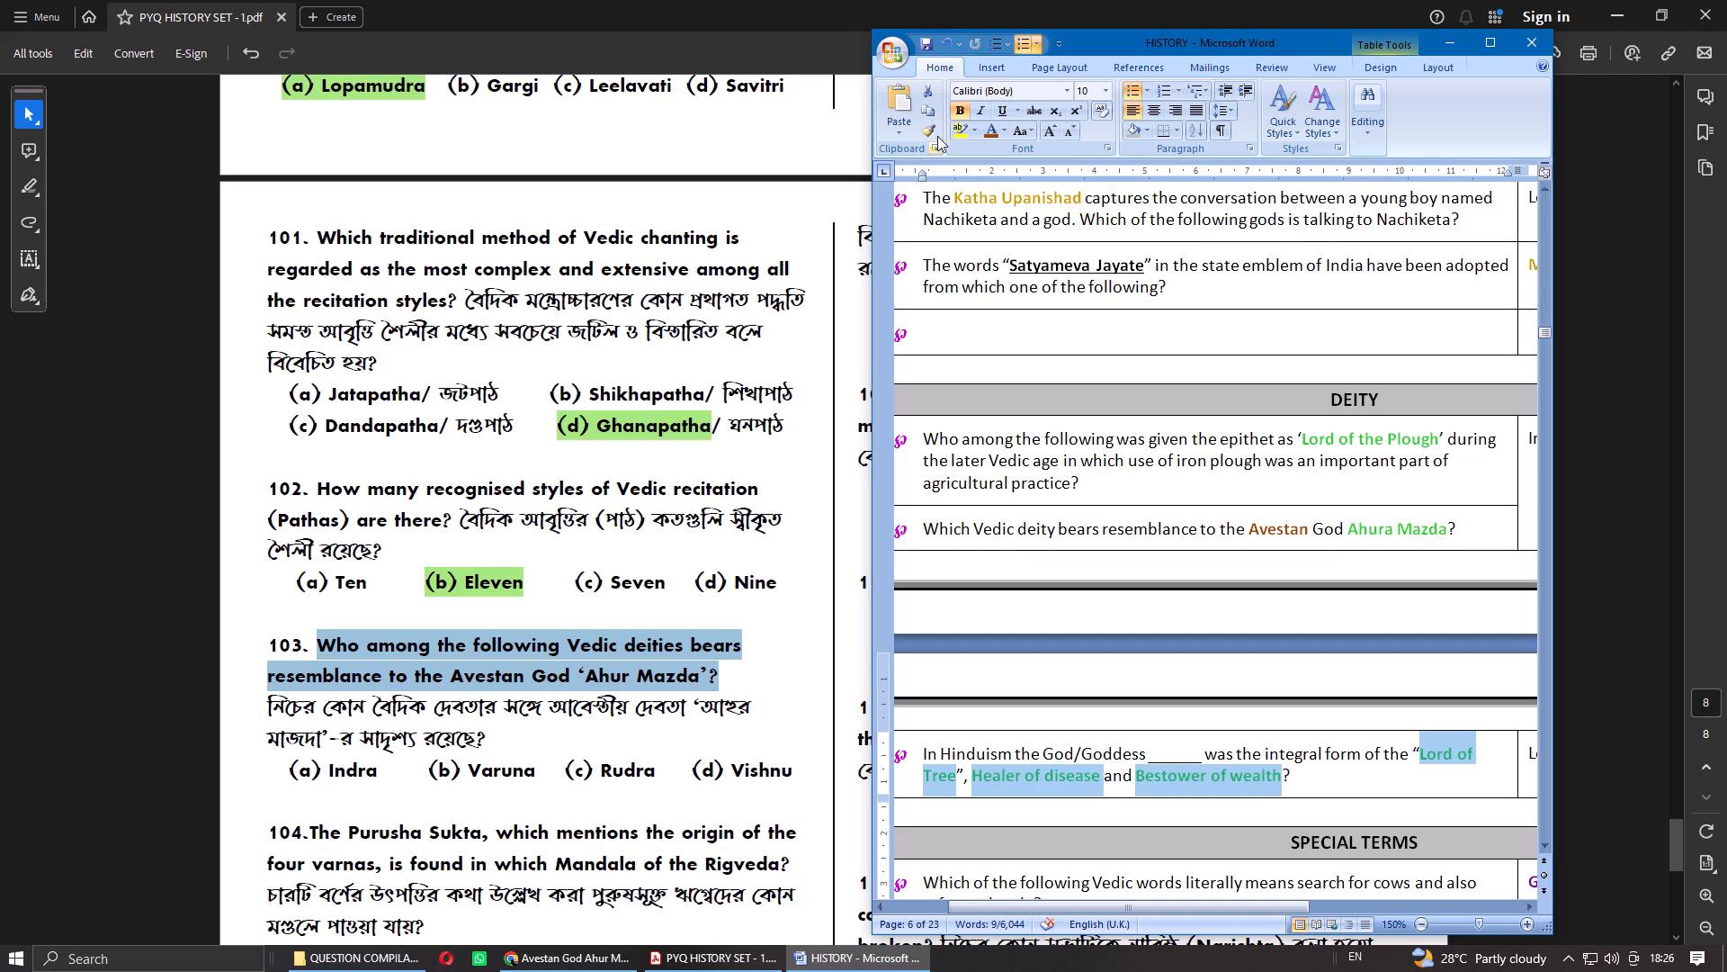
click(958, 111)
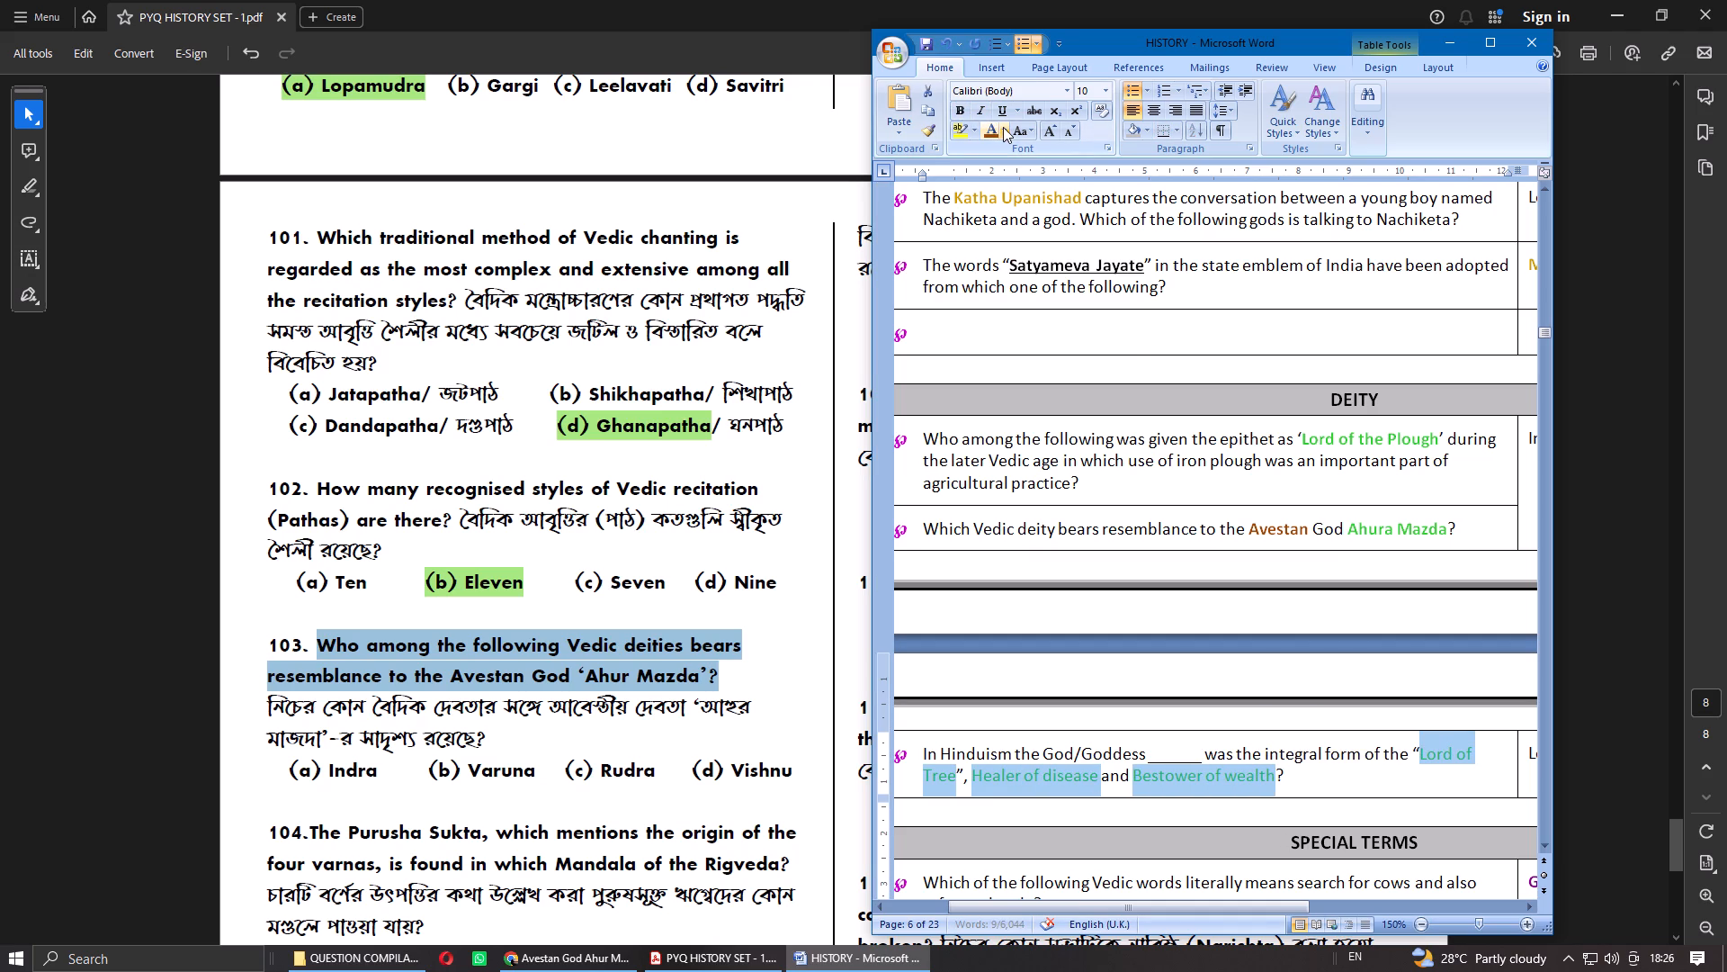
click(1003, 127)
click(997, 150)
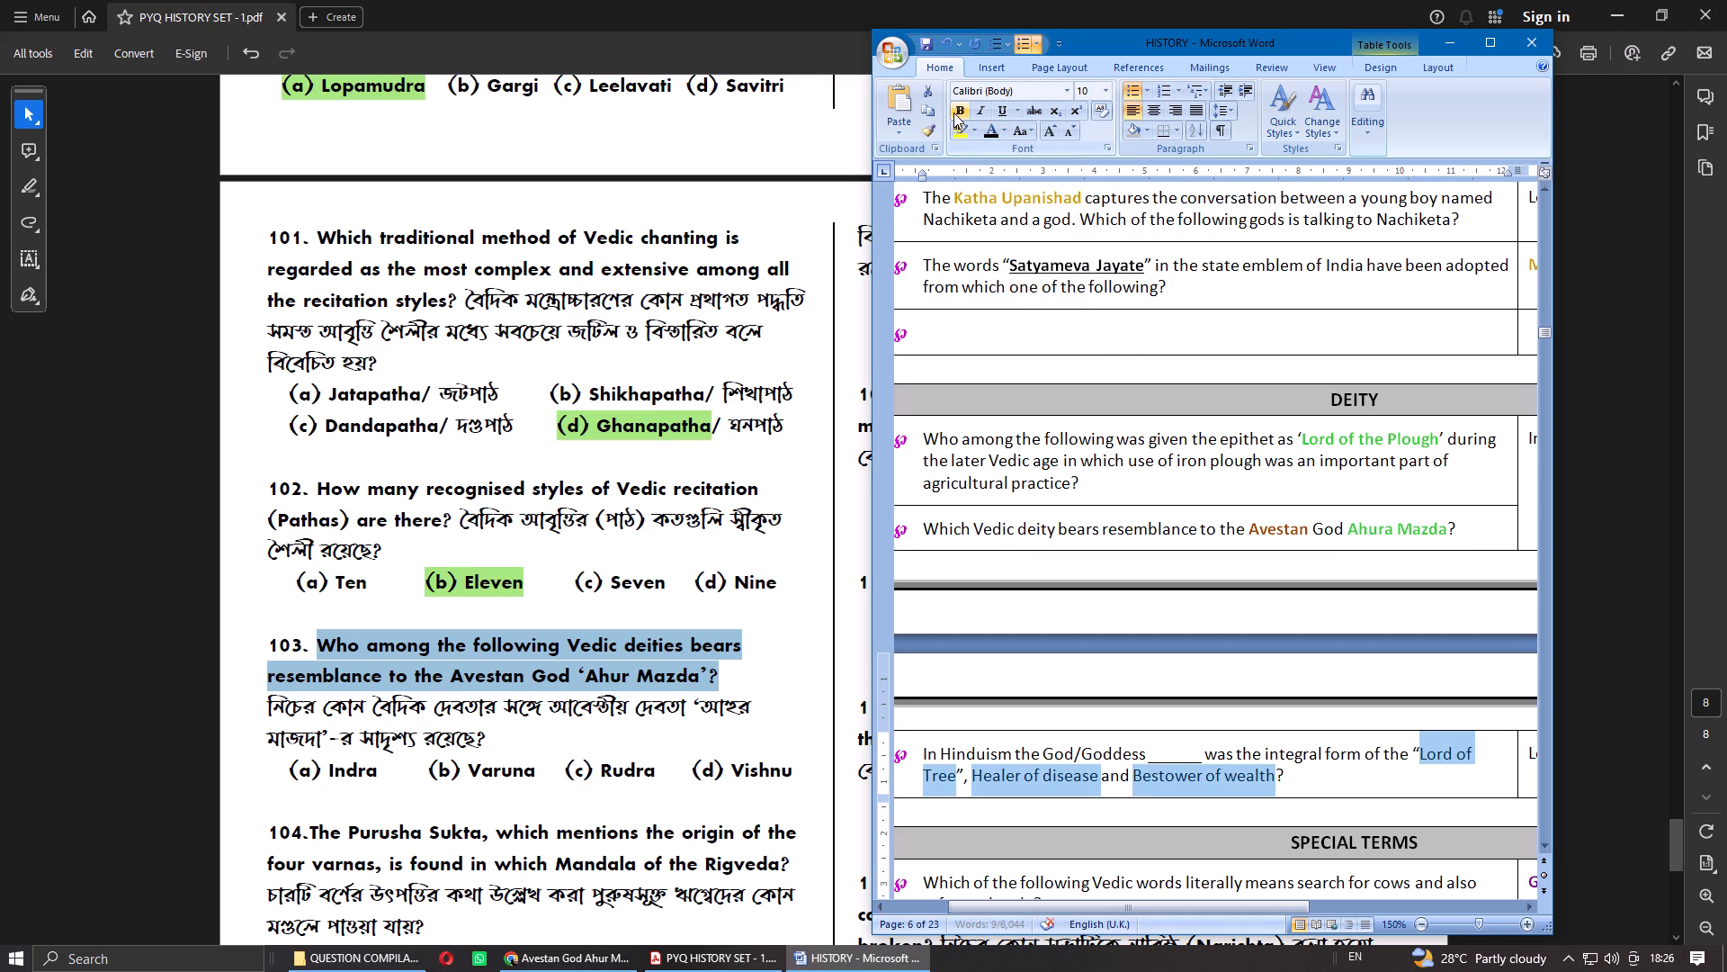
click(956, 110)
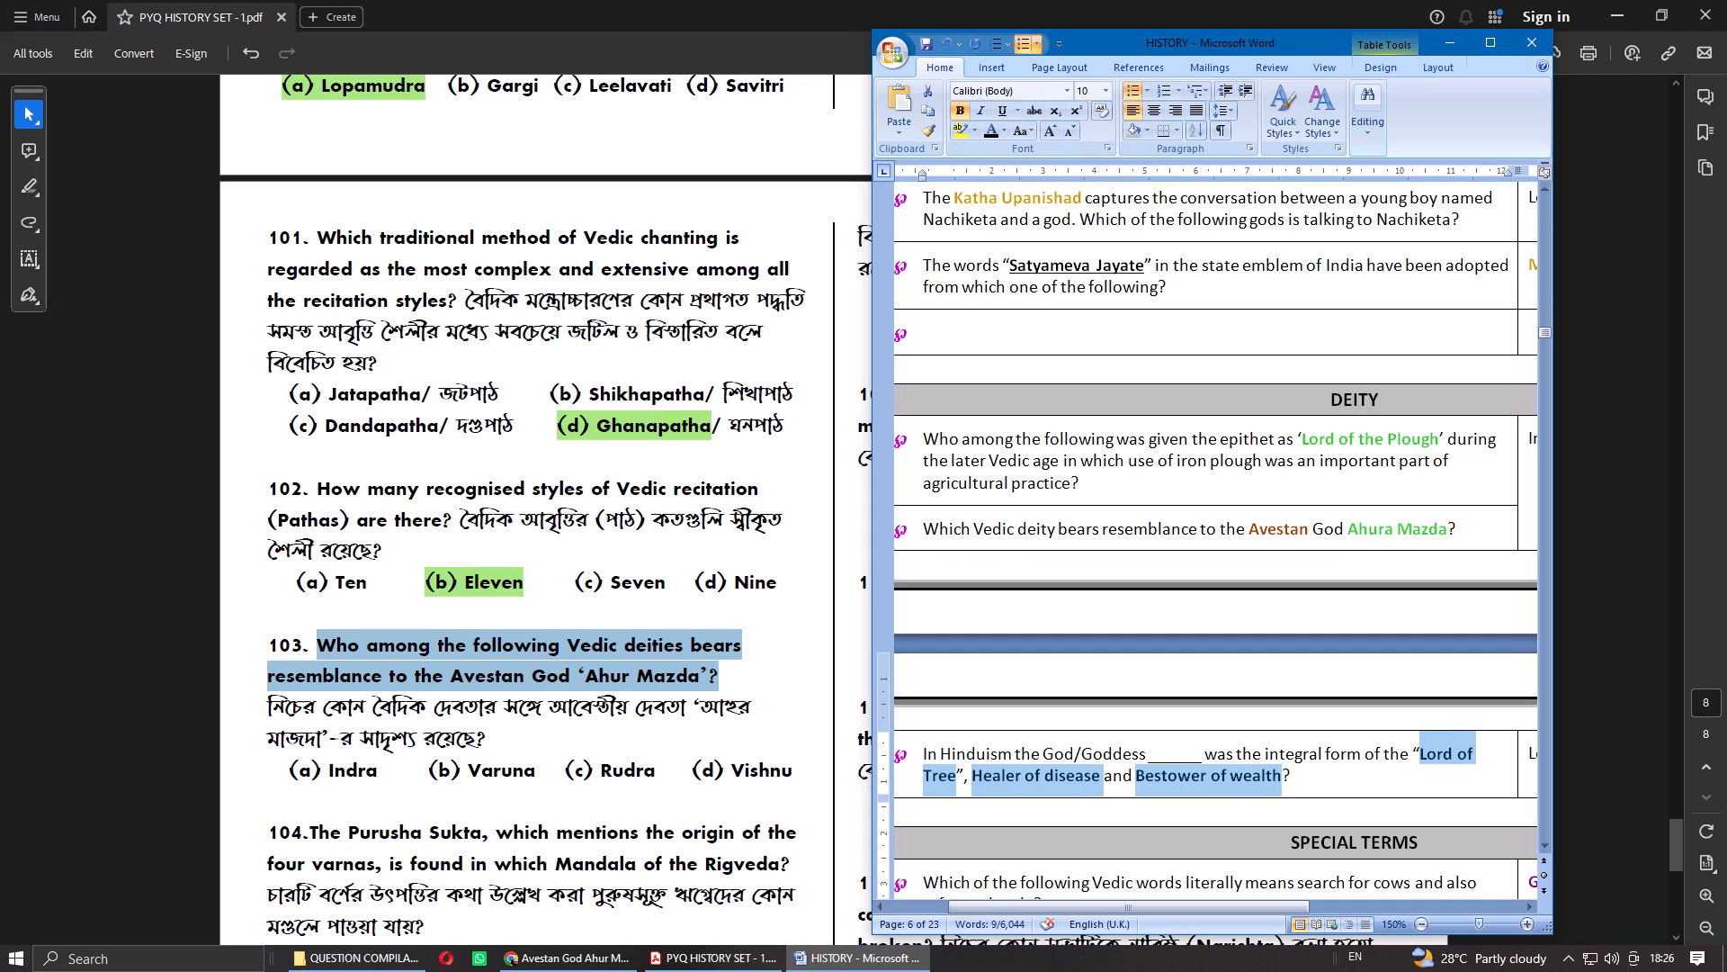
Format "Lord of the Plough" in the first DEITY question as bold text in the automatic font colour.
click(1382, 772)
drag(1301, 441, 1379, 436)
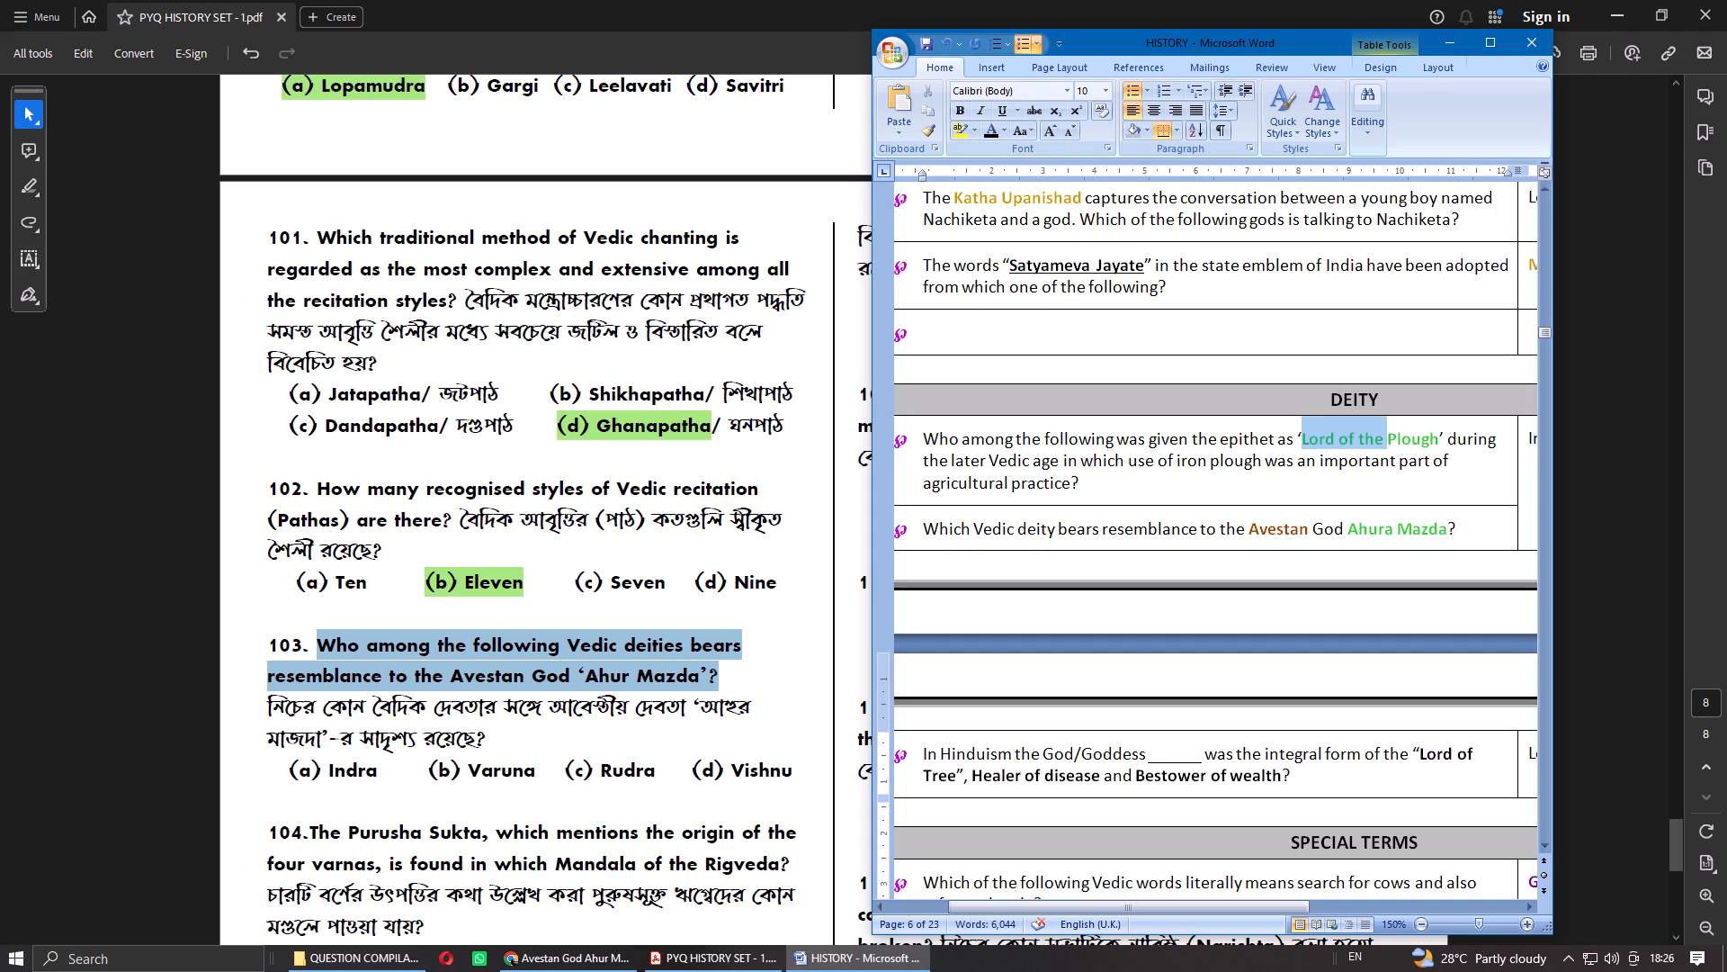
drag(1379, 436, 1436, 438)
drag(1436, 438, 1438, 439)
click(988, 132)
click(962, 112)
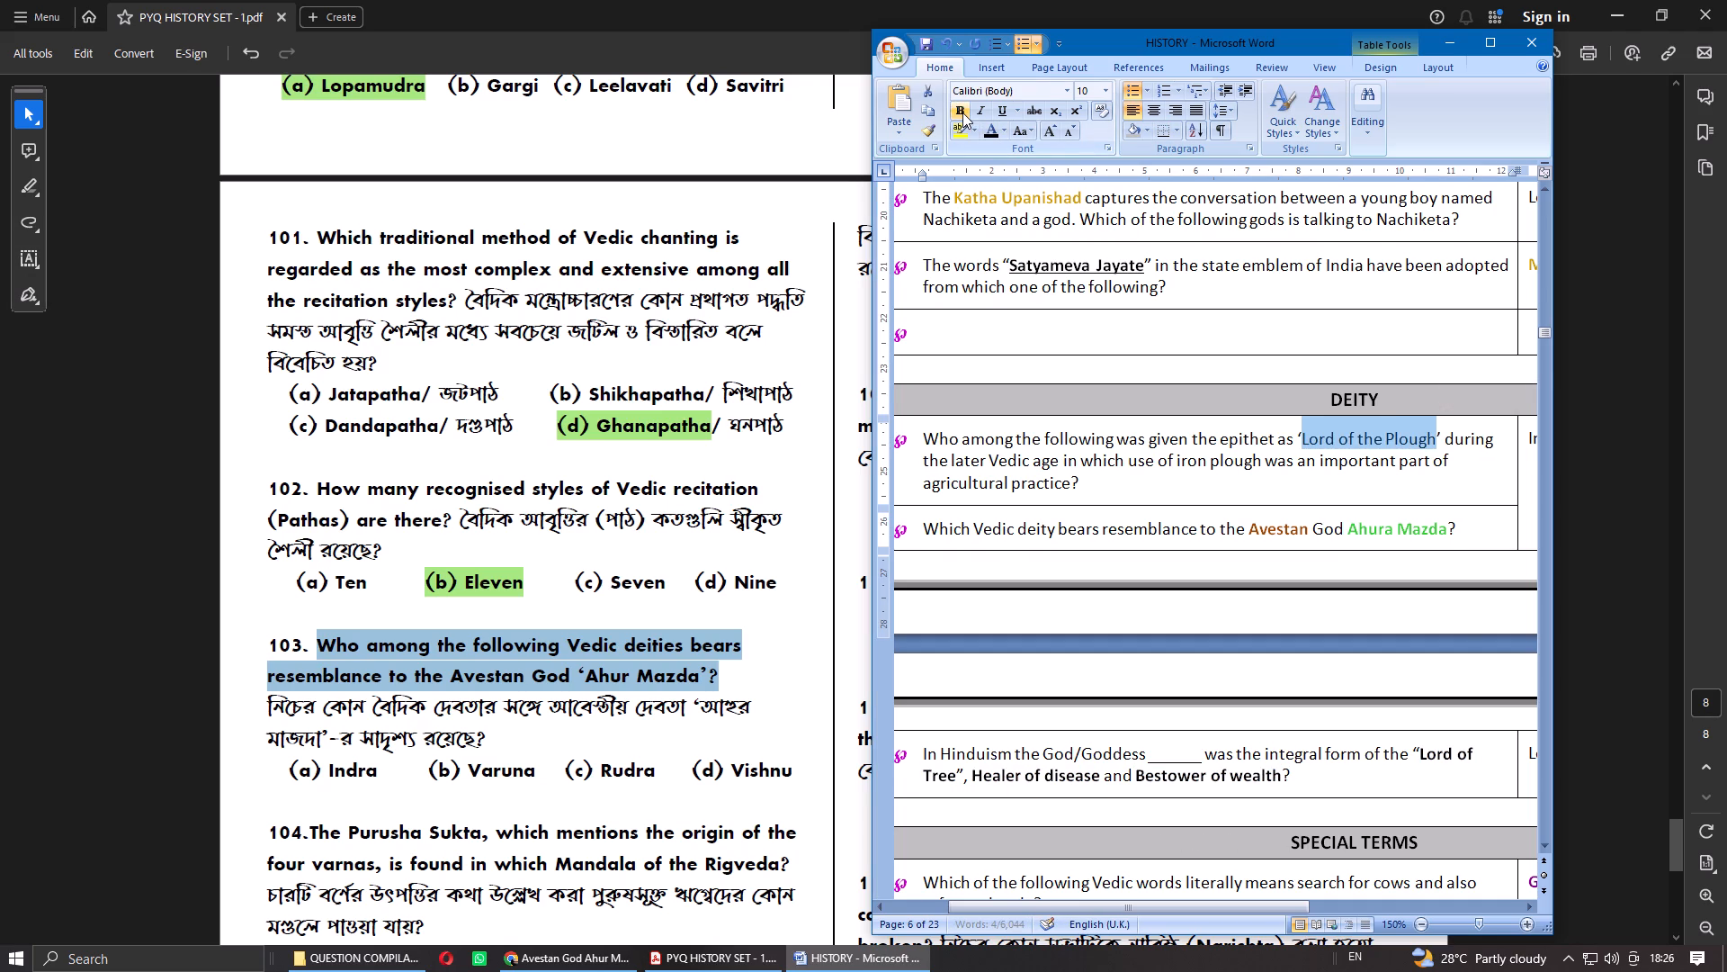
click(962, 112)
click(1305, 474)
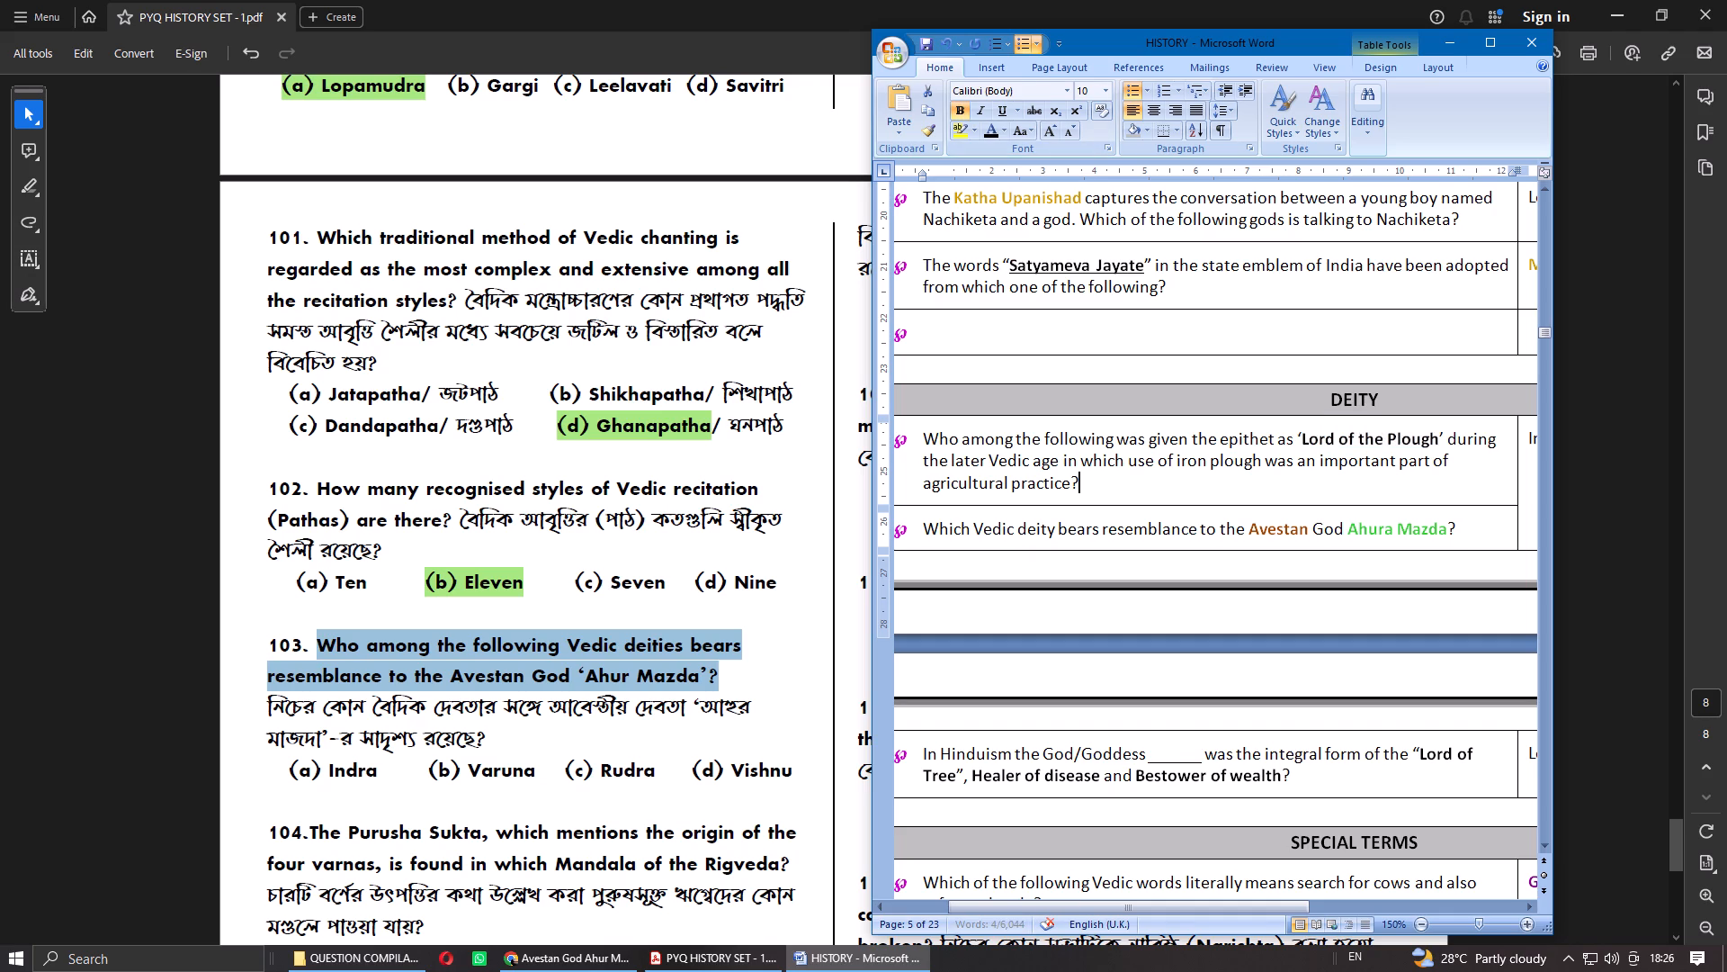
Replace the double quotation marks around "Lord of Tree" in the last DEITY question with single quotation marks.
click(1418, 757)
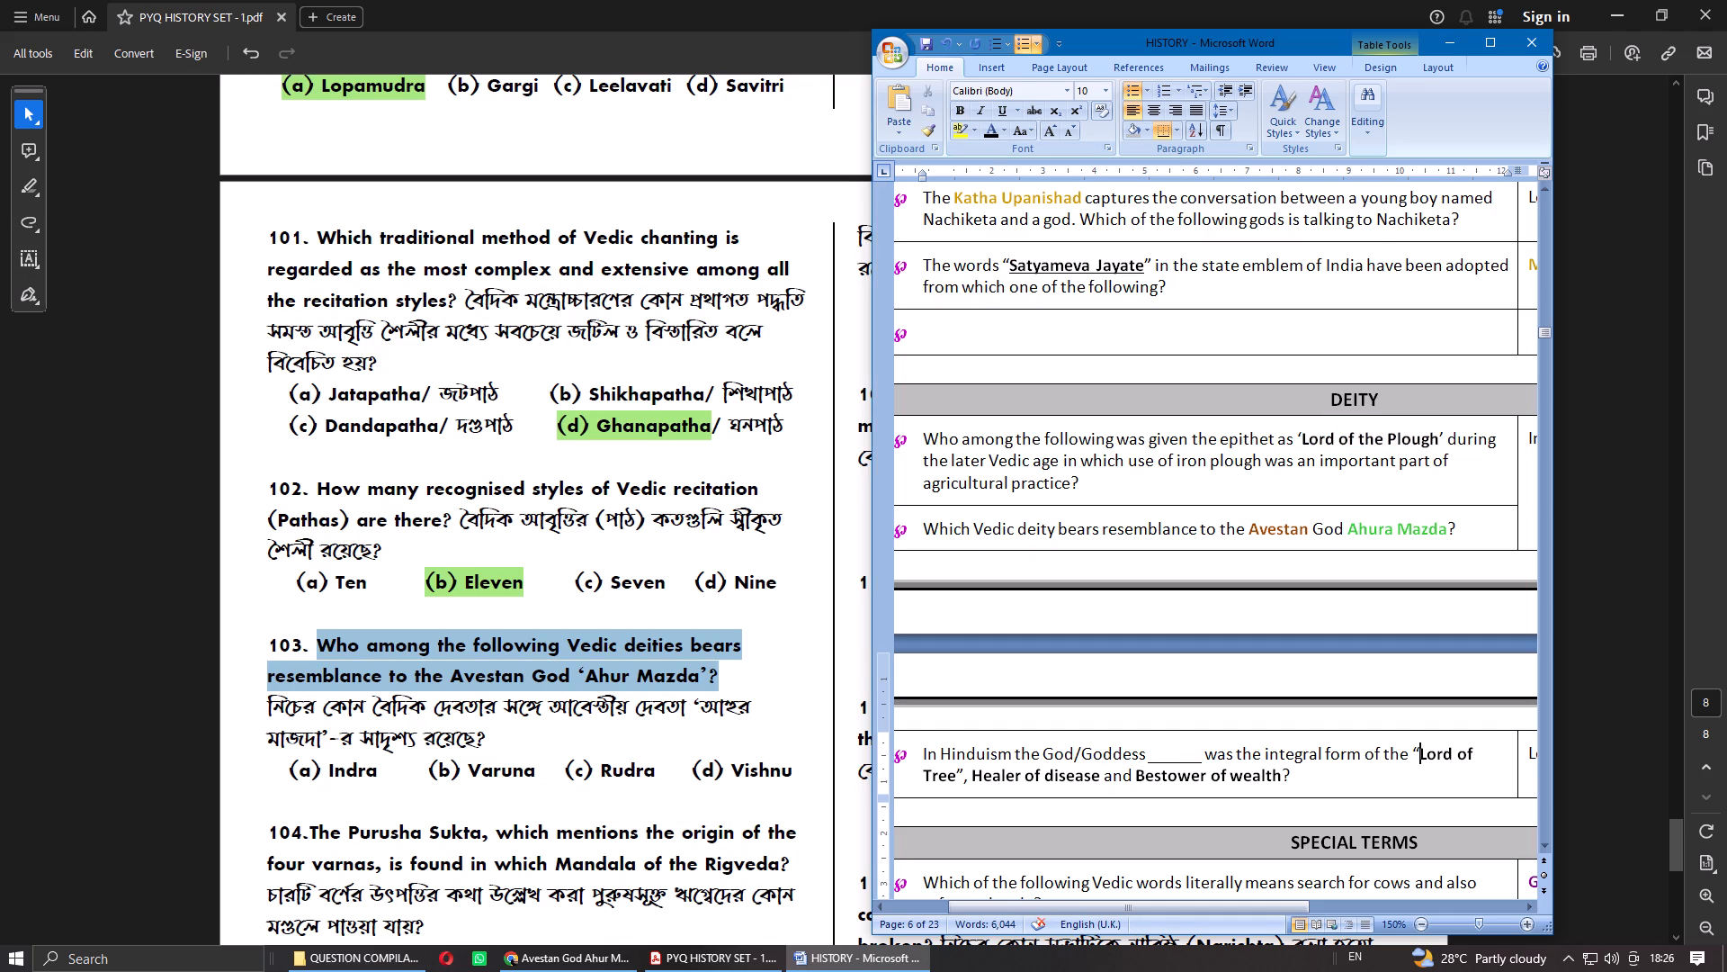
key(BackSpace)
key(apostrophe)
click(965, 773)
key(BackSpace)
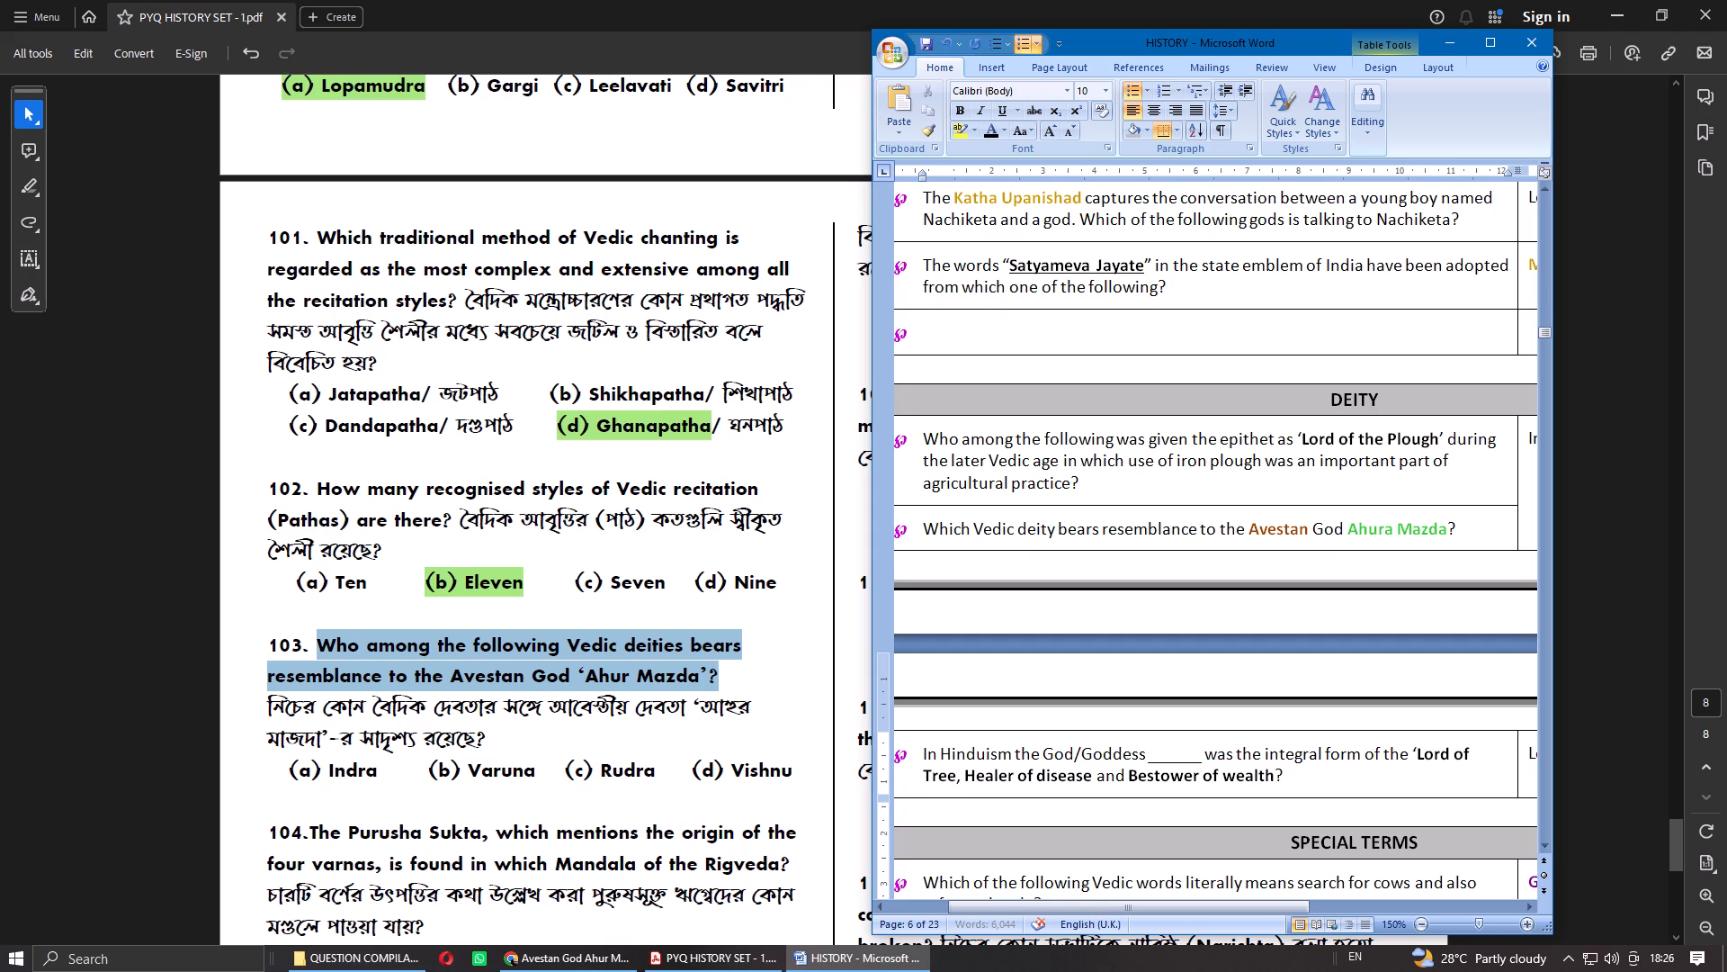
key(apostrophe)
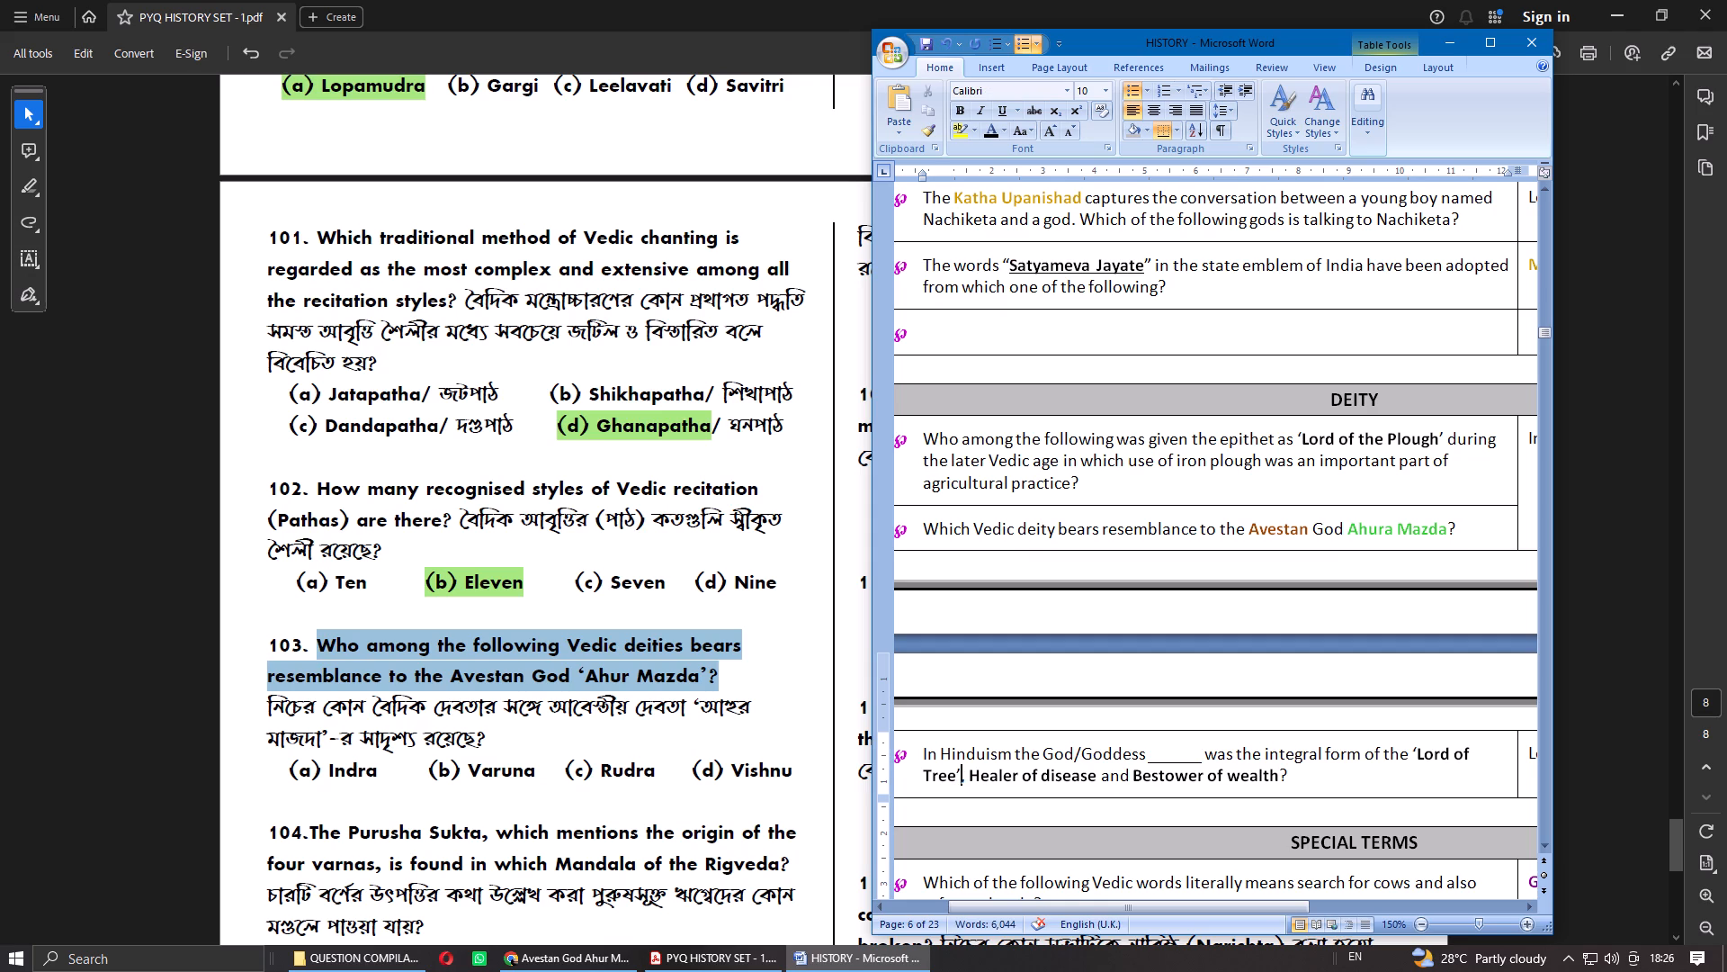
click(1060, 781)
Format the DEITY answers "Indra" and "Lord Soma" as bold green text, leaving out "(9th Mandala)".
drag(1201, 906, 1302, 903)
drag(1356, 742, 1375, 742)
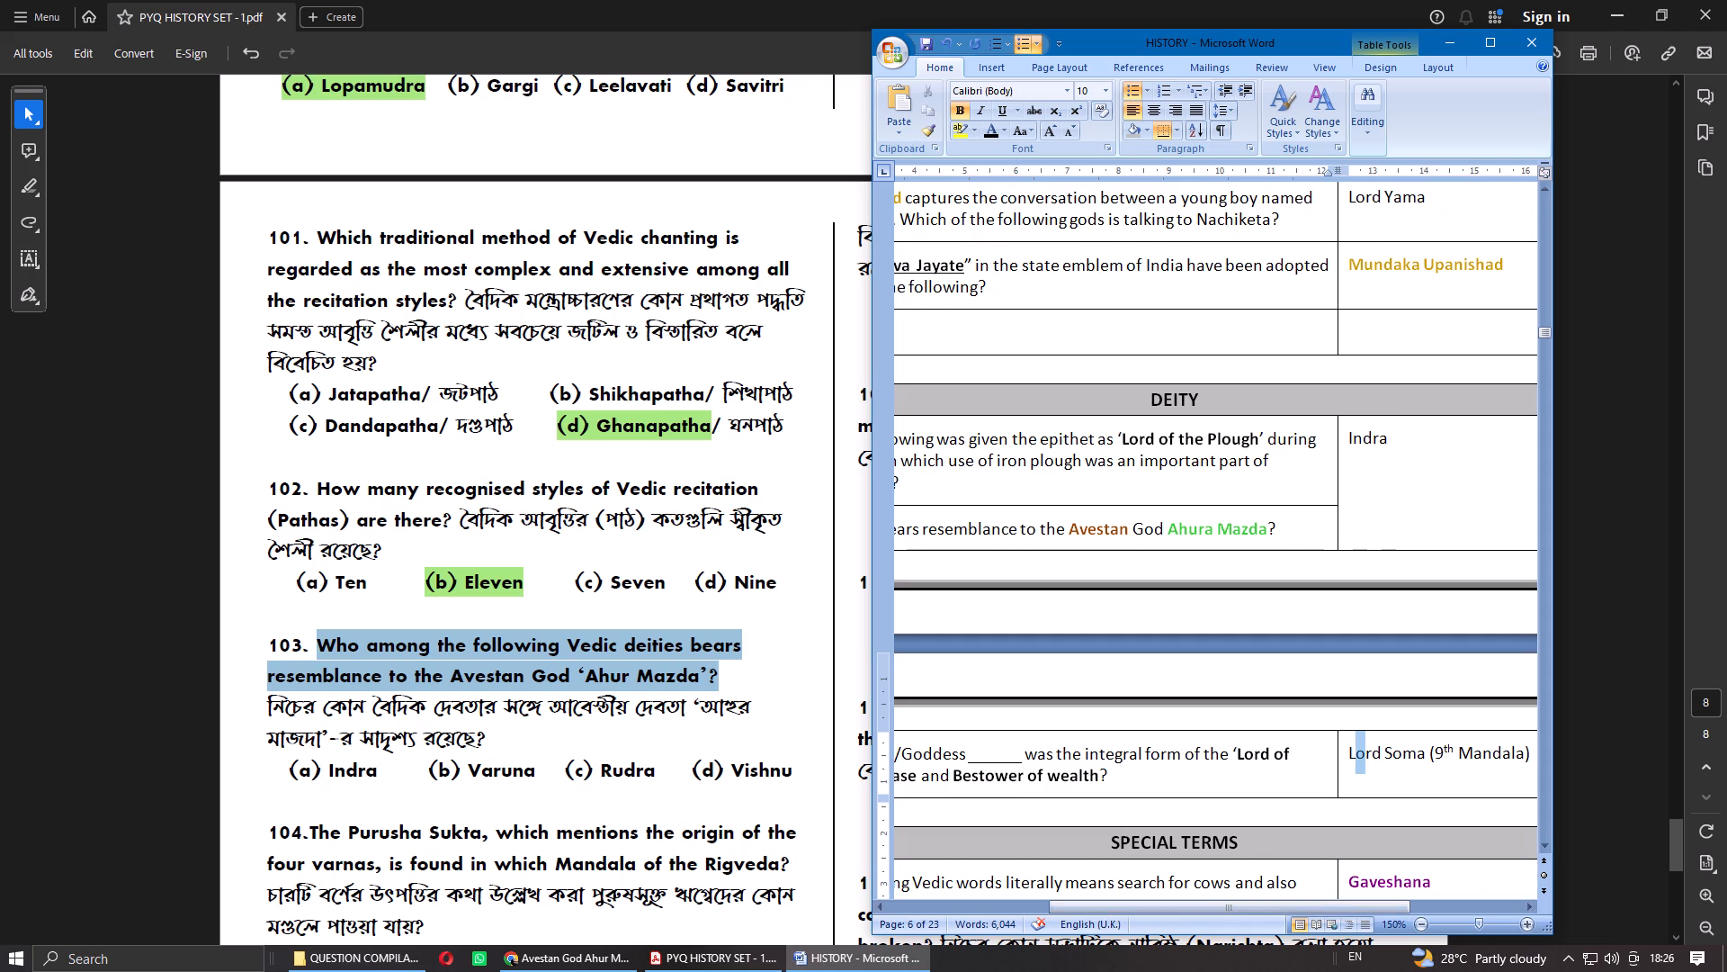
drag(1375, 742, 1404, 742)
ctrl+double_click(1370, 433)
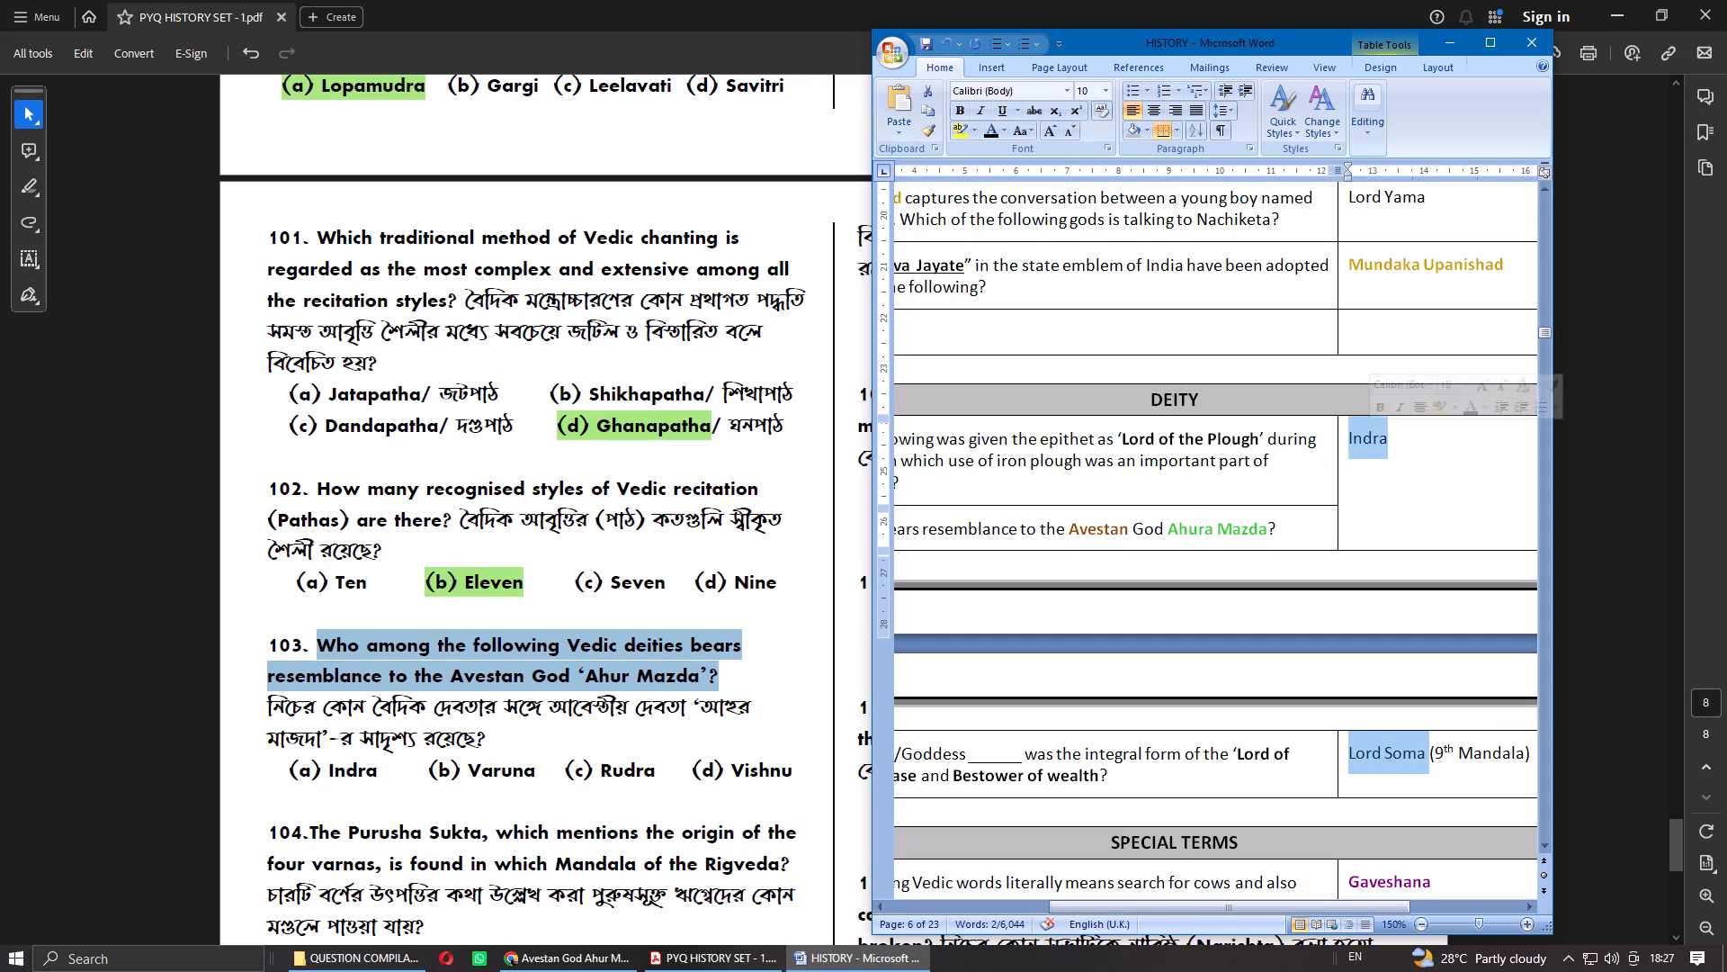
click(1006, 126)
click(1006, 318)
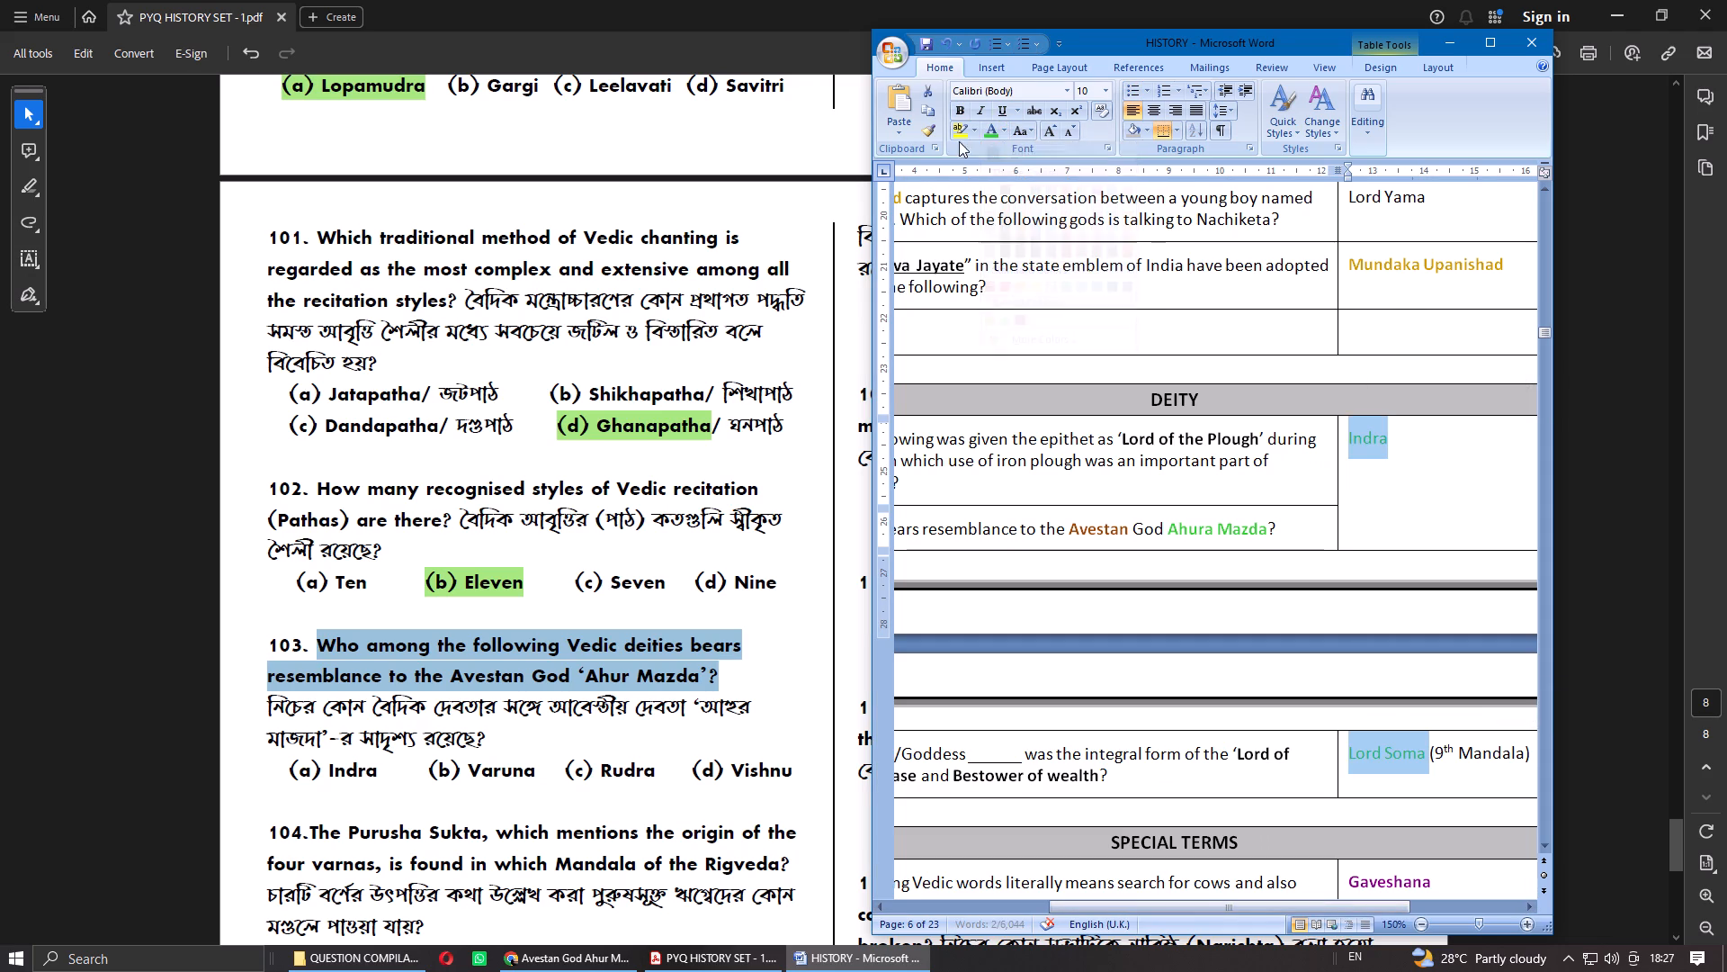
click(956, 103)
click(1437, 485)
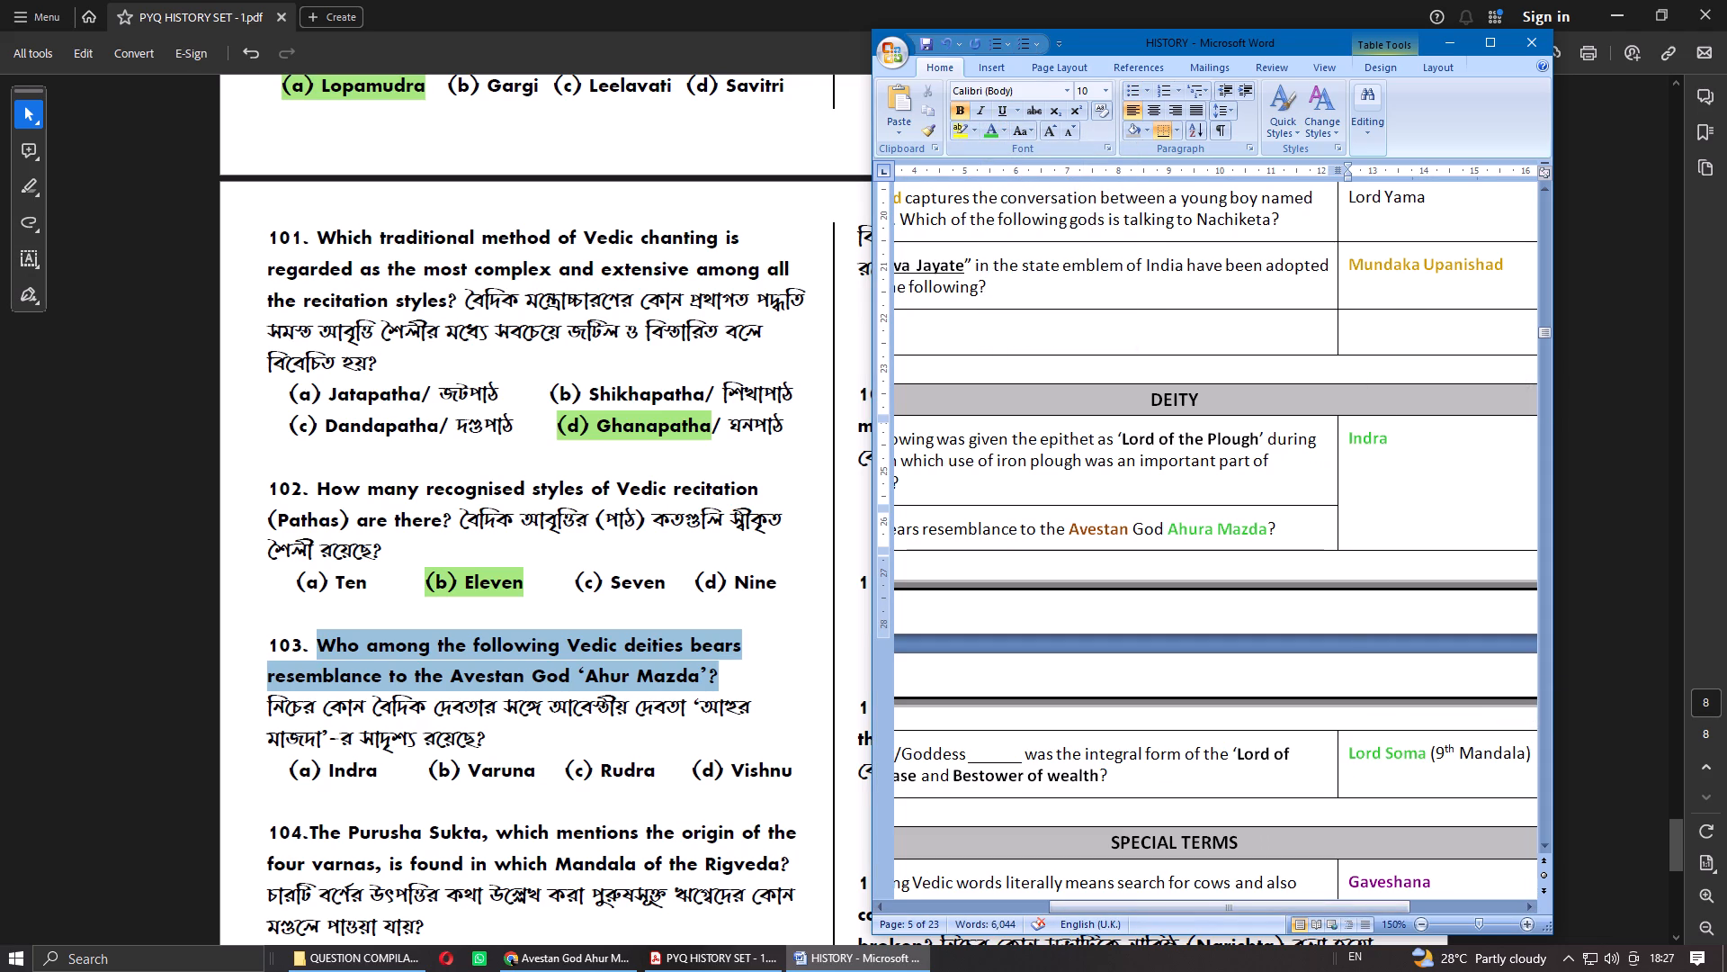
drag(1248, 909, 1123, 900)
In the PYQ PDF, highlight option (a) Indra for question 103 and option (d) Mandala 10 for question 104 in green.
click(766, 721)
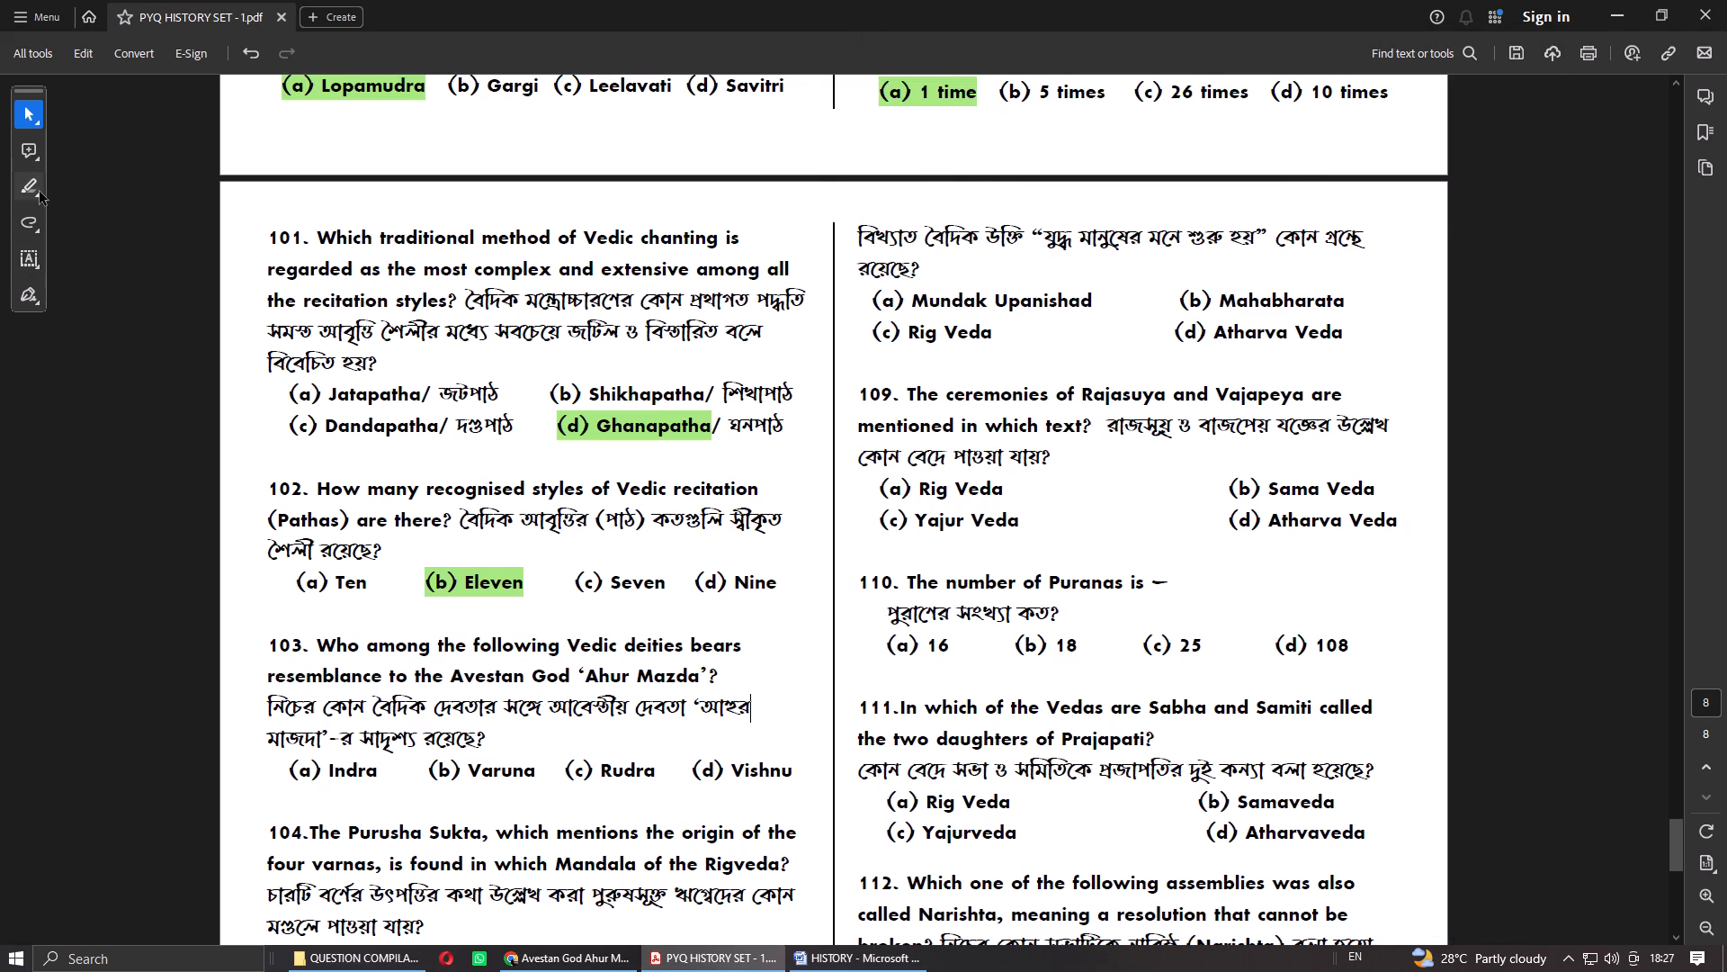
click(40, 192)
drag(284, 769, 339, 769)
scroll(616, 571, down, 2)
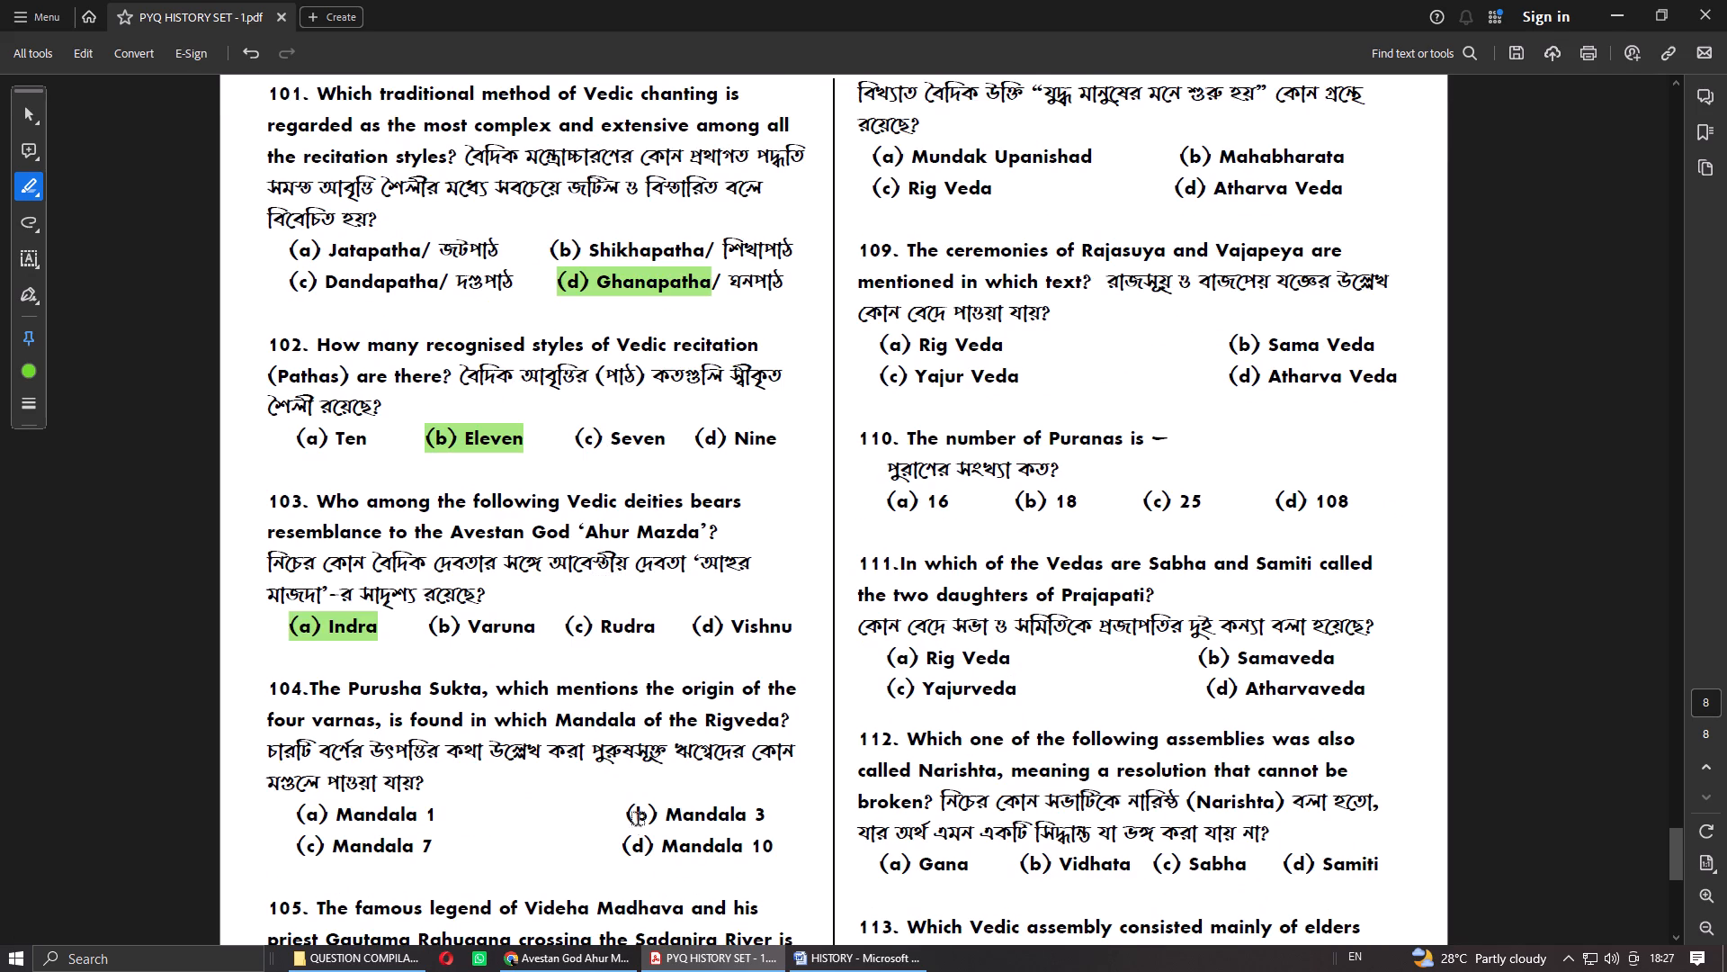
drag(619, 848, 770, 842)
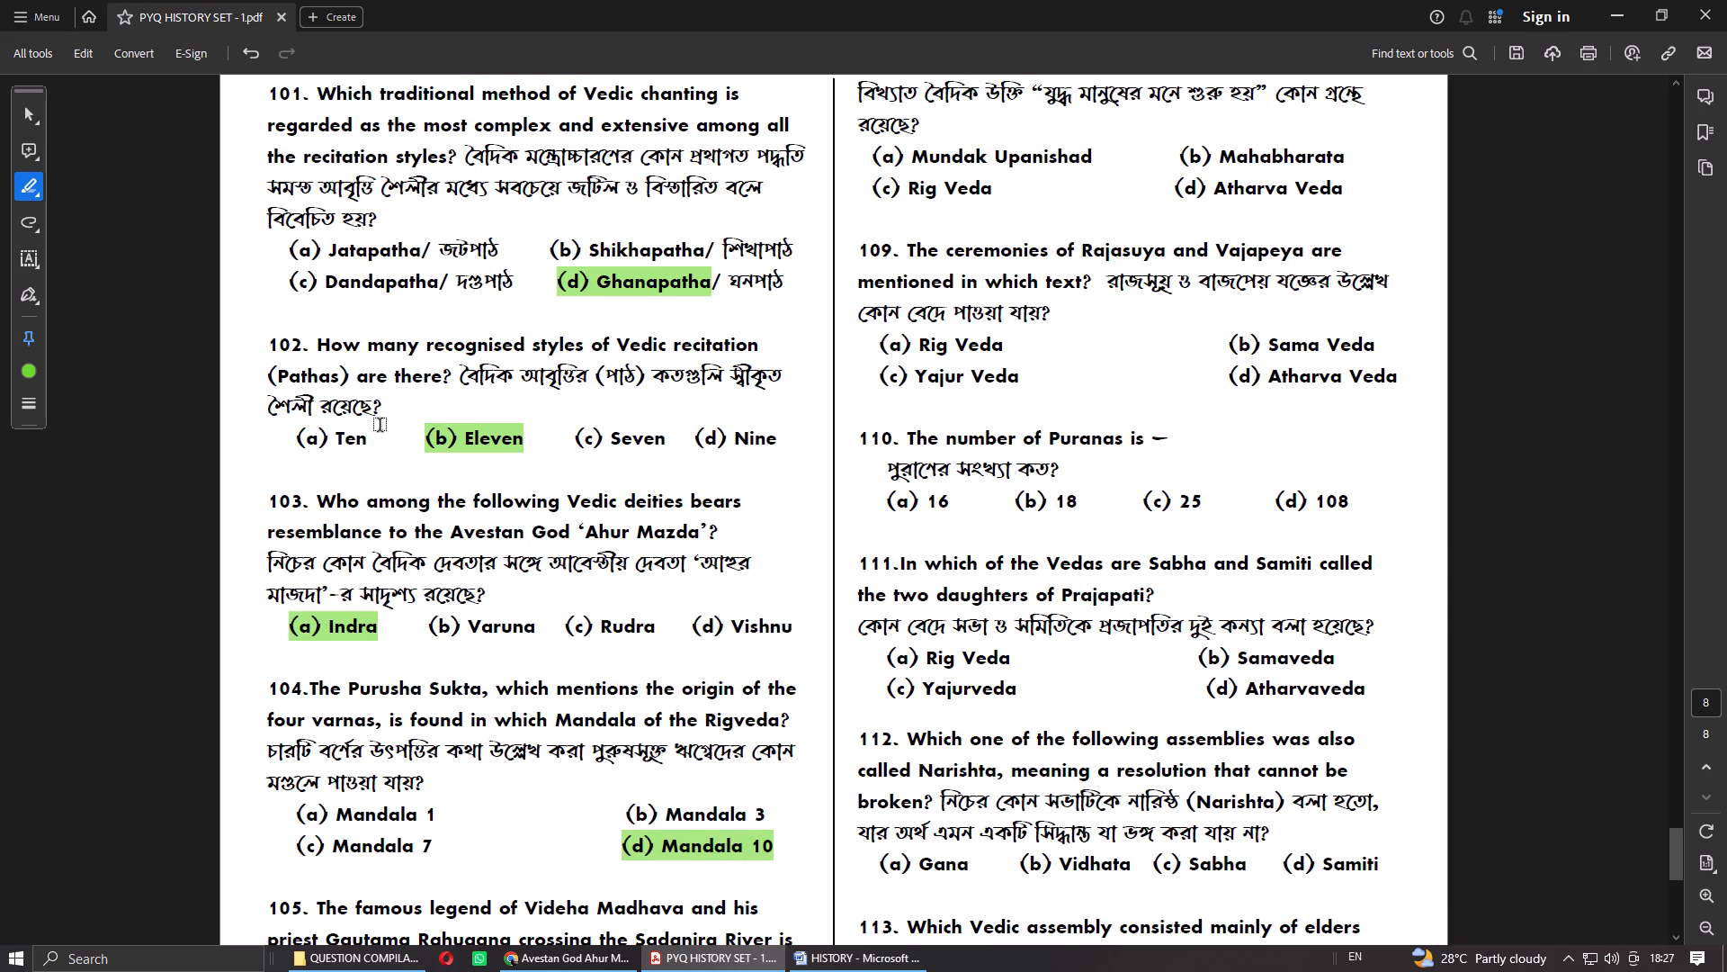
Copy question 104 about the Purusha Sukta from the PDF, search Google for it in Chrome, and read the AI overview.
click(42, 123)
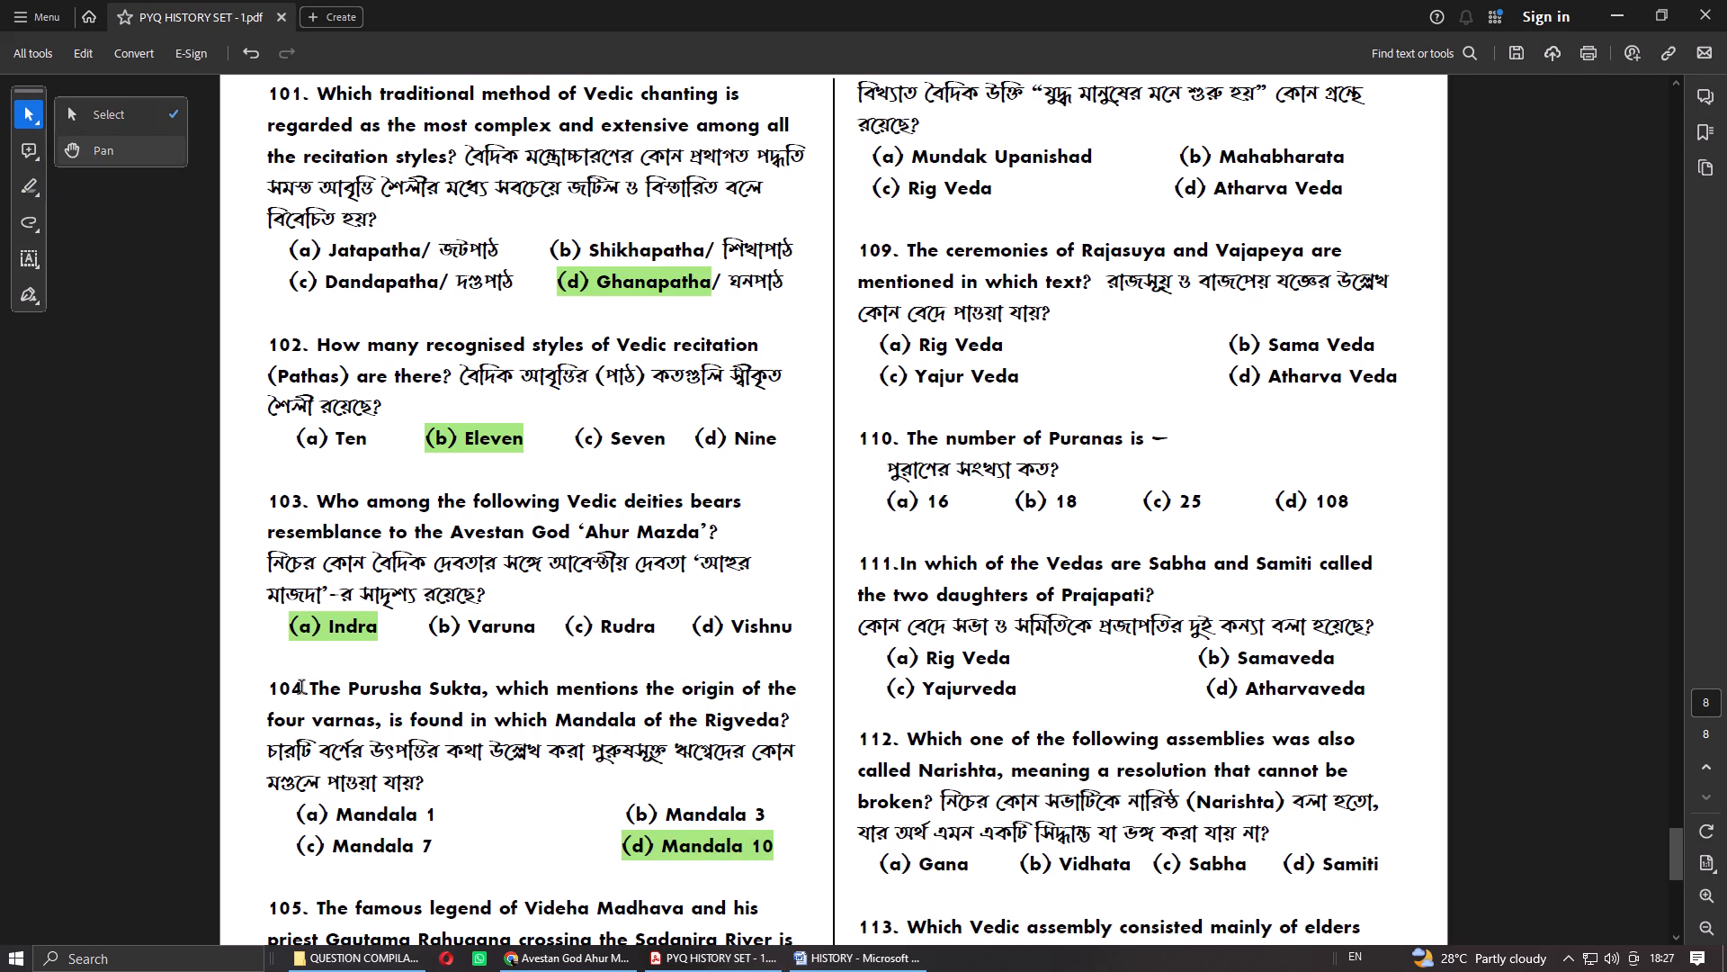
drag(311, 687, 781, 724)
right_click(742, 721)
click(800, 445)
click(587, 971)
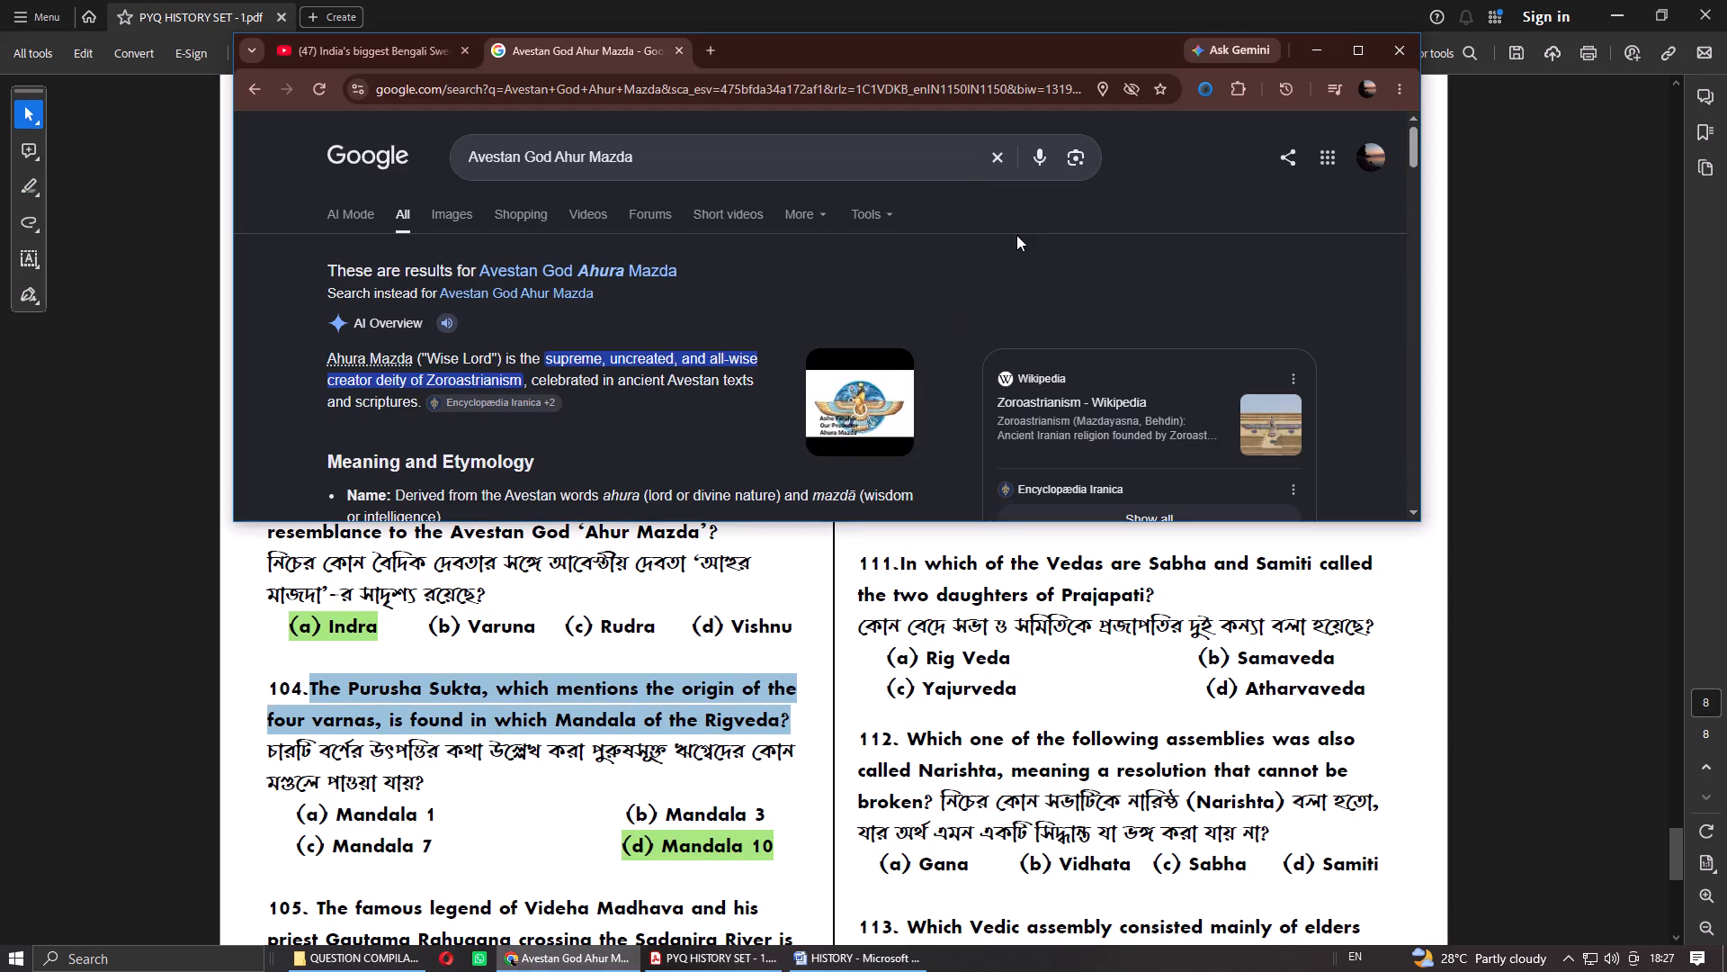
click(989, 154)
key(ctrl+v)
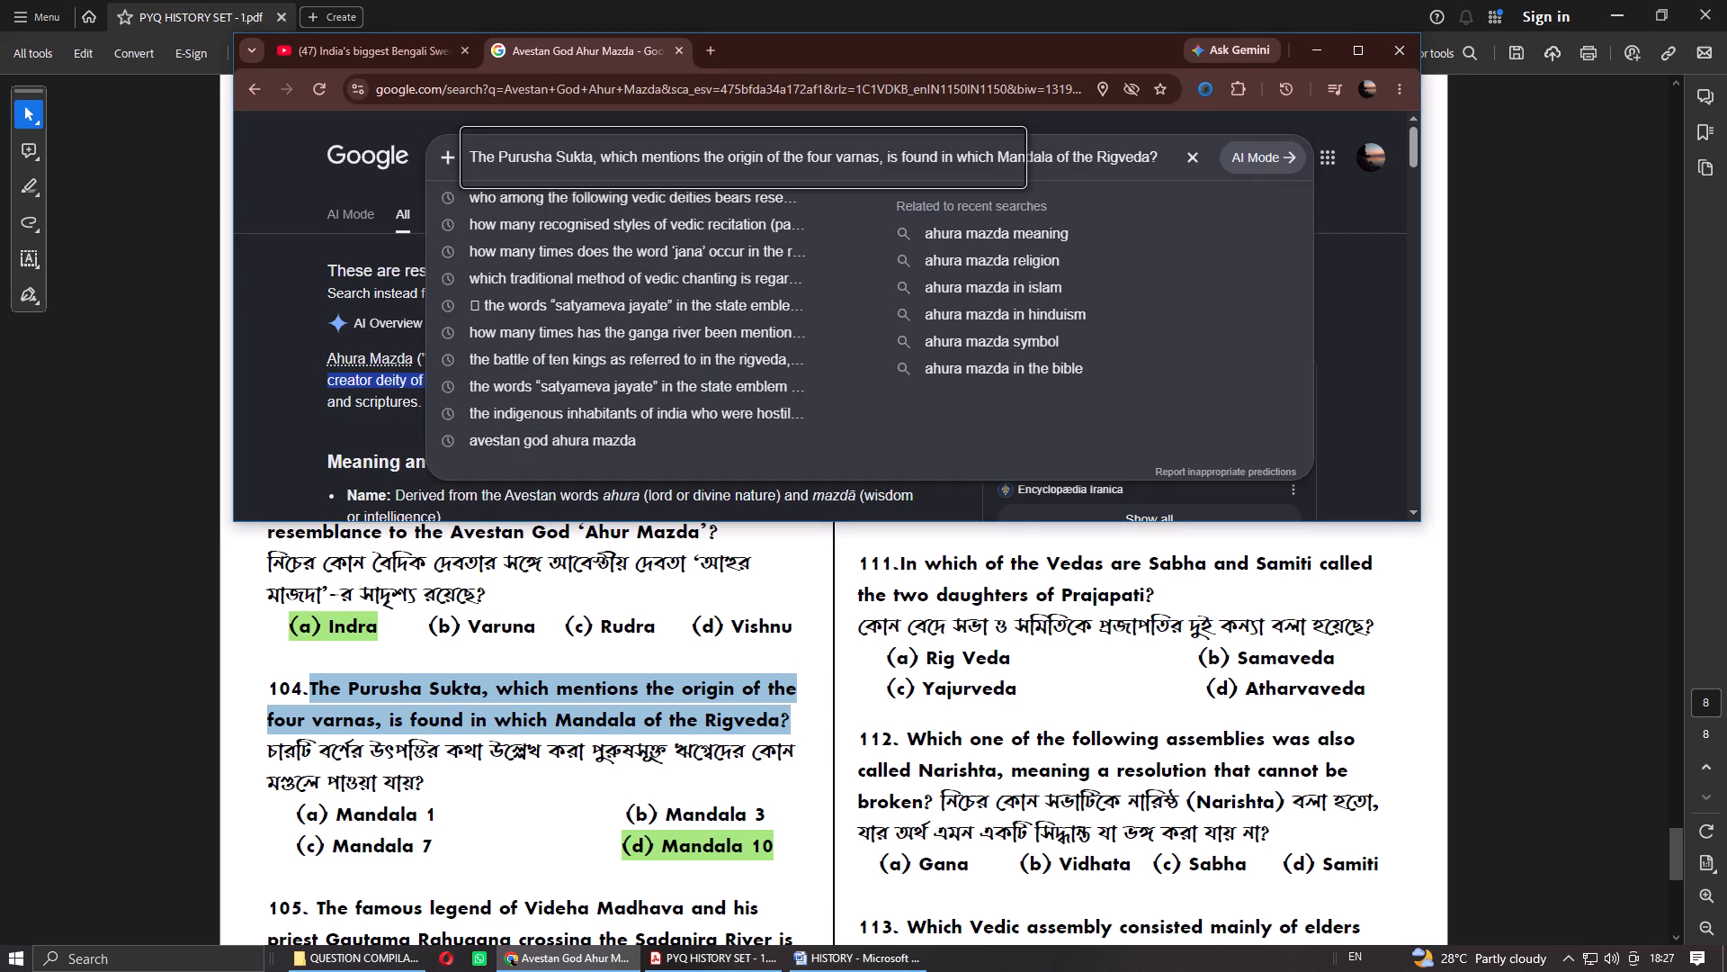
key(Return)
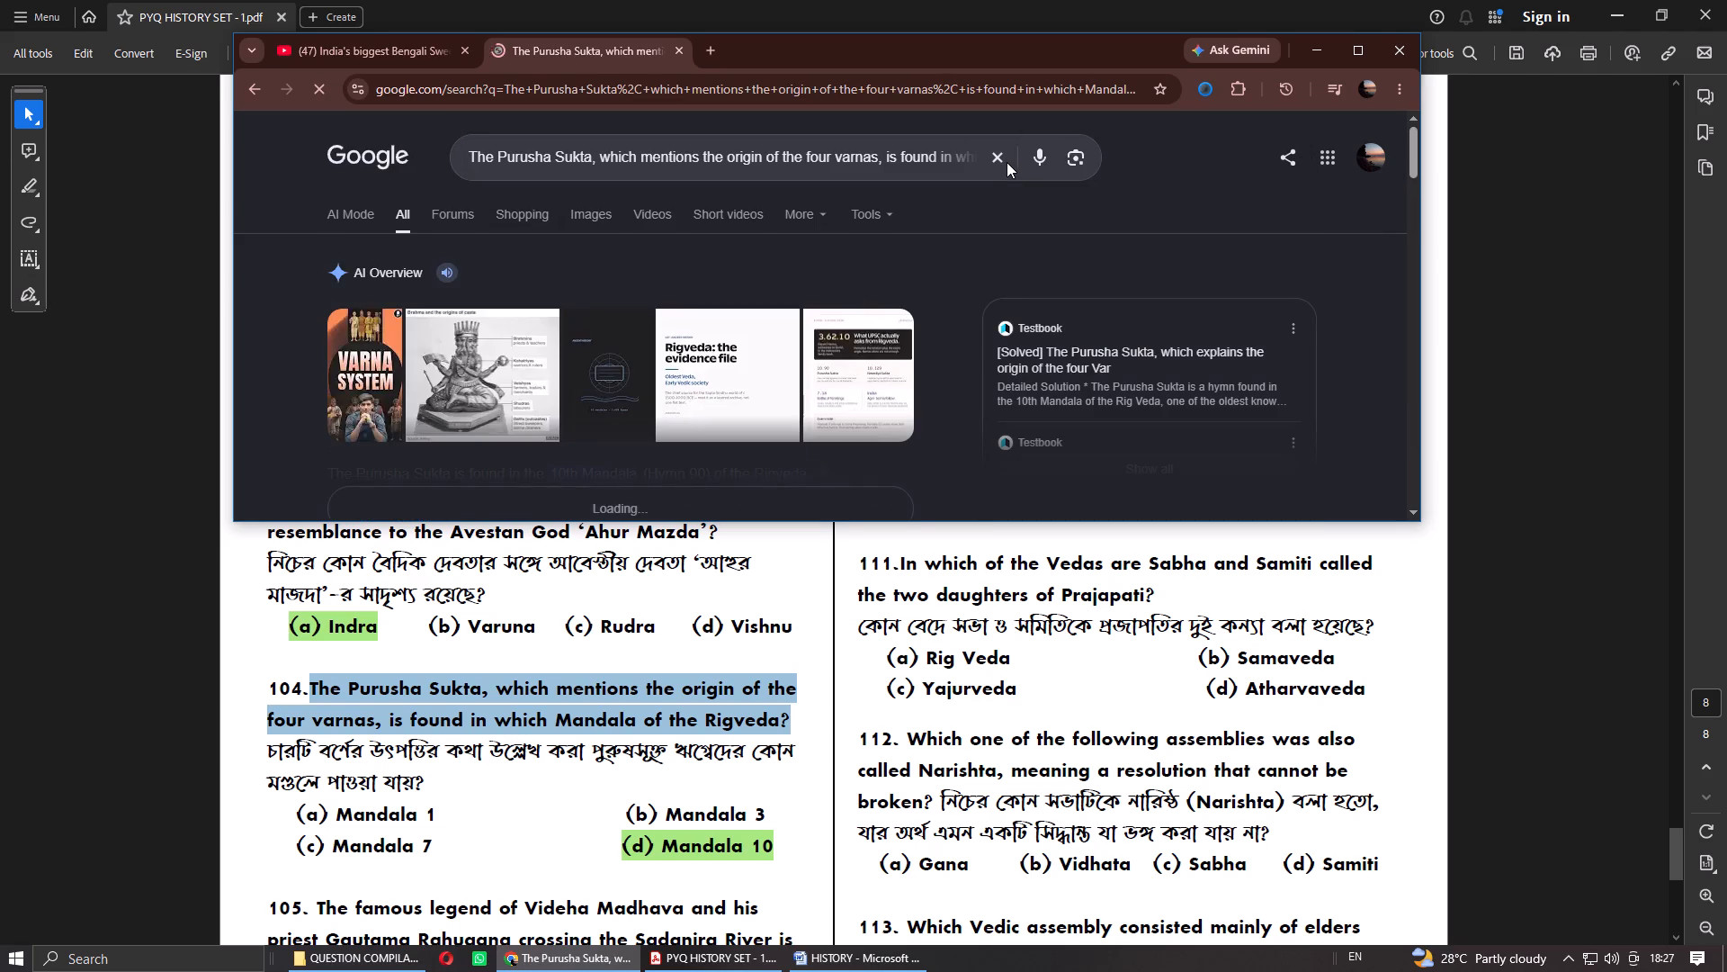
scroll(960, 239, down, 2)
scroll(908, 399, up, 1)
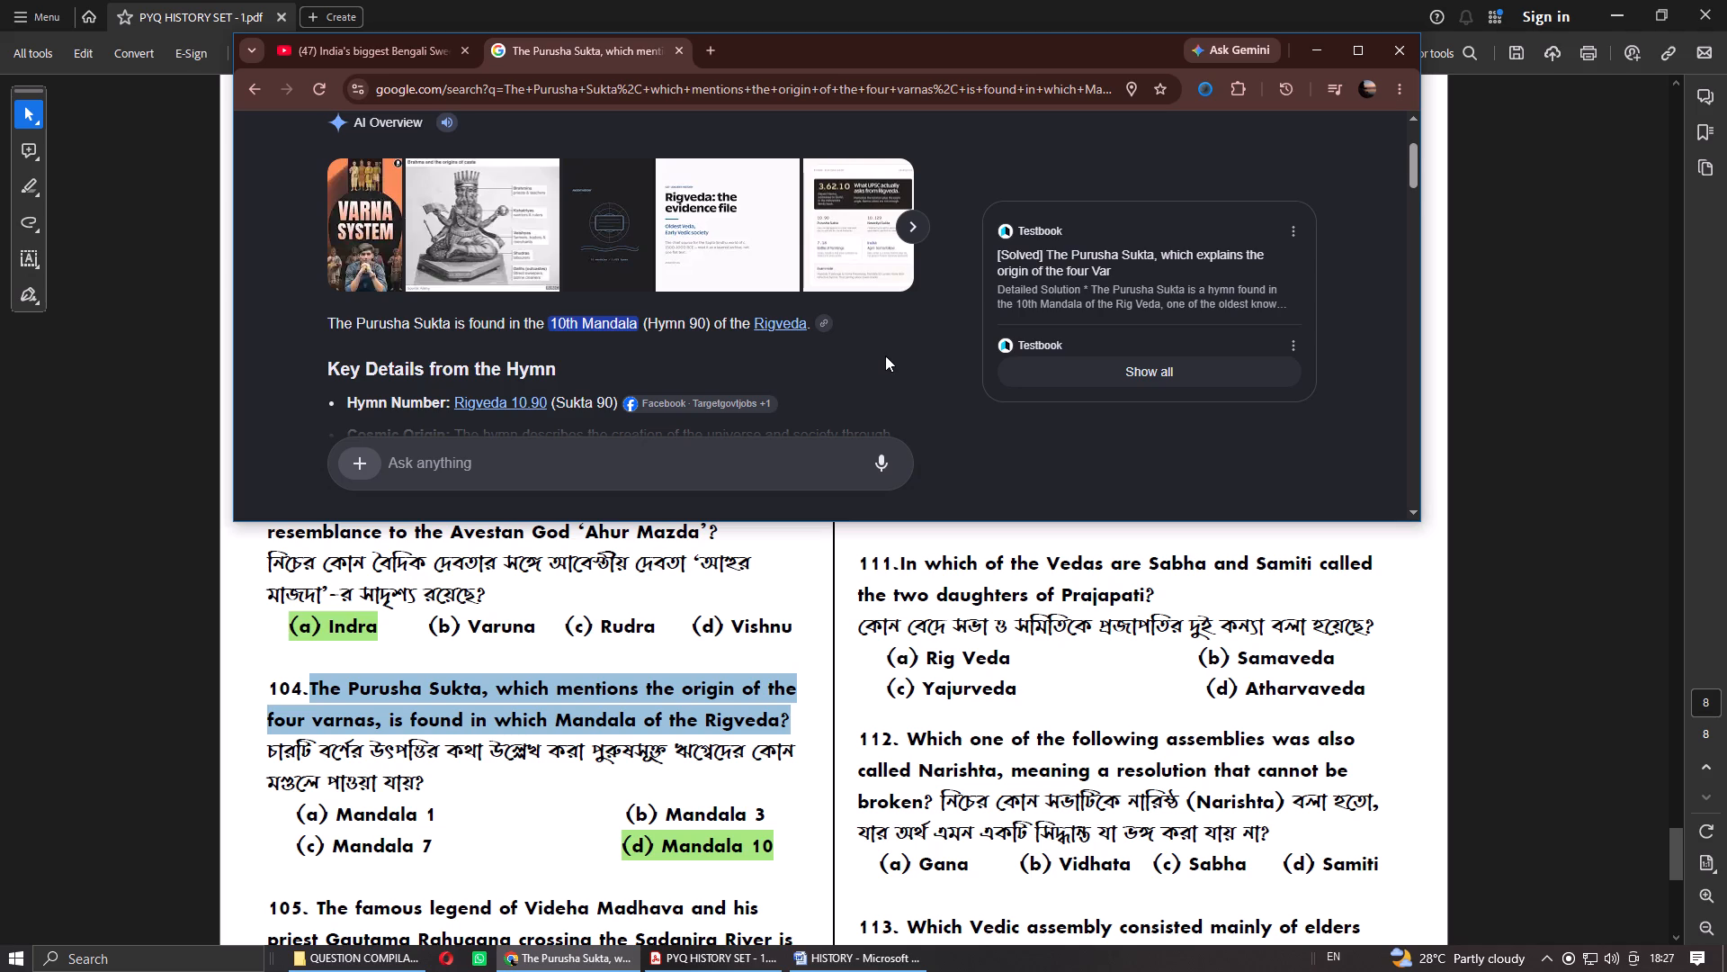
scroll(885, 347, down, 1)
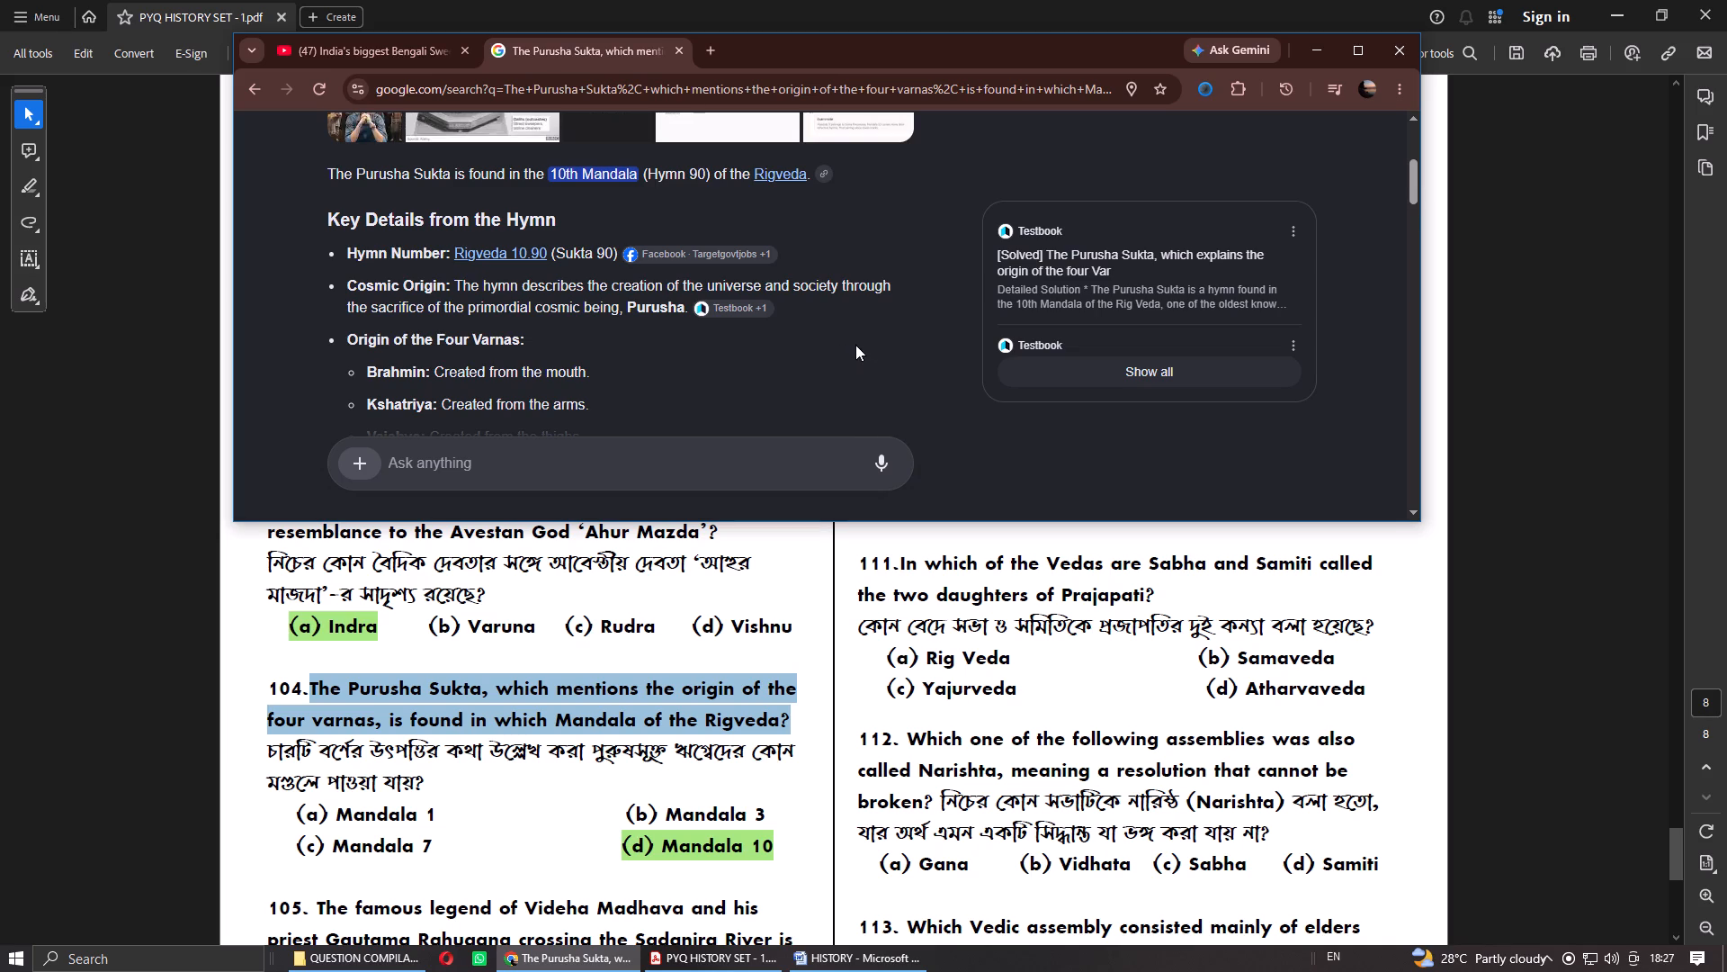
scroll(852, 346, down, 2)
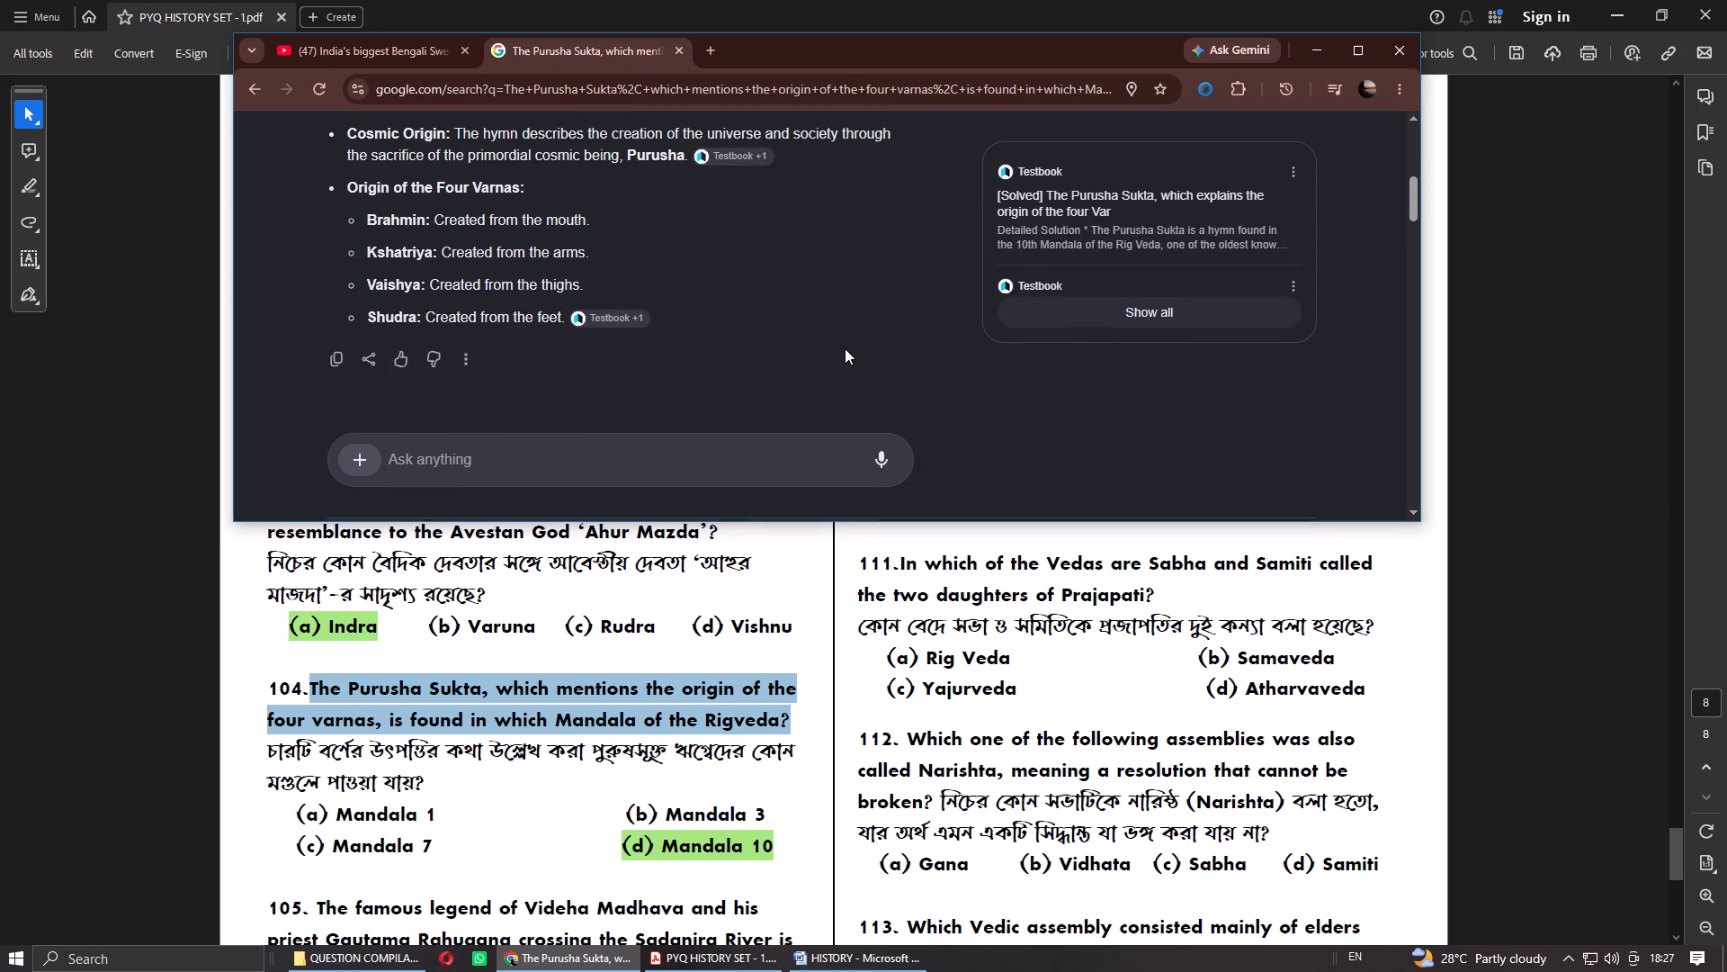
Open the Testbook source cited for the four varnas, examine its detailed solution, and close that page.
click(600, 170)
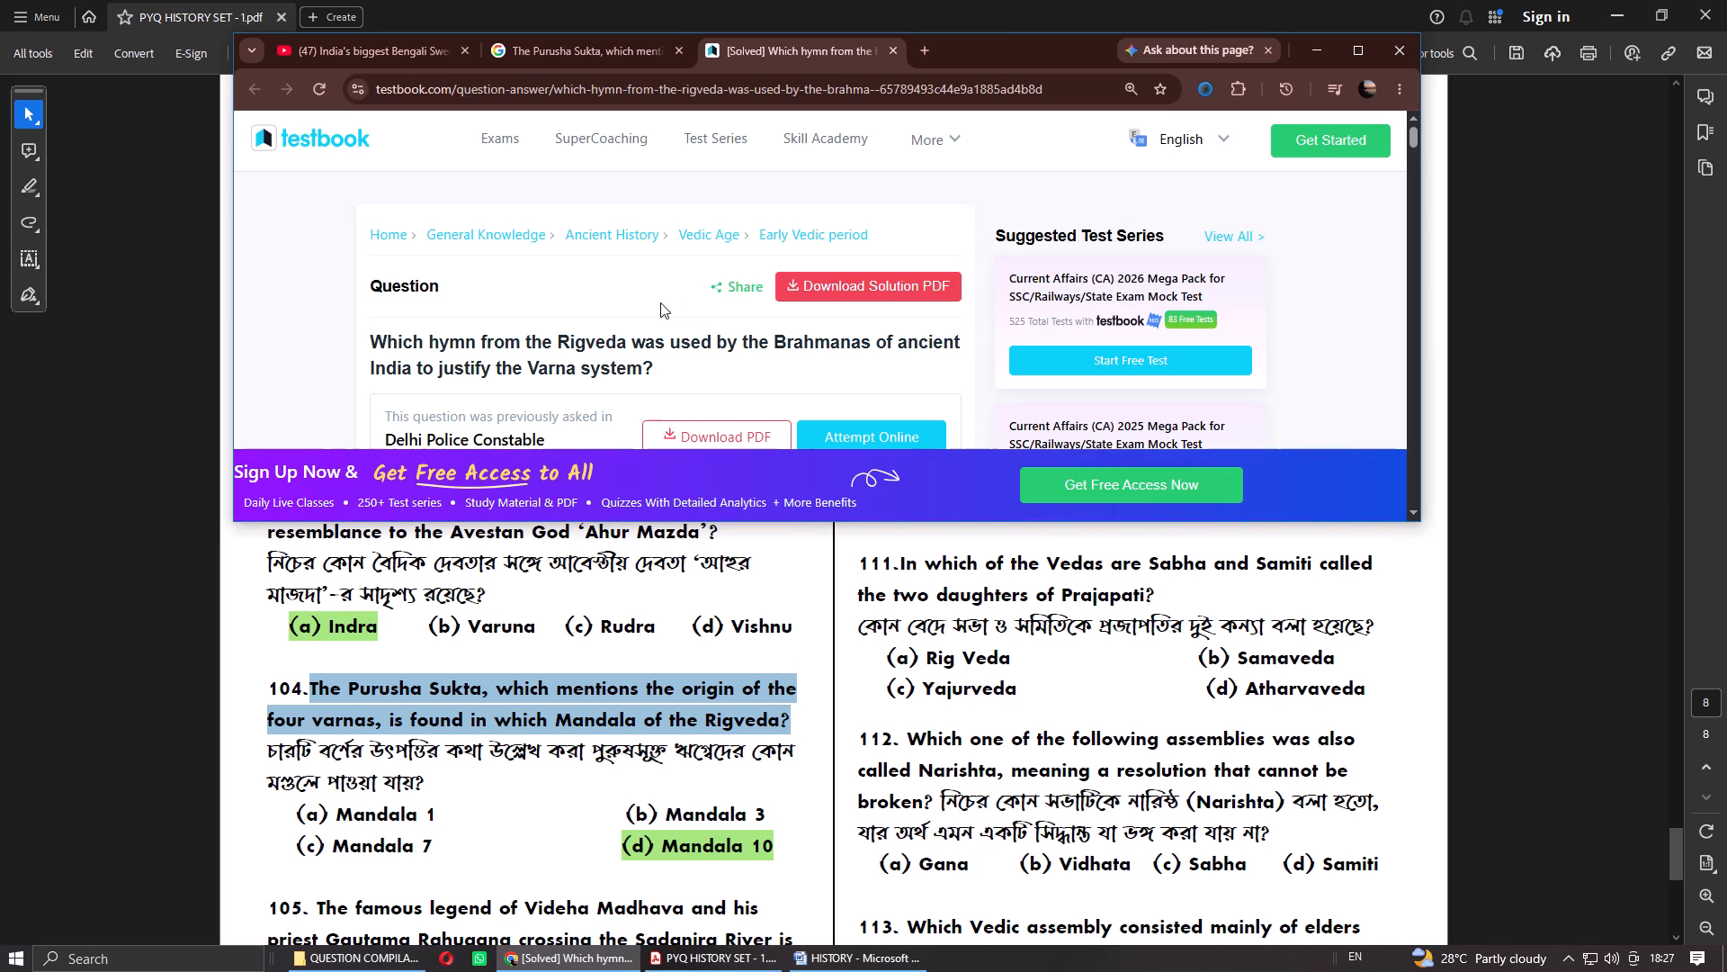
scroll(660, 302, down, 2)
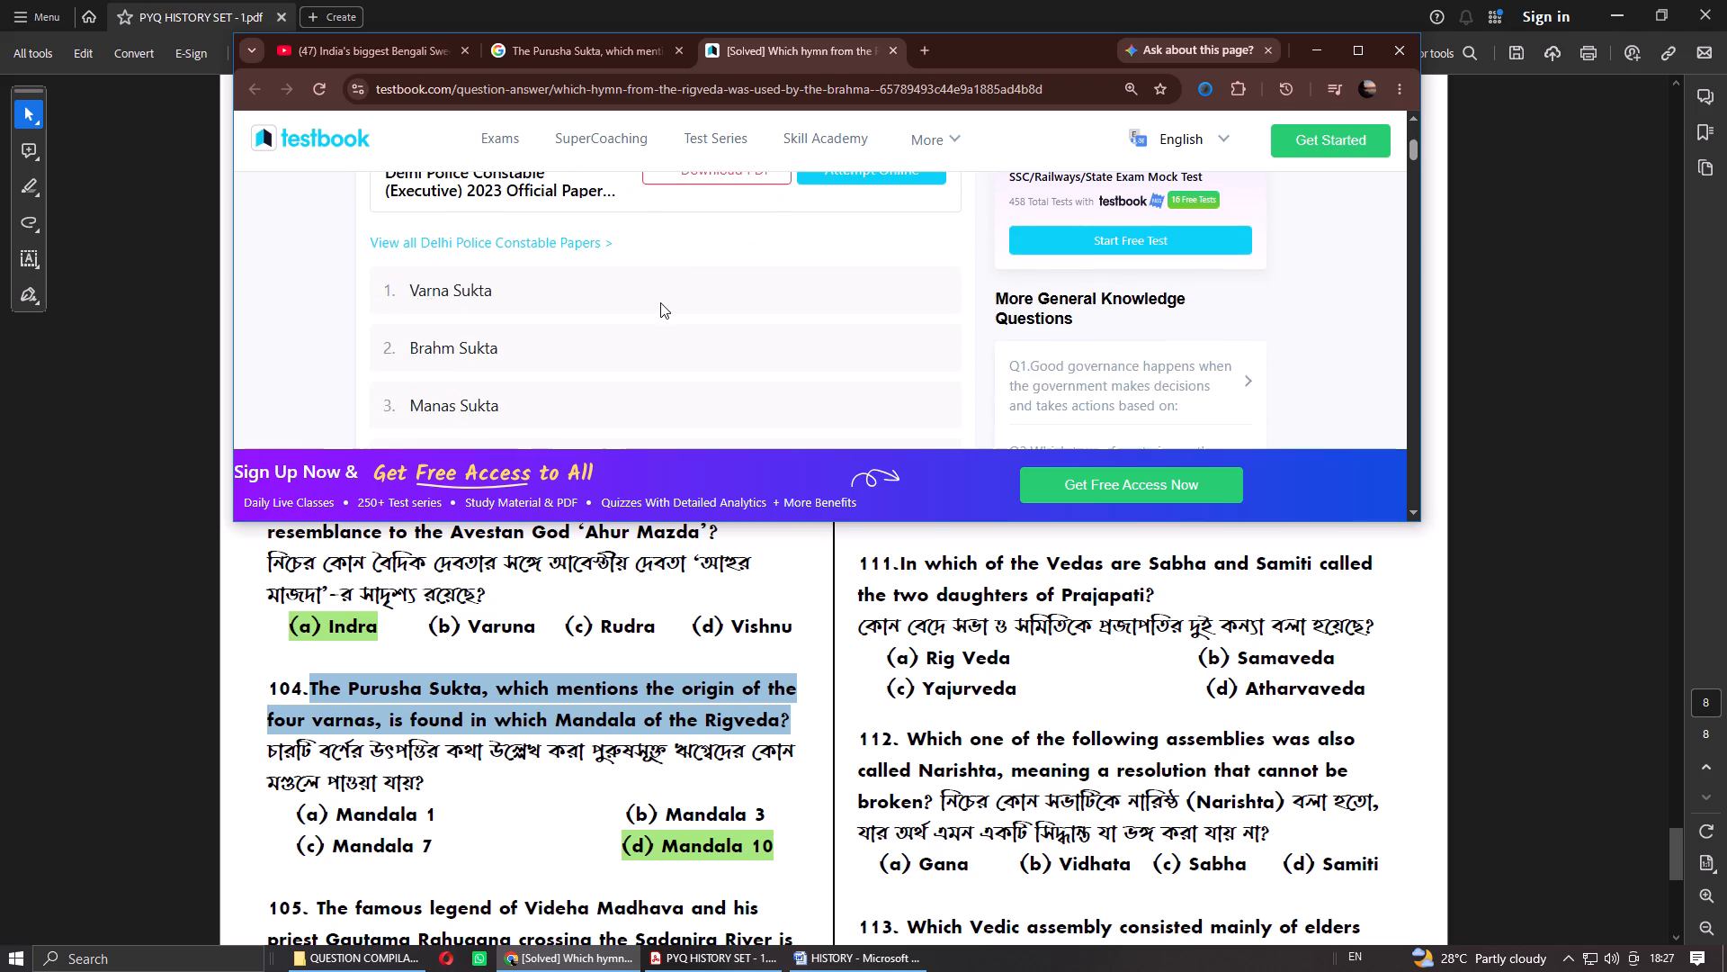
scroll(660, 302, down, 5)
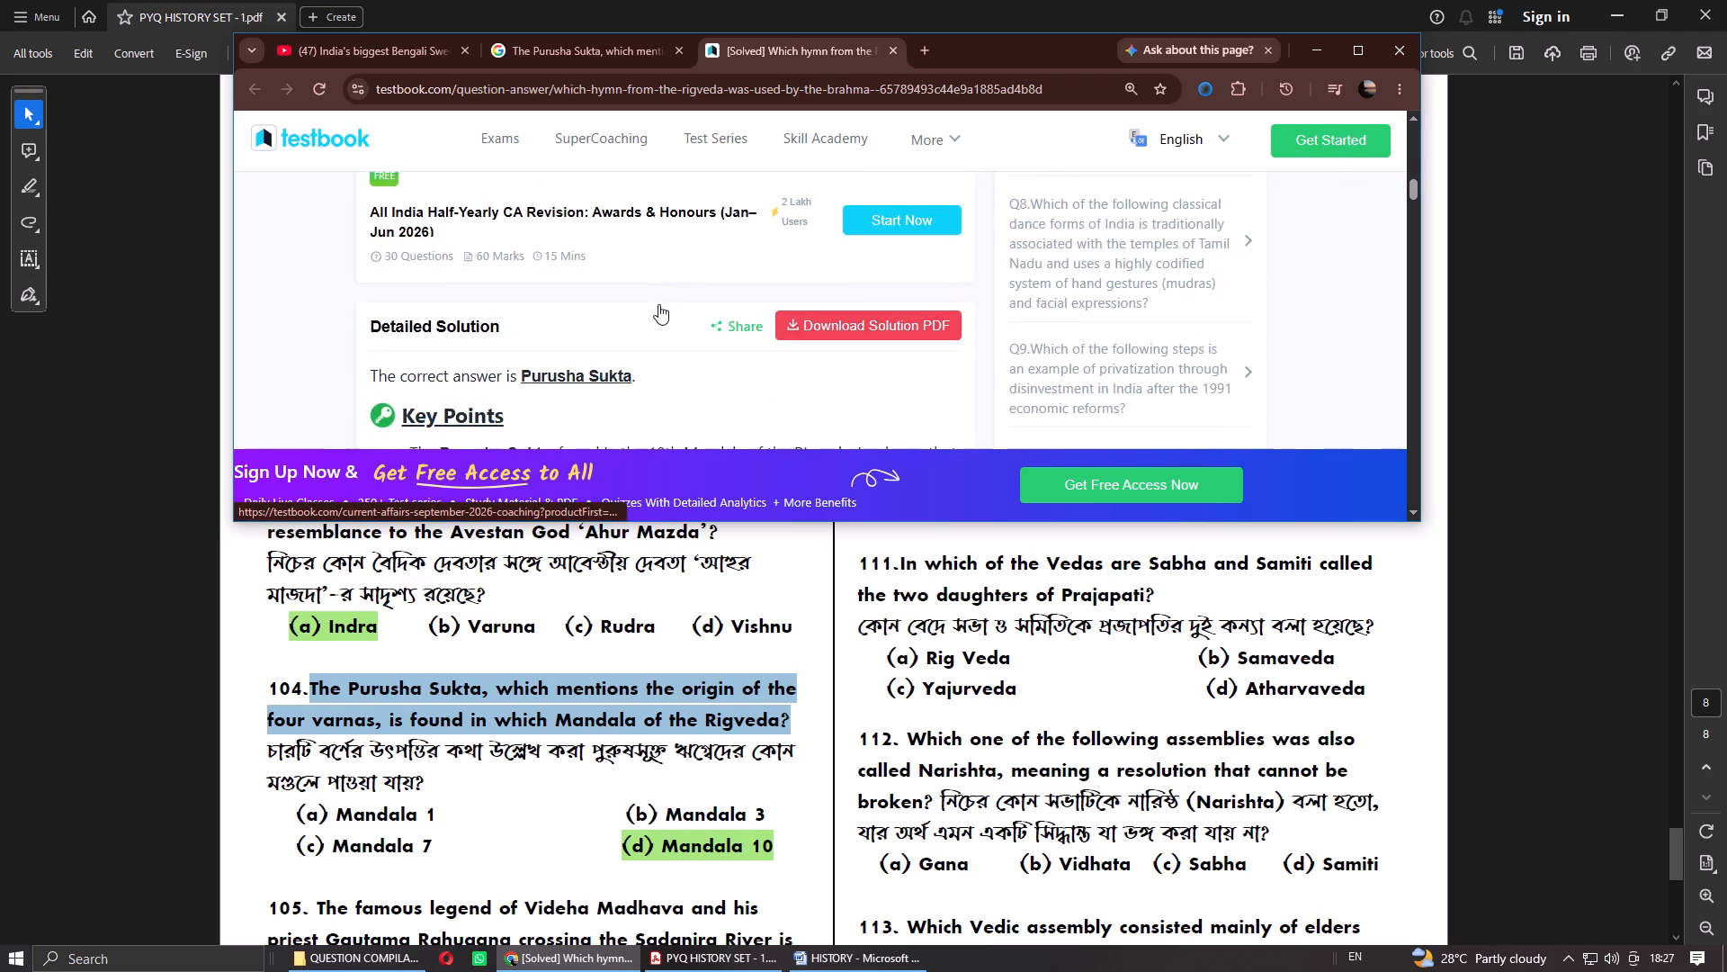
scroll(658, 305, down, 1)
click(1175, 171)
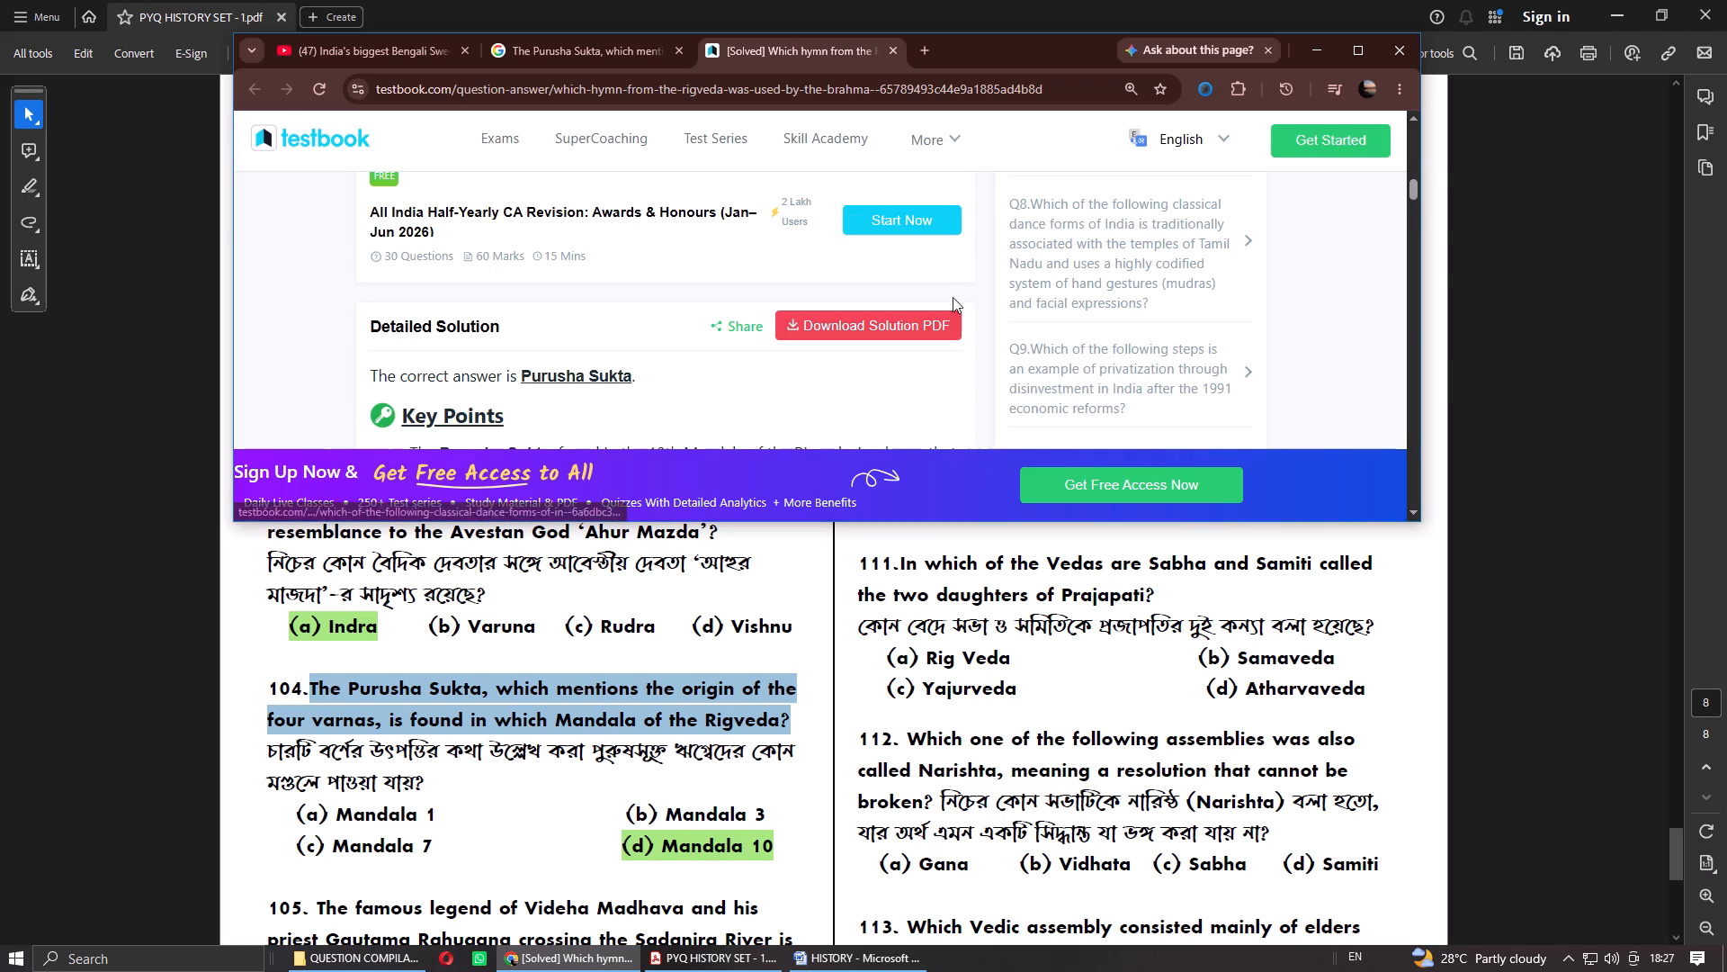
click(687, 644)
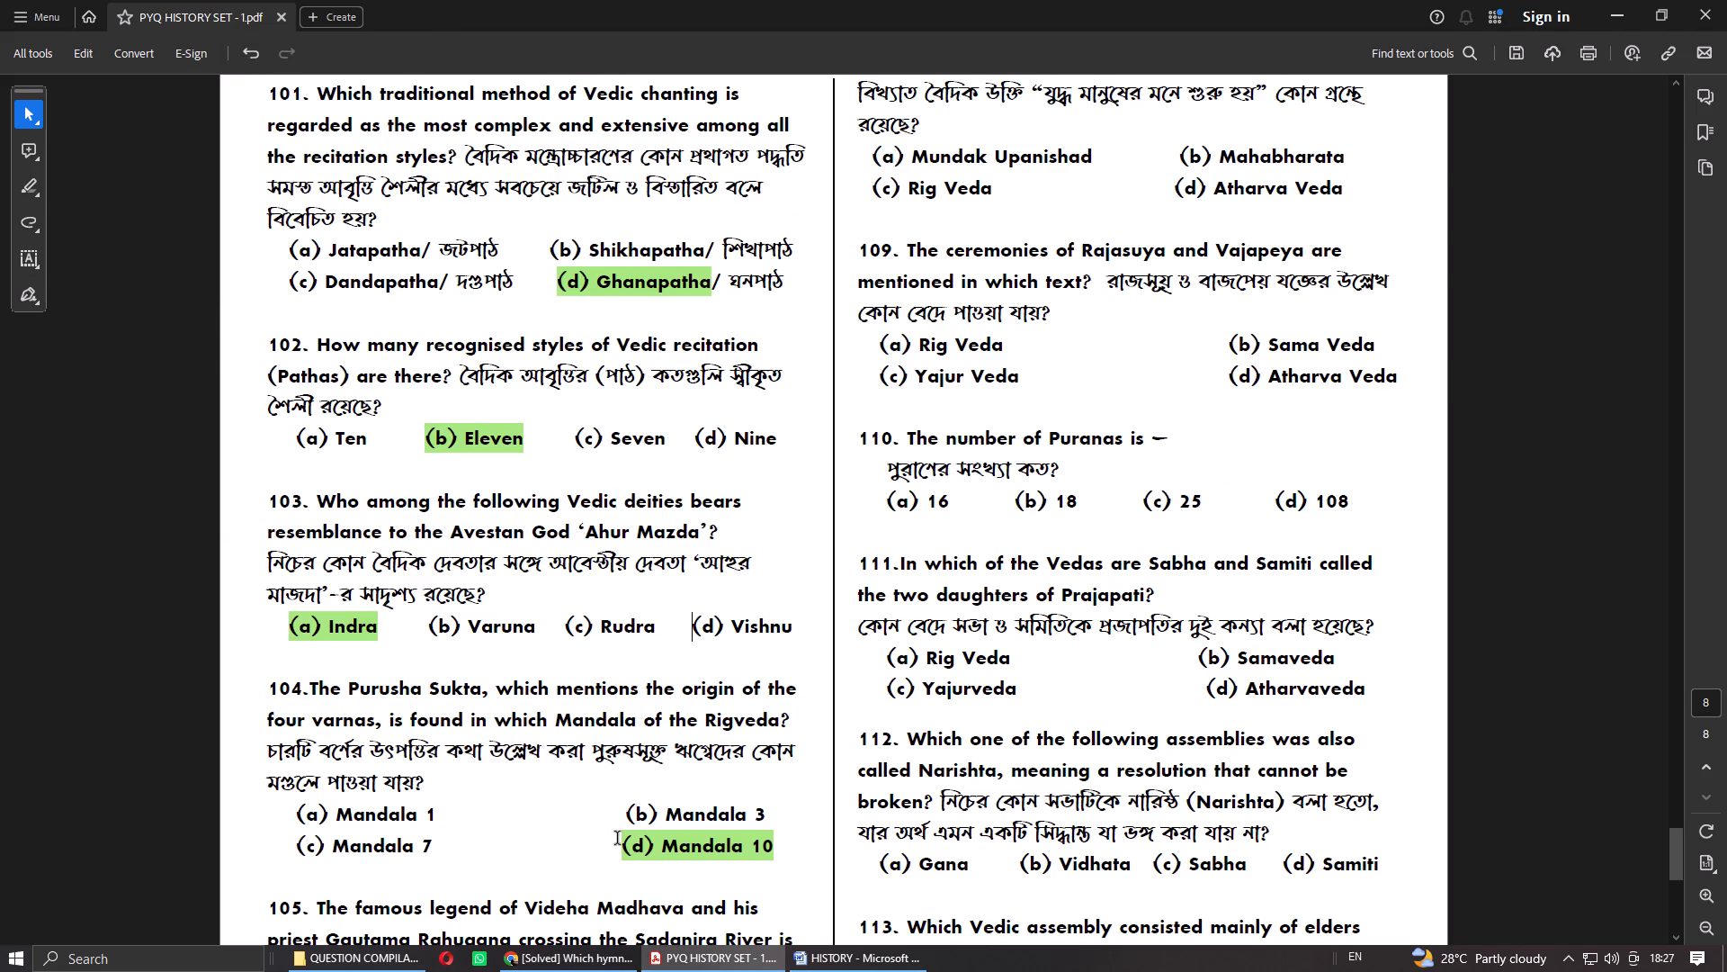
scroll(539, 769, down, 4)
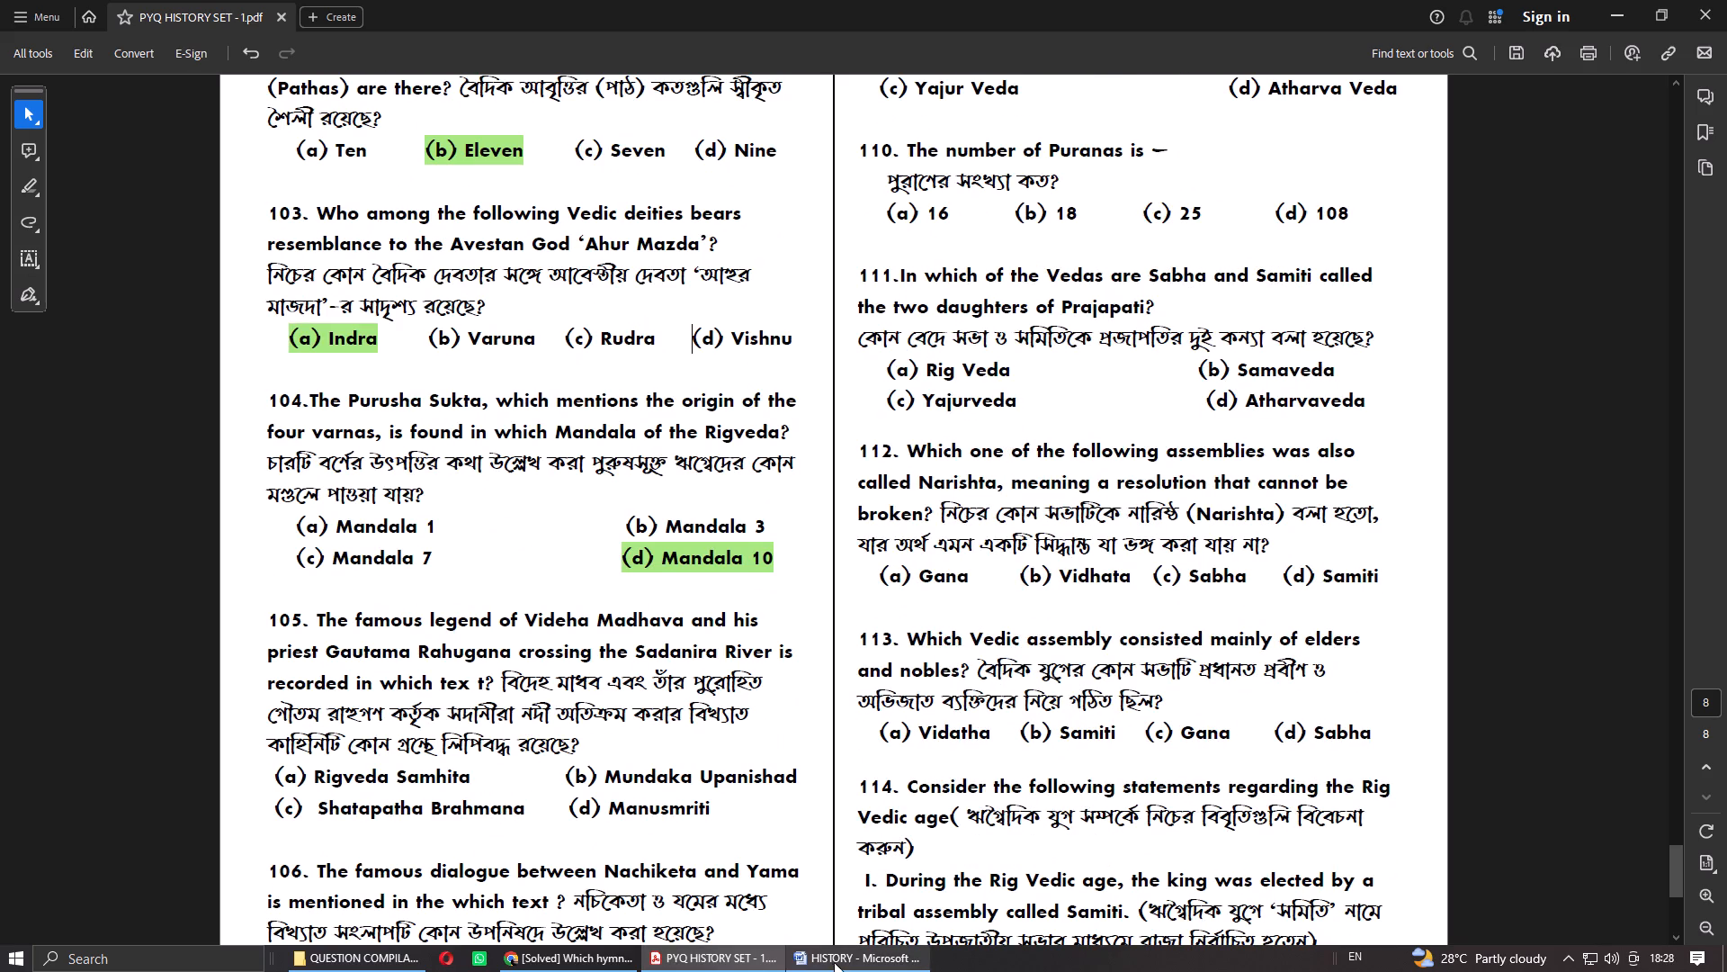
click(577, 964)
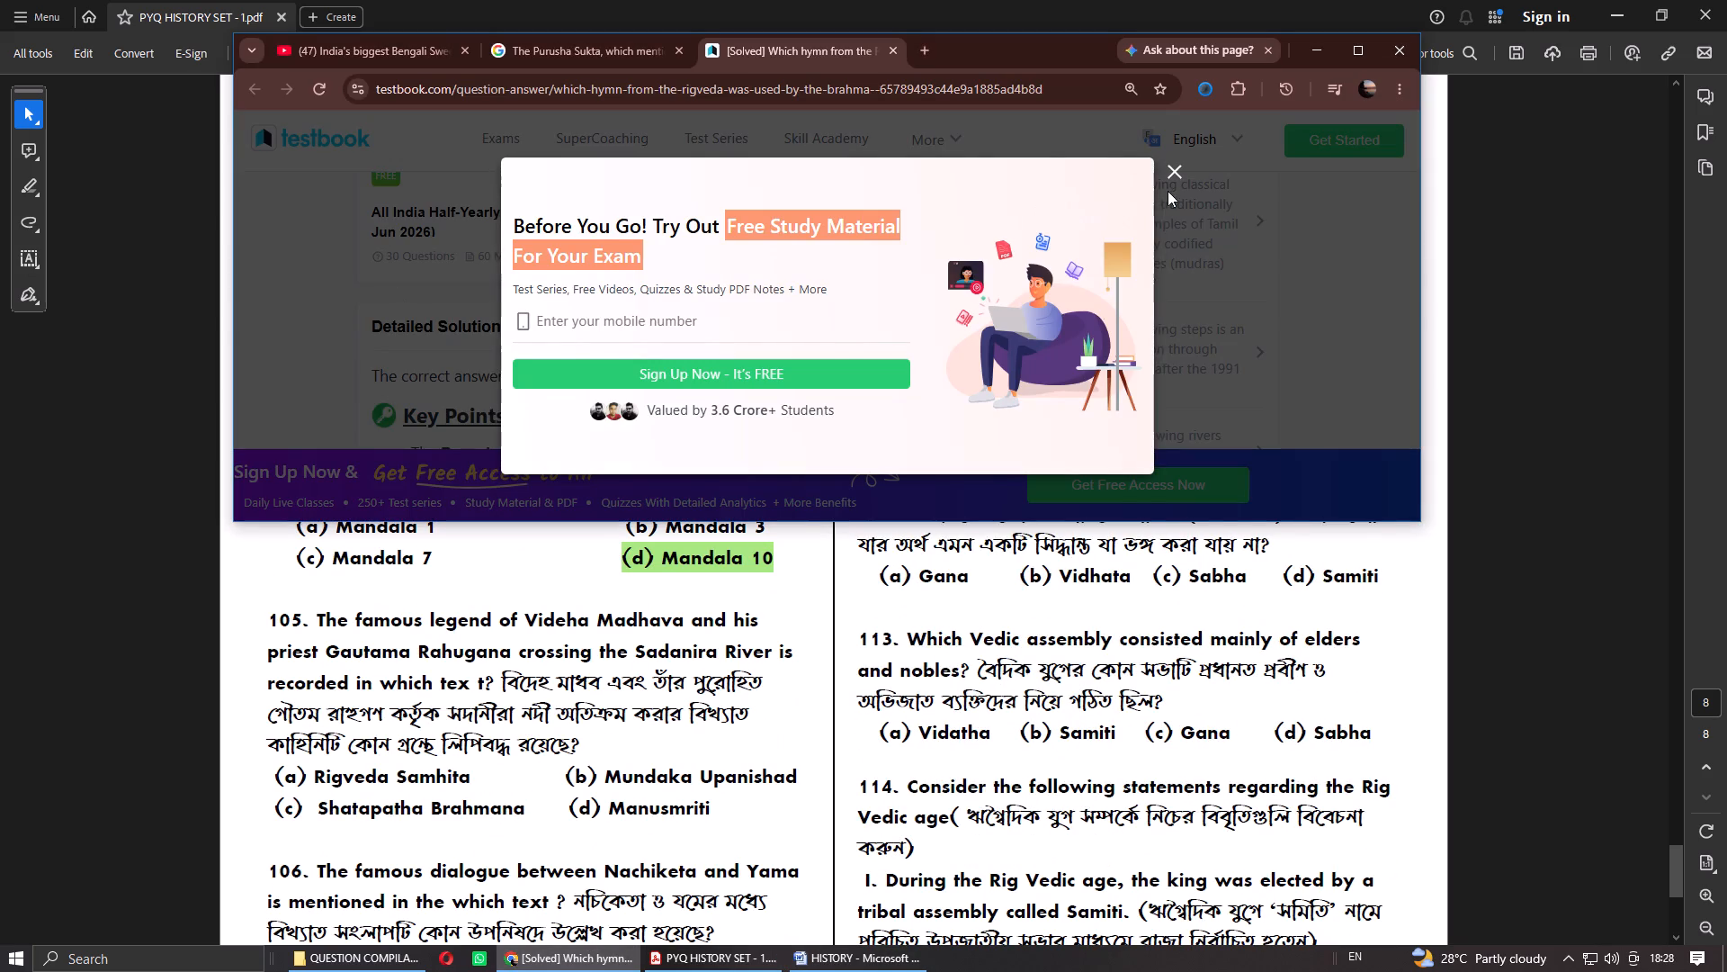
click(1184, 171)
click(893, 50)
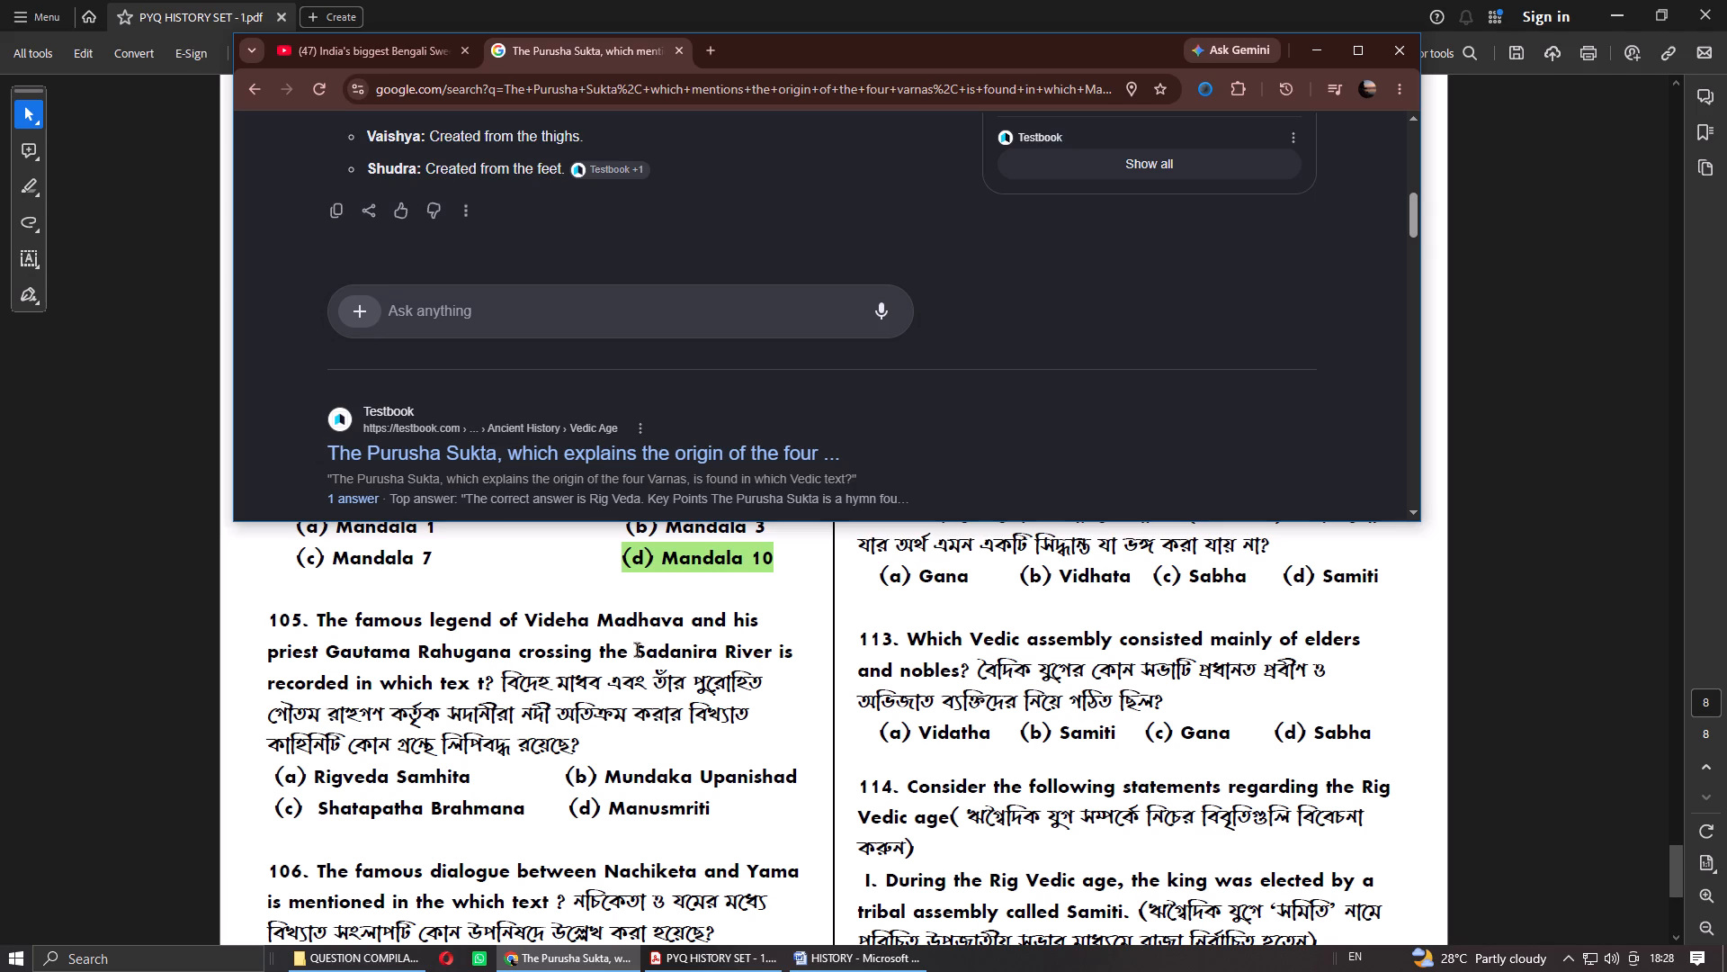
Copy question 105 about Videha Madhava crossing the Sadanira River from the PDF and search Google for it in Chrome.
drag(323, 621, 468, 679)
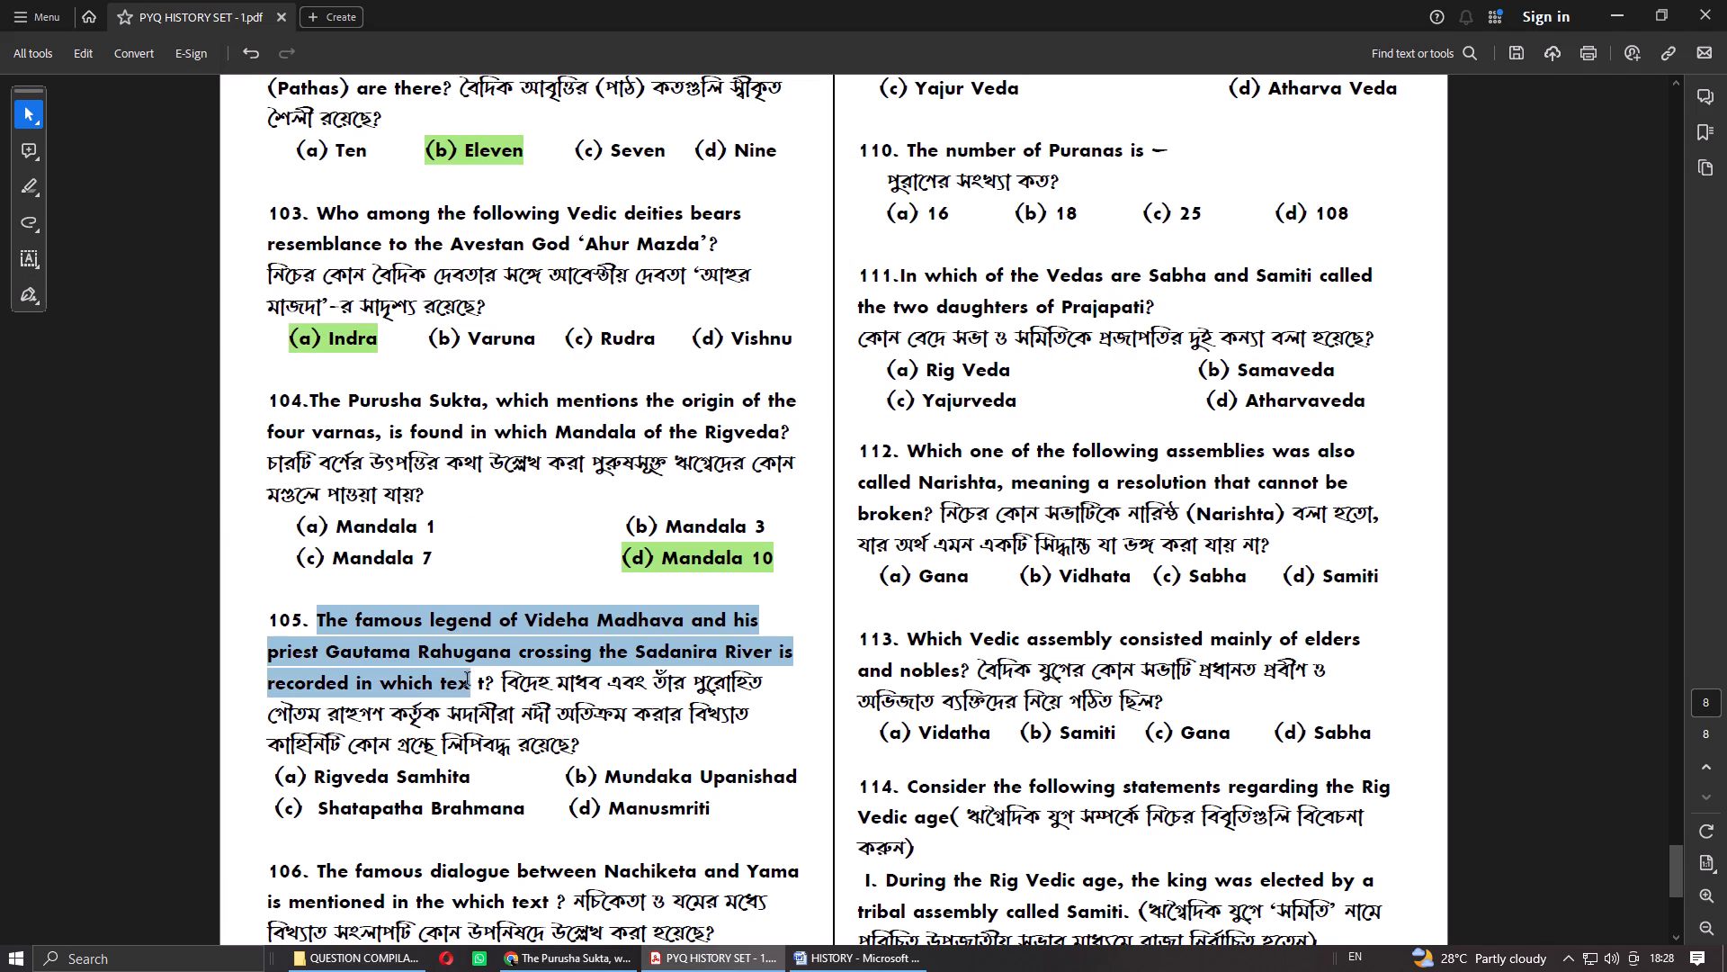
drag(468, 679, 494, 679)
right_click(458, 671)
click(482, 687)
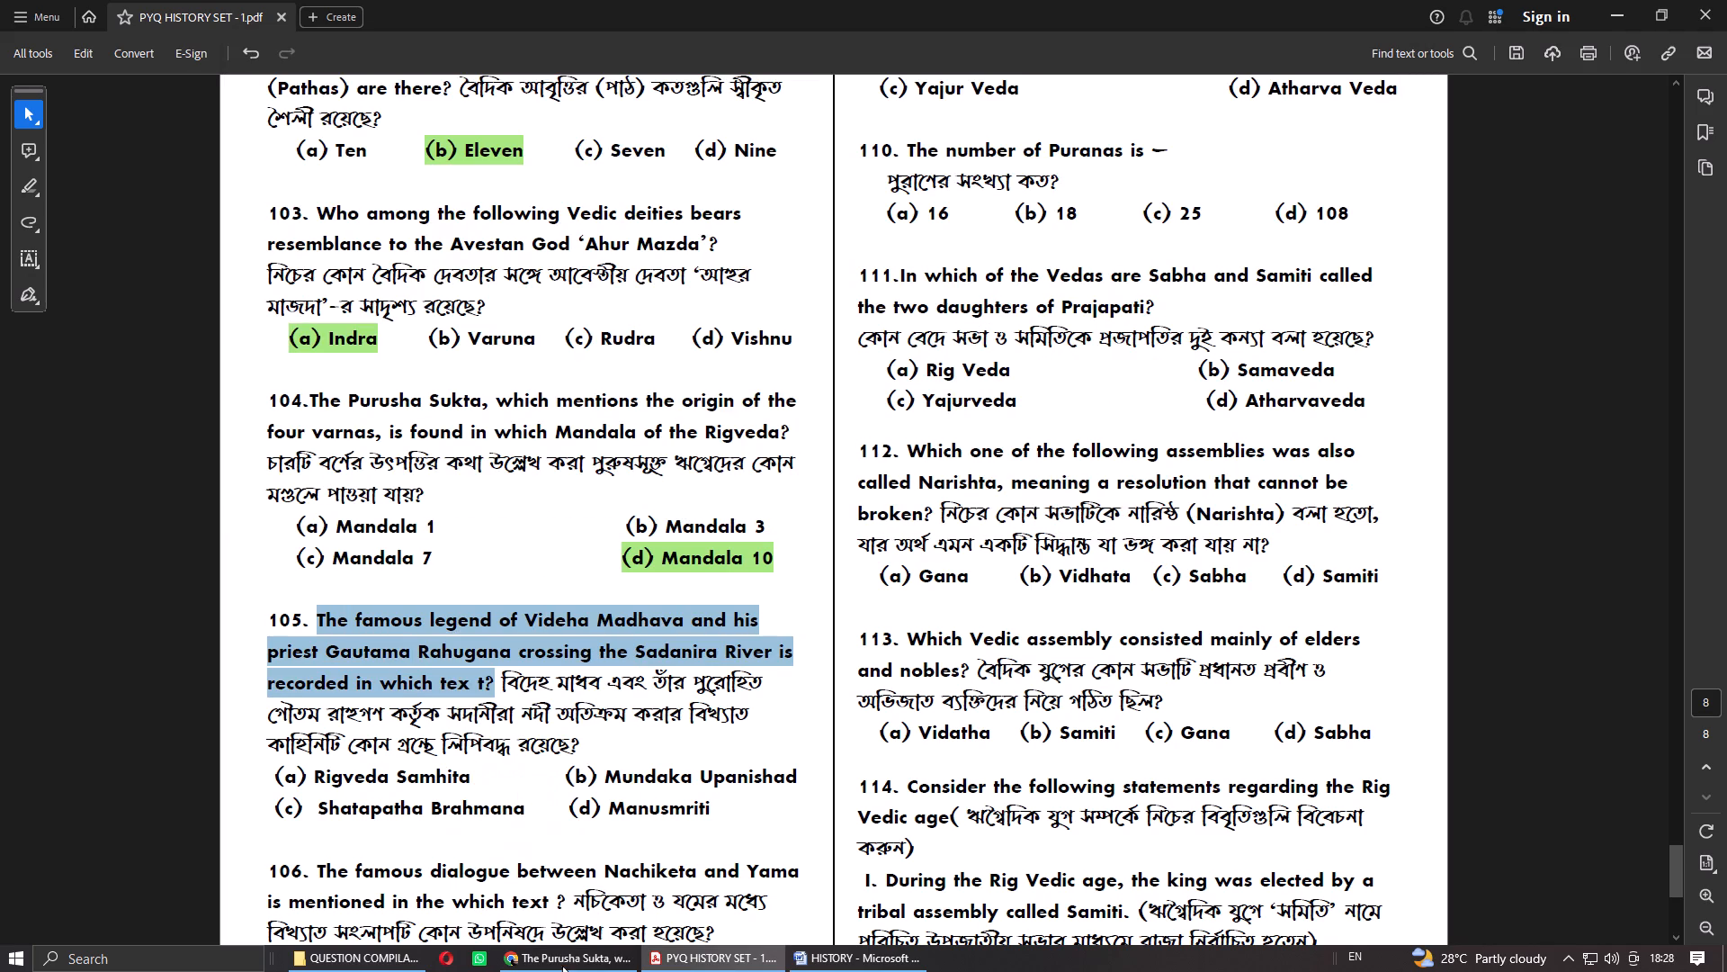
click(565, 971)
scroll(938, 403, up, 7)
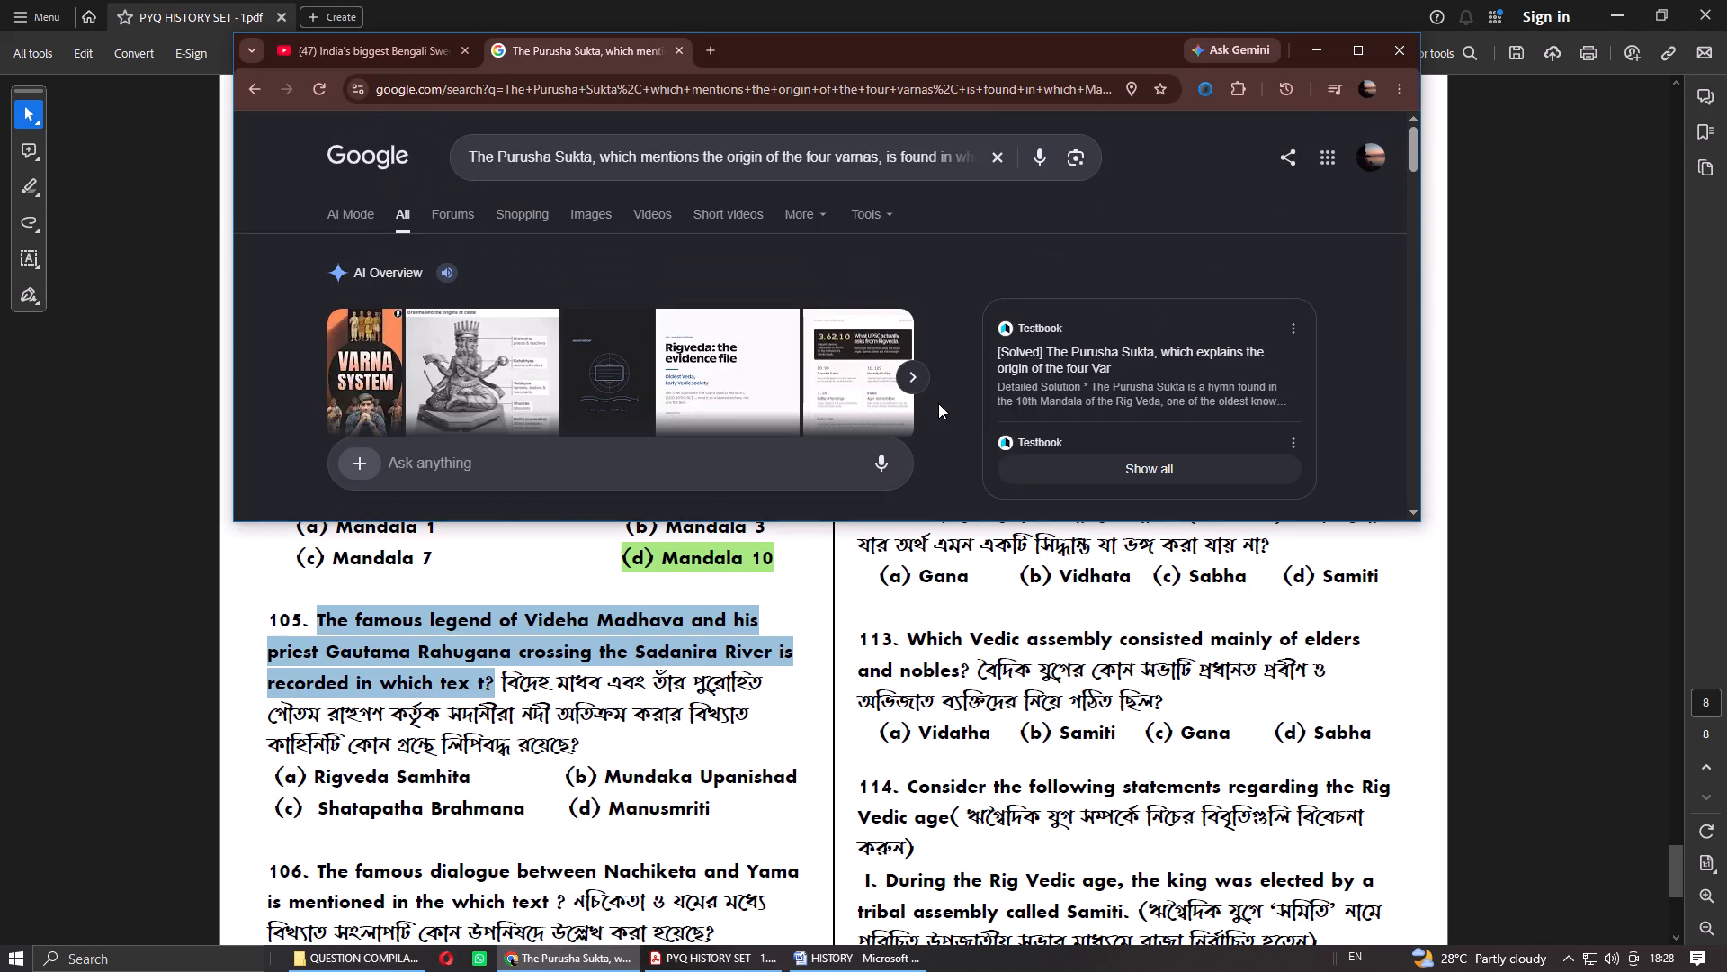
click(998, 157)
key(ctrl+v)
key(Return)
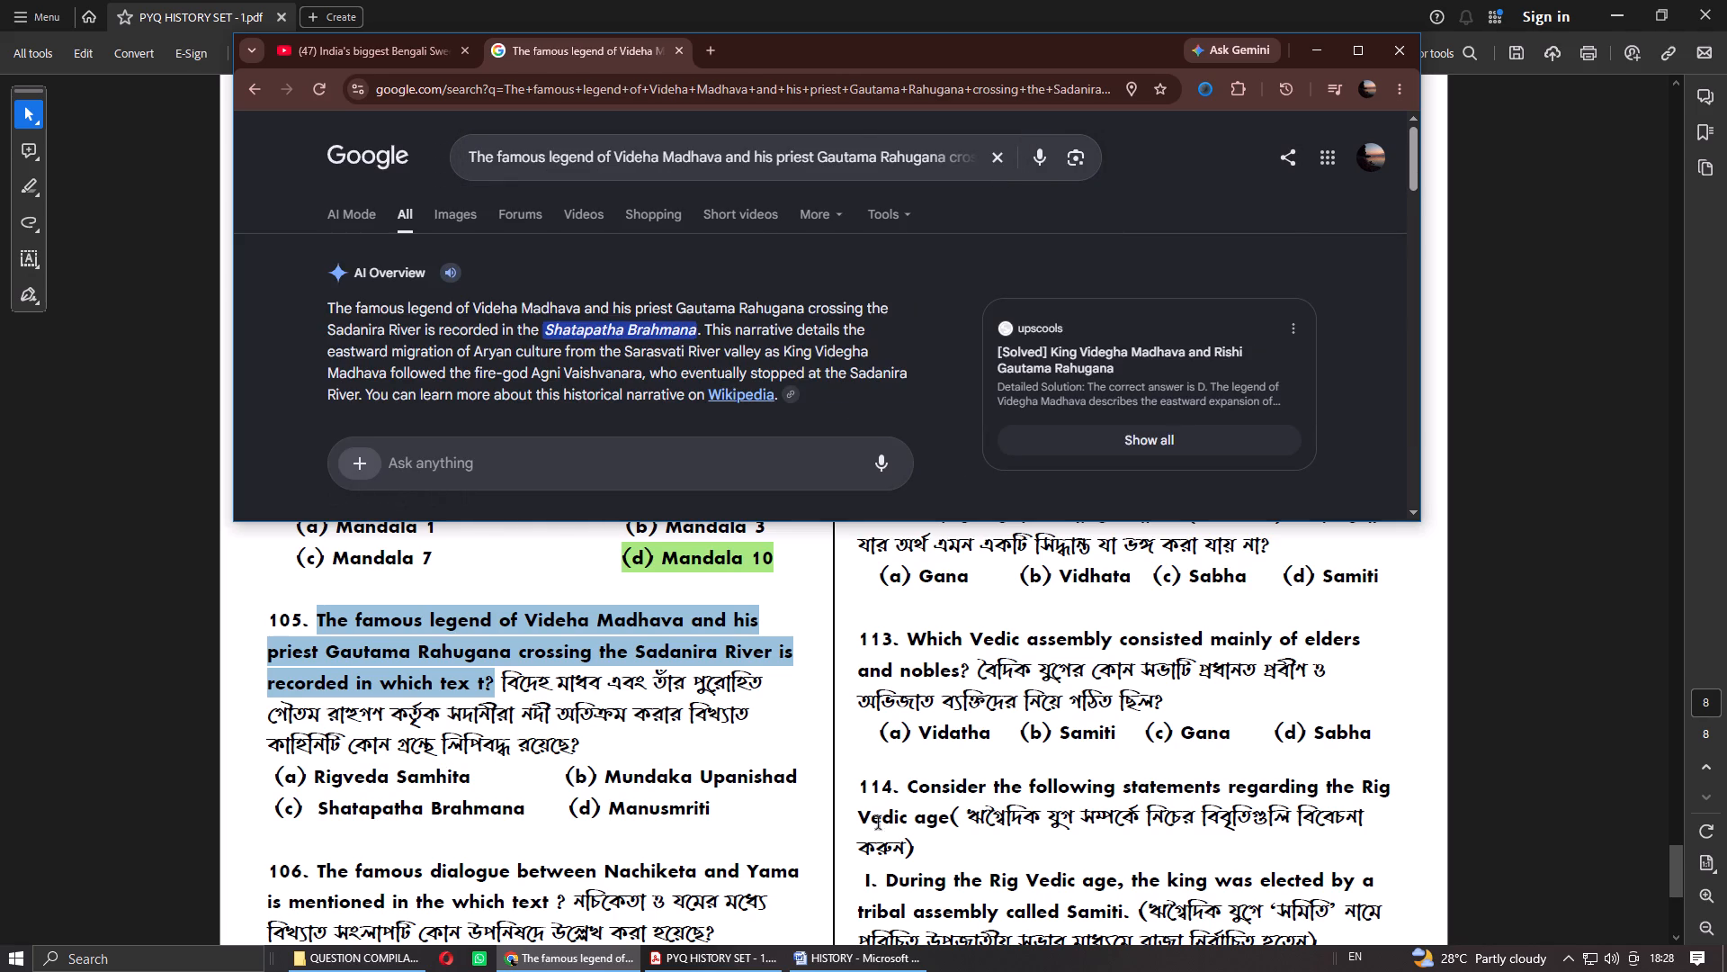
Switch to the HISTORY document in Word and begin the empty UPANISHAD row's question with "The famous legend".
click(760, 967)
click(850, 965)
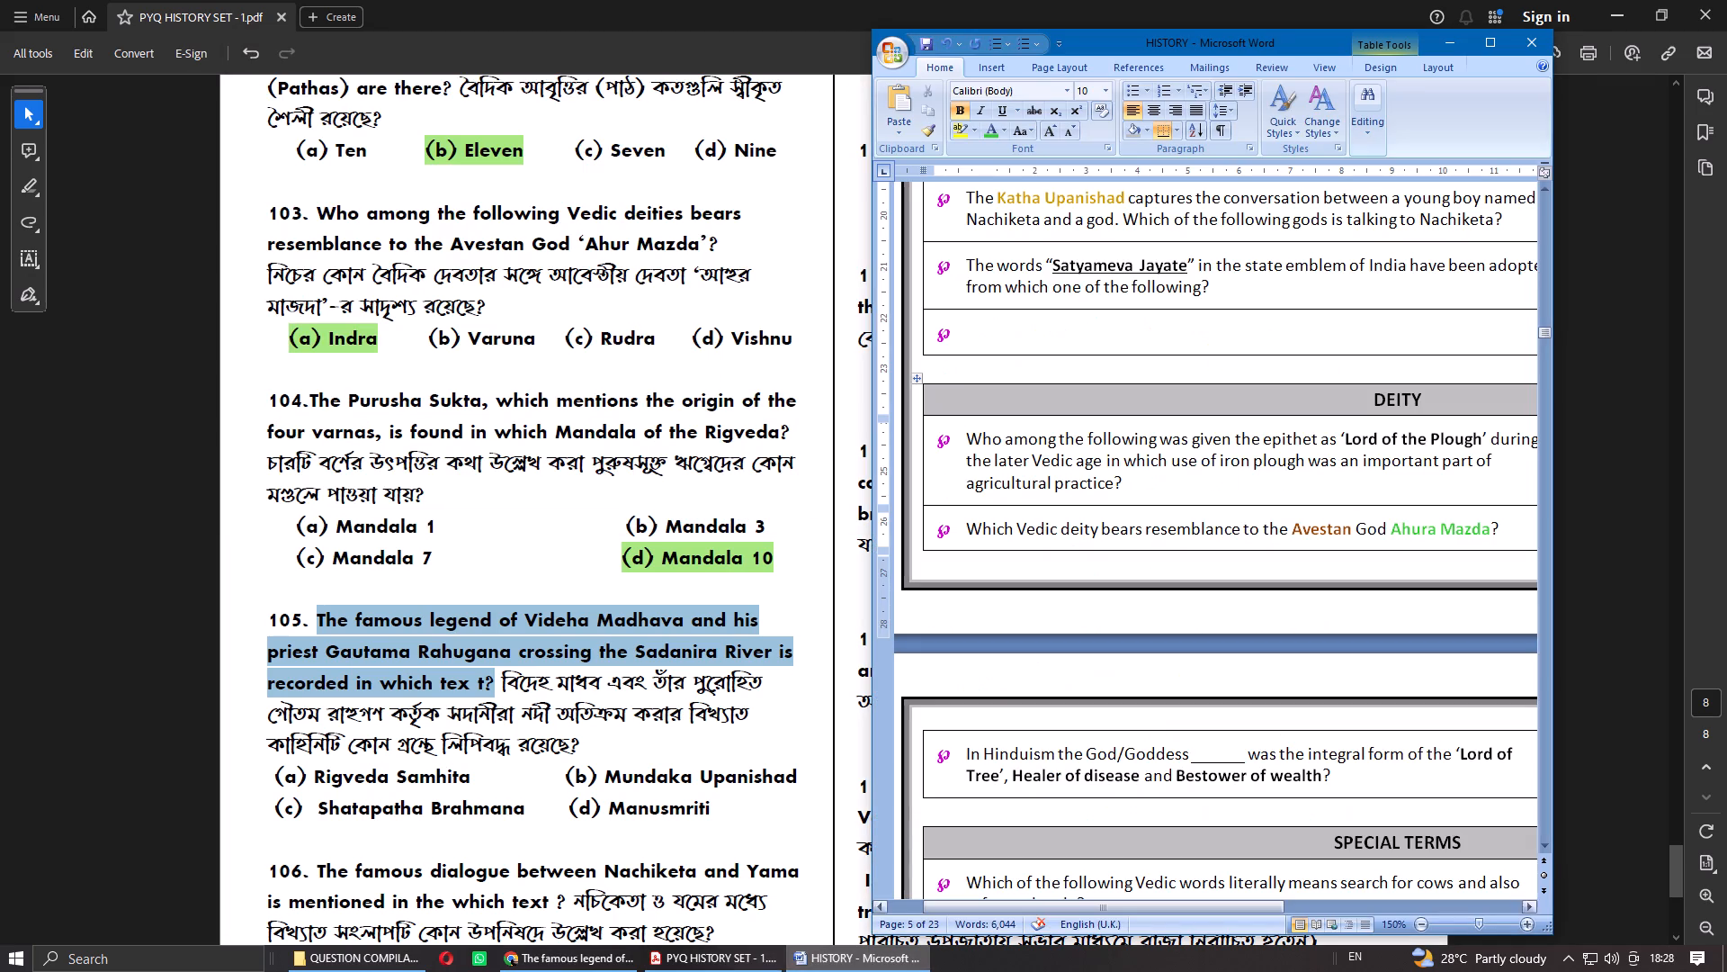
scroll(1189, 666, up, 3)
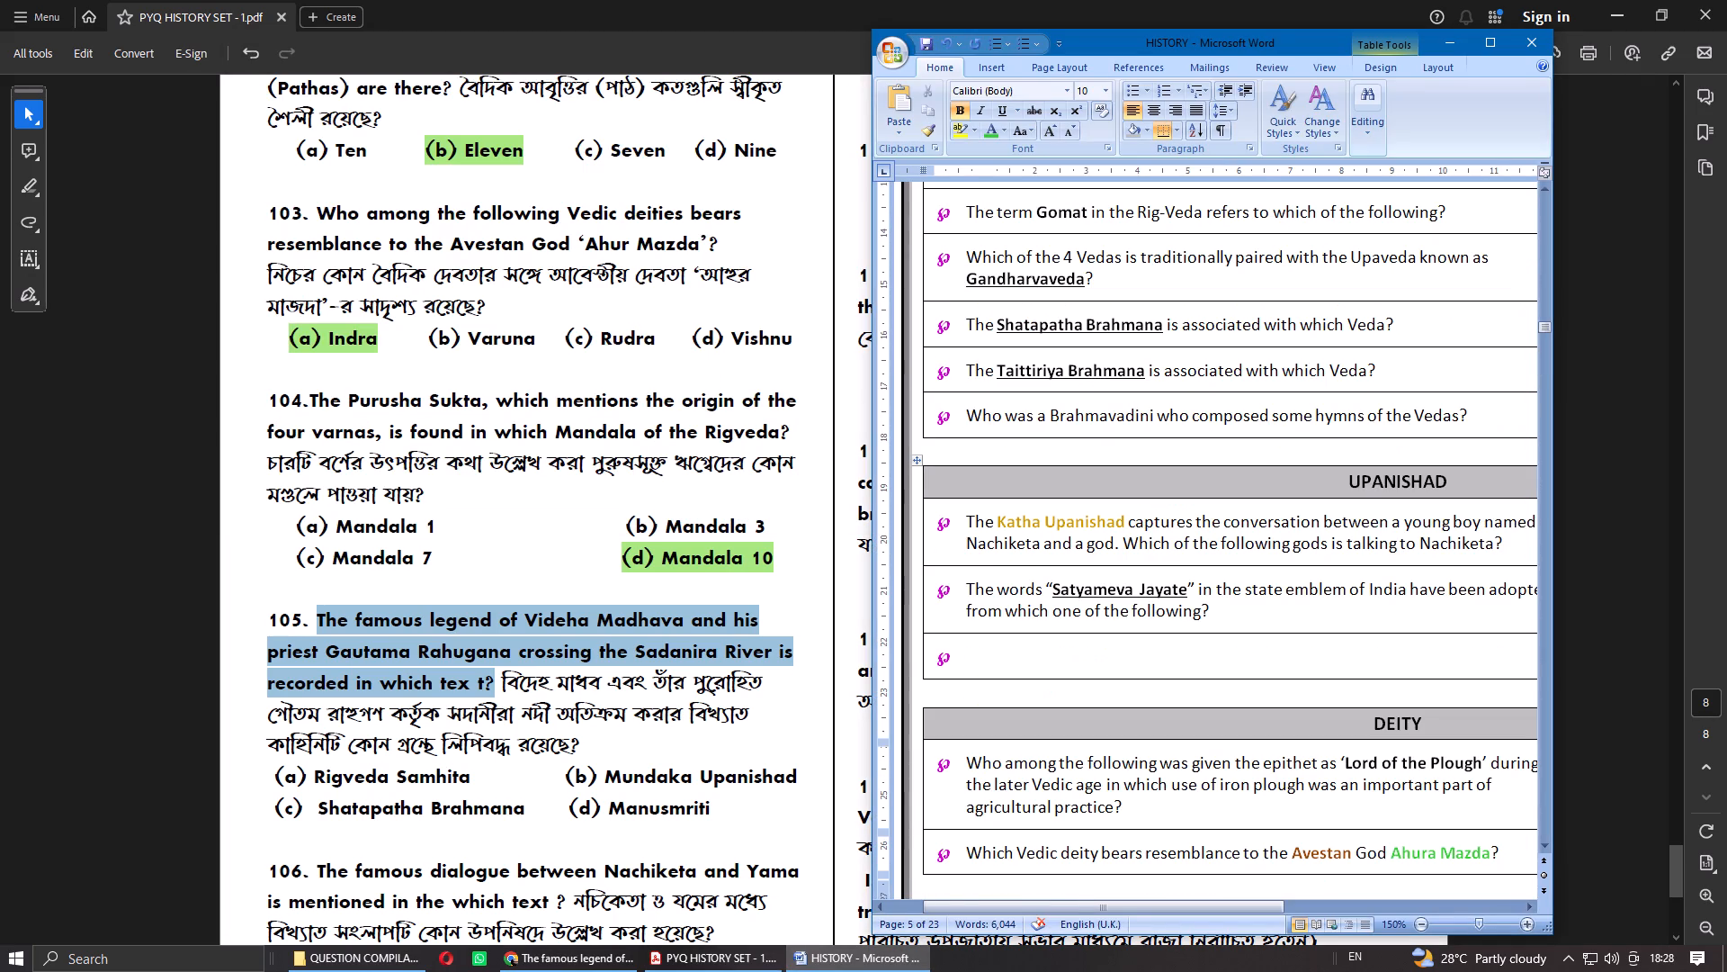
click(1141, 653)
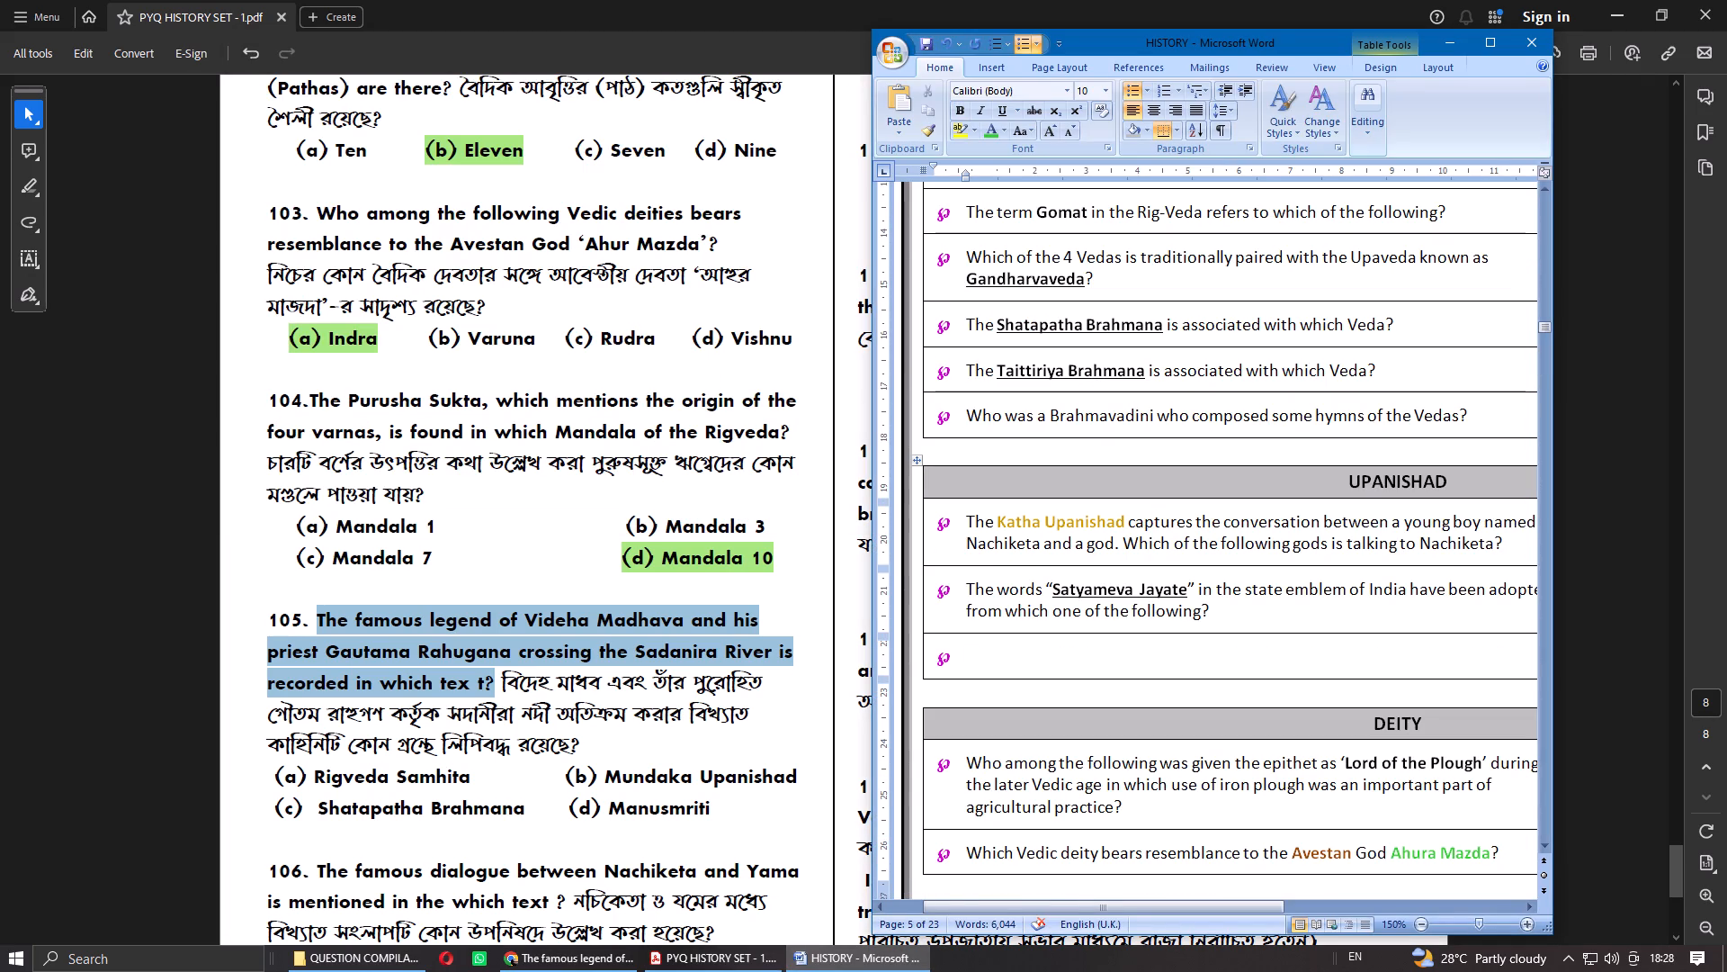
text(the famous legen of)
key(BackSpace)
key(BackSpace)
key(BackSpace)
key(BackSpace)
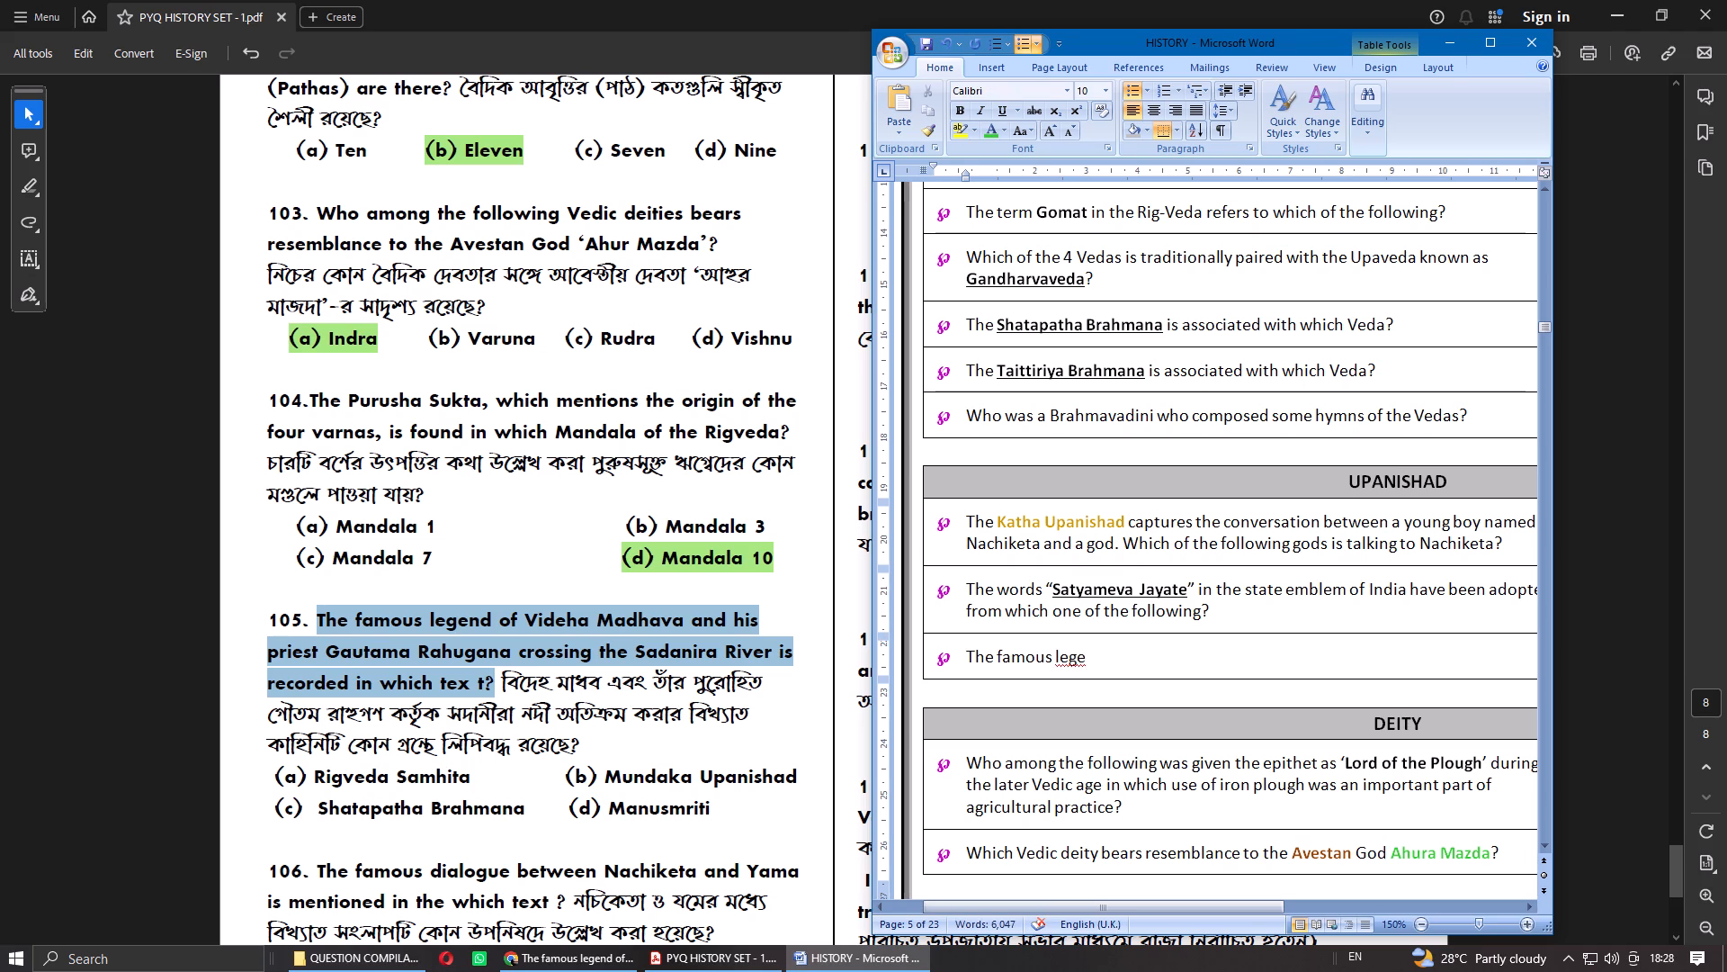
text(d o)
key(BackSpace)
key(BackSpace)
key(BackSpace)
text(nd)
key(space)
Continue the question with the quoted phrase "Videha Madhava and his priest Gautama Rahugana crossing the Sadanira River".
text("")
key(Left)
text(Videha Madhava and his priest Ga)
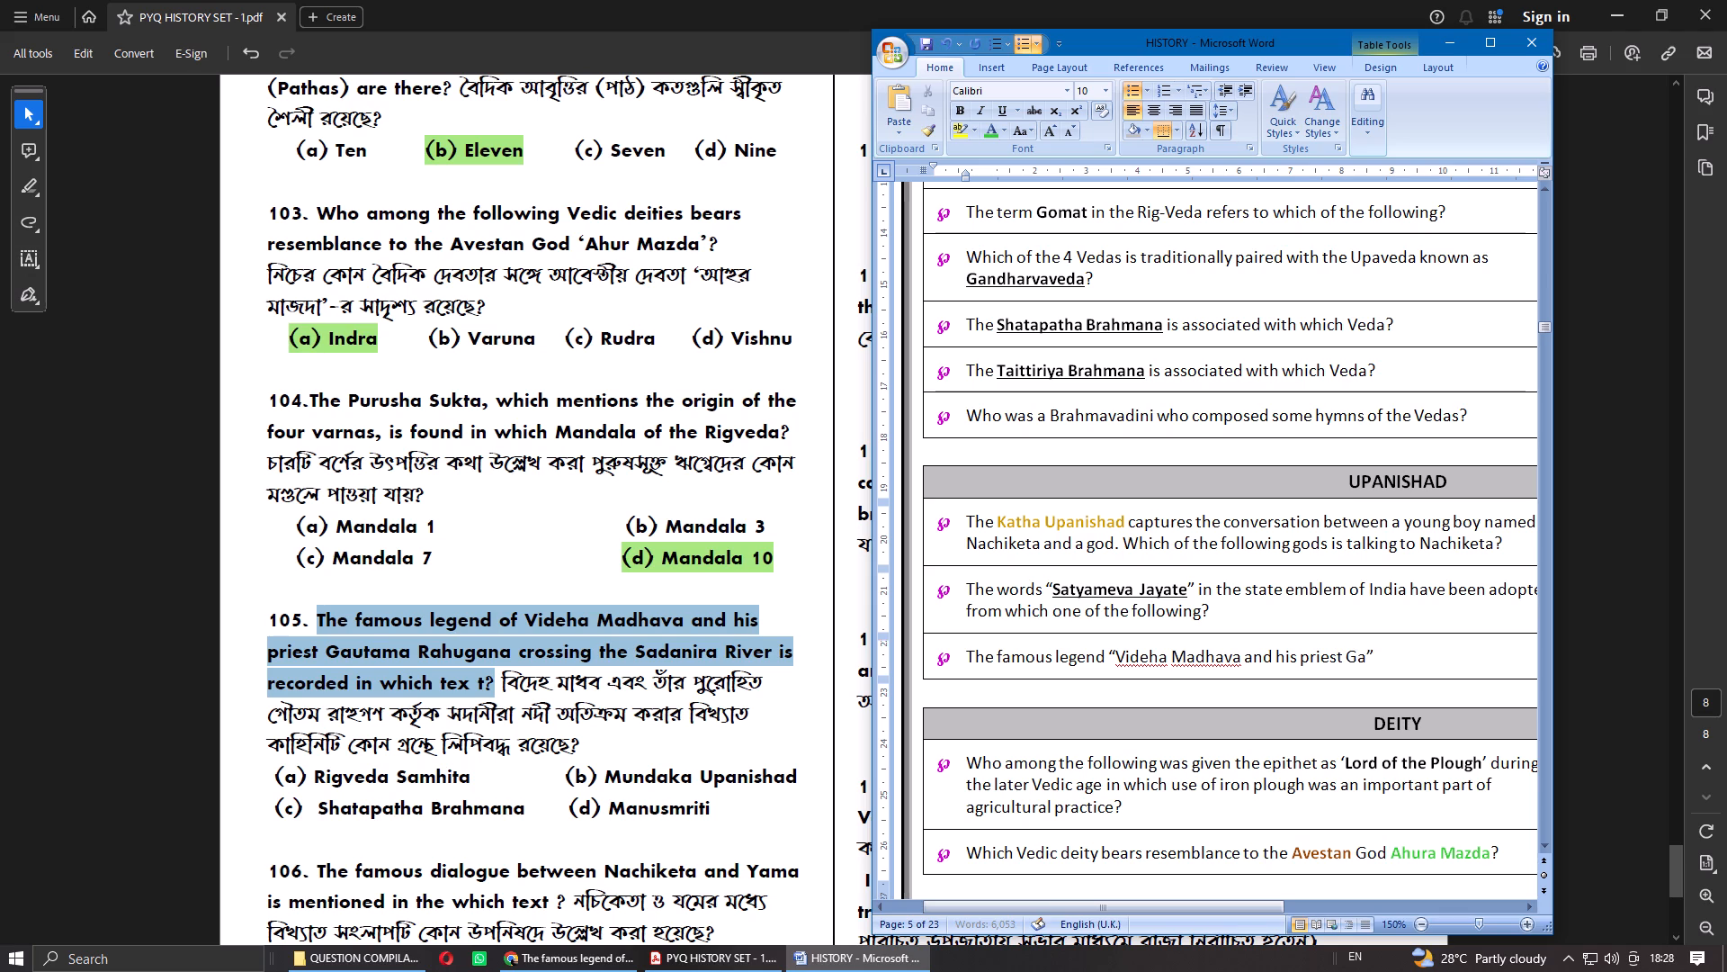
text(utama Rahugana)
key(space)
key(BackSpace)
key(space)
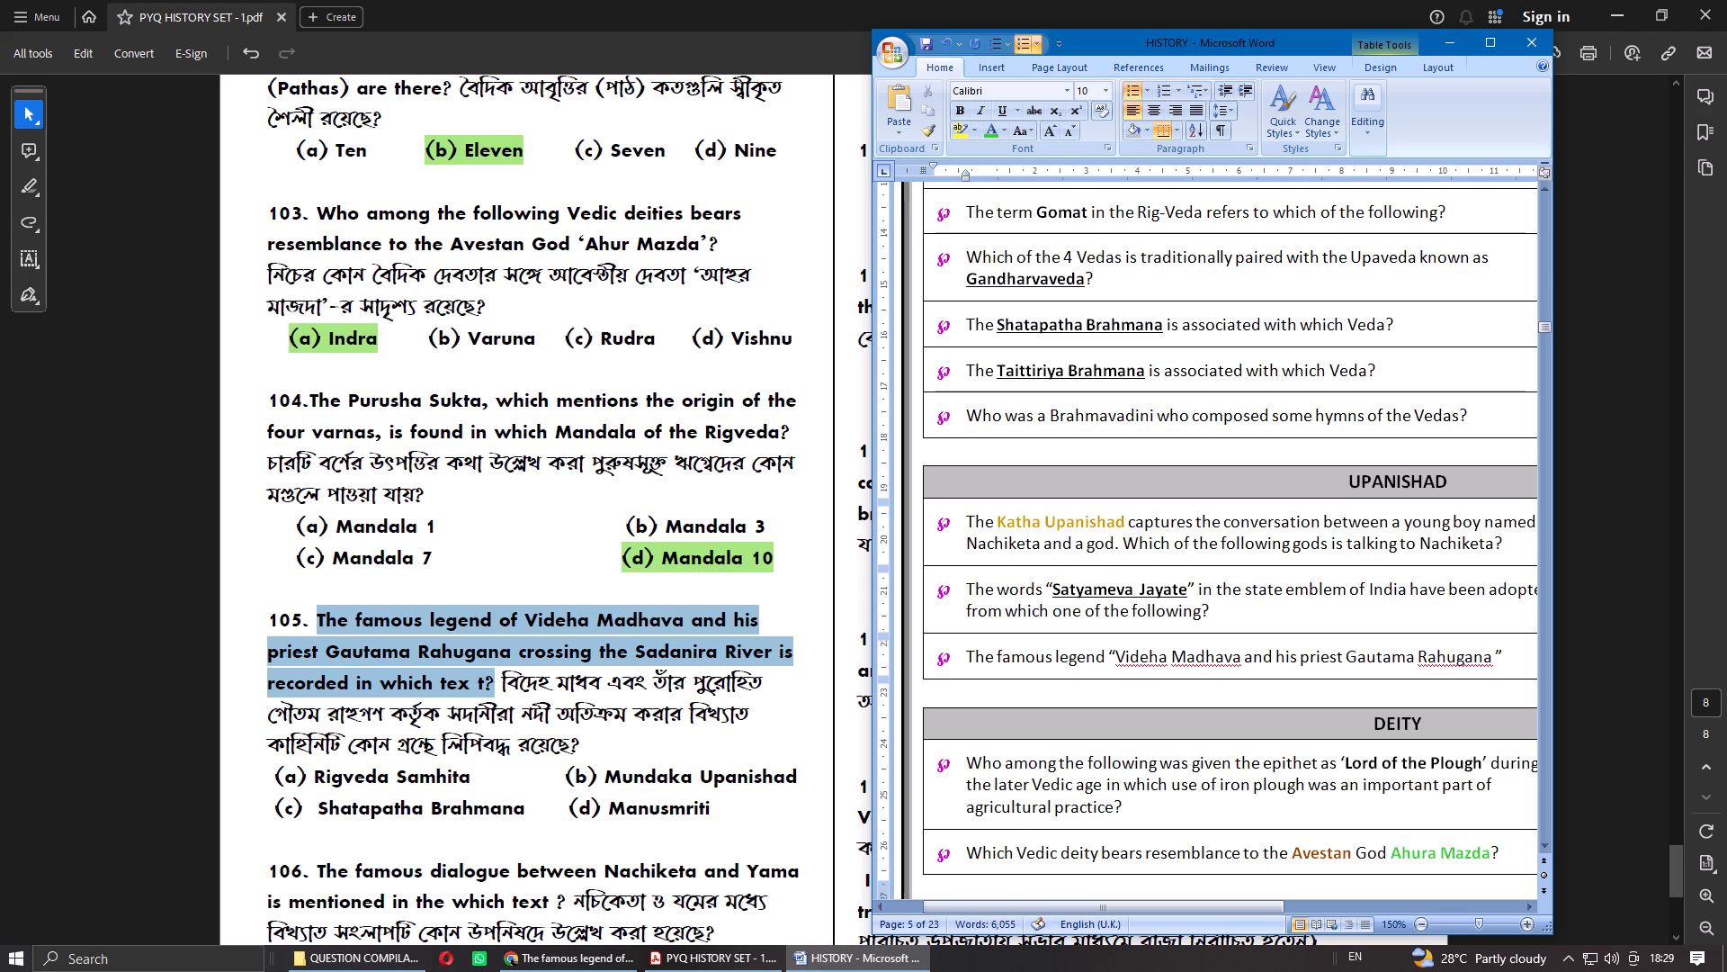
text(ros)
key(BackSpace)
key(BackSpace)
key(BackSpace)
text(crossing the)
key(space)
text(Sad)
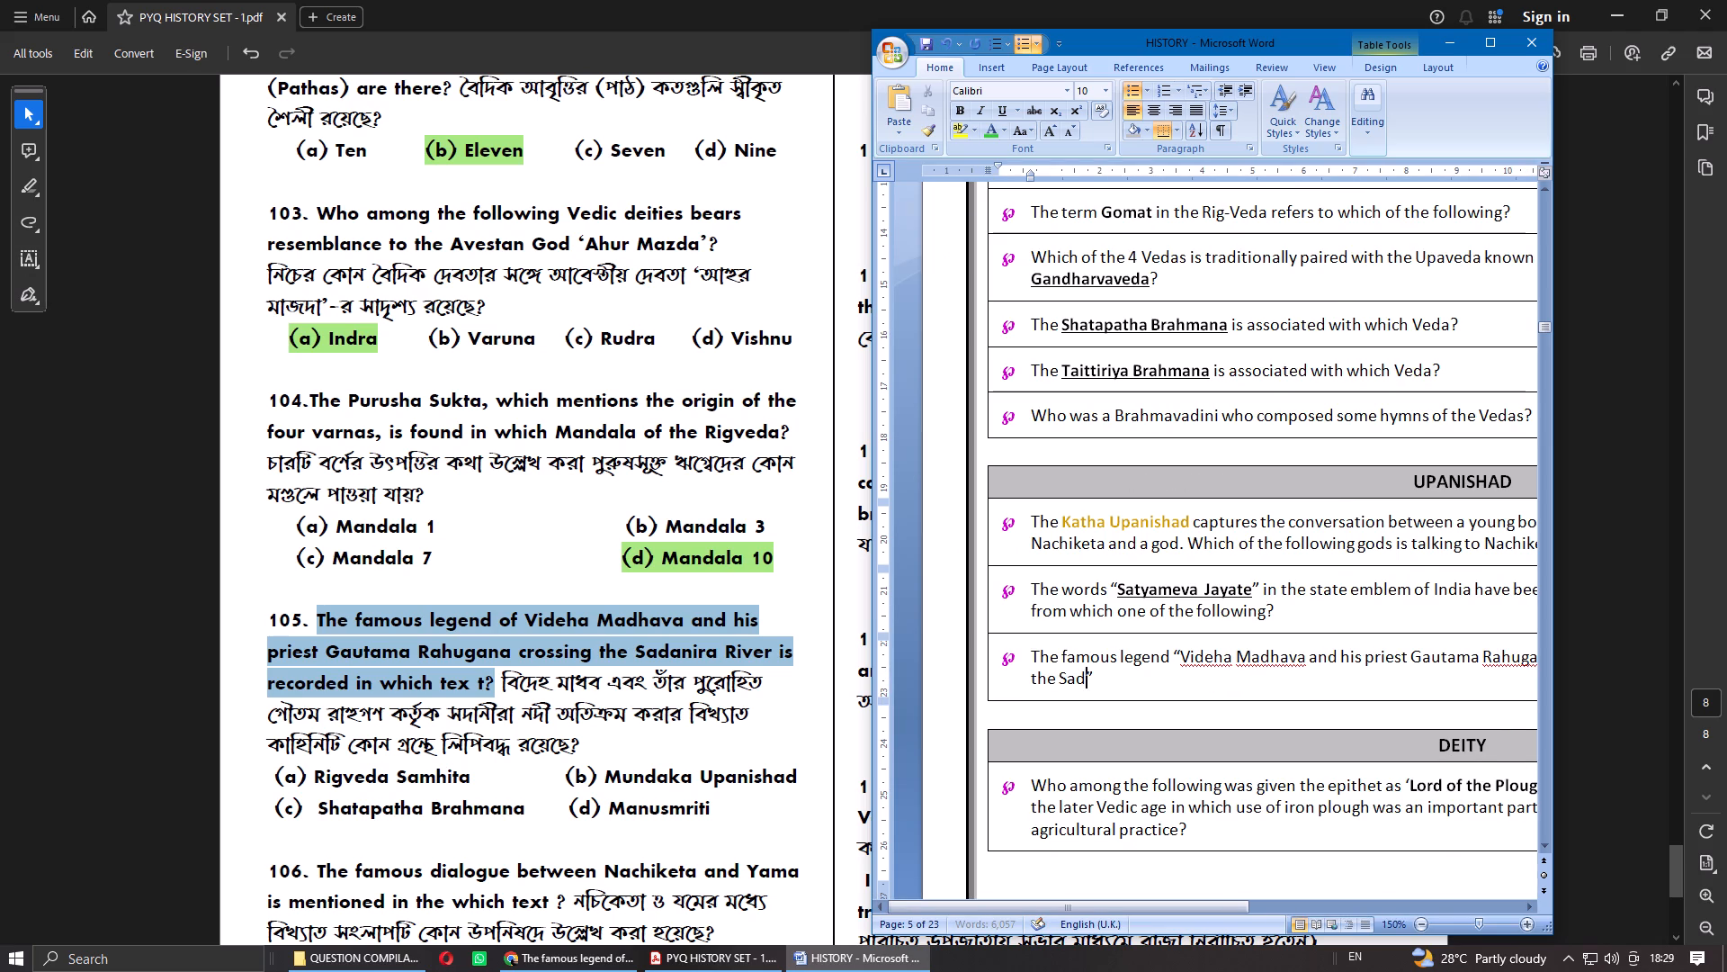
text(anira River)
key(Right)
Finish the Videha Madhava question with "is recorded in which text?".
key(space)
text(is recored n)
key(space)
key(BackSpace)
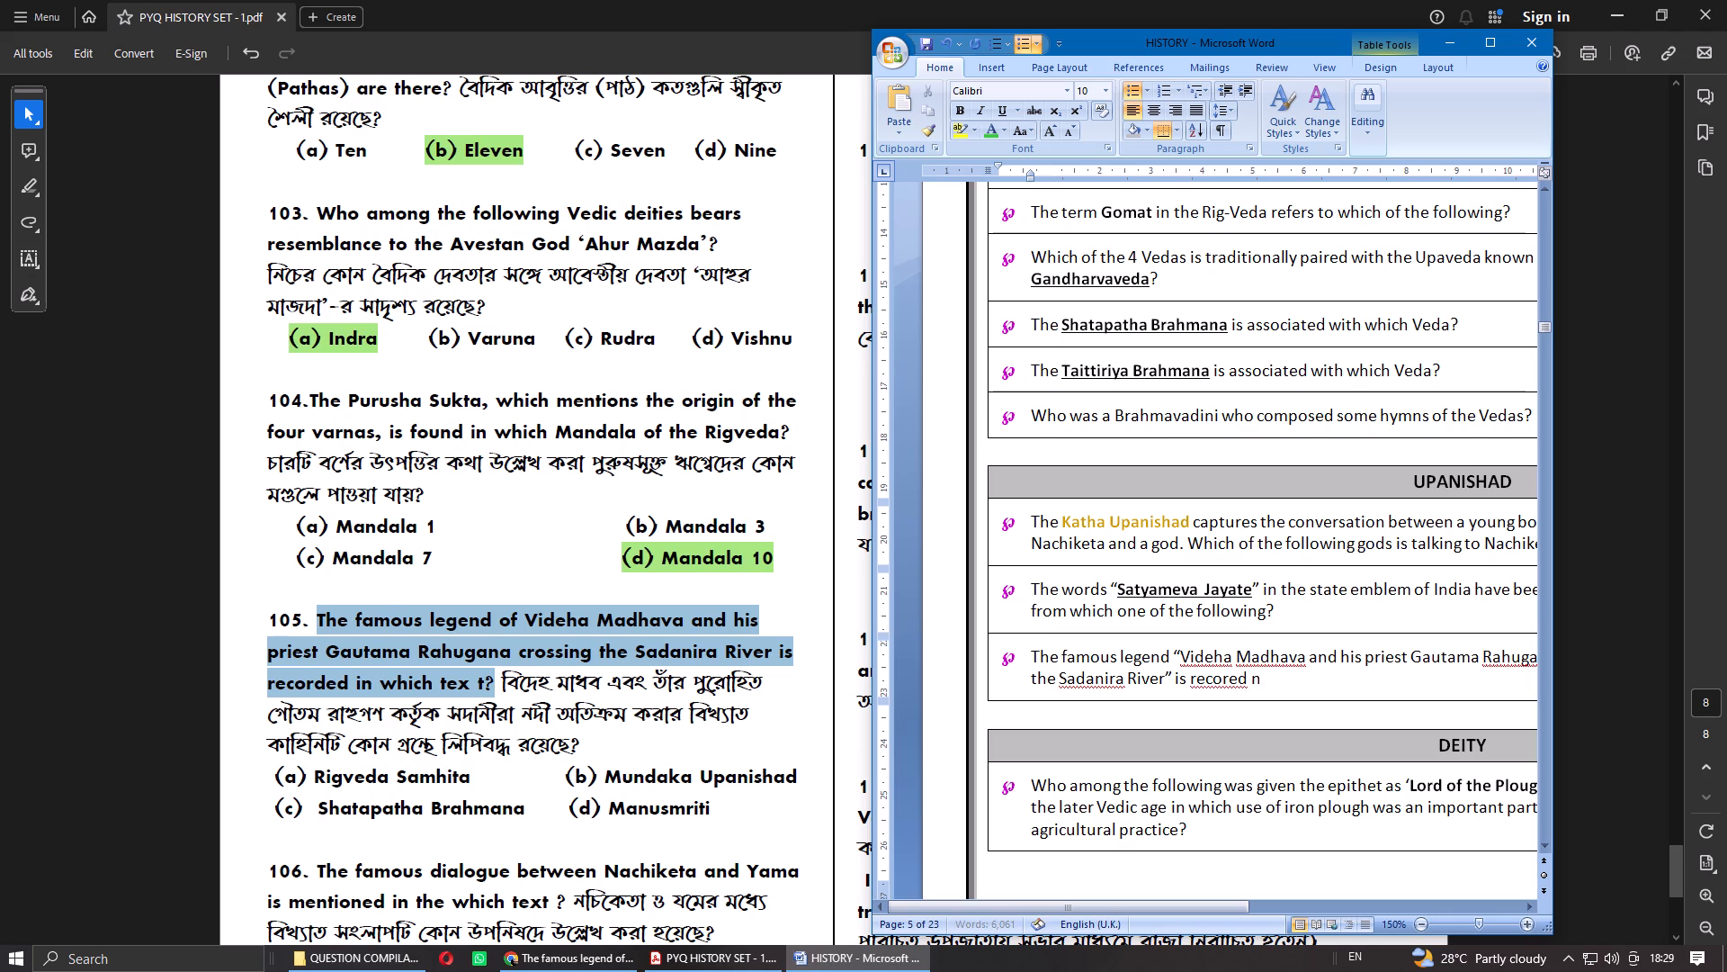
key(BackSpace)
key(BackSpace)
key(BackSpace)
key(BackSpace)
text(ded in which text?)
Enter Shatapatha Brahmana as the answer to the Videha Madhava question.
key(Tab)
text(Shatapatha Brahmana)
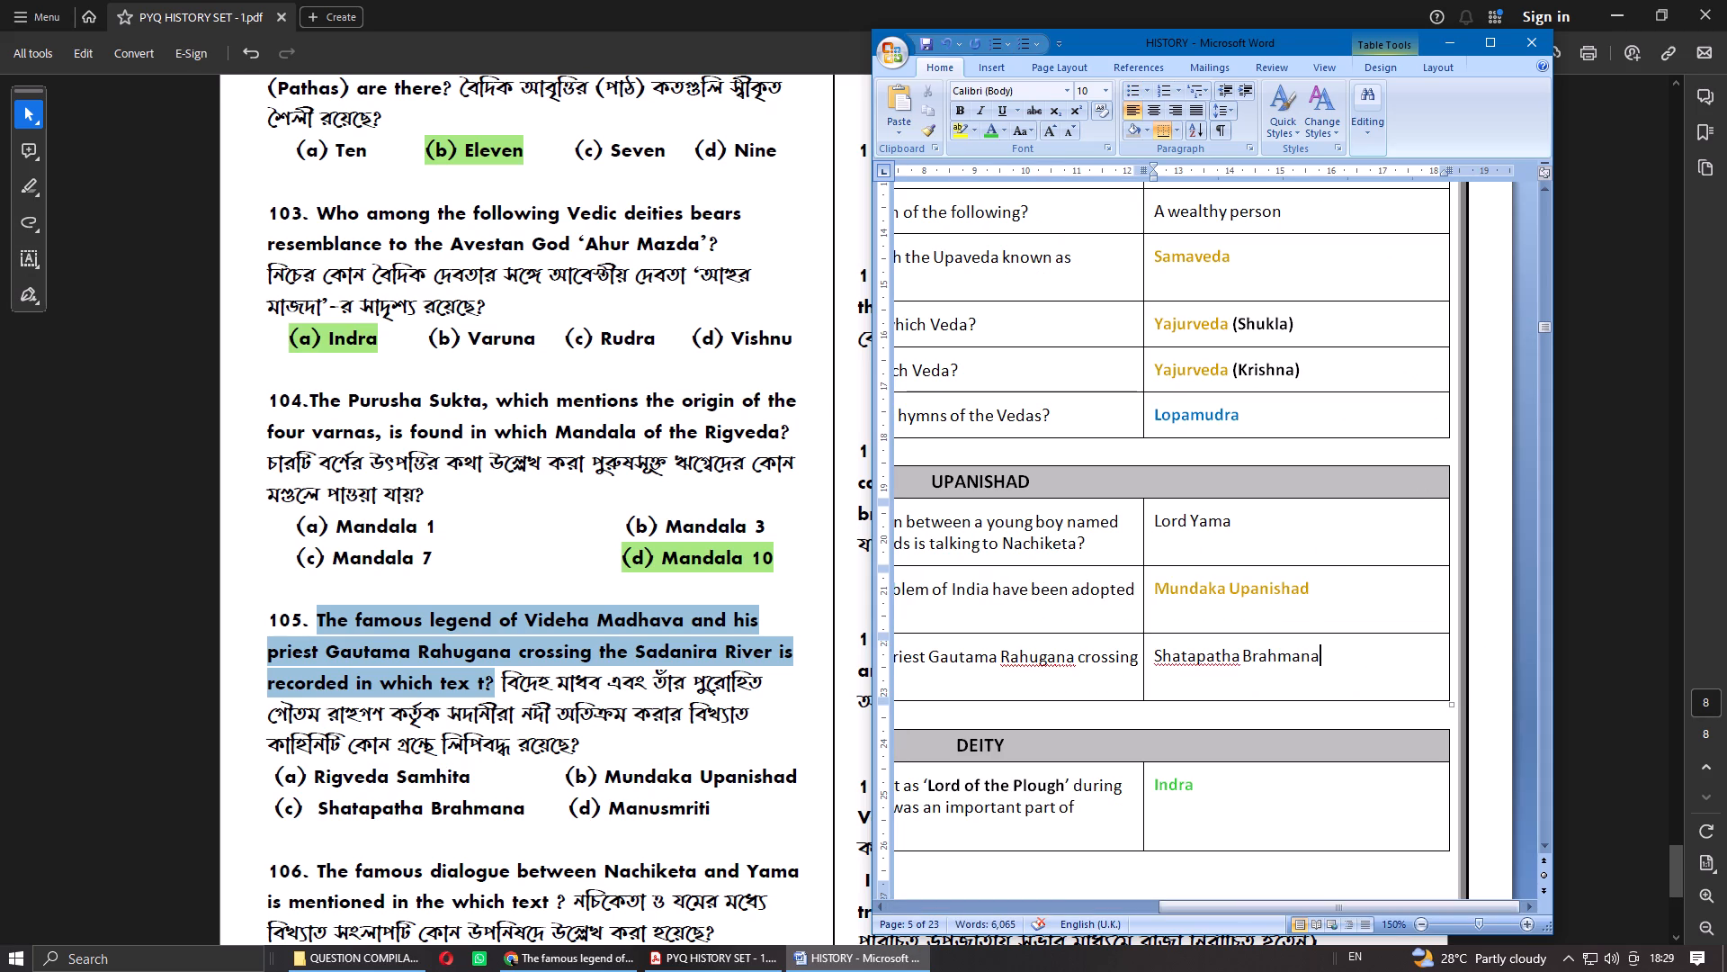
Copy the answer Shatapatha Brahmana from the table and search Google for it in Chrome.
drag(1188, 906, 1128, 897)
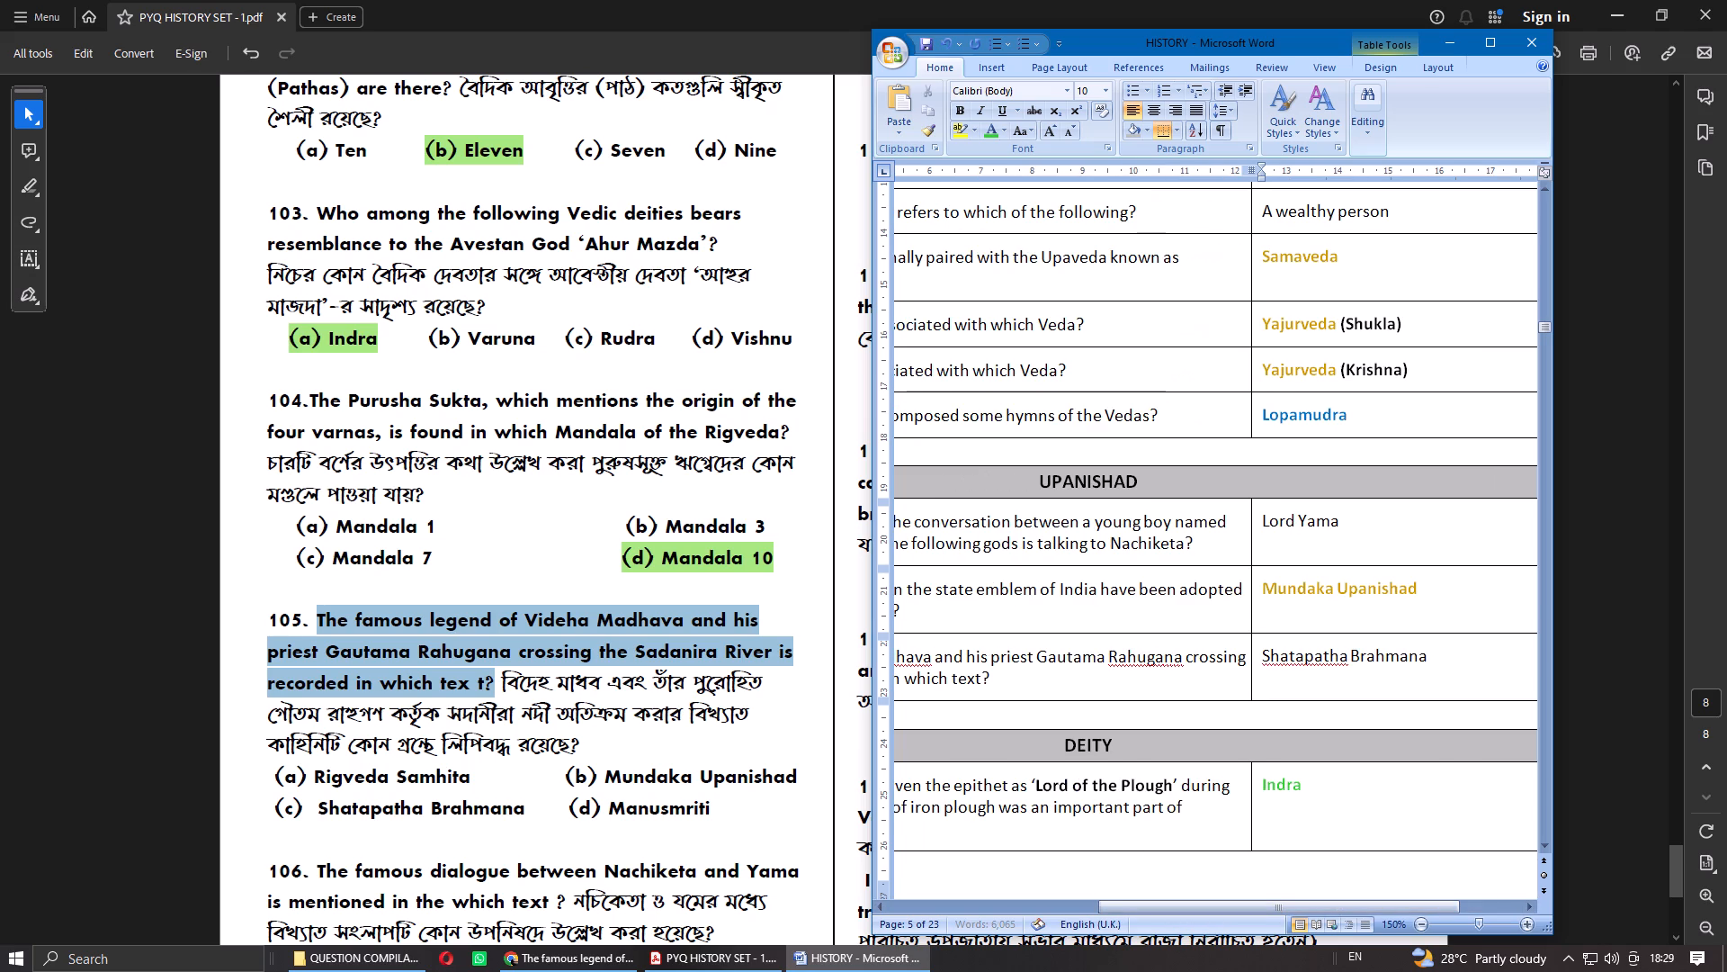
click(1122, 677)
drag(1446, 653, 1311, 657)
right_click(1311, 657)
click(1409, 837)
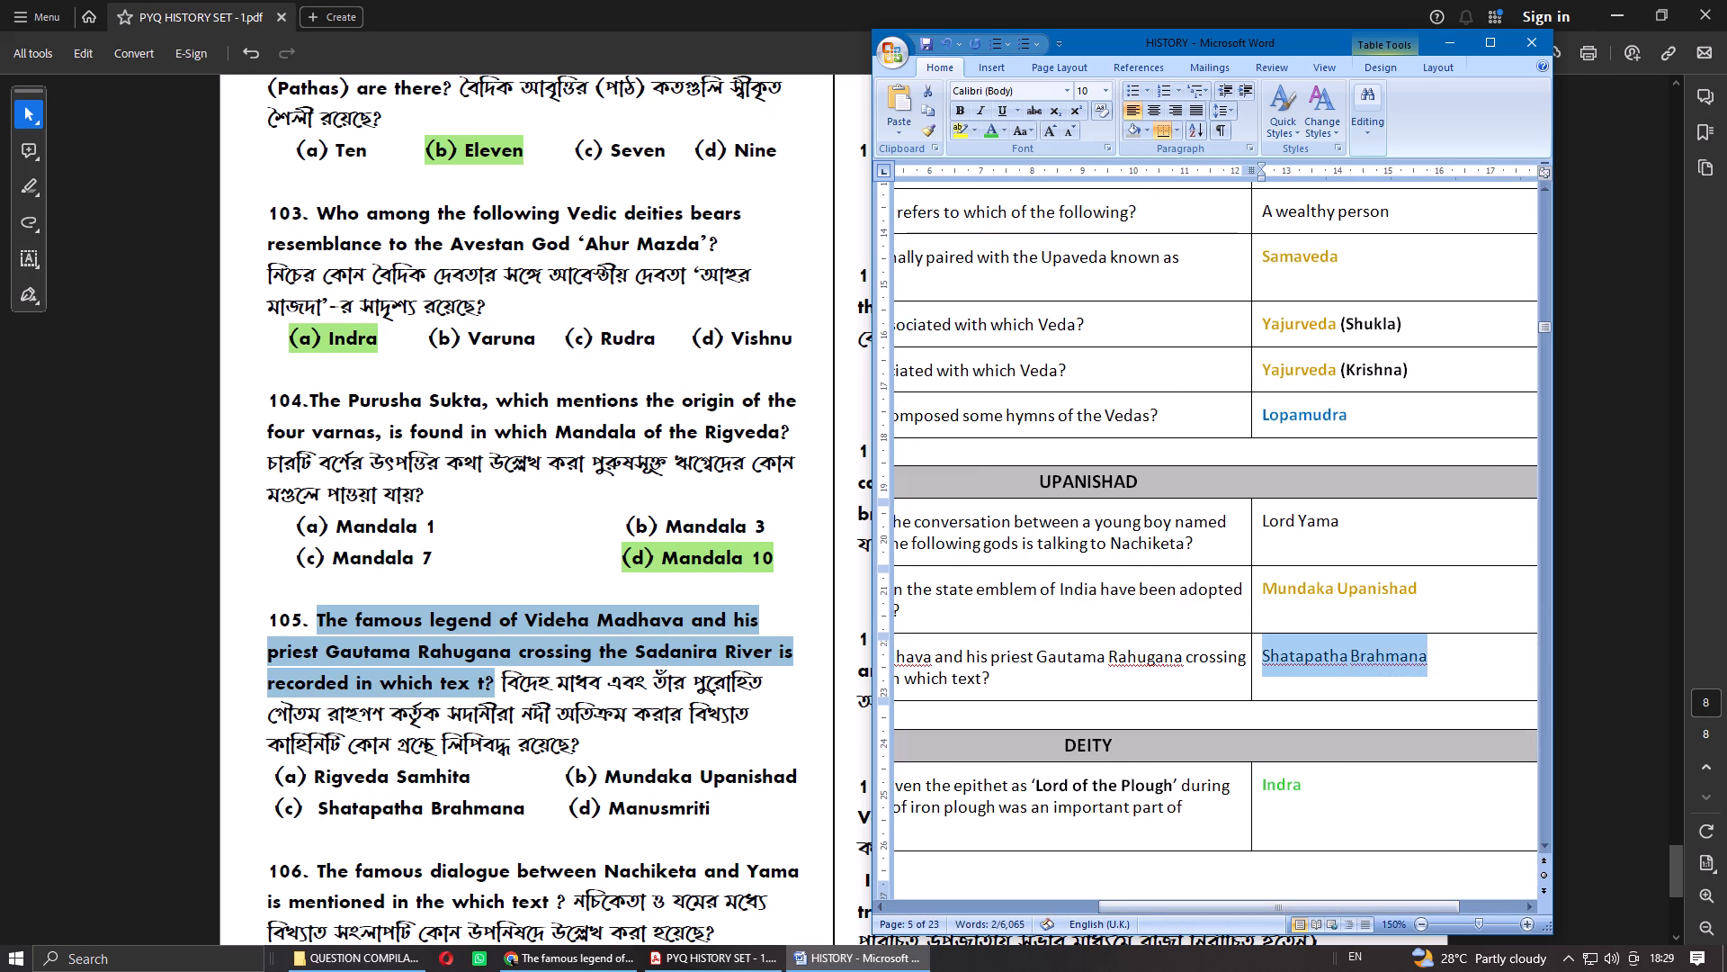
click(622, 964)
click(995, 151)
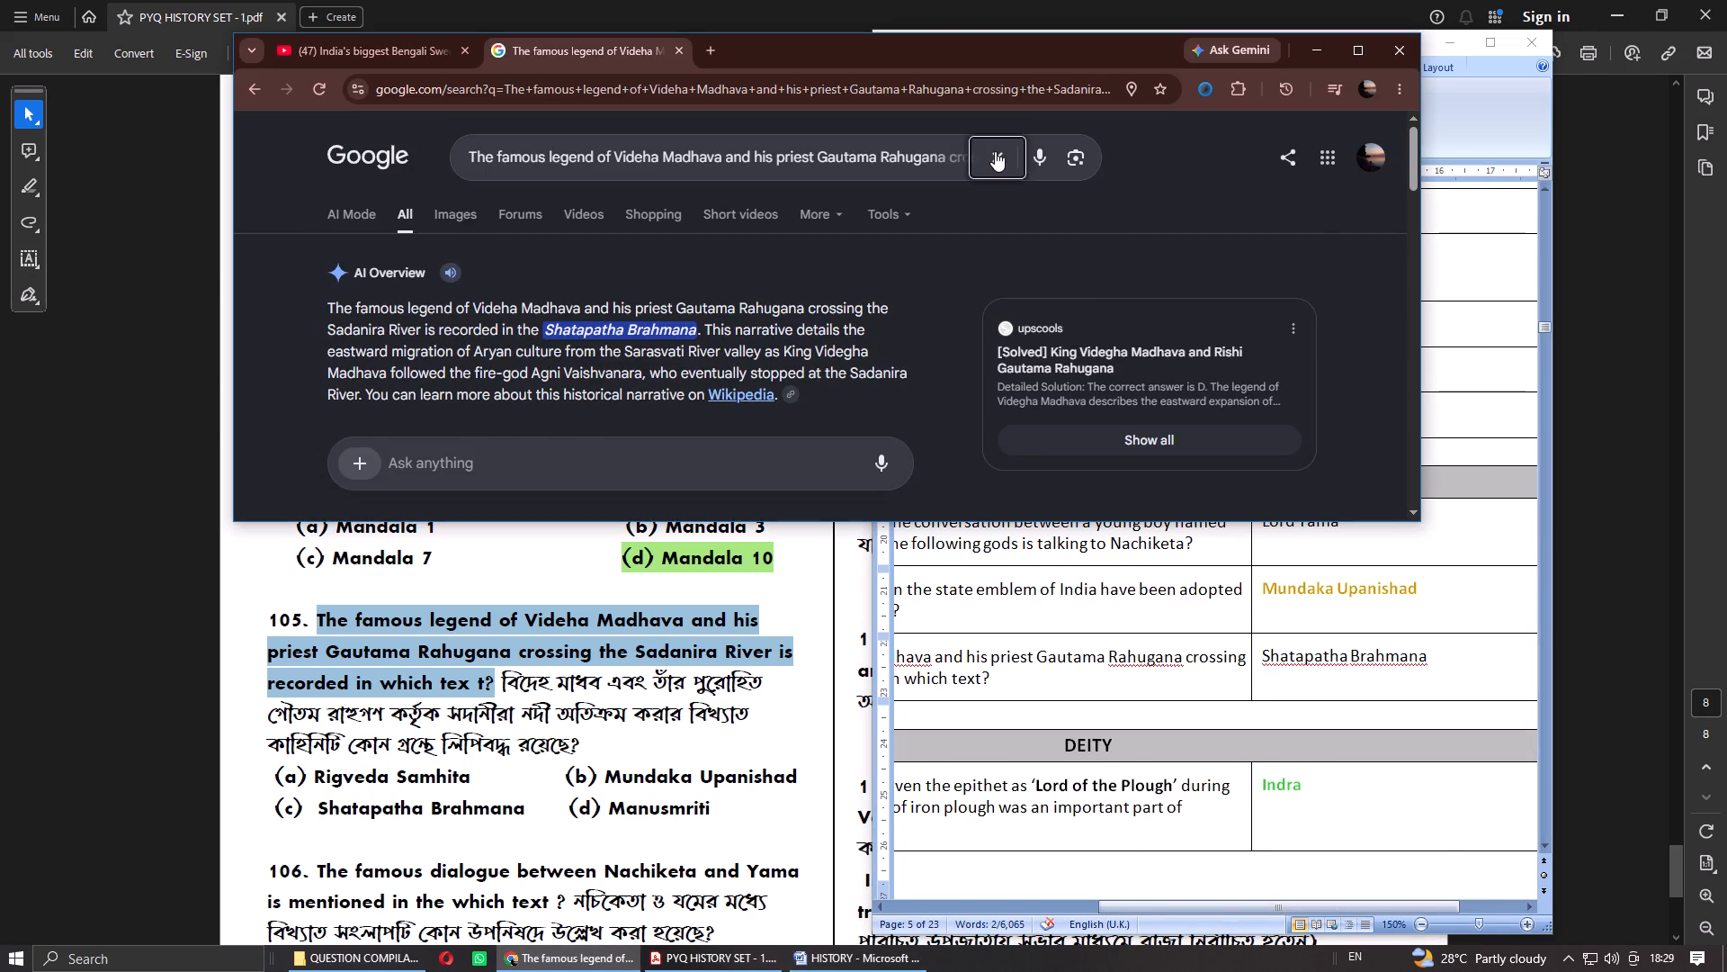
key(ctrl+v)
key(Return)
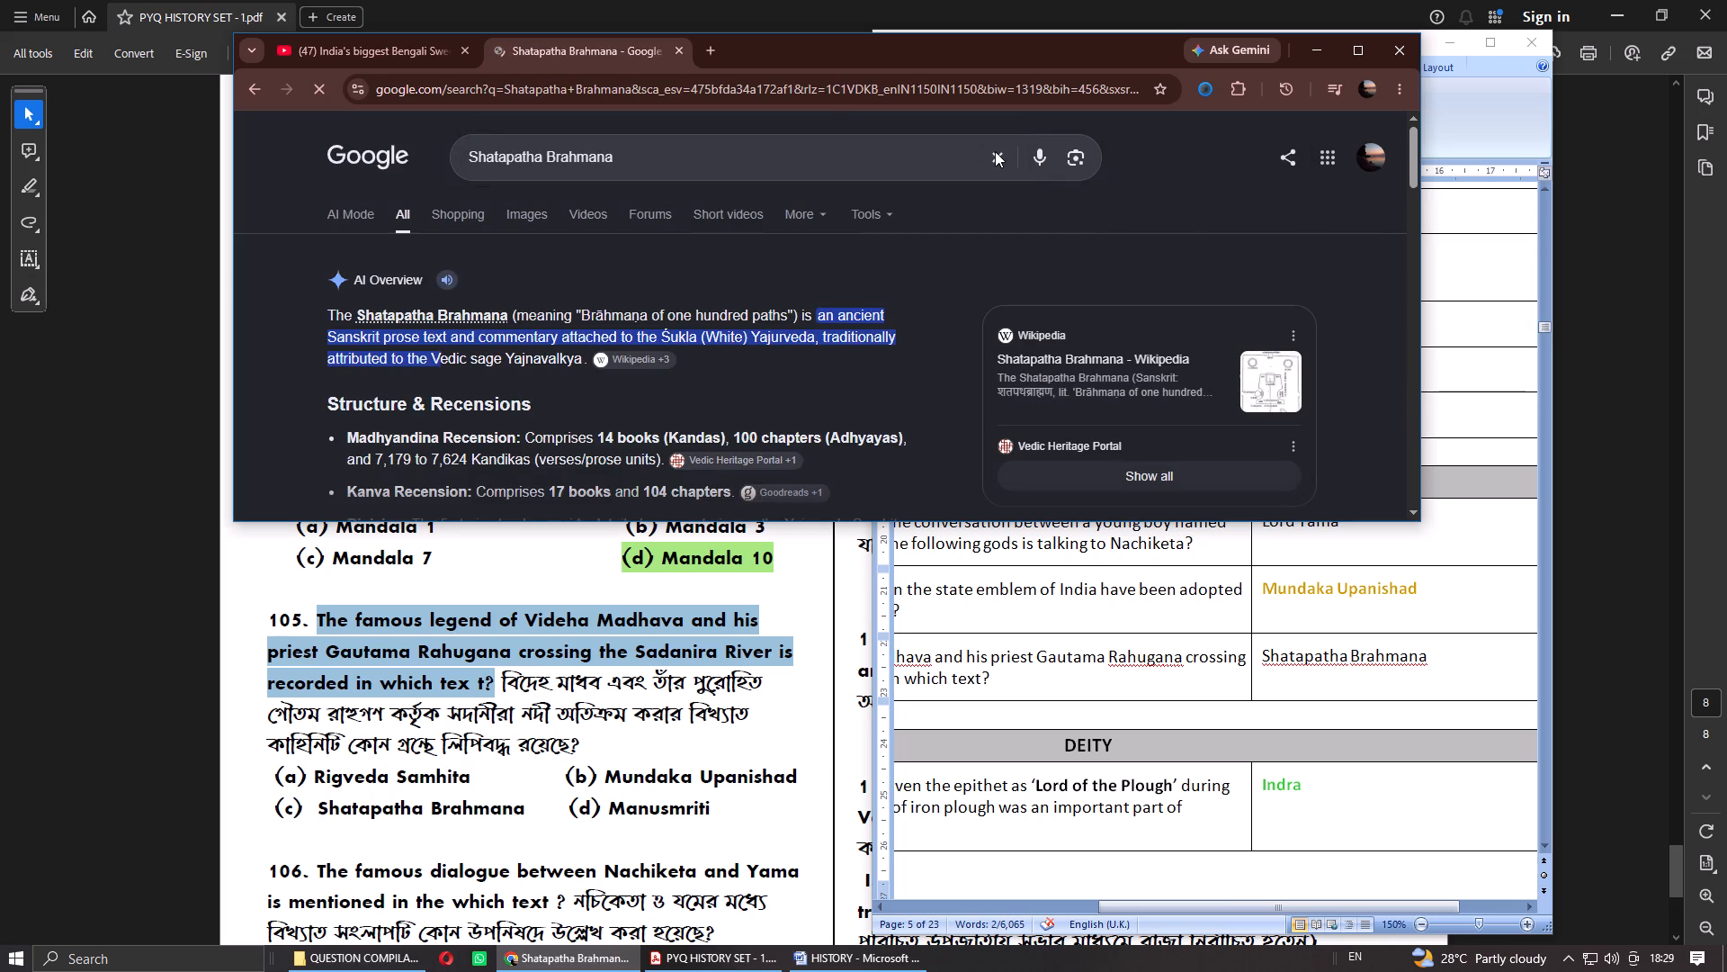
Back in Word, colour the names Gautama Rahugana and Videha Madhava blue in the new UPANISHAD question.
click(1198, 655)
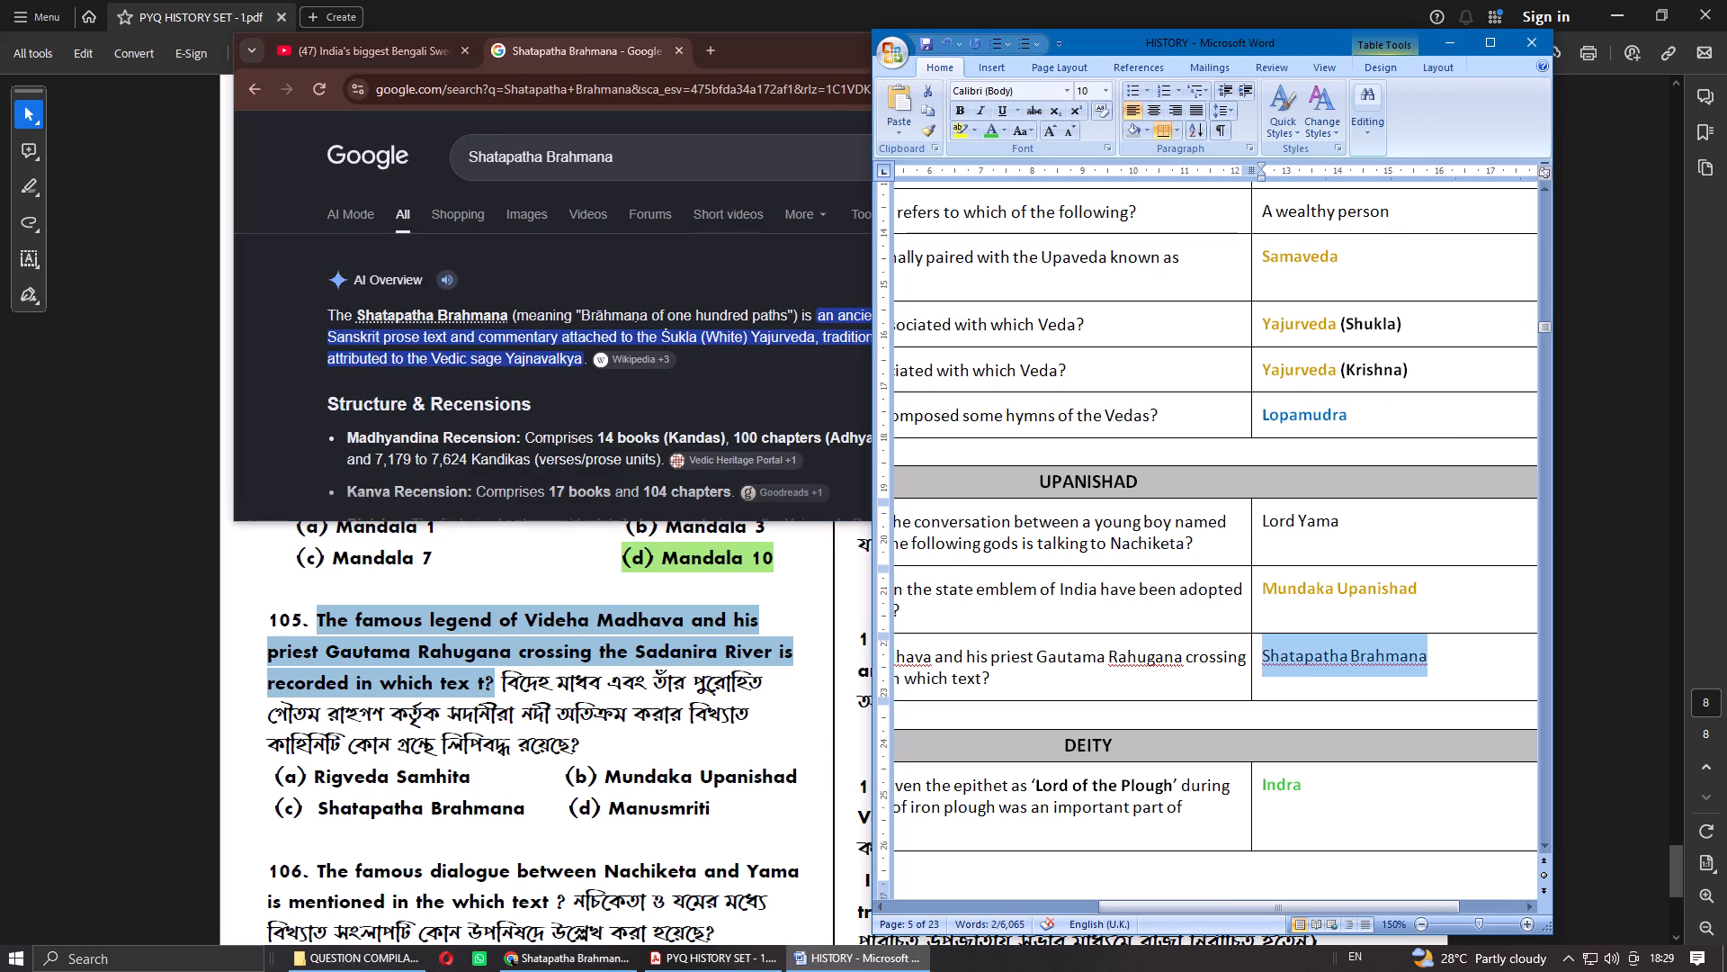
drag(1053, 659, 1145, 654)
click(1003, 127)
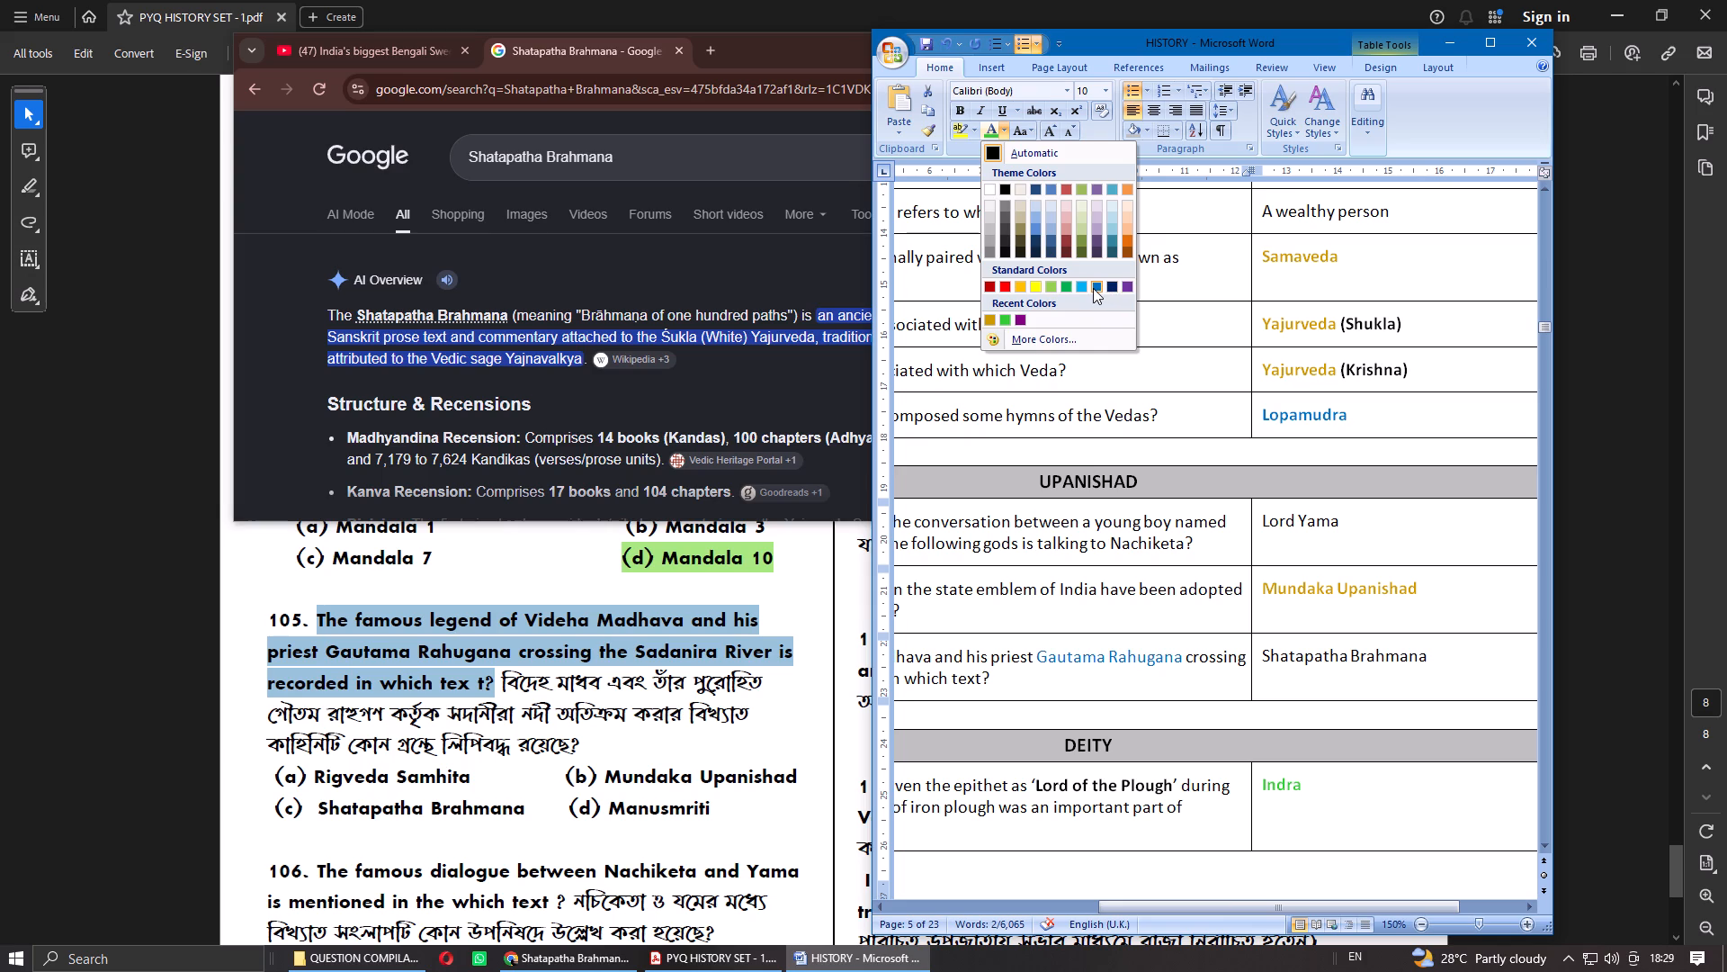
click(1093, 288)
drag(1177, 907, 1011, 893)
drag(1103, 660, 1187, 647)
click(995, 136)
click(1155, 643)
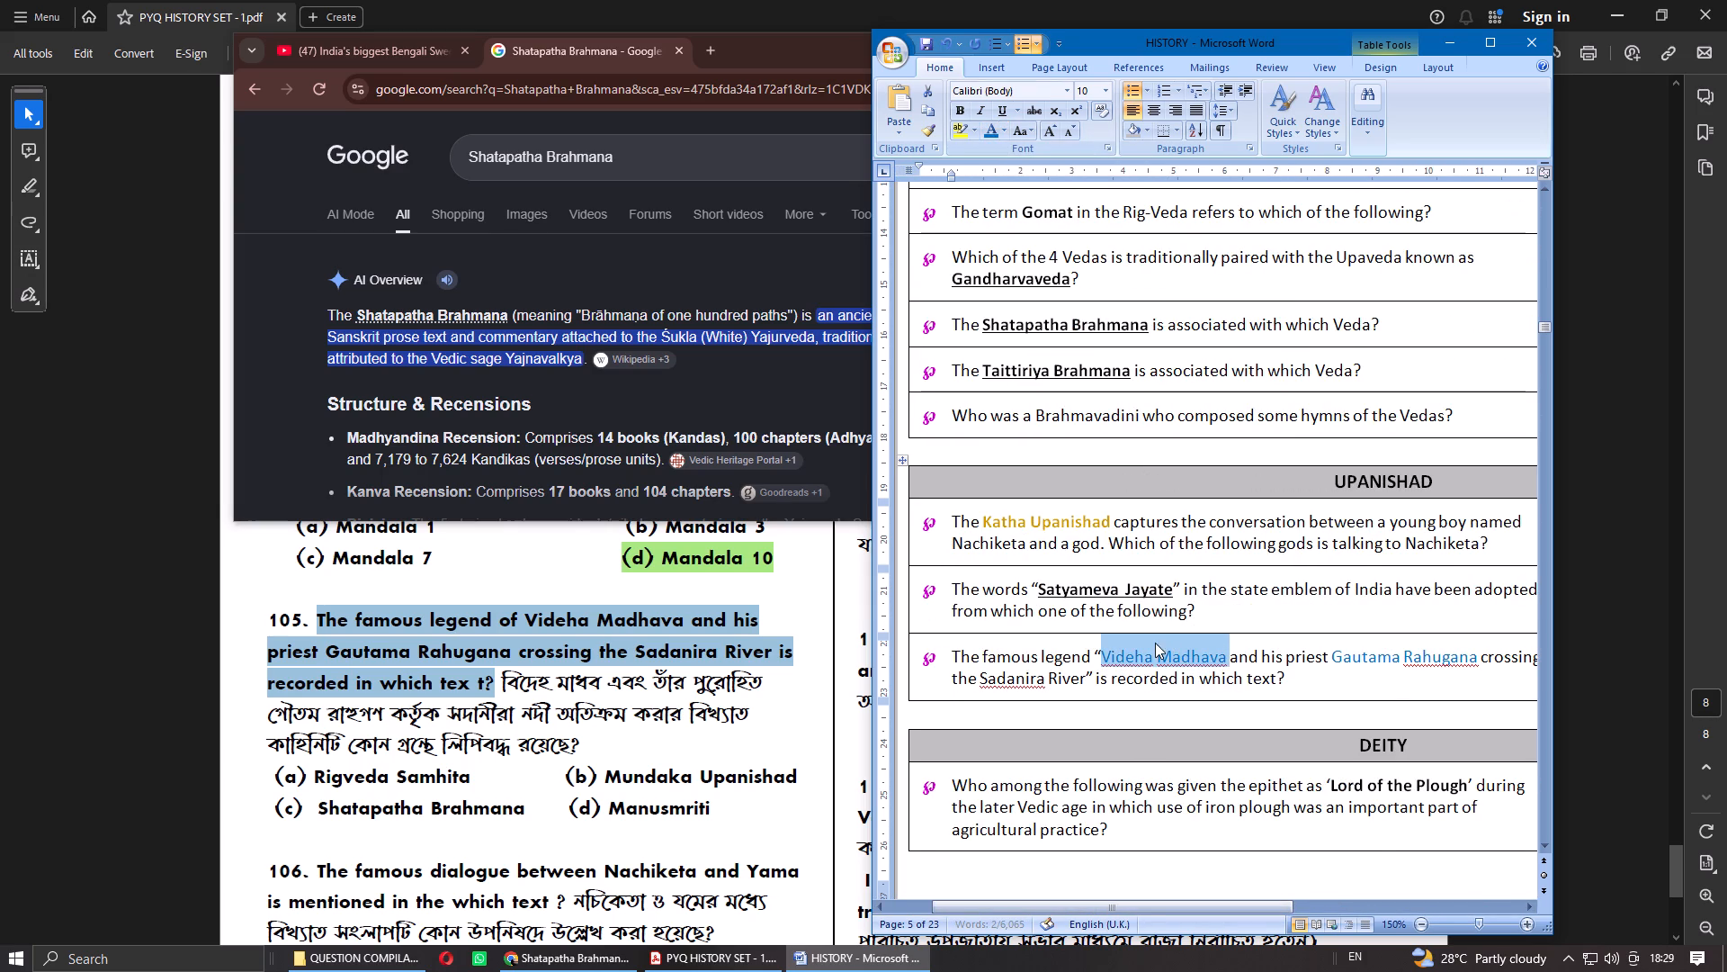
Exclude Videha Madhava, Rahugana and Sadanira in the new question from spelling and grammar checking.
drag(1094, 655, 1183, 652)
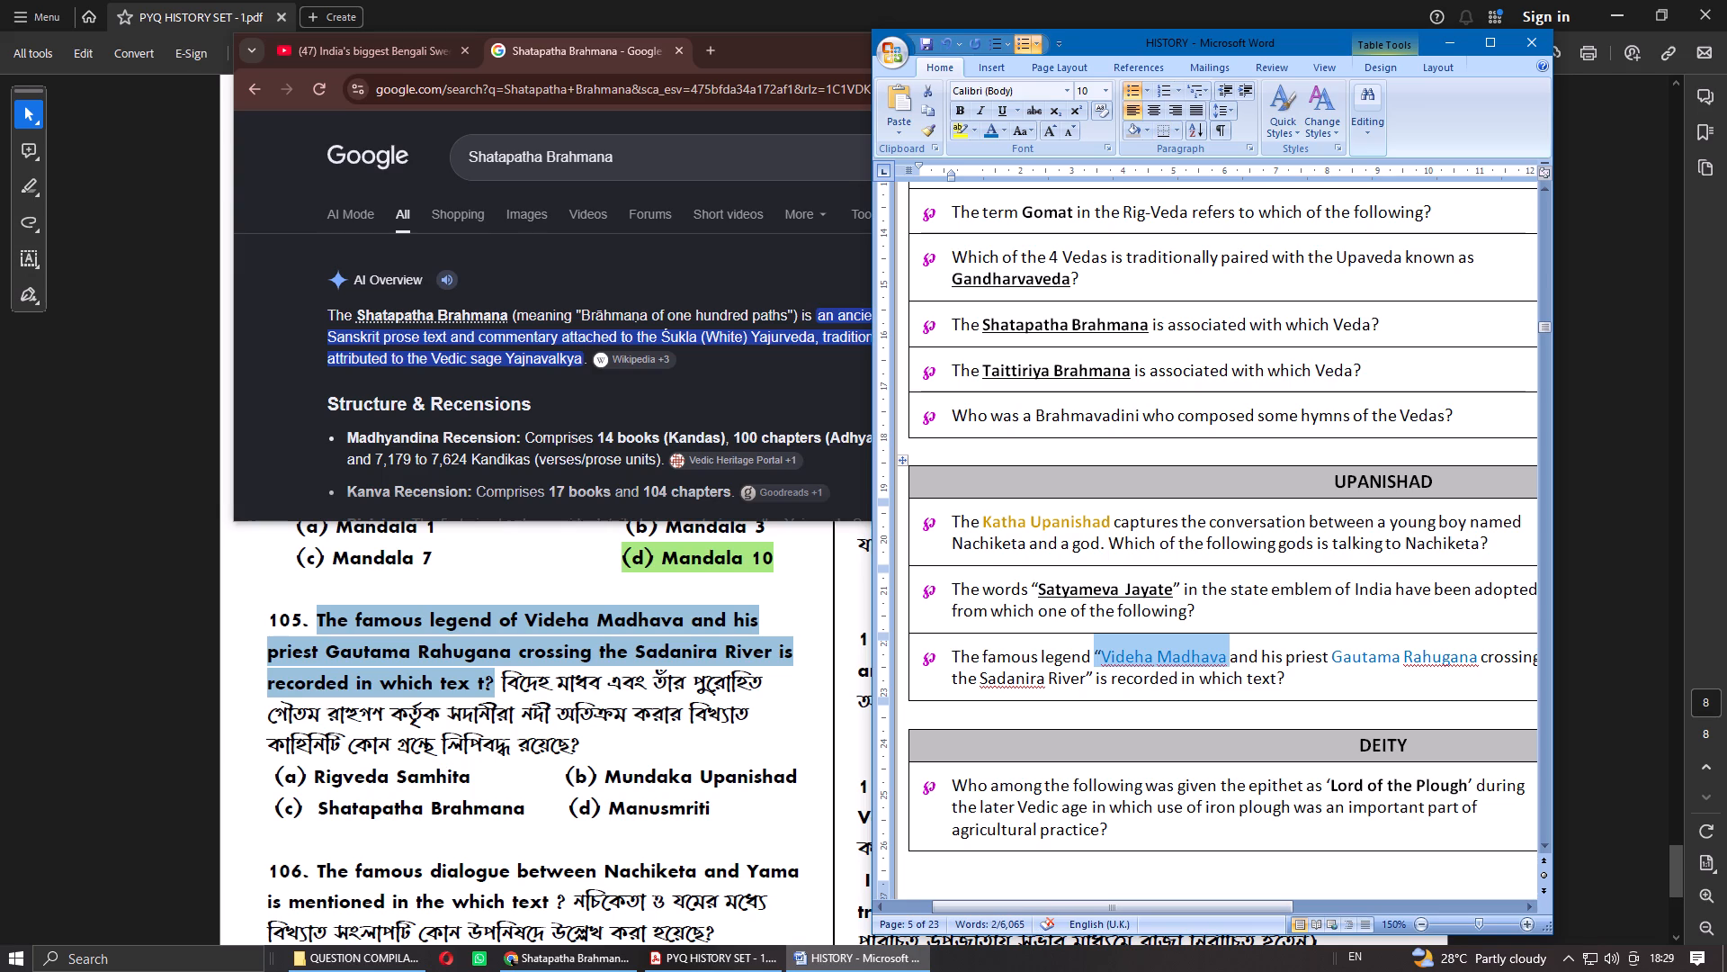
ctrl+double_click(1454, 653)
ctrl+double_click(1017, 684)
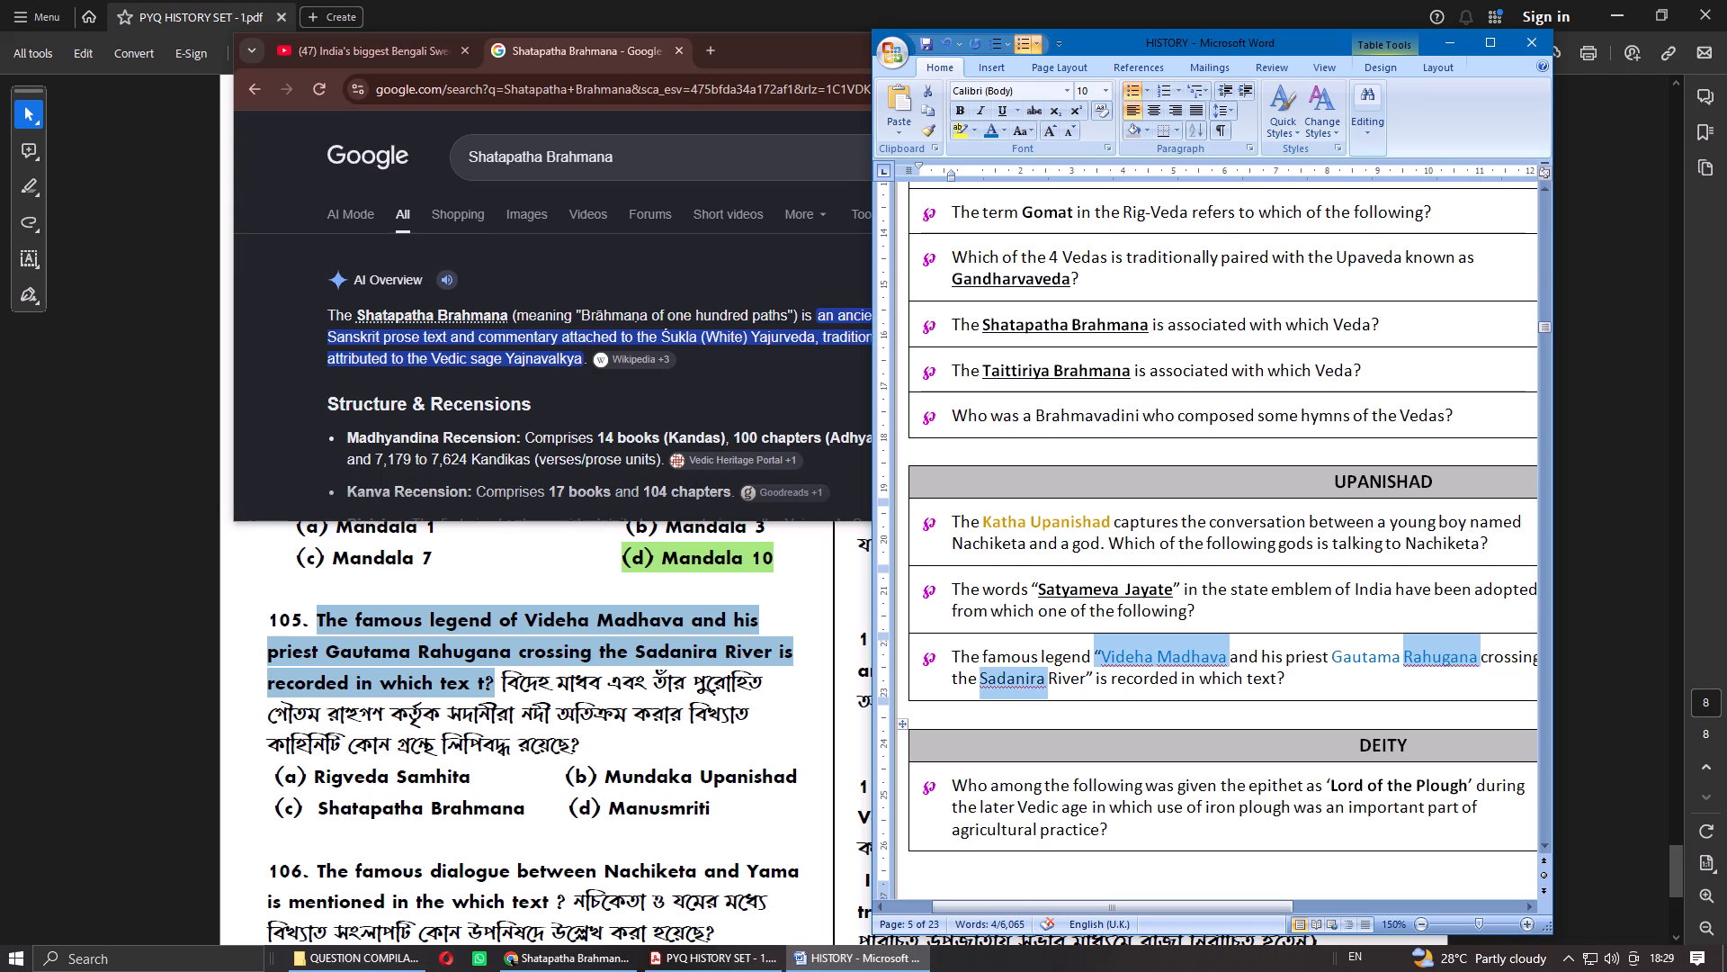
click(1111, 927)
click(1203, 549)
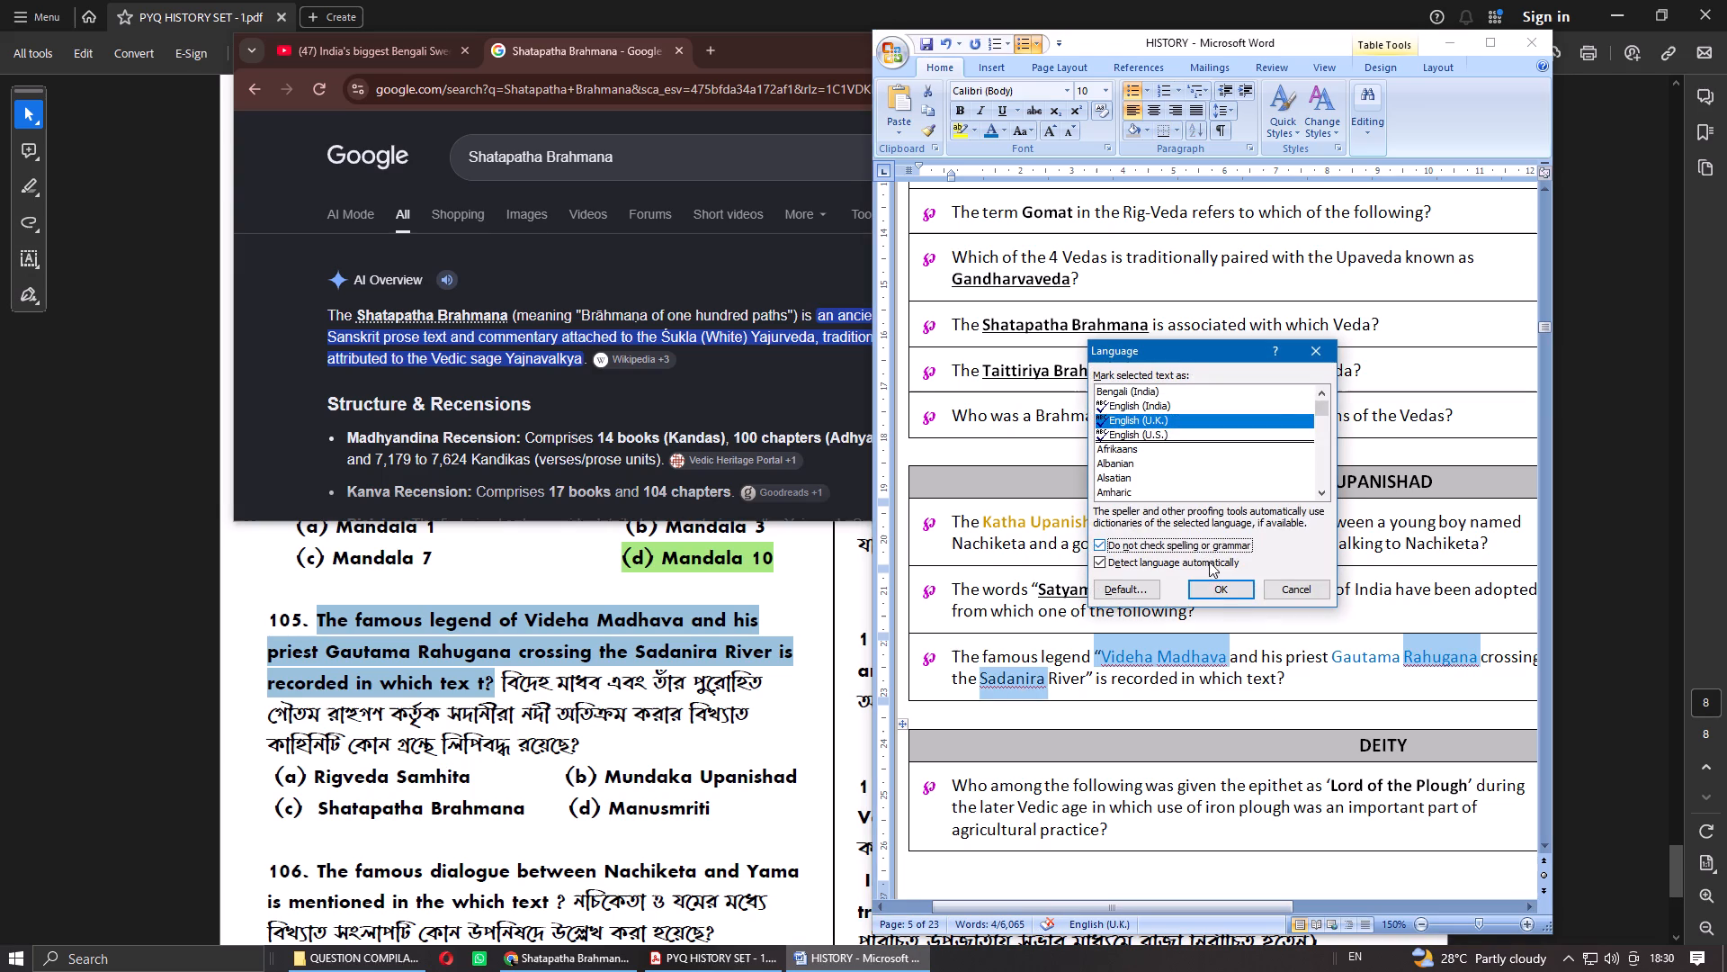
click(1213, 587)
click(1297, 667)
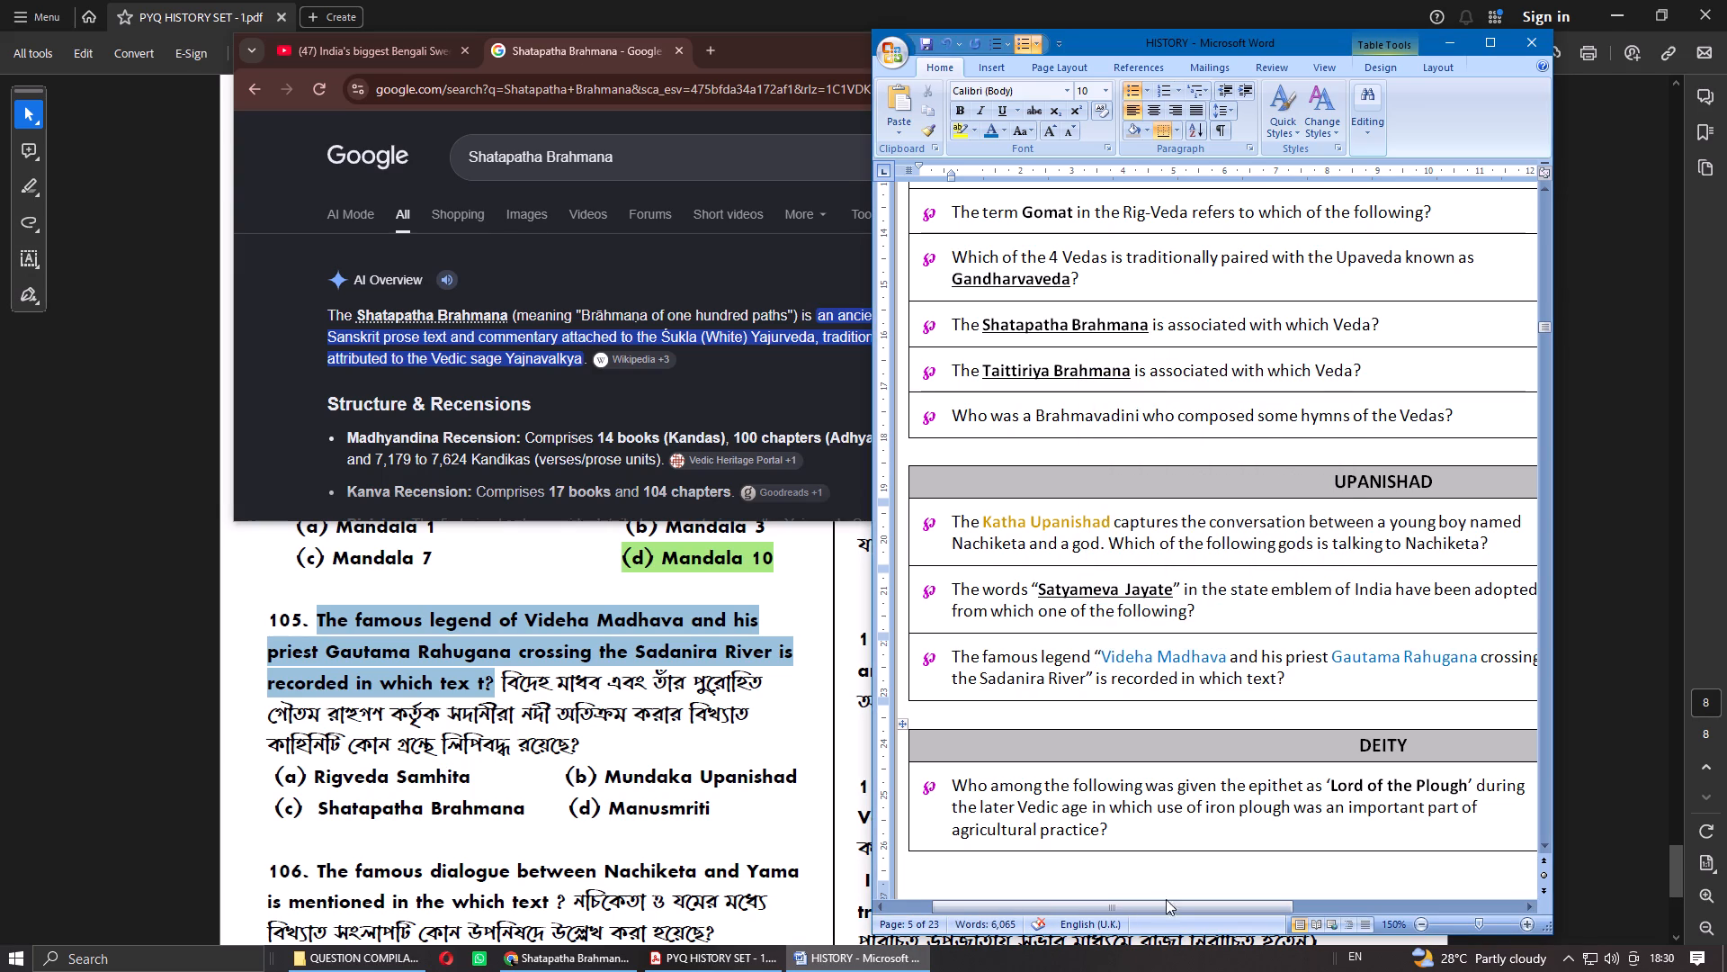
Format the answer Shatapatha Brahmana in bold gold text.
drag(1158, 903, 1386, 882)
drag(1345, 656, 1213, 652)
click(1006, 129)
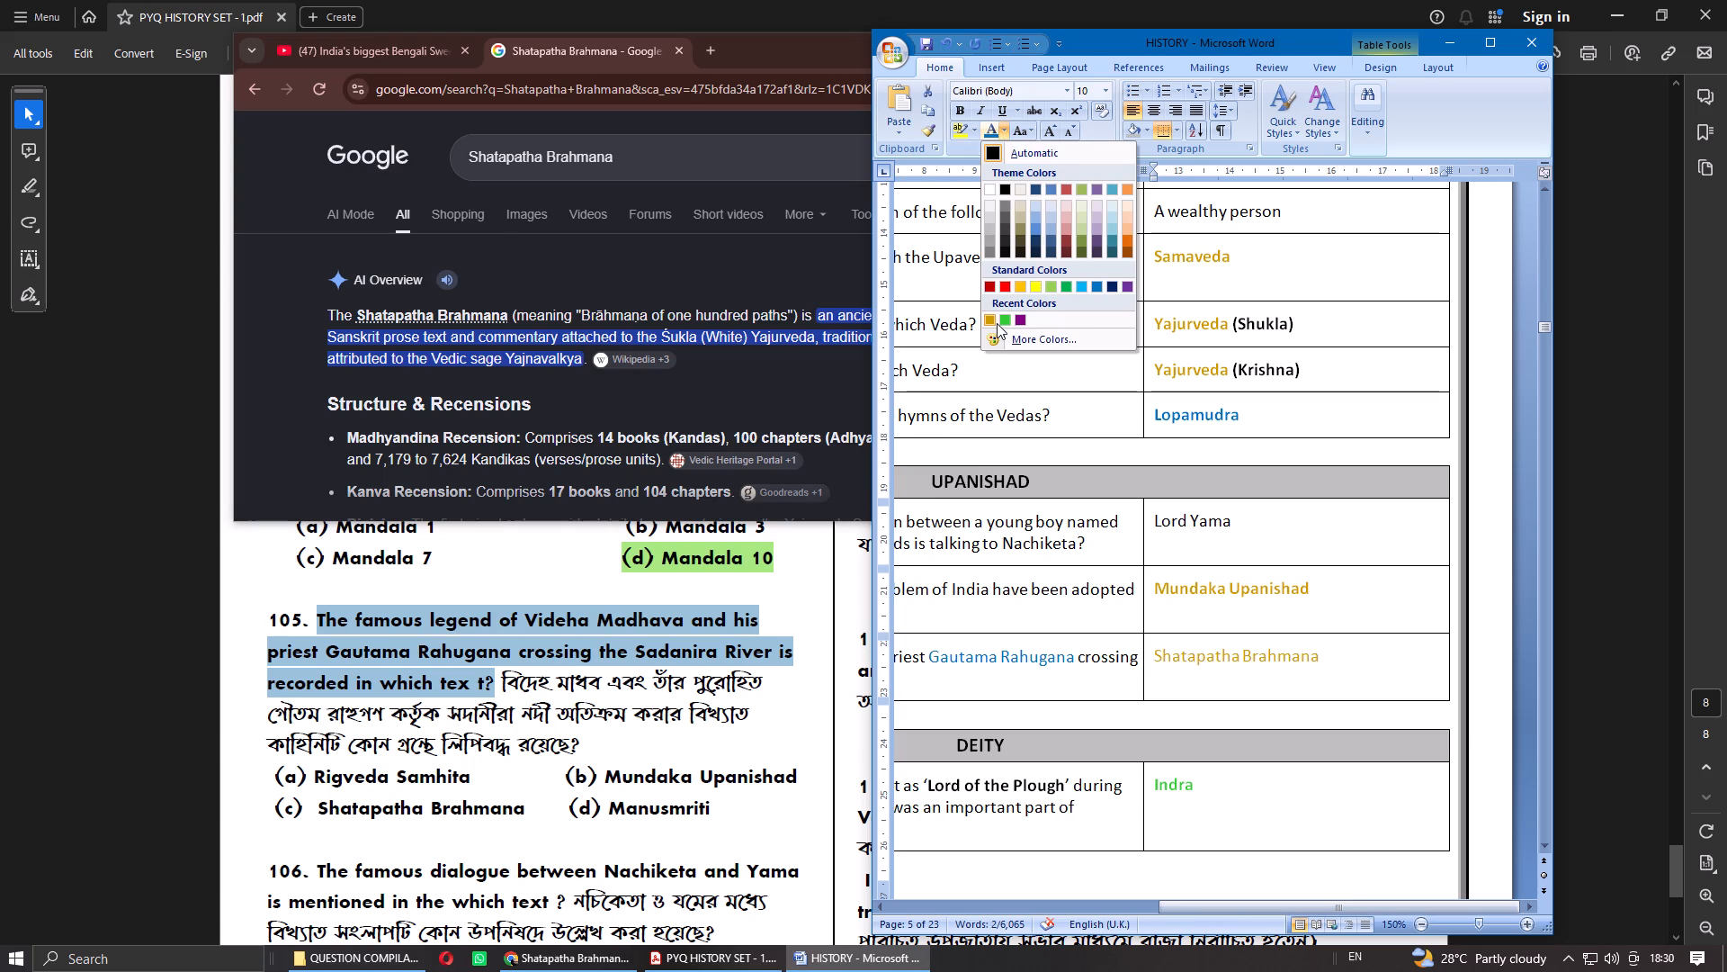
click(992, 324)
click(955, 102)
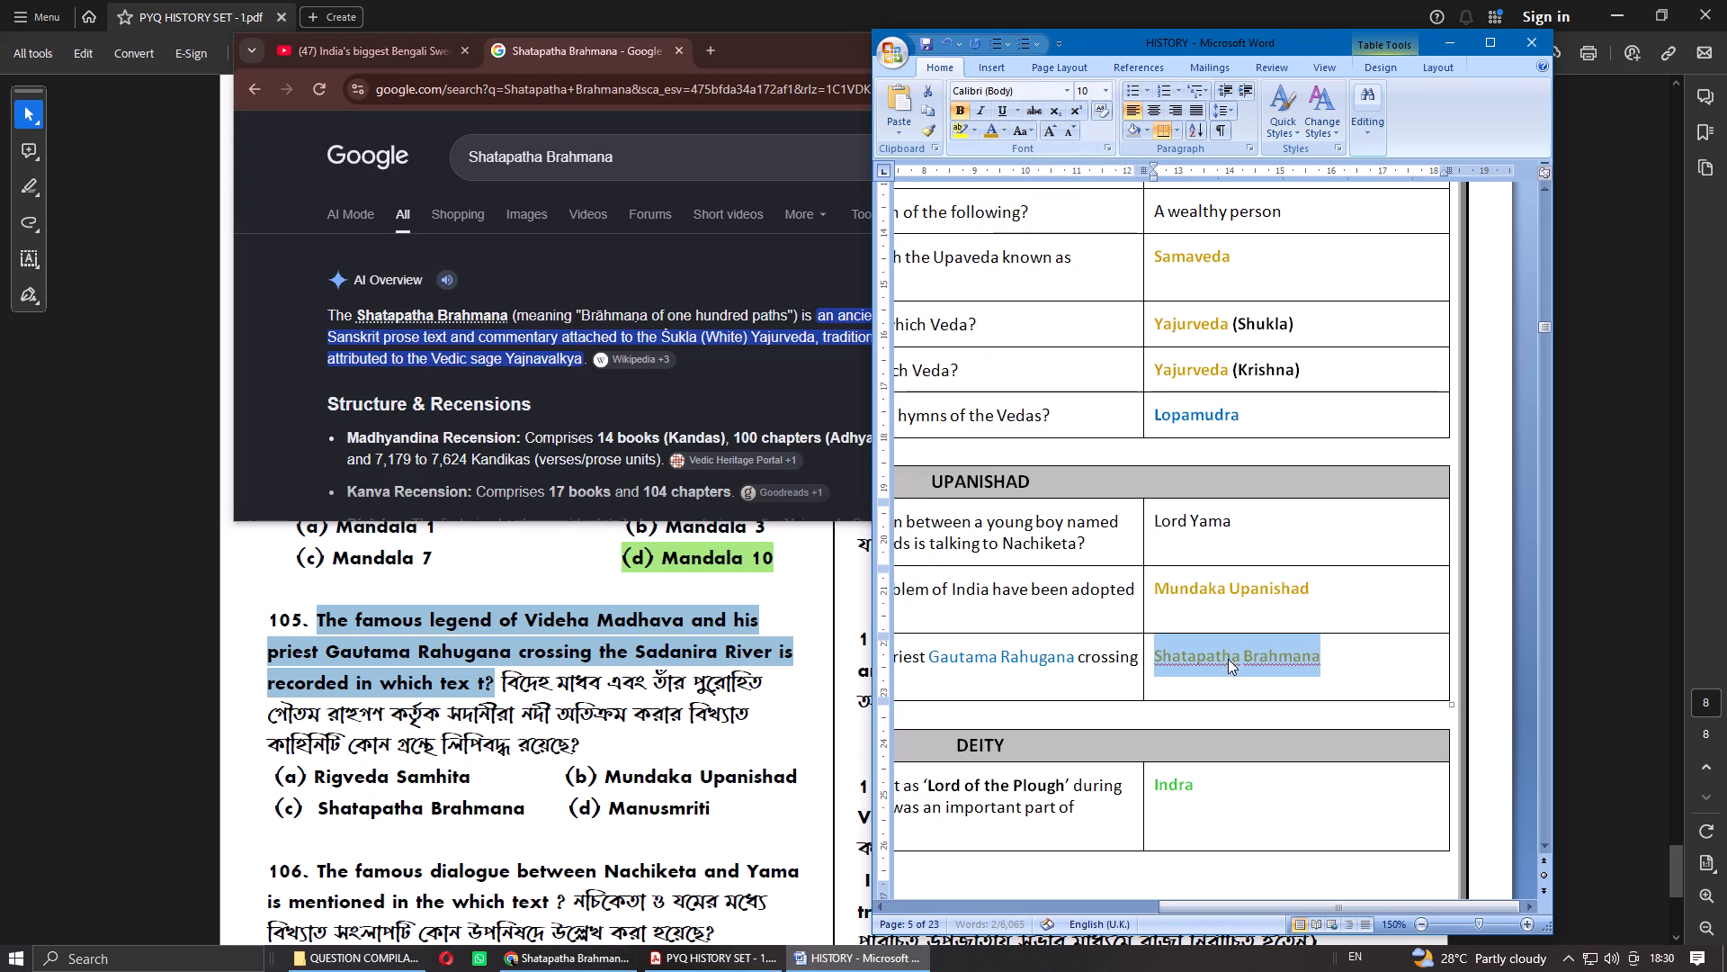
Add a new row to the UPANISHAD table after the Shatapatha Brahmana answer.
click(1336, 652)
key(Tab)
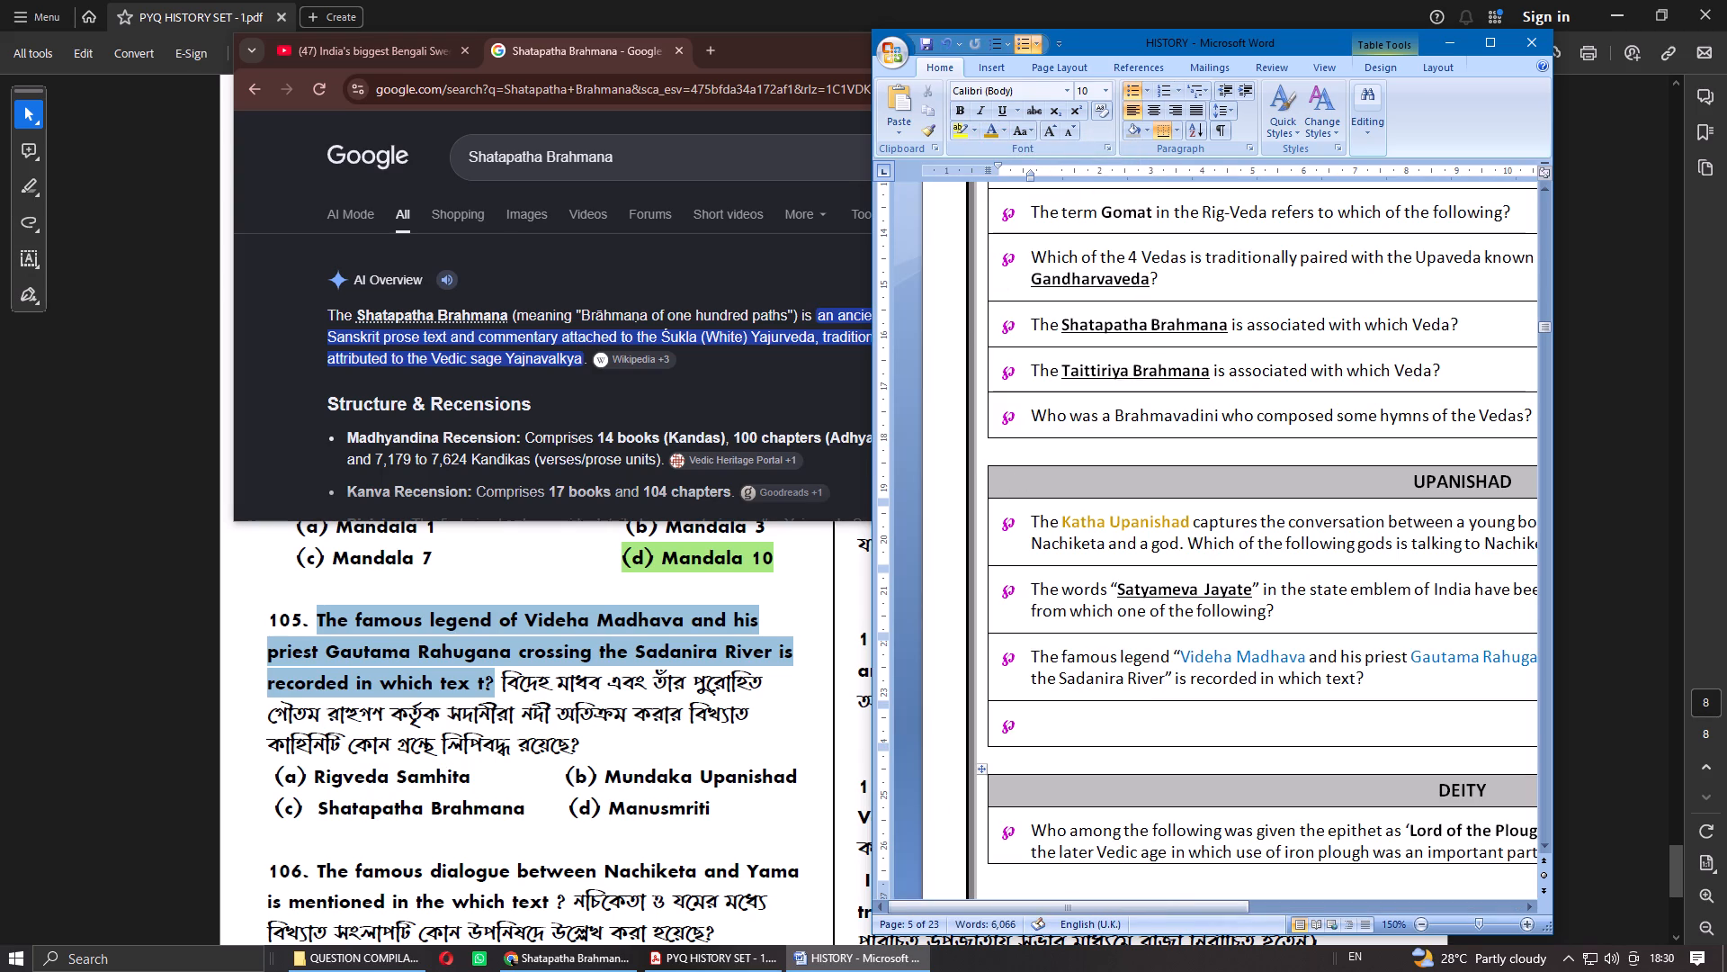
Exclude the answer Shatapatha Brahmana in the UPANISHAD table from spelling and grammar checking.
drag(1102, 905, 1329, 905)
drag(1265, 660, 1355, 656)
click(1108, 930)
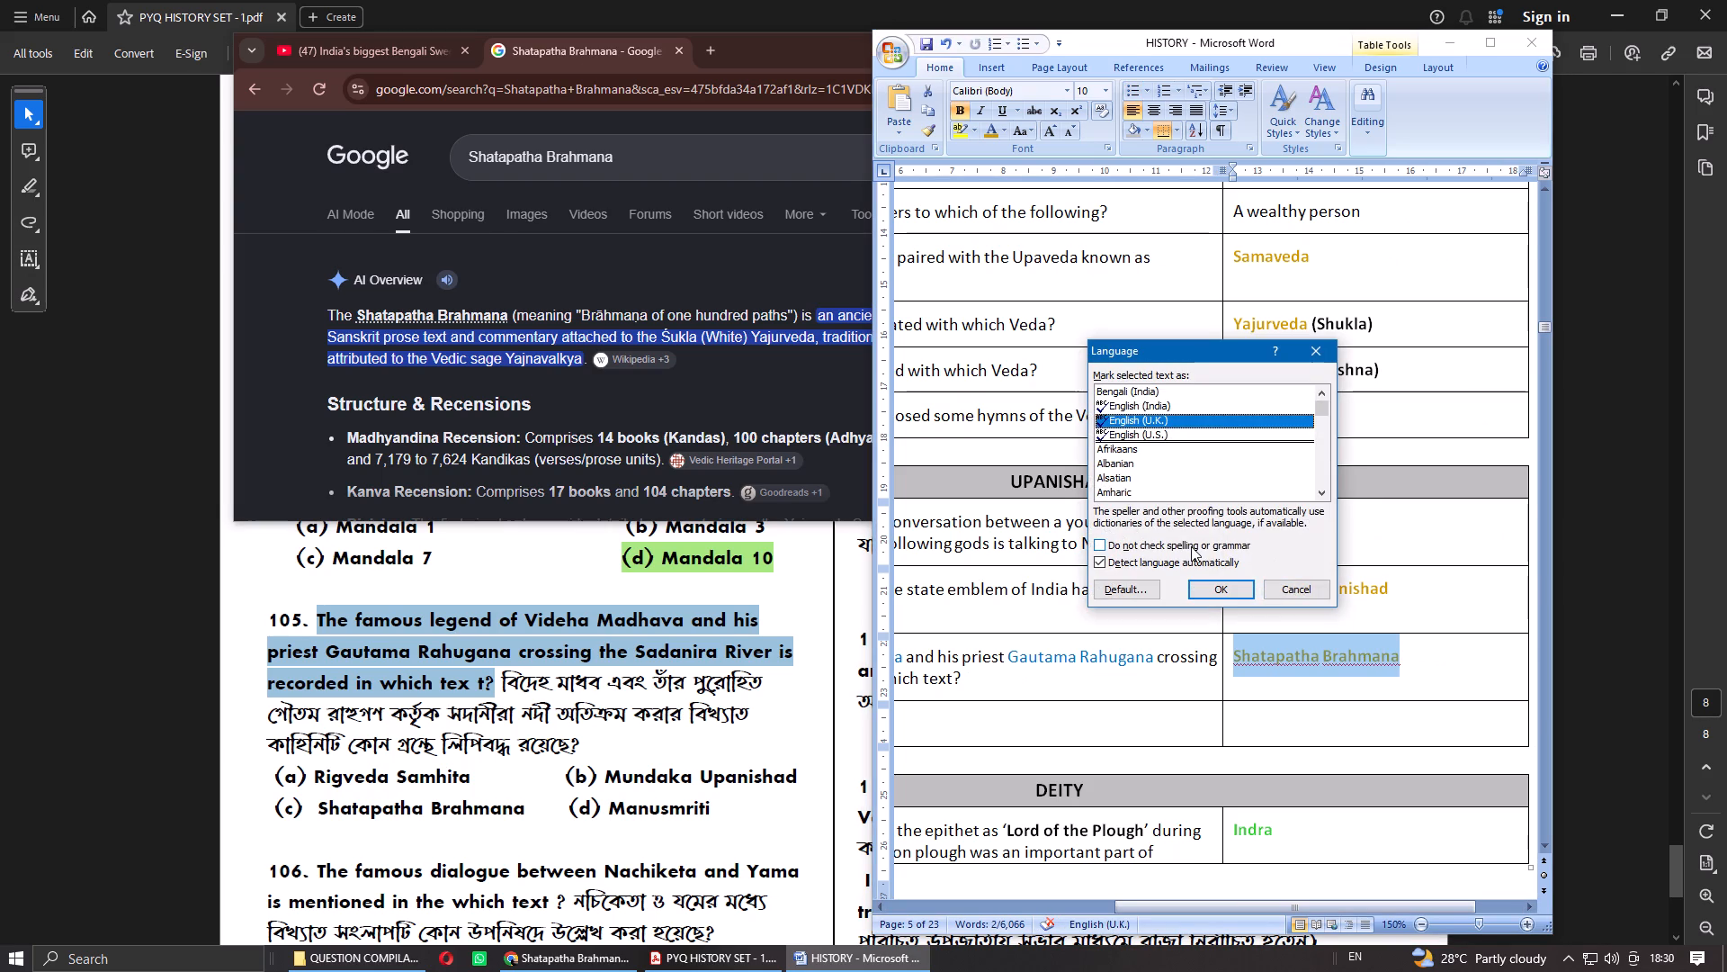
click(1191, 546)
click(1198, 589)
click(1035, 675)
In the PYQ PDF, highlight option (c) Shatapatha Brahmana for question 105 and option (a) Katha Upanishad for question 106 in green.
click(621, 722)
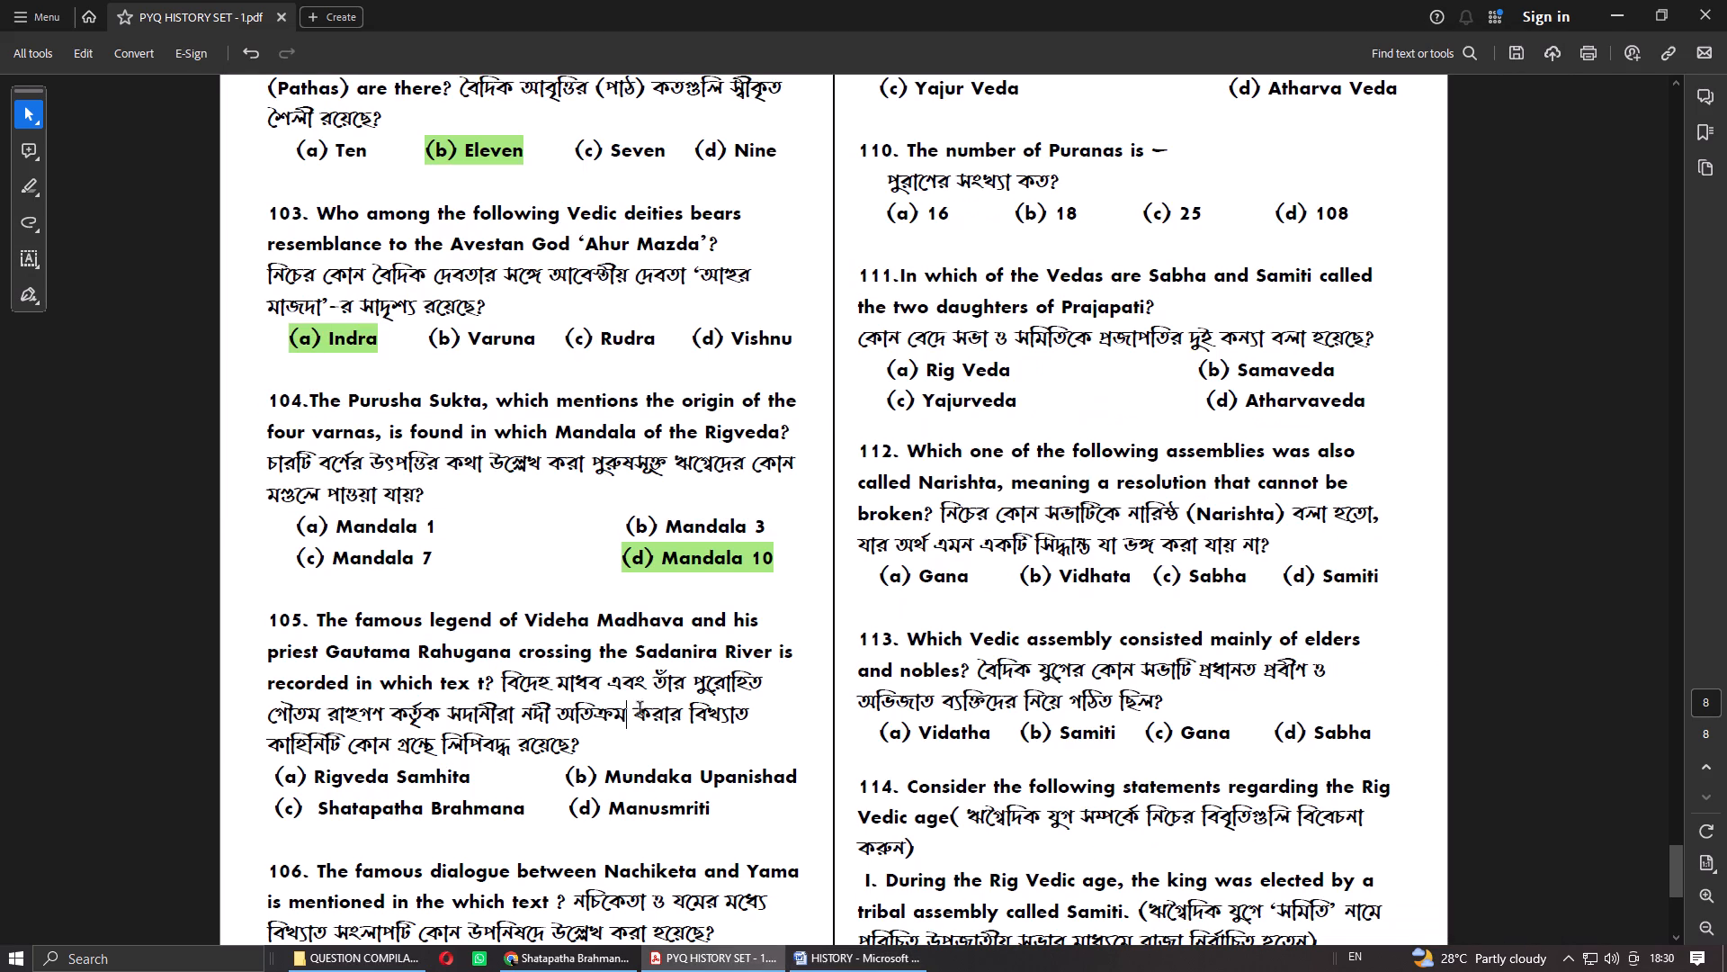
click(28, 193)
drag(275, 805, 465, 815)
scroll(571, 621, down, 3)
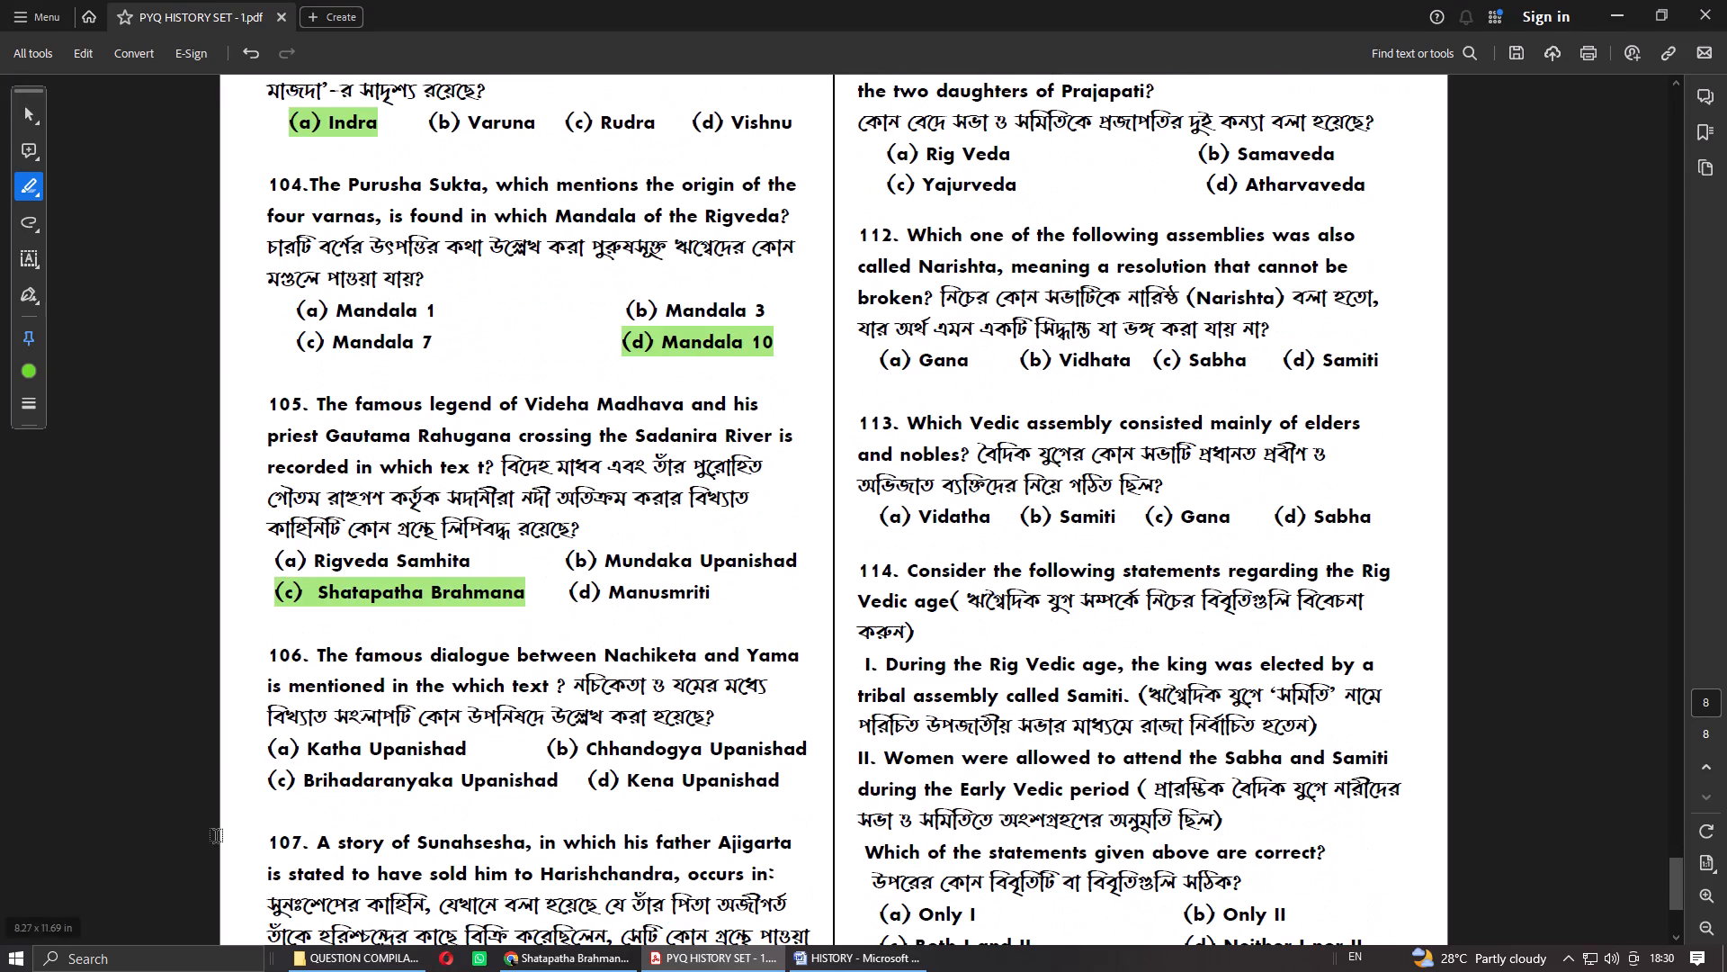
drag(264, 757, 459, 757)
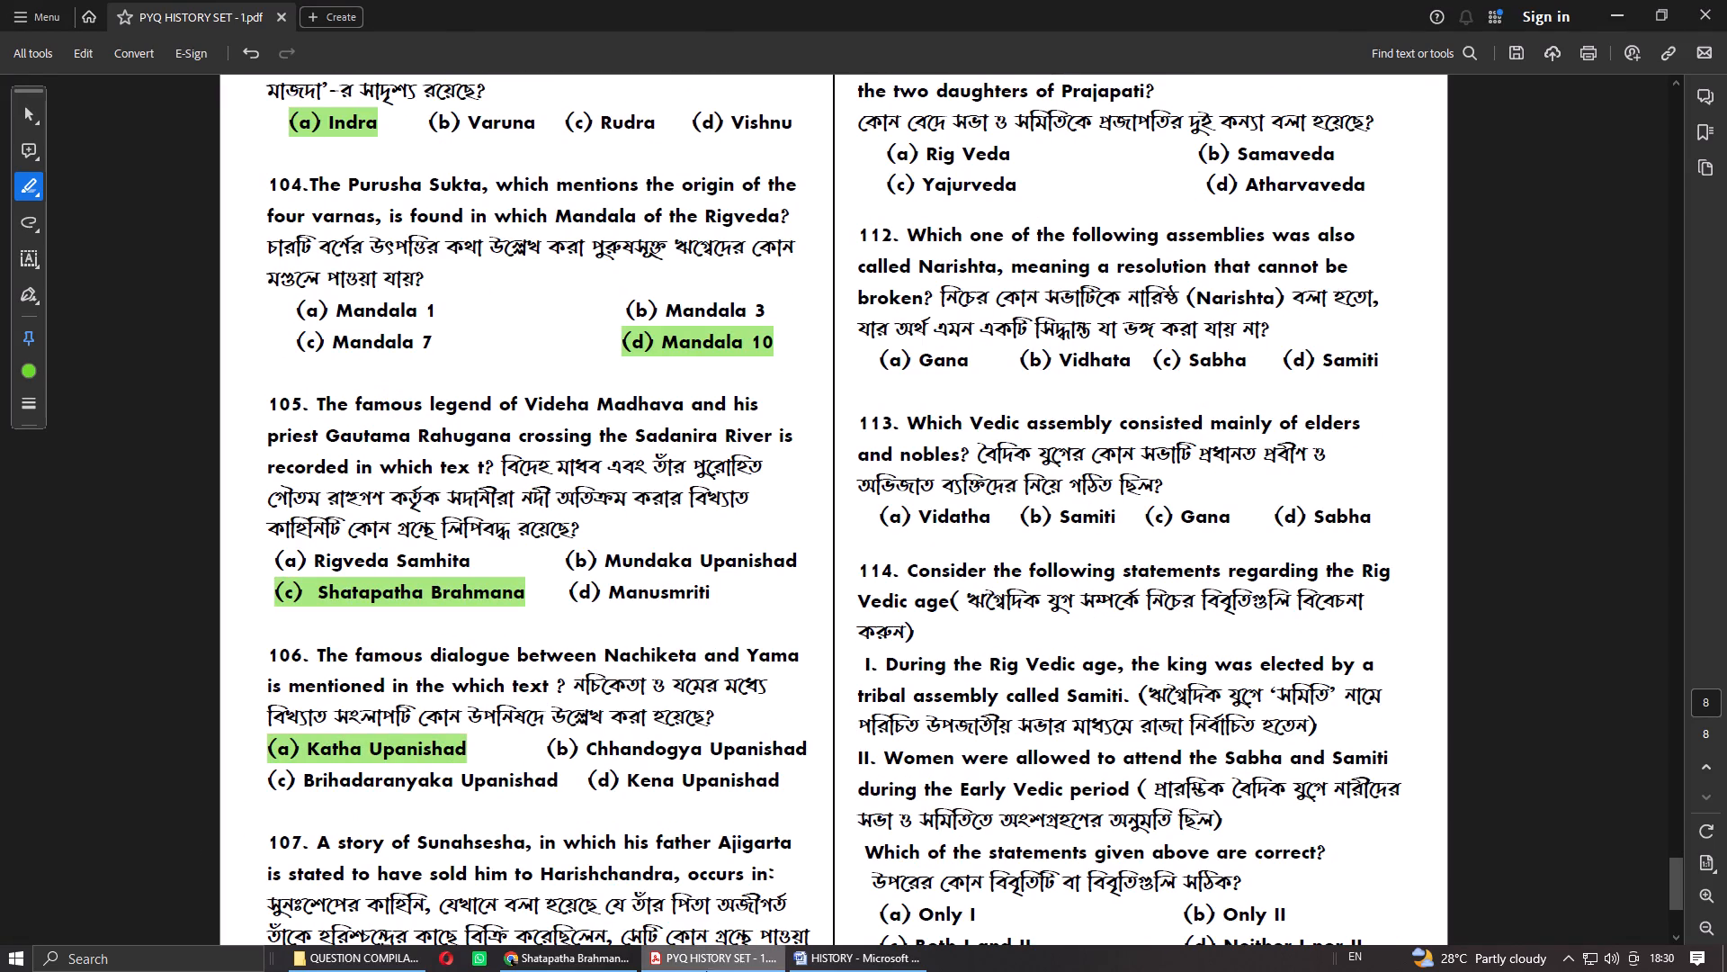
In the HISTORY document, delete the UPANISHAD table row asking which god talks to Nachiketa in the Katha Upanishad.
click(591, 968)
click(830, 965)
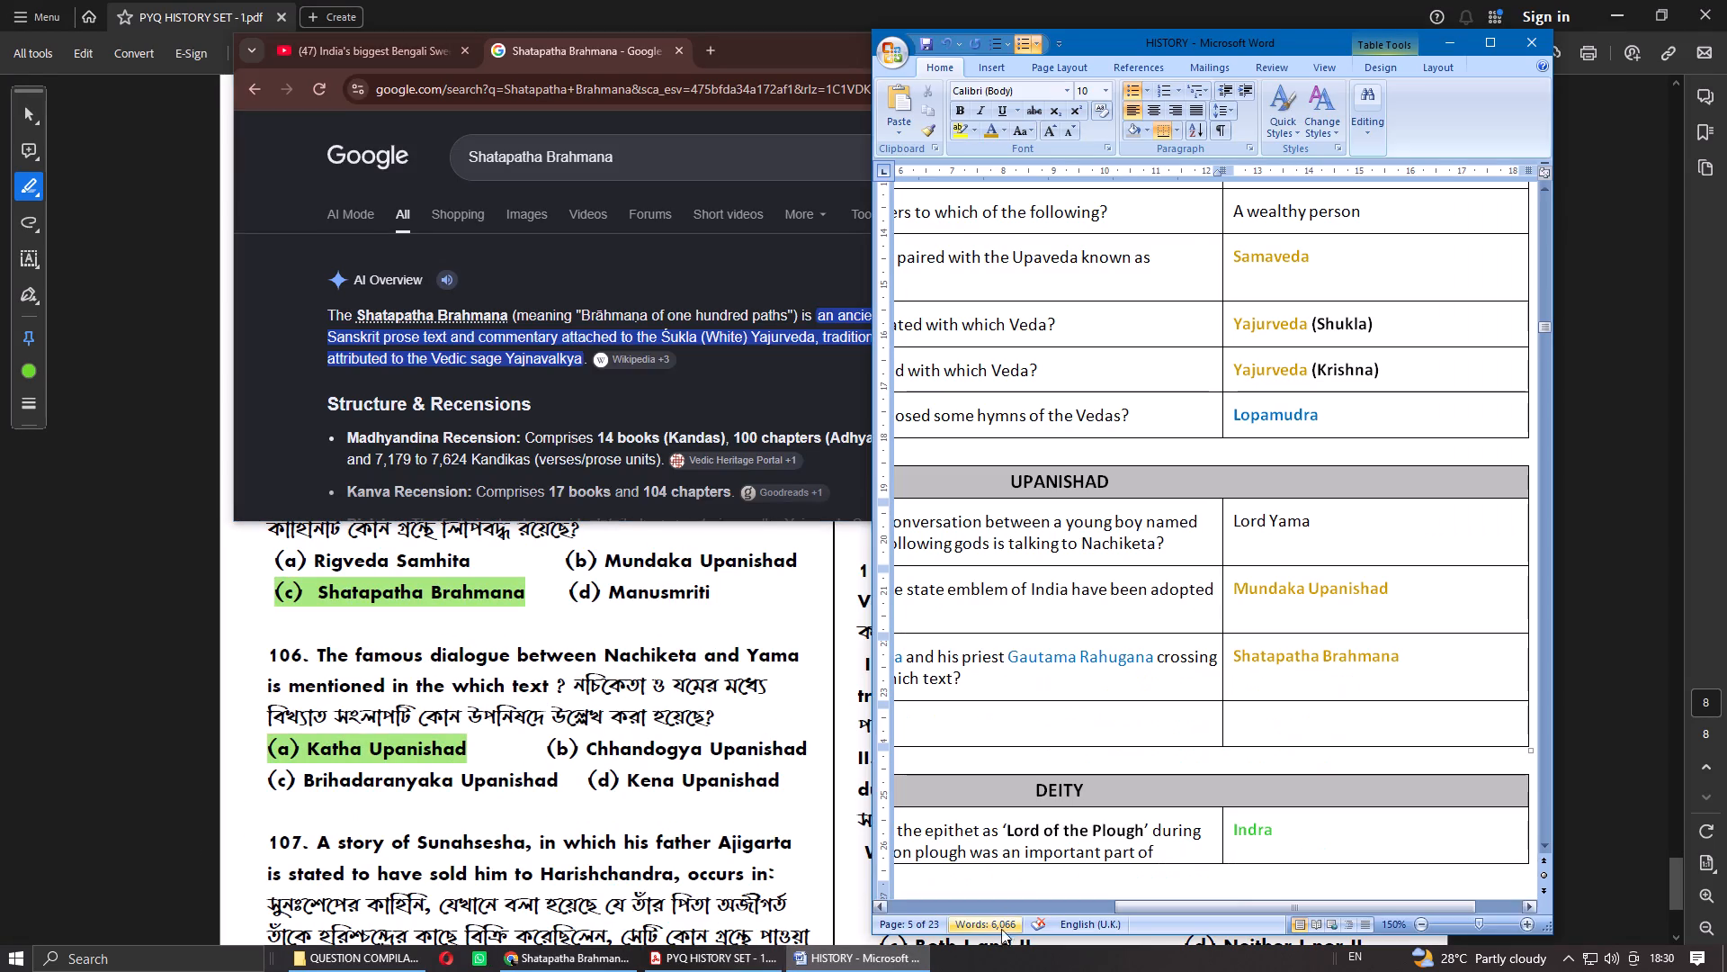
drag(1213, 906, 1055, 886)
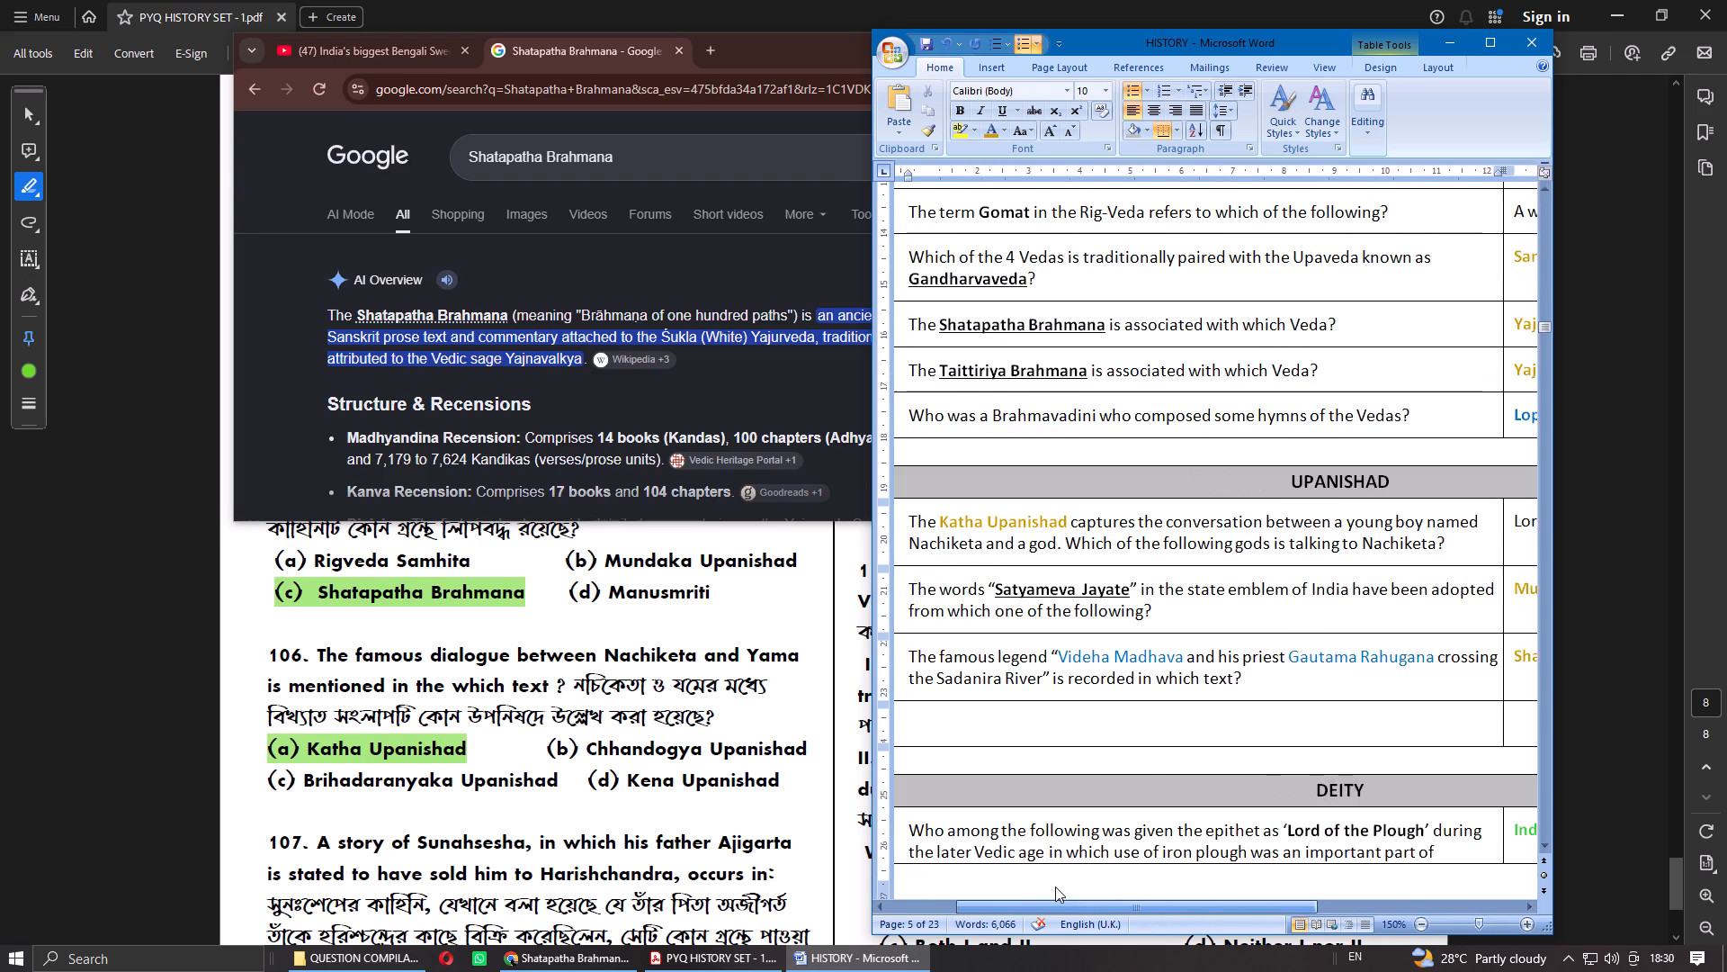
drag(1055, 886, 1034, 886)
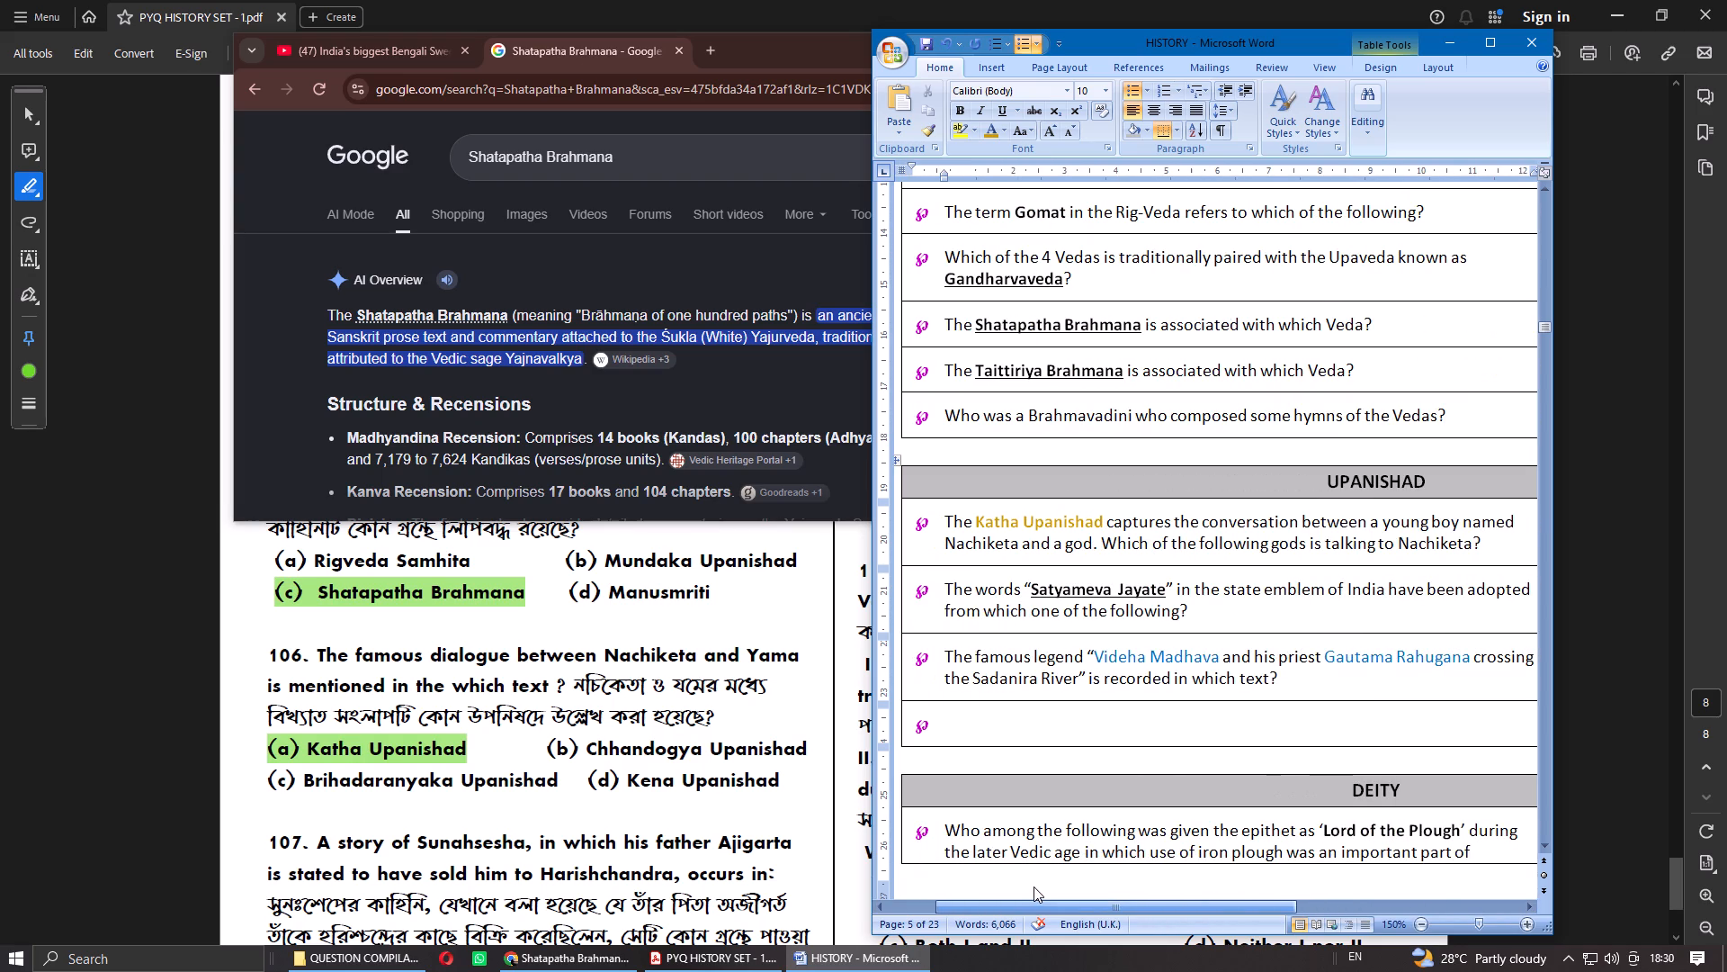
drag(1034, 886, 1131, 885)
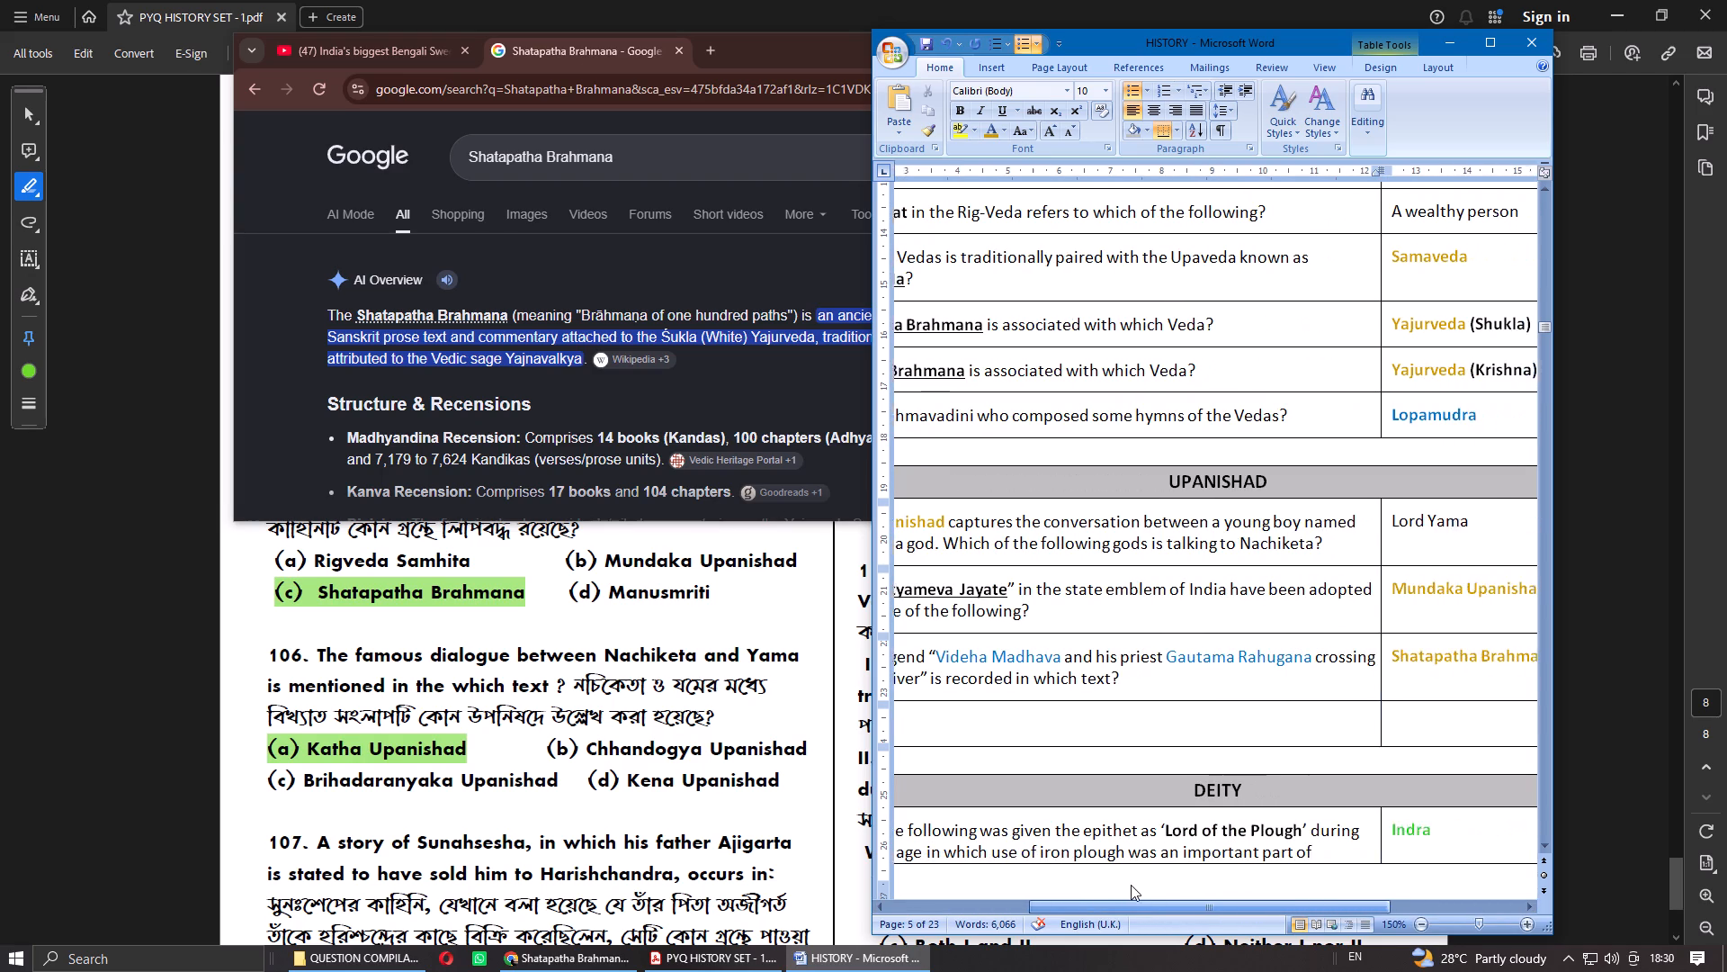
drag(1131, 885, 1150, 886)
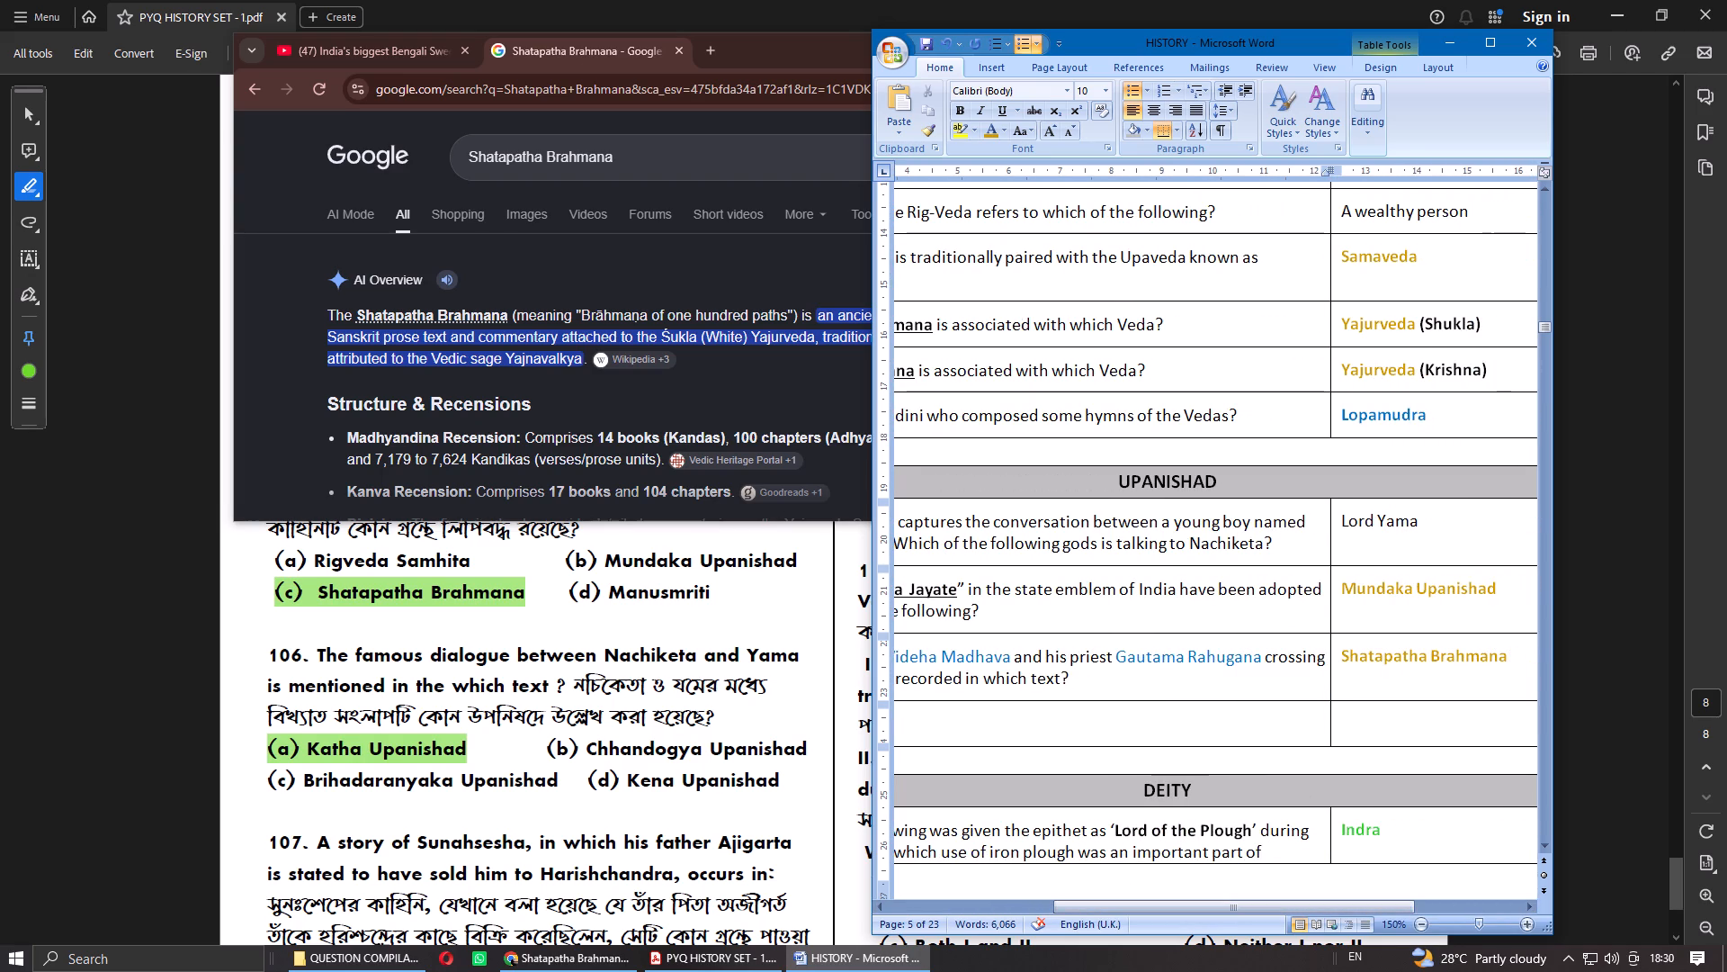
drag(1420, 544, 1293, 544)
right_click(1293, 544)
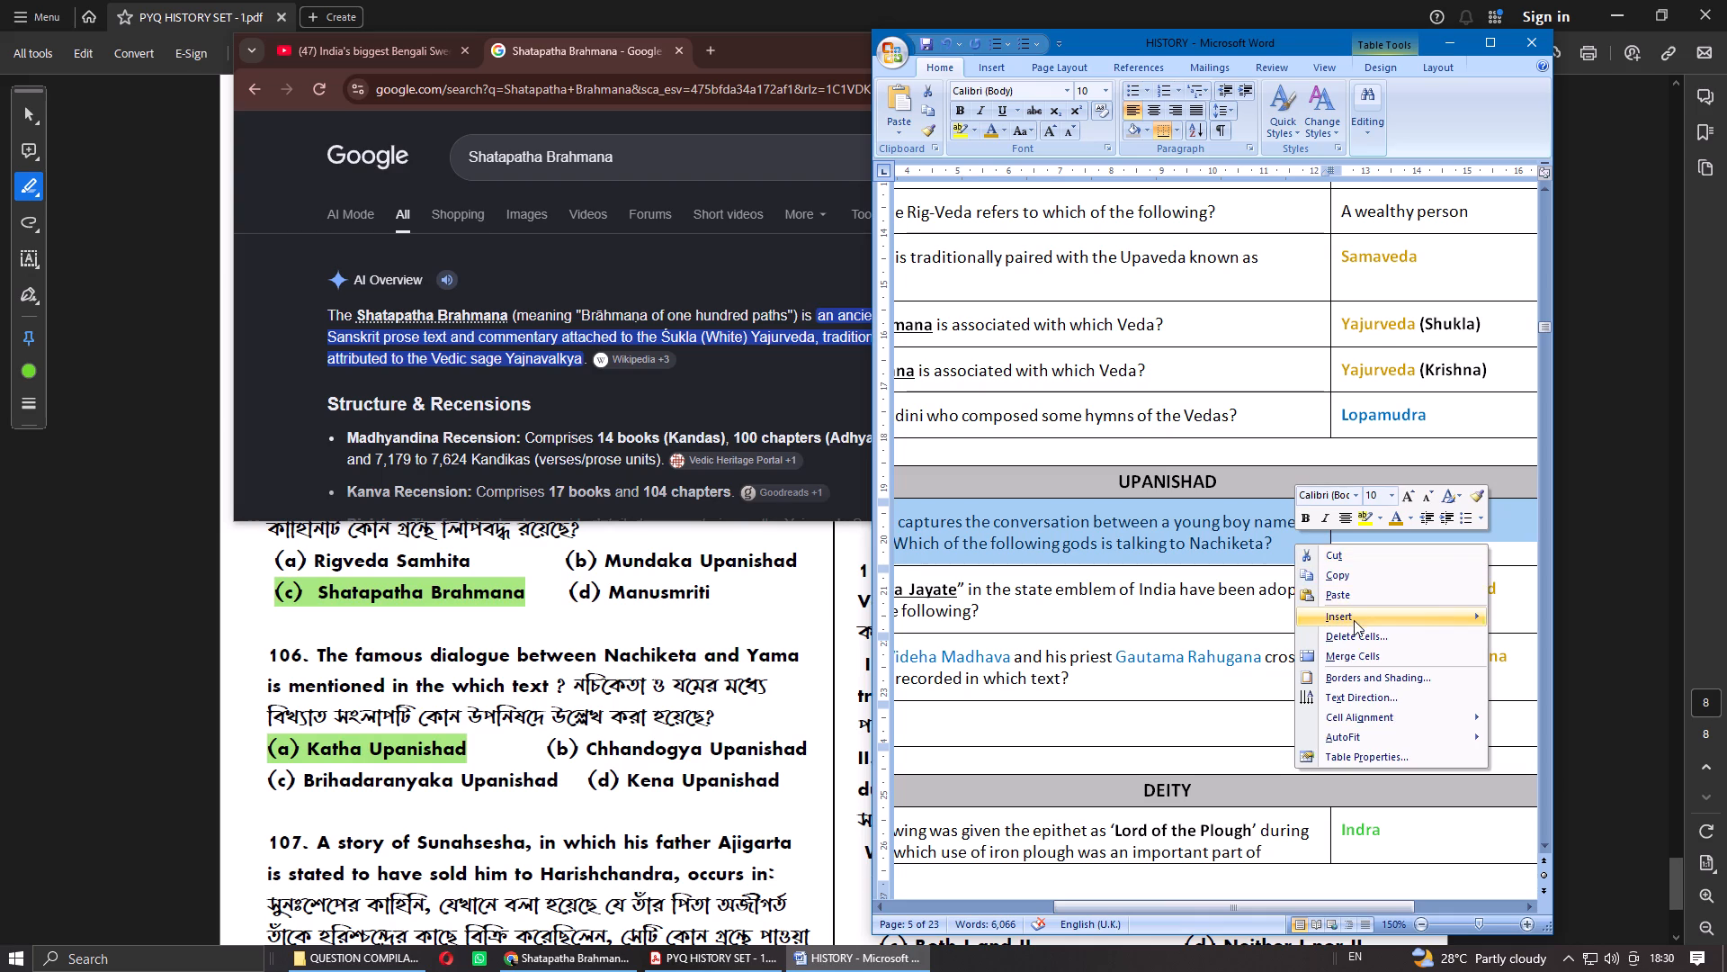
click(1354, 637)
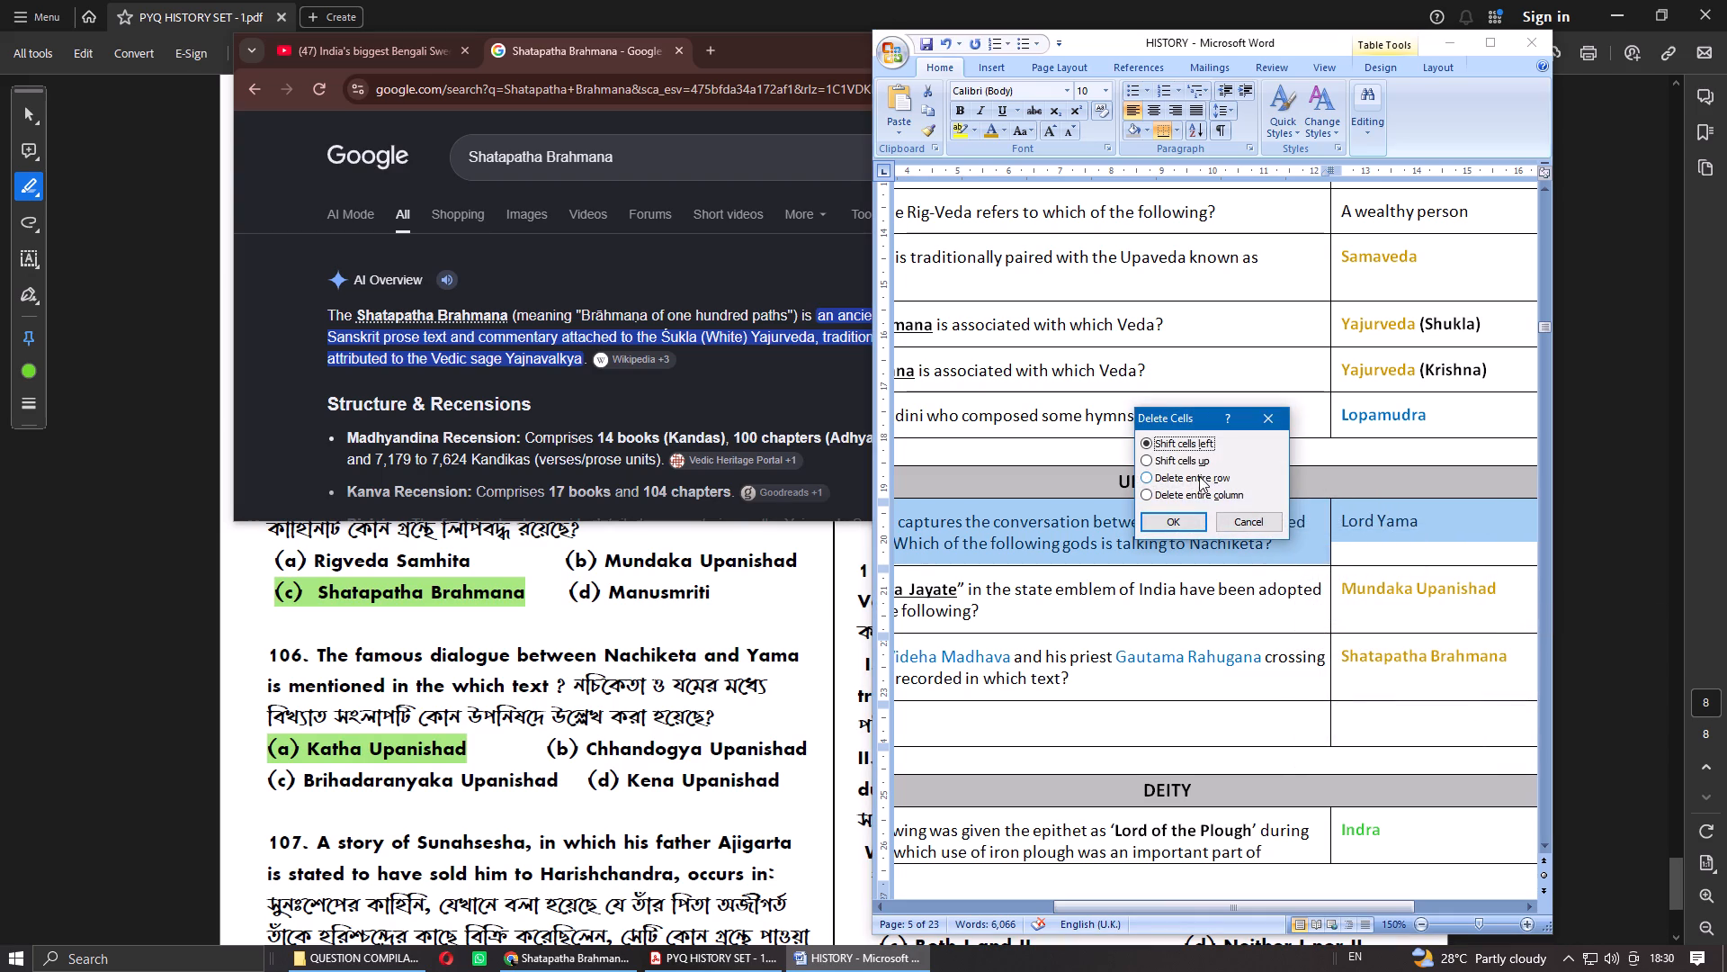
click(1197, 479)
click(1181, 522)
Above the Satyameva Jayate row, insert a row with the question "The famous dialogue between Nachiketa and Yama is mentioned in which text?".
right_click(1323, 547)
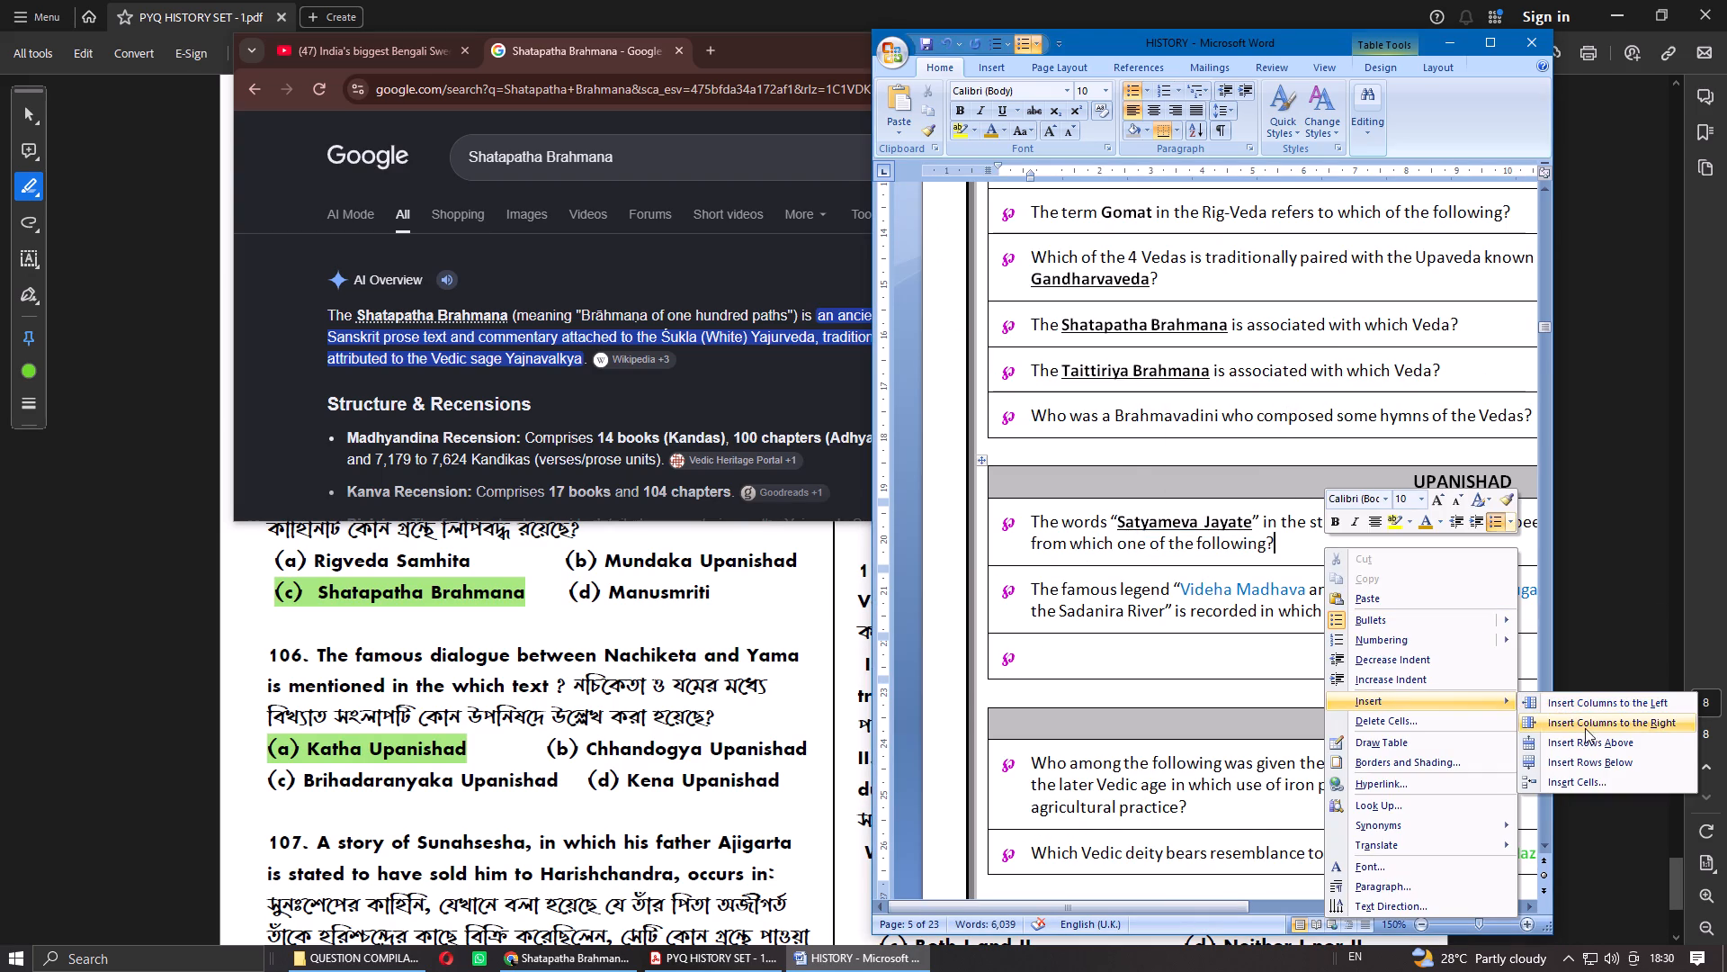
click(1585, 733)
click(1187, 519)
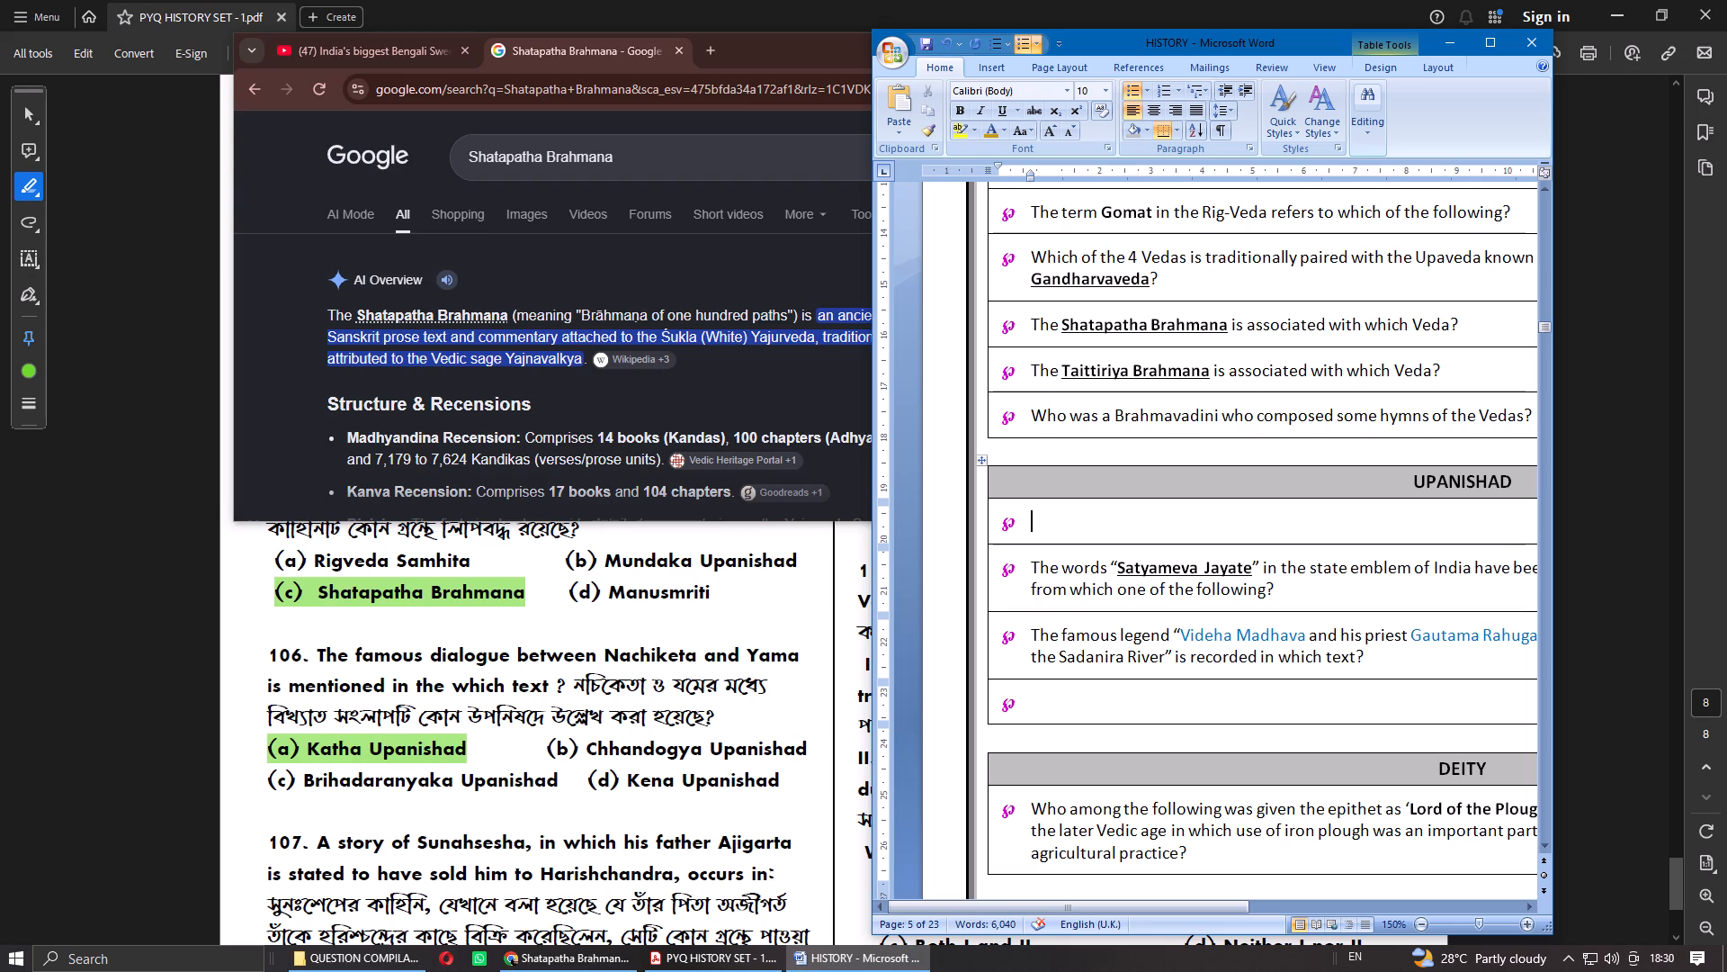
text(the famous dialogu)
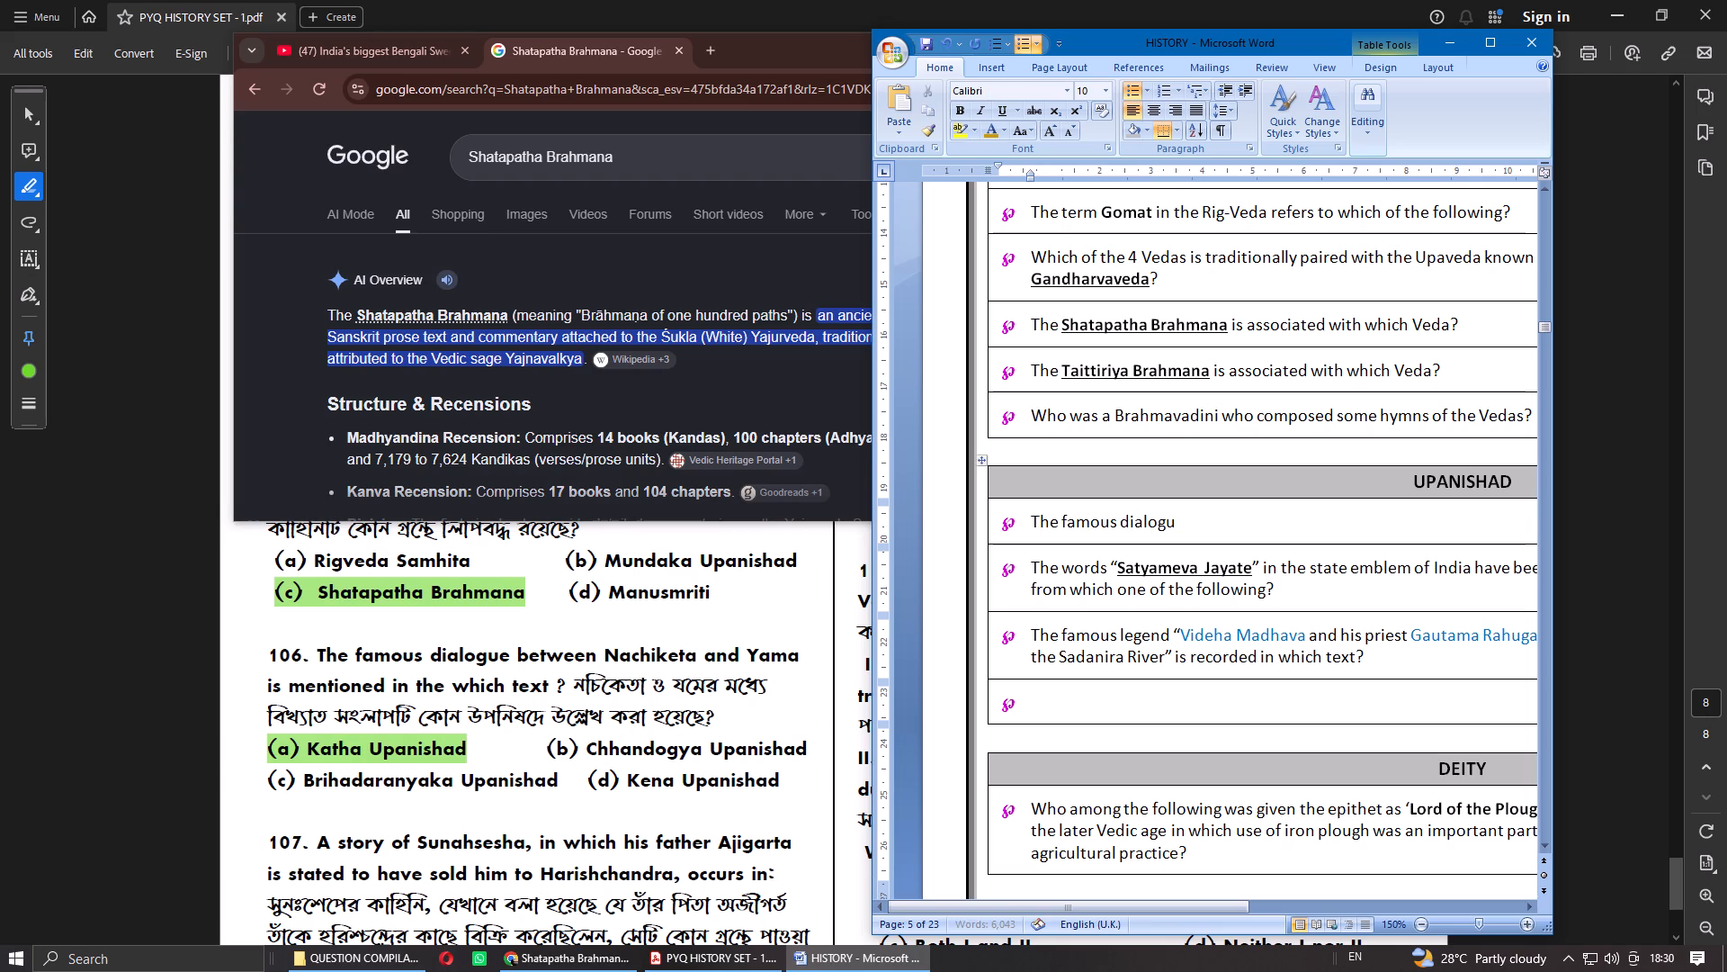
text(e betwee)
key(BackSpace)
text(en Nachi)
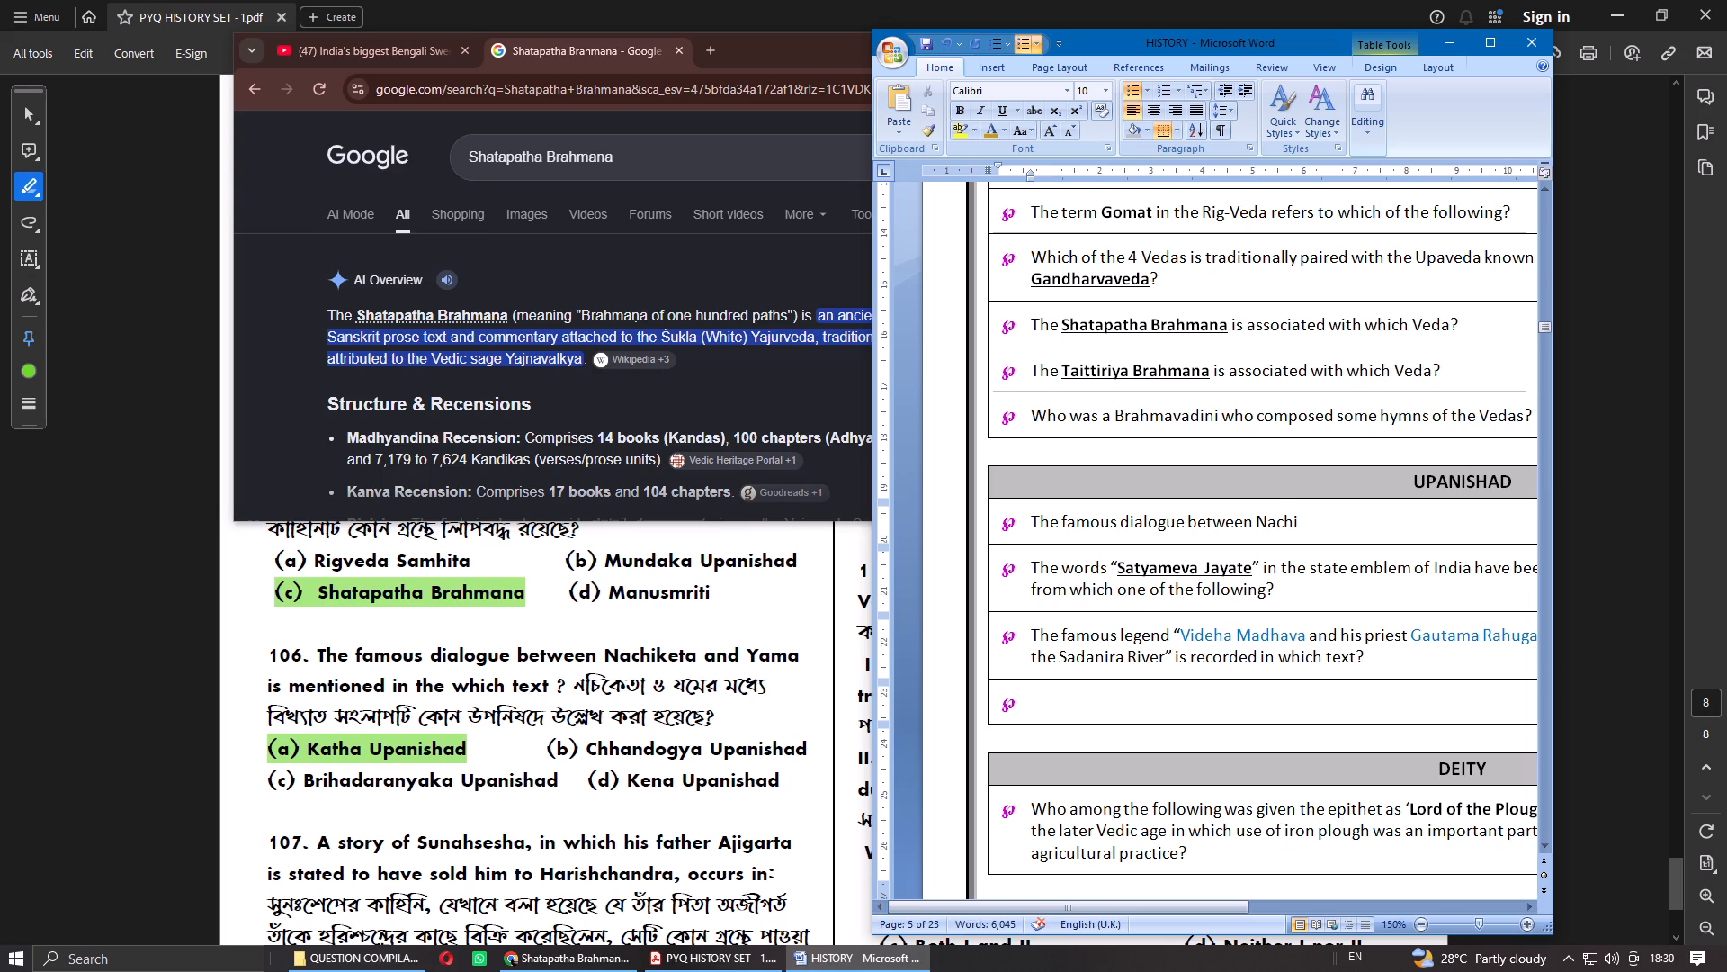
text(keta and)
key(space)
text(Yama is mentioned in which text?)
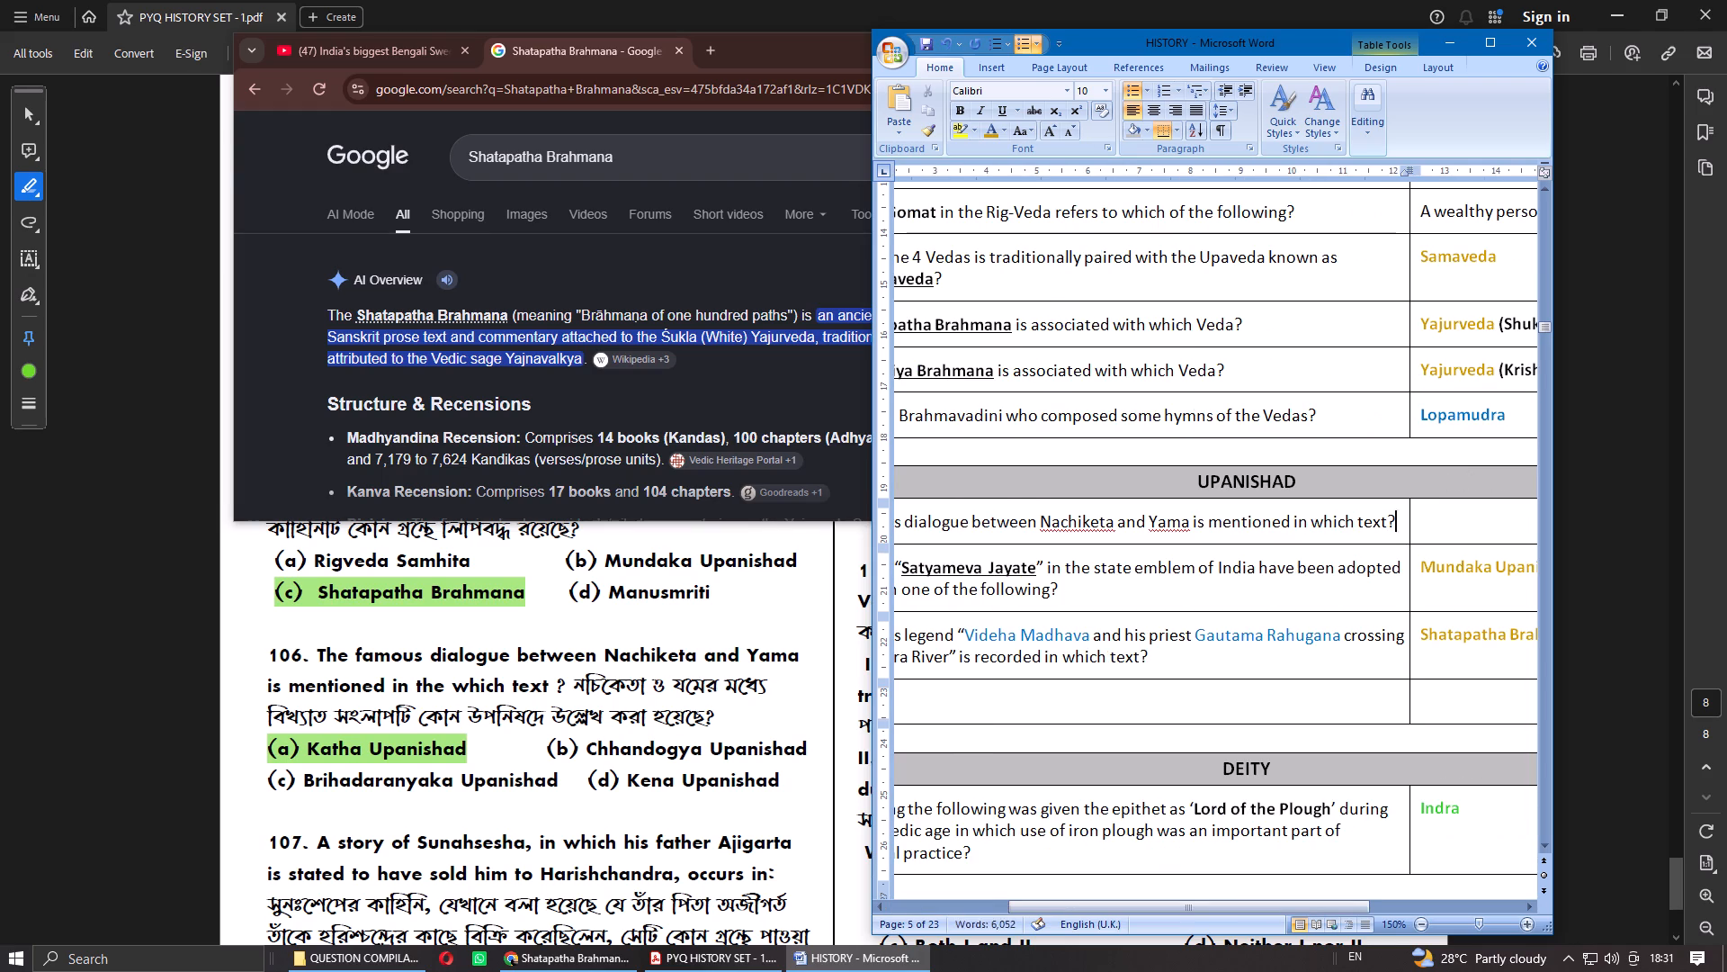
Enter Katha Upanishad as the answer to the Nachiketa and Yama dialogue question.
key(Tab)
text(Katha)
key(space)
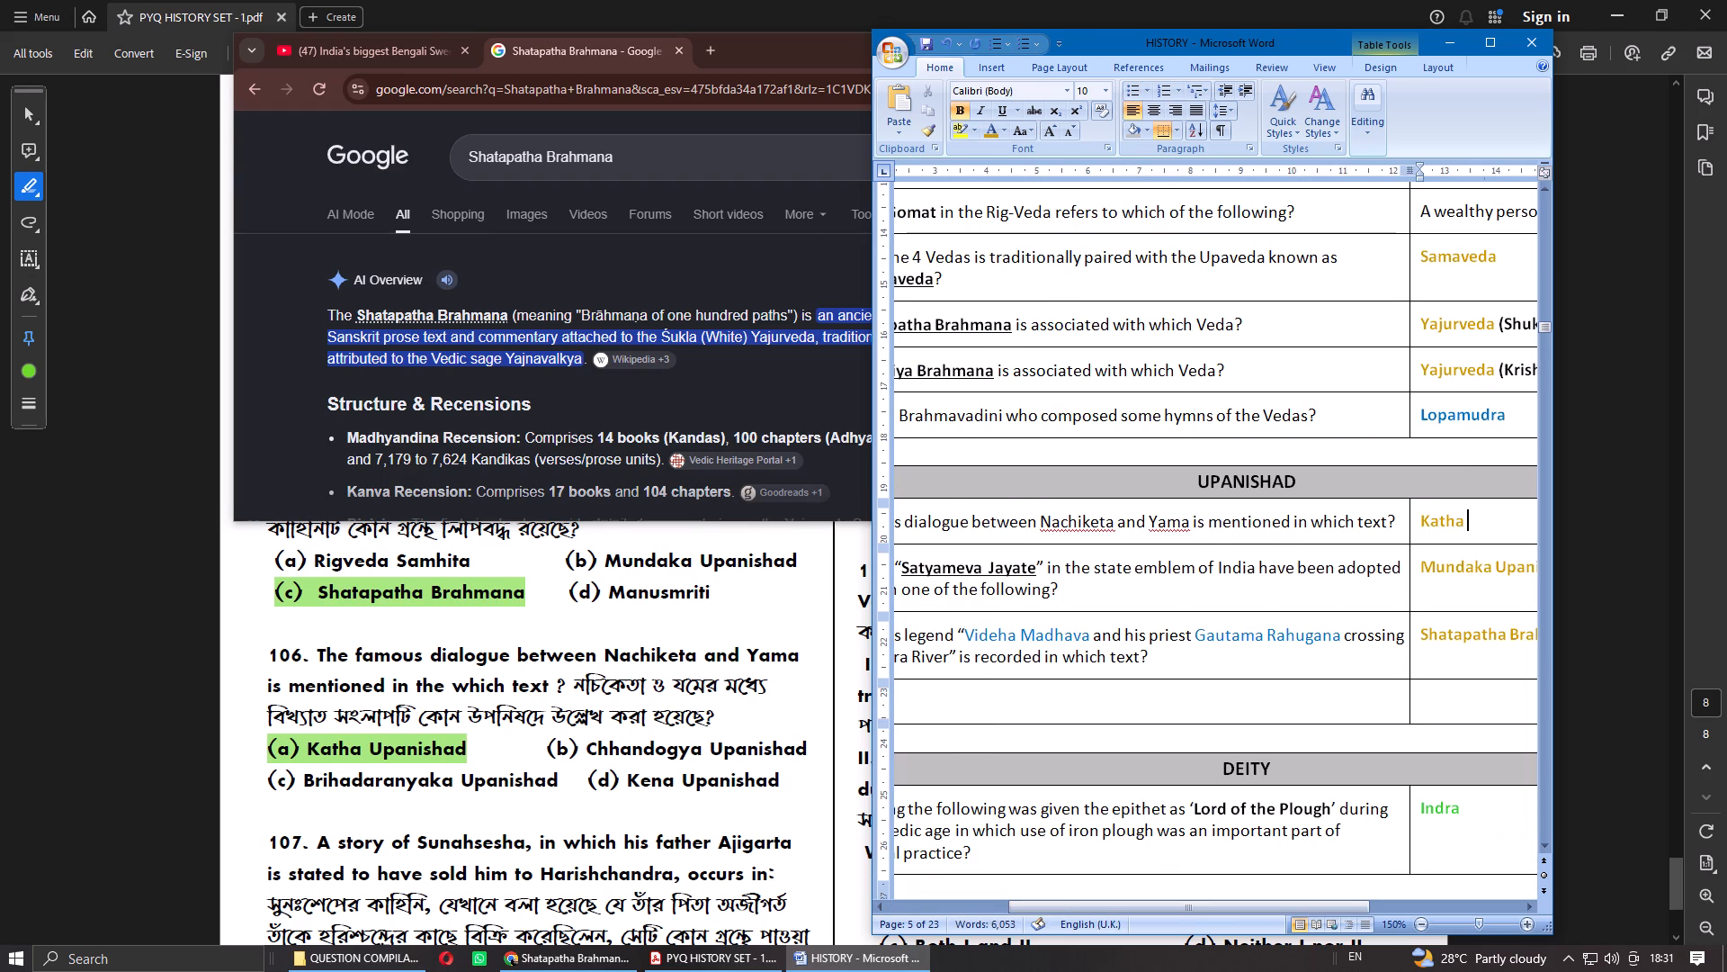
text(Upanishad)
Format the word Yama in the dialogue question in bold green text.
click(995, 515)
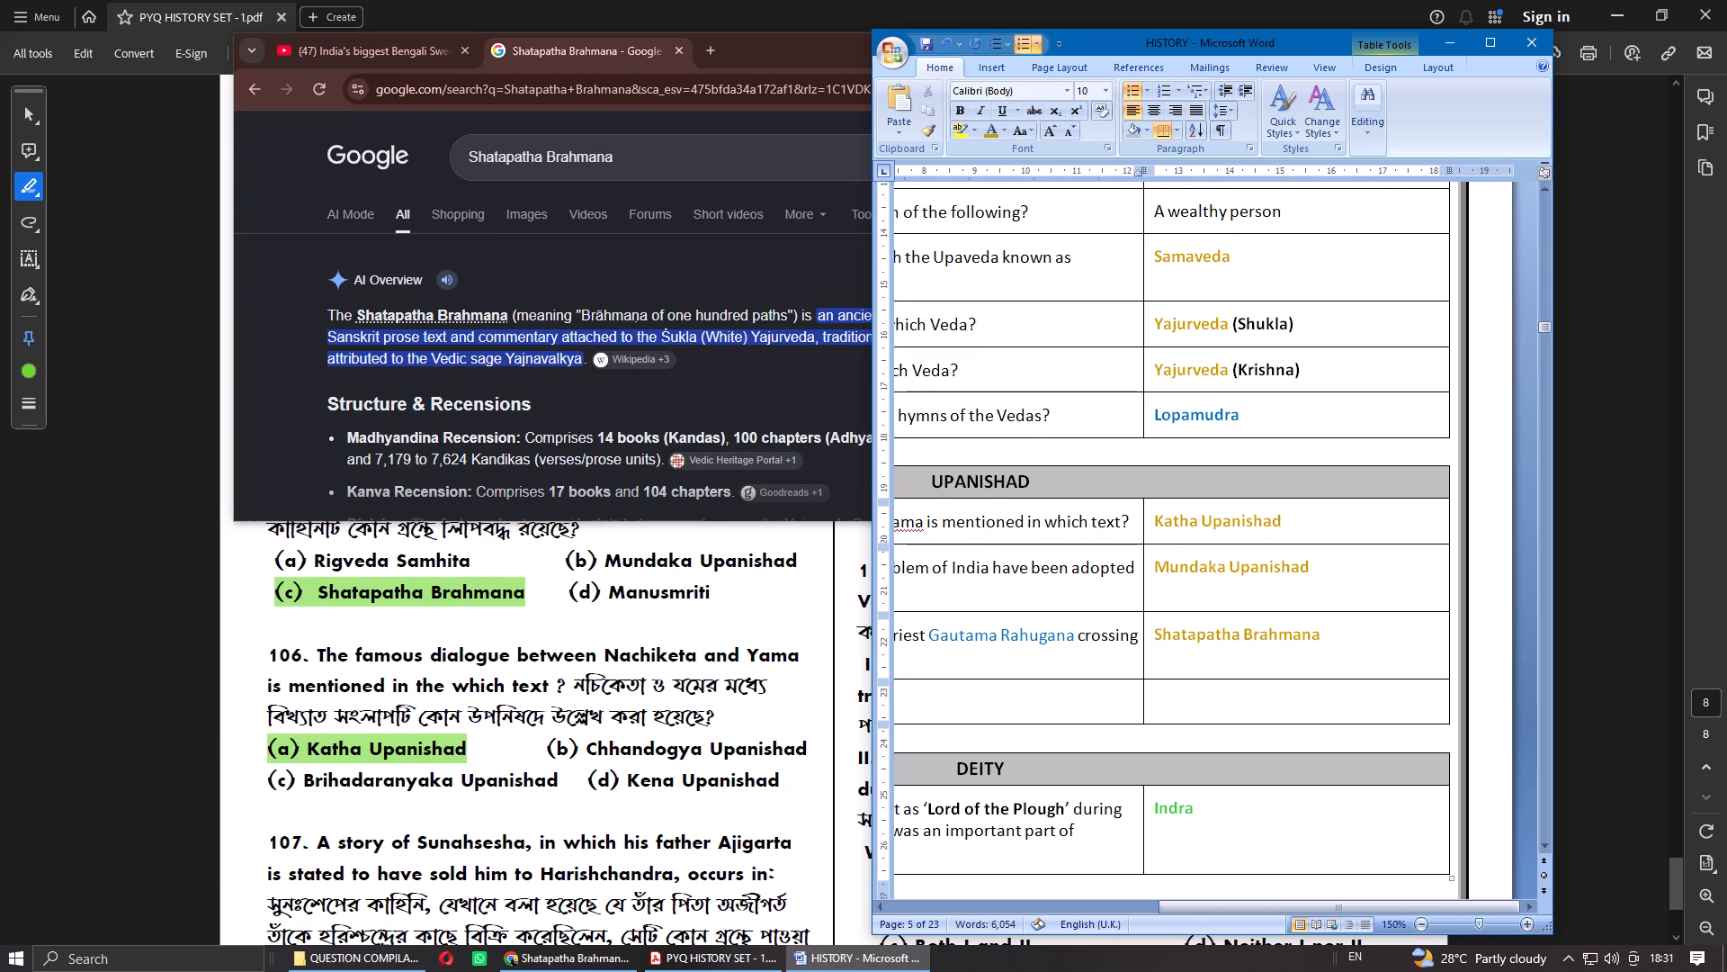
drag(1188, 904, 1017, 890)
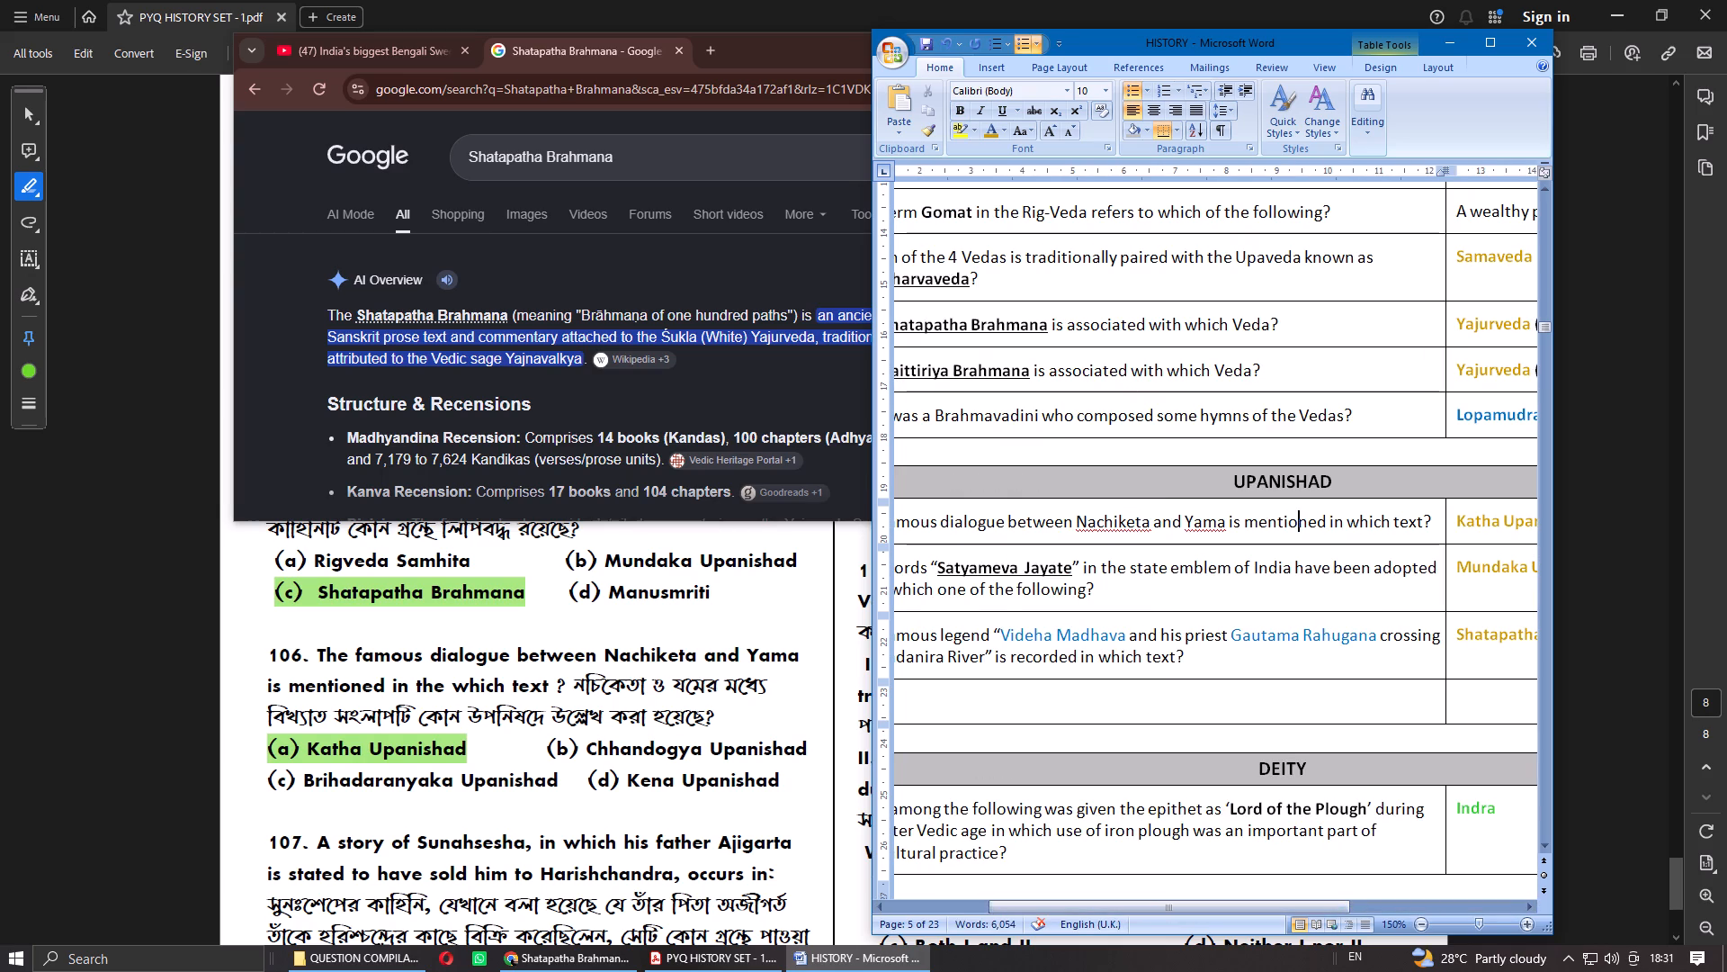
double_click(1208, 519)
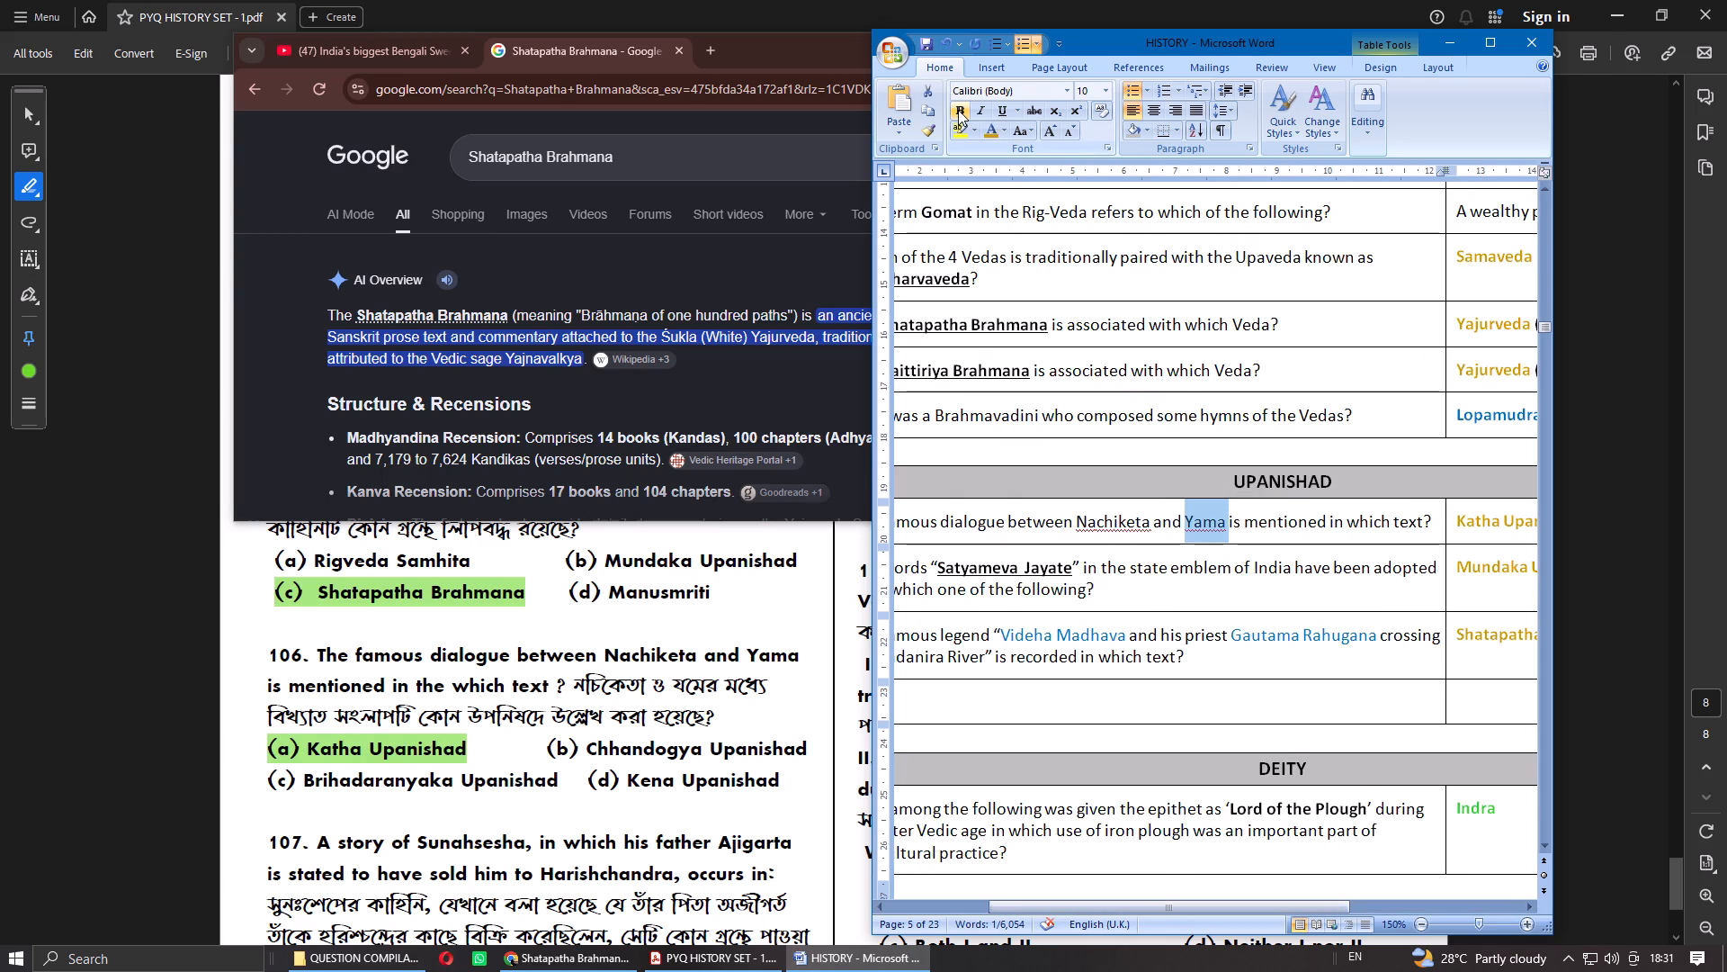
click(958, 110)
click(1005, 129)
click(1007, 319)
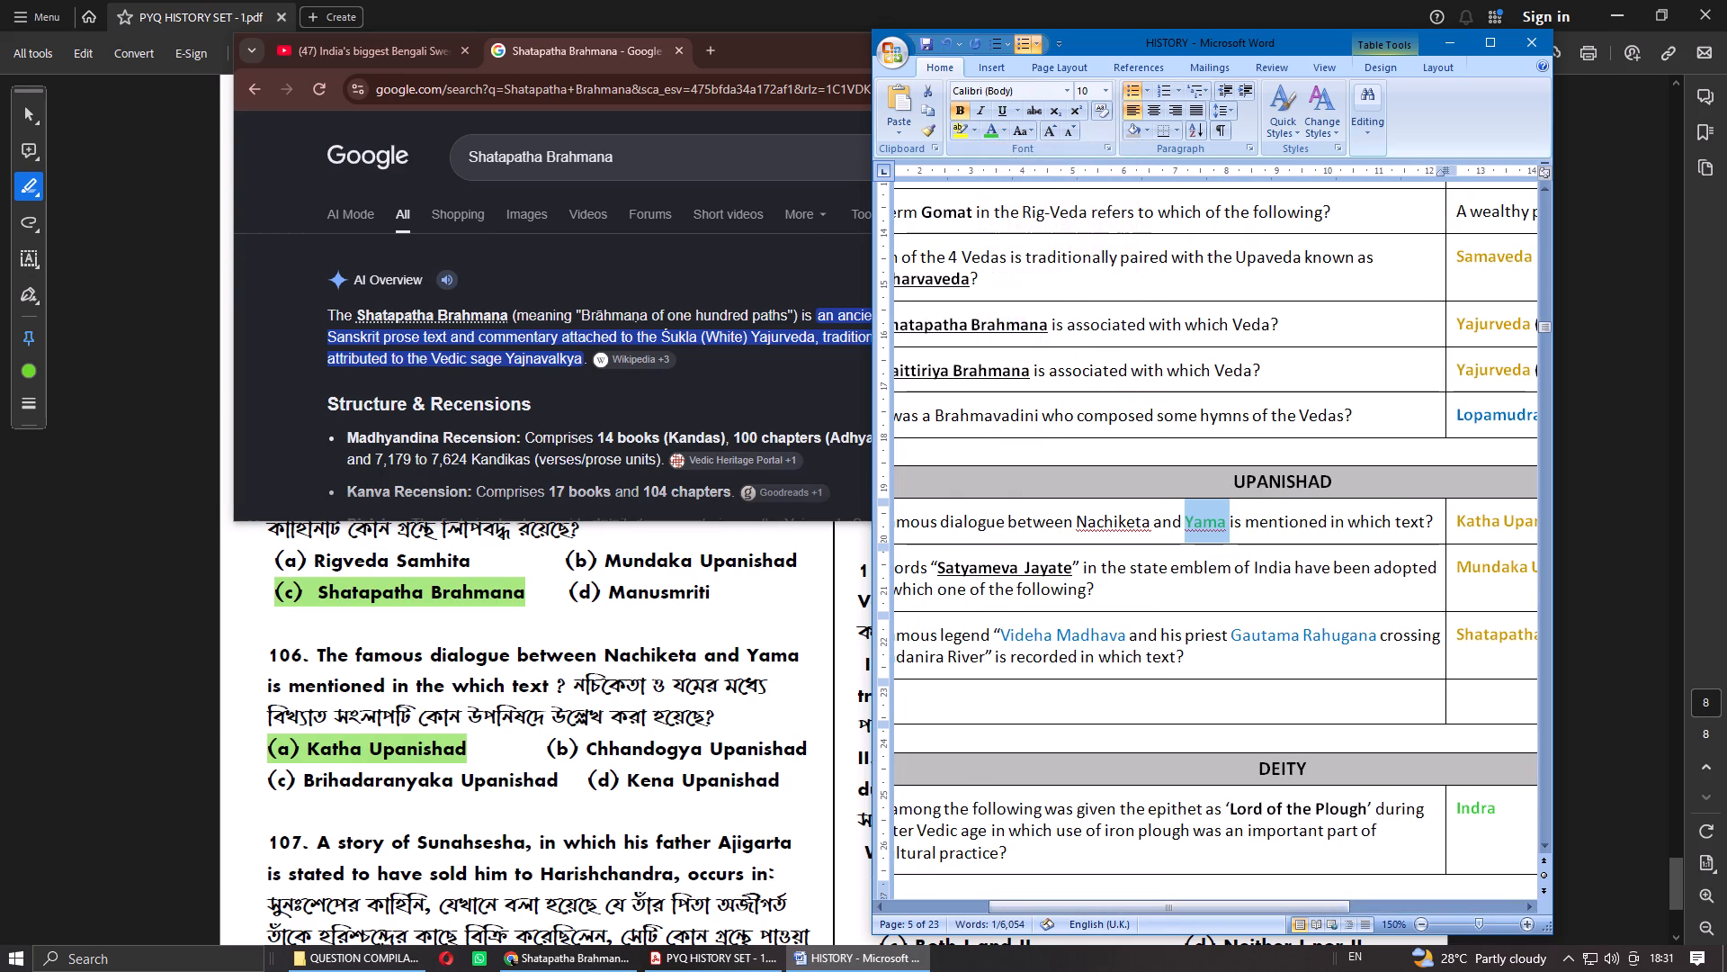
Exclude the words Nachiketa and Yama in the dialogue question from spelling and grammar checking.
click(1124, 526)
double_click(1114, 523)
ctrl+double_click(1202, 518)
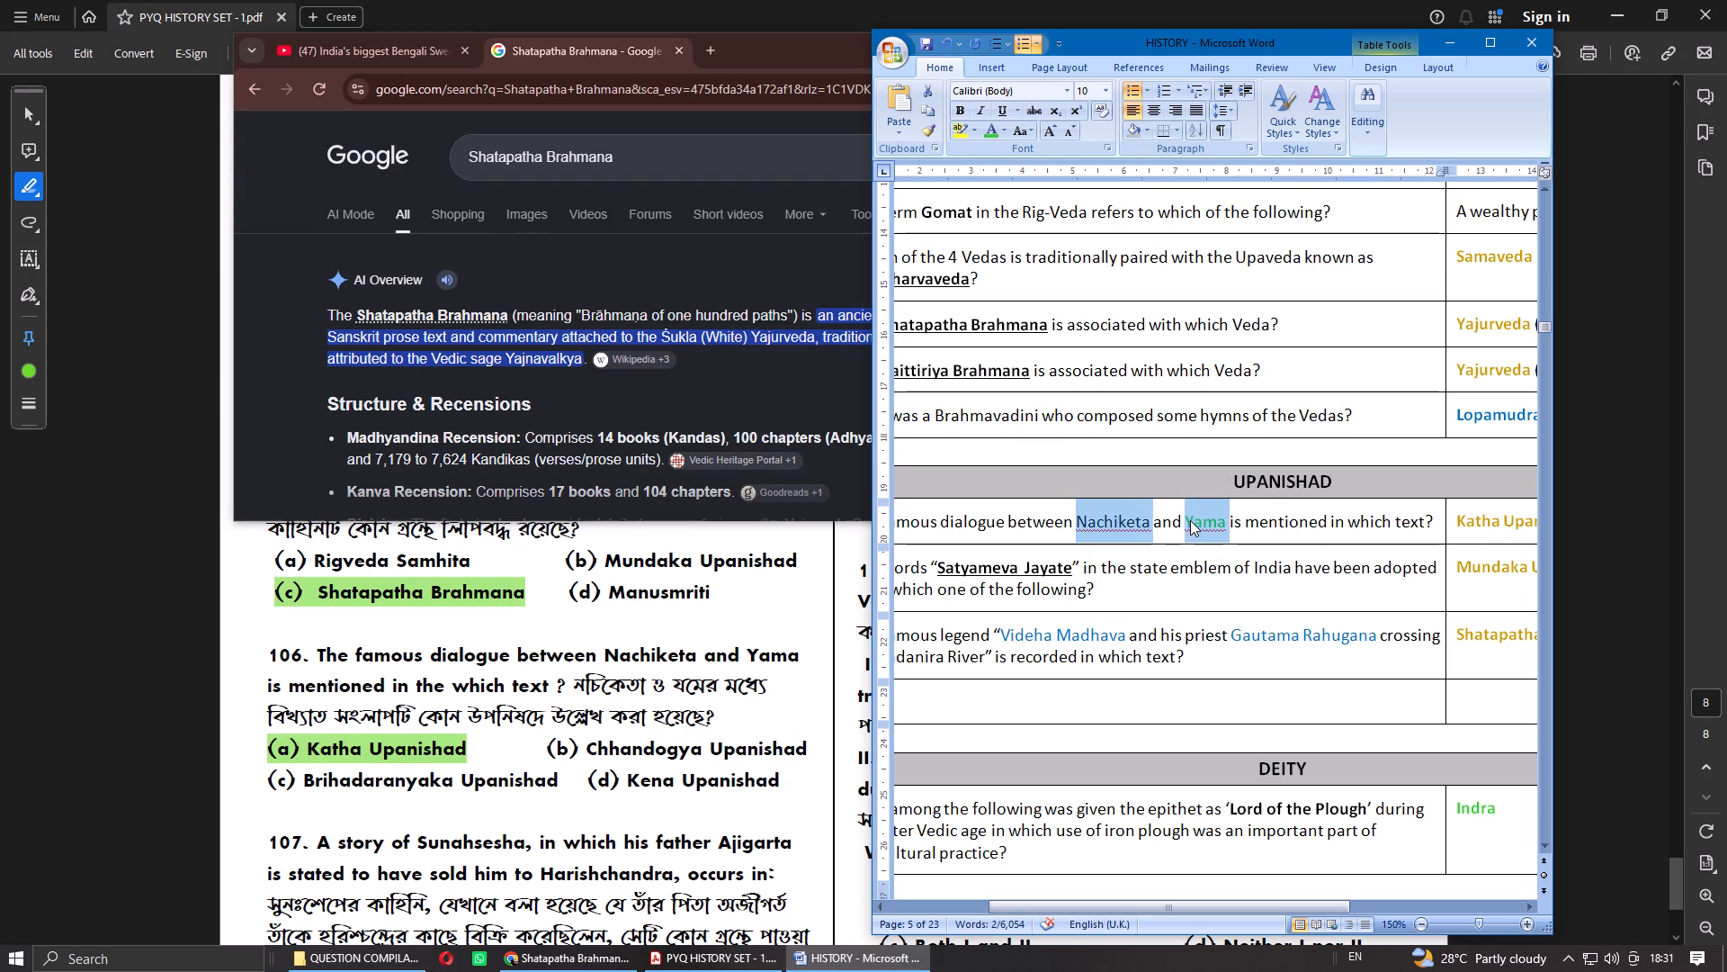
click(1129, 922)
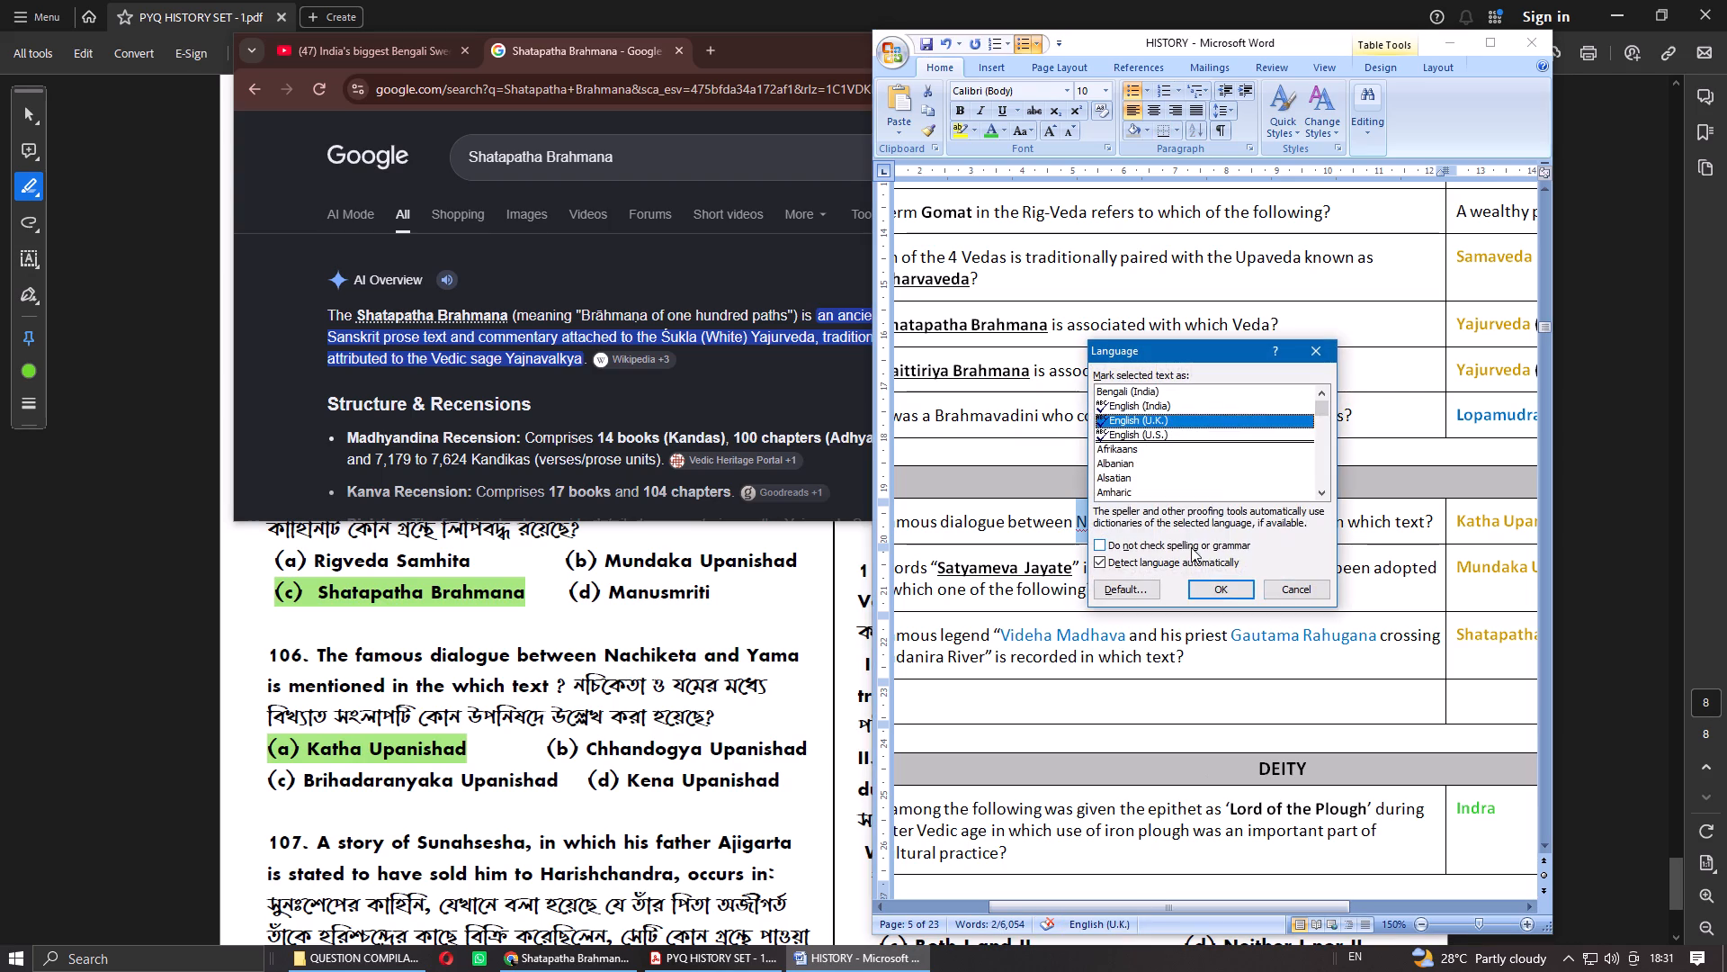
click(1191, 547)
click(1212, 583)
Insert "a young boy" before Nachiketa in the dialogue question.
click(1069, 519)
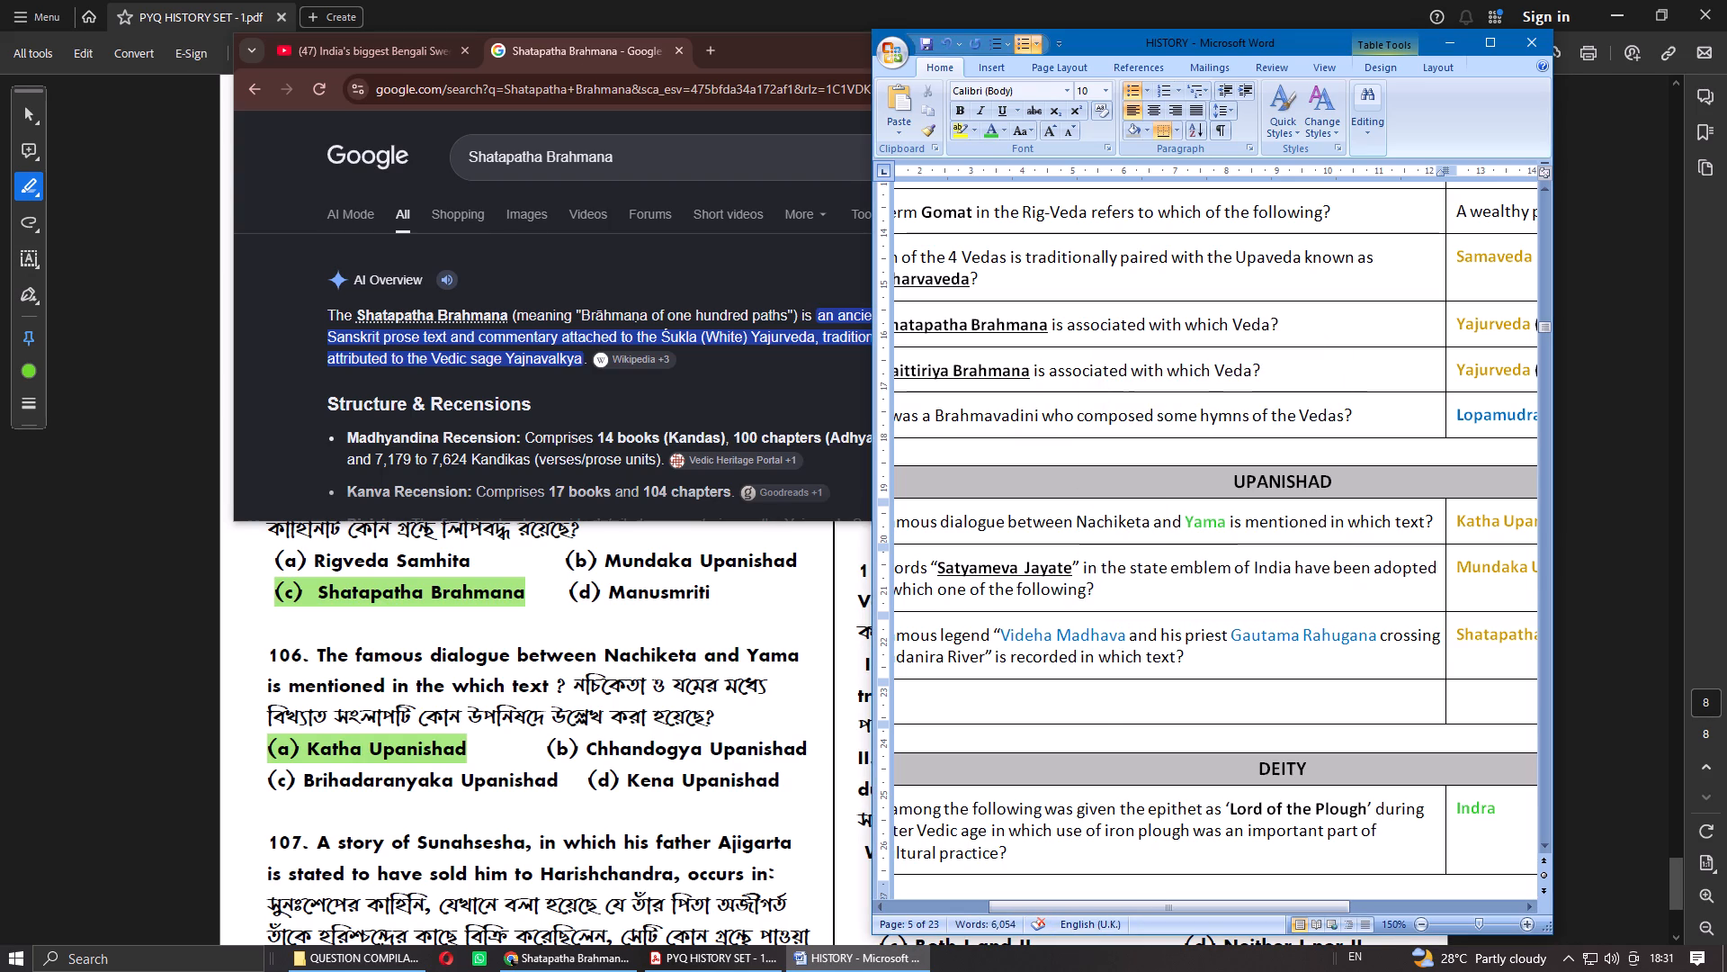
key(a)
key(BackSpace)
key(space)
text(a)
key(space)
text(youn bo)
key(BackSpace)
key(BackSpace)
key(BackSpace)
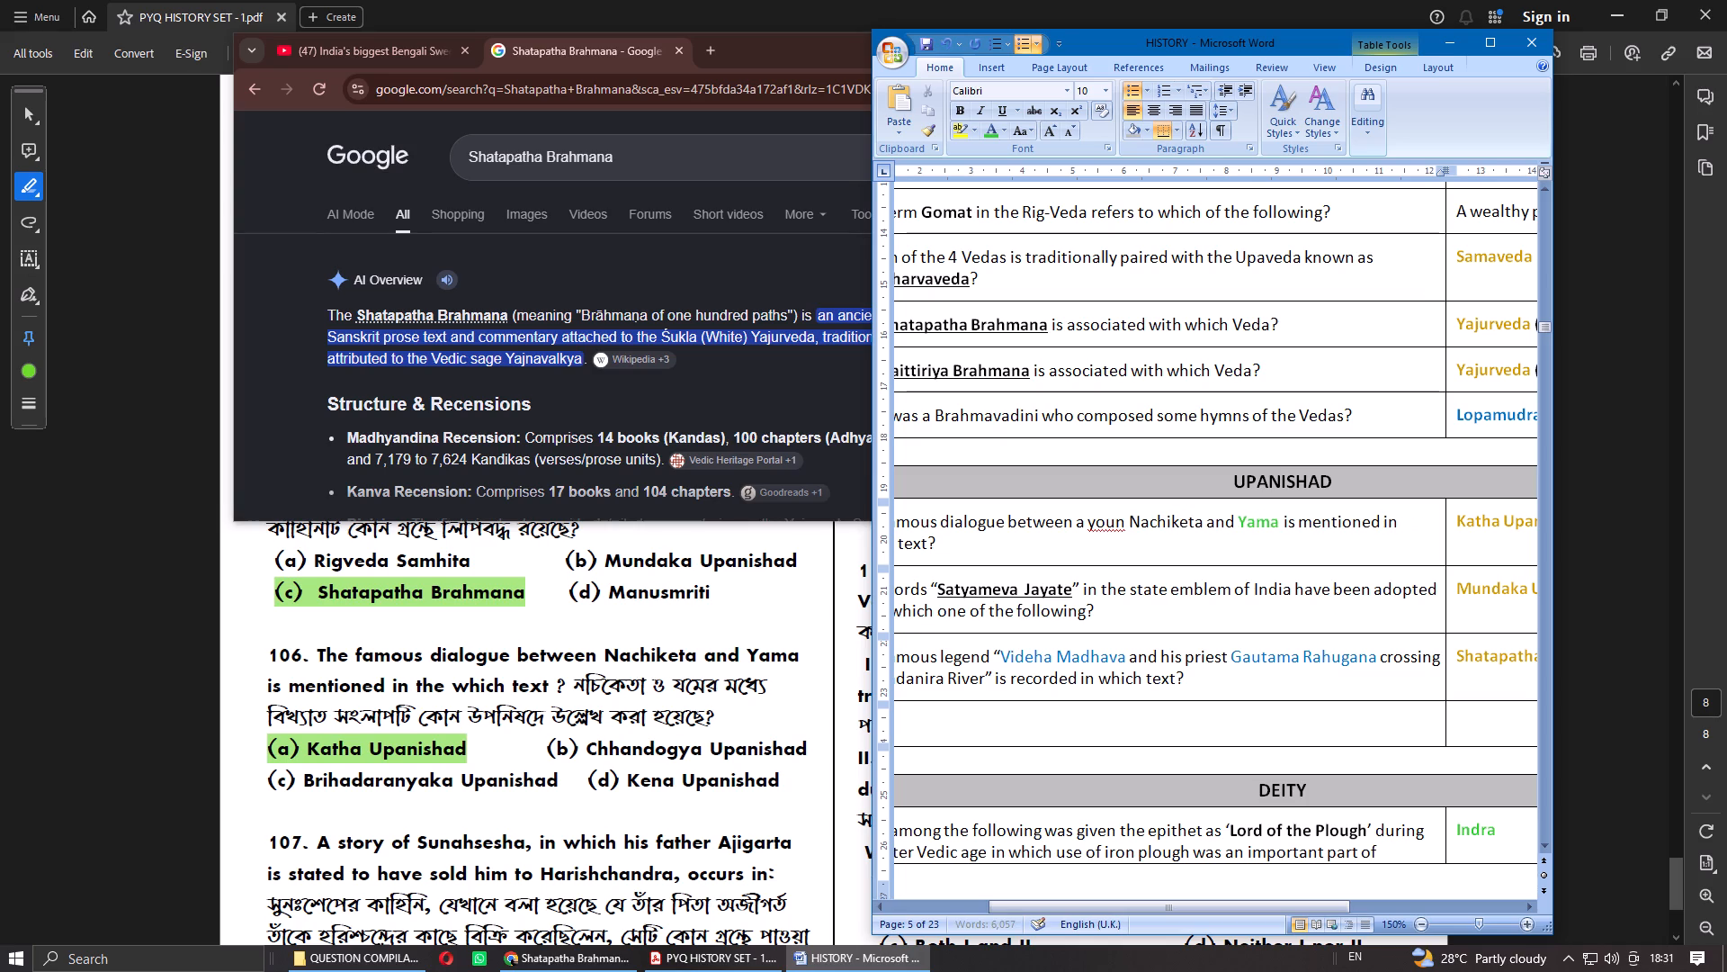
text(g boy)
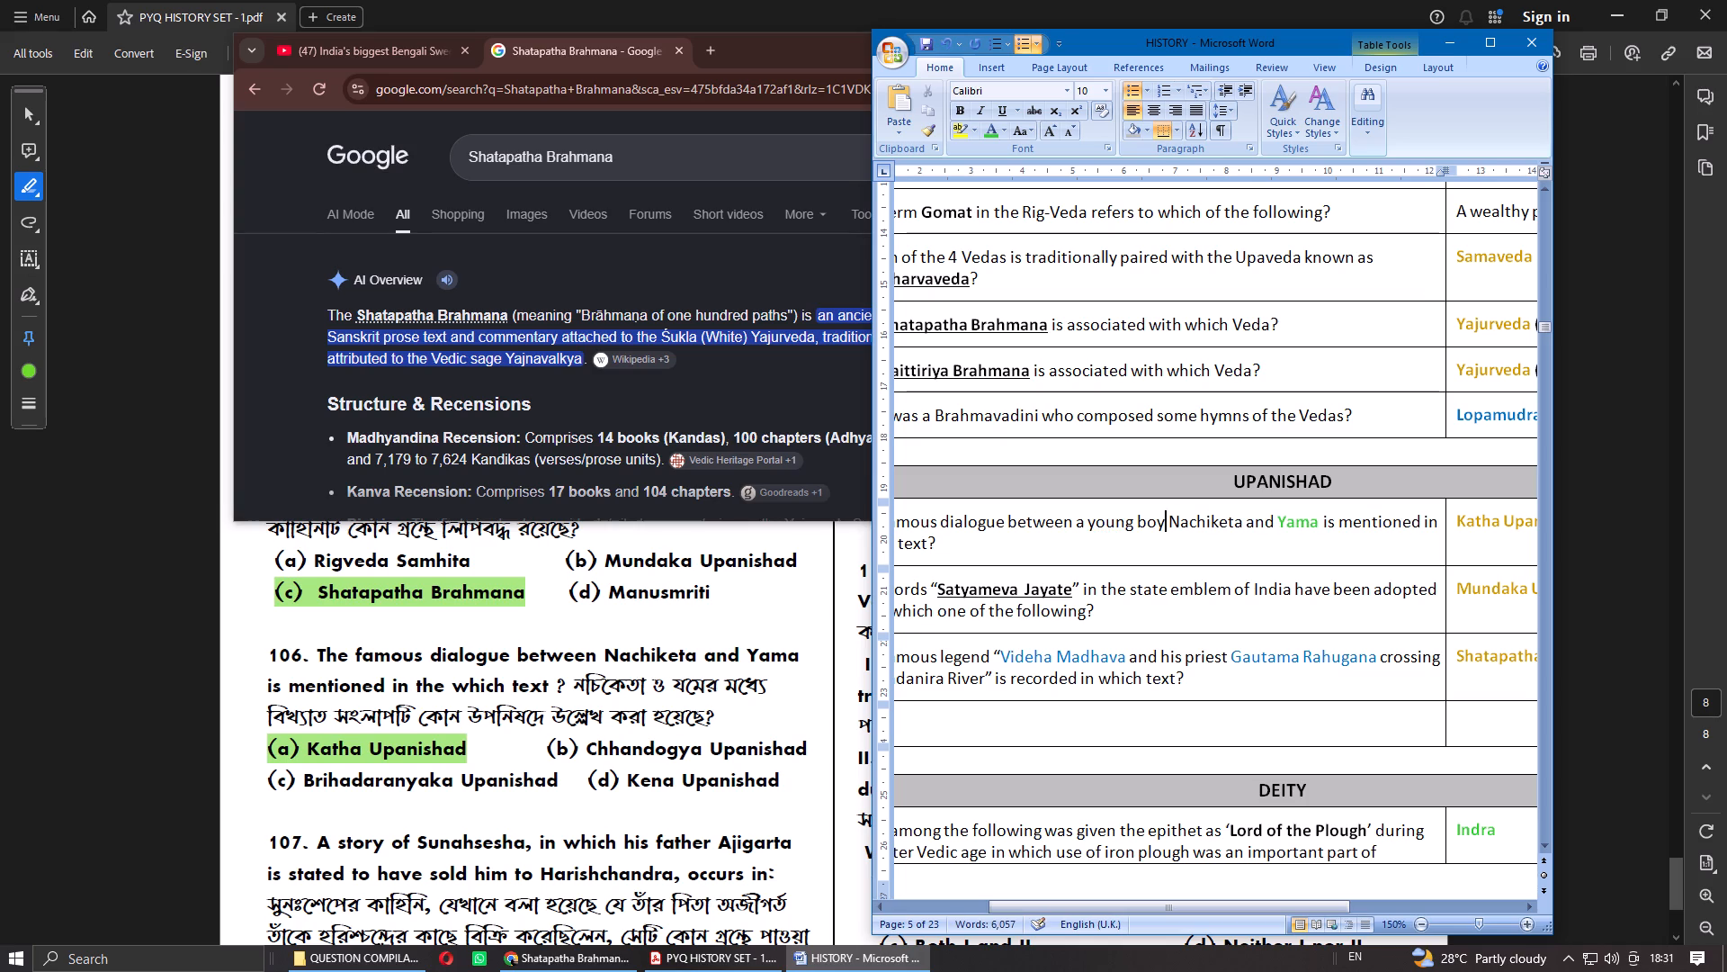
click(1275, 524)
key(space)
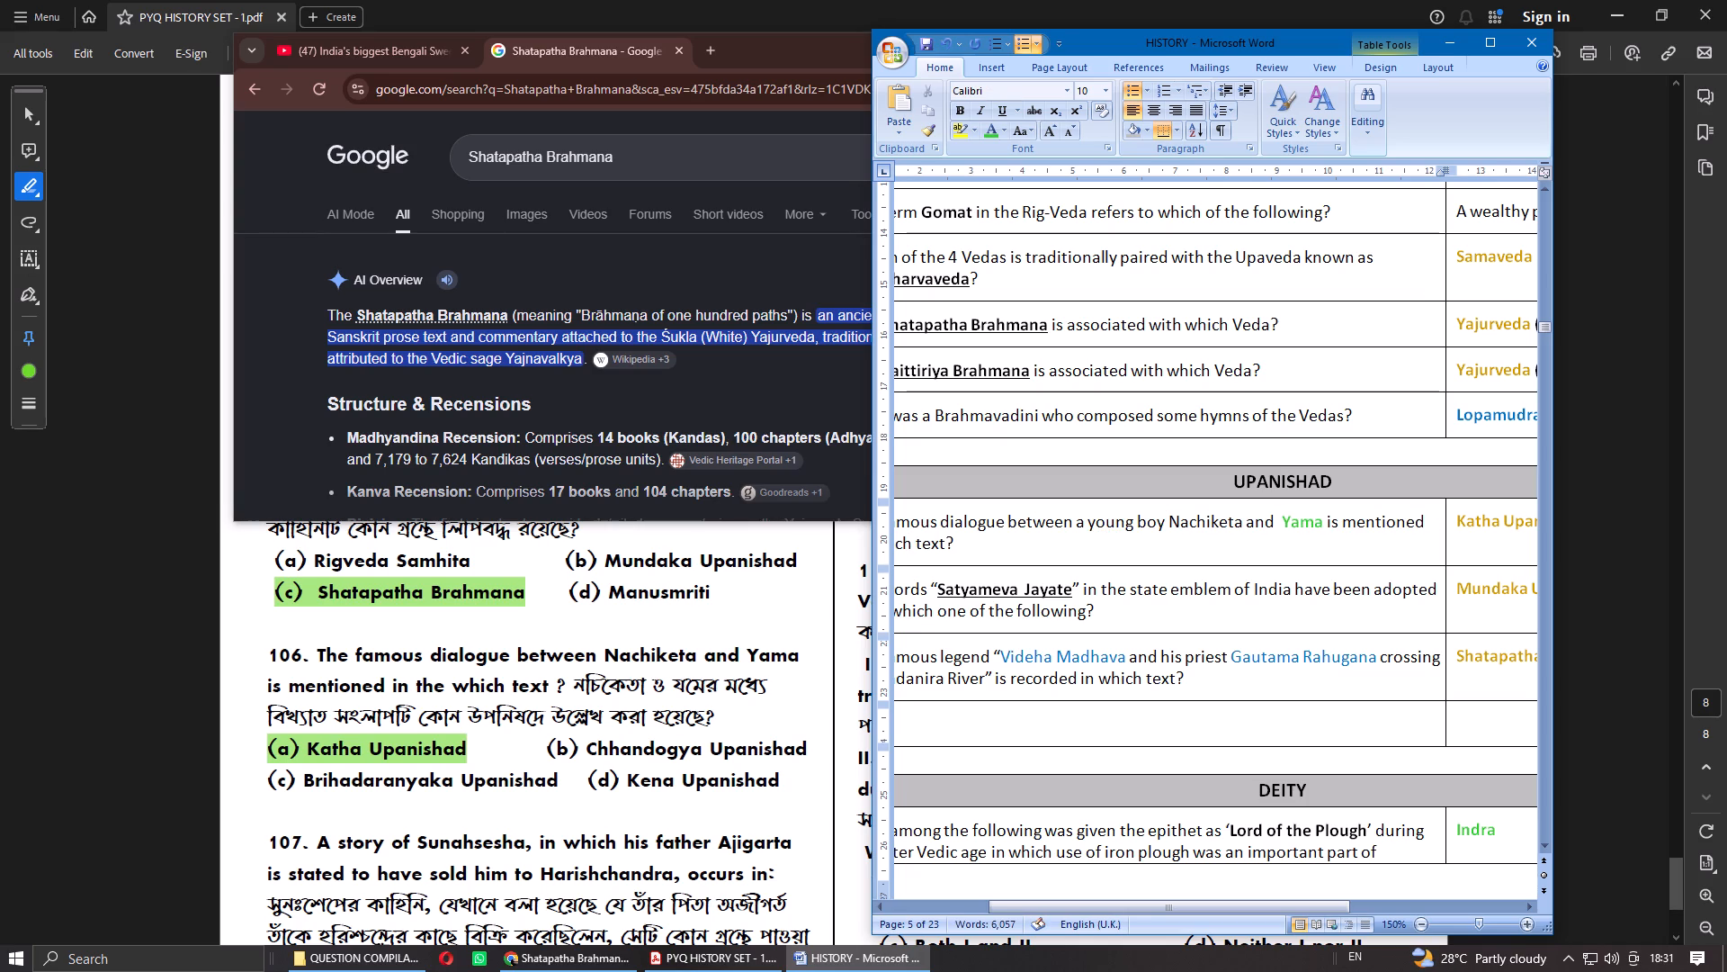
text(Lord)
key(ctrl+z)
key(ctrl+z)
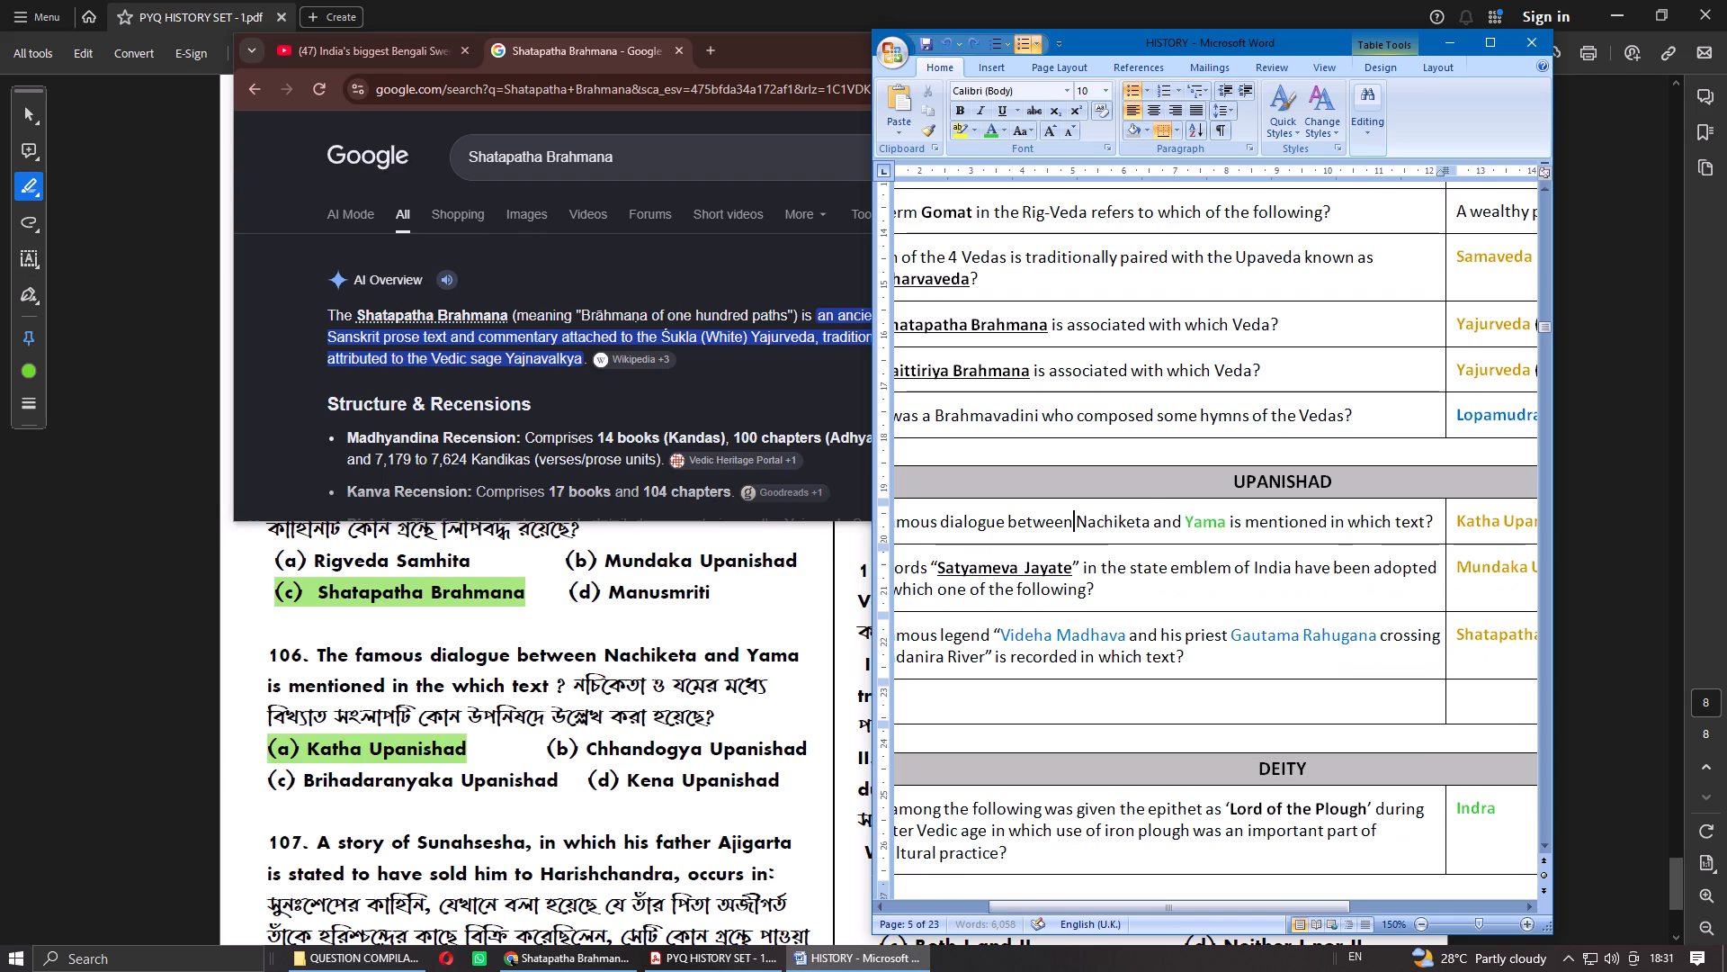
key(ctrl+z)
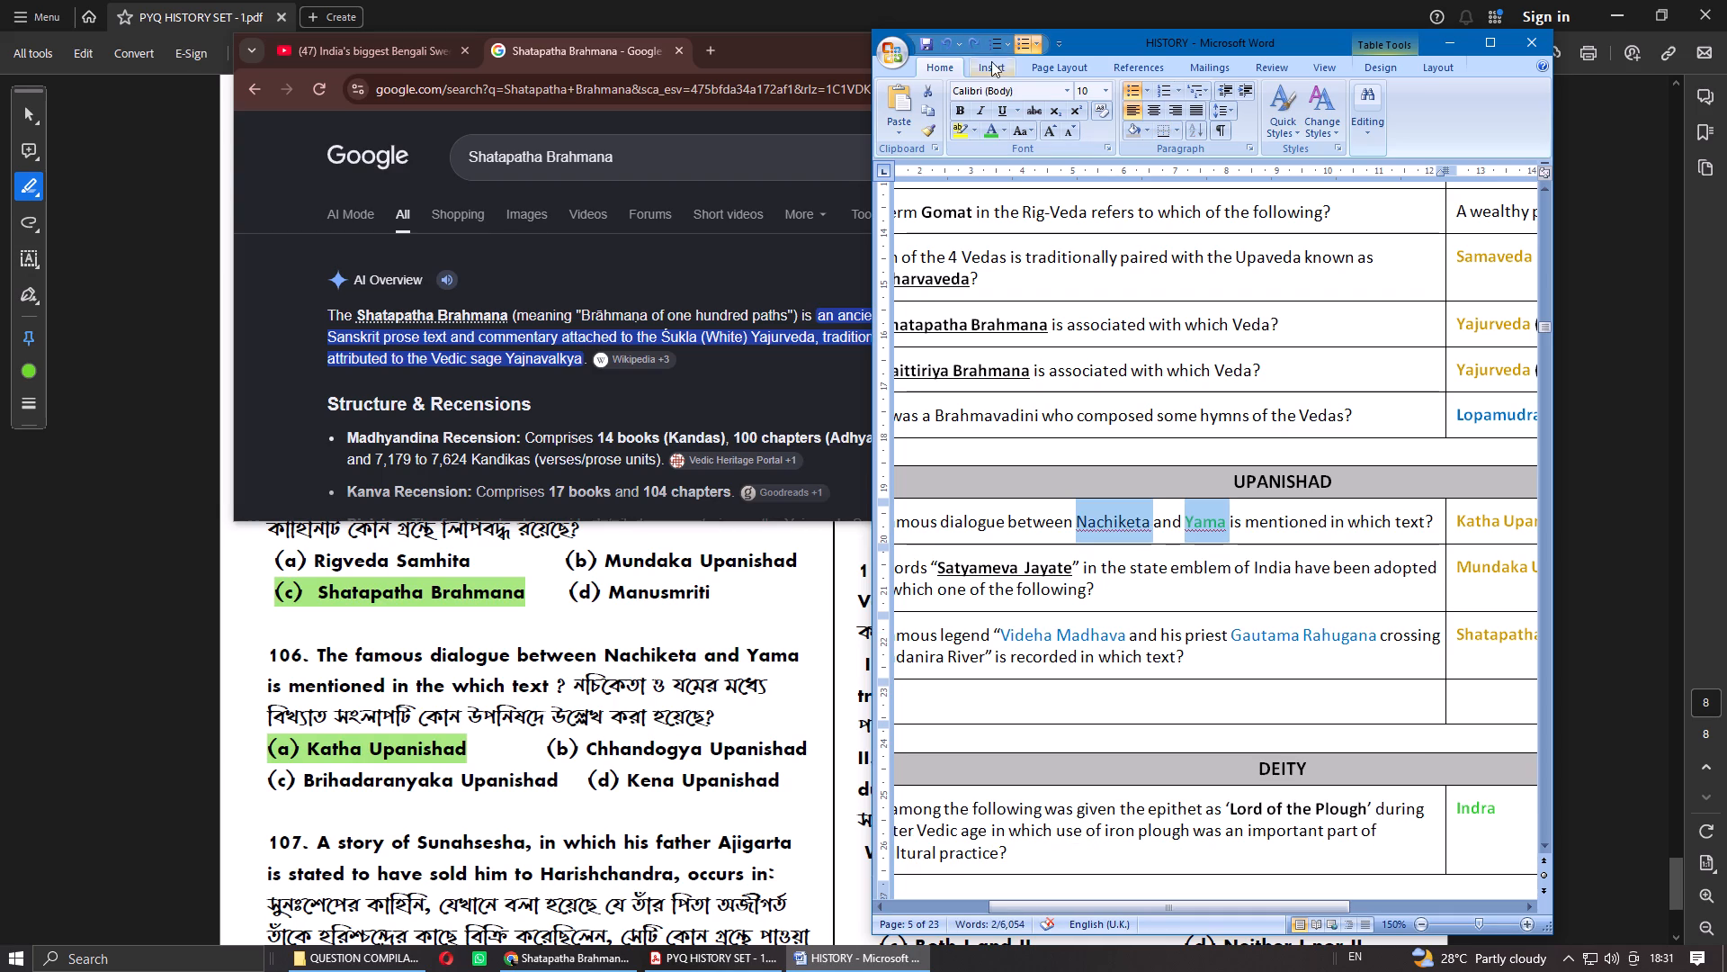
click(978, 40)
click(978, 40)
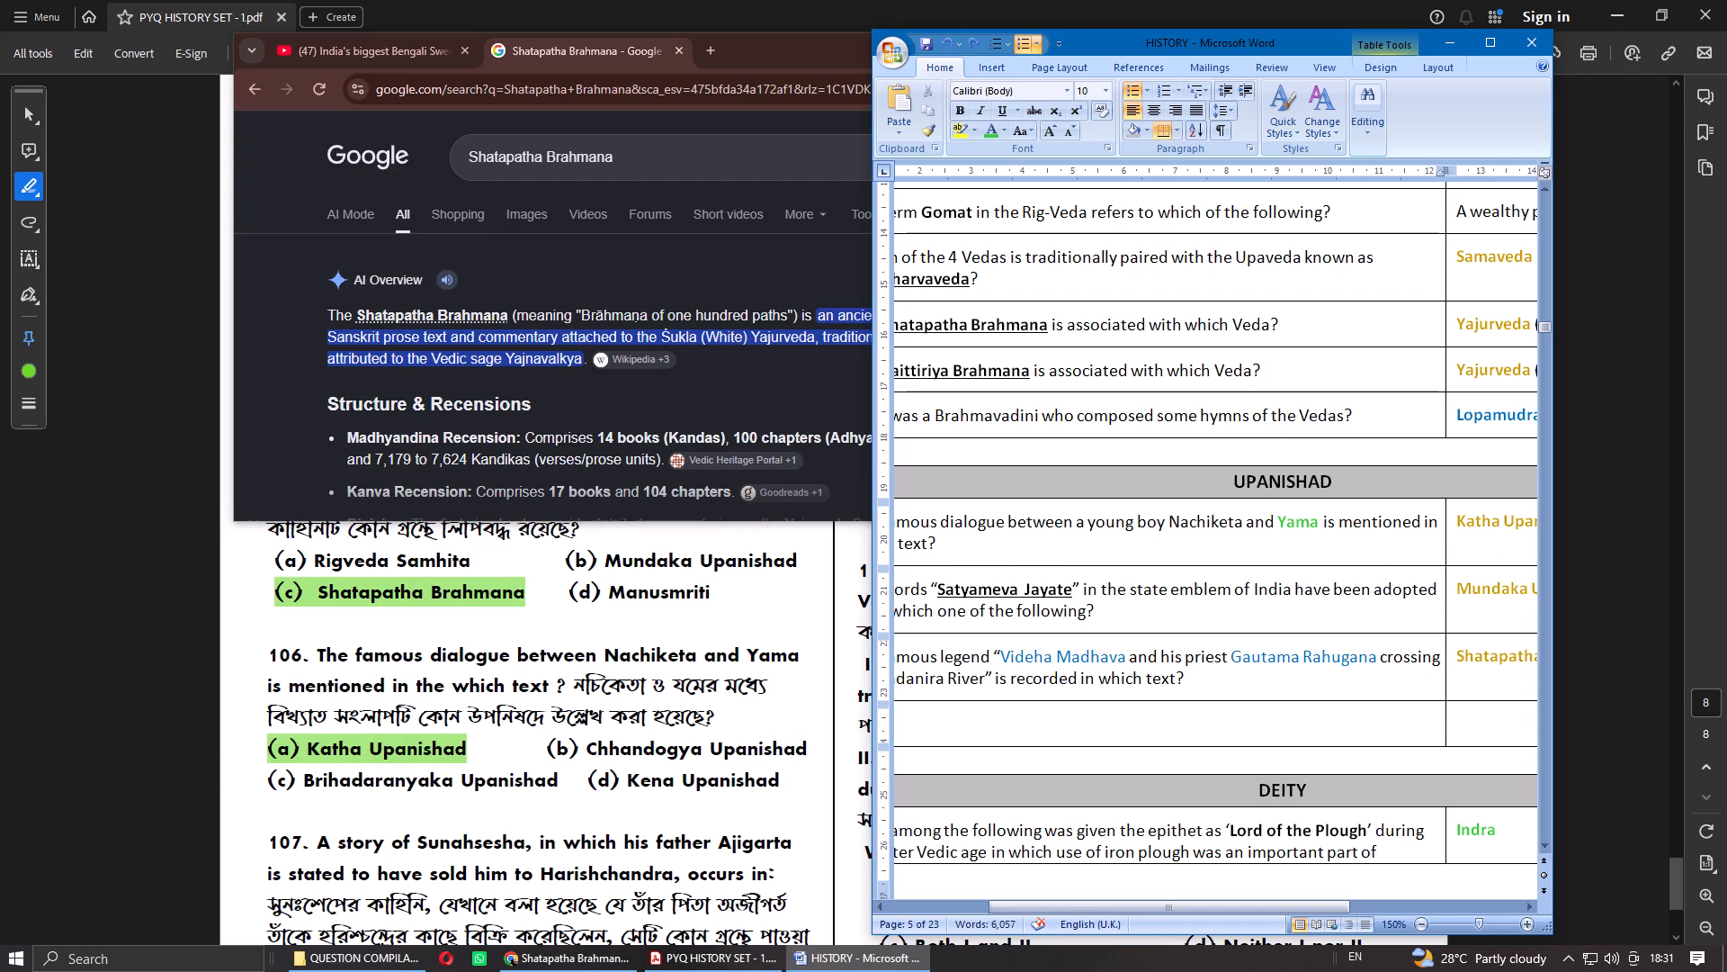
Insert the word "Lord" before Yama in the dialogue question and format it in bold green text.
click(1284, 522)
click(1281, 524)
text(Lord)
key(space)
double_click(1295, 522)
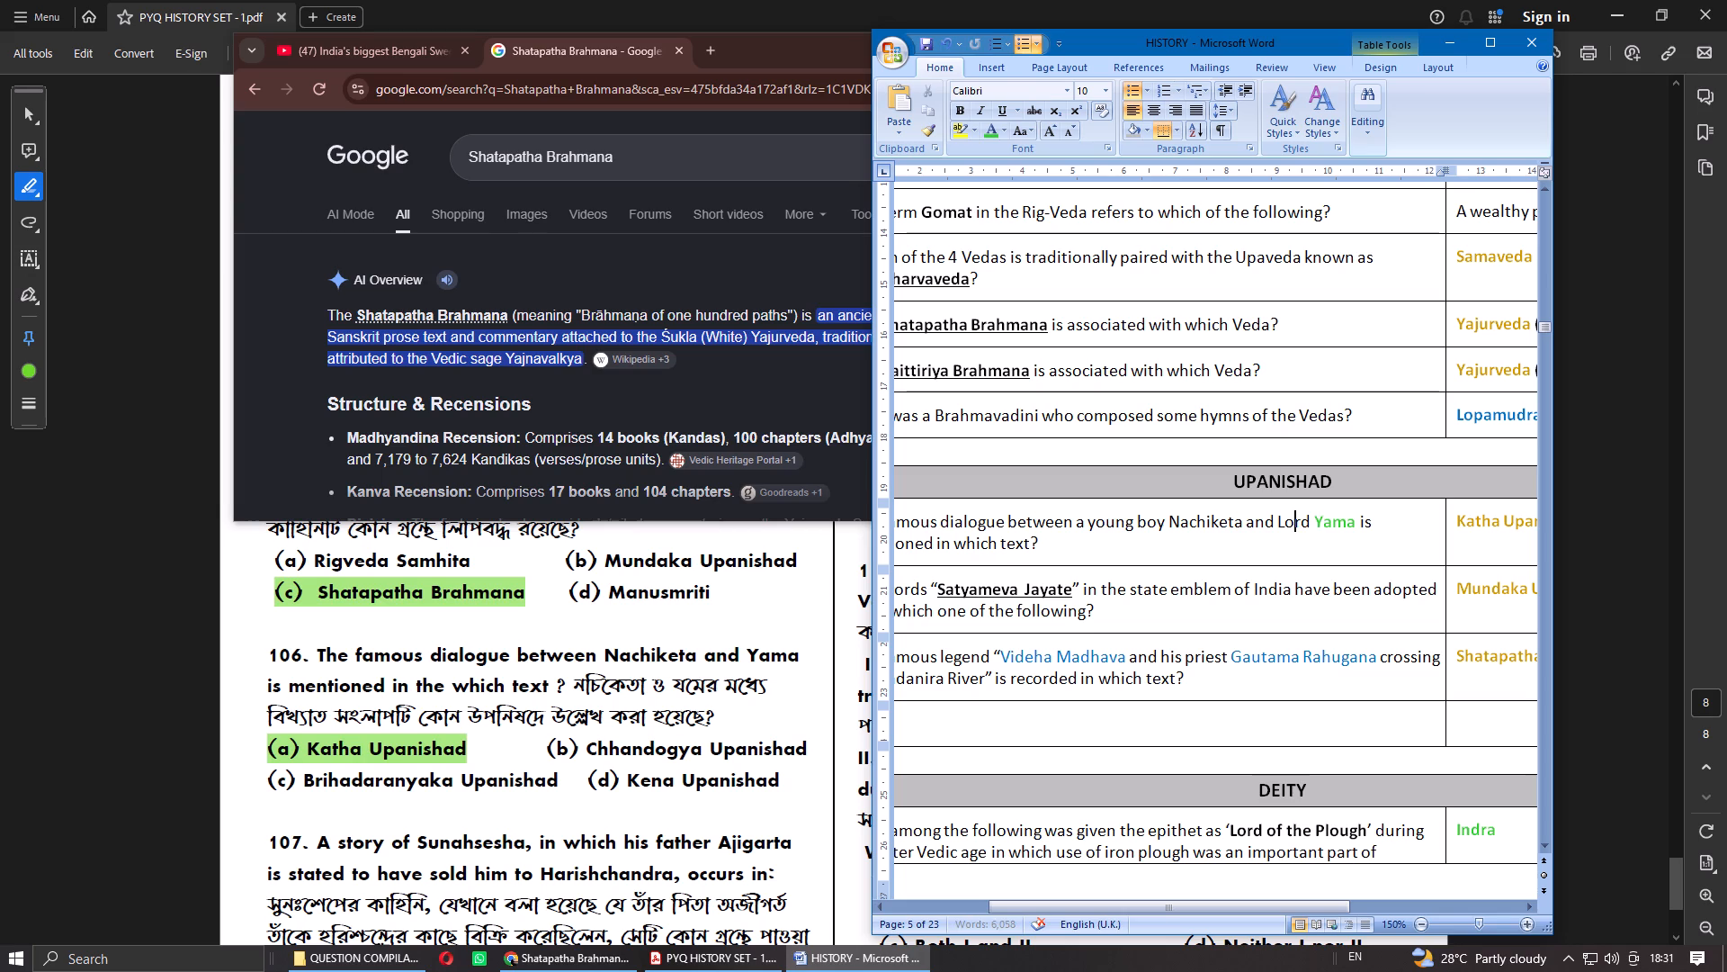
click(959, 112)
click(995, 134)
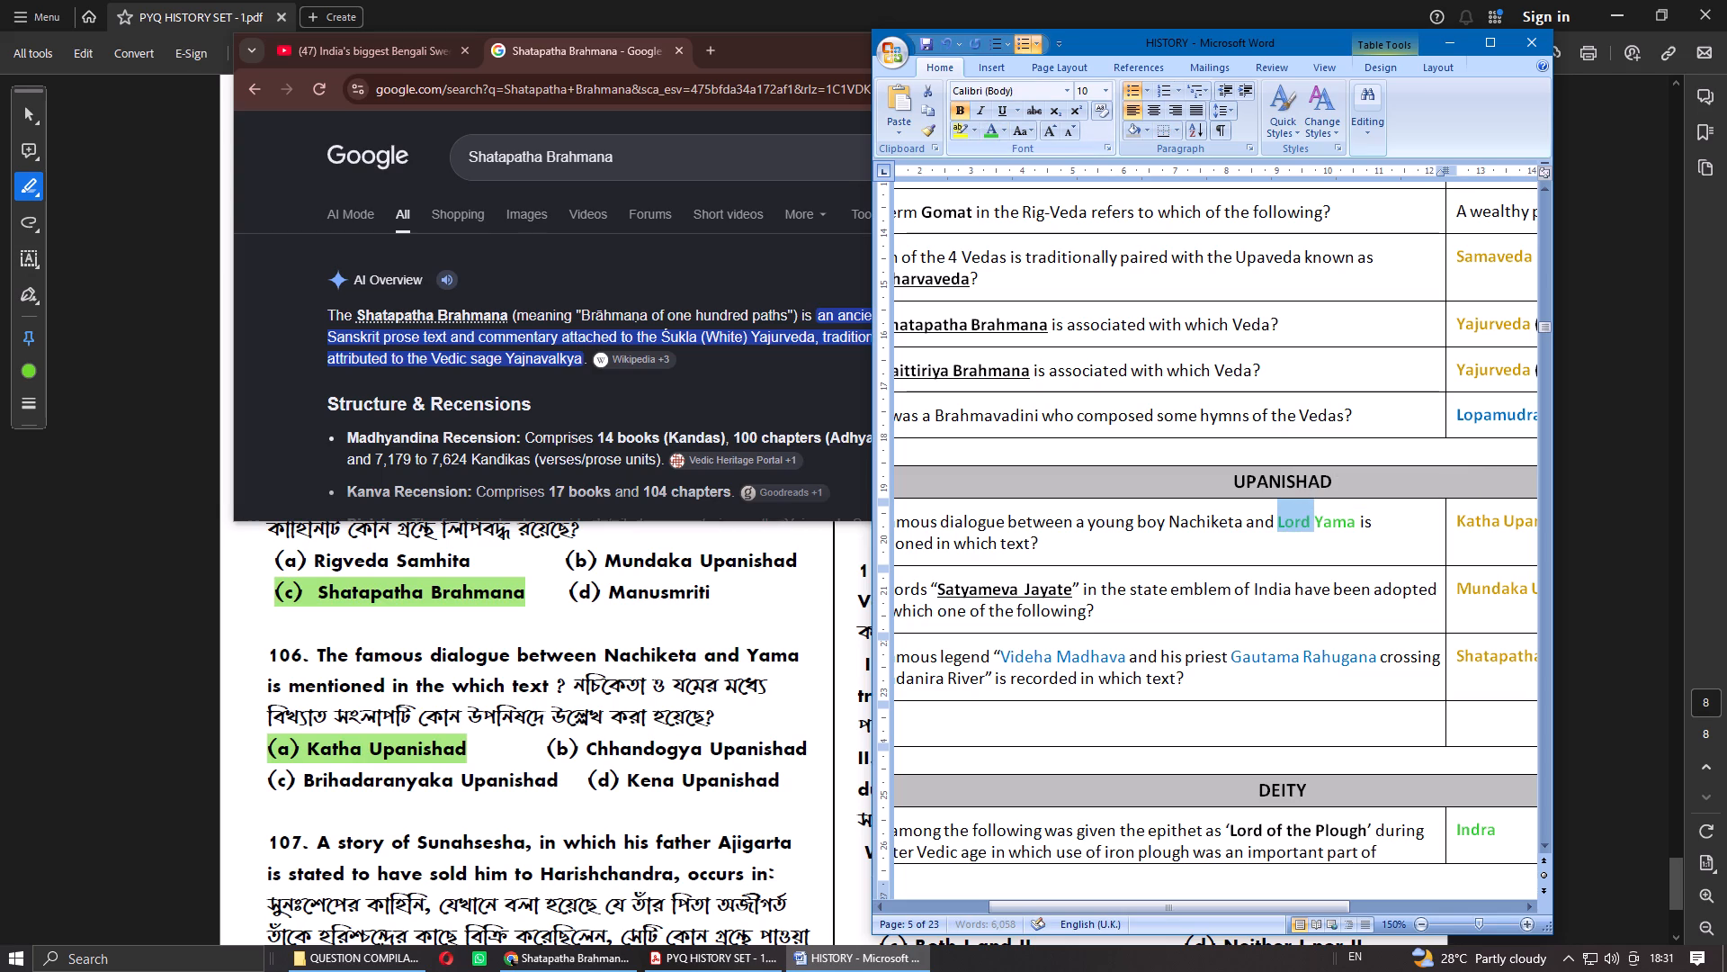
click(1329, 541)
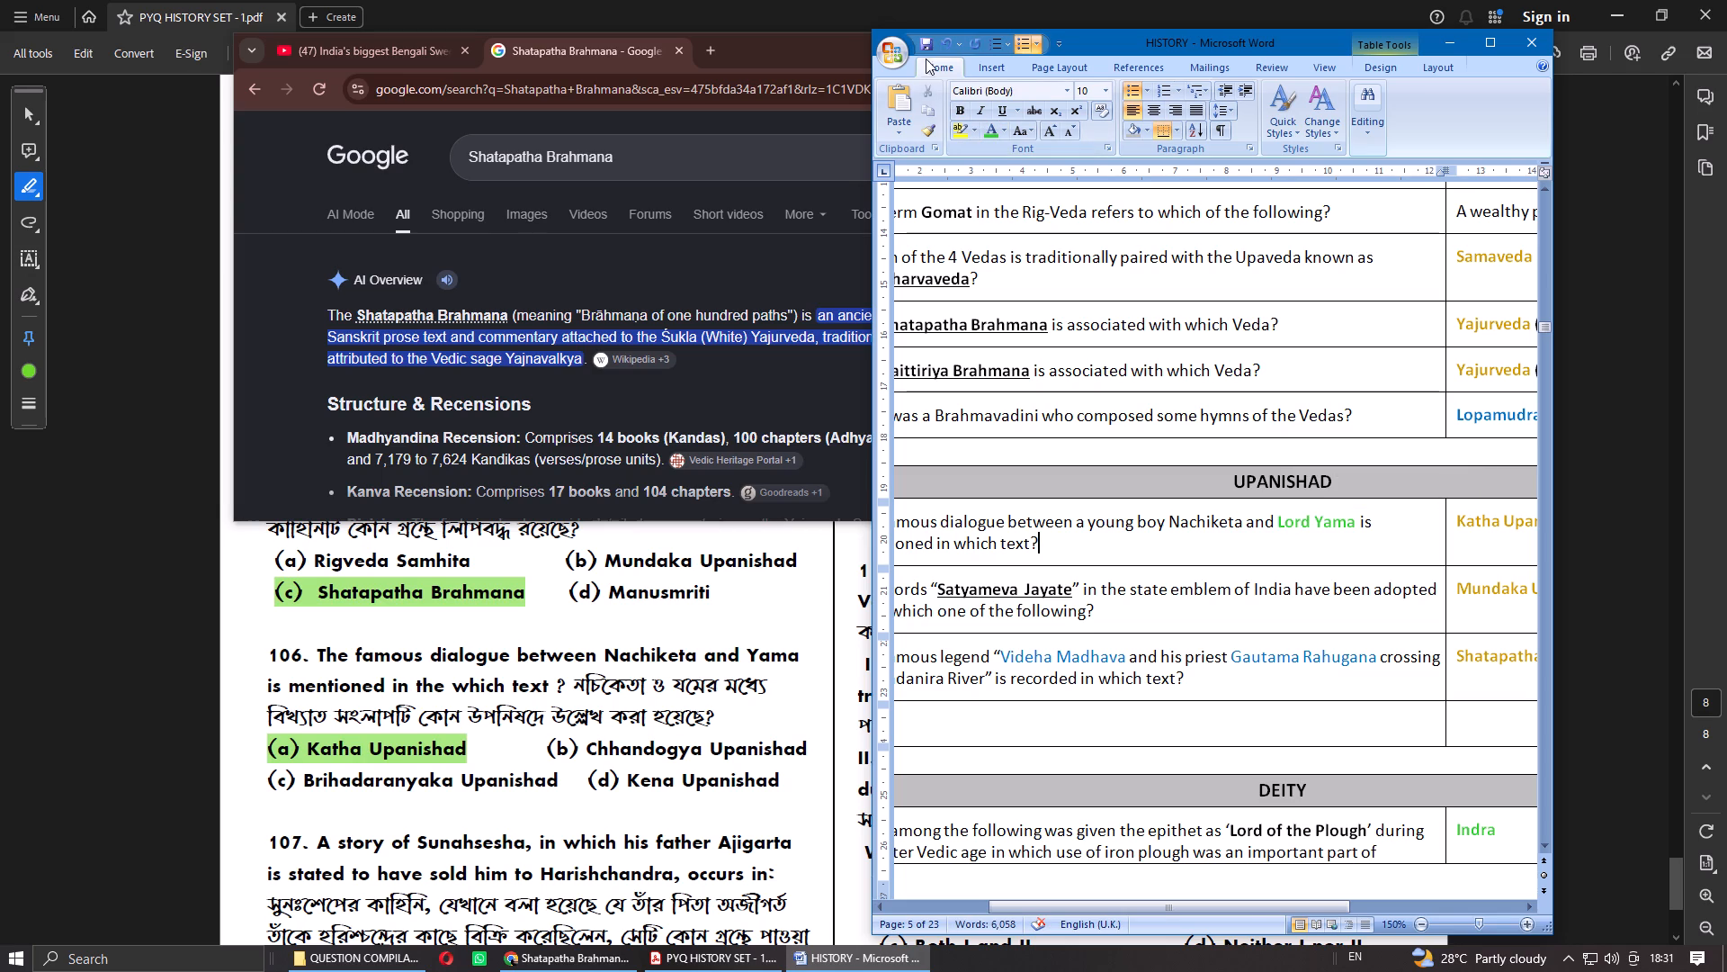
Save the HISTORY document.
click(925, 42)
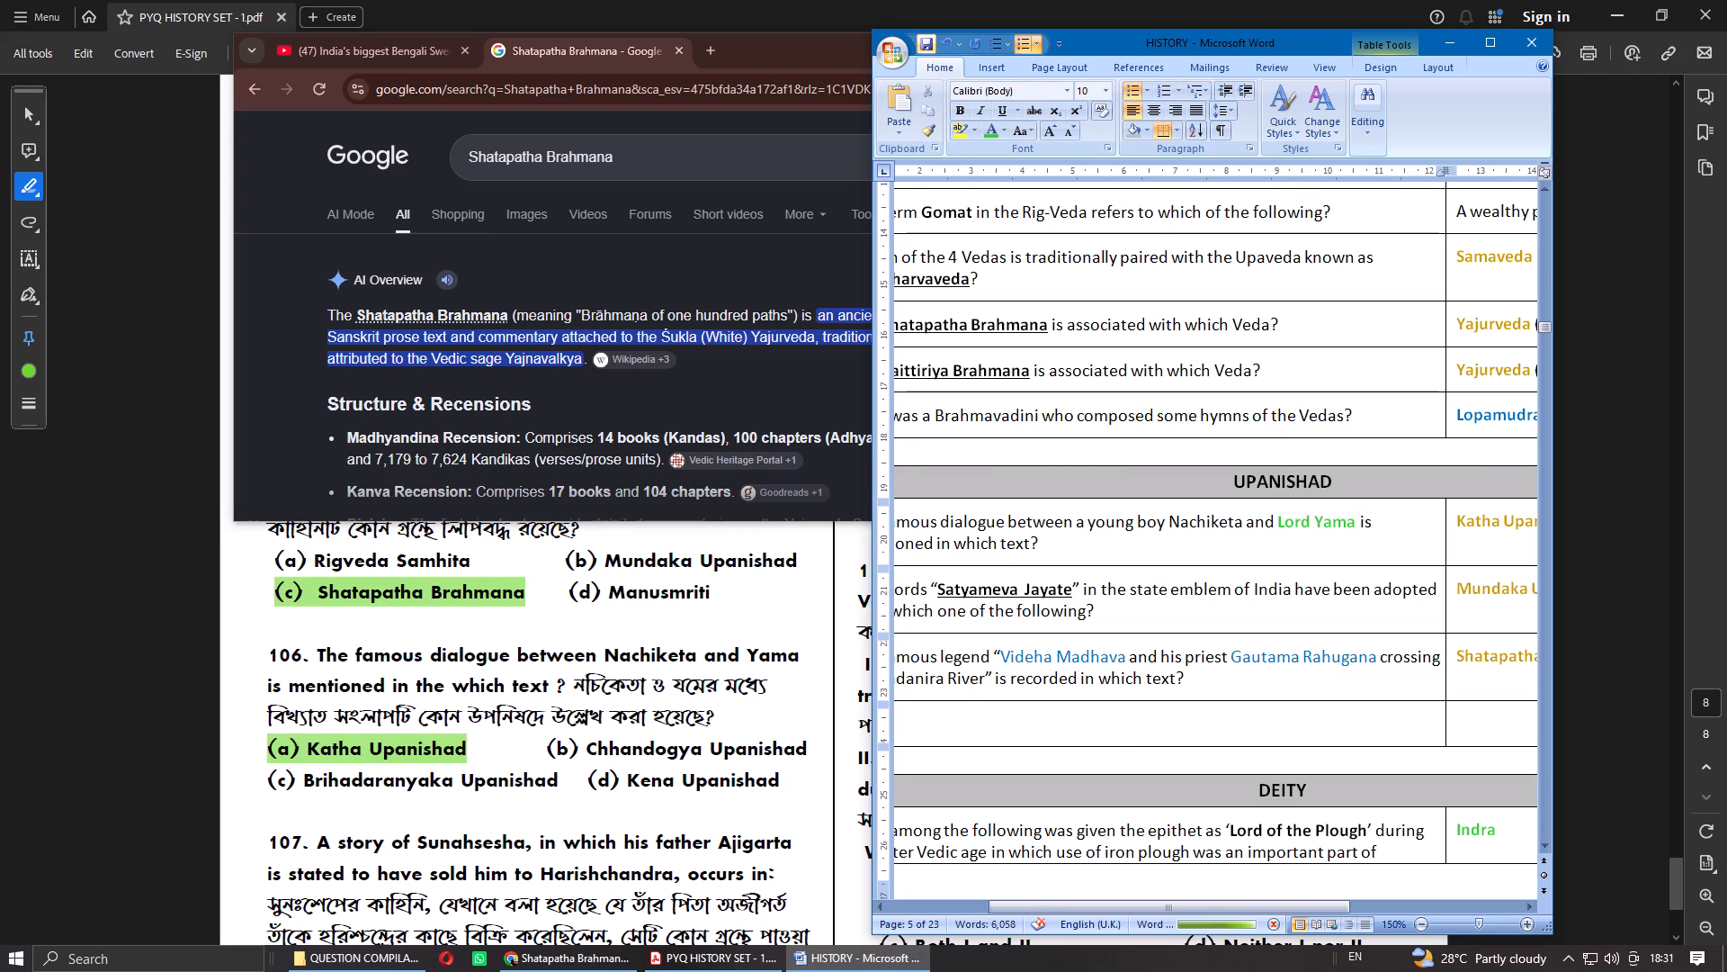
Switch to the PYQ PDF and read question 107 about the story of Sunahsesha and its options.
click(657, 634)
scroll(697, 630, down, 3)
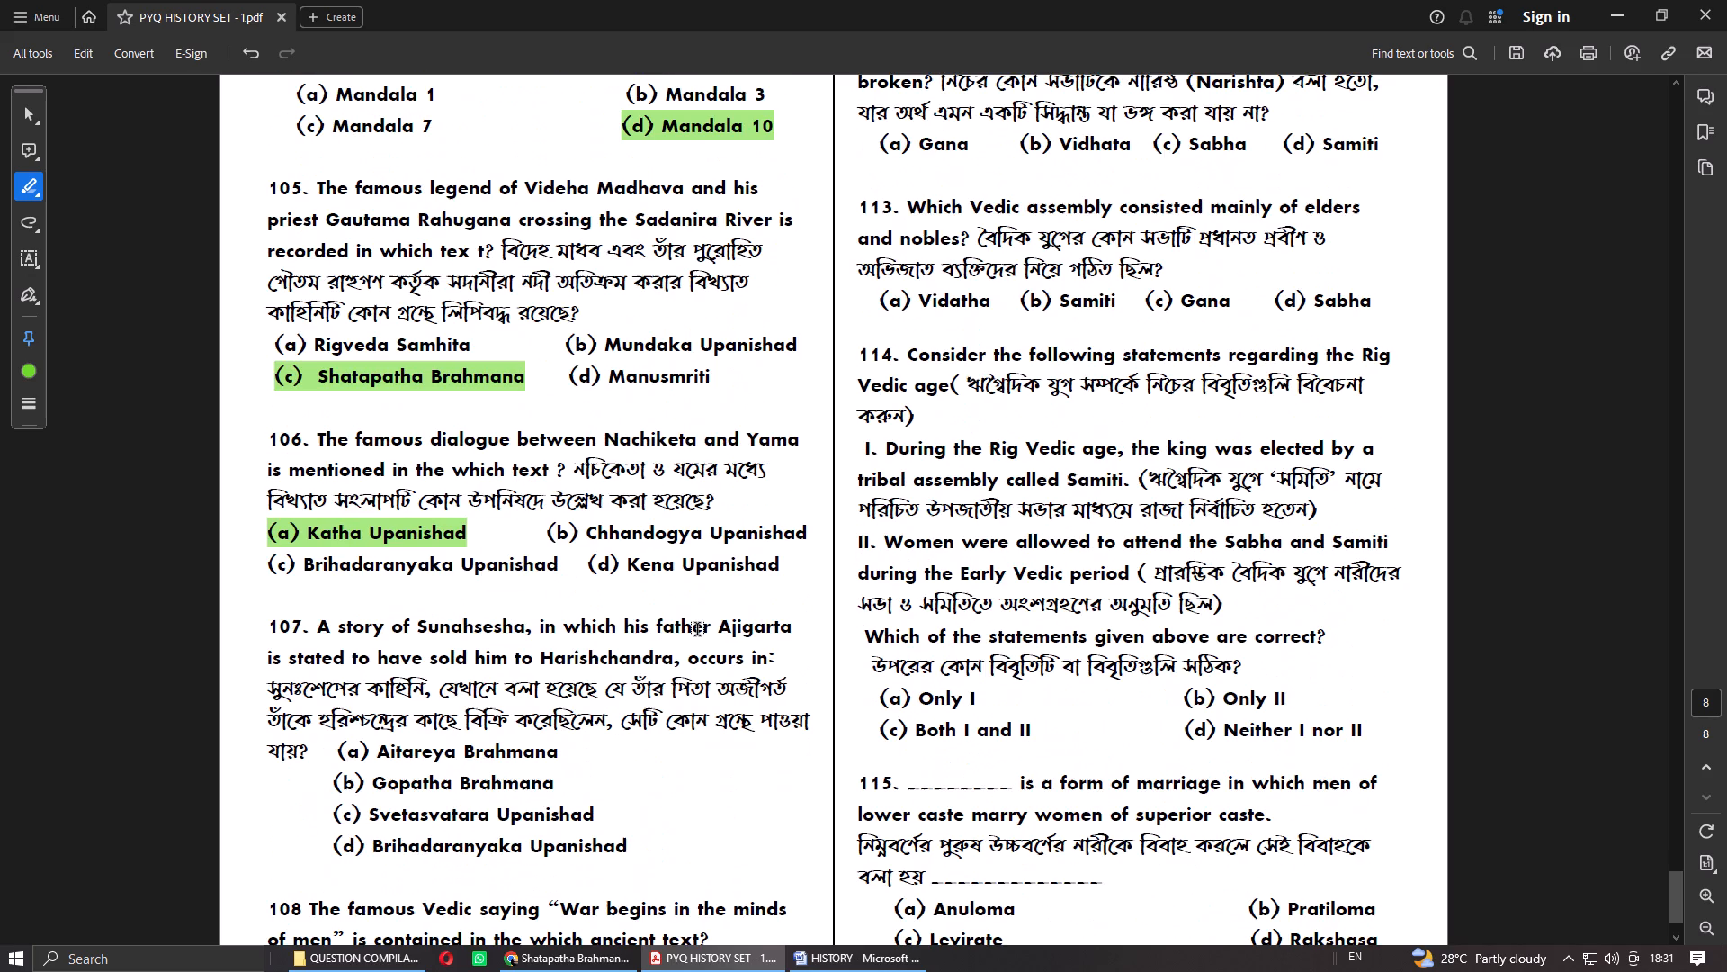
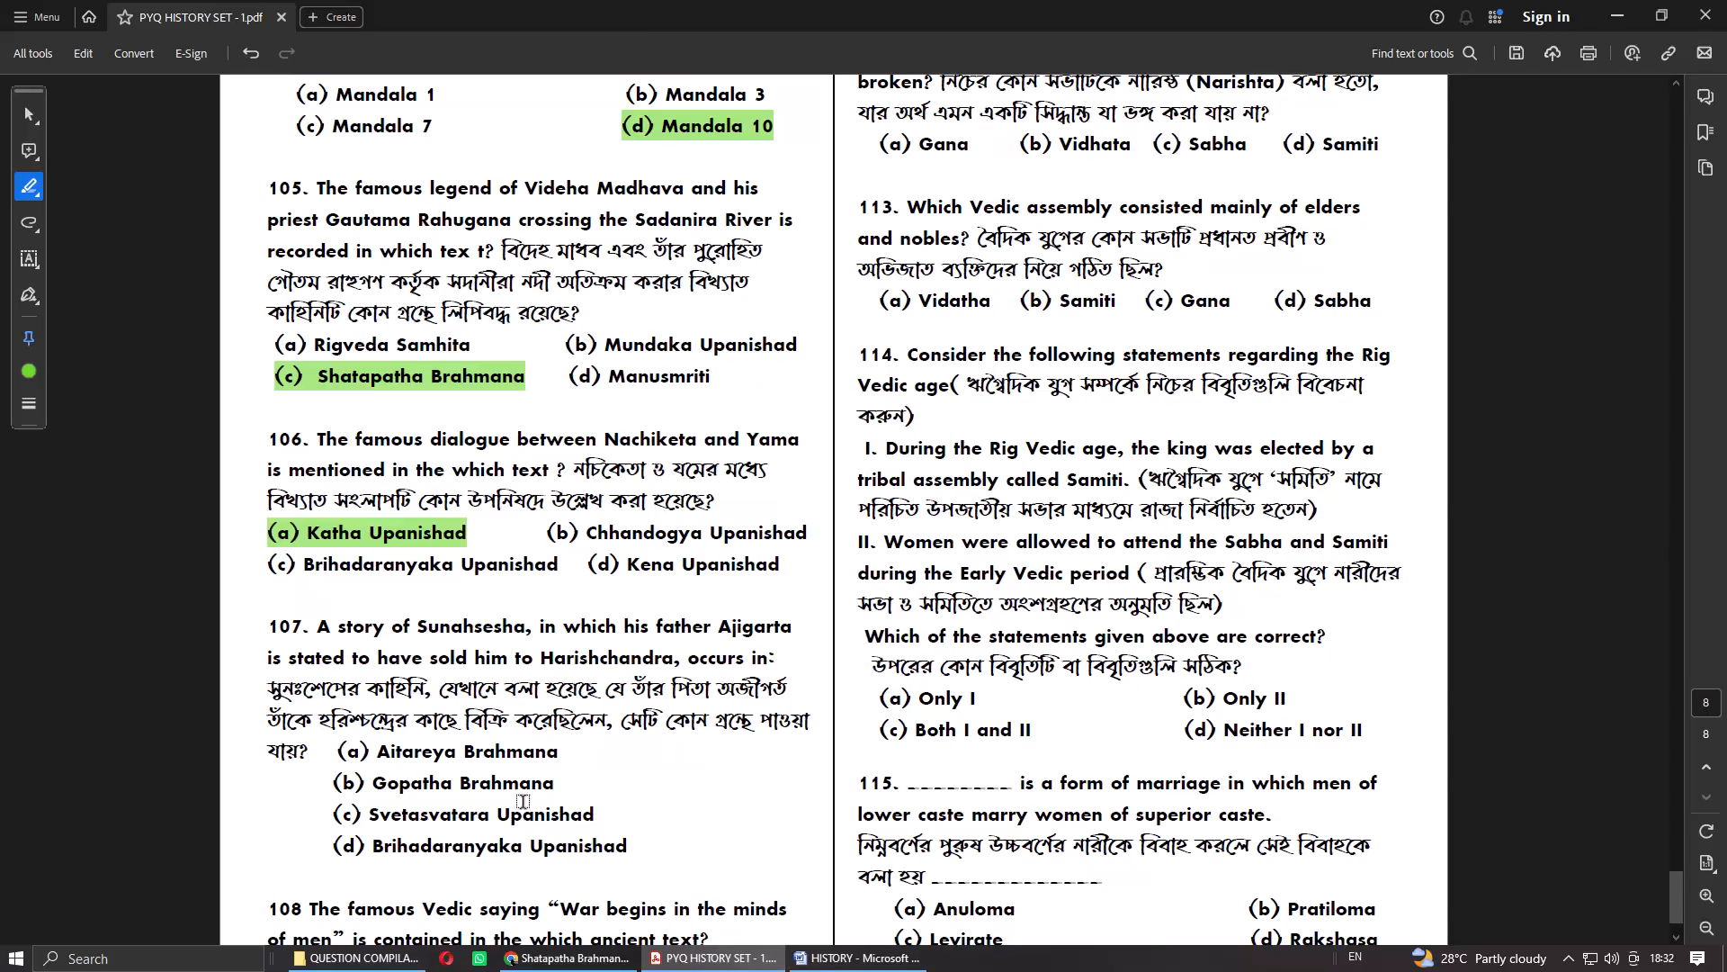
Search Google for question 107's text about the story of Sunahsesha and examine the results for the answer.
click(29, 130)
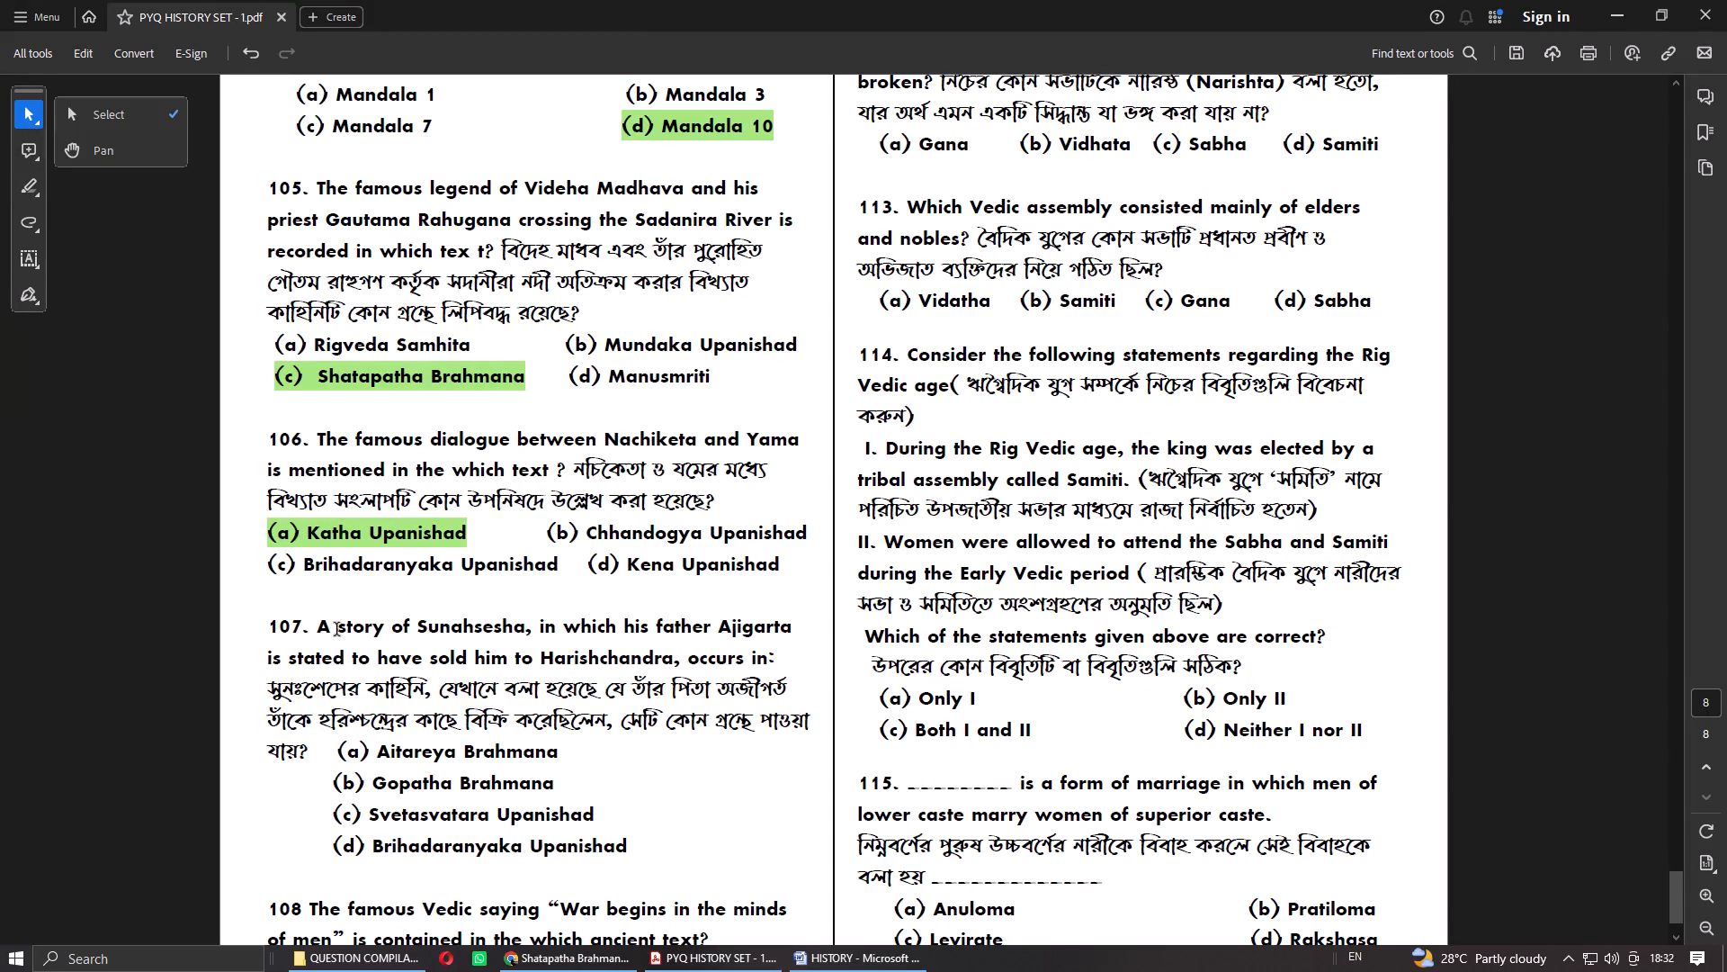
drag(315, 624, 781, 661)
key(ctrl+c)
click(534, 971)
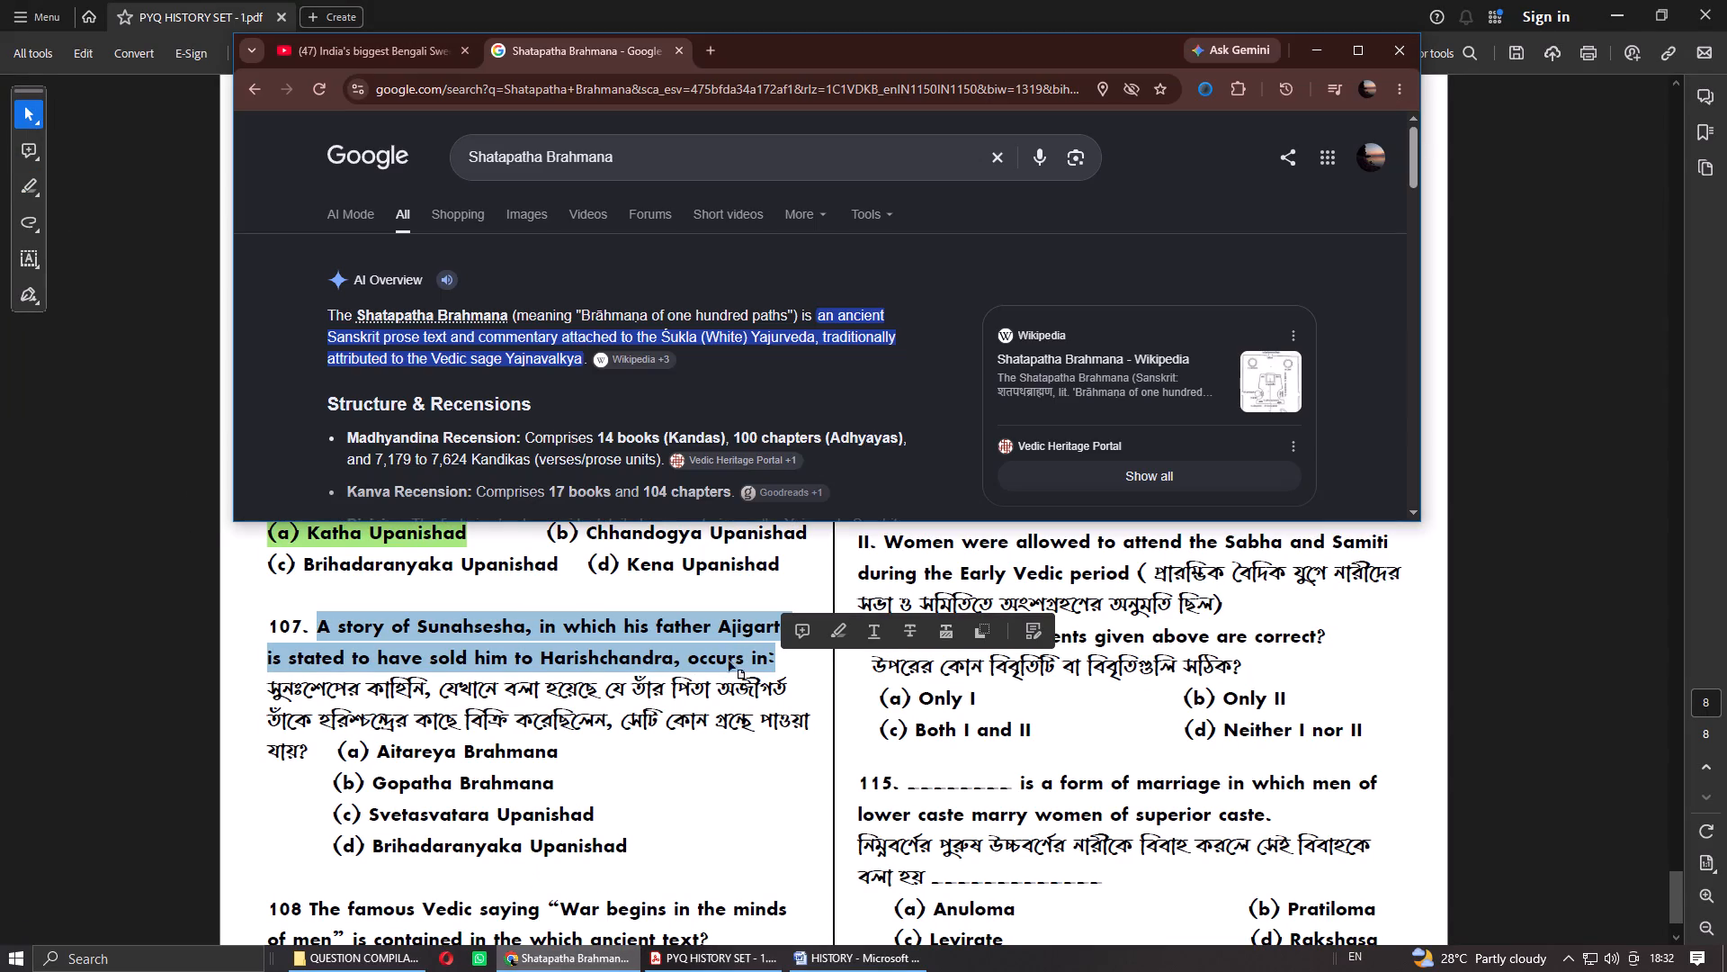
click(995, 153)
key(ctrl+v)
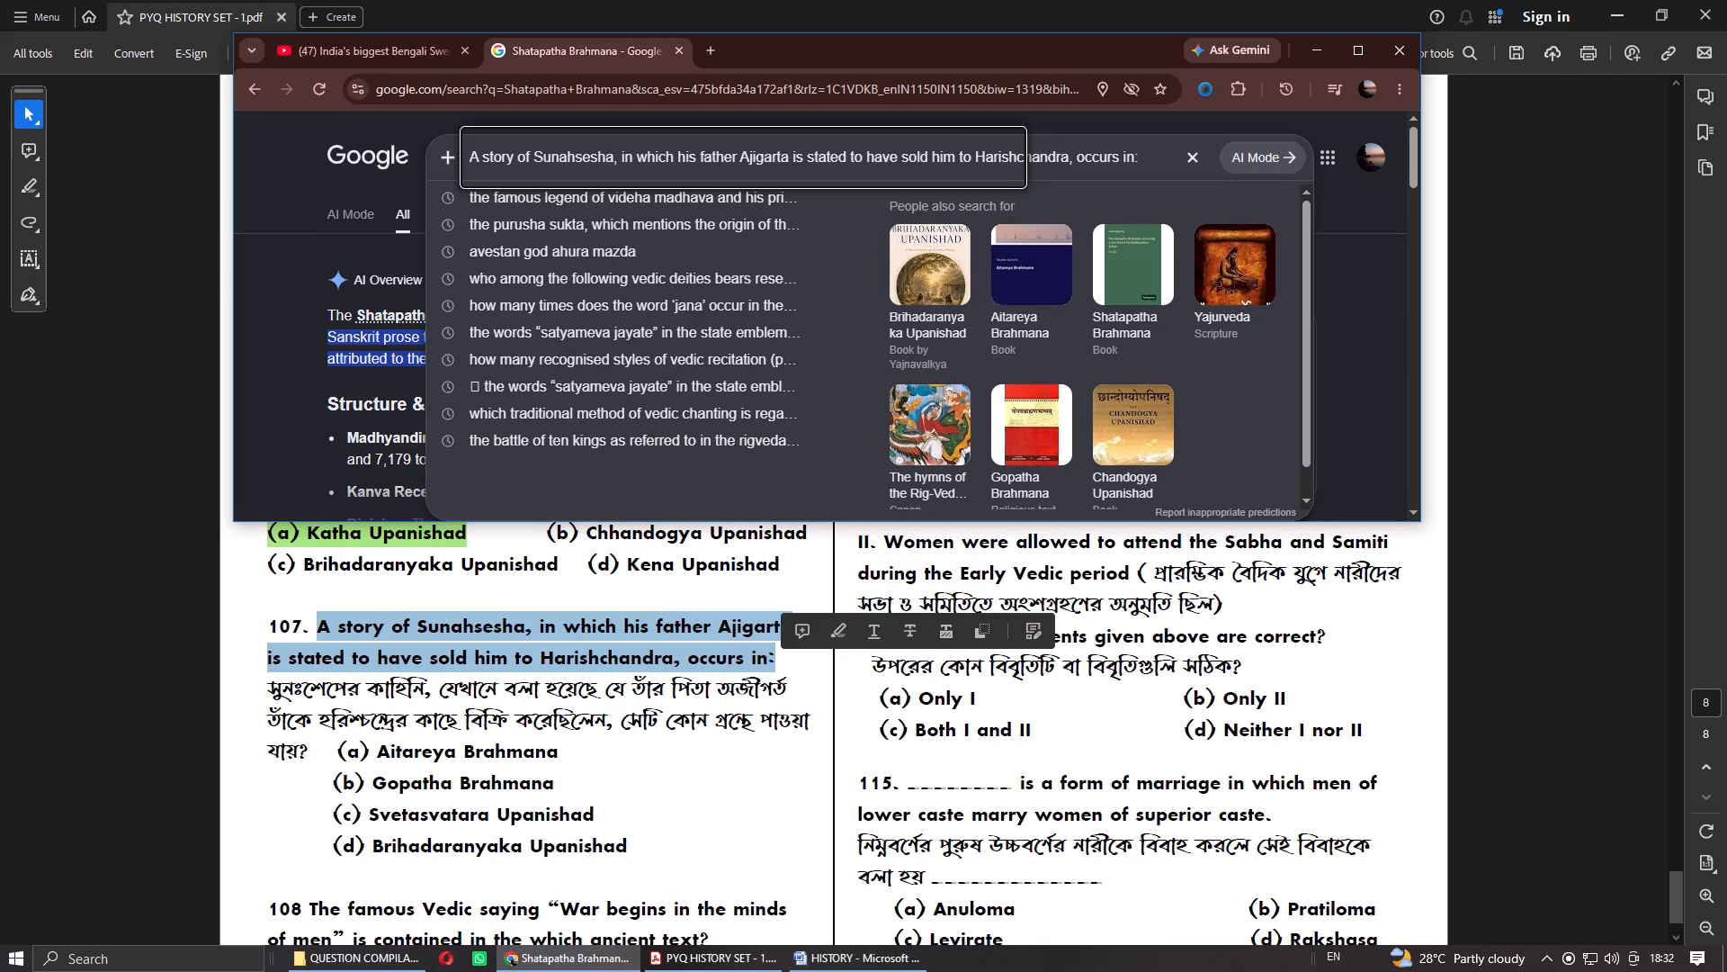
key(Return)
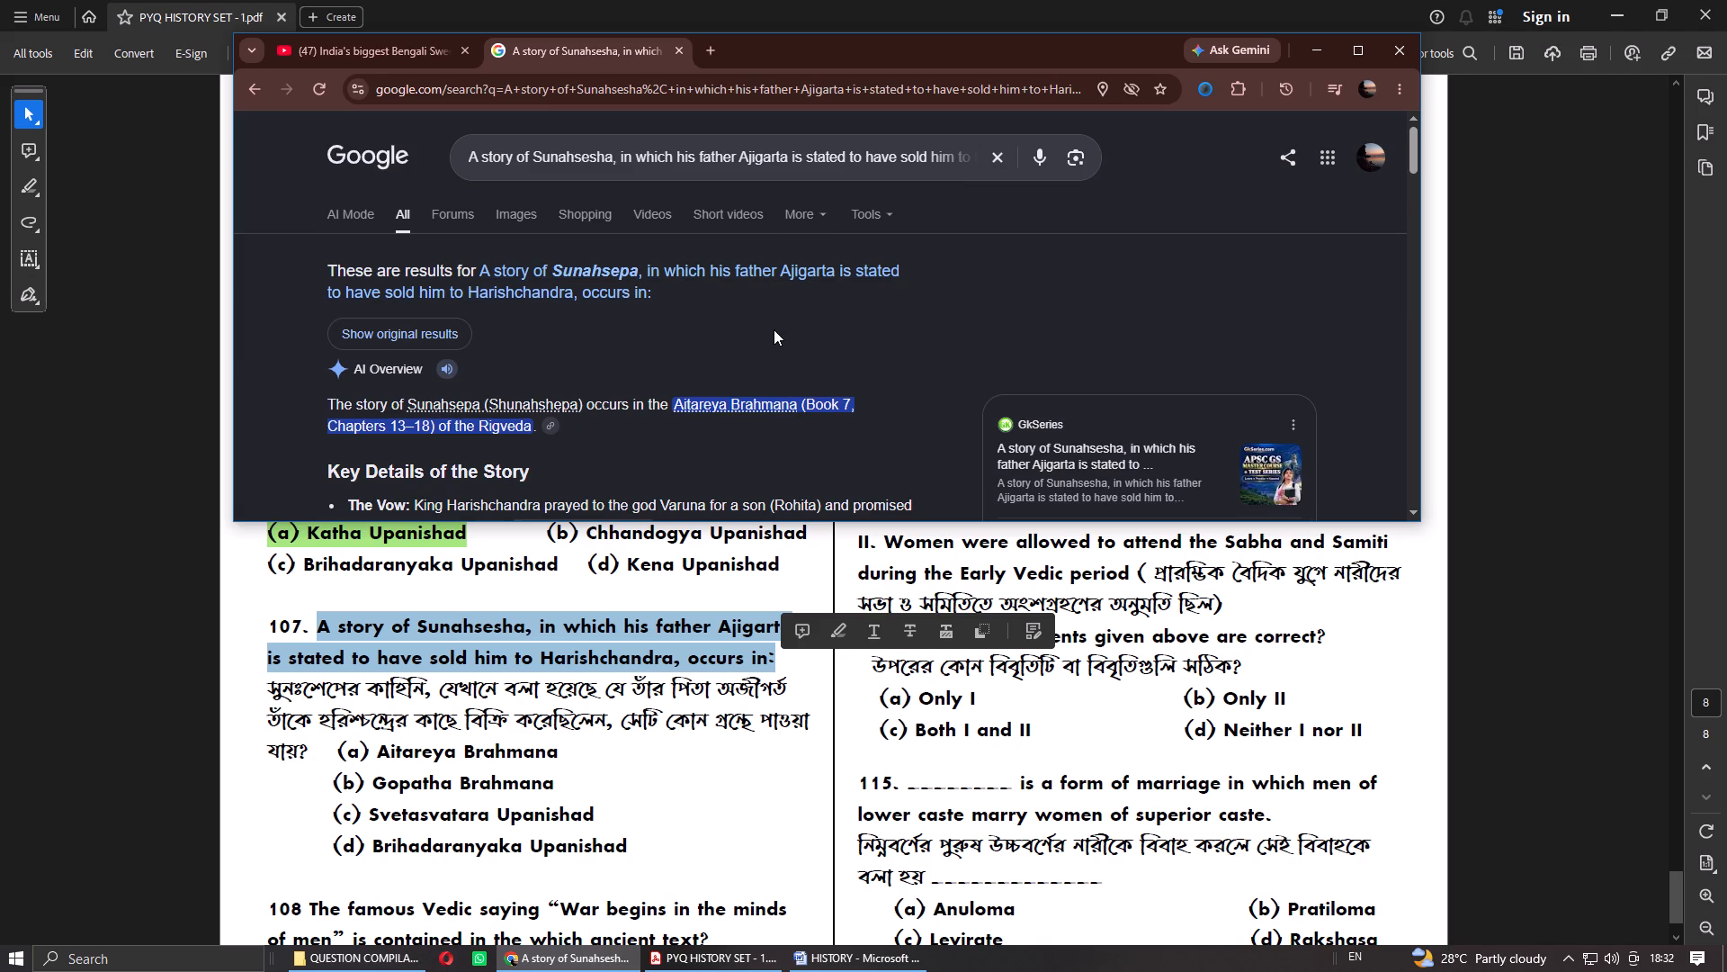
scroll(778, 328, down, 2)
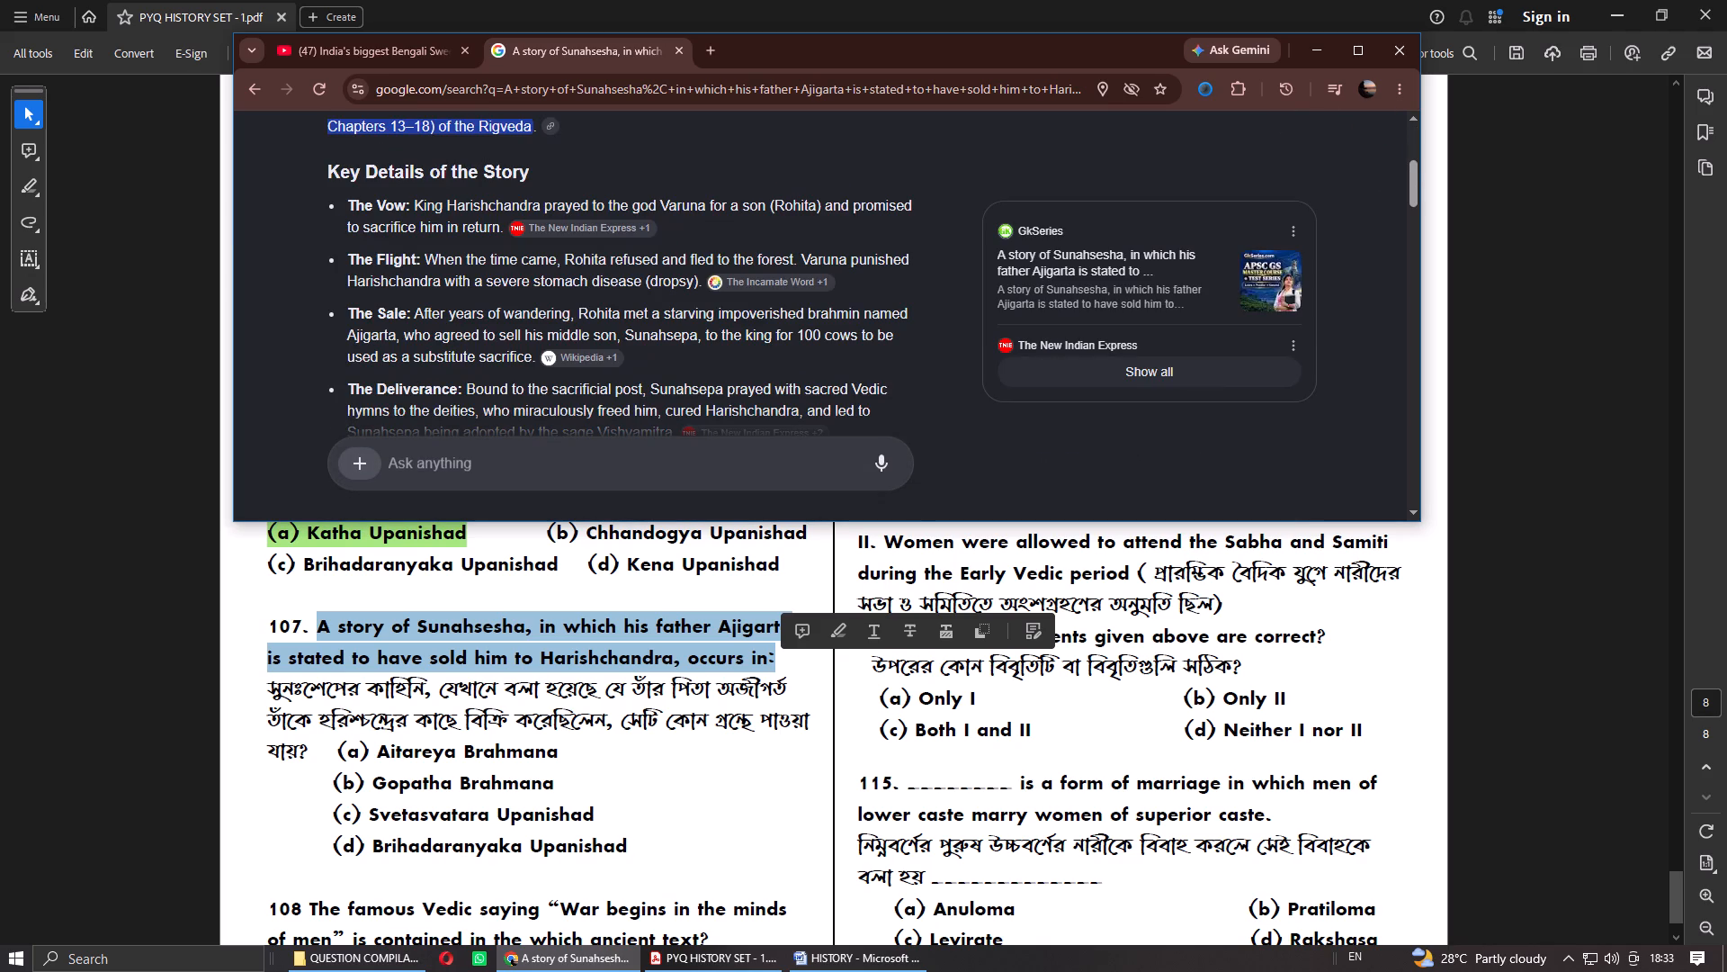
scroll(774, 328, down, 2)
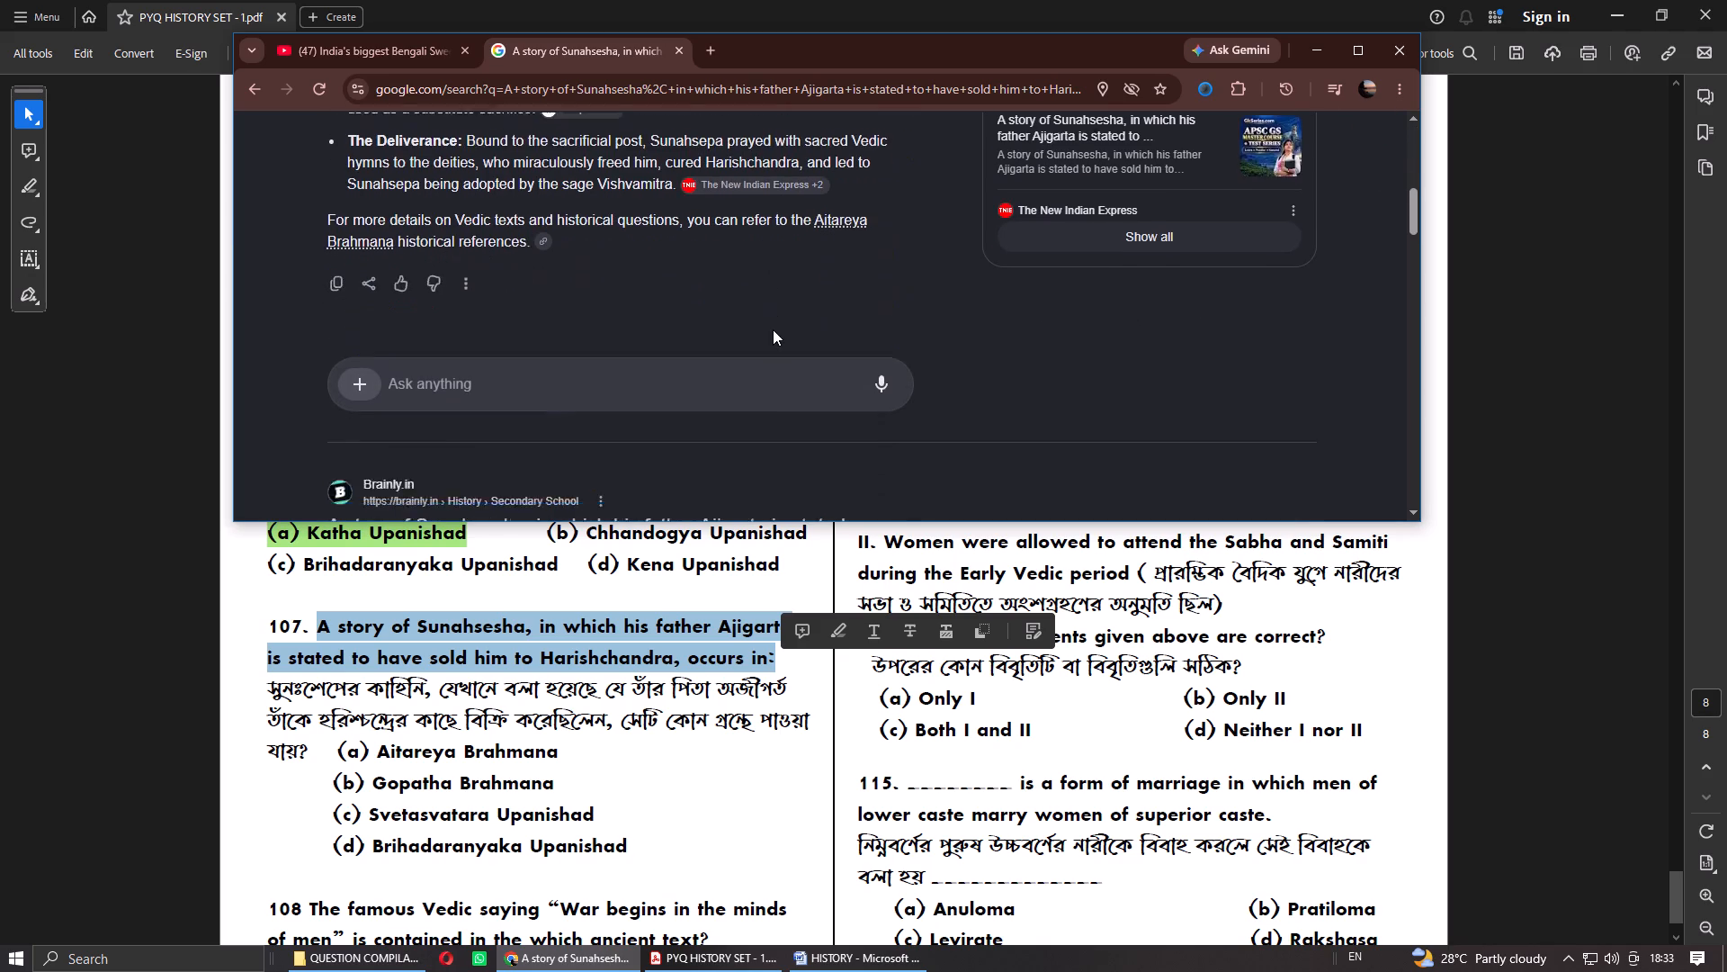
scroll(773, 329, down, 1)
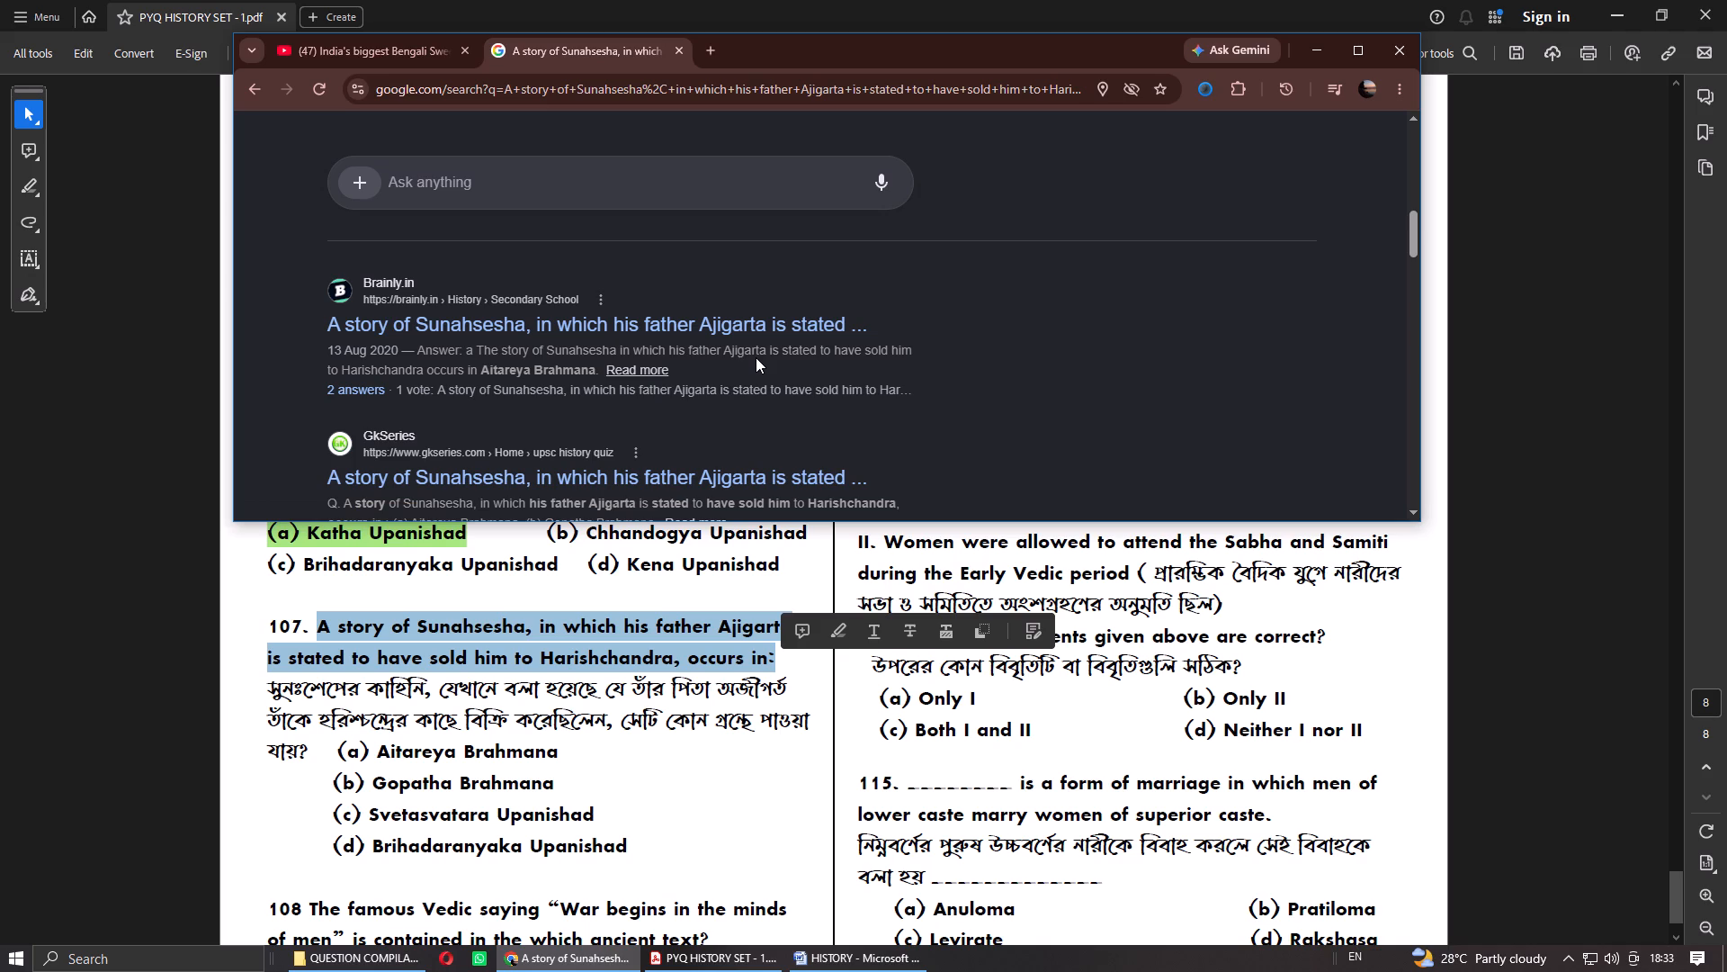
scroll(754, 372, up, 6)
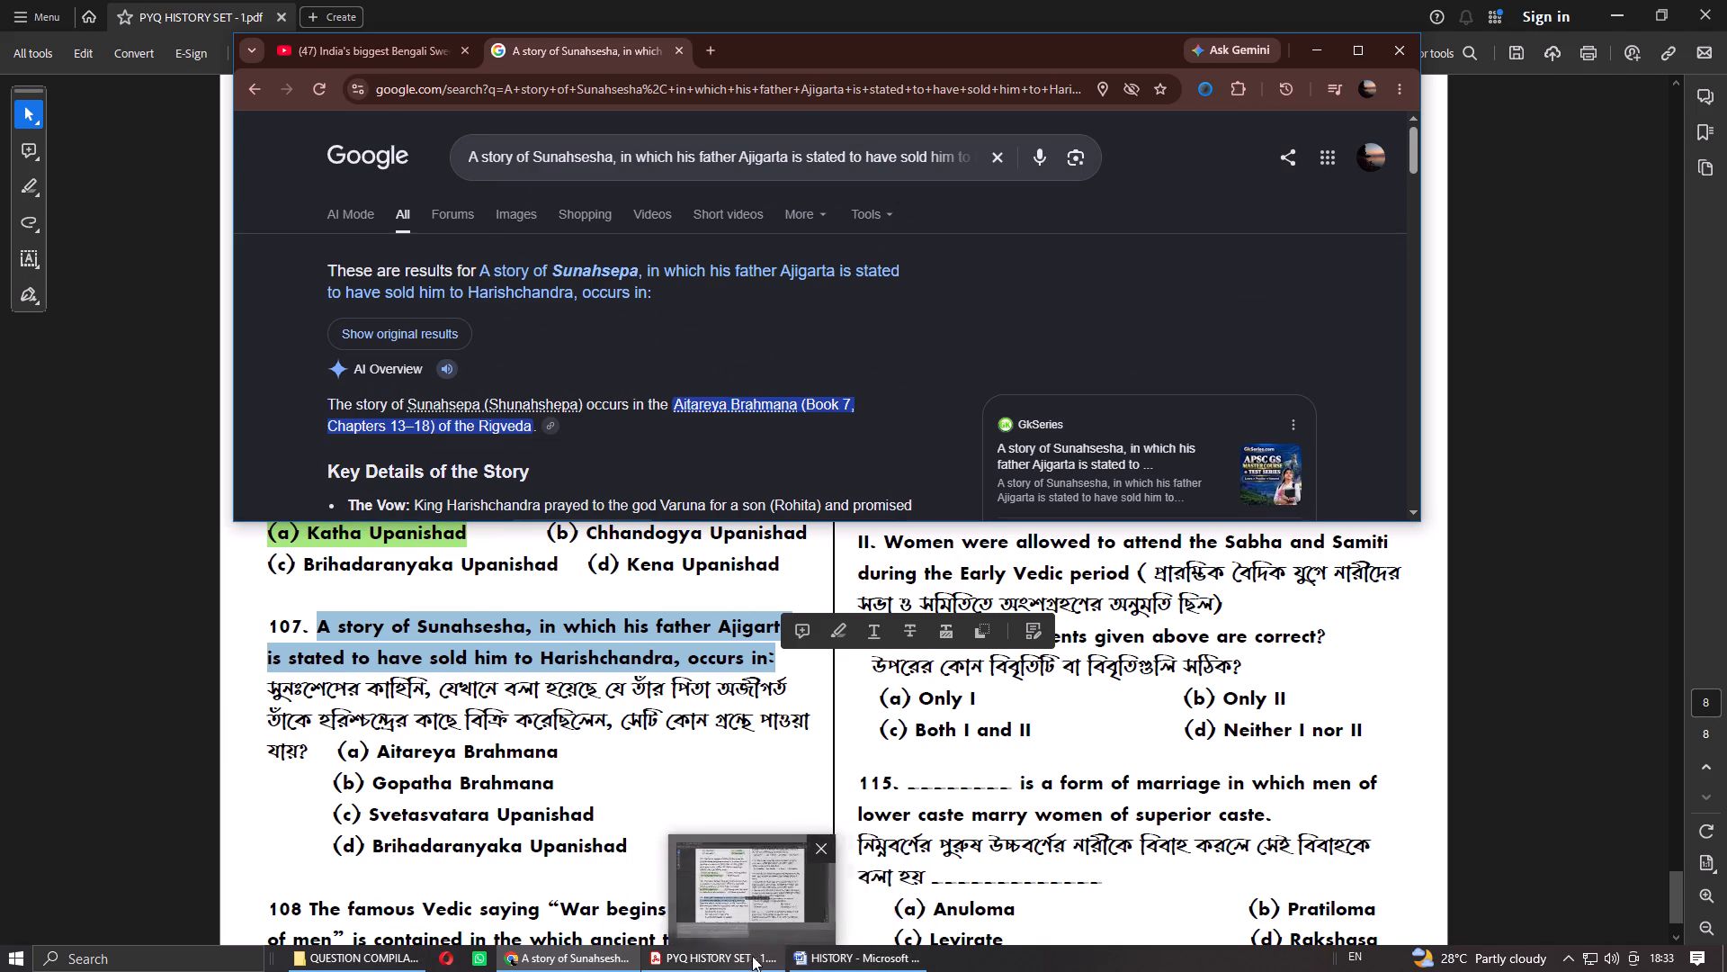
In the HISTORY document's UPANISHAD table, insert a row below the Satyameva Jayate question and enter "Aitareya Brahmana" as its answer.
click(835, 962)
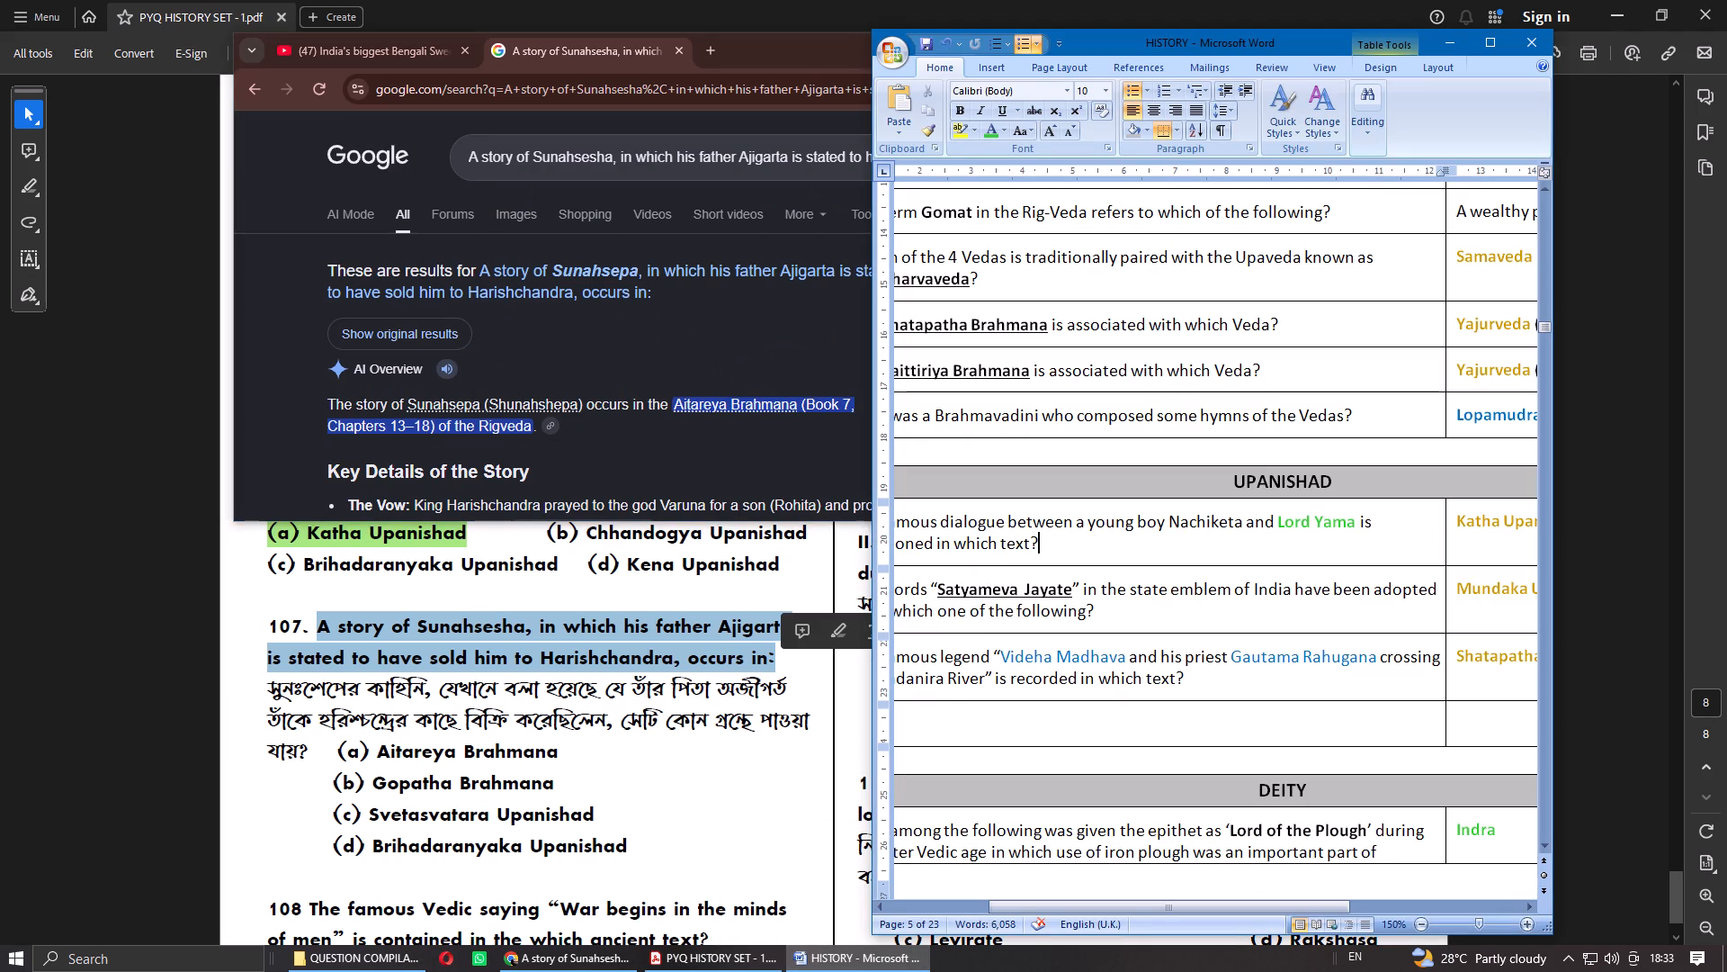
right_click(1266, 683)
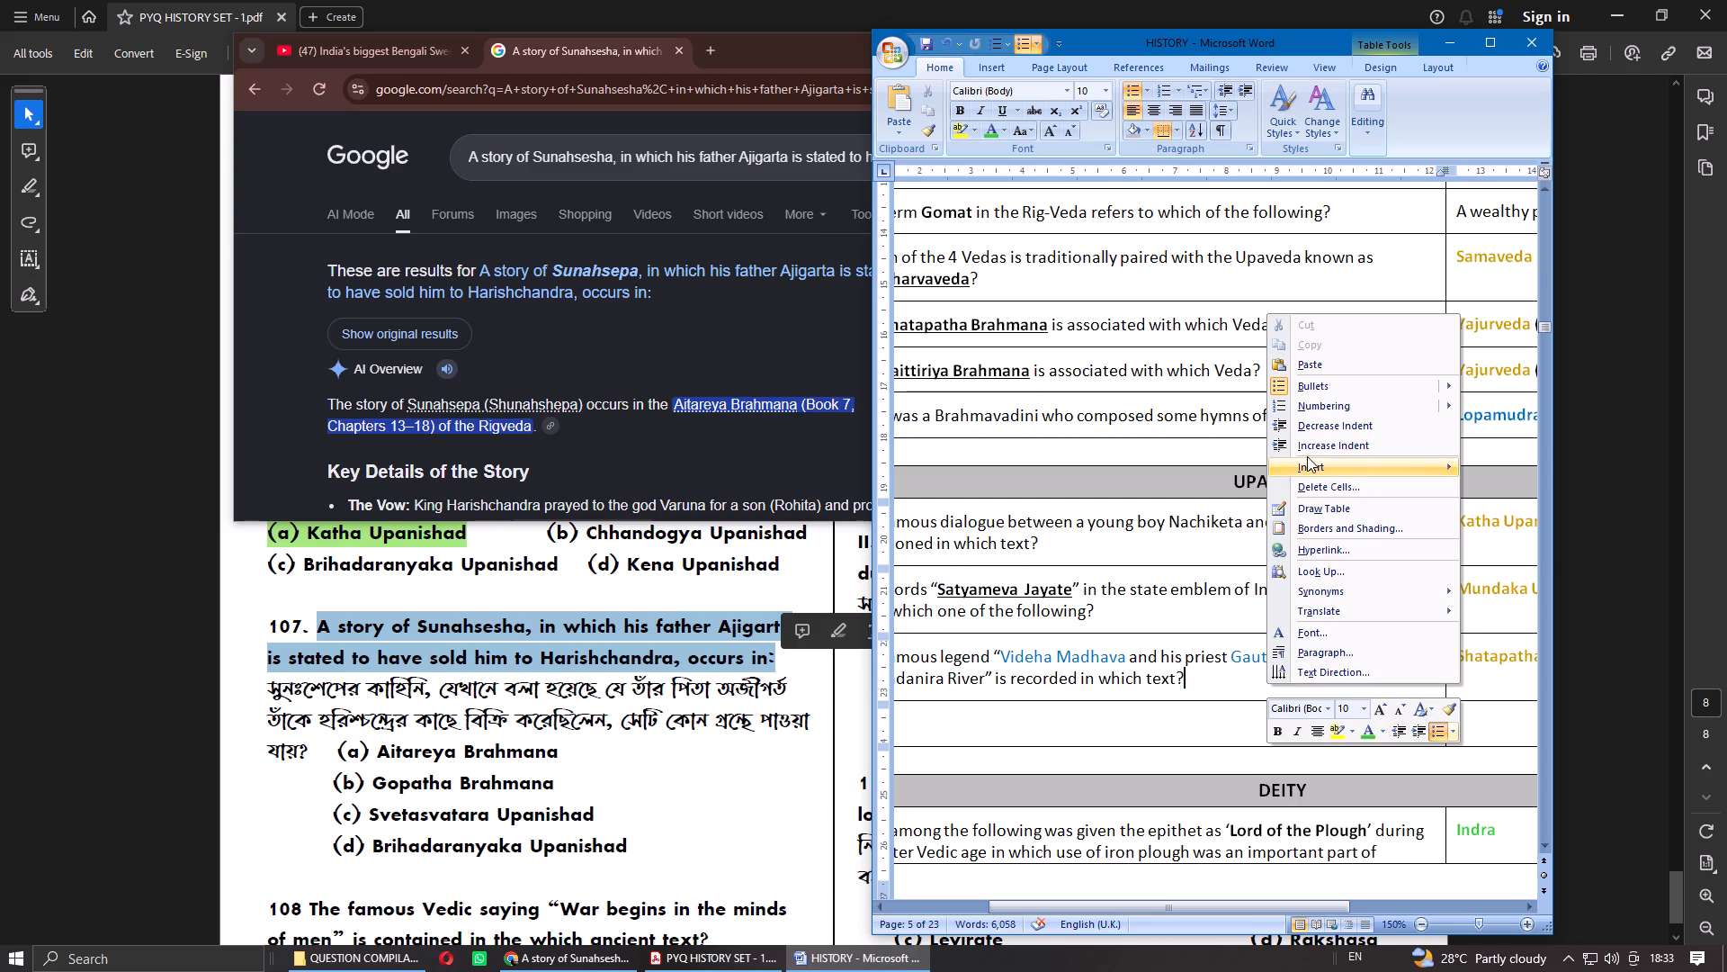
click(1169, 612)
right_click(1169, 612)
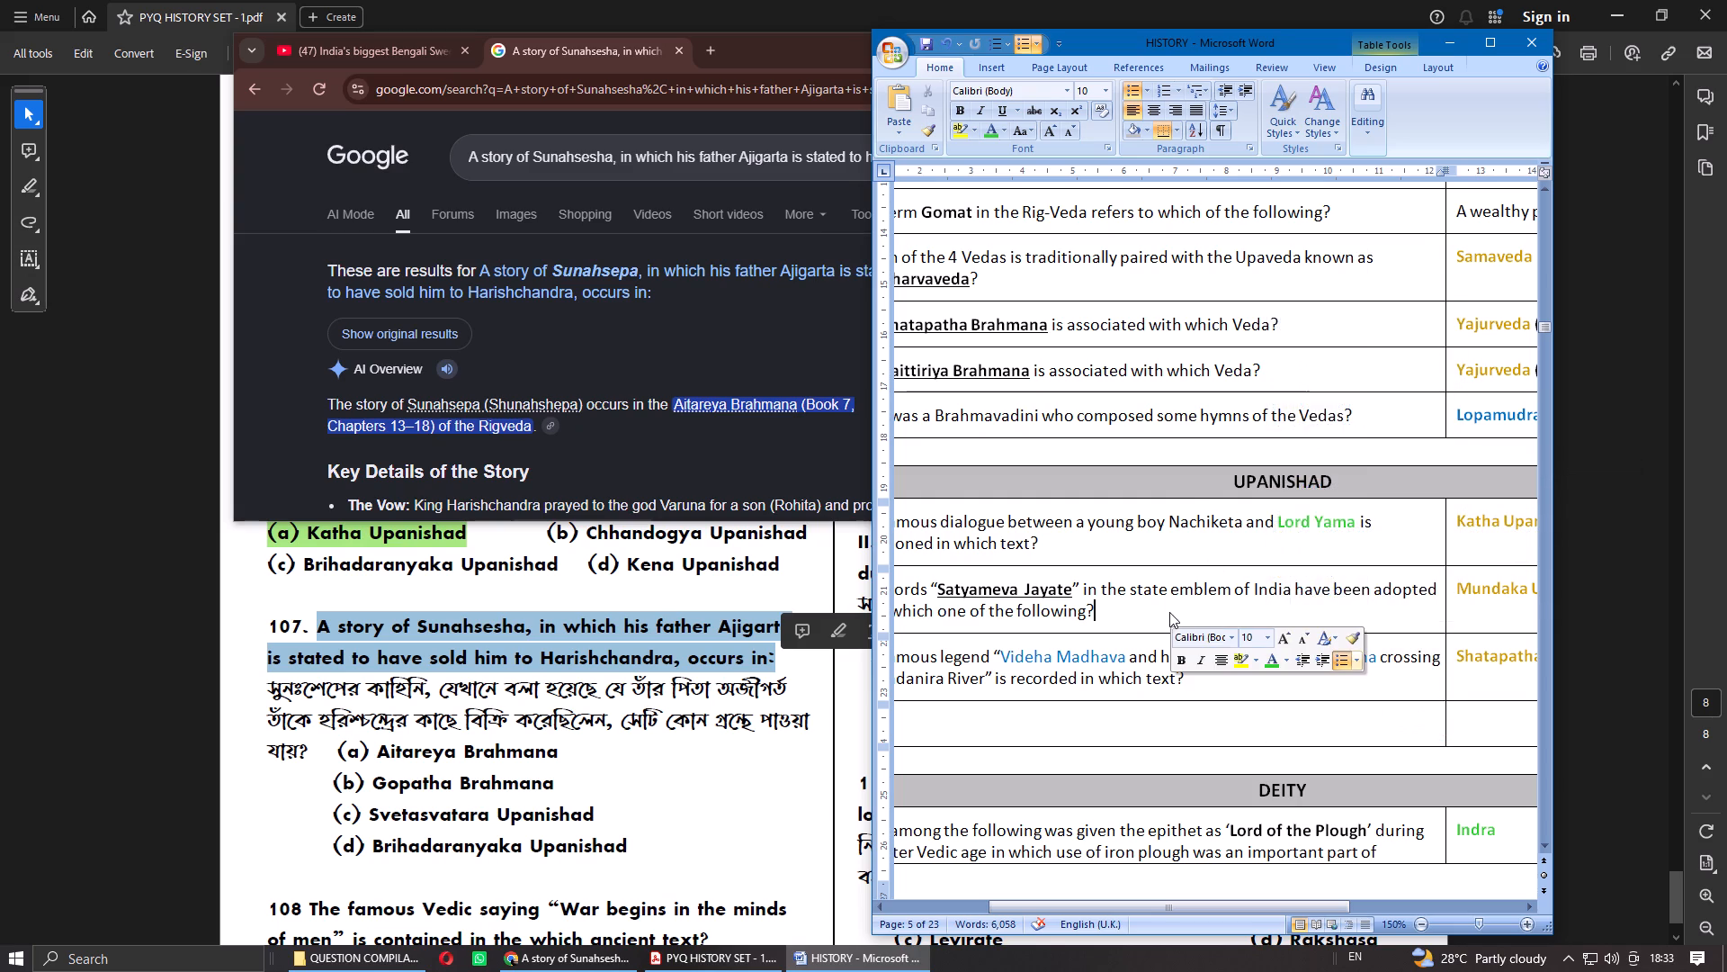
click(1431, 459)
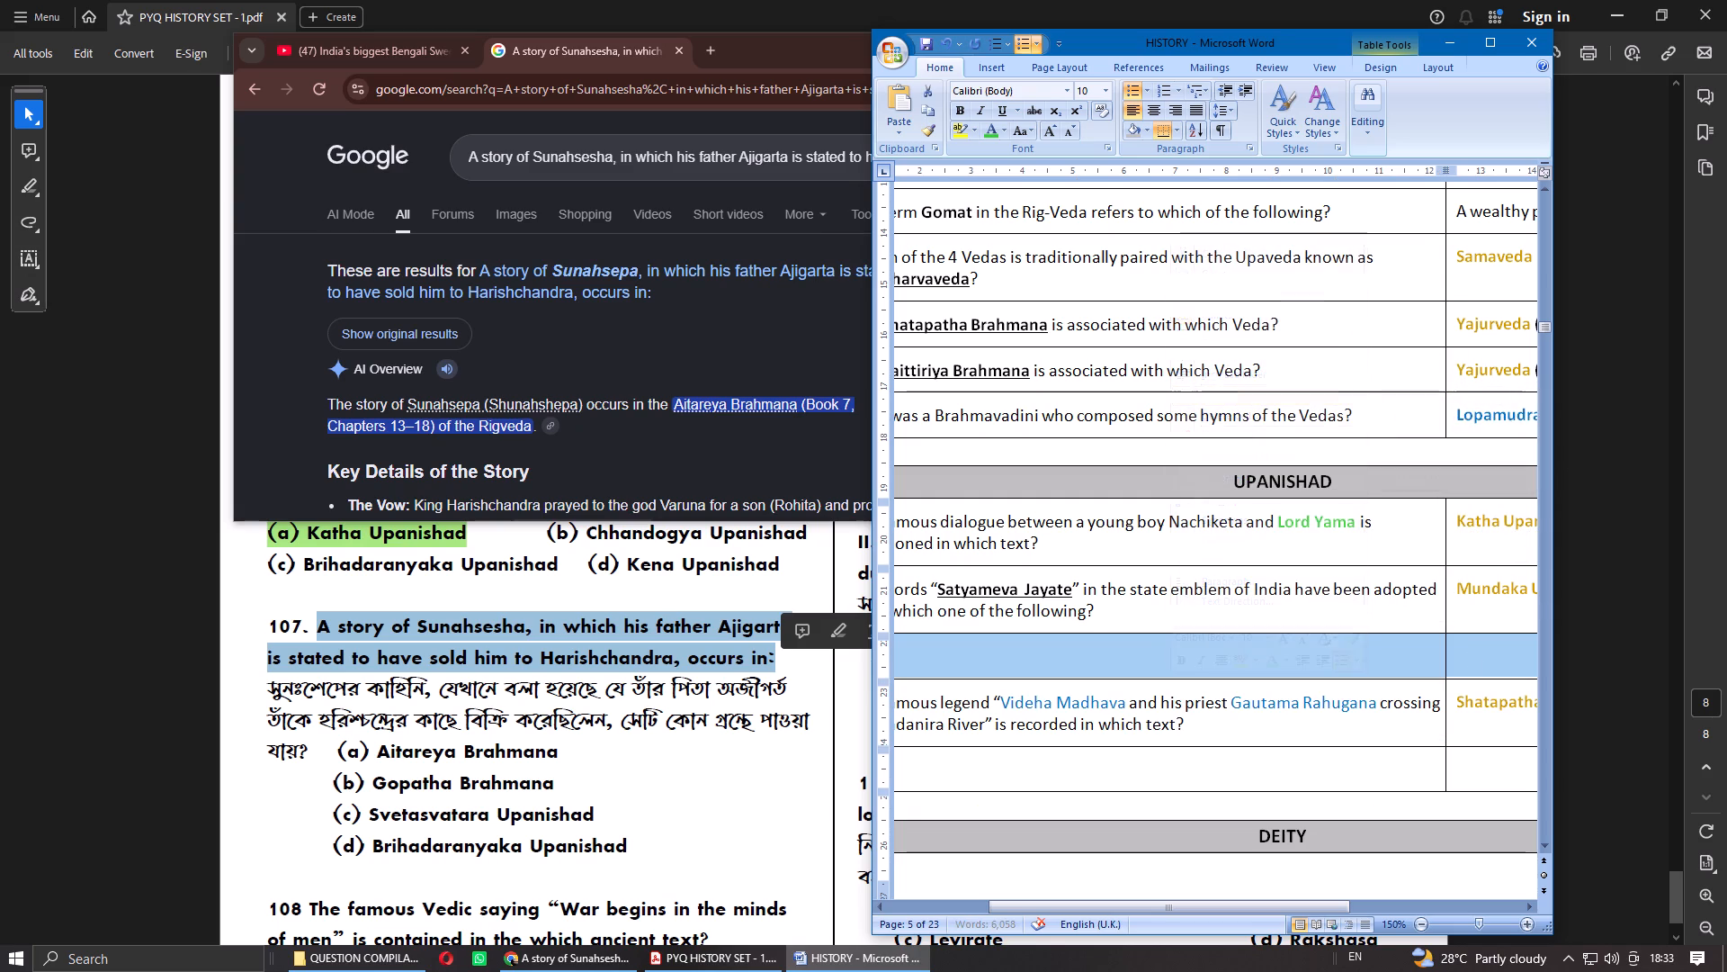
click(1472, 658)
text(Ait)
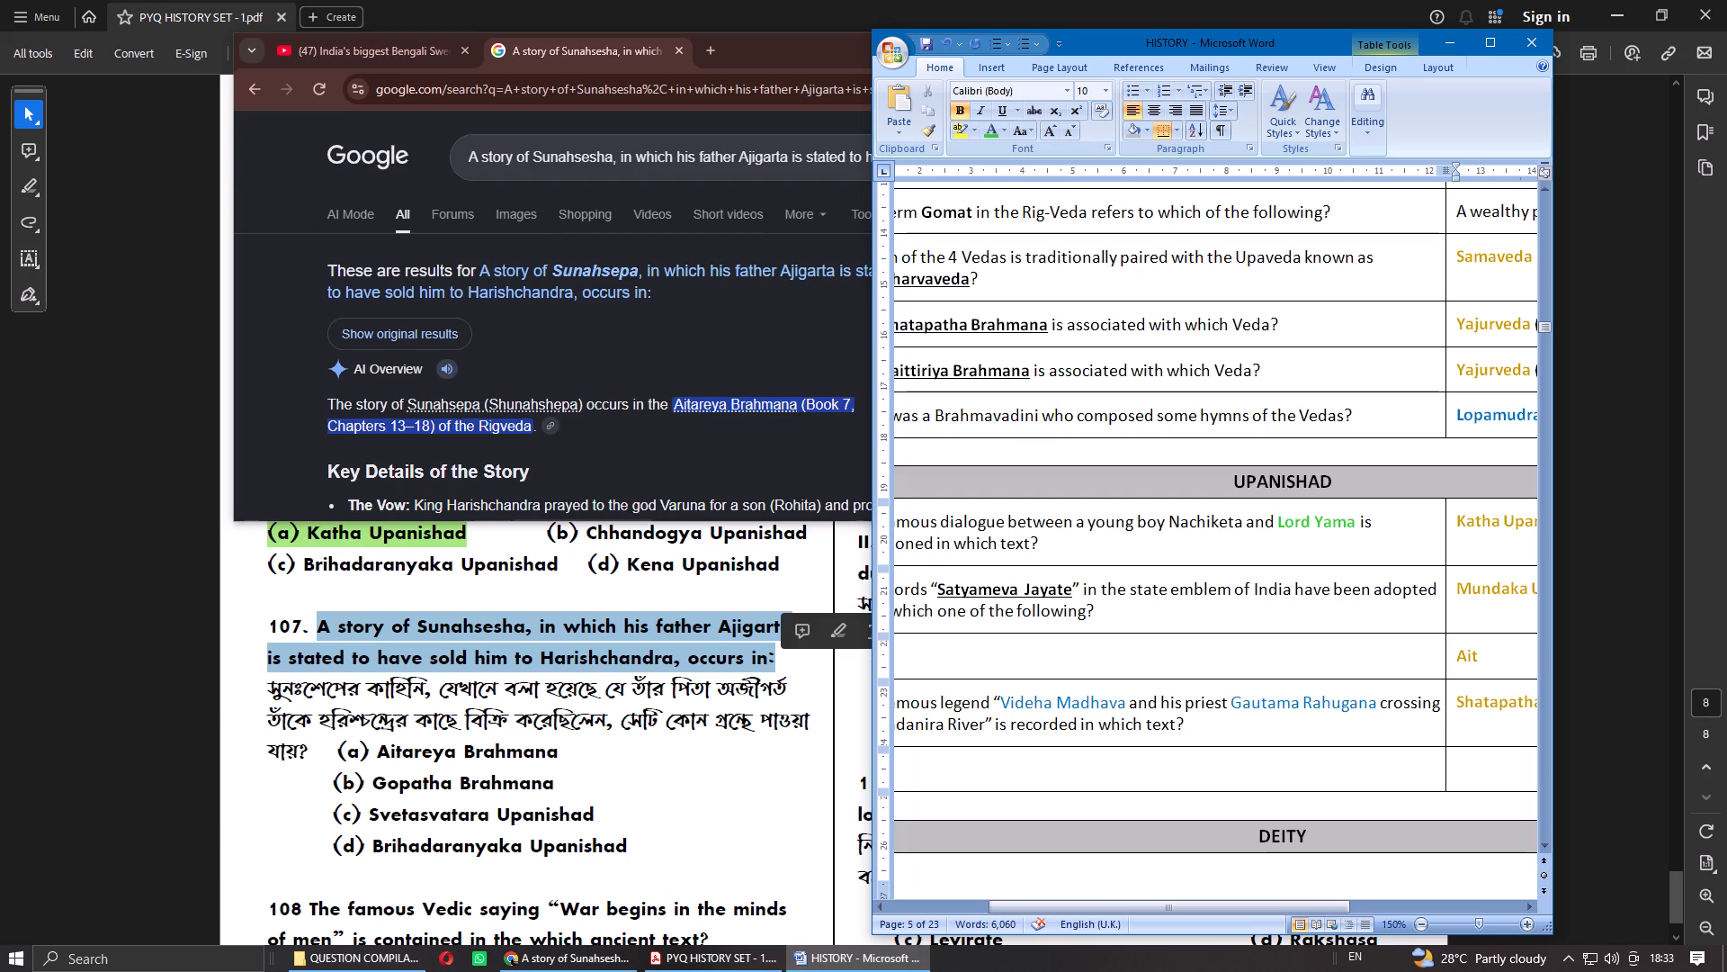
text(areya Brahmana)
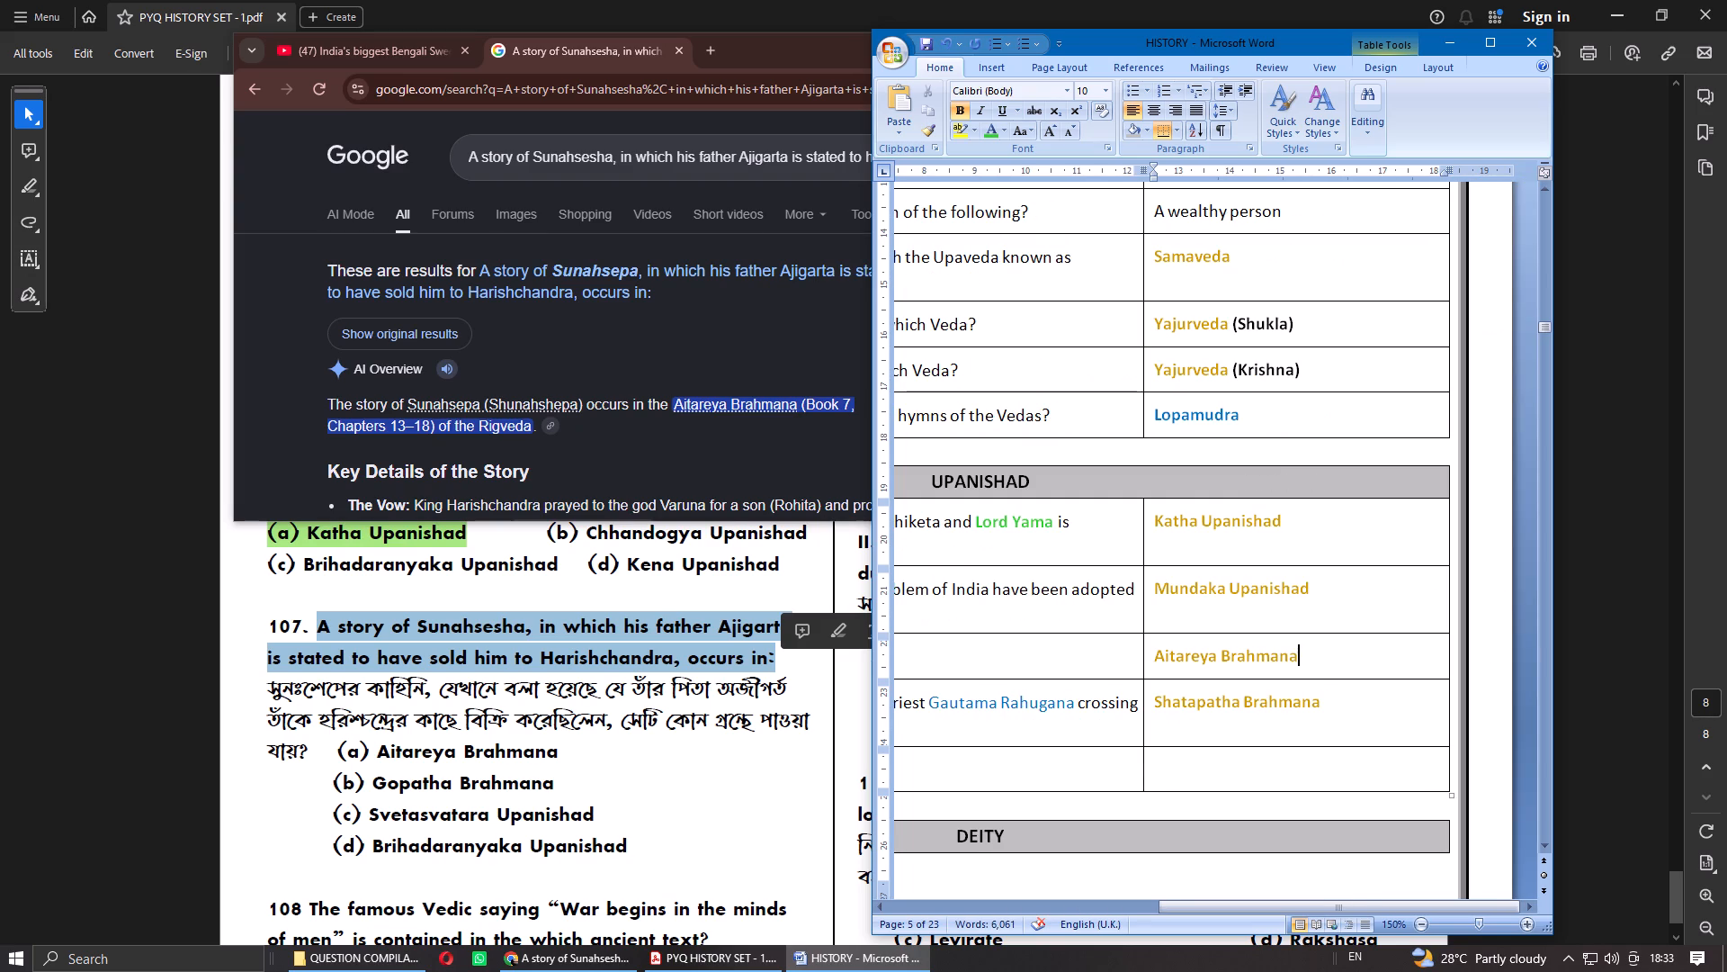
Enter "A story of Sunahsepa, in which his father Ajigarta is stated to have sold him to Harishchandra, occurs in _____." as the row's question.
click(1094, 651)
text(A story of Suna)
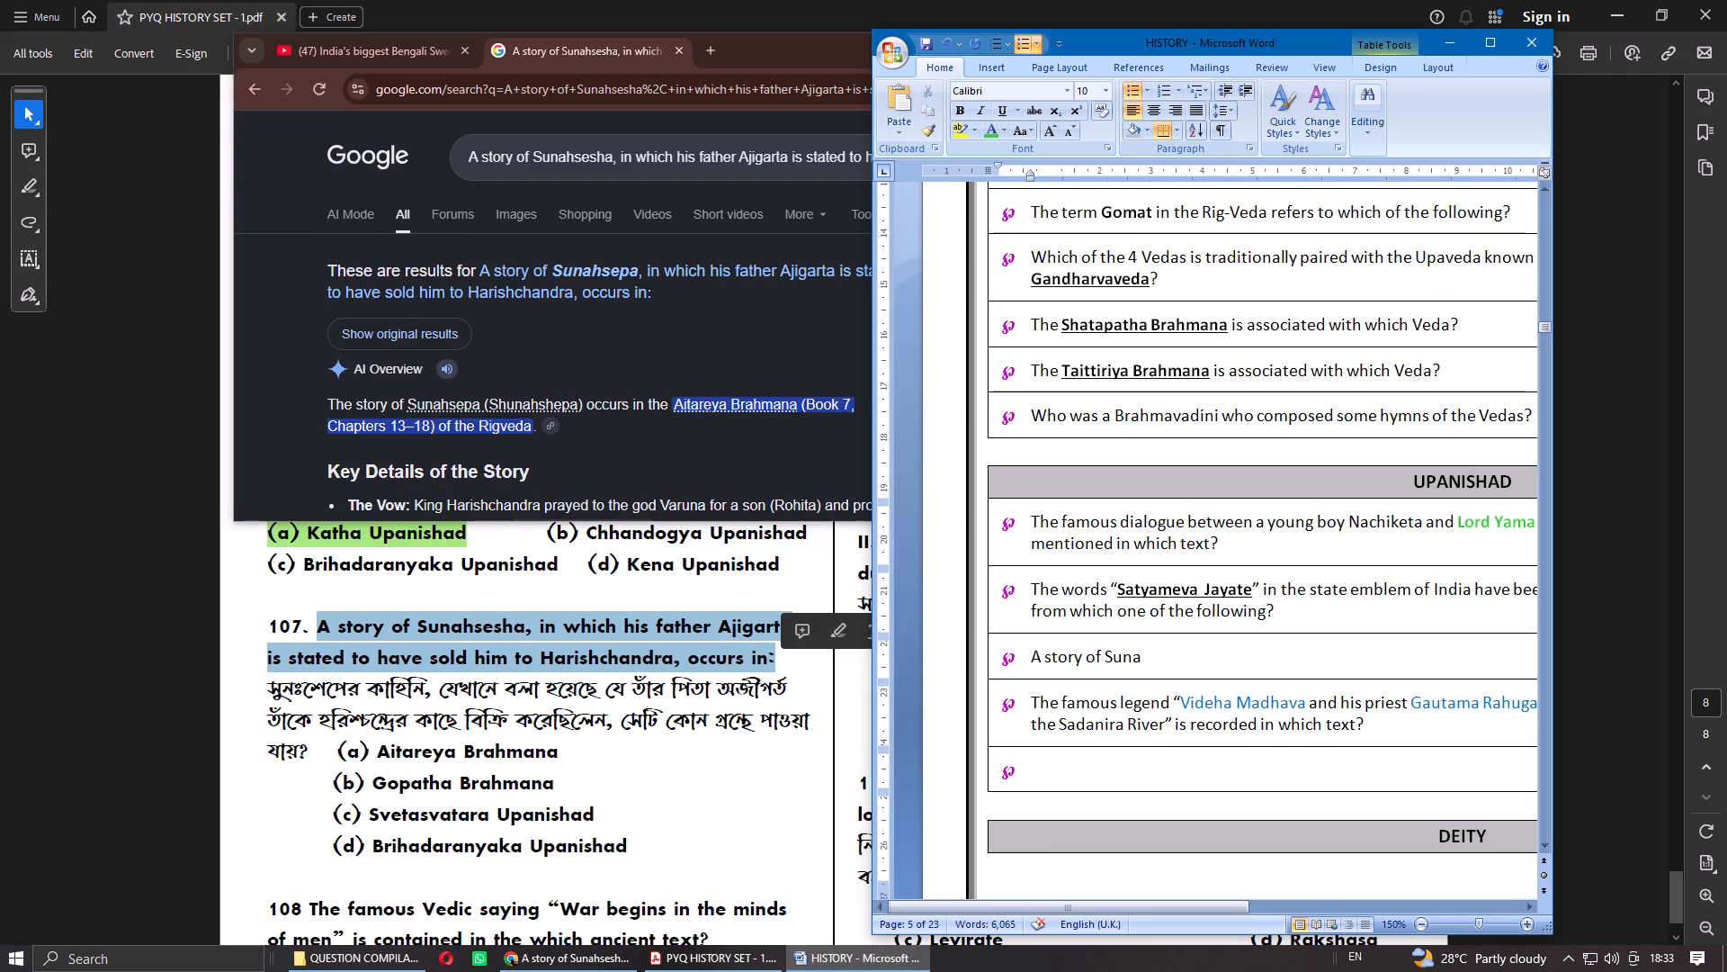
text(hsepa,)
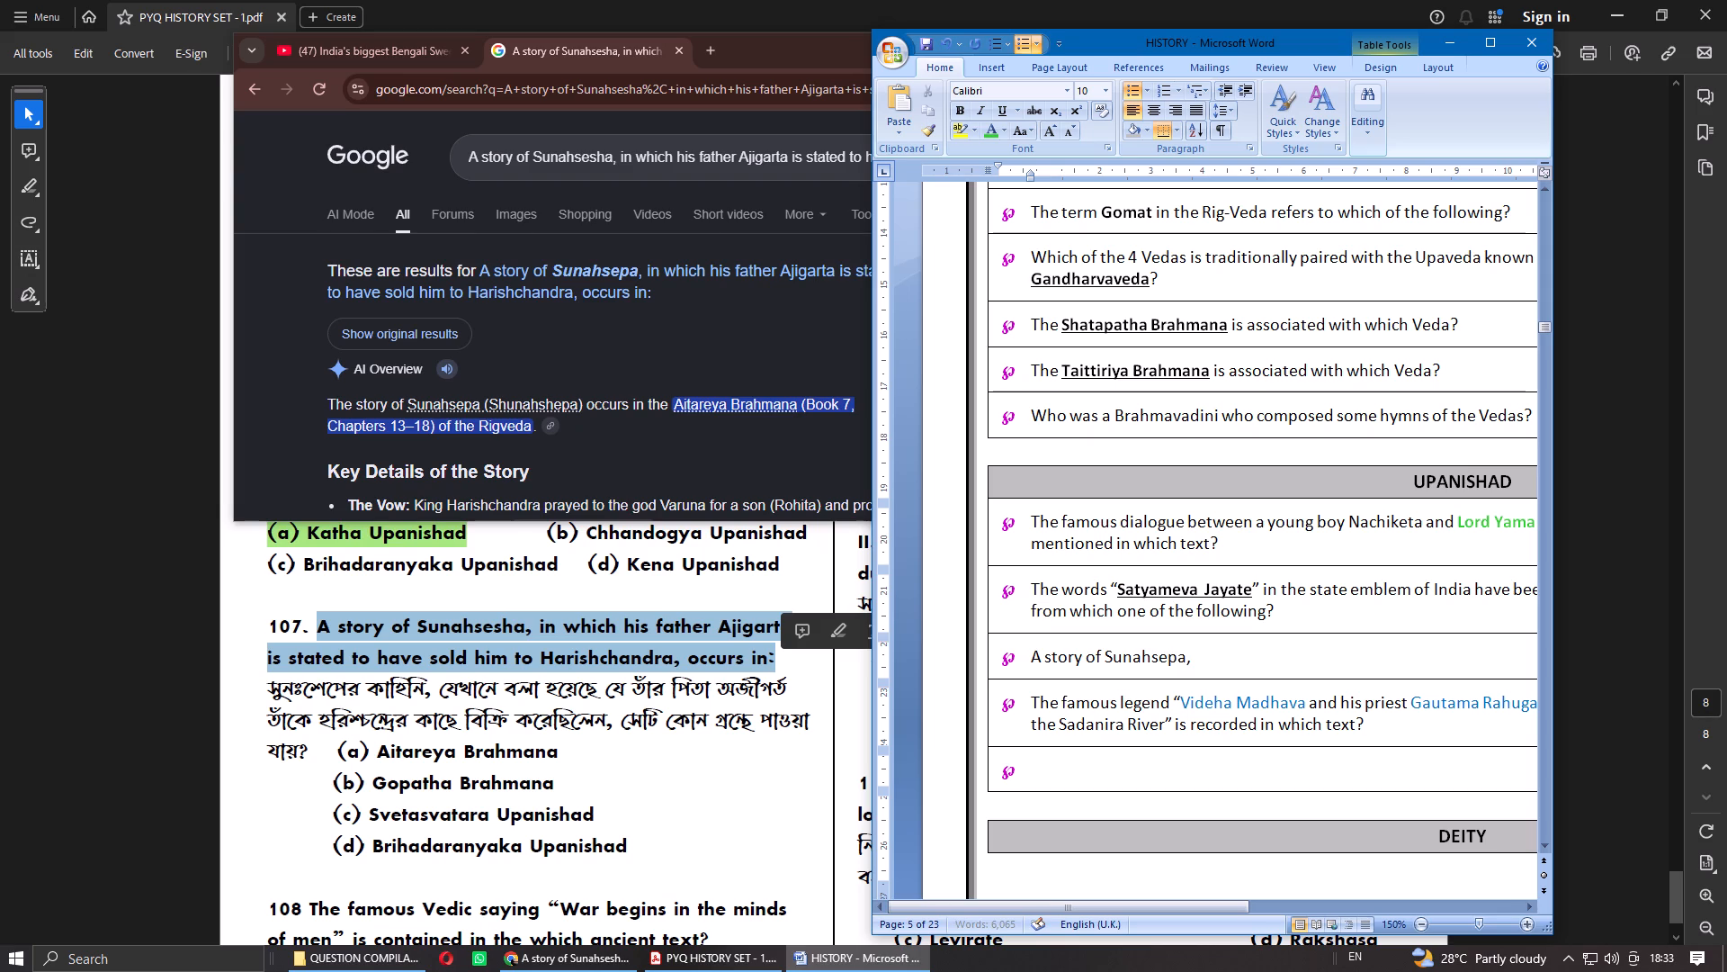
key(space)
text(in which)
key(space)
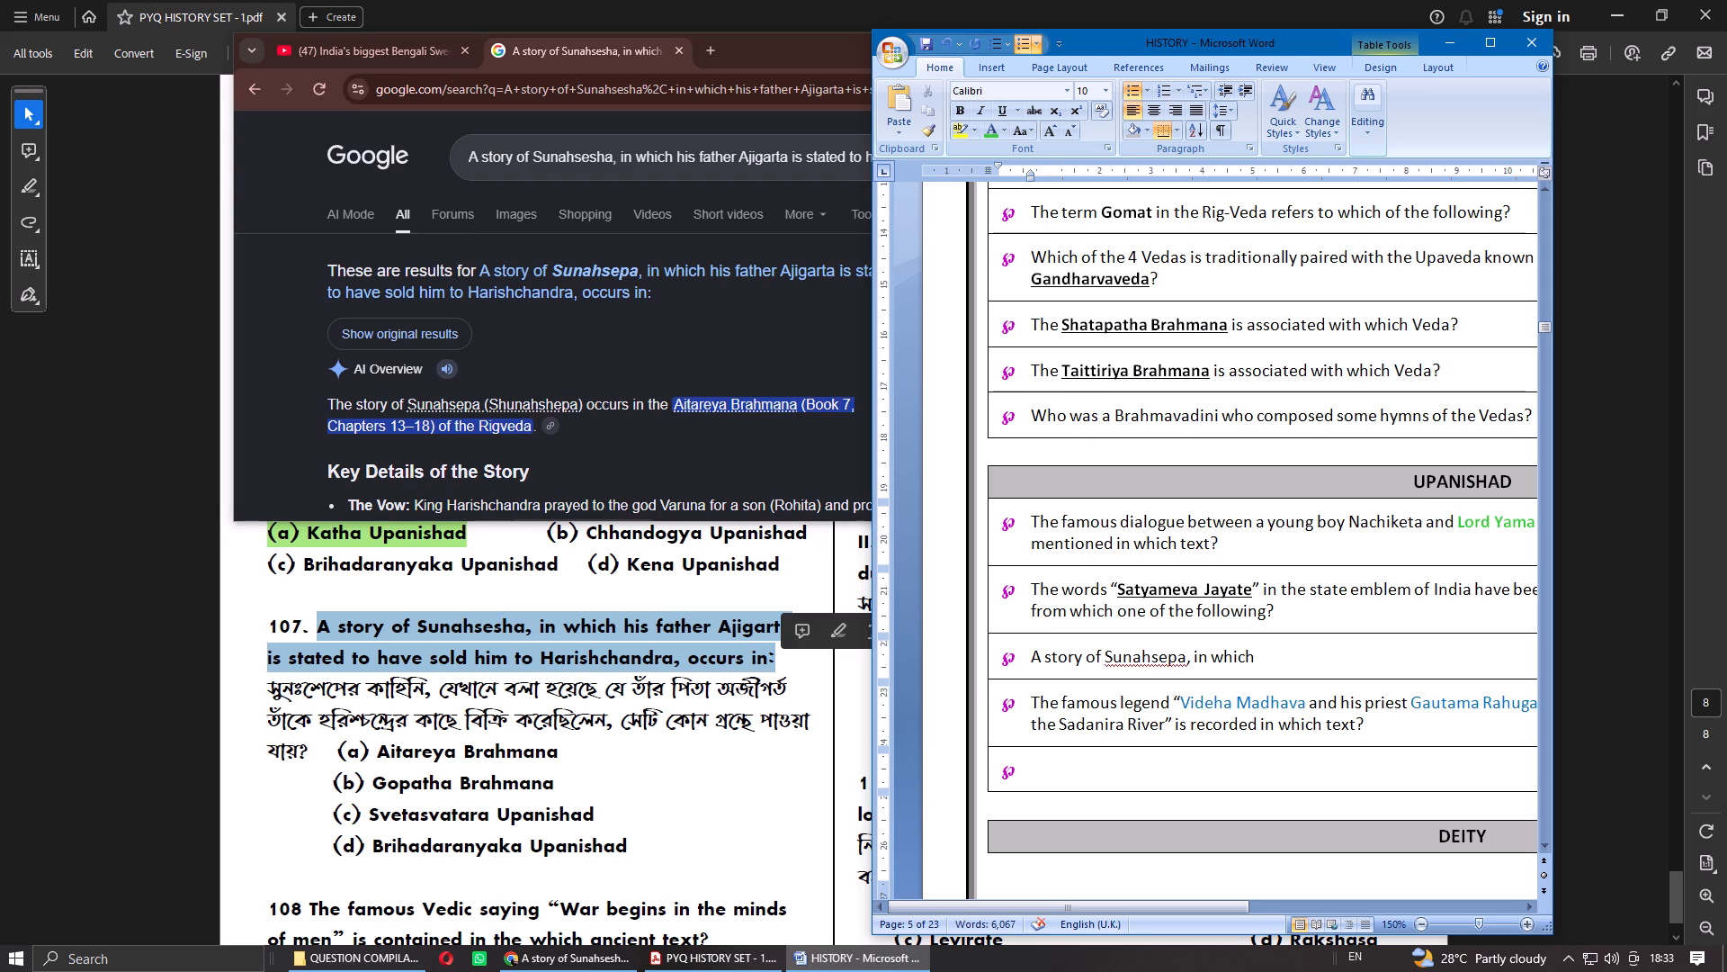
text(his fate)
key(BackSpace)
key(t)
key(BackSpace)
text(her Aji)
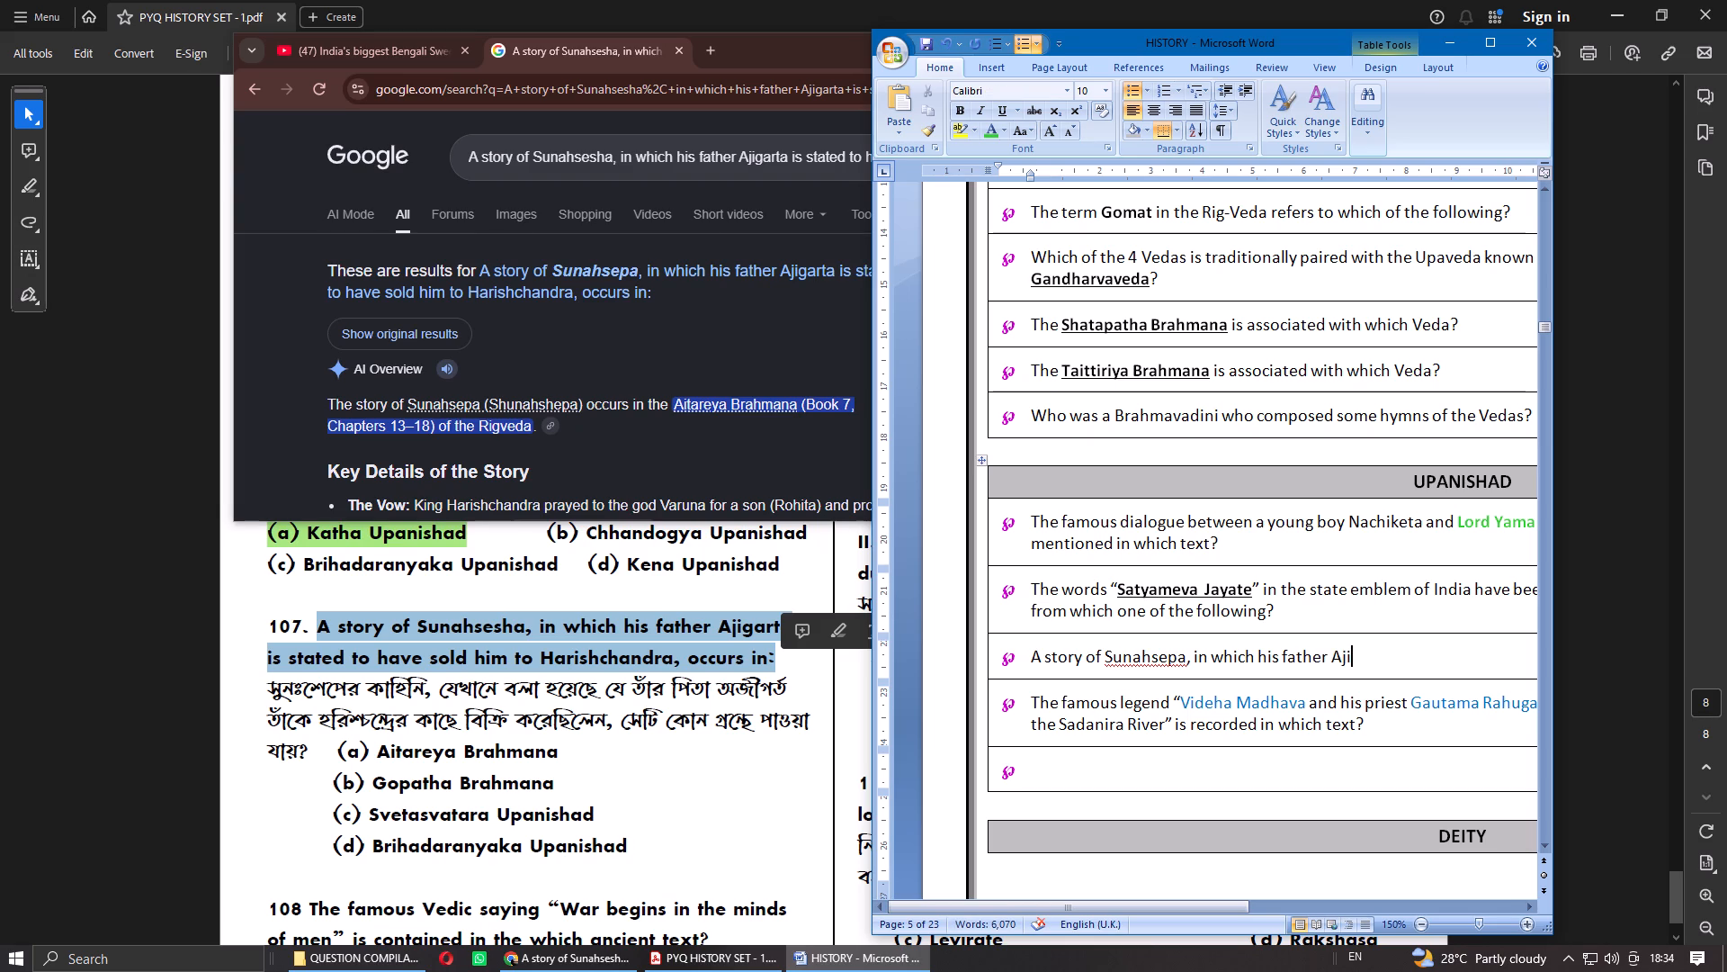
text(garta is stated to have o)
key(BackSpace)
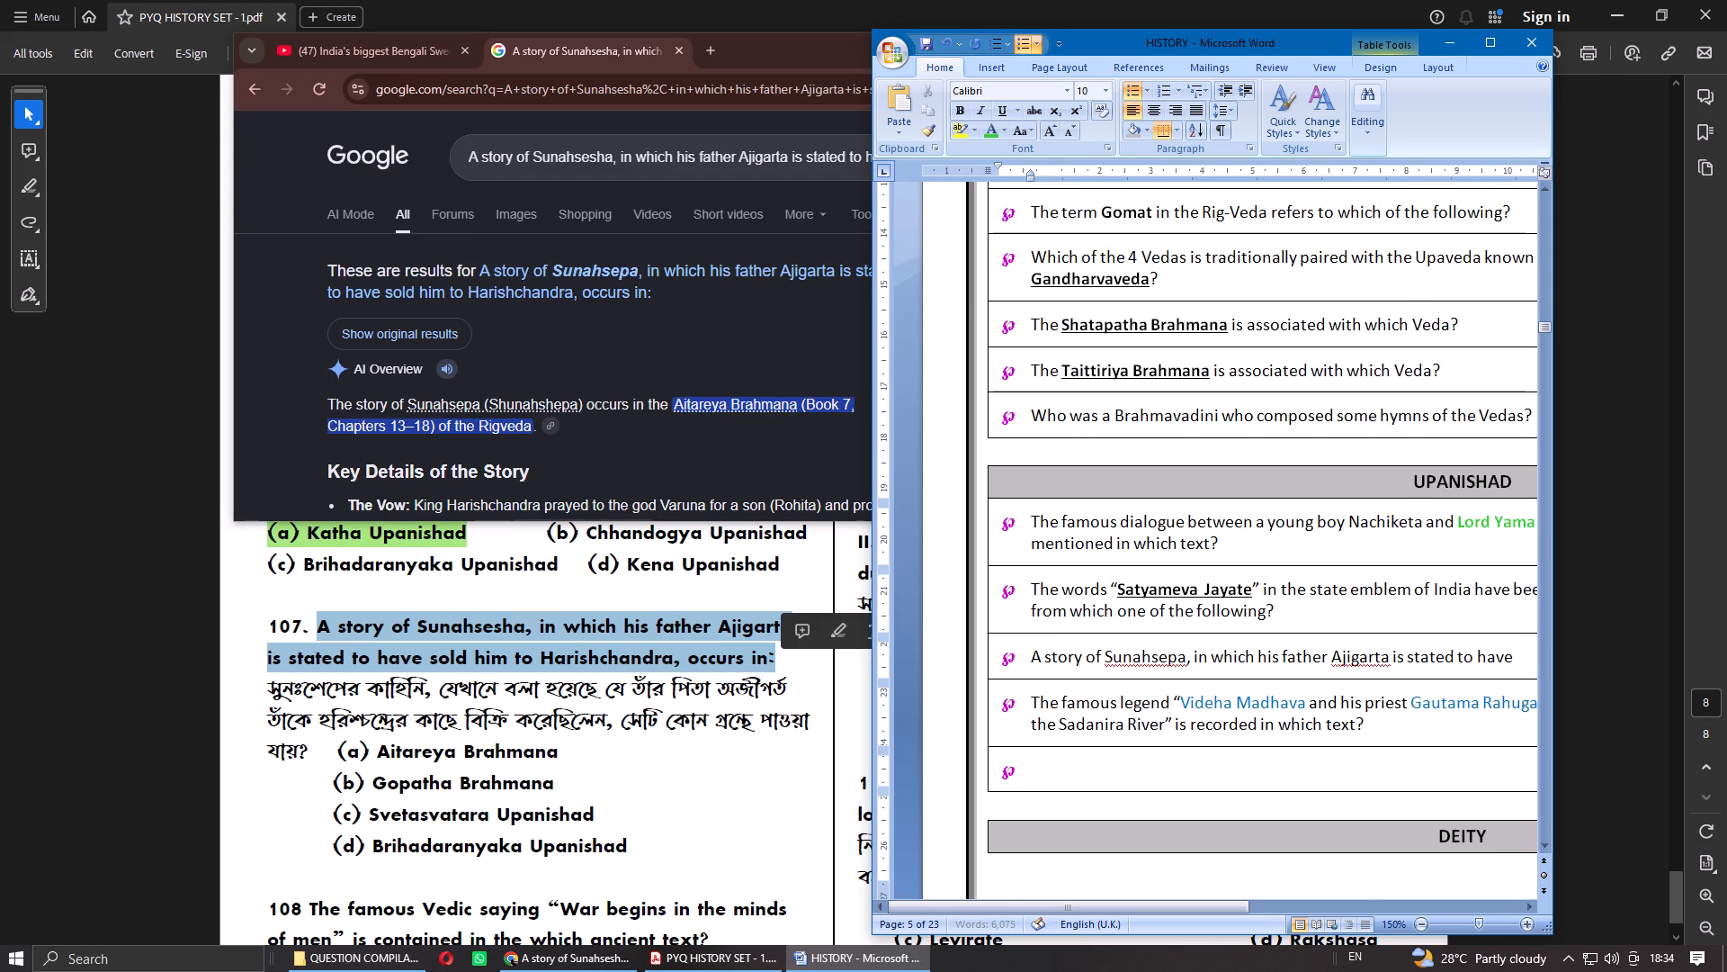
text(sold him to Harishchandra, occurs in)
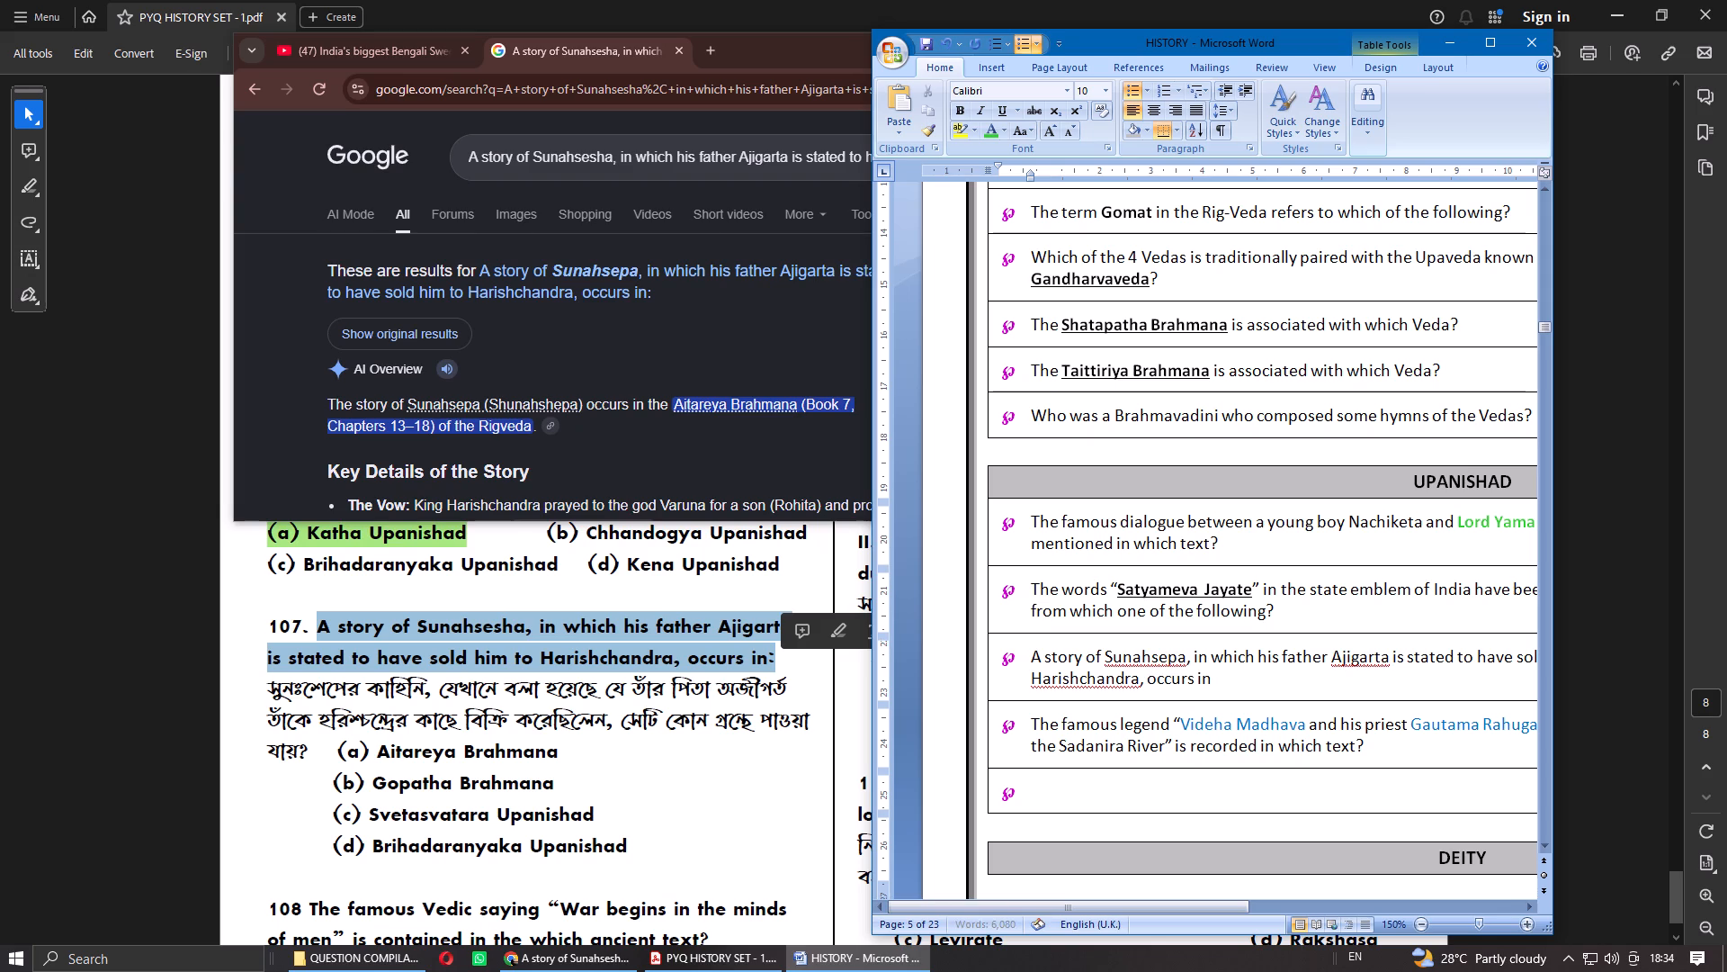
text(:)
key(BackSpace)
key(space)
text(_____)
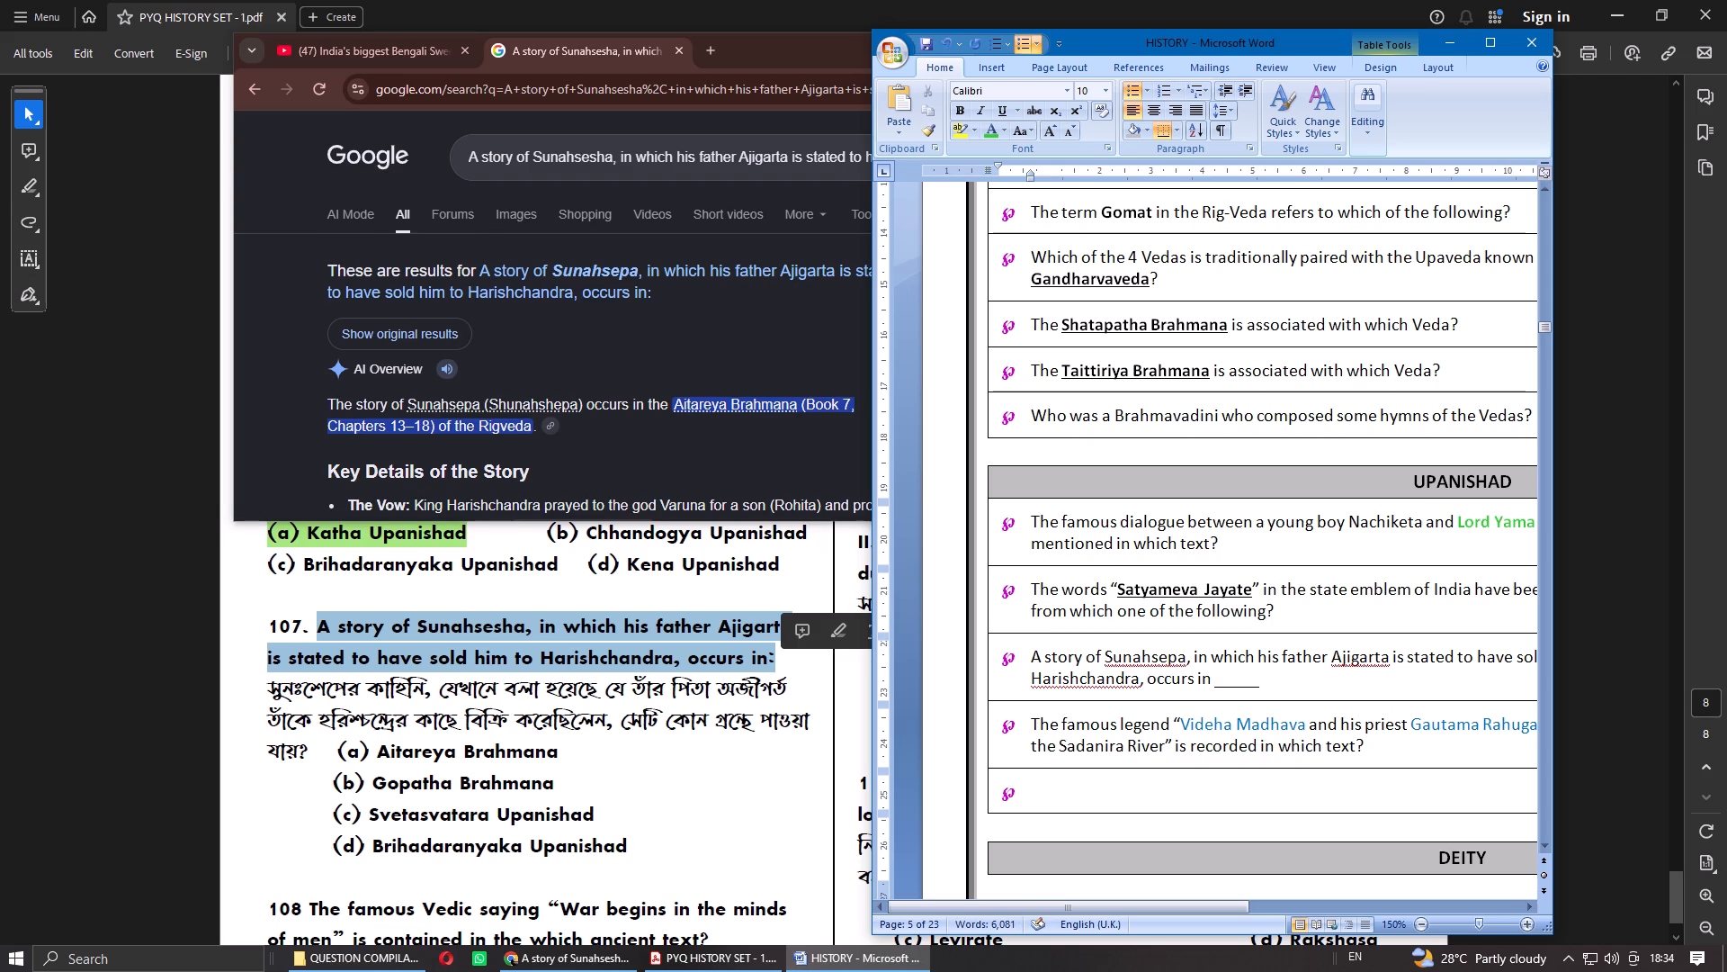
key(period)
Colour the name Harishchandra blue in the new question.
double_click(1079, 679)
click(1006, 131)
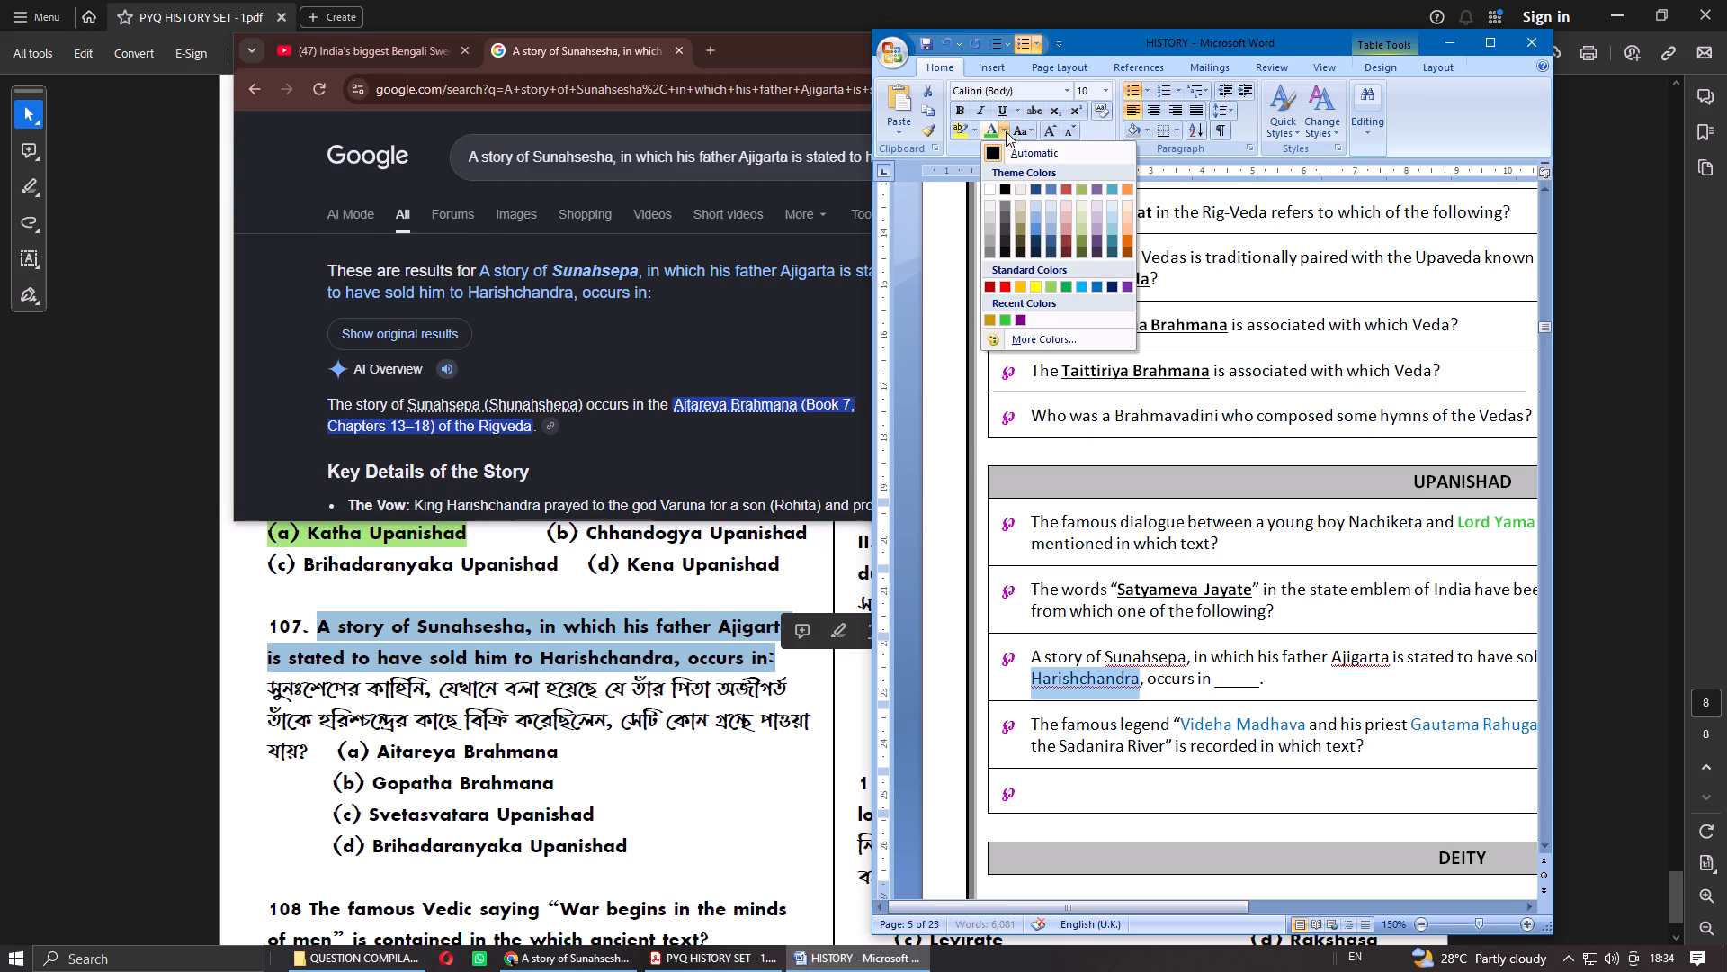
click(1096, 287)
Look through the Google results and open the Wikipedia article on Shunahshepa to check the name's spelling.
click(1118, 653)
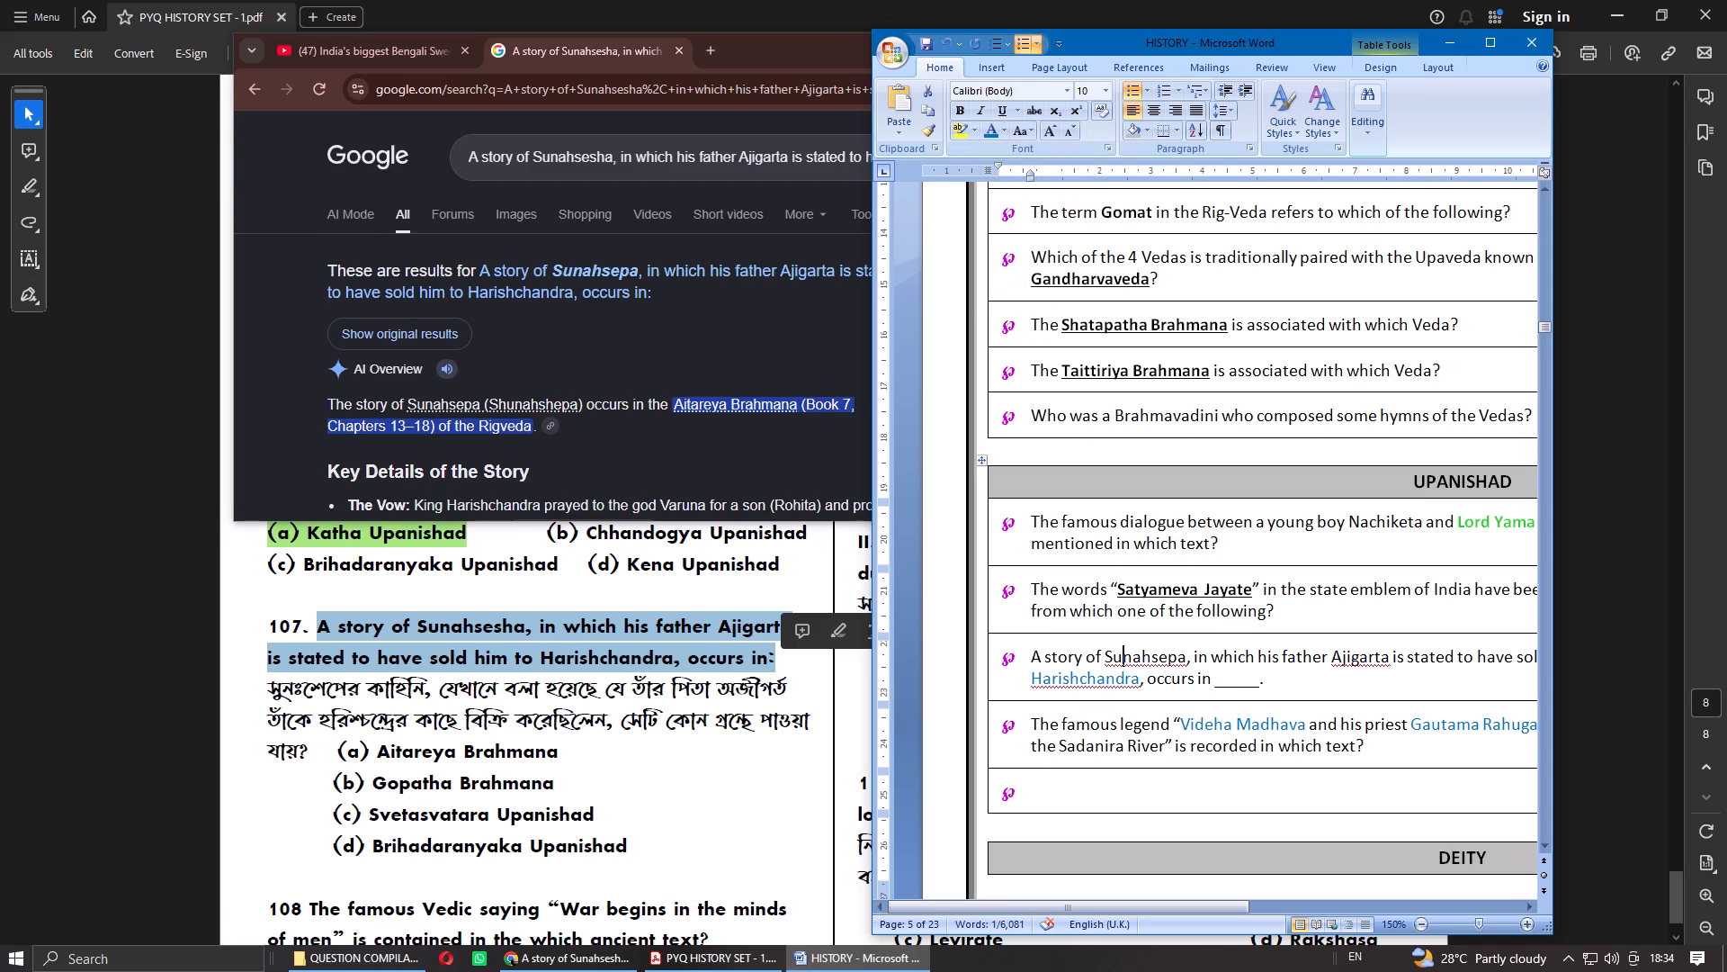
scroll(699, 337, down, 2)
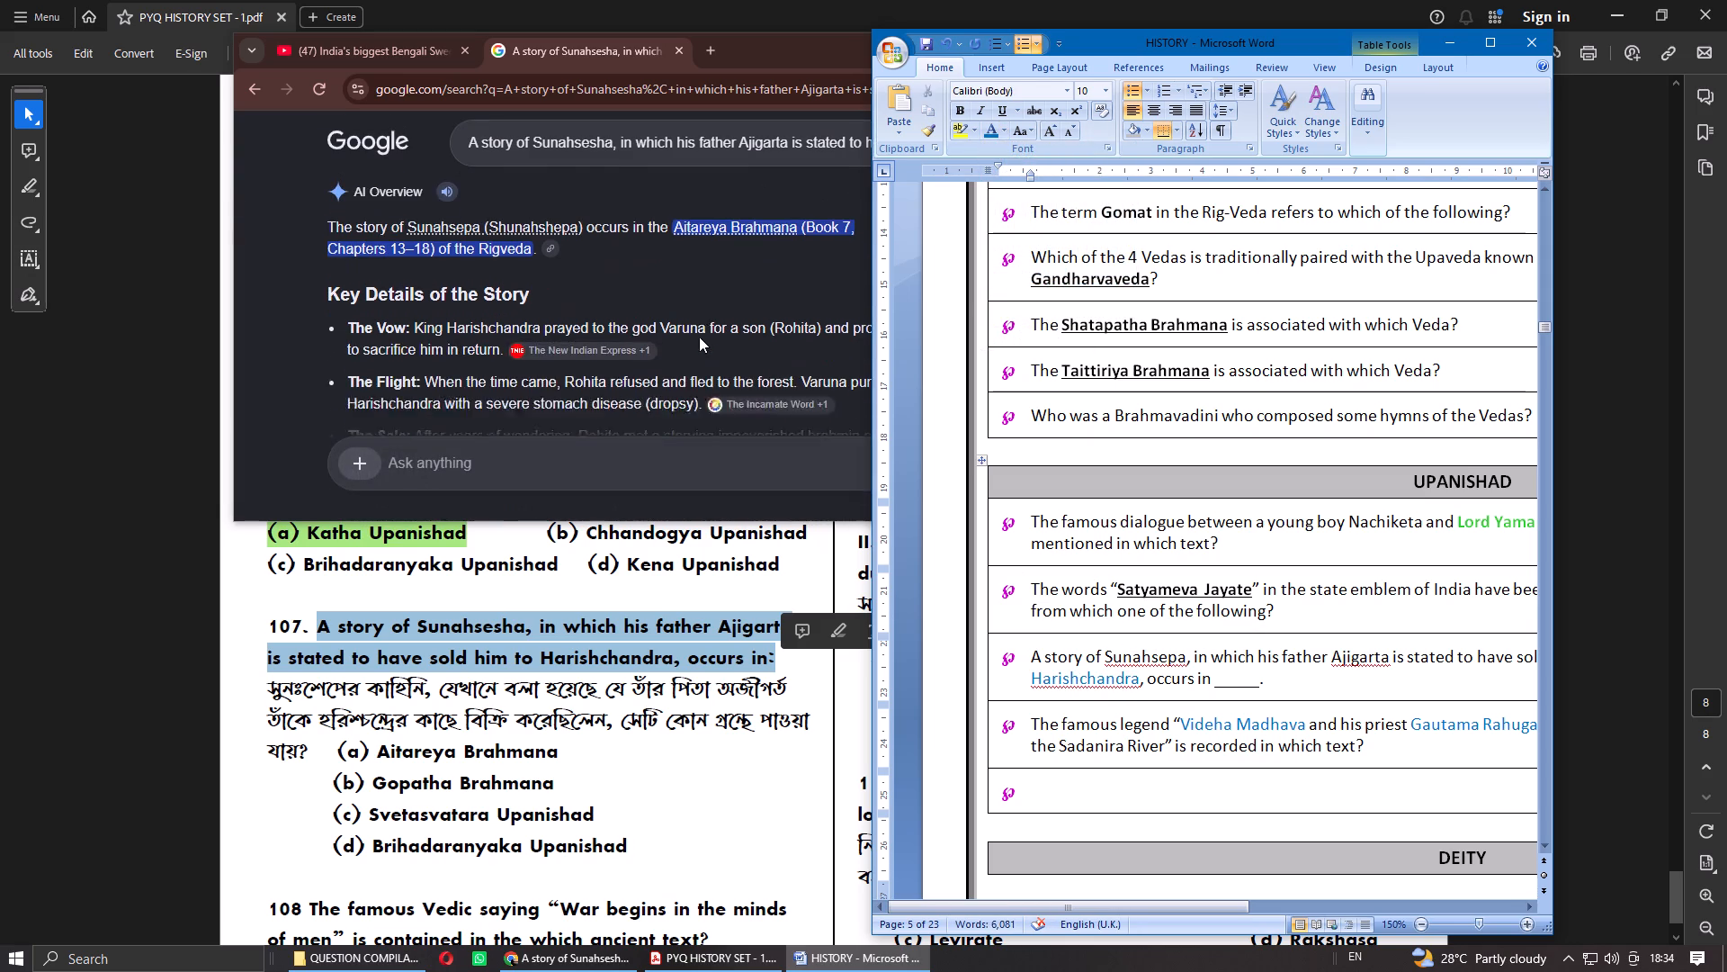
scroll(699, 337, down, 5)
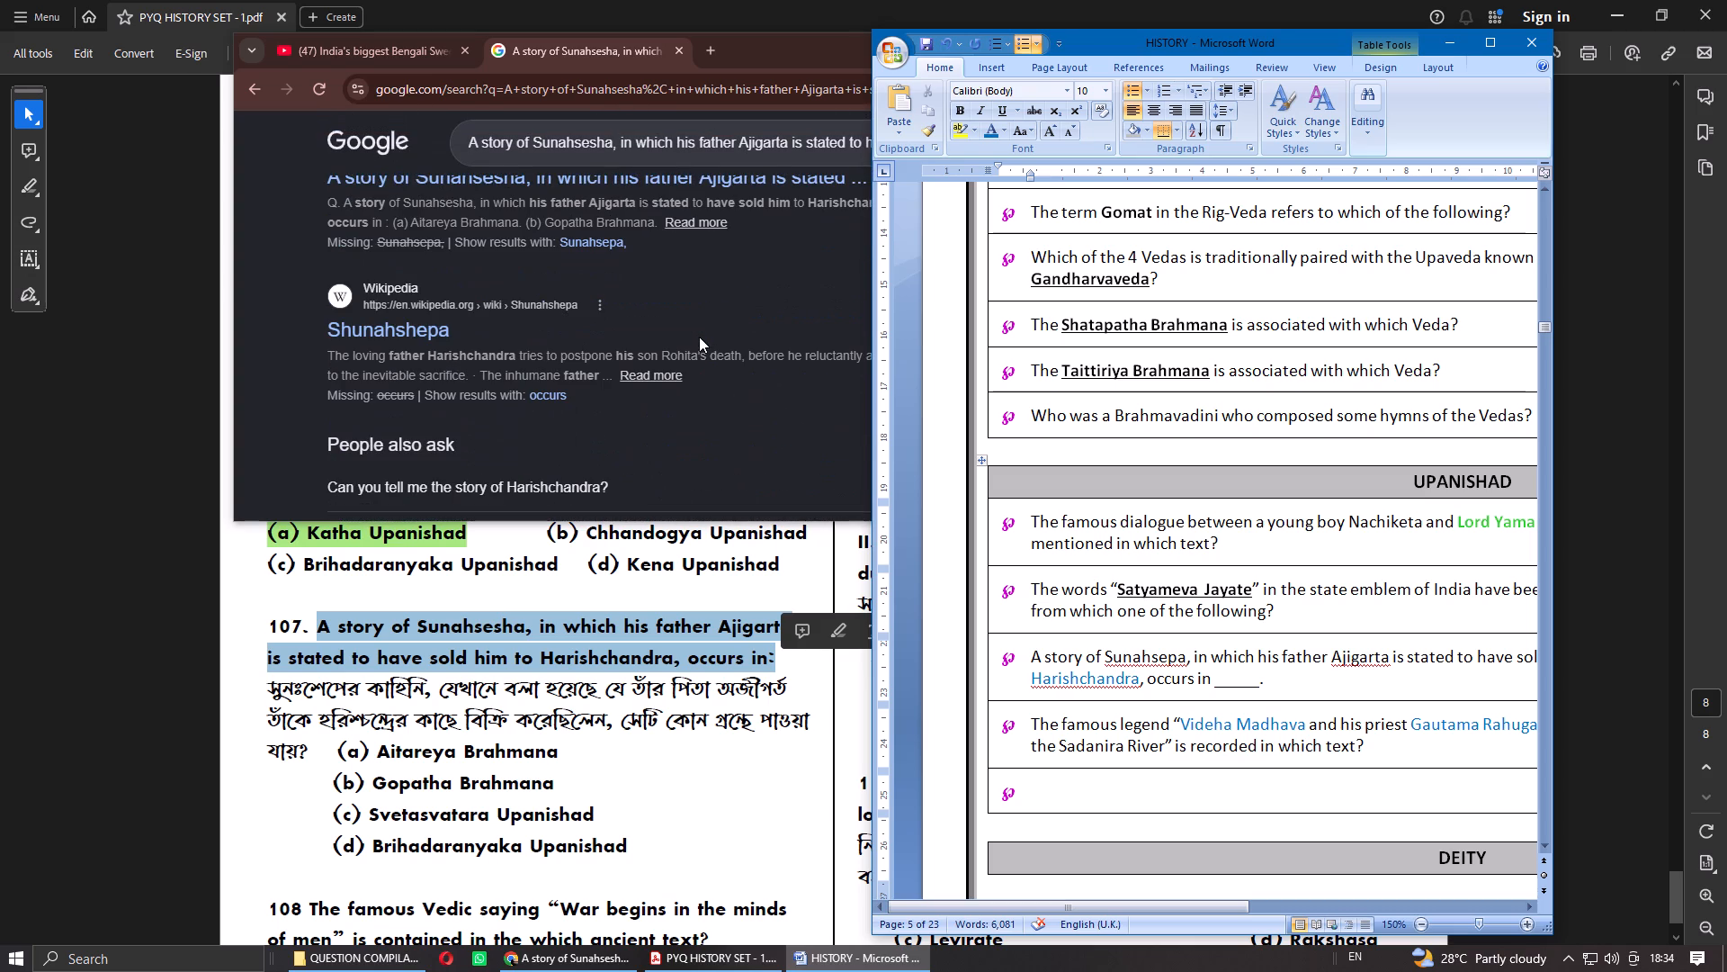
click(447, 331)
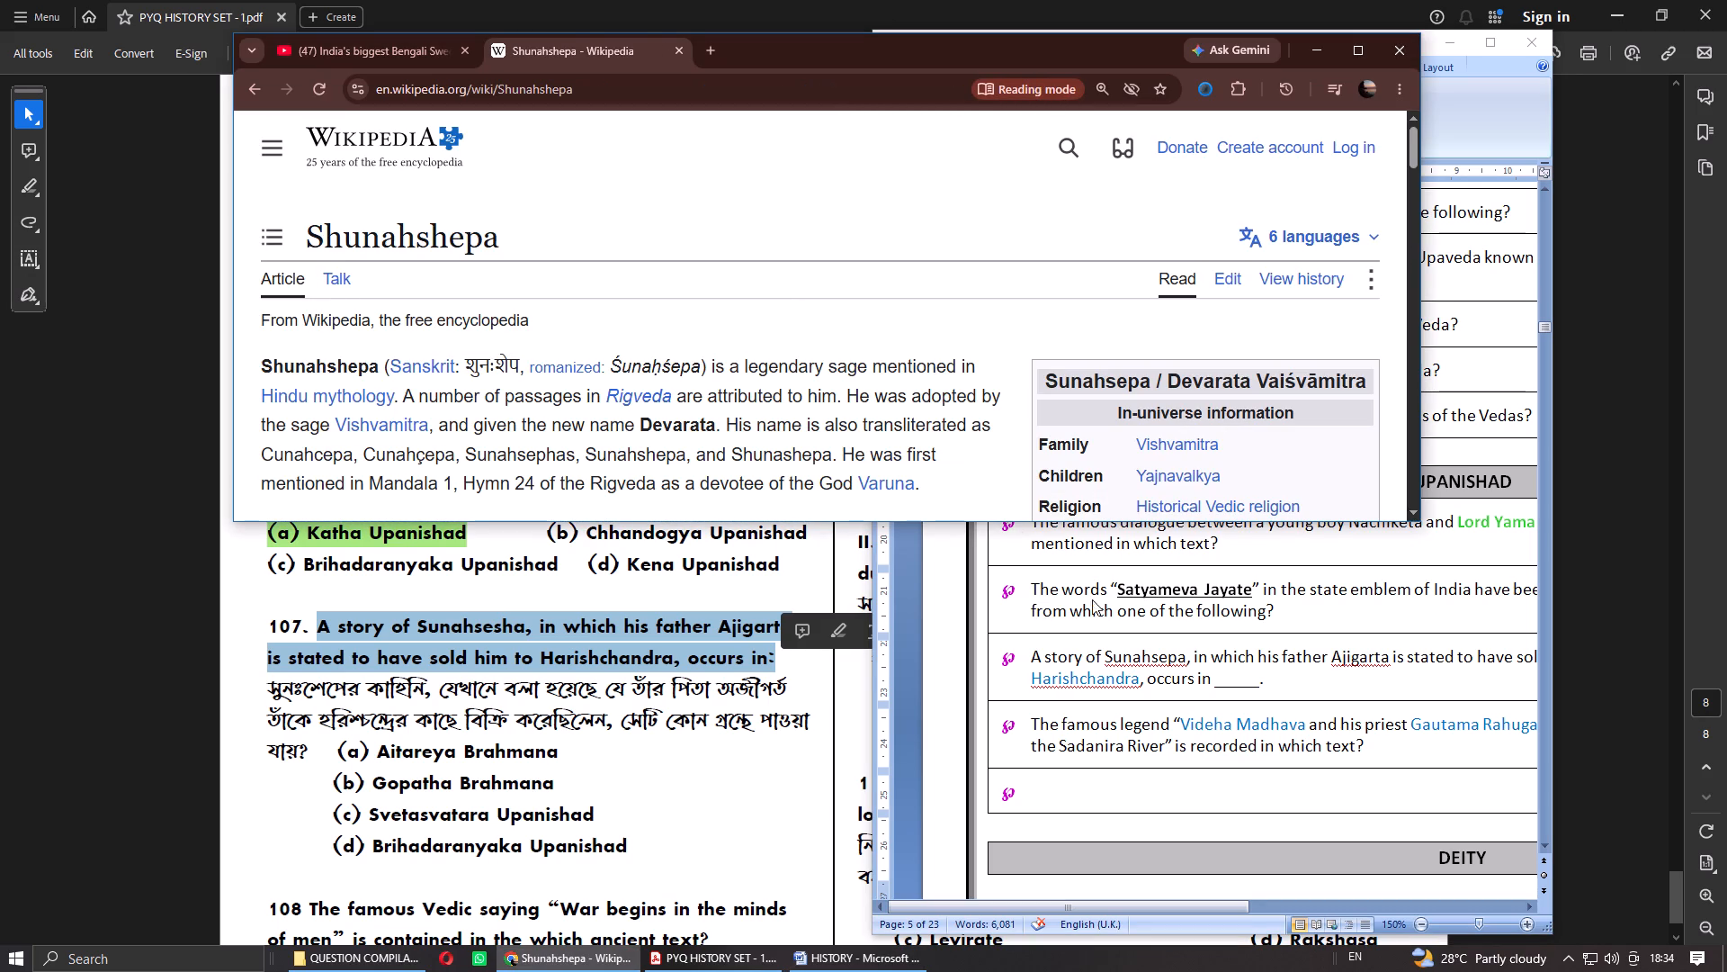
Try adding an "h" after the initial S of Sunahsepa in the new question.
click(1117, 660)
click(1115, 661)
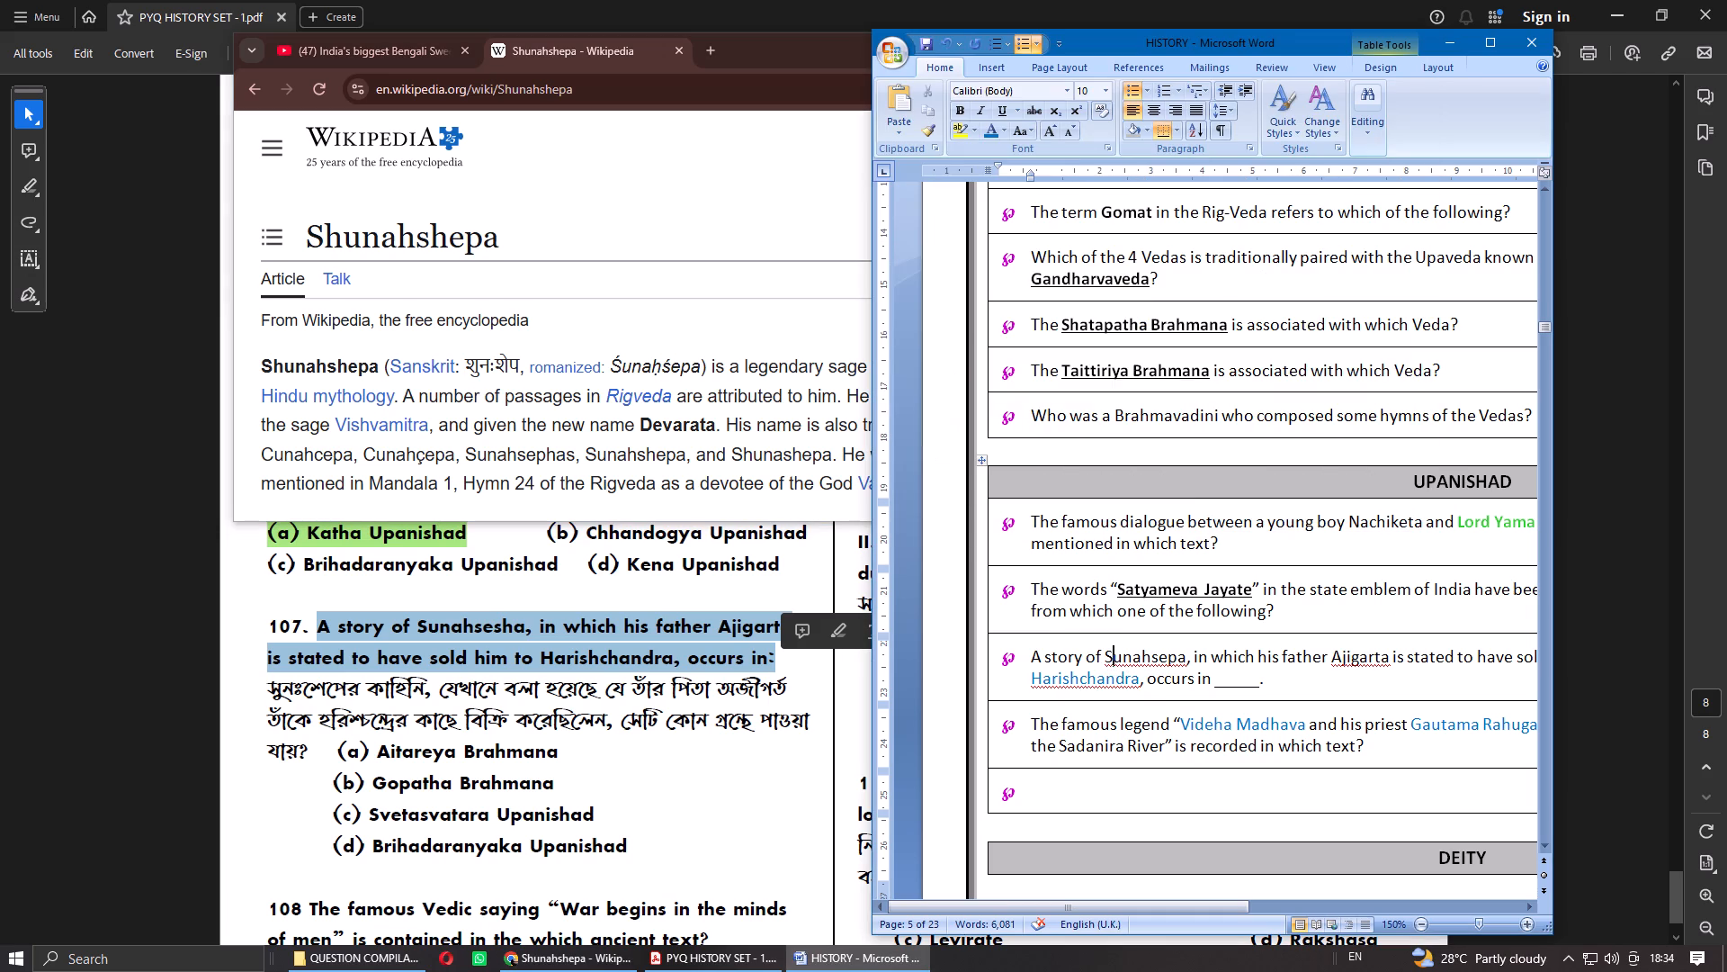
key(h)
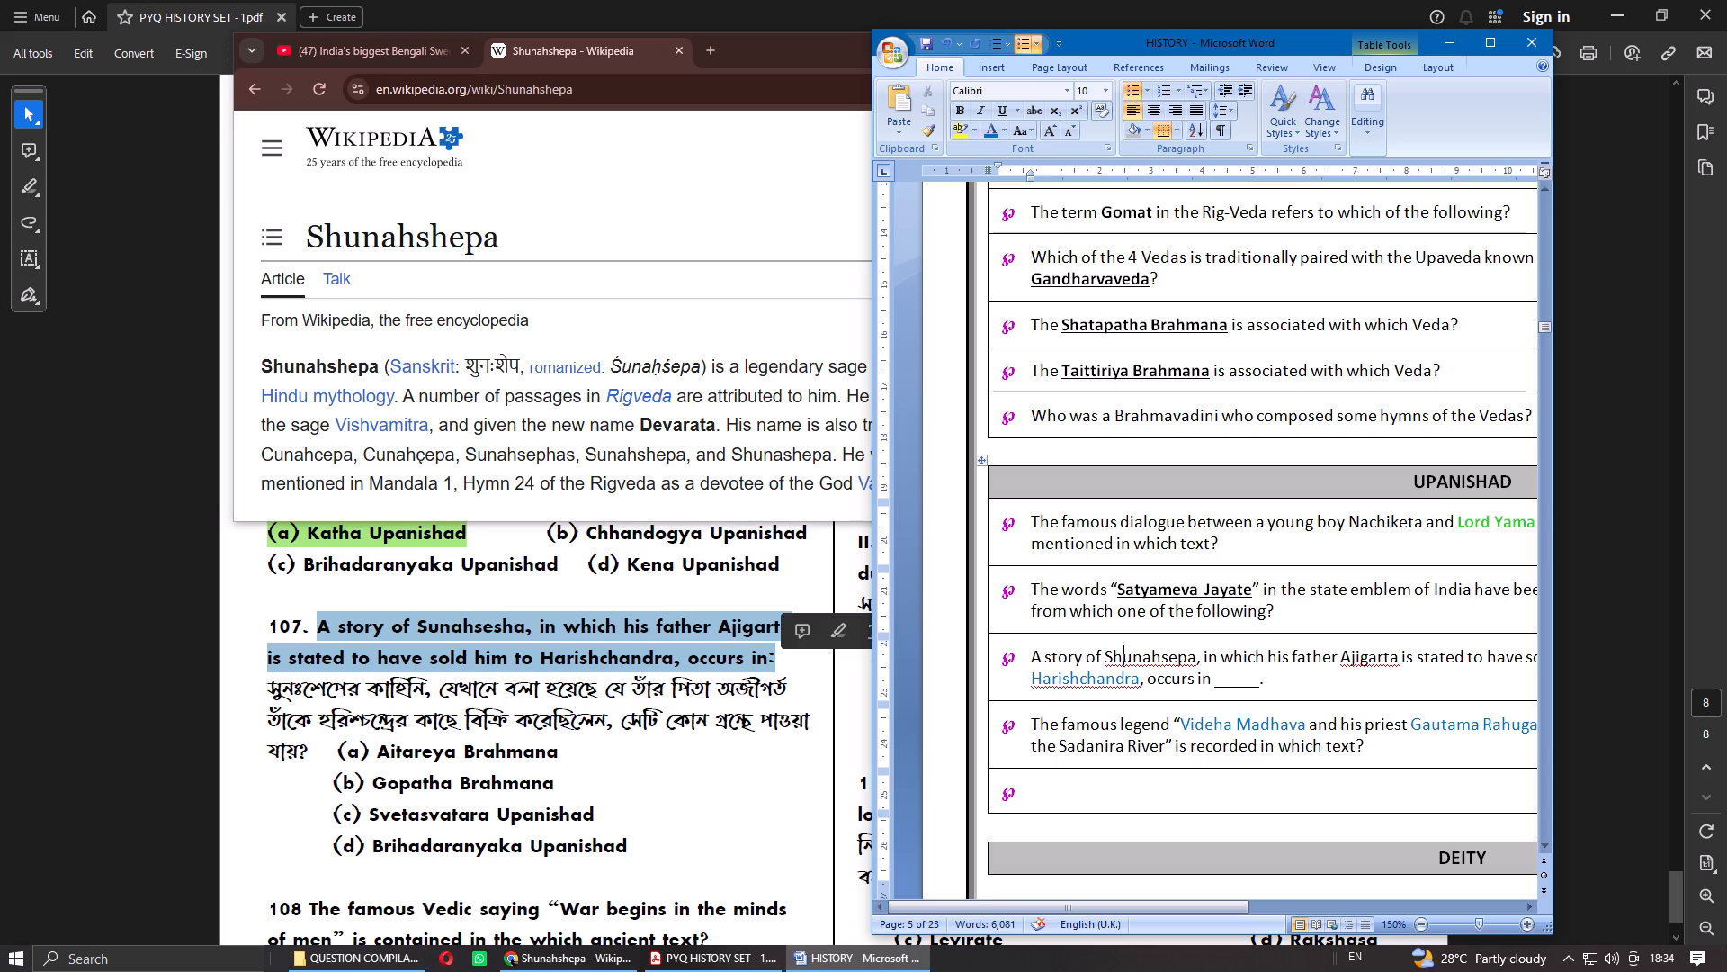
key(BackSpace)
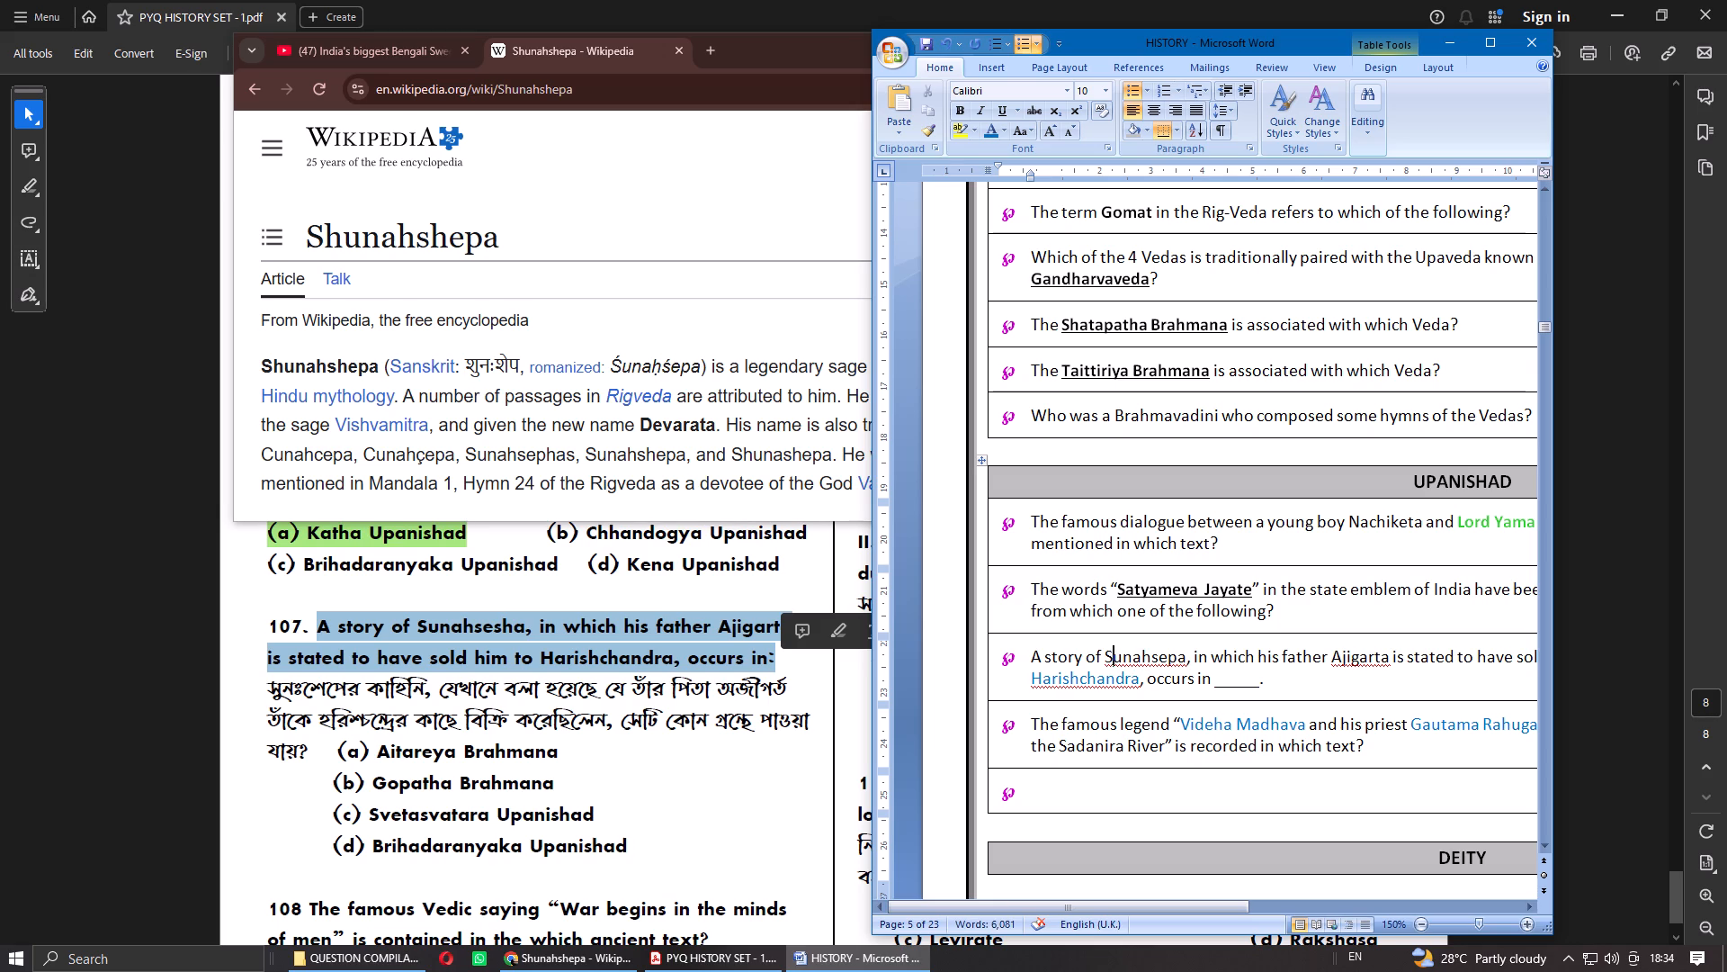
Move the HISTORY document window aside to uncover the introduction of the Wikipedia article.
drag(1178, 38, 1304, 36)
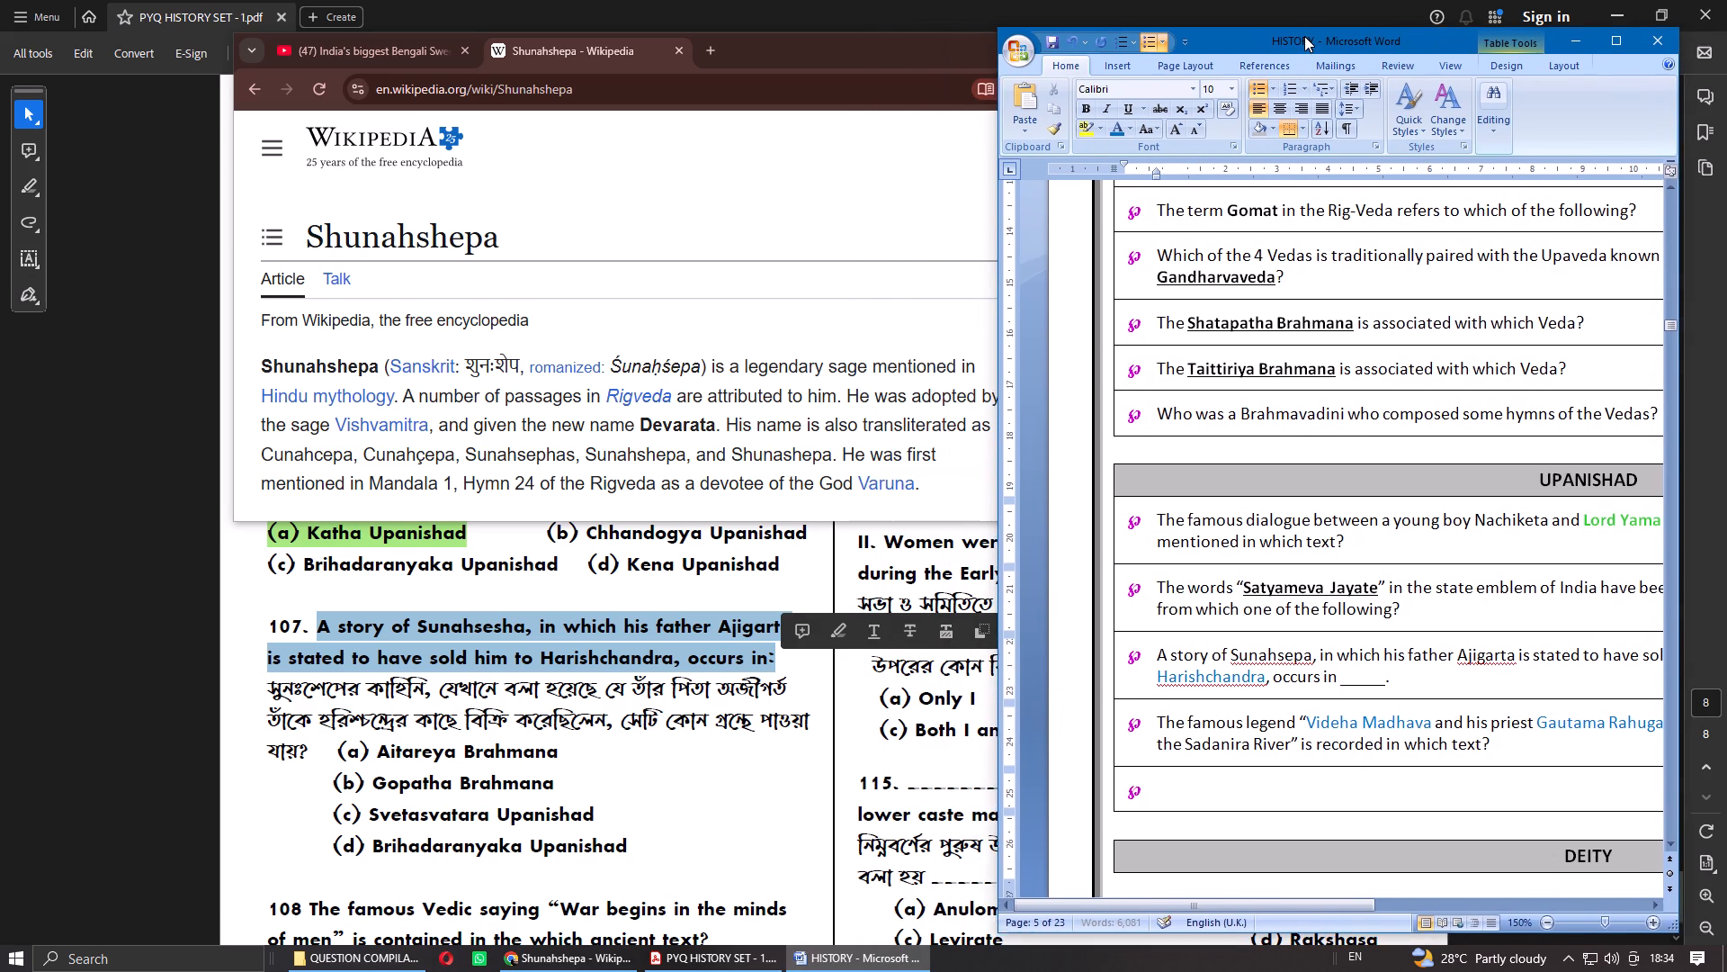
drag(1304, 36, 1344, 27)
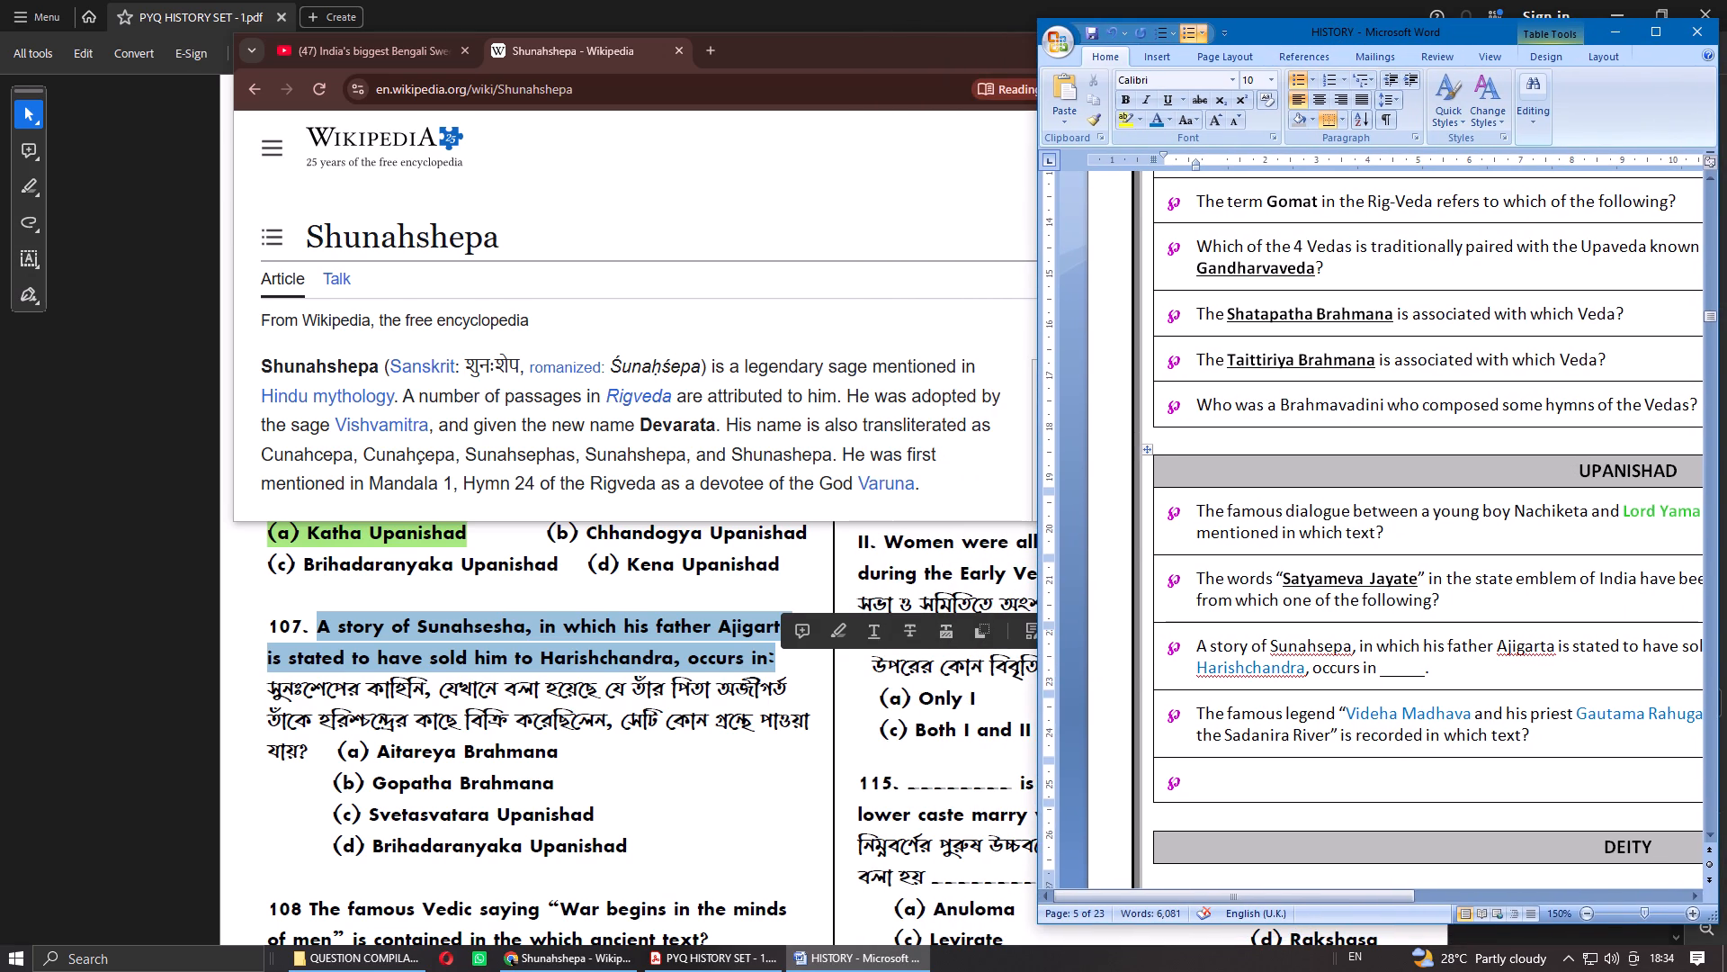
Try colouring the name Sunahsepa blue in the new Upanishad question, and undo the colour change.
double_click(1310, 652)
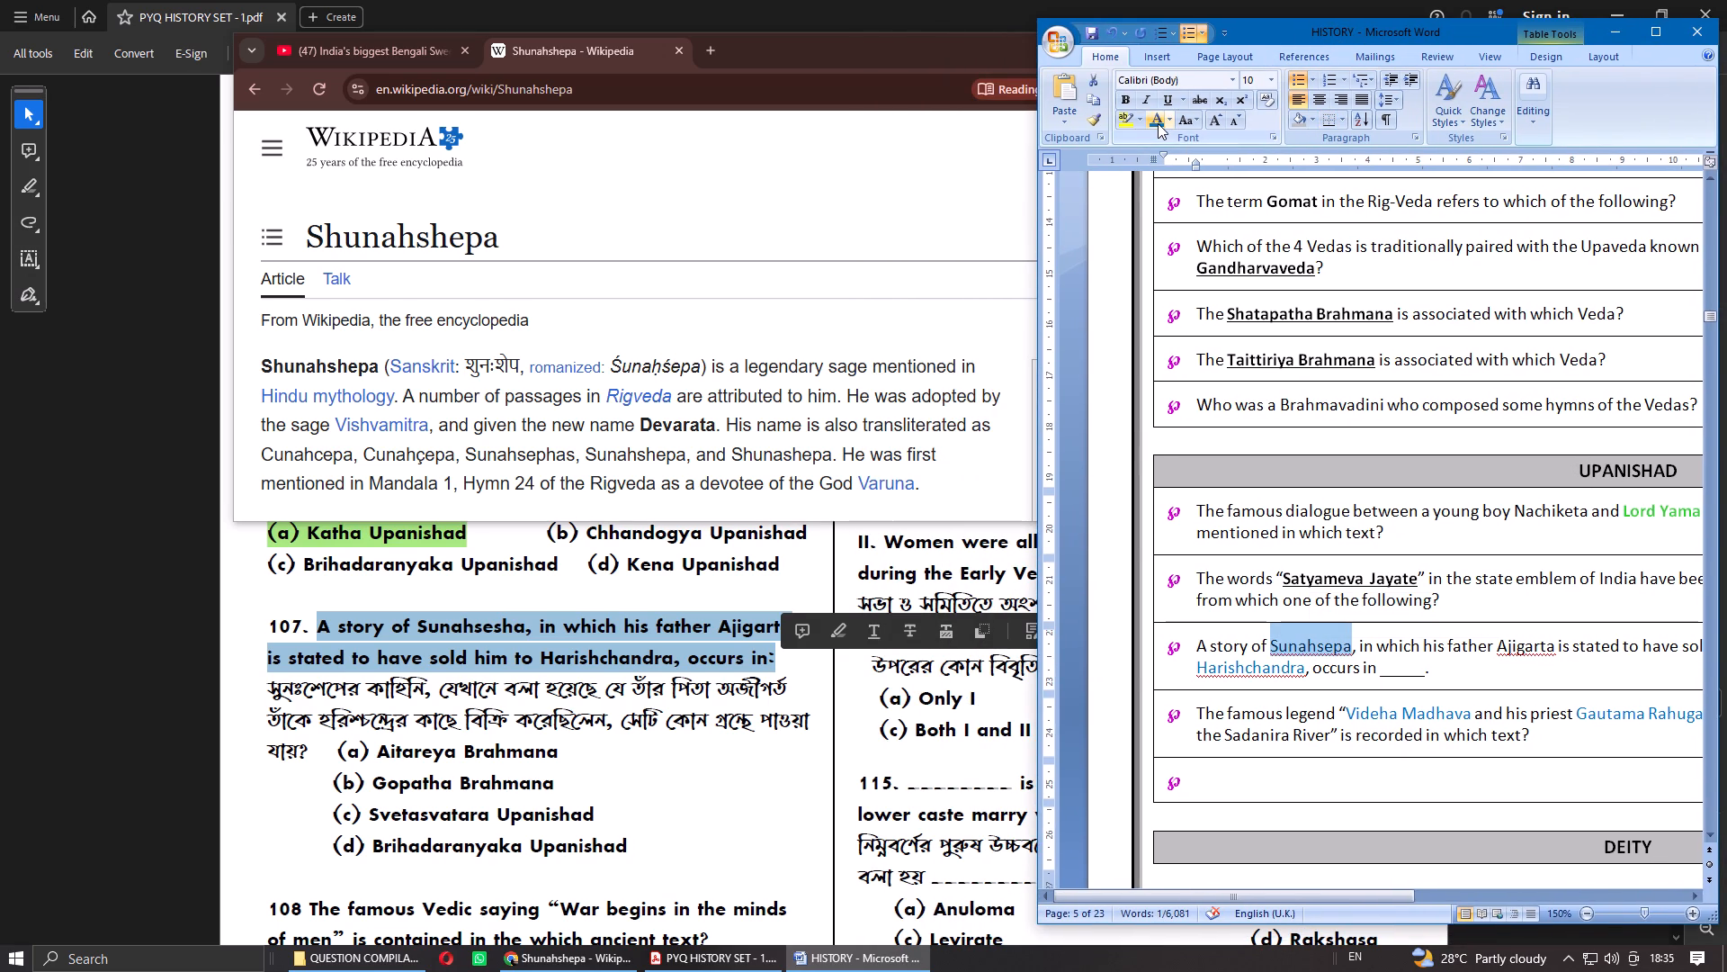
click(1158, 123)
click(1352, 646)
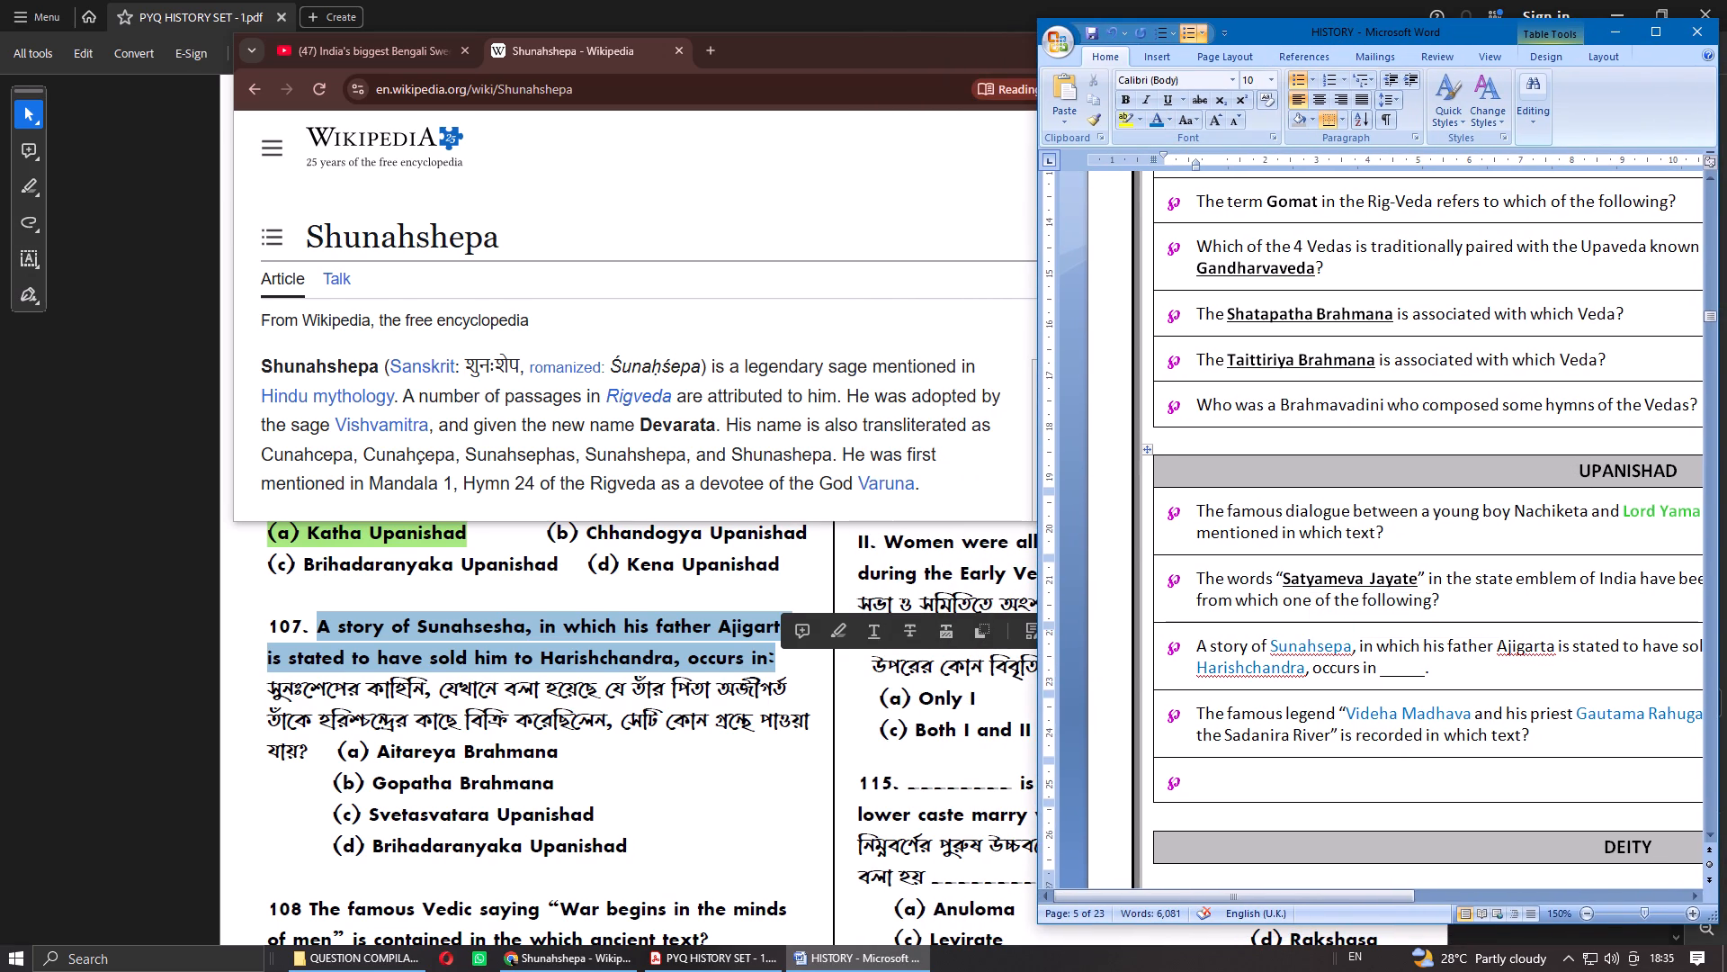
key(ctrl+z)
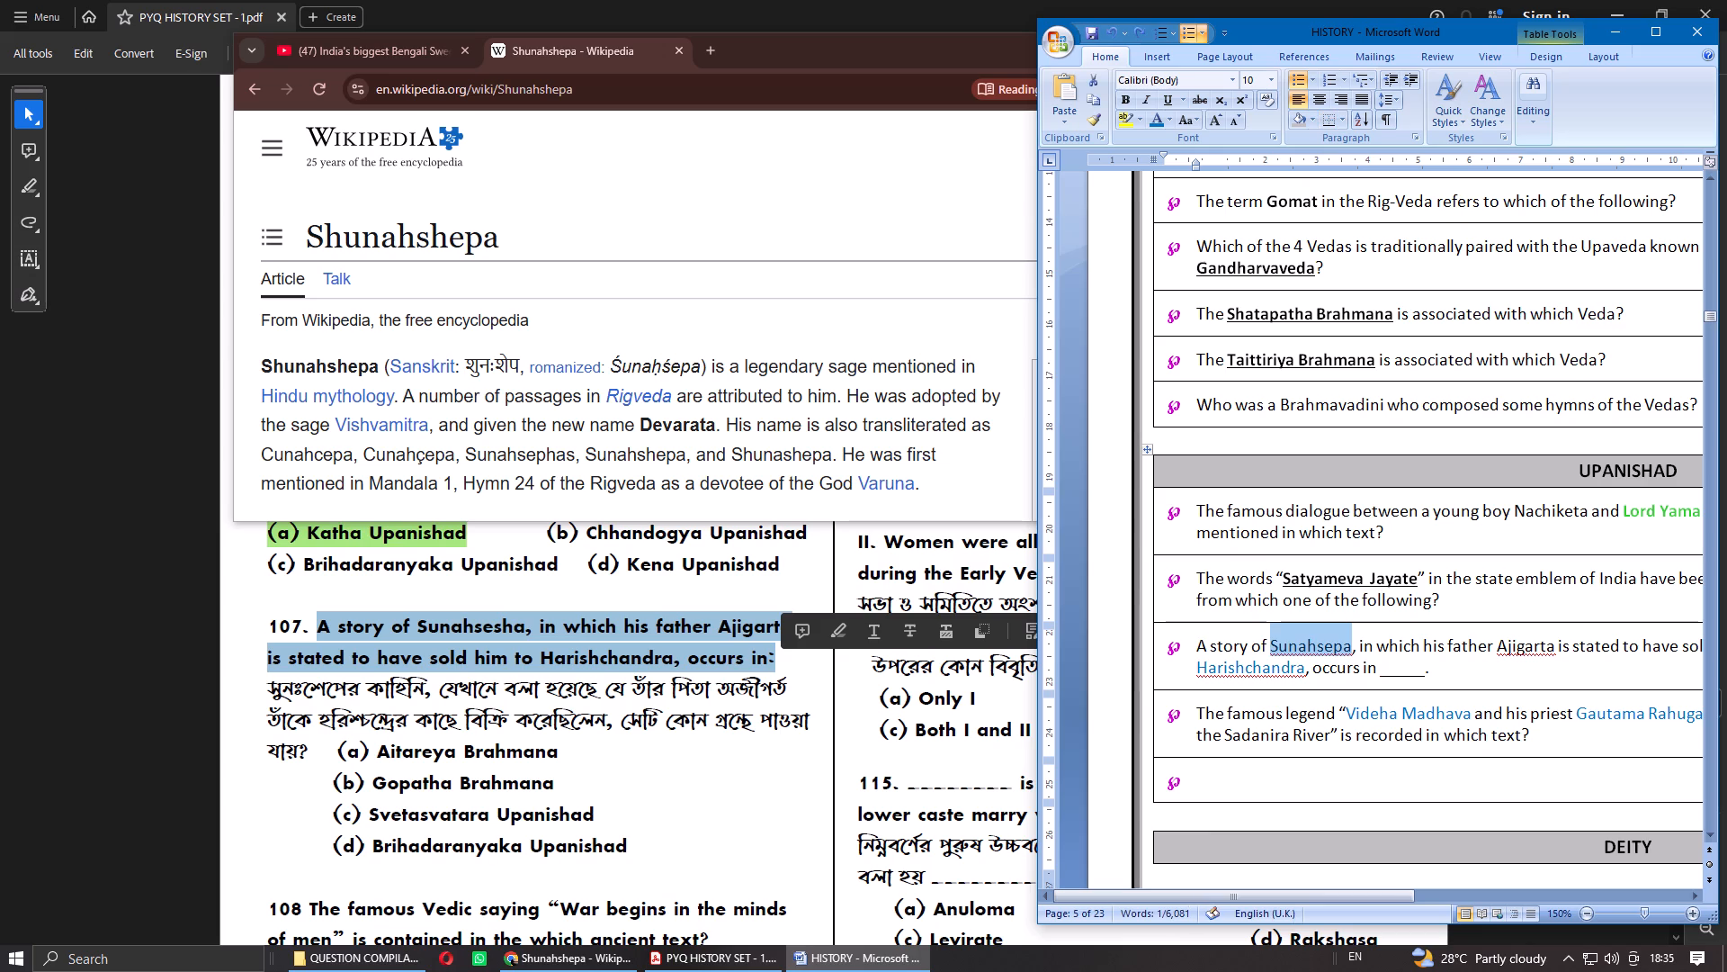
Add the explanation "(A Sage)" after the name Sunahsepa in the new question.
click(1347, 651)
click(1350, 648)
key(space)
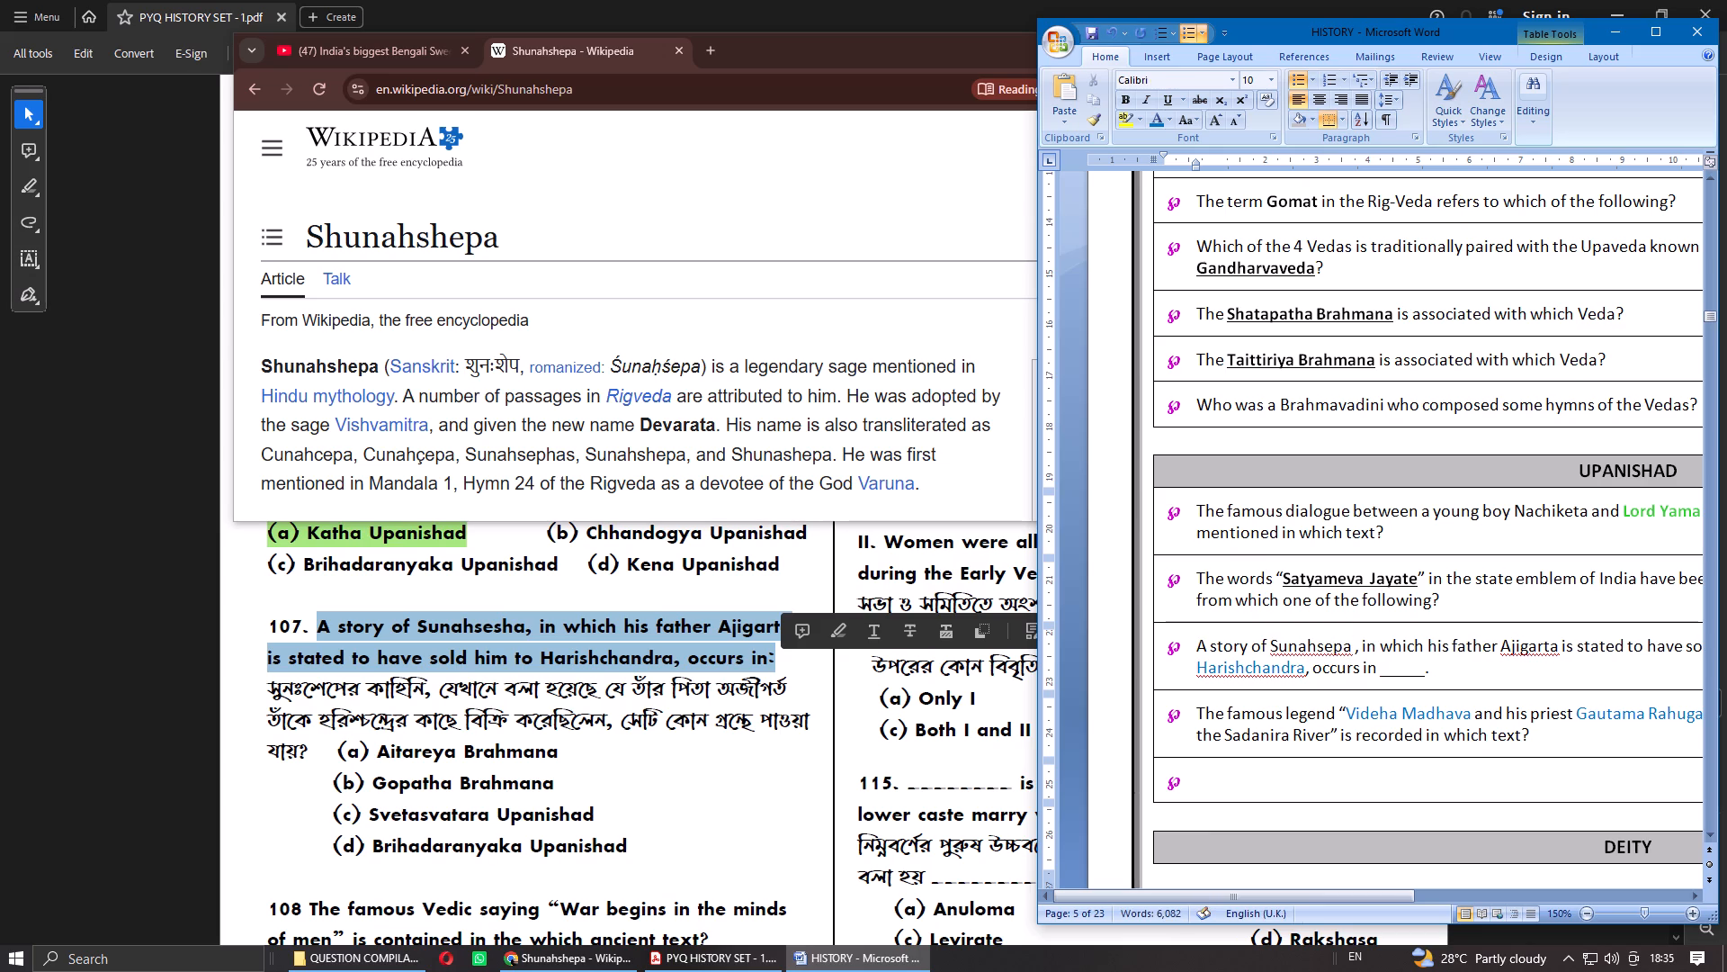
text(())
key(Left)
text(A Sage)
Make the name Sunahsepa blue and bold in the new question.
double_click(1303, 650)
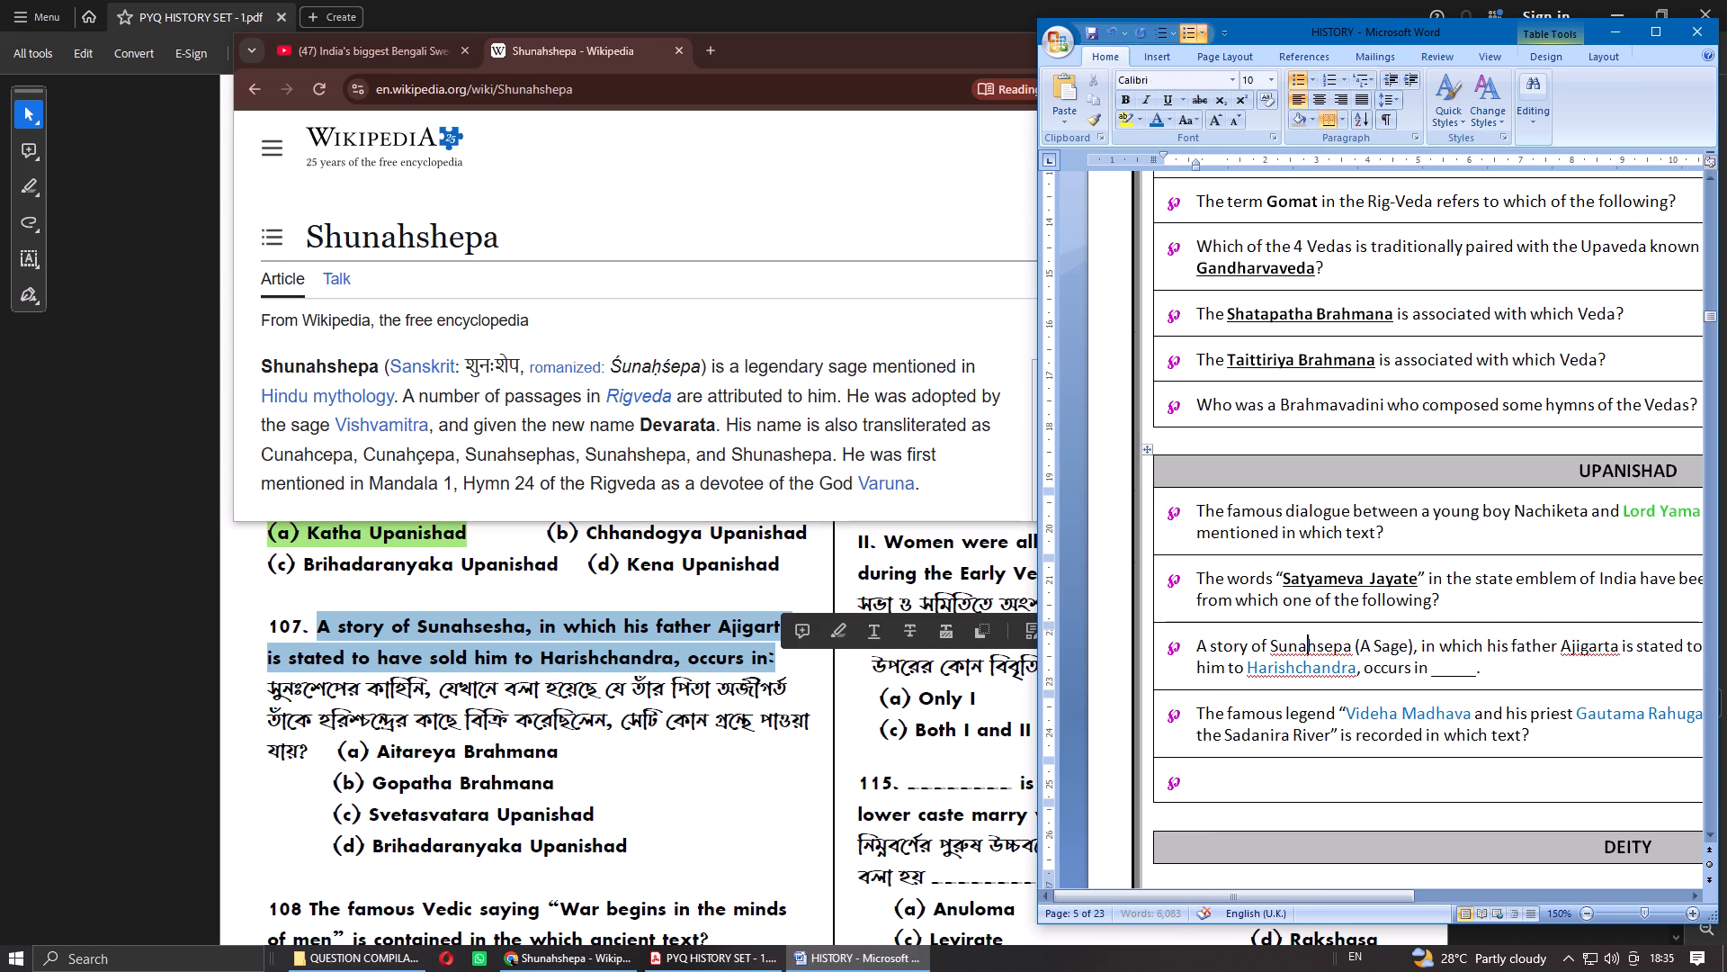
click(1153, 119)
key(ctrl+b)
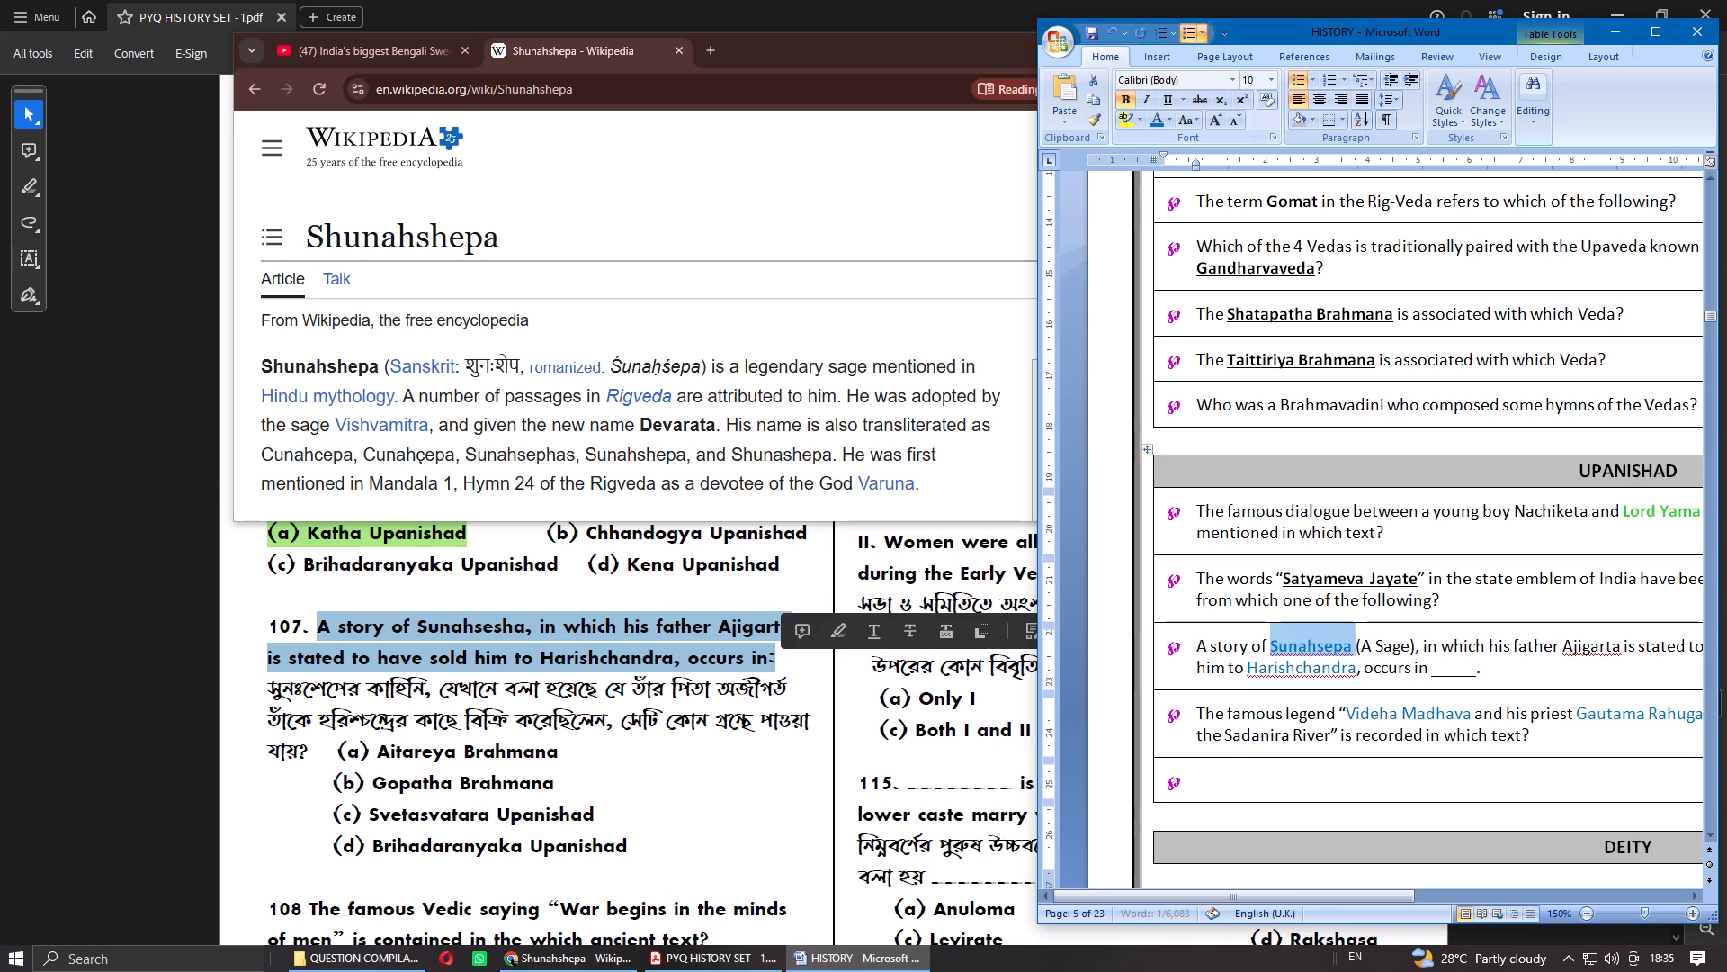
click(1459, 660)
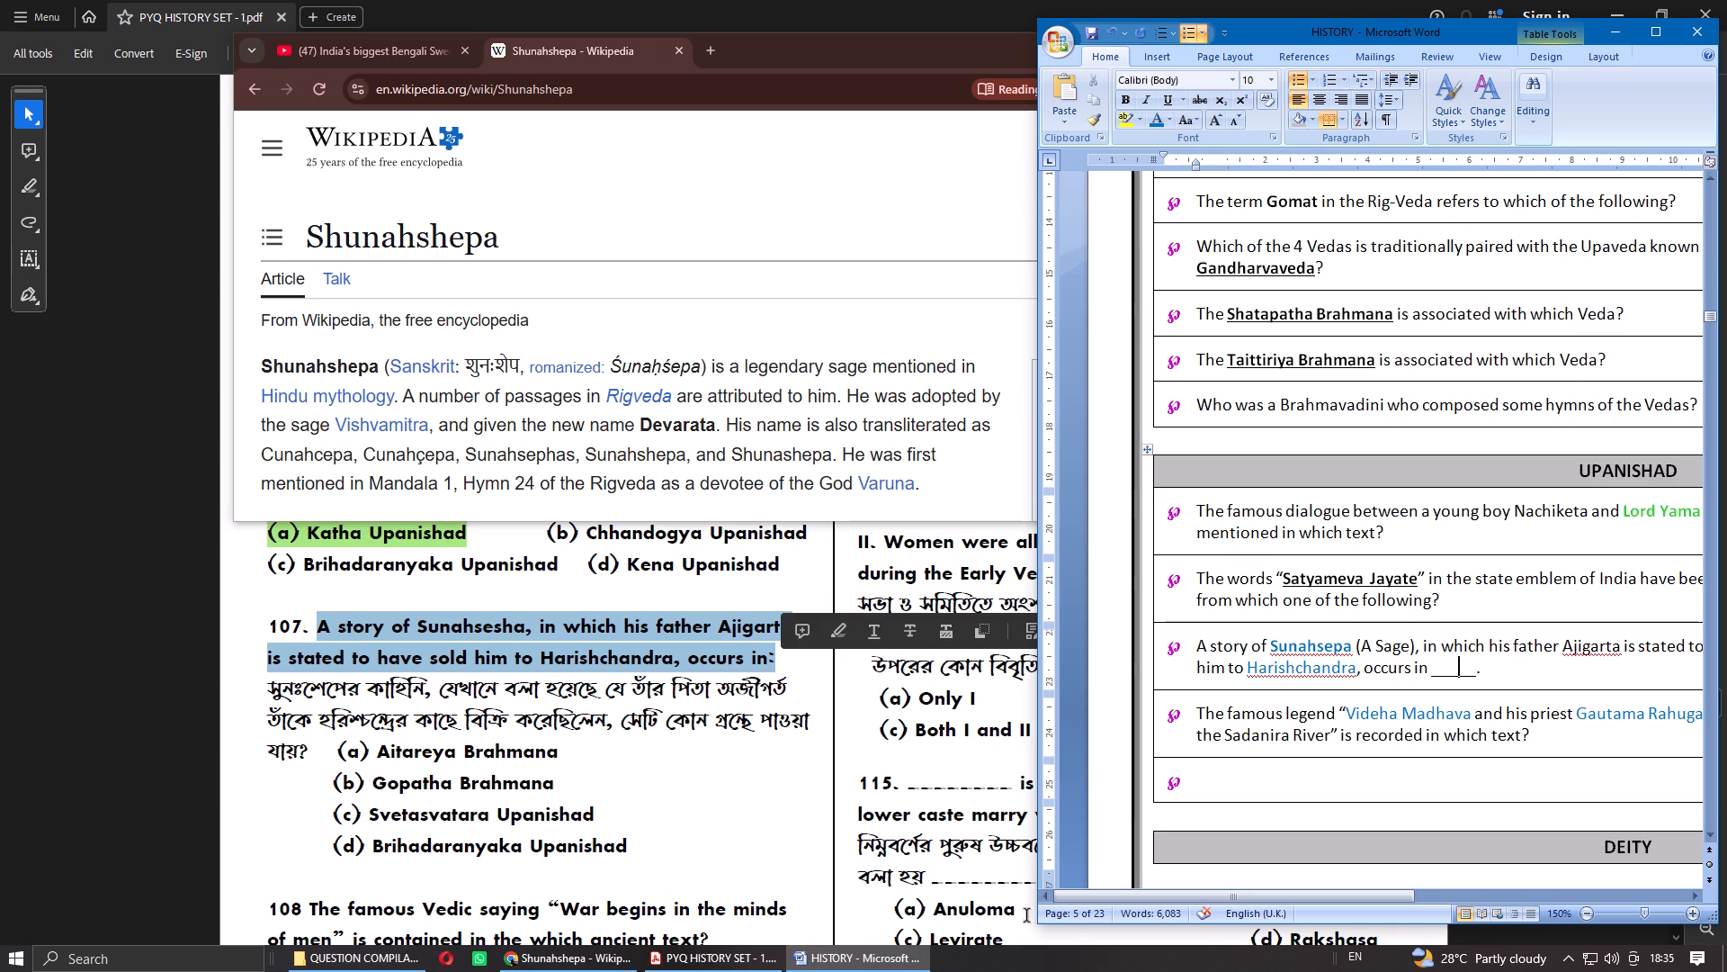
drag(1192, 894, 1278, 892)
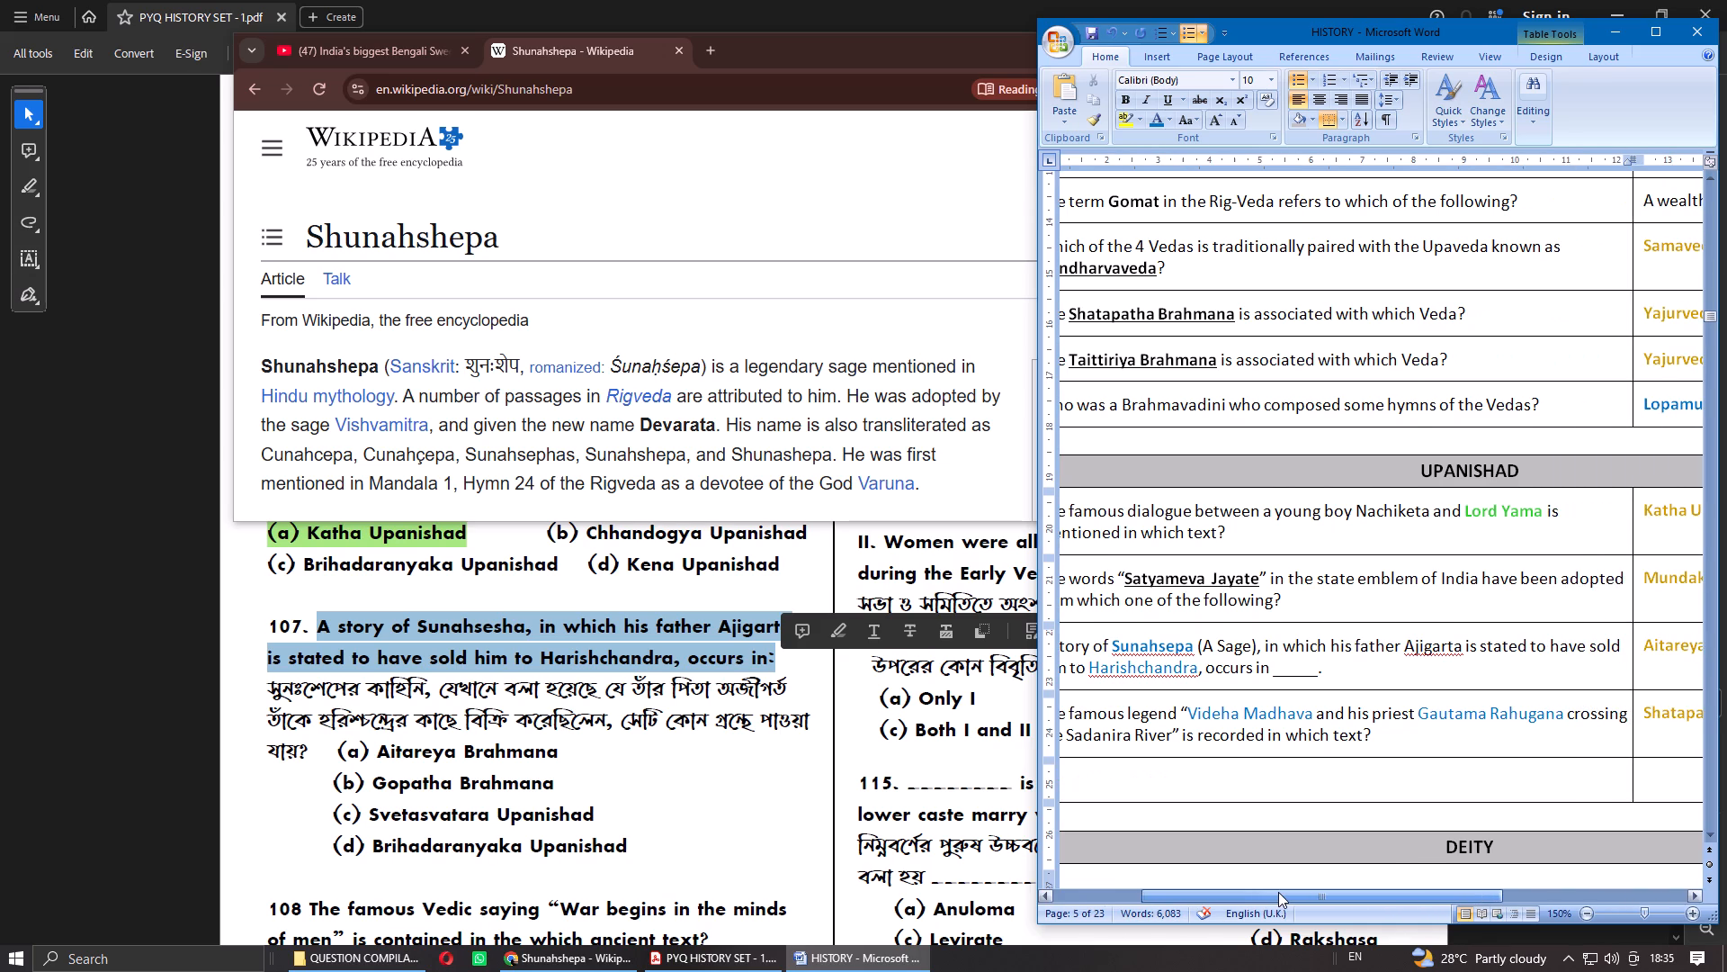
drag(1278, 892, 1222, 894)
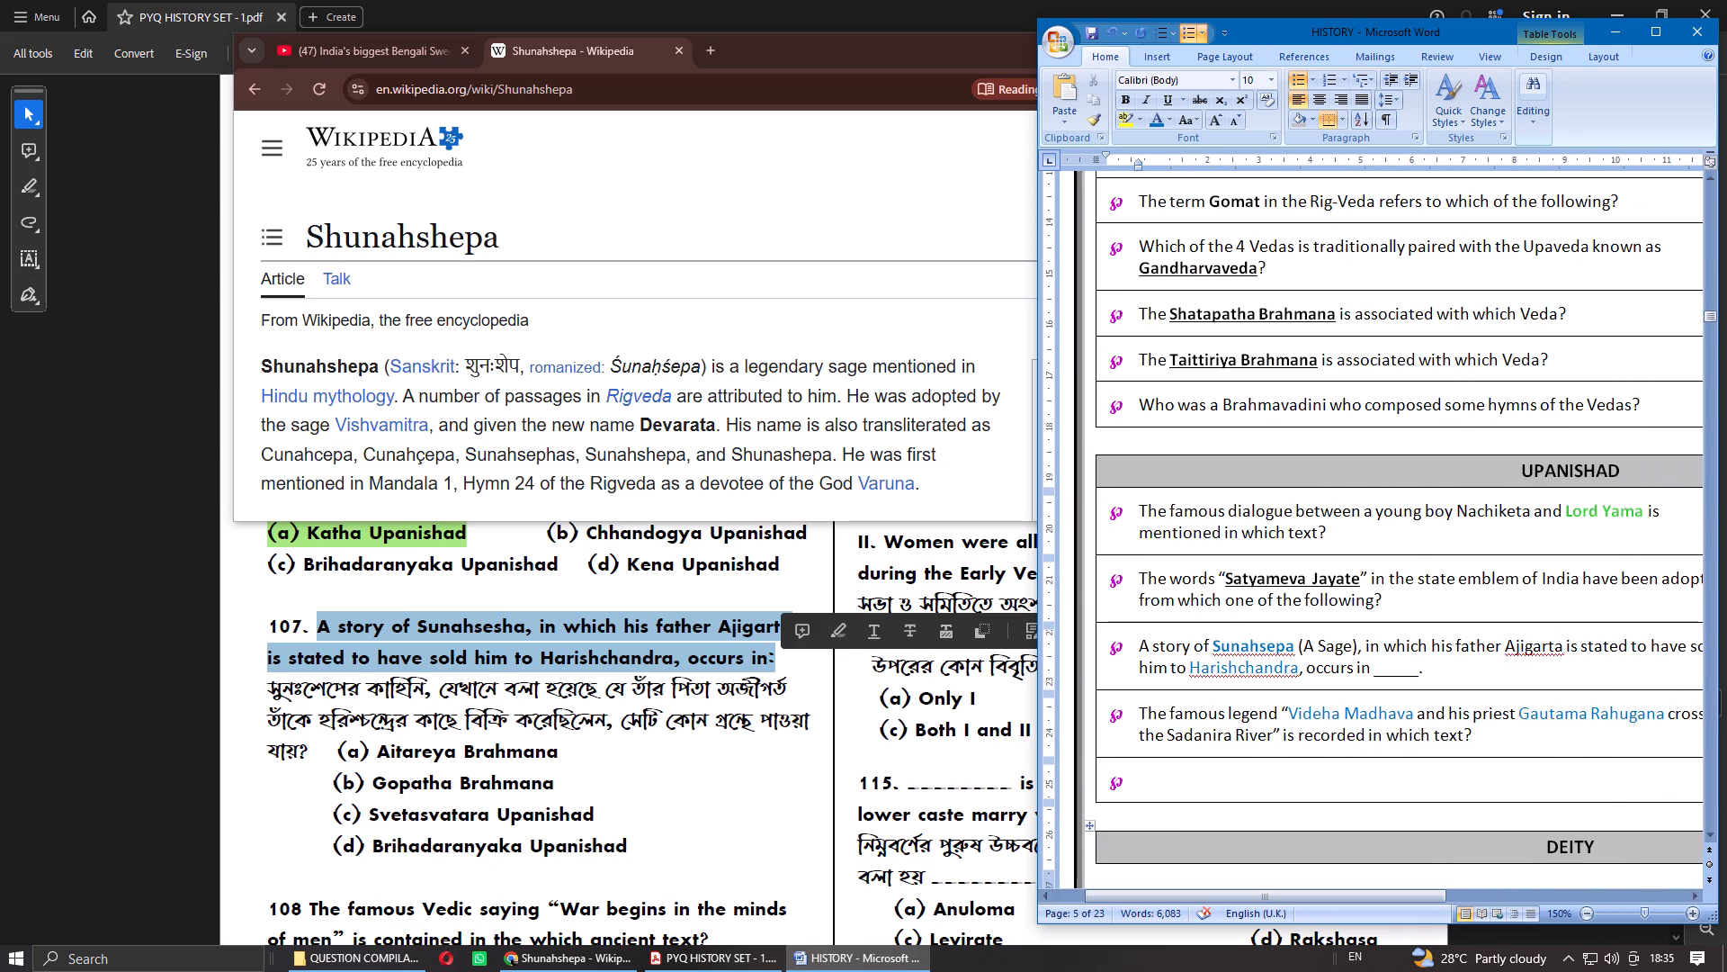
Clear the HISTORY document out of the way and read the Wikipedia article's introduction and Aitareya Brahmana legend about Shunahshepa.
scroll(753, 406, down, 1)
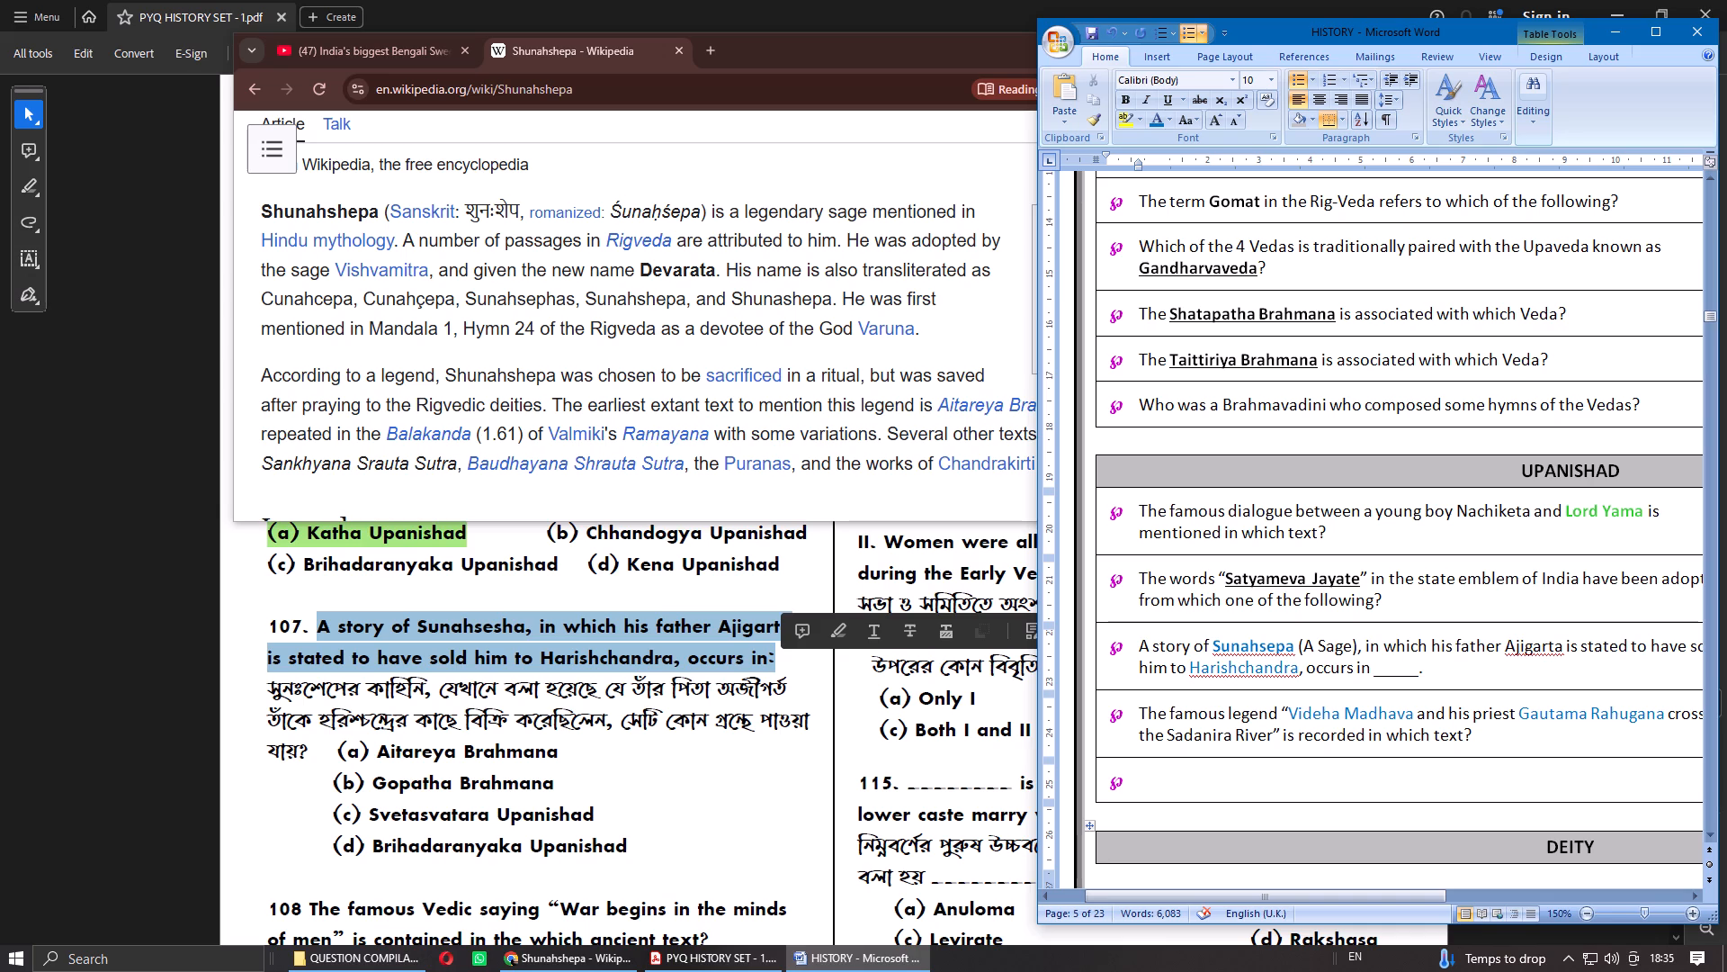
click(1612, 34)
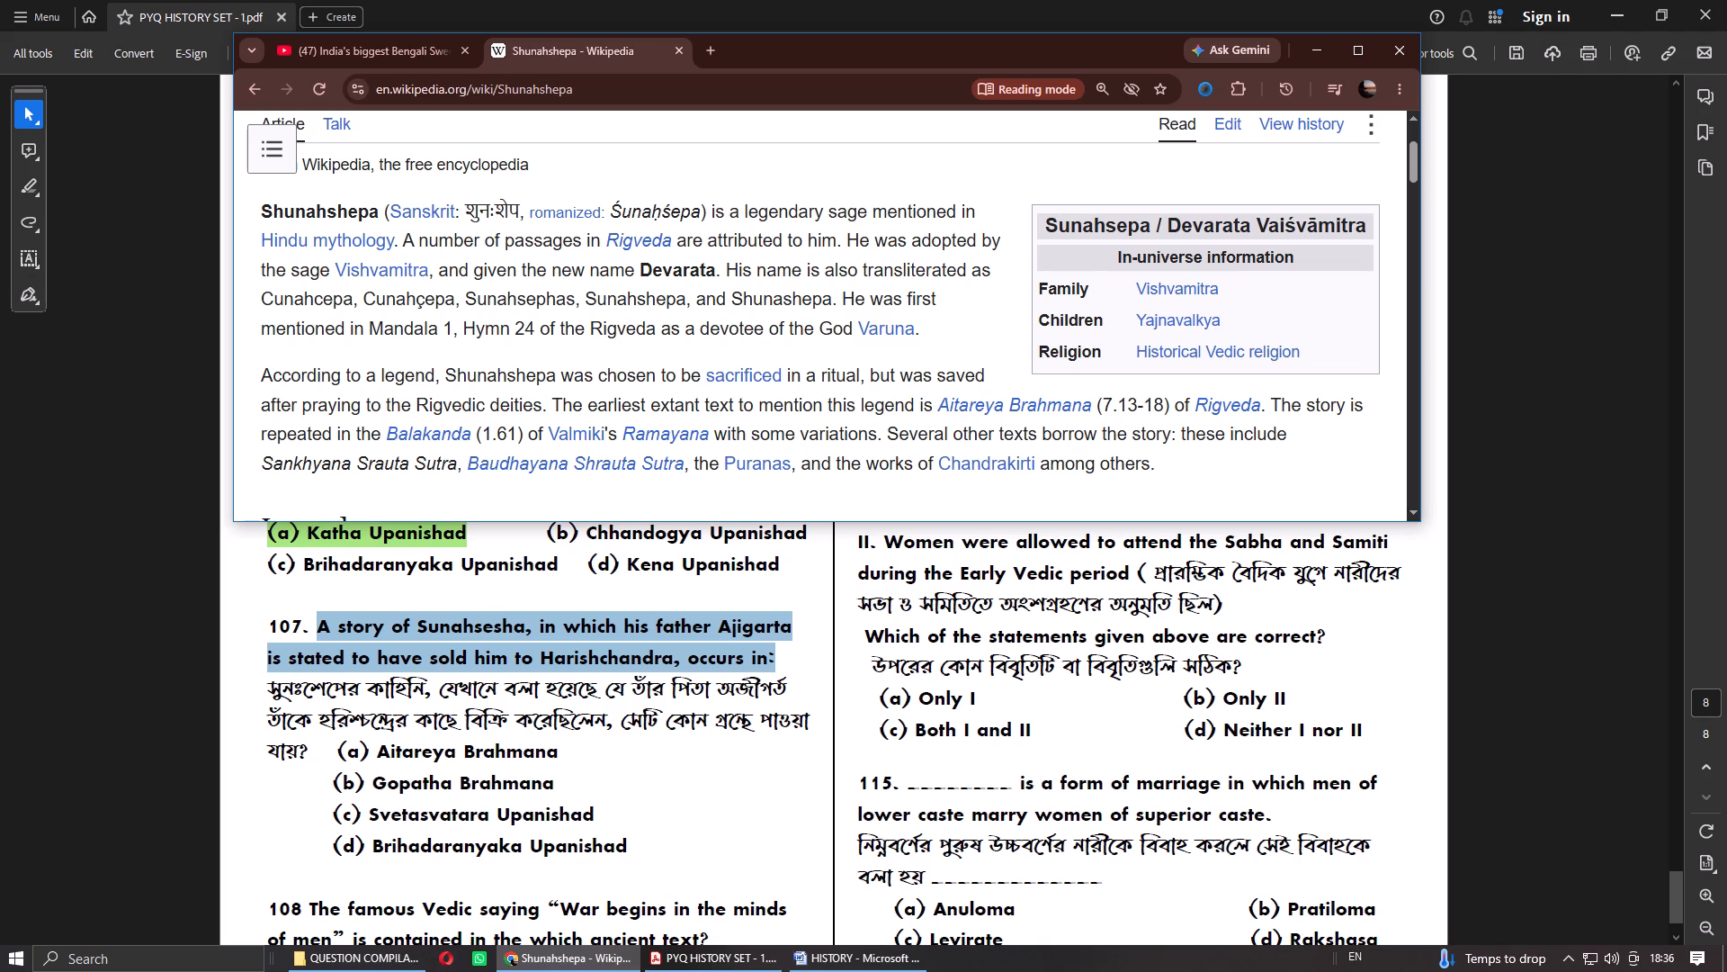
scroll(757, 335, down, 2)
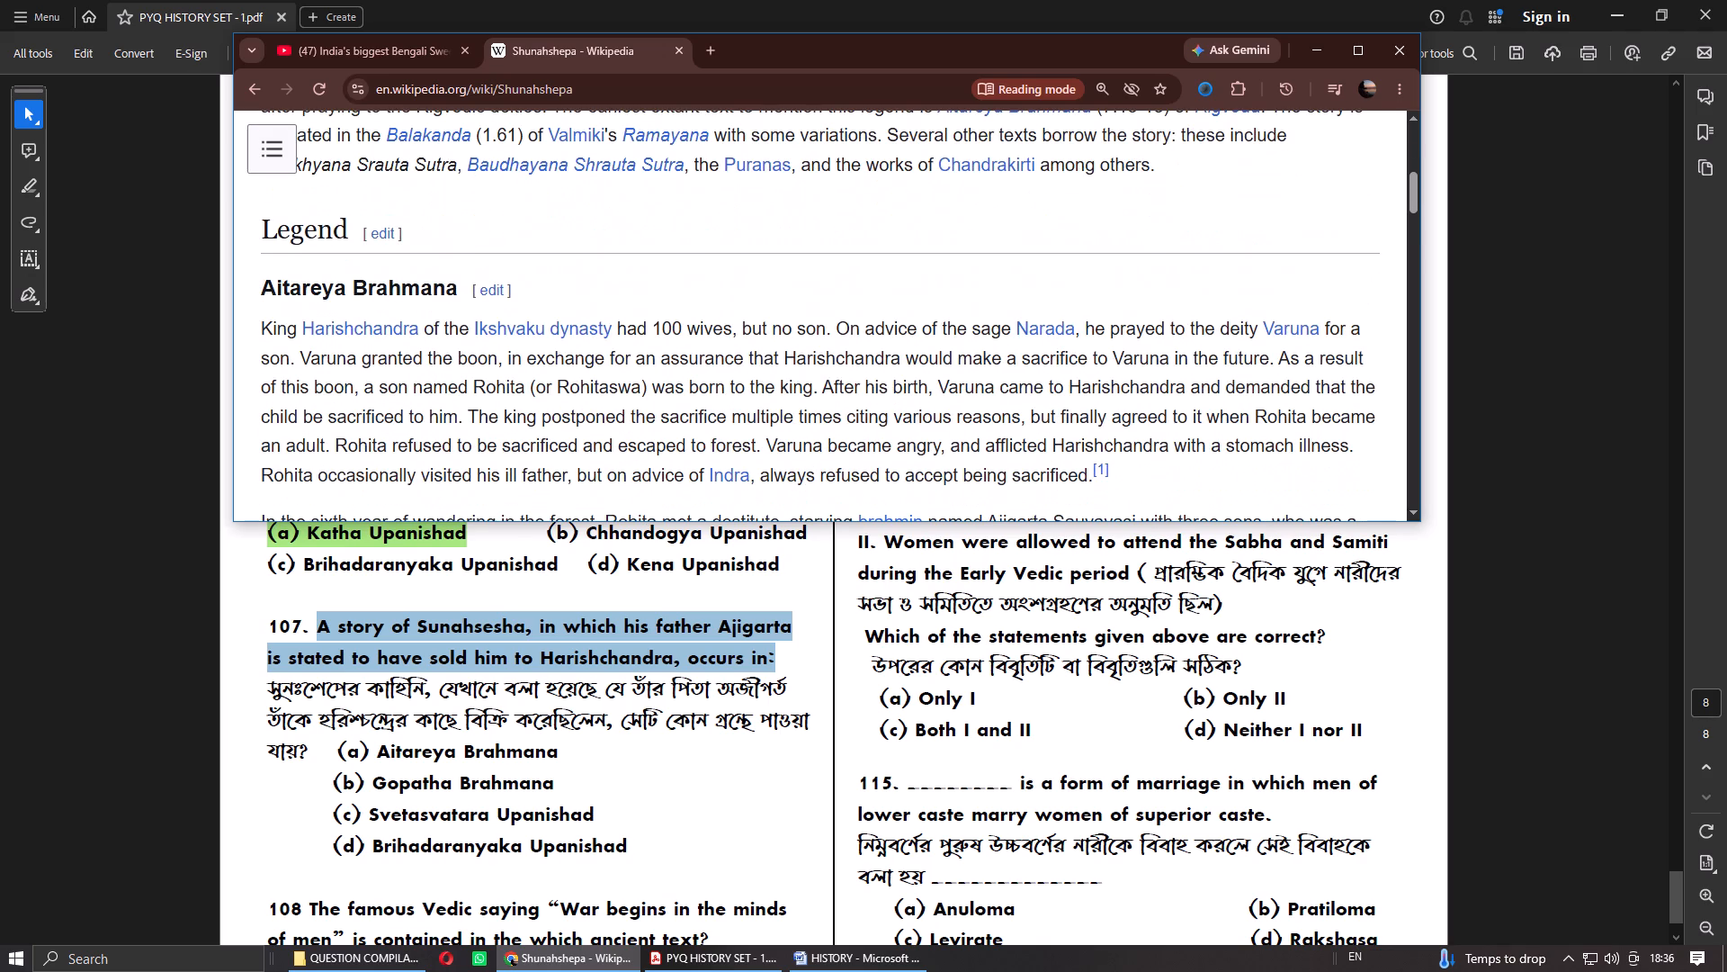
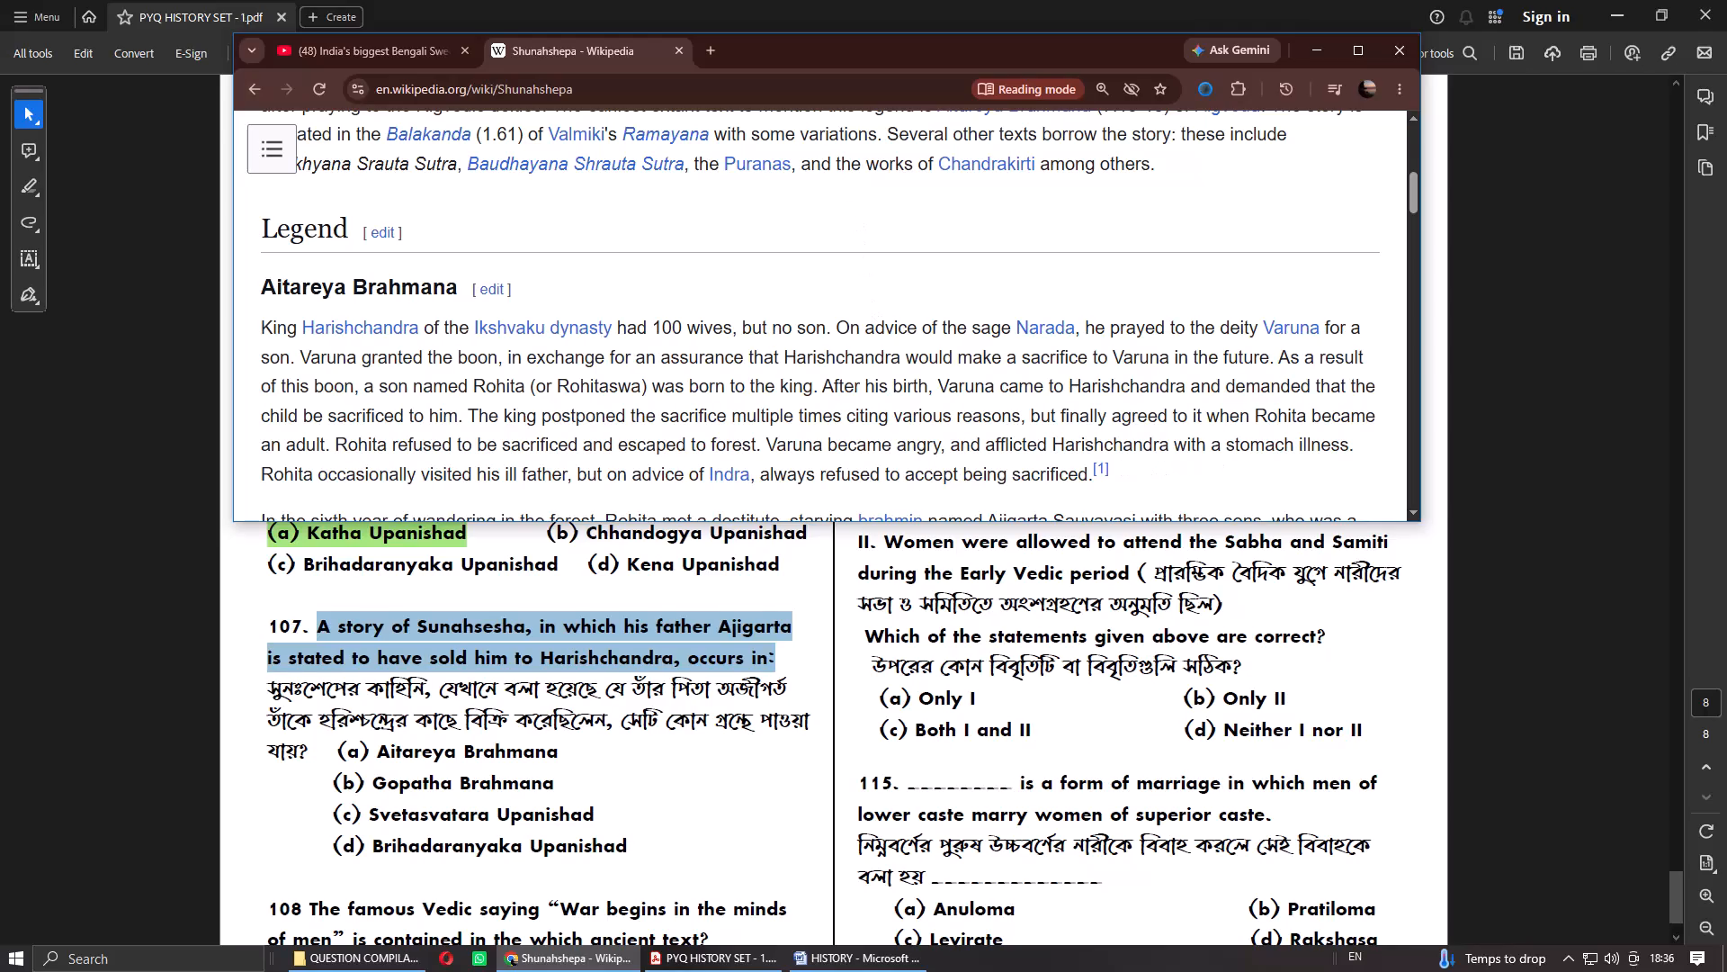
Read the rest of the Aitareya Brahmana legend in the Shunahshepa article, through the sacrifice and the adoption by Vishvamitra.
scroll(872, 323, down, 1)
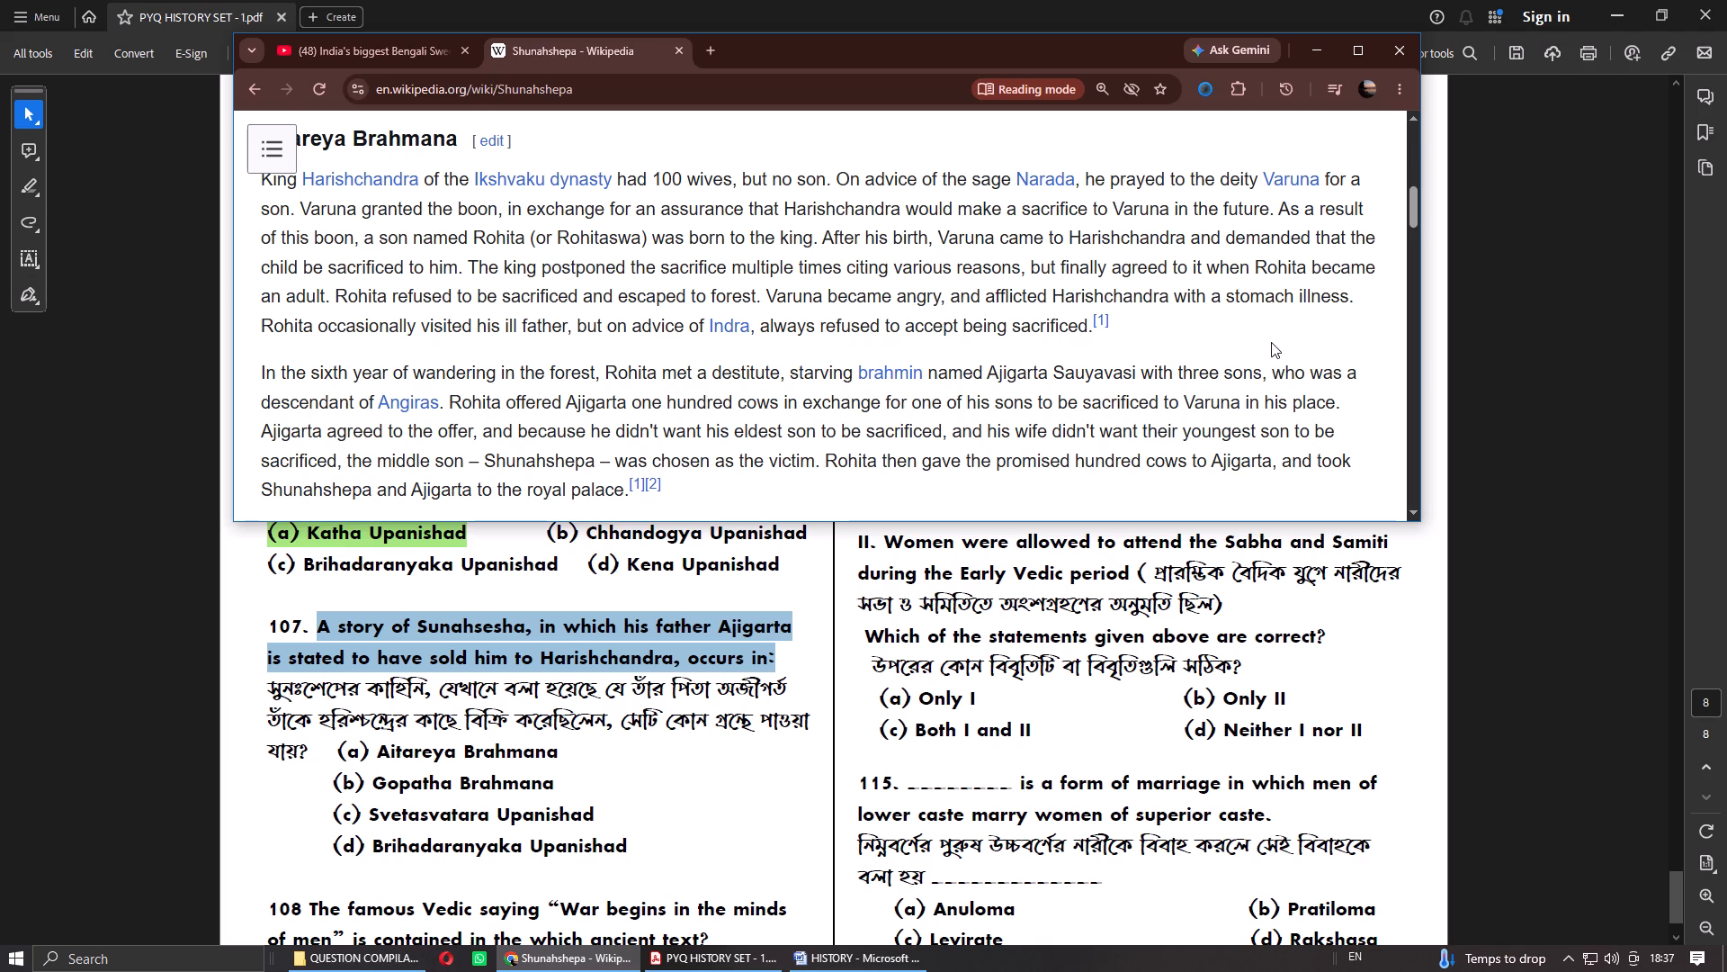
scroll(1271, 342, down, 1)
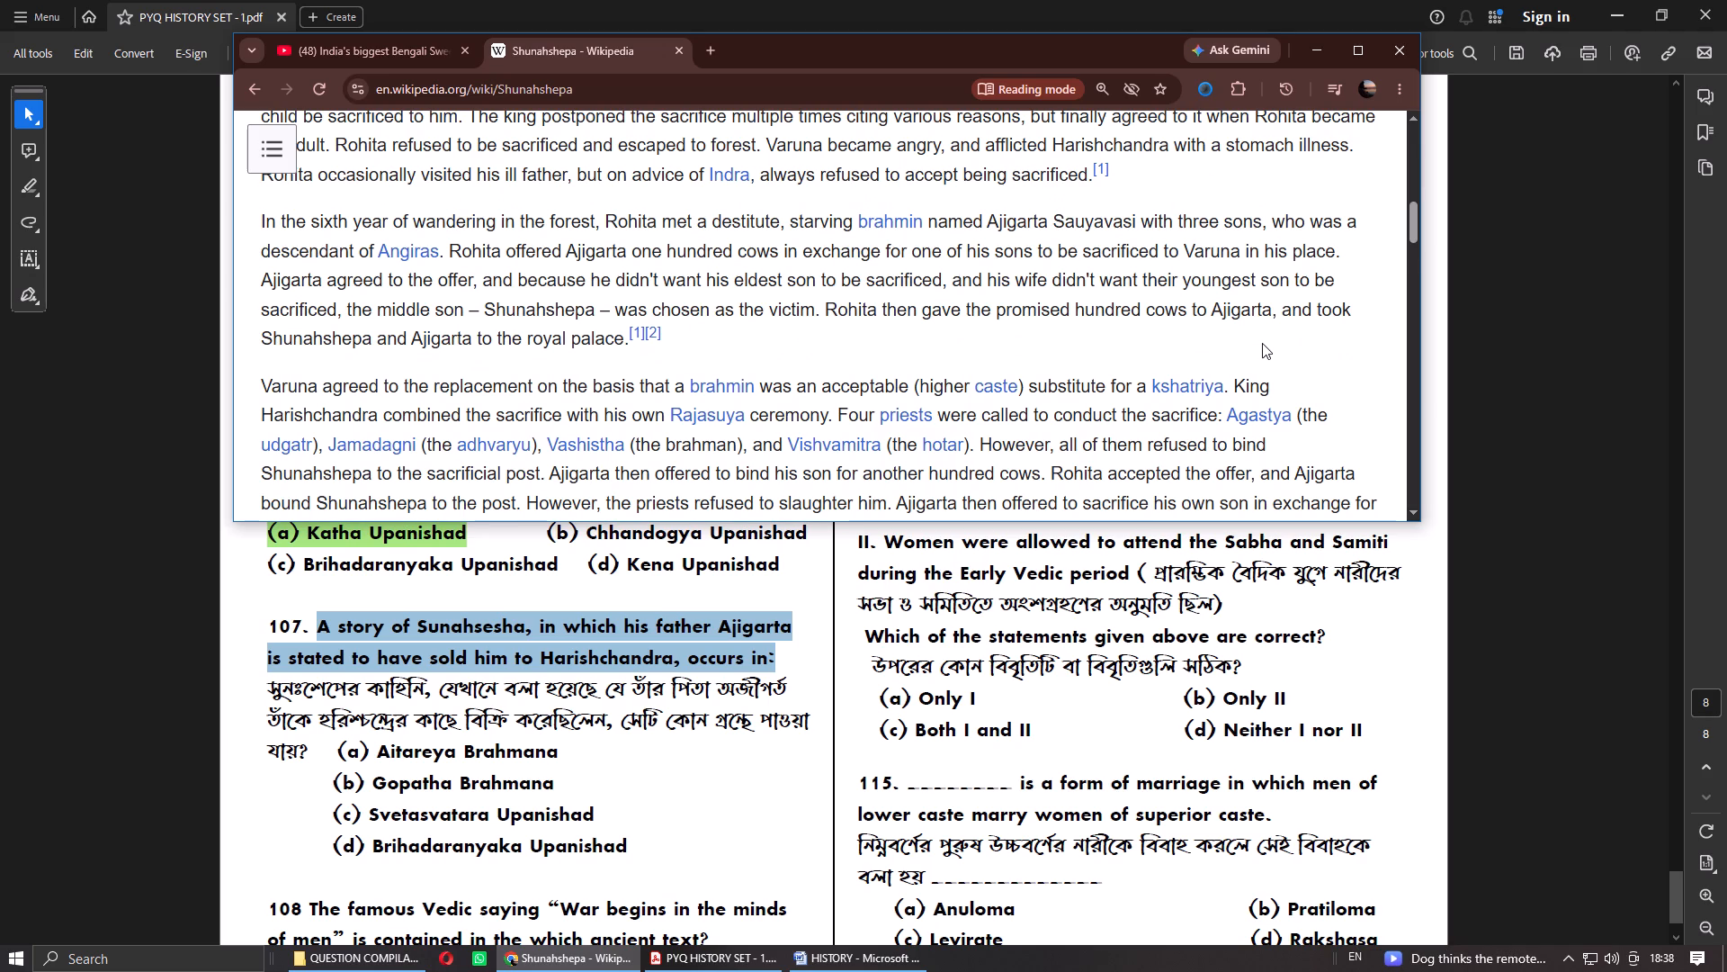
scroll(1262, 343, down, 1)
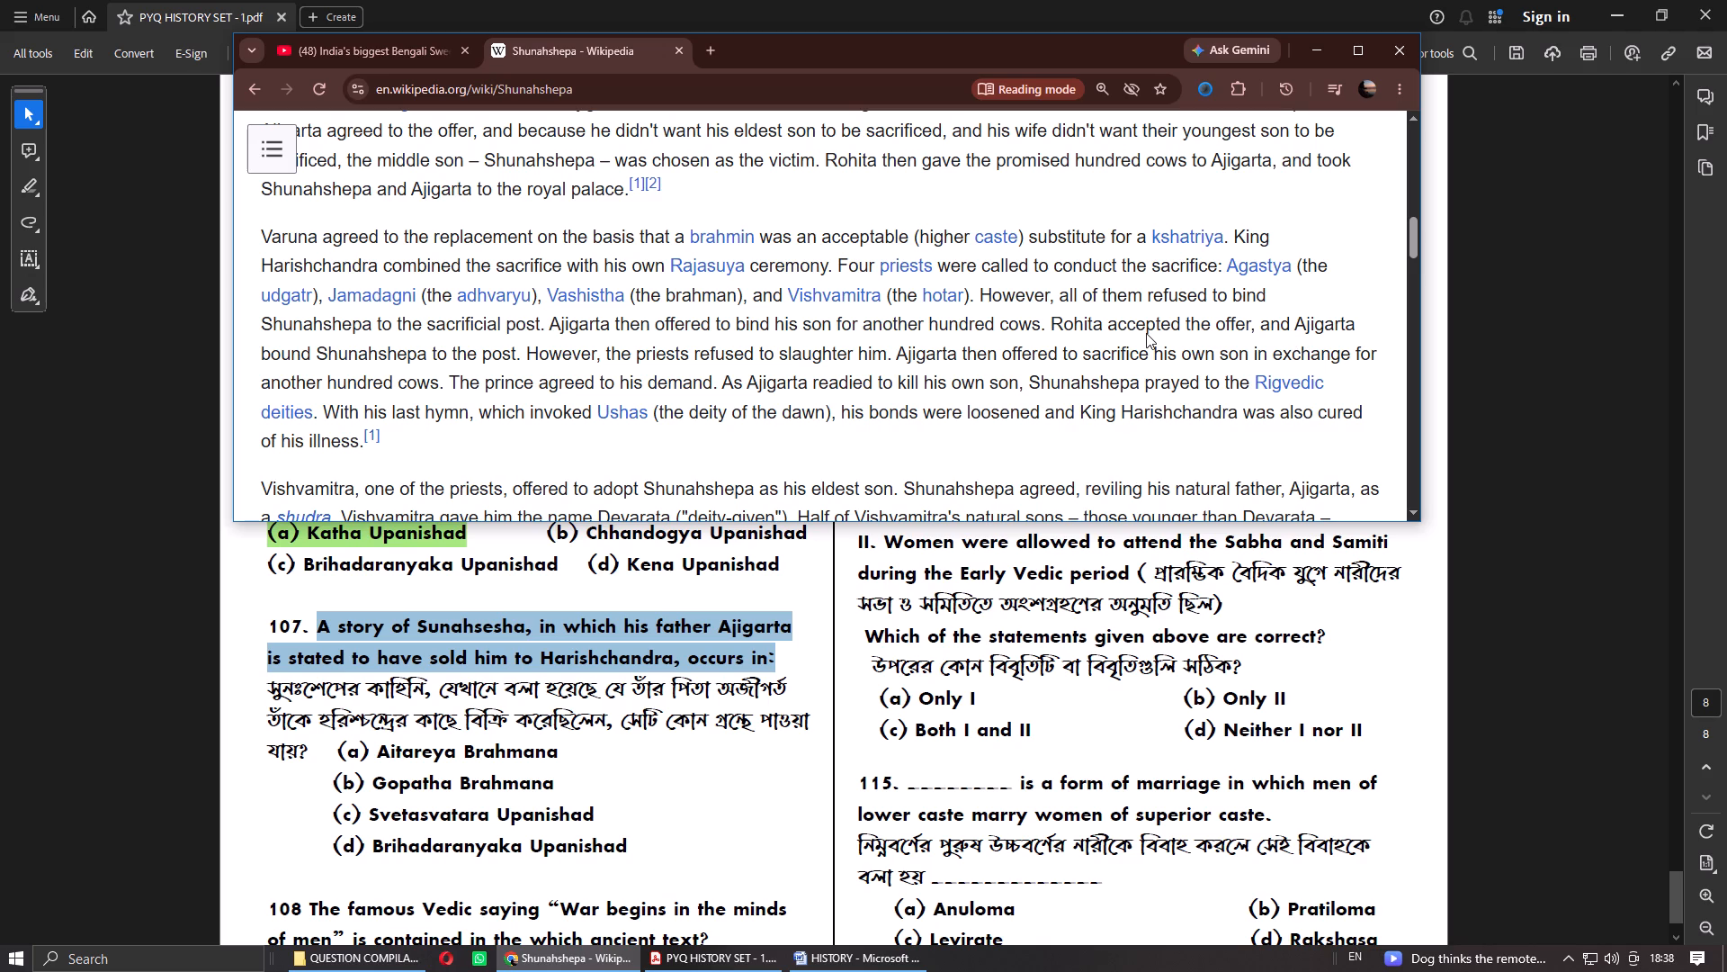
scroll(1146, 333, down, 1)
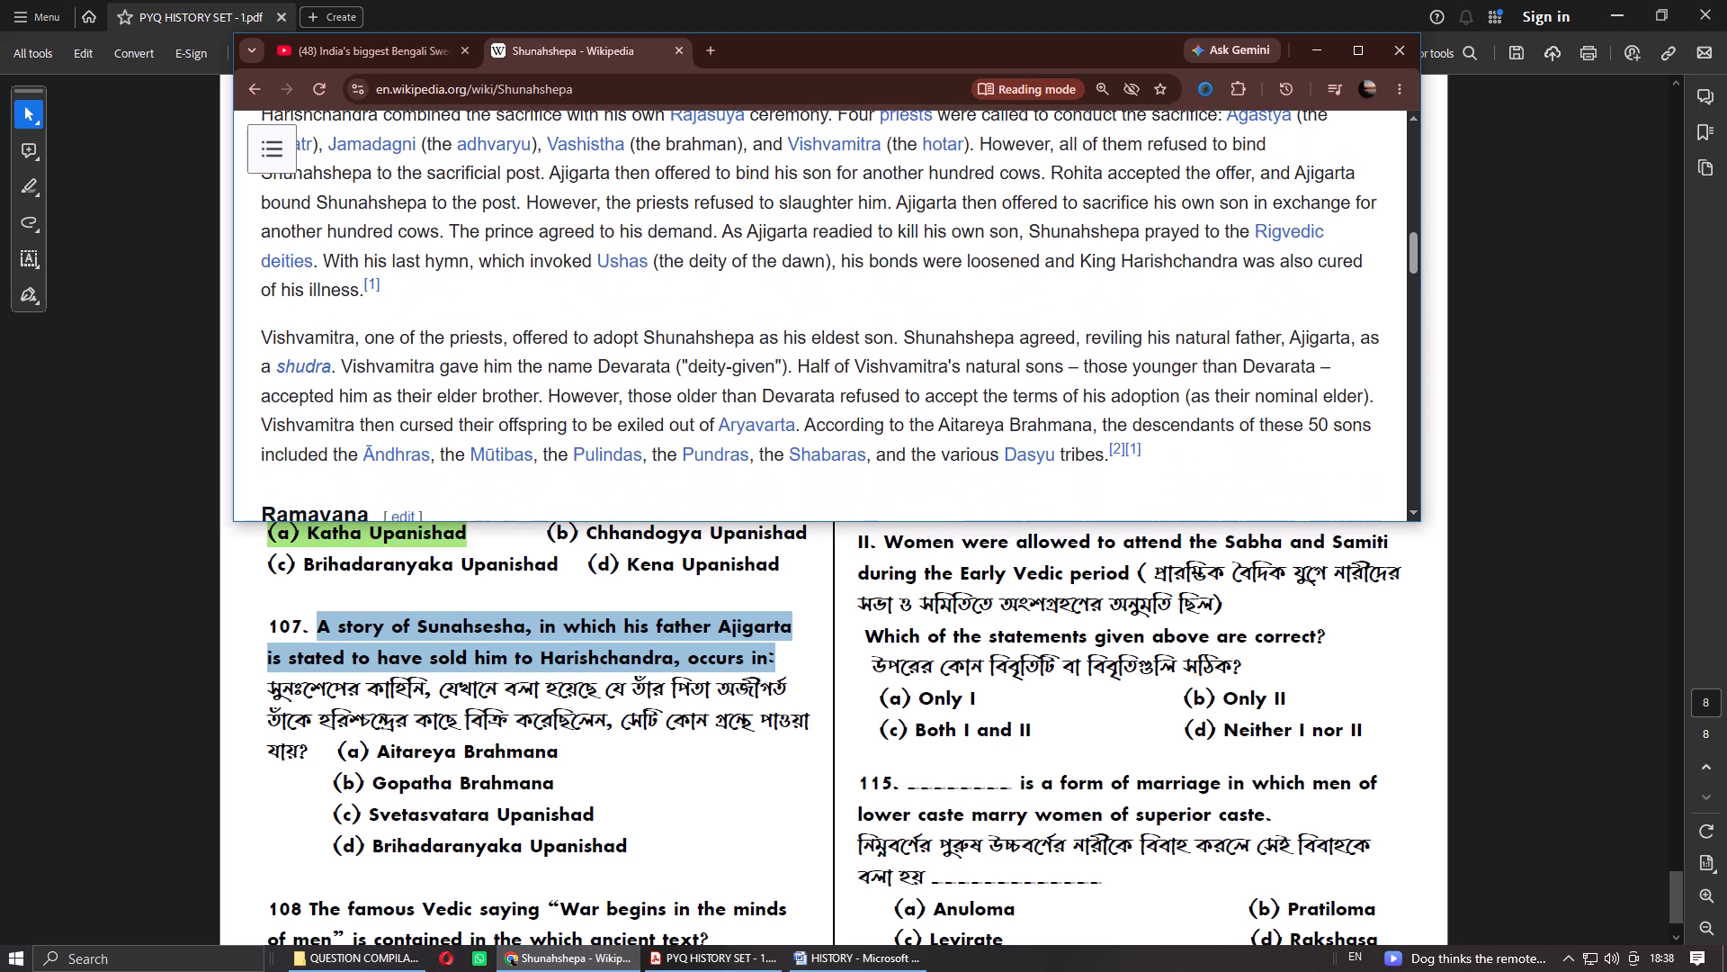
click(794, 605)
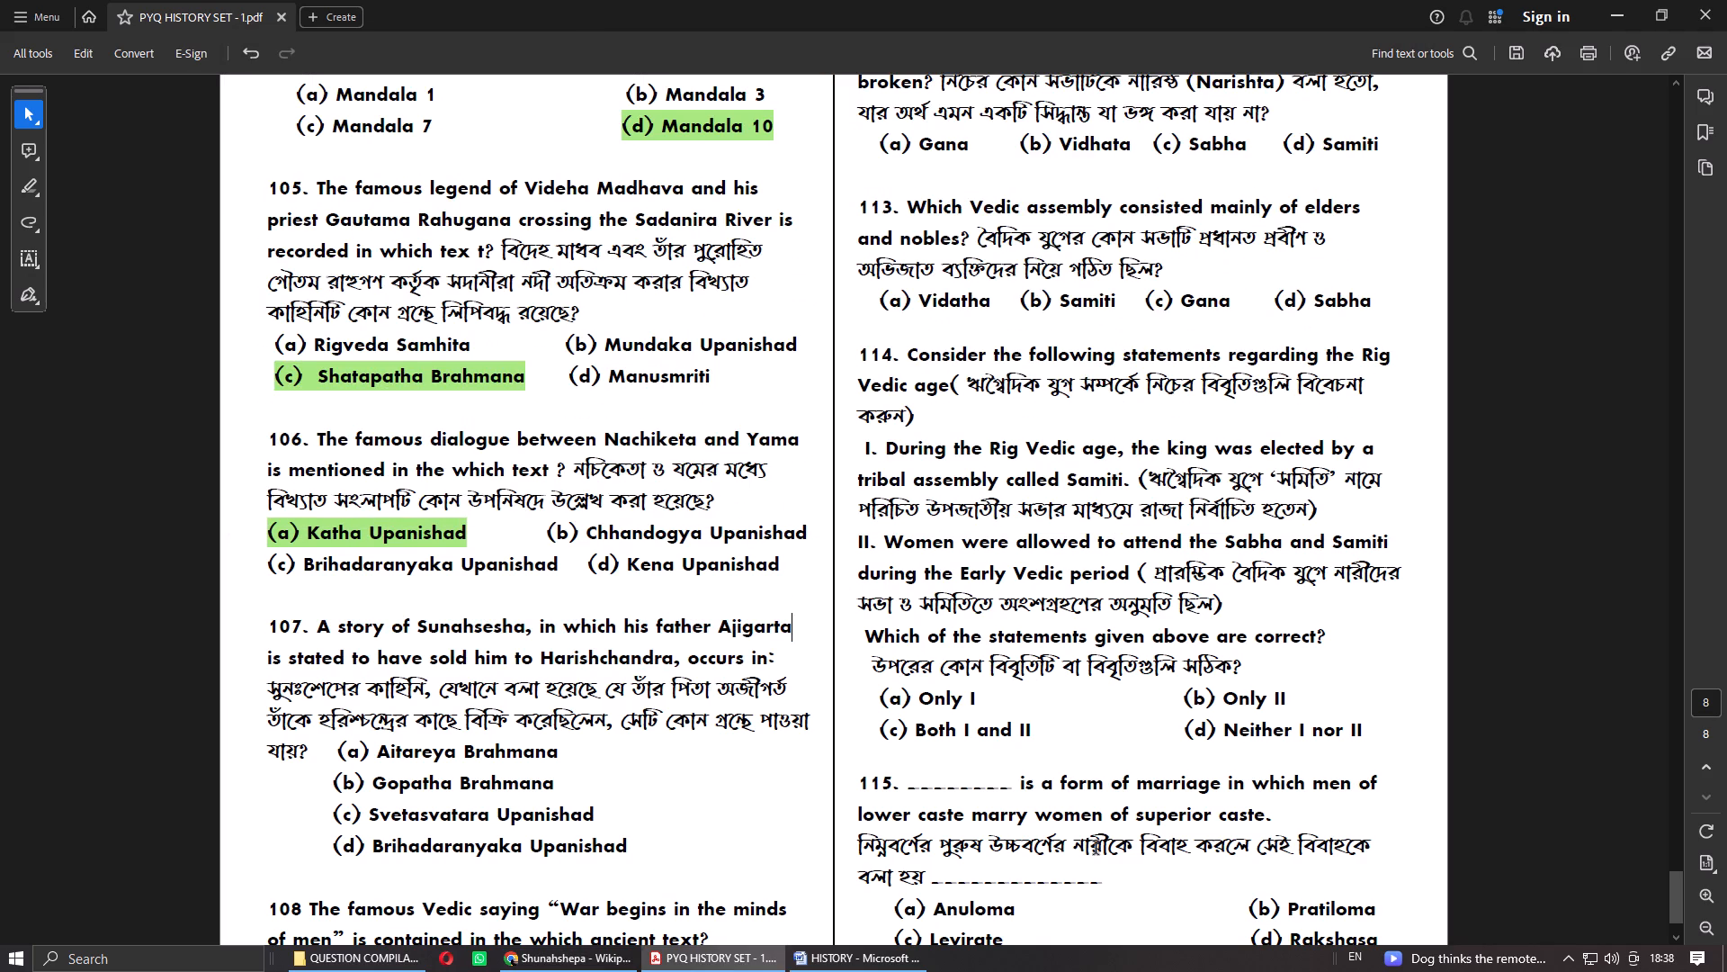
In the HISTORY document, exclude the names Harishchandra, Ajigarta and Sunahsepa from spelling and grammar checking, and save the document.
click(838, 955)
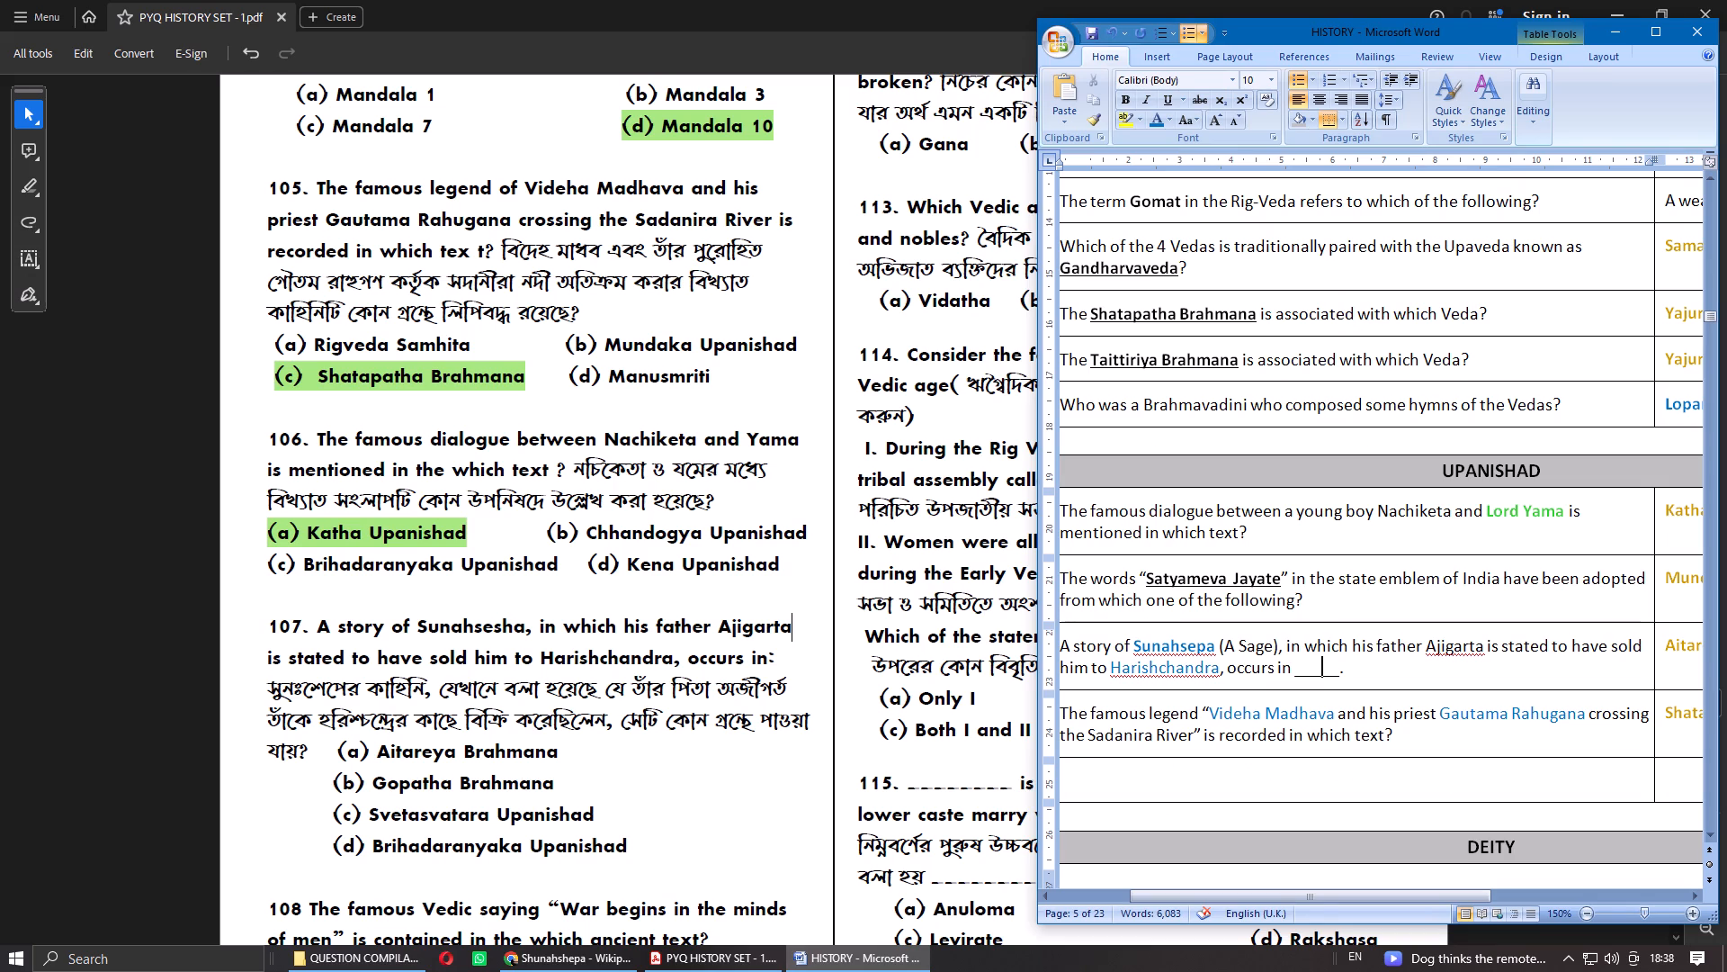
double_click(1155, 673)
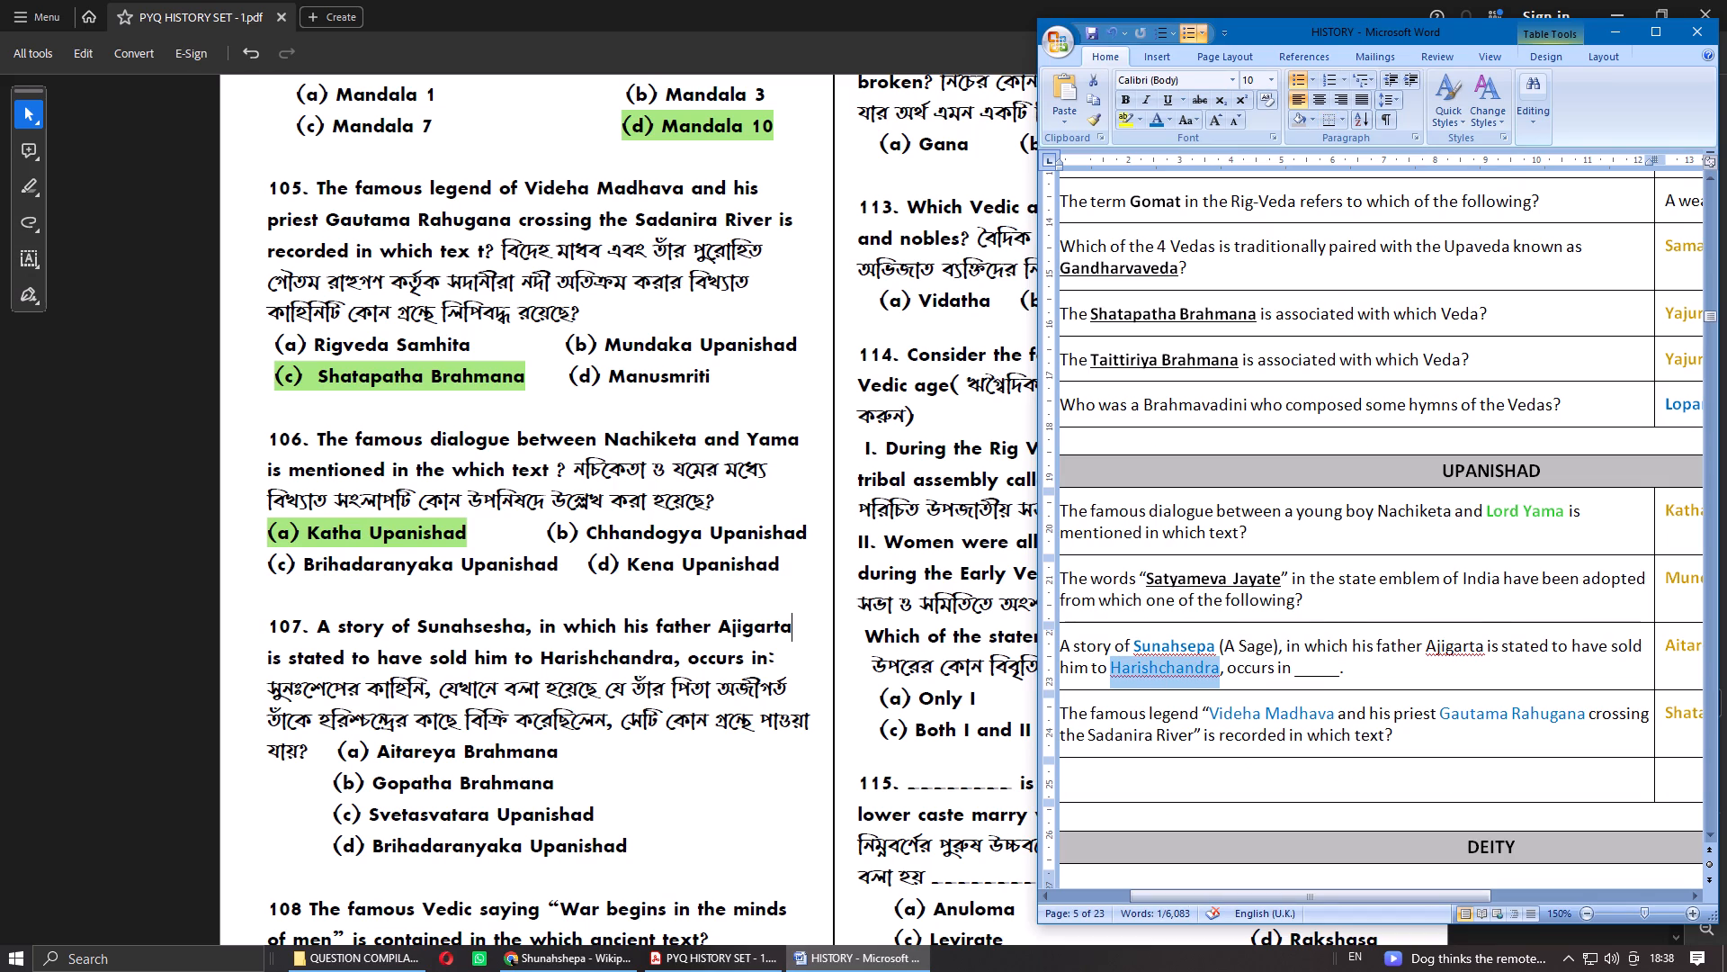
ctrl+double_click(1456, 648)
ctrl+double_click(1162, 645)
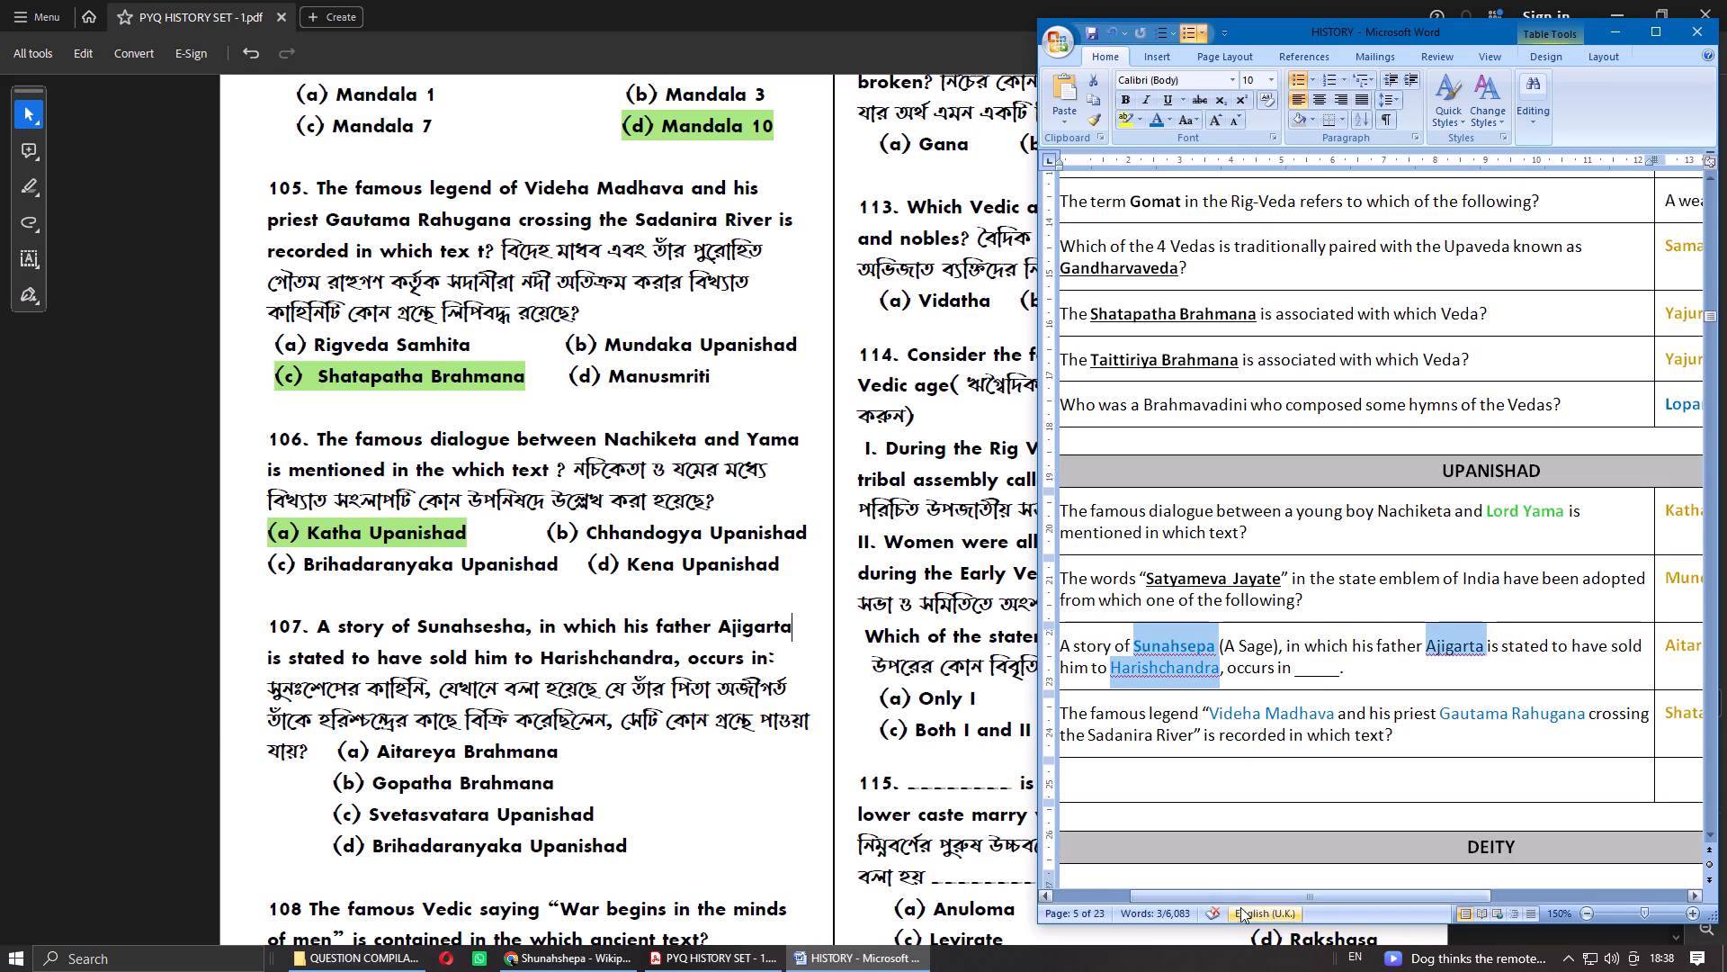
click(1247, 908)
click(1318, 532)
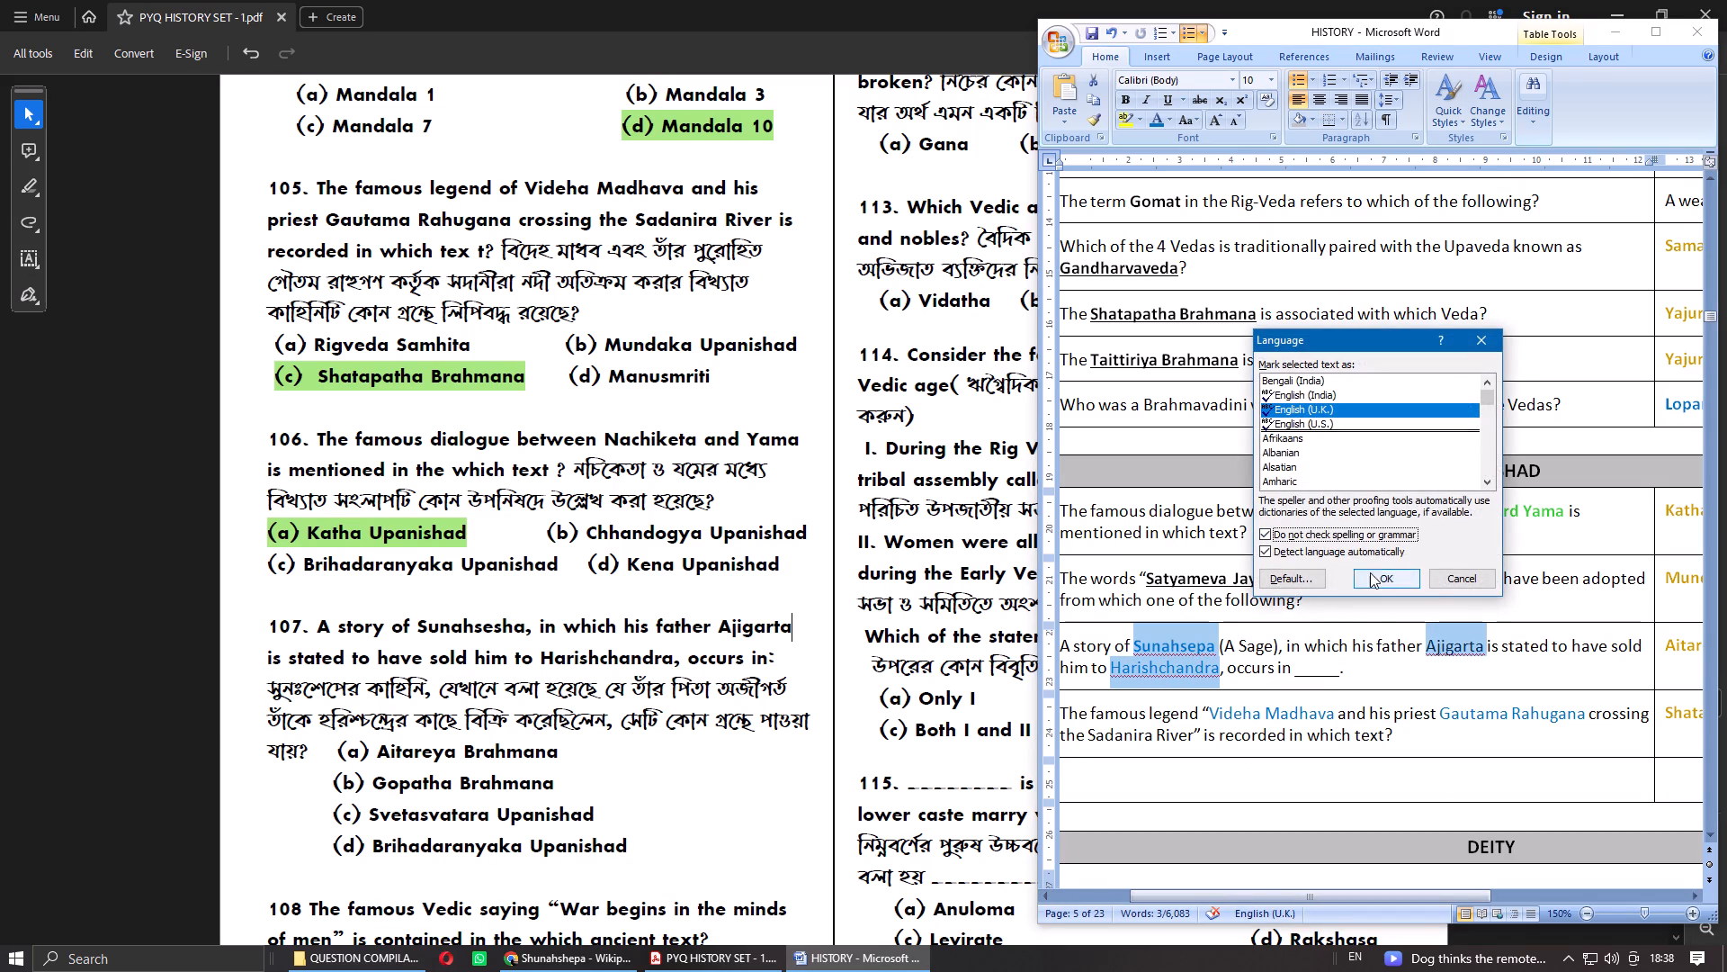
click(1374, 572)
click(1409, 665)
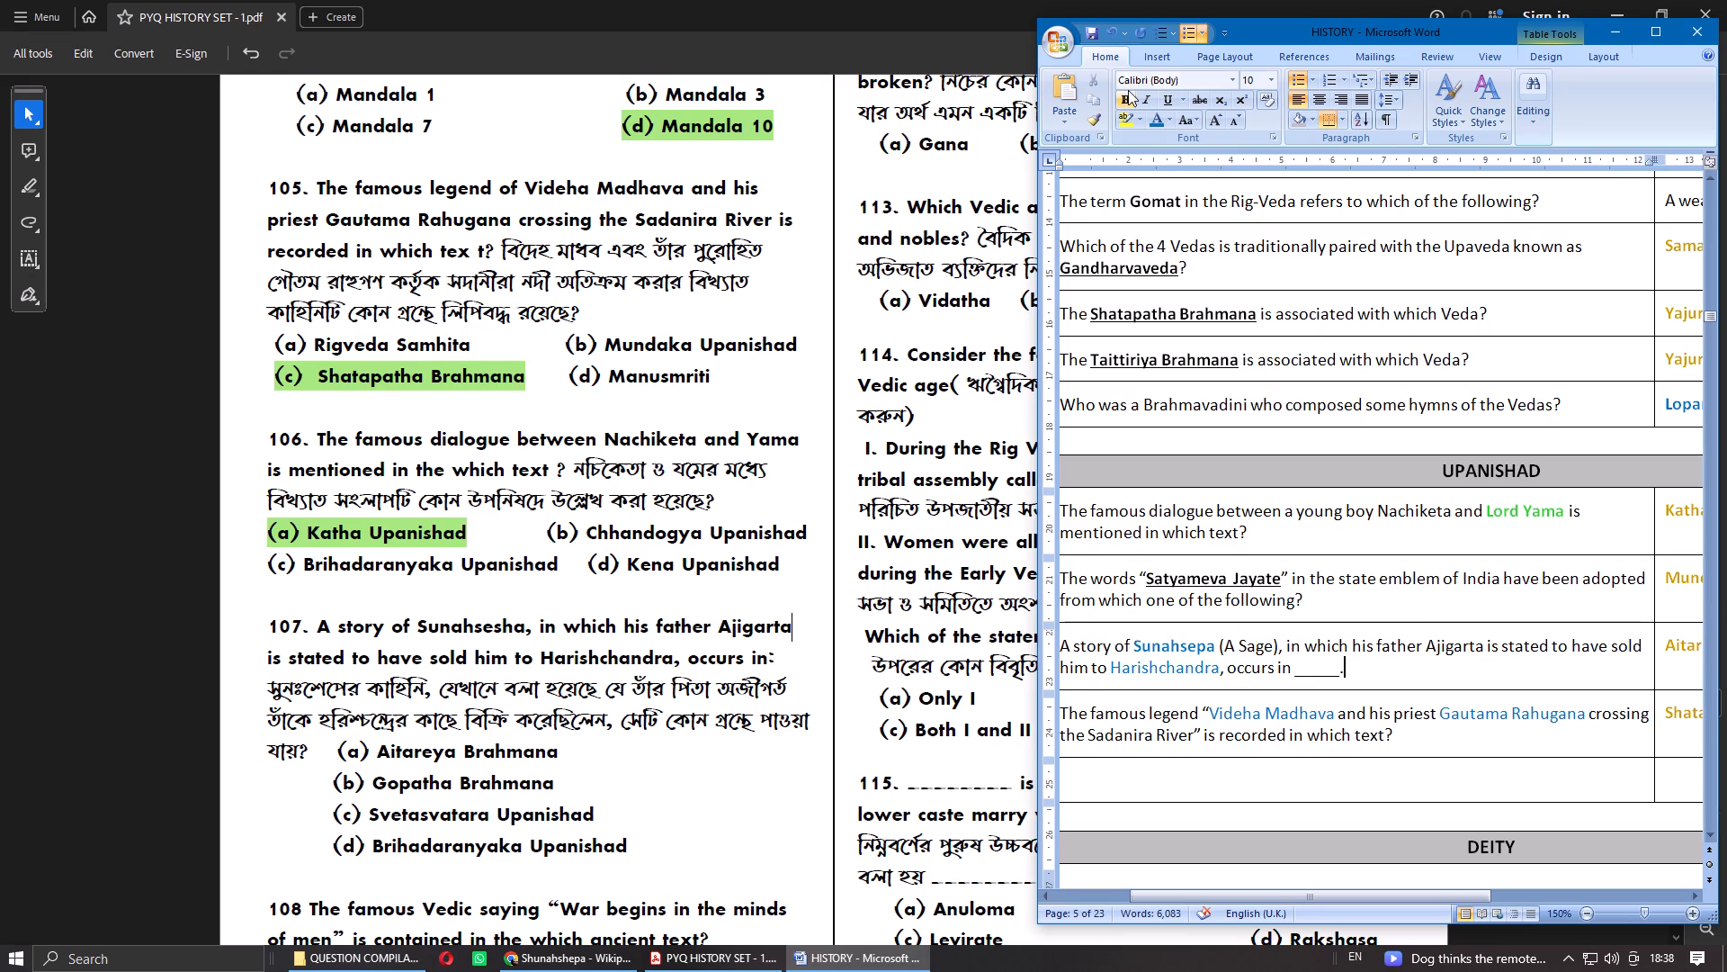
click(1095, 35)
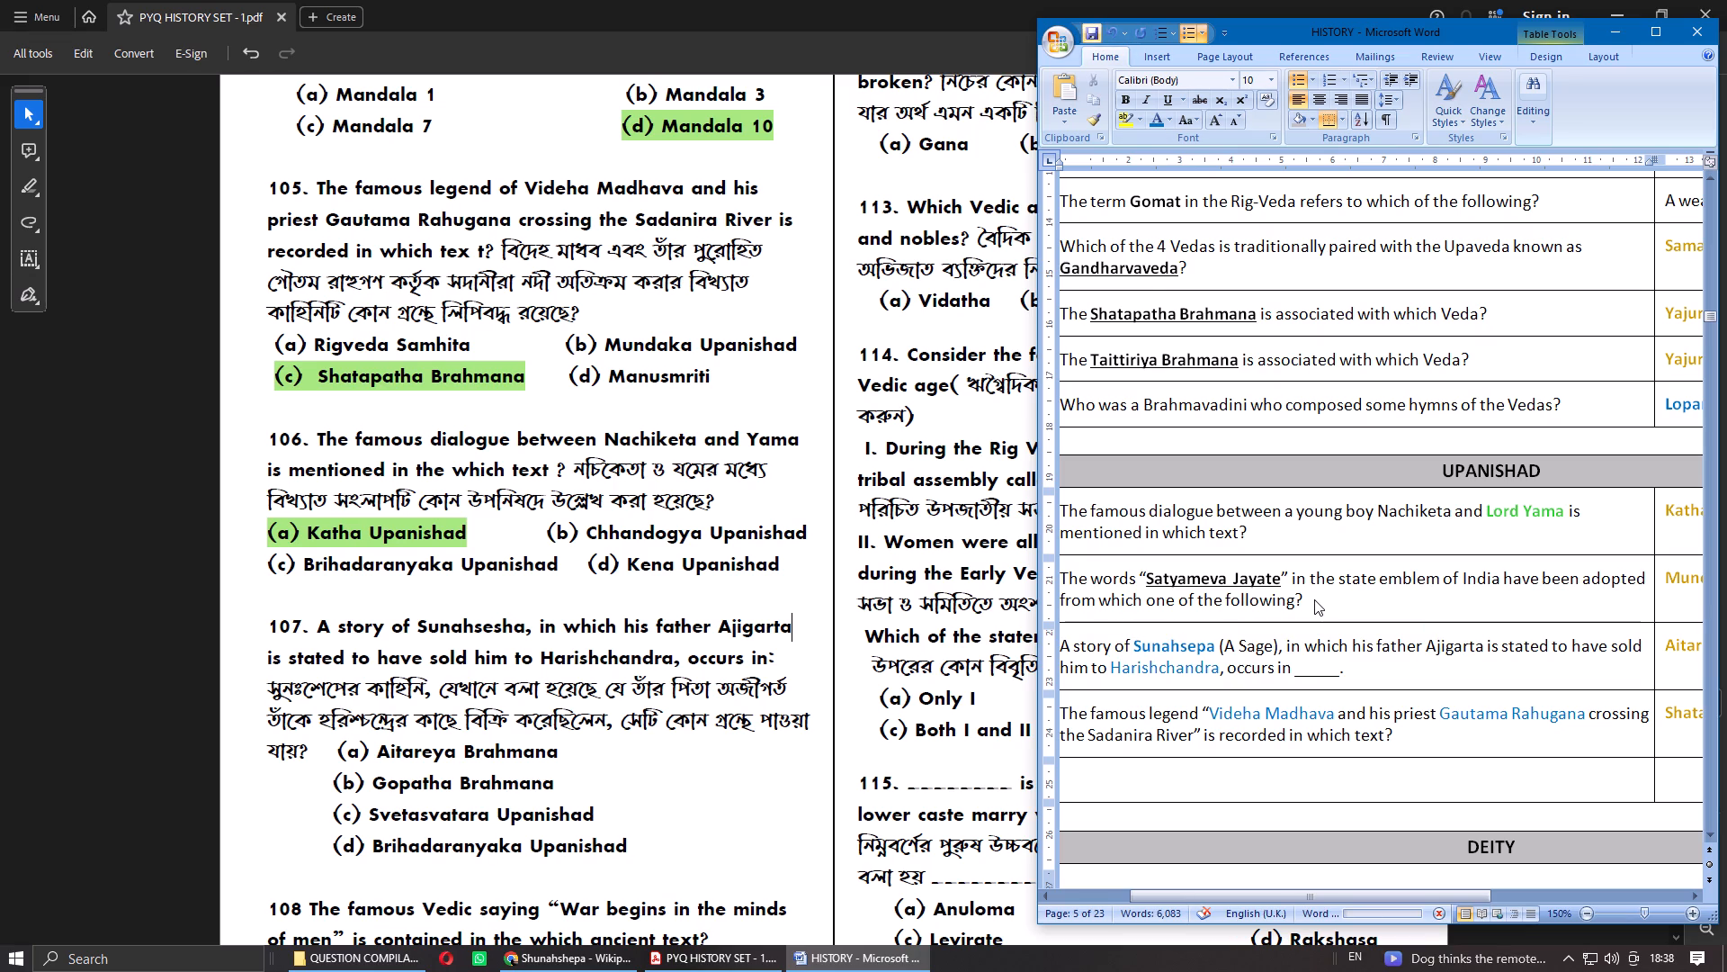
Recheck Harishchandra's role in the Wikipedia legend, and add "(King)" after his name in the Sunahsepa question.
click(565, 971)
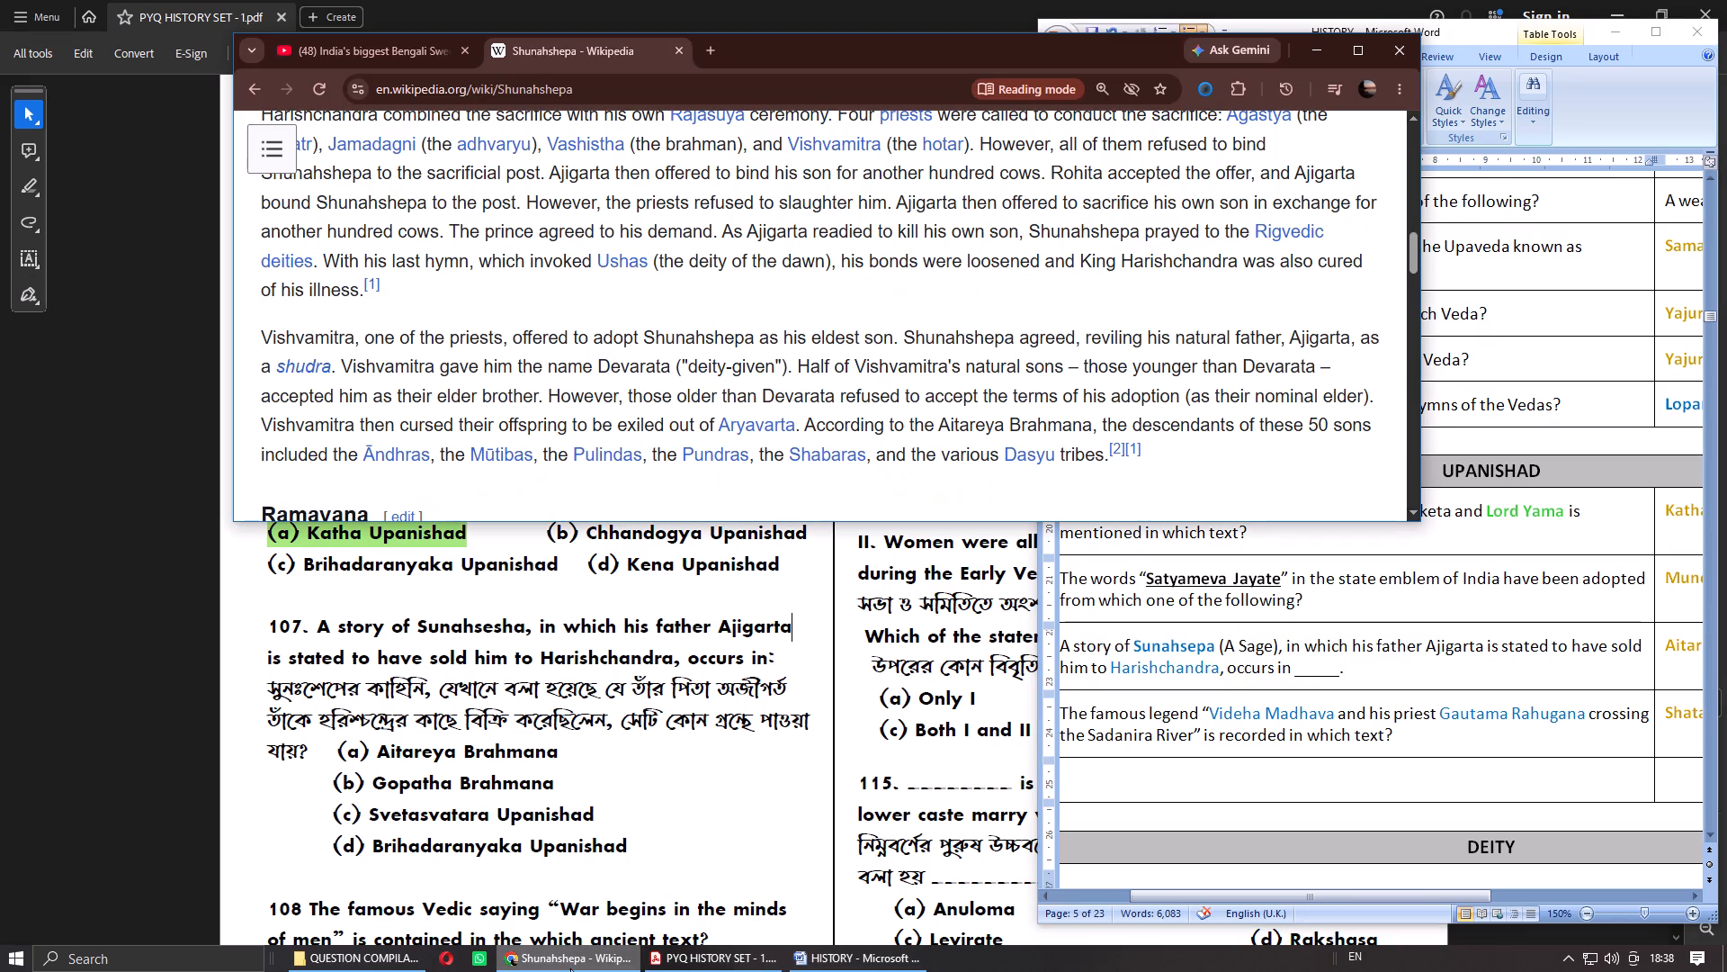
scroll(955, 328, up, 3)
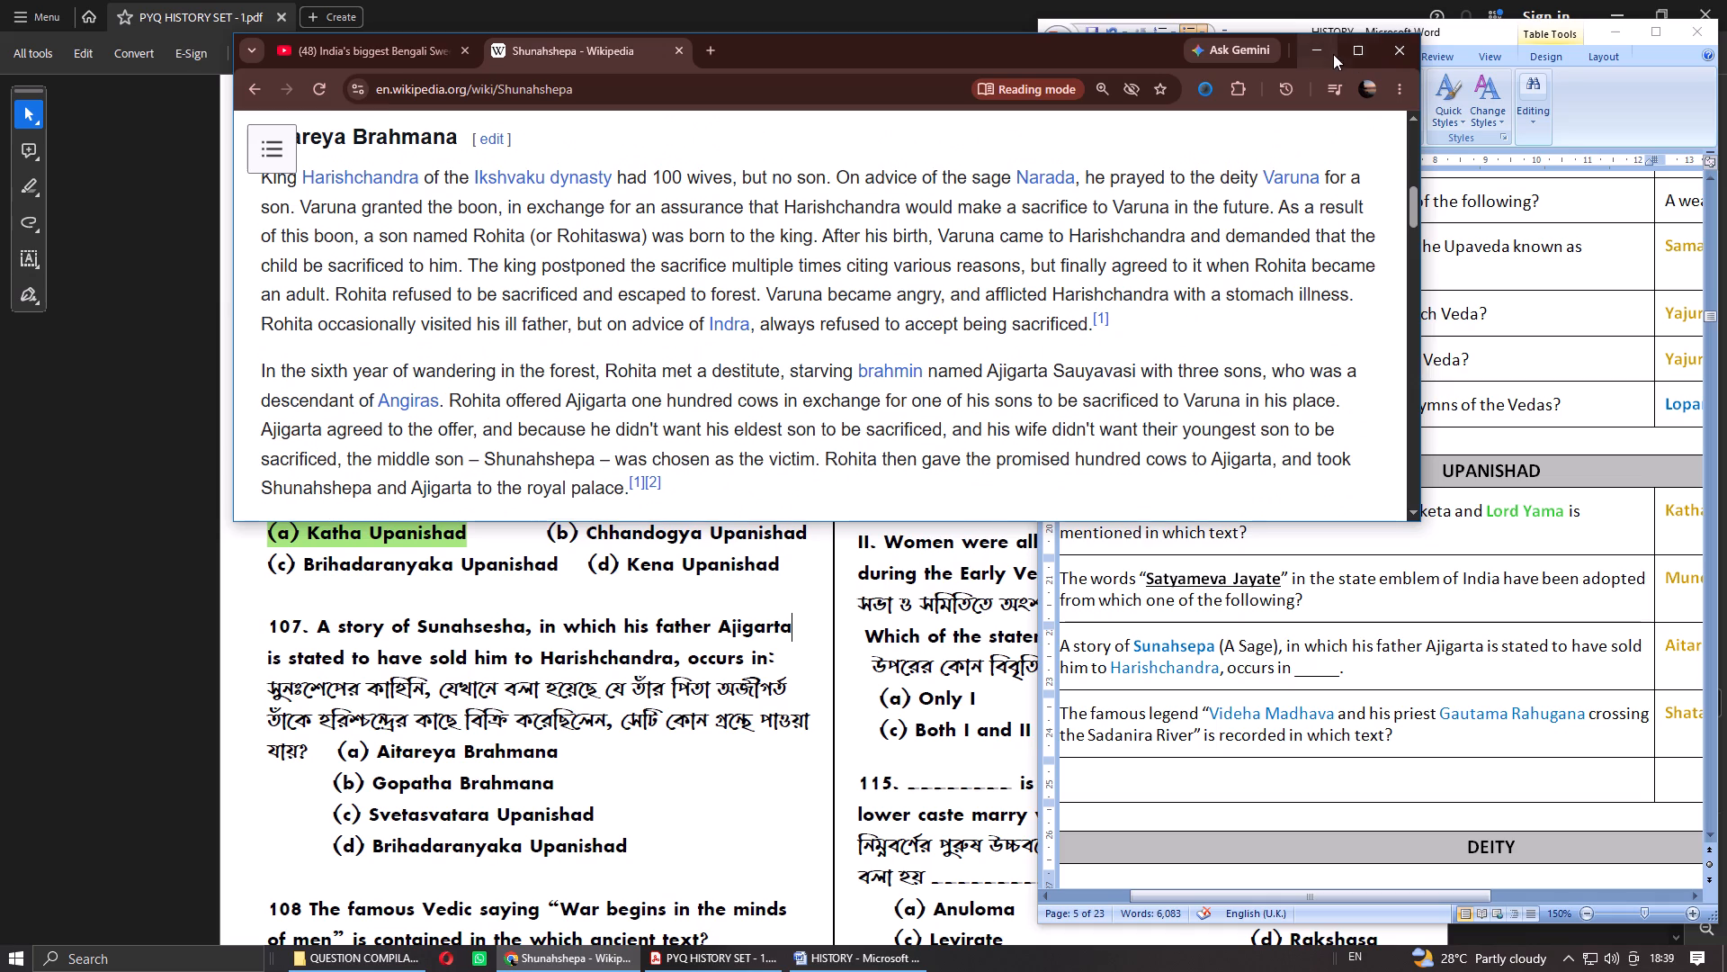
click(1328, 50)
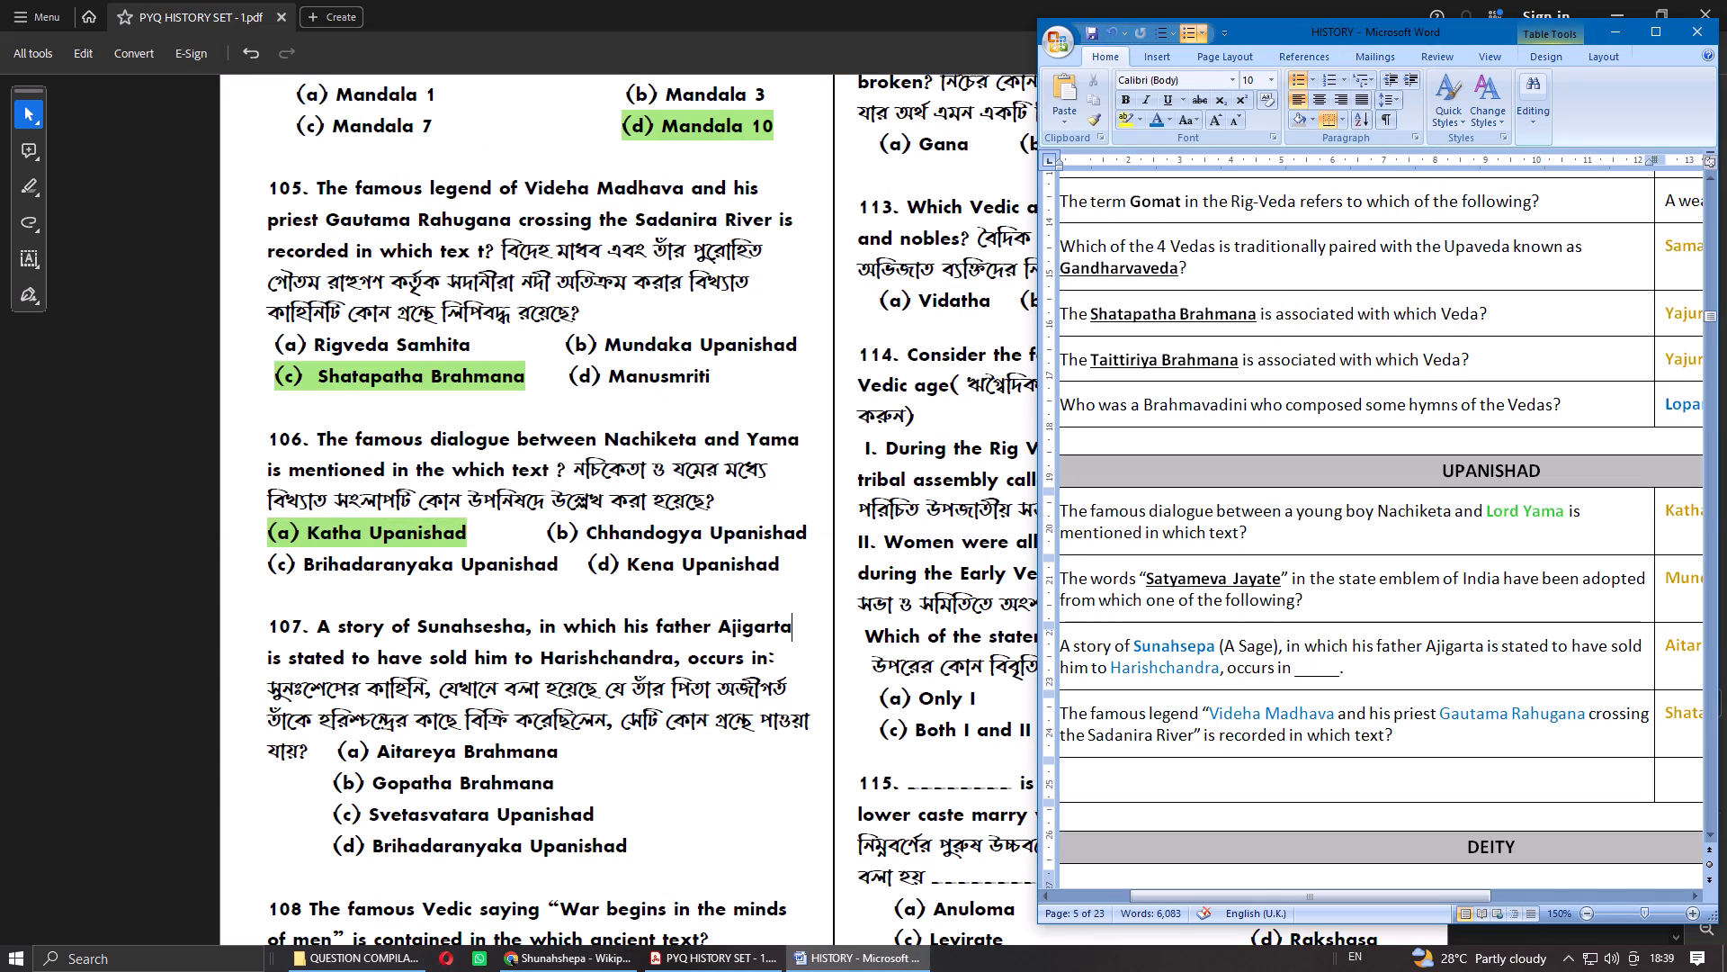
click(1221, 670)
key(space)
text(())
key(Left)
text(King)
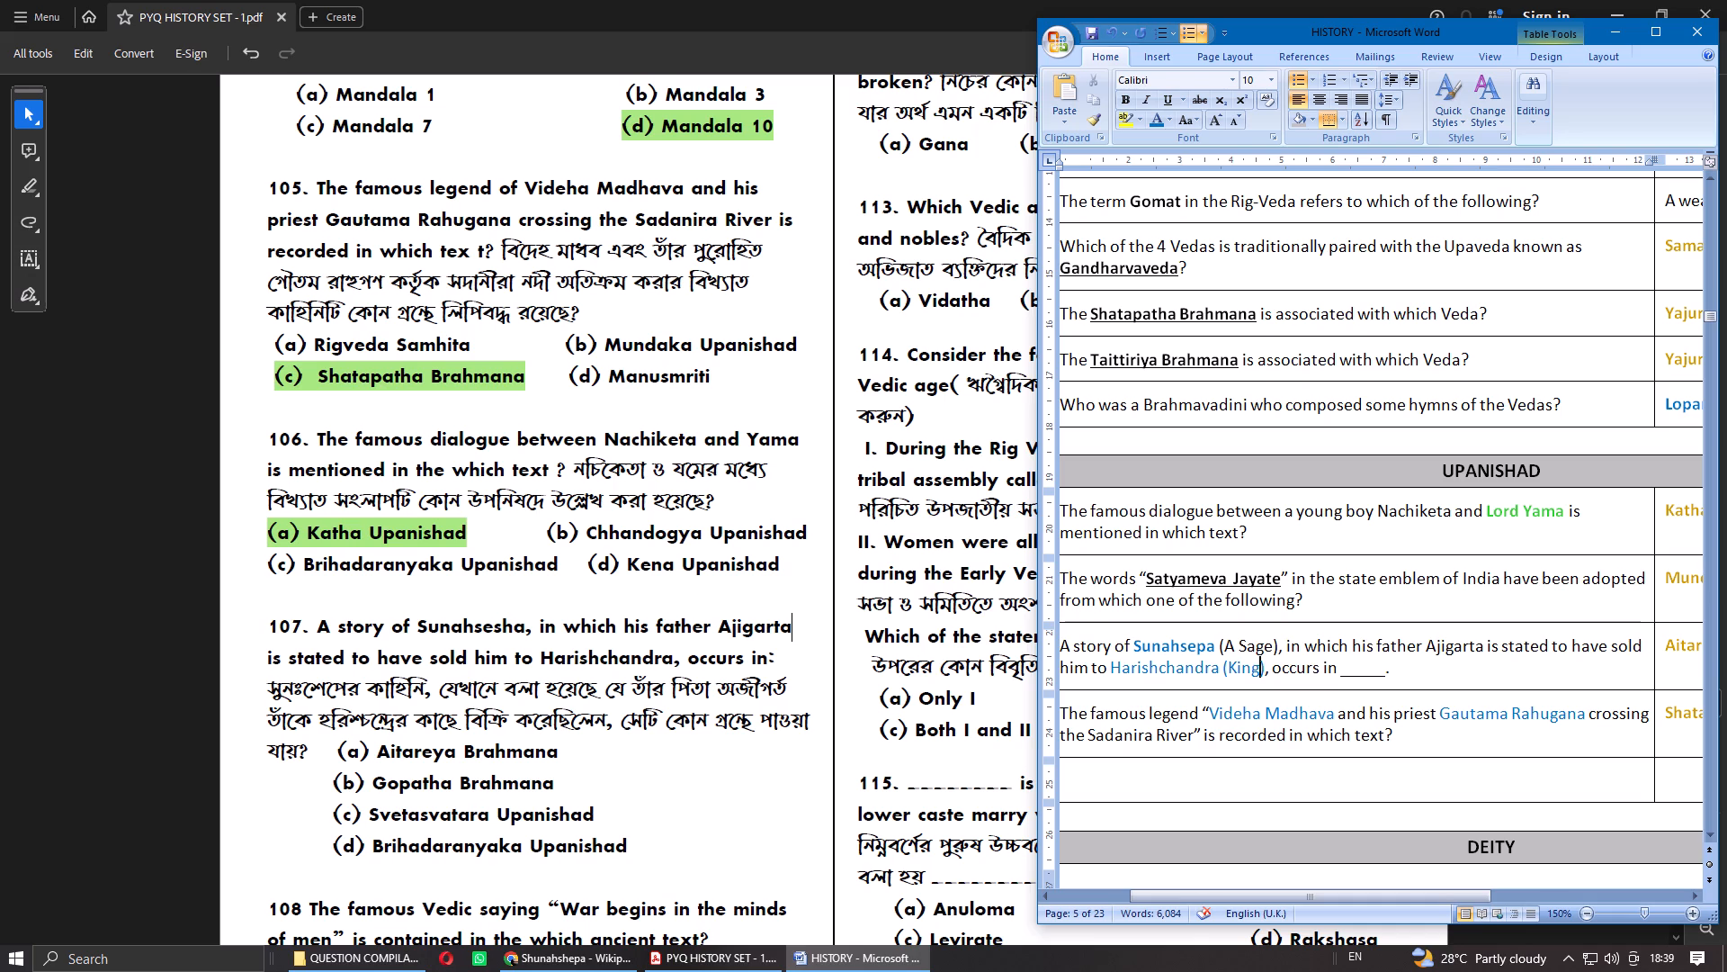
Set the added text "(King)" to the automatic black font colour and save the document.
drag(1224, 667, 1264, 667)
drag(1264, 667, 1266, 670)
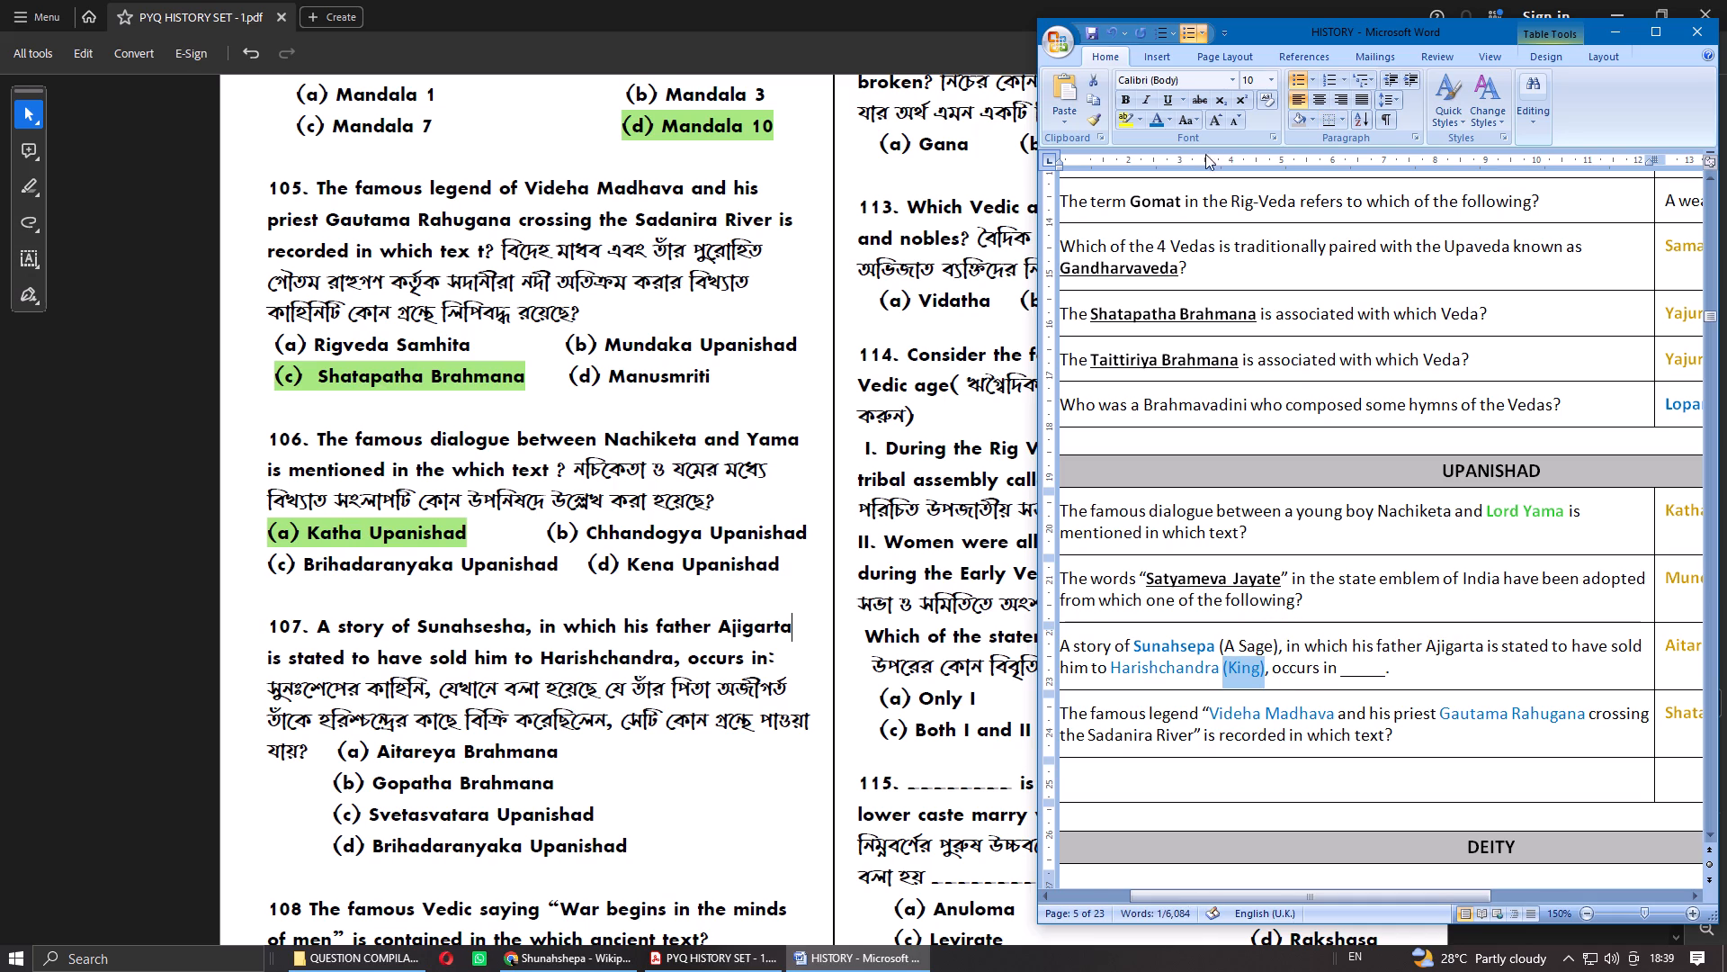
click(1168, 120)
click(1172, 140)
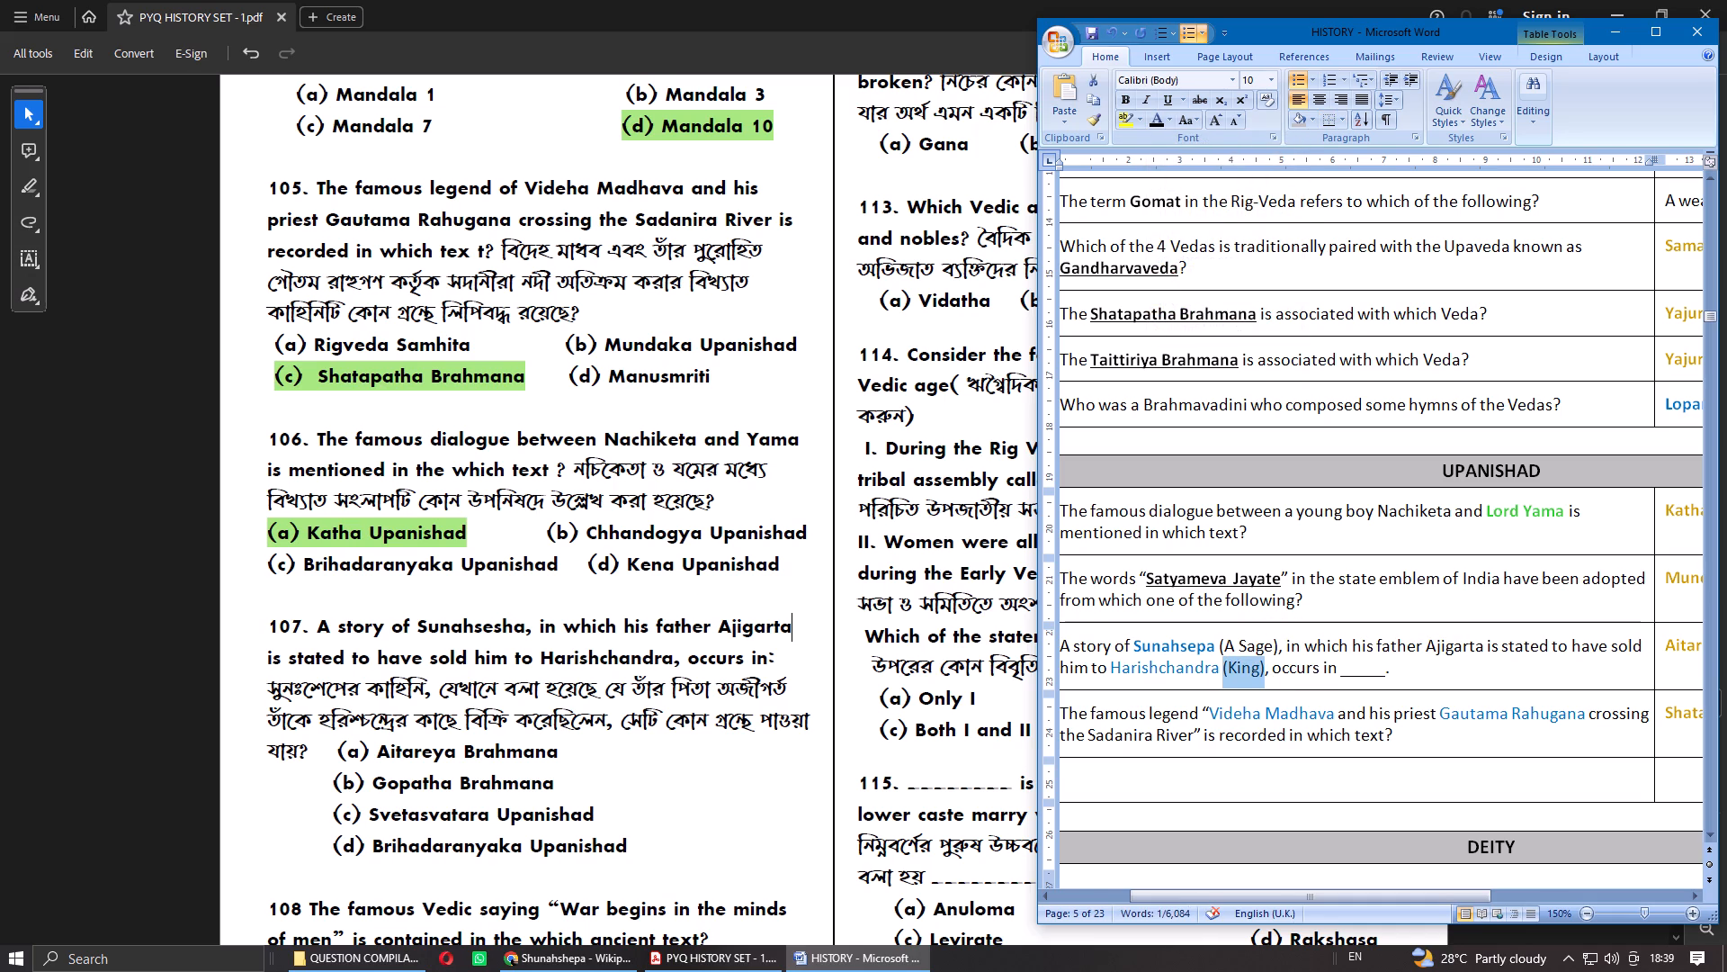
click(1418, 674)
click(1087, 25)
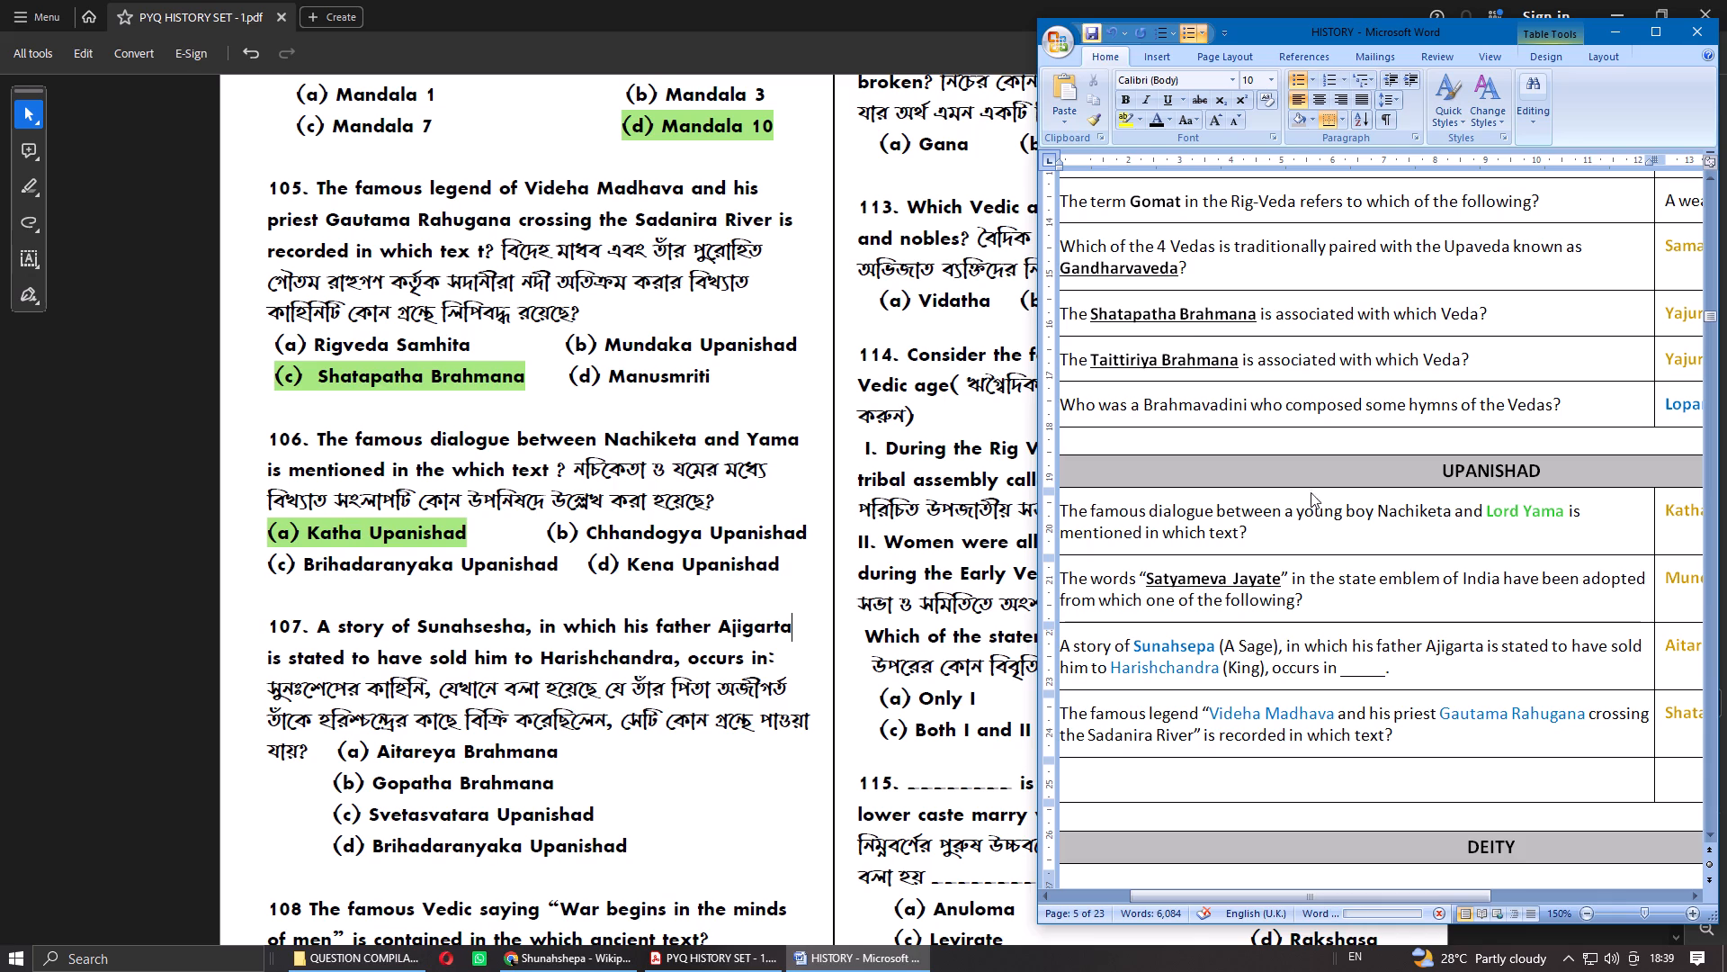
Highlight answer option (a) Aitareya Brahmana of question 107 in green in the PYQ PDF.
click(31, 194)
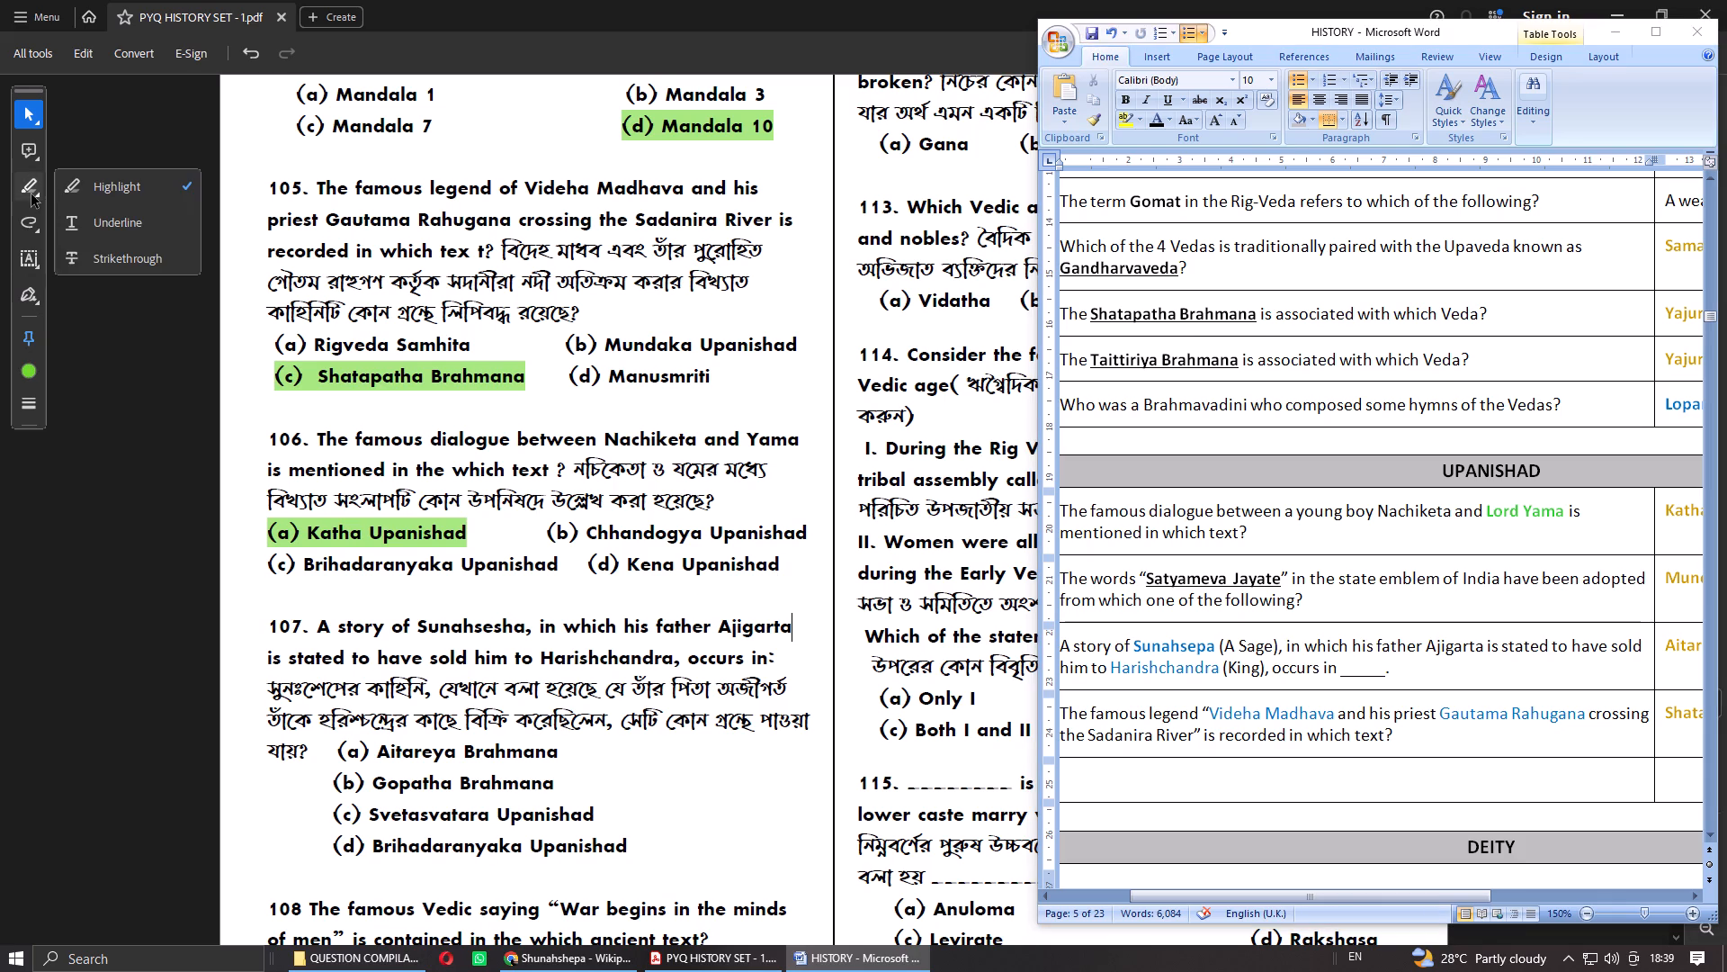
drag(339, 753, 507, 751)
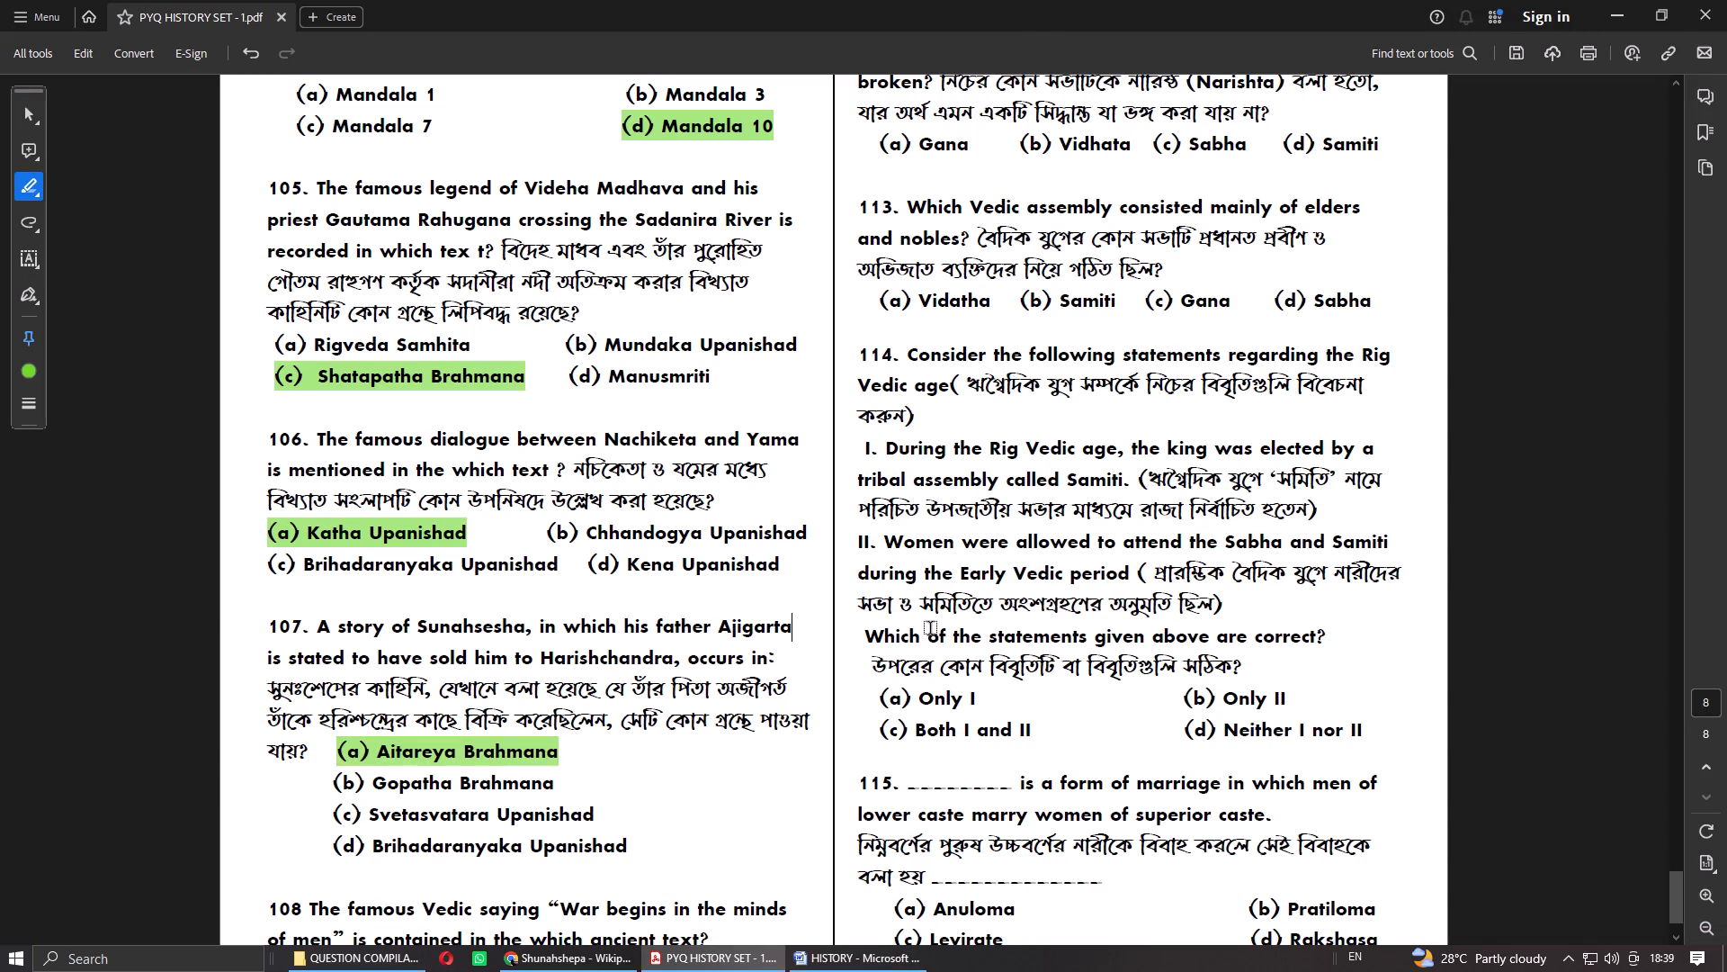
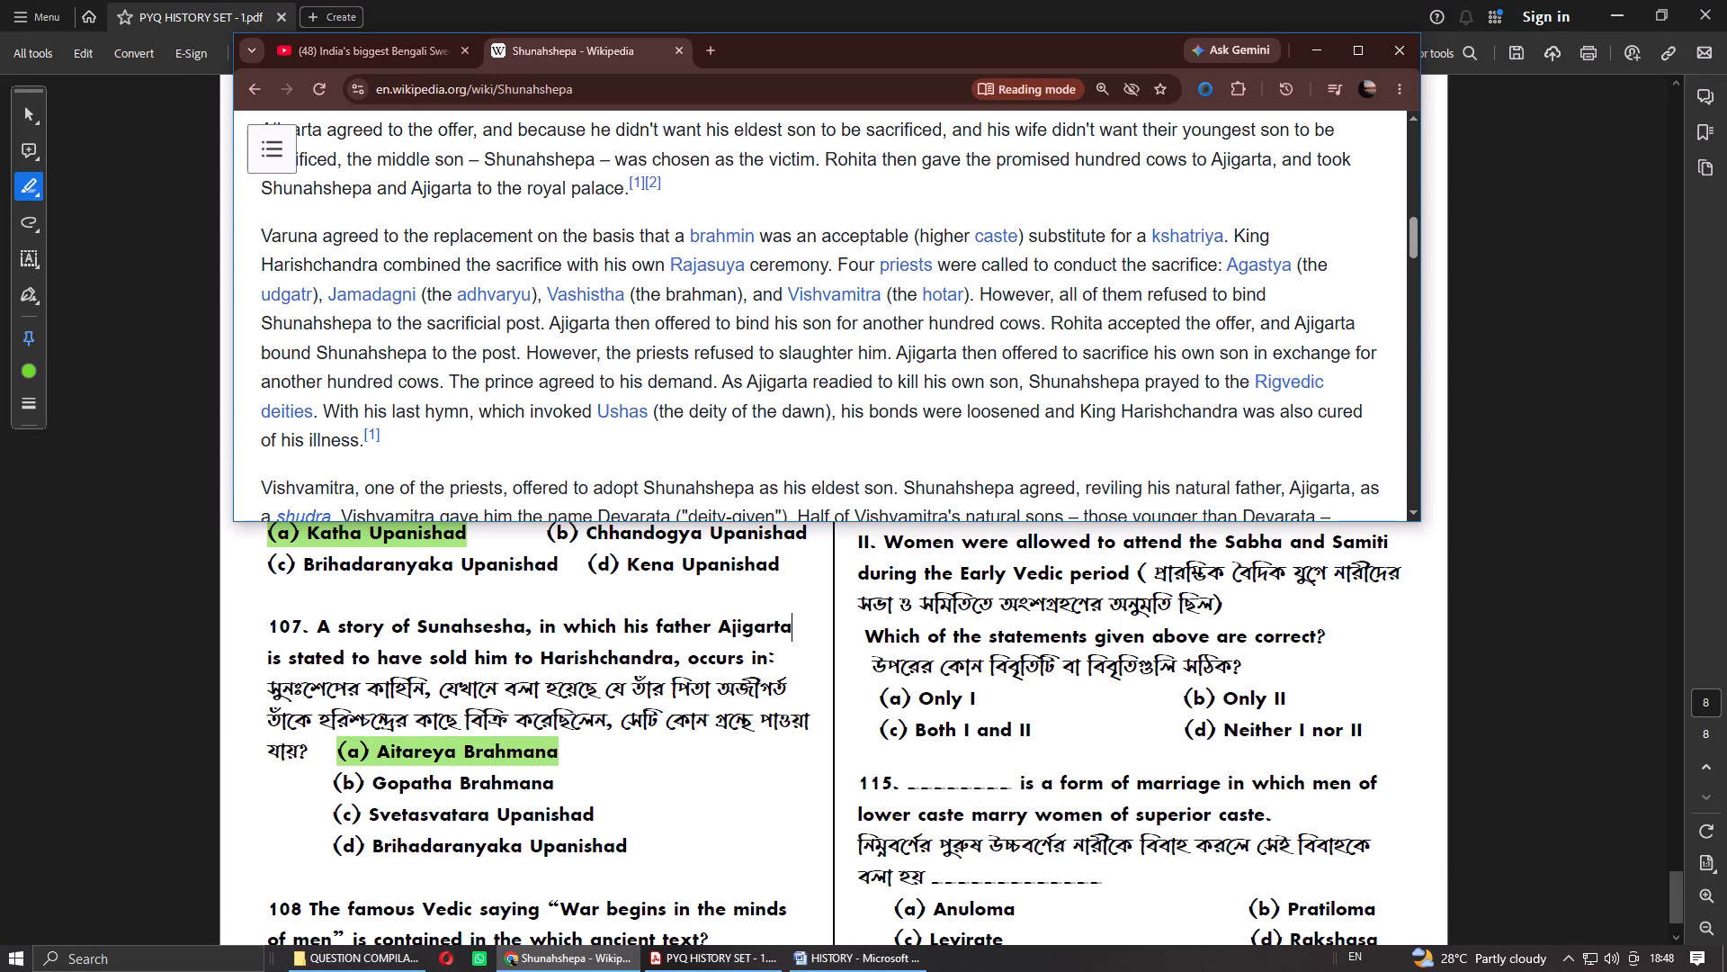
Read on through the Shunahshepa legend on Wikipedia and look up the meaning of "reviling" on Google.
scroll(850, 309, down, 1)
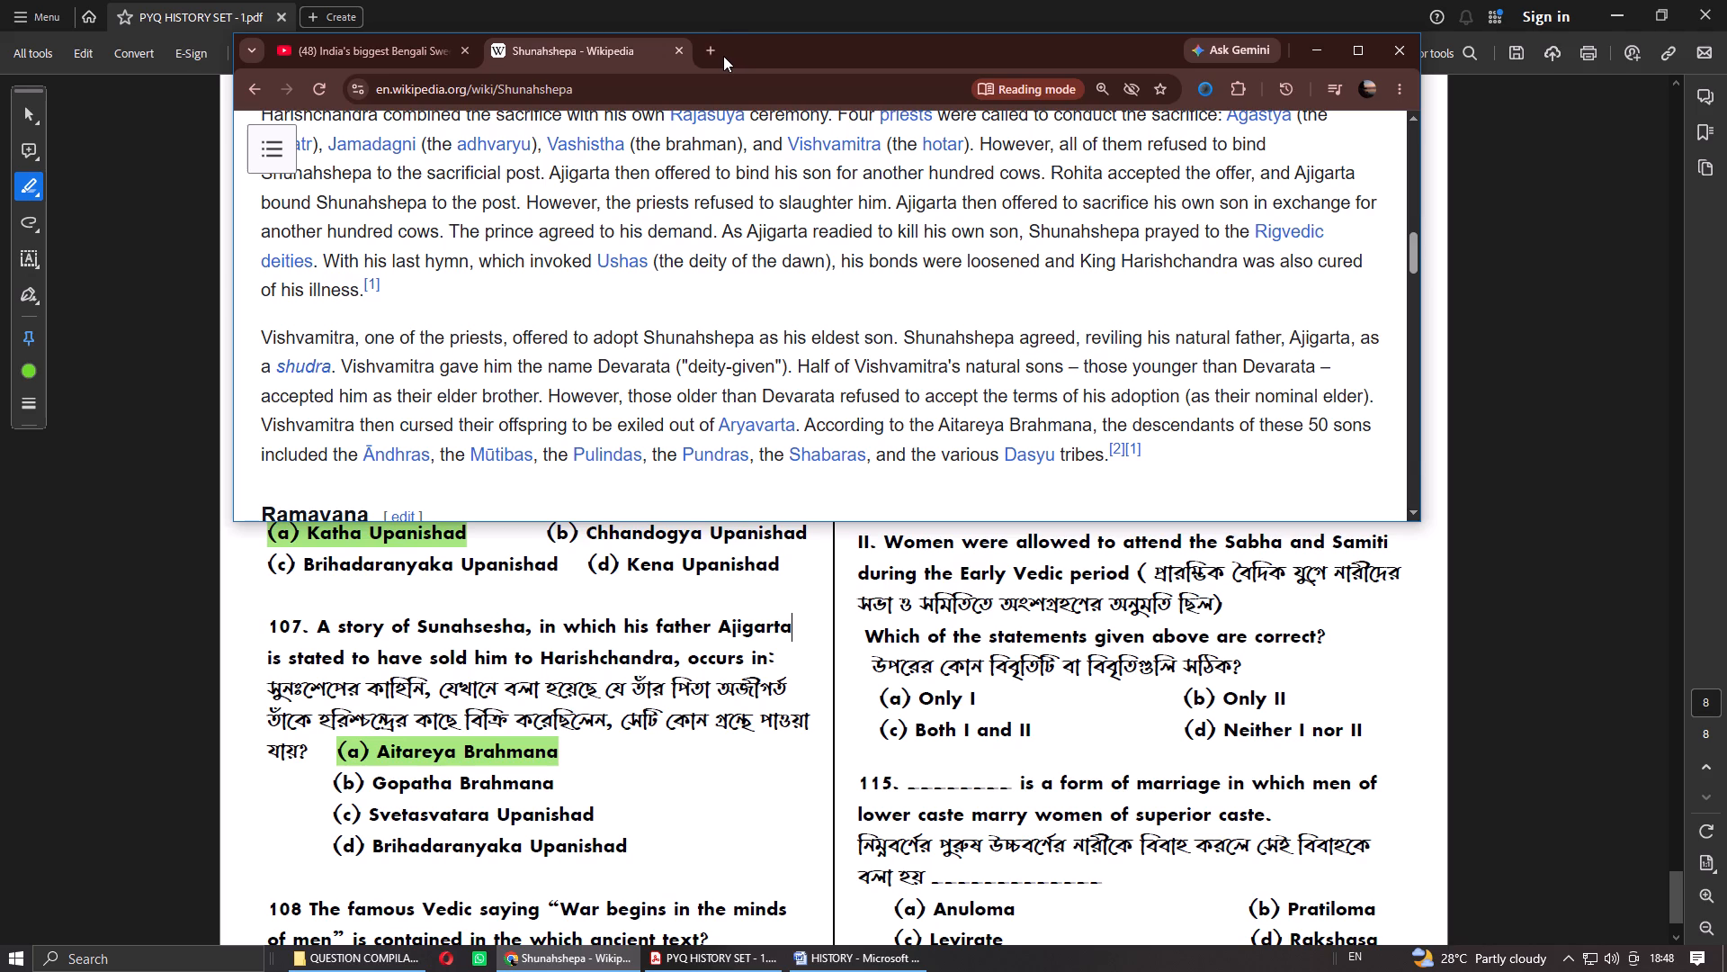
click(708, 49)
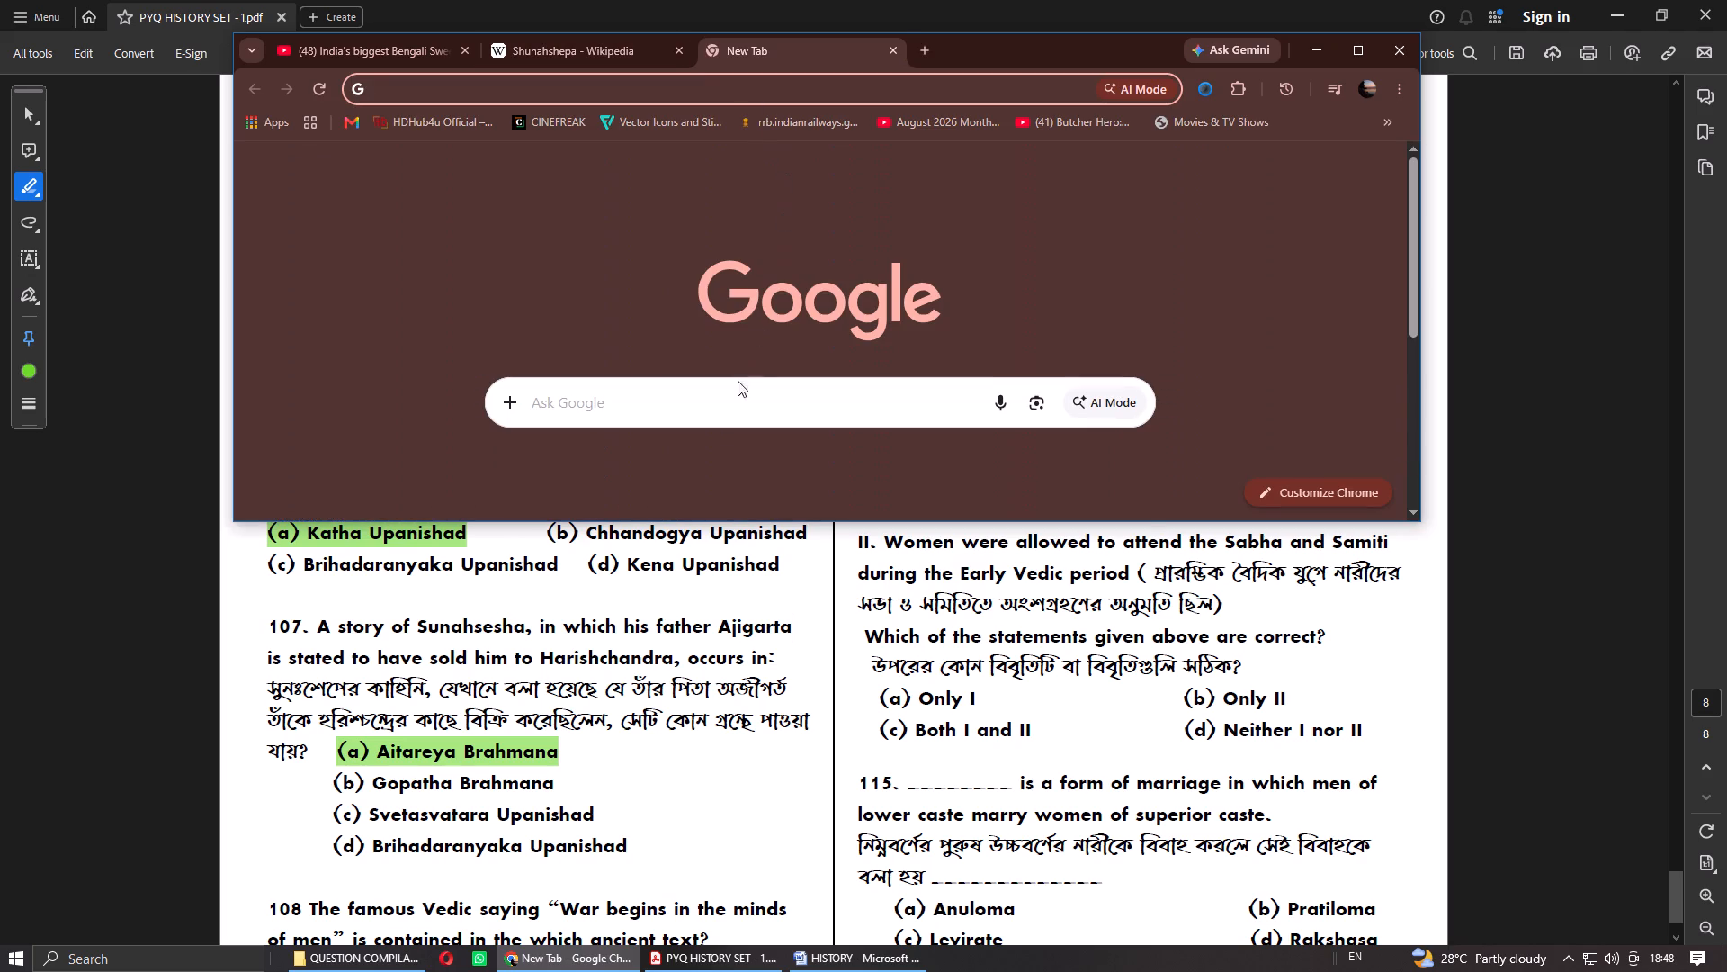
click(727, 399)
text(reviling)
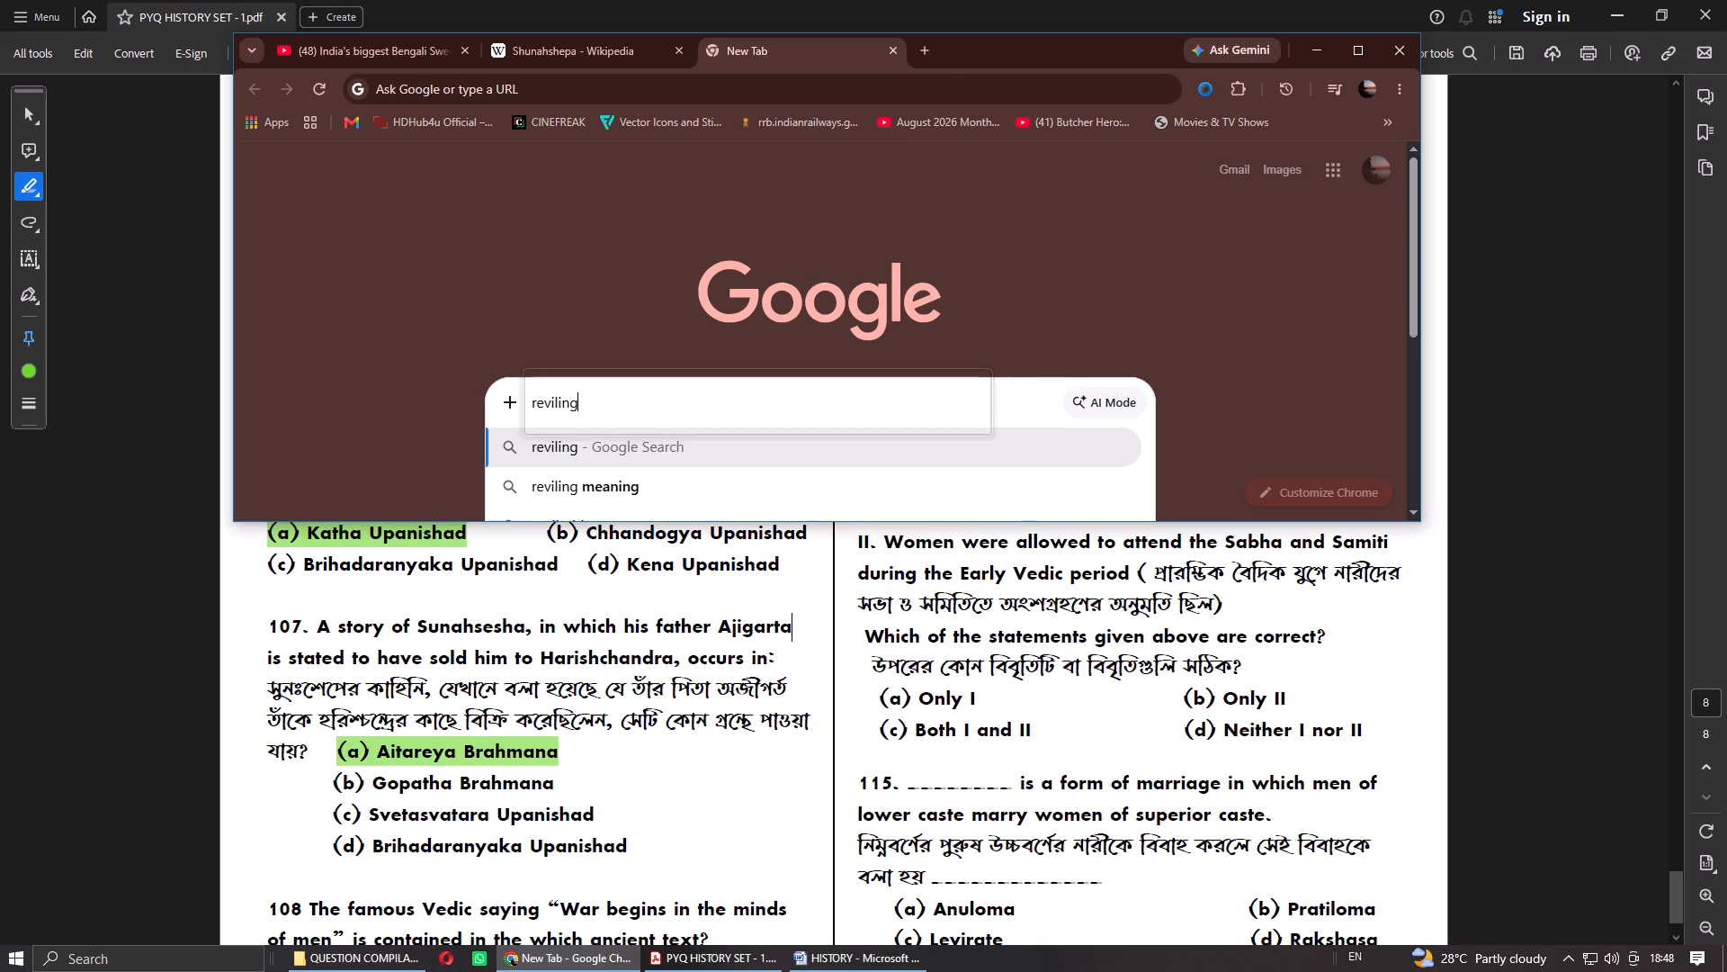
key(Return)
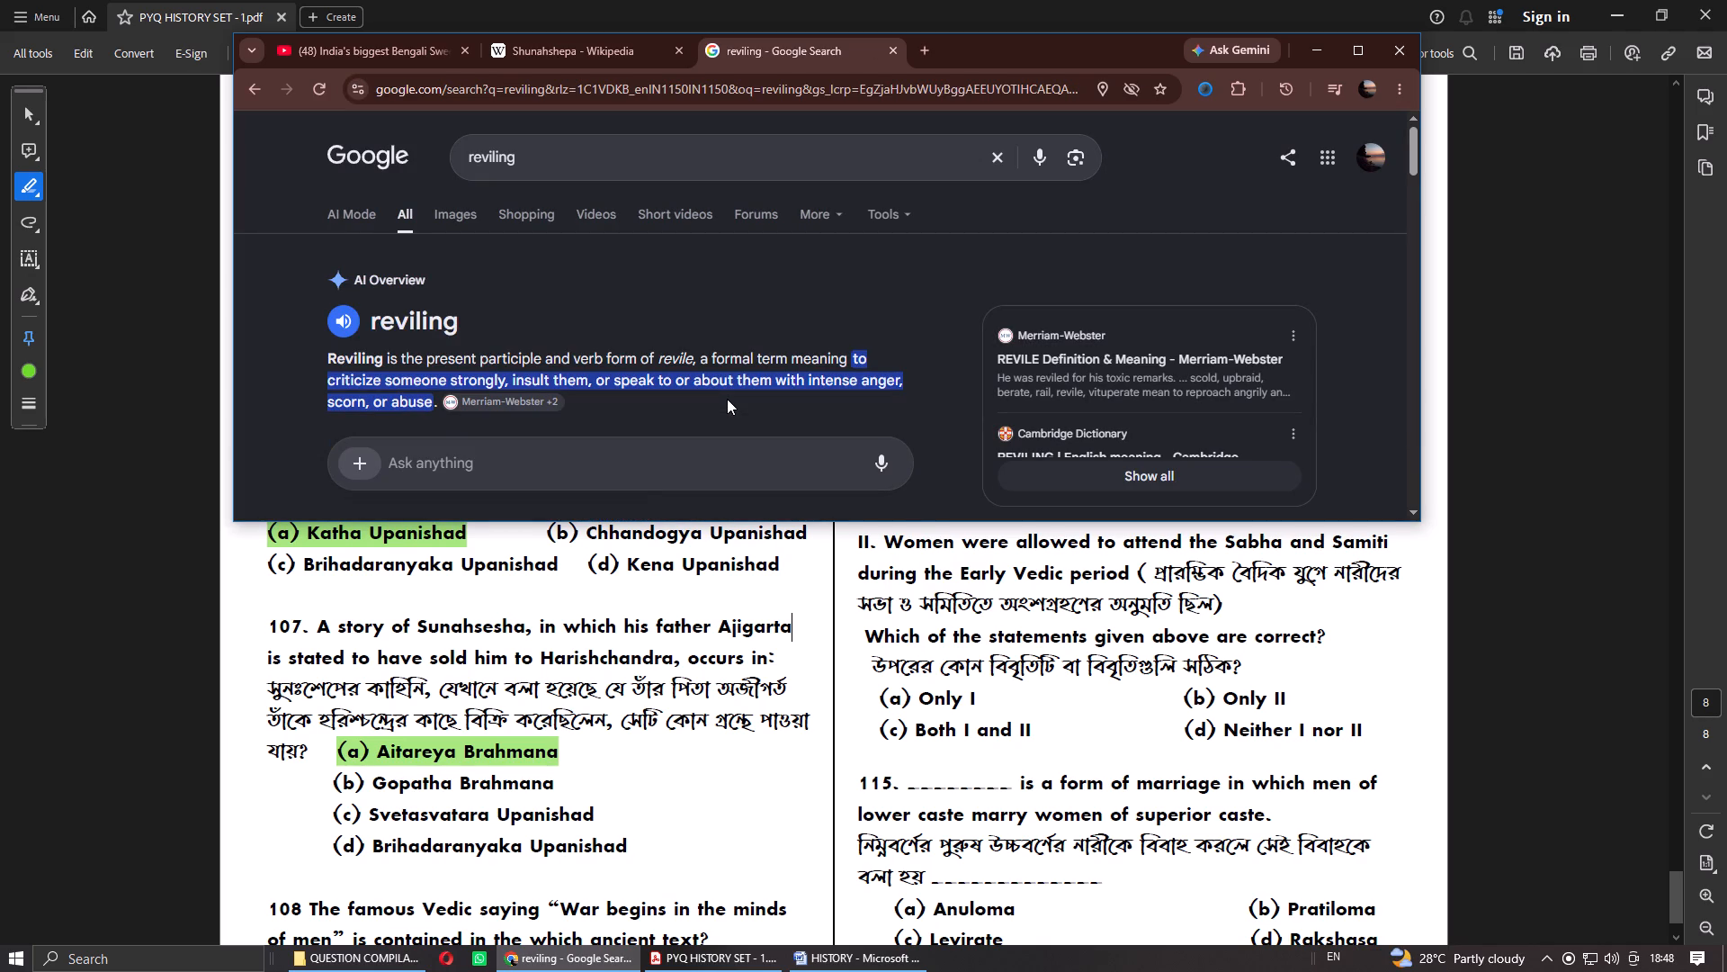
click(599, 38)
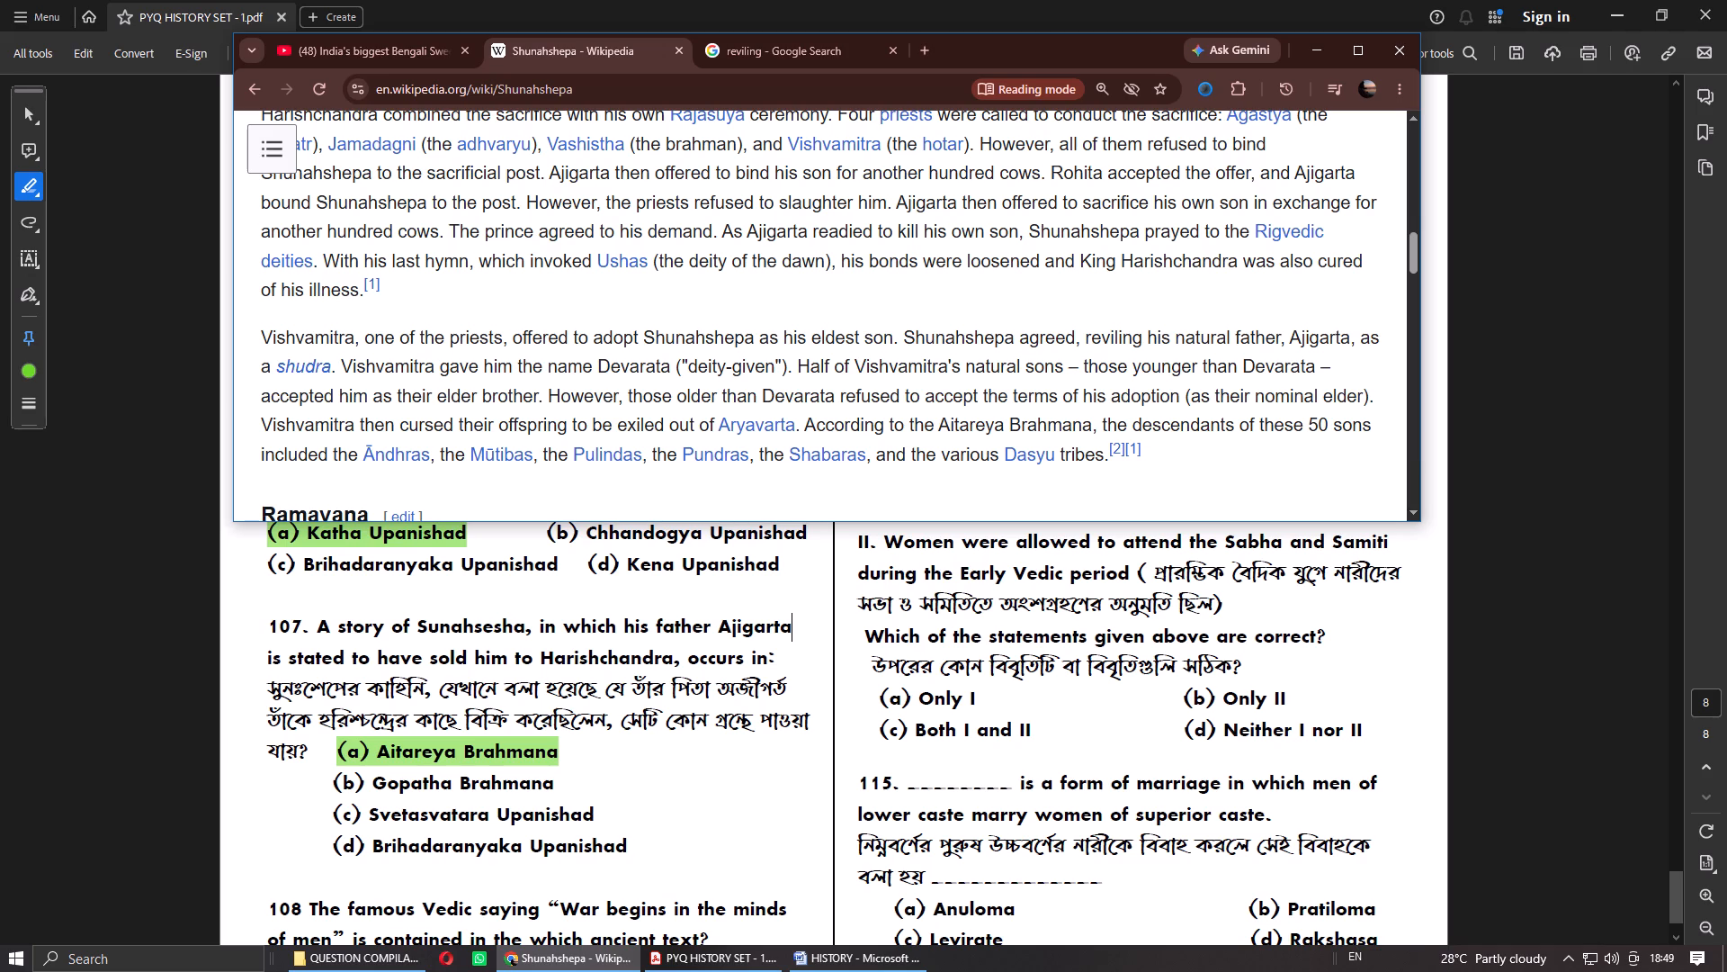
scroll(935, 369, down, 1)
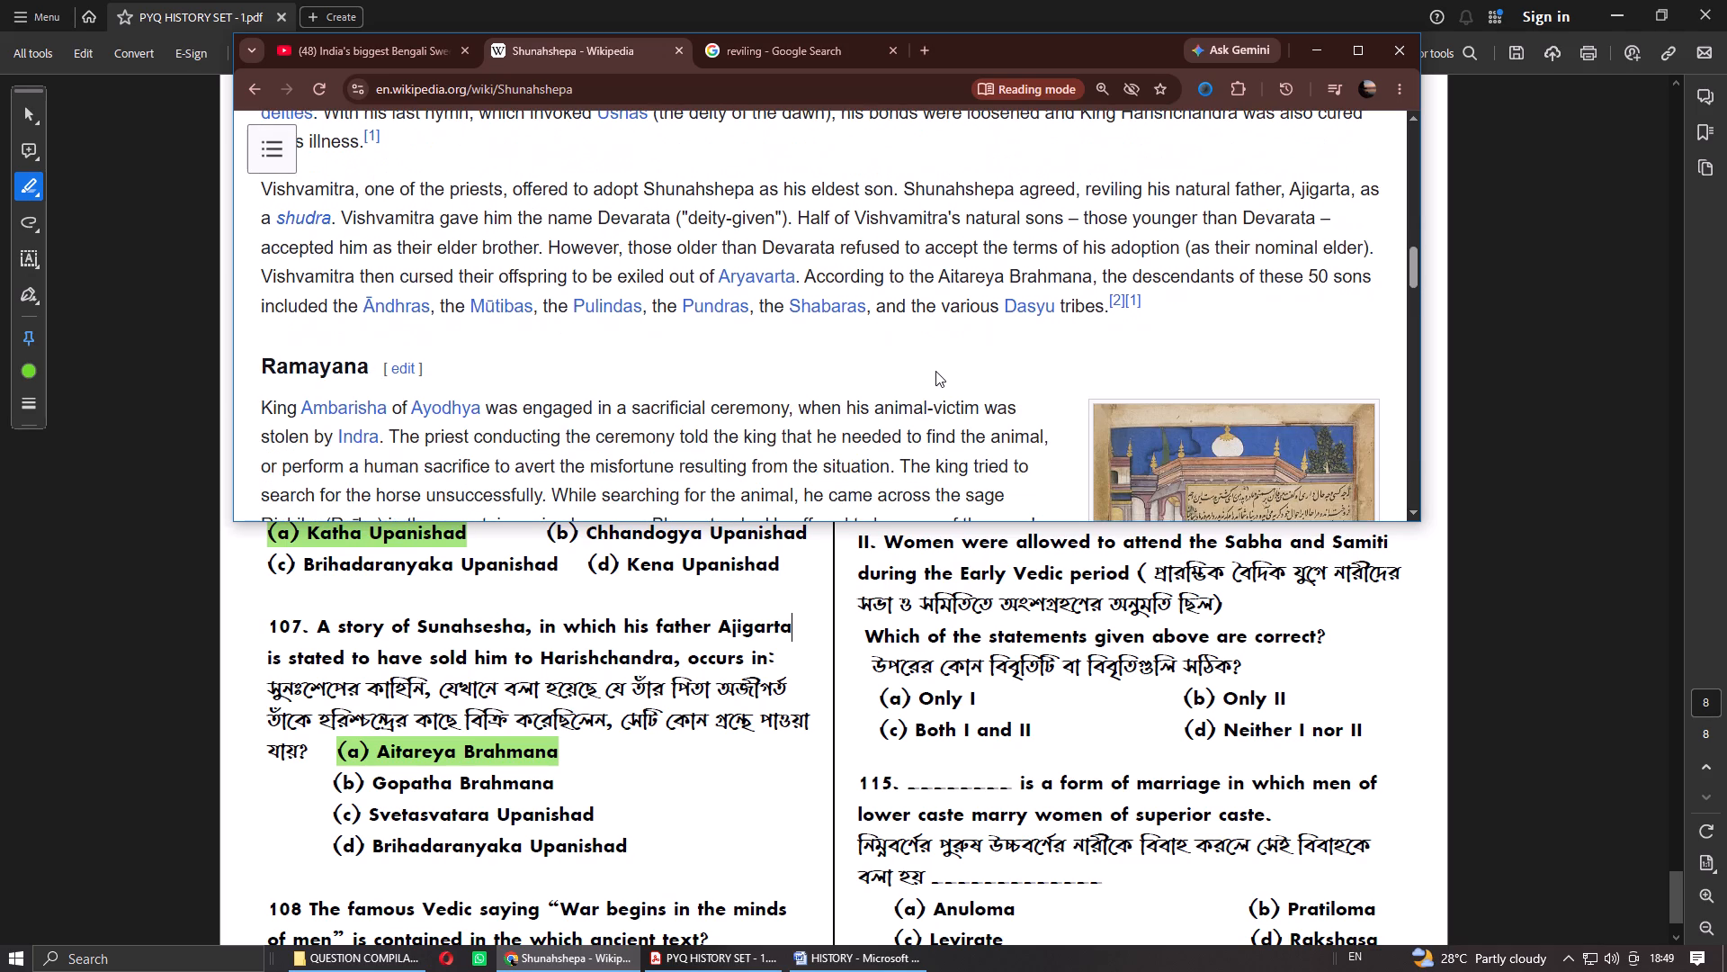
click(1312, 53)
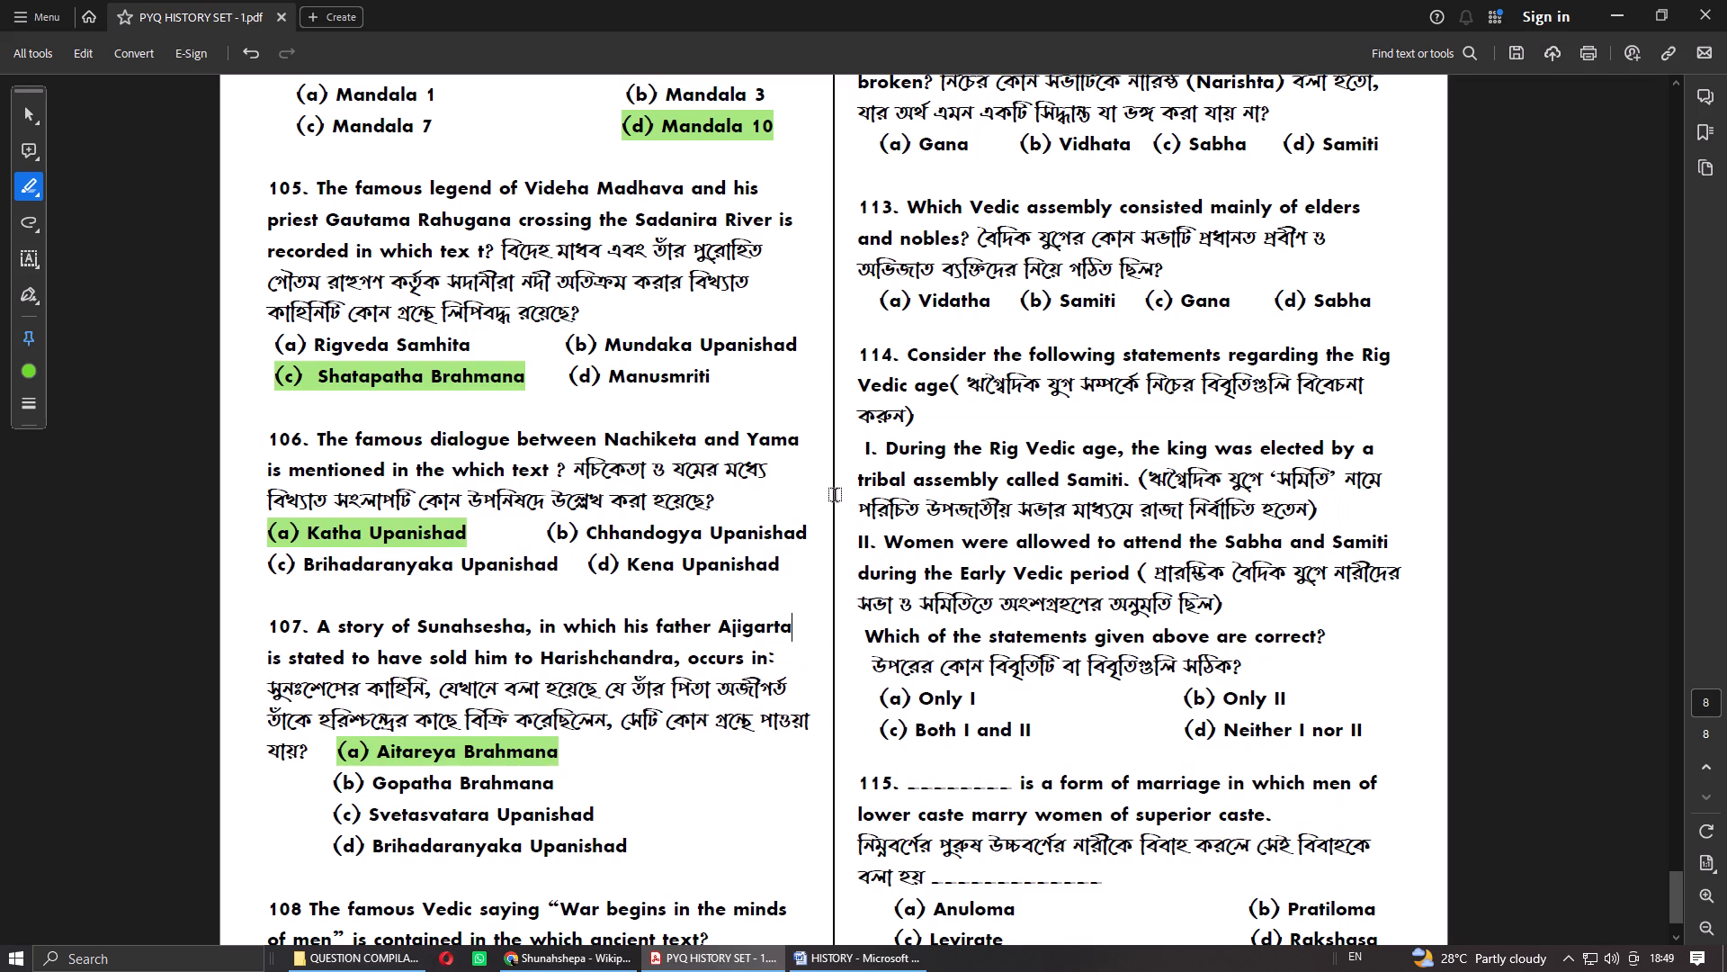
Copy the English text of question 108, on the saying "War begins in the minds of men", from the PDF and search Google for it.
scroll(853, 419, down, 4)
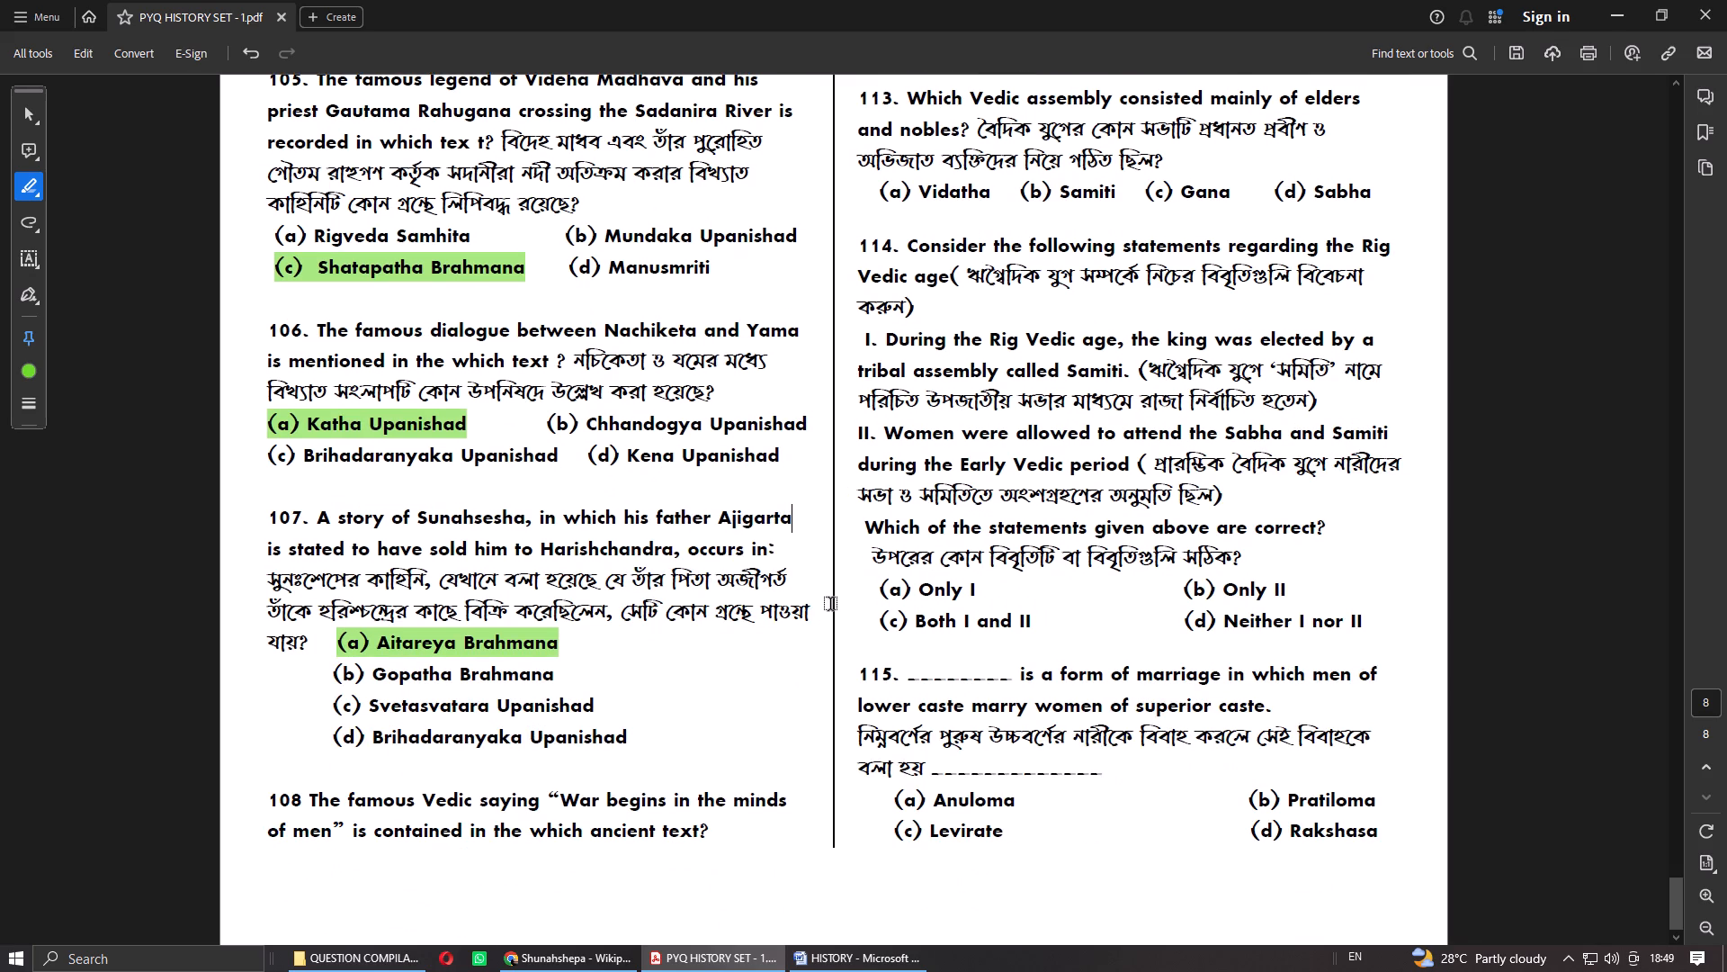
scroll(790, 596, up, 13)
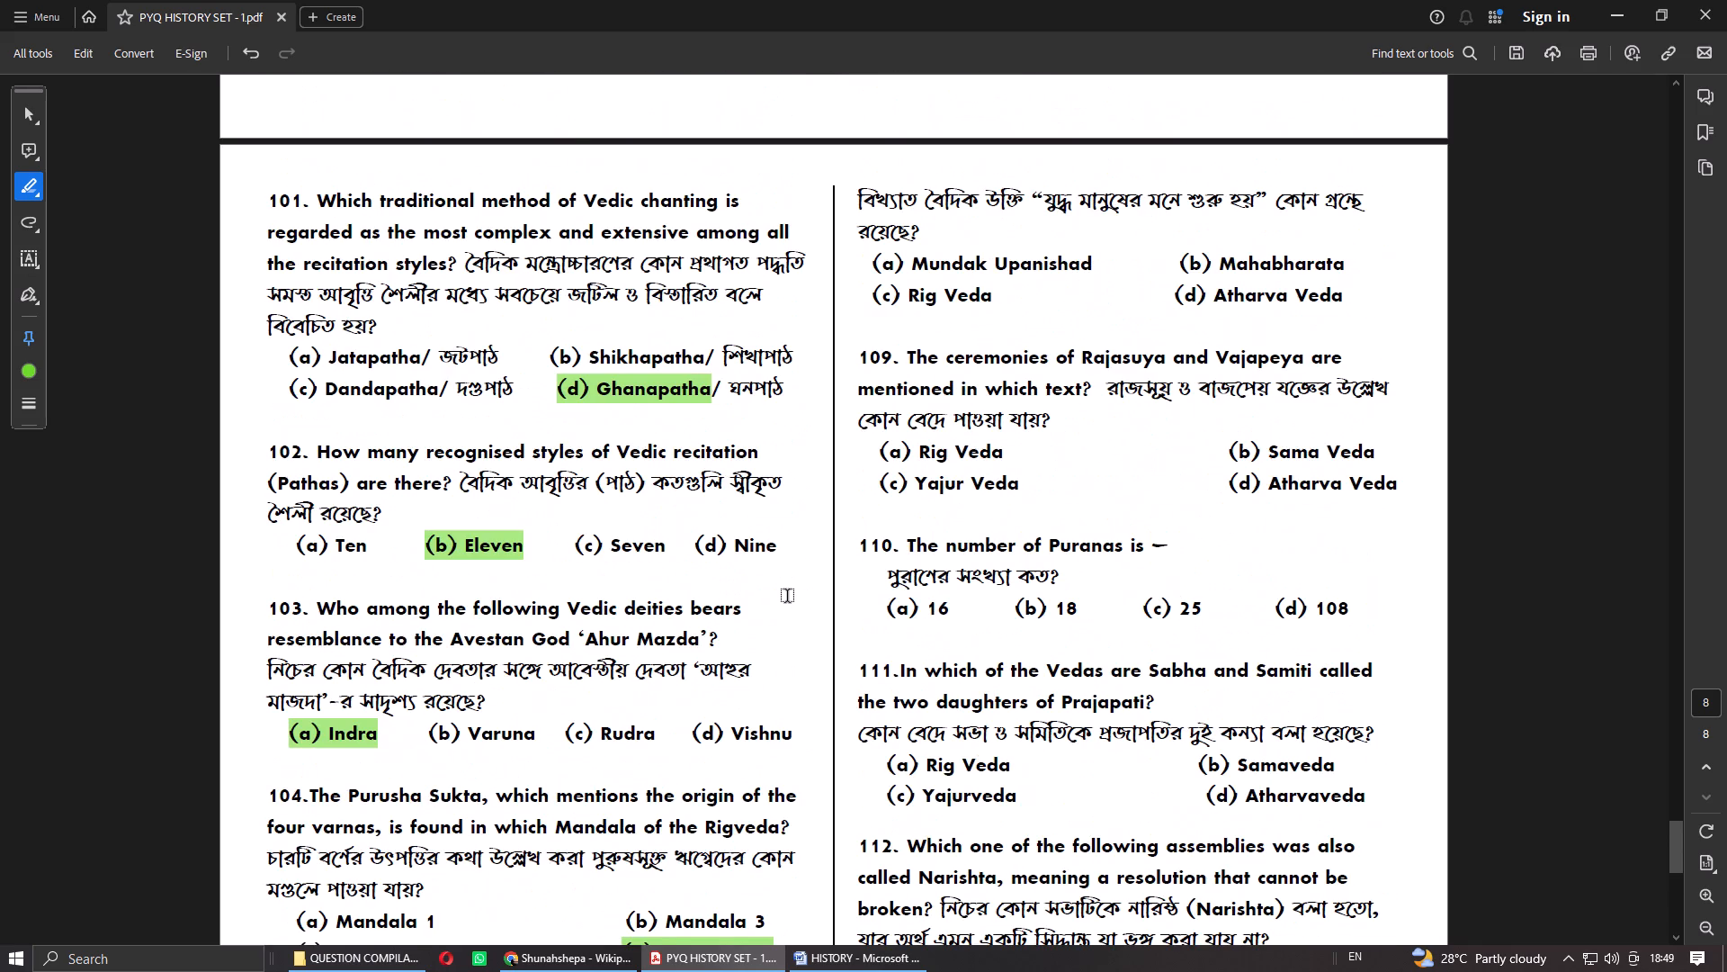
scroll(793, 585, up, 1)
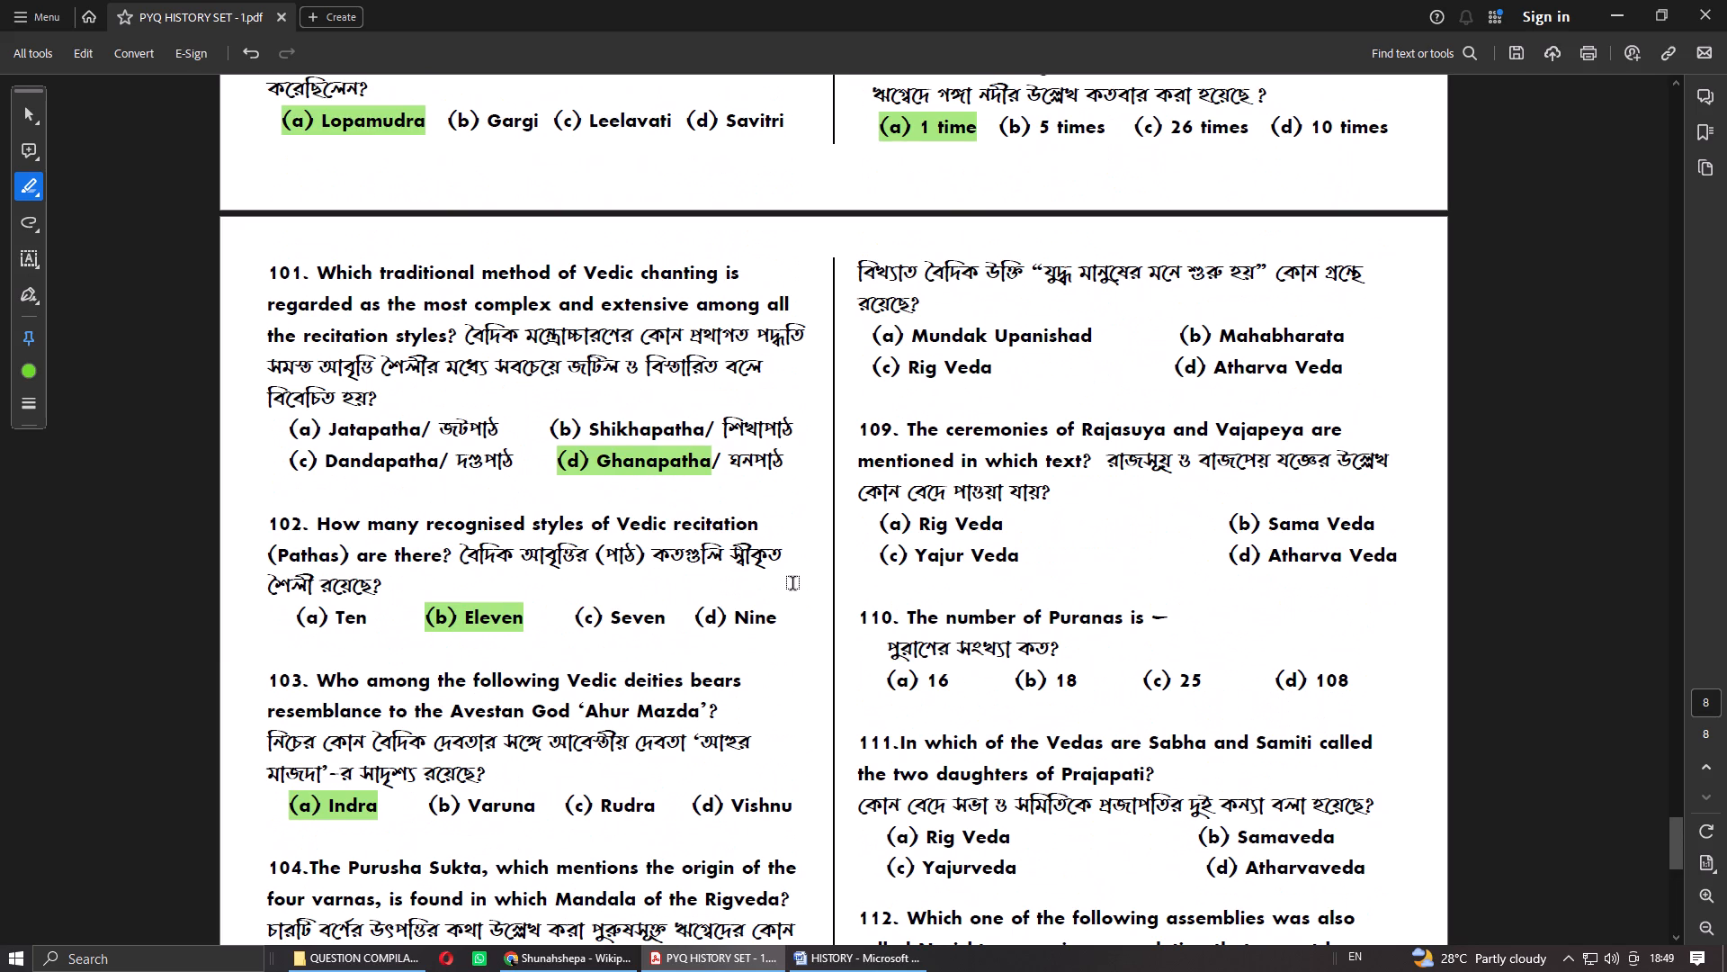
scroll(793, 584, down, 4)
scroll(793, 584, up, 2)
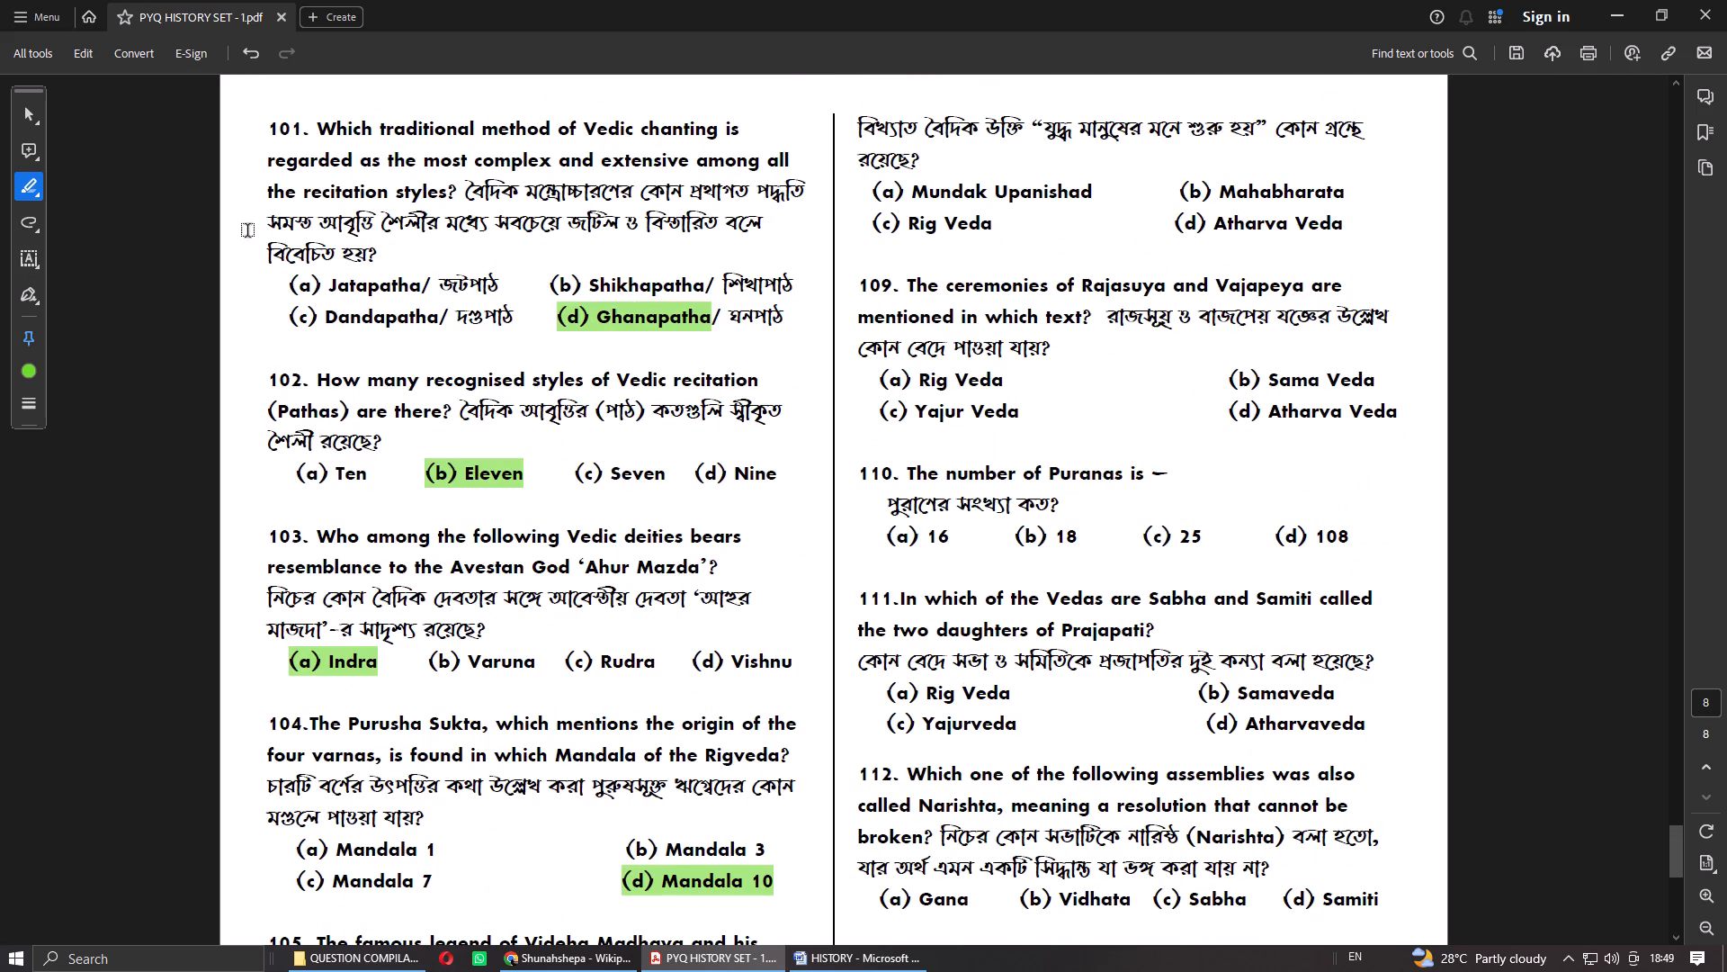
click(43, 123)
scroll(611, 401, down, 11)
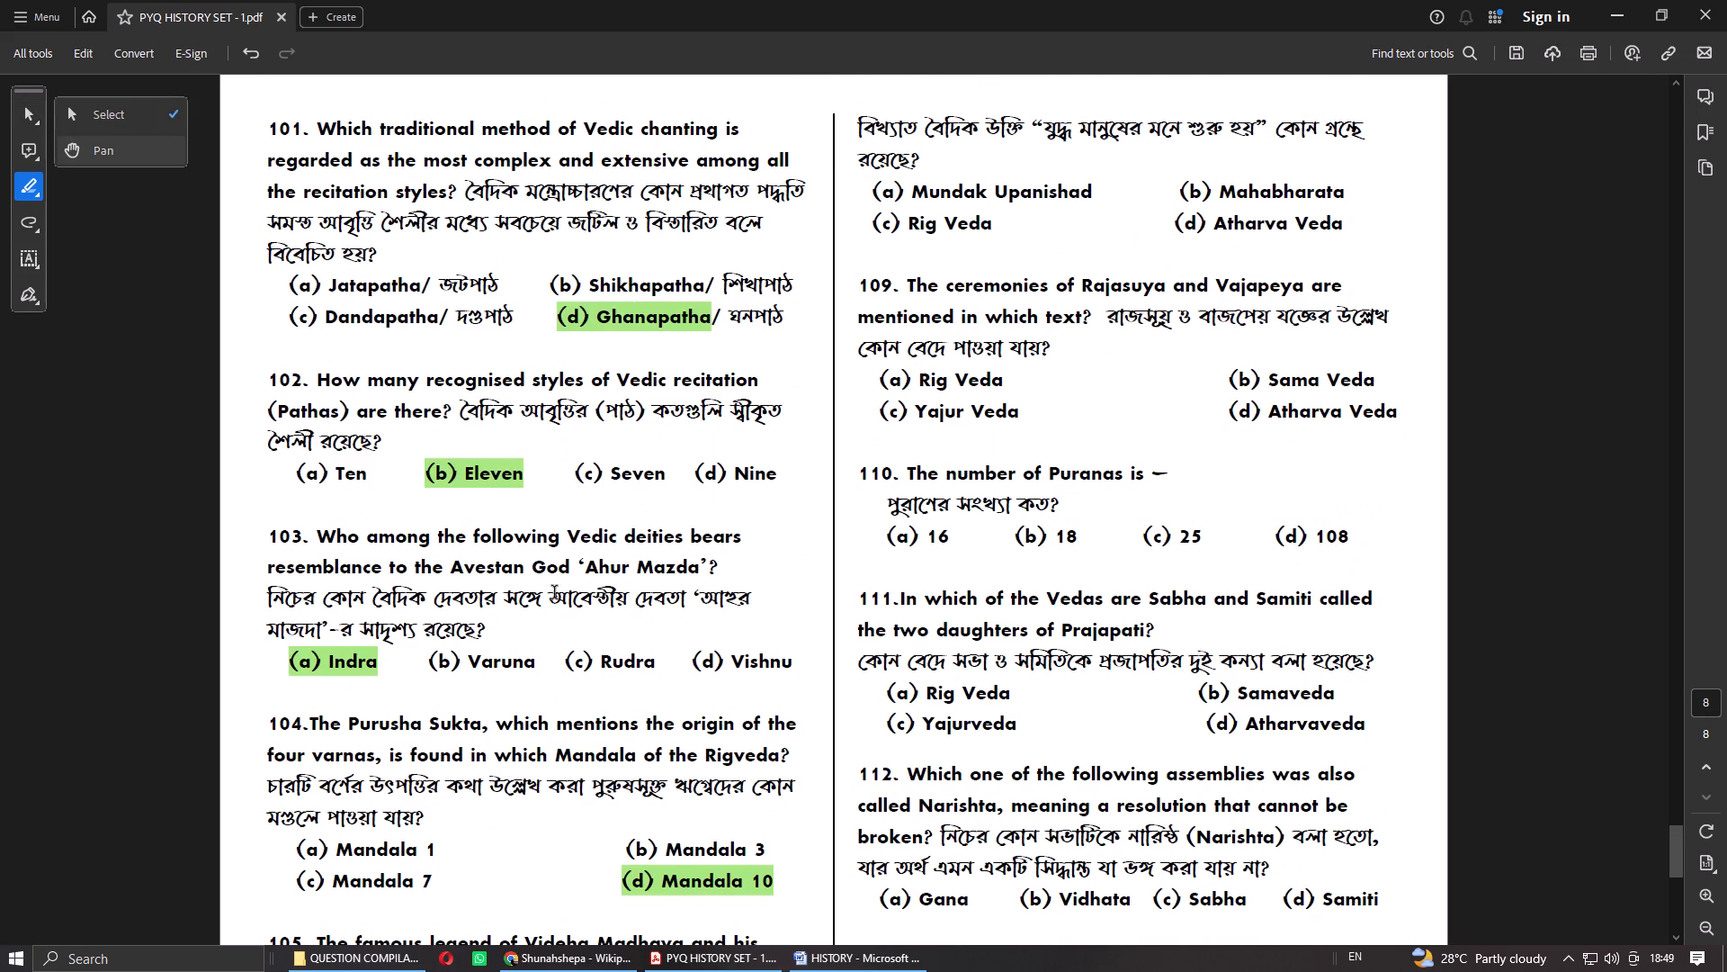
click(1558, 434)
scroll(949, 509, down, 11)
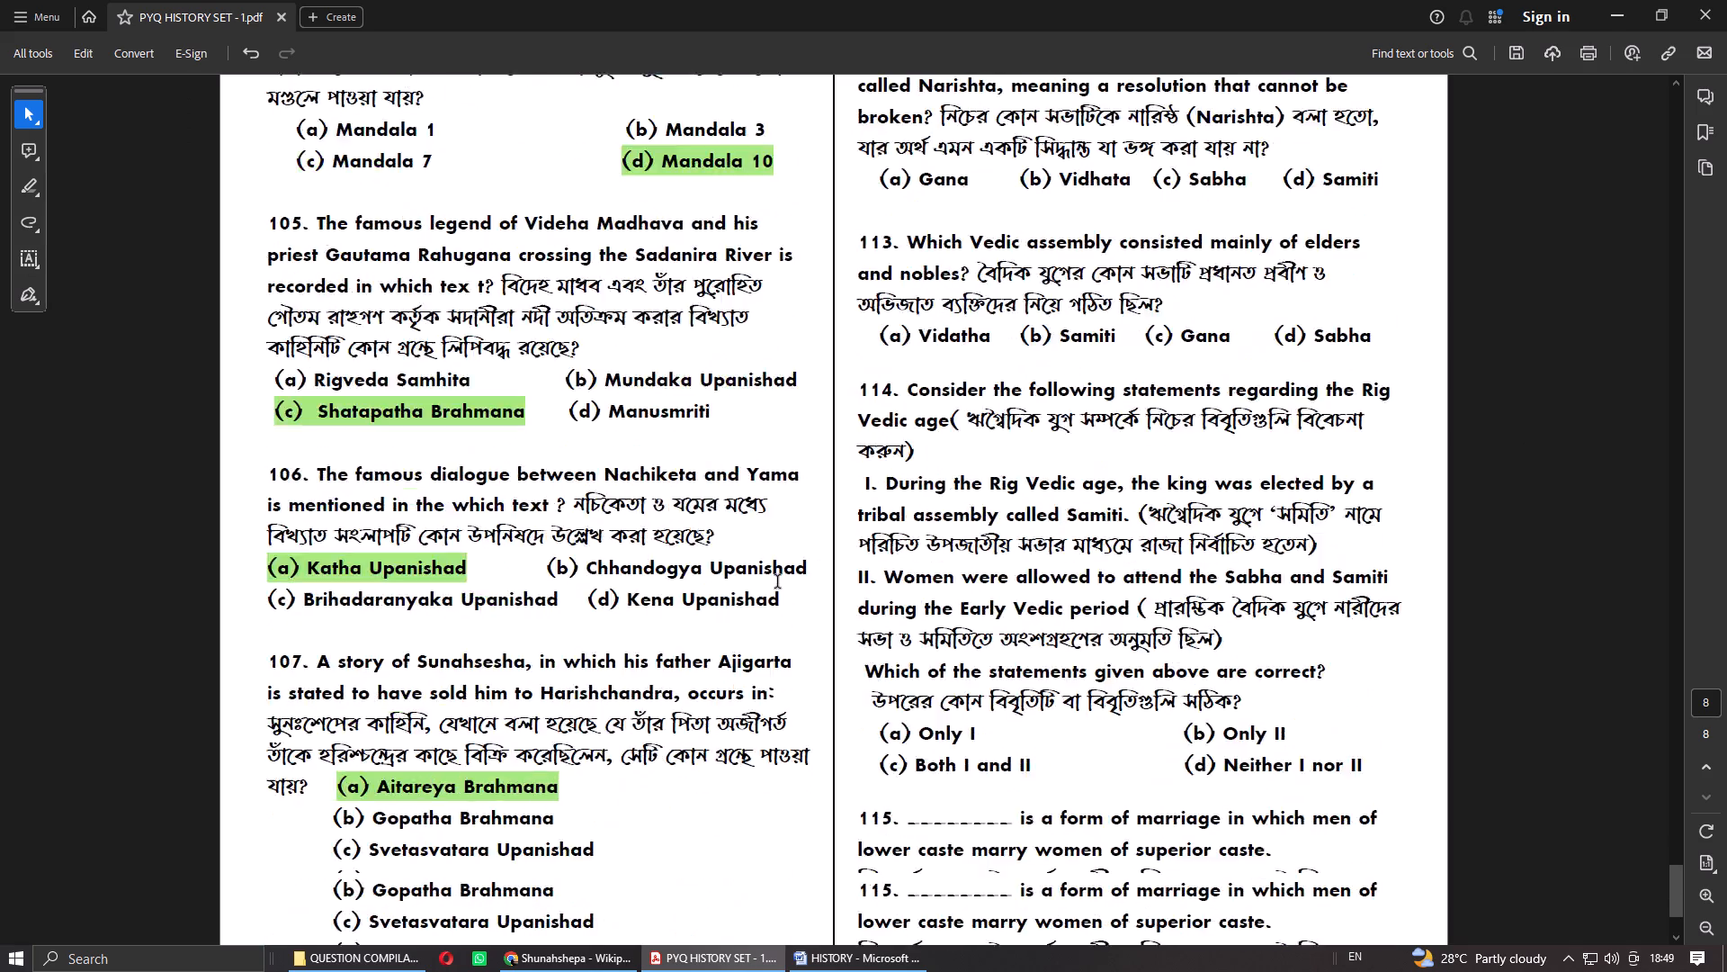
drag(314, 870, 700, 901)
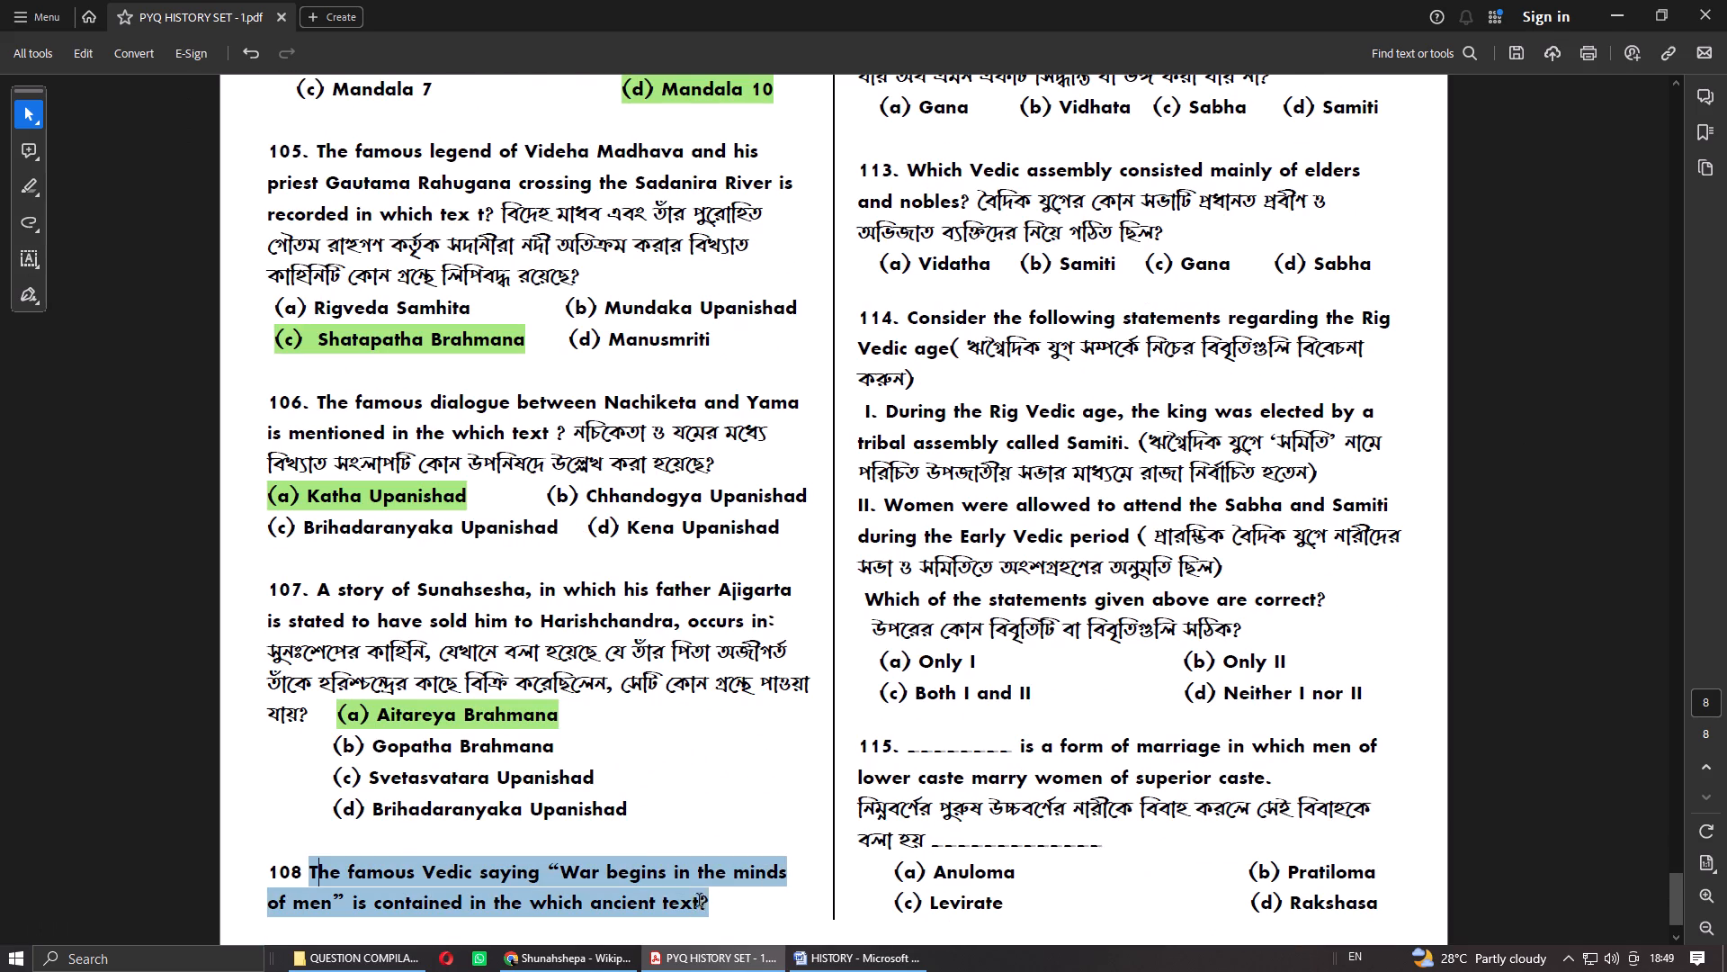
drag(700, 901, 704, 908)
right_click(649, 896)
click(688, 649)
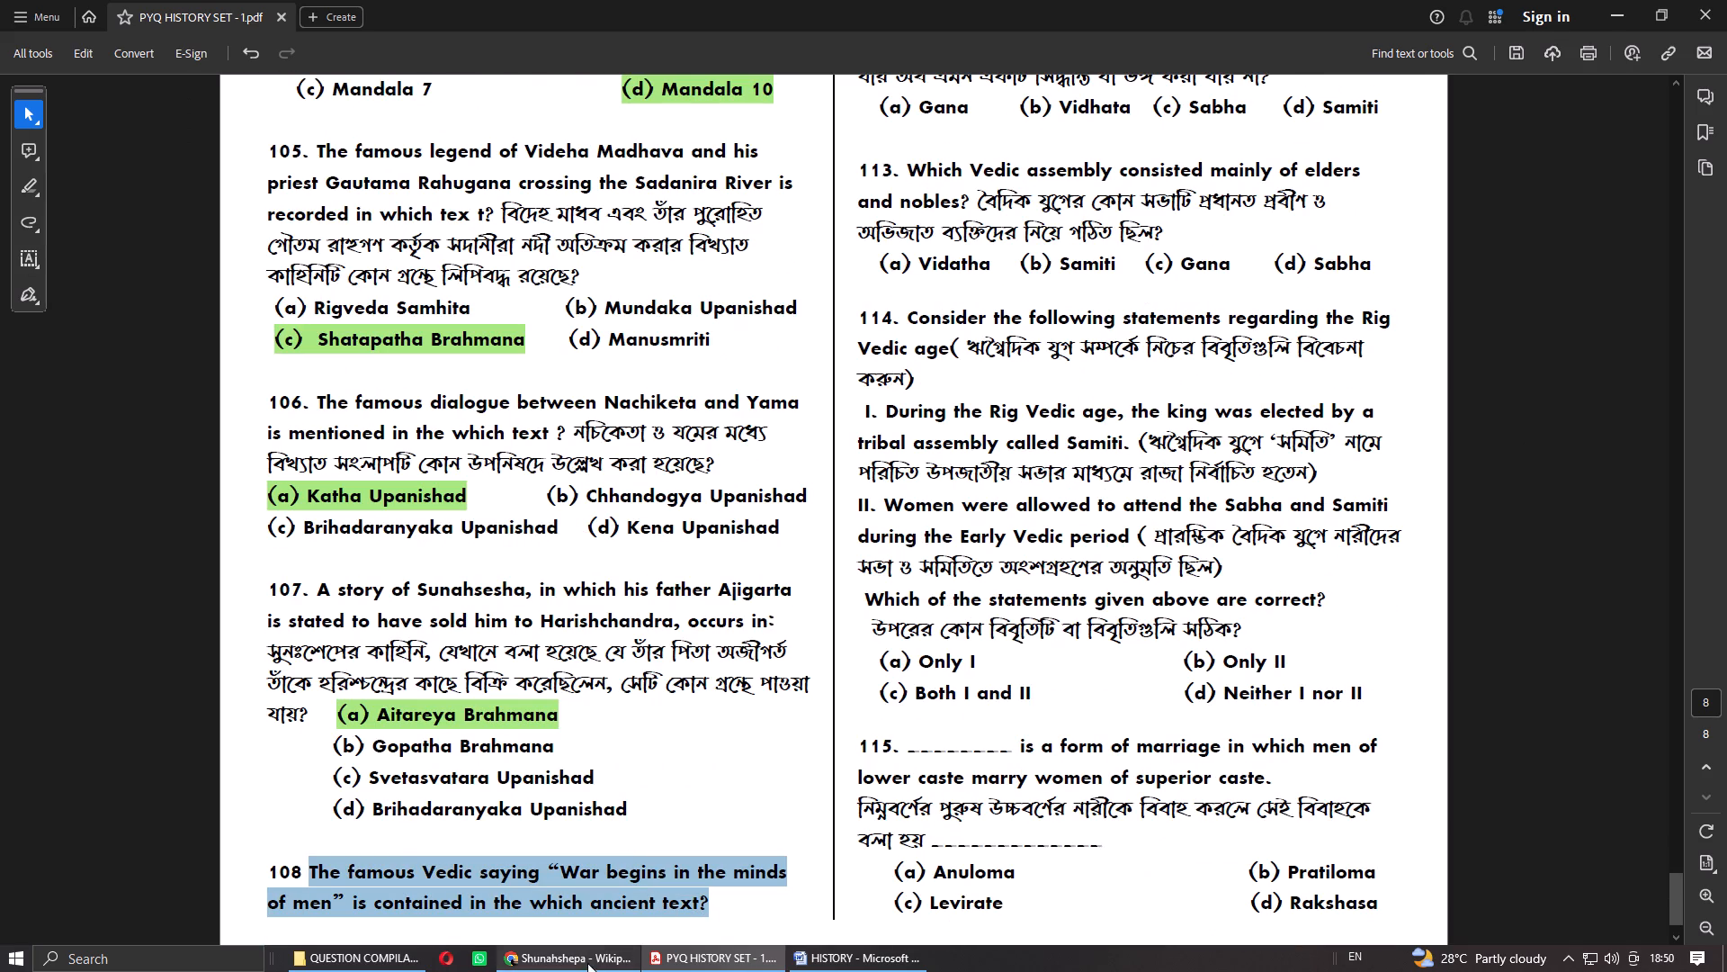
click(587, 963)
click(776, 45)
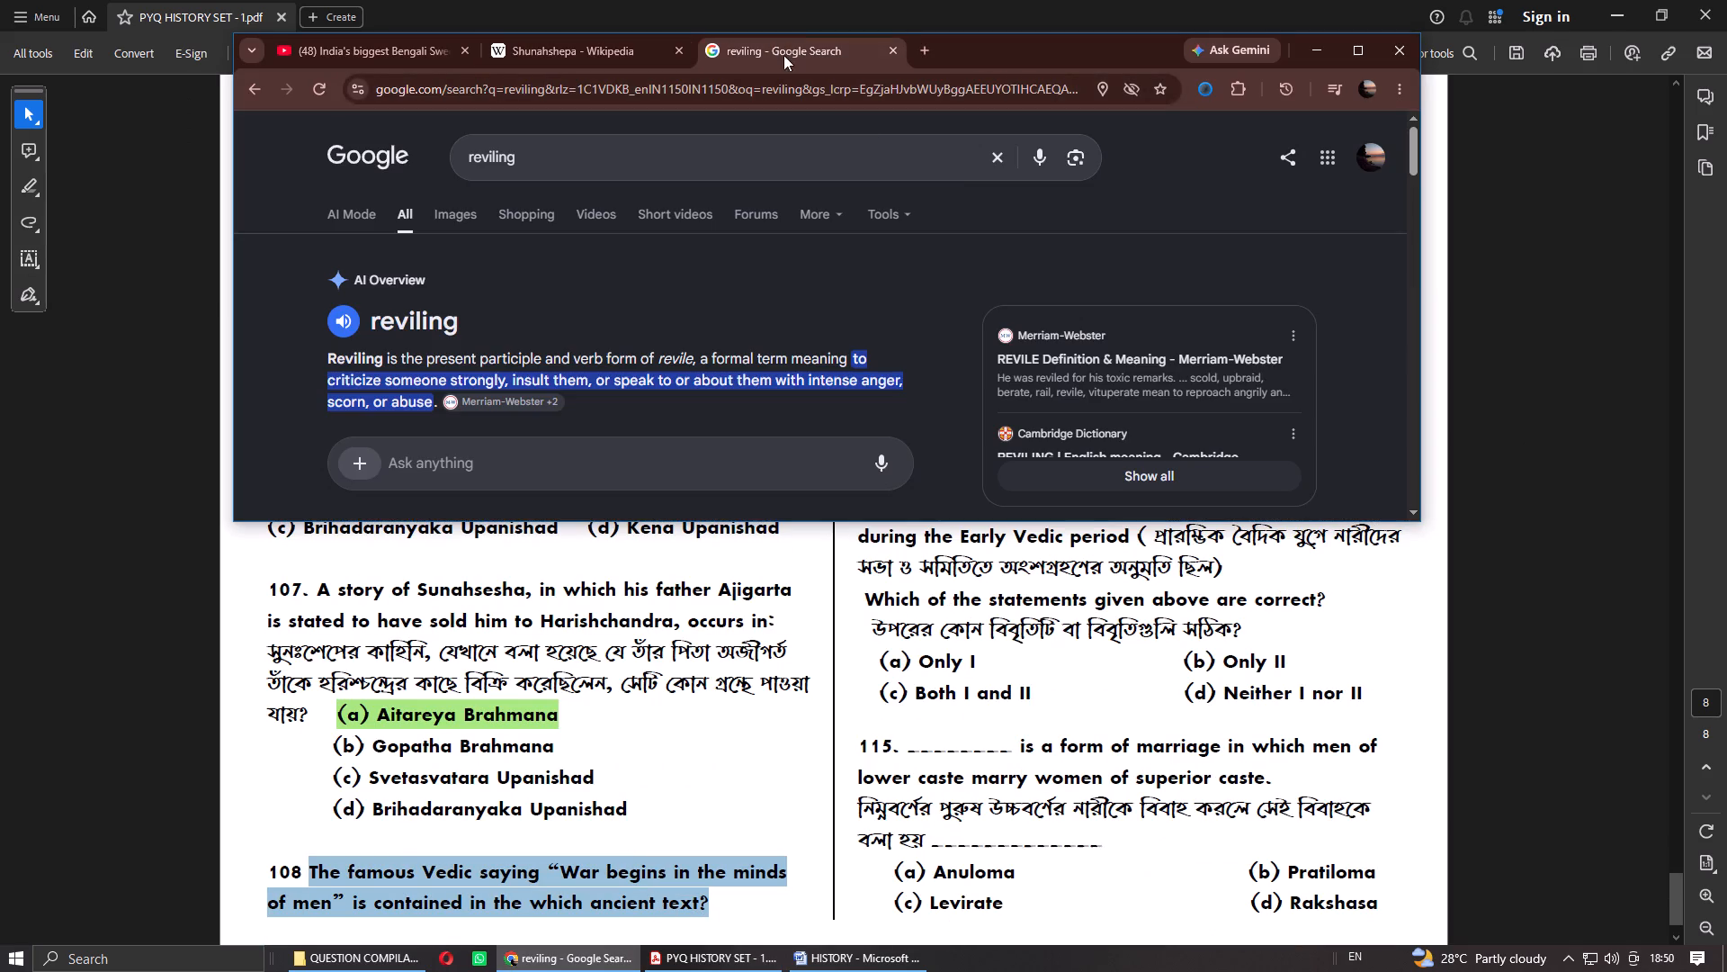
click(995, 159)
key(ctrl+v)
key(Return)
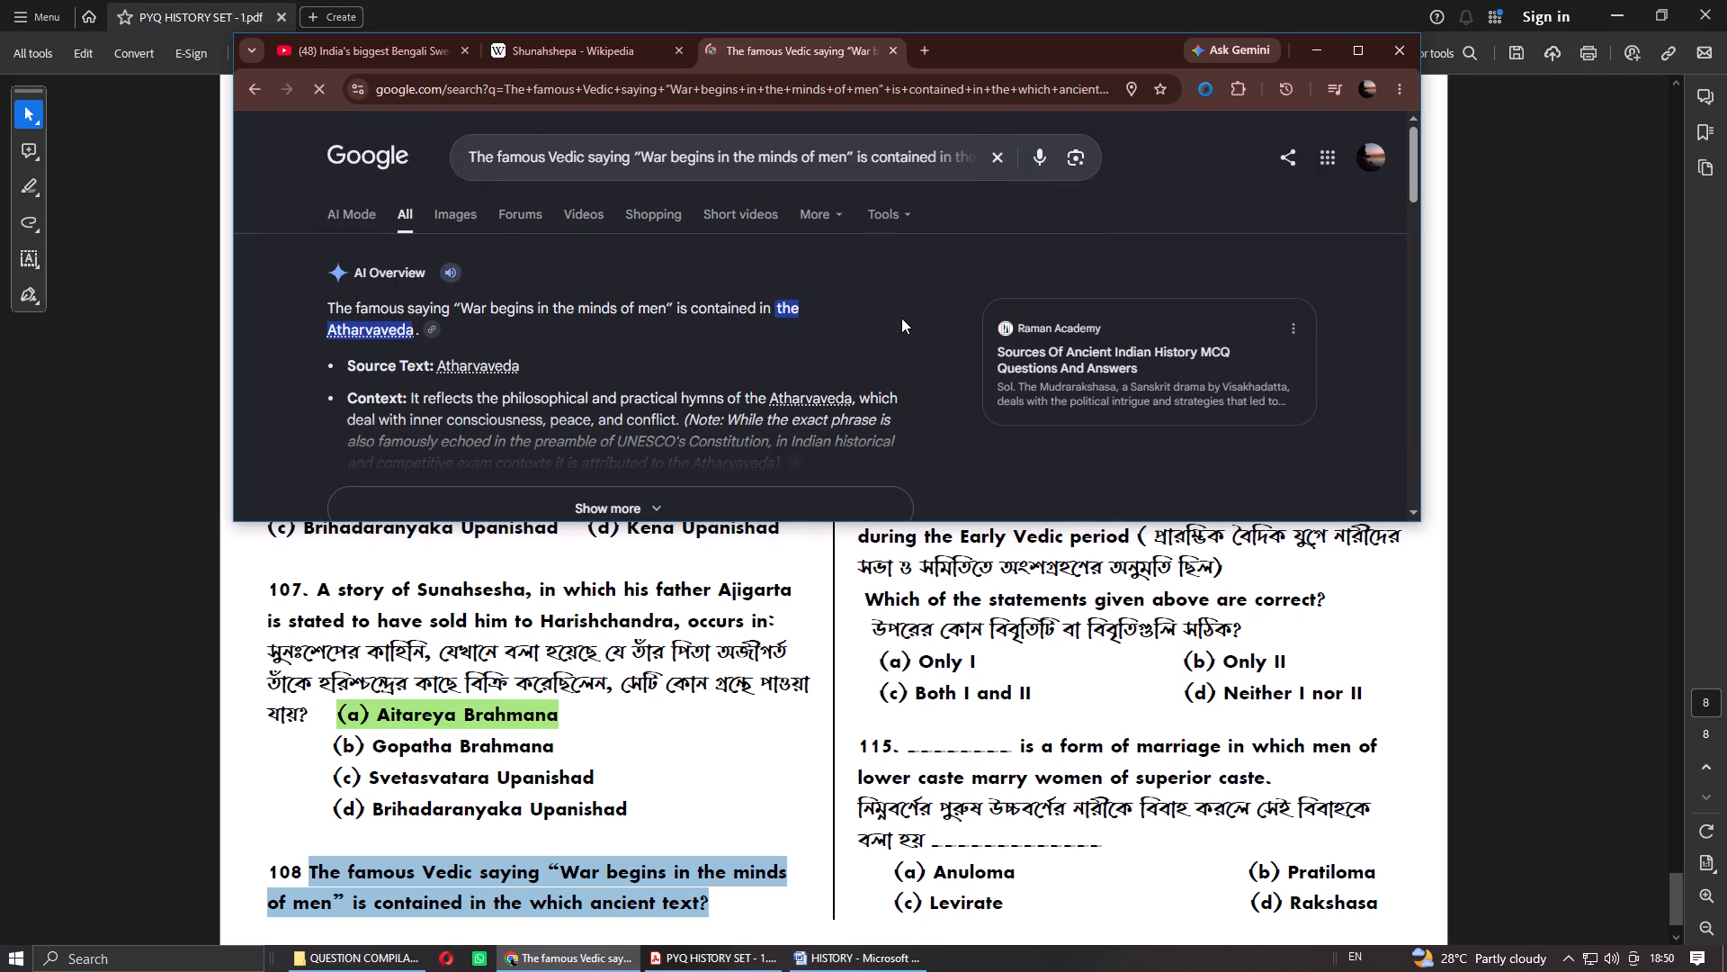
click(1323, 43)
In the HISTORY document, insert a table row below the Taittiriya Brahmana question.
click(839, 971)
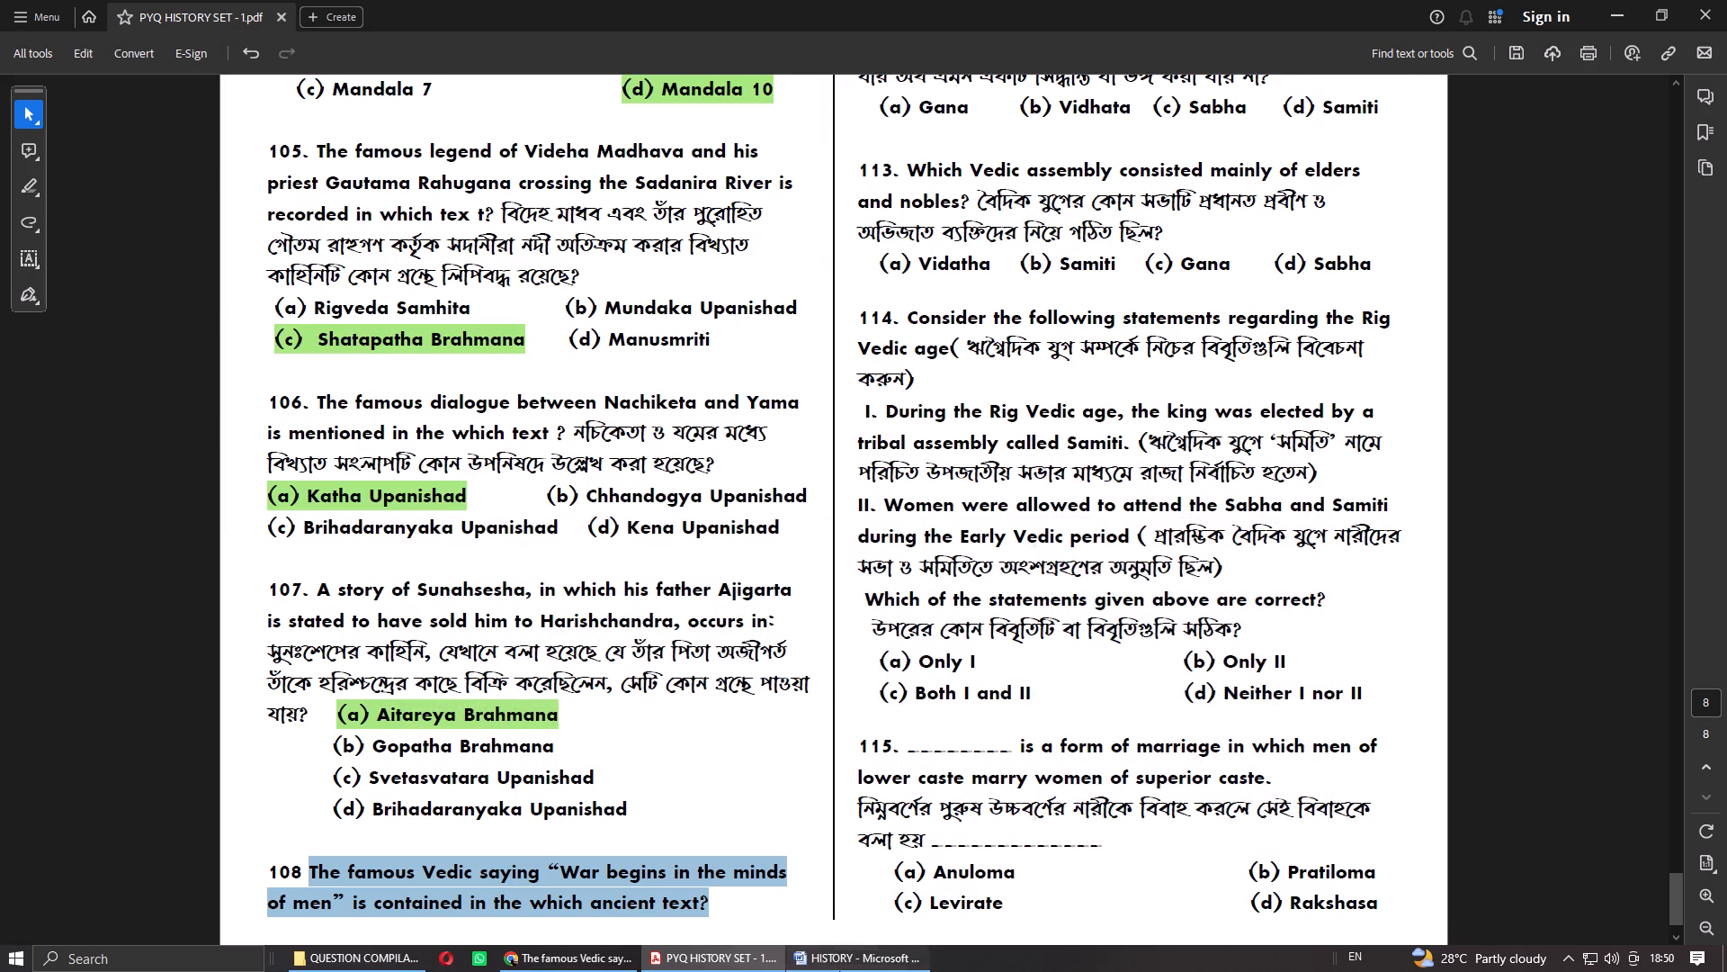
scroll(1272, 737, up, 3)
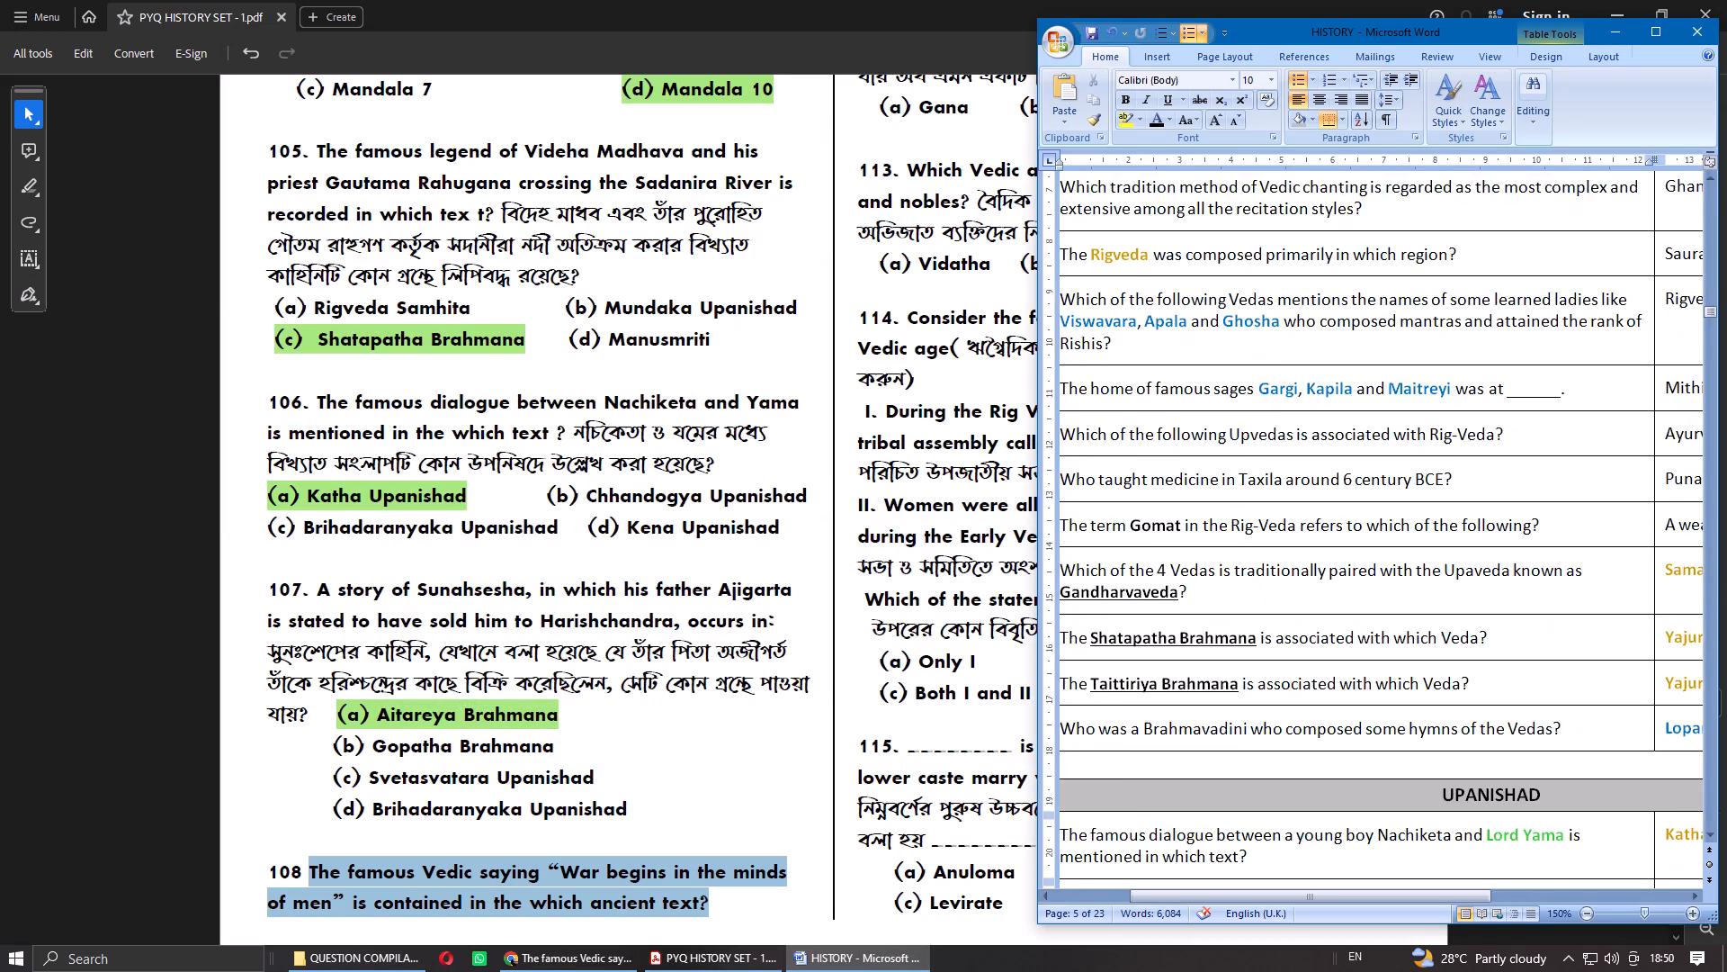
scroll(1272, 737, up, 3)
scroll(1326, 681, down, 2)
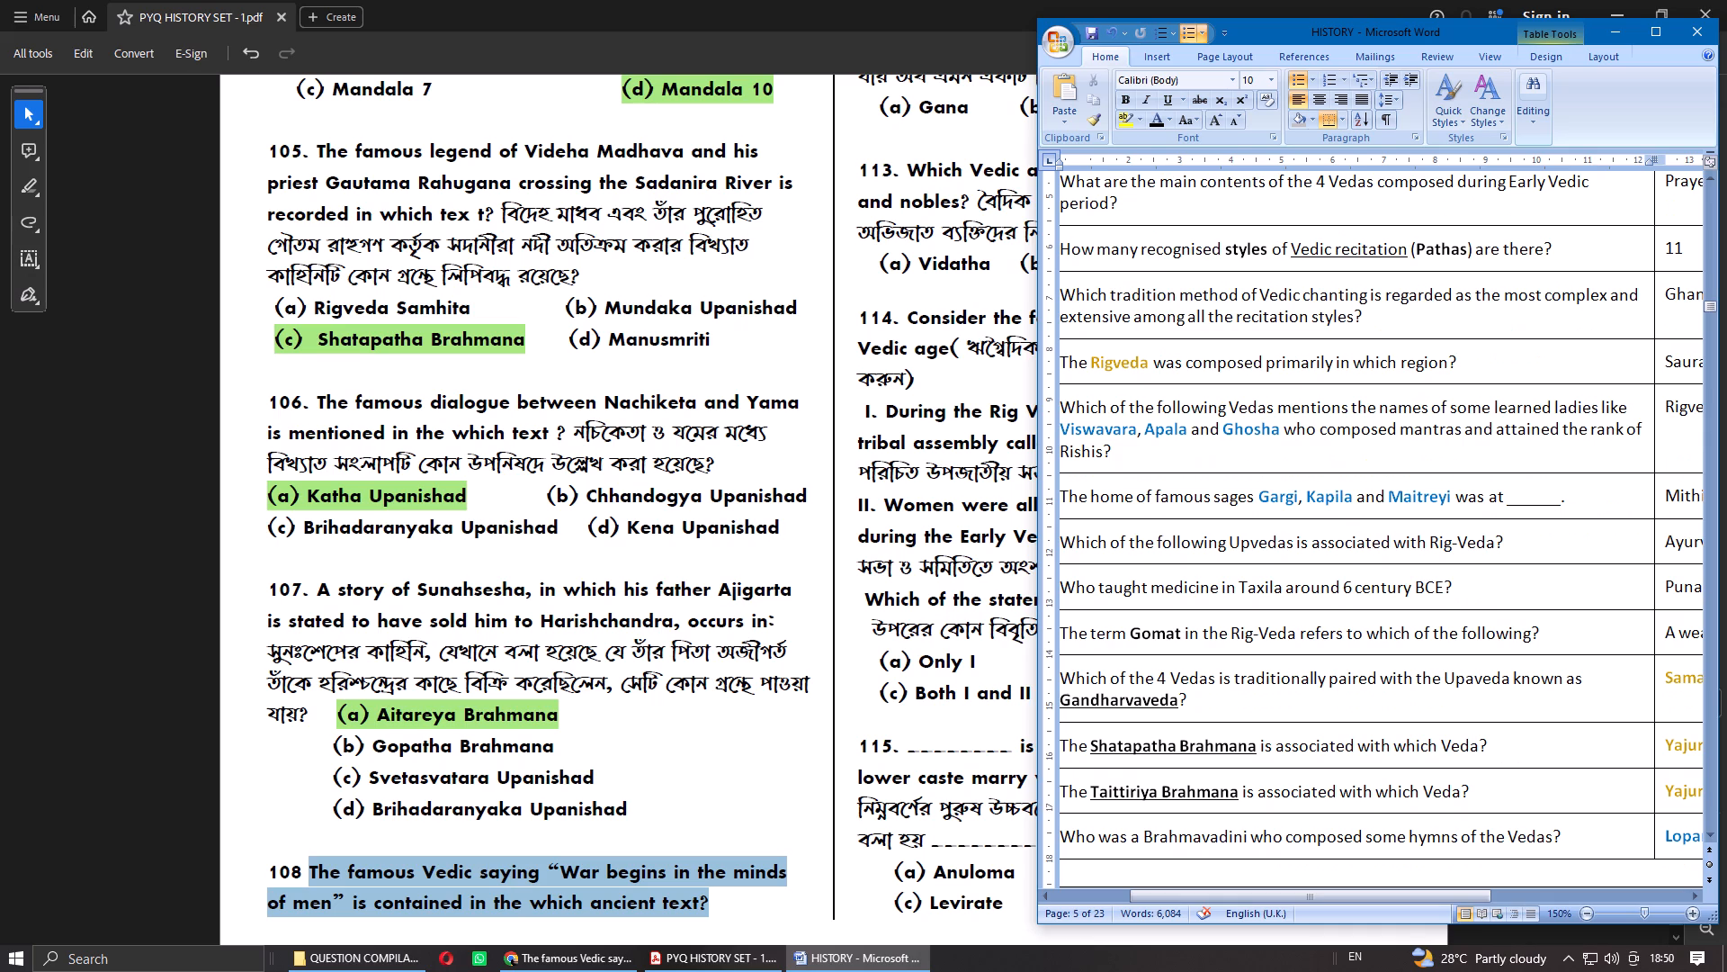
drag(1323, 896, 1426, 889)
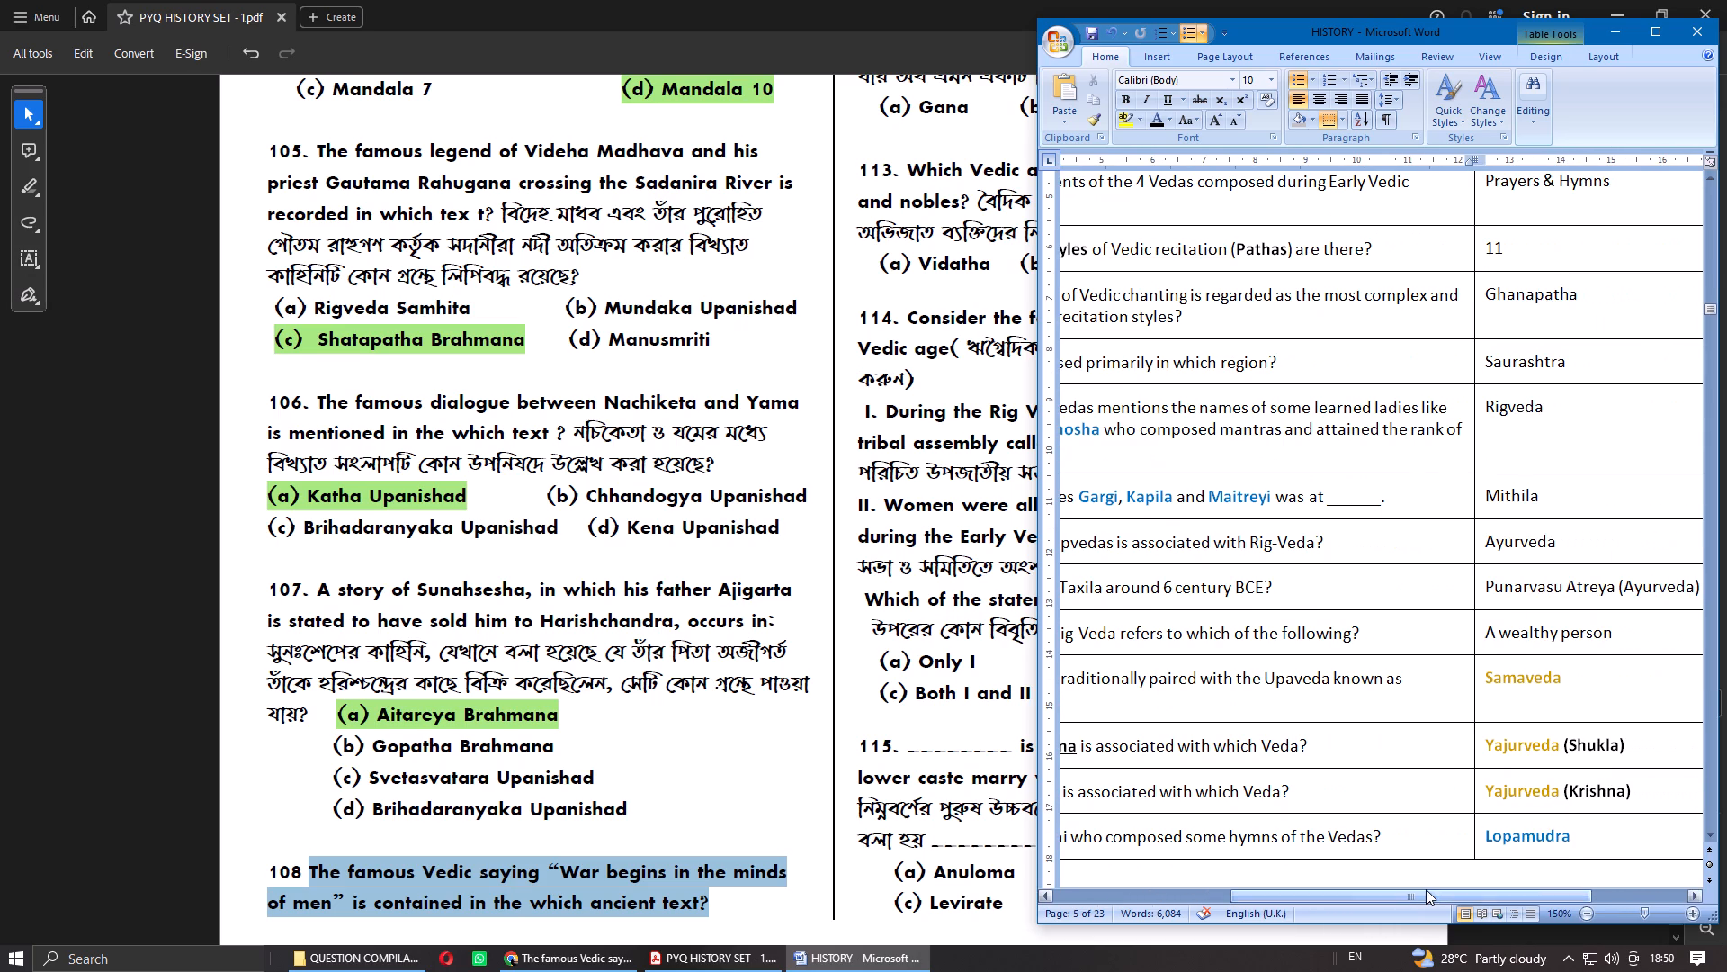
scroll(1379, 800, down, 1)
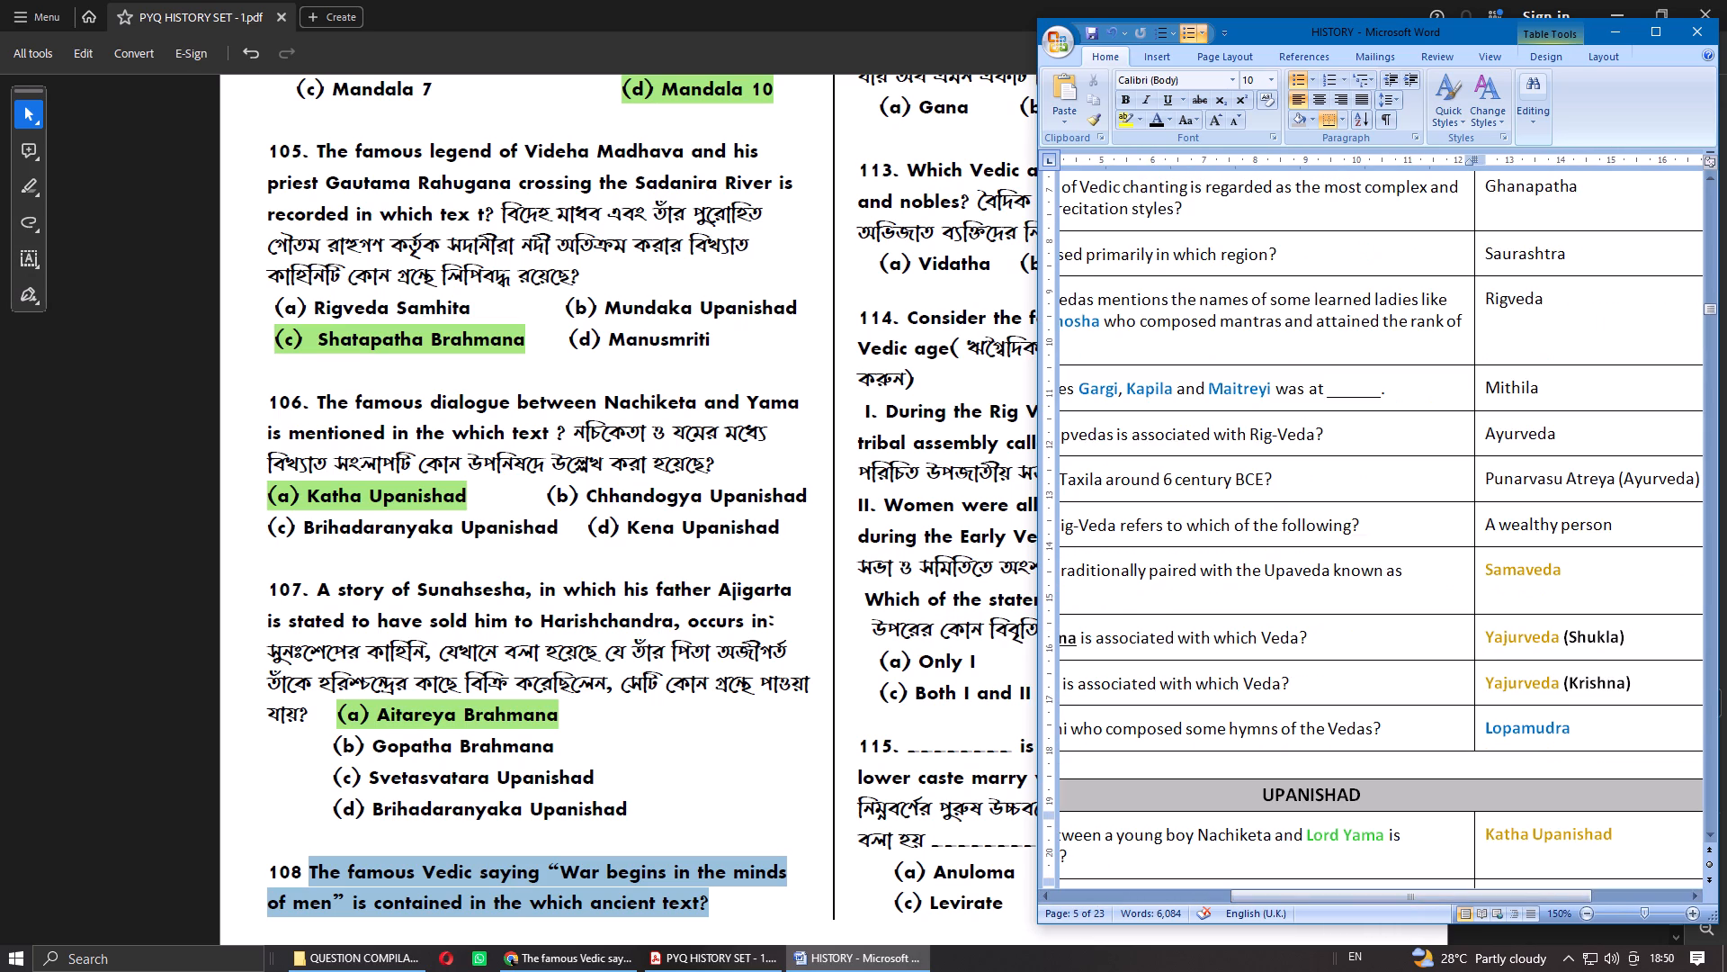
right_click(1388, 683)
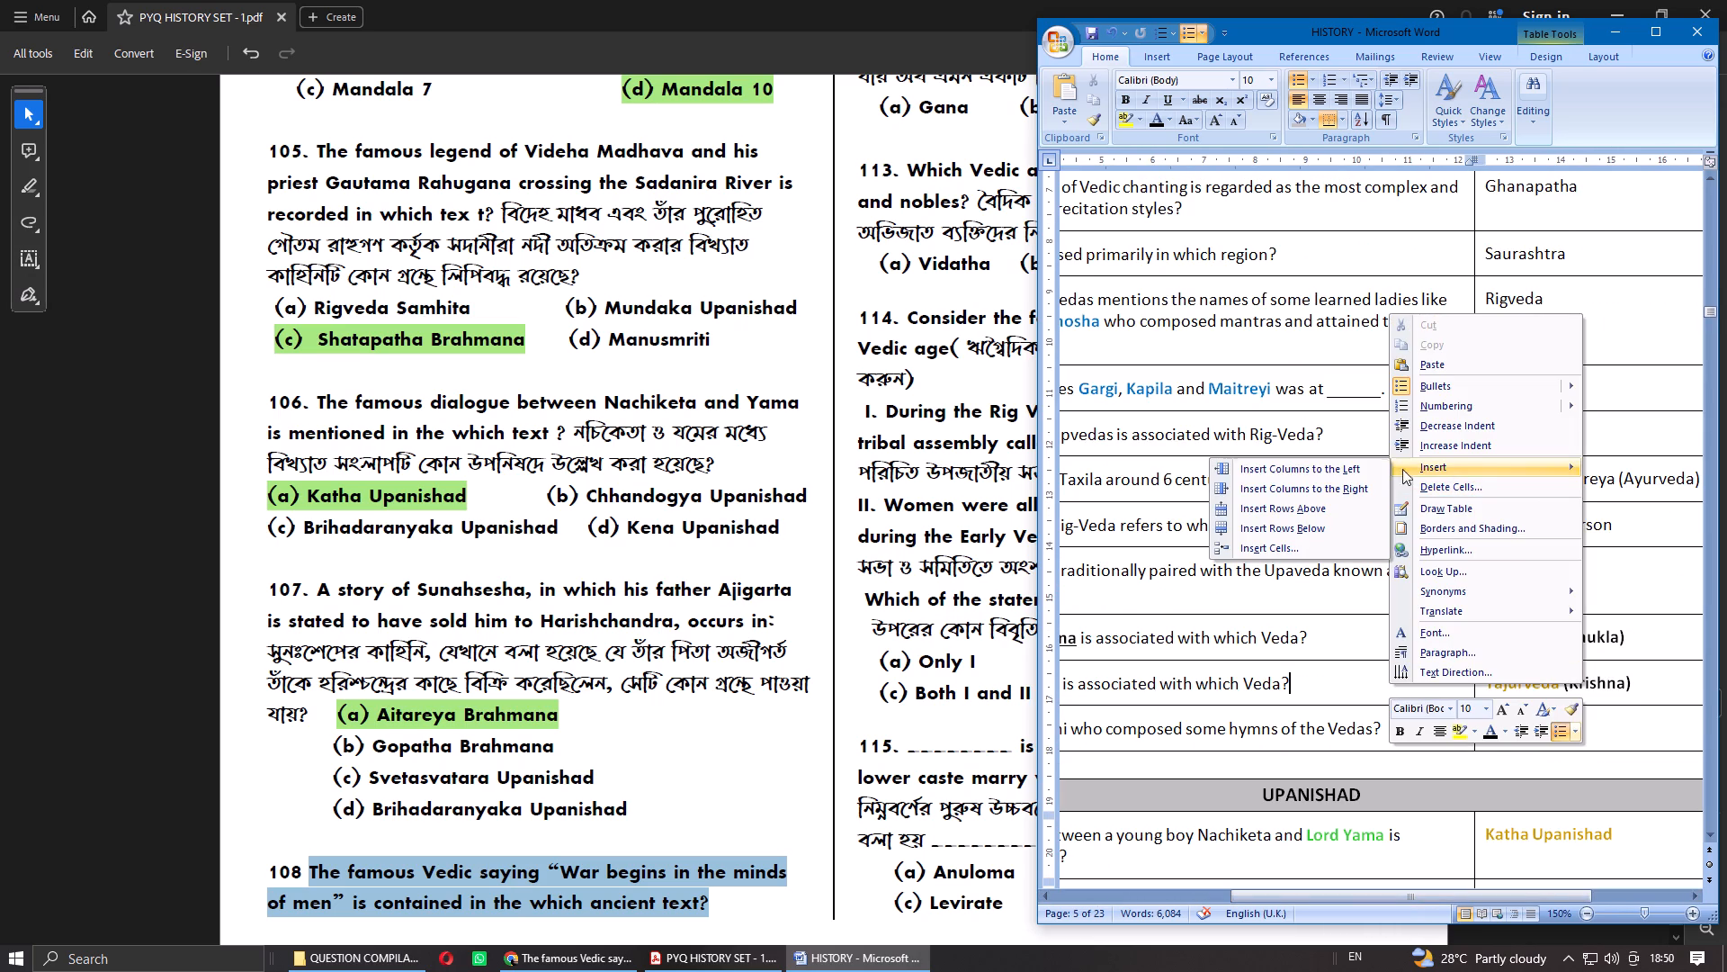
click(1318, 526)
Enter the question "The famous Vedic saying “War begins in the minds of men” is contained in which ancient text?" in the new row.
click(1279, 726)
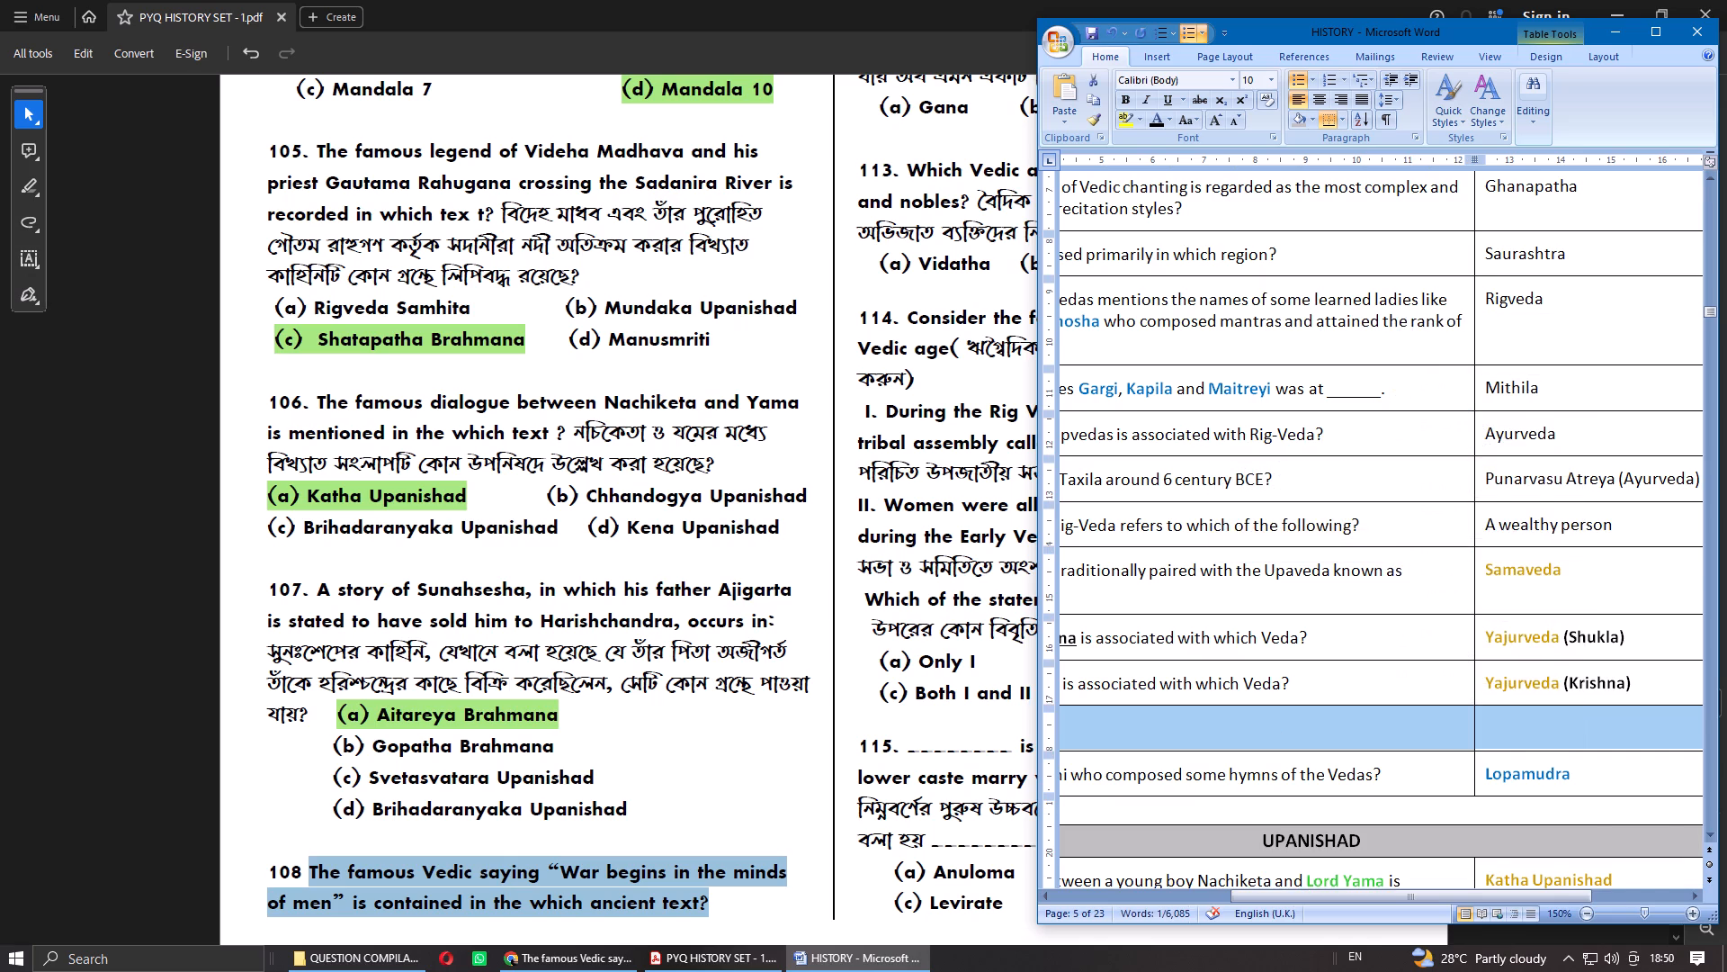
scroll(615, 587, down, 1)
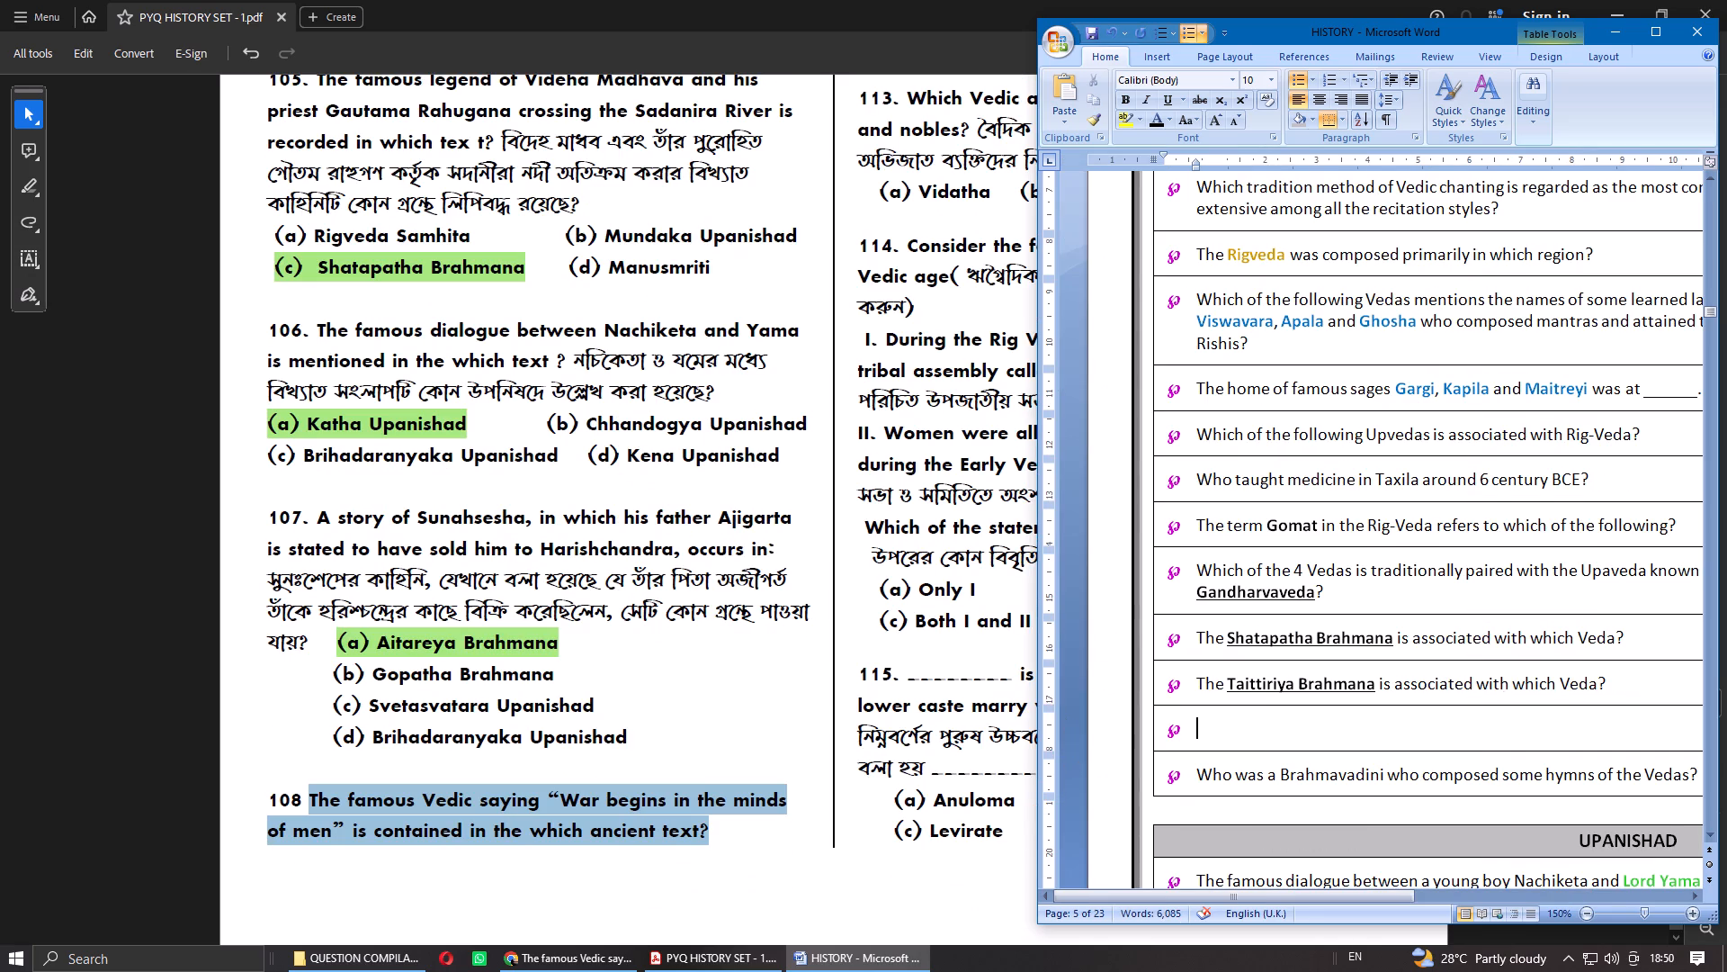
text(tje fa)
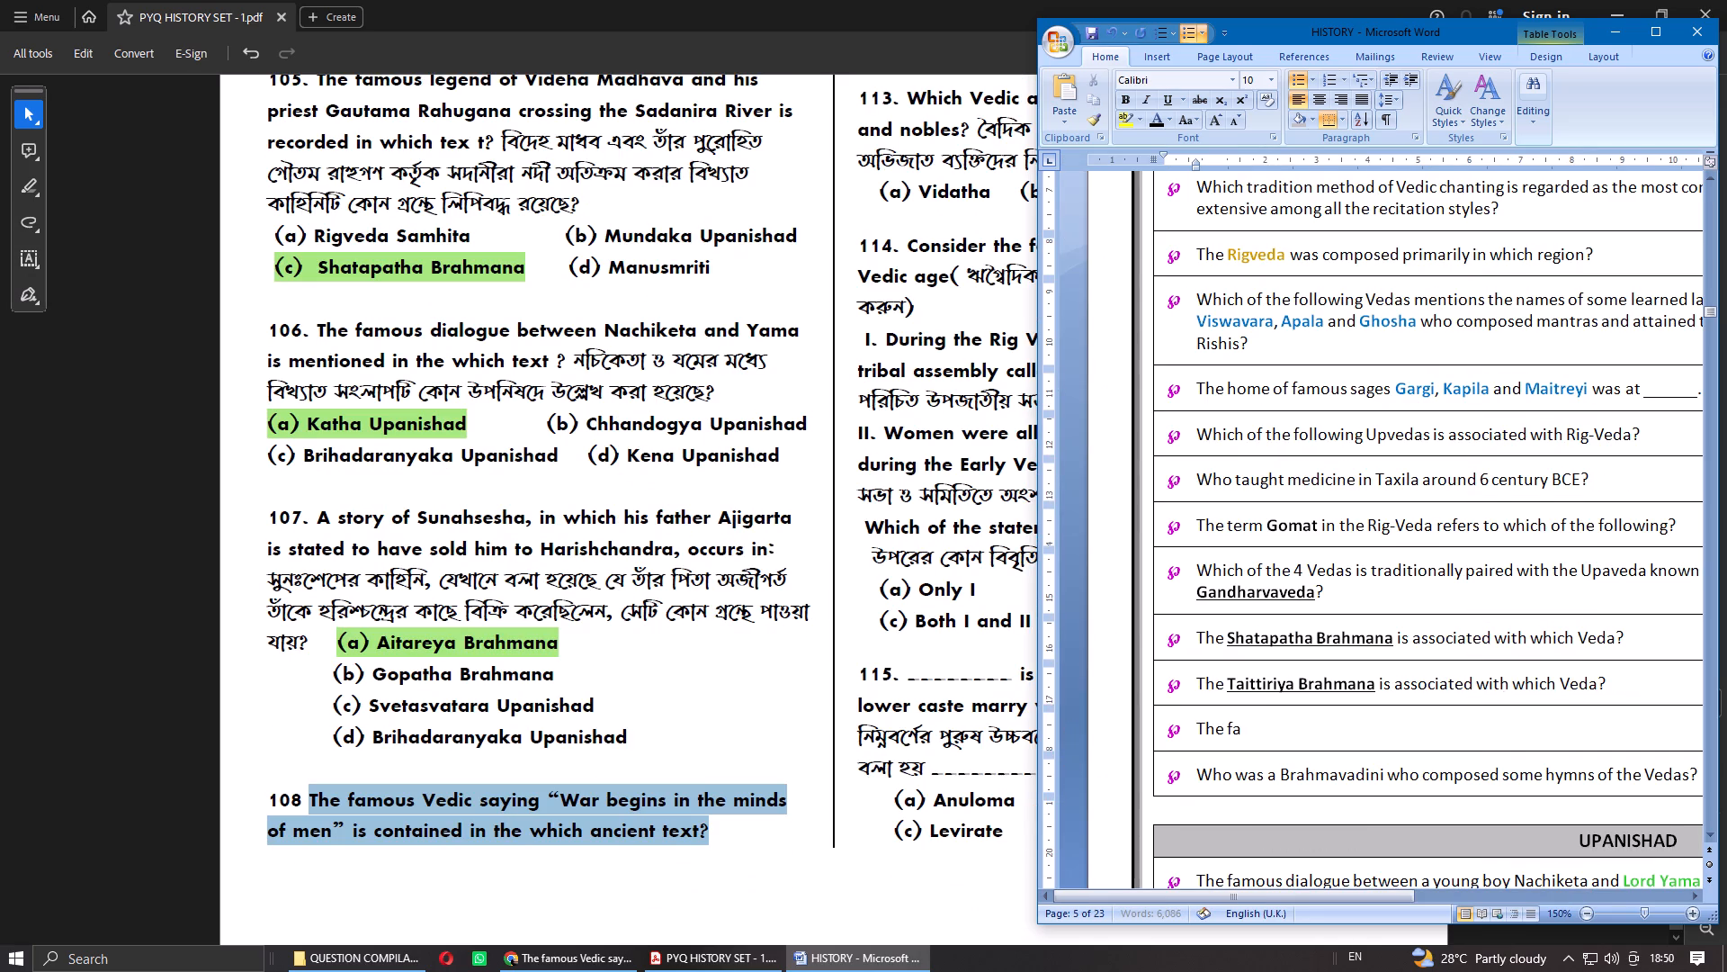
text(mp)
key(BackSpace)
text(oi)
key(BackSpace)
text(us)
key(space)
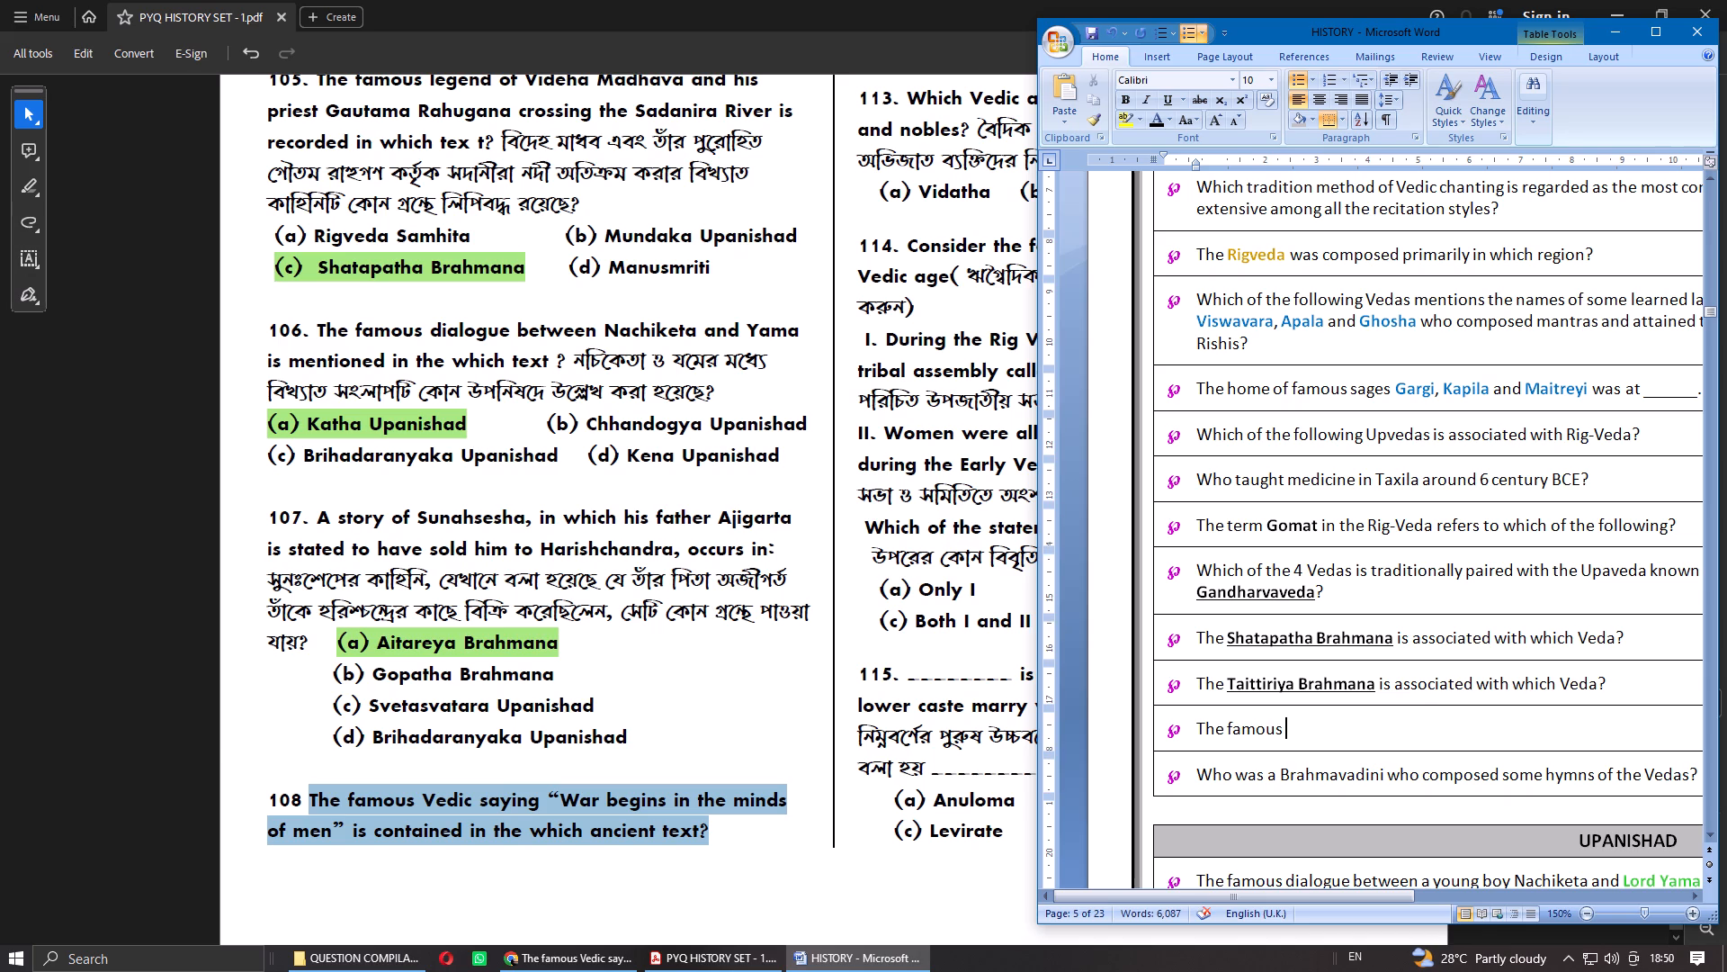
text(Vedic saying "")
key(Left)
text(War)
key(space)
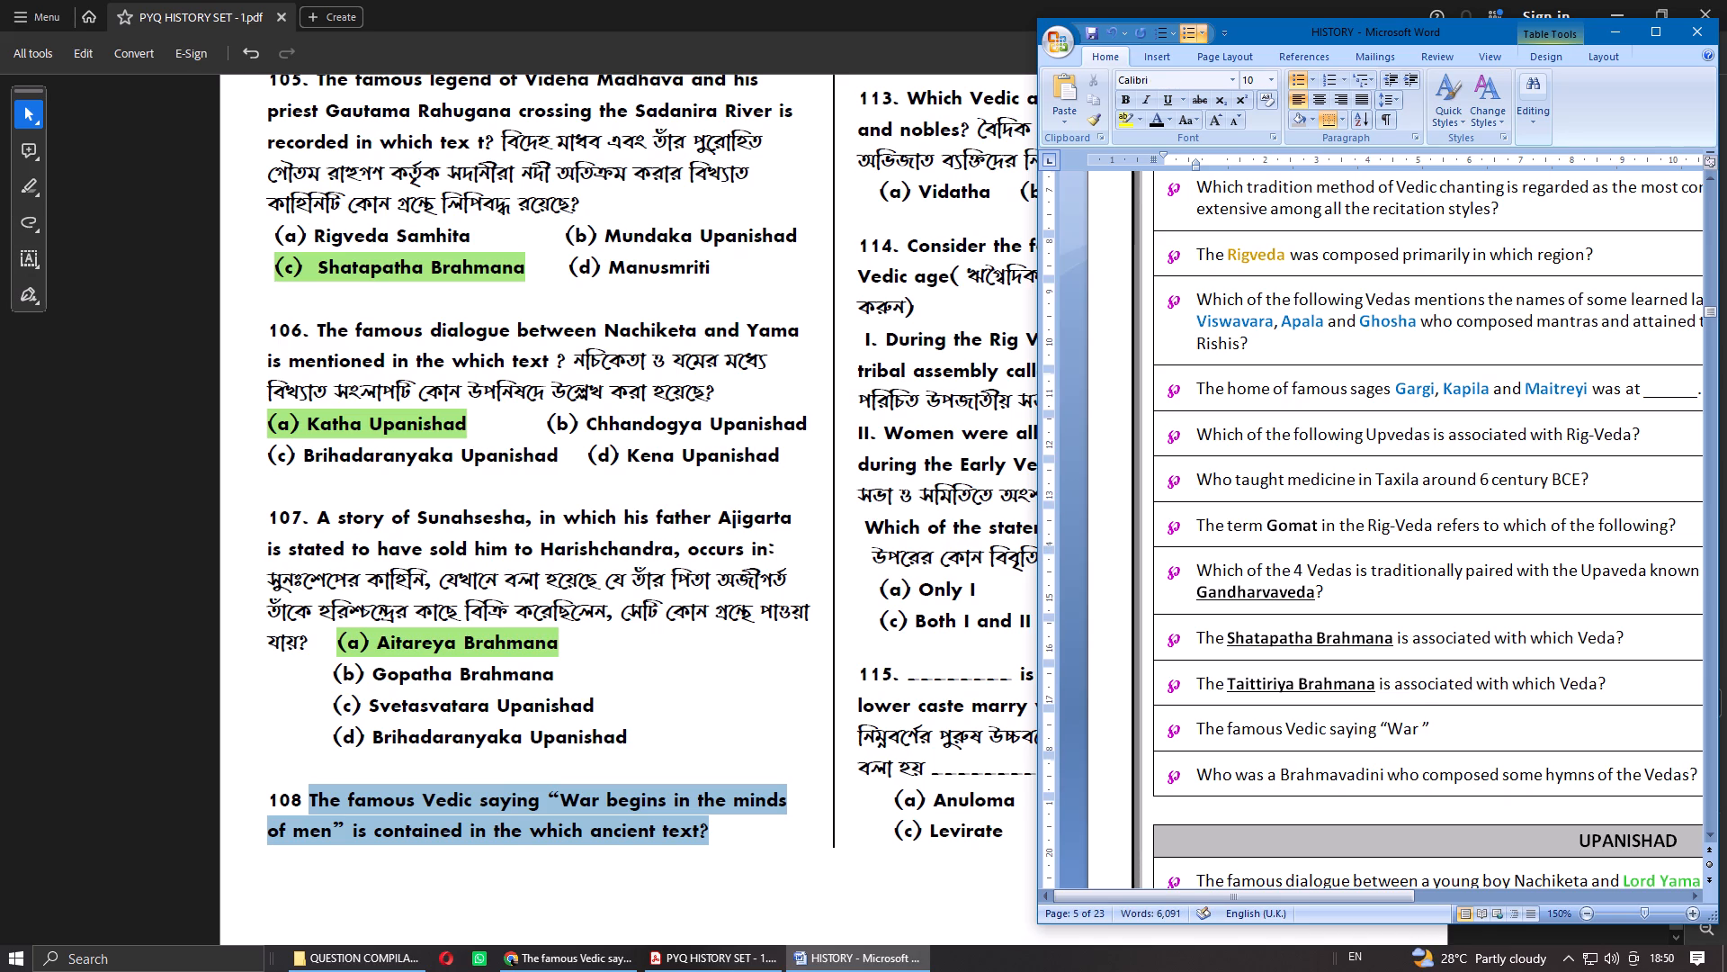
text(begins)
key(space)
text(in the minds of men)
key(Right)
key(space)
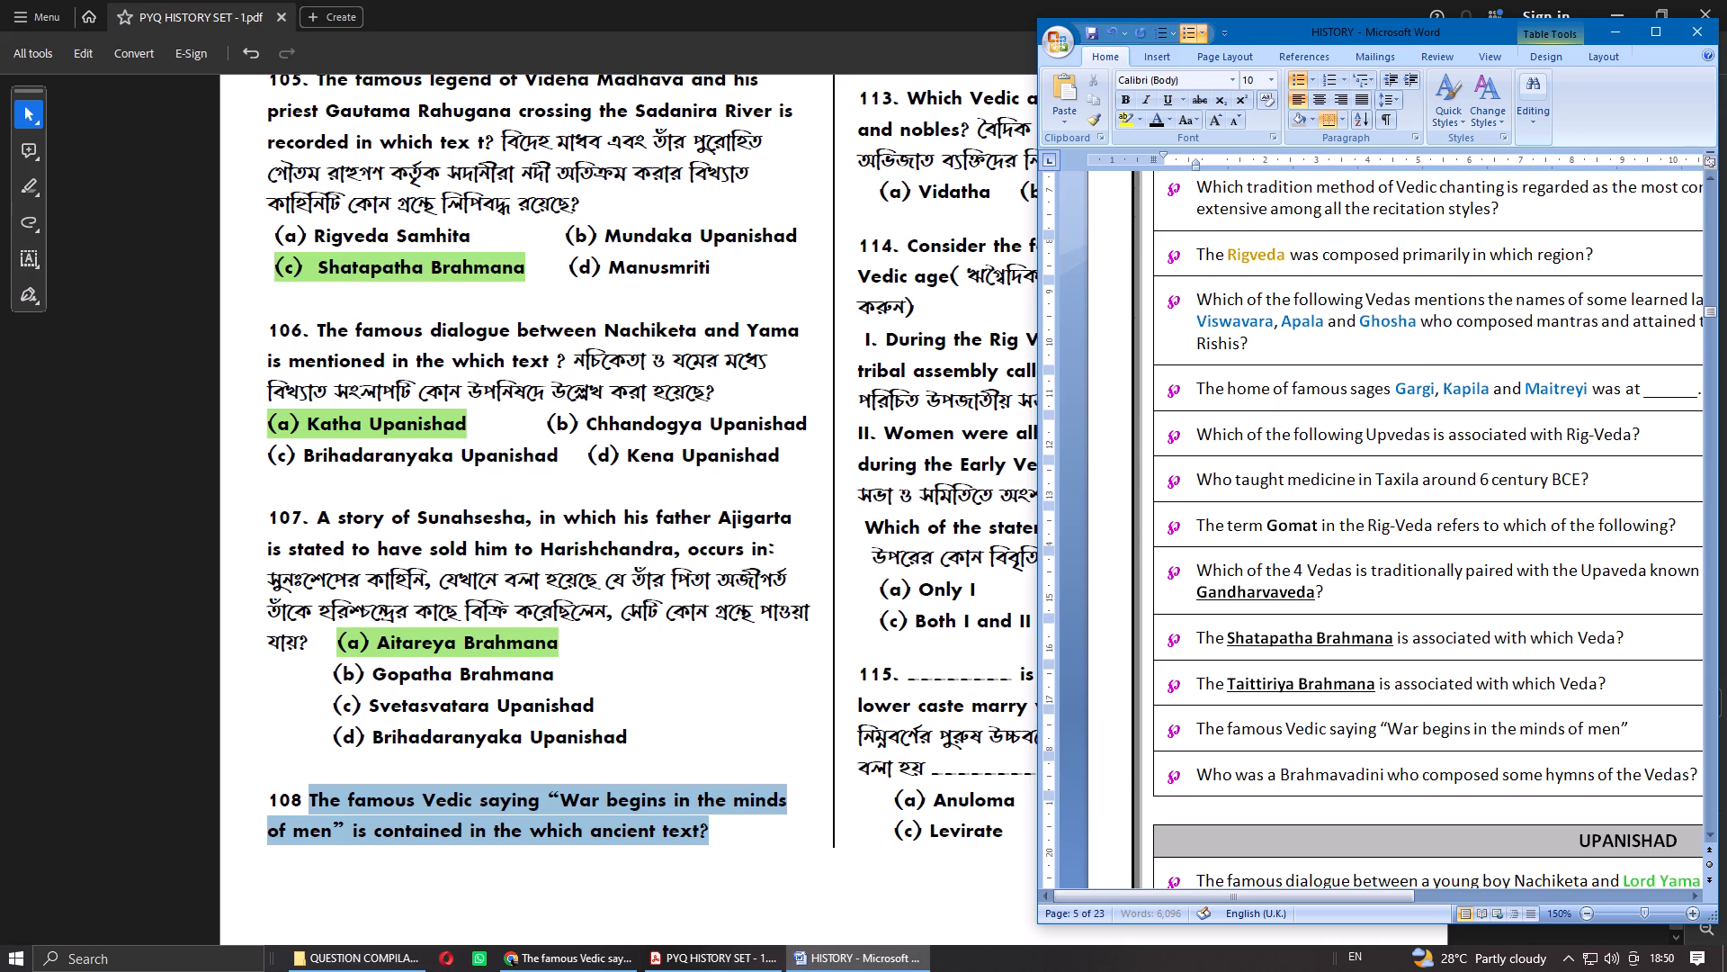
text(is contained in which ancient text?)
Enter "Atharva Veda" as the answer to the "War begins in the minds of men" question.
key(Tab)
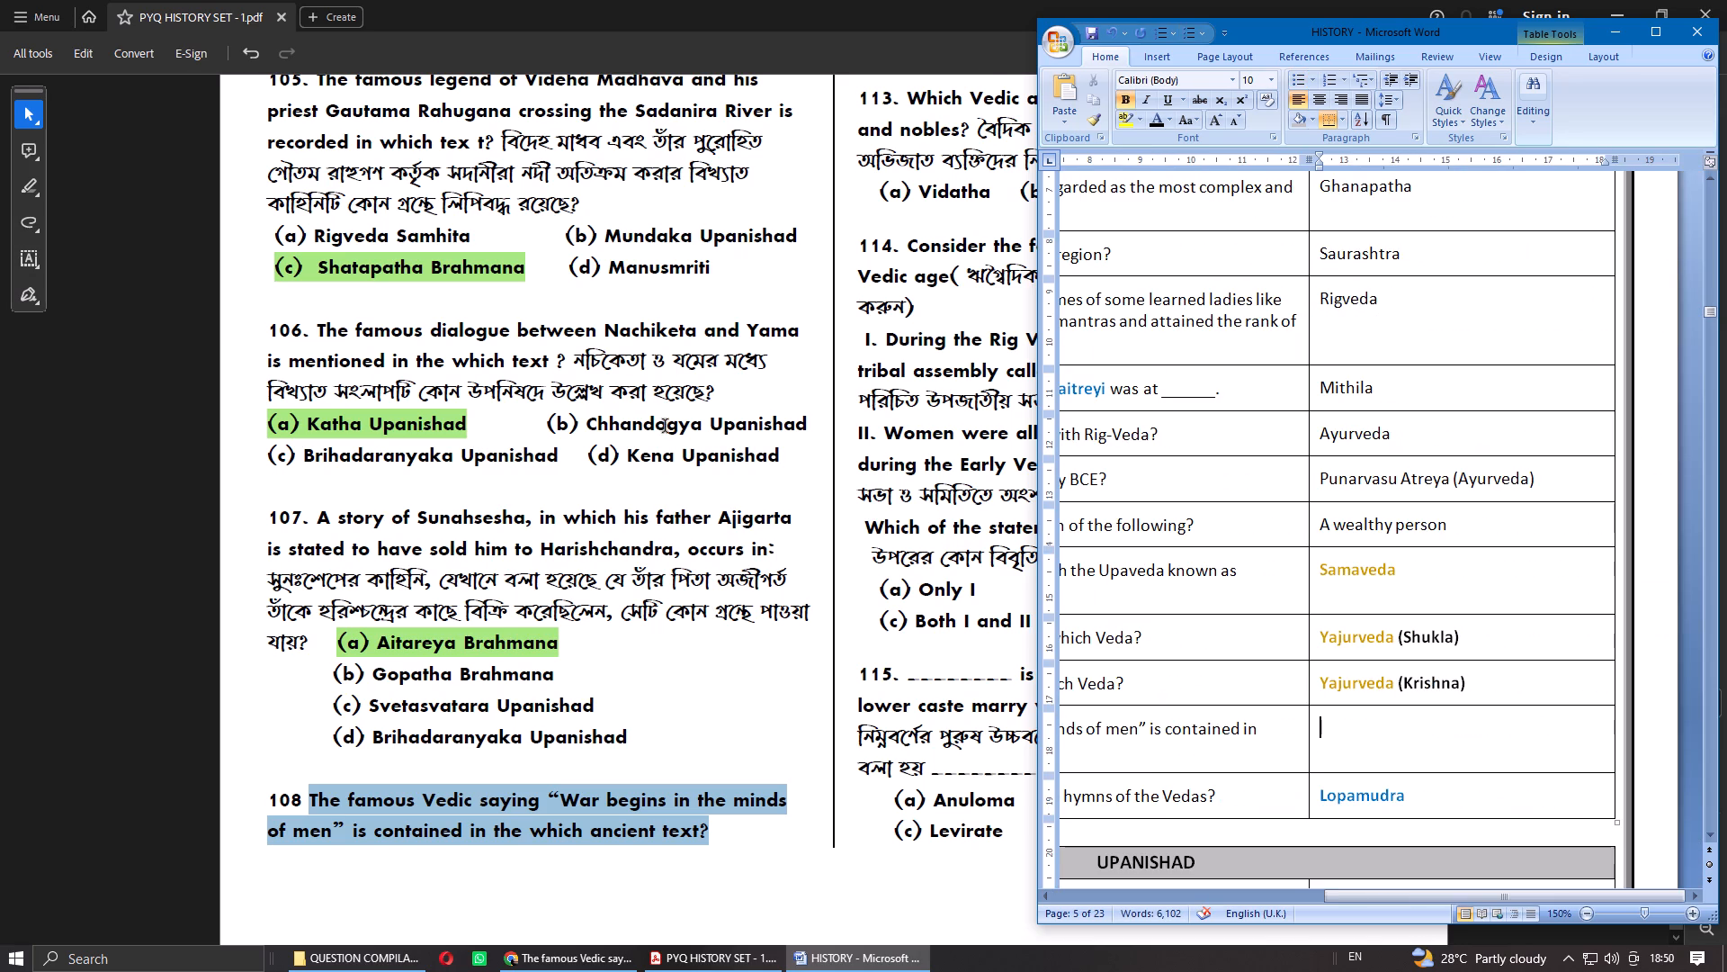
scroll(905, 297, up, 14)
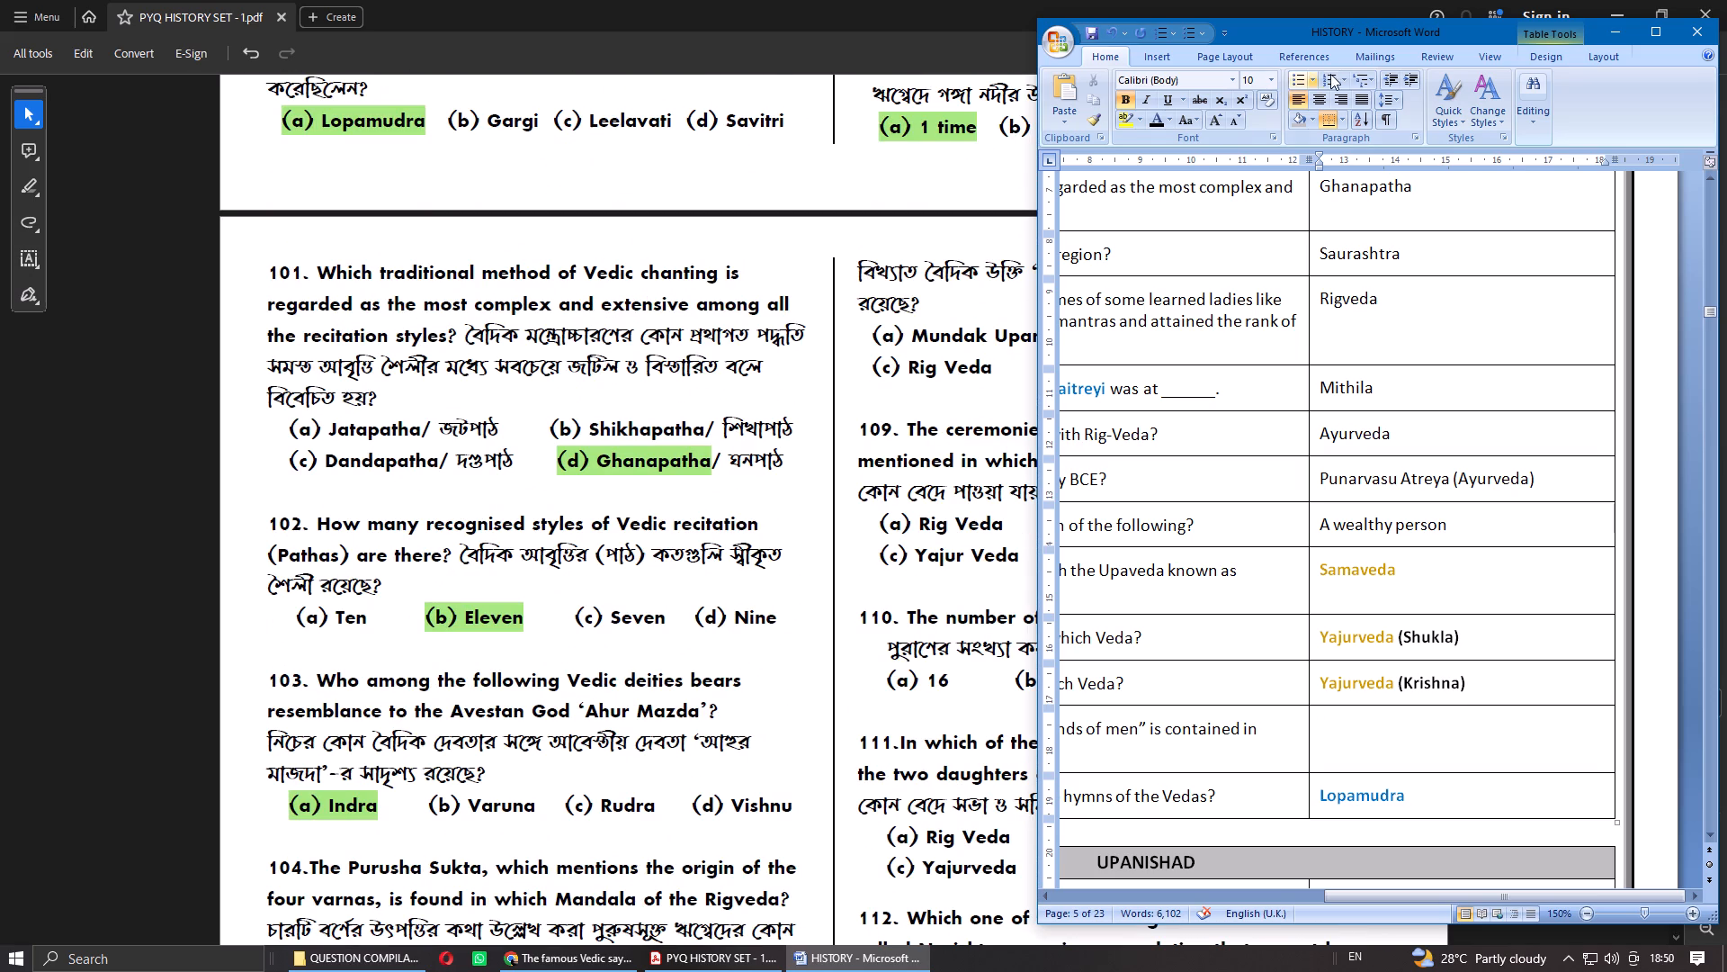
drag(1364, 37, 428, 27)
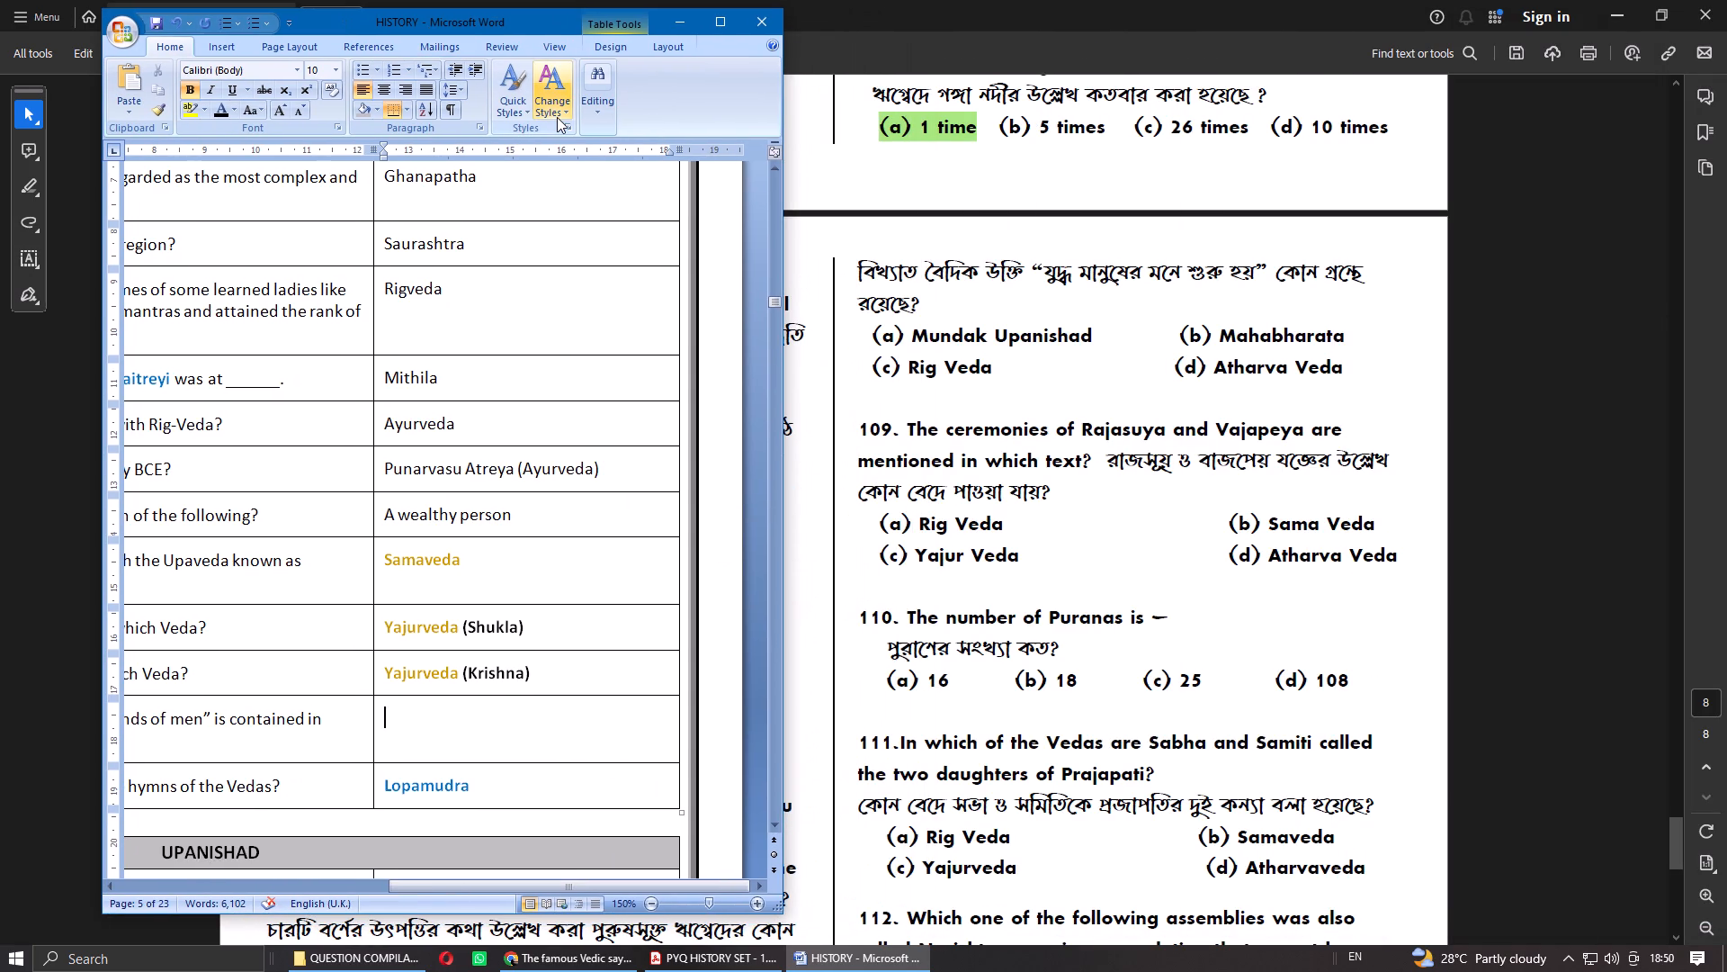
text(Atharva)
key(space)
text(Veda)
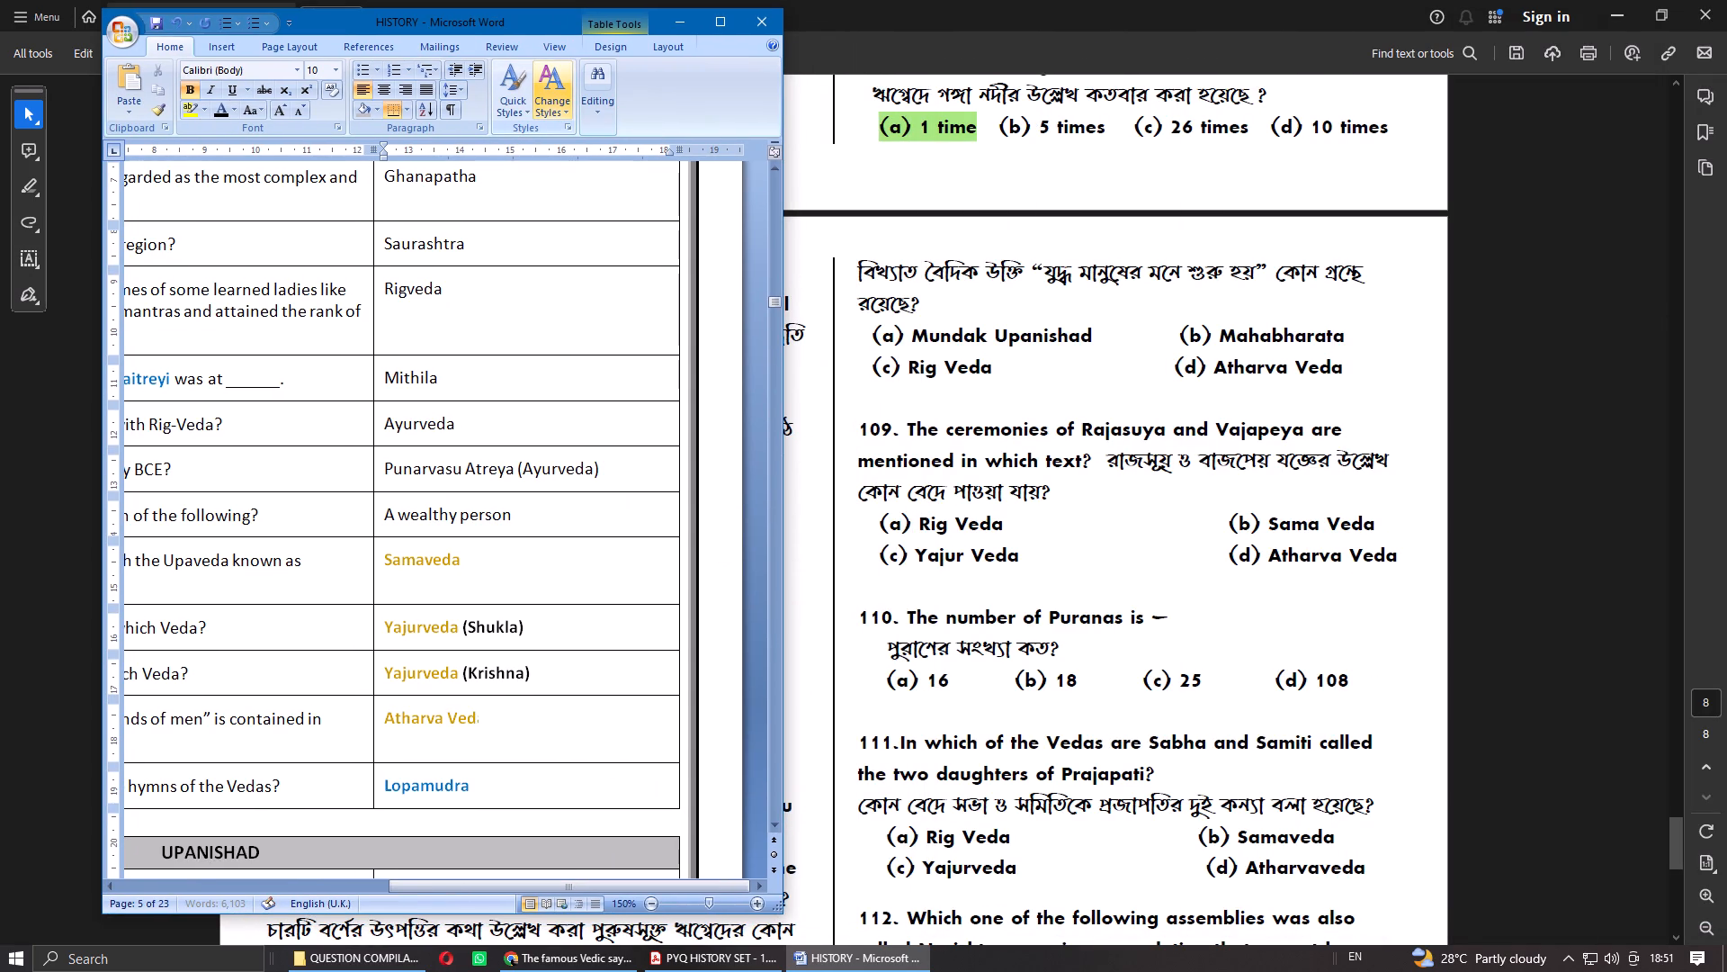
Respell the Veda name as "Yajur Veda" in the answers to the Taittiriya Brahmana and Shatapatha Brahmana questions.
click(458, 735)
click(425, 678)
key(space)
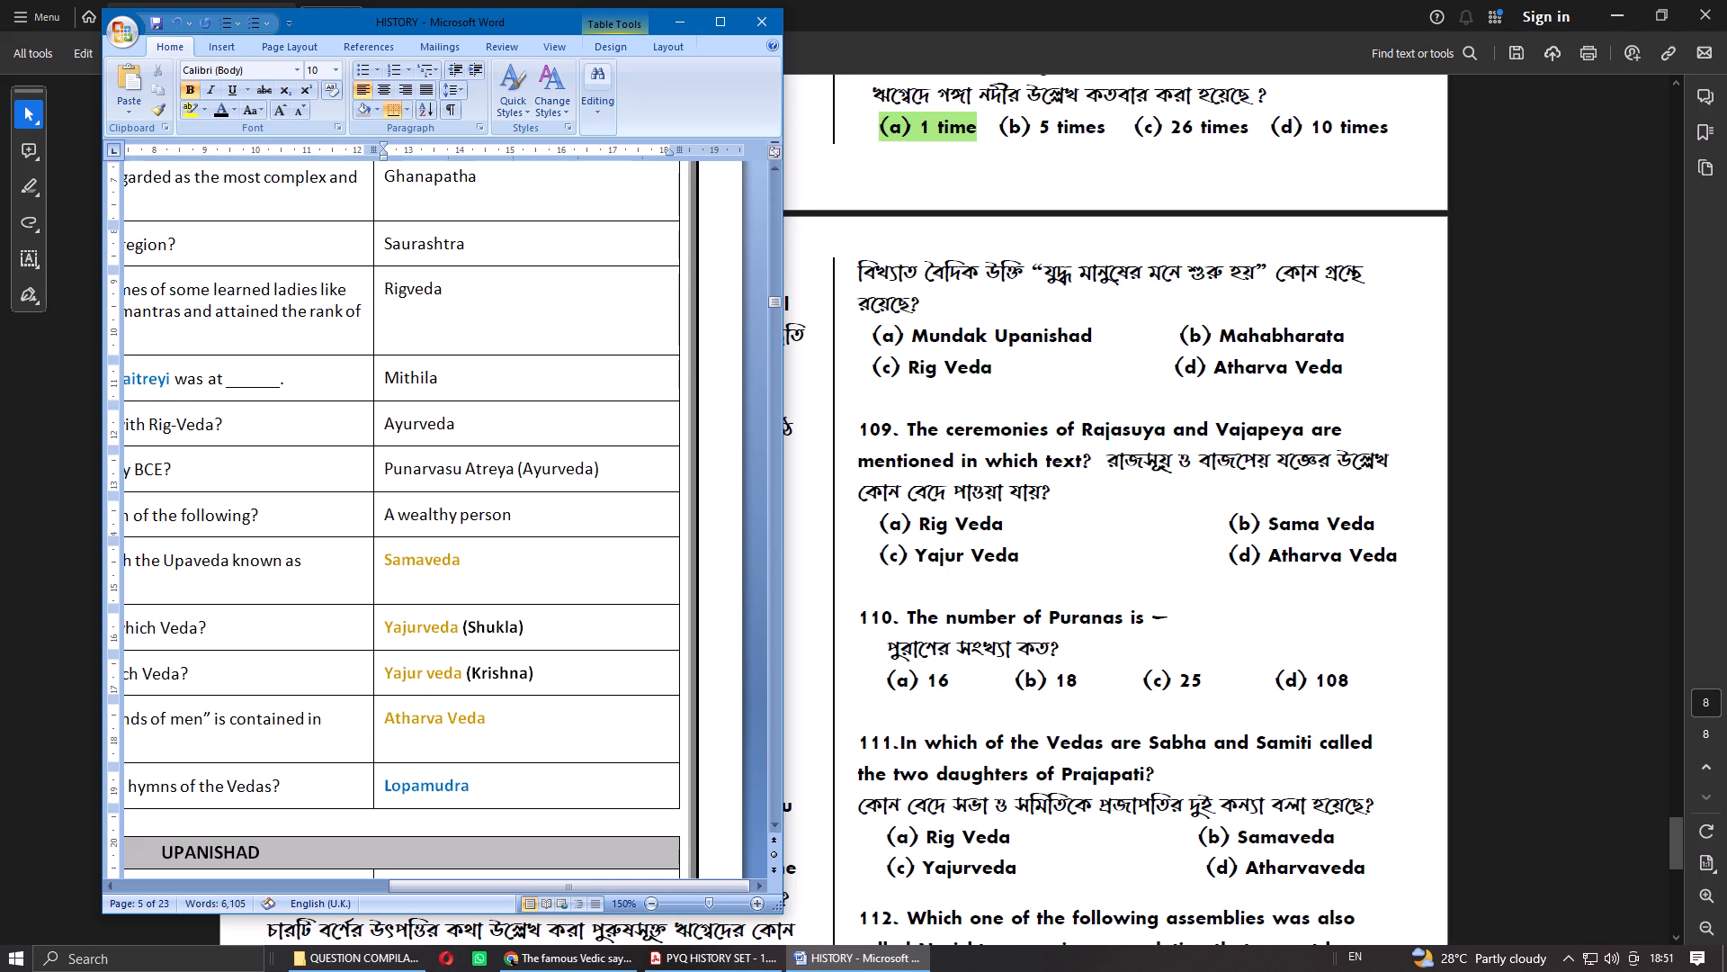
key(Right)
key(BackSpace)
key(shift+v)
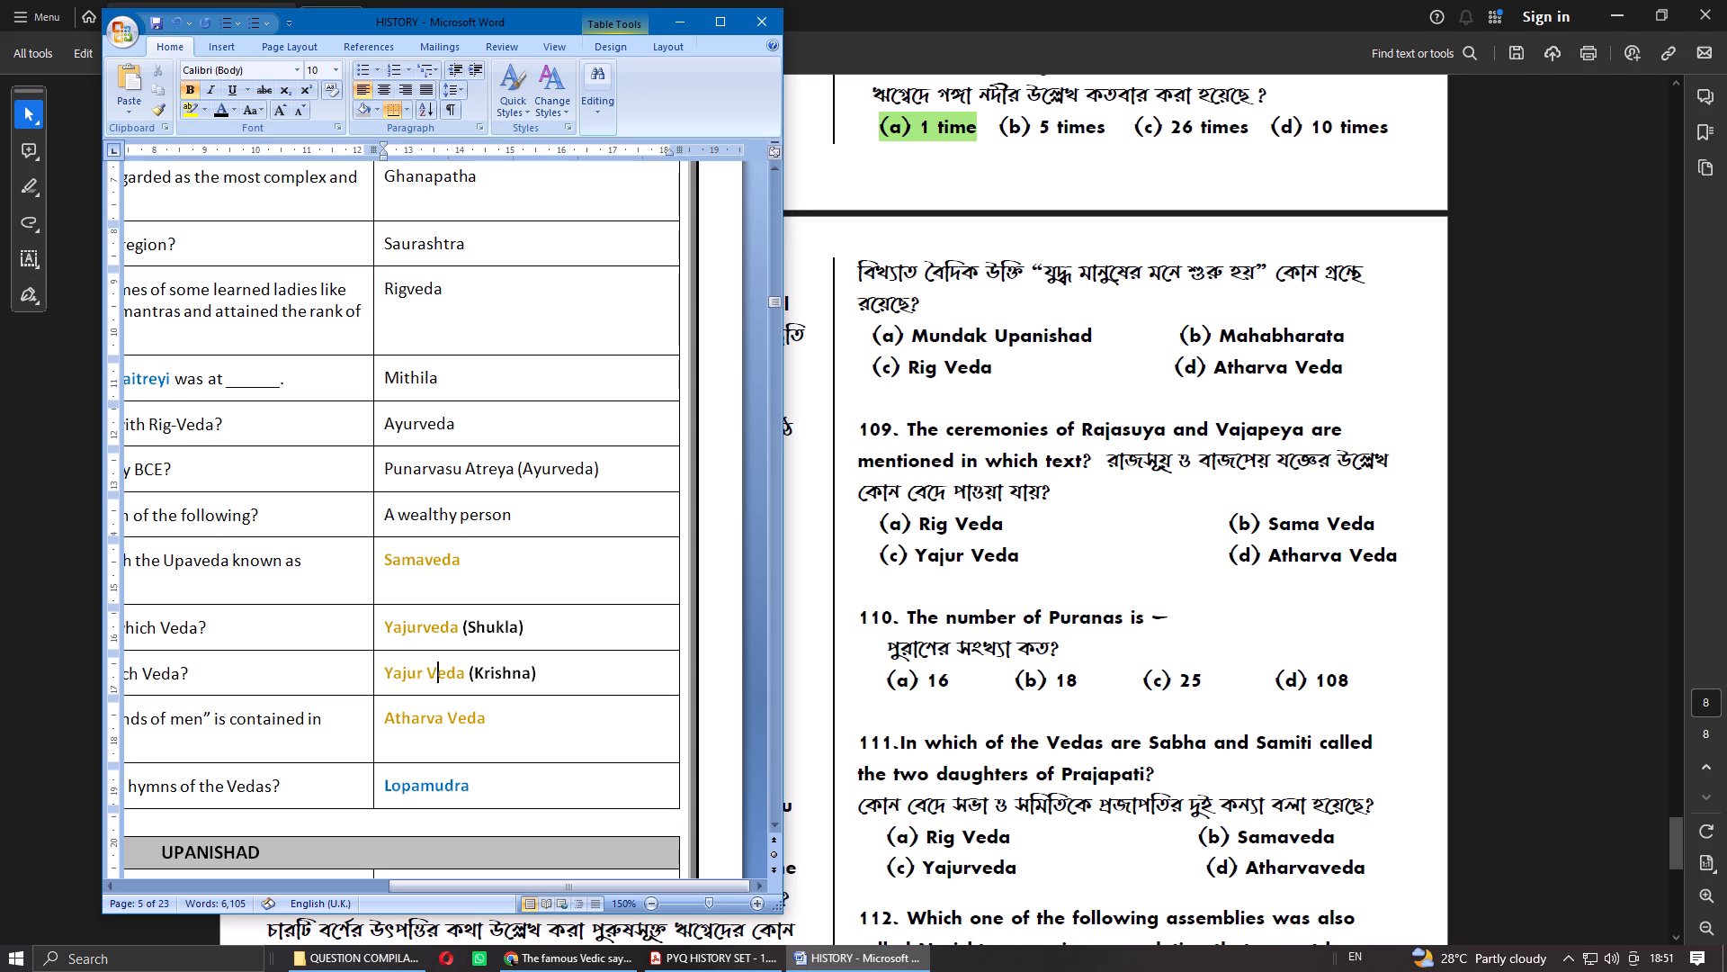
click(424, 629)
key(space)
click(434, 625)
key(BackSpace)
key(shift+v)
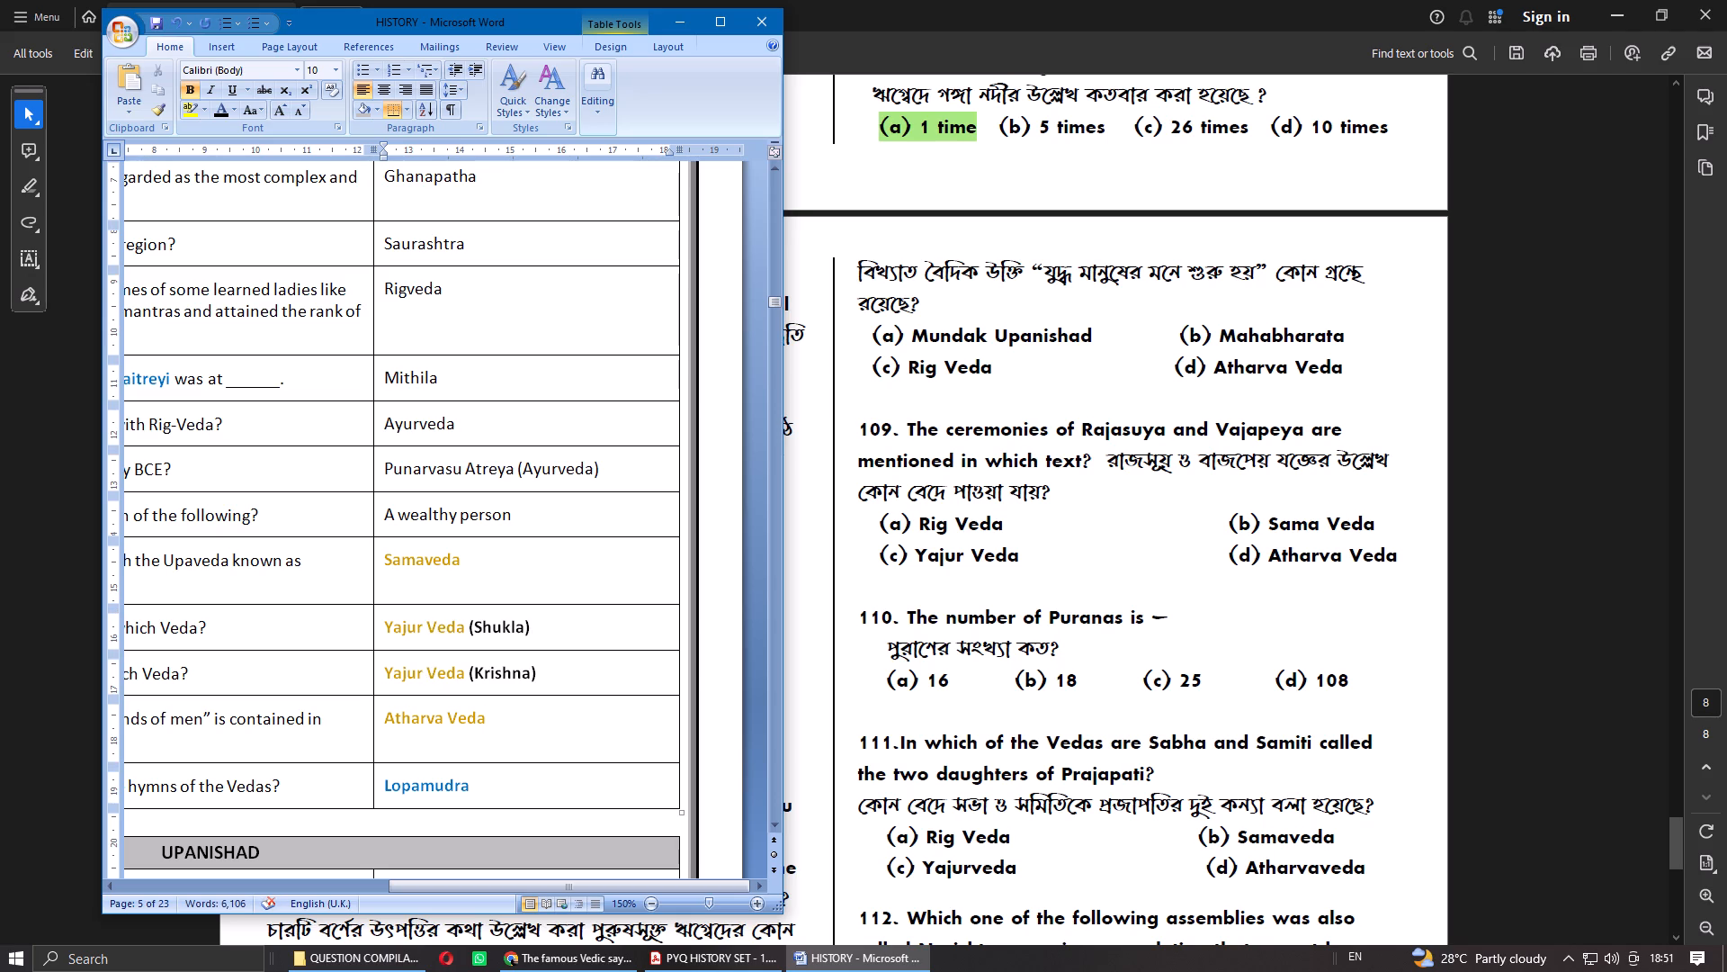
Respell the answer to the Gandharvaveda question as "Sama Veda".
click(427, 563)
key(space)
click(441, 562)
key(Left)
key(BackSpace)
key(shift+v)
Replace the hyphenated Veda name with "Rig Veda" in the Upvedas question and the Gomat question.
drag(470, 889, 279, 858)
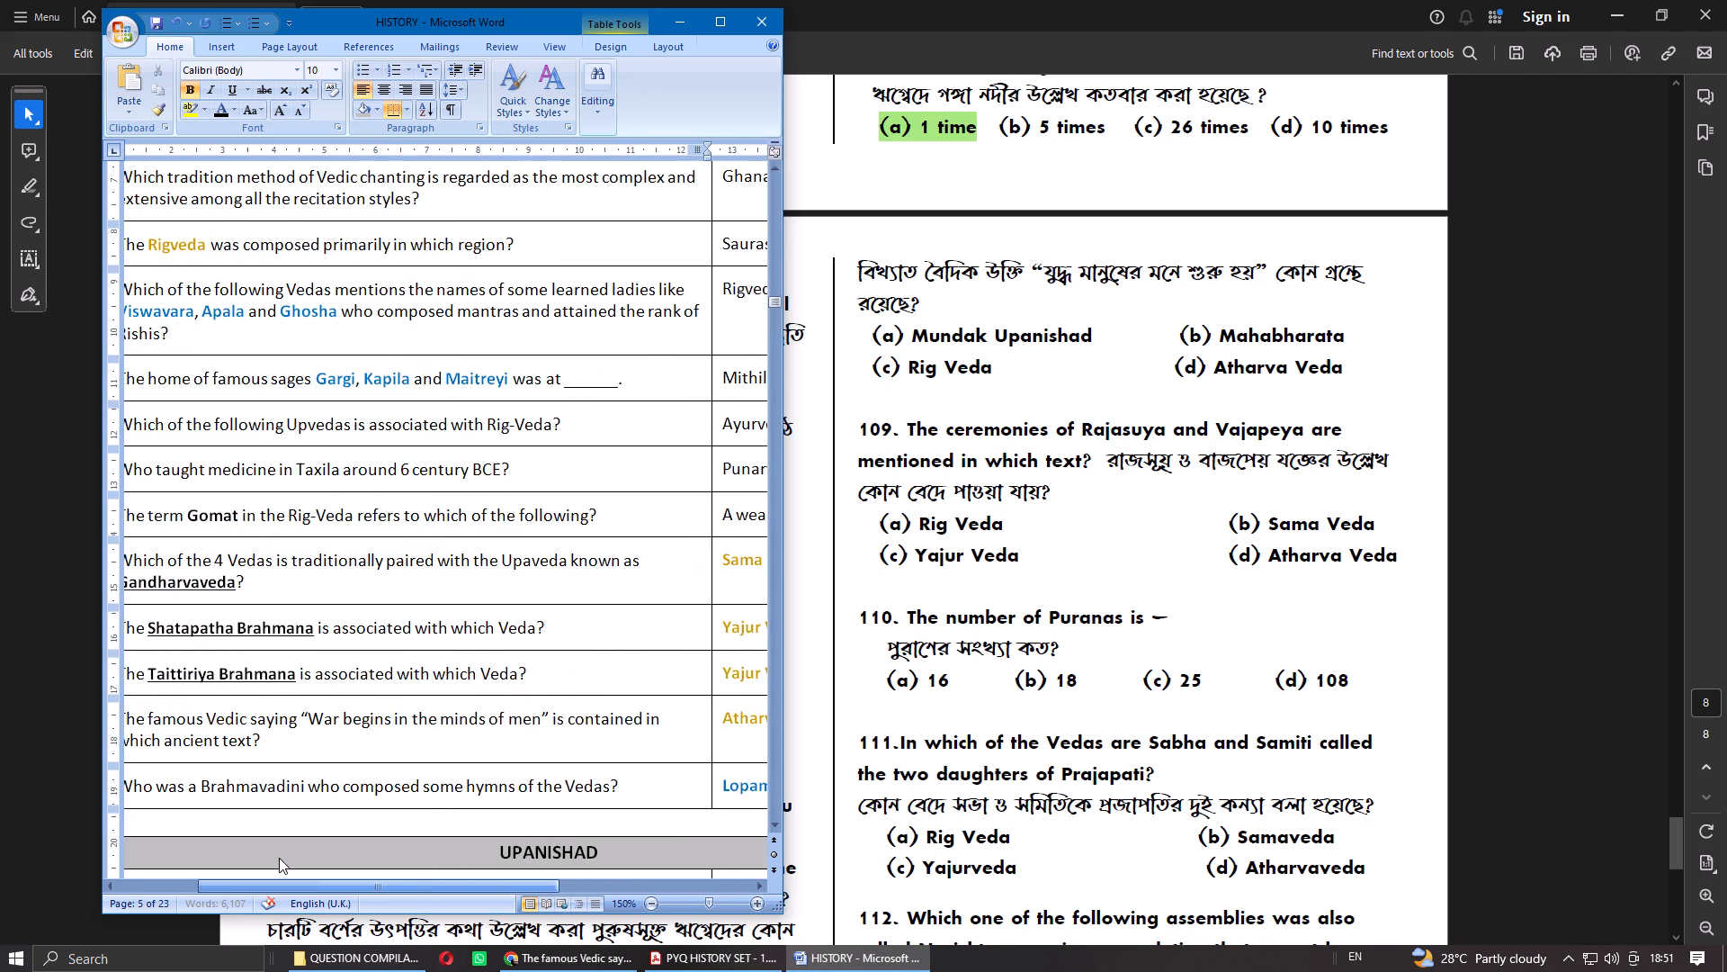
drag(279, 858, 278, 858)
click(519, 427)
key(space)
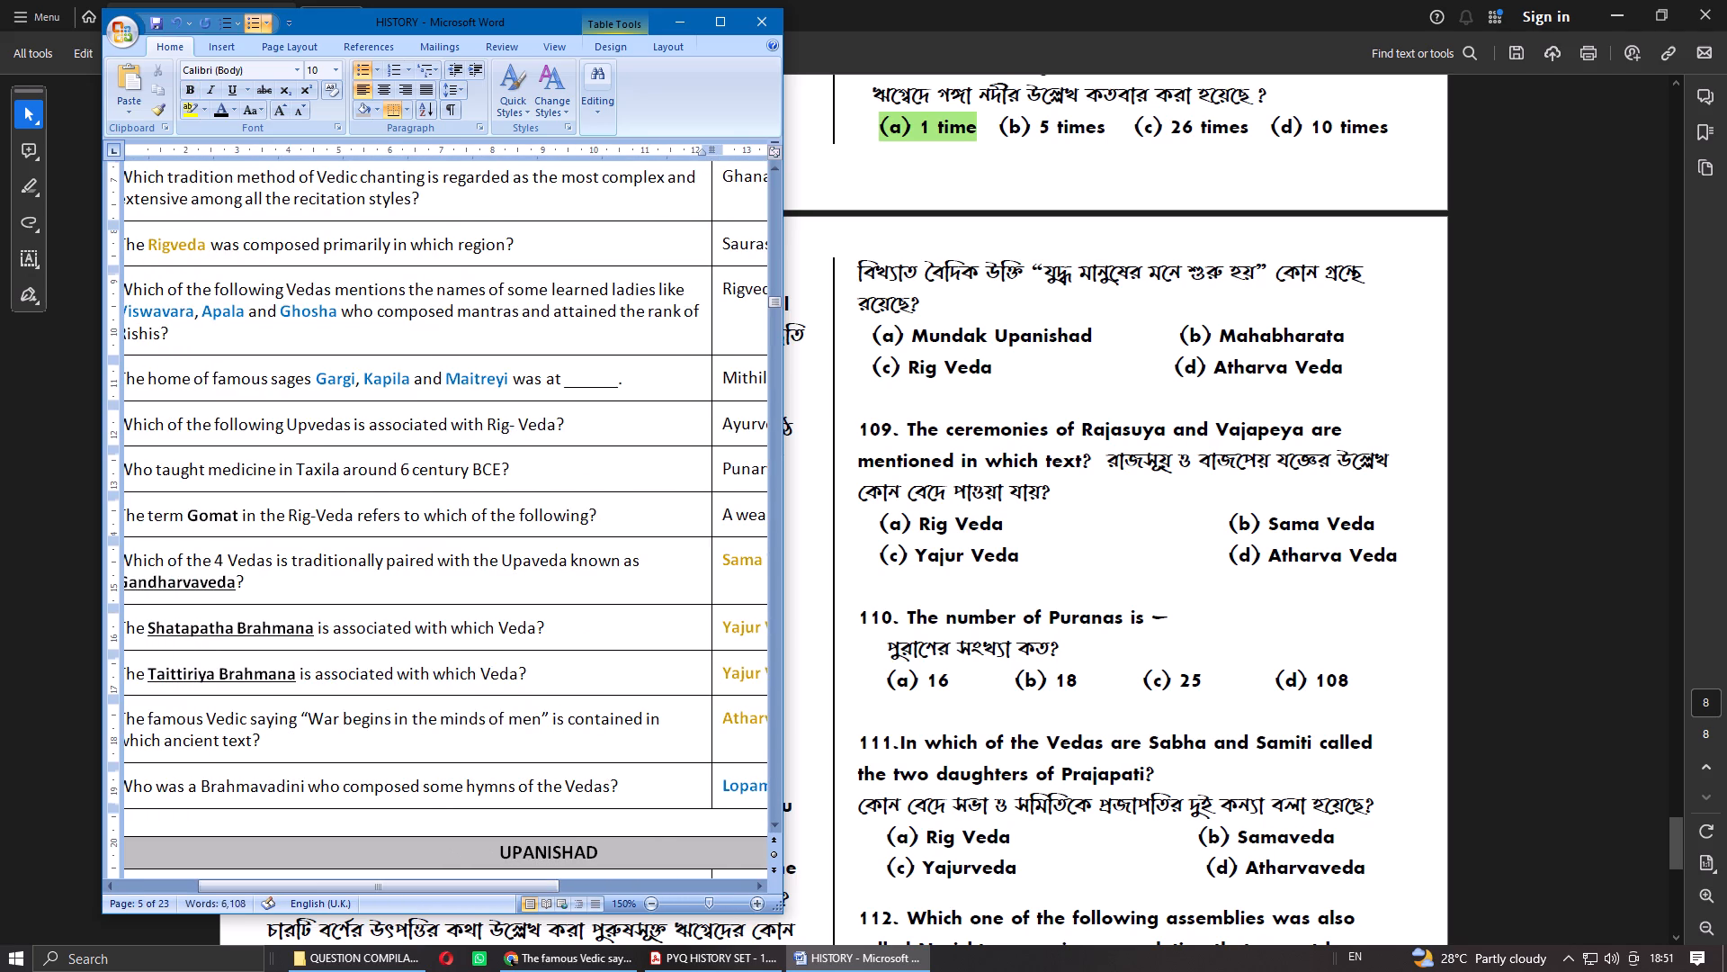
key(BackSpace)
key(BackSpace)
key(space)
click(541, 467)
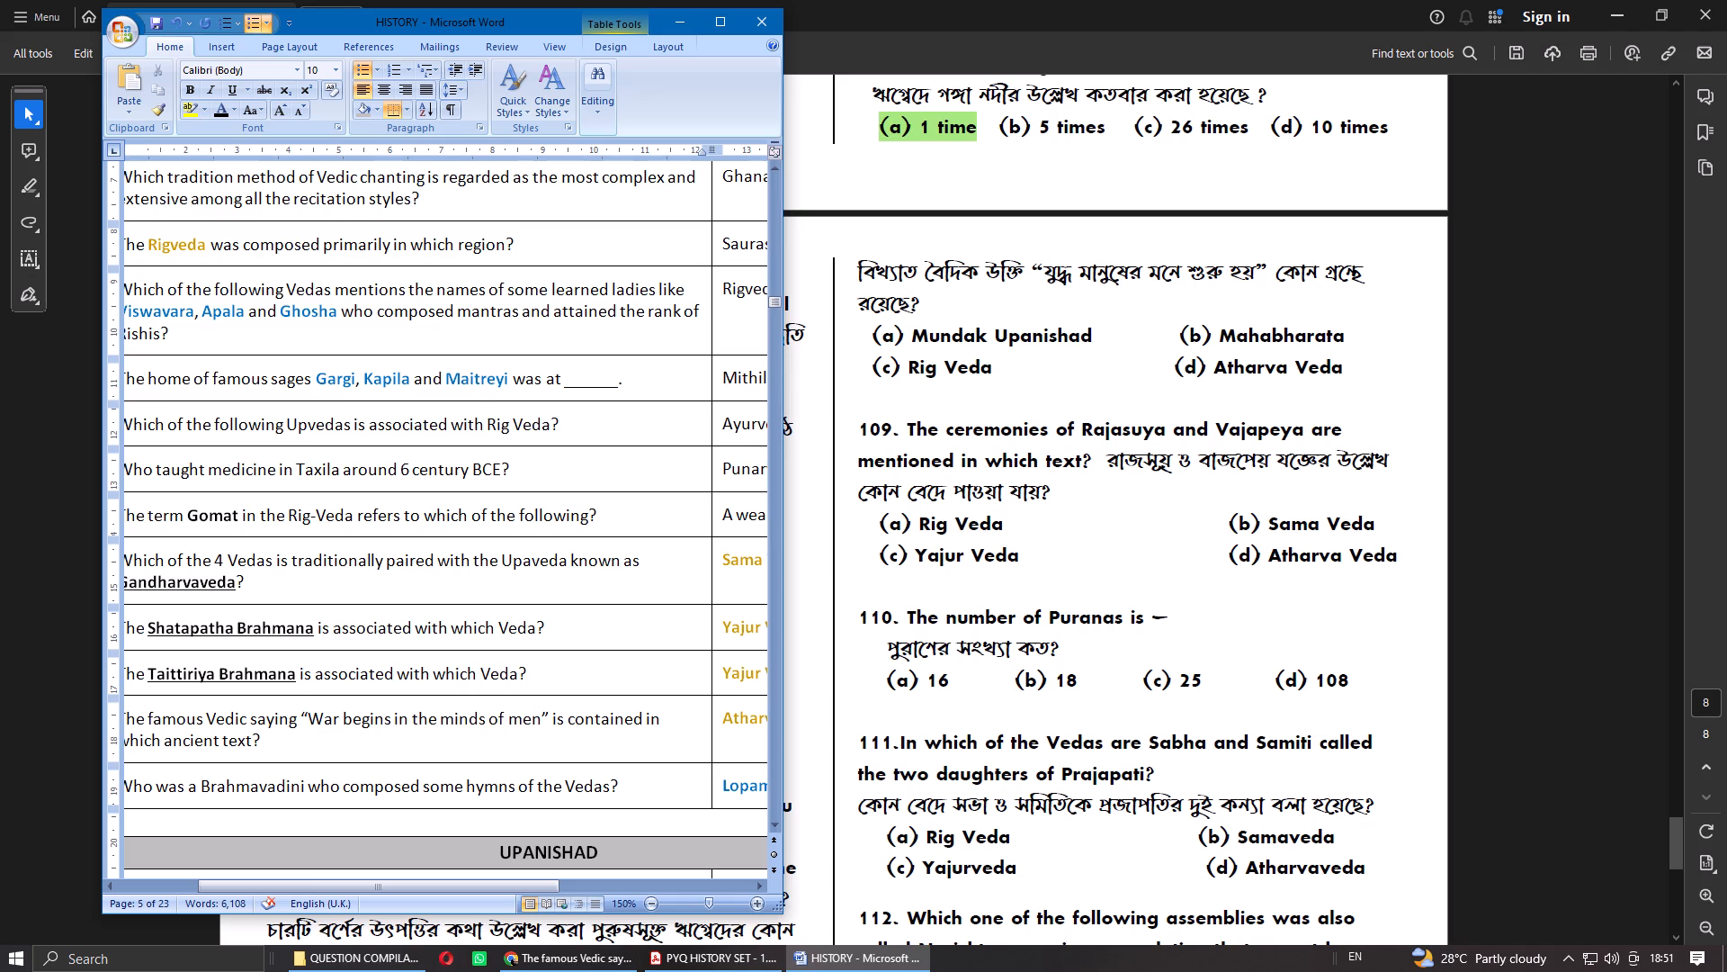
click(318, 519)
key(BackSpace)
key(space)
click(292, 571)
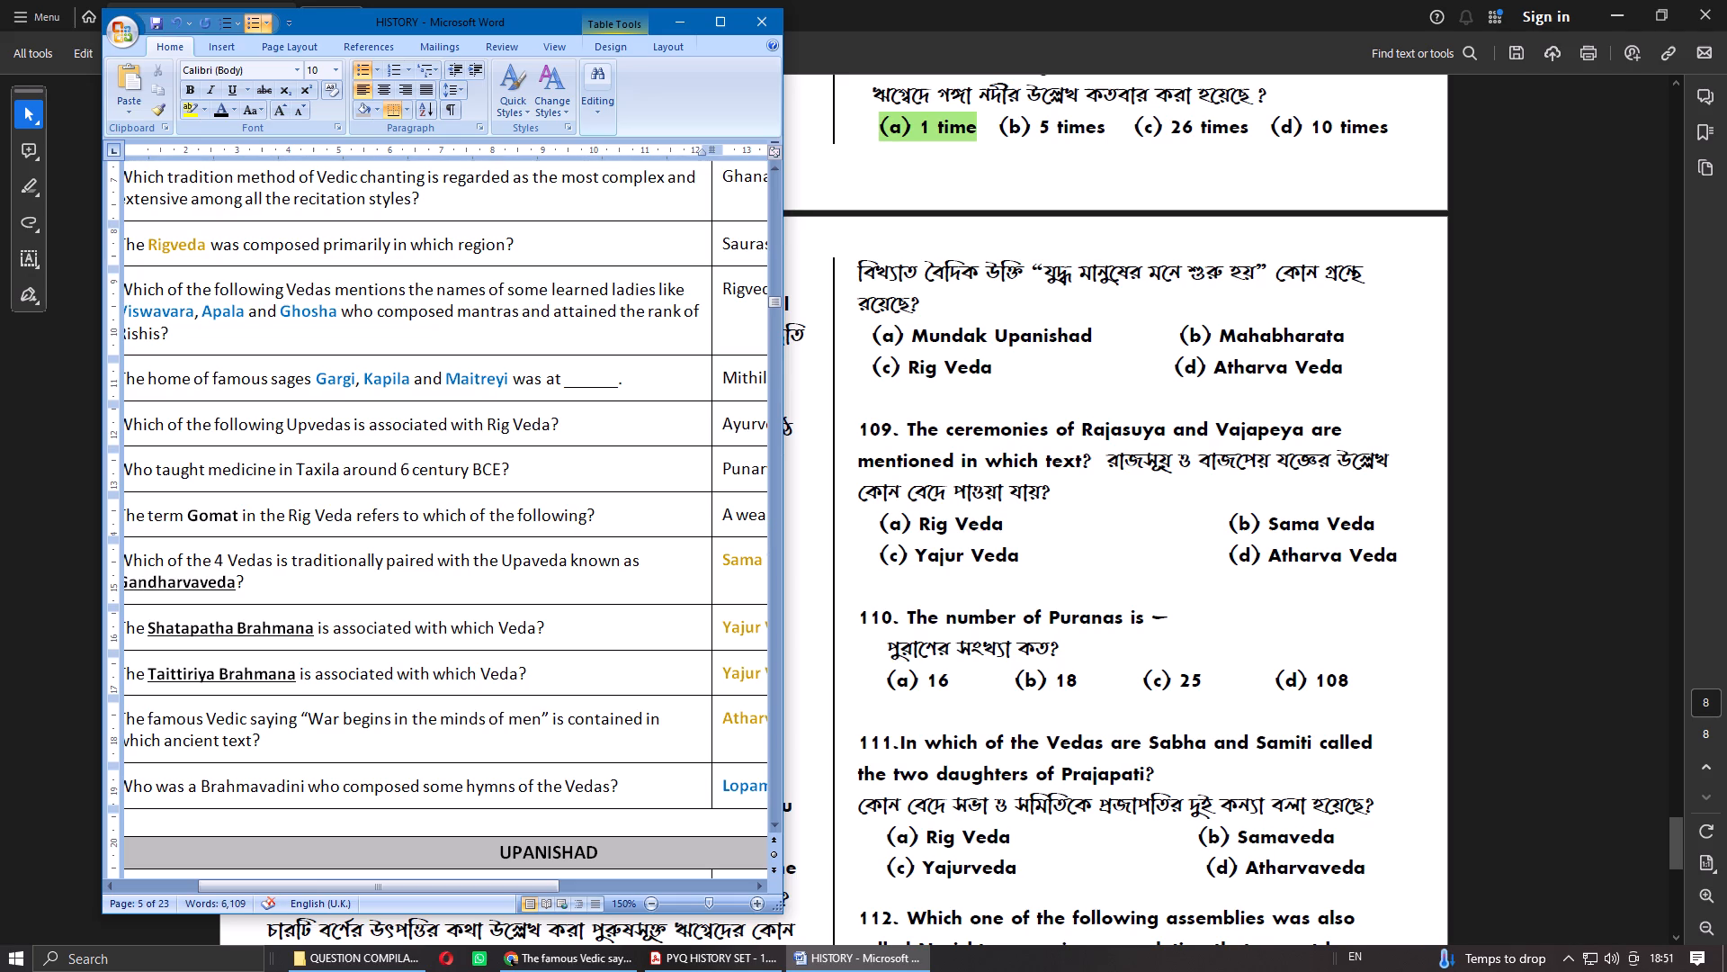
Copy "Aitareya Brahmana" from the UPANISHAD table and search Google for "Aitareya Brahmana in which veda?".
click(715, 29)
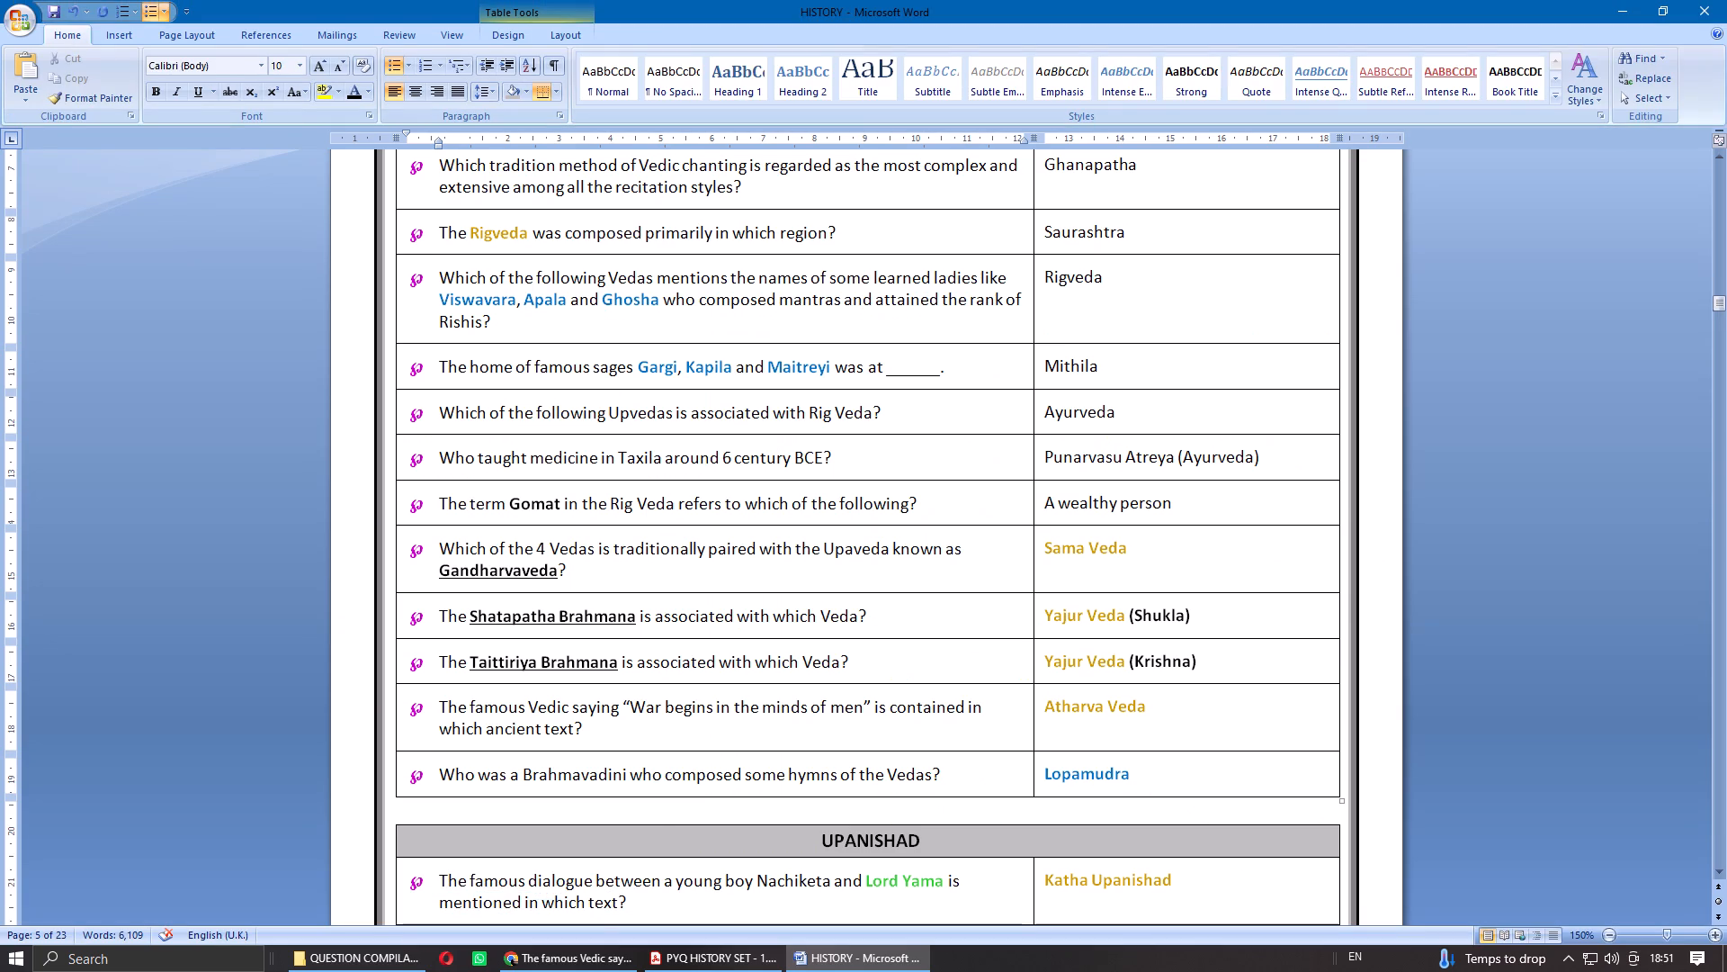
scroll(1116, 592, down, 4)
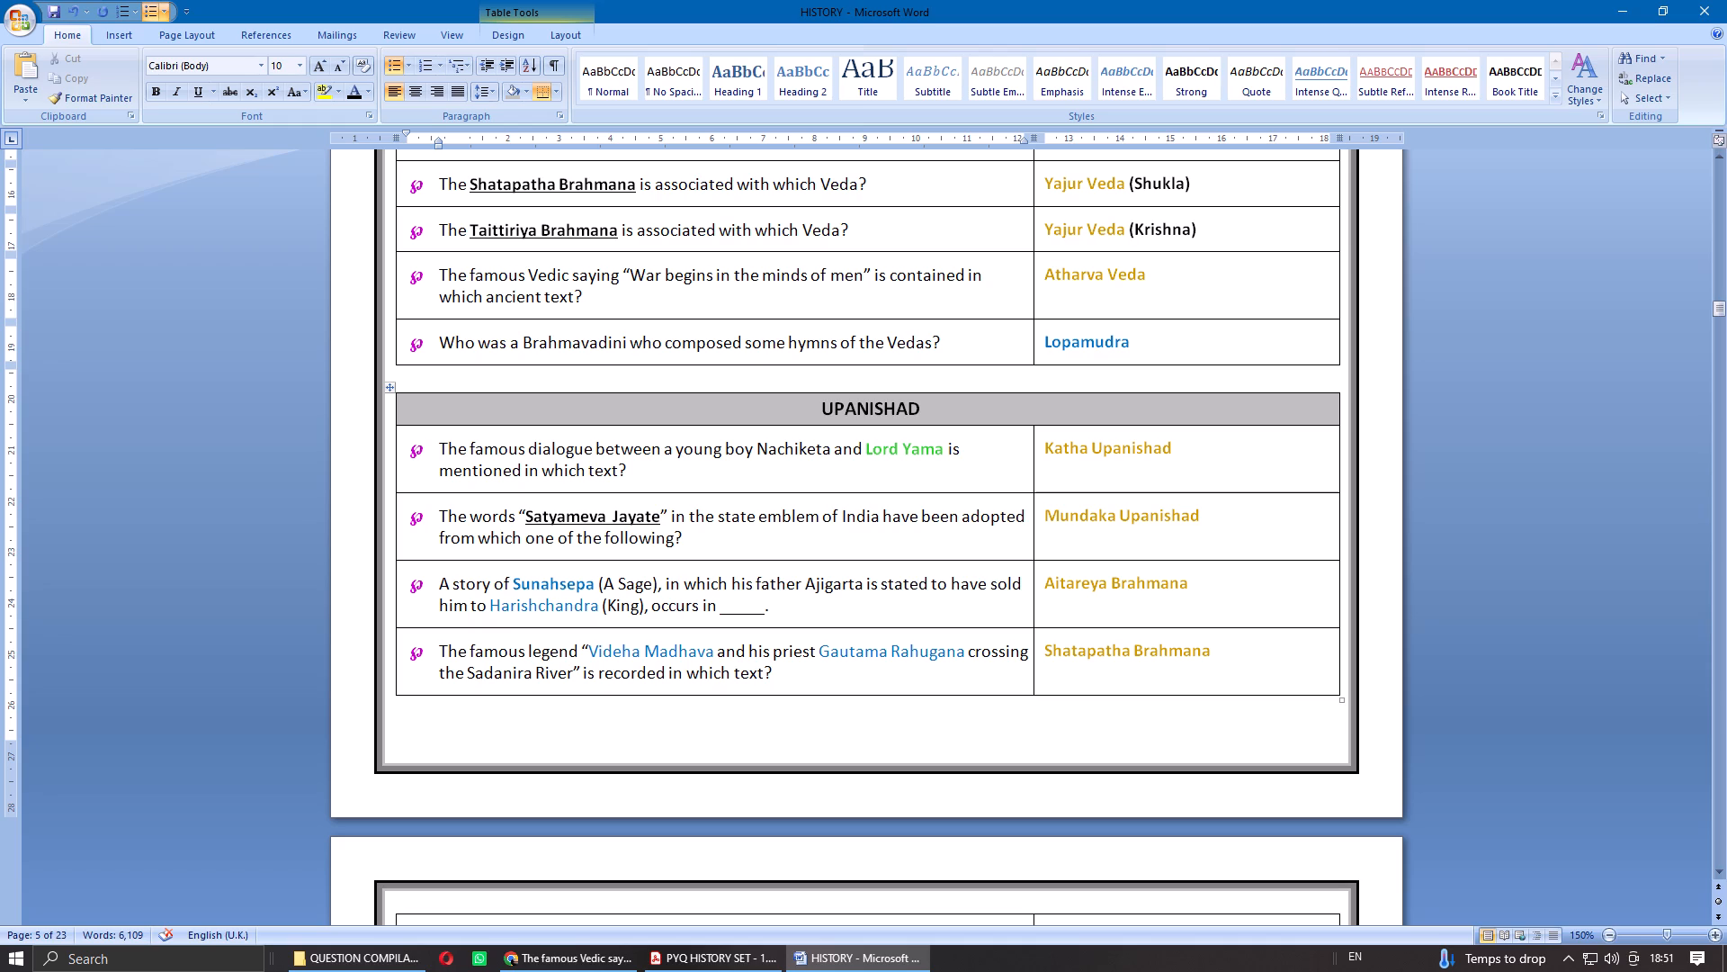
scroll(613, 455, up, 1)
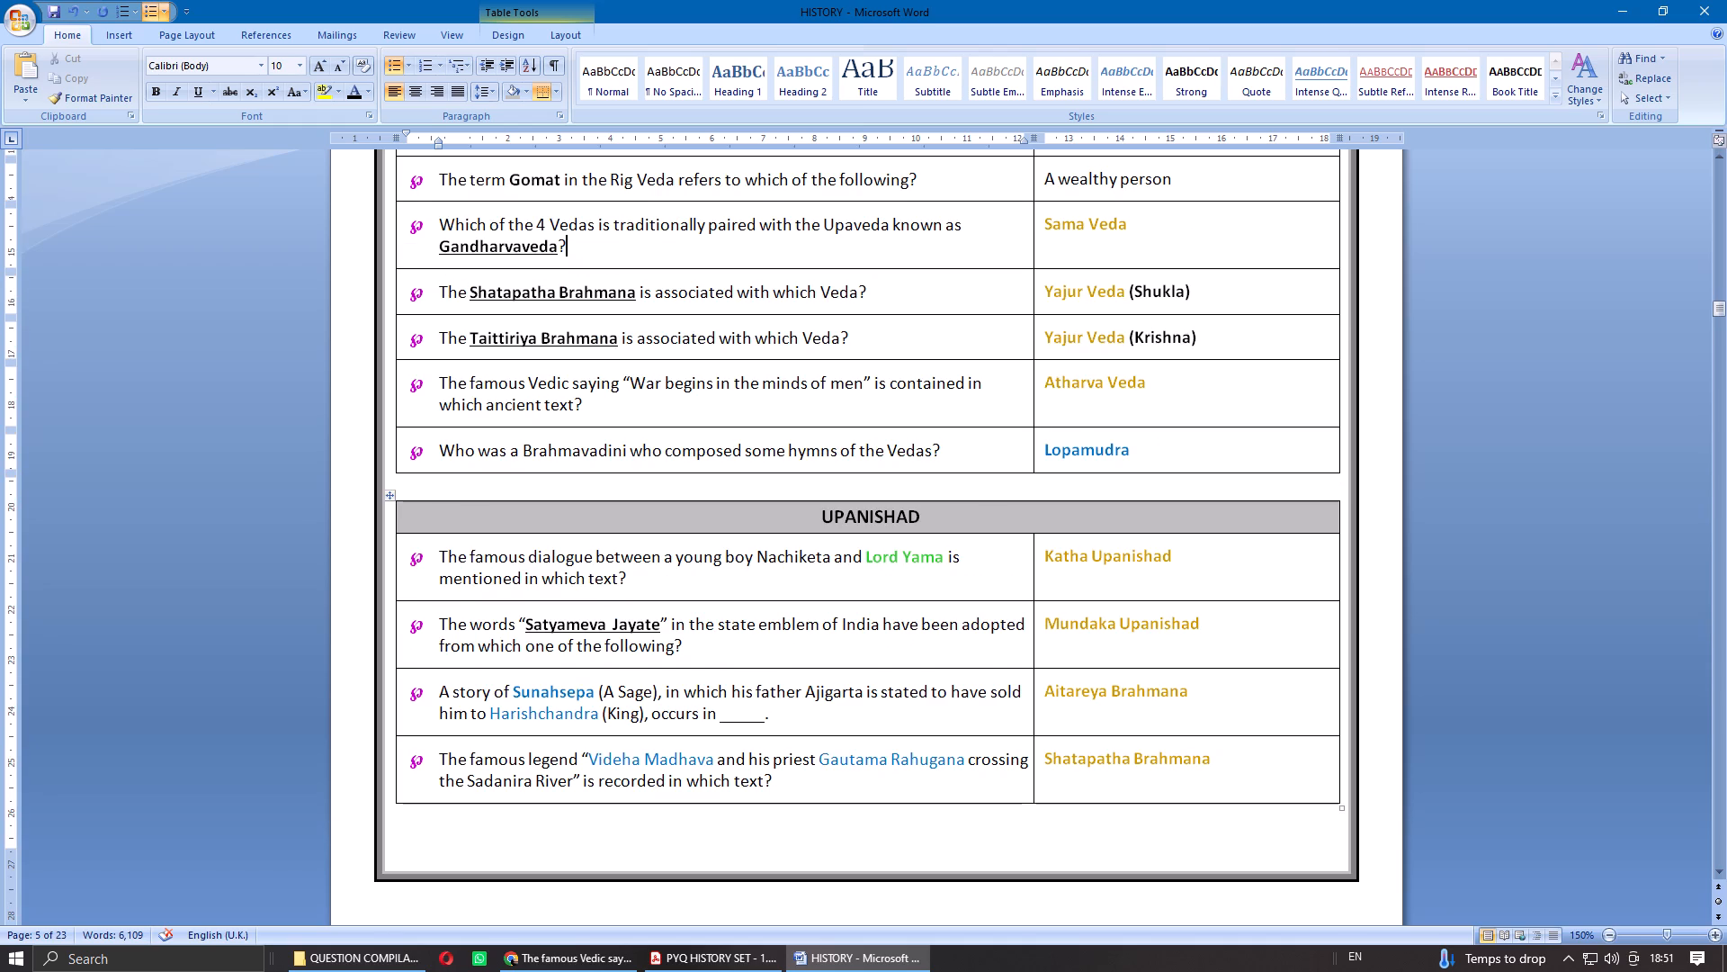
drag(1053, 692, 1161, 693)
key(ctrl+c)
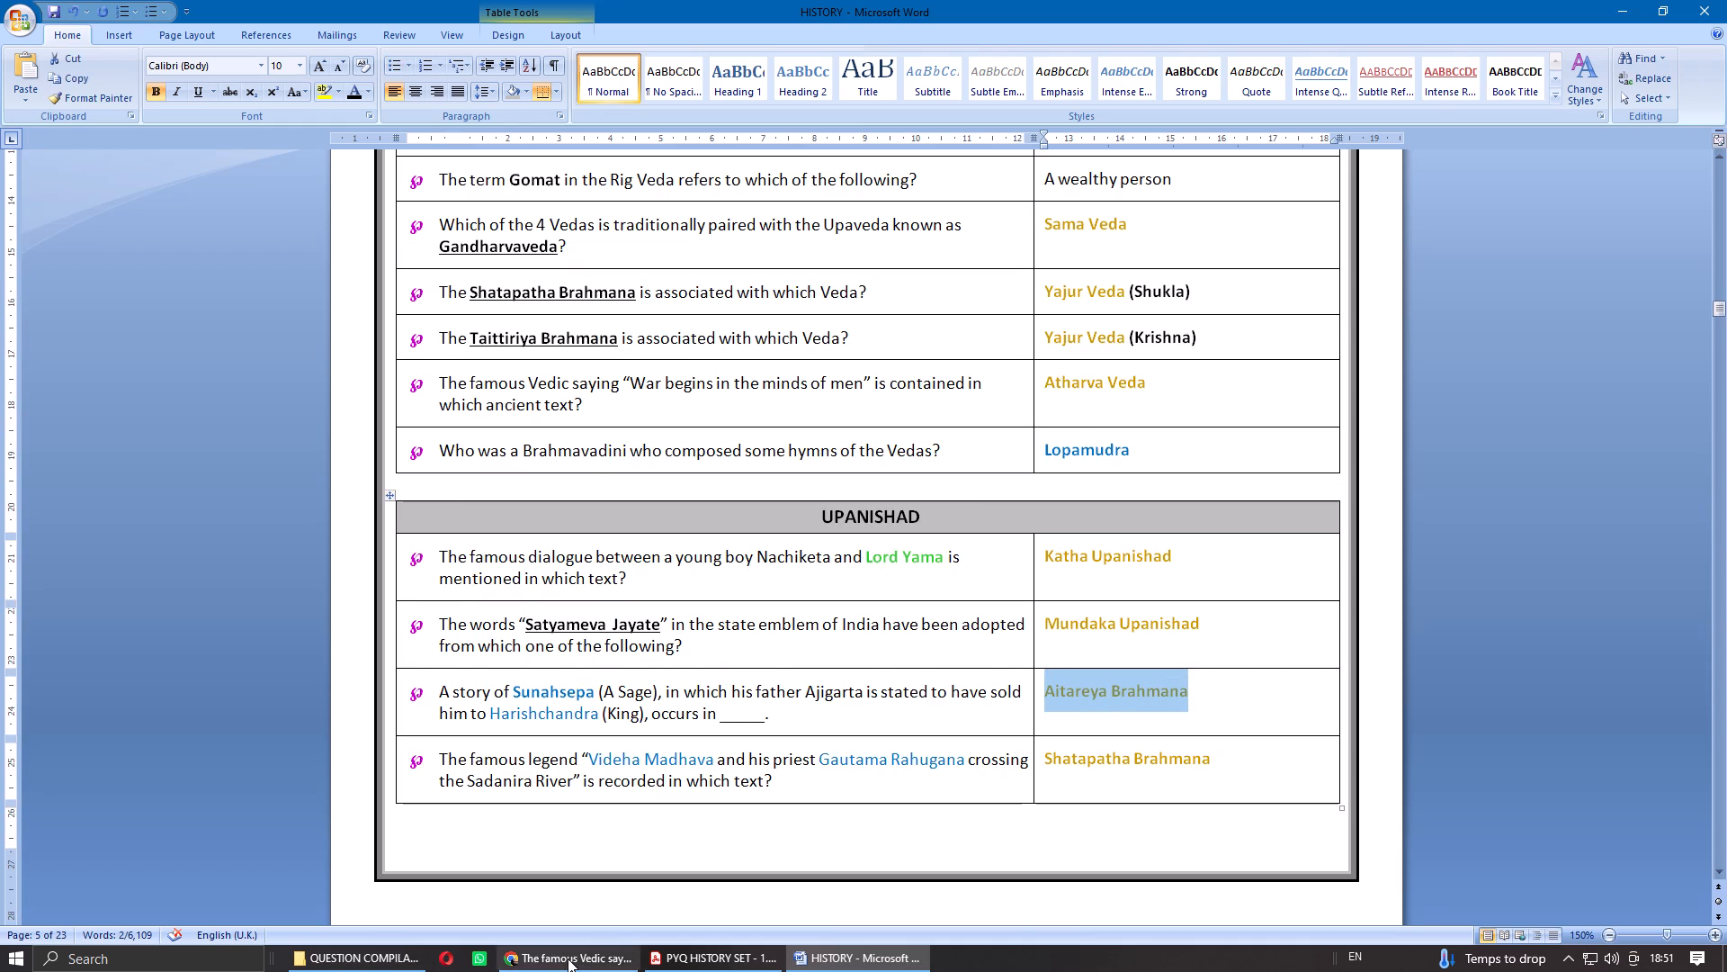
click(568, 958)
click(997, 161)
key(ctrl+v)
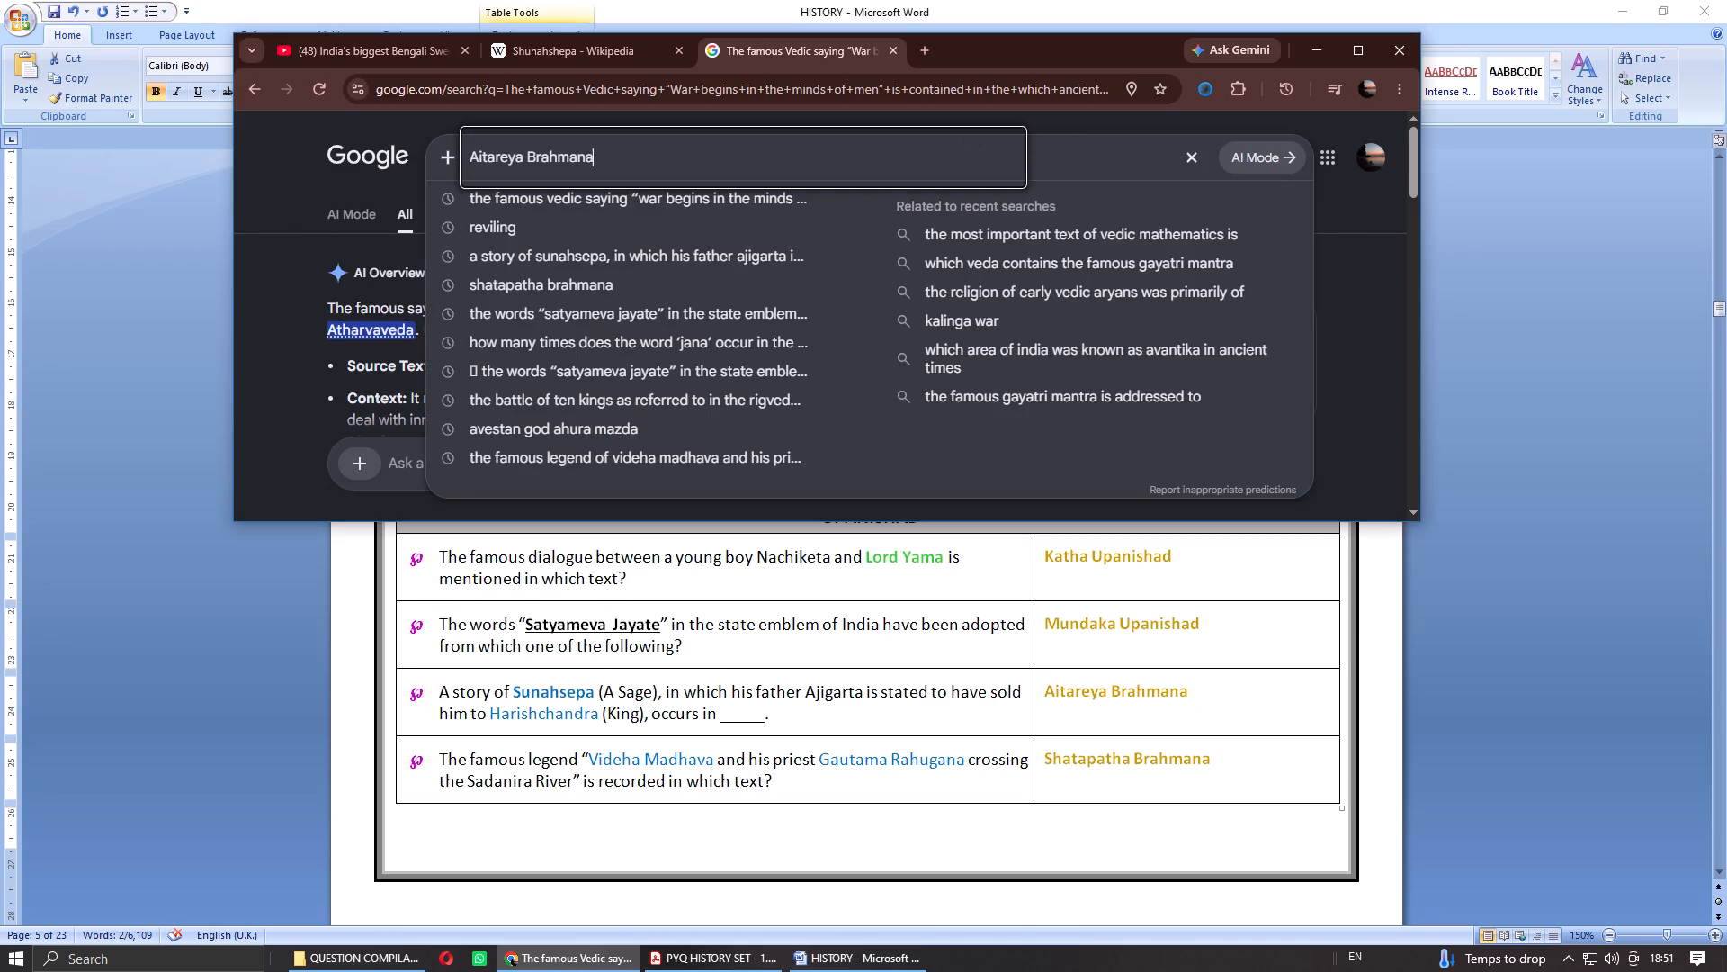
key(space)
text(in which veda?)
key(Return)
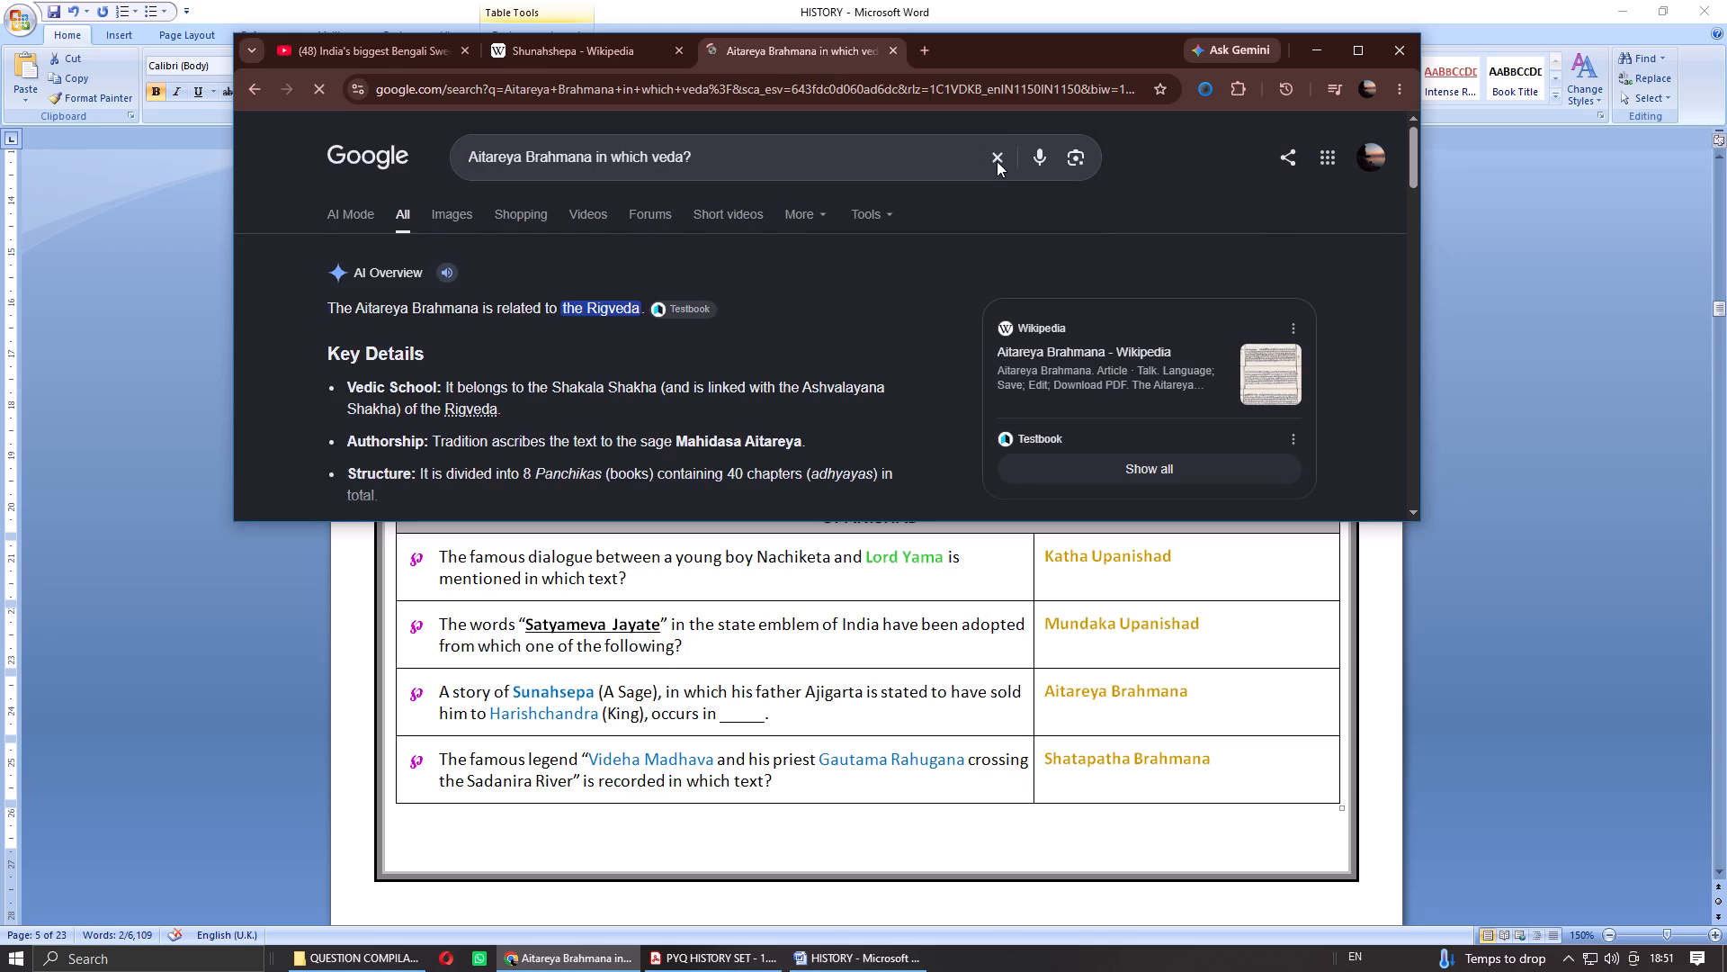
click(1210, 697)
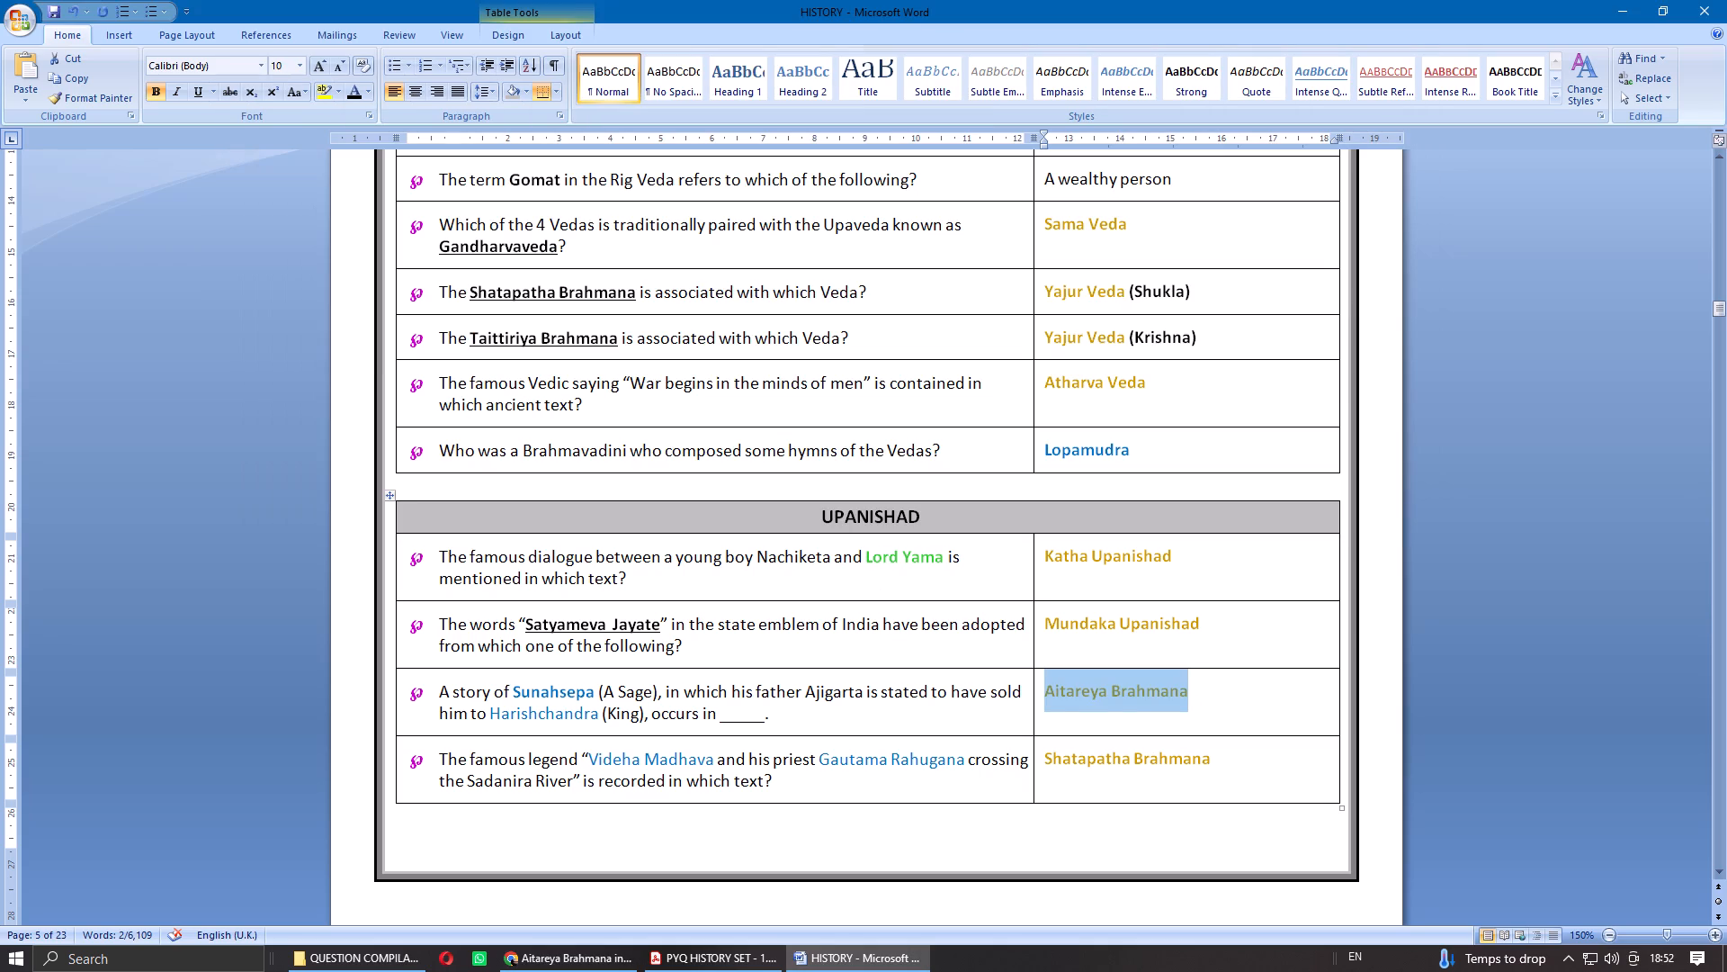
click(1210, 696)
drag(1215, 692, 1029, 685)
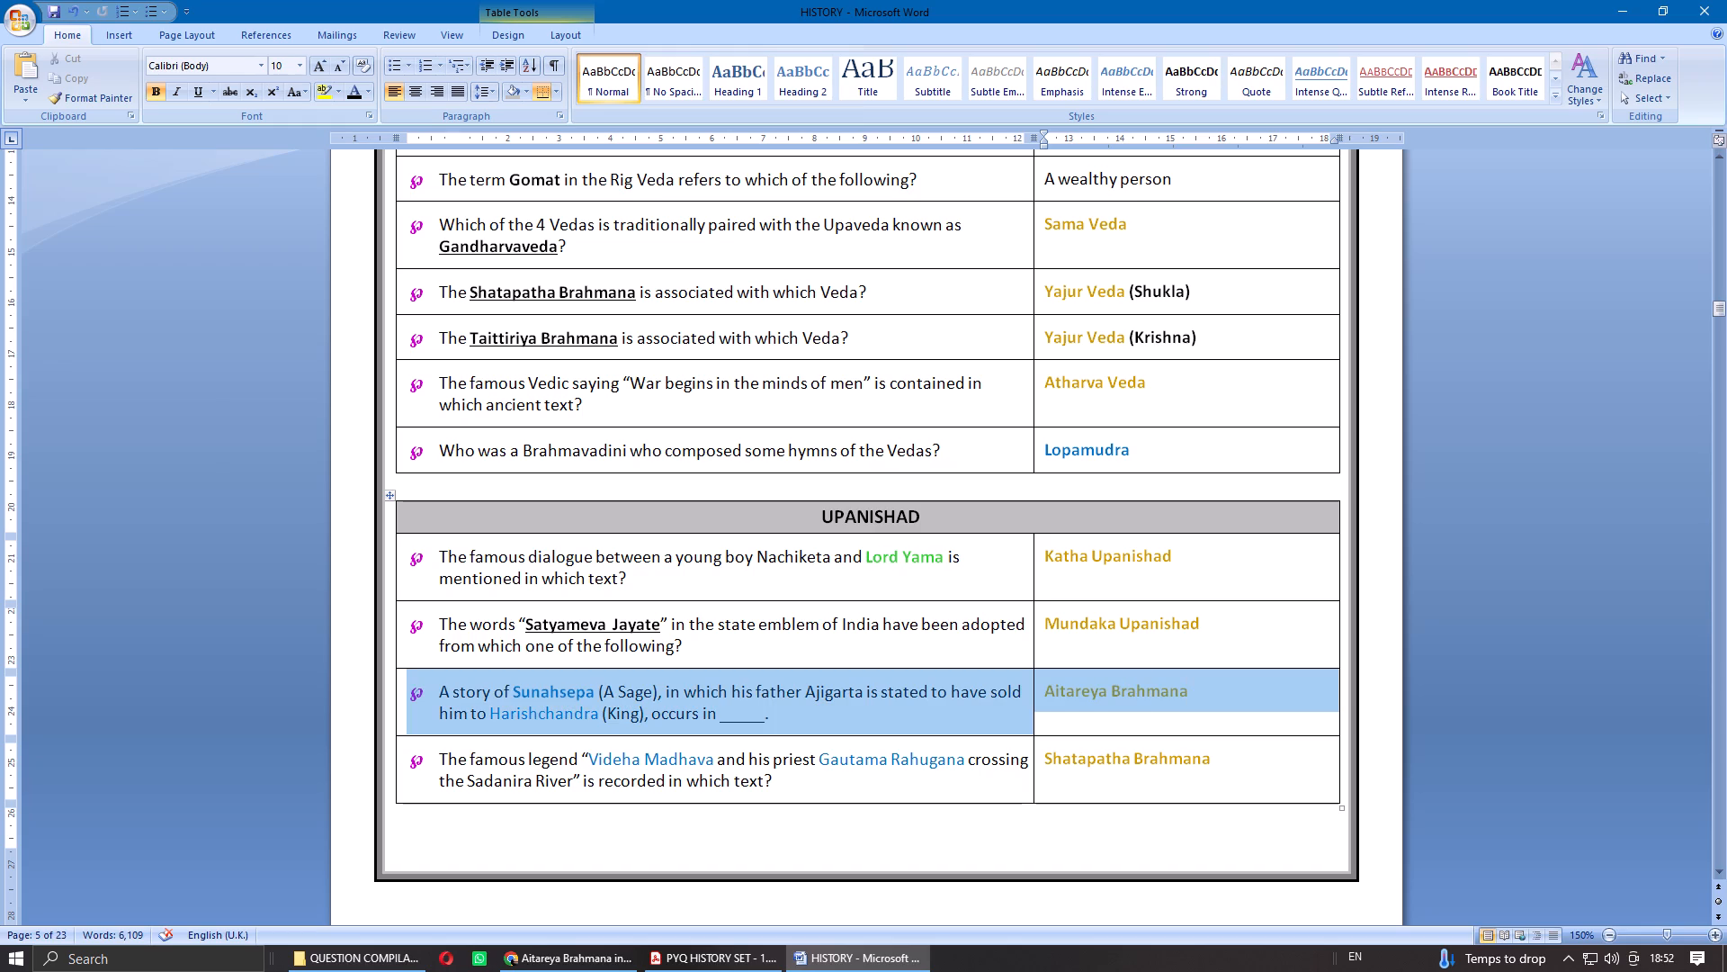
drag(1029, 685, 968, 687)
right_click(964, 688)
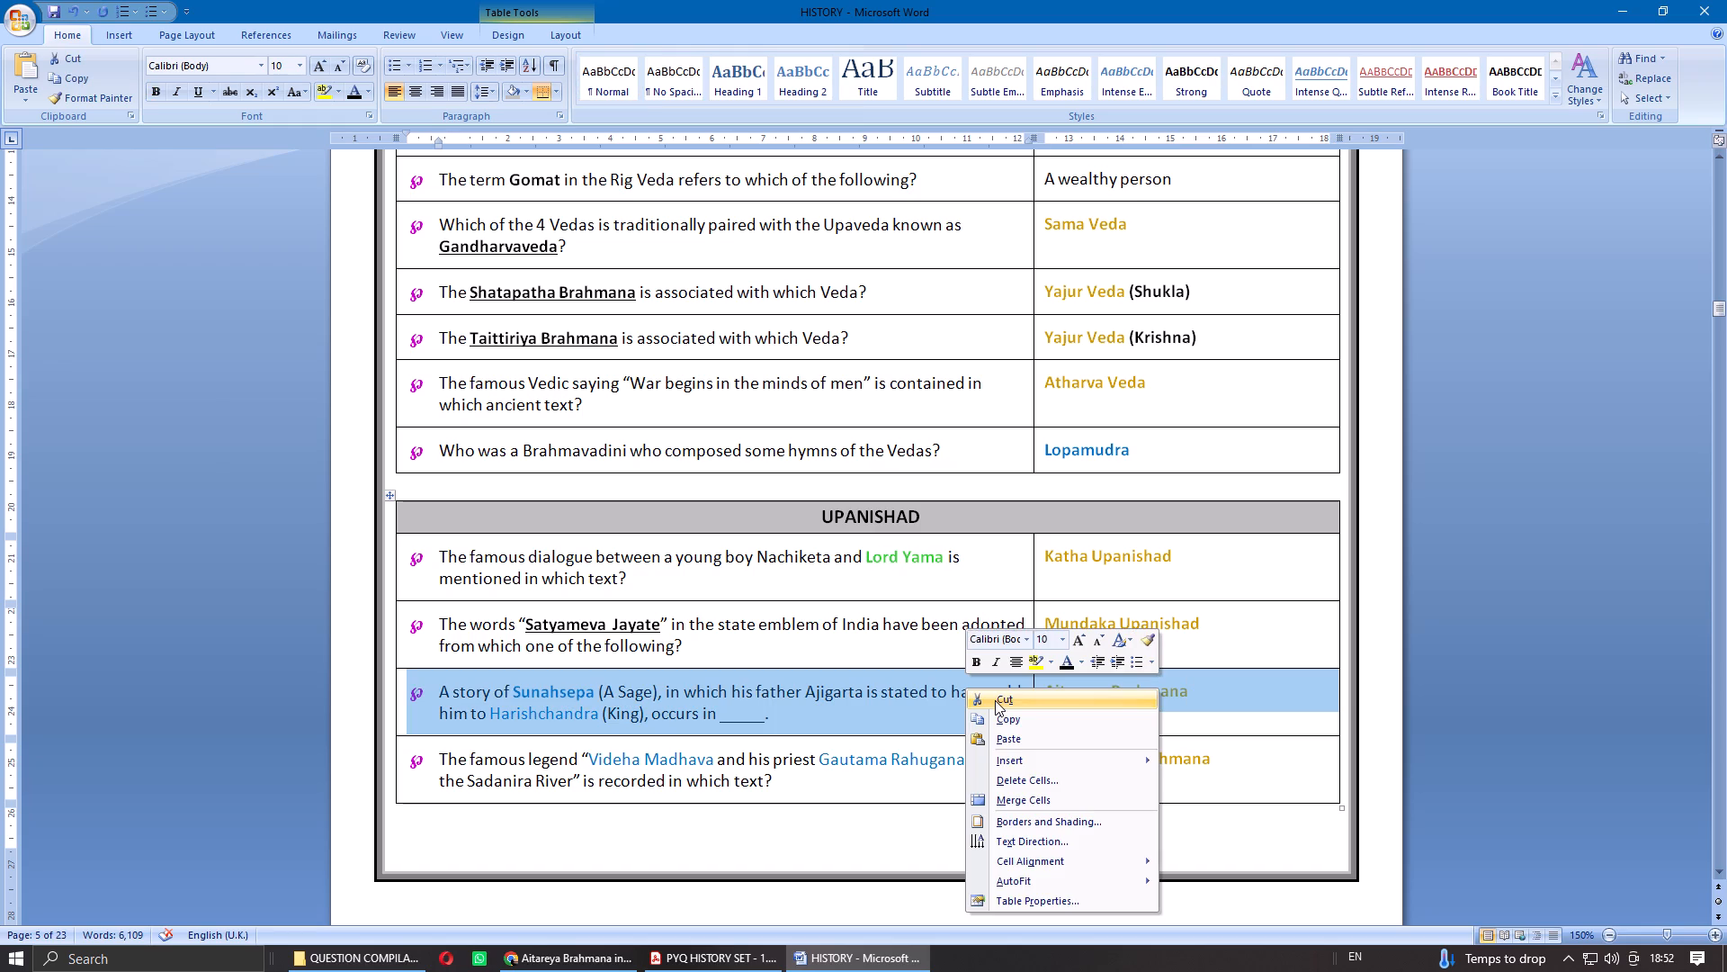
Search Google for "katha upanishad is part of which veda".
click(586, 958)
click(998, 139)
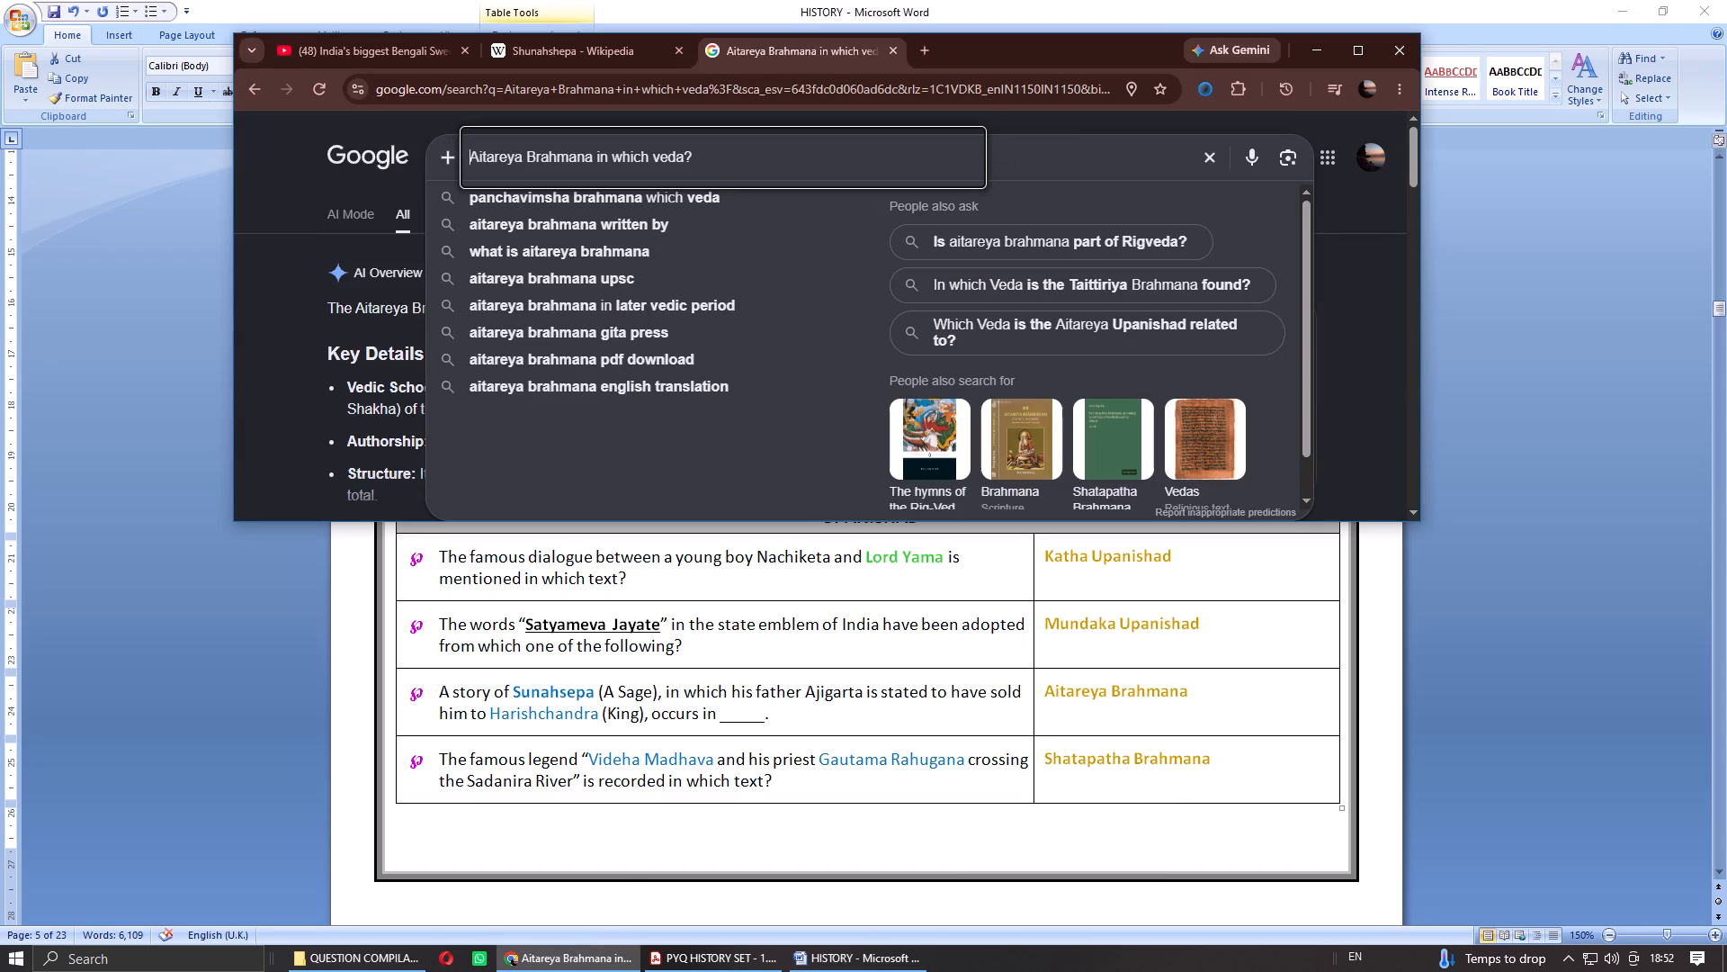
key(k)
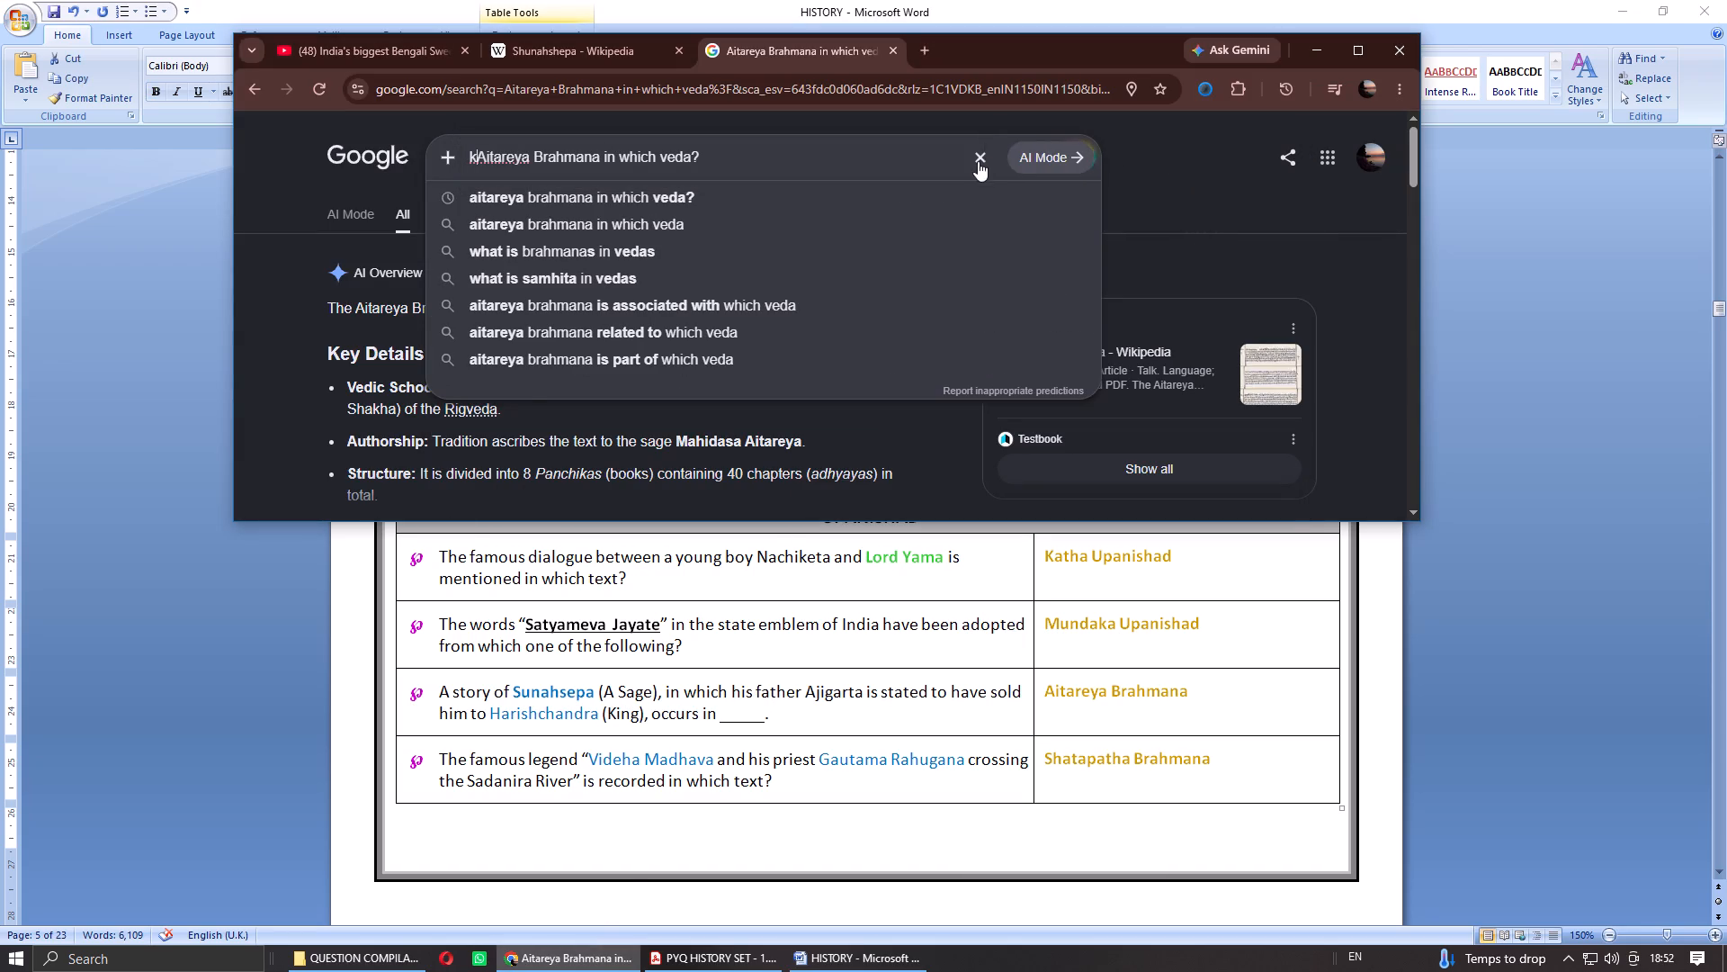
click(978, 161)
text(katha u)
key(Down)
key(Return)
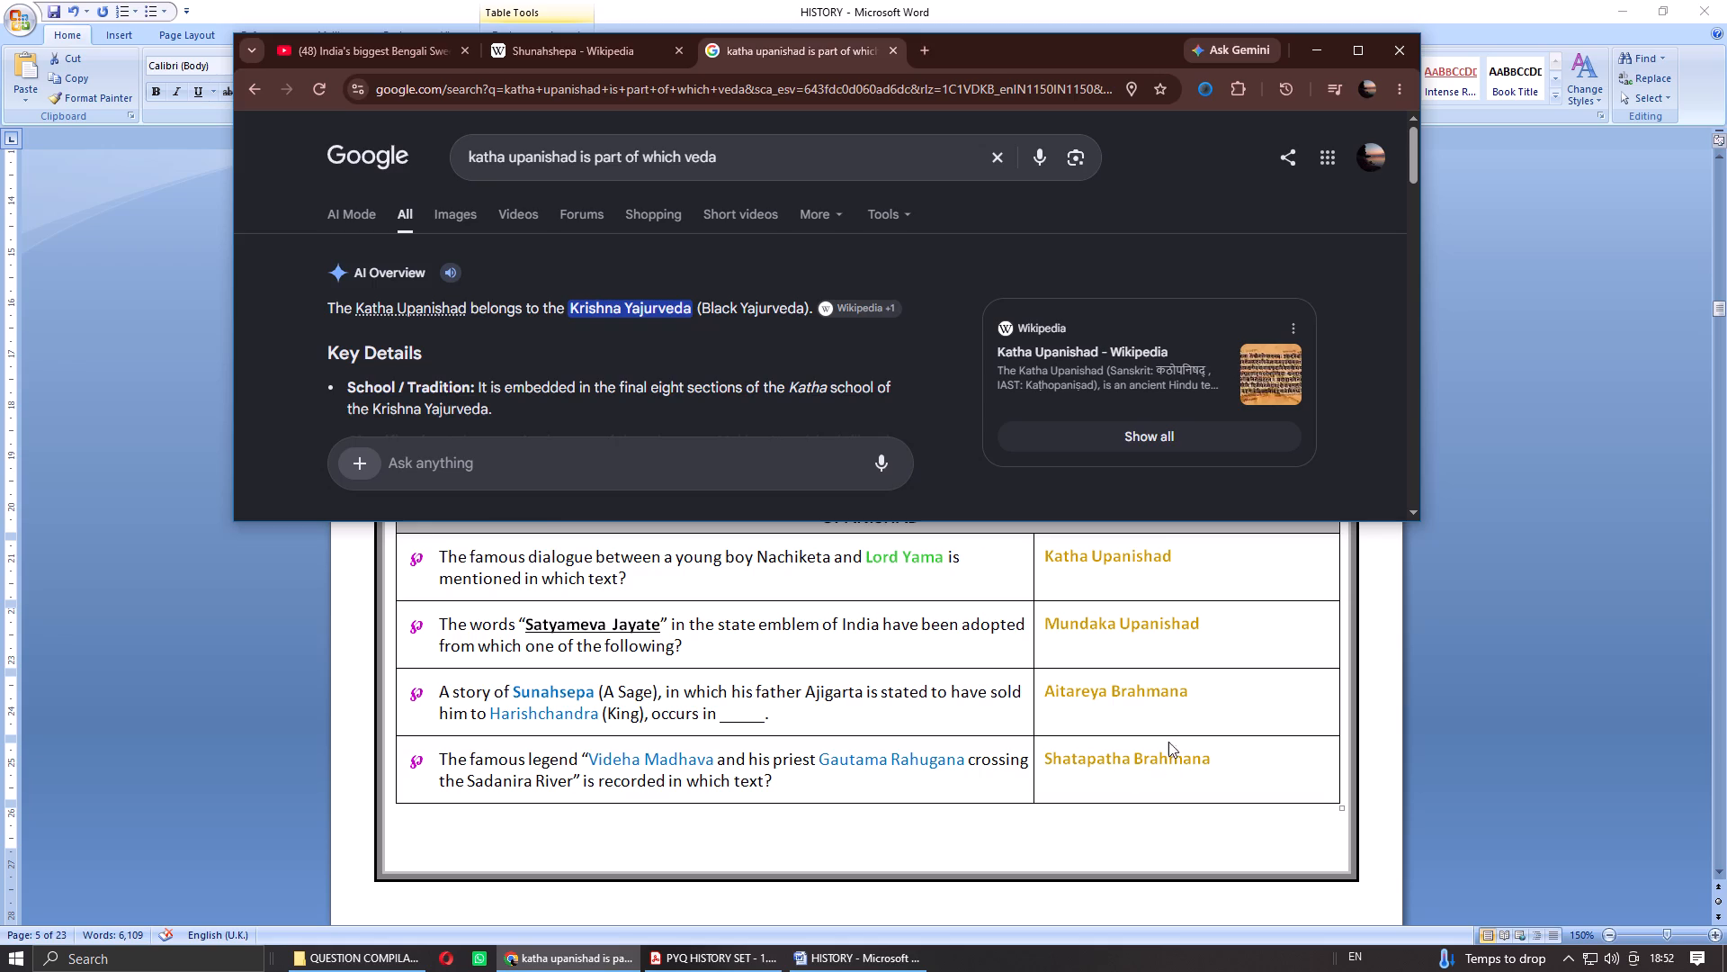
Move the Nachiketa and Lord Yama question with its answer from the UPANISHAD table into a new row below the Taittiriya Brahmana question.
click(1164, 717)
drag(1200, 560, 1040, 562)
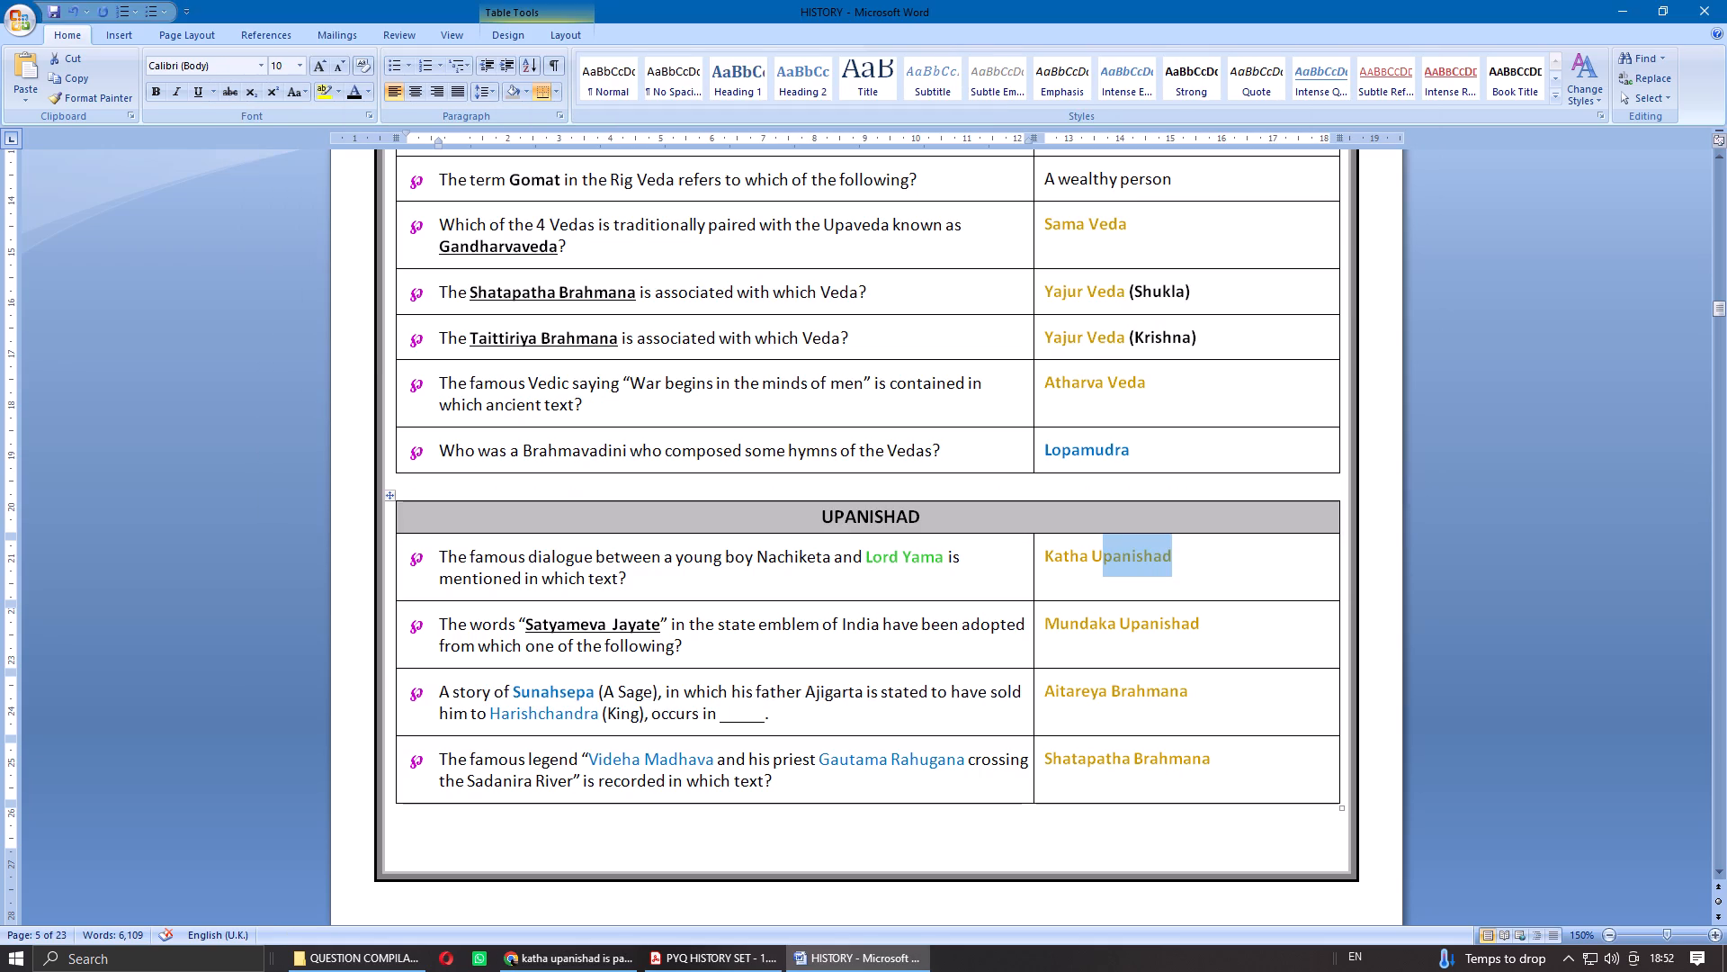
drag(1040, 562, 1019, 564)
right_click(1019, 564)
click(1049, 576)
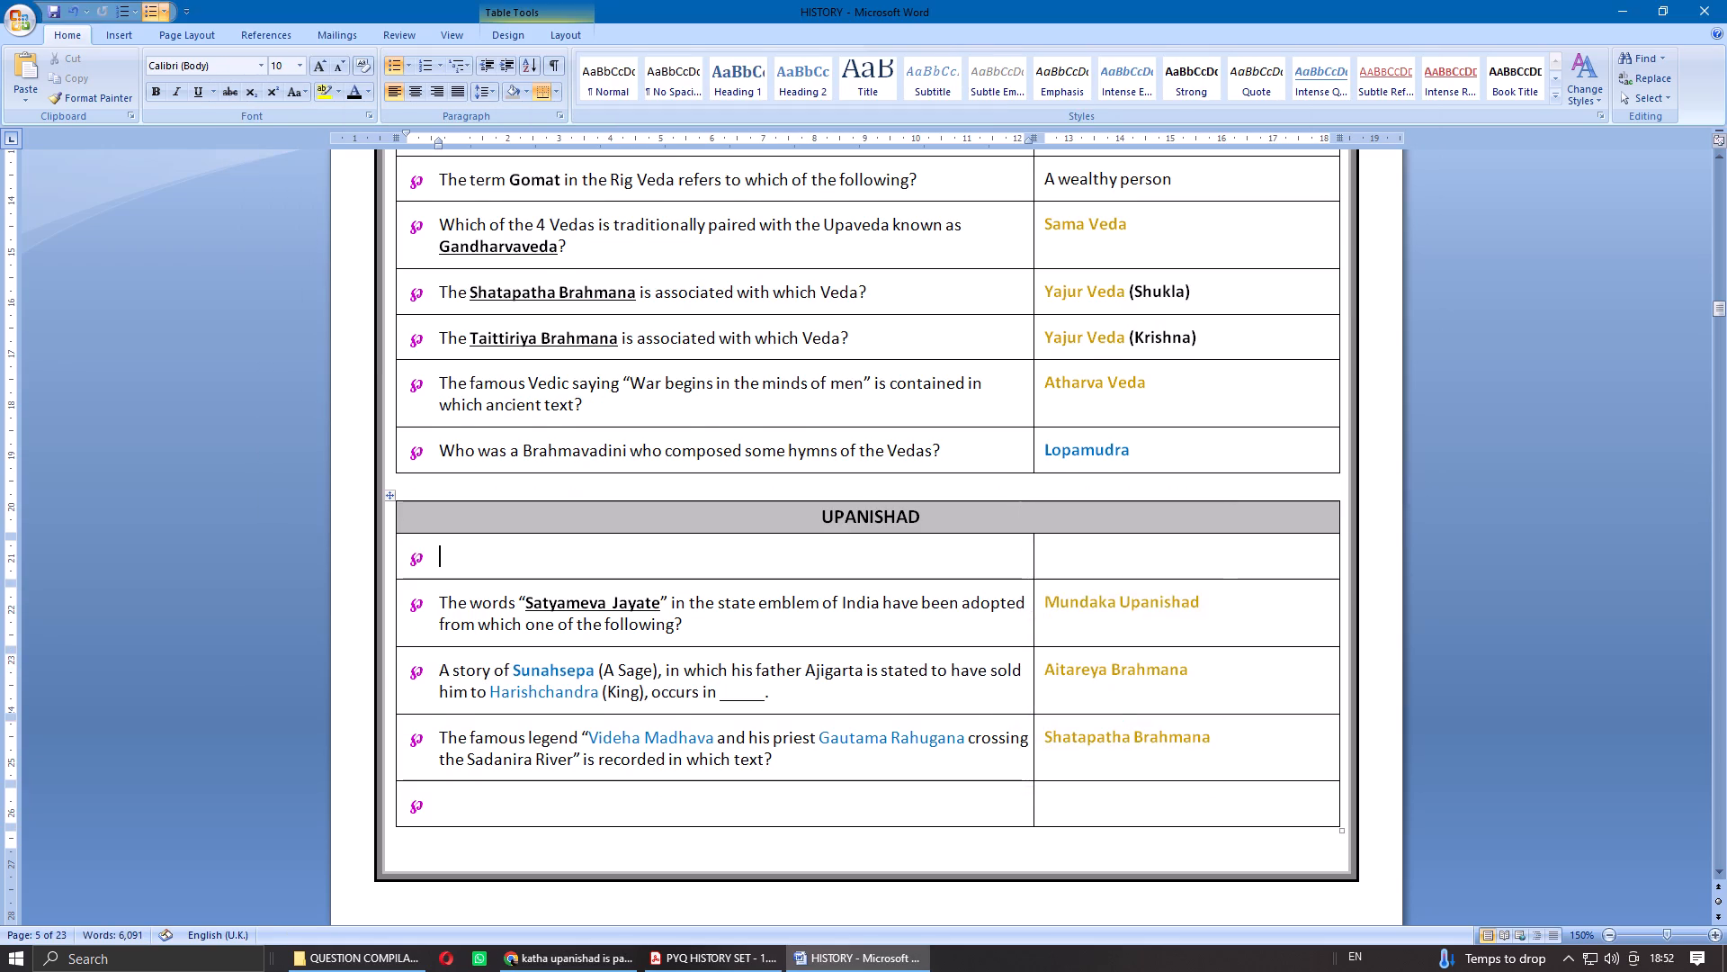
scroll(1023, 508, up, 1)
right_click(967, 445)
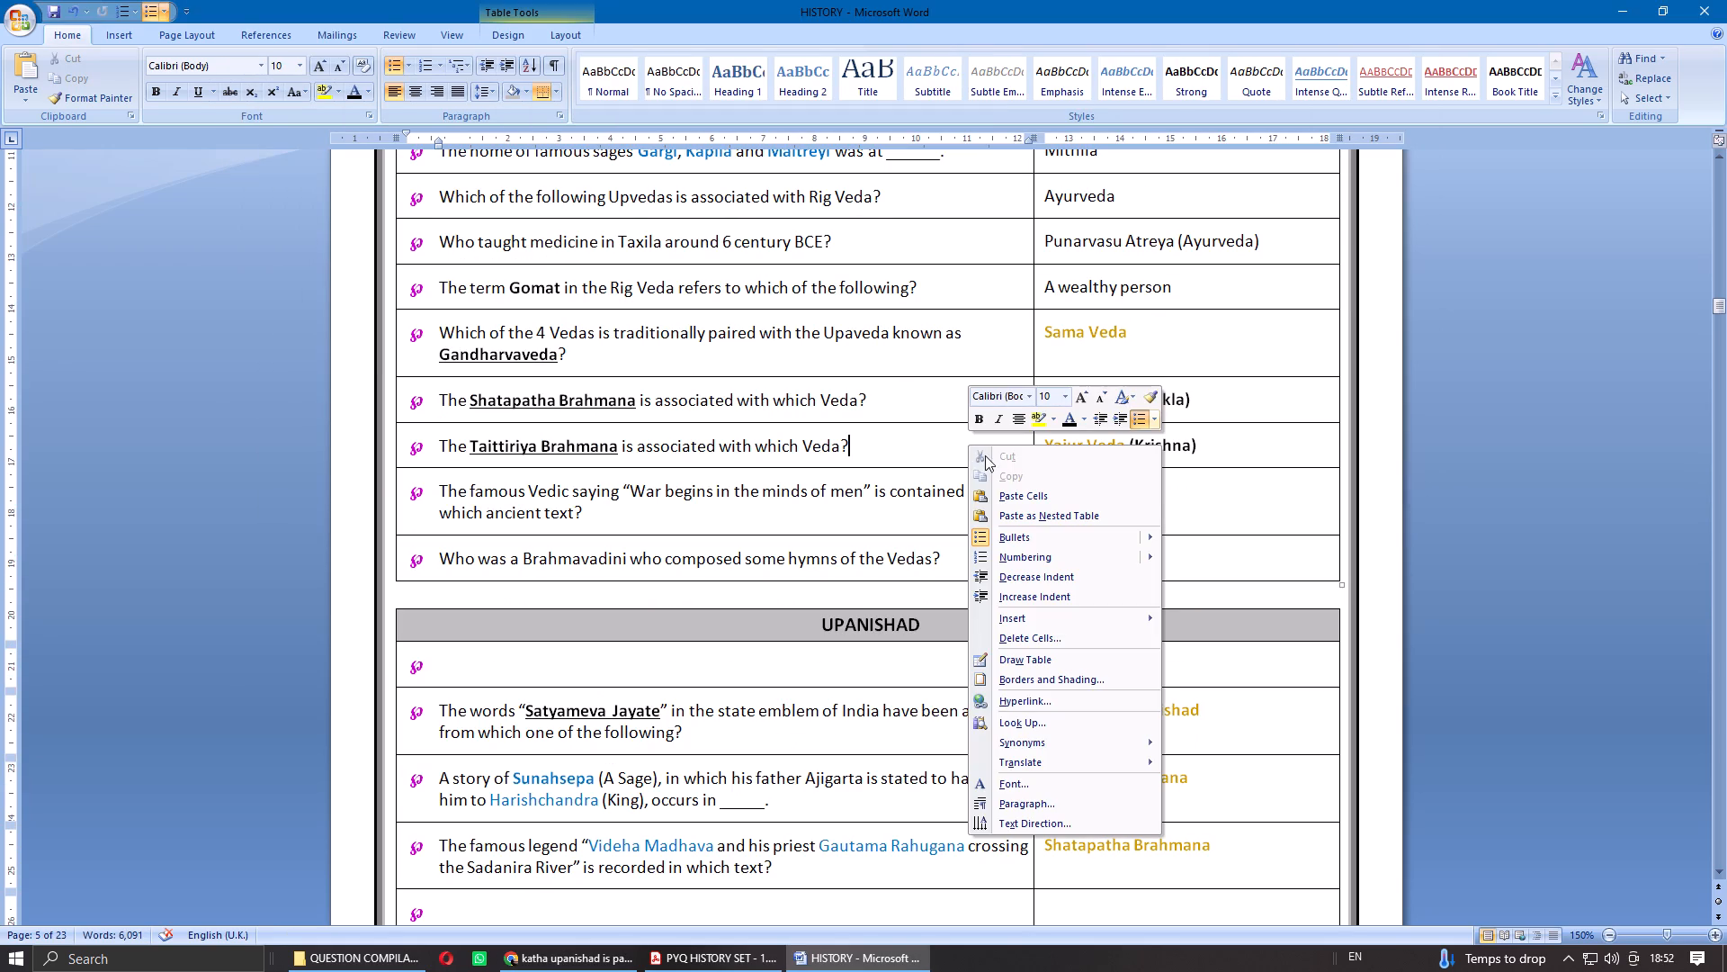
click(1221, 670)
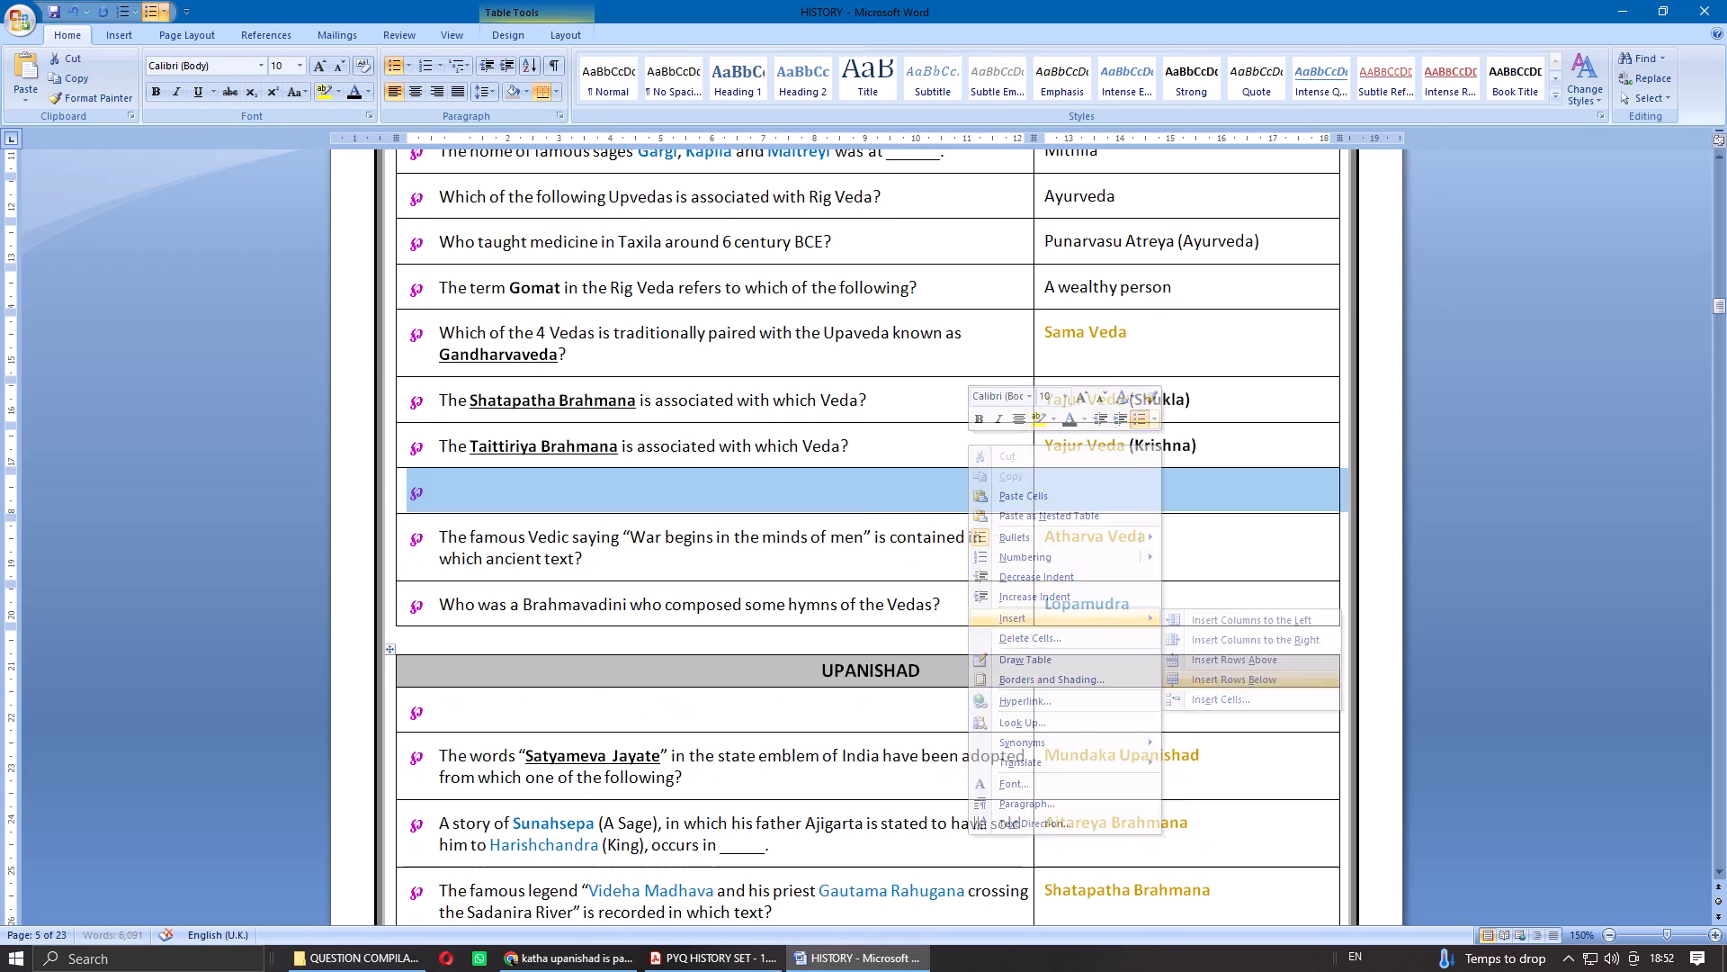
click(863, 493)
key(ctrl+v)
click(896, 505)
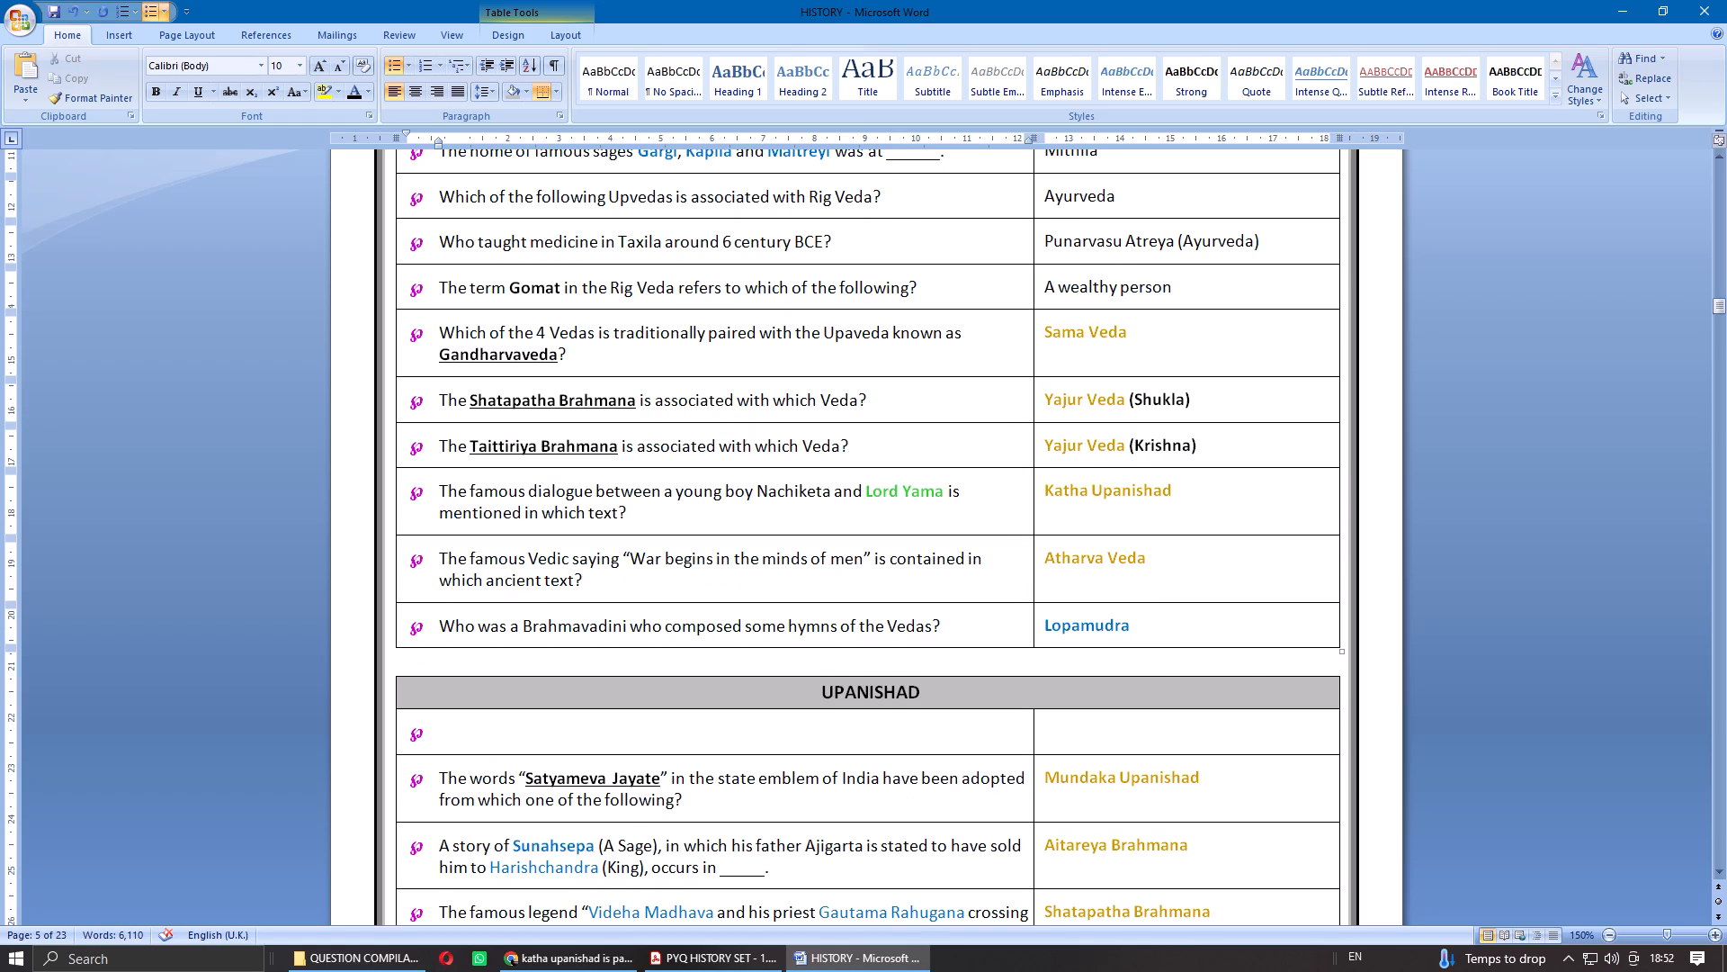
Move the Sunahsepa story question with its answer from the UPANISHAD table into a new row below the question on the Rigveda's region of composition.
scroll(1161, 760, down, 1)
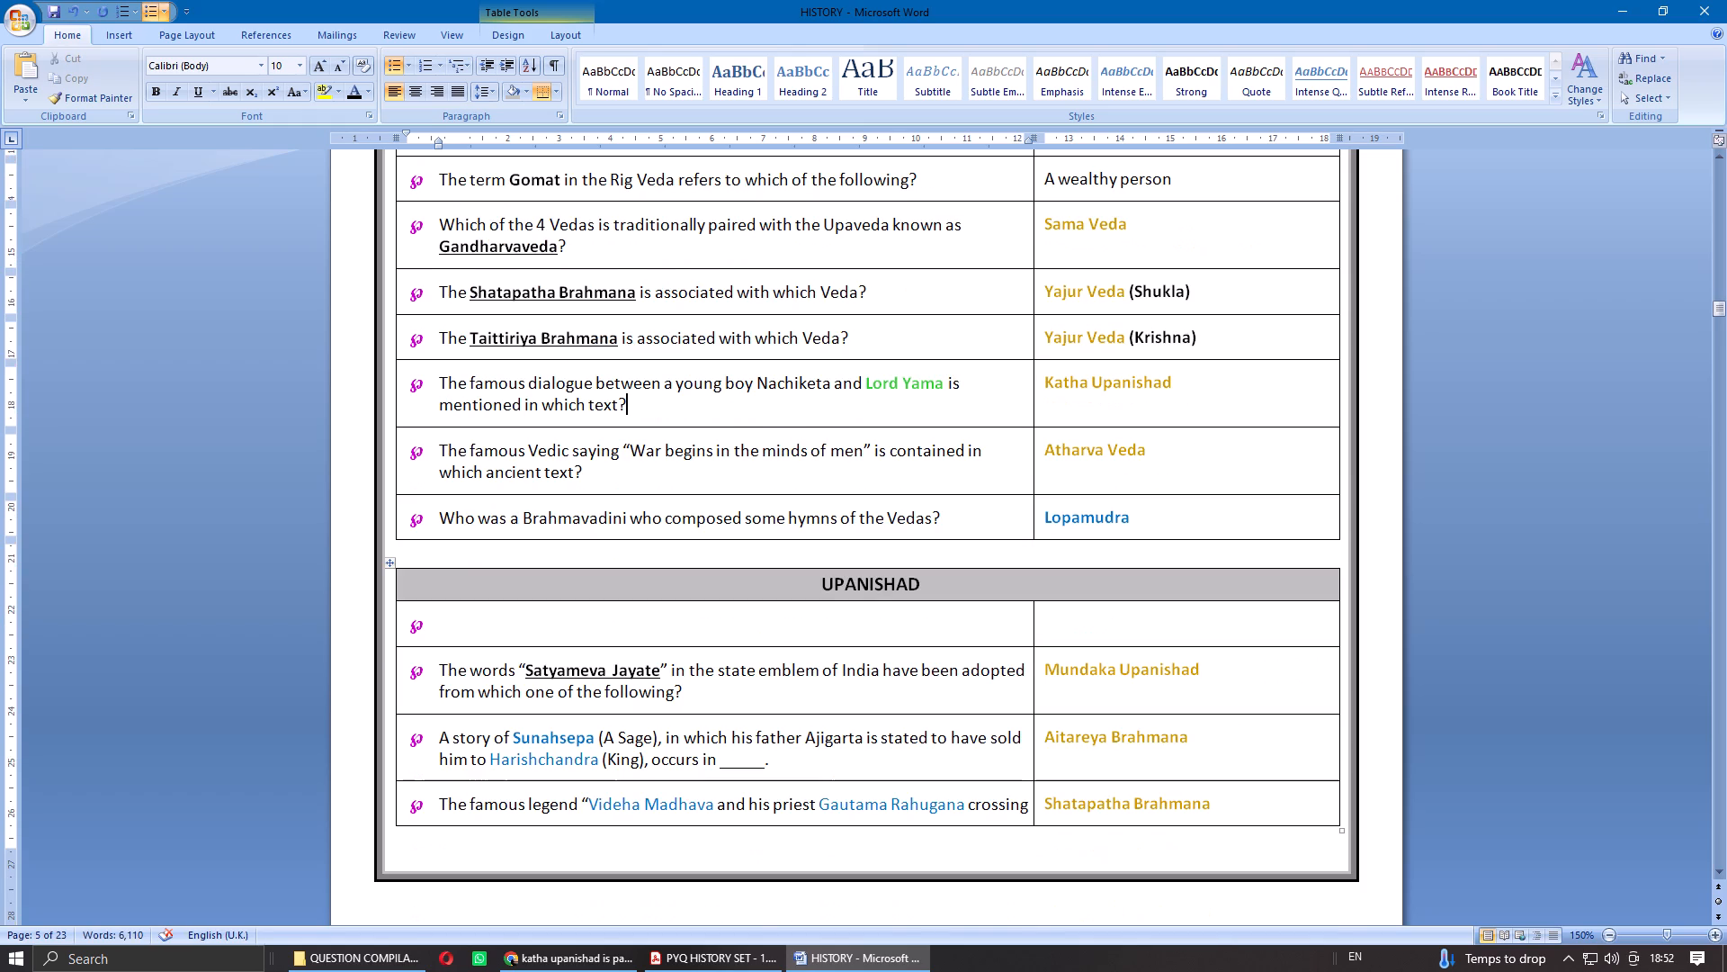
drag(1226, 733, 997, 734)
key(ctrl+x)
scroll(980, 661, up, 3)
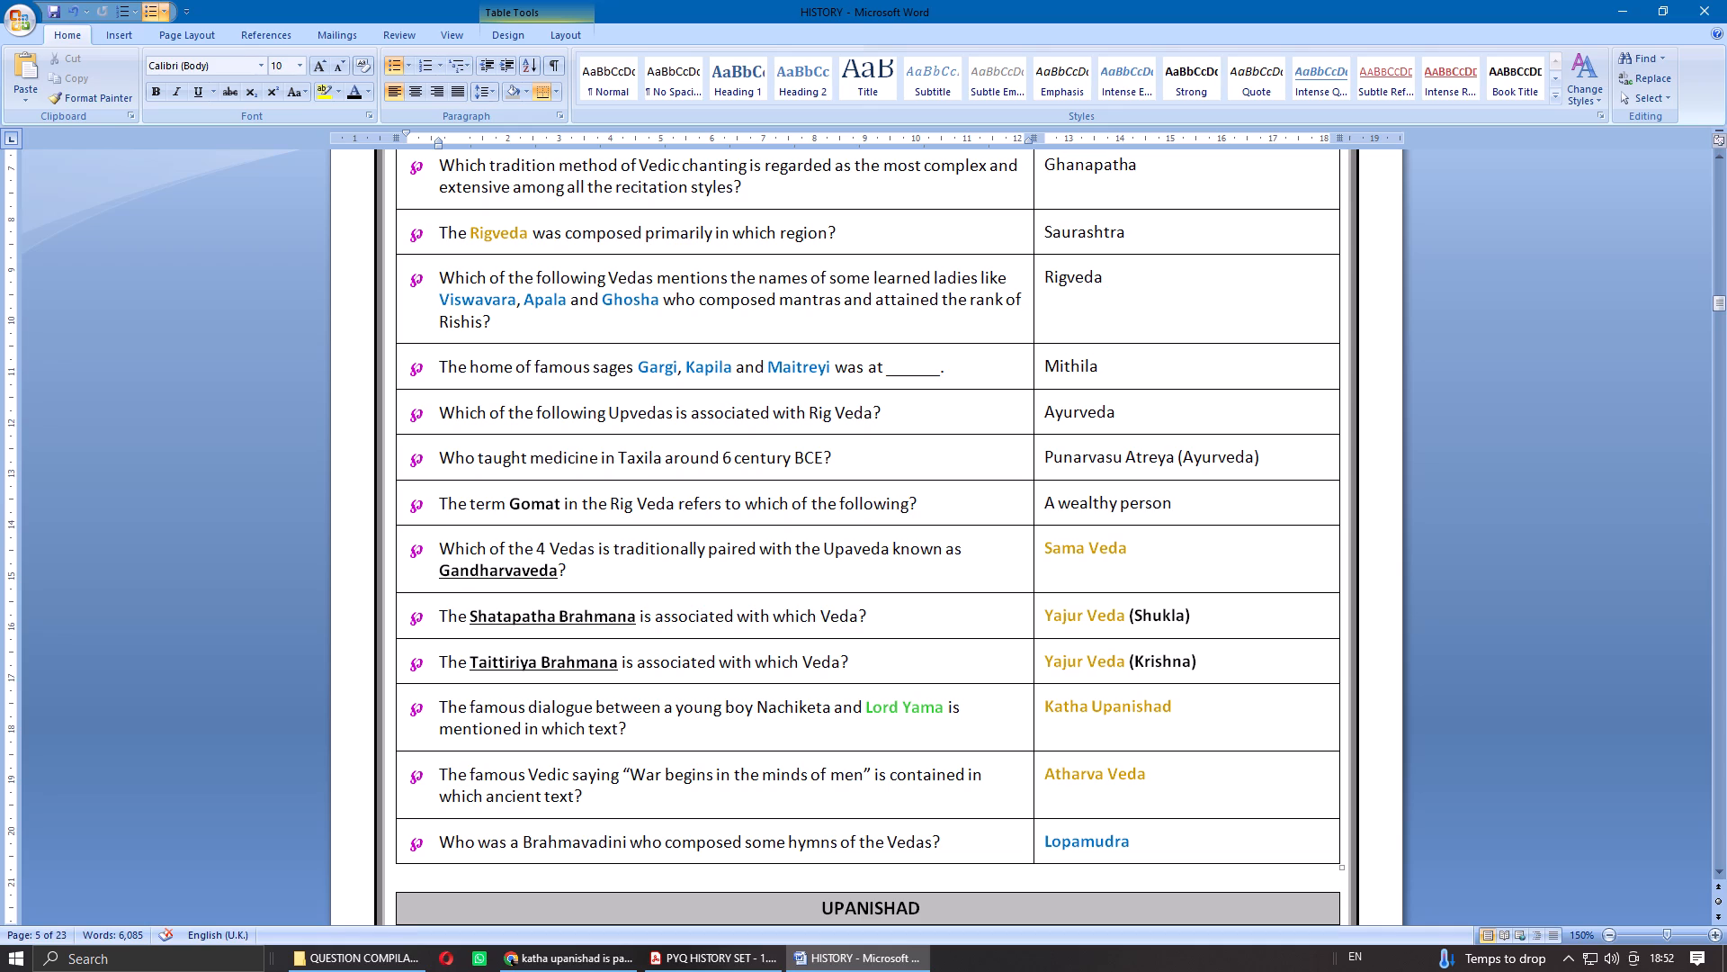
right_click(974, 371)
click(899, 319)
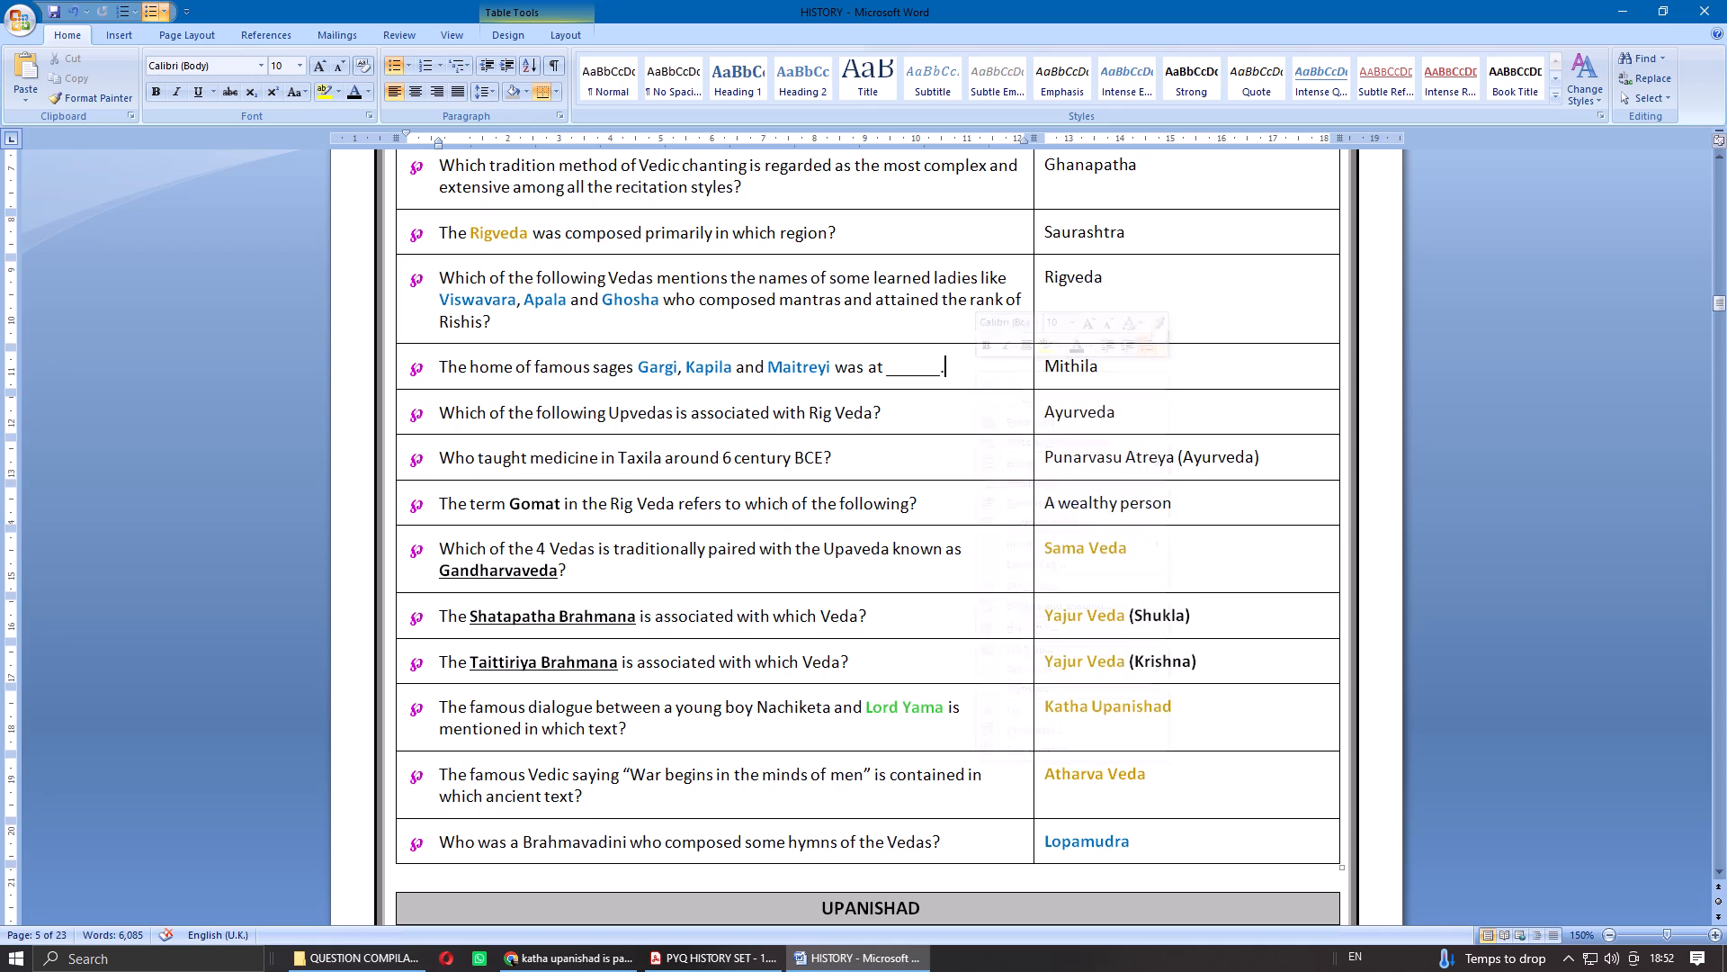
right_click(899, 319)
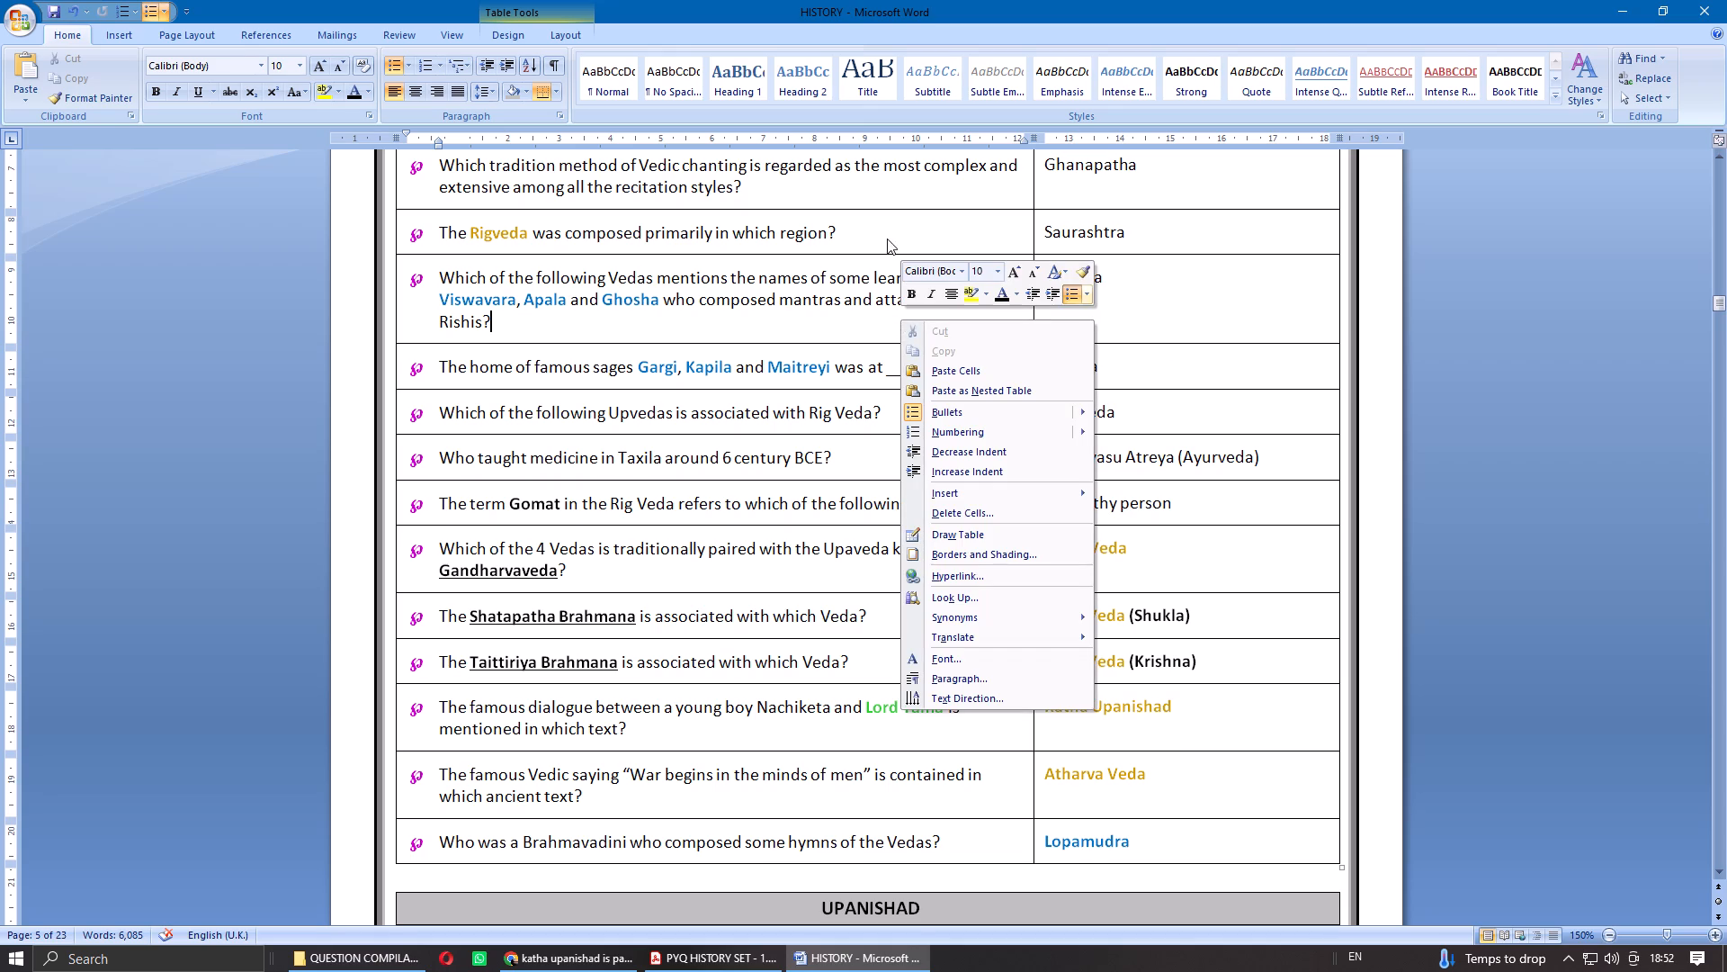
click(890, 235)
right_click(890, 235)
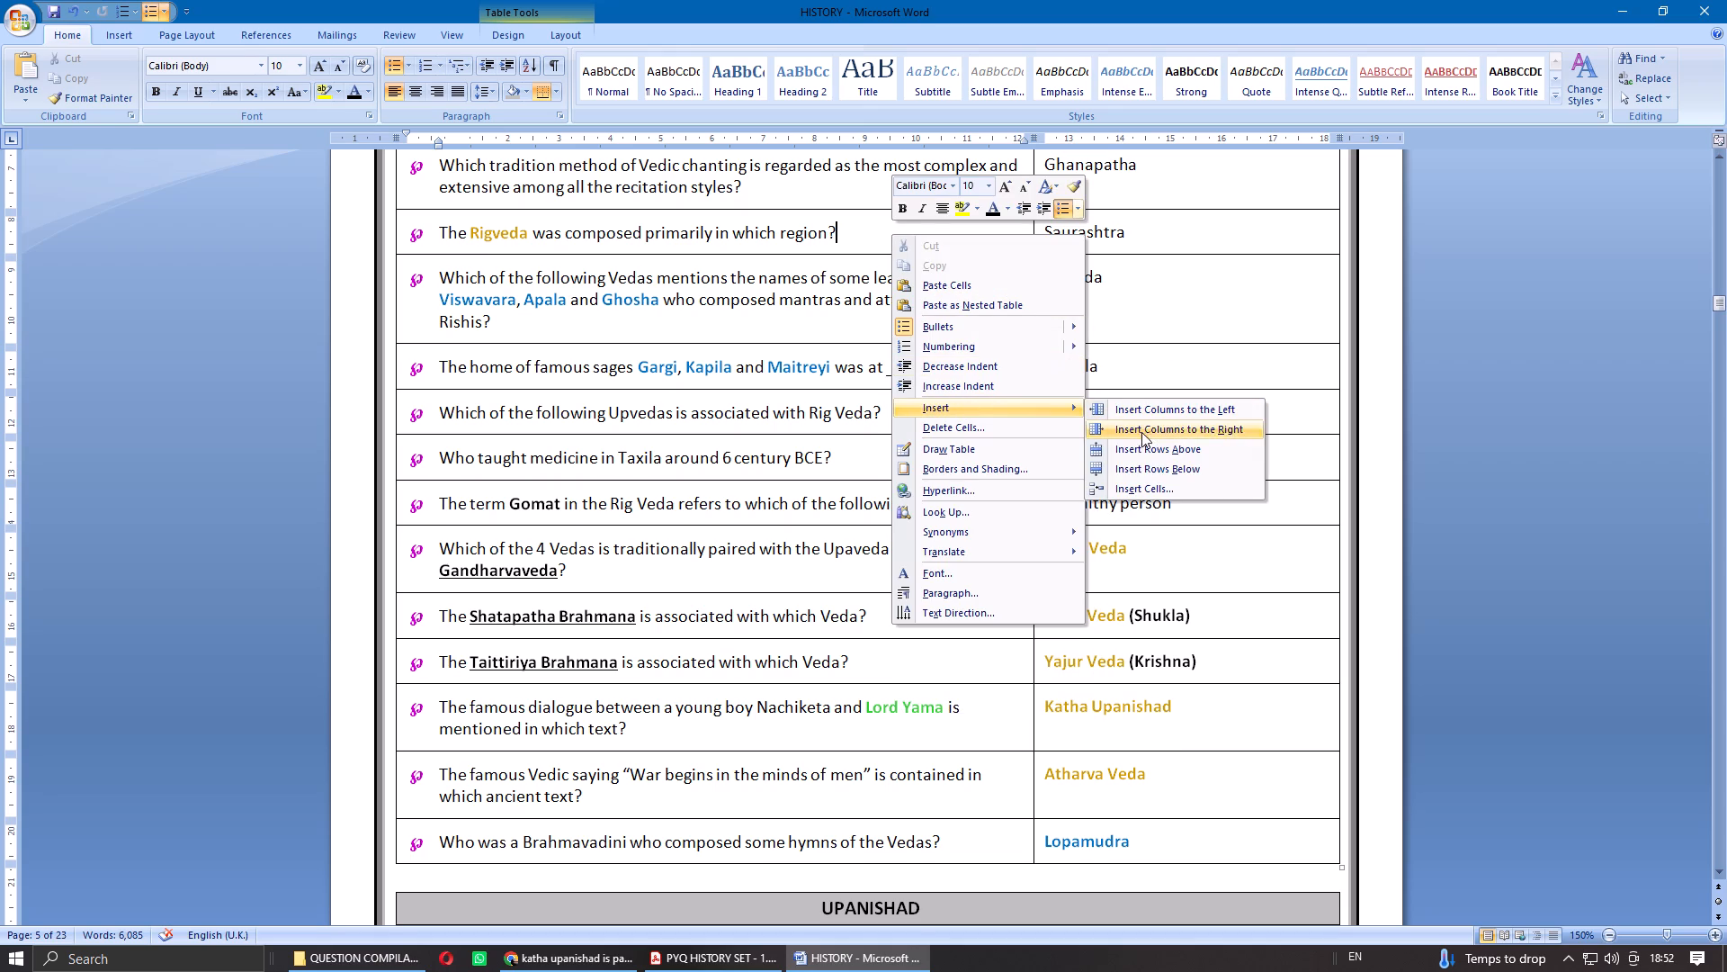
click(1146, 463)
click(813, 261)
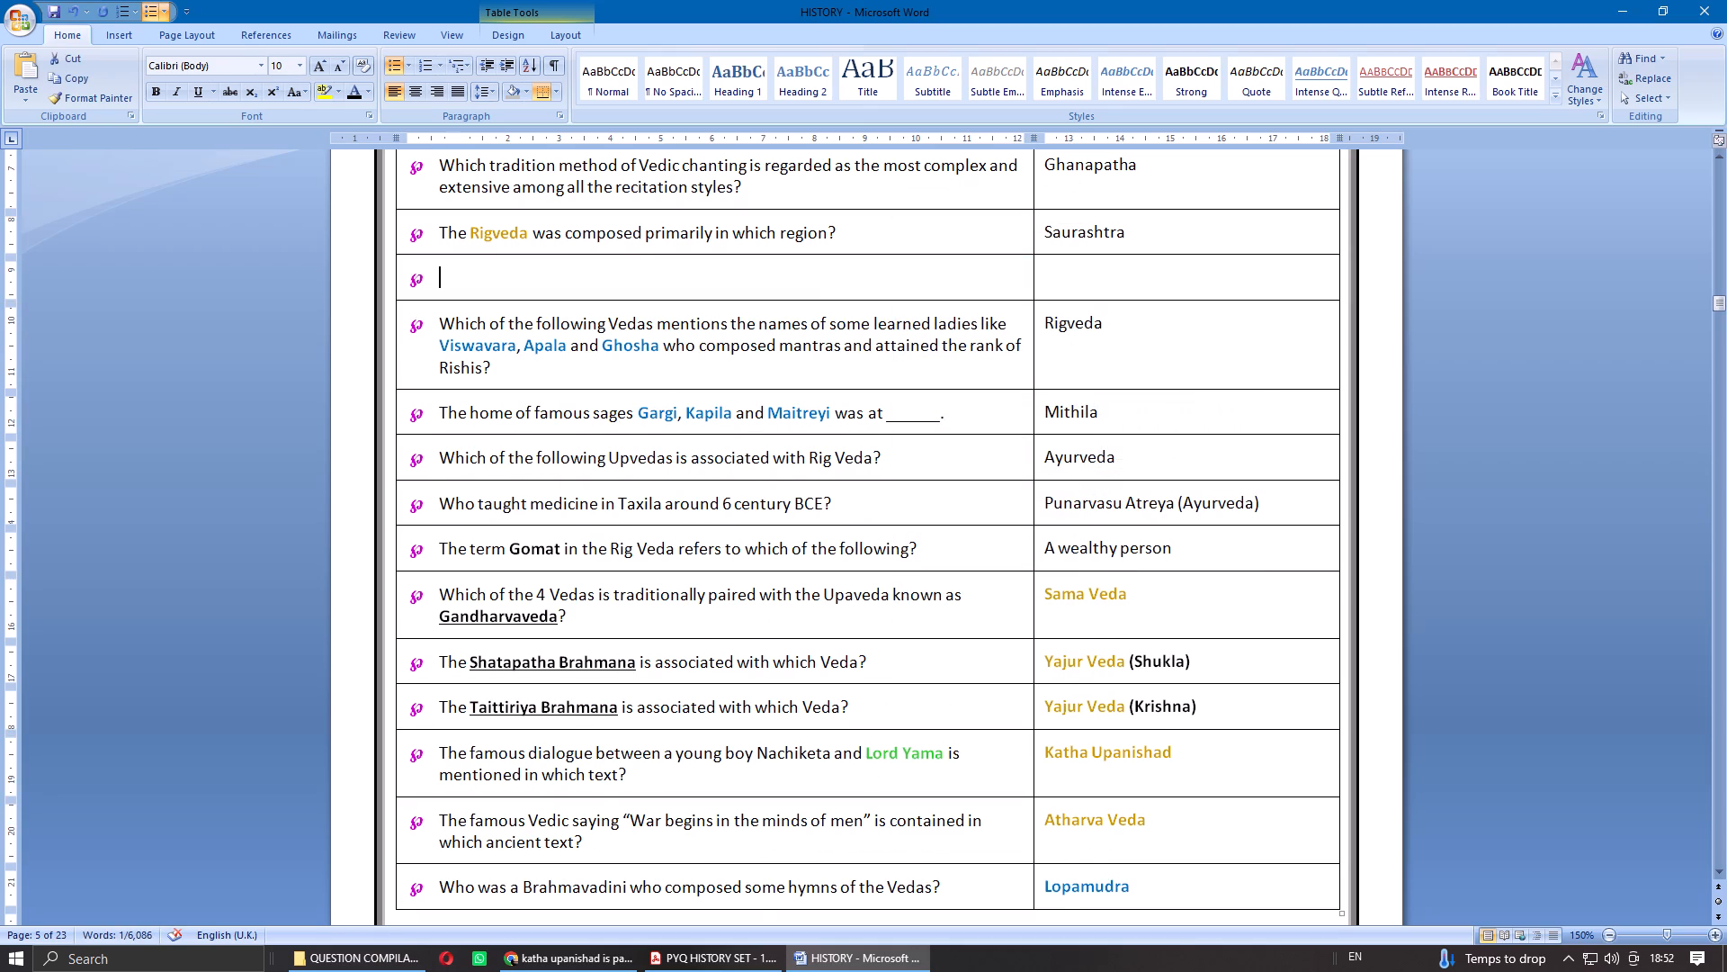
key(ctrl+v)
click(1142, 300)
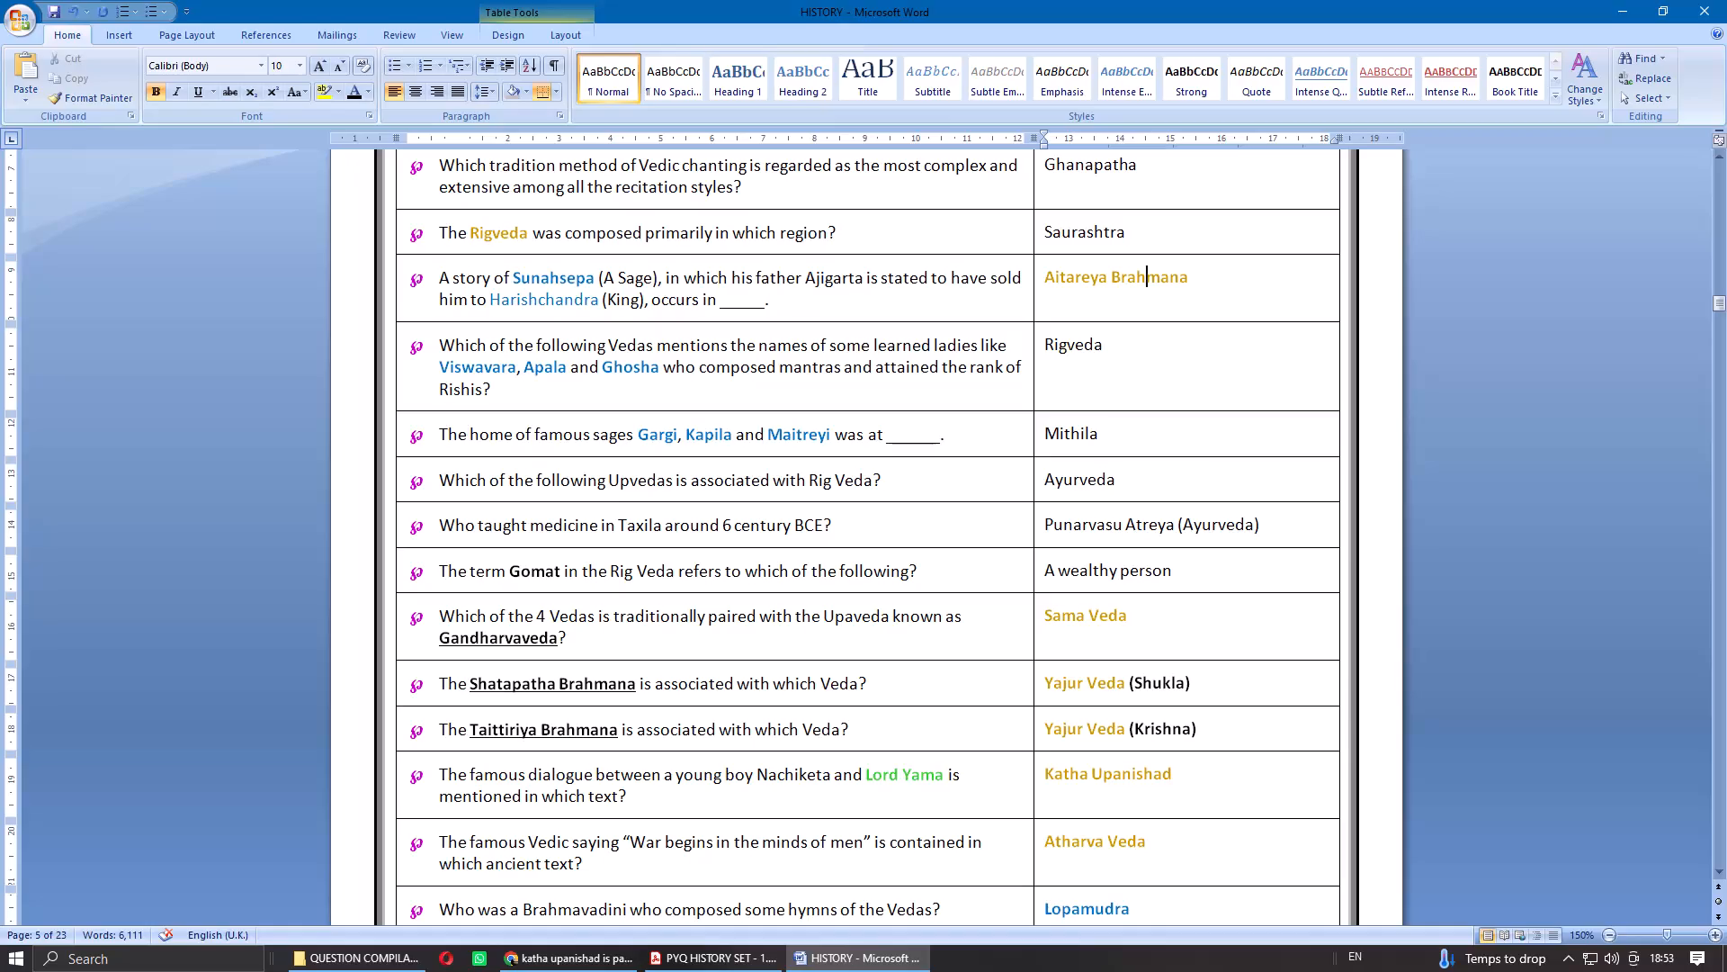
Move the Videha Madhava legend question with its answer from the UPANISHAD table into a new row below the Shatapatha Brahmana question.
scroll(1151, 404, down, 5)
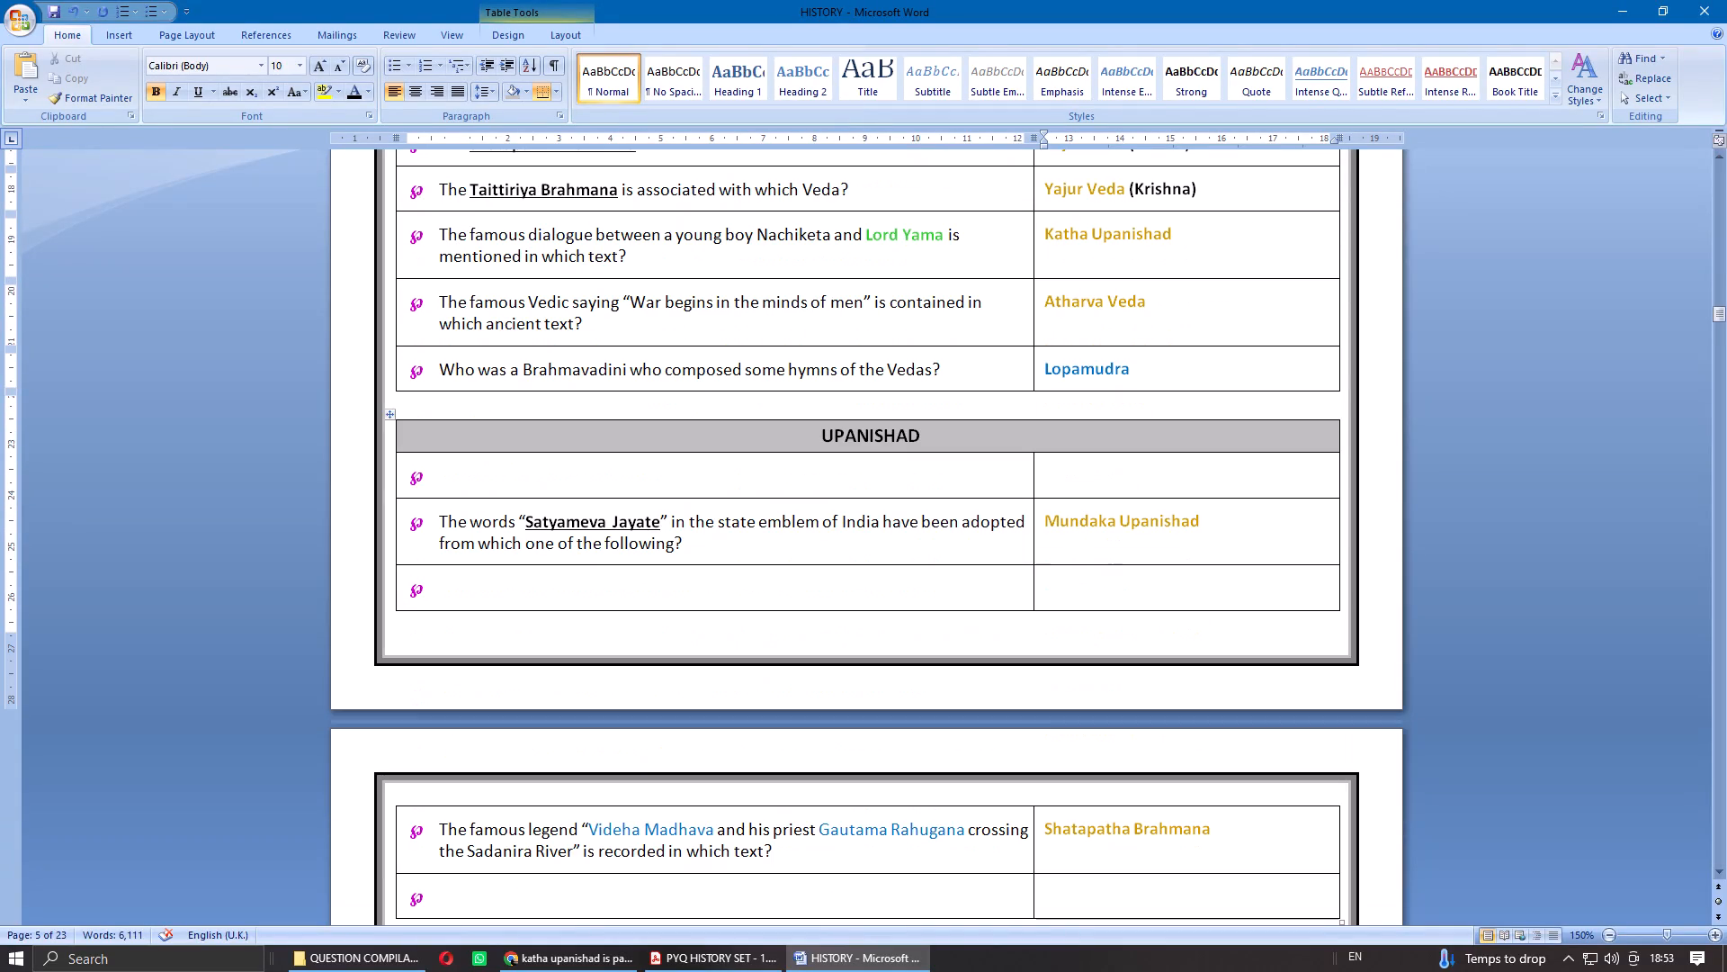
drag(1210, 835, 1114, 835)
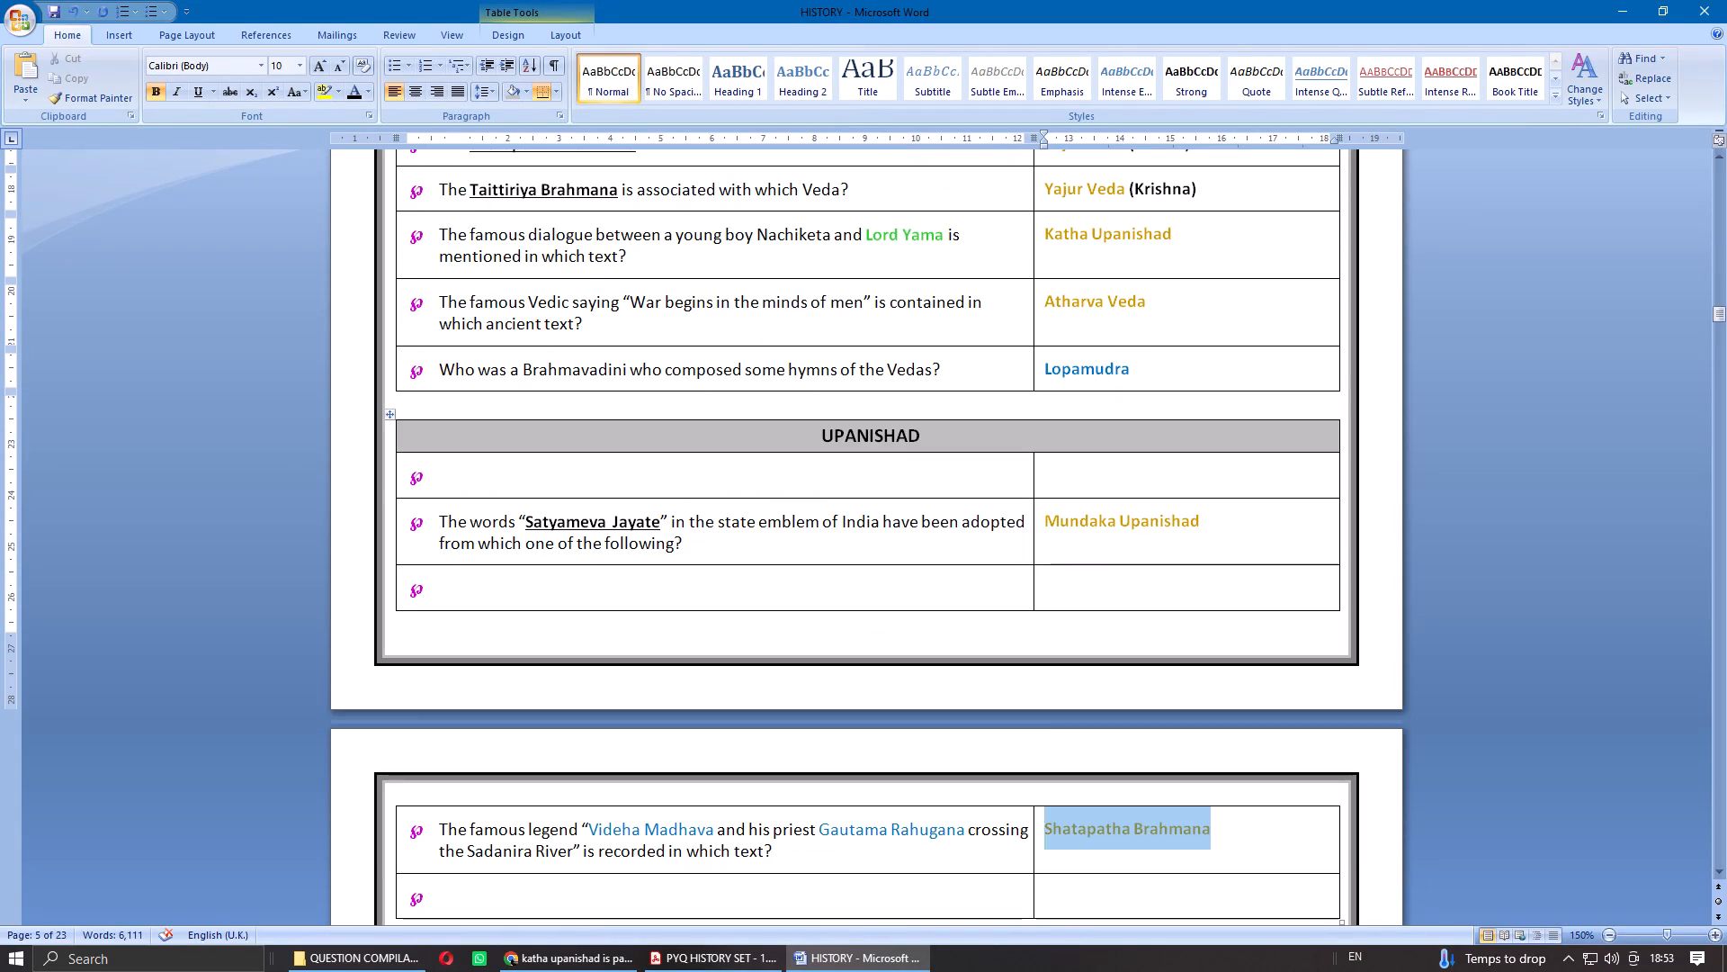
drag(1114, 835, 944, 840)
key(ctrl+x)
scroll(1032, 636, up, 3)
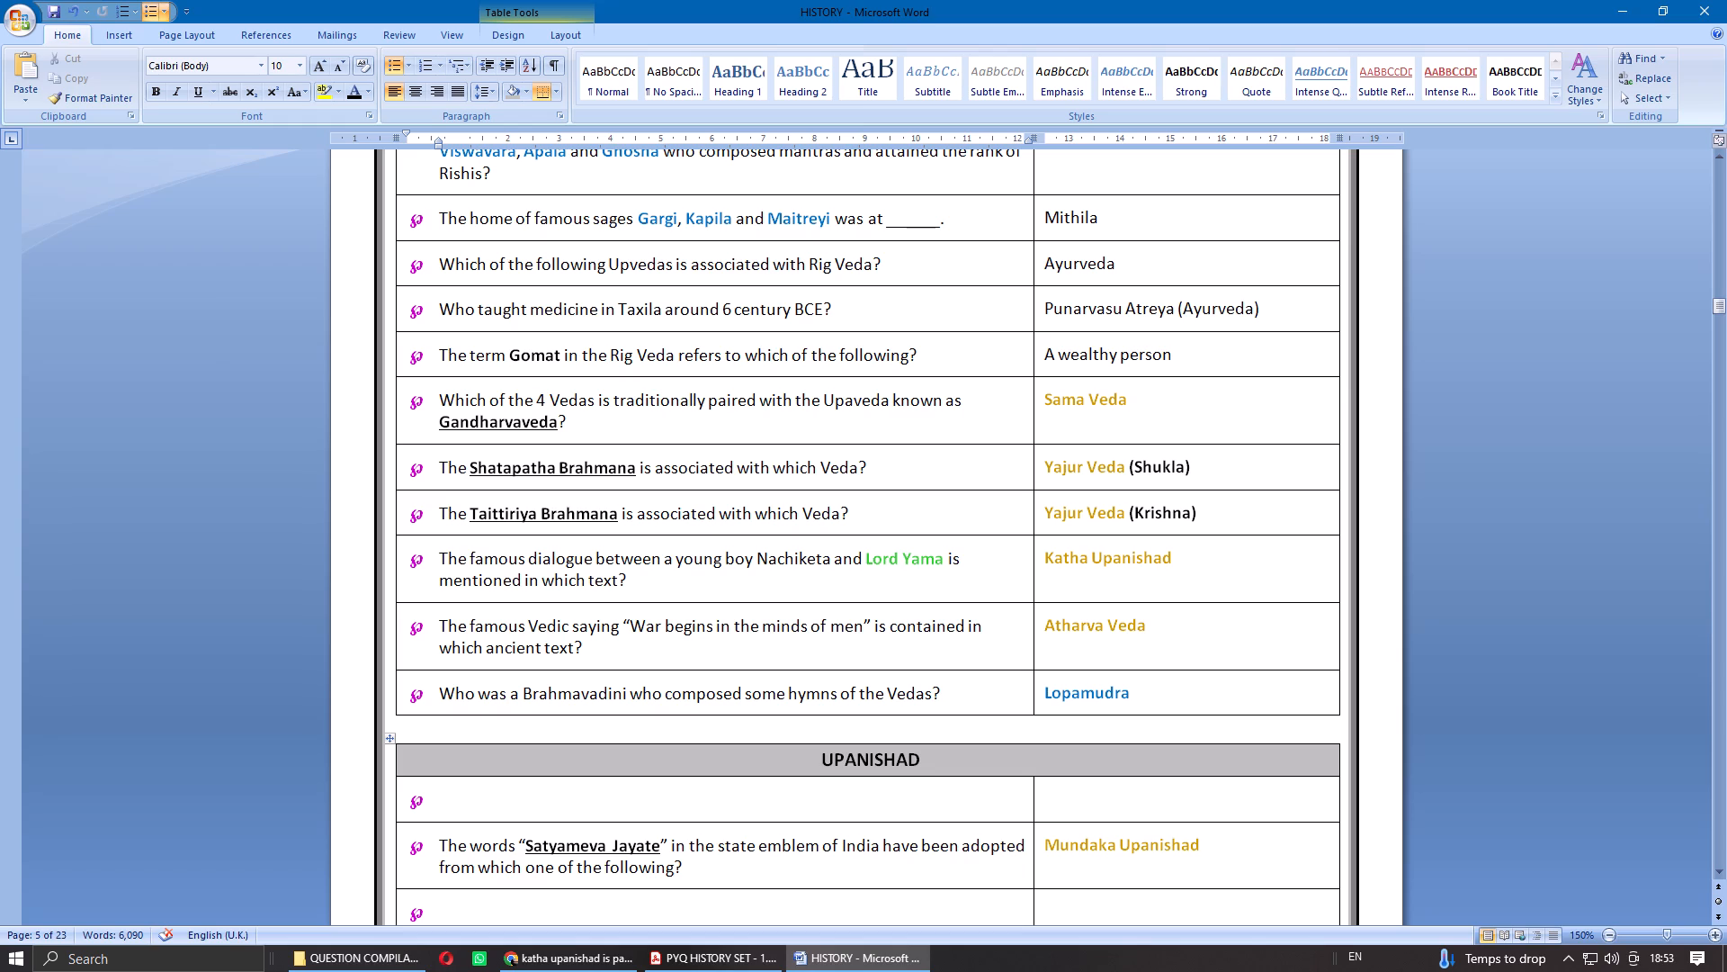
click(602, 965)
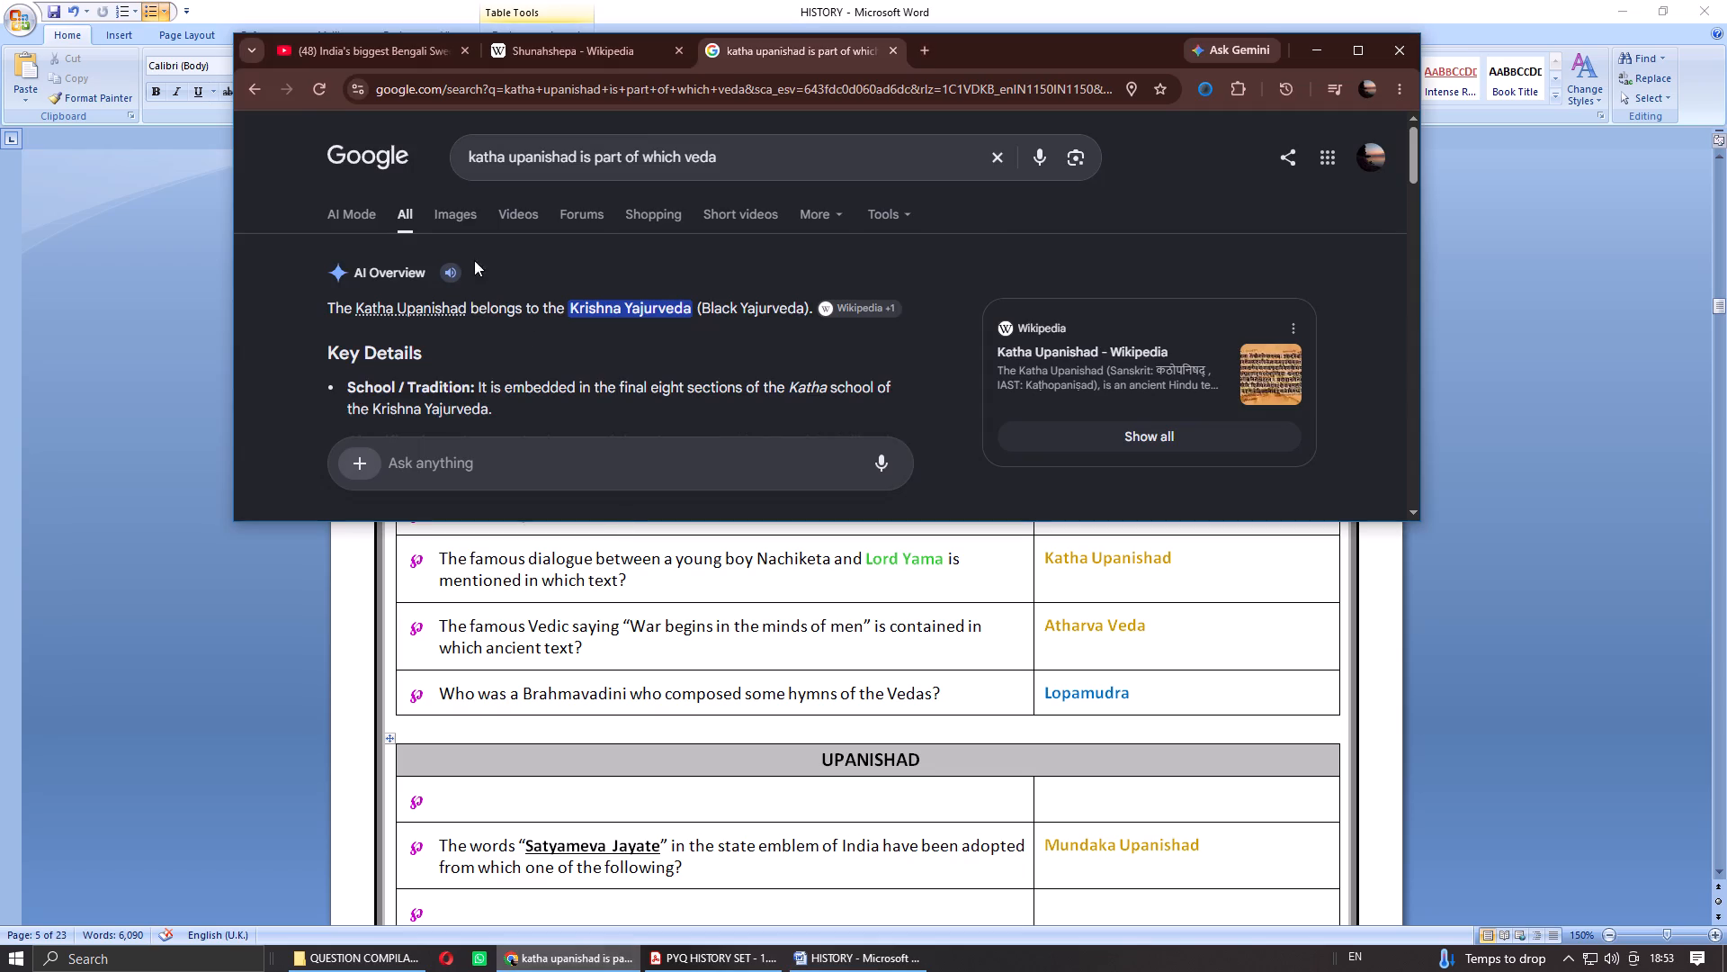
click(255, 87)
click(255, 87)
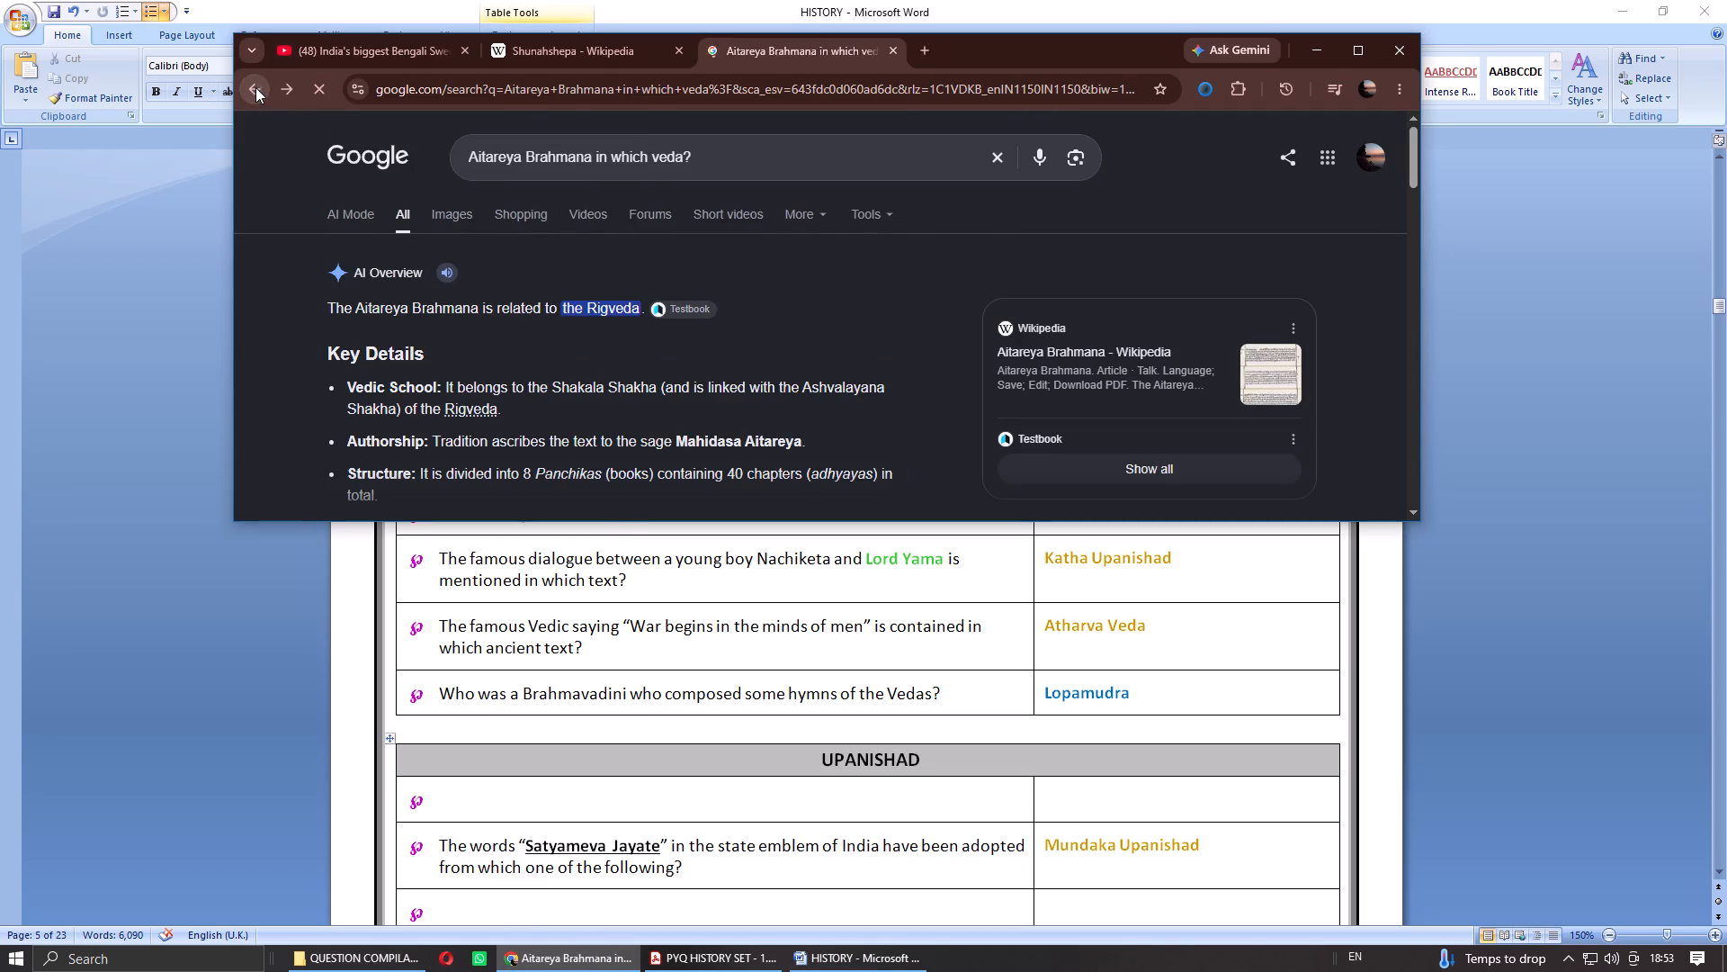
click(1008, 633)
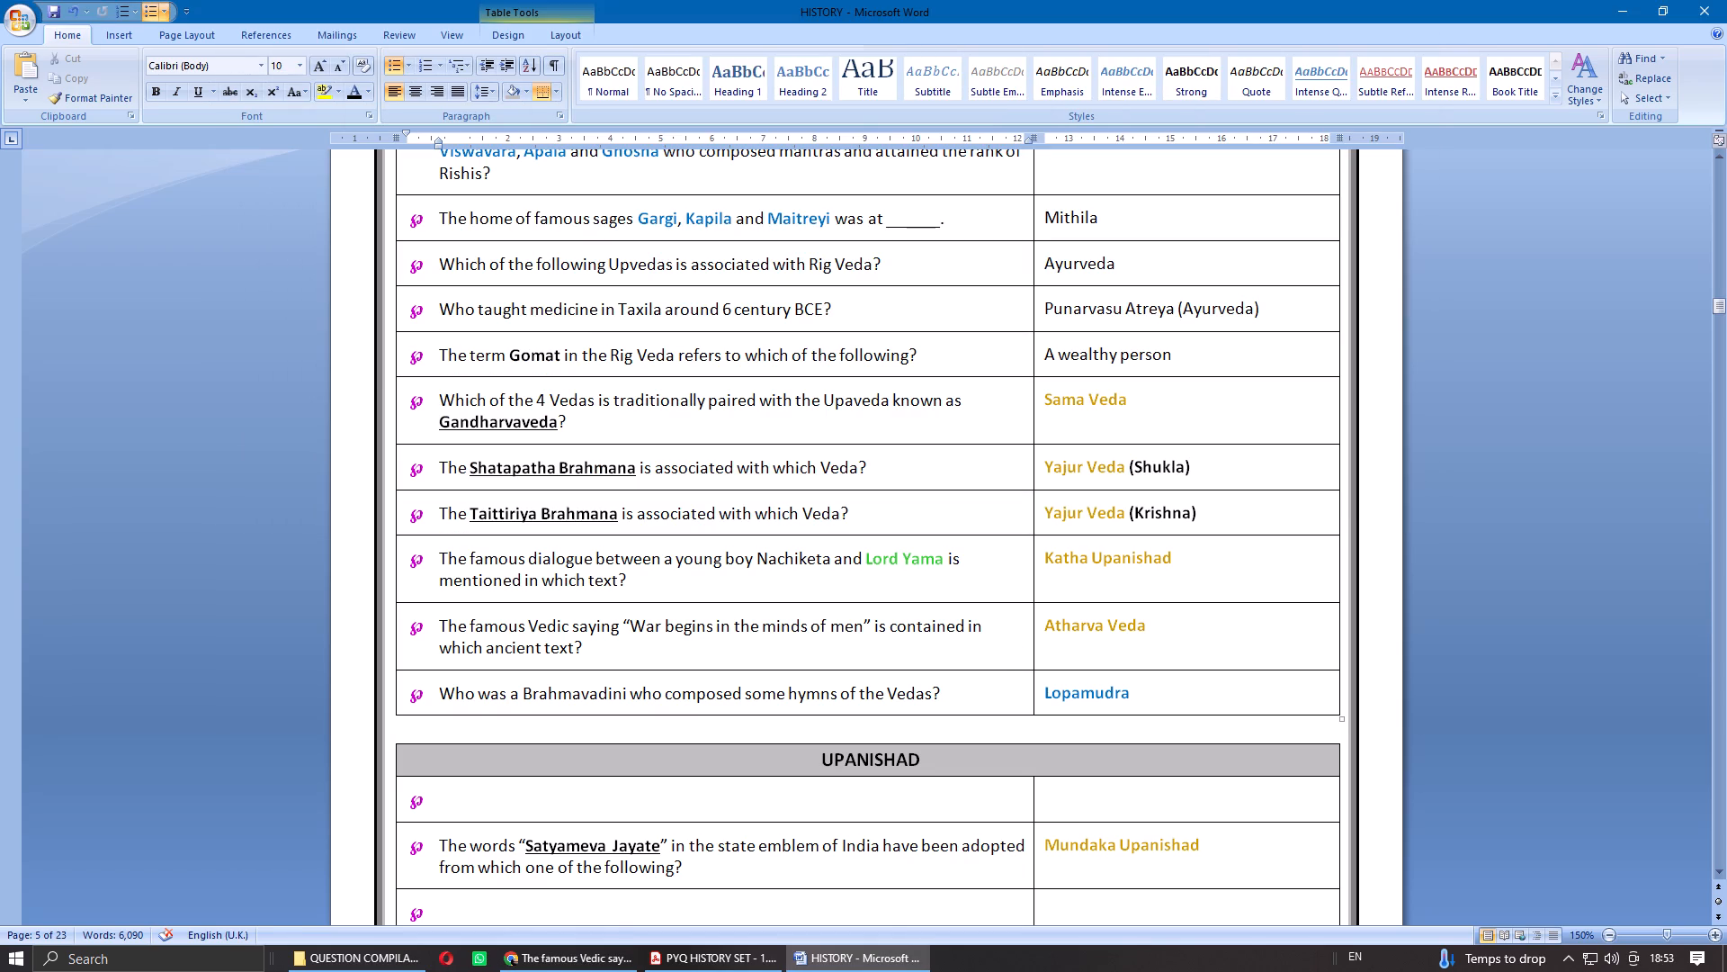
right_click(1211, 467)
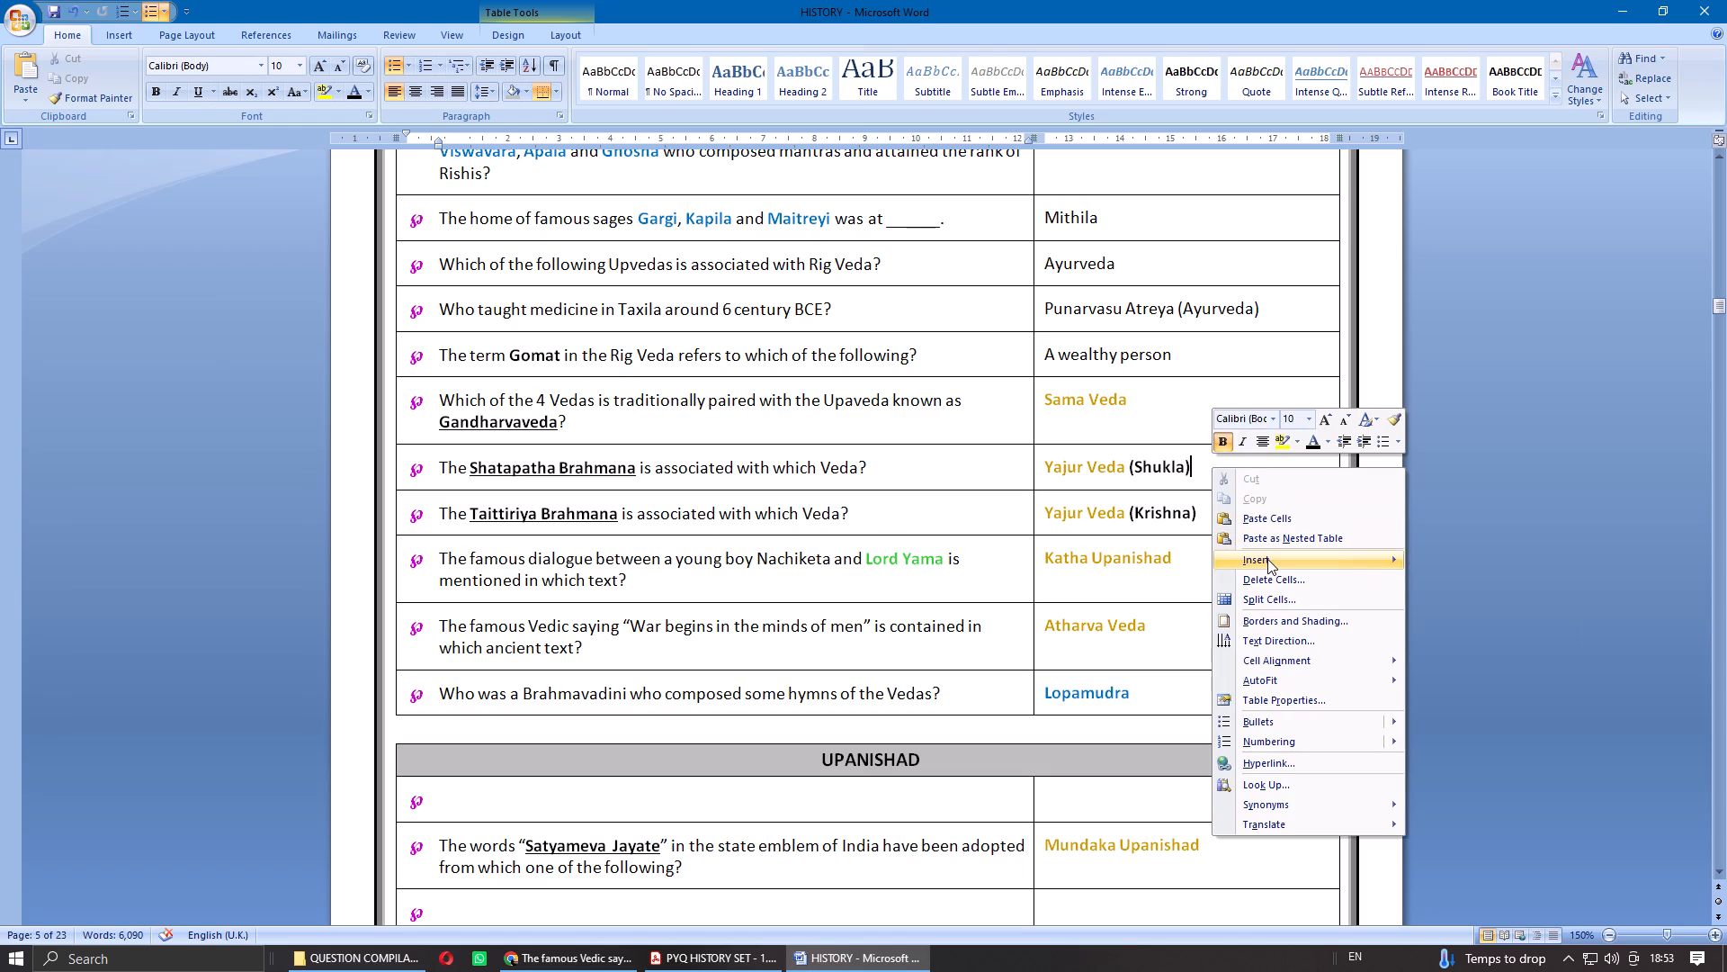
click(1480, 616)
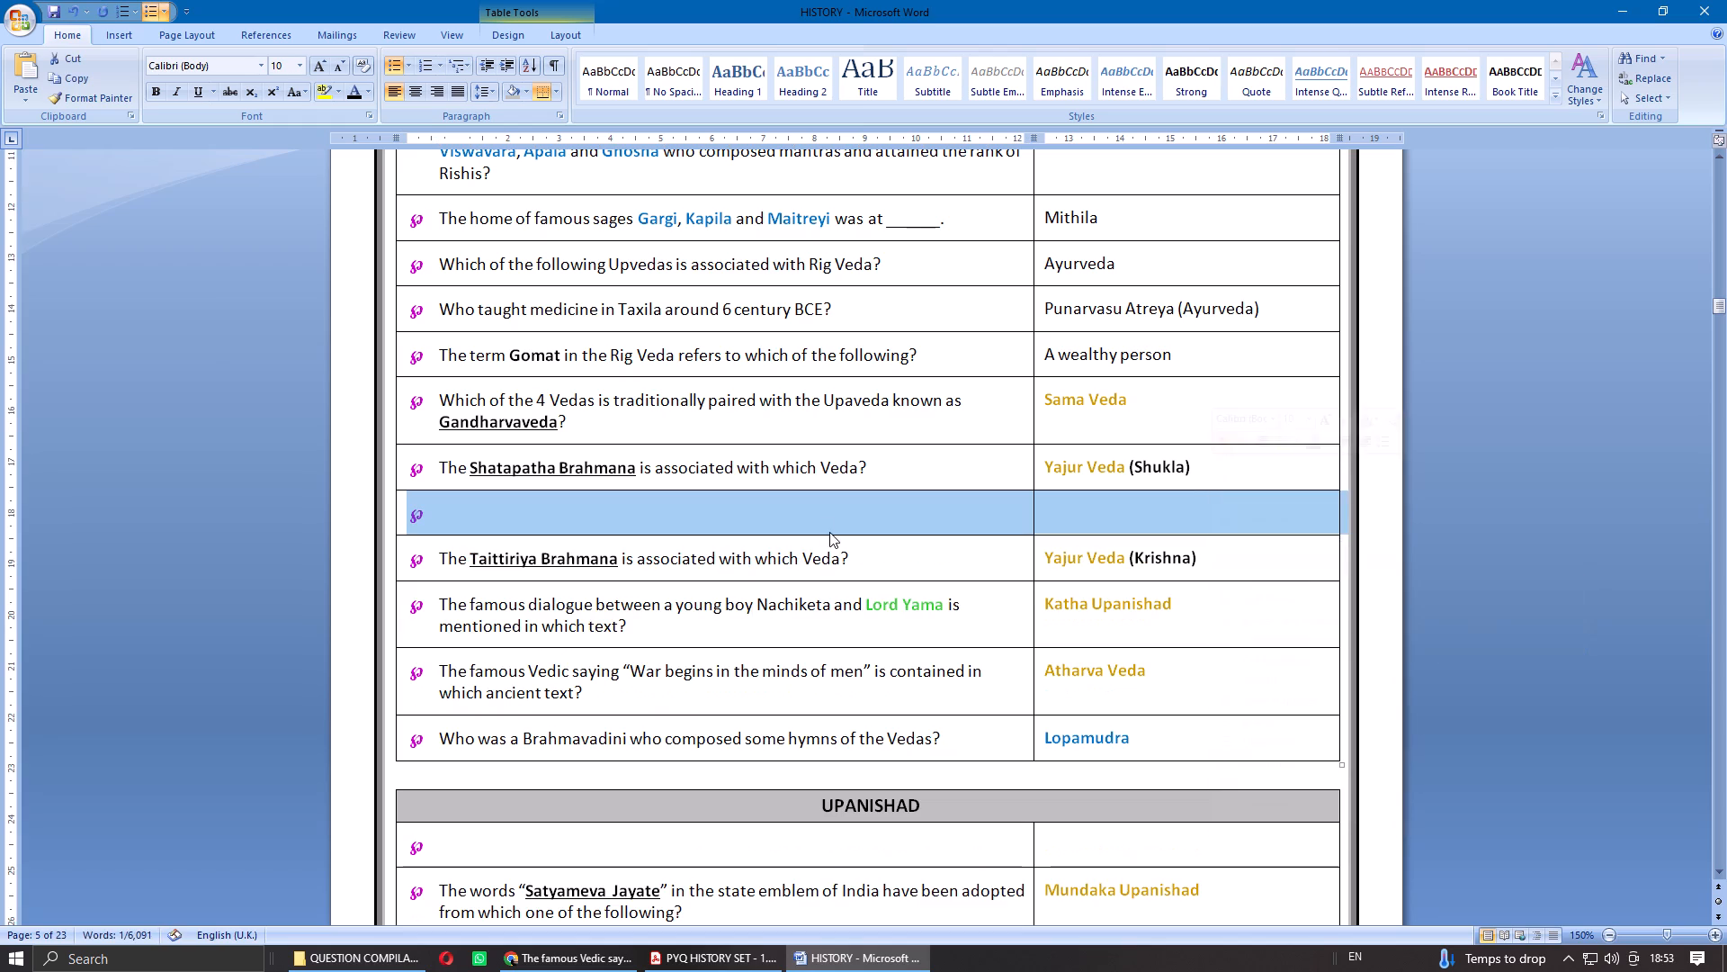
click(754, 500)
key(ctrl+v)
click(862, 520)
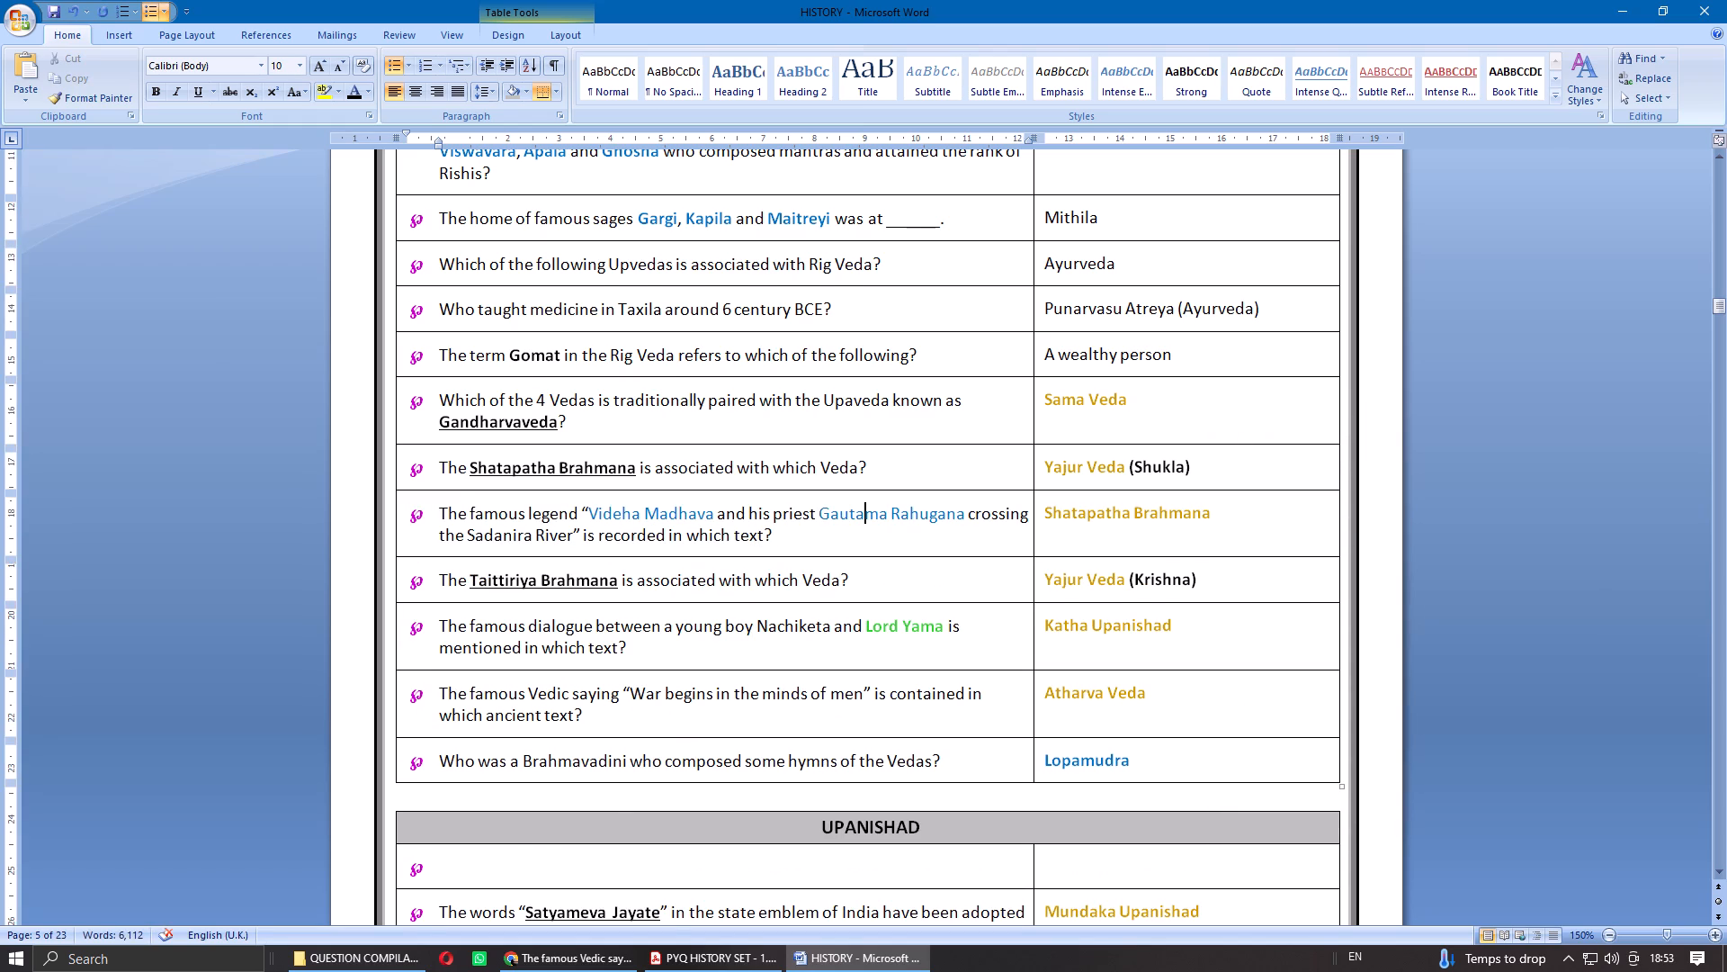
Copy "Aitareya Brahmana" and insert a row below the question on the Rigveda's region of composition reading "Is associated with which Veda?".
scroll(855, 527, up, 2)
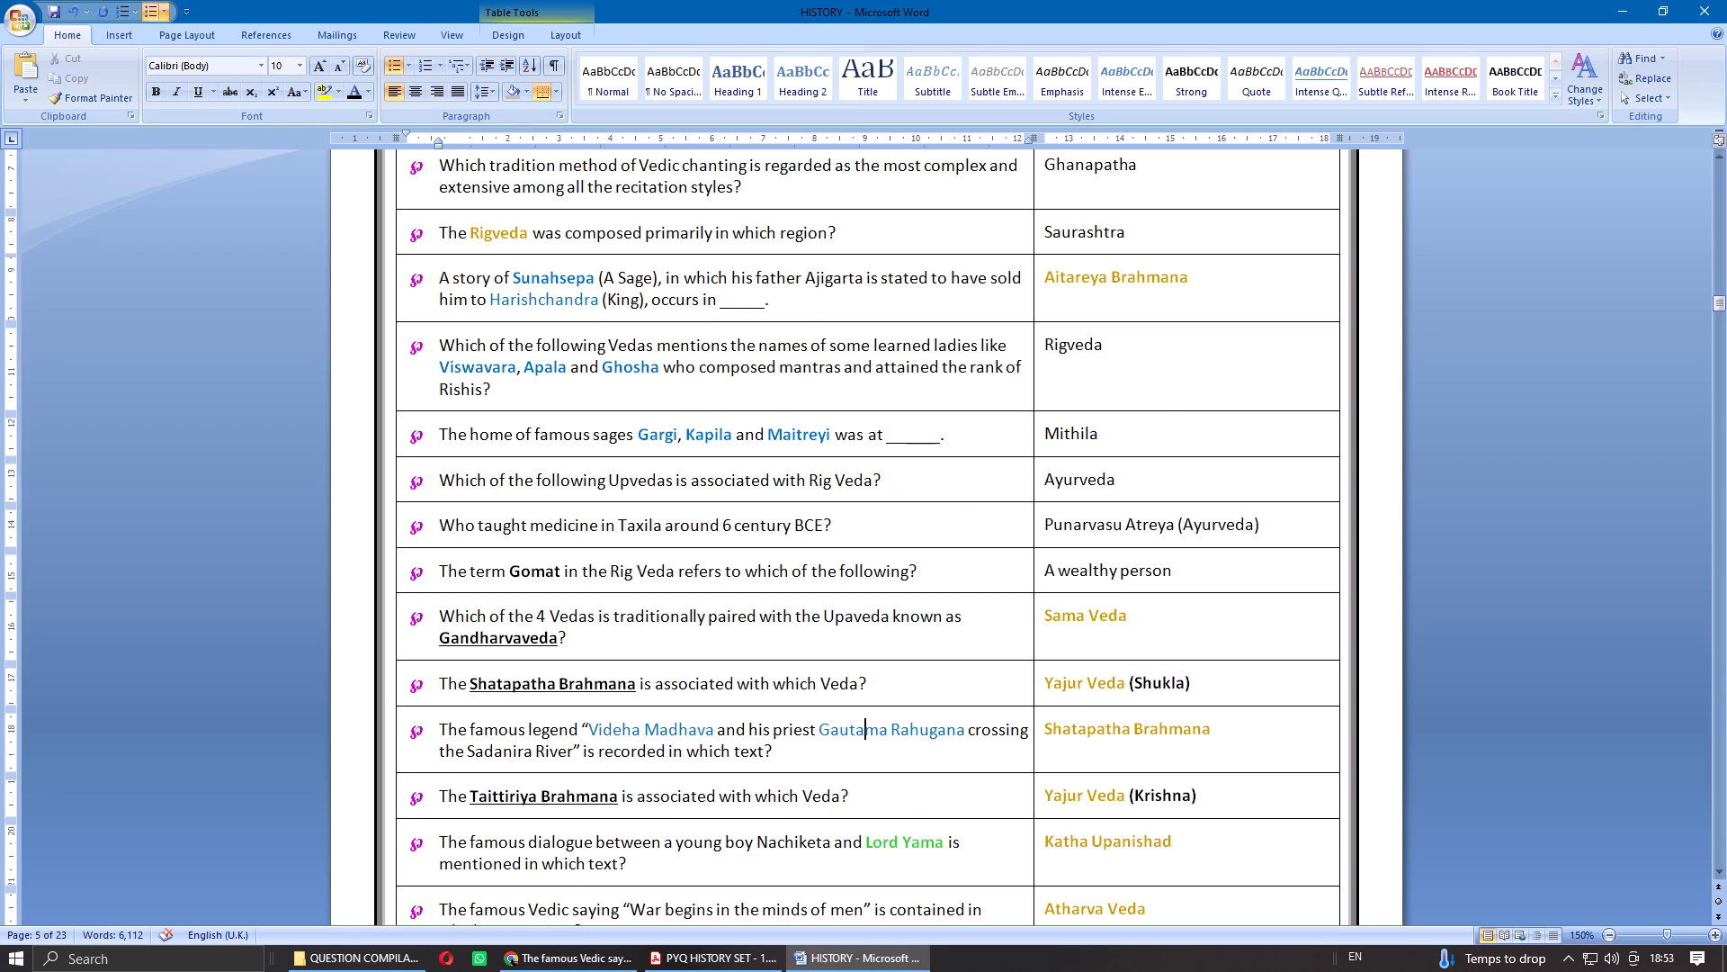
drag(1202, 277, 1076, 278)
key(ctrl+c)
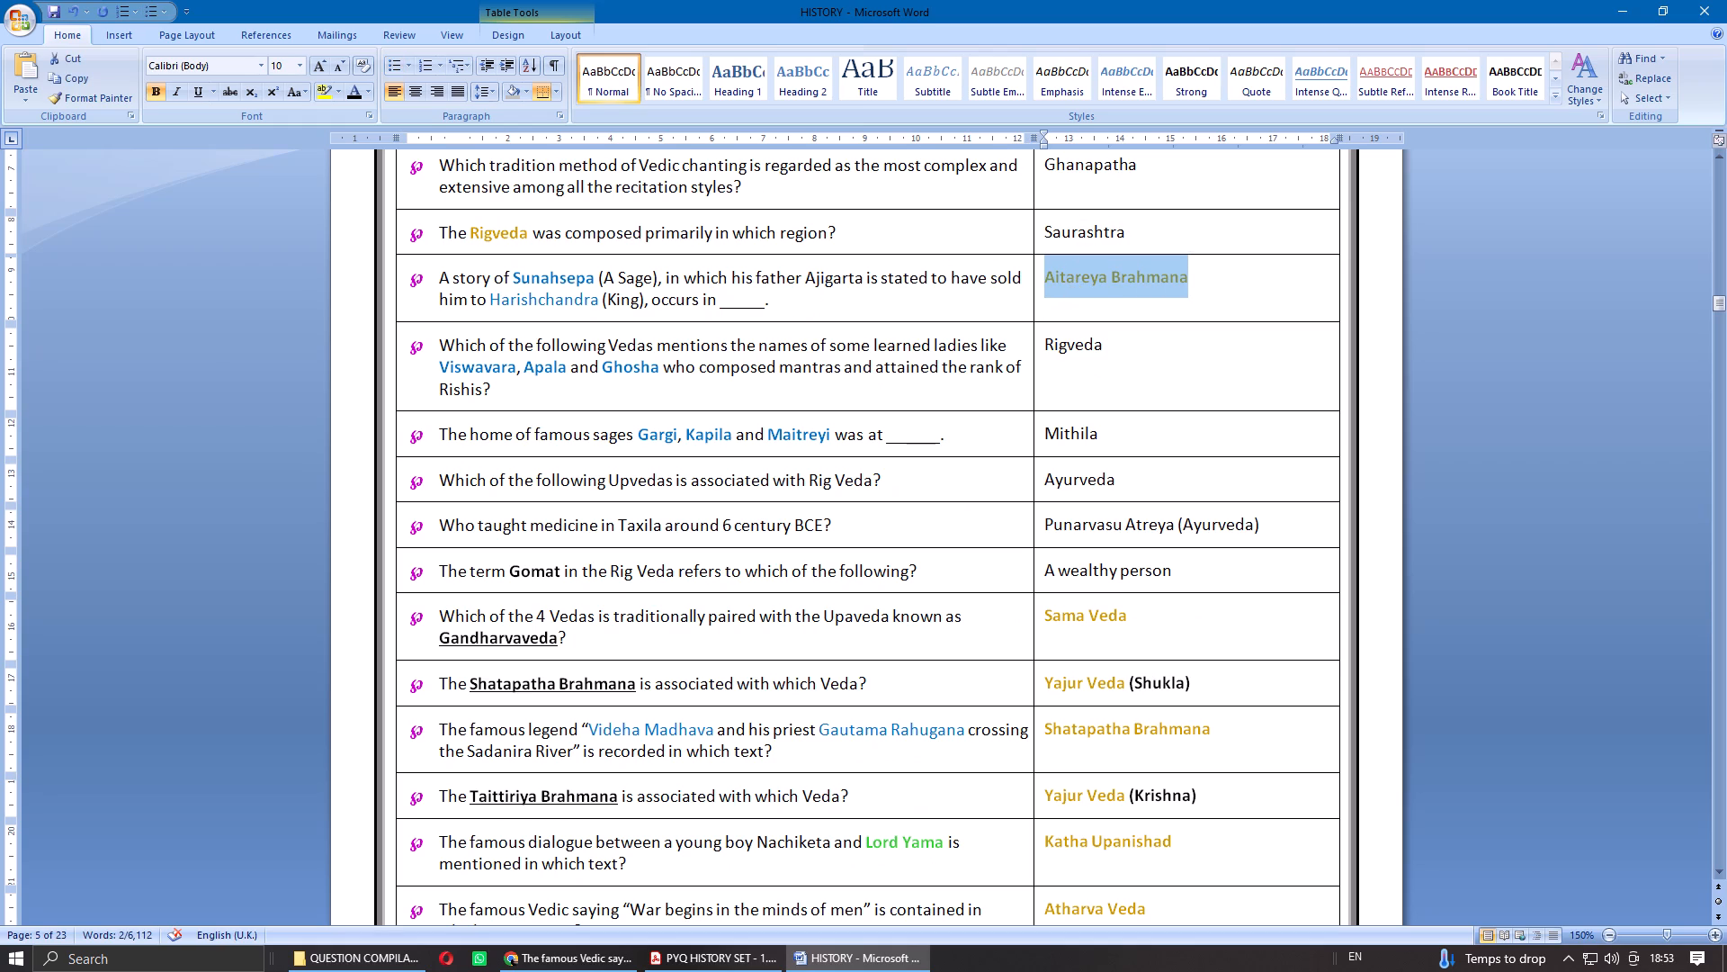
right_click(976, 247)
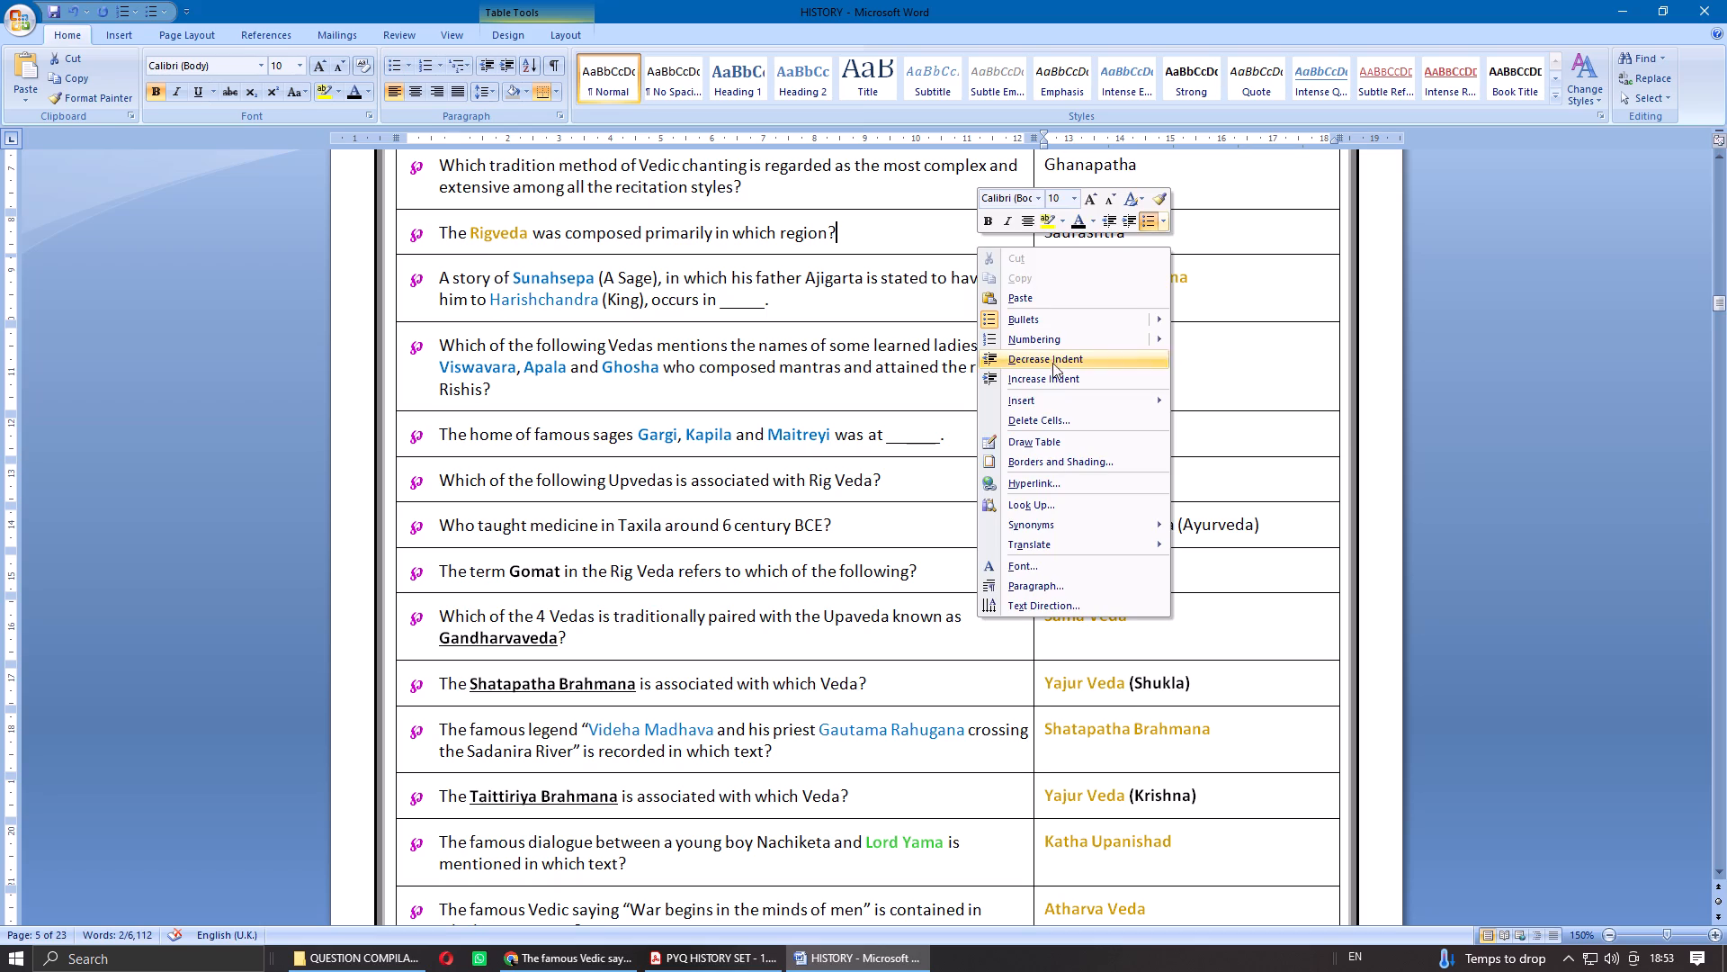
click(1211, 458)
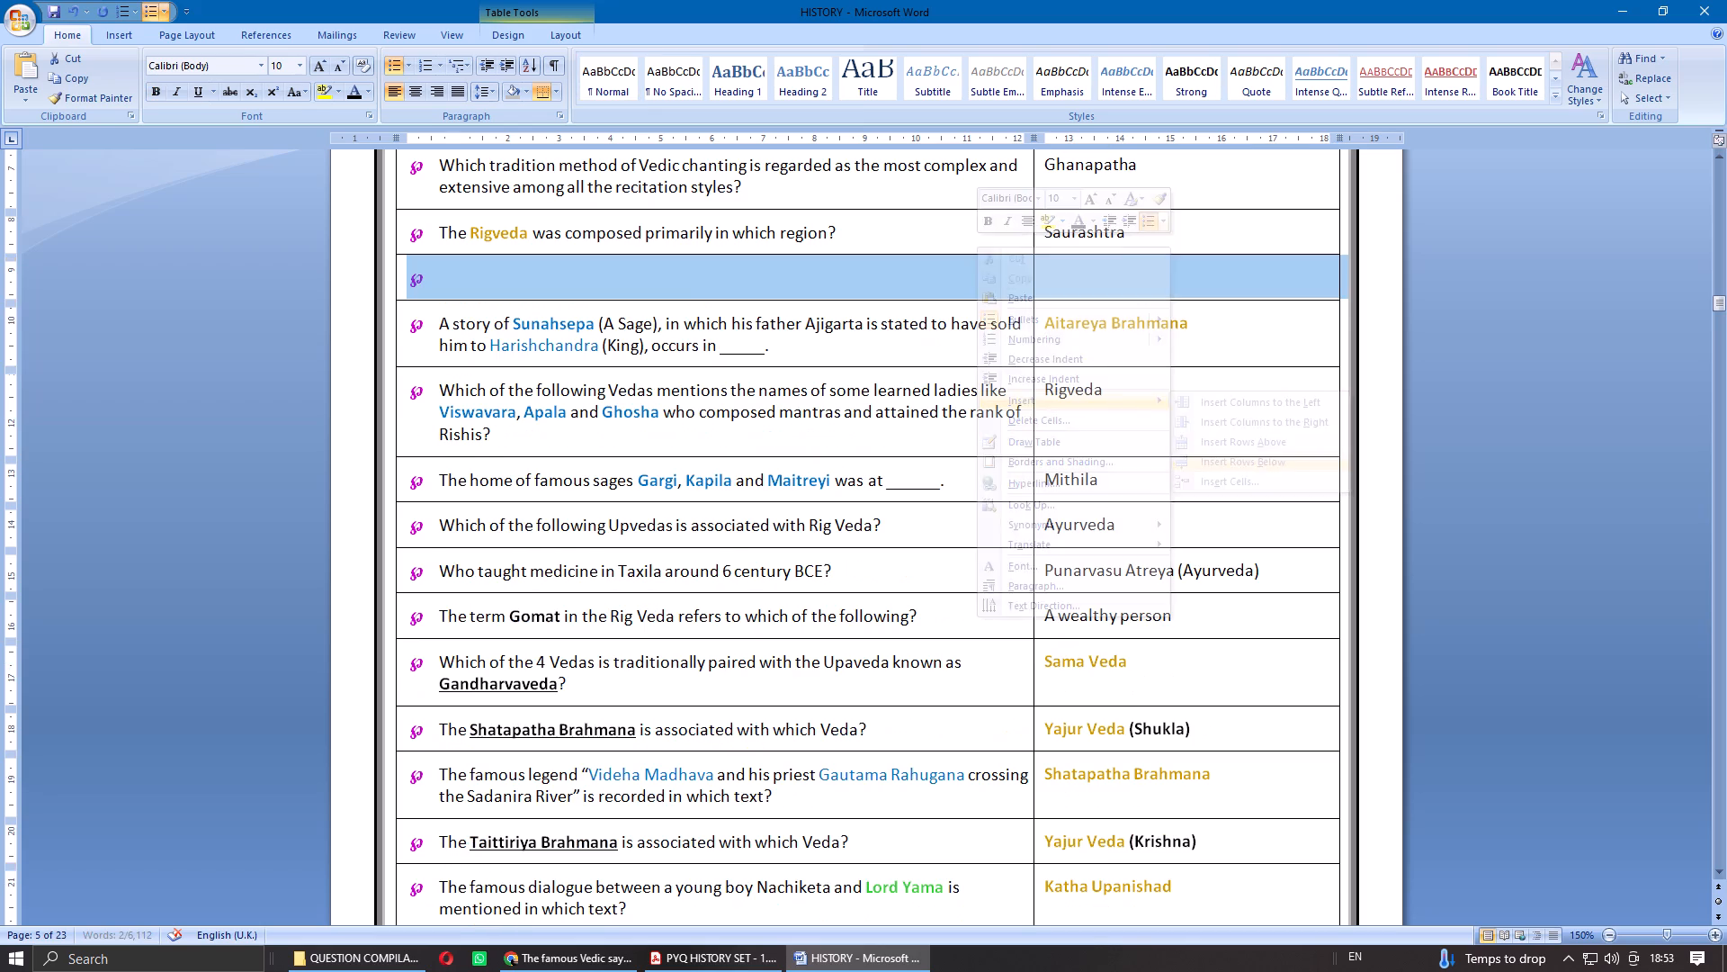
click(677, 279)
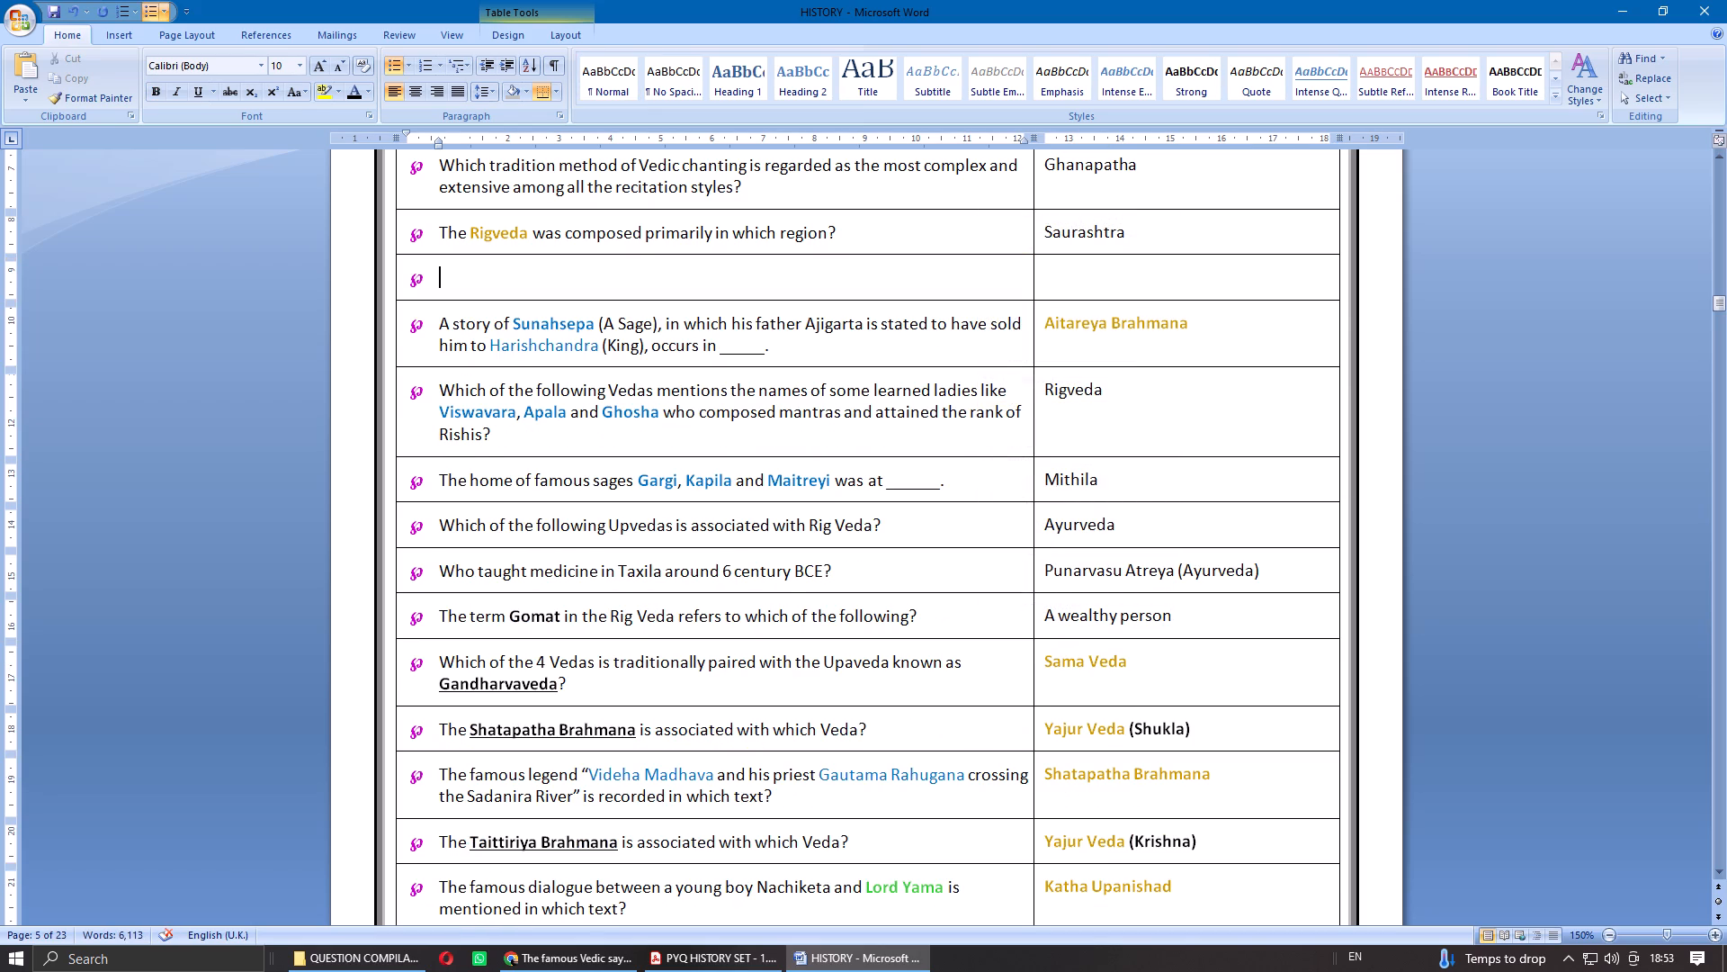
text(is ass)
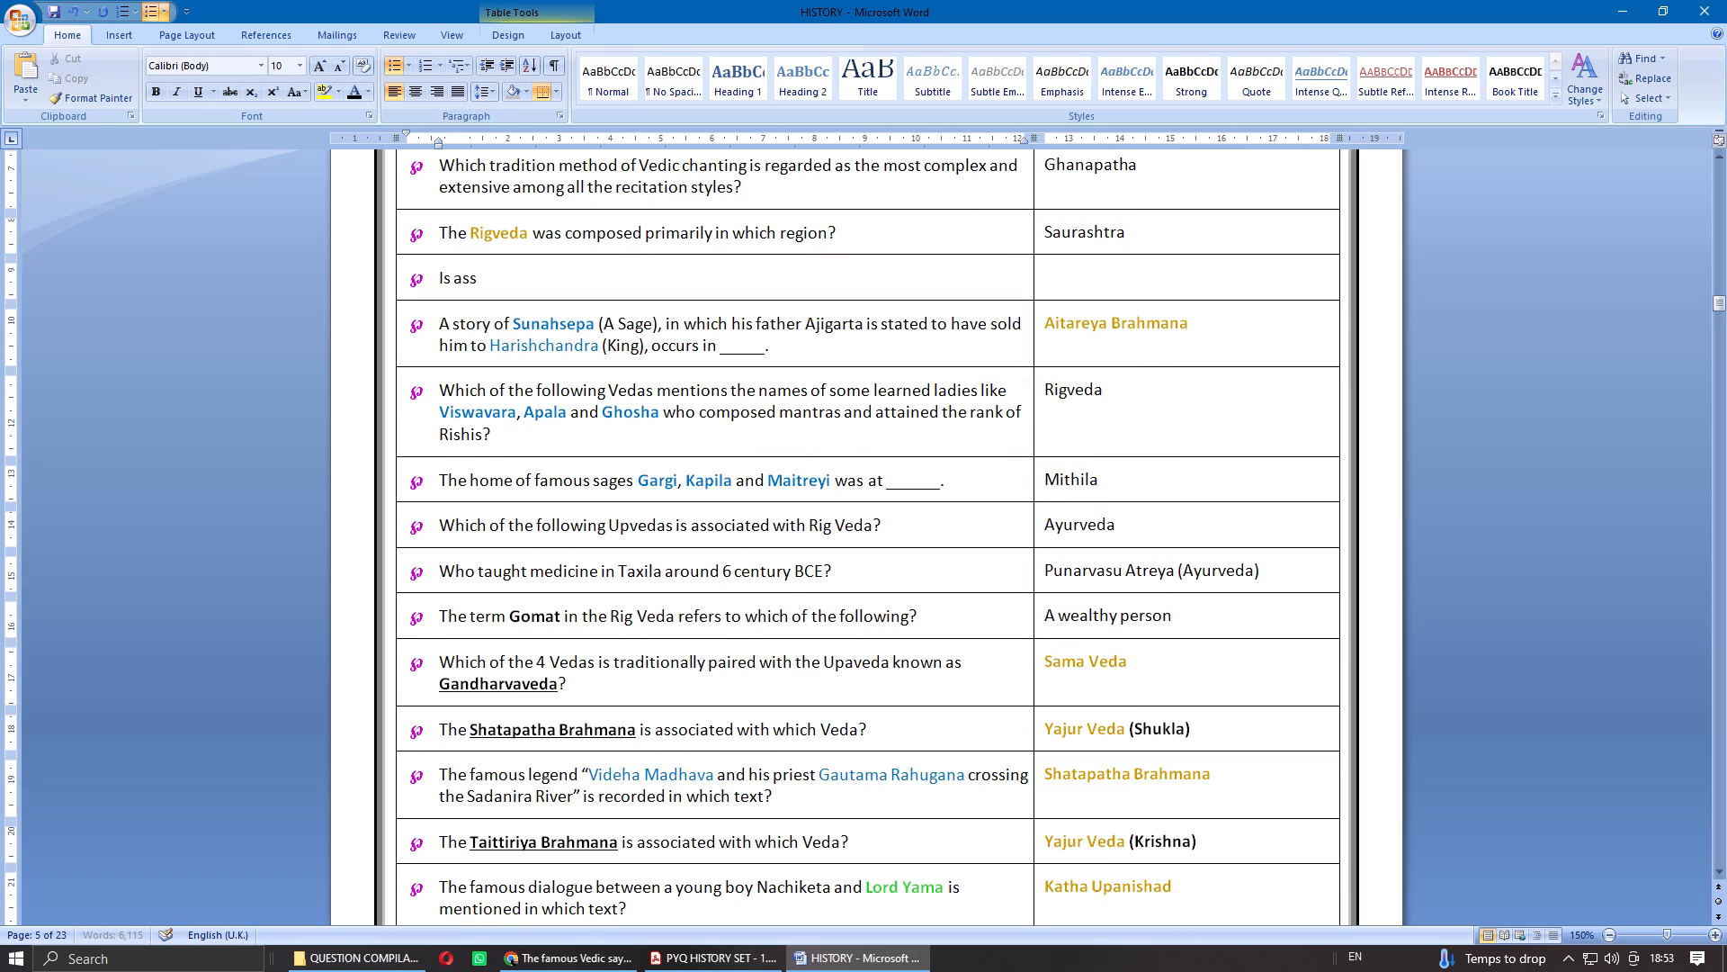
text(ociated i)
key(BackSpace)
text(with whiv)
key(BackSpace)
text(ch Veda?)
key(Tab)
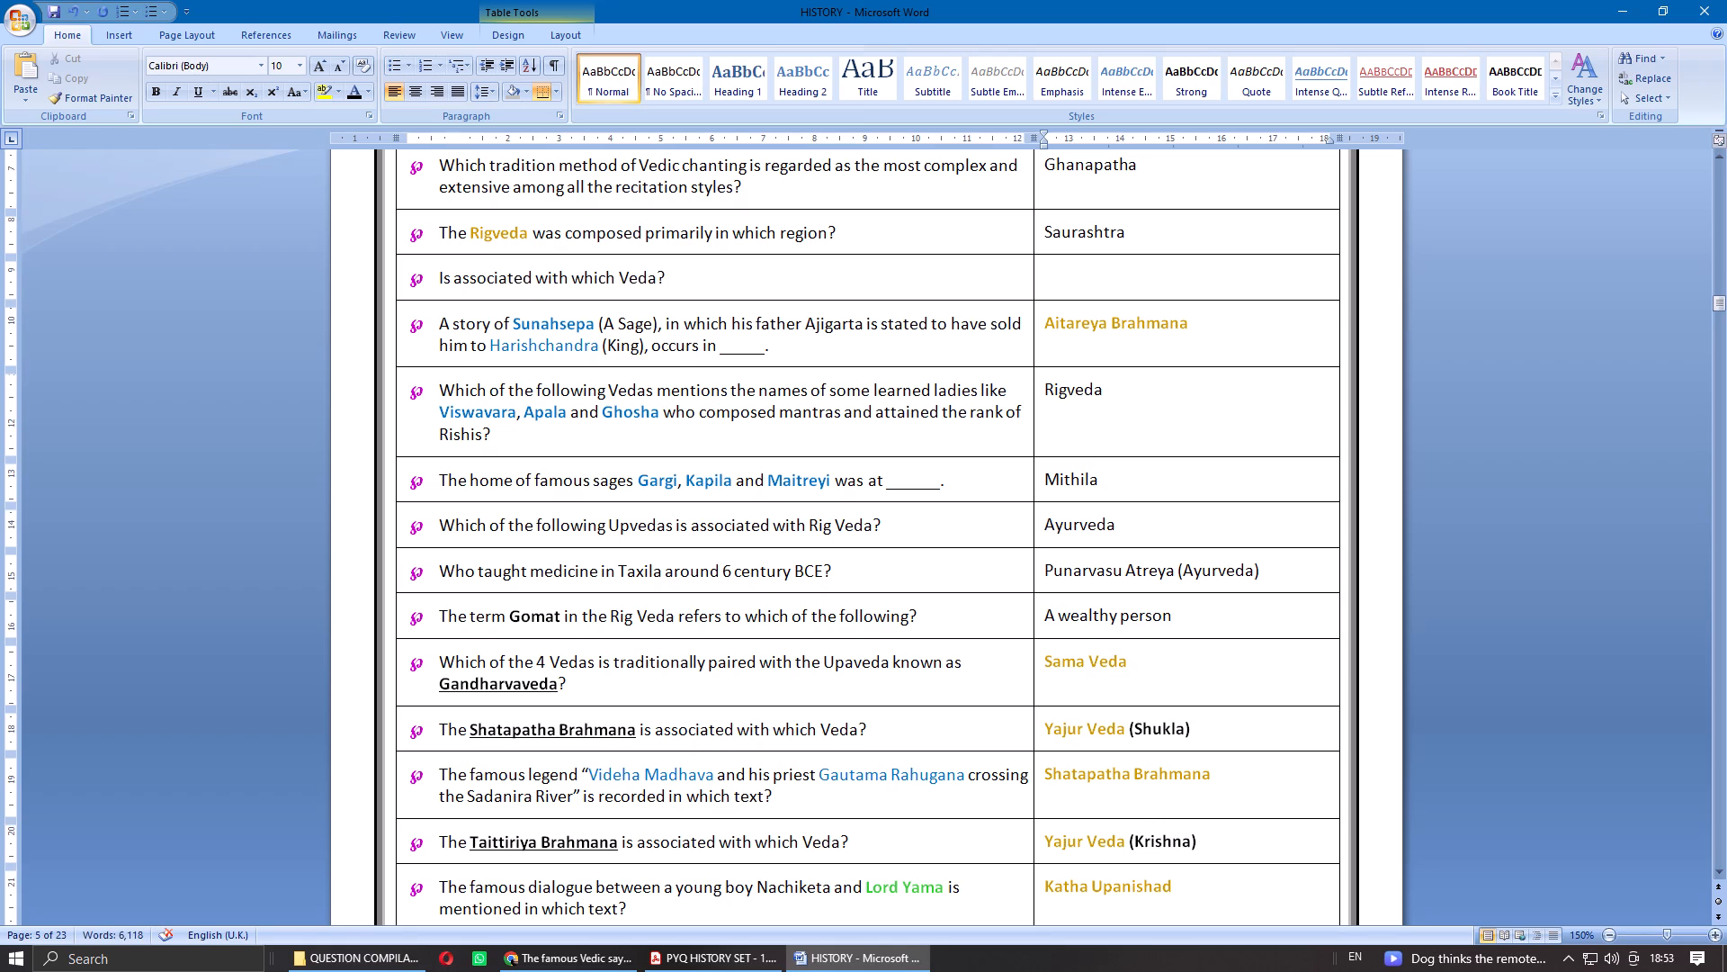
Paste "Aitareya Brahmana" at the start of the new question and try to change the following "Is" to lowercase.
click(434, 274)
key(ctrl+v)
click(595, 277)
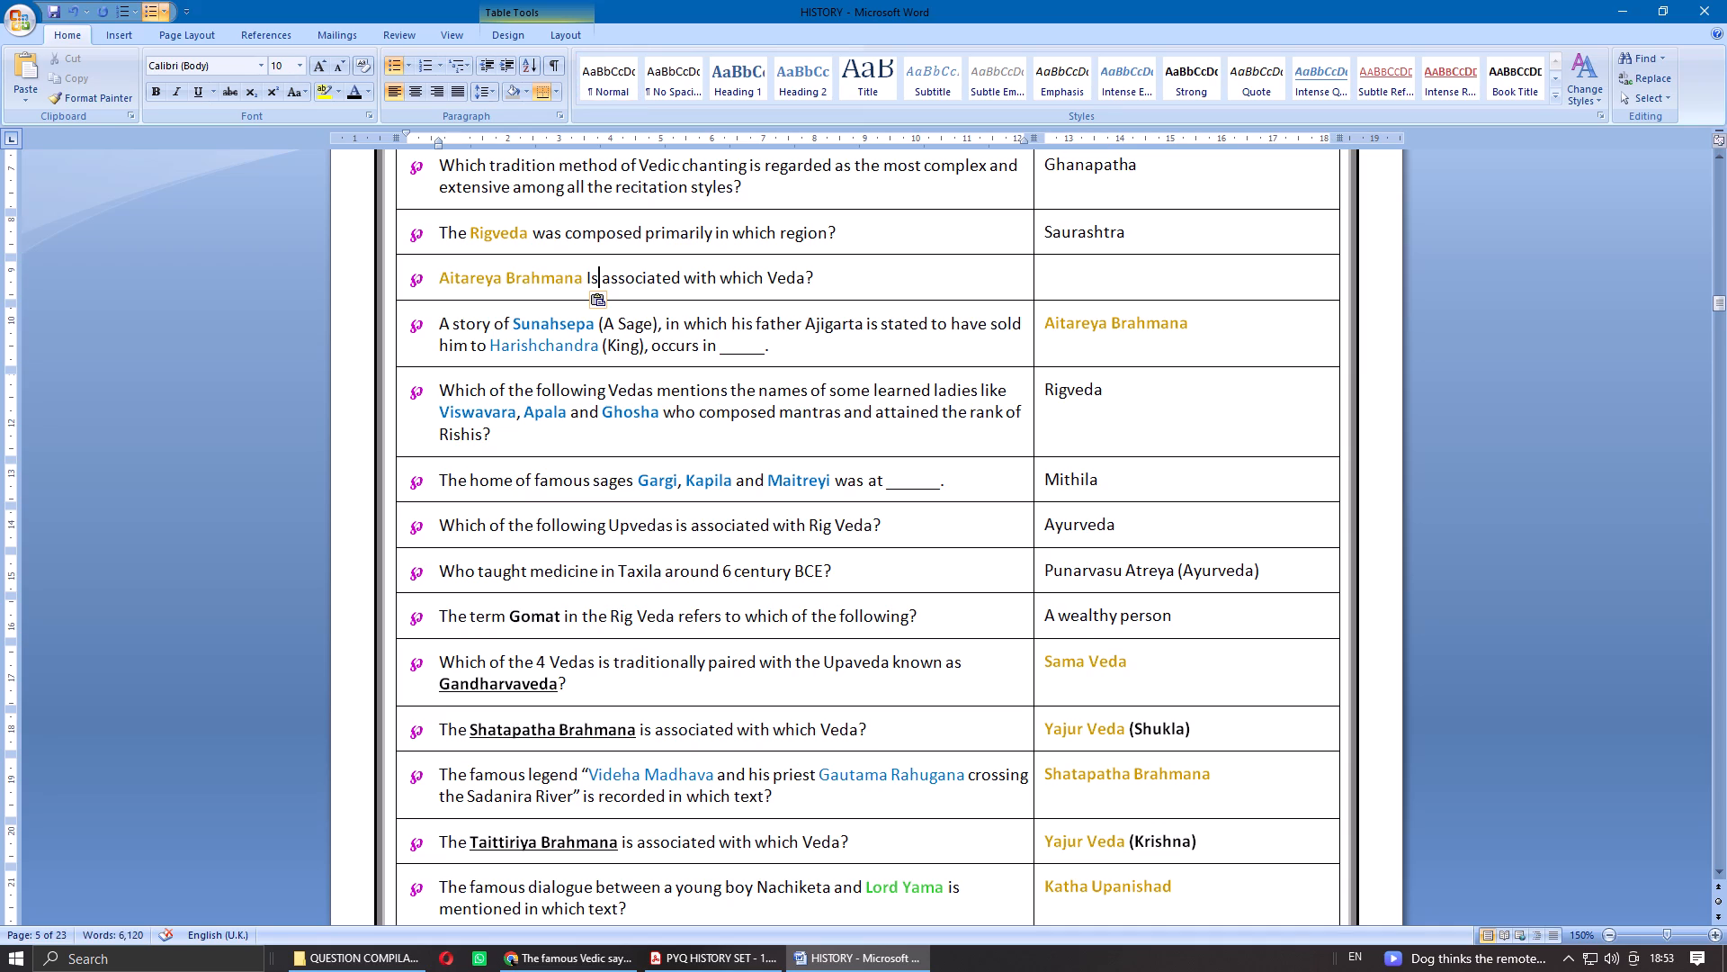
click(589, 277)
key(BackSpace)
key(s)
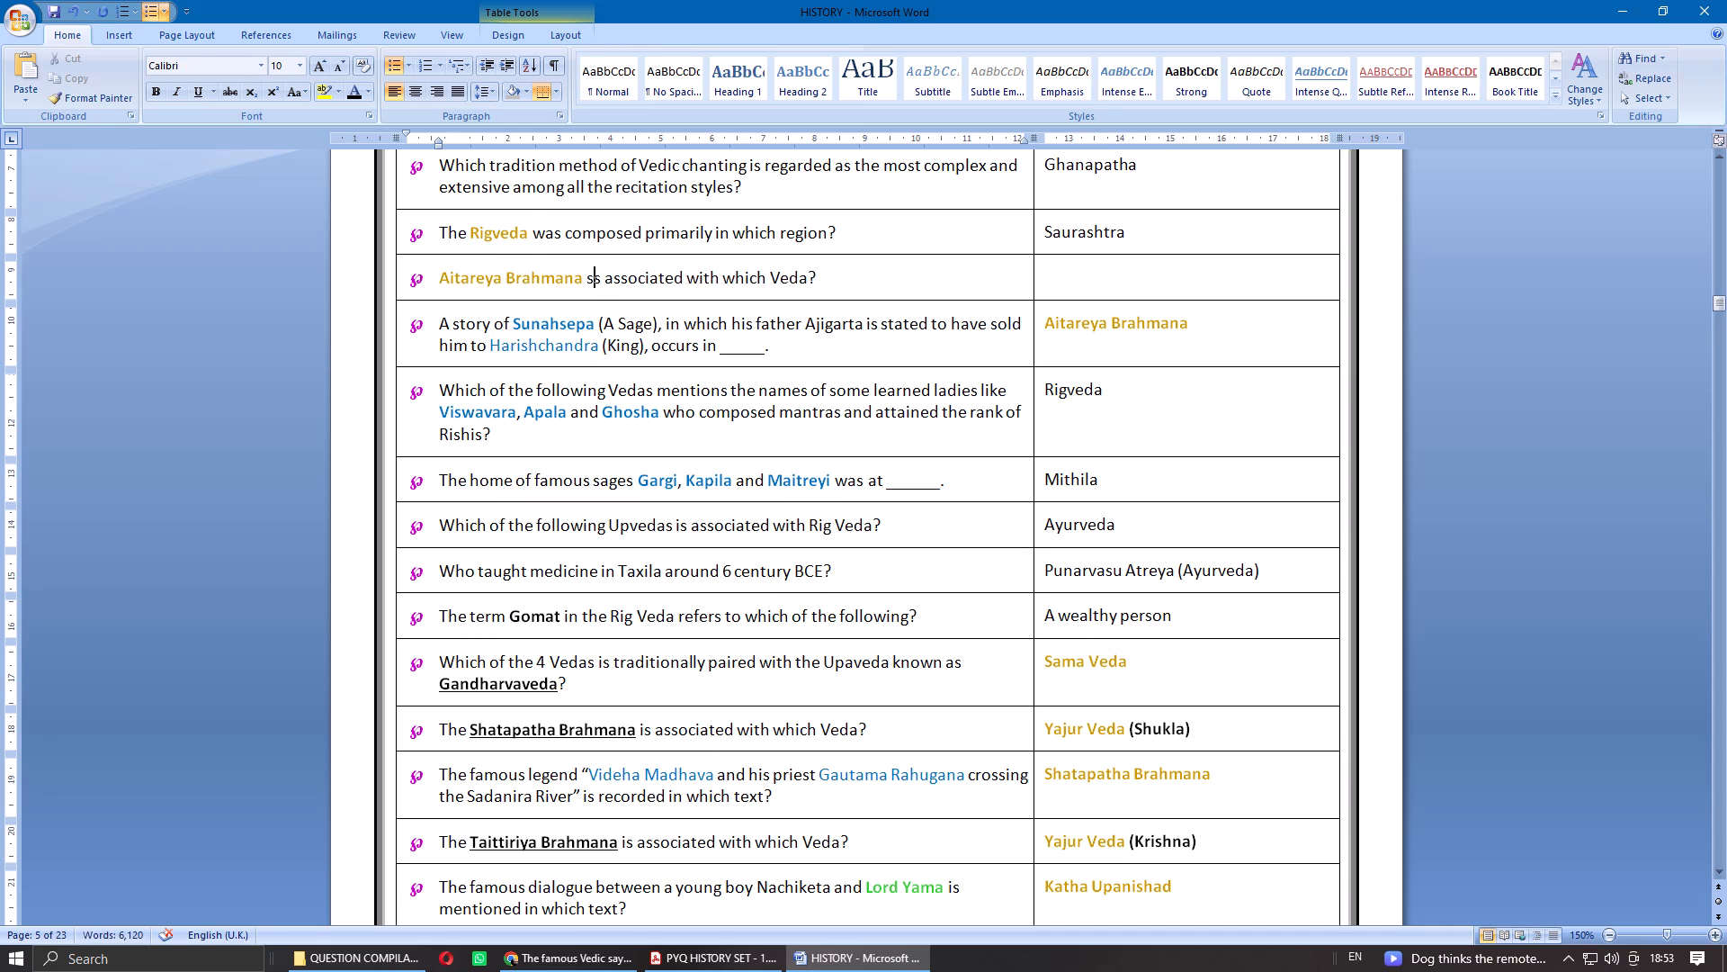
Copy the gold "Rigveda" from the question above into the answer cell of the Aitareya Brahmana question.
double_click(493, 227)
key(ctrl+c)
click(1053, 251)
click(1061, 270)
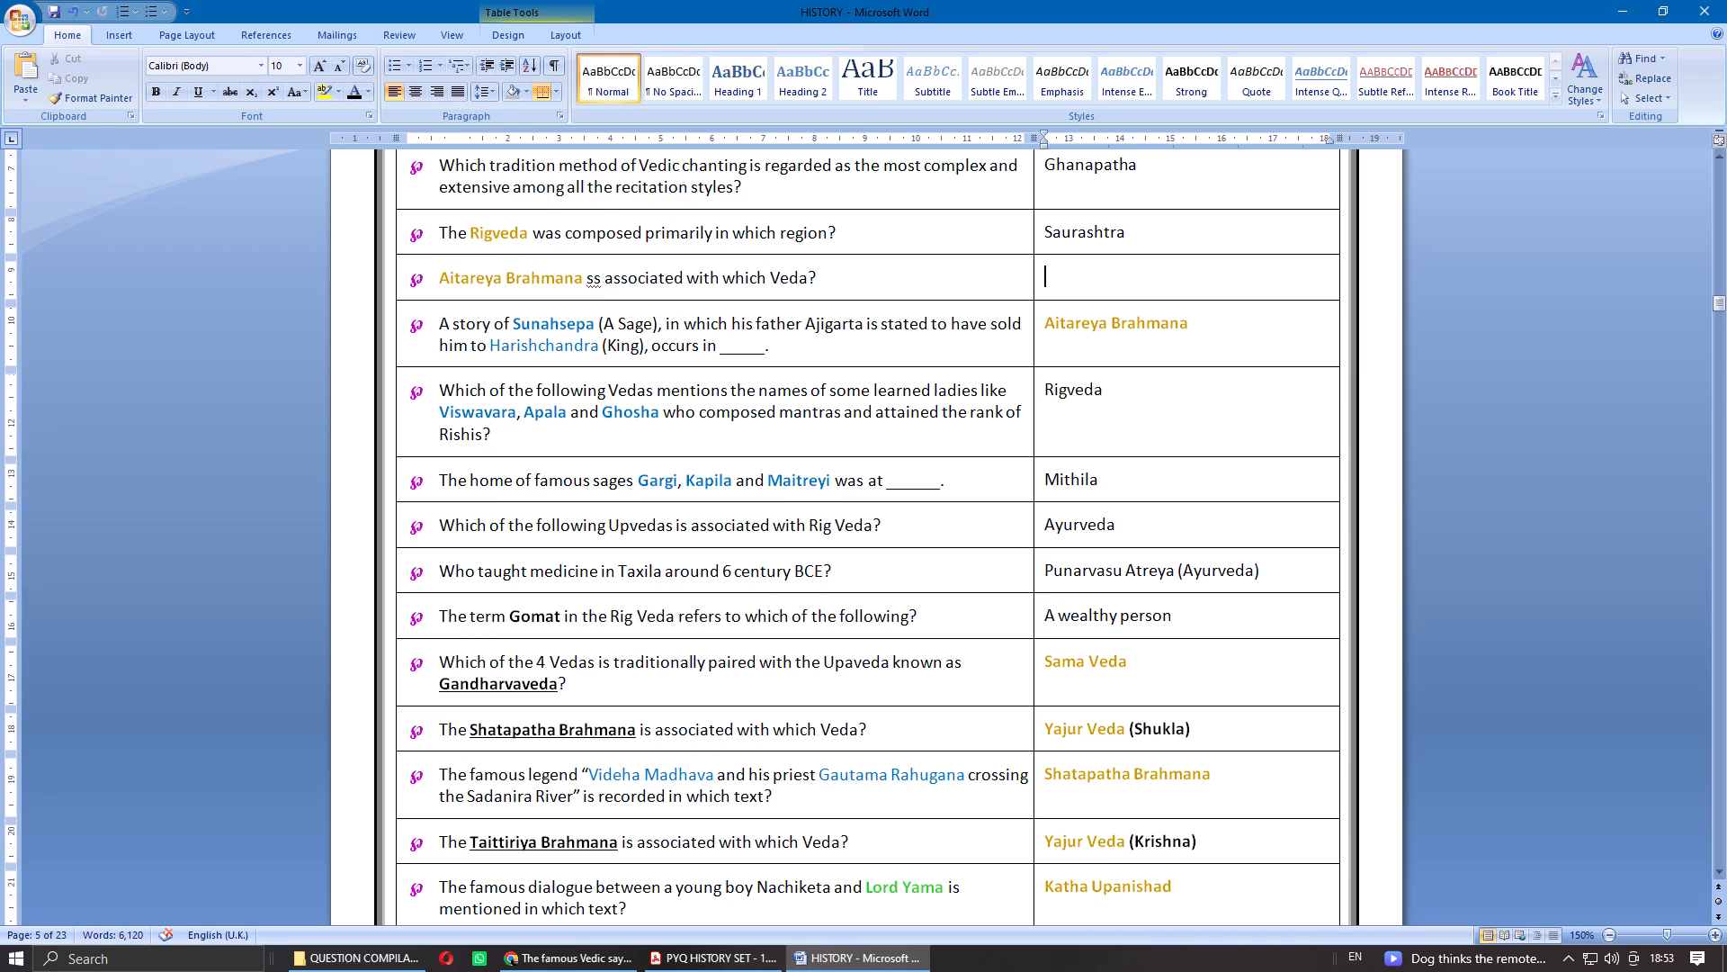
key(ctrl+v)
Correct the misspelled word after "Aitareya Brahmana" to "is".
click(595, 276)
key(BackSpace)
key(o)
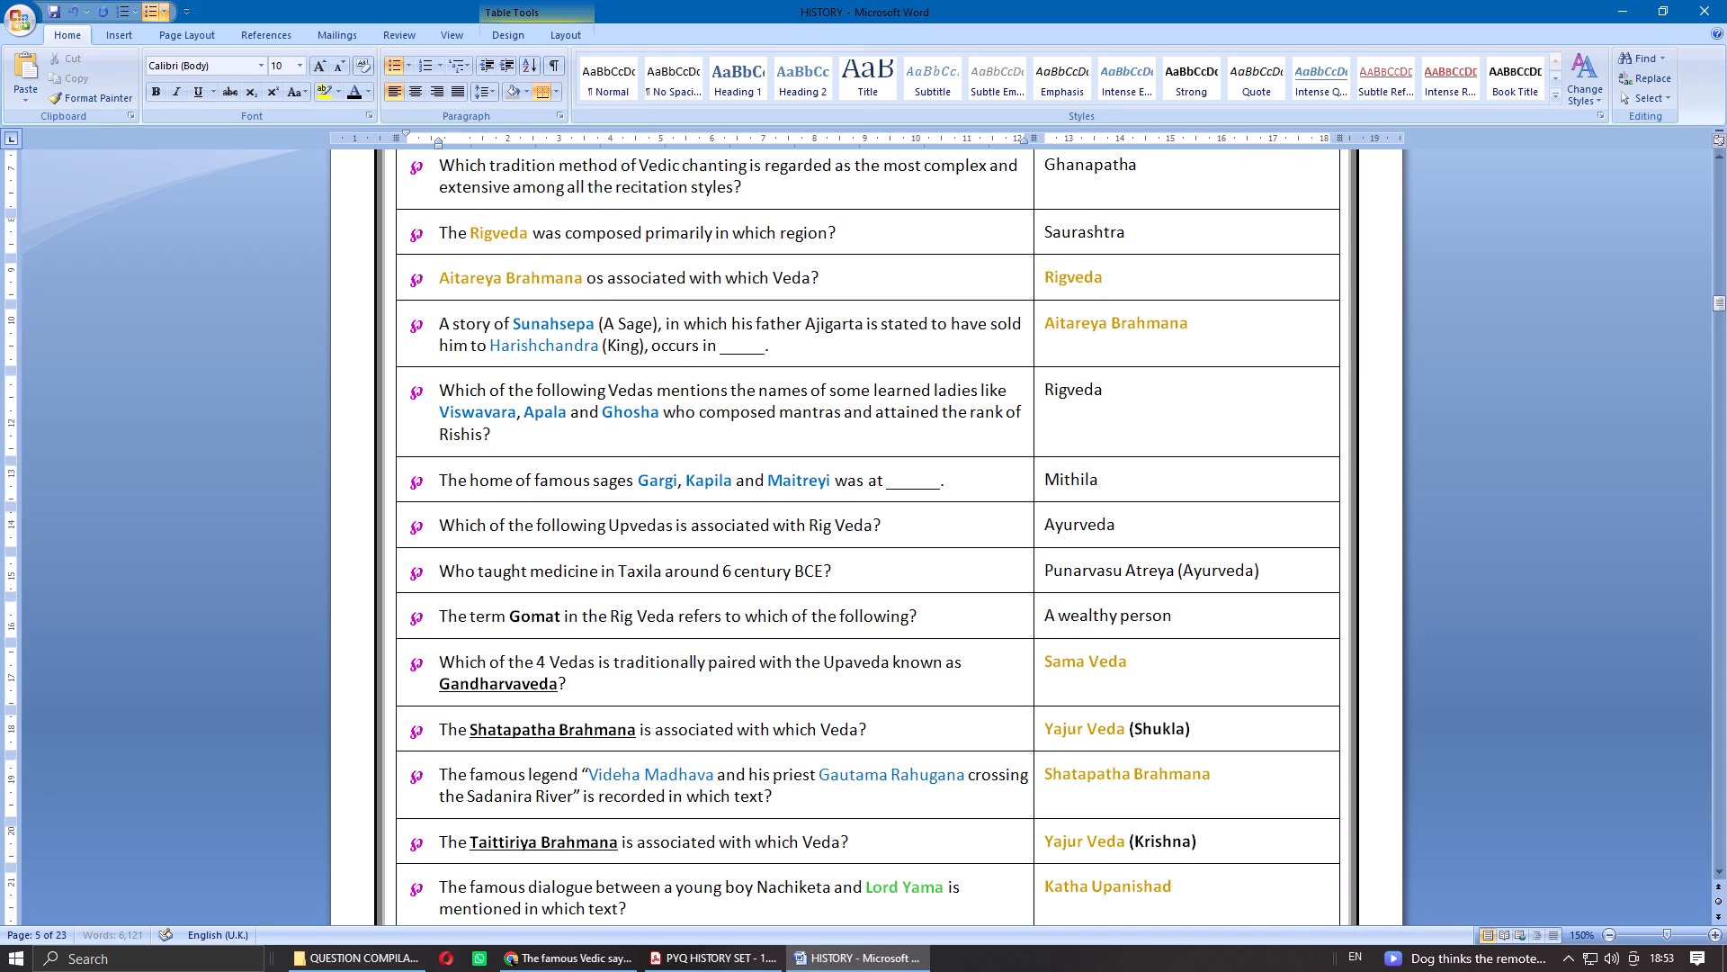
key(BackSpace)
key(i)
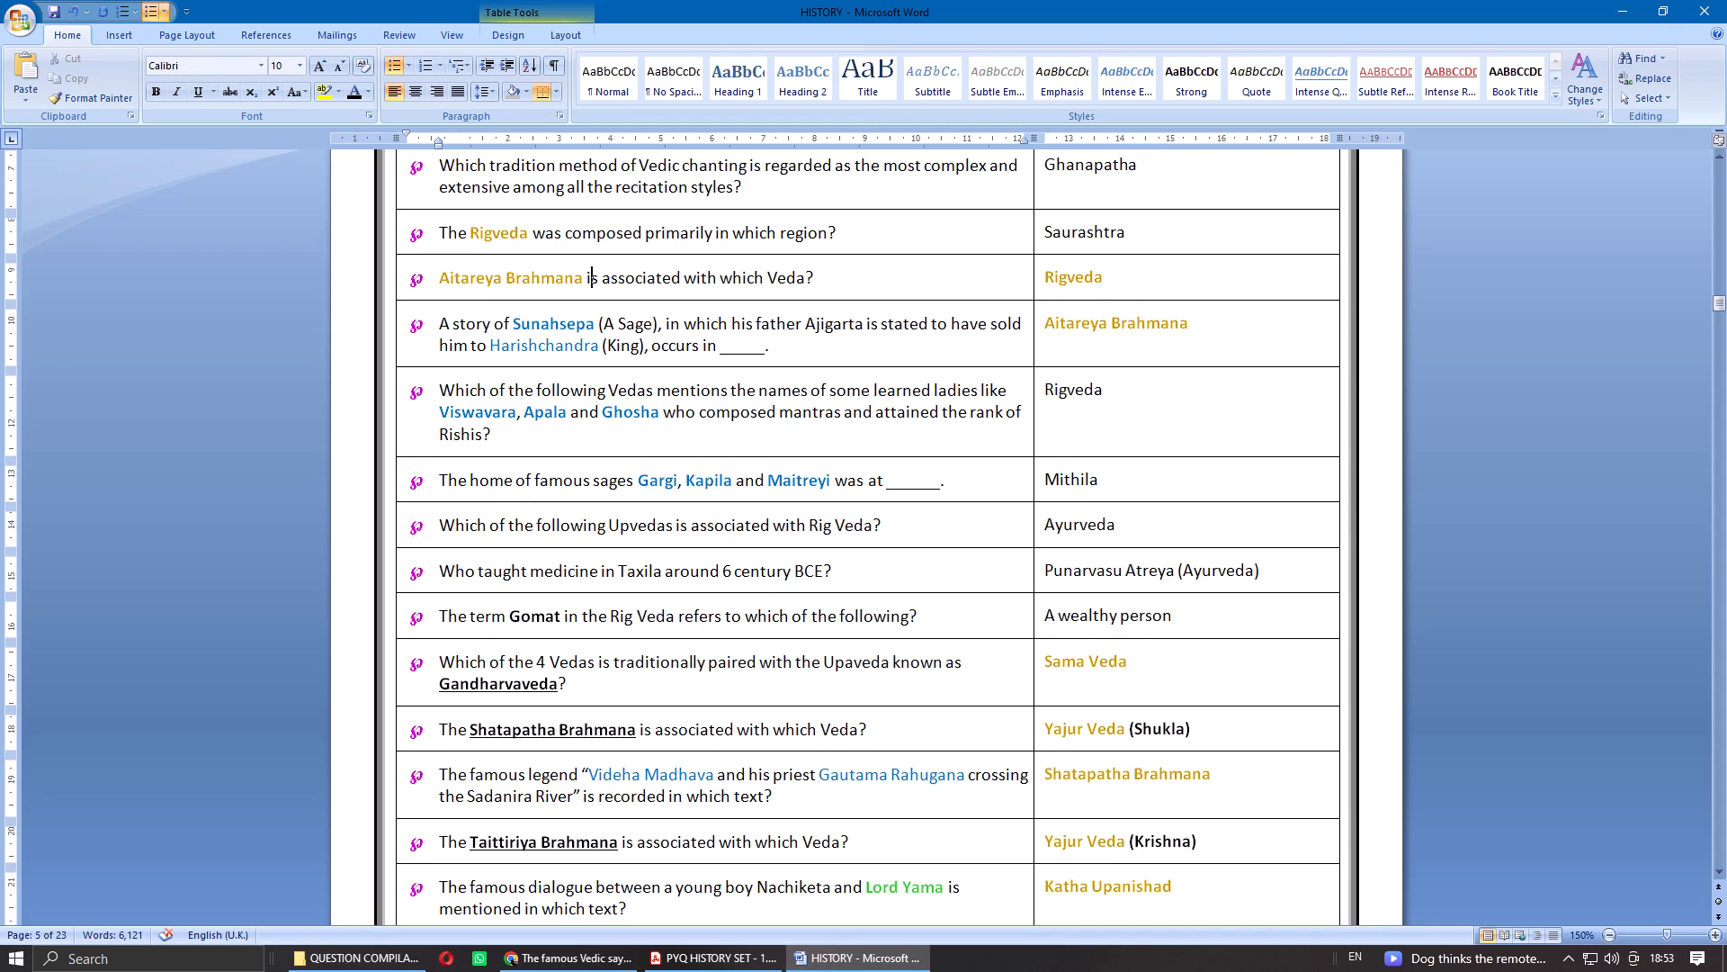
click(911, 282)
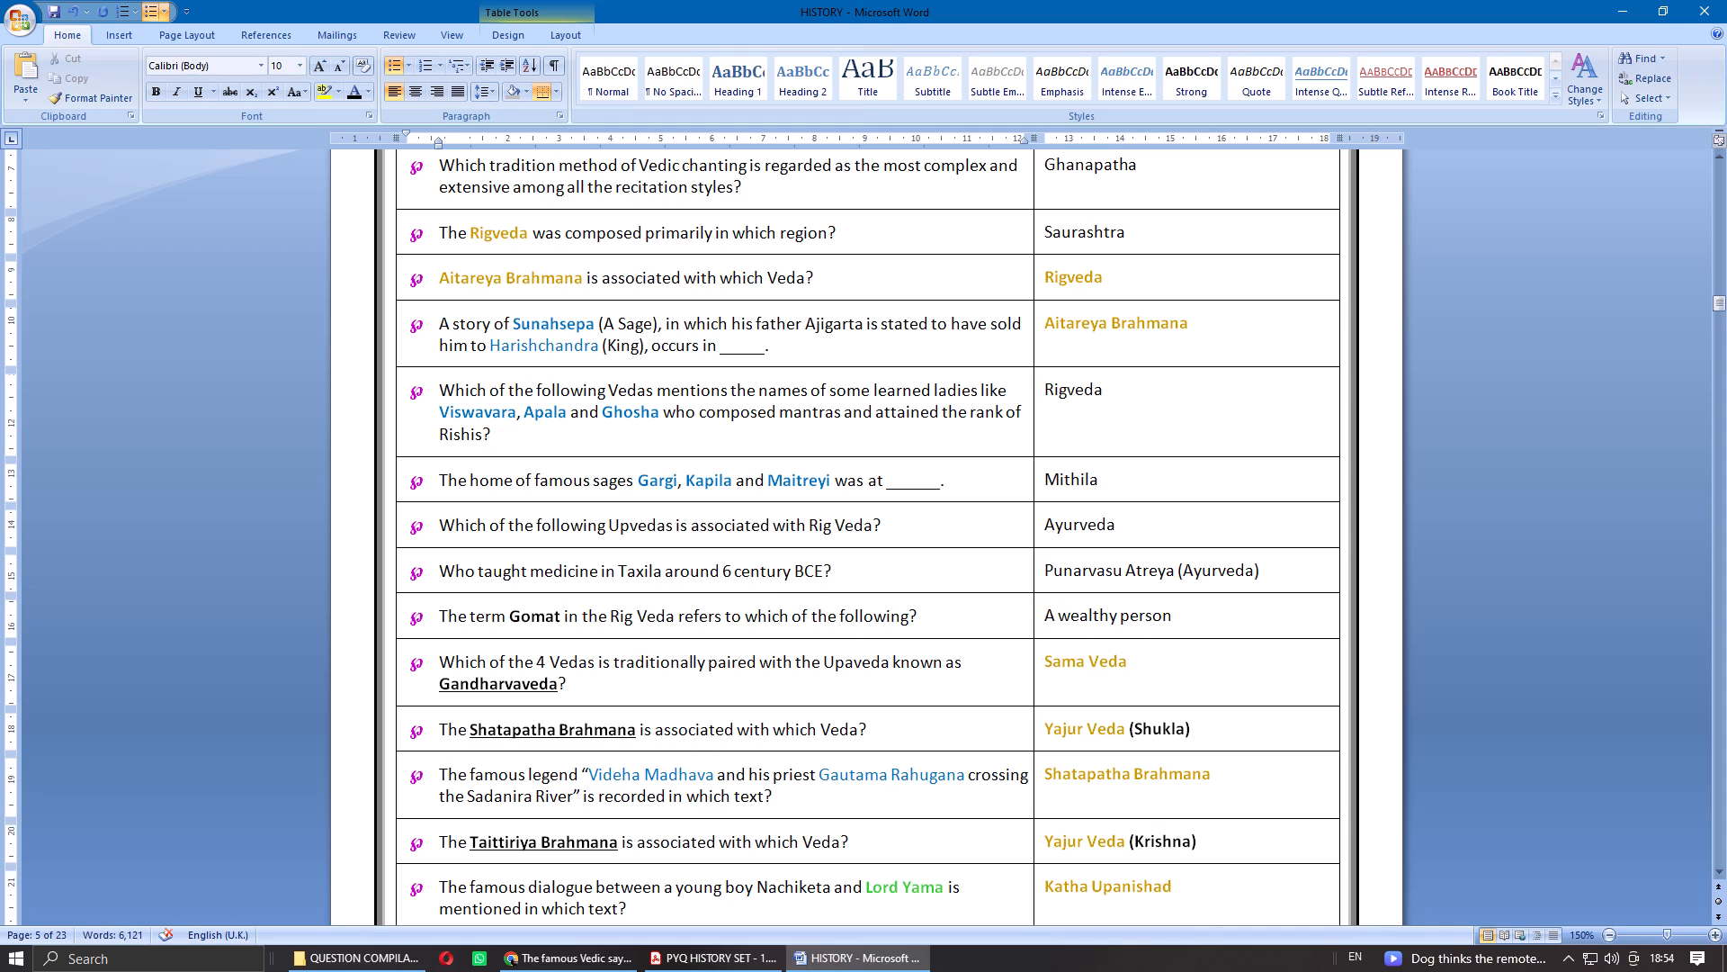
Insert a row above the question on the Rigveda's region, merge its cells, centre it and shade it grey.
right_click(964, 231)
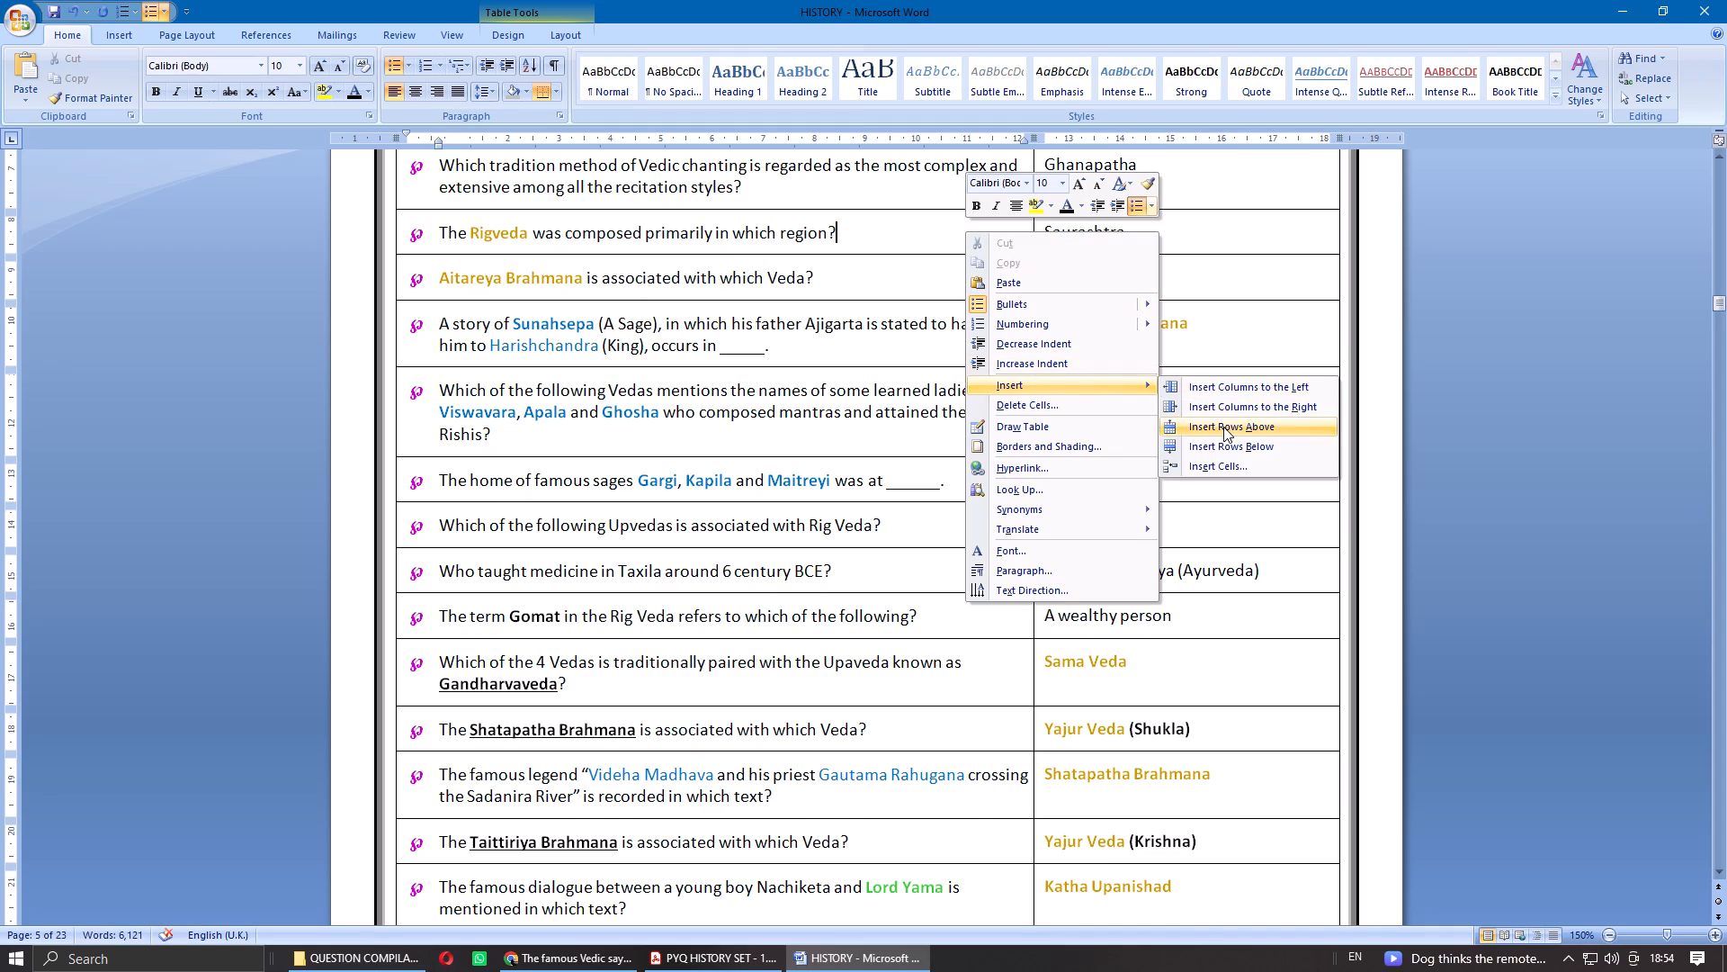
click(1223, 427)
right_click(831, 231)
click(914, 346)
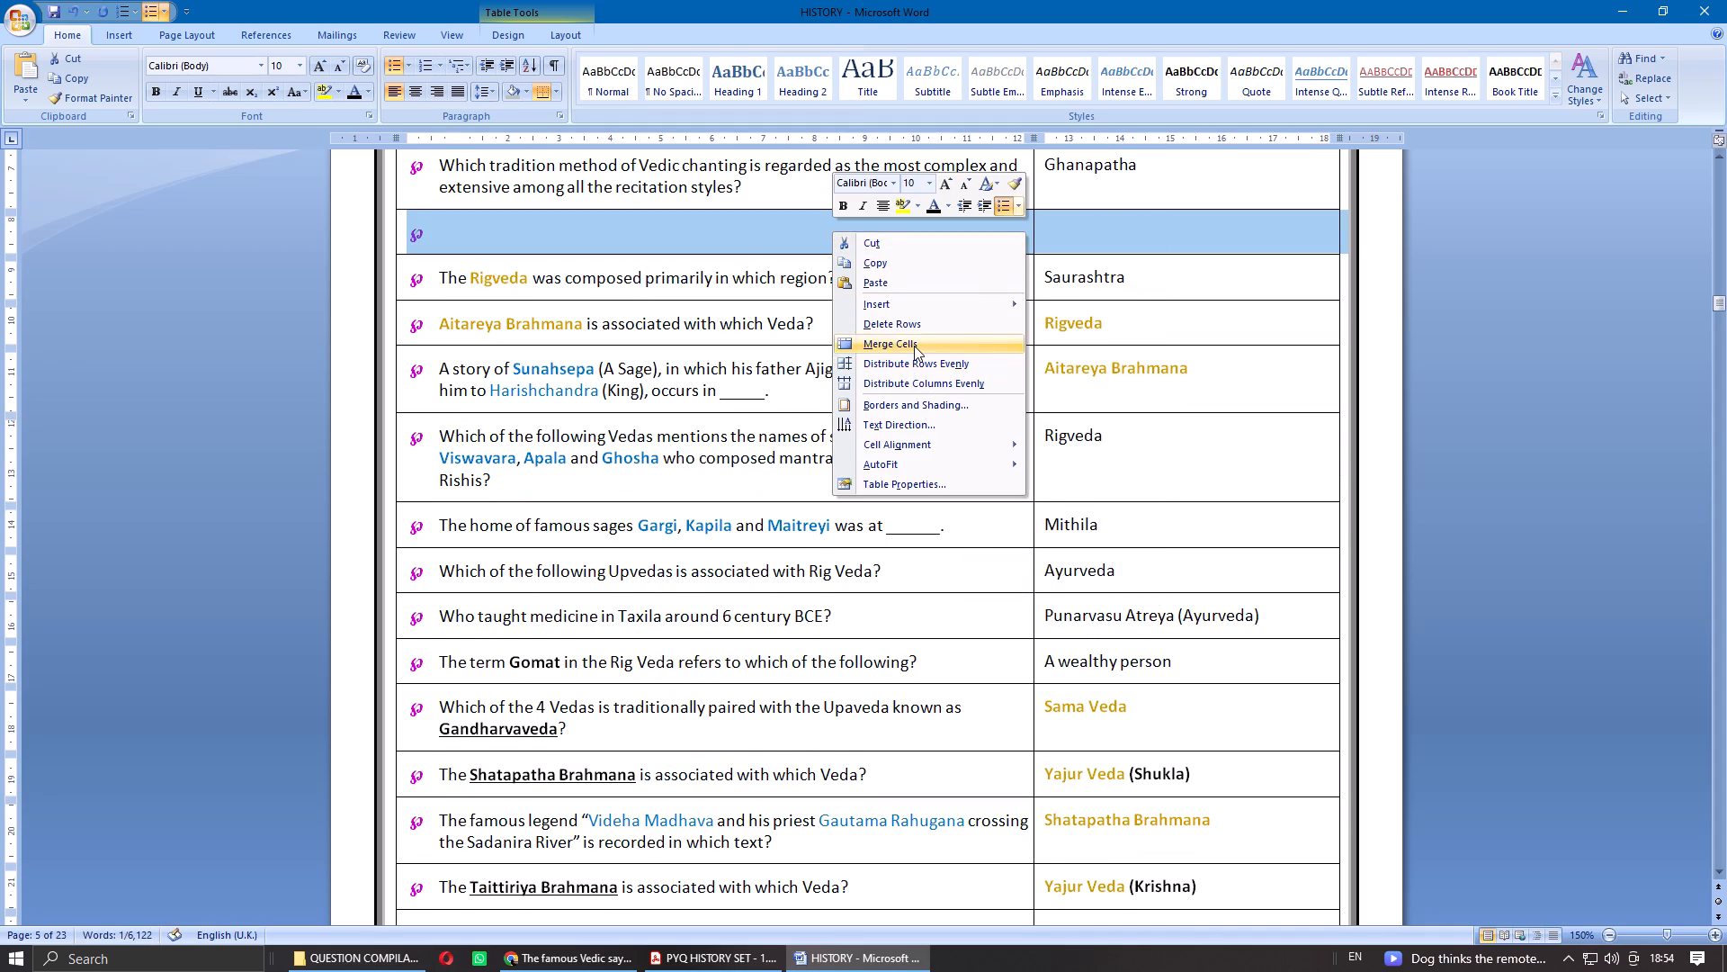
click(416, 96)
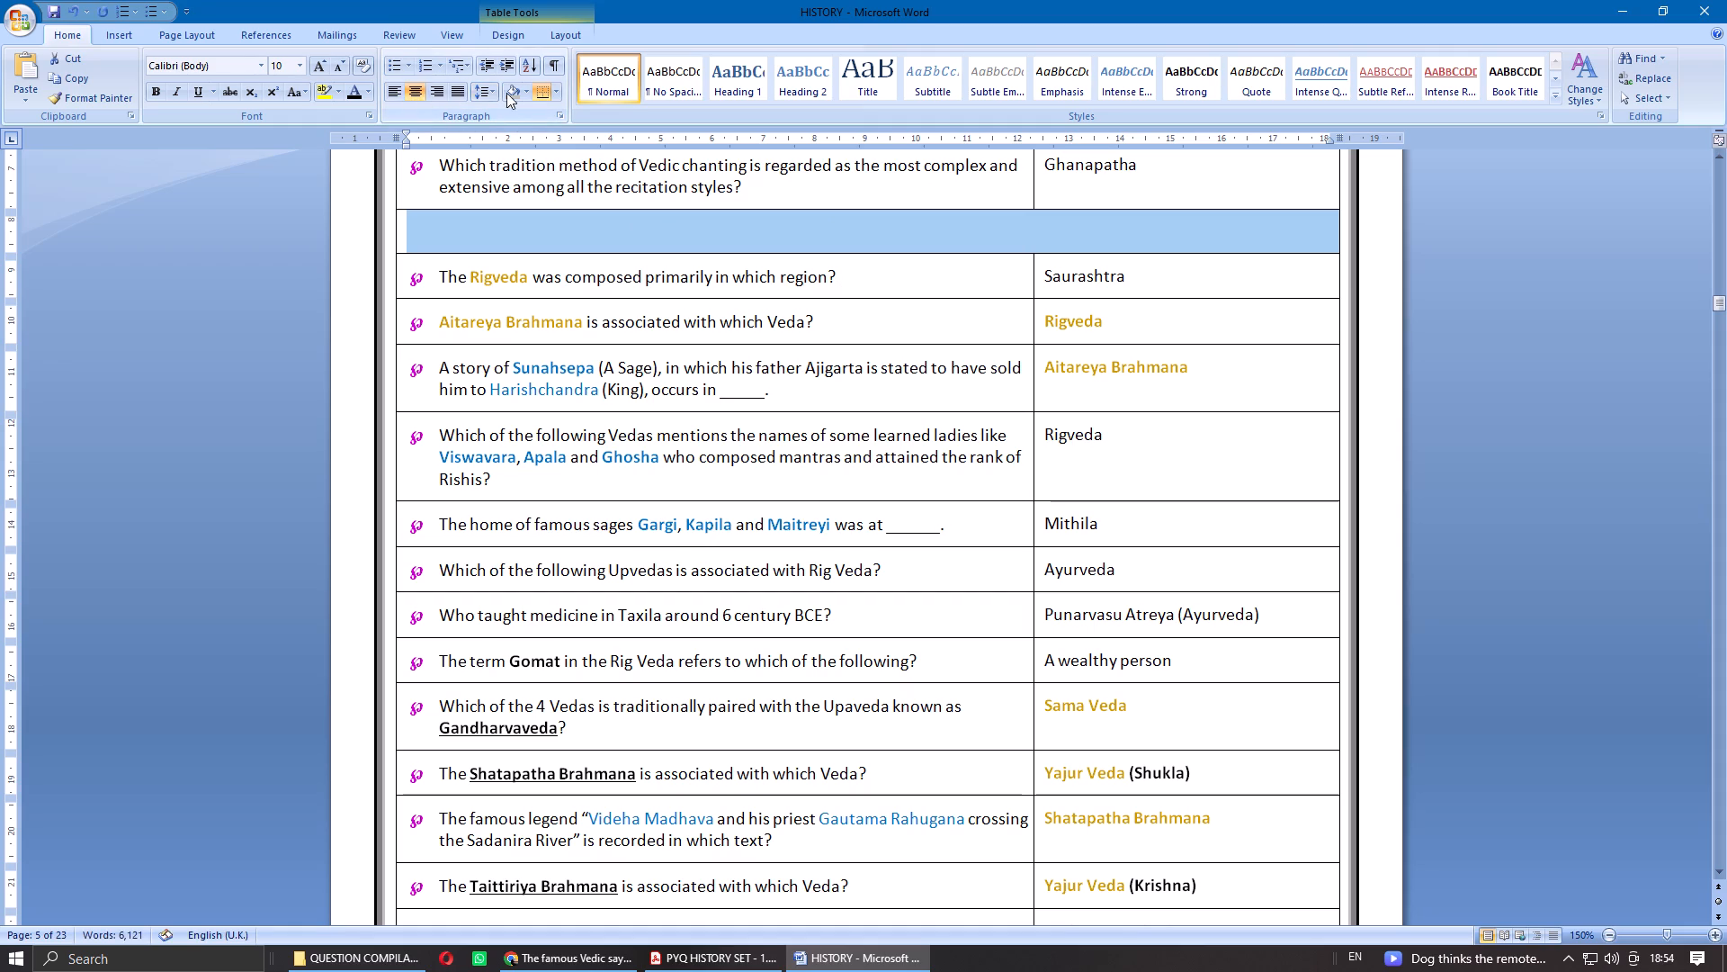
click(512, 92)
Set the grey merged row's paragraph spacing to 2 pt before and 2 pt after.
click(183, 28)
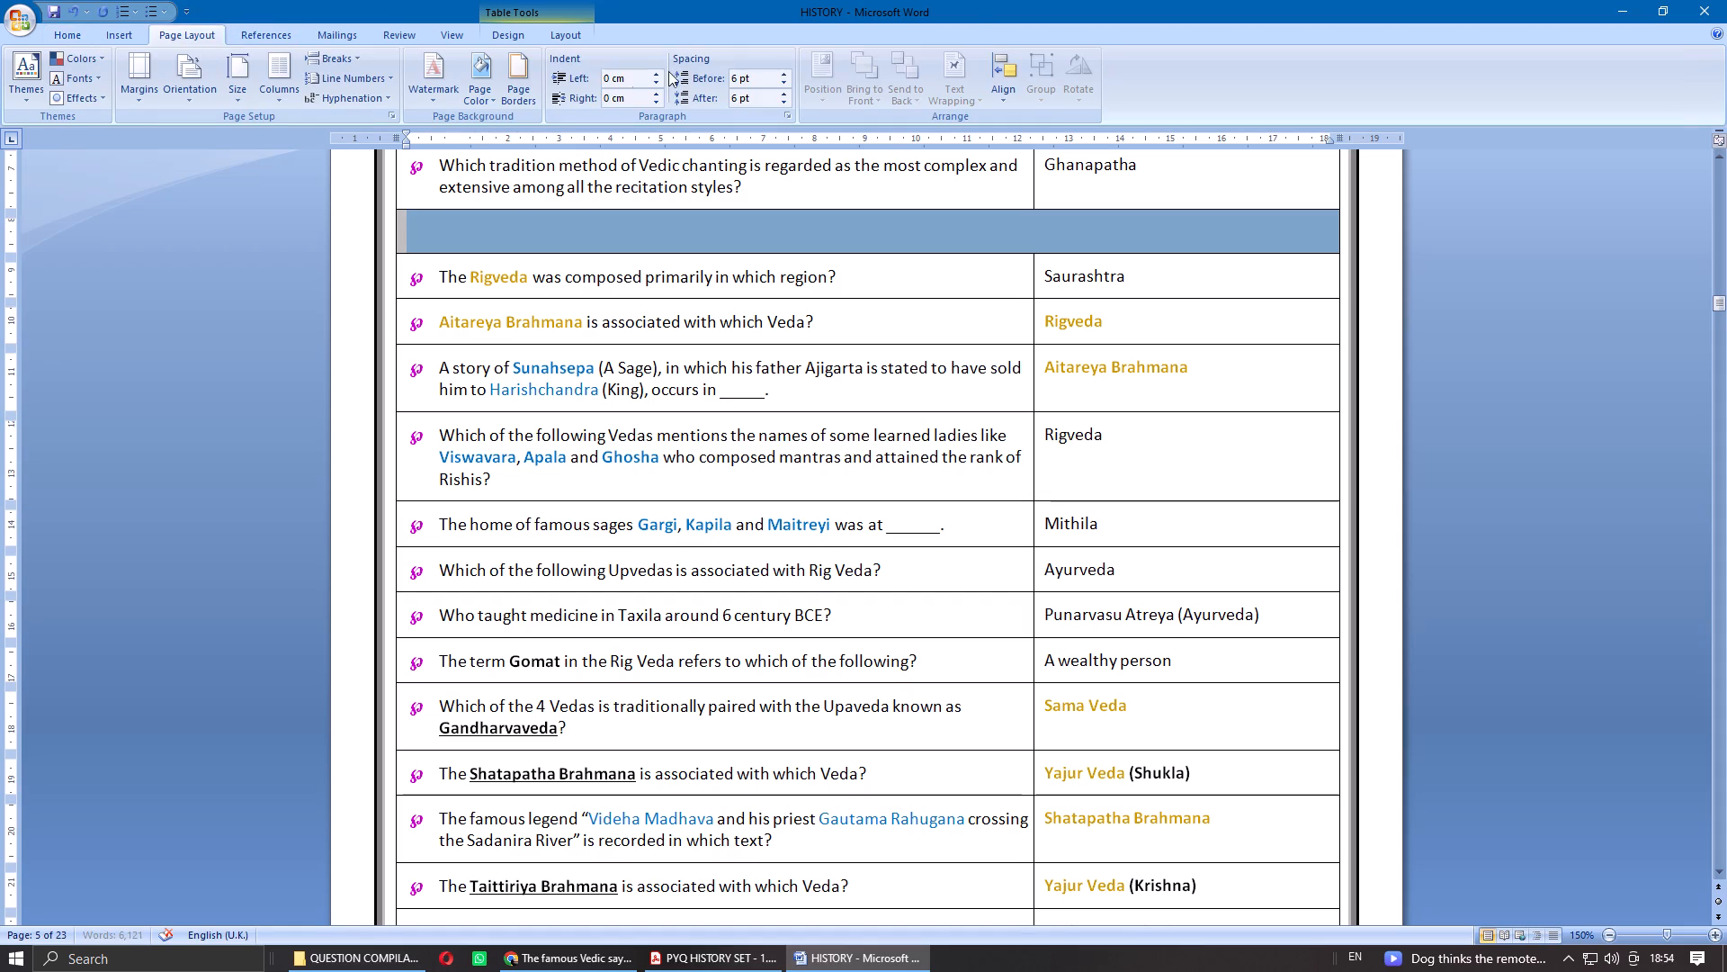
click(738, 76)
key(2)
click(739, 99)
key(2)
Enter the bold heading "RIG VEDA" in the grey merged row.
click(784, 233)
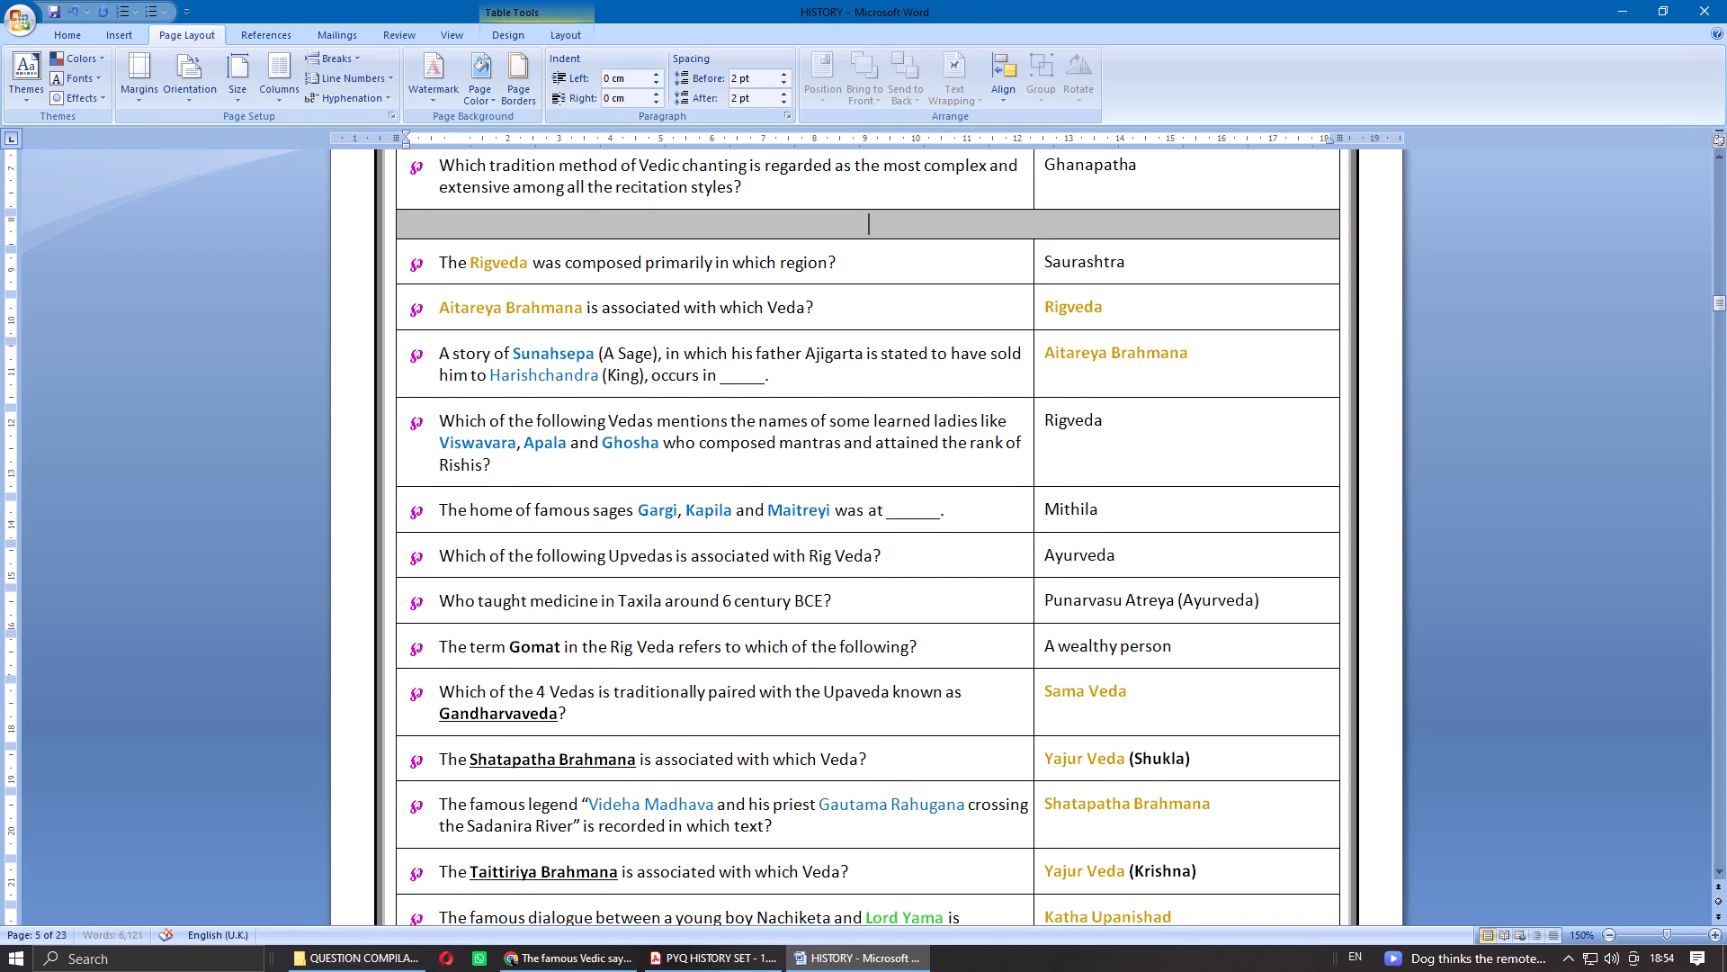
key(ctrl+shift+b)
text(RIG VEDA)
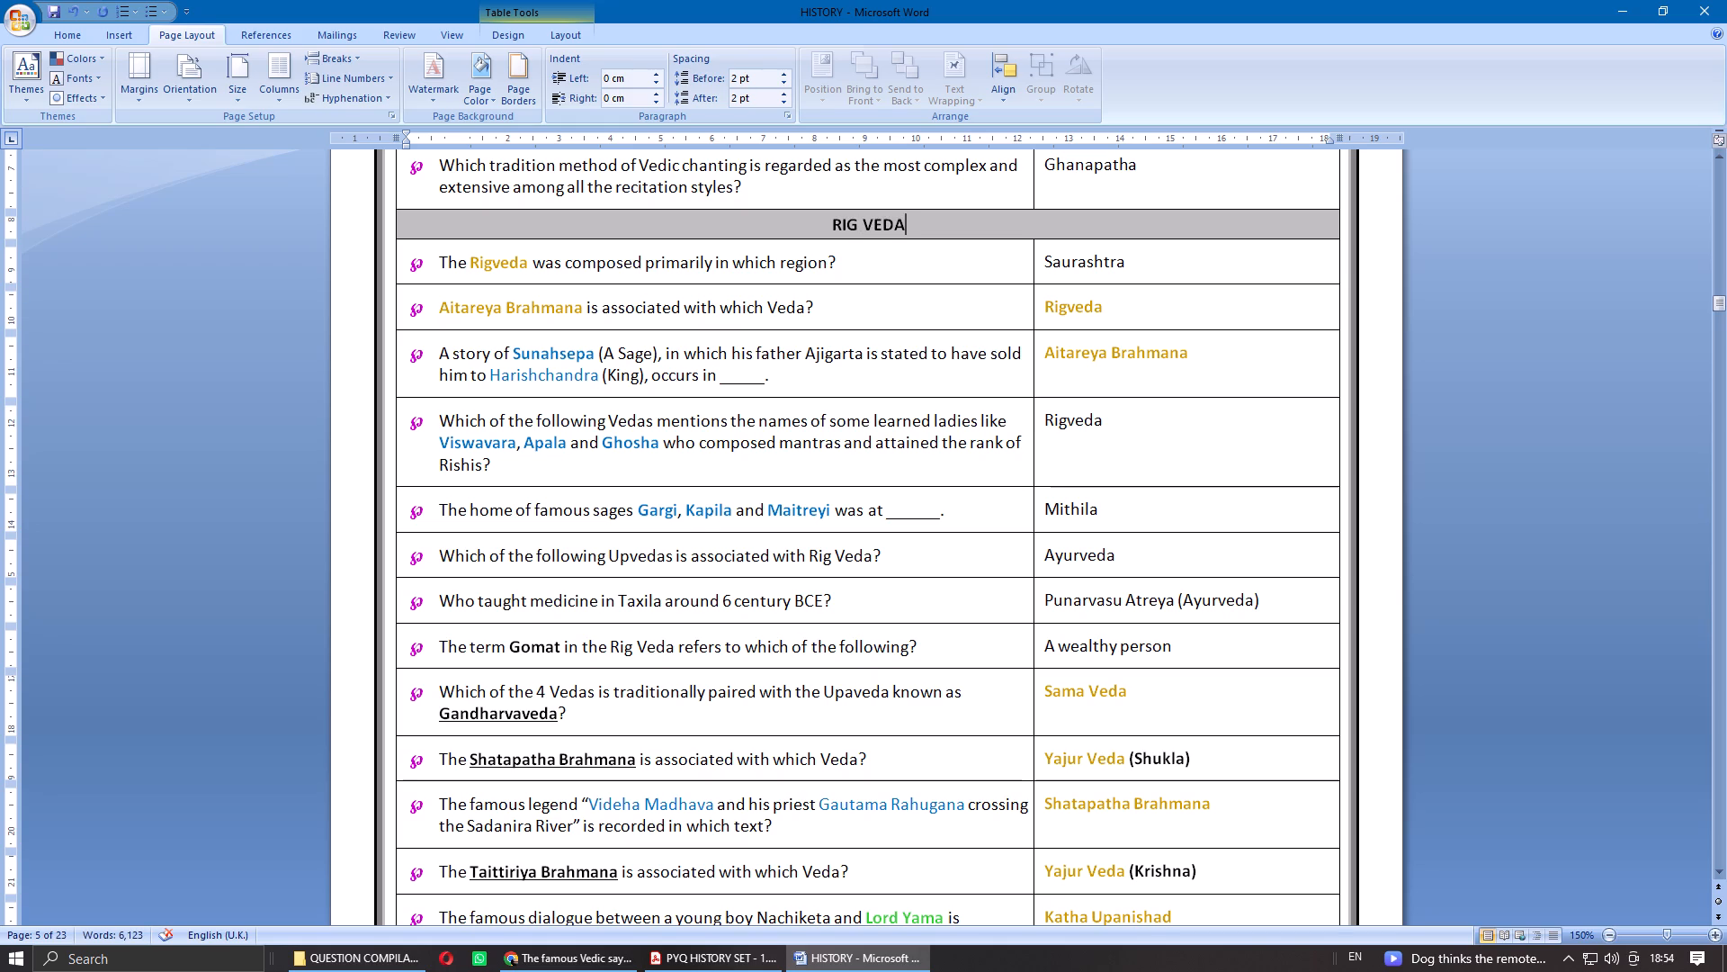
Delete the entire row with the question on the term Gomat in the Rig Veda.
drag(1207, 643, 986, 643)
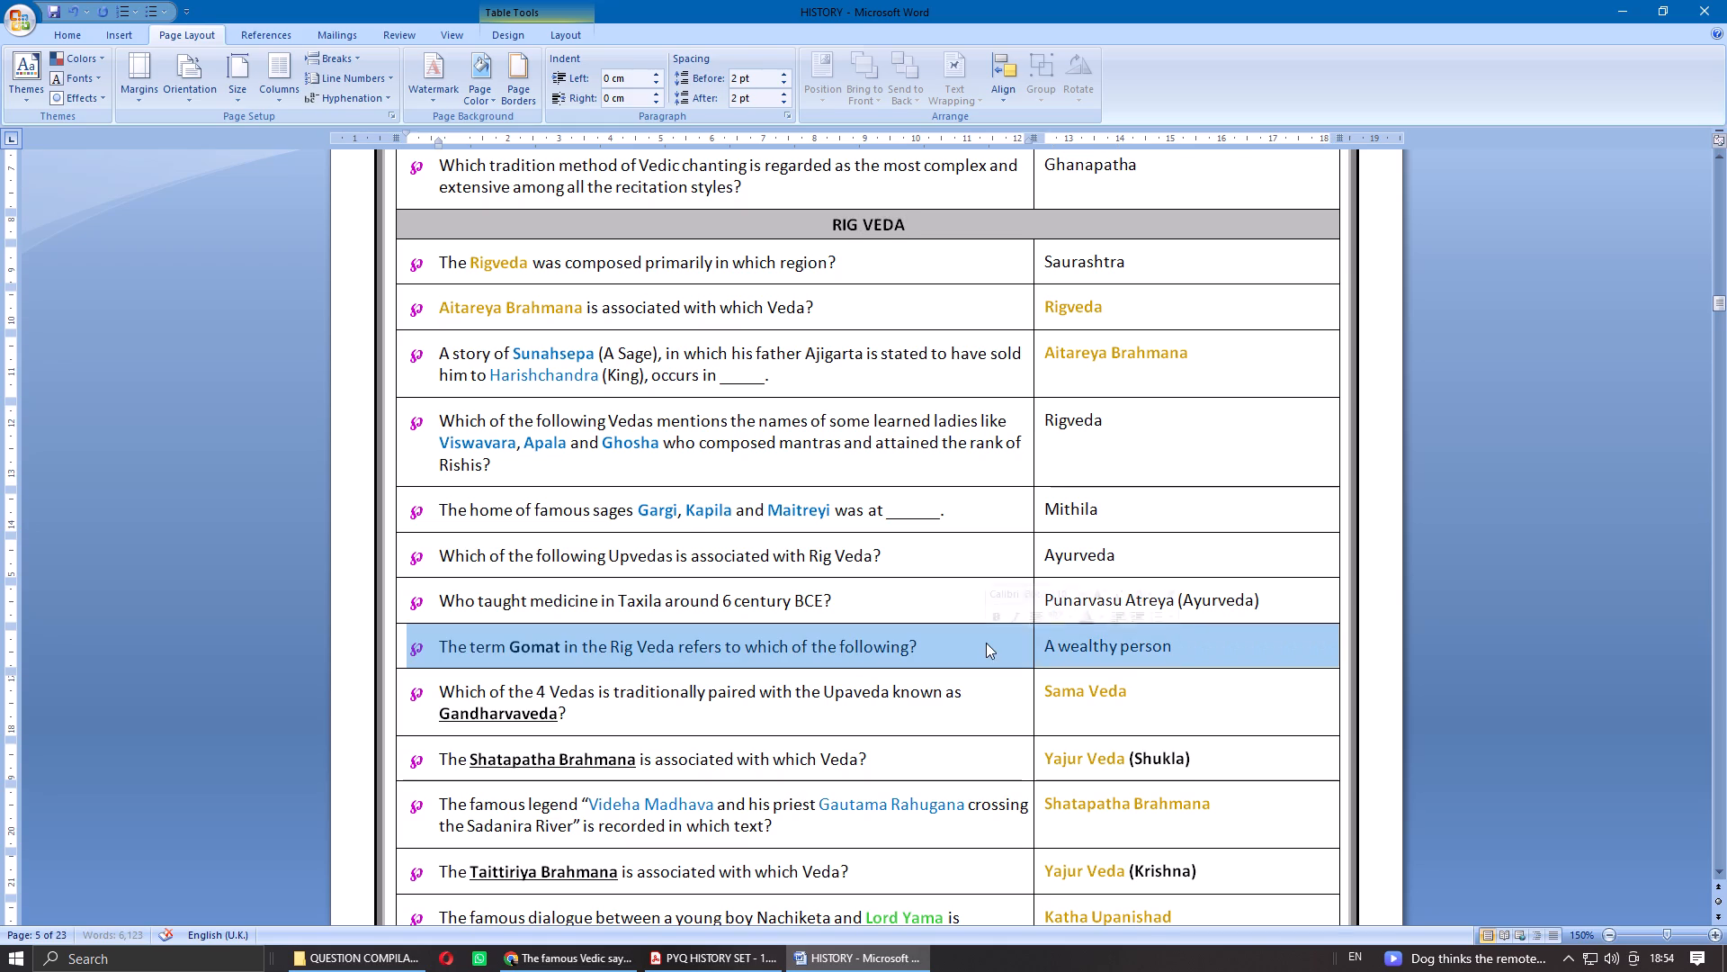
right_click(986, 643)
click(1064, 735)
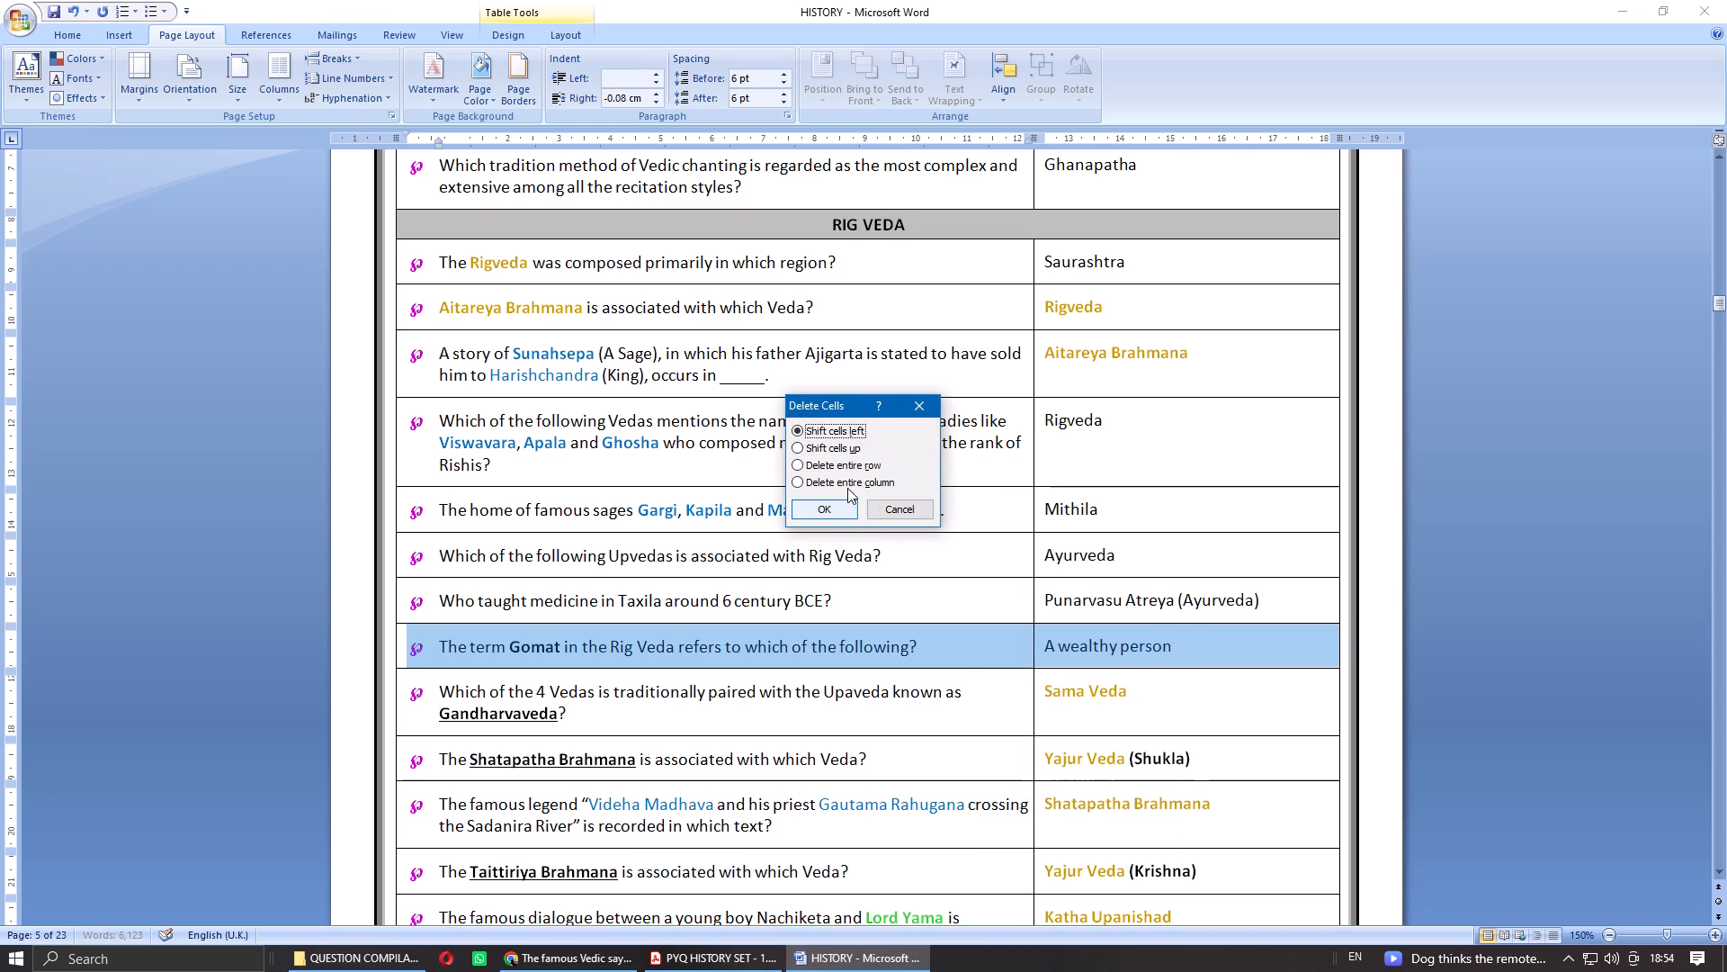
click(847, 466)
click(831, 509)
Copy the answer "Mundaka Upanishad" from the UPANISHAD table and search Google in Chrome for "Mundaka Upanishad in which veda?".
scroll(995, 538, down, 5)
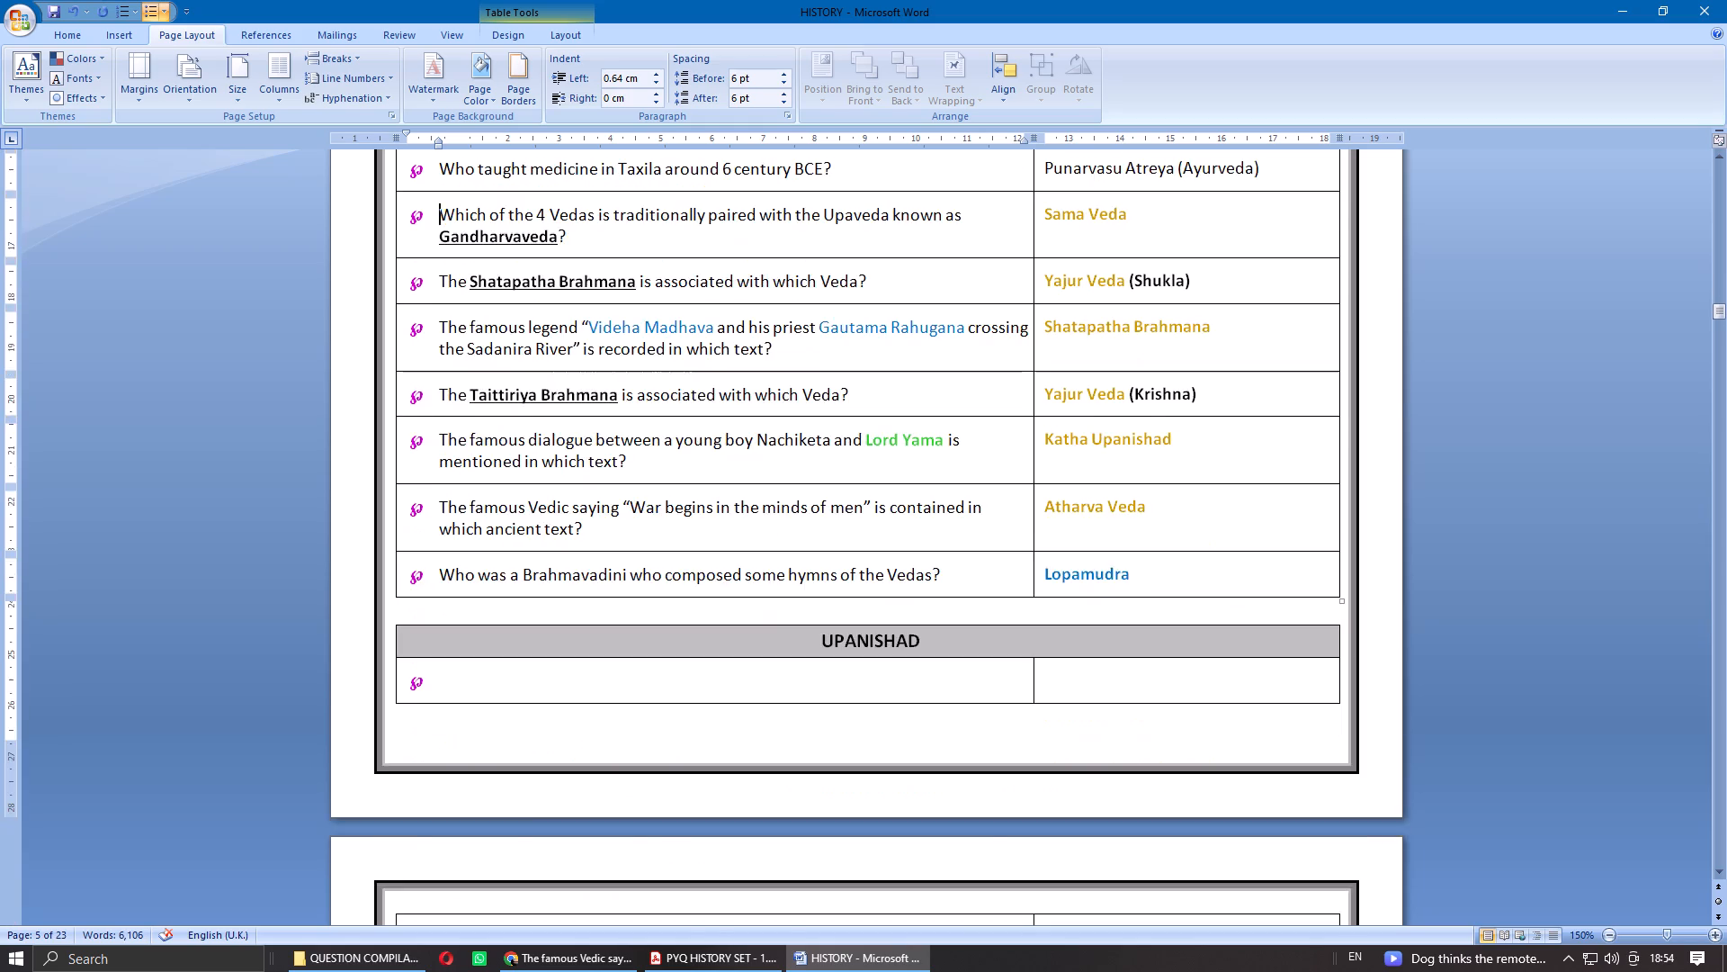
scroll(995, 539, down, 5)
scroll(1056, 456, up, 2)
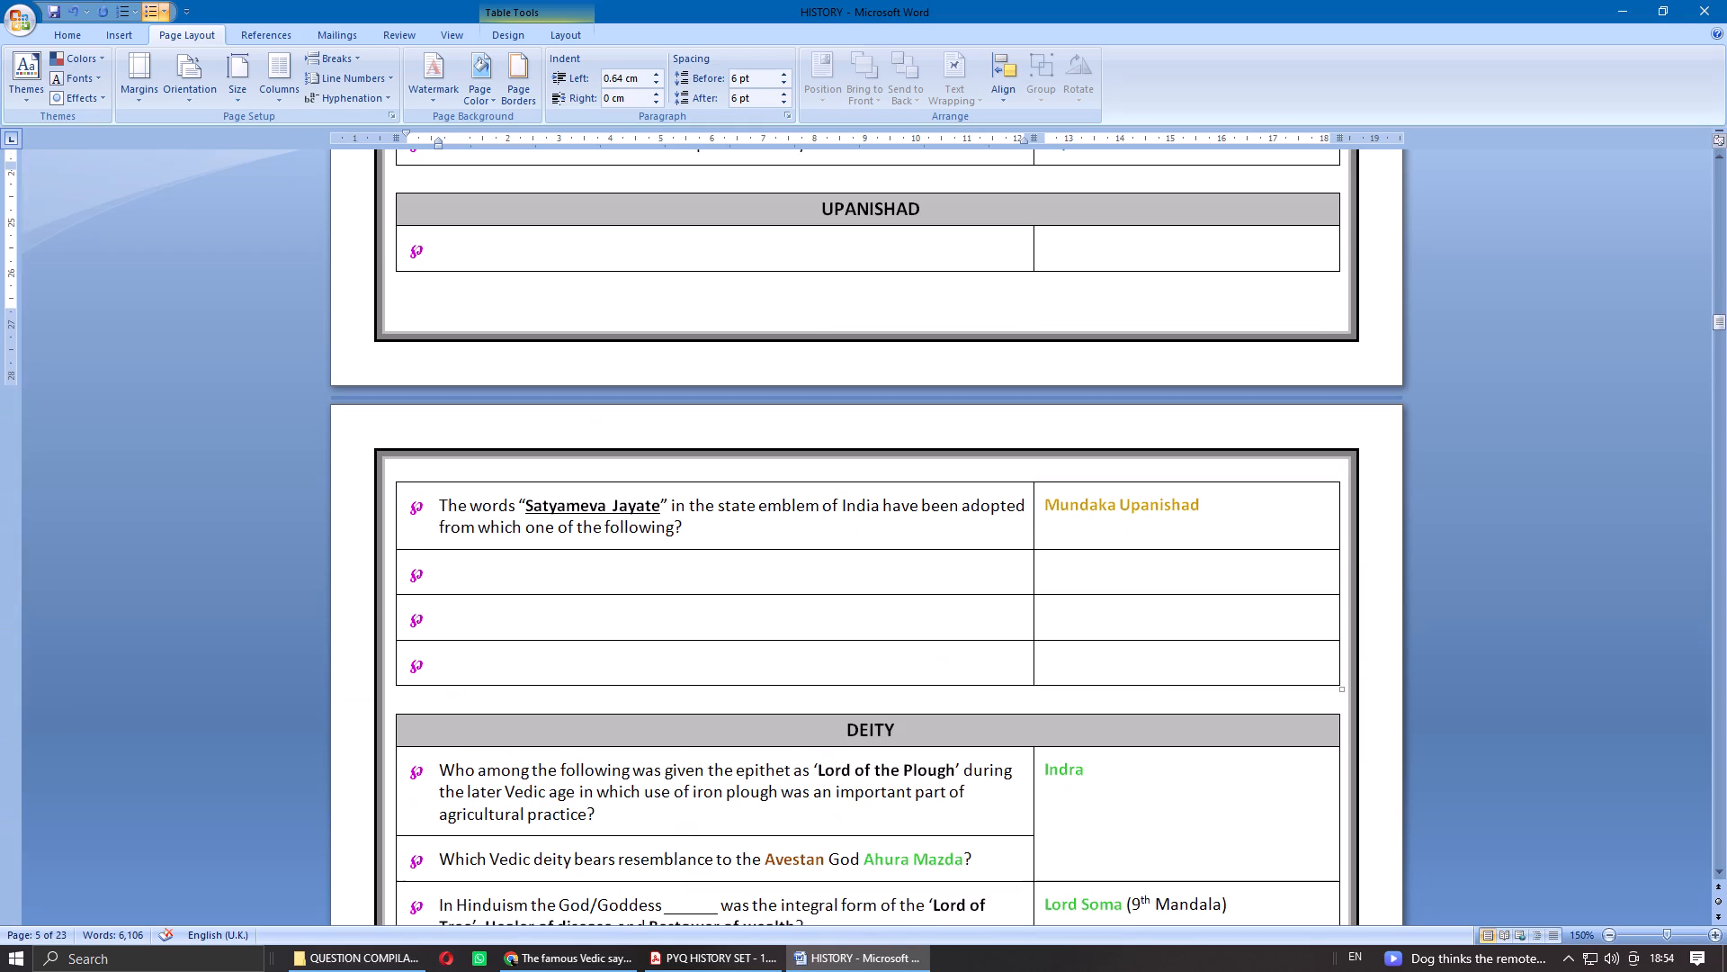
drag(1218, 507, 1080, 501)
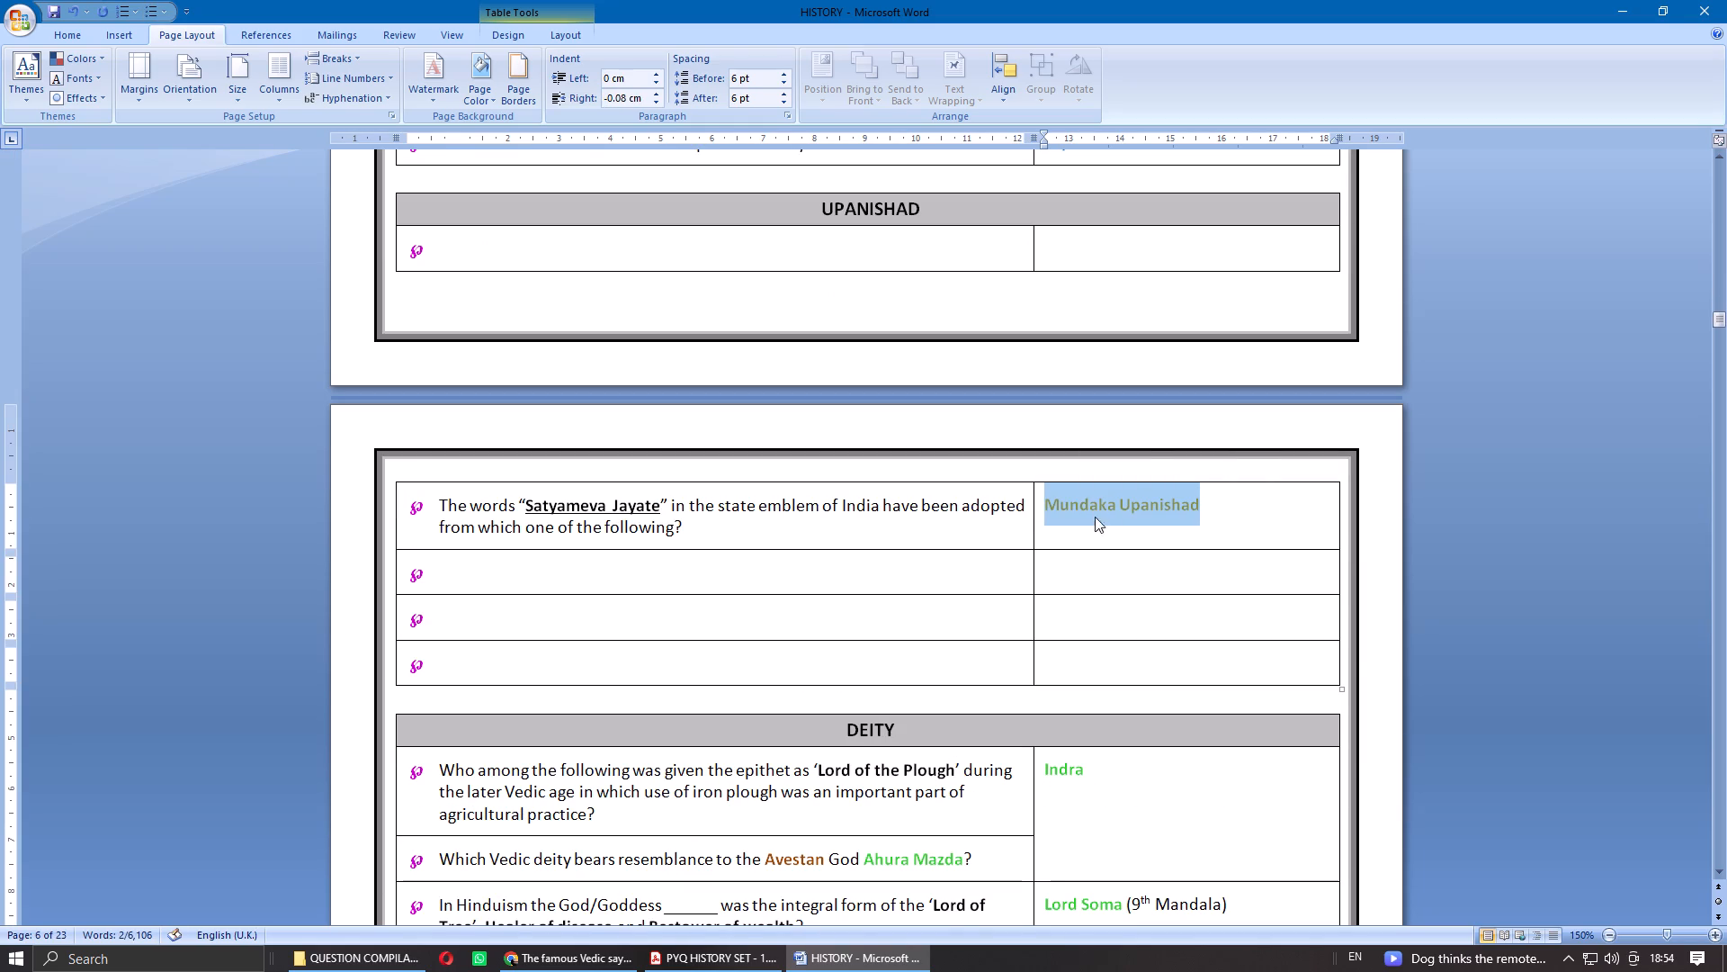
key(ctrl+c)
click(620, 957)
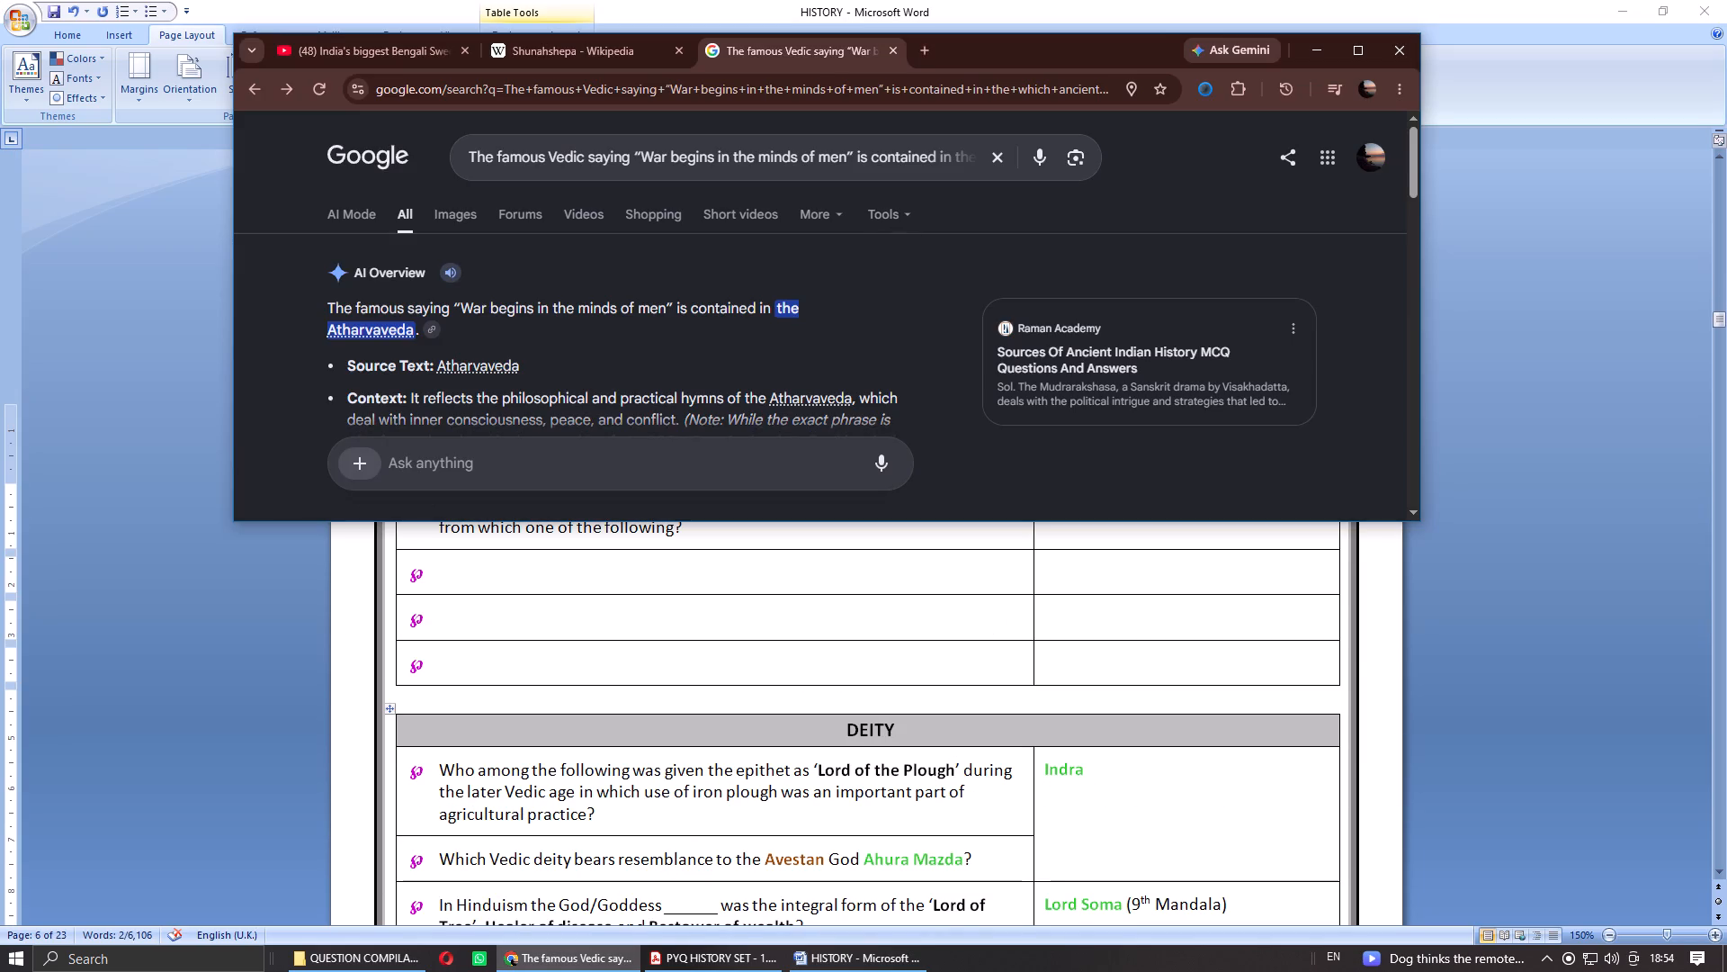
click(282, 84)
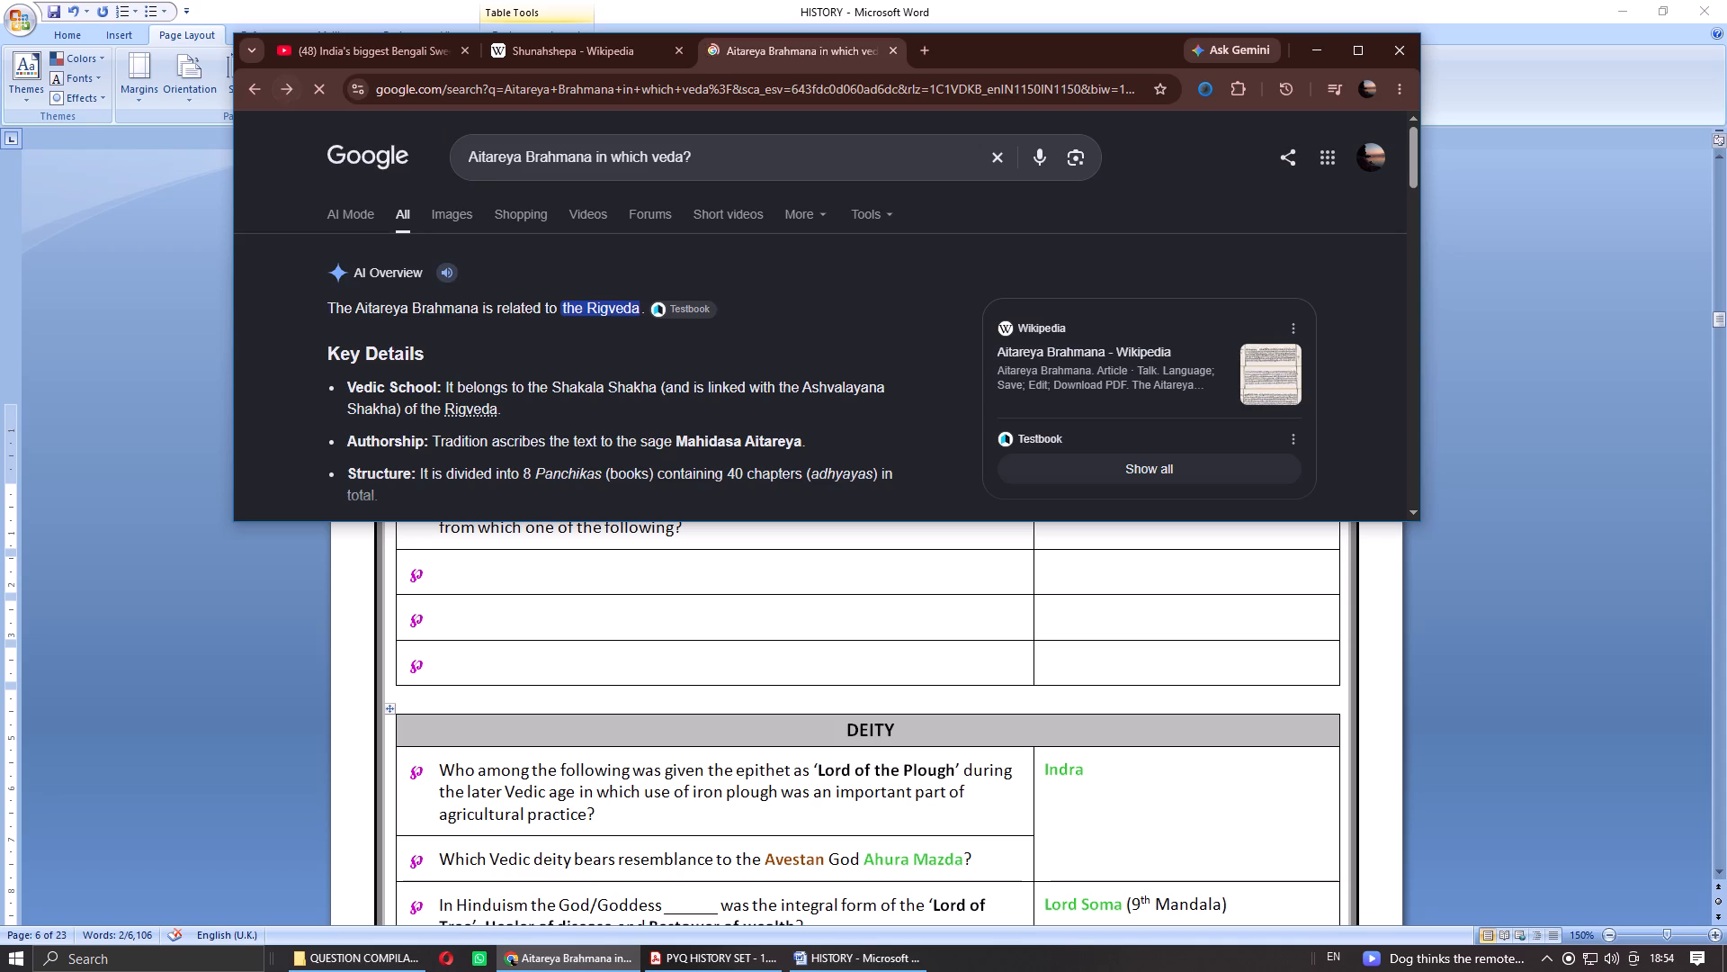
drag(474, 157, 569, 157)
click(475, 151)
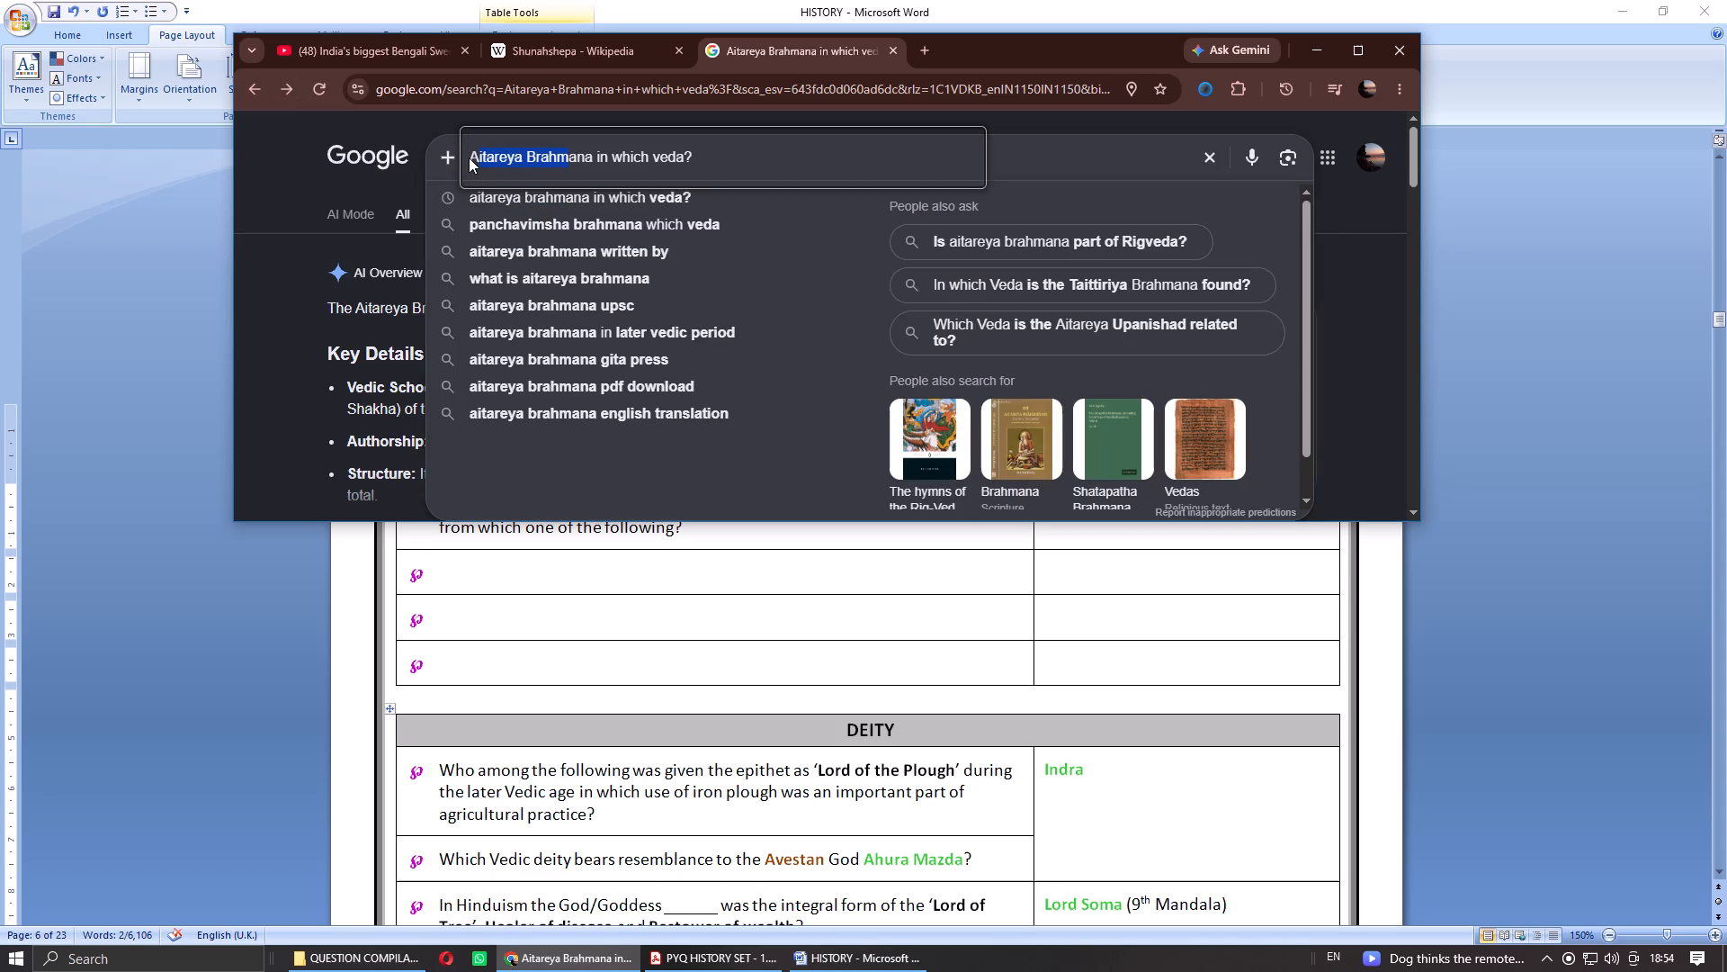
drag(469, 157, 554, 156)
drag(591, 156, 583, 156)
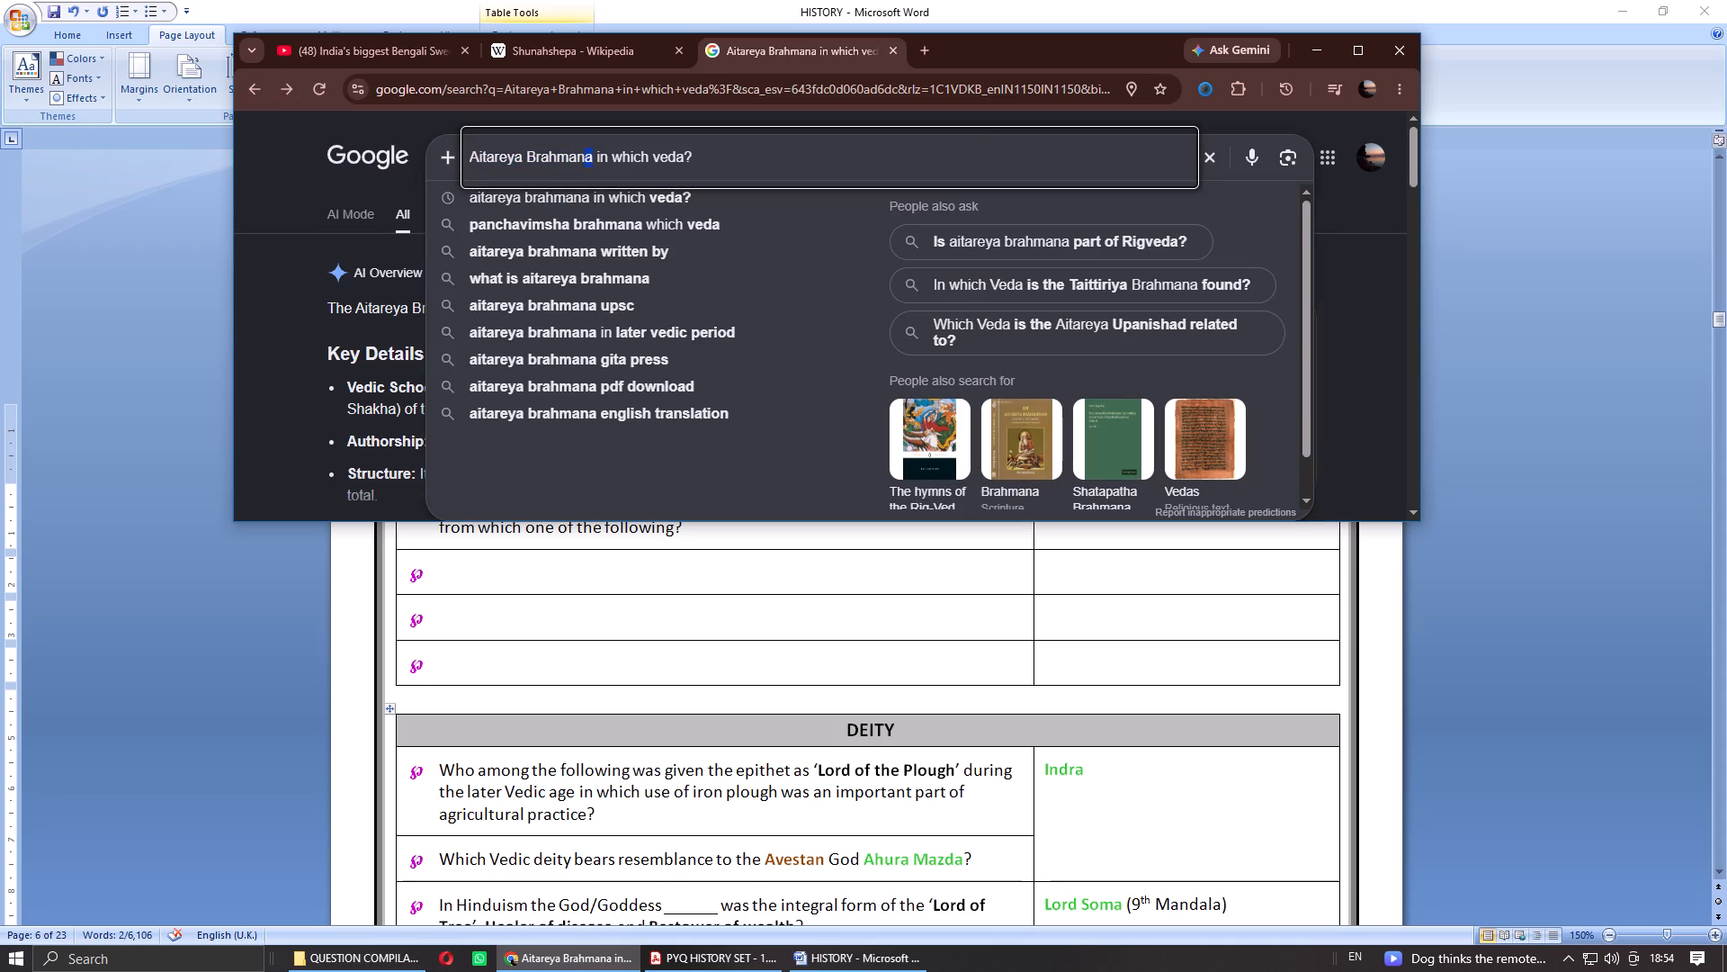
drag(583, 156, 453, 157)
key(ctrl+v)
key(Return)
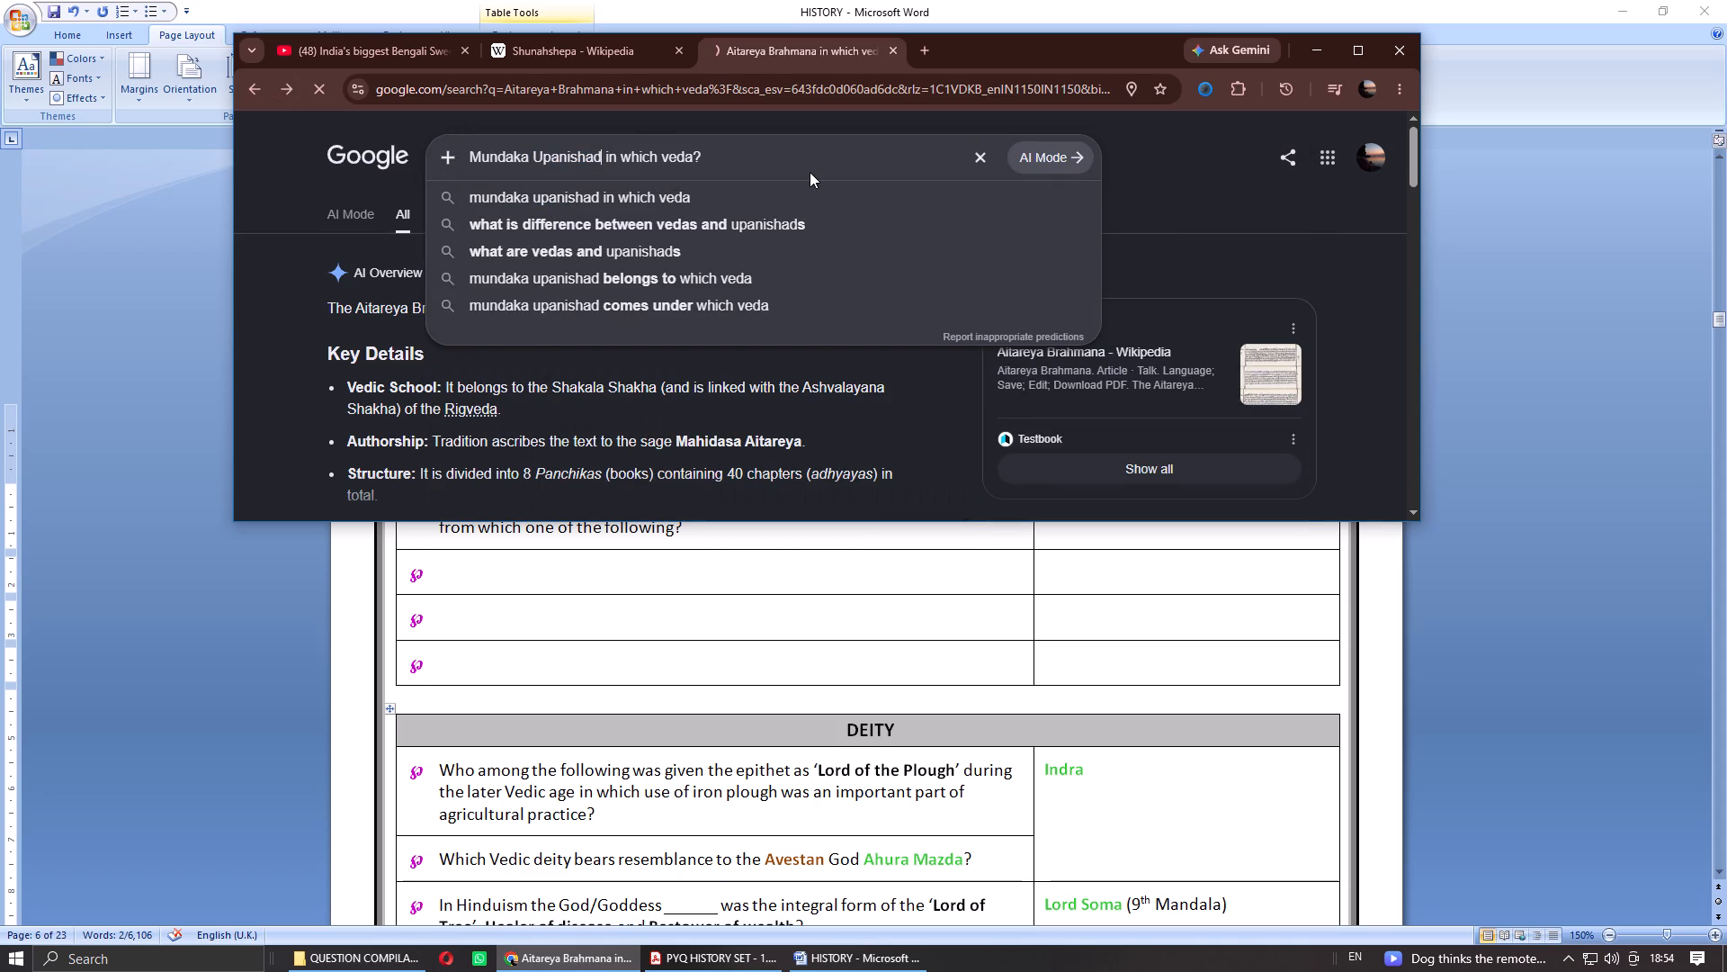
click(1322, 55)
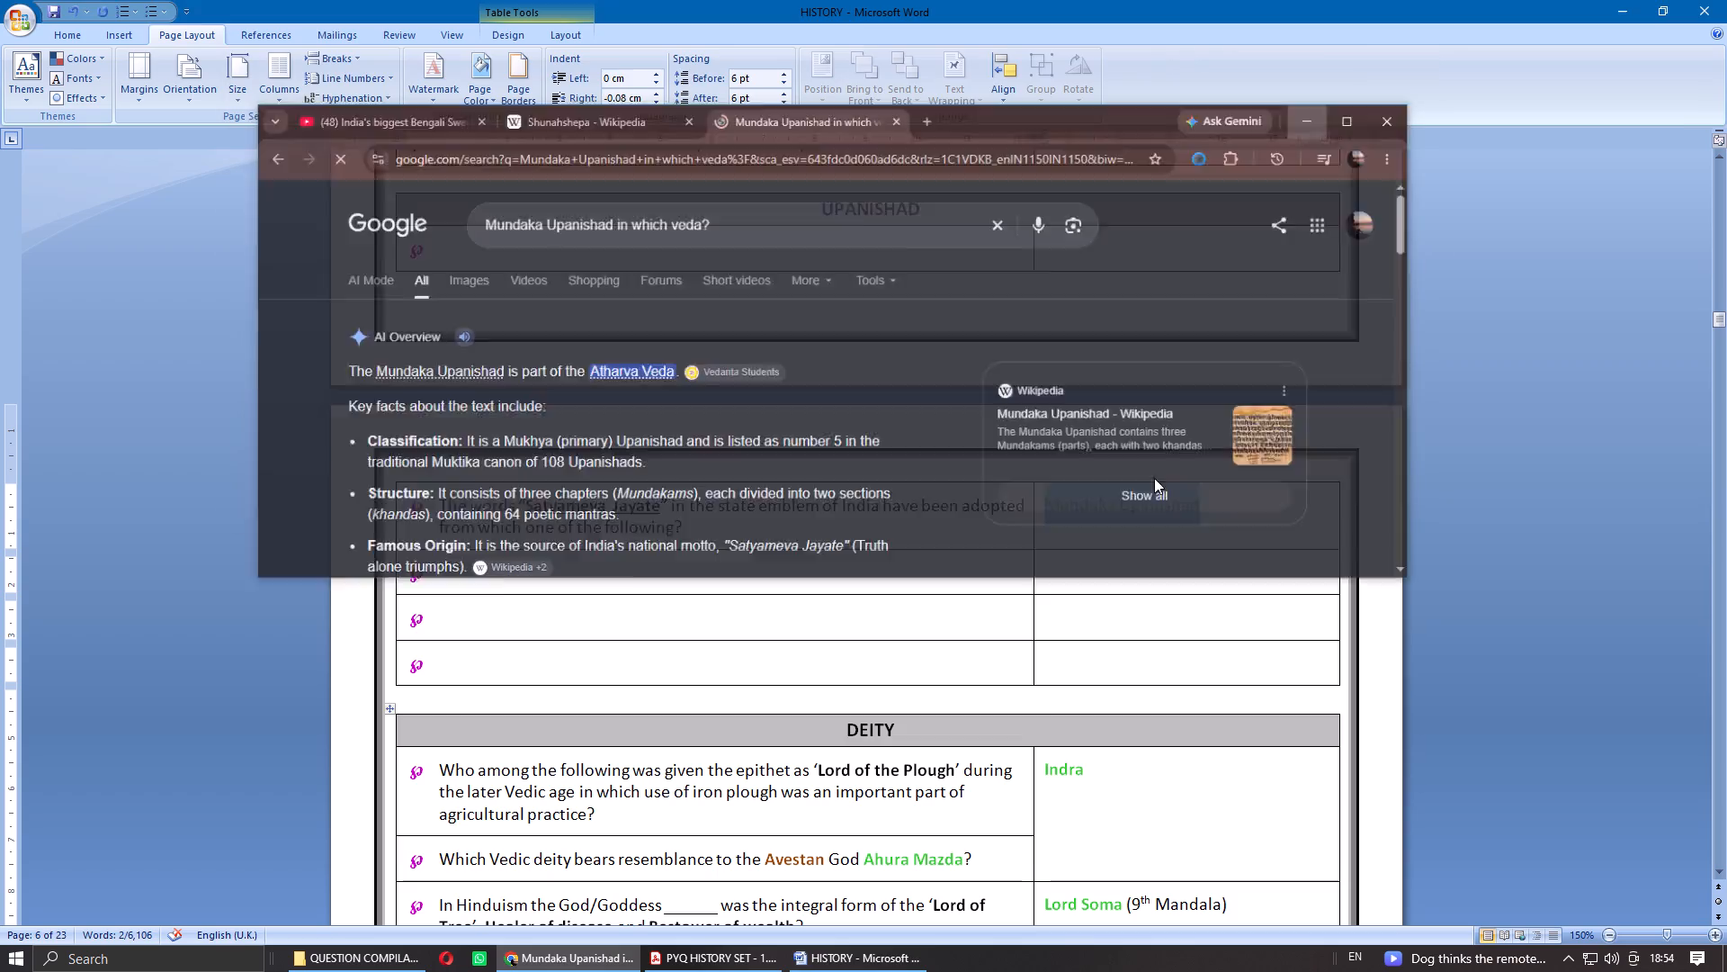
Cut the Satyameva Jayate question and its Mundaka Upanishad answer out of the UPANISHAD table in the HISTORY document.
click(1233, 505)
drag(1233, 505, 978, 508)
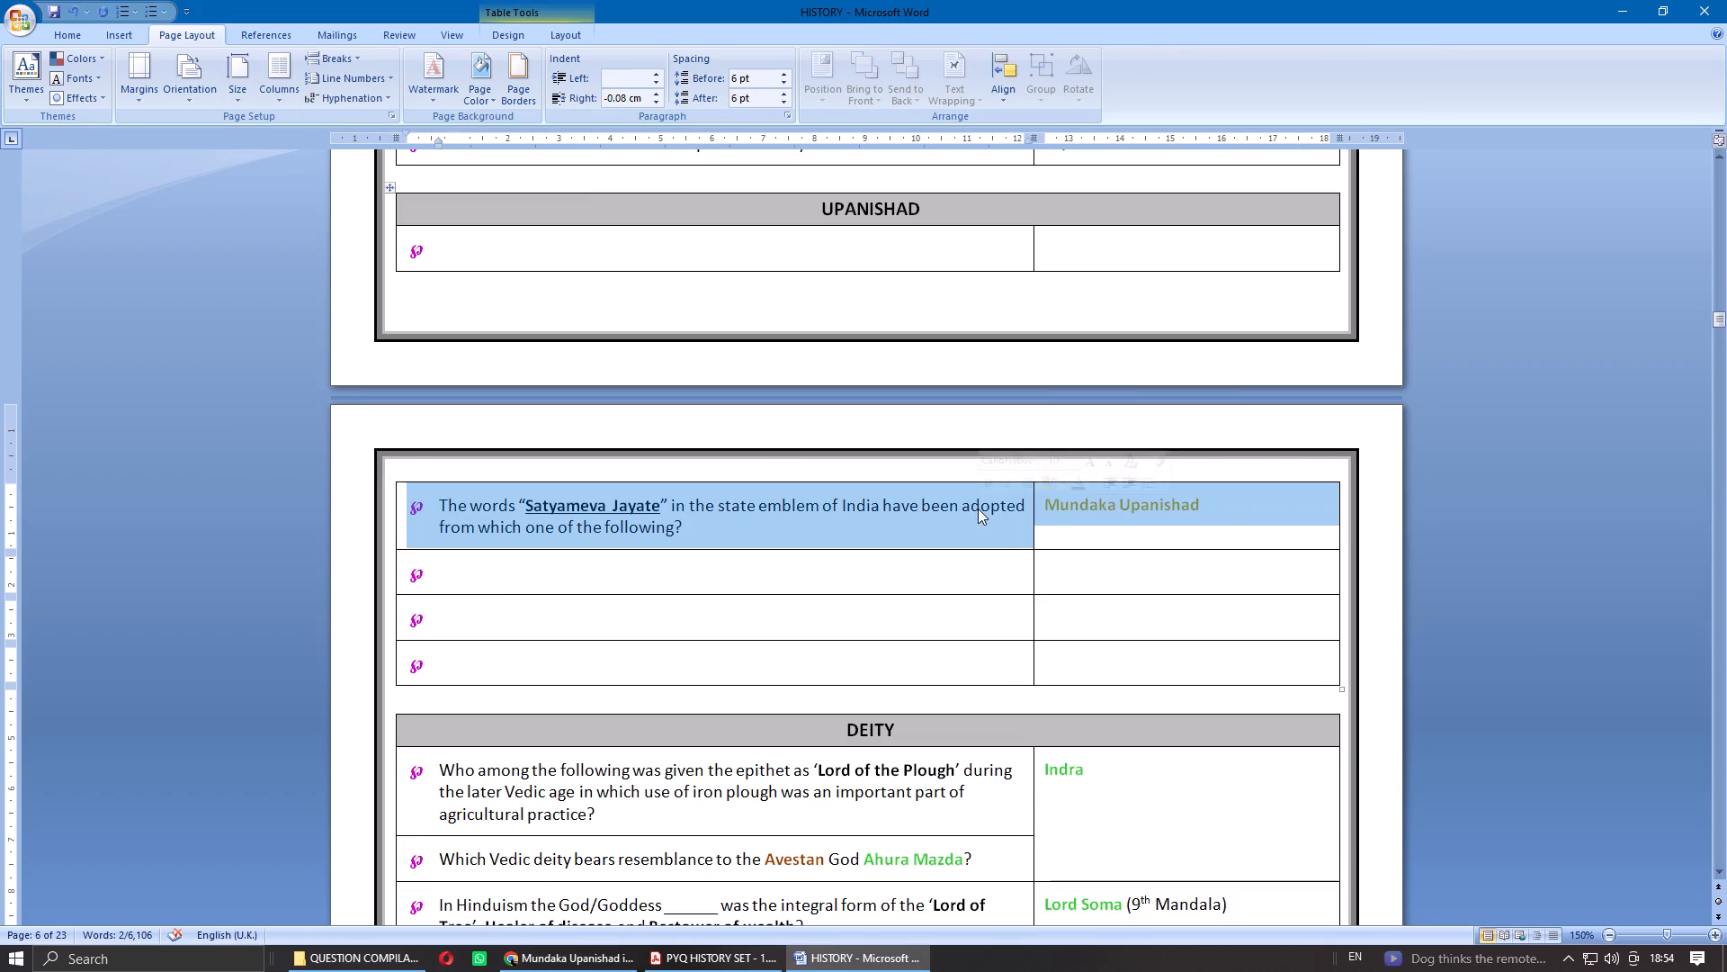
right_click(978, 508)
click(1001, 520)
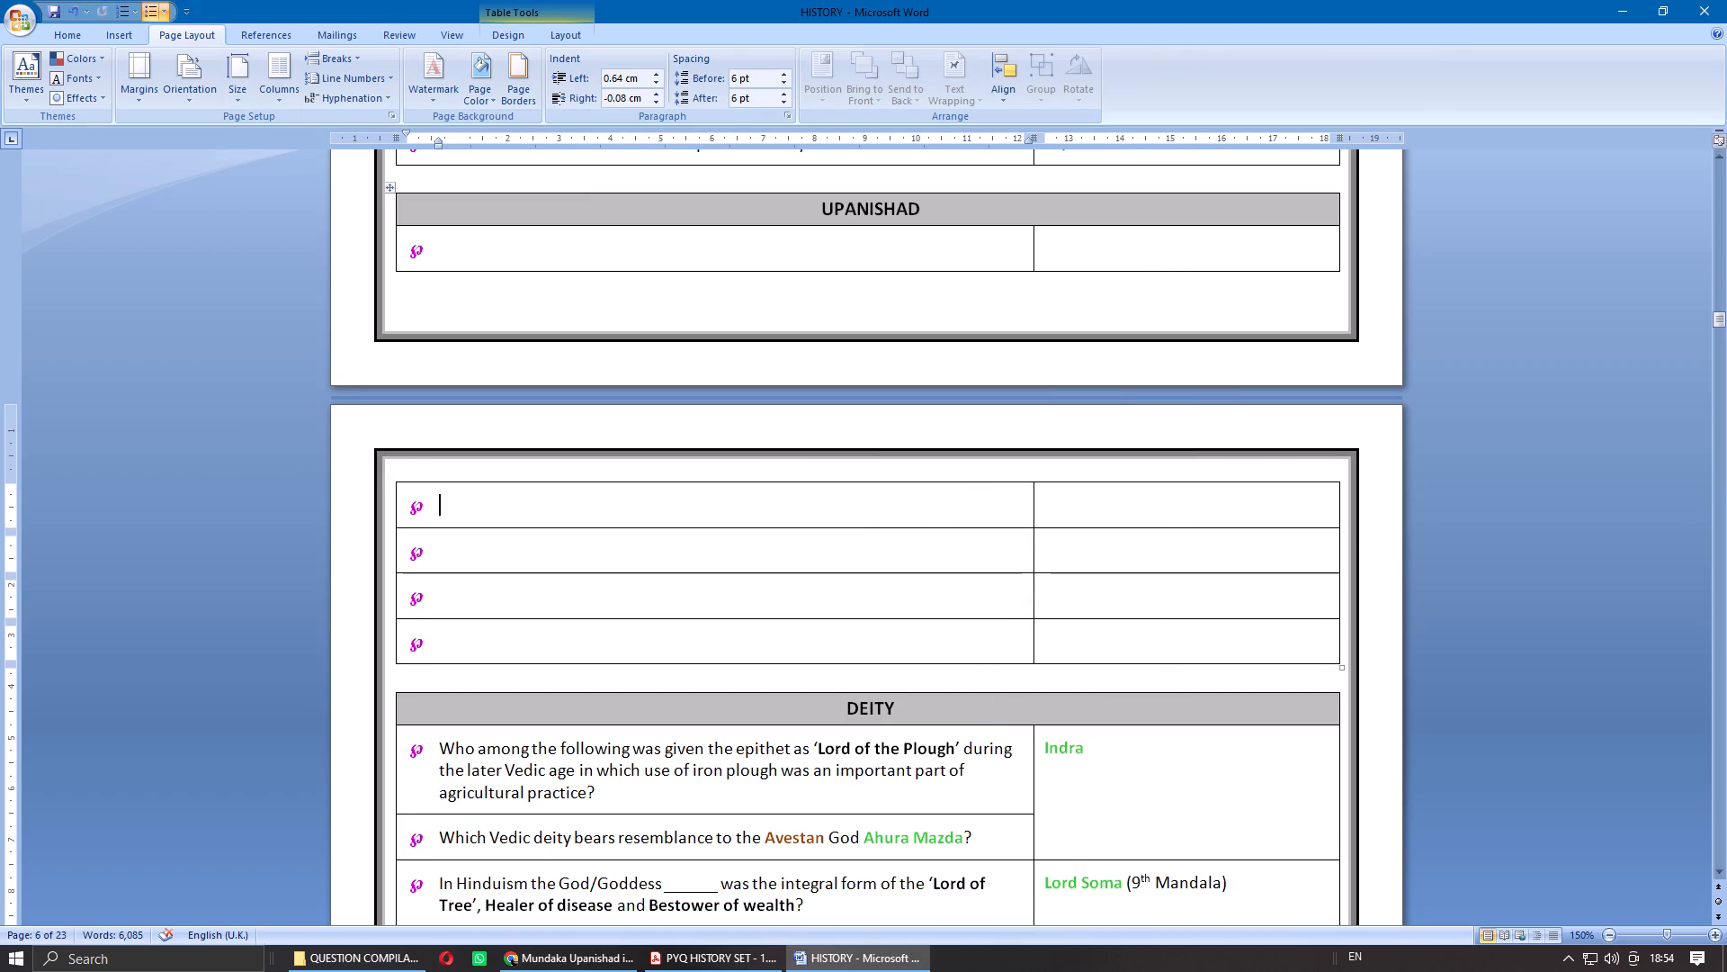
Merge all the cells of the emptied UPANISHAD table into one and delete it together with its heading.
drag(769, 213, 1088, 640)
right_click(1088, 640)
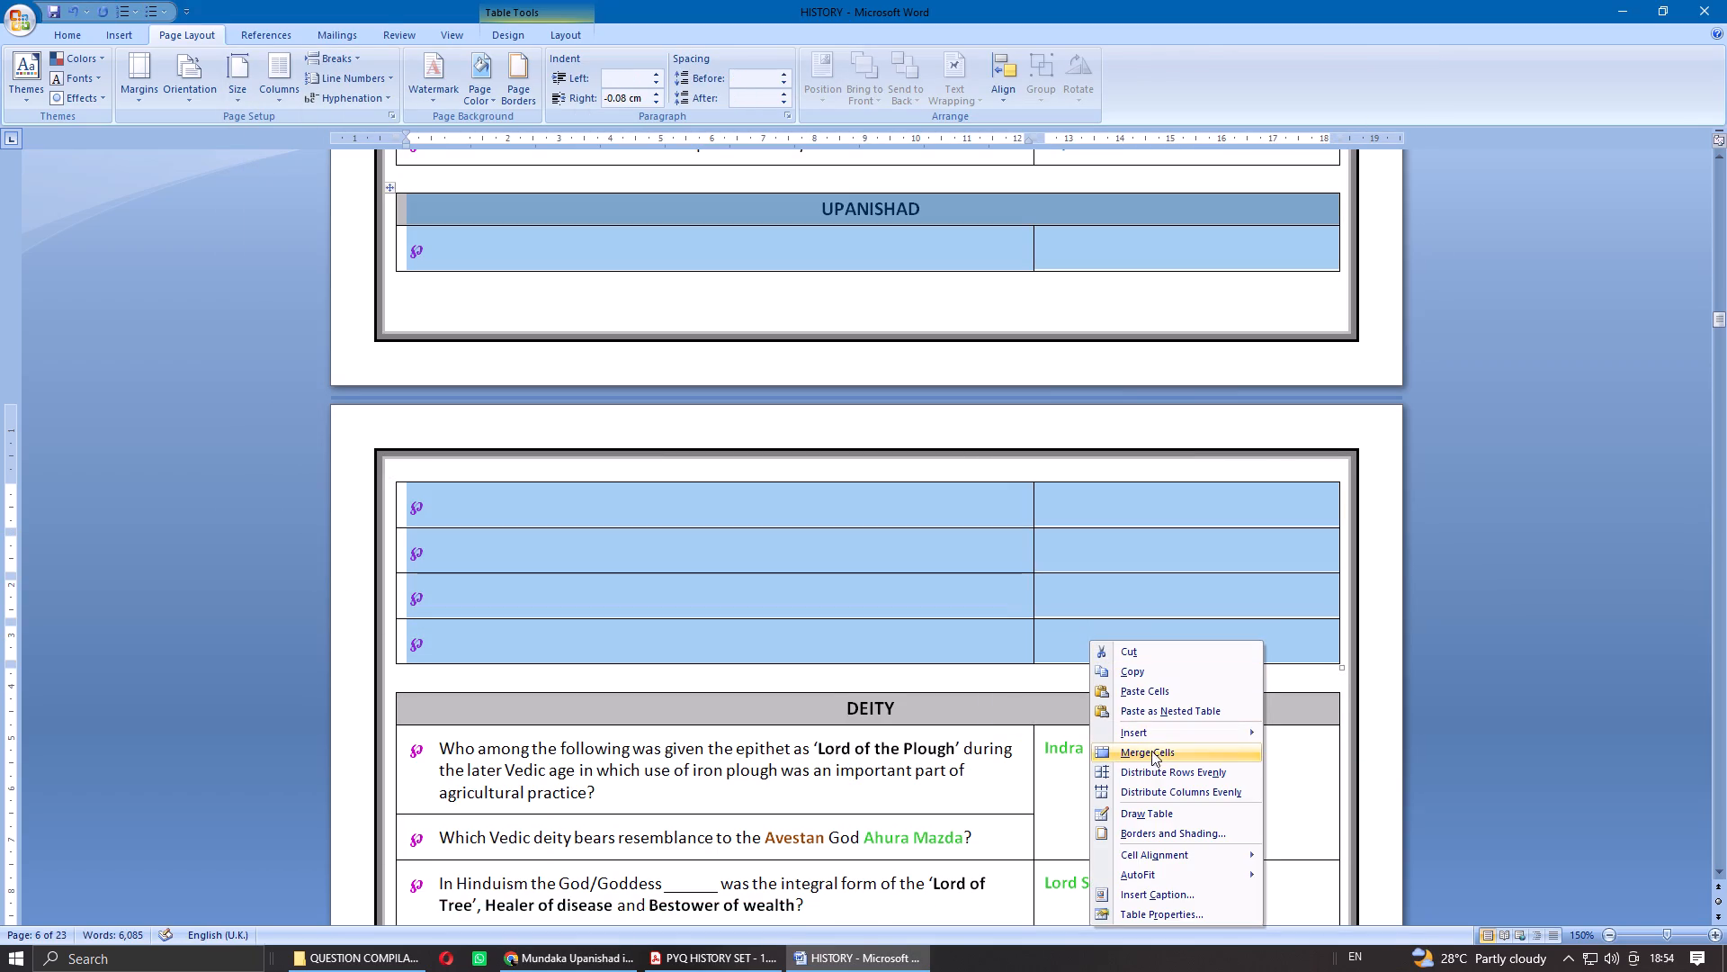
click(1155, 748)
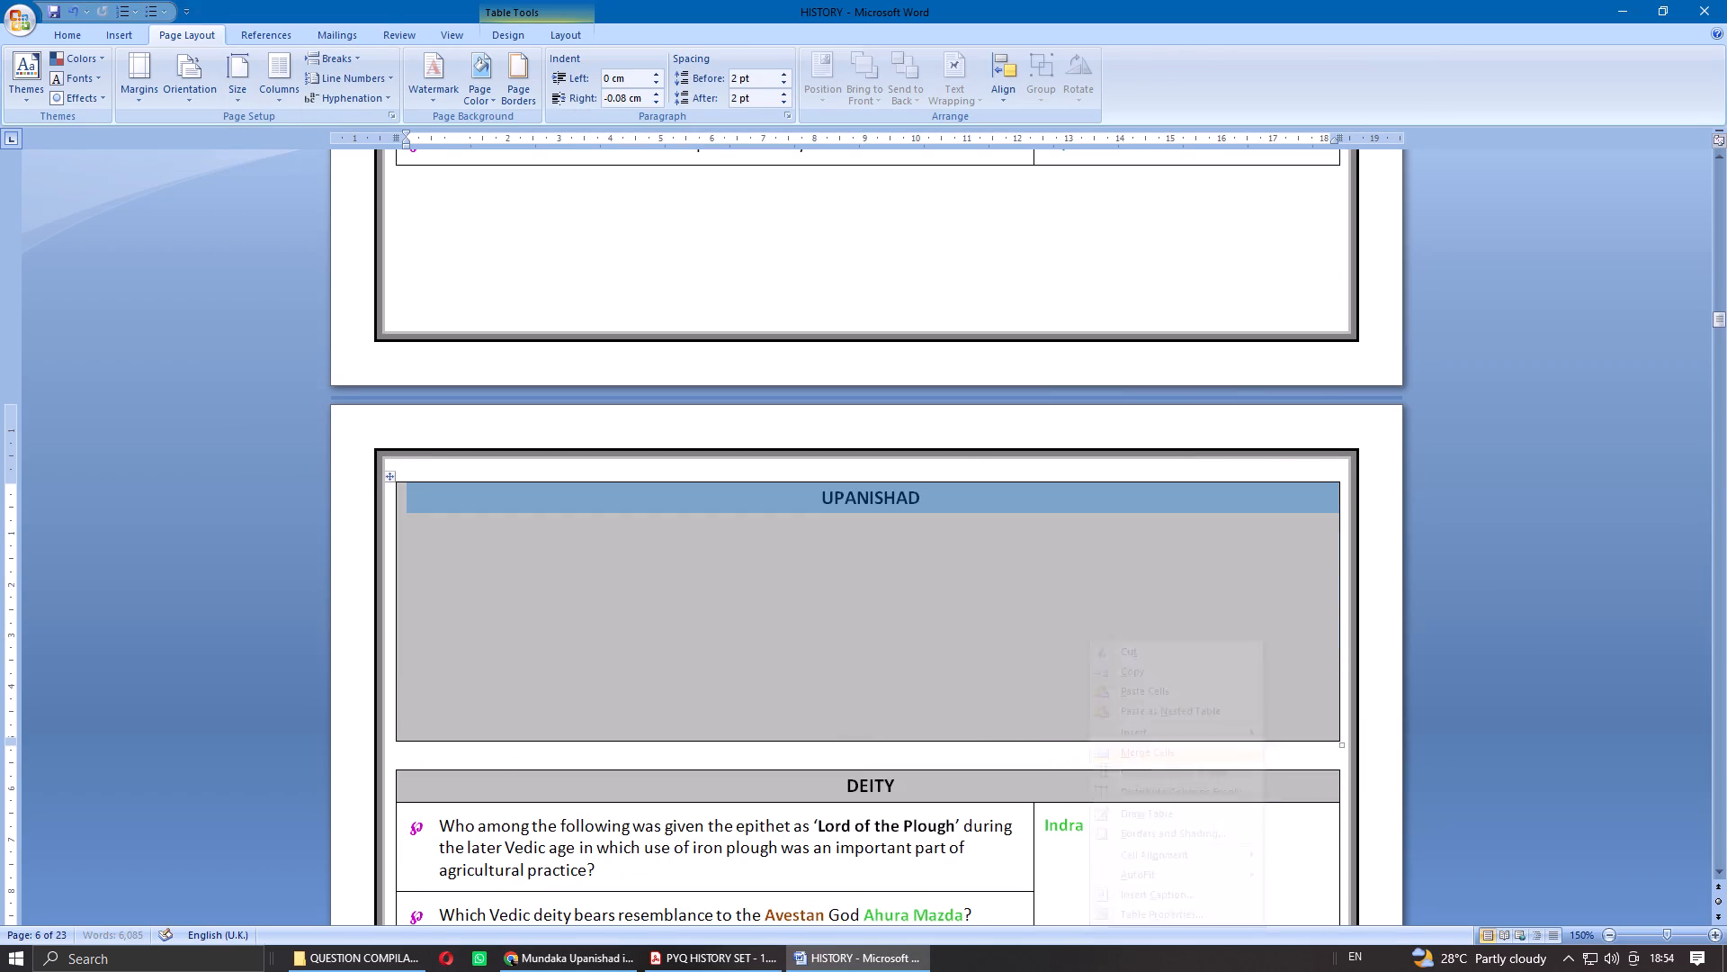
click(852, 559)
right_click(852, 559)
click(943, 670)
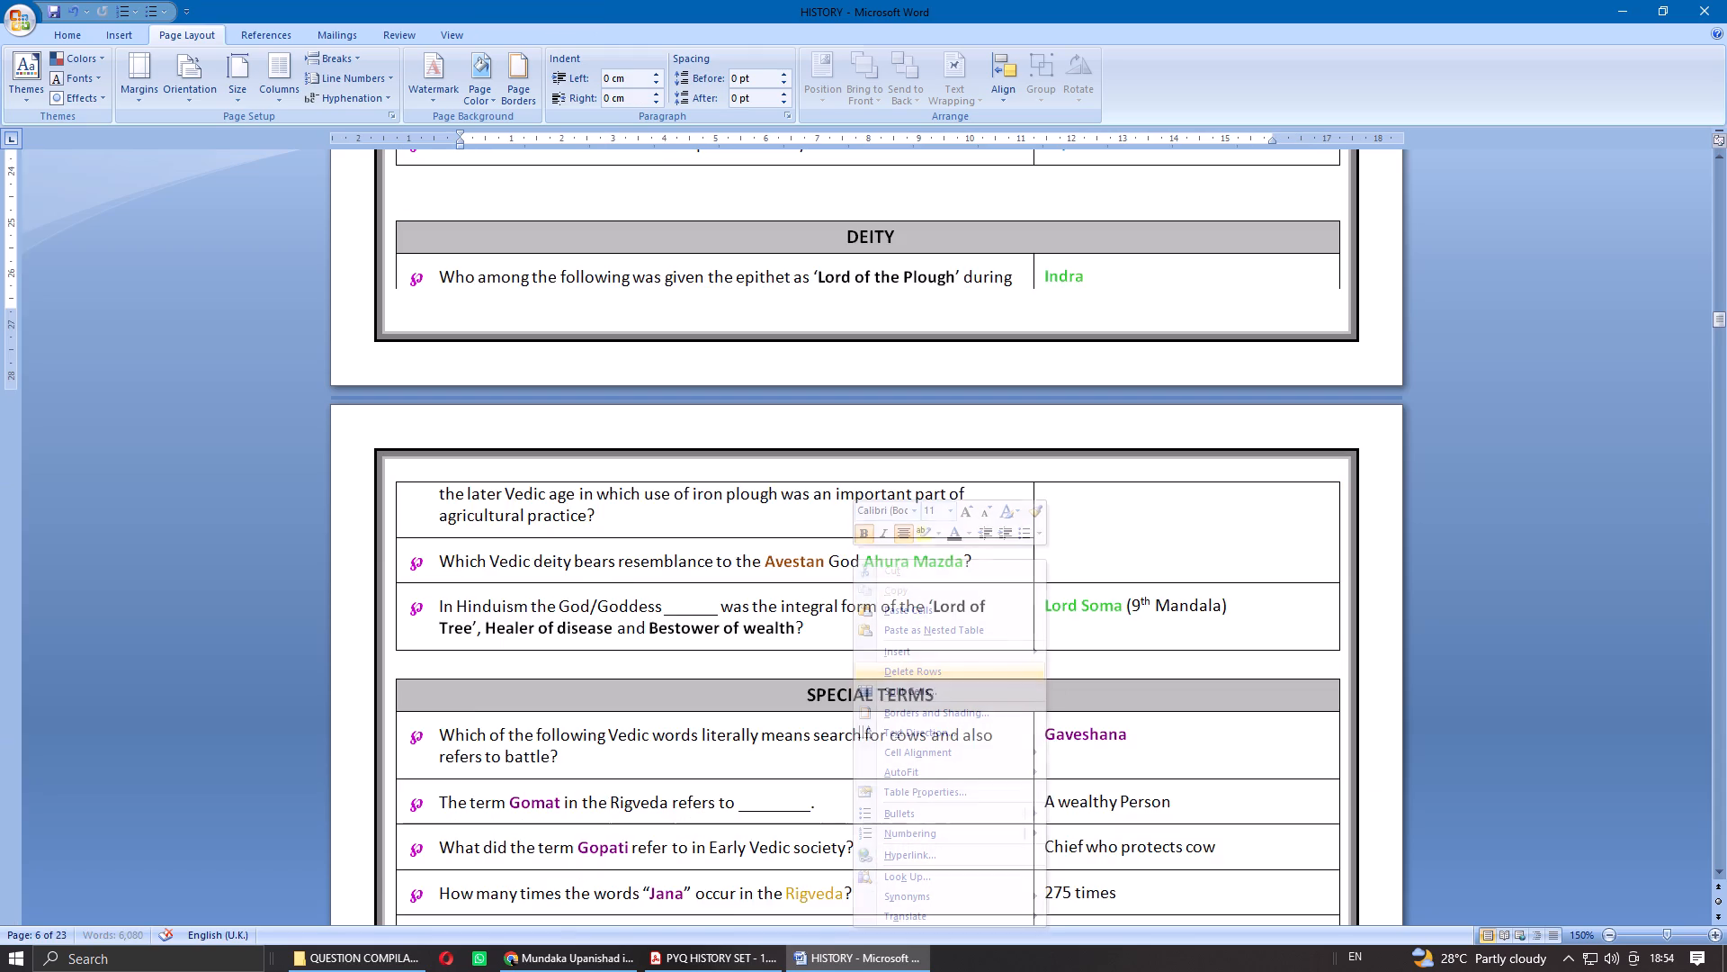
Insert a row below the "War begins in the minds of men" question and paste the Satyameva Jayate question and answer there.
scroll(924, 548, up, 4)
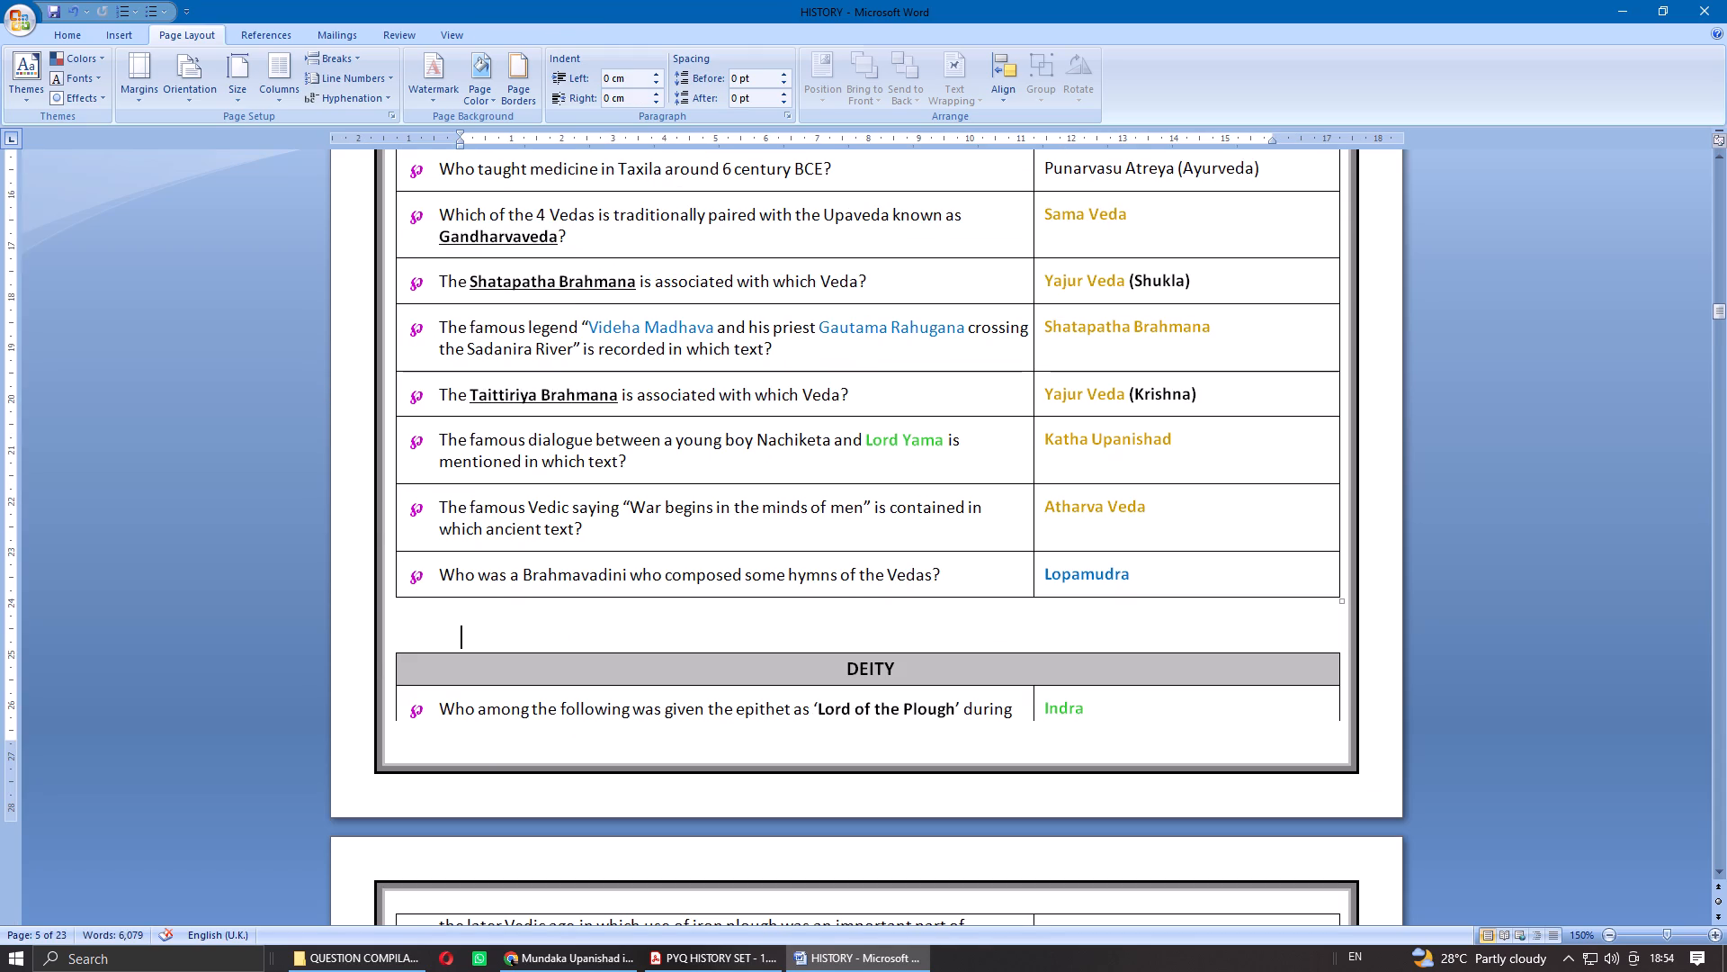
right_click(1175, 510)
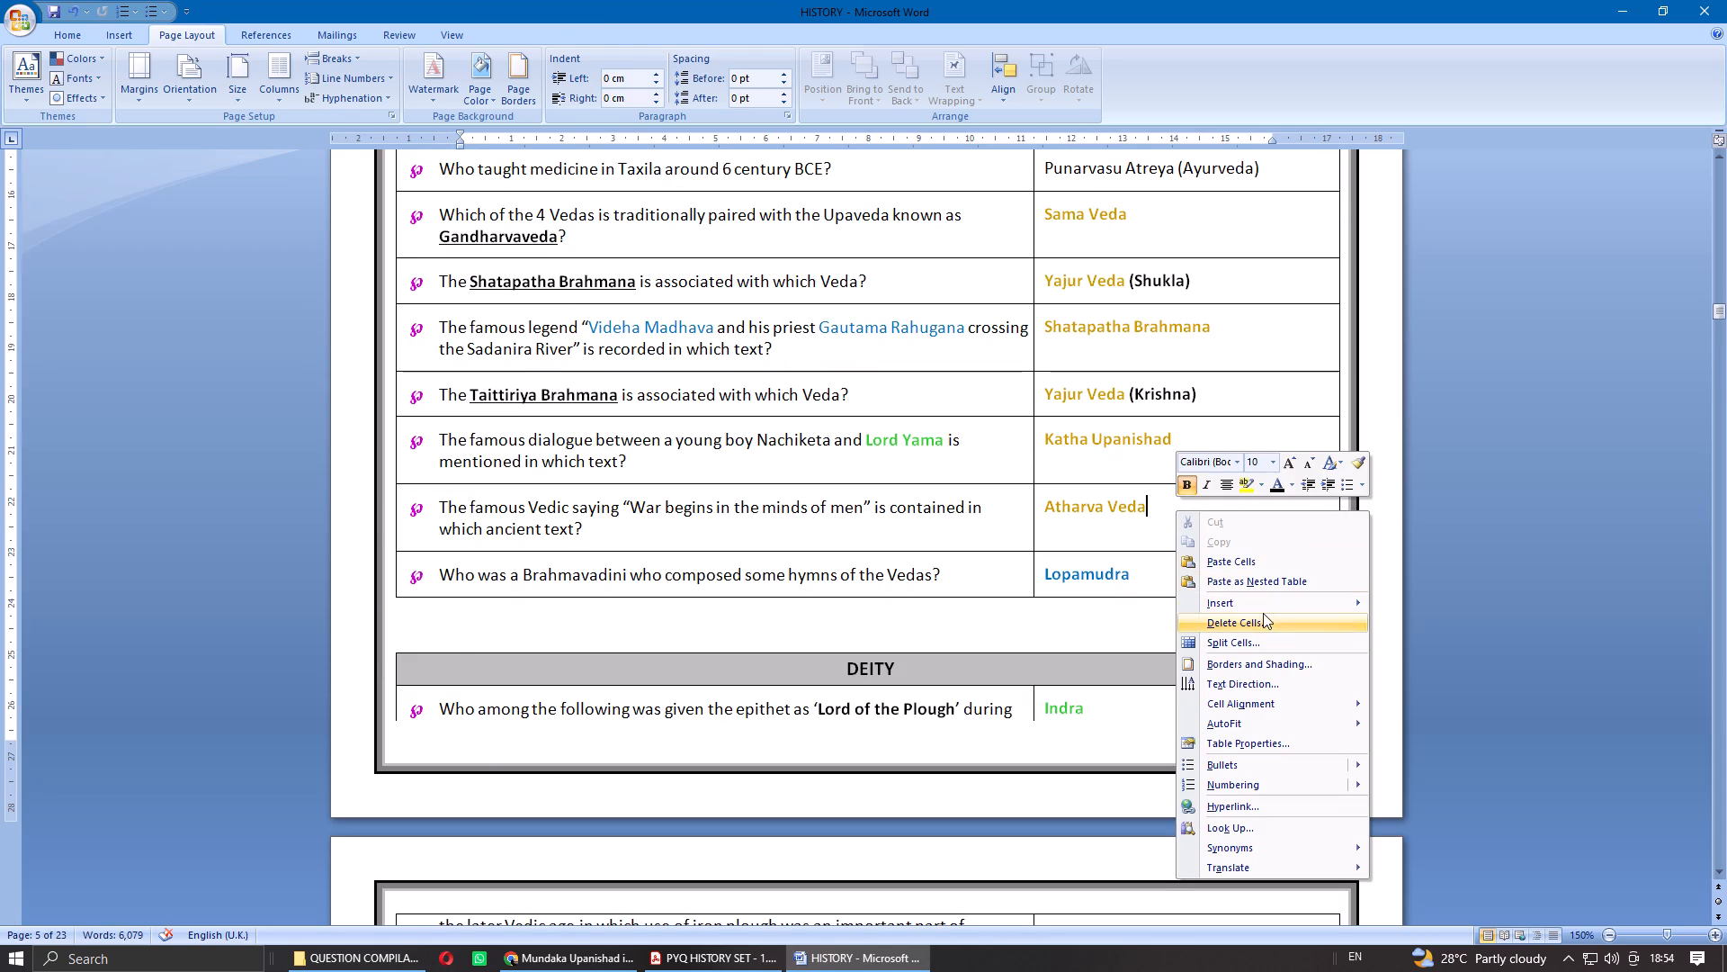
click(1426, 666)
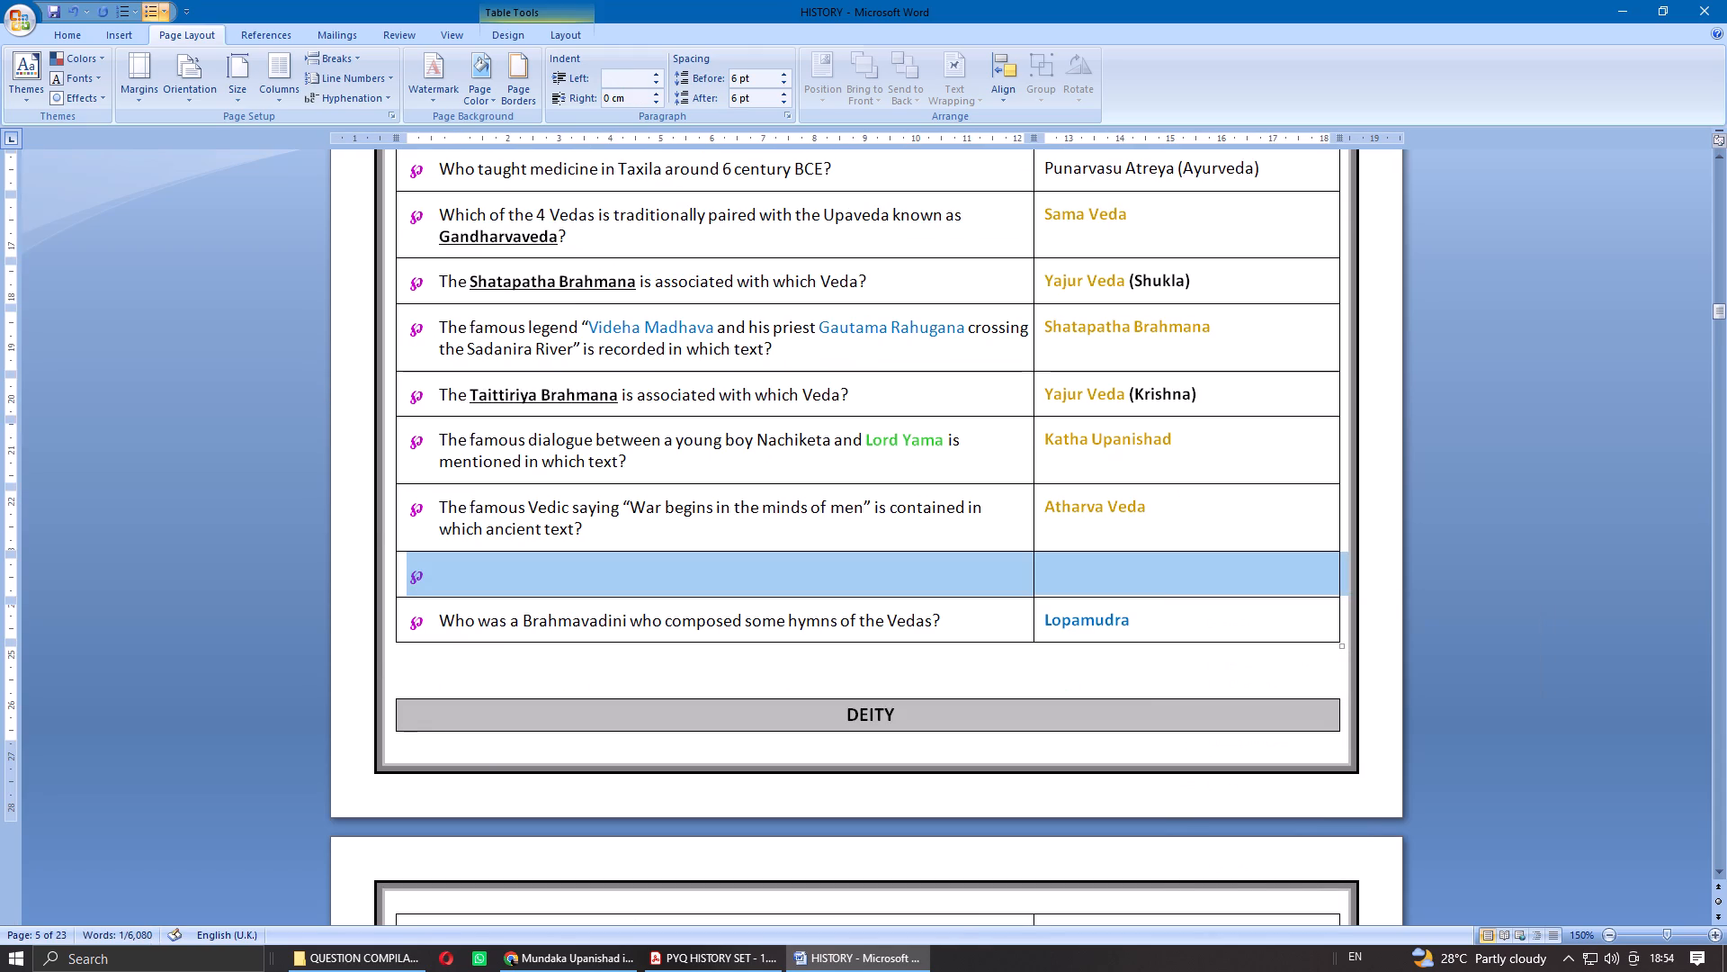
click(890, 582)
key(ctrl+v)
click(968, 588)
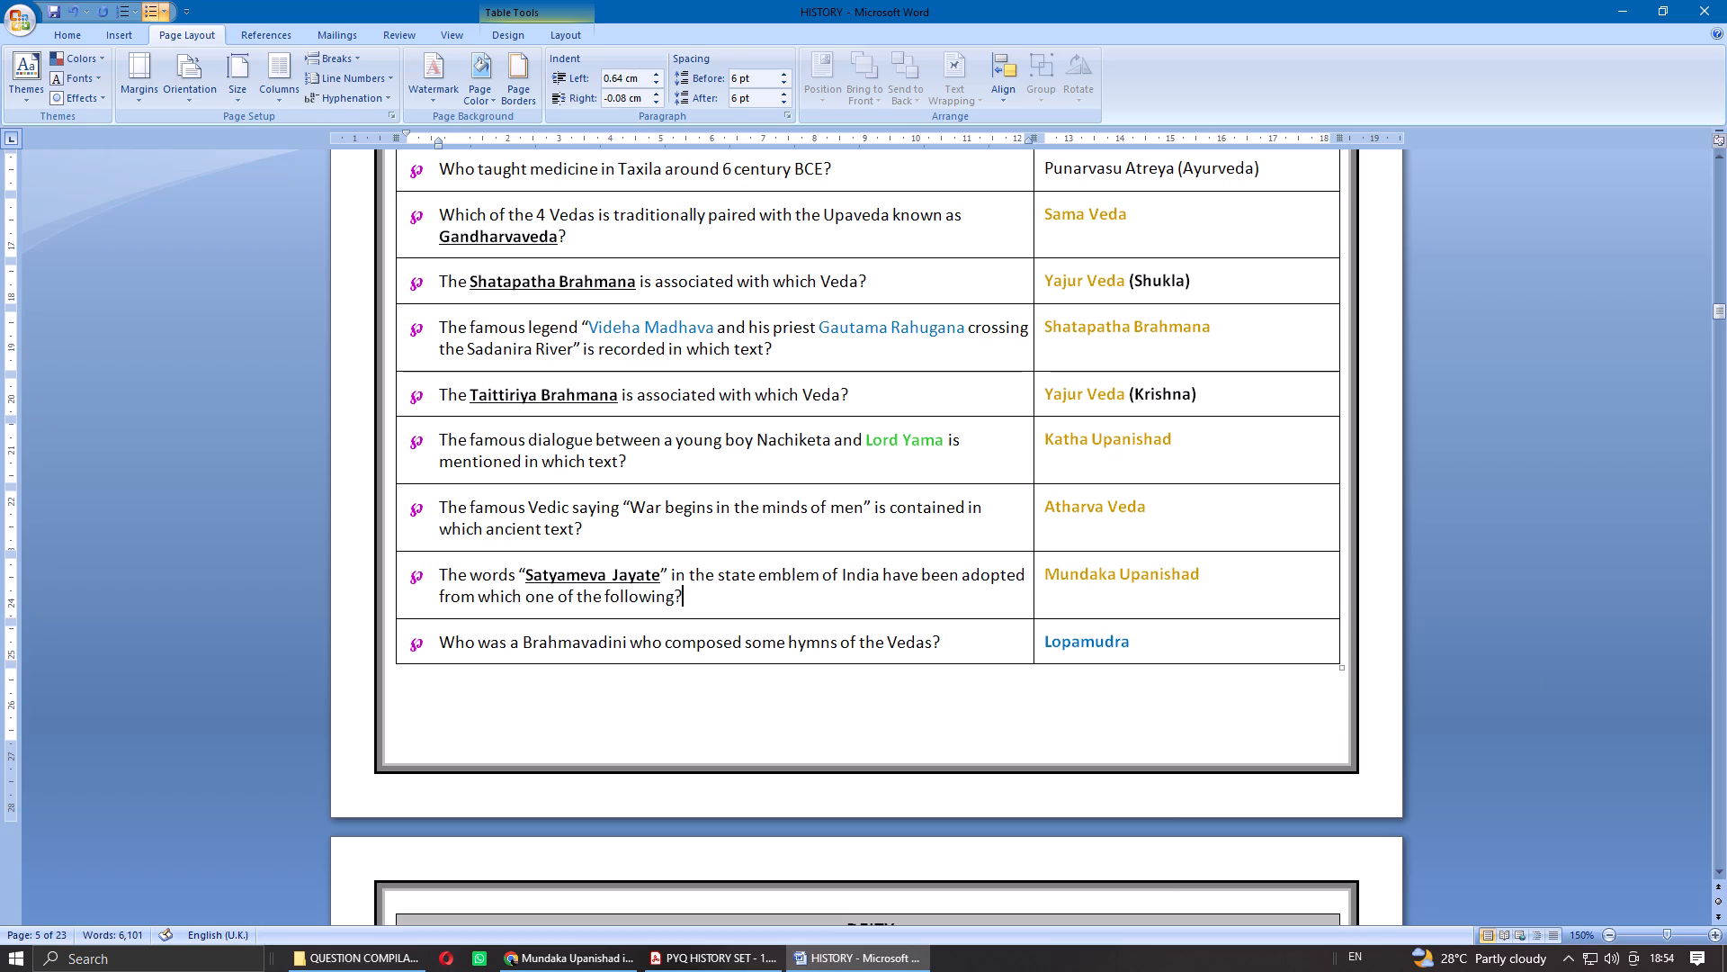
Insert a row above the "War begins in the minds of men" question and merge its cells.
right_click(980, 523)
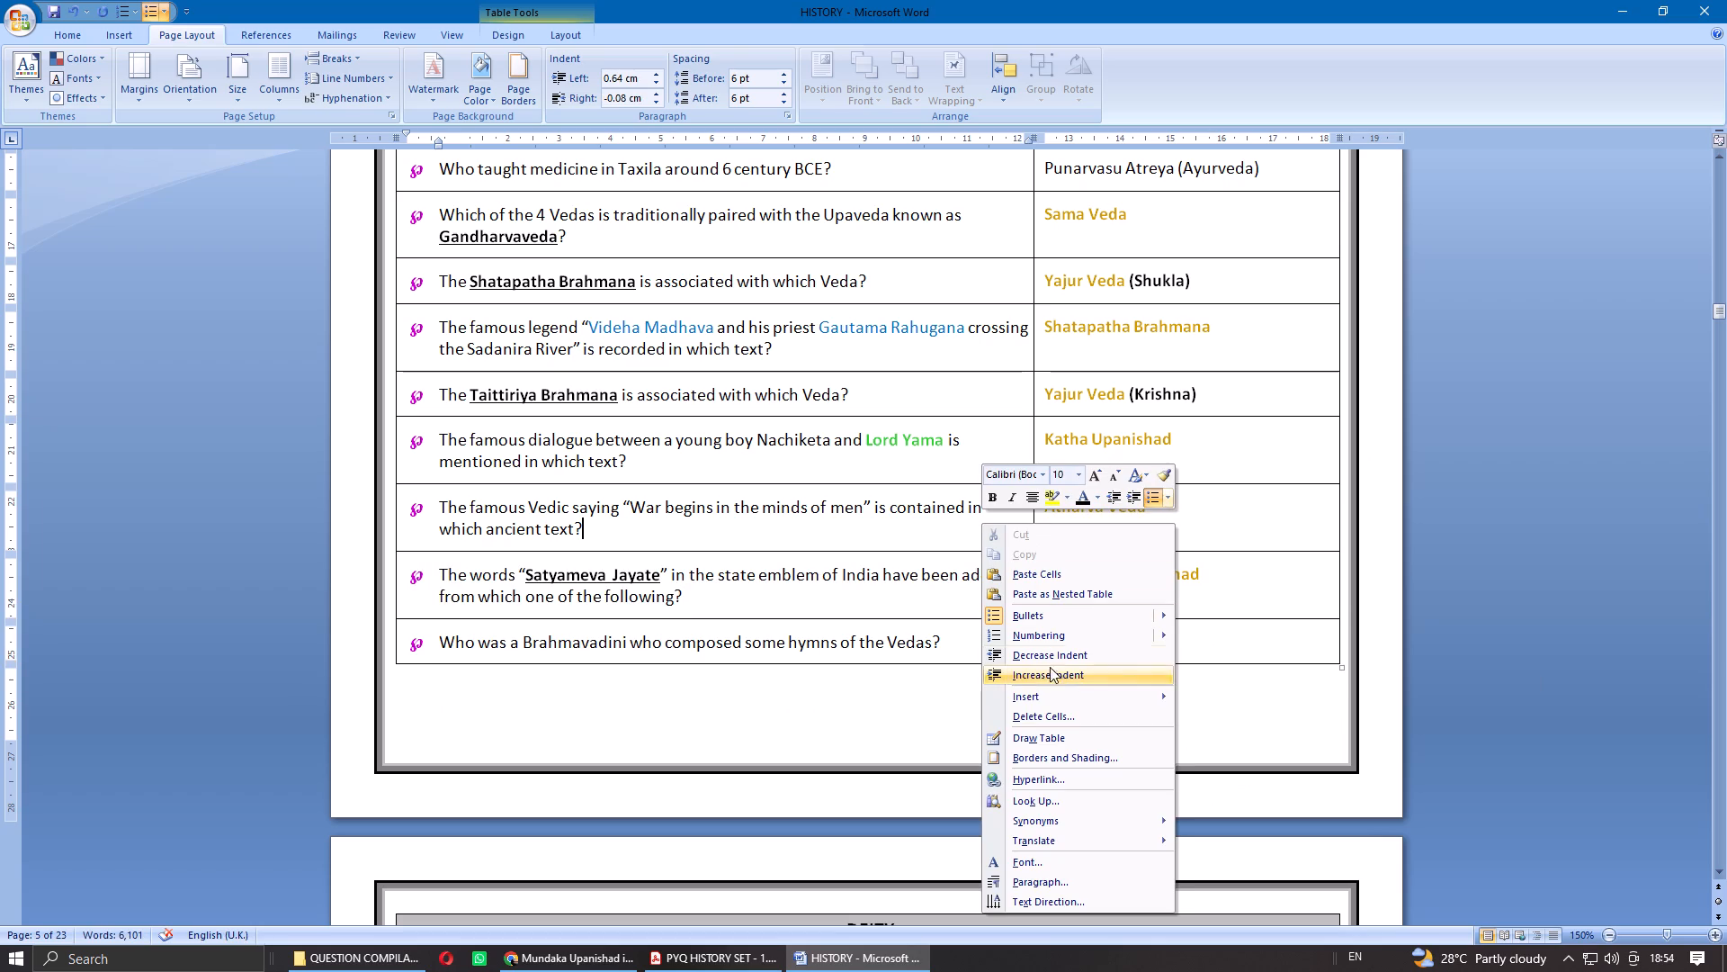
click(1248, 733)
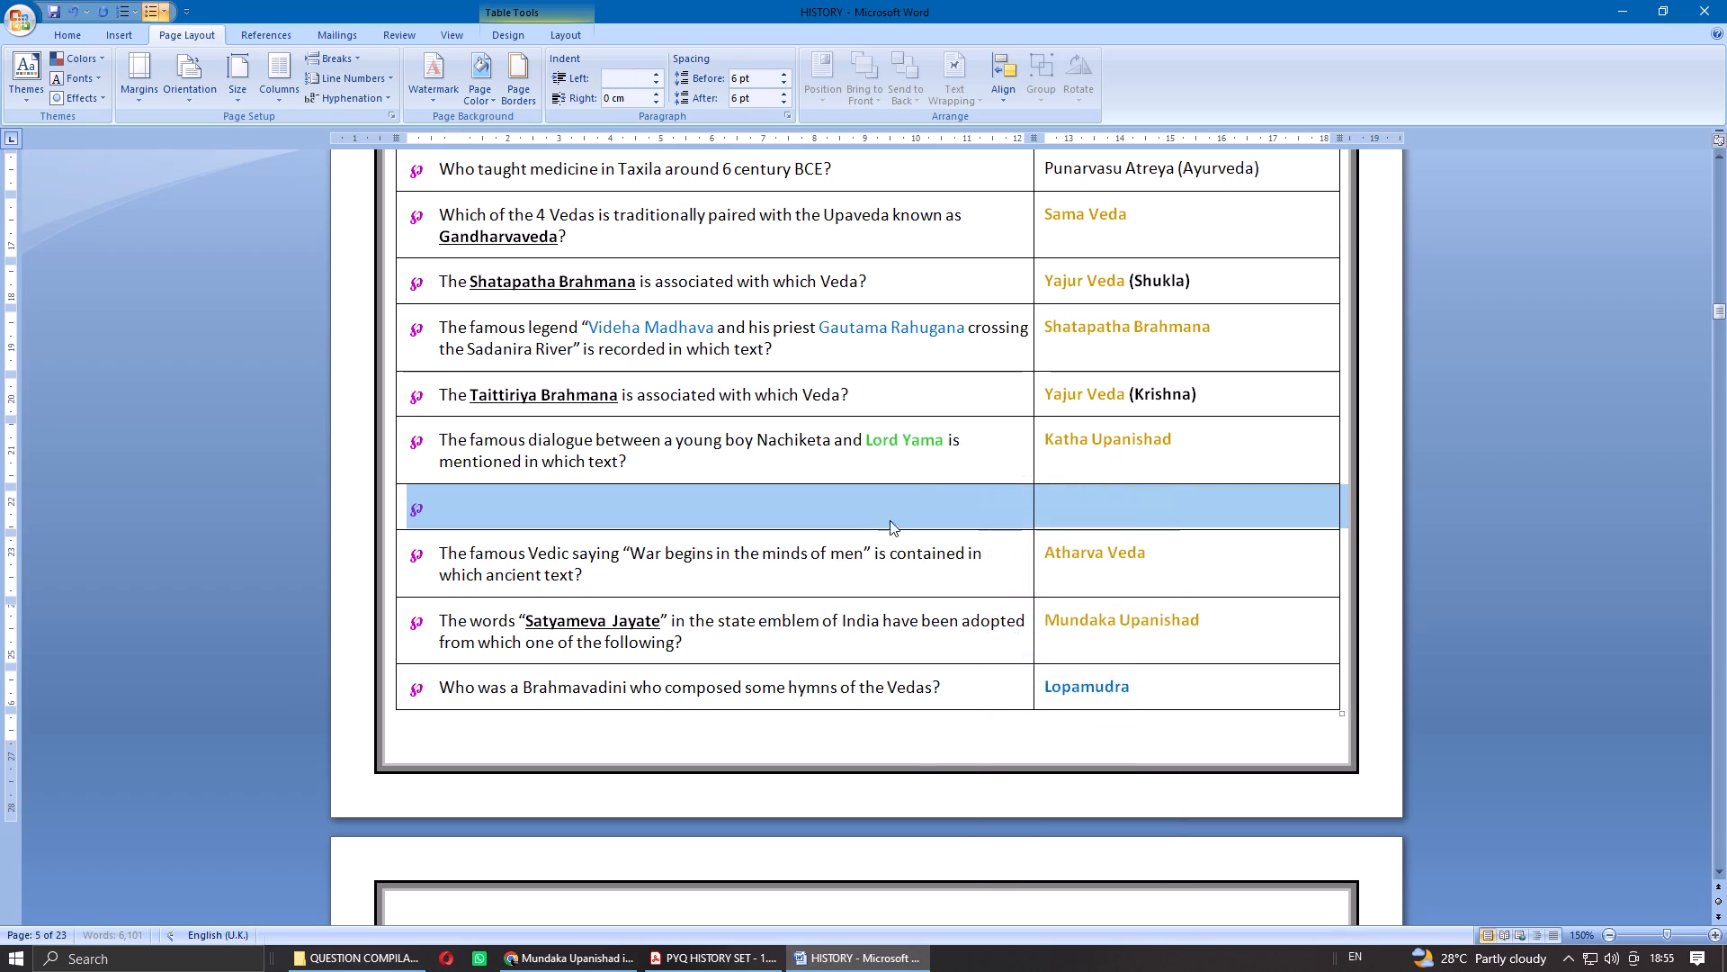
right_click(878, 508)
click(969, 648)
click(747, 509)
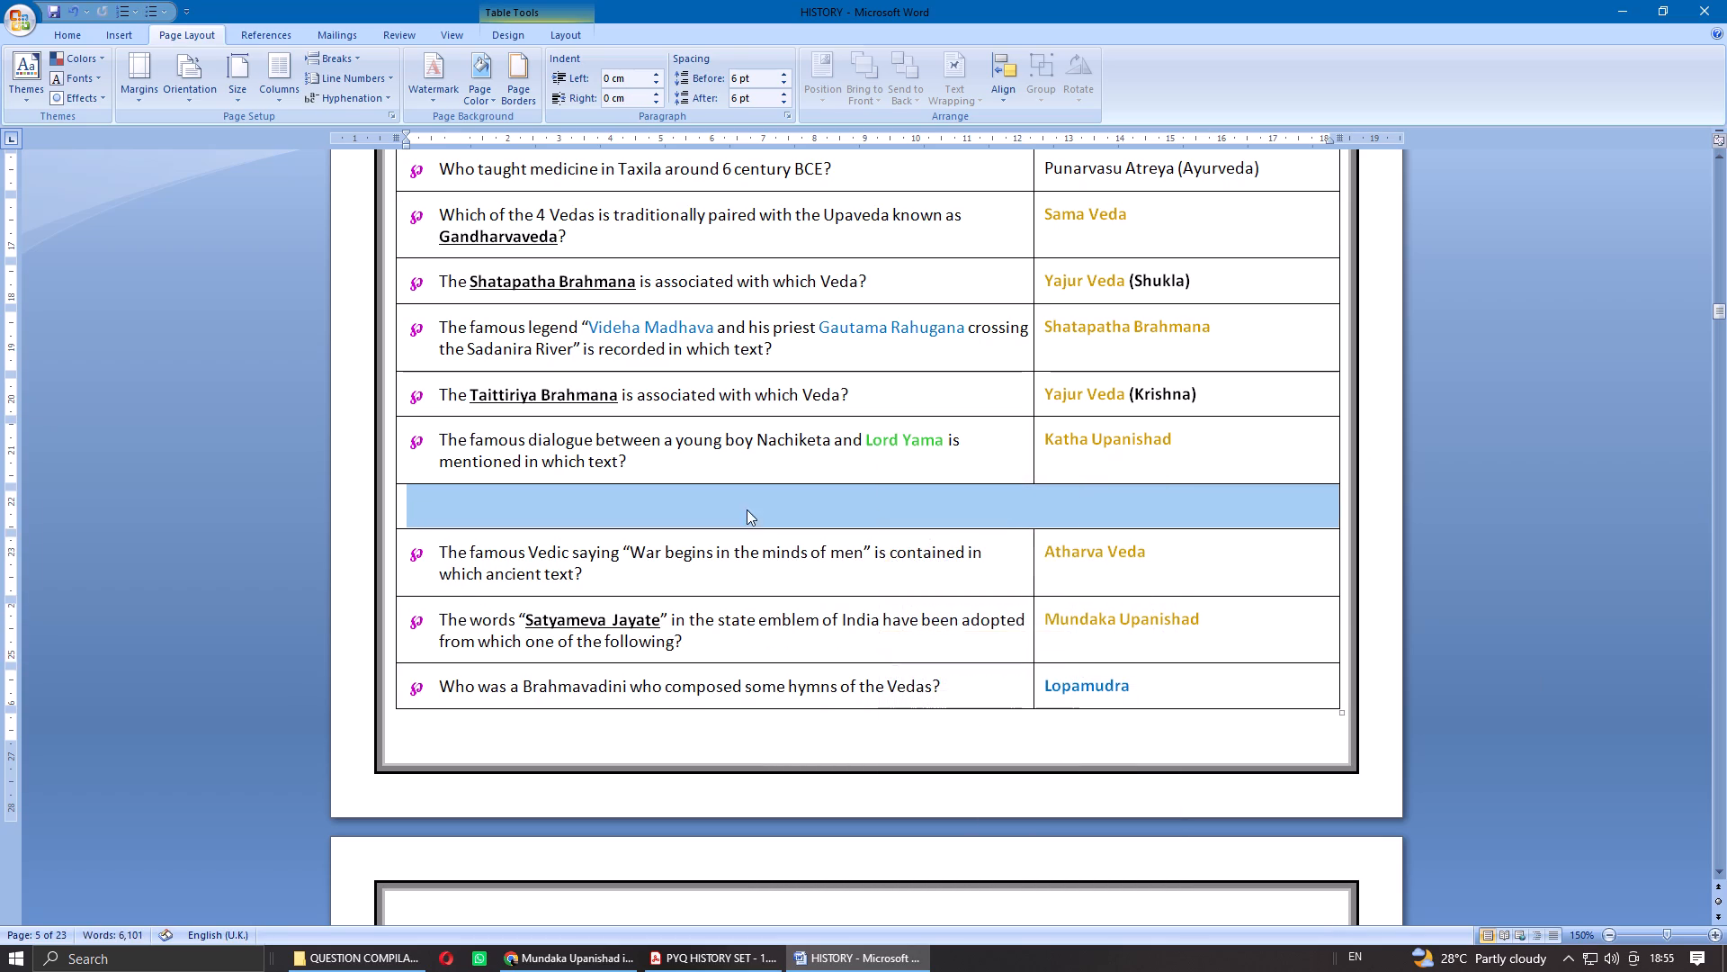
Set the merged row's paragraph spacing to 2 pt before and after, and enter the heading "ATHARVA VEDA".
click(743, 77)
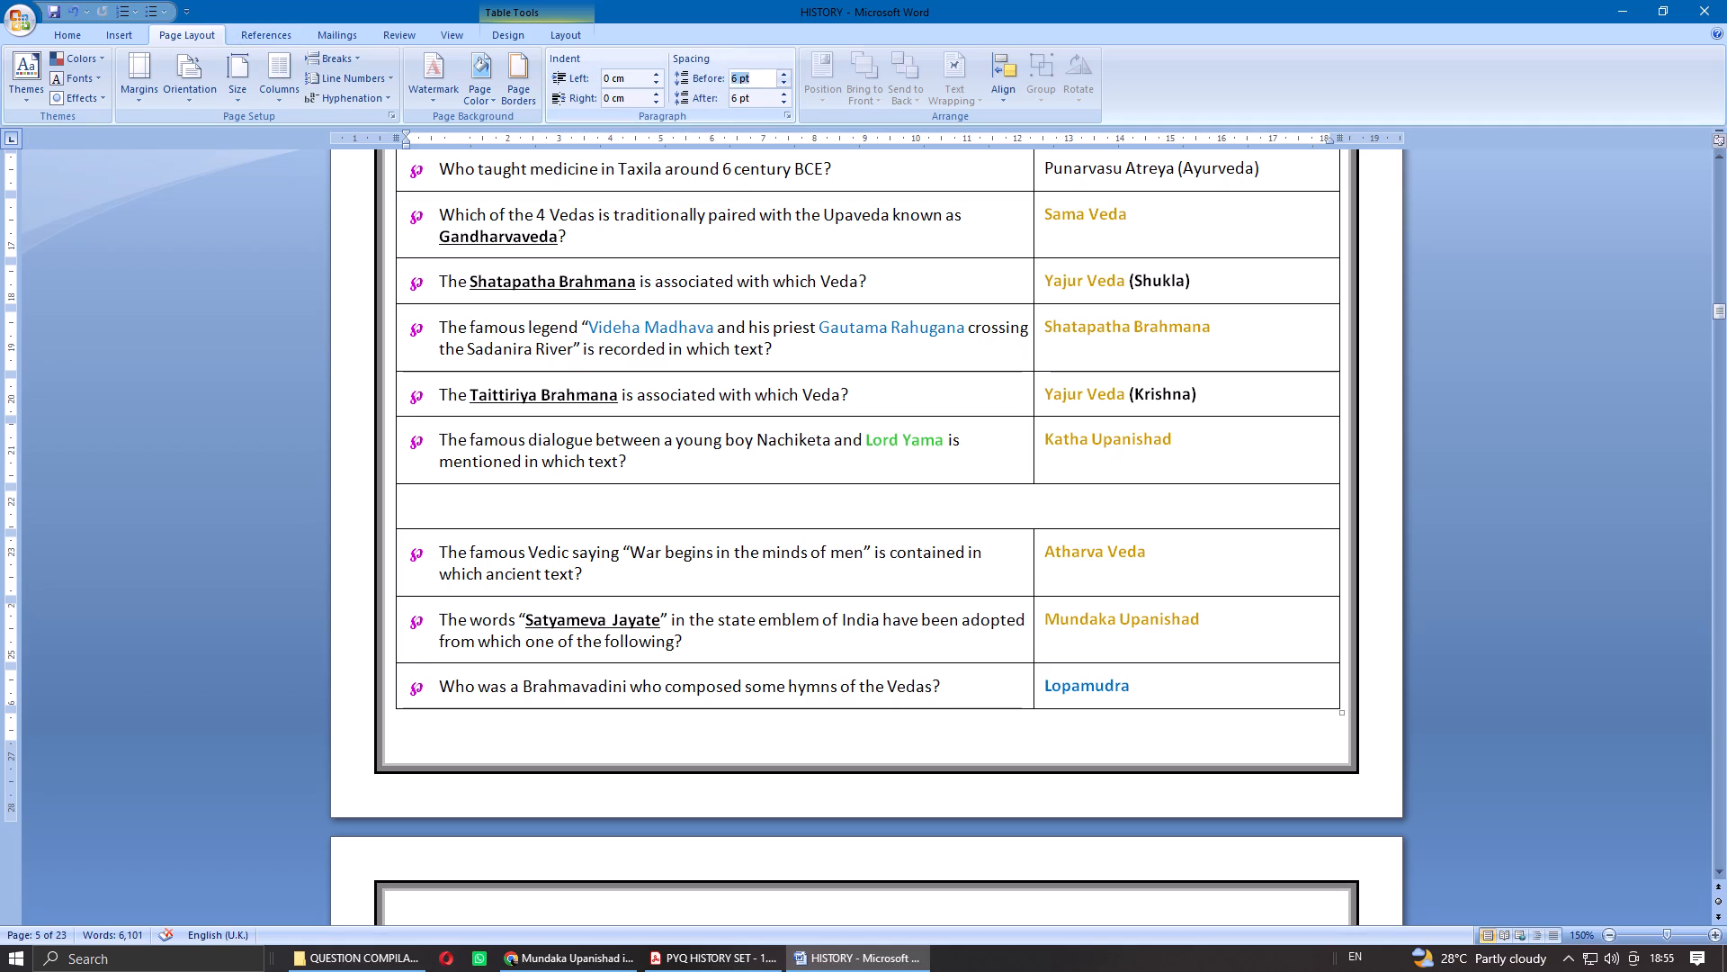
key(2)
click(741, 98)
key(2)
click(832, 500)
text(ATHARVA VEDA)
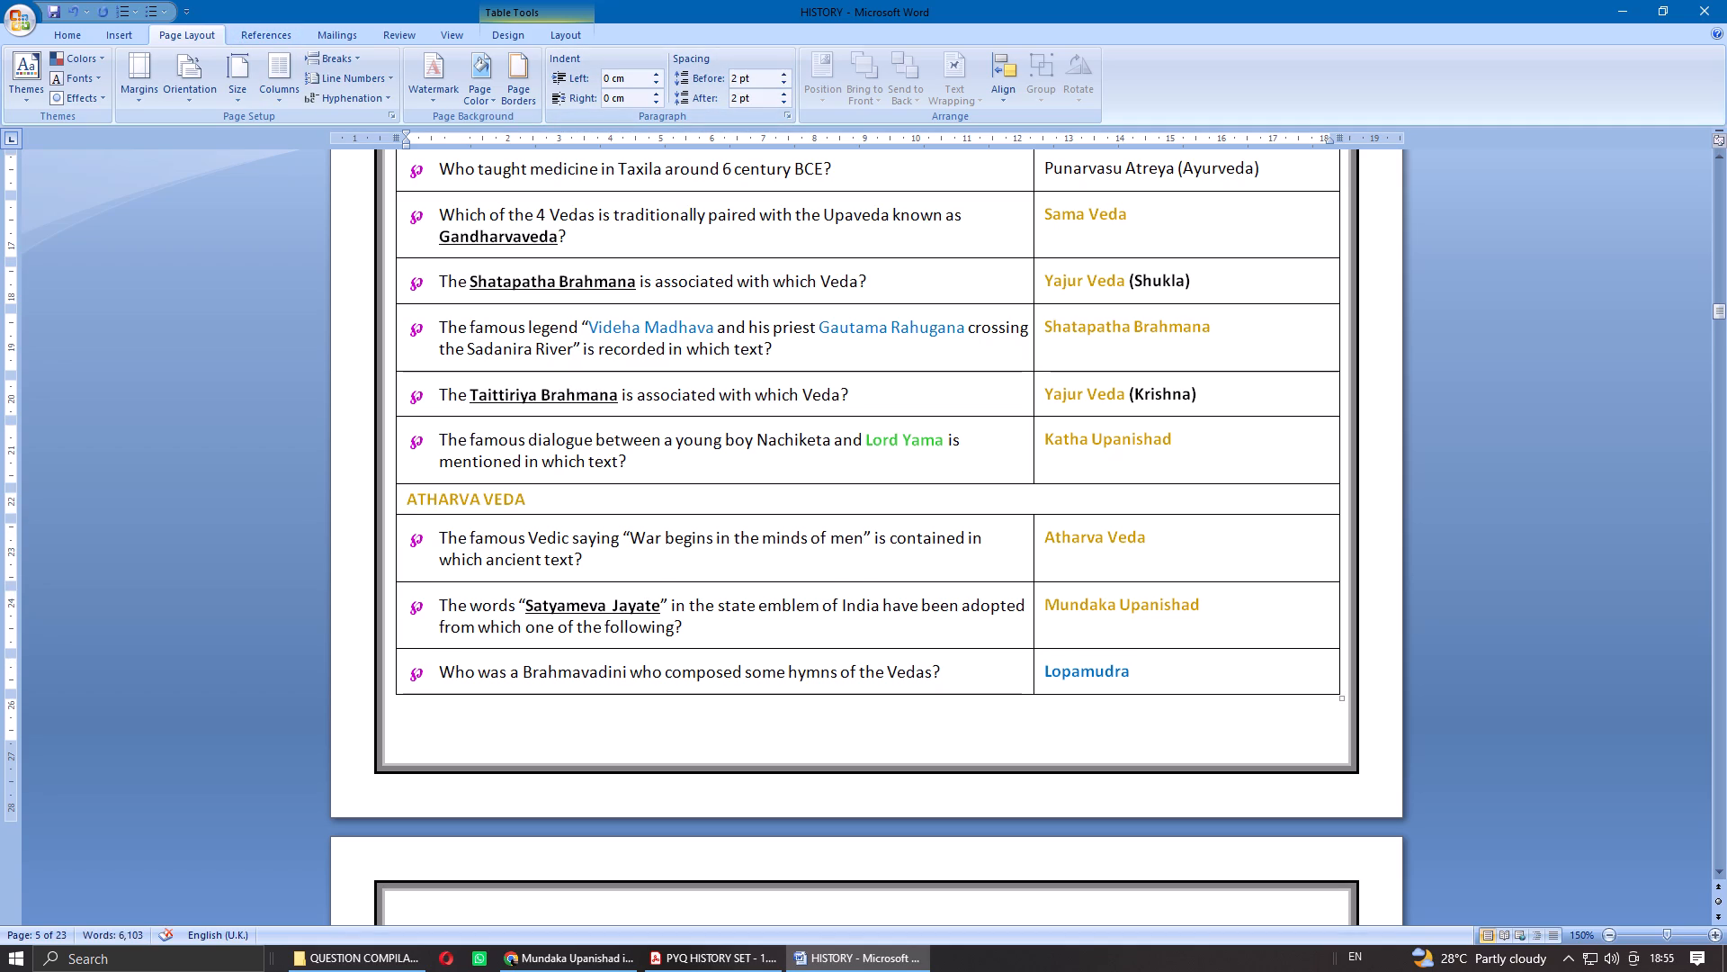
Insert a row above the Shatapatha Brahmana question and merge its cells.
scroll(998, 395, up, 1)
right_click(975, 394)
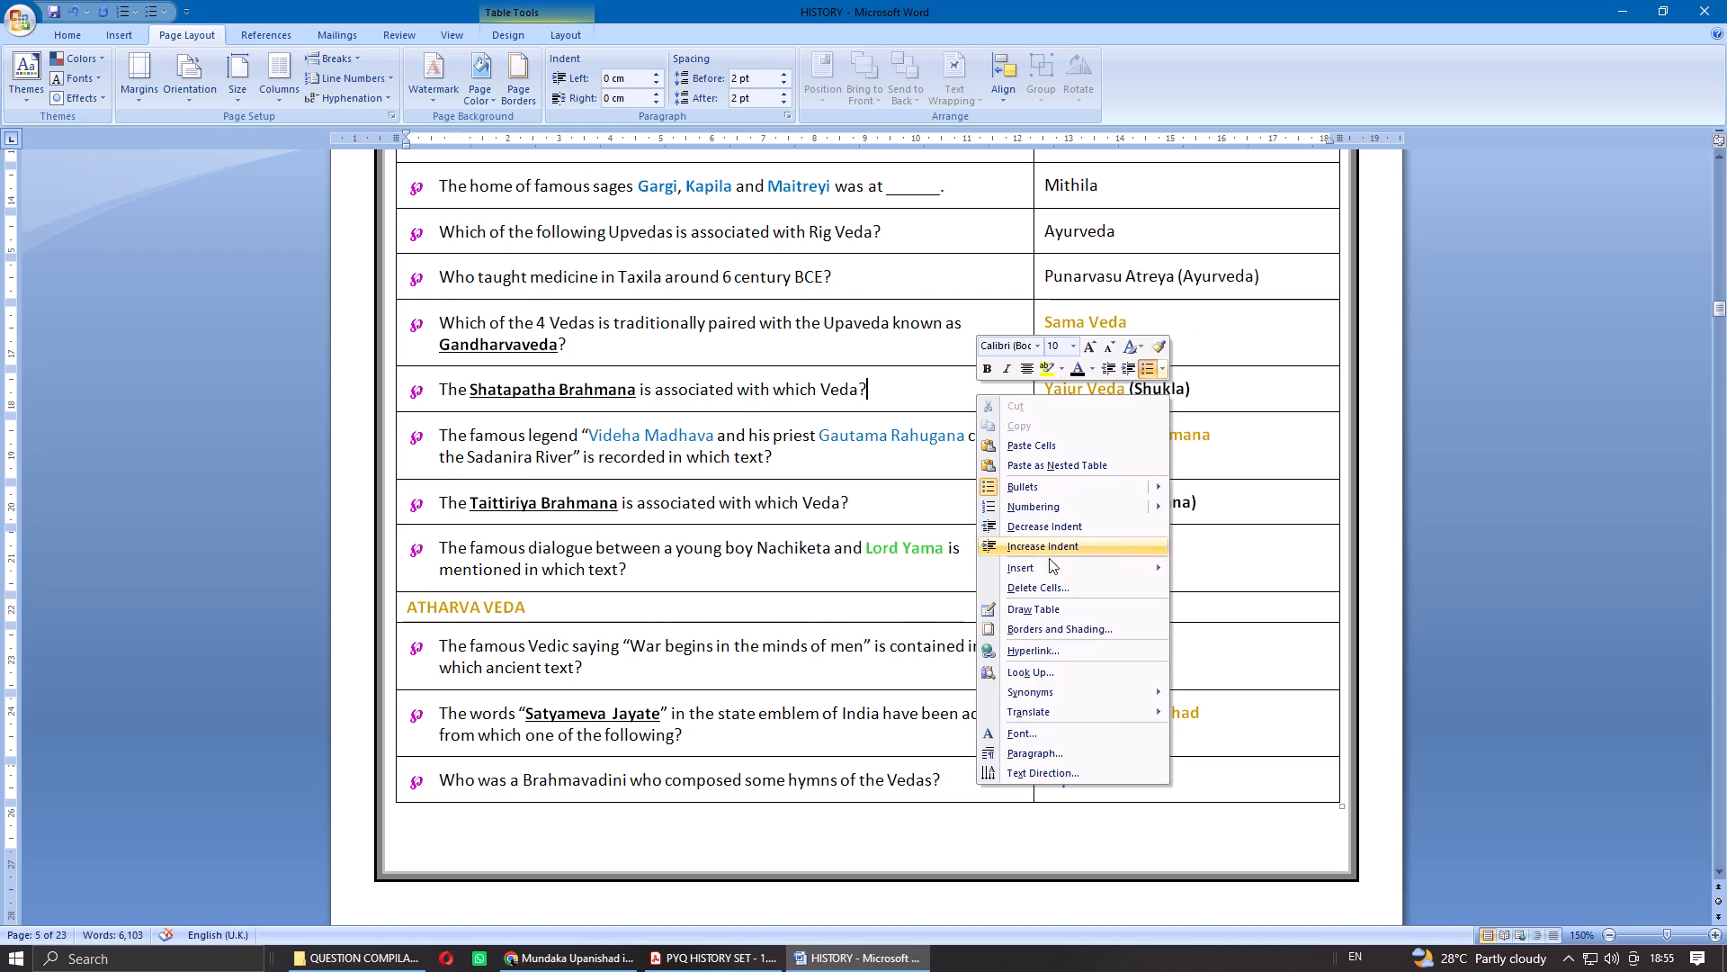
click(1250, 614)
right_click(861, 400)
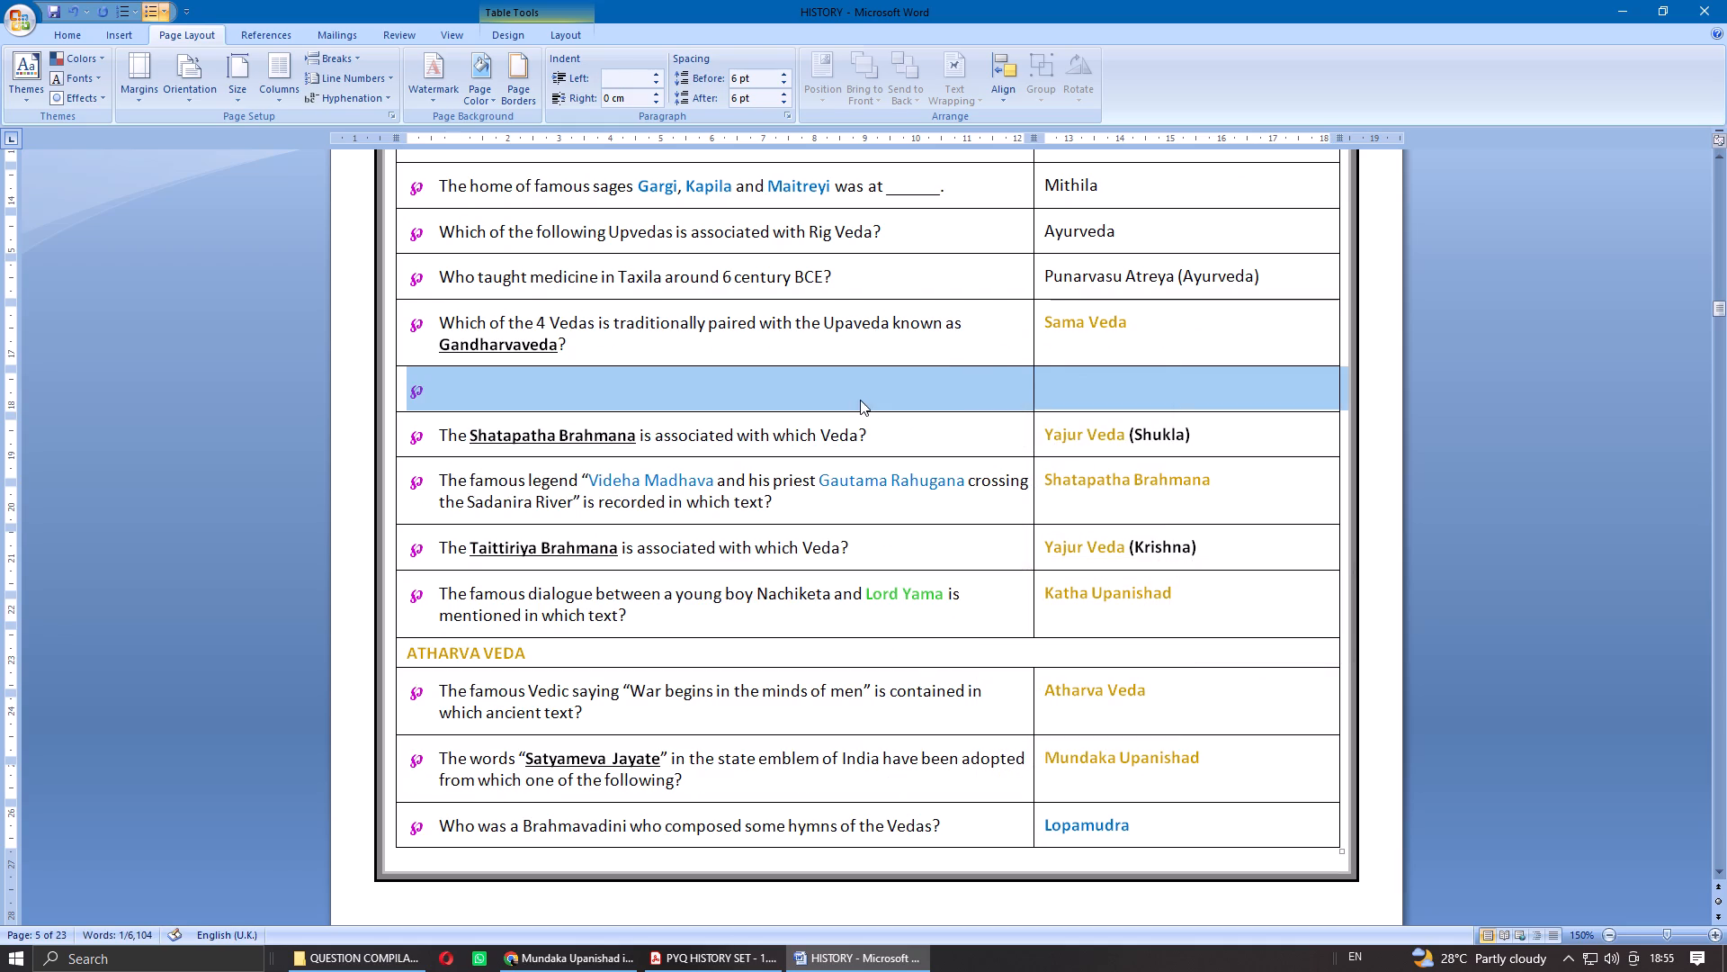
click(946, 535)
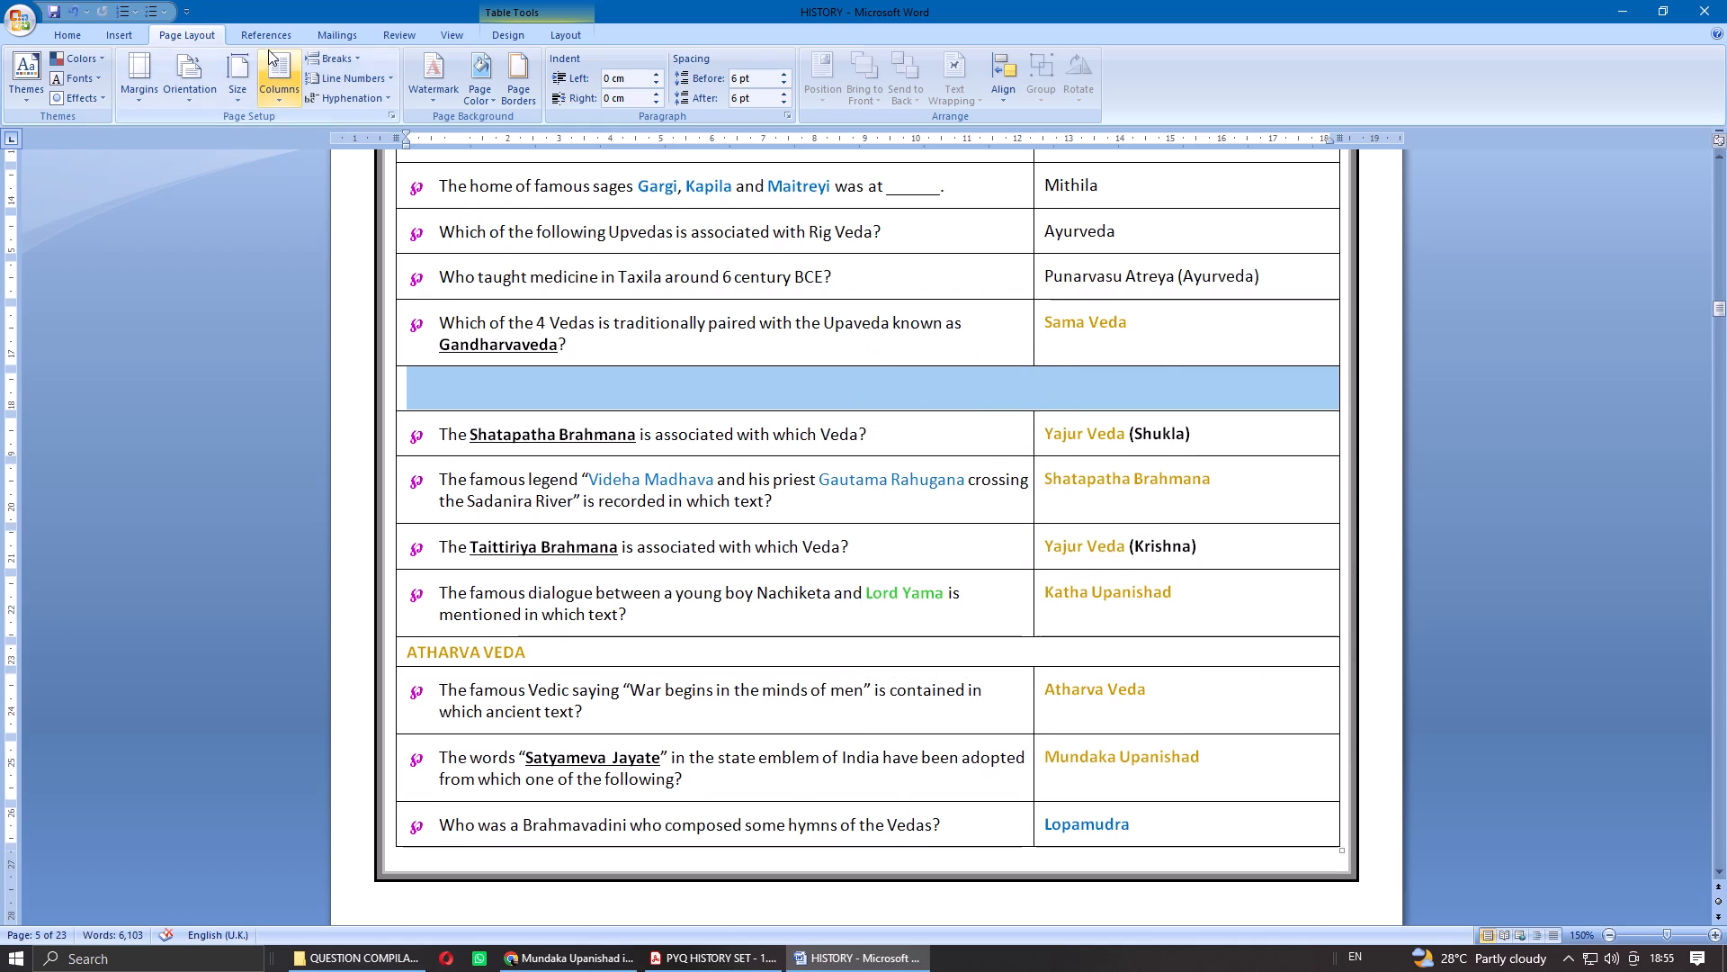
Set the merged row's paragraph spacing to 2 pt before and after, and enter the heading "YAJUR VEDA".
click(744, 85)
click(744, 74)
key(2)
click(742, 96)
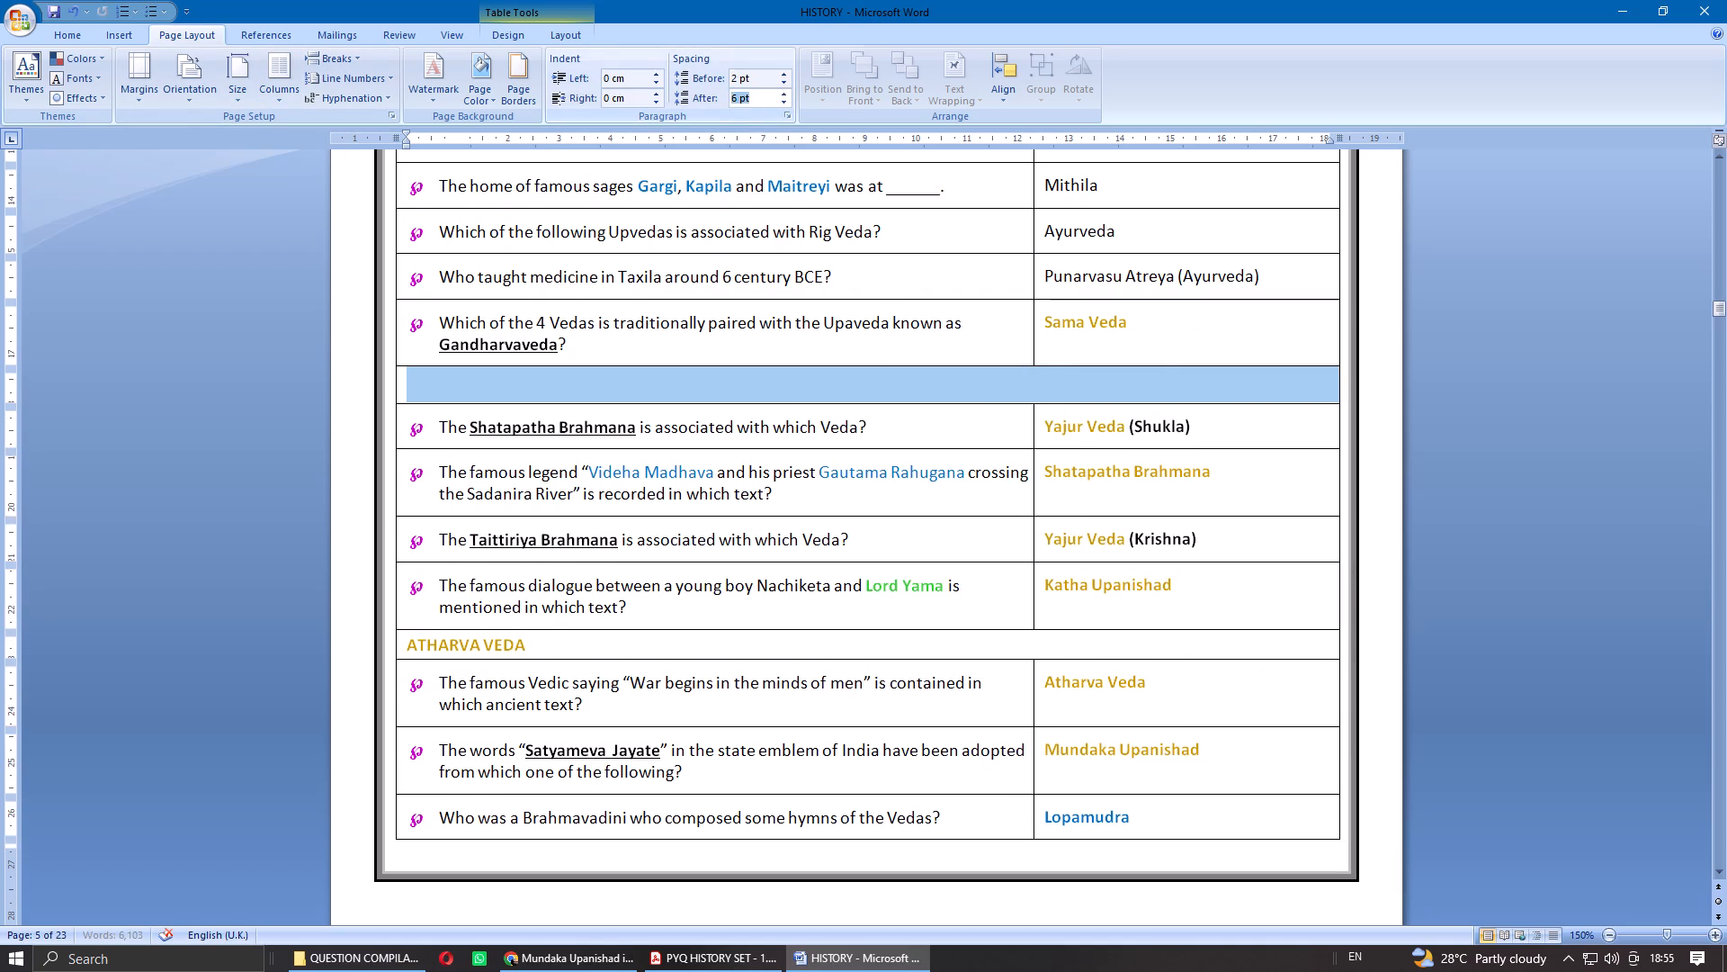
key(2)
click(853, 378)
text(YAHU)
key(BackSpace)
key(BackSpace)
text(JUR VEDA)
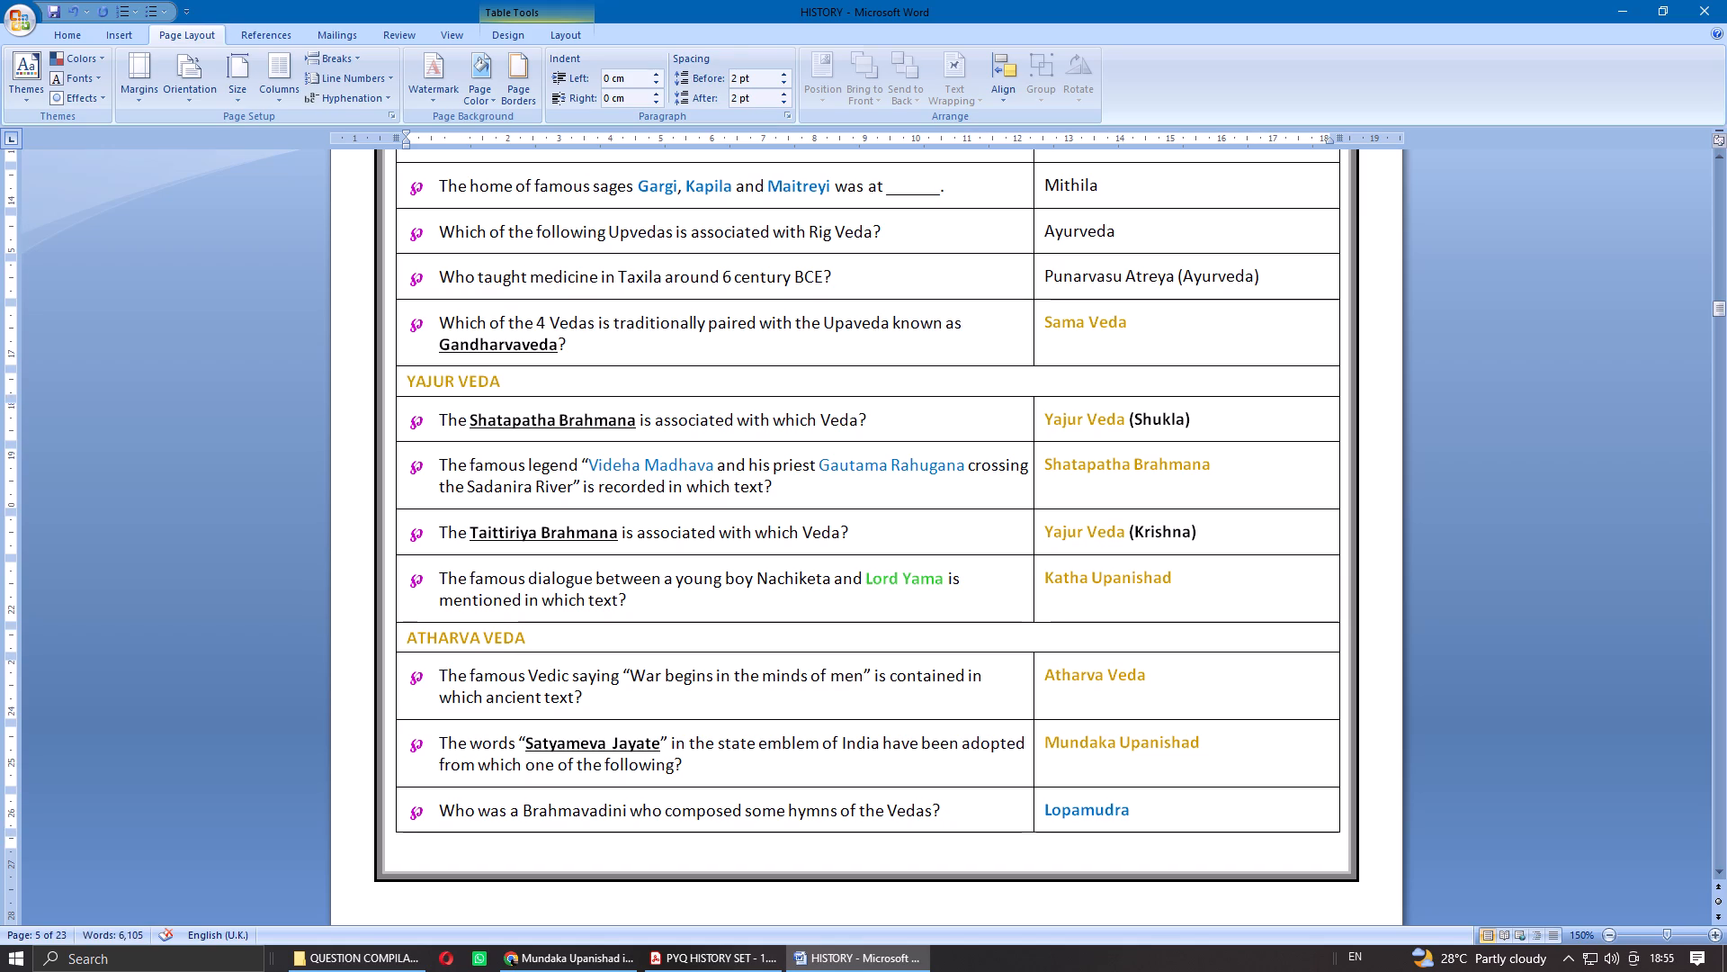
Insert a row above the Gandharvaveda question and merge its cells.
scroll(950, 466, up, 1)
right_click(913, 442)
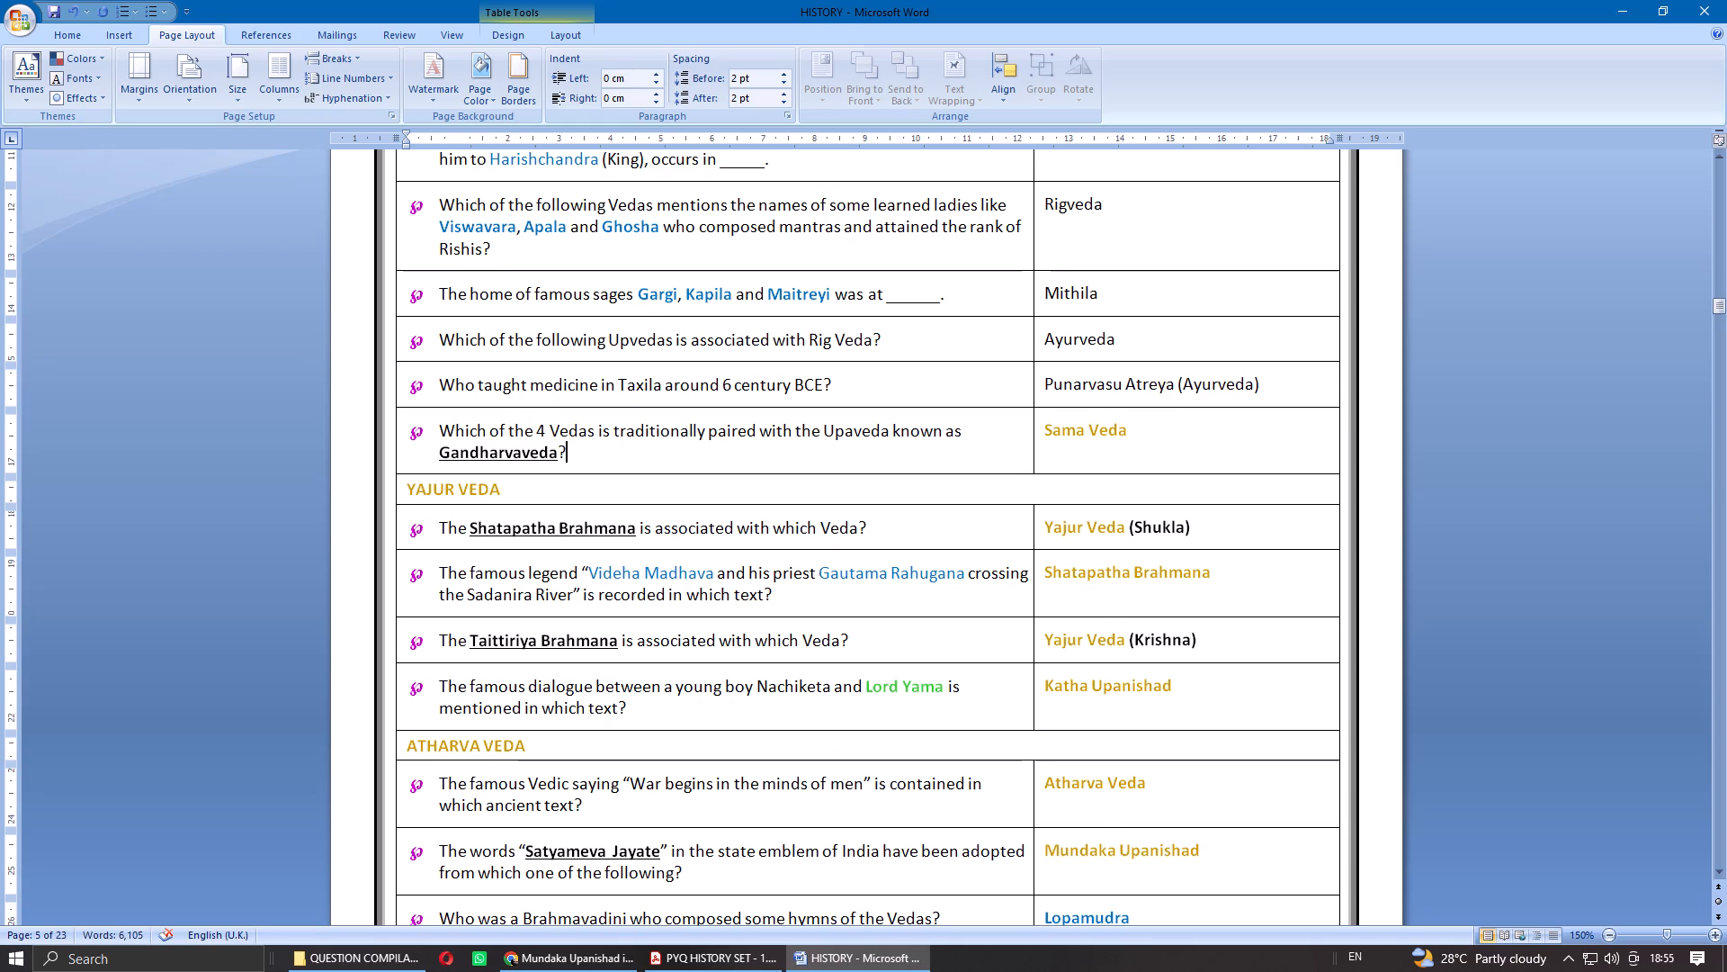
click(1229, 659)
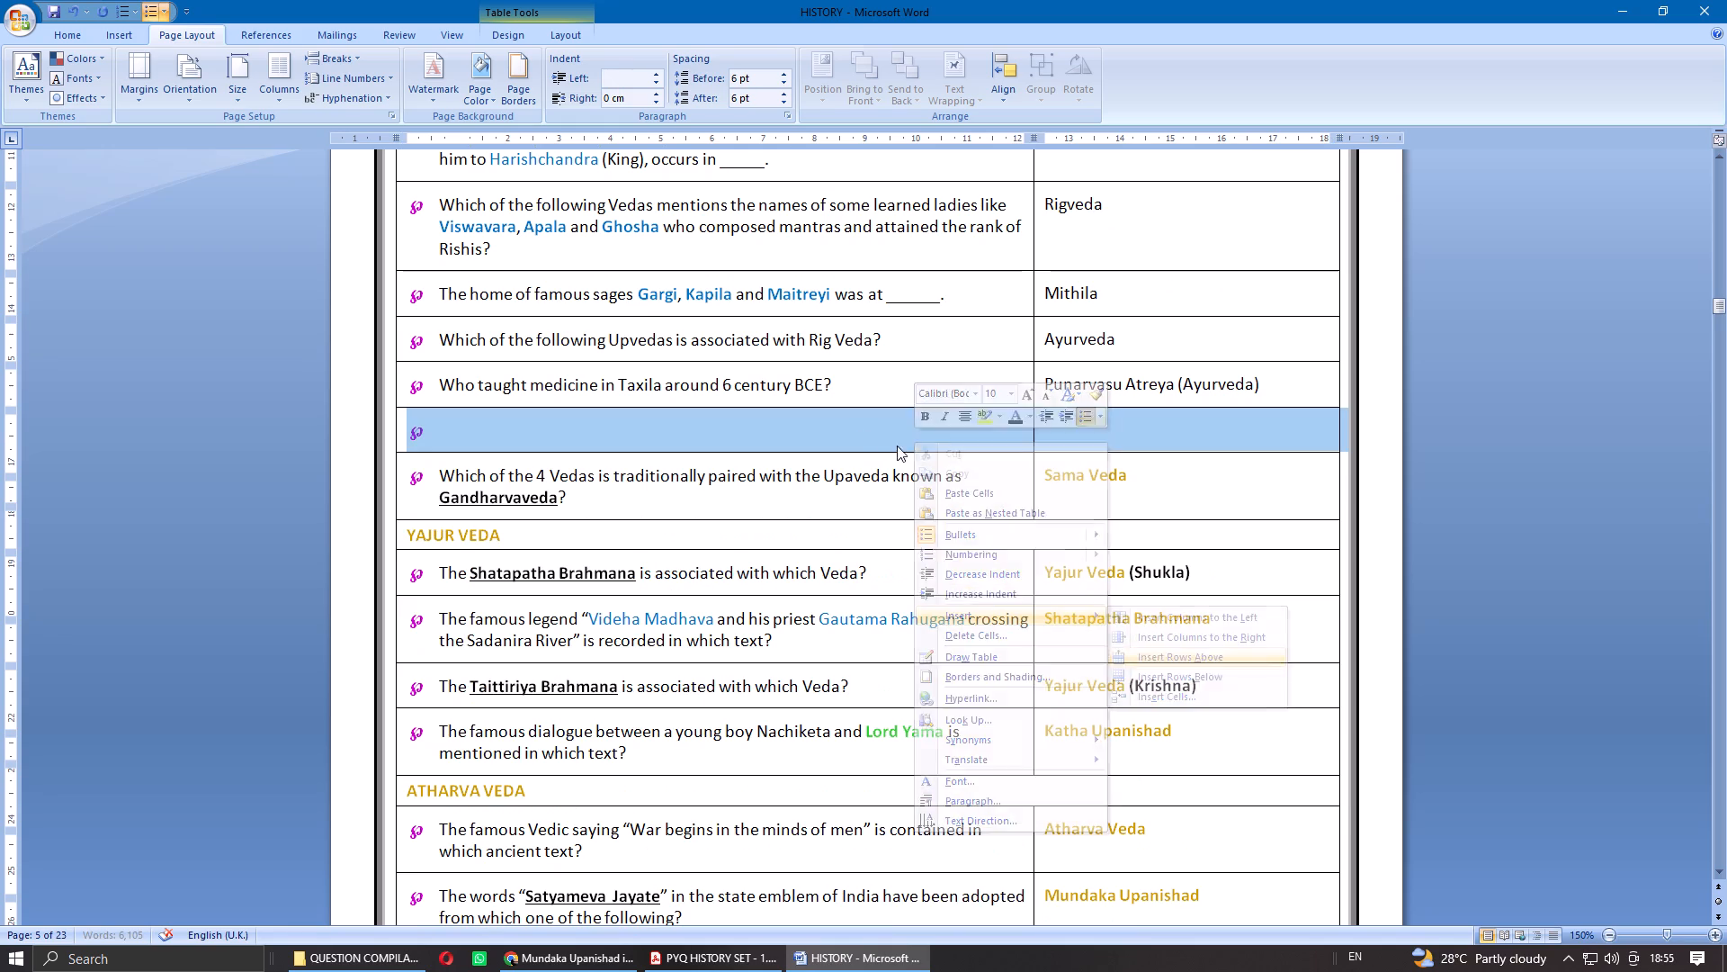
right_click(851, 431)
click(920, 562)
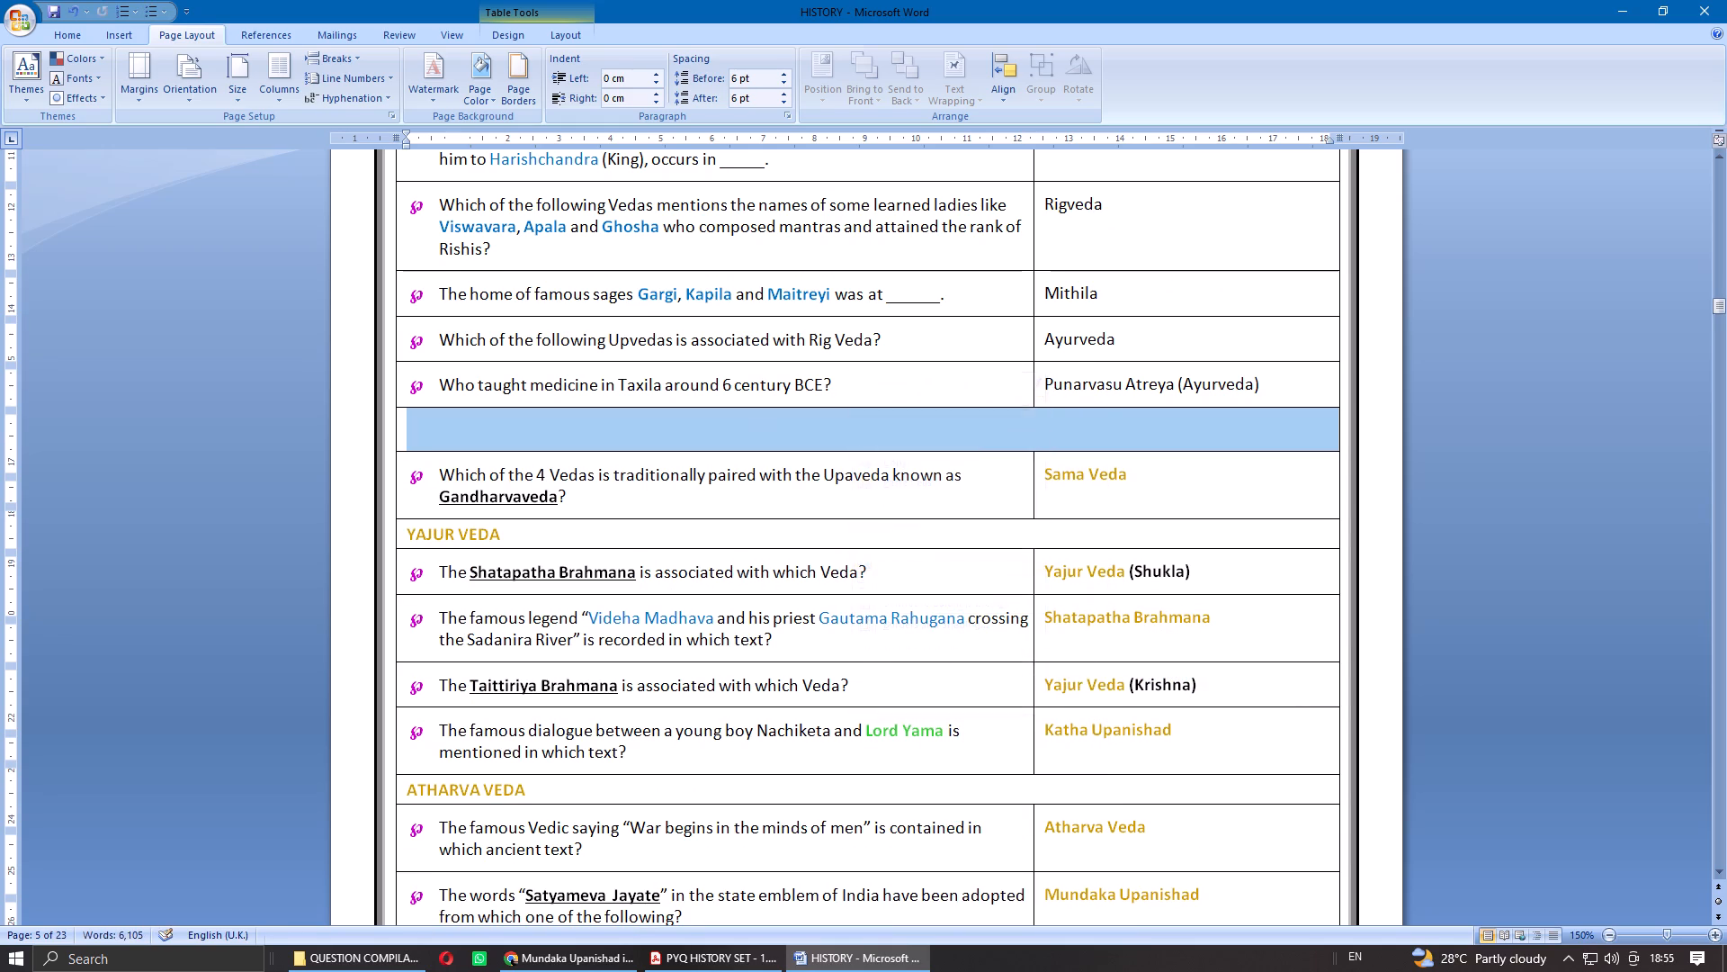
Set the merged row's paragraph spacing to 2 pt before and after, and enter the heading "SAMA VEDA".
click(747, 83)
key(2)
click(739, 95)
key(2)
click(805, 432)
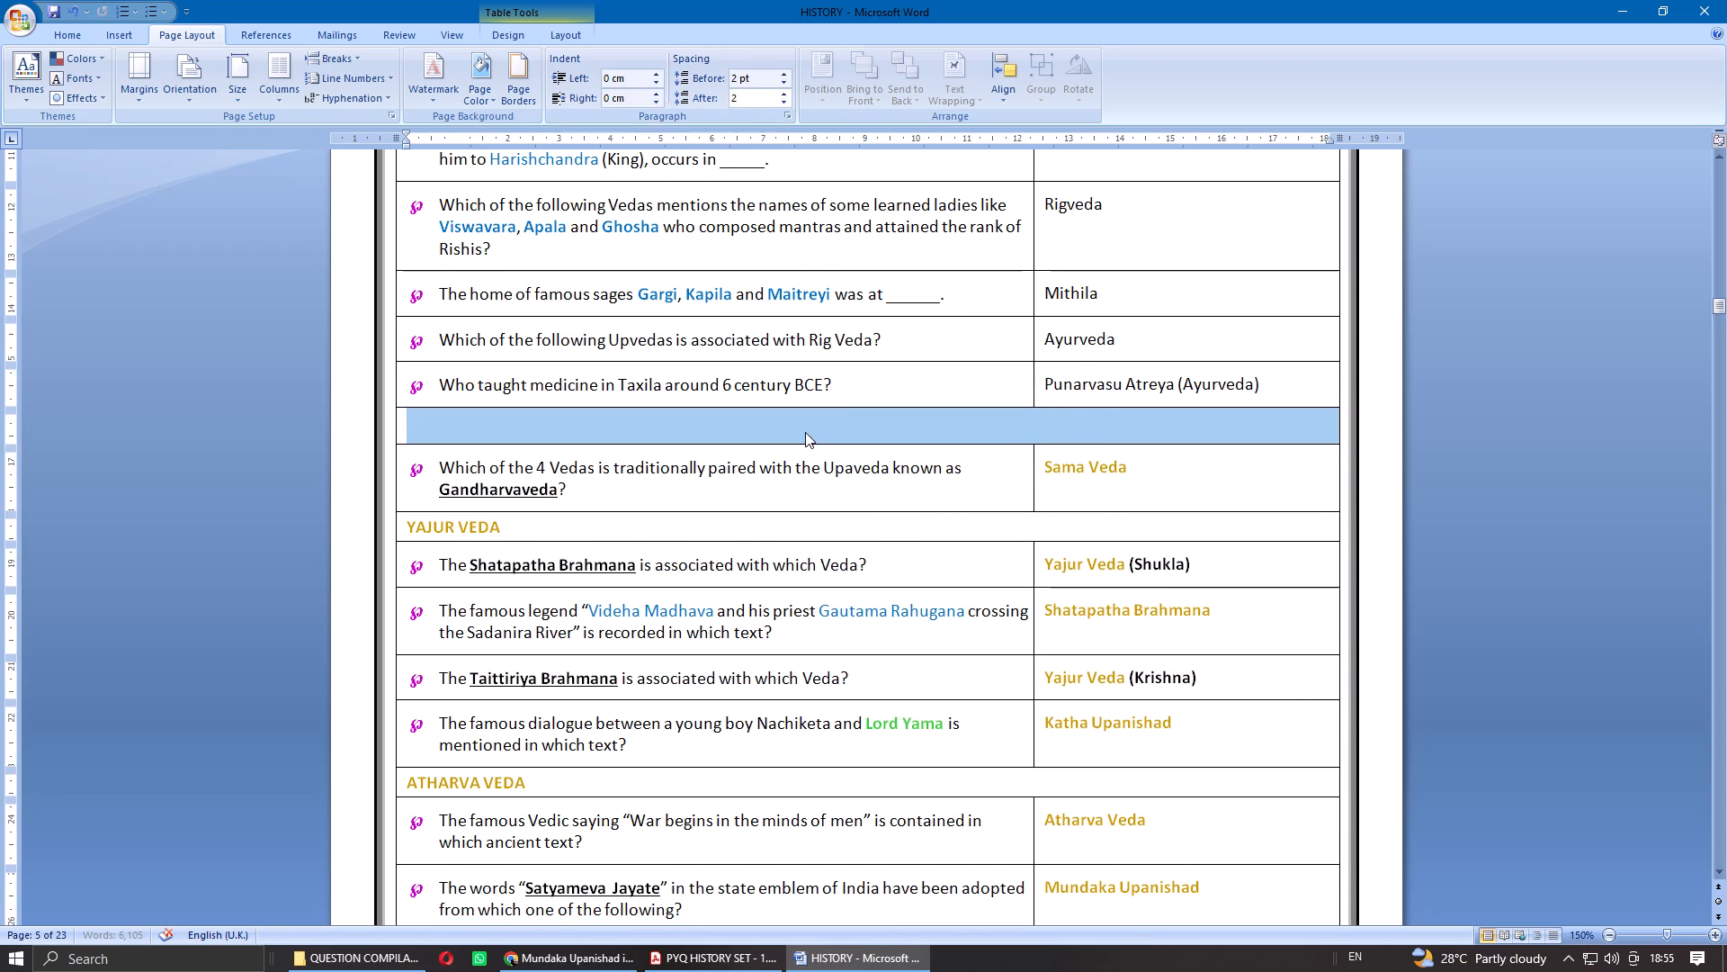
text(SAMA VEDA)
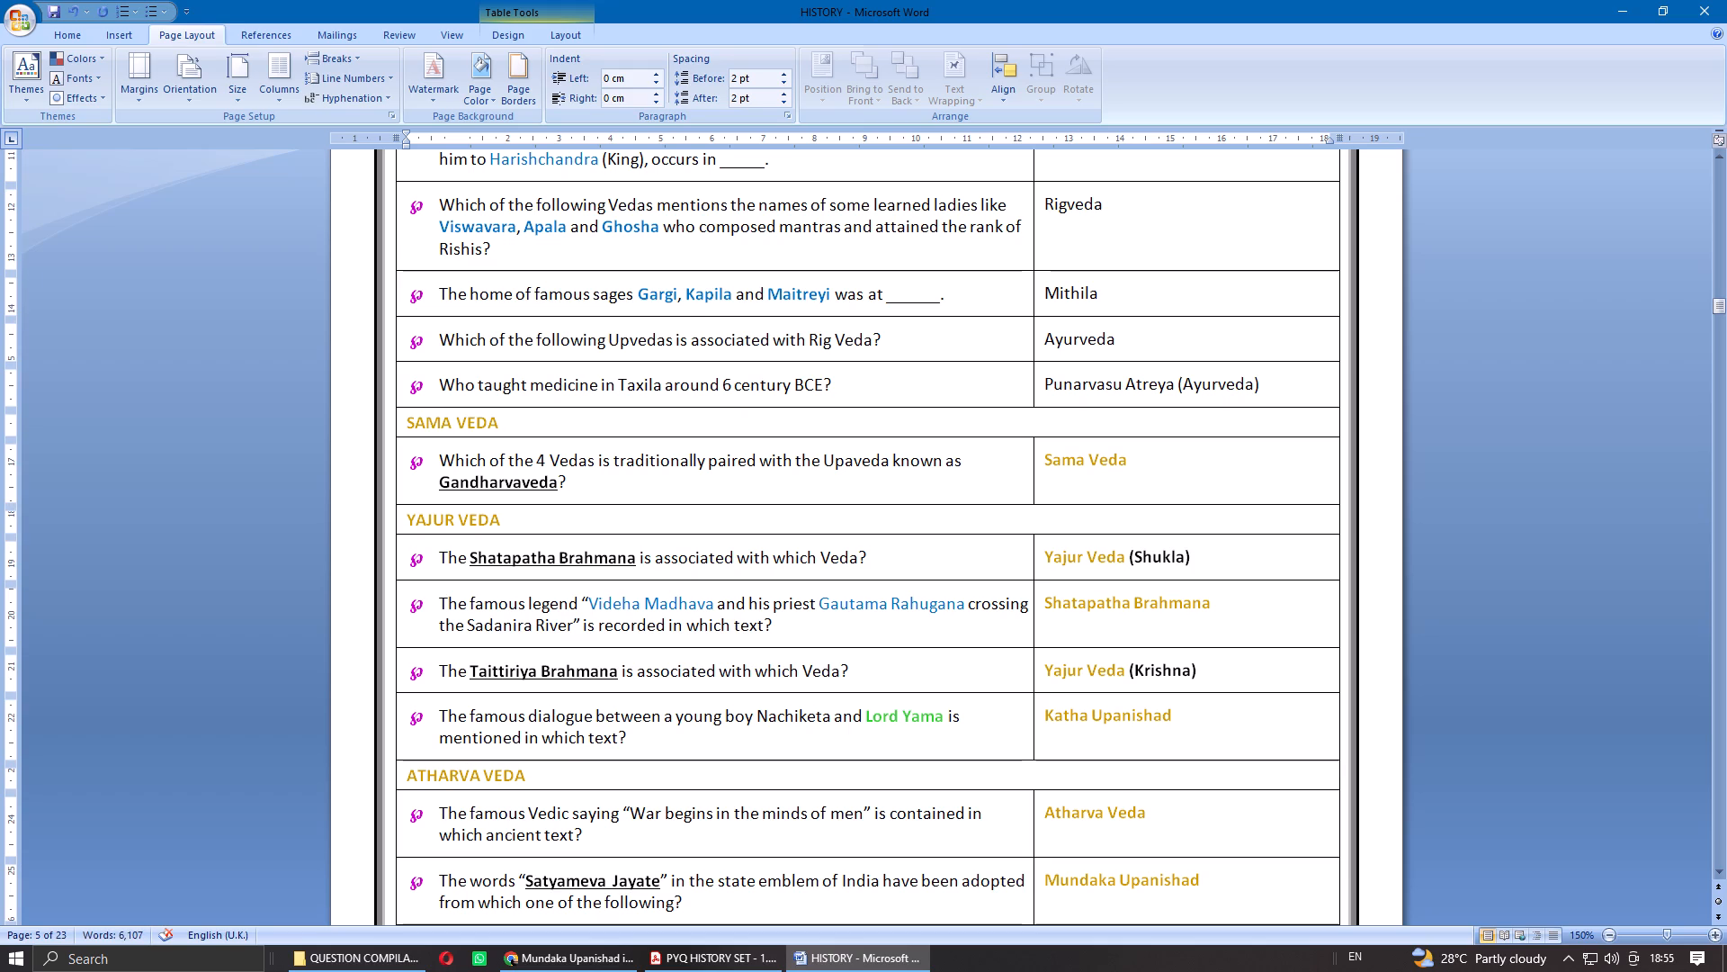
Centre the SAMA VEDA heading and shade its row grey.
click(690, 422)
click(68, 38)
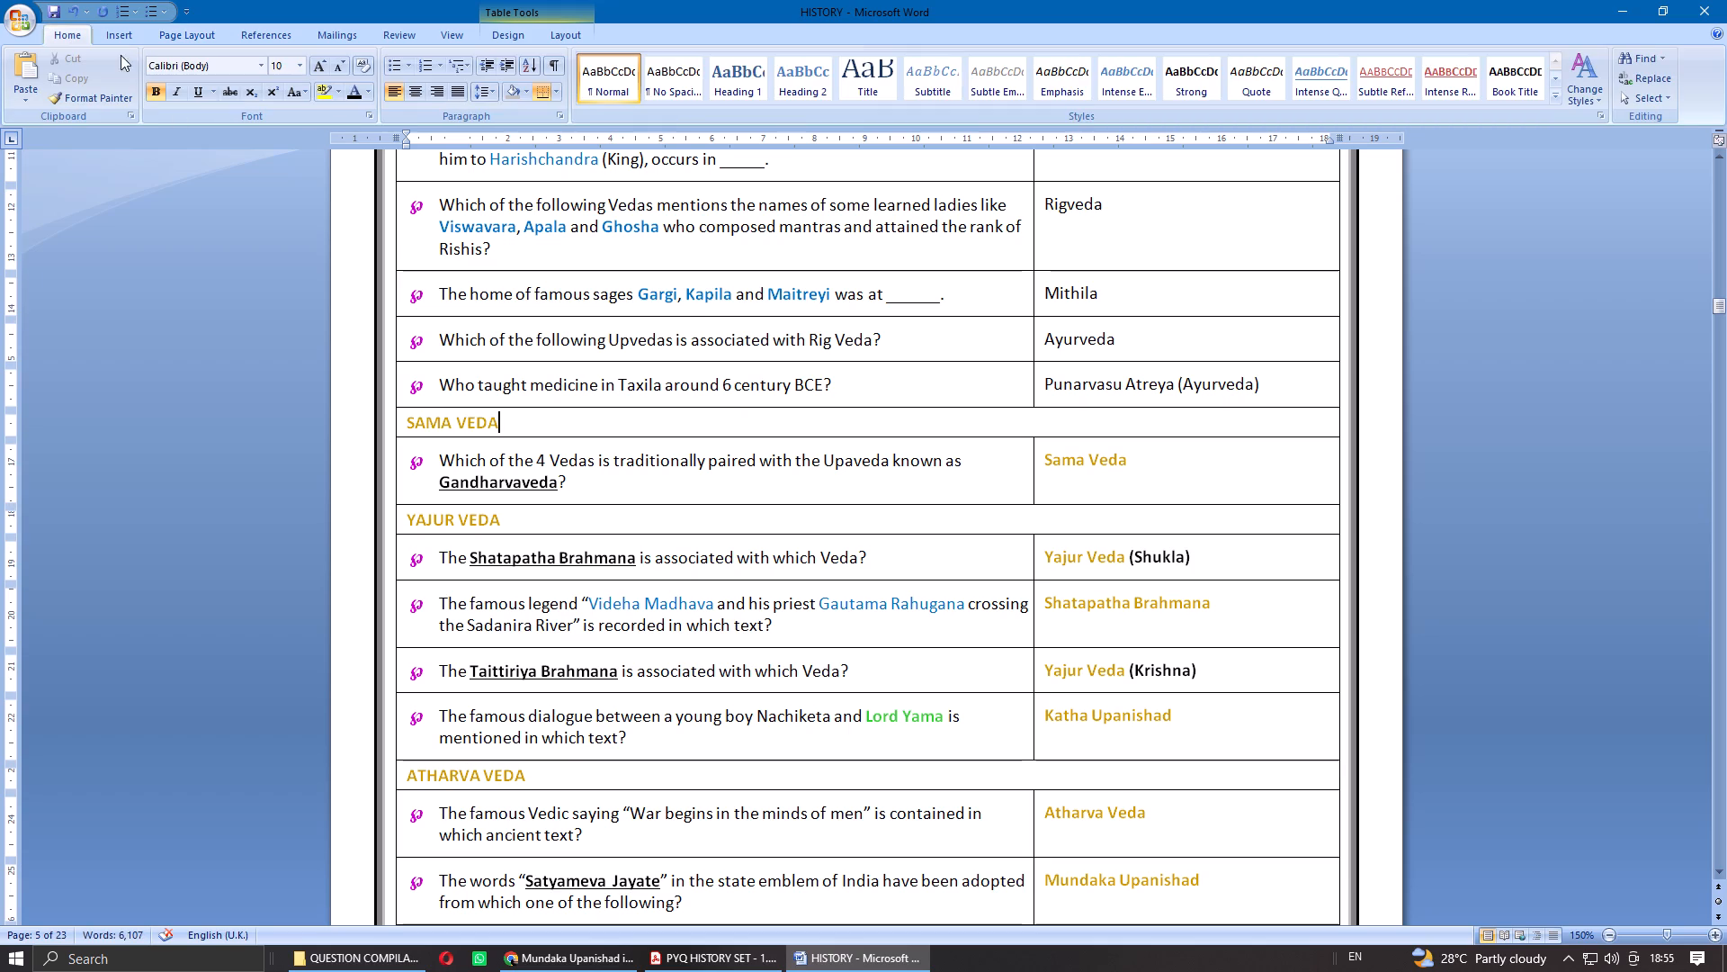
click(418, 93)
click(508, 86)
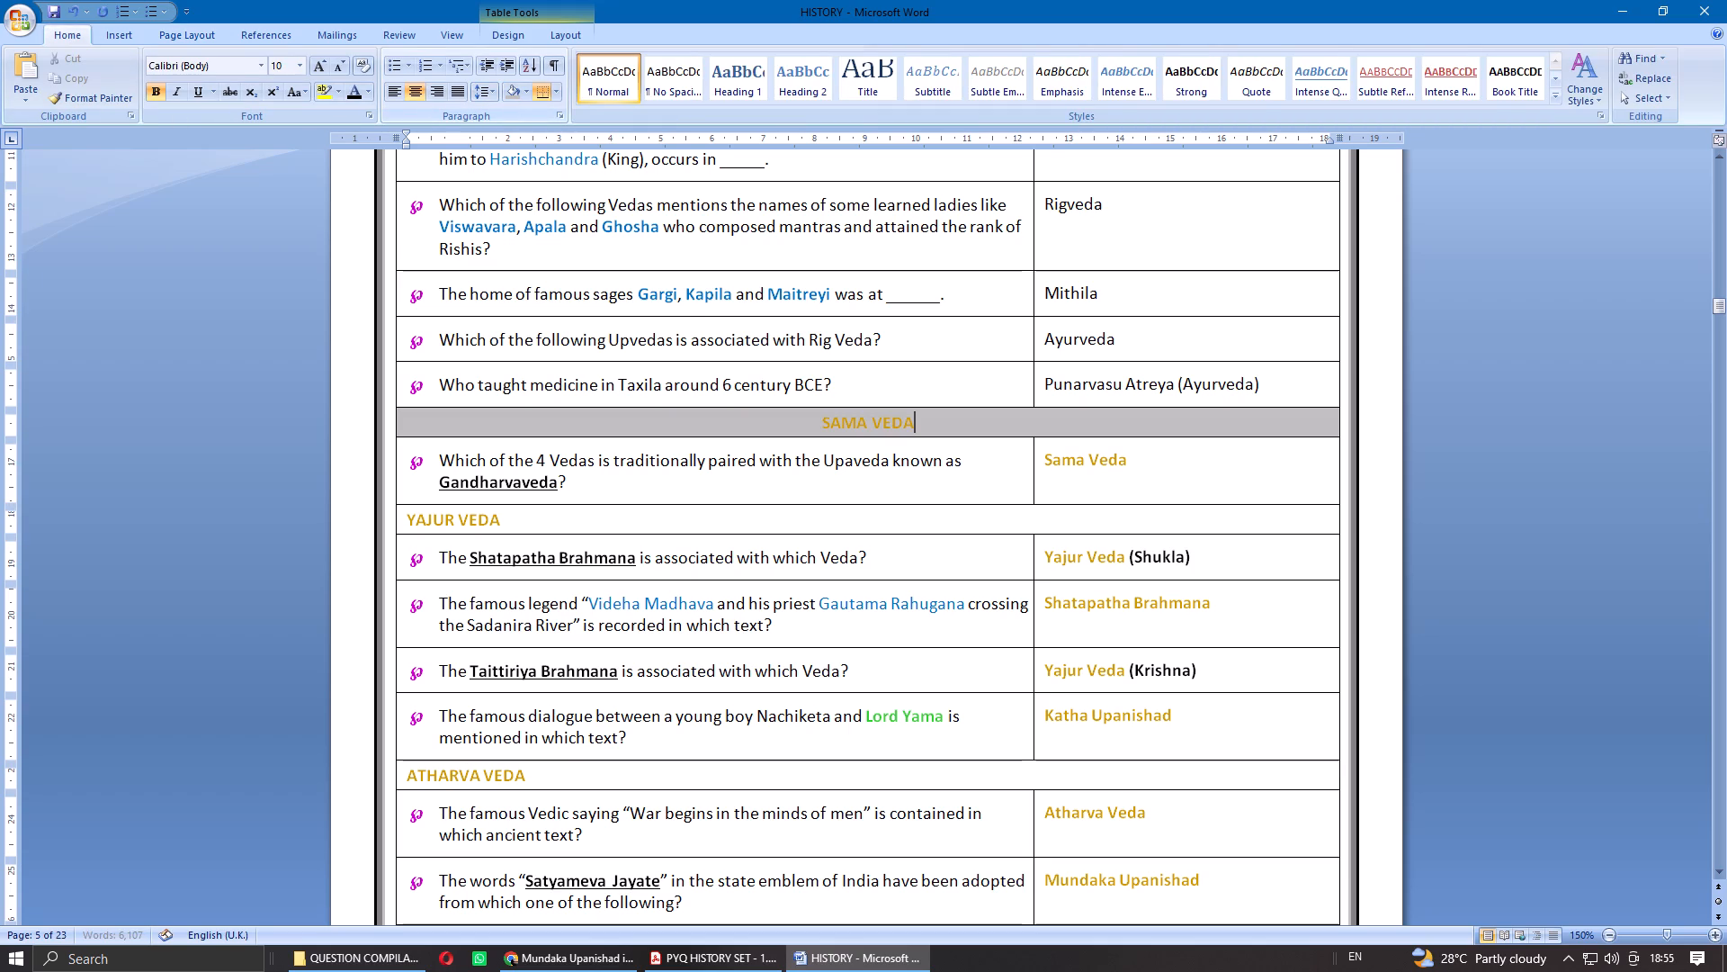
Change the SAMA VEDA heading's font colour to black.
drag(922, 421, 838, 422)
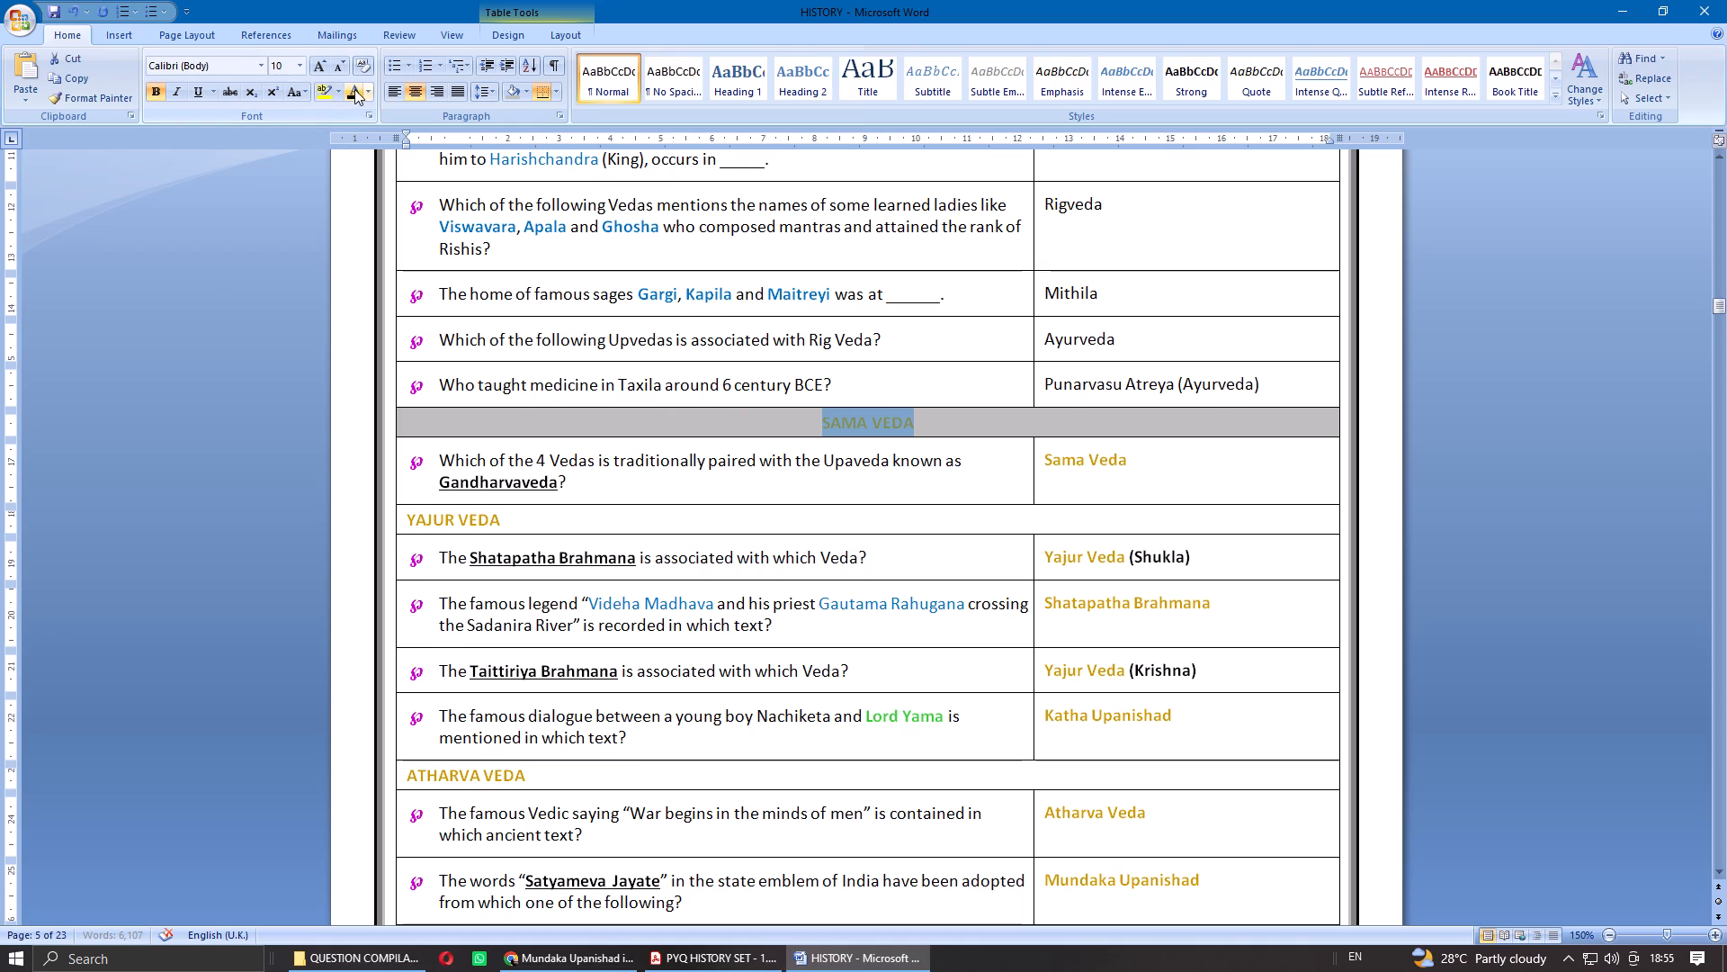
click(354, 88)
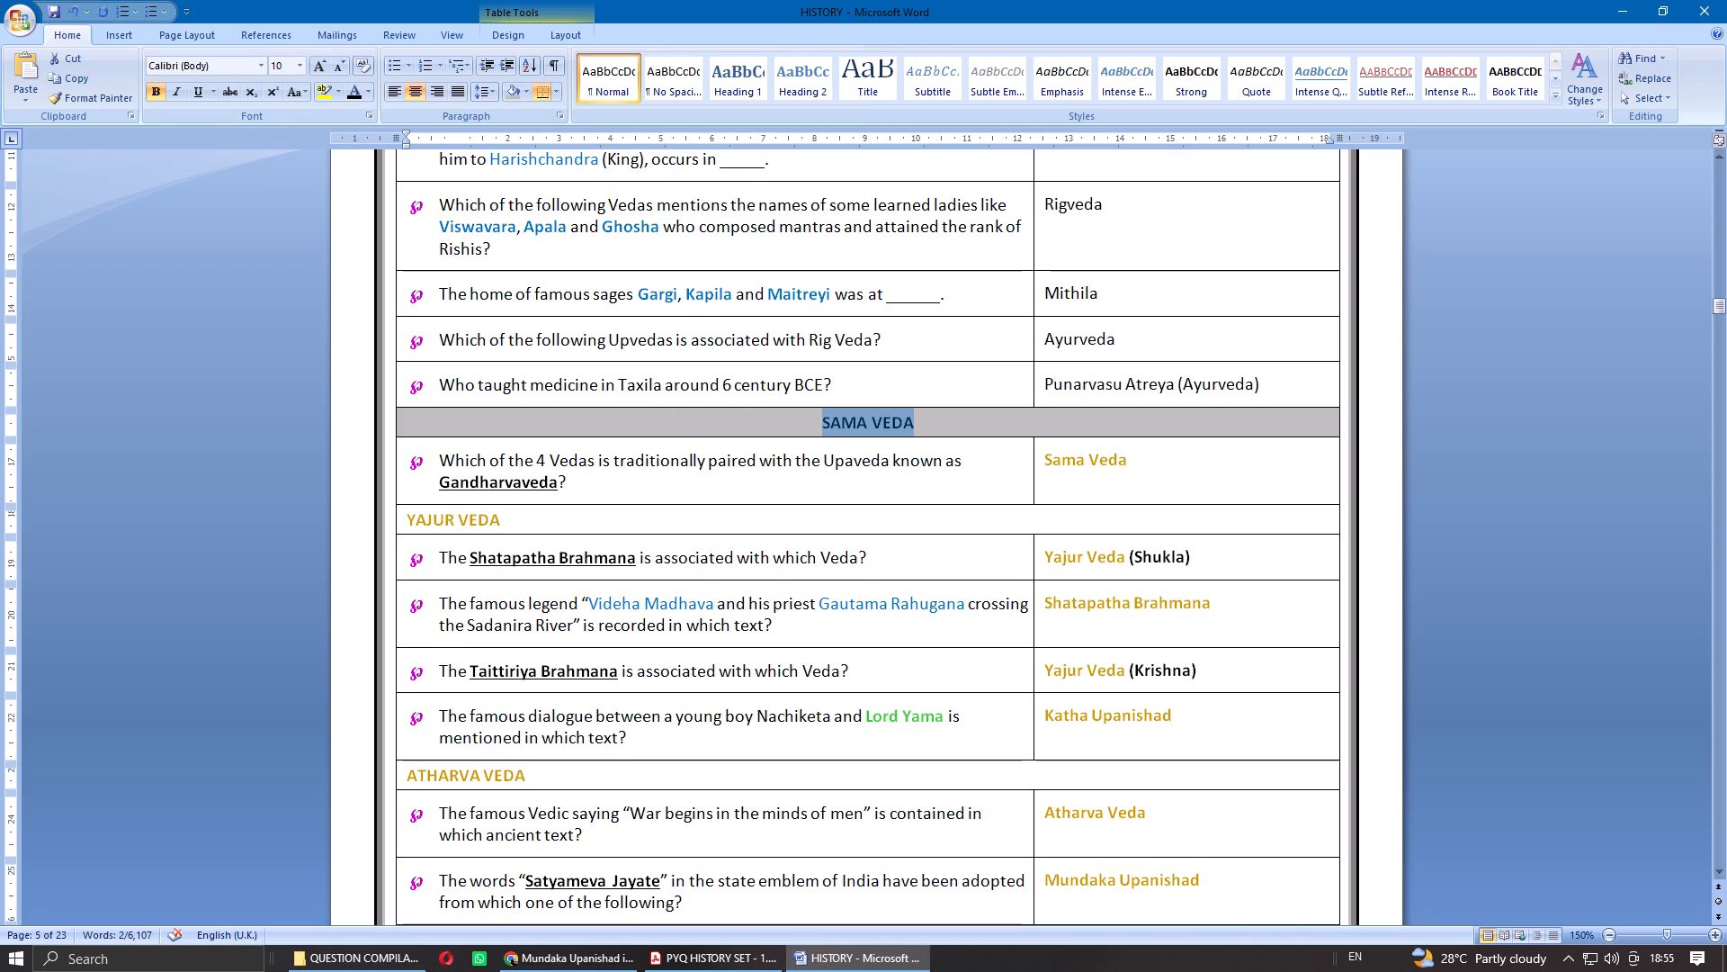
Centre the YAJUR VEDA heading, shade its row grey and make its text black.
click(683, 509)
click(426, 94)
click(419, 95)
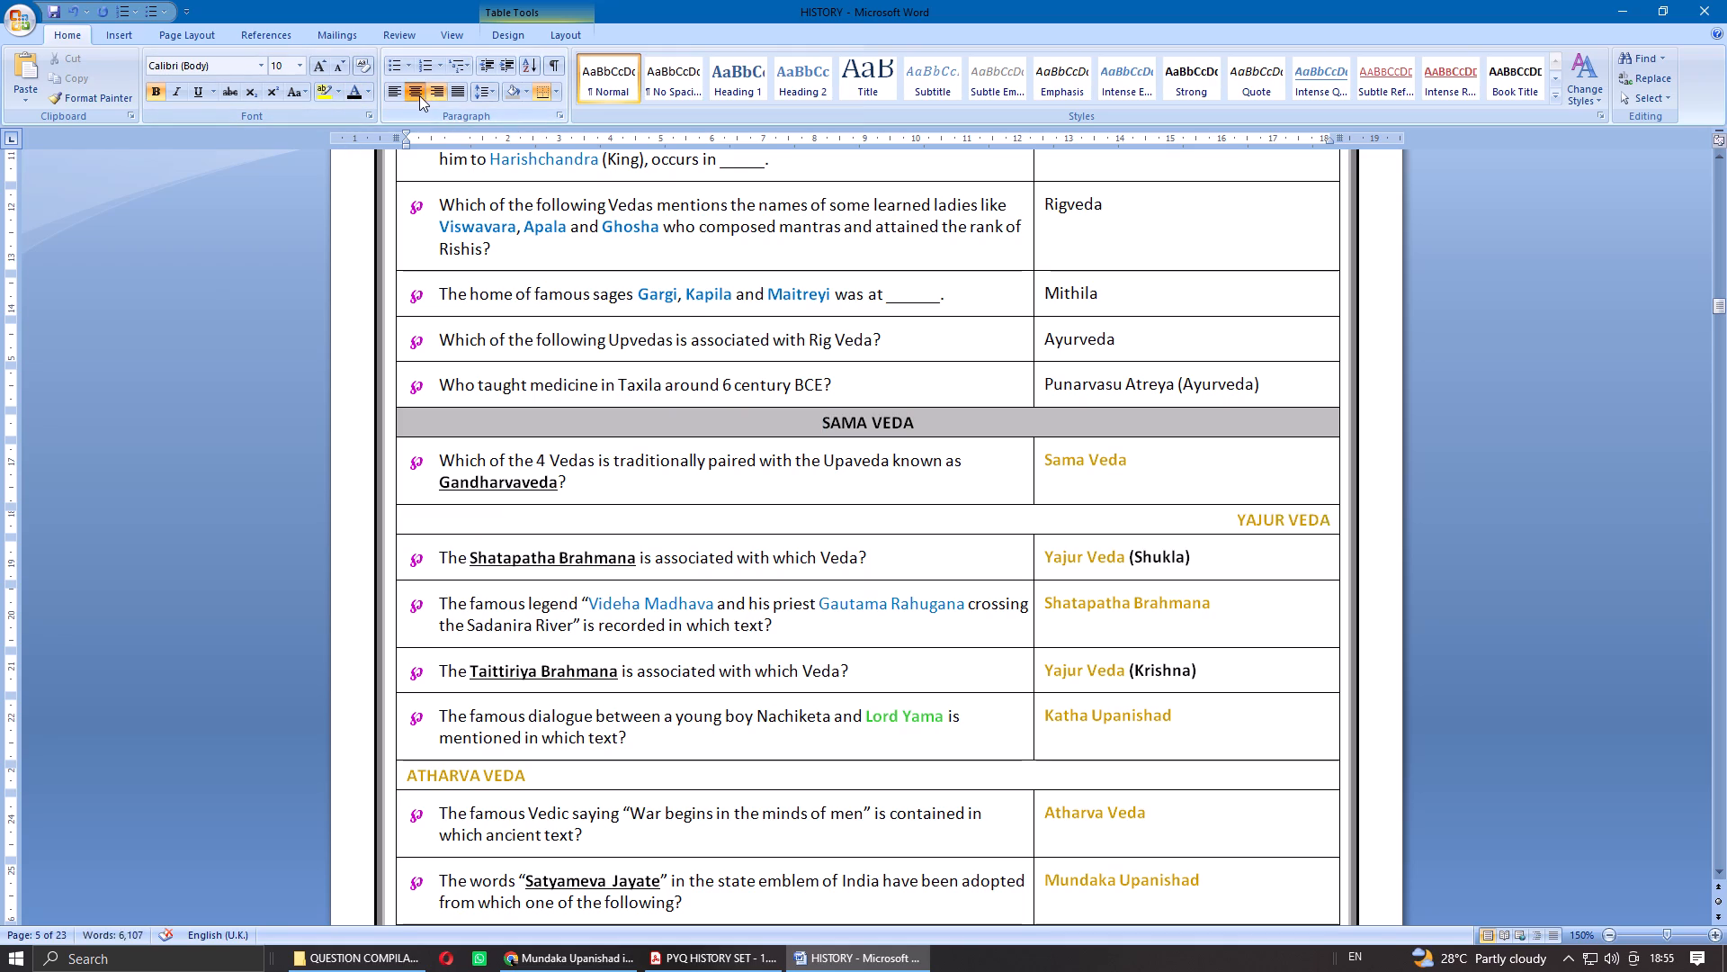
click(510, 87)
click(353, 94)
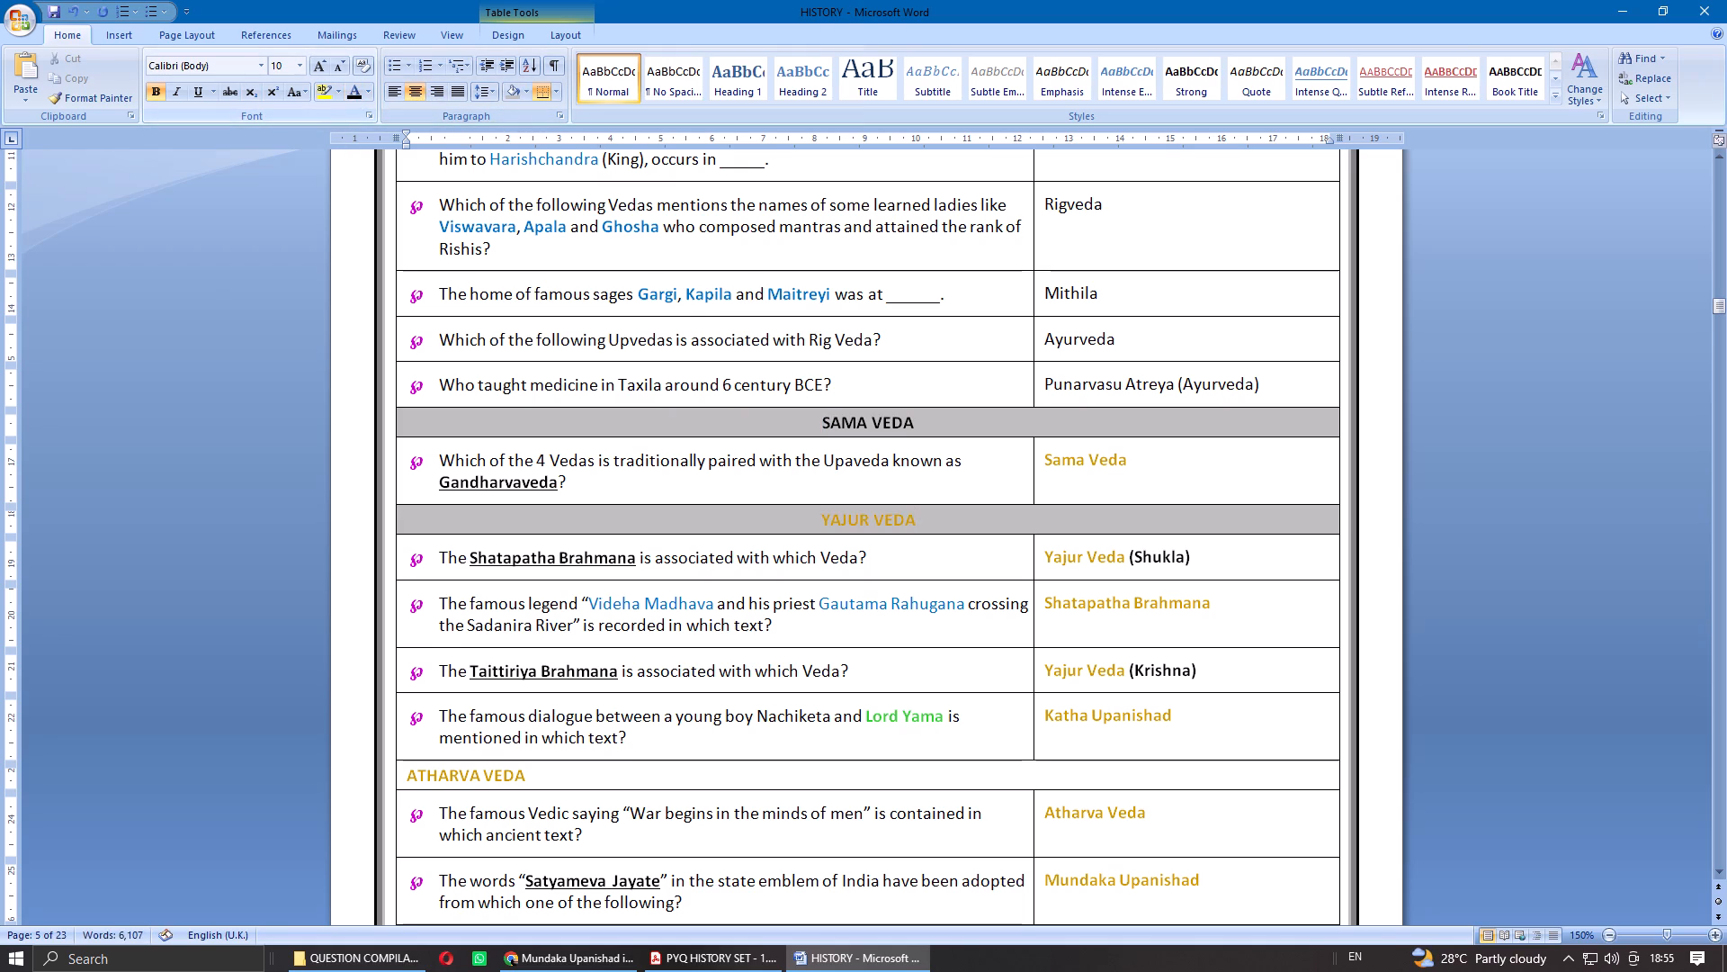
drag(955, 523, 817, 520)
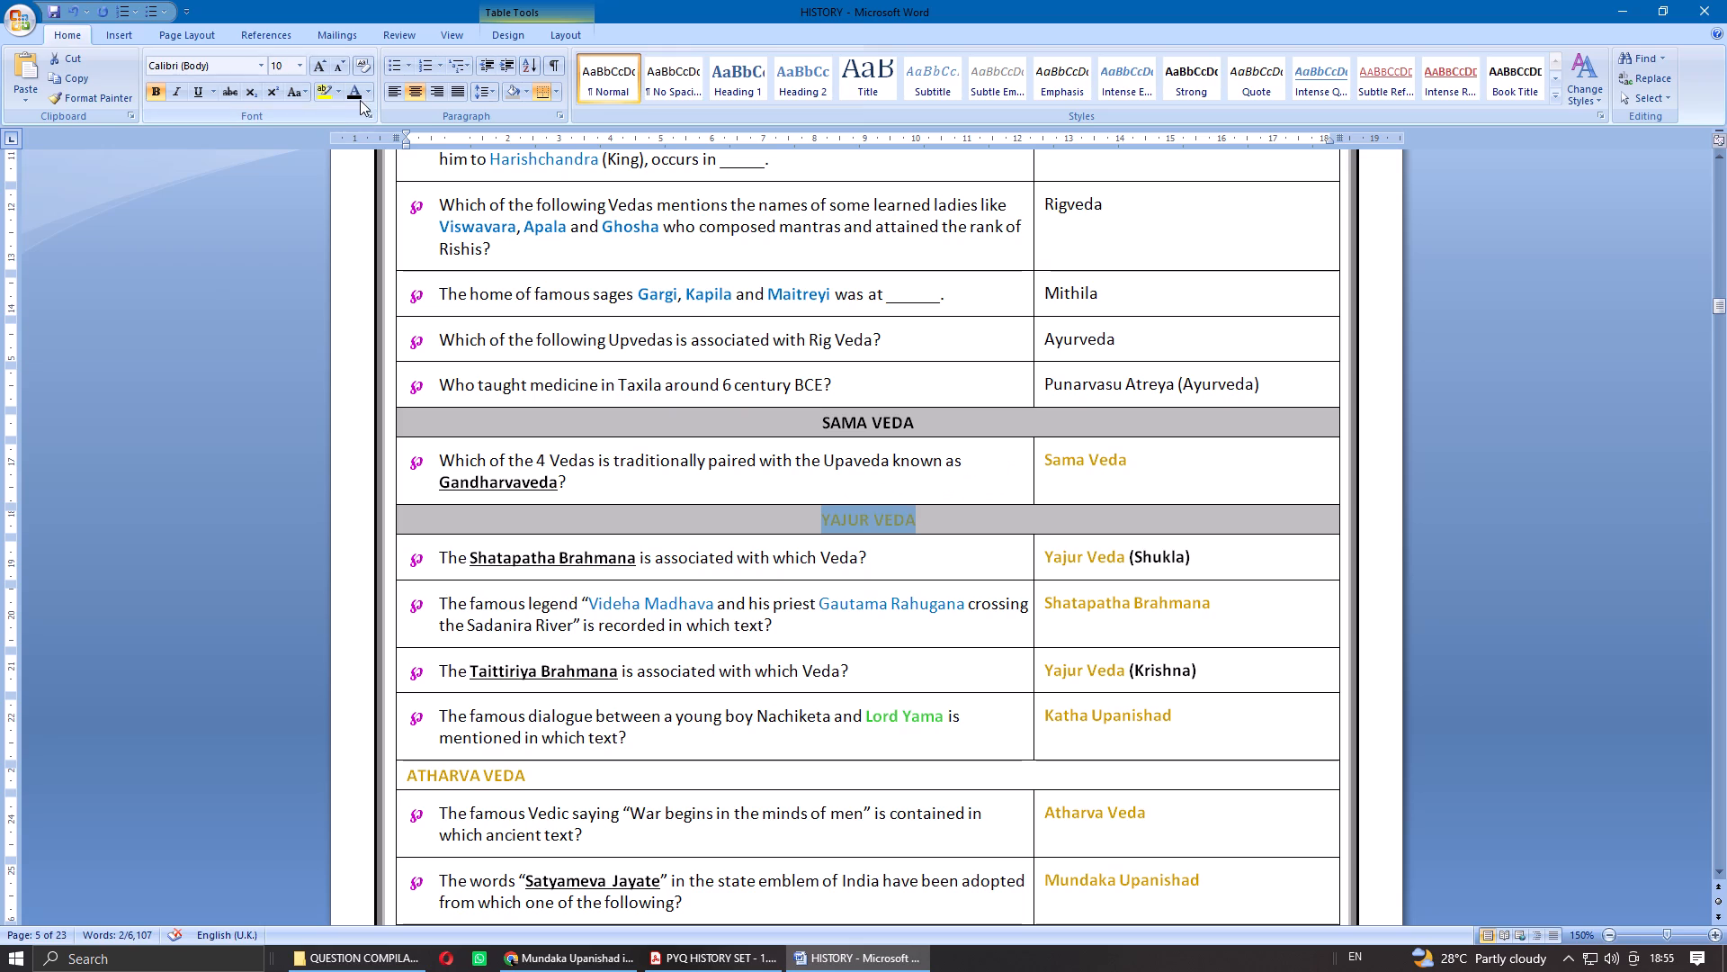
click(356, 94)
Centre the ATHARVA VEDA heading, shade its row grey and make its text black.
click(673, 778)
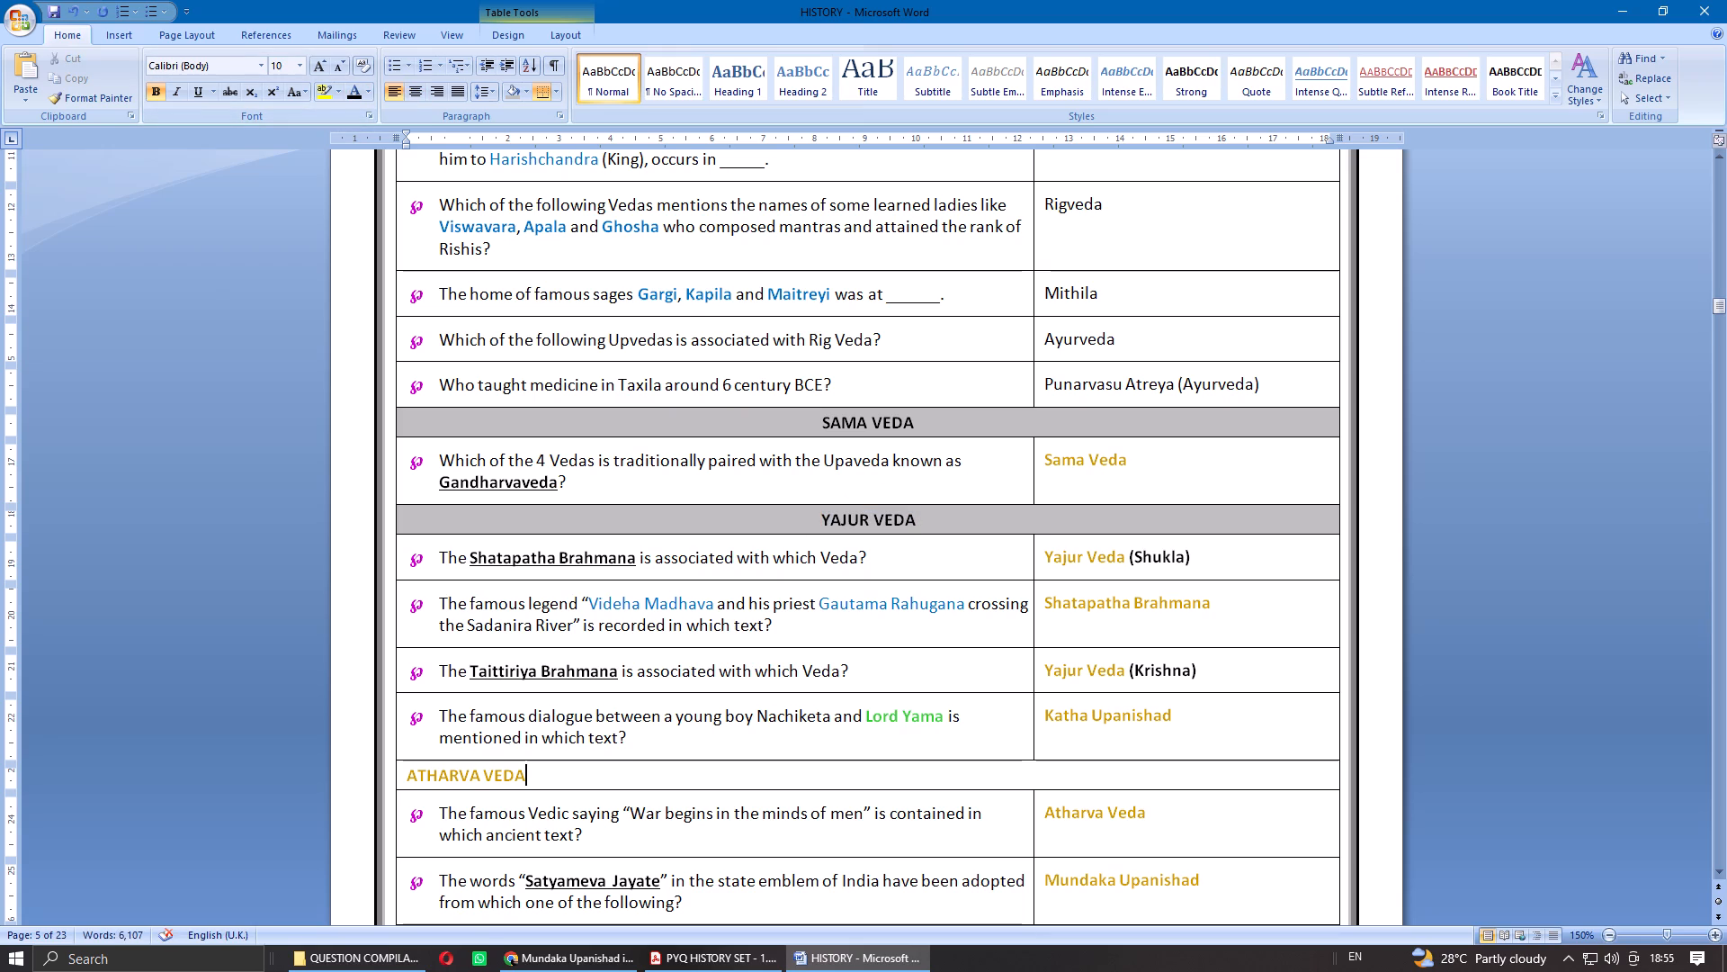
click(420, 93)
click(512, 91)
drag(953, 780, 949, 778)
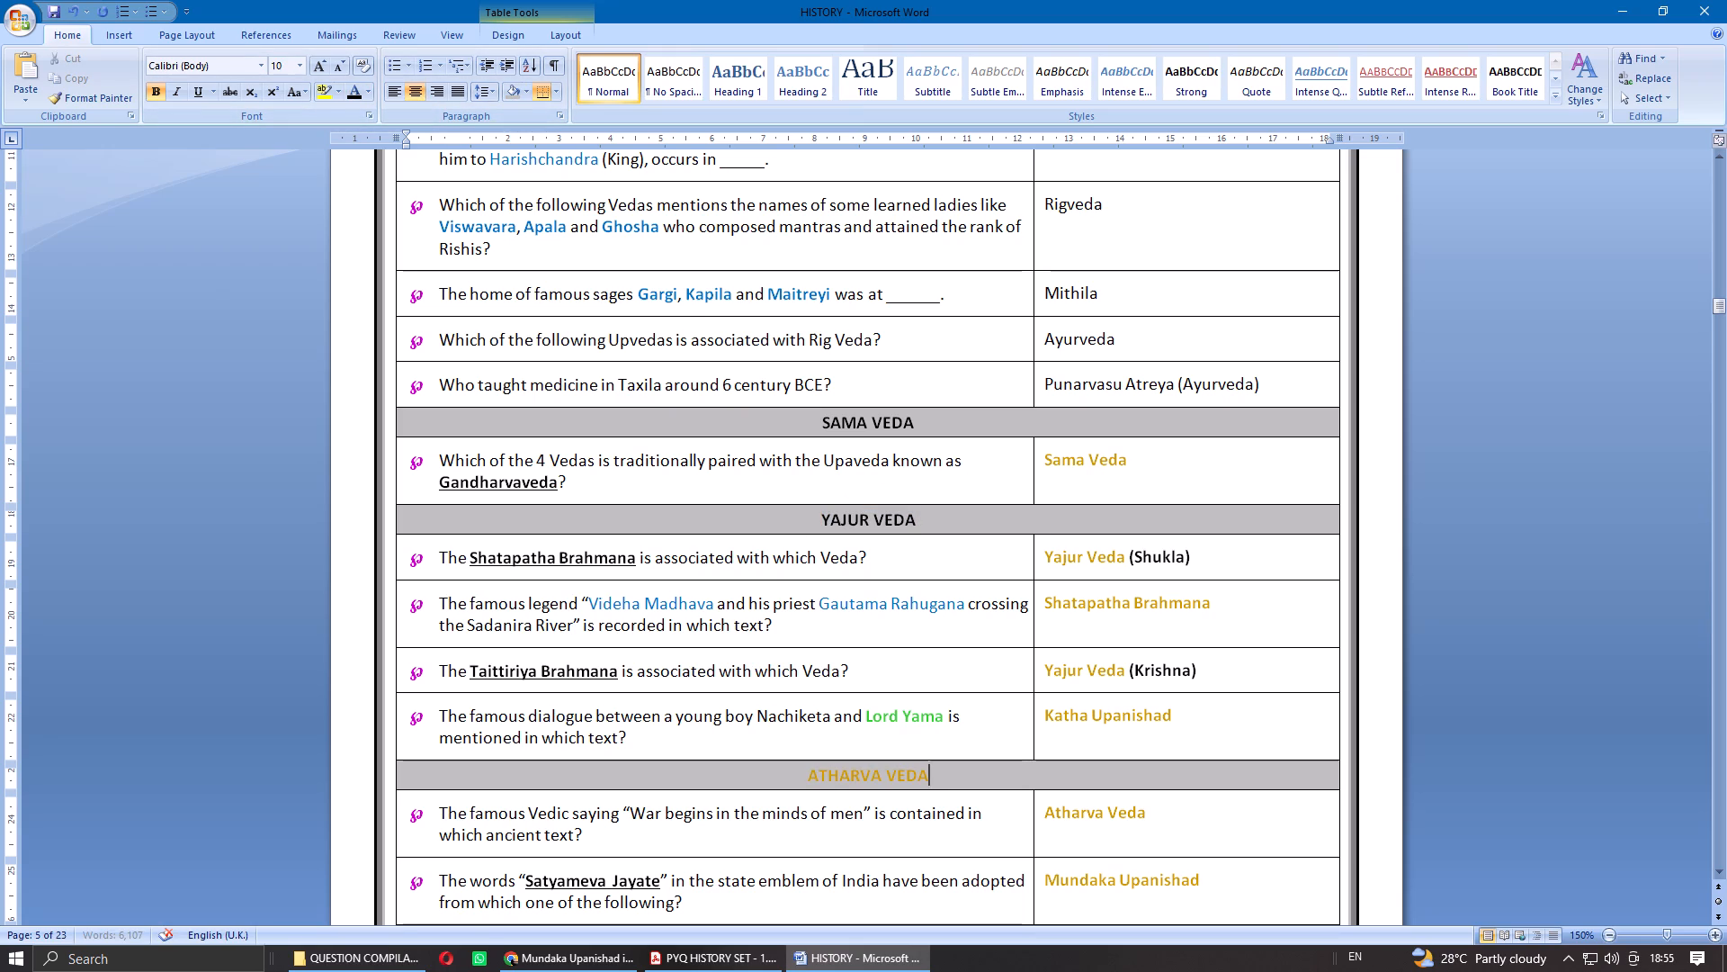
drag(949, 778, 824, 775)
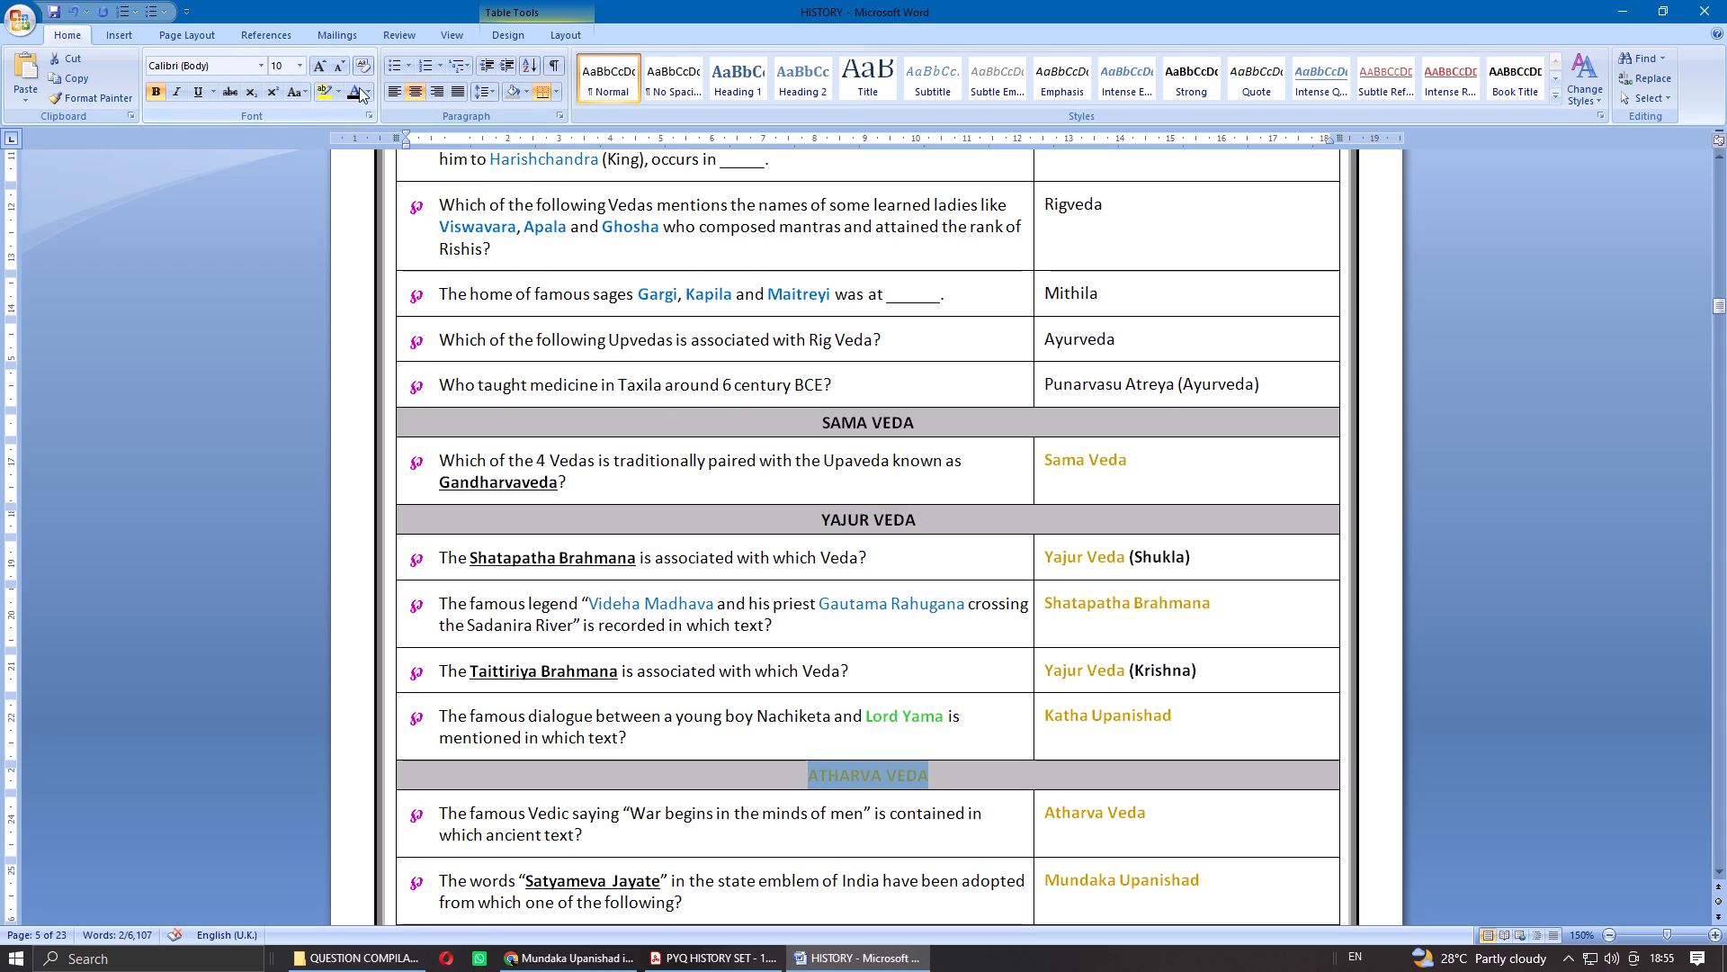
click(359, 87)
click(948, 668)
Review the question rows grouped under the RIG, SAMA, YAJUR and ATHARVA VEDA headings.
scroll(948, 667, up, 4)
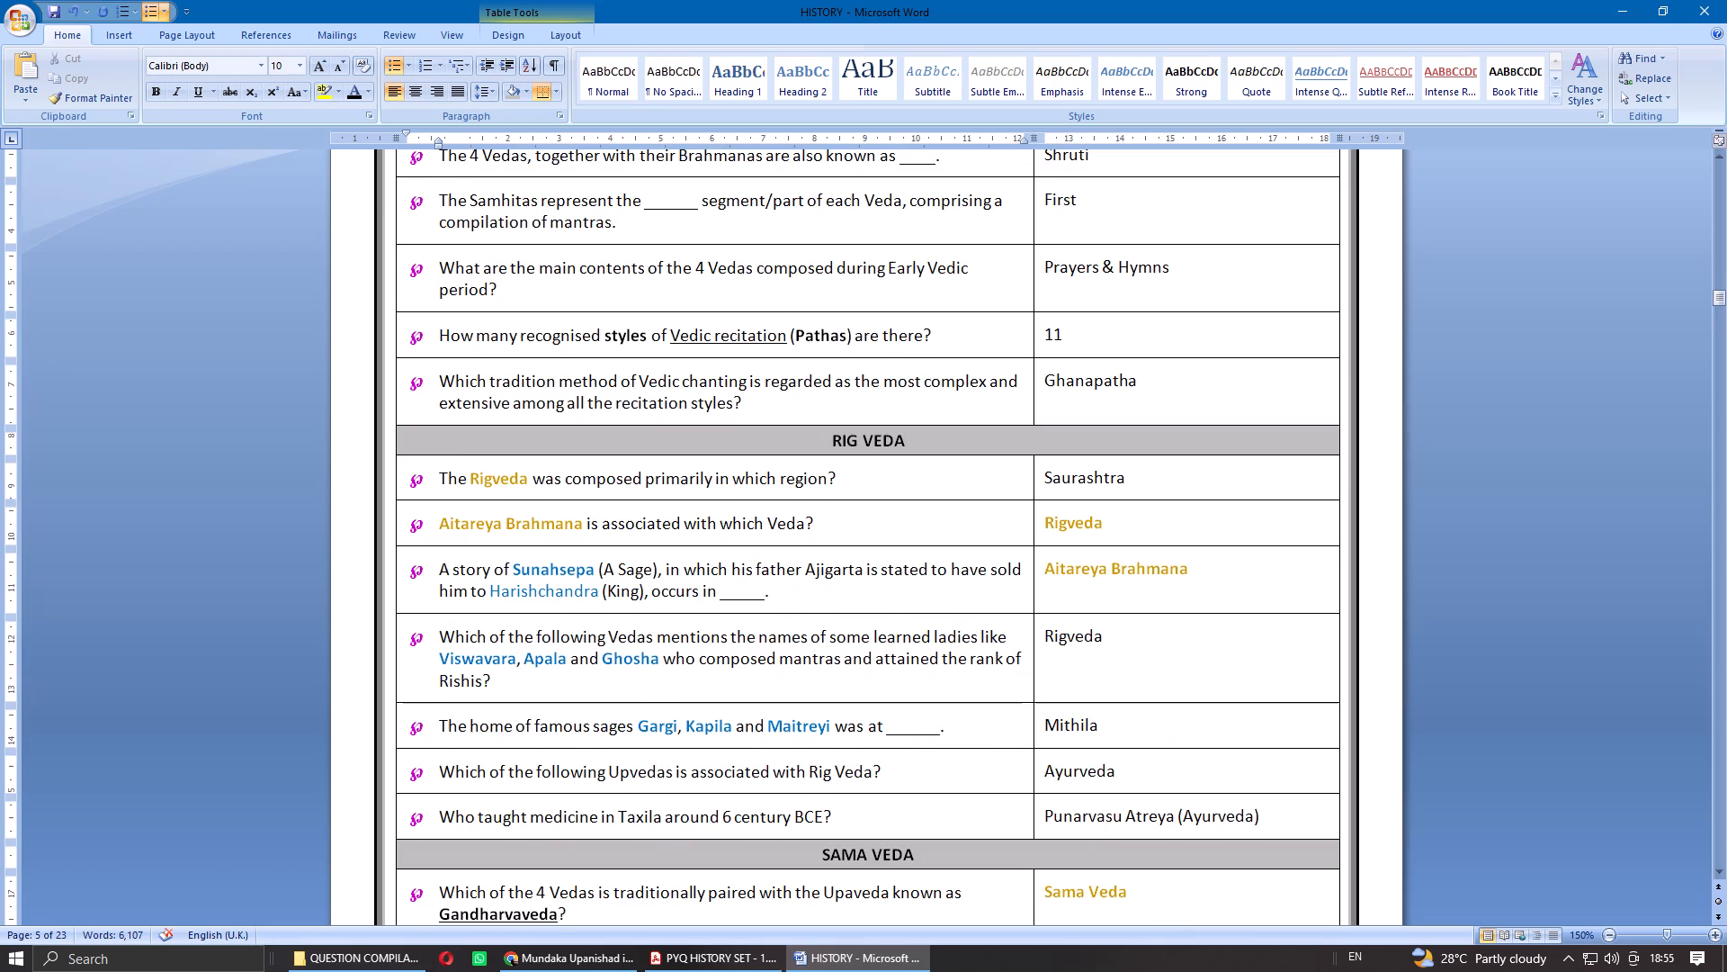
scroll(948, 667, up, 2)
scroll(948, 667, down, 1)
scroll(921, 591, down, 3)
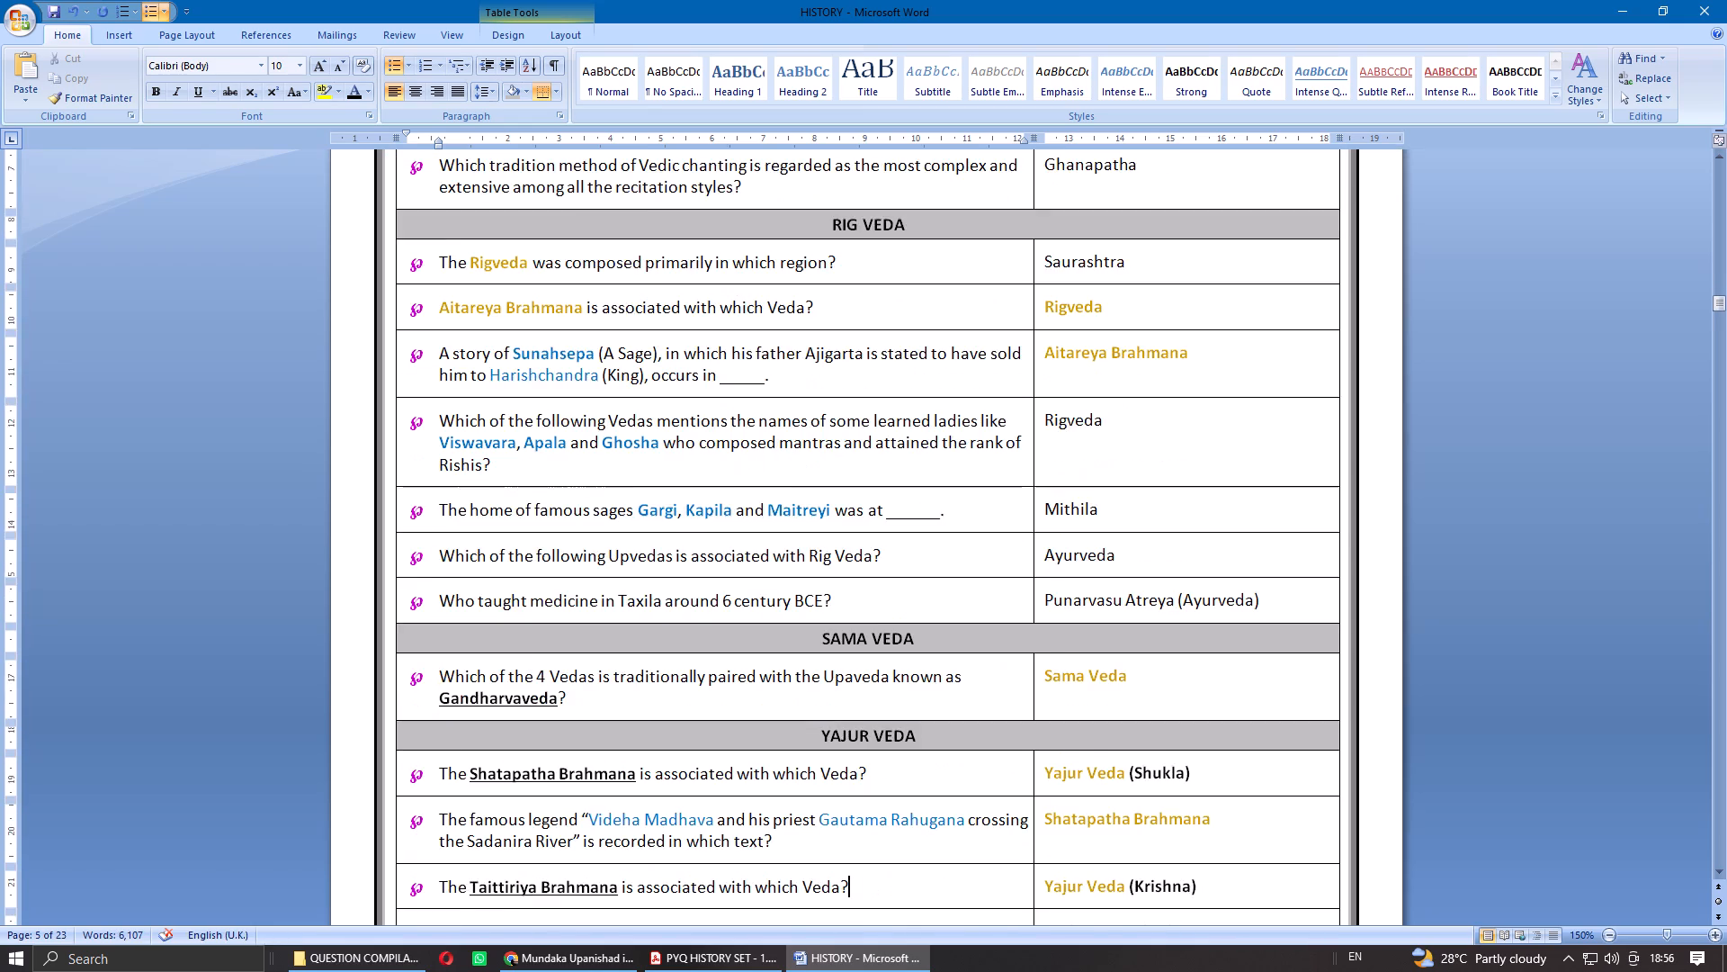
scroll(918, 548, down, 4)
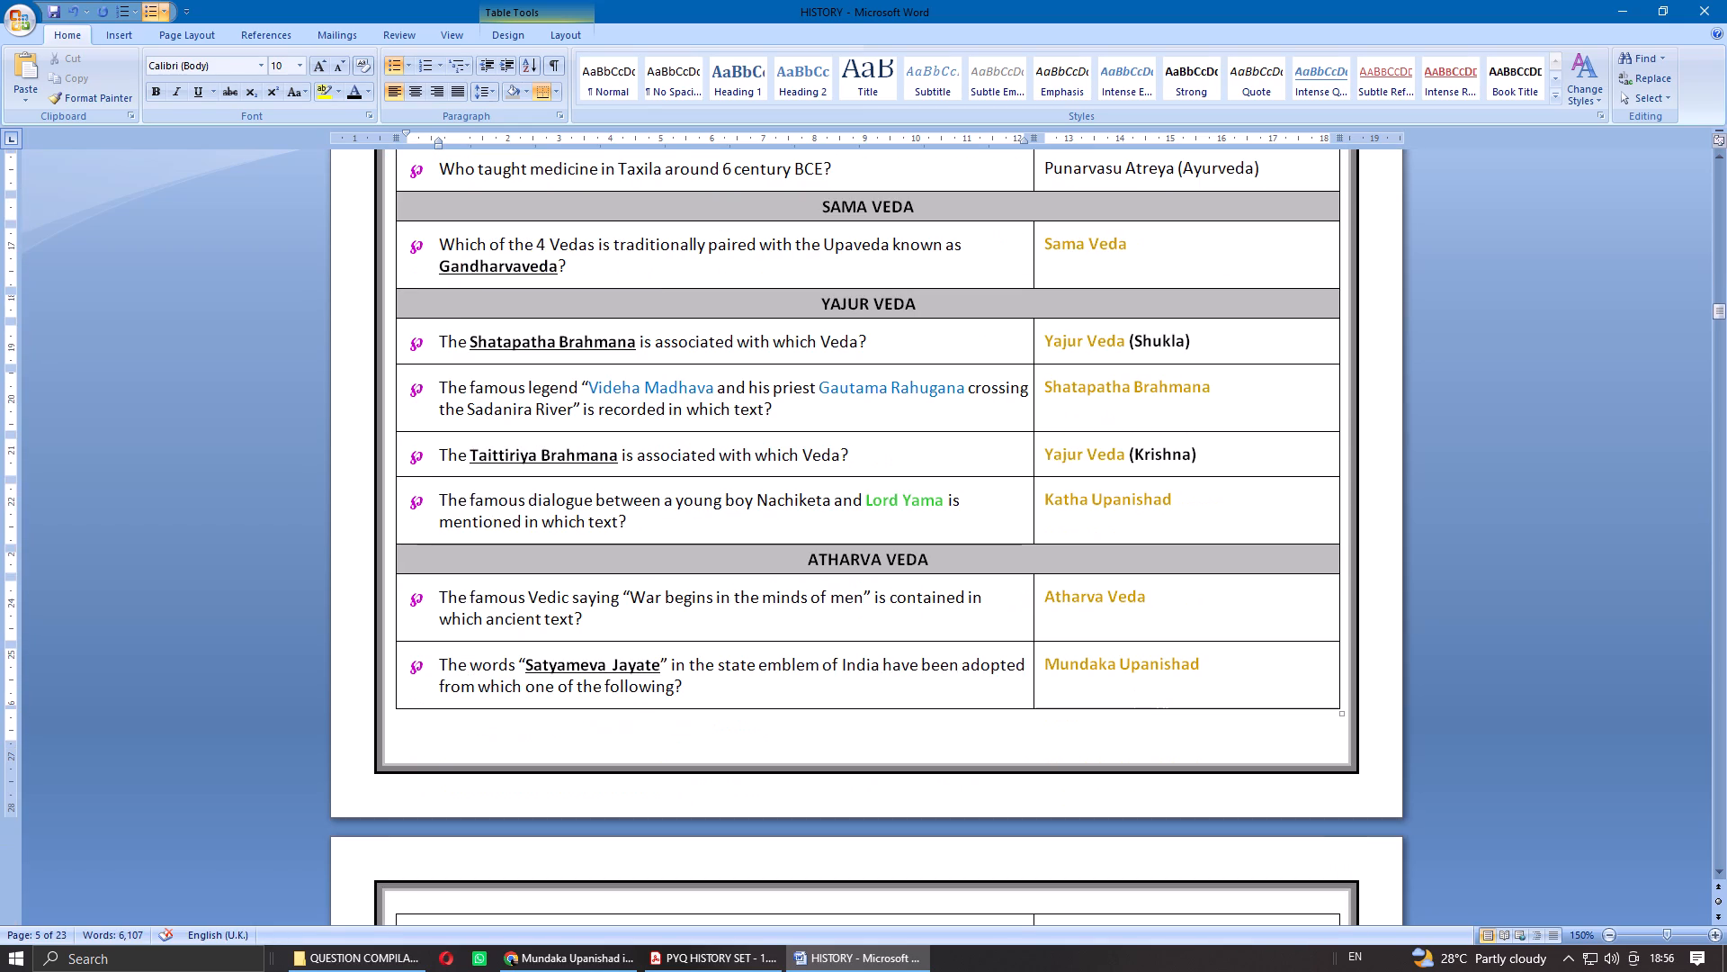
scroll(983, 511, down, 1)
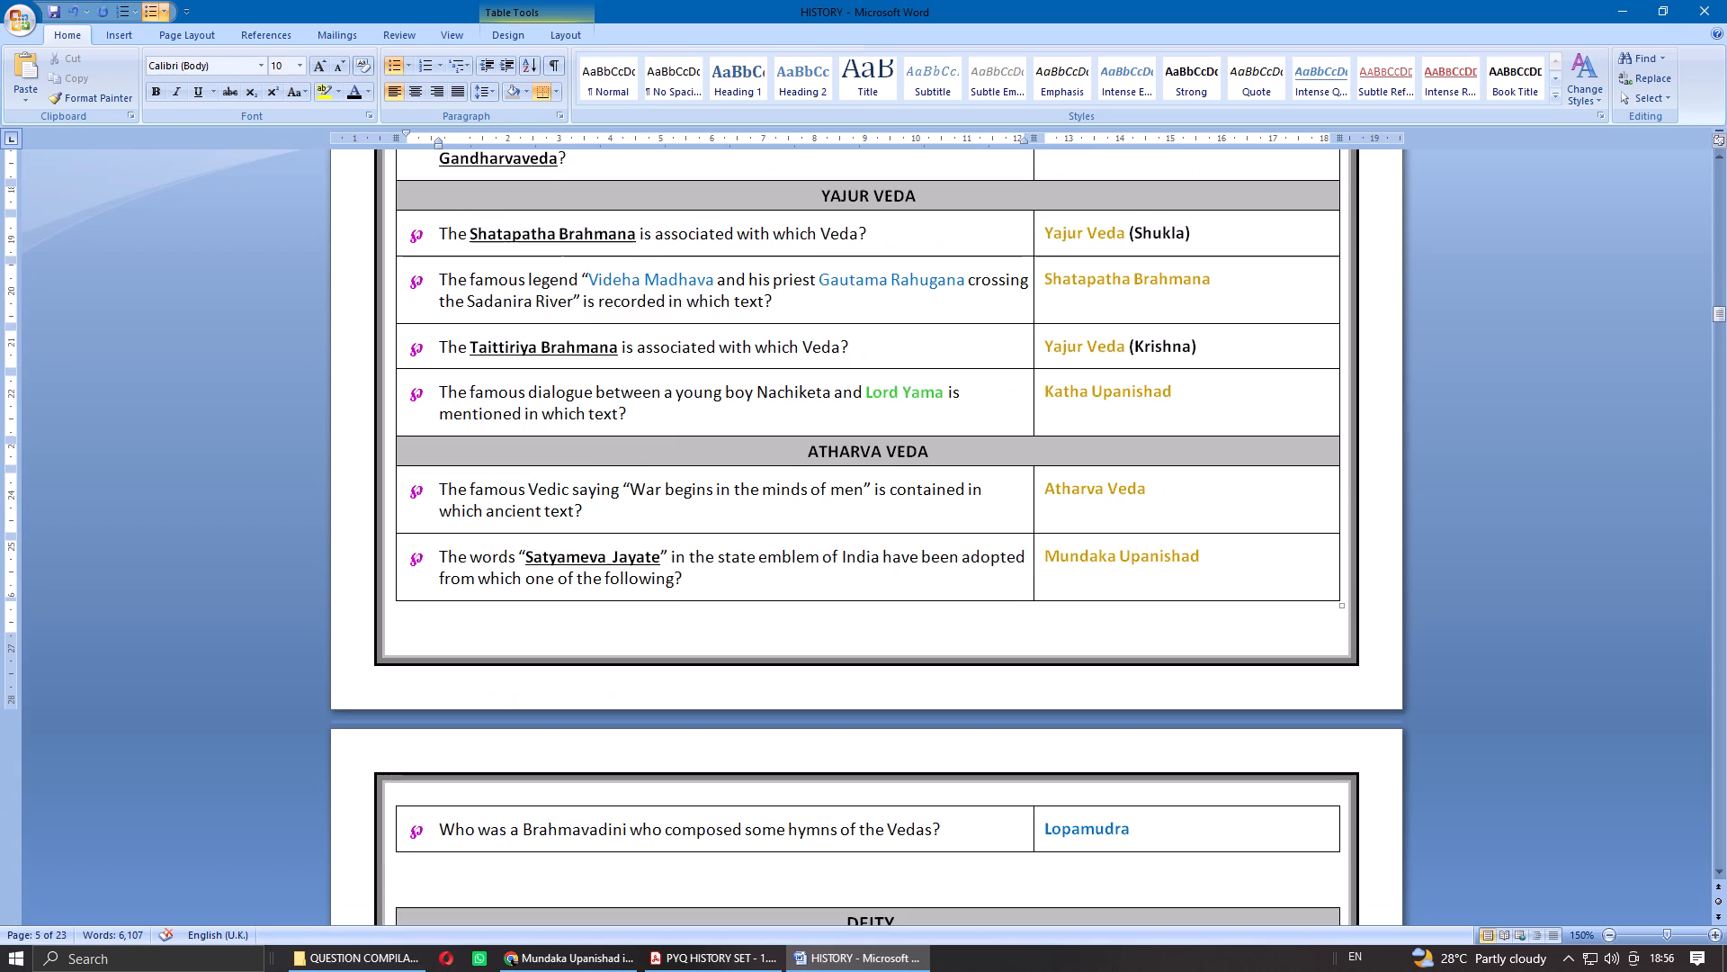
scroll(983, 511, down, 1)
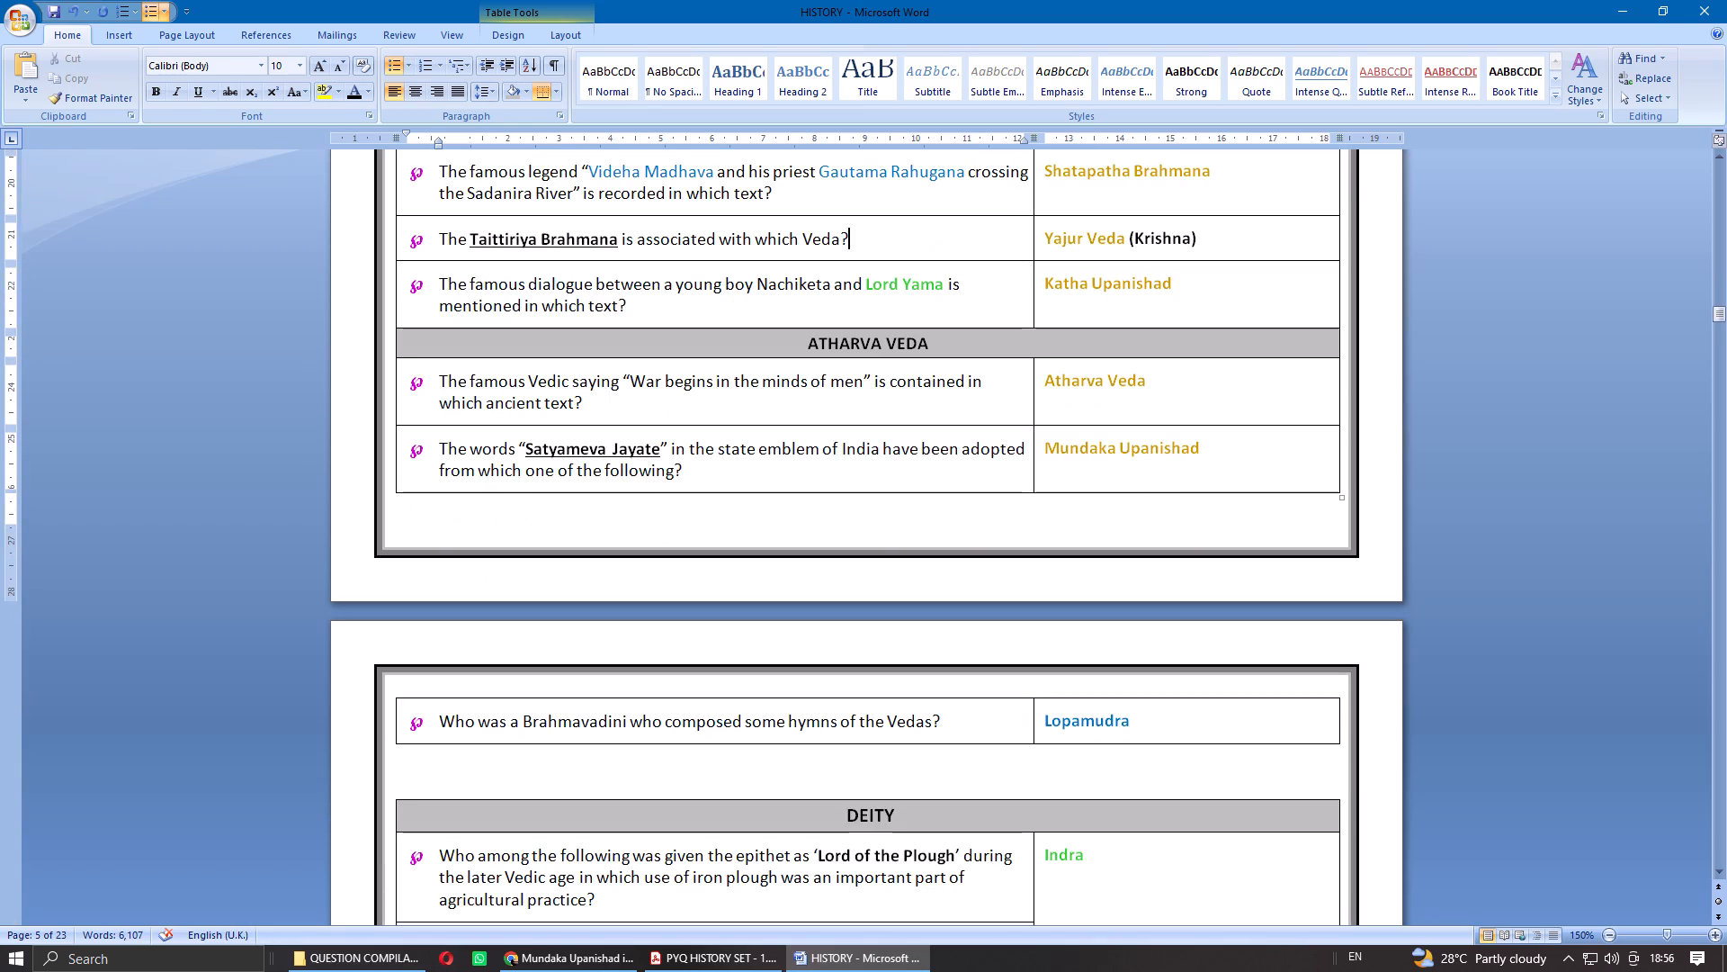
Delete the extra blank line between the Brahmavadini question row and the DEITY table.
click(823, 790)
key(BackSpace)
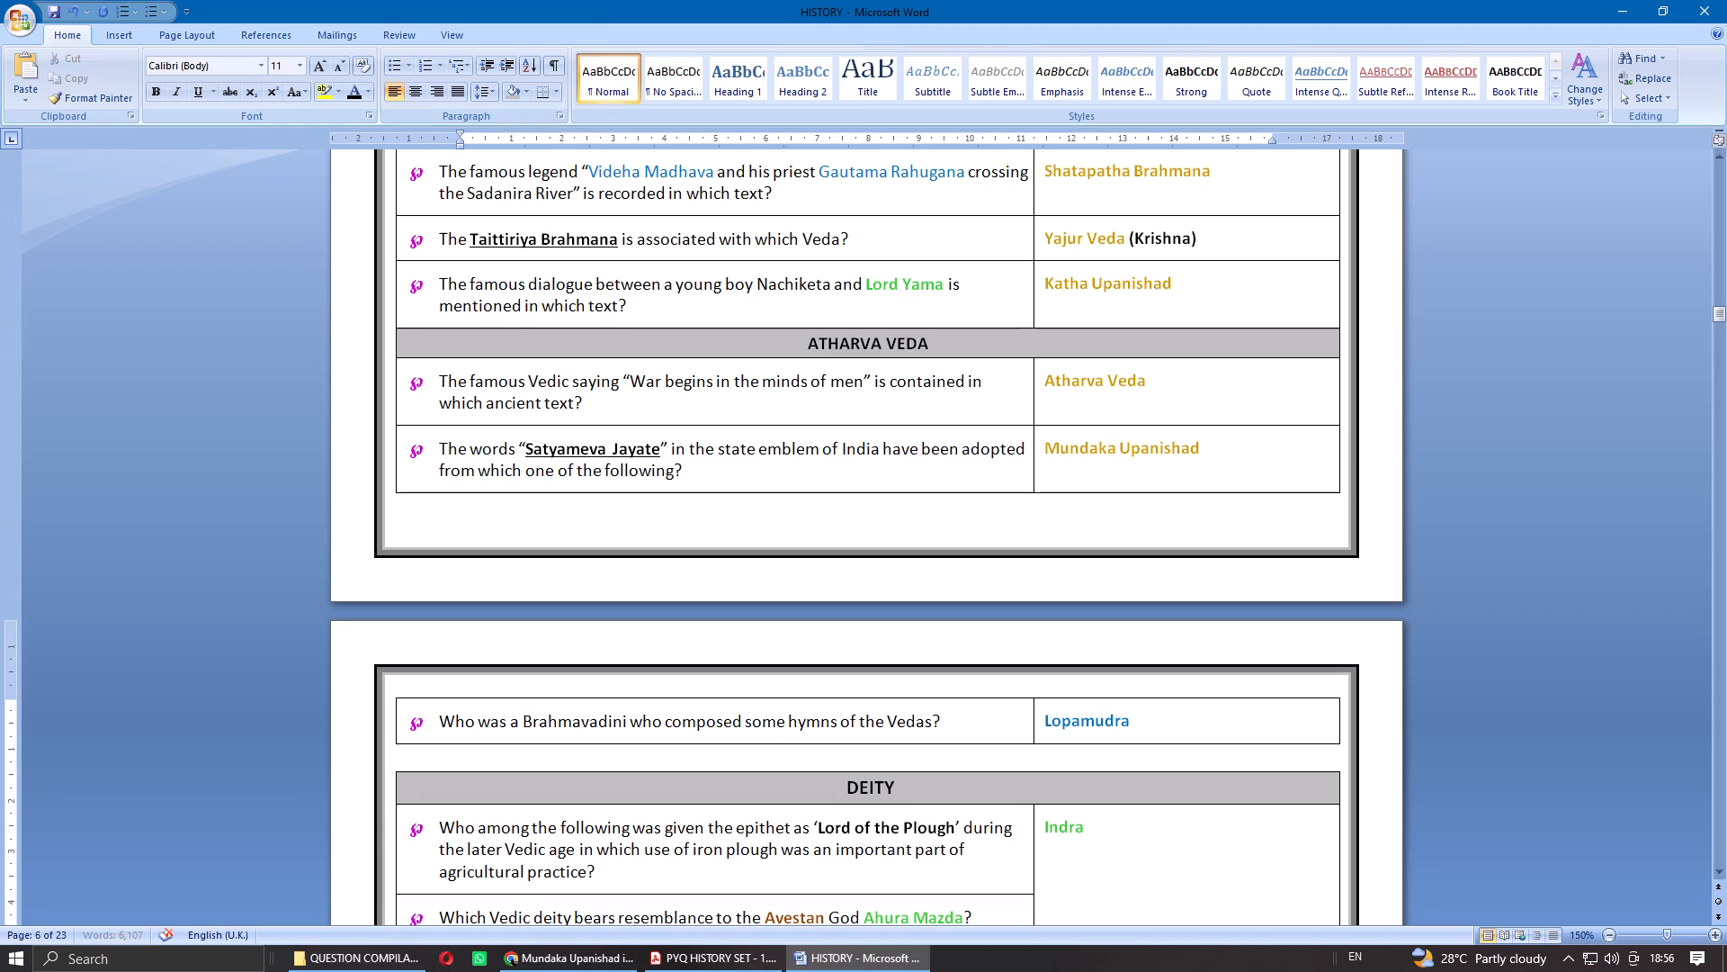
key(BackSpace)
Switch to the PYQ HISTORY SET PDF and highlight answer (d) Atharva Veda for the "war begins in the minds of men" question.
scroll(1039, 688, down, 4)
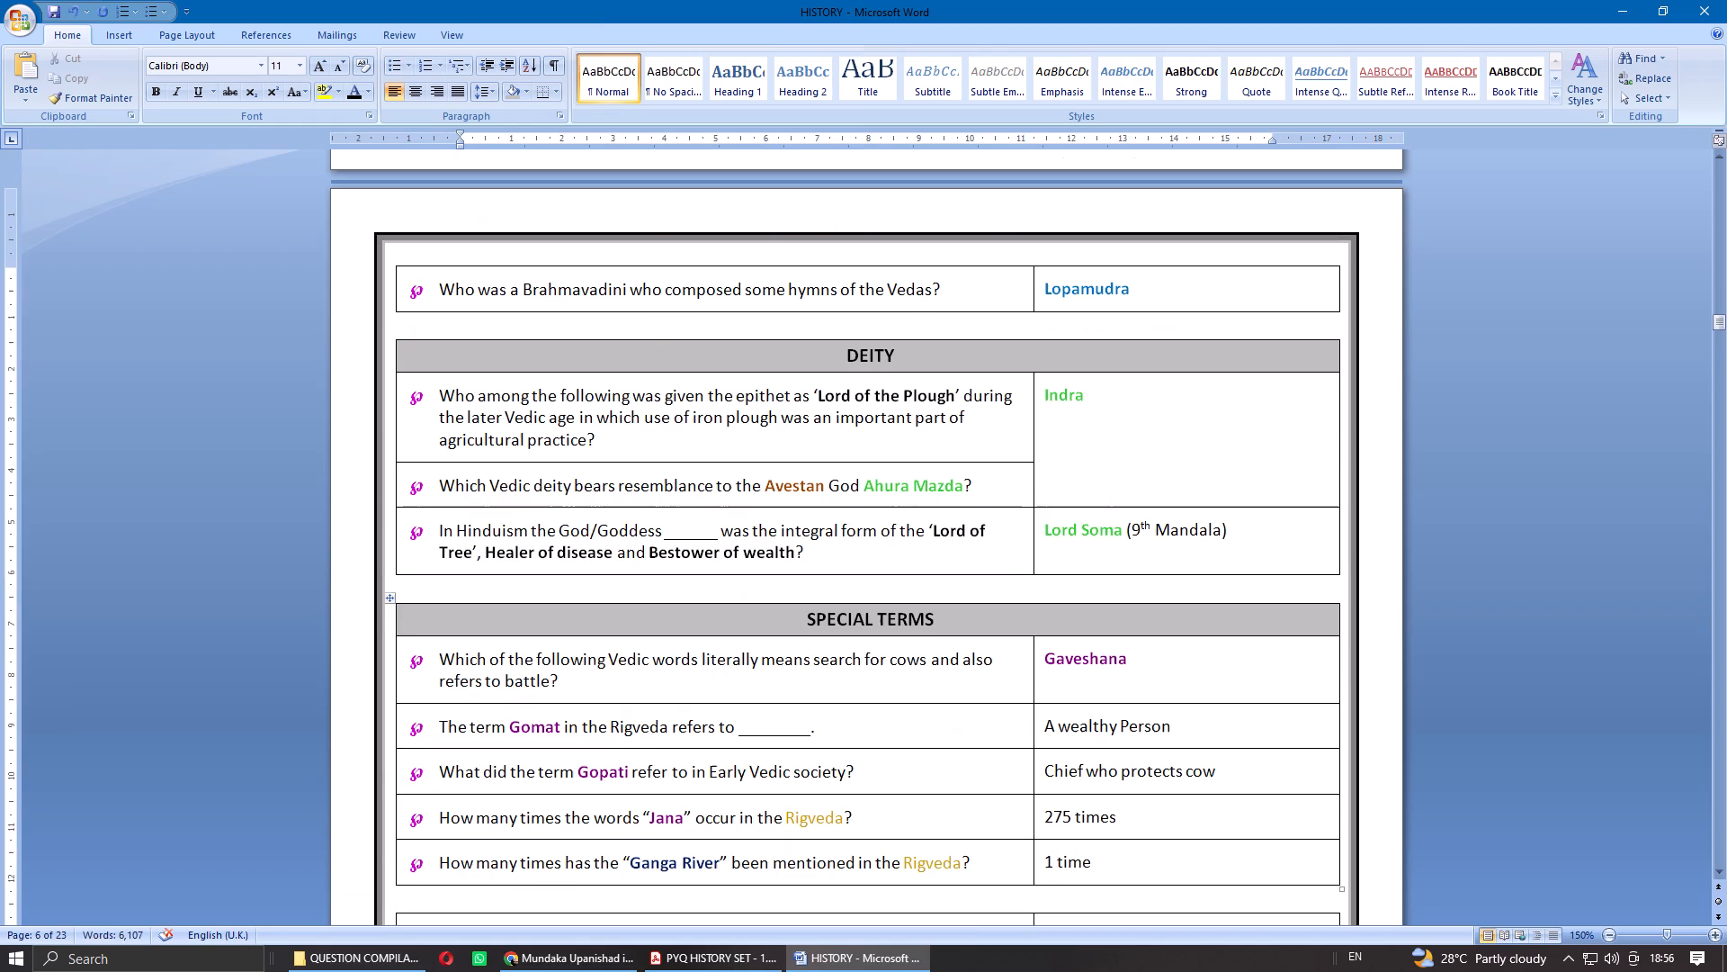
scroll(1042, 681, down, 1)
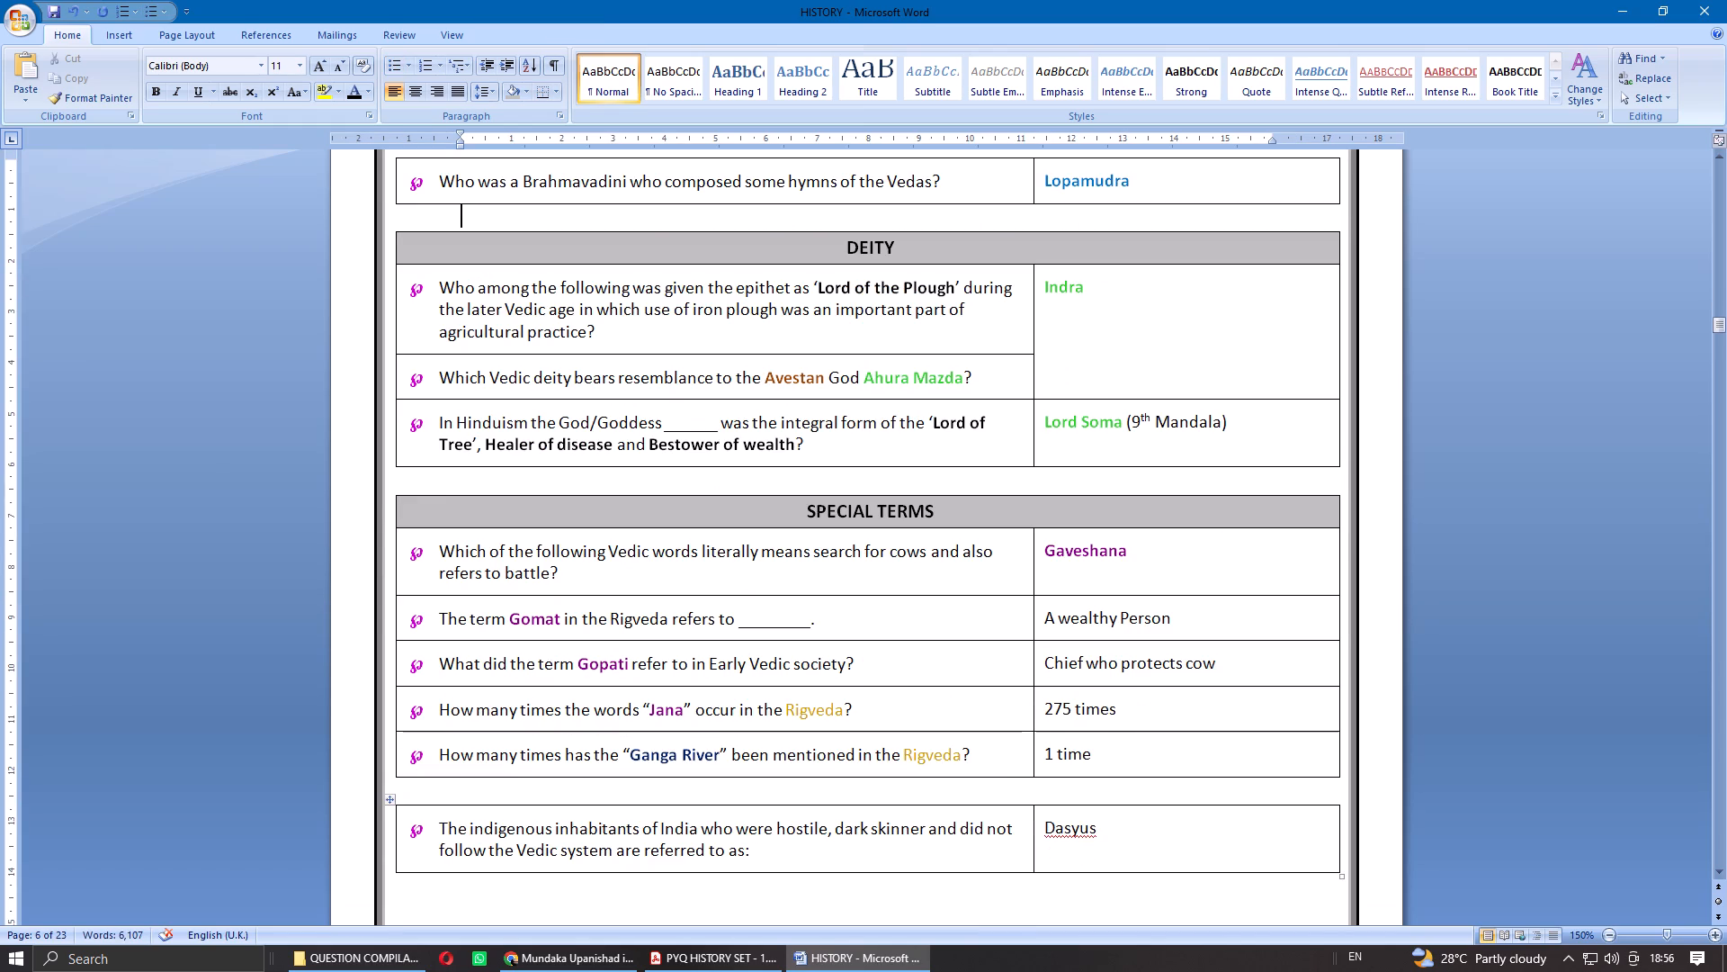
click(603, 971)
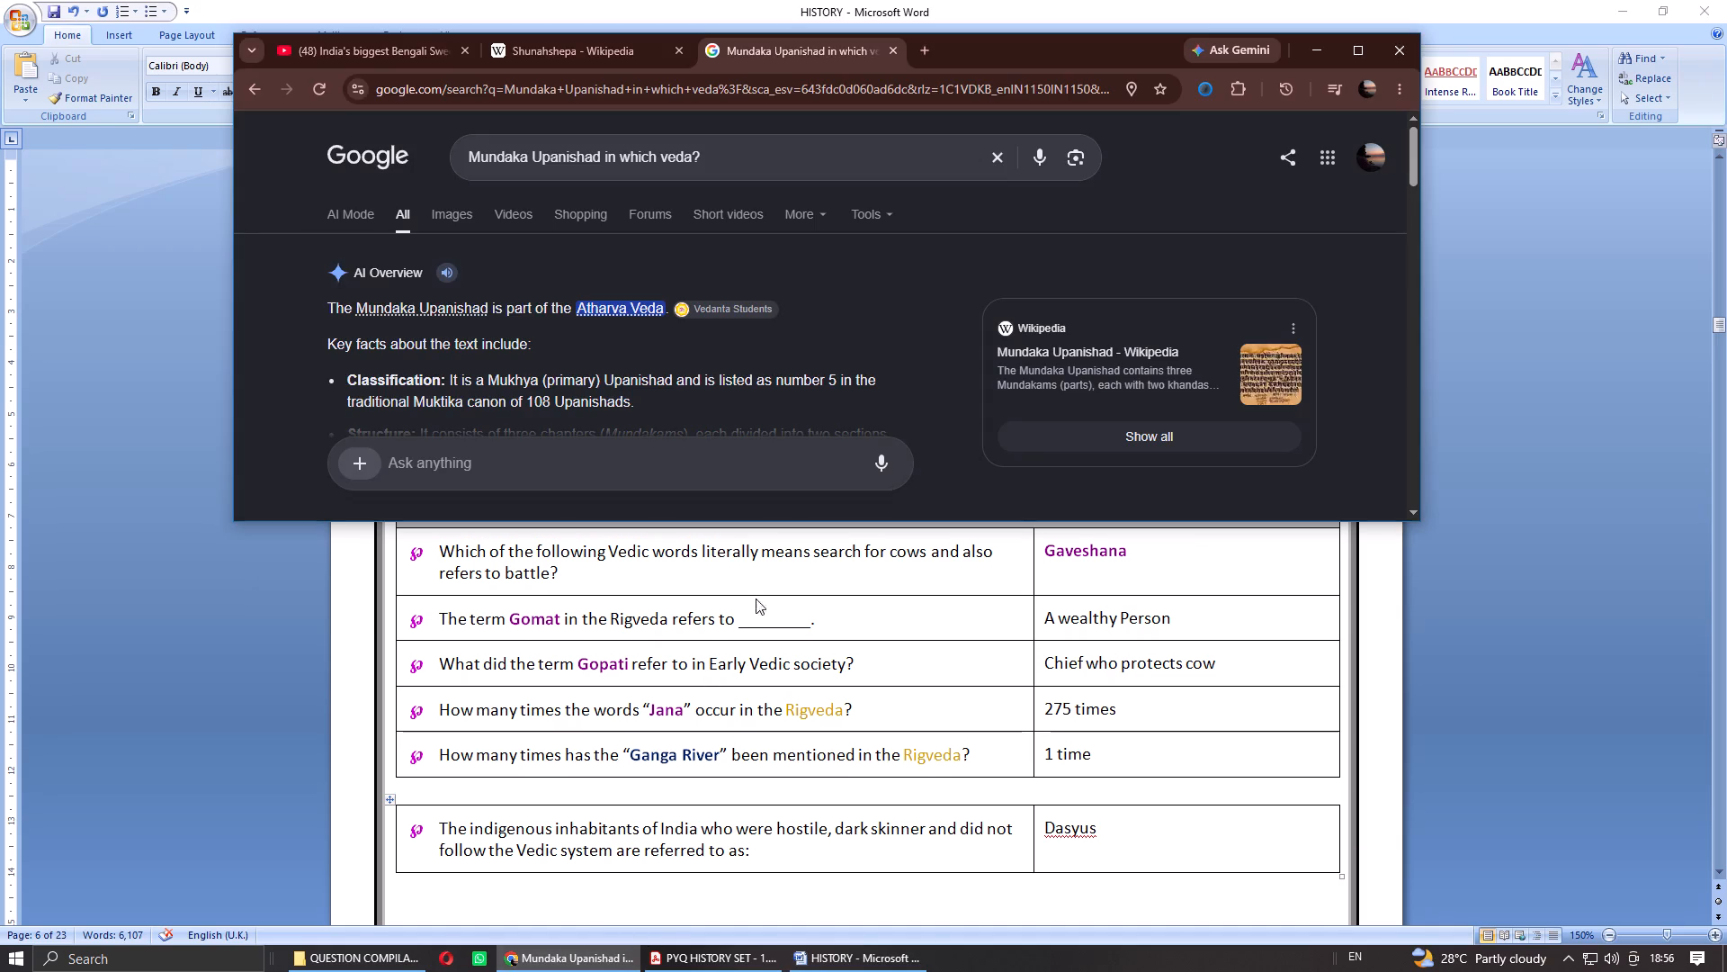
click(727, 966)
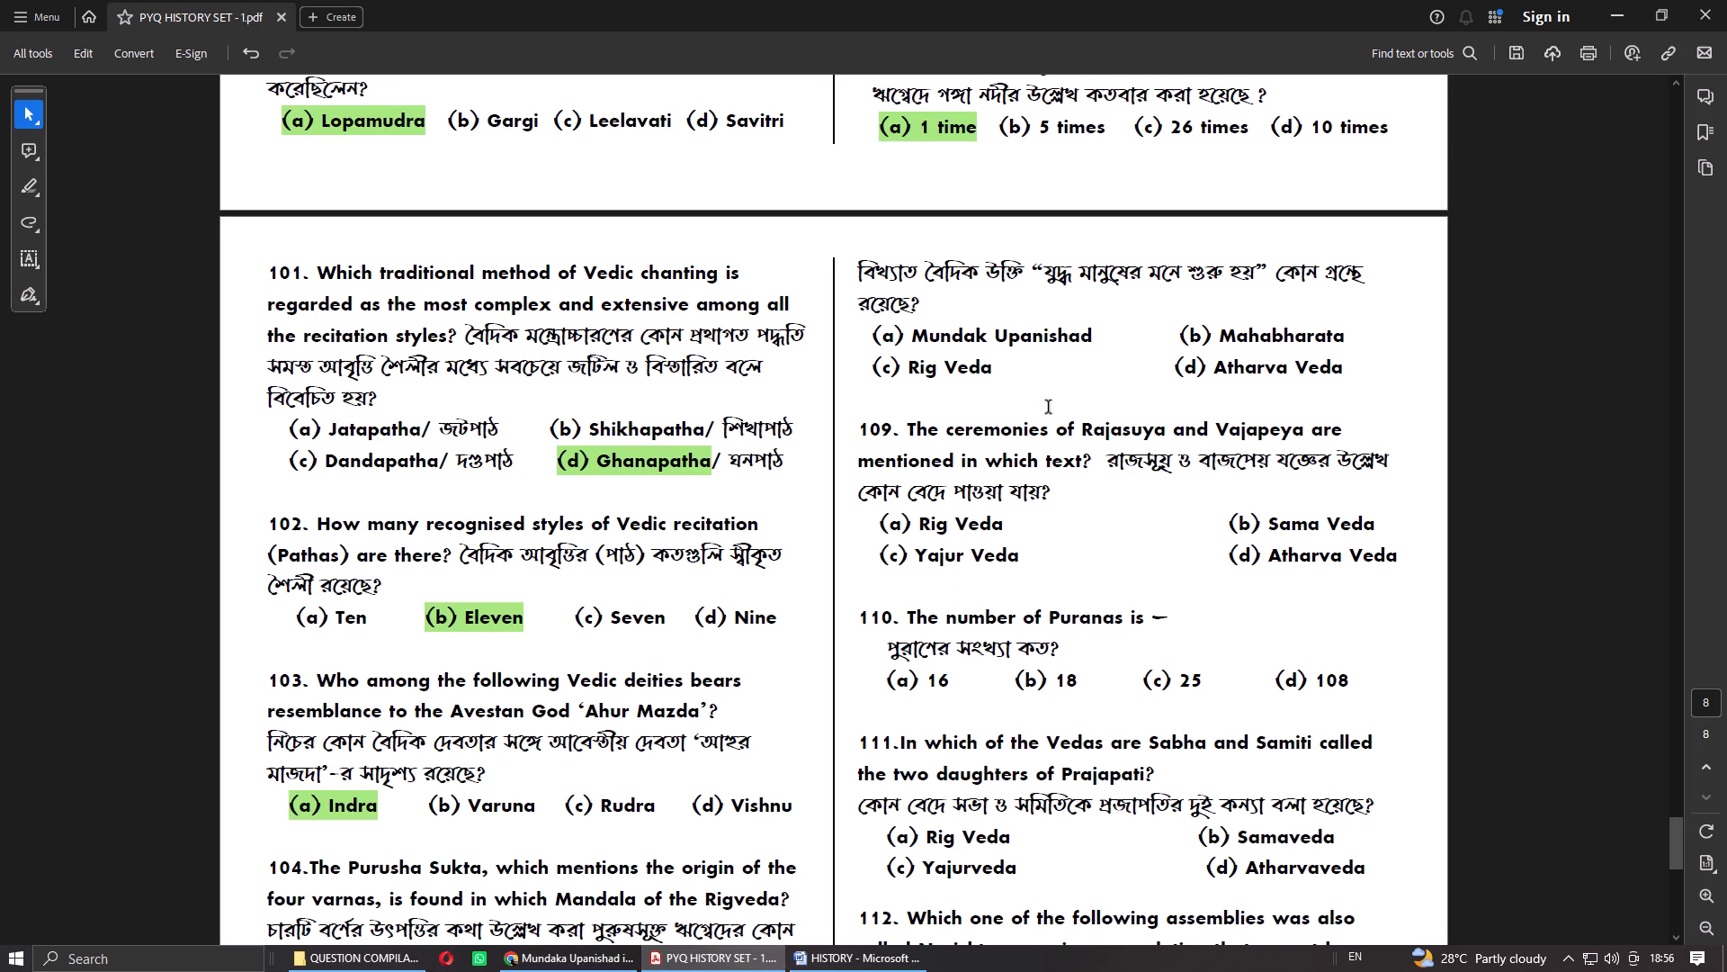
click(1051, 405)
click(20, 184)
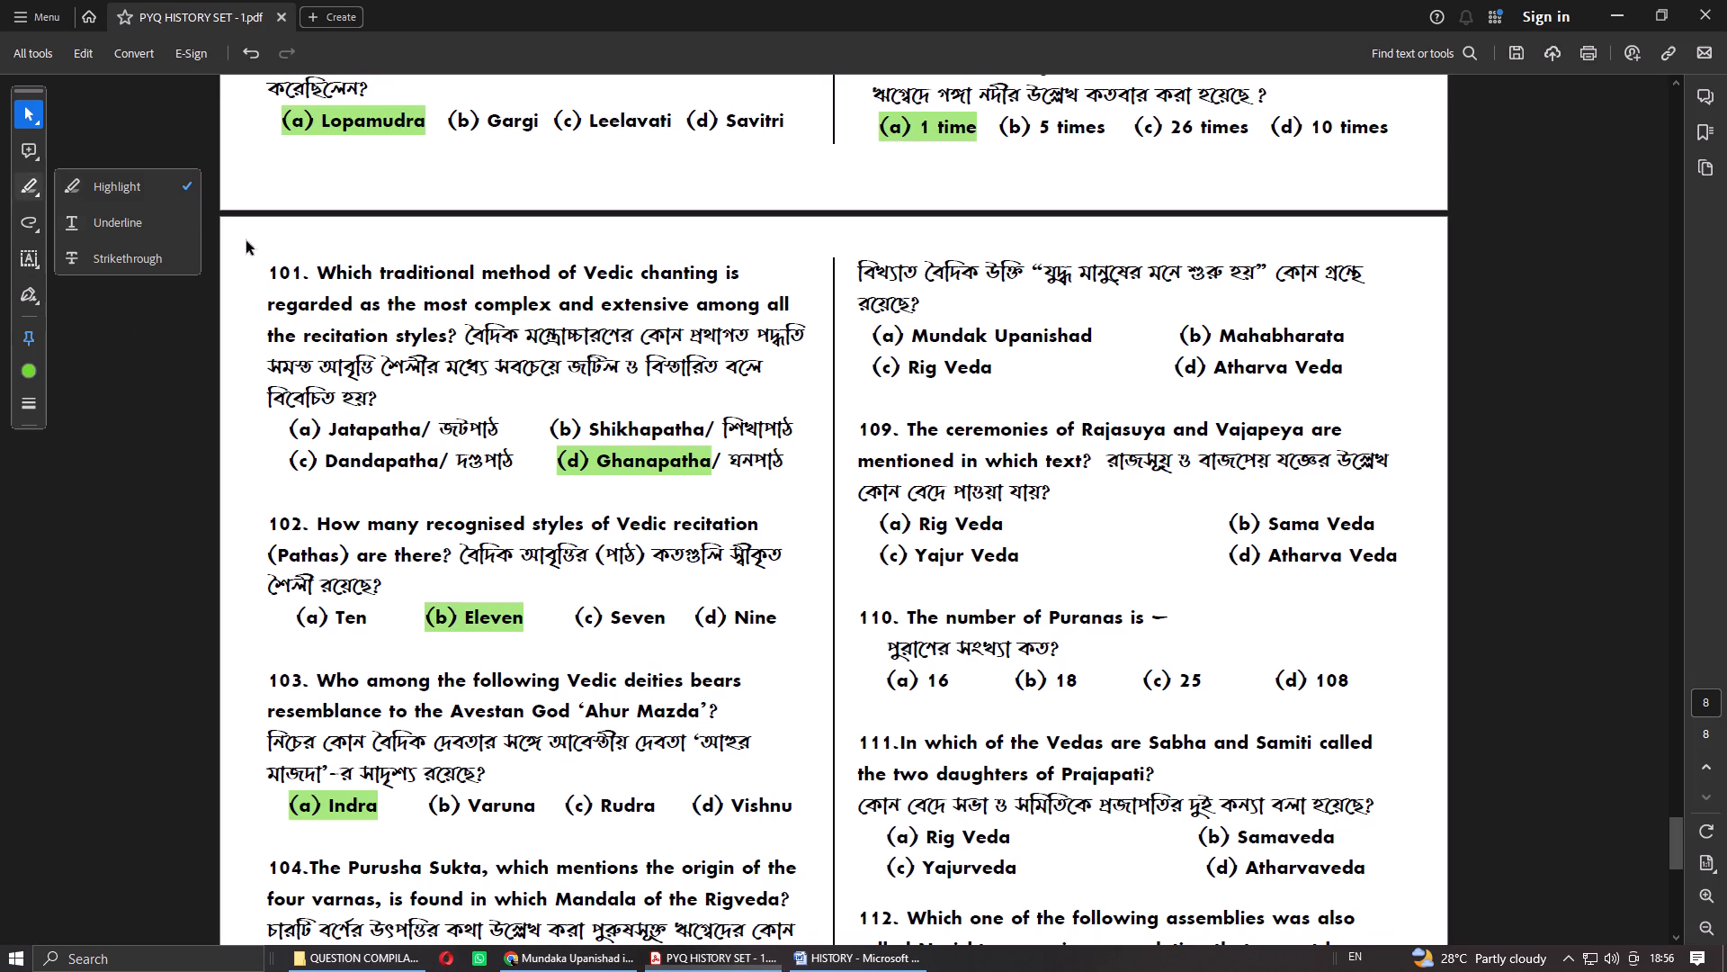
drag(1166, 369, 1319, 369)
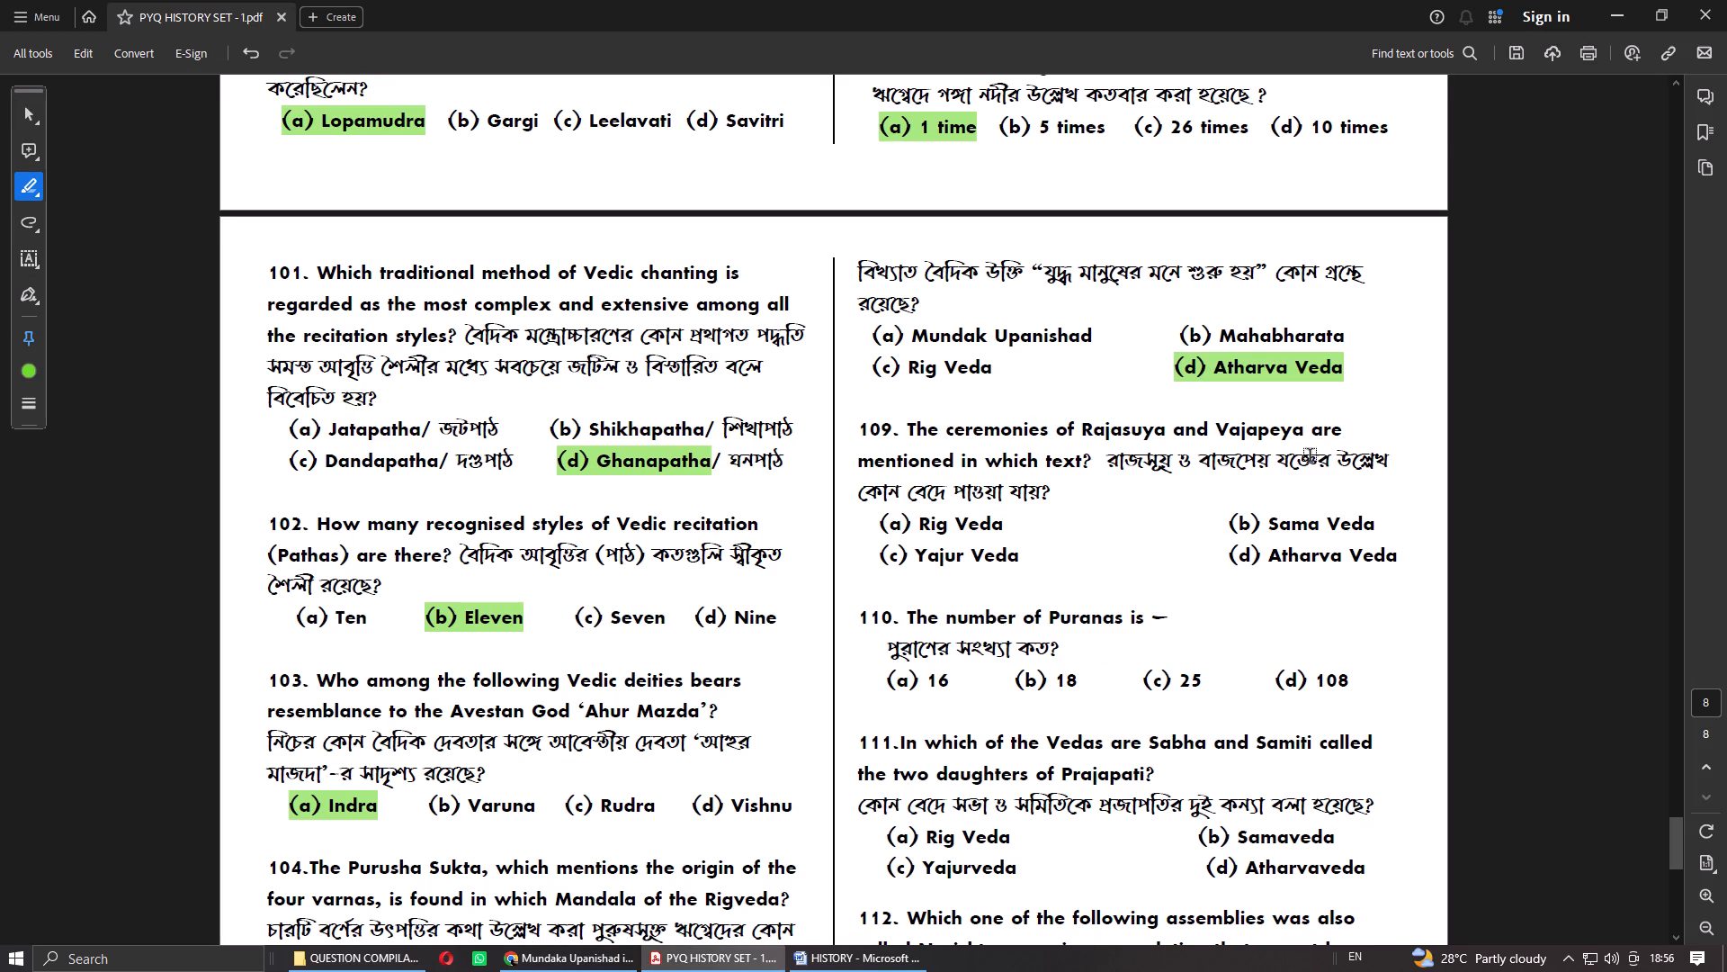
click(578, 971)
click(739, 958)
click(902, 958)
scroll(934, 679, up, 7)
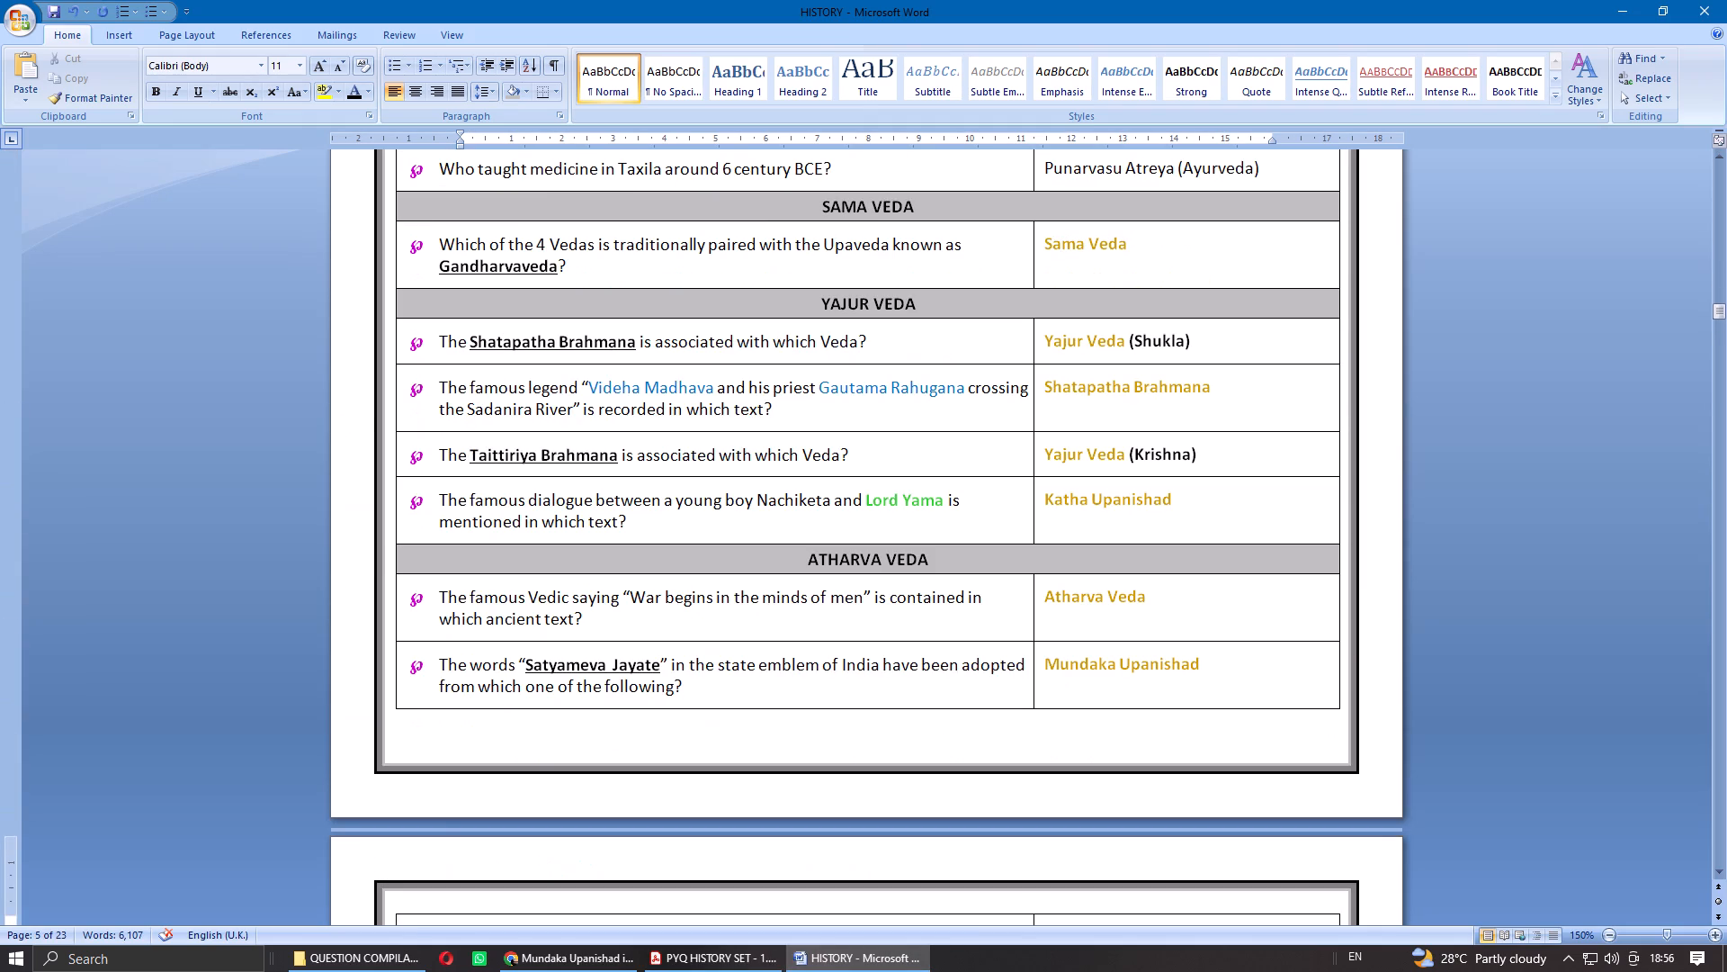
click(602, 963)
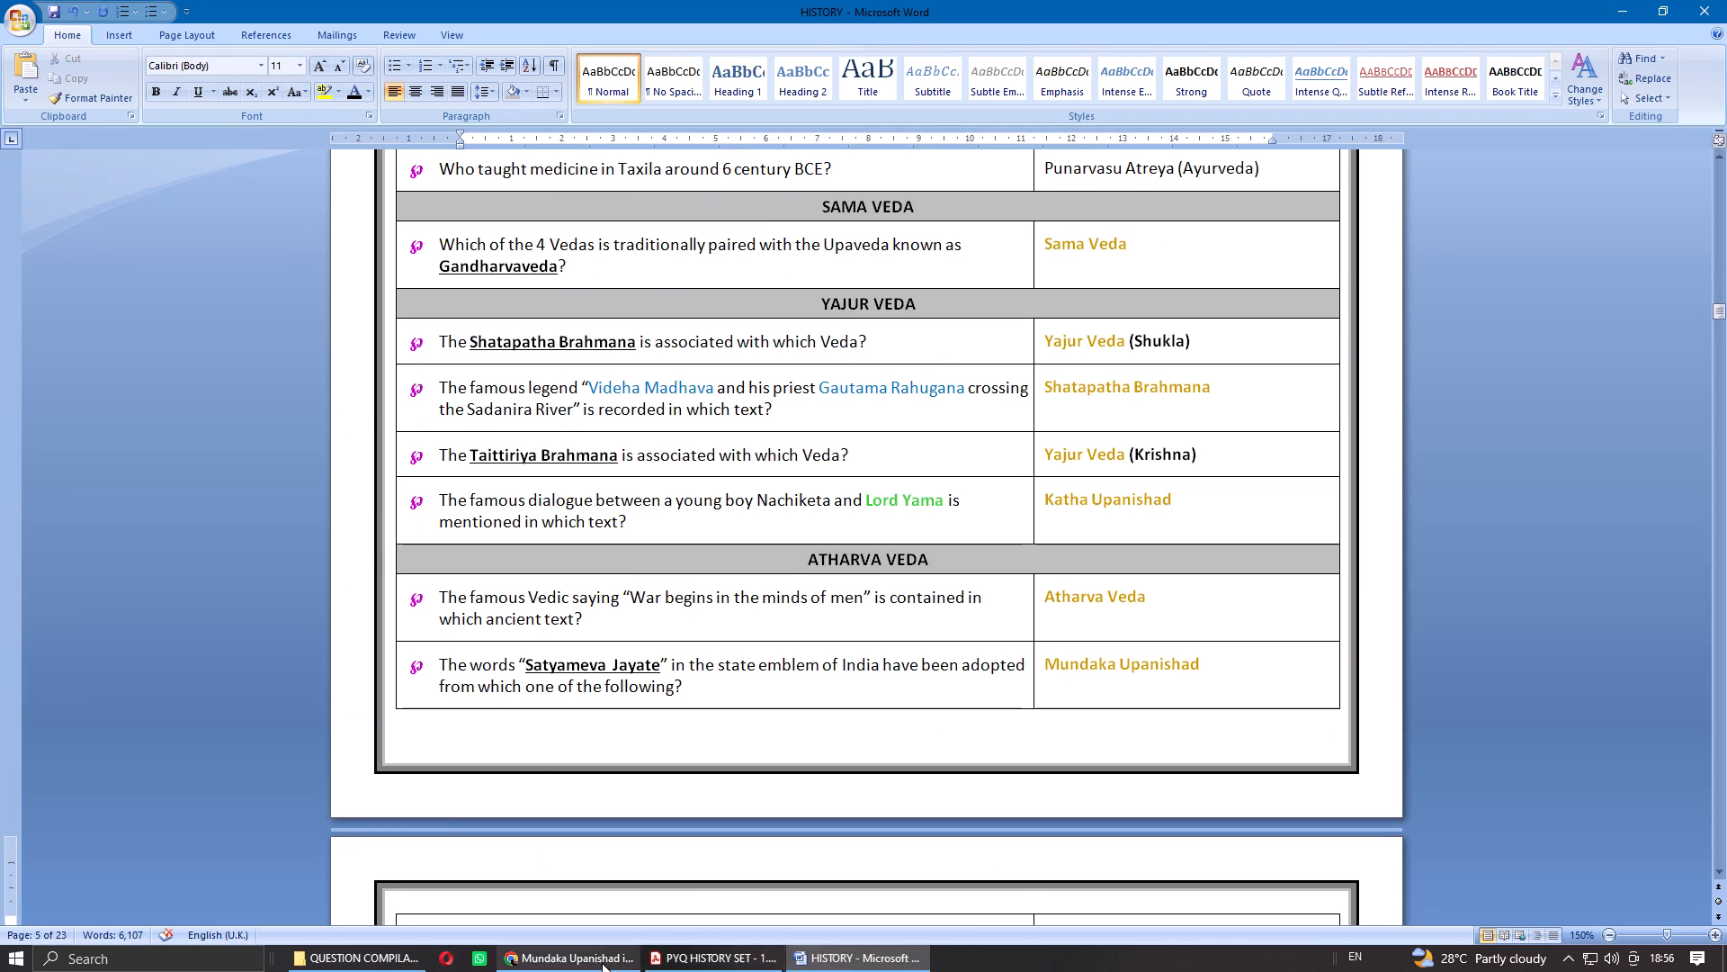
Copy question 109 about the Rajasuya and Vajapeya ceremonies from the PDF and search Google for it in Chrome.
click(665, 962)
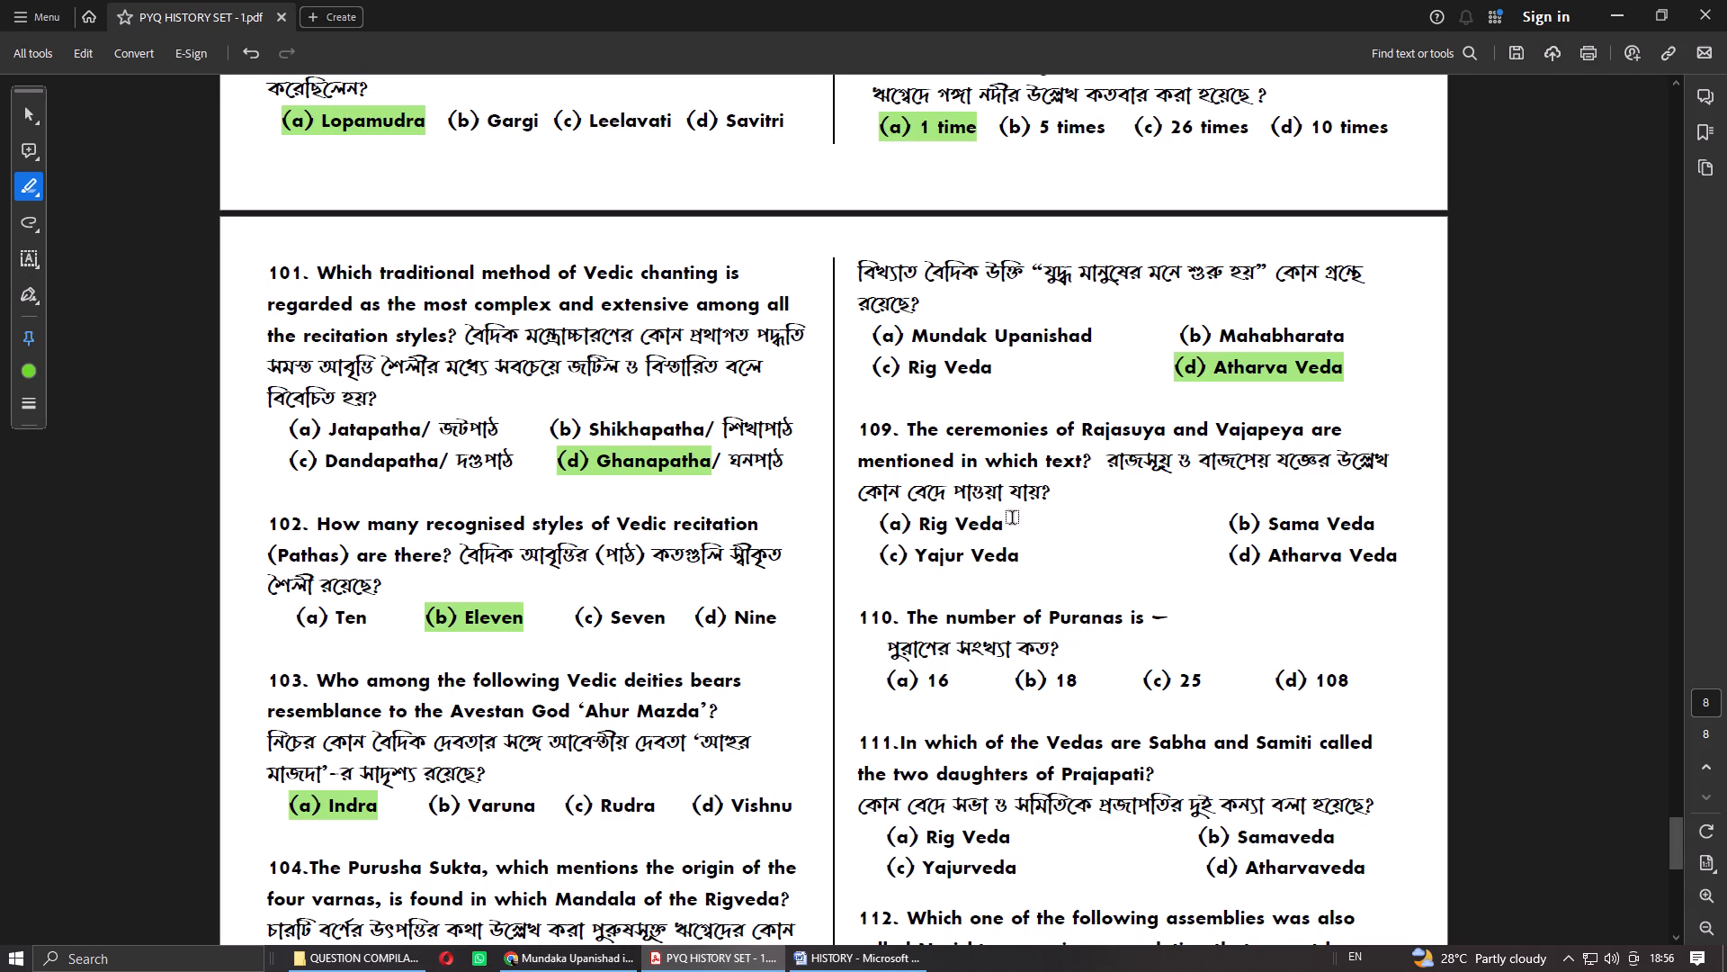
click(20, 118)
drag(912, 430, 949, 438)
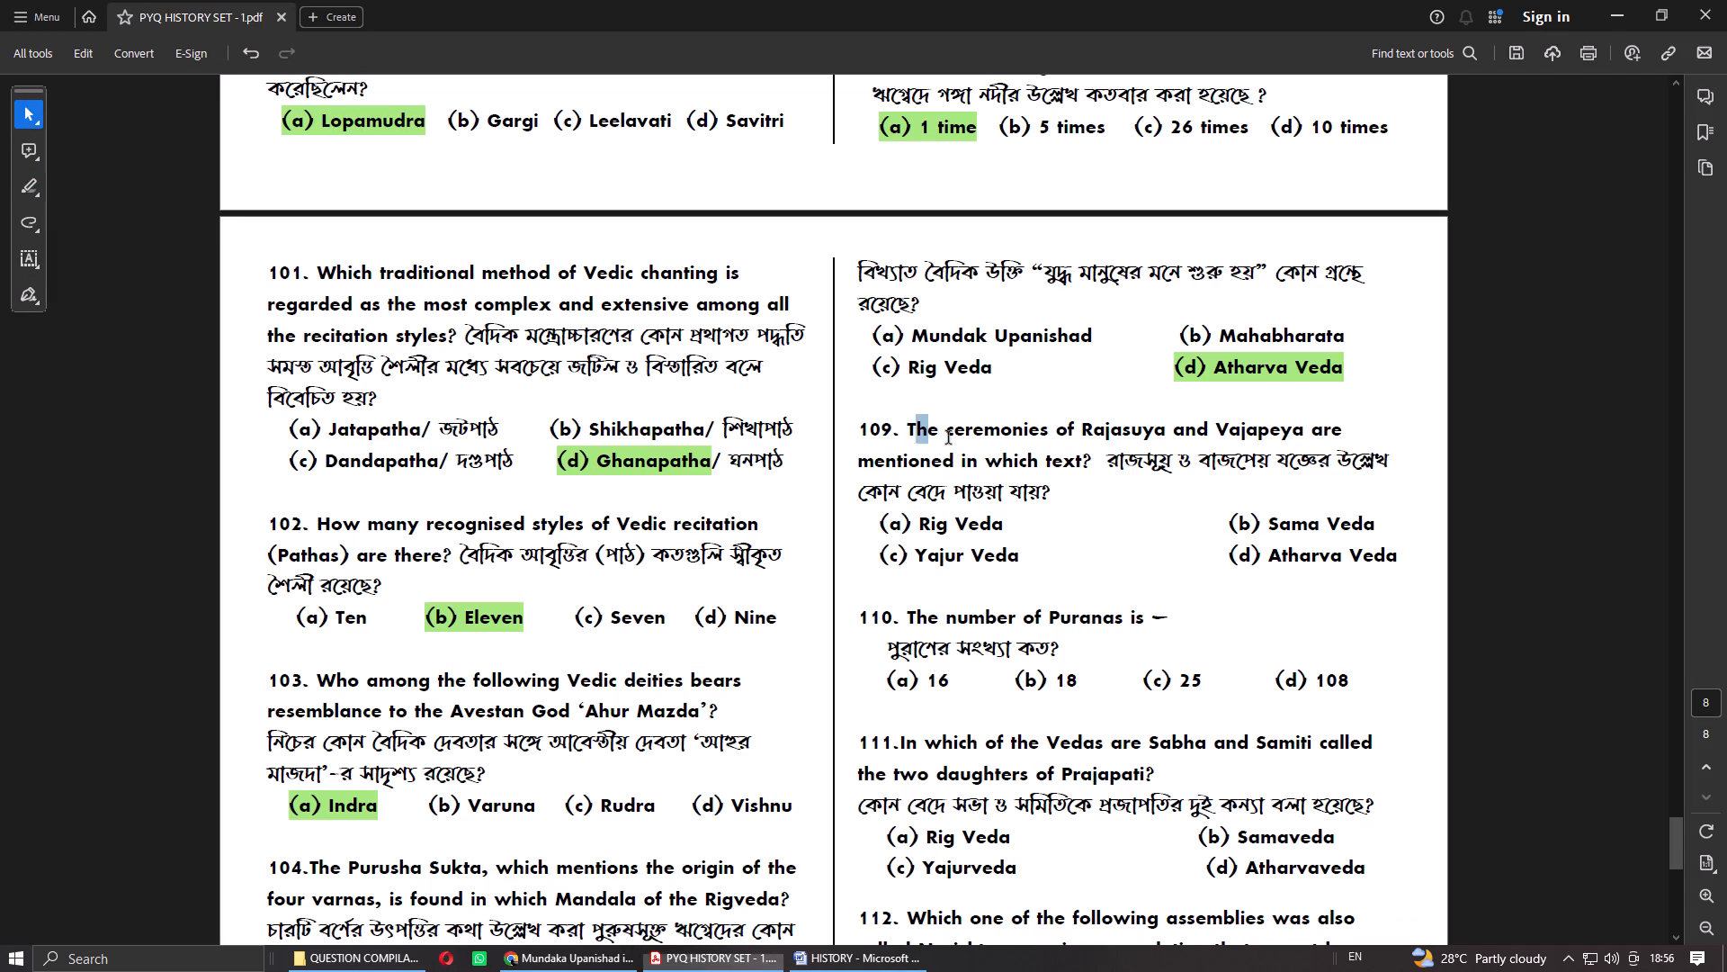
drag(949, 438, 1085, 463)
key(ctrl+c)
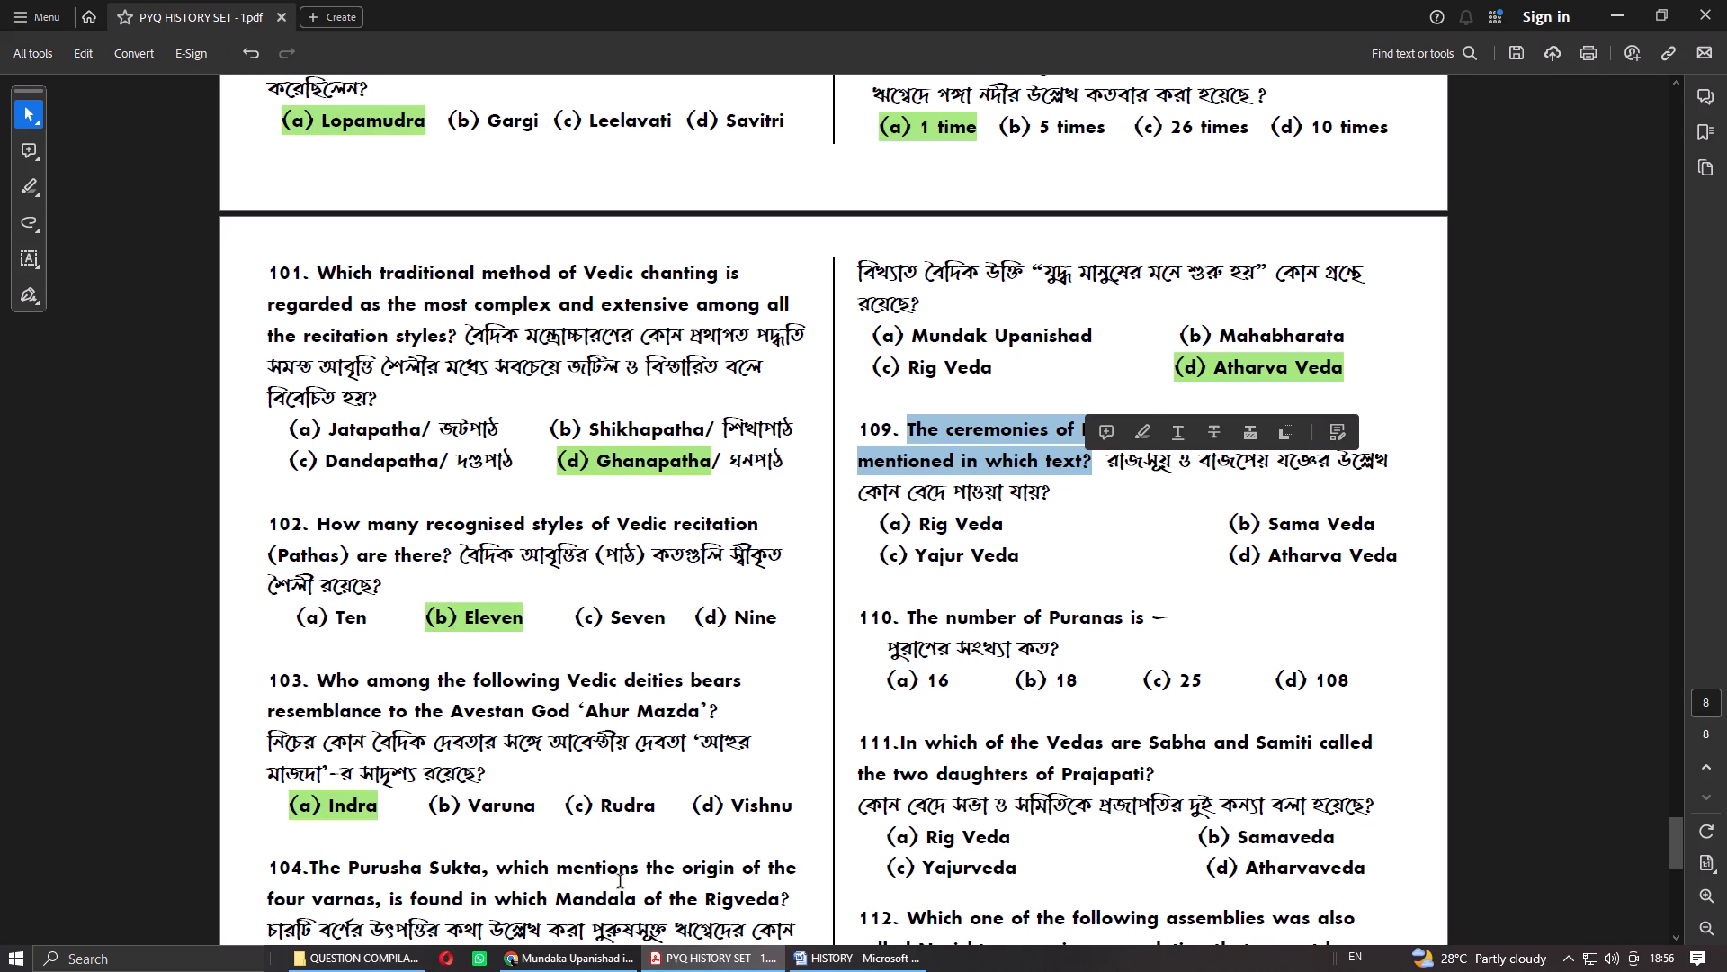
click(568, 971)
click(1000, 152)
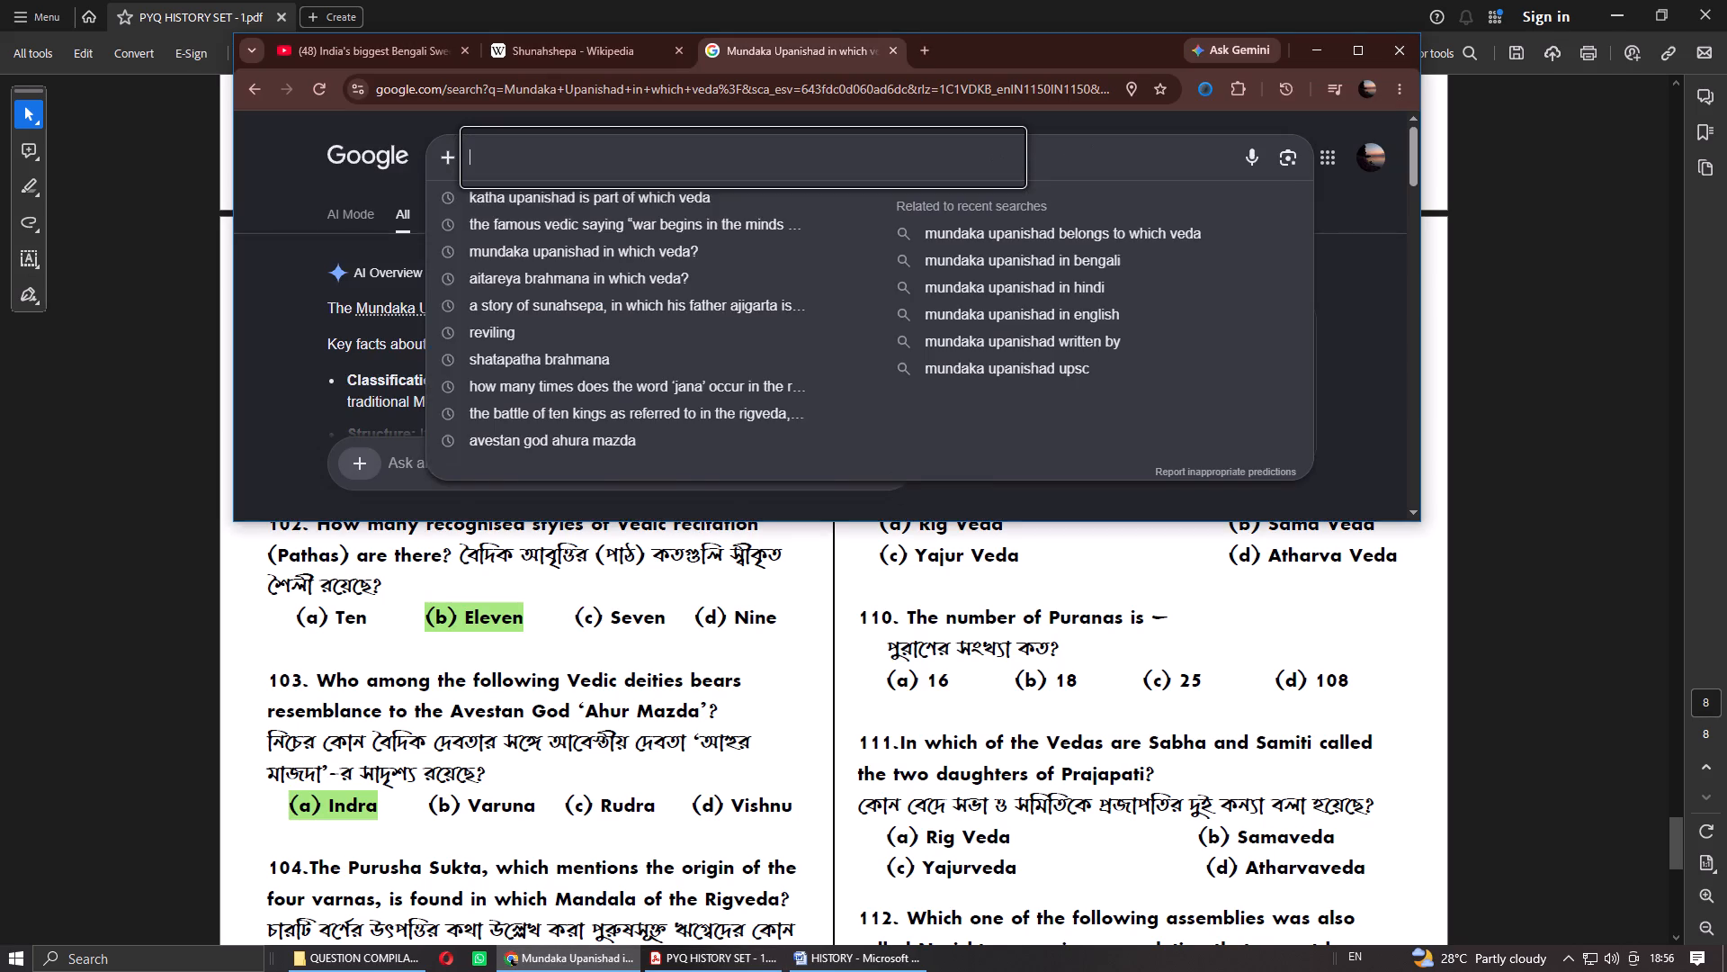
key(ctrl+v)
key(Return)
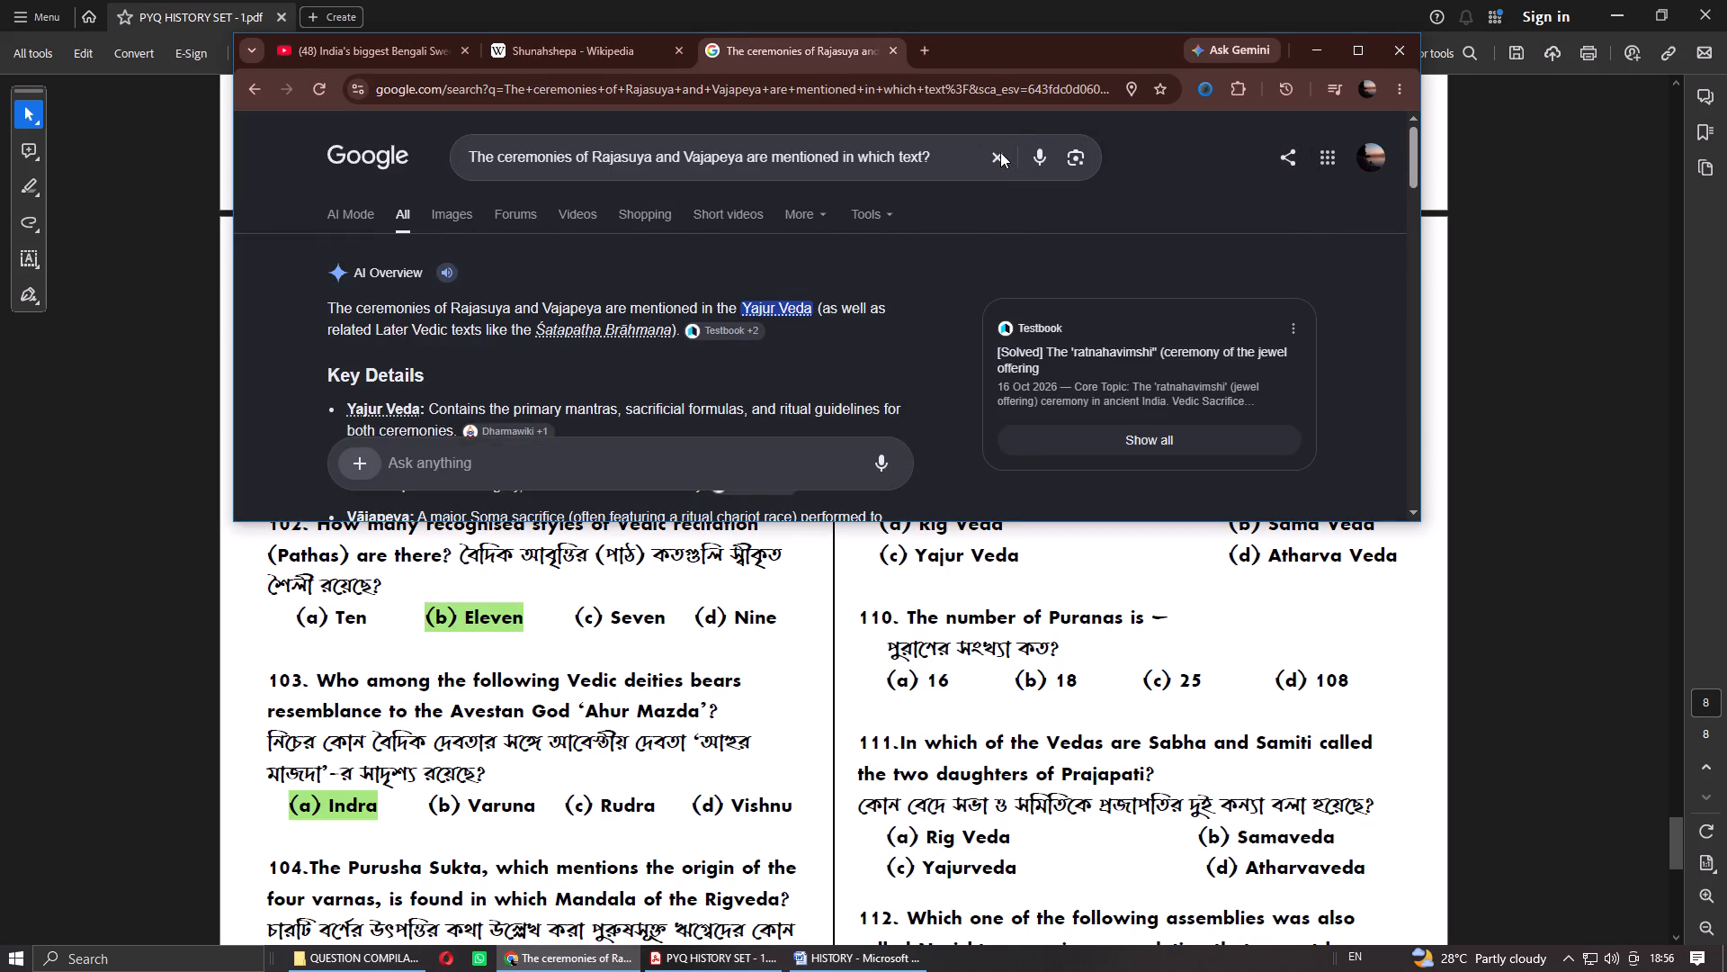
Return to the HISTORY document in Word and insert a row above the Shatapatha Brahmana question, directly under the YAJUR VEDA heading.
click(765, 969)
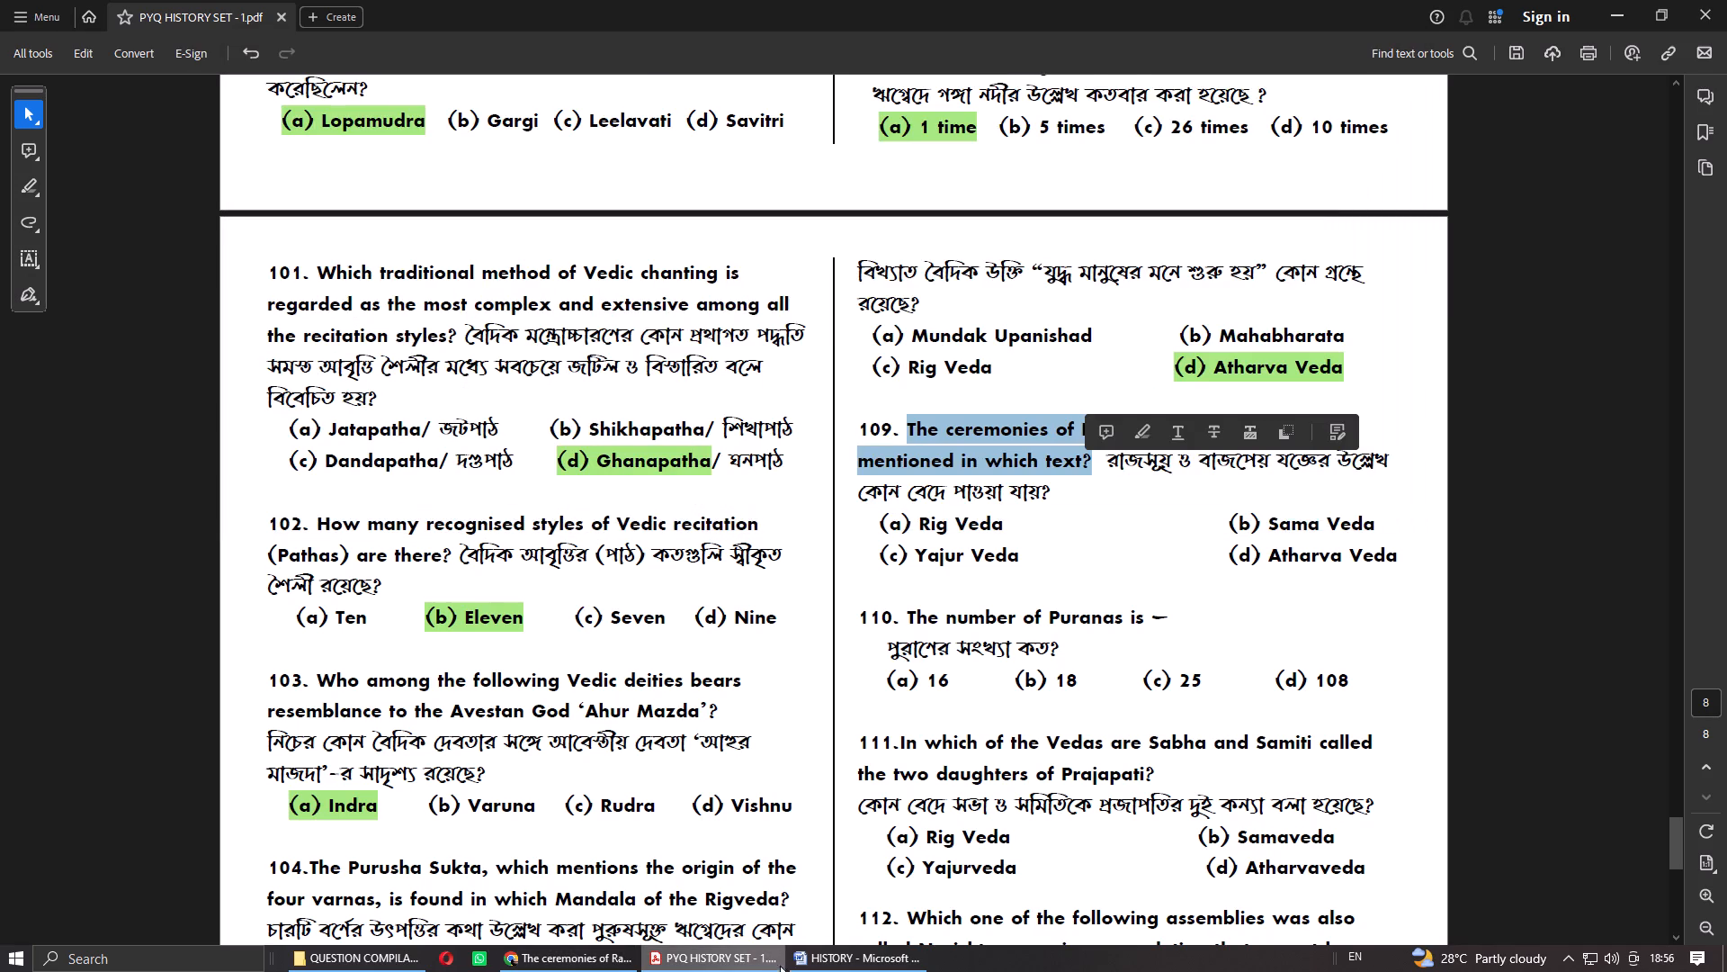
click(848, 958)
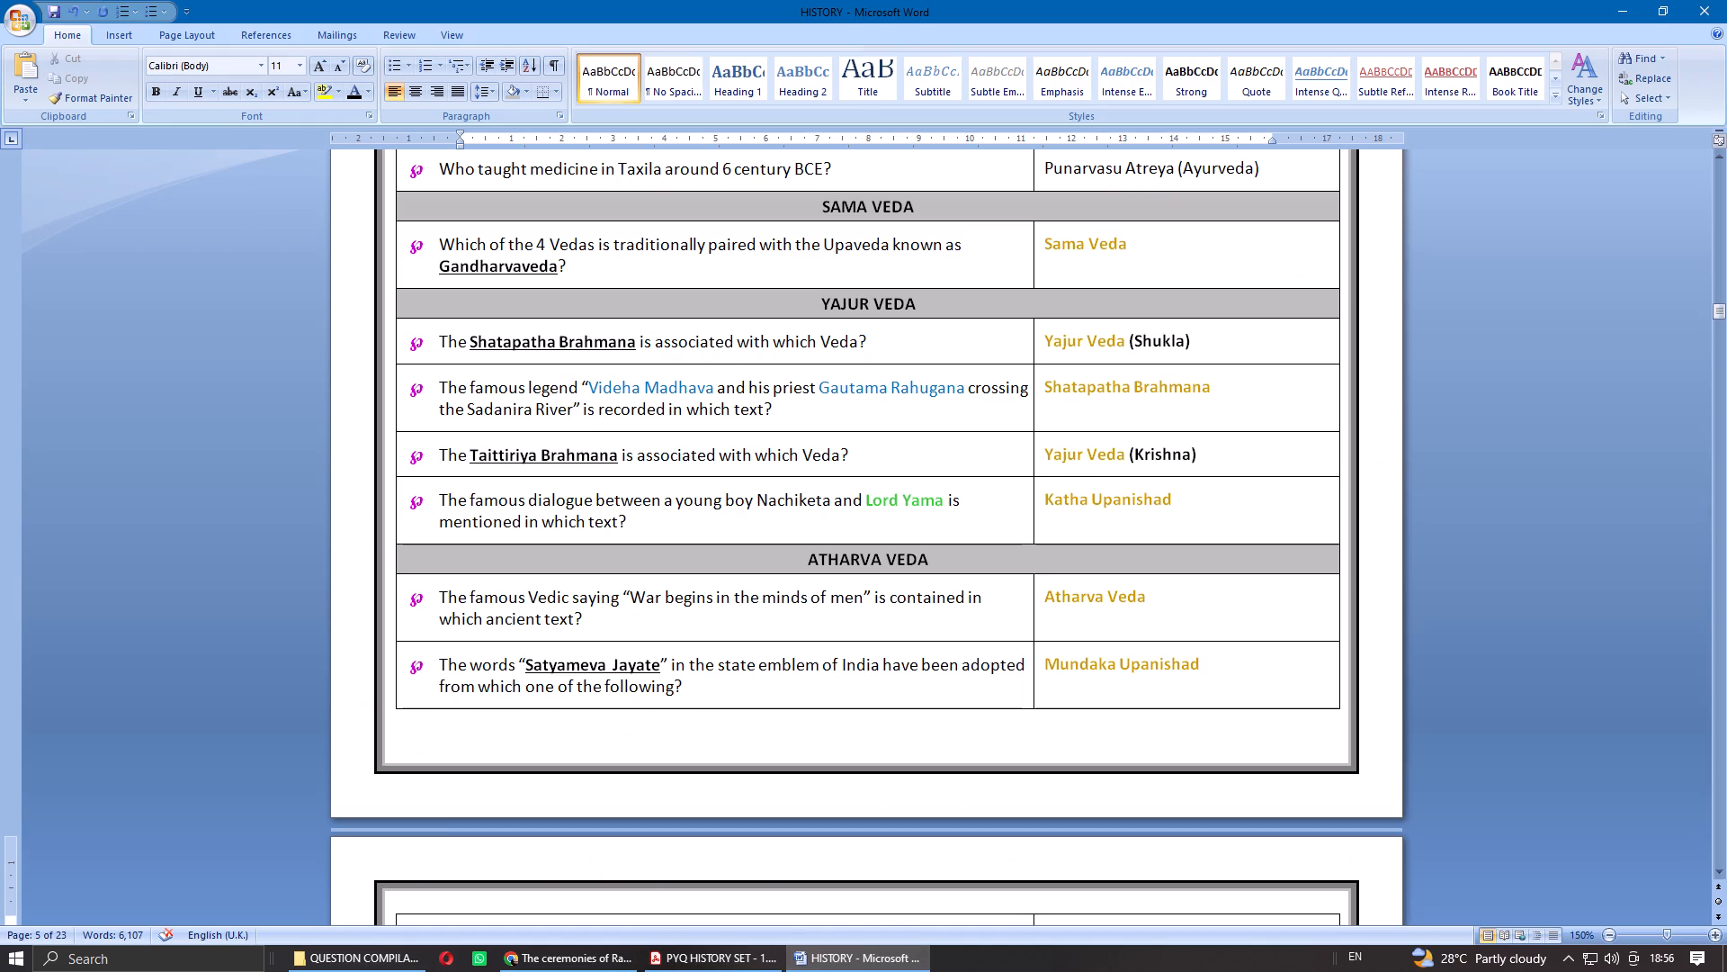
right_click(943, 355)
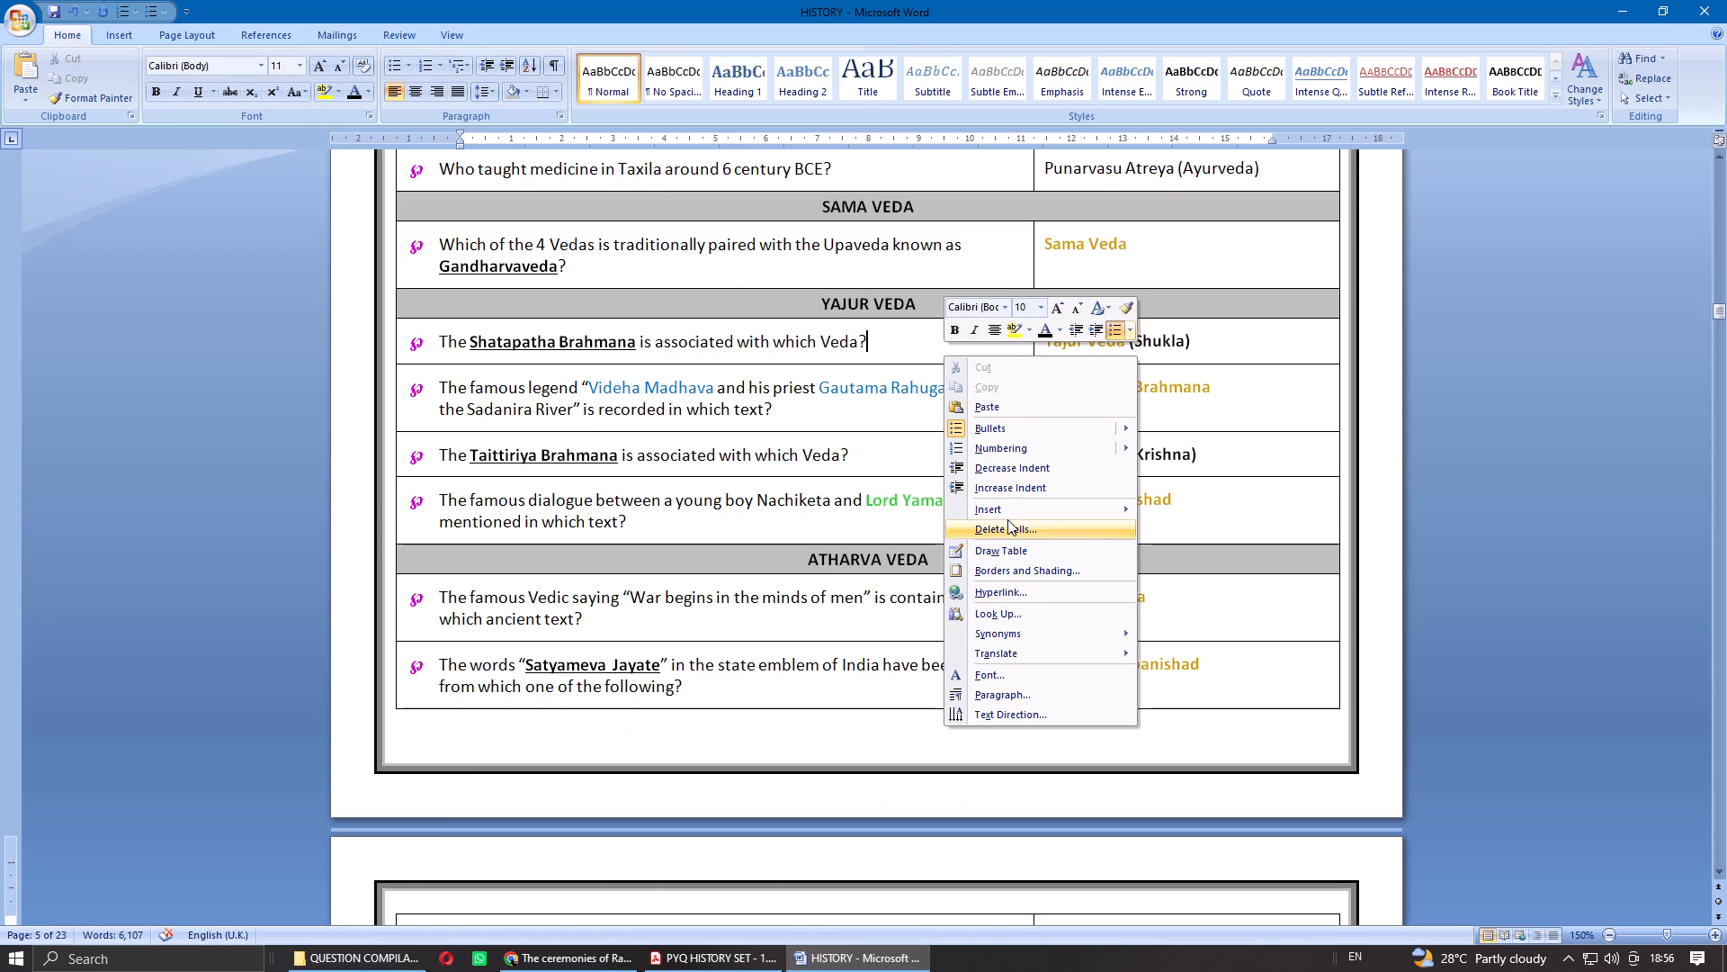
click(1165, 552)
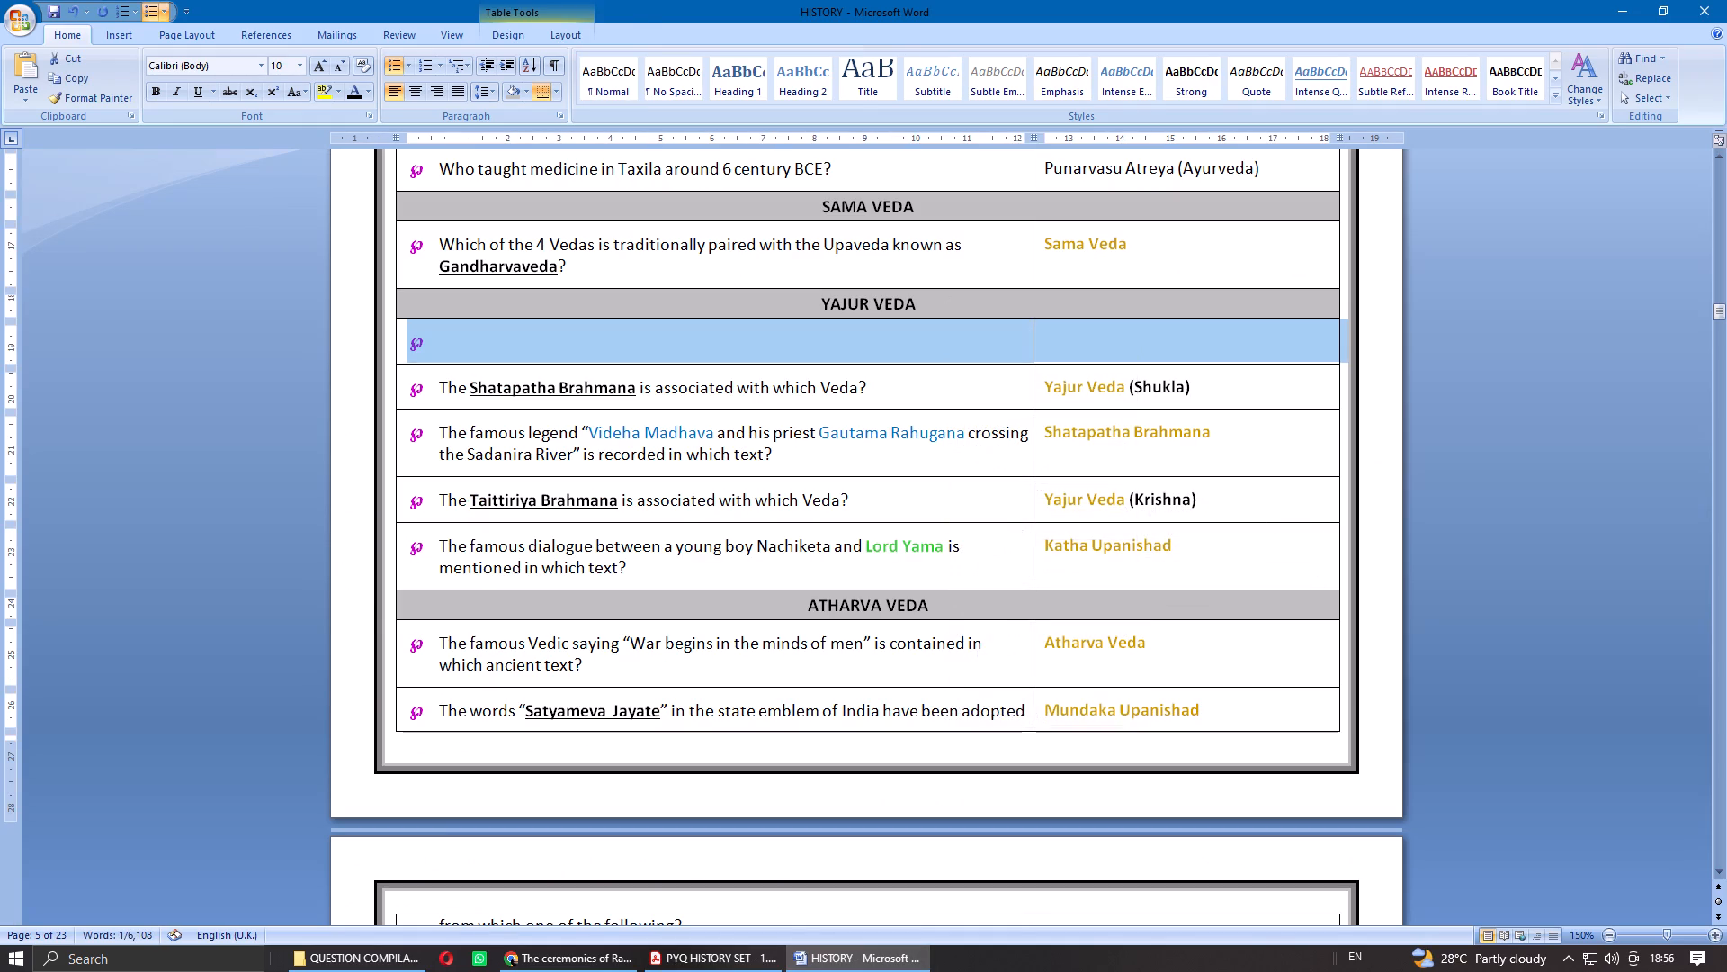
click(821, 337)
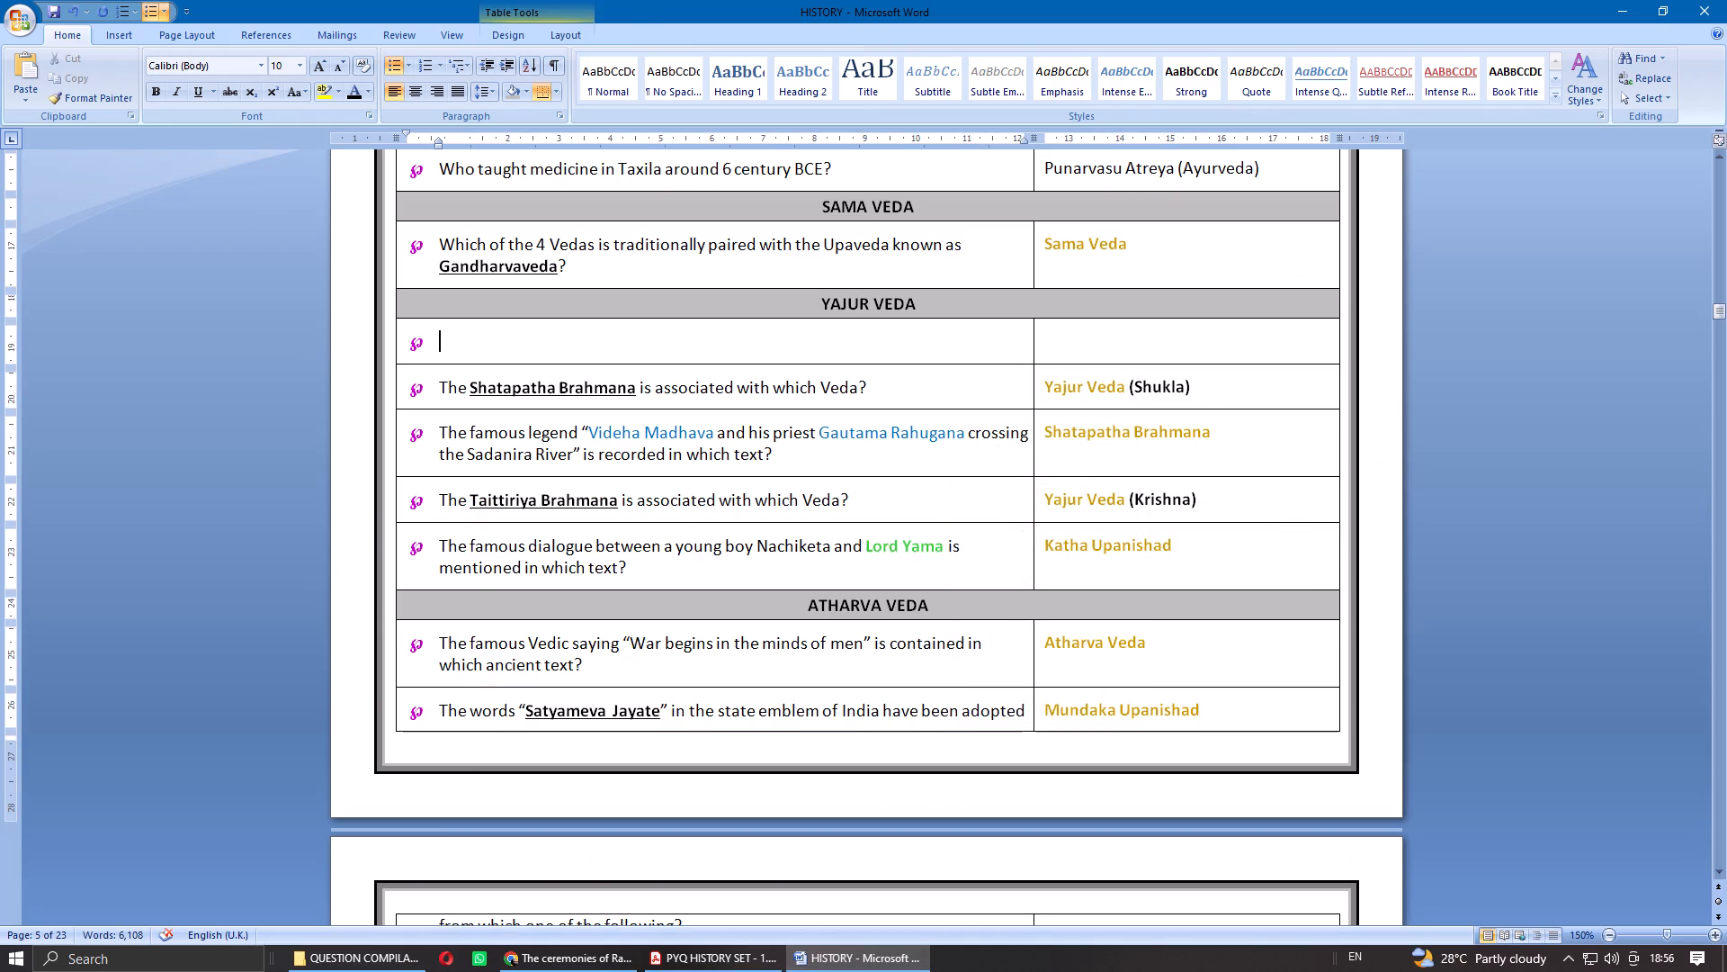
click(1055, 431)
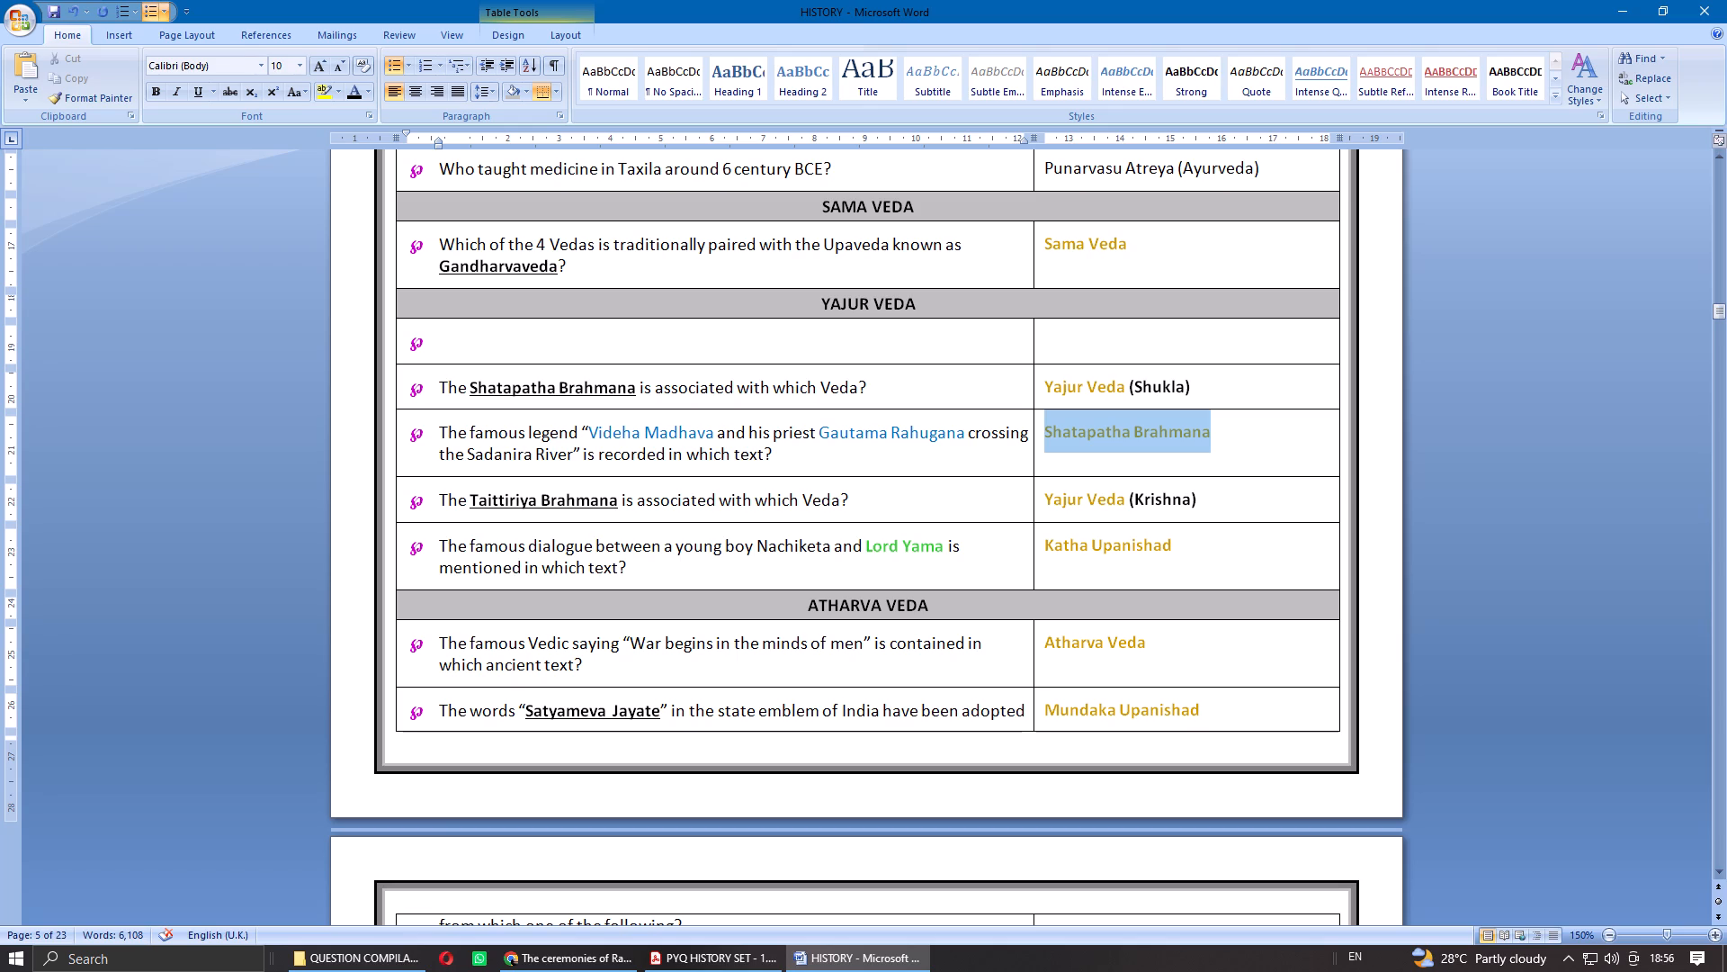
click(1127, 463)
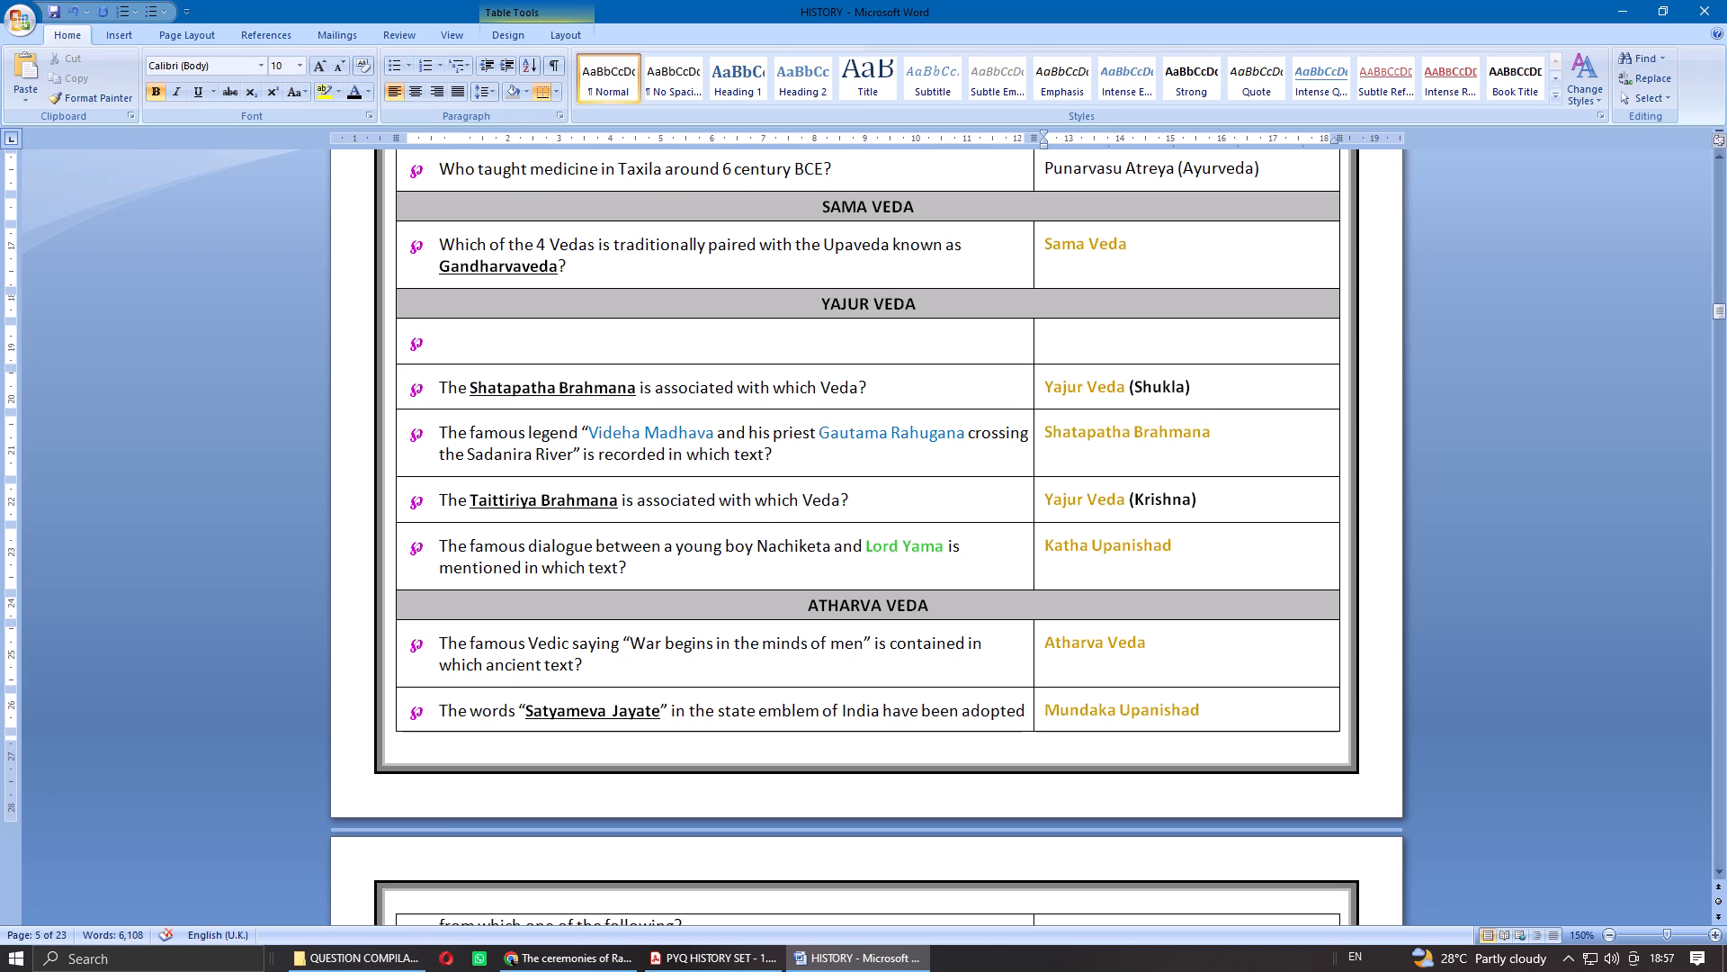
Fill the empty row under YAJUR VEDA with "The ceremonies of Rajasuya and Vajapeya are mentioned in which text?" and the answer "Yajur Veda".
click(733, 349)
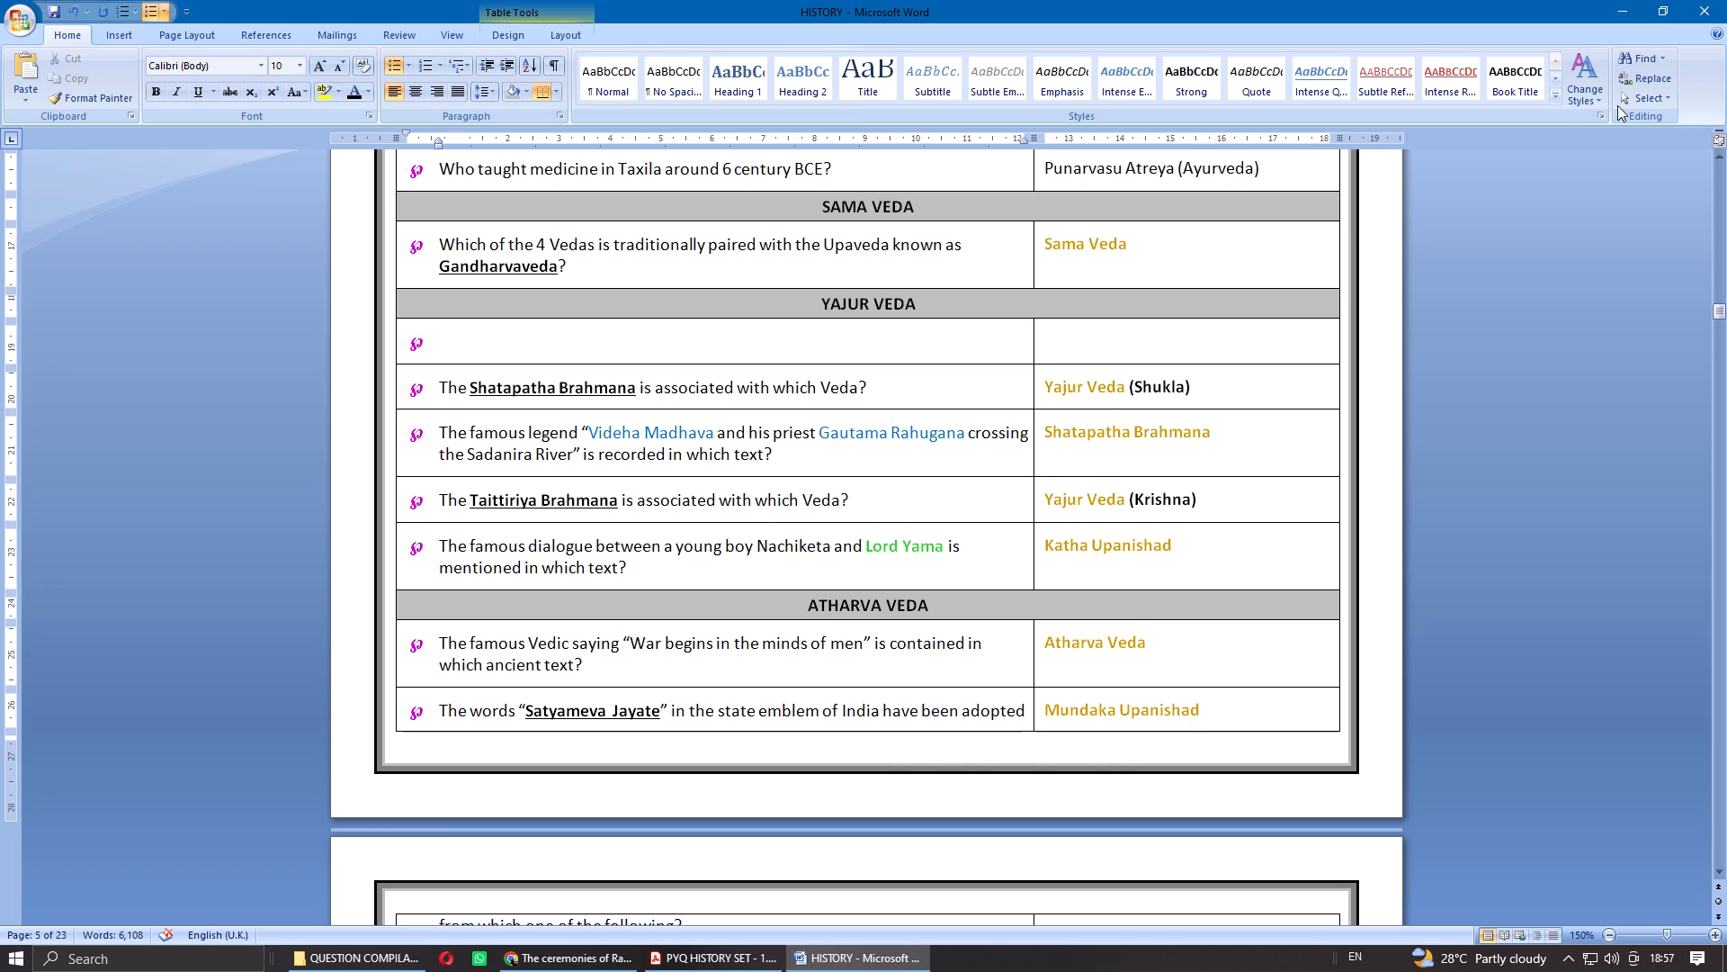
click(1658, 0)
text(the ceremonies of Ra)
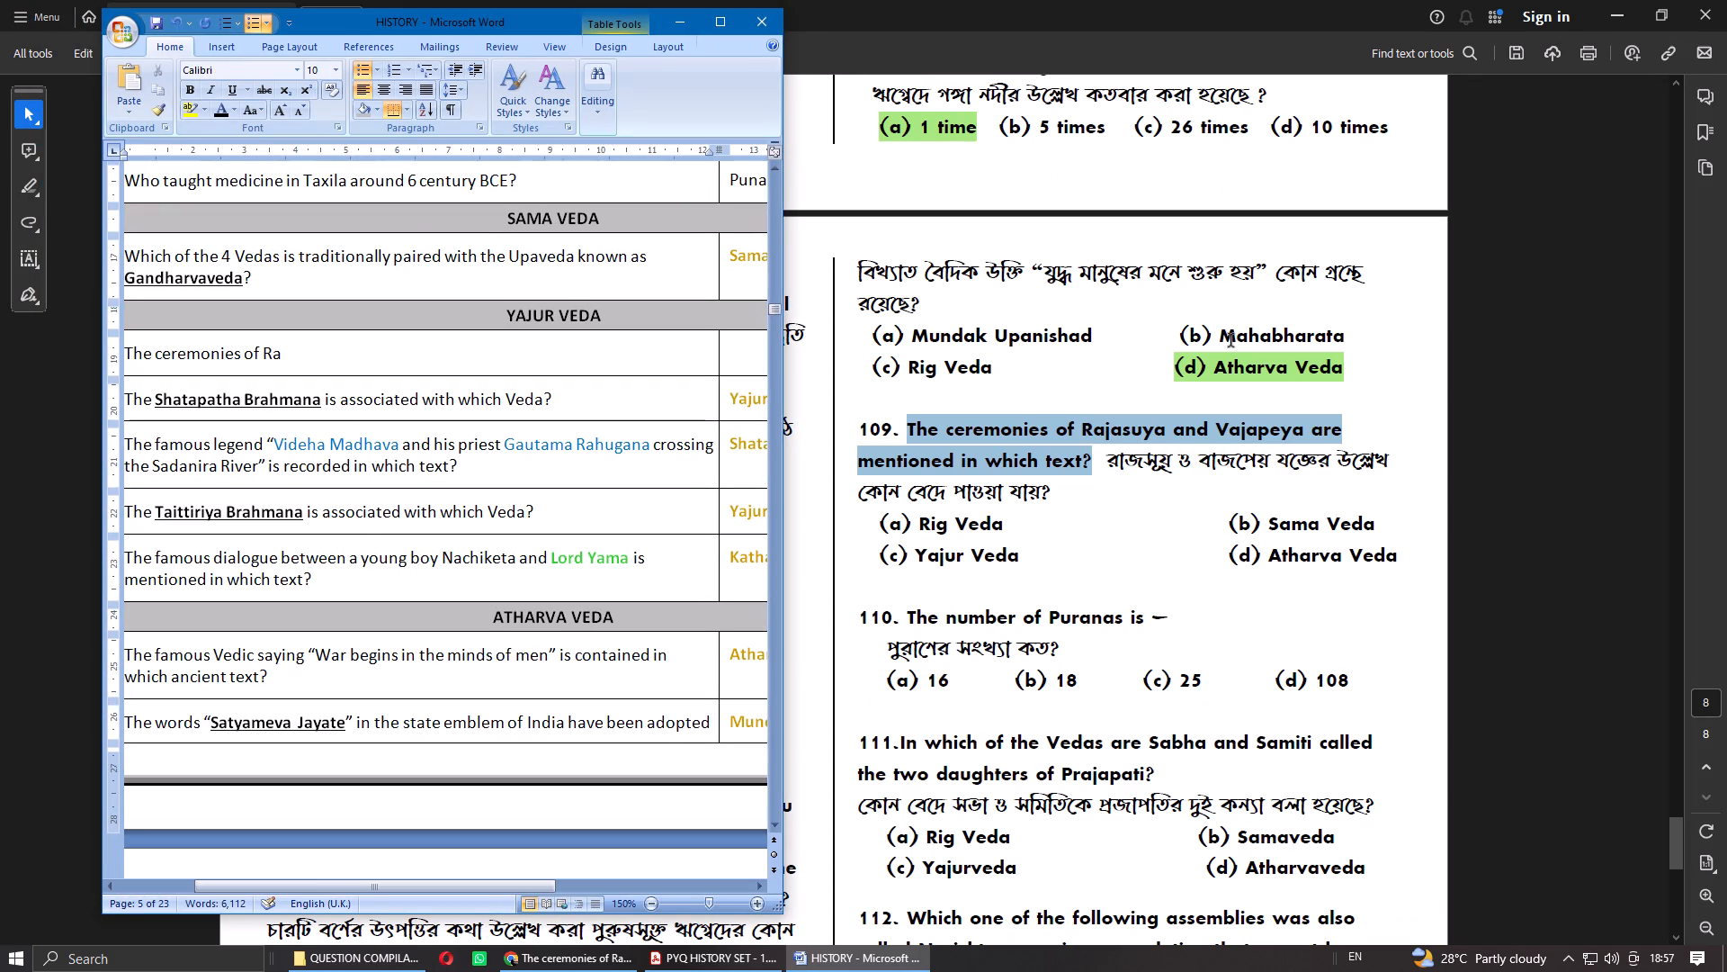
text(jas)
text(uya and Va)
text(japeya are mentioned inwhich)
key(BackSpace)
key(BackSpace)
key(BackSpace)
key(BackSpace)
key(BackSpace)
key(space)
text(which text?)
key(Tab)
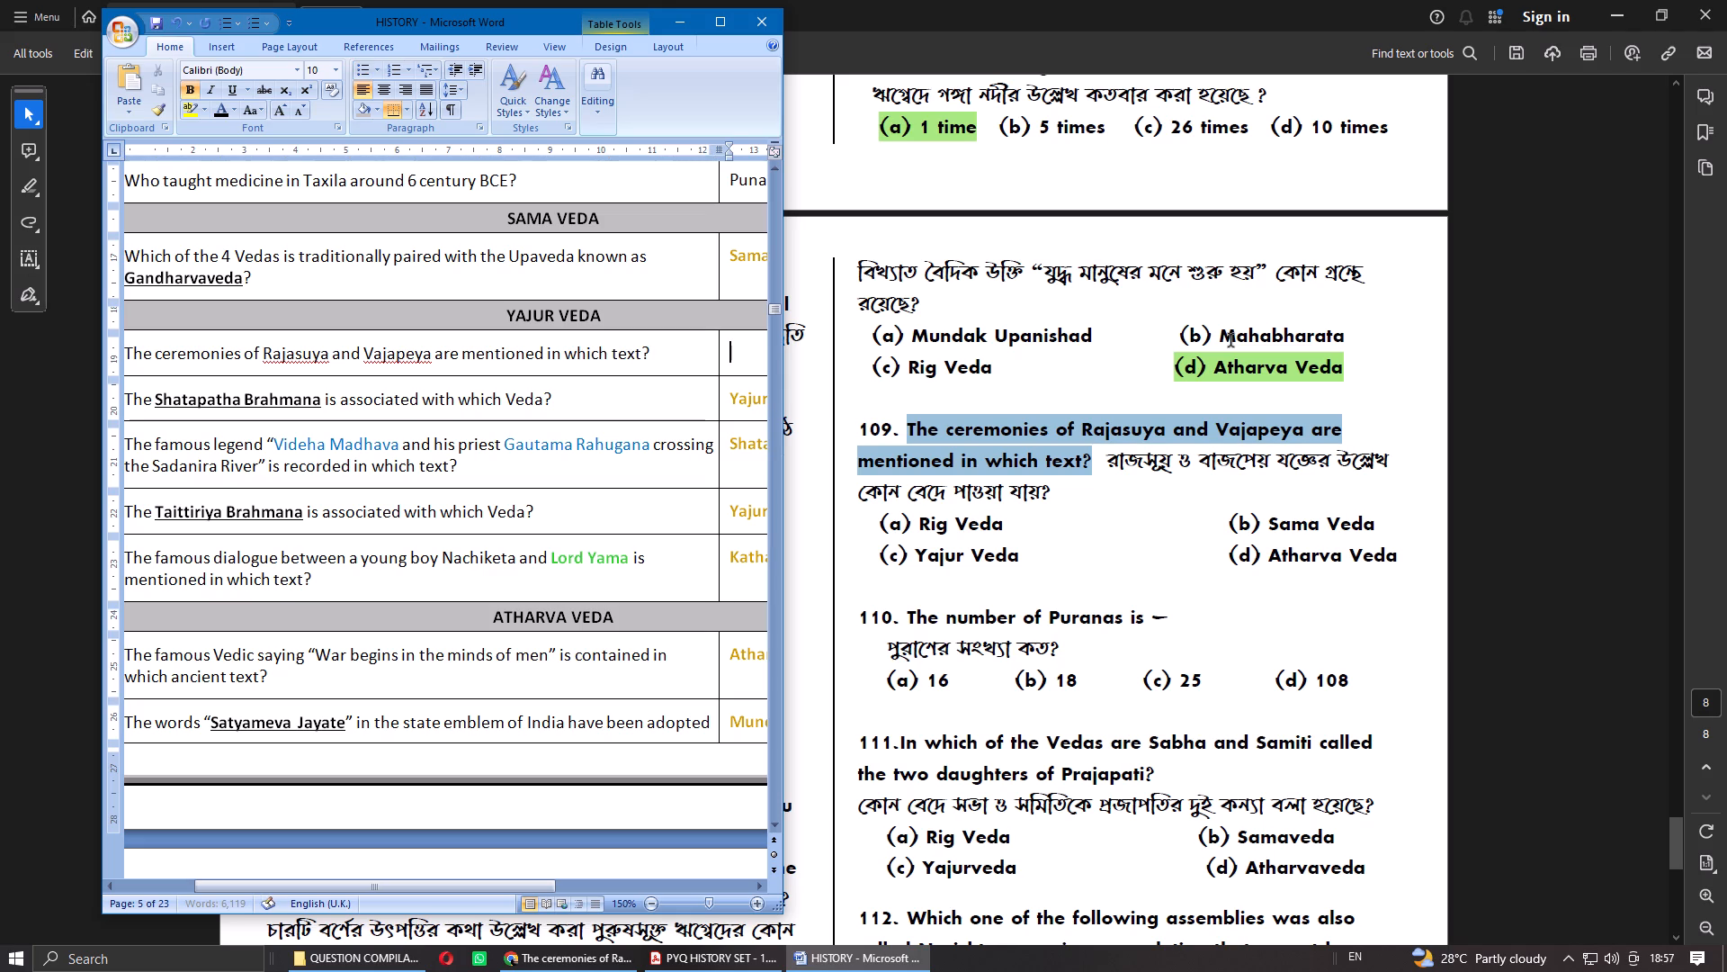
text(Yajur Veda)
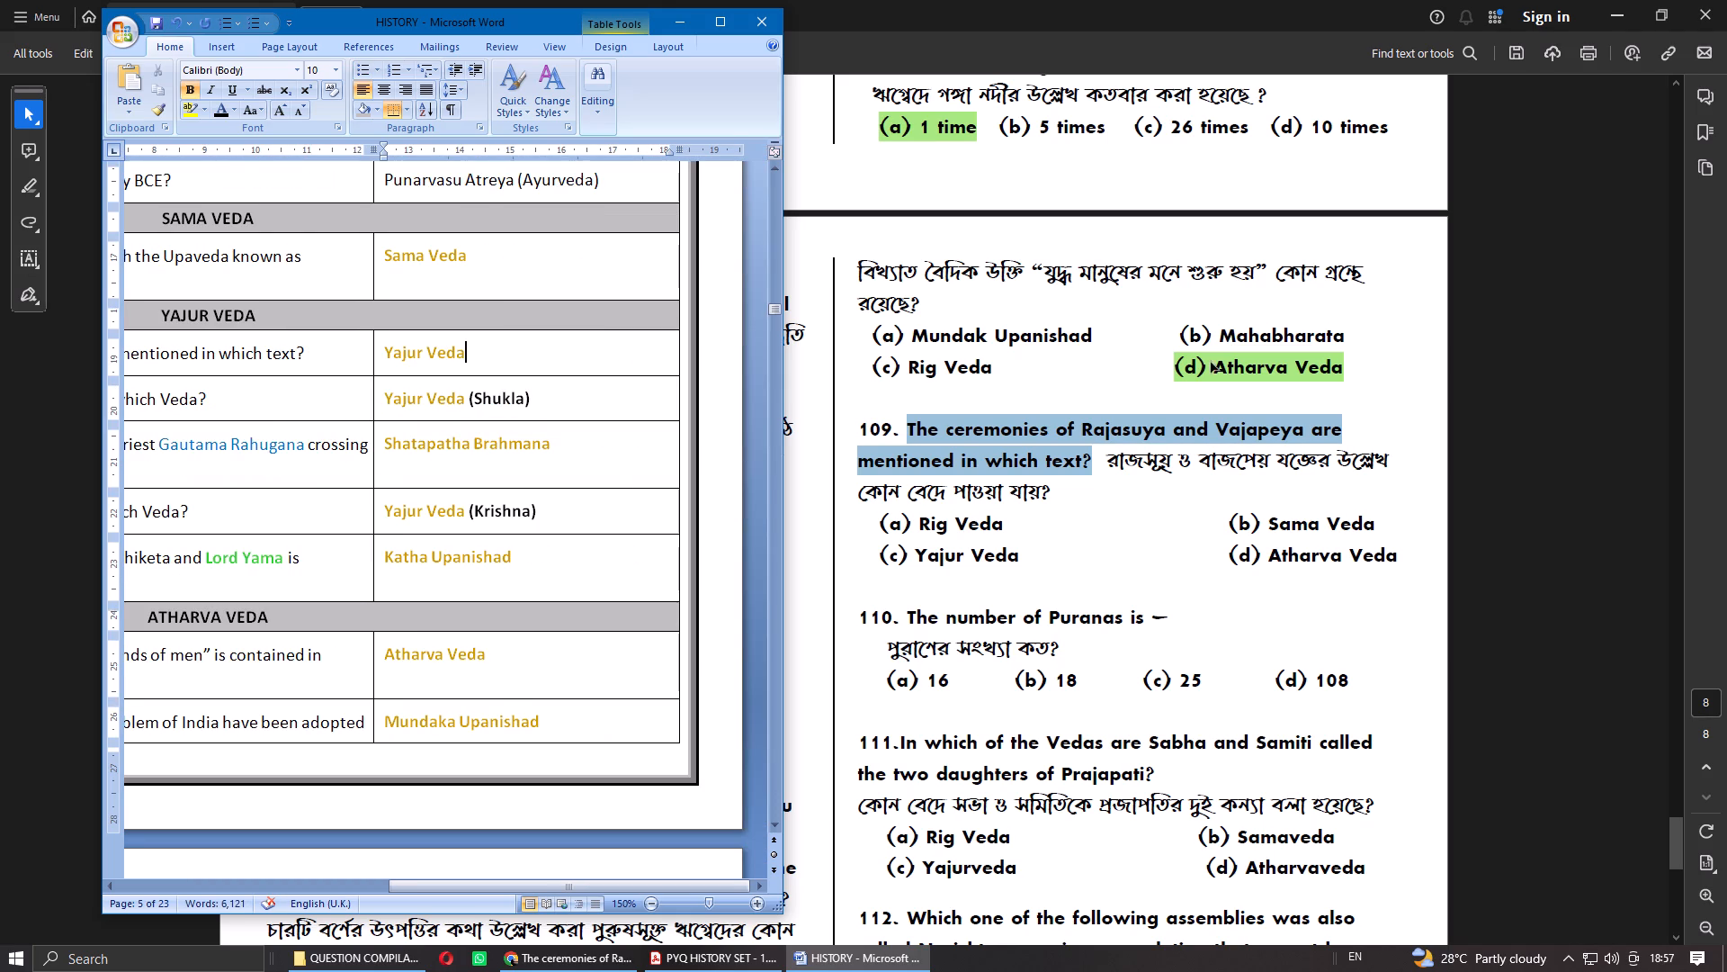
Make the words Rajasuya and Vajapeya bold in the new question and exclude them from spelling and grammar checking.
drag(548, 885, 334, 882)
click(322, 355)
double_click(334, 355)
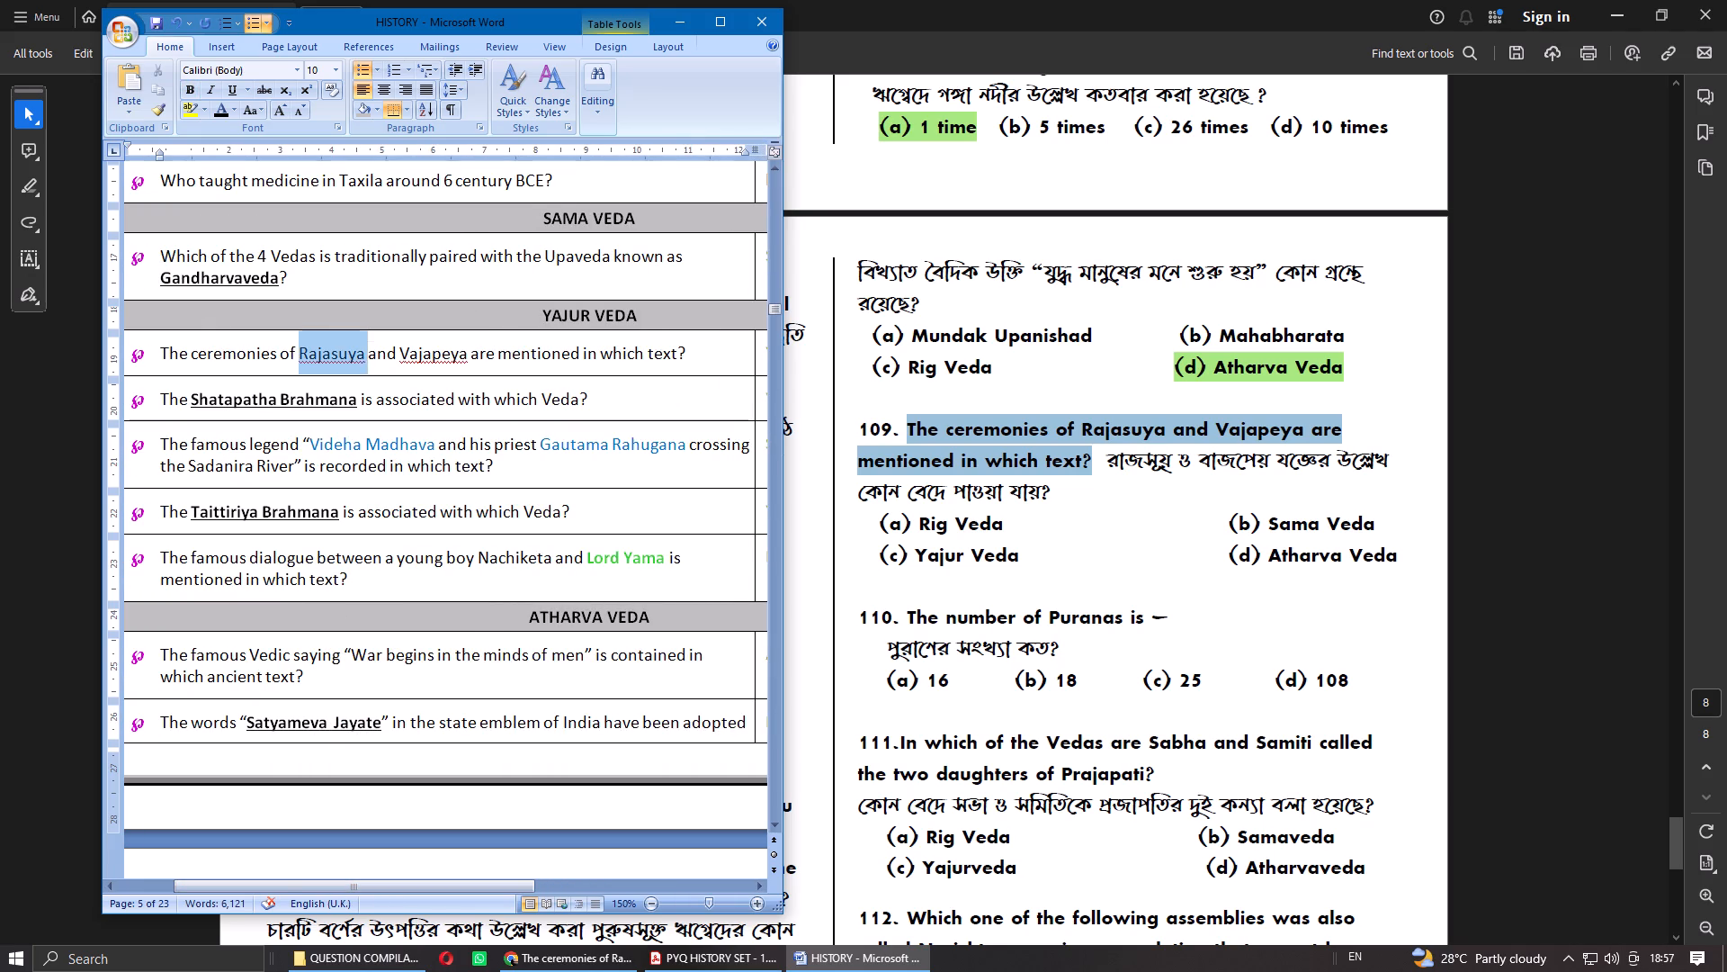
ctrl+double_click(441, 354)
key(ctrl+b)
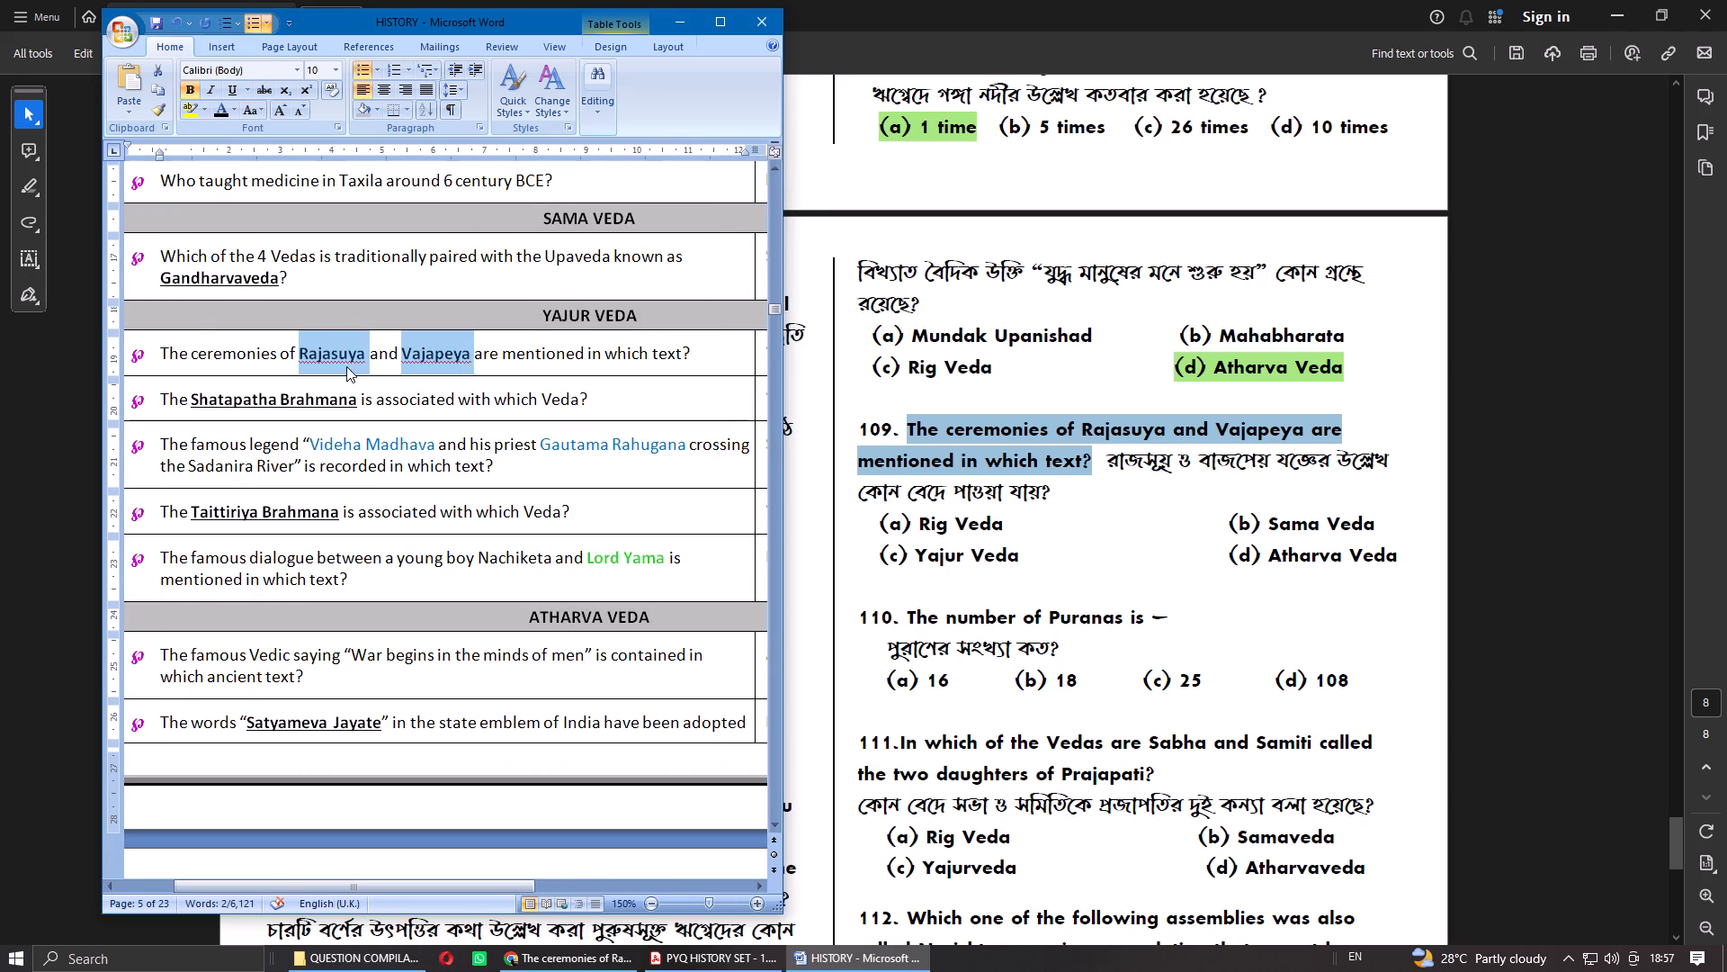
click(353, 904)
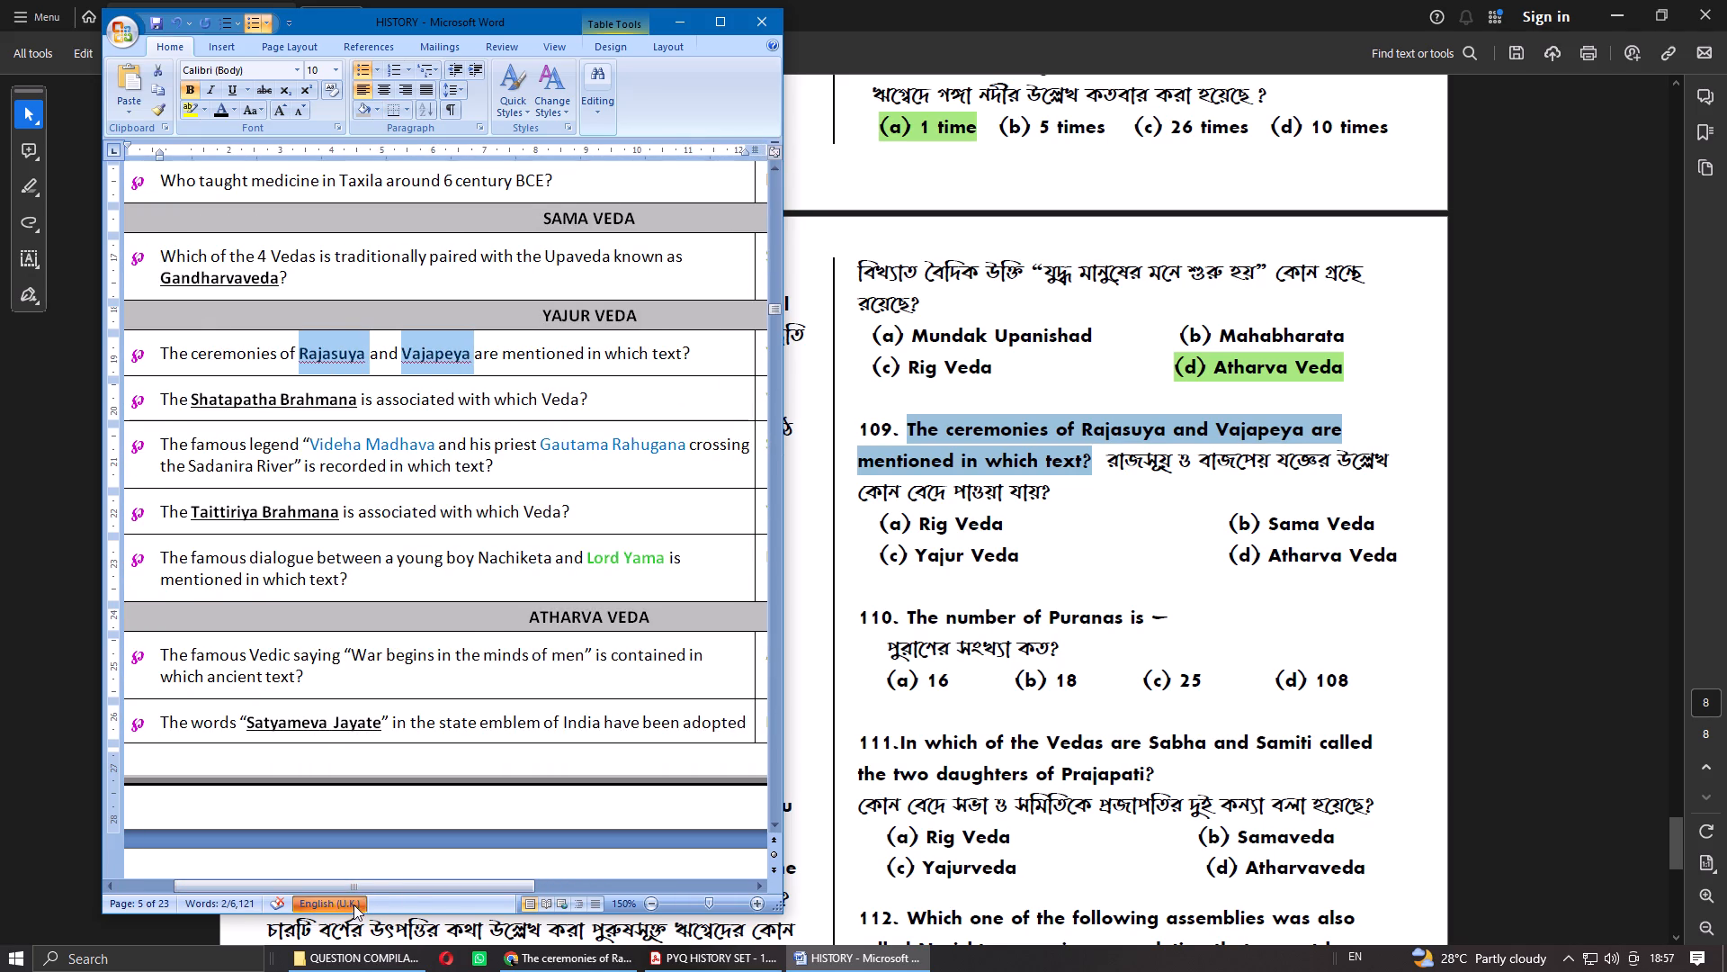
click(456, 529)
click(447, 554)
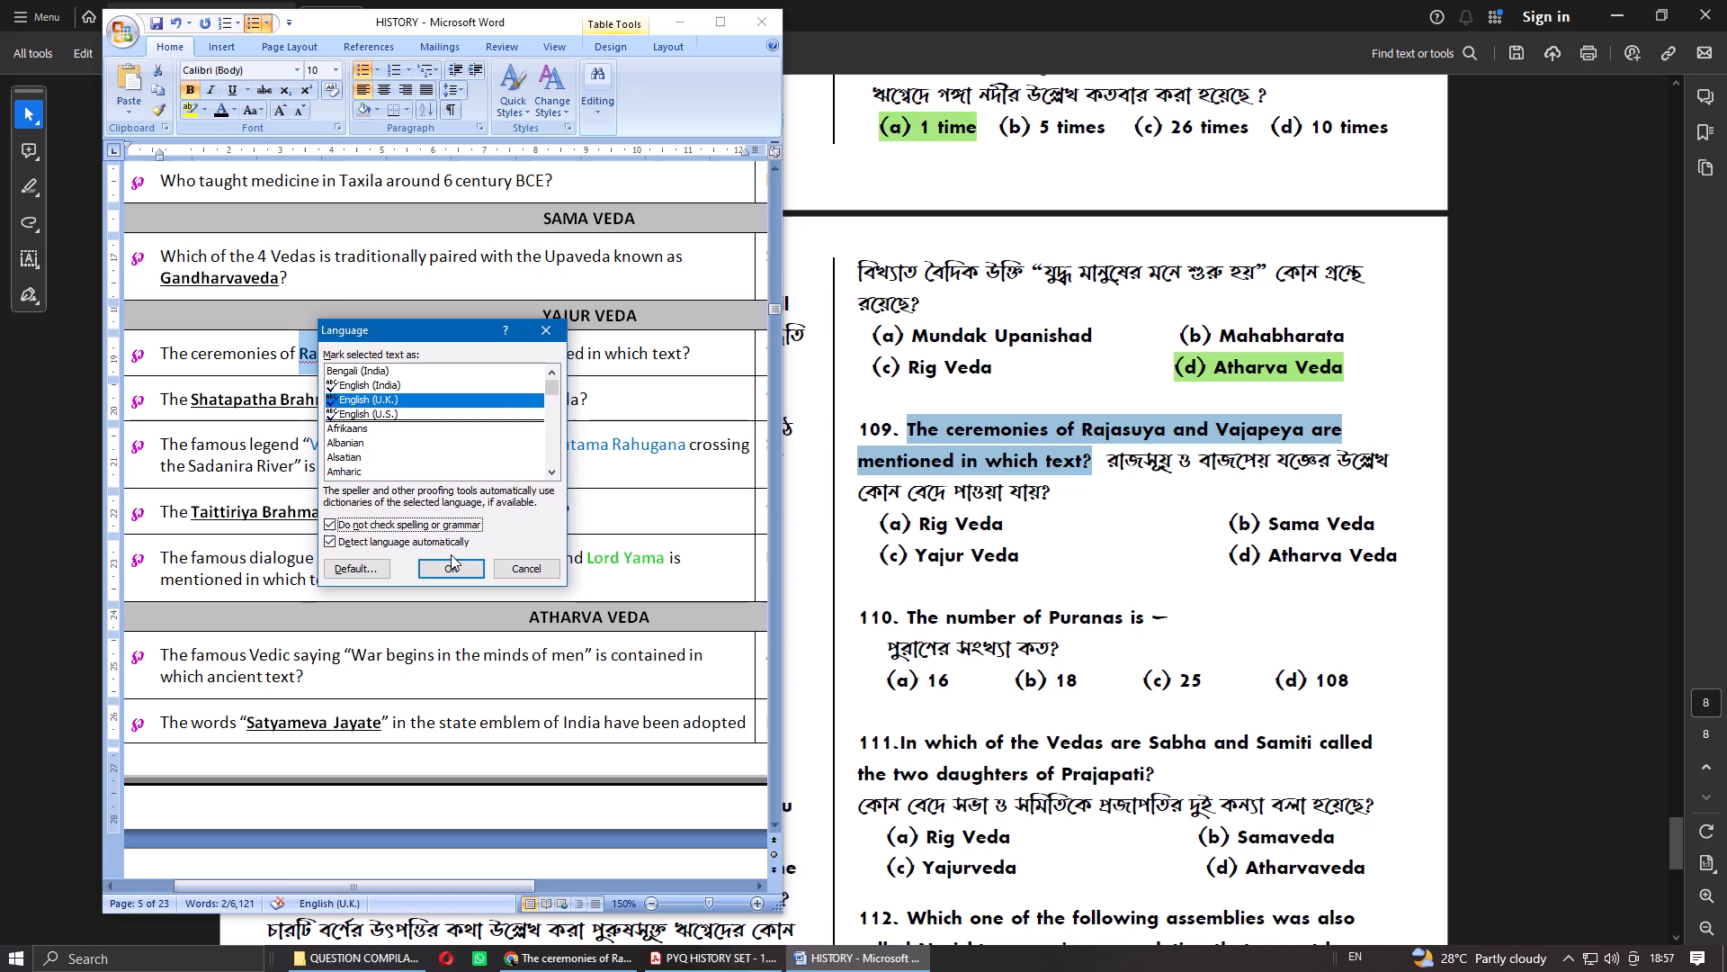
click(451, 561)
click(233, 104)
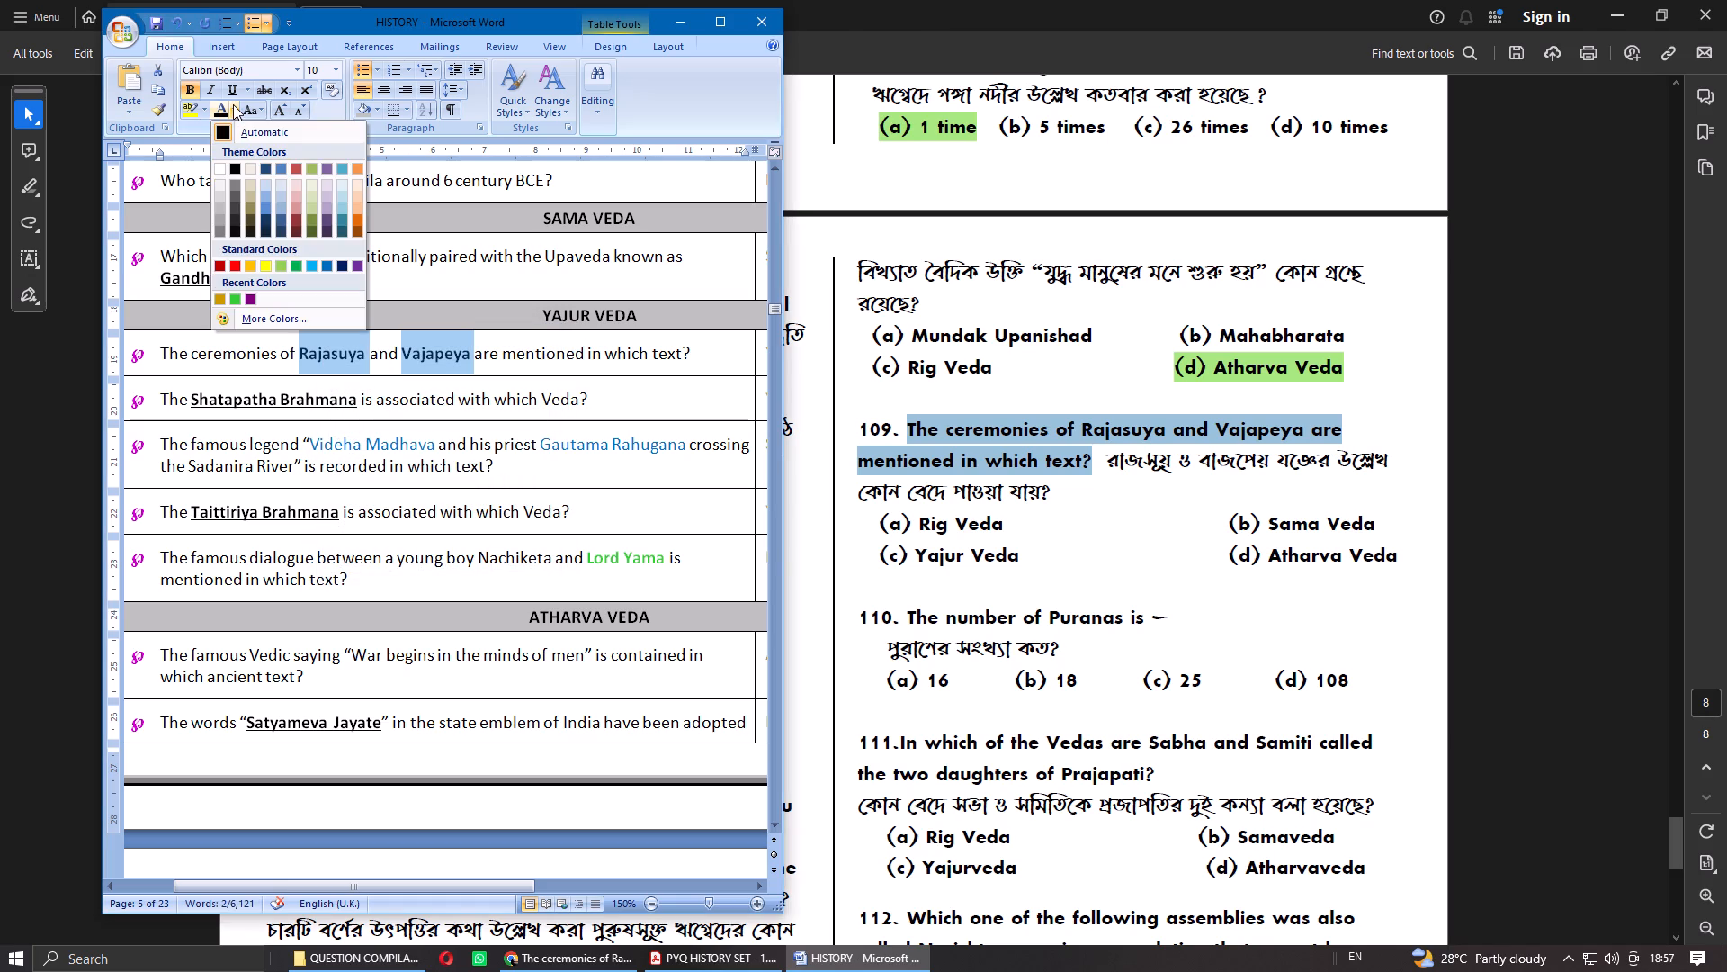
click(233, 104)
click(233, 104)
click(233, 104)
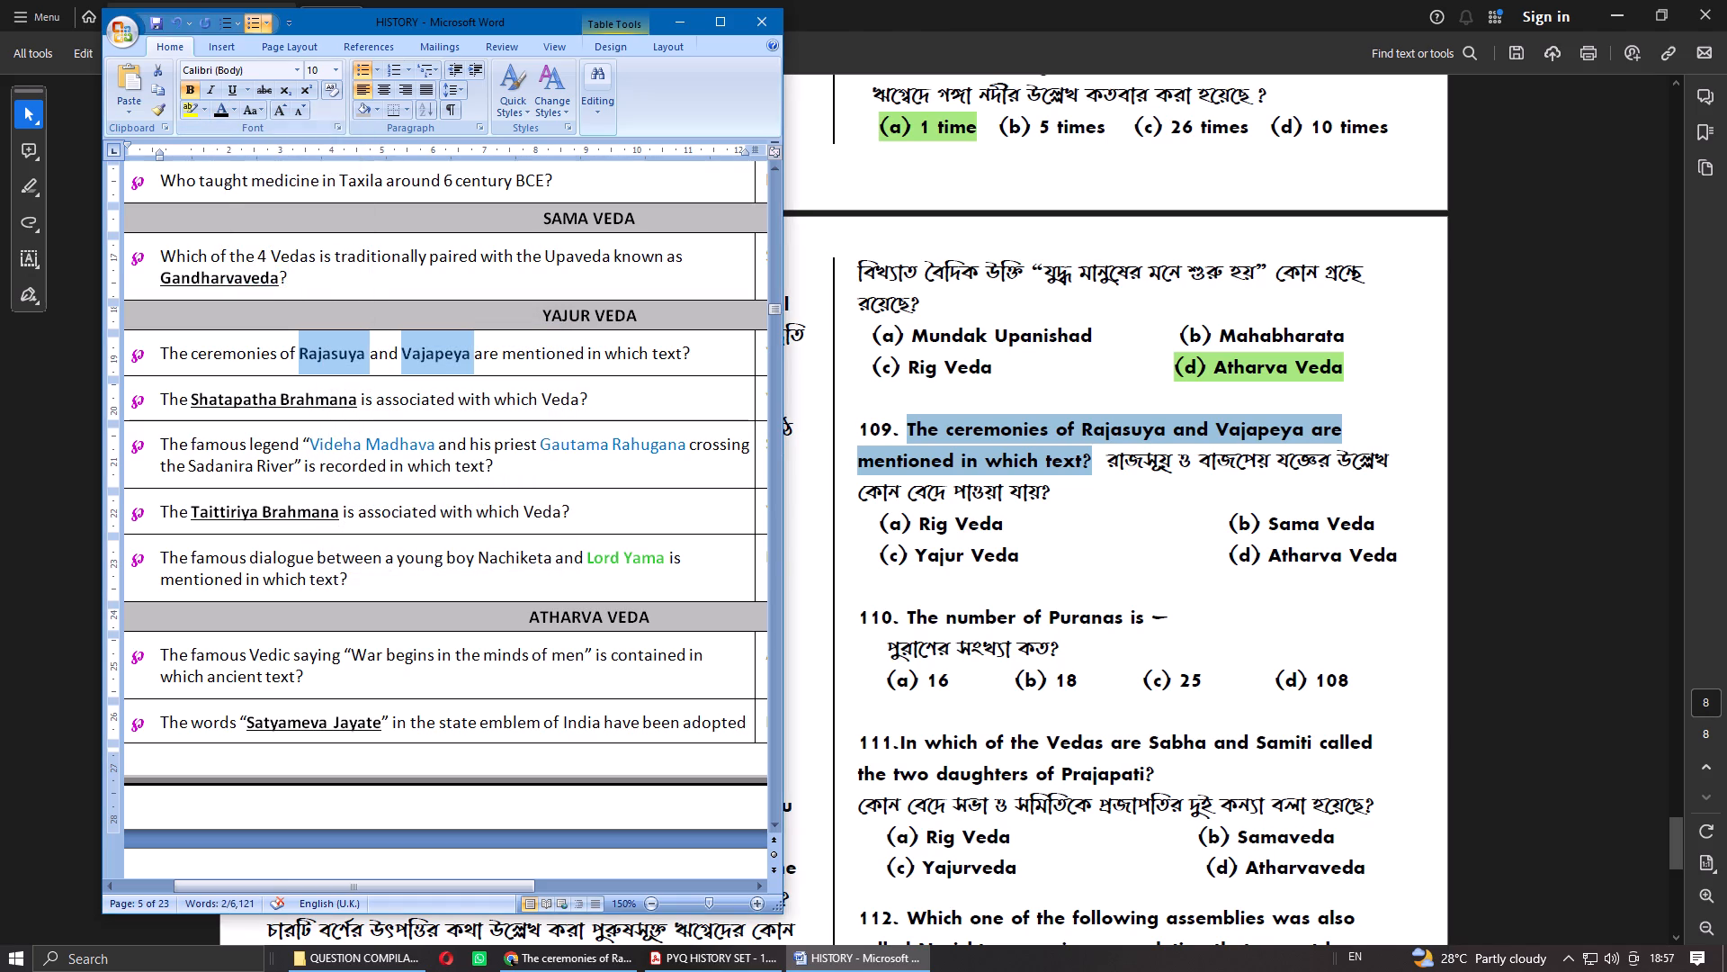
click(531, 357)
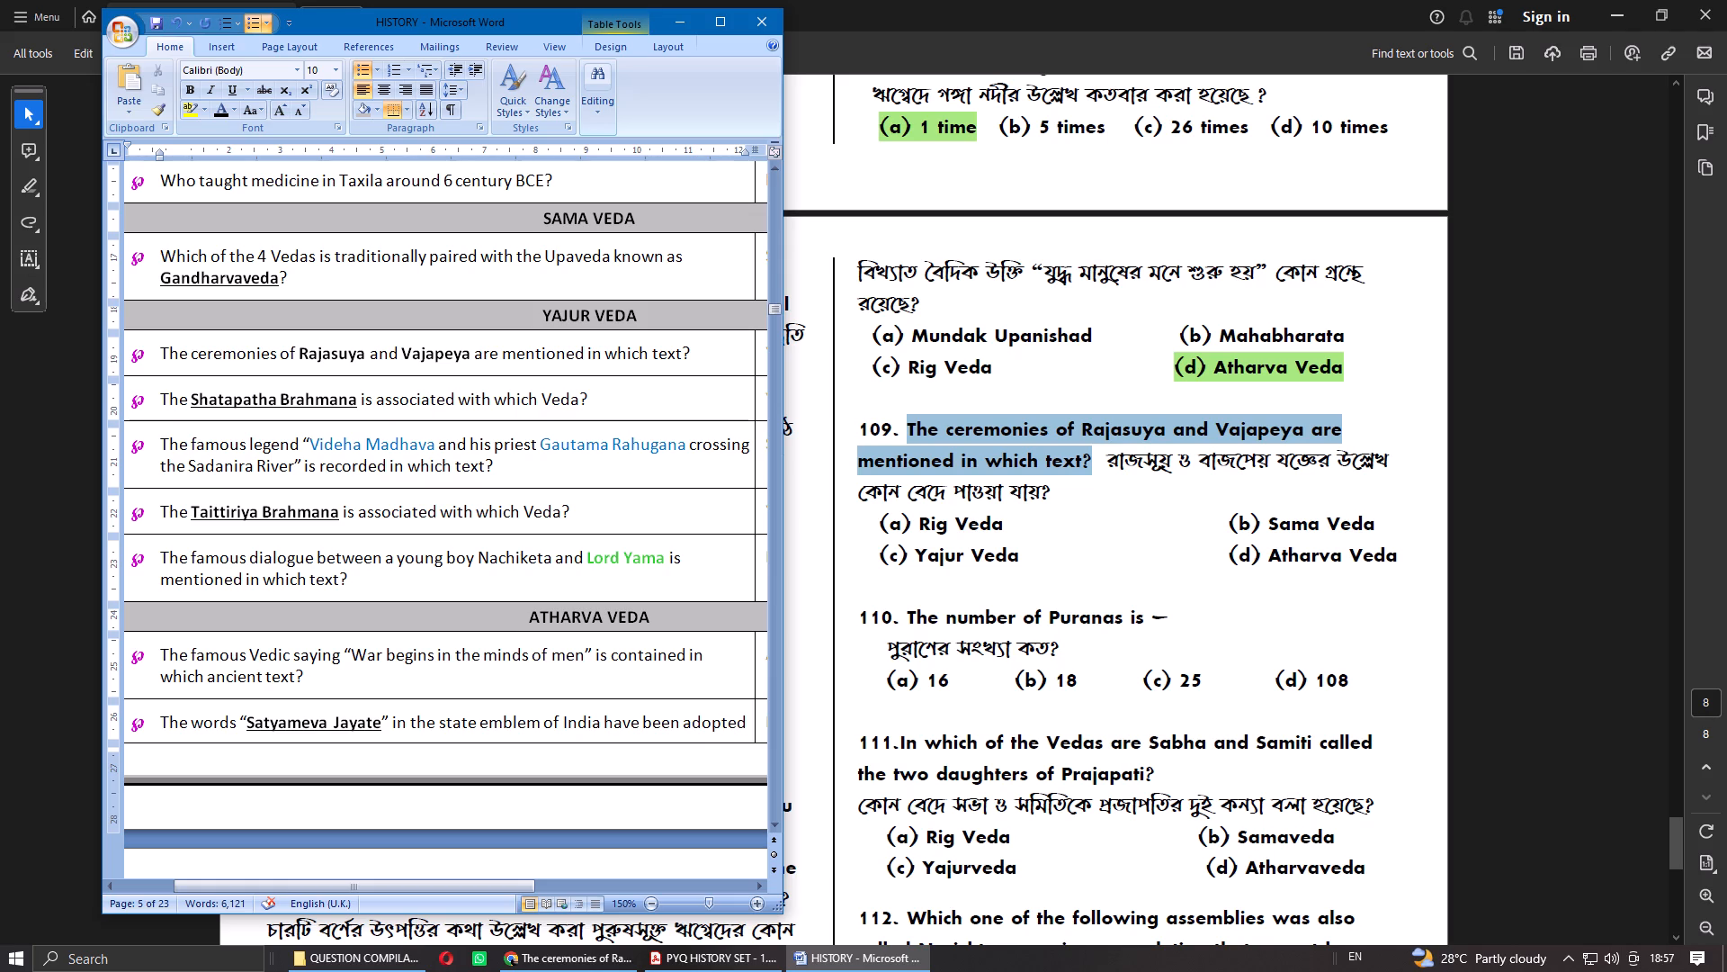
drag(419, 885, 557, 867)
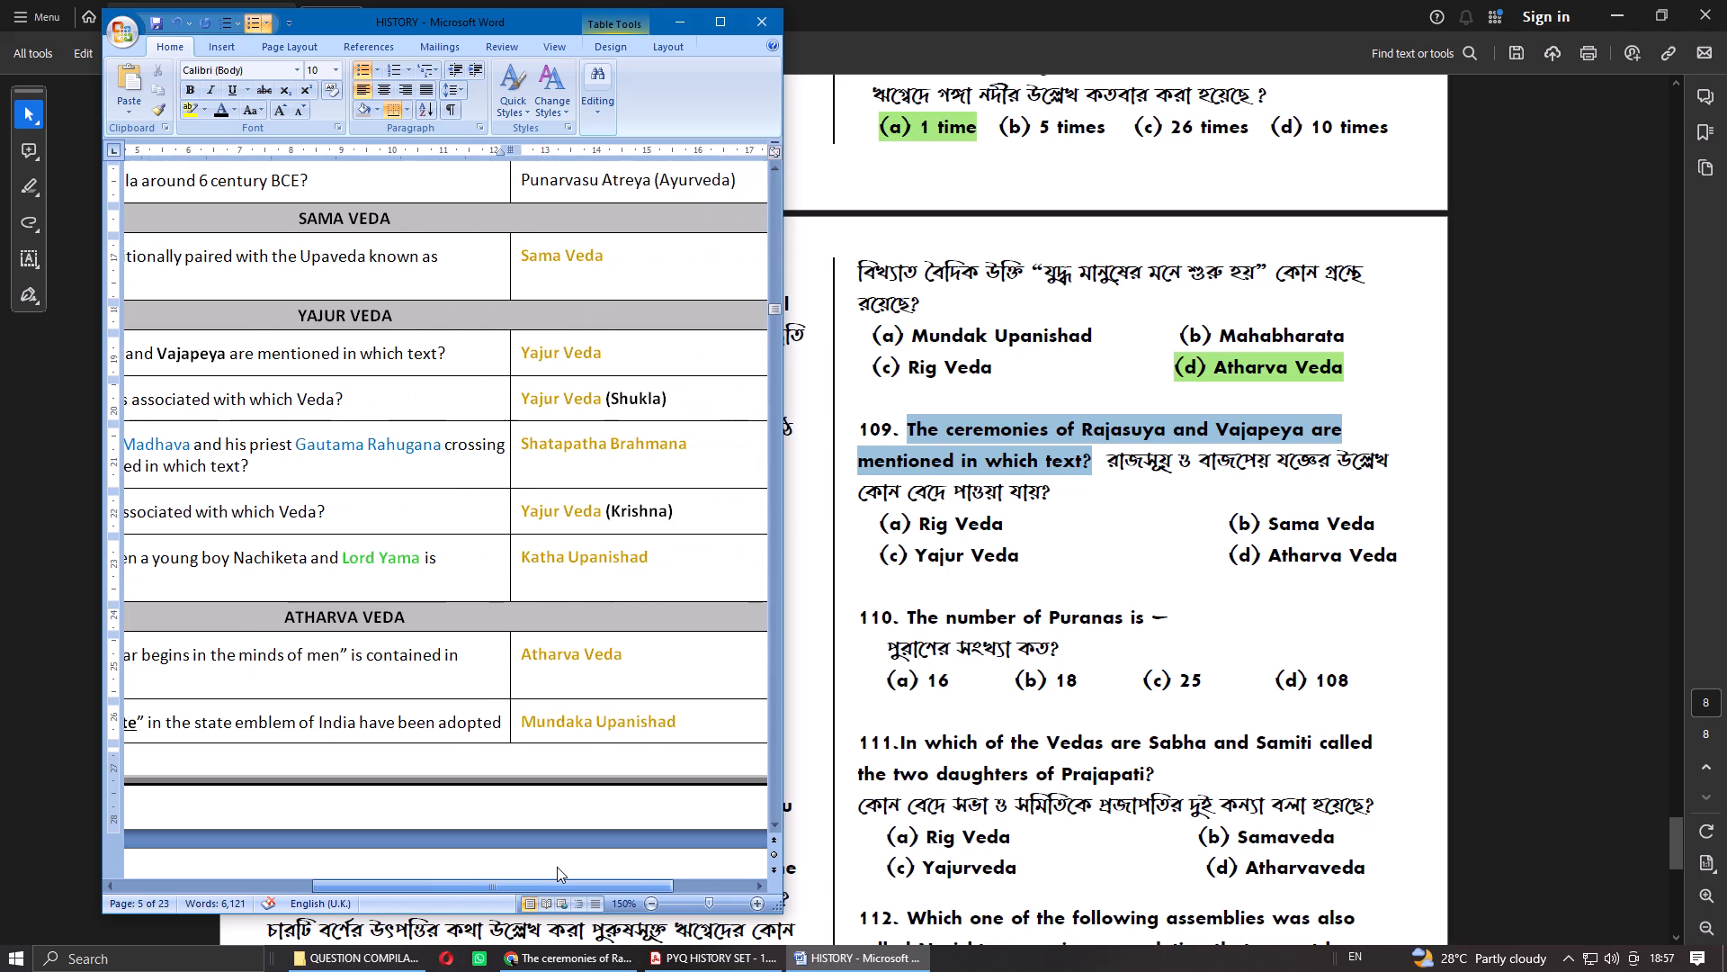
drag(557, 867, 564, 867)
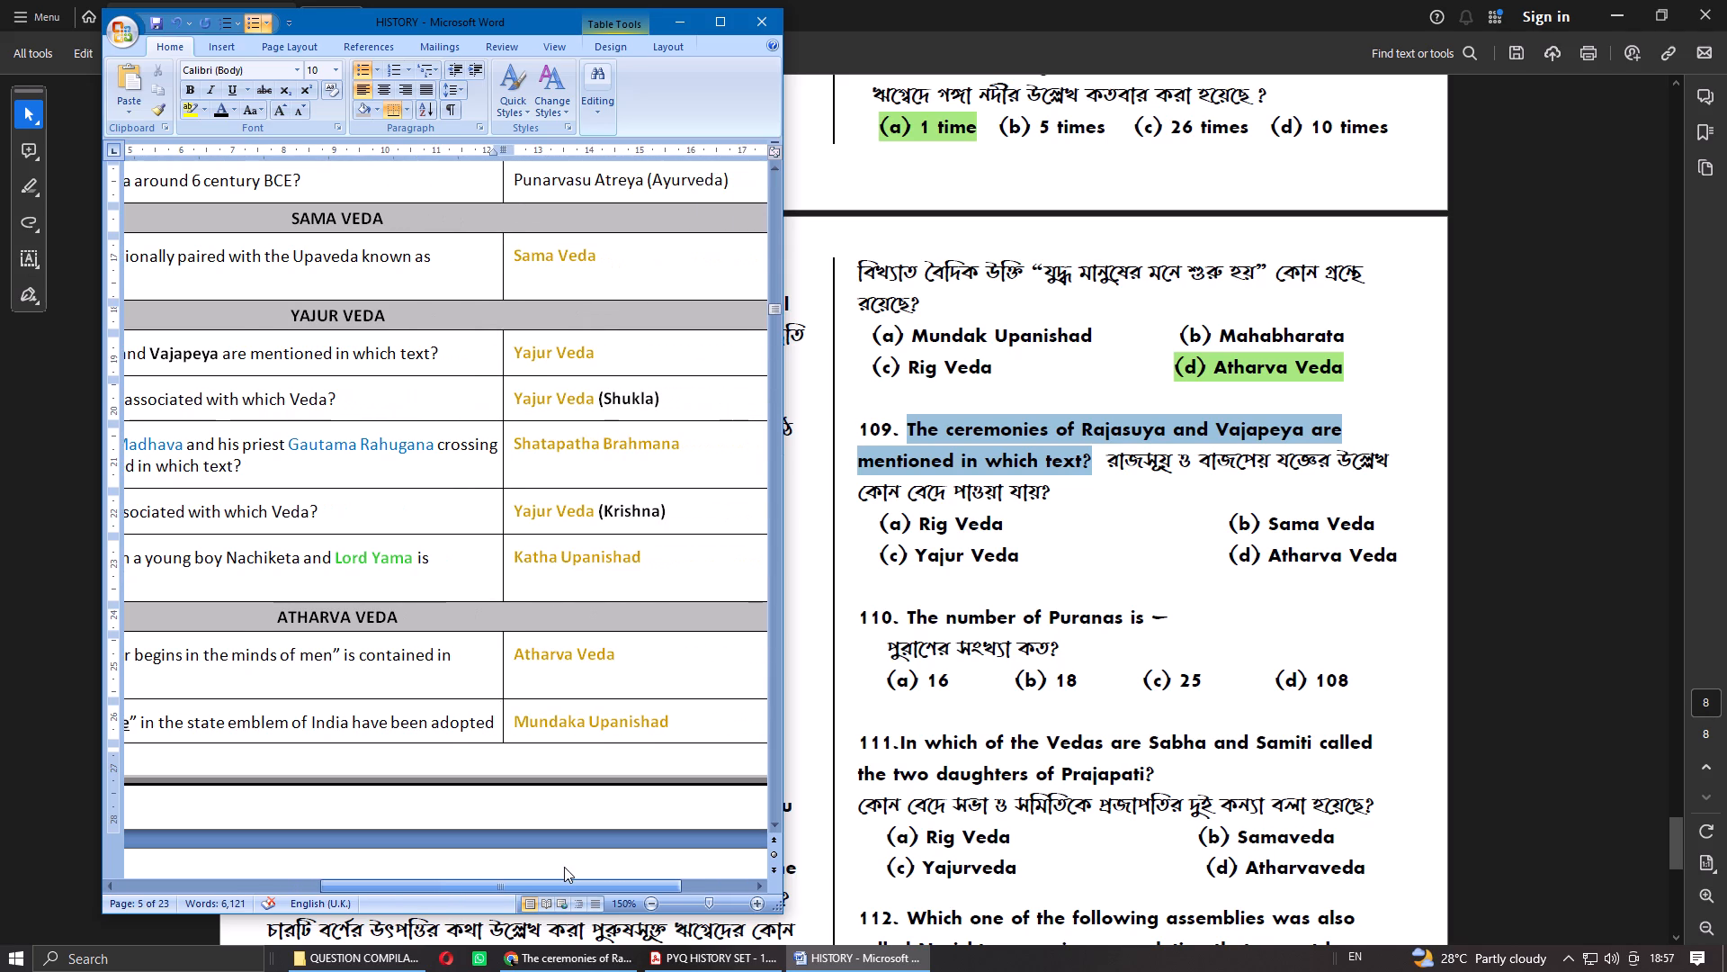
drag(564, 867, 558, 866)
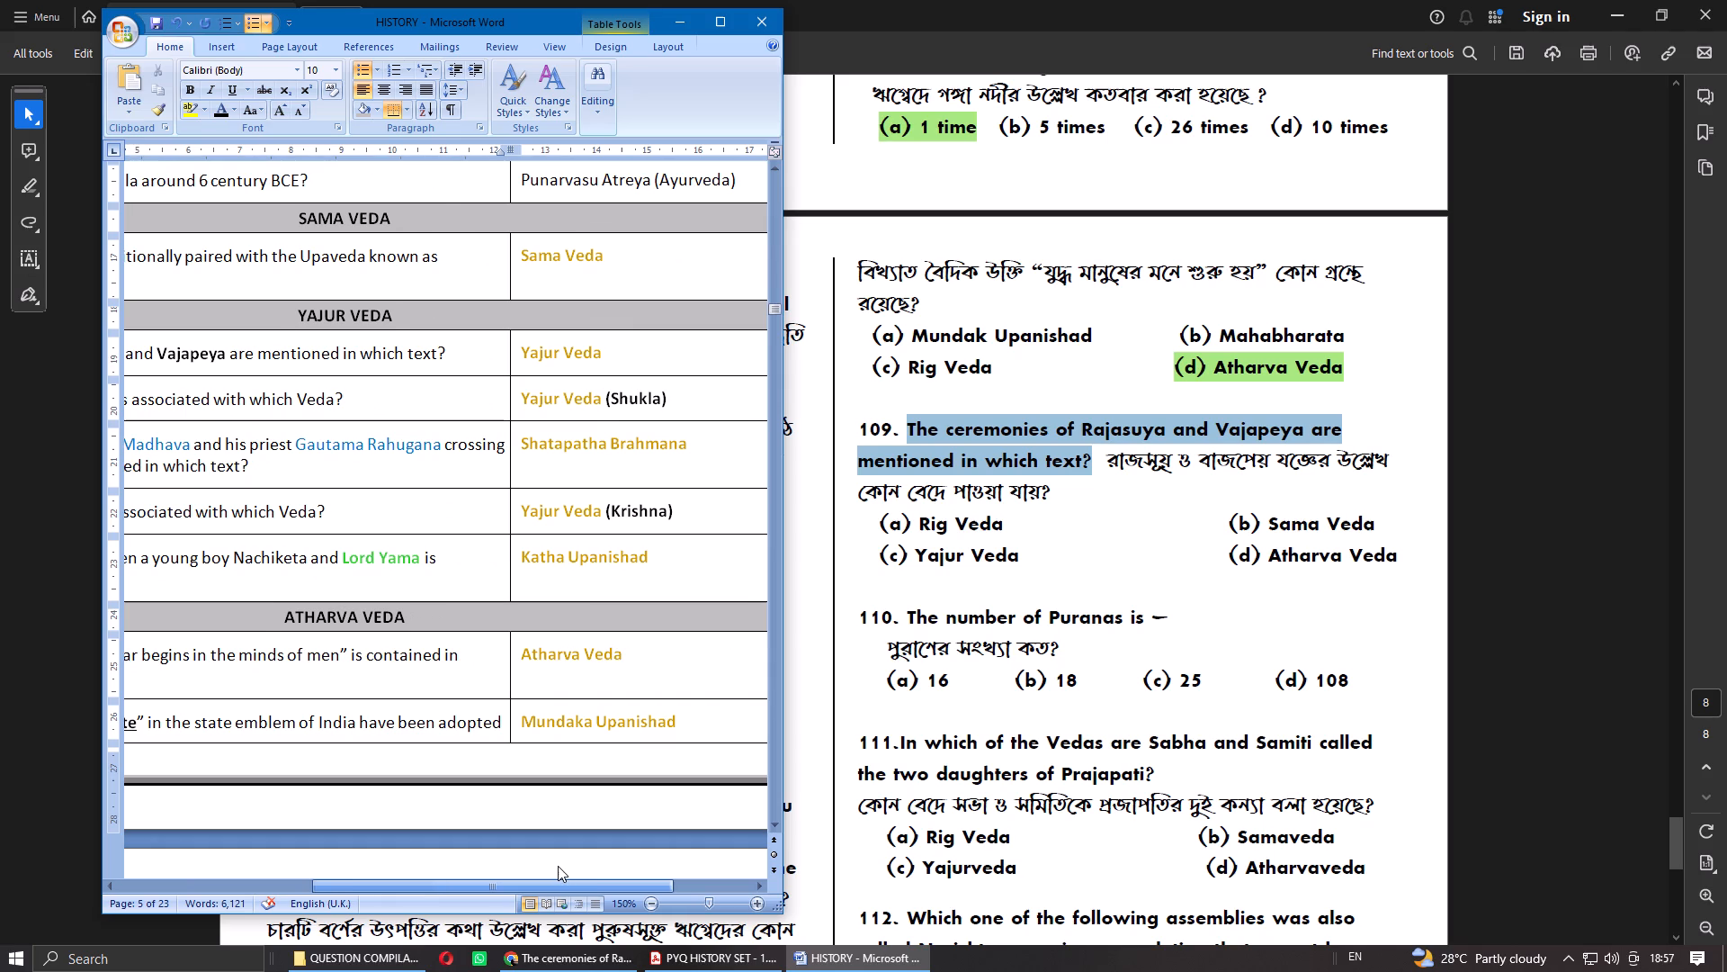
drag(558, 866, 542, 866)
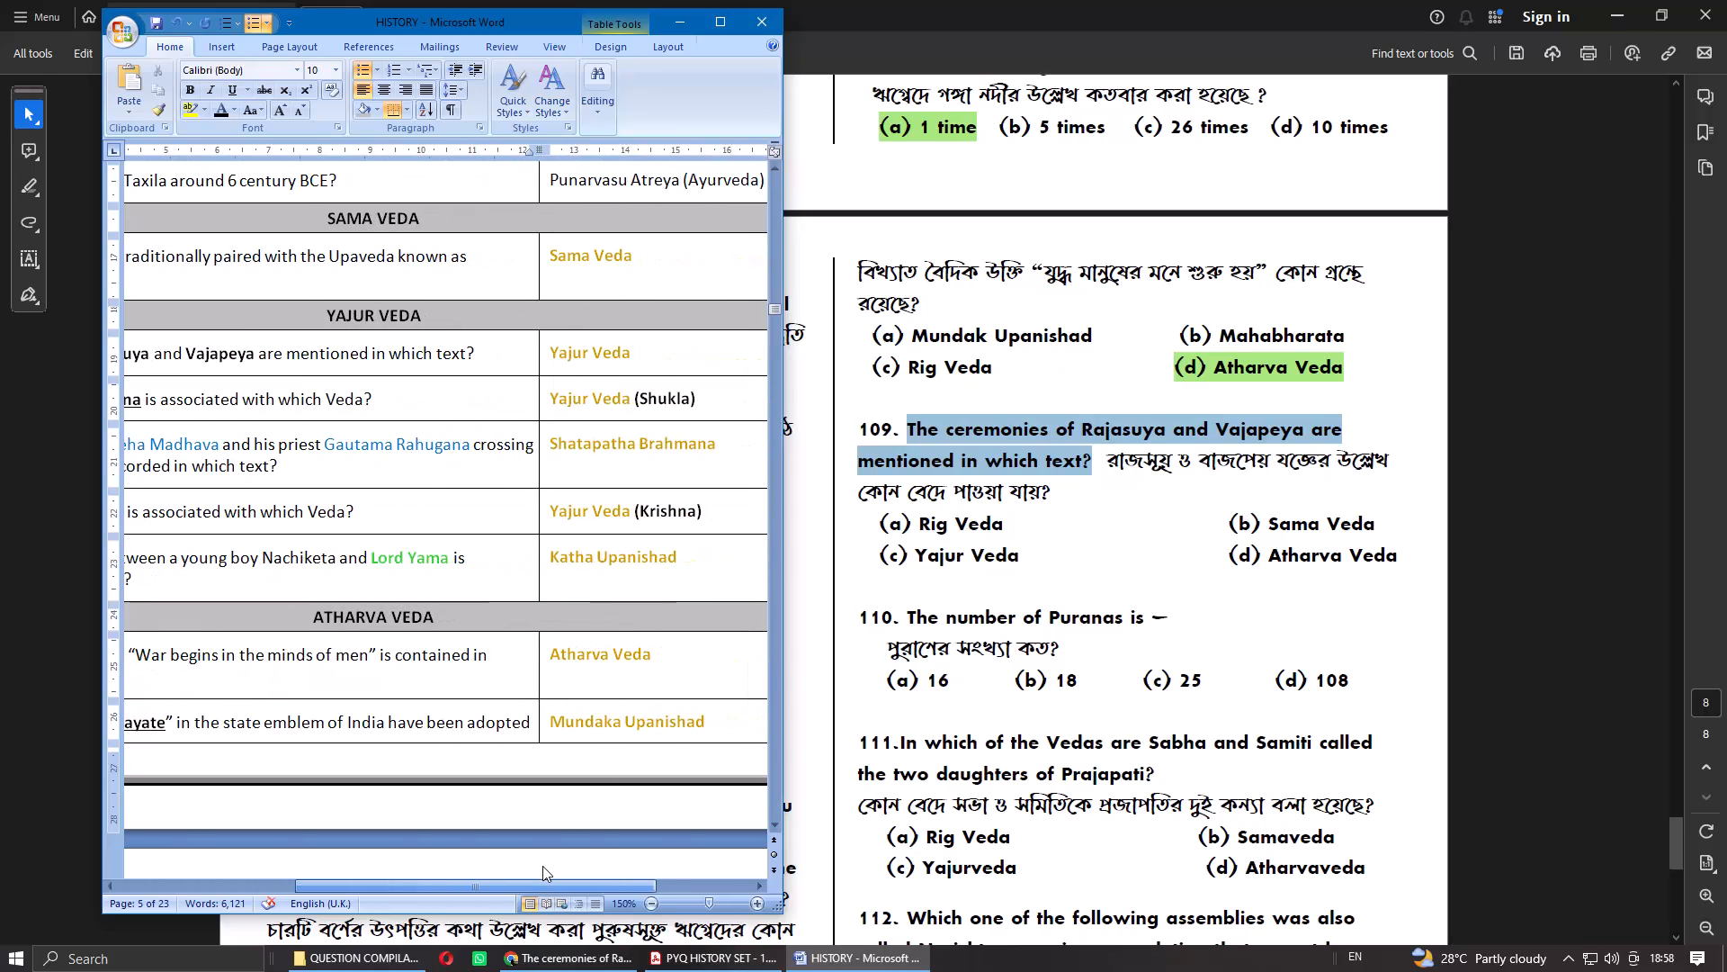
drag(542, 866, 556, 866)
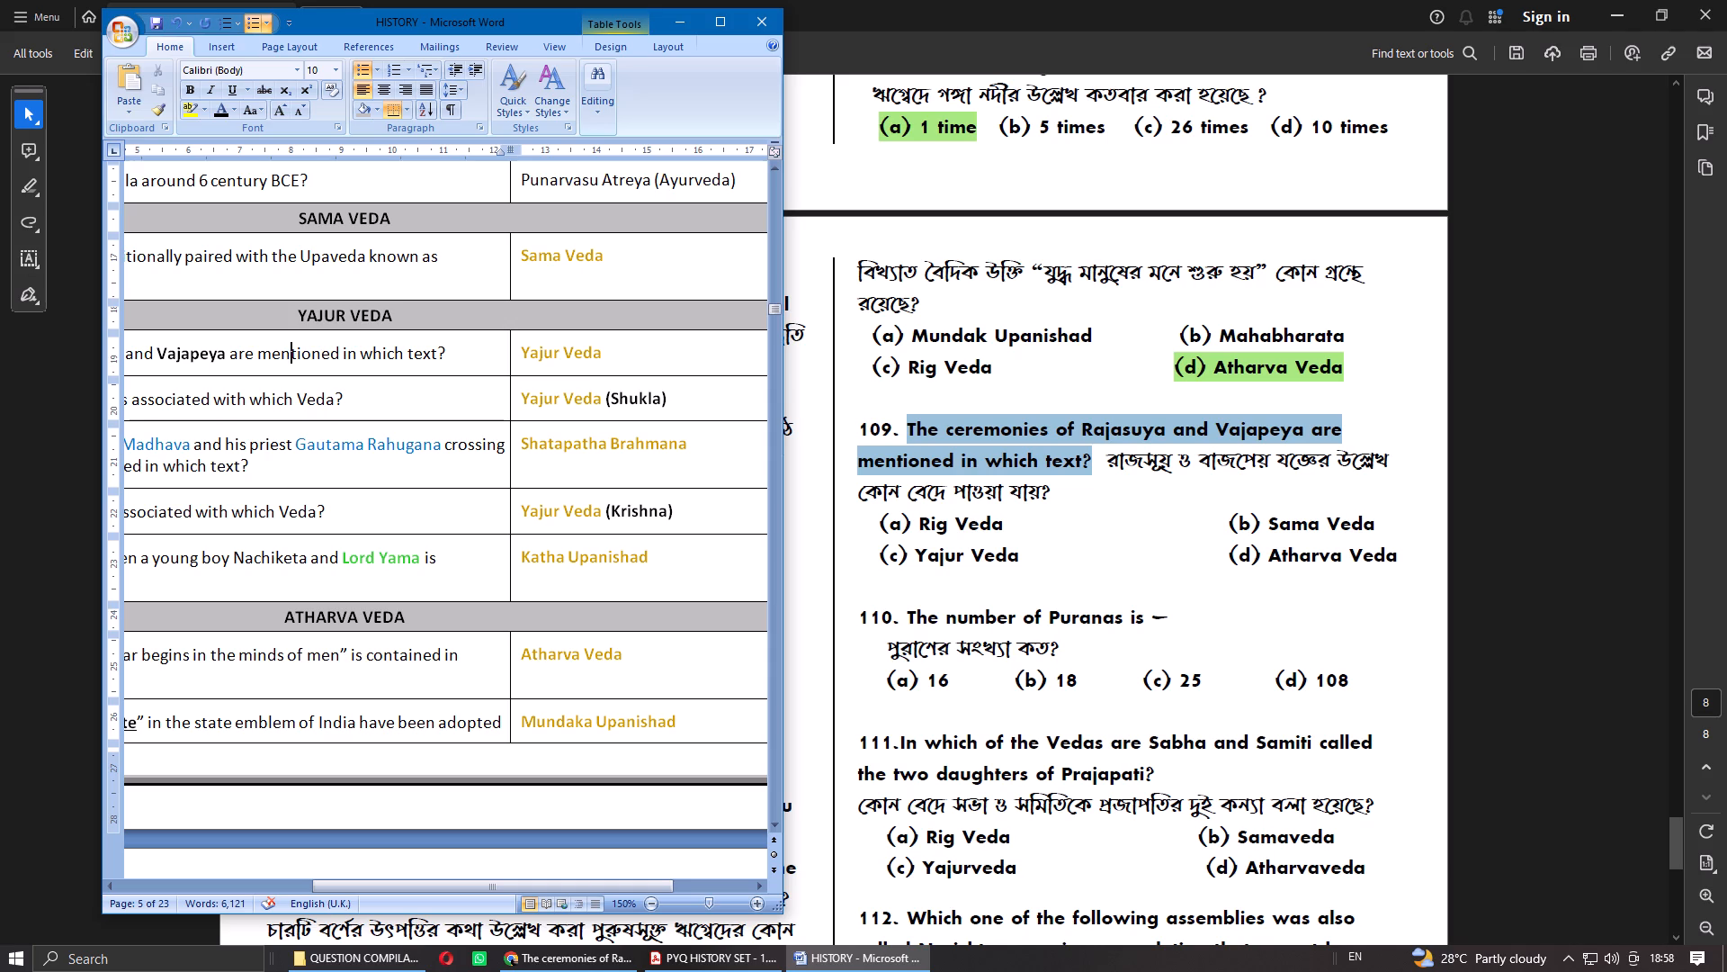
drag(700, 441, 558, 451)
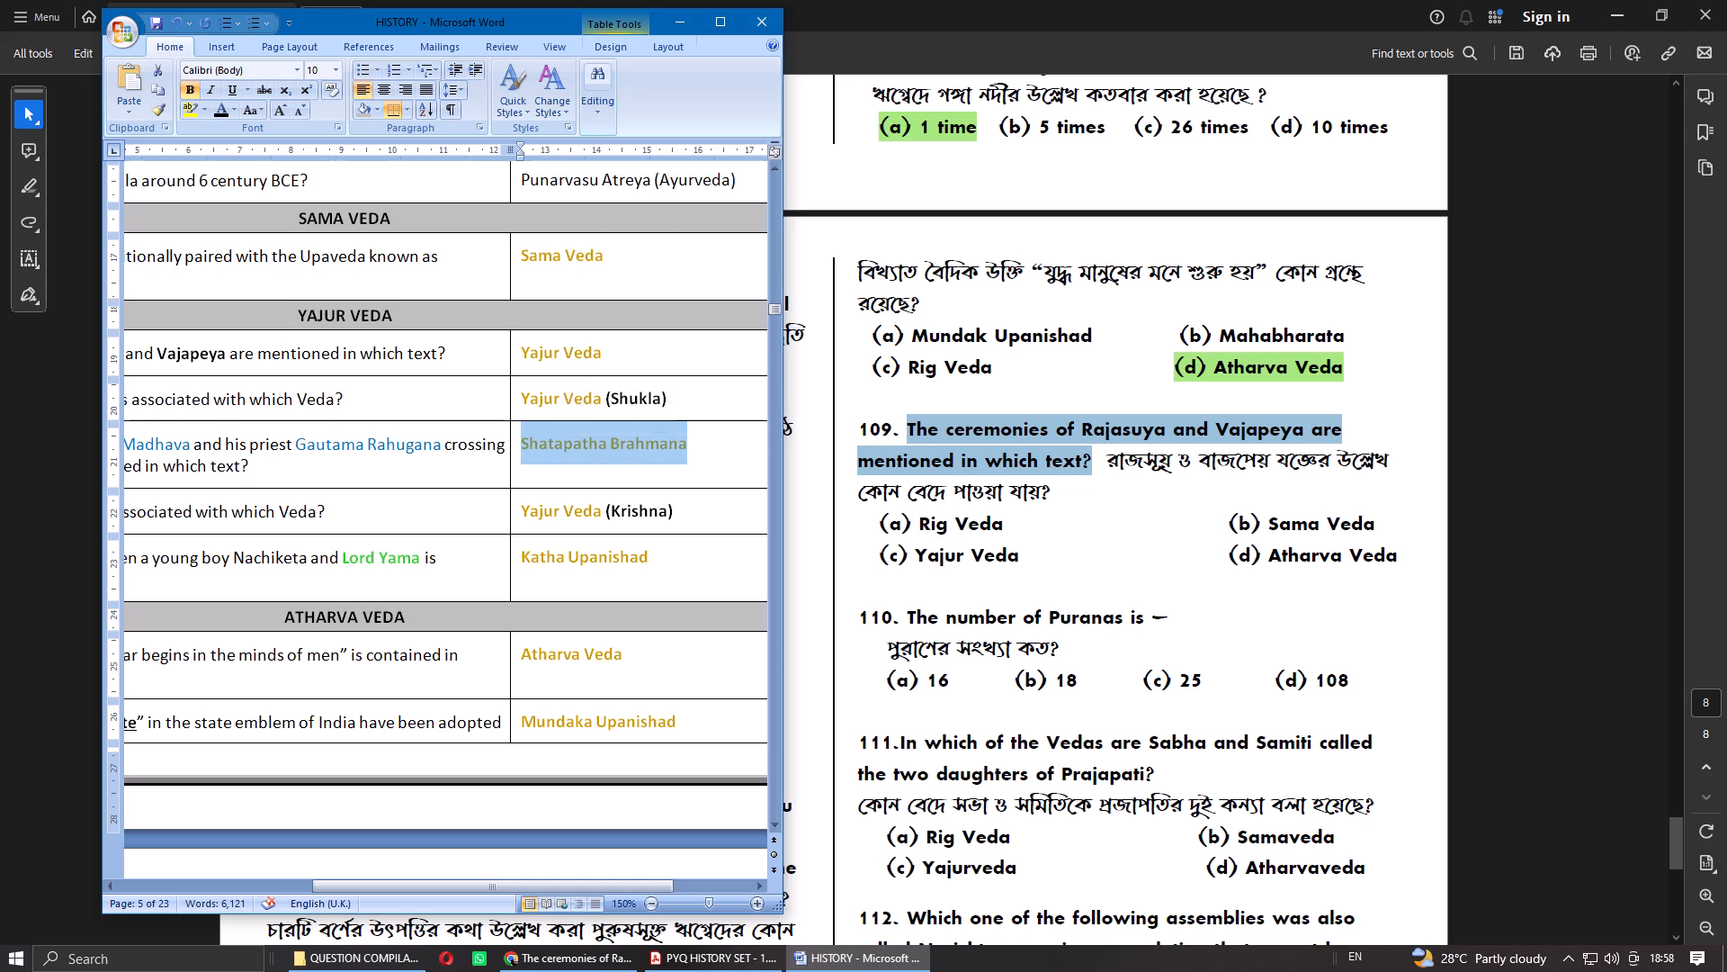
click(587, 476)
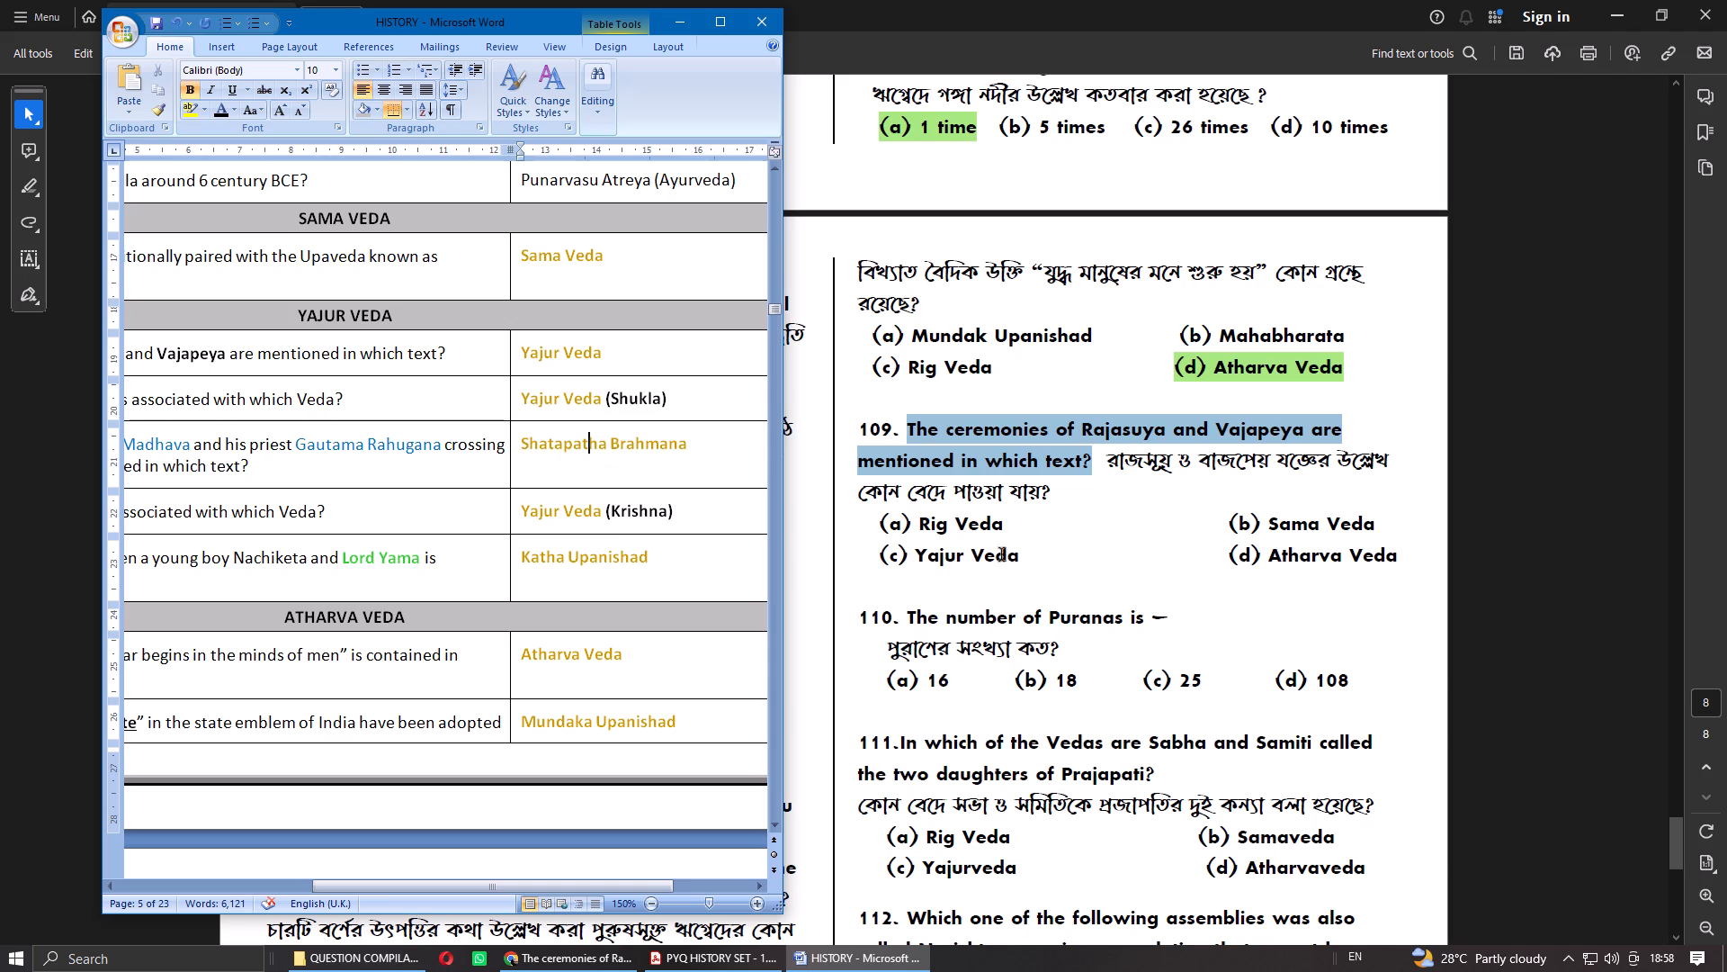
Switch to the PYQ HISTORY SET PDF and highlight answer (c) Yajur Veda for question 109.
click(1051, 530)
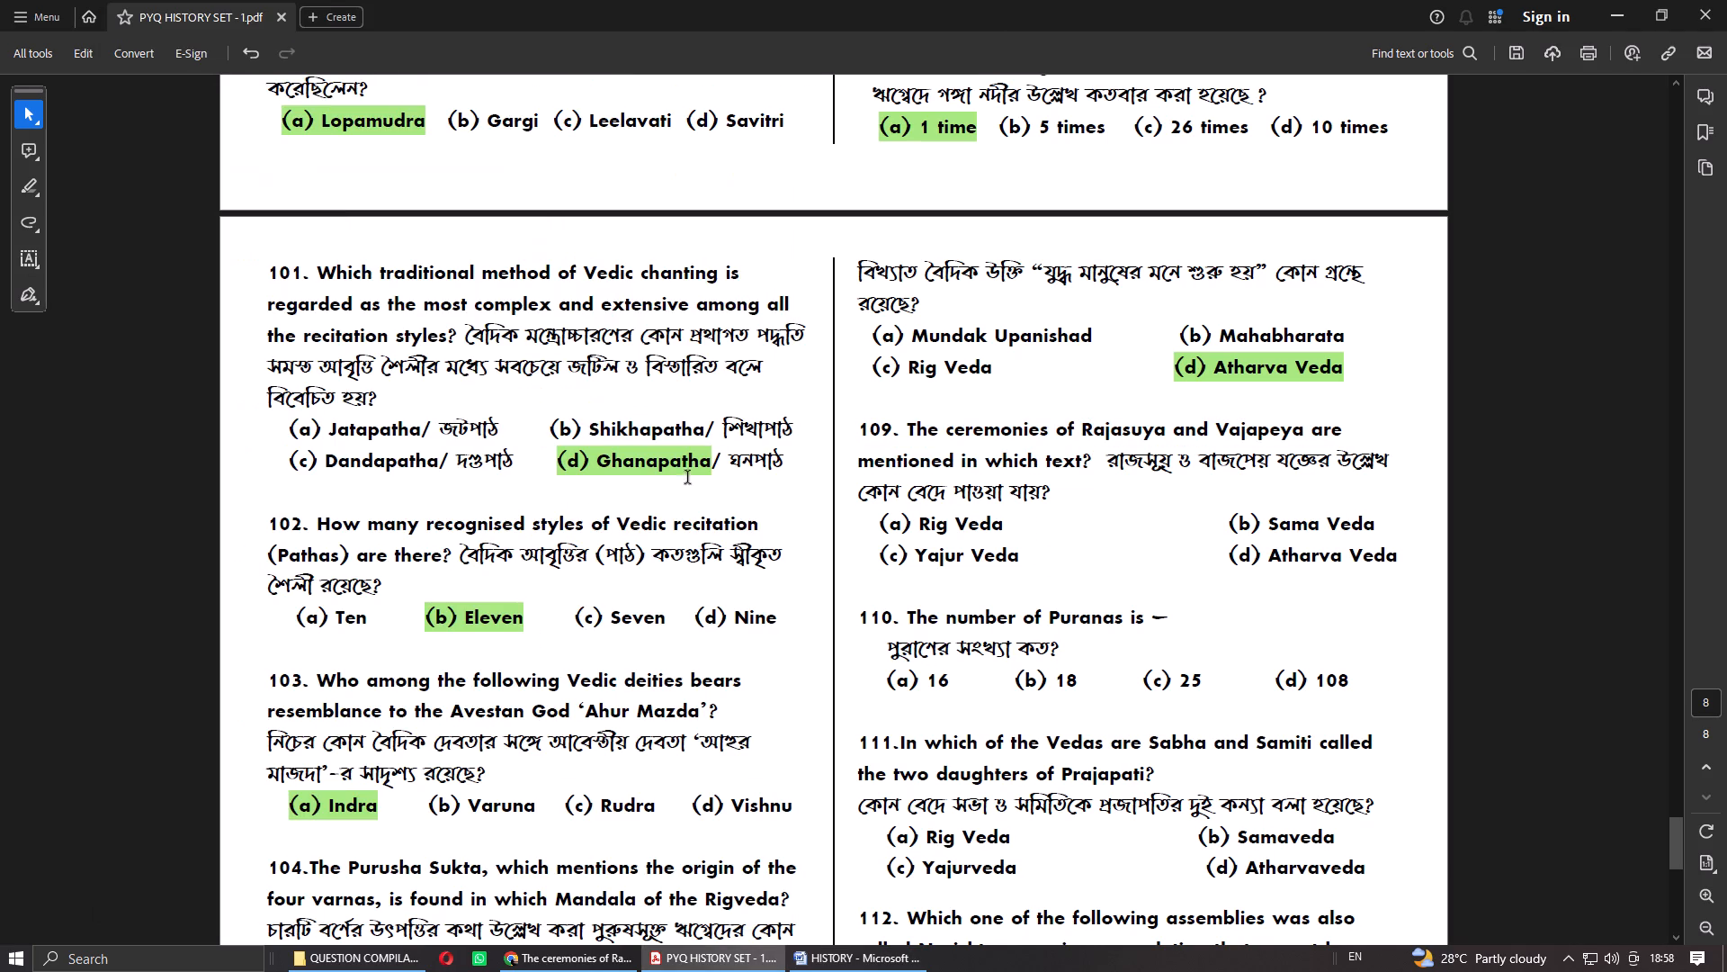
click(38, 194)
drag(881, 556, 1005, 556)
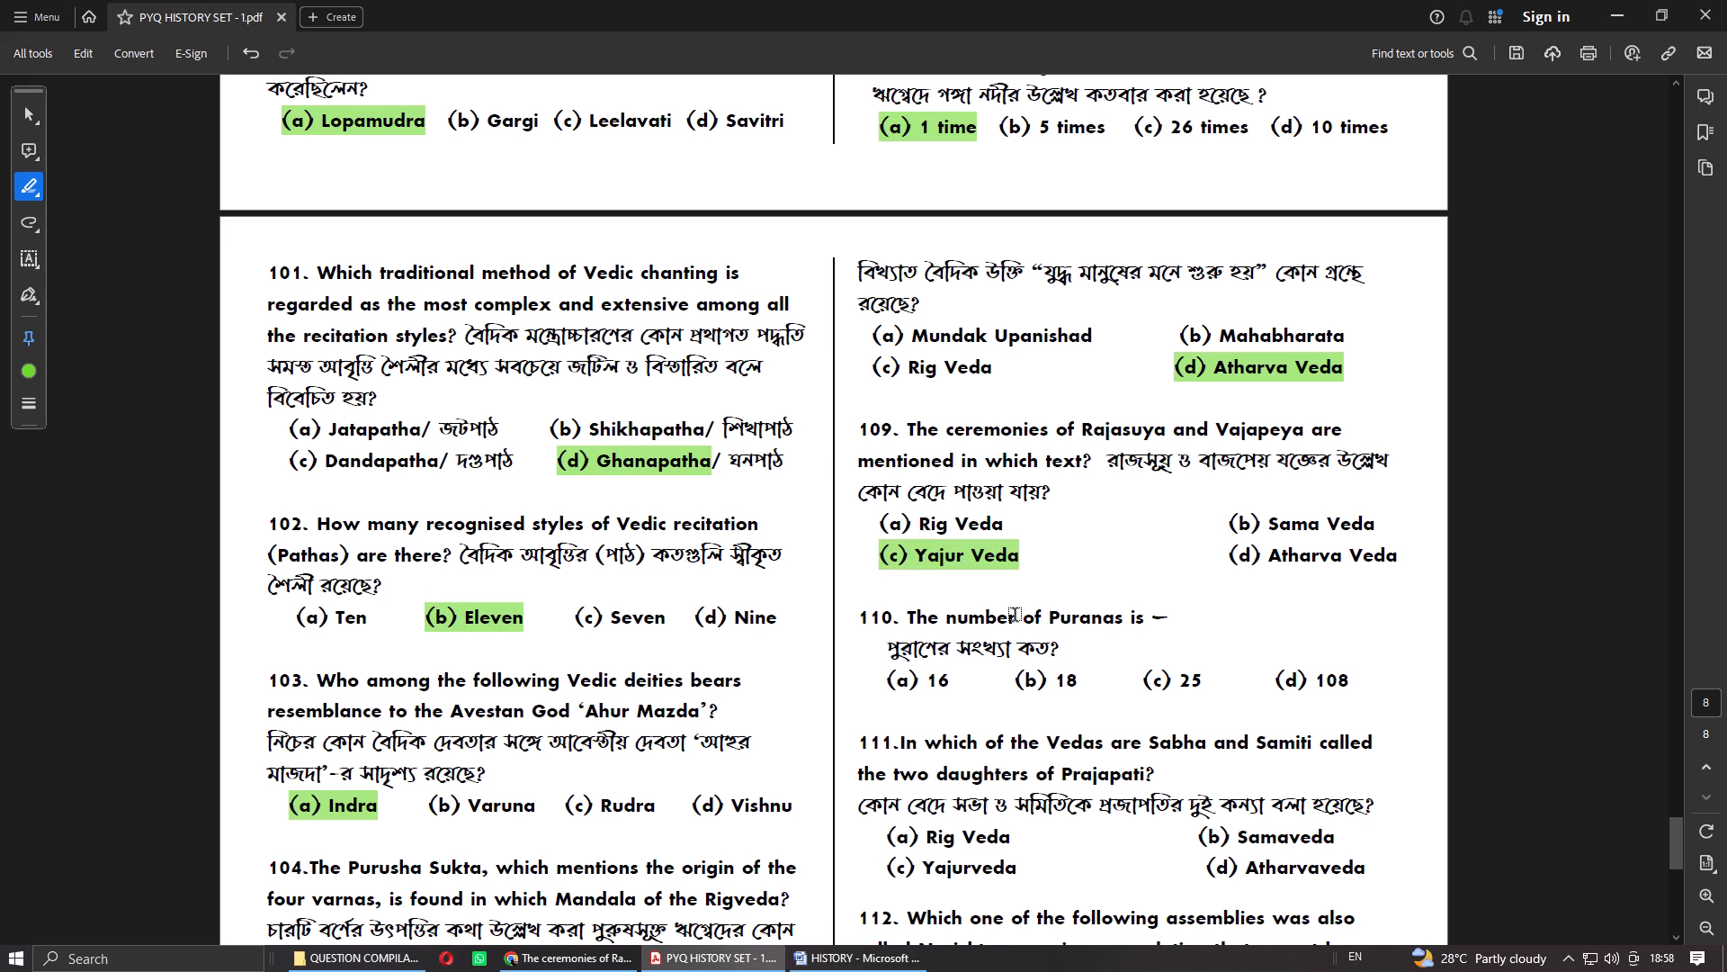
click(43, 126)
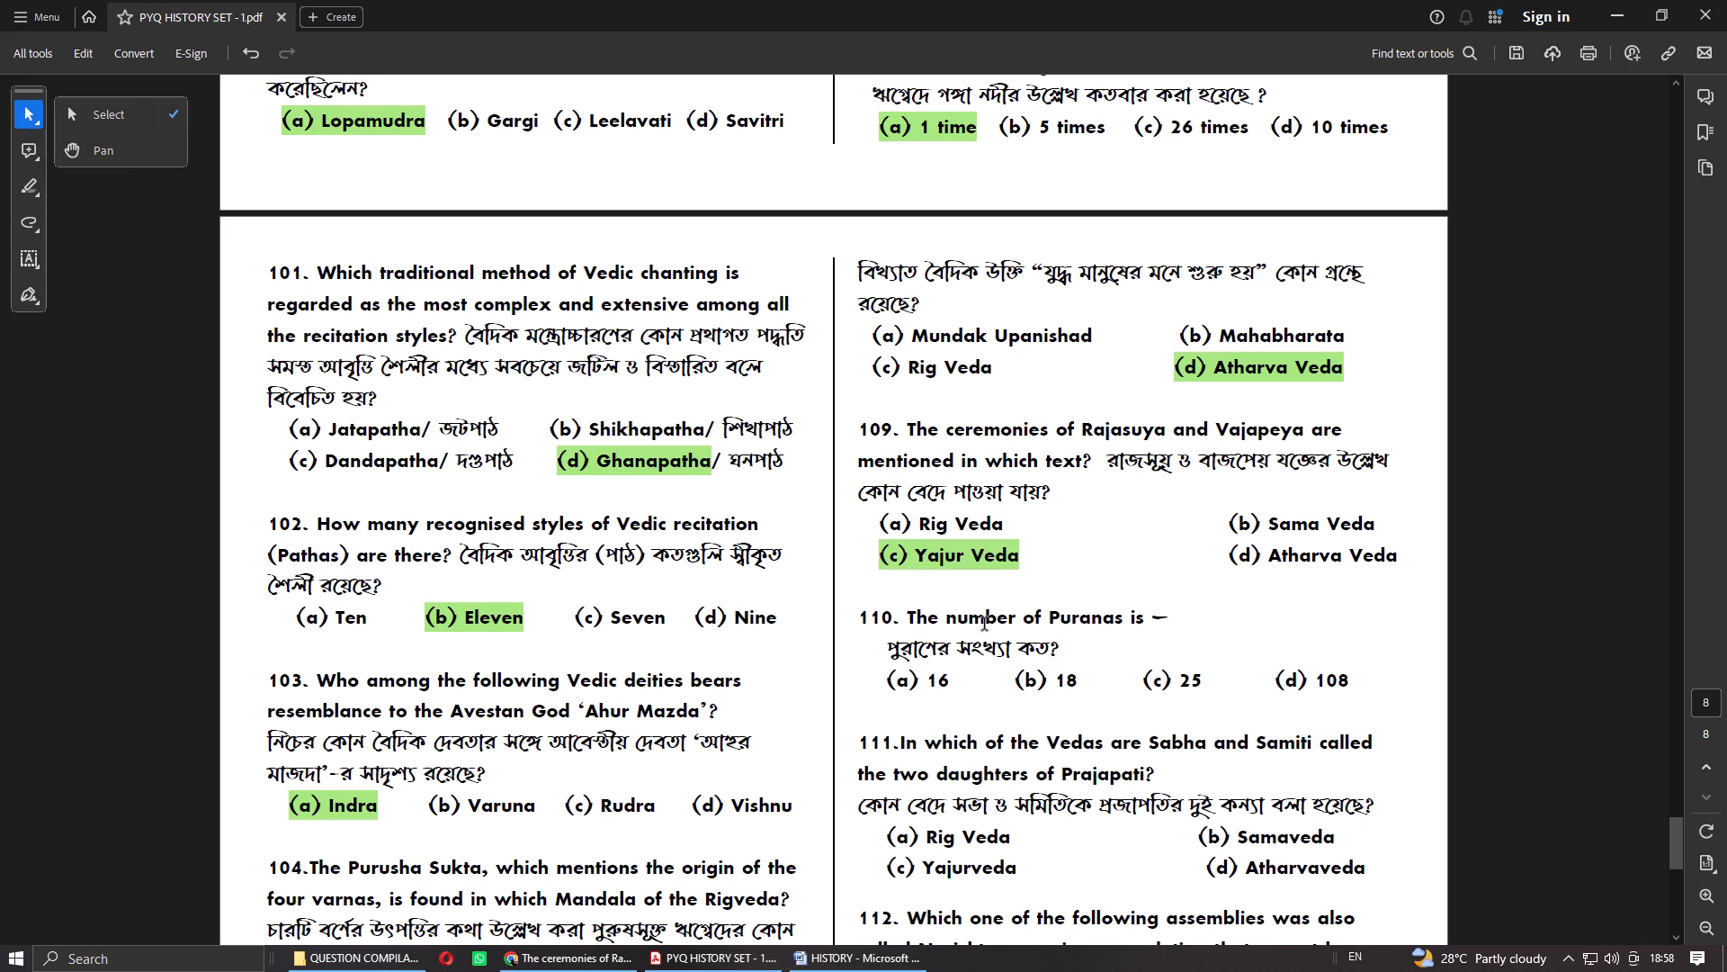
Copy question 110, "The number of Puranas is", from the PDF and search Google for it in Chrome.
drag(909, 616, 1135, 624)
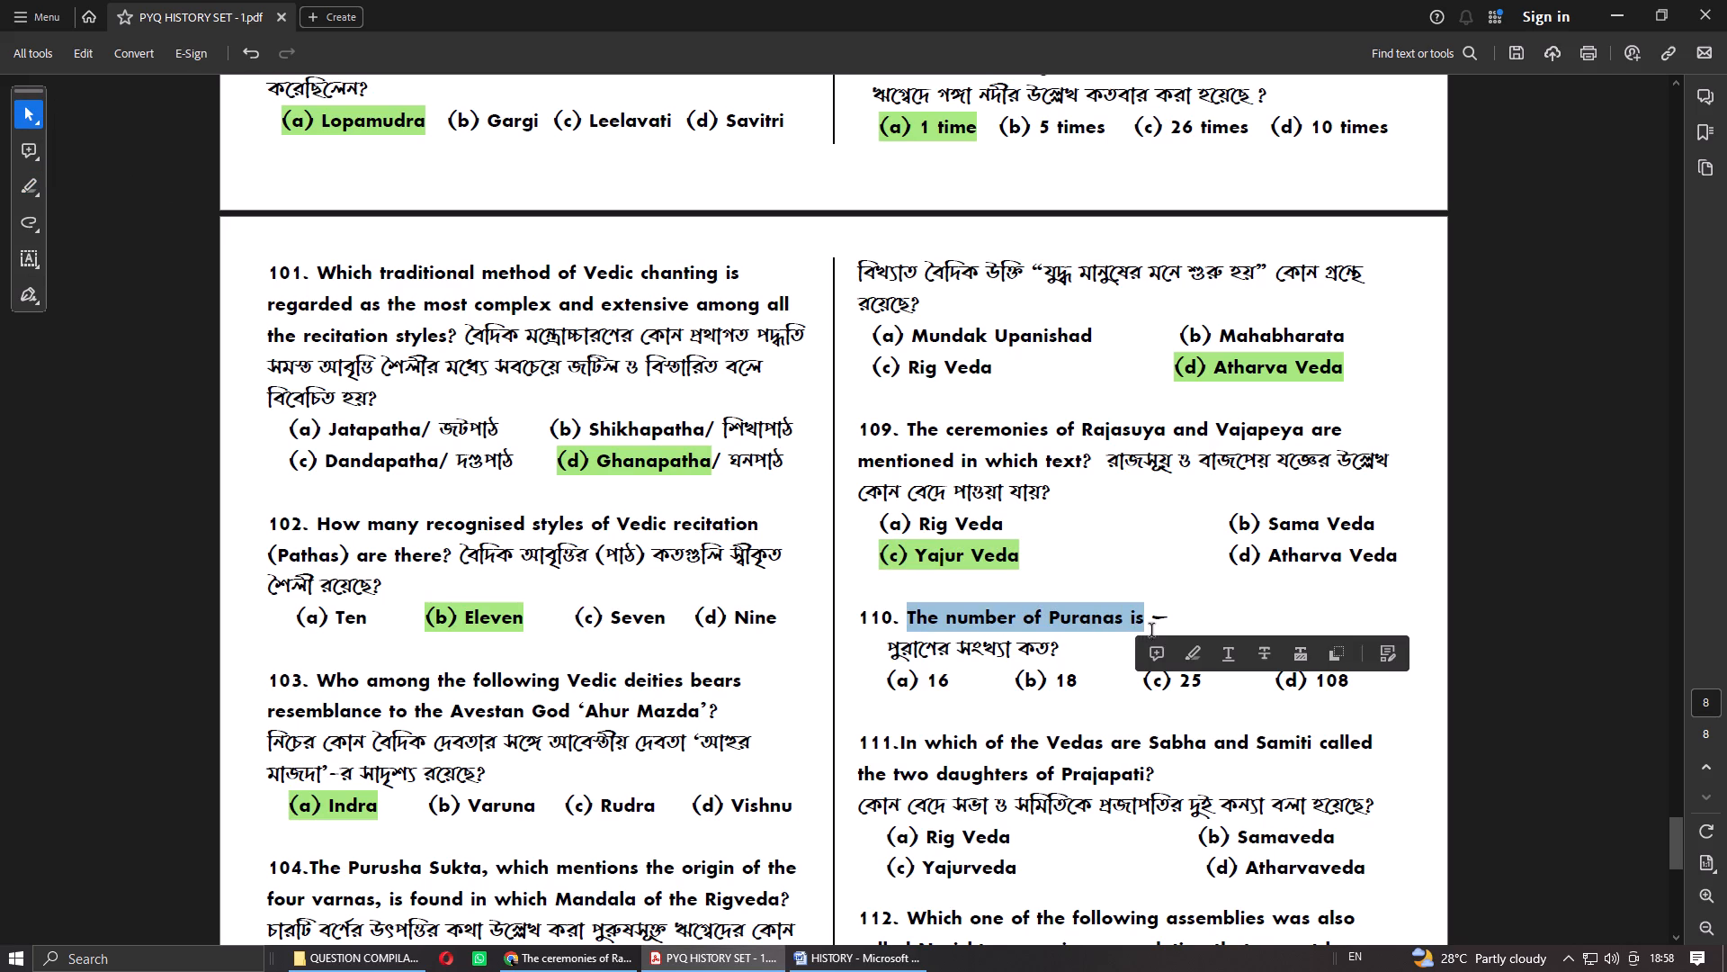
key(ctrl+c)
click(586, 971)
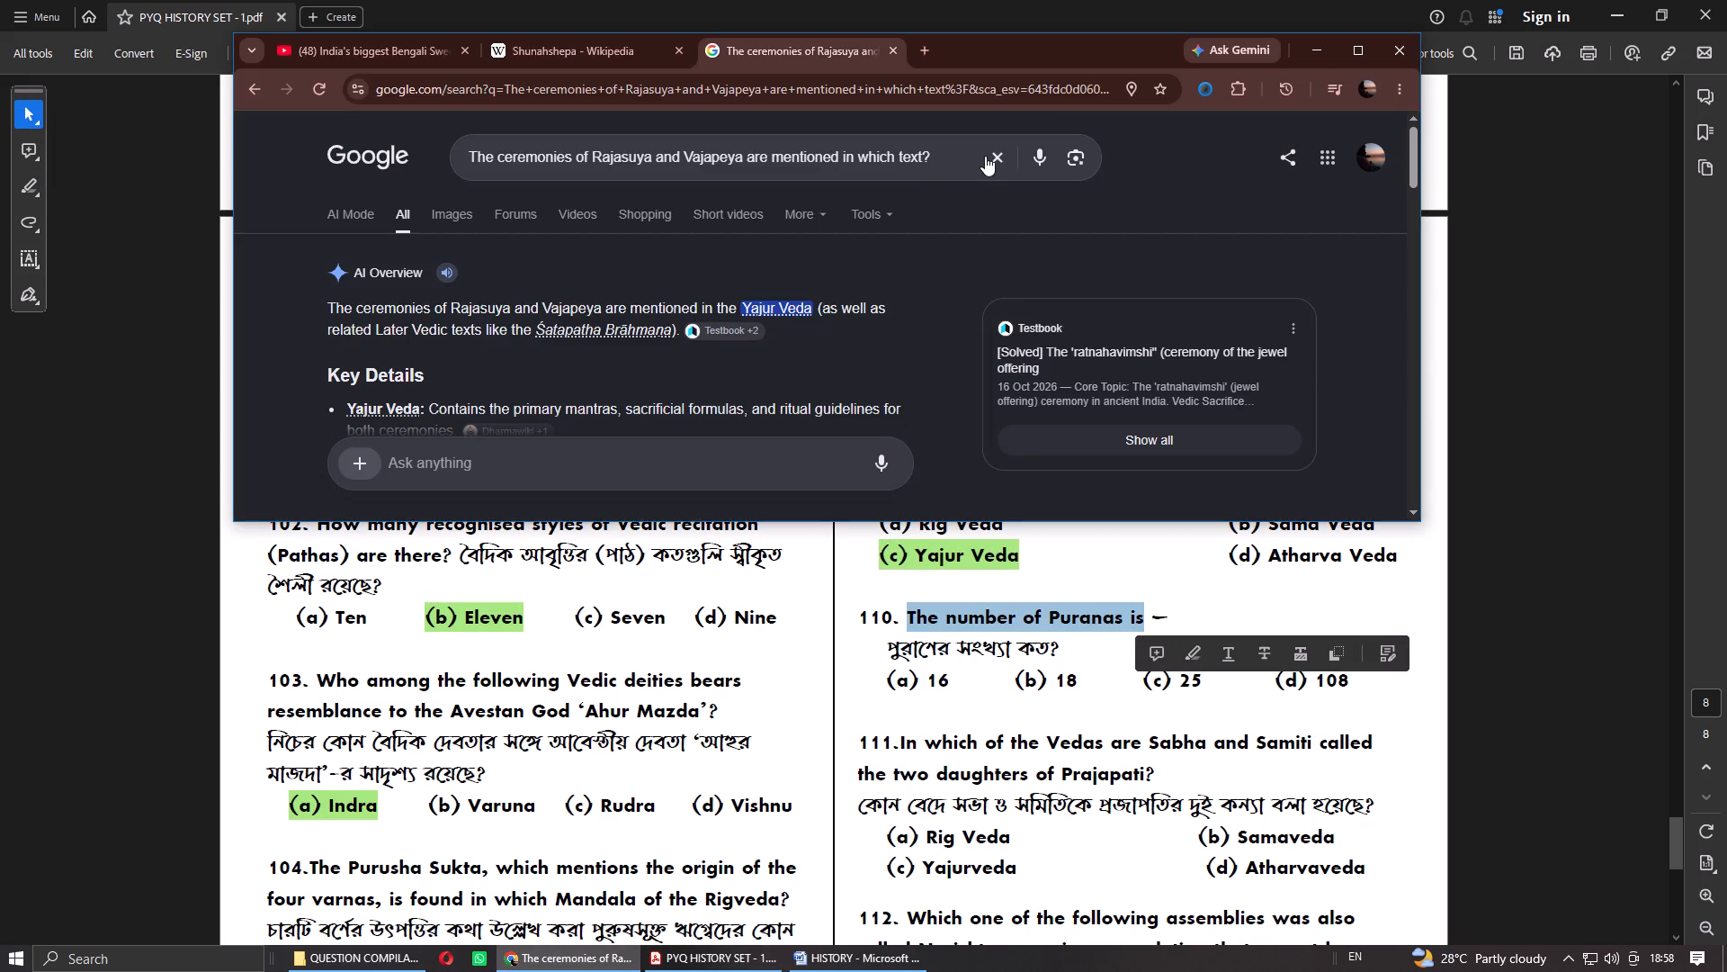
click(996, 158)
key(ctrl+v)
key(Return)
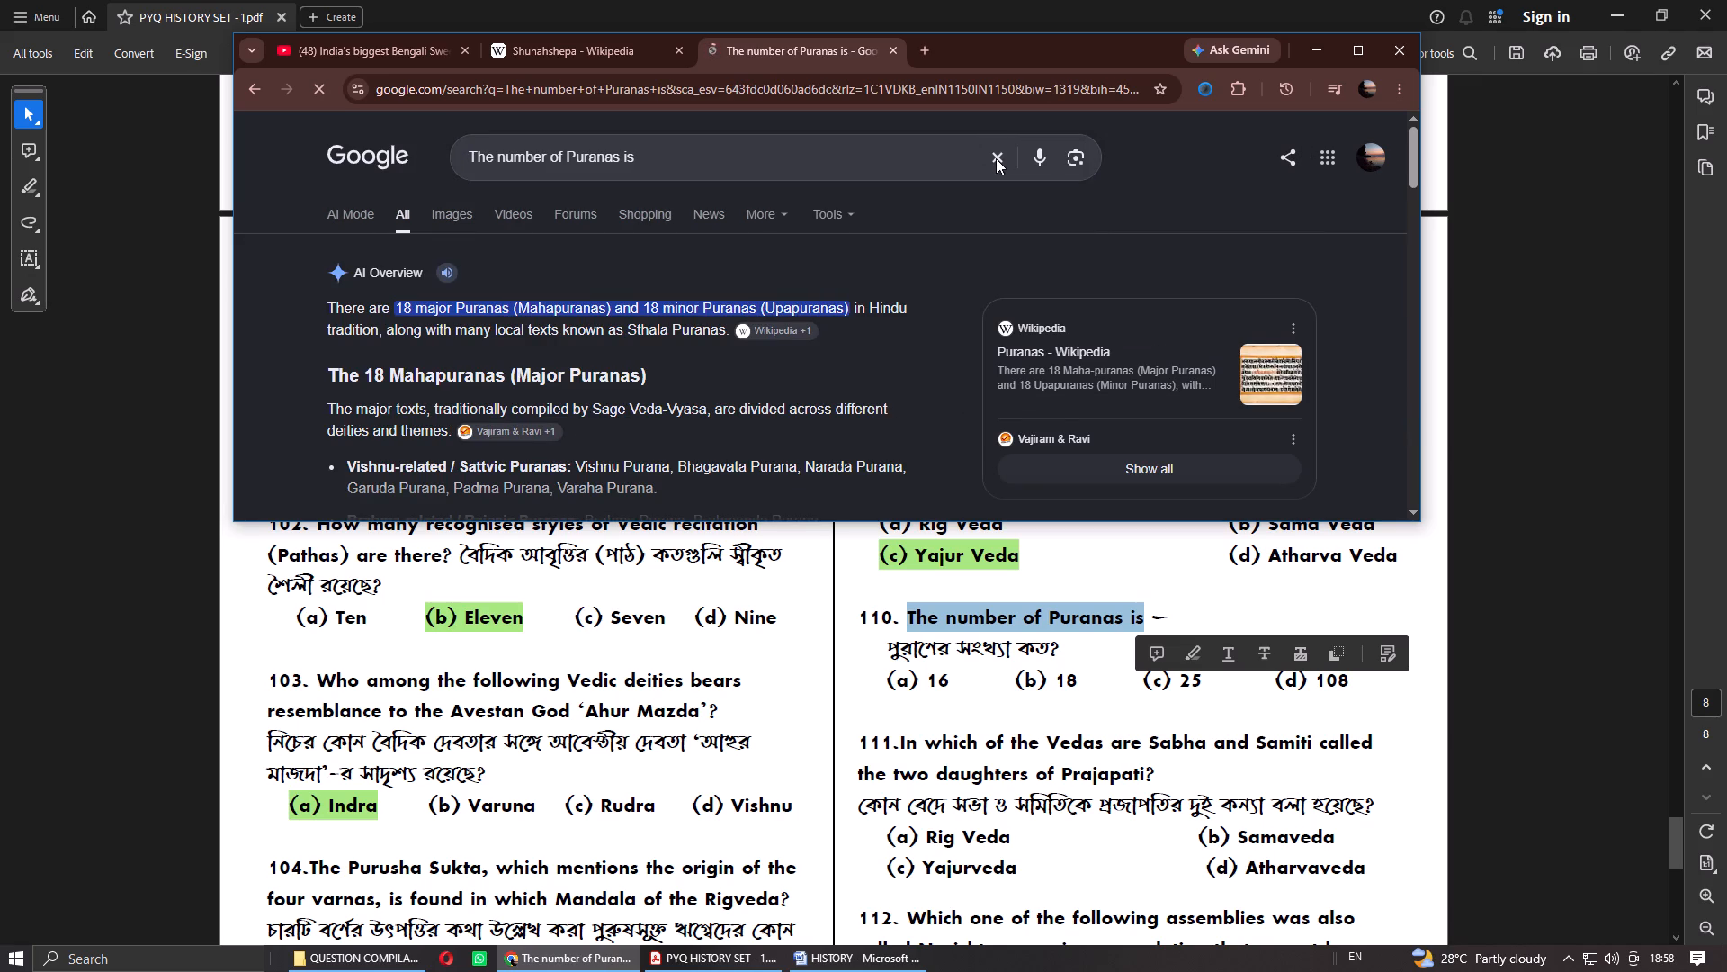
click(758, 971)
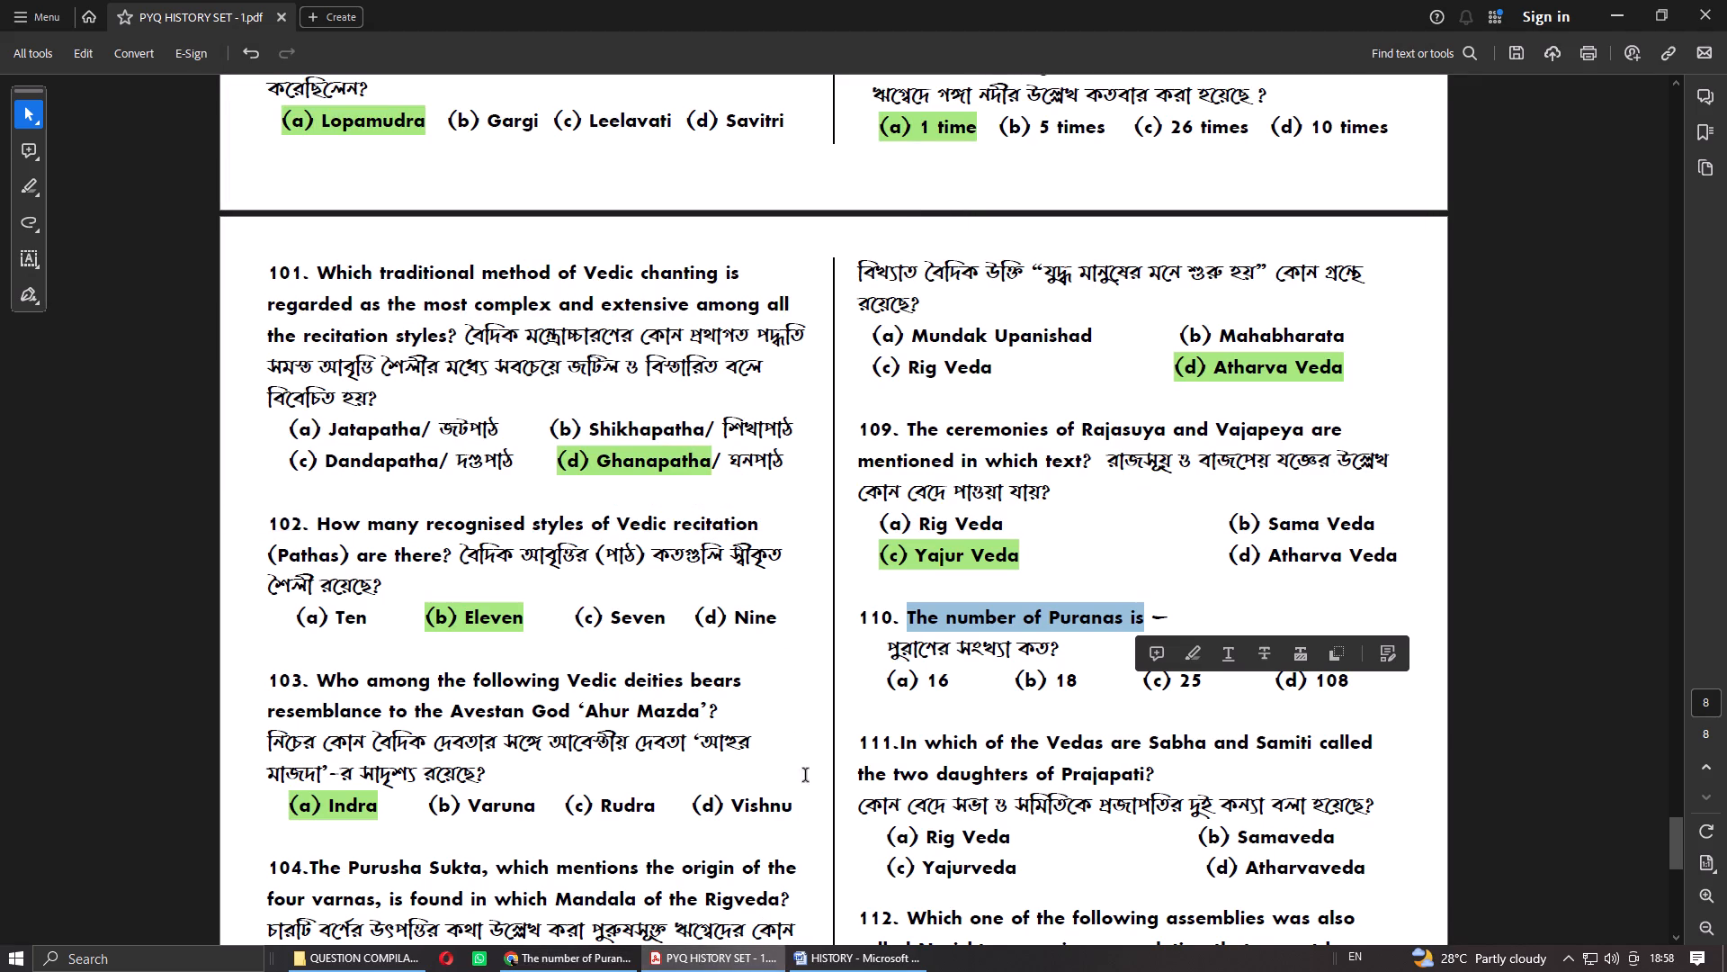
click(560, 971)
click(742, 971)
Switch to the HISTORY document and insert a table row under VEDIC CIVILIZATION, above the question about the 4 Vedas together with their Brahmanas.
click(857, 971)
scroll(608, 544, up, 4)
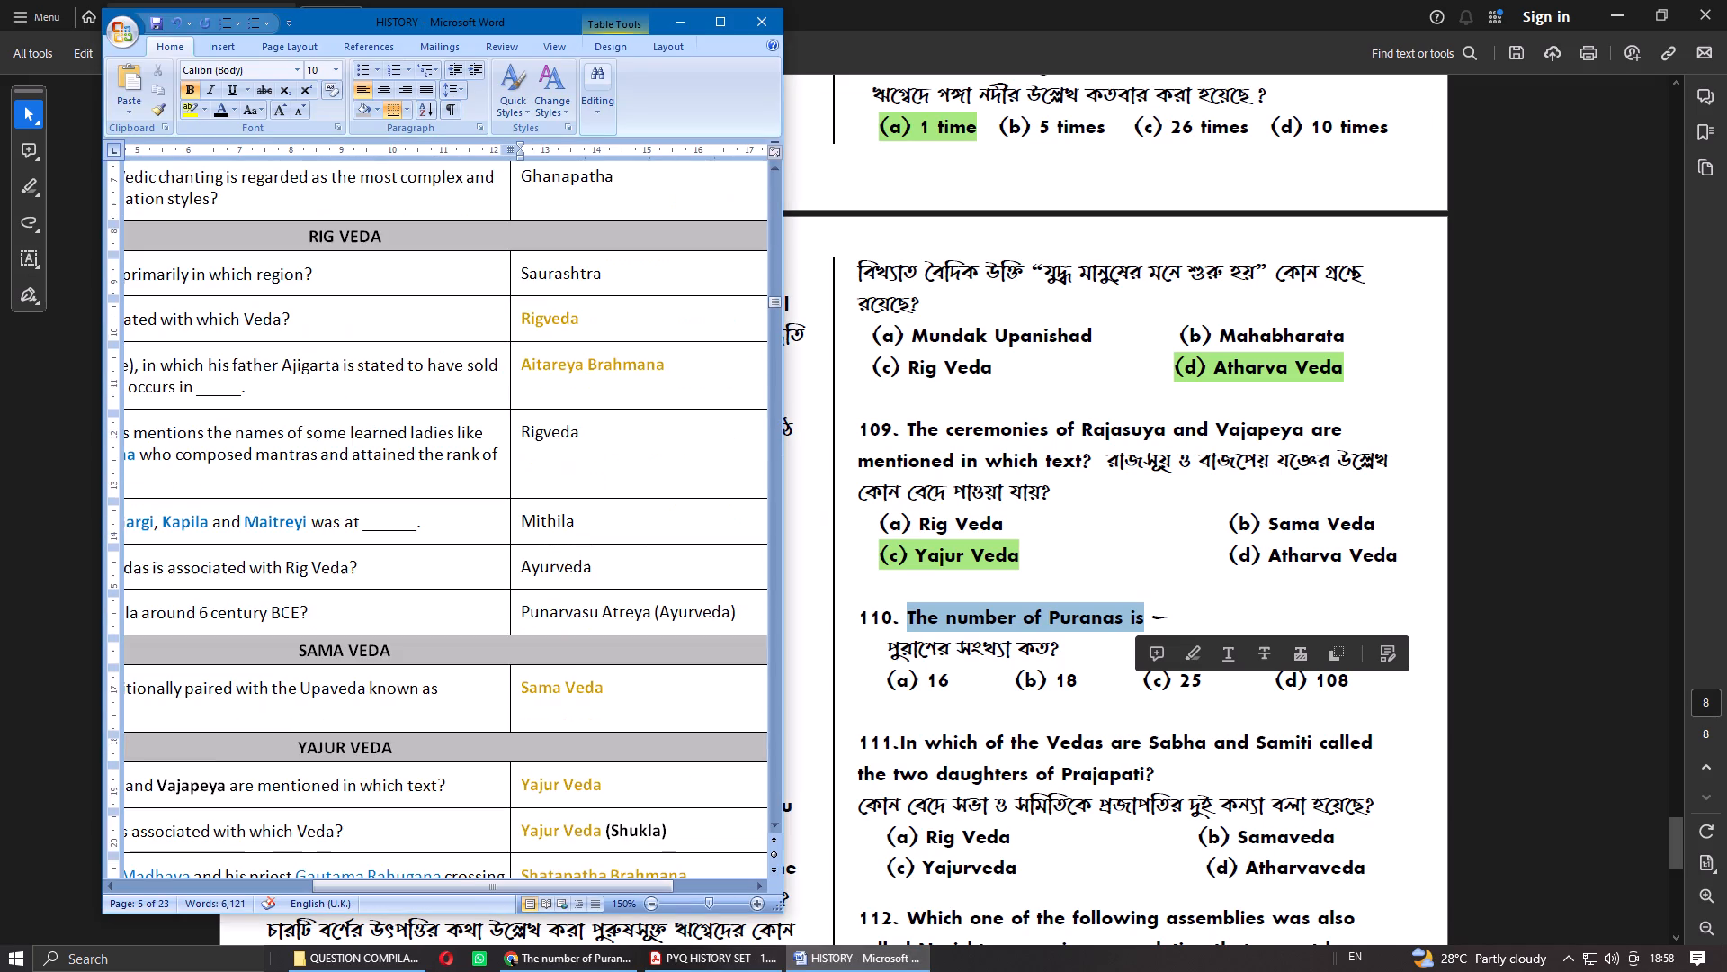
scroll(607, 544, up, 2)
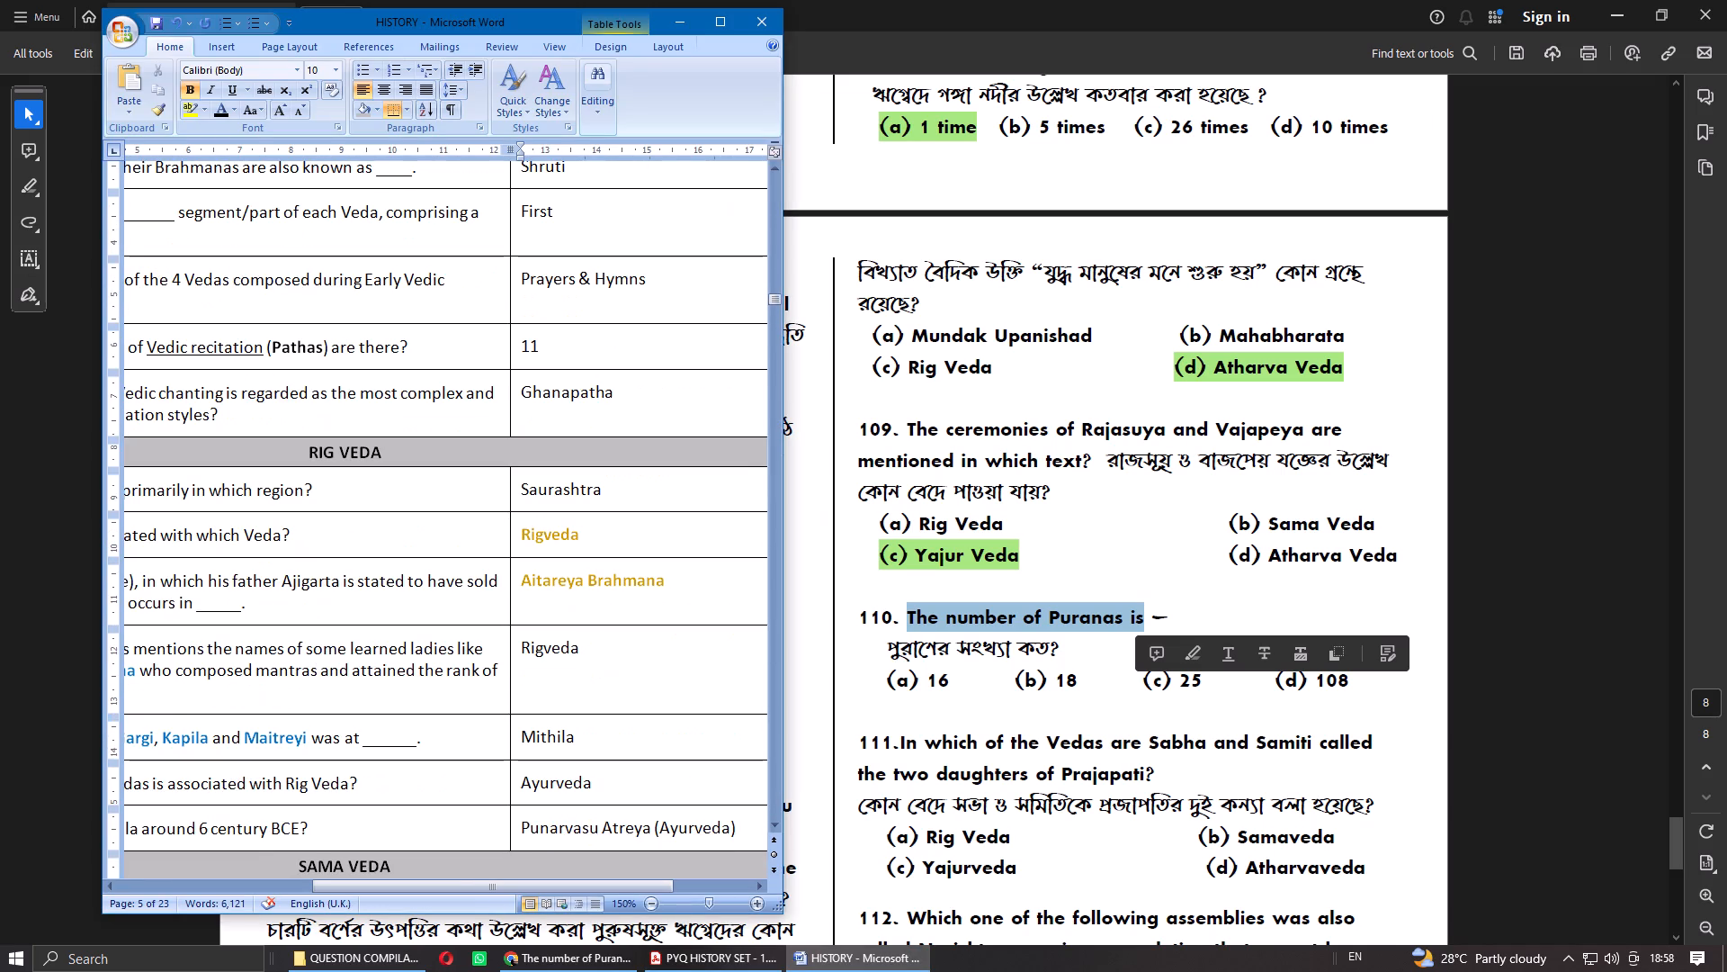
scroll(525, 409, up, 1)
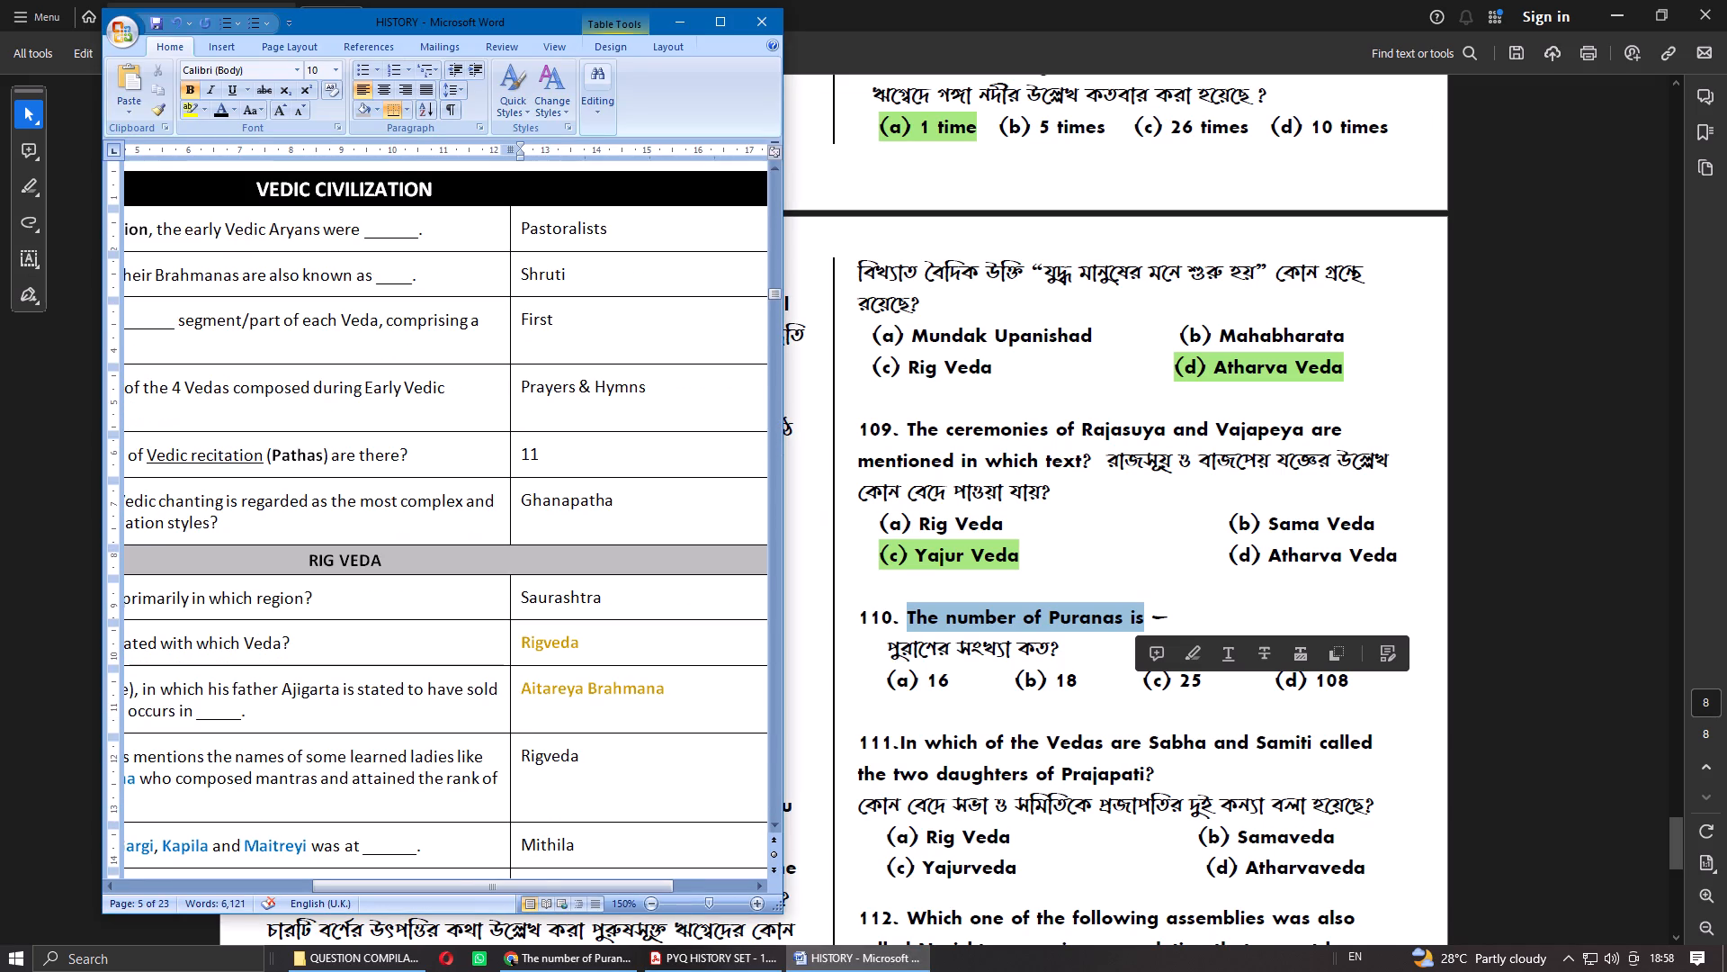
drag(539, 884, 377, 868)
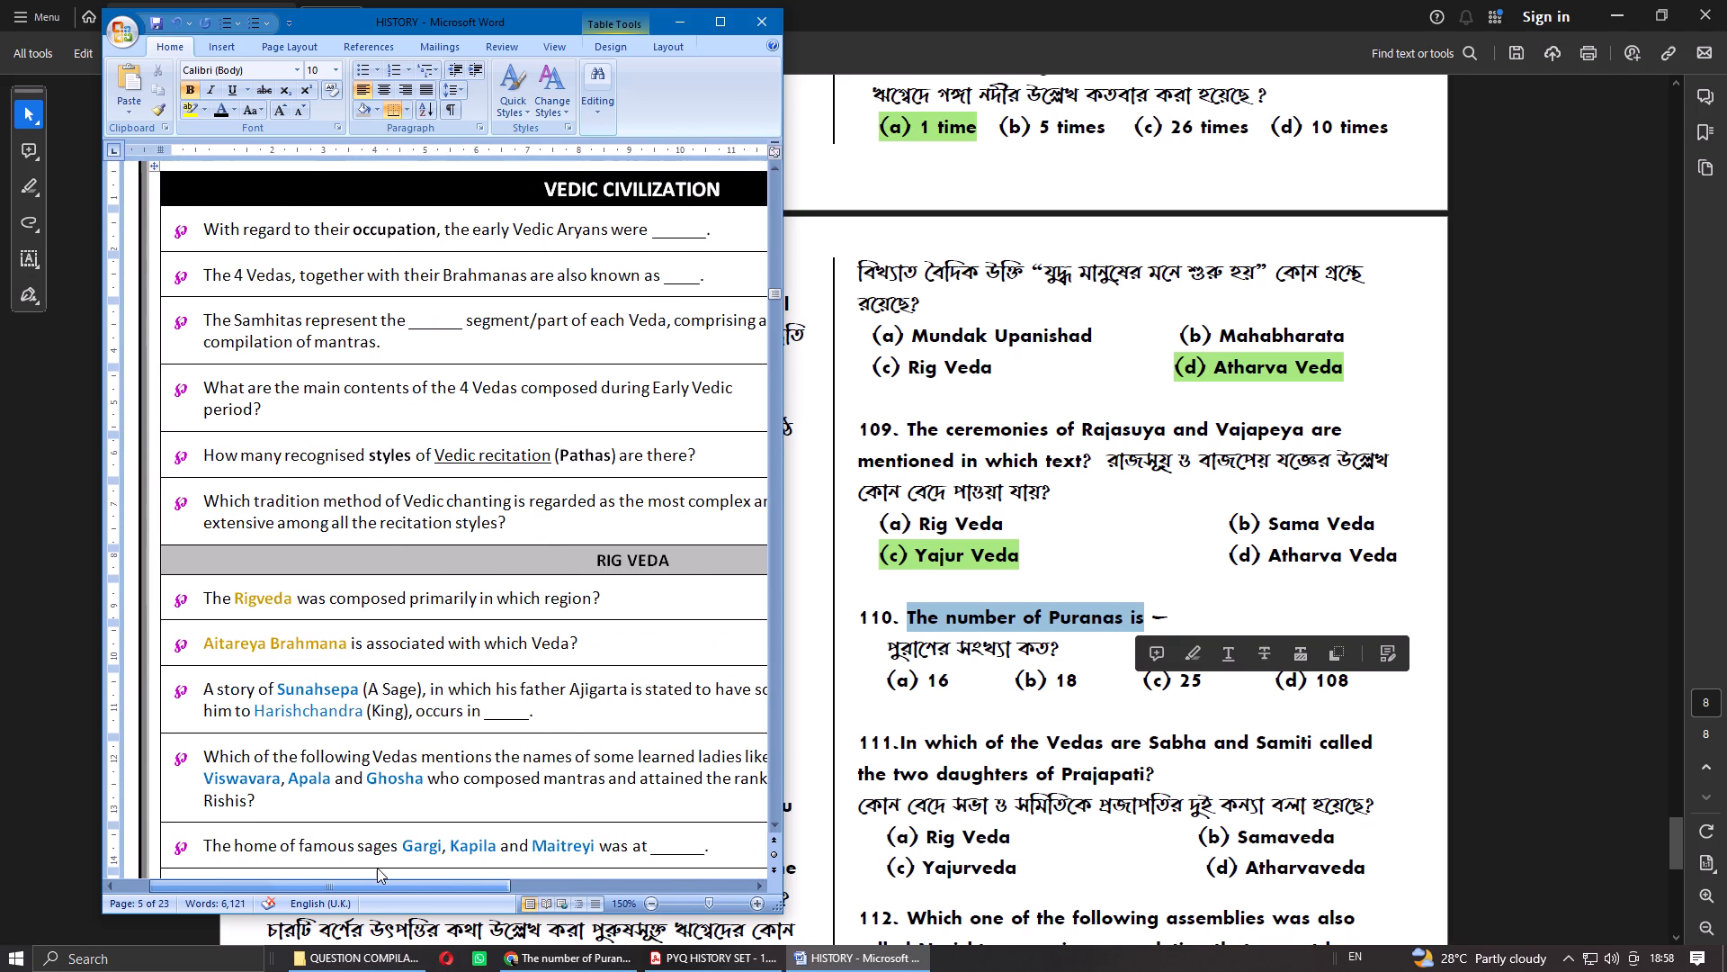
drag(377, 868, 413, 871)
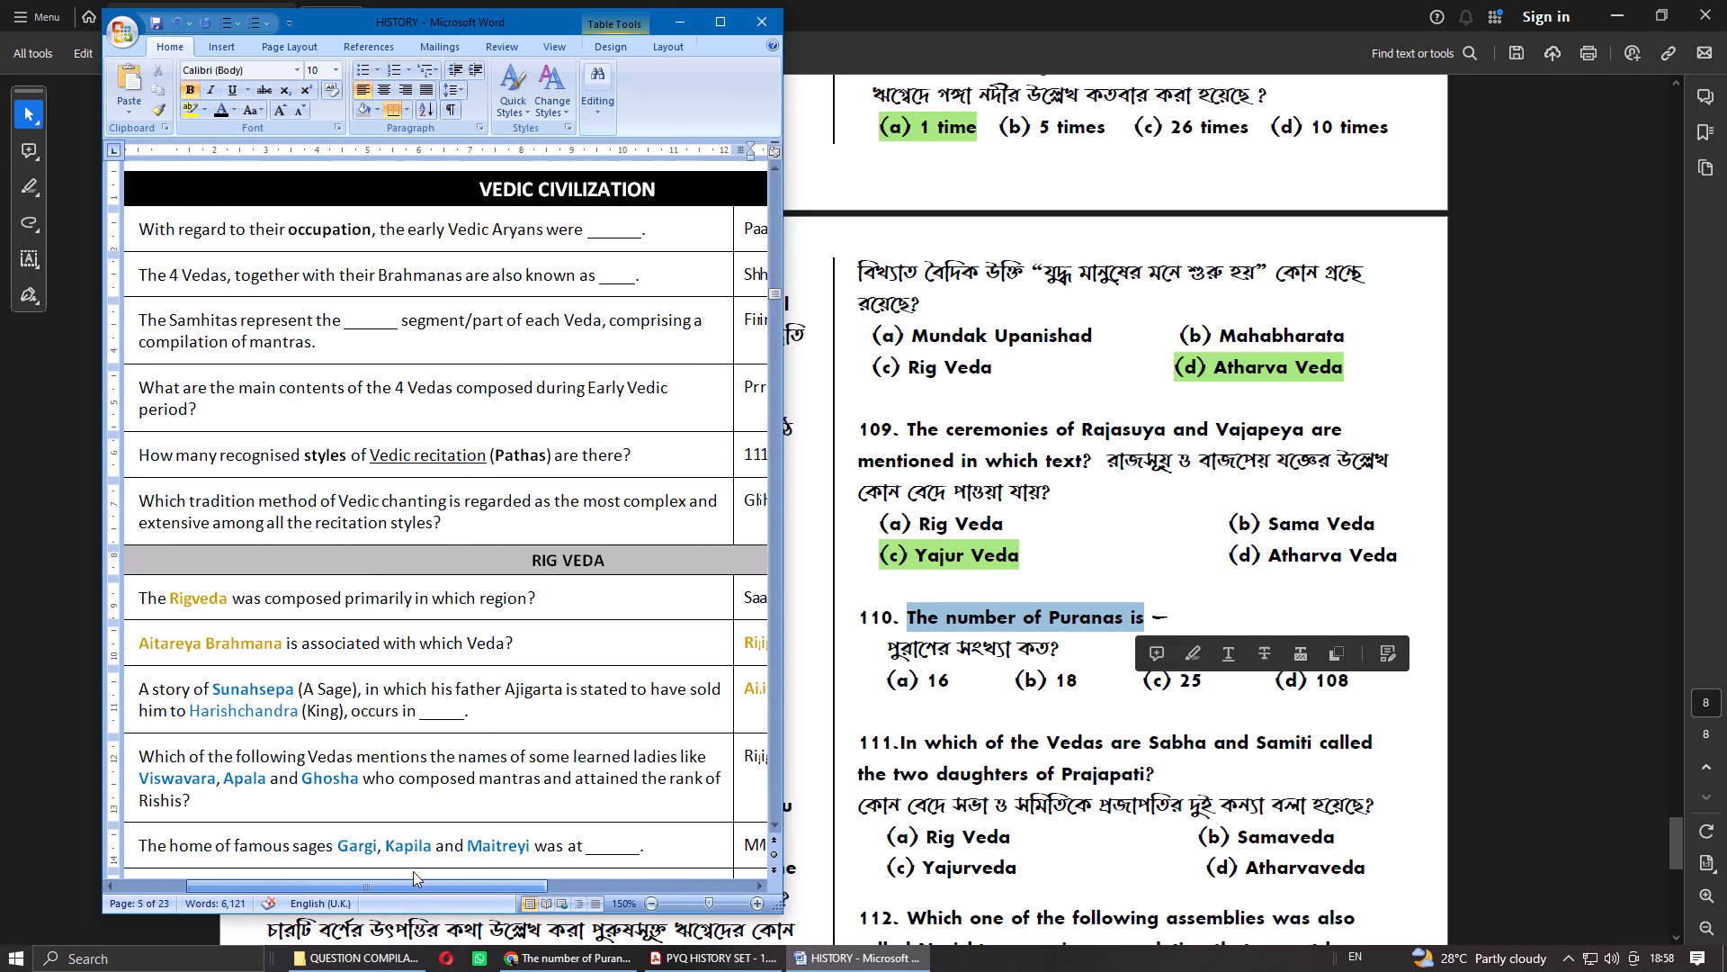
drag(413, 871, 409, 874)
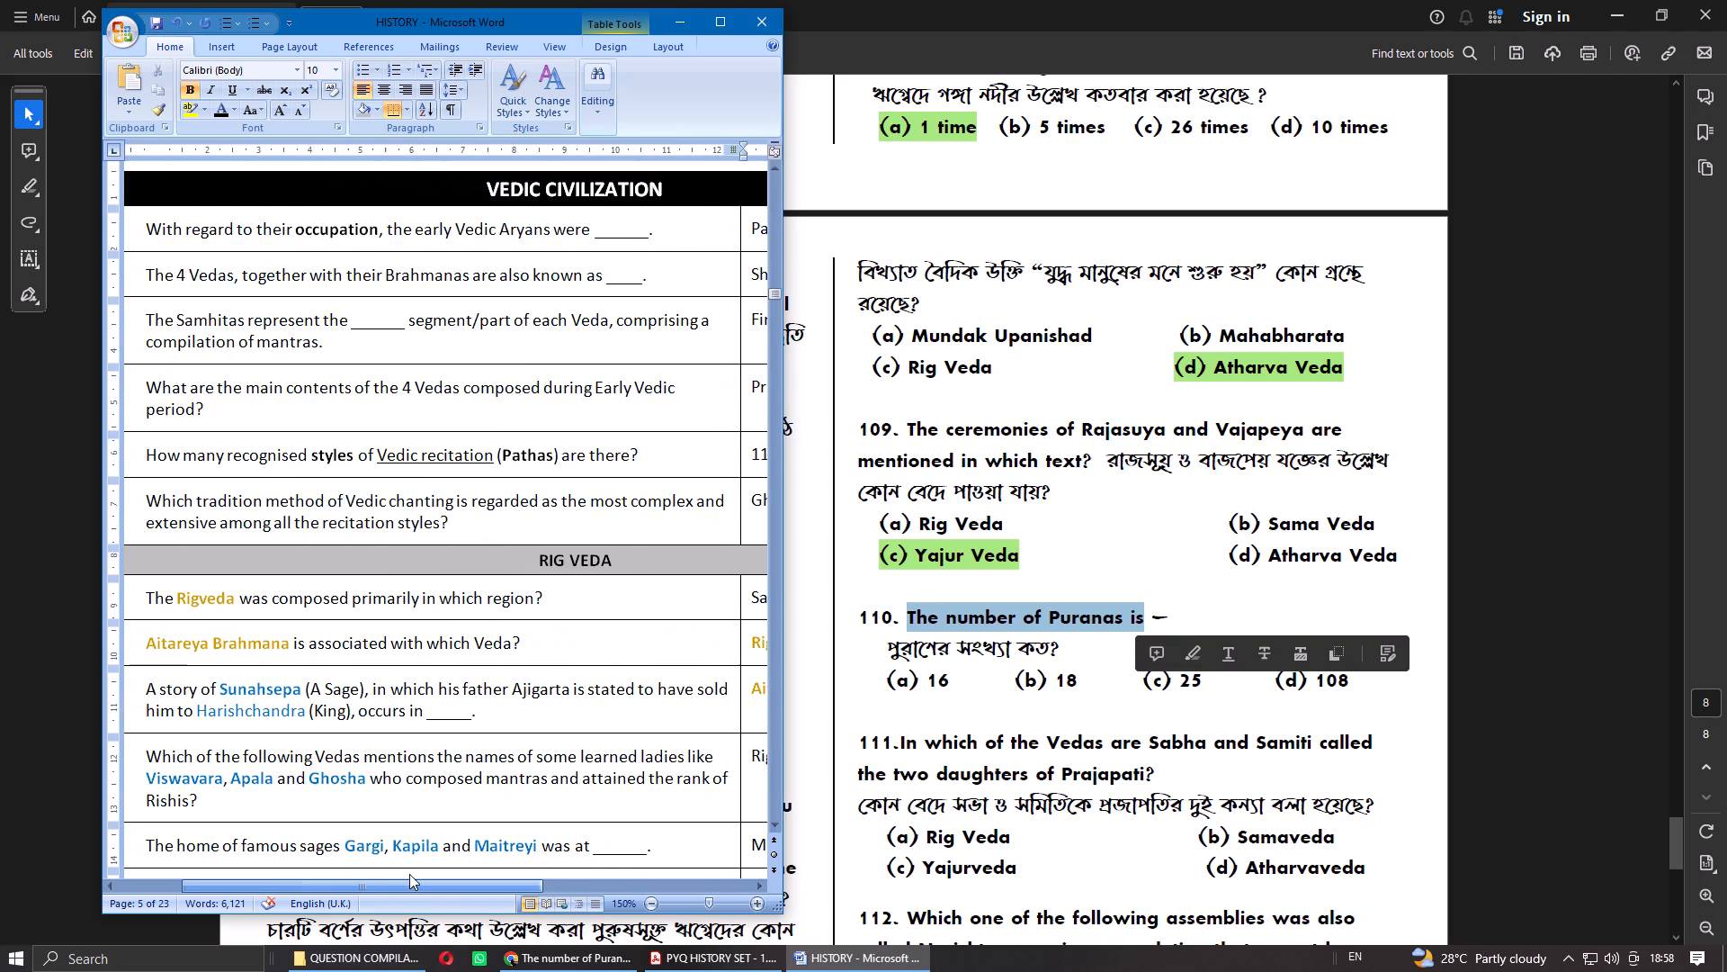
drag(409, 874, 453, 876)
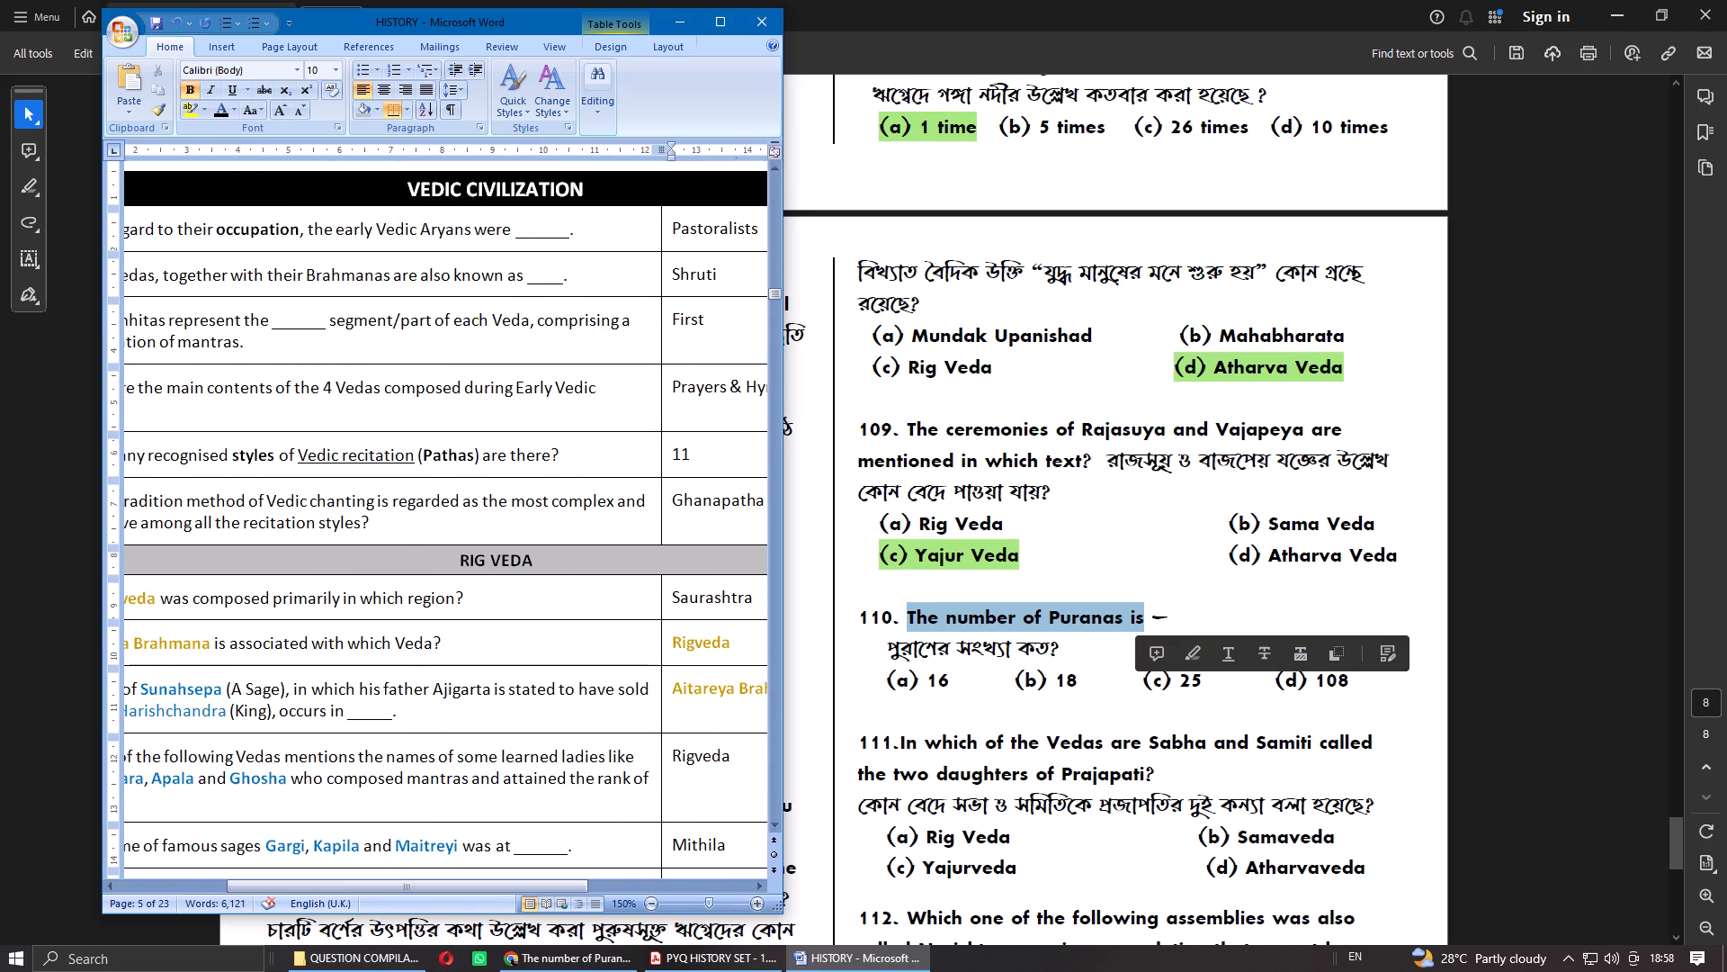
right_click(582, 271)
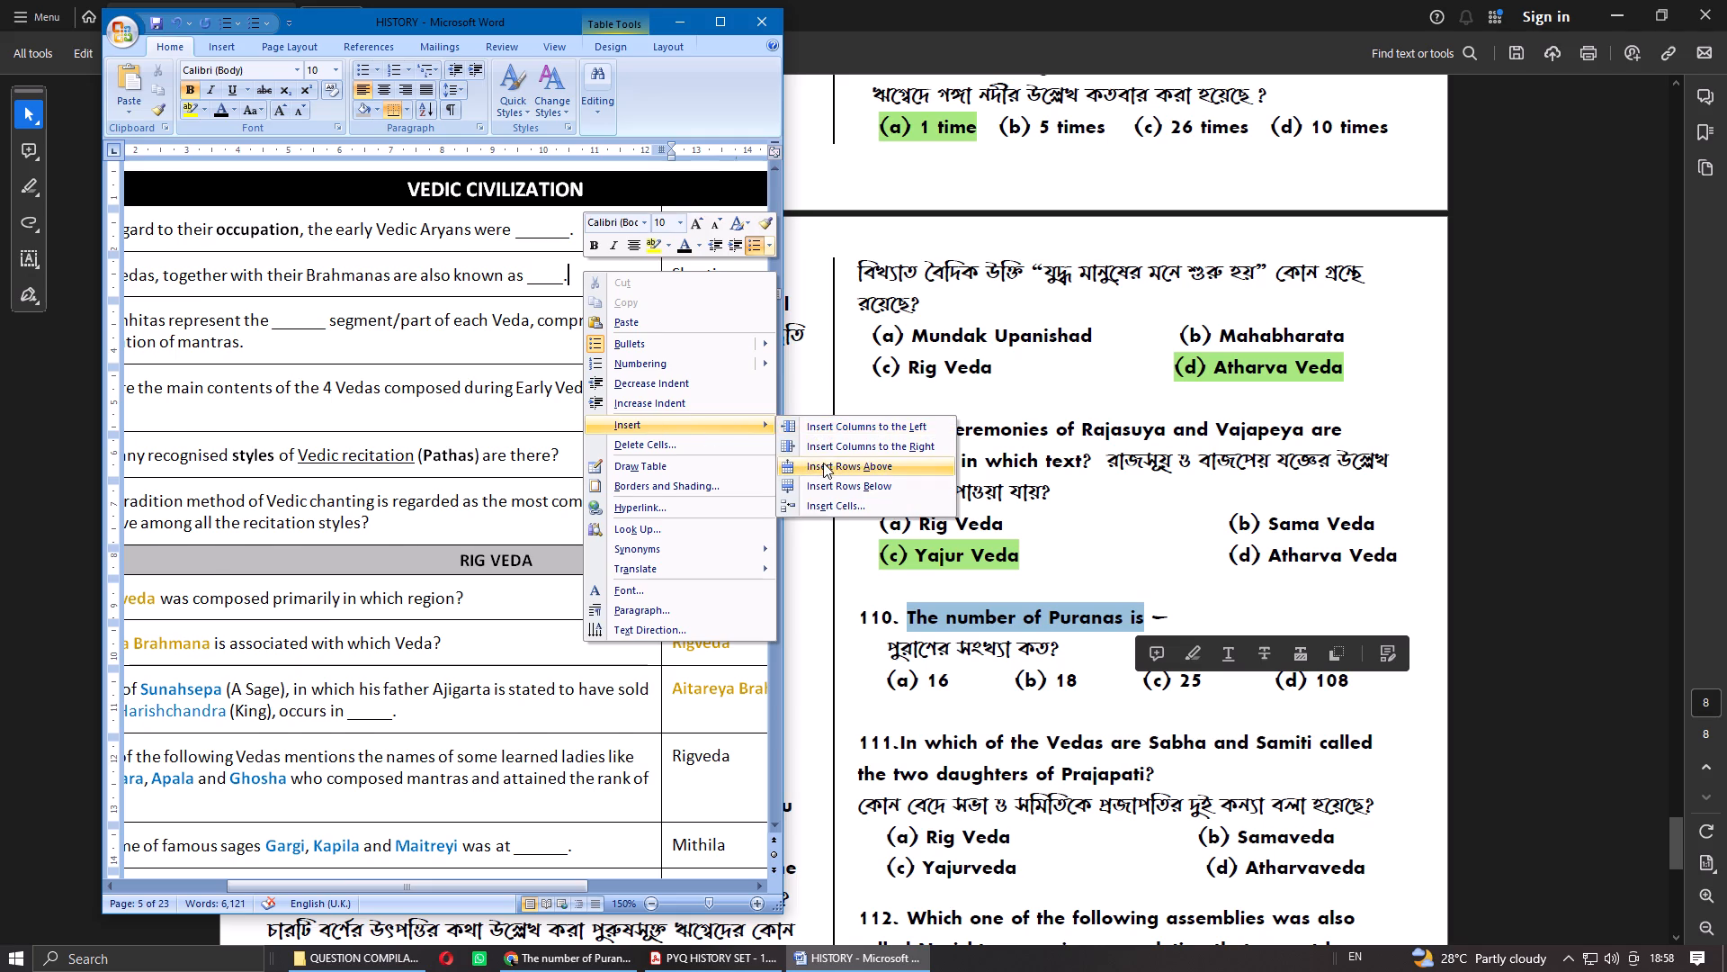
click(823, 463)
click(447, 277)
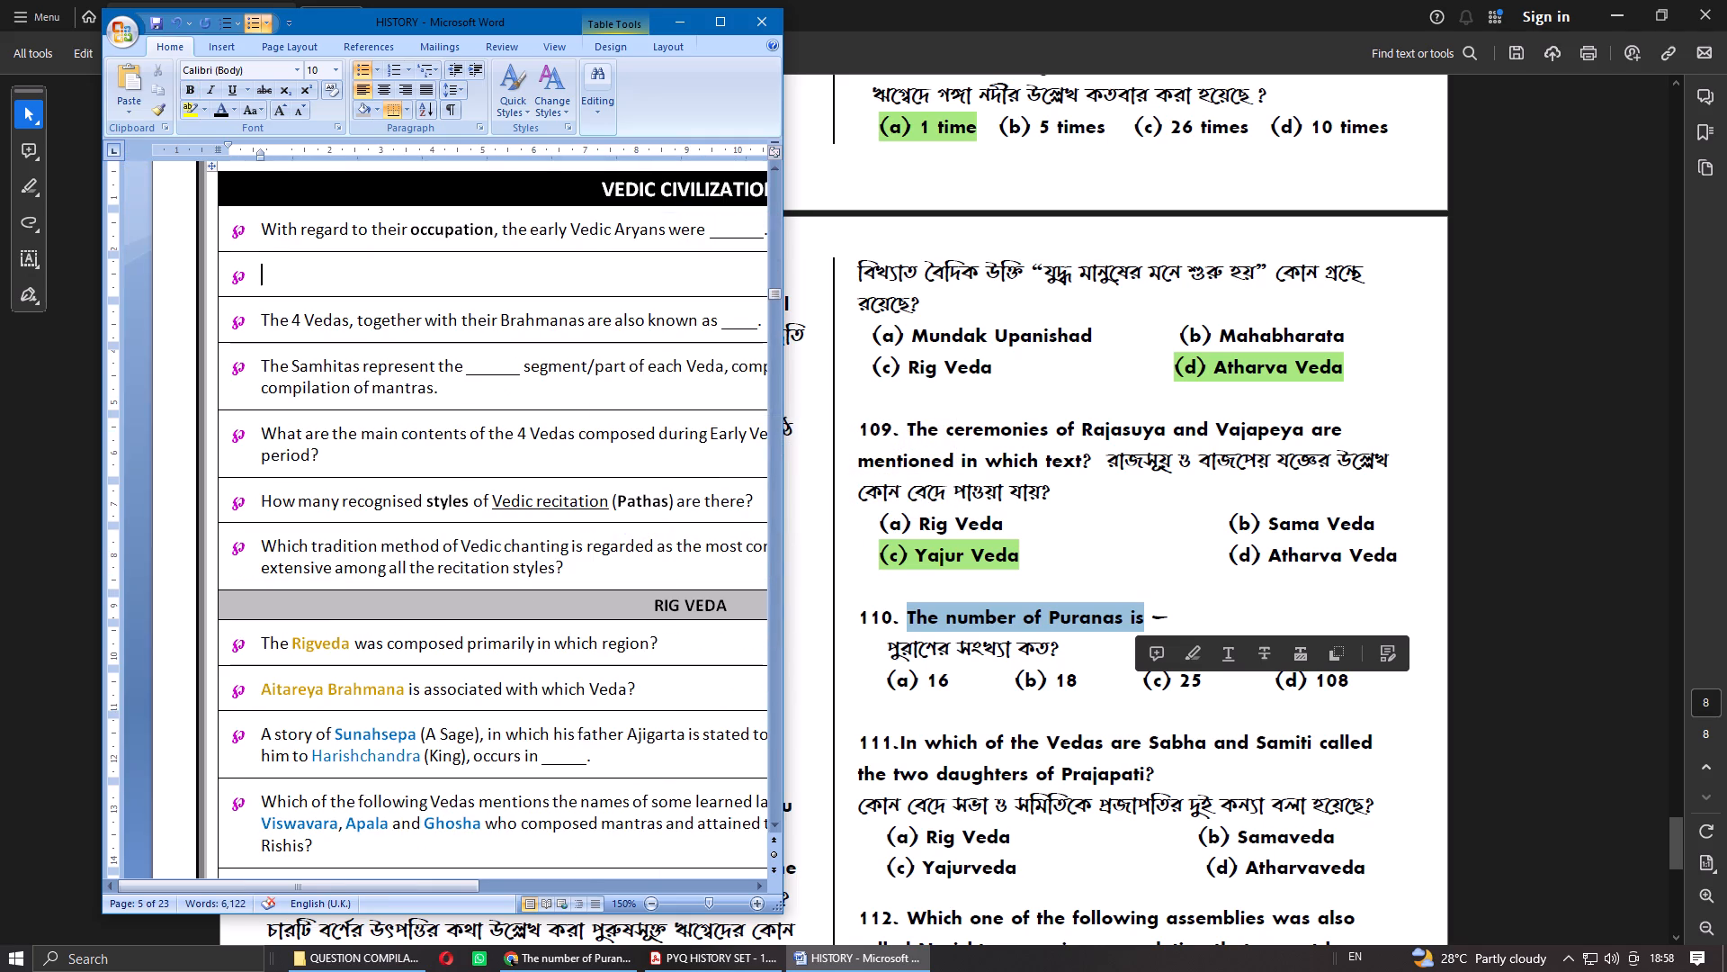
Fill the new row with the question "The number of Purana is _____." and the answer "18".
text(the number of Puraj)
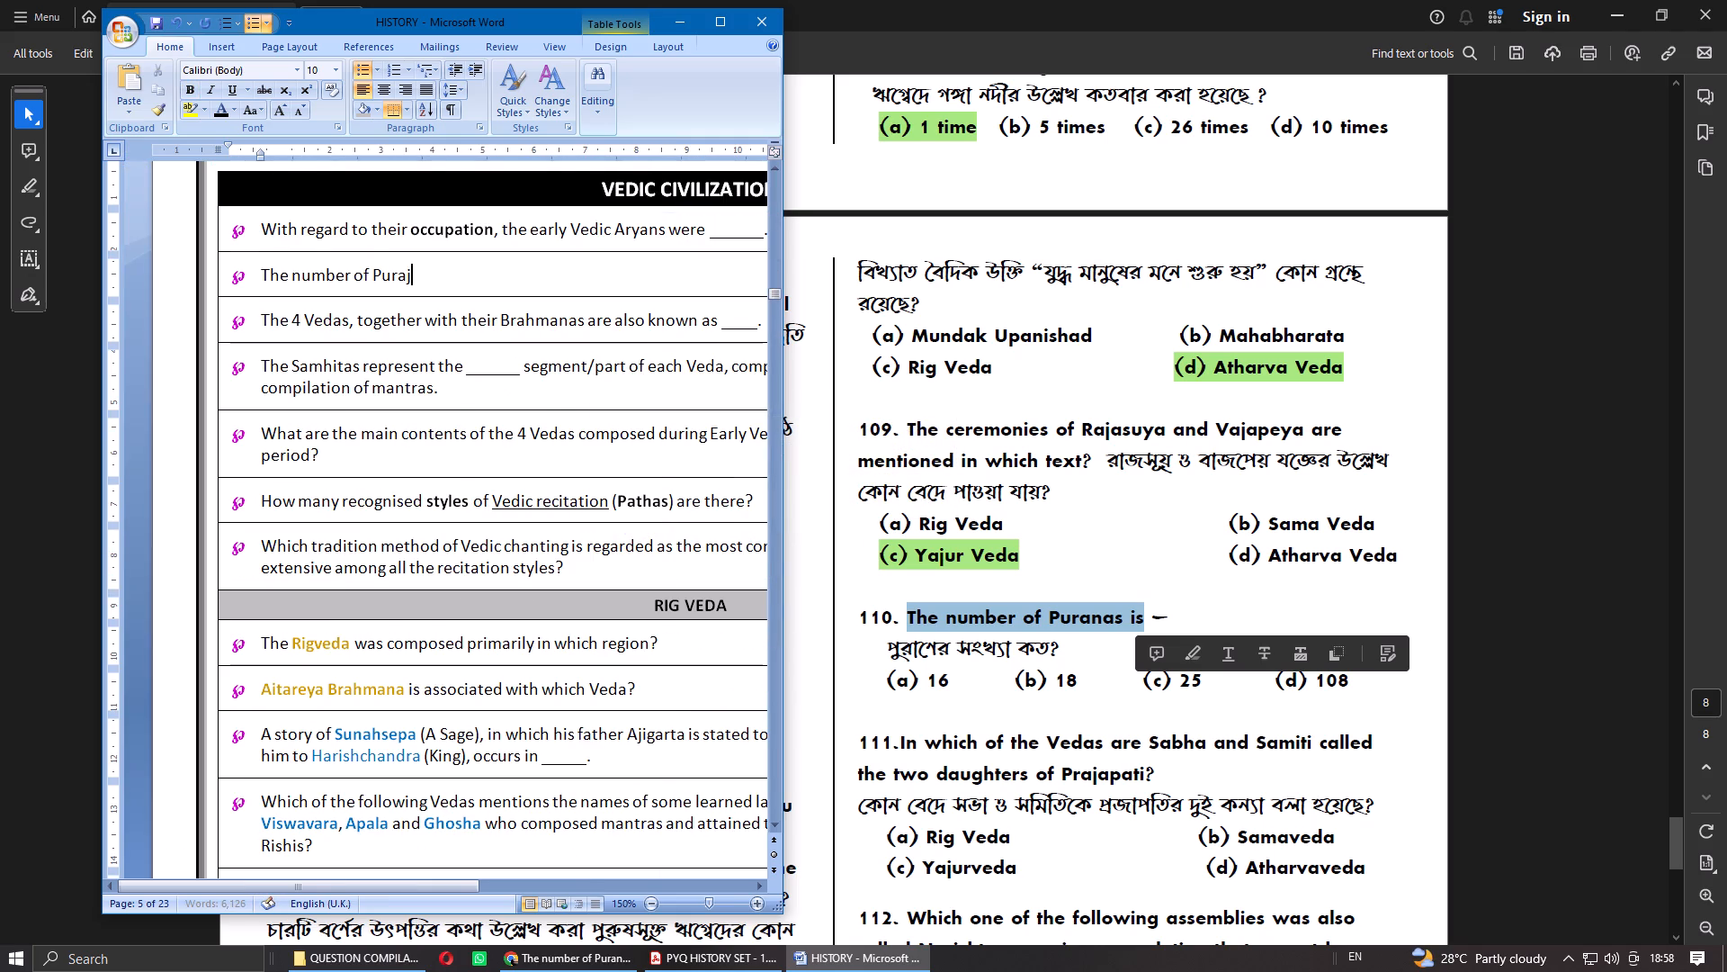
key(BackSpace)
text(na is)
key(space)
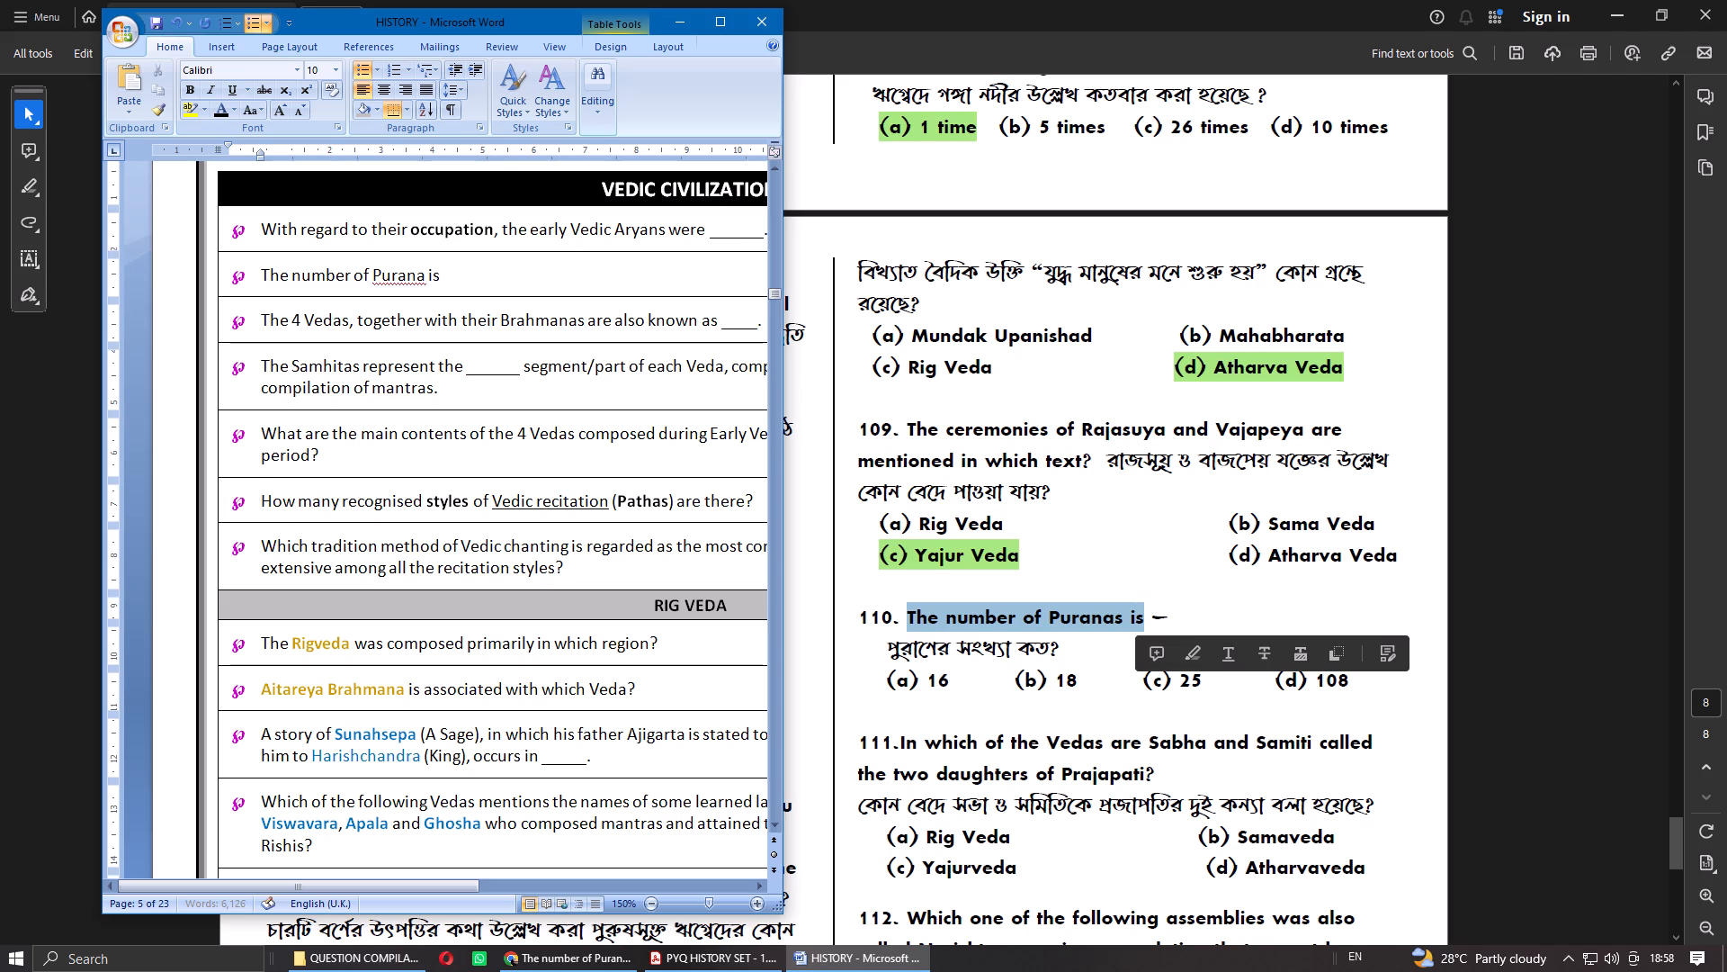
text(_____)
key(period)
key(Tab)
text(18)
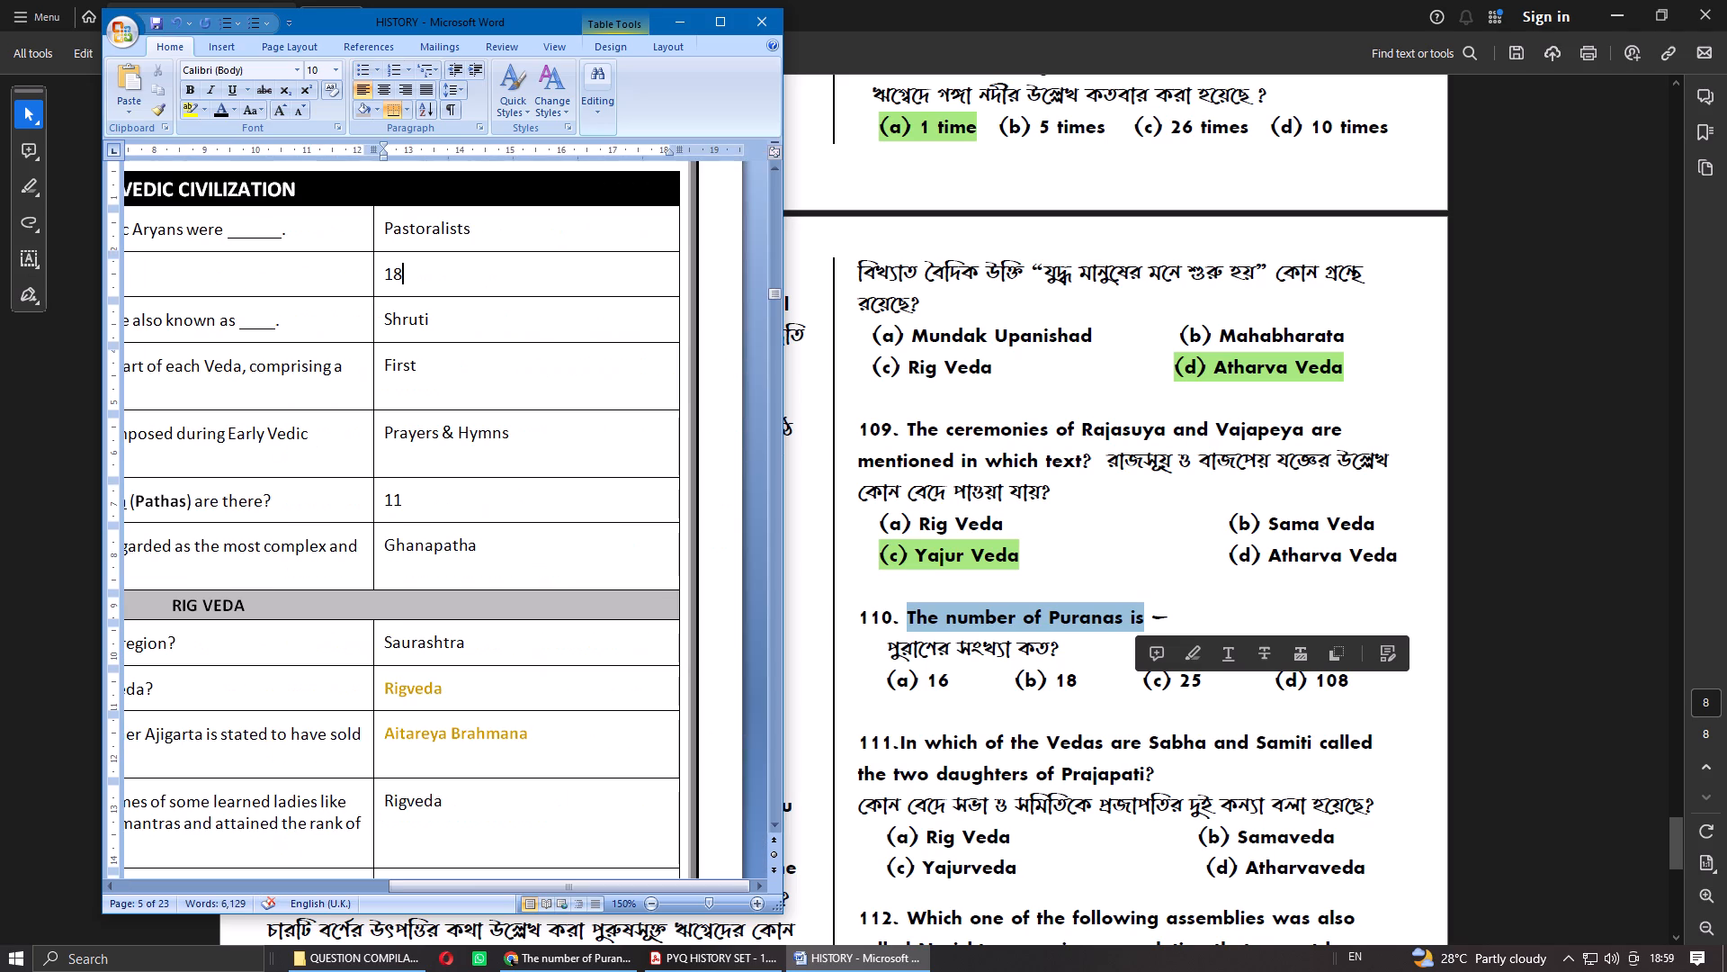
Make the word Purana in the new question bold and gold, and exclude it from spelling and grammar checking.
drag(476, 888, 296, 873)
double_click(232, 278)
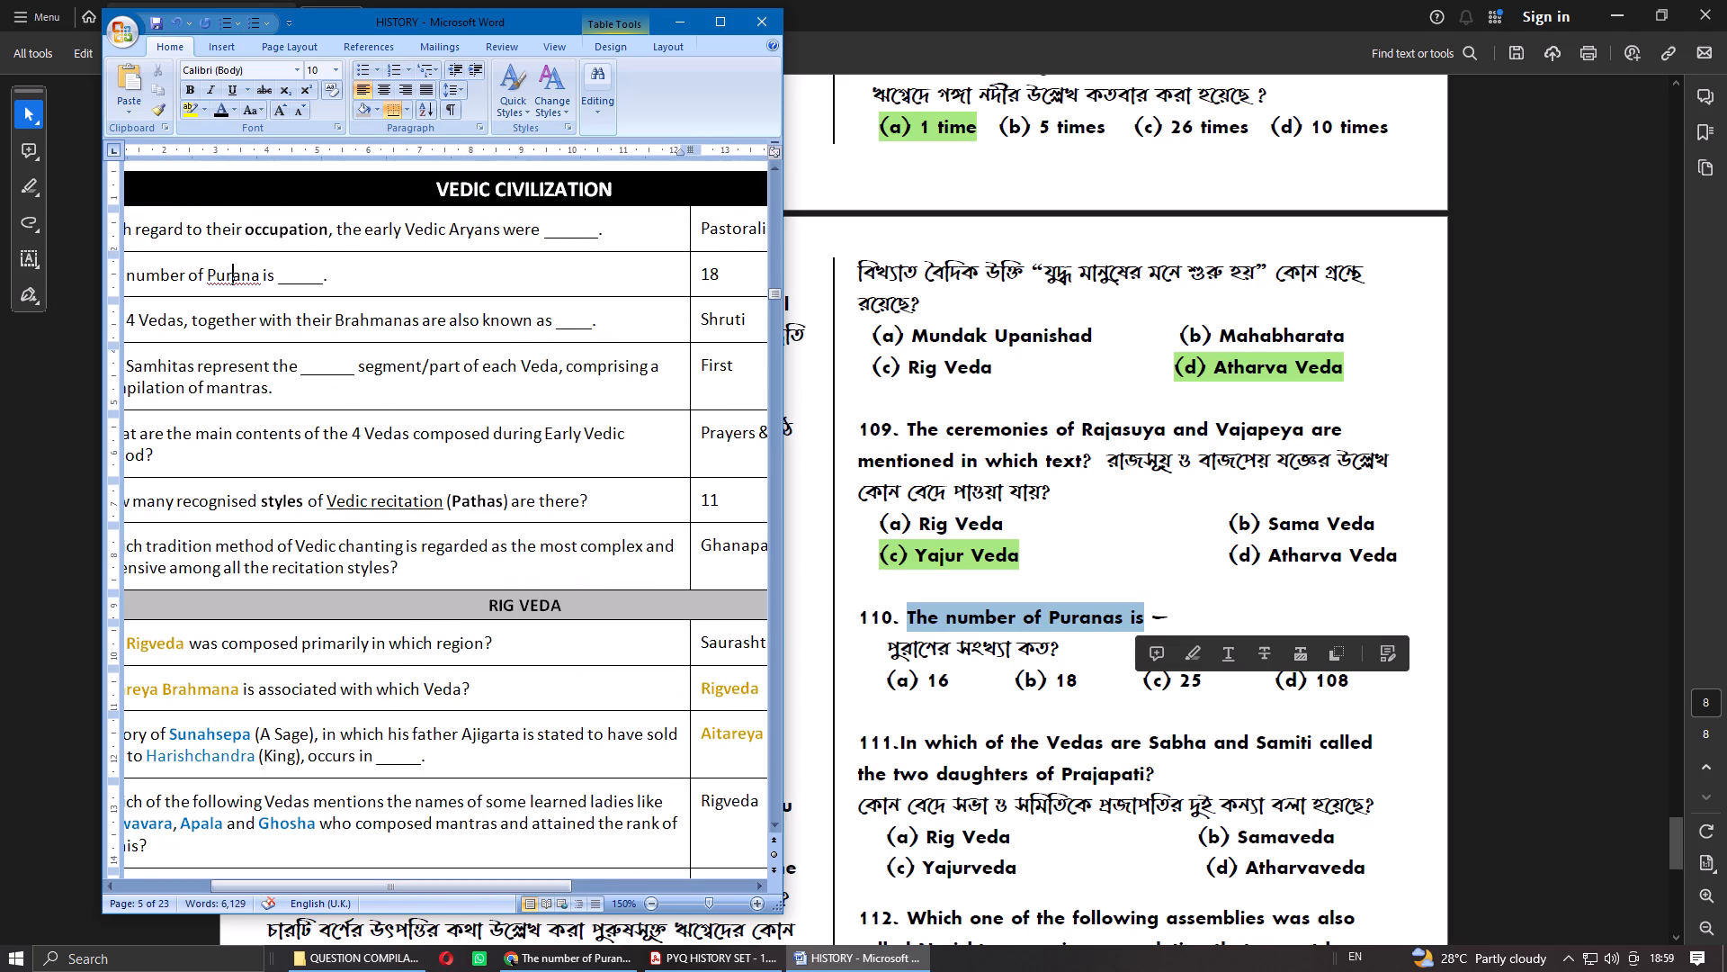
click(233, 108)
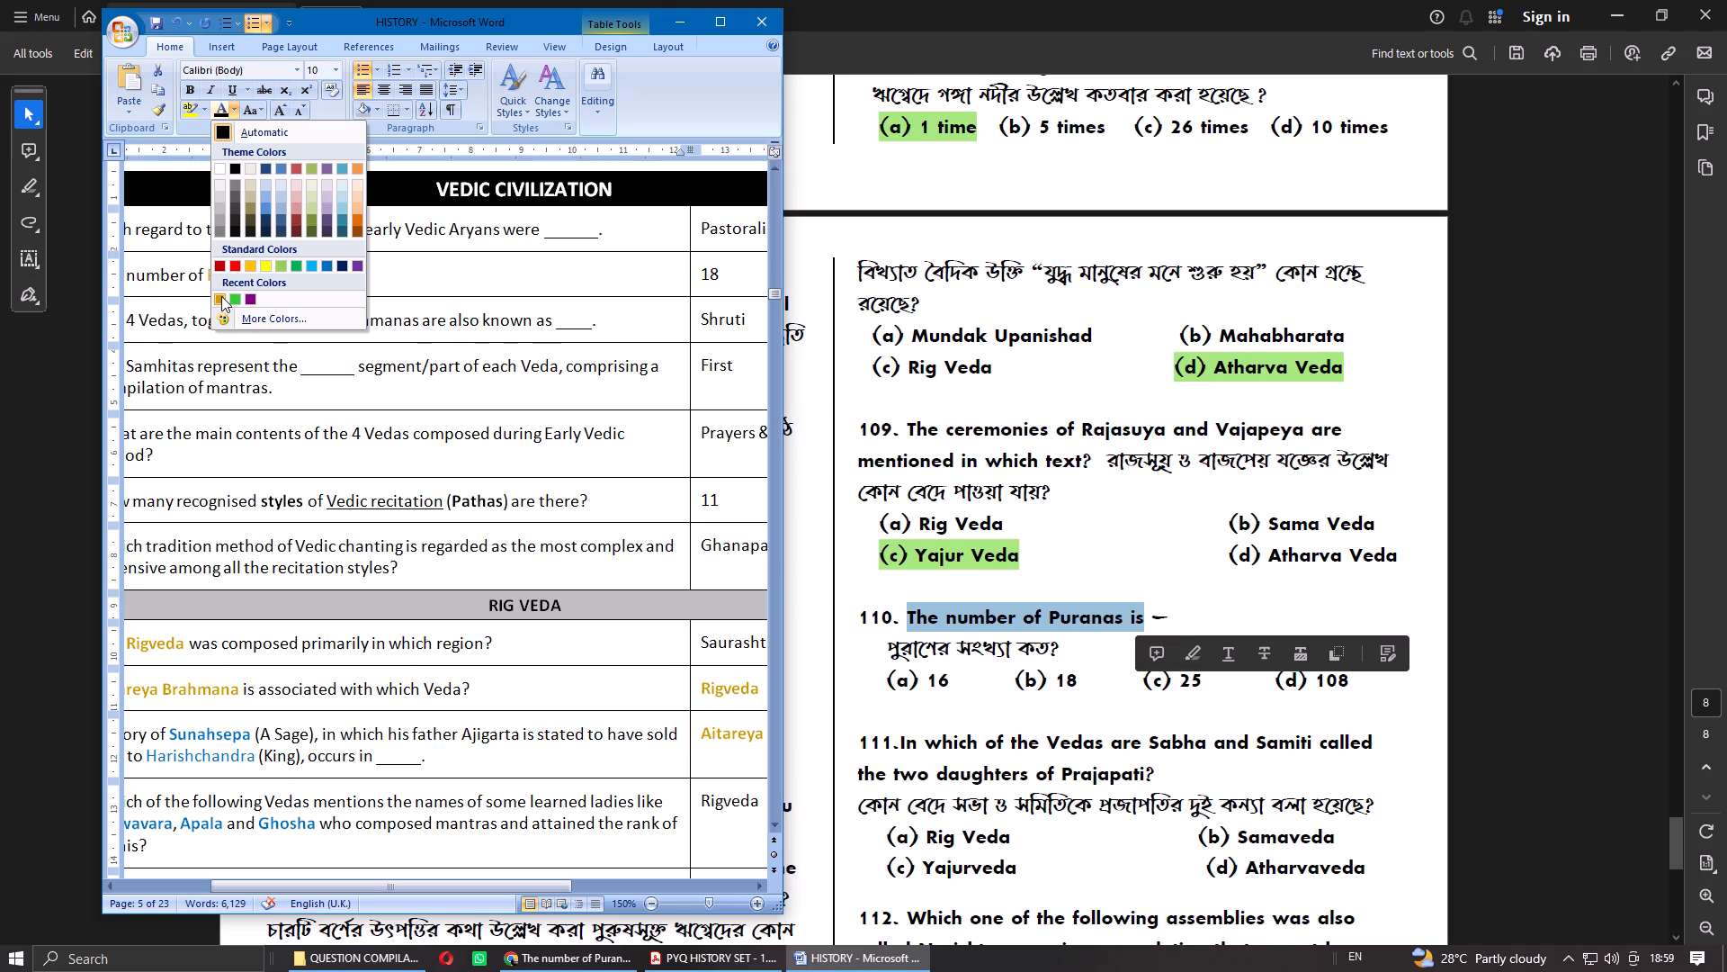
click(221, 296)
key(ctrl+b)
click(384, 276)
double_click(225, 275)
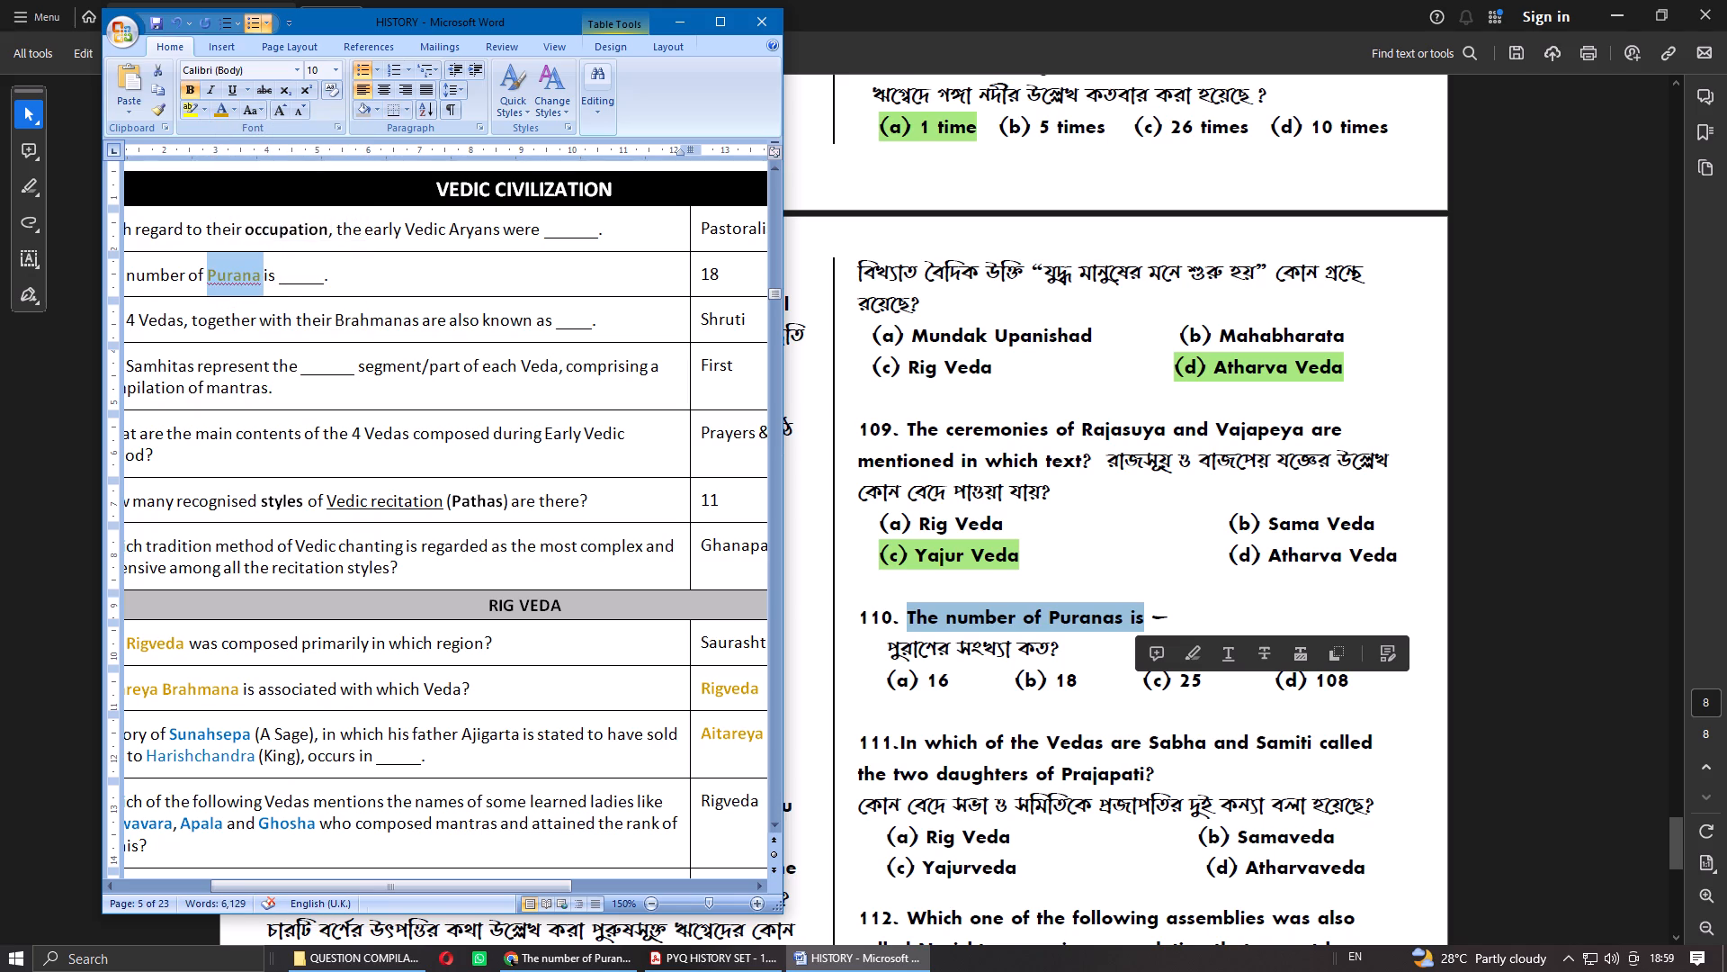
click(338, 895)
click(442, 521)
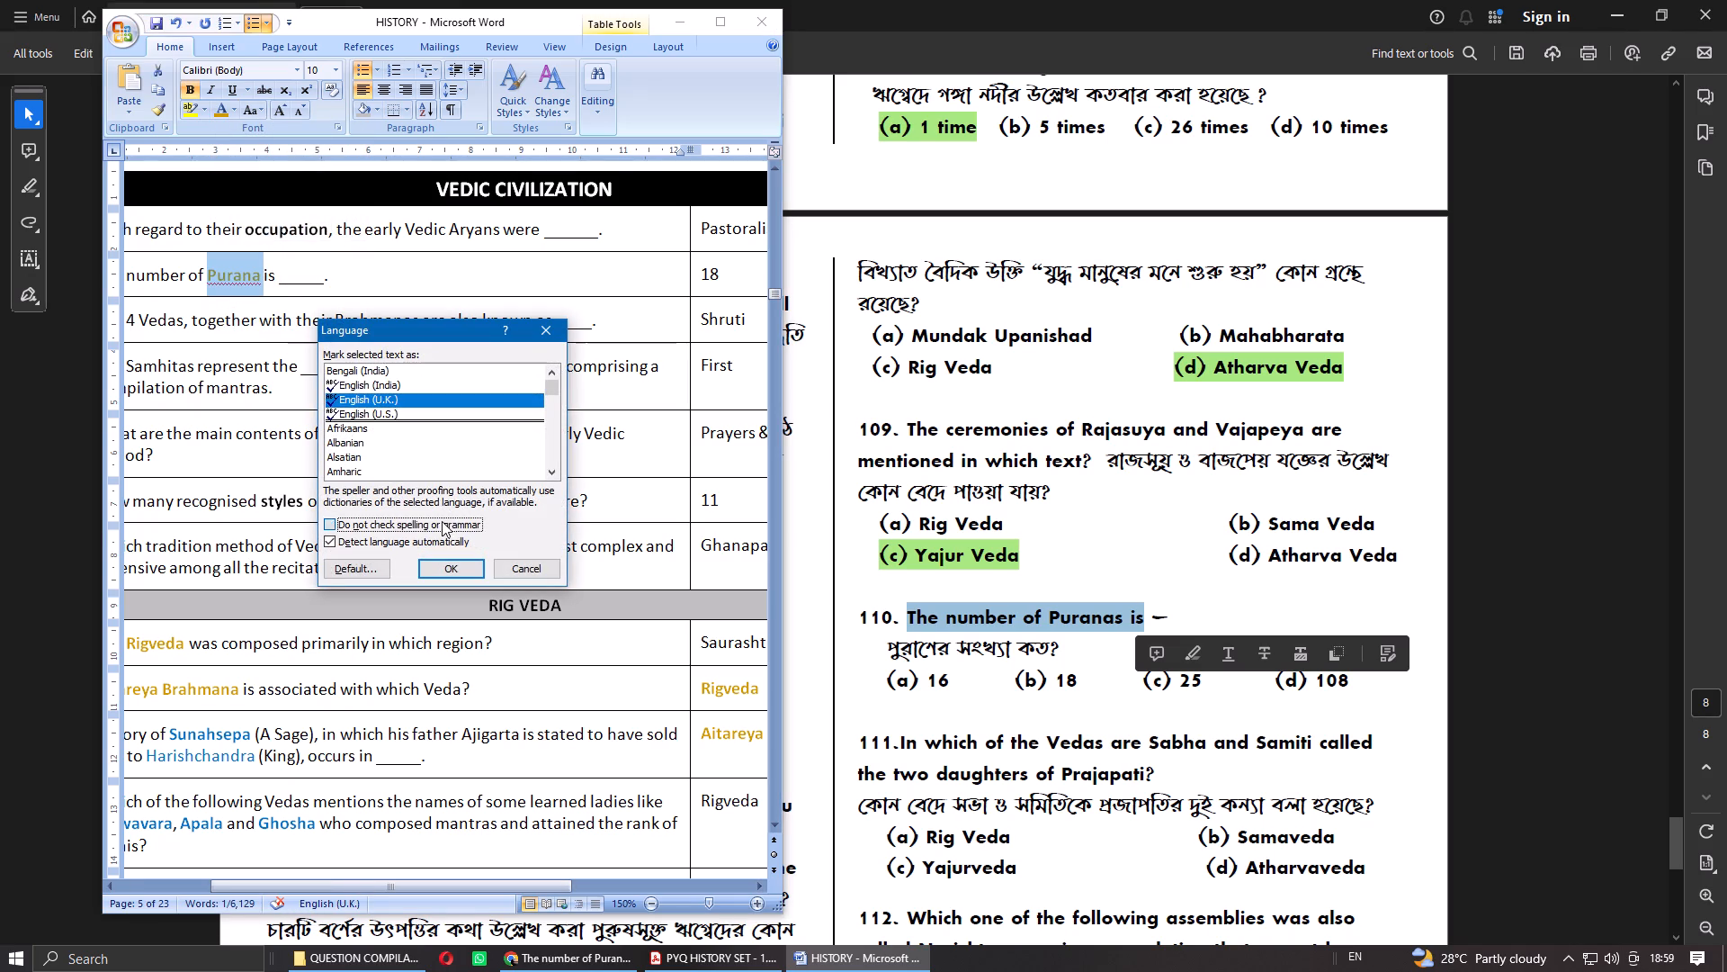
click(442, 563)
click(564, 378)
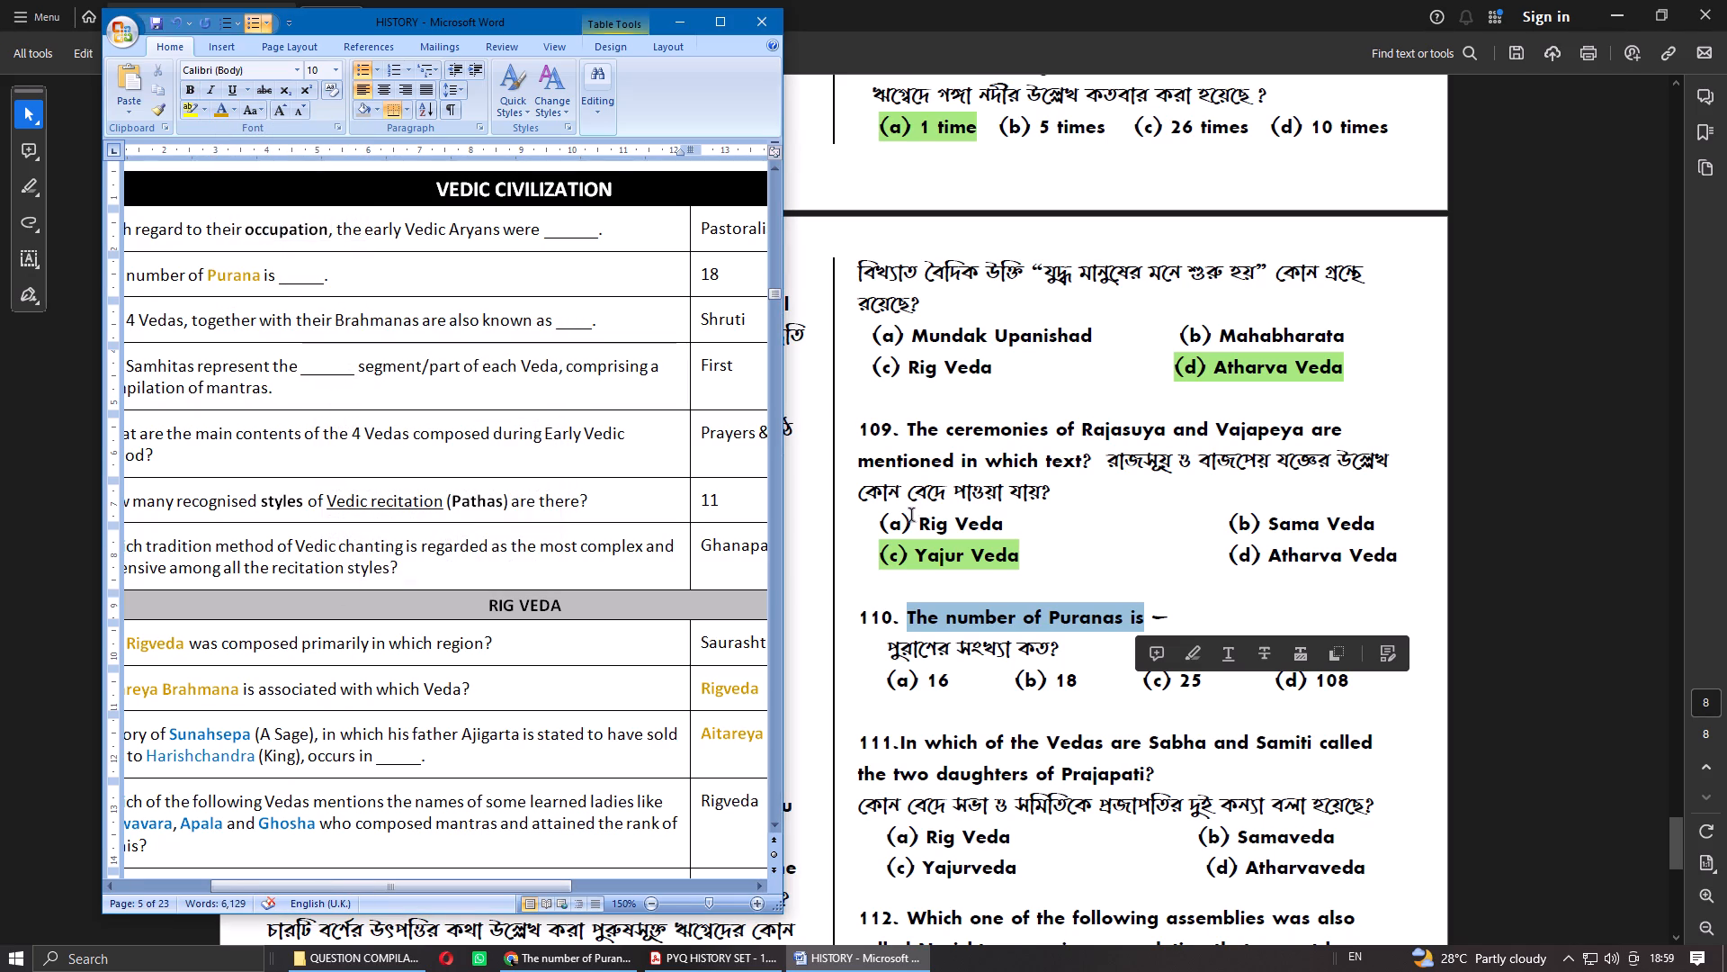
Copy question 111, about Sabha and Samiti as the two daughters of Prajapati, from the PDF and search Google for it in Chrome.
scroll(1118, 486, down, 2)
click(1055, 544)
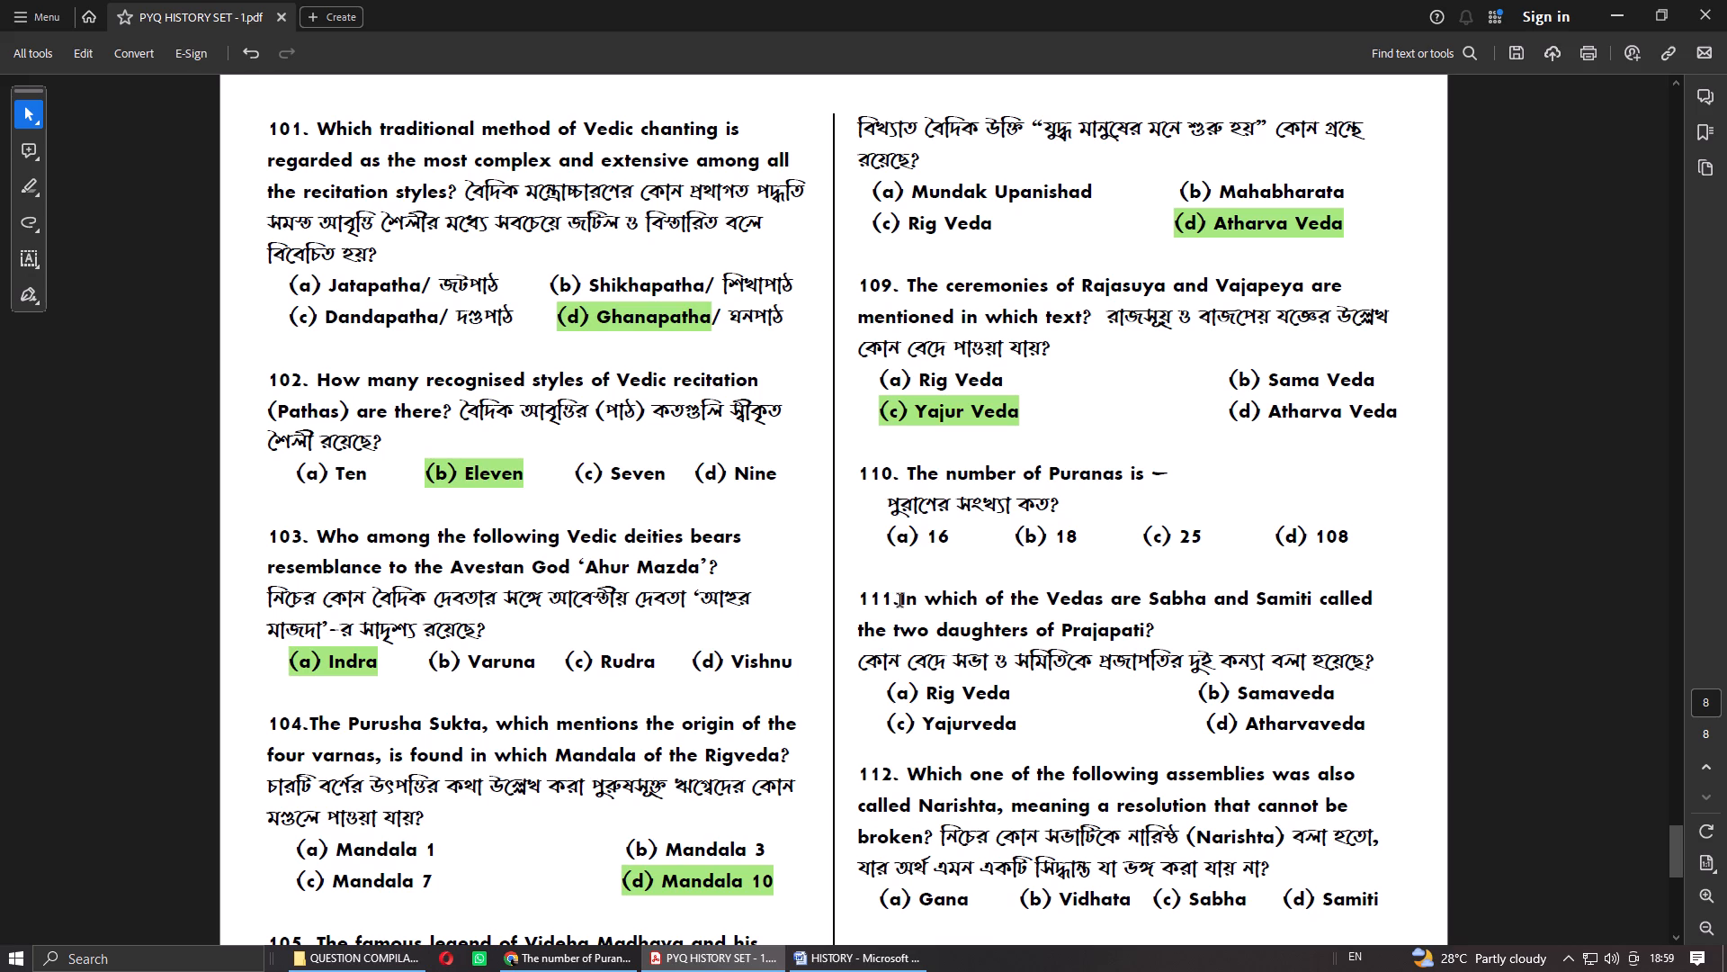
drag(900, 601, 1161, 630)
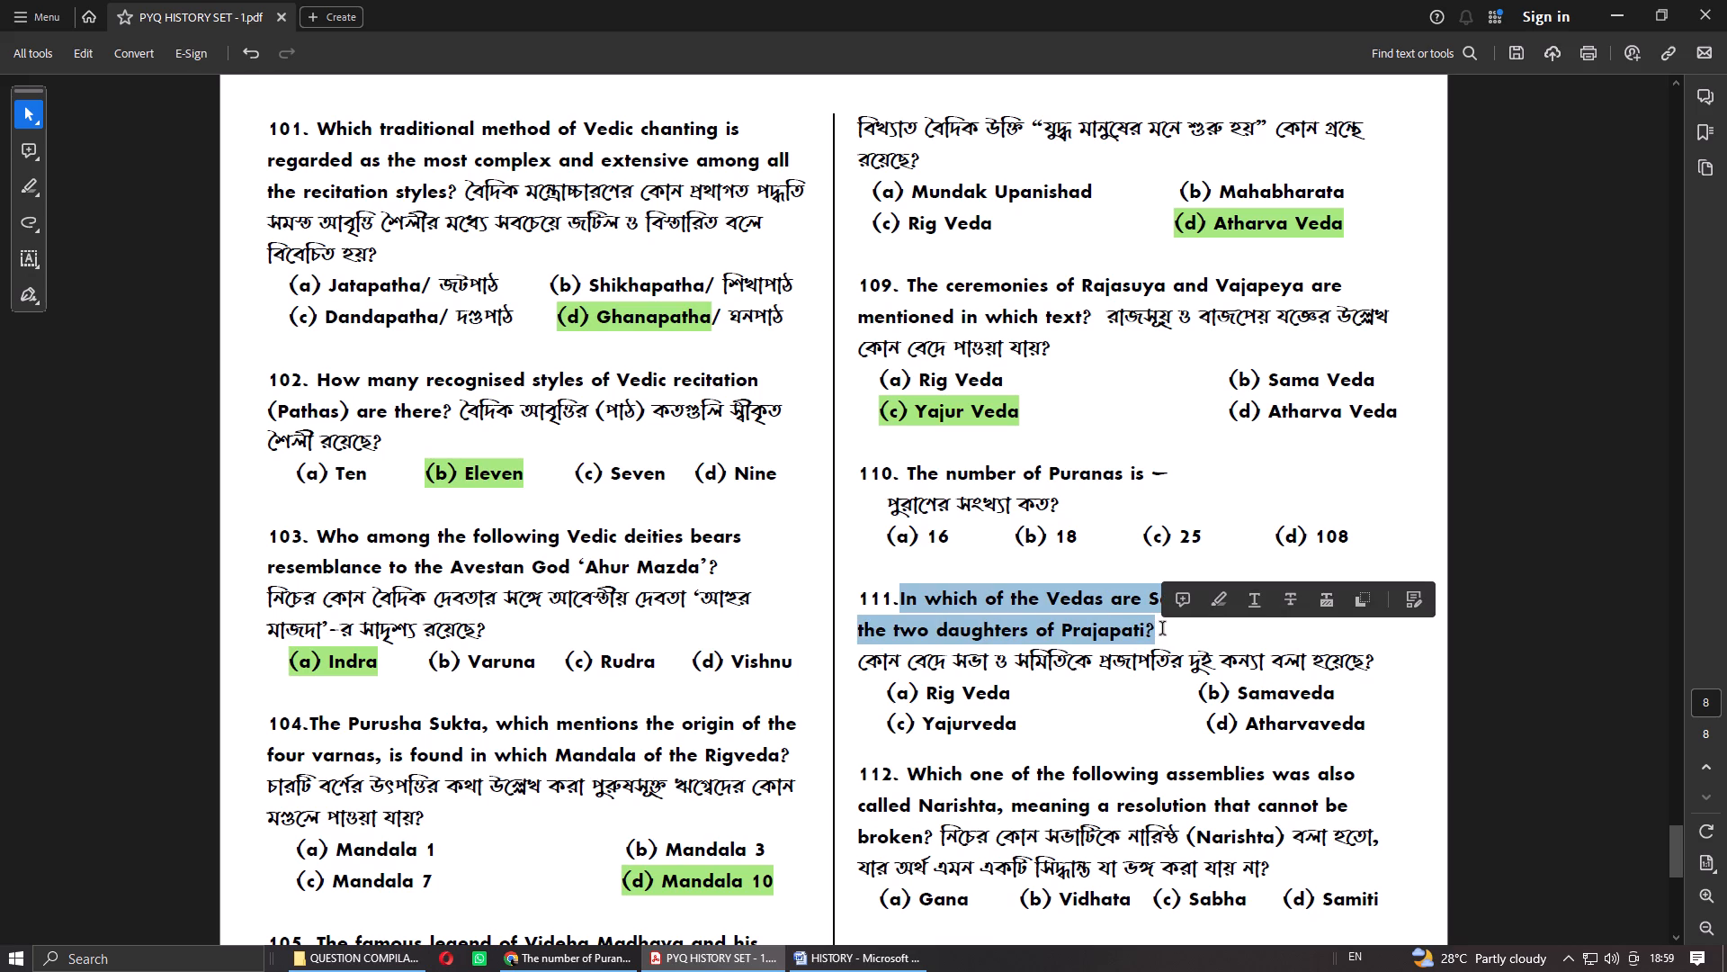
key(ctrl+c)
click(591, 968)
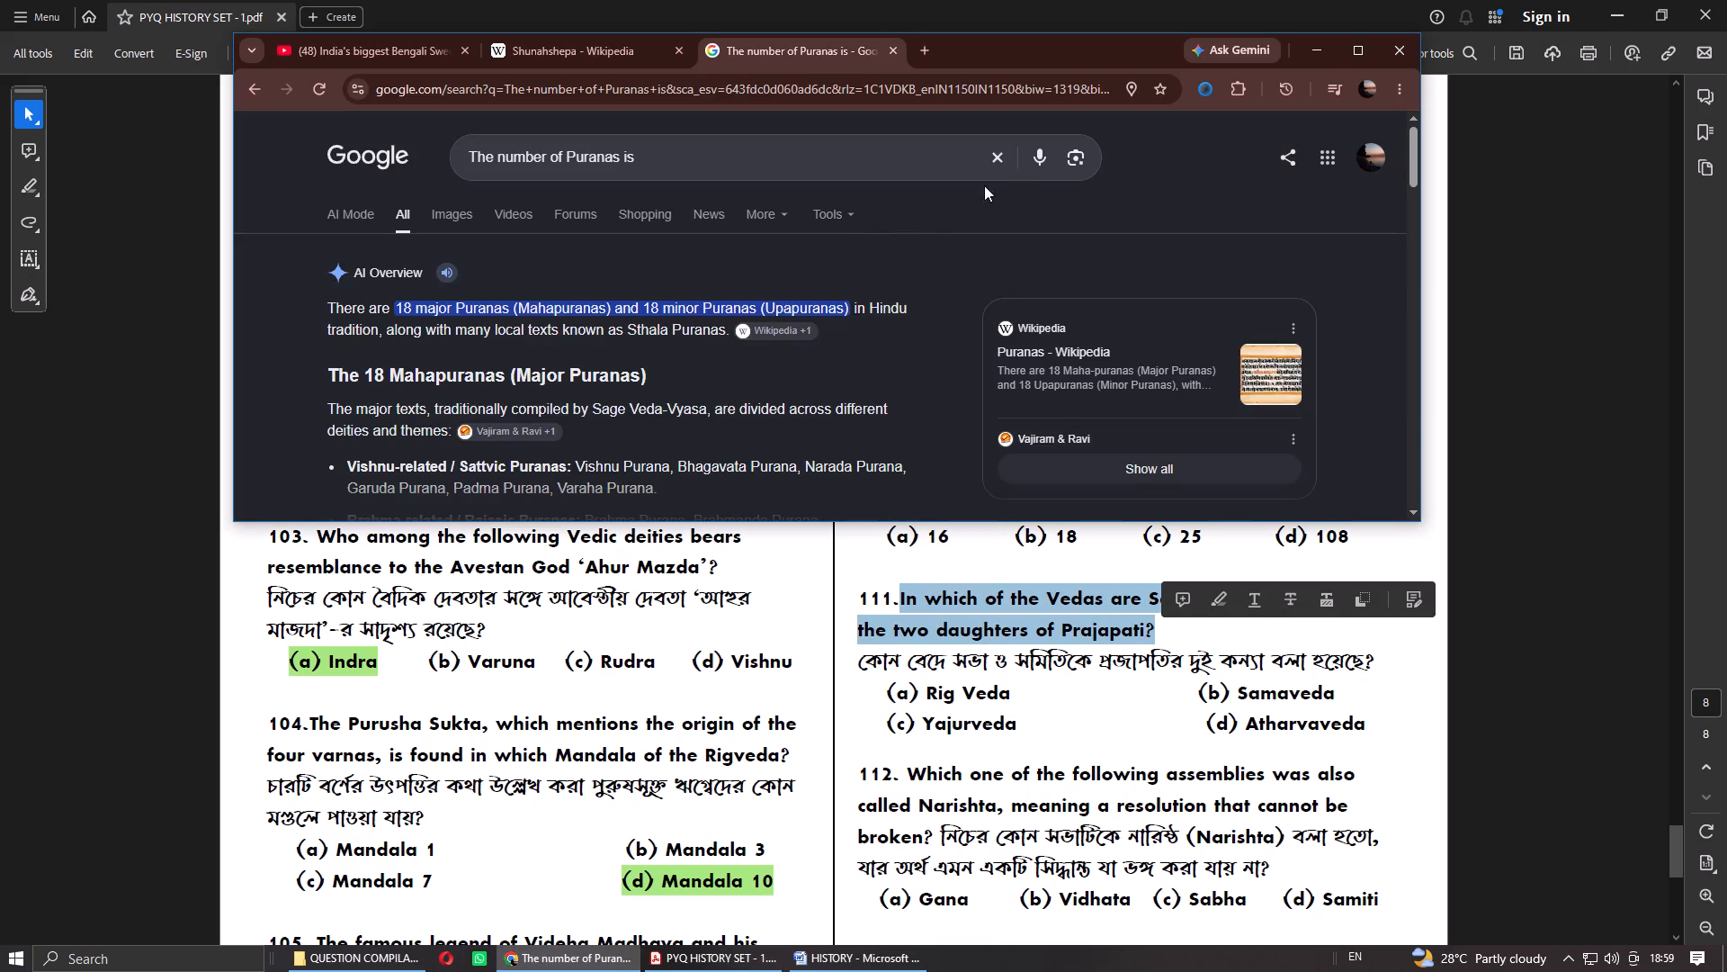
click(1000, 159)
key(ctrl+v)
key(Return)
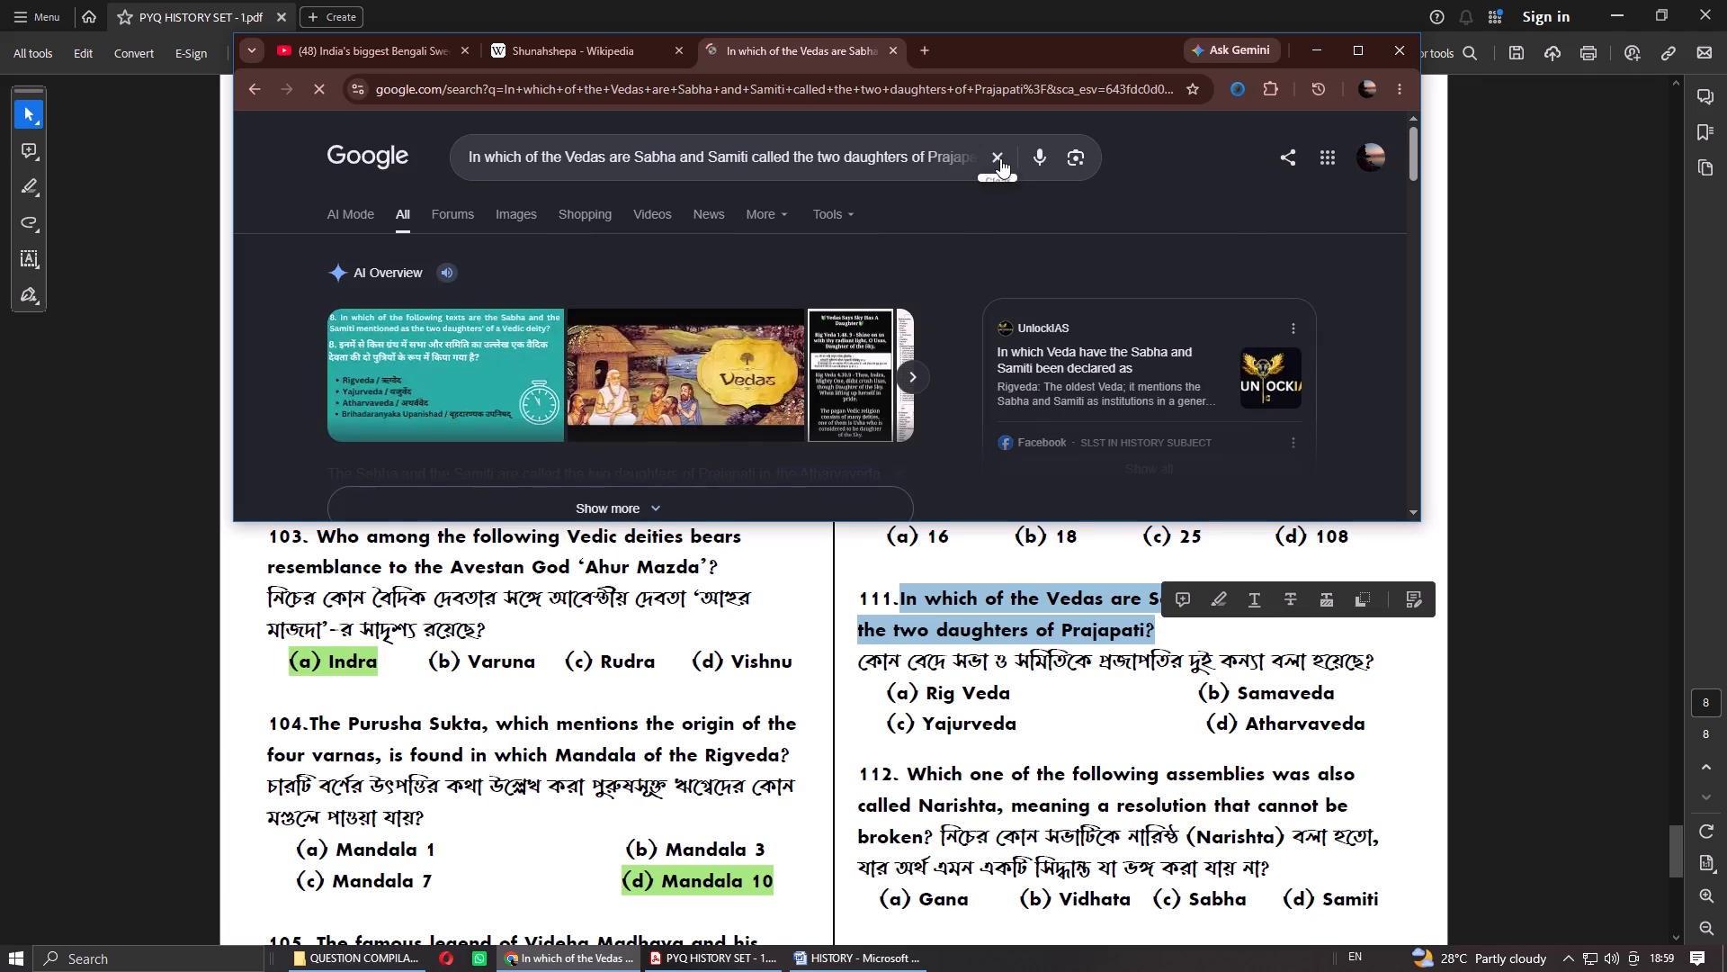
scroll(738, 324, down, 1)
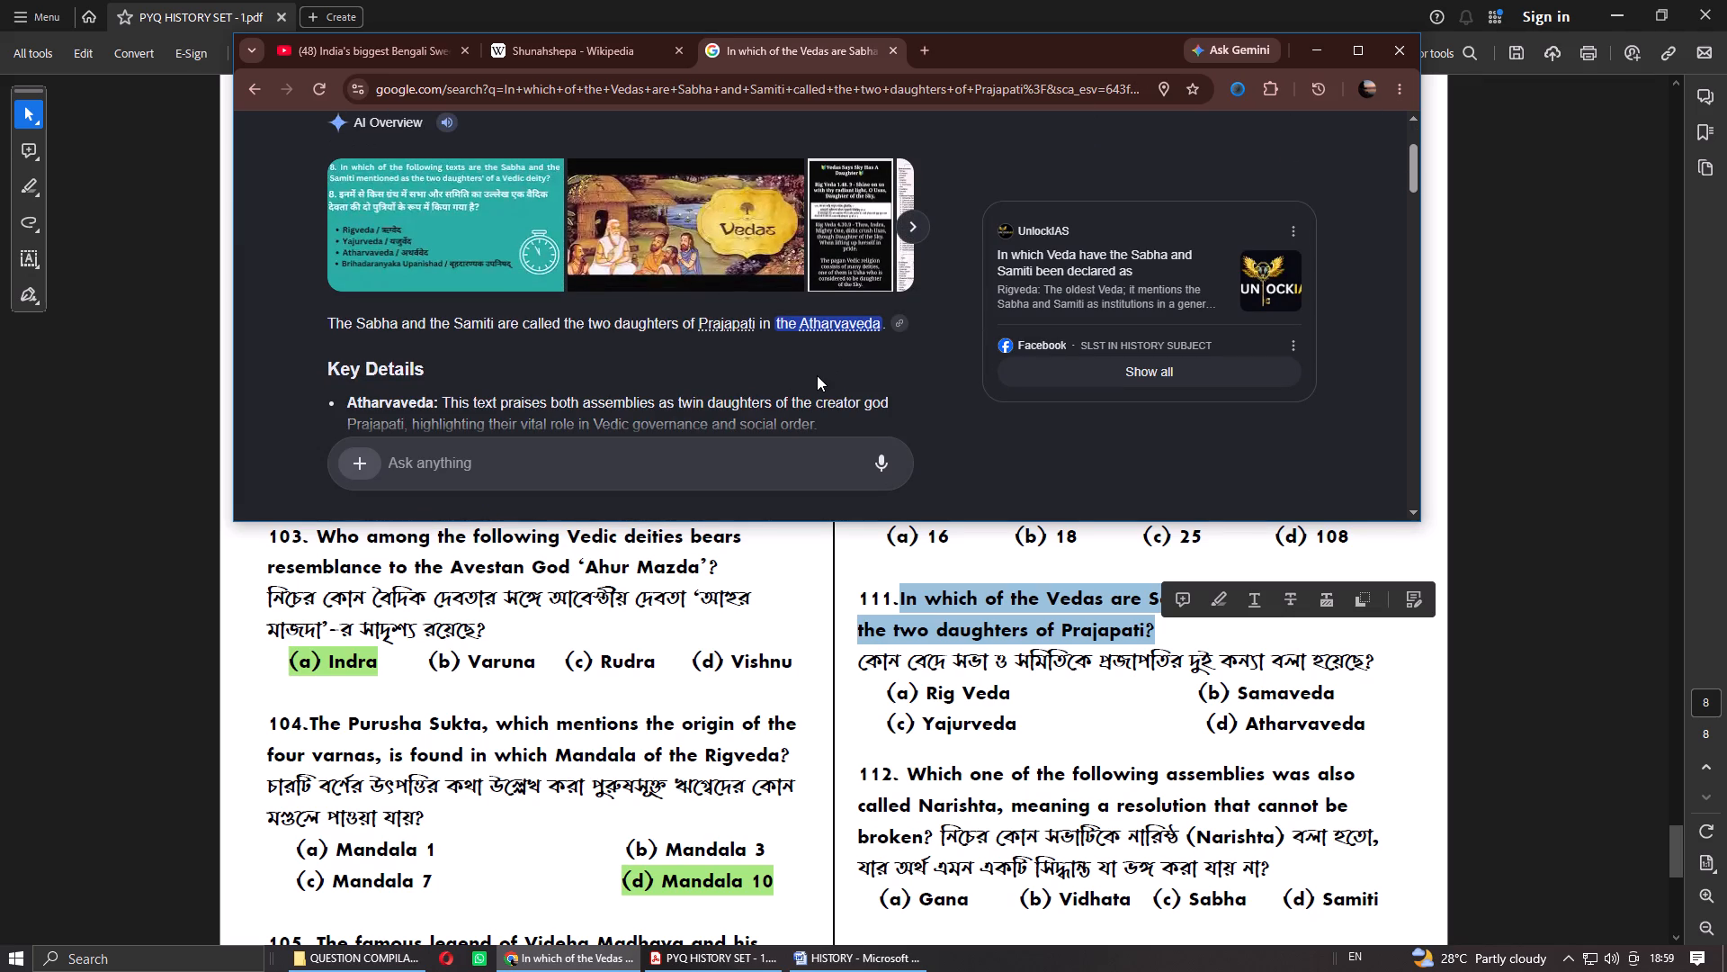
Return to the HISTORY document and insert a row under ATHARVA VEDA, below the "War begins in the minds of men" question.
click(701, 971)
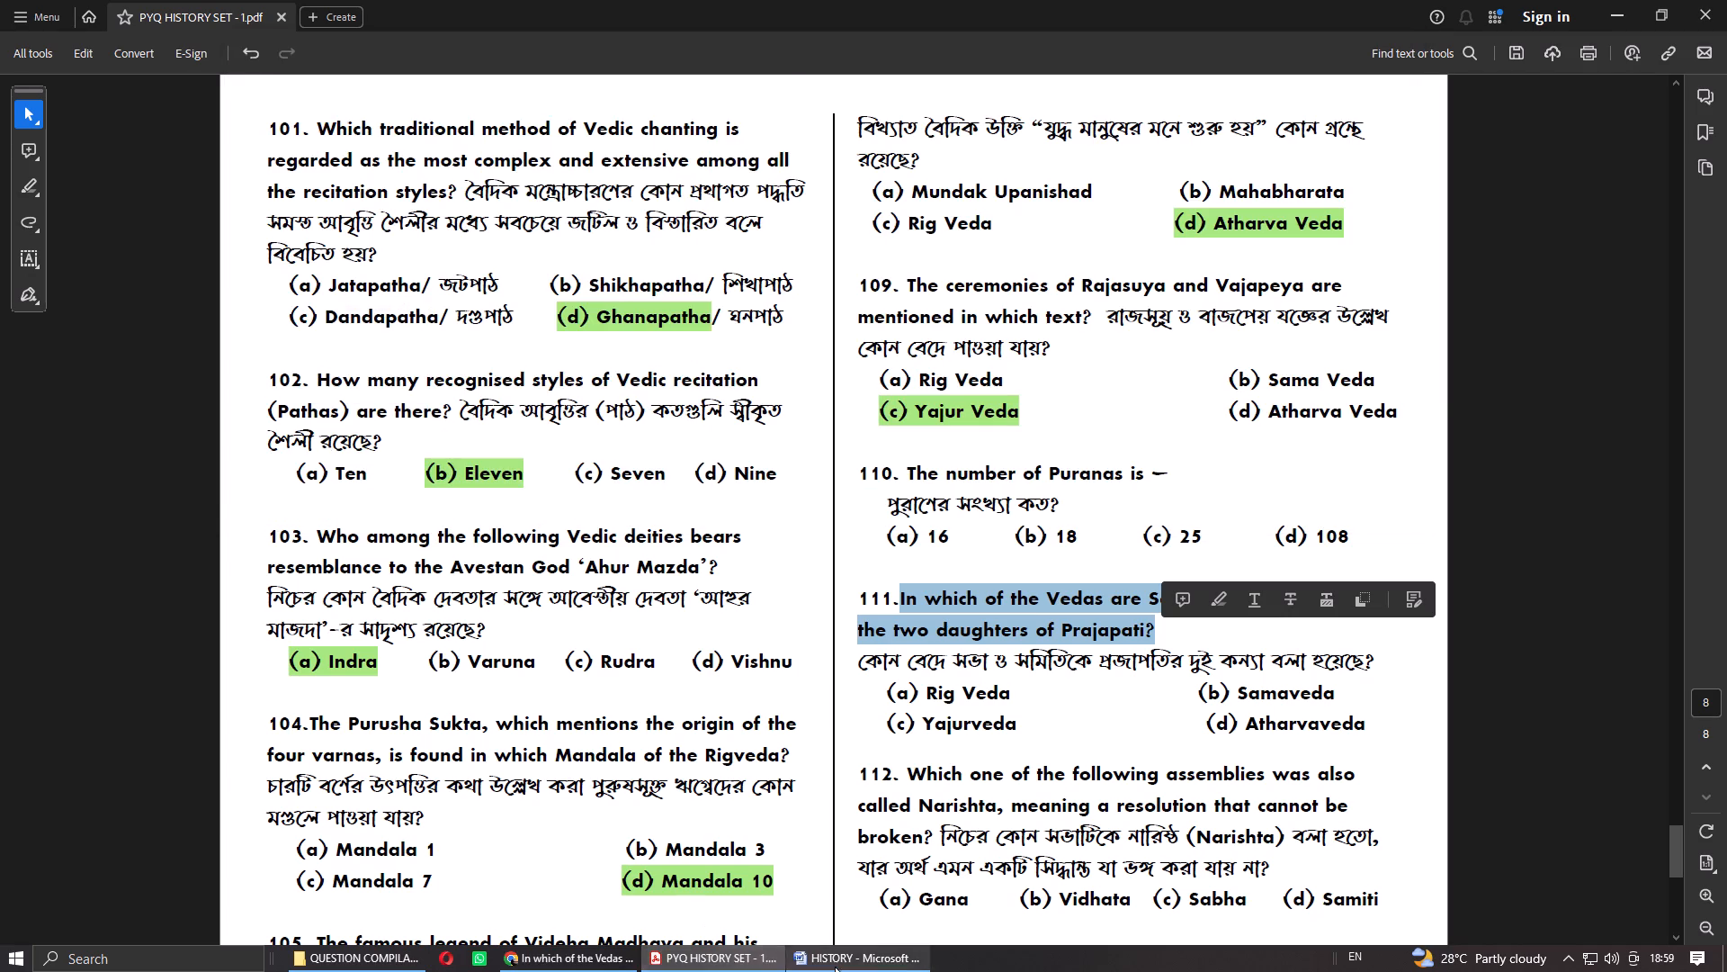
click(835, 967)
scroll(572, 589, down, 7)
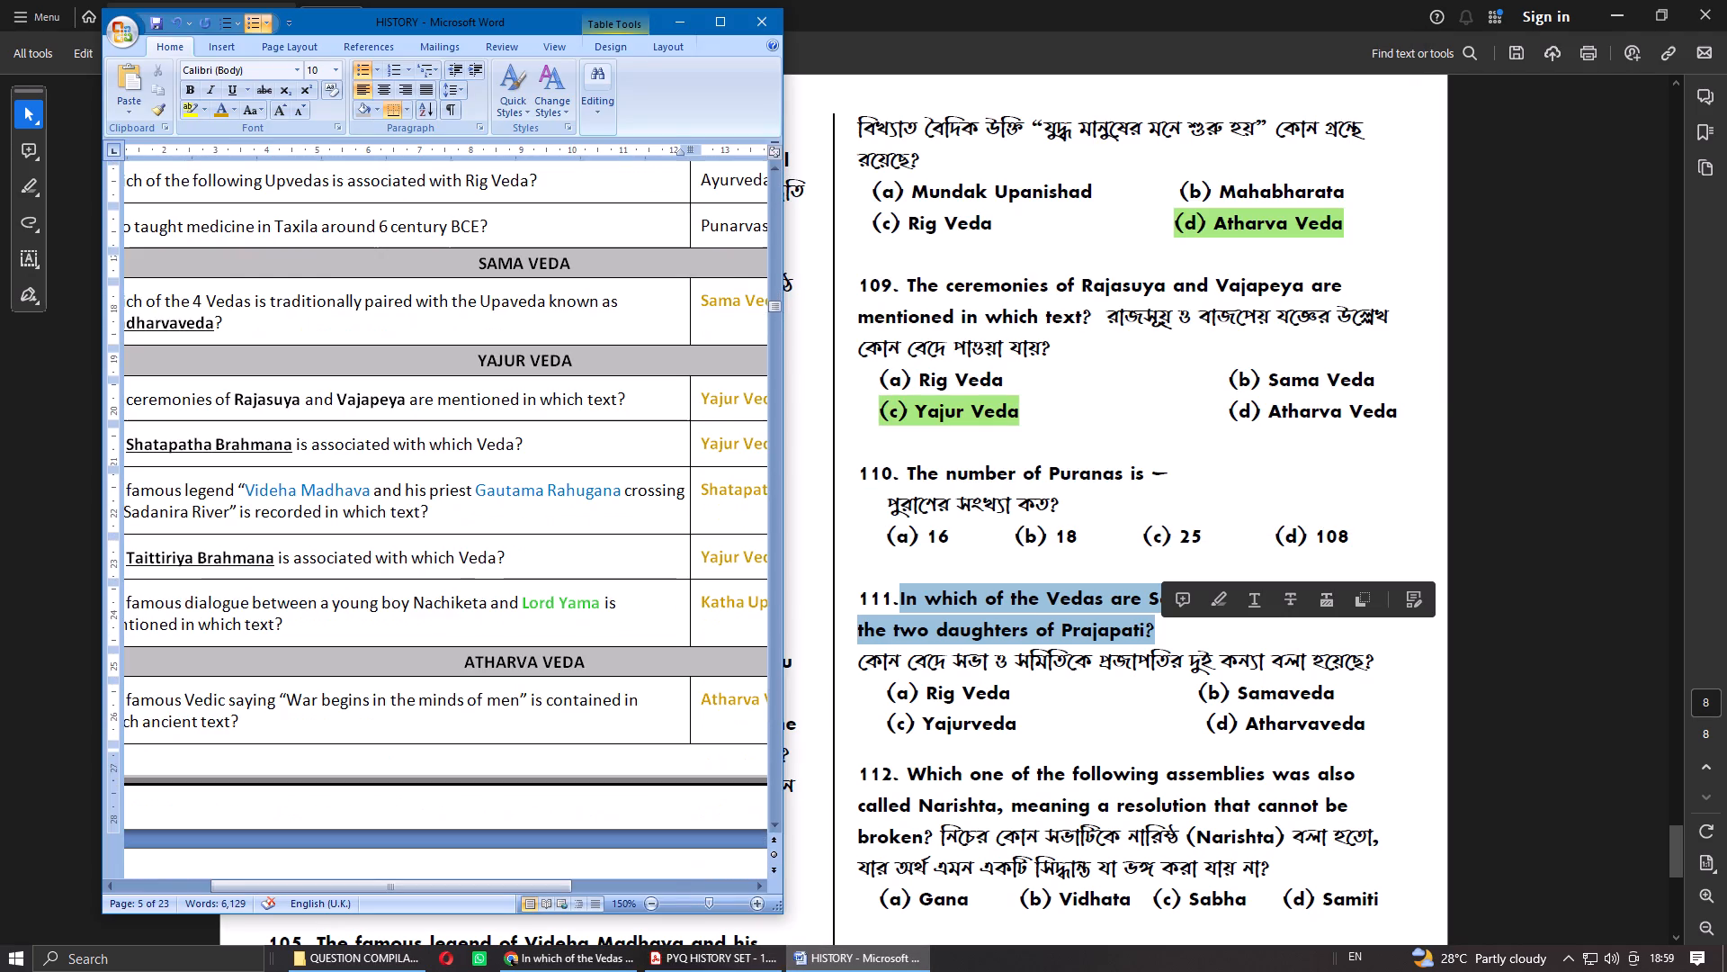
scroll(572, 589, down, 1)
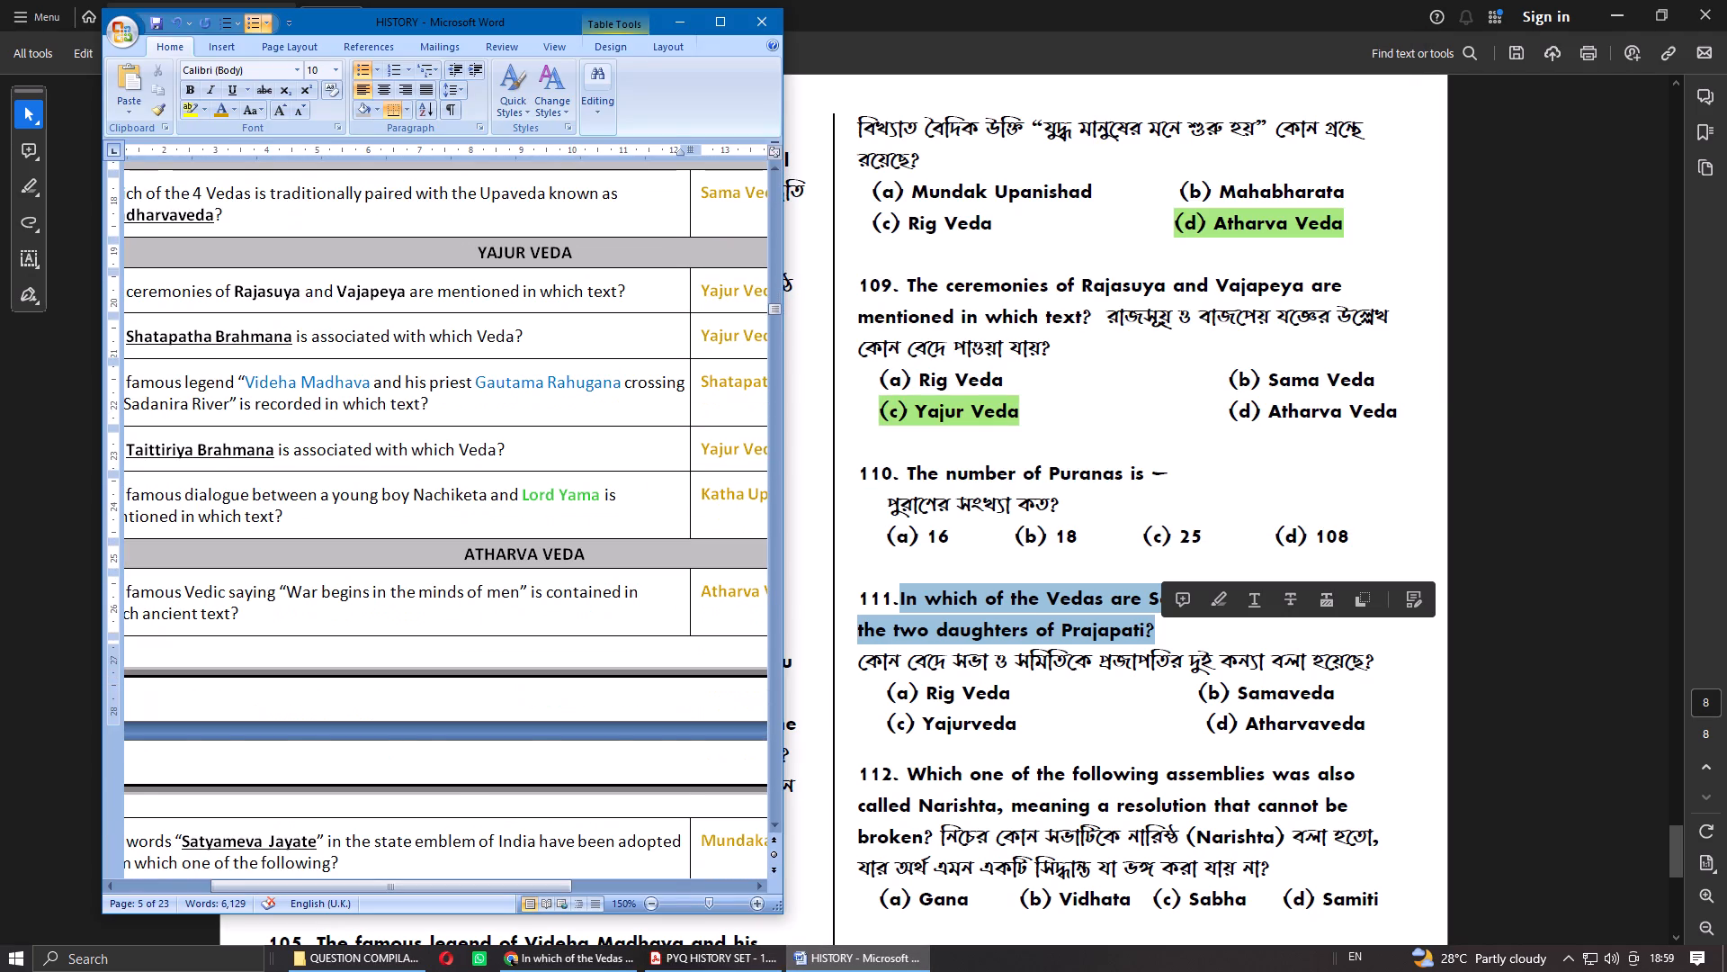
scroll(572, 589, down, 1)
right_click(457, 495)
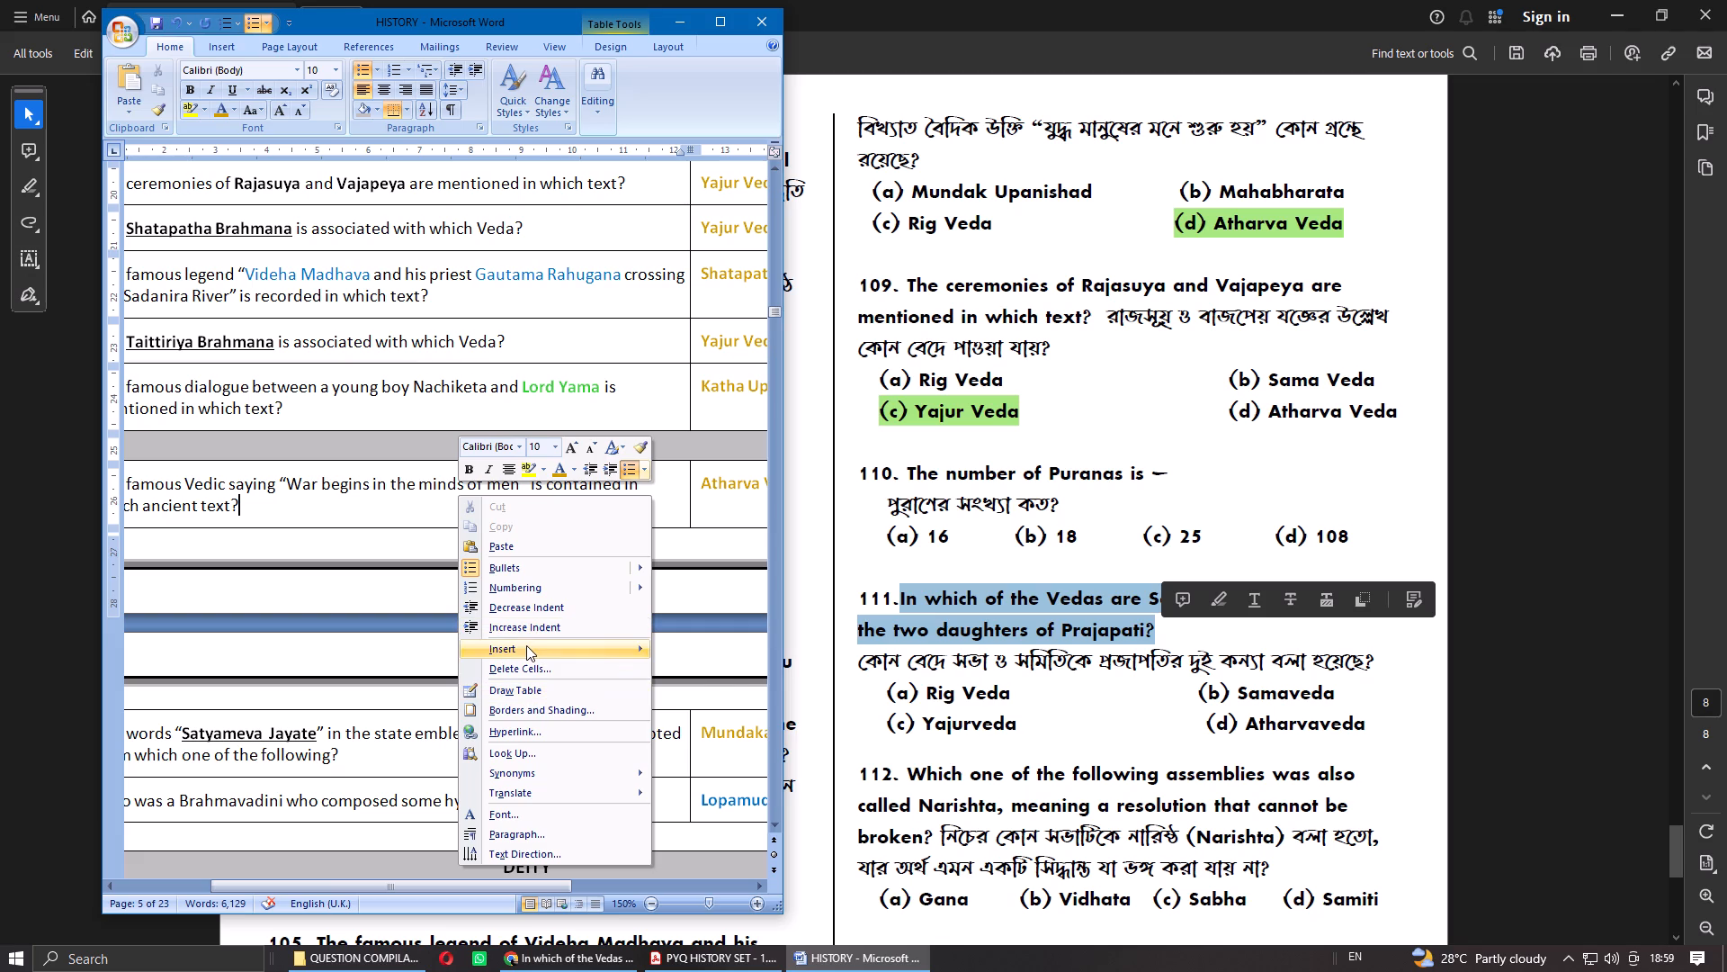
click(719, 713)
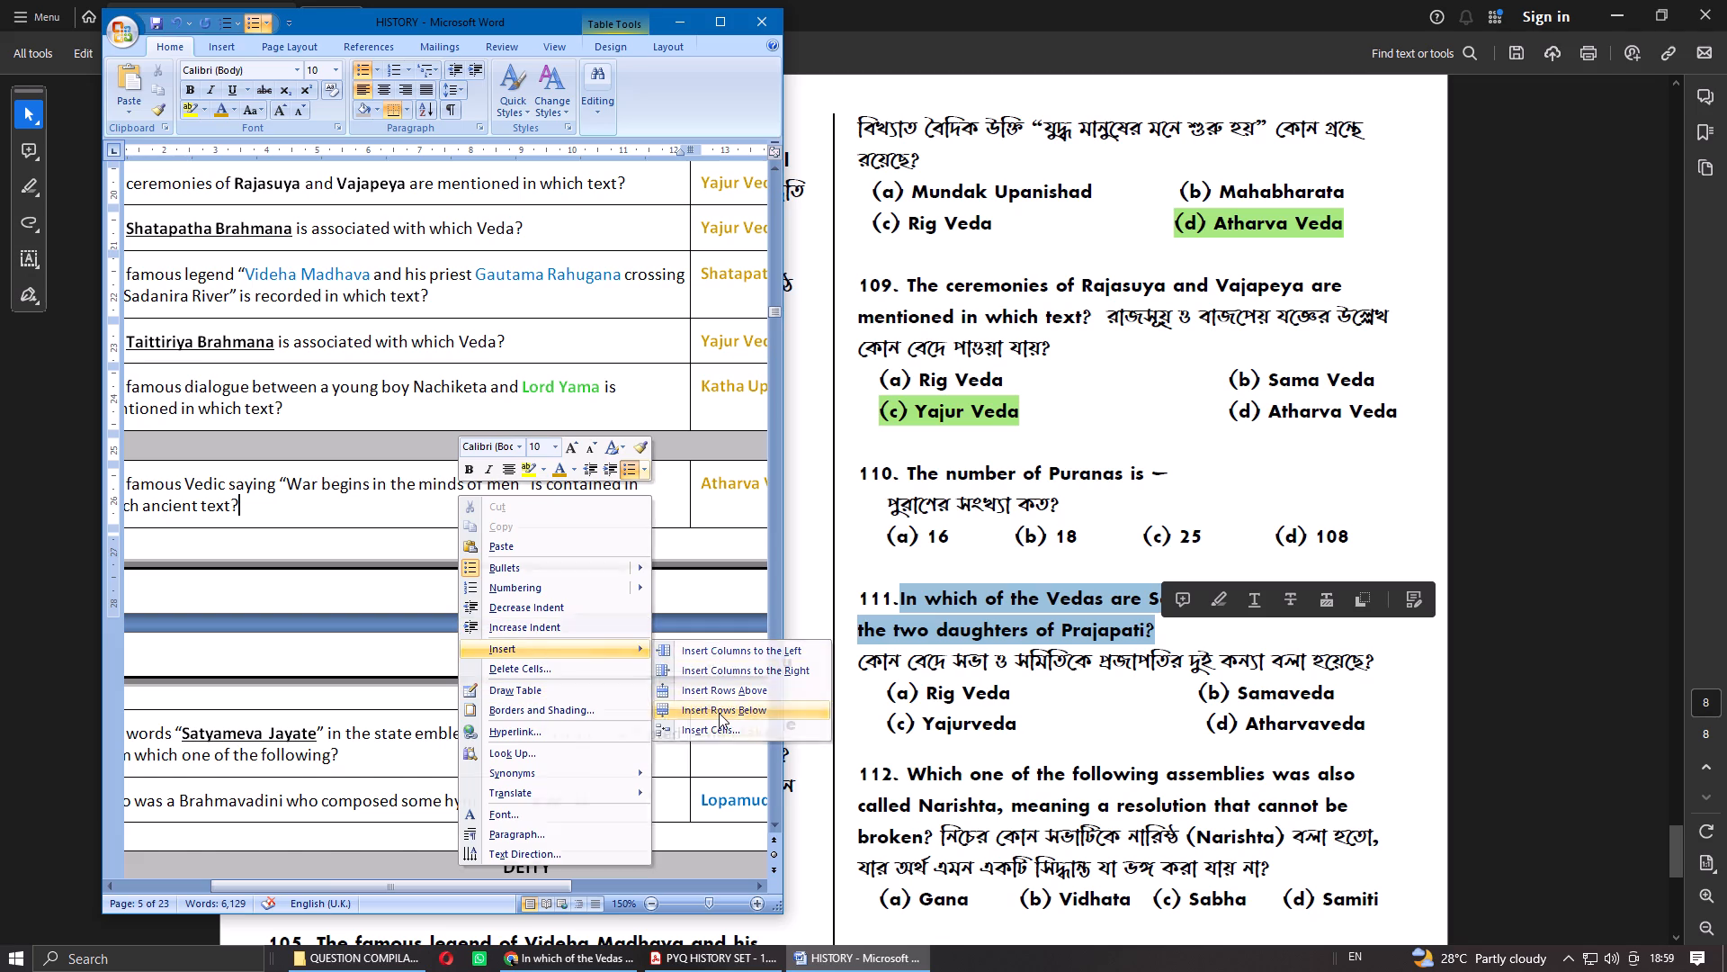
click(480, 741)
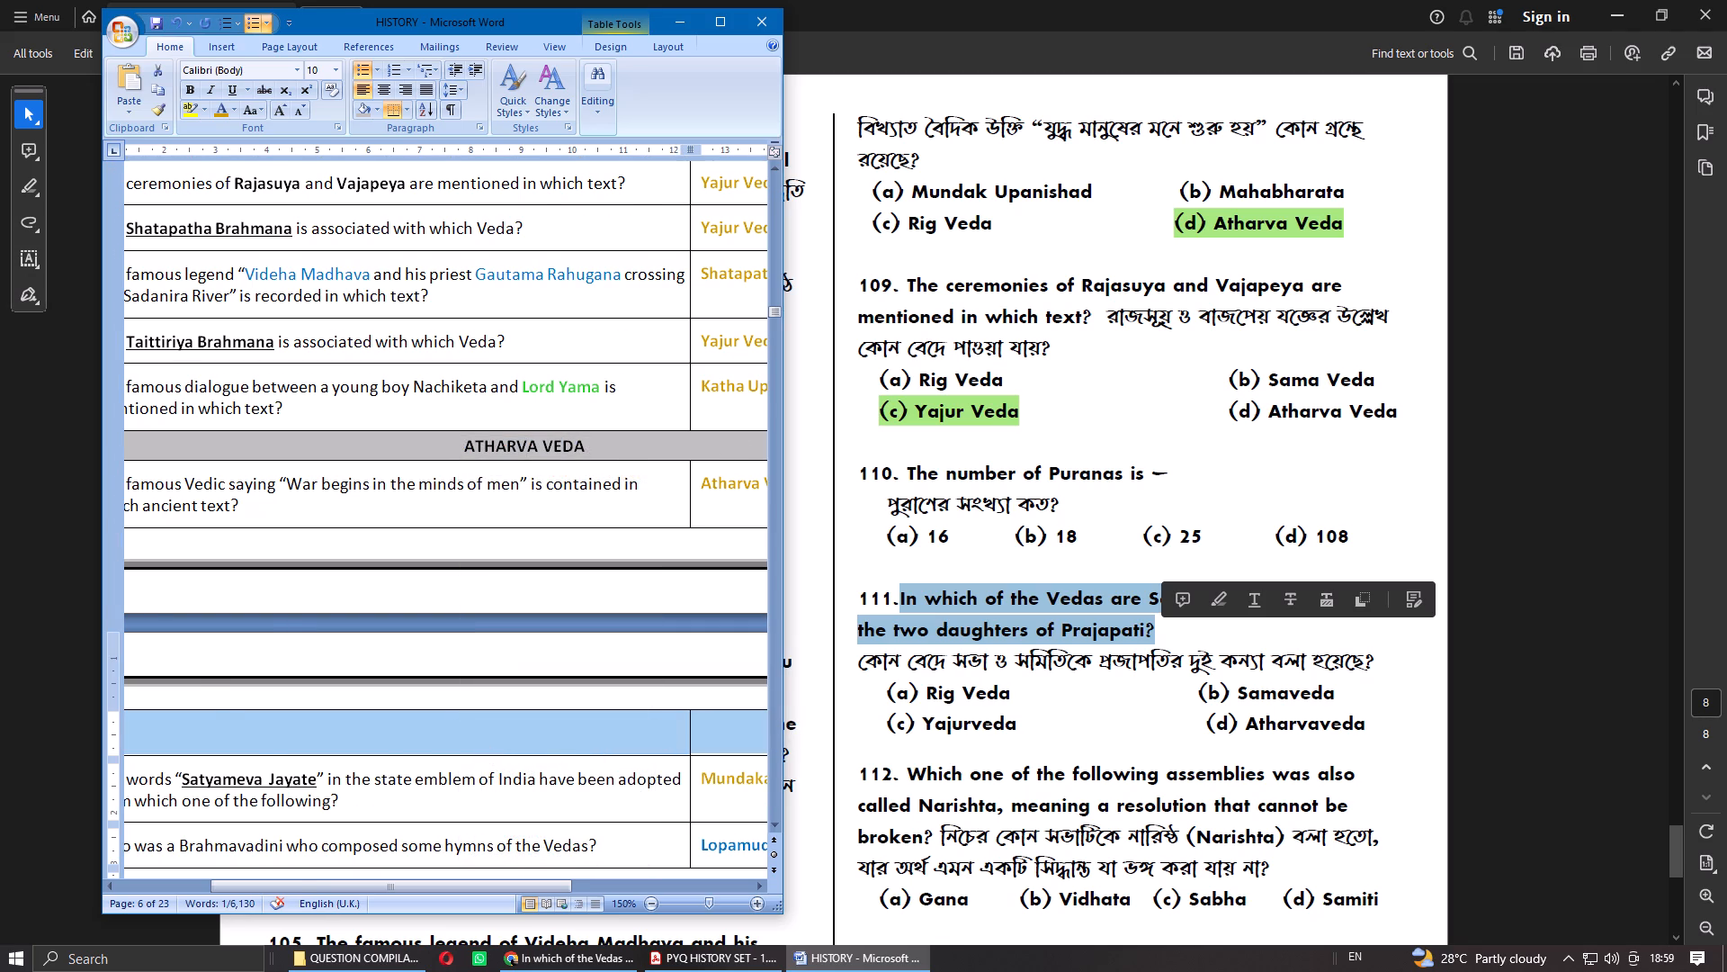
Fill the new row's question cell with: In which of the Vedas "Sabha" and "Samiti" called the two daughters of Prajapati?
text(in wh)
text(ich of the Vedas)
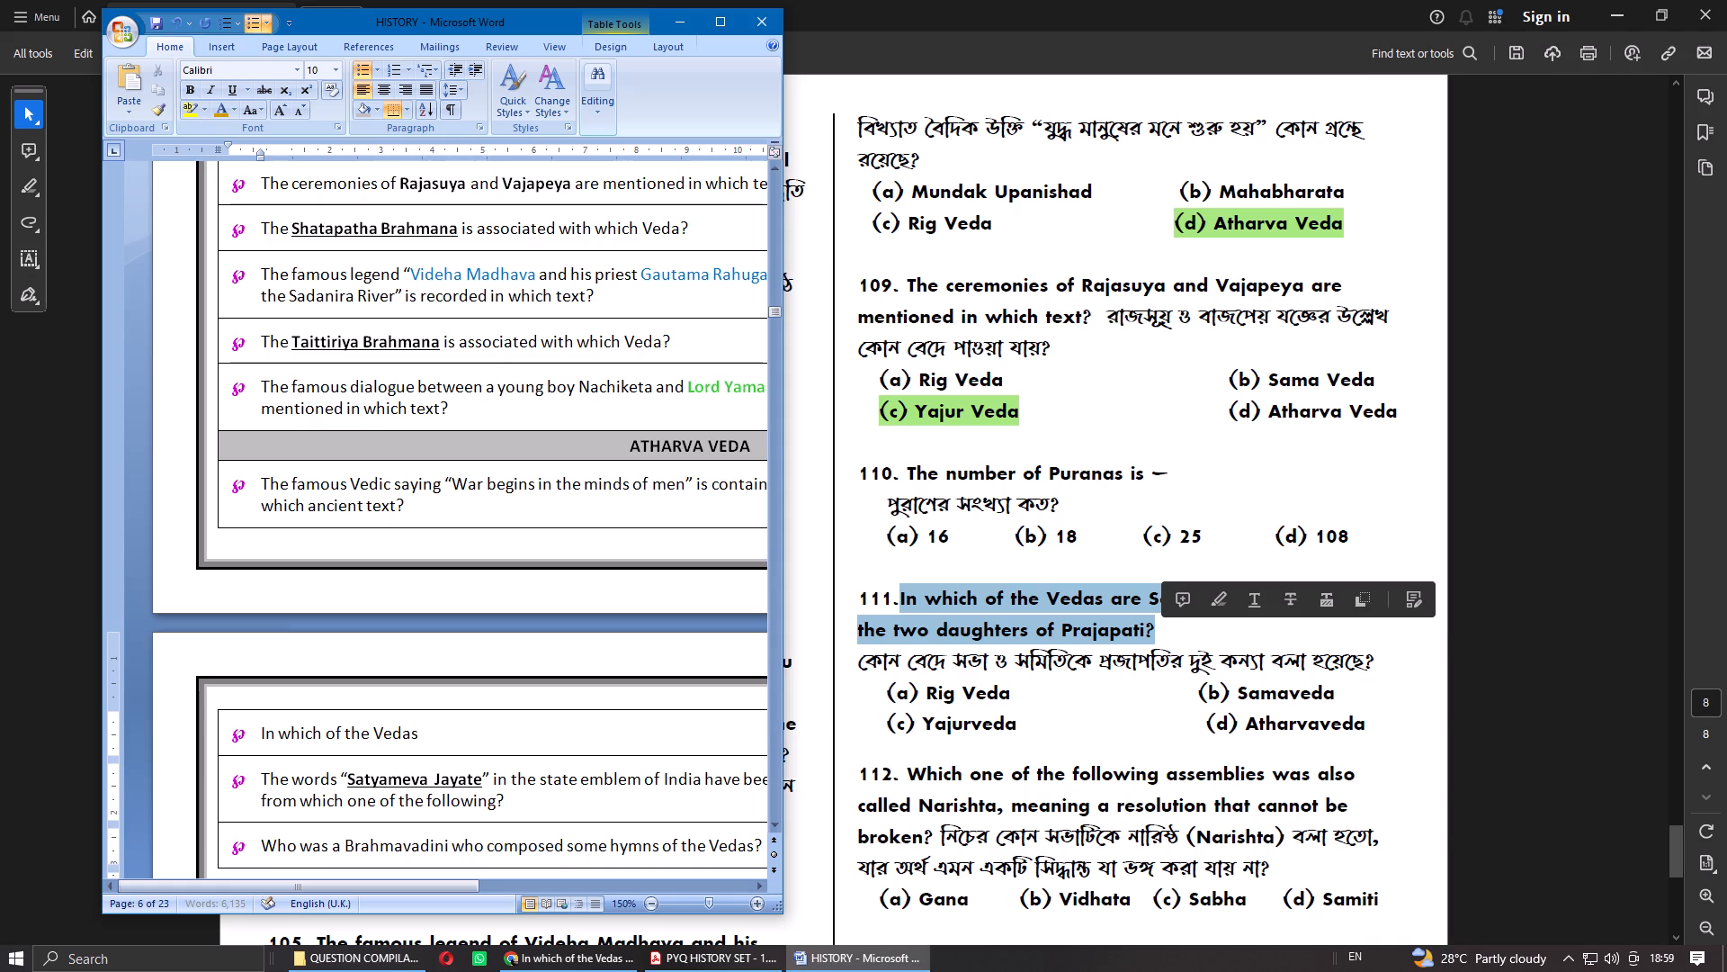
click(1175, 701)
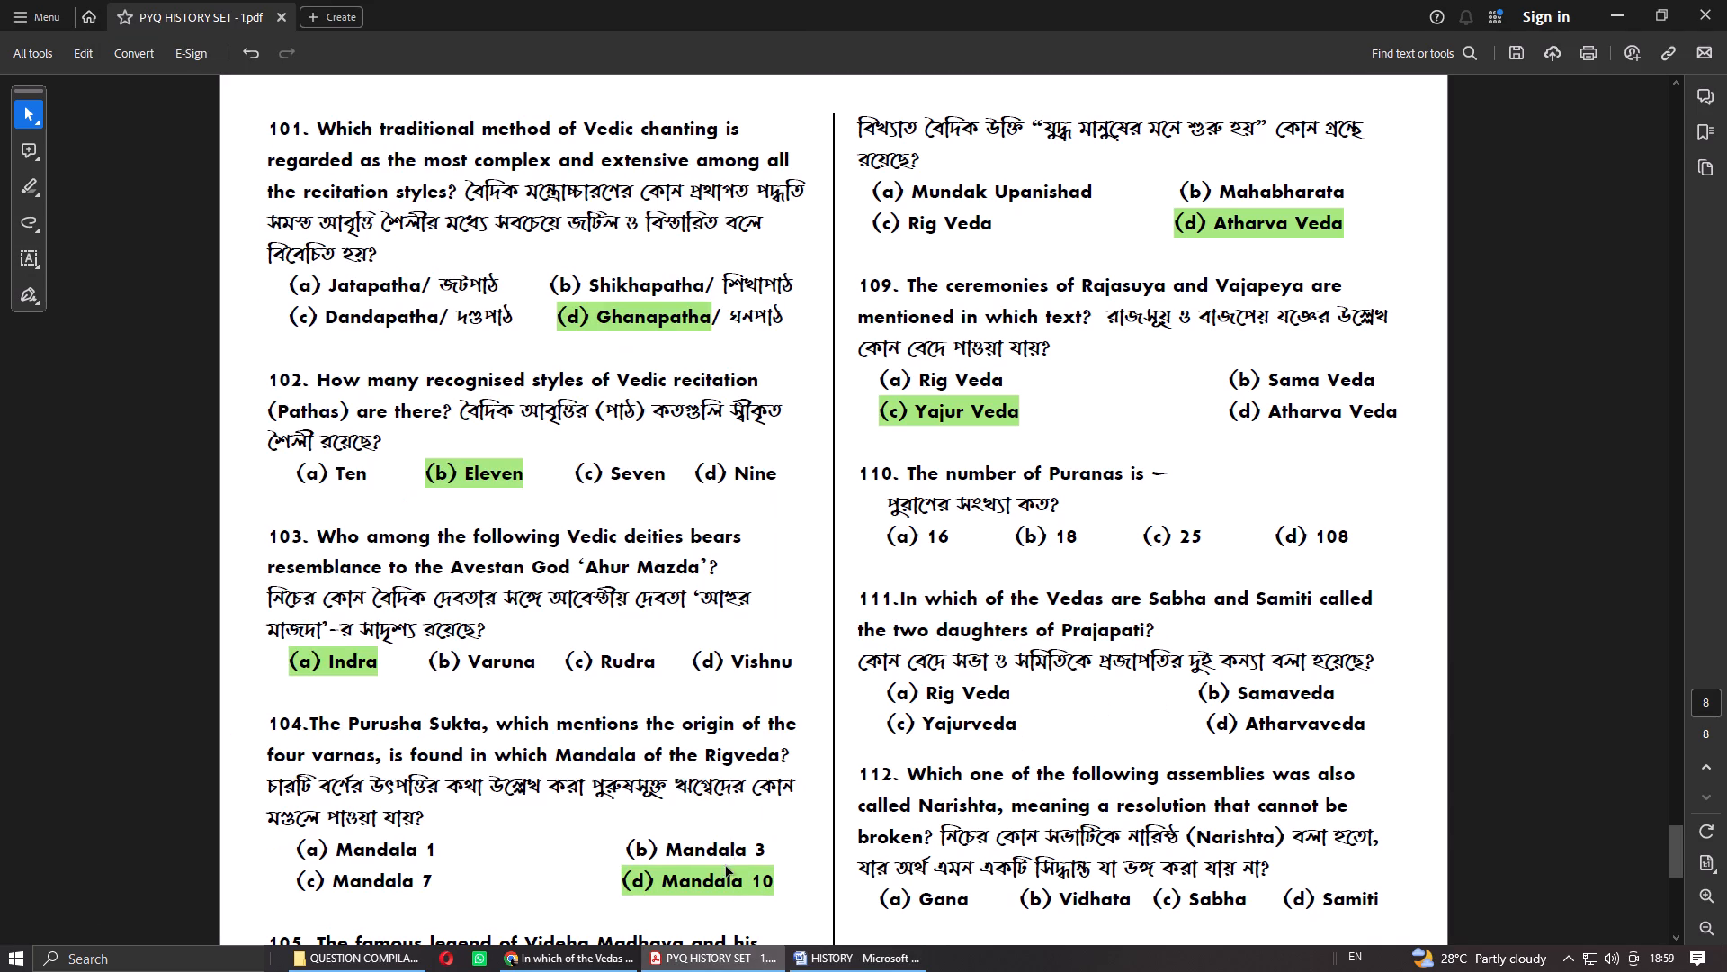
click(915, 955)
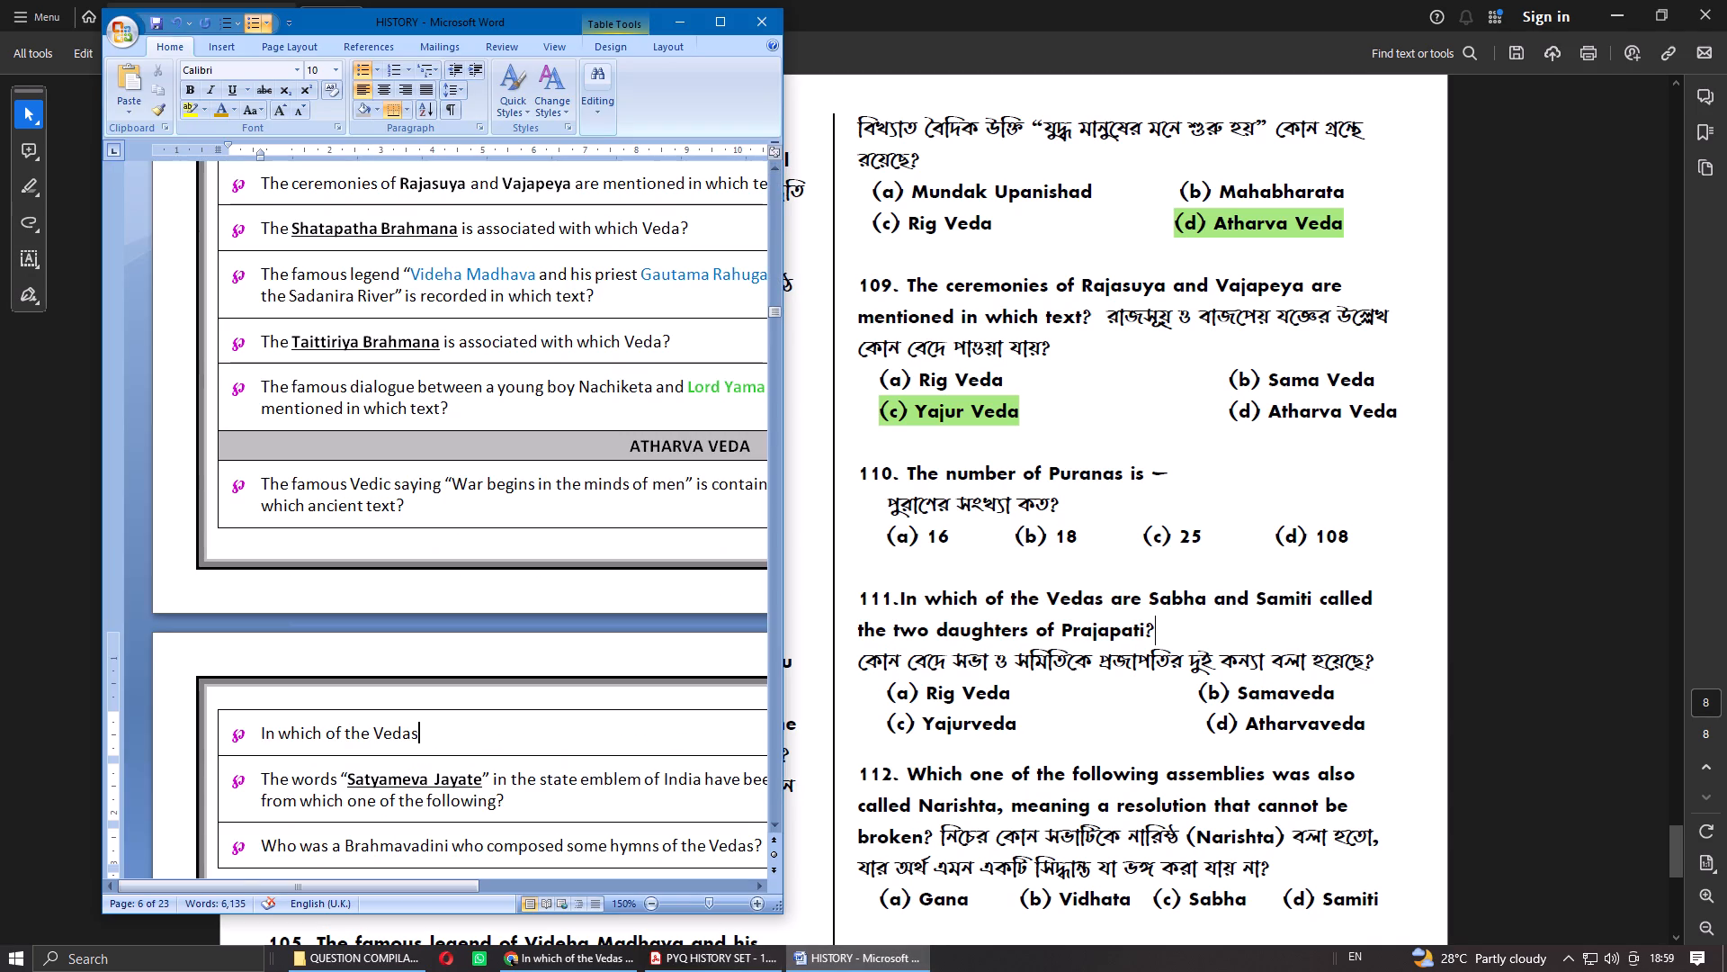
key(space)
text("")
key(Left)
text(Sabha)
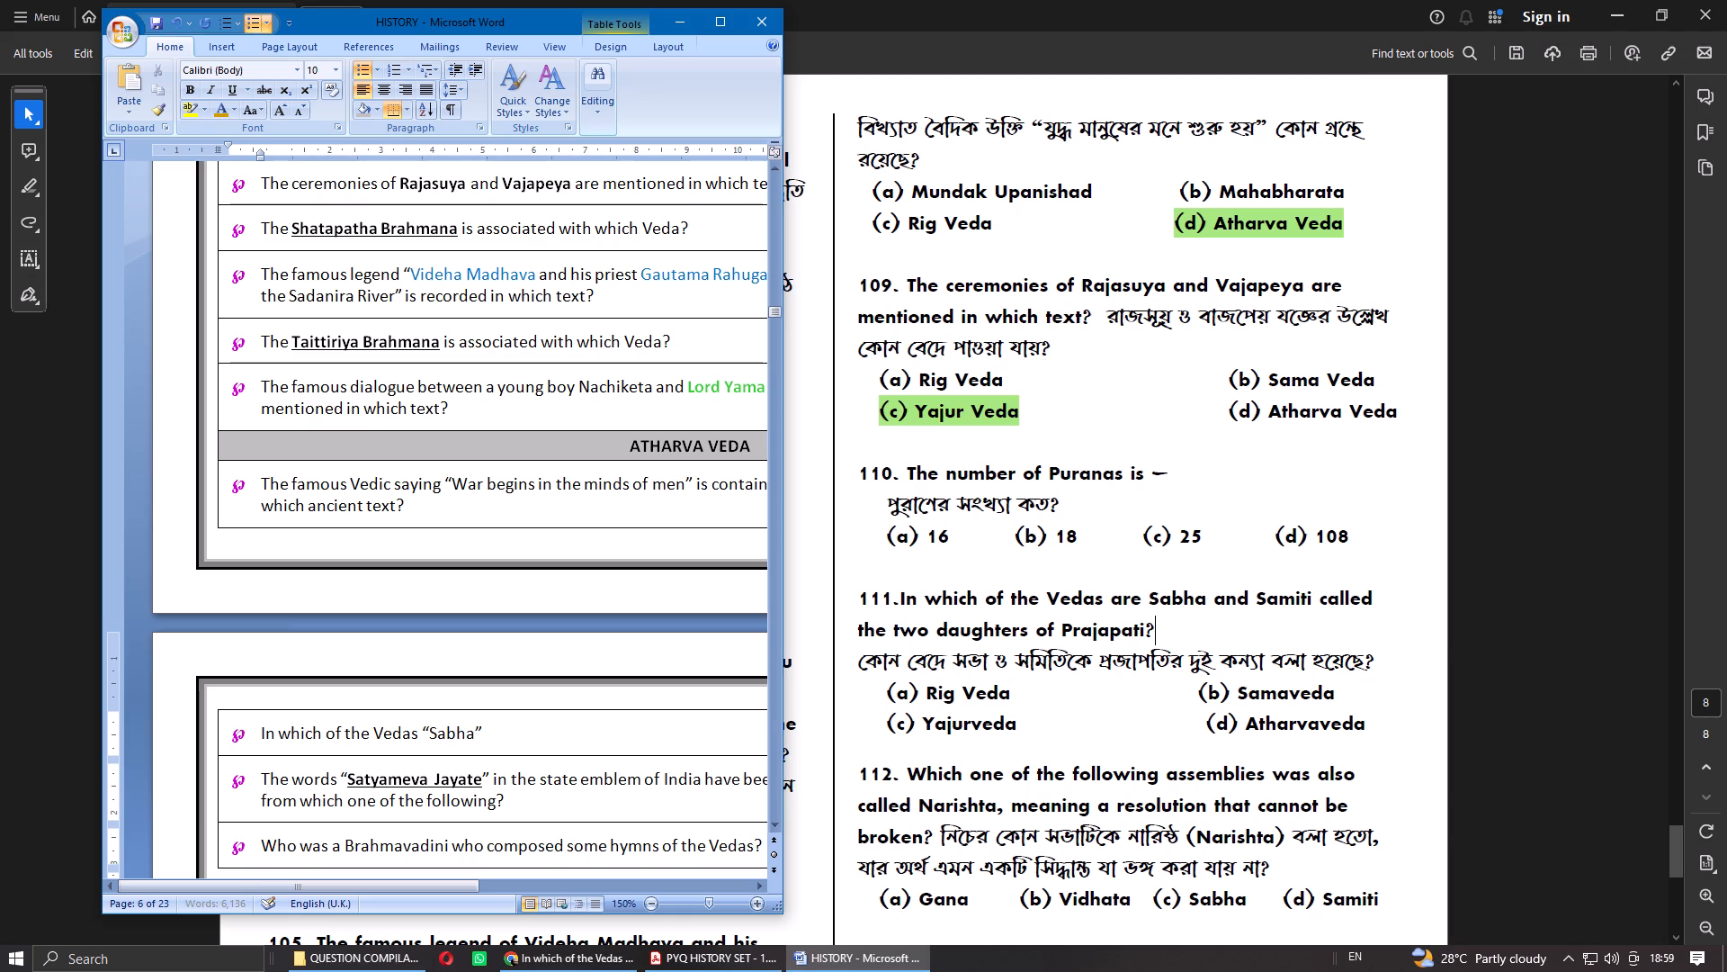
key(Right)
key(space)
text(and "")
key(Left)
text(Sa)
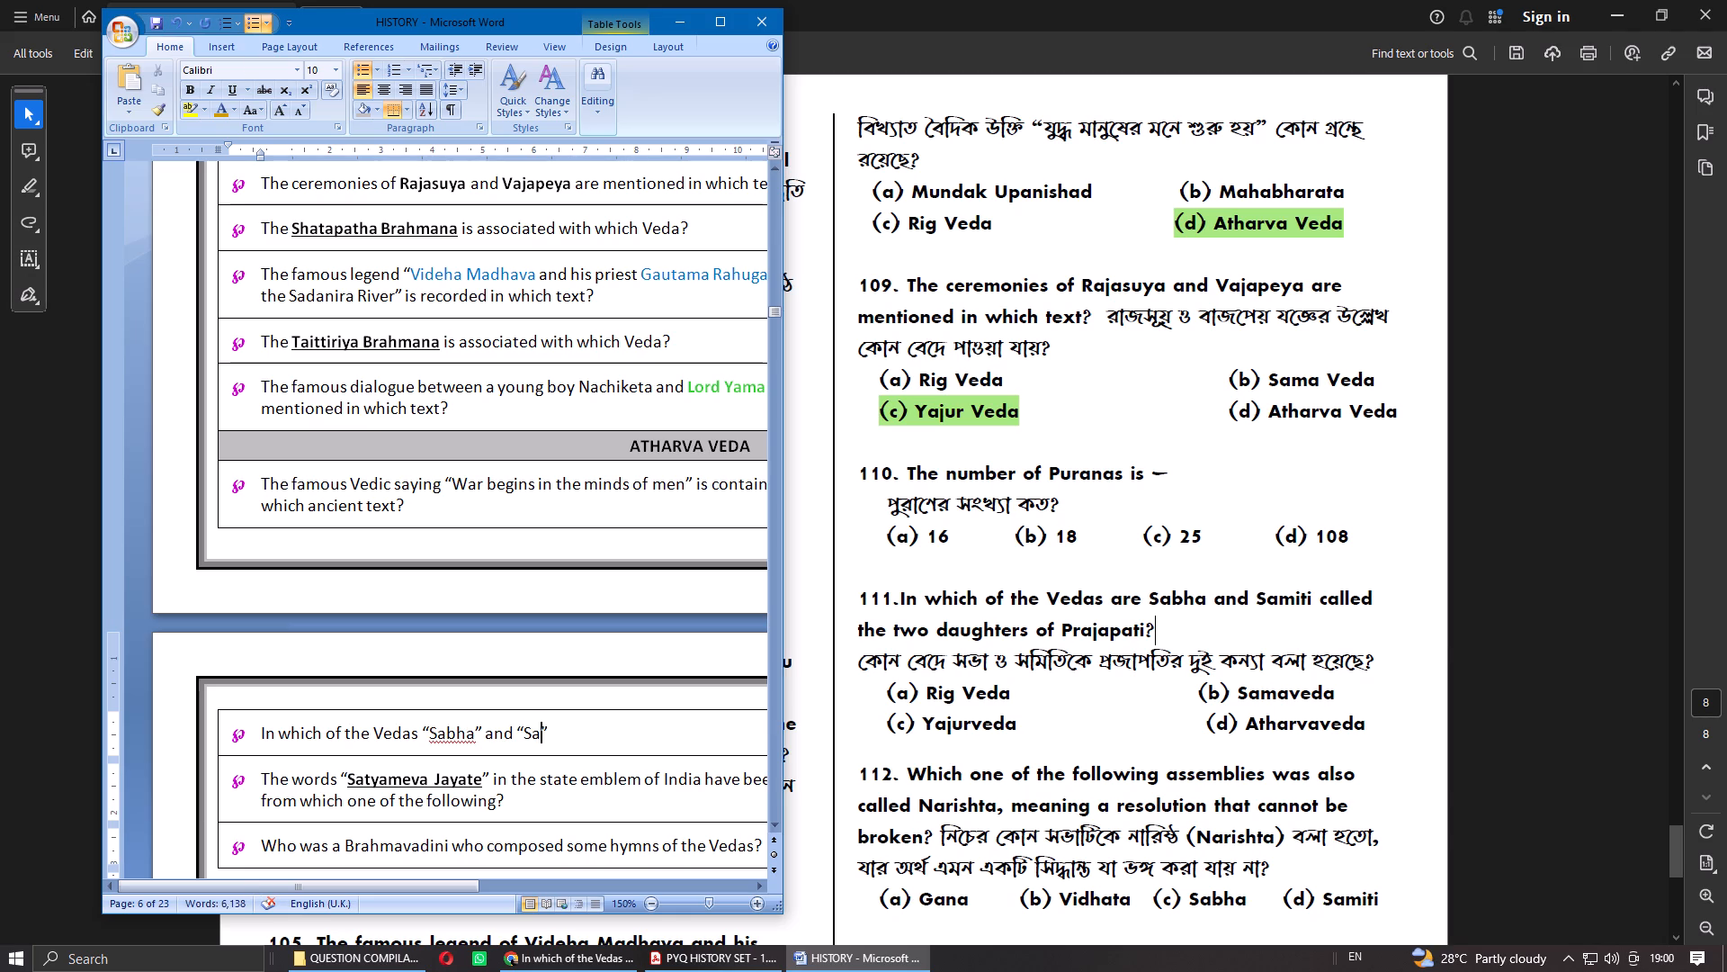
text(miti)
key(space)
key(BackSpace)
key(Right)
key(space)
text(called the two daughters of Pra)
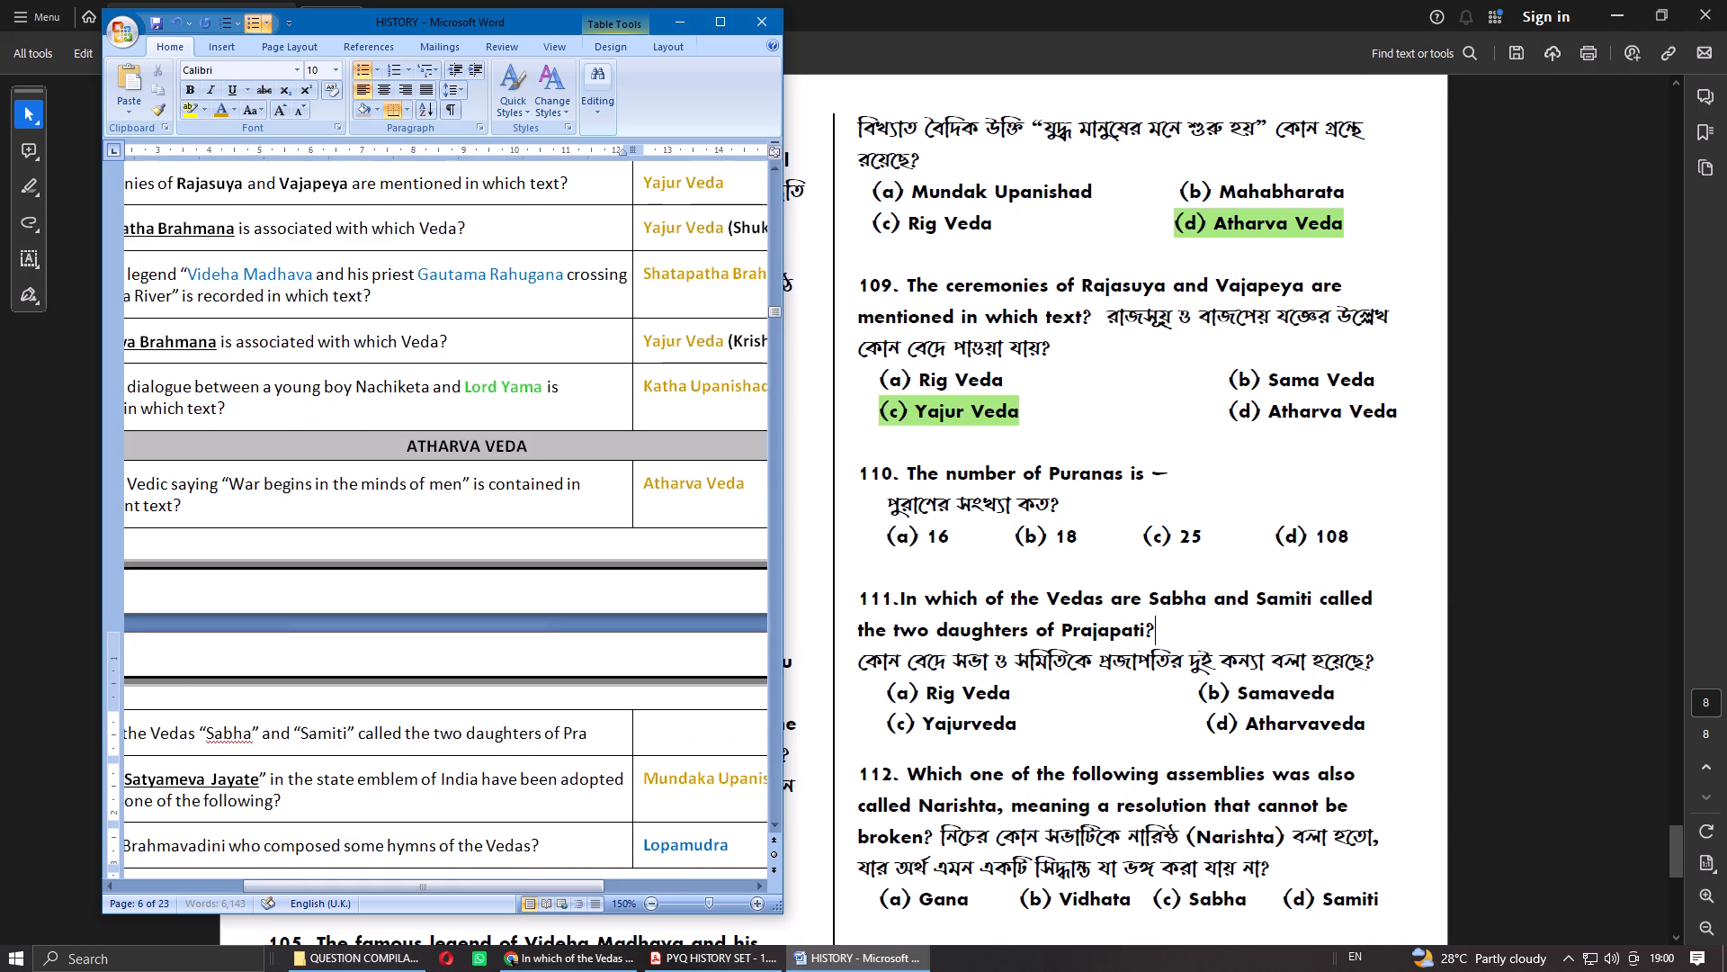
text(japati)
key(shift+question)
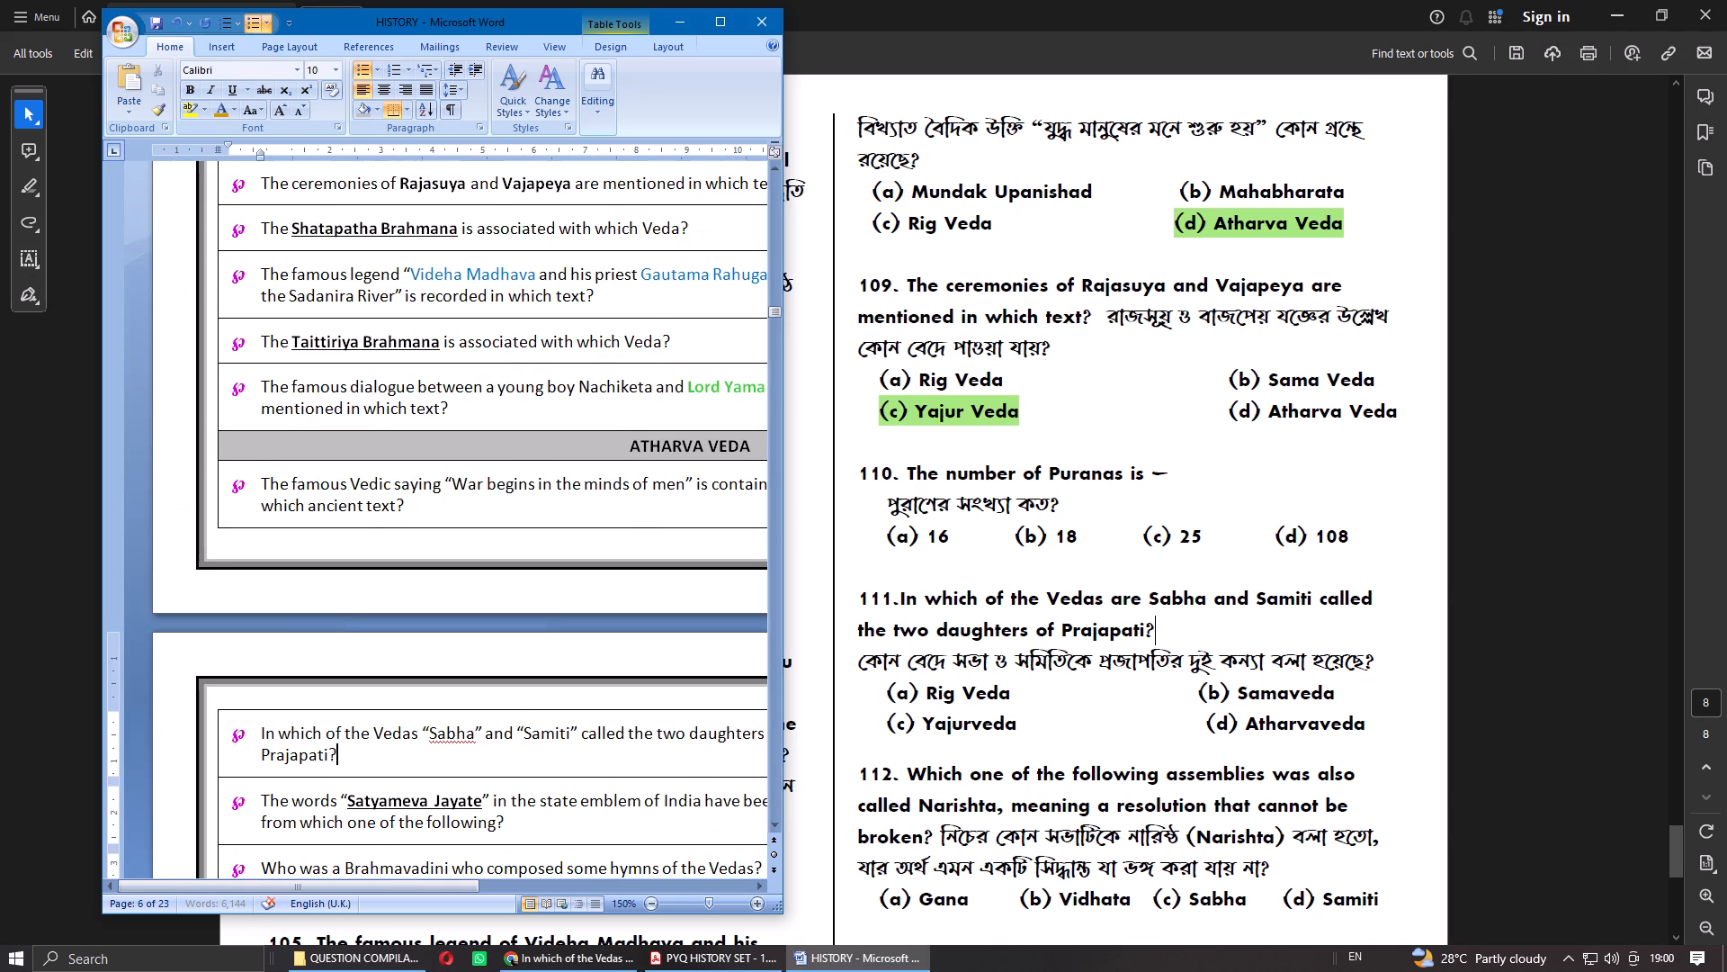
Merge the new question's empty answer cell with the "Atharva Veda" answer cell above it.
key(Tab)
drag(576, 501, 575, 637)
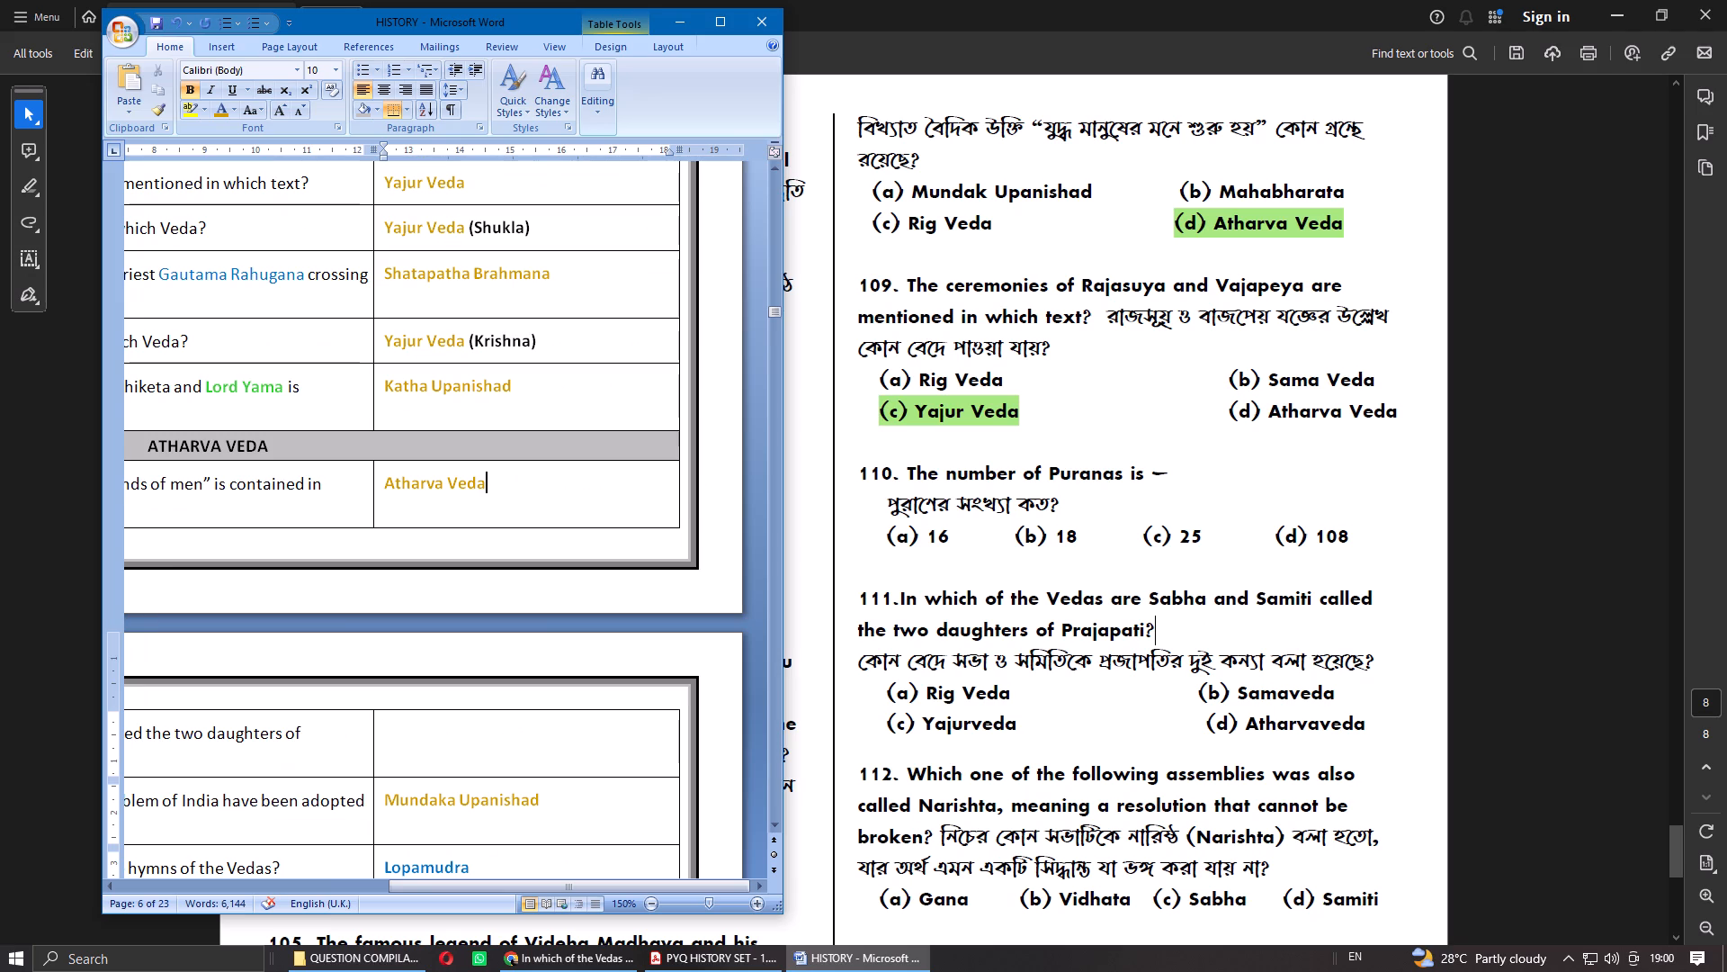
drag(575, 637, 568, 727)
right_click(568, 727)
click(649, 609)
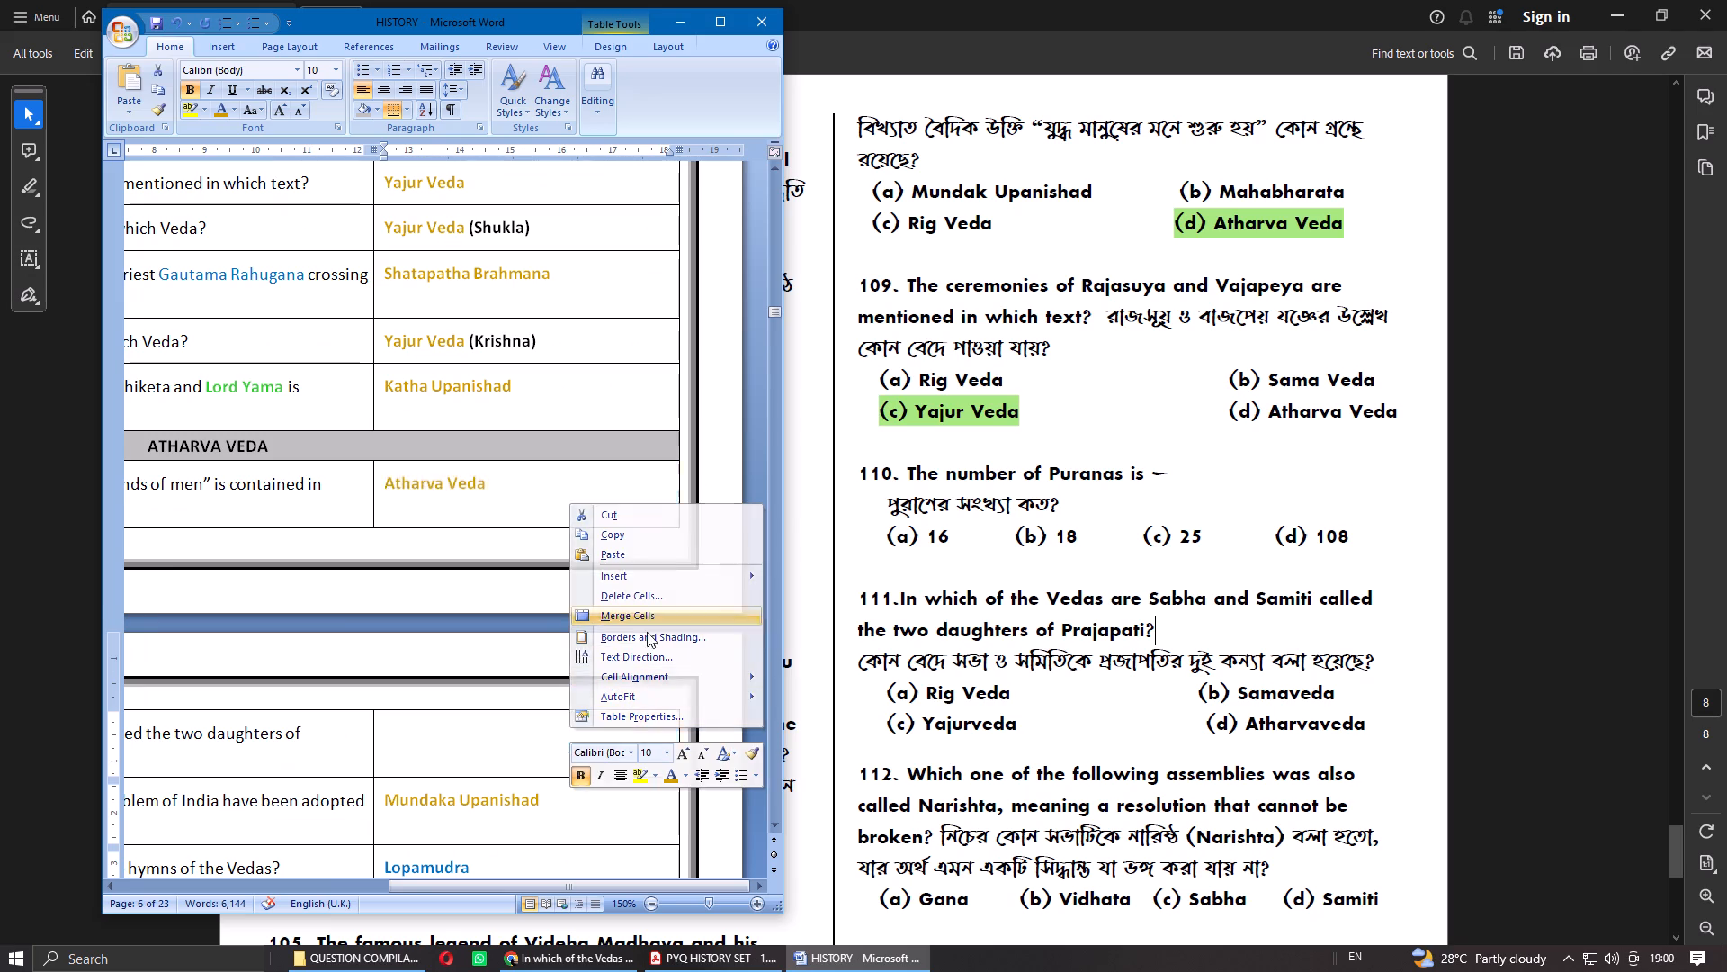
Remove the quotation marks around Sabha and Samiti in the new question.
drag(605, 885, 318, 878)
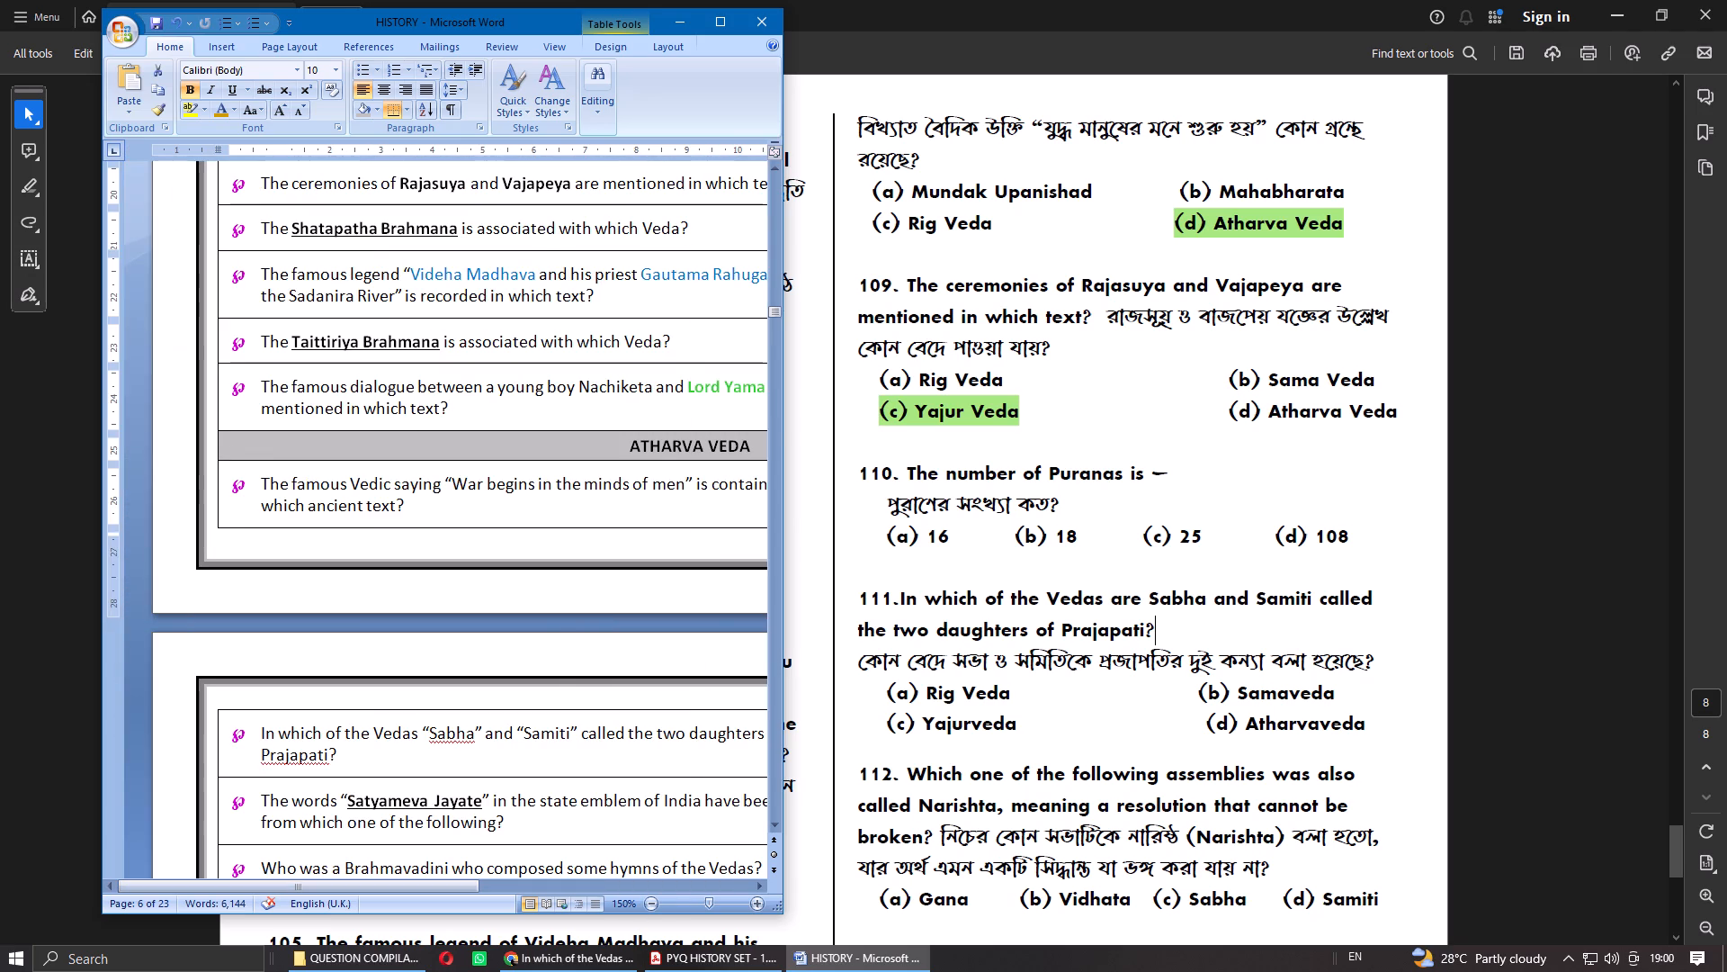
click(428, 731)
key(BackSpace)
click(470, 731)
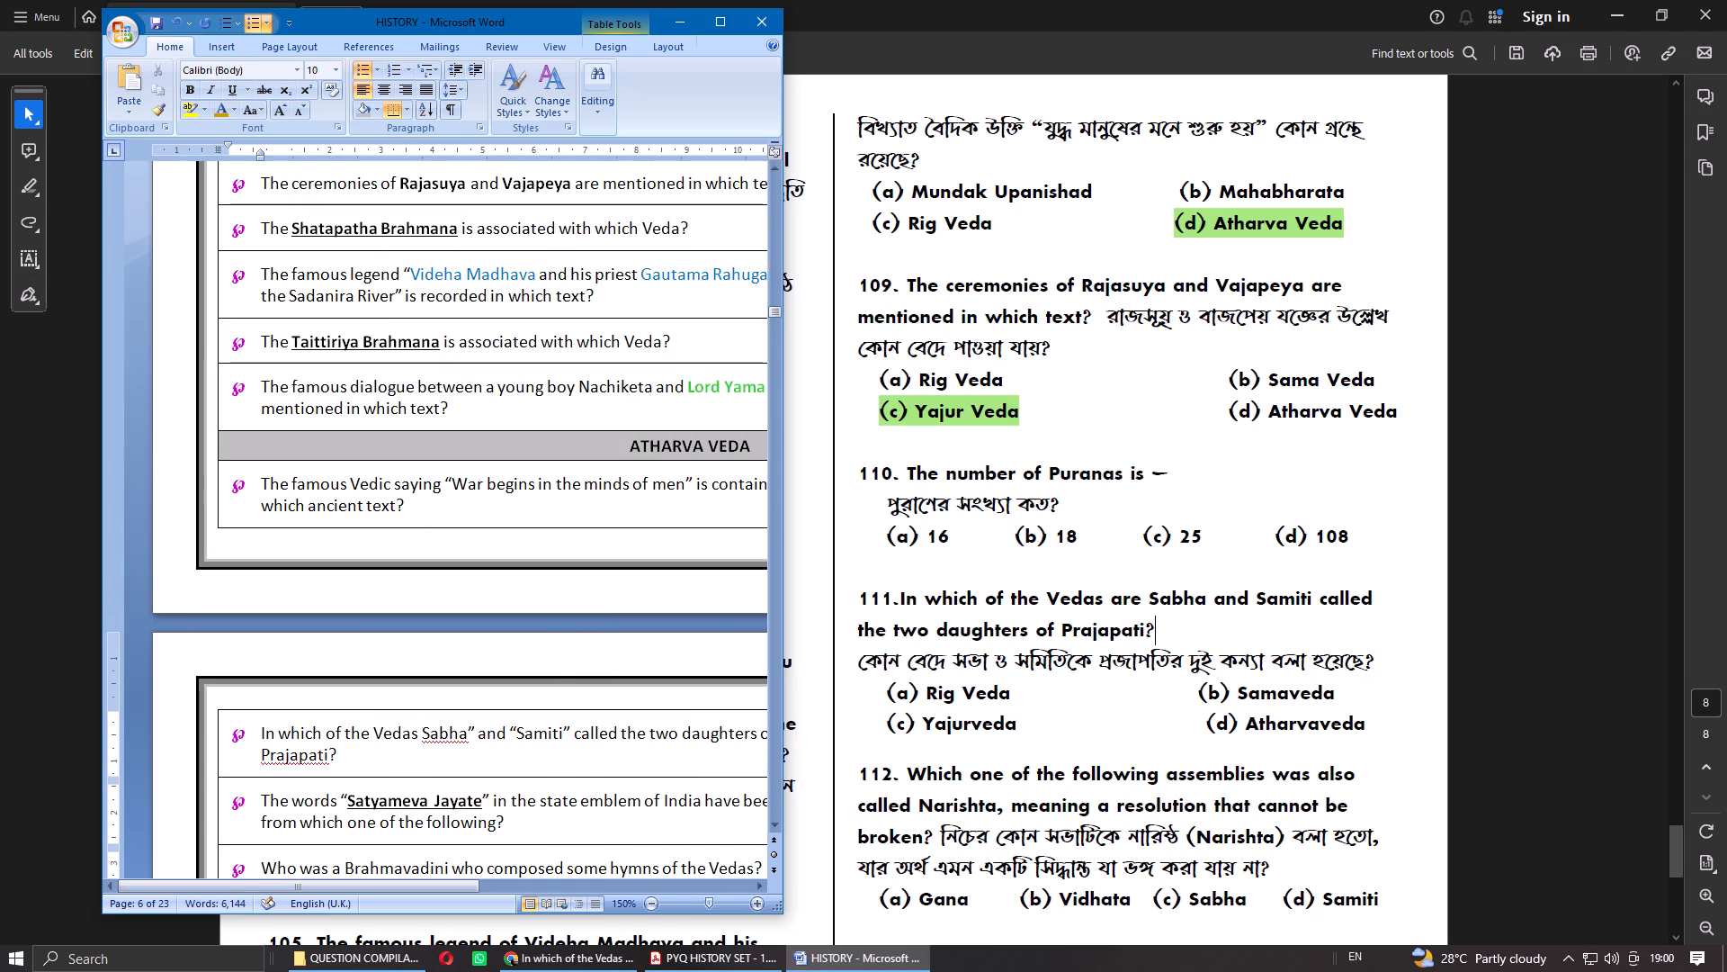
click(475, 732)
key(BackSpace)
click(562, 731)
key(BackSpace)
click(510, 731)
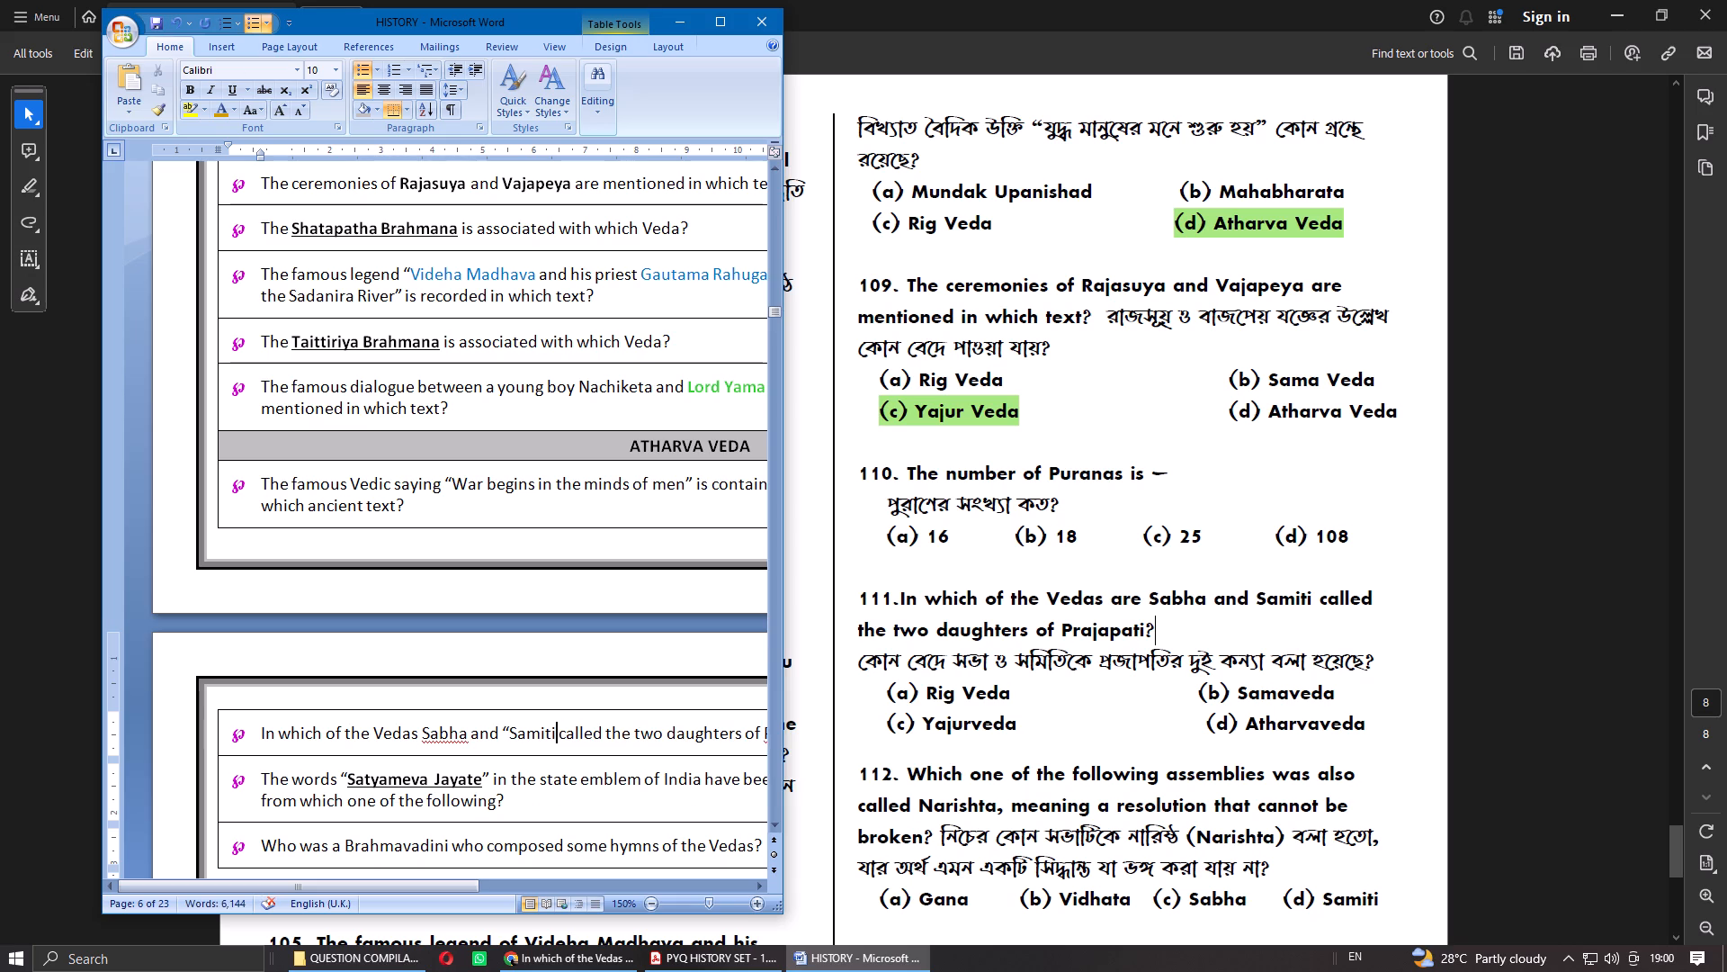
key(BackSpace)
Make the words Sabha and Samiti in the new question bold and blue, without underlining.
double_click(521, 733)
ctrl+double_click(434, 733)
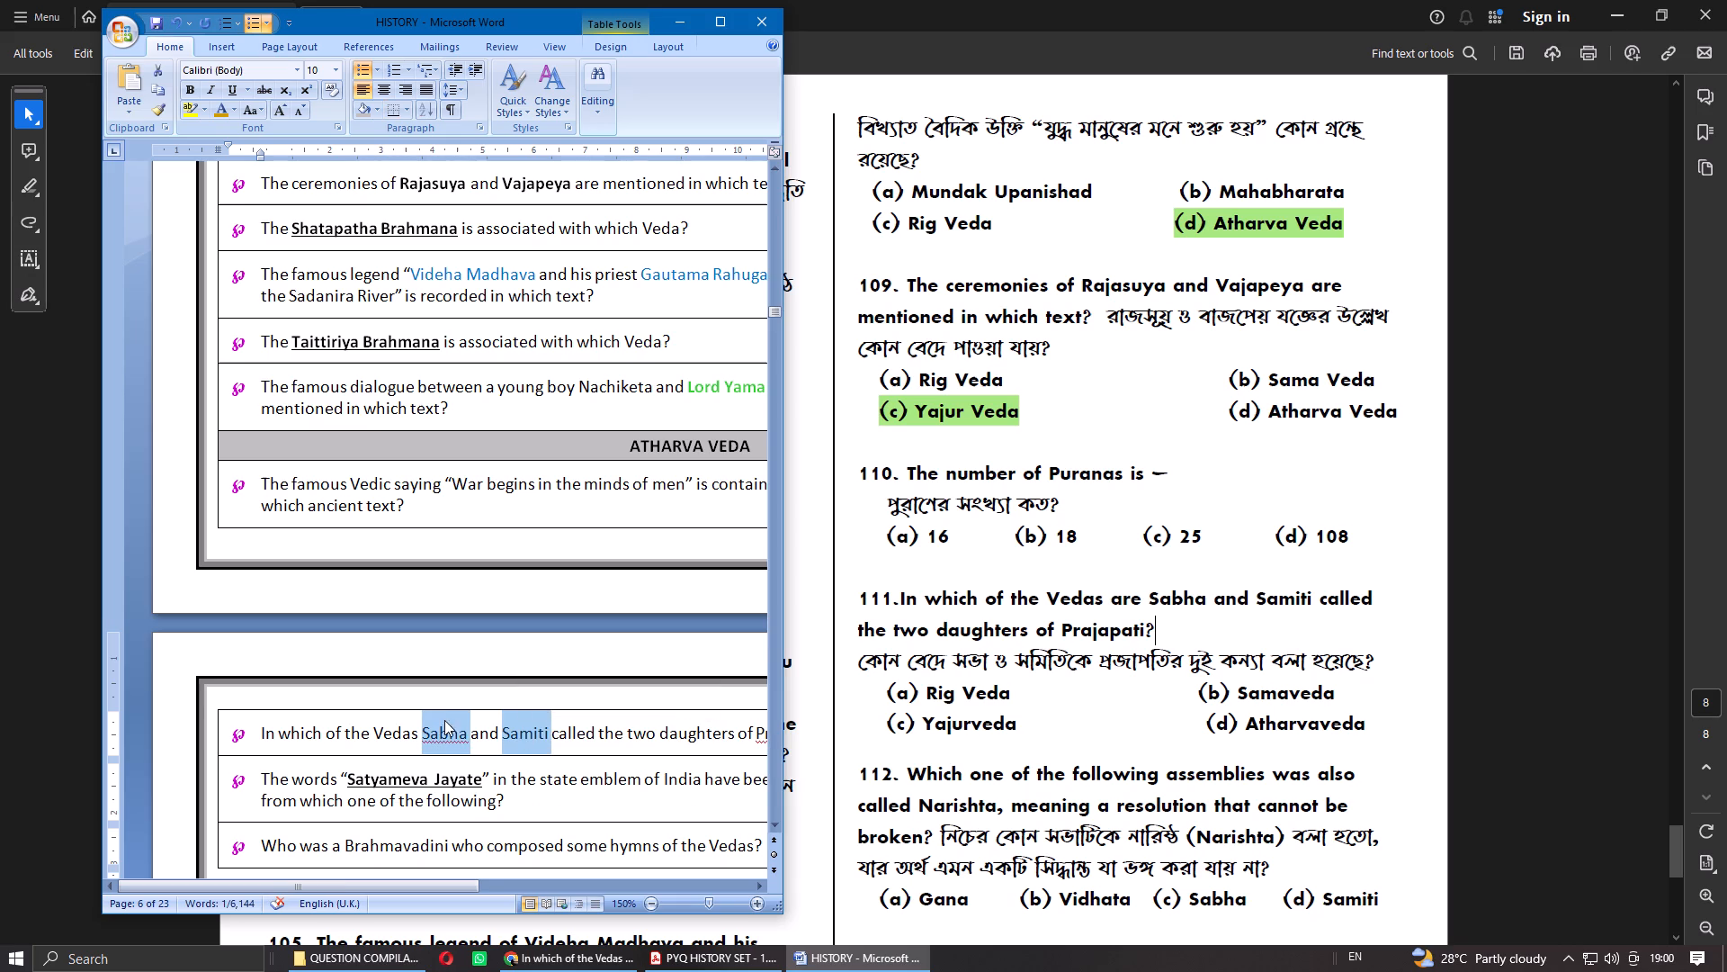
key(ctrl+b)
click(234, 99)
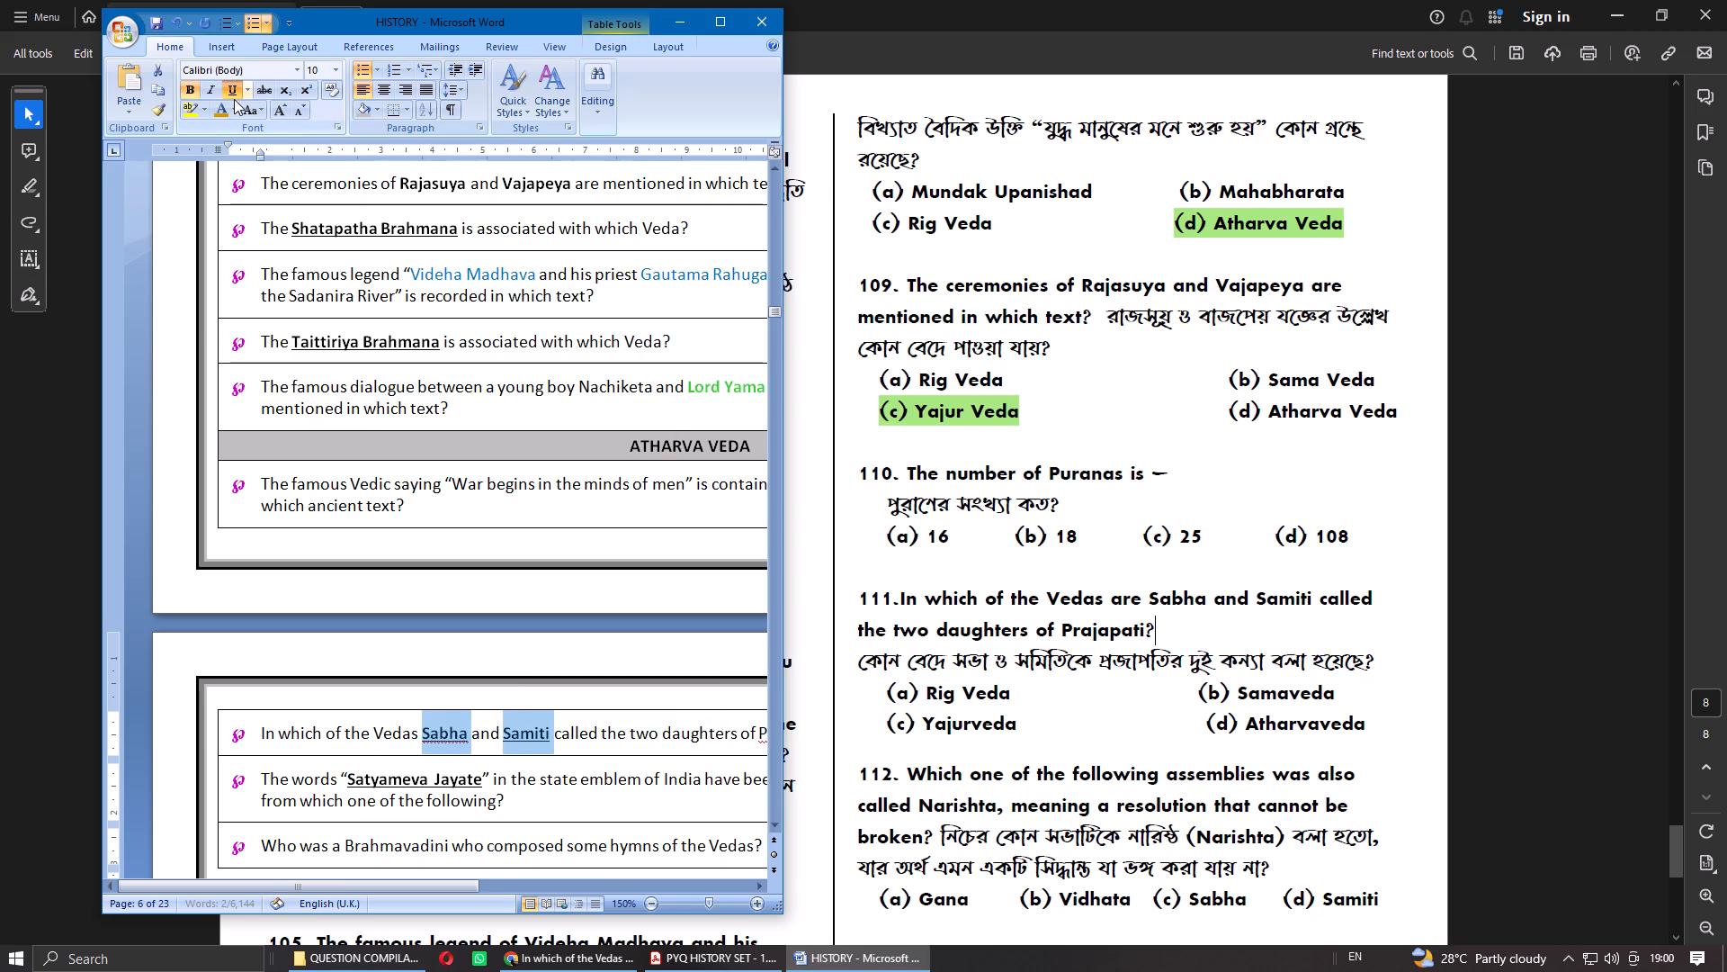
click(232, 105)
click(323, 265)
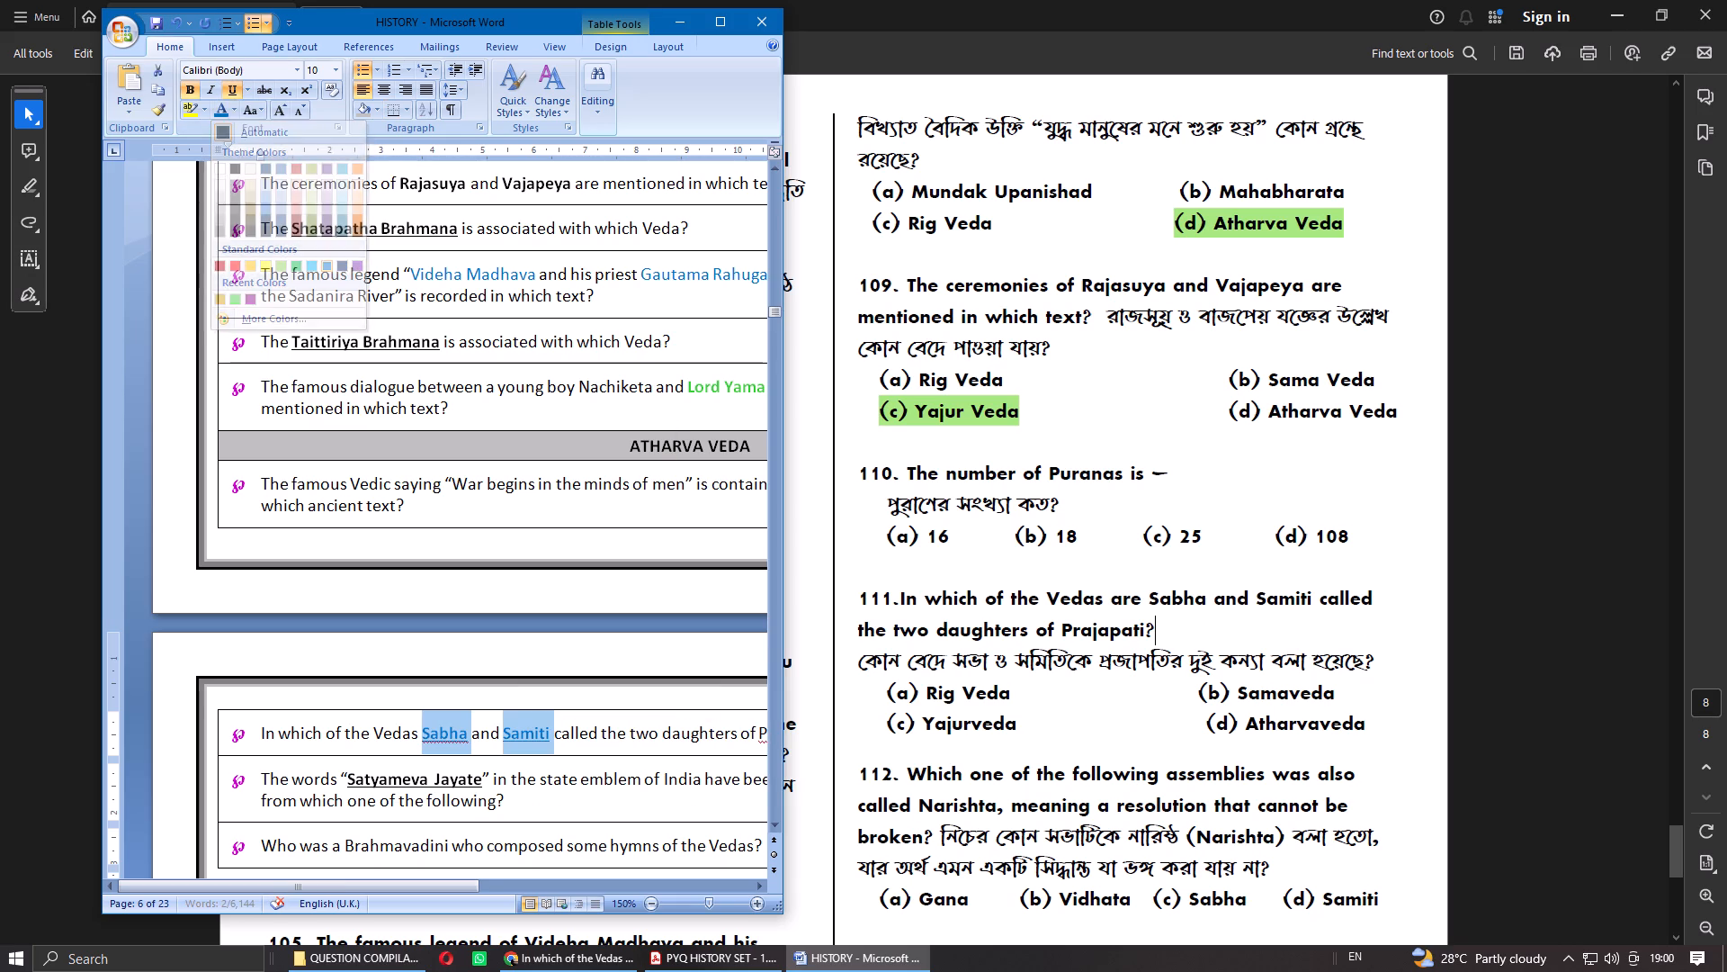
click(239, 93)
Exclude the word Sabha in the new question from spelling and grammar checking.
click(442, 742)
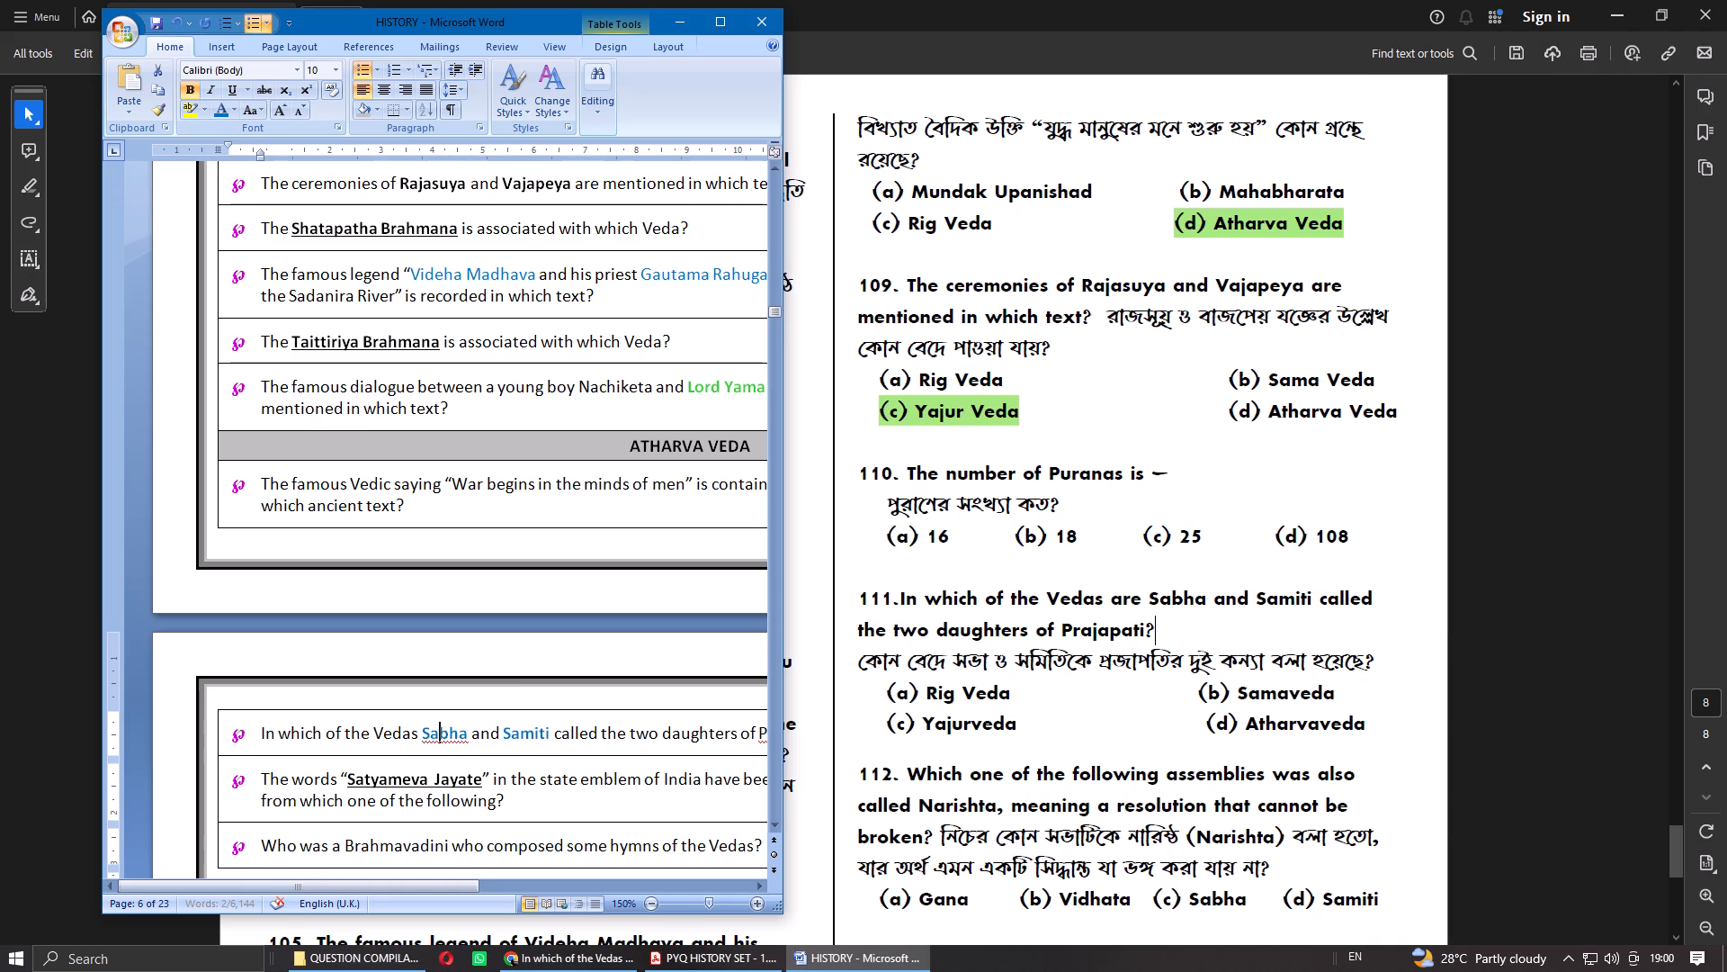
double_click(442, 733)
click(319, 897)
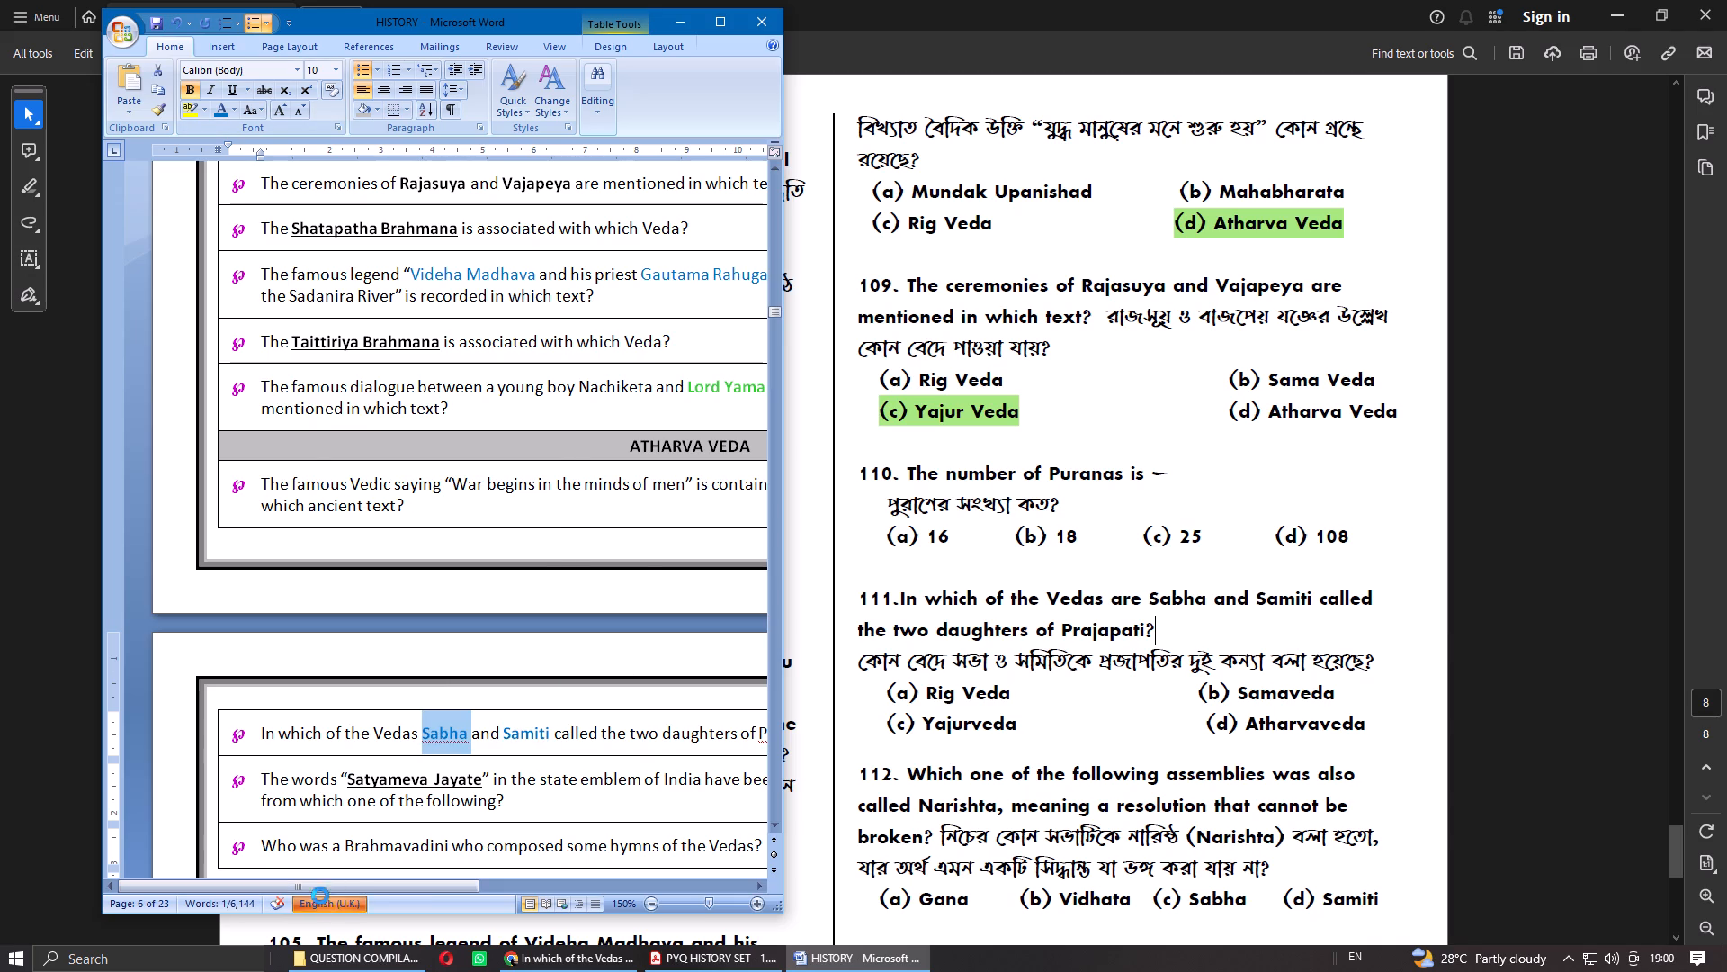
click(458, 523)
click(455, 564)
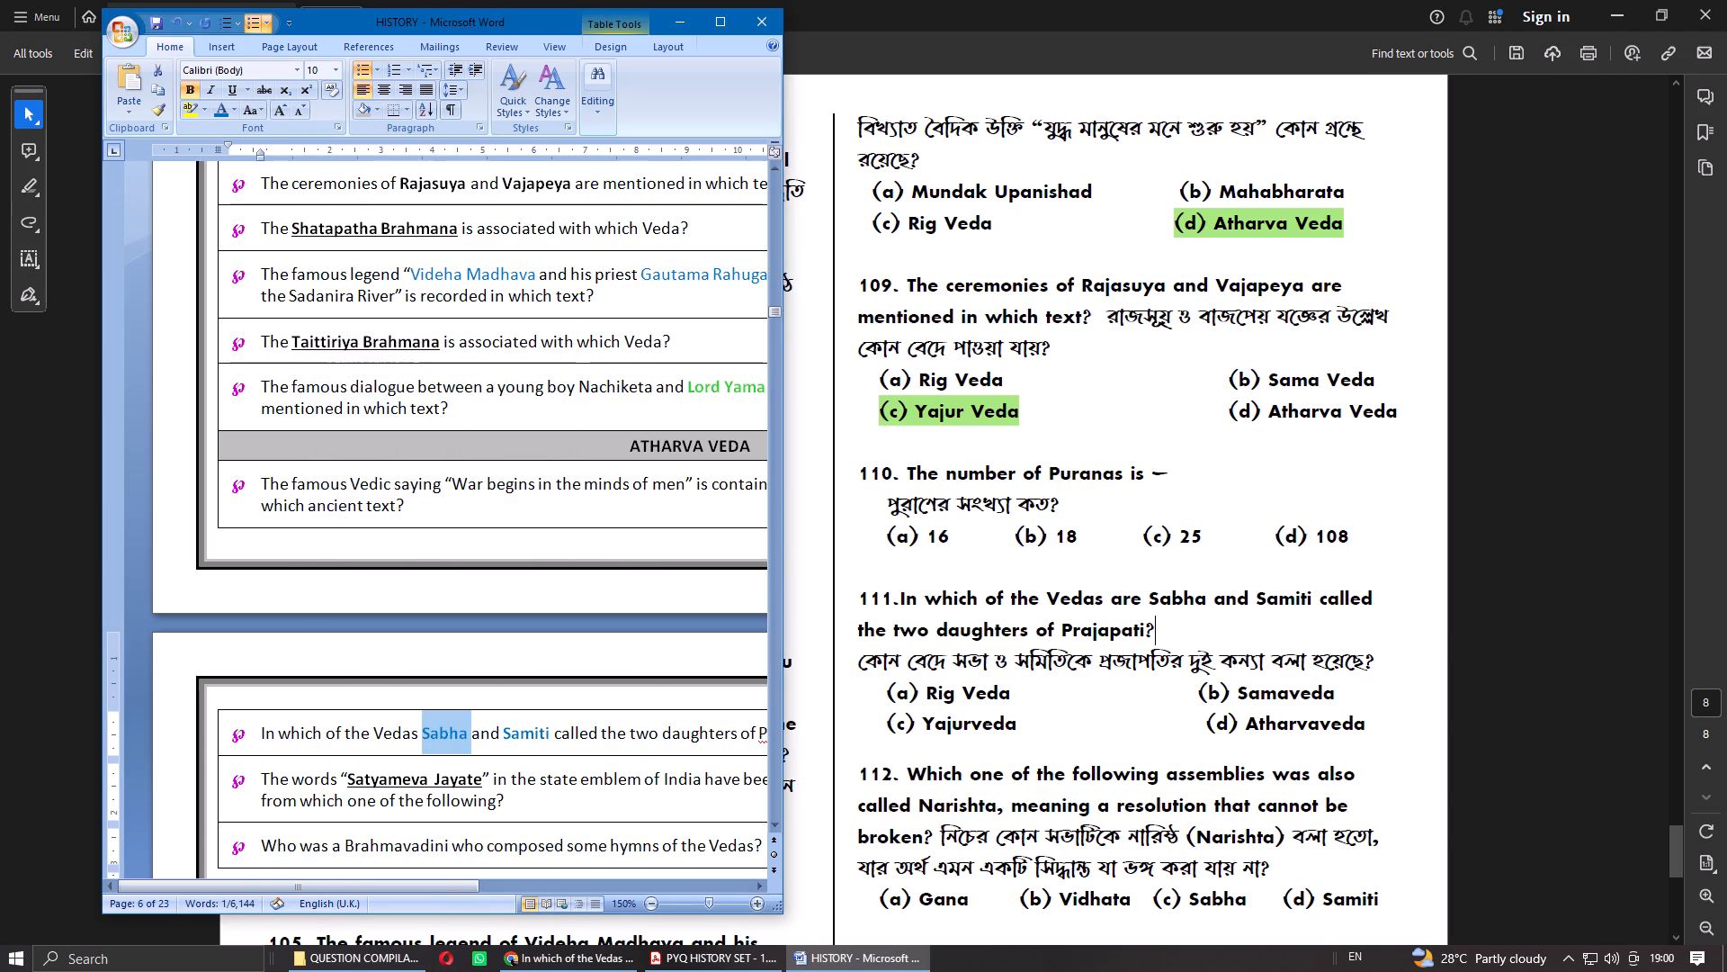
Make the word Prajapati in the new question bold and blue, and exclude it from spelling and grammar checking.
drag(451, 881, 570, 881)
double_click(571, 726)
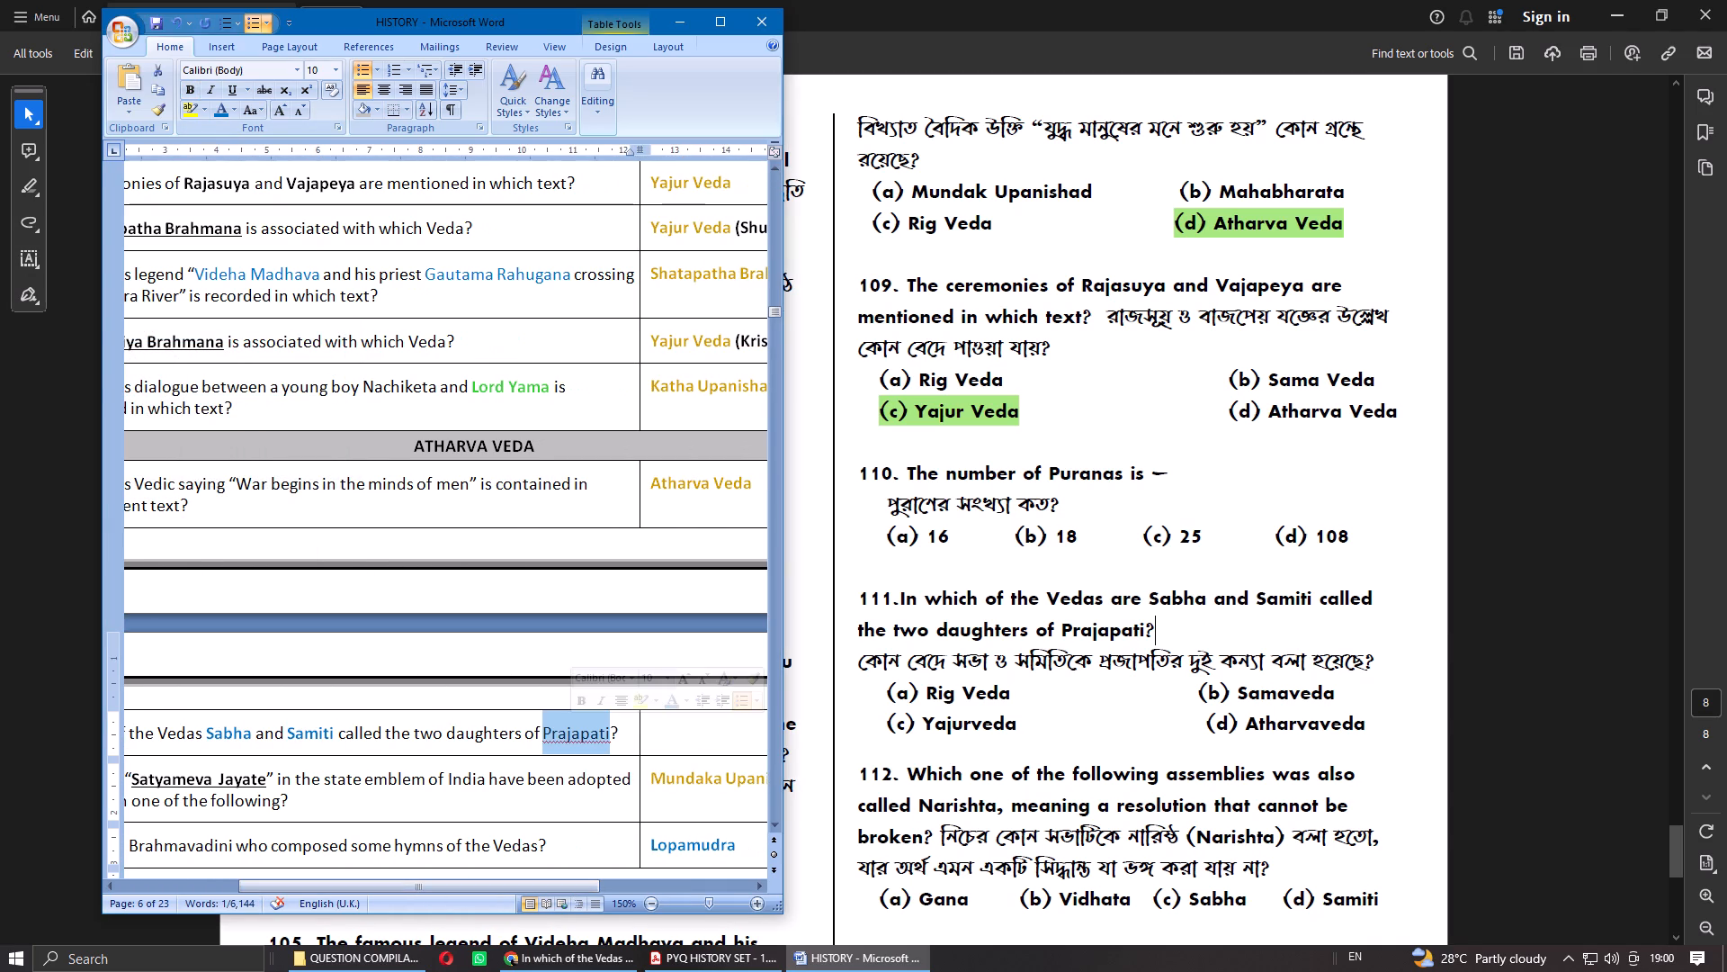
click(217, 107)
click(188, 92)
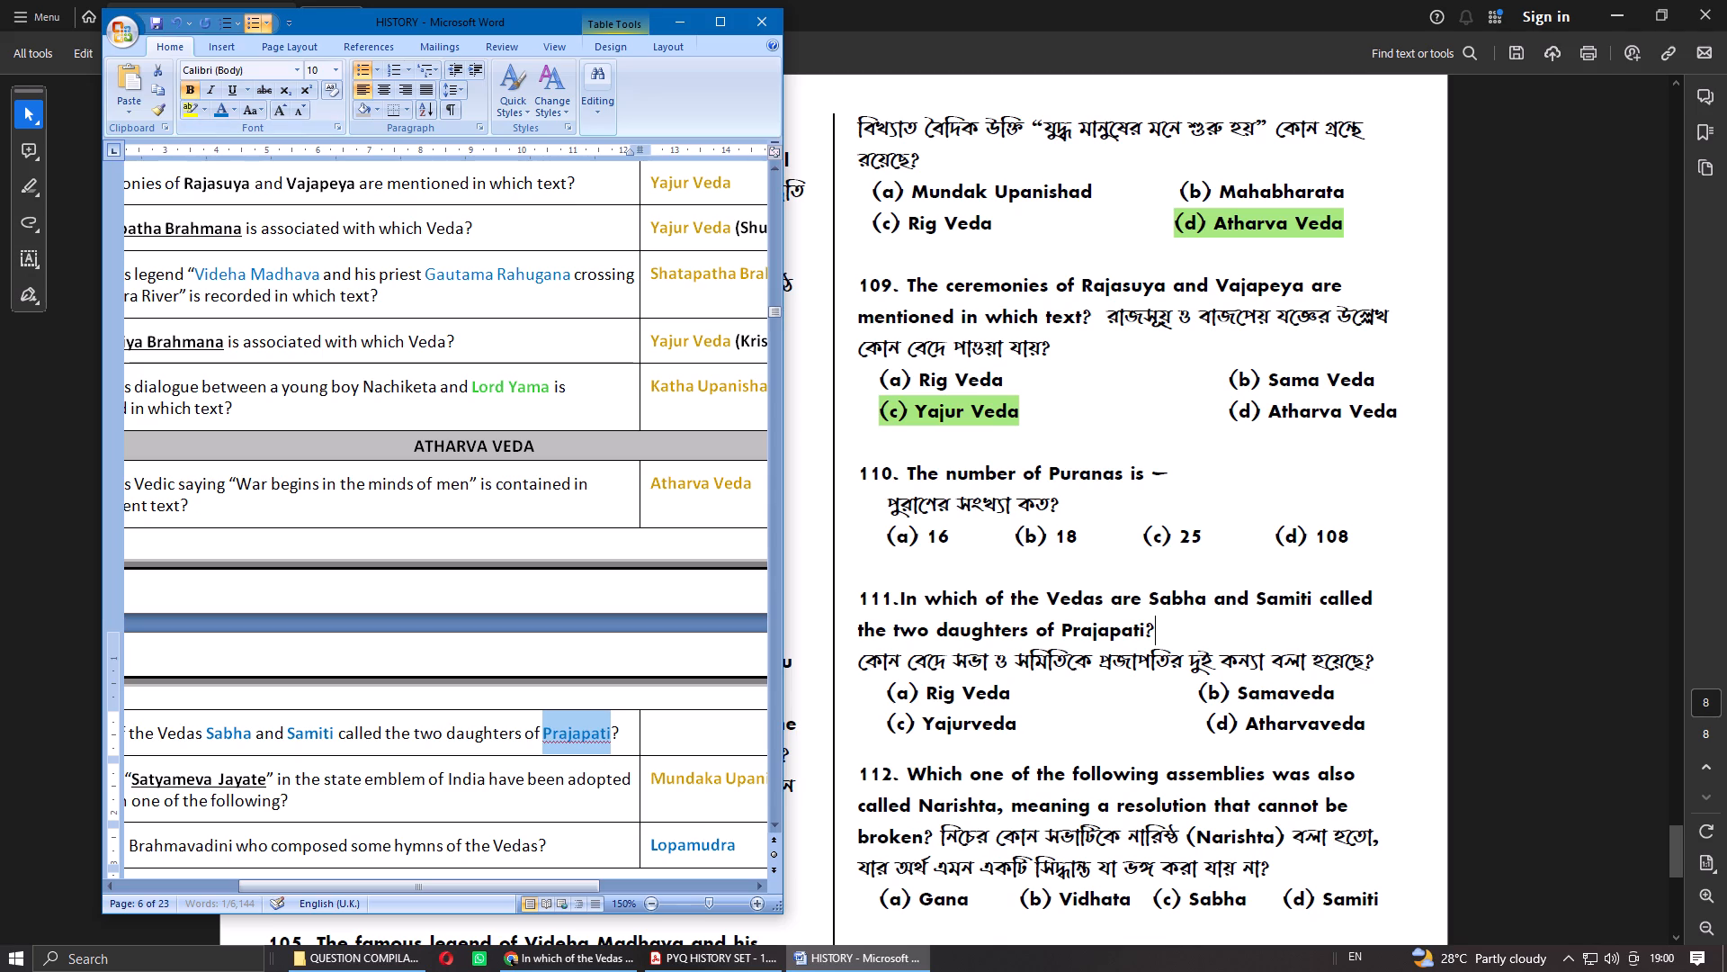
click(336, 900)
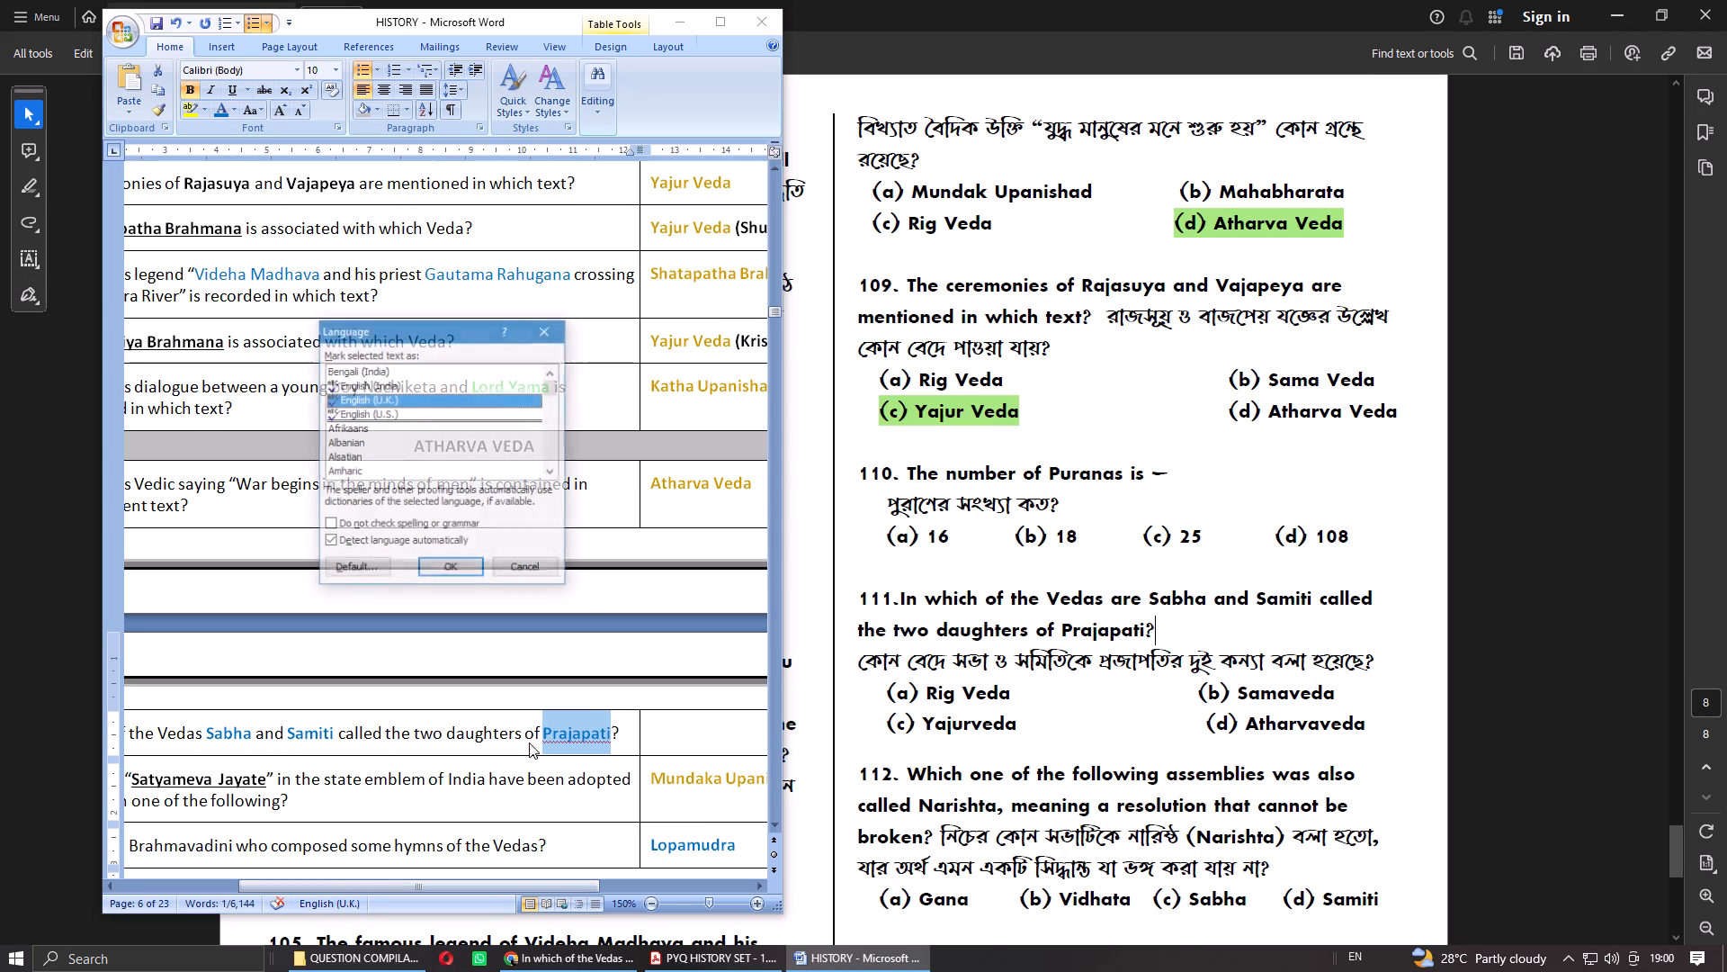
click(448, 527)
click(441, 559)
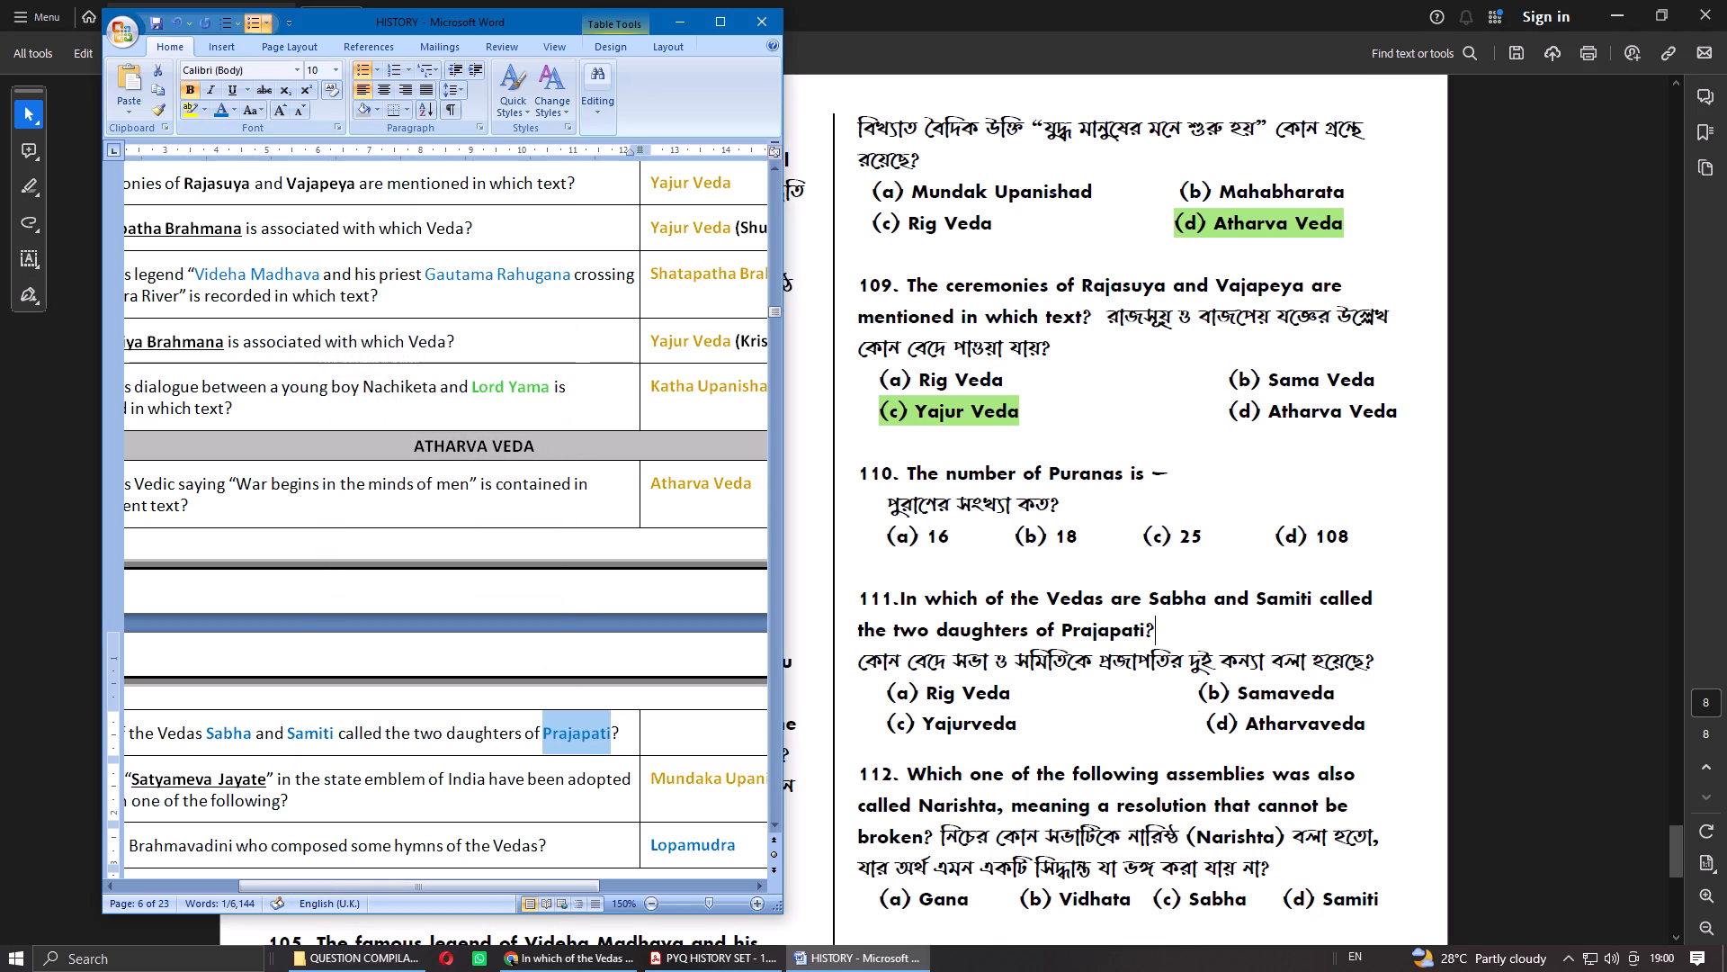
click(697, 729)
Maximize the document and set the RIG VEDA, SAMA VEDA, YAJUR VEDA and ATHARVA VEDA headings to font size 11.
click(718, 21)
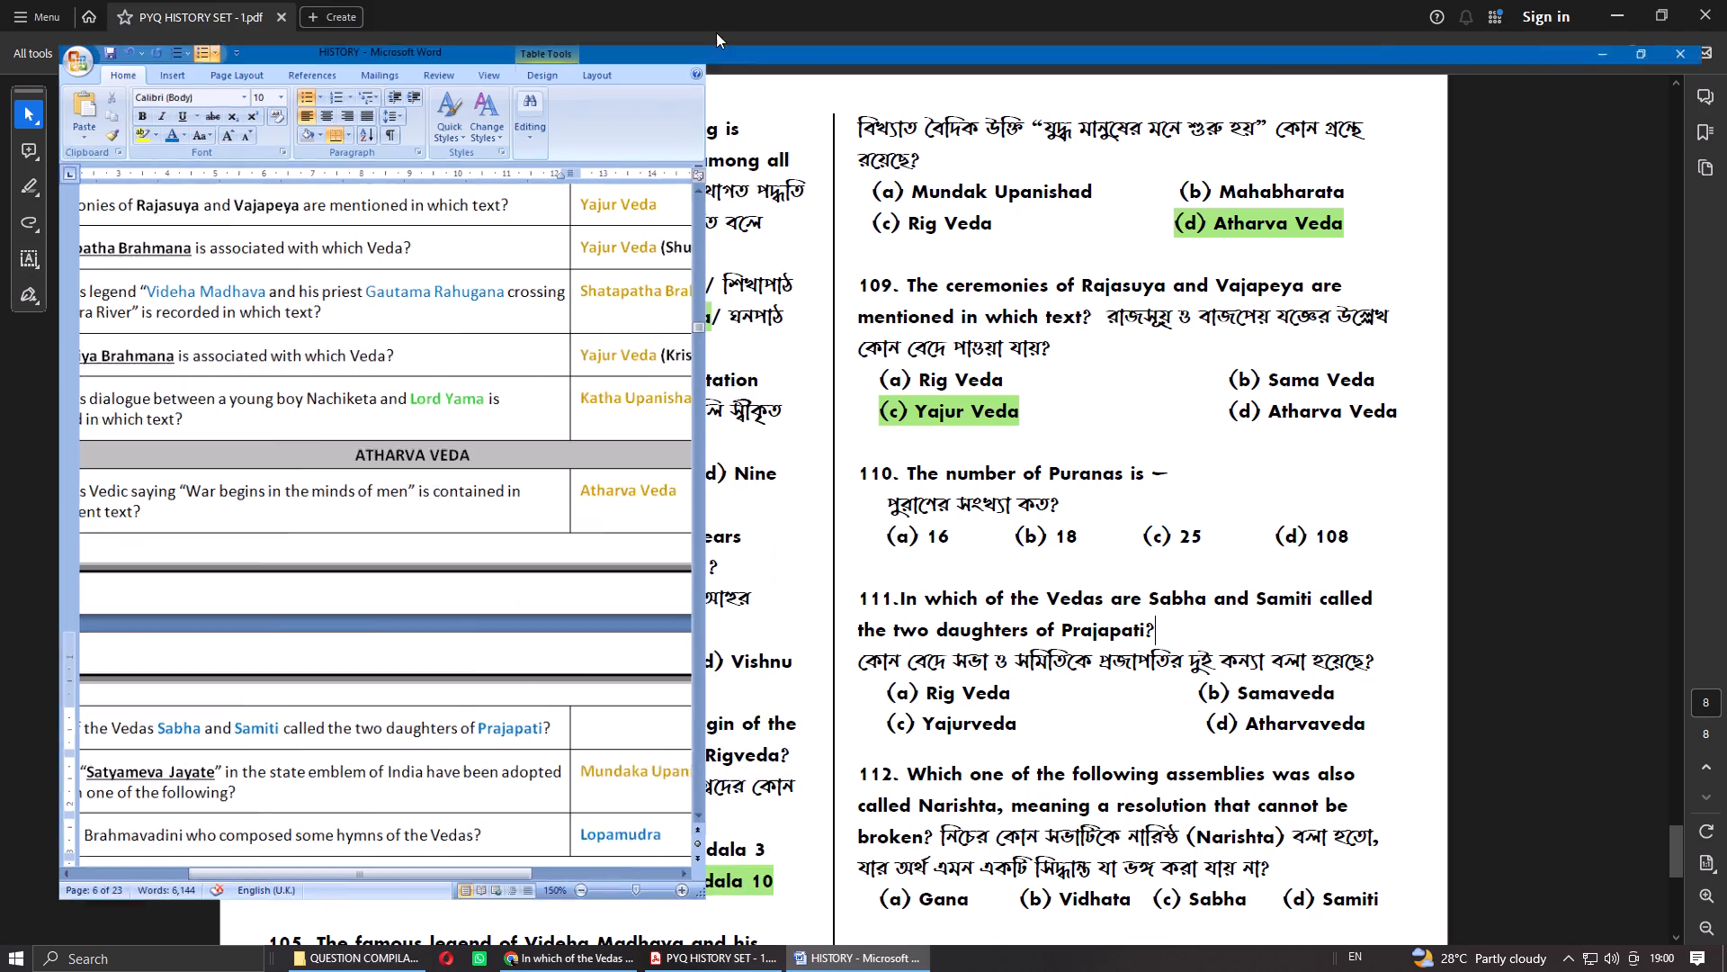
scroll(1038, 614, up, 5)
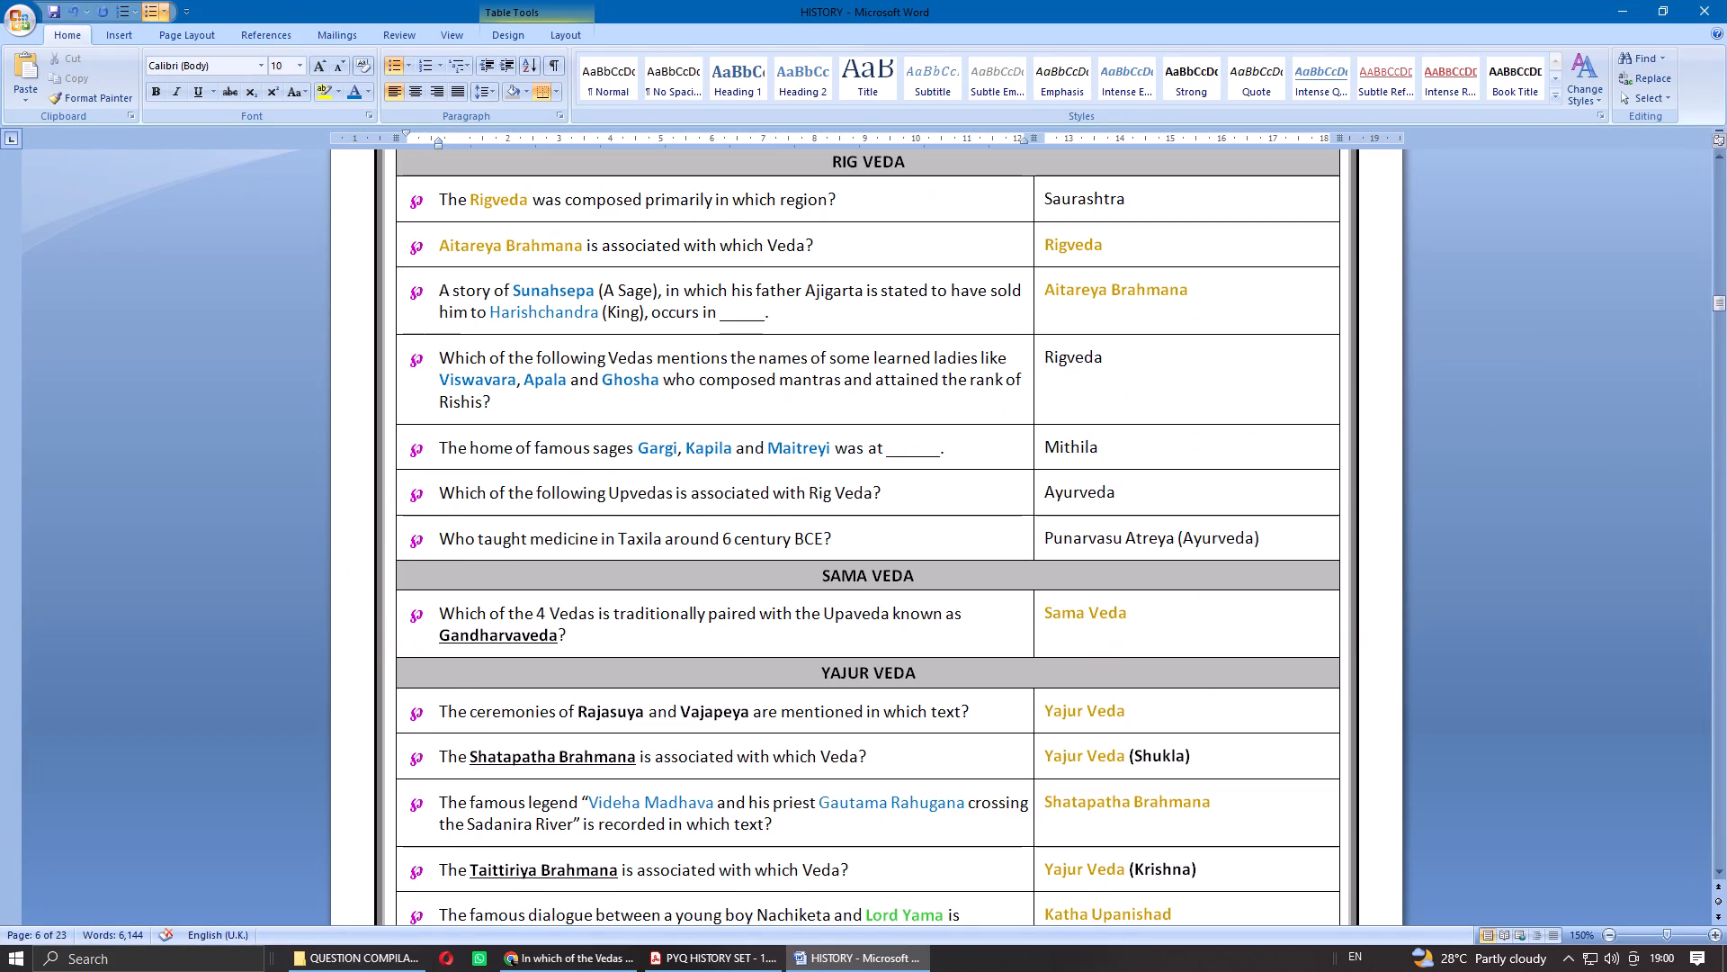
scroll(1036, 616, up, 4)
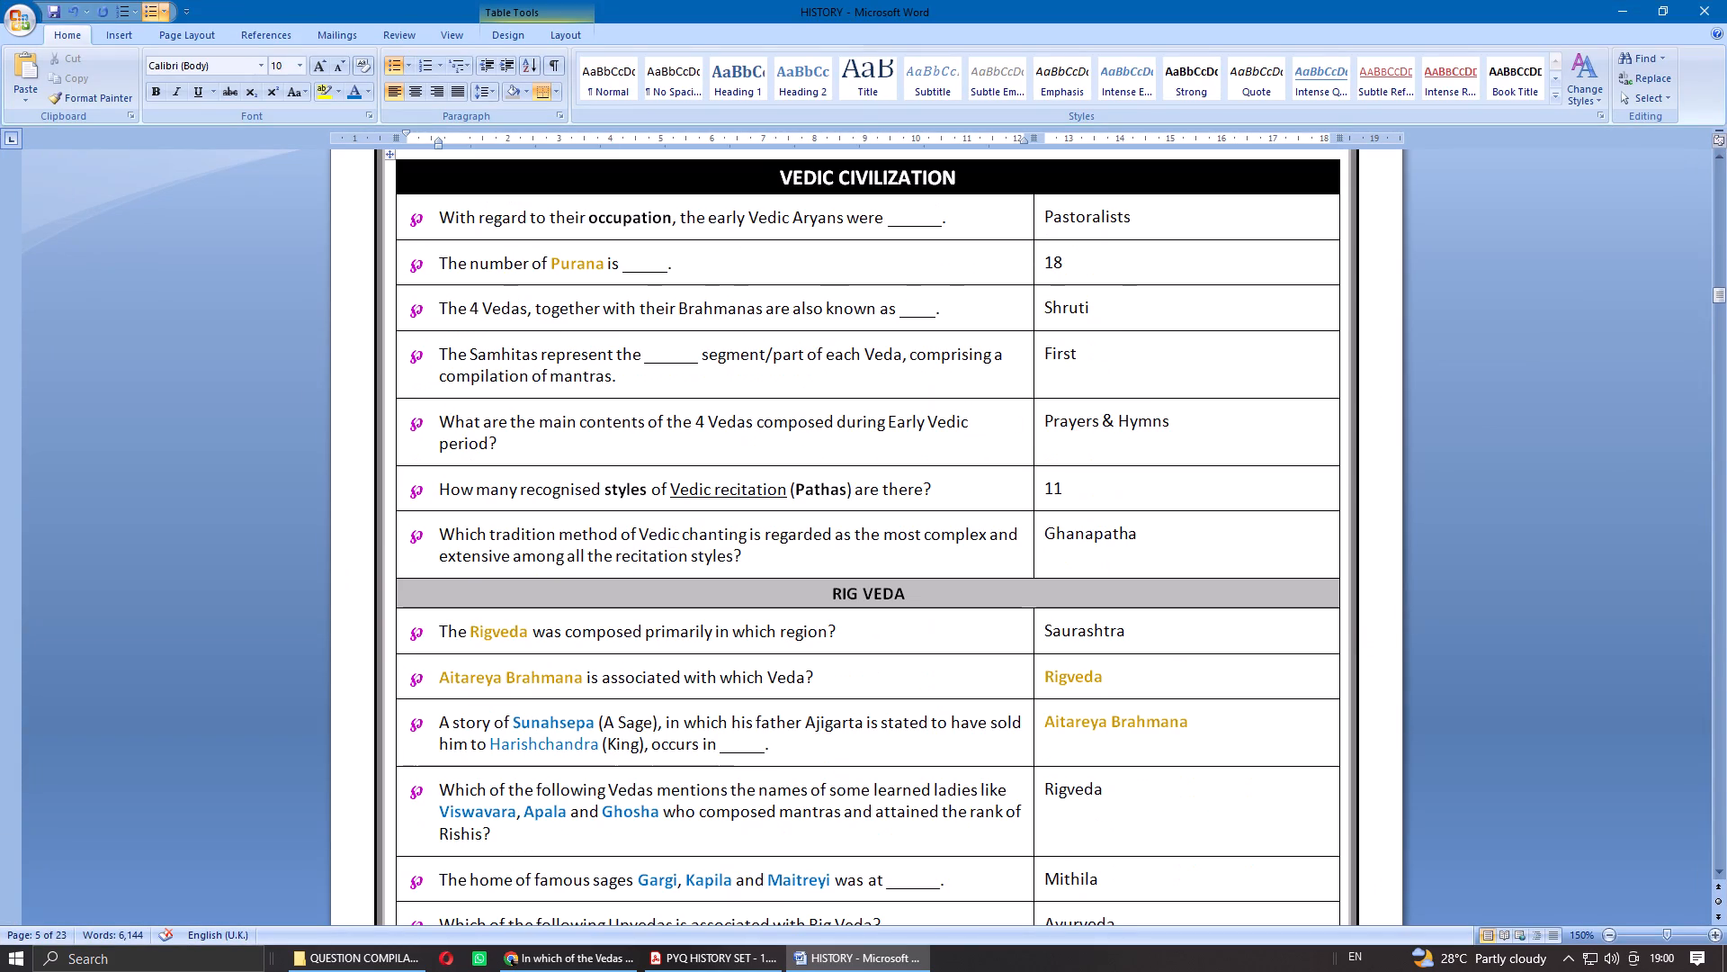
drag(939, 594, 828, 594)
scroll(927, 475, down, 4)
ctrl+drag(939, 571, 921, 571)
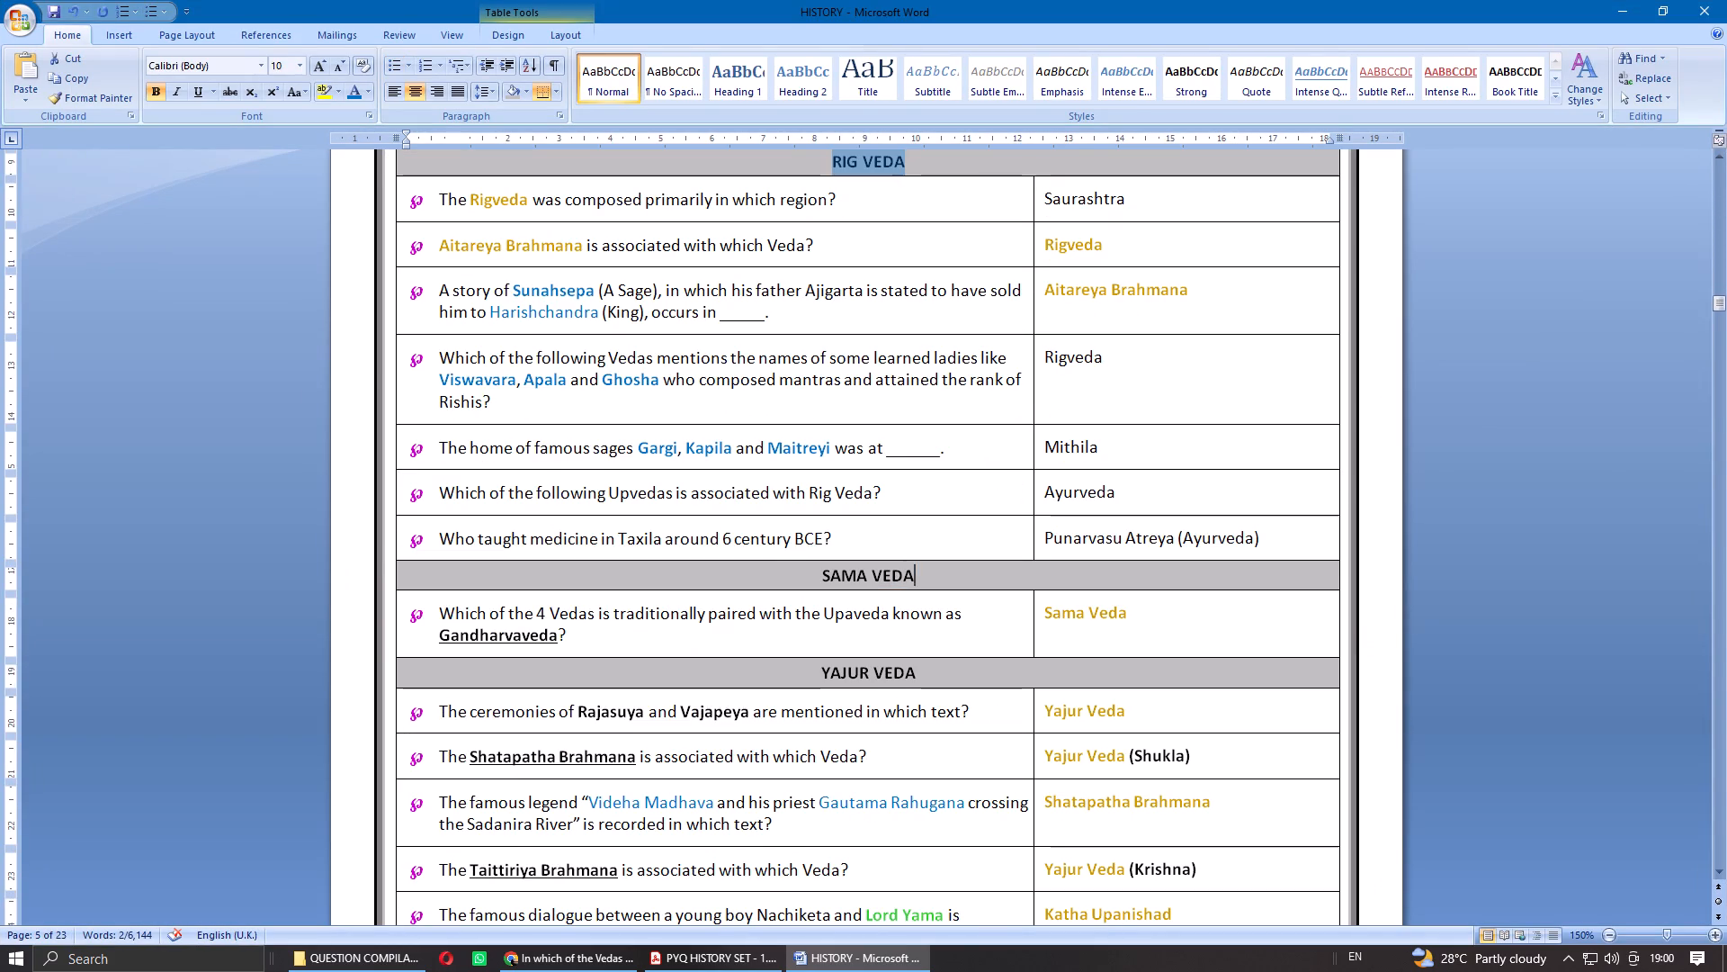
ctrl+drag(921, 571, 805, 572)
ctrl+drag(941, 675, 839, 675)
scroll(911, 489, down, 3)
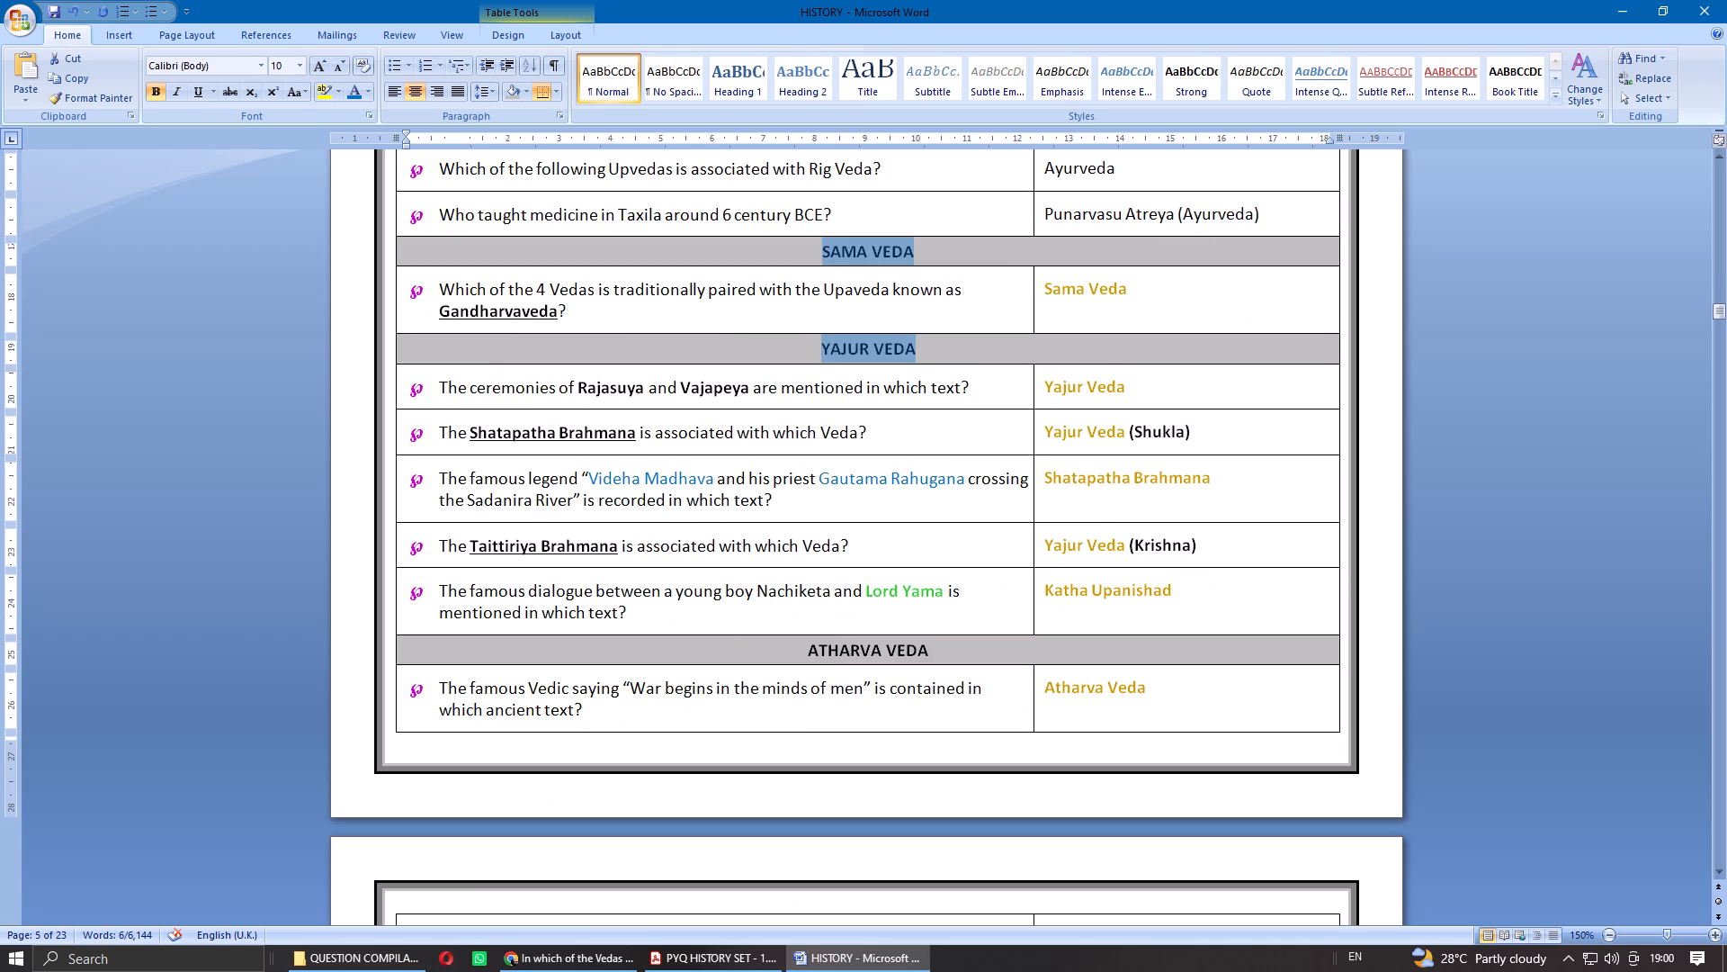
ctrl+drag(954, 652, 844, 652)
click(300, 67)
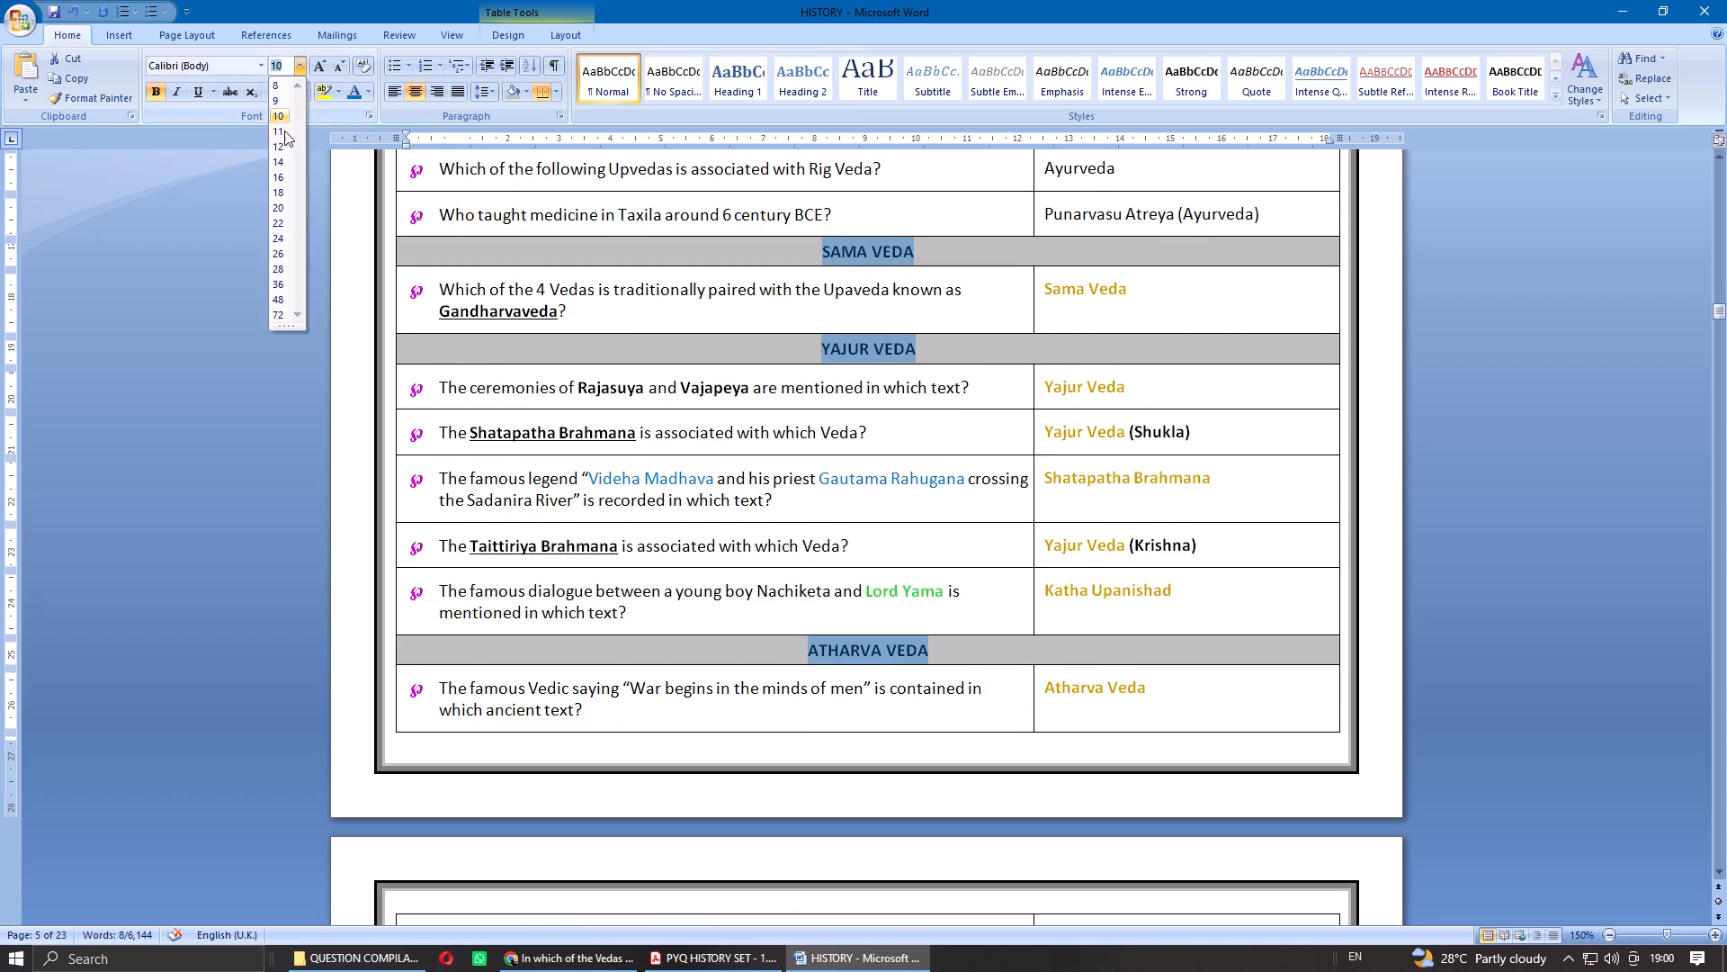
click(283, 138)
click(1019, 654)
scroll(1006, 582, up, 5)
scroll(1006, 582, down, 8)
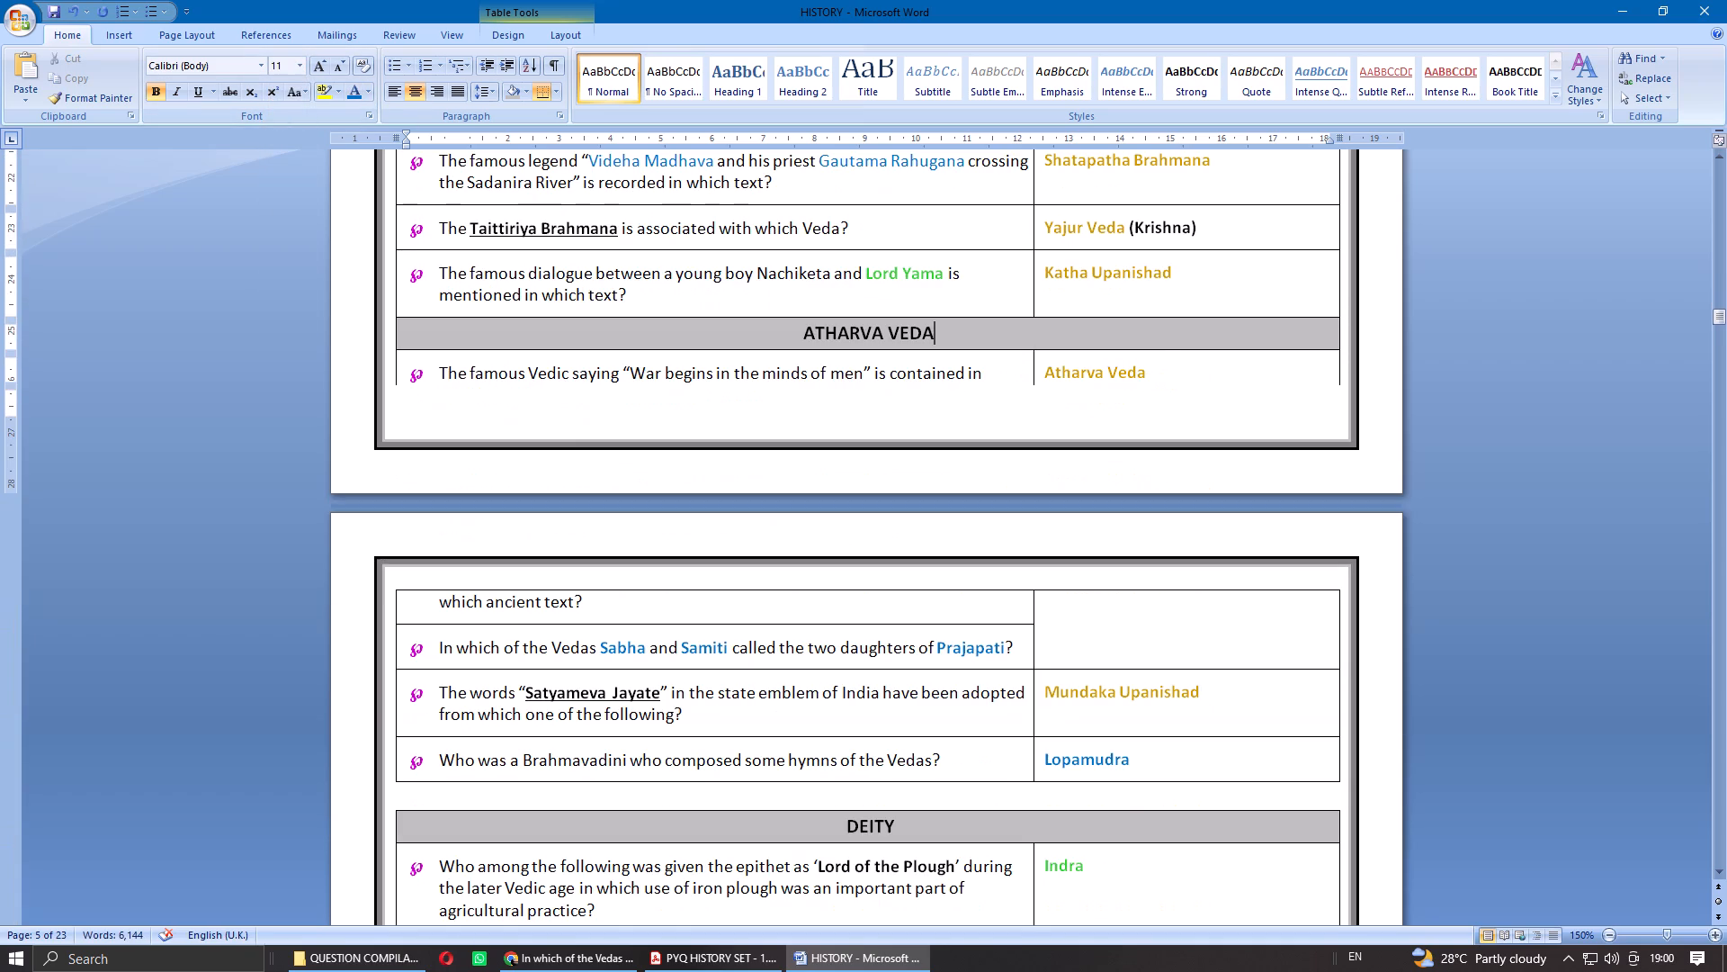
scroll(1006, 582, up, 12)
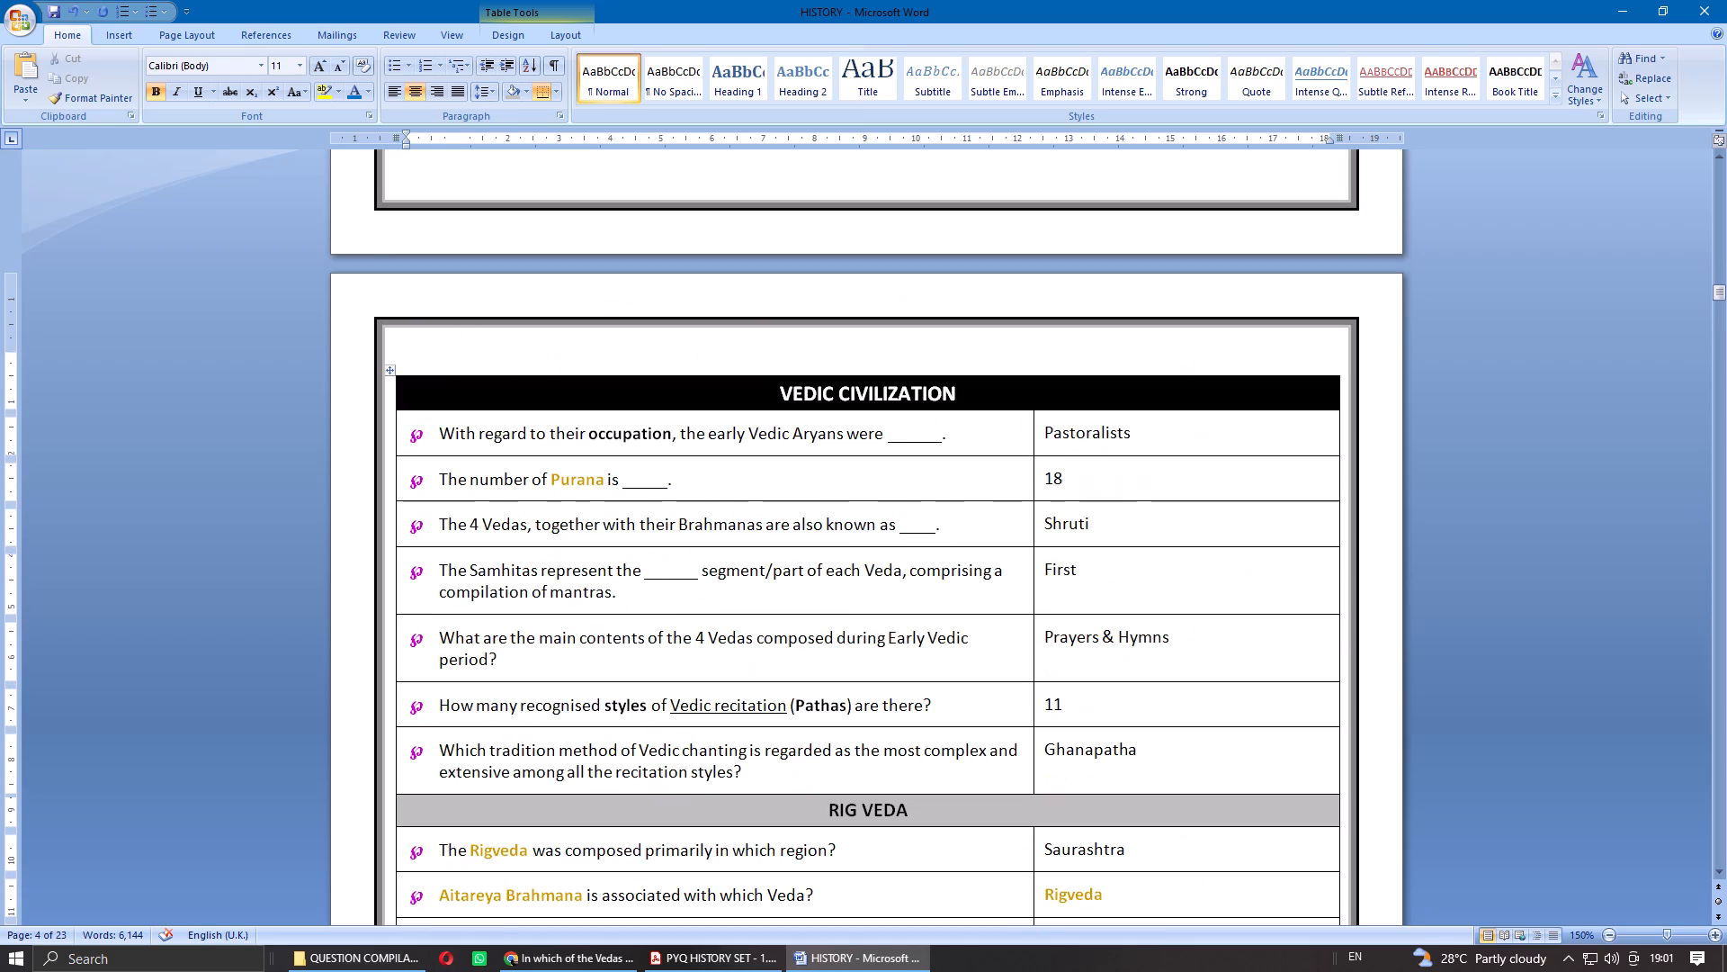
click(888, 395)
Switch to the PDF in Acrobat and highlight answers (b) 18 for question 110 and (d) Atharvaveda for question 111 in green.
click(692, 956)
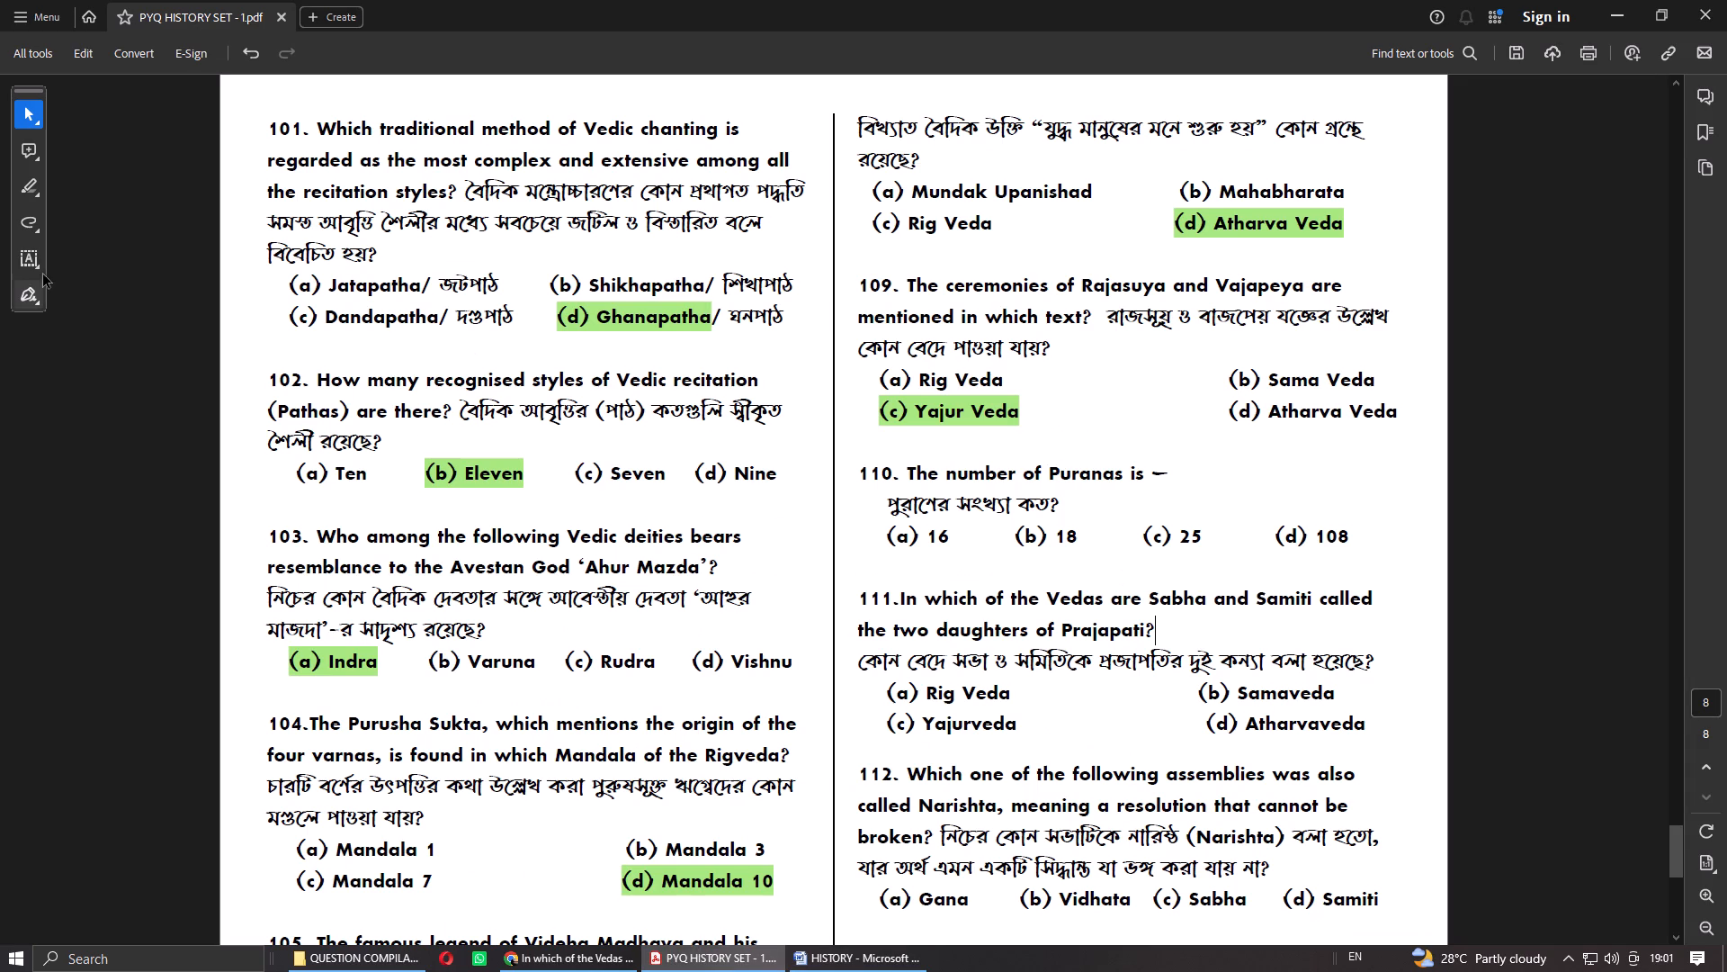
click(32, 190)
drag(1015, 538, 1079, 538)
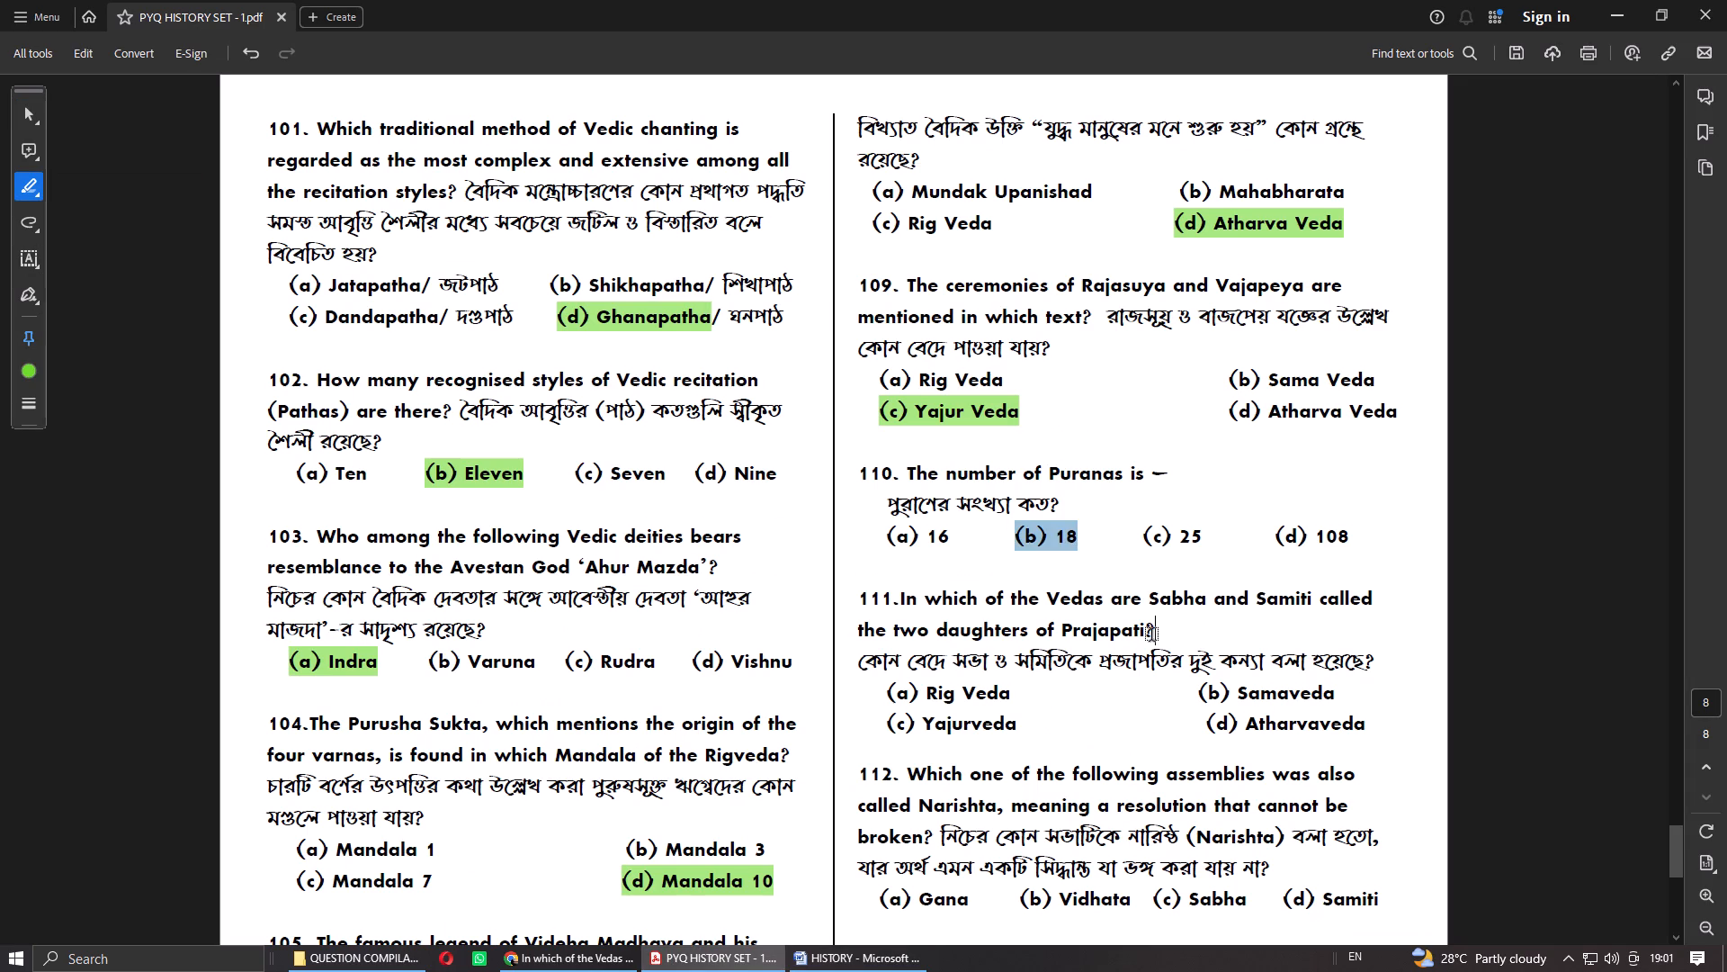
drag(1207, 733, 1356, 733)
scroll(1128, 507, down, 3)
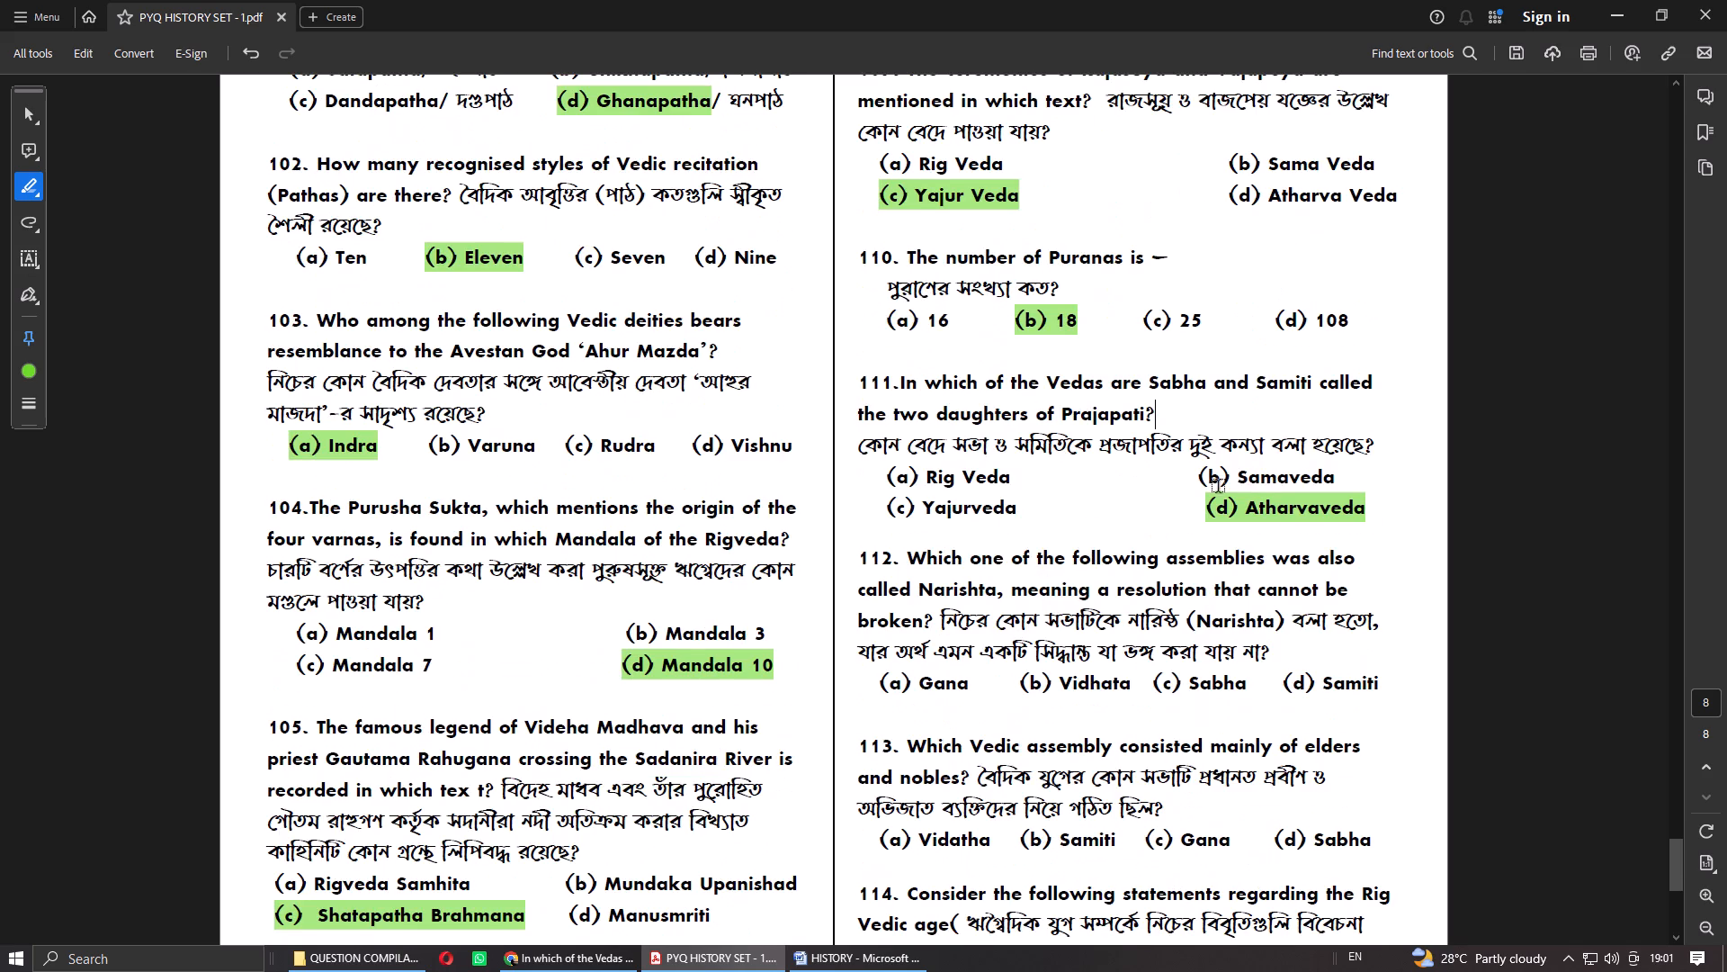
Copy the English text of question 112 from the PDF and search Google for it in Chrome.
scroll(1249, 480, down, 1)
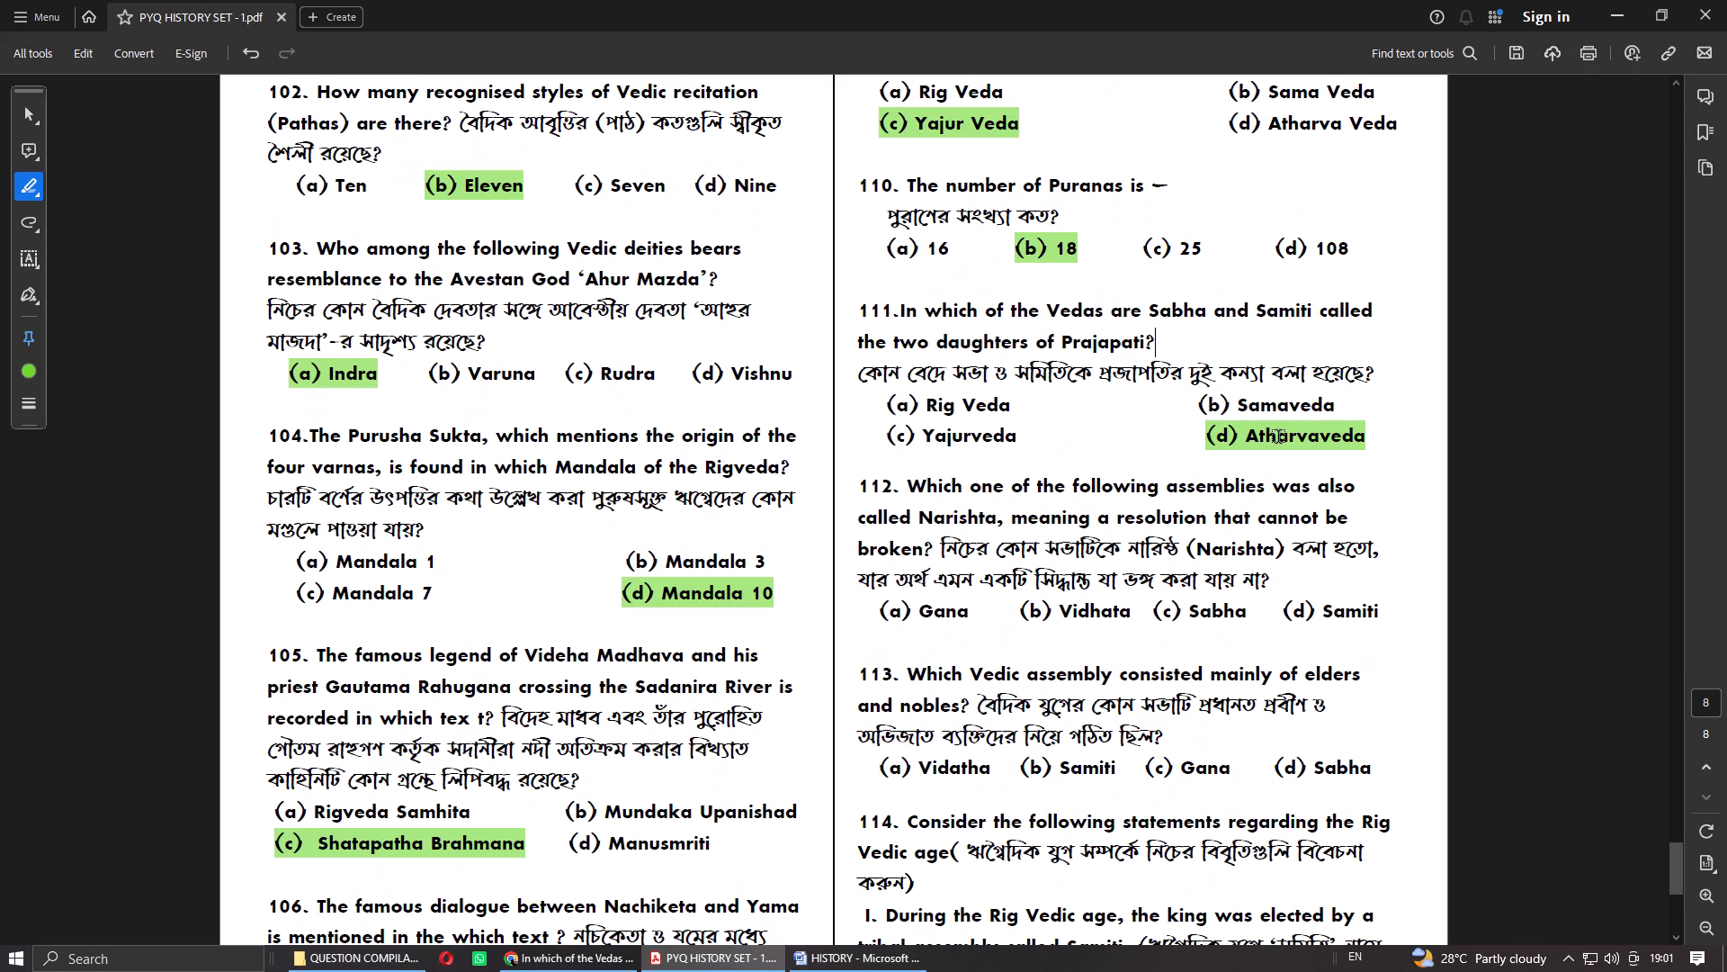
click(34, 116)
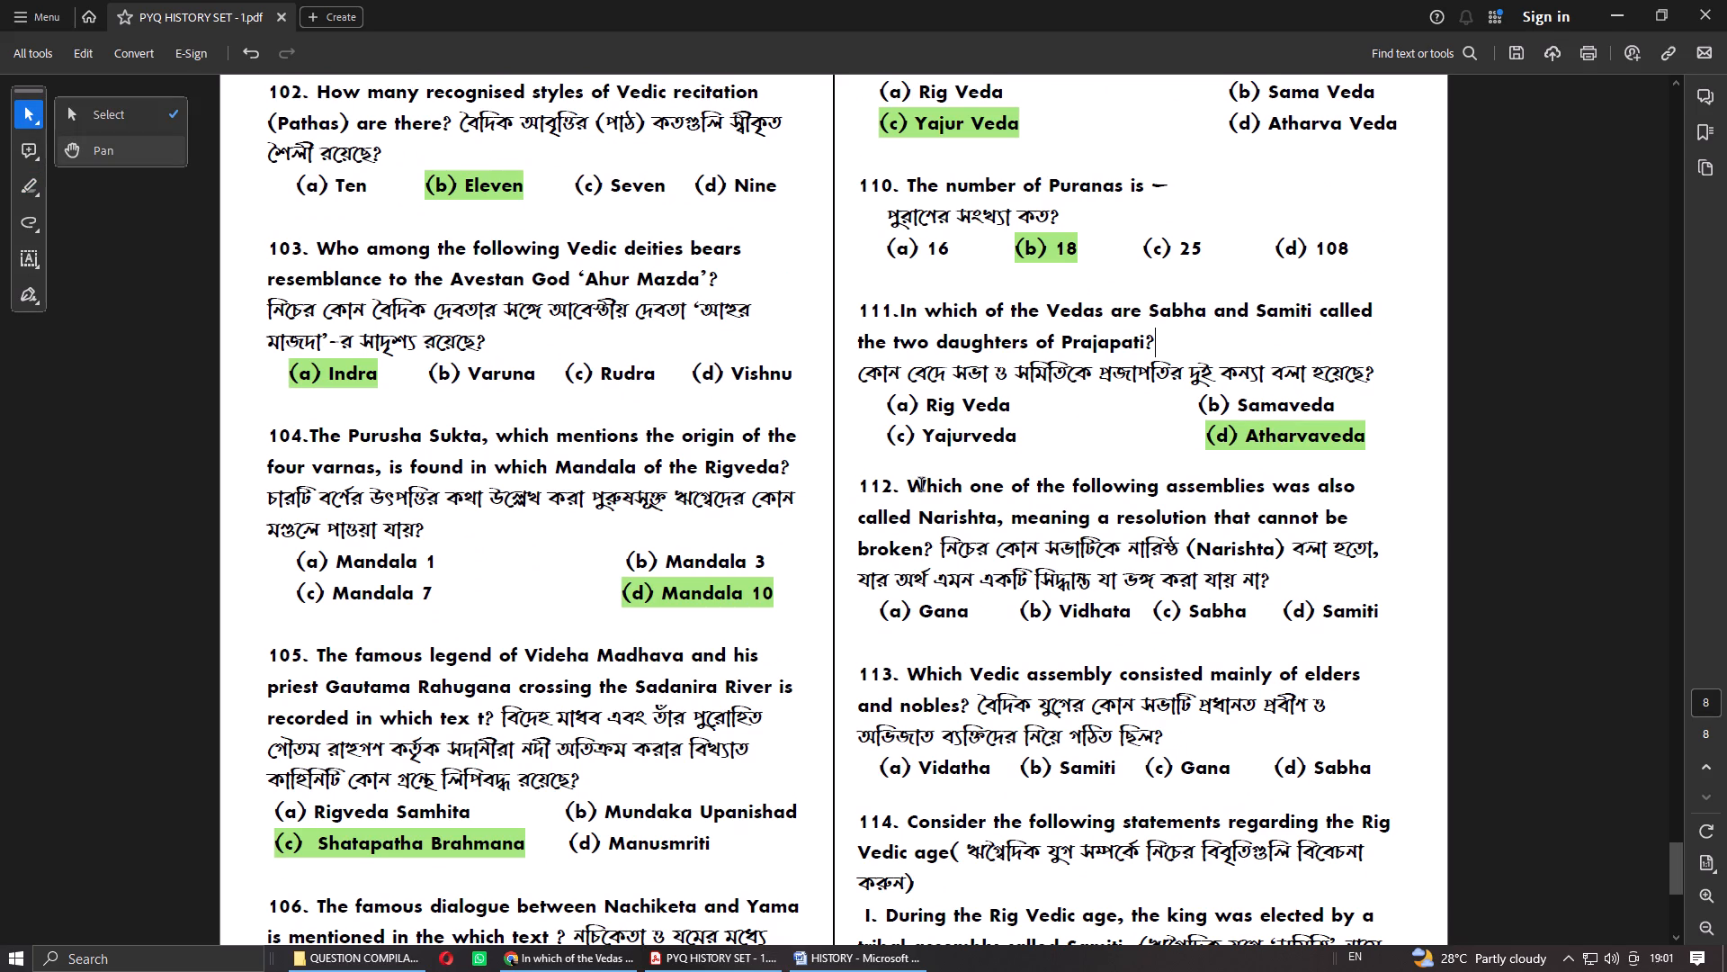
drag(907, 487, 932, 560)
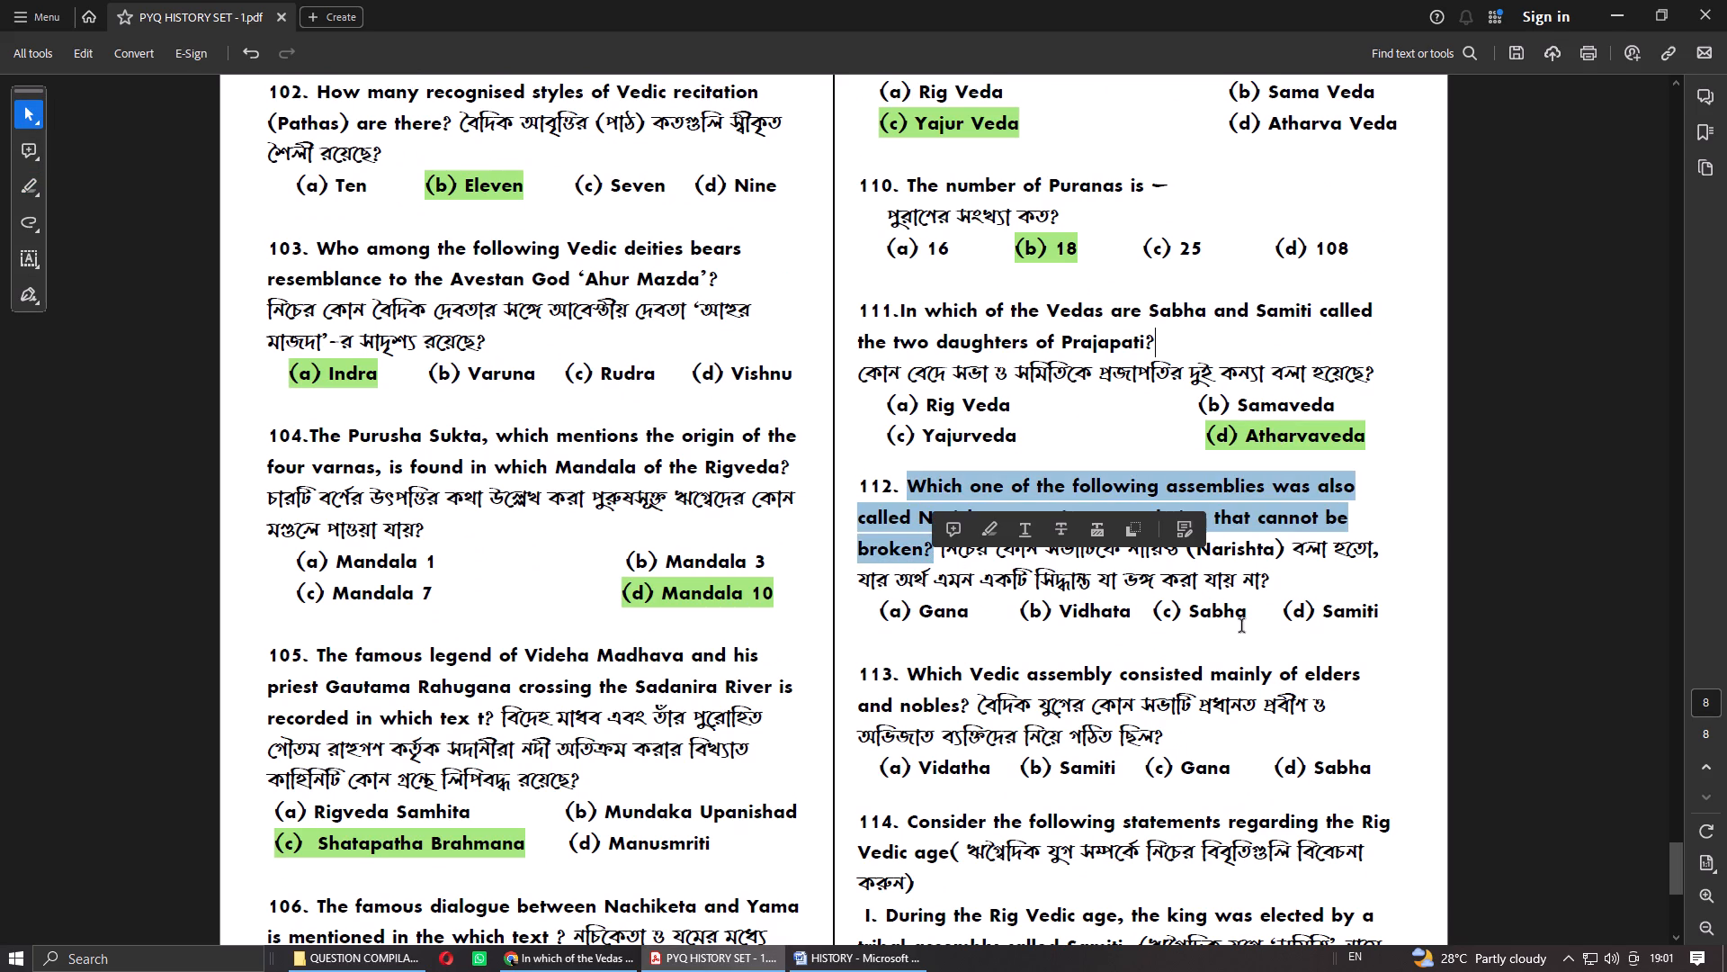
key(ctrl+c)
click(598, 965)
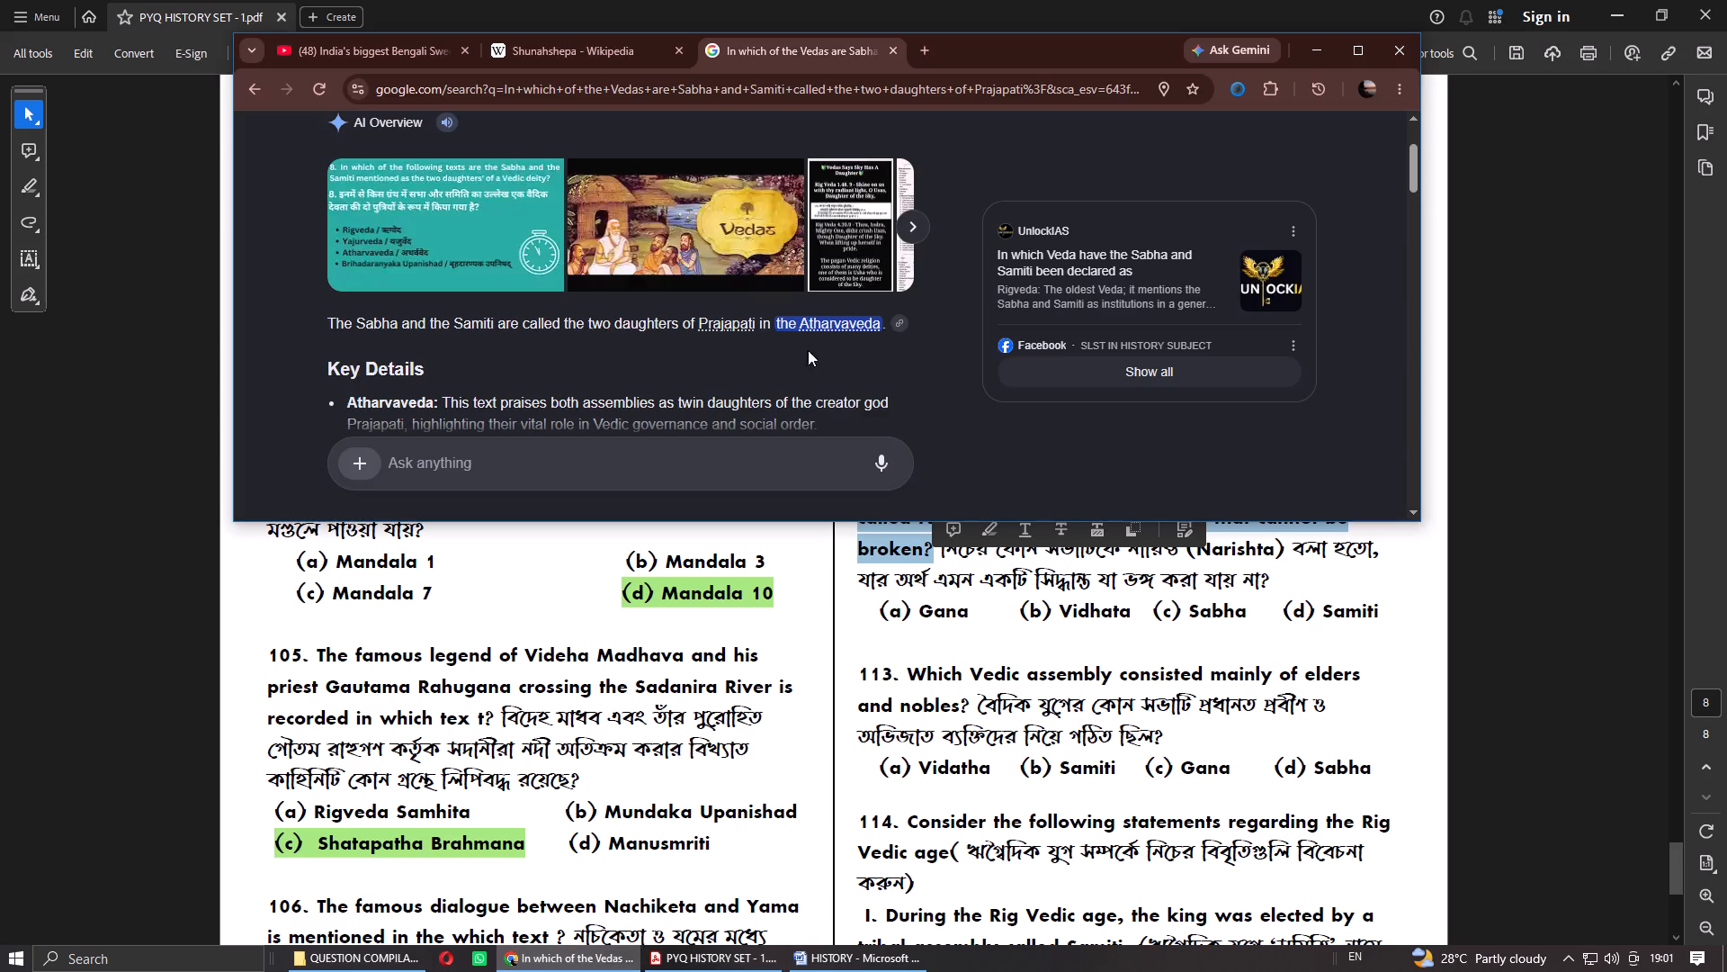
scroll(907, 246, up, 4)
click(1008, 160)
key(ctrl+v)
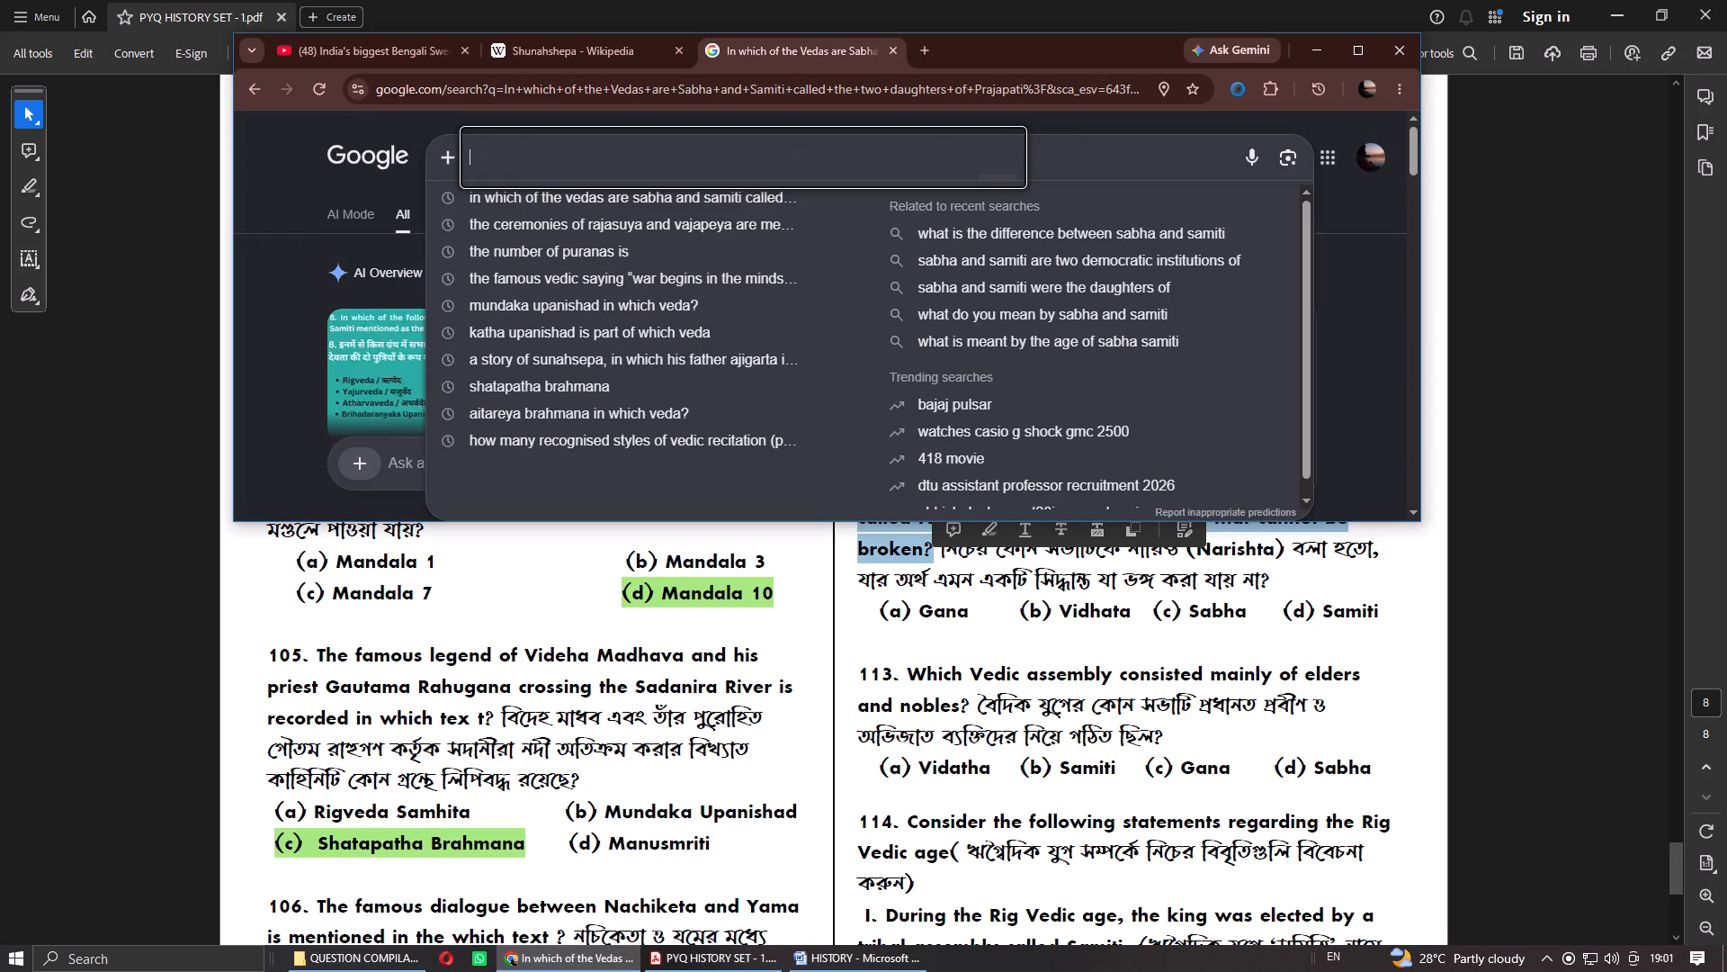
key(Return)
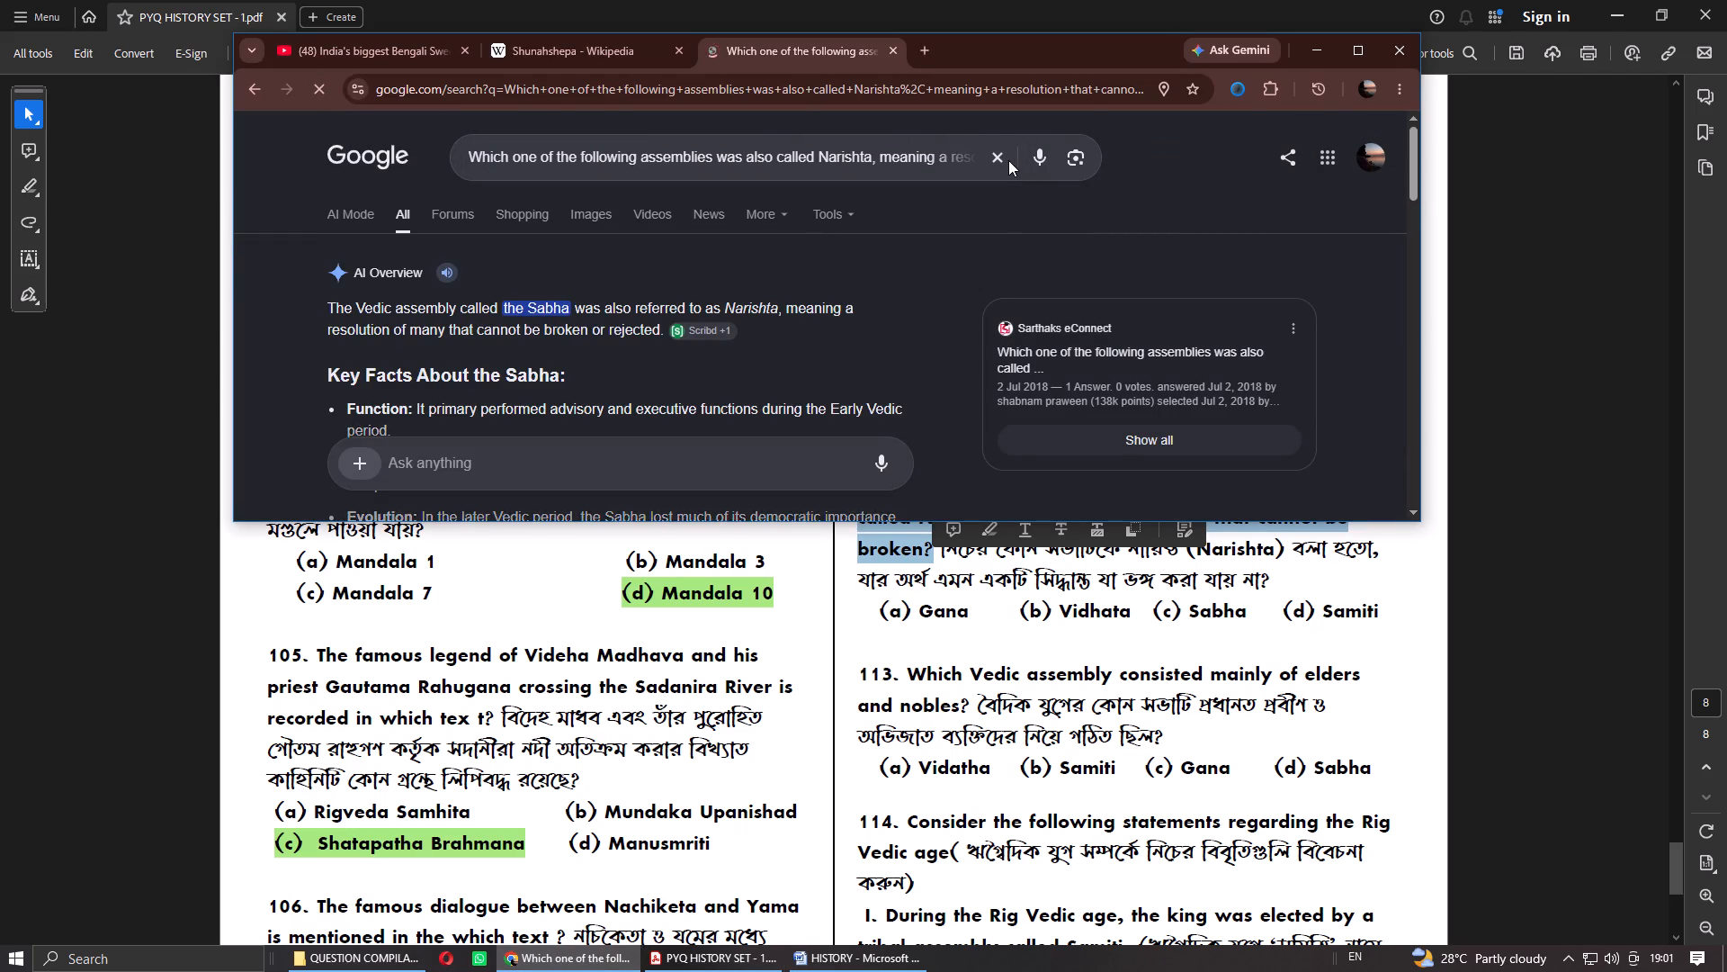
Switch to the HISTORY document in Word and insert a row below the Ganga River question in the SPECIAL TERMS table.
click(1141, 782)
click(873, 971)
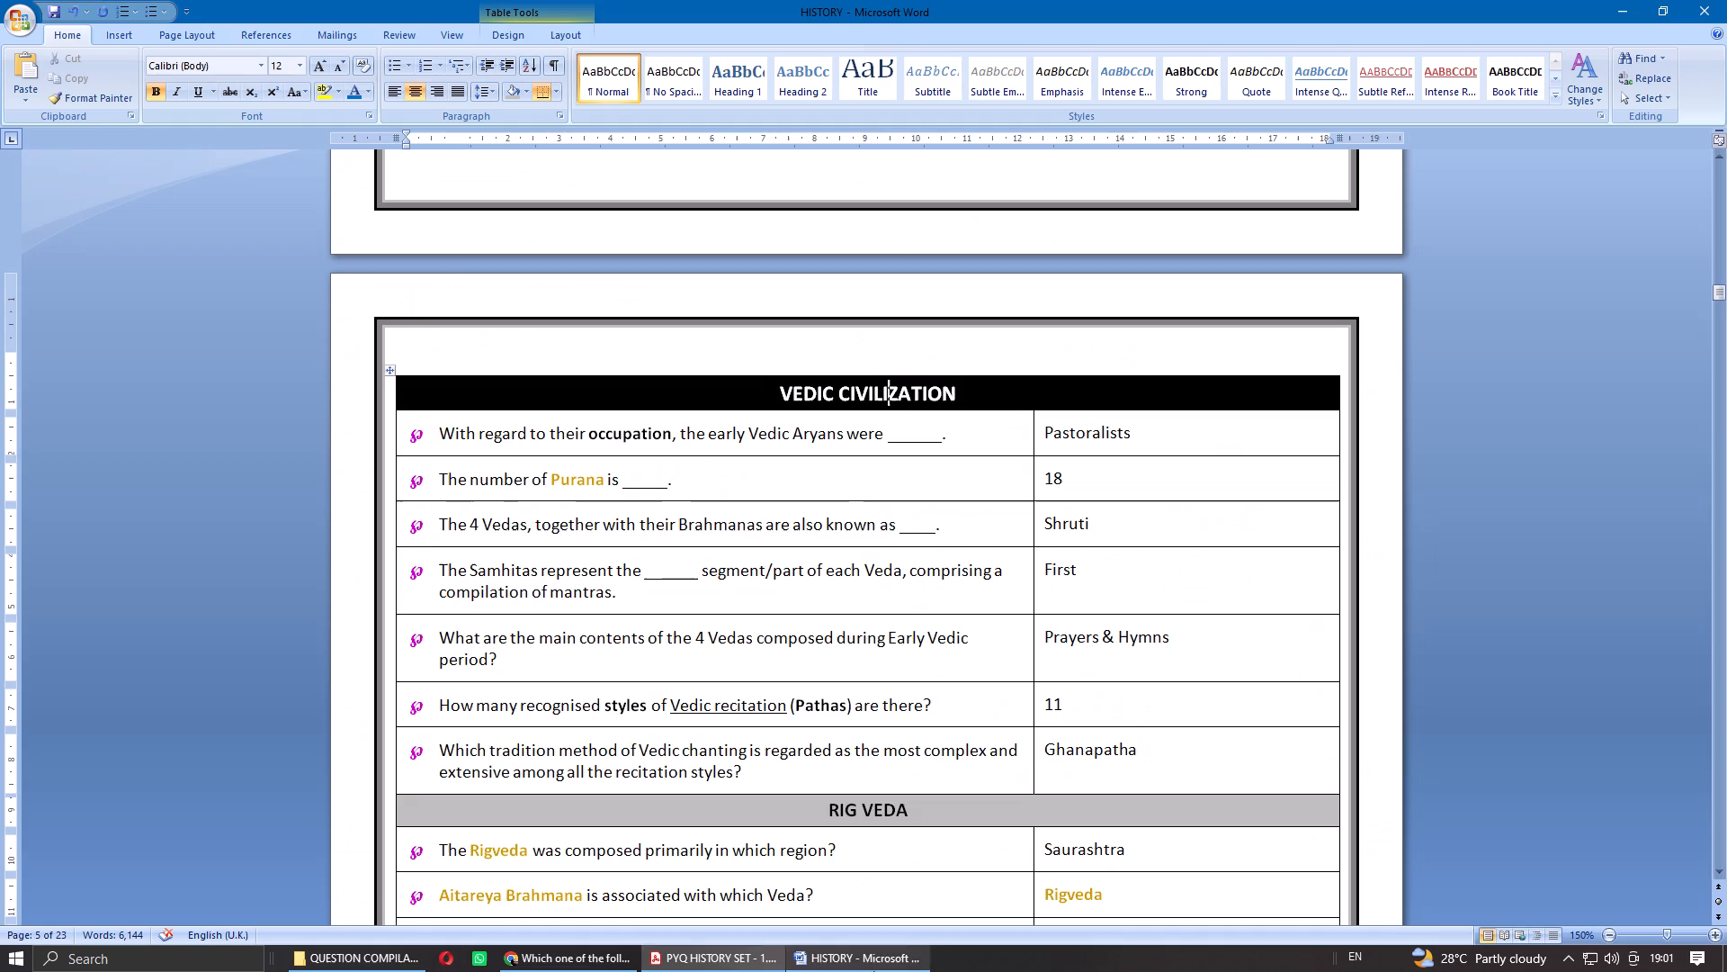
scroll(913, 690, down, 18)
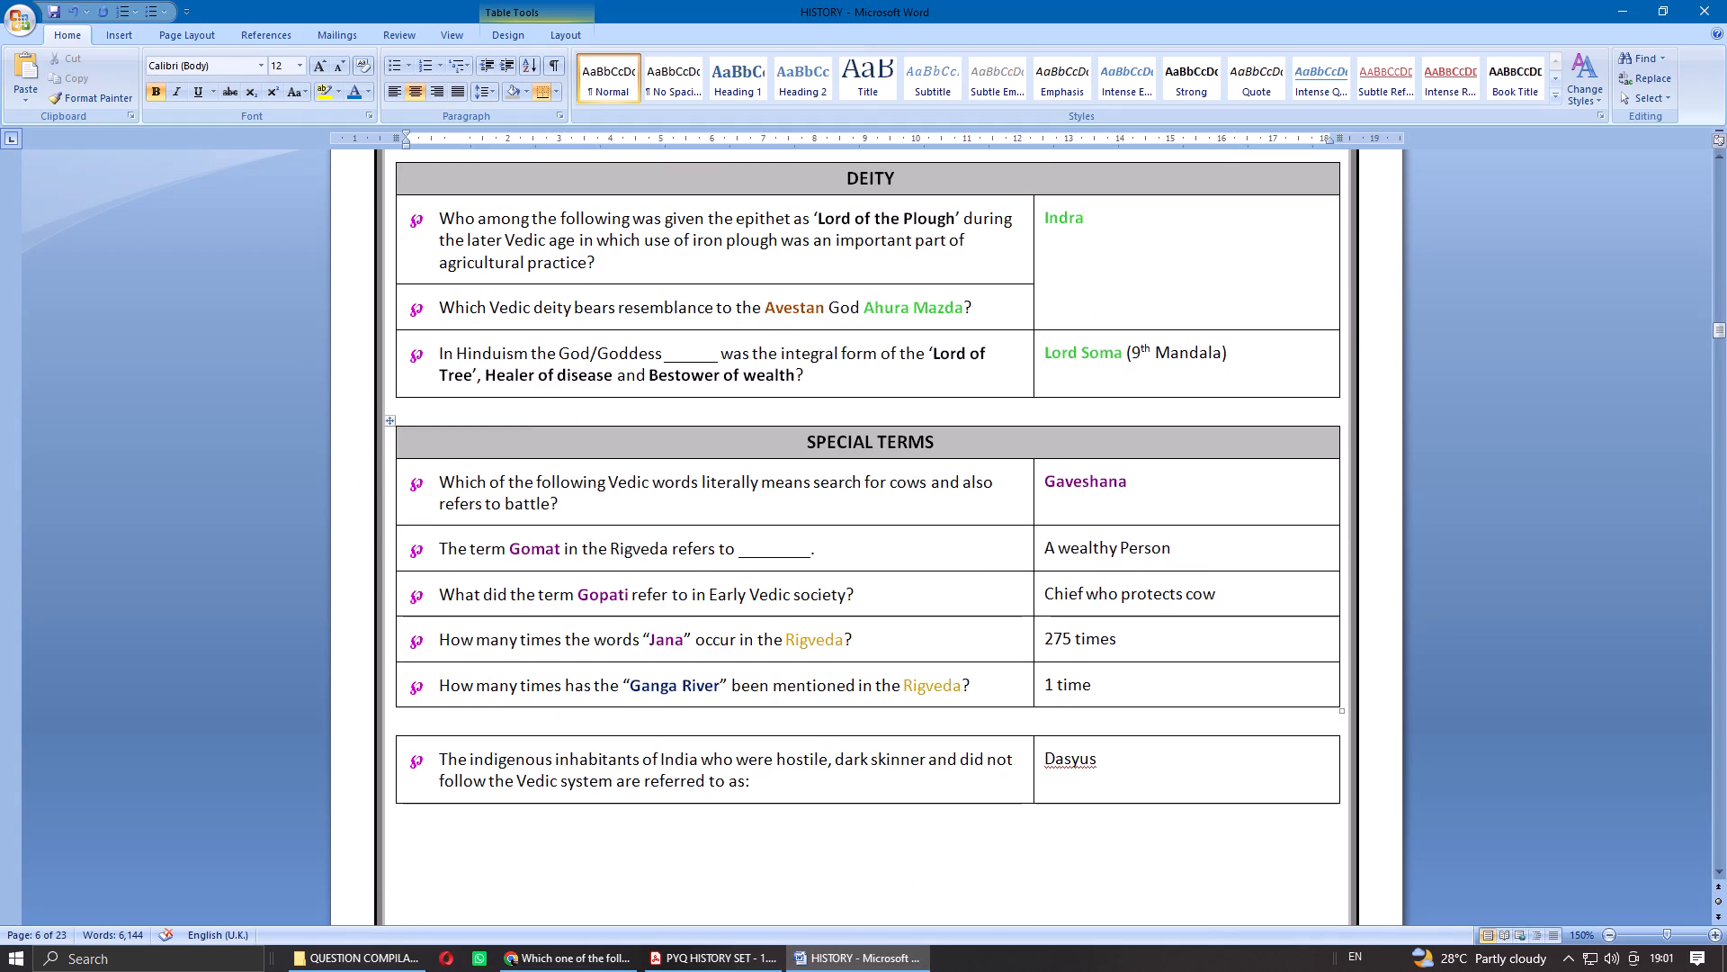
right_click(1123, 683)
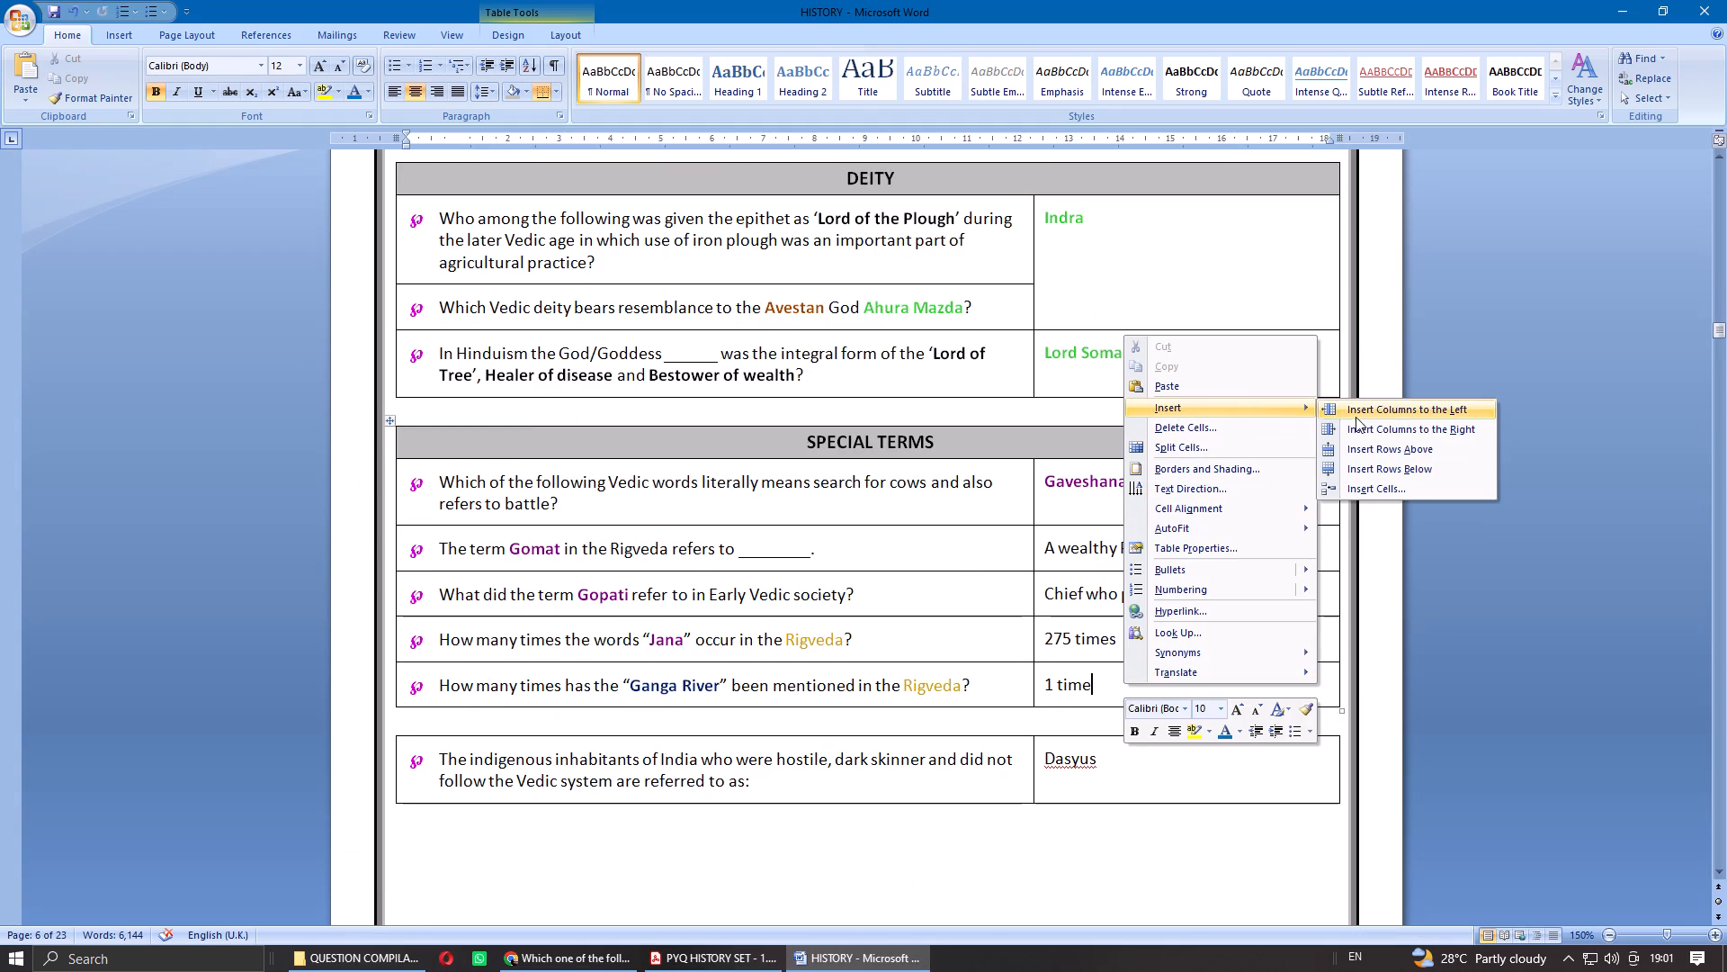
click(1400, 464)
Enter the question "What assemblies was called Narishta, meaning a resolution that can't be broken?" in the new row, with Narishta in bold.
click(919, 731)
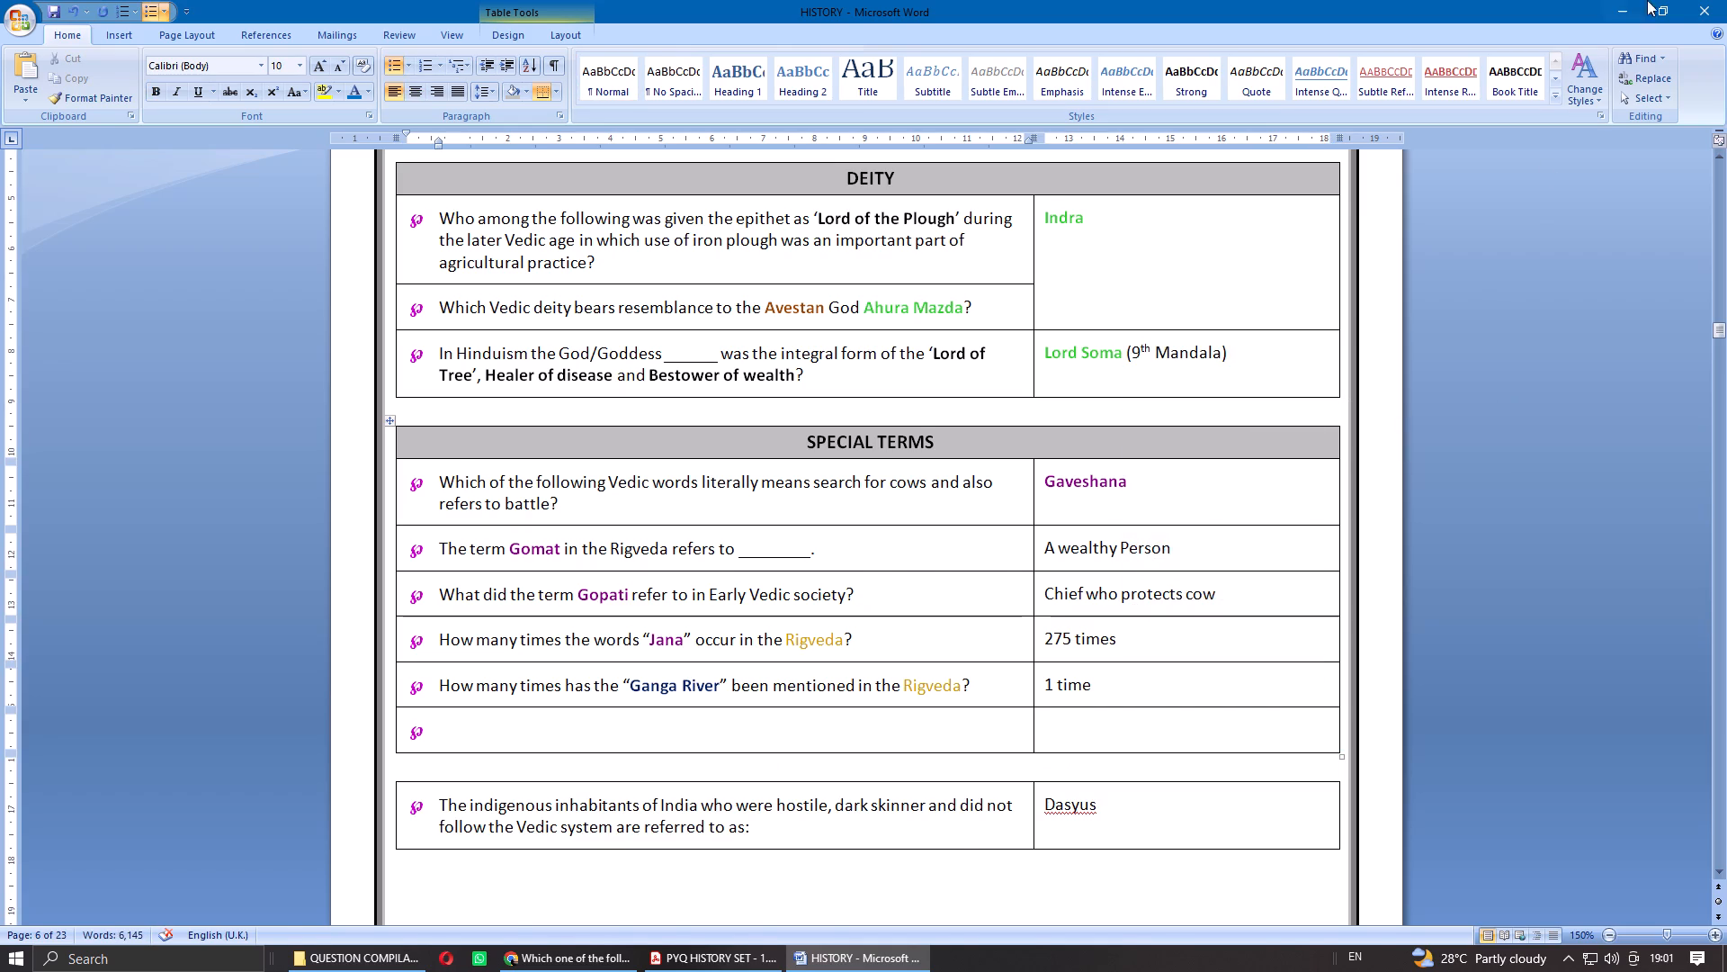
click(1661, 10)
text(which)
key(space)
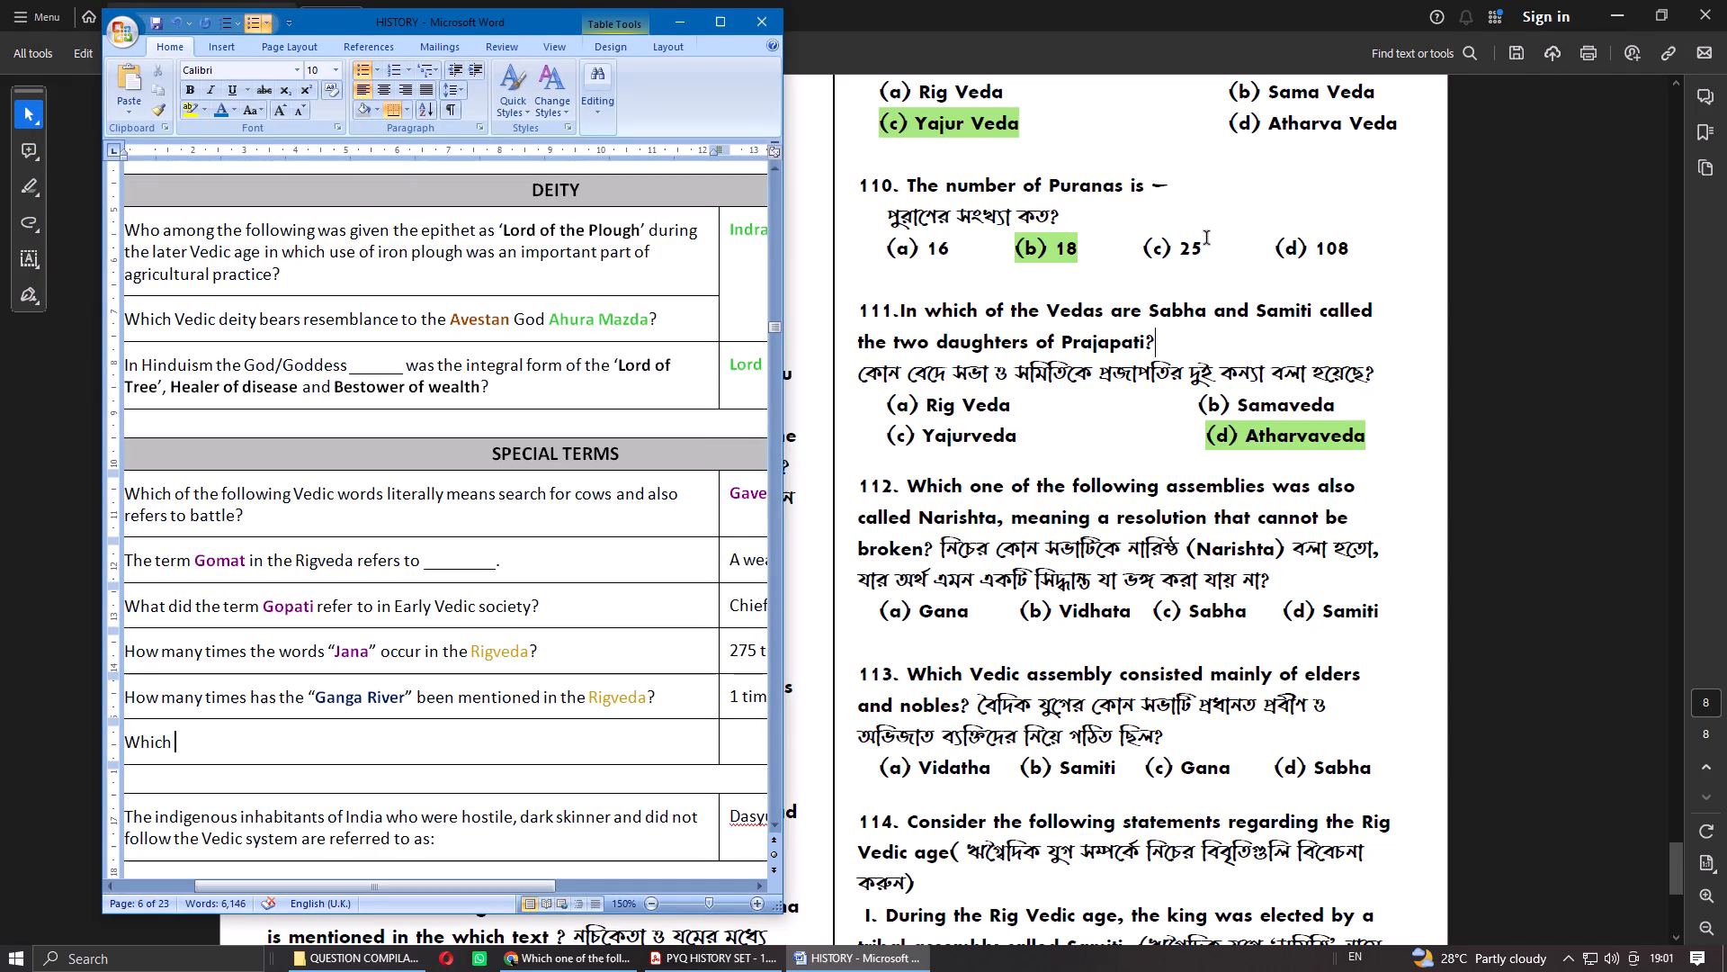
key(BackSpace)
key(BackSpace)
key(BackSpace)
key(BackSpace)
text(at assemblies was called)
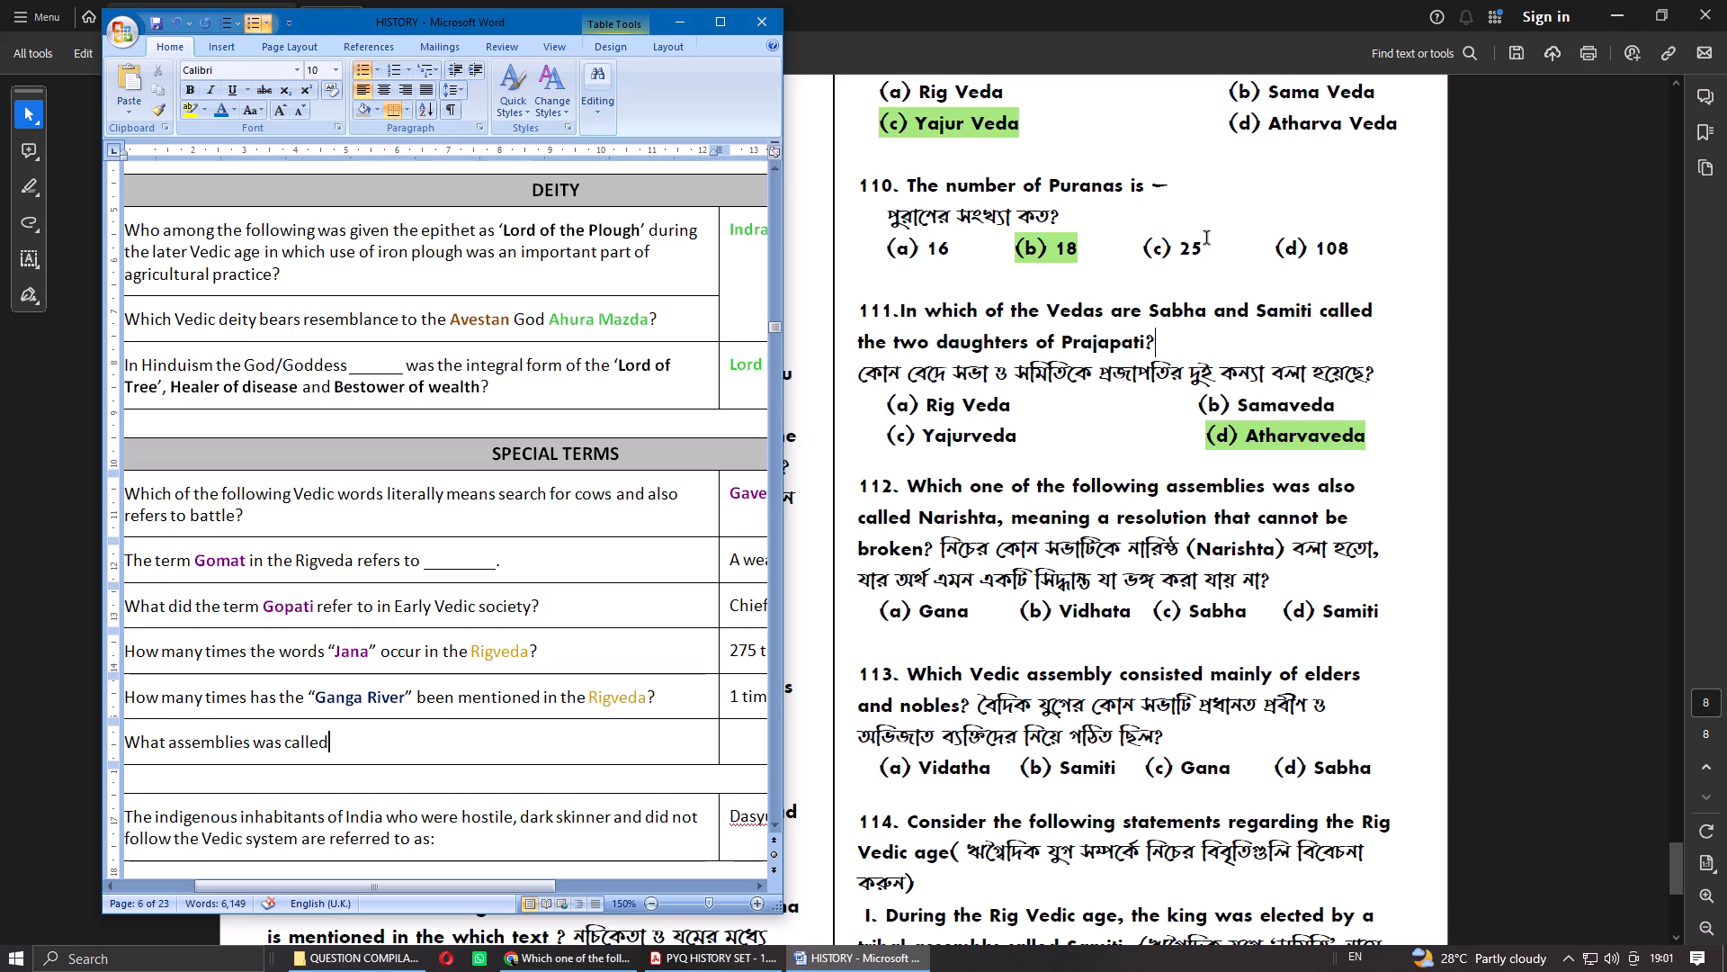
key(space)
key(ctrl+shift+b)
text(Naris)
text(ht)
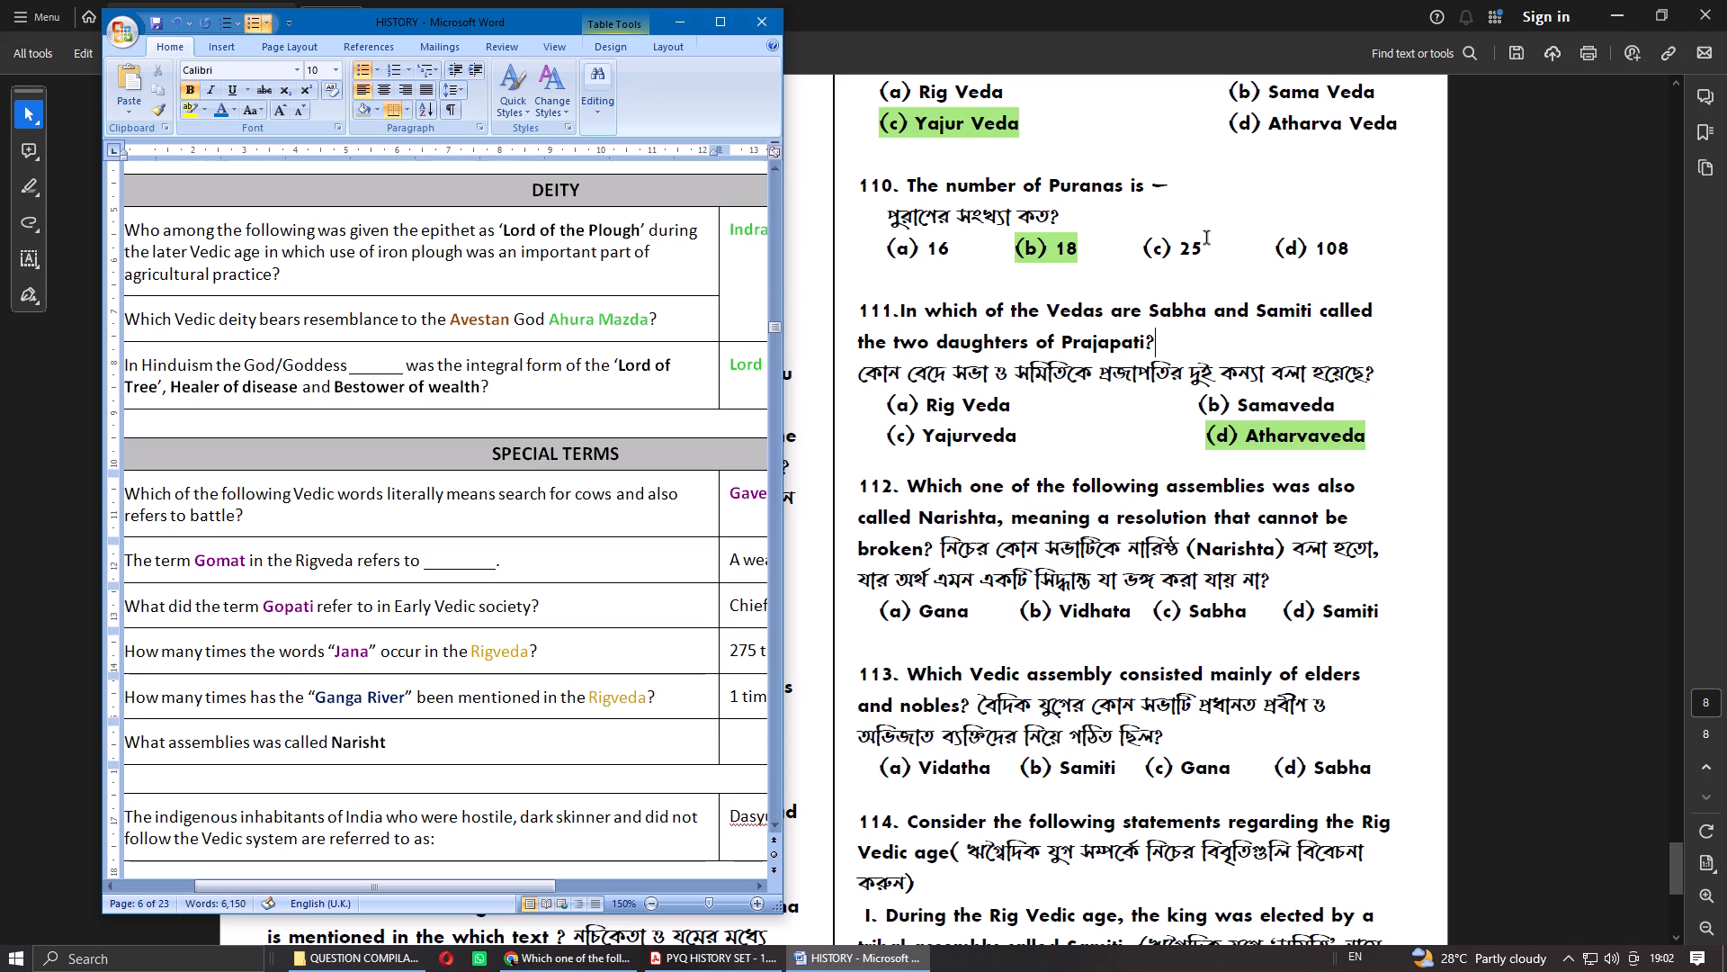
key(a)
key(ctrl+b)
text(, a meaning a)
key(space)
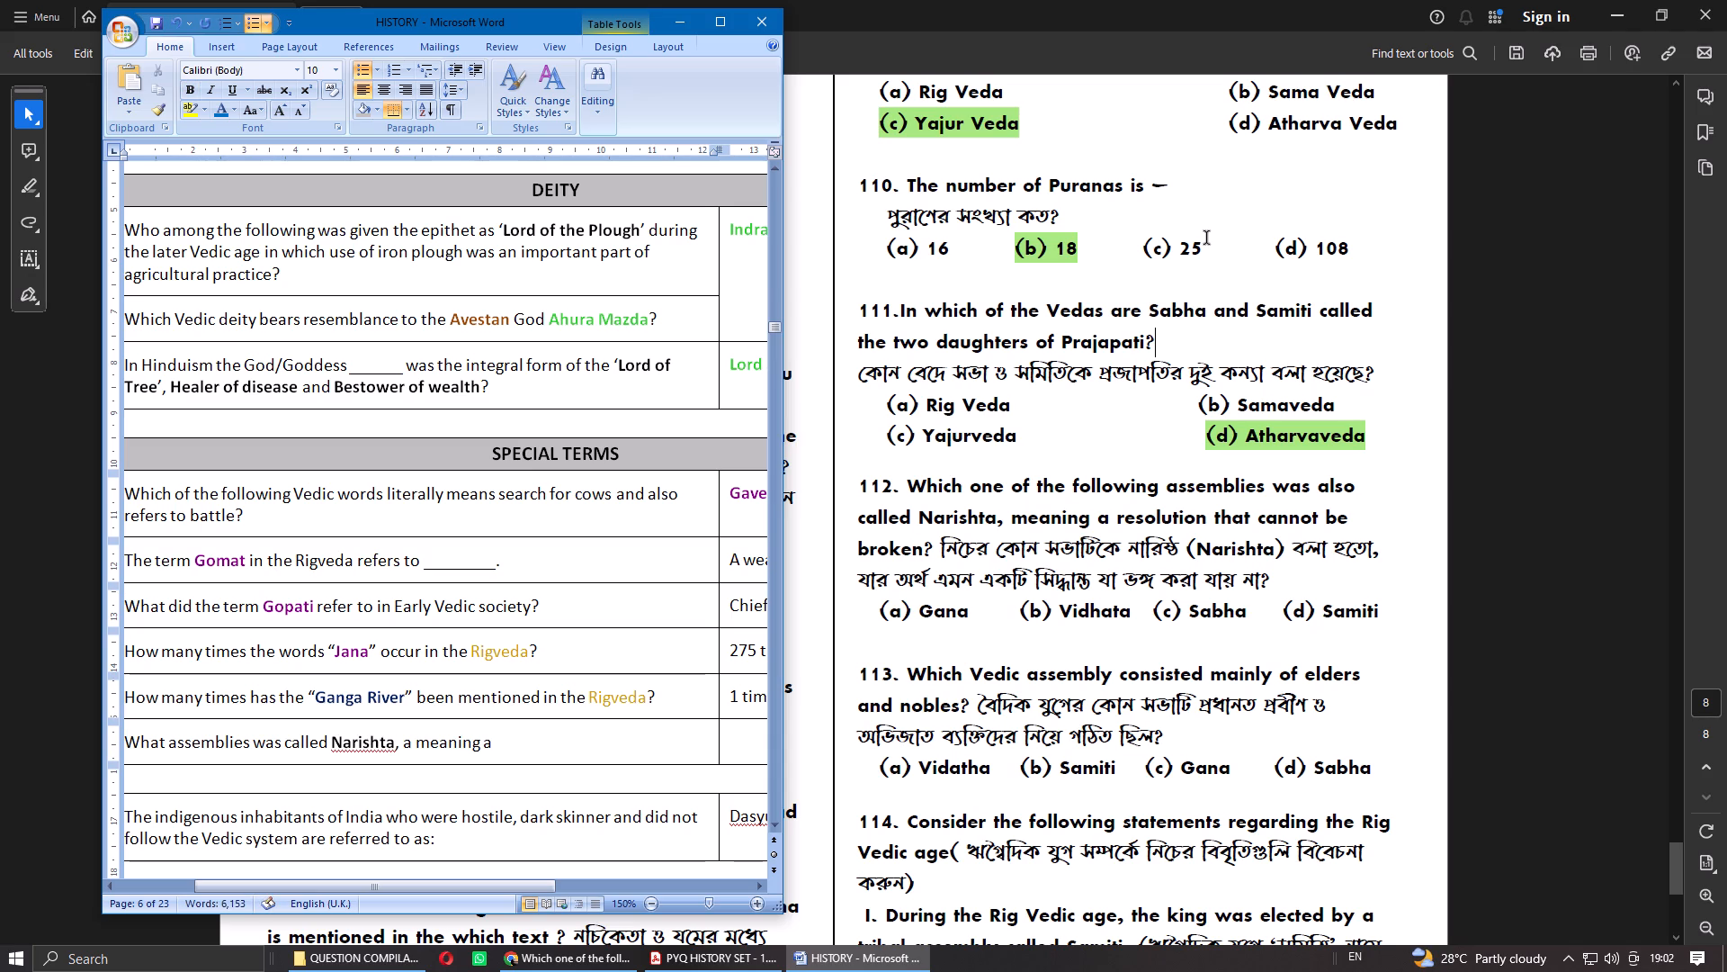
key(BackSpace)
key(BackSpace)
key(BackSpace)
key(BackSpace)
key(BackSpace)
key(BackSpace)
key(BackSpace)
key(BackSpace)
key(BackSpace)
key(BackSpace)
key(BackSpace)
key(BackSpace)
key(BackSpace)
key(space)
text(meaning a resolution that cann)
key(BackSpace)
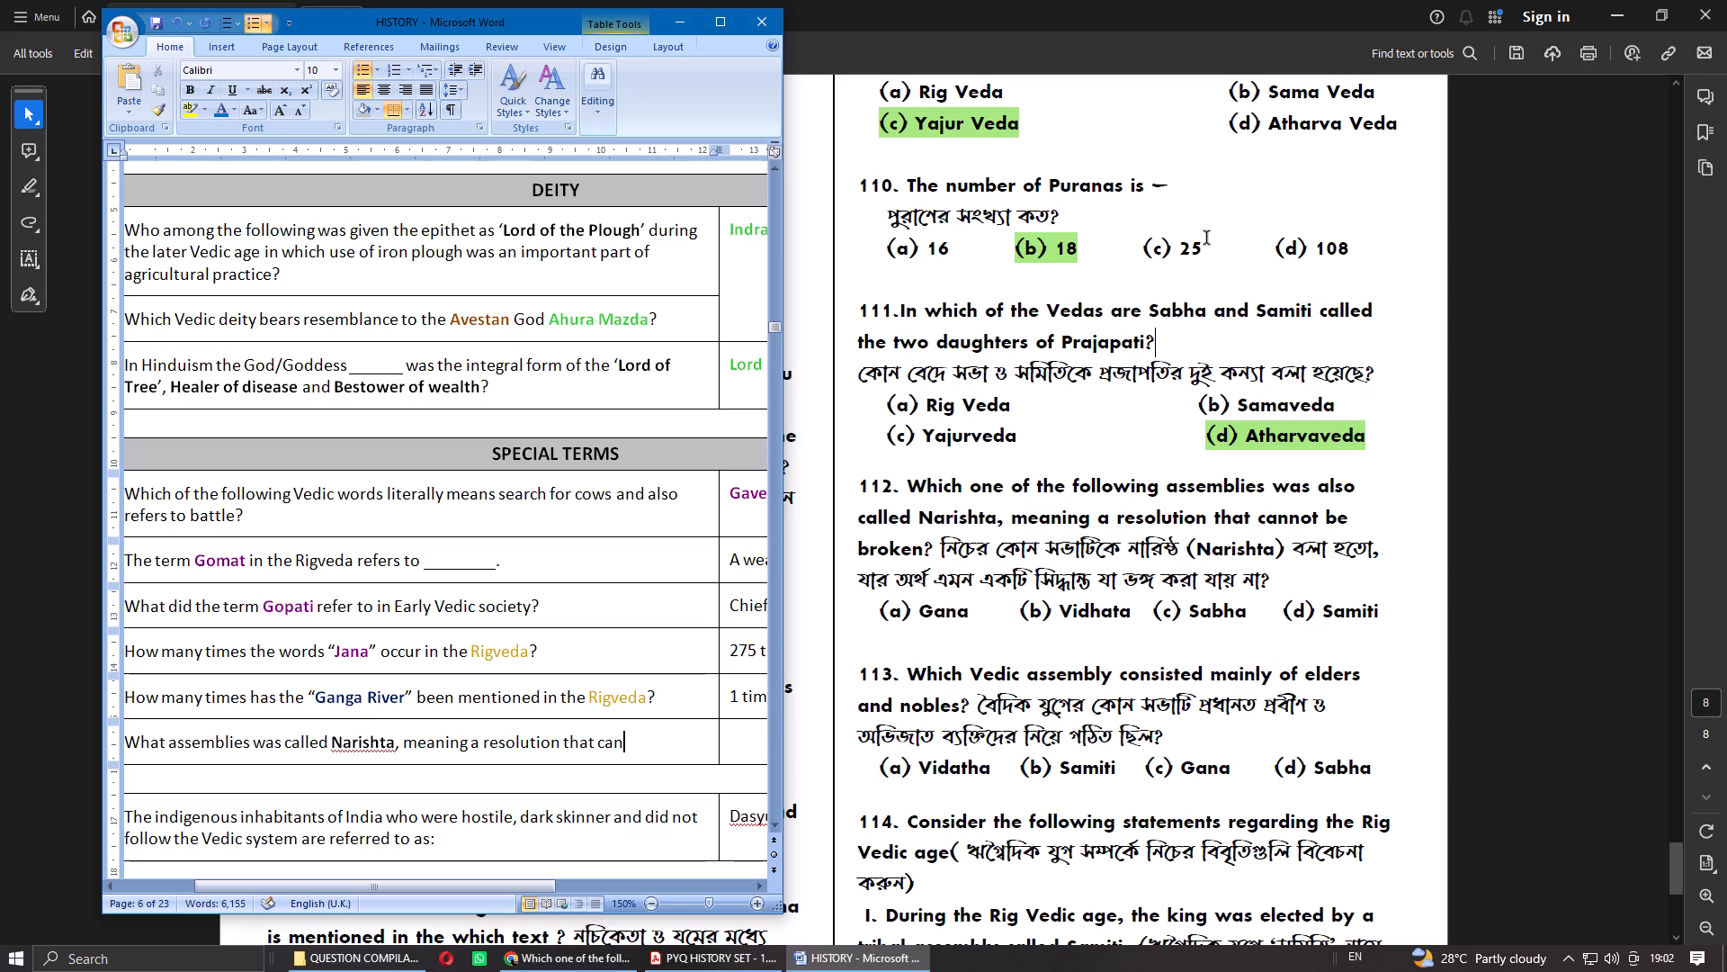
text('t be broken?)
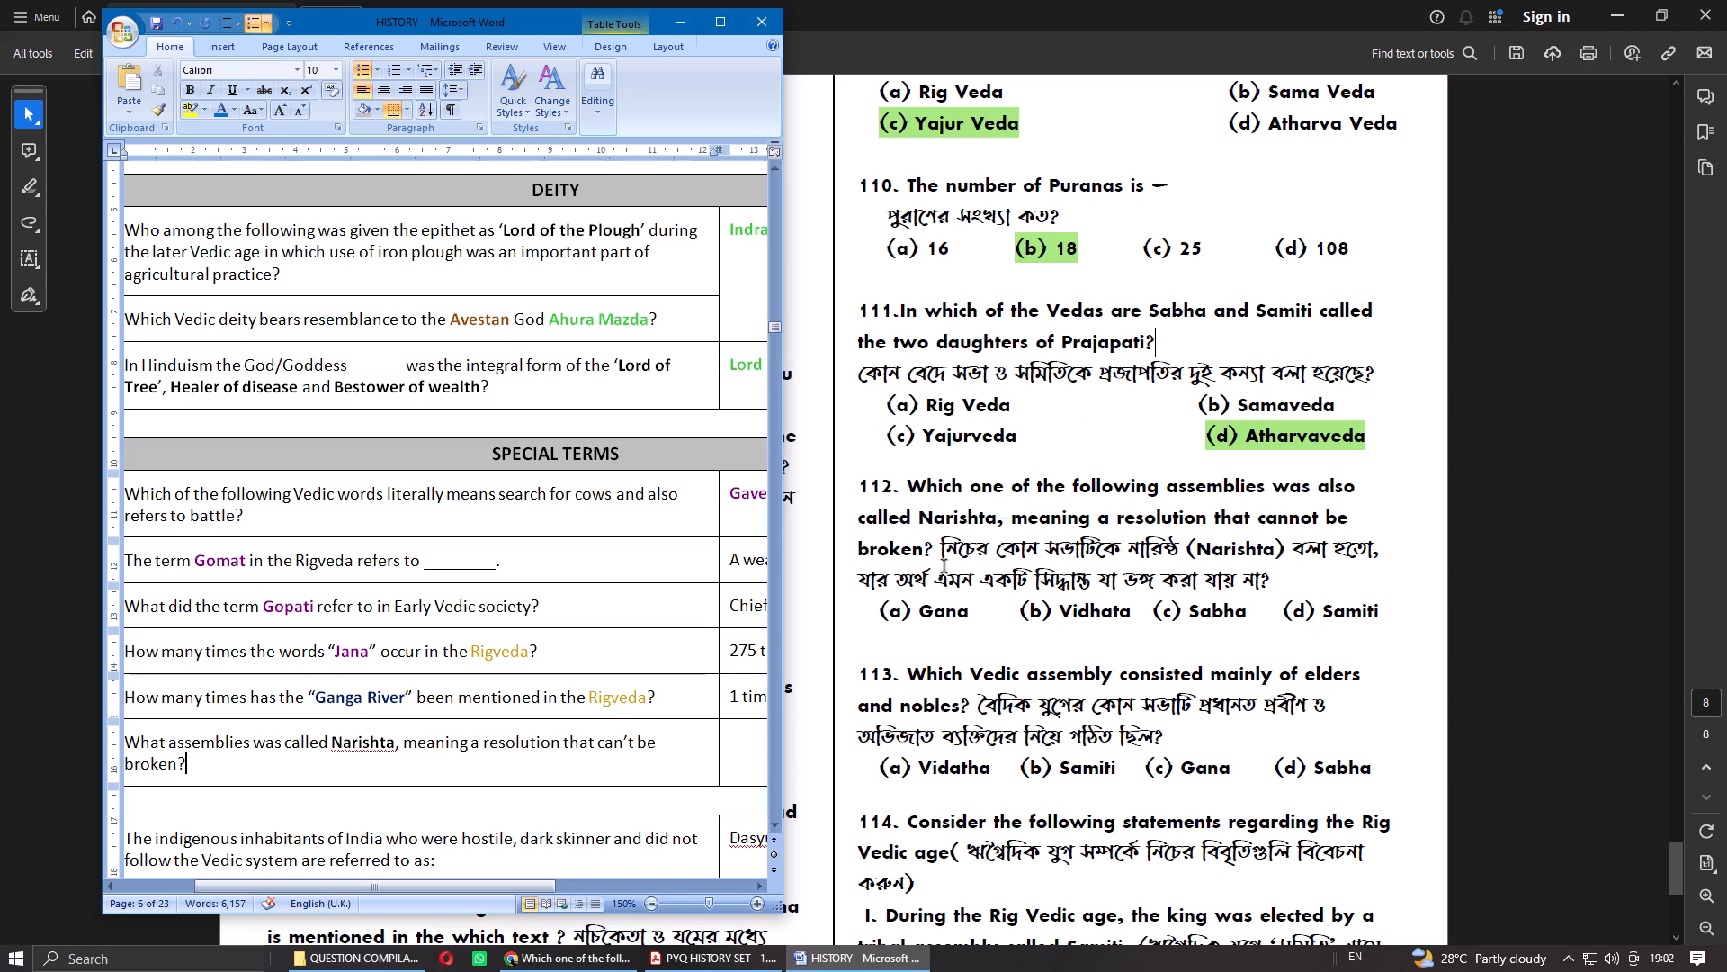
Colour the word Narishta in the new question purple.
double_click(347, 746)
click(232, 108)
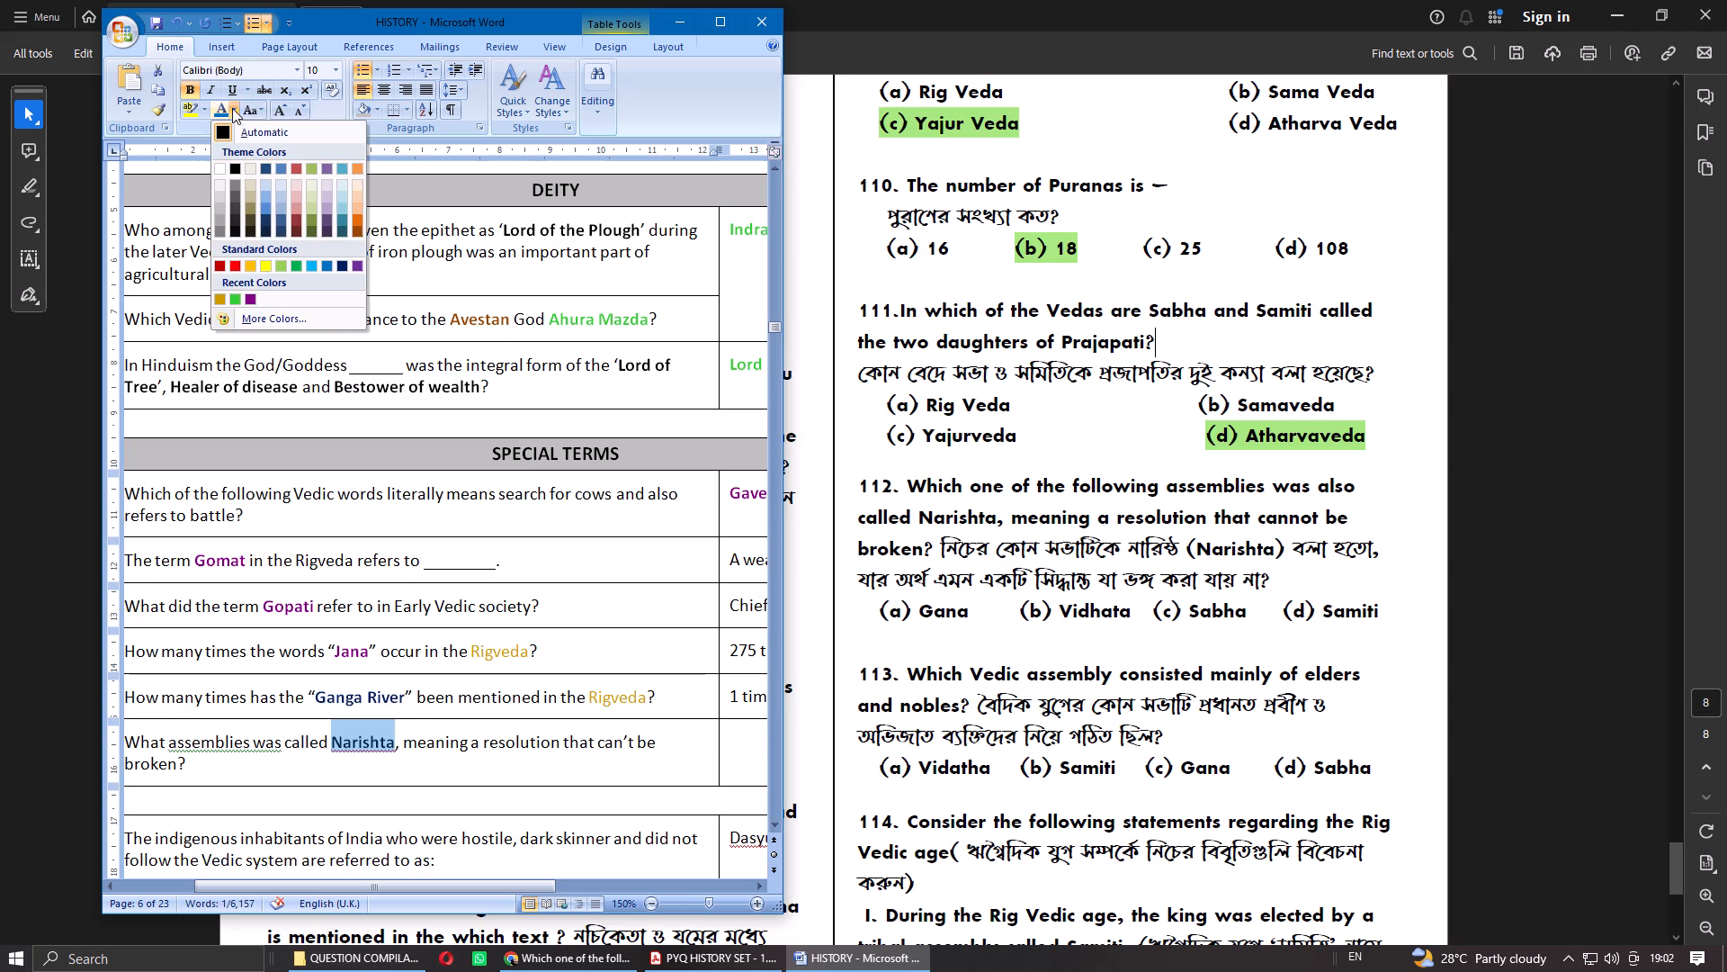
click(250, 300)
click(416, 756)
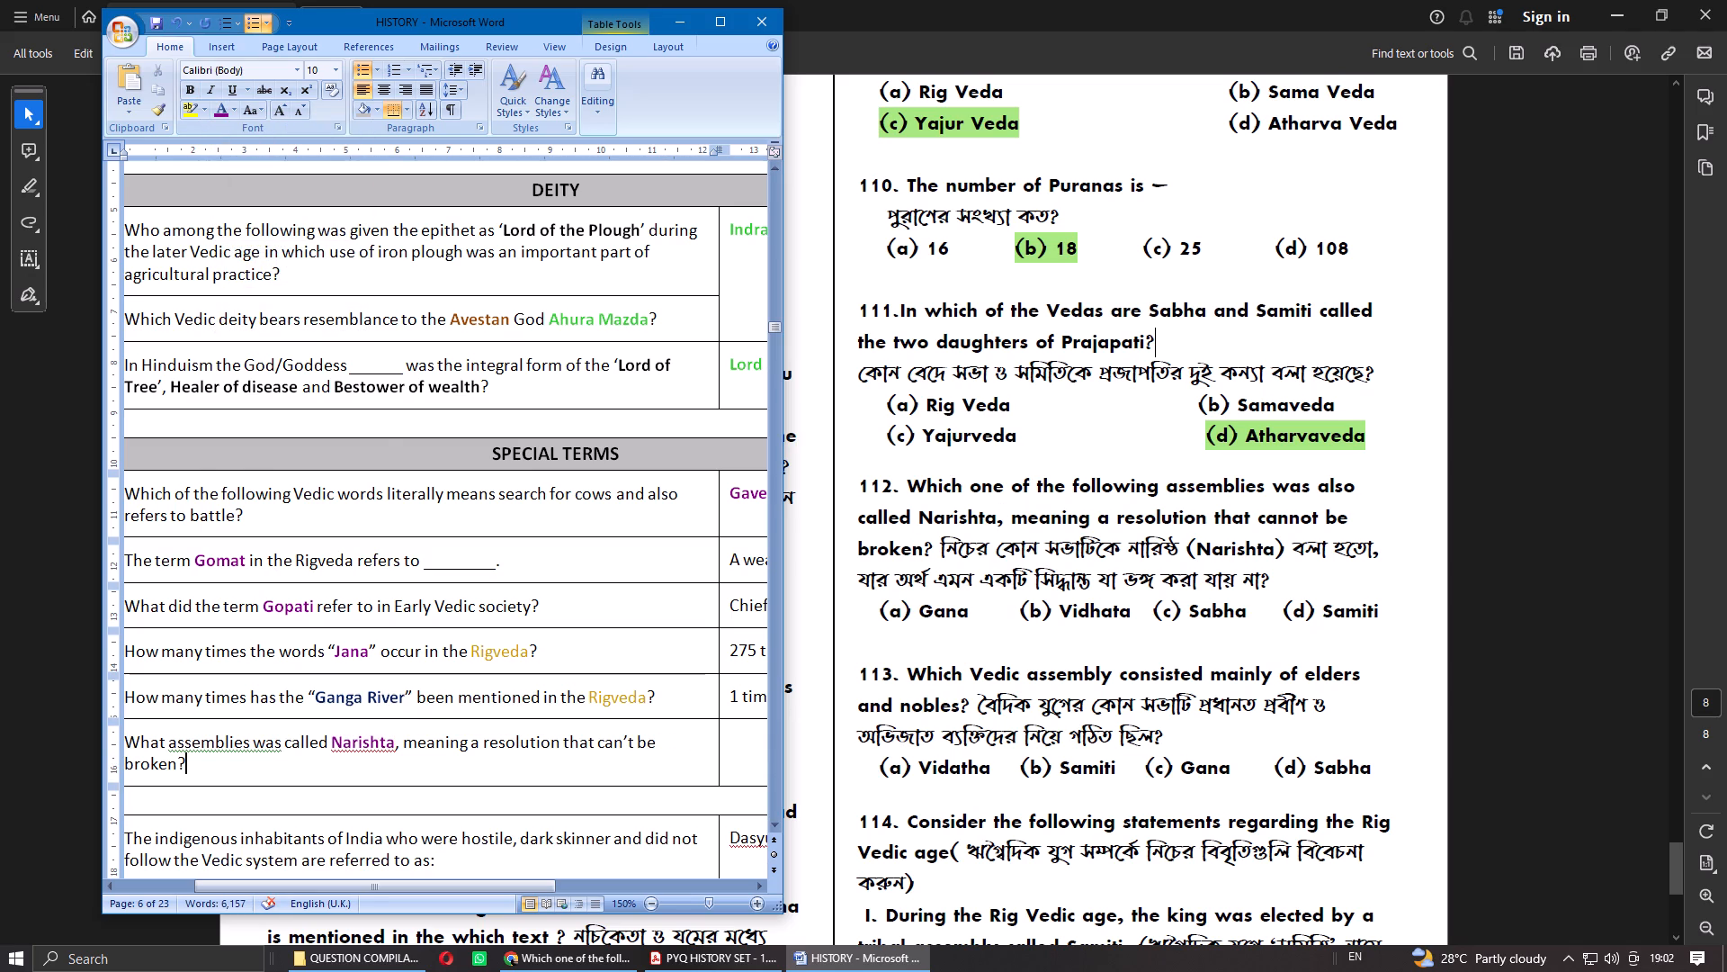
Correct the grammar in the new question so that it reads "What assemblies were called Narishta".
right_click(197, 753)
click(139, 719)
right_click(204, 748)
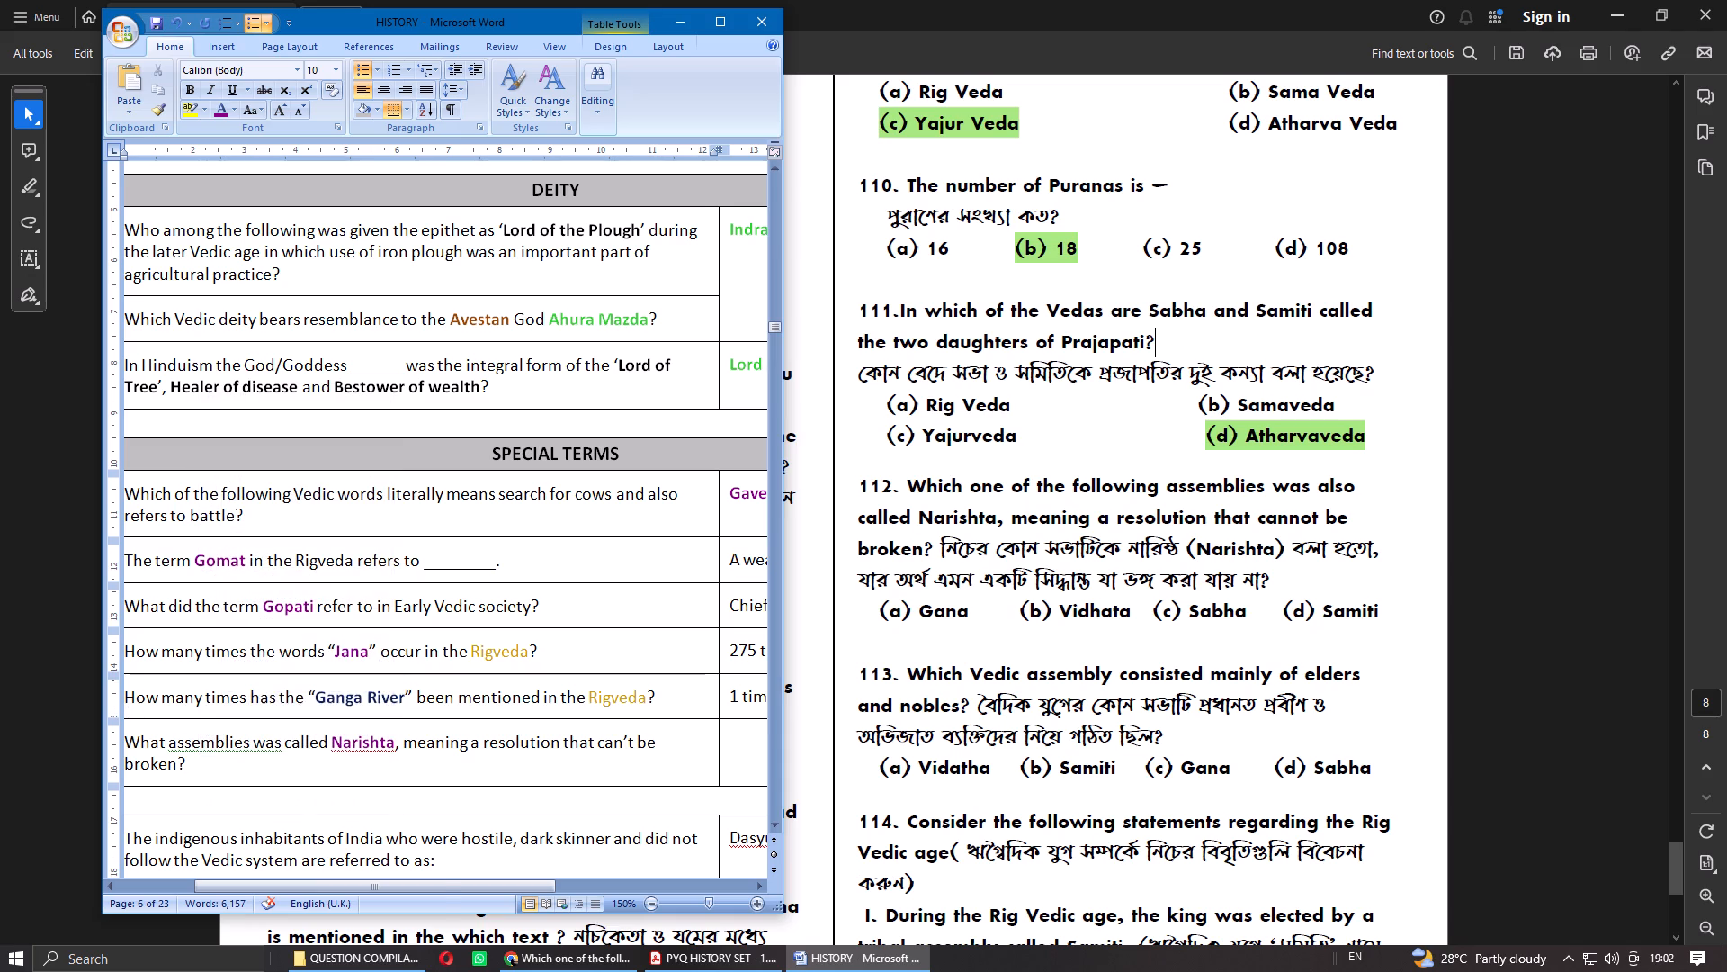
click(301, 764)
click(483, 762)
Enter Sabha as the answer to the Narishta question.
click(743, 738)
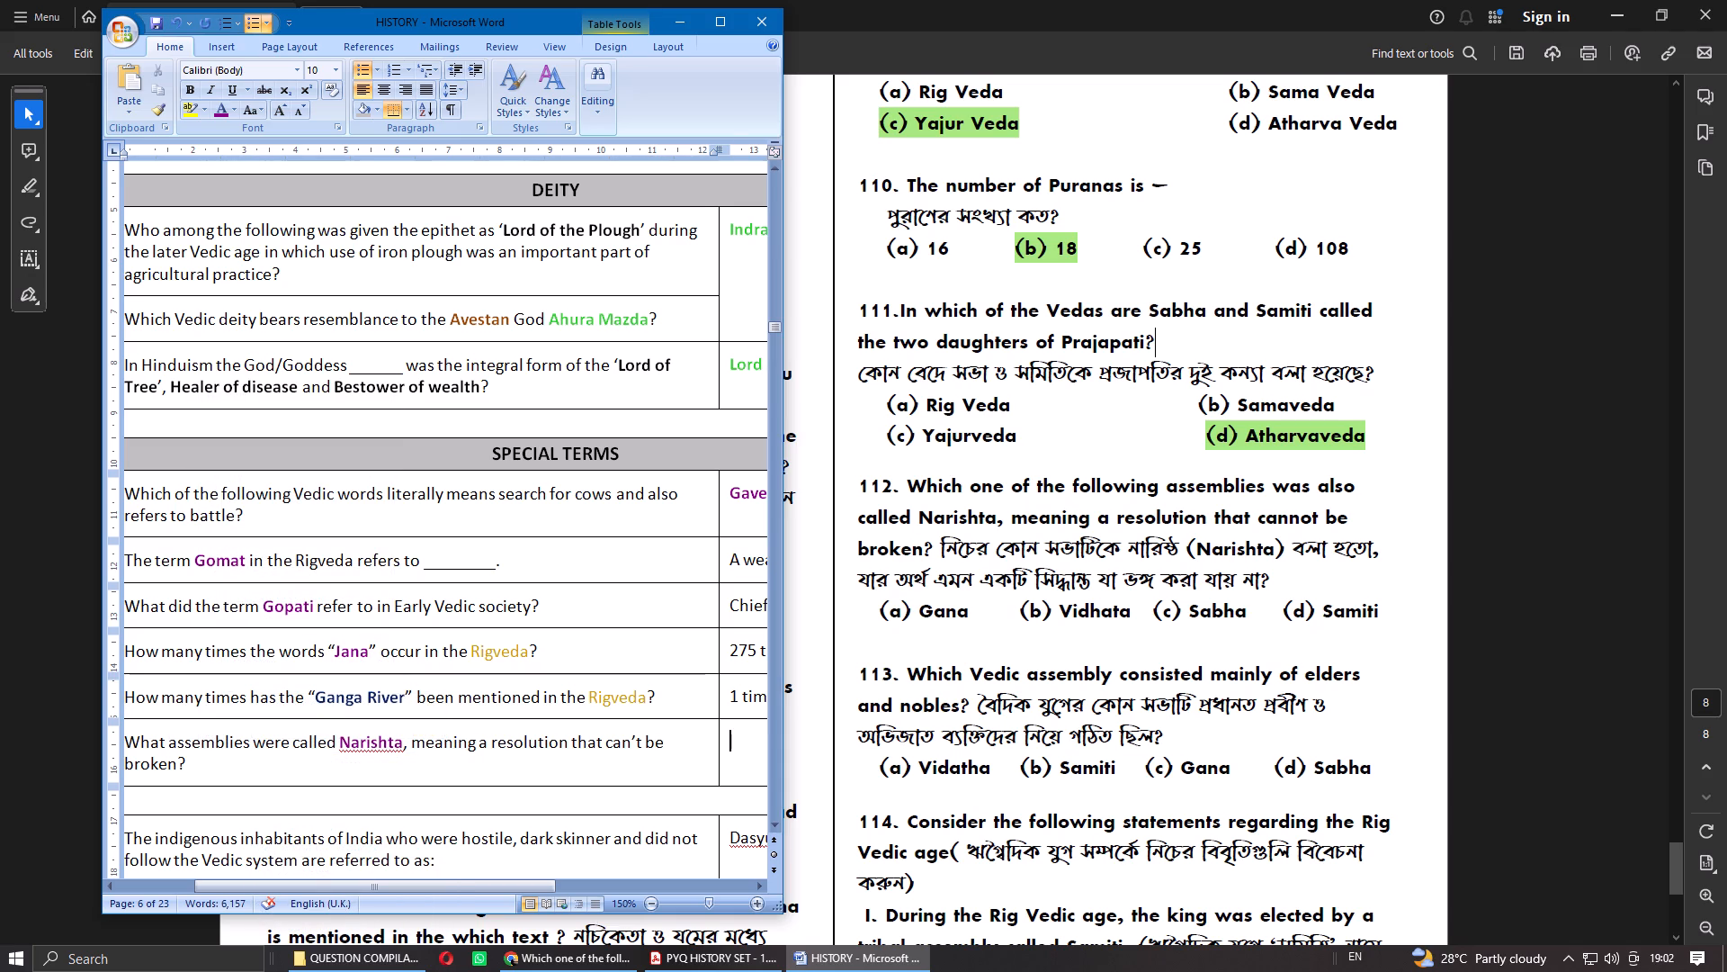
text(Sabha)
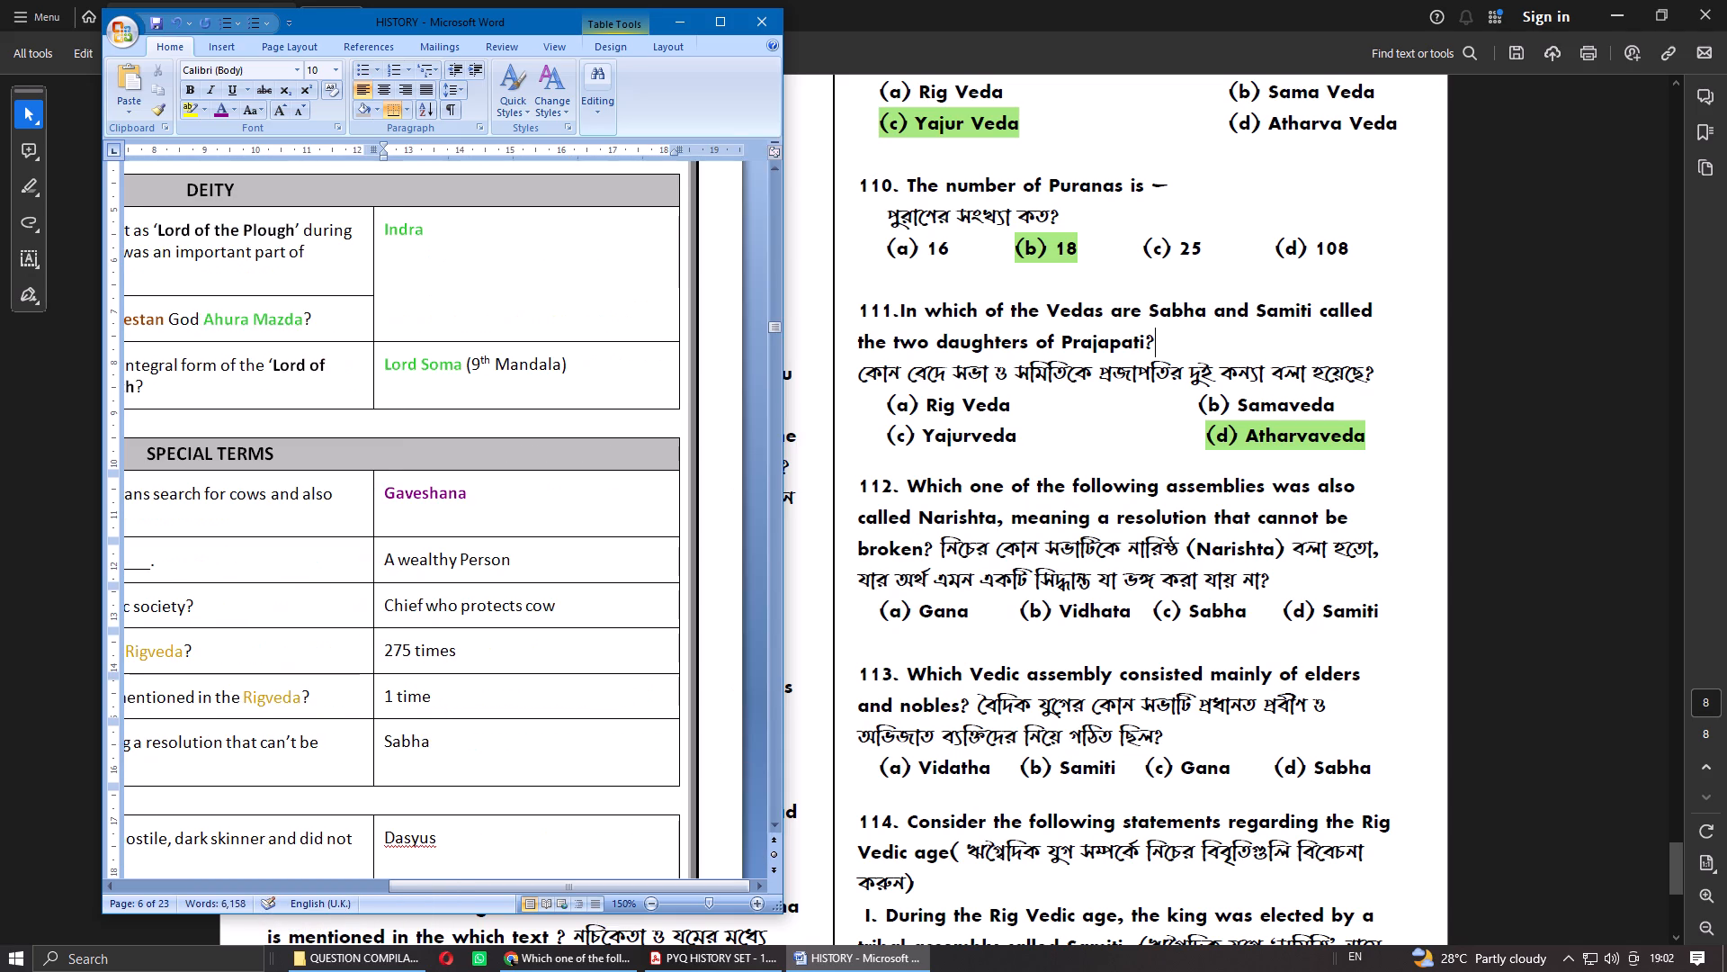
Maximize the document and exclude the word Narishta in the new question from spelling and grammar checking.
click(718, 22)
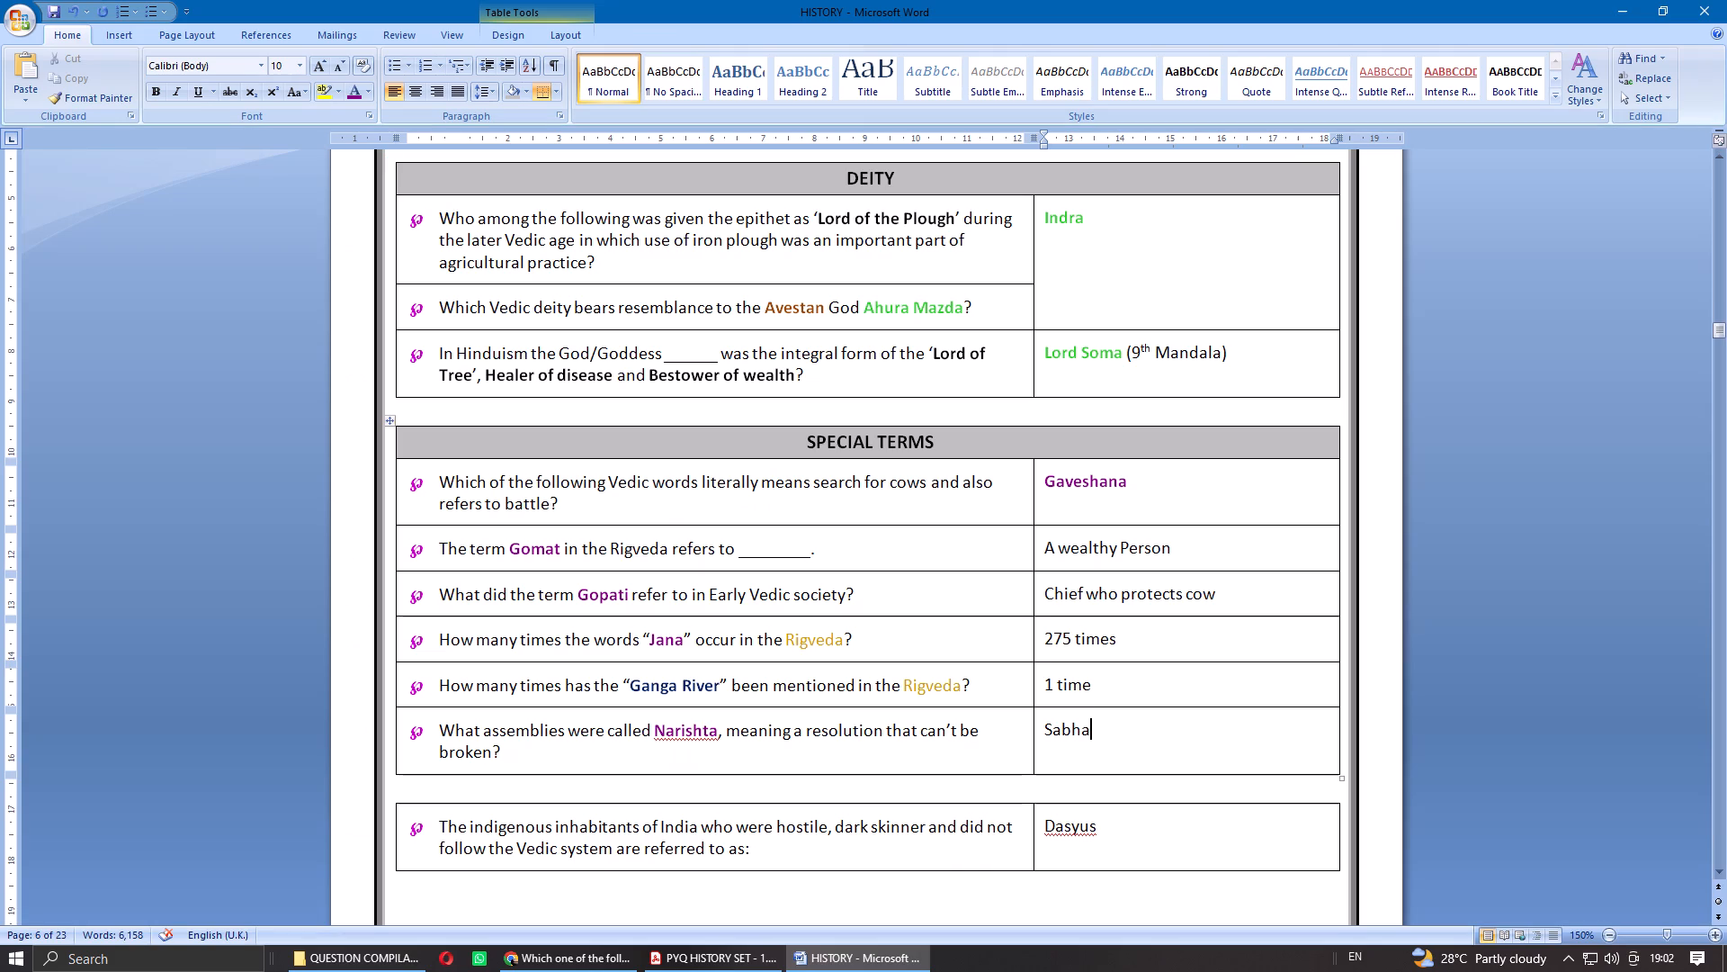
double_click(680, 735)
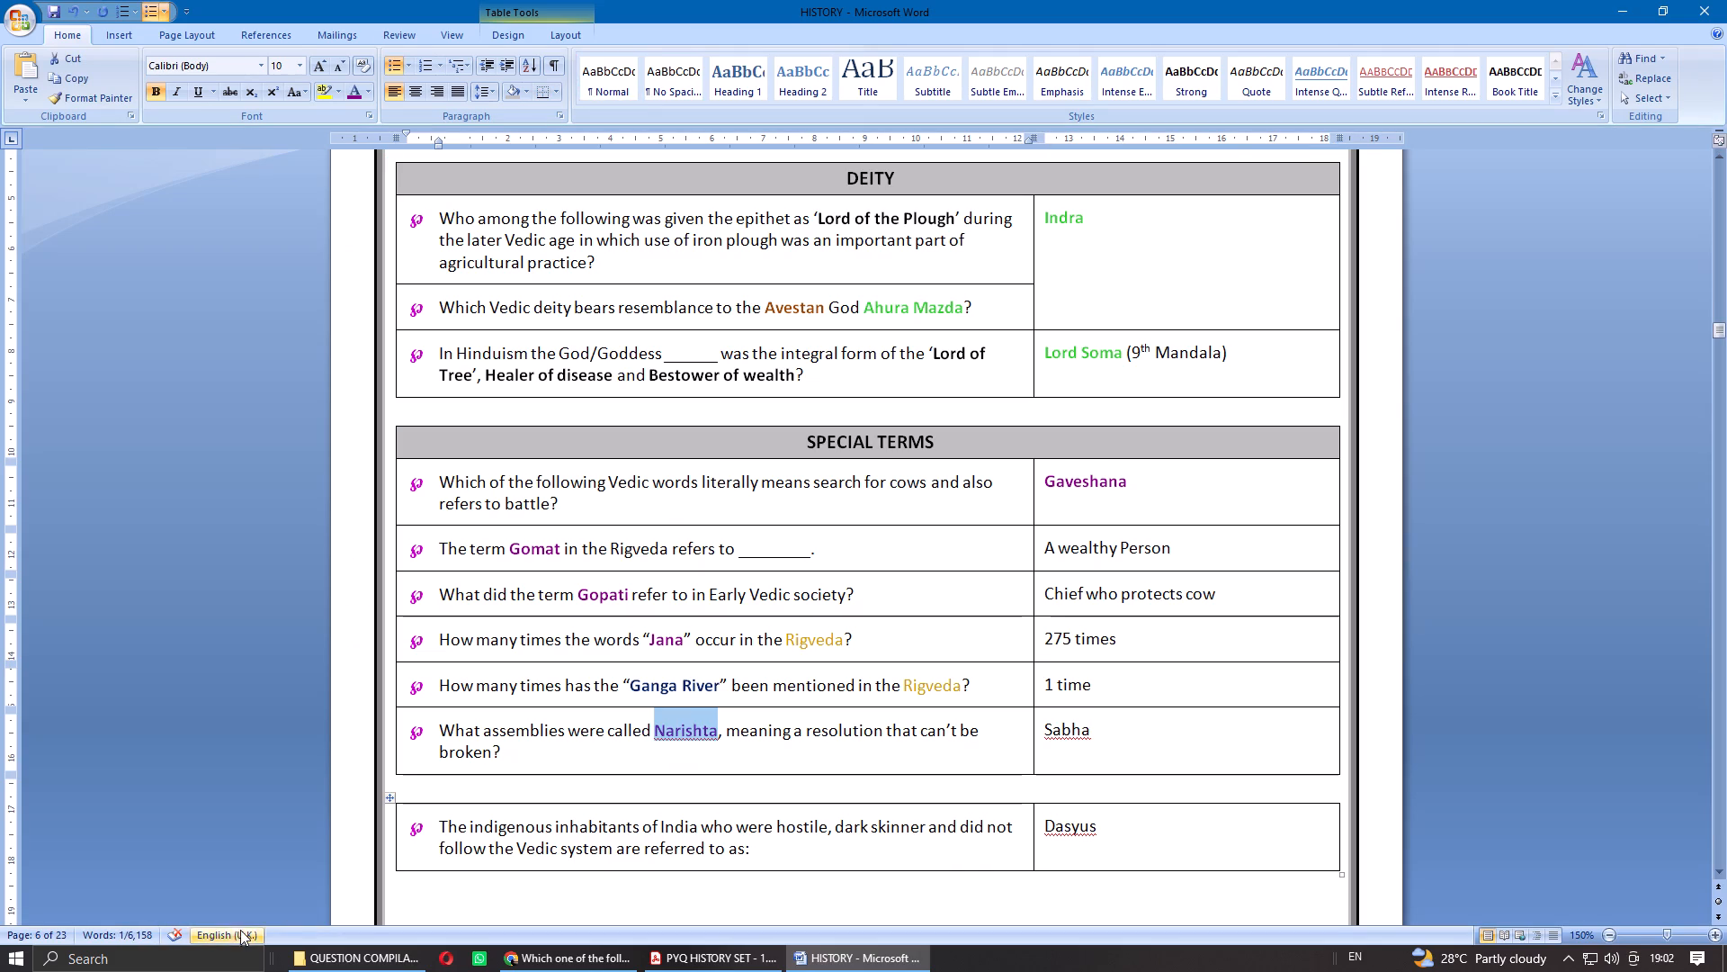
click(236, 931)
click(852, 533)
click(877, 578)
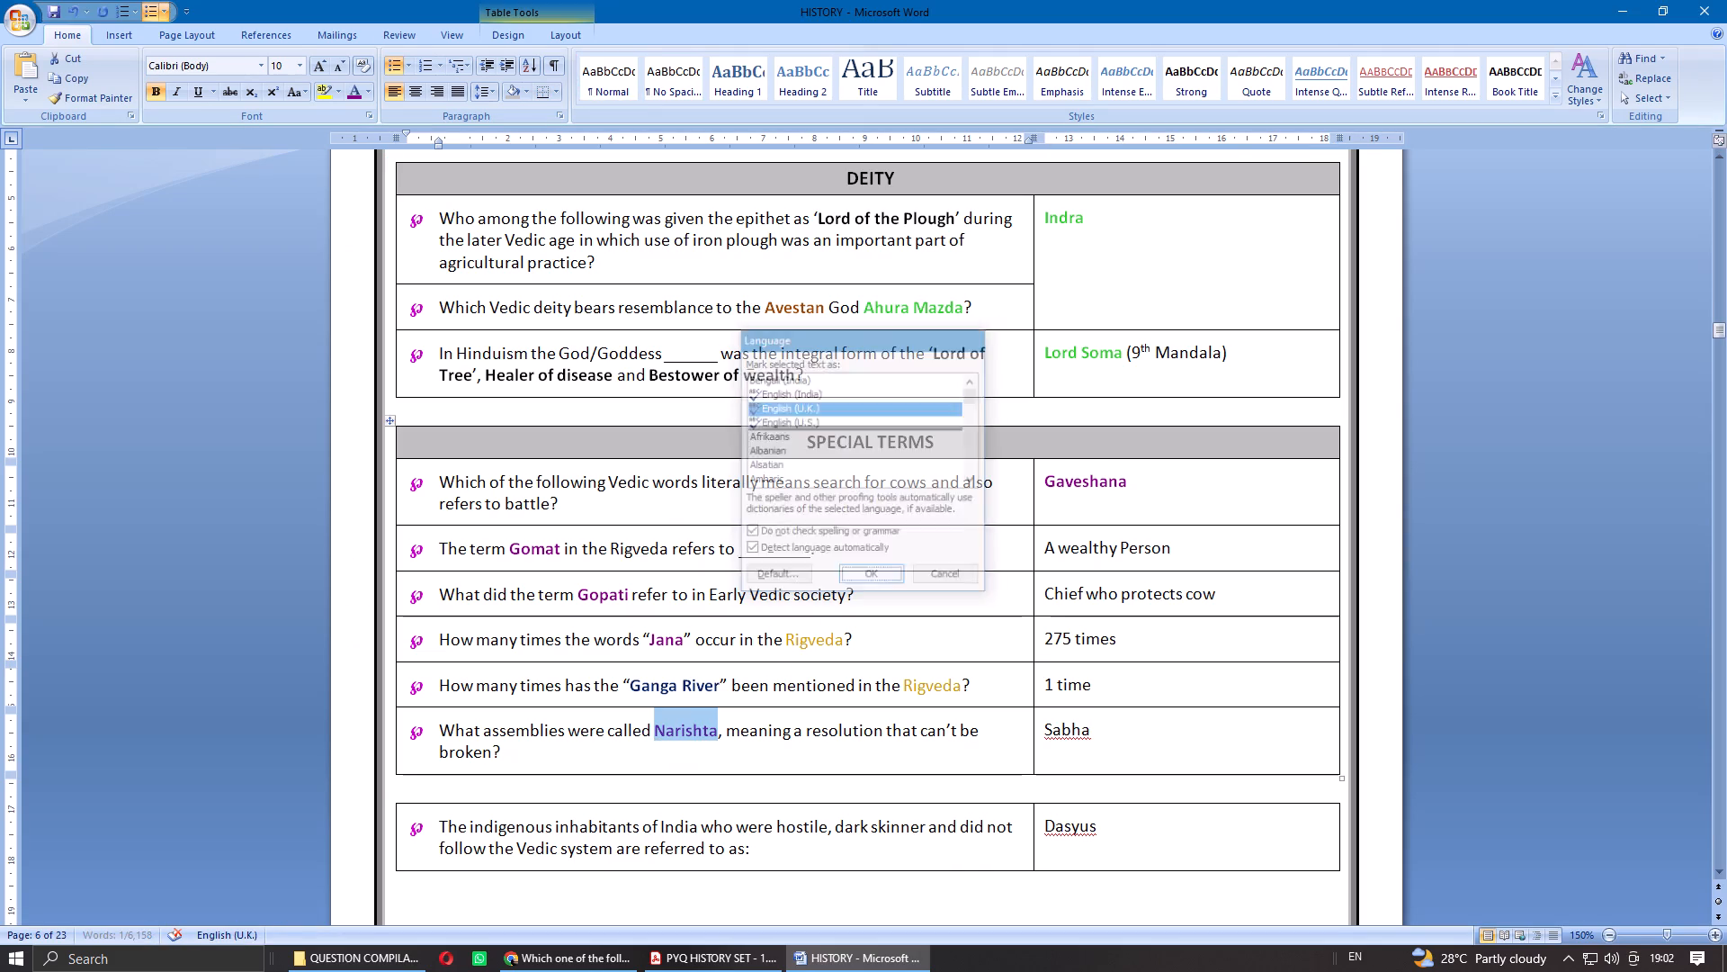
click(926, 708)
click(938, 741)
Exclude the answer Sabha beside the Narishta question from spelling and grammar checking.
double_click(1075, 734)
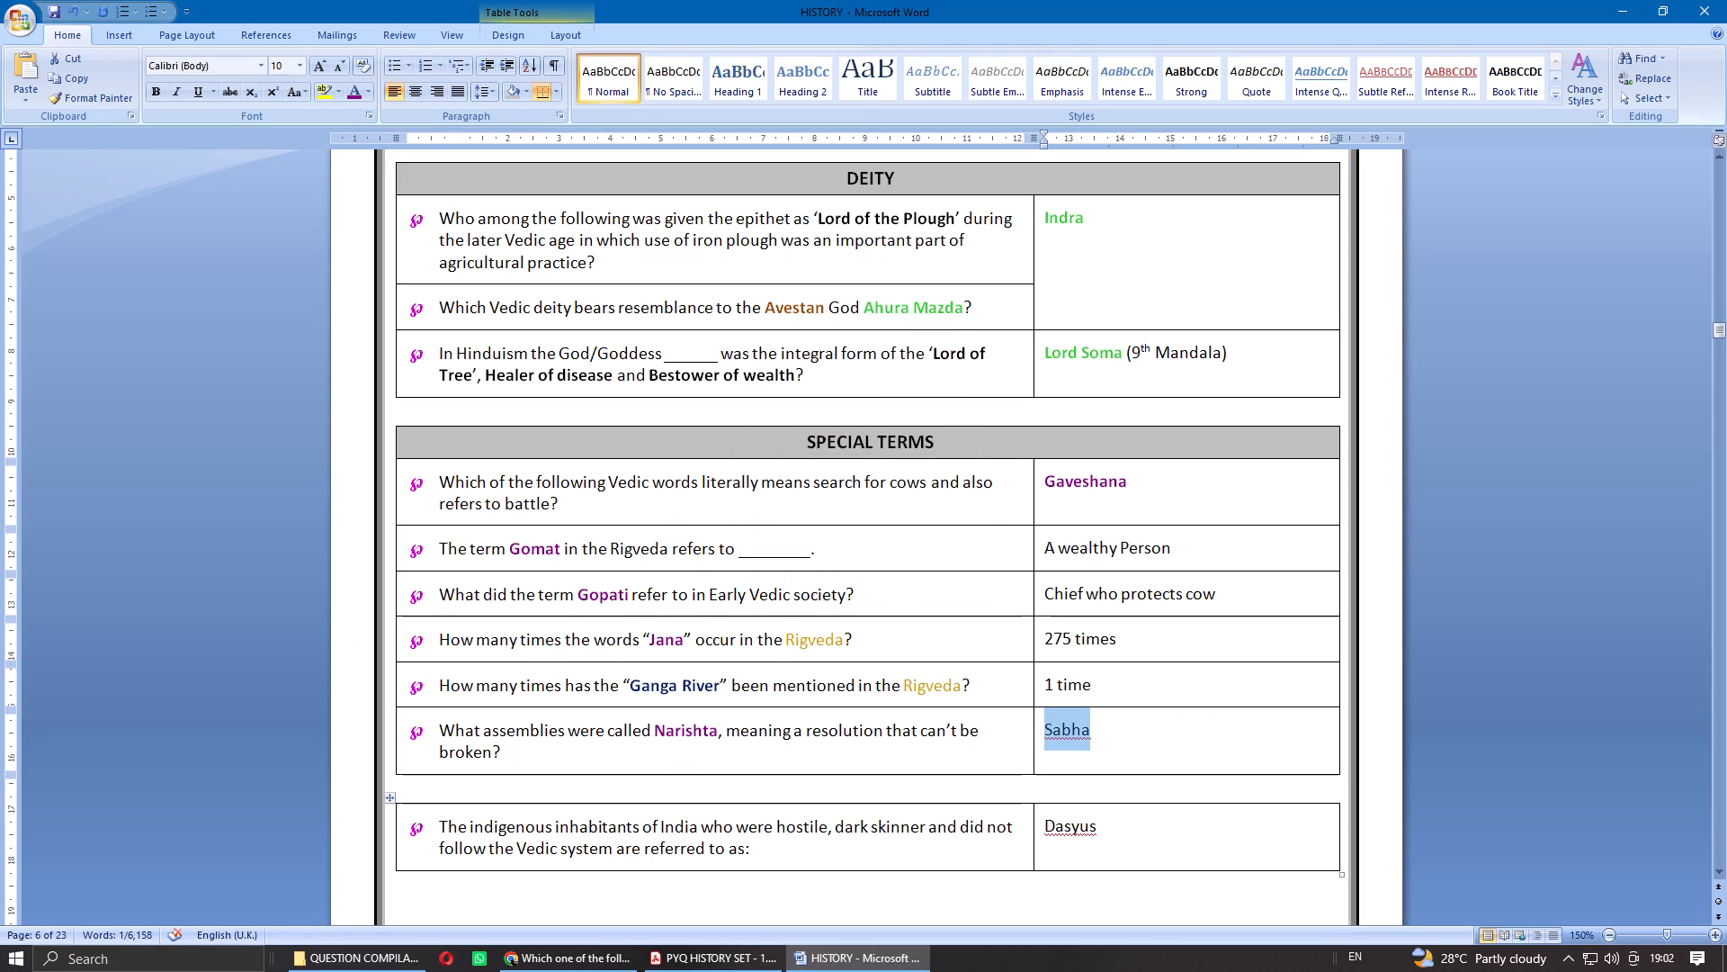
click(240, 935)
click(830, 531)
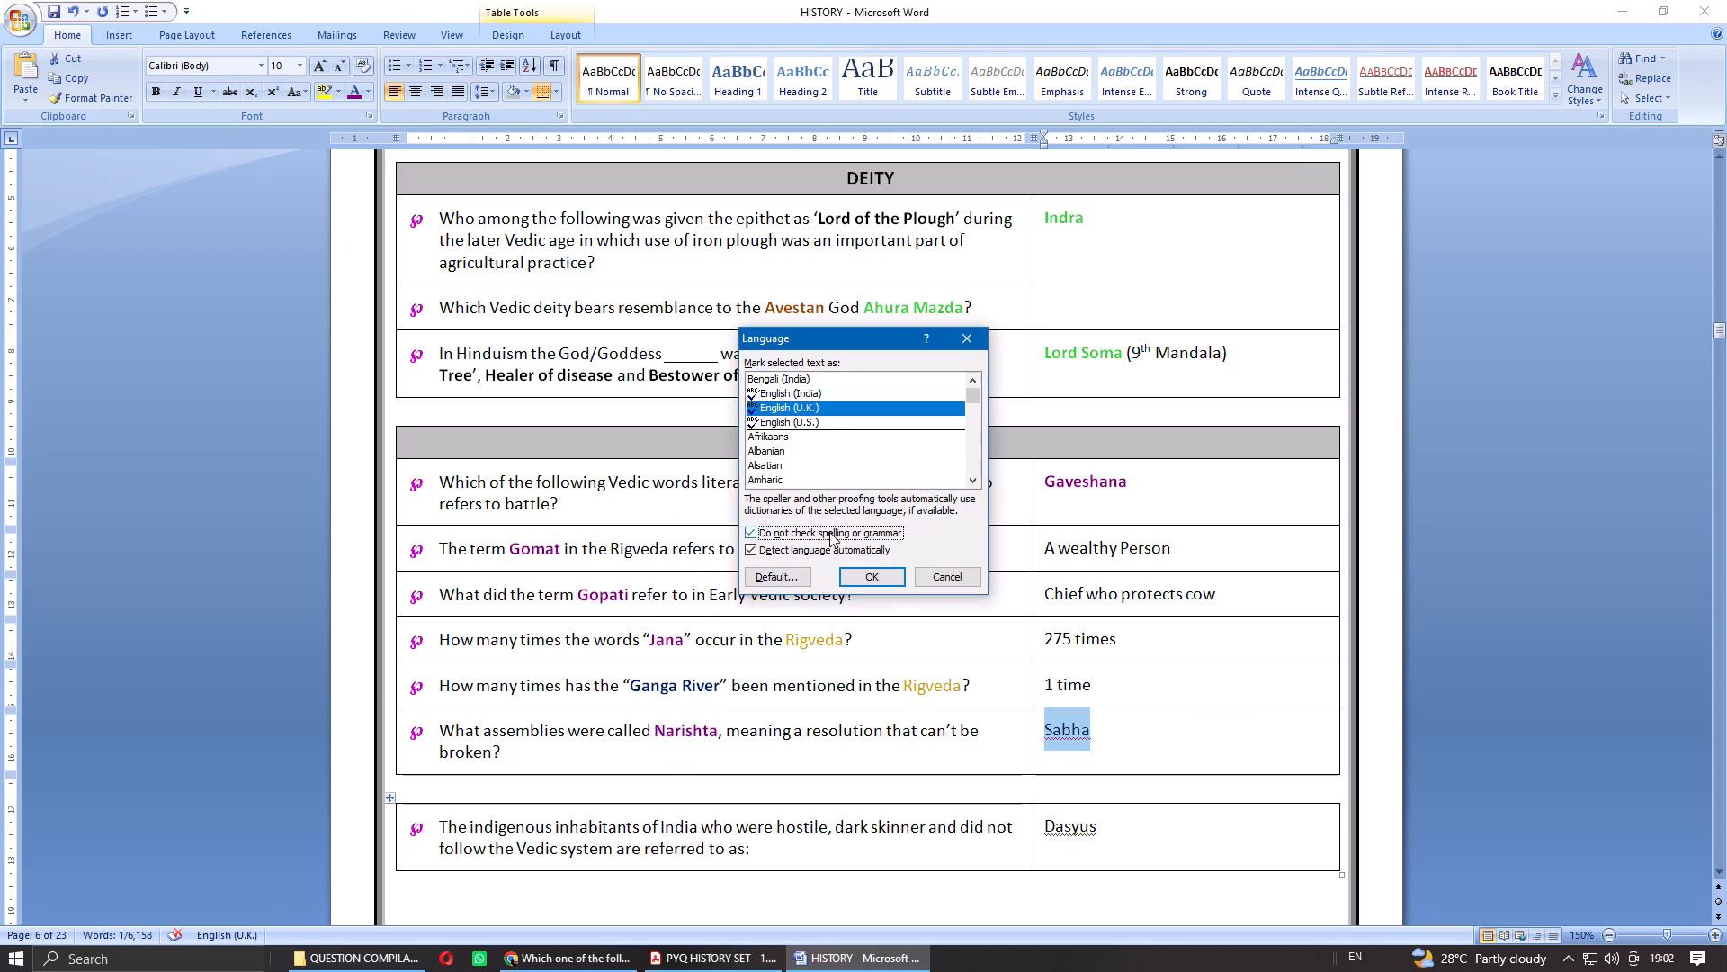
click(860, 571)
click(925, 745)
Switch to the PDF in Acrobat and highlight answer (c) Sabha for question 112 in green.
click(721, 971)
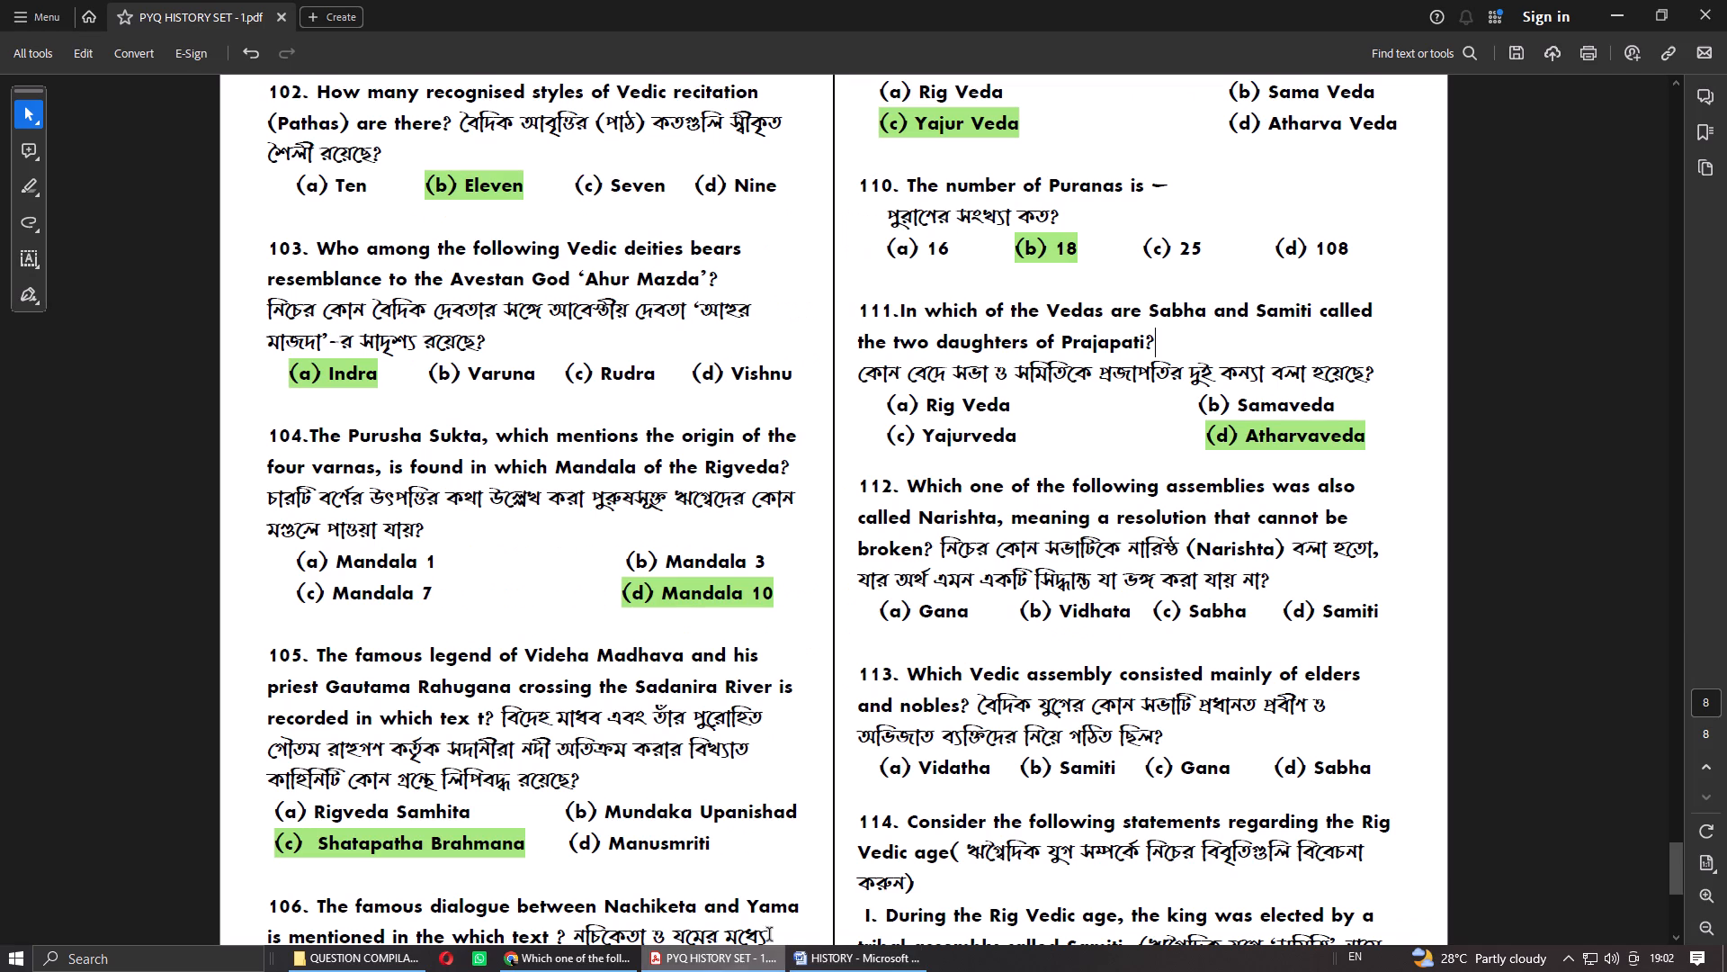
click(31, 197)
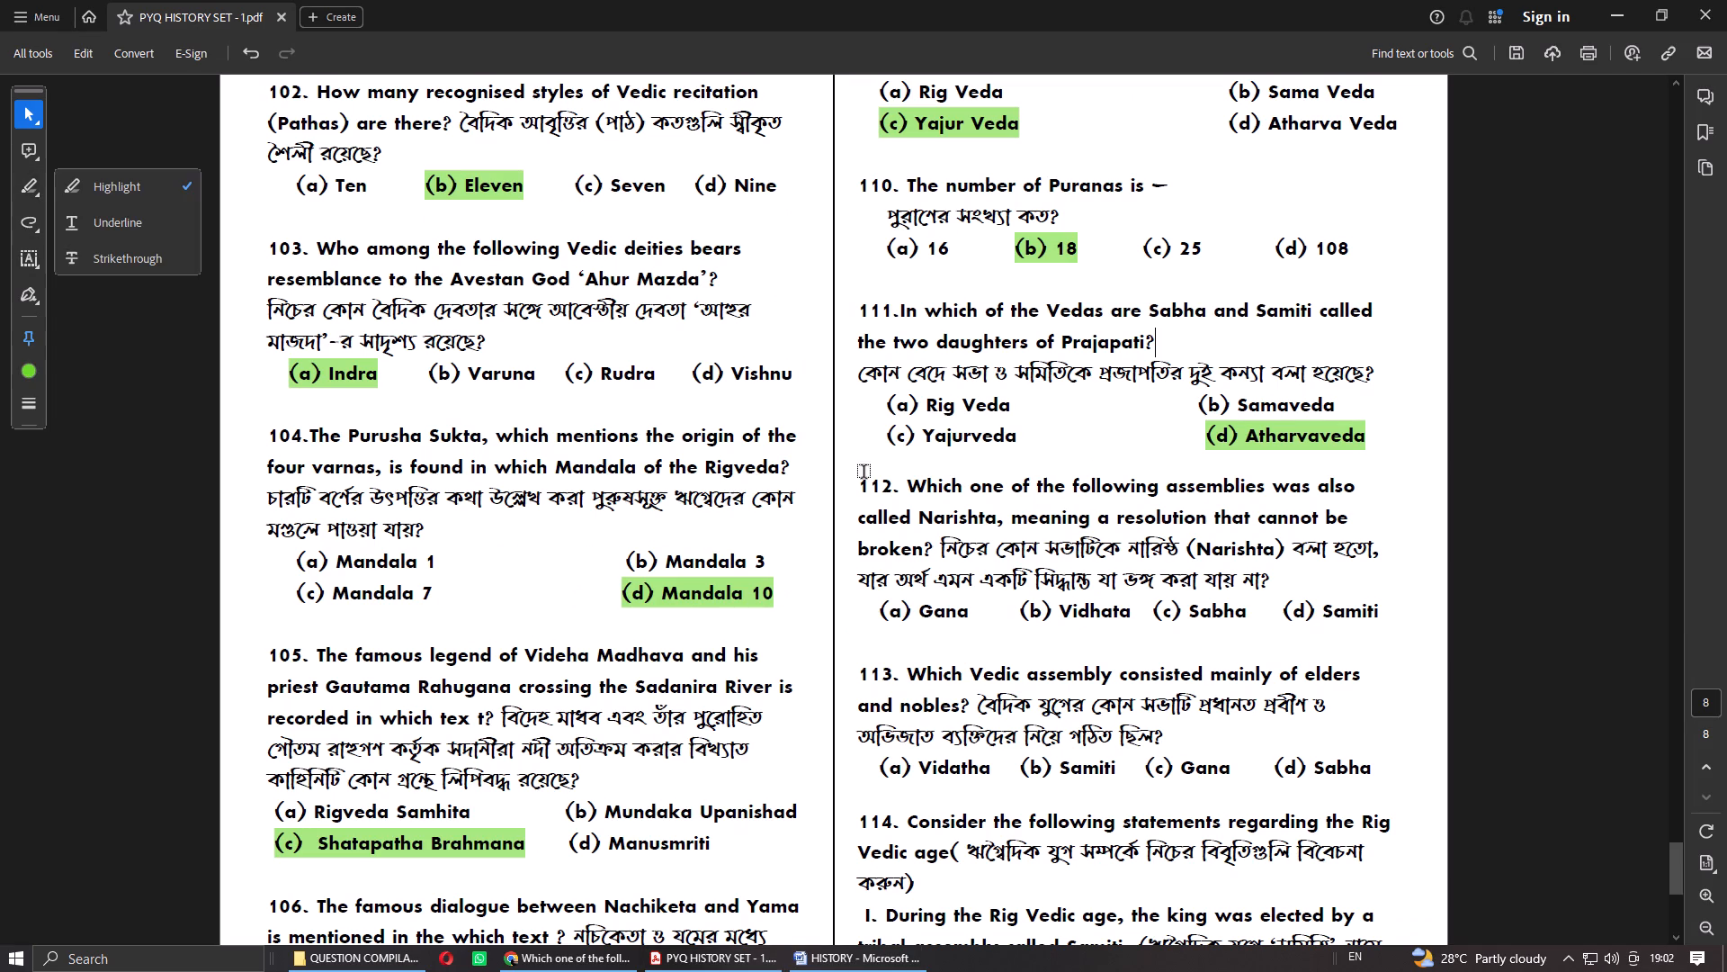
drag(1152, 616, 1238, 612)
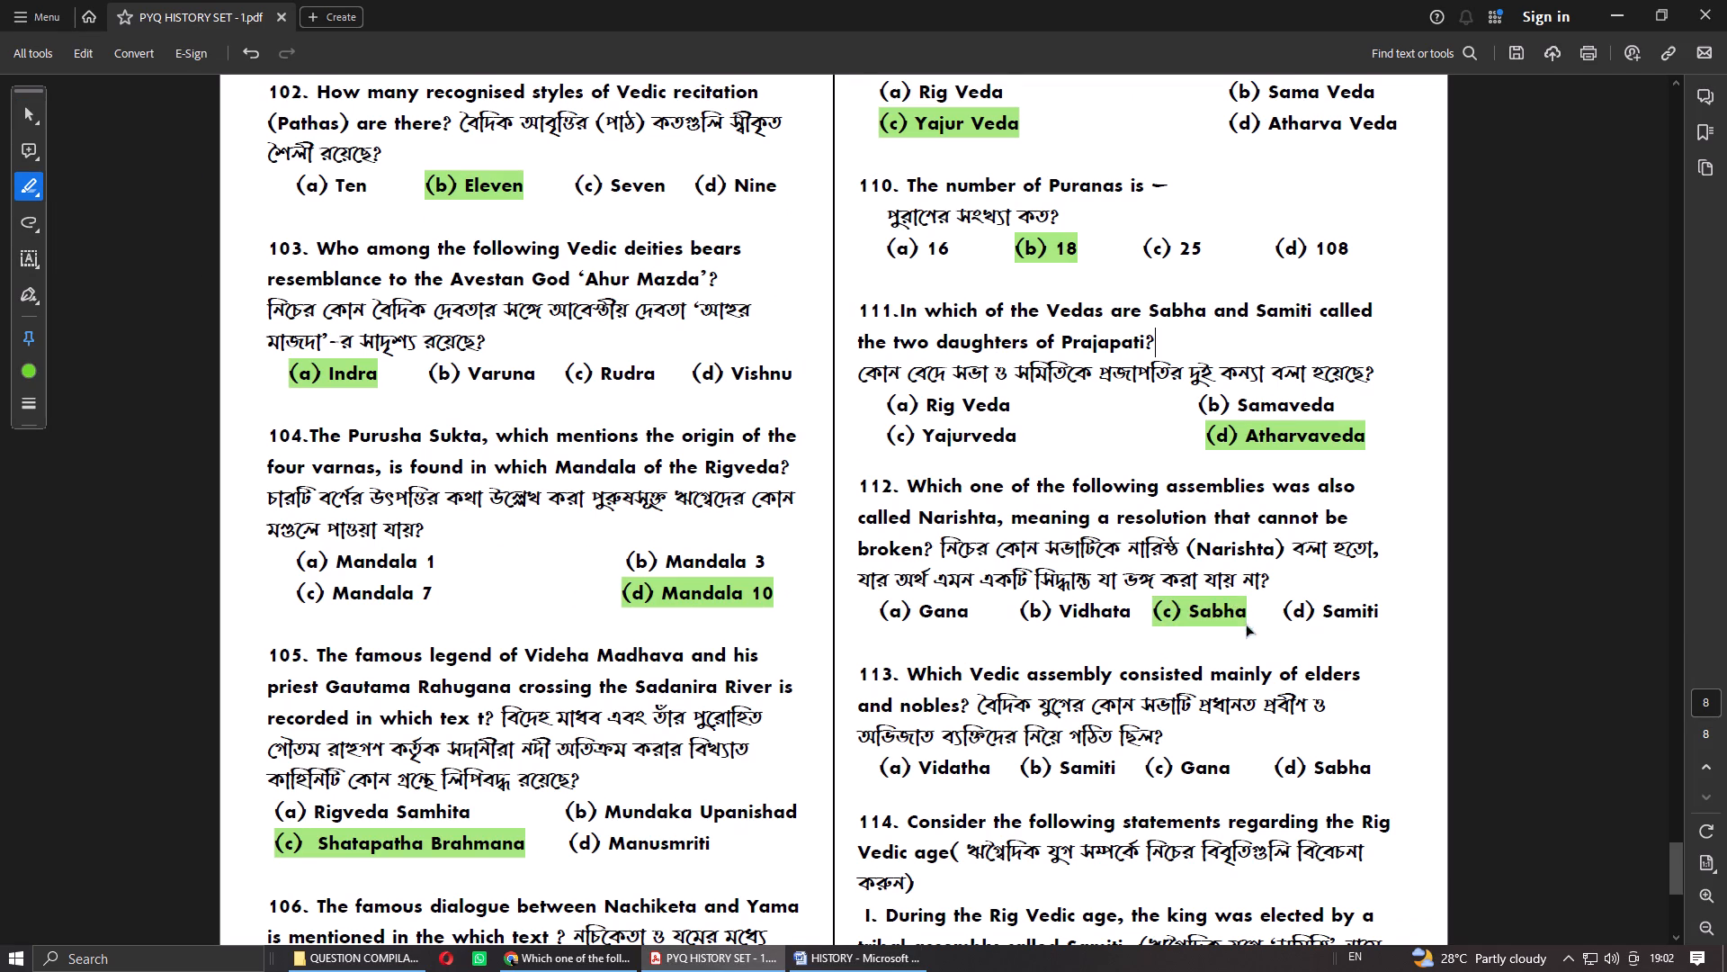
Copy the English text of question 113 on the Vedic assembly of elders and nobles and search Google in Chrome for it.
scroll(1349, 610, down, 8)
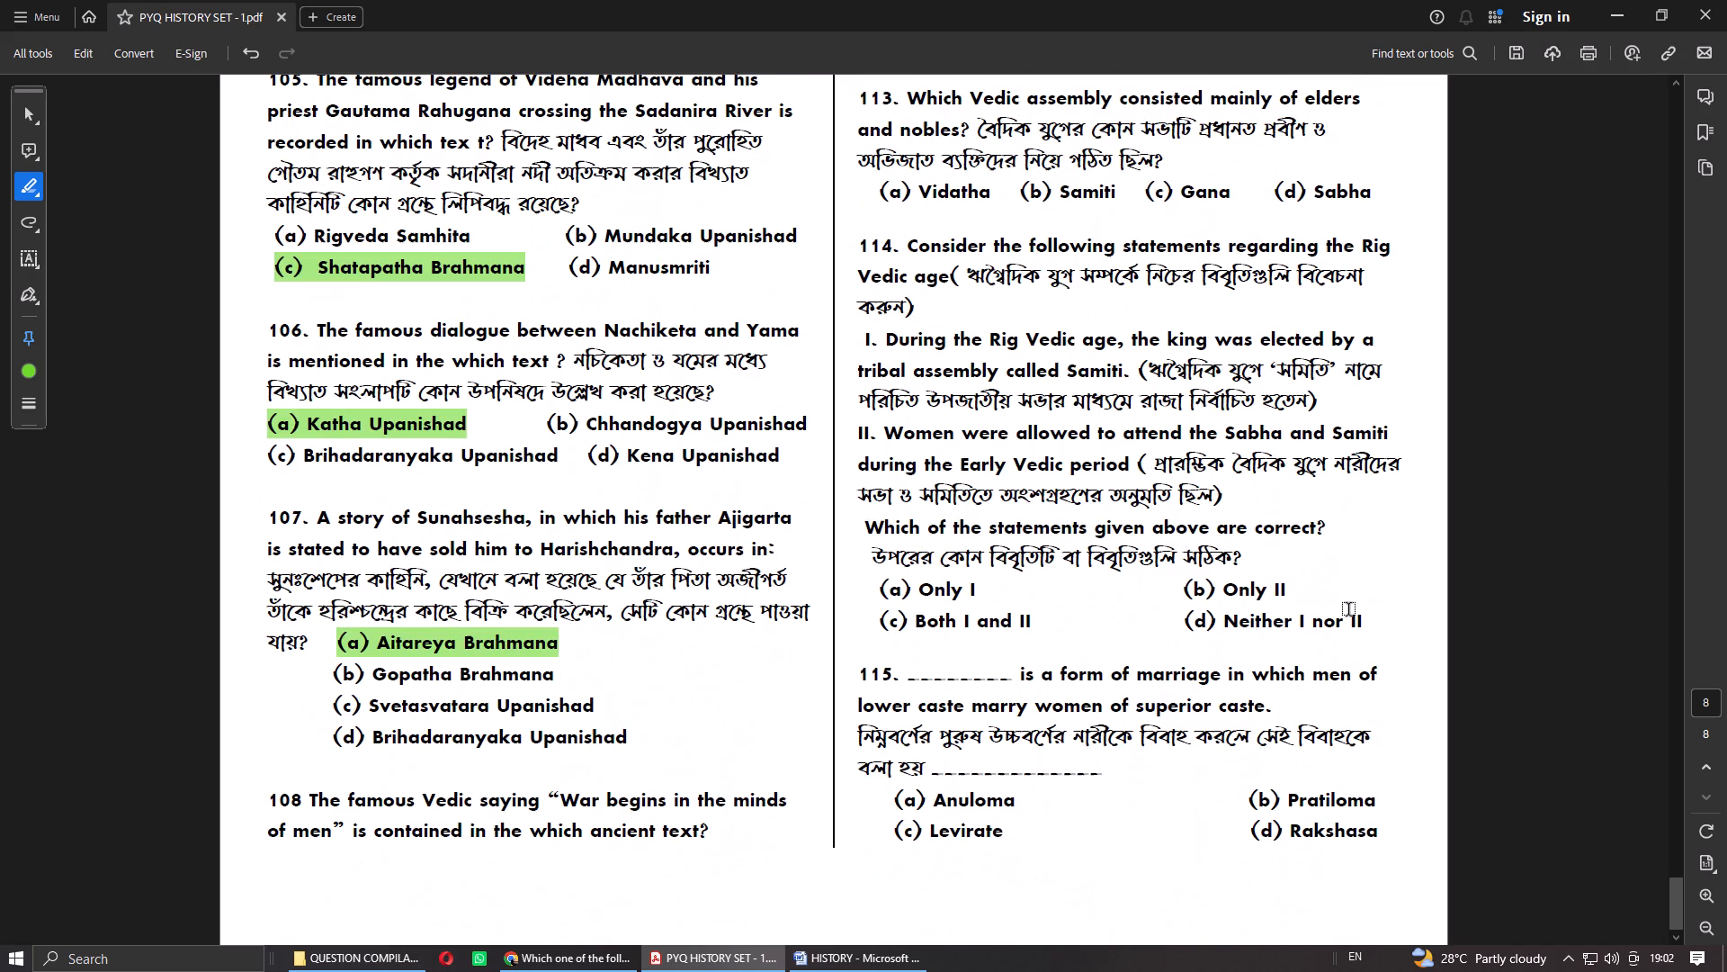
scroll(1349, 610, up, 3)
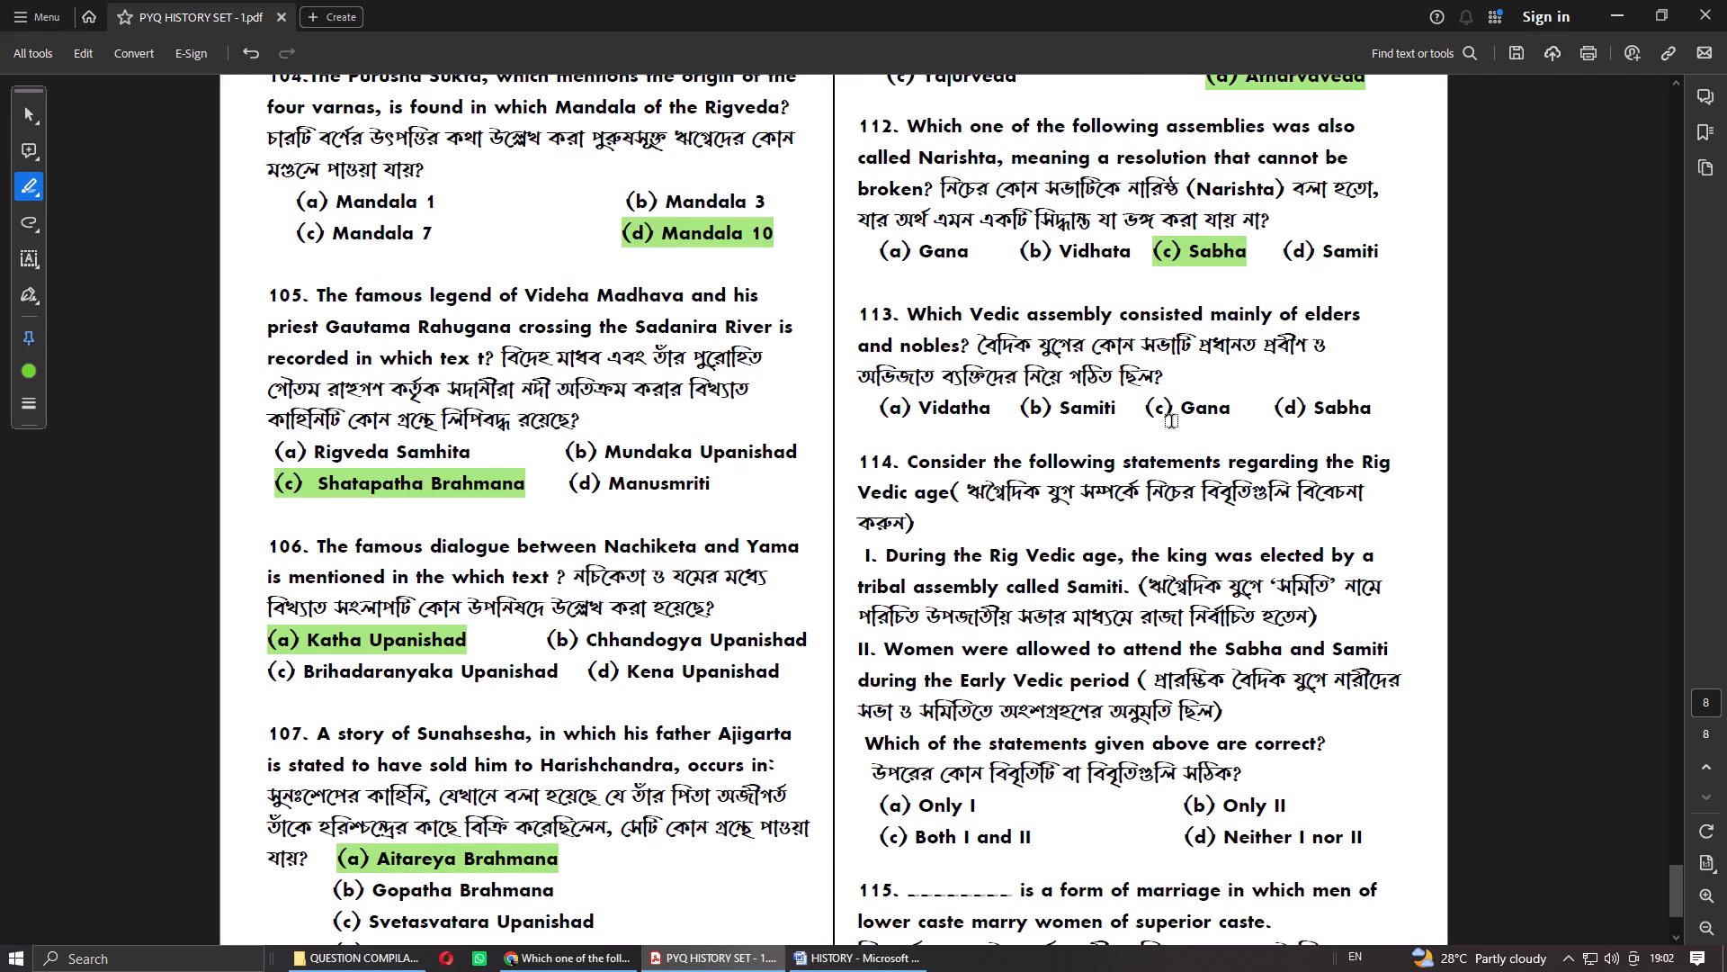
click(35, 121)
drag(907, 313, 966, 346)
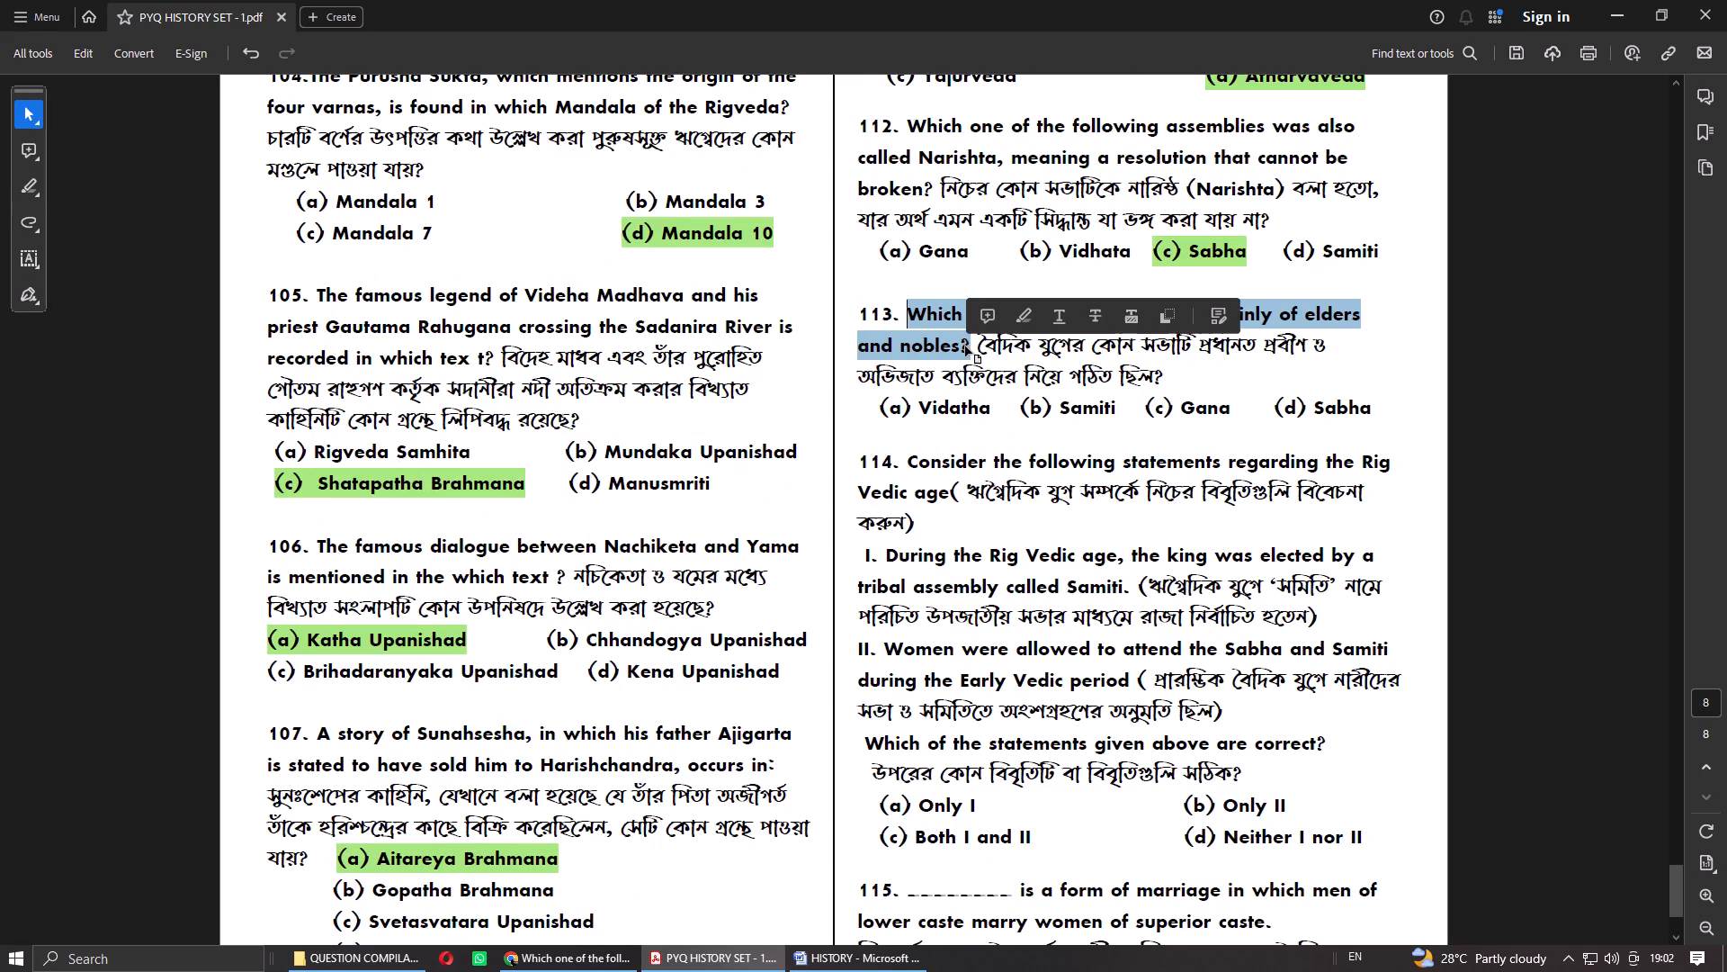
key(ctrl+c)
click(613, 971)
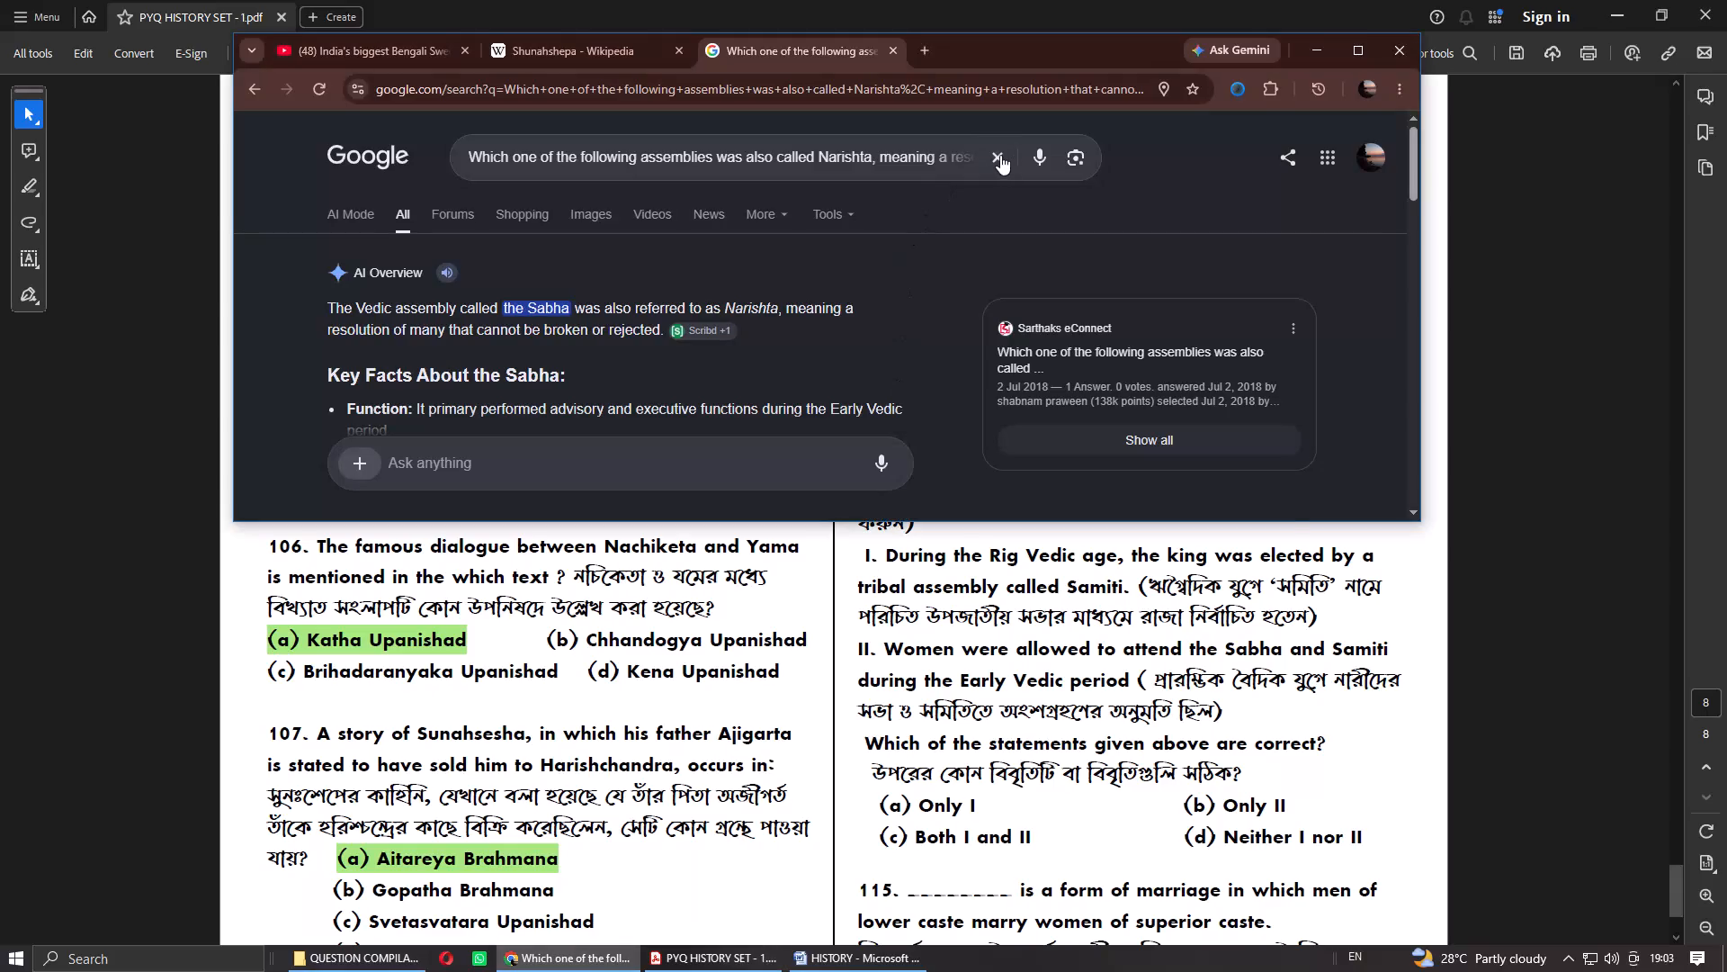
click(1000, 155)
key(ctrl+v)
key(Return)
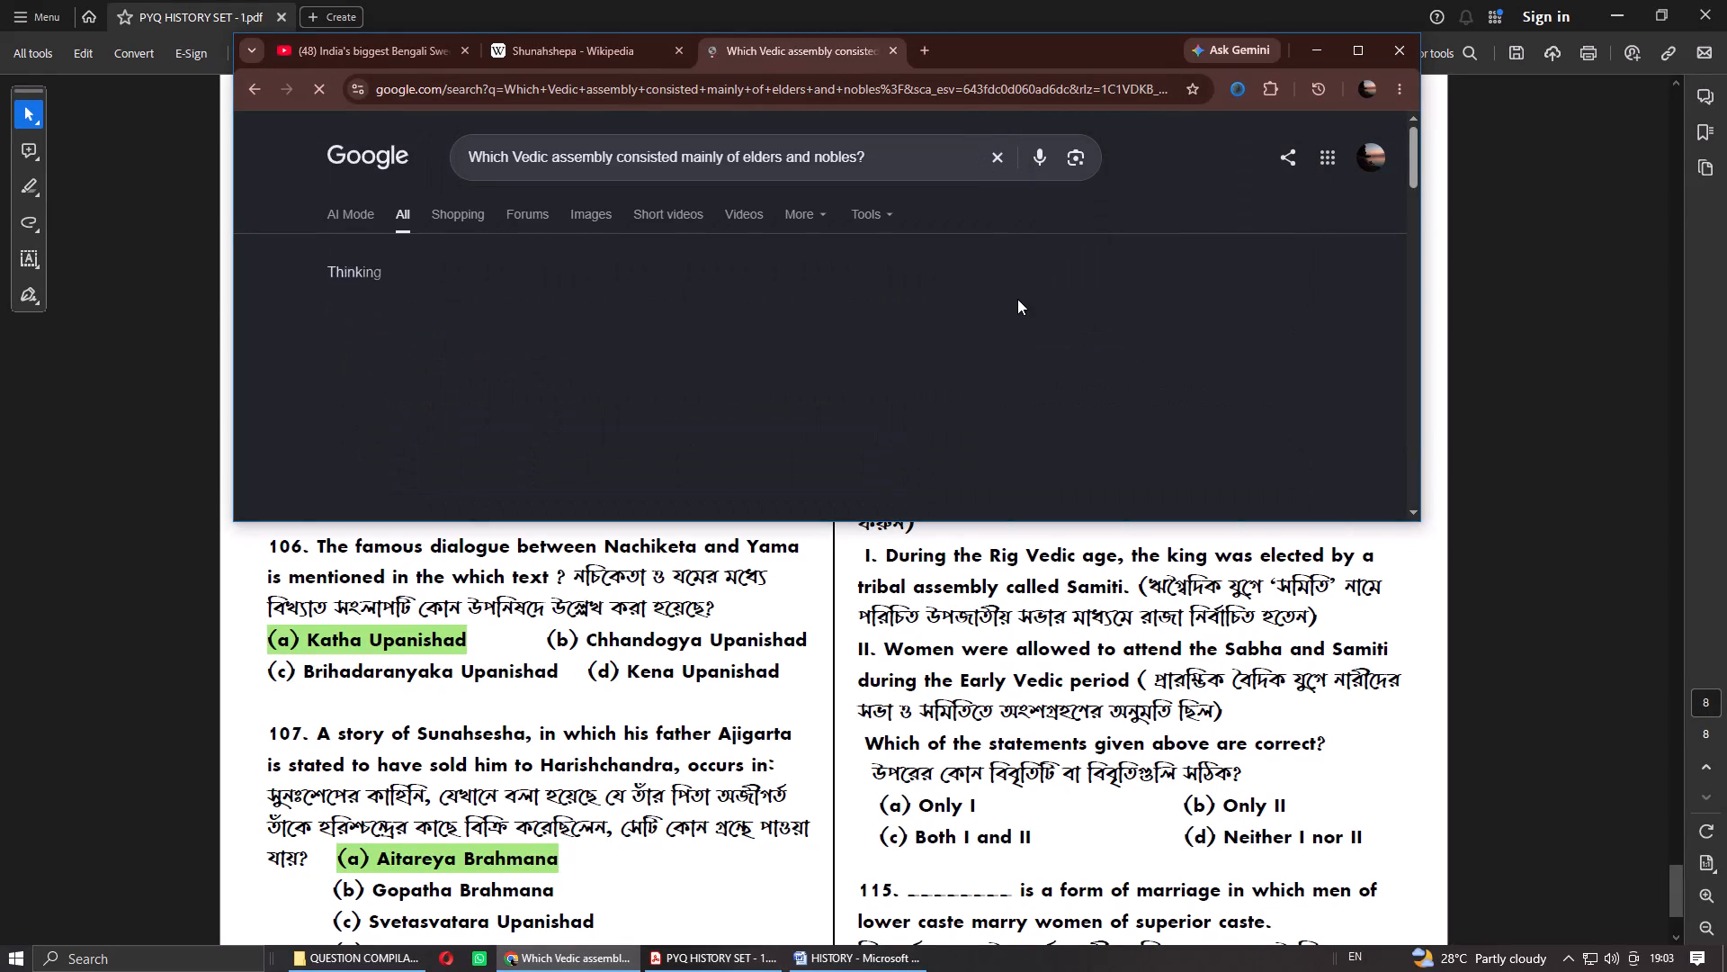
click(1315, 45)
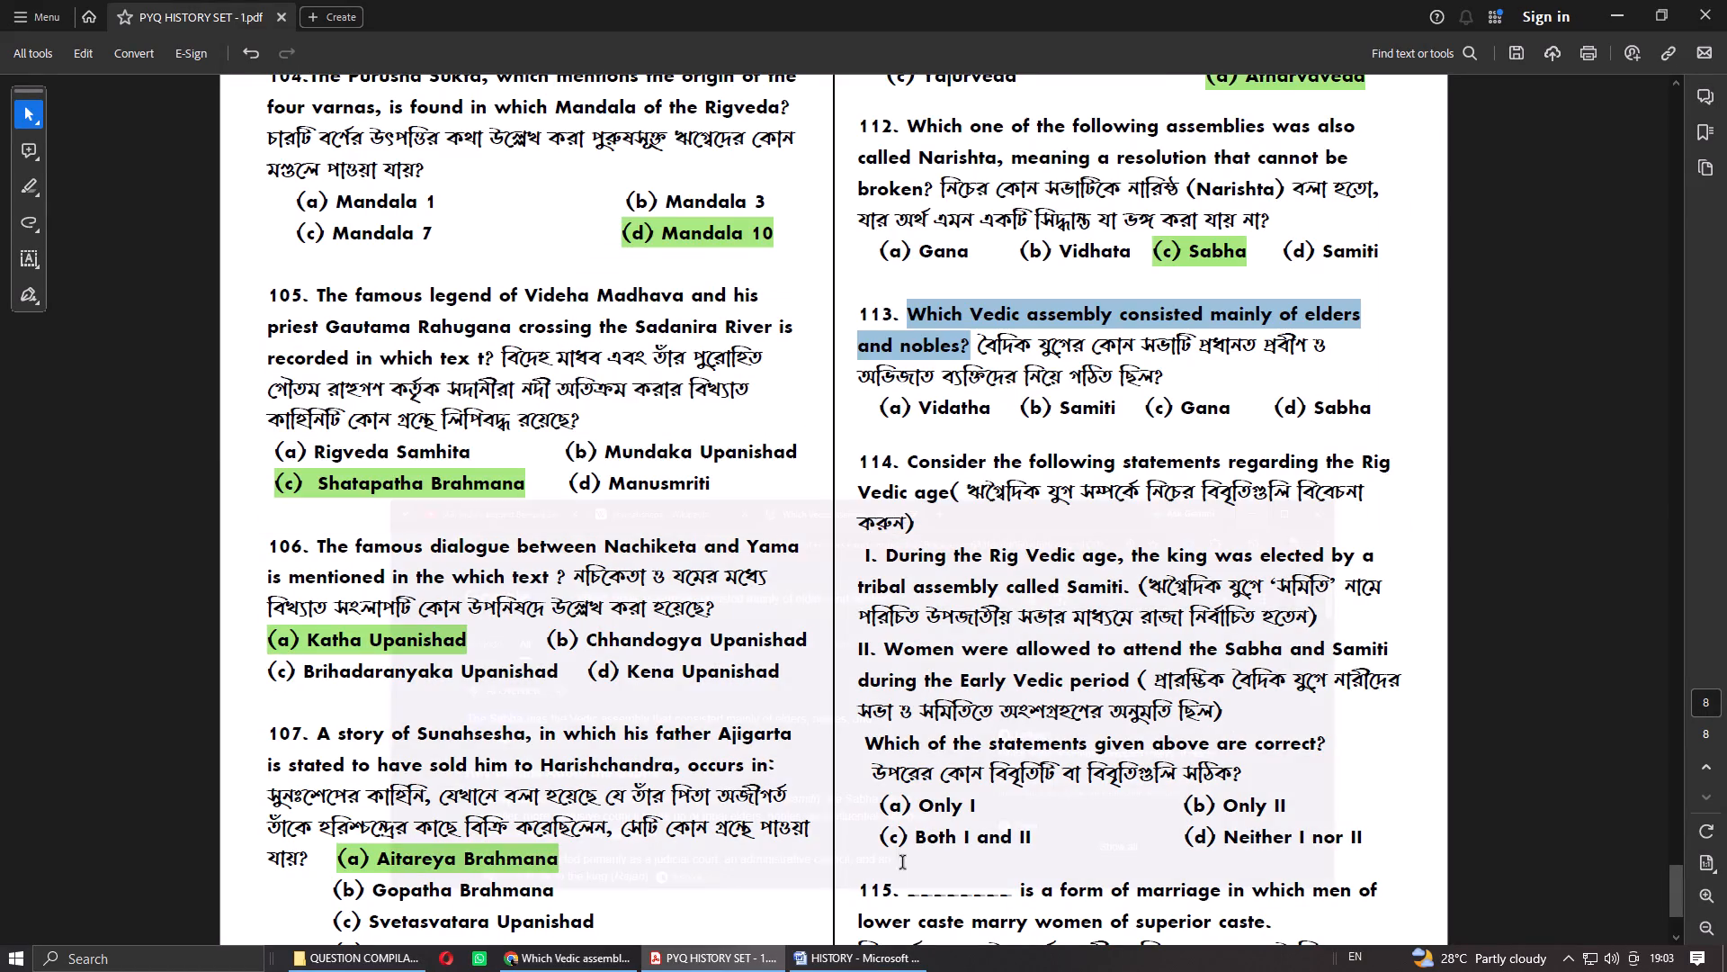
In the Word HISTORY document, insert a row below the Narishta question in Special Terms and merge its answer cell with the Sabha cell.
click(861, 971)
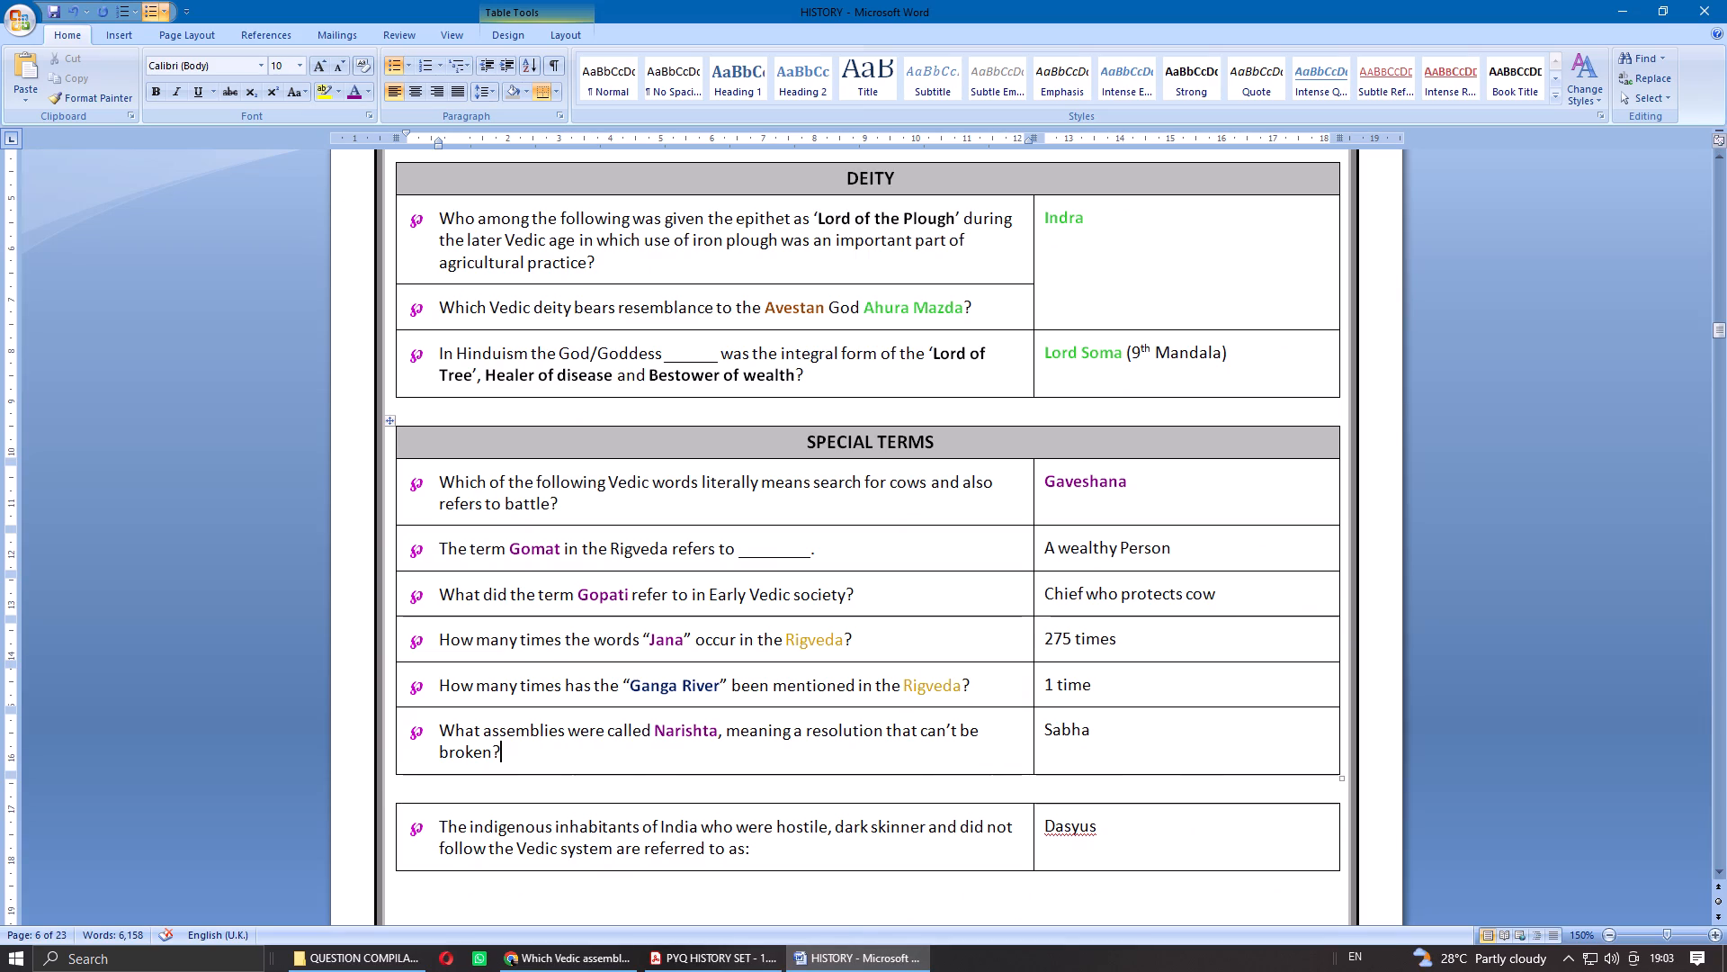
right_click(1122, 729)
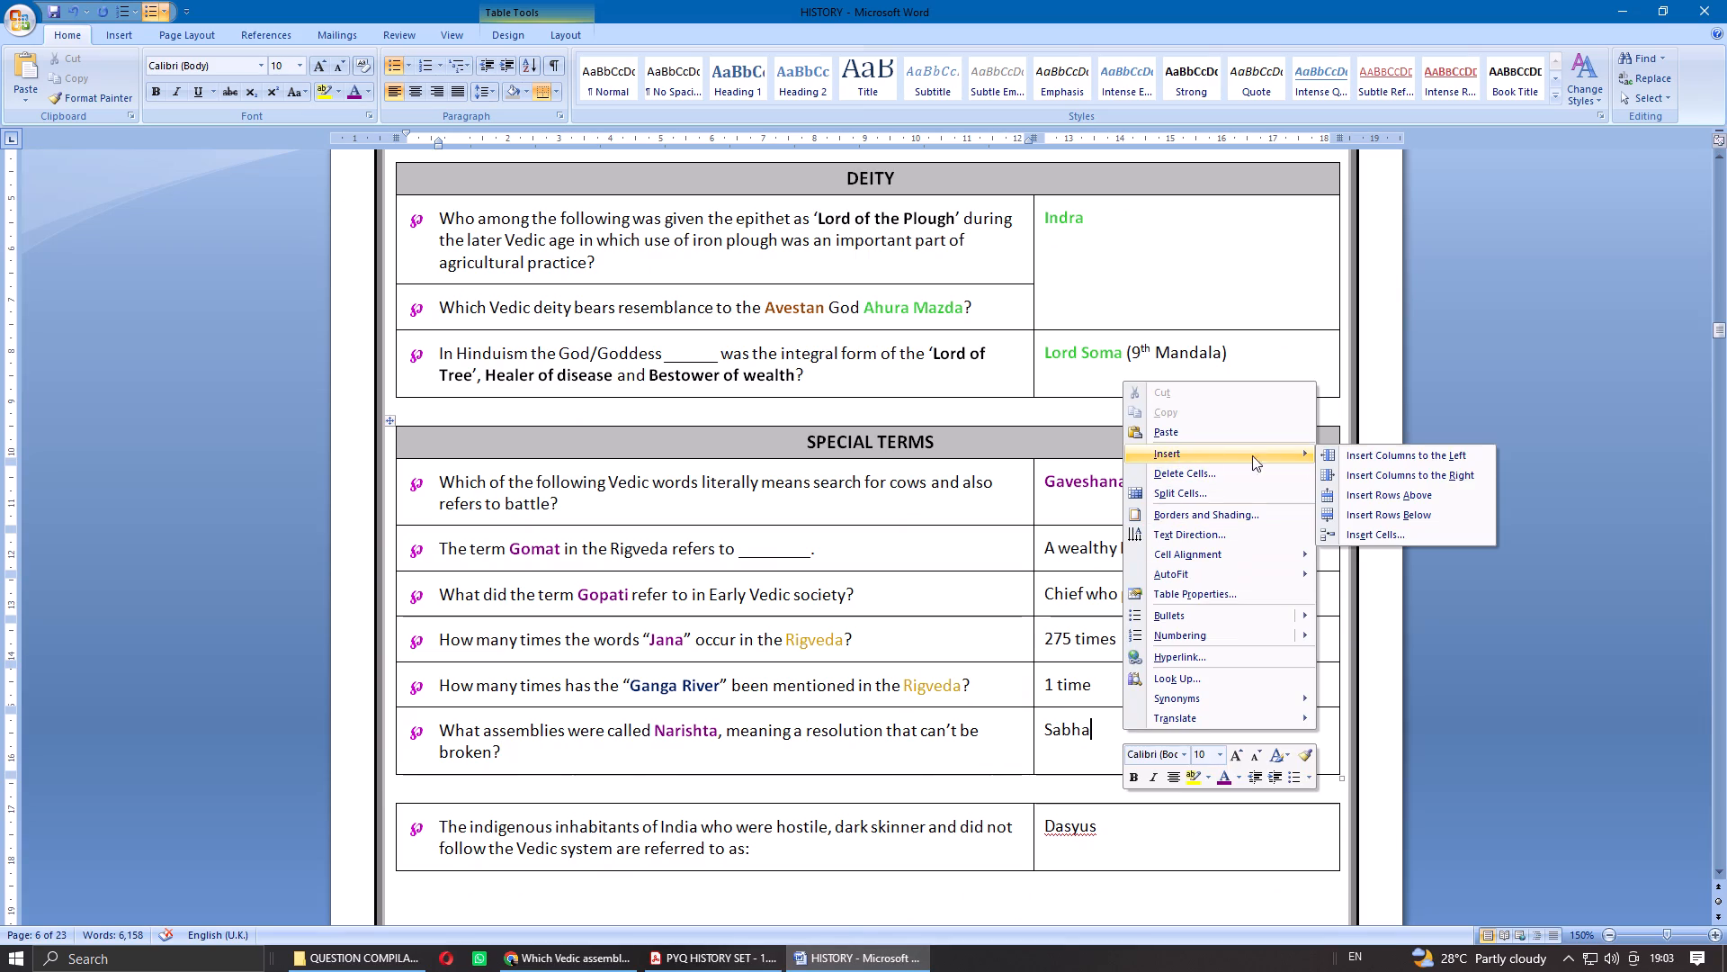
click(1406, 523)
click(1182, 749)
drag(1159, 751, 1161, 804)
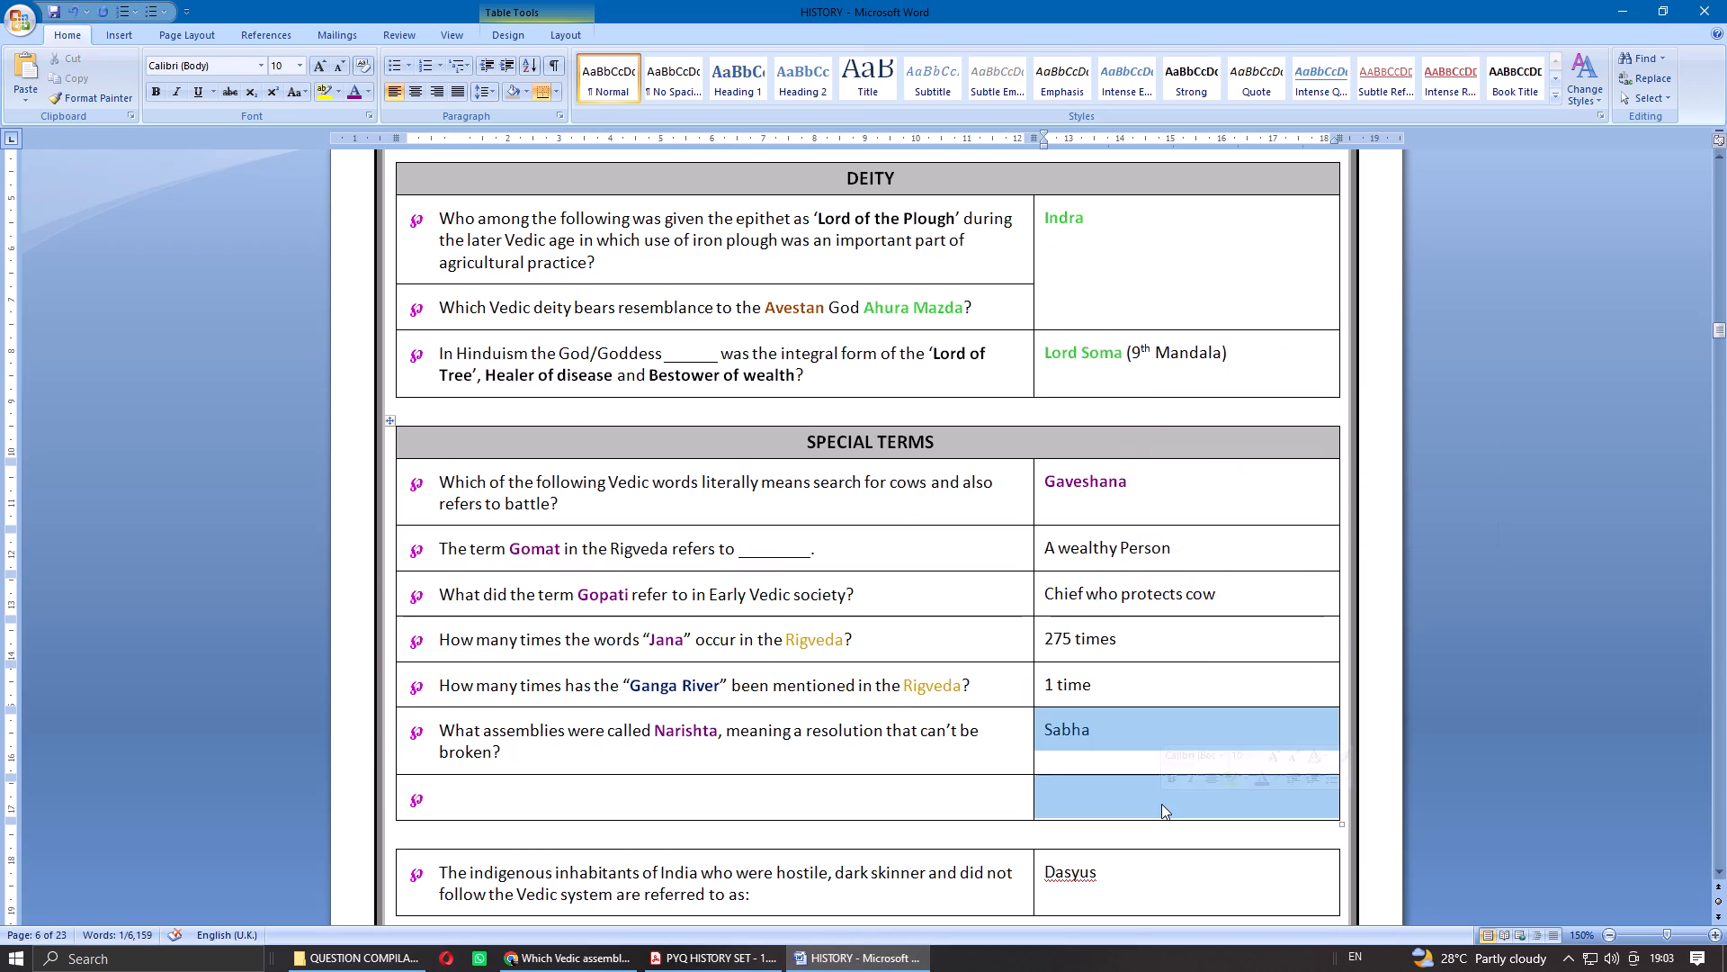
right_click(1161, 804)
click(1223, 697)
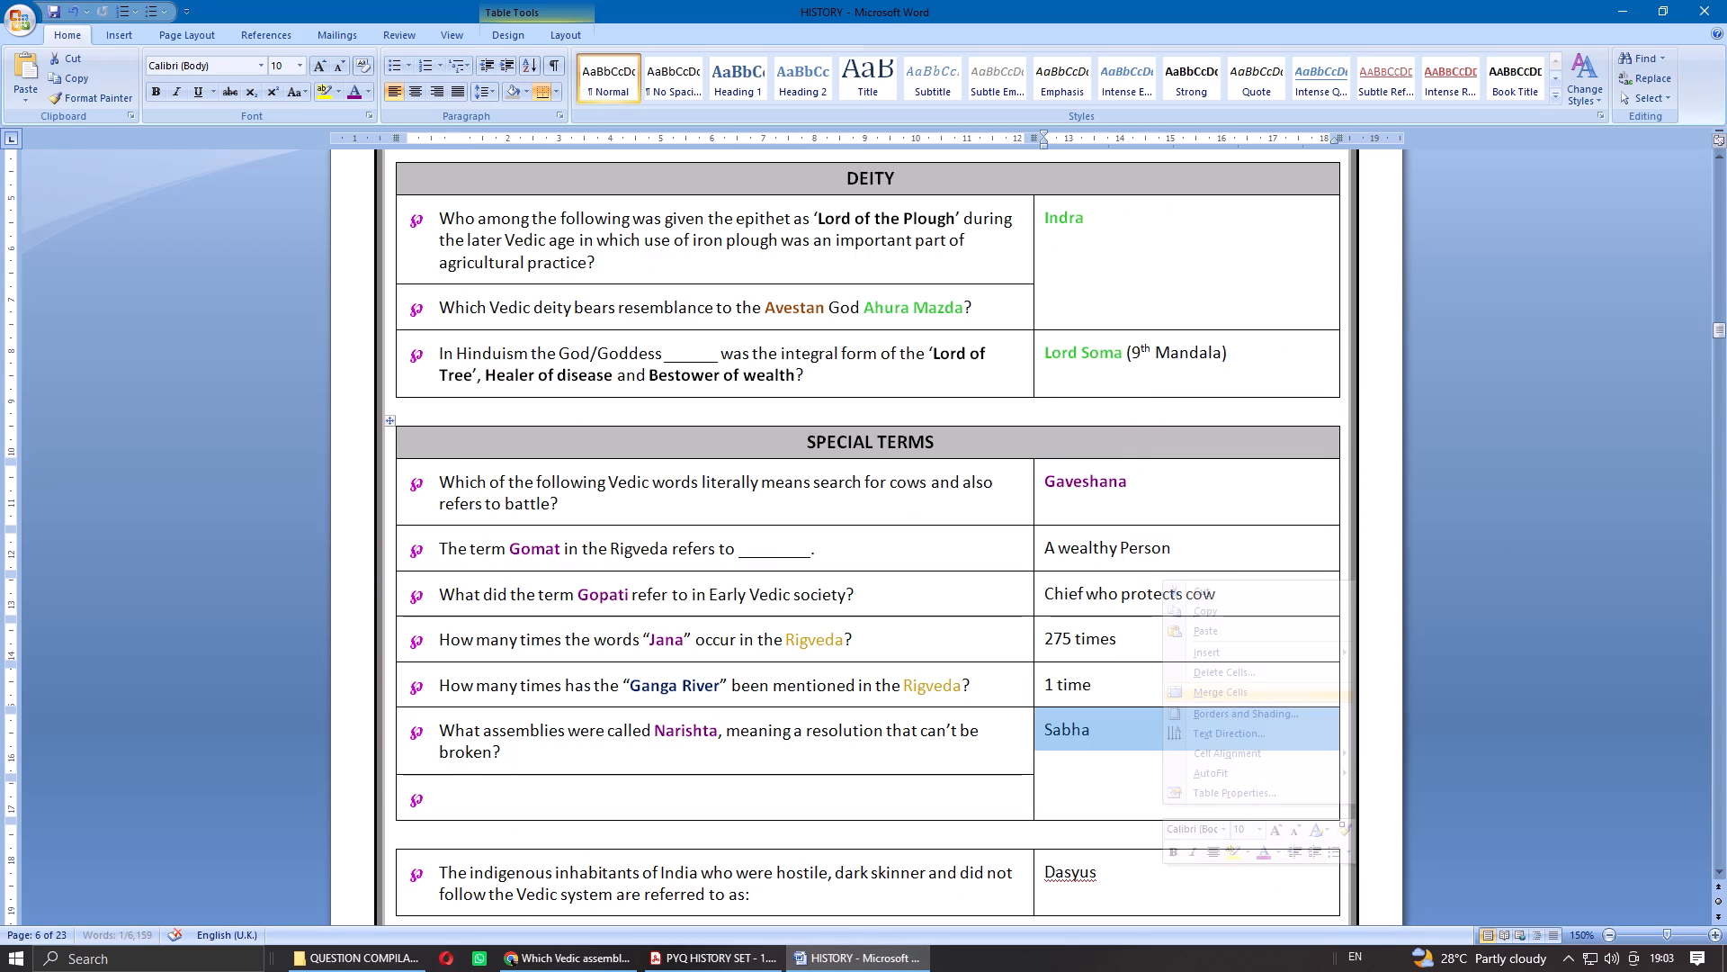
With the document window restored down beside the PDF, enter "Which Vedic assembly consisted mainly of elders and nobles?" in the new question row.
click(887, 791)
click(1661, 0)
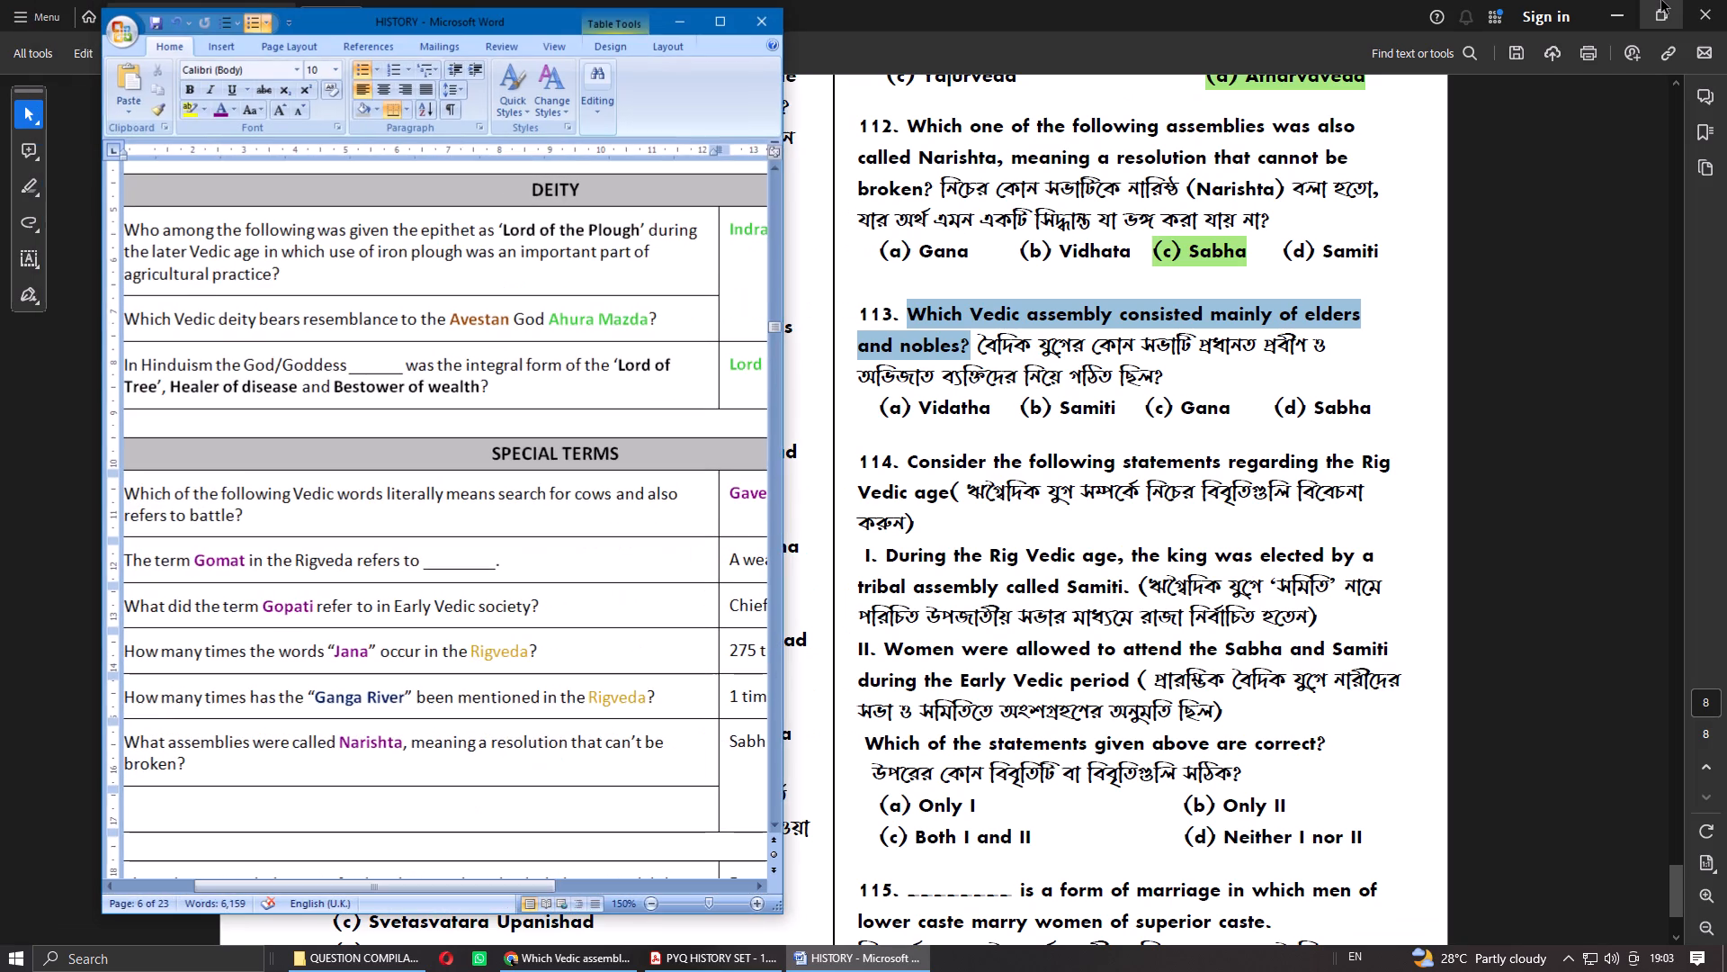
text(which Vedic assemblyu)
key(BackSpace)
key(space)
text(consisted mainly of eldee)
key(BackSpace)
text(rs and nobles?)
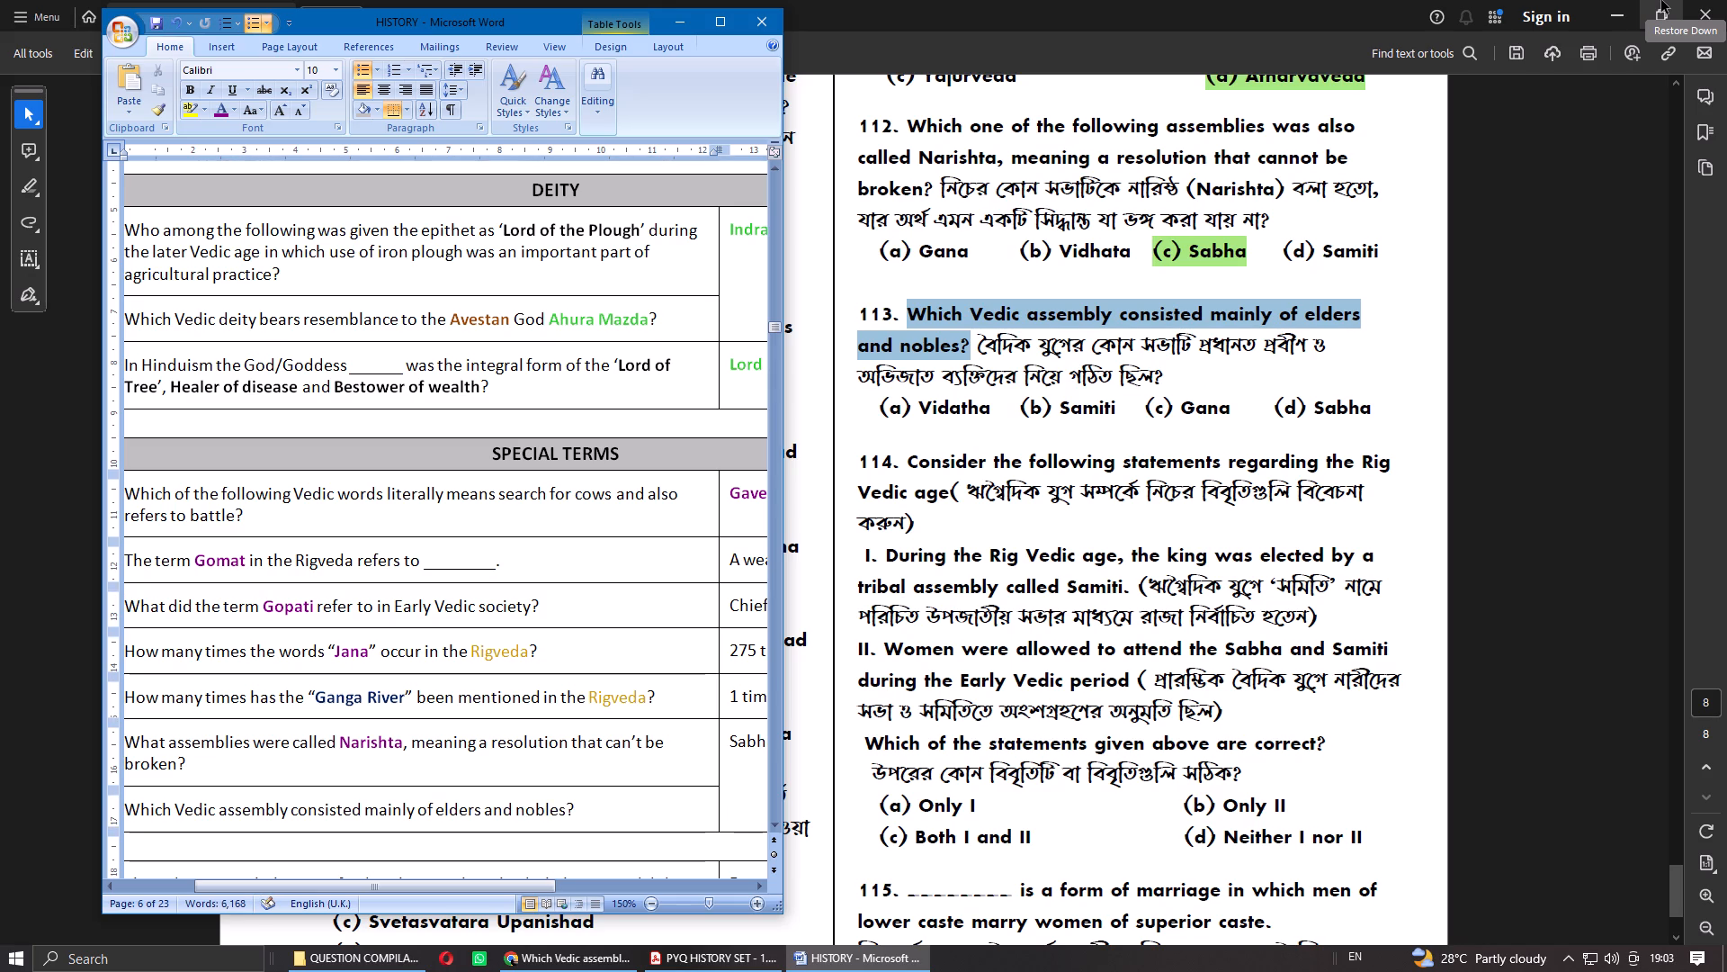
Switch to the PDF in Acrobat and highlight answer (d) Sabha for question 113 in green.
click(980, 476)
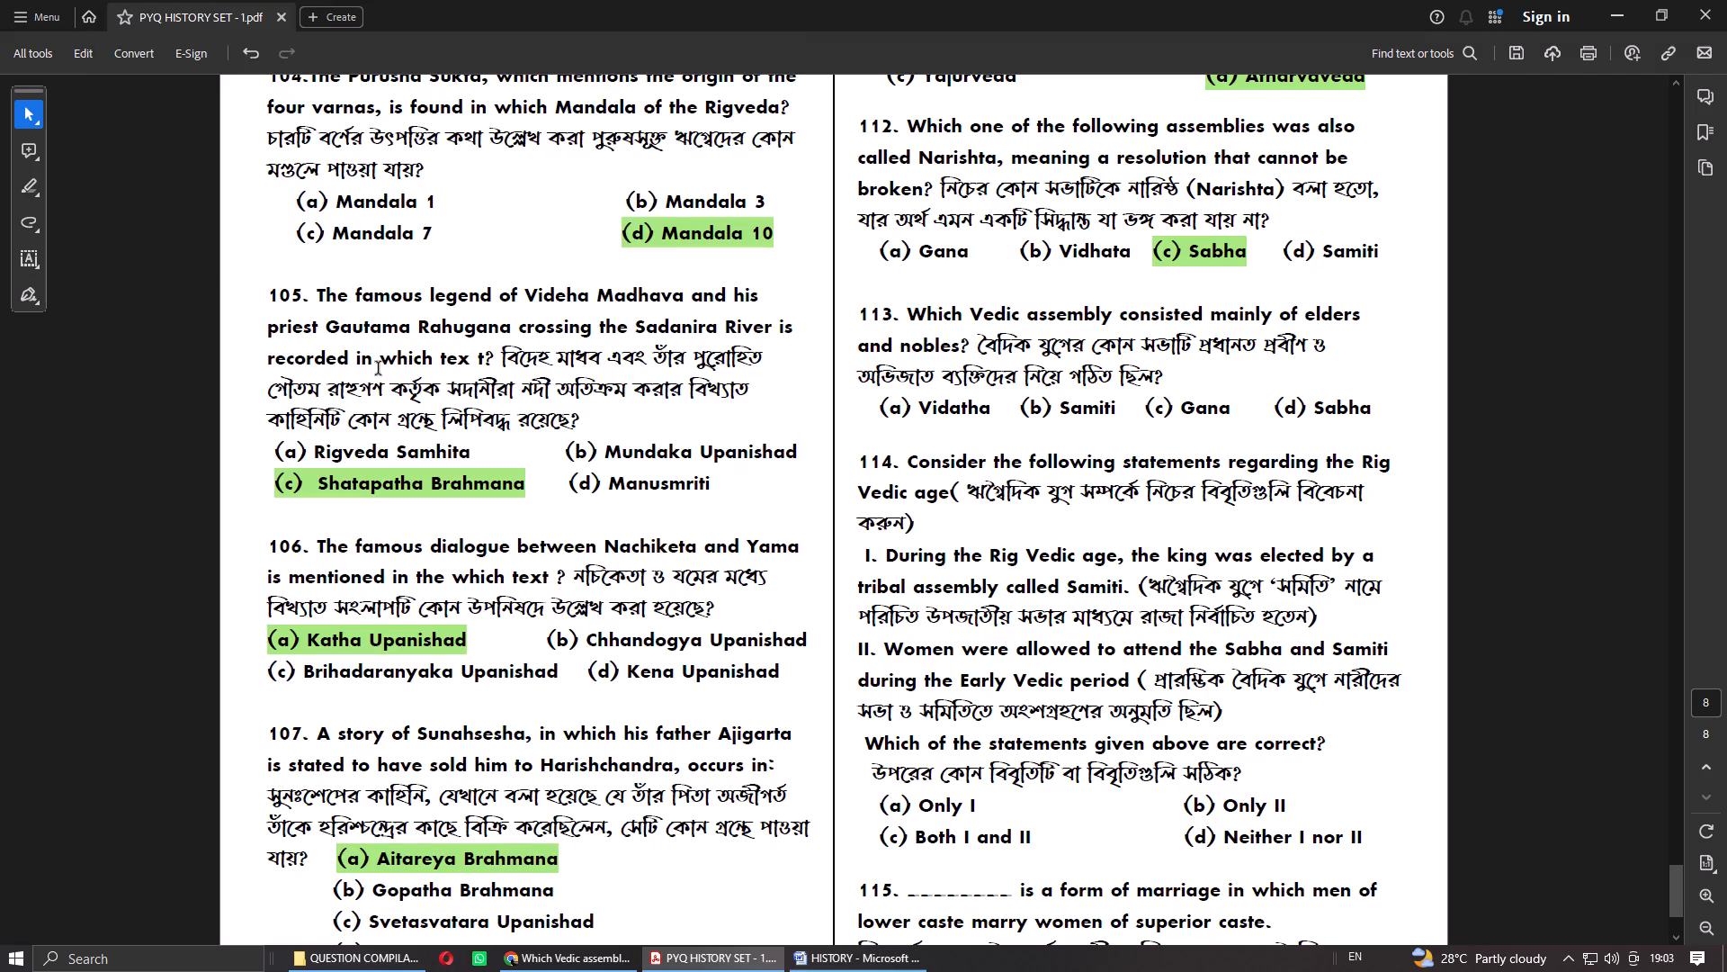
click(24, 188)
drag(1275, 407, 1279, 407)
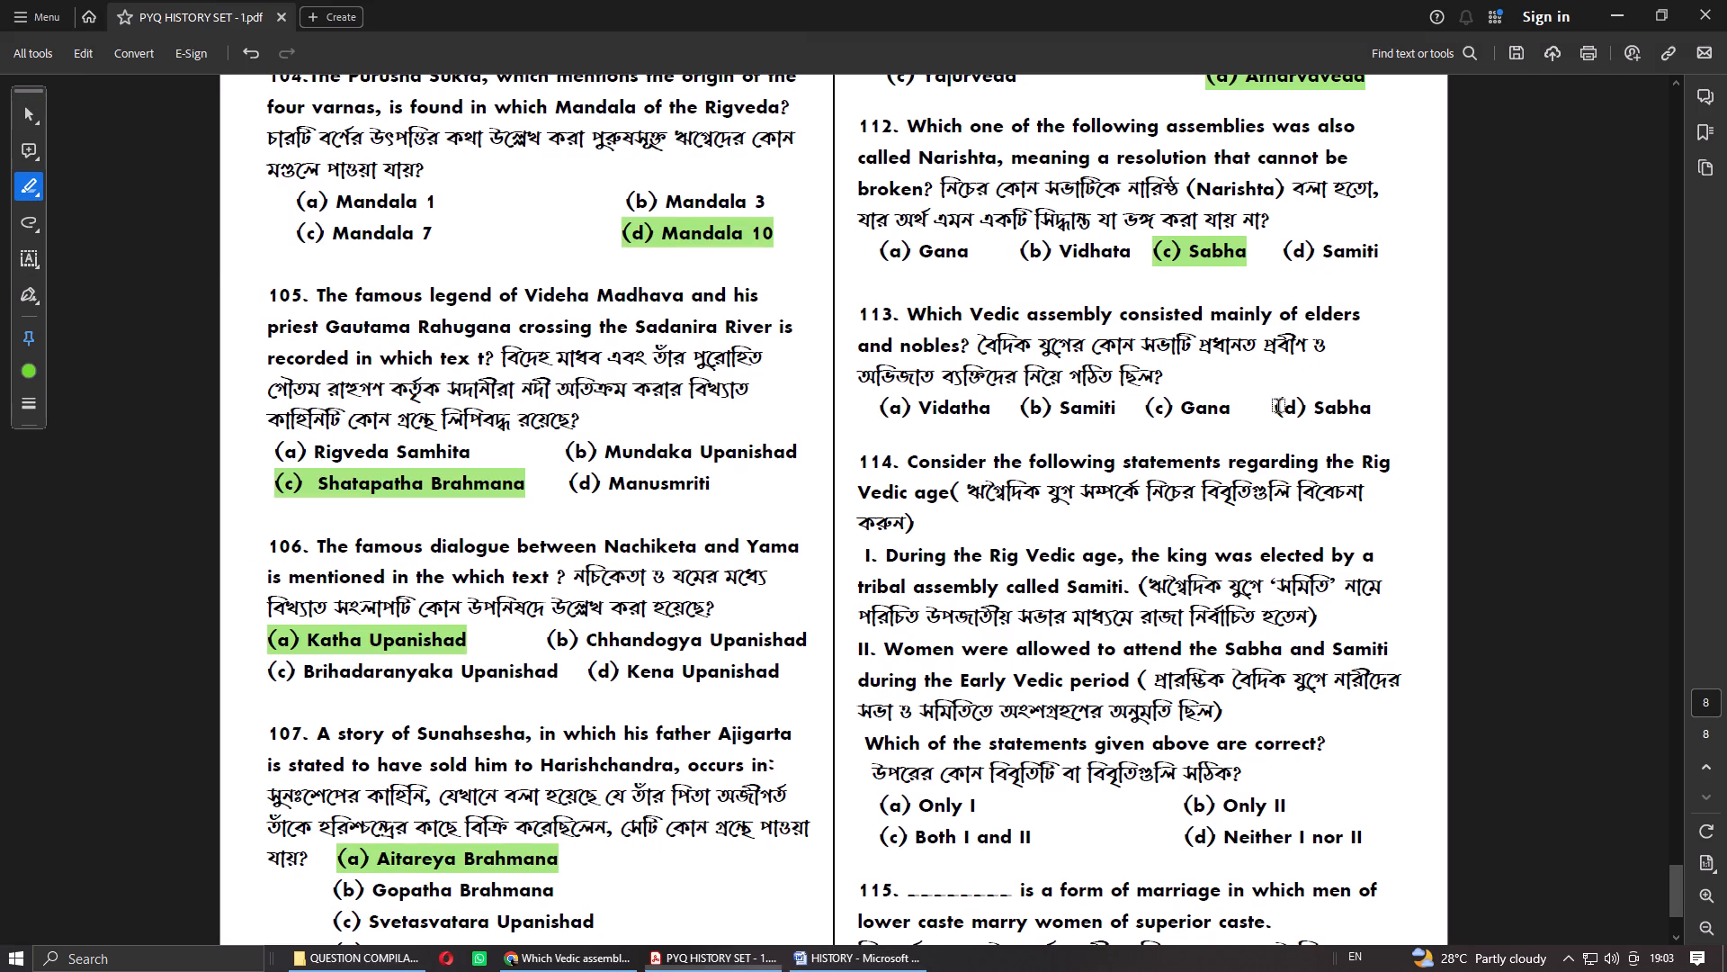
drag(1279, 407, 1366, 409)
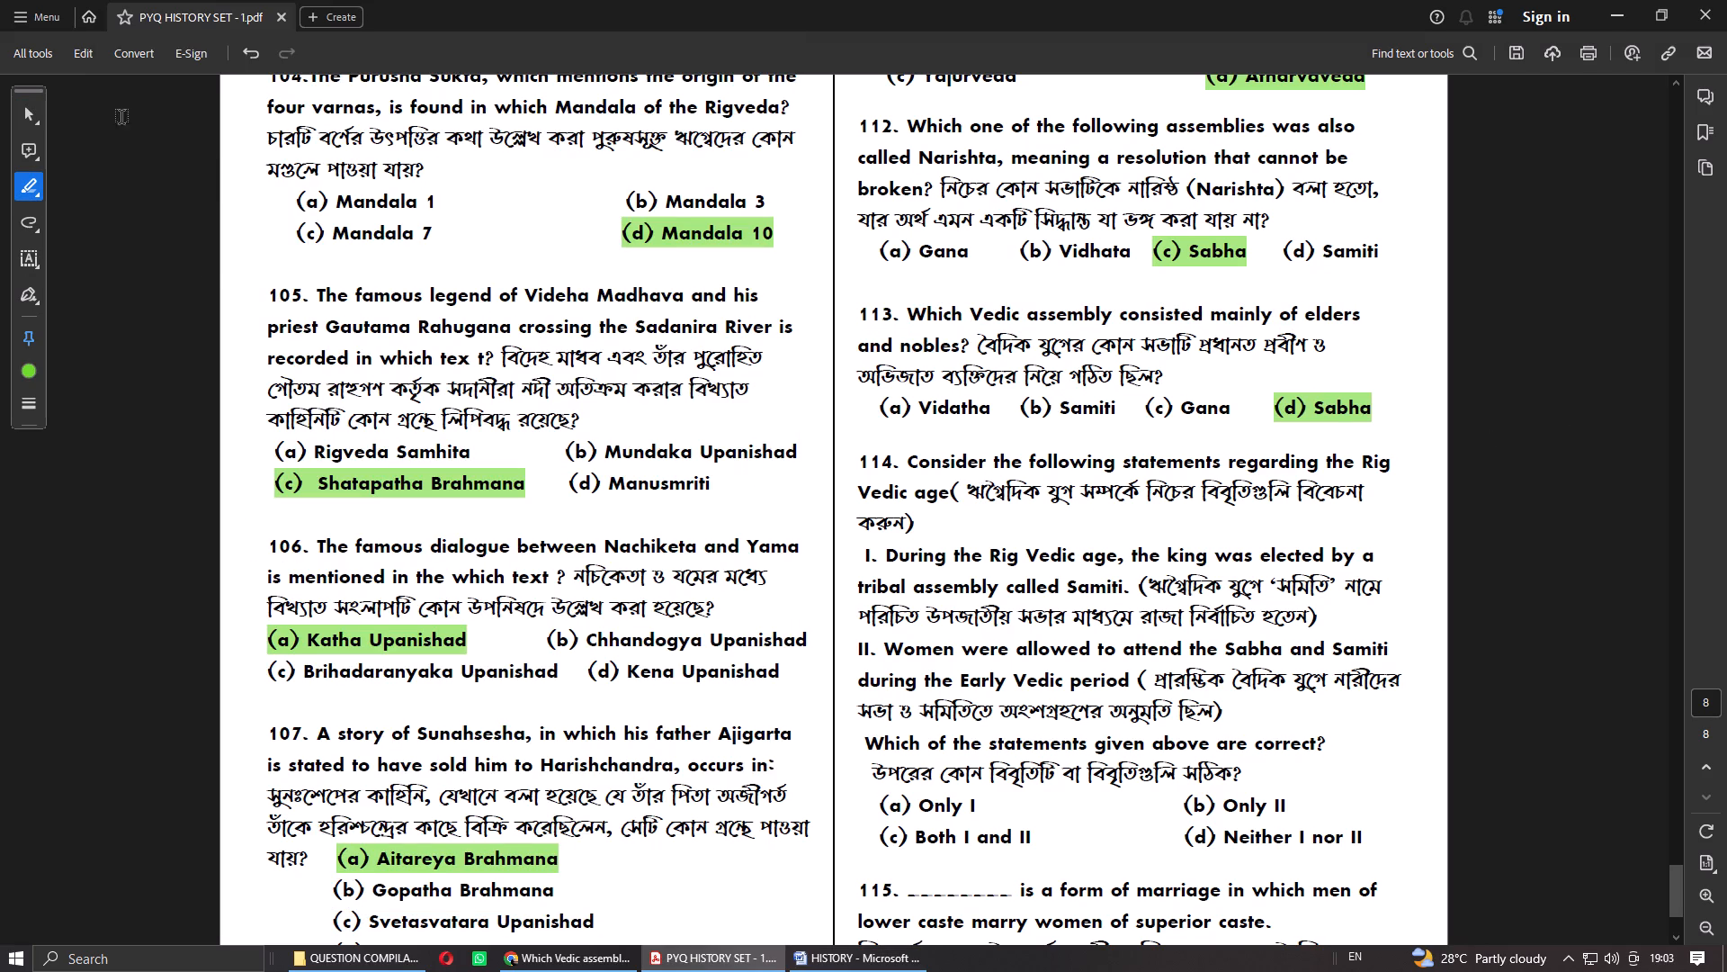
Save the highlighted PDF in the SSC PHASE XIV folder as PYQ HISTORY SET - 1 ANS and minimize Acrobat.
click(52, 25)
click(64, 148)
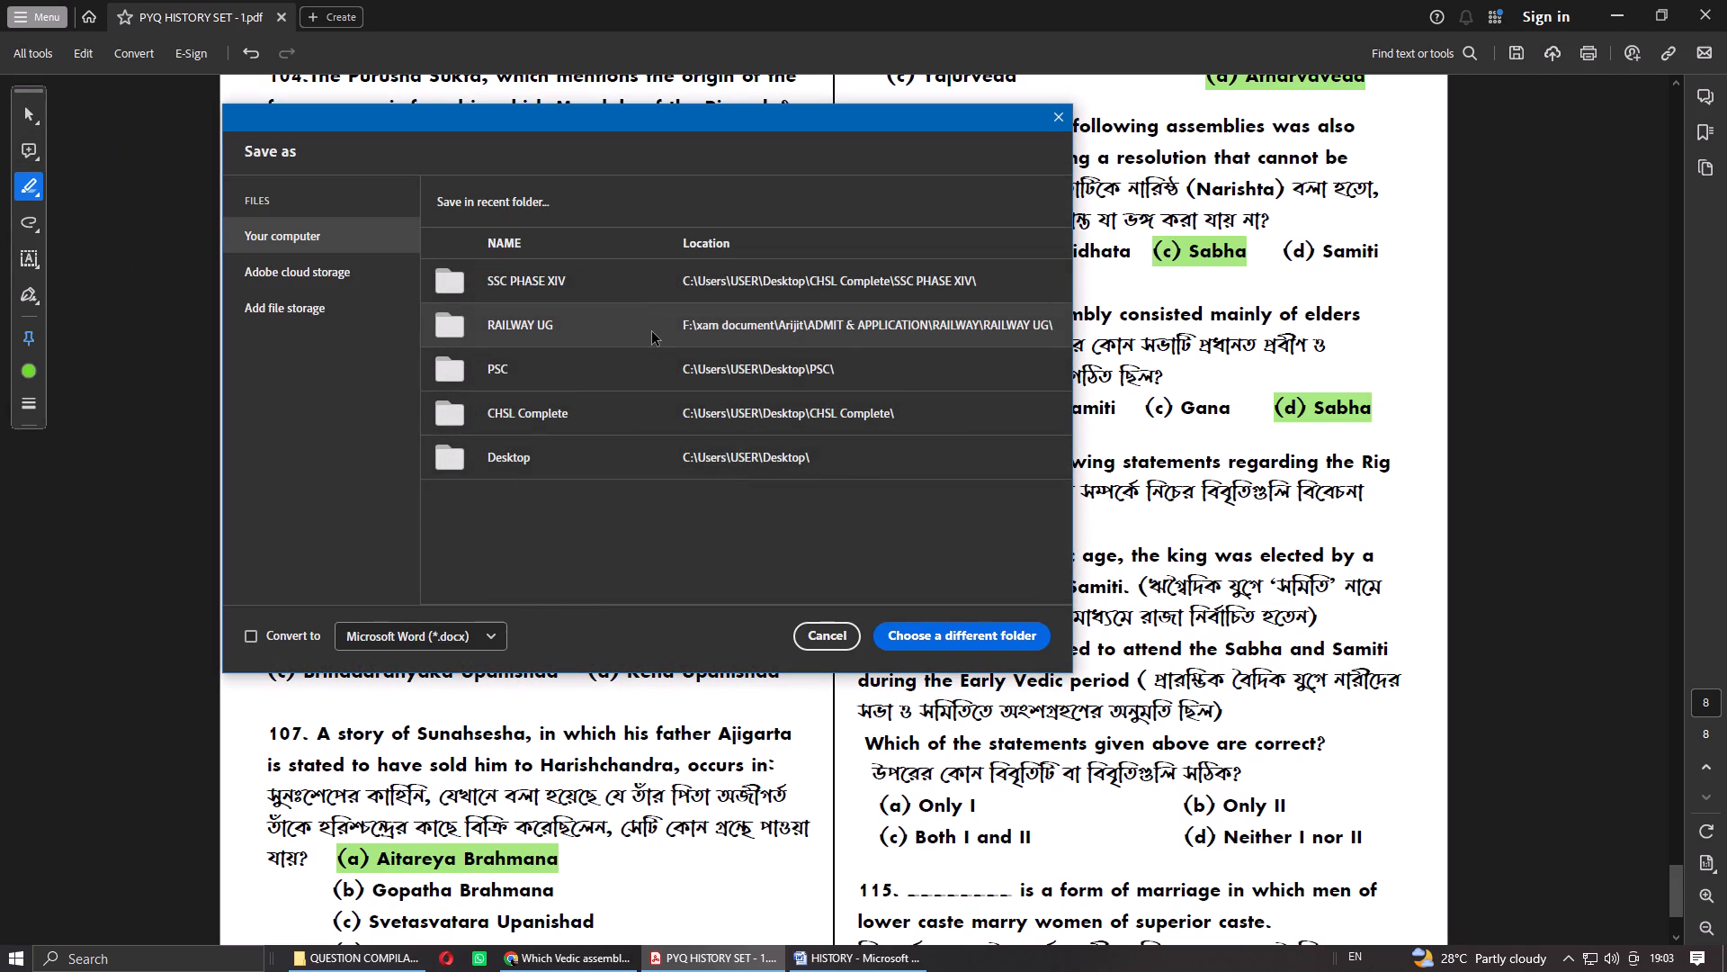
click(604, 293)
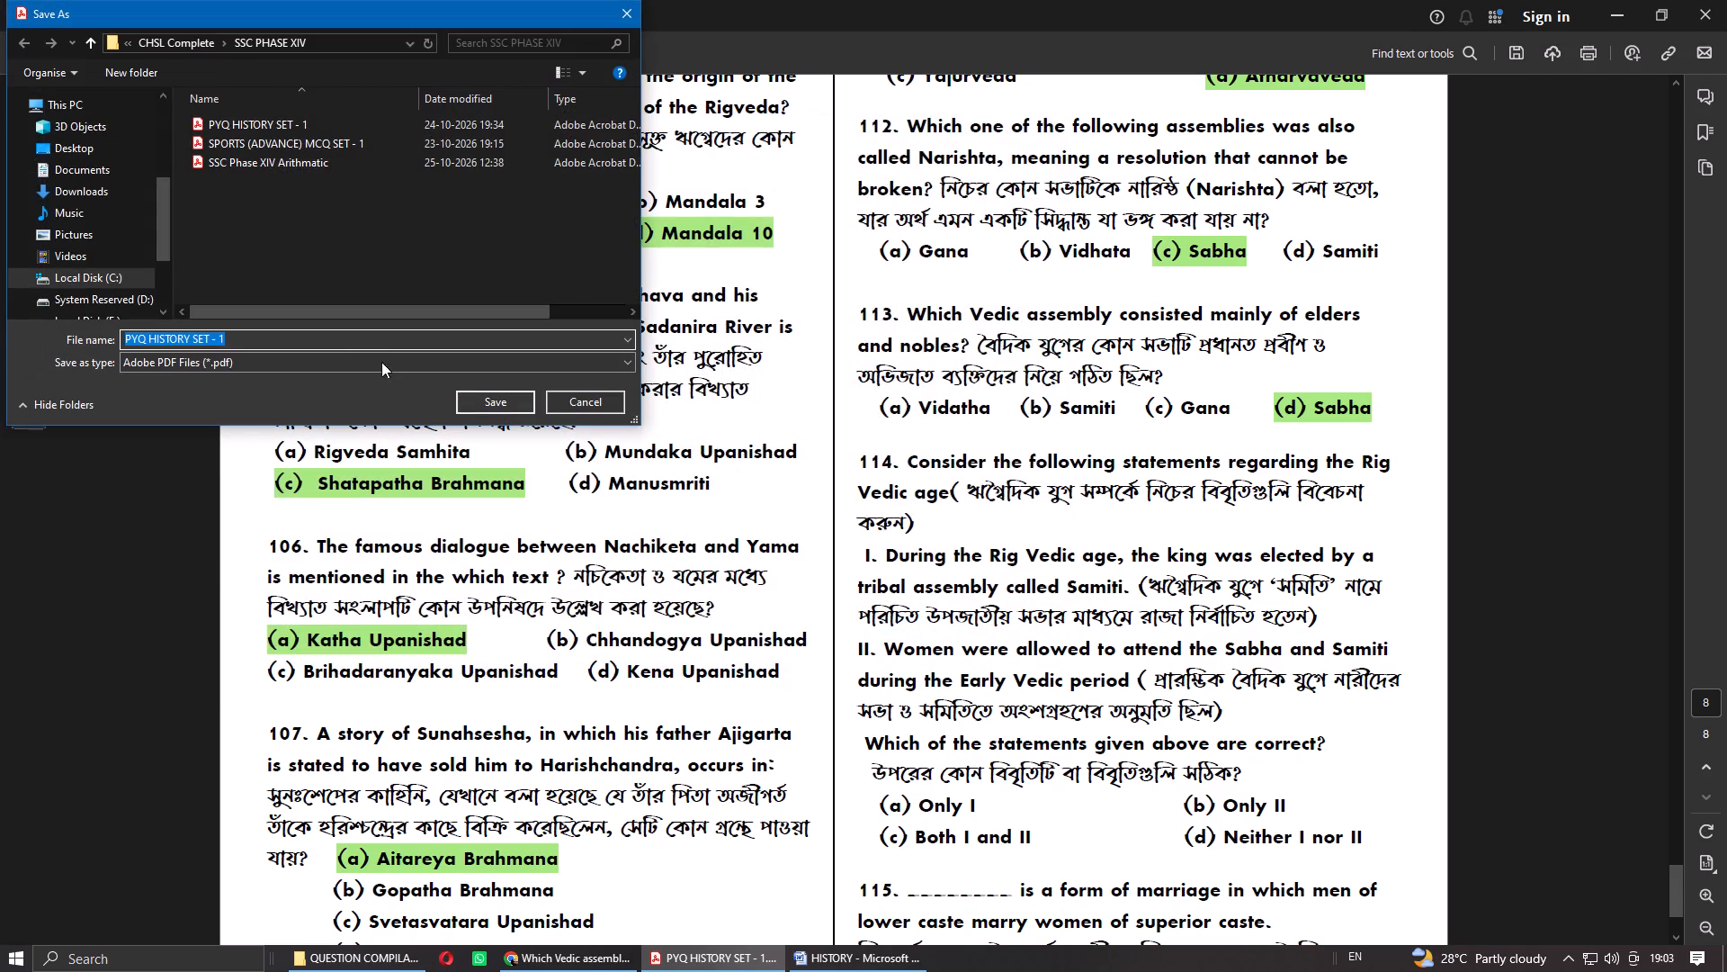
click(305, 336)
key(space)
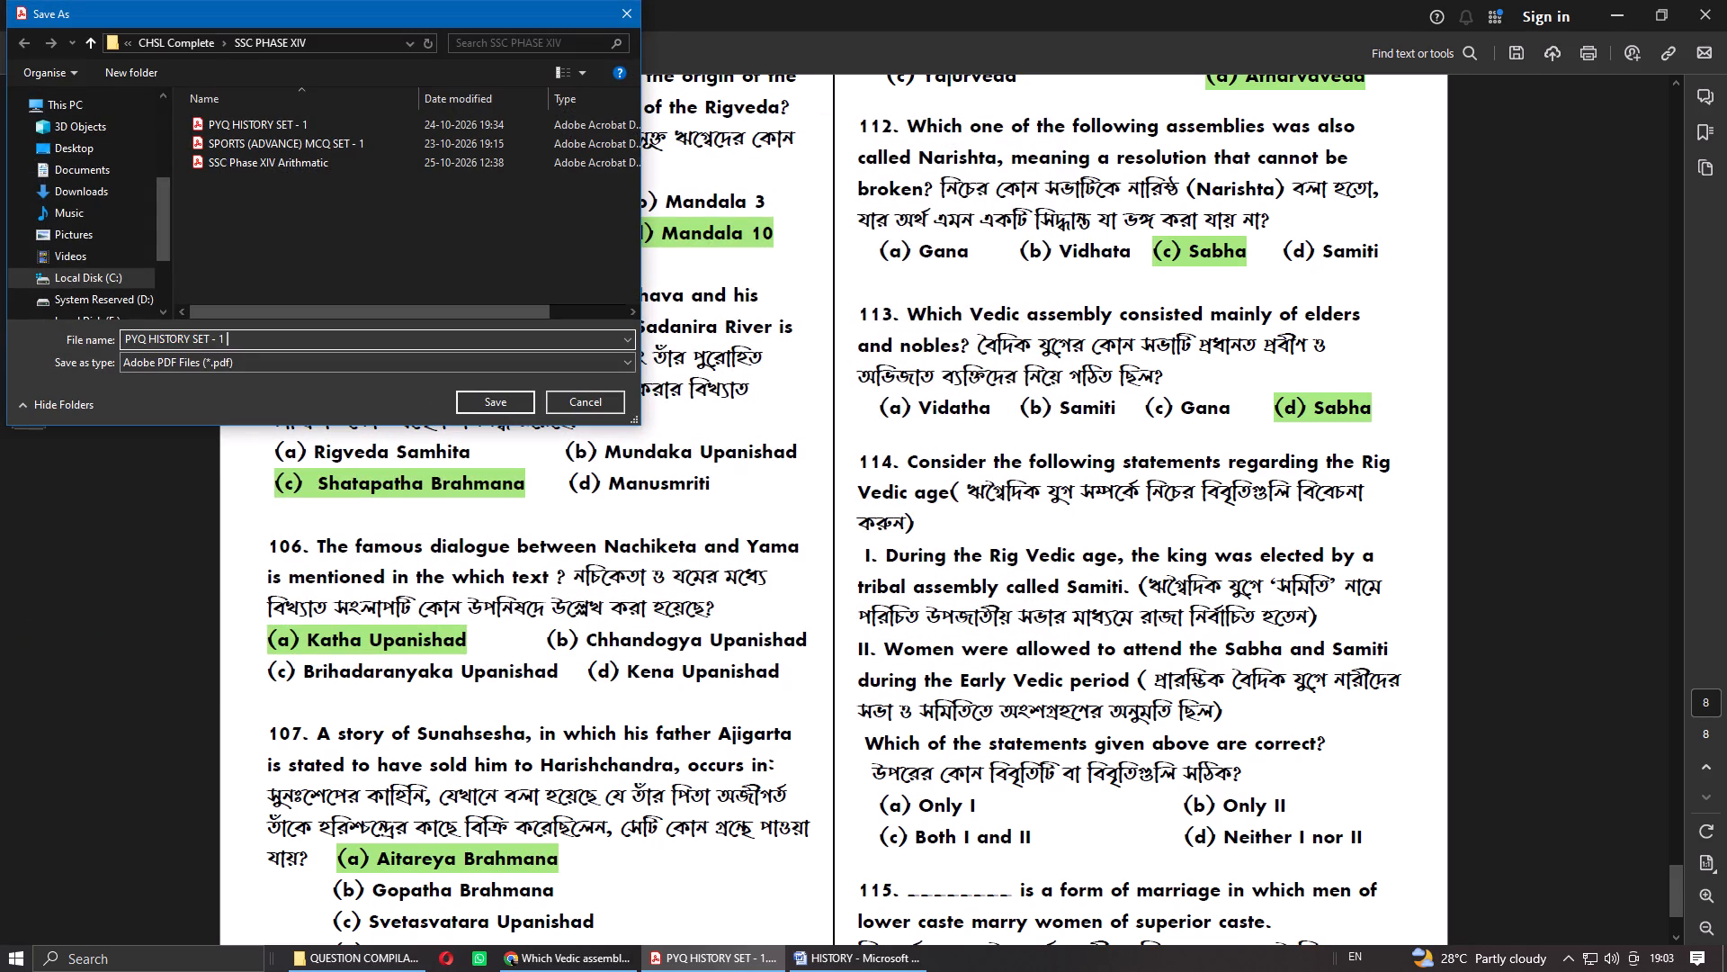
text(ANS)
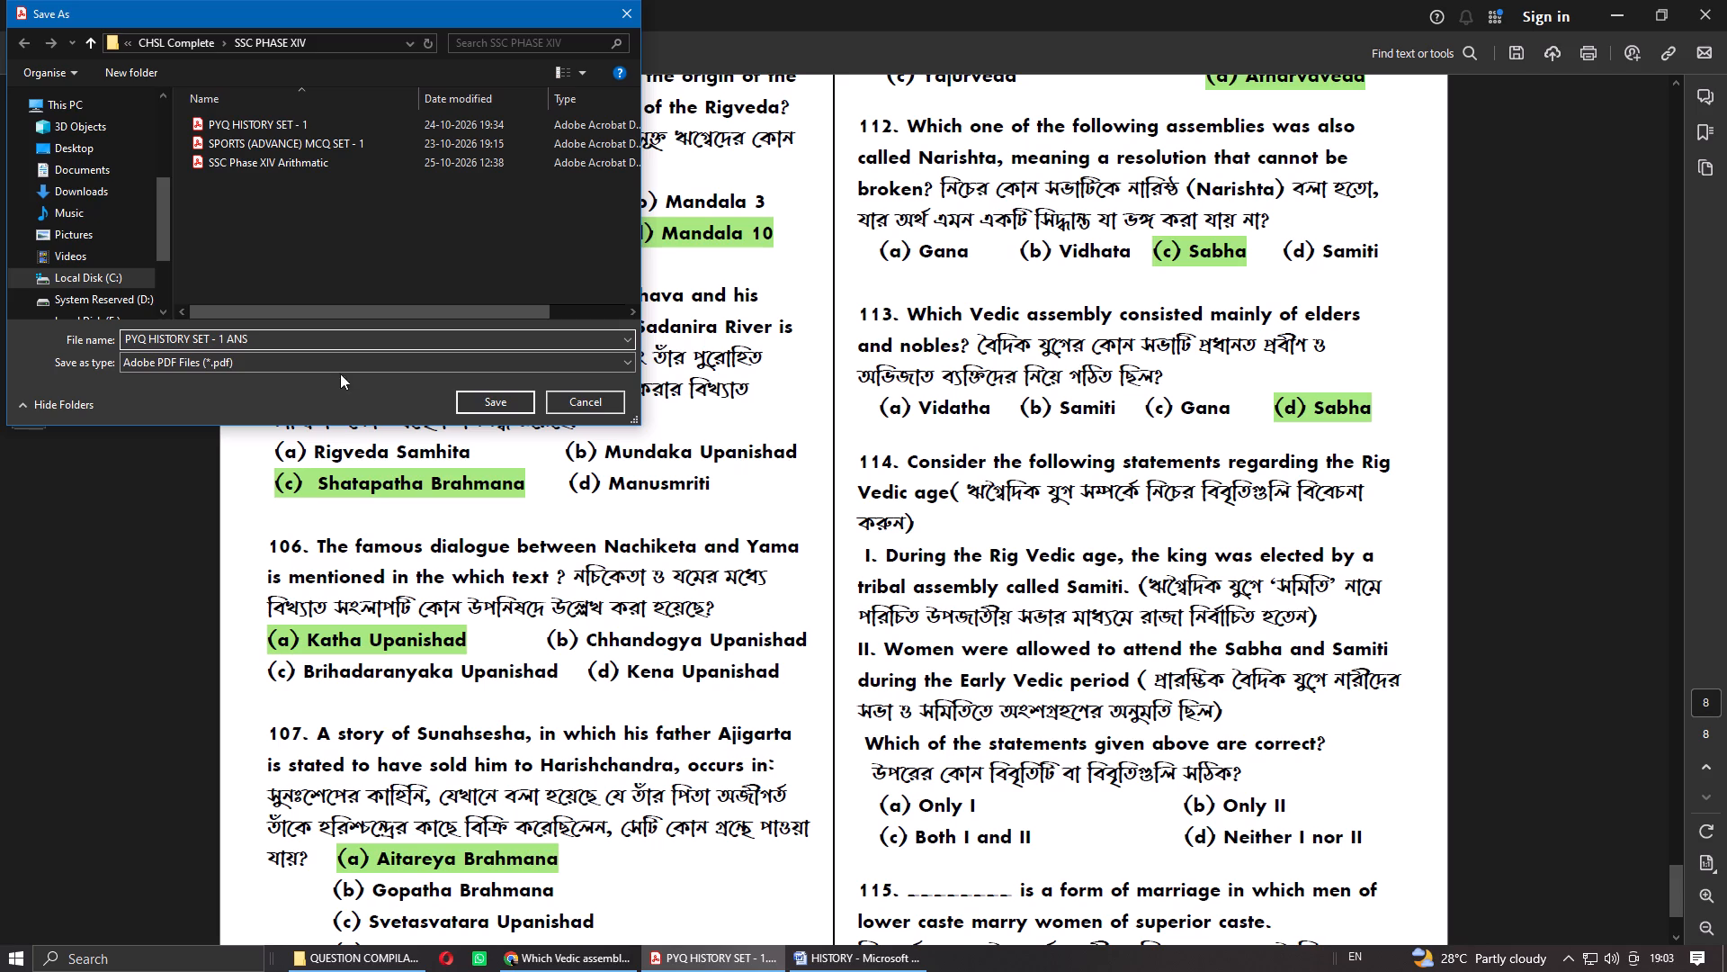
click(497, 406)
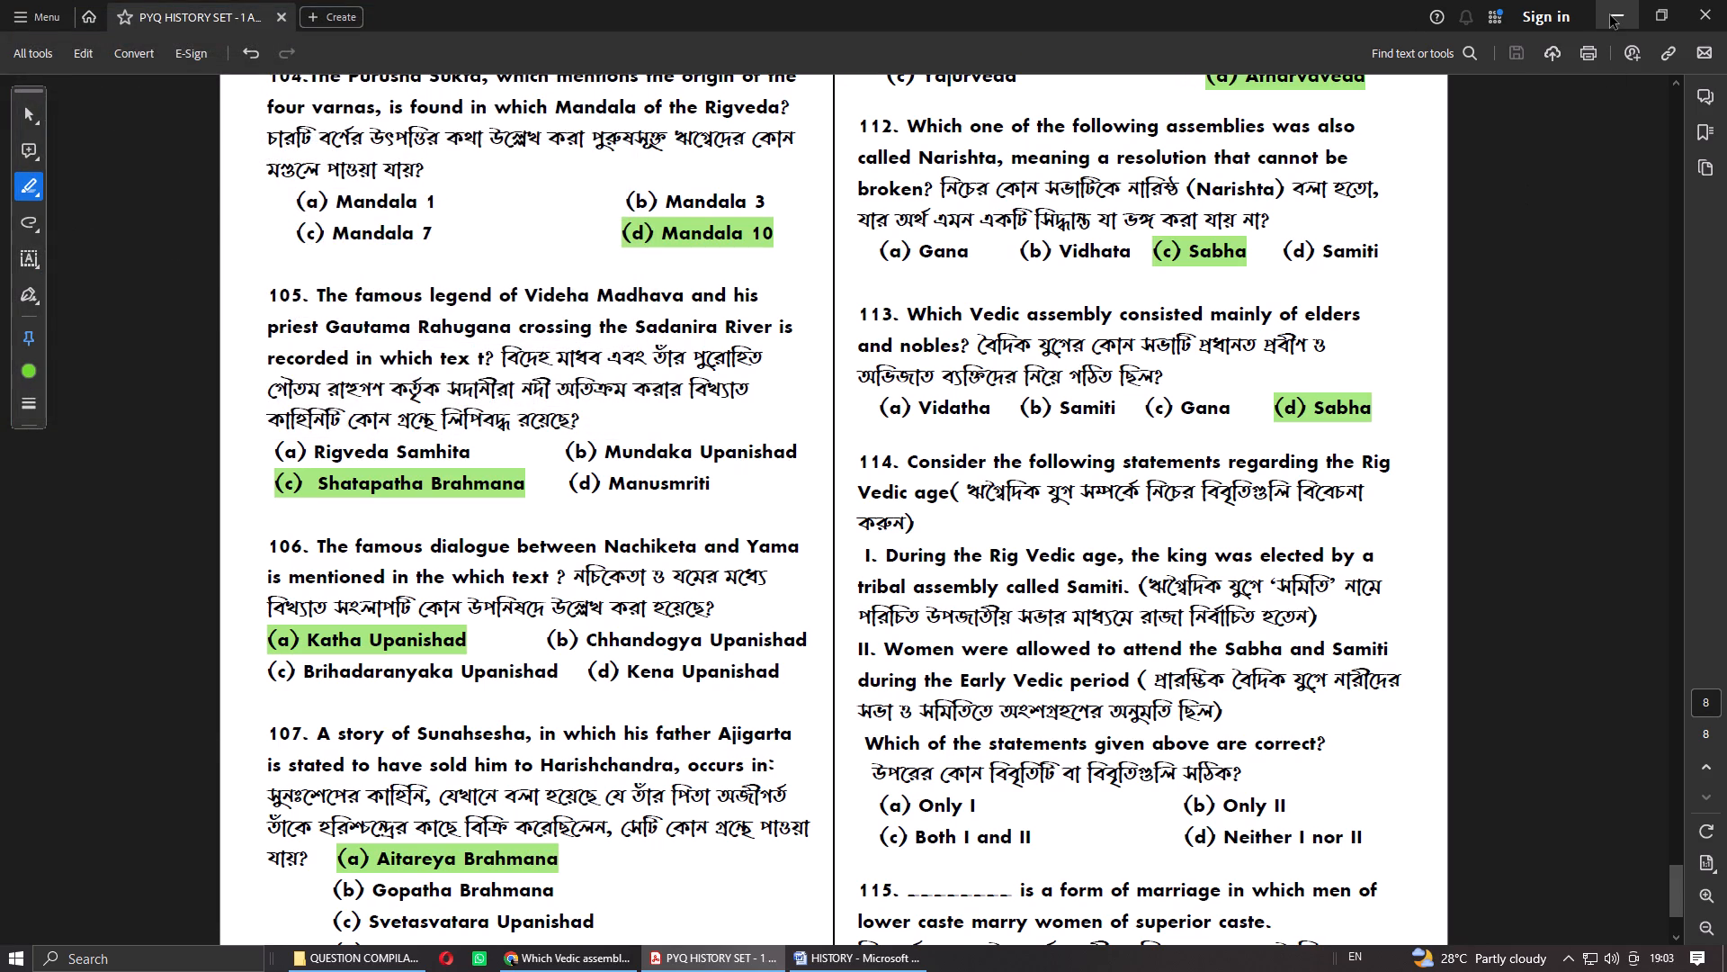
click(1610, 15)
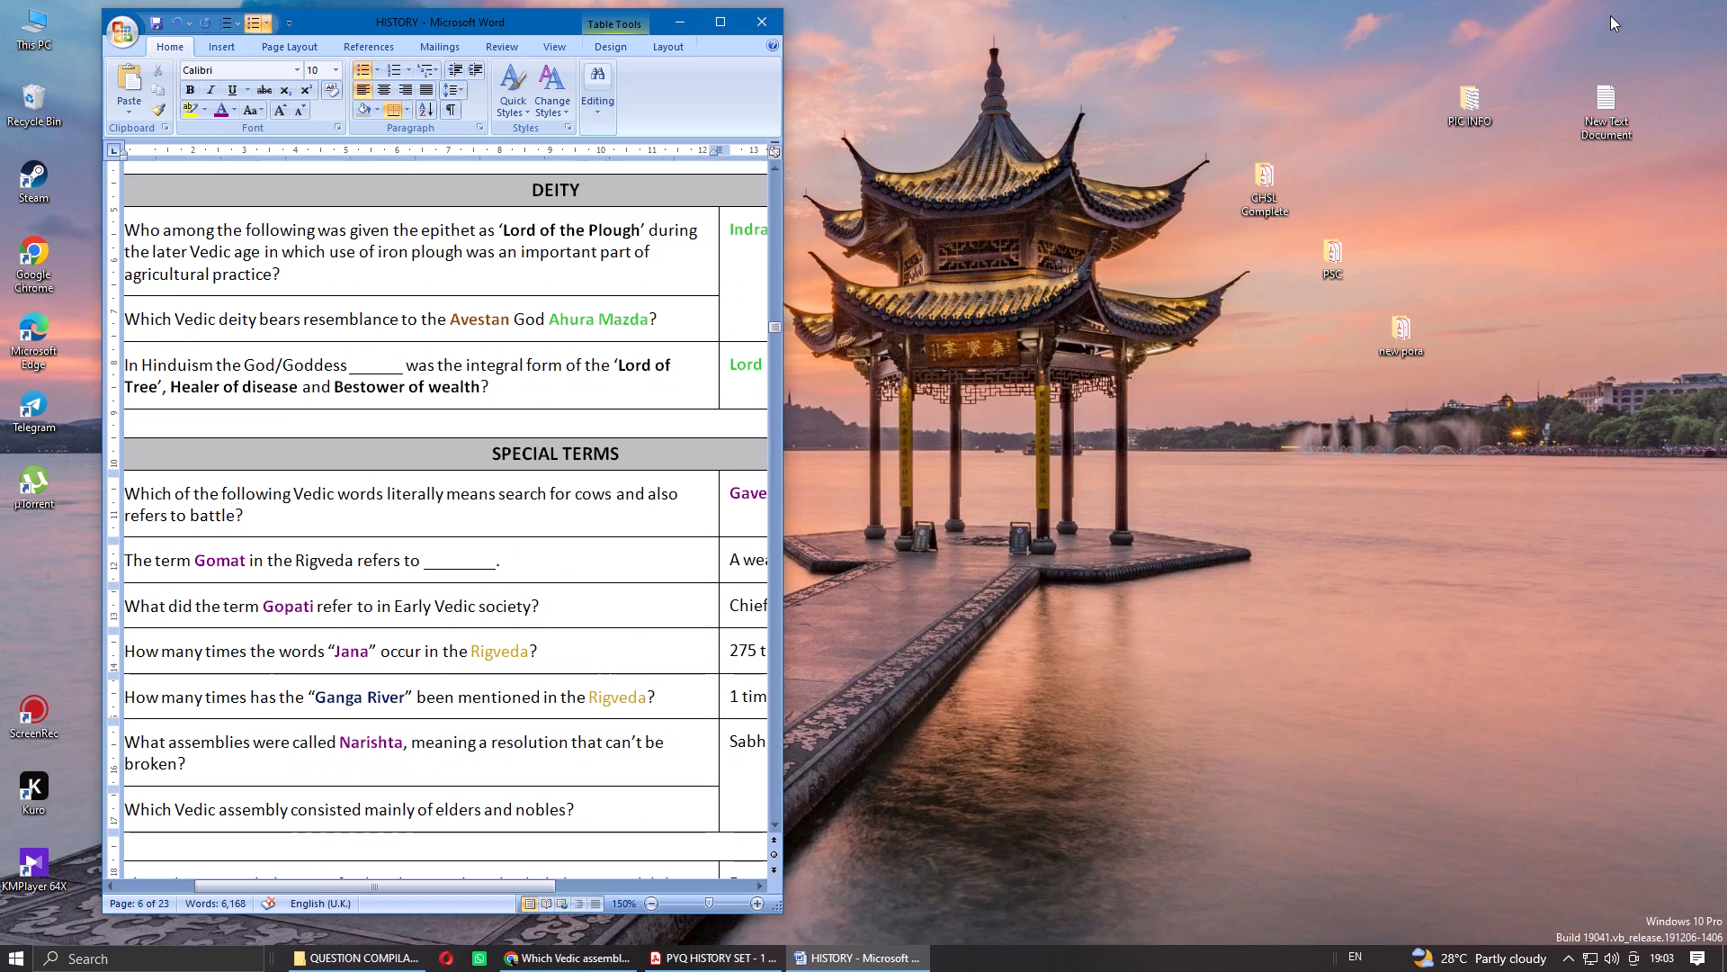